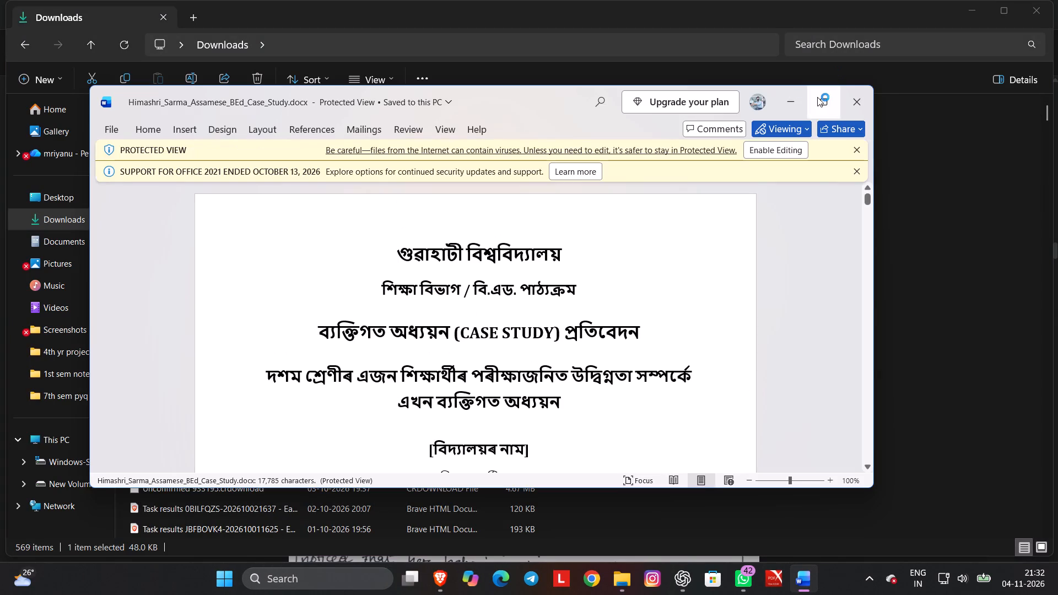
click(817, 97)
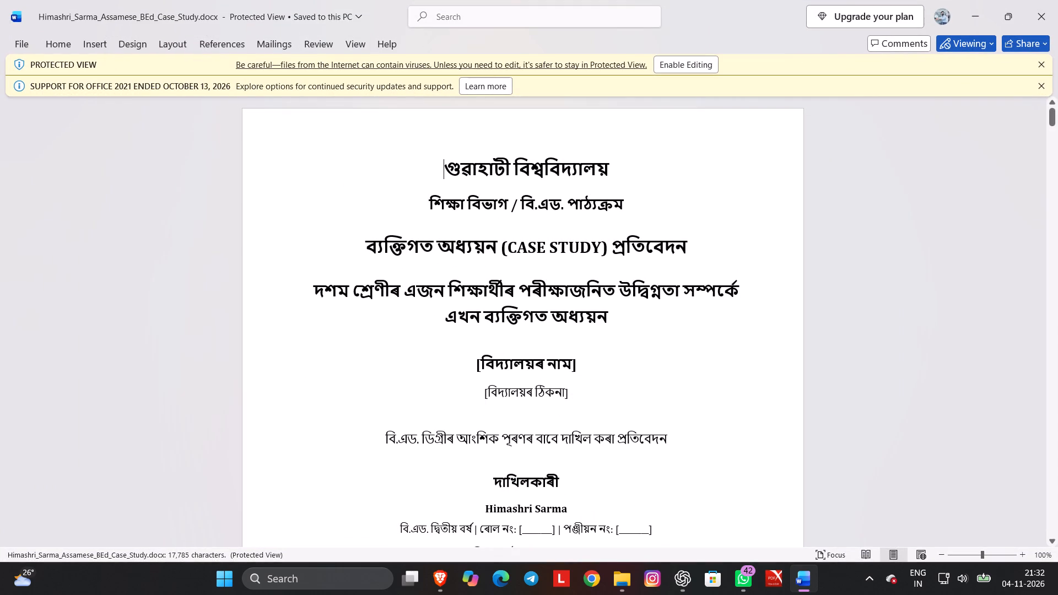
click(674, 64)
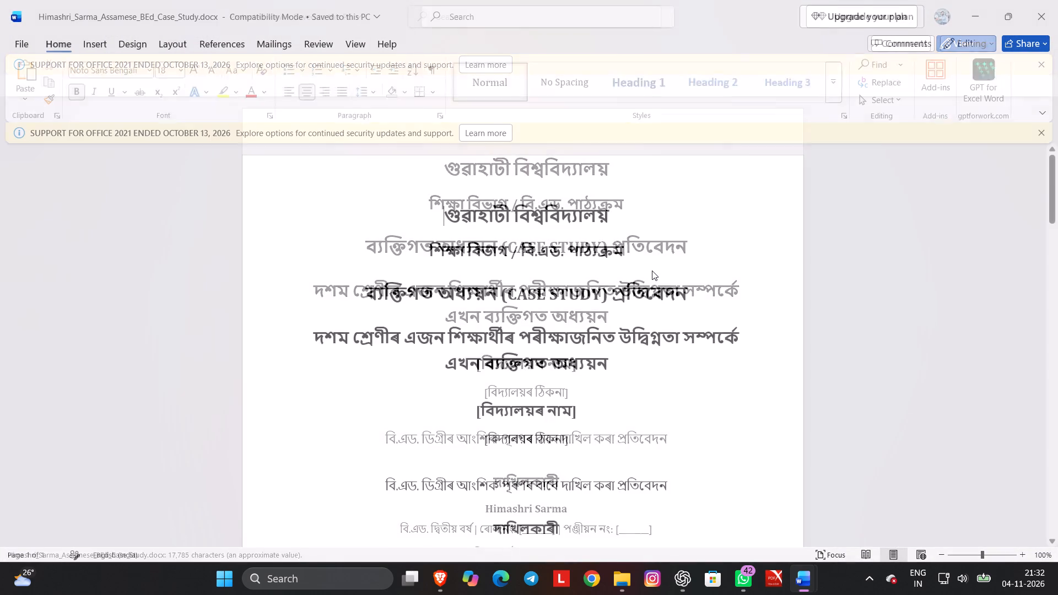
Examine the report's cover page details and the certificate page.
scroll(652, 271, down, 7)
scroll(579, 382, down, 2)
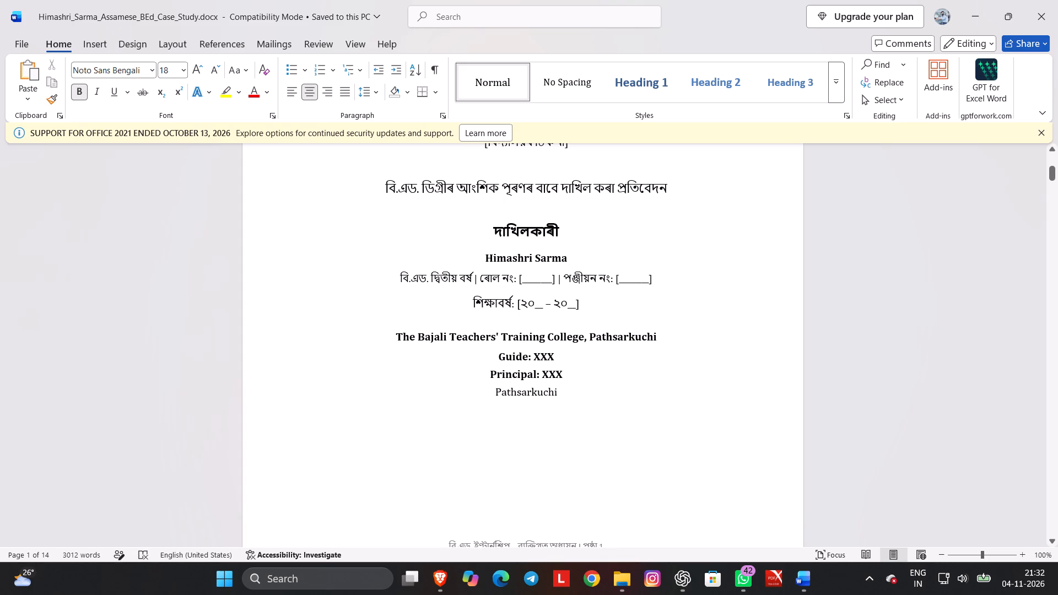
scroll(569, 372, down, 6)
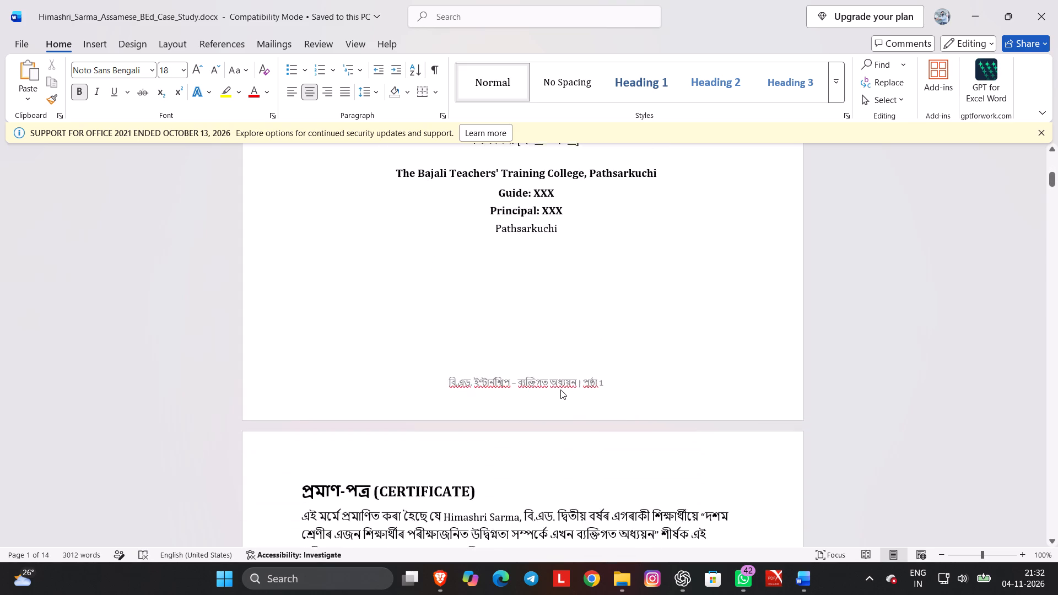
scroll(560, 390, down, 7)
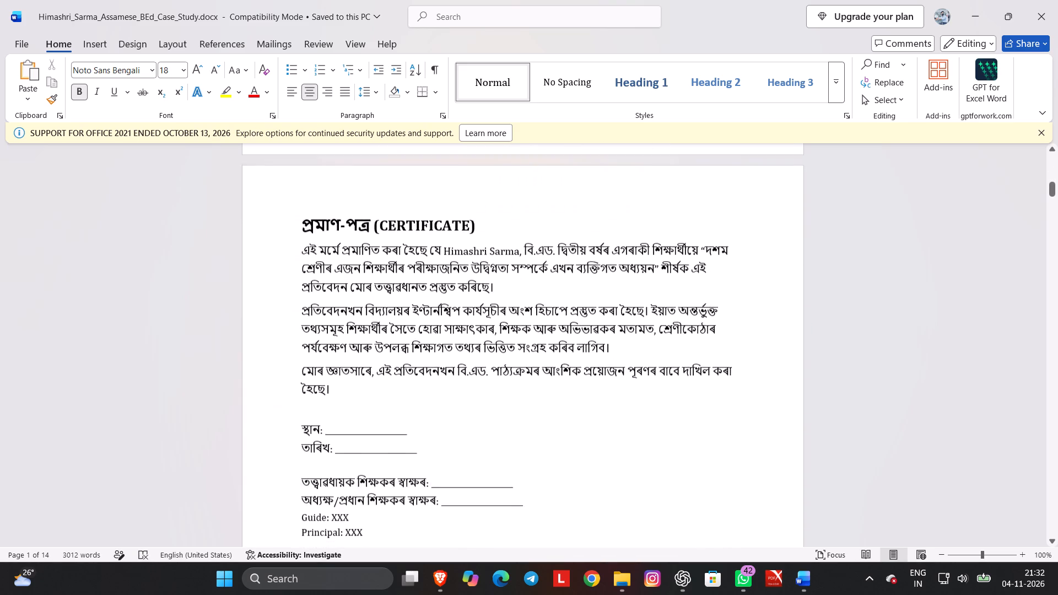
Insert blank lines after the certificate's "Principal: XXX" line so that the Declaration heading starts on page 3.
scroll(555, 426, down, 5)
click(386, 366)
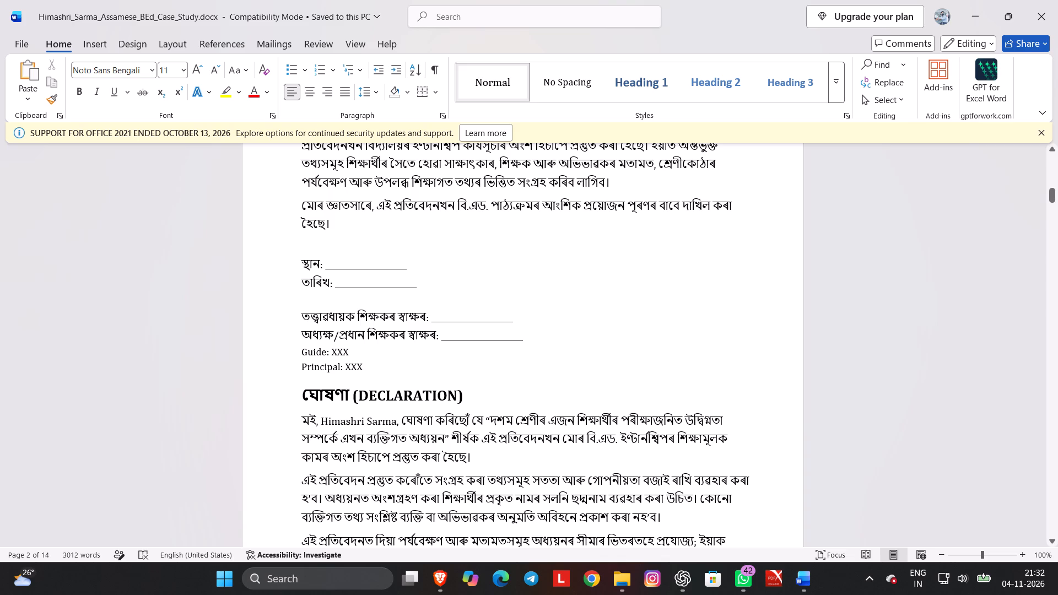
key(Return)
key(Return)
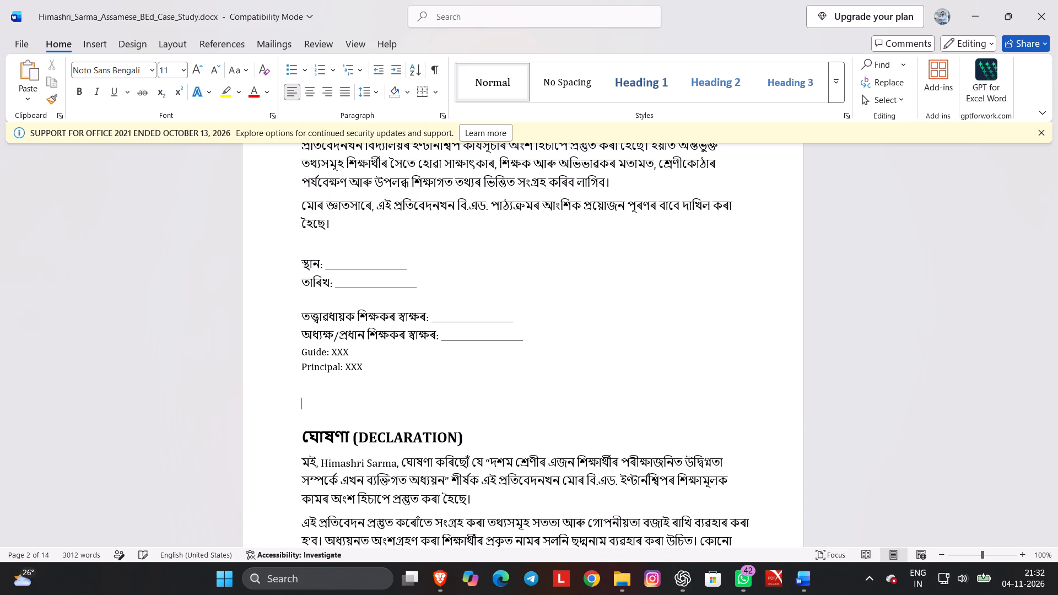
key(Return)
key(Return)
key(Return)
scroll(385, 365, down, 9)
key(Return)
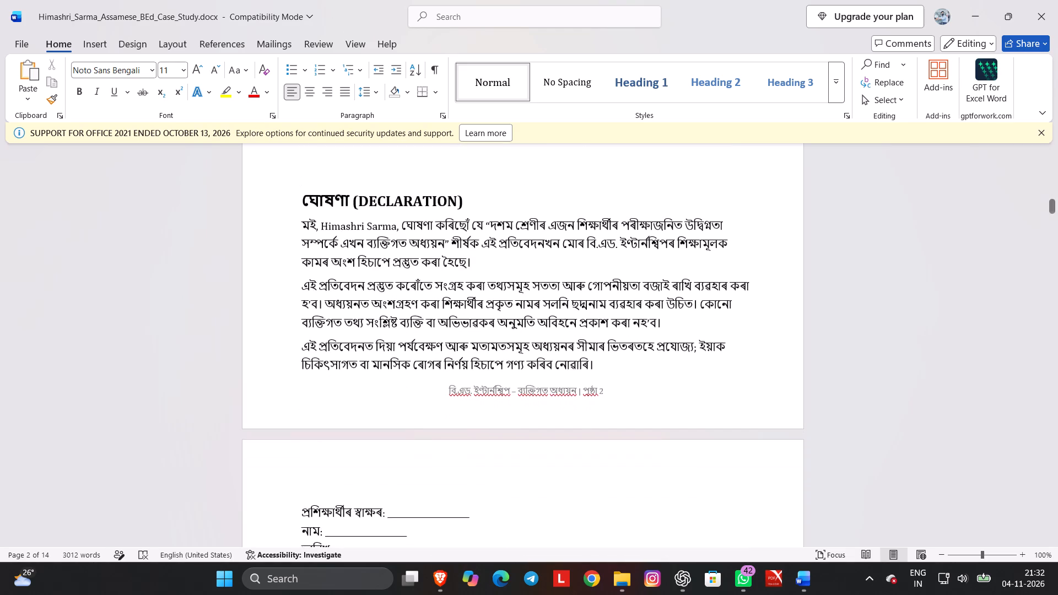
key(Return)
key(Return)
key(Return)
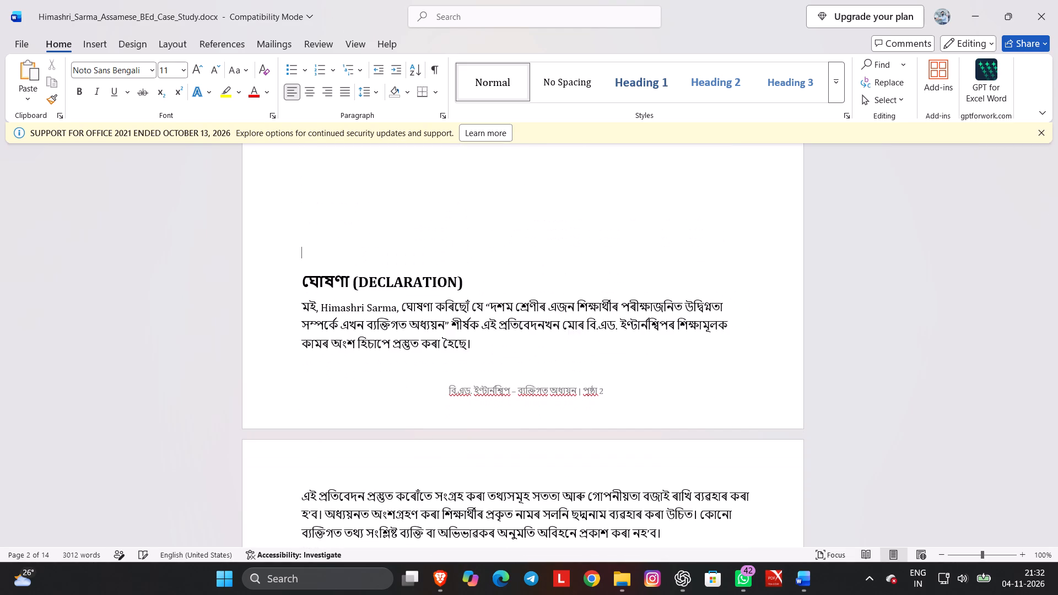
key(Return)
key(Return)
key(Return)
key(Return)
key(Return)
Copy the Acknowledgement heading with its three paragraphs on page 3 and delete them from below the declaration.
scroll(417, 400, down, 3)
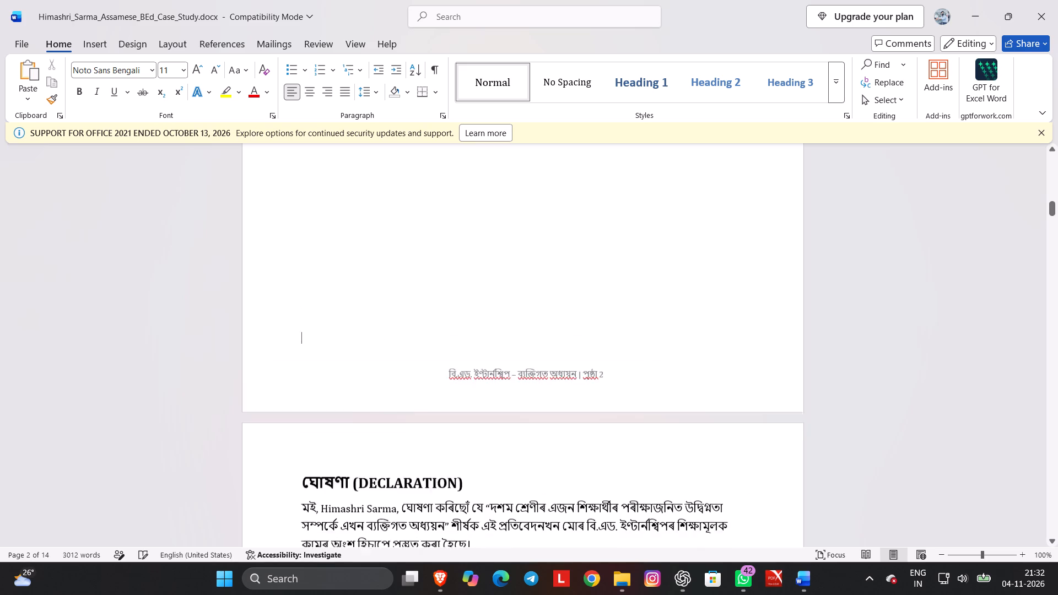
scroll(427, 416, down, 7)
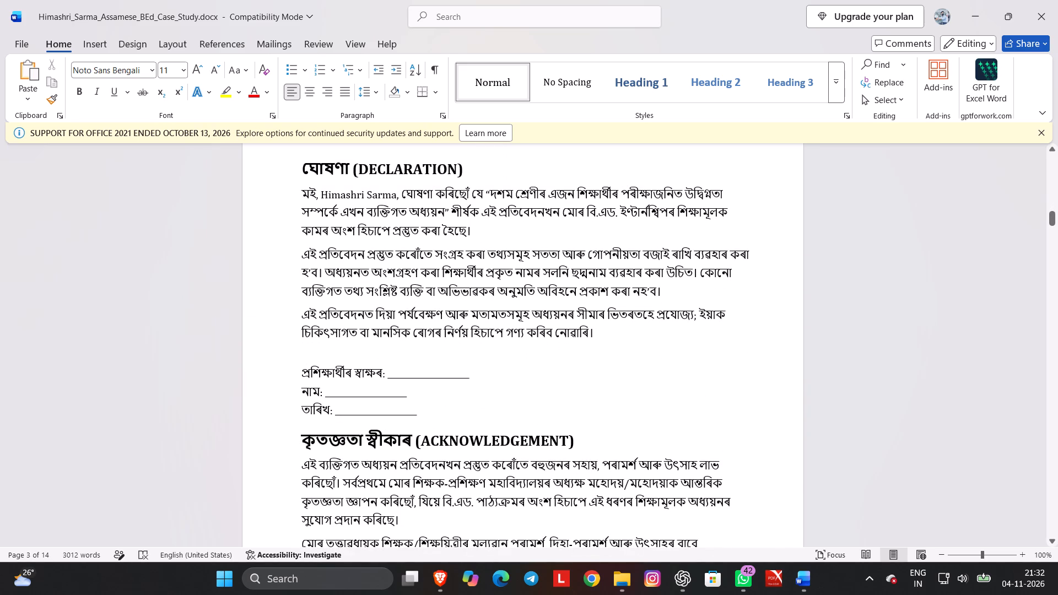
scroll(437, 442, down, 5)
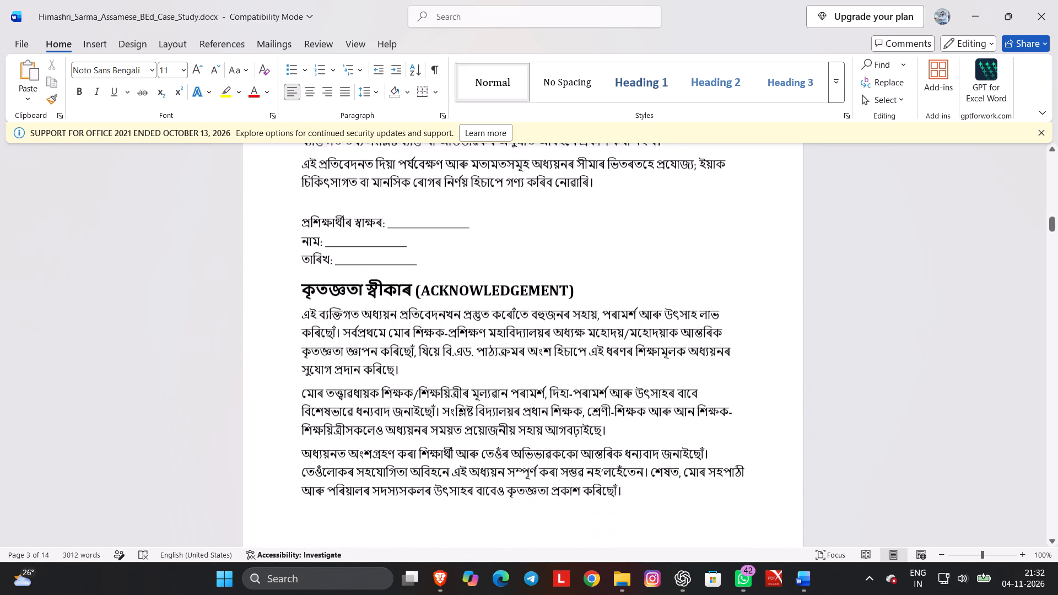
scroll(412, 446, down, 3)
scroll(412, 446, up, 2)
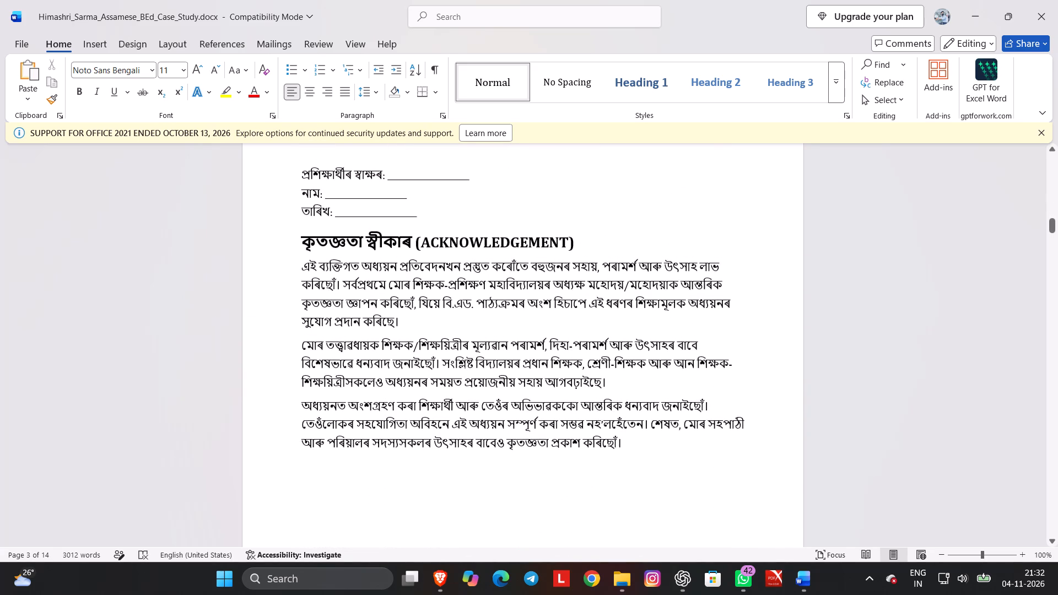
scroll(412, 446, down, 3)
scroll(412, 446, up, 2)
scroll(411, 447, down, 11)
scroll(411, 447, up, 10)
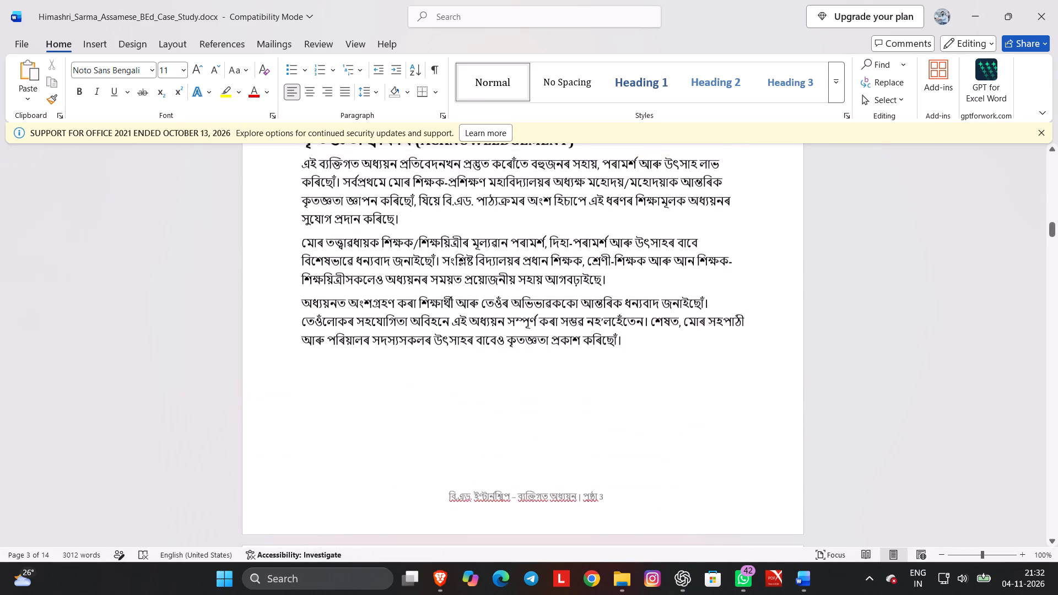
scroll(411, 447, up, 2)
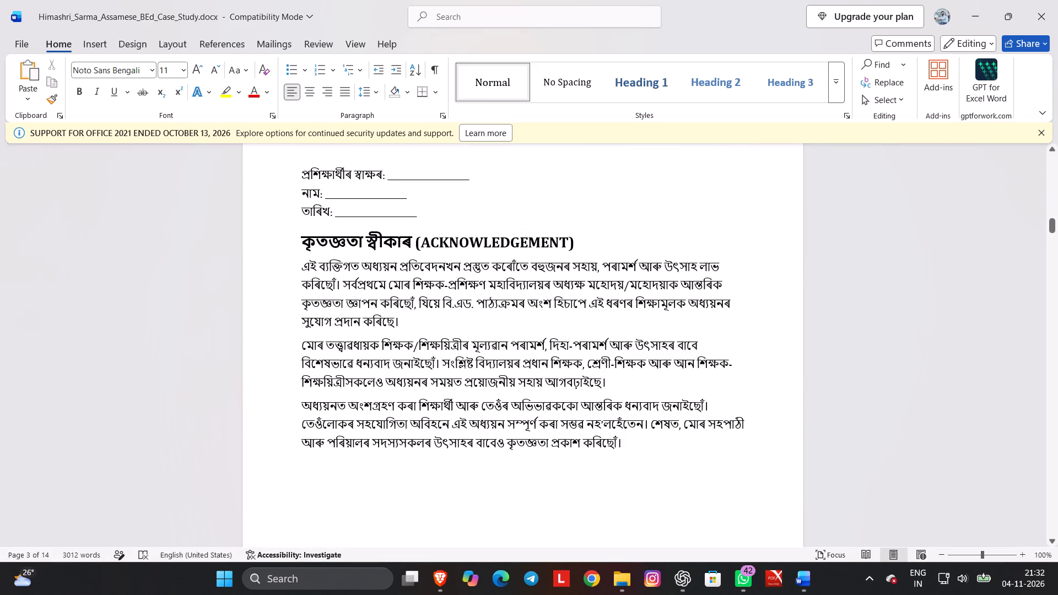
drag(299, 240, 615, 449)
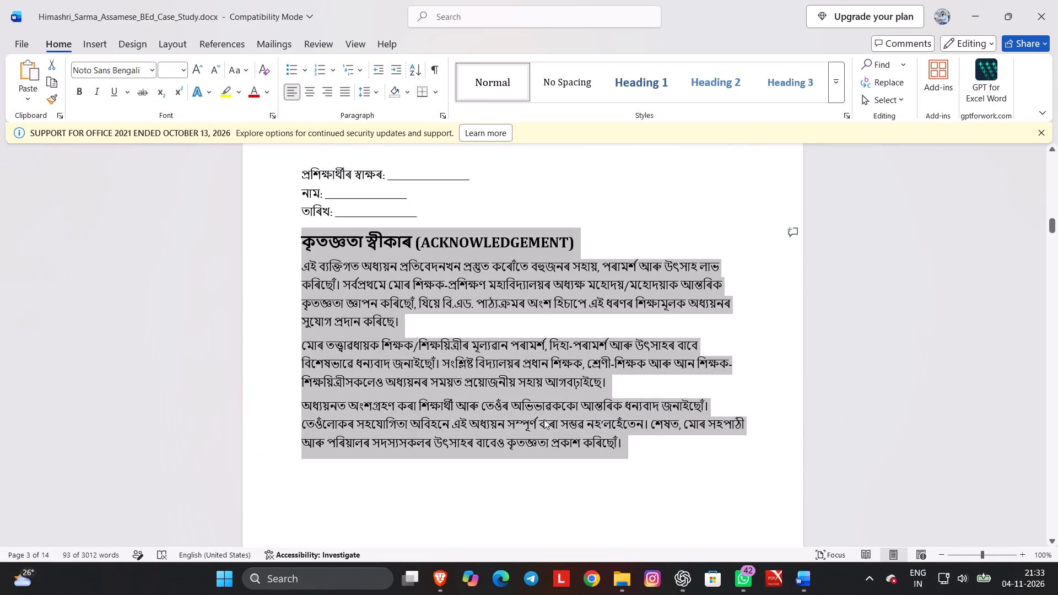
right_click(544, 419)
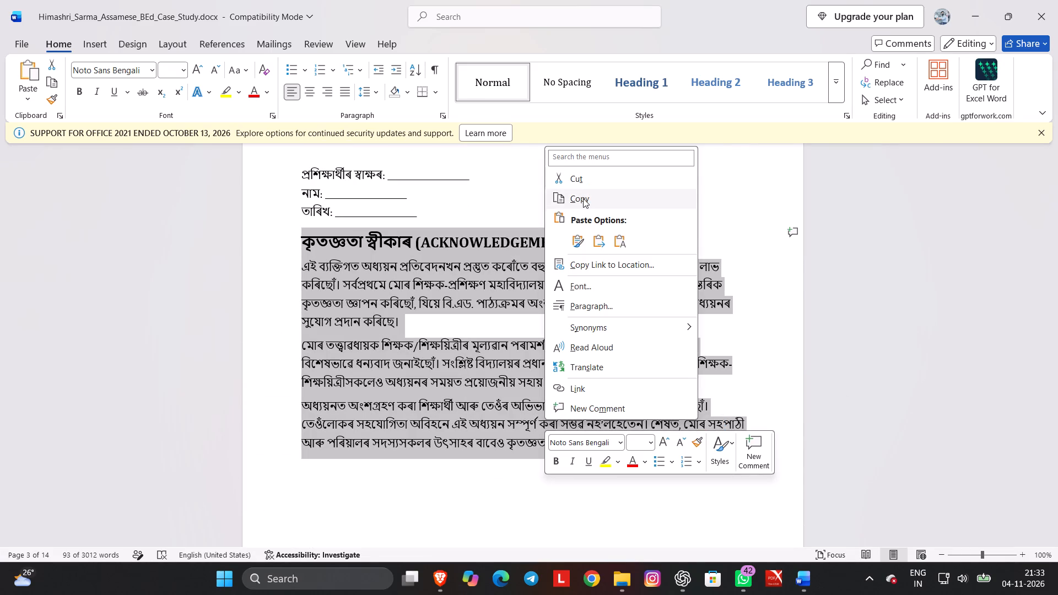
click(583, 198)
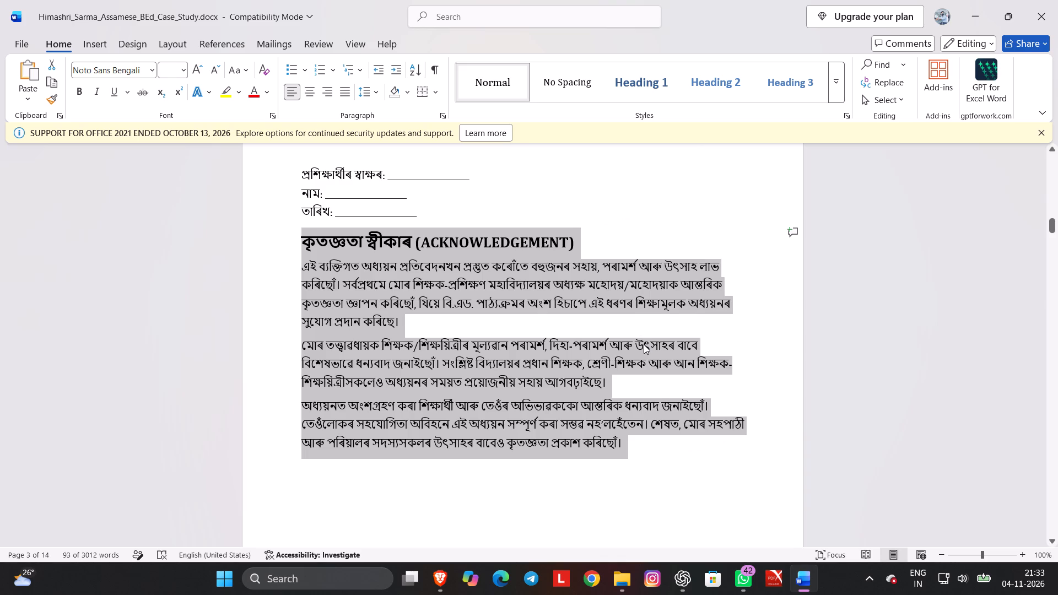
key(BackSpace)
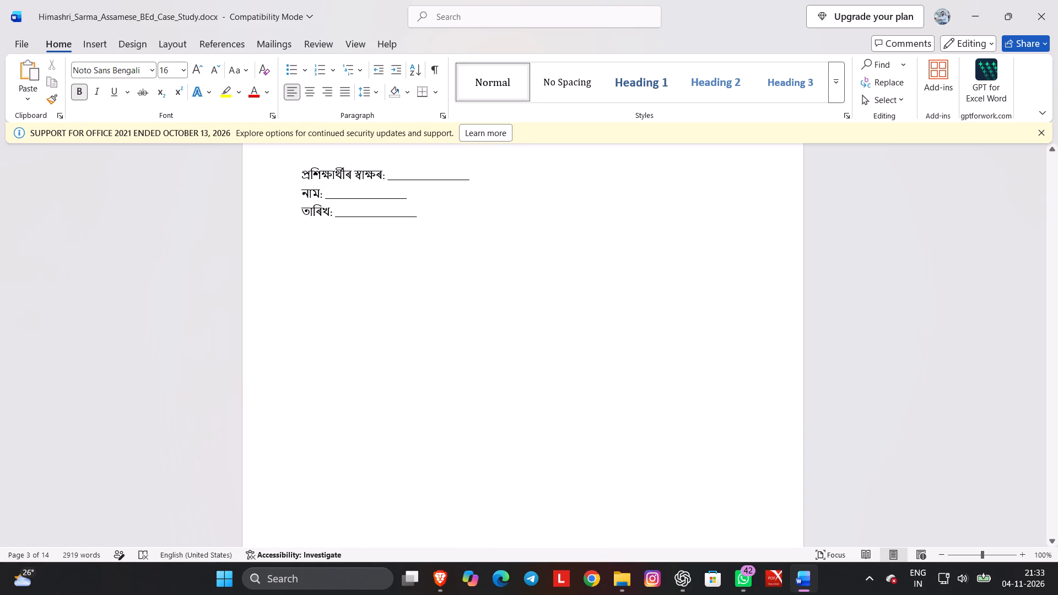
Insert a blank page after the declaration's signature lines and paste the copied Acknowledgement section onto it.
scroll(430, 342, up, 5)
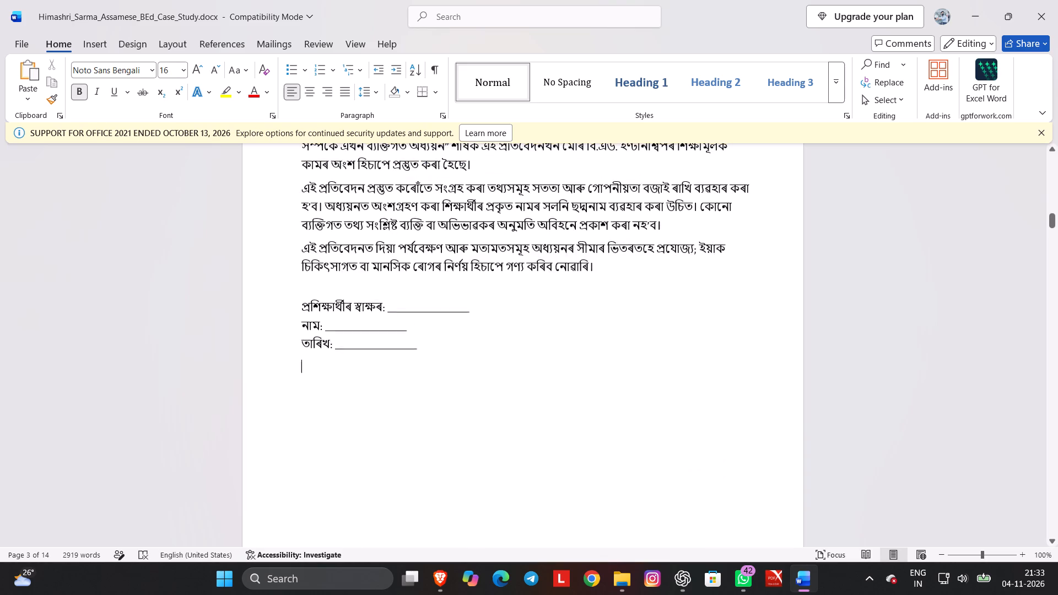
scroll(437, 341, up, 2)
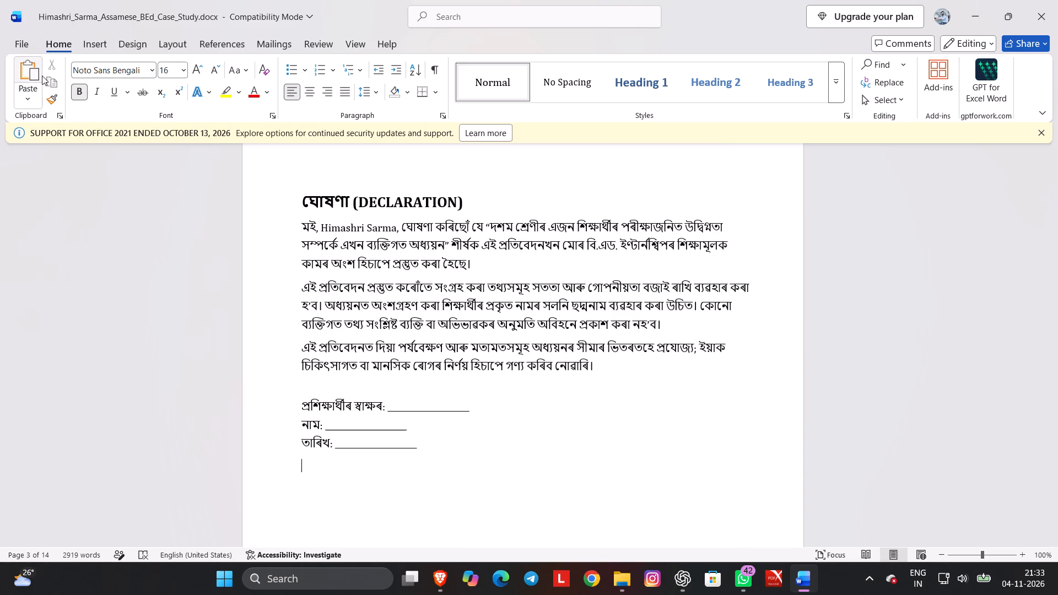
click(92, 46)
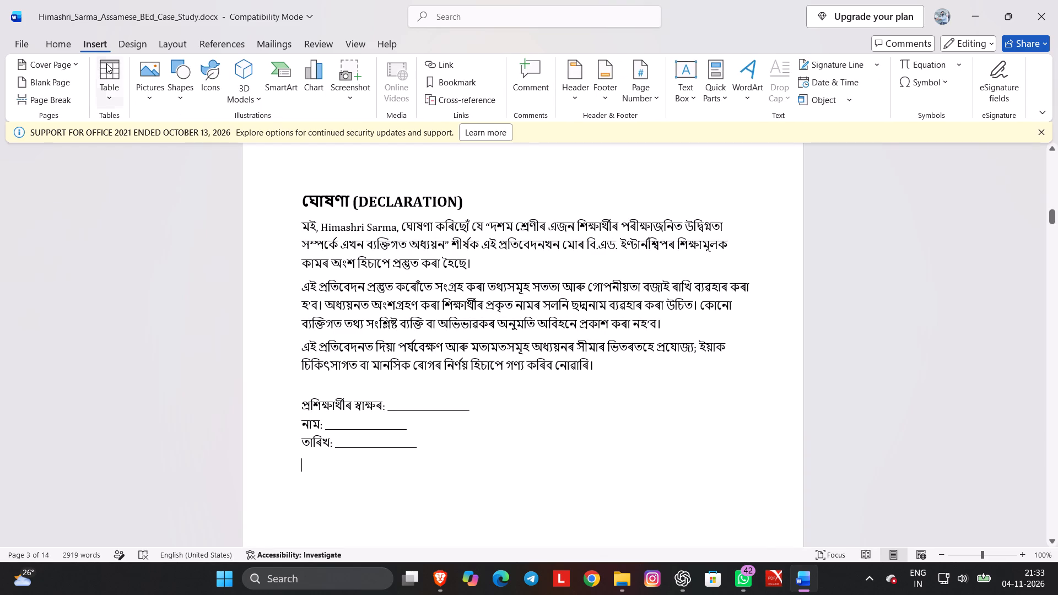
click(55, 82)
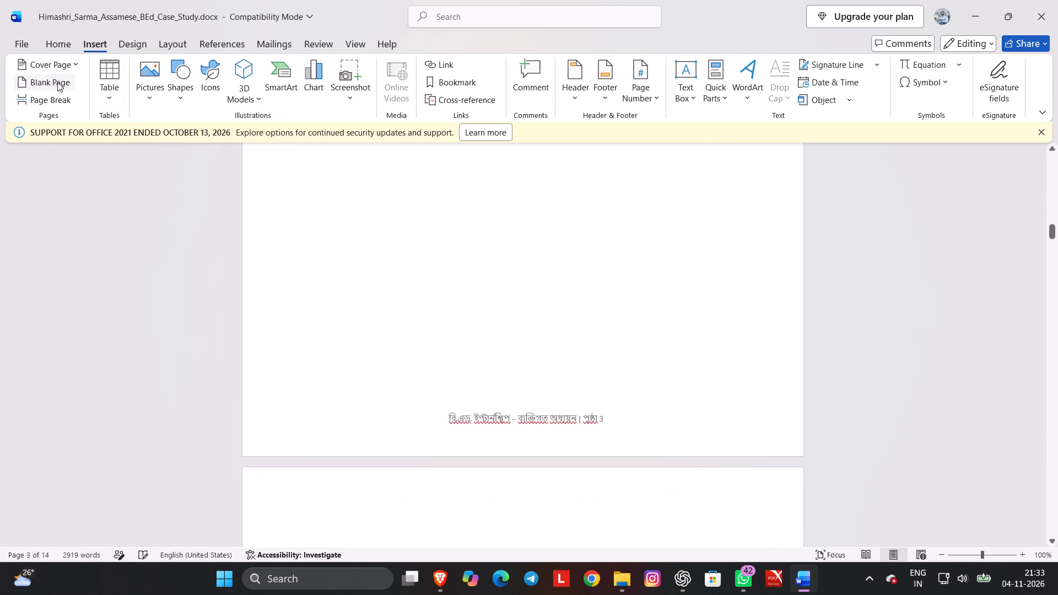
scroll(472, 332, up, 7)
scroll(472, 332, down, 4)
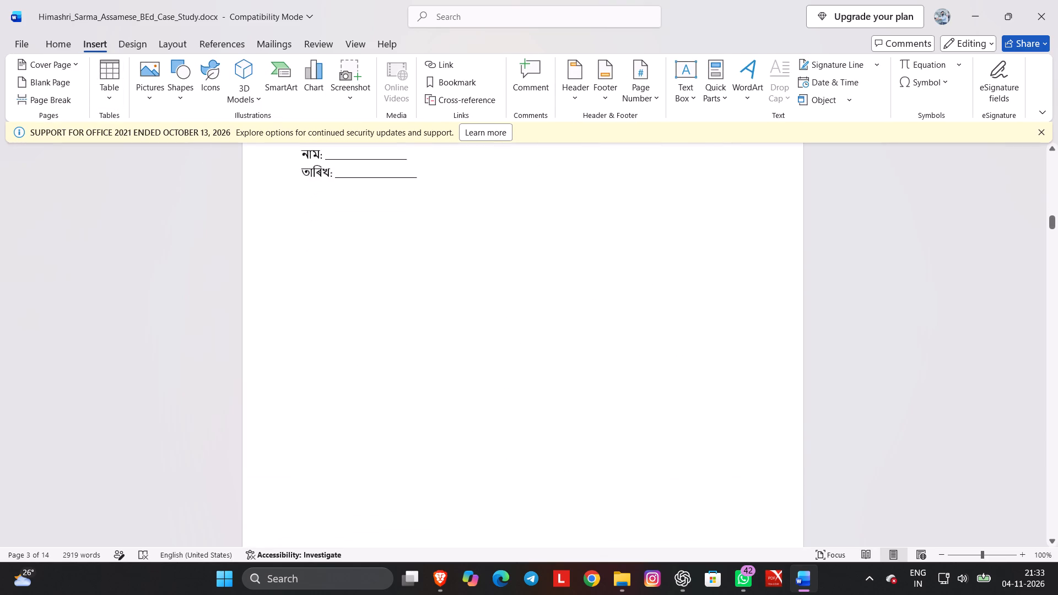
scroll(472, 332, down, 8)
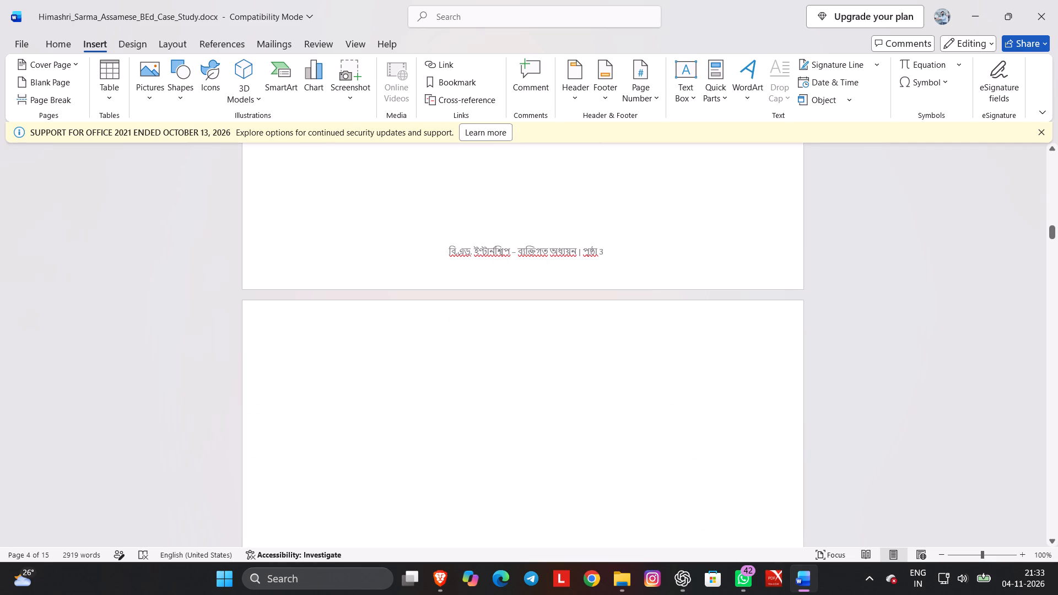
key(ctrl+v)
Examine the layout of the contents, abstract and introduction pages, including a zoomed-out overview of several pages.
scroll(471, 339, down, 13)
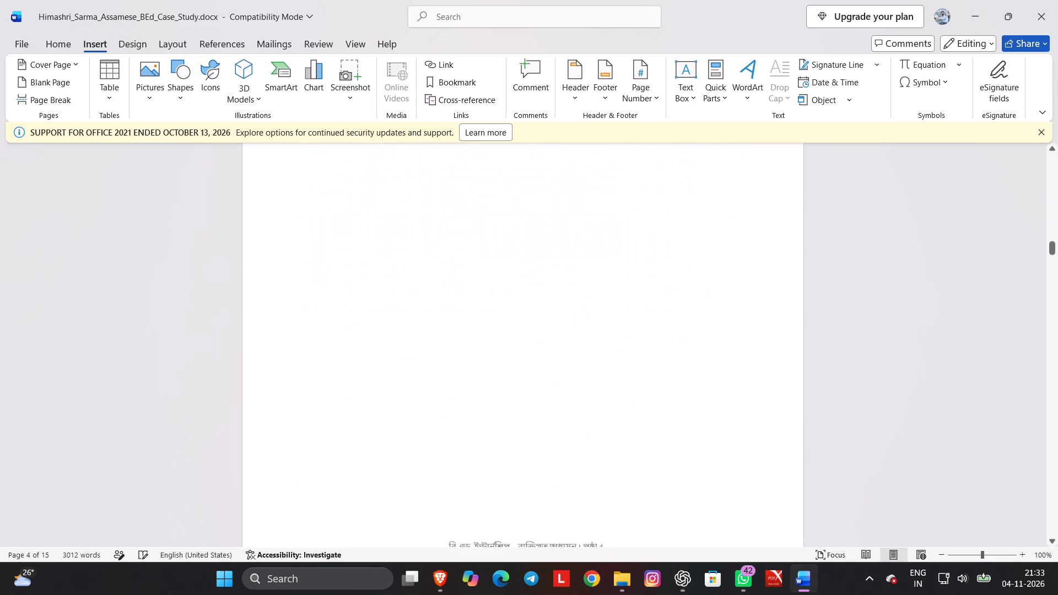
scroll(548, 358, down, 19)
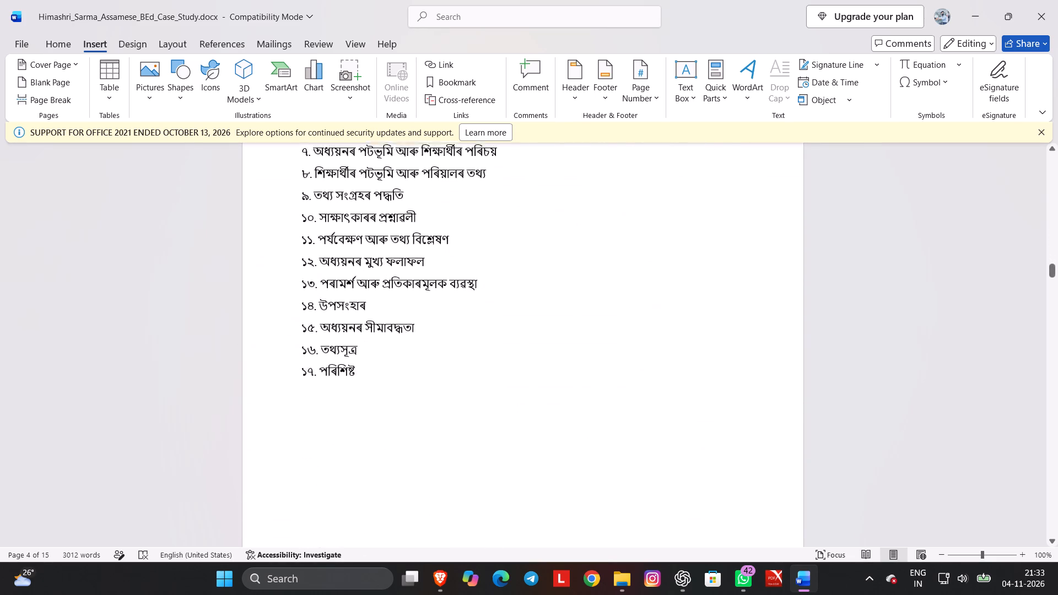
scroll(548, 358, down, 17)
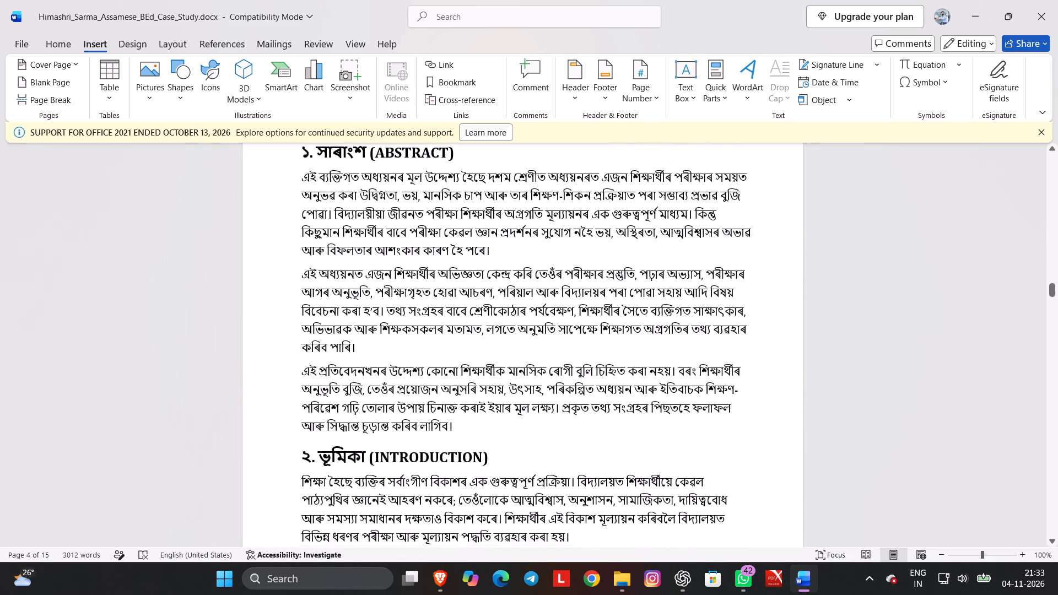
scroll(548, 358, down, 3)
click(457, 328)
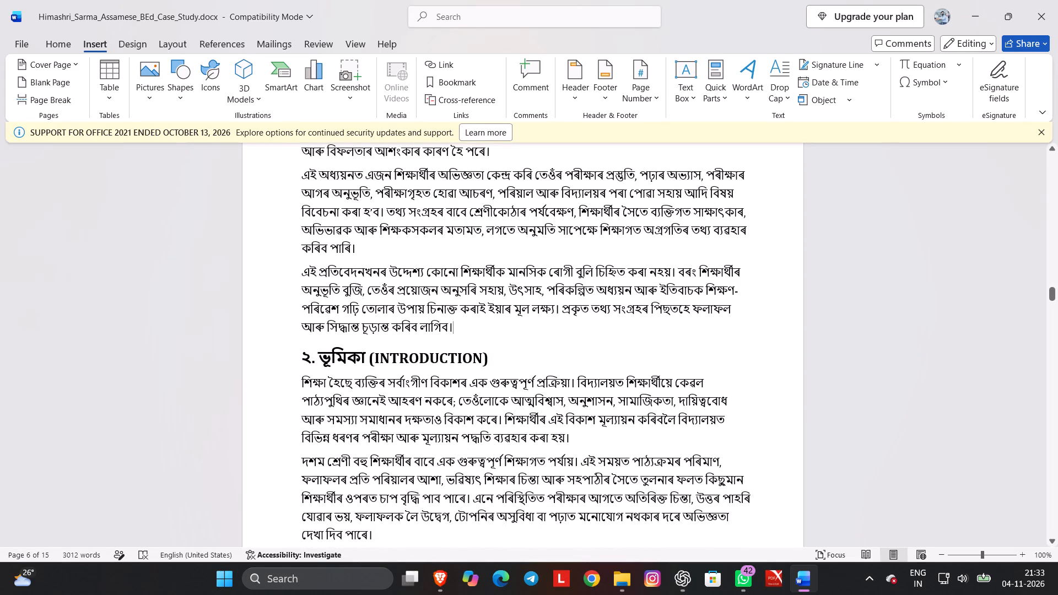
ctrl+scroll(379, 343, down, 3)
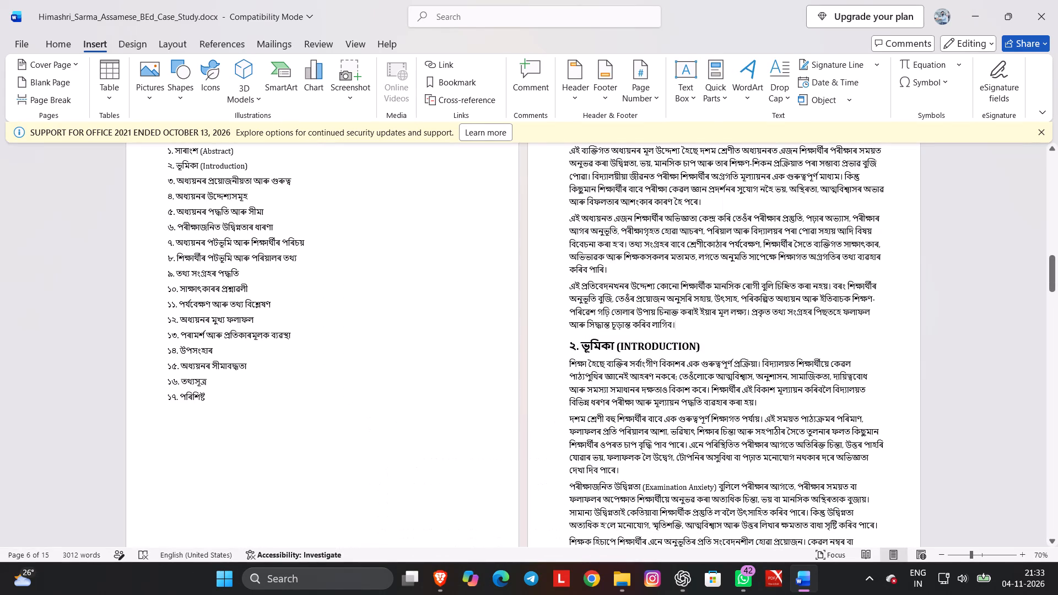
click(960, 550)
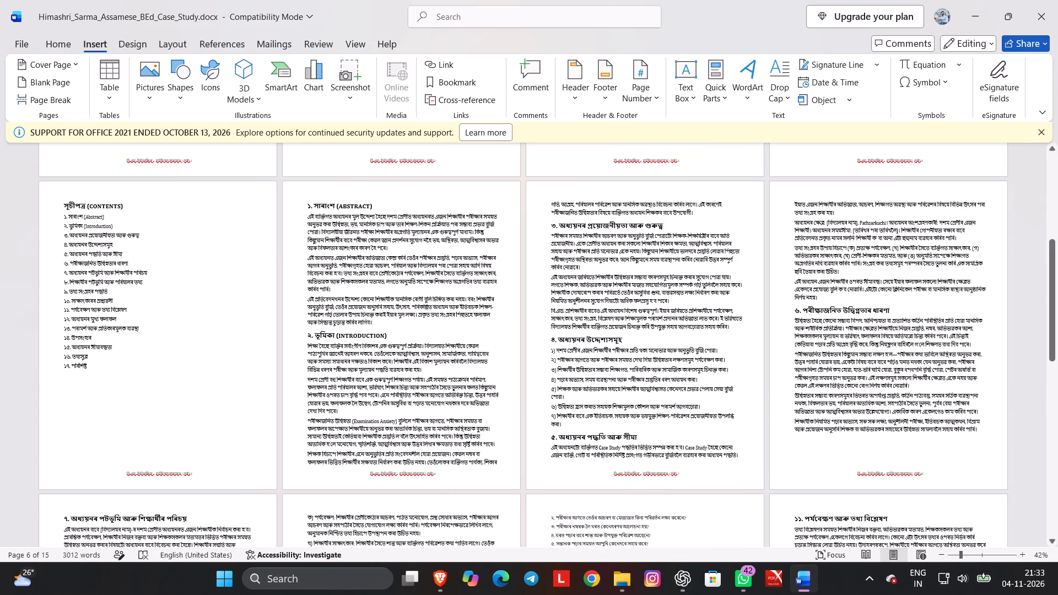
click(980, 556)
scroll(652, 446, up, 2)
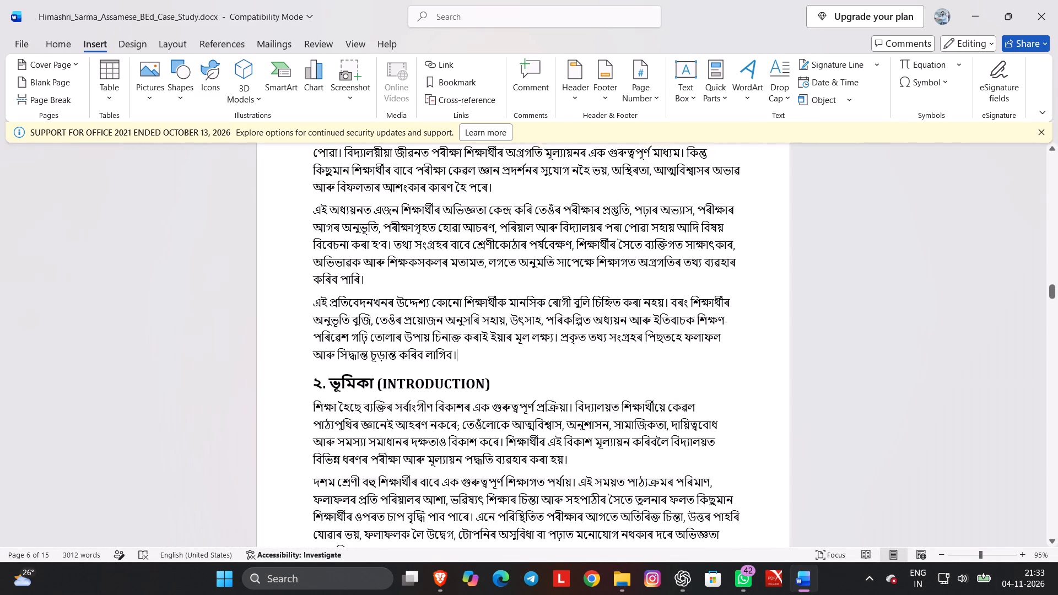
scroll(652, 443, up, 3)
scroll(652, 443, down, 1)
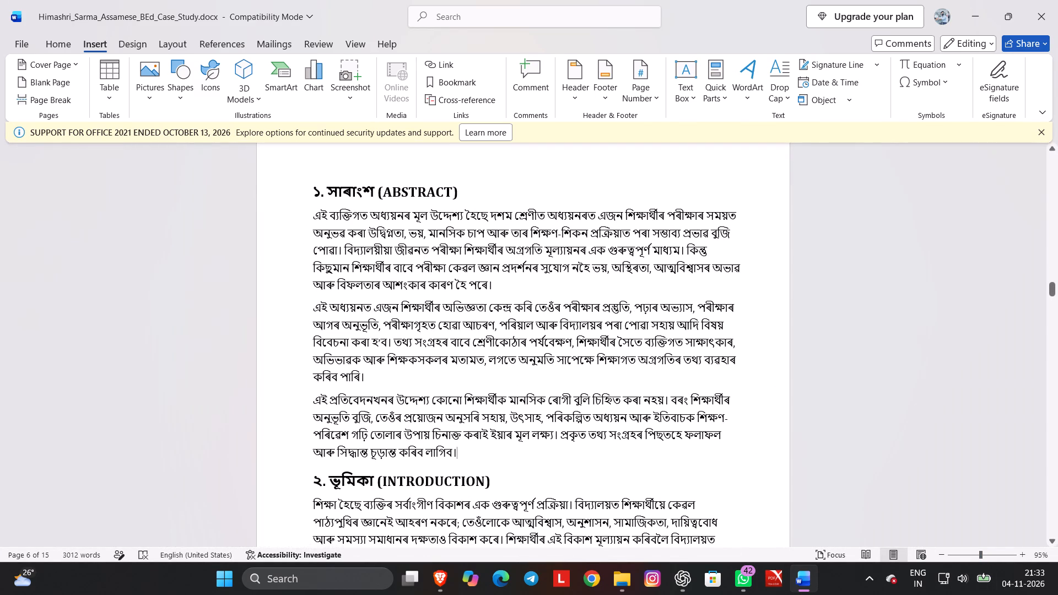
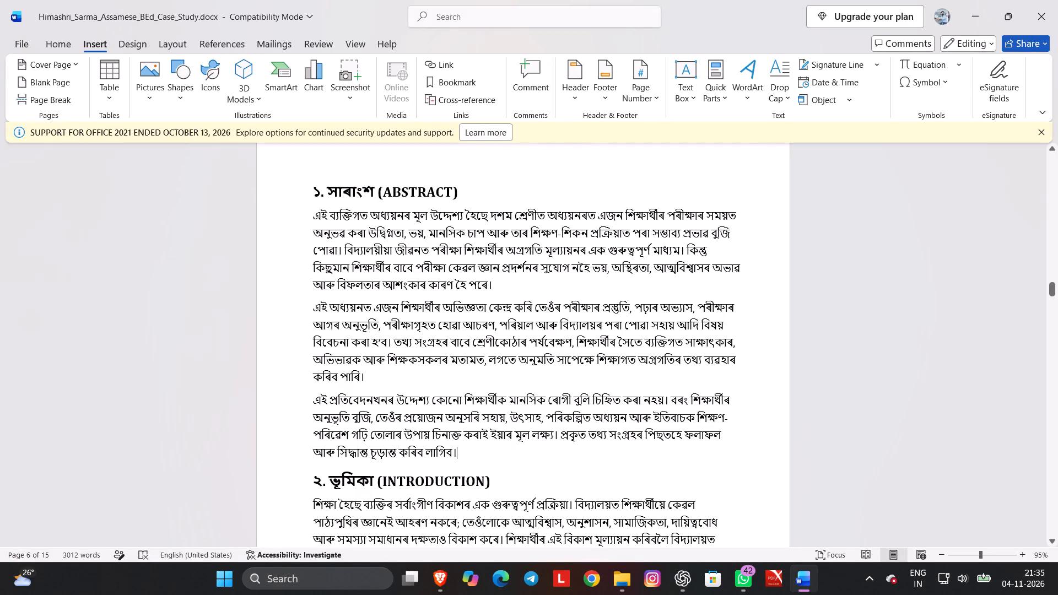
Examine the abstract and the pages after it, from the introduction to the section on the concept of examination anxiety.
drag(315, 212, 484, 459)
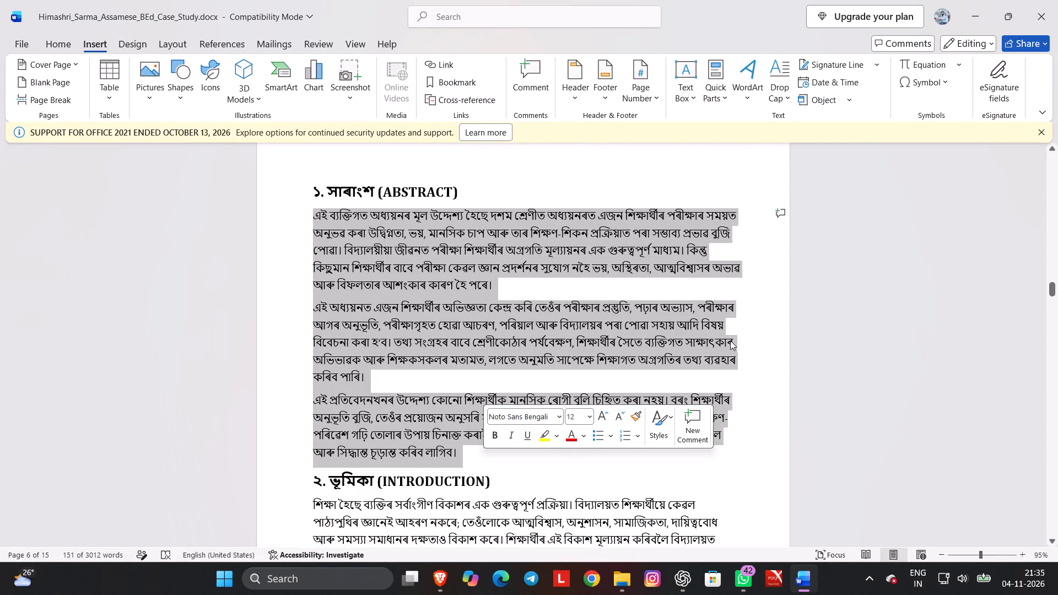
click(817, 347)
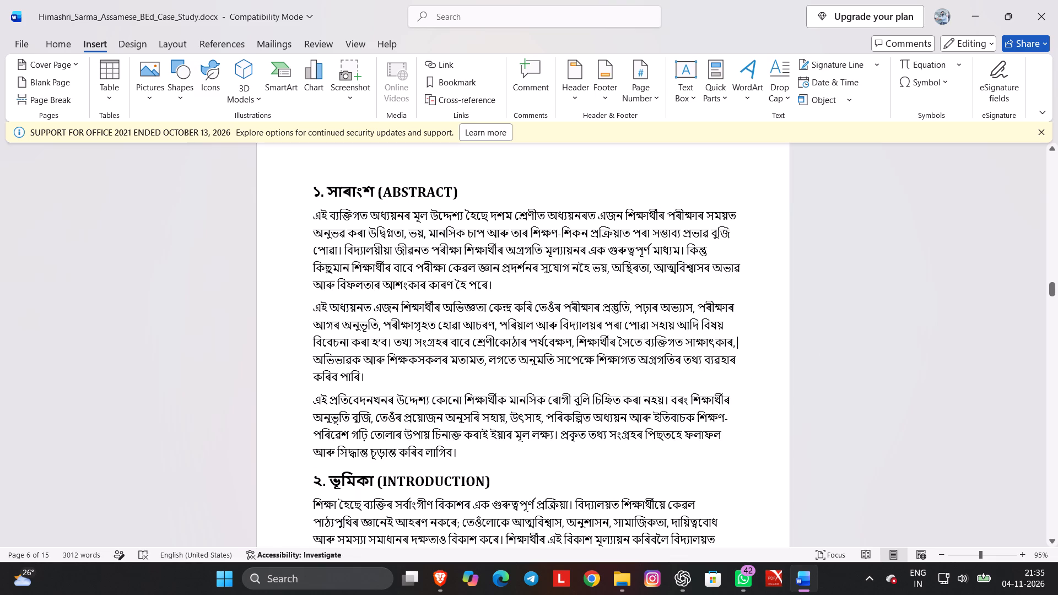
scroll(629, 439, down, 12)
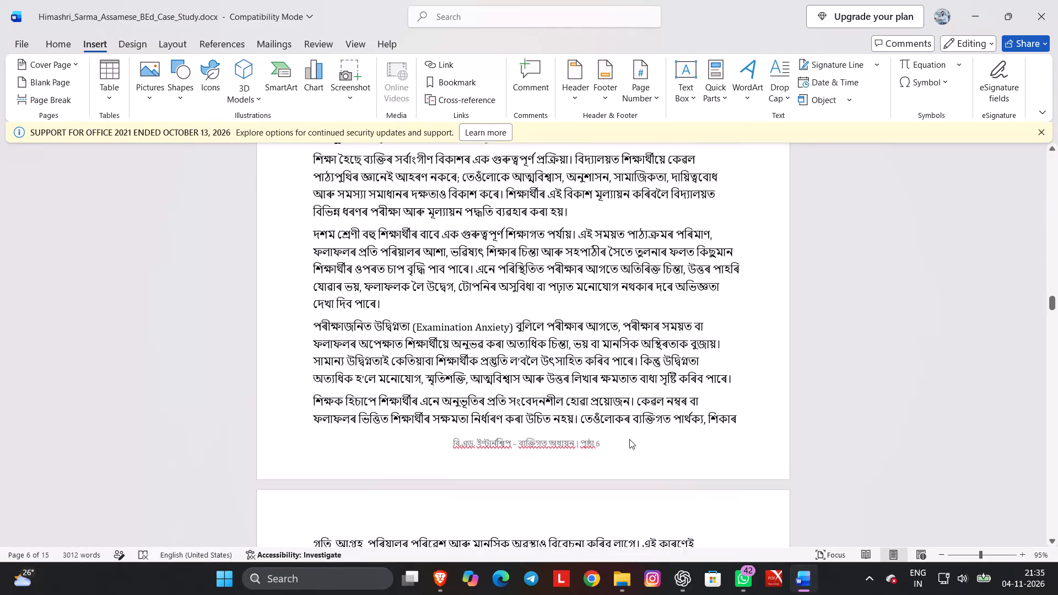
scroll(629, 439, down, 5)
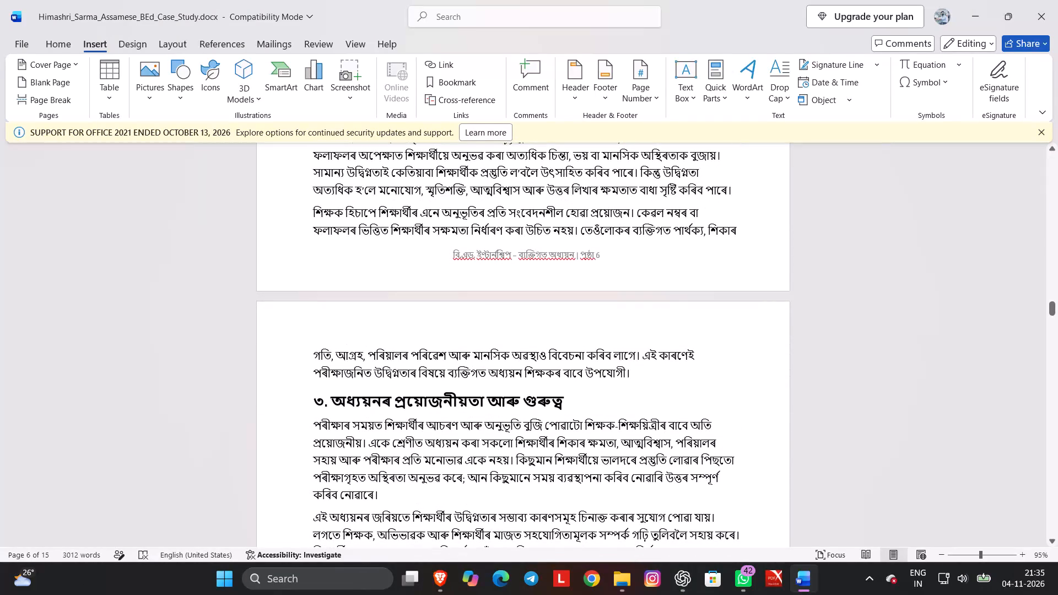
scroll(629, 439, up, 8)
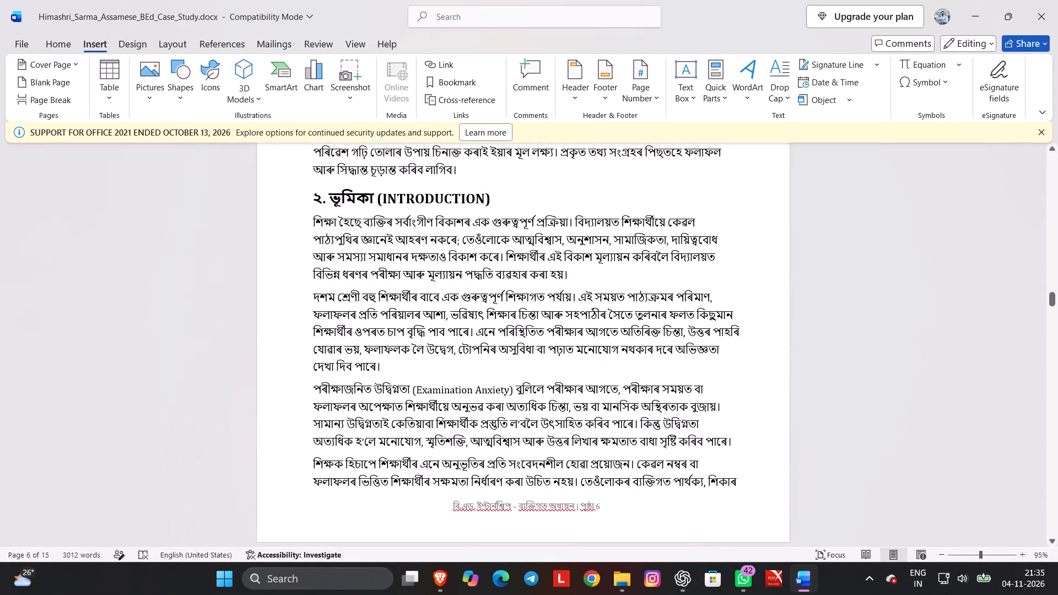
scroll(622, 454, up, 1)
scroll(622, 454, down, 20)
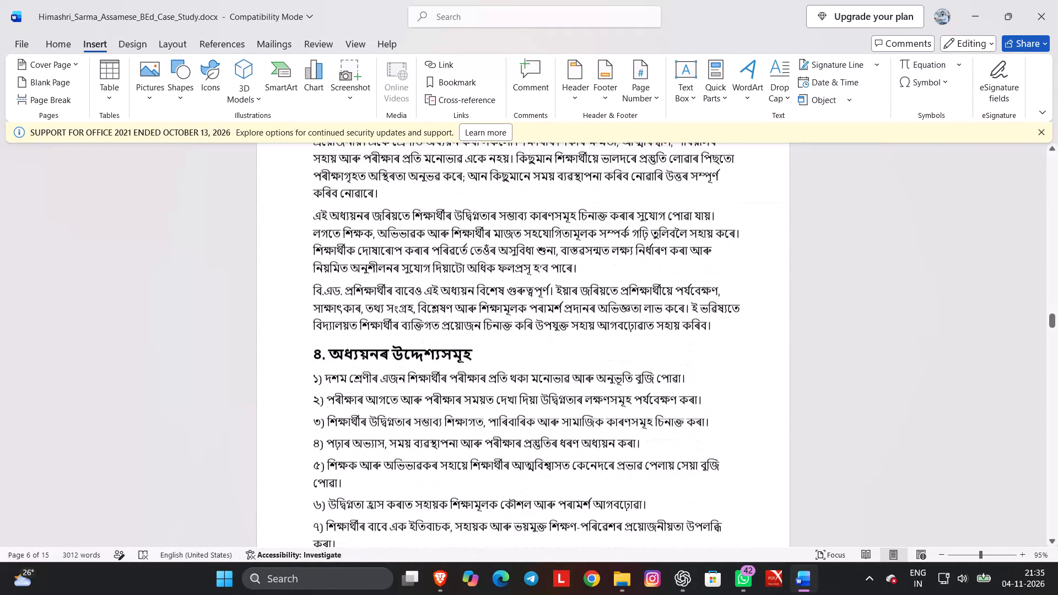
scroll(622, 454, down, 18)
scroll(622, 454, up, 5)
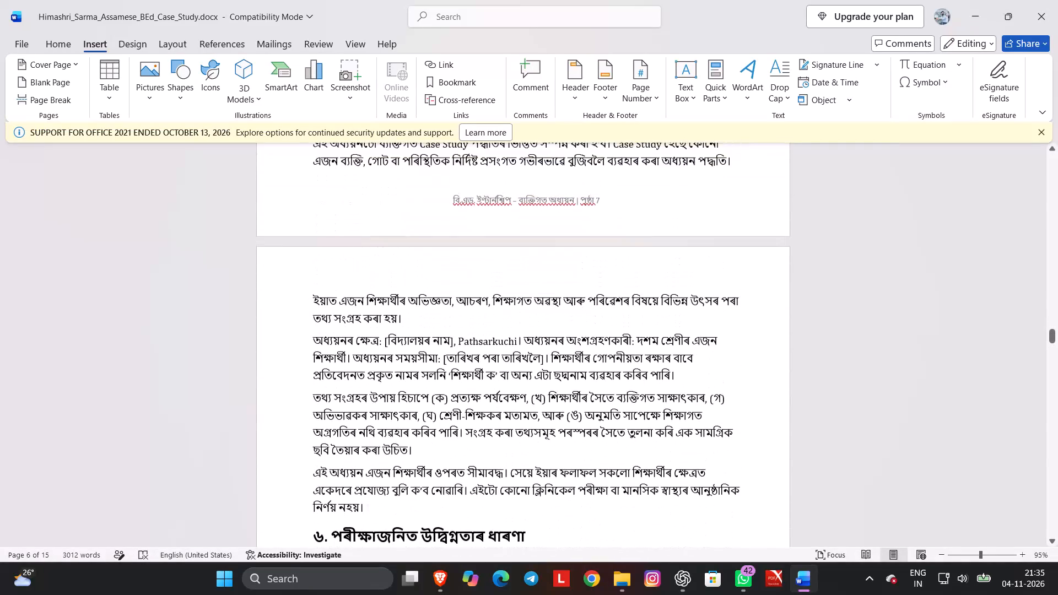
Review the cover page from its heading down to the footer and the start of the certificate page.
drag(1056, 335, 959, 127)
scroll(678, 505, down, 3)
scroll(674, 505, up, 3)
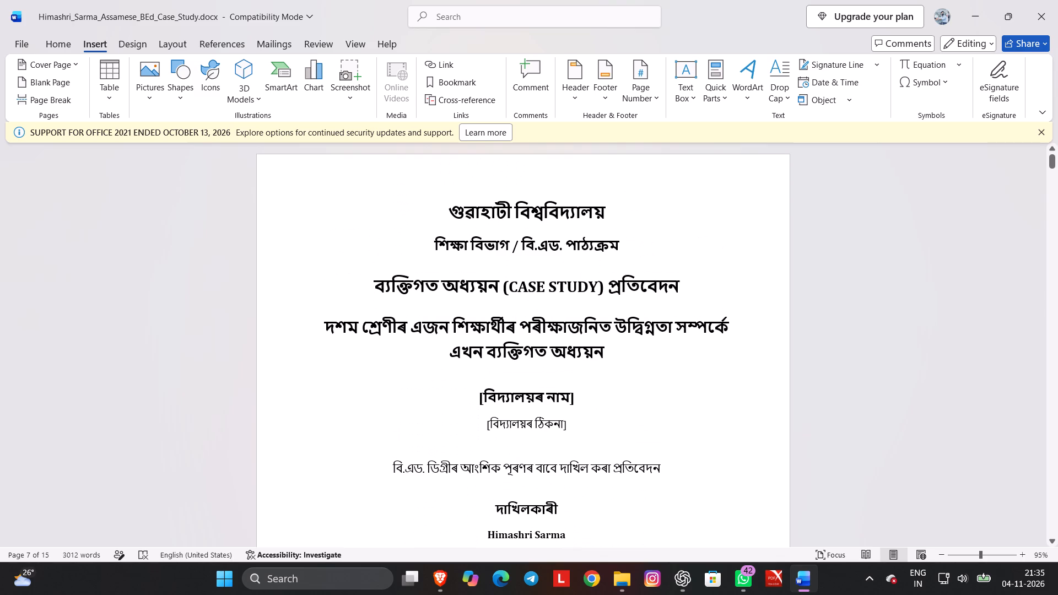
scroll(666, 538, down, 2)
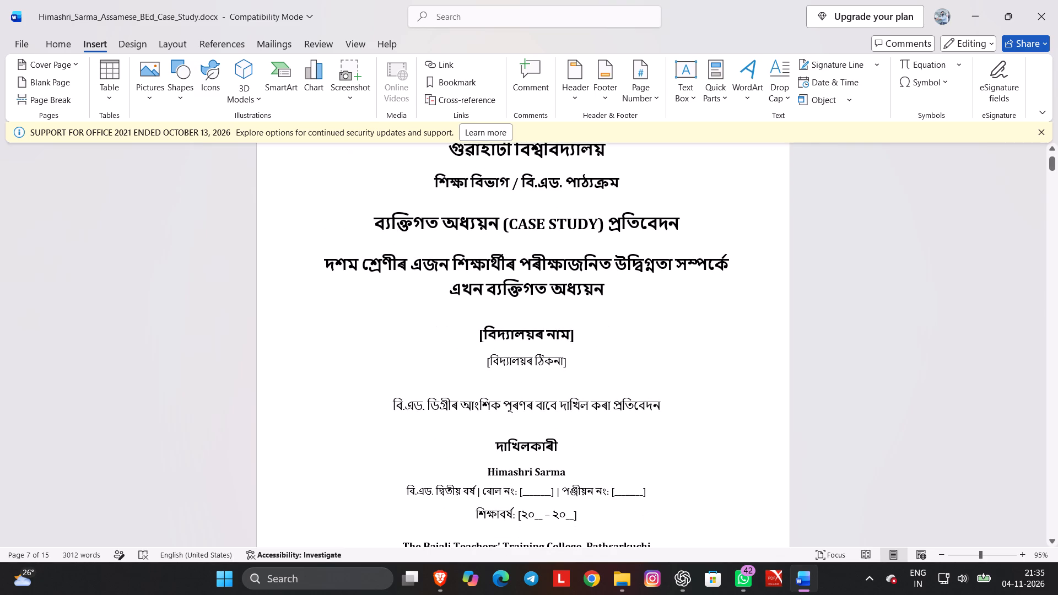
scroll(666, 538, down, 7)
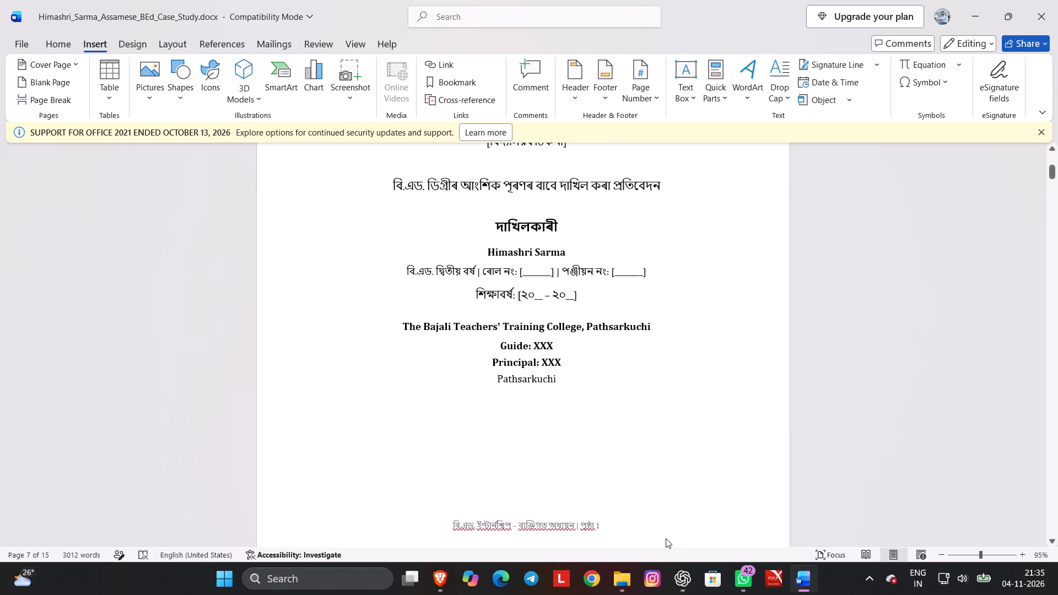
scroll(666, 538, down, 9)
scroll(667, 464, down, 3)
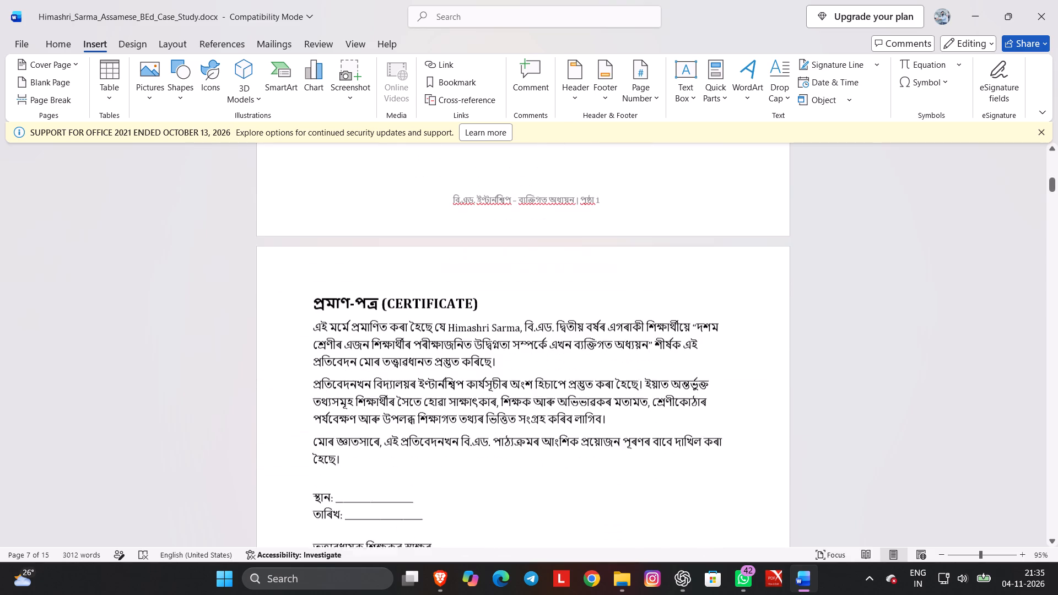
scroll(579, 273, up, 3)
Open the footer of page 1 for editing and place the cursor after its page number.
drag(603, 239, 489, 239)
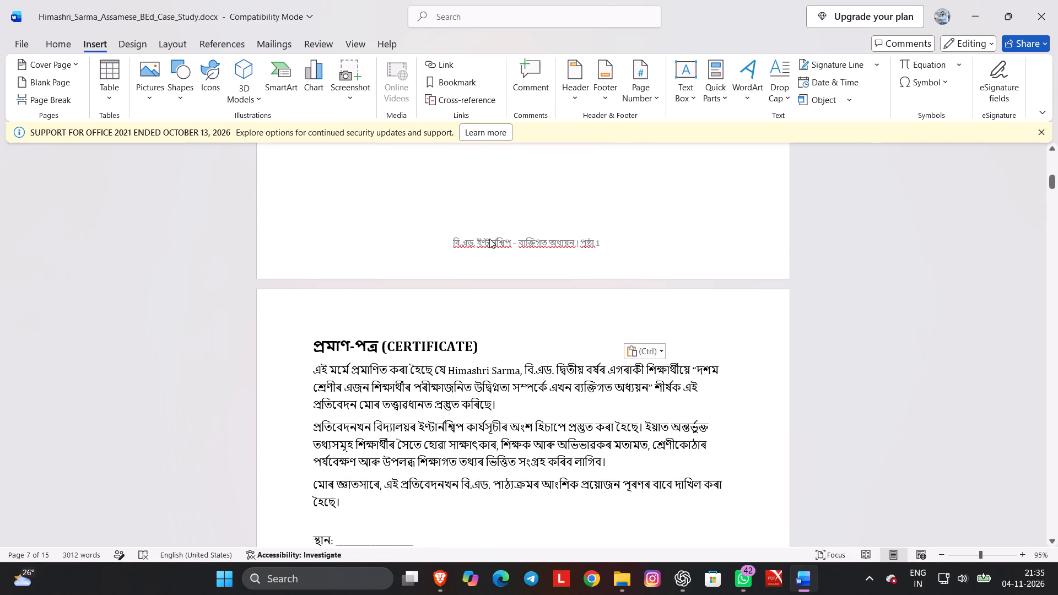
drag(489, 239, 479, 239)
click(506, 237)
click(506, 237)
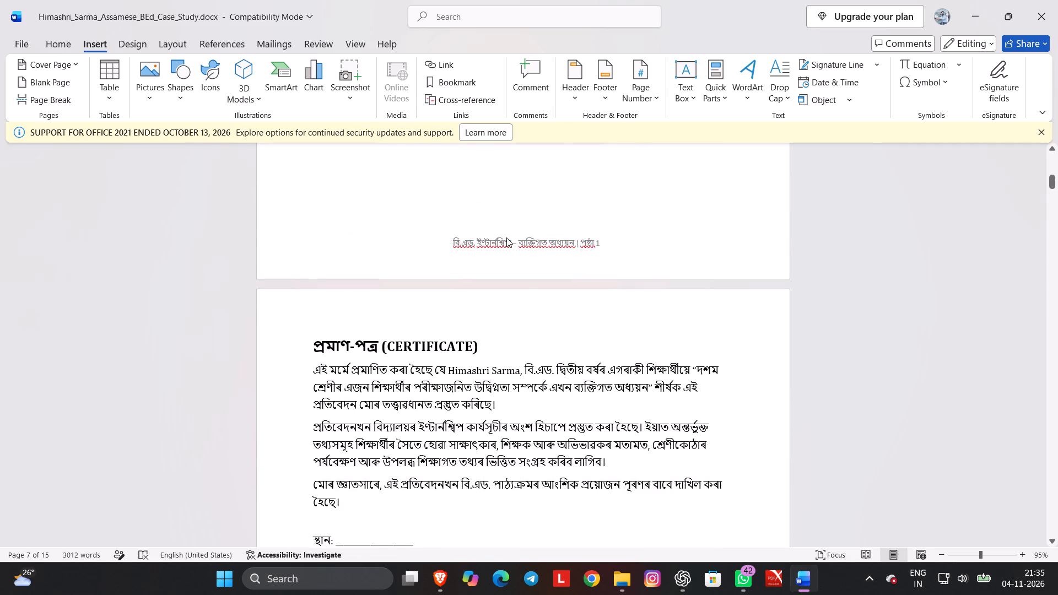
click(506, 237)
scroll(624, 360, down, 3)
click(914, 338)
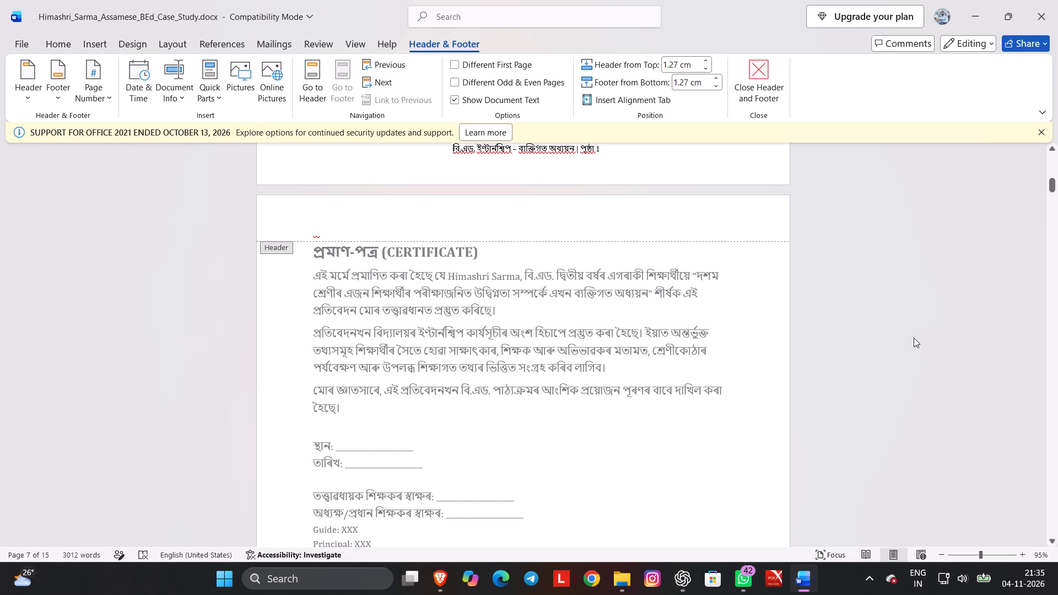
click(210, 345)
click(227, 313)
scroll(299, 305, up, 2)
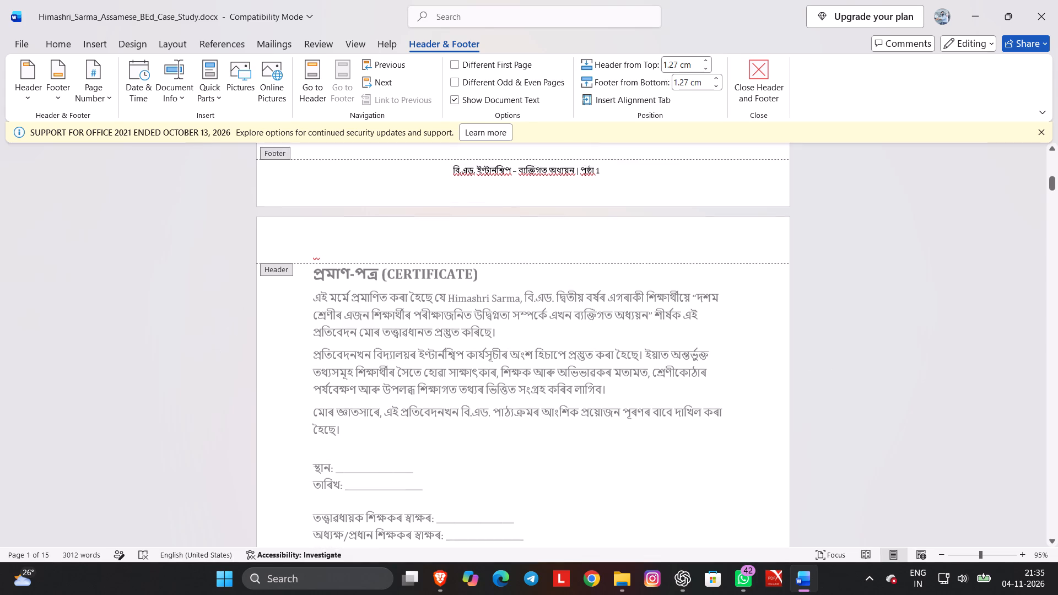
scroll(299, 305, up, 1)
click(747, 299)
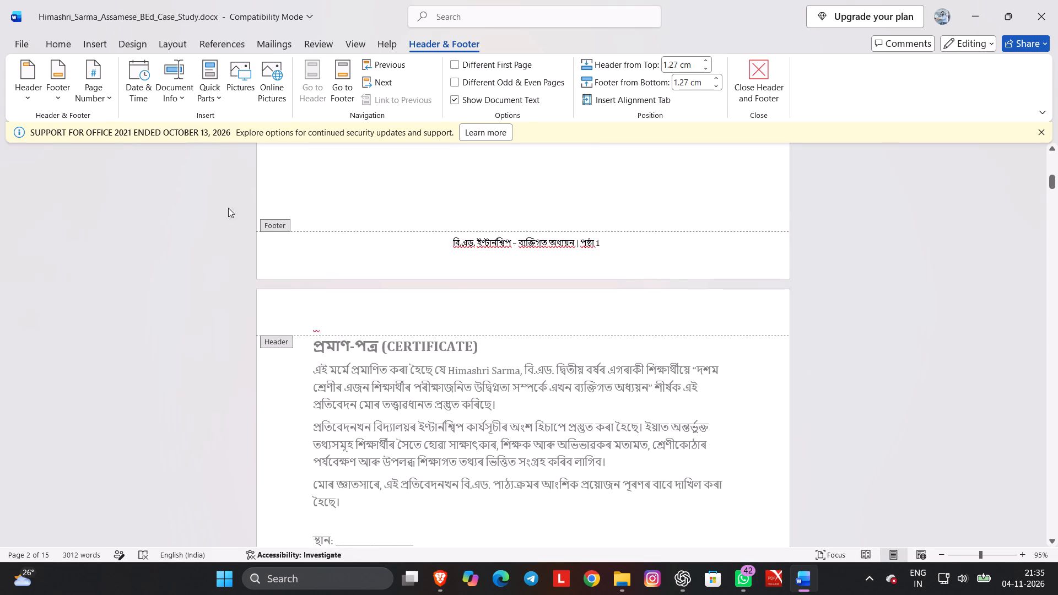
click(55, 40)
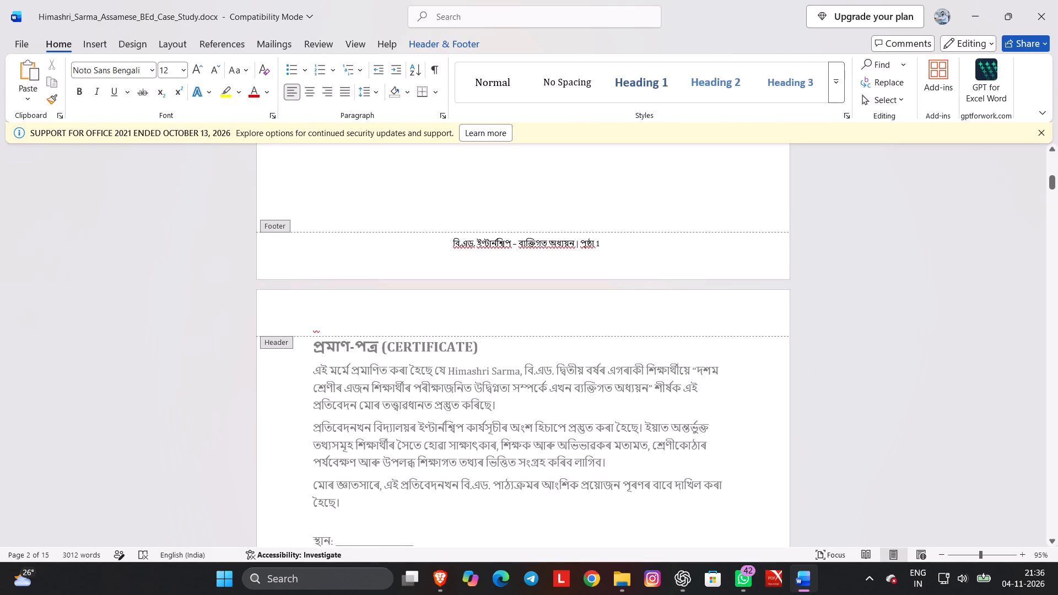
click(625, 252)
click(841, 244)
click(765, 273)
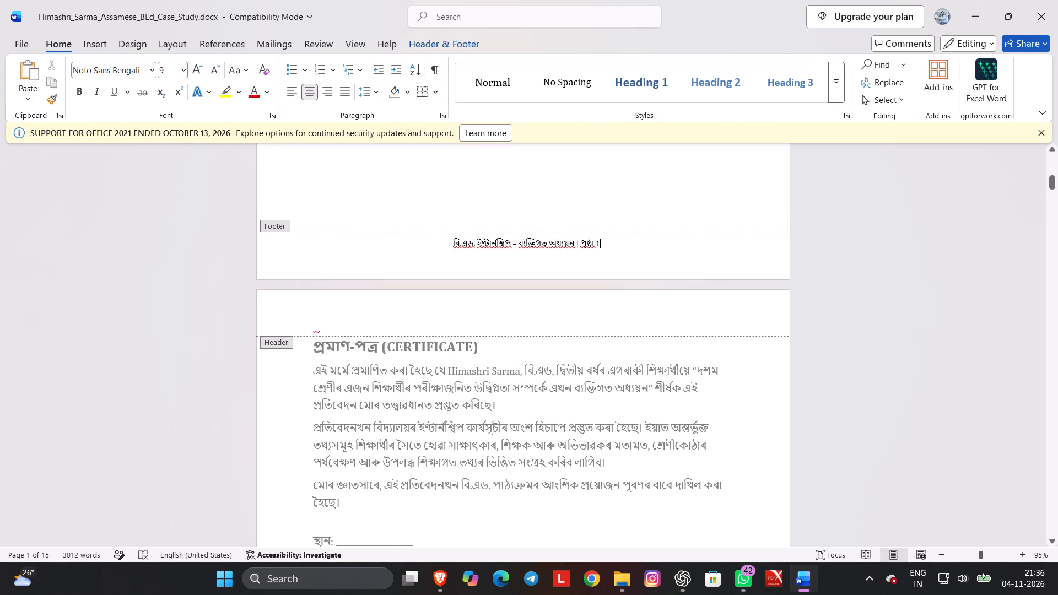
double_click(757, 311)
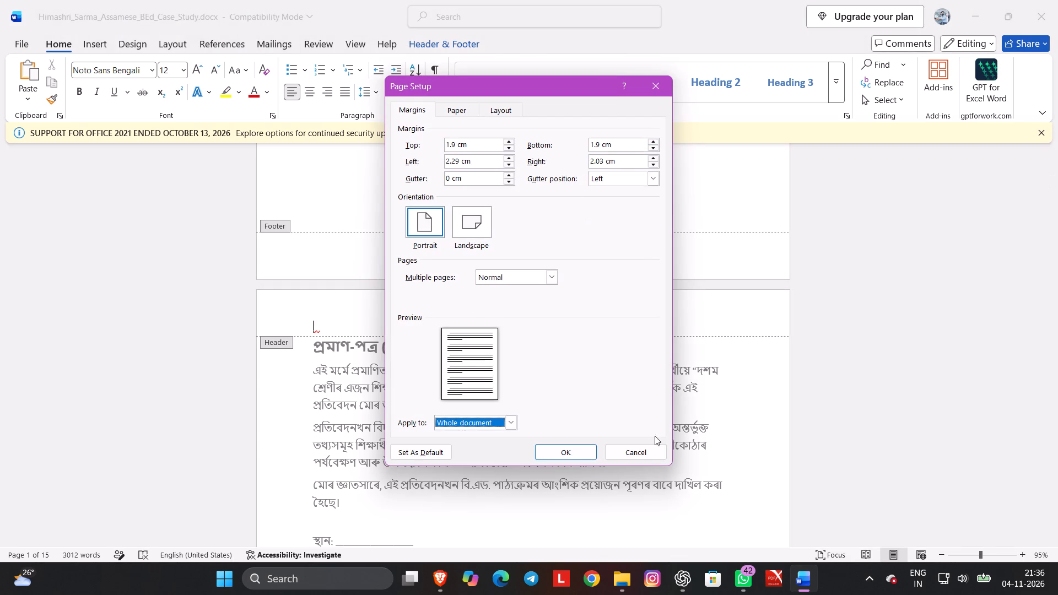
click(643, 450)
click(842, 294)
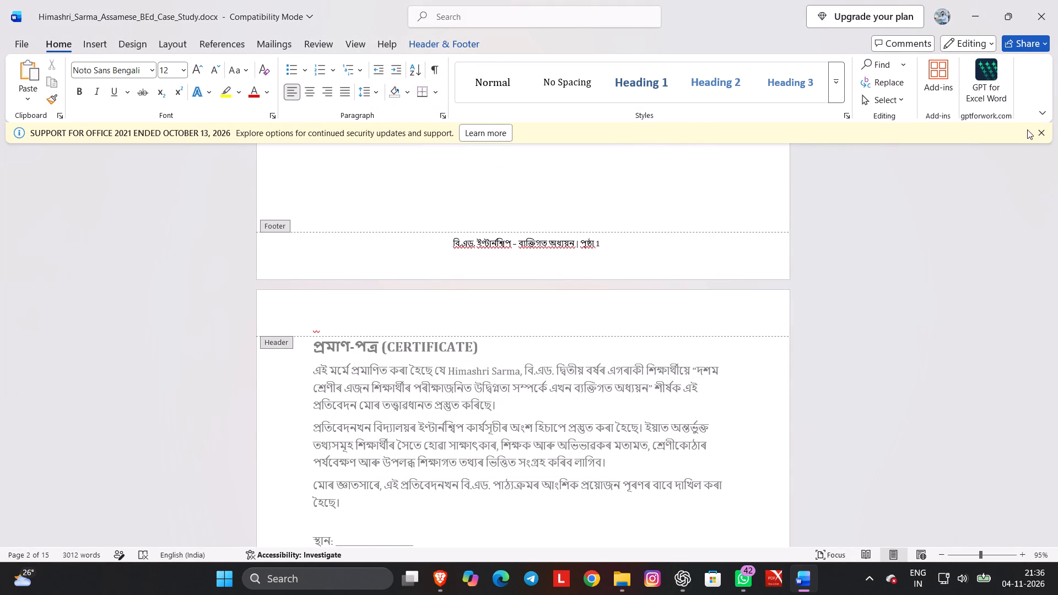
Dismiss the Office 2021 end-of-support notice.
click(1041, 132)
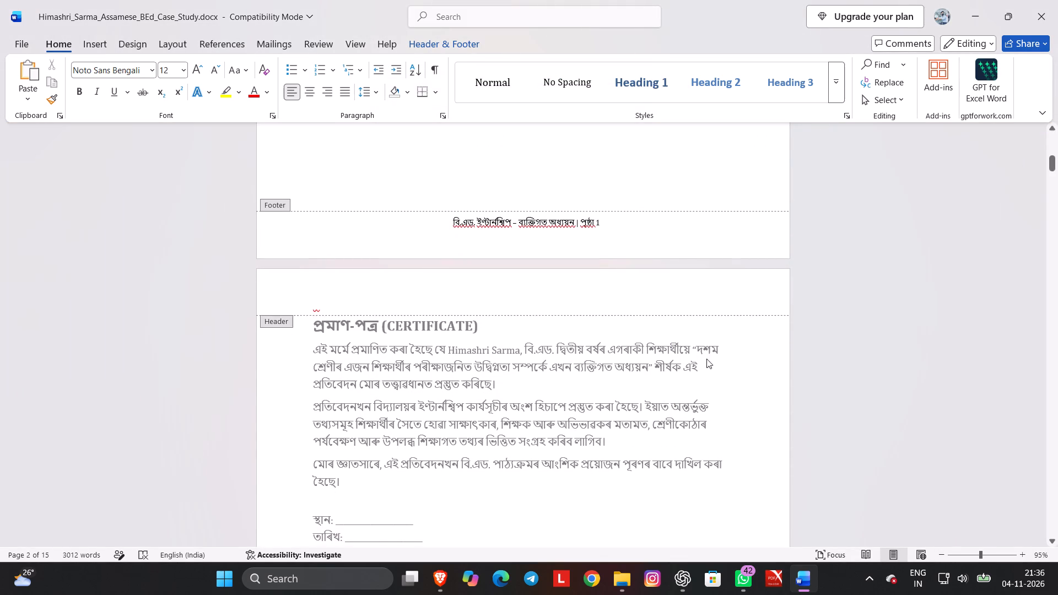
Return to the cover page's header, undo the last edit and enter "z" in the header.
scroll(749, 436, up, 3)
scroll(760, 434, down, 3)
scroll(759, 435, up, 3)
scroll(540, 451, up, 2)
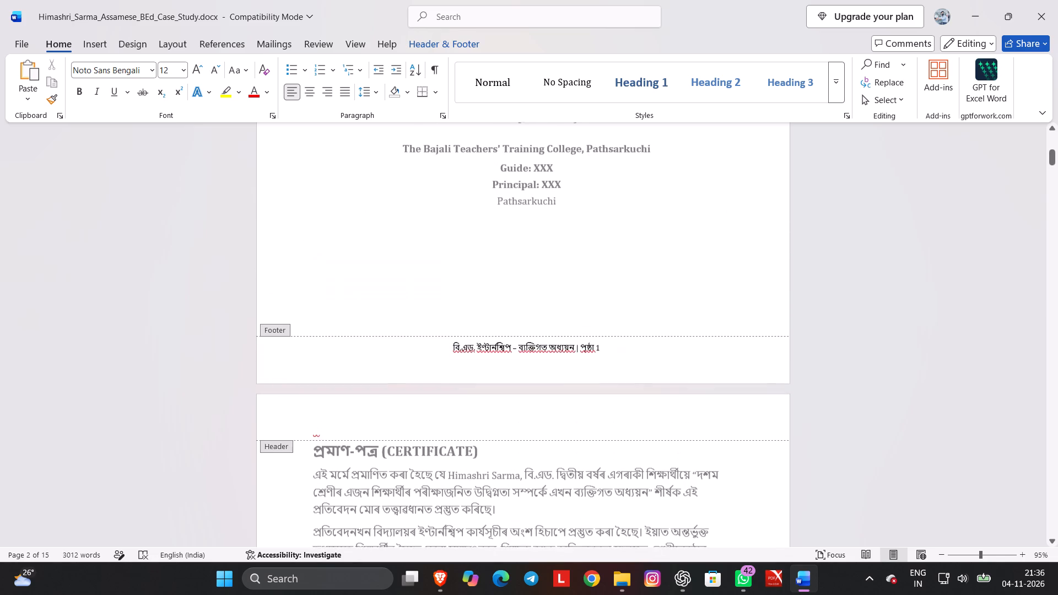
scroll(327, 565, up, 4)
scroll(377, 452, up, 11)
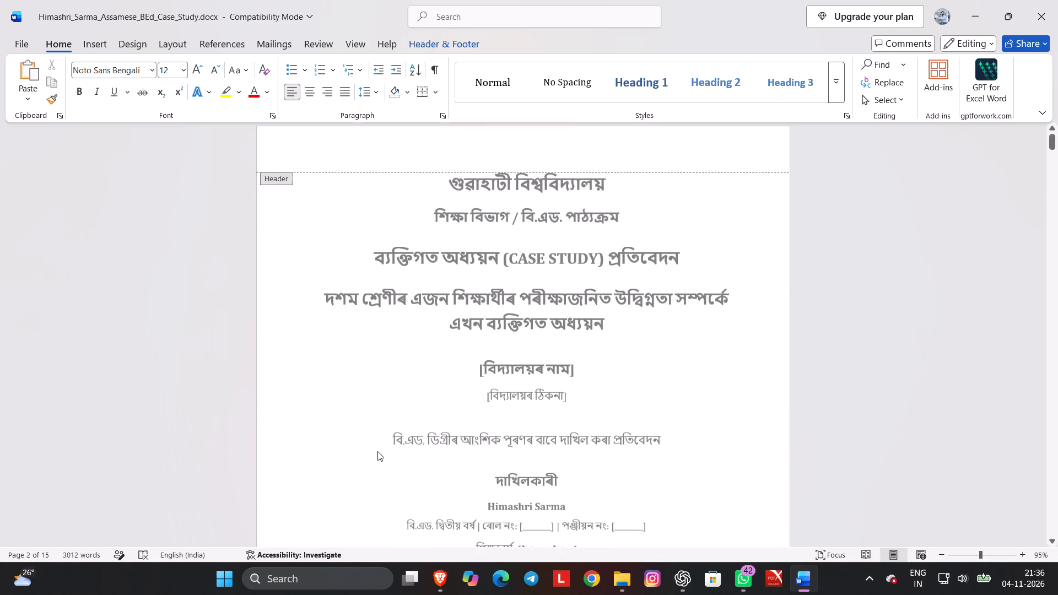
click(838, 294)
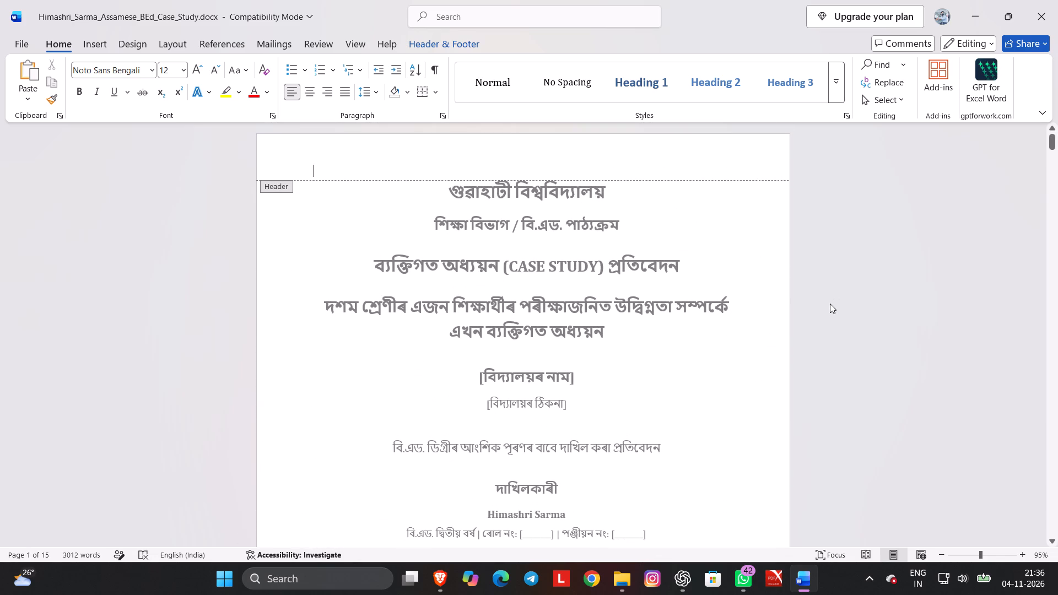
key(ctrl+z)
click(830, 304)
key(z)
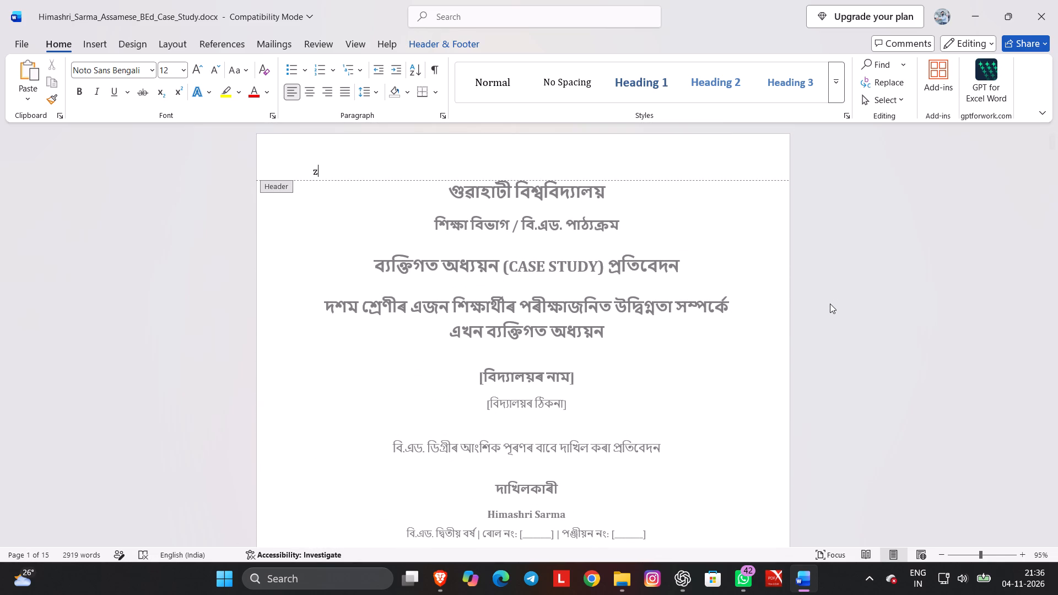
click(830, 304)
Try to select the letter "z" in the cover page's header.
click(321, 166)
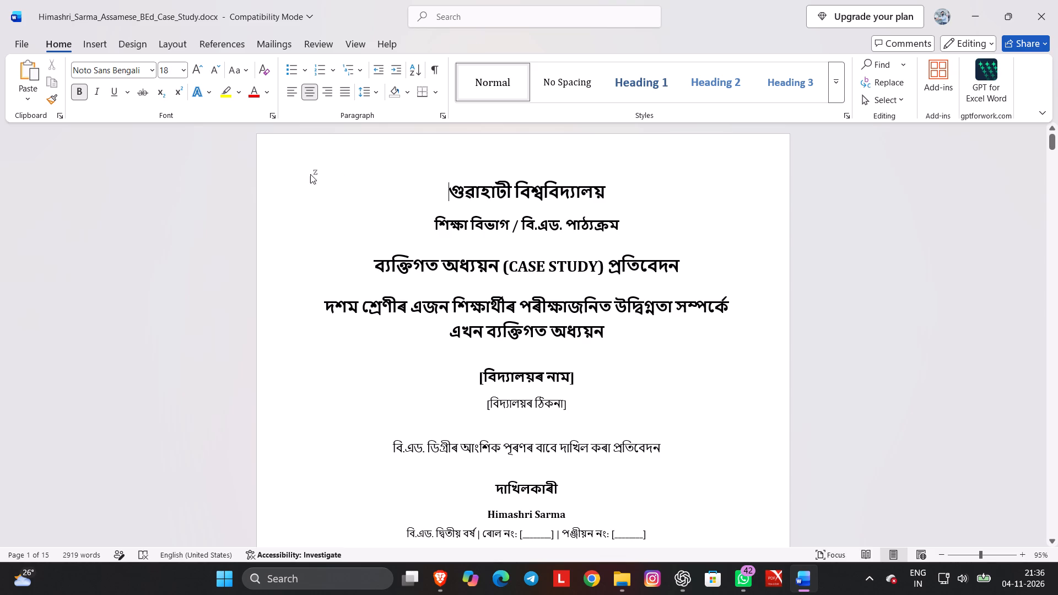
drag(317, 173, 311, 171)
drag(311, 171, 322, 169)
Examine the page headers and layout from the cover page through the certificate, declaration and contents to the abstract.
scroll(644, 353, down, 19)
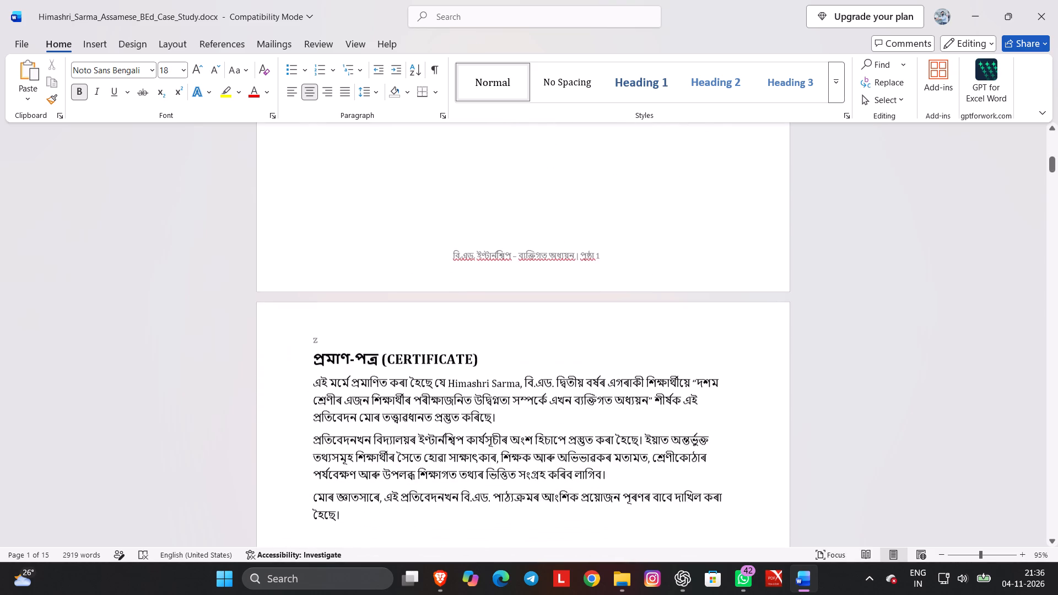
scroll(644, 353, down, 15)
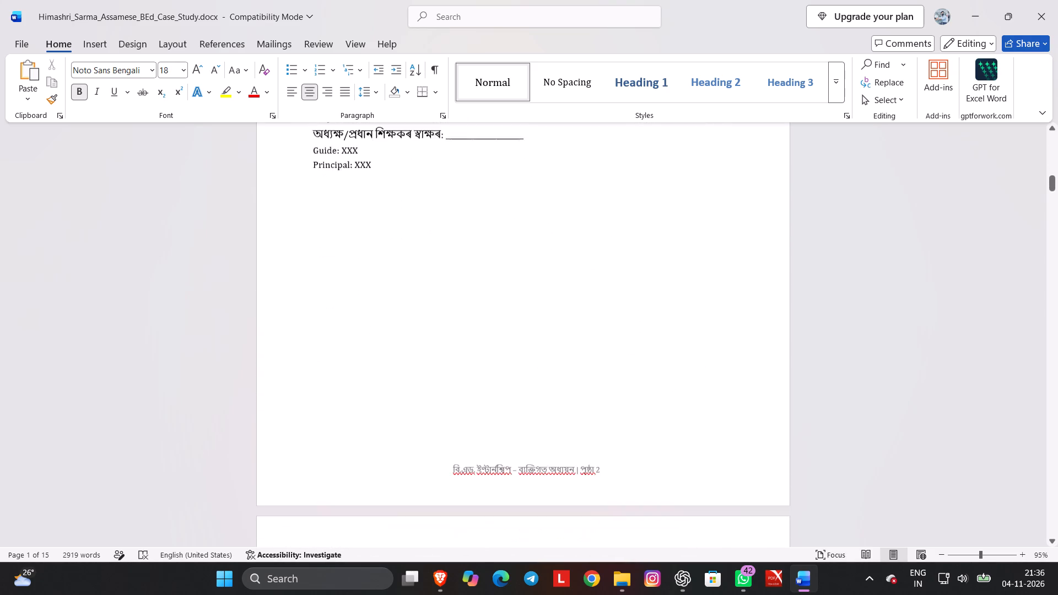
scroll(644, 353, down, 11)
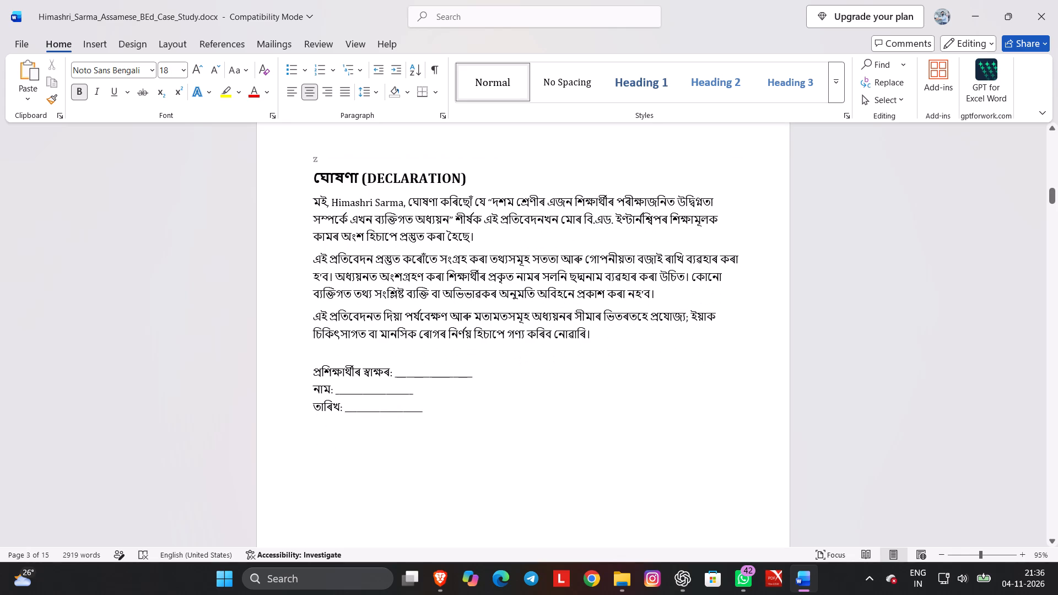
scroll(644, 353, down, 2)
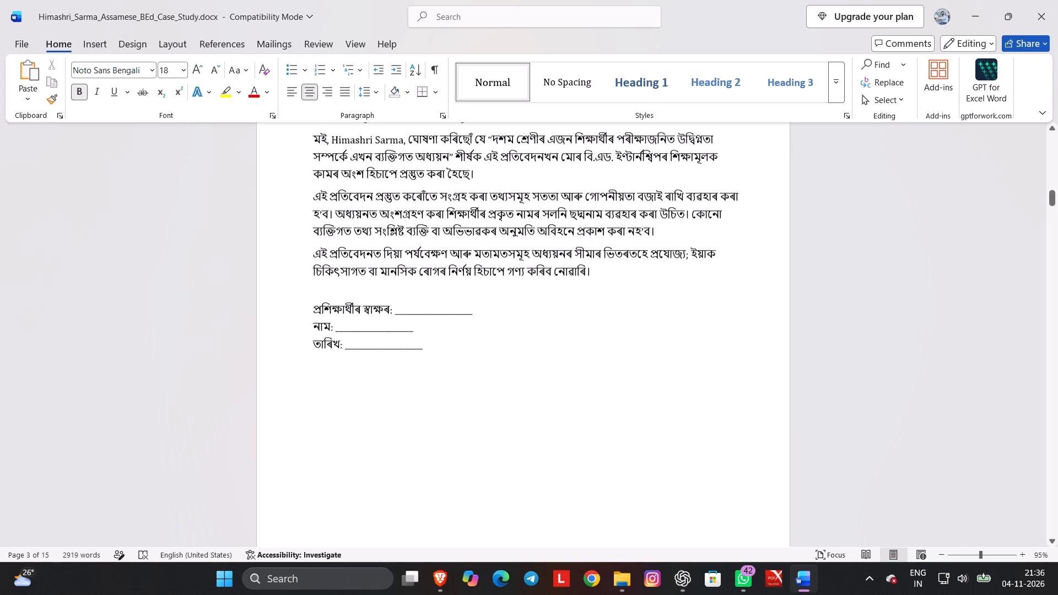
scroll(644, 353, down, 13)
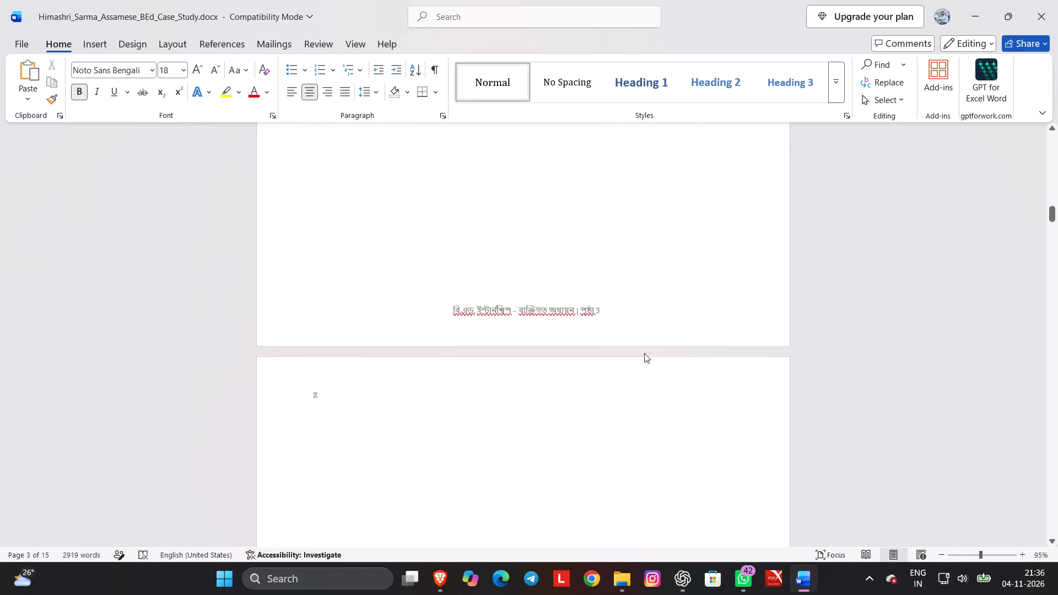
scroll(644, 353, down, 17)
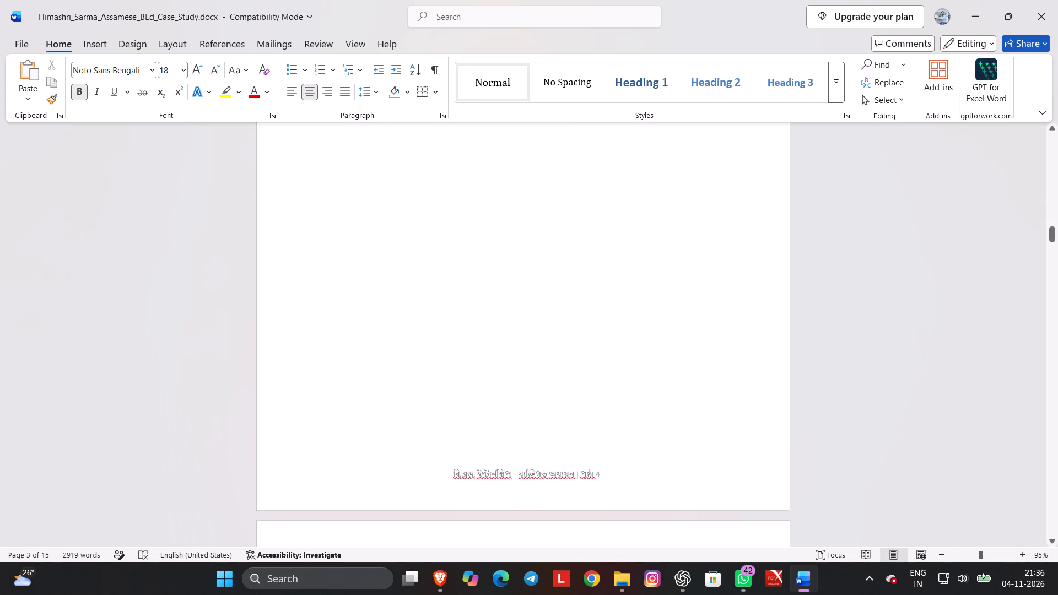
scroll(644, 353, down, 10)
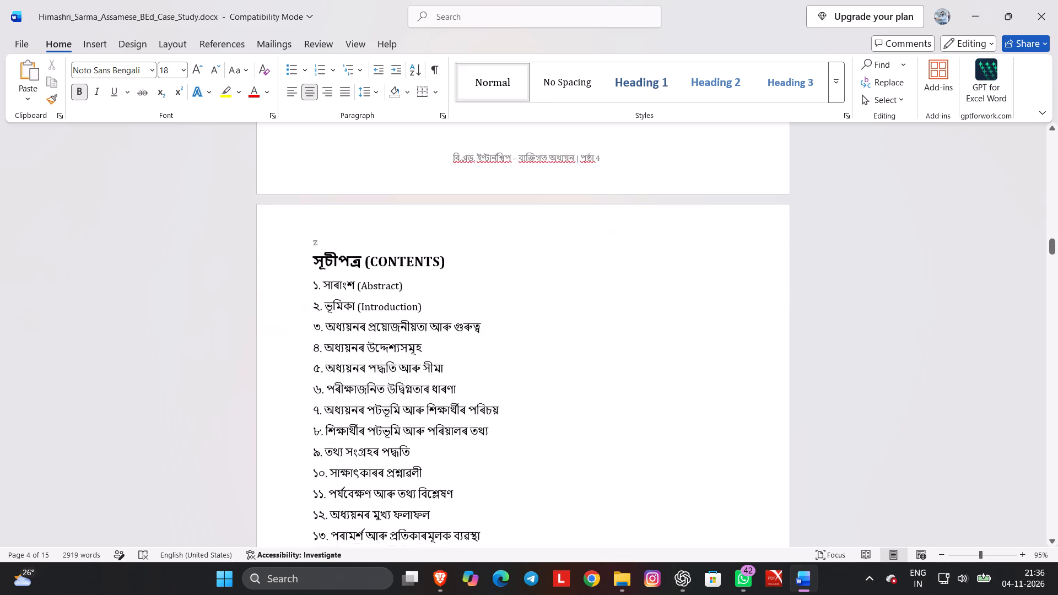
scroll(644, 353, down, 20)
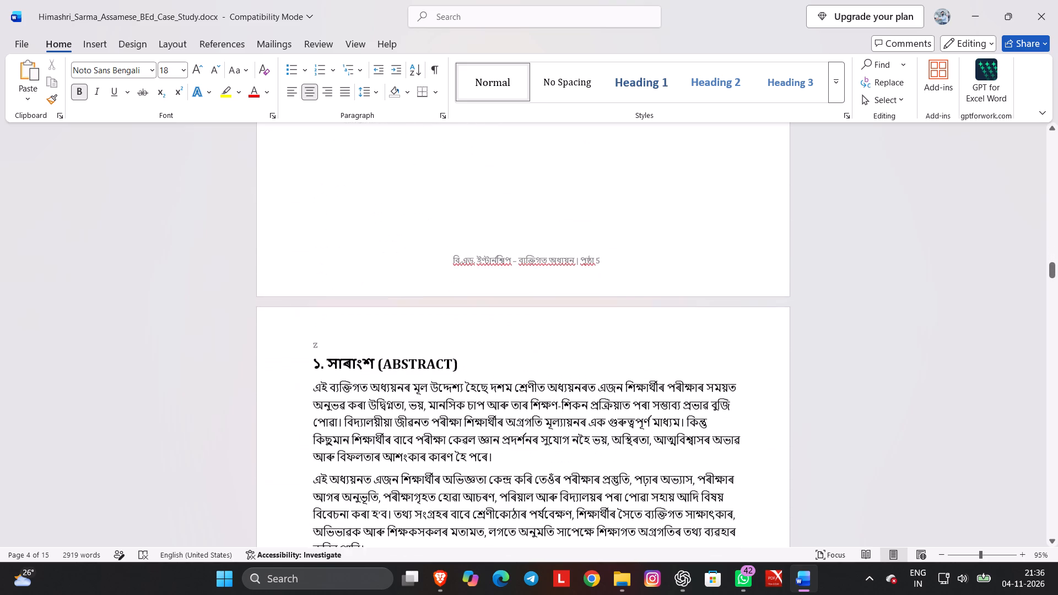
Read through the abstract and introduction, continuing across the page break to section ৩ on the study's need and importance.
scroll(644, 353, down, 5)
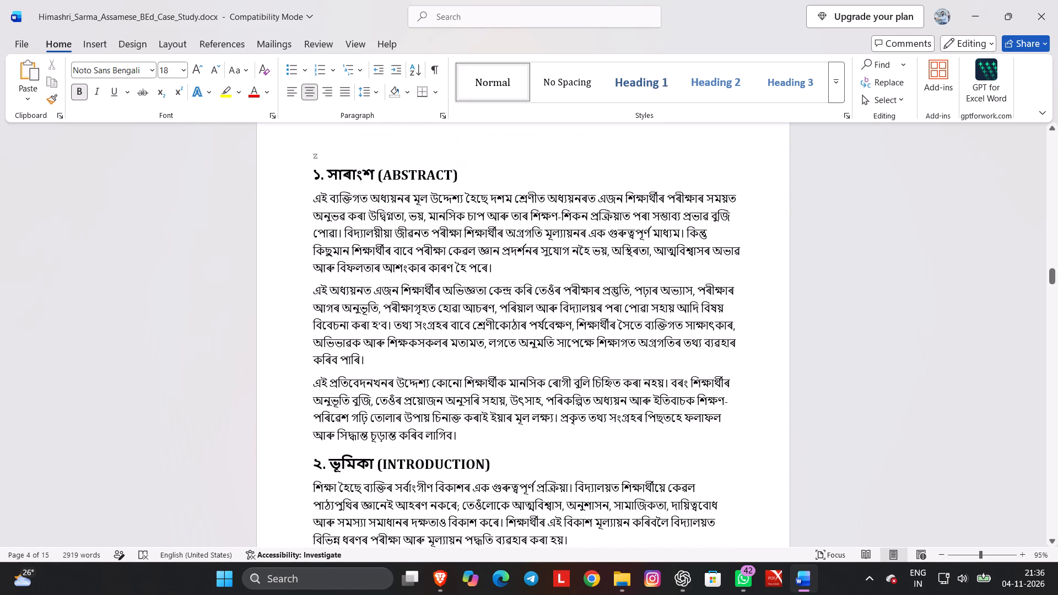
scroll(644, 353, down, 2)
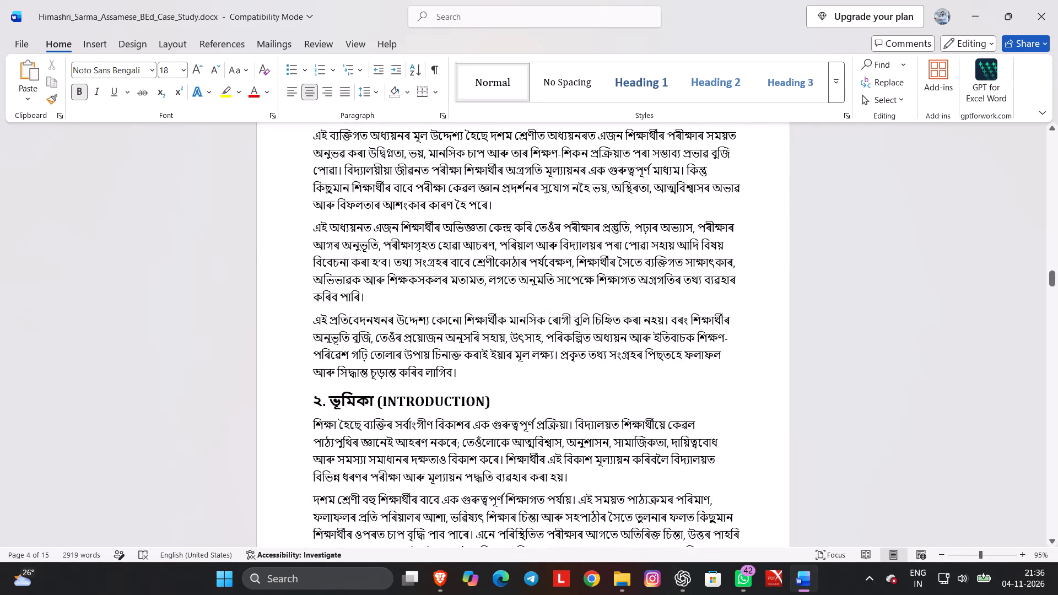
scroll(644, 353, down, 9)
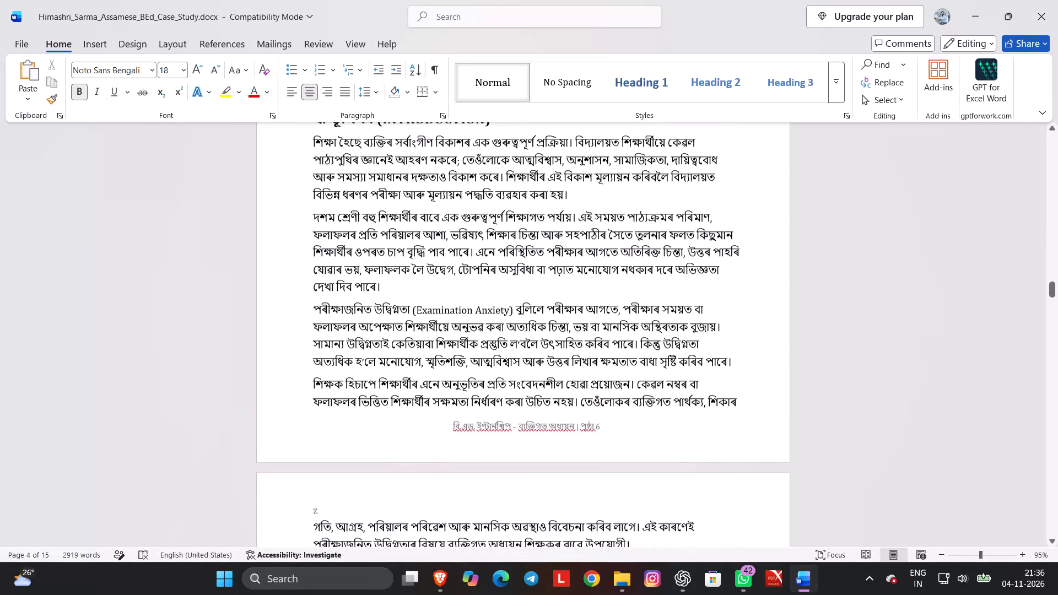
scroll(511, 398, up, 3)
scroll(510, 397, down, 3)
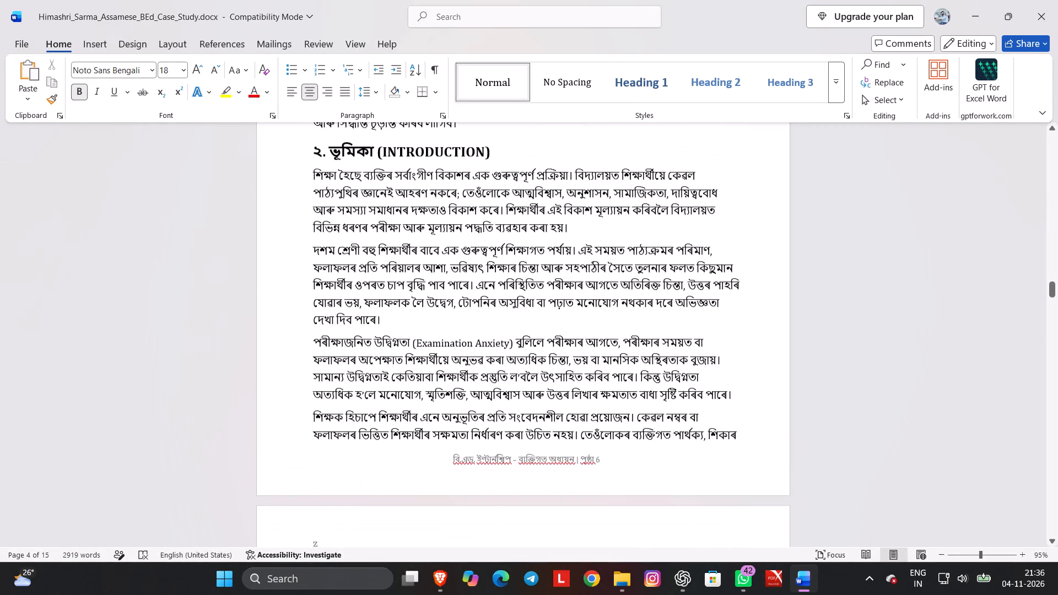
scroll(510, 397, up, 12)
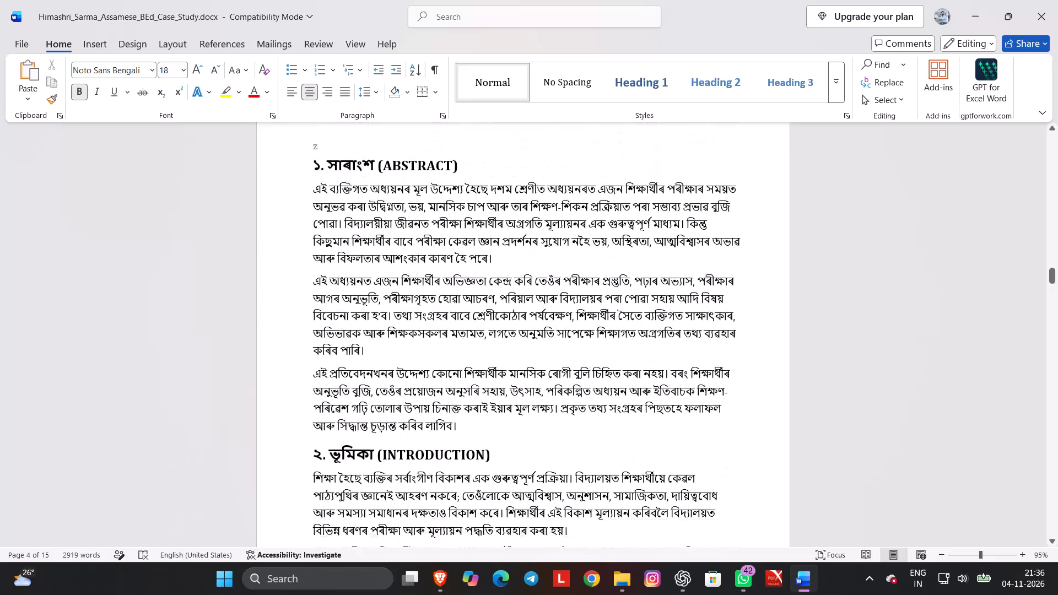
scroll(509, 388, down, 1)
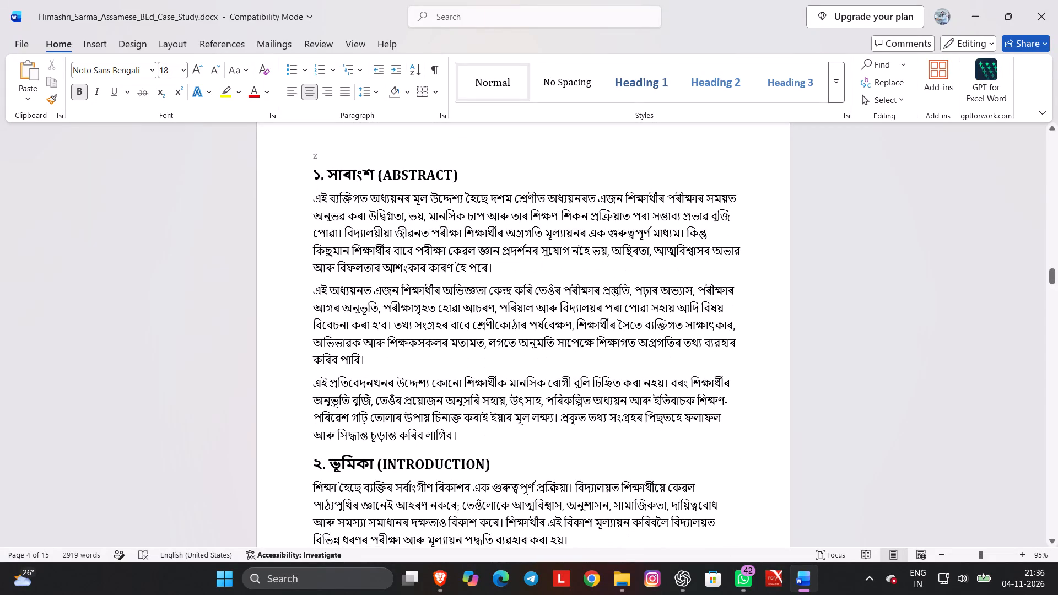
scroll(509, 390, down, 4)
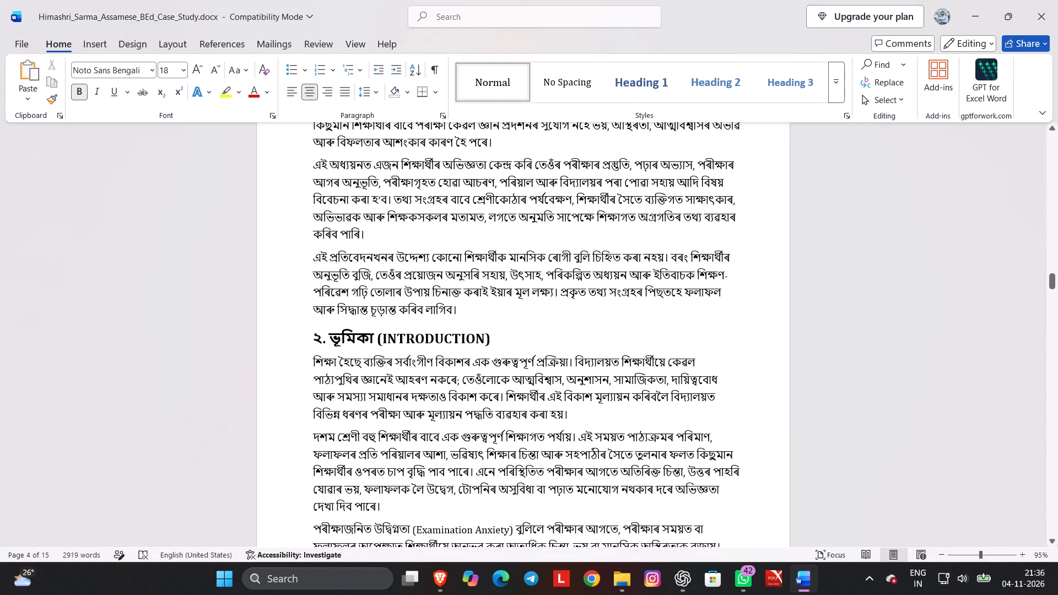
scroll(539, 349, down, 6)
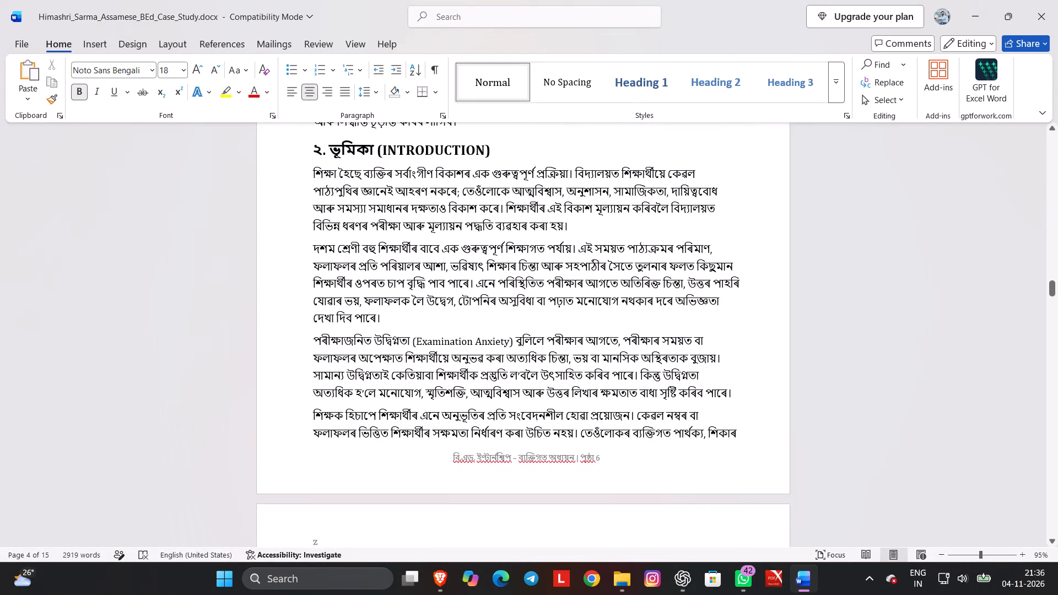
scroll(539, 349, up, 1)
scroll(539, 349, down, 6)
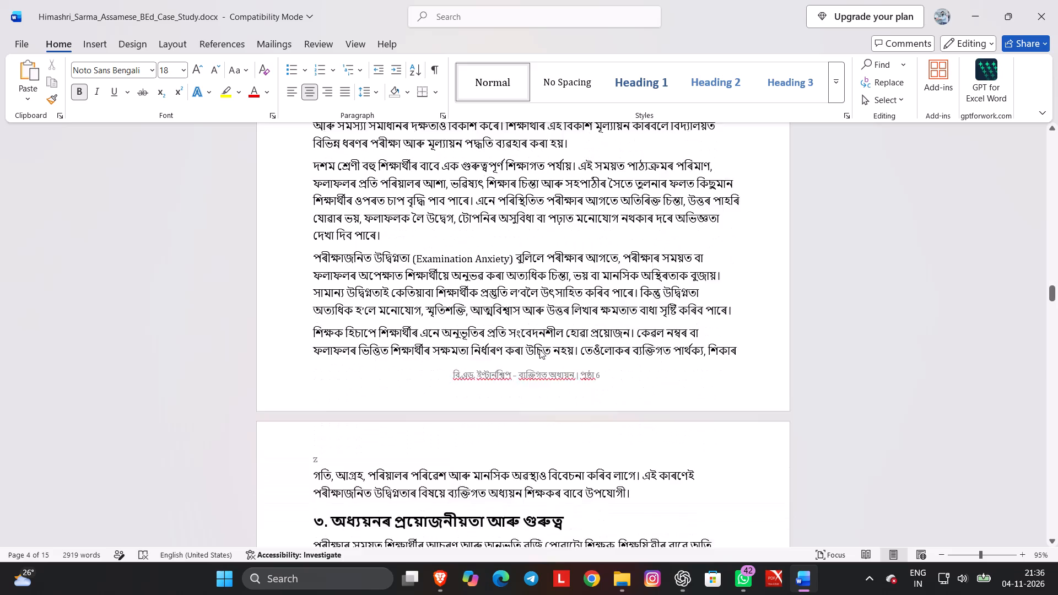
scroll(539, 349, down, 6)
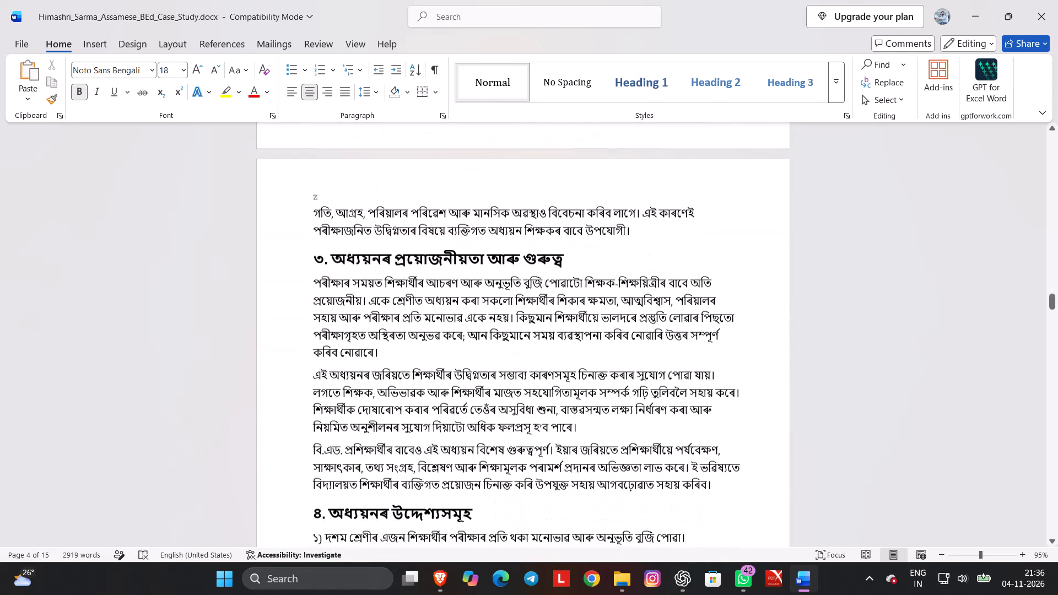
Go back over the abstract and introduction pages, checking their text, headers, footers and page breaks against the adjoining pages.
scroll(539, 349, up, 6)
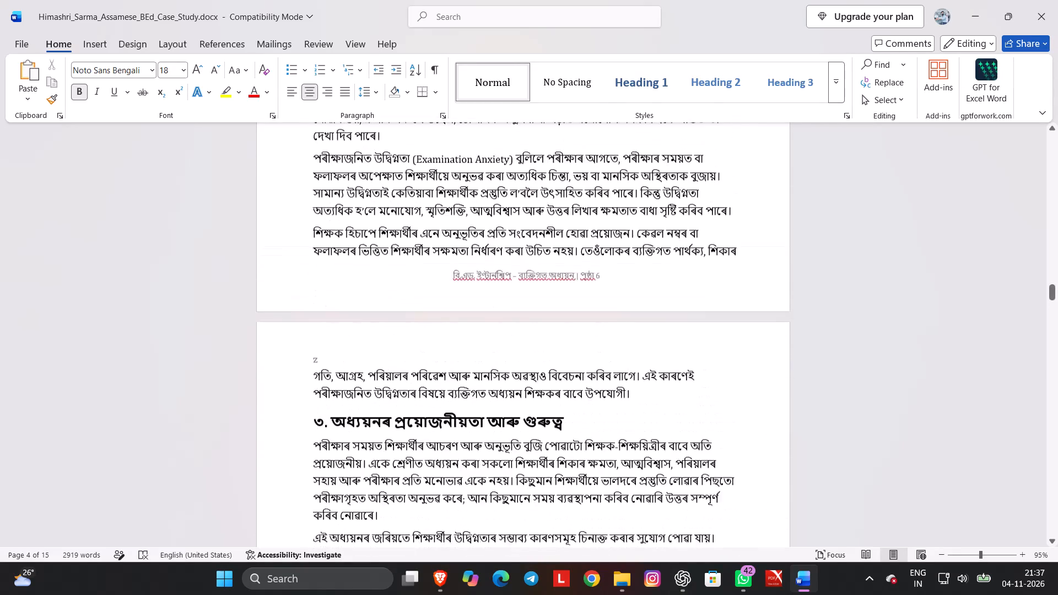
scroll(539, 349, up, 11)
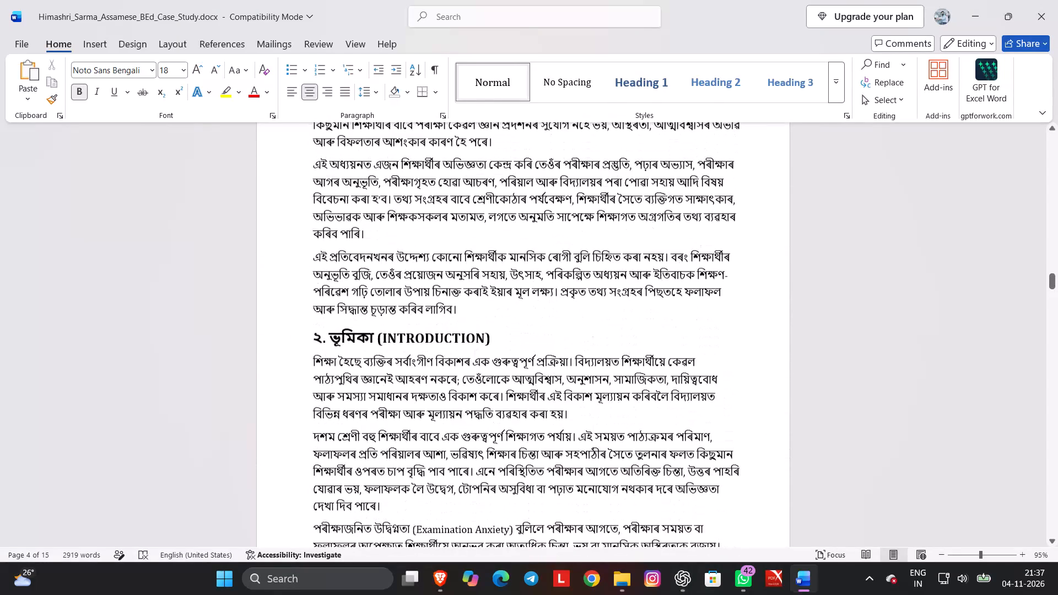
scroll(539, 349, up, 3)
scroll(539, 349, down, 14)
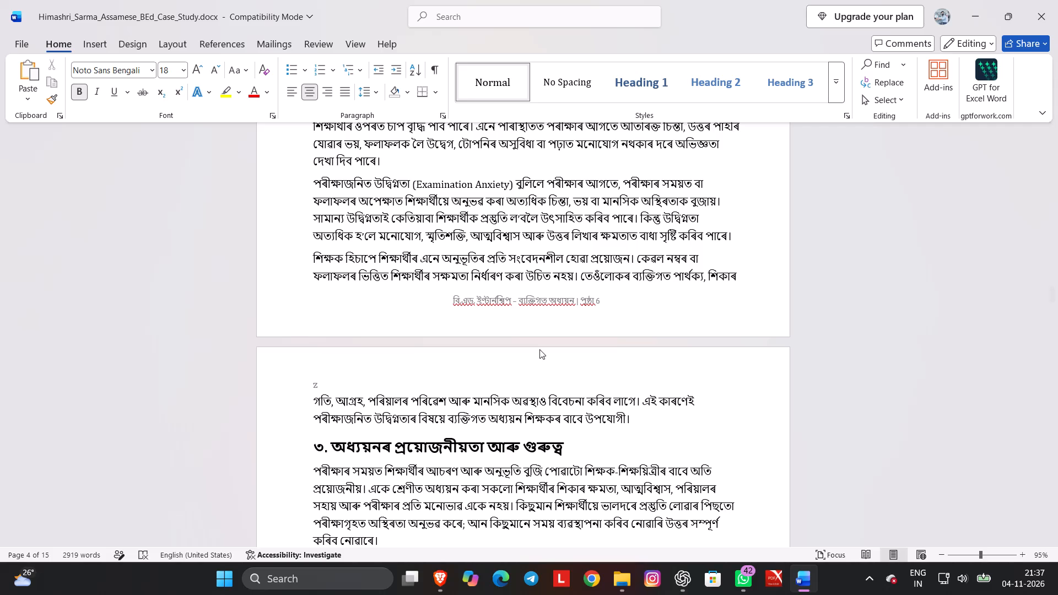
scroll(539, 349, down, 5)
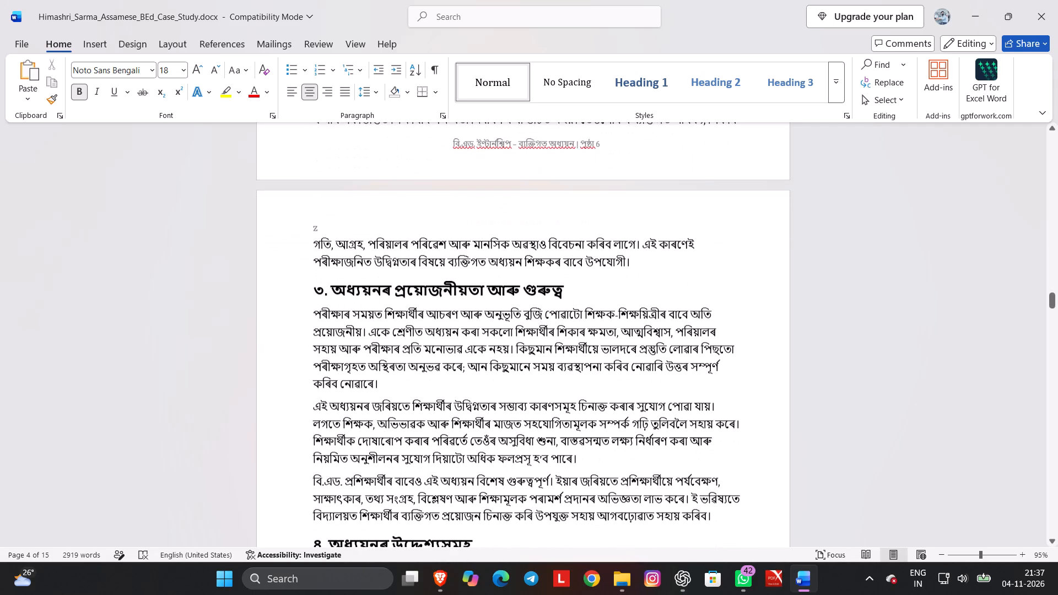
scroll(539, 349, down, 3)
scroll(544, 347, up, 11)
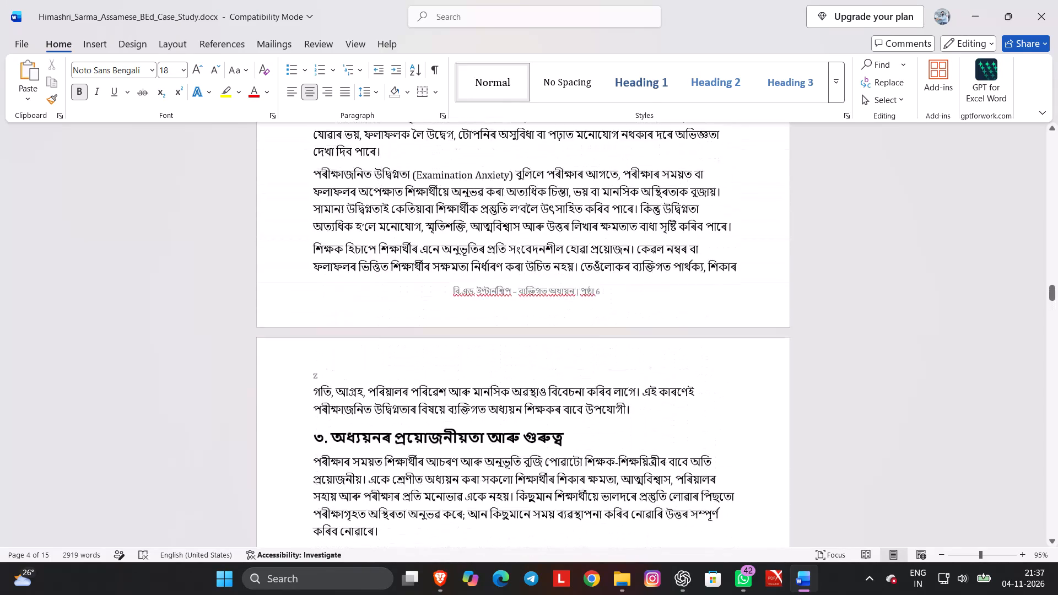
scroll(546, 347, up, 9)
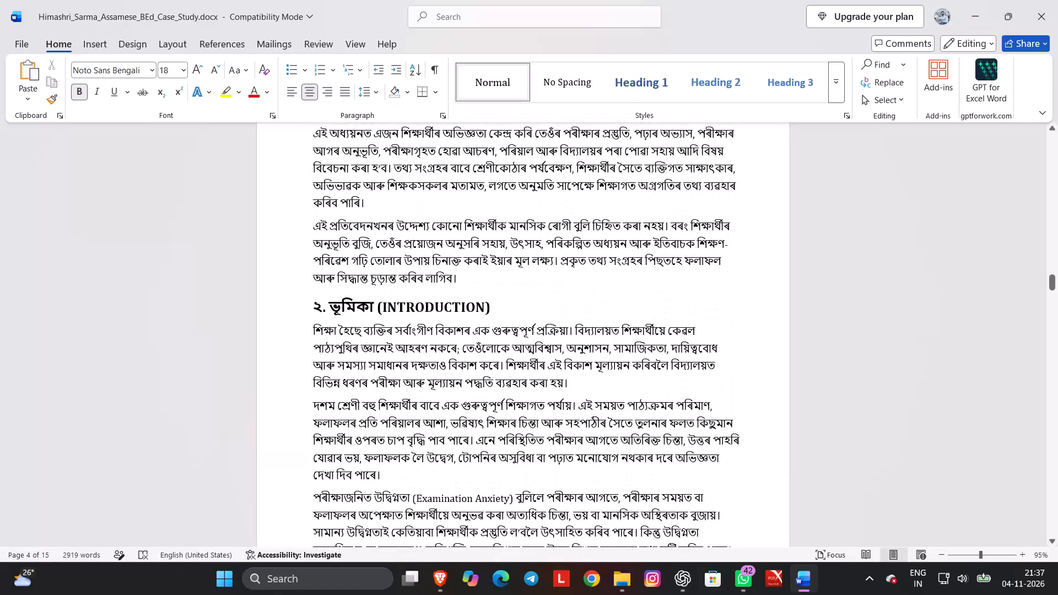
scroll(547, 347, up, 5)
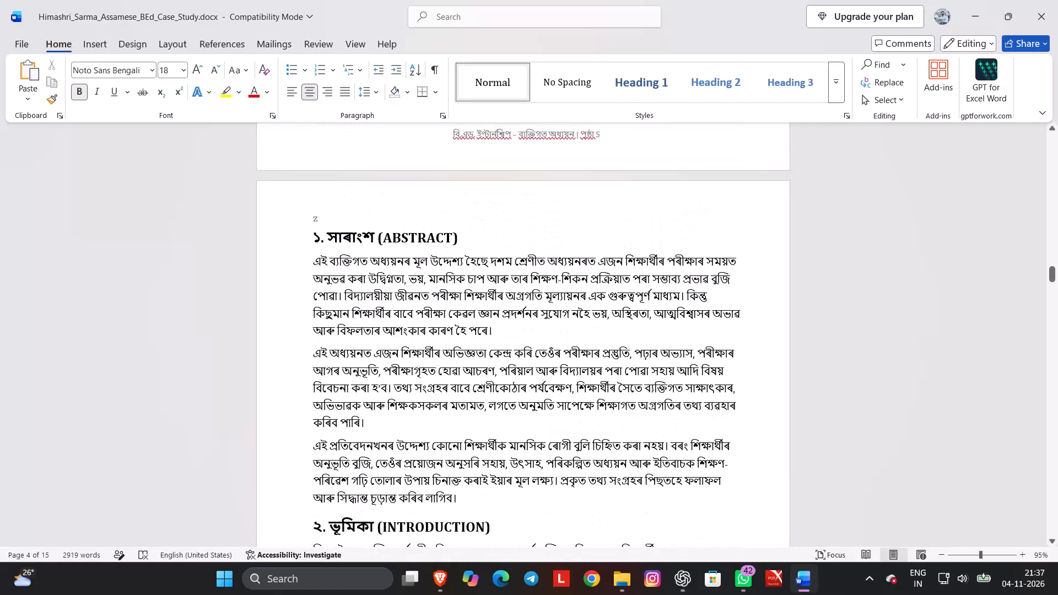
scroll(547, 347, down, 3)
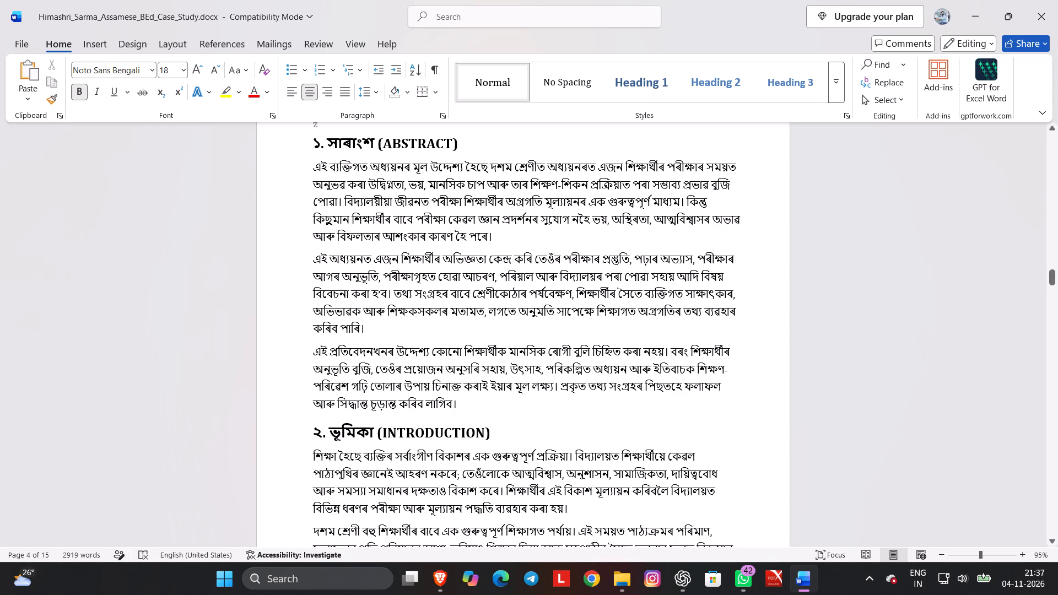
scroll(452, 436, up, 2)
scroll(571, 312, down, 2)
scroll(580, 342, up, 8)
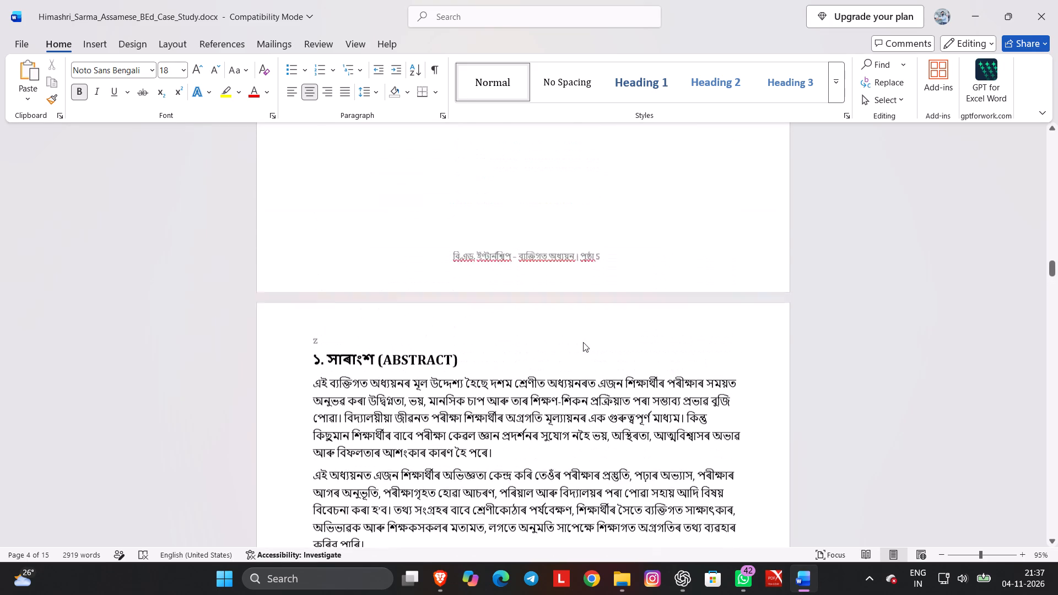
scroll(583, 342, up, 10)
scroll(583, 342, down, 14)
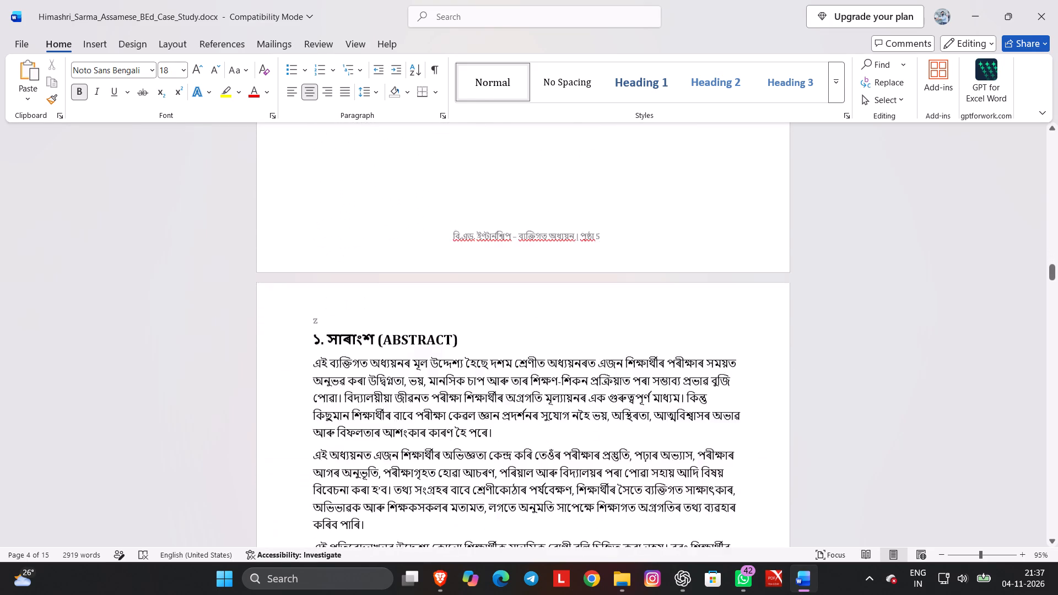
scroll(583, 342, down, 16)
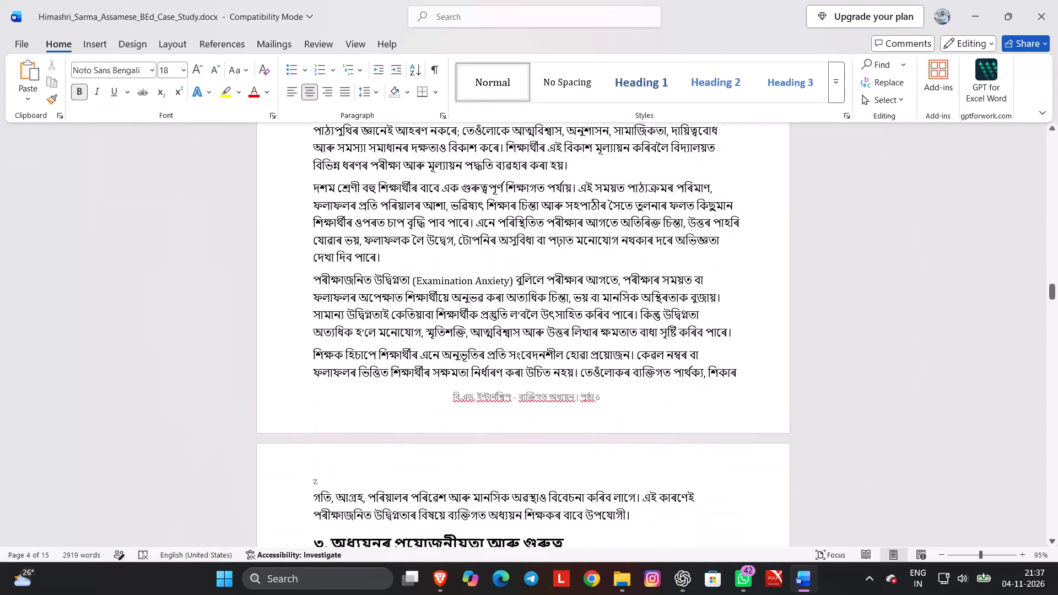
scroll(581, 348, down, 3)
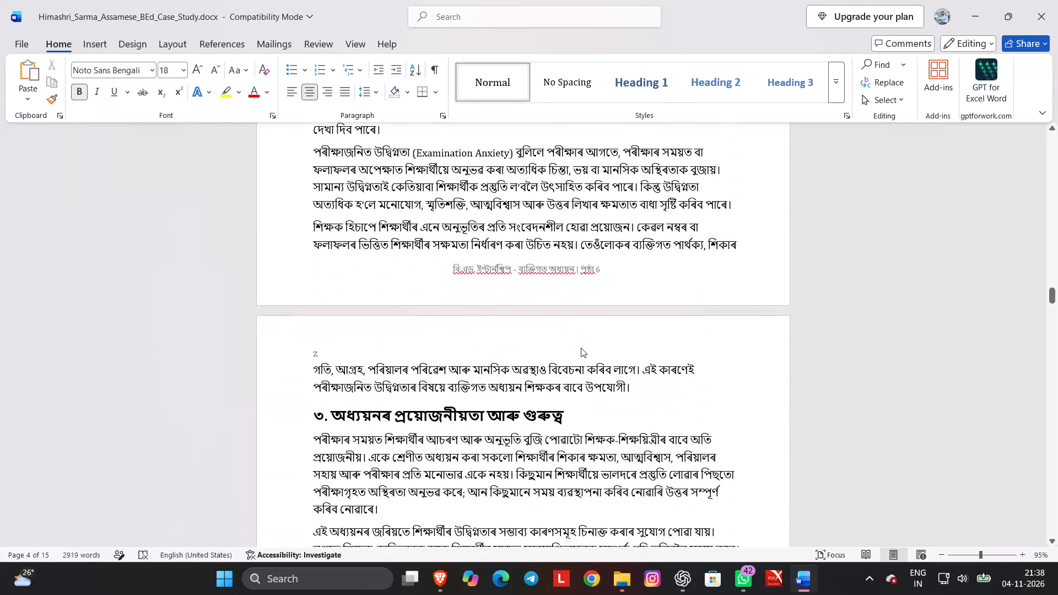
scroll(581, 348, up, 17)
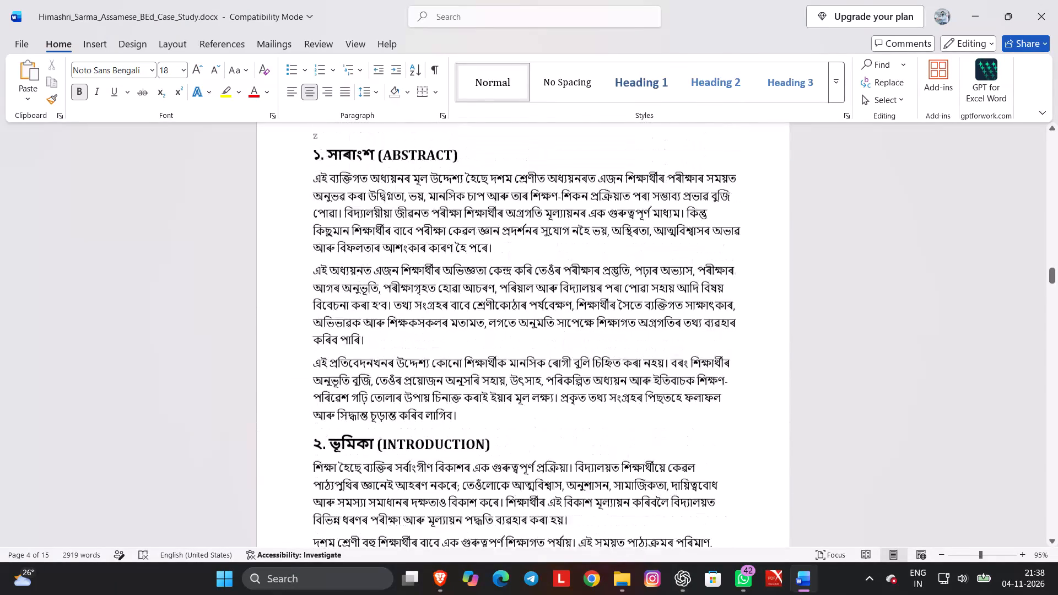
scroll(581, 348, up, 7)
scroll(581, 348, down, 9)
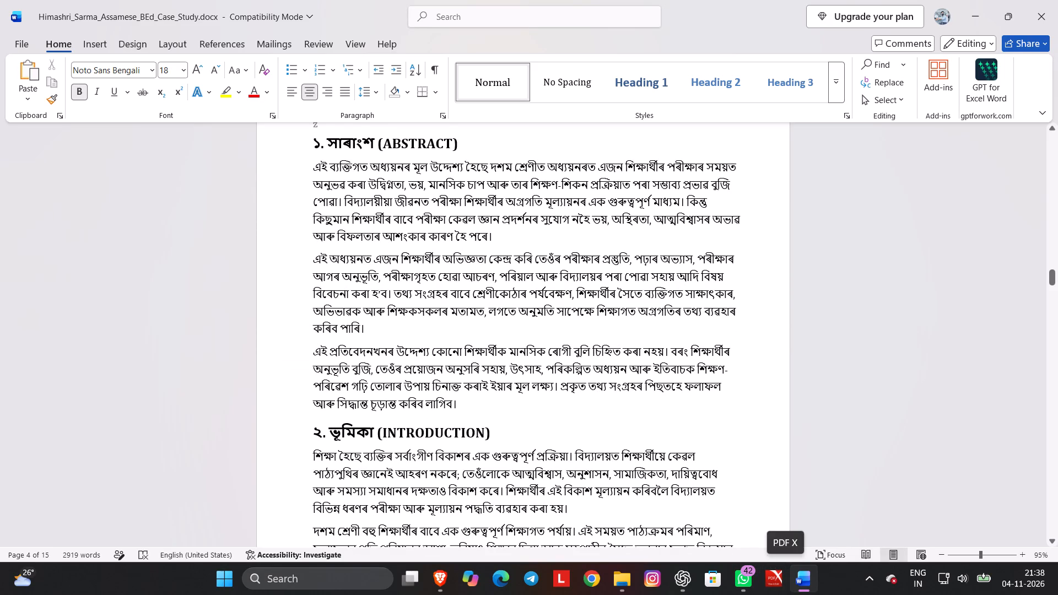
scroll(588, 500, up, 3)
scroll(588, 500, down, 7)
scroll(587, 500, up, 4)
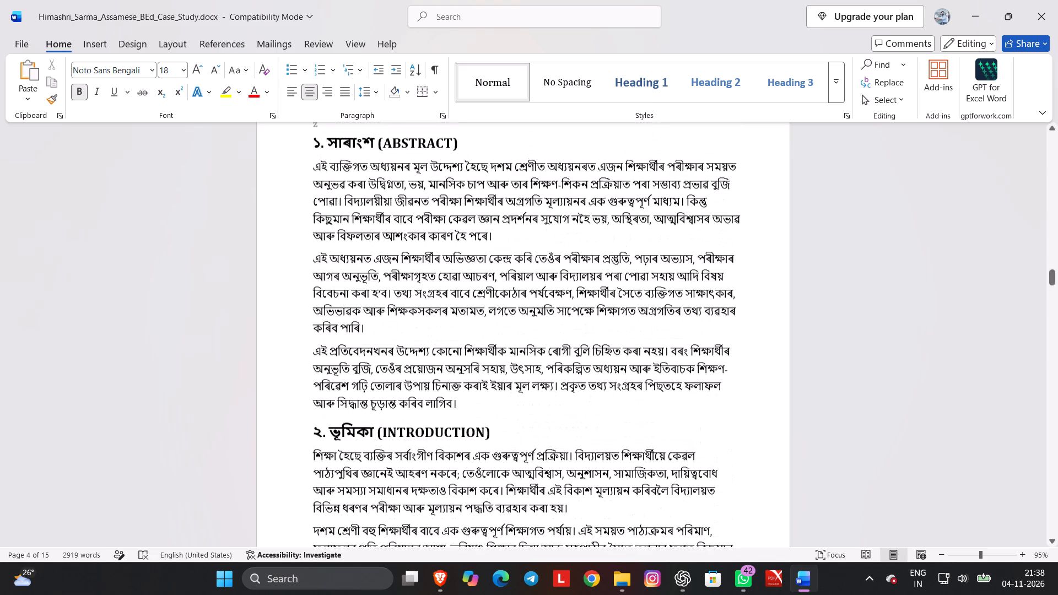
Read on from the introduction through section ৩ on the study's need and section ৪ on objectives to section ৫ on method.
scroll(587, 500, down, 7)
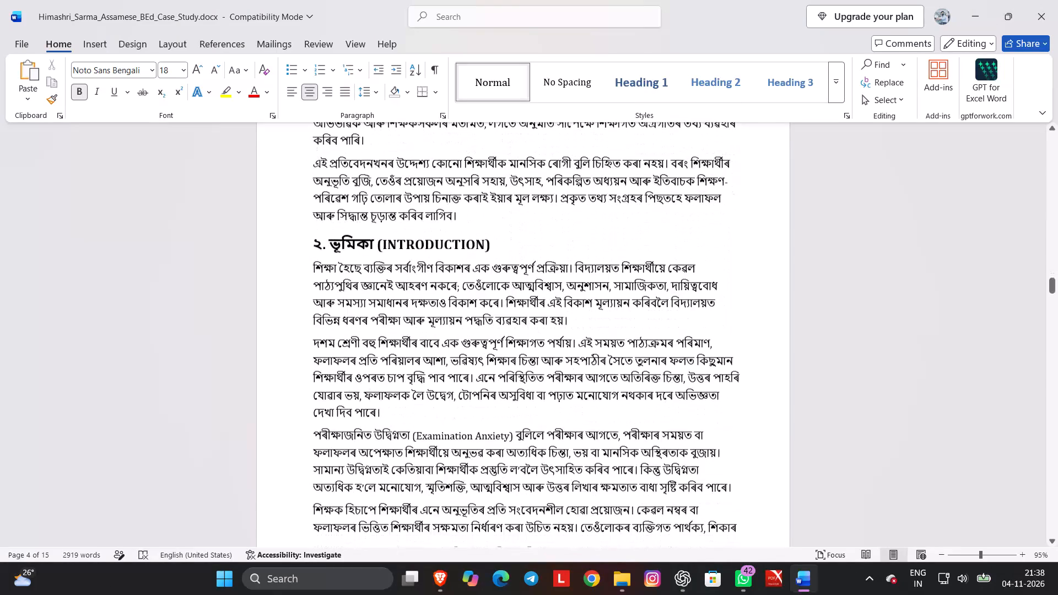
scroll(587, 500, down, 11)
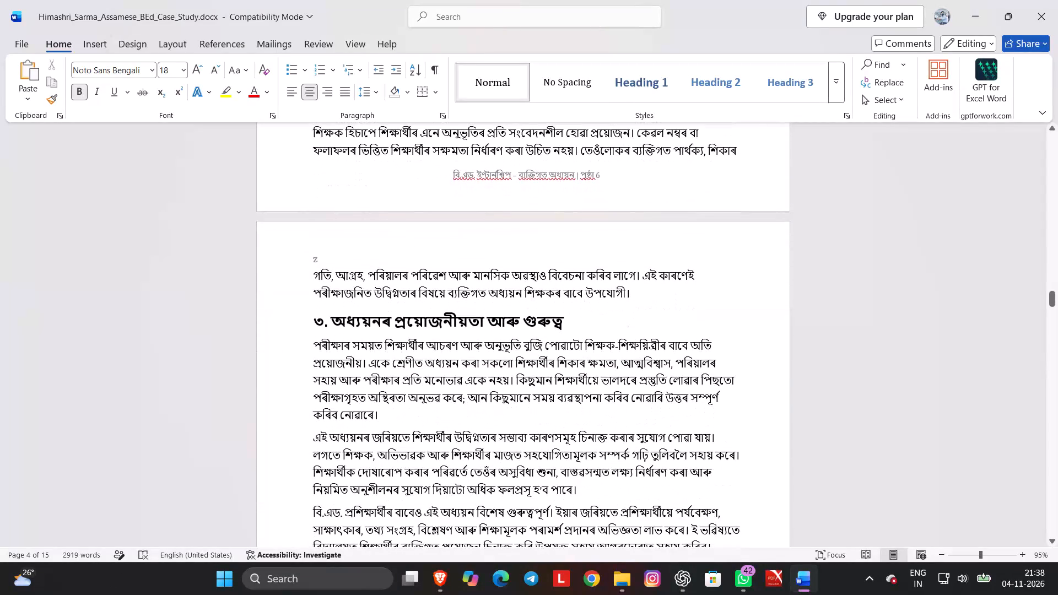
scroll(587, 500, down, 7)
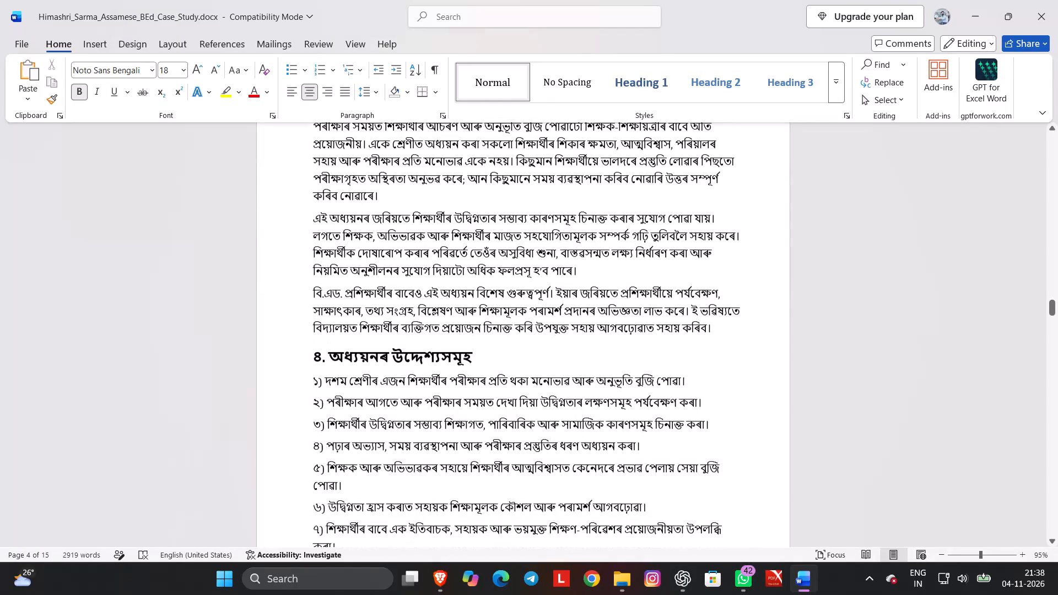
scroll(366, 402, down, 3)
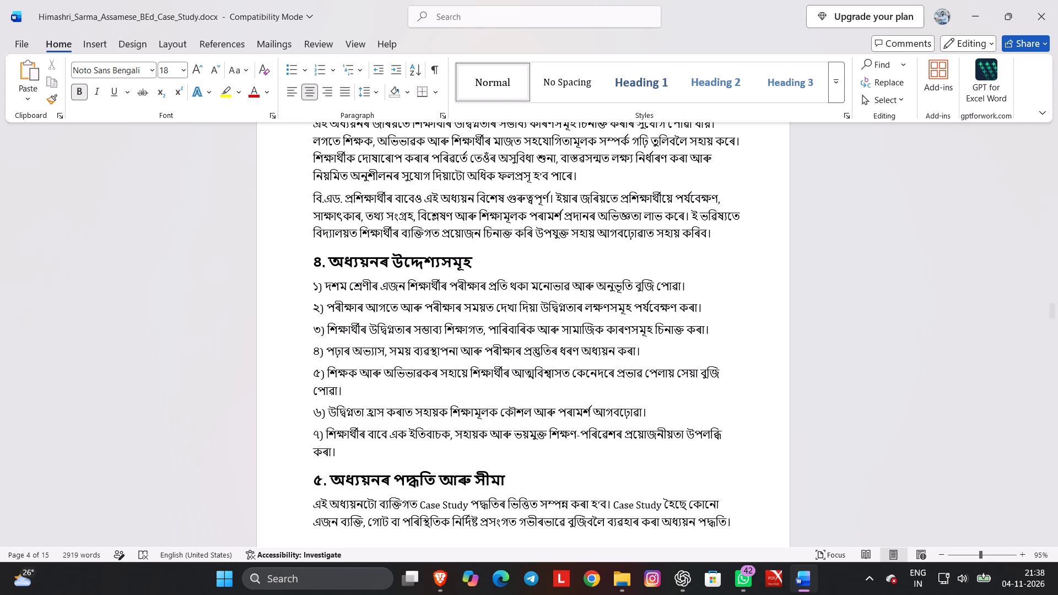
scroll(366, 402, down, 6)
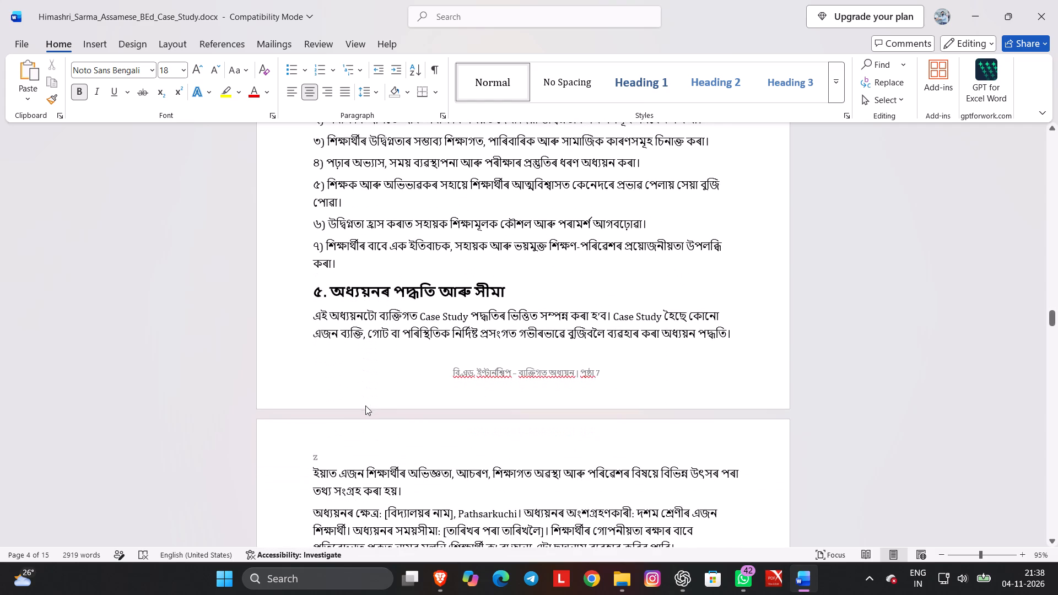
Review section ৫ on method and limits across its page break and section ৬ on the concept of examination anxiety.
scroll(365, 405, down, 2)
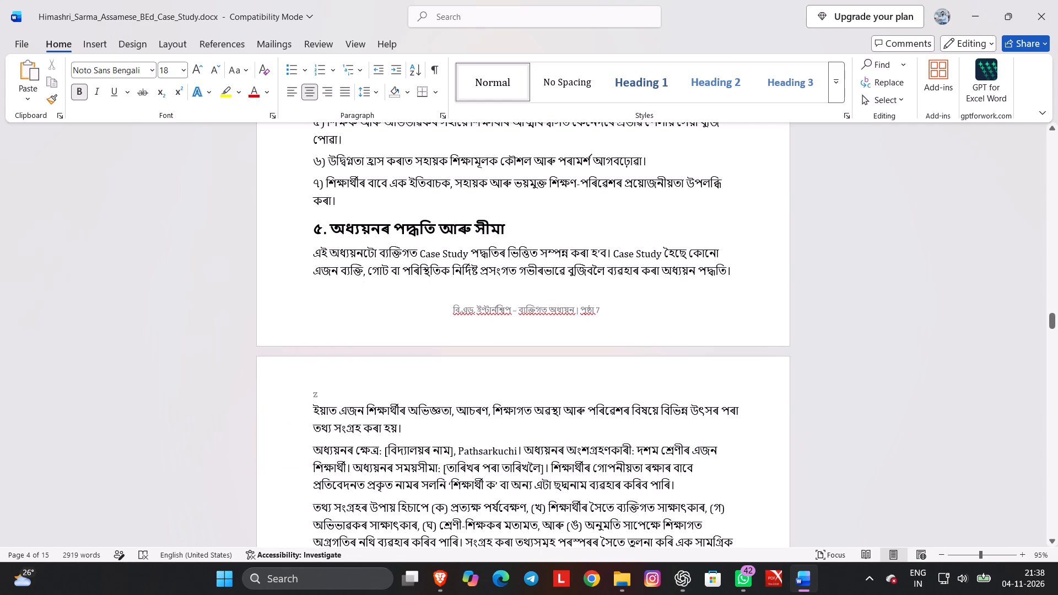
scroll(365, 405, down, 1)
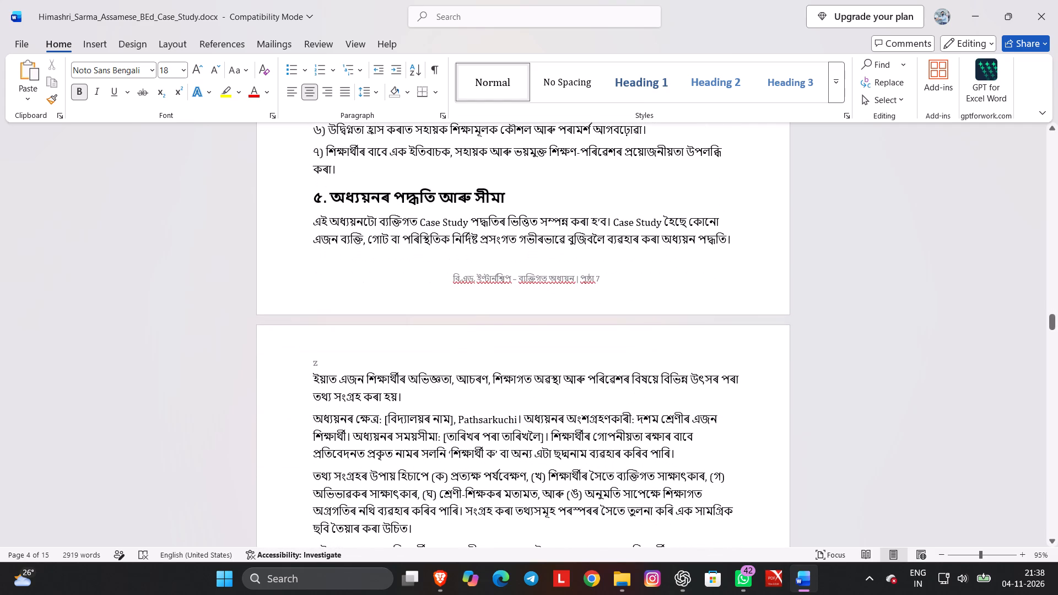
scroll(365, 405, down, 6)
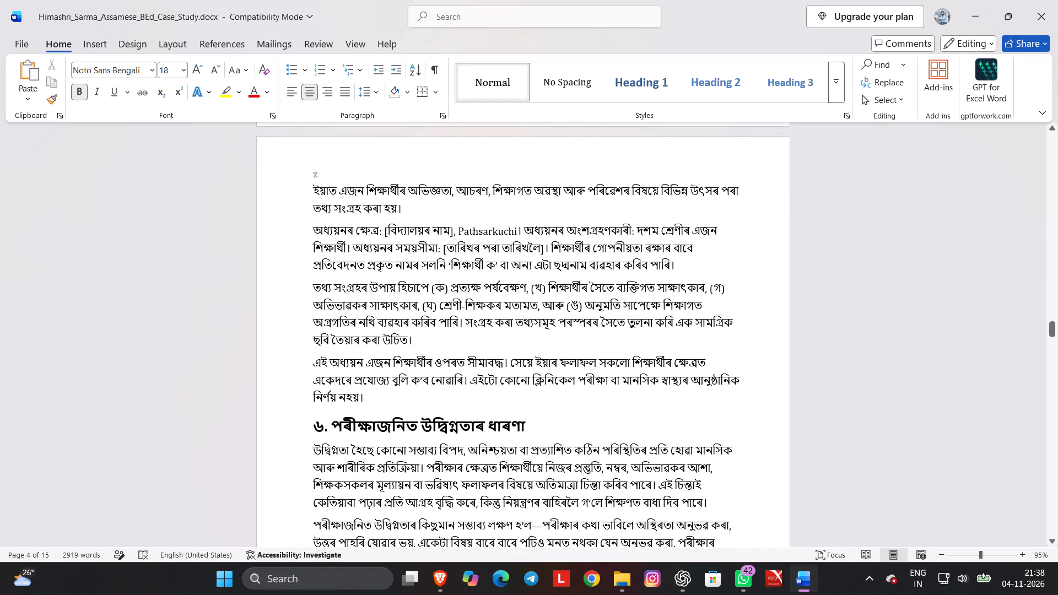
scroll(362, 466, down, 3)
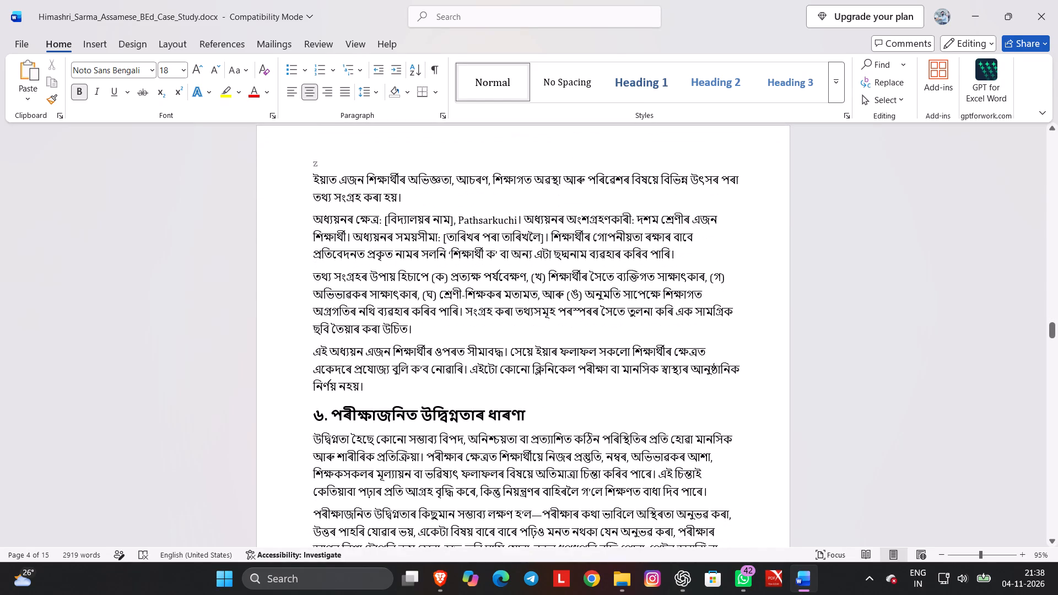
scroll(359, 468, down, 12)
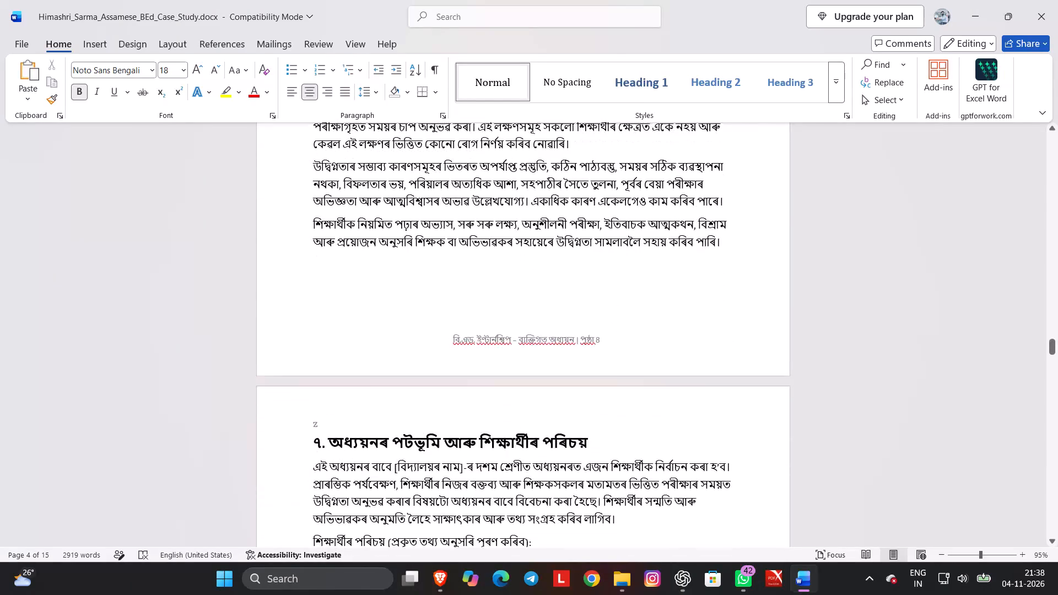
Examine section ৭ with its student profile table and its note, along with section ৮ on the student's family background.
scroll(359, 469, down, 3)
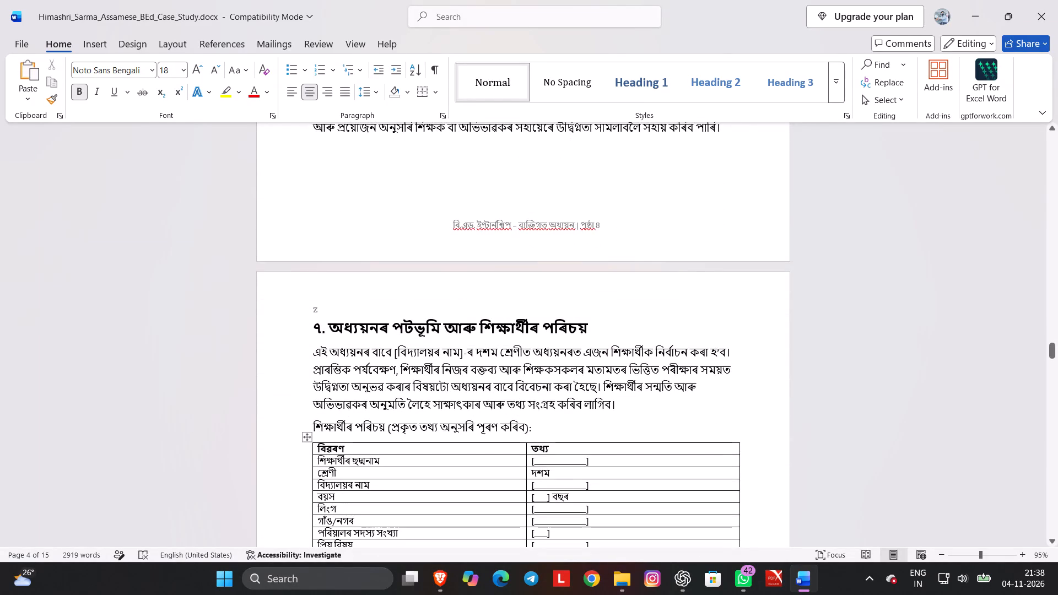
scroll(500, 415, down, 3)
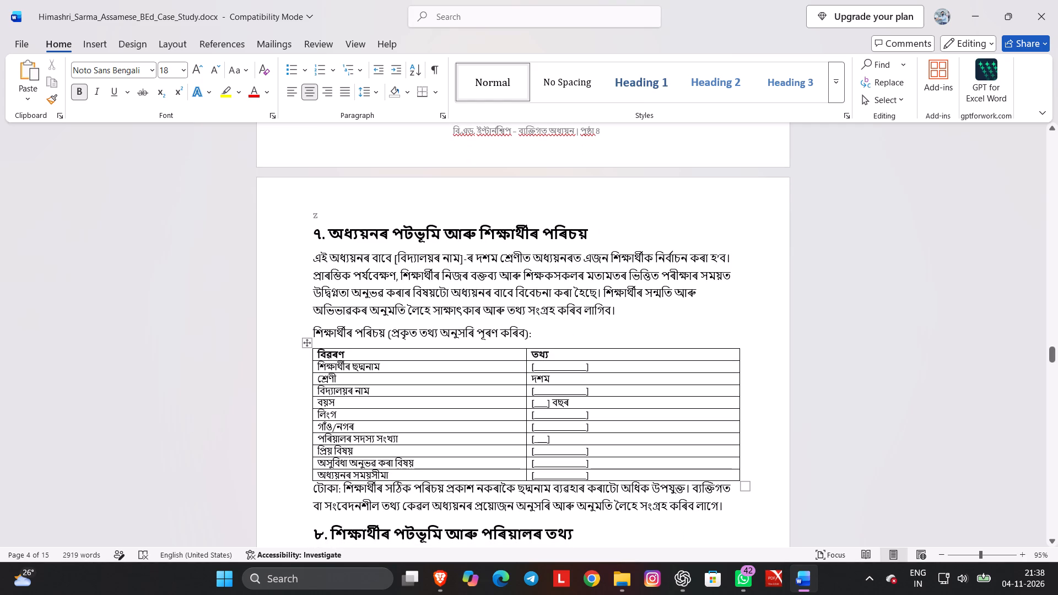
scroll(493, 452, down, 1)
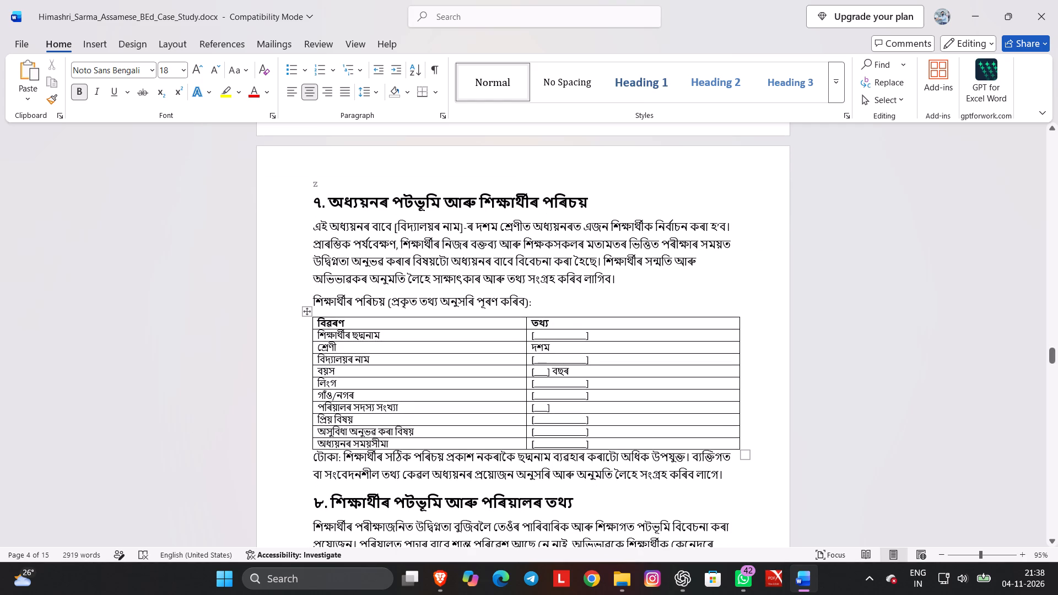
scroll(493, 454, down, 3)
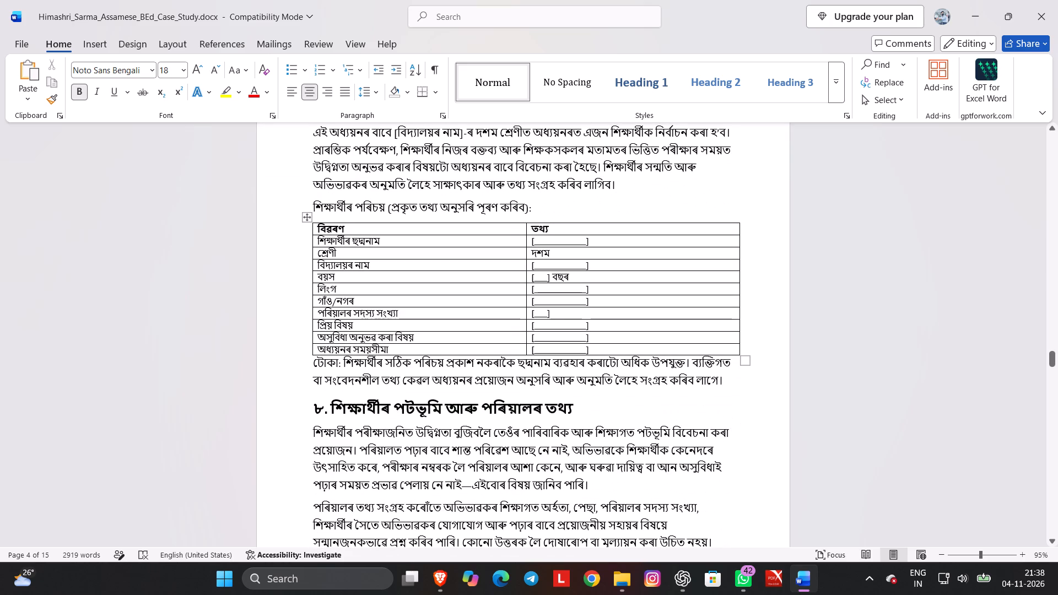
scroll(493, 454, down, 5)
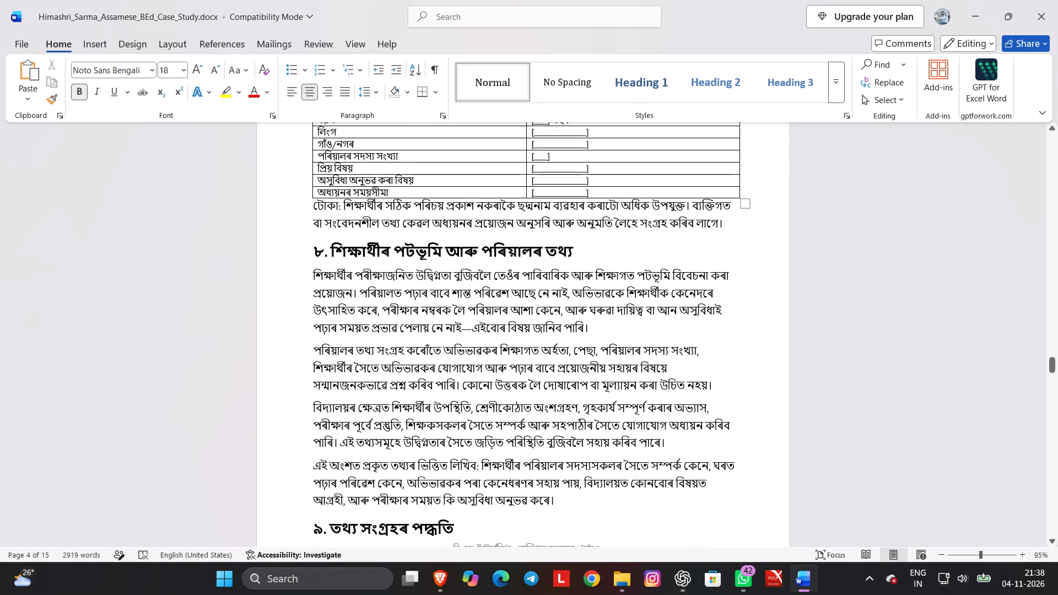
scroll(492, 456, up, 4)
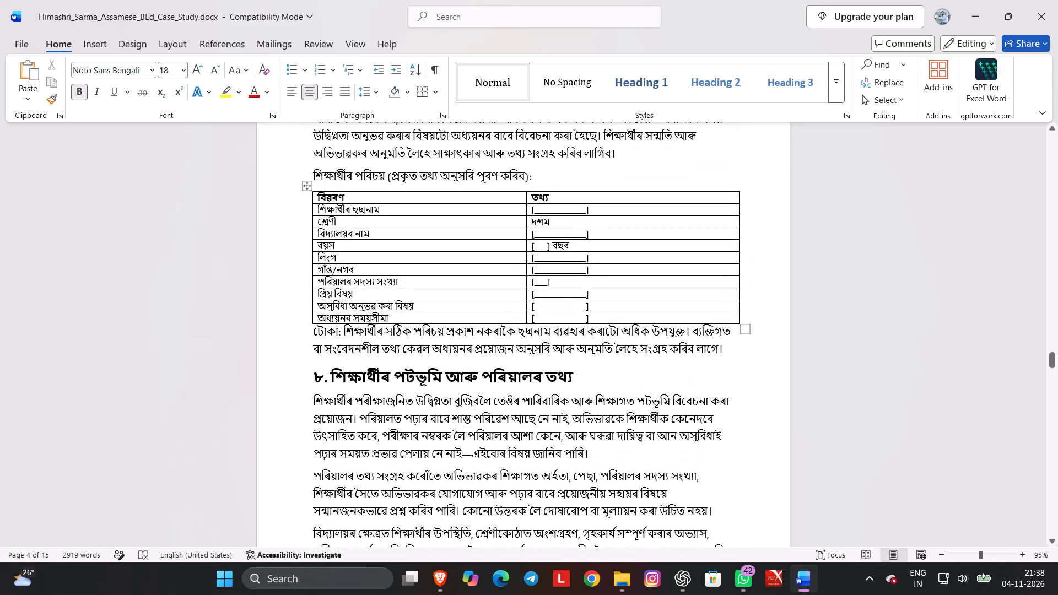
scroll(484, 462, down, 1)
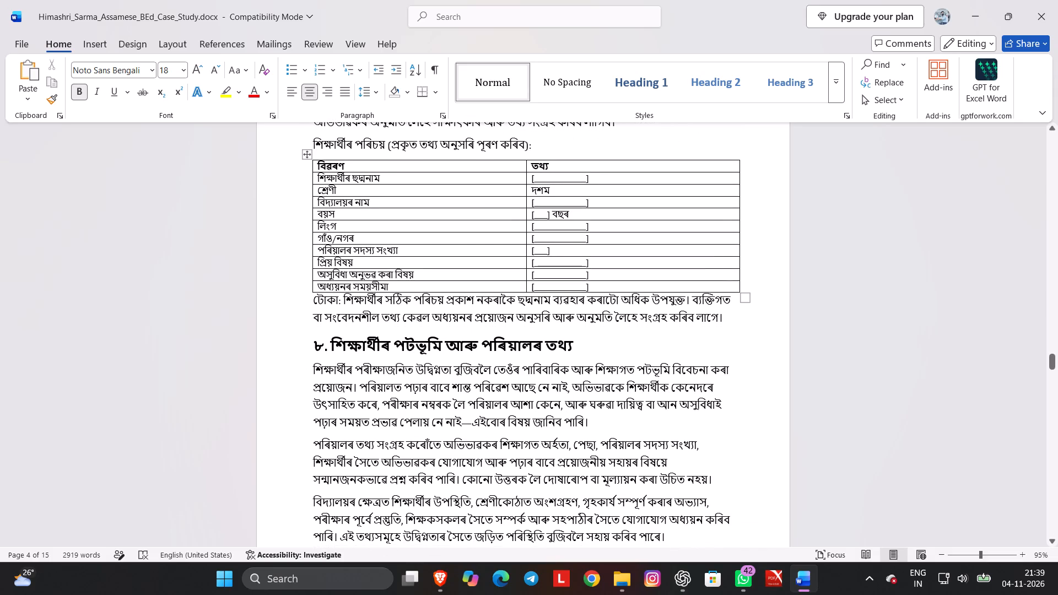
scroll(484, 462, up, 2)
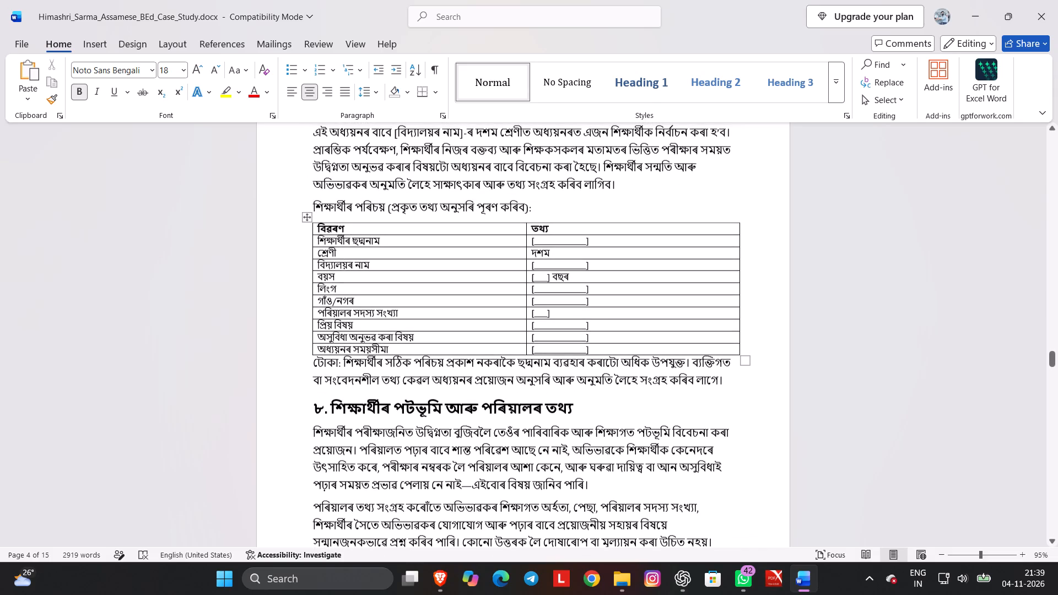
scroll(483, 462, down, 1)
scroll(483, 462, up, 2)
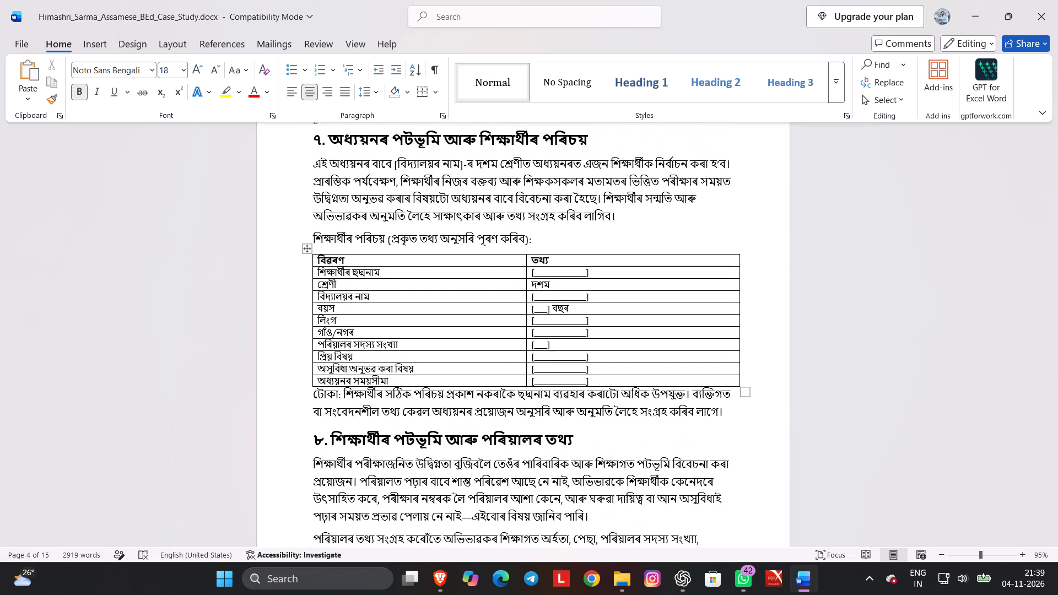
scroll(483, 462, up, 1)
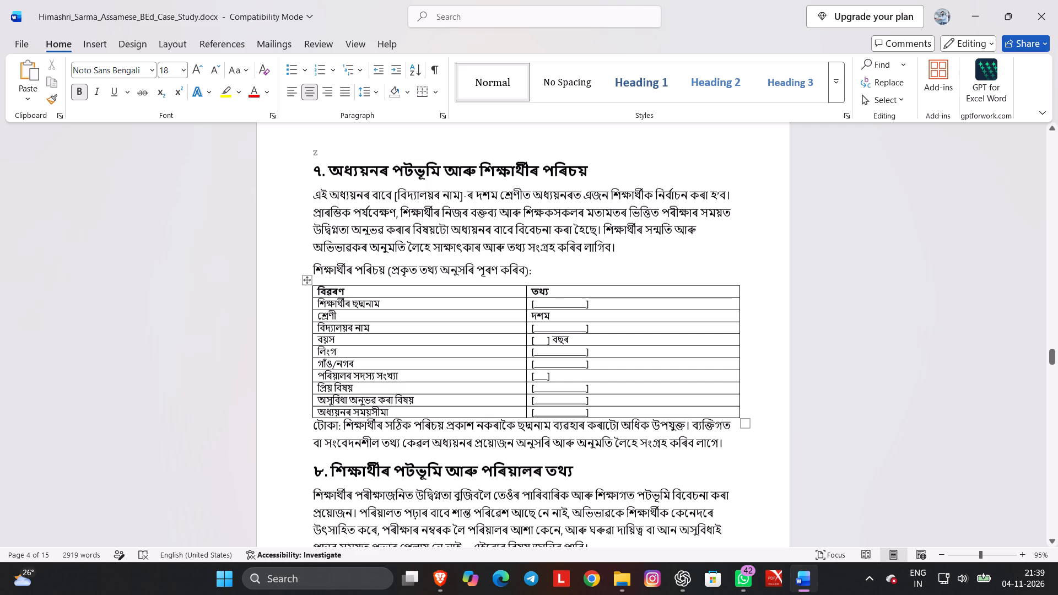
scroll(479, 424, up, 1)
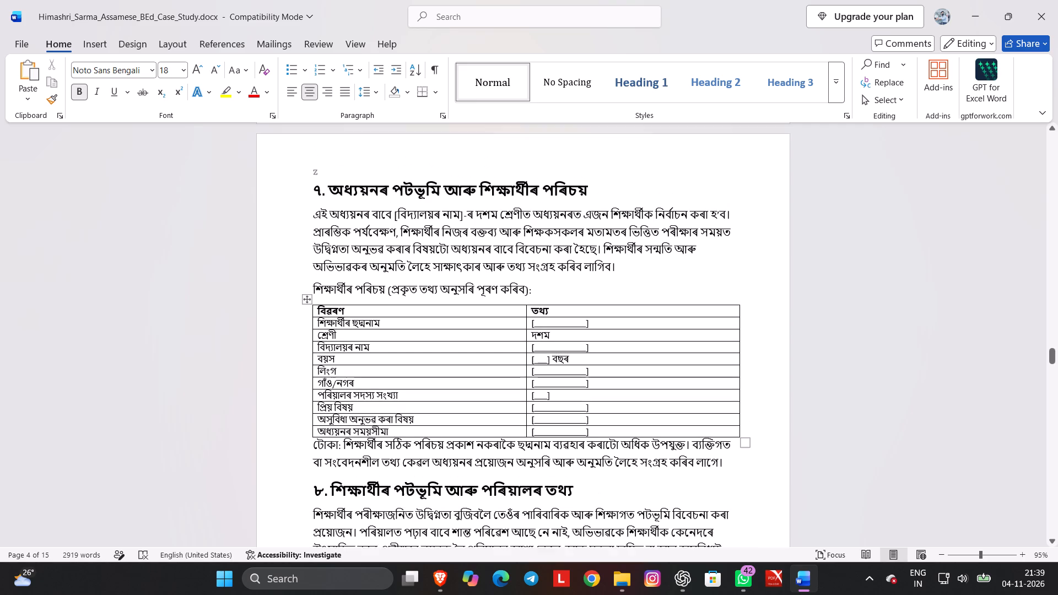
scroll(541, 413, down, 1)
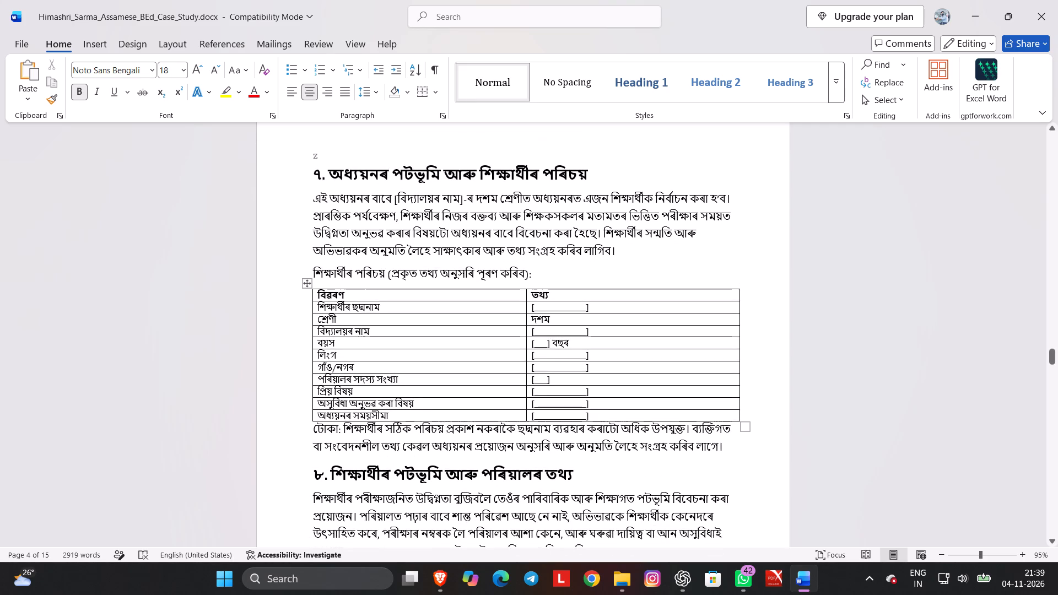
scroll(537, 414, down, 3)
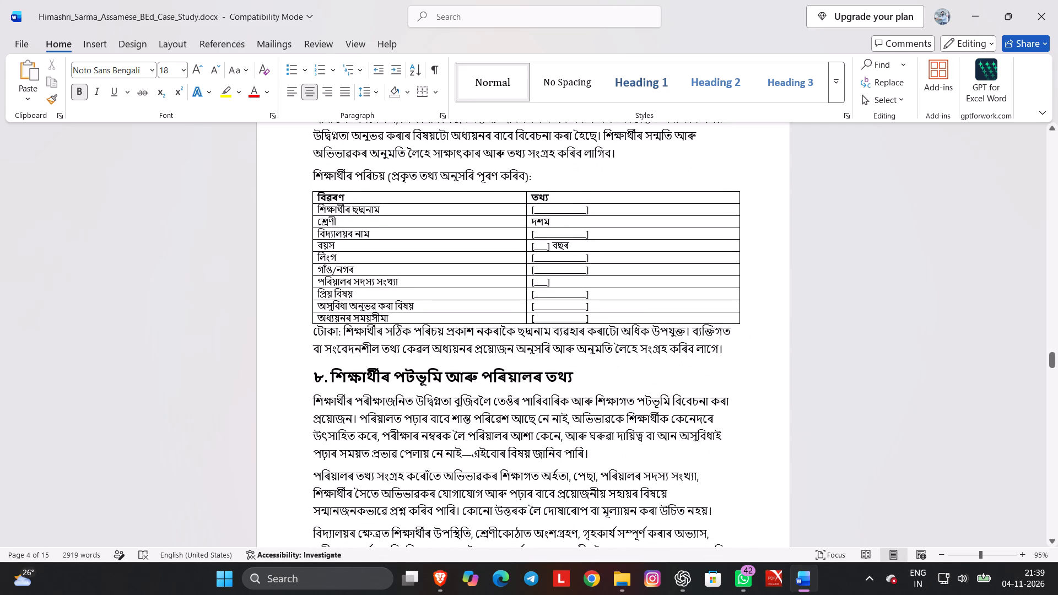
scroll(531, 415, down, 2)
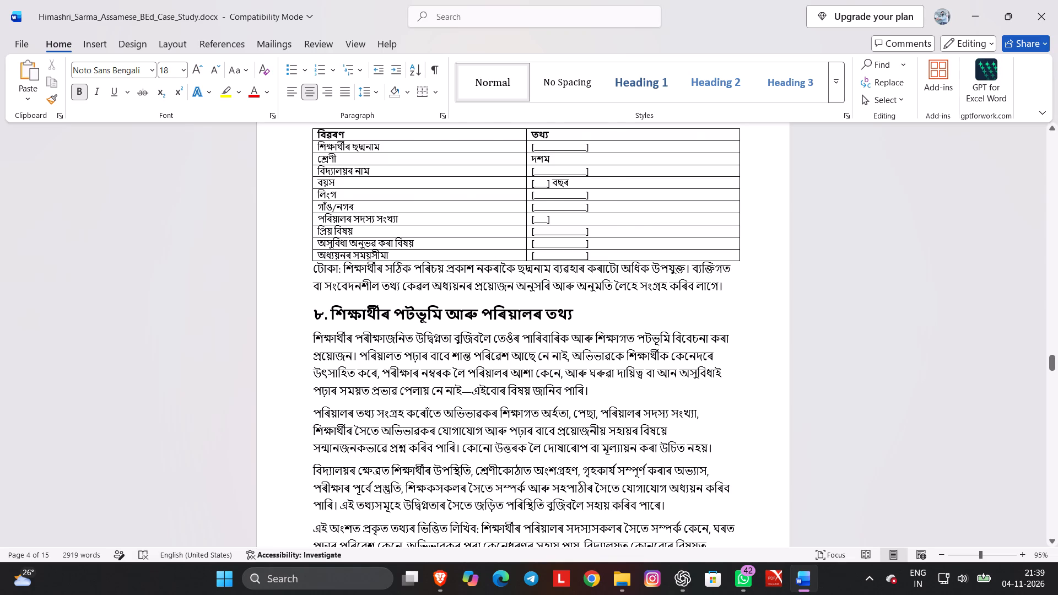
scroll(538, 393, up, 6)
scroll(538, 393, down, 6)
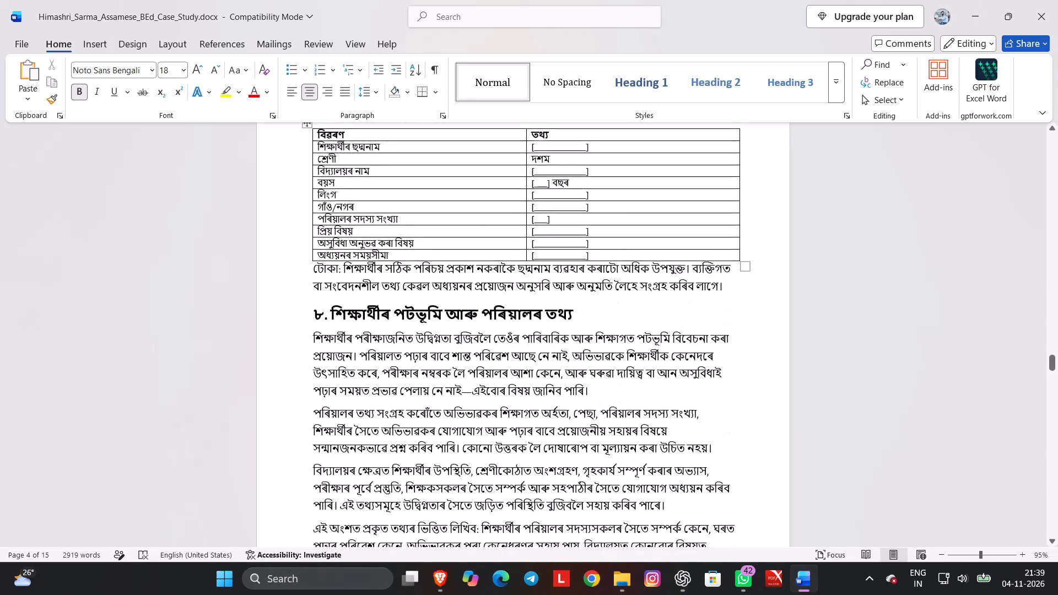
Move the heading "৯. তথ্য সংগ্ৰহৰ পদ্ধতি" onto the next page with an empty line before it.
scroll(538, 393, down, 7)
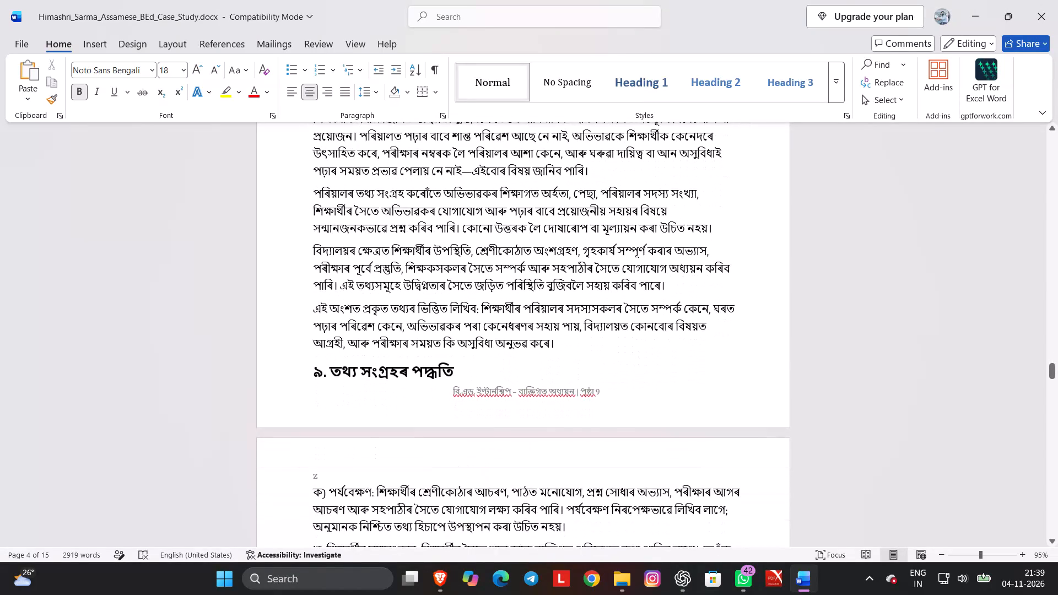
scroll(352, 367, down, 3)
scroll(352, 367, up, 3)
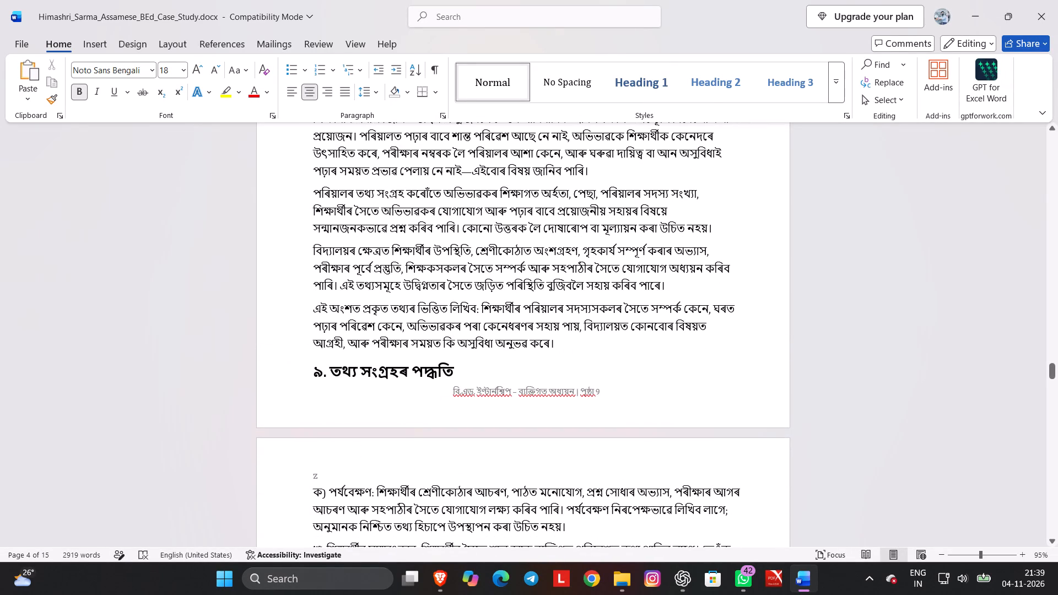
click(315, 371)
key(Return)
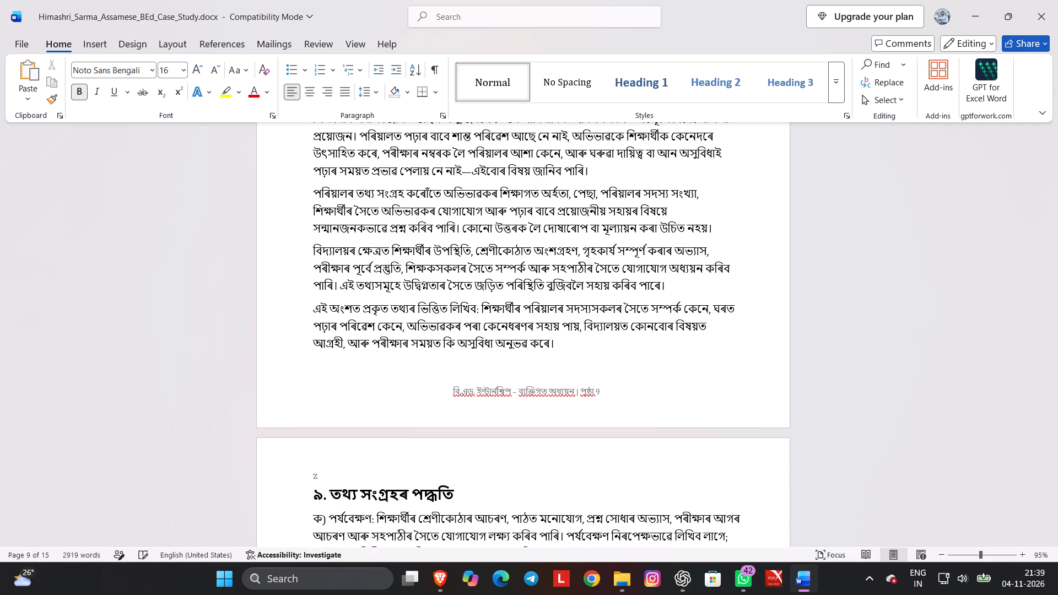
Move the subheading "খ) অভিভাৱকৰ সৈতে সাক্ষাৎকাৰ" onto the next page with an empty line before it.
scroll(321, 380, down, 19)
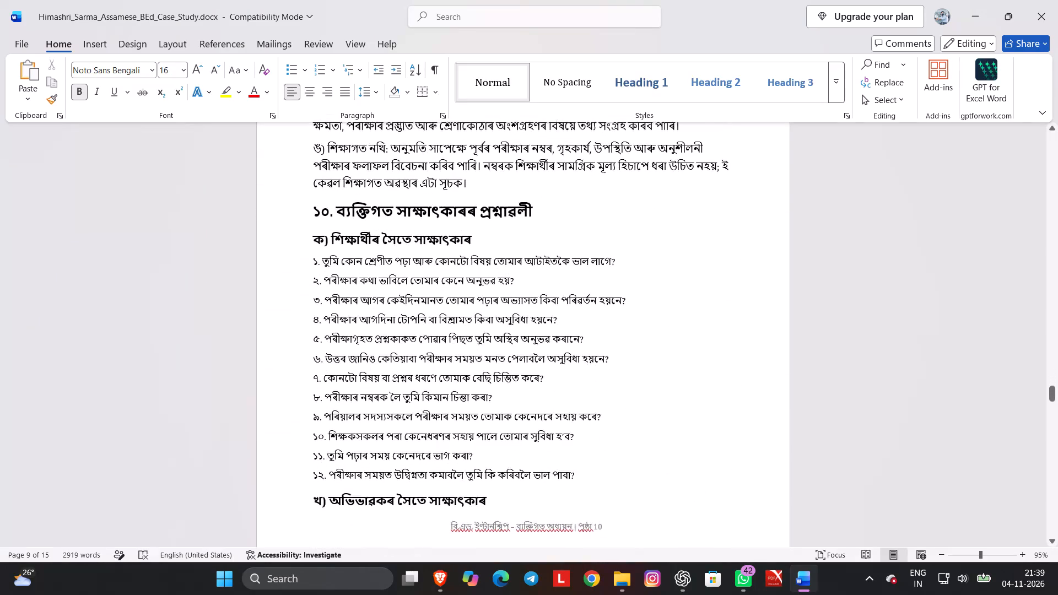
scroll(321, 380, down, 1)
click(309, 434)
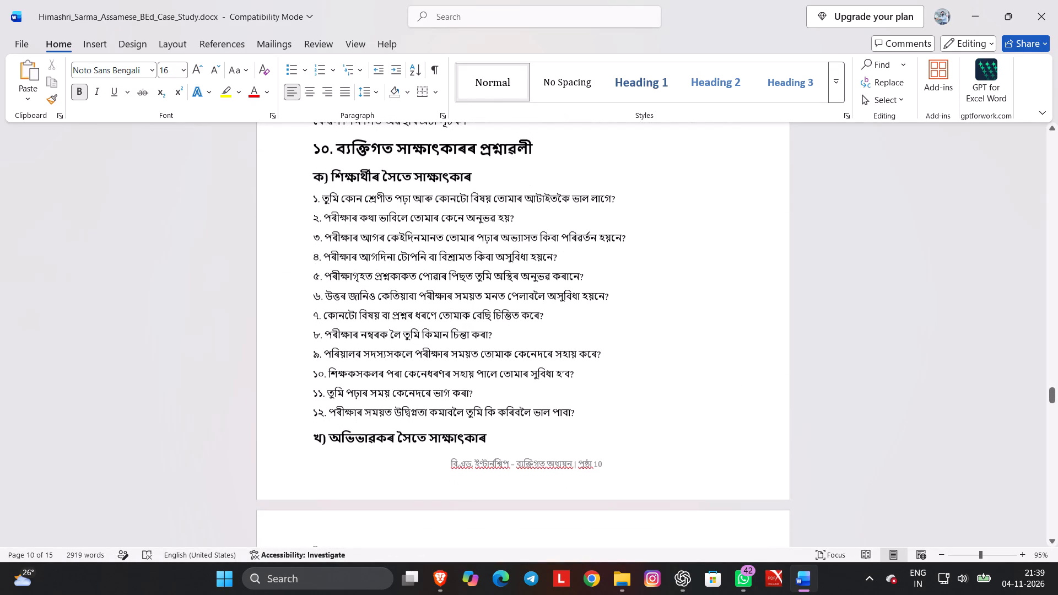
key(Return)
Check the pages up to section ১১ and insert an empty line above the subheading "গ) শিক্ষক/শিক্ষয়িত্ৰীৰ সৈতে সাক্ষাৎকাৰ".
scroll(354, 424, down, 8)
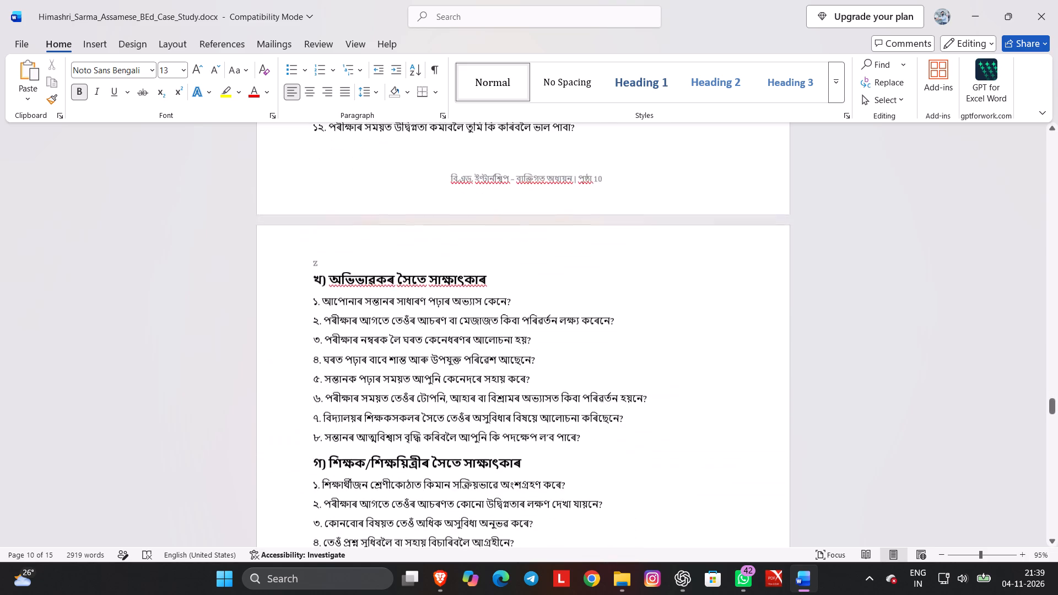
scroll(355, 424, down, 12)
scroll(356, 422, down, 9)
scroll(356, 422, up, 9)
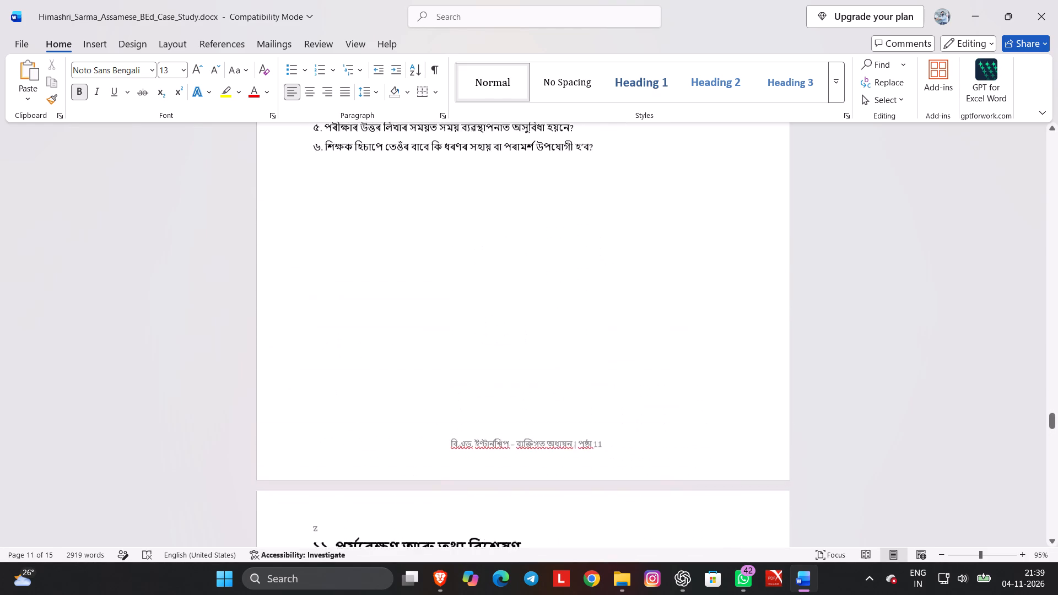
scroll(356, 421, up, 7)
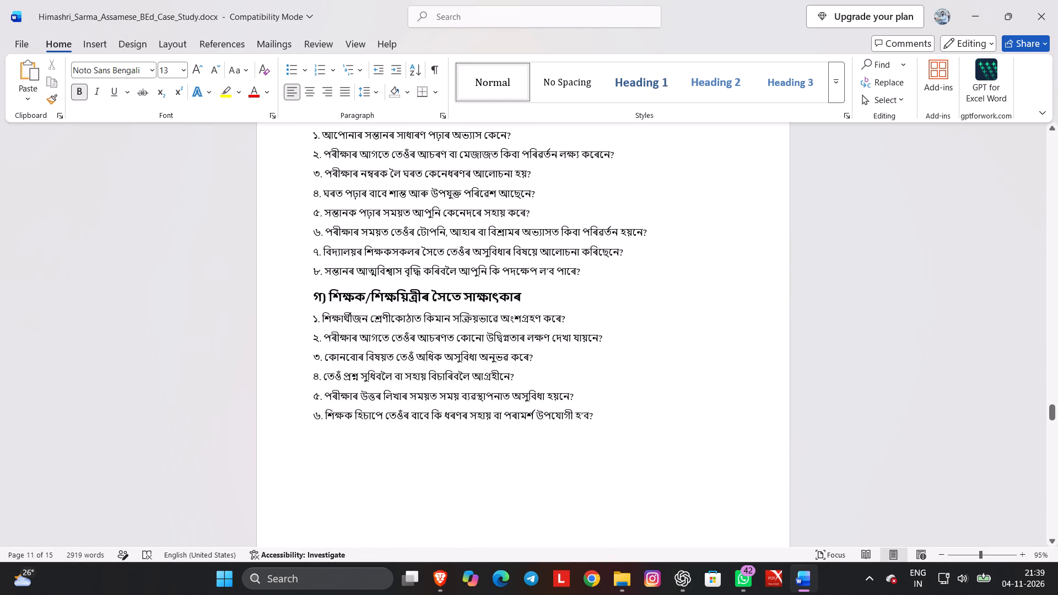
click(312, 296)
key(Return)
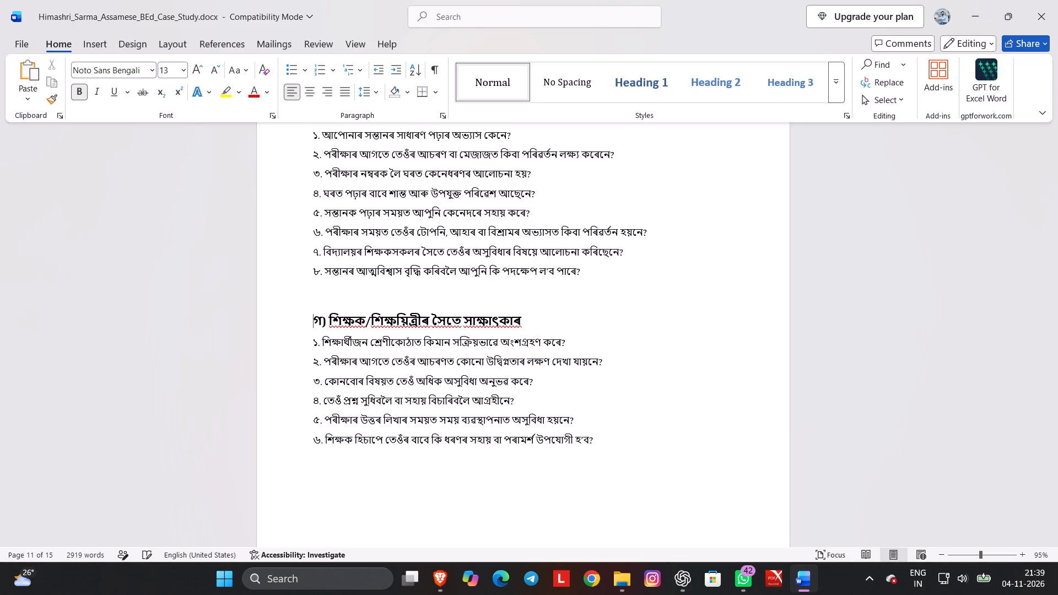
Check the pages through section ১২ and move the heading "১৩. পৰামৰ্শ আৰু প্ৰতিকাৰমূলক ব্যৱস্থা" onto the next page with an empty line before it.
scroll(347, 355, up, 5)
scroll(345, 354, down, 7)
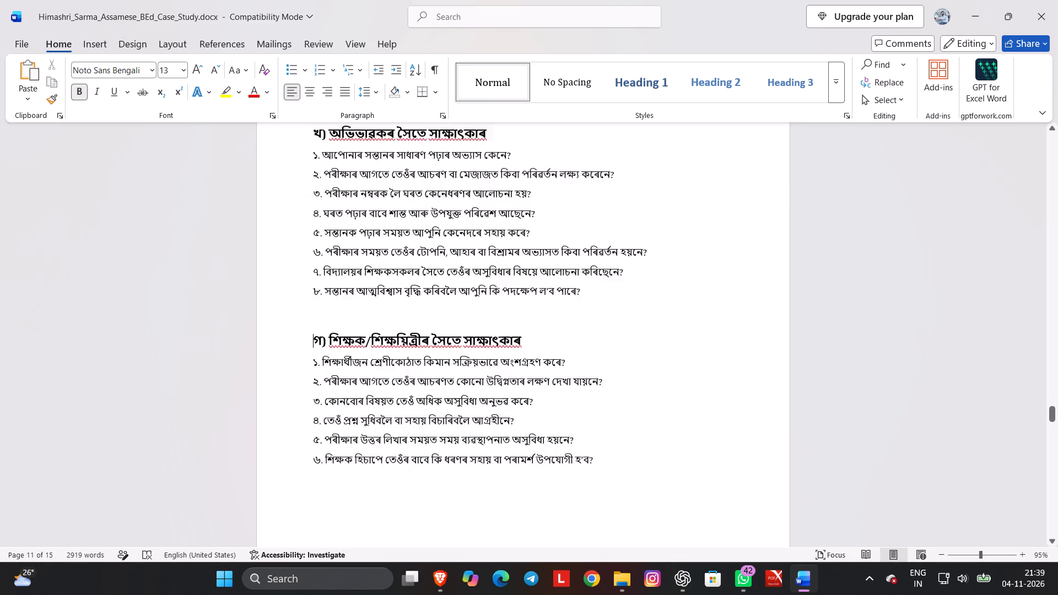
scroll(345, 354, down, 12)
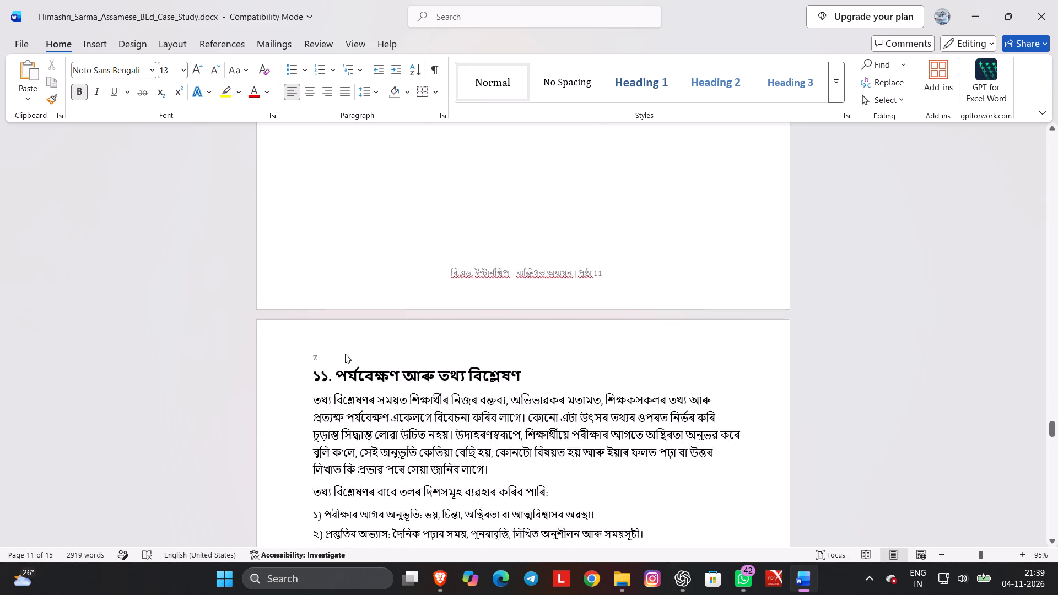
scroll(345, 354, down, 13)
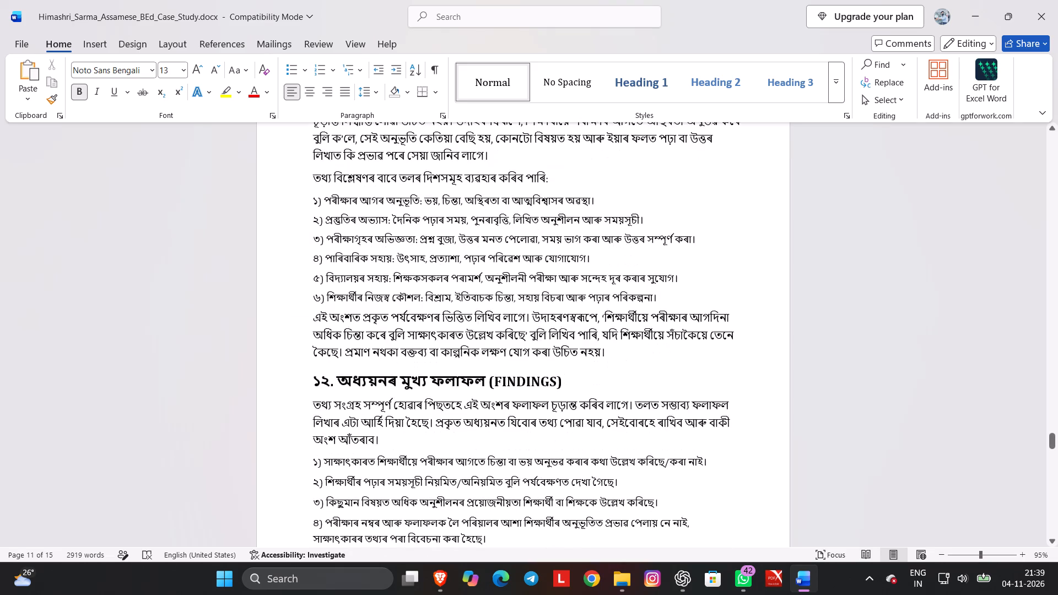
scroll(345, 354, down, 6)
click(309, 333)
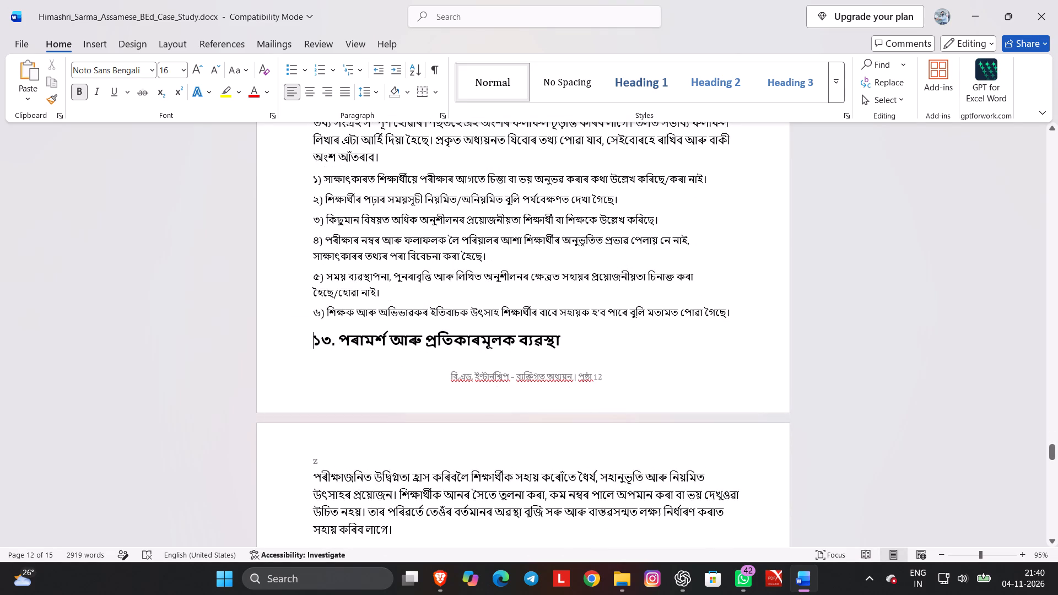
key(Return)
Move the subheading "অভিভাৱকৰ বাবে পৰামৰ্শ" in section ১৩ onto the next page with three empty lines before it.
scroll(339, 348, down, 3)
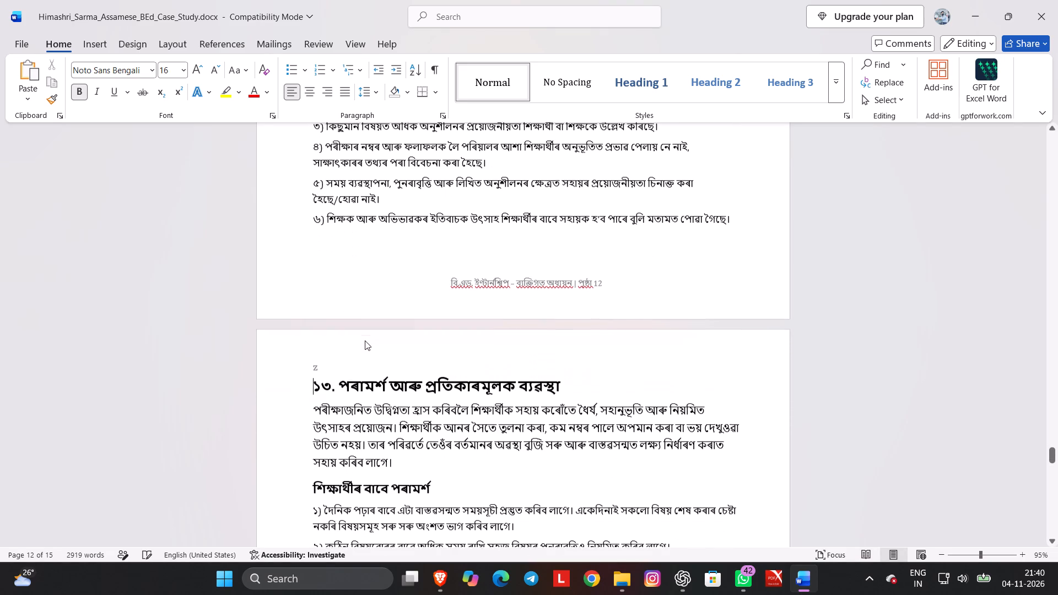
scroll(365, 340, down, 3)
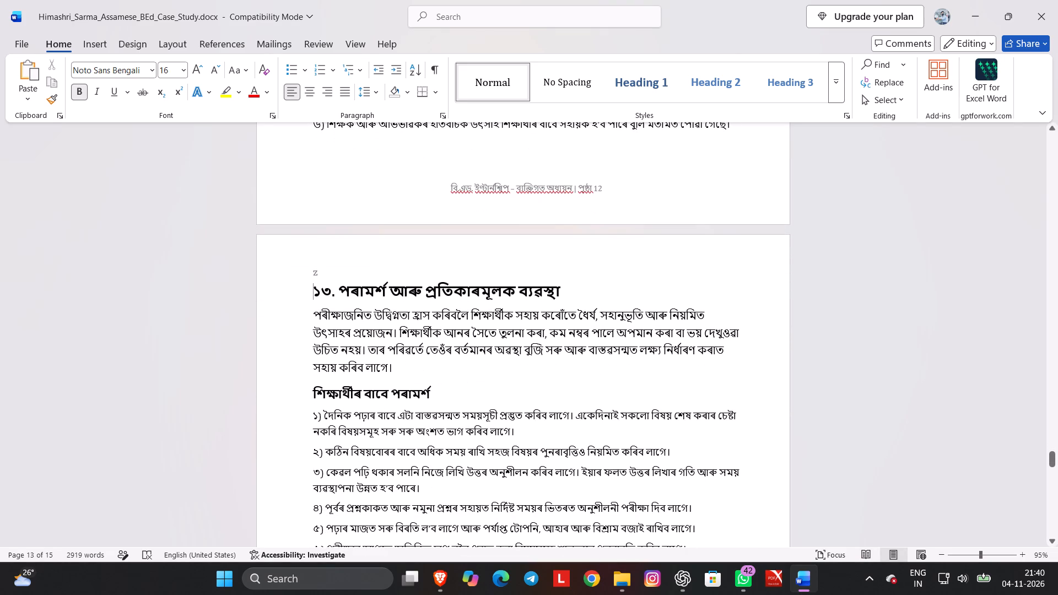
scroll(436, 340, down, 2)
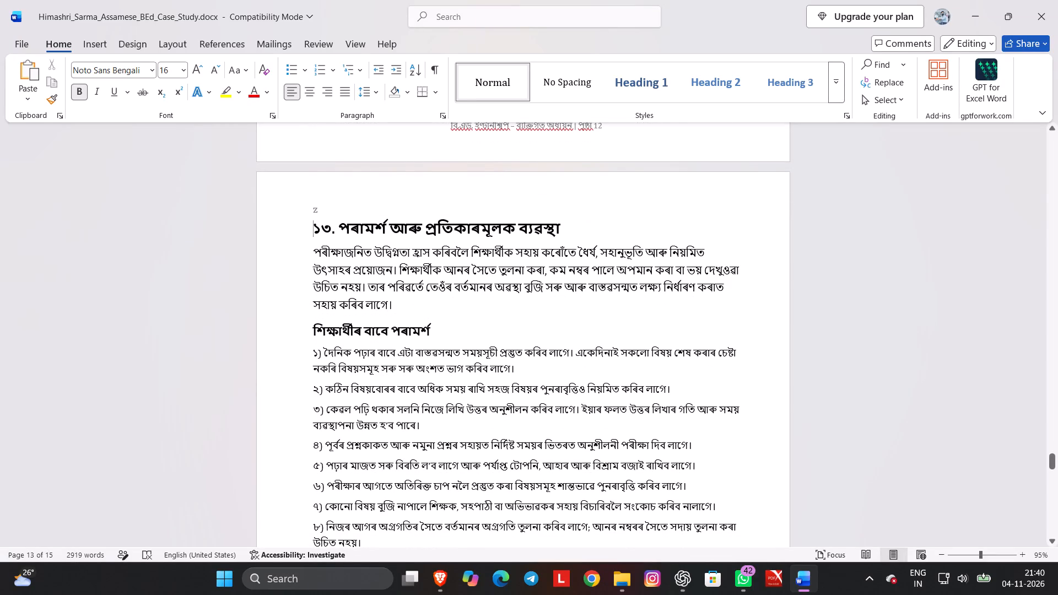
scroll(490, 345, down, 14)
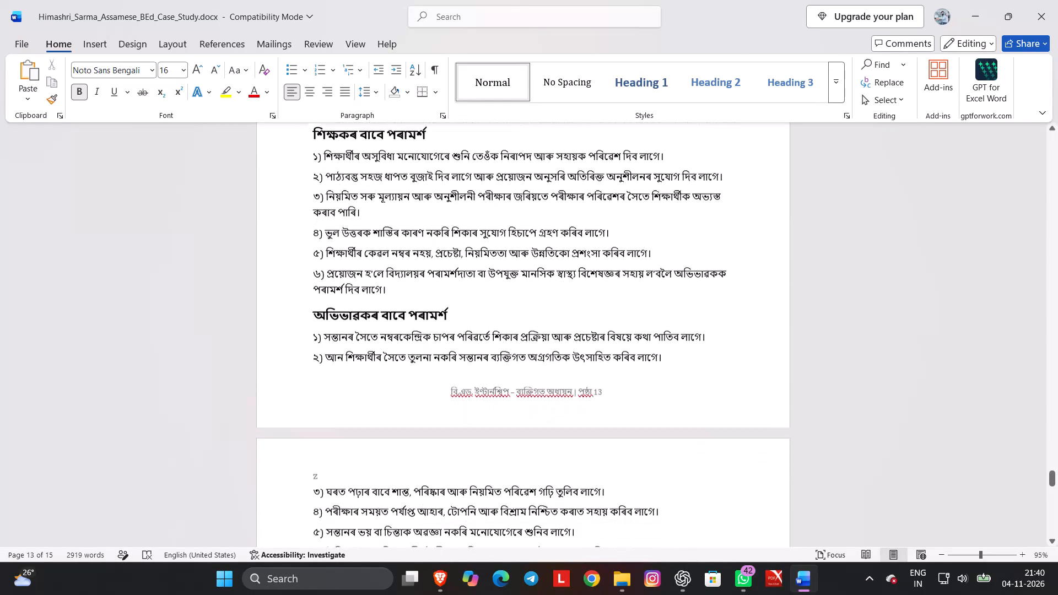
scroll(508, 349, down, 3)
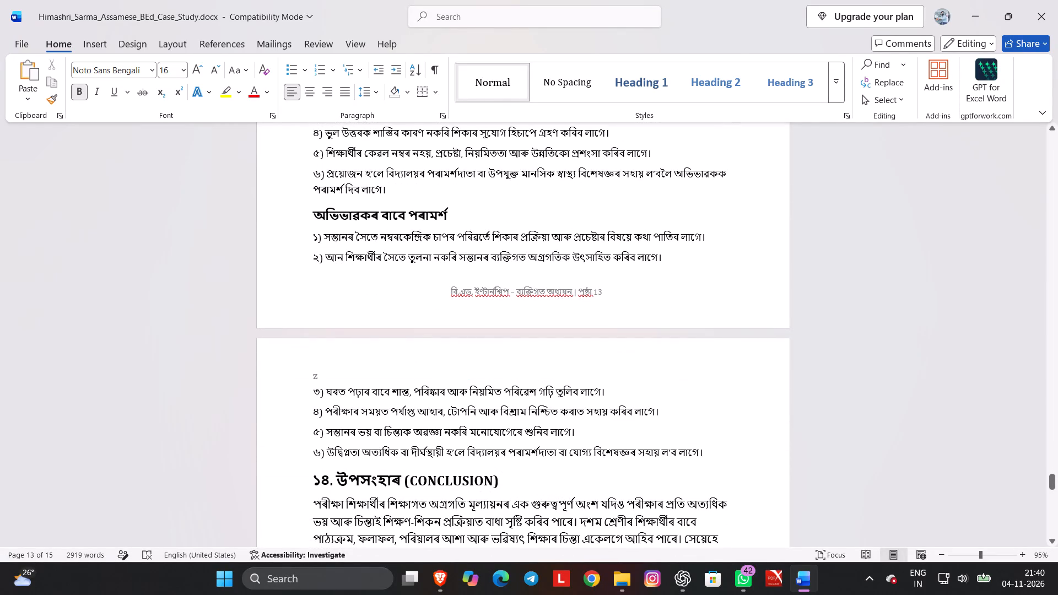
click(313, 211)
key(Return)
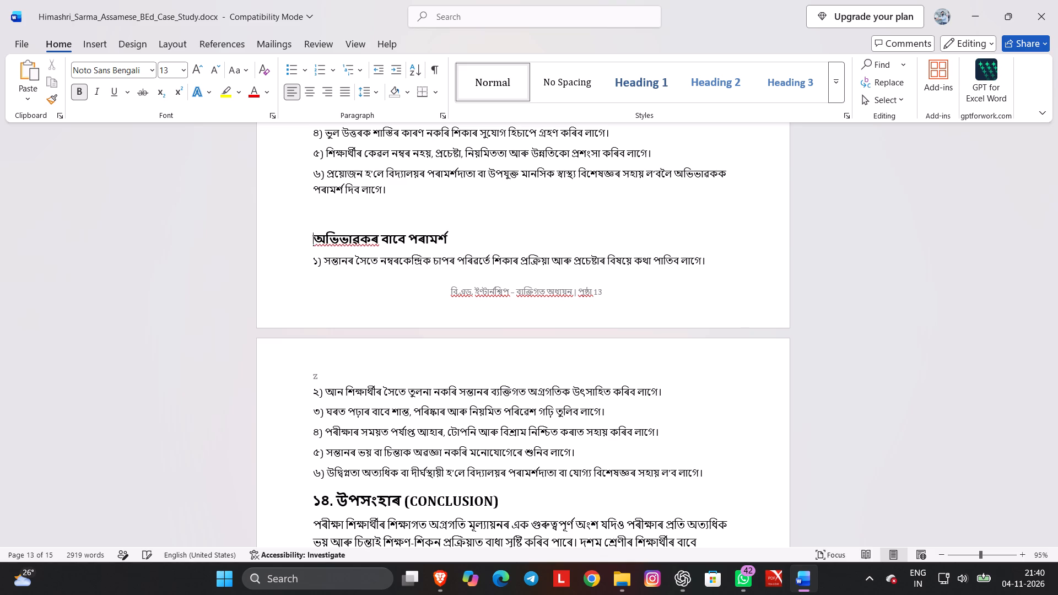
key(Return)
key(Return)
Move the heading "১৬. তথ্যসূত্ৰ (REFERENCES)" onto the next page with an empty line before it.
scroll(332, 245, down, 2)
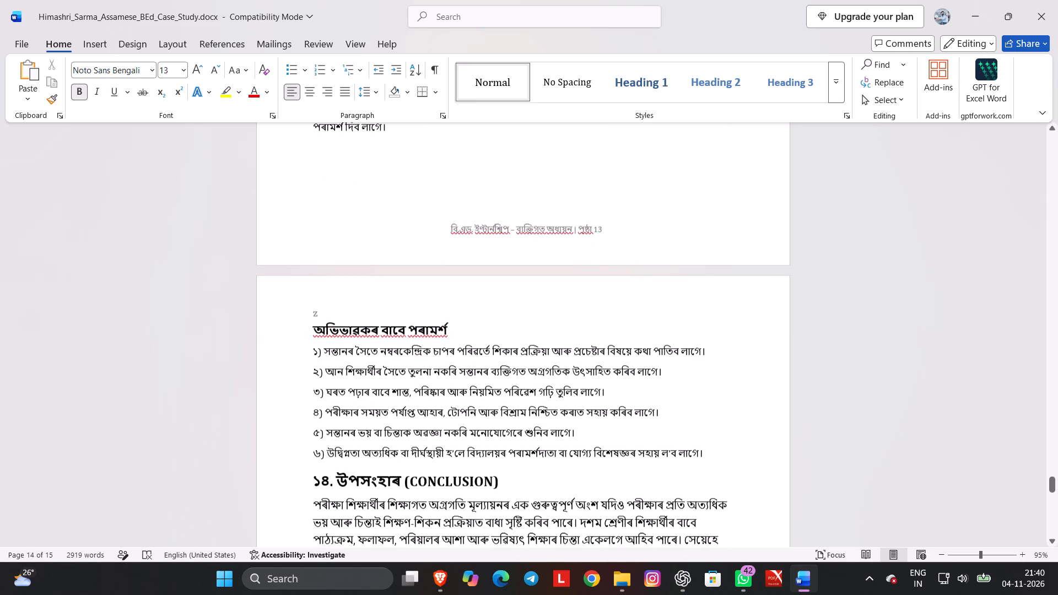
scroll(332, 245, down, 3)
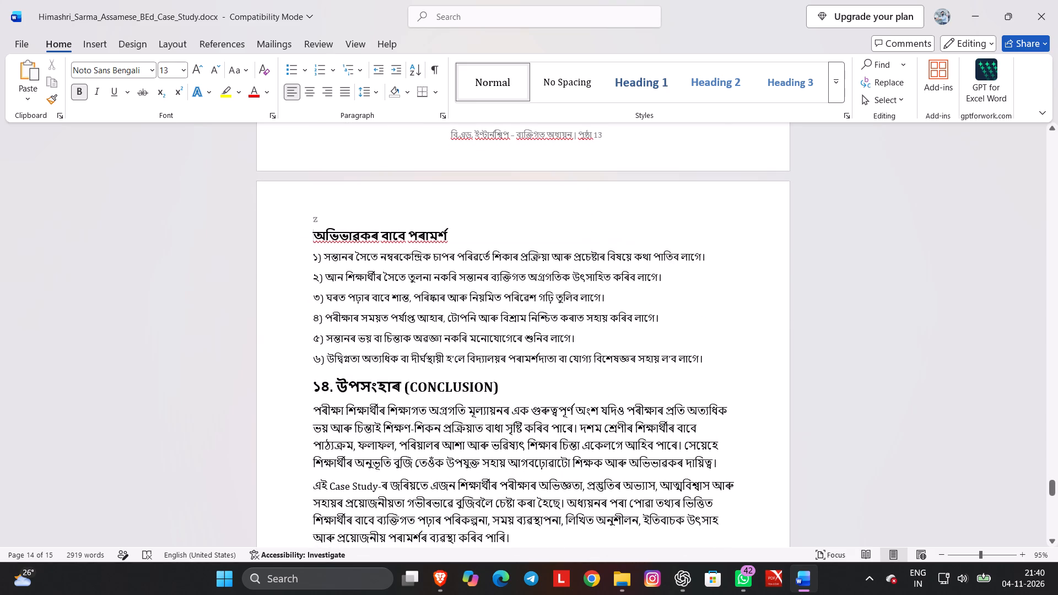
scroll(332, 245, down, 12)
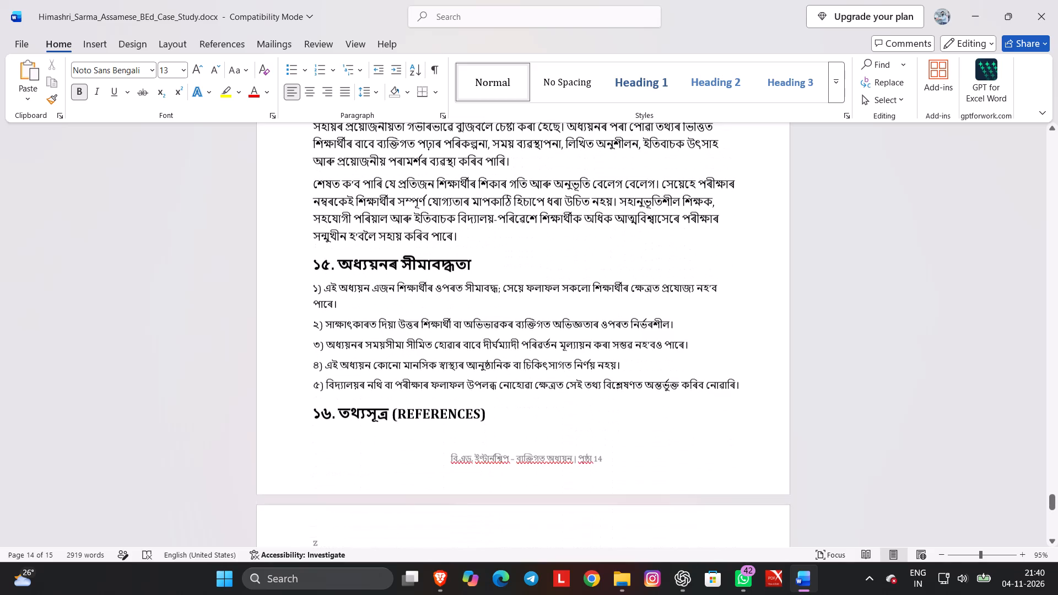
click(313, 412)
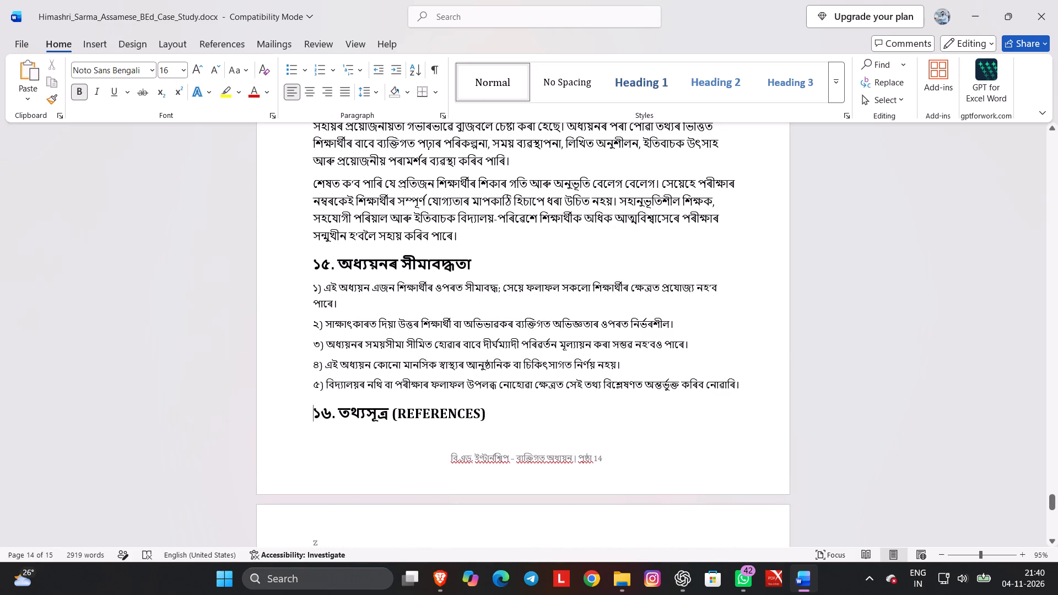
key(Return)
Move the subheading "খ) নৈতিক দিশ আৰু গোপনীয়তা" below the appendix table onto a new page with nine empty lines before it.
scroll(318, 397, down, 12)
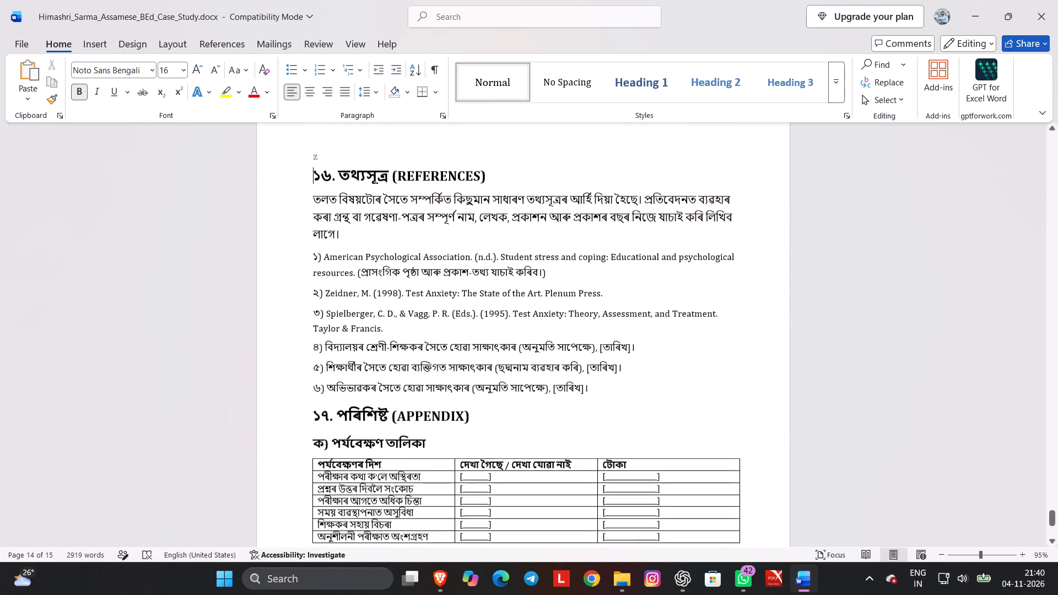
scroll(321, 392, down, 15)
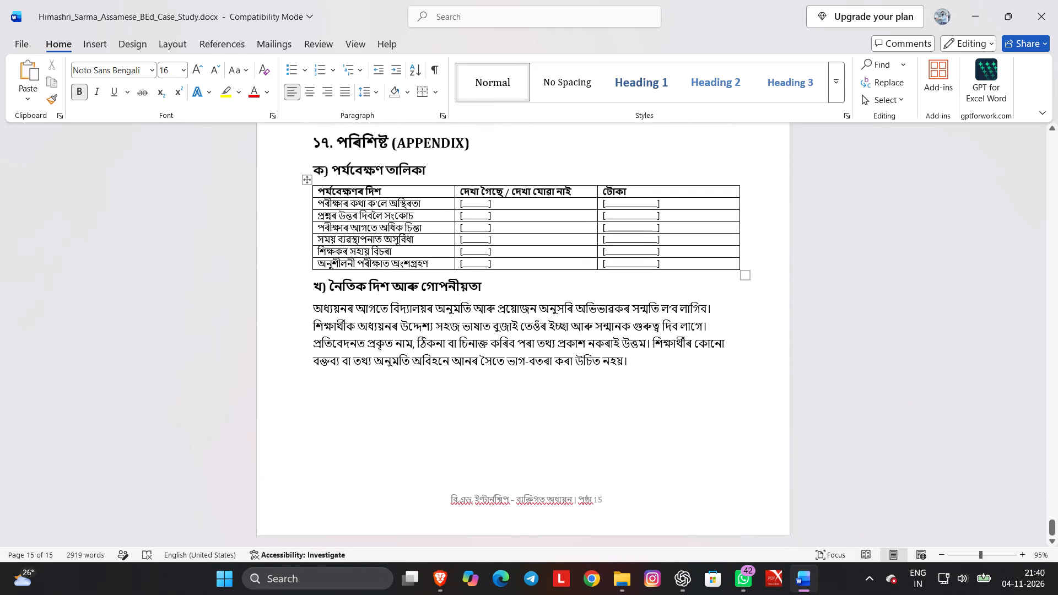
scroll(321, 392, up, 3)
scroll(321, 392, down, 3)
scroll(321, 392, up, 3)
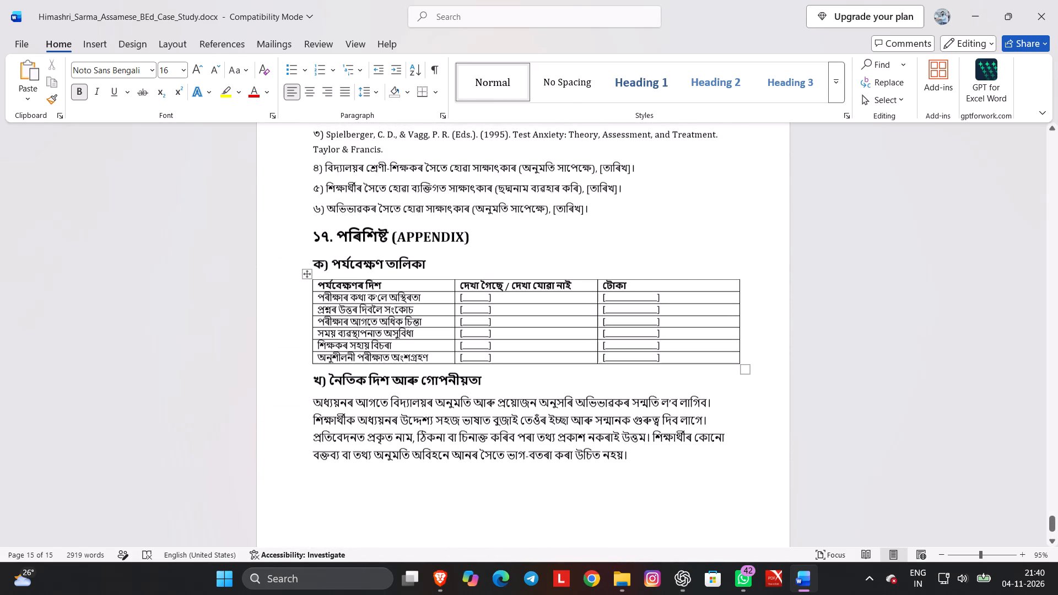
click(314, 380)
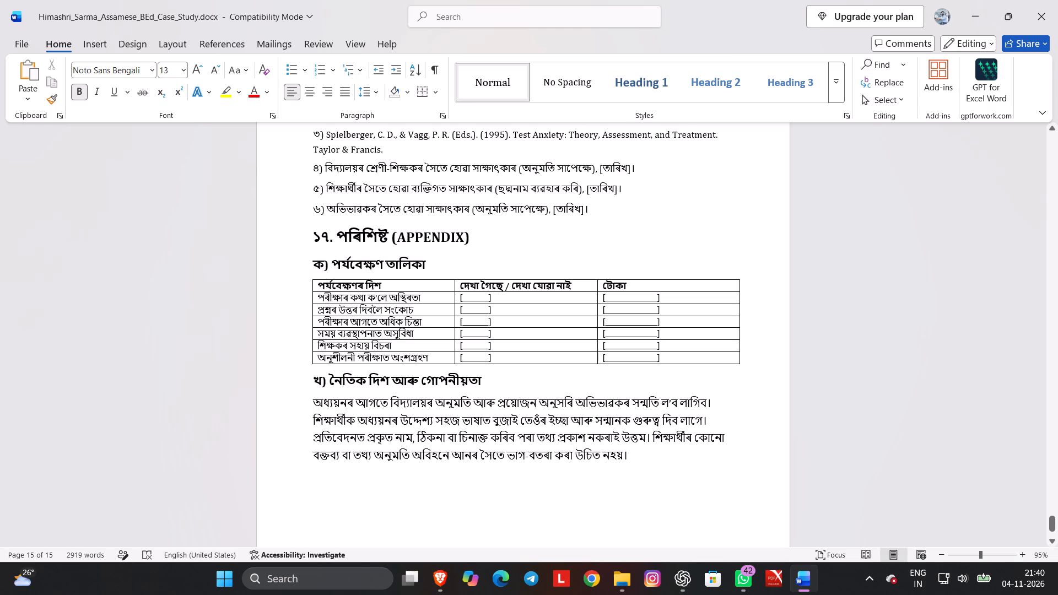
key(Return)
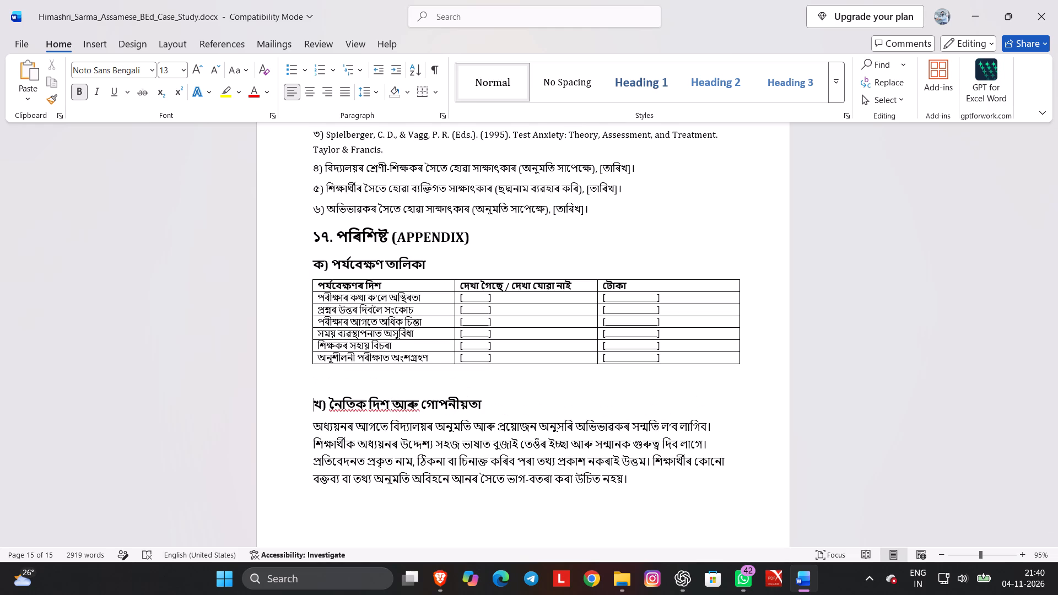
key(Return)
key(Return)
key(Return)
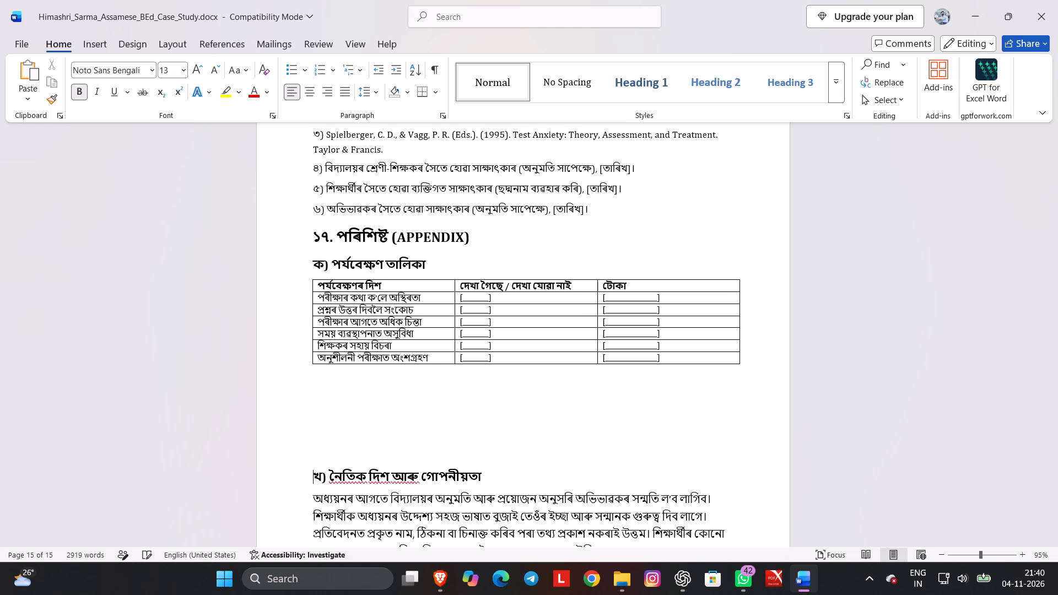
scroll(314, 380, down, 2)
key(Return)
key(Return)
scroll(314, 380, down, 6)
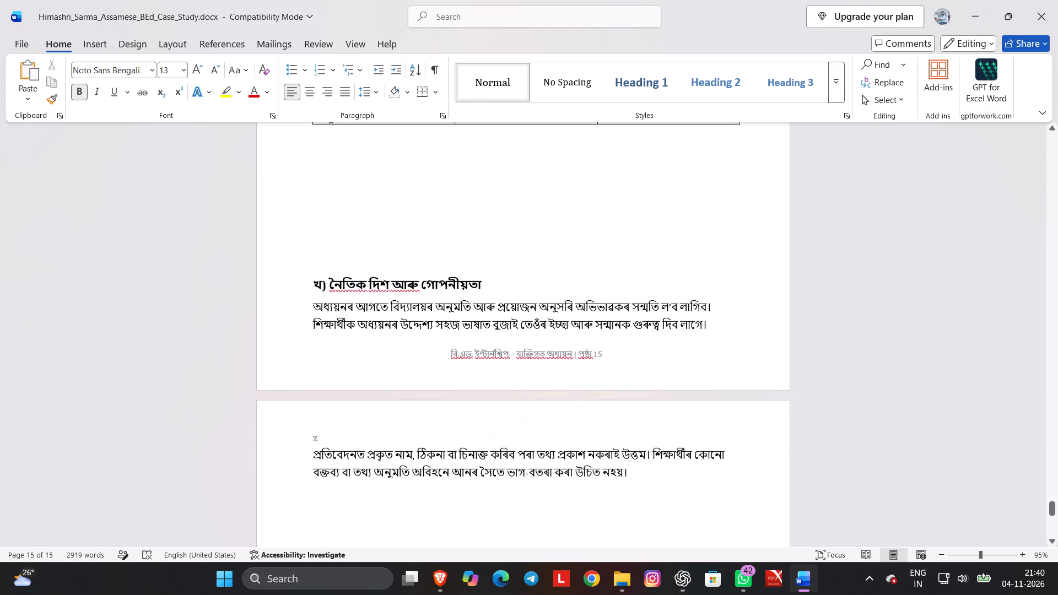
key(Return)
key(Return)
key(Return)
Insert three empty lines above the heading "১৭. পৰিশিষ্ট (APPENDIX)".
scroll(315, 379, up, 3)
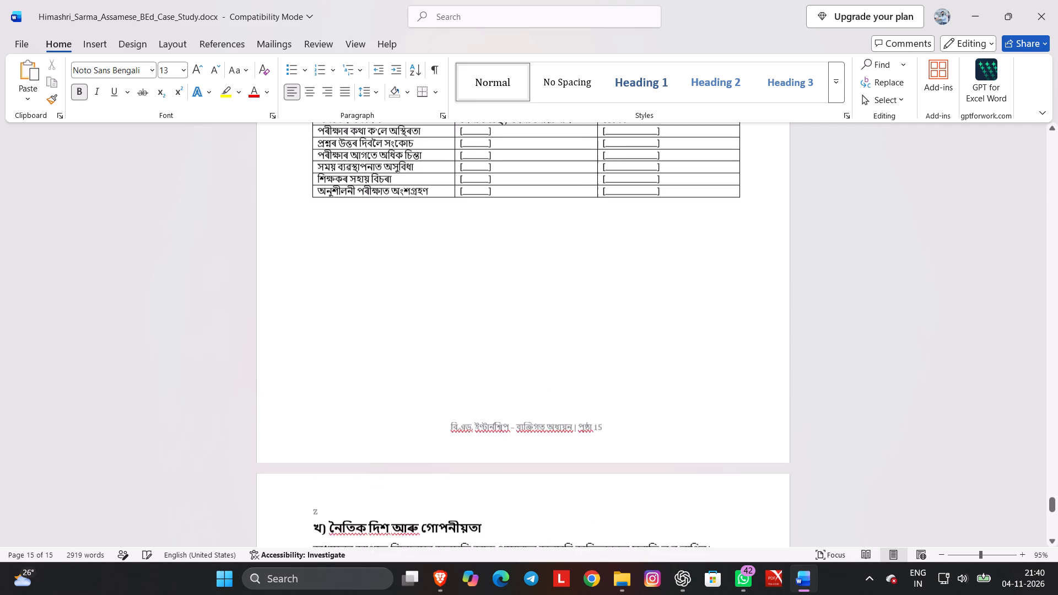
scroll(316, 378, up, 5)
click(307, 239)
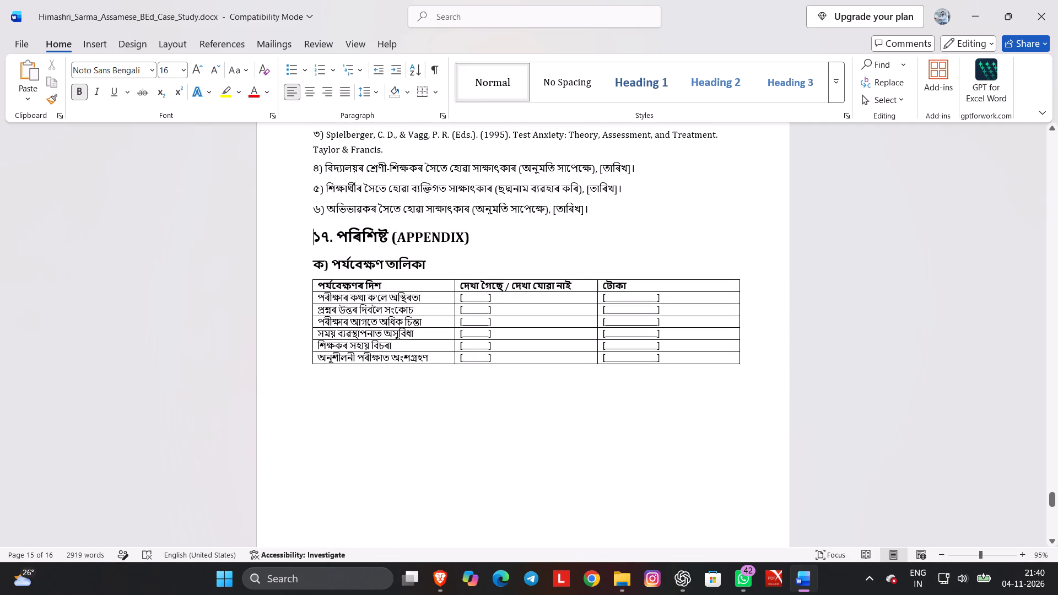
key(Return)
key(Return)
key(Return)
Insert an empty line below the heading "১৬. তথ্যসূত্ৰ (REFERENCES)".
scroll(316, 239, down, 3)
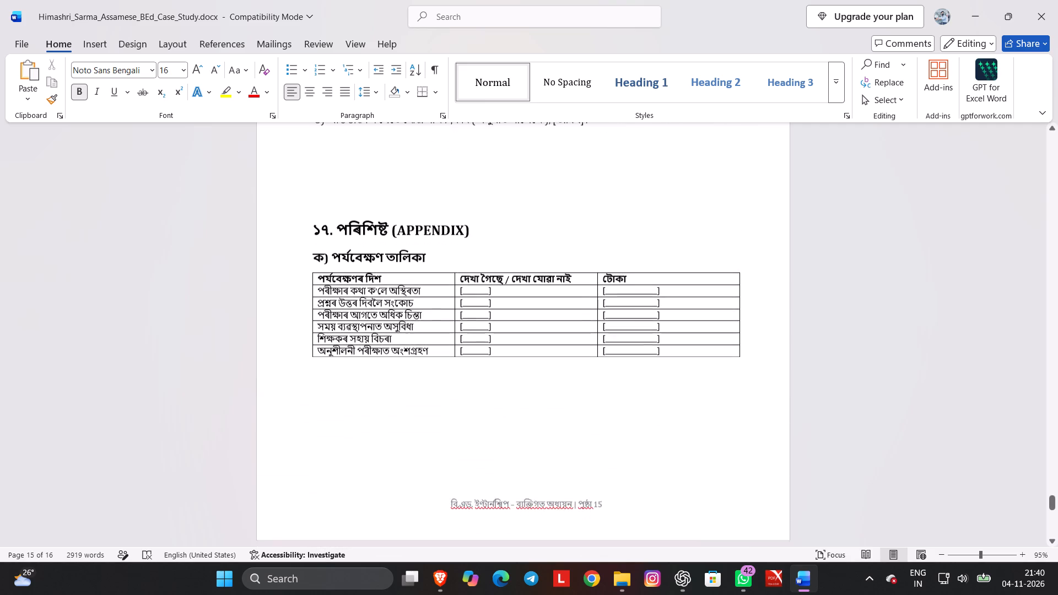
scroll(347, 285, up, 11)
scroll(347, 285, down, 3)
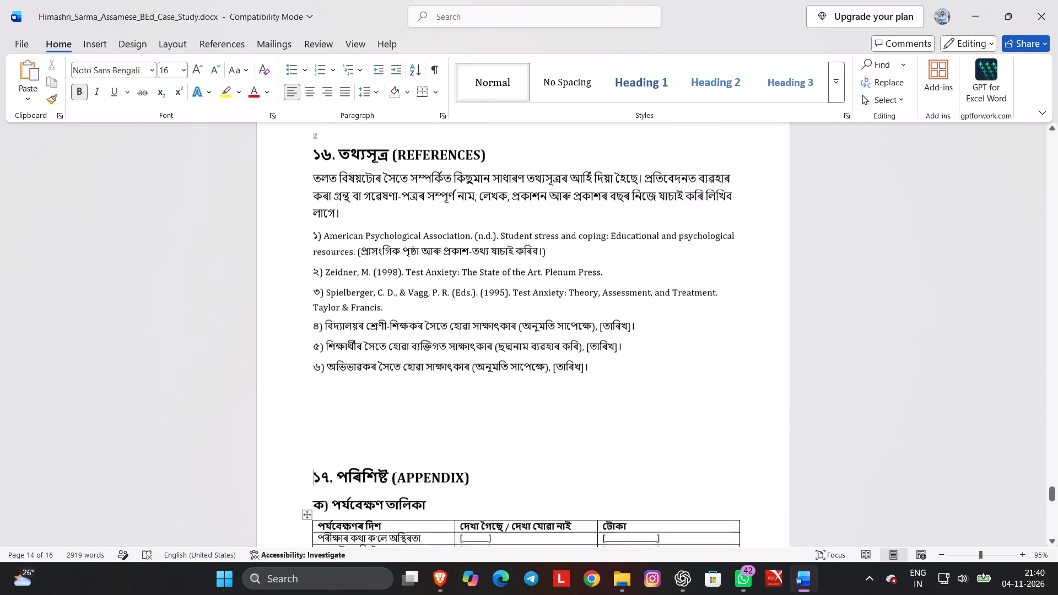
scroll(347, 285, down, 1)
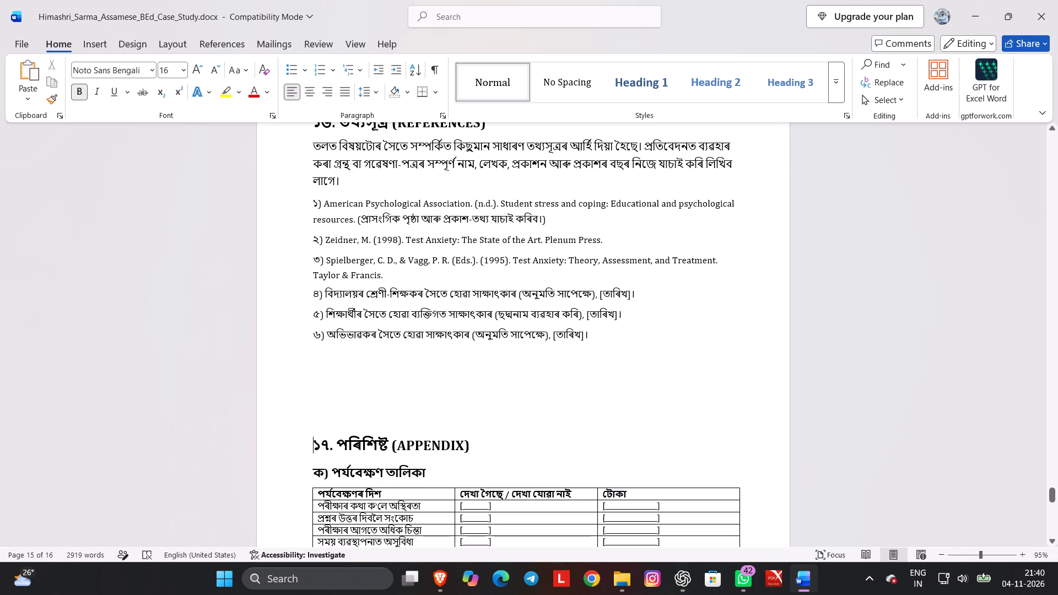
scroll(341, 367, up, 2)
click(488, 185)
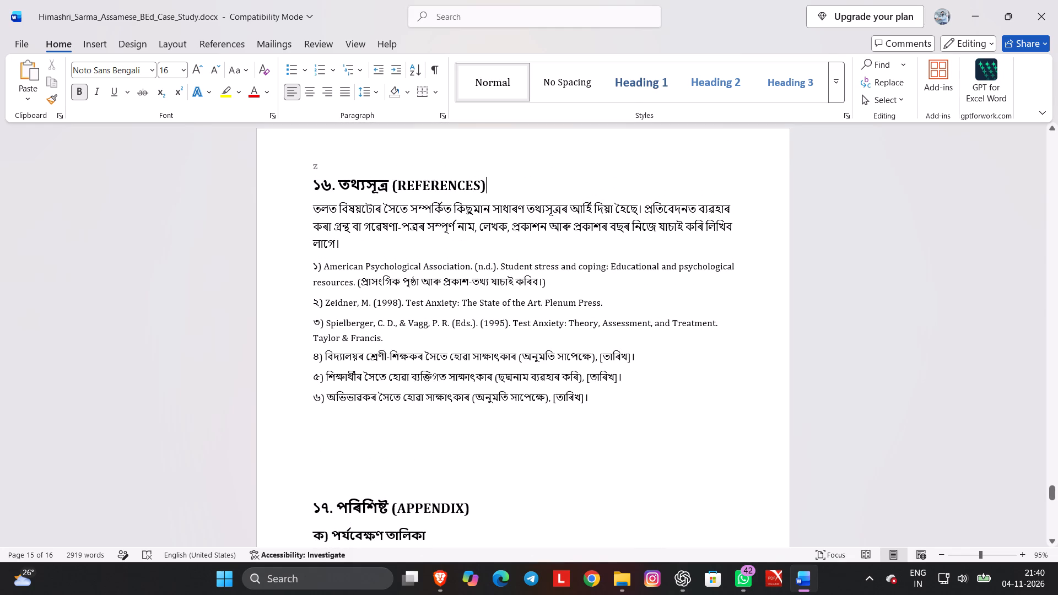
key(Return)
Examine the layout from the references through the appendix table to the "খ) নৈতিক দিশ আৰু গোপনীয়তা" section on the last page.
scroll(490, 214, down, 2)
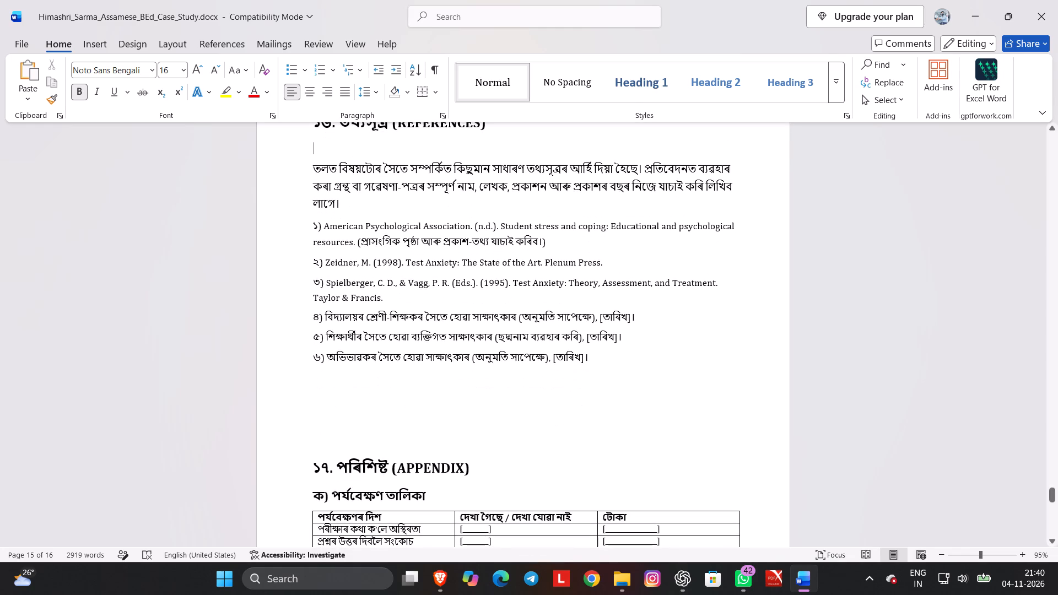
scroll(490, 214, down, 10)
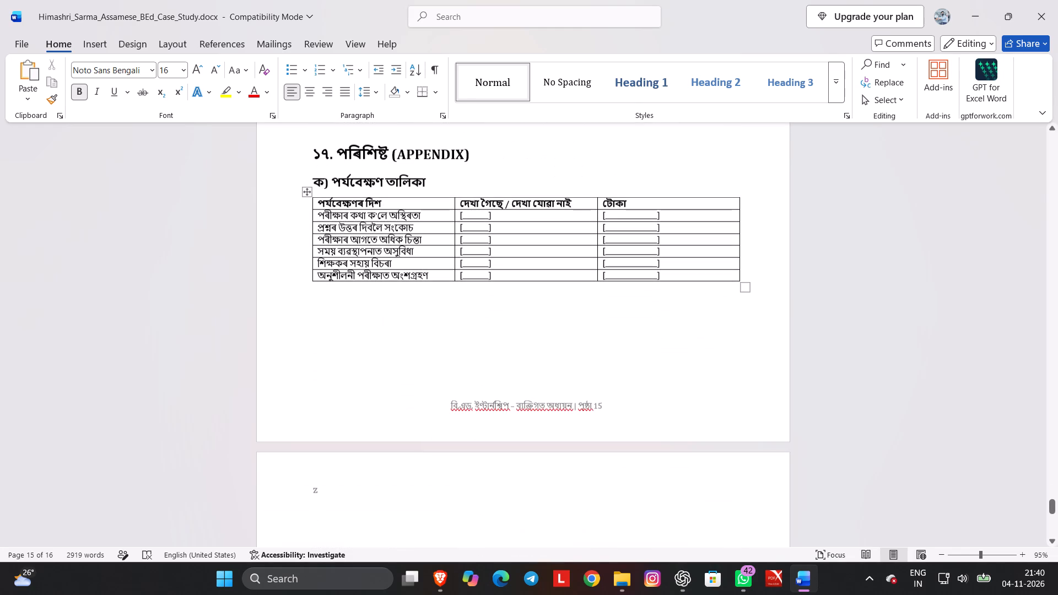
scroll(470, 269, down, 3)
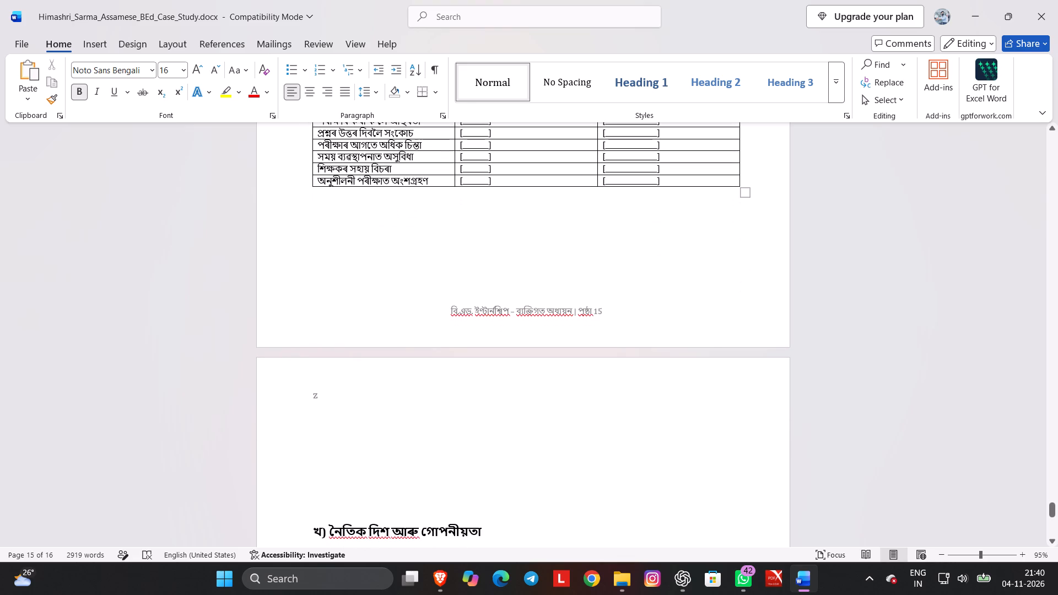
scroll(487, 223, down, 2)
scroll(473, 349, down, 3)
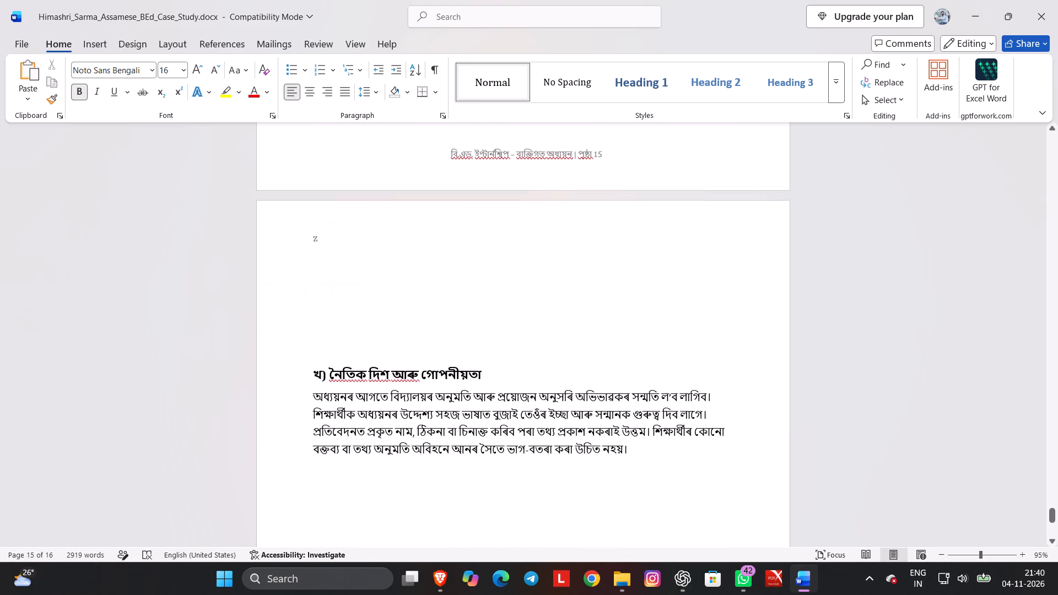
scroll(527, 314, down, 4)
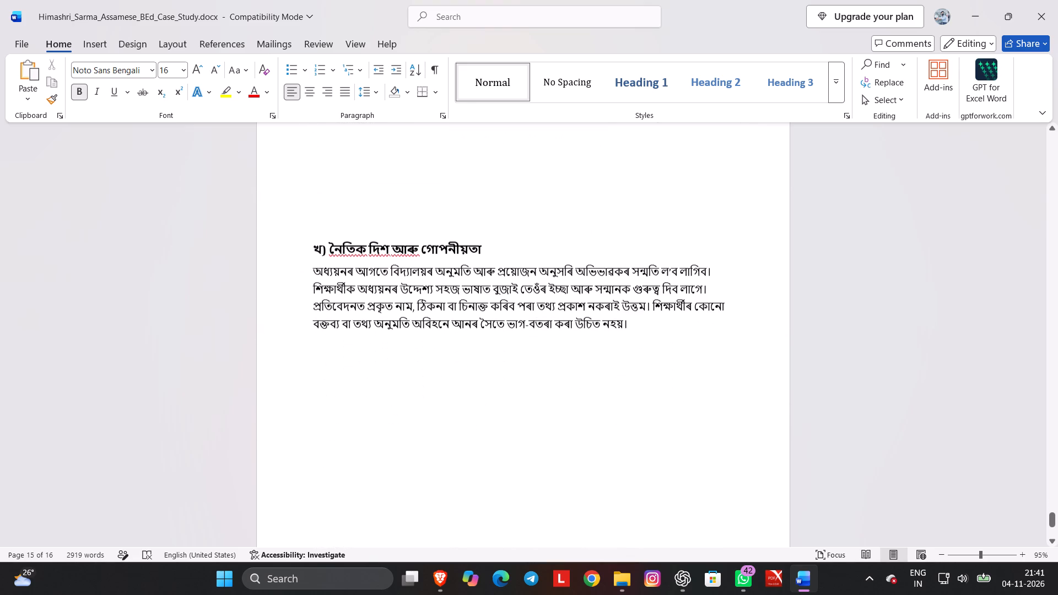
scroll(499, 366, down, 3)
scroll(453, 364, up, 4)
scroll(452, 349, down, 7)
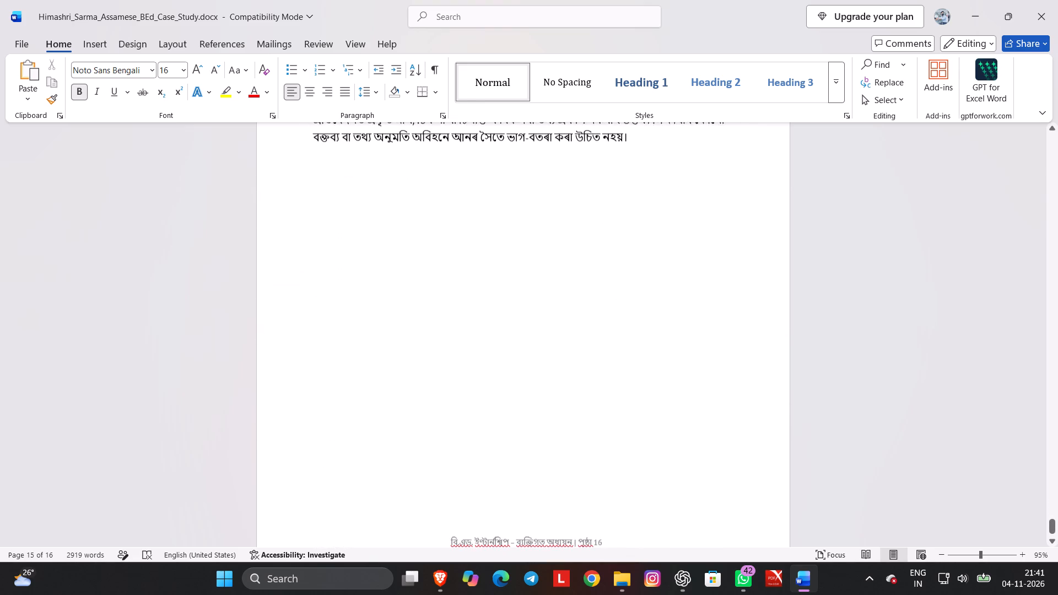
scroll(451, 349, up, 3)
scroll(451, 349, down, 8)
scroll(452, 349, up, 9)
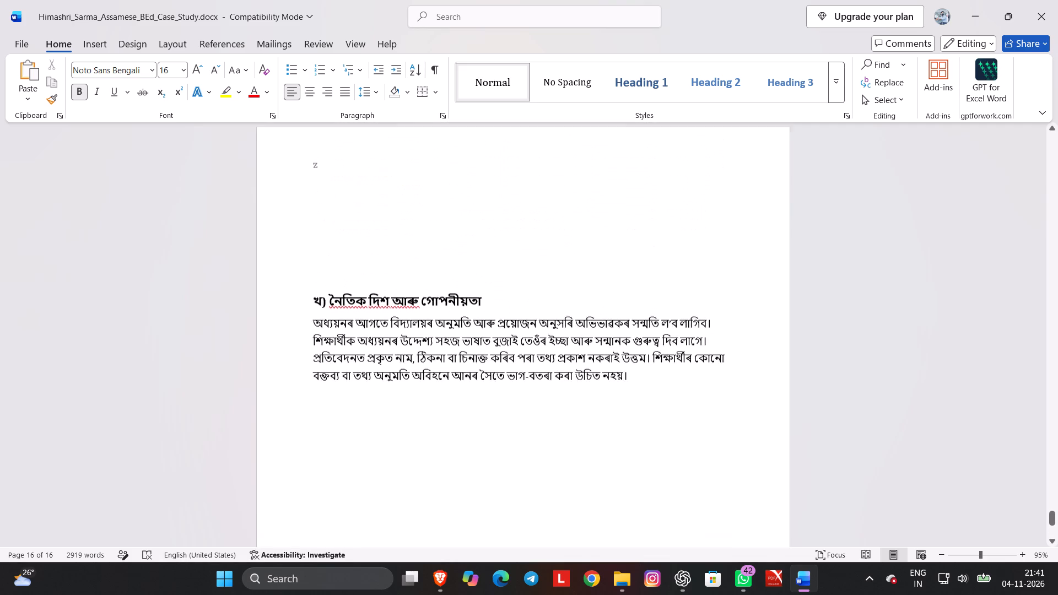
Review the page layout and headings backwards from the last page to section ১২ on the findings.
scroll(452, 349, up, 20)
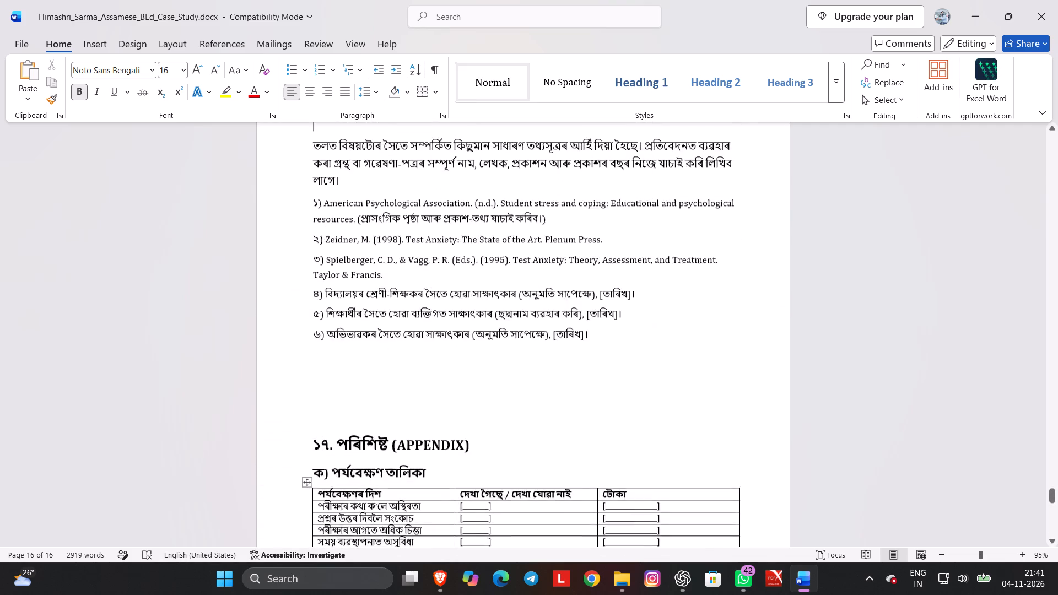
scroll(453, 349, up, 14)
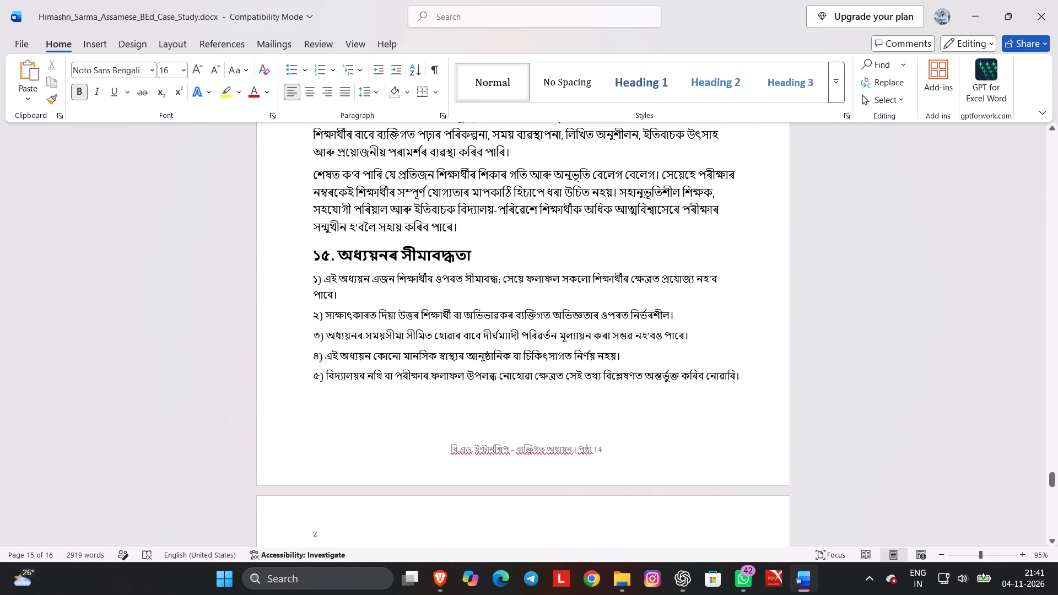
scroll(452, 349, up, 11)
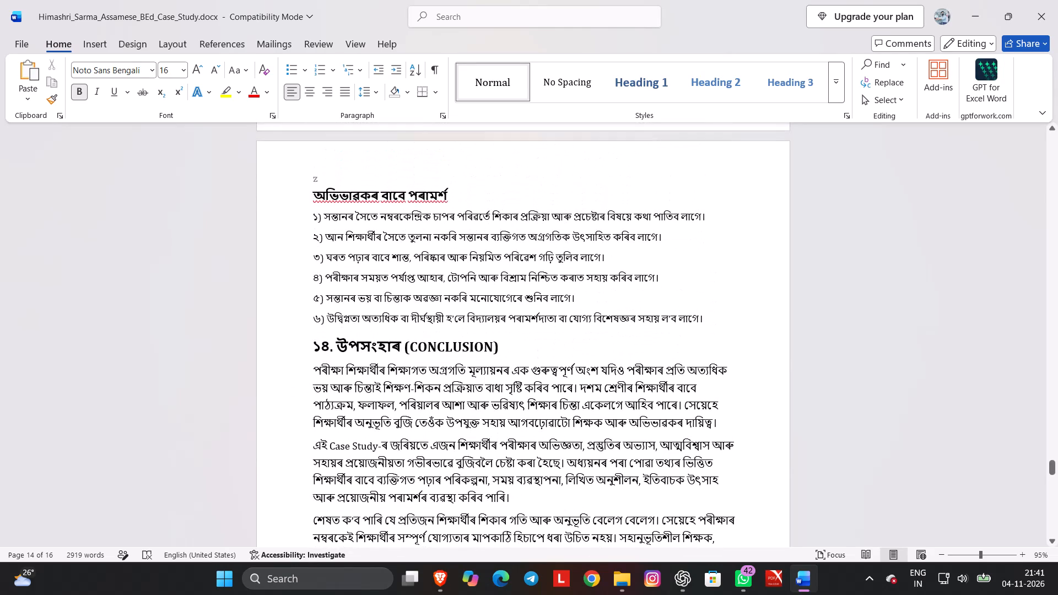
scroll(447, 342, up, 11)
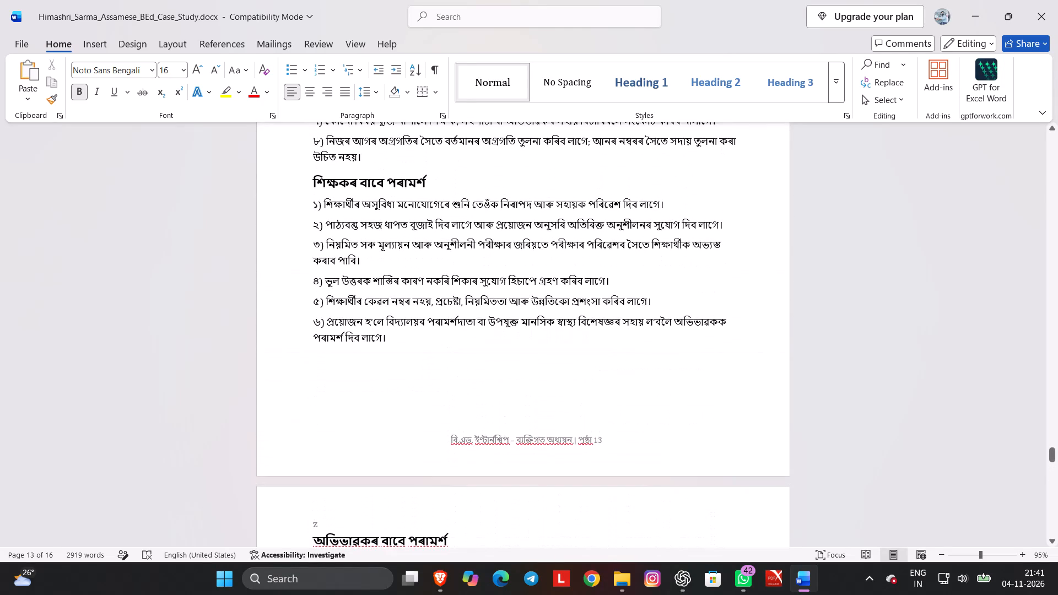
scroll(447, 342, up, 3)
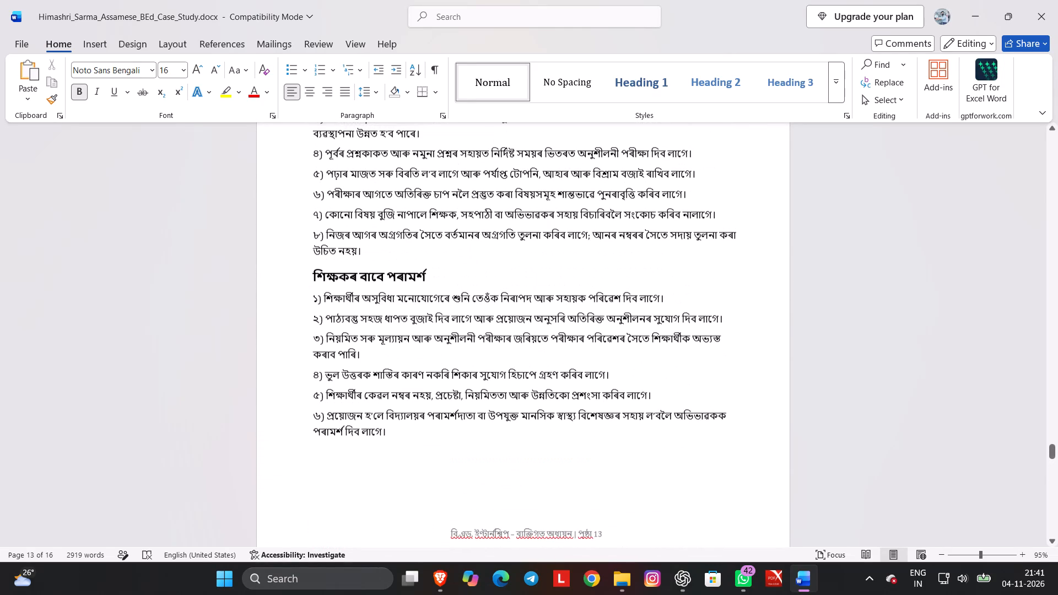
scroll(447, 342, up, 6)
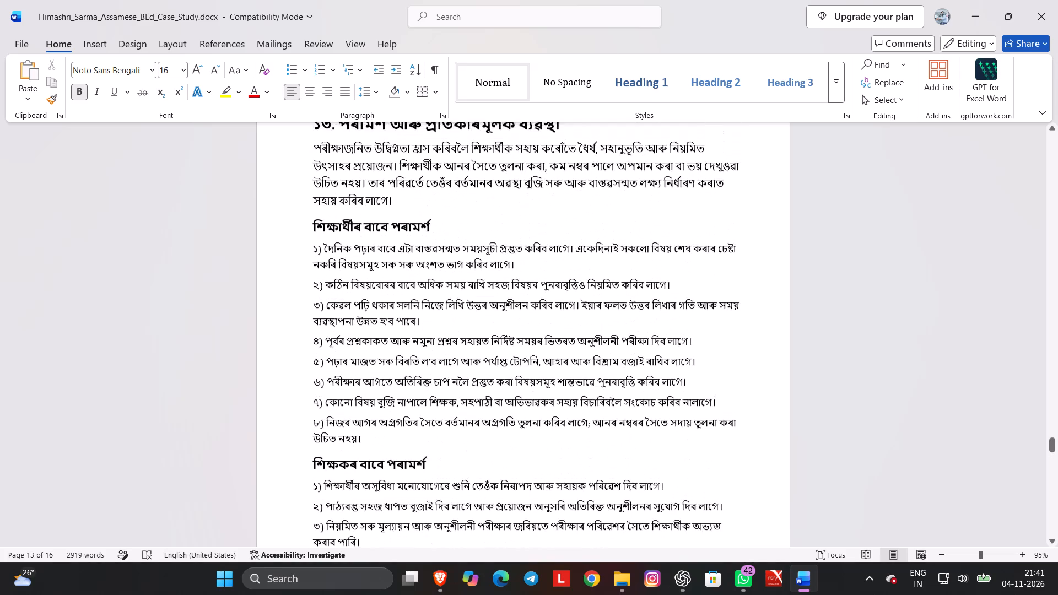
scroll(447, 342, up, 6)
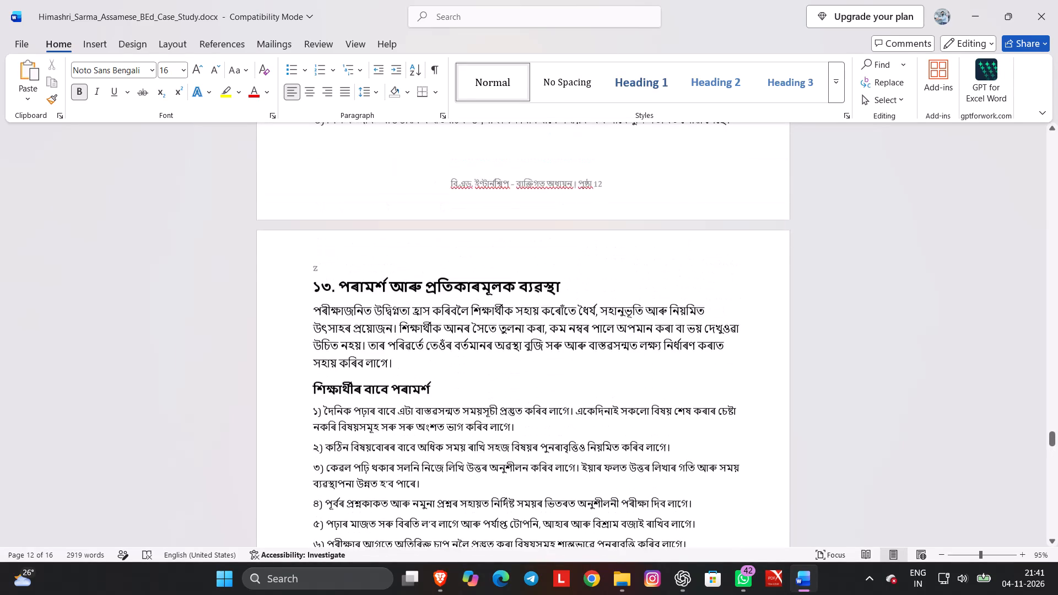
scroll(447, 341, up, 11)
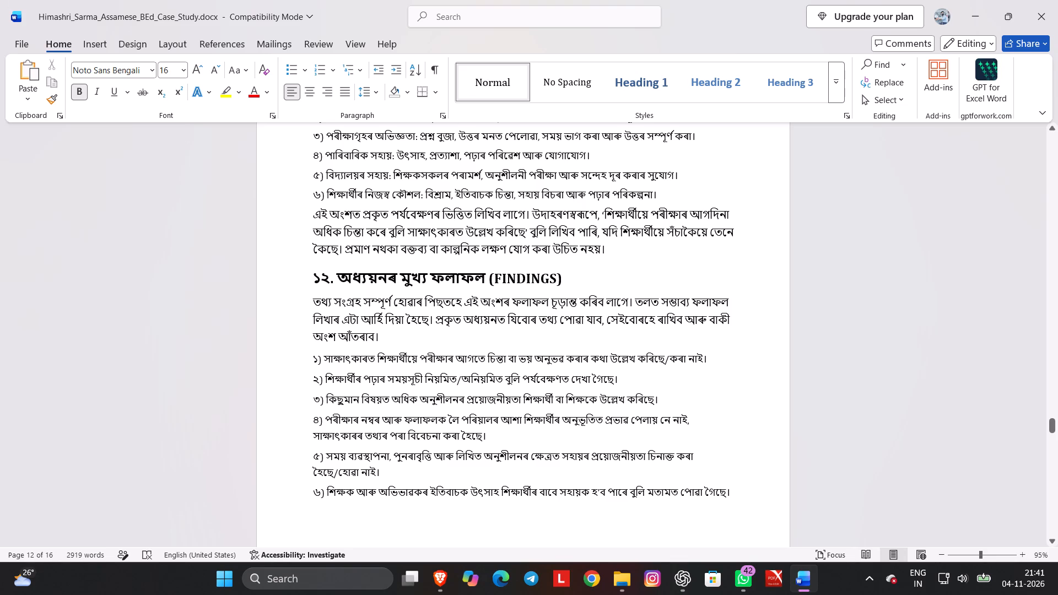
Delete the English label "(FINDINGS)" from the heading "১২. অধ্যয়নৰ মুখ্য ফলাফল".
drag(487, 275, 538, 283)
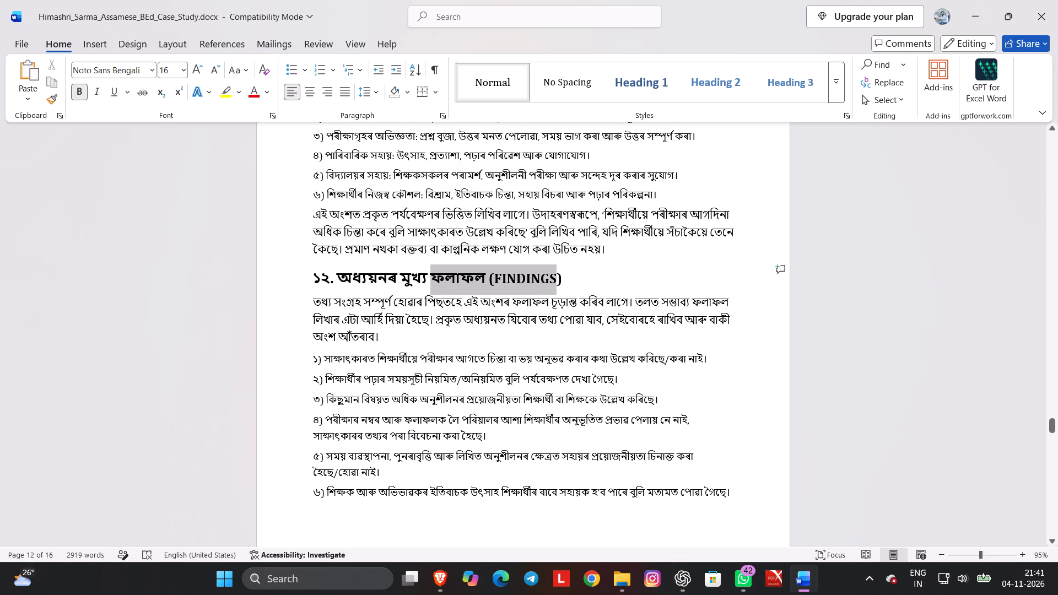
drag(538, 283, 478, 277)
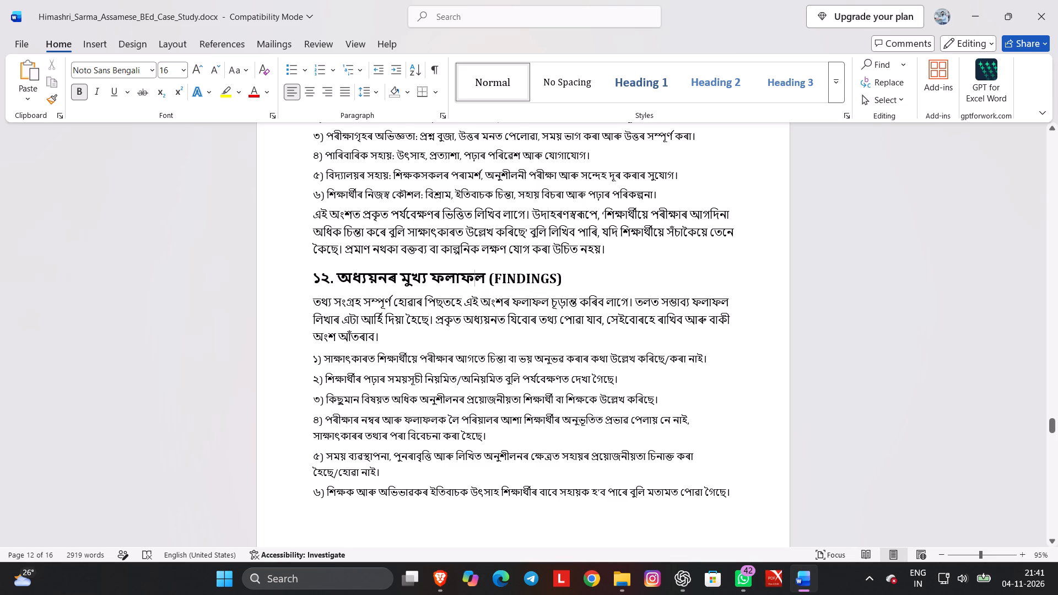
click(561, 279)
key(BackSpace)
key(BackSpace)
key(BackSpace)
key(BackSpace)
key(BackSpace)
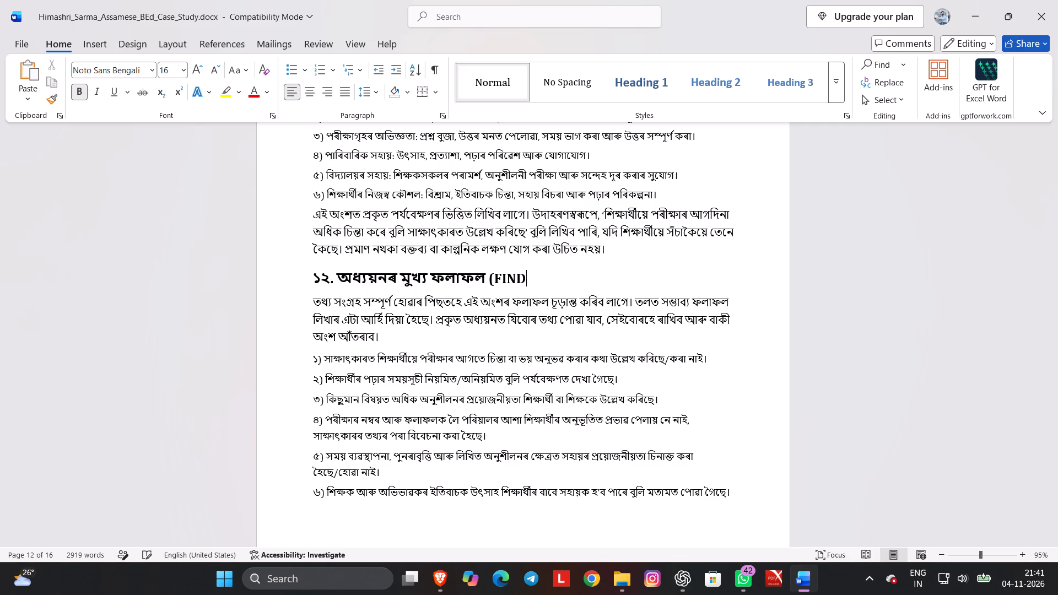
key(BackSpace)
key(BackSpace)
key(BackSpace)
key(BackSpace)
key(BackSpace)
Check the headings and page layout backwards from section ১১ to the abstract on page 6.
scroll(604, 271, up, 15)
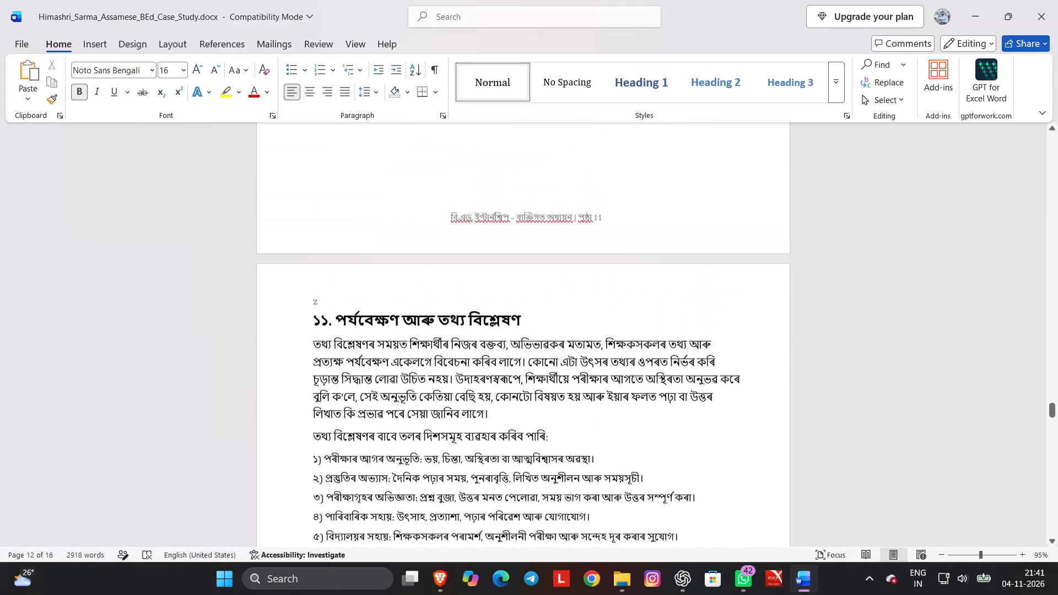
scroll(604, 271, up, 14)
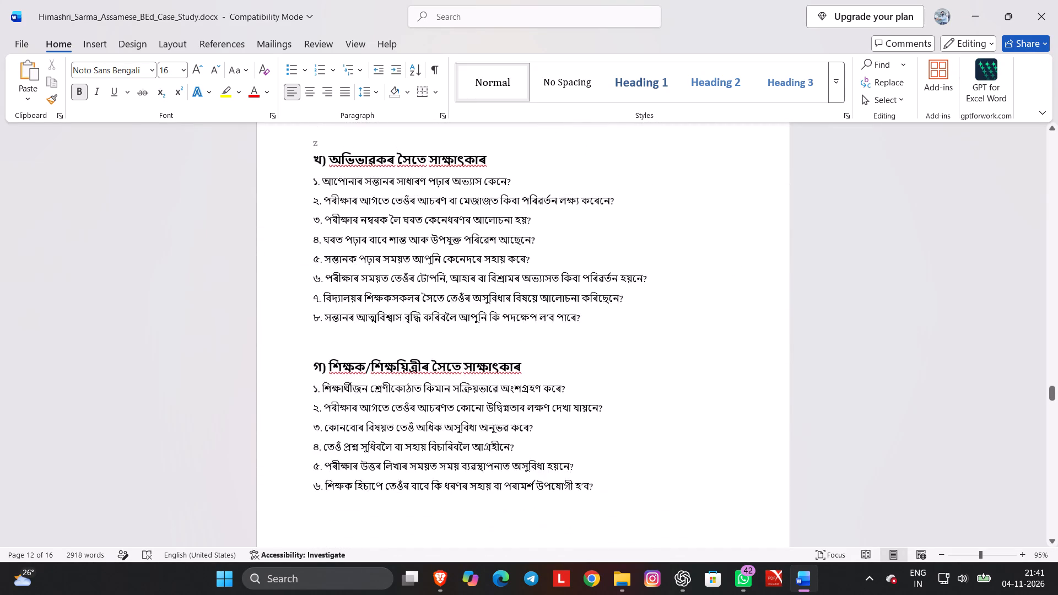
scroll(604, 270, up, 9)
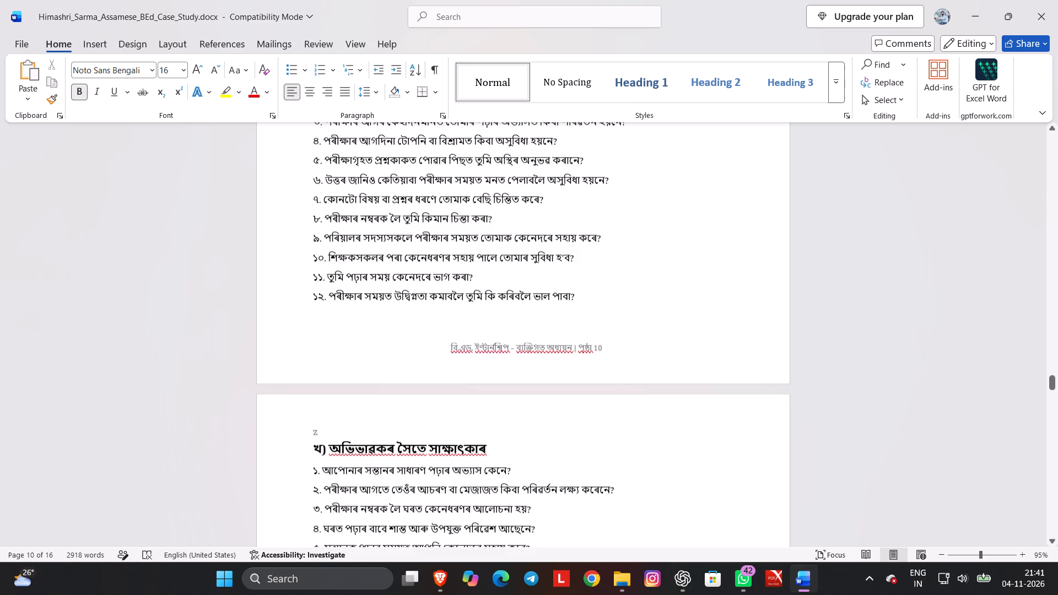
scroll(604, 270, up, 12)
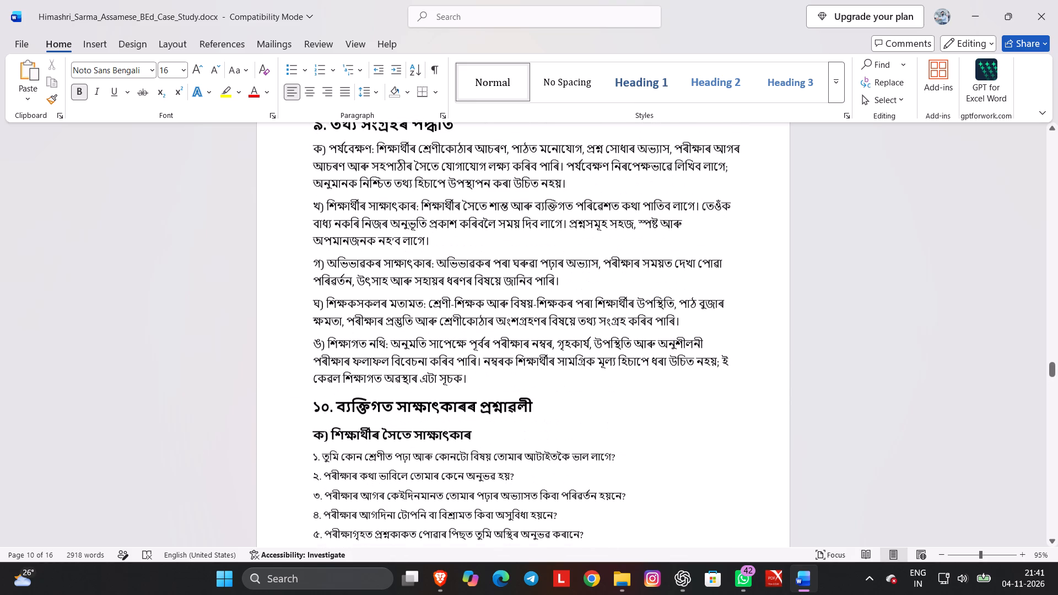
scroll(604, 270, up, 6)
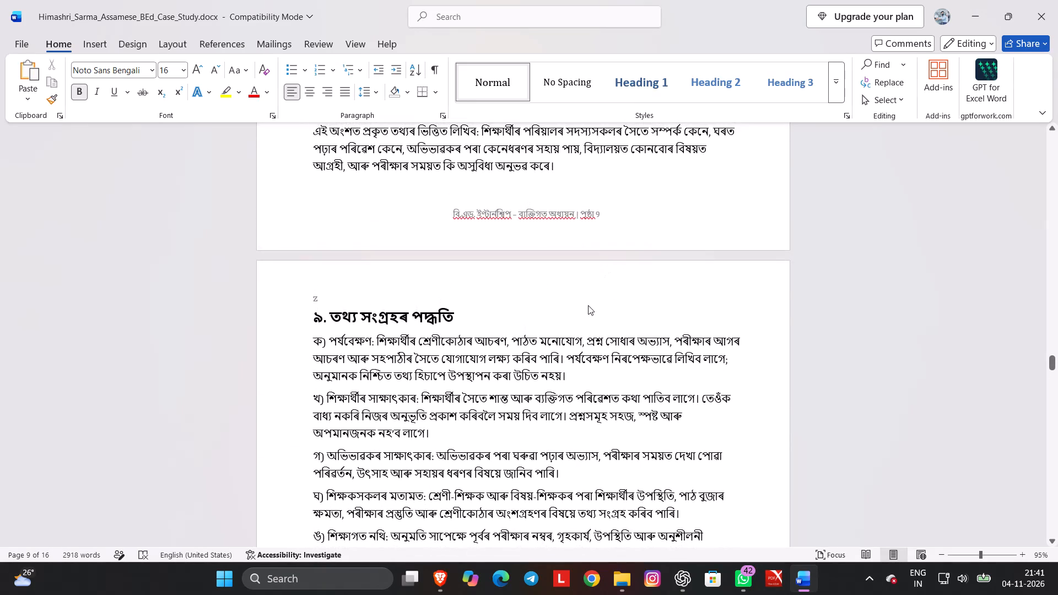
scroll(585, 307, up, 3)
scroll(521, 381, up, 11)
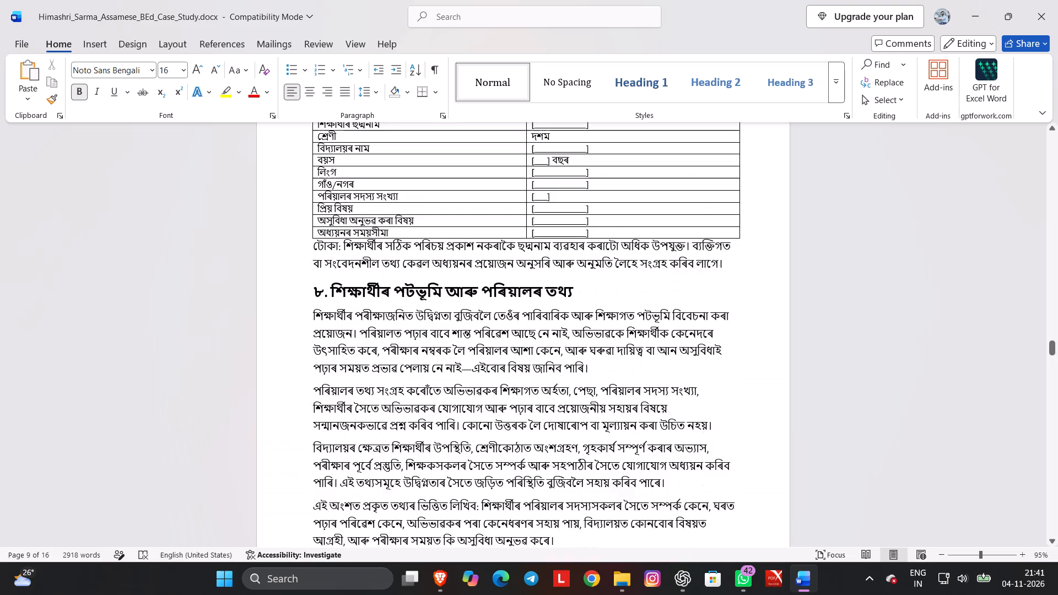
scroll(533, 388, up, 2)
scroll(685, 348, up, 5)
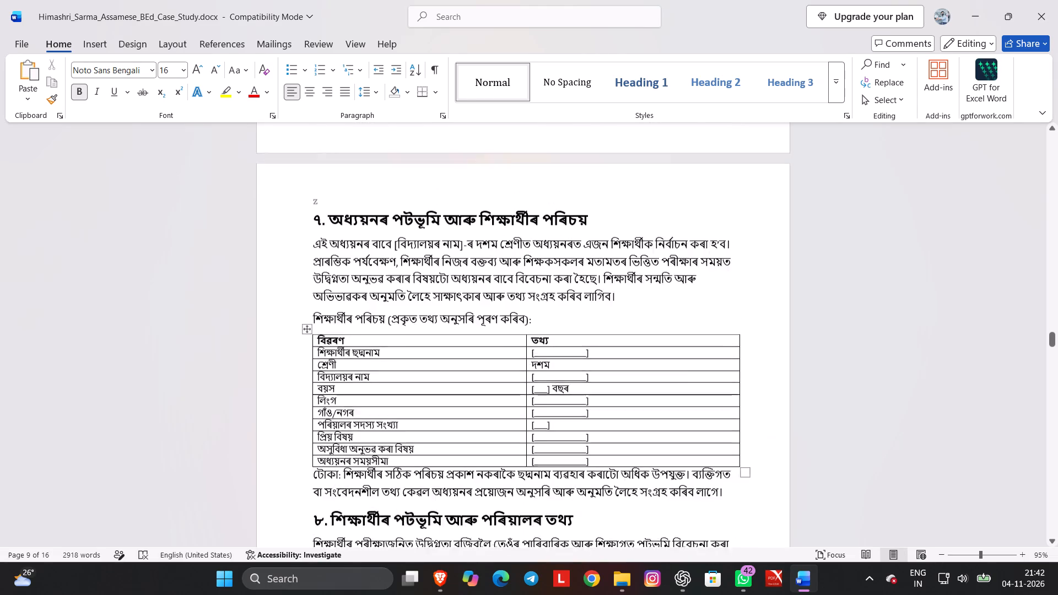
scroll(685, 348, up, 14)
scroll(640, 355, up, 8)
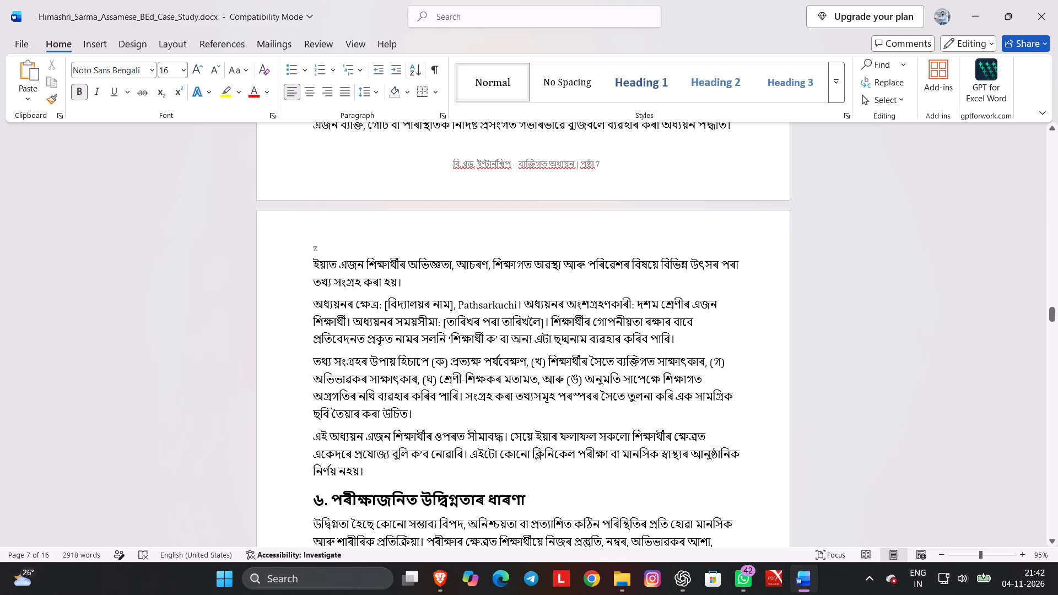
scroll(463, 332, up, 9)
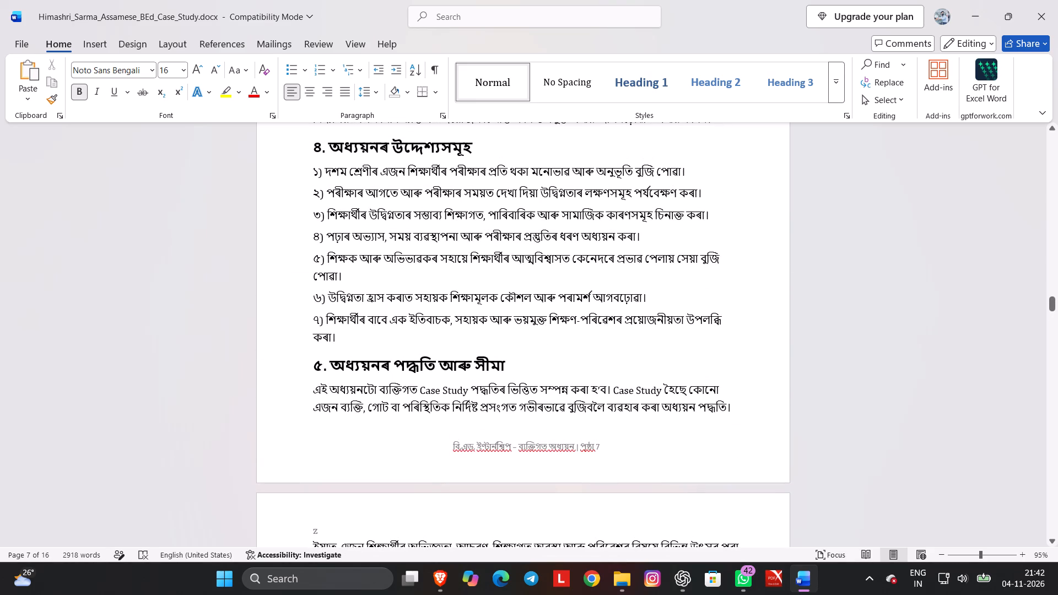
scroll(586, 384, up, 4)
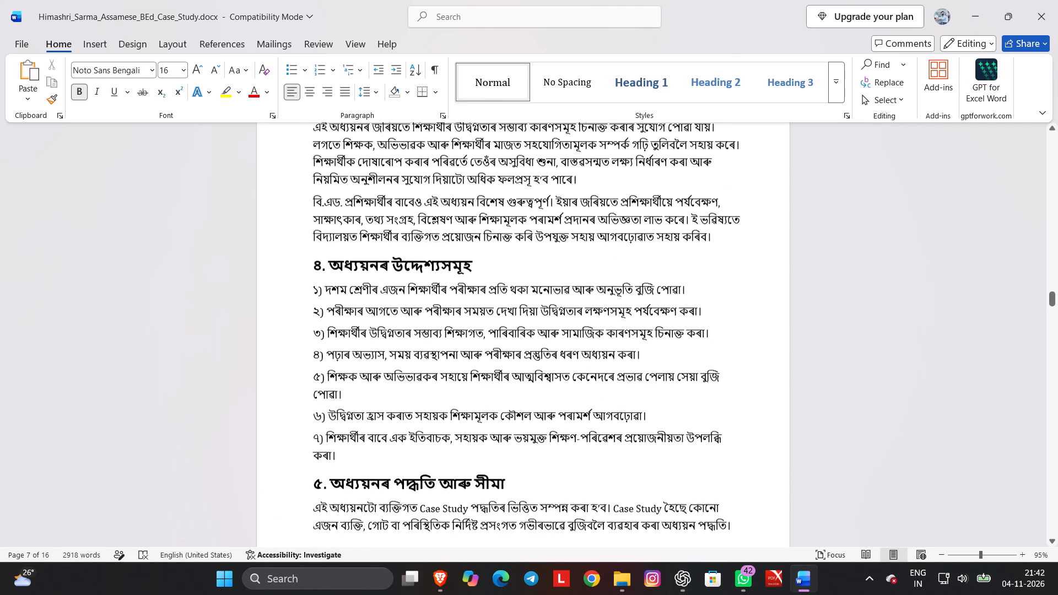
scroll(586, 384, up, 8)
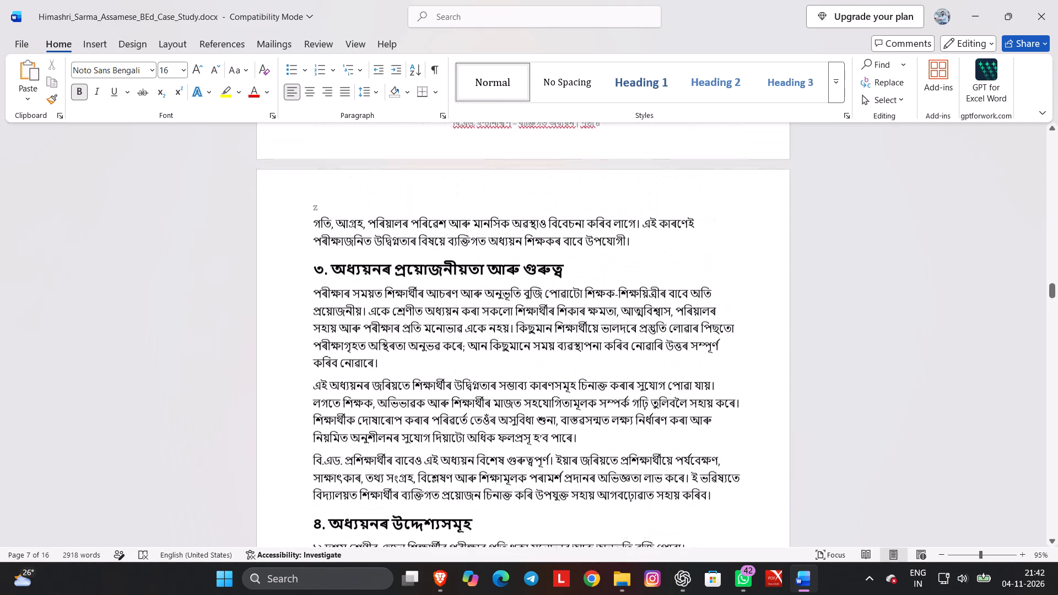
scroll(586, 384, up, 10)
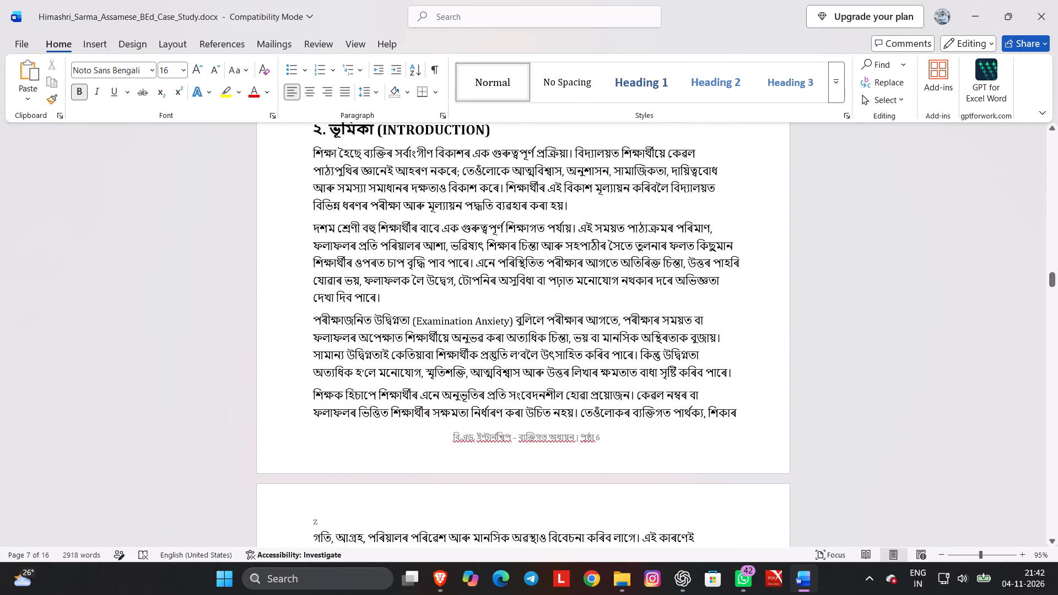
scroll(570, 397, up, 9)
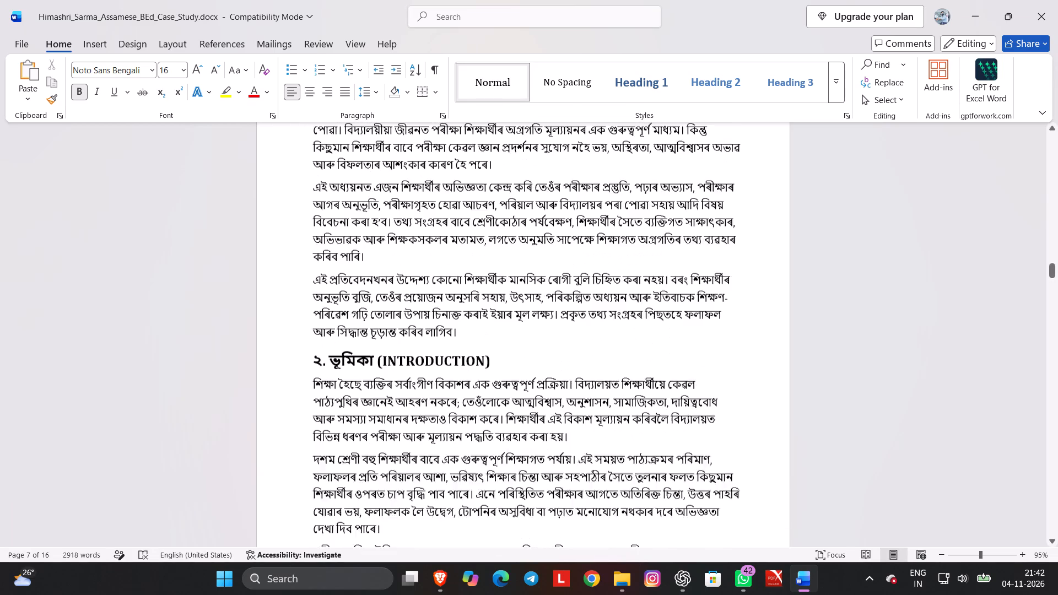
scroll(567, 415, up, 9)
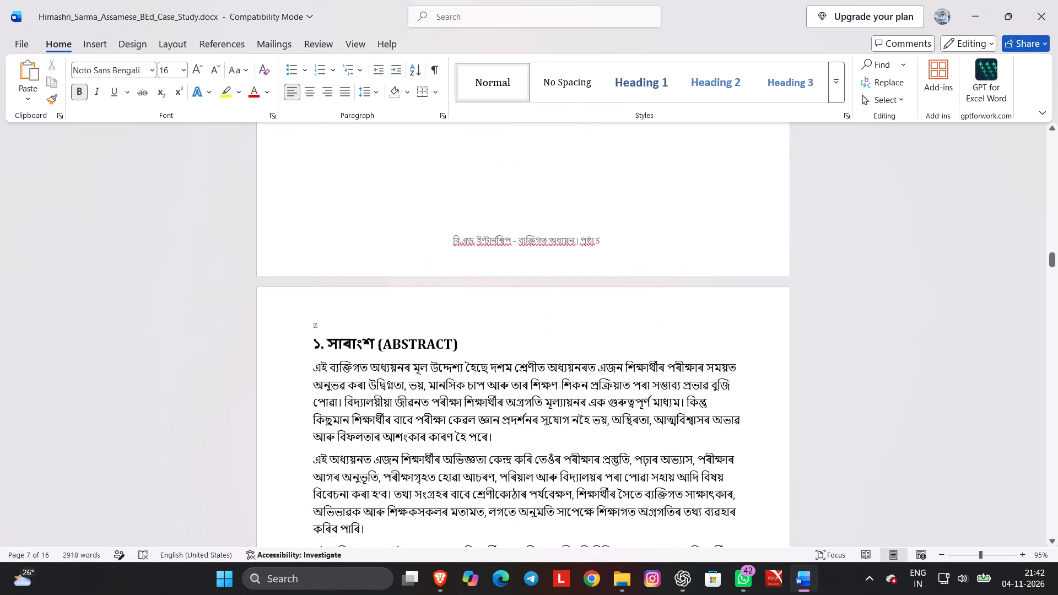
Delete the English labels "(ABSTRACT)" and "(INTRODUCTION)" from the headings "১. সাৰাংশ" and "২. ভূমিকা".
scroll(564, 415, down, 4)
scroll(500, 405, down, 1)
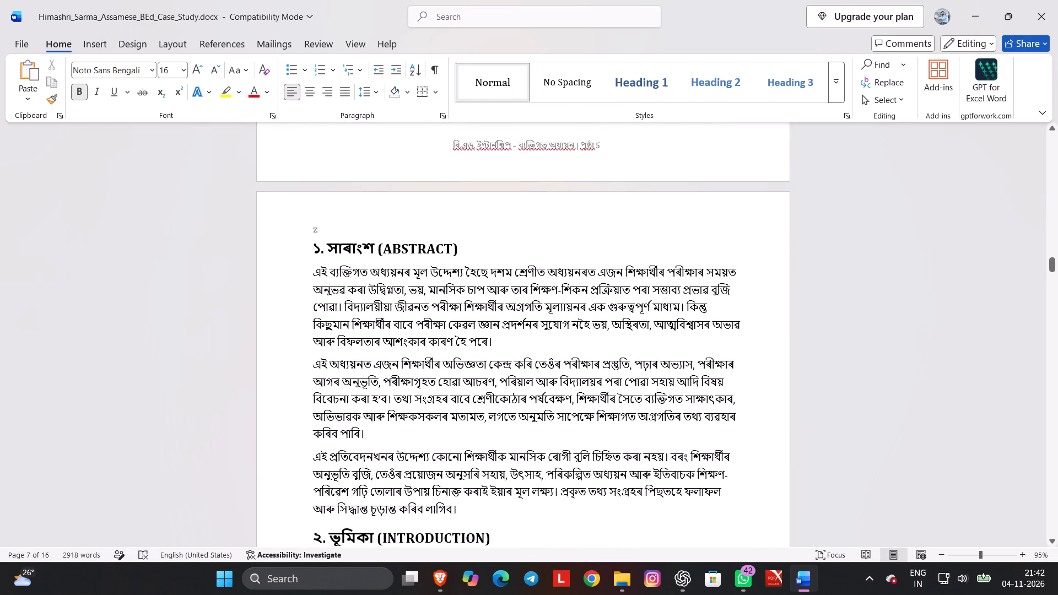
drag(377, 247, 457, 252)
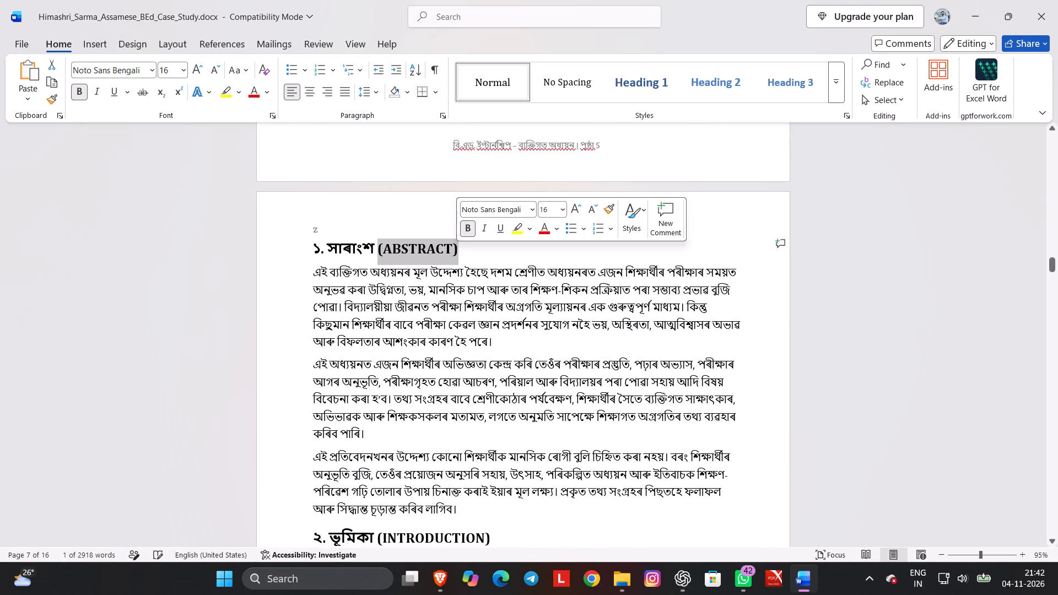
key(BackSpace)
scroll(459, 252, down, 7)
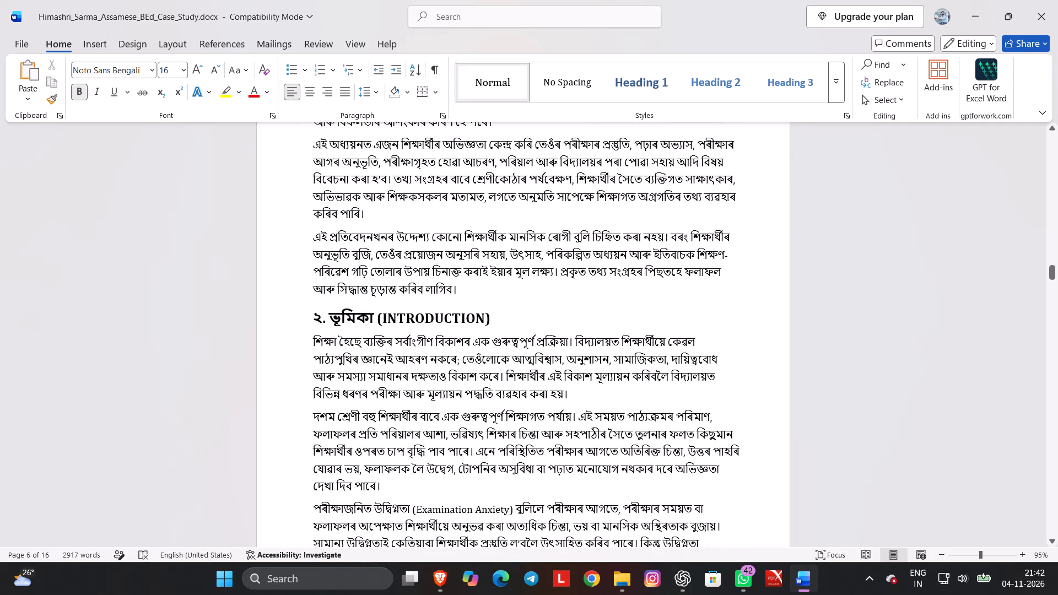
drag(379, 316, 493, 319)
key(BackSpace)
Insert two blank lines before the heading "৫. অধ্যয়নৰ পদ্ধতি আৰু সীমা" at the bottom of page 7 so it starts with its content on page 8.
scroll(493, 319, down, 7)
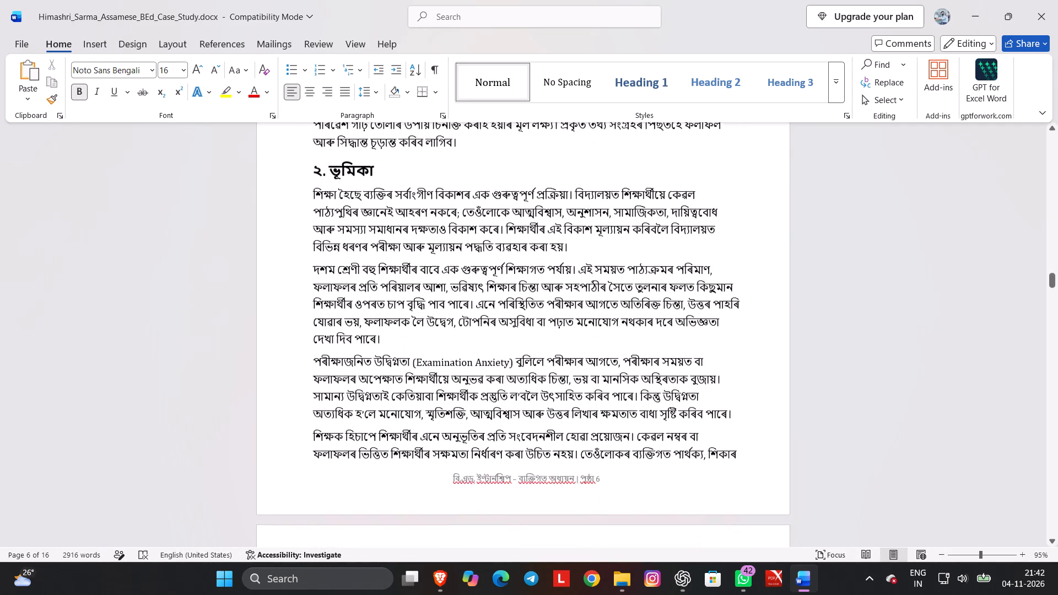
scroll(493, 319, down, 8)
scroll(490, 324, down, 16)
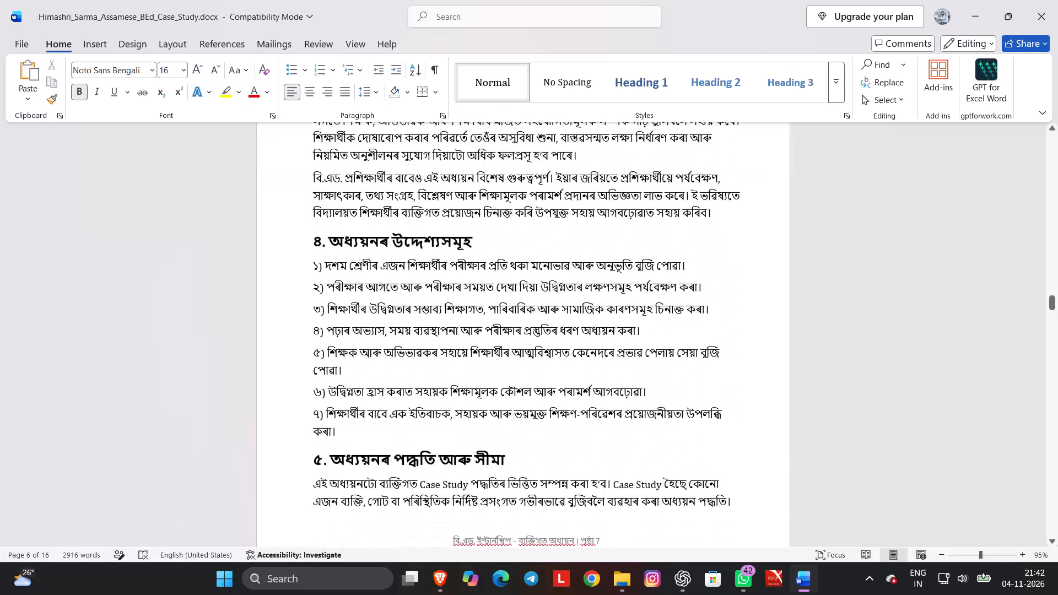
scroll(483, 329, down, 11)
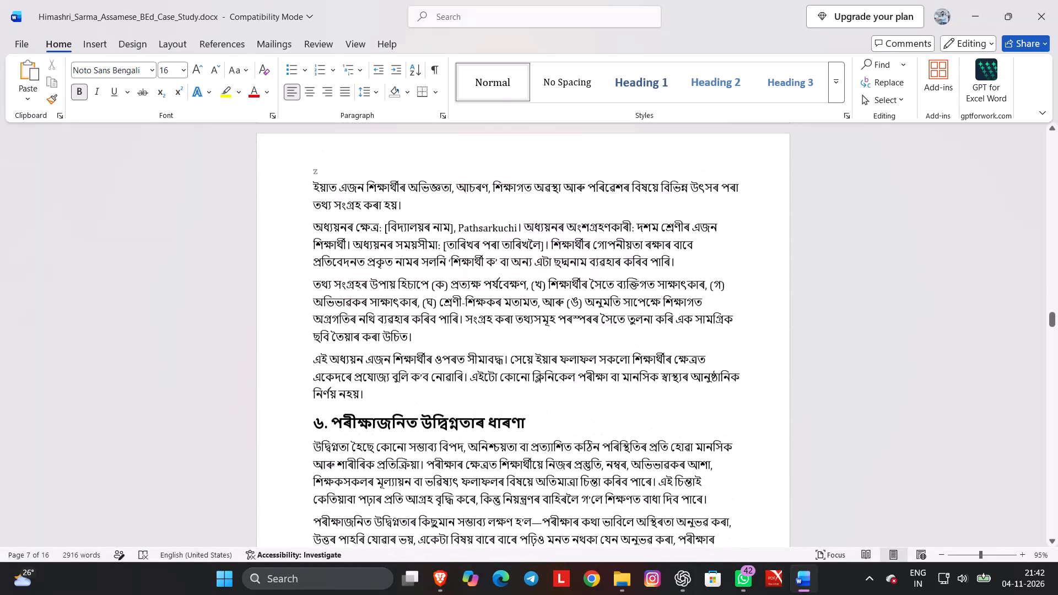
scroll(483, 329, down, 13)
scroll(483, 329, up, 4)
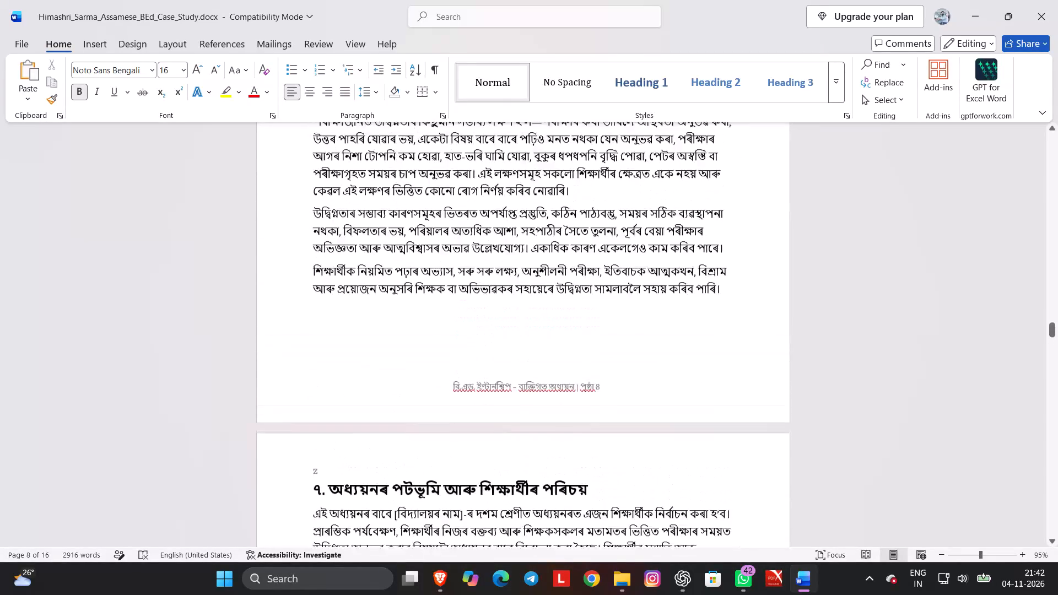
scroll(483, 329, up, 19)
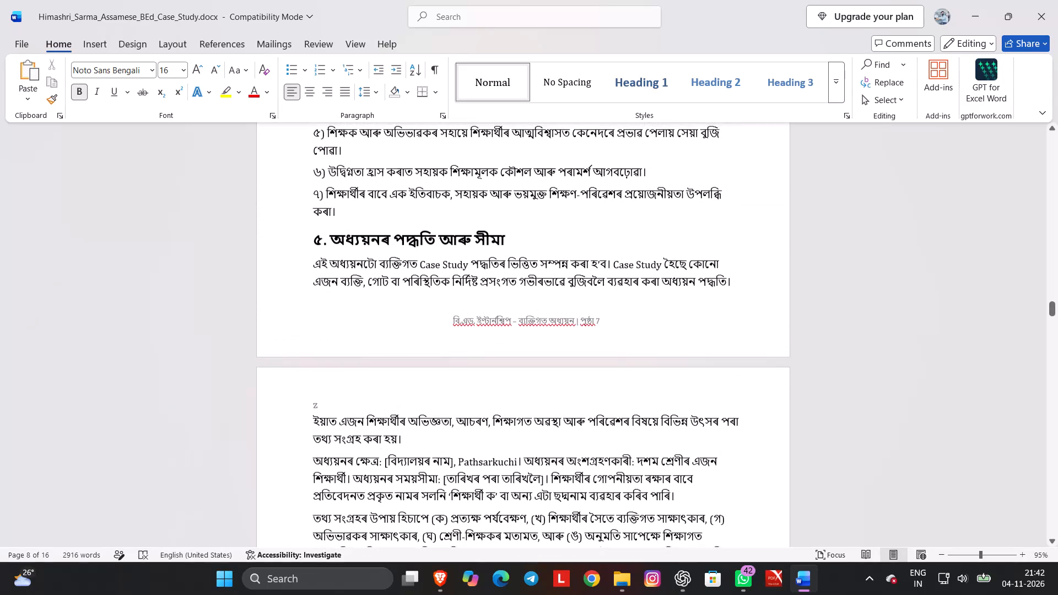
click(312, 241)
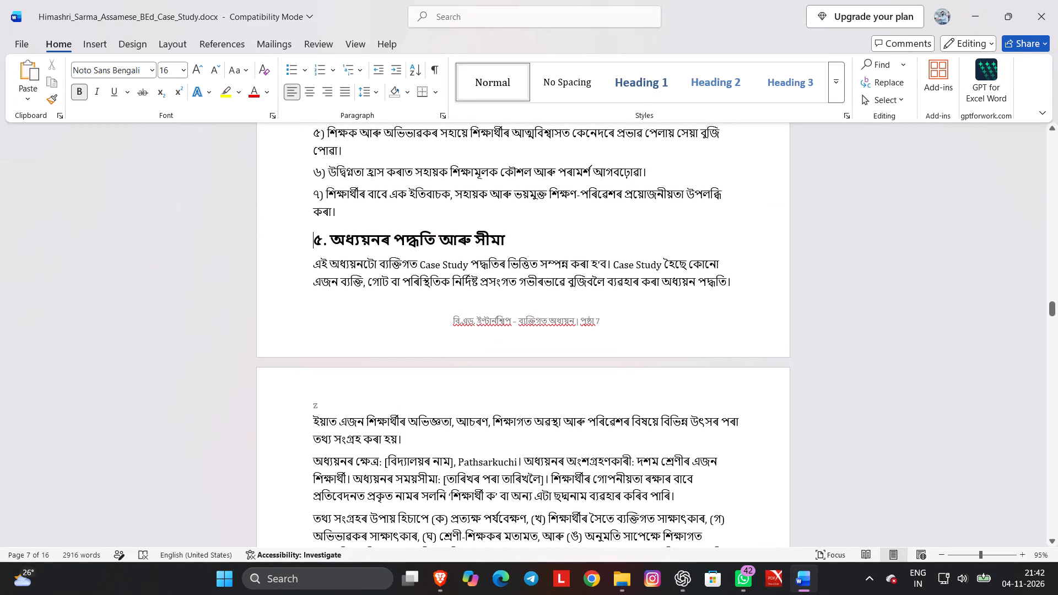
key(Return)
key(Return)
Check the headings and page layout forward from section ৫ through the interview questionnaires on page 11.
scroll(312, 241, down, 12)
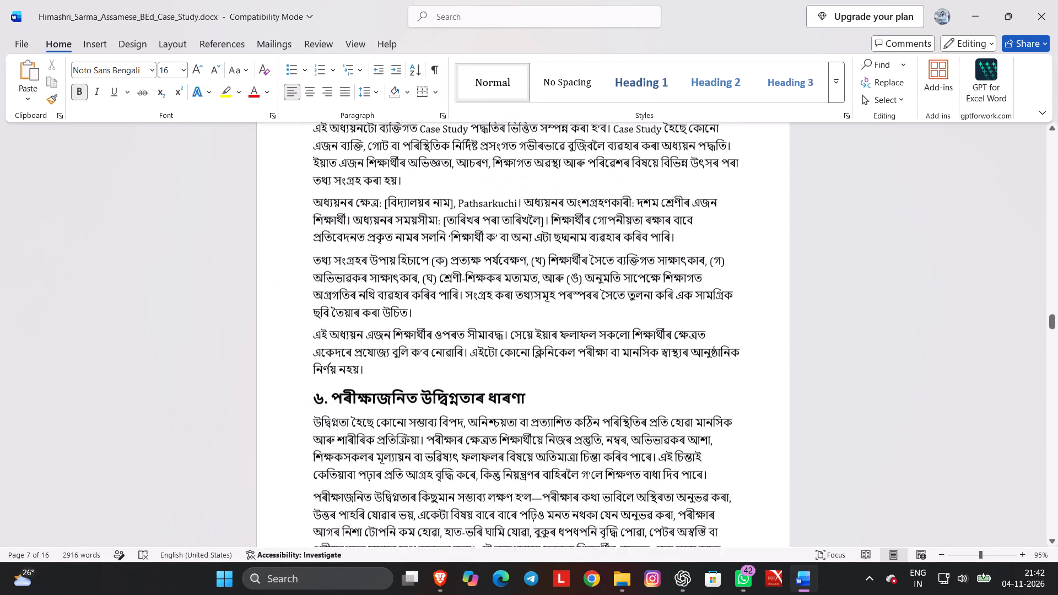
scroll(312, 241, down, 13)
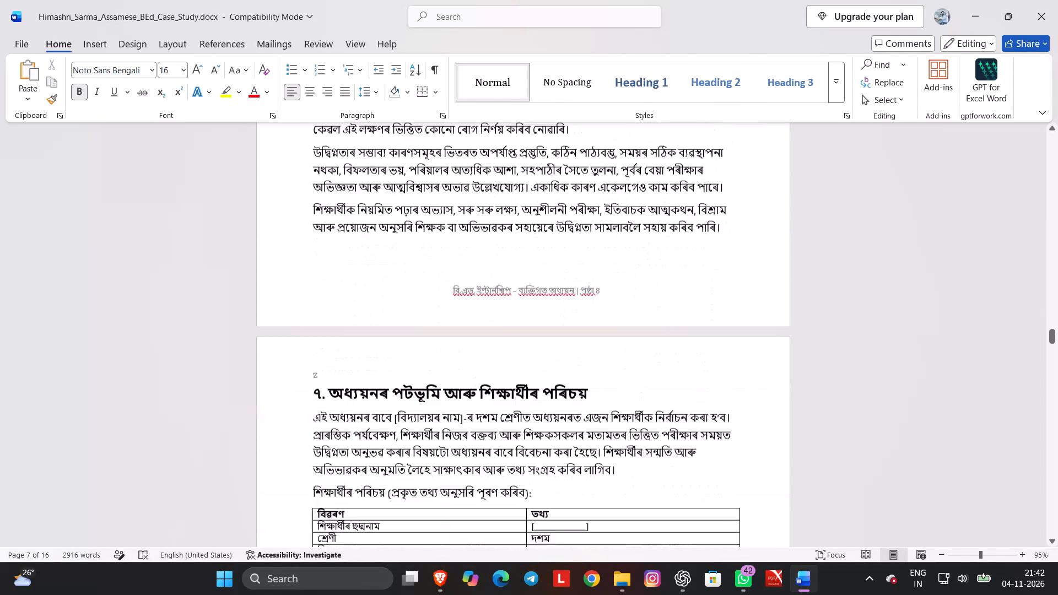
scroll(312, 241, down, 19)
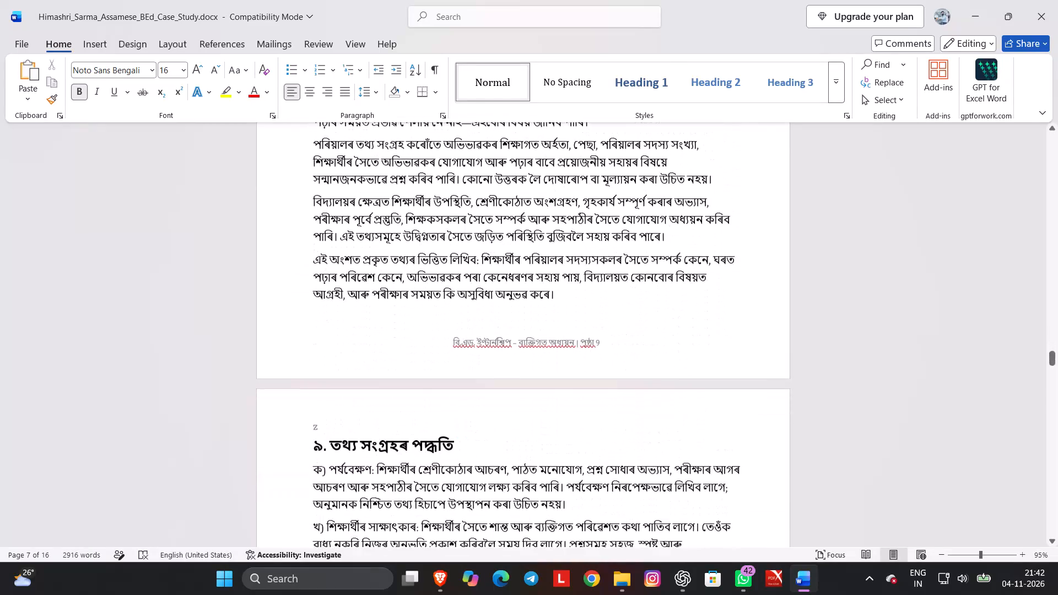
scroll(312, 241, down, 19)
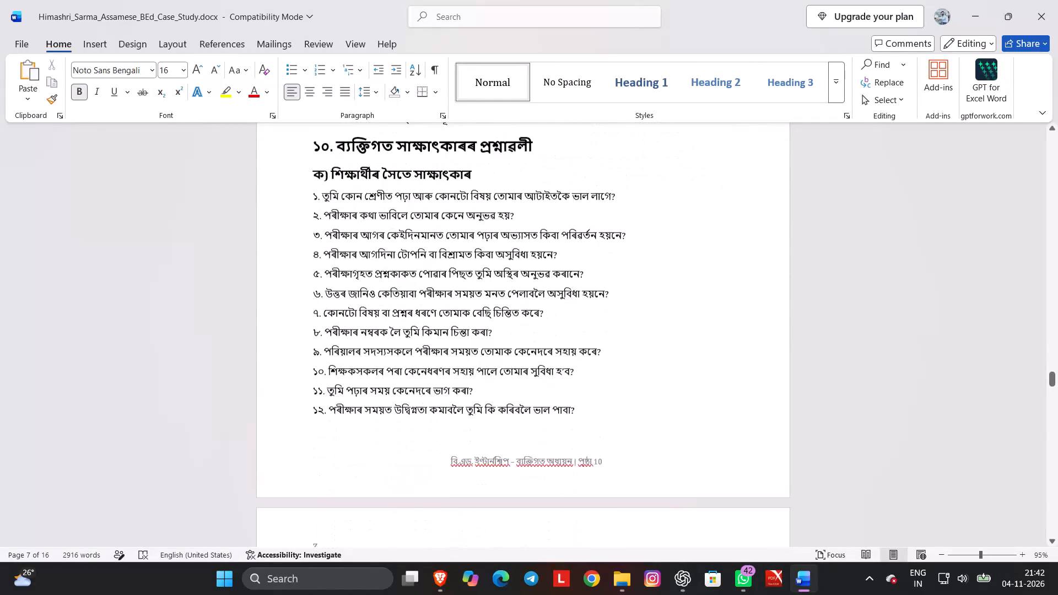
scroll(312, 241, down, 14)
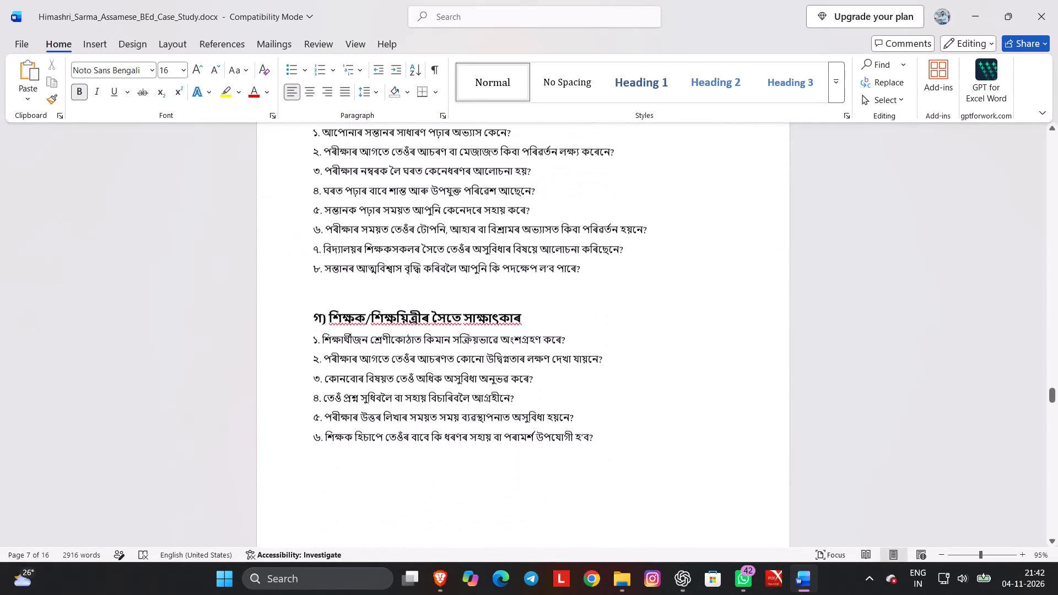
scroll(312, 241, down, 11)
Insert one blank line before the subheading "খ) অভিভাৱকৰ সৈতে সাক্ষাৎকাৰ" at the top of page 11.
scroll(312, 241, up, 8)
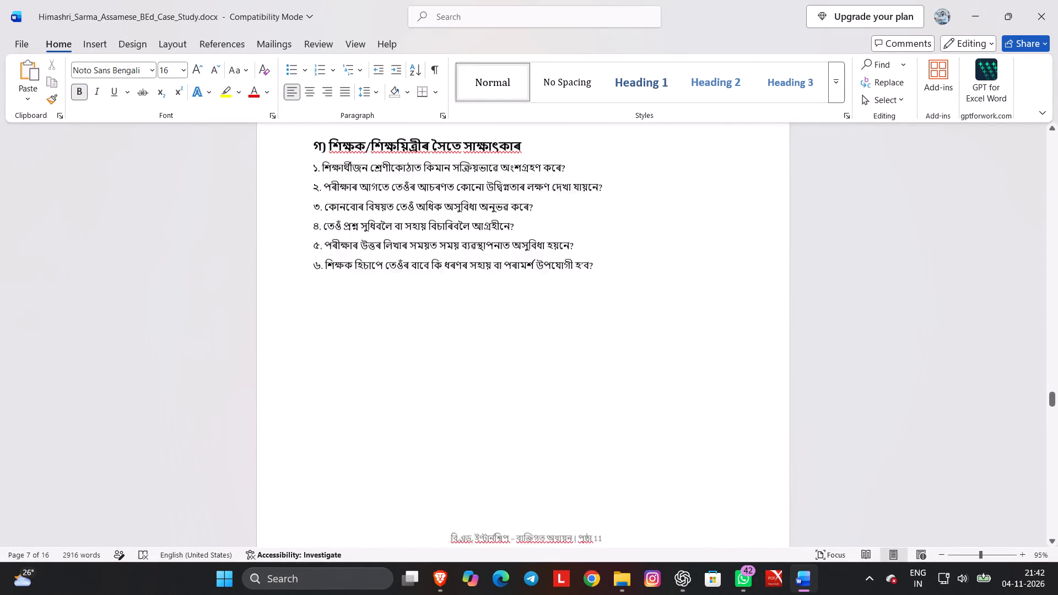
scroll(312, 241, up, 10)
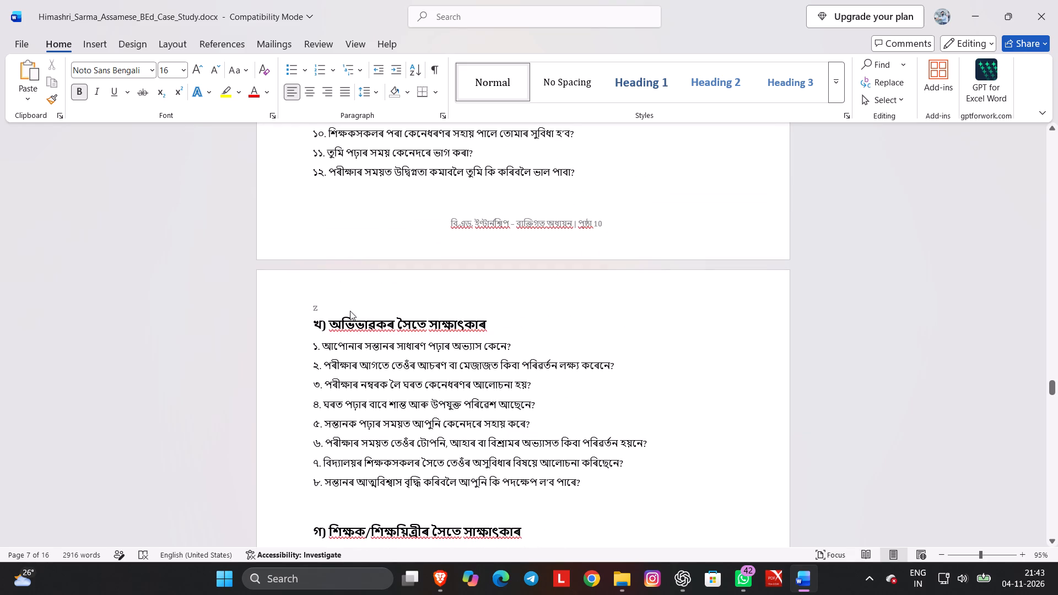
click(314, 322)
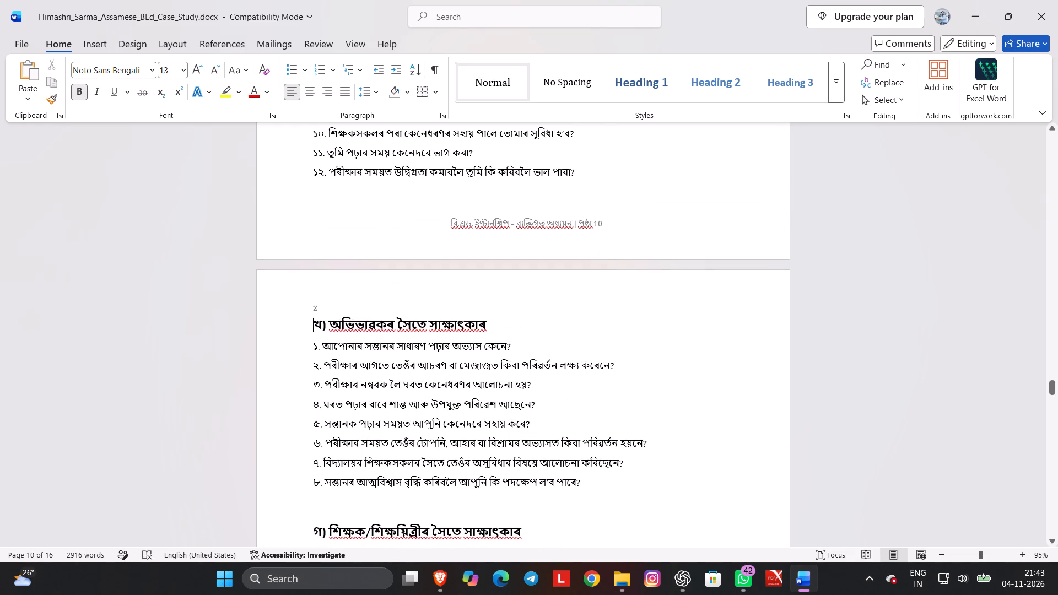
scroll(323, 326, up, 19)
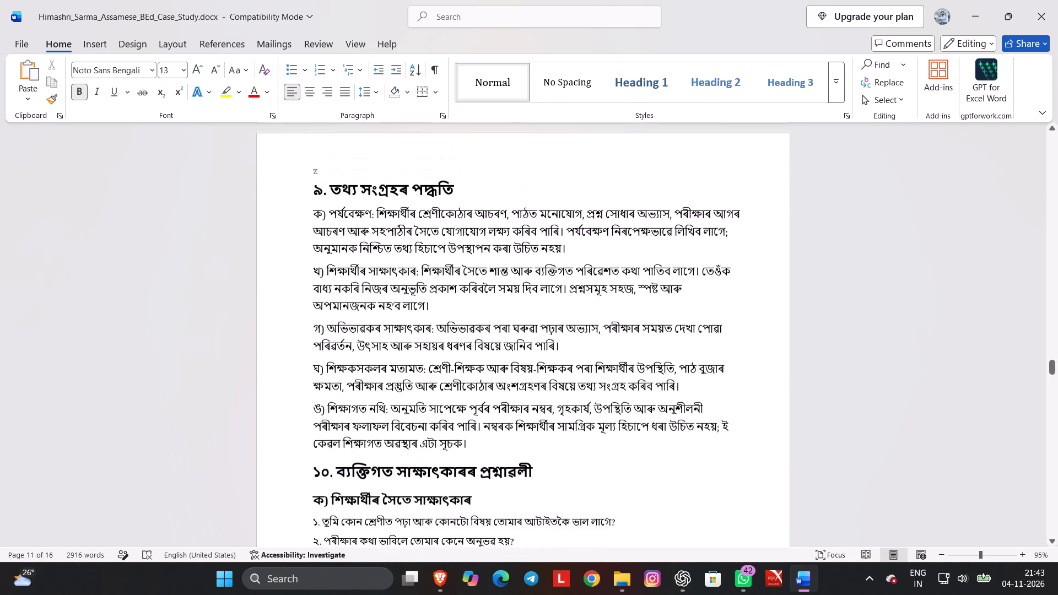
scroll(317, 314, down, 13)
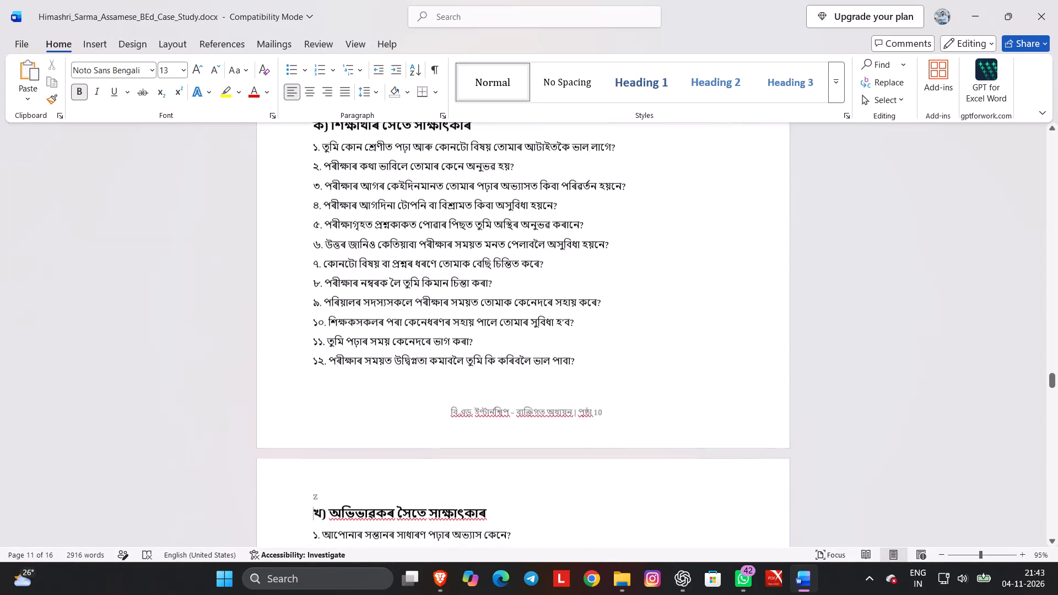
scroll(346, 332, down, 4)
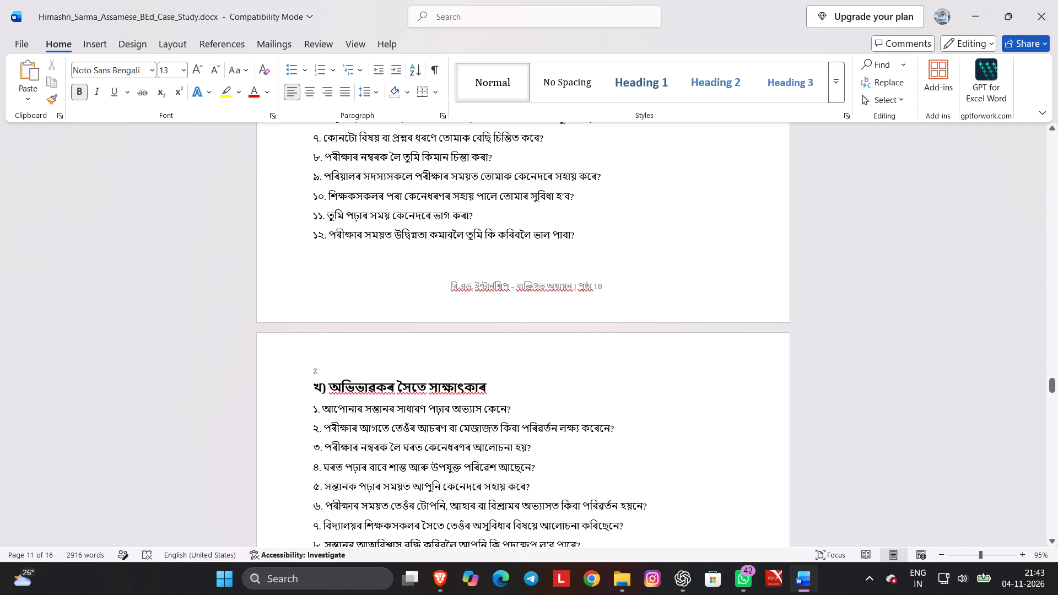
key(Return)
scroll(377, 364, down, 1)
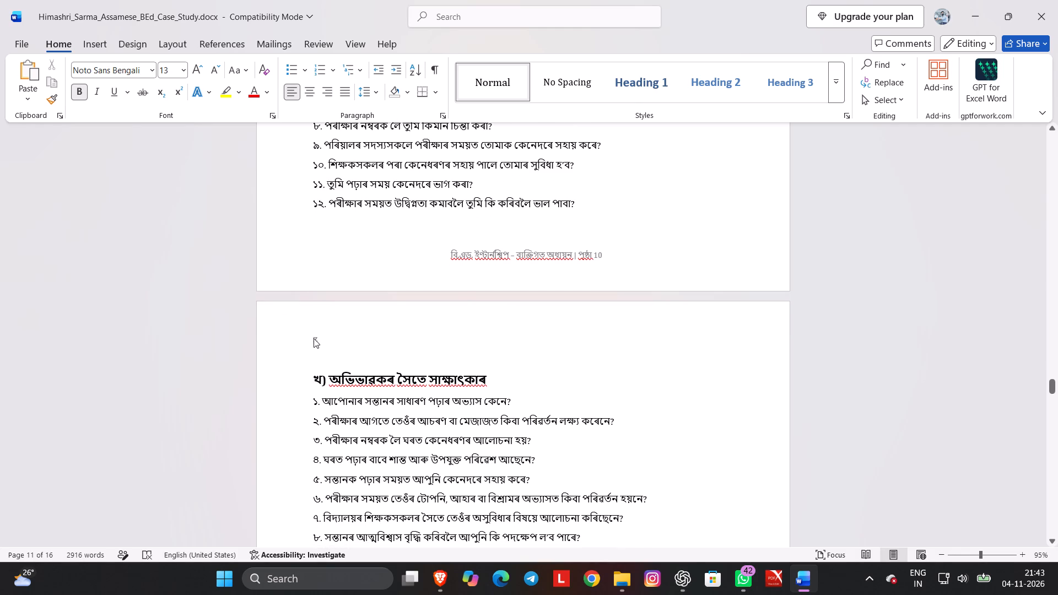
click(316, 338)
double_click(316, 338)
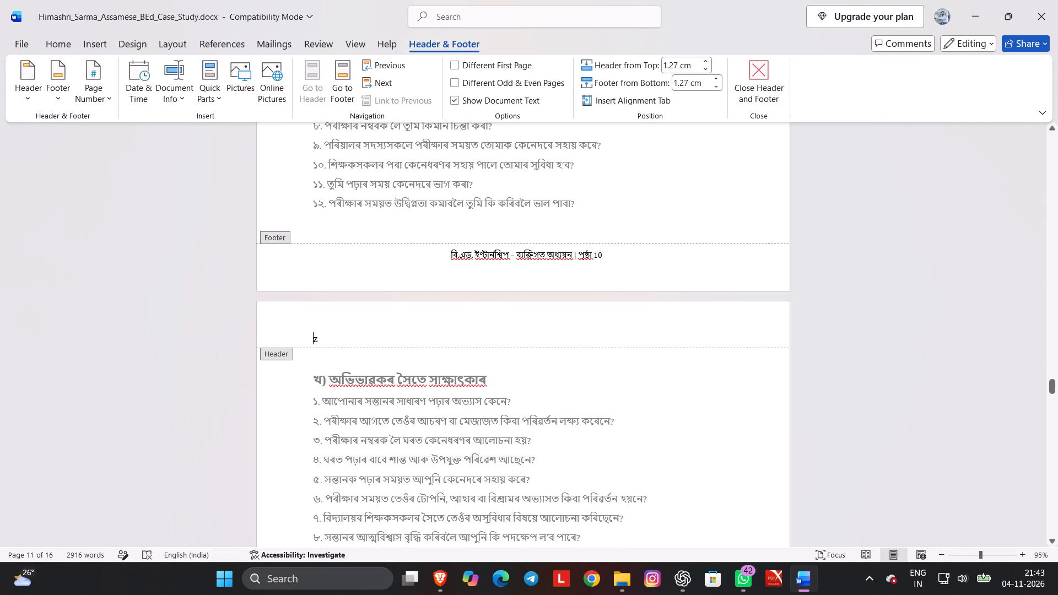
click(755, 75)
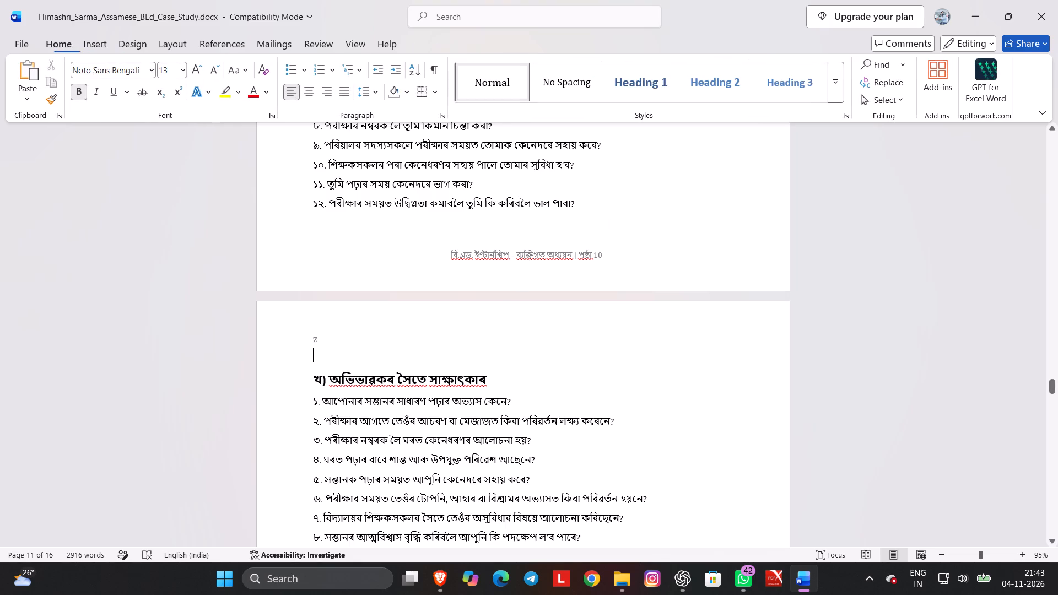
Delete the stray letter "z" from the page header and return to the document body.
scroll(310, 349, up, 8)
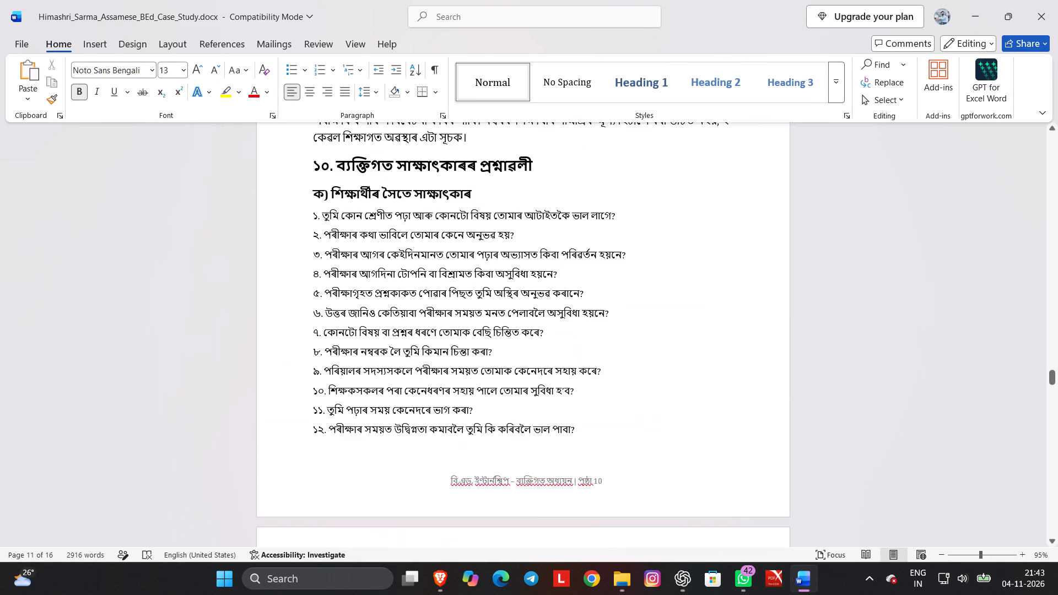
scroll(311, 337, up, 10)
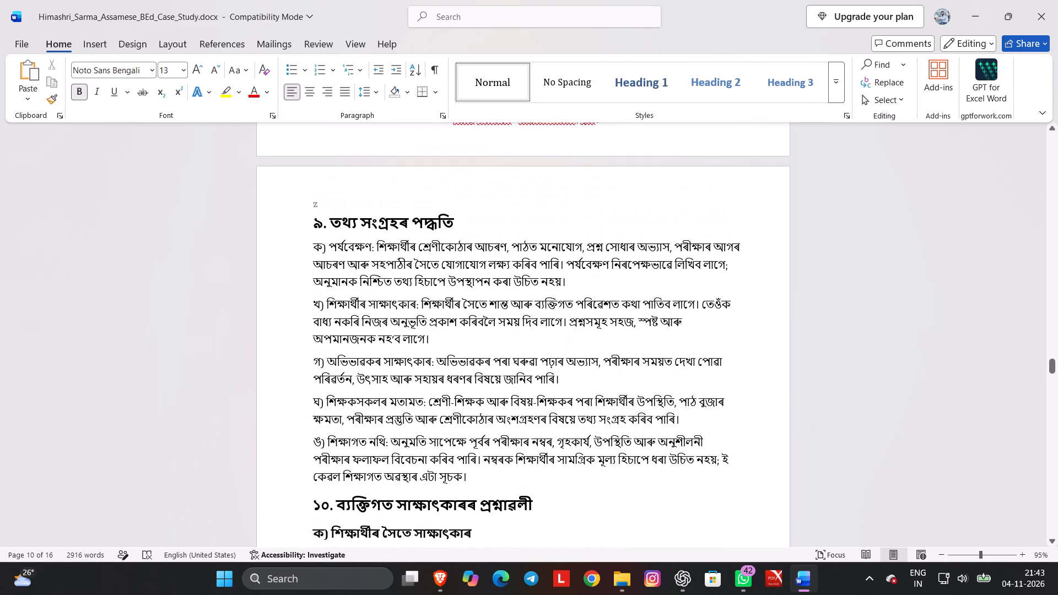
scroll(311, 336, down, 14)
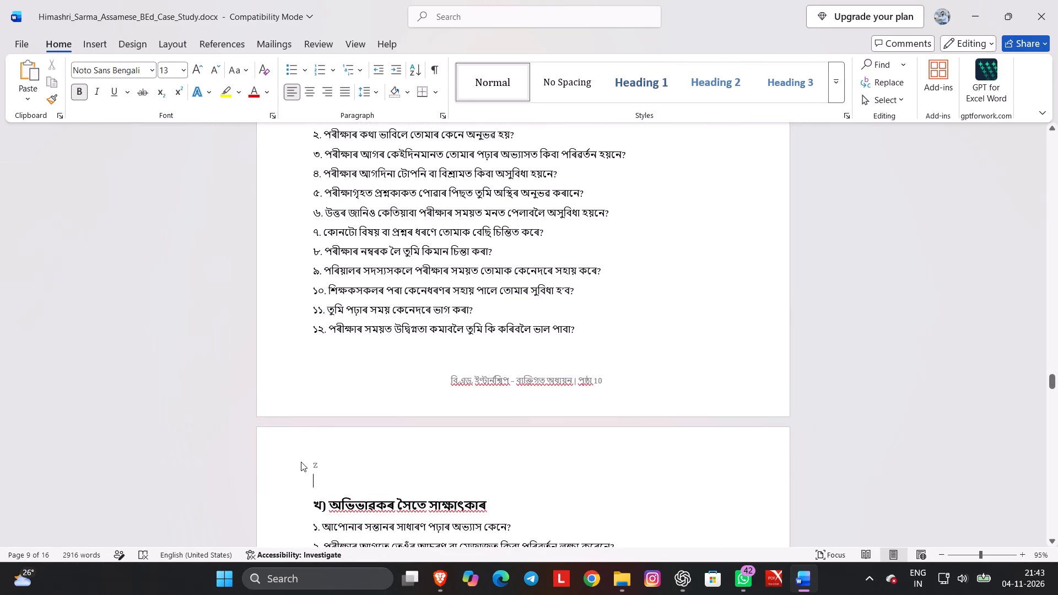
double_click(314, 462)
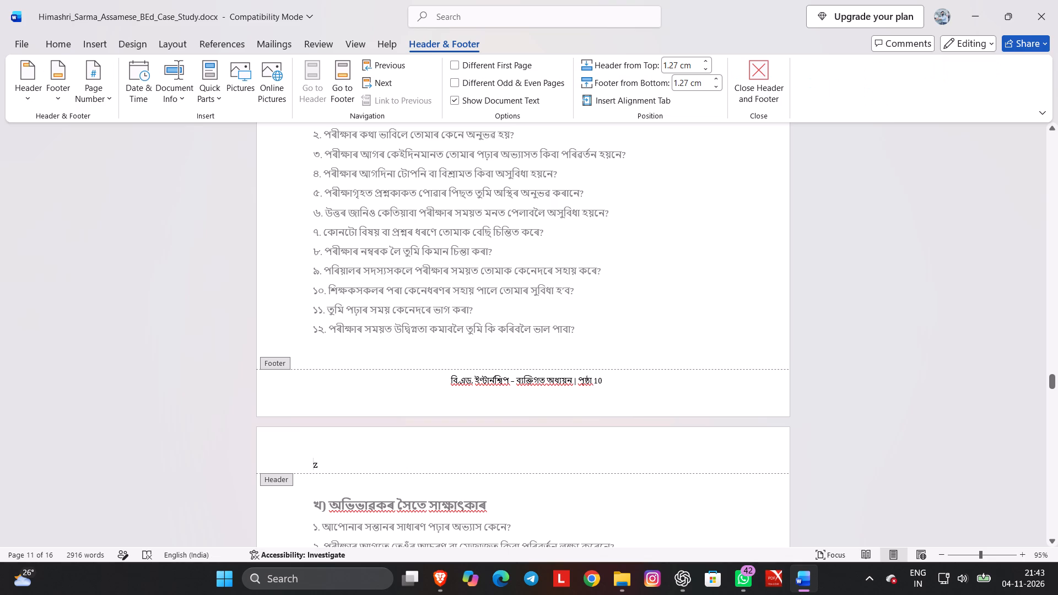
key(BackSpace)
click(316, 463)
key(BackSpace)
click(748, 71)
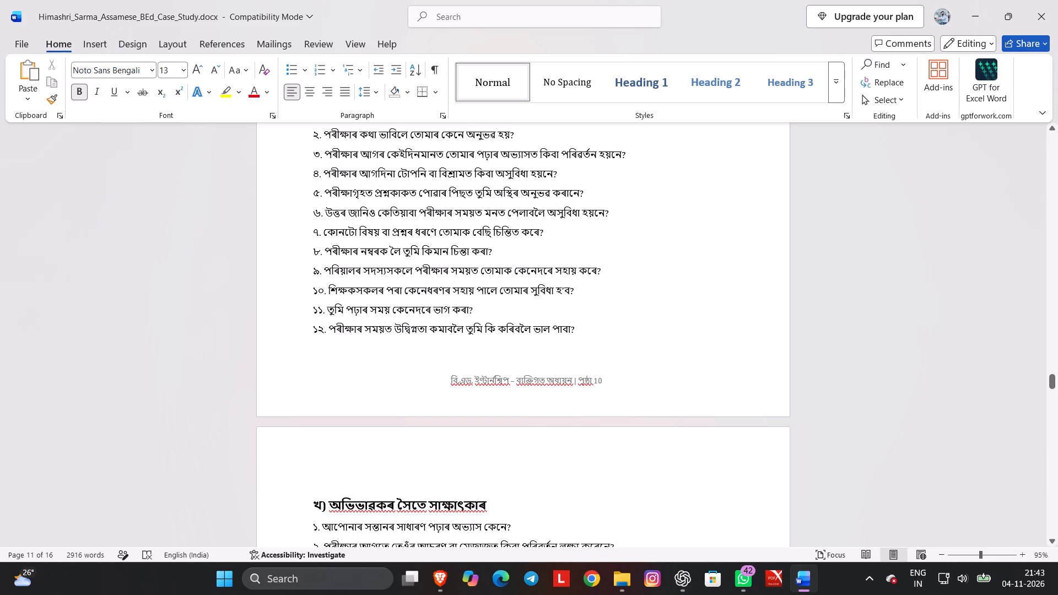
Check the page headers and headings backwards from page 10 to the abstract "১. সাৰাংশ" on page 6.
scroll(555, 426, up, 5)
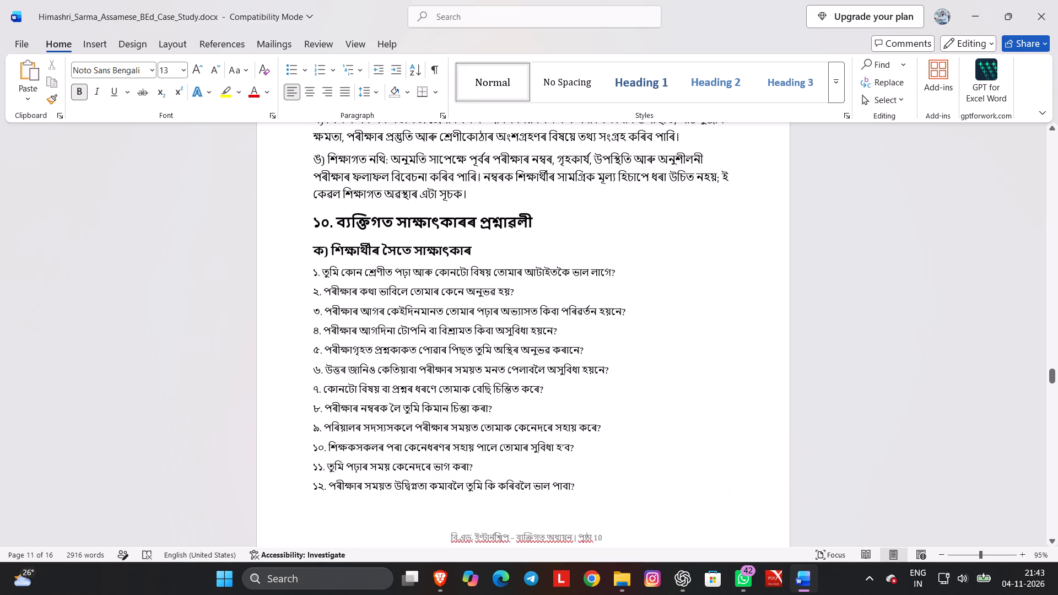
scroll(556, 429, up, 2)
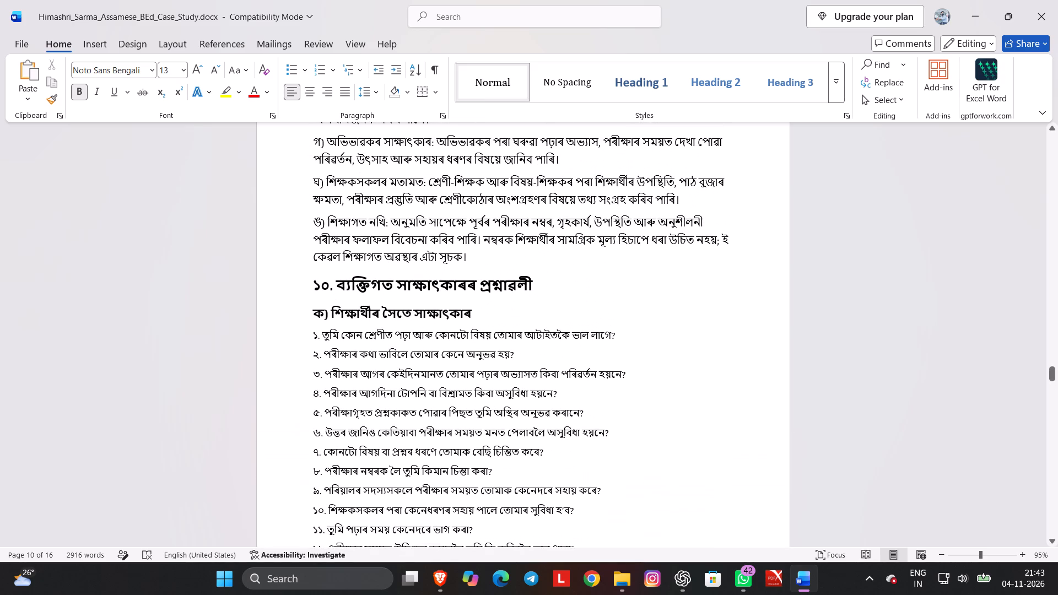
scroll(556, 429, up, 12)
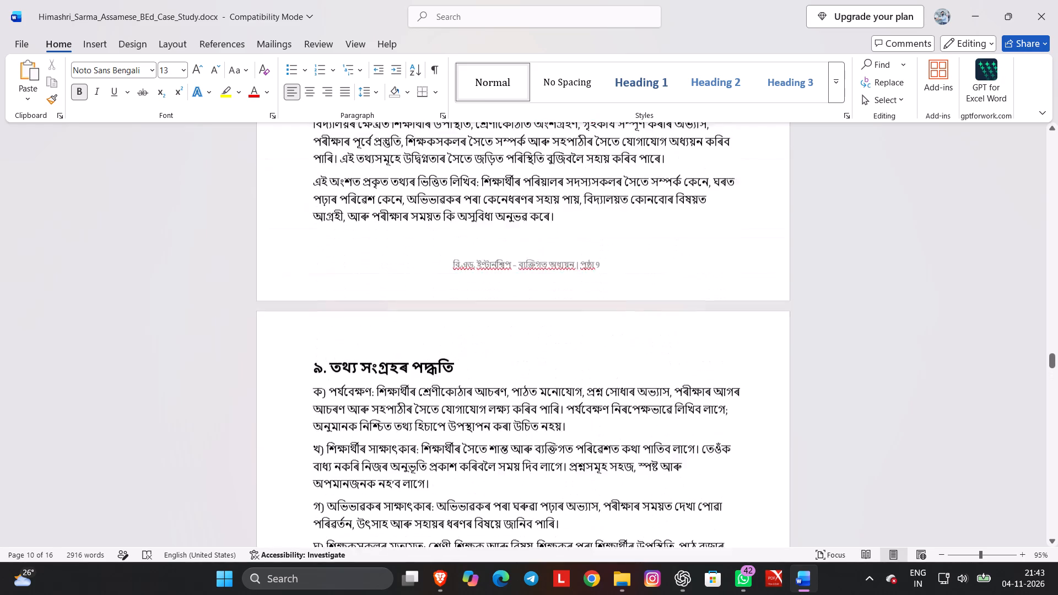
scroll(557, 429, up, 16)
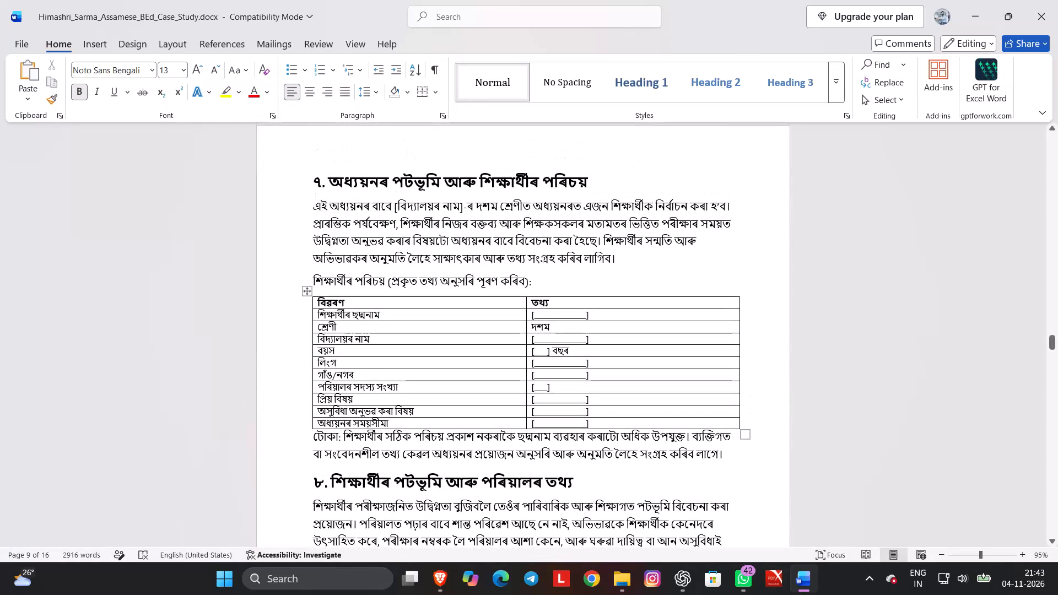
scroll(558, 429, up, 18)
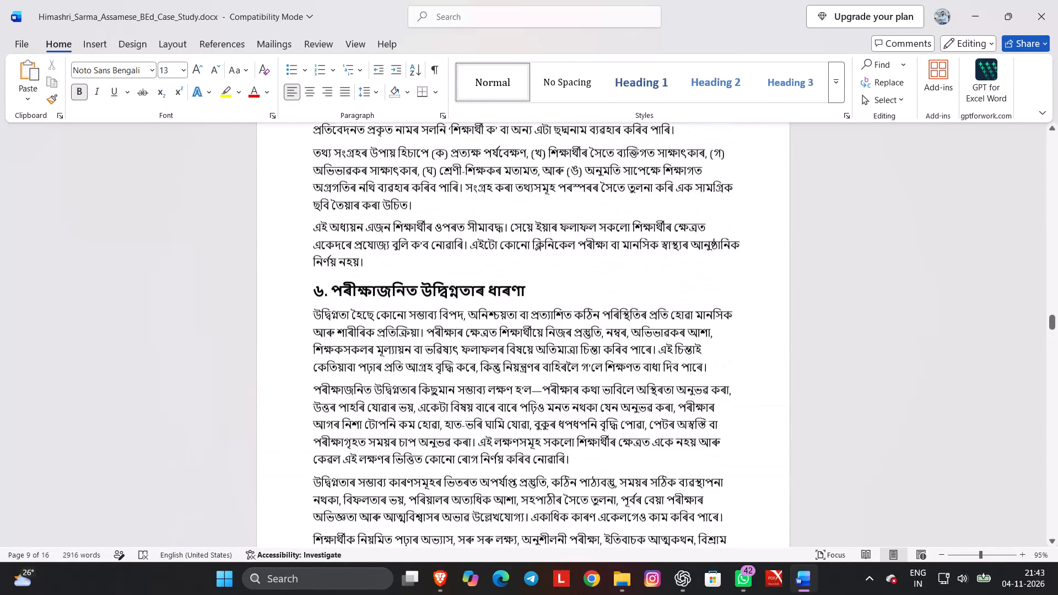
scroll(554, 410, up, 10)
scroll(554, 410, up, 17)
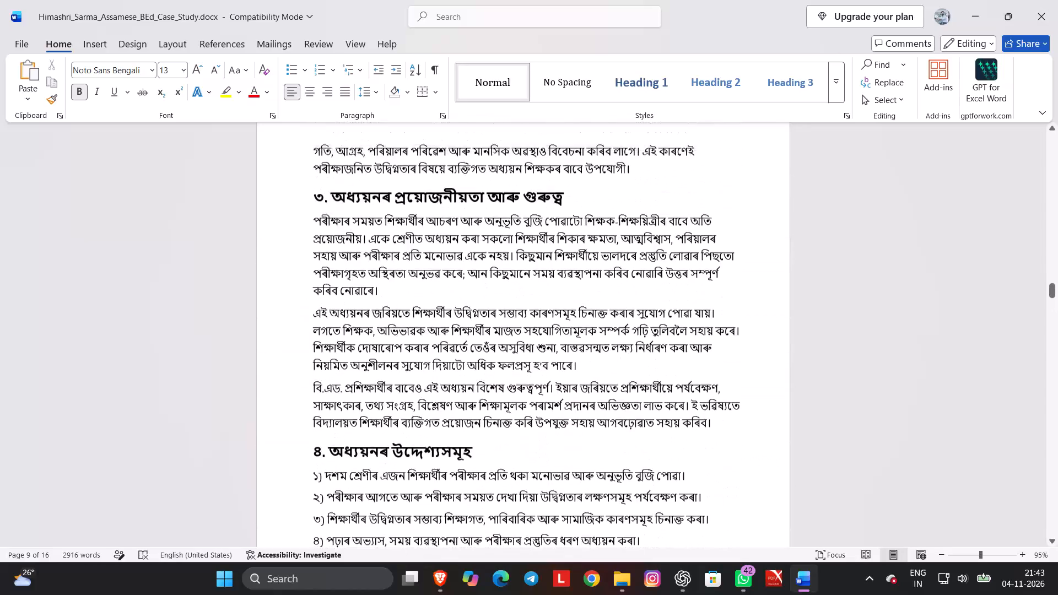
scroll(554, 410, up, 19)
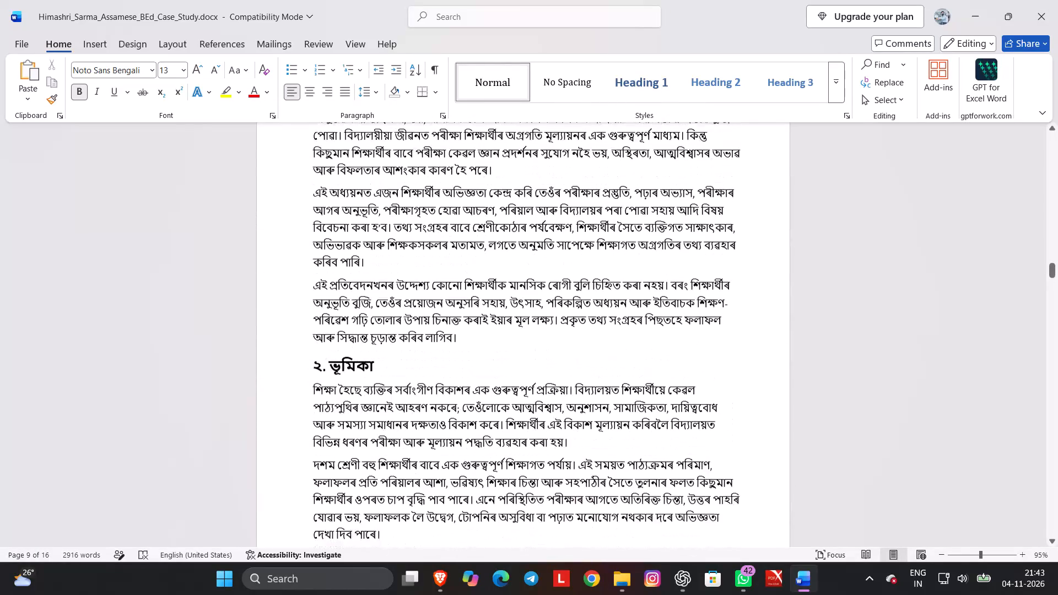
scroll(554, 410, up, 4)
scroll(541, 412, down, 13)
scroll(538, 414, up, 14)
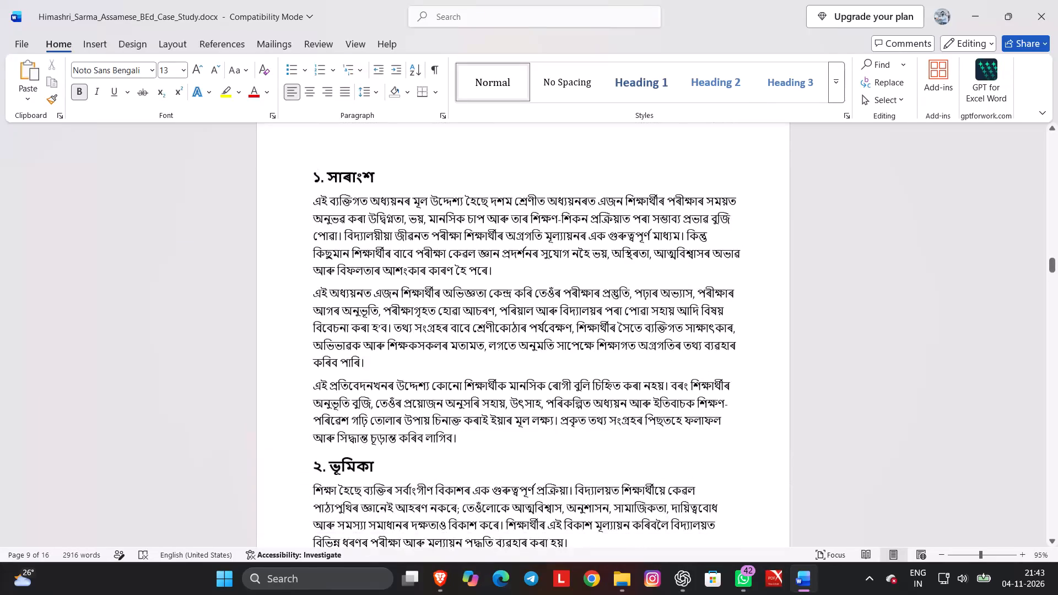
Remove the English text "(Abstract)" from the first entry, "১. সাৰাংশ", in the contents list on page 5.
scroll(538, 414, up, 13)
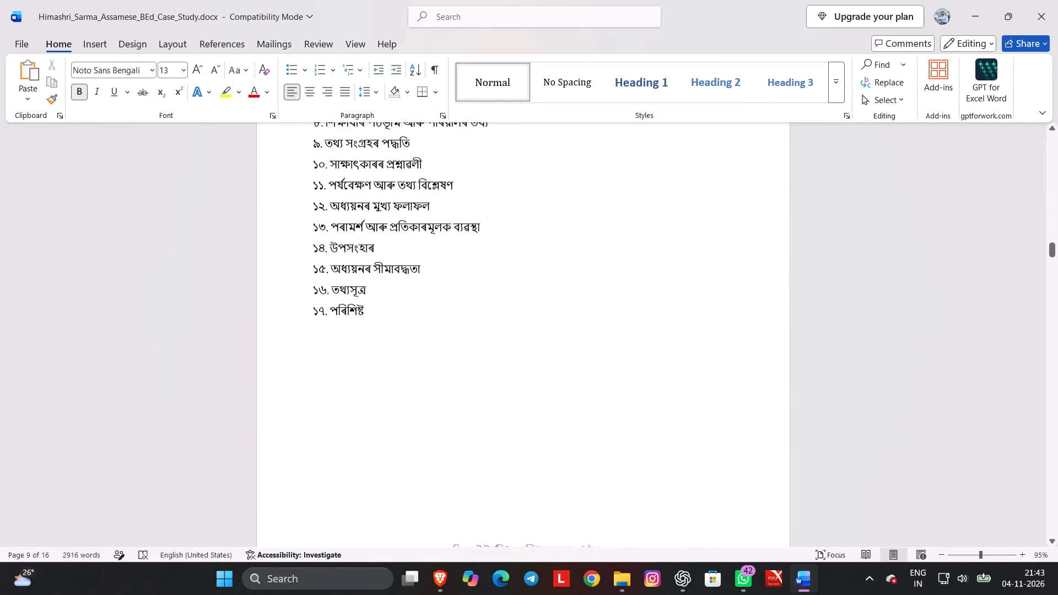
scroll(538, 414, up, 10)
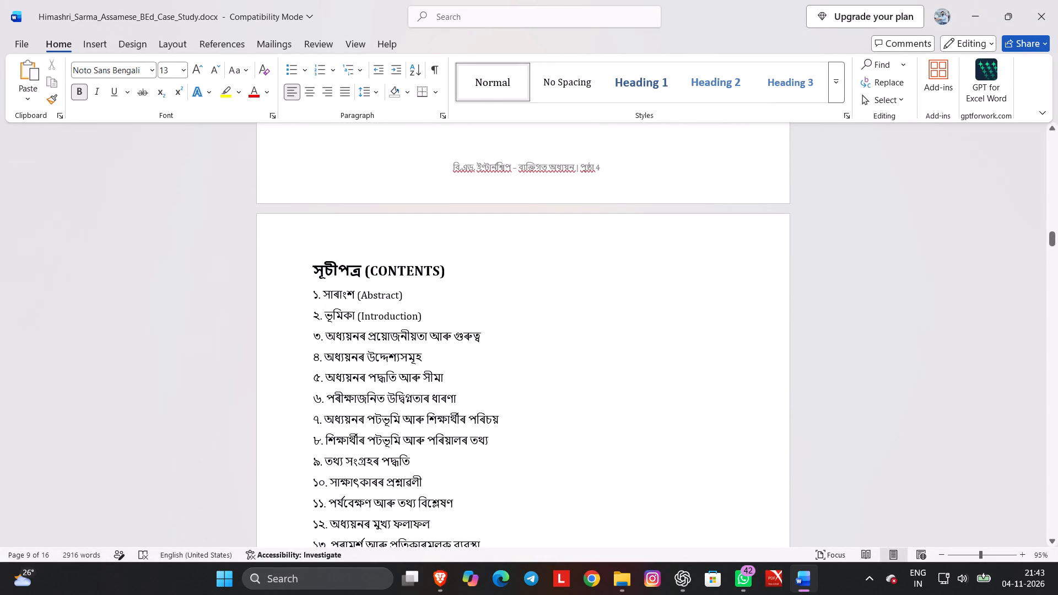
drag(406, 293, 402, 294)
drag(402, 294, 374, 300)
key(BackSpace)
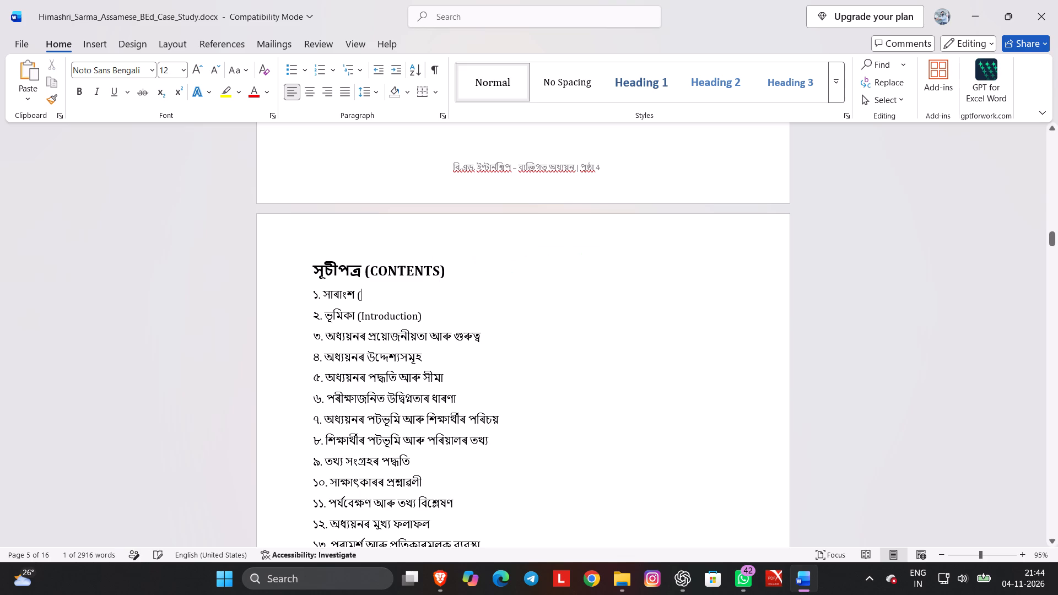
key(BackSpace)
Remove the English text "(Introduction)" from the second contents entry, "২. ভূমিকা".
click(422, 315)
key(BackSpace)
key(BackSpace)
key(BackSpace)
key(BackSpace)
key(BackSpace)
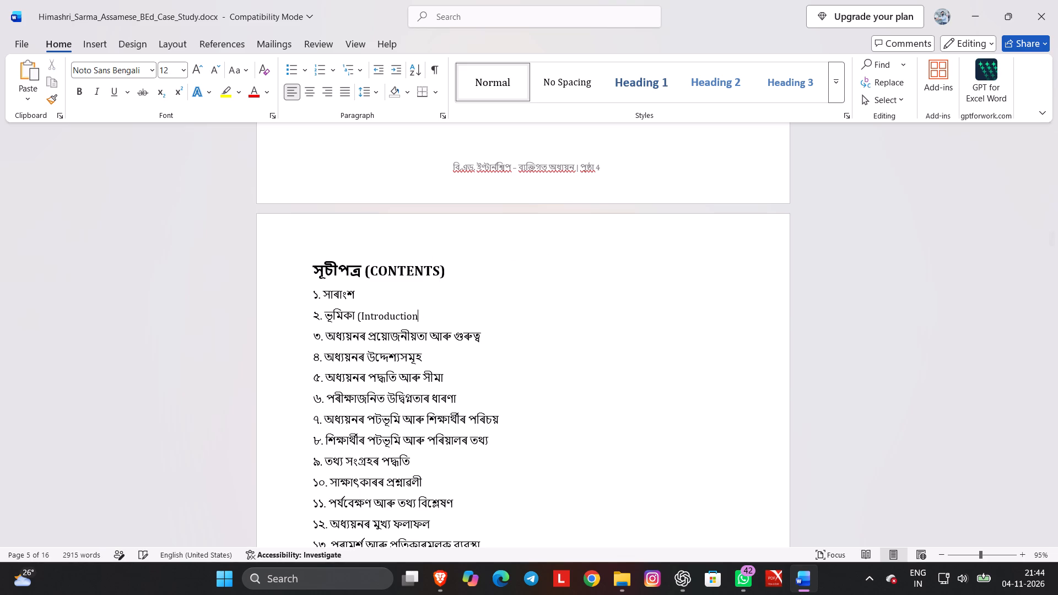
key(BackSpace)
key(BackSpace)
key(BackSpace)
key(BackSpace)
key(BackSpace)
key(BackSpace)
key(BackSpace)
key(BackSpace)
key(BackSpace)
Remove the English text "(DECLARATION)" from the heading "ঘোষণা" on page 3.
scroll(421, 313, up, 3)
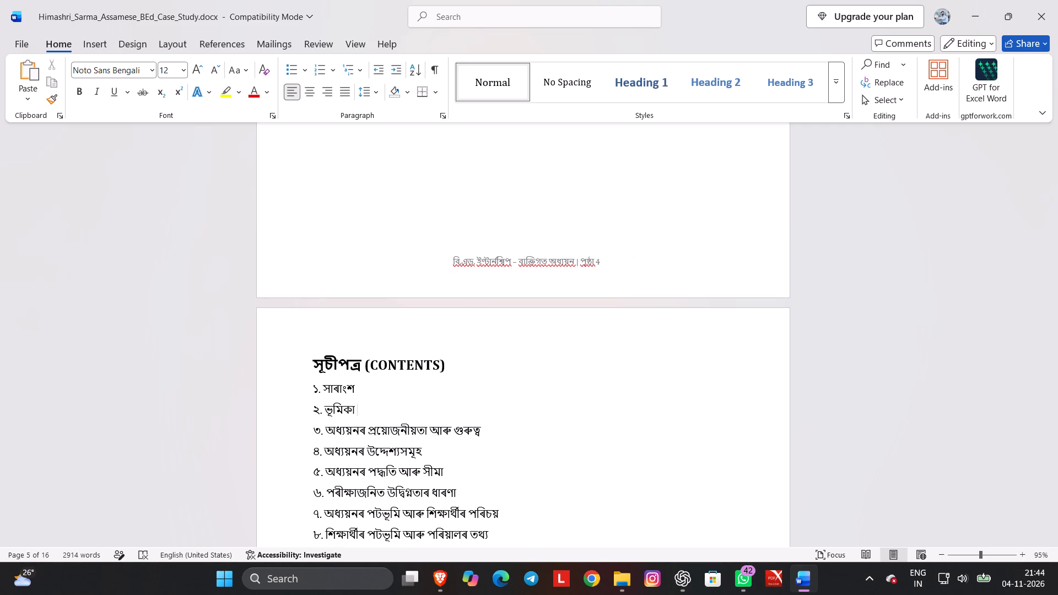
scroll(427, 267, up, 7)
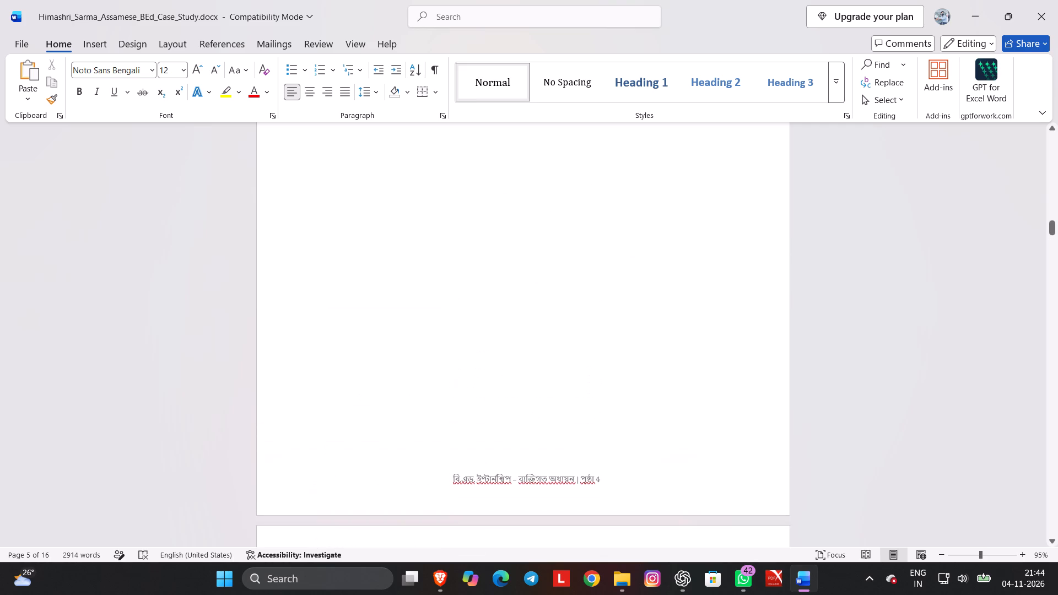
scroll(420, 266, up, 20)
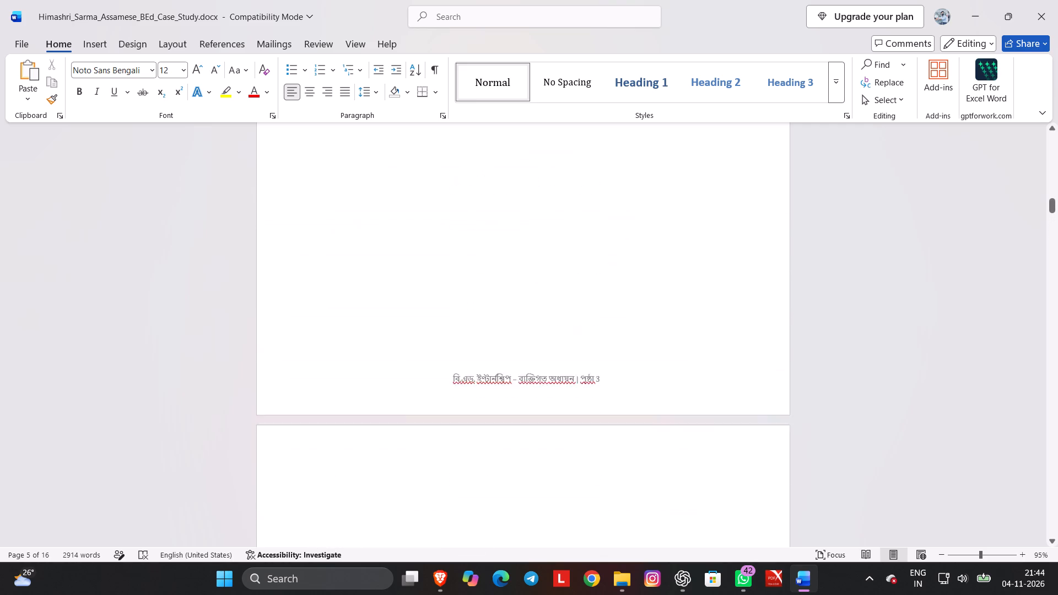
scroll(430, 271, up, 3)
click(875, 575)
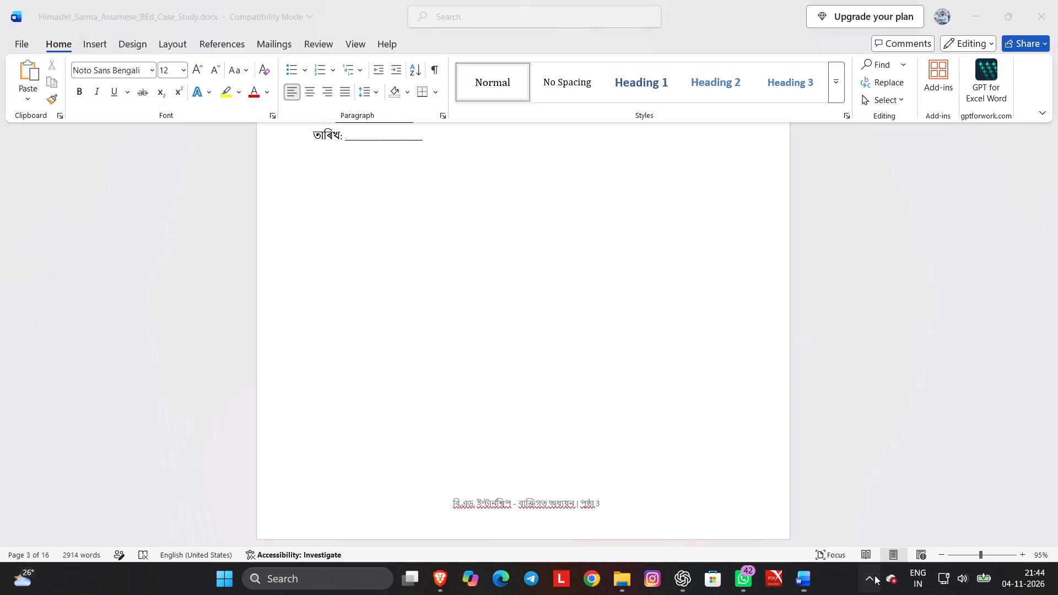
click(871, 358)
scroll(541, 378, up, 9)
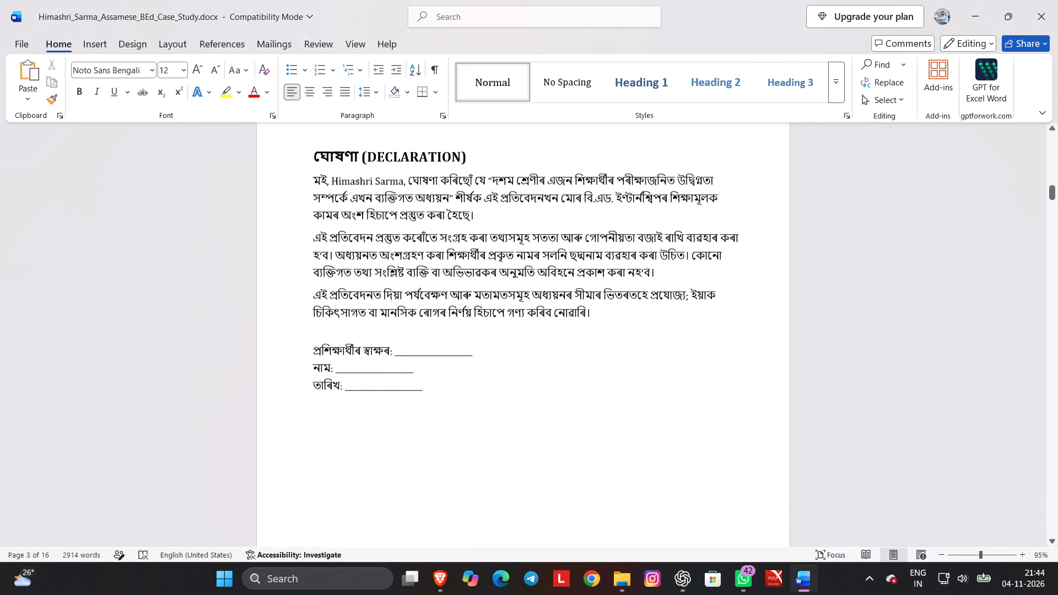
scroll(541, 378, up, 2)
drag(470, 243, 414, 254)
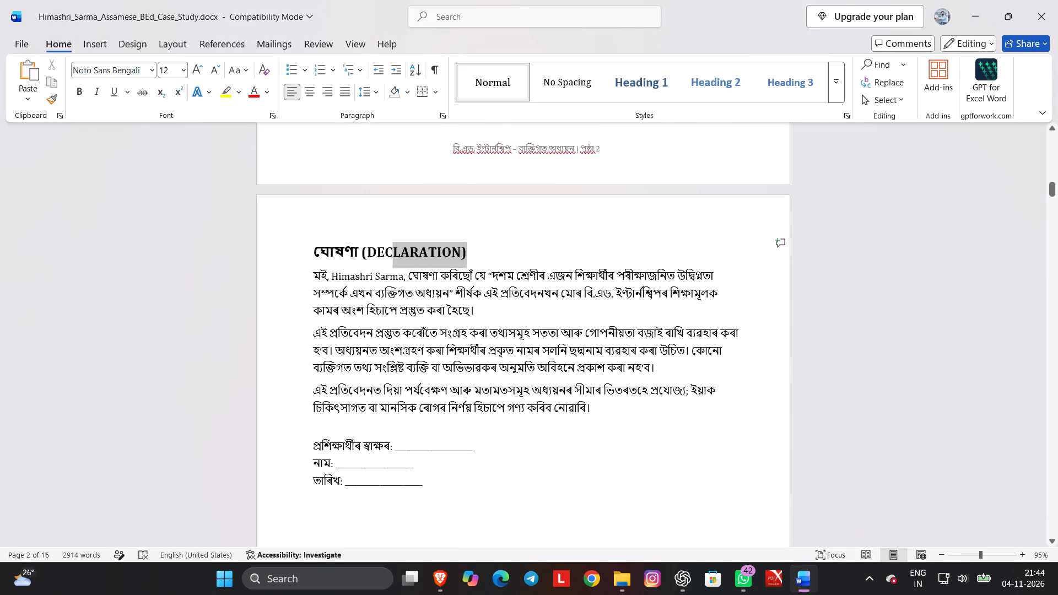
drag(414, 254, 364, 251)
key(BackSpace)
Remove the English text "(CERTIFICATE)" from the heading "প্ৰমাণ-পত্ৰ" on page 2.
scroll(414, 251, up, 6)
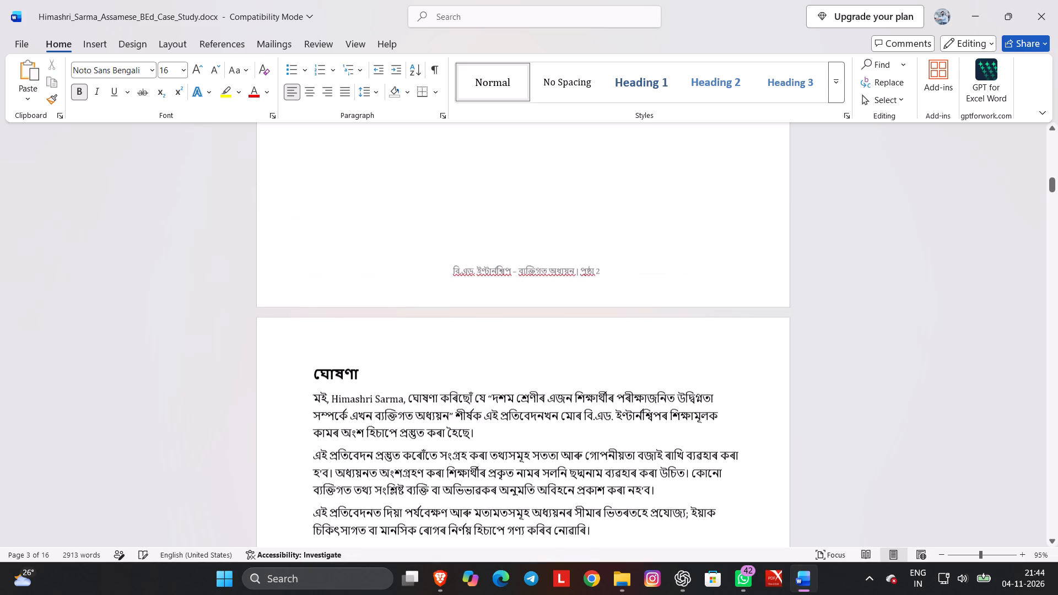
scroll(414, 251, up, 17)
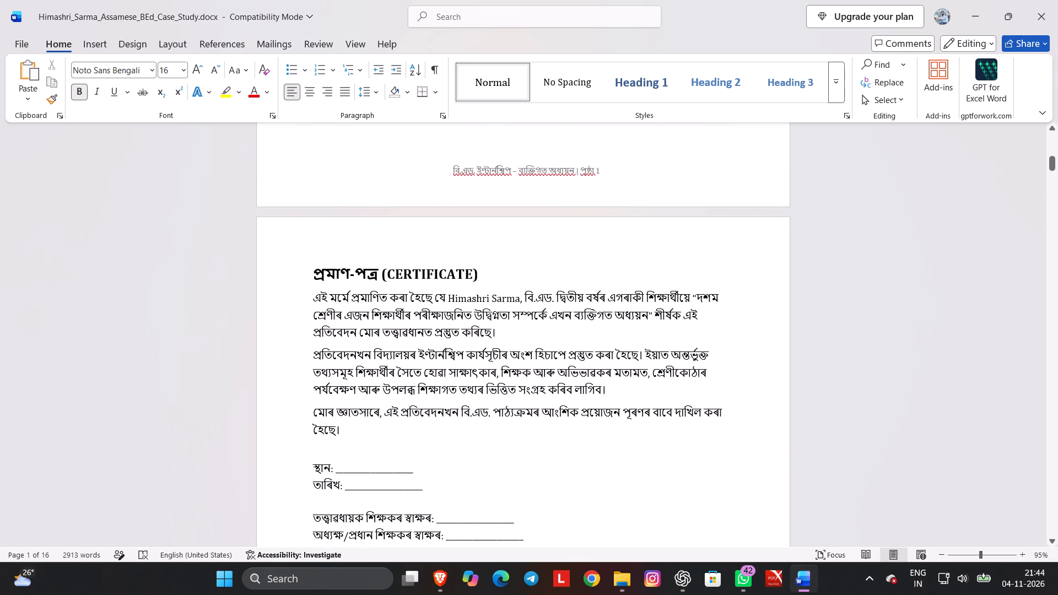
drag(384, 273, 485, 268)
key(BackSpace)
Check the front matter from the cover page through the certificate and declaration to the contents heading.
scroll(485, 268, up, 4)
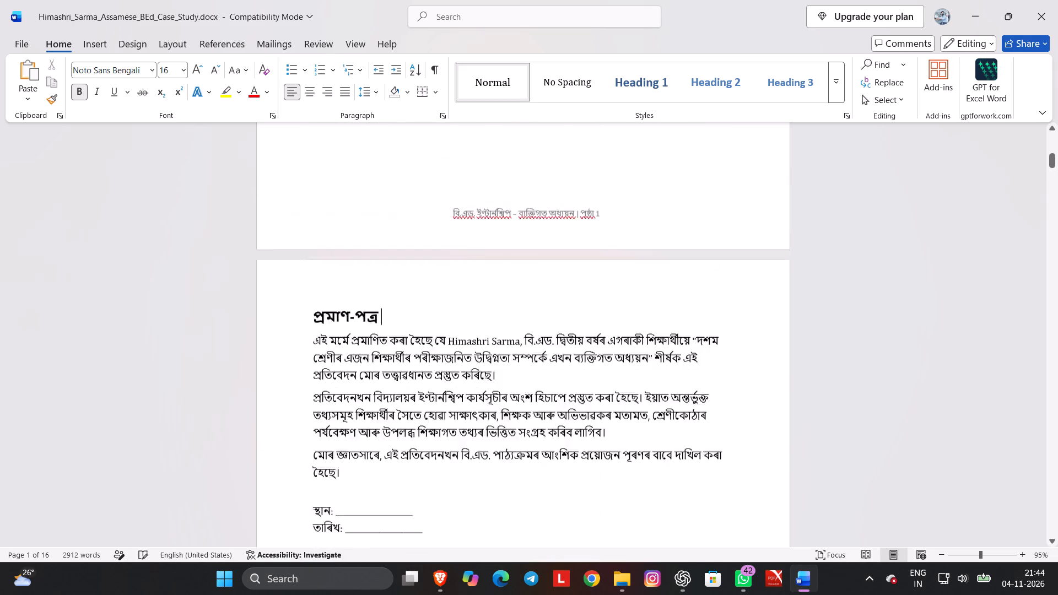
scroll(485, 268, up, 14)
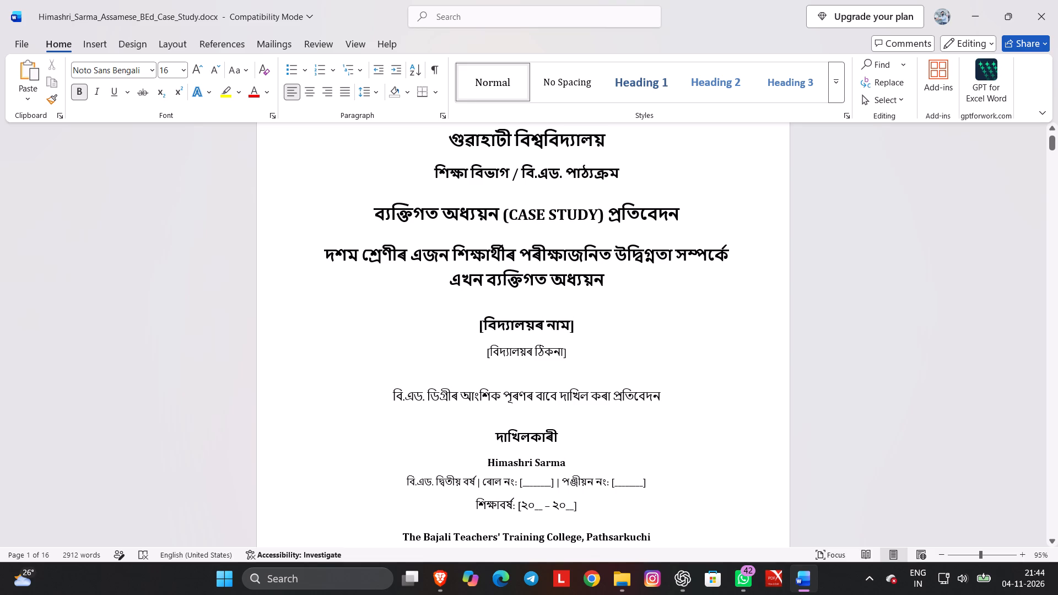
scroll(596, 355, up, 5)
scroll(597, 355, down, 15)
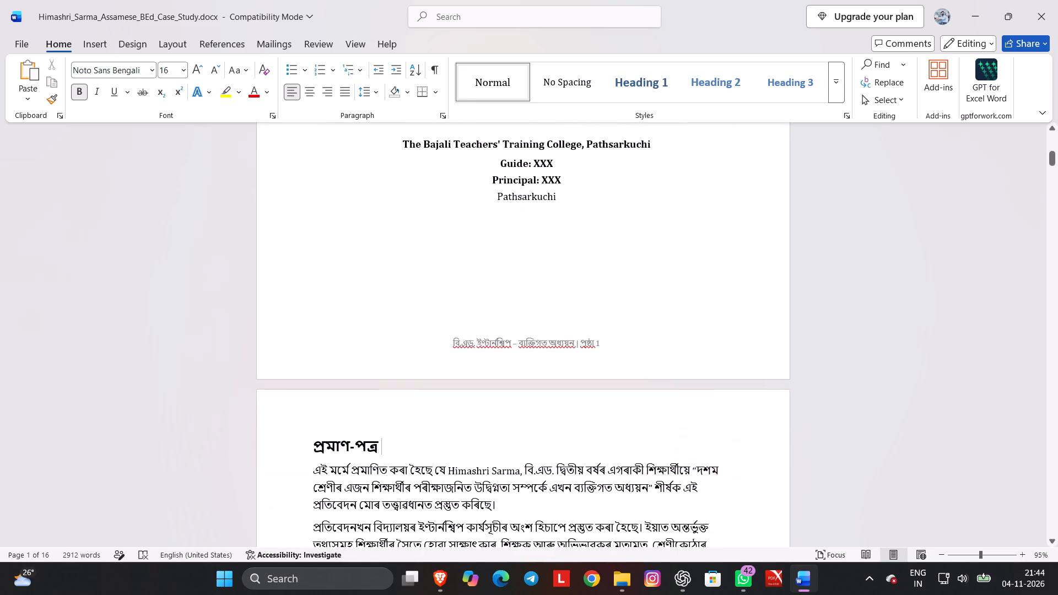
scroll(597, 355, down, 13)
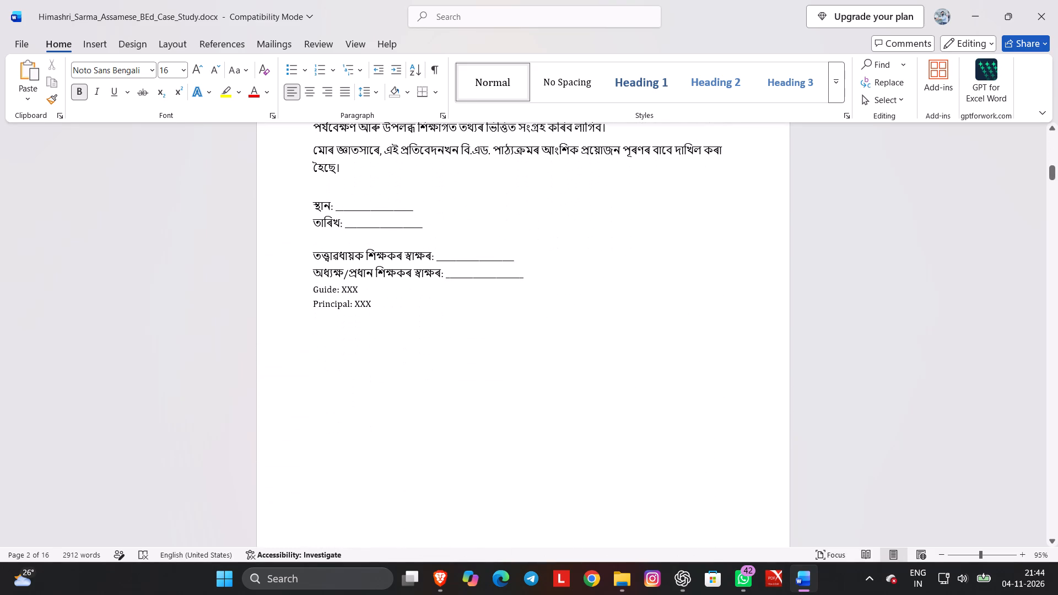
scroll(597, 355, down, 20)
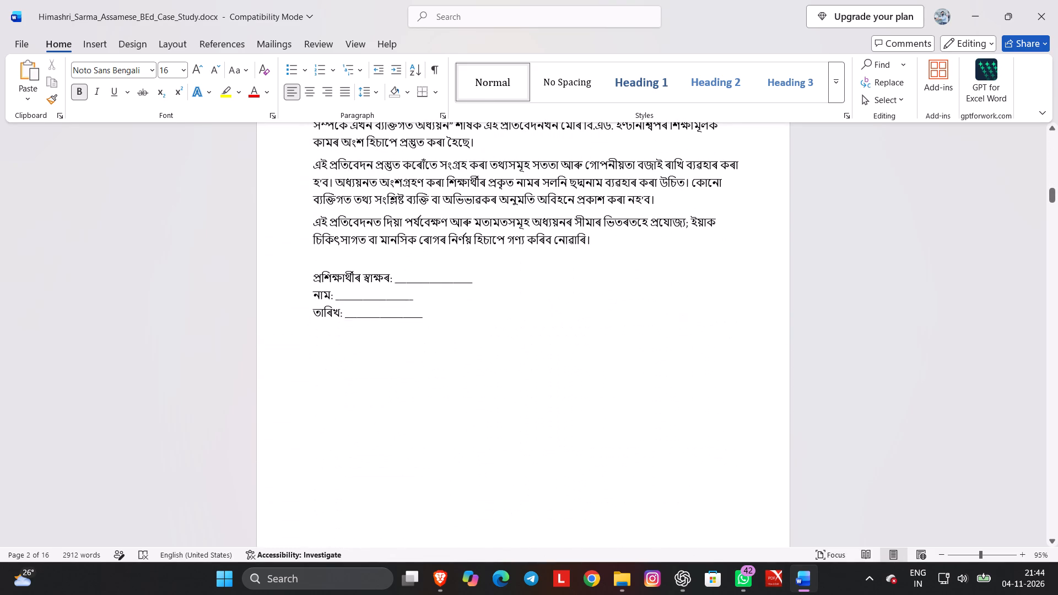
scroll(597, 355, down, 19)
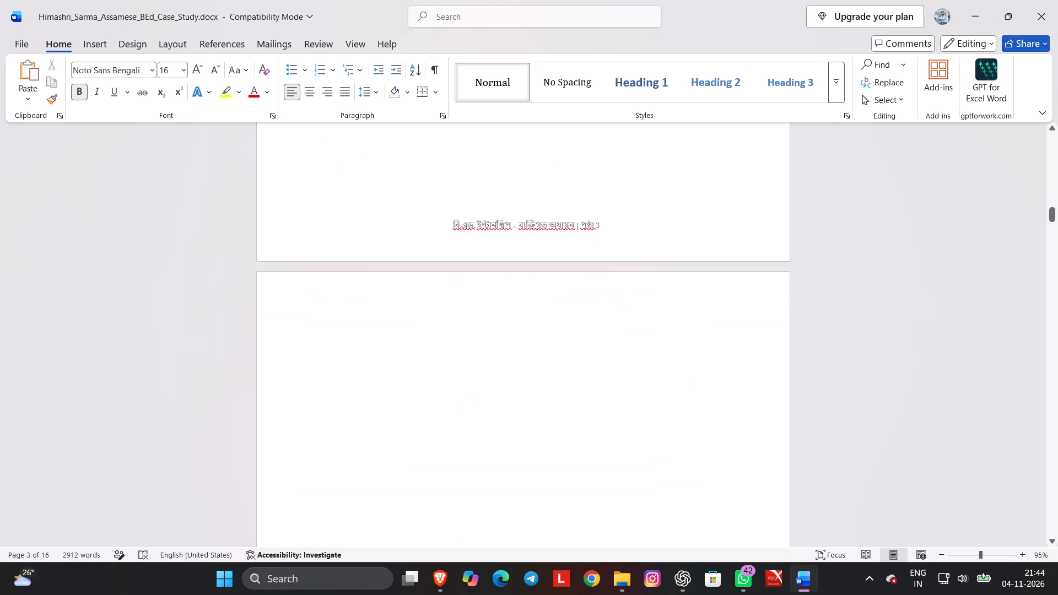
scroll(597, 355, down, 16)
Go back to the blank page 4 between the declaration and the contents and place the cursor on it.
scroll(597, 355, up, 5)
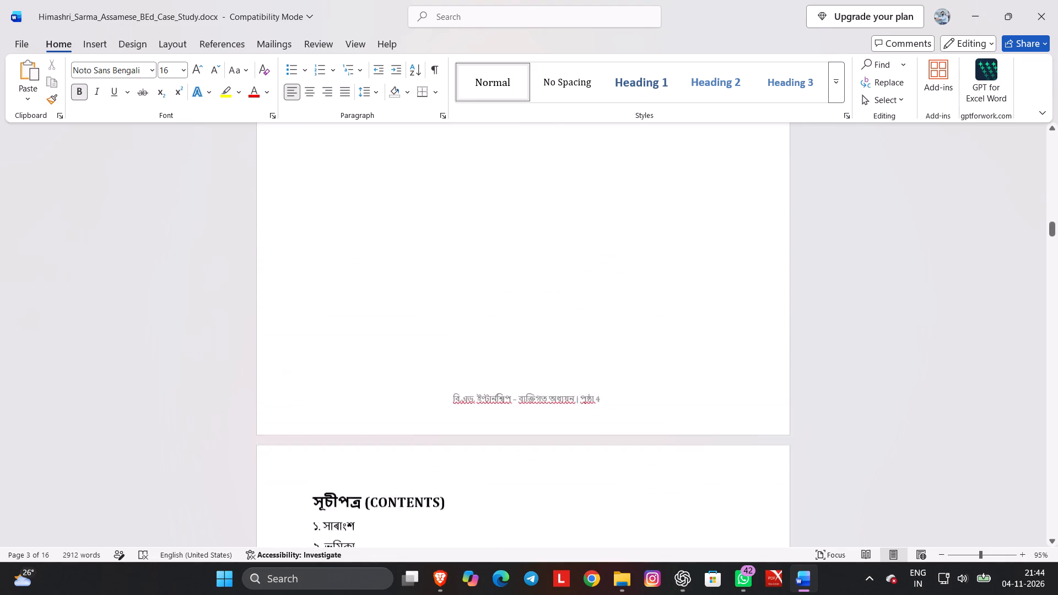
scroll(597, 355, up, 13)
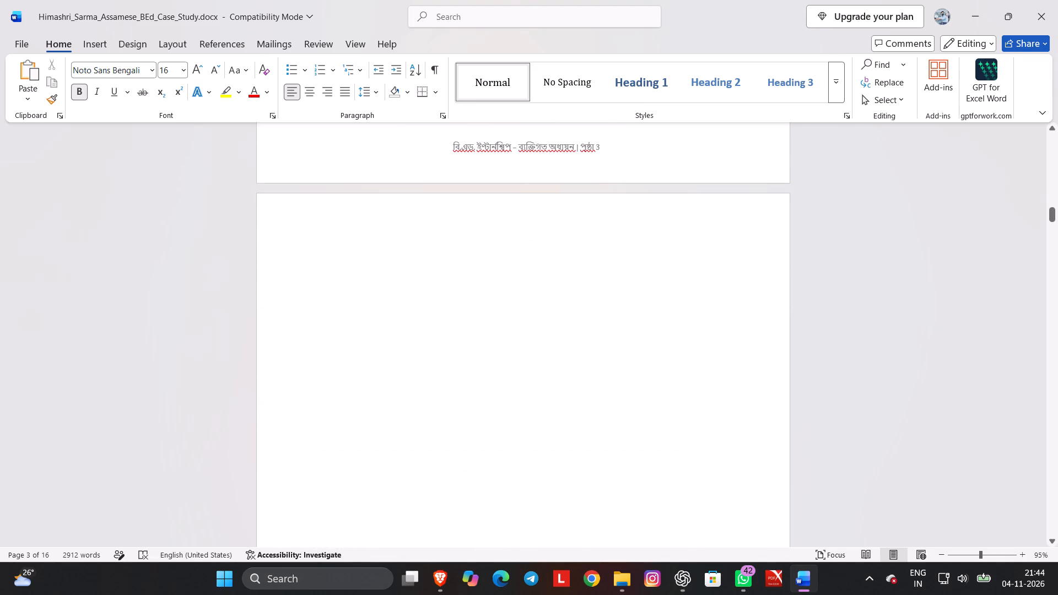
click(596, 356)
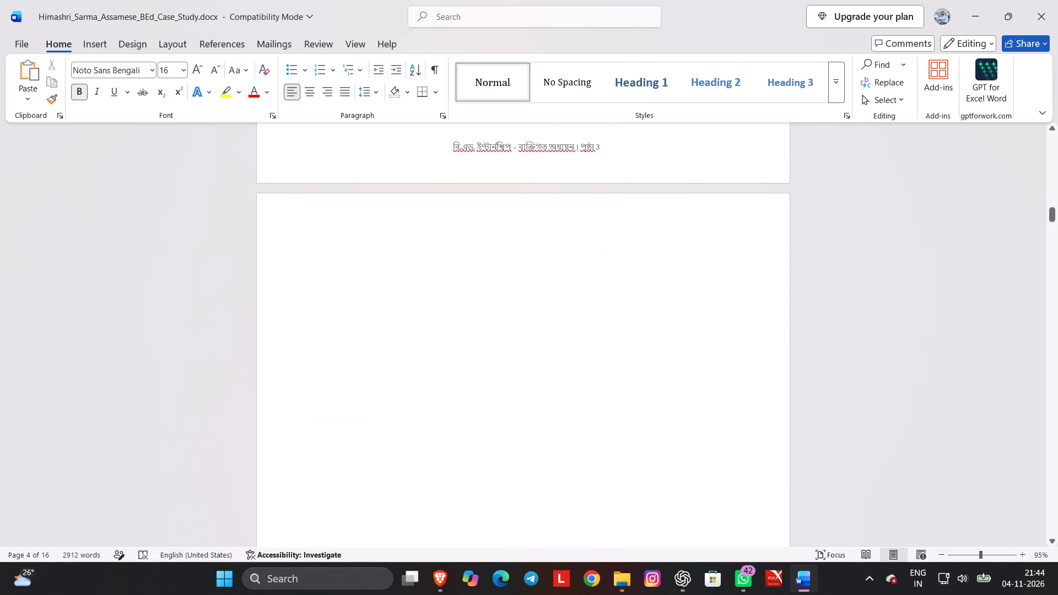
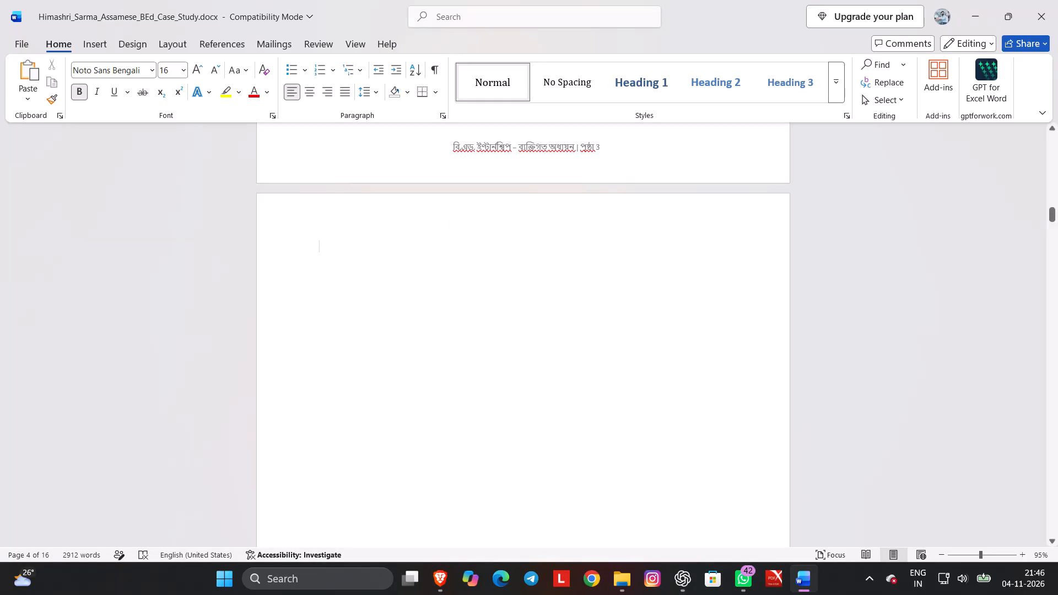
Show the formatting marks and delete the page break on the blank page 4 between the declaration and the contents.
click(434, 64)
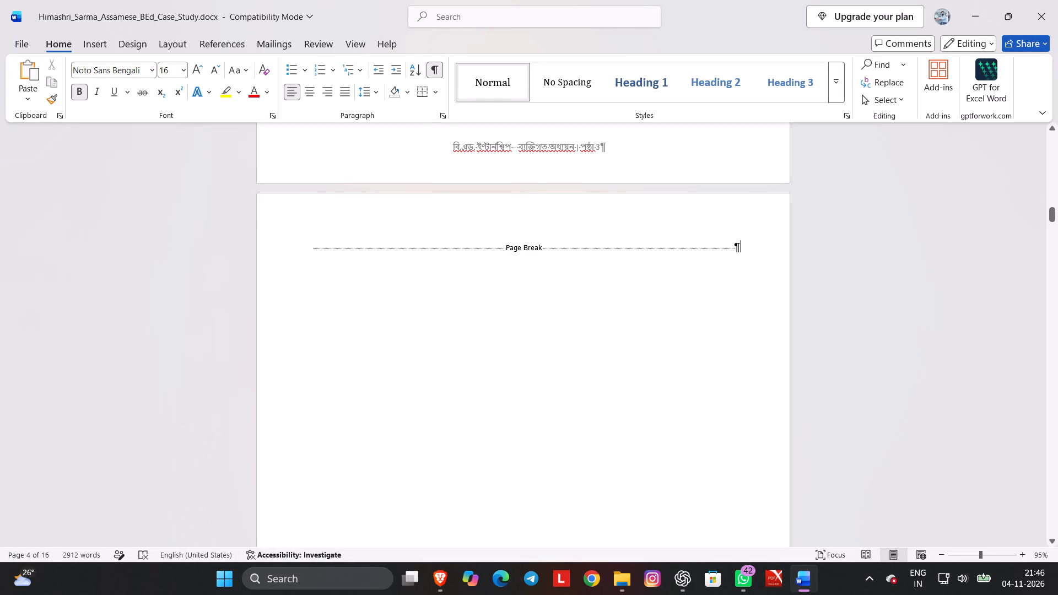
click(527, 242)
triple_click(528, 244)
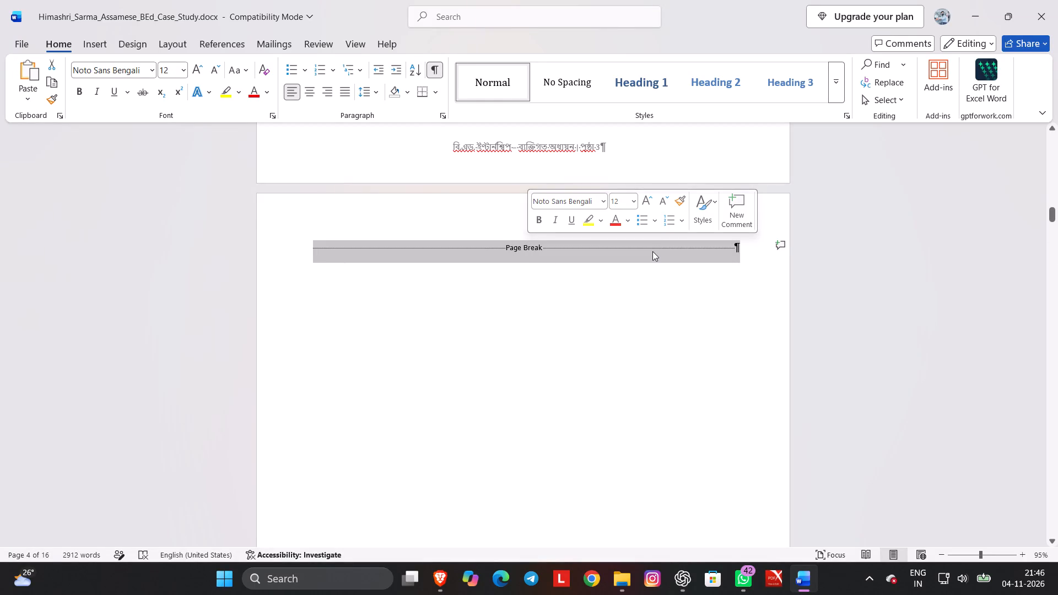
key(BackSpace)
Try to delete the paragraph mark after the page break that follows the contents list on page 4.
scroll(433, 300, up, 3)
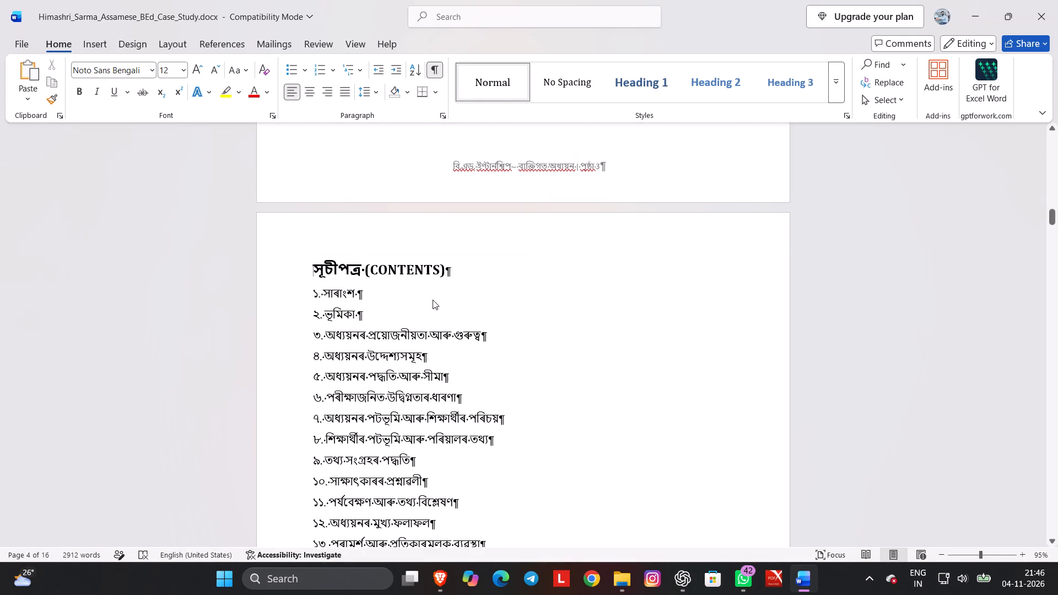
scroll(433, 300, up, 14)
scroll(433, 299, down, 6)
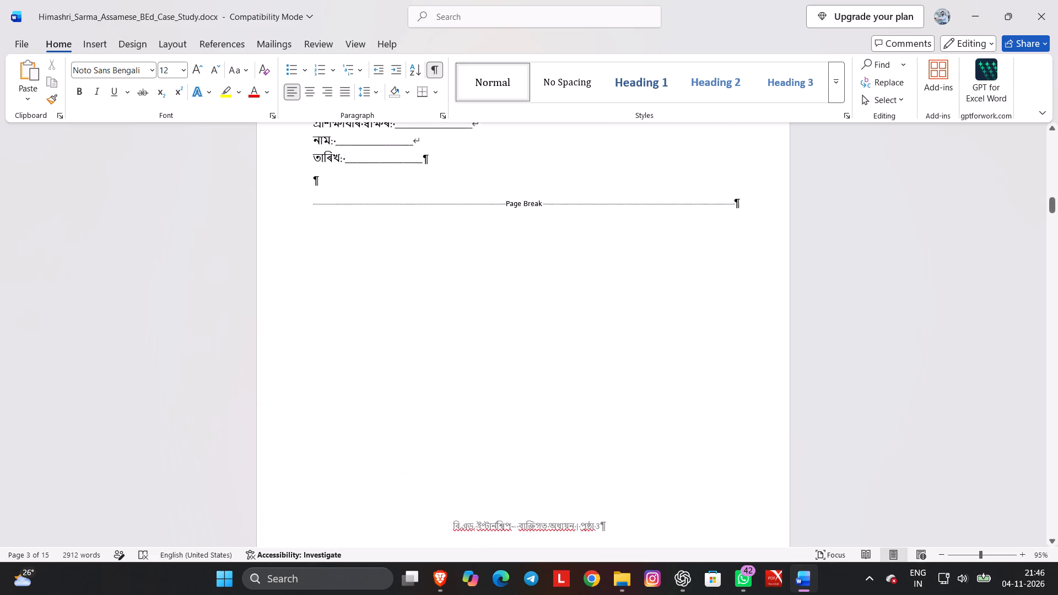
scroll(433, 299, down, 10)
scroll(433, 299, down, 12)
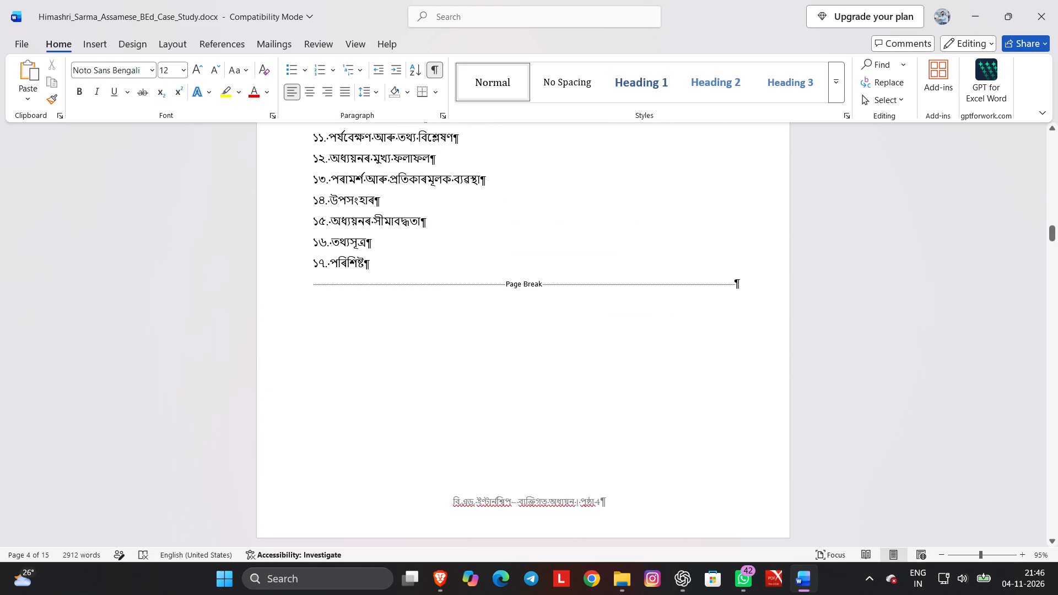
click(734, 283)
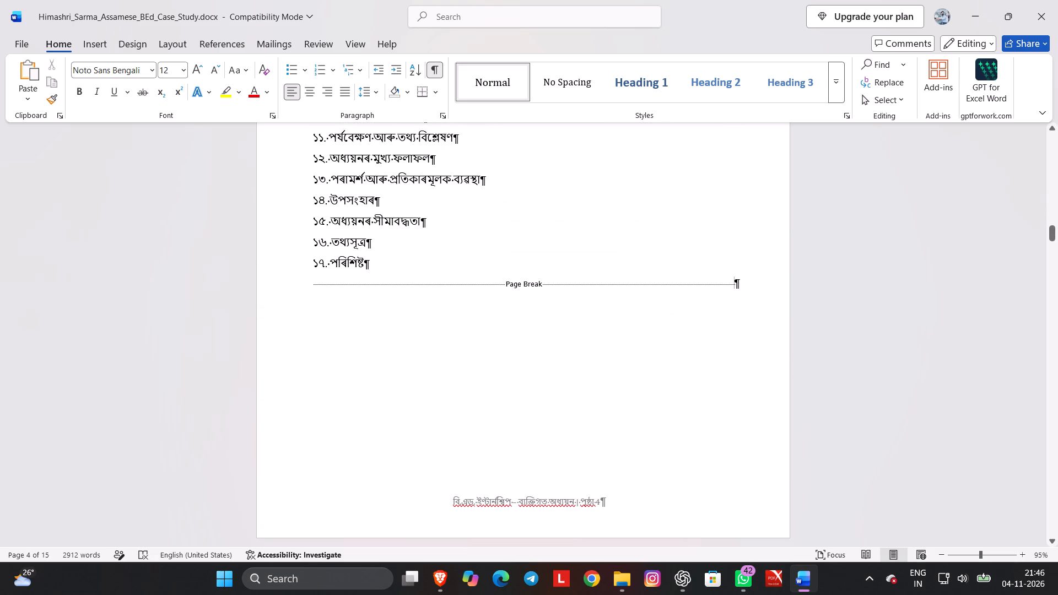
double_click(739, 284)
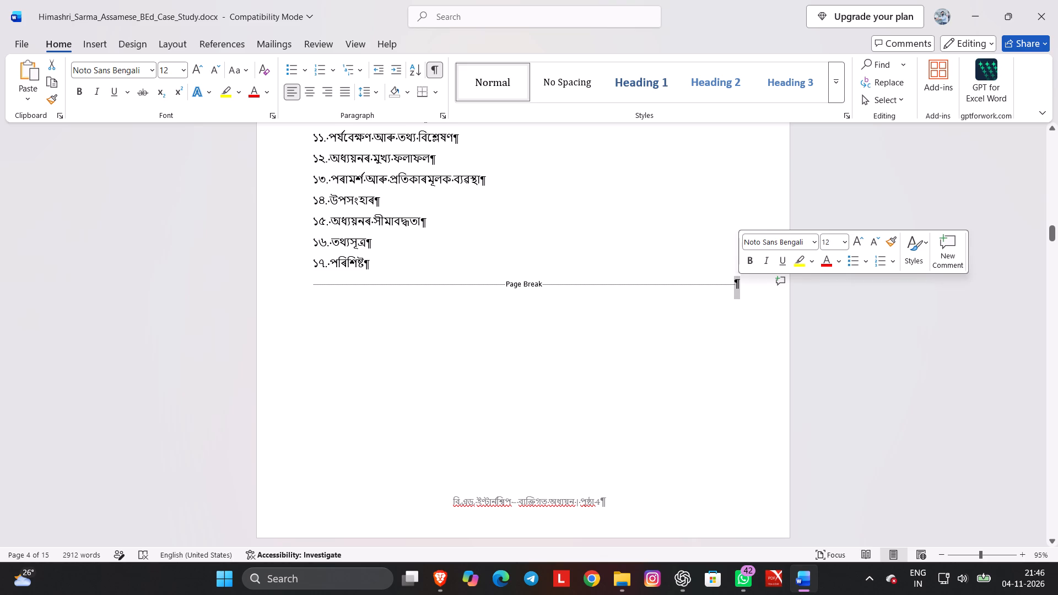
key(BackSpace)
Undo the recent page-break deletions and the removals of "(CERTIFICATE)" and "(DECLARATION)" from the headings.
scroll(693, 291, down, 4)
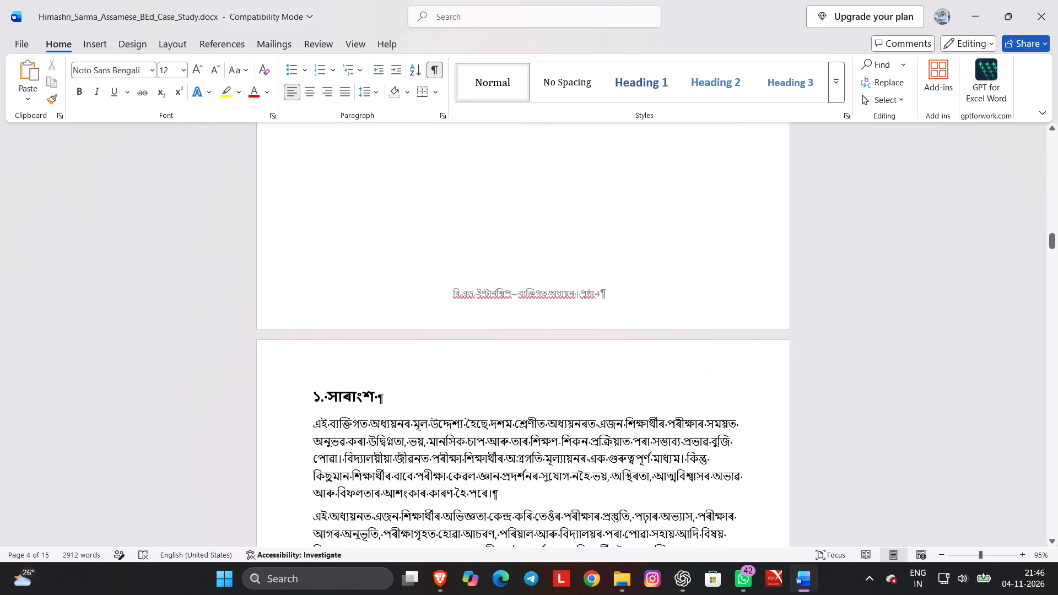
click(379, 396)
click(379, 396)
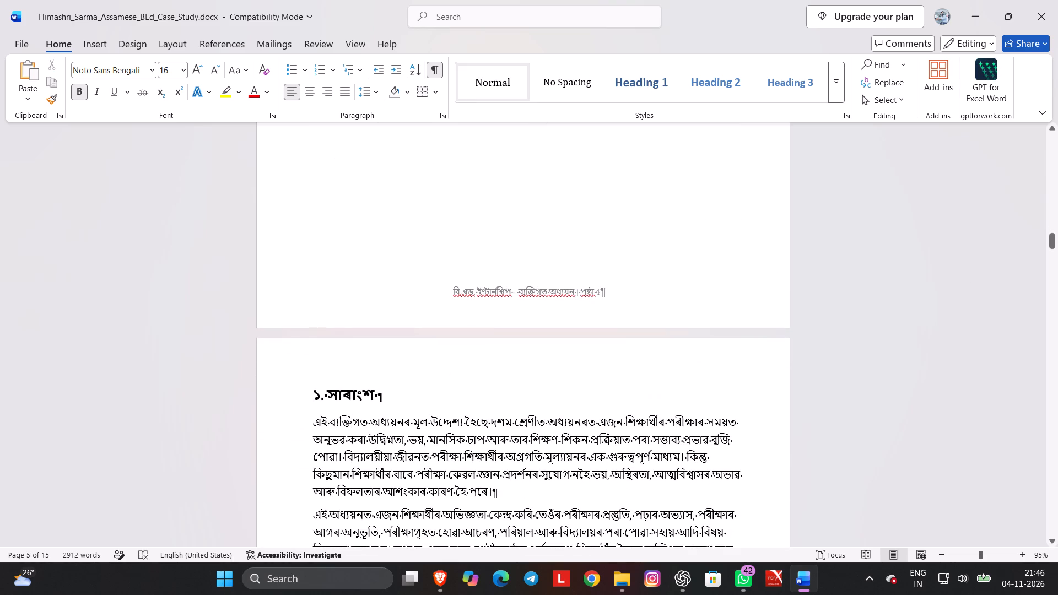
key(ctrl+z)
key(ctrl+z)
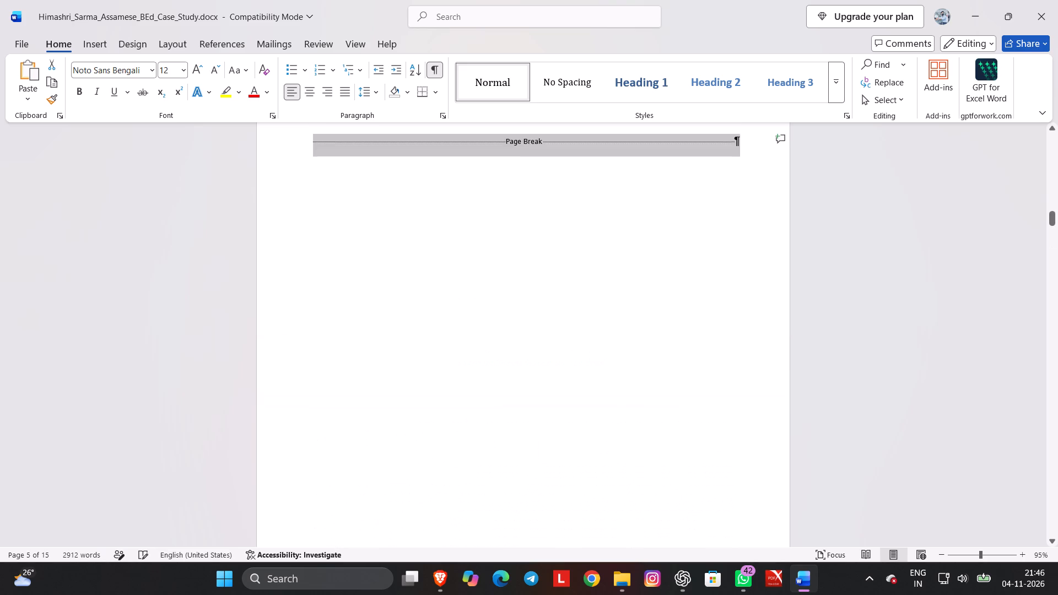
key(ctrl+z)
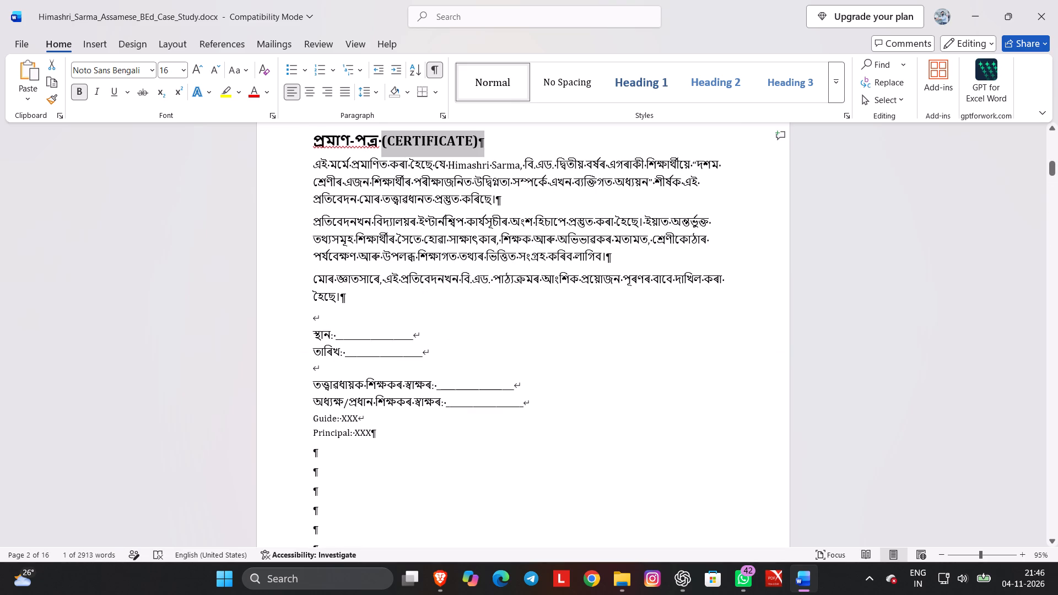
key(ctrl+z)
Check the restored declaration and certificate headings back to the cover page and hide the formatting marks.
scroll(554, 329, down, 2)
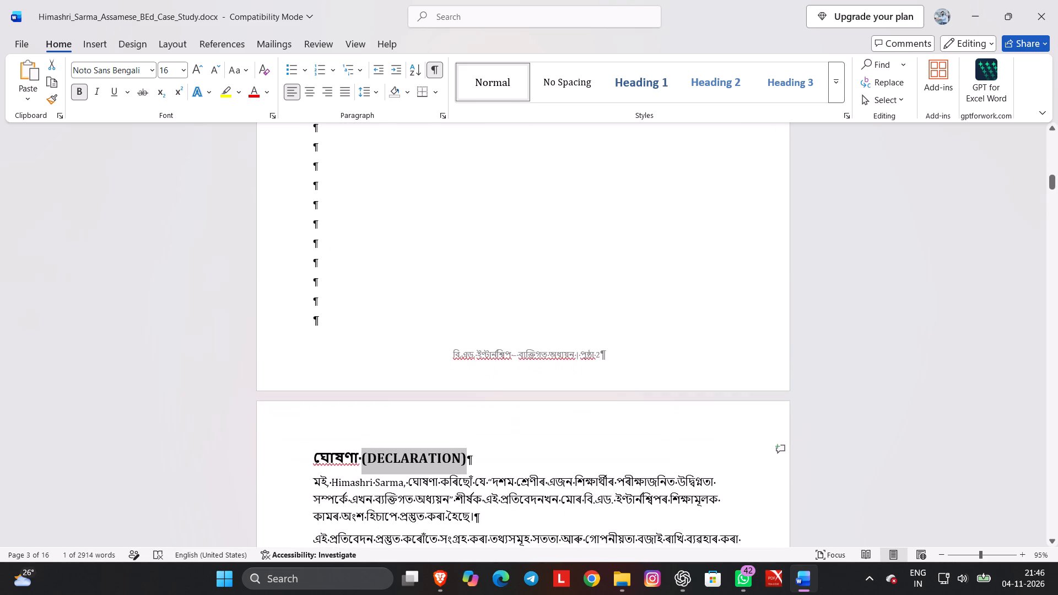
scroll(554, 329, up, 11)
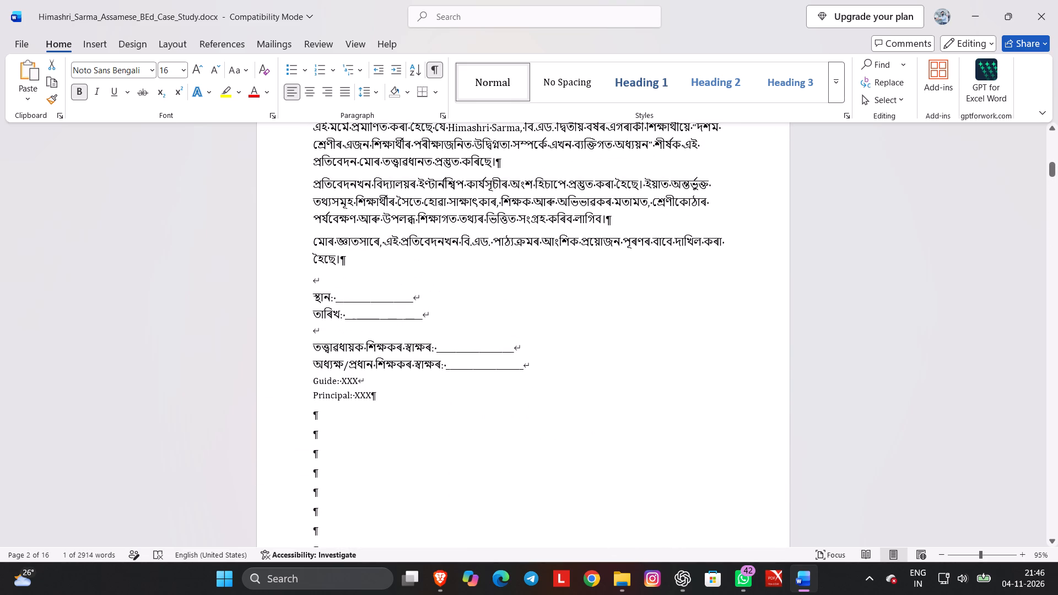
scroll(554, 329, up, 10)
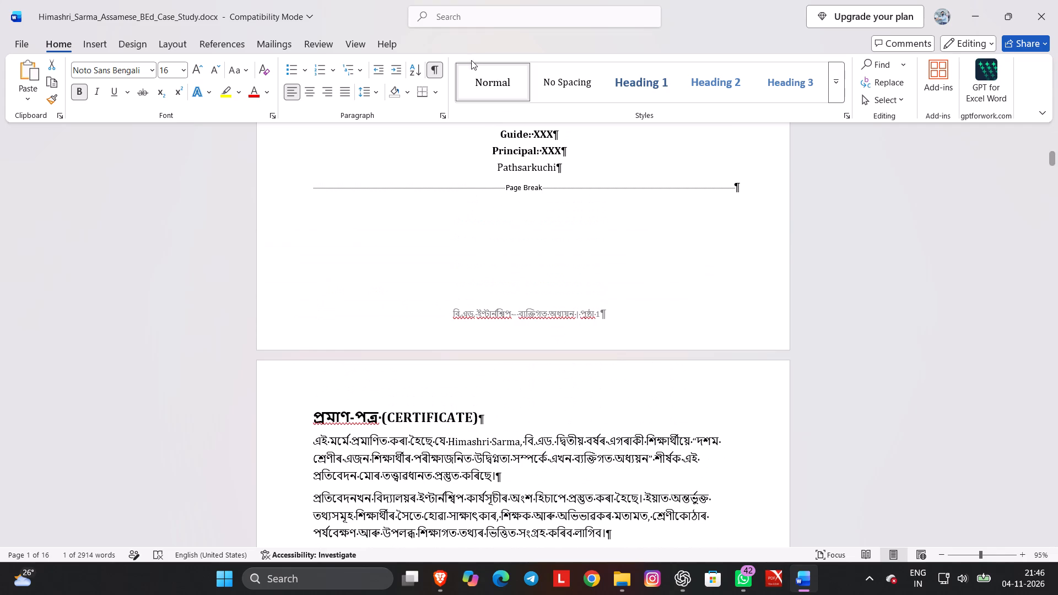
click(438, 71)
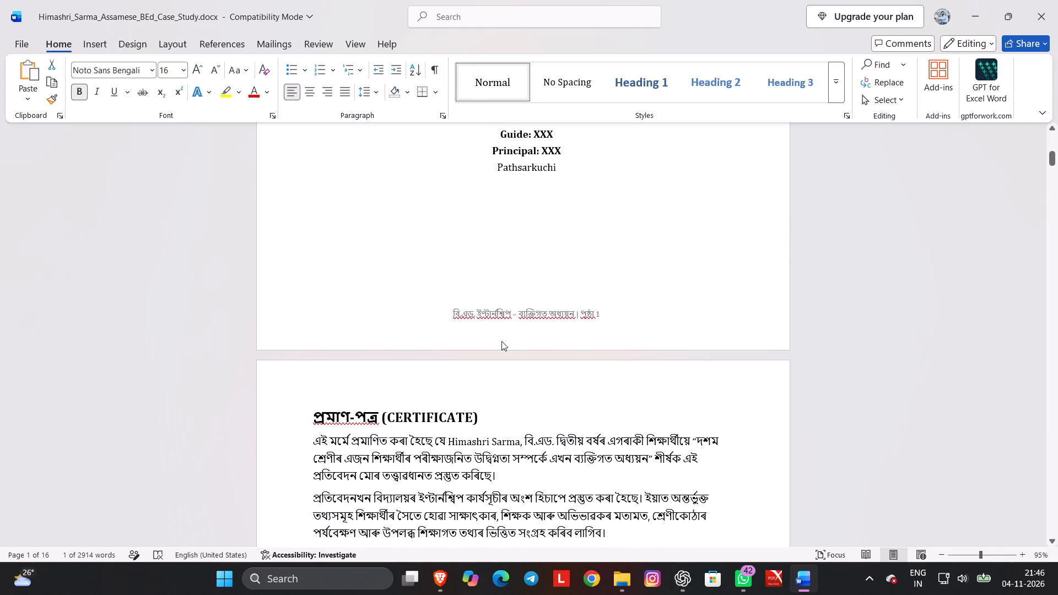
Remove the English text "(DECLARATION)" from the heading "ঘোষণা" on page 3.
scroll(500, 334, down, 13)
scroll(499, 333, down, 8)
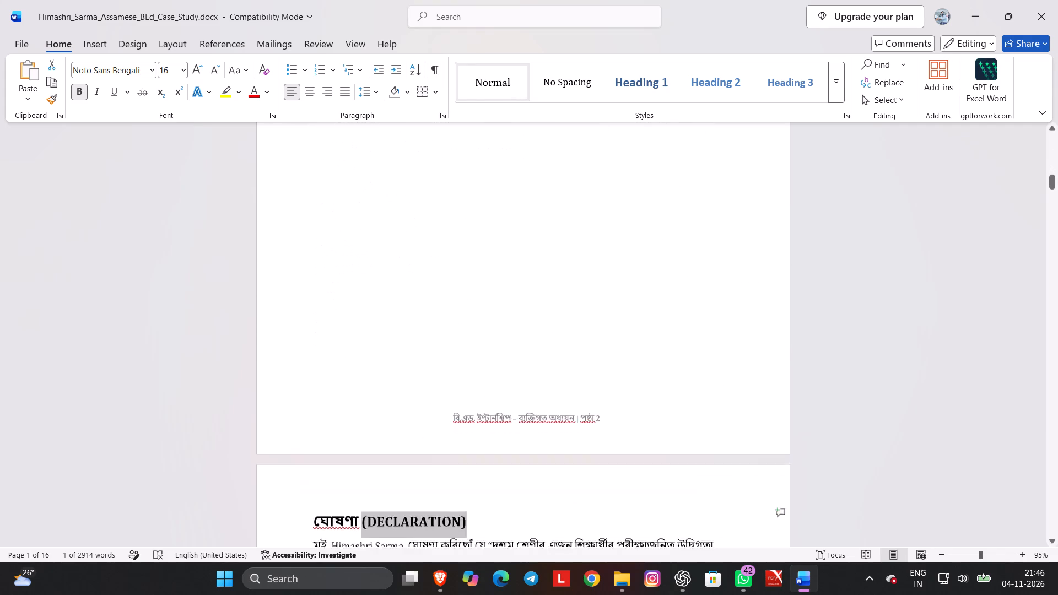
scroll(499, 333, down, 4)
click(499, 328)
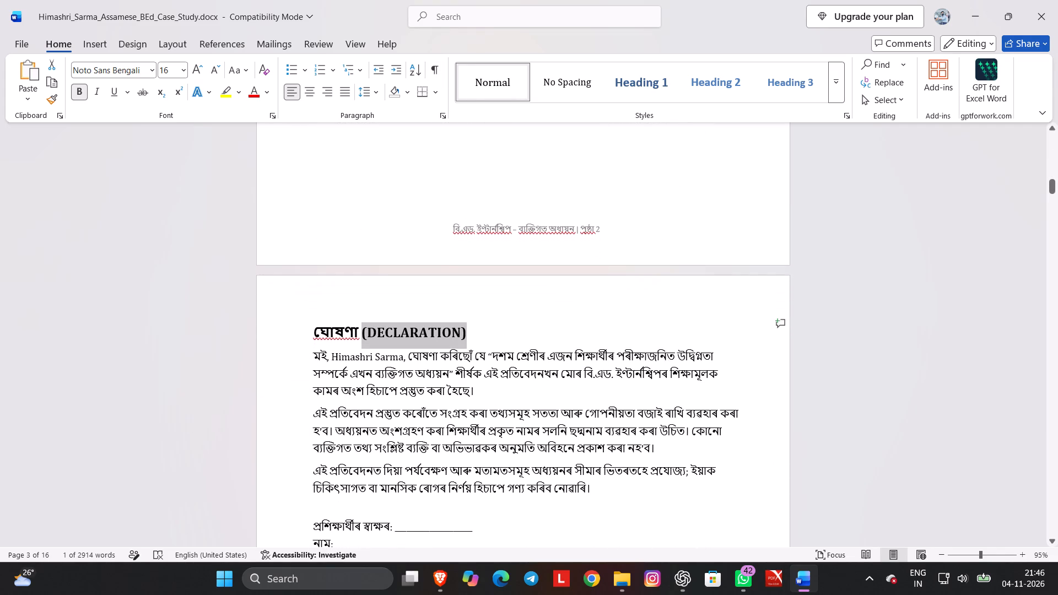
key(BackSpace)
key(BackSpace)
key(BackSpace)
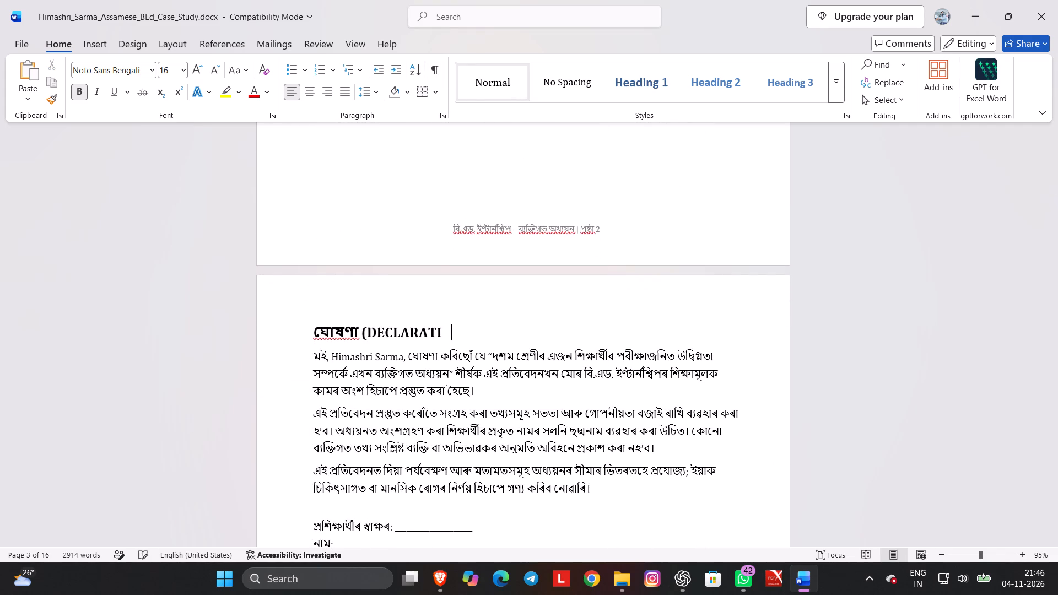
key(BackSpace)
key(BackSpace)
key(BackSpace)
key(BackSpace)
key(BackSpace)
key(BackSpace)
key(BackSpace)
key(BackSpace)
key(BackSpace)
key(BackSpace)
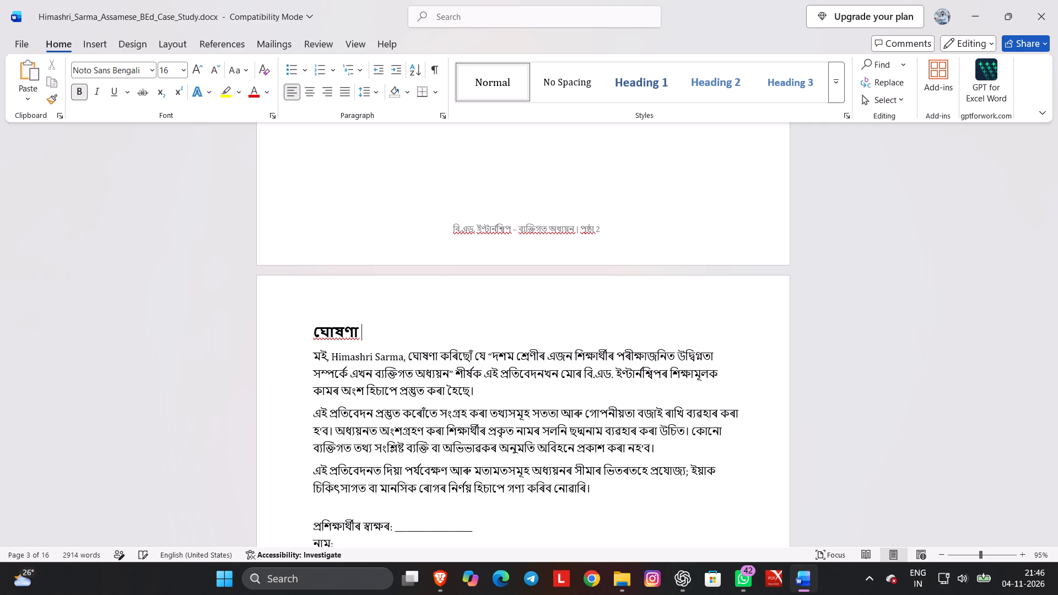
Remove the English text "(CERTIFICATE)" from the heading "প্ৰমাণ-পত্ৰ" on page 2.
scroll(498, 328, up, 13)
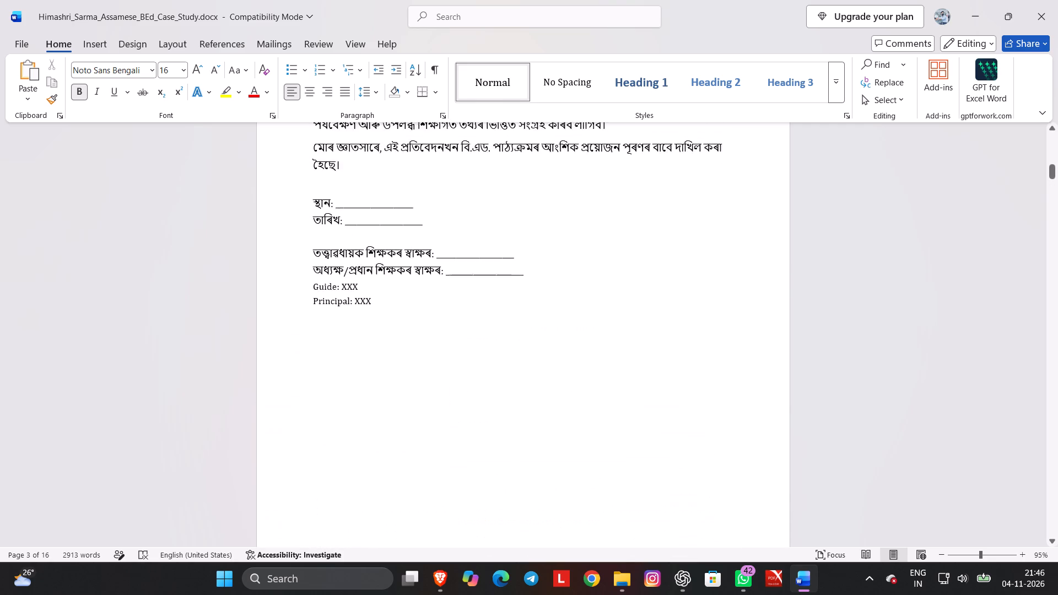
scroll(496, 328, up, 9)
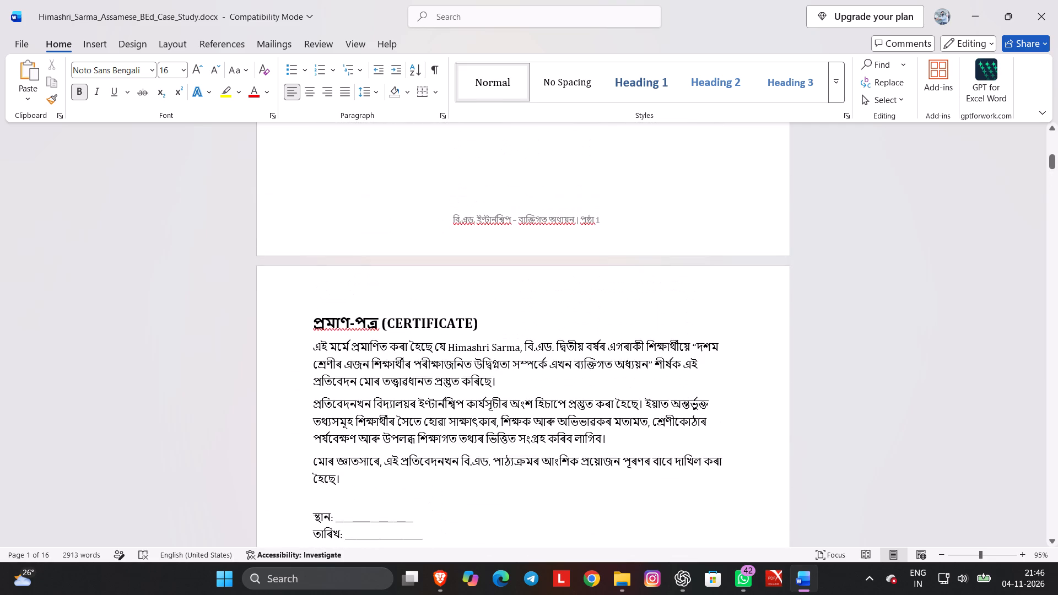
drag(485, 323, 406, 323)
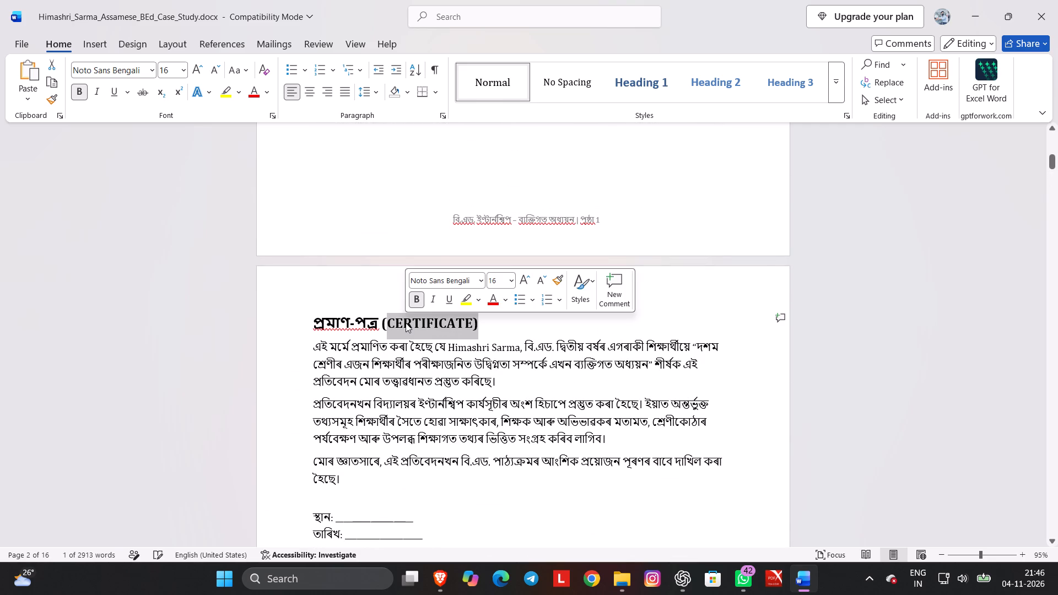
key(BackSpace)
key(BackSpace)
Remove the blank page 4 between the declaration and the contents page.
scroll(406, 323, up, 9)
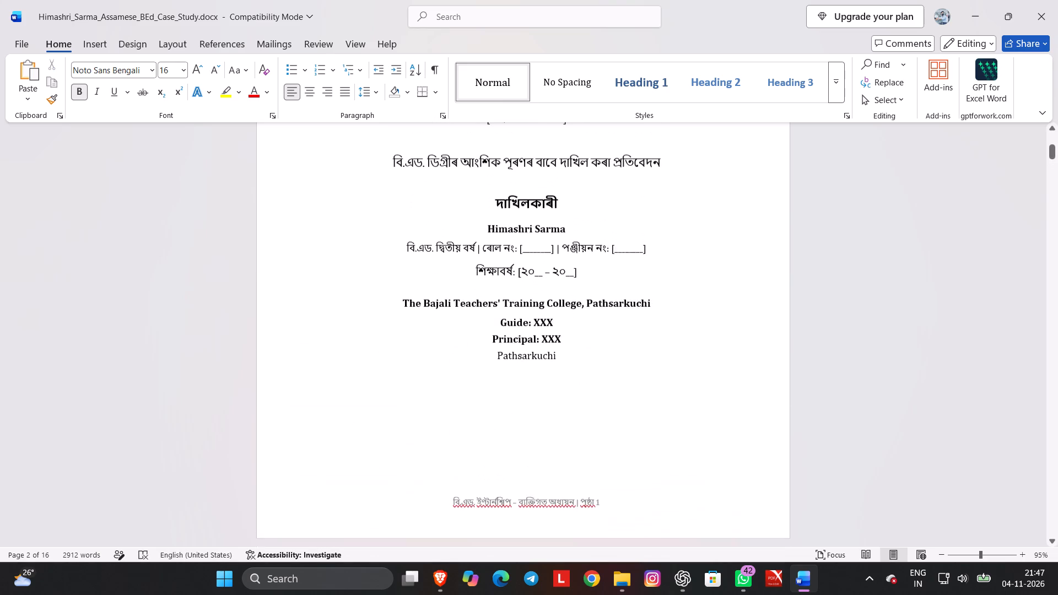
scroll(401, 324, down, 20)
scroll(401, 324, down, 7)
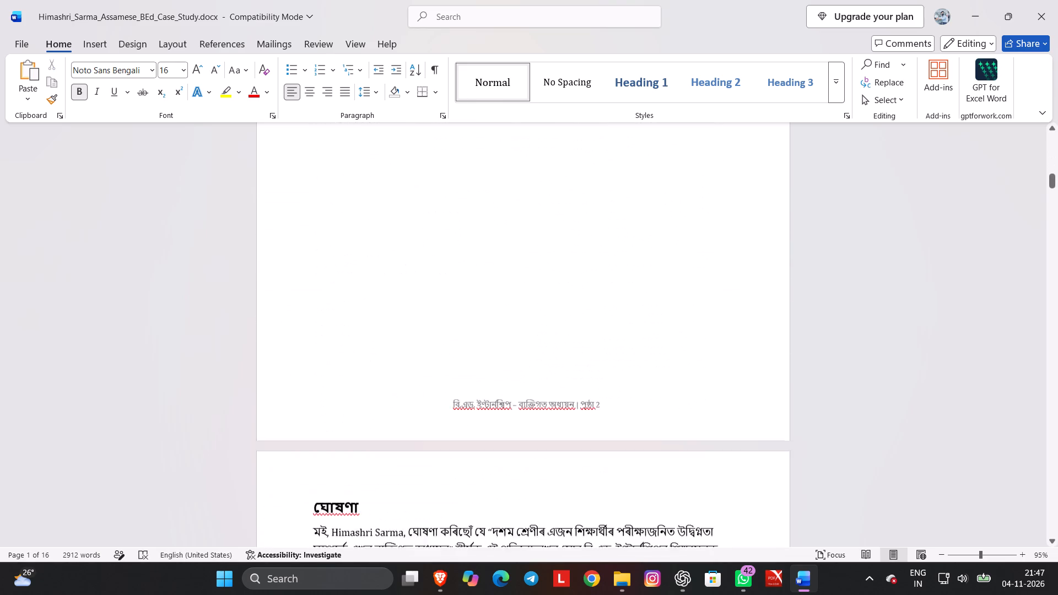
scroll(400, 324, down, 20)
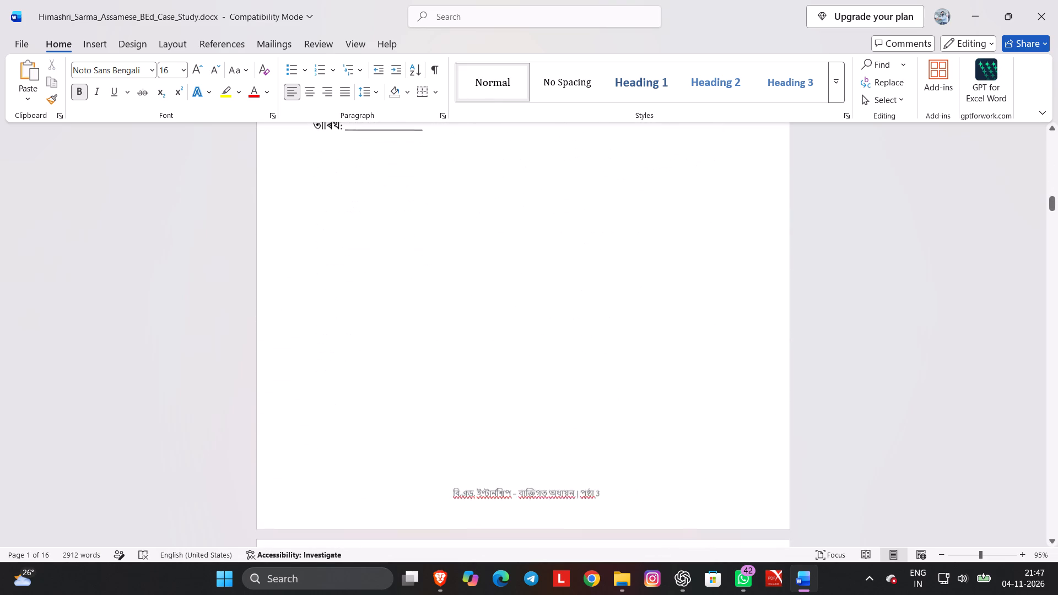
scroll(410, 316, down, 20)
scroll(410, 316, down, 1)
click(410, 316)
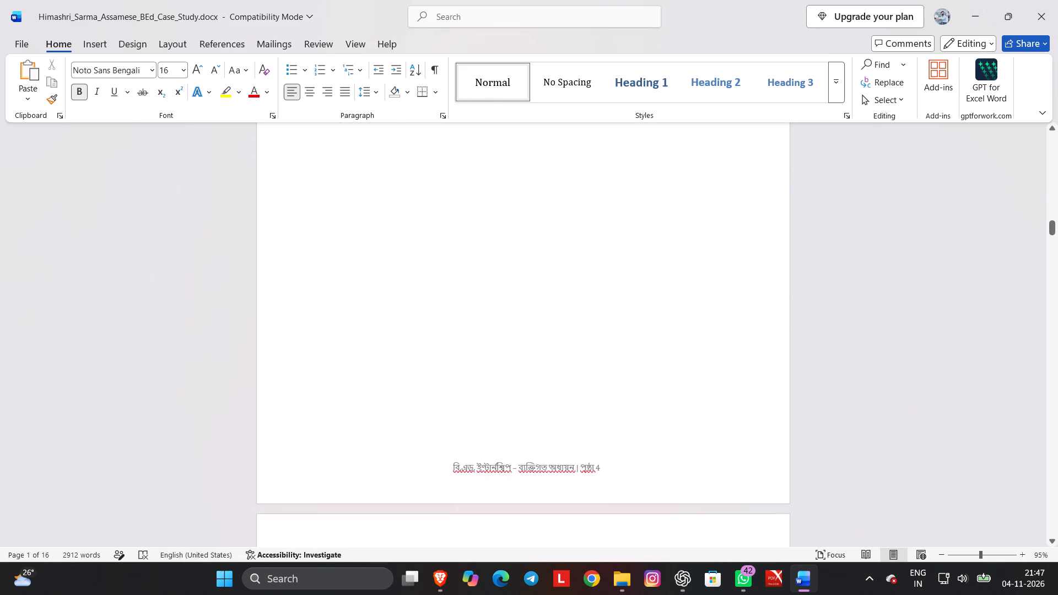
key(BackSpace)
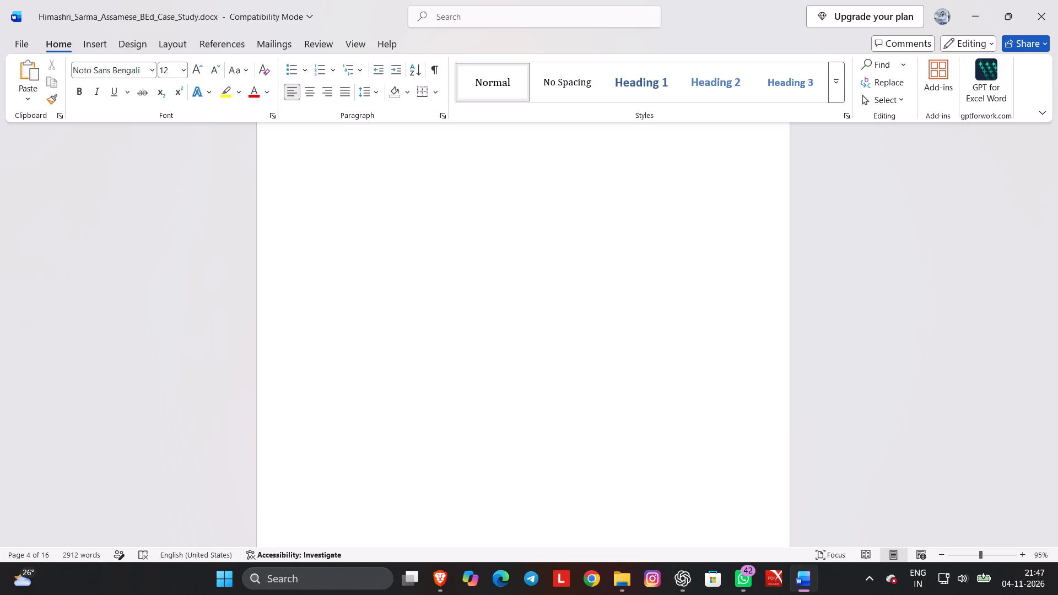
key(BackSpace)
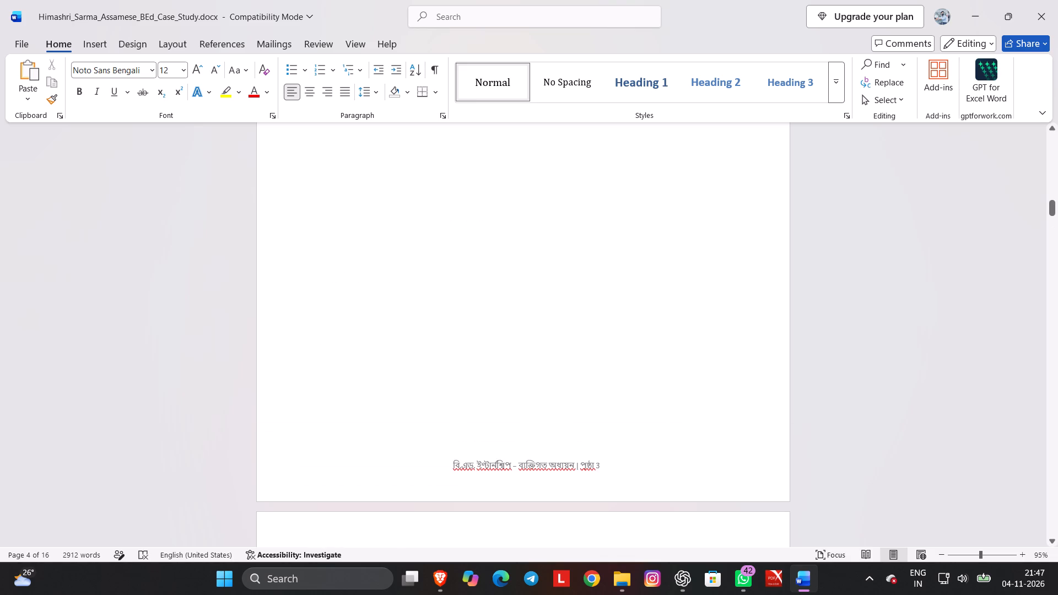
Review the layout and text from the contents page through sections ১ (সাৰাংশ), ২ (ভূমিকা) and ৩ on page 6.
scroll(584, 385, up, 4)
scroll(556, 385, down, 12)
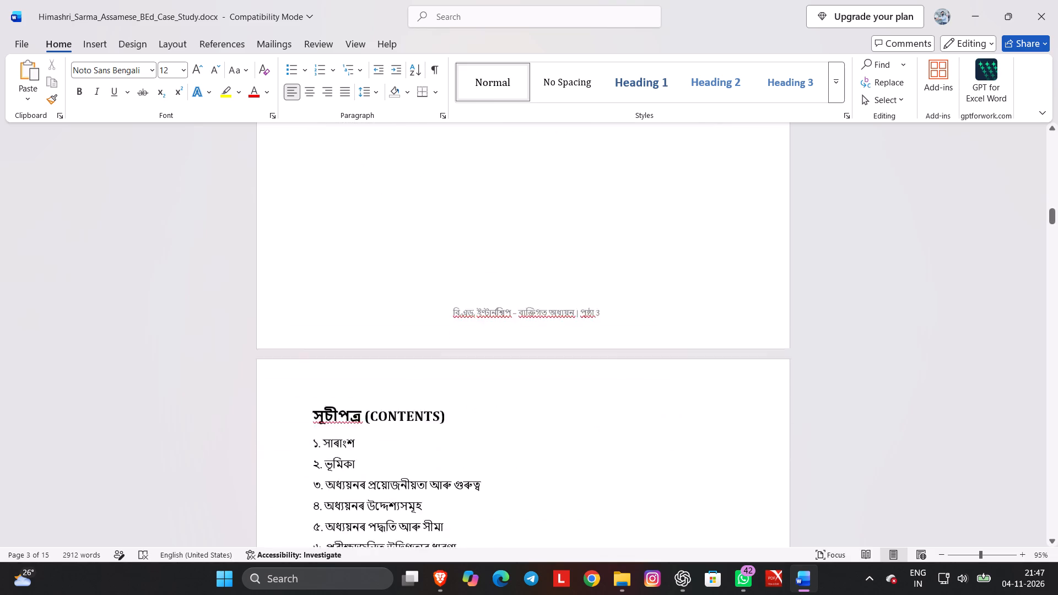
scroll(556, 385, down, 1)
scroll(556, 385, down, 20)
scroll(556, 385, down, 3)
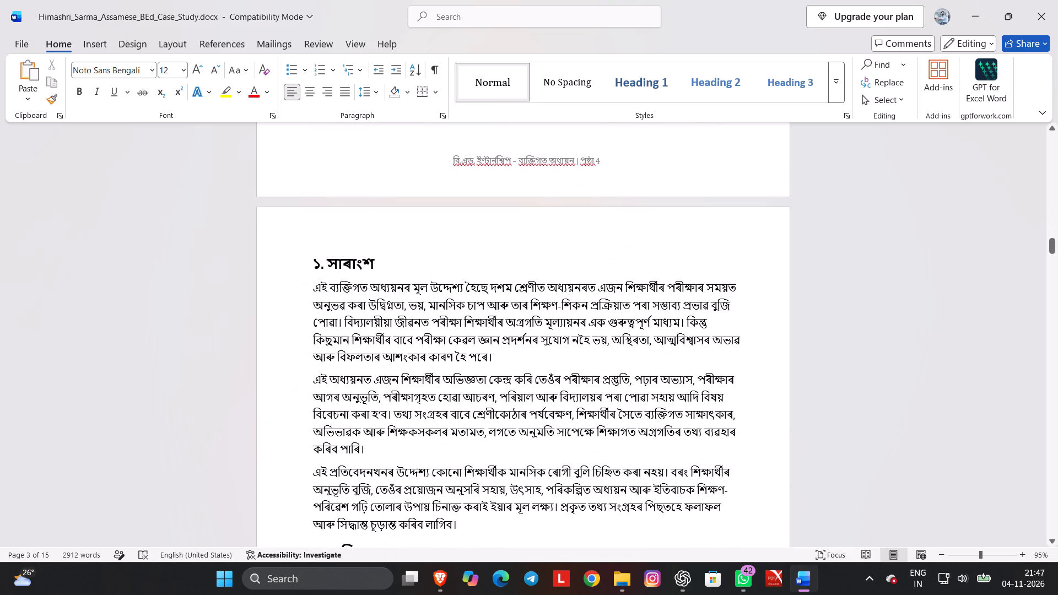
scroll(556, 385, down, 12)
scroll(556, 385, down, 9)
scroll(555, 385, up, 1)
scroll(555, 385, down, 3)
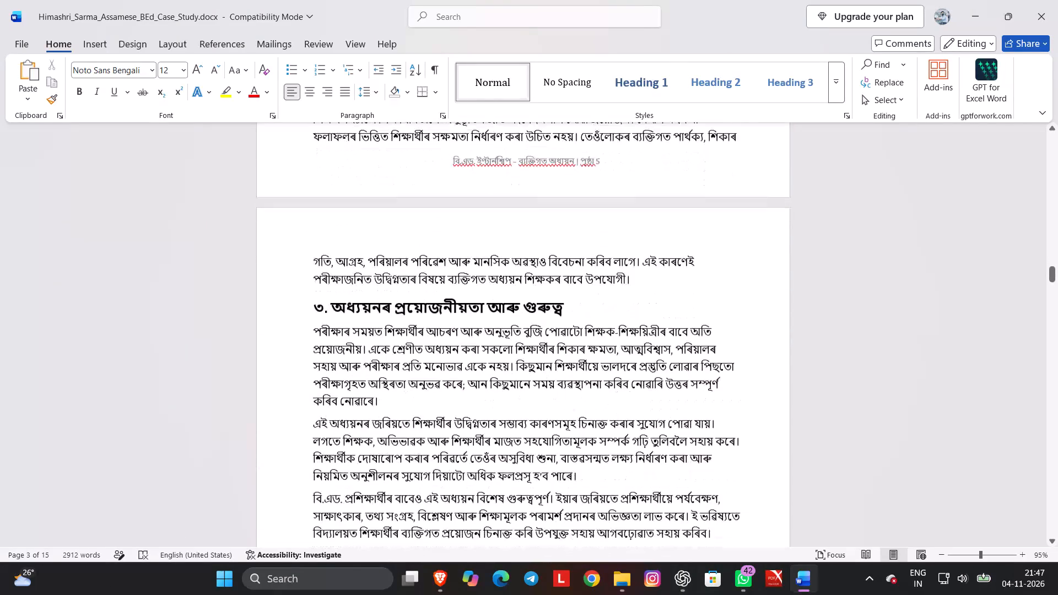
scroll(555, 385, down, 6)
scroll(555, 385, up, 9)
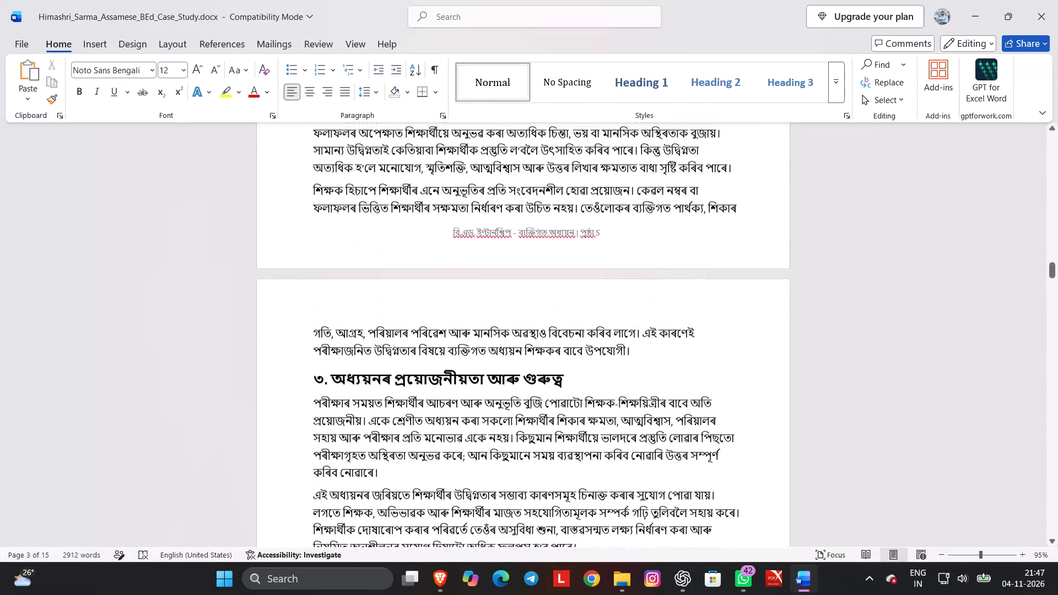
scroll(576, 381, up, 9)
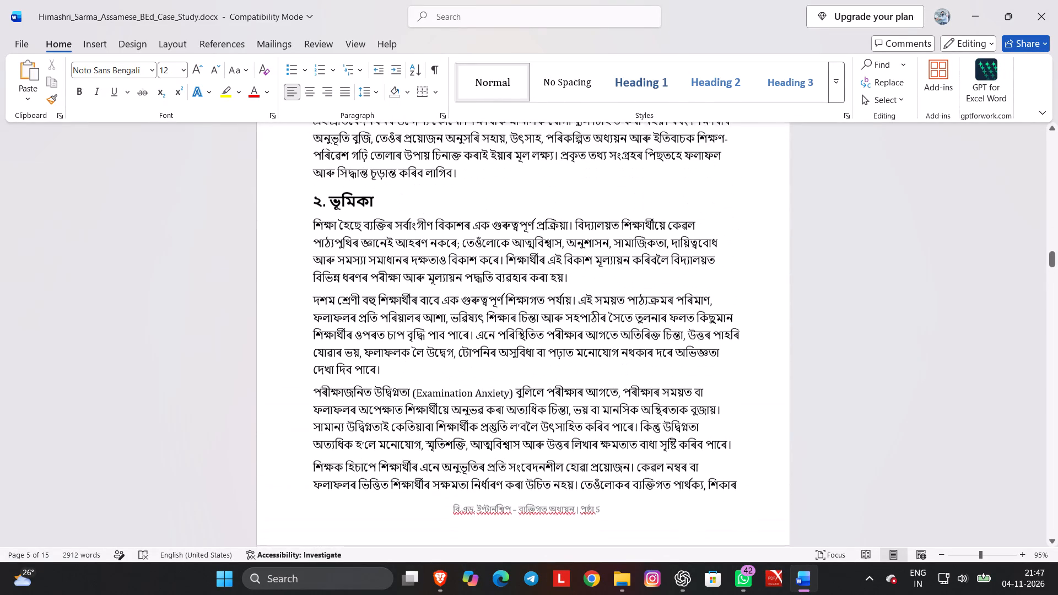
scroll(553, 396, down, 3)
scroll(553, 396, up, 7)
scroll(553, 396, down, 3)
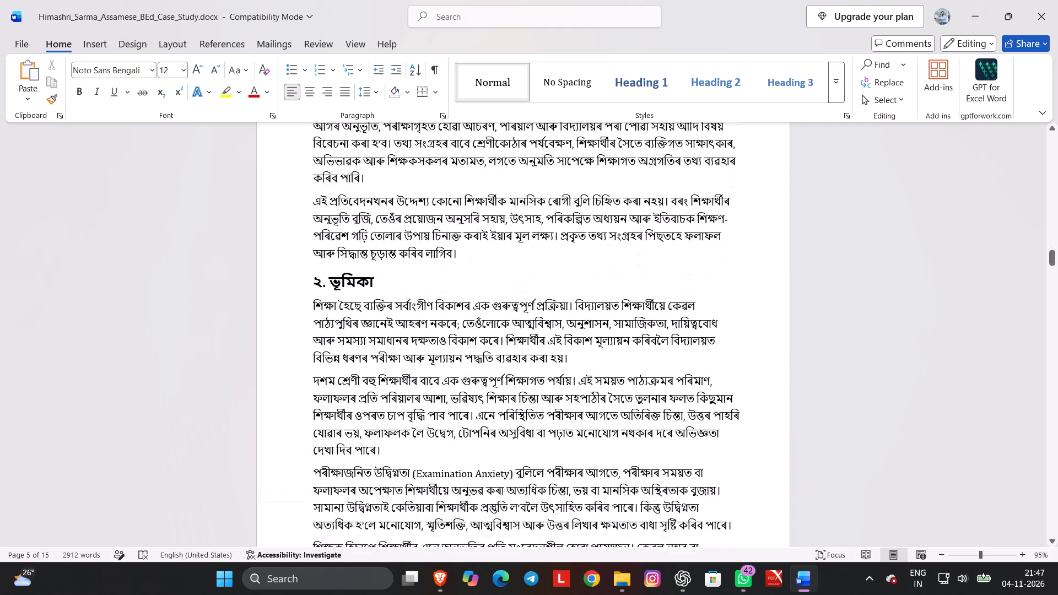
scroll(553, 396, down, 8)
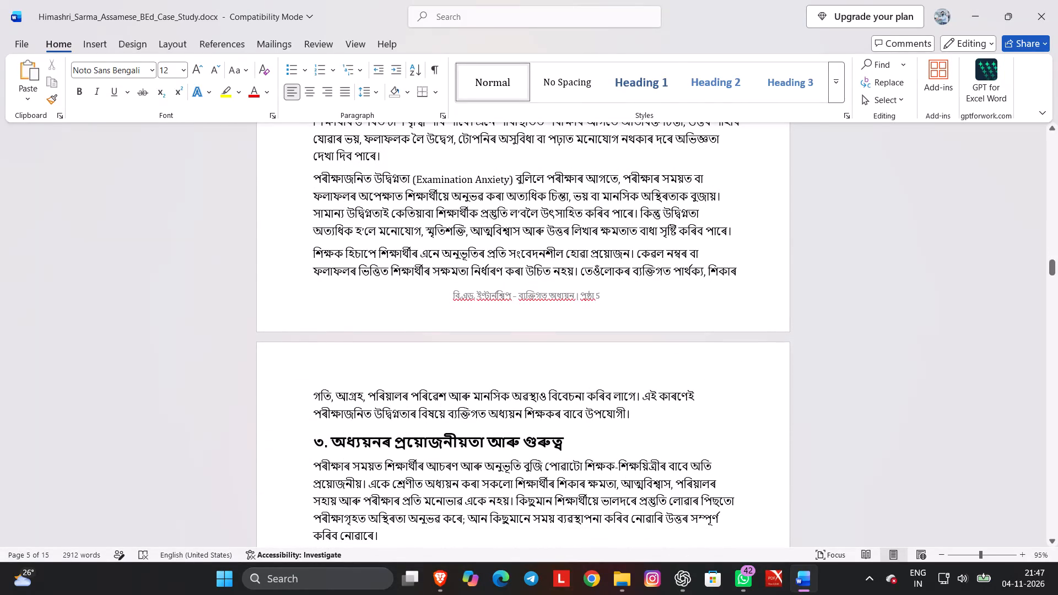
Move the heading "৫. অধ্যয়নৰ পদ্ধতি আৰু সীমা" from the bottom of page 6 to the top of page 7.
scroll(560, 412, up, 13)
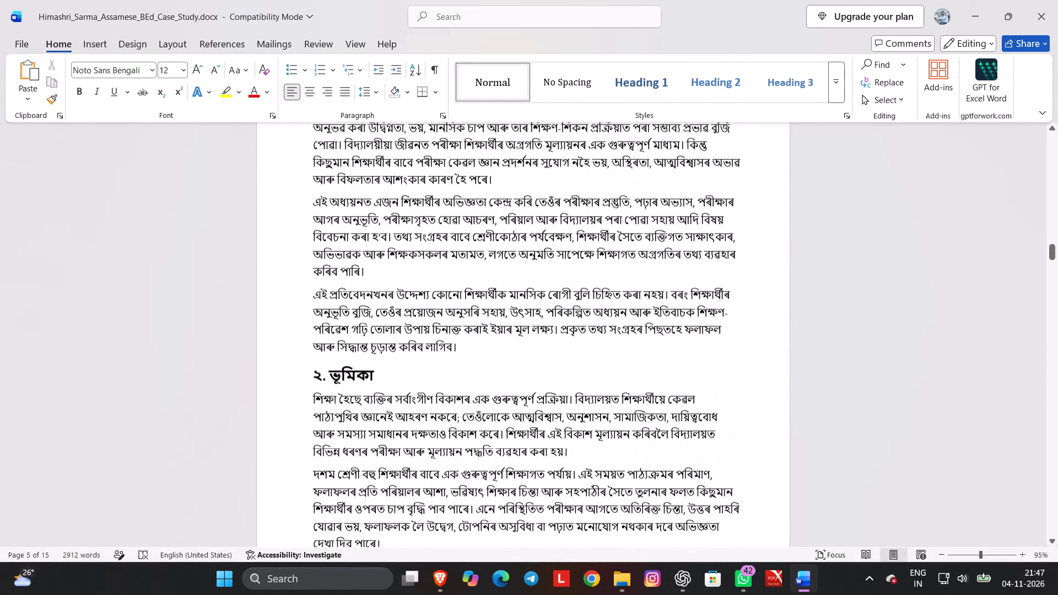
scroll(530, 399, up, 10)
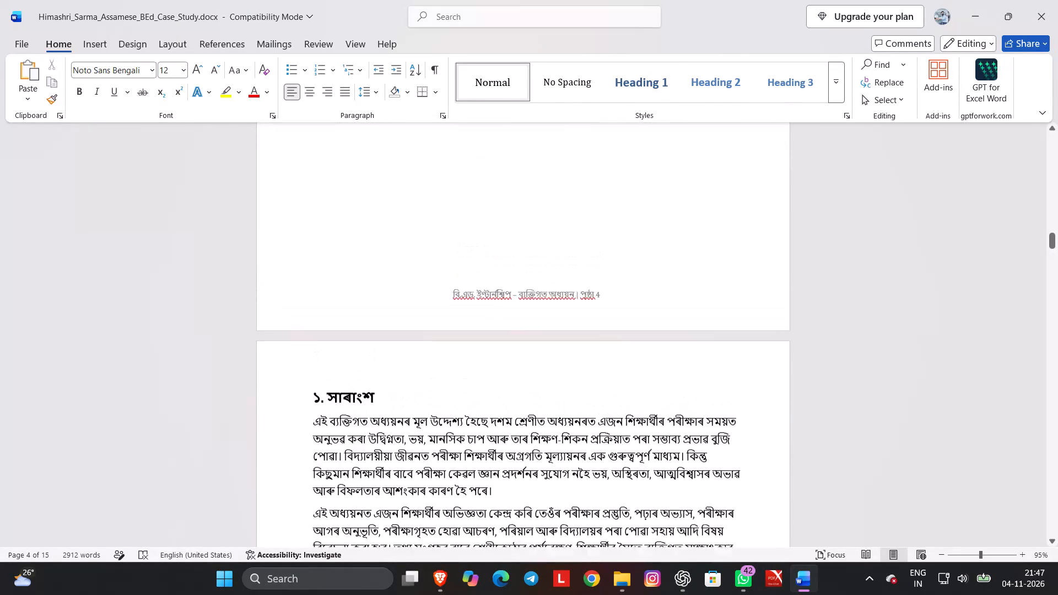
scroll(530, 398, up, 2)
scroll(546, 396, down, 9)
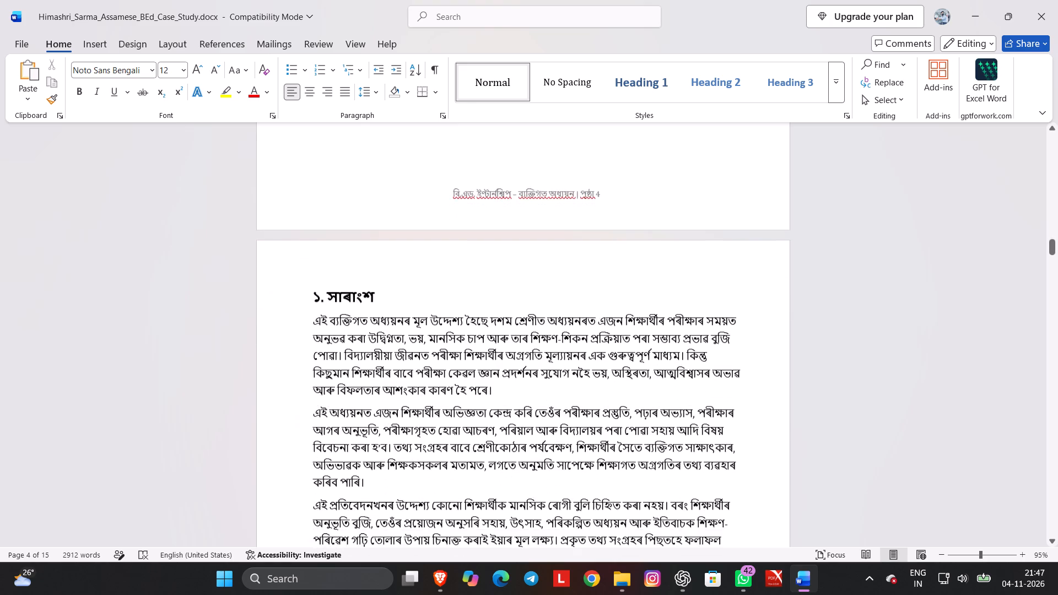
scroll(546, 398, down, 7)
scroll(546, 398, down, 19)
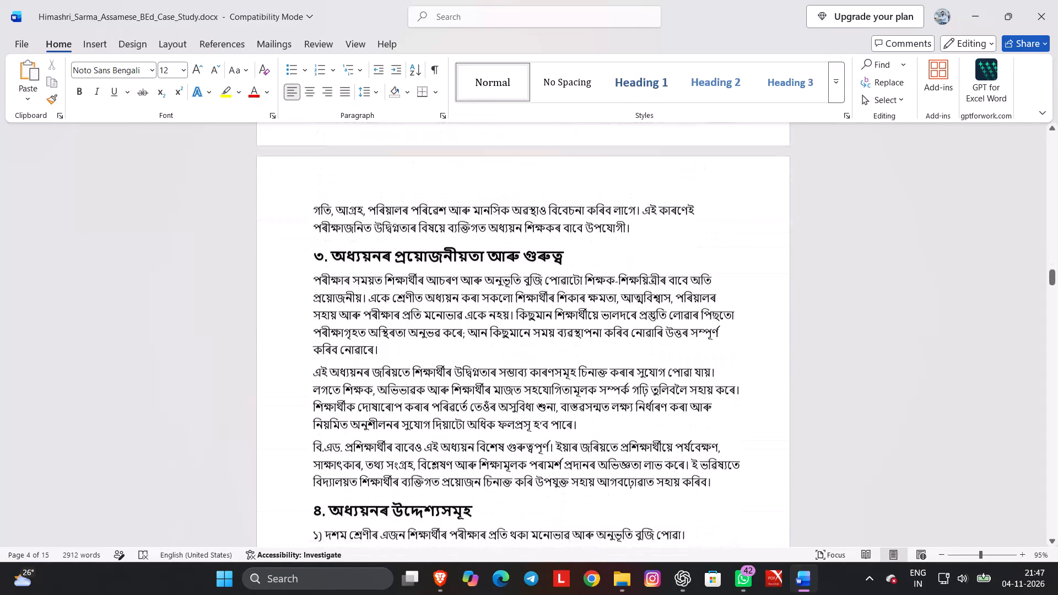
scroll(546, 398, down, 11)
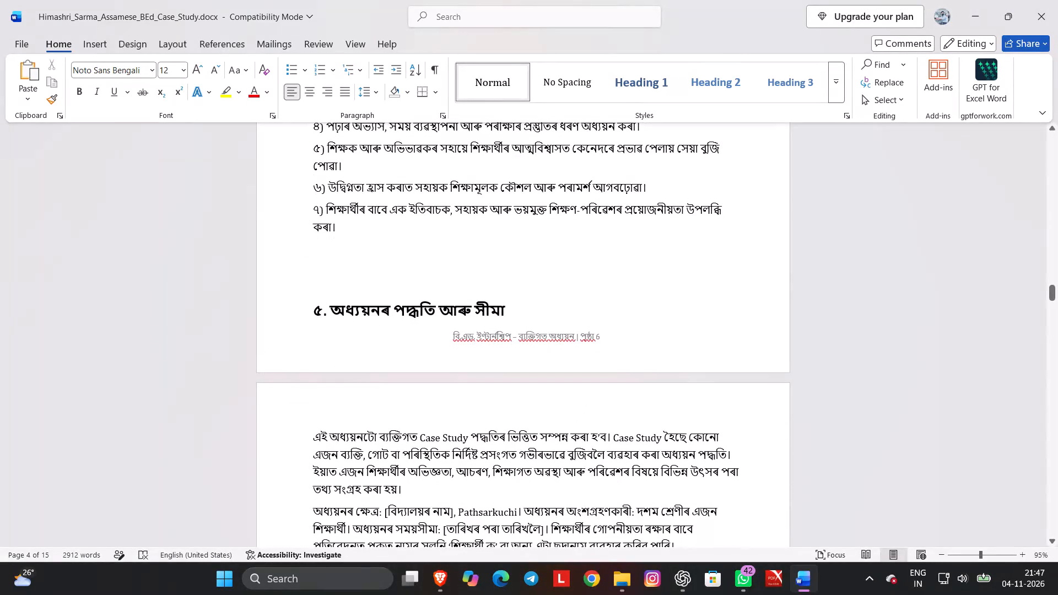
click(311, 308)
key(Return)
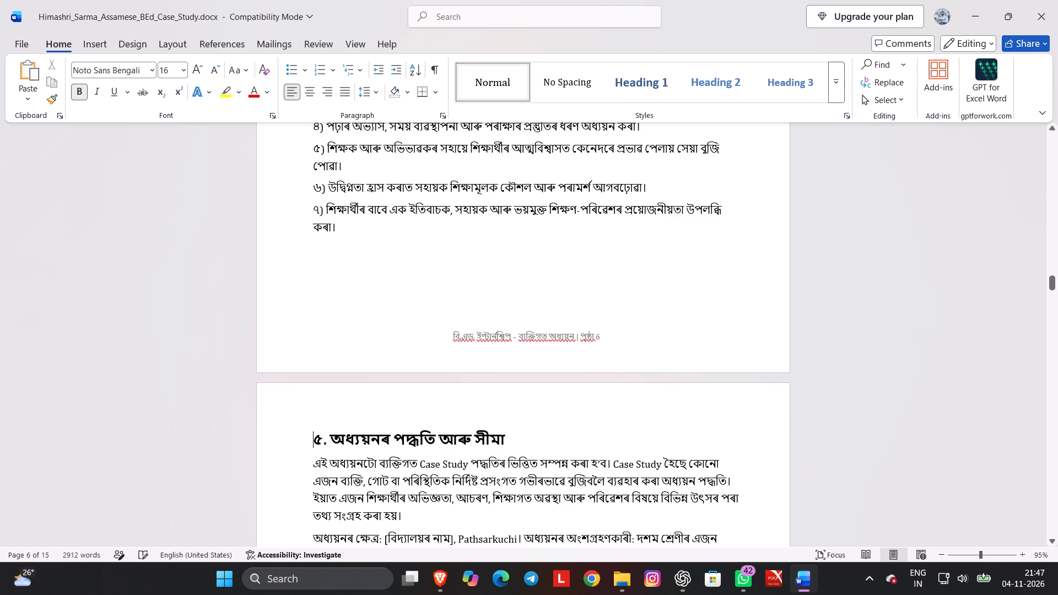
Recheck the layout of pages 5 to 7, from section ১ (সাৰাংশ) to the start of section ৫.
scroll(325, 319, up, 4)
scroll(320, 258, up, 8)
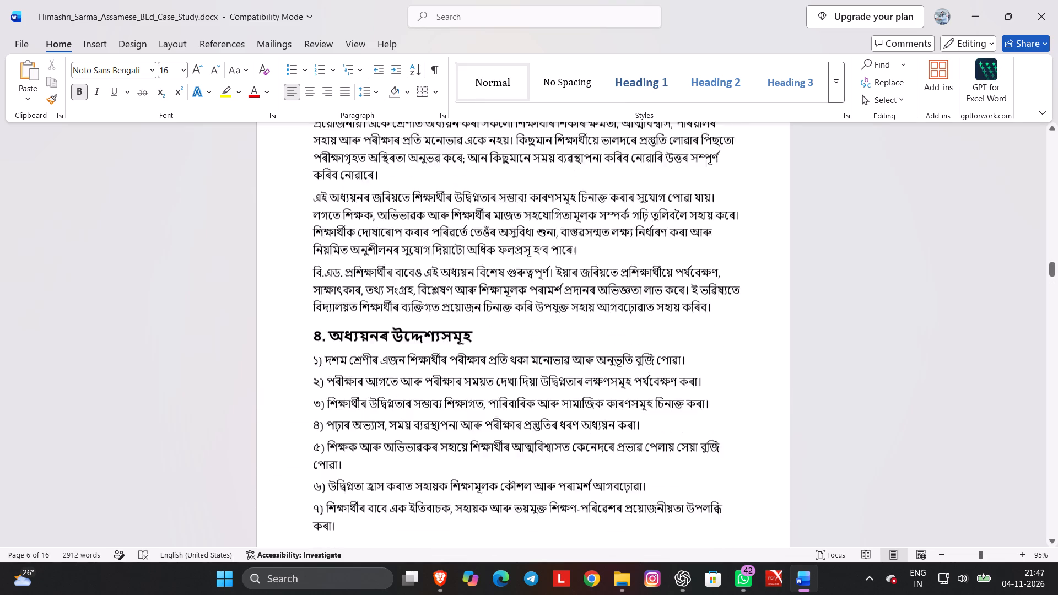
scroll(320, 258, up, 6)
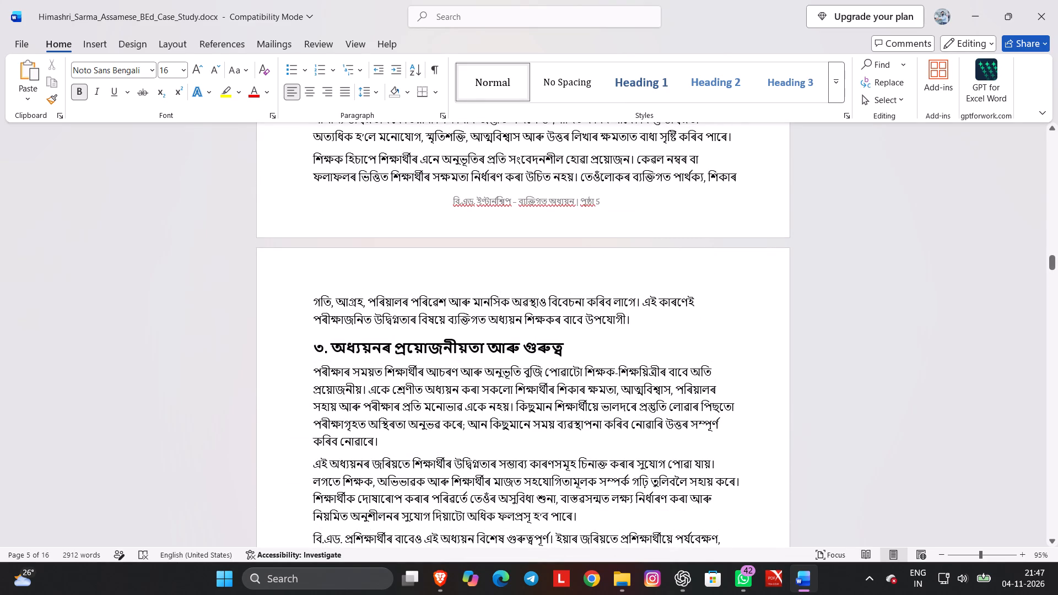
scroll(492, 342, up, 4)
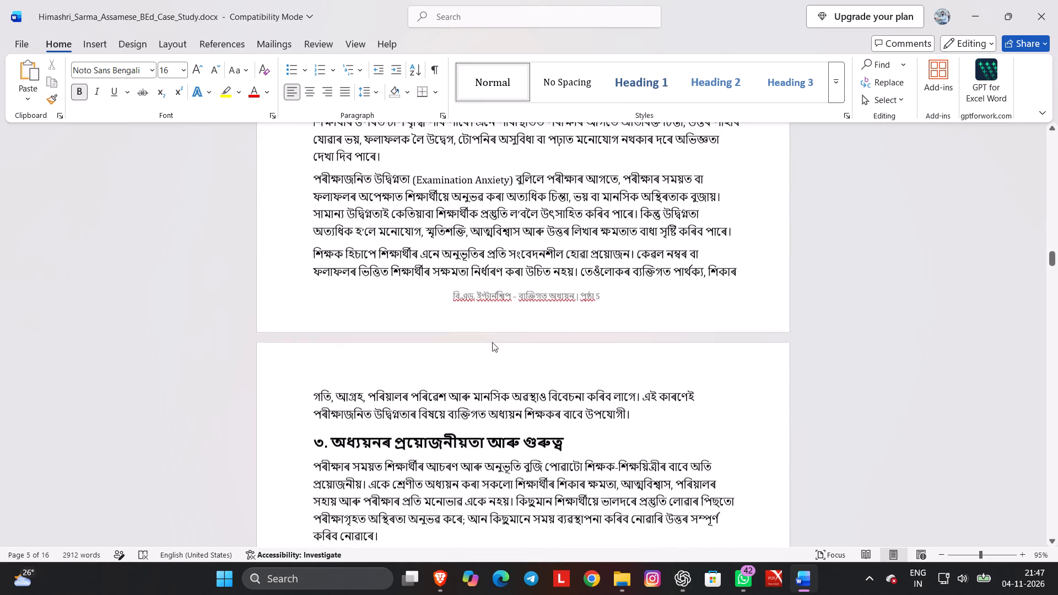
scroll(492, 342, down, 4)
scroll(492, 342, up, 8)
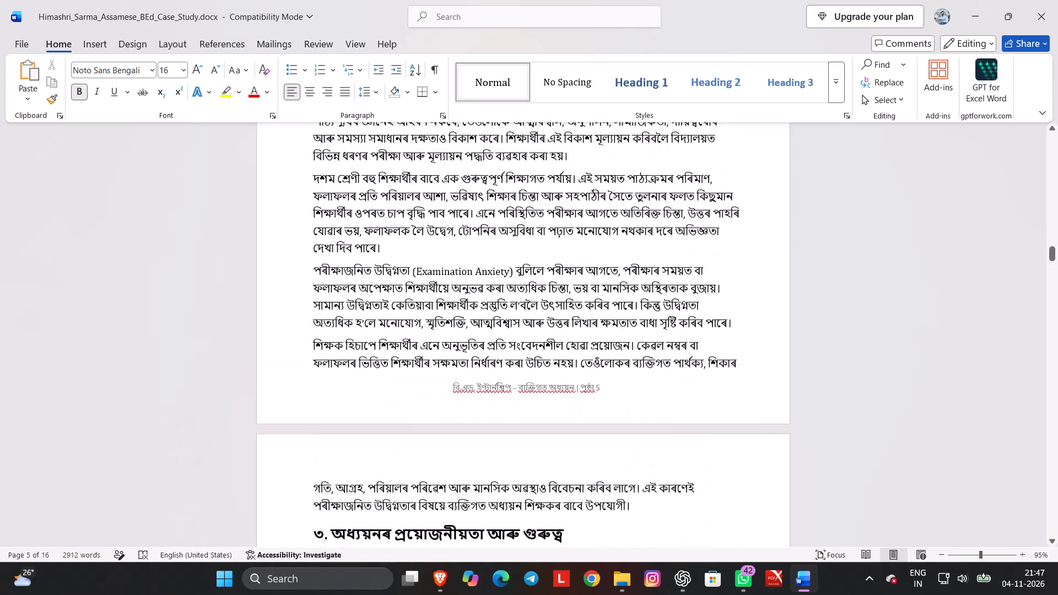
scroll(492, 342, up, 10)
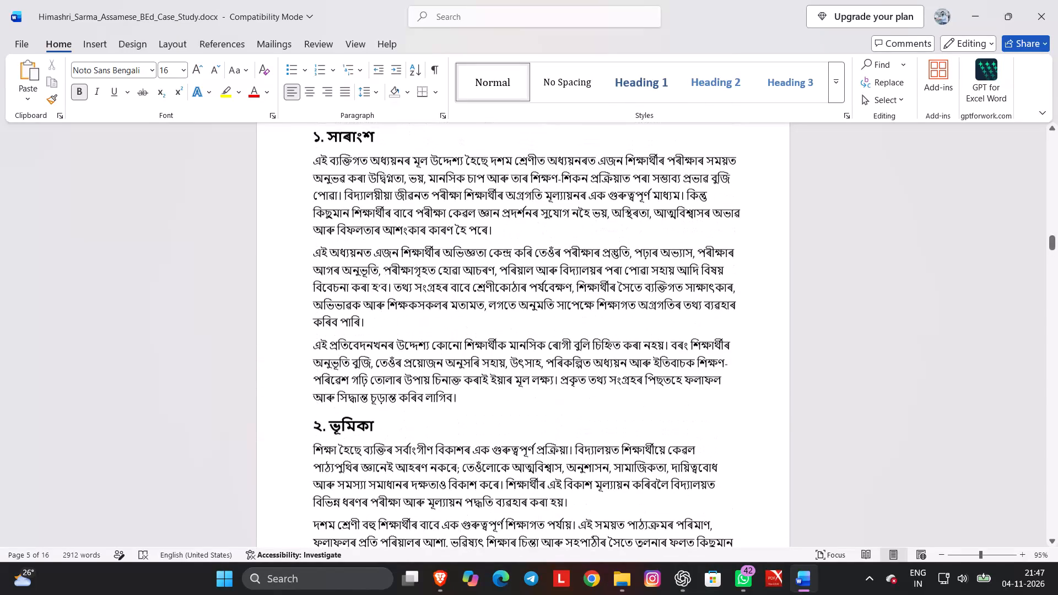
scroll(495, 339, up, 4)
scroll(495, 339, down, 20)
scroll(495, 339, down, 6)
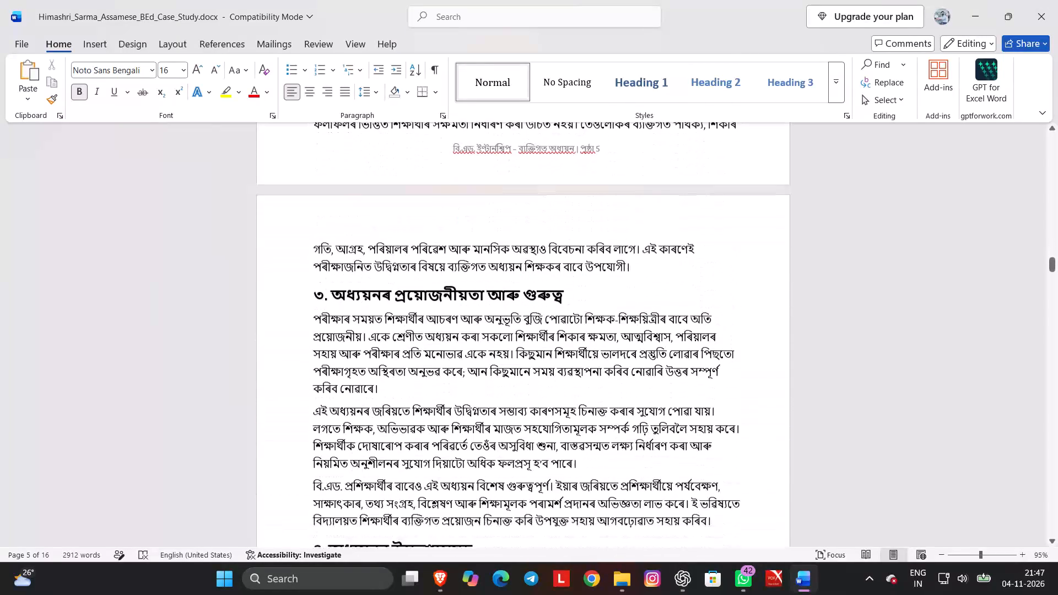
scroll(496, 336, down, 17)
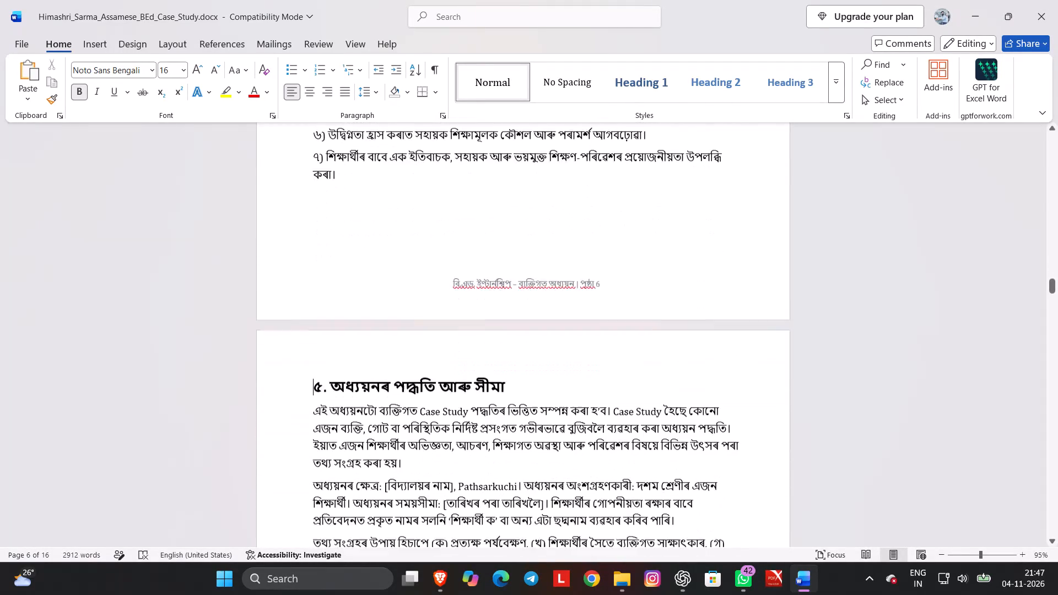
Examine the pages around the end of section ৬ and the start of section ৭ for layout gaps.
scroll(496, 336, down, 20)
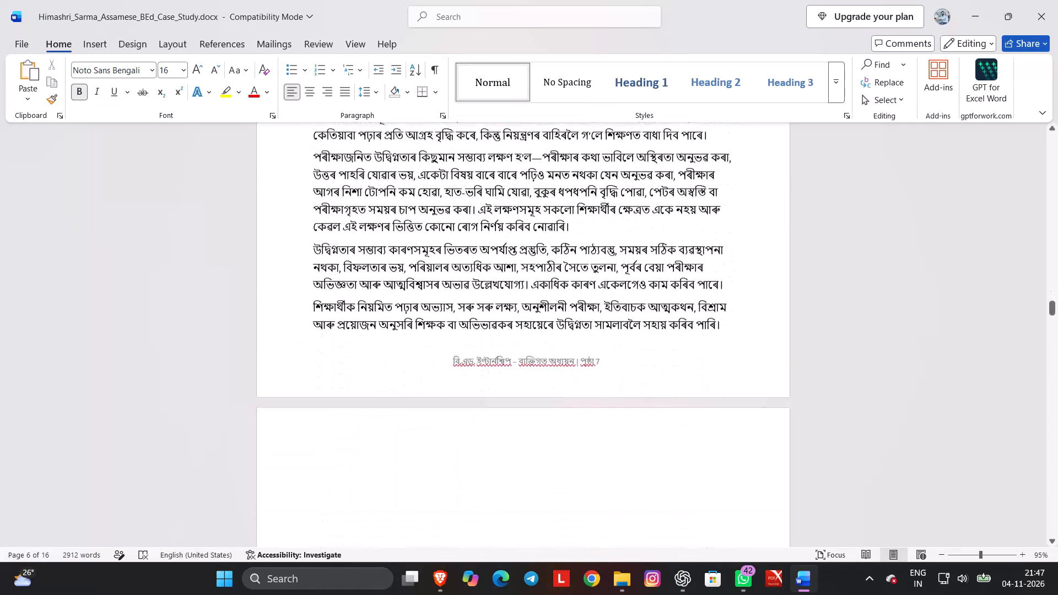
scroll(496, 336, down, 20)
scroll(496, 336, down, 2)
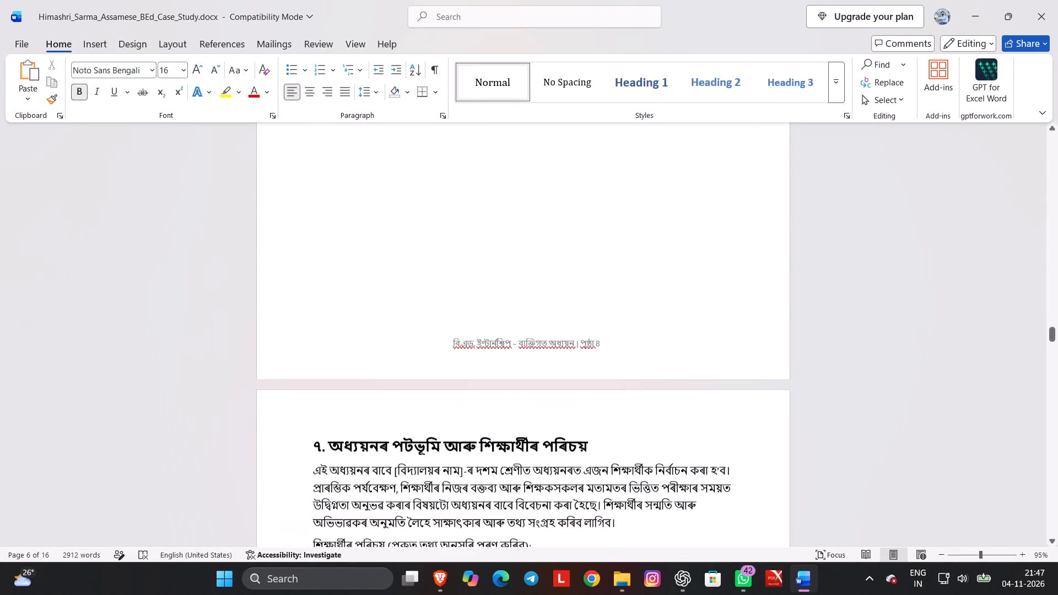
scroll(496, 336, down, 3)
scroll(496, 336, up, 20)
scroll(496, 336, up, 2)
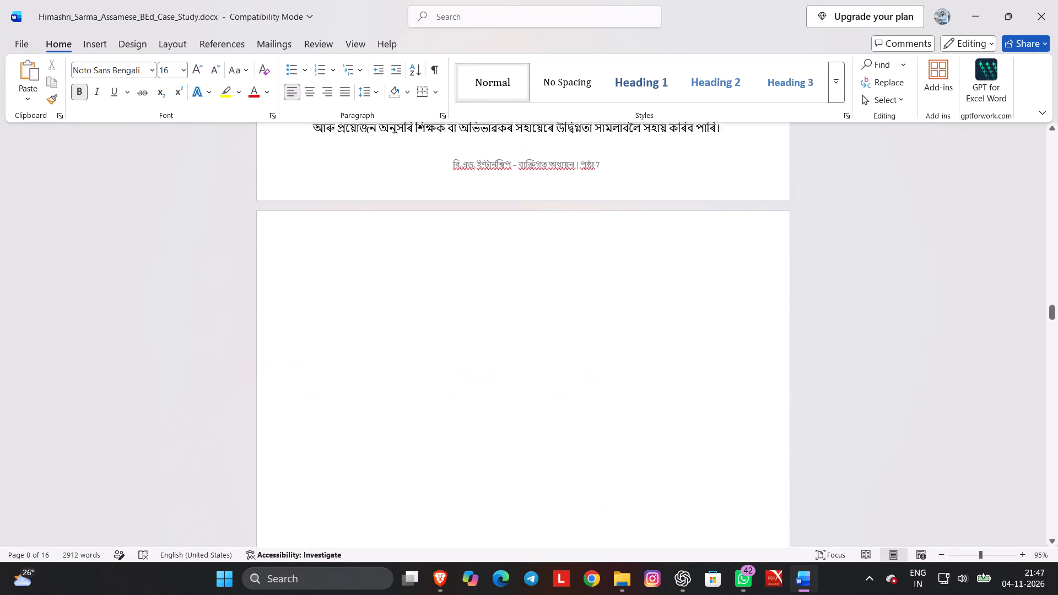
scroll(496, 336, up, 12)
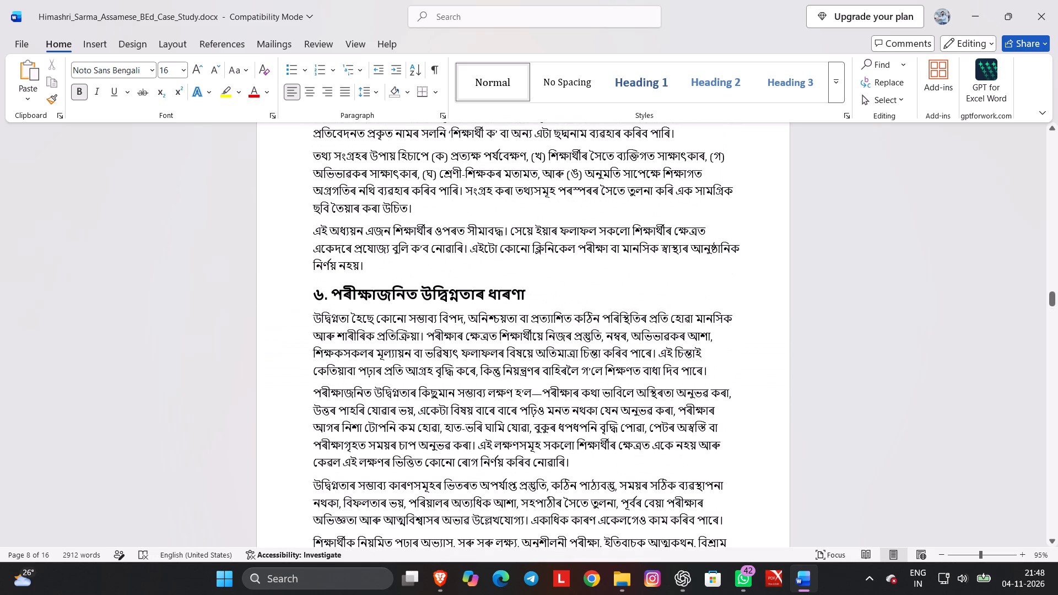
scroll(496, 336, down, 20)
scroll(496, 336, down, 9)
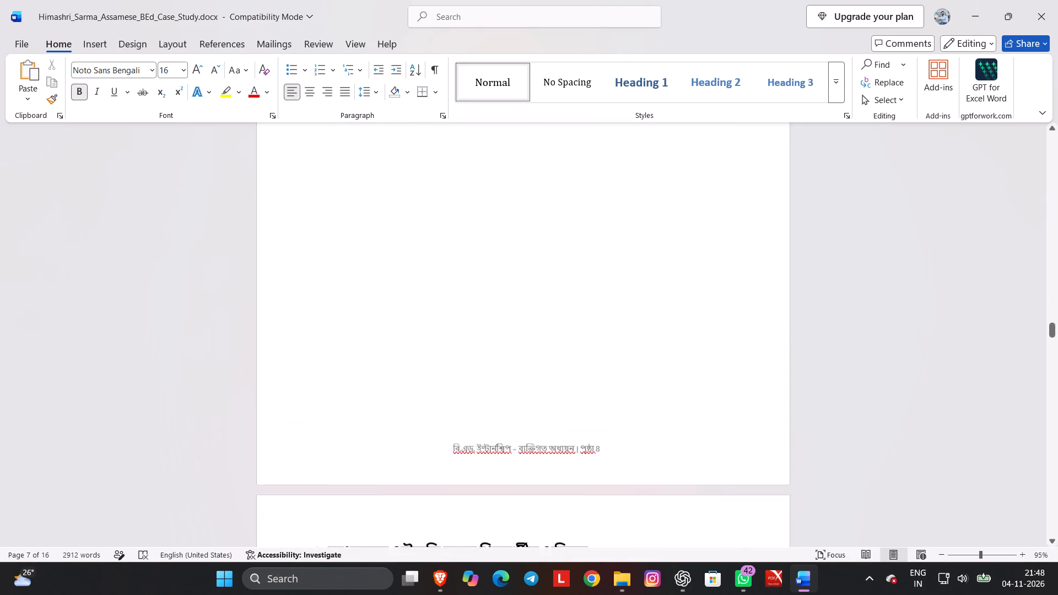
Review the layout of the remaining pages, from section ৭ through the references and appendix to page 16.
scroll(496, 336, down, 20)
scroll(495, 336, down, 3)
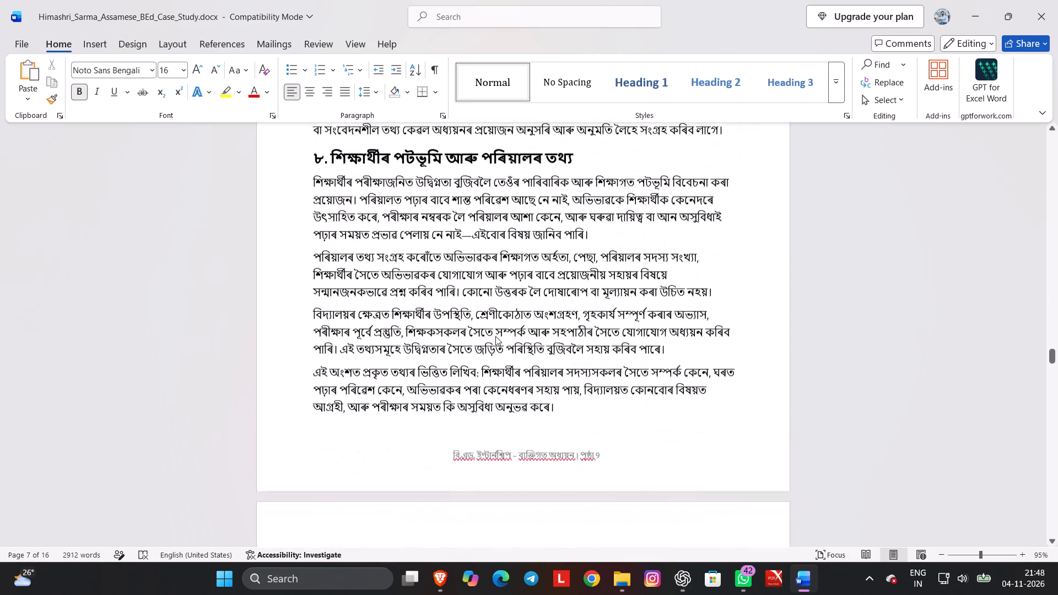
scroll(495, 336, down, 20)
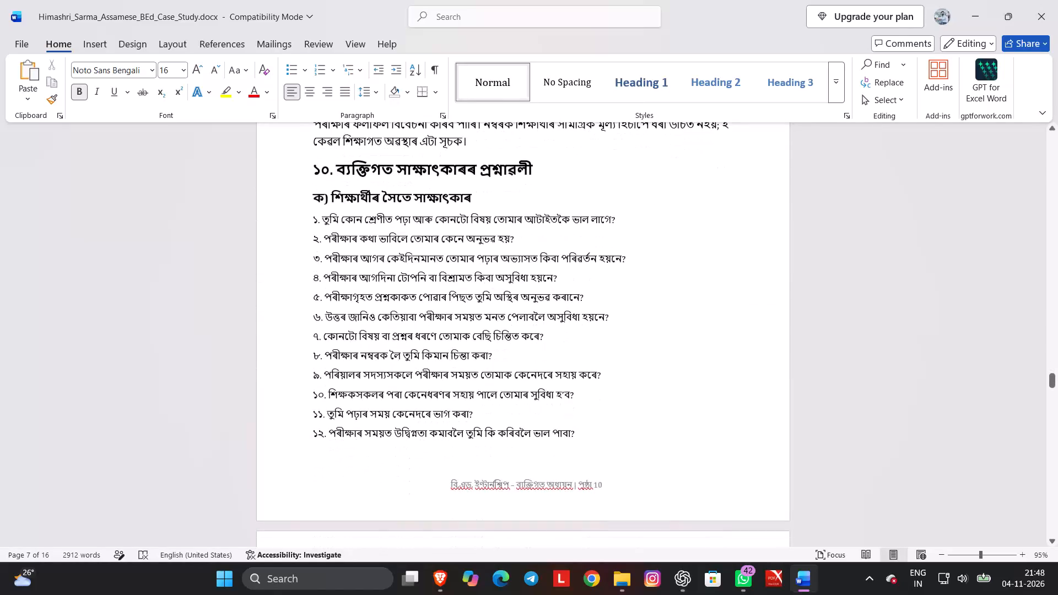
scroll(495, 336, down, 18)
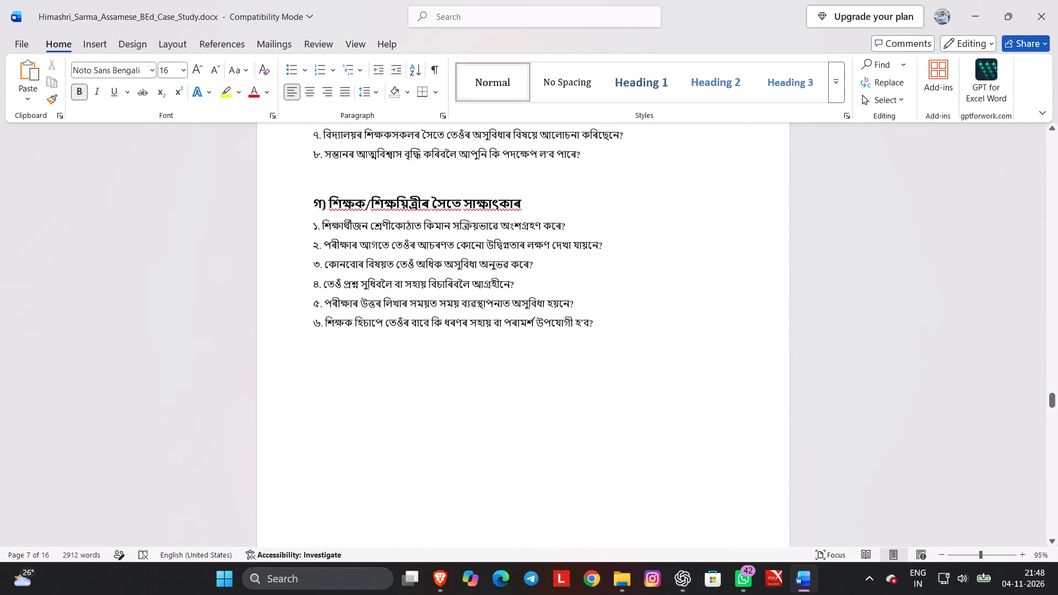
scroll(495, 336, down, 20)
scroll(495, 336, down, 7)
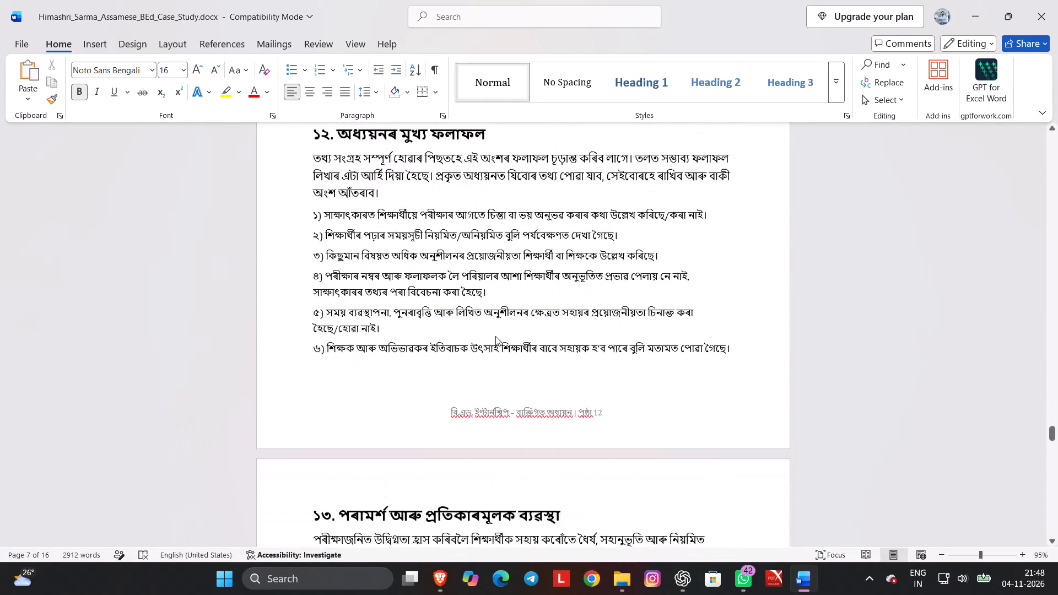
scroll(495, 336, down, 20)
scroll(495, 336, down, 8)
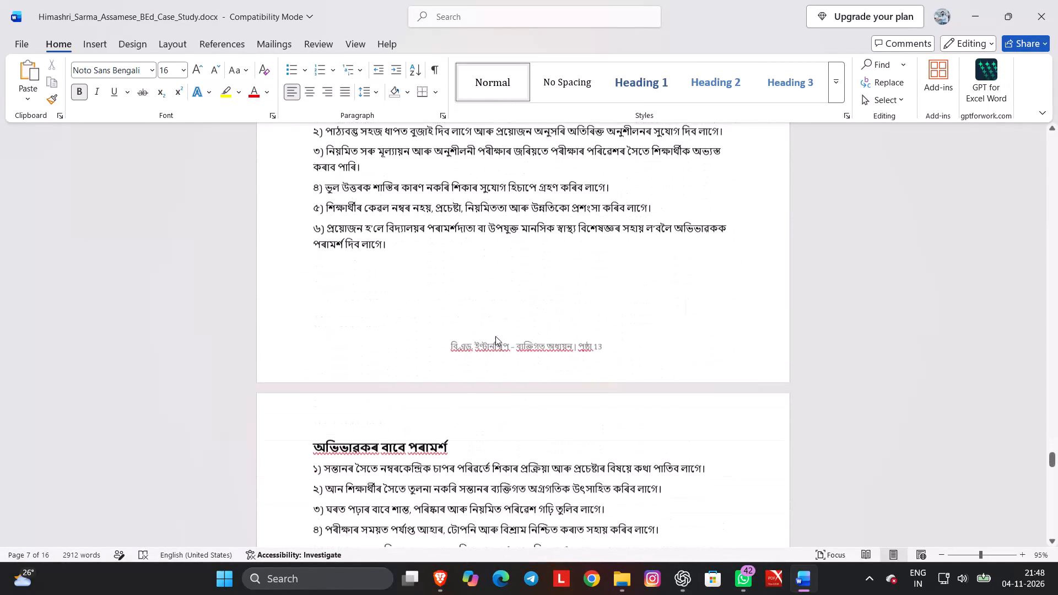
scroll(495, 336, down, 2)
scroll(495, 336, down, 20)
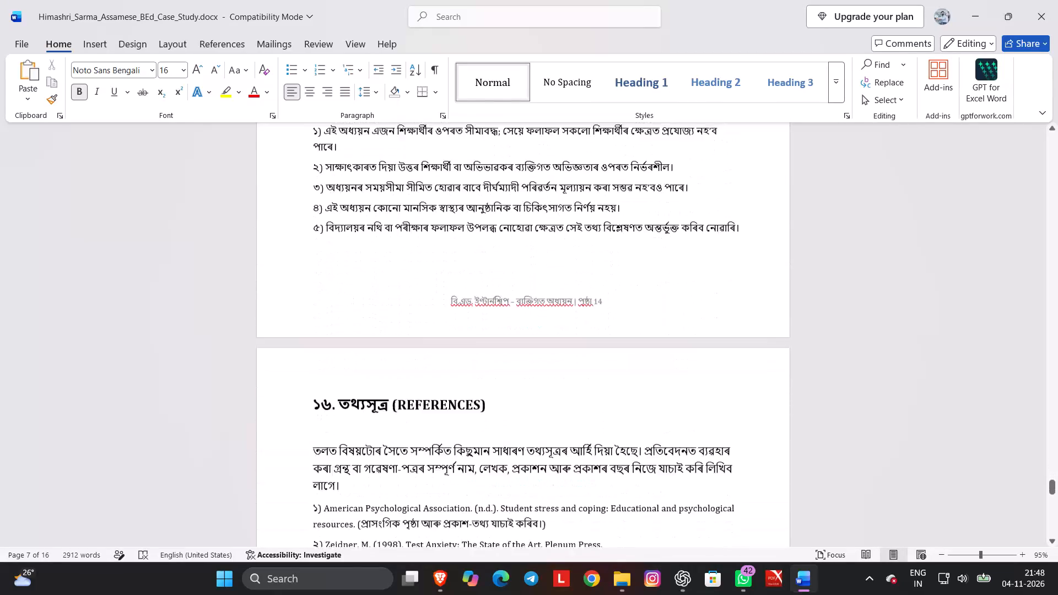
scroll(495, 336, down, 18)
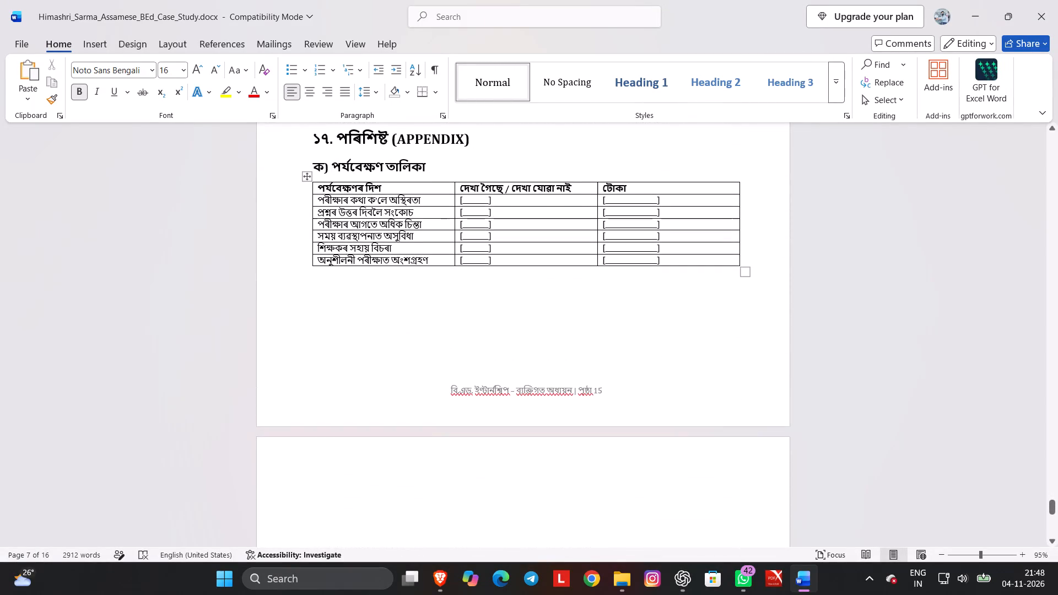
scroll(495, 336, up, 7)
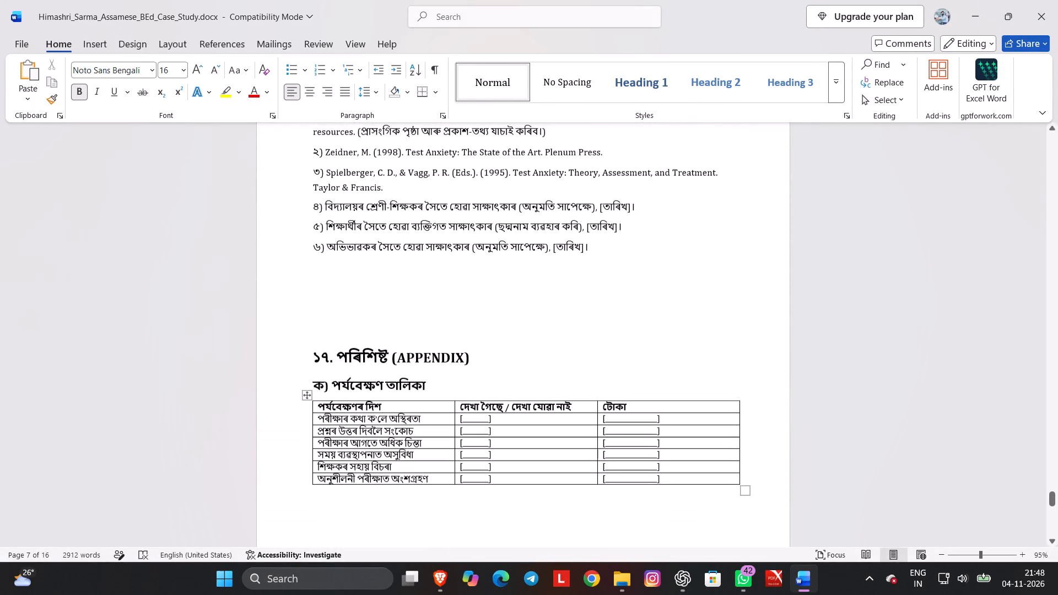
scroll(495, 336, down, 20)
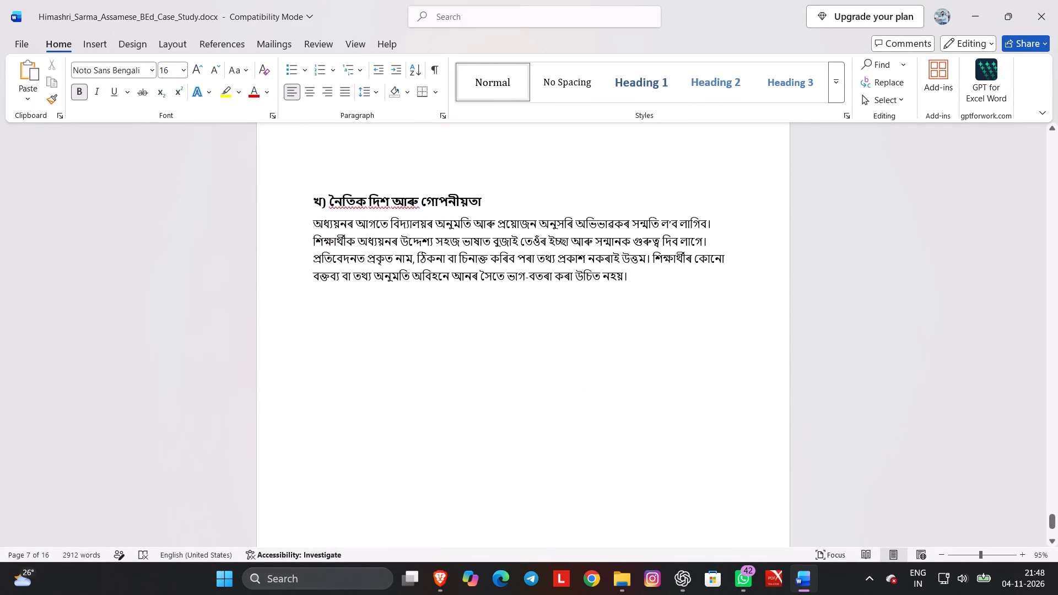
scroll(495, 336, down, 15)
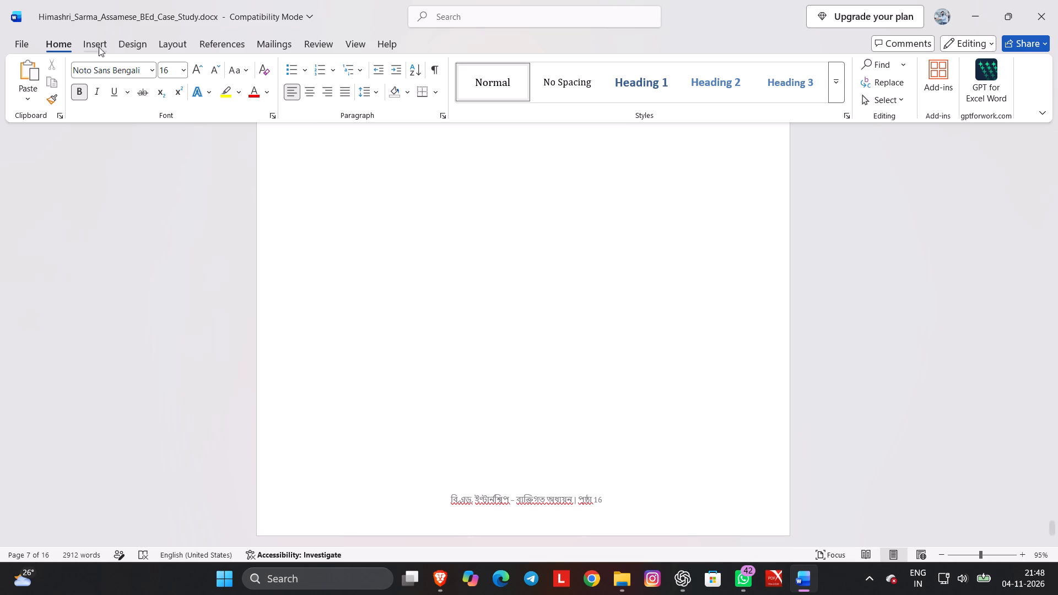
Print the whole document with Microsoft Print to PDF, saving it as "f nottt" in the Documents folder.
click(28, 46)
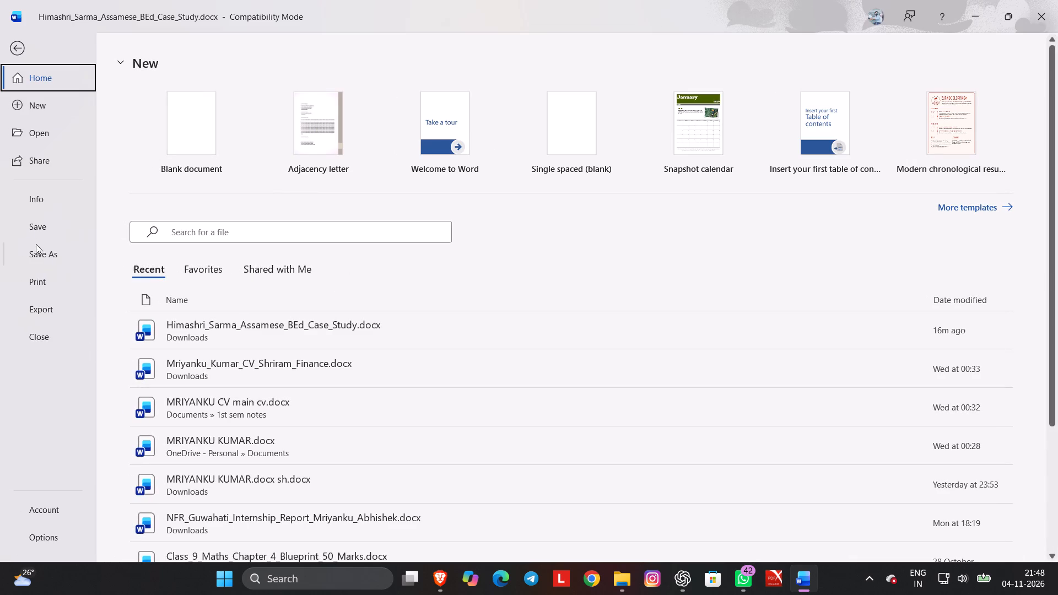
click(41, 283)
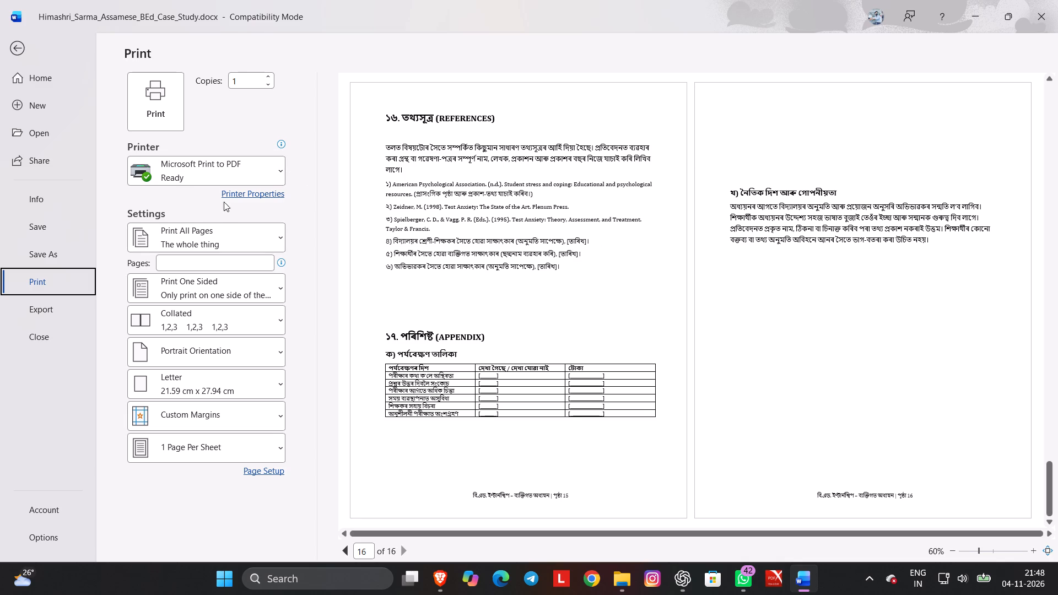
click(217, 170)
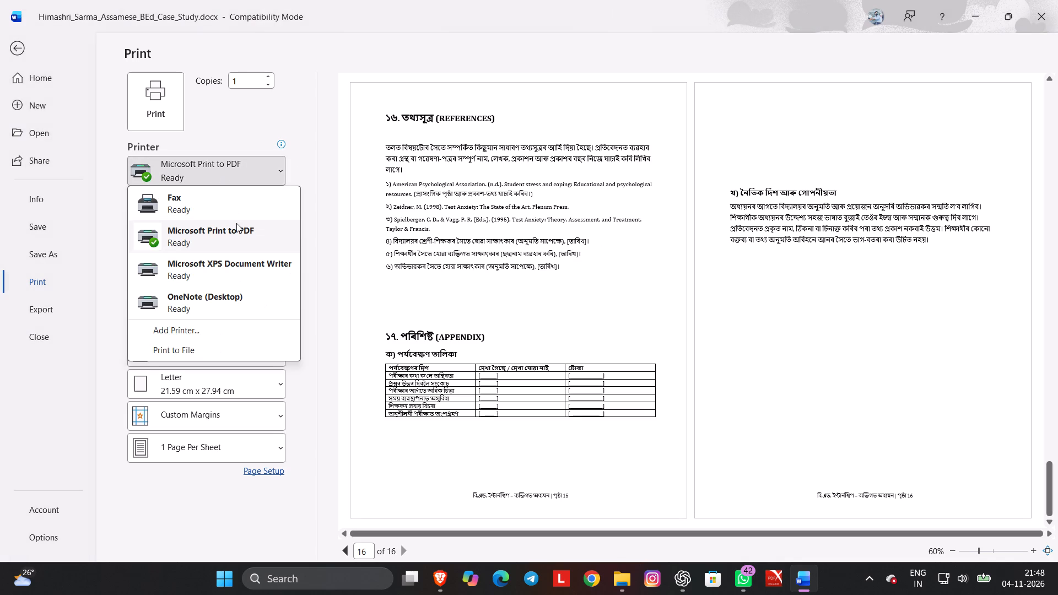
click(166, 91)
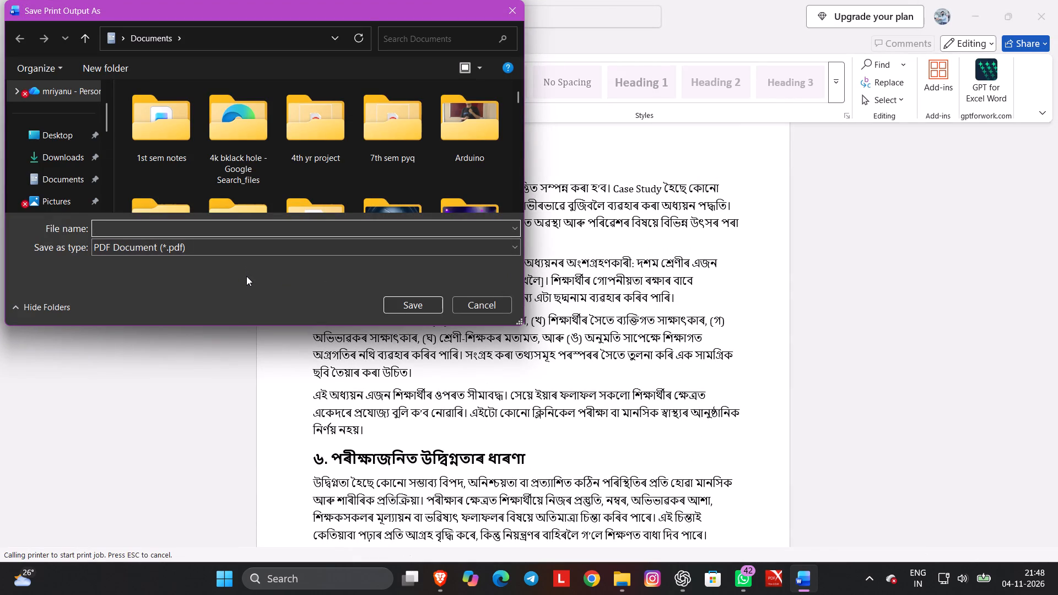
key(f)
key(space)
text(no)
text(ttt)
click(411, 303)
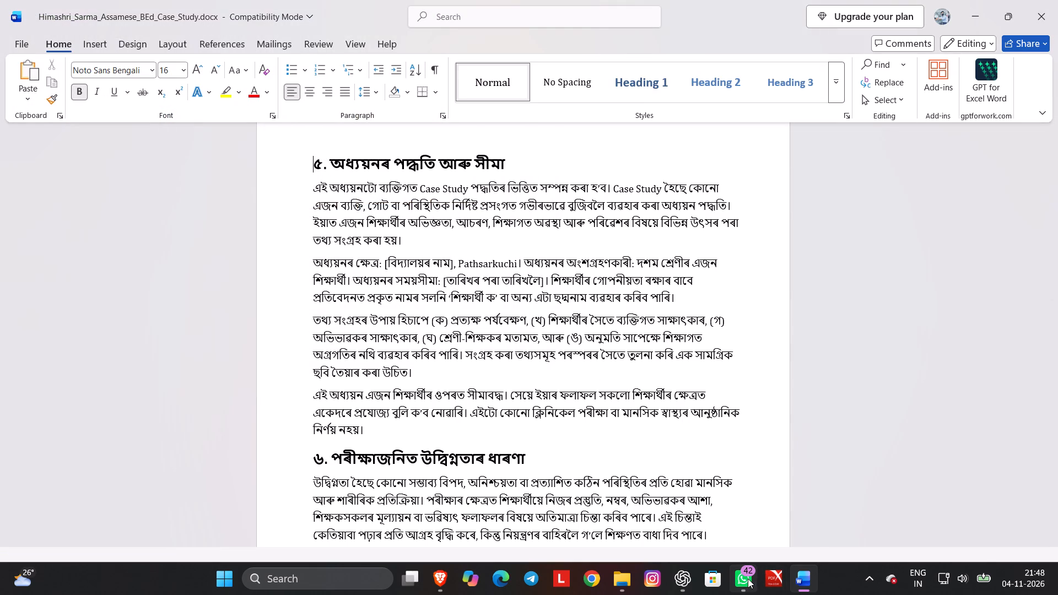
Switch to File Explorer and look for the newly printed PDF in the Downloads and 4th yr project folders.
click(625, 577)
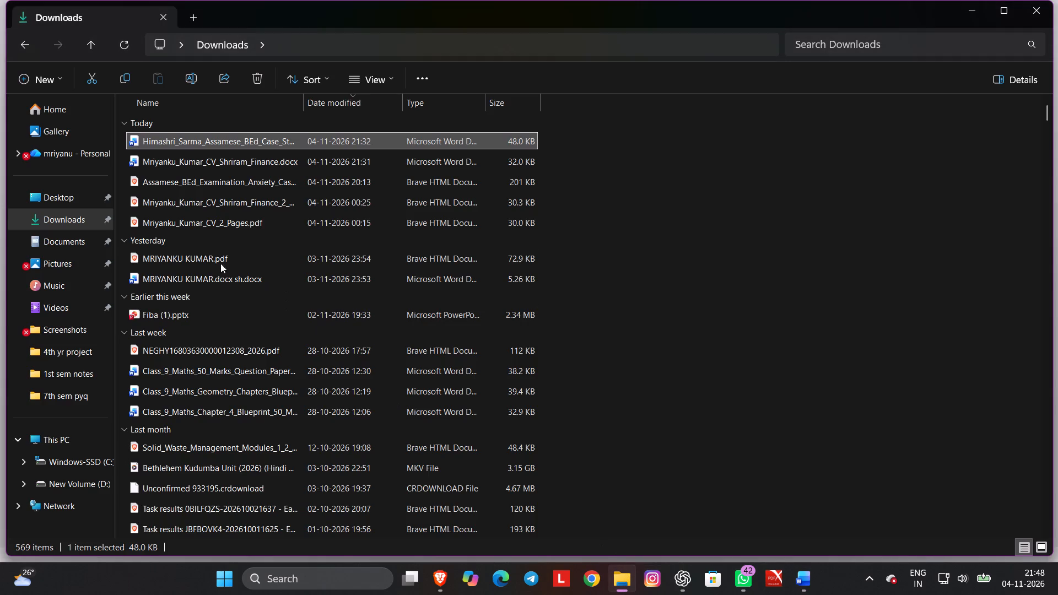
scroll(218, 259, up, 4)
scroll(322, 178, up, 3)
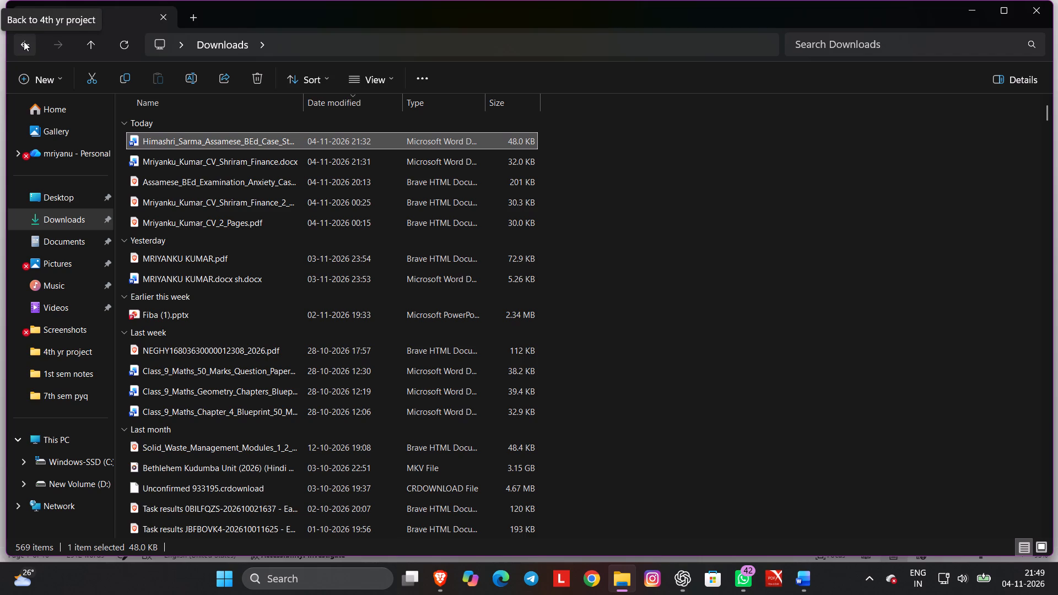
click(24, 41)
click(52, 219)
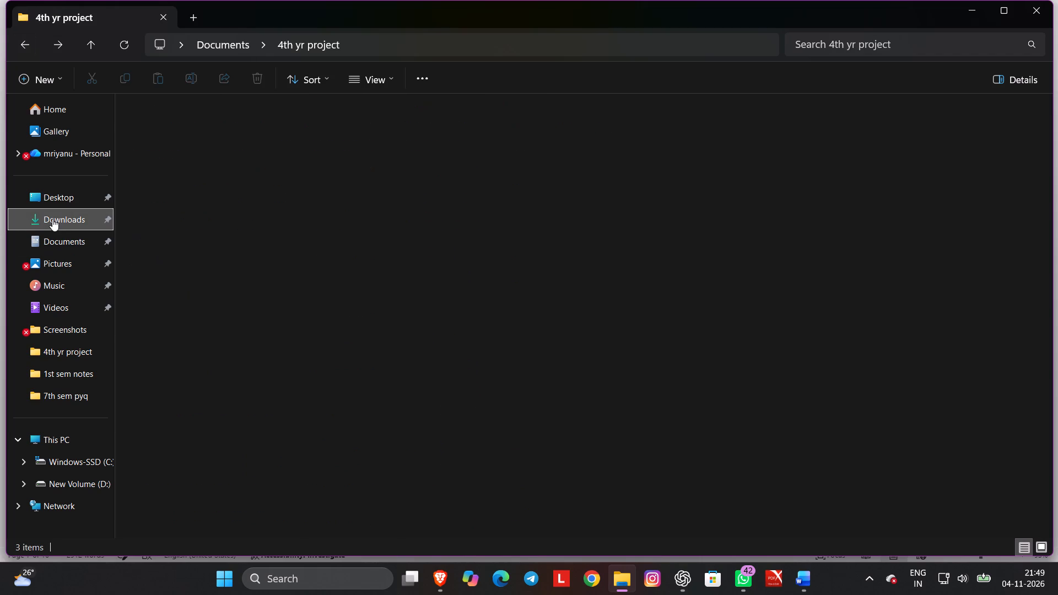
triple_click(52, 219)
scroll(273, 269, up, 4)
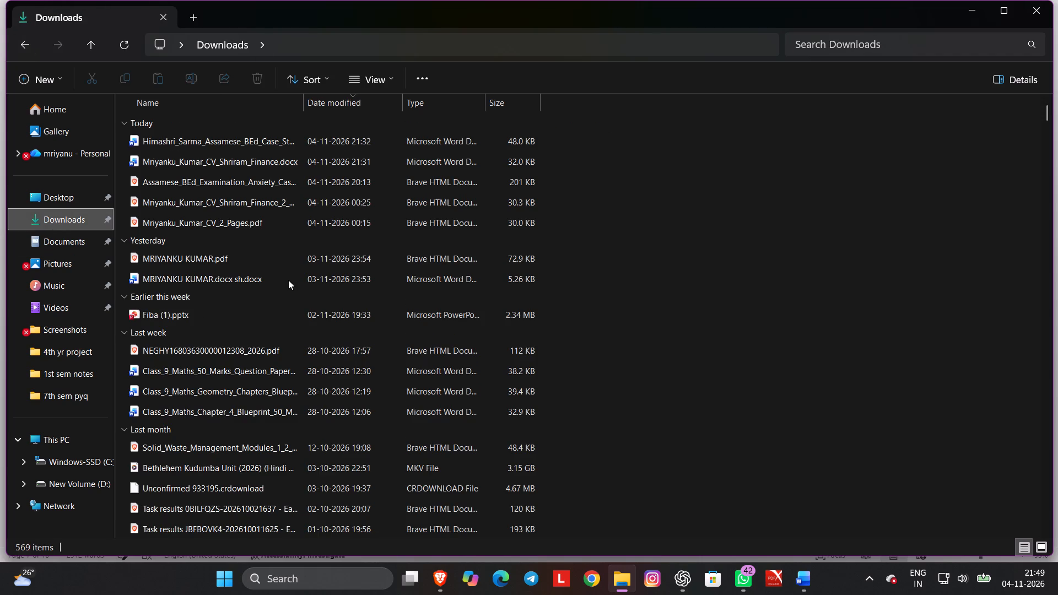
scroll(220, 332, up, 3)
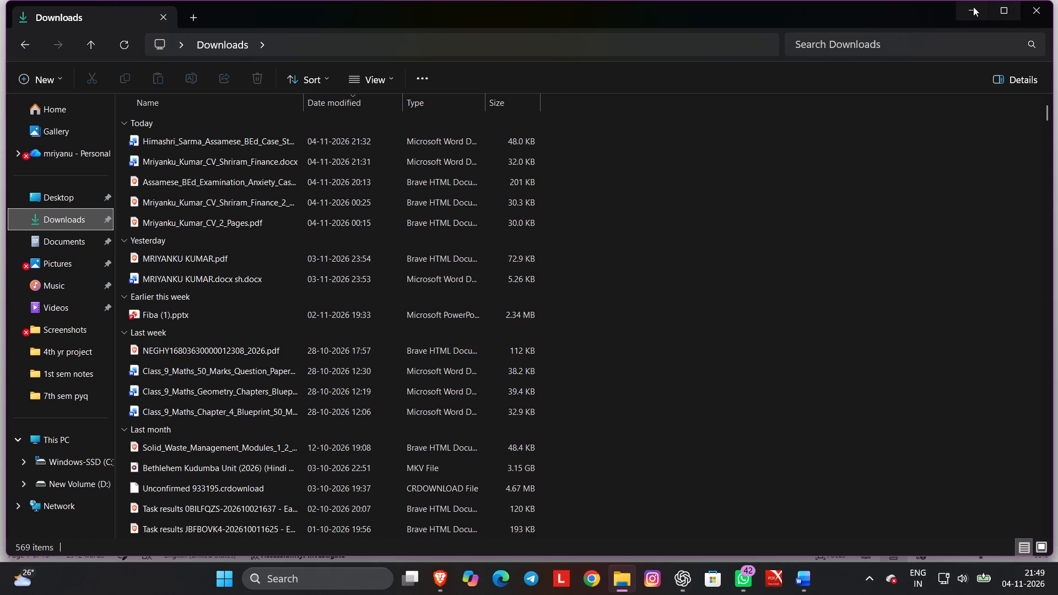
click(970, 8)
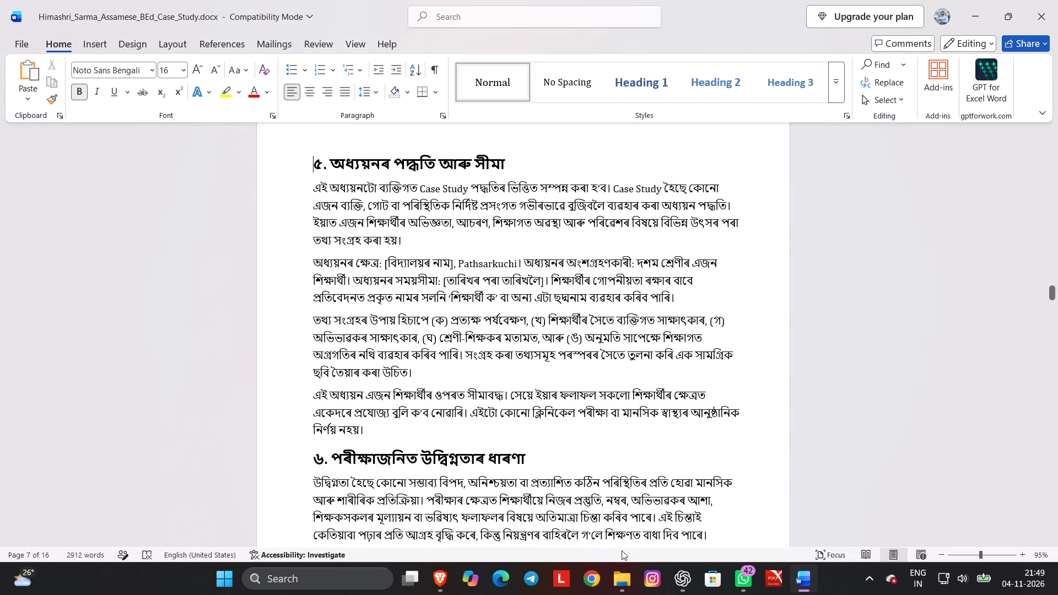
click(629, 577)
double_click(629, 577)
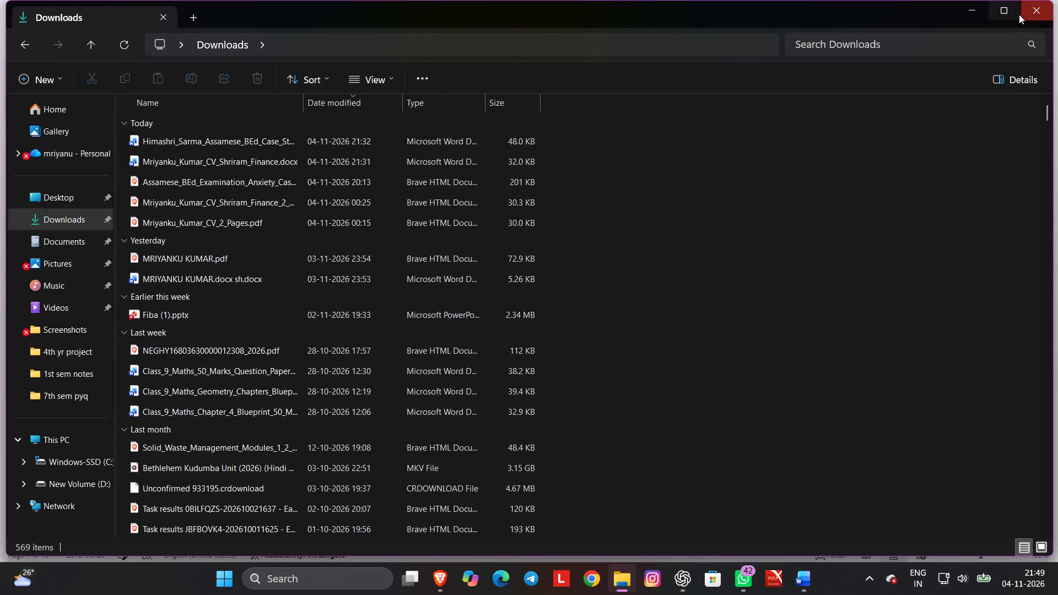
click(1027, 8)
Copy the recent file "f nottt.pdf" from a new File Explorer window.
double_click(620, 576)
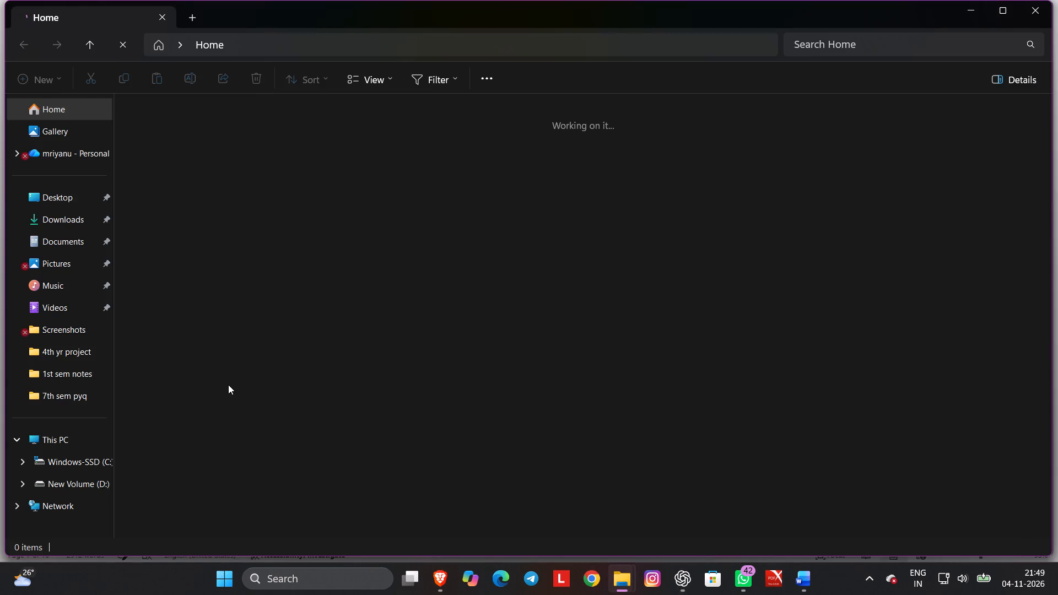
right_click(260, 344)
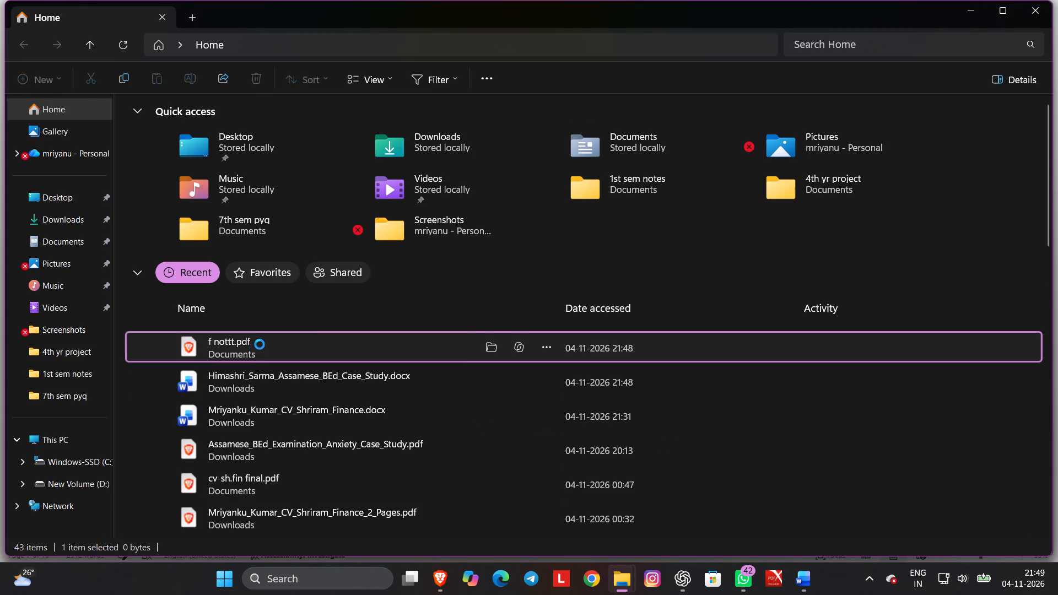
click(278, 123)
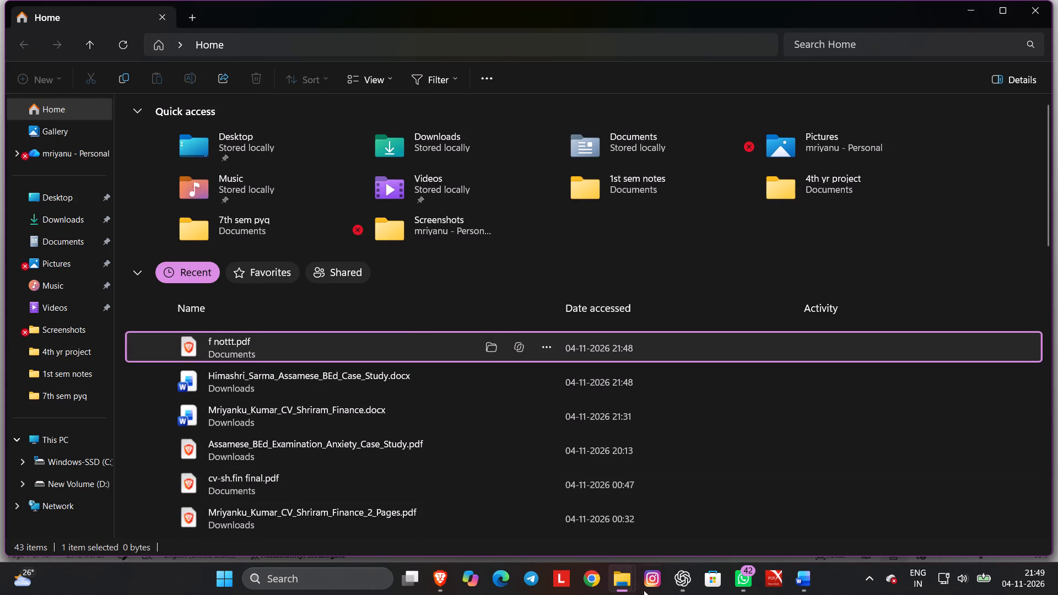
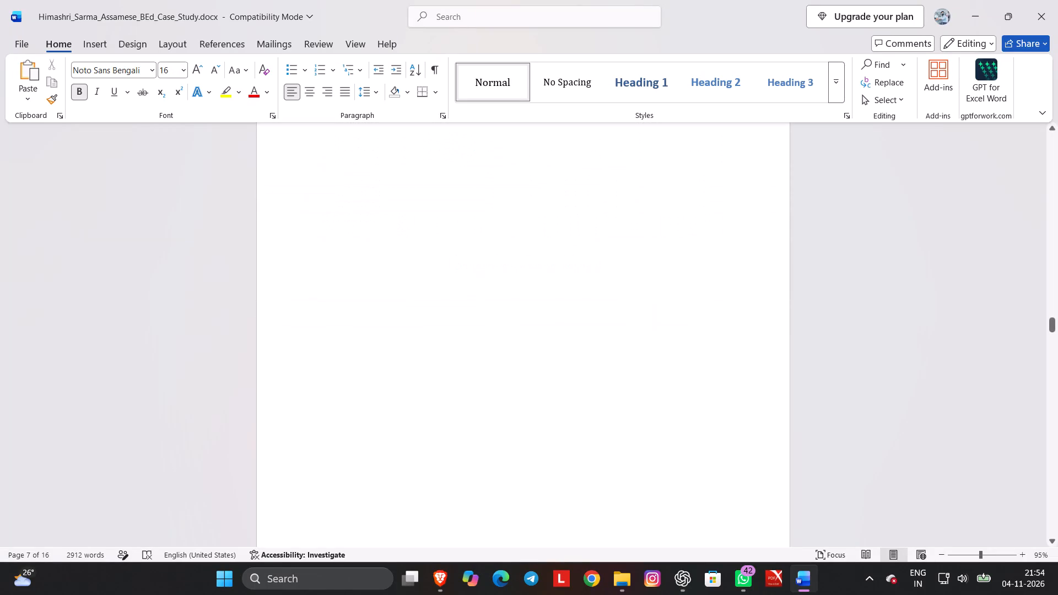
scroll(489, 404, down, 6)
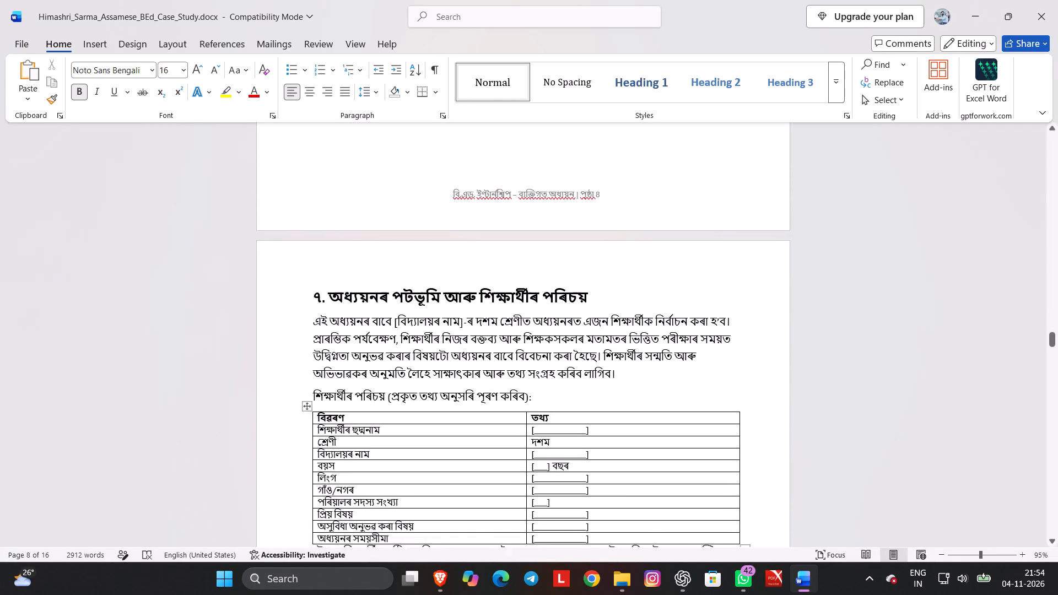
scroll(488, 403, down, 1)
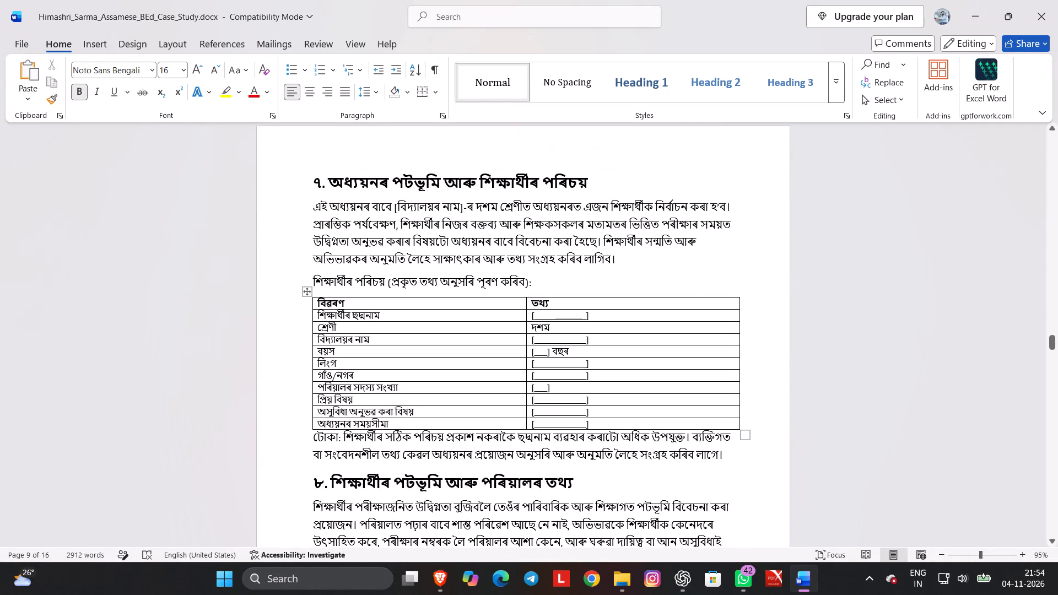
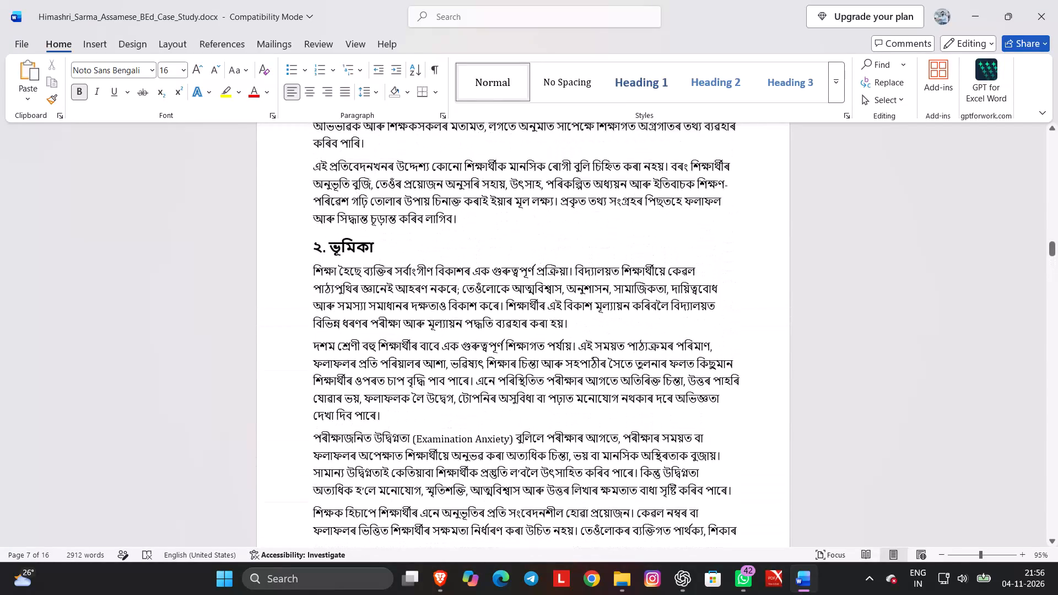
scroll(519, 380, up, 9)
scroll(519, 380, down, 6)
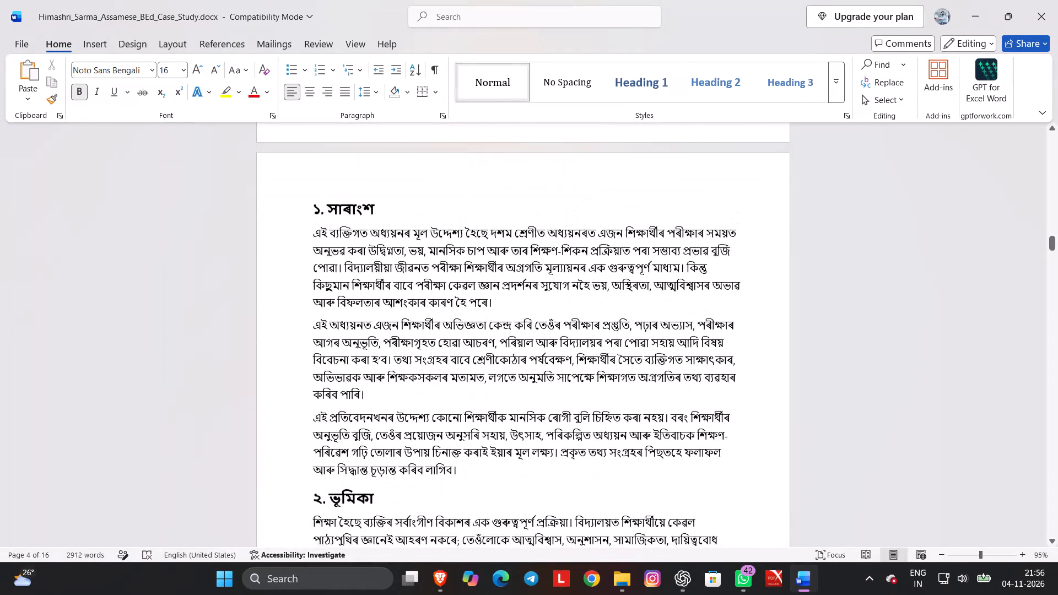
scroll(519, 380, down, 15)
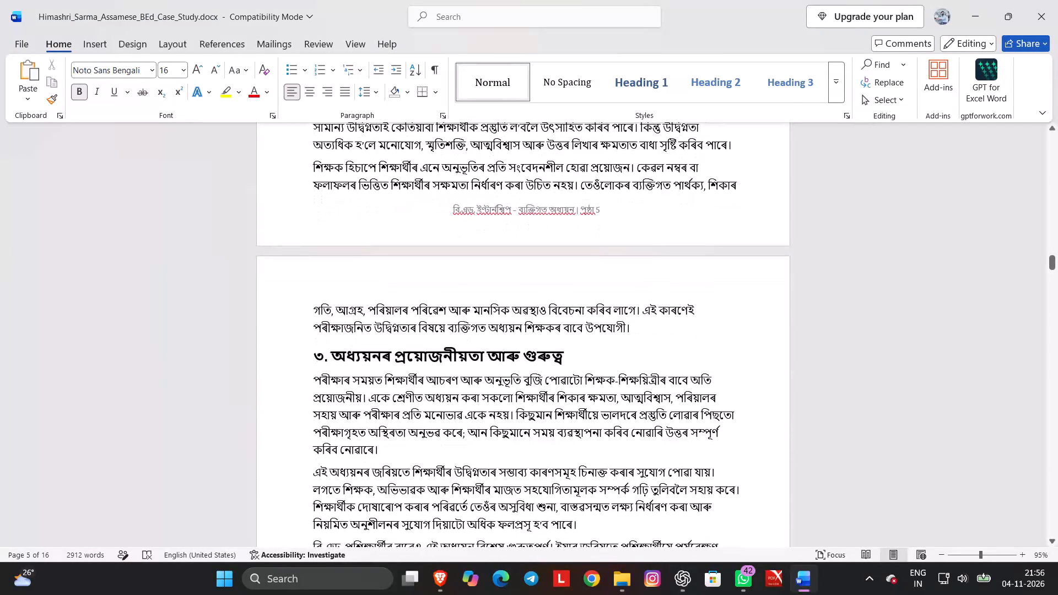
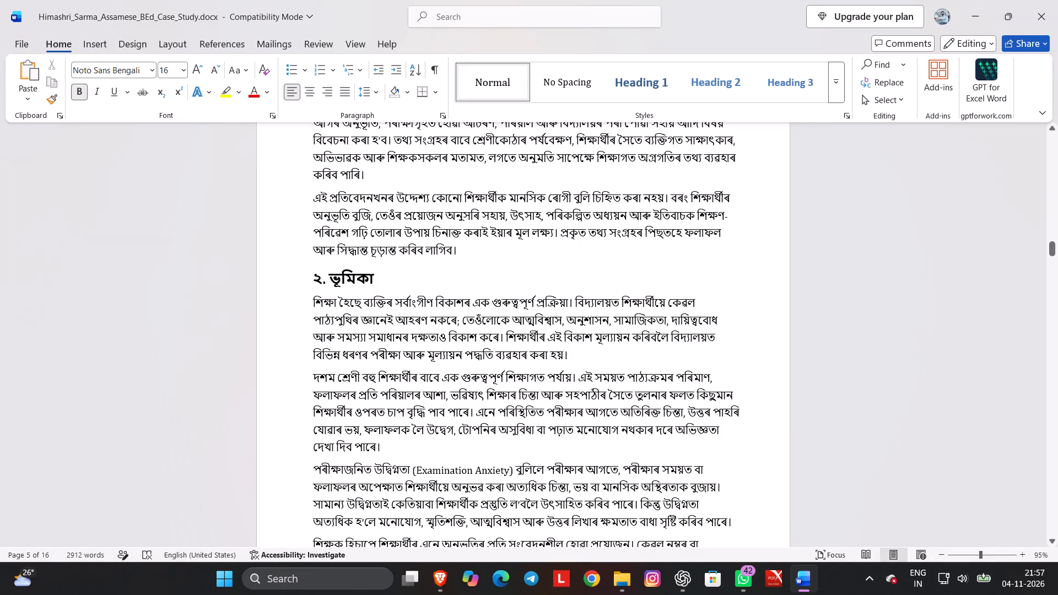
Read through sections ১, ২ and ৩ of the case study, checking the body text and the page 5 to 6 break.
scroll(346, 289, up, 3)
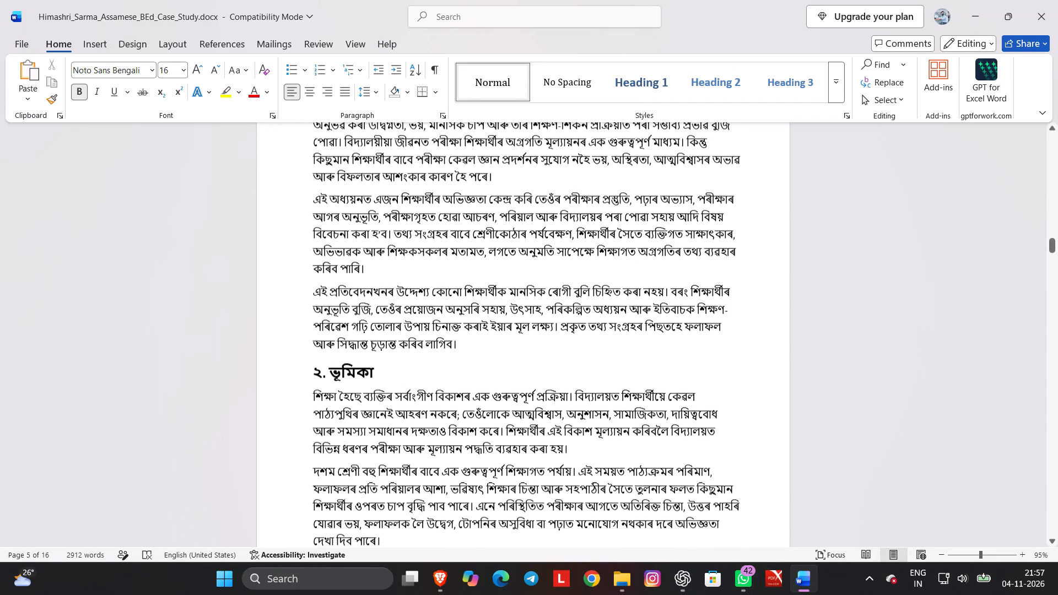
scroll(598, 331, up, 4)
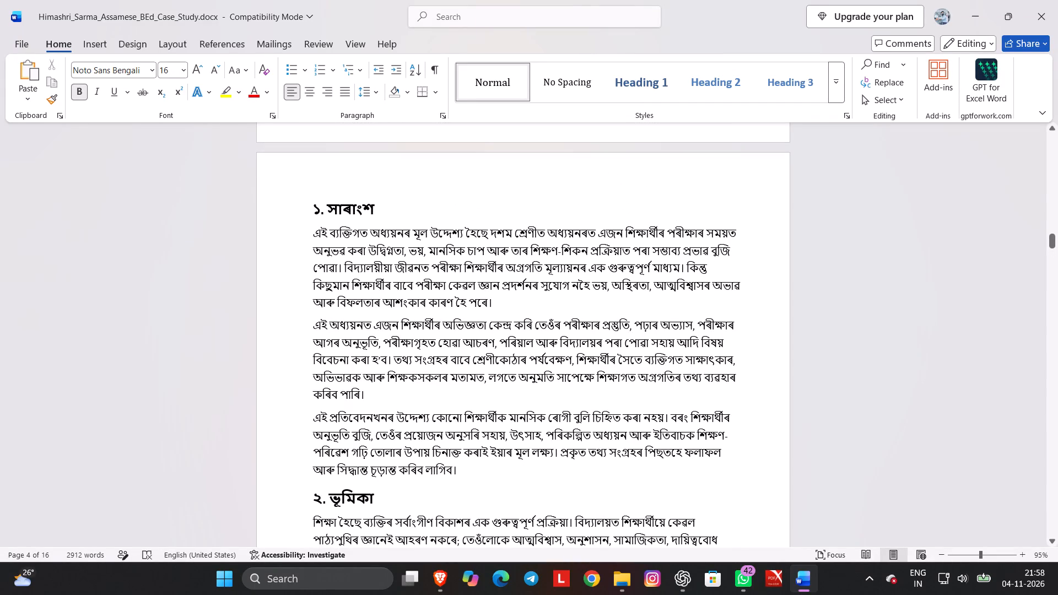
scroll(490, 409, down, 2)
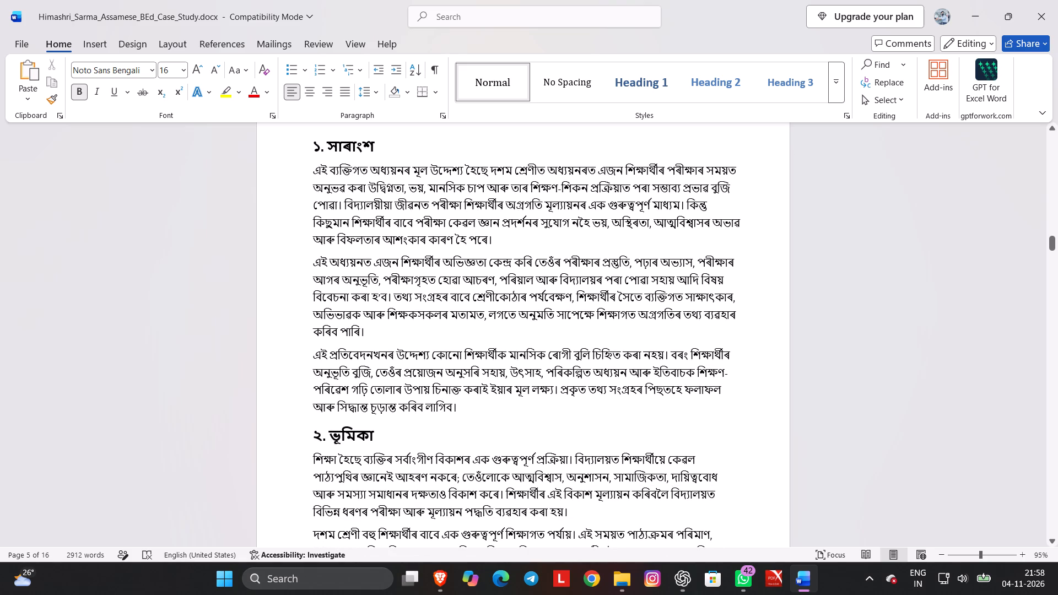
scroll(390, 446, down, 15)
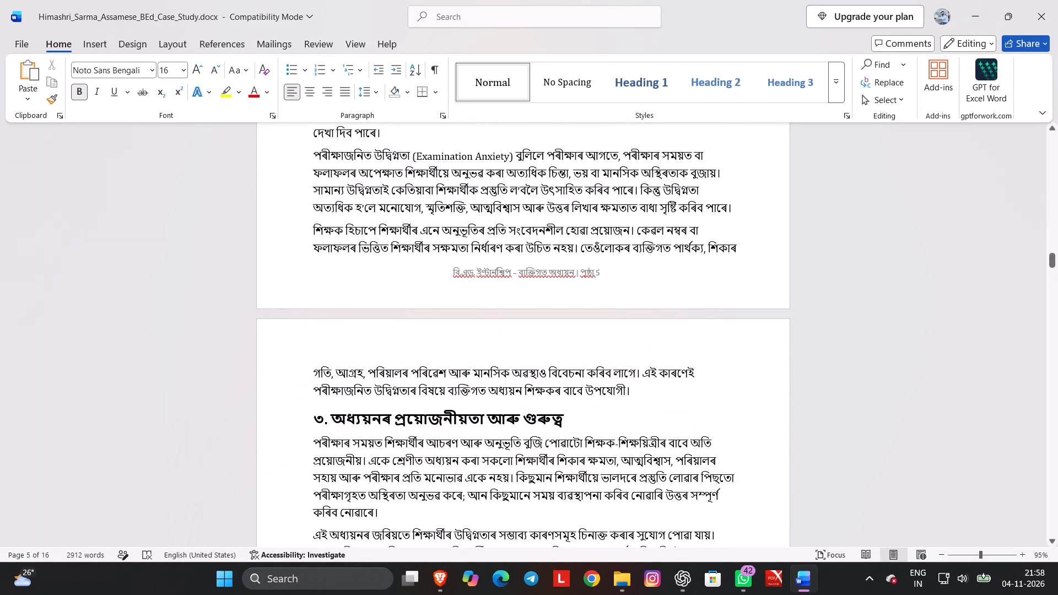
scroll(443, 437, up, 3)
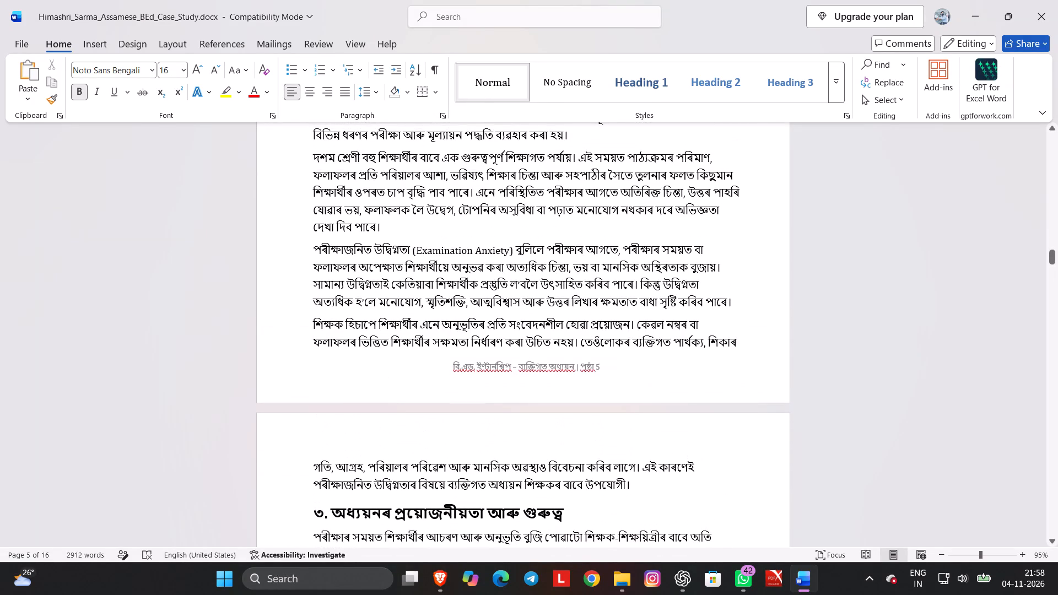
scroll(442, 437, up, 3)
scroll(442, 437, down, 4)
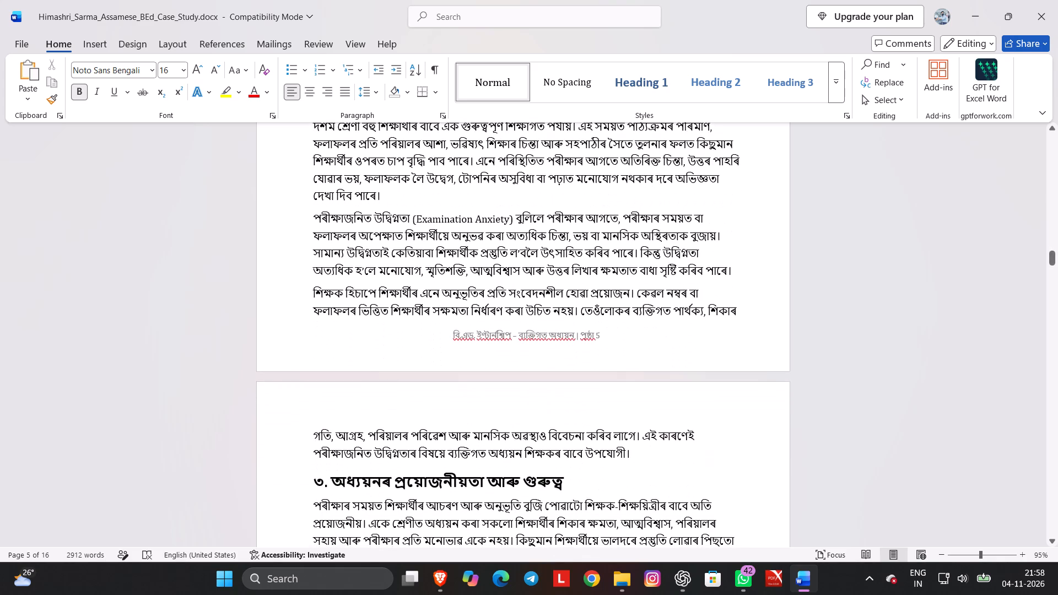
scroll(442, 437, up, 10)
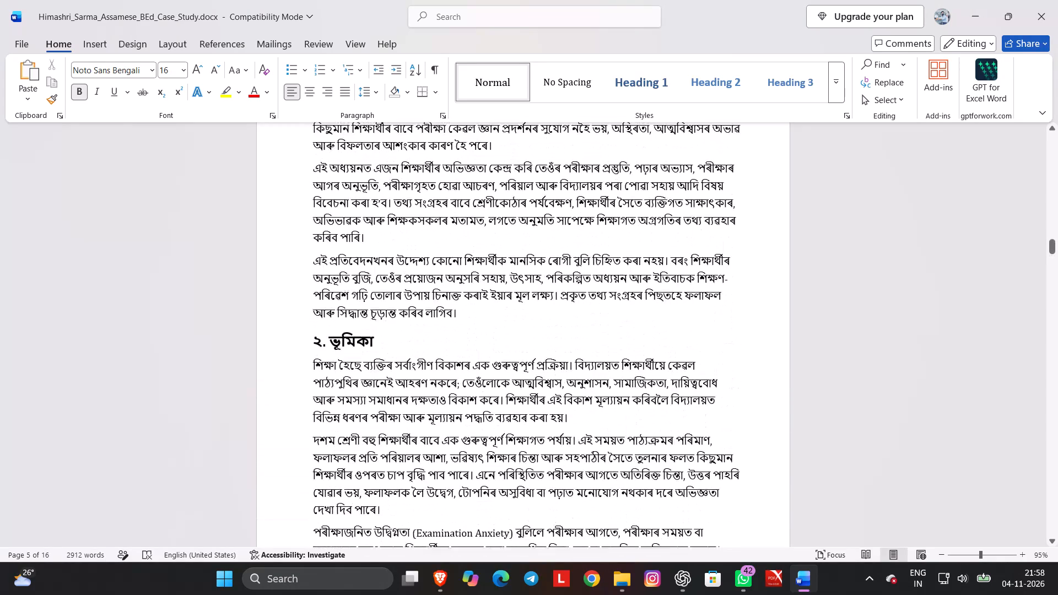
scroll(436, 428, up, 4)
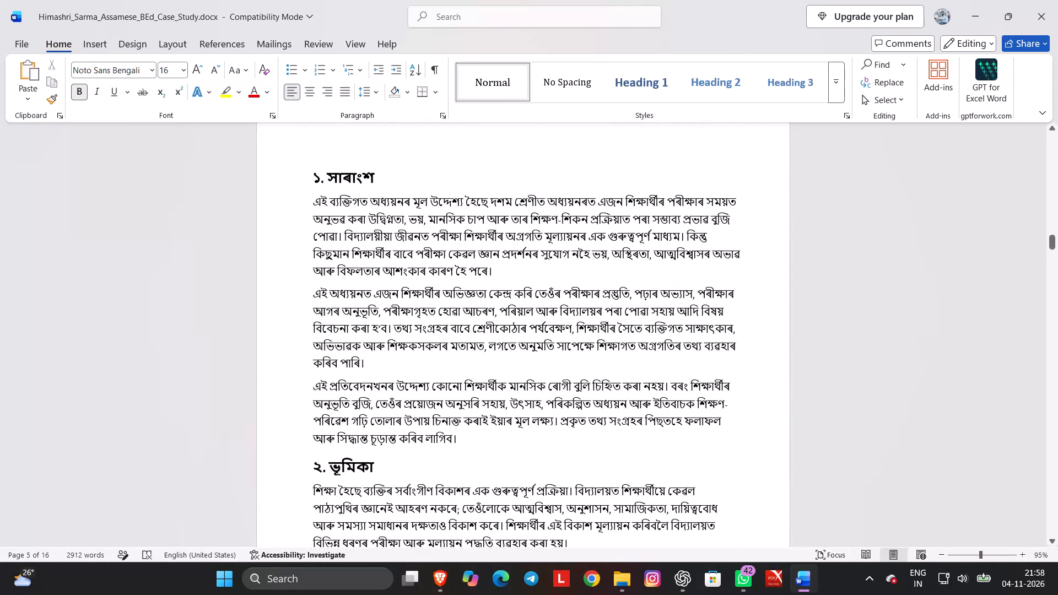
scroll(444, 428, down, 1)
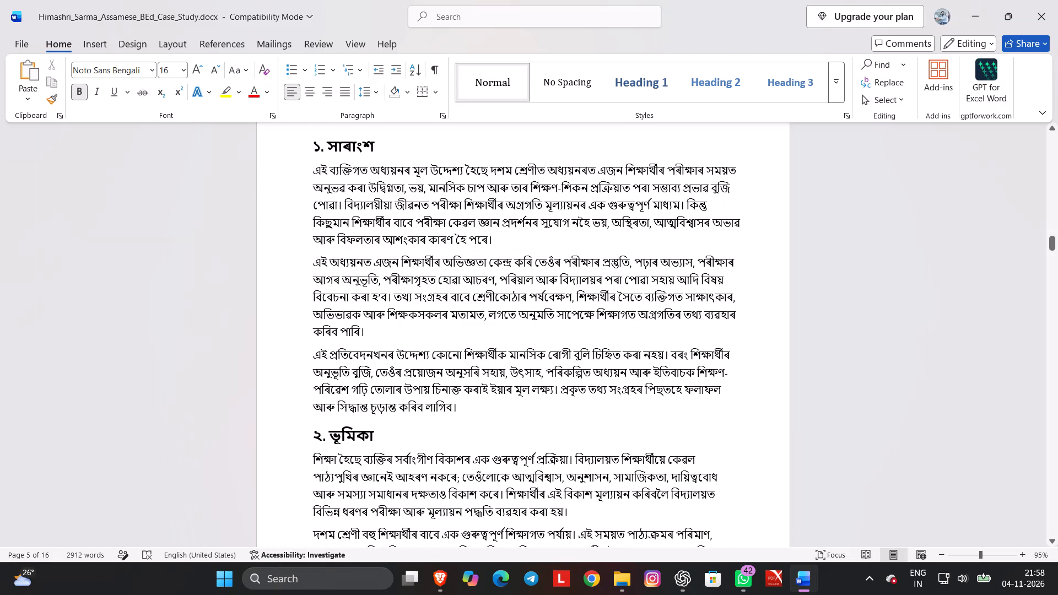
scroll(448, 428, down, 8)
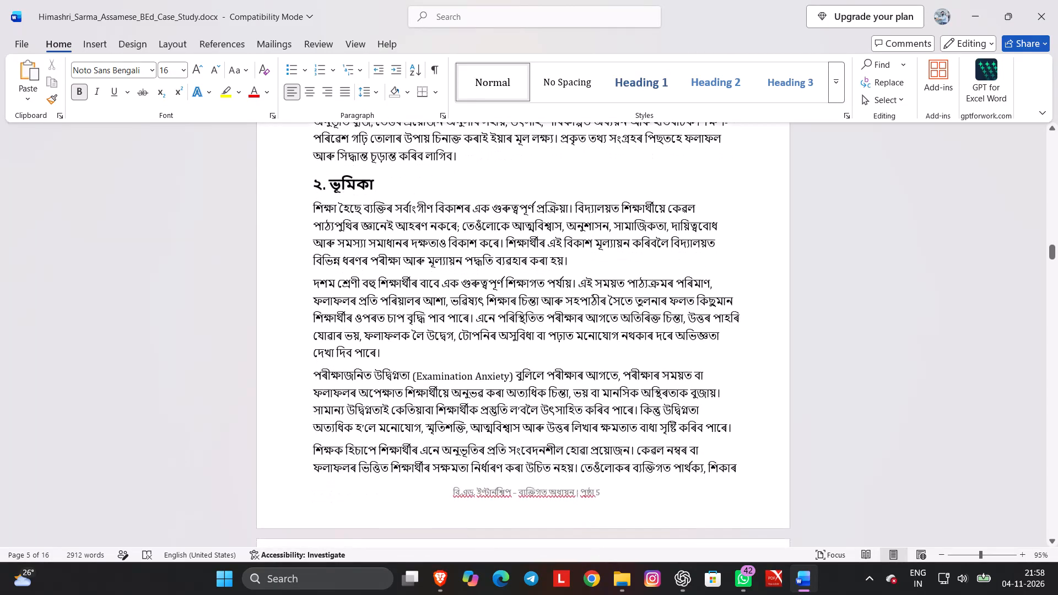
scroll(448, 428, down, 4)
scroll(450, 428, up, 3)
scroll(451, 426, down, 8)
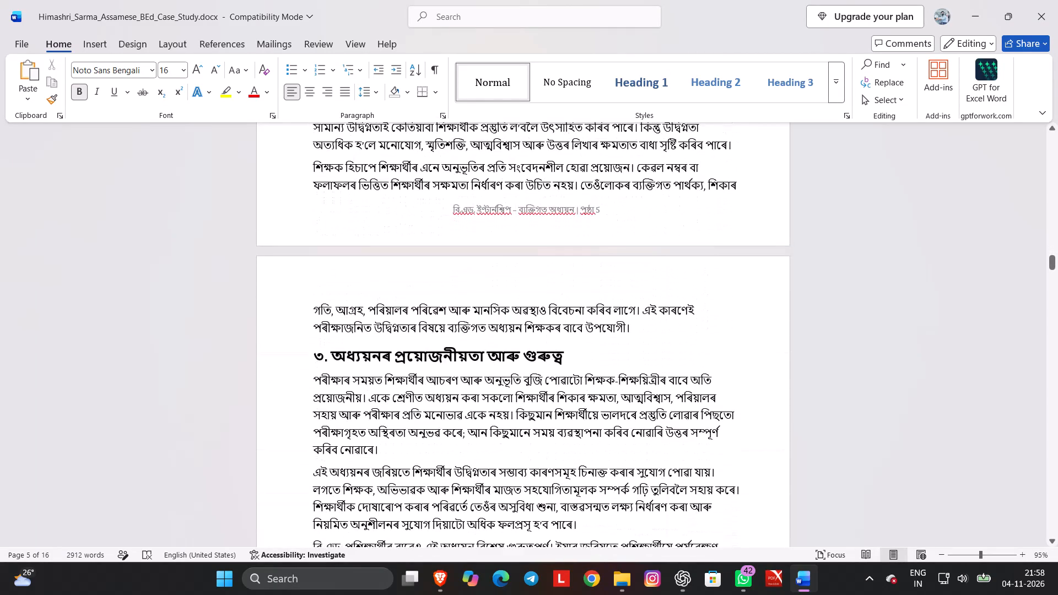
scroll(451, 426, up, 2)
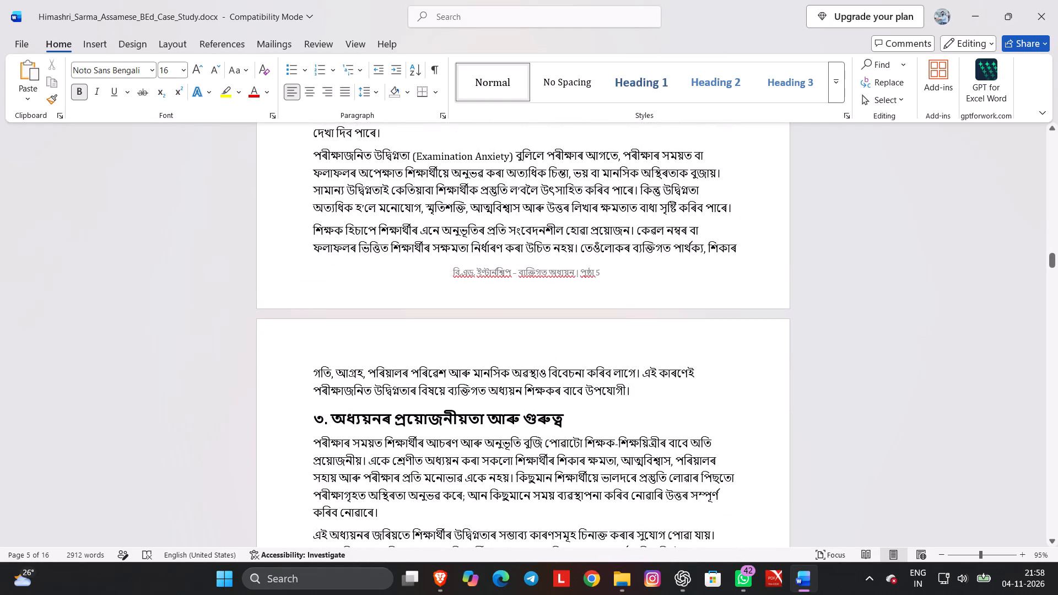
scroll(514, 410, up, 3)
scroll(514, 410, down, 3)
scroll(580, 408, up, 3)
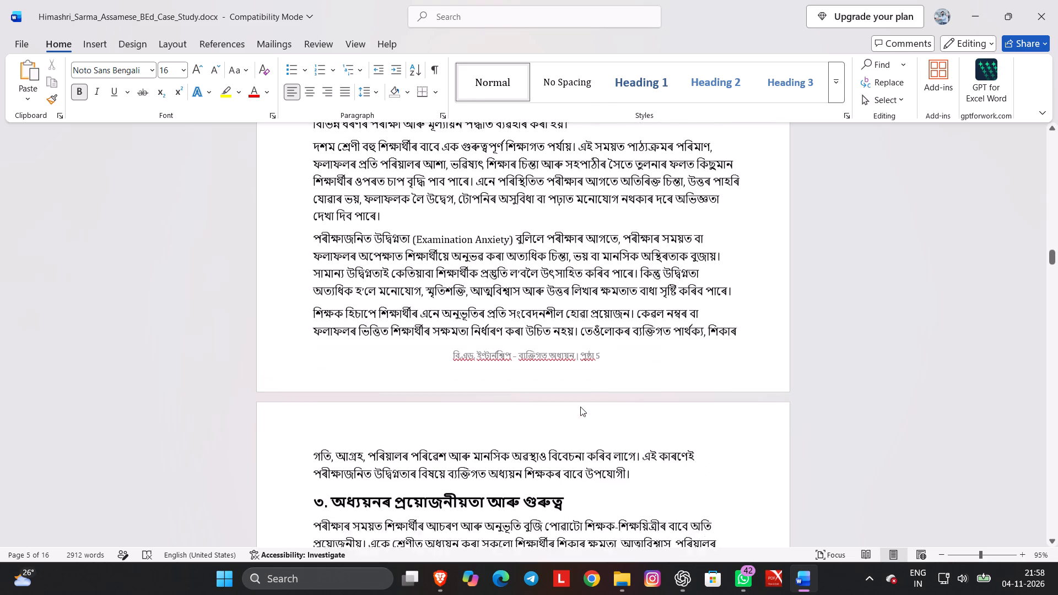
scroll(580, 407, up, 1)
scroll(548, 456, up, 7)
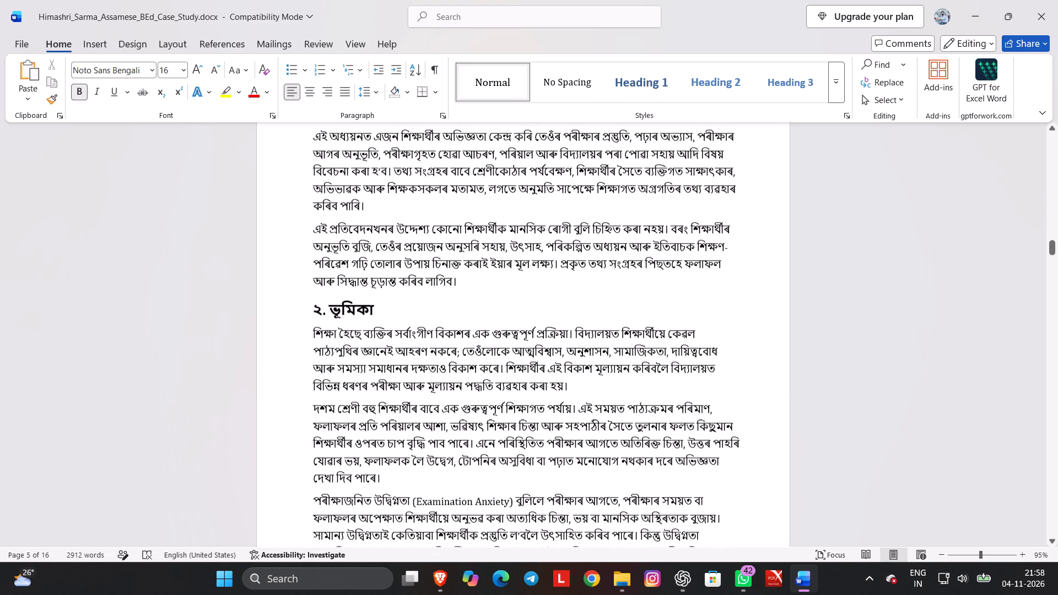
scroll(523, 479, down, 8)
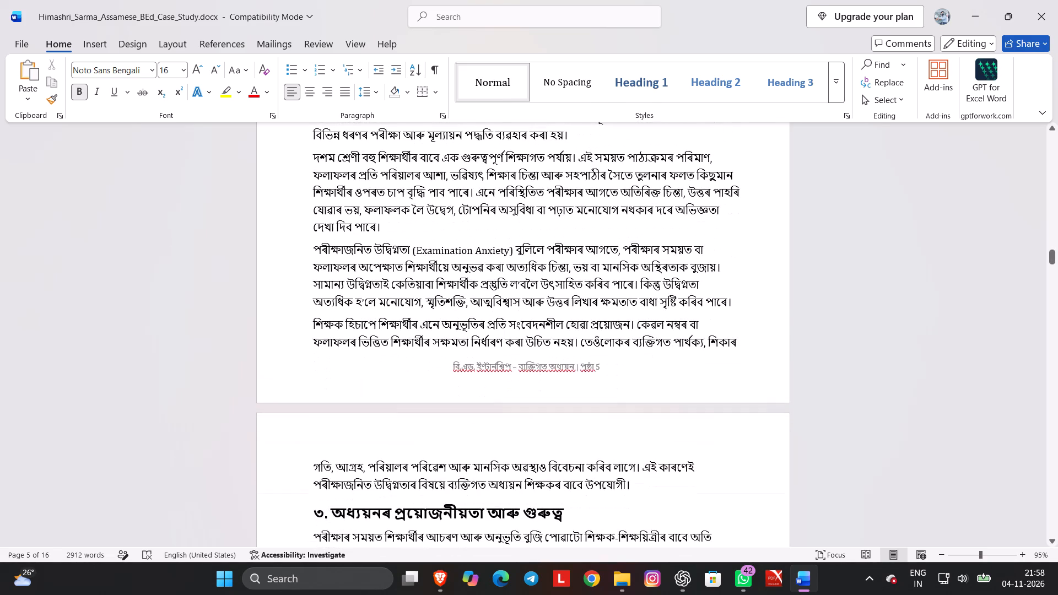
scroll(523, 513, down, 8)
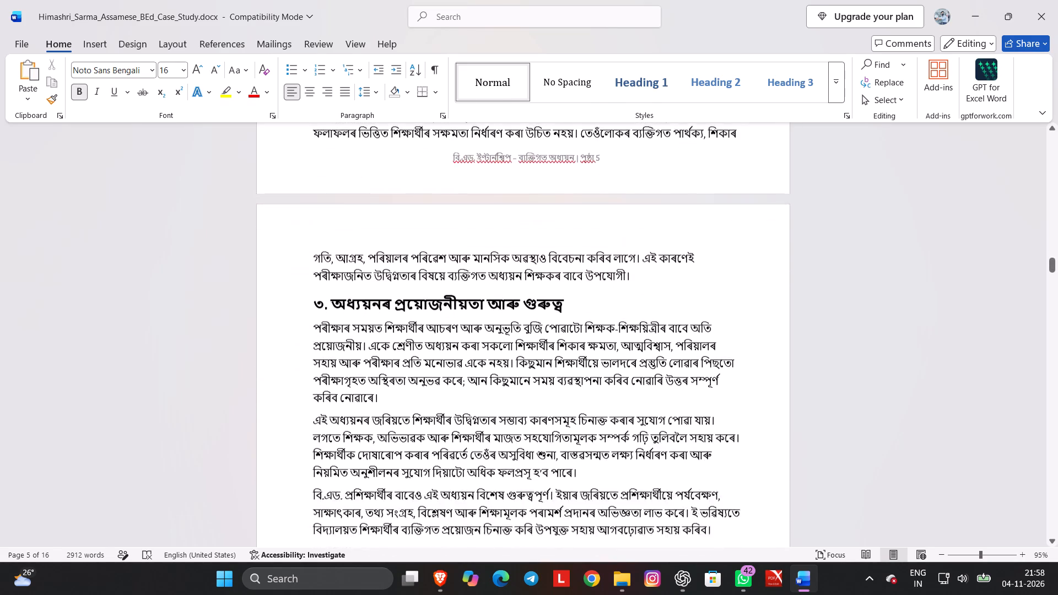
scroll(530, 518, down, 2)
Delete the English text "(Examination Anxiety)" from the third paragraph of section ২. ভূমিকা.
scroll(529, 525, up, 6)
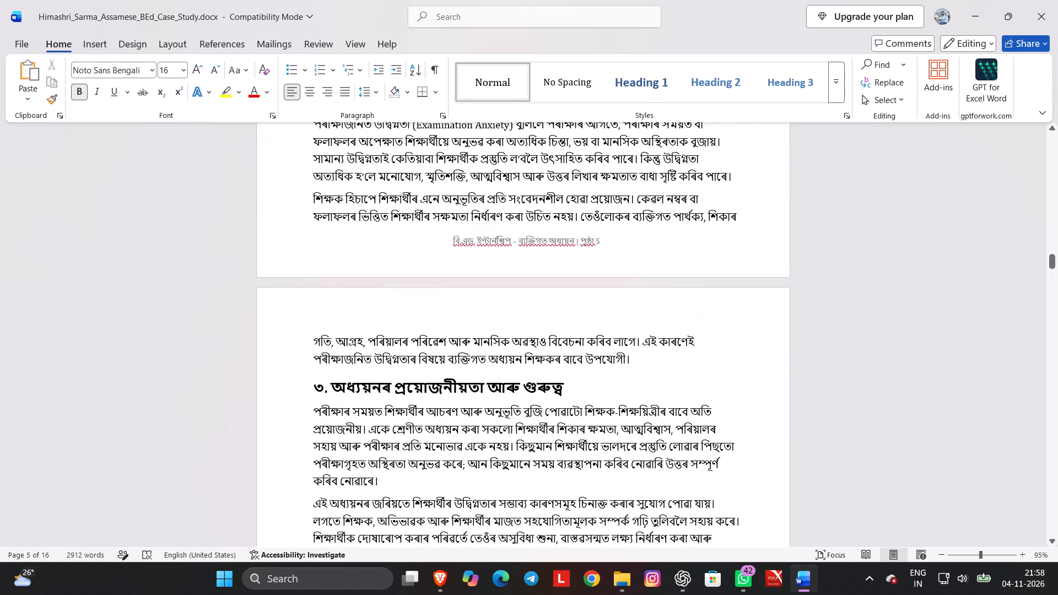
scroll(529, 519, up, 3)
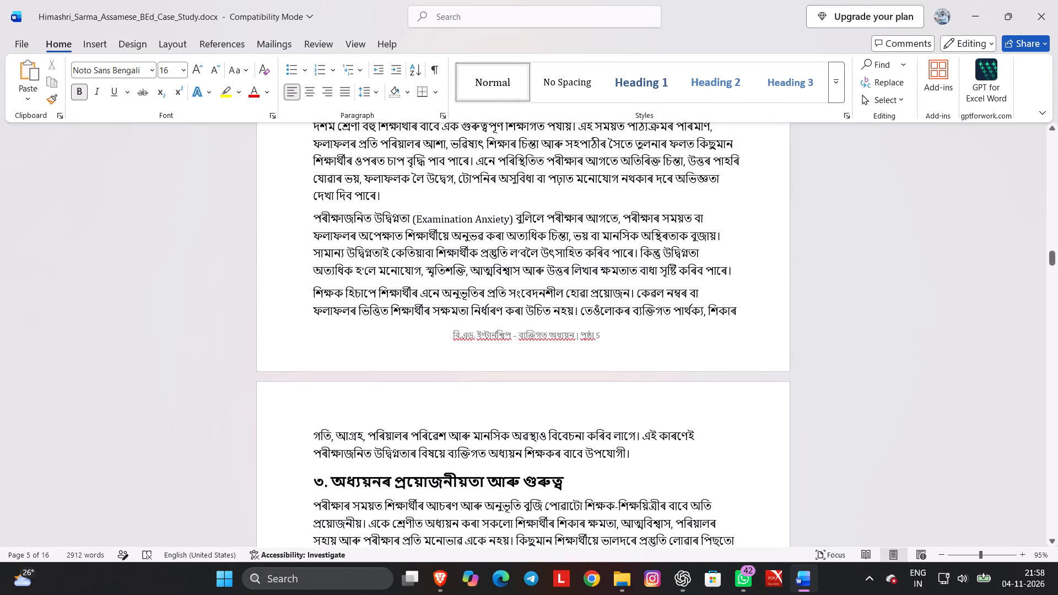
drag(411, 217, 500, 220)
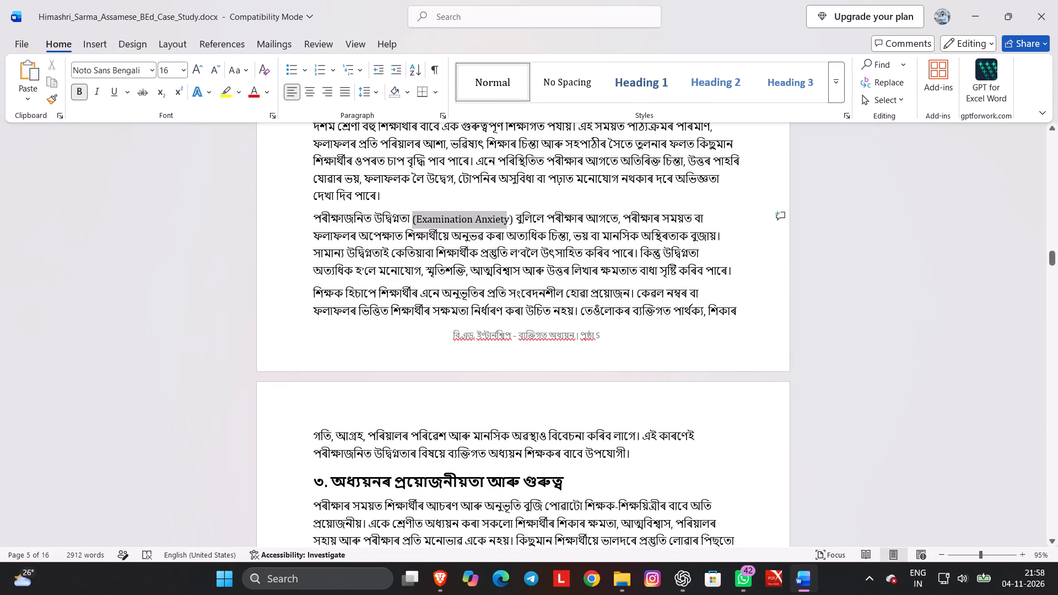
drag(500, 220, 516, 224)
drag(516, 224, 514, 221)
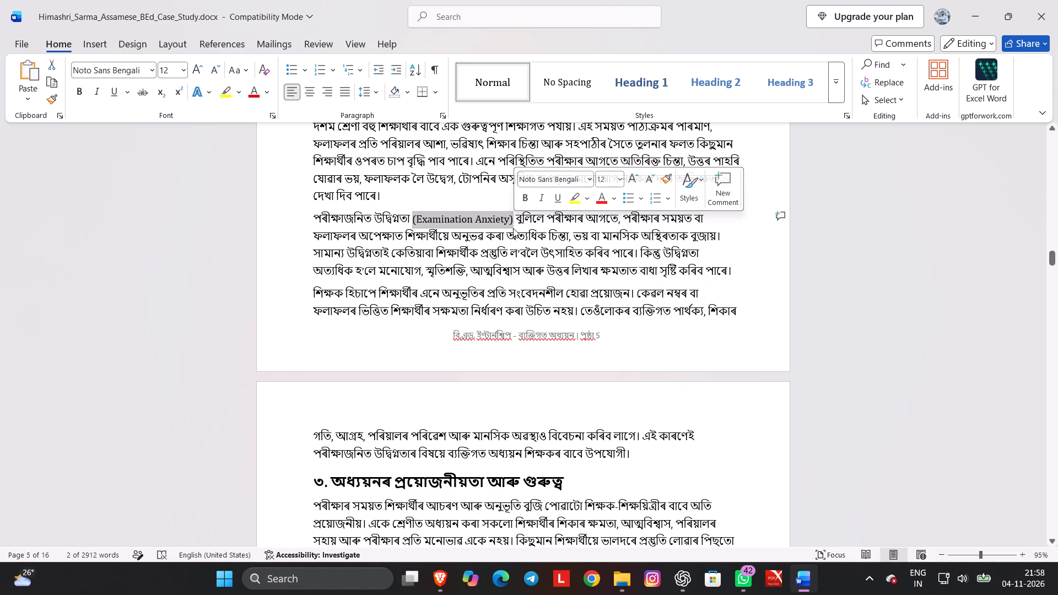
key(BackSpace)
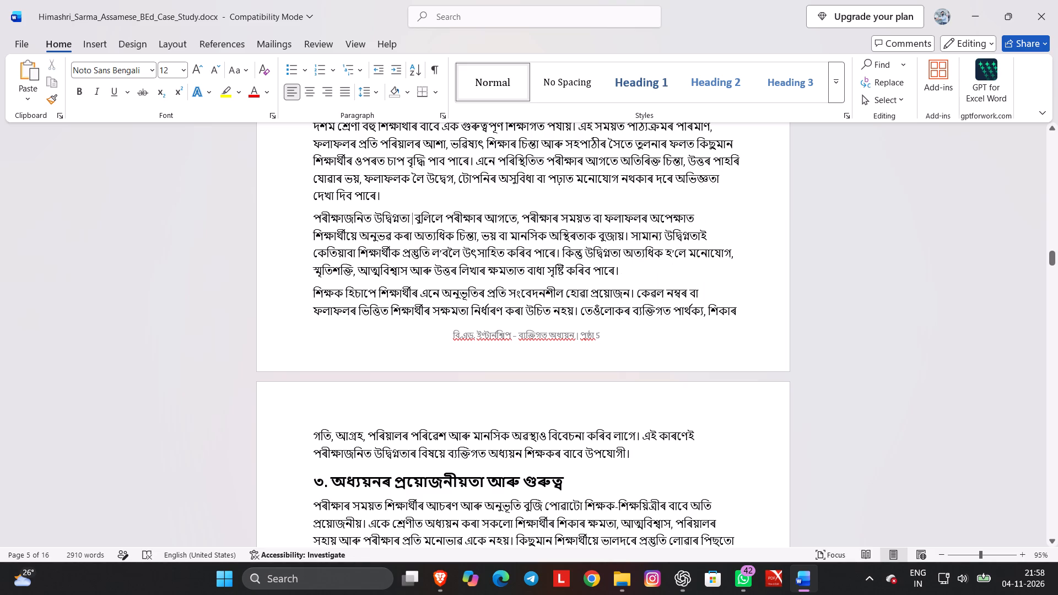
Review the body text and page layout from section ১ through section ৬ and on to the end of page 8.
scroll(429, 252, up, 5)
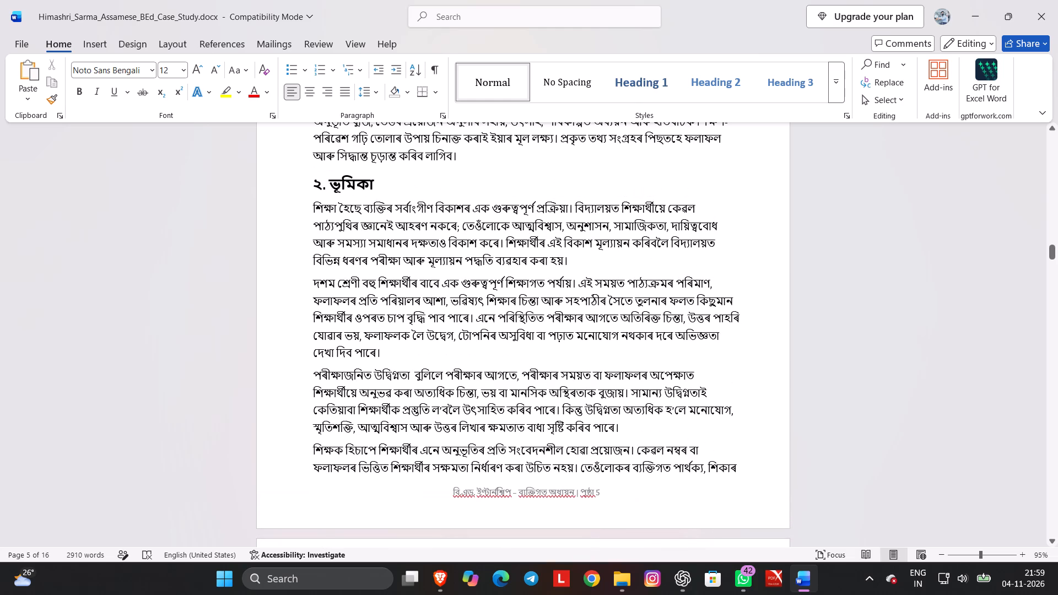
scroll(538, 281, up, 4)
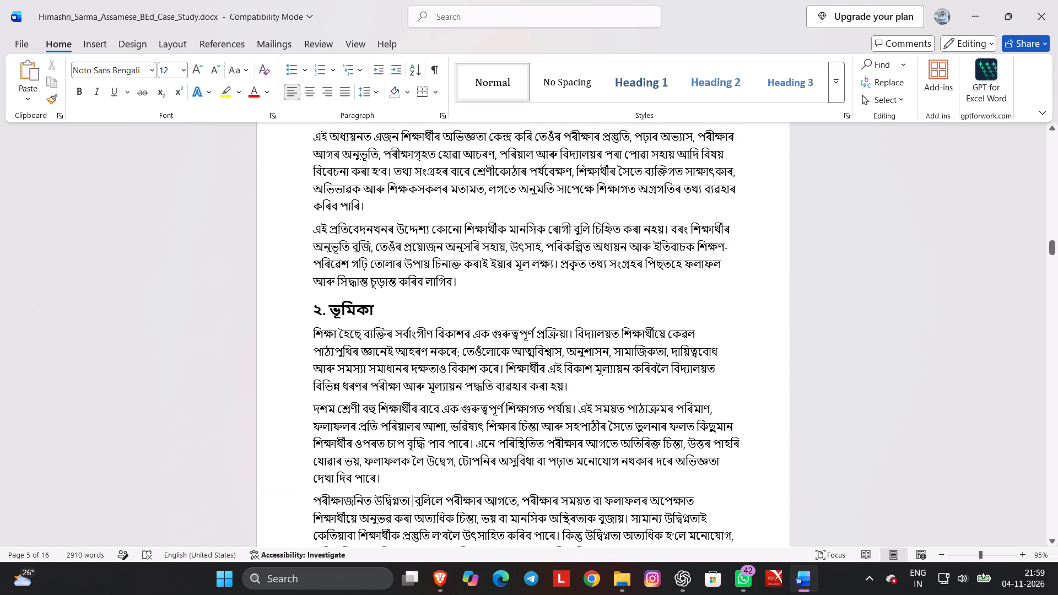
scroll(531, 320, up, 3)
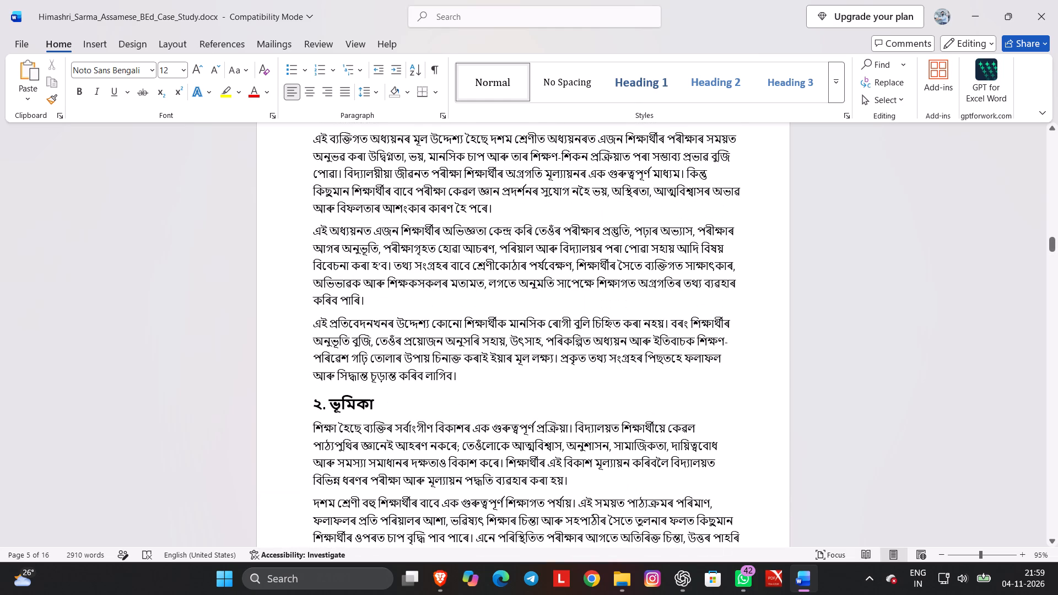
scroll(532, 321, up, 4)
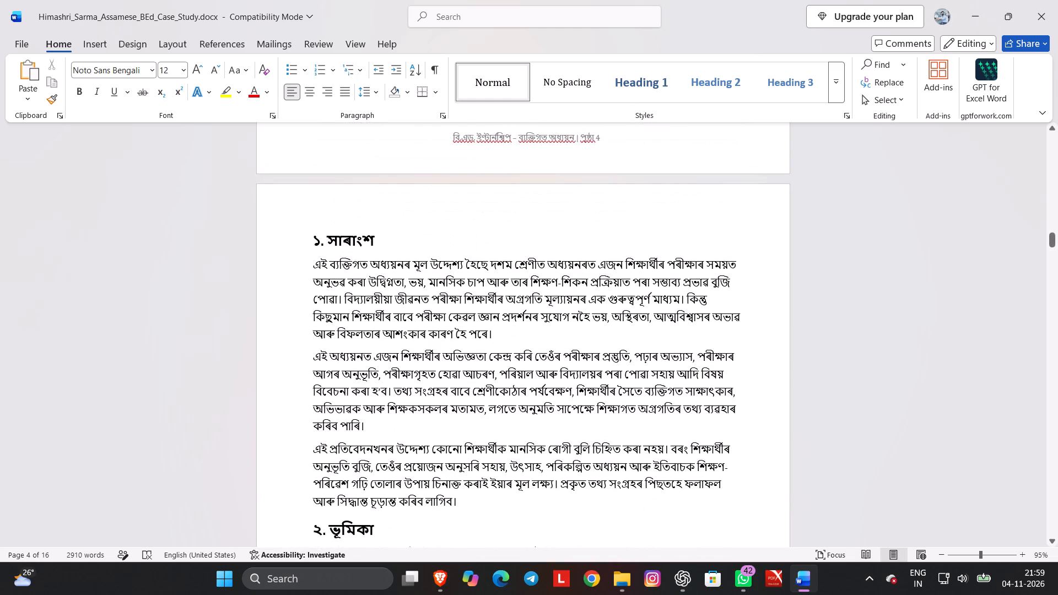
scroll(508, 364, down, 14)
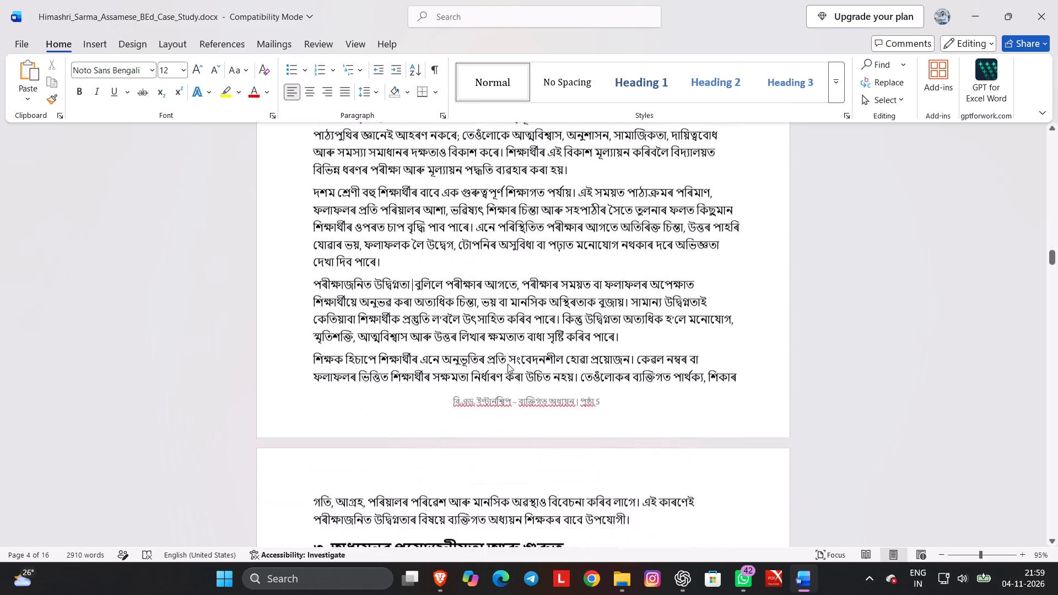
scroll(508, 364, down, 17)
scroll(508, 364, down, 6)
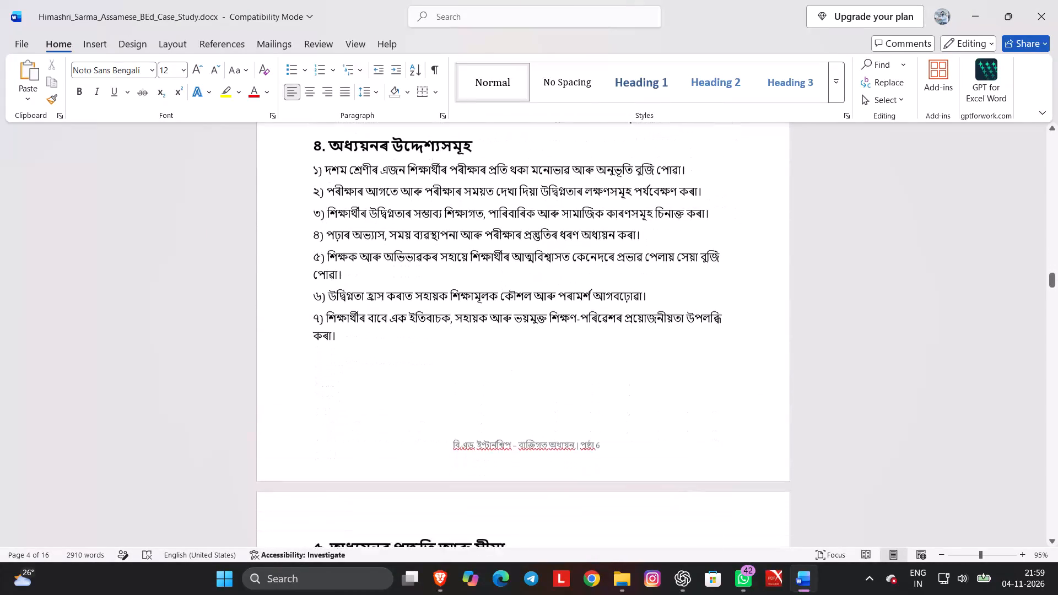
scroll(508, 364, down, 14)
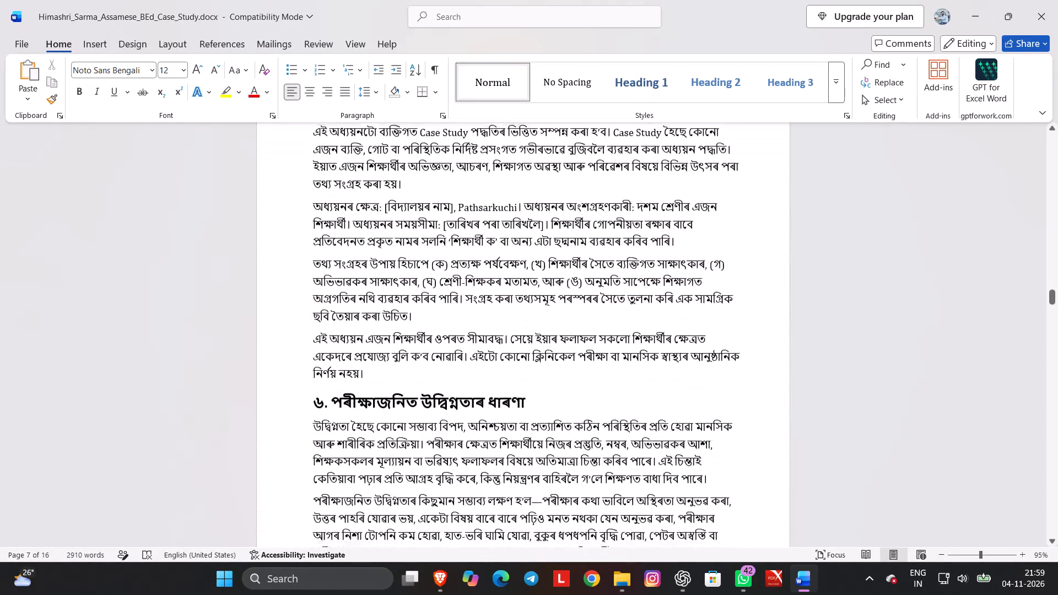
scroll(508, 364, down, 1)
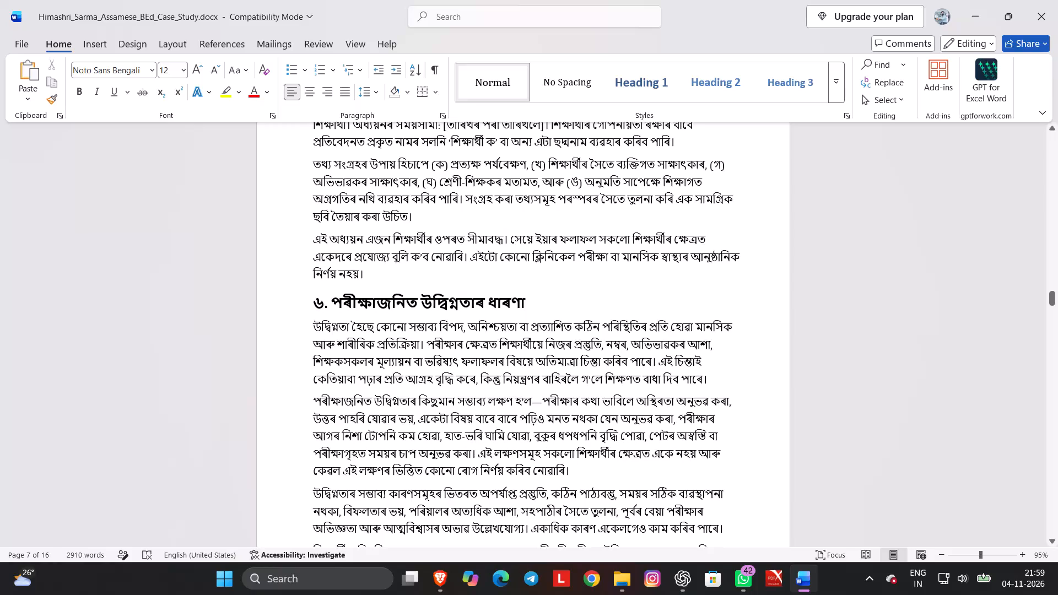
scroll(508, 364, down, 6)
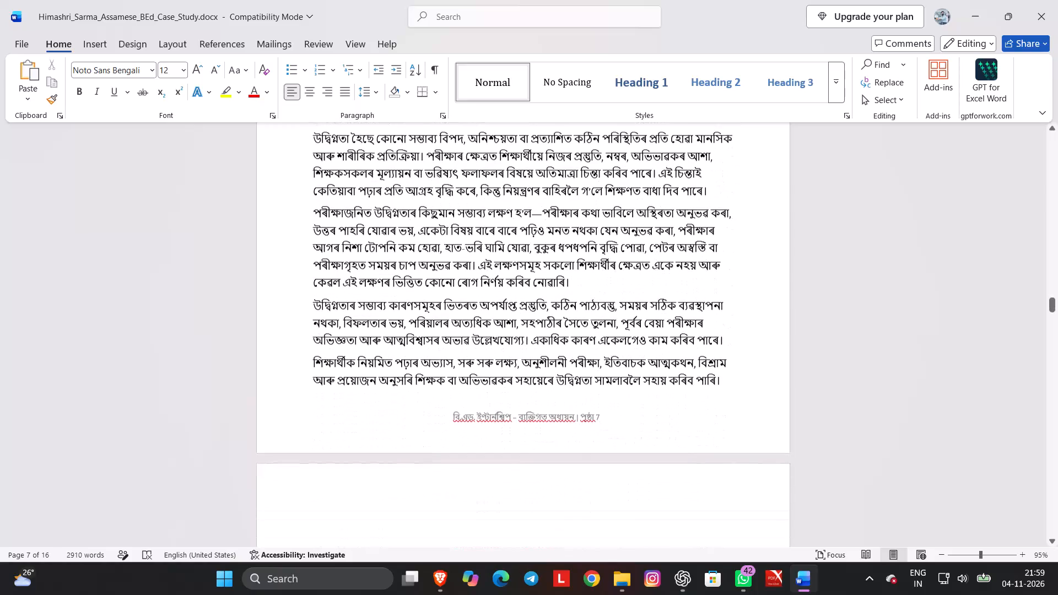
scroll(508, 364, up, 2)
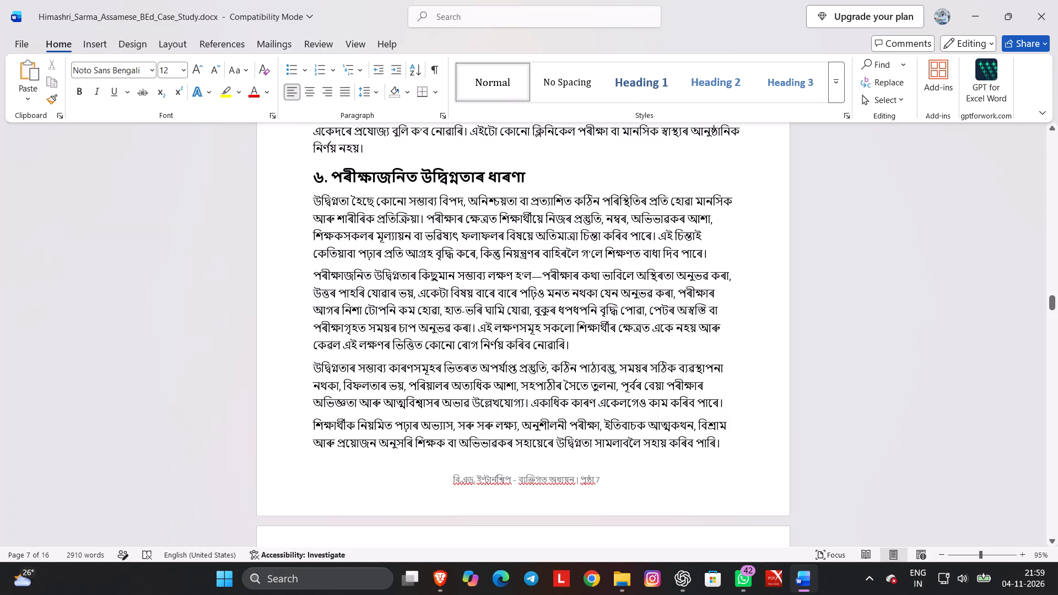
scroll(447, 423, up, 2)
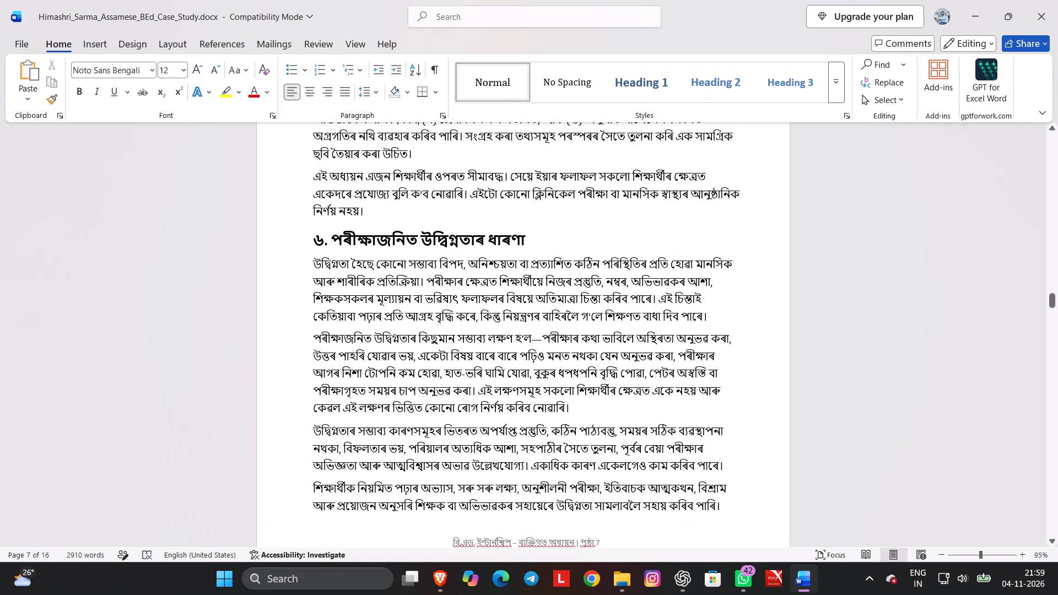
scroll(550, 302, down, 19)
scroll(550, 302, up, 4)
scroll(550, 302, down, 12)
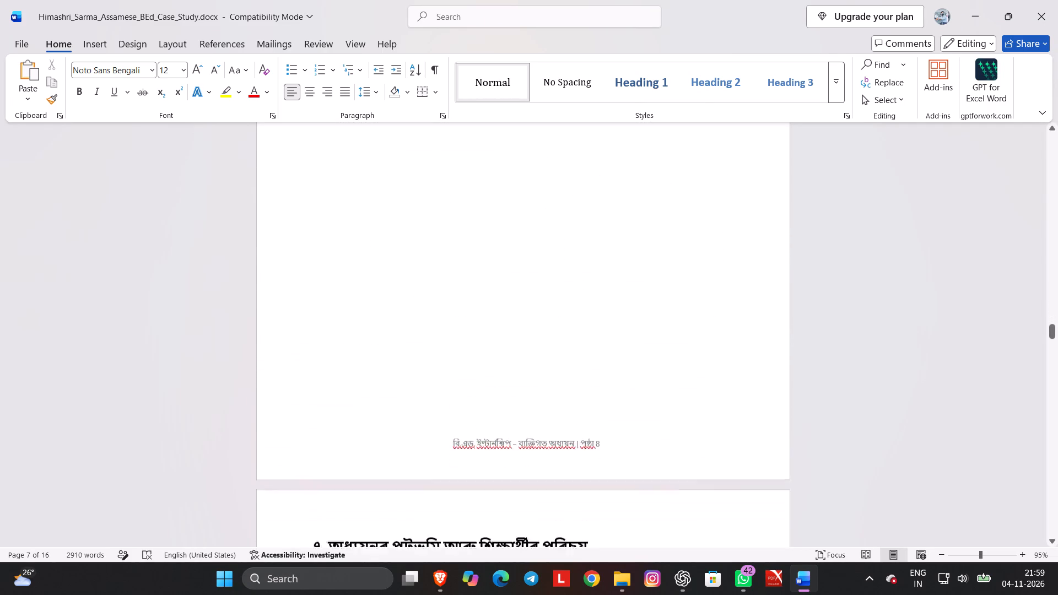
In section ১০, insert a blank line after each of questions ১, ২ and ৩ of the student interview ক).
scroll(550, 302, down, 19)
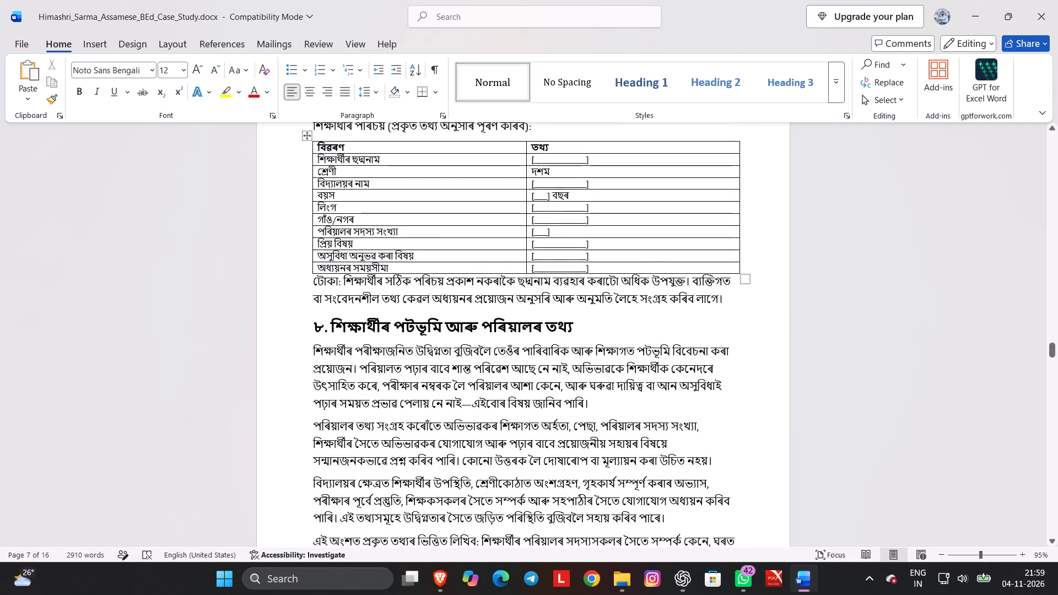
scroll(550, 302, down, 19)
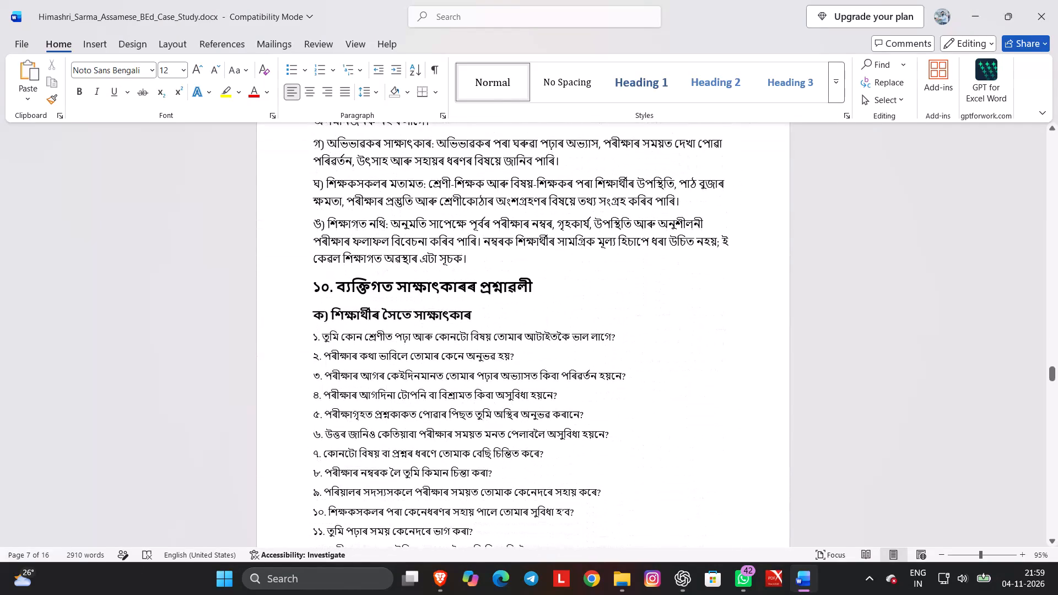
scroll(550, 302, down, 3)
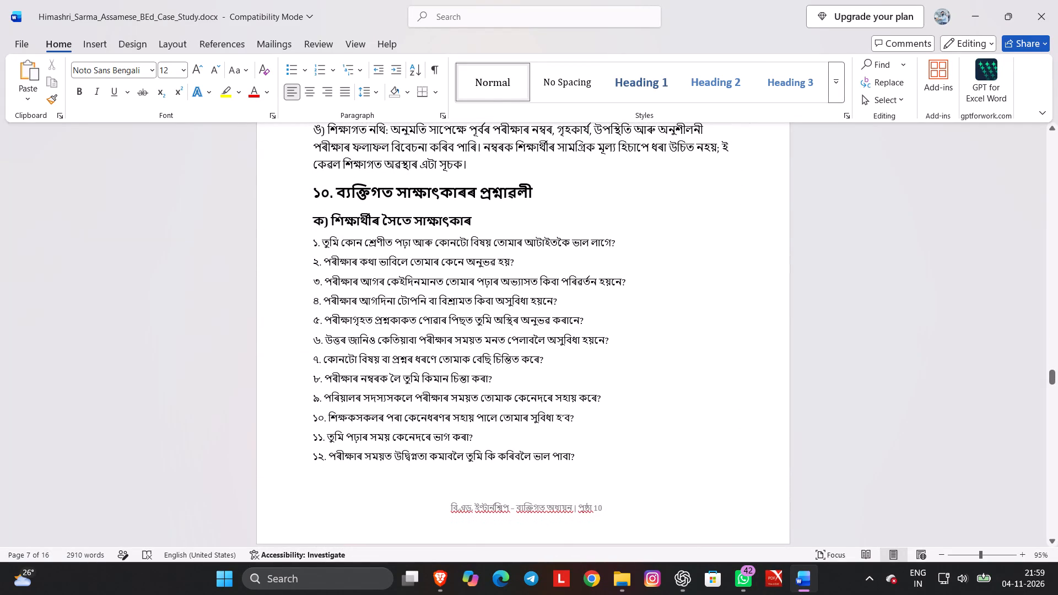
click(615, 240)
key(Return)
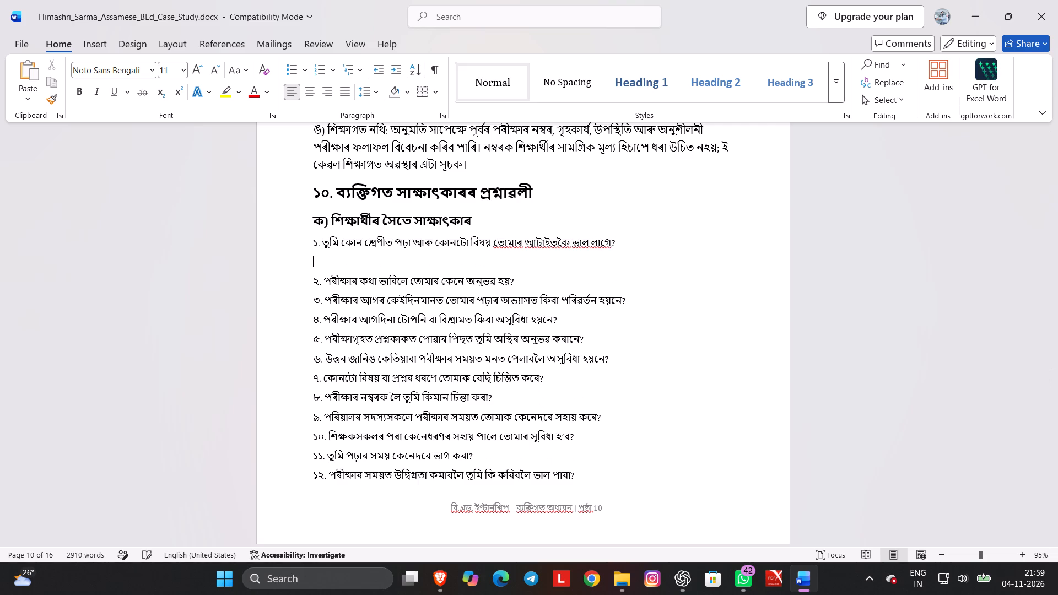
click(536, 286)
key(Return)
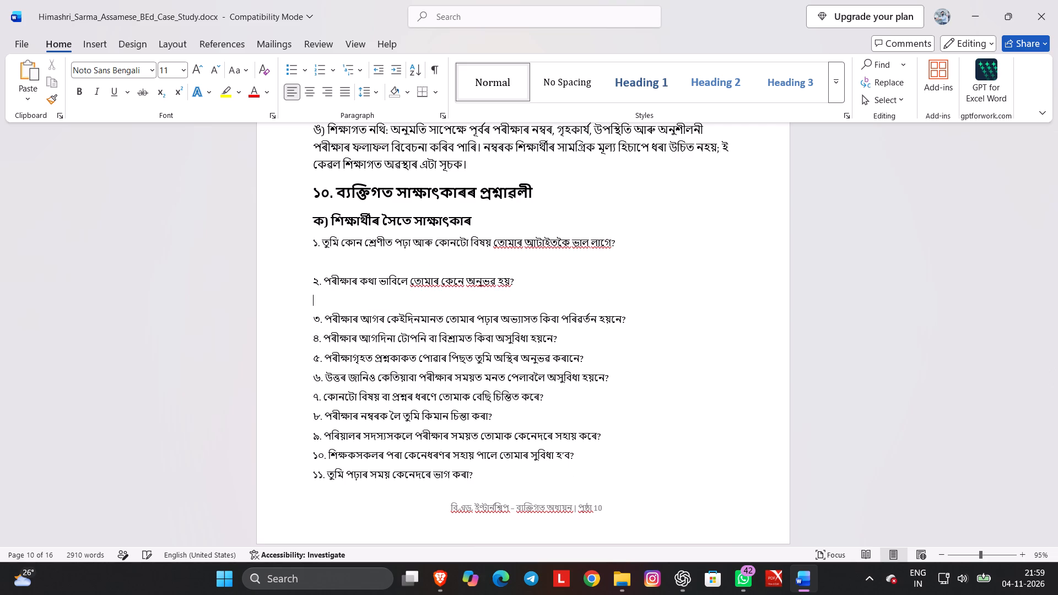
click(636, 316)
key(Return)
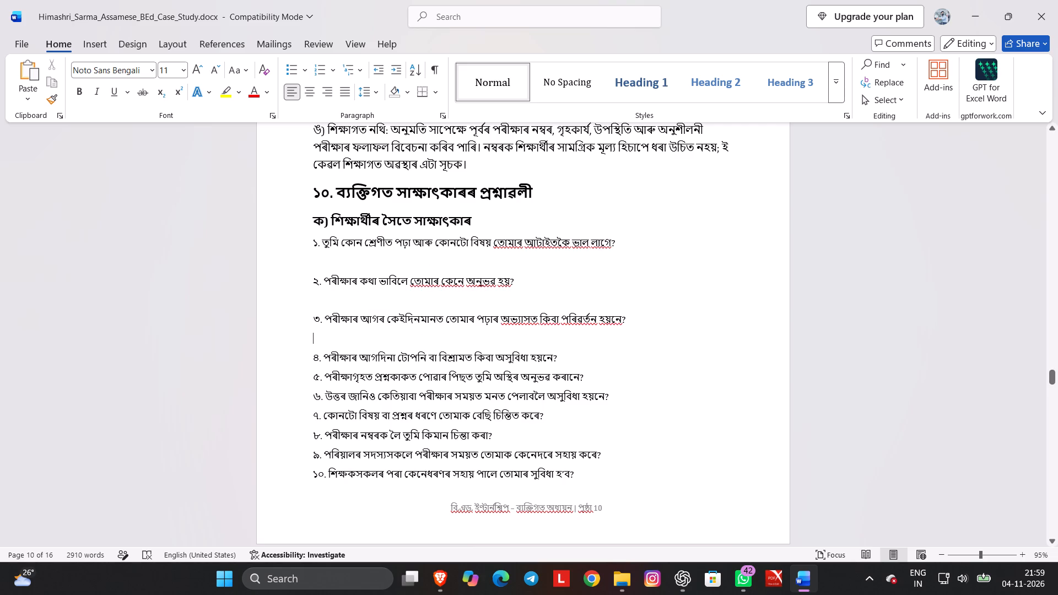
Insert a blank line after each of questions ৪, ৫ and ৬ of the student interview ক).
click(589, 355)
key(Return)
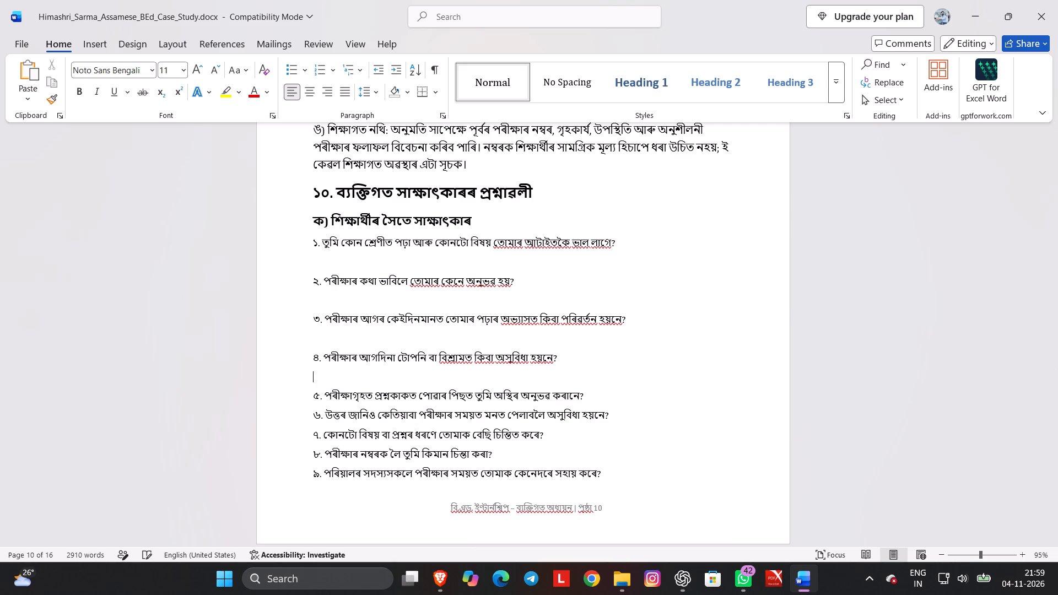
click(600, 394)
key(Return)
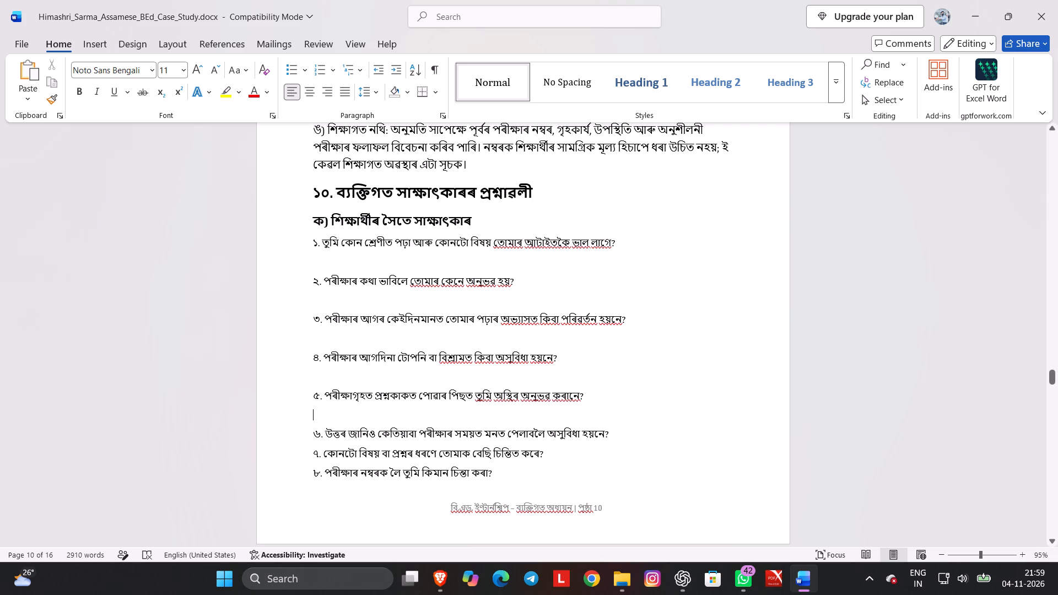
click(609, 433)
key(Return)
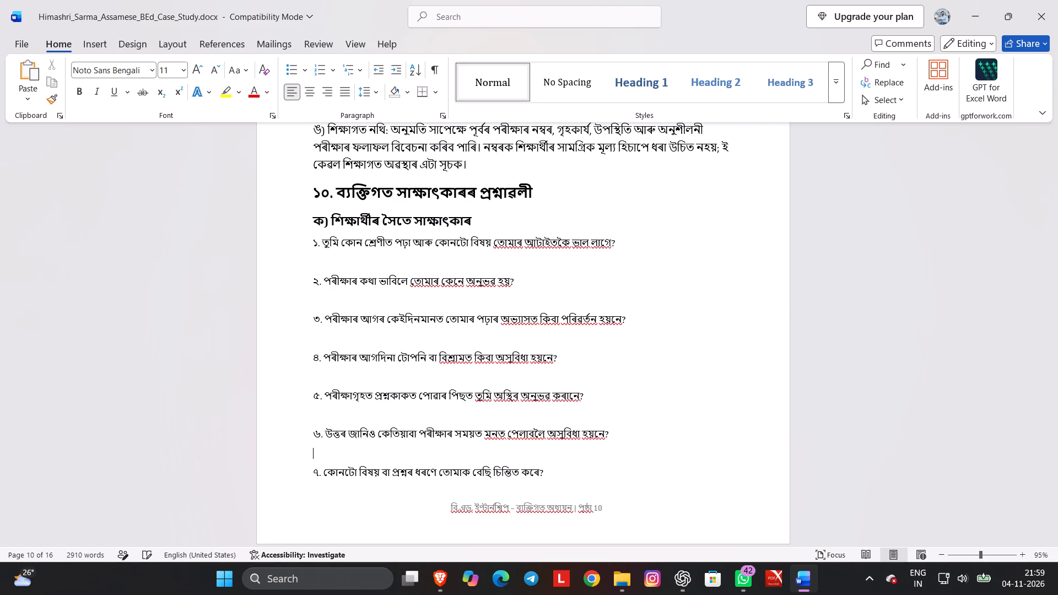
Insert a blank line after each of questions ৮ and ৯ of the student interview on page 11.
scroll(560, 465, down, 1)
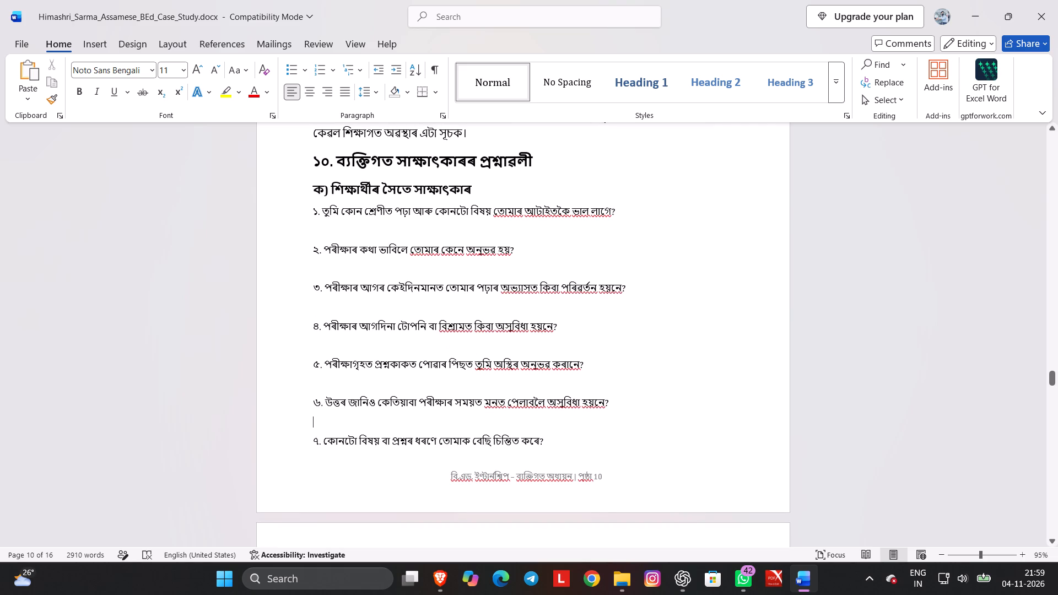
scroll(547, 450, down, 7)
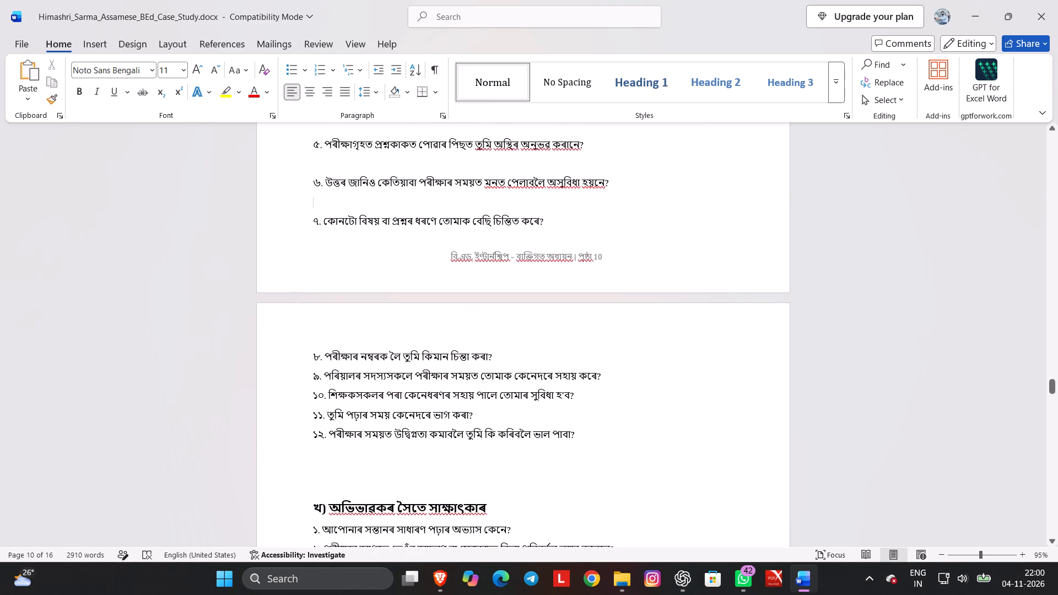
scroll(543, 408, up, 3)
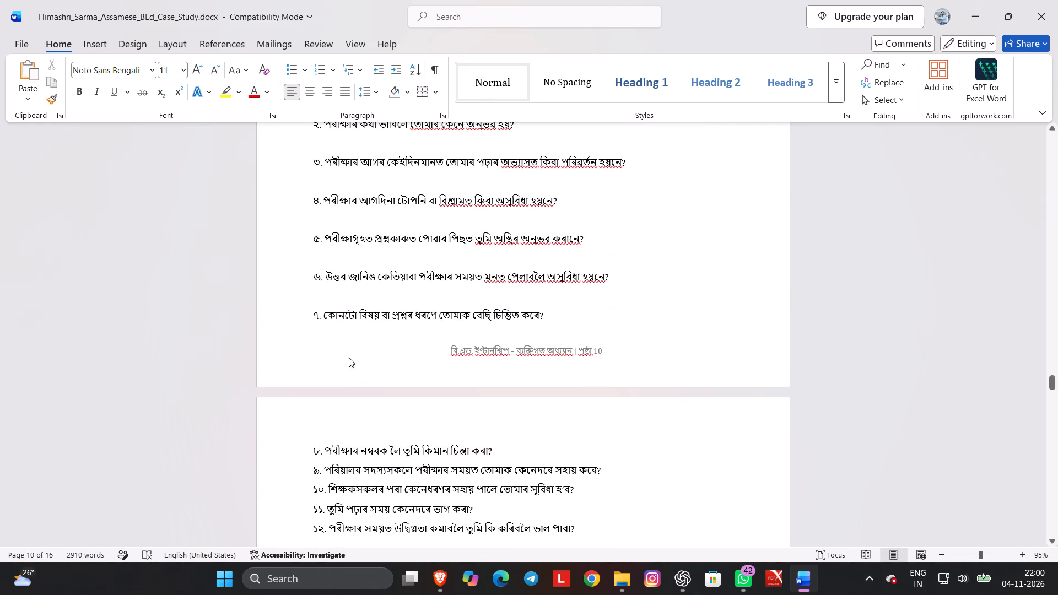
click(518, 455)
key(Return)
click(609, 490)
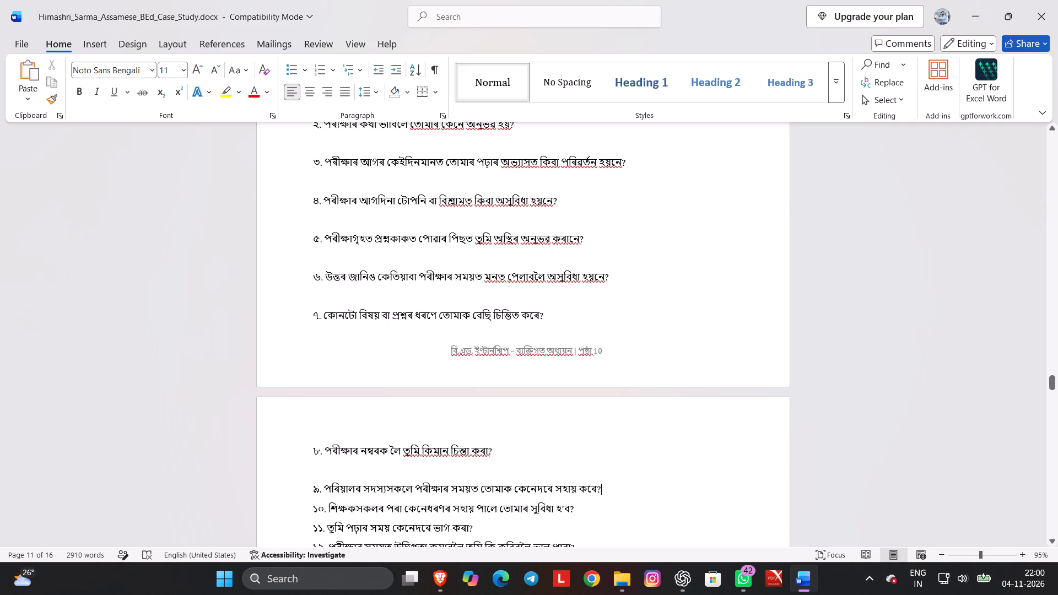
key(Return)
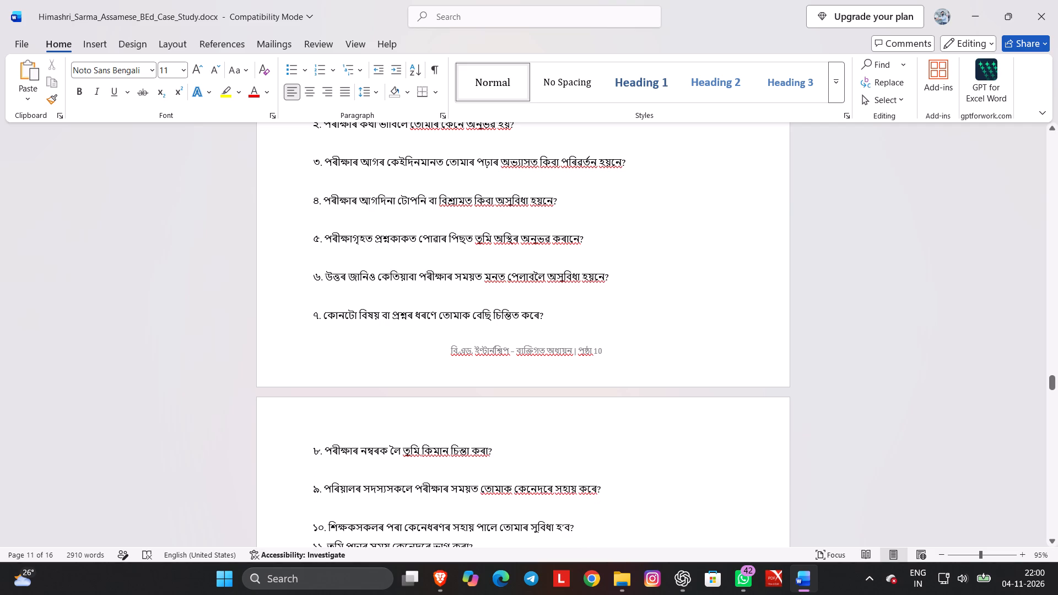
Insert a blank line after each of questions ১০ and ১১ of the student interview on page 11.
click(347, 322)
scroll(467, 378, down, 2)
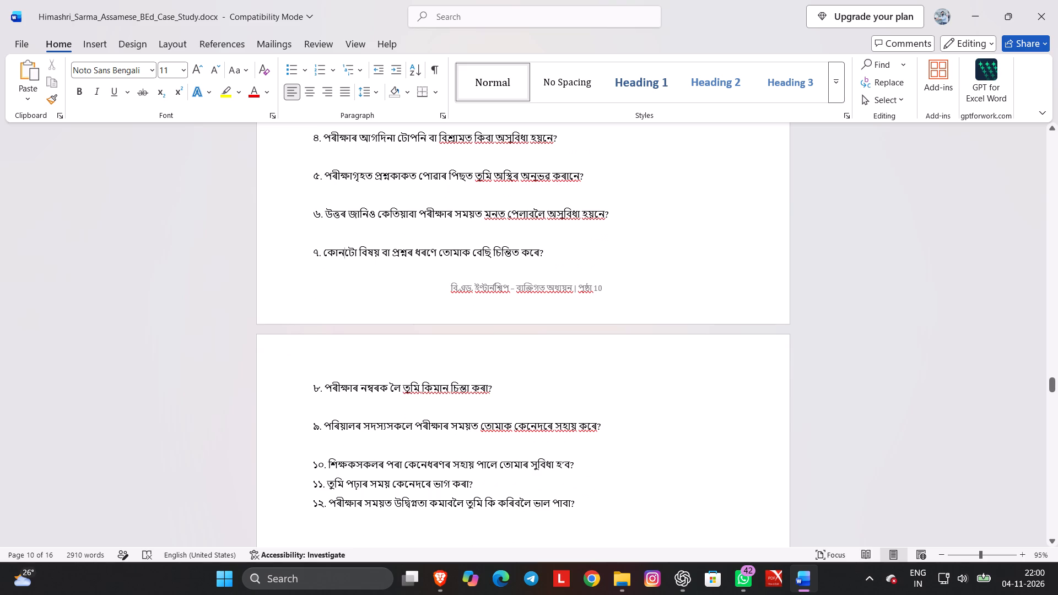
drag(494, 386, 317, 381)
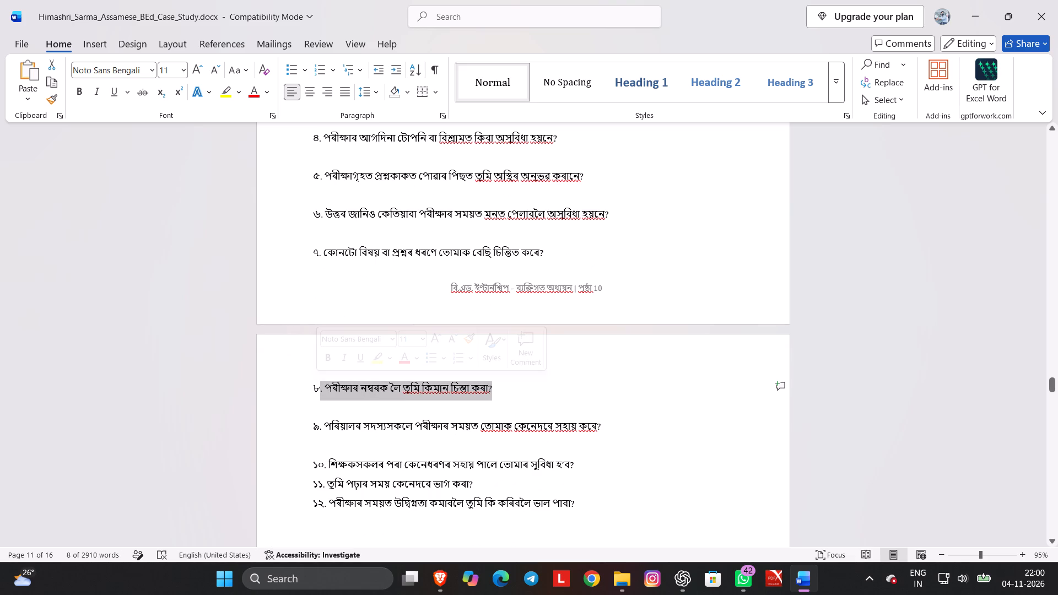
click(544, 393)
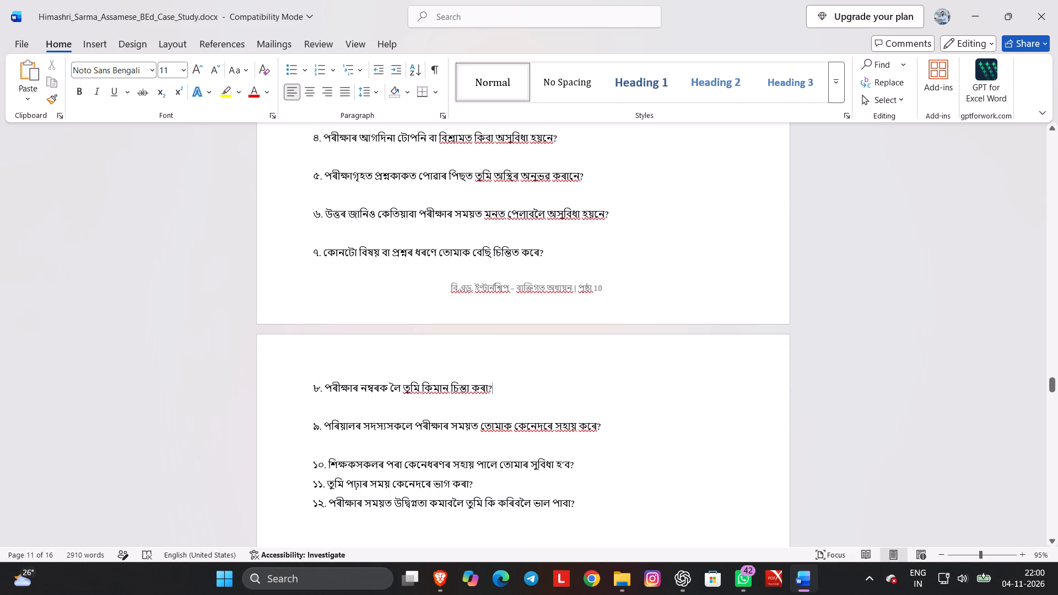
scroll(612, 438, down, 1)
click(577, 429)
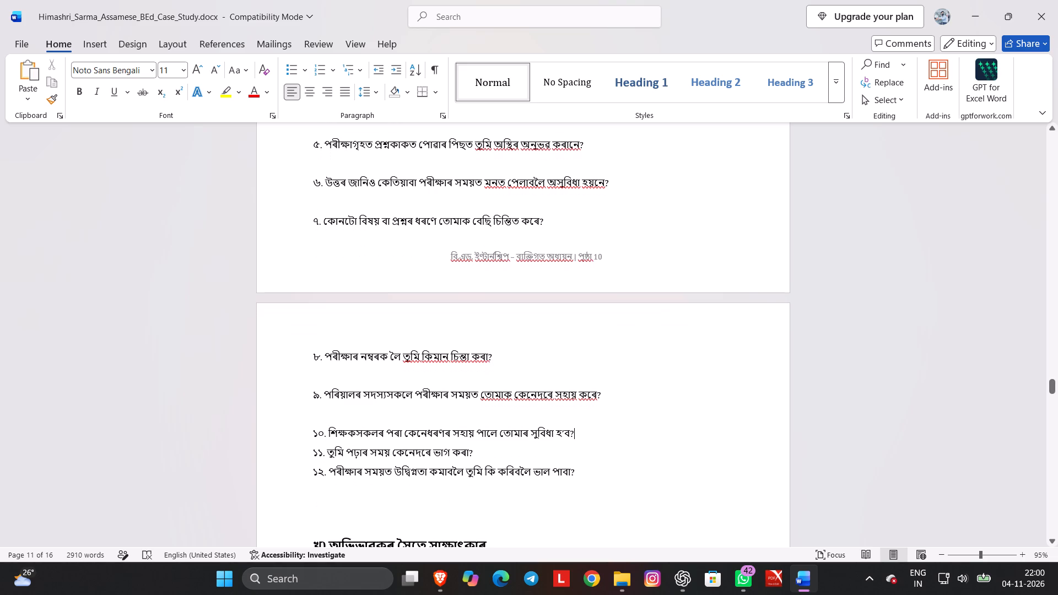
key(Return)
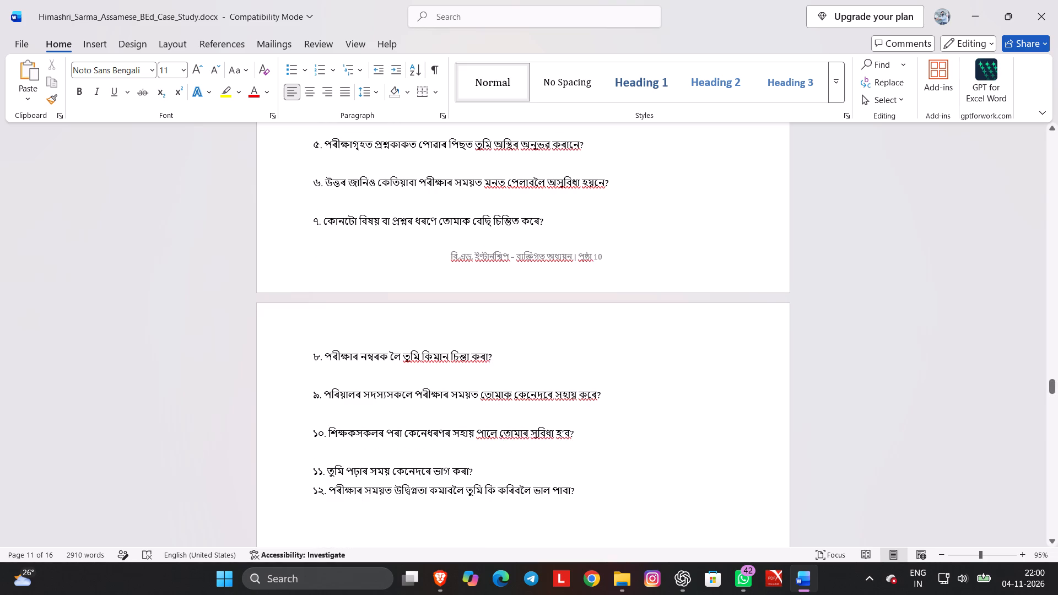
click(505, 469)
key(Return)
Insert a blank line after each of questions ১ to ৫ under খ) অভিভাৱকৰ সৈতে সাক্ষাৎকাৰ.
scroll(576, 493, down, 4)
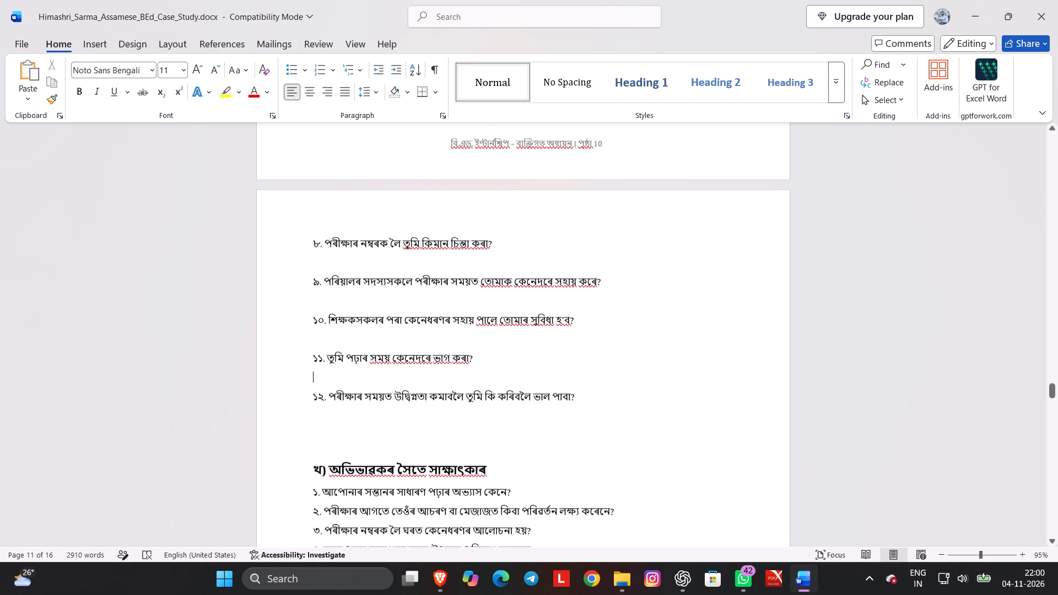
scroll(573, 470, down, 4)
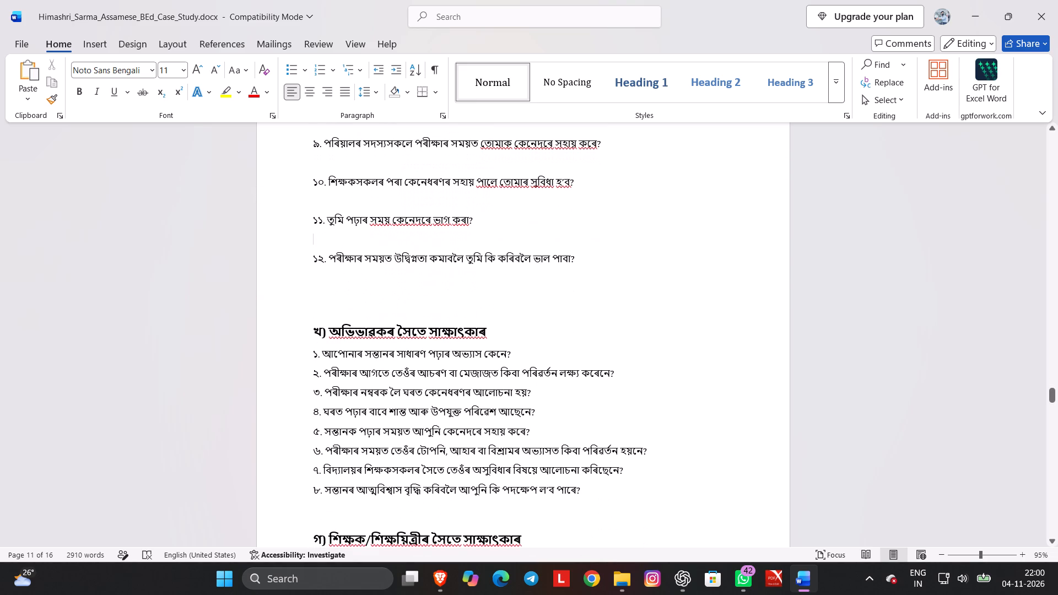
click(516, 349)
key(Return)
click(618, 389)
key(Return)
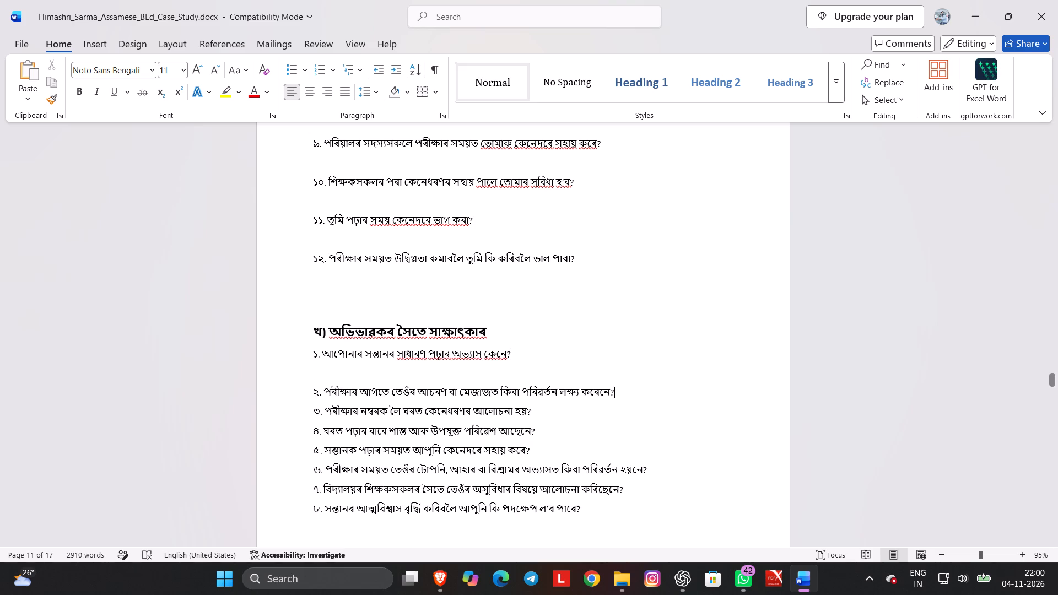
click(551, 426)
key(Return)
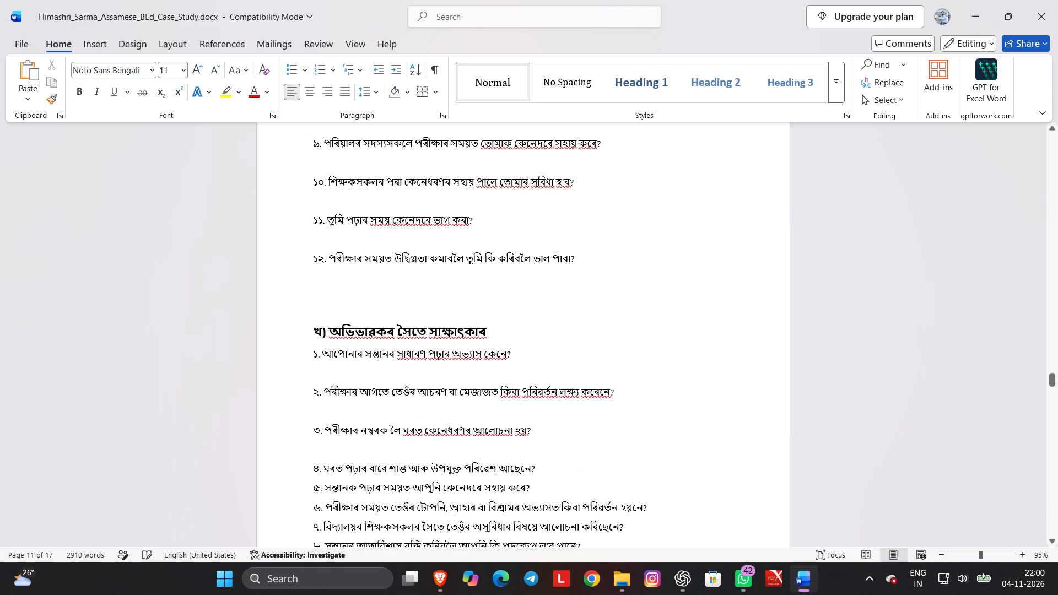
click(551, 467)
key(Return)
click(546, 506)
key(Return)
Insert a blank line after each of questions ৬ and ৭ under খ) অভিভাৱকৰ সৈতে সাক্ষাৎকাৰ.
scroll(624, 494, down, 1)
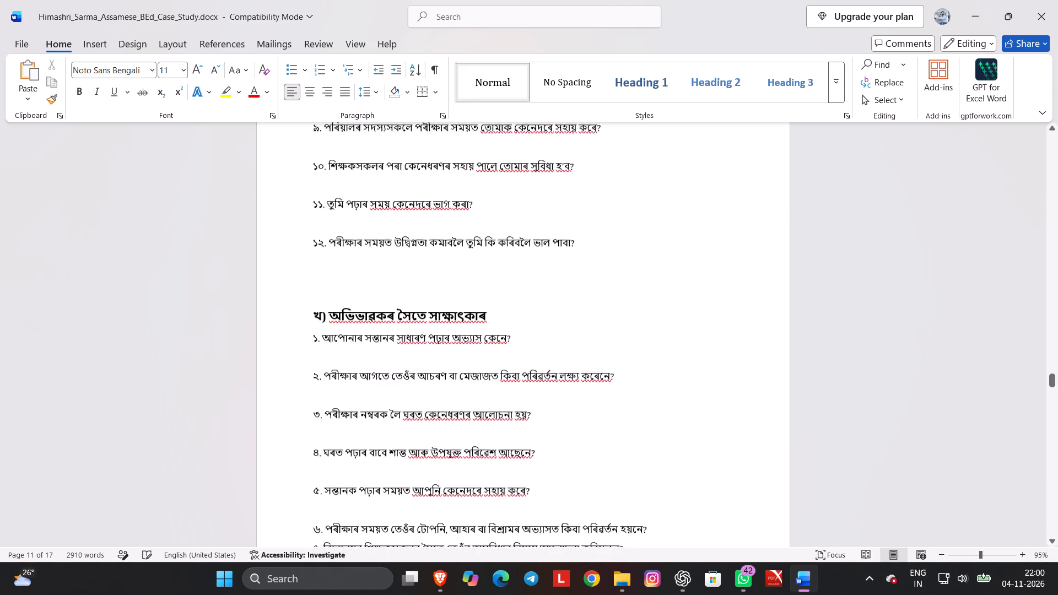
scroll(624, 494, down, 1)
click(650, 479)
key(Return)
scroll(595, 504, down, 2)
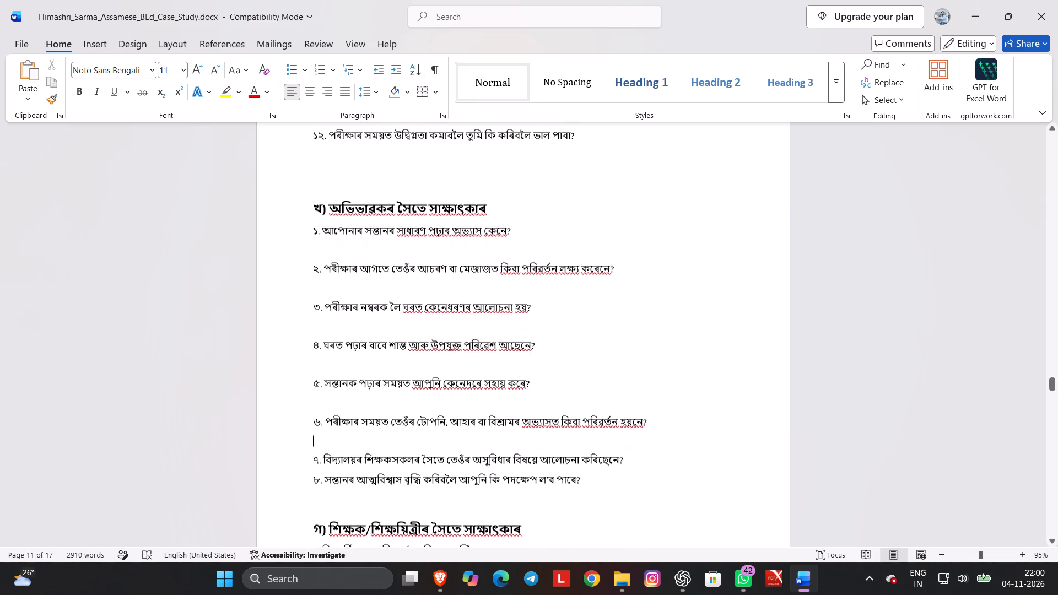
click(625, 457)
key(Return)
Insert a blank line before and after the heading গ) শিক্ষক/শিক্ষয়িত্ৰীৰ সৈতে সাক্ষাৎকাৰ.
scroll(607, 483, down, 1)
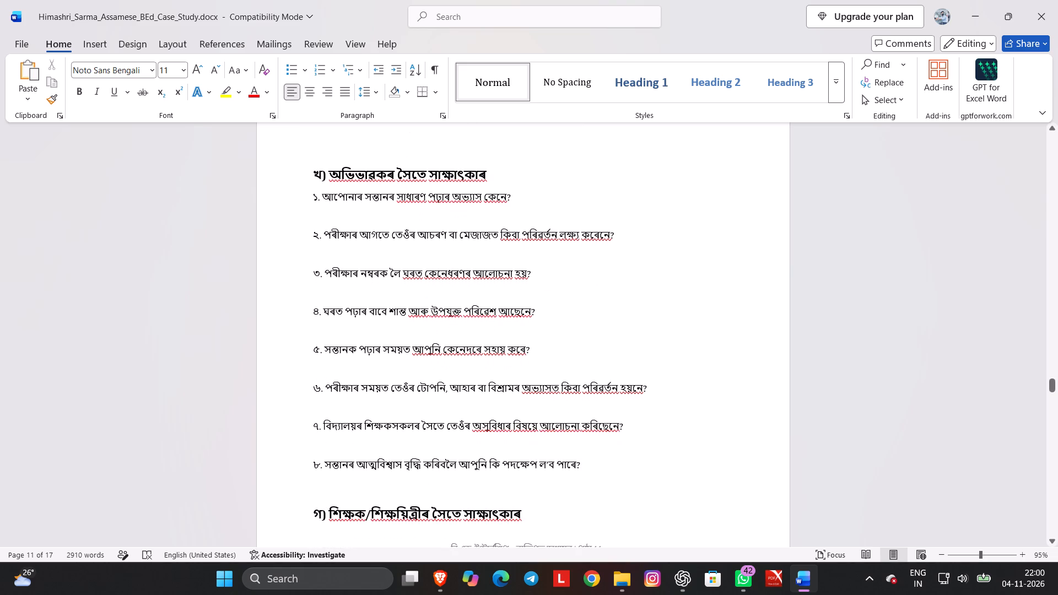
scroll(602, 477, down, 5)
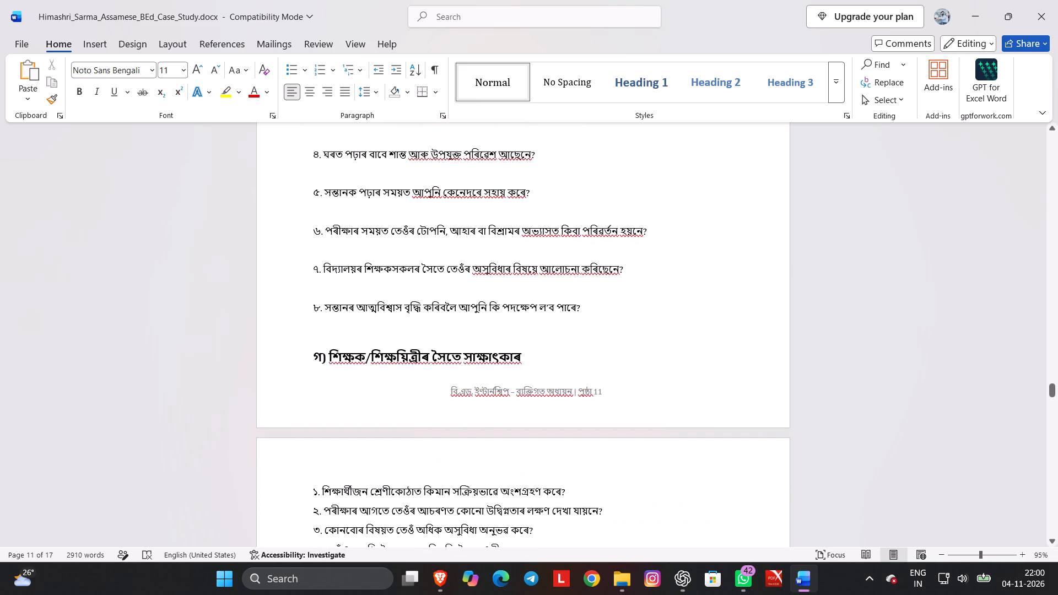
click(313, 355)
key(Return)
scroll(430, 381, down, 3)
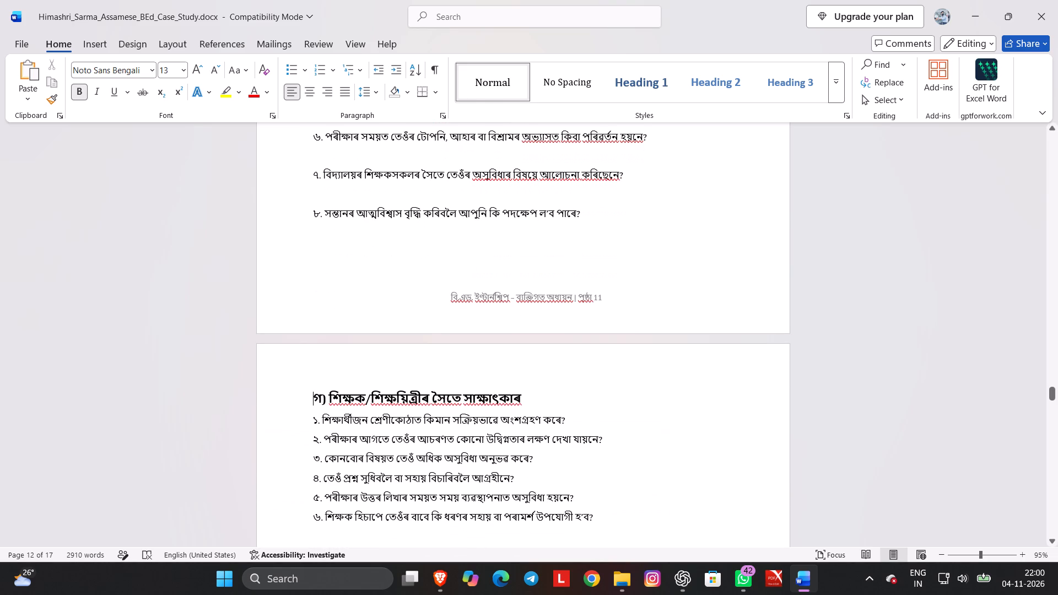
click(528, 397)
key(Return)
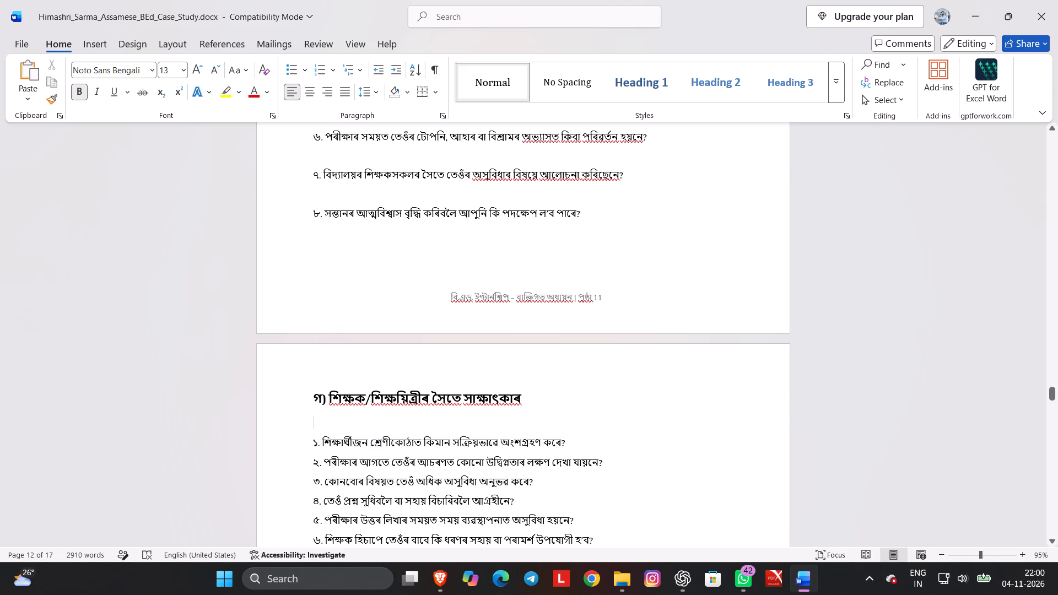
Insert a blank line after each of questions ১ to ৫ under গ) শিক্ষক/শিক্ষয়িত্ৰীৰ সৈতে সাক্ষাৎকাৰ.
click(570, 446)
key(Return)
click(607, 478)
key(Return)
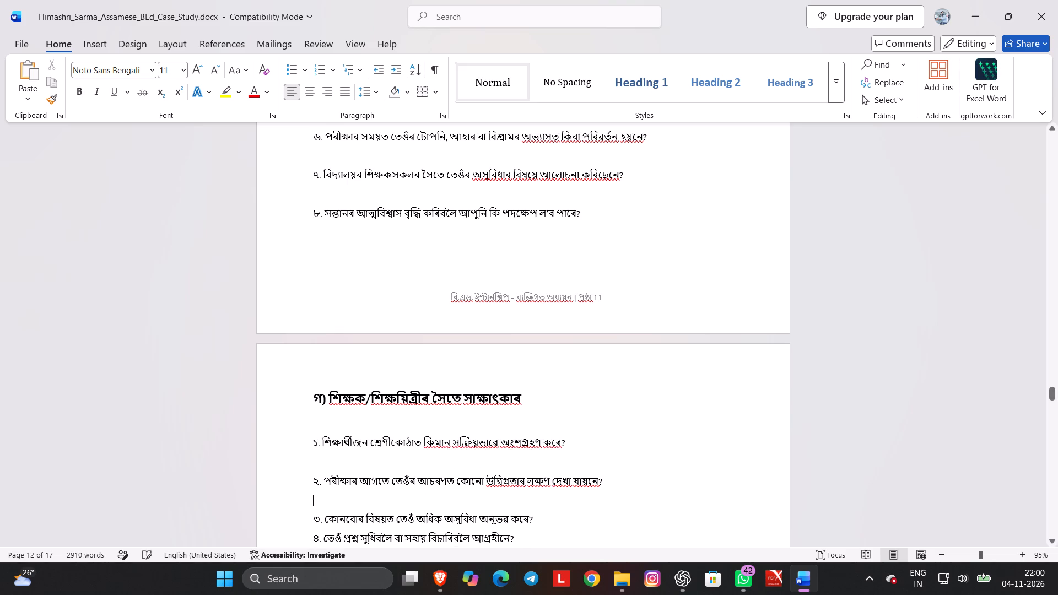
scroll(562, 470, down, 2)
click(543, 456)
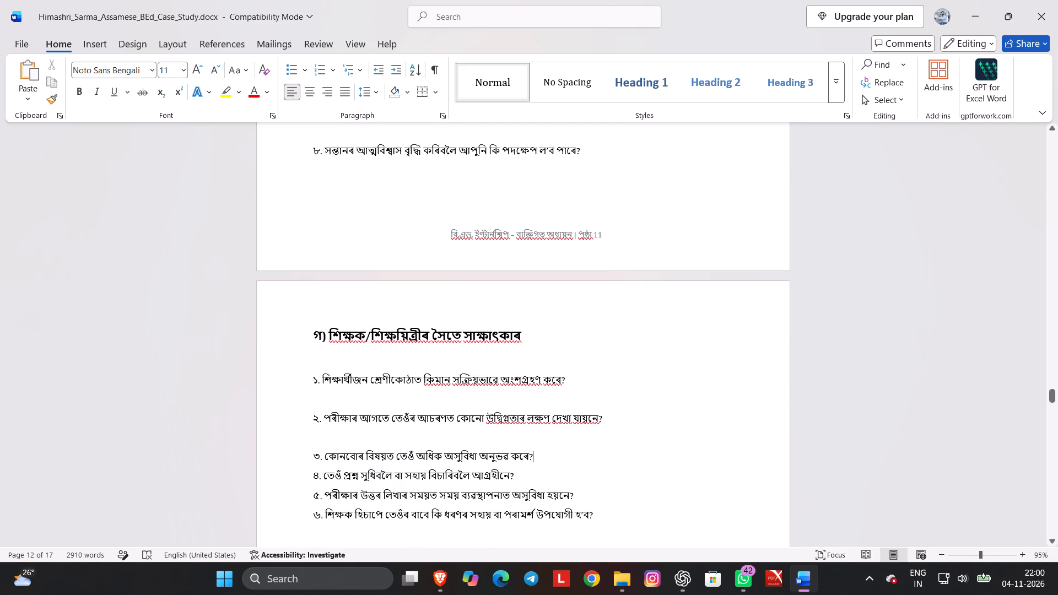
key(Return)
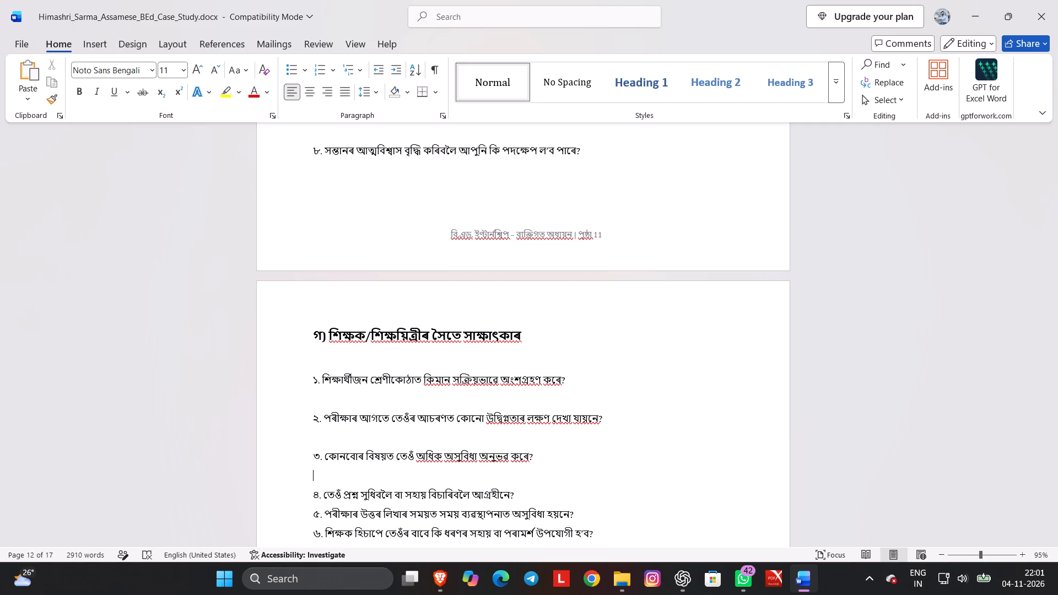
scroll(541, 456, down, 3)
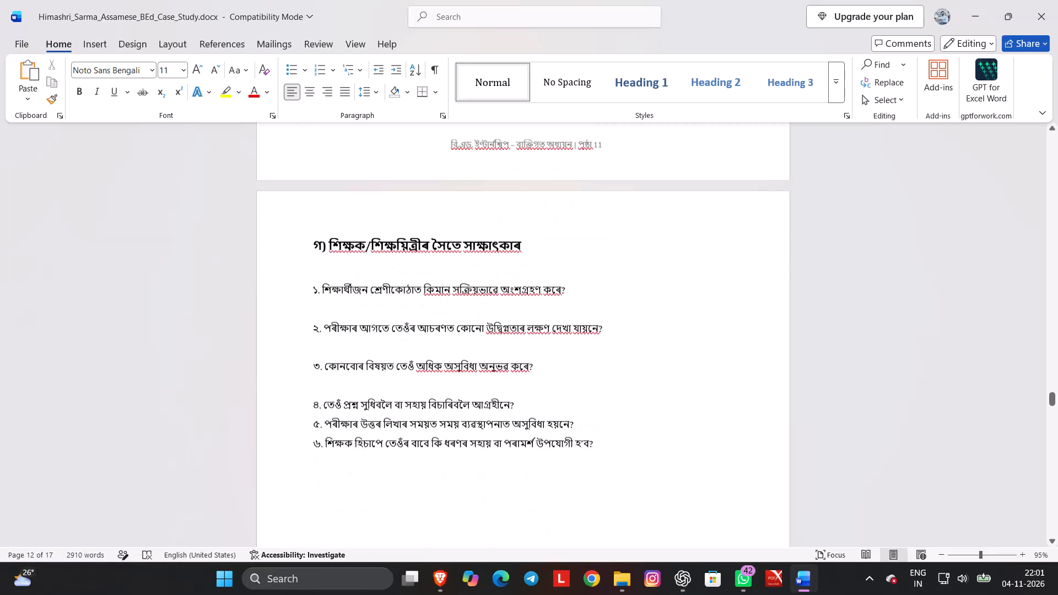
click(517, 402)
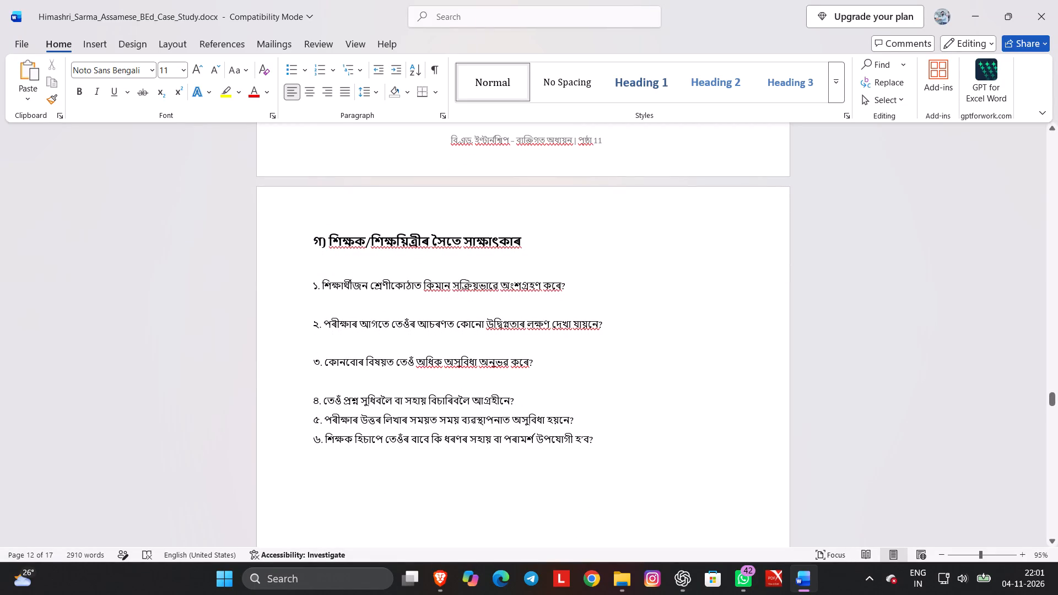
key(Return)
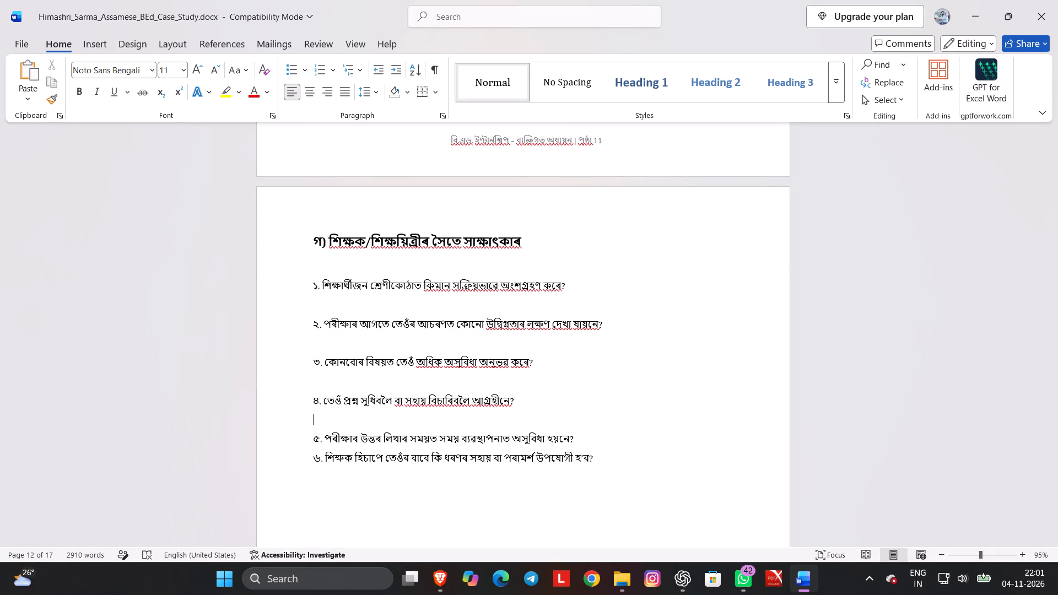
click(576, 437)
key(Return)
Insert a blank line after the heading ১১. পৰ্যবেক্ষণ আৰু তথ্য বিশ্লেষণ on page 13.
scroll(573, 451, down, 7)
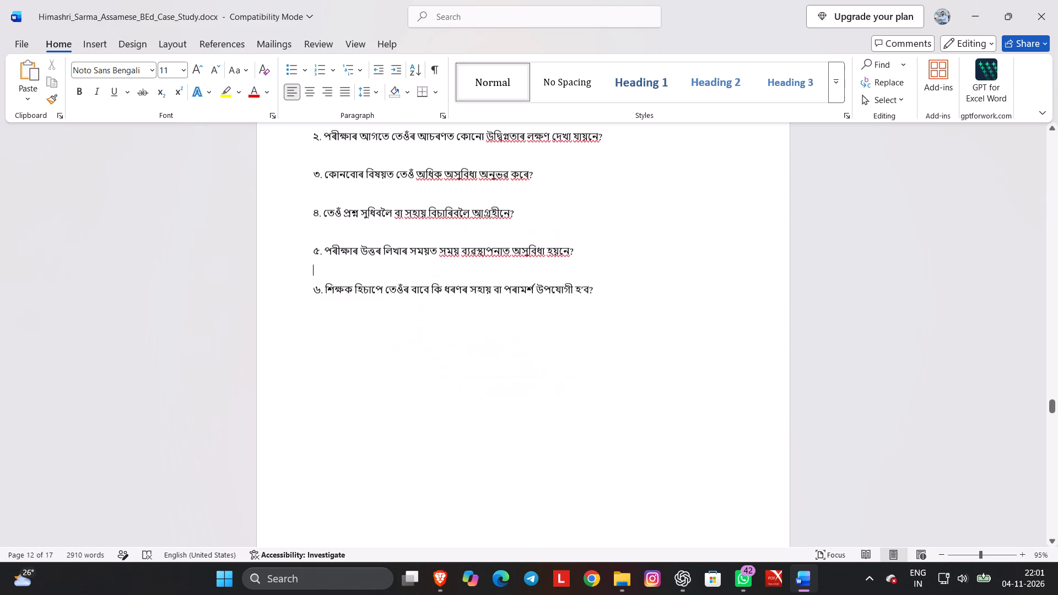
scroll(558, 444, down, 4)
scroll(511, 440, up, 4)
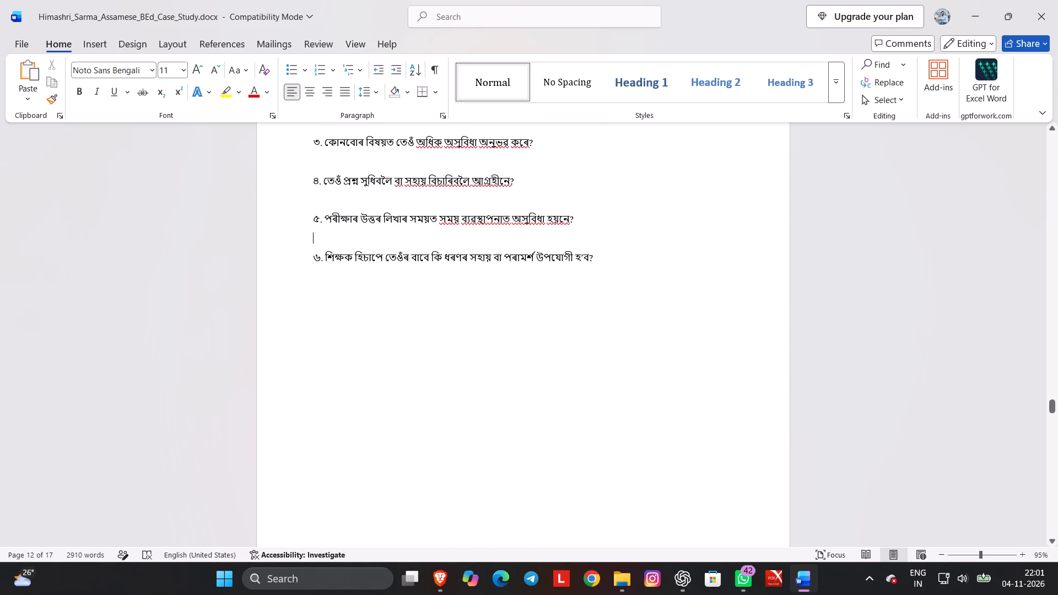
scroll(412, 320, up, 9)
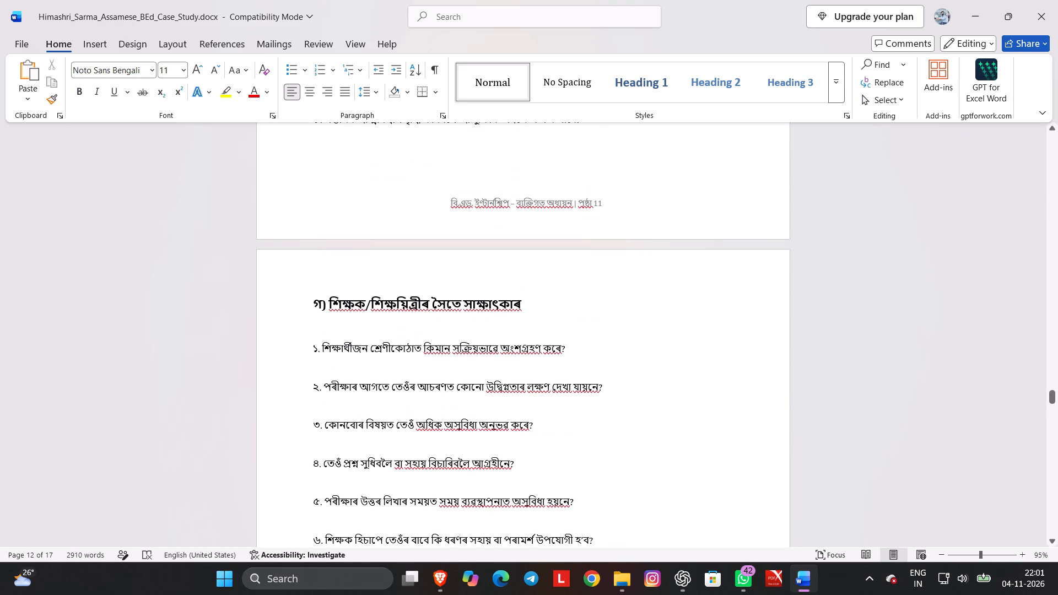
scroll(411, 320, down, 20)
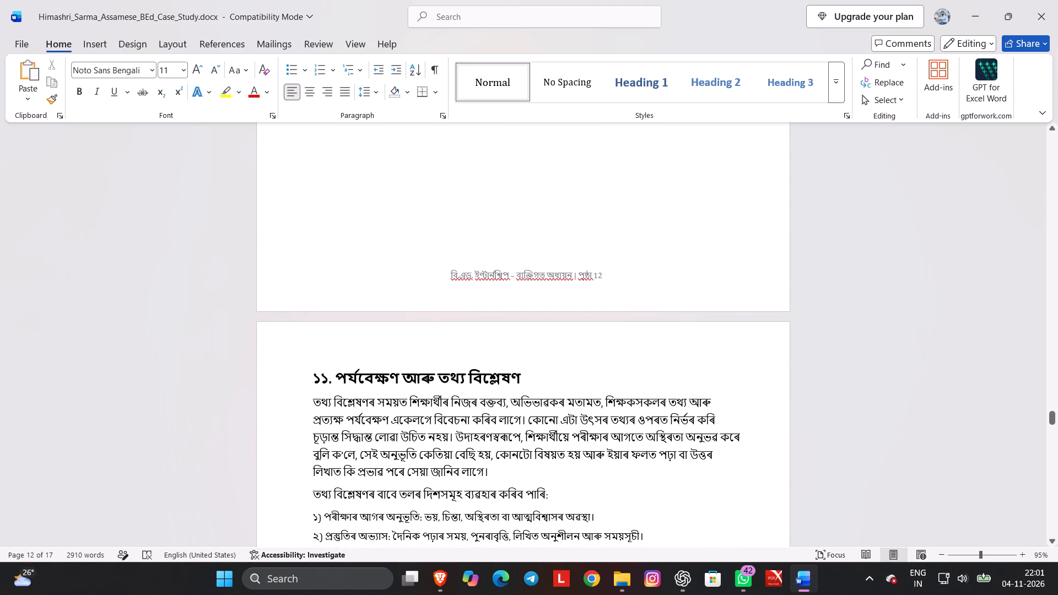
click(530, 375)
key(Return)
Insert a blank line after section ১১'s opening paragraph and another after the sentence introducing its numbered list.
scroll(517, 377, down, 7)
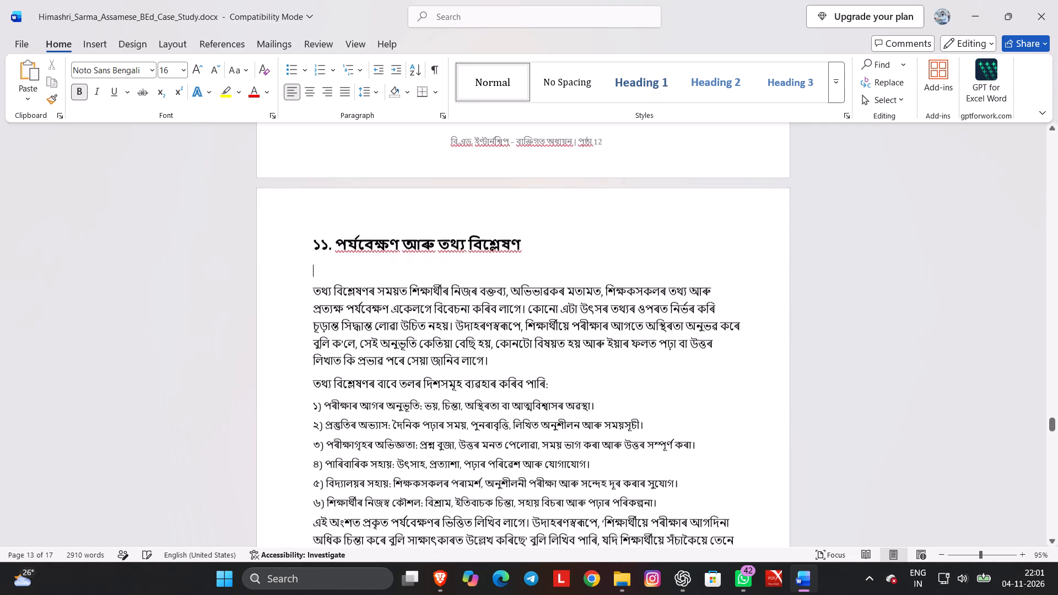
click(492, 275)
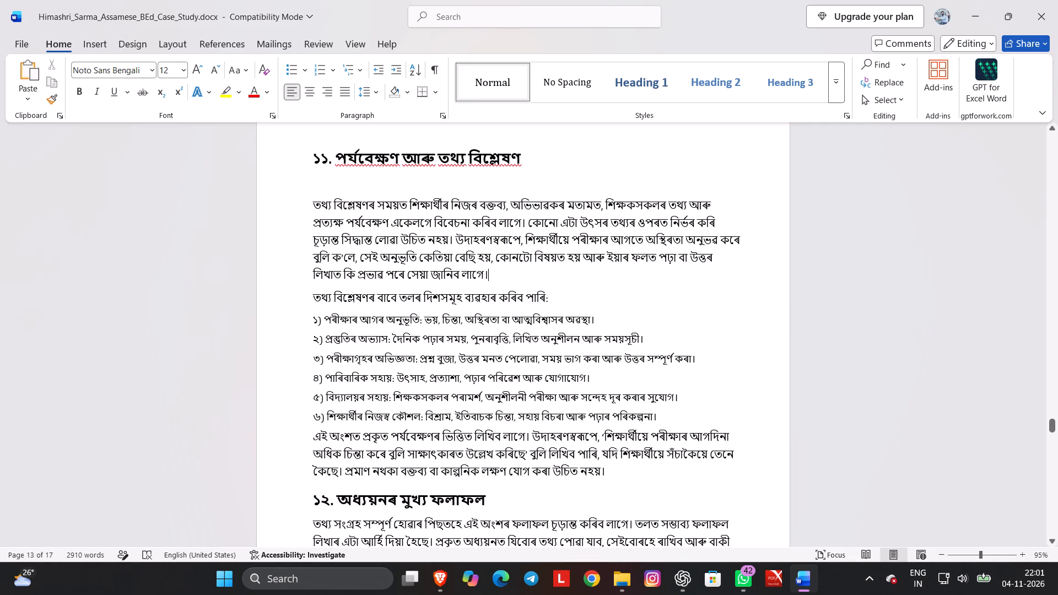
key(Return)
scroll(492, 275, down, 2)
scroll(558, 326, down, 1)
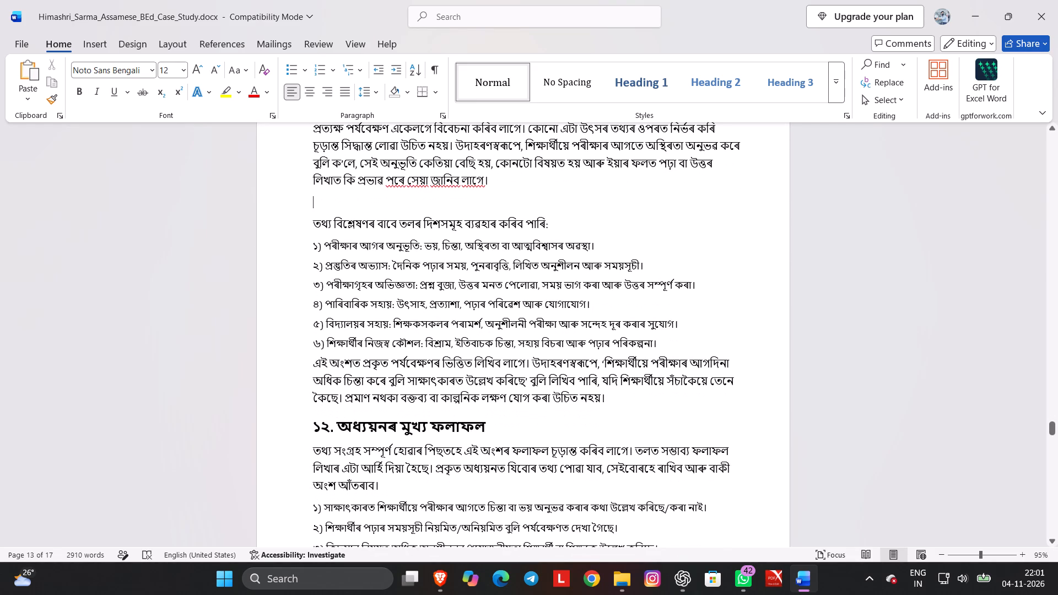
click(557, 219)
key(Return)
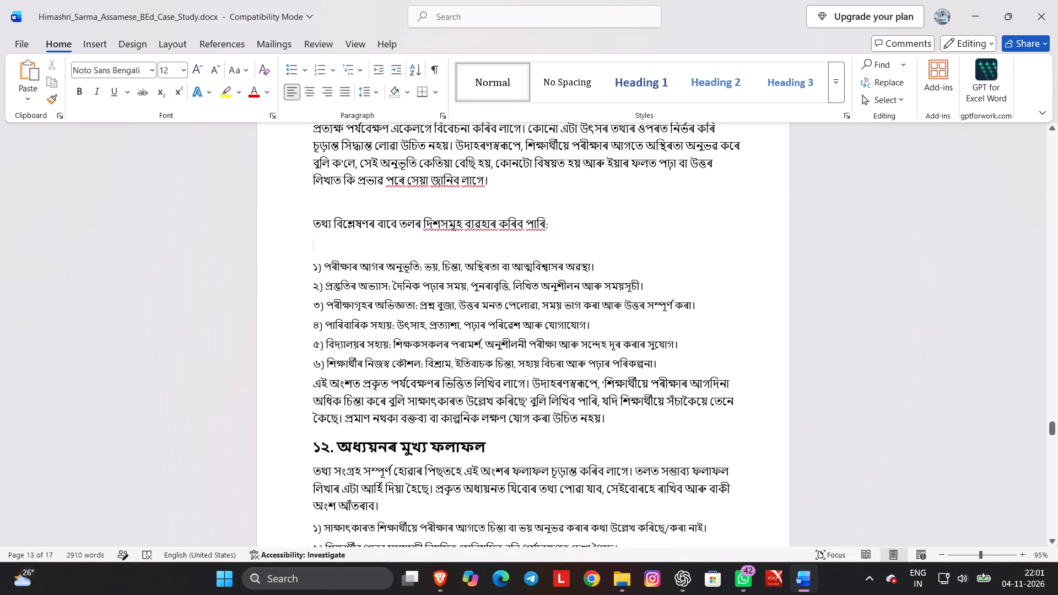
Insert a blank line between section ১১'s closing paragraph and the heading ১২. অধ্যয়নৰ মুখ্য ফলাফল.
scroll(580, 283, down, 3)
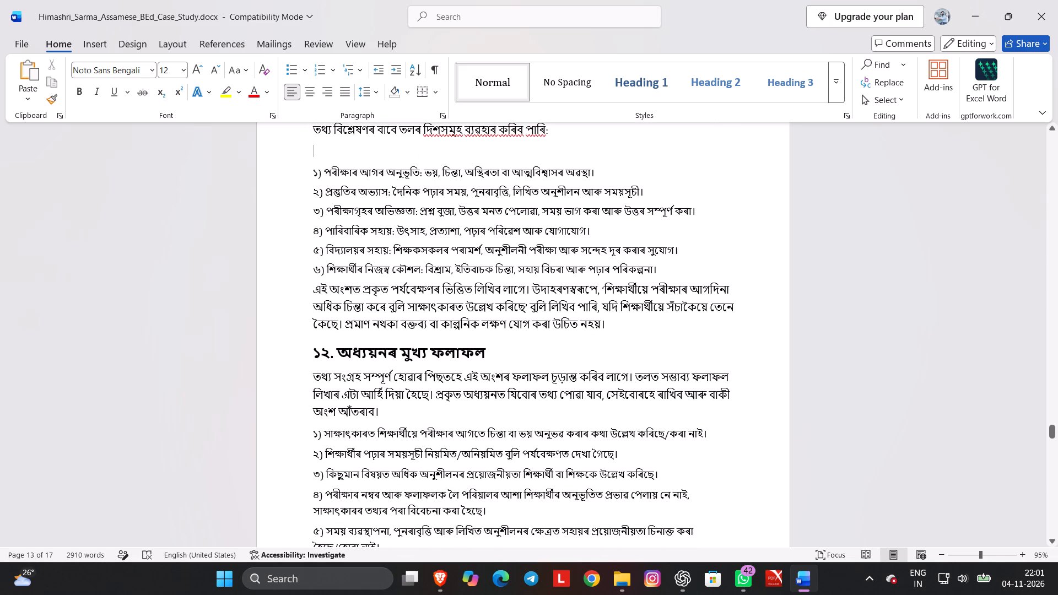
click(611, 323)
key(Return)
Review the spacing and page flow of sections ১১ to ১৩ across pages 13 and 14.
scroll(611, 326, down, 9)
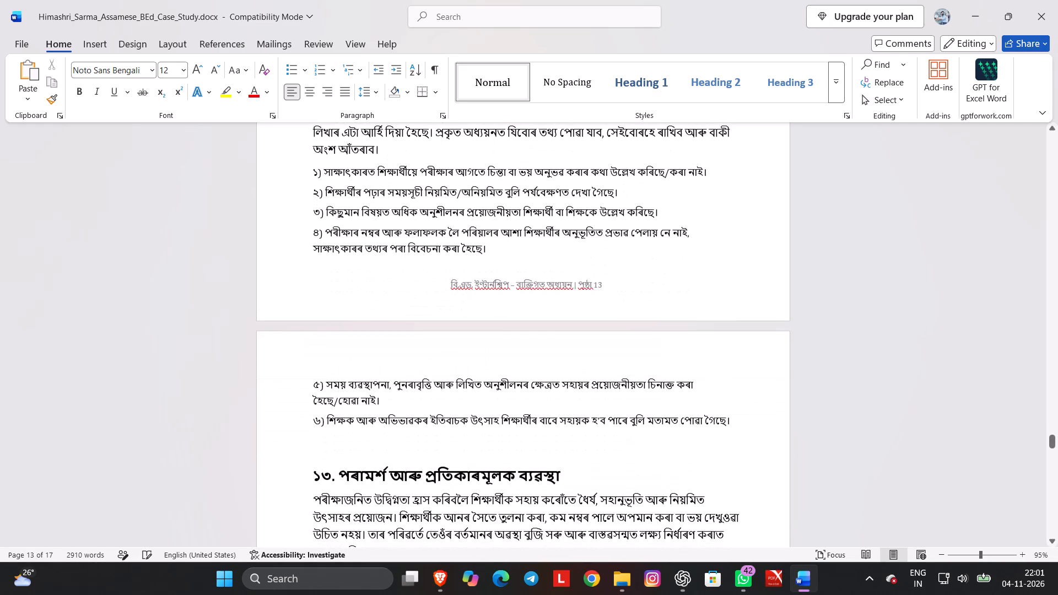
scroll(610, 340, up, 4)
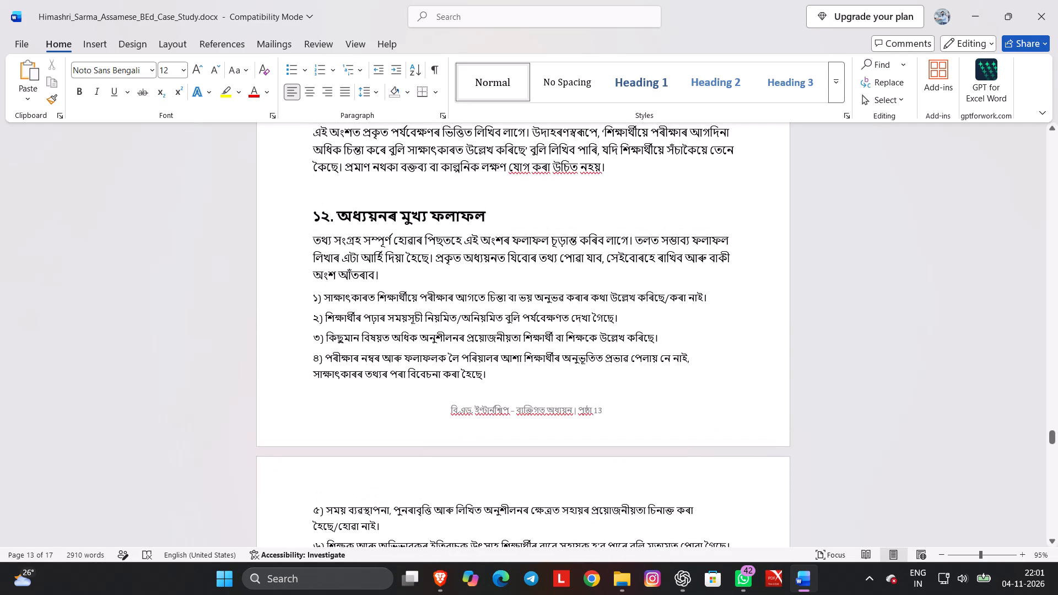
scroll(407, 281, up, 2)
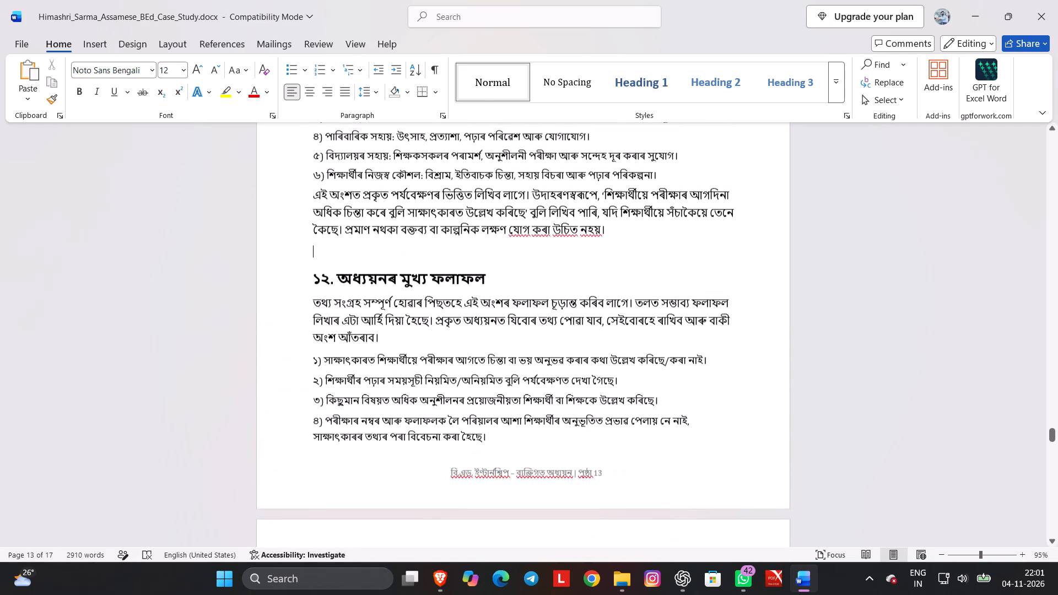
scroll(417, 333, up, 4)
scroll(516, 375, up, 4)
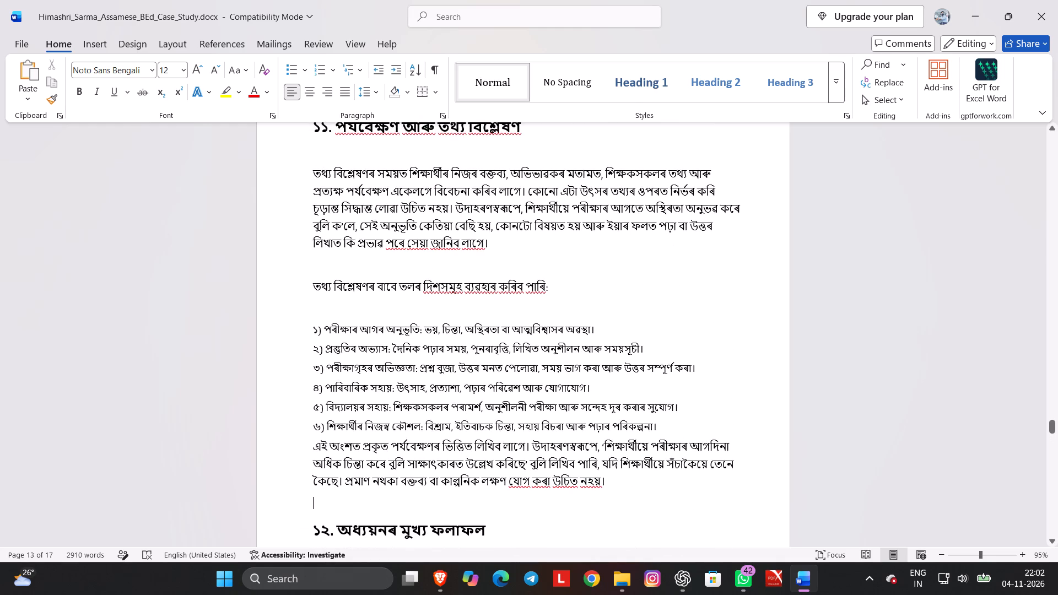
scroll(517, 367, down, 18)
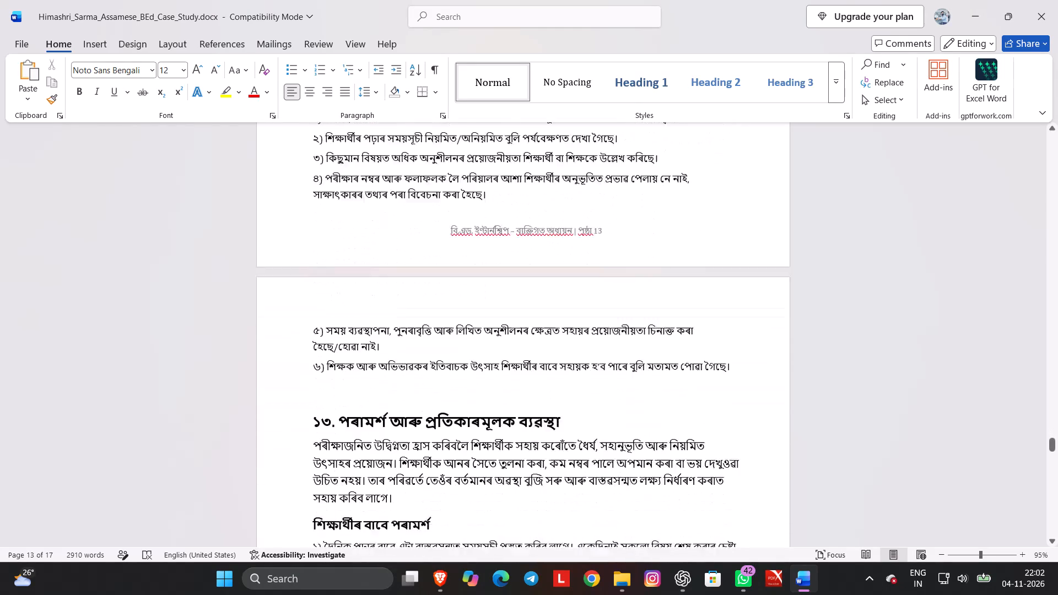
scroll(516, 362, up, 7)
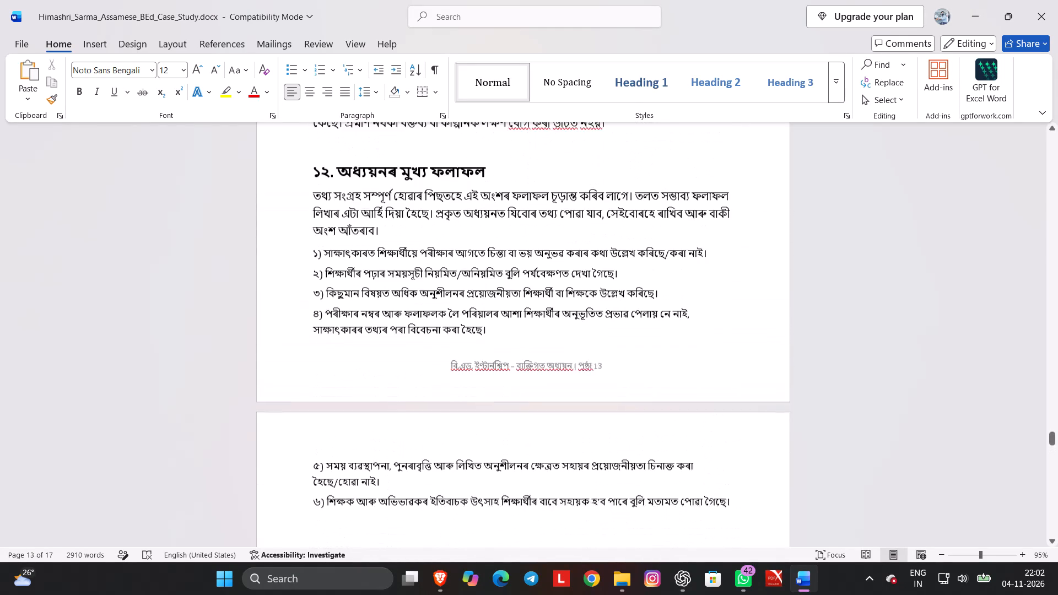
scroll(515, 359, down, 8)
scroll(515, 355, up, 3)
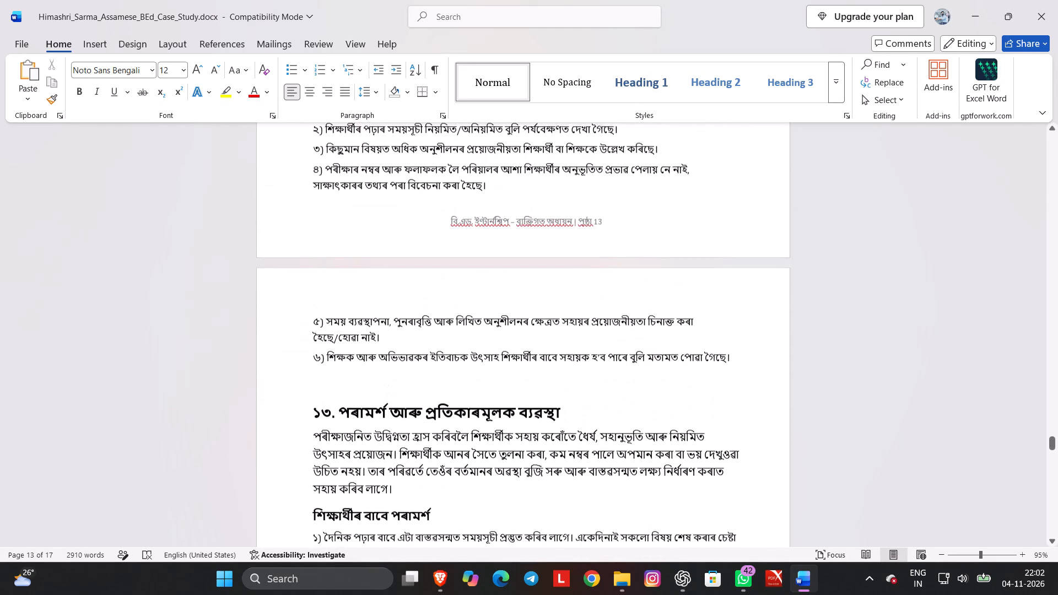
scroll(515, 351, up, 2)
Insert a blank line between section ১৩'s opening paragraph and the subheading শিক্ষাৰ্থীৰ বাবে পৰামৰ্শ.
scroll(515, 351, down, 9)
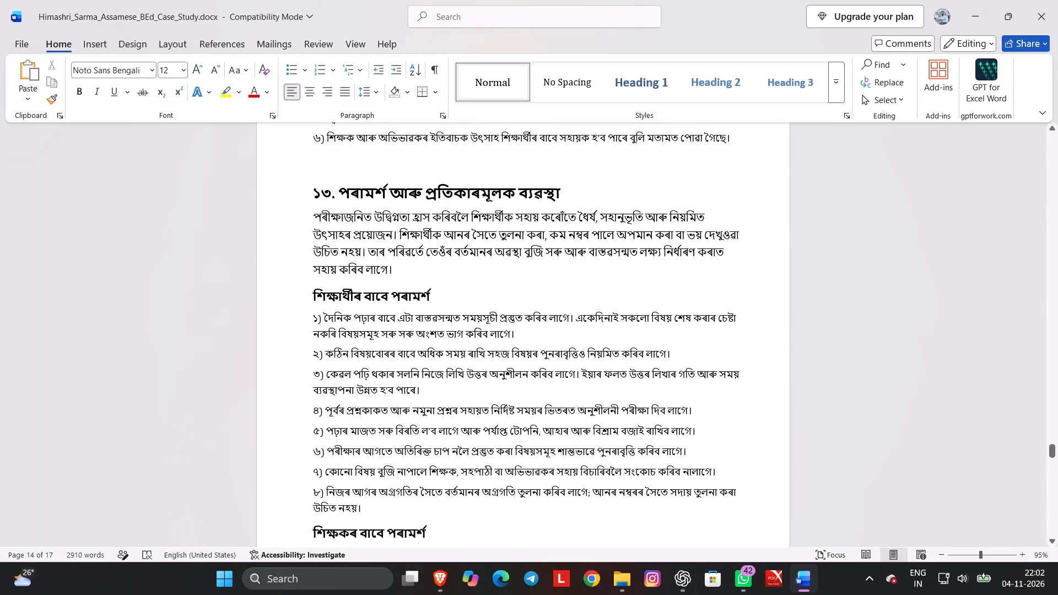
click(403, 268)
key(Return)
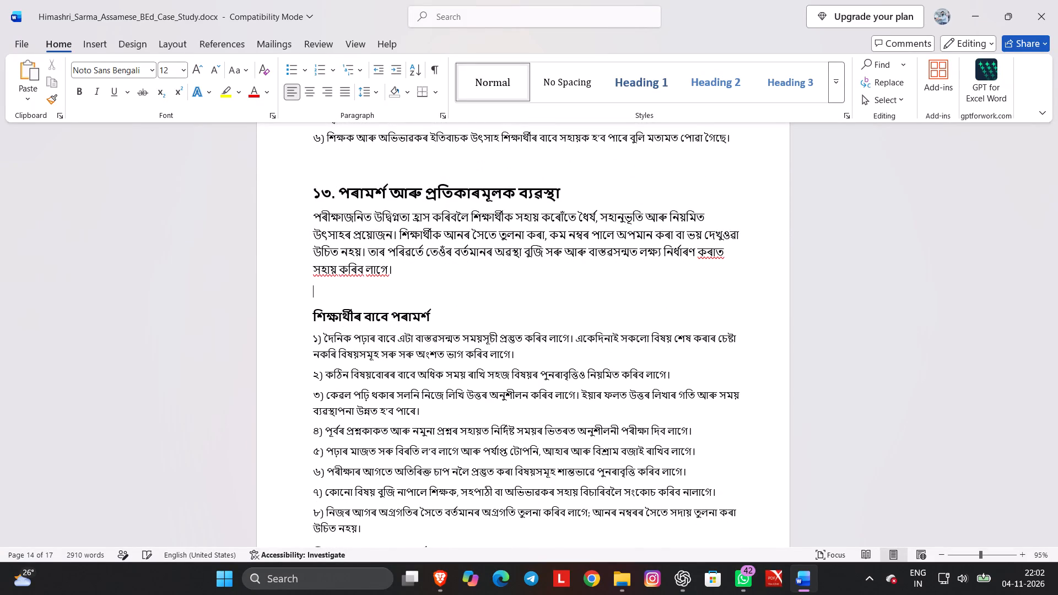
Insert two blank lines after item ৮, before the subheading শিক্ষকৰ বাবে পৰামৰ্শ on page 14.
scroll(403, 268, up, 4)
scroll(403, 268, down, 8)
scroll(412, 337, down, 3)
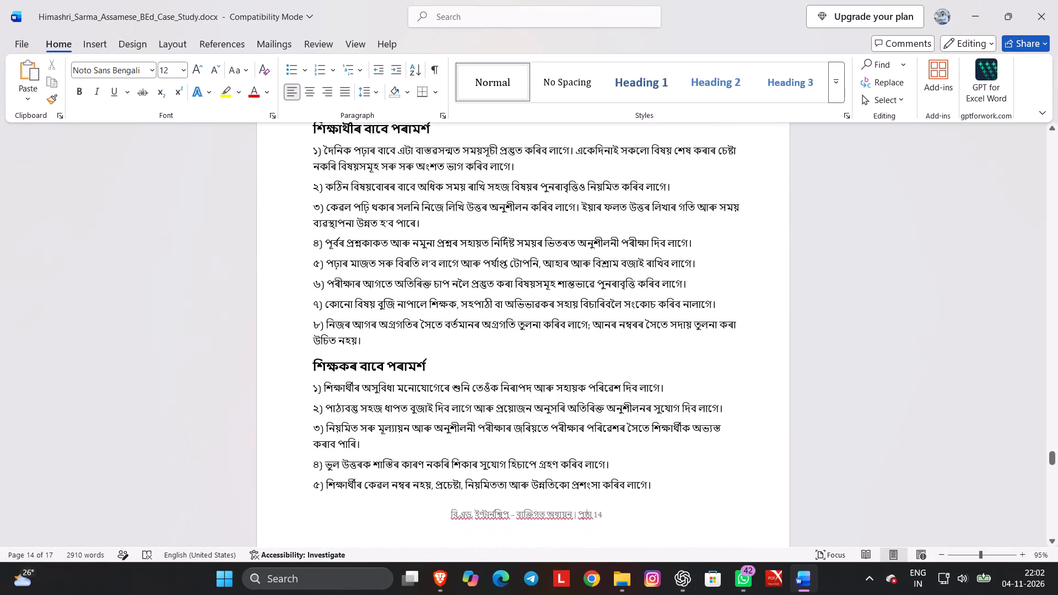
scroll(382, 309, down, 4)
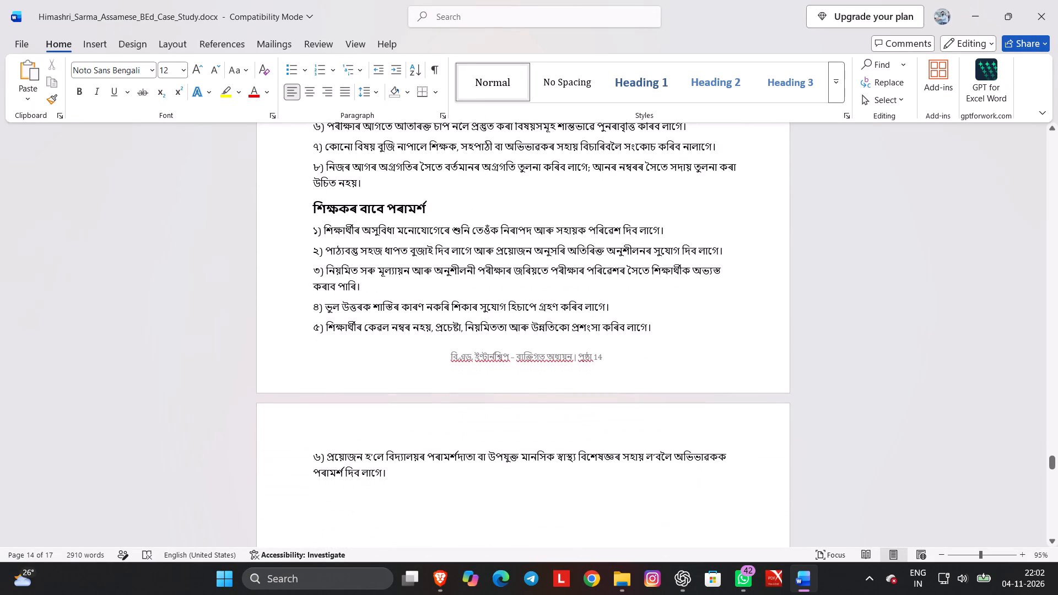
scroll(352, 227, up, 1)
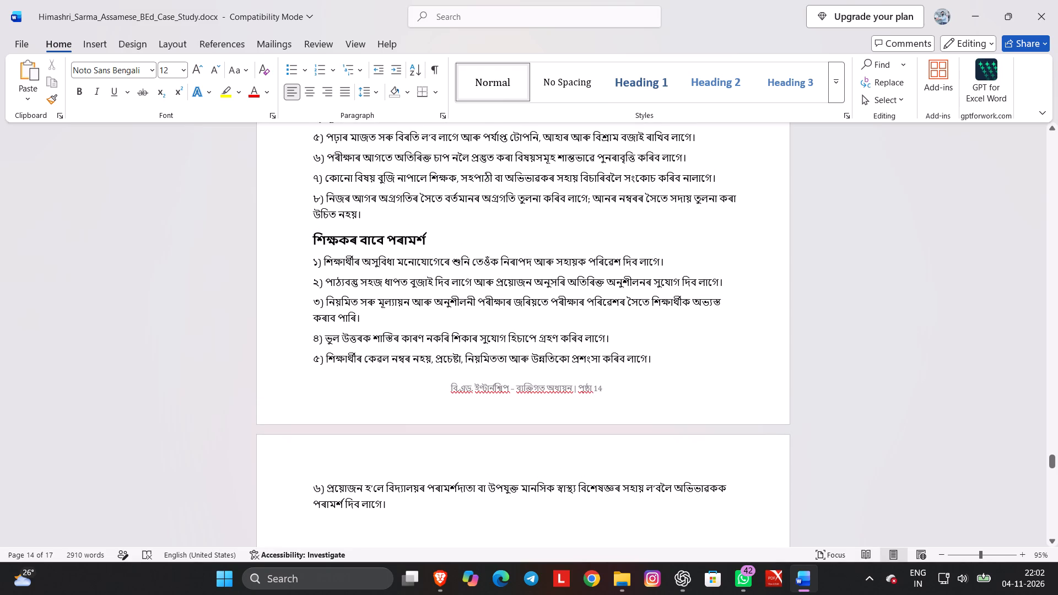
click(382, 219)
key(Return)
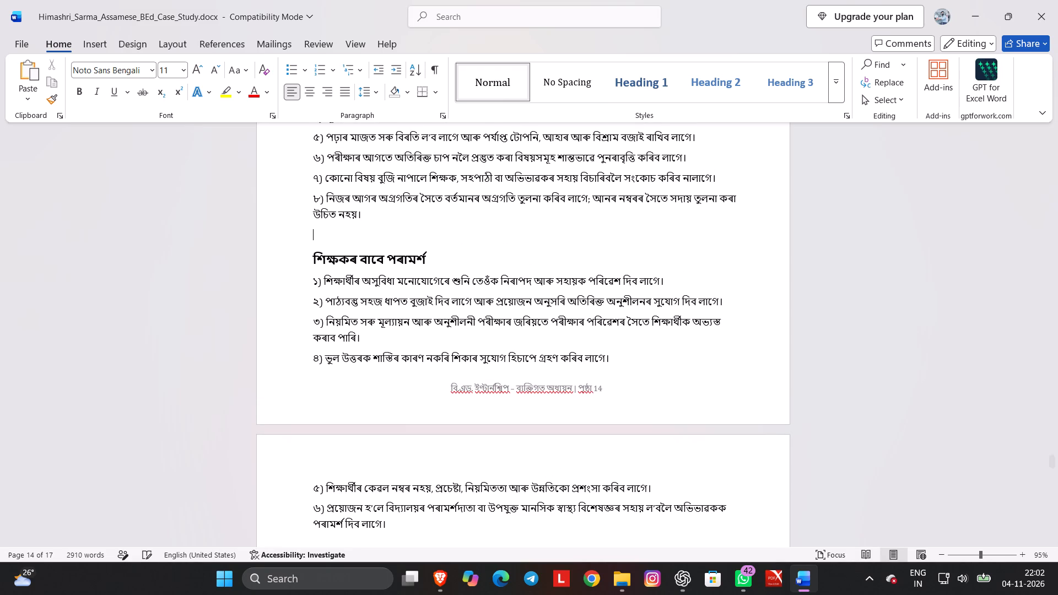
key(Return)
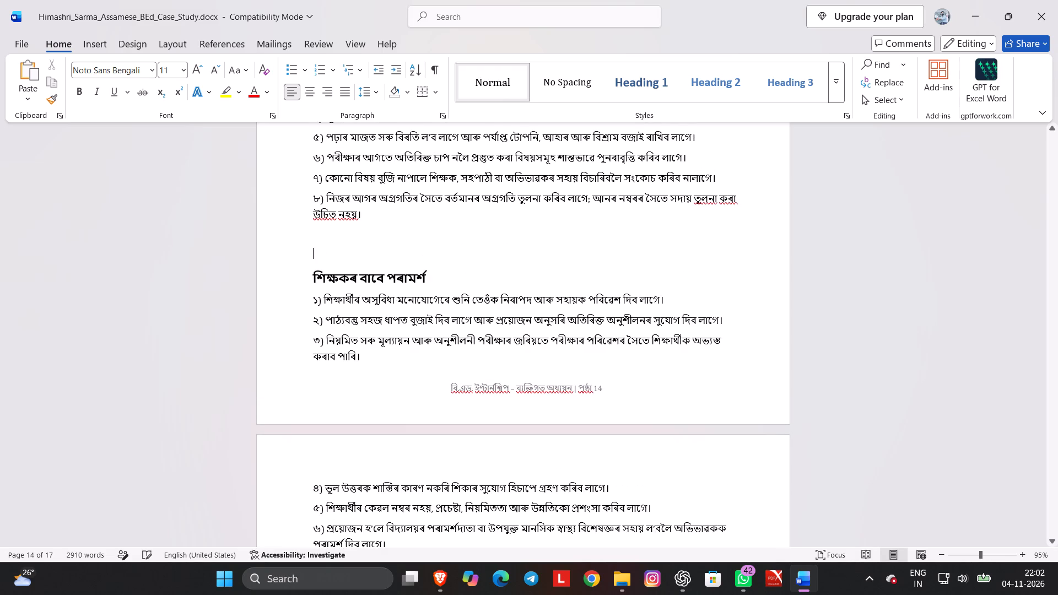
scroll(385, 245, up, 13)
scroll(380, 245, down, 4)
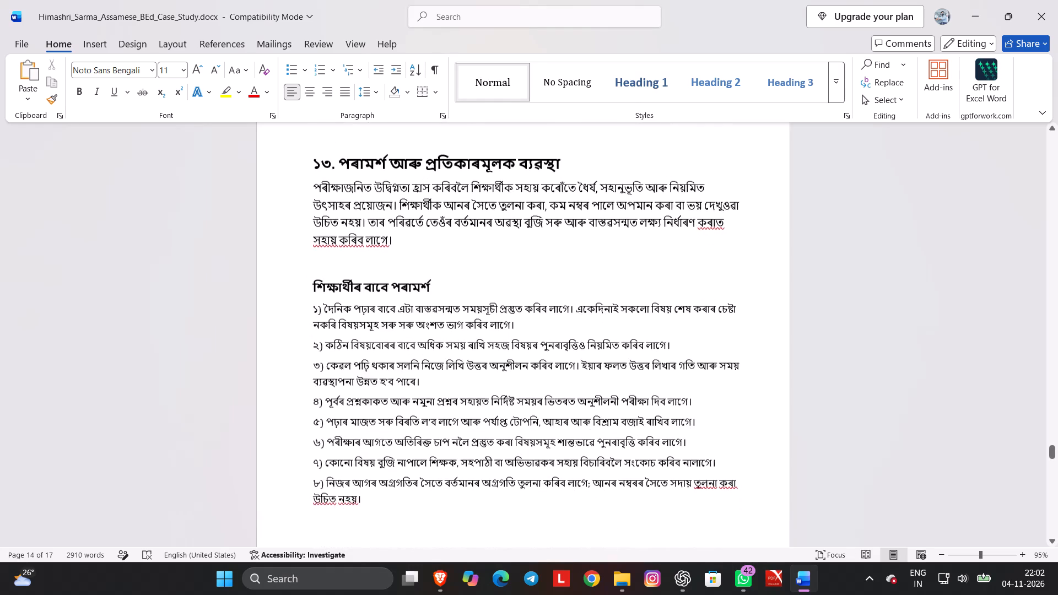
Review the spacing and page flow of section ১৩'s recommendation lists and section ১৪ across pages 14 and 15.
scroll(370, 252, down, 15)
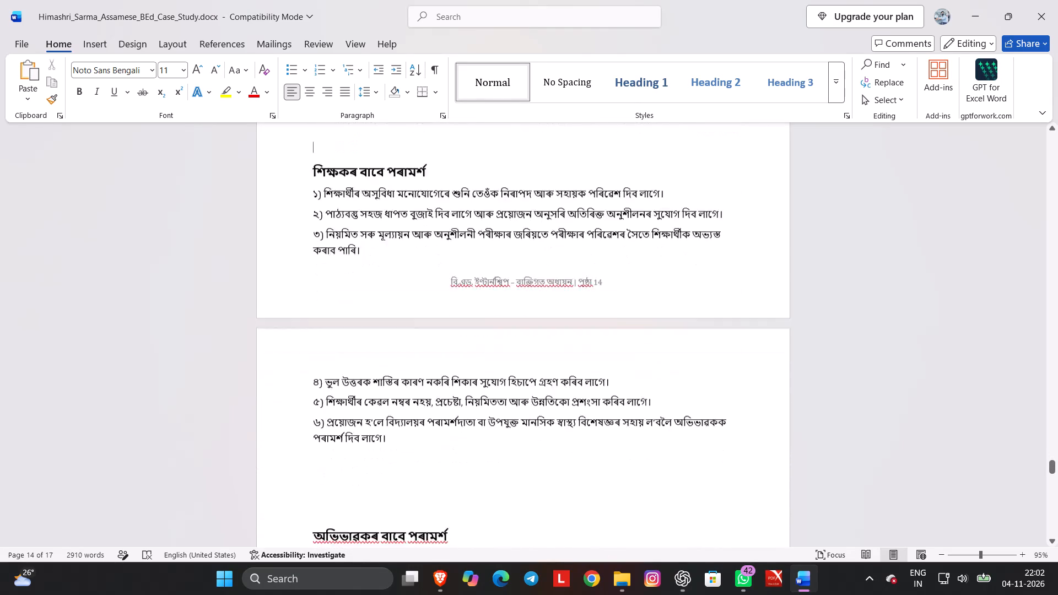
scroll(370, 252, down, 3)
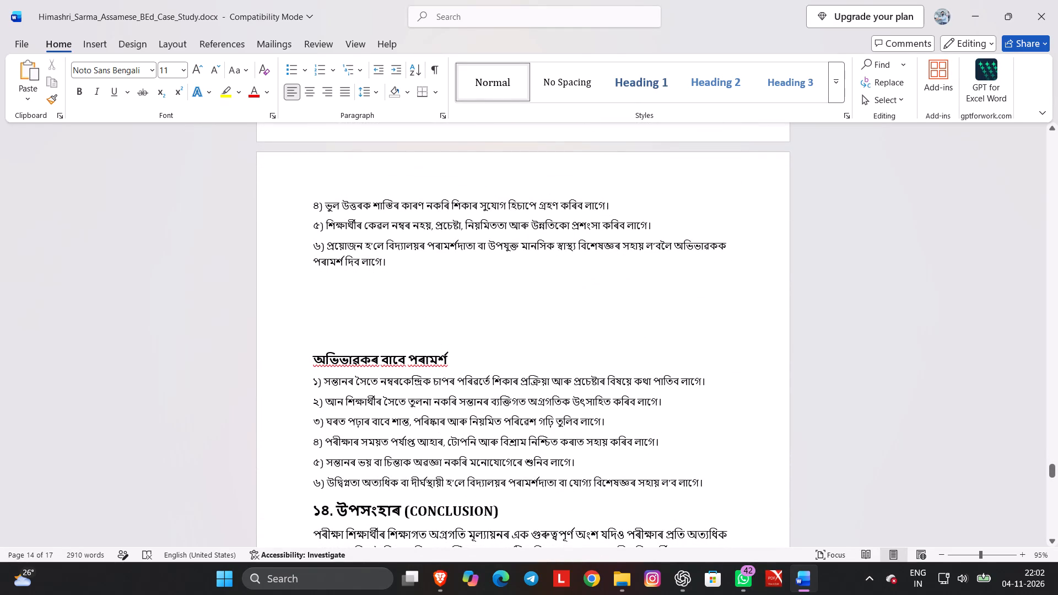
scroll(371, 262, down, 7)
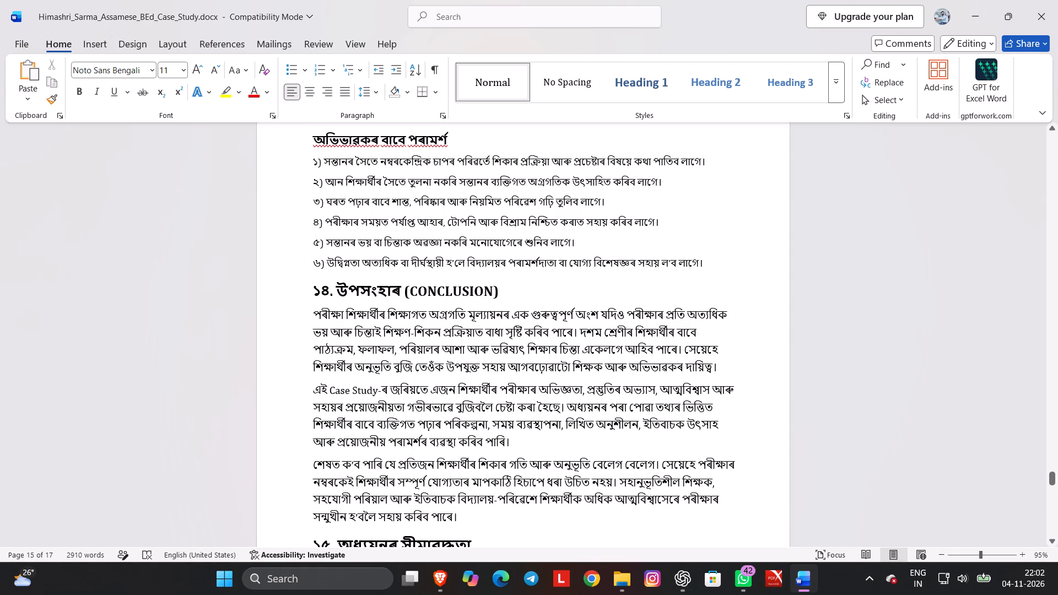
scroll(457, 273, up, 3)
scroll(621, 354, up, 5)
scroll(562, 325, up, 8)
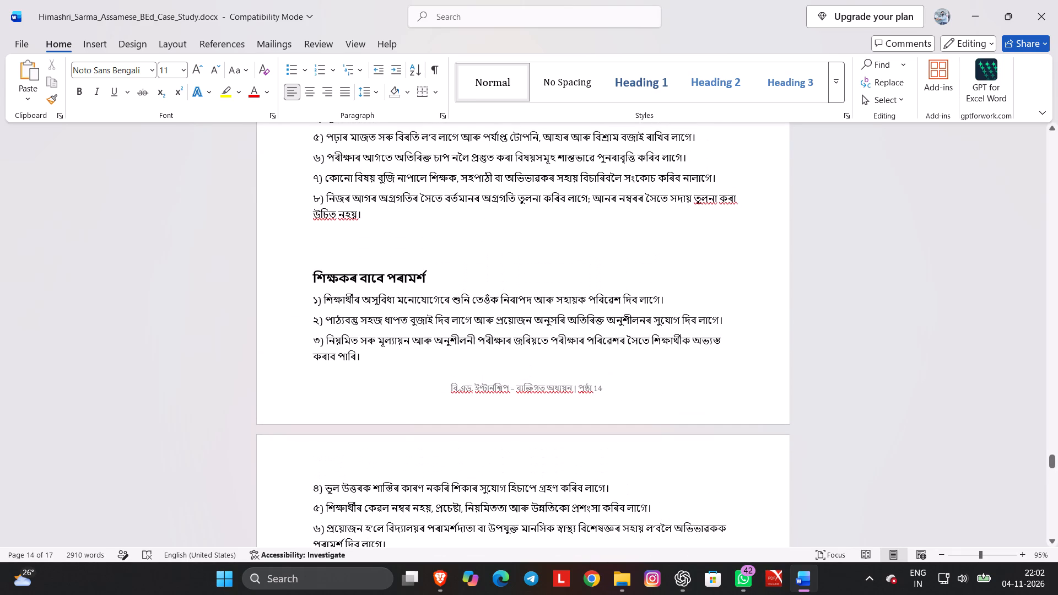
scroll(547, 314, up, 7)
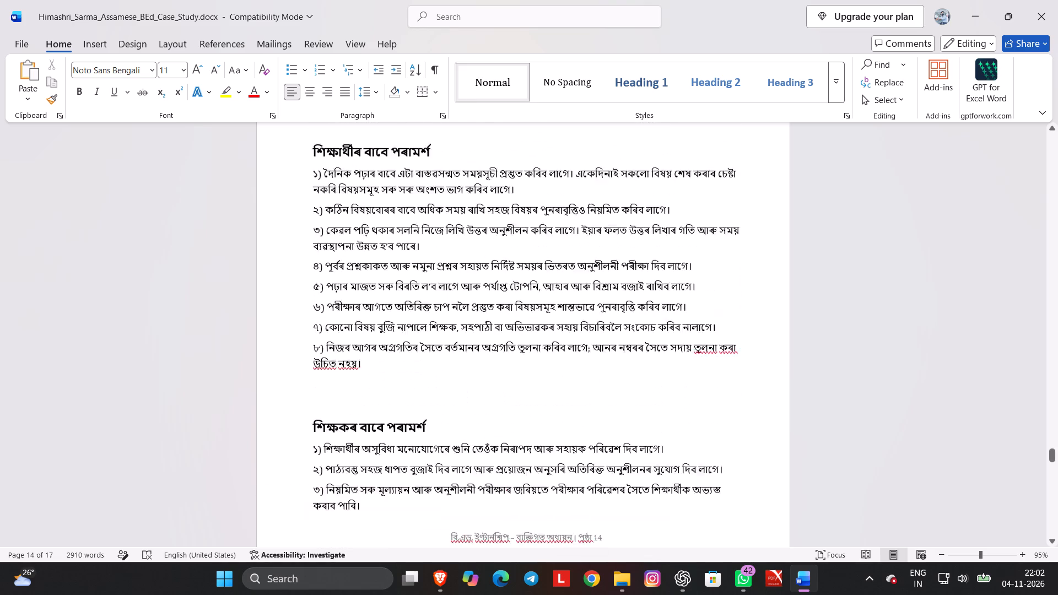
scroll(334, 323, up, 2)
scroll(428, 337, down, 3)
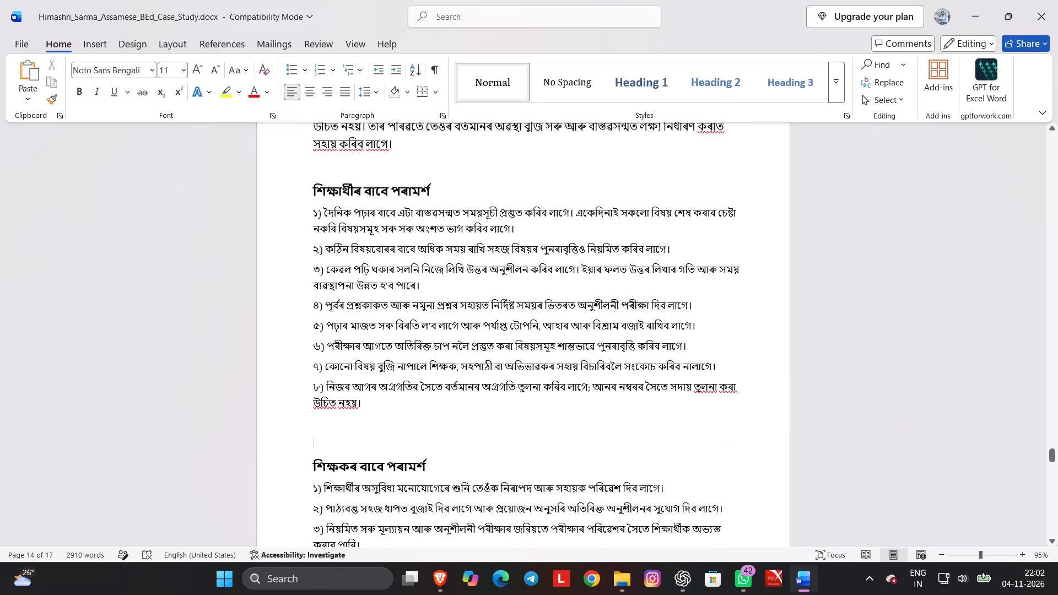
scroll(411, 339, down, 4)
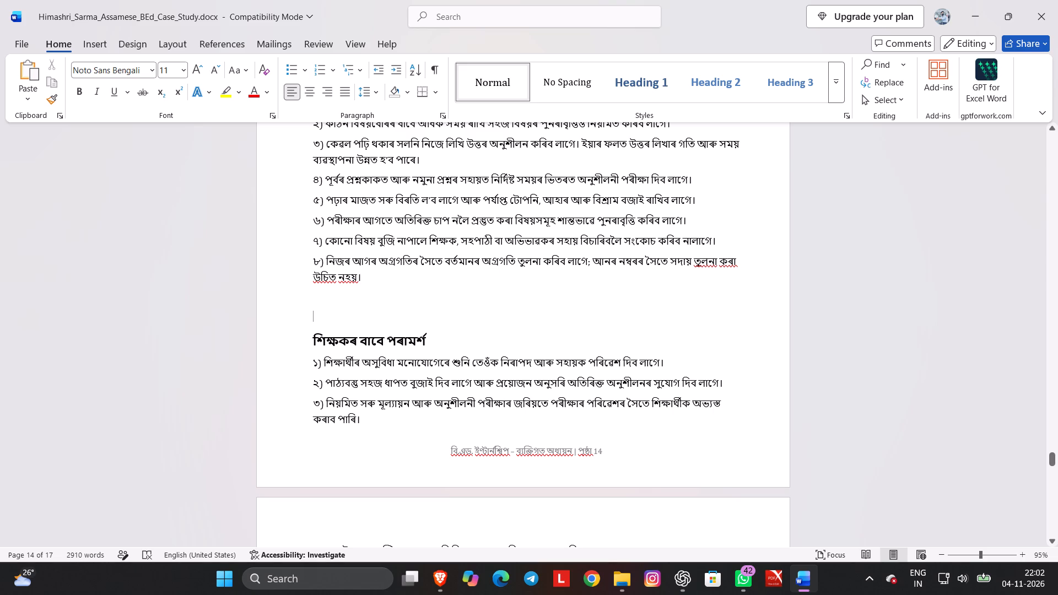
scroll(438, 379, up, 3)
scroll(438, 379, down, 10)
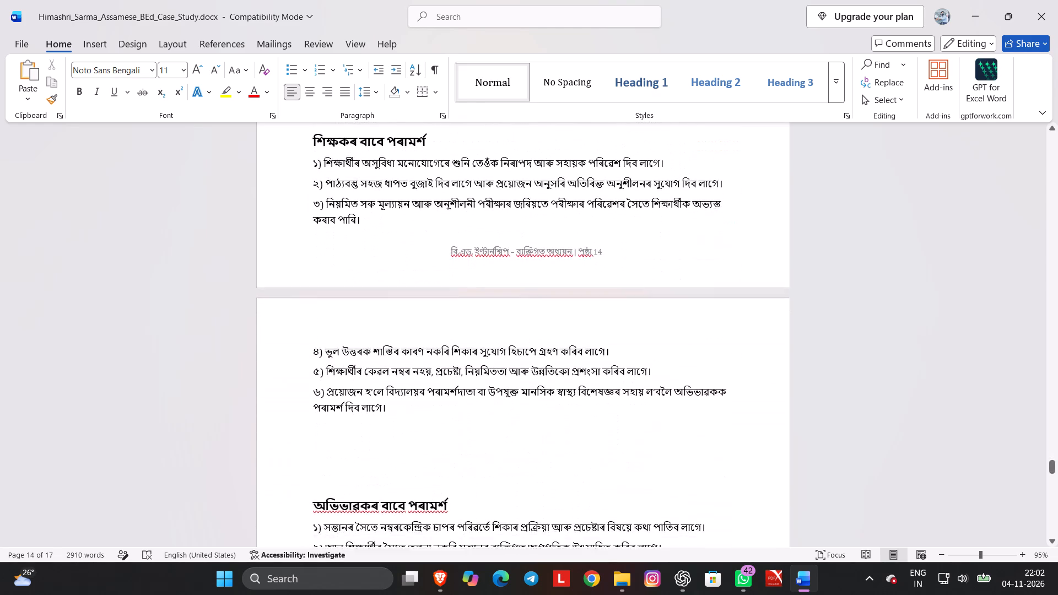
Delete two of the blank lines above the subheading অভিভাৱকৰ বাবে পৰামৰ্শ on page 15.
scroll(438, 379, down, 4)
click(384, 318)
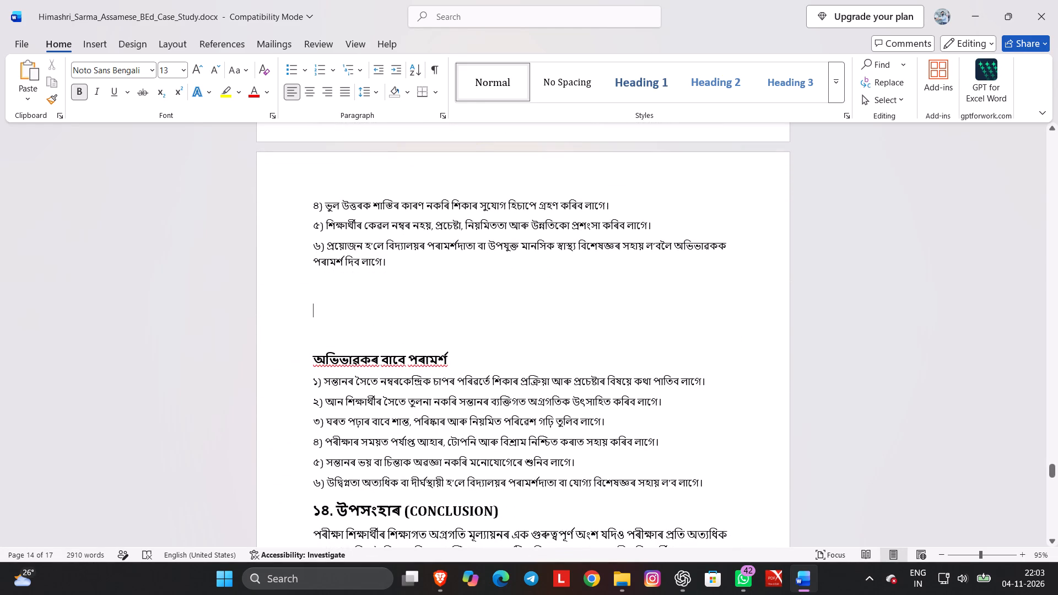
key(BackSpace)
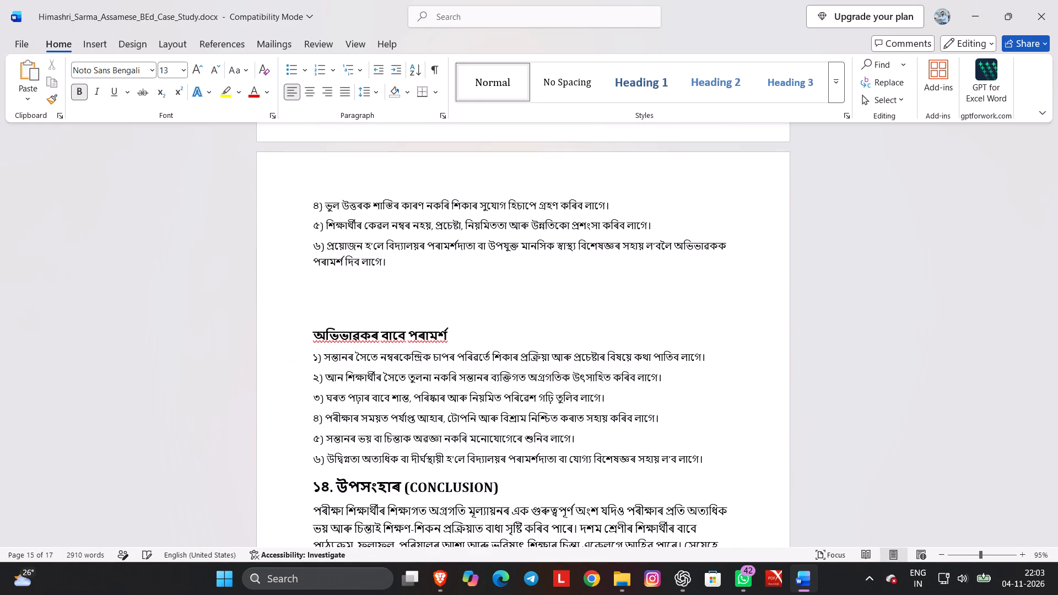
key(BackSpace)
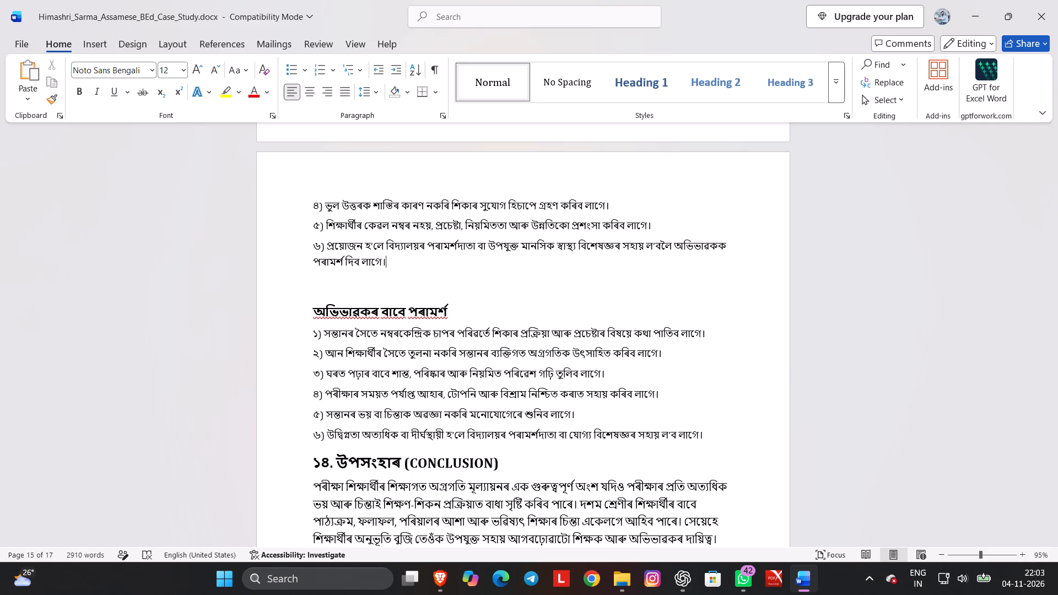
Review the spacing and page breaks from the teacher recommendations through sections ১৪ to ১৭ on pages 14 to 17.
scroll(384, 324, up, 10)
scroll(388, 324, down, 2)
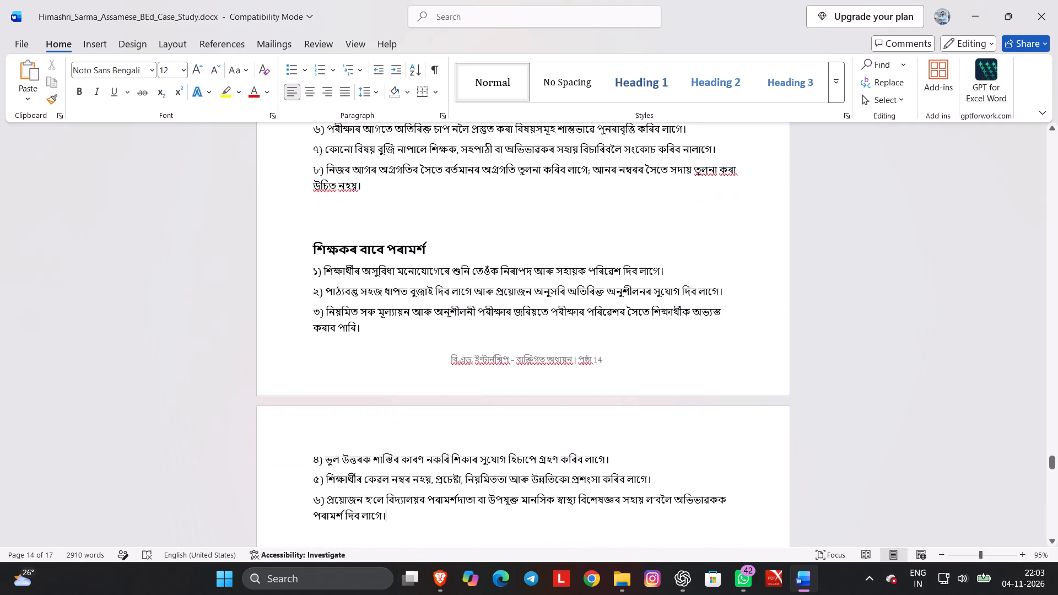
scroll(391, 324, down, 18)
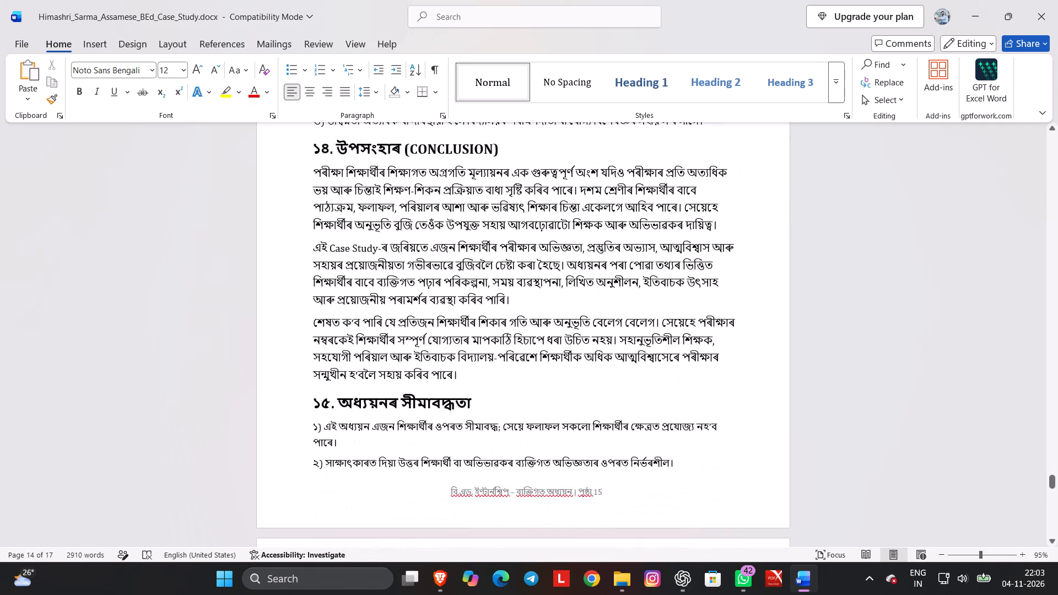
scroll(408, 339, down, 7)
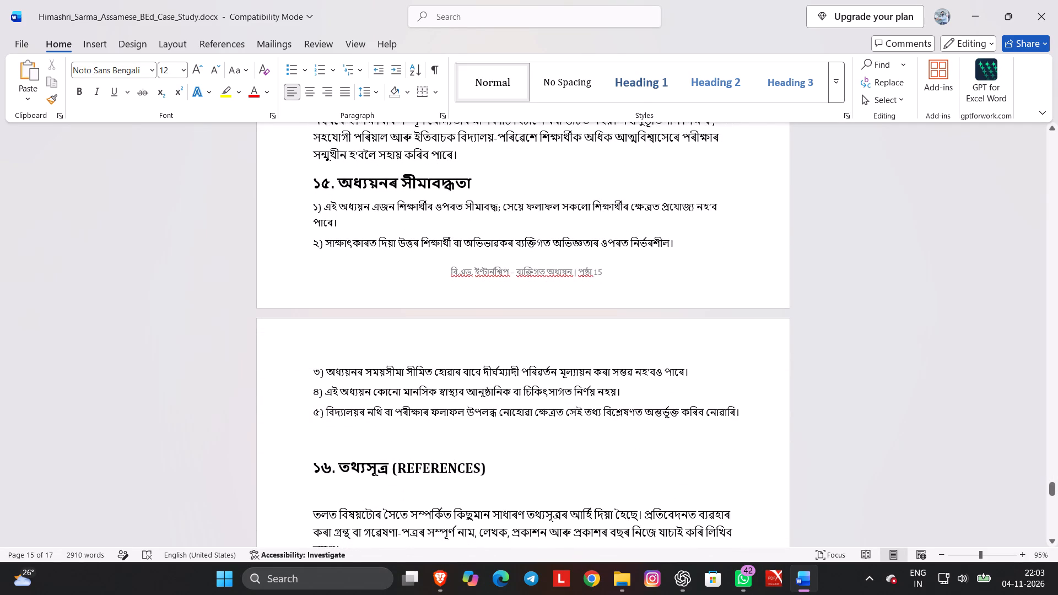
scroll(457, 364, up, 2)
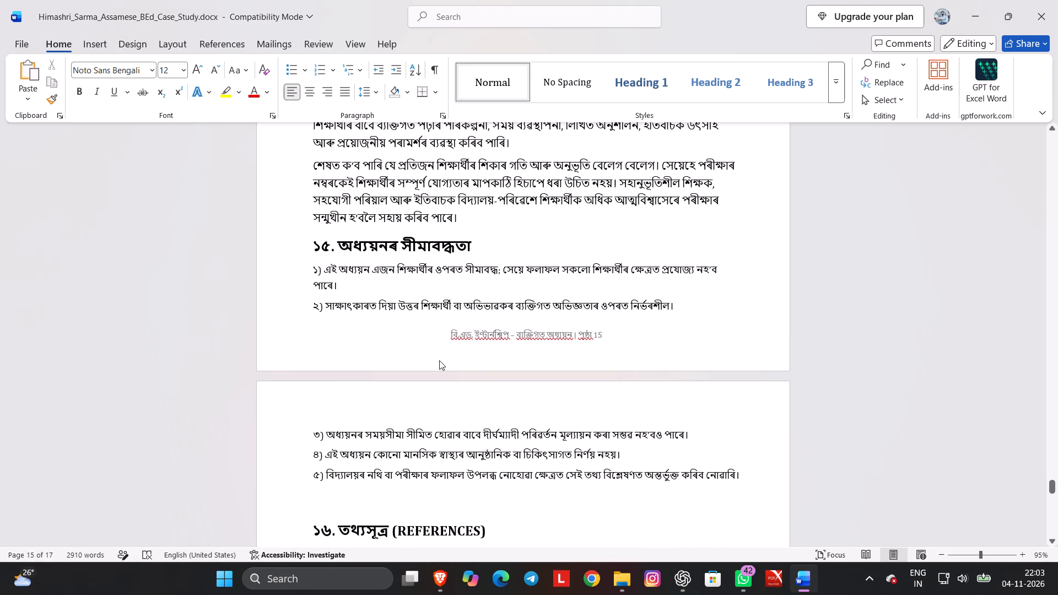
scroll(439, 360, up, 4)
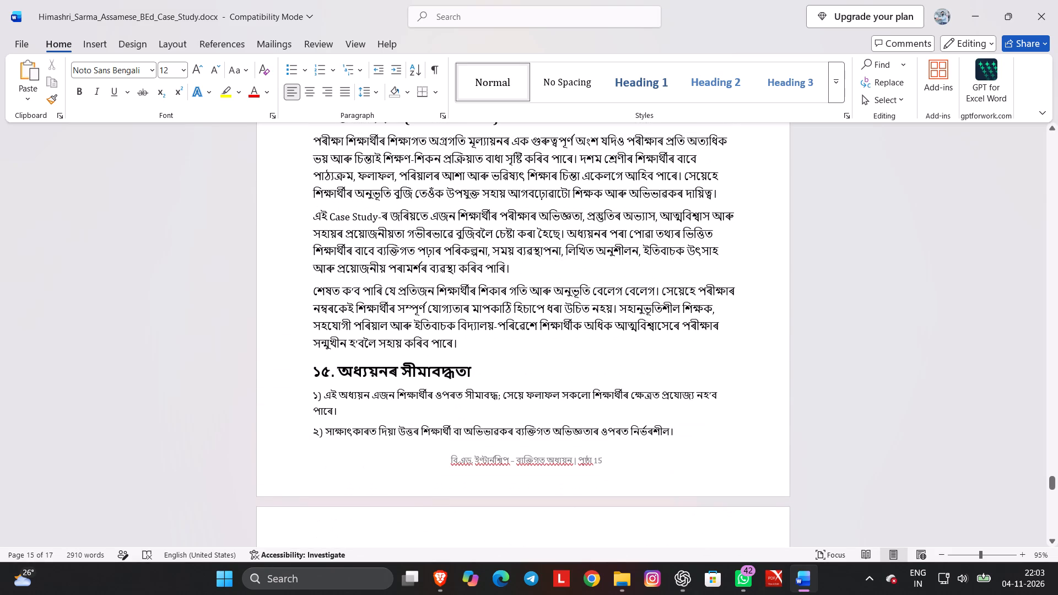
scroll(431, 367, down, 16)
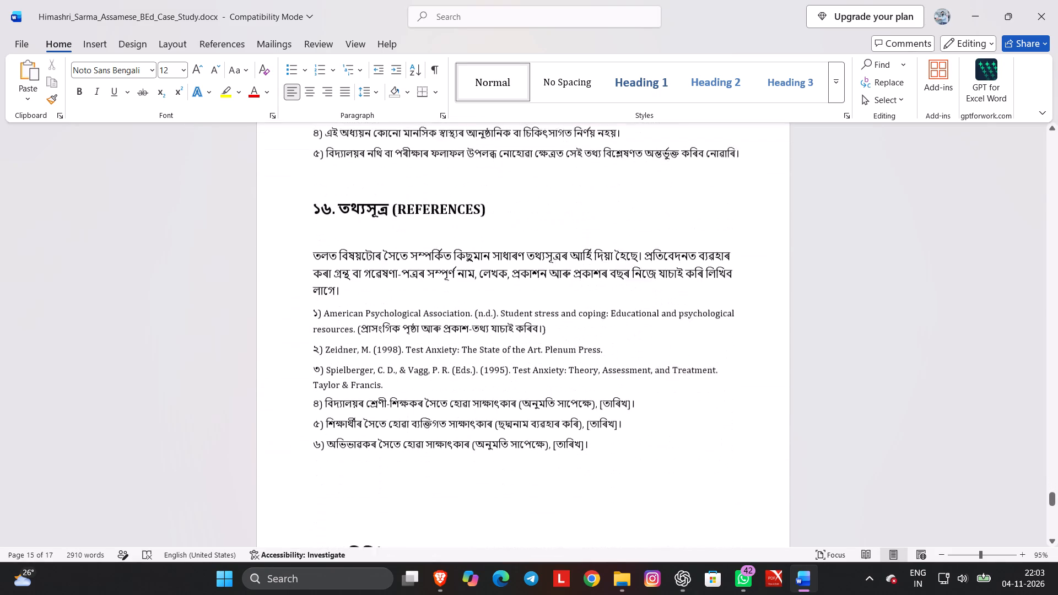
scroll(431, 381, down, 1)
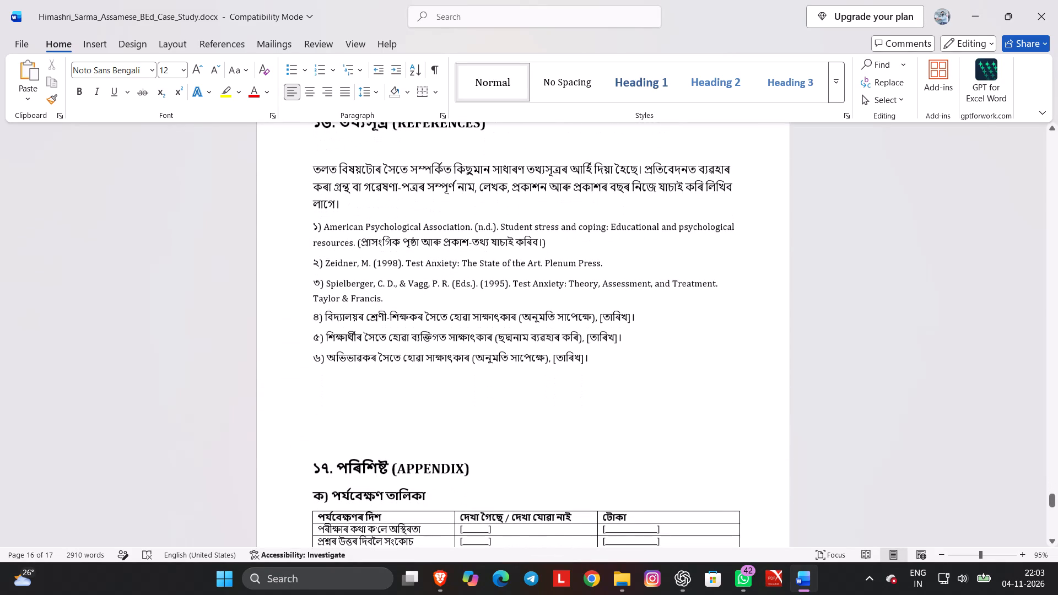
scroll(431, 381, down, 7)
scroll(431, 381, up, 3)
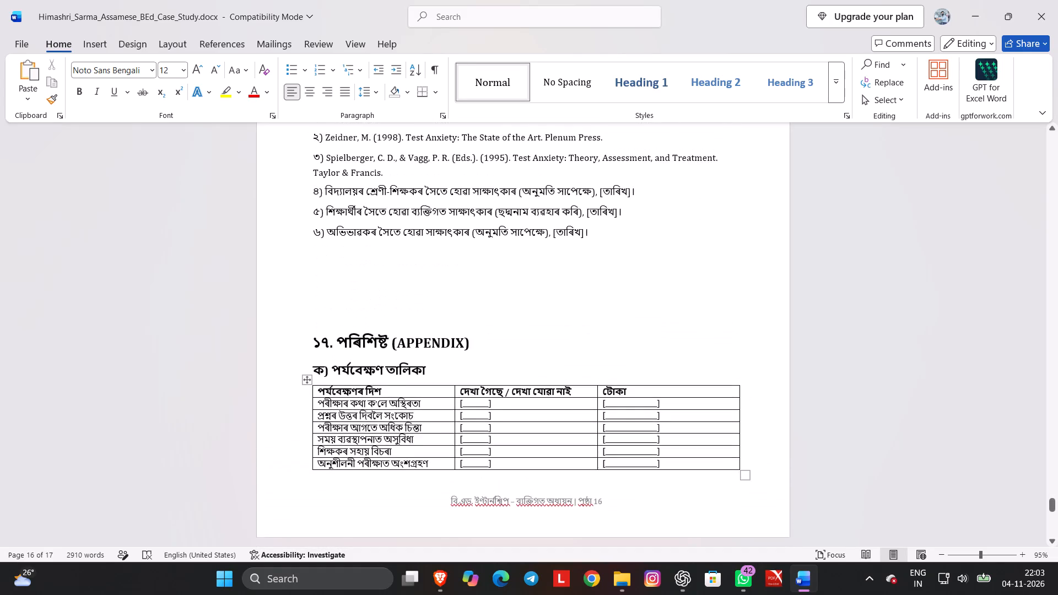
scroll(431, 381, up, 1)
scroll(431, 381, down, 16)
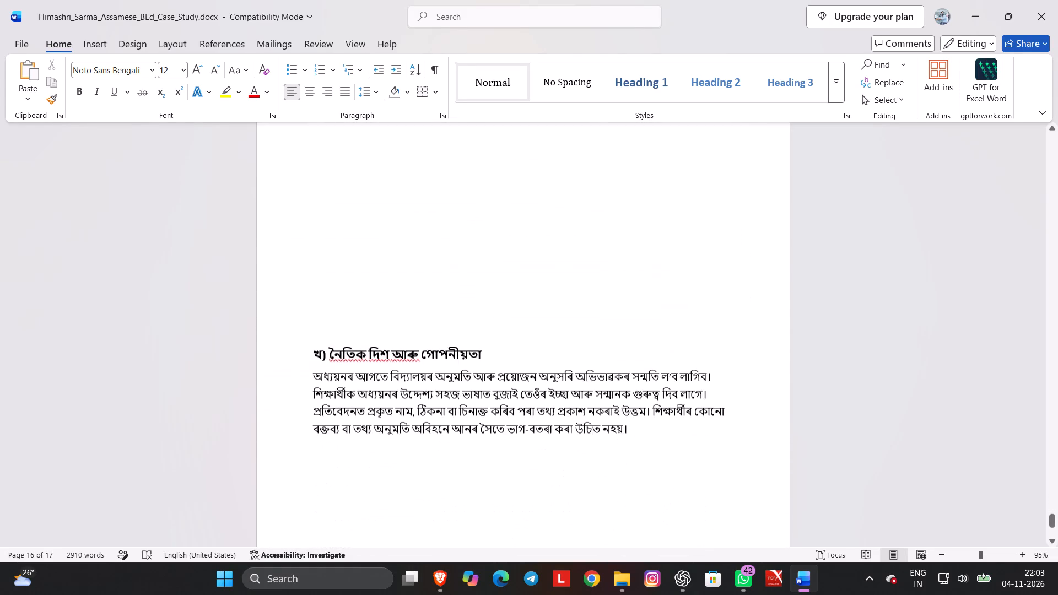
scroll(431, 381, up, 5)
scroll(364, 363, up, 4)
scroll(307, 208, up, 3)
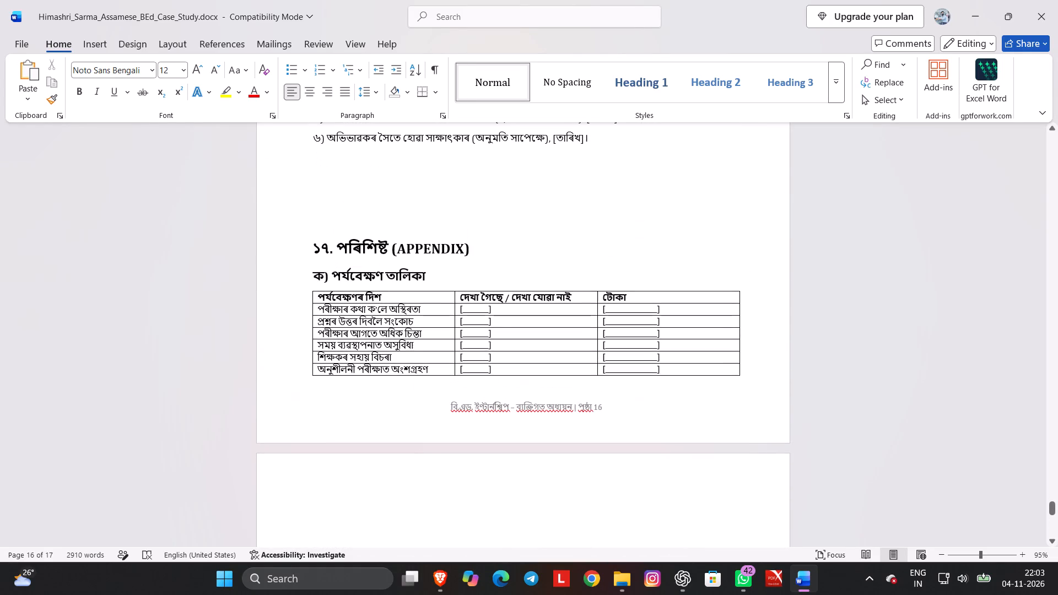
Insert six blank lines before the heading ১৭. পৰিশিষ্ট (APPENDIX) so that it starts on page 17.
click(312, 245)
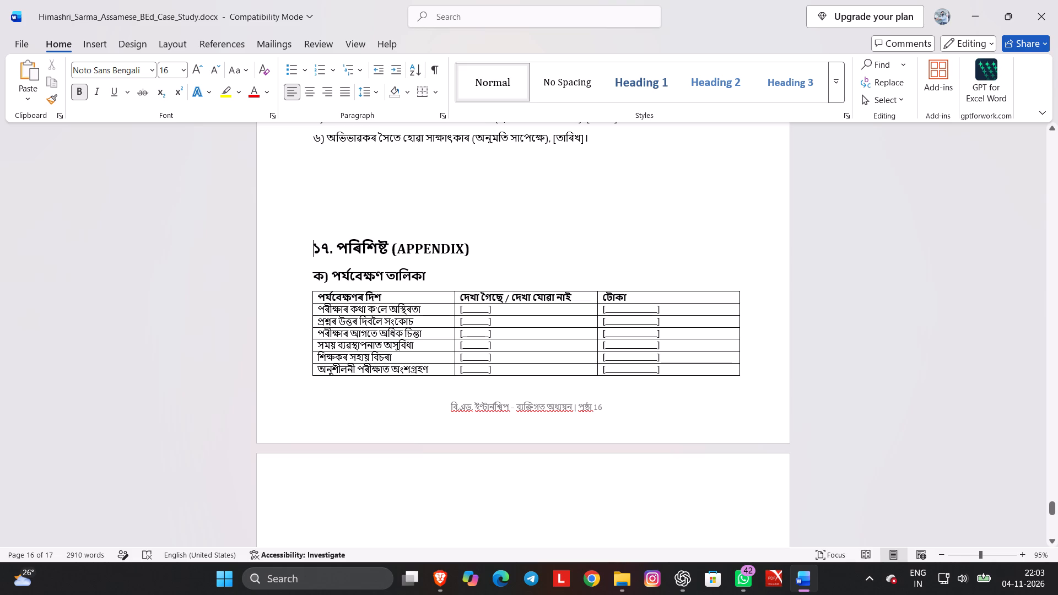
scroll(330, 265, up, 6)
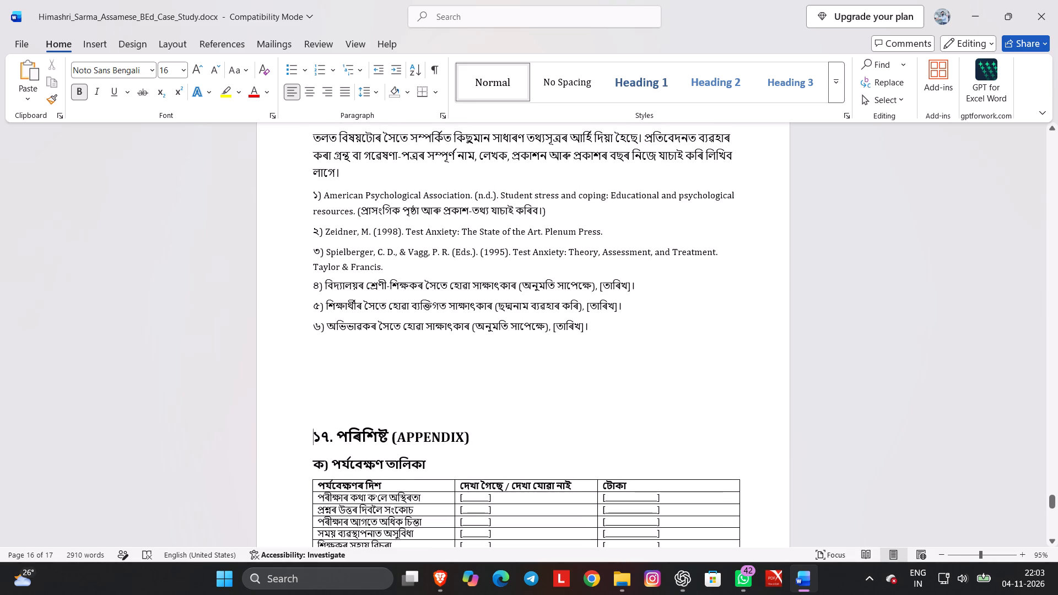
scroll(372, 296, down, 6)
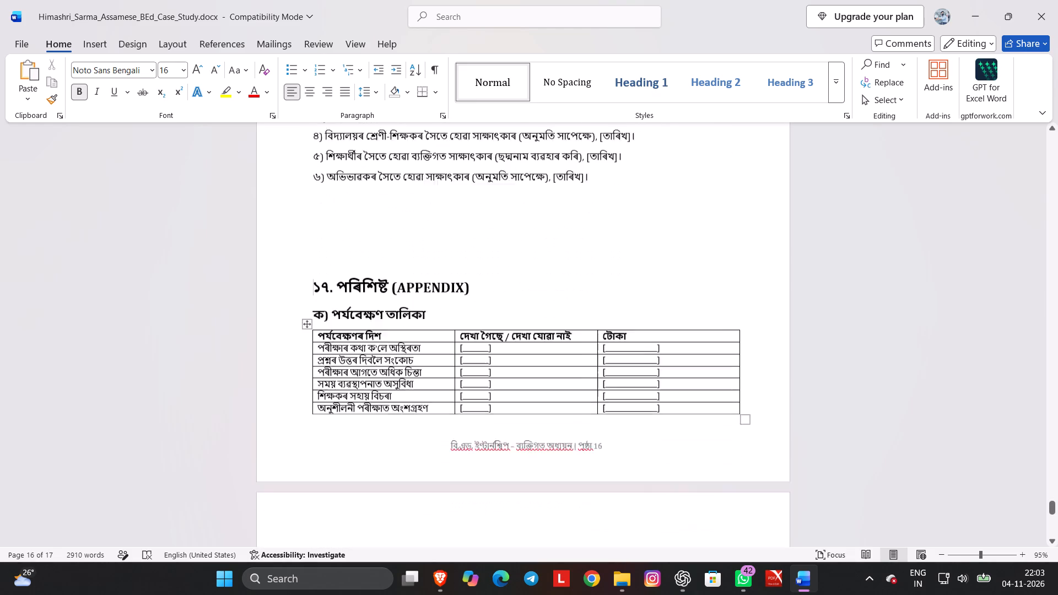
scroll(368, 287, up, 1)
key(Return)
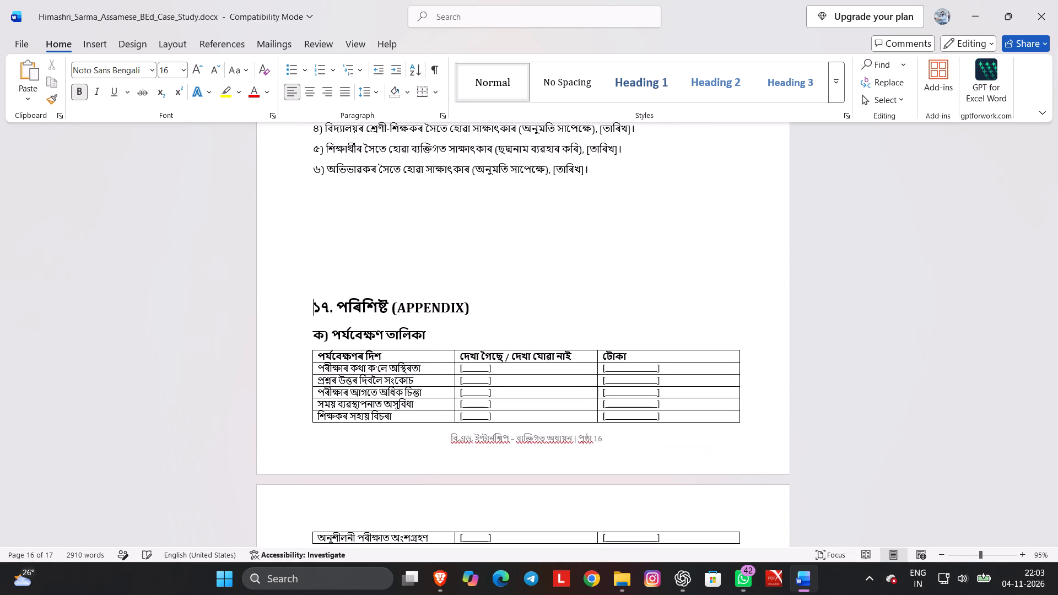
scroll(367, 283, down, 4)
scroll(366, 283, up, 3)
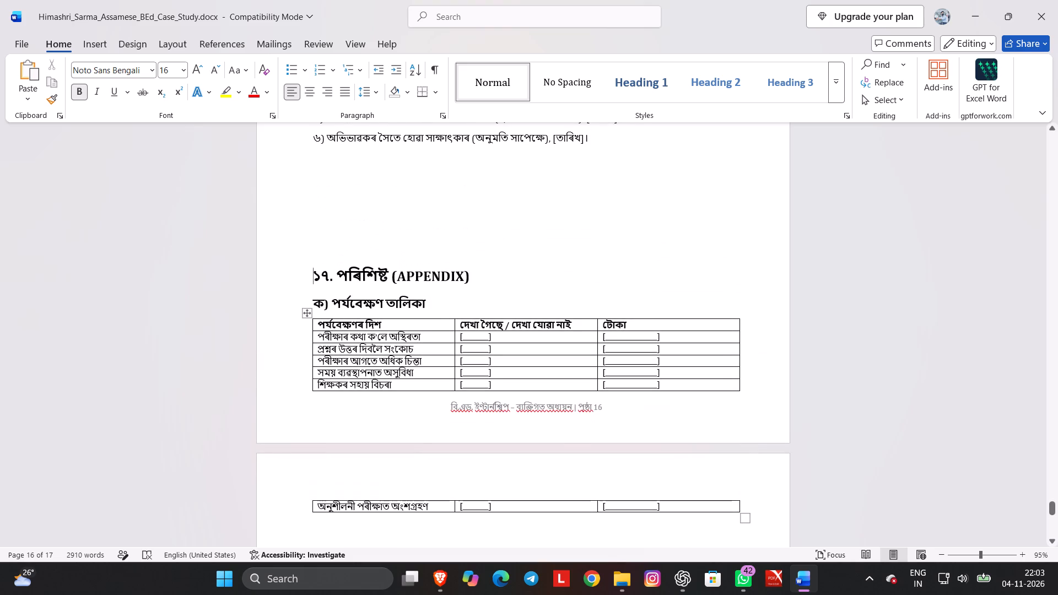
key(Return)
key(Return)
key(Return)
key(Return)
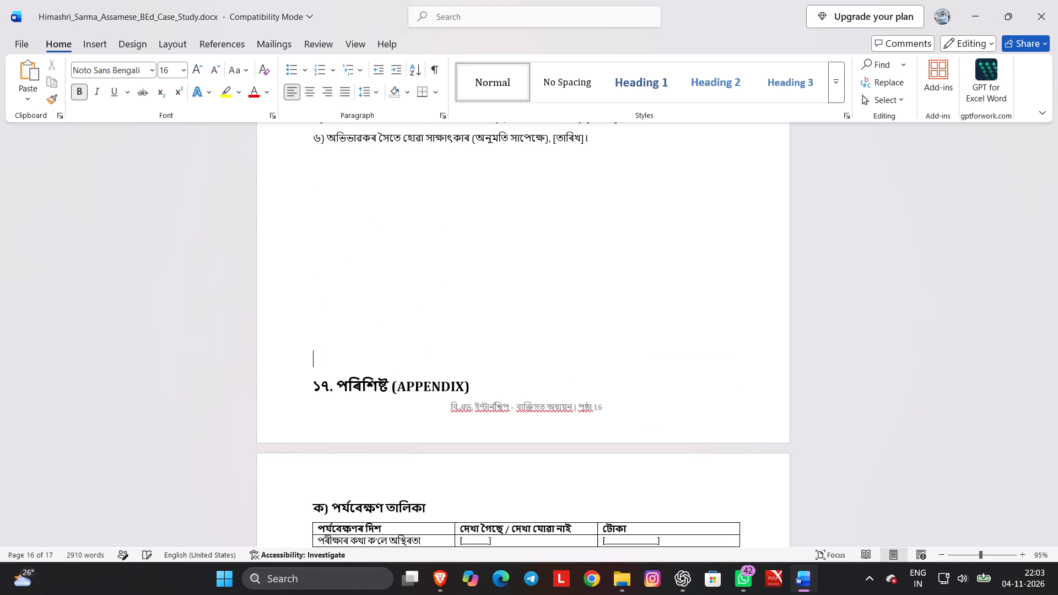
key(Return)
Delete six blank lines between the observation table and the subheading খ) নৈতিক দিশ আৰু গোপনীয়তা on page 17.
scroll(366, 283, down, 17)
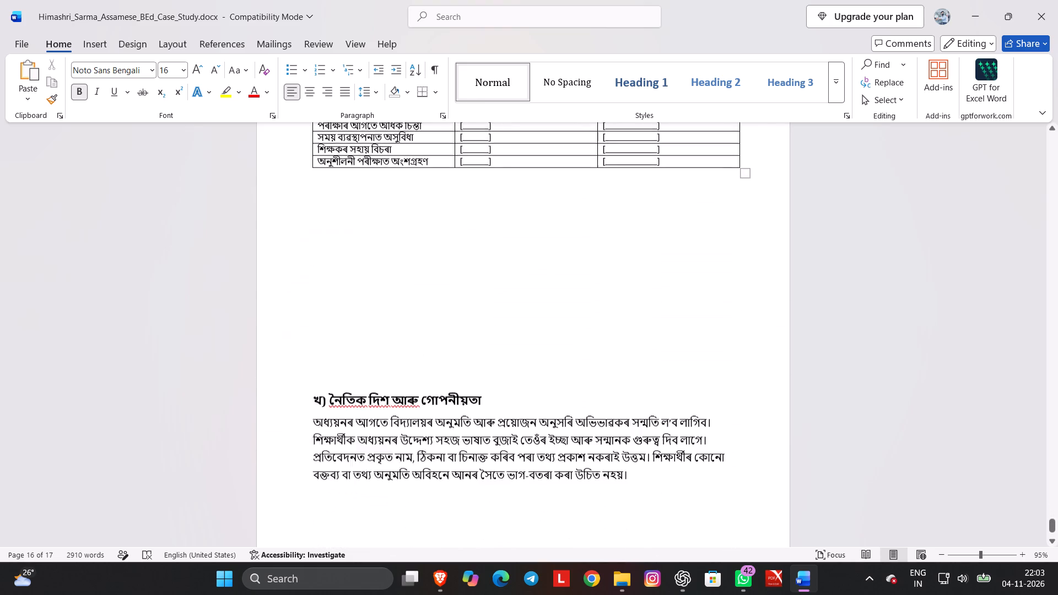
scroll(367, 278, up, 3)
click(364, 293)
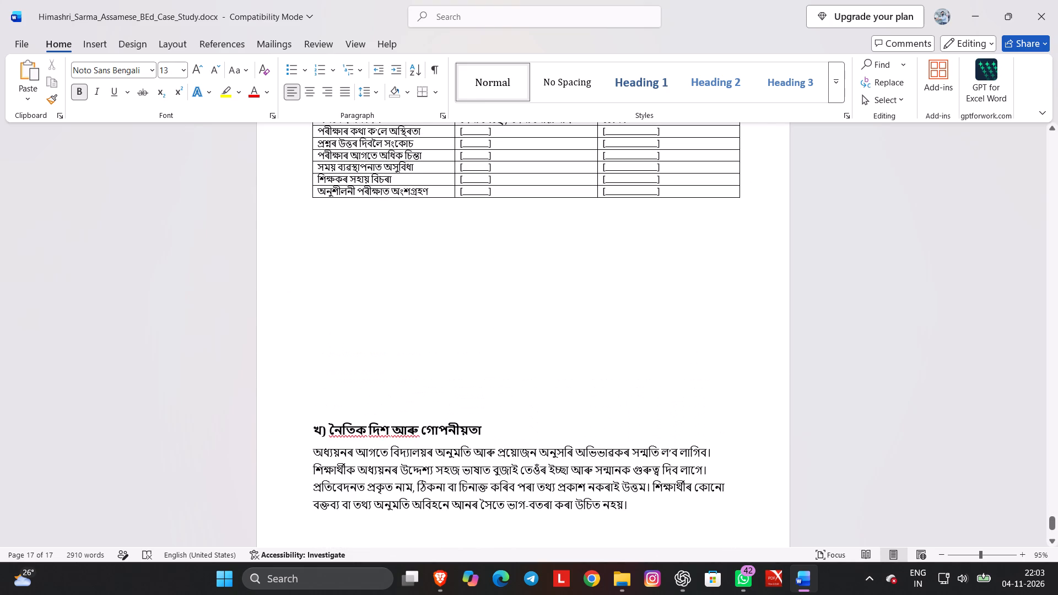
key(BackSpace)
key(BackSpace)
key(BackSpace)
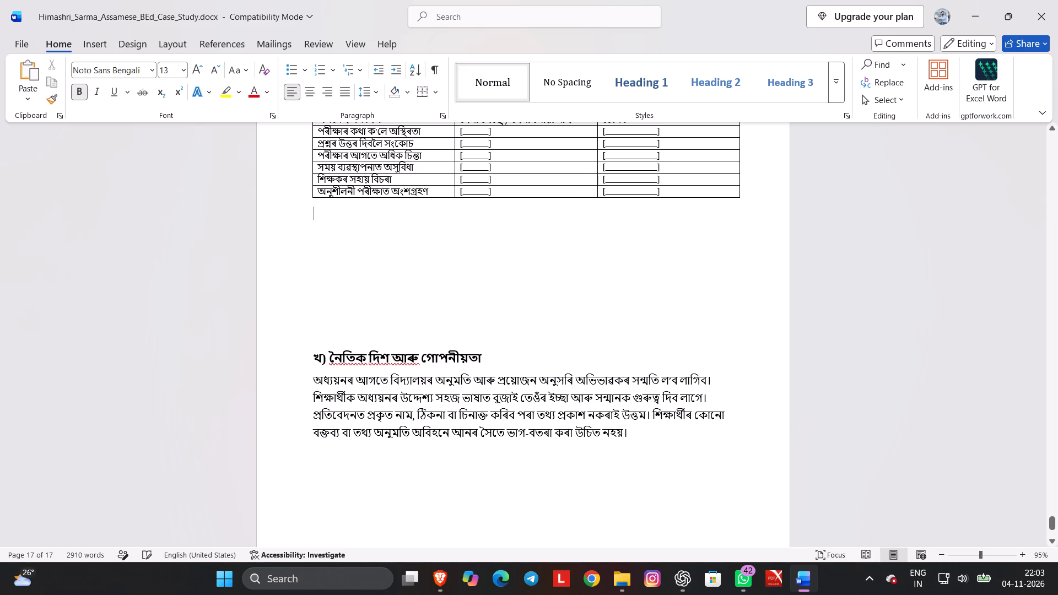
click(341, 311)
key(BackSpace)
key(BackSpace)
key(BackSpace)
Review the appendix layout on page 17 and the spacing of sections ১৬ and ১৫ on pages 16 and 15.
scroll(341, 308, down, 2)
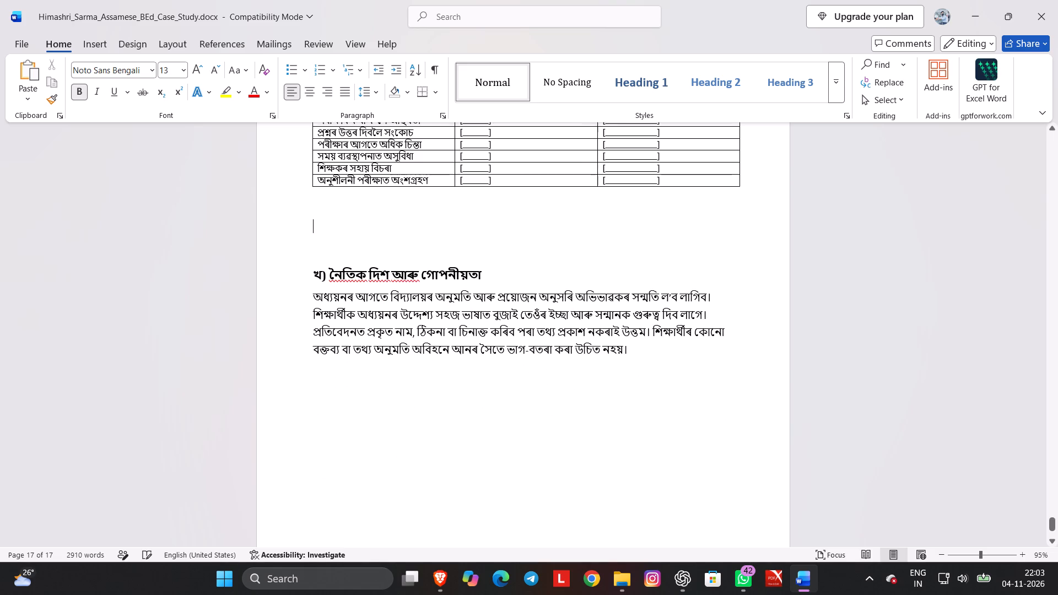
scroll(341, 308, down, 11)
scroll(349, 296, up, 8)
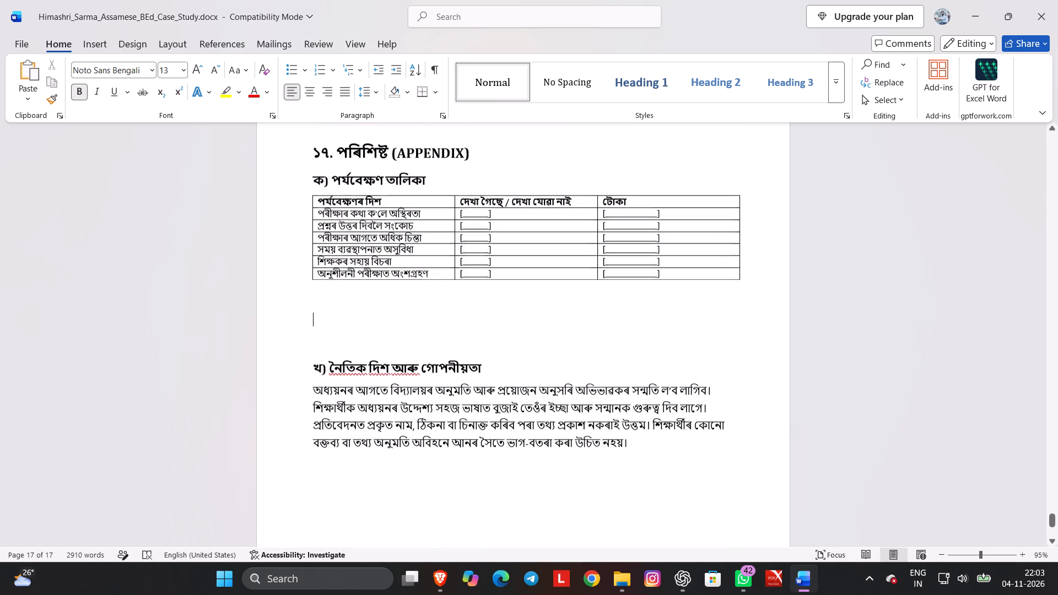
scroll(347, 288, up, 14)
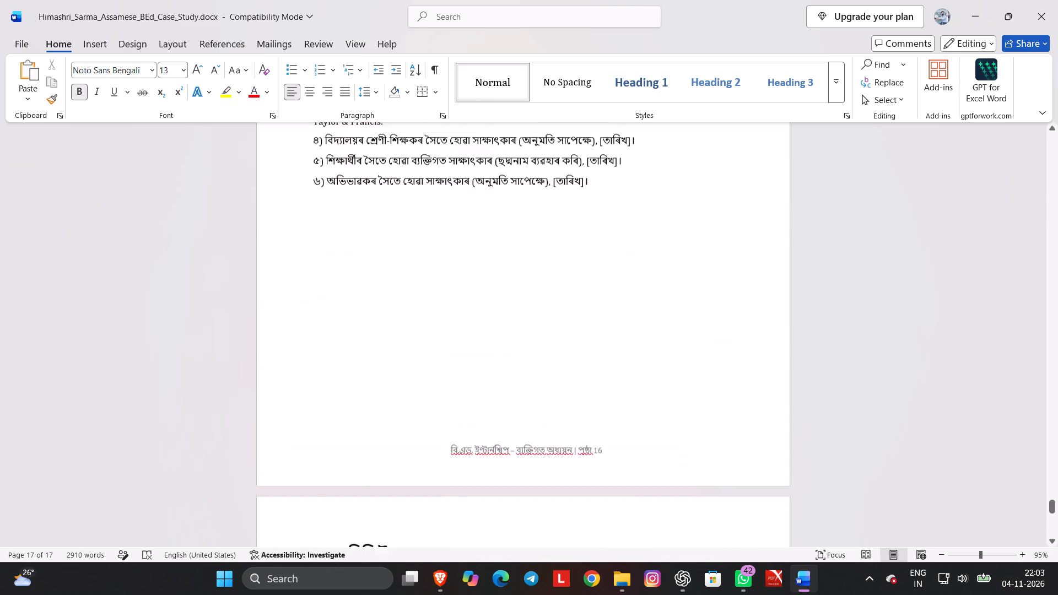
scroll(347, 288, up, 10)
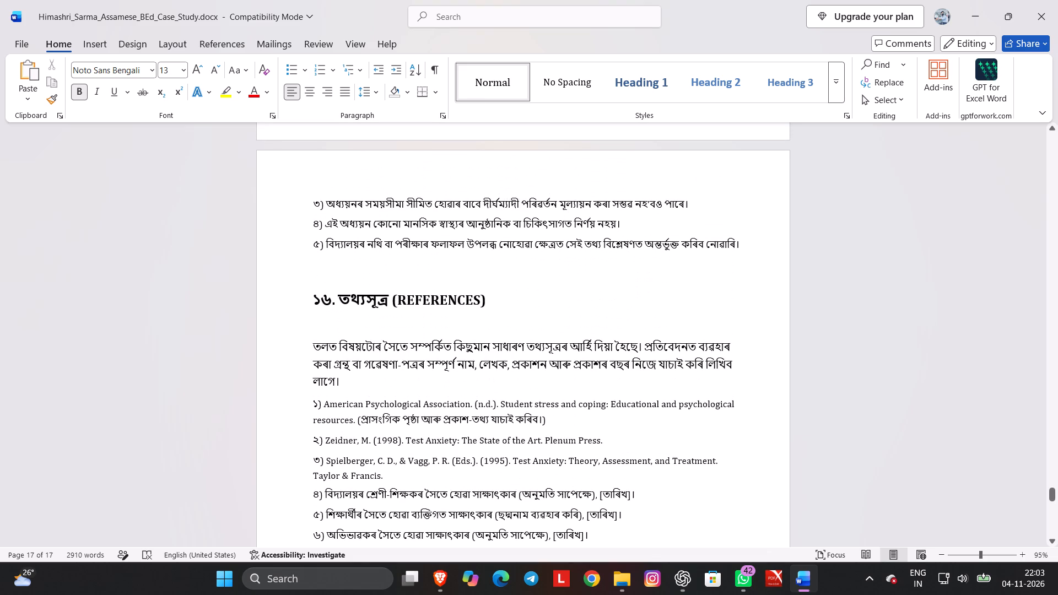
scroll(367, 308, up, 8)
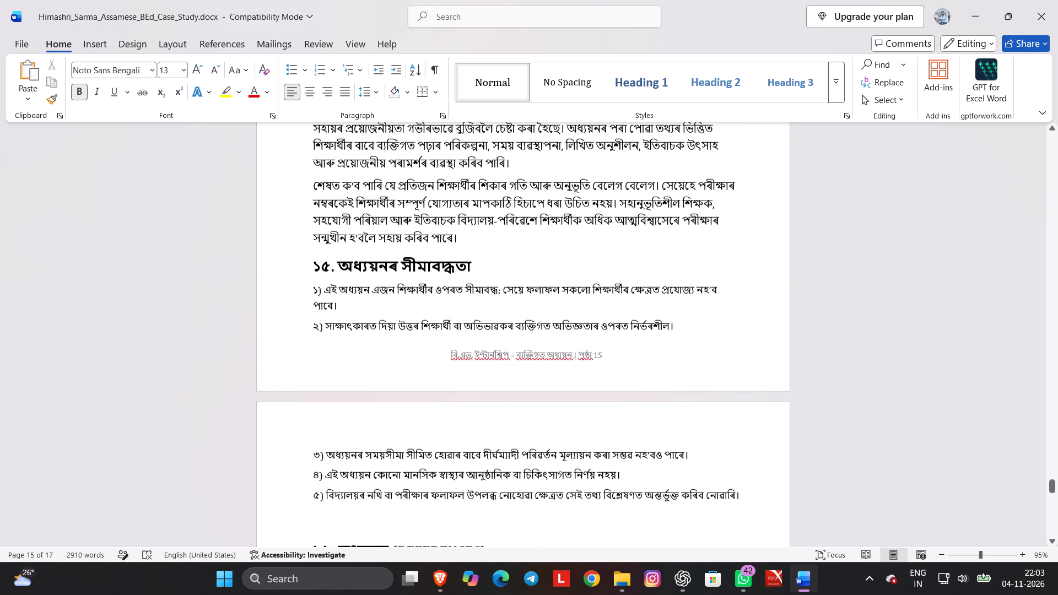
Insert three blank lines before the heading ১৫. অধ্যয়নৰ সীমাবদ্ধতা so that it starts on page 16.
scroll(381, 309, down, 5)
scroll(389, 304, up, 4)
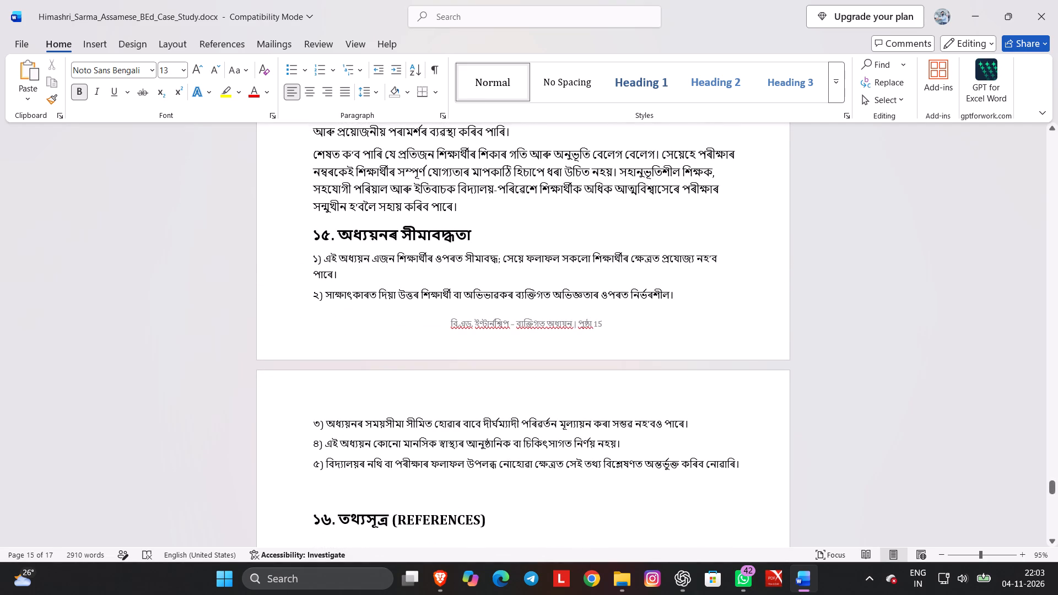
click(309, 238)
key(Return)
key(Return)
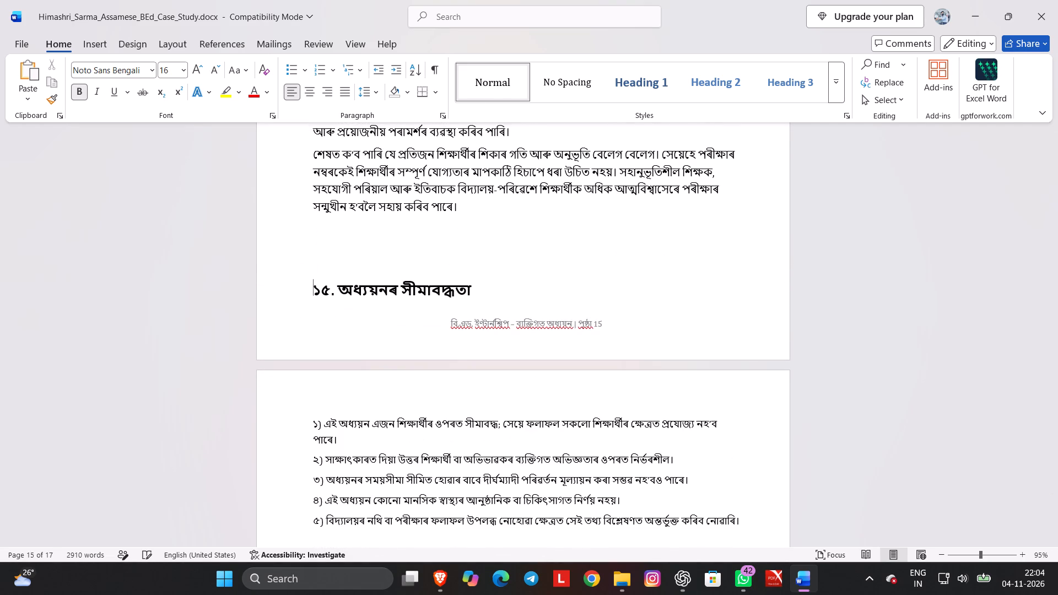
key(Return)
Review the spacing and page breaks backwards from section ১৪ on page 15 to the guardian interview questions on page 11.
scroll(336, 266, up, 14)
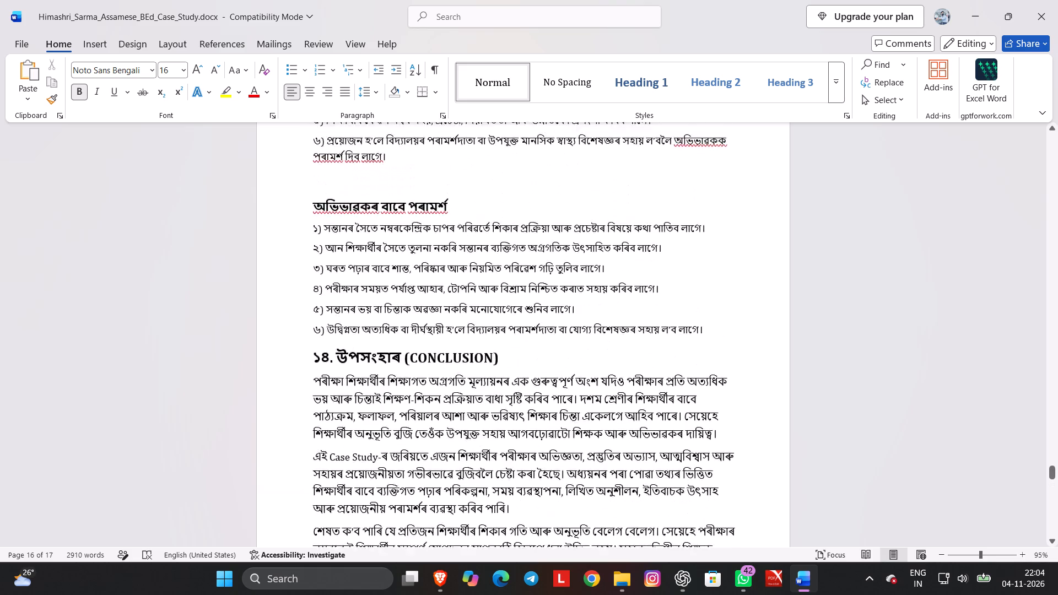
scroll(336, 266, up, 19)
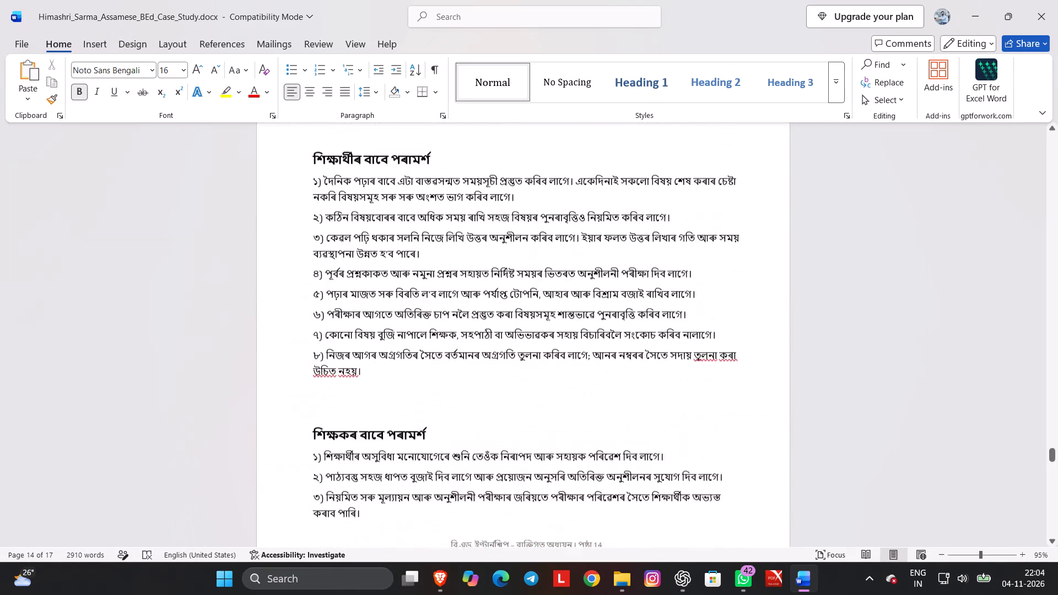
scroll(336, 266, up, 13)
scroll(334, 266, up, 9)
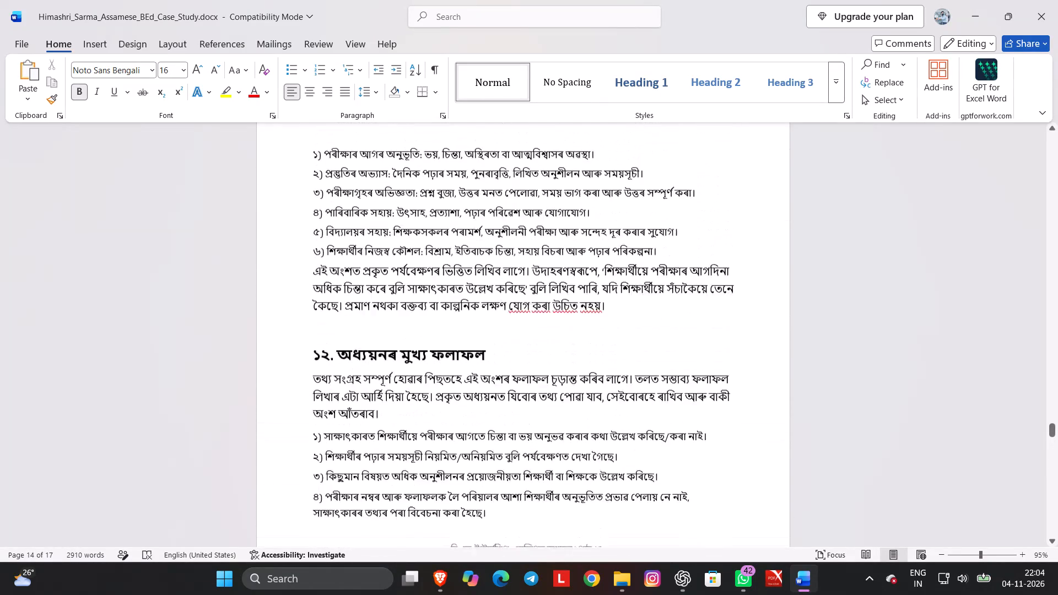
scroll(334, 266, up, 5)
scroll(334, 266, up, 19)
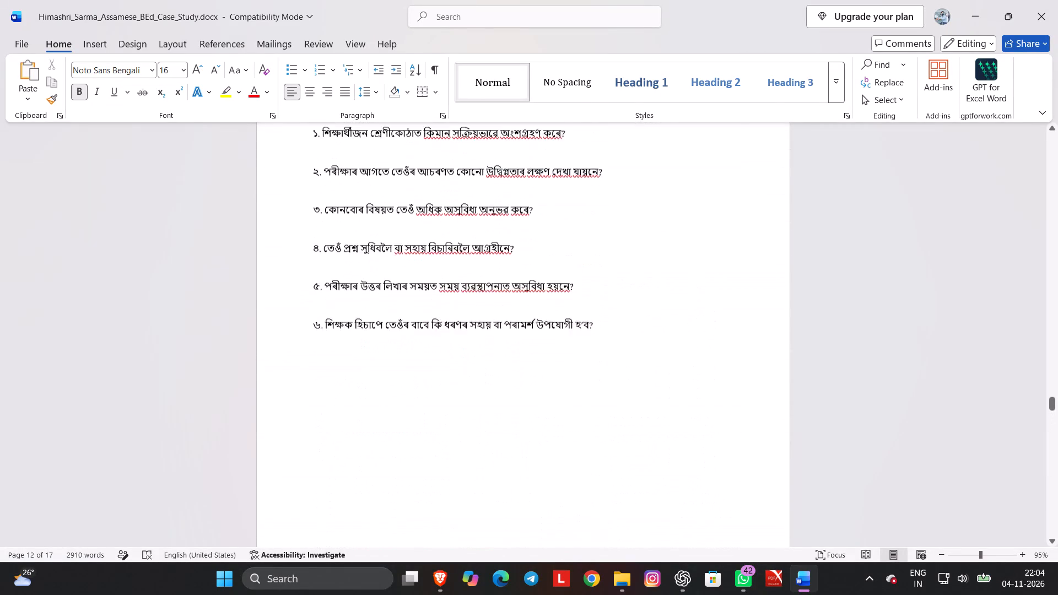
scroll(331, 266, up, 3)
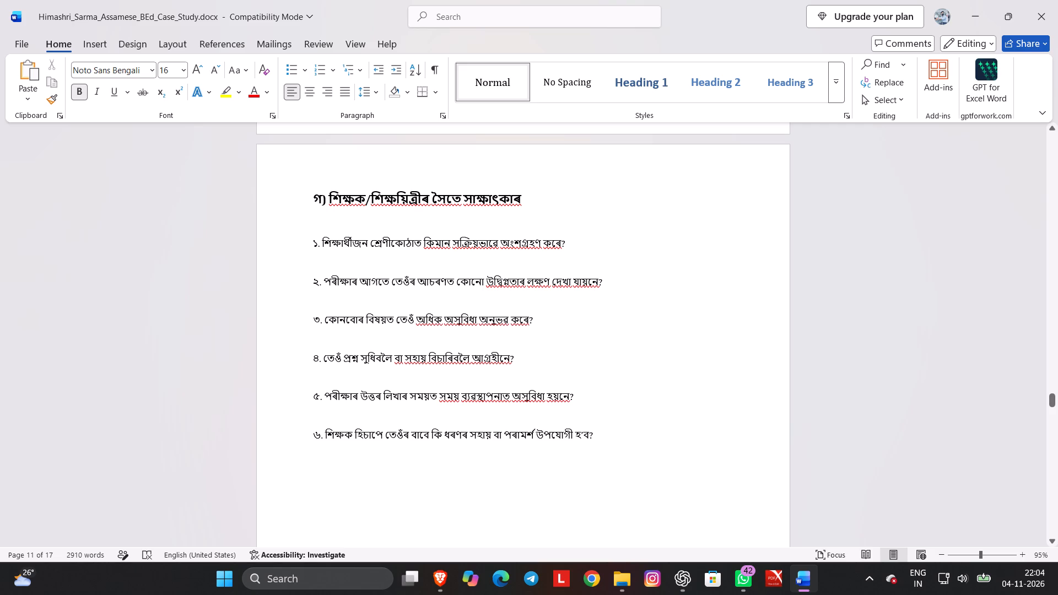
scroll(581, 285, up, 5)
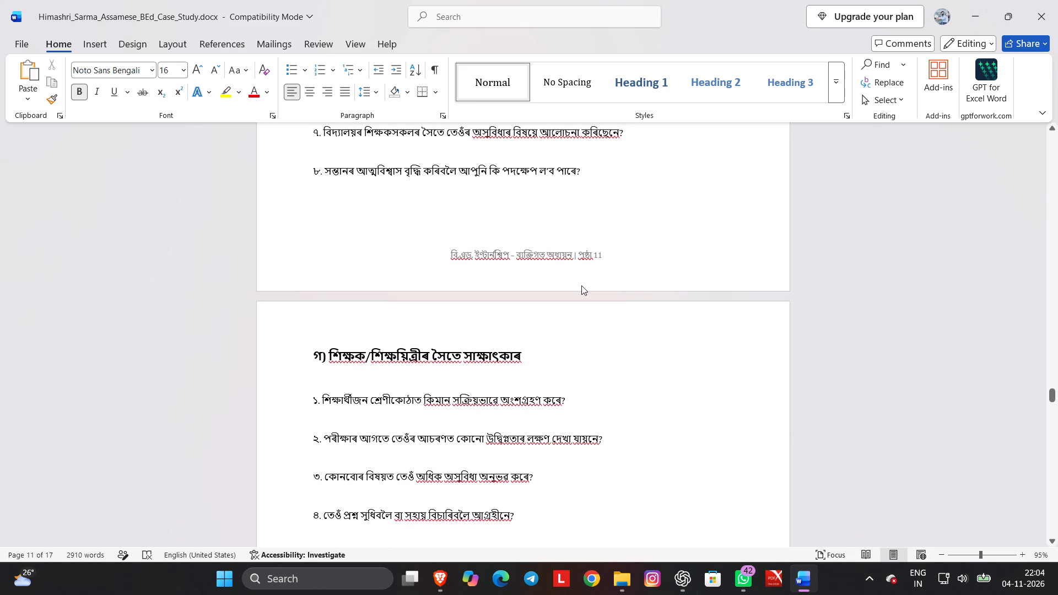
scroll(581, 285, up, 8)
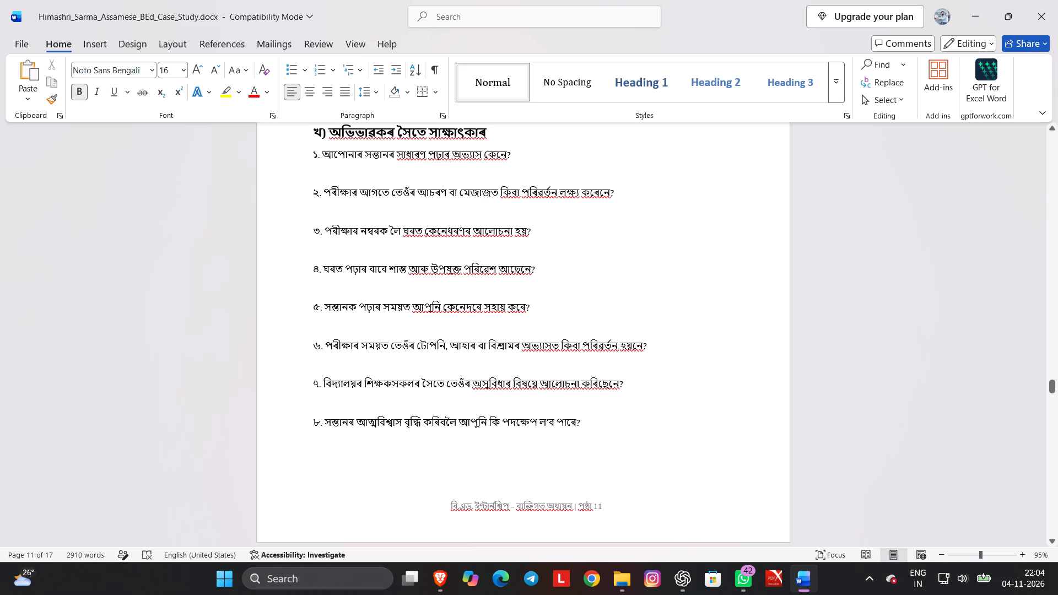
Delete the words বা মেজাজত from guardian interview question ২ on page 11 and add a space between আচৰণ and কিবা.
drag(498, 192, 451, 199)
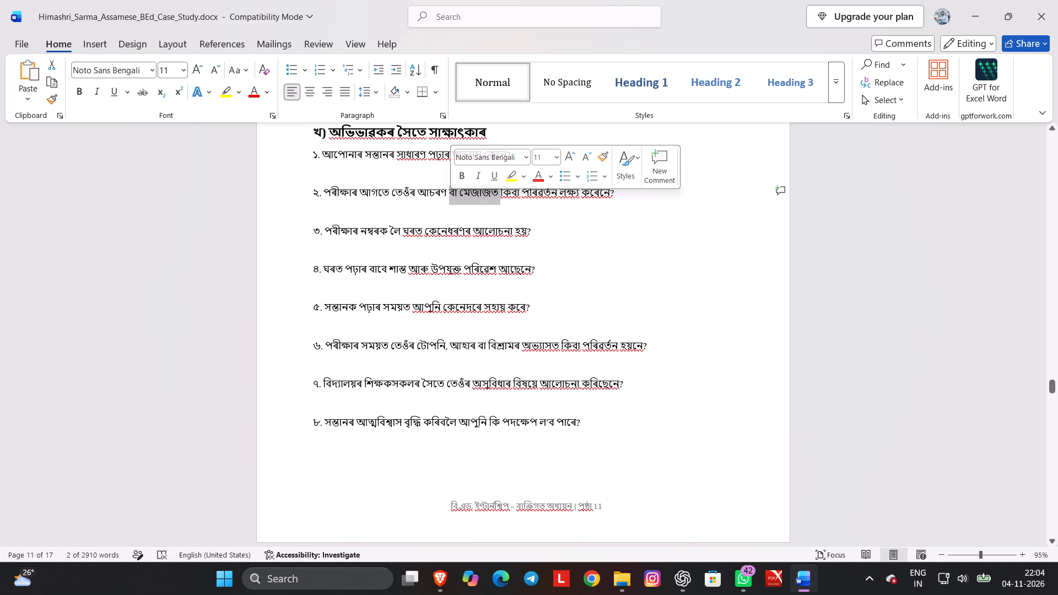
key(BackSpace)
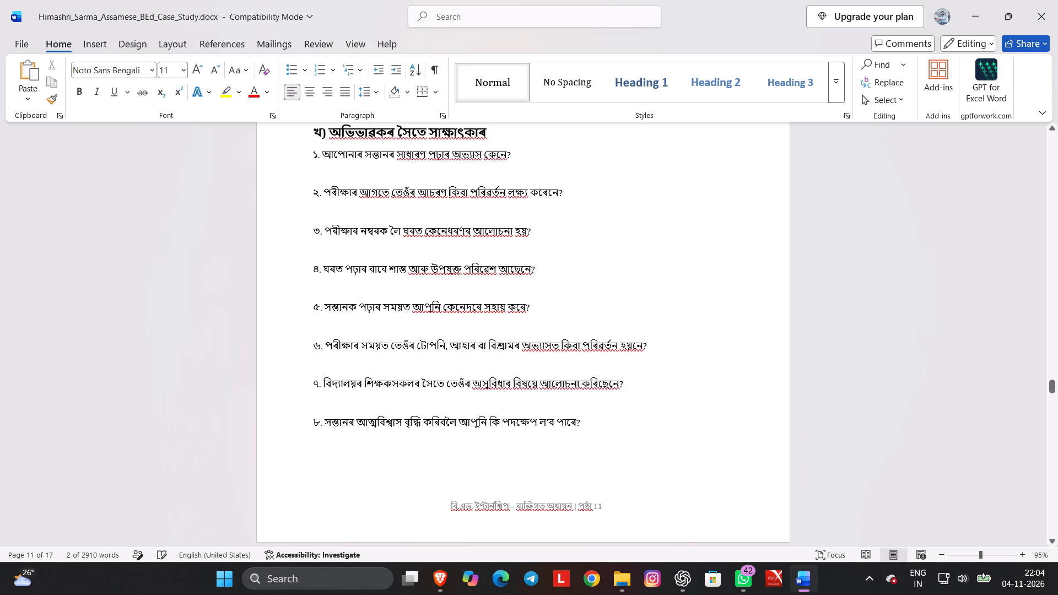
click(449, 190)
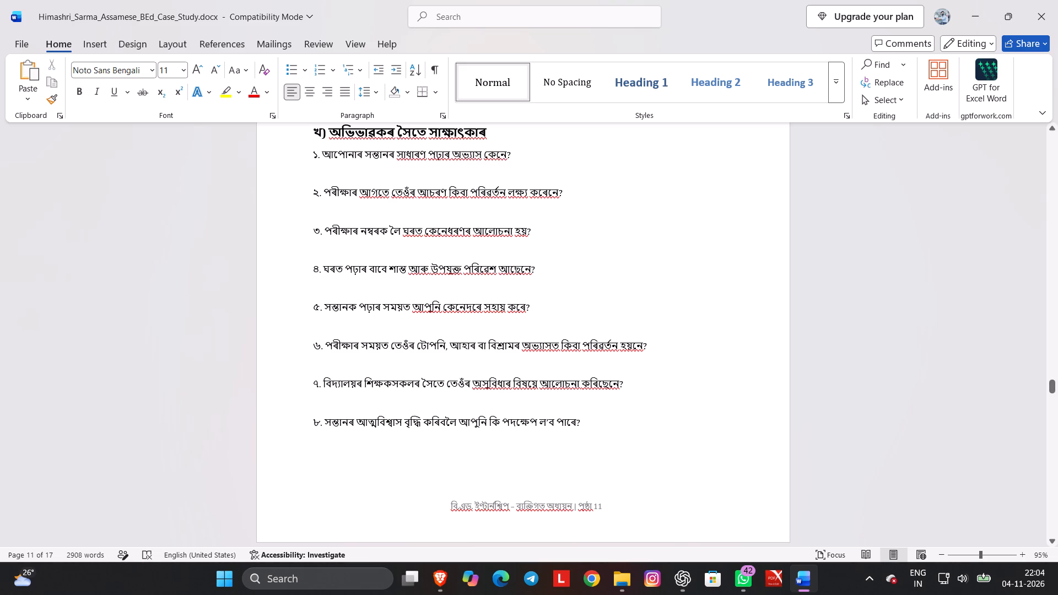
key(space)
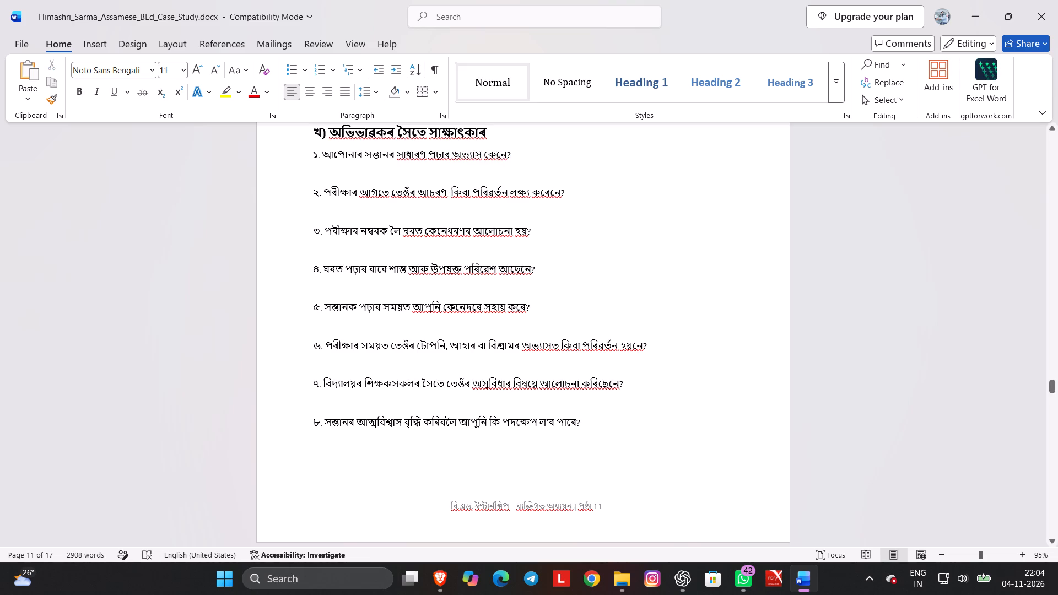
scroll(572, 207, down, 1)
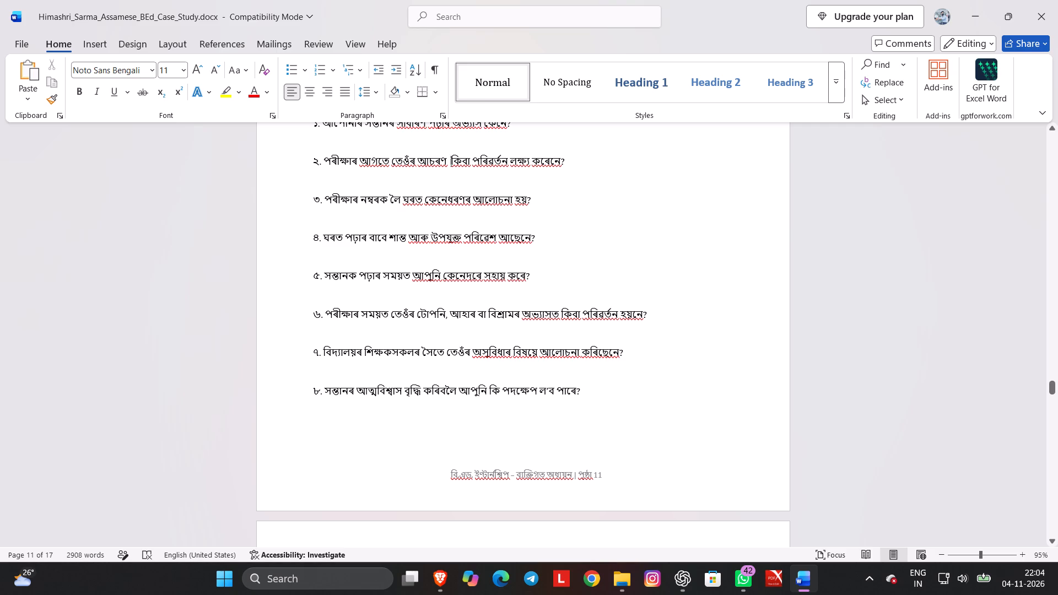
scroll(446, 233, down, 2)
scroll(442, 240, up, 2)
click(446, 161)
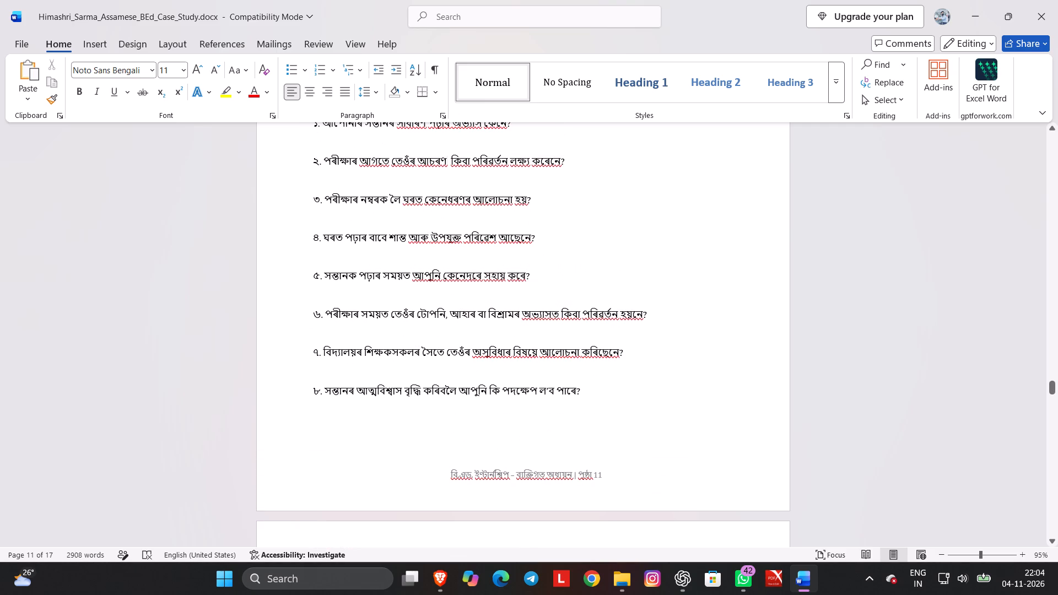
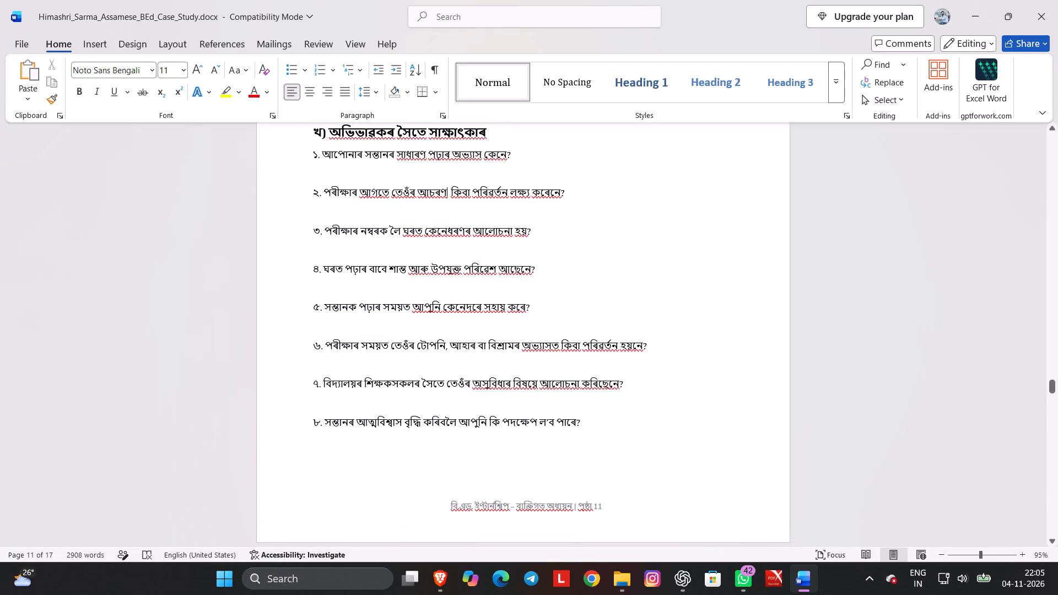
Paste the copied PDF file into guardian interview question ২ on page 11, directly after the word আচৰণ, and open the pasted object's options.
key(ctrl+v)
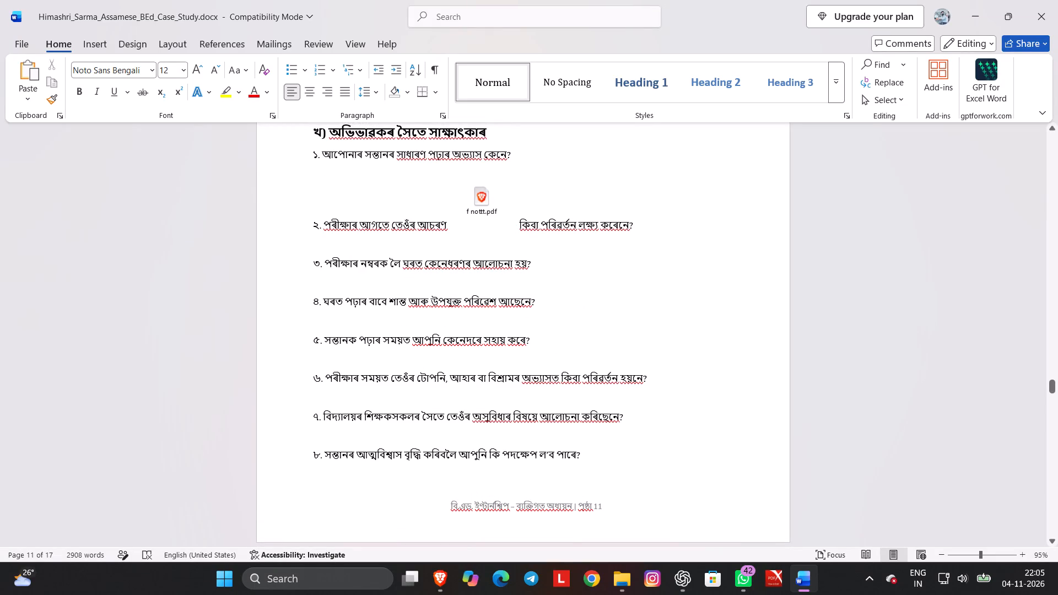
right_click(479, 191)
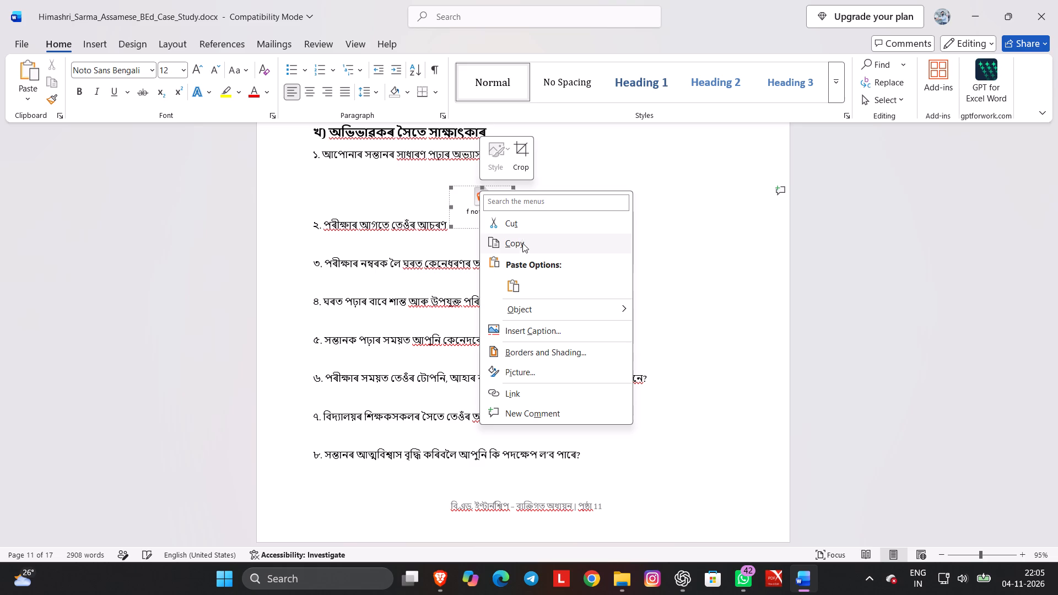
Cut the embedded PDF object out of question ২ under the heading খ) অভিভাৱকৰ সৈতে সাক্ষাৎকাৰ on page 11.
click(526, 220)
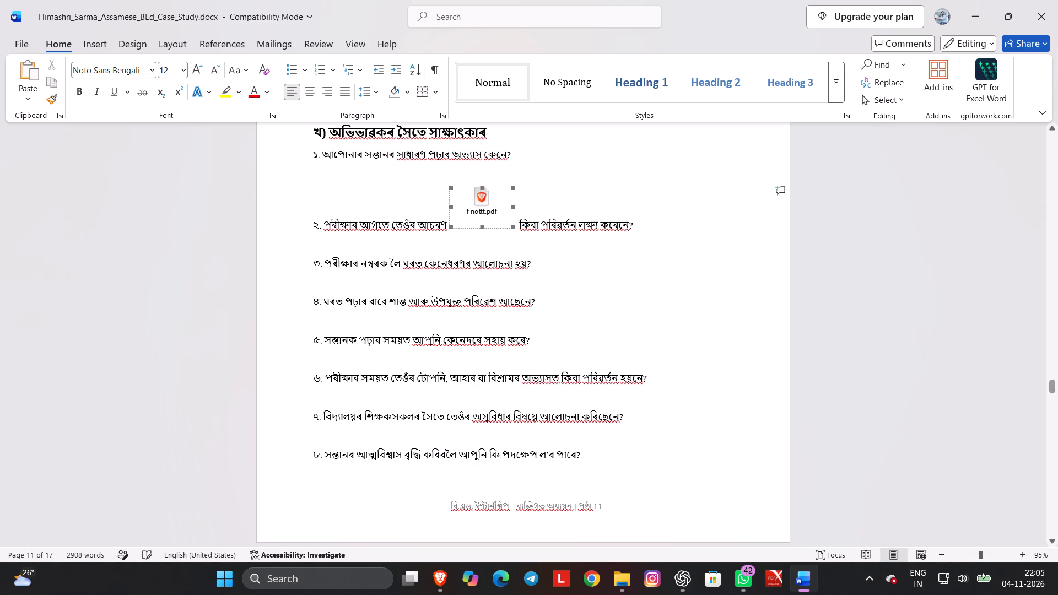
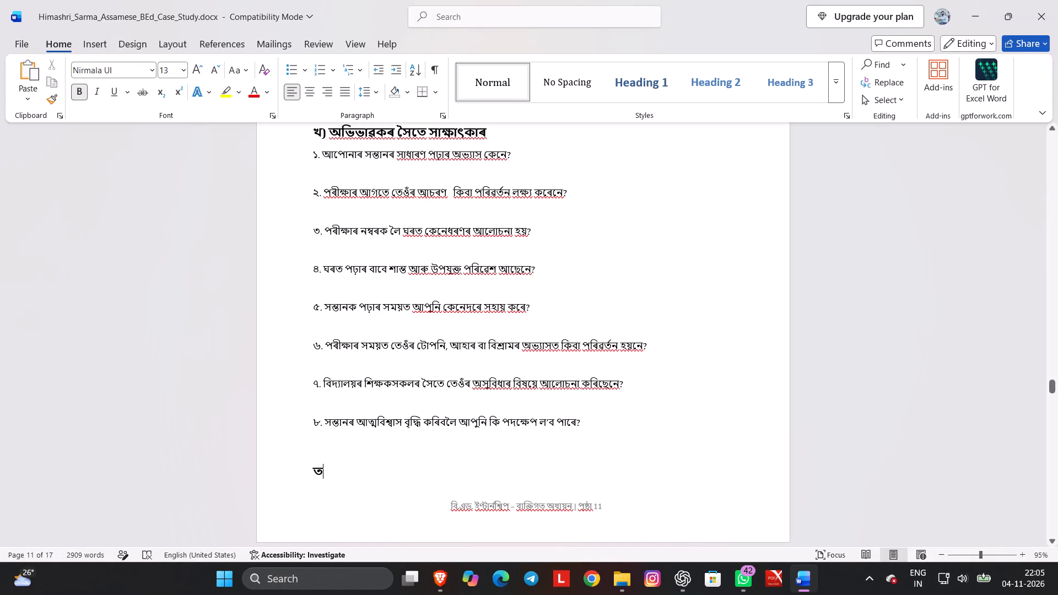
Delete the stray letter ত on the line below question ৮ at the end of page 11.
key(BackSpace)
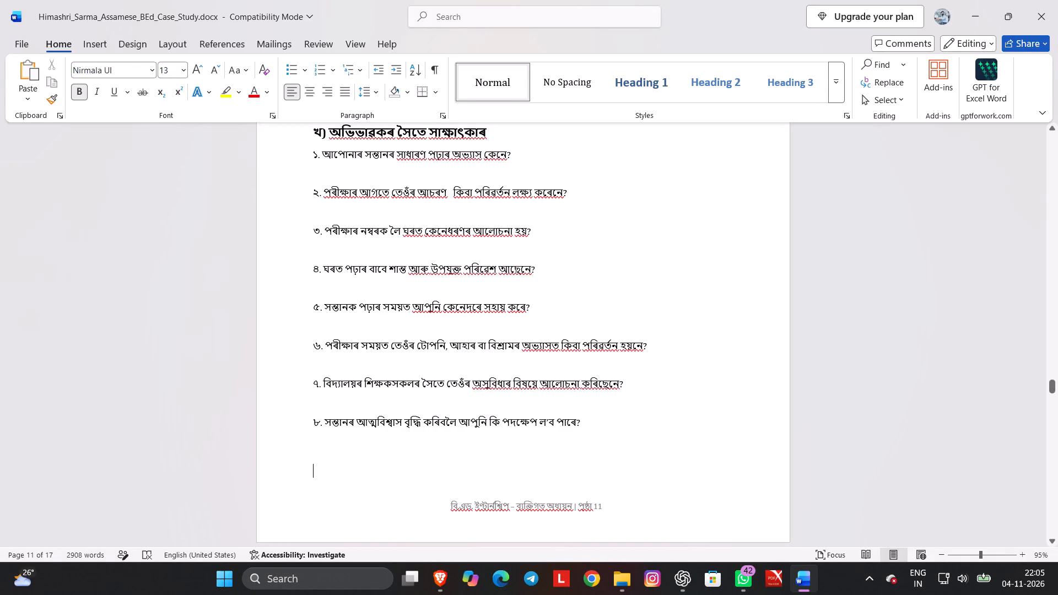
In question ২, remove the extra space after আচৰণ and paste the copied letter ত there to make the word আচৰণত.
click(449, 191)
key(BackSpace)
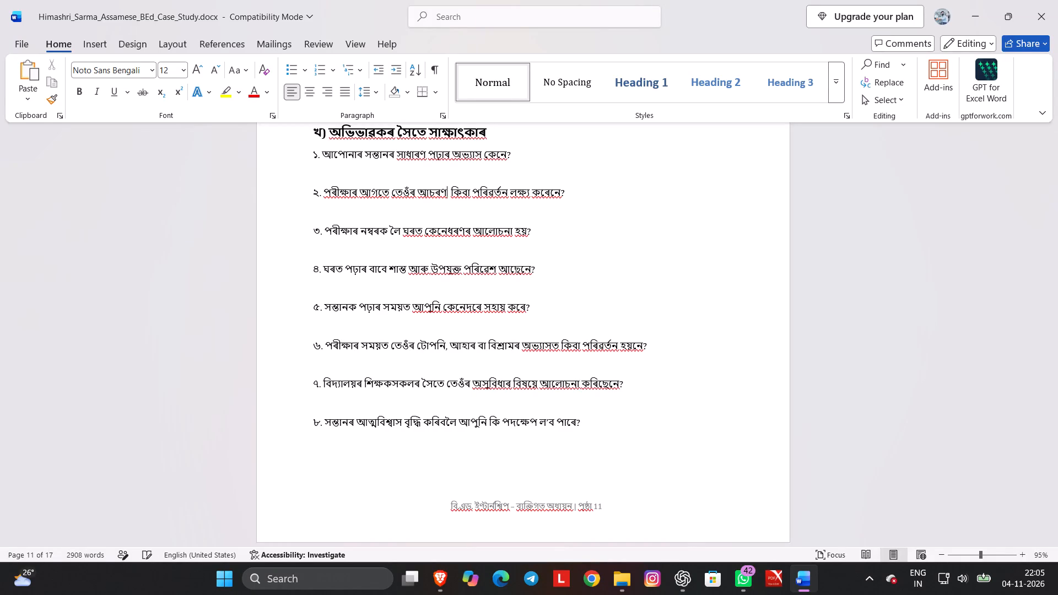
key(ctrl+v)
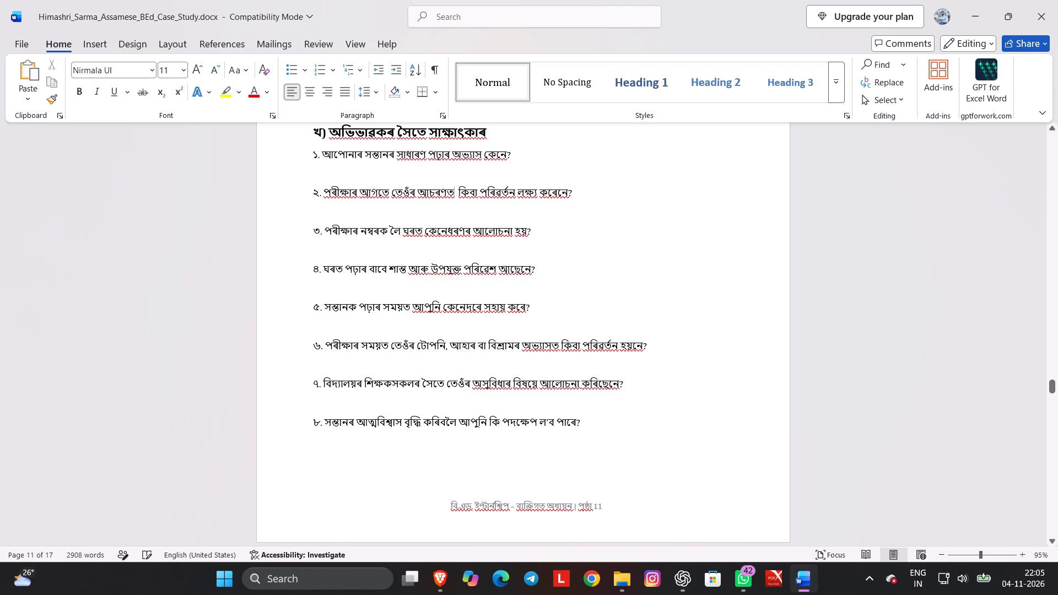
Review the spacing and page breaks forward from the guardian interview questions on page 11 to section ১৪. উপসংহাৰ (CONCLUSION) on page 15.
click(888, 262)
scroll(505, 324, down, 13)
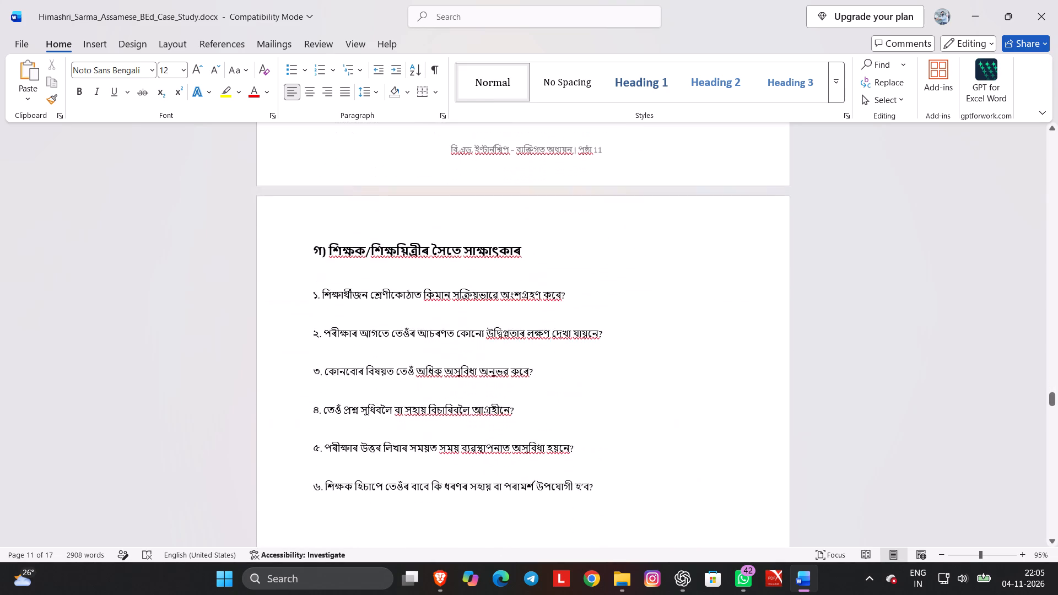
scroll(506, 324, down, 11)
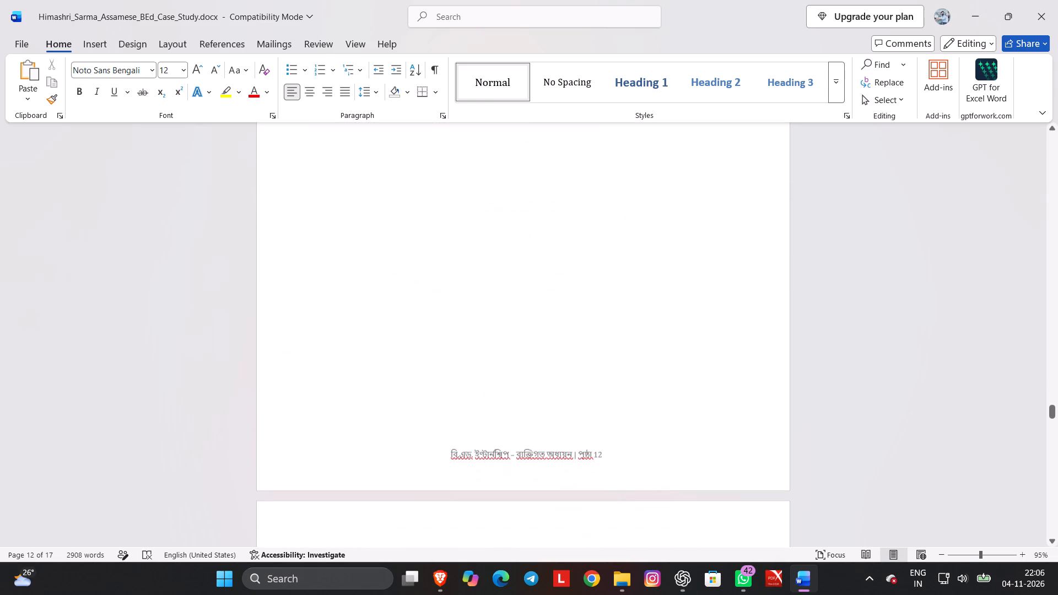
scroll(505, 328, down, 11)
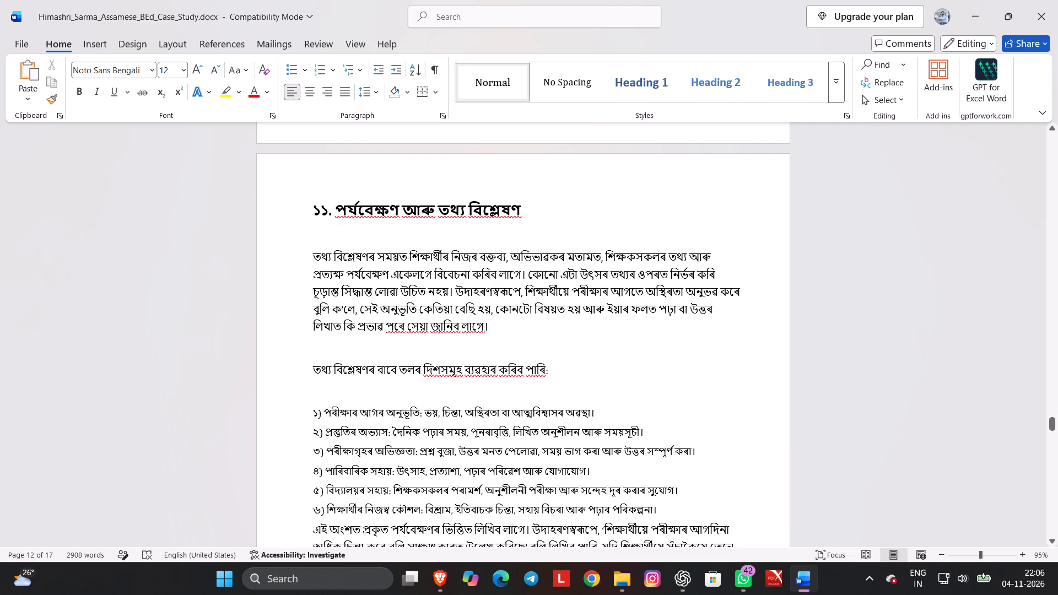
scroll(504, 323, down, 5)
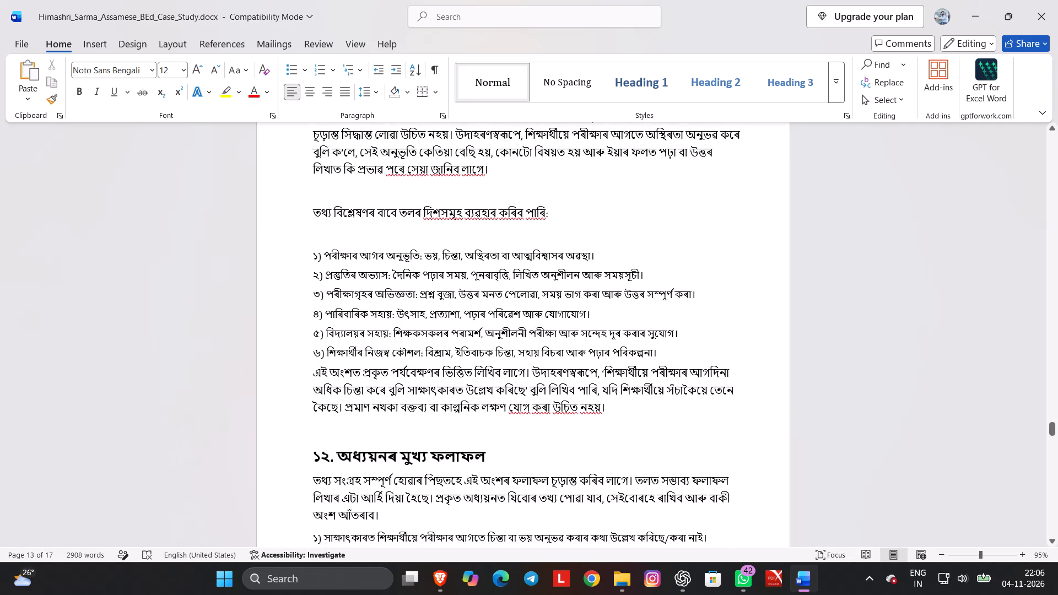
scroll(495, 323, down, 13)
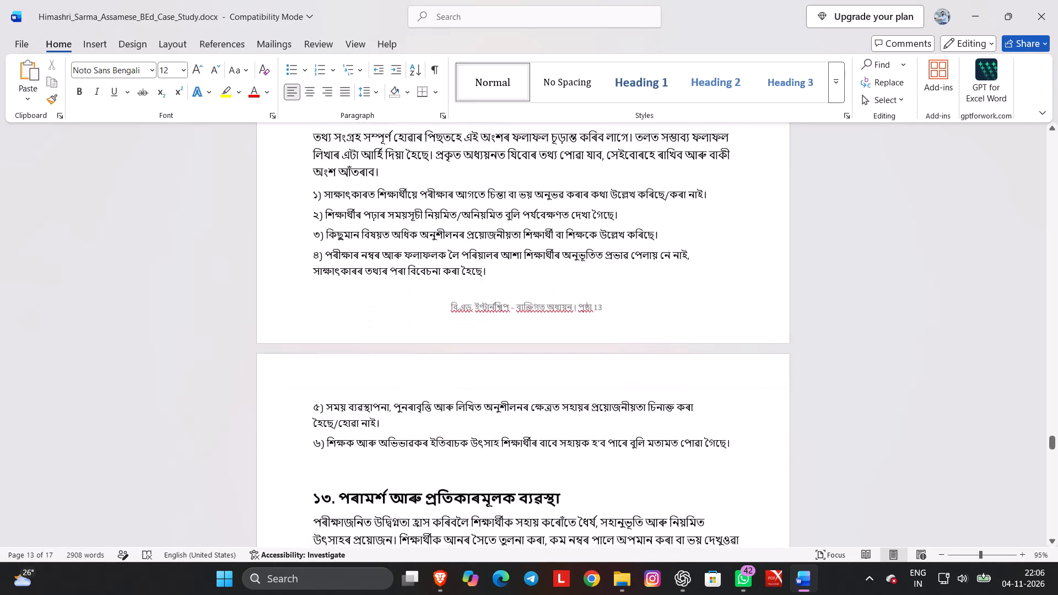
scroll(499, 323, down, 10)
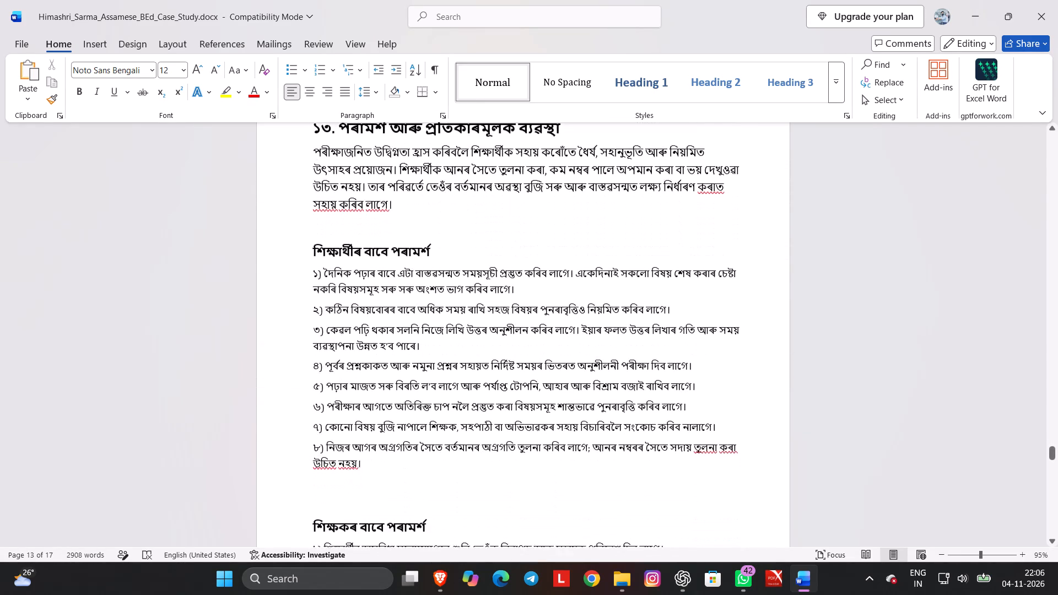
scroll(499, 323, down, 19)
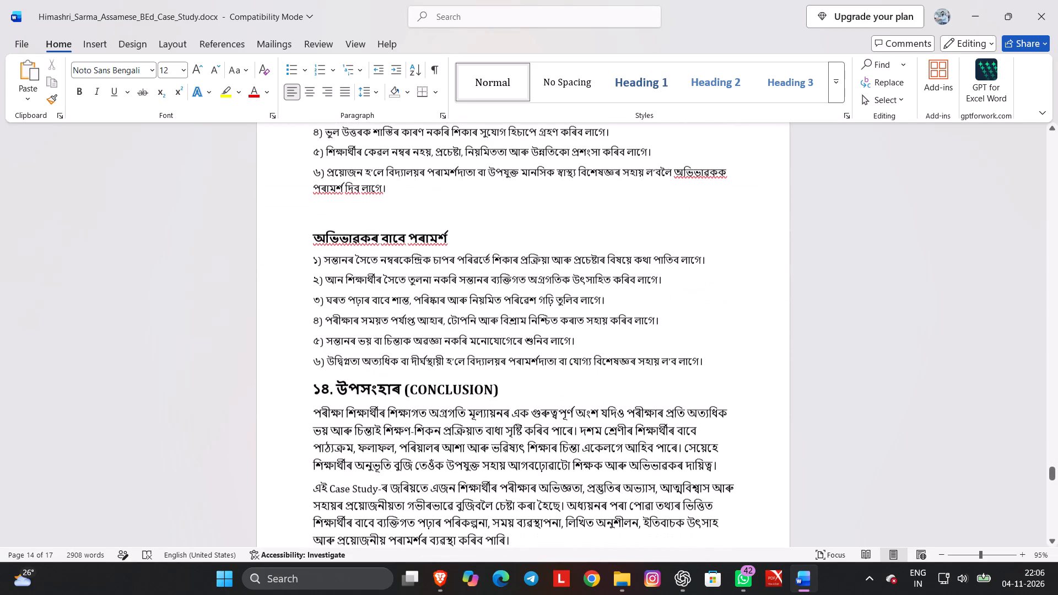
scroll(508, 338, down, 3)
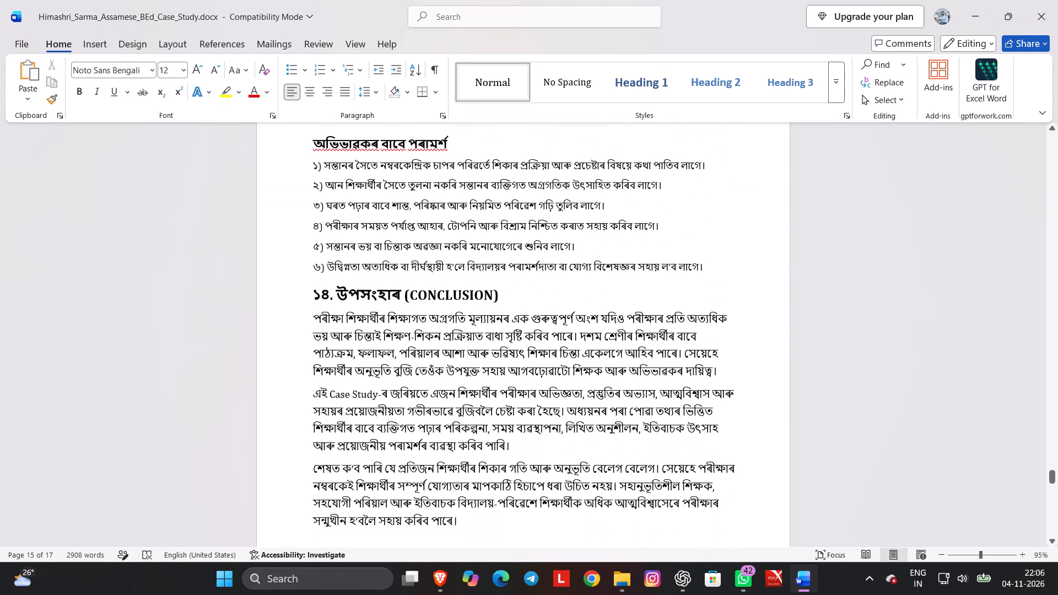
scroll(508, 336, up, 3)
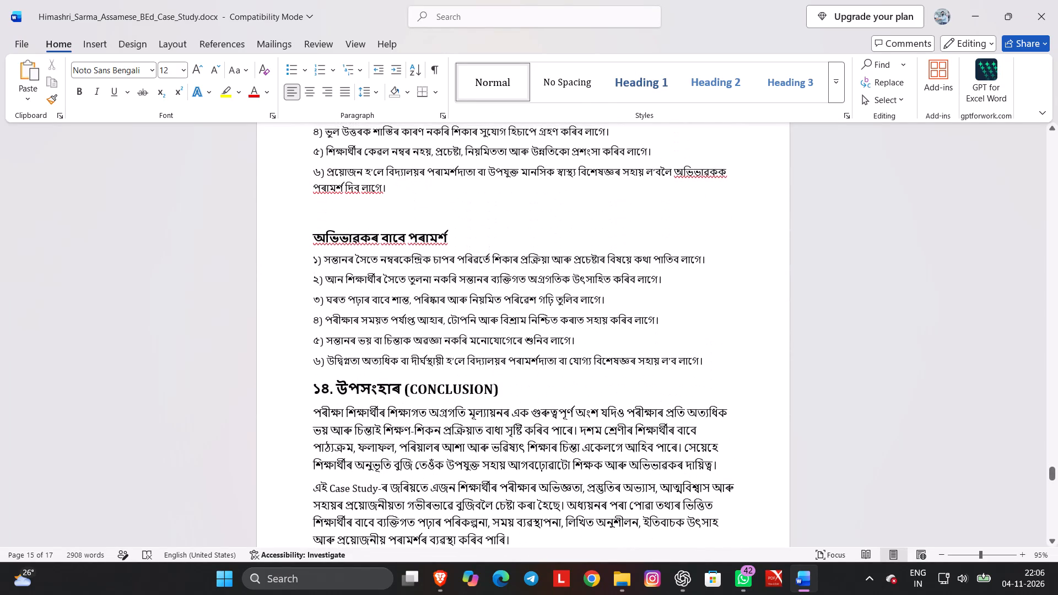
scroll(509, 336, down, 2)
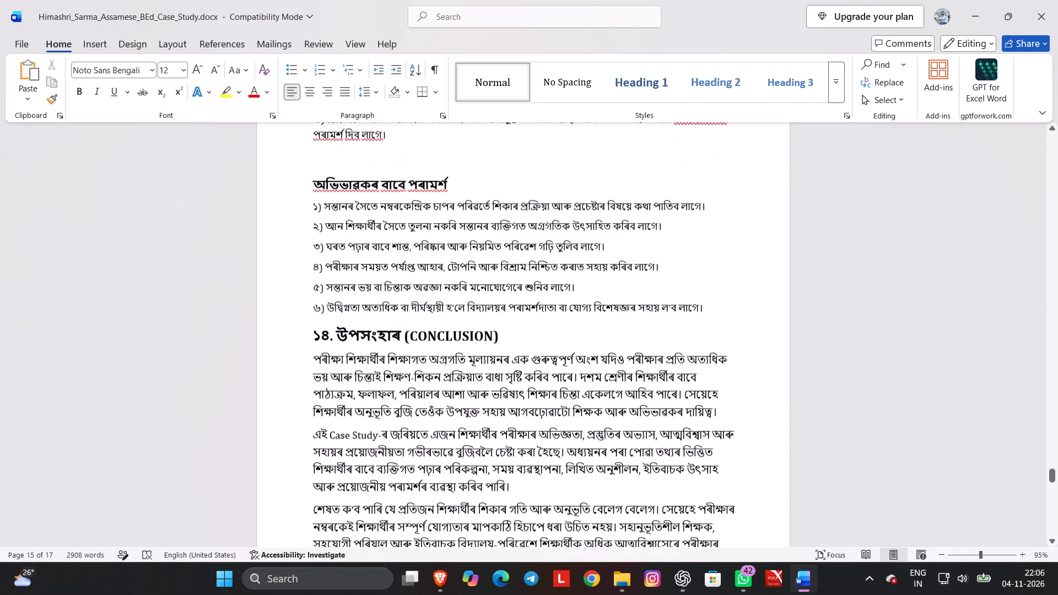
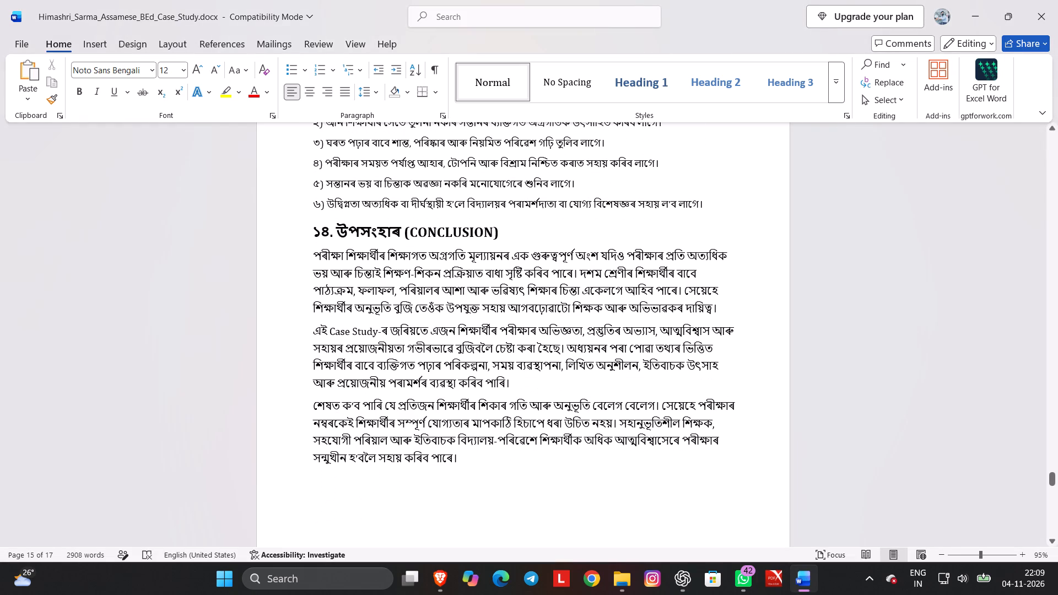
drag(503, 231, 426, 245)
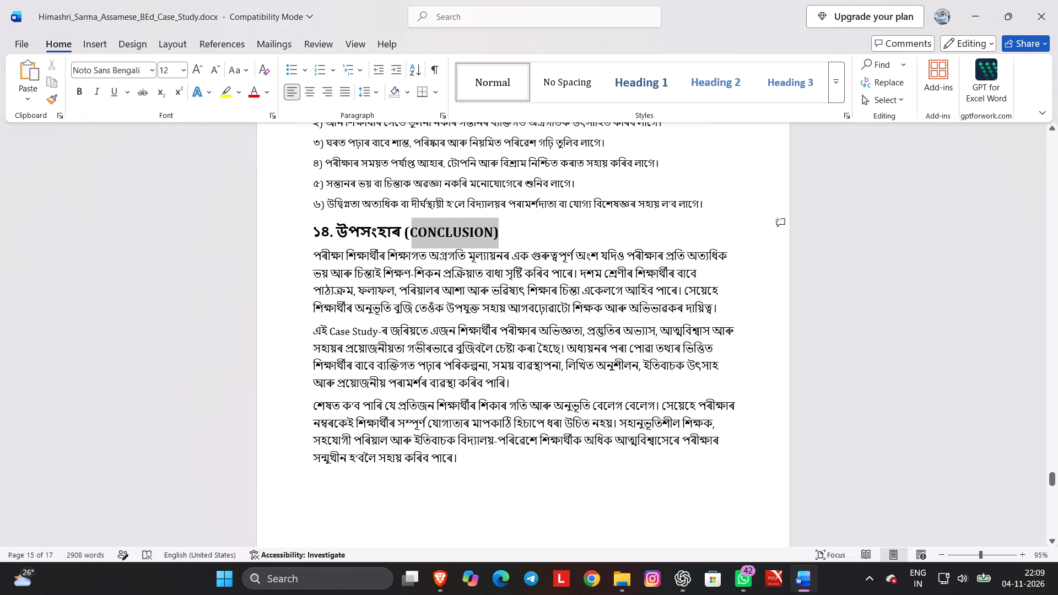
drag(426, 245, 406, 223)
key(BackSpace)
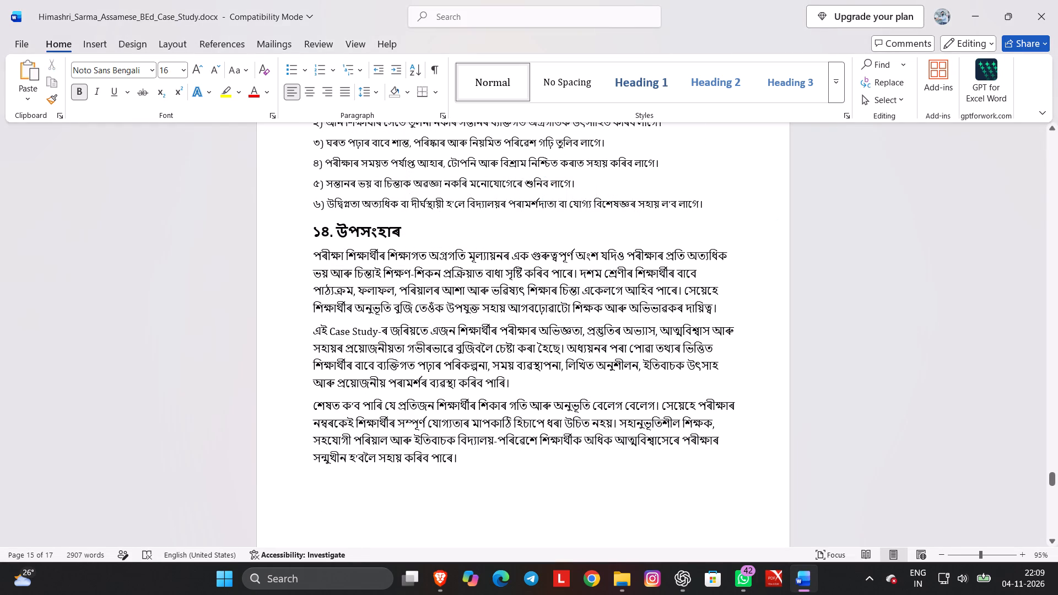
Review the student, teacher and parent advice lists on pages 14 and 15, checking their text, spacing and page break.
scroll(546, 327, up, 5)
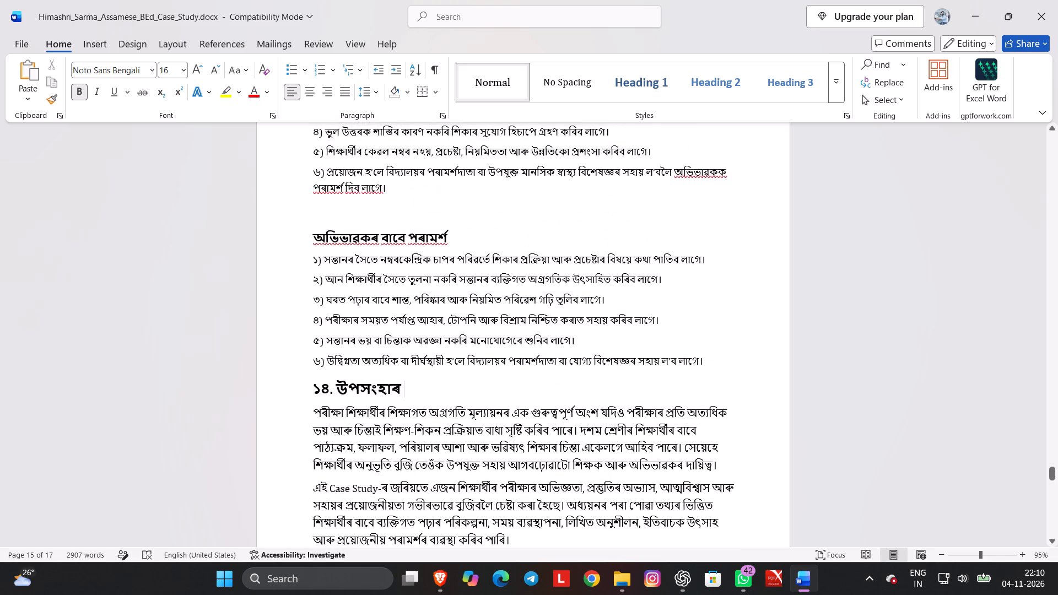
scroll(546, 327, up, 6)
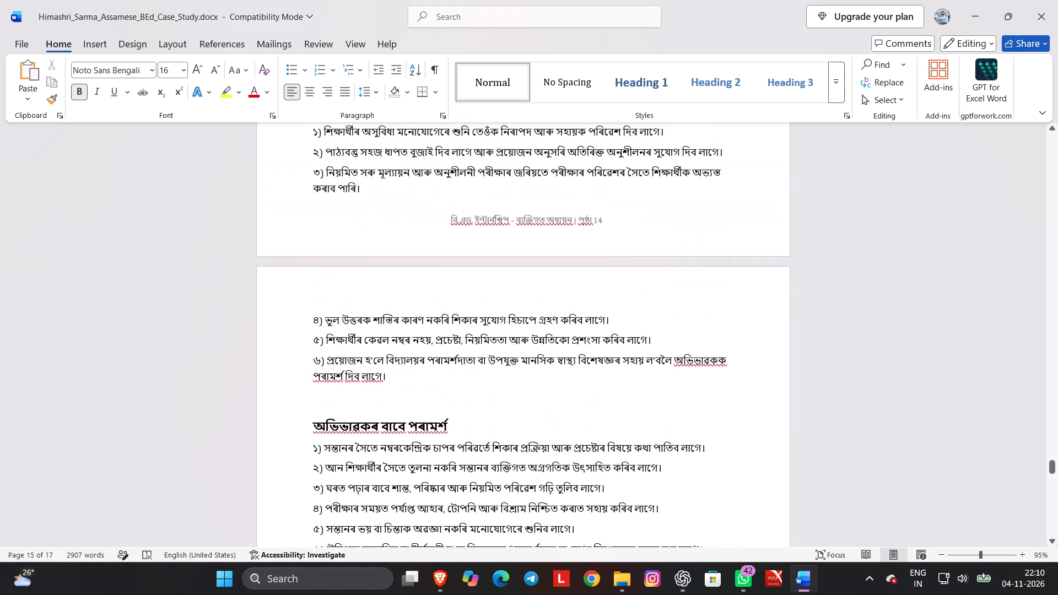
scroll(546, 327, up, 4)
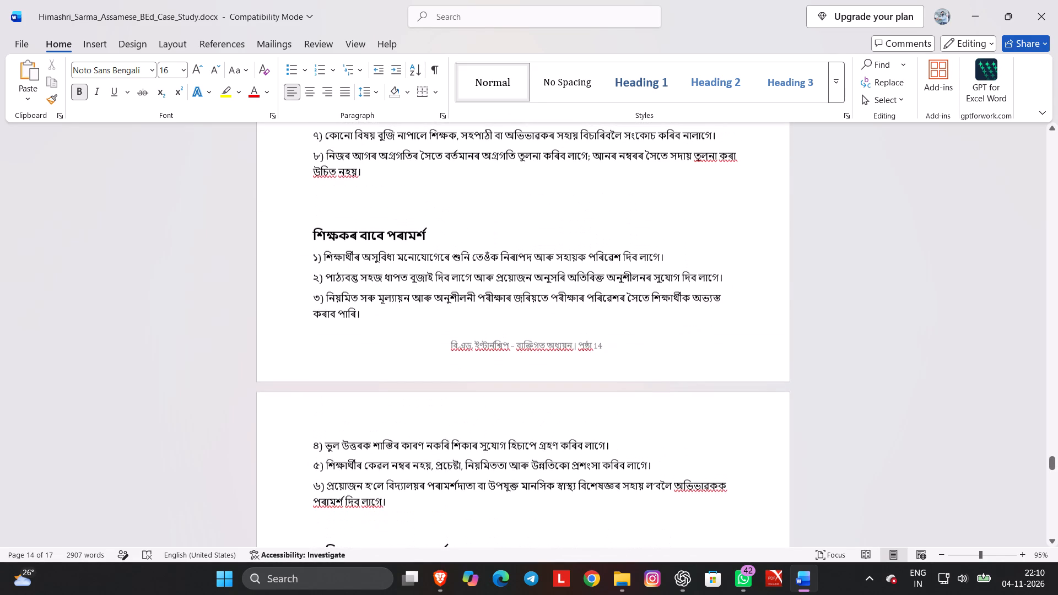
scroll(546, 328, up, 4)
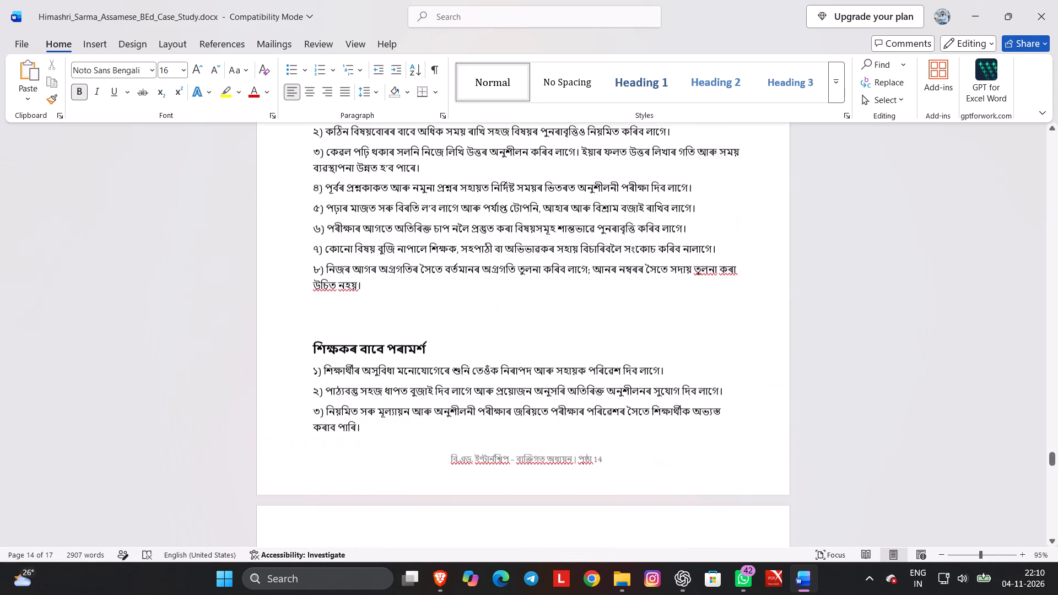
scroll(546, 328, down, 6)
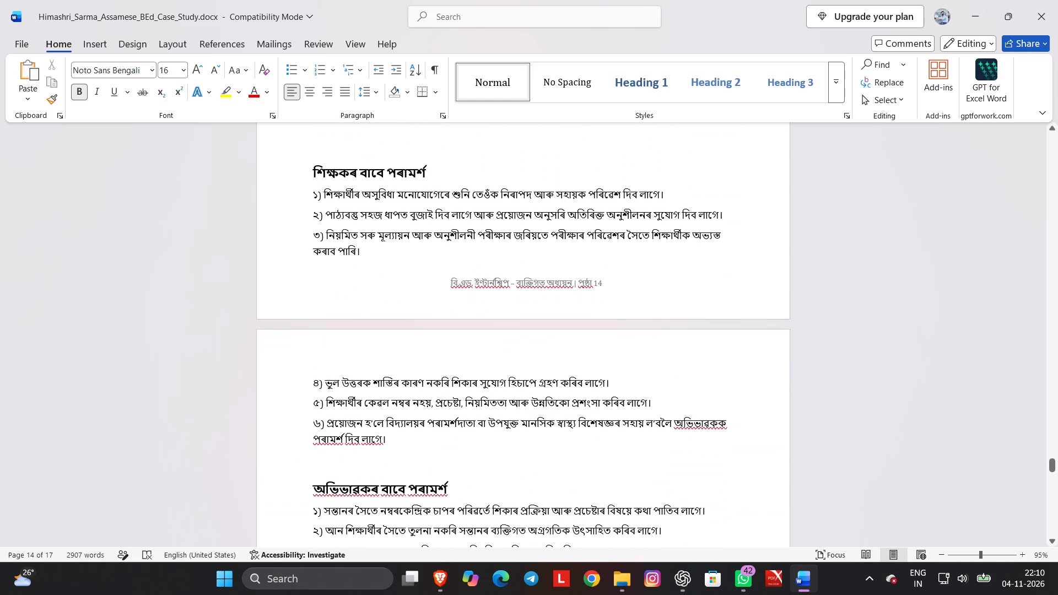
scroll(546, 328, down, 5)
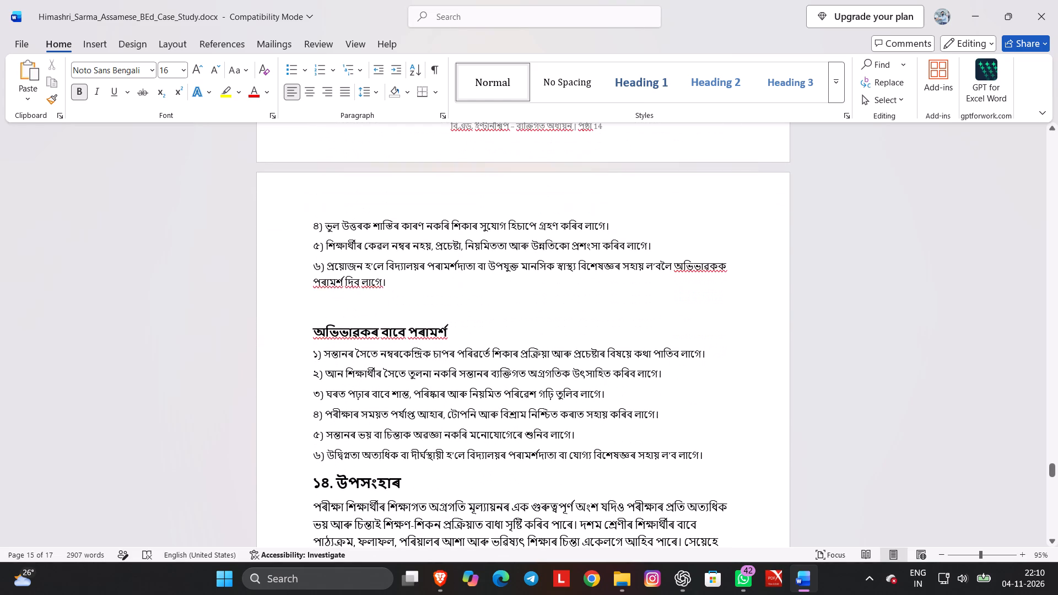
scroll(546, 328, down, 3)
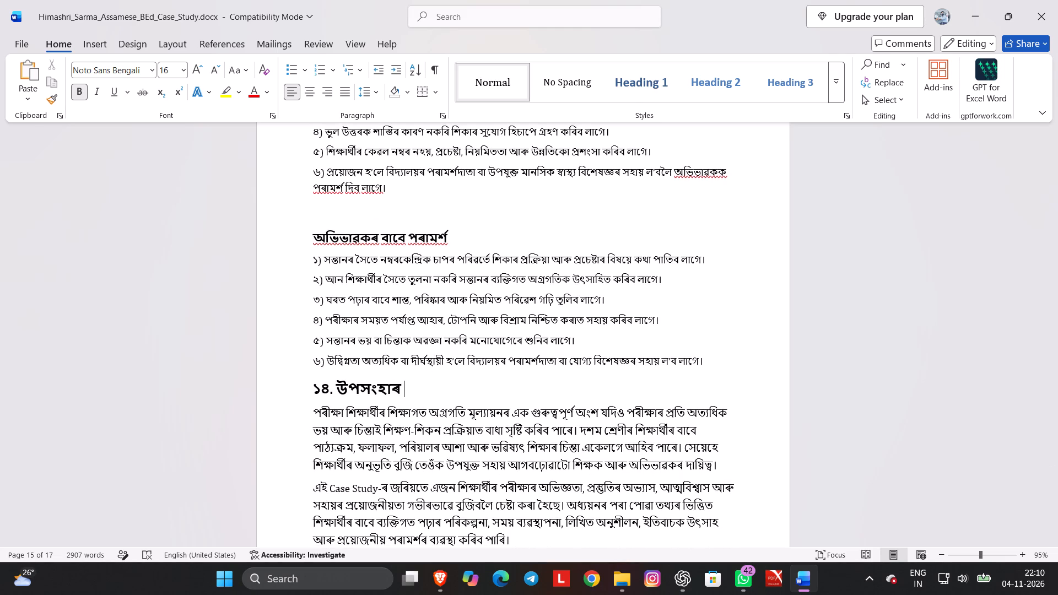
scroll(546, 328, up, 3)
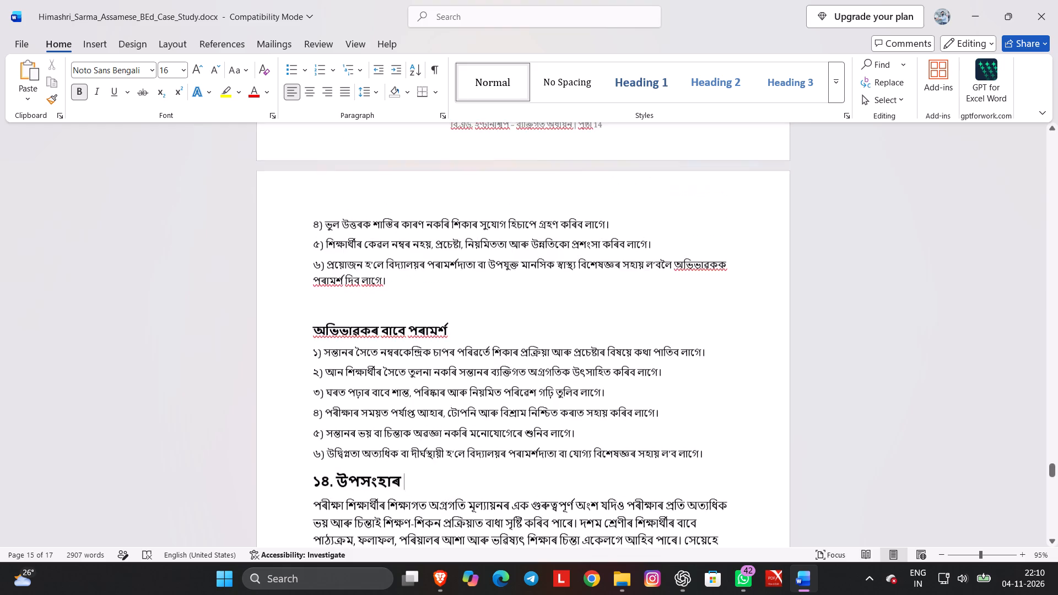
scroll(546, 328, up, 11)
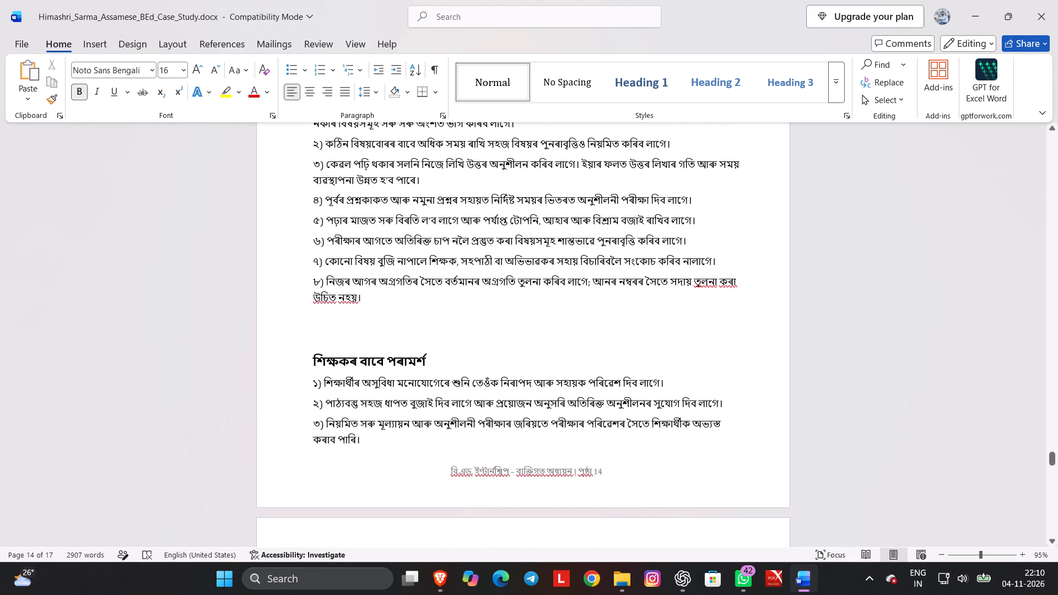
scroll(546, 328, down, 5)
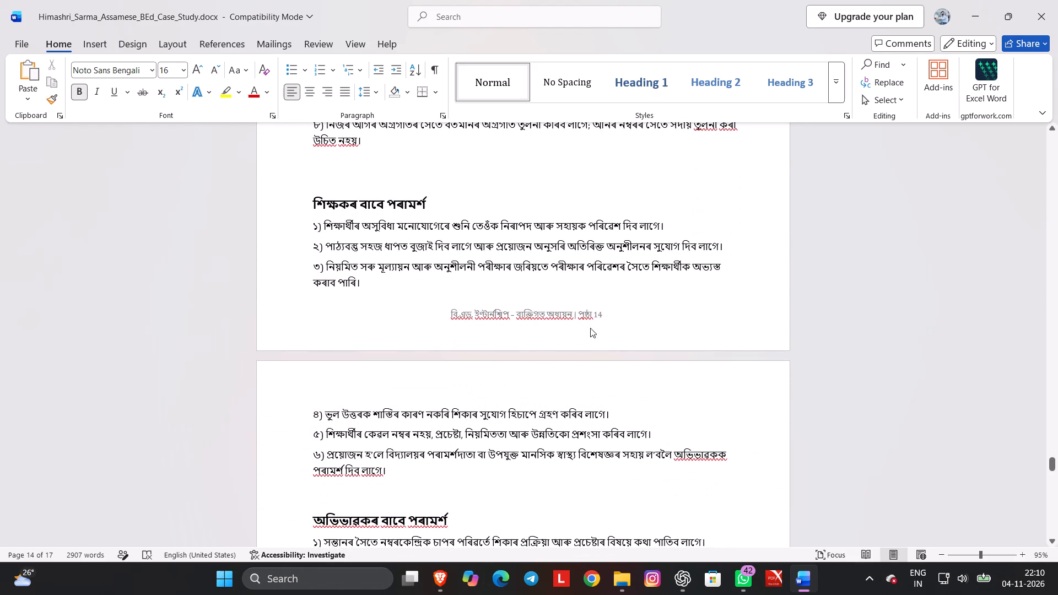
scroll(649, 361, down, 3)
scroll(601, 366, up, 4)
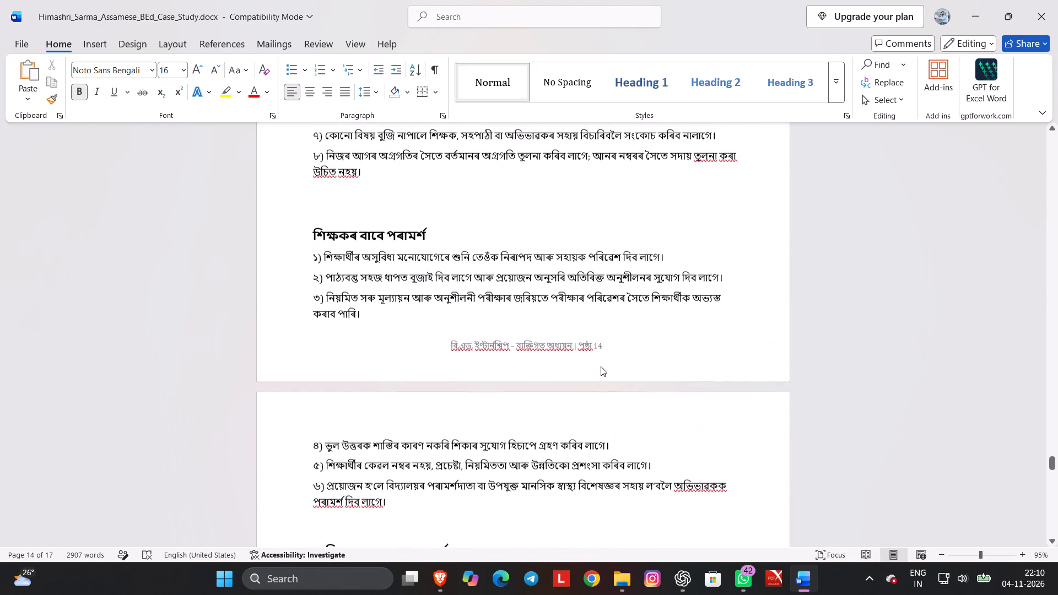
scroll(601, 366, up, 3)
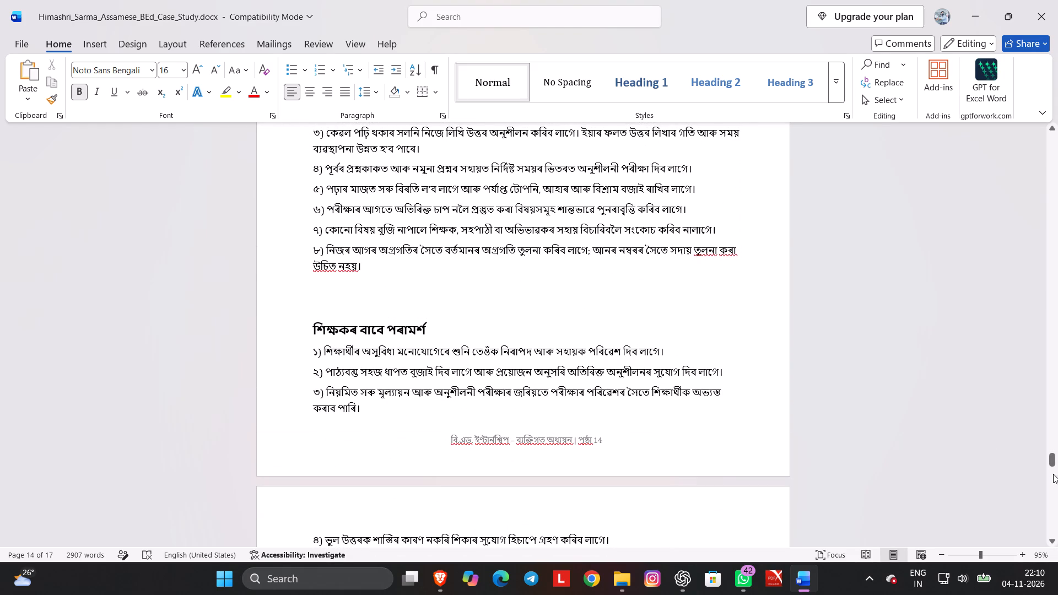
scroll(471, 346, down, 7)
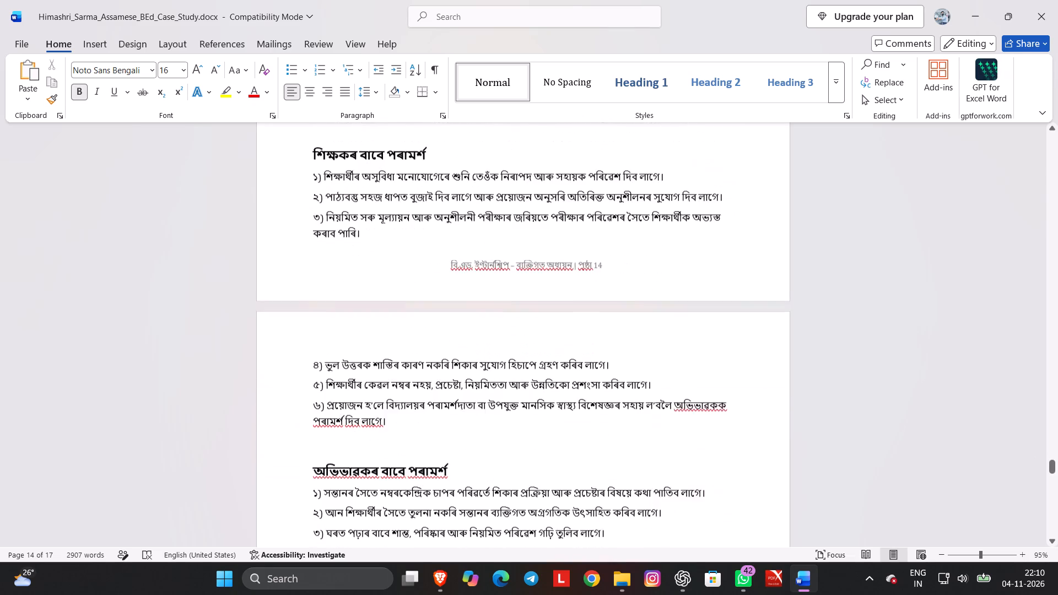
scroll(467, 348, down, 11)
scroll(467, 348, up, 3)
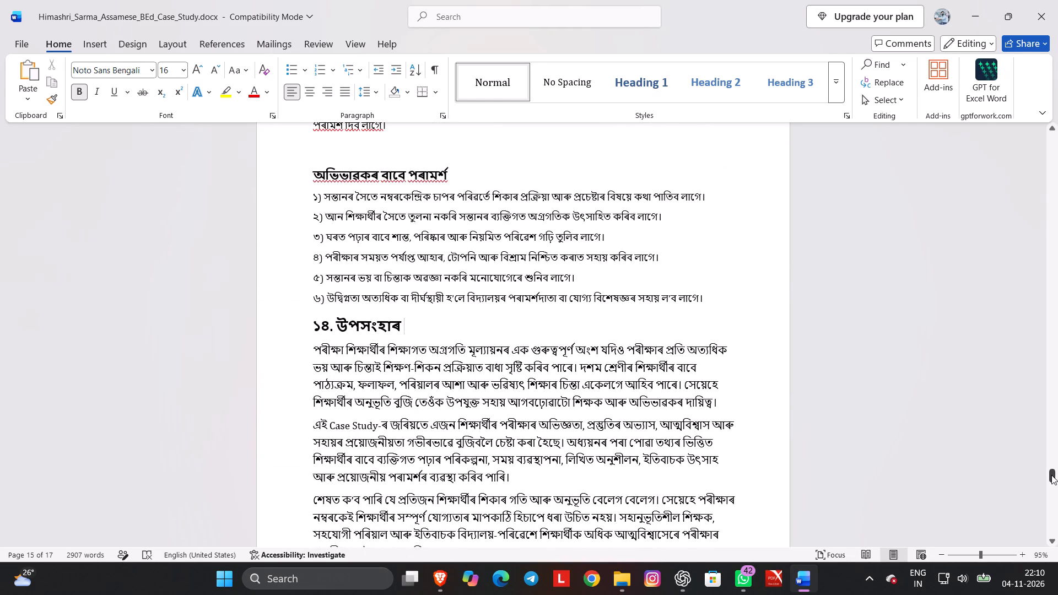
Examine section ৭ with the student profile table and the start of section ৮.
drag(1051, 474, 1026, 369)
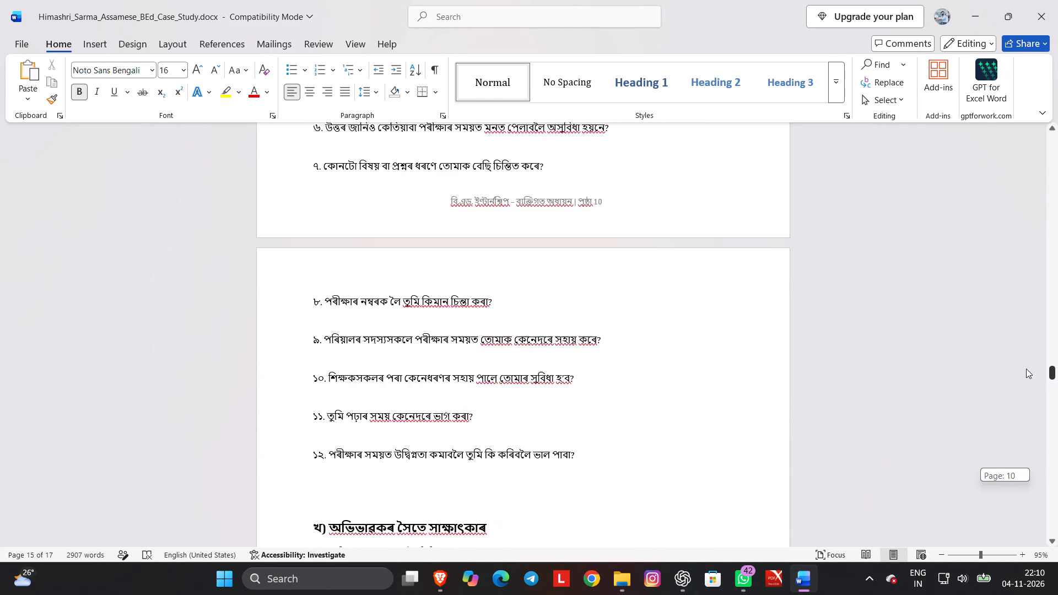
drag(1026, 369, 1021, 326)
scroll(911, 372, down, 1)
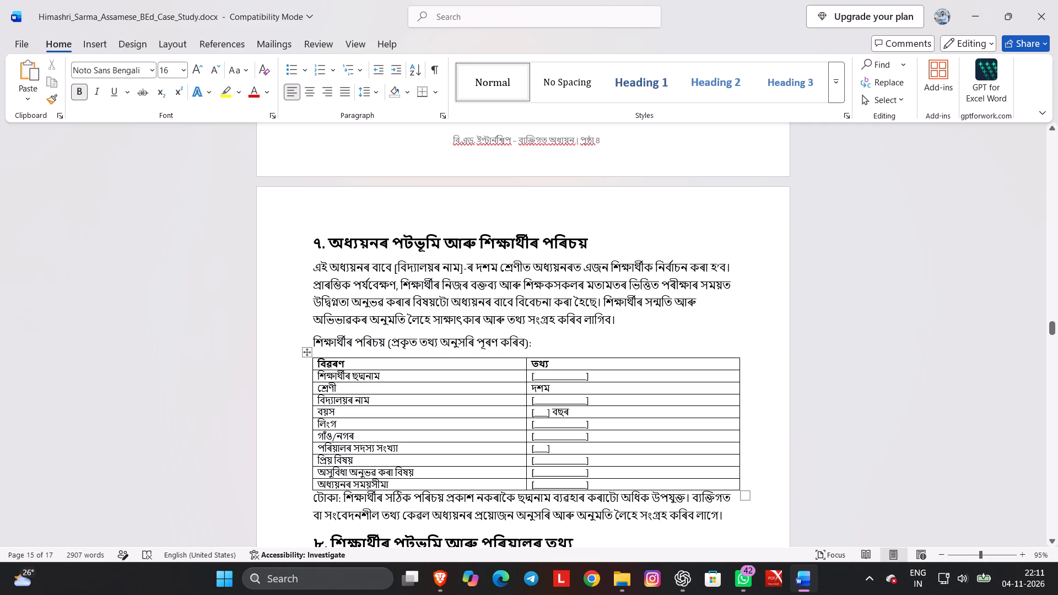
scroll(583, 365, down, 2)
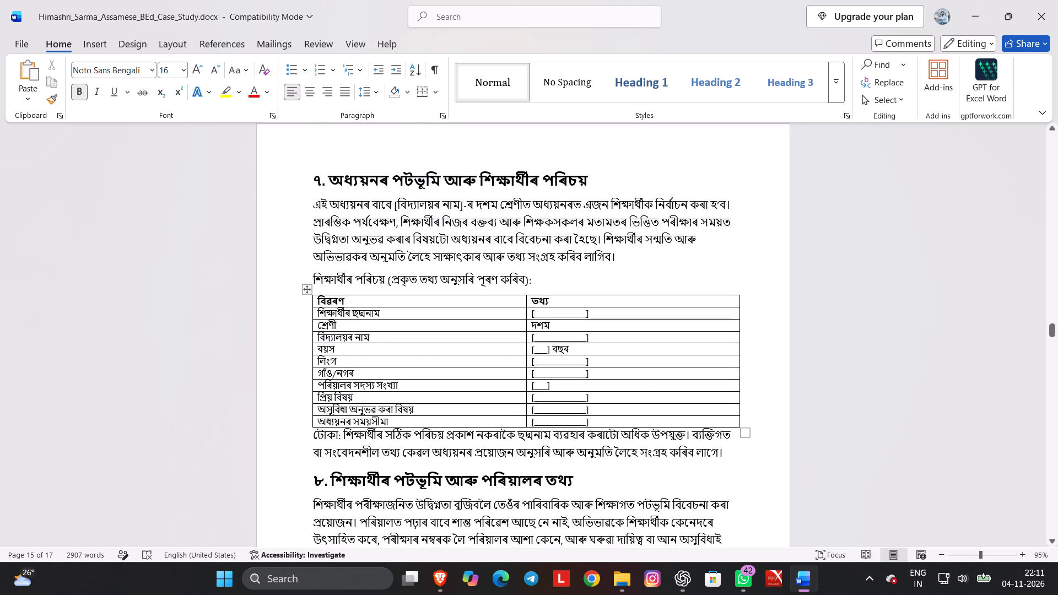
scroll(609, 354, up, 1)
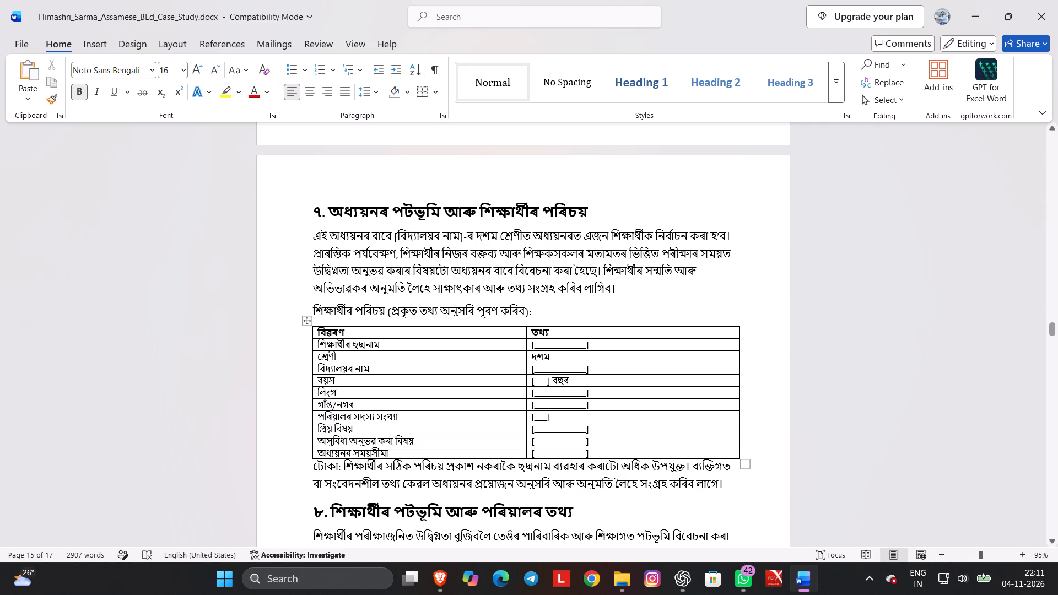
scroll(667, 453, up, 2)
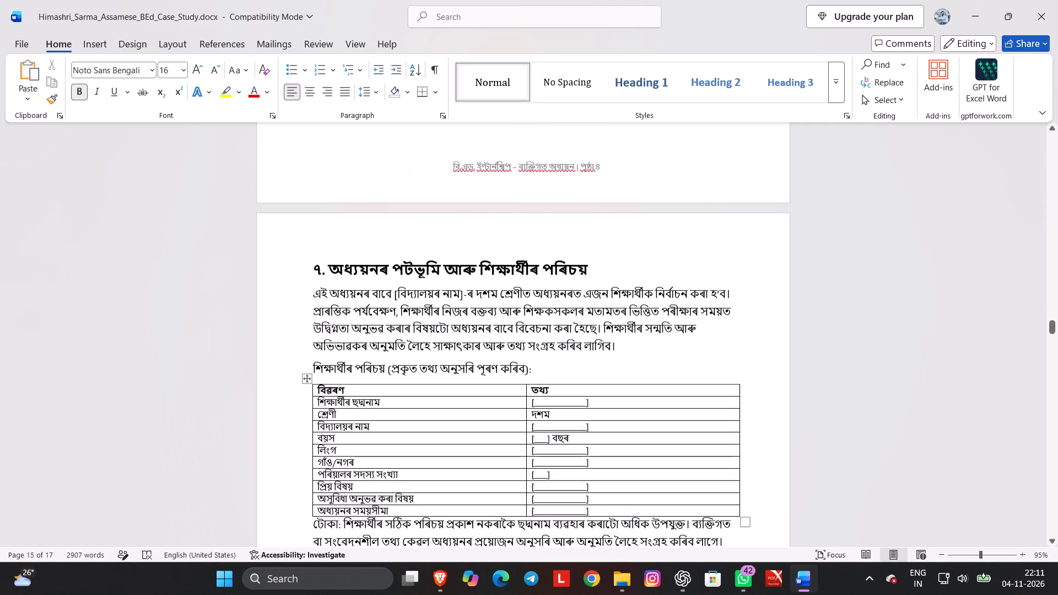
scroll(667, 453, down, 3)
scroll(519, 421, up, 2)
scroll(523, 419, down, 3)
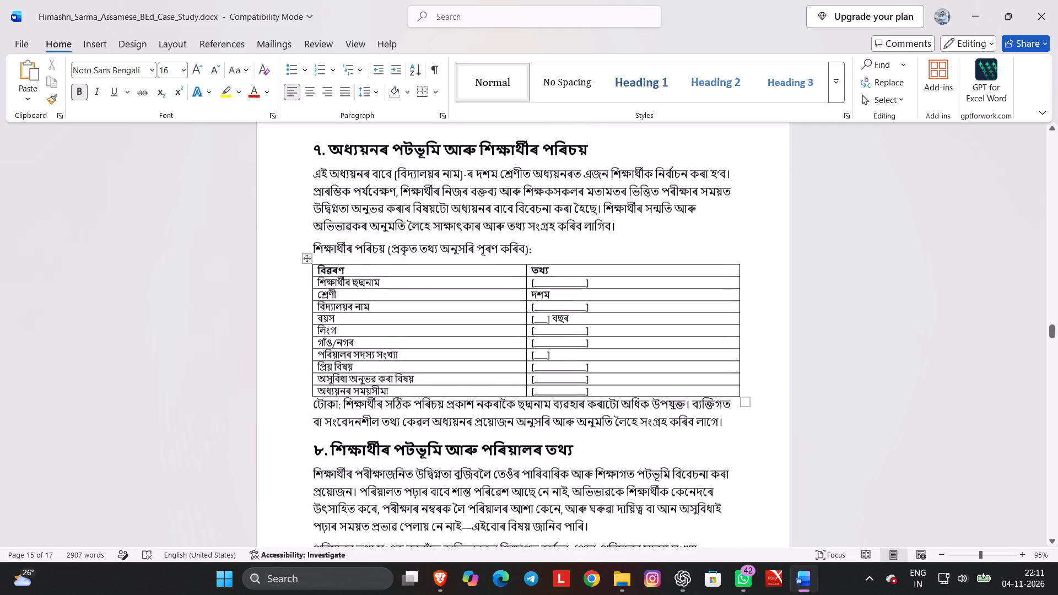
Review the empty page 8 and the text and page layout of sections ৩ to ৬ before it.
scroll(523, 419, up, 14)
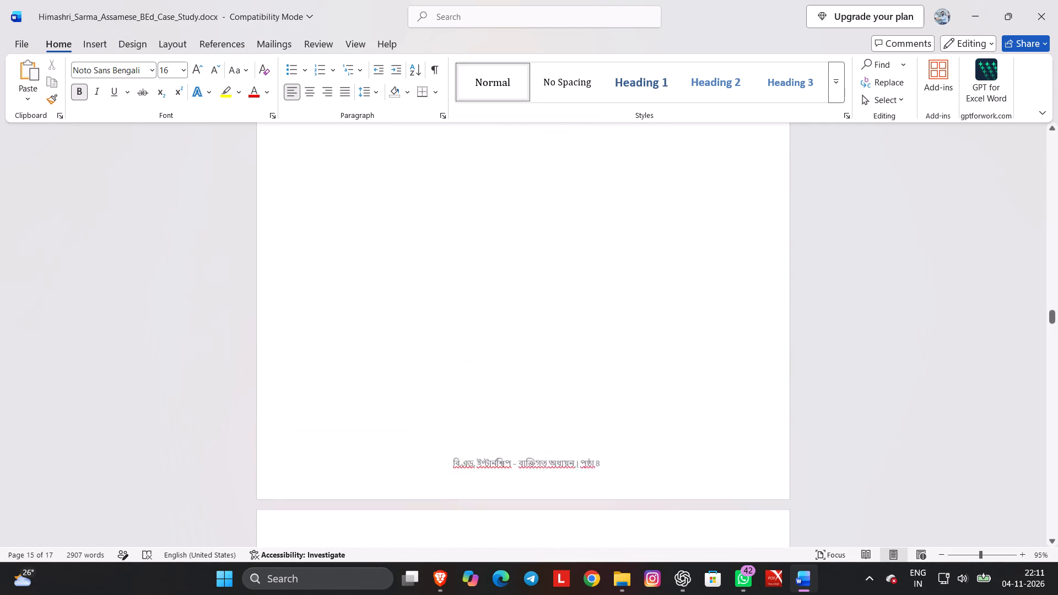
scroll(523, 416, up, 10)
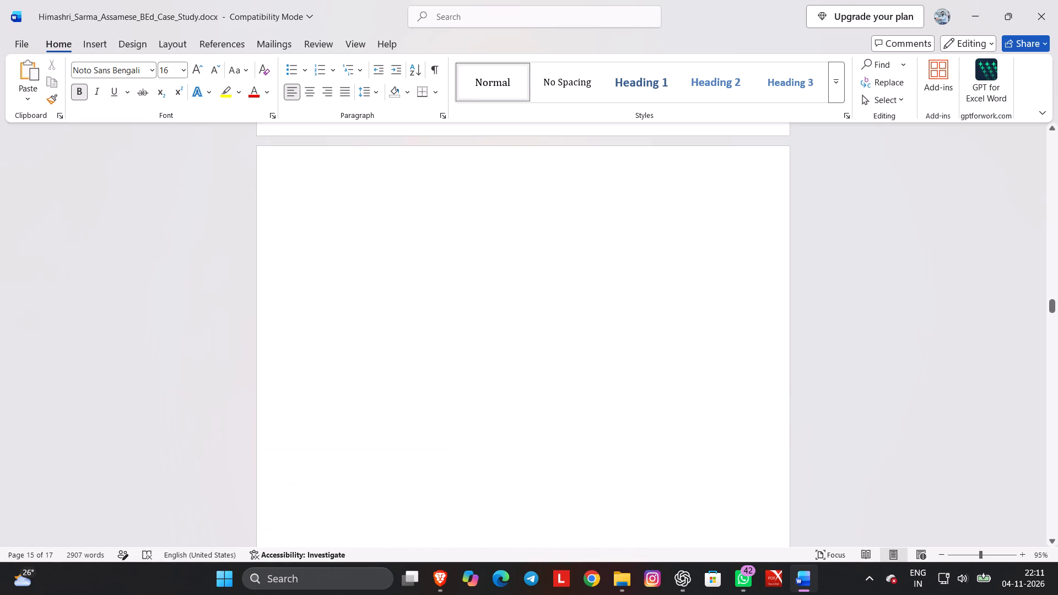
scroll(523, 416, up, 6)
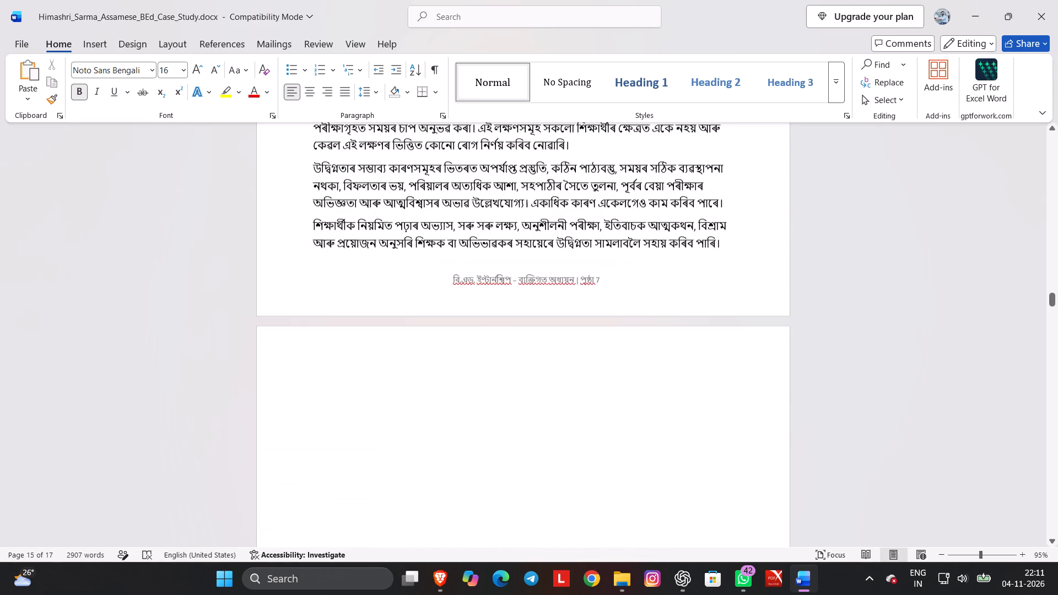
click(869, 580)
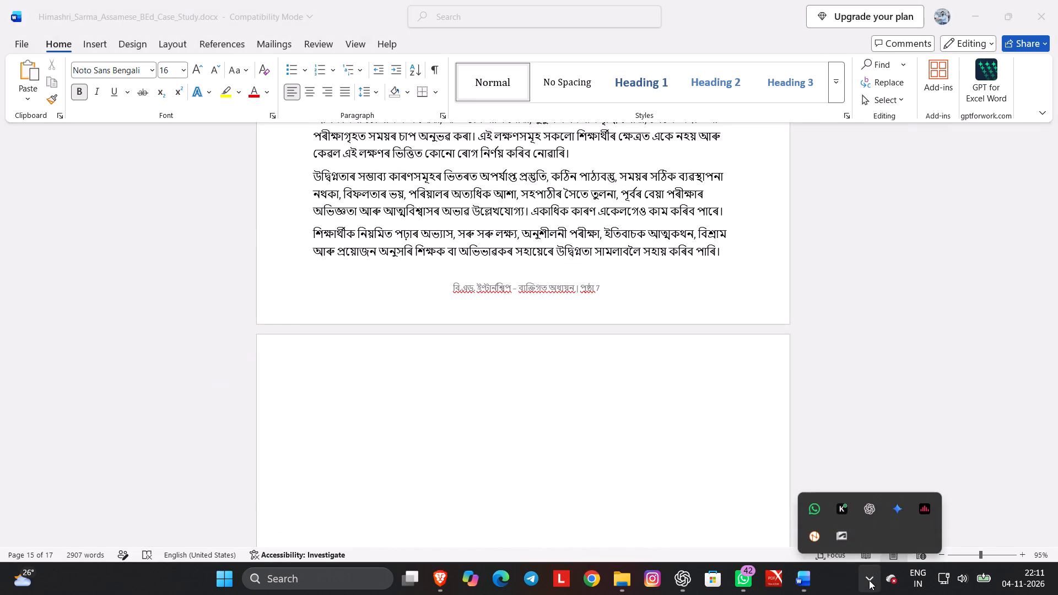
click(875, 271)
scroll(654, 403, up, 5)
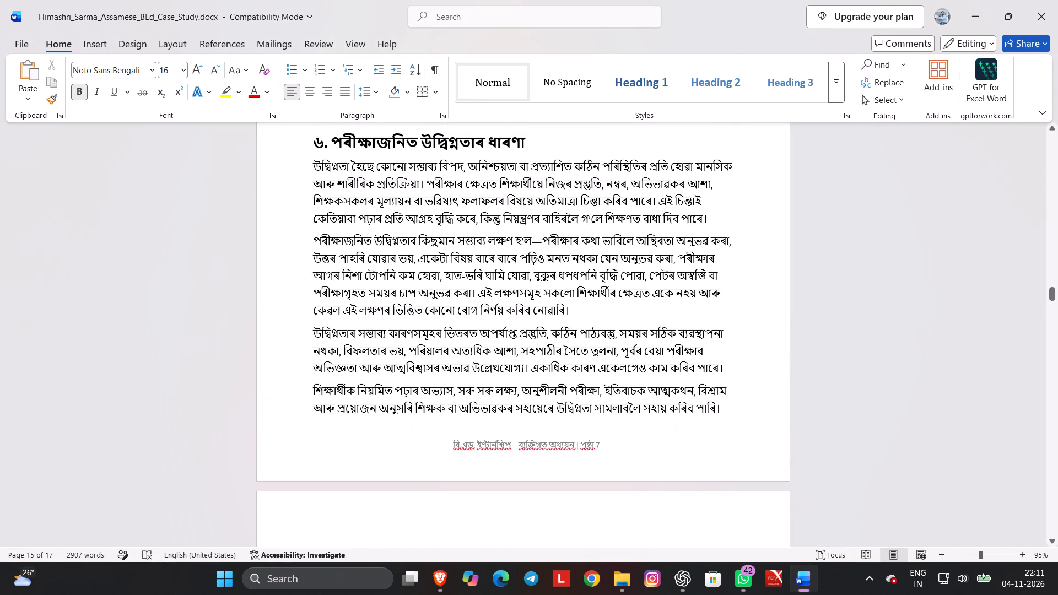
scroll(629, 424, up, 7)
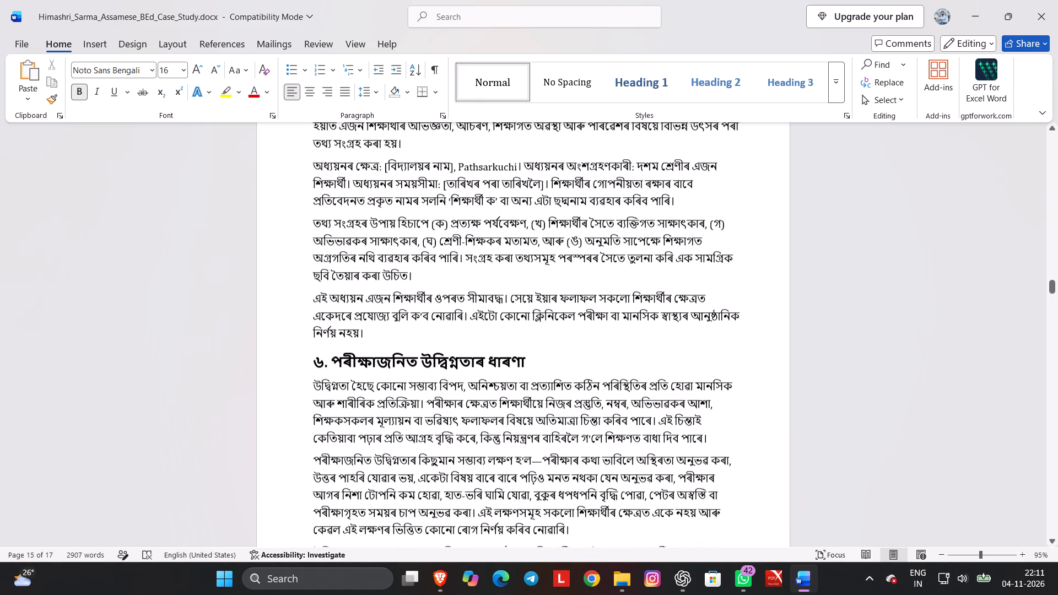
scroll(629, 424, up, 5)
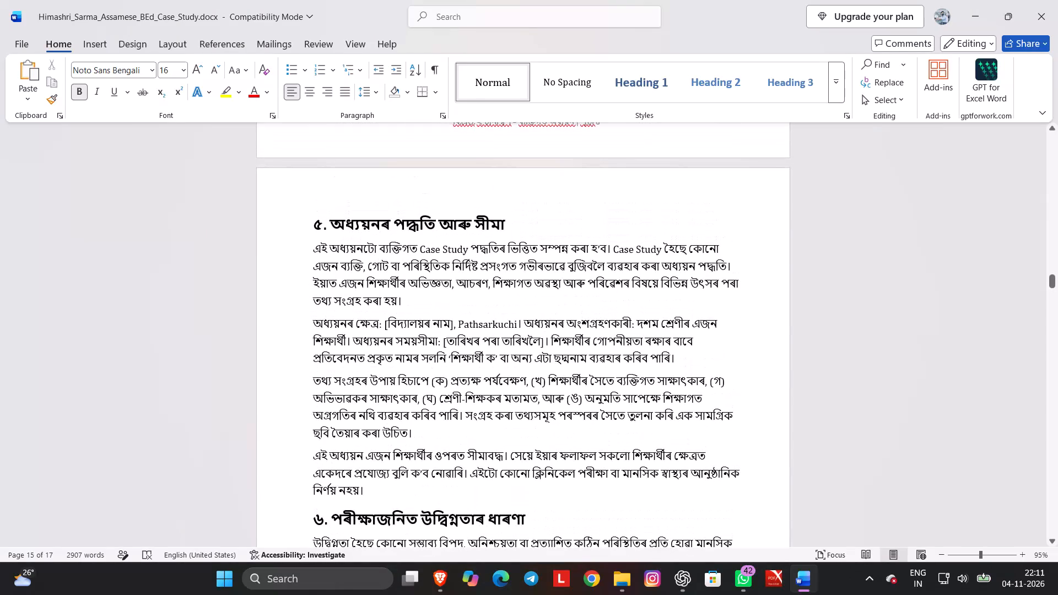
scroll(629, 424, up, 6)
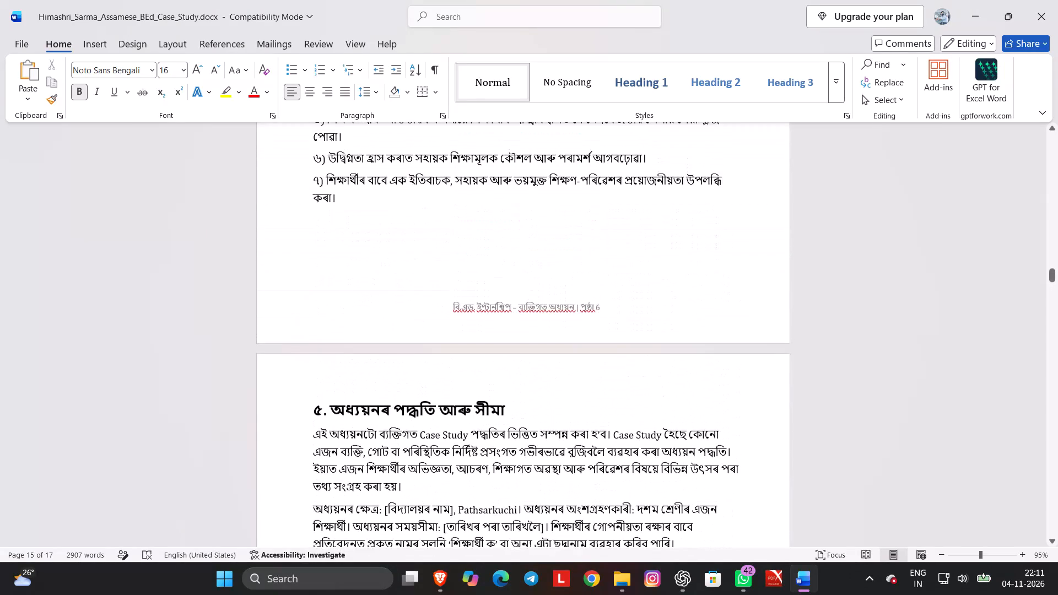
scroll(629, 425, up, 18)
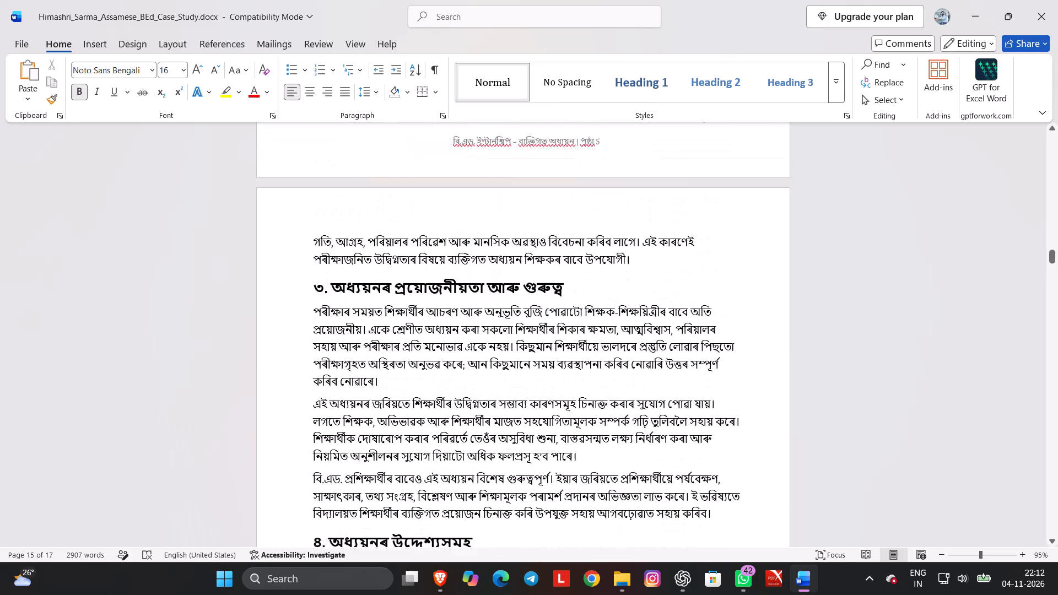
scroll(629, 425, up, 1)
scroll(629, 425, down, 12)
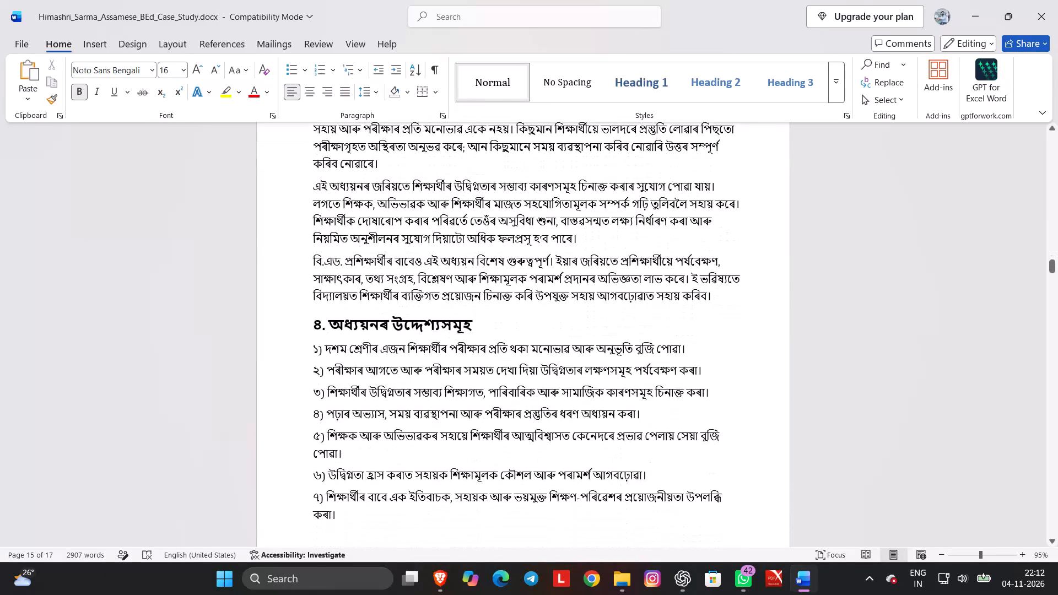
scroll(629, 425, down, 10)
scroll(629, 425, down, 11)
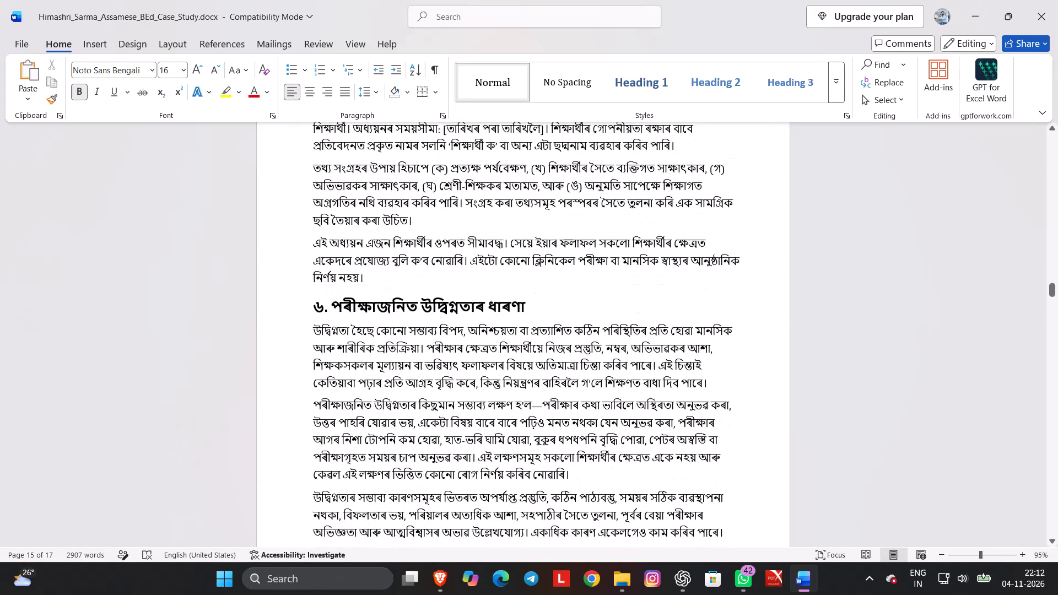
Examine the end of section ৬, the empty page 8 after it and the start of section ৭.
scroll(629, 425, down, 16)
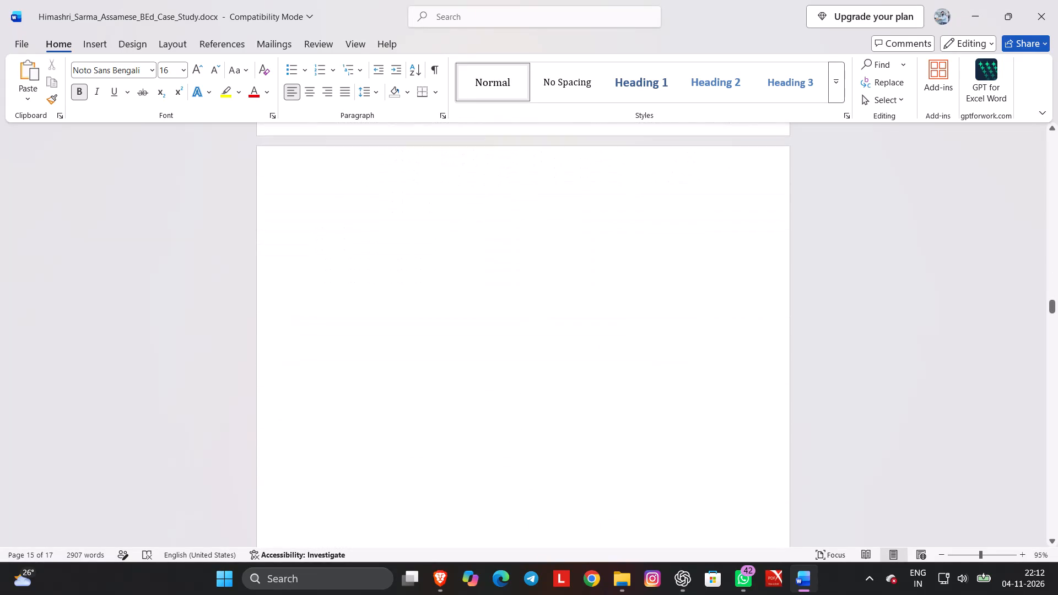
scroll(627, 425, down, 18)
scroll(627, 425, up, 4)
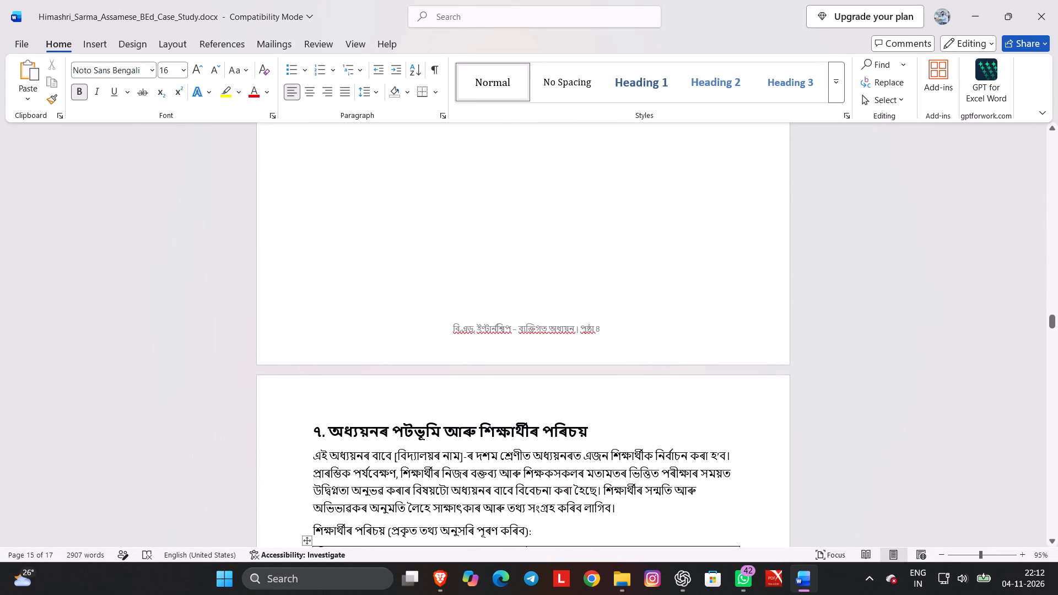
scroll(627, 425, up, 15)
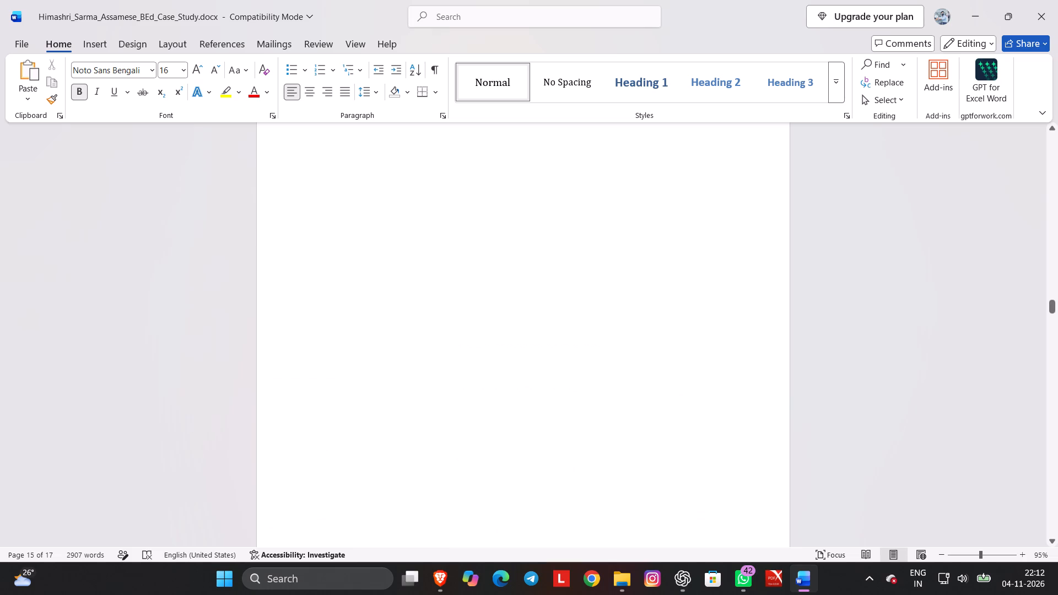
scroll(627, 425, up, 14)
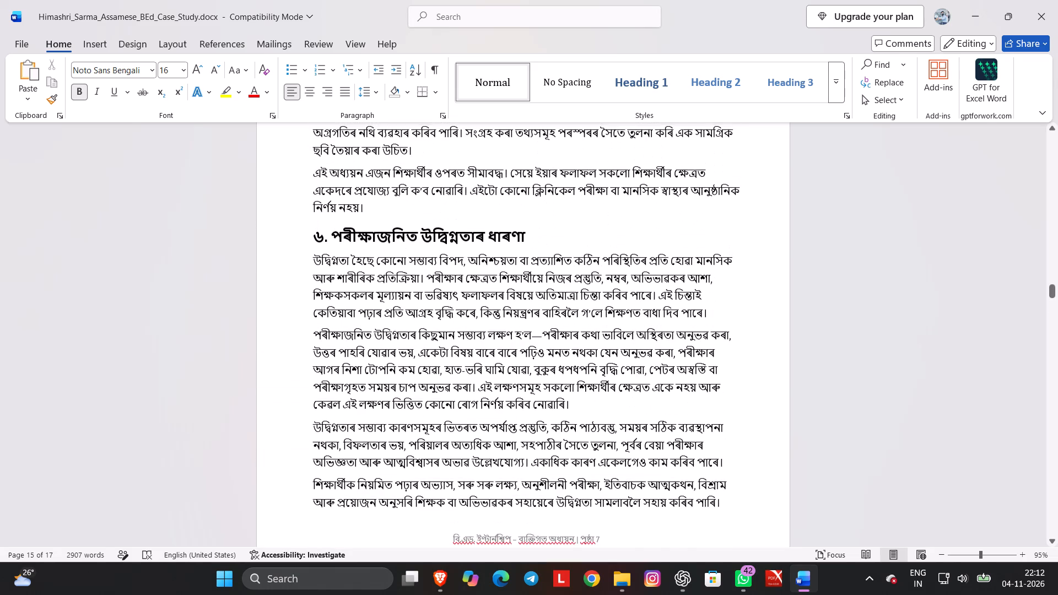
Review the text and page layout from section ৫ back to section ২. ভূমিকা.
scroll(627, 424, up, 12)
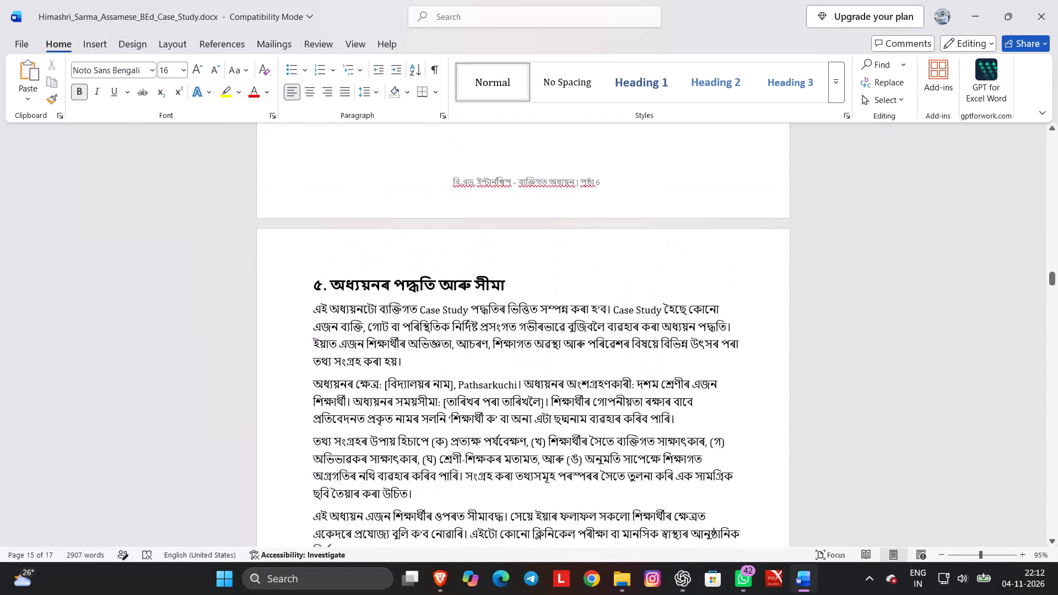
scroll(627, 420, up, 18)
scroll(625, 418, up, 4)
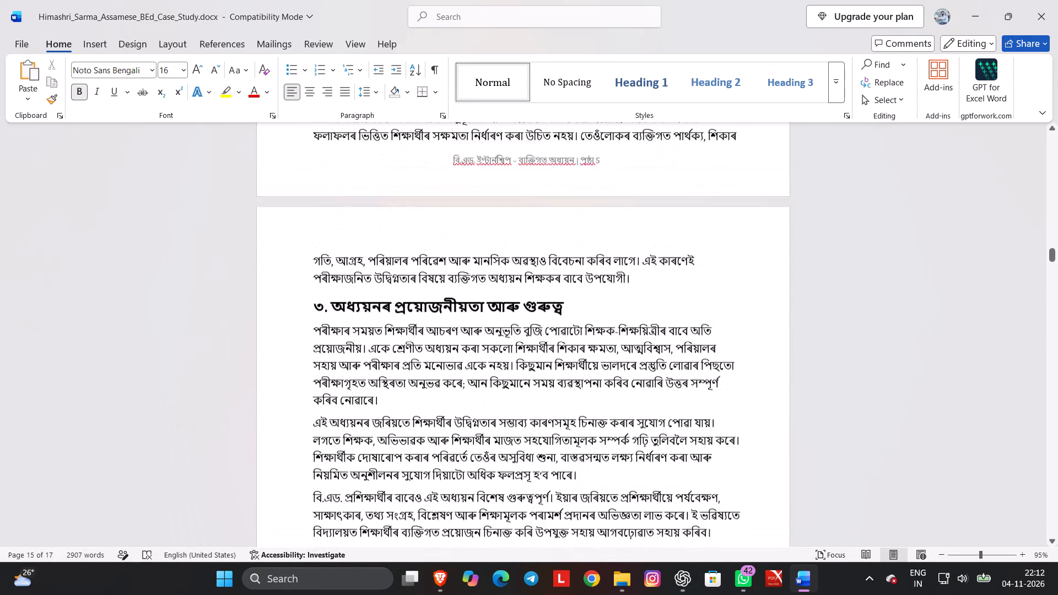
scroll(625, 418, up, 8)
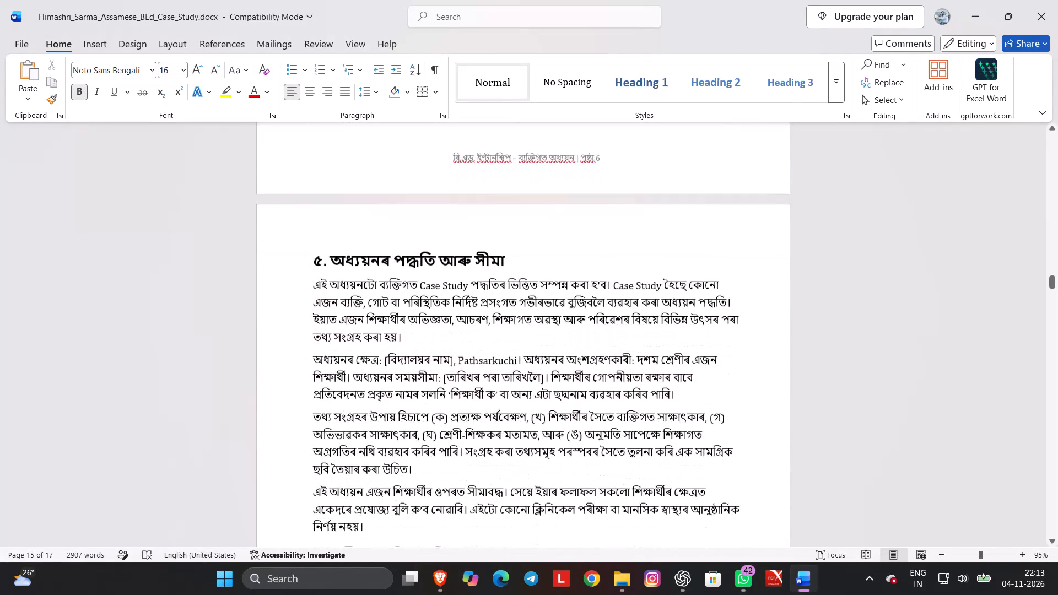
Look through the case study document from section ৫ on study method, past the student profile table, to the section ১০ interview questions.
scroll(548, 365, down, 20)
scroll(548, 365, down, 7)
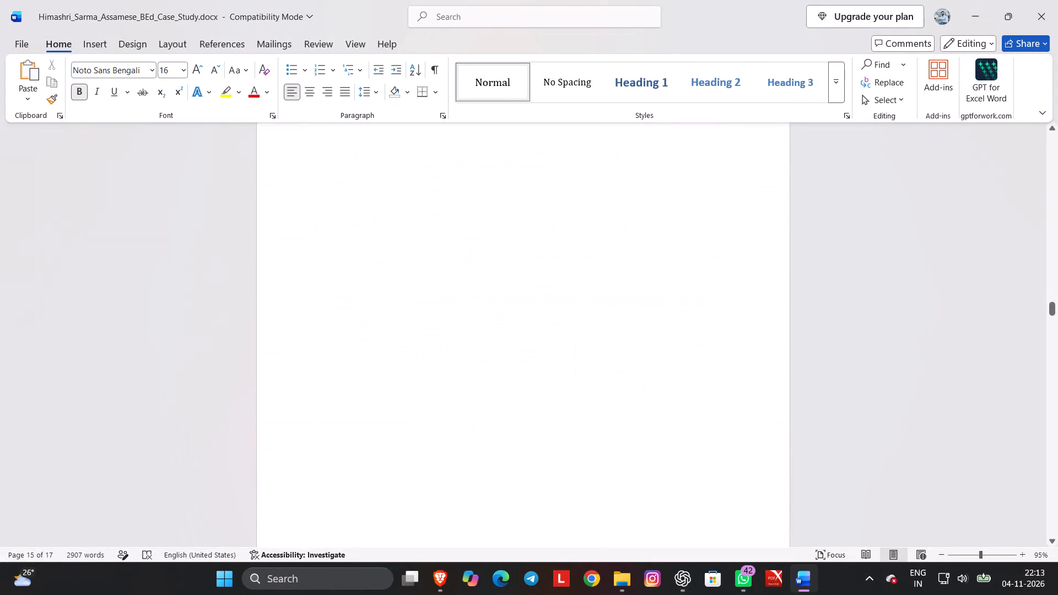
scroll(548, 365, down, 17)
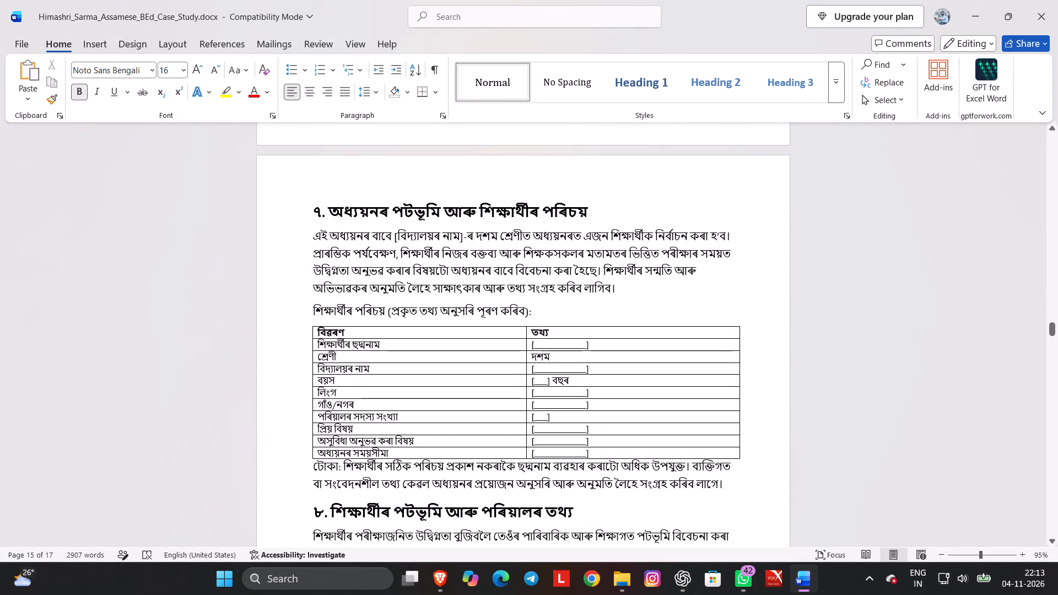
scroll(548, 365, down, 12)
scroll(548, 365, up, 8)
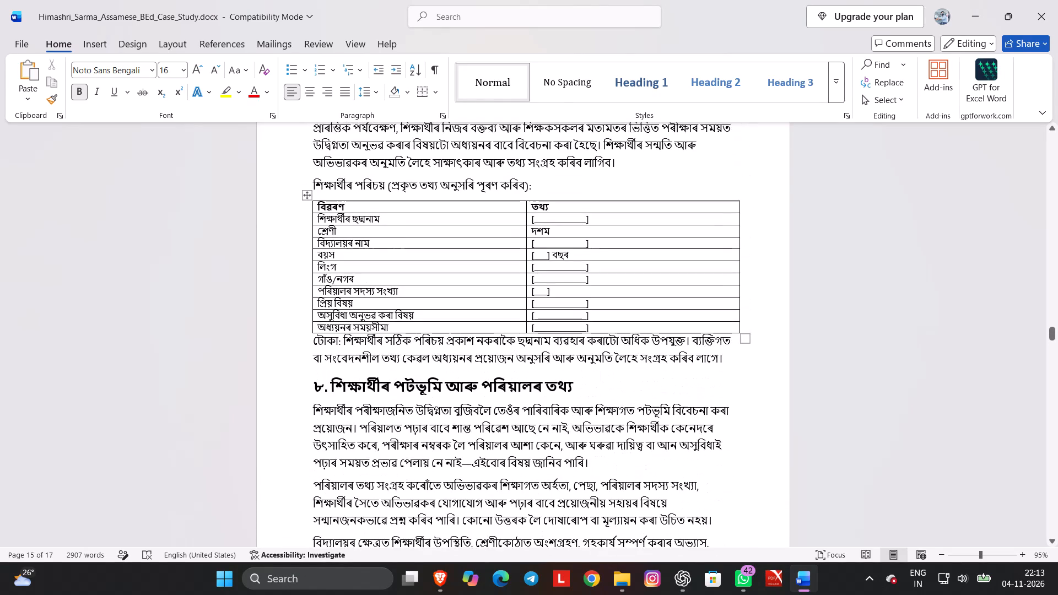
scroll(548, 365, up, 4)
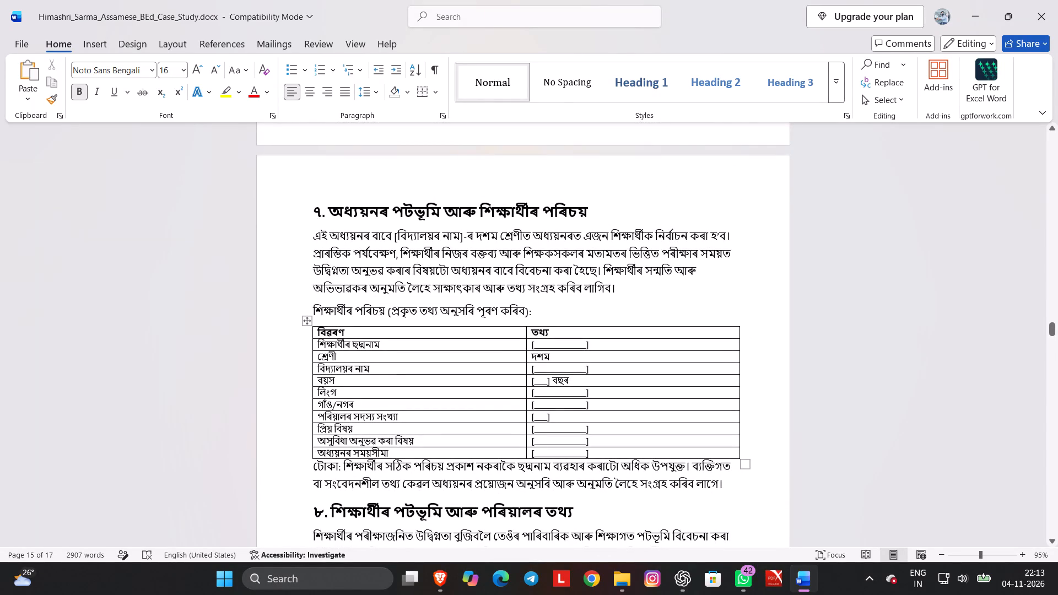
scroll(528, 401, down, 18)
scroll(528, 401, down, 4)
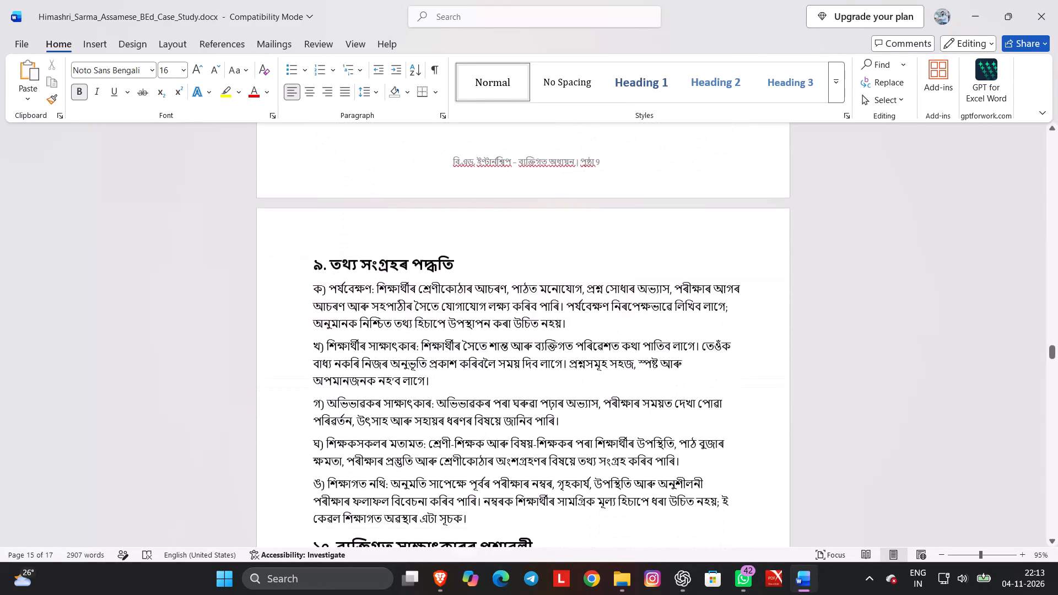
scroll(287, 360, down, 3)
scroll(545, 315, down, 3)
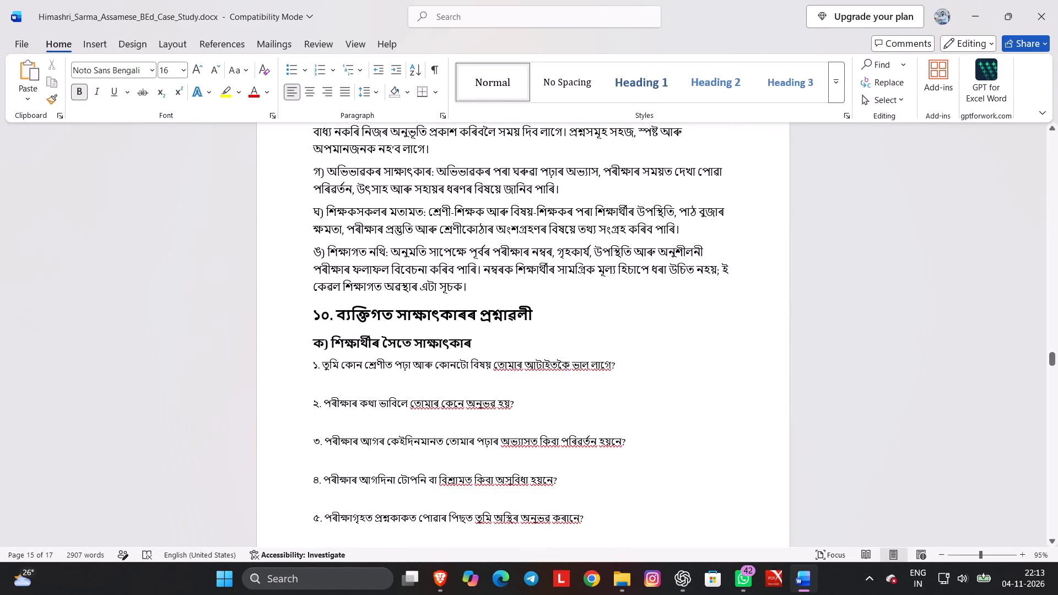
scroll(540, 343, down, 8)
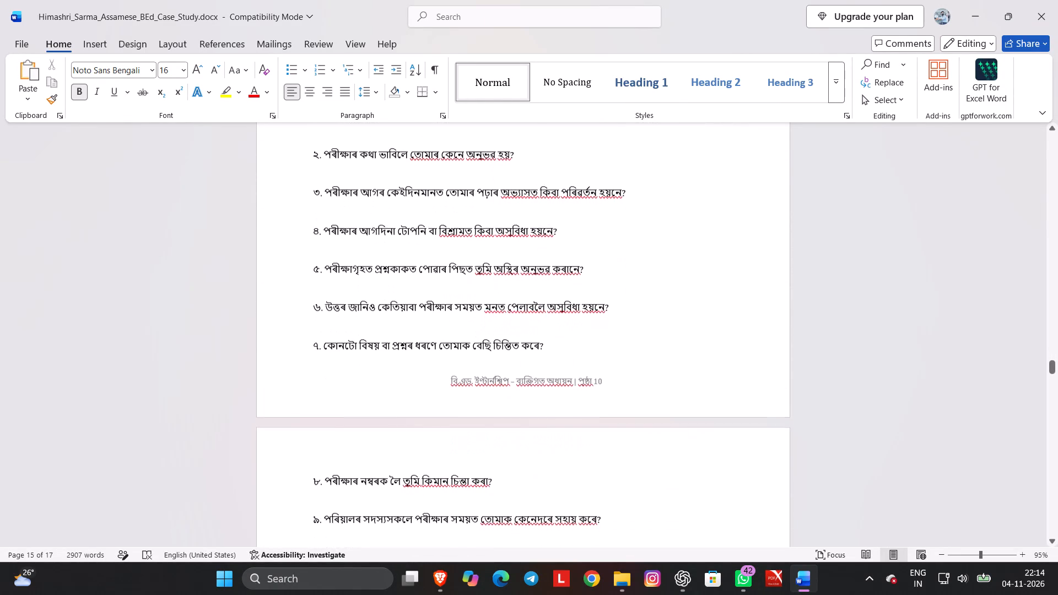
scroll(517, 349, down, 10)
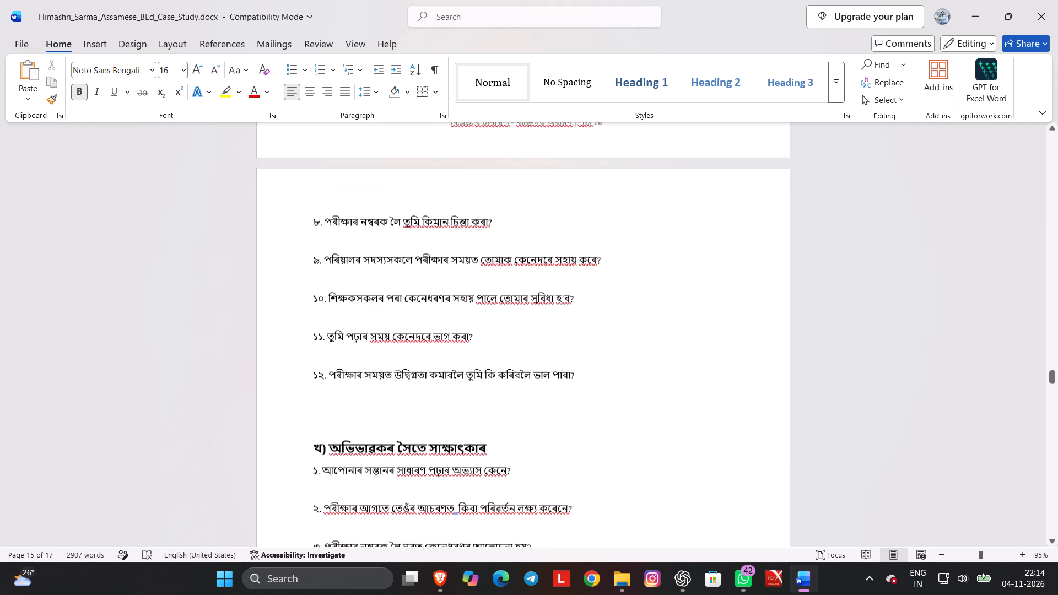
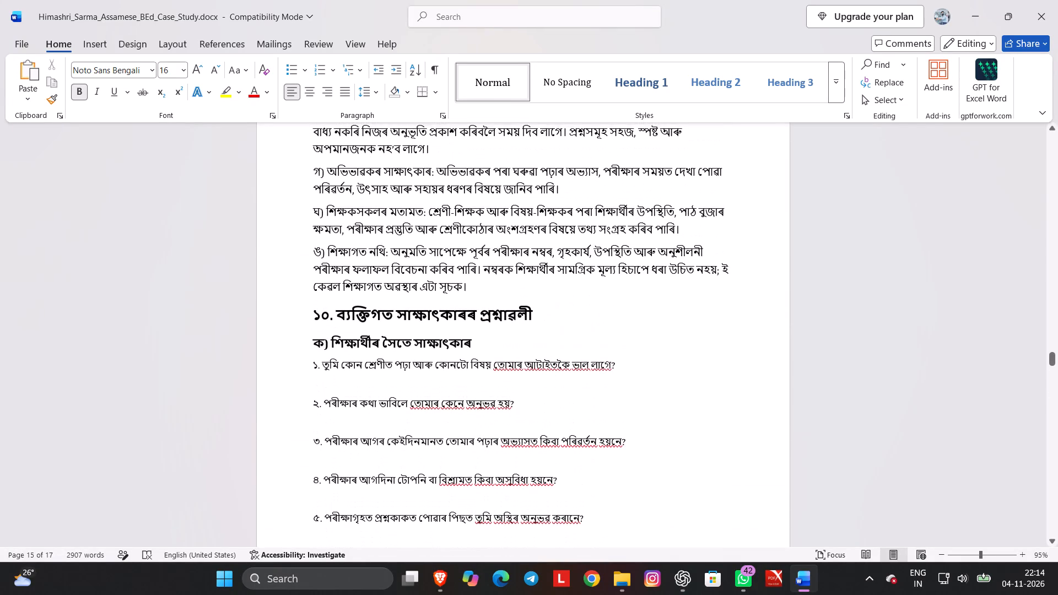
Go back from the interview questionnaire (section ১০) to the data collection section (৯) to find where the copied case history belongs.
scroll(492, 361, up, 6)
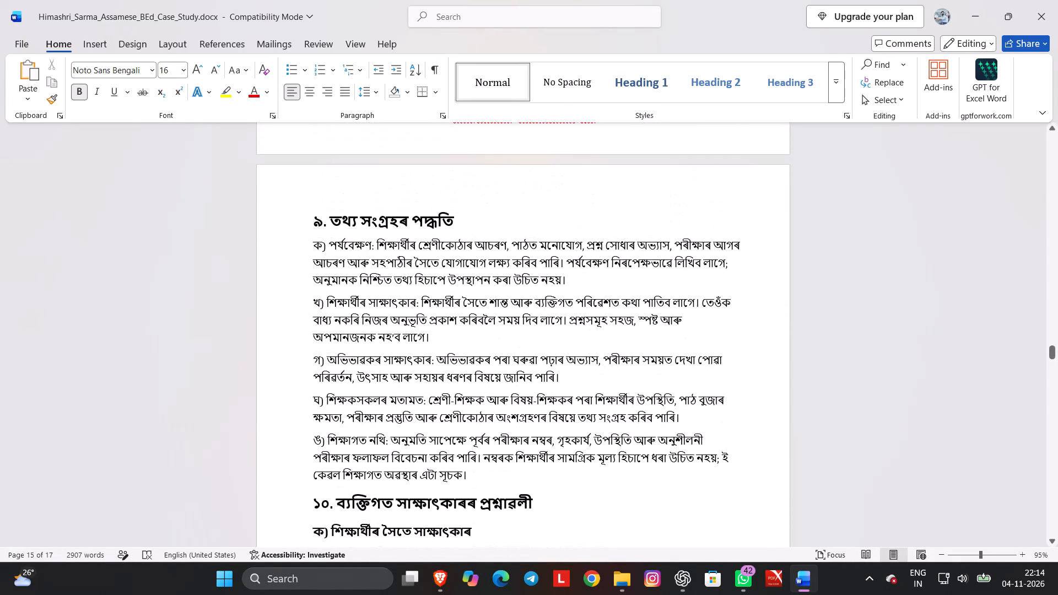
Review the Word case study backward from section ৯ on data collection methods to section ৭ on the student's profile, seeking the case history's place.
scroll(492, 361, up, 3)
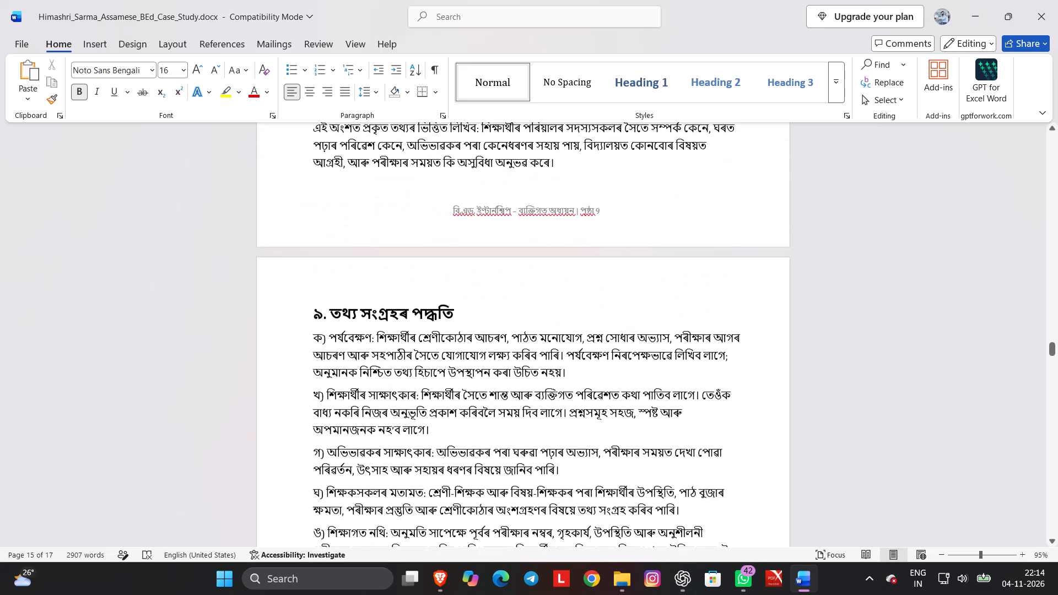
scroll(492, 361, up, 6)
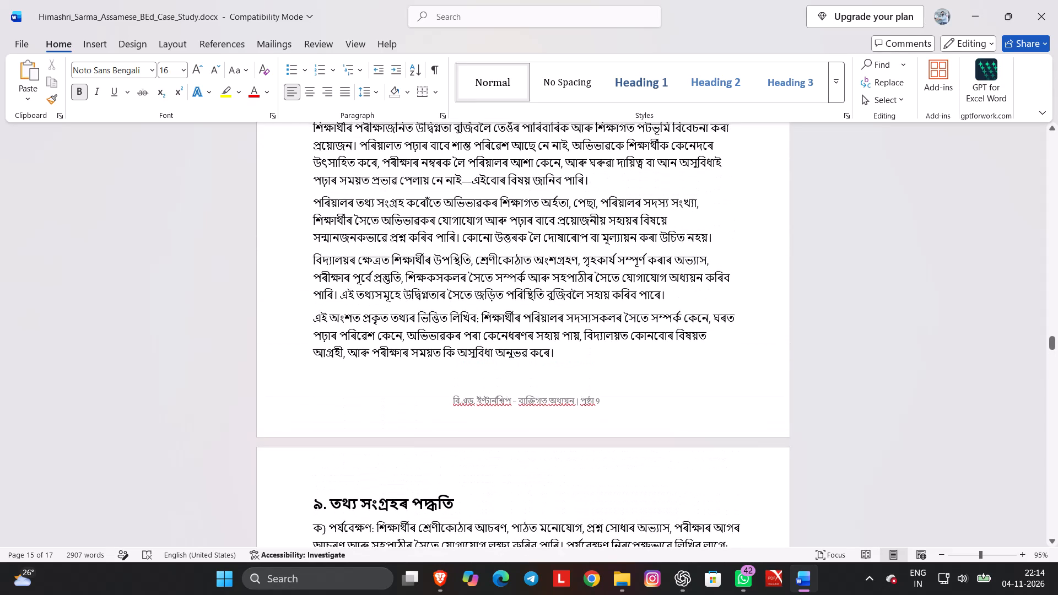
scroll(492, 361, down, 3)
scroll(492, 361, up, 7)
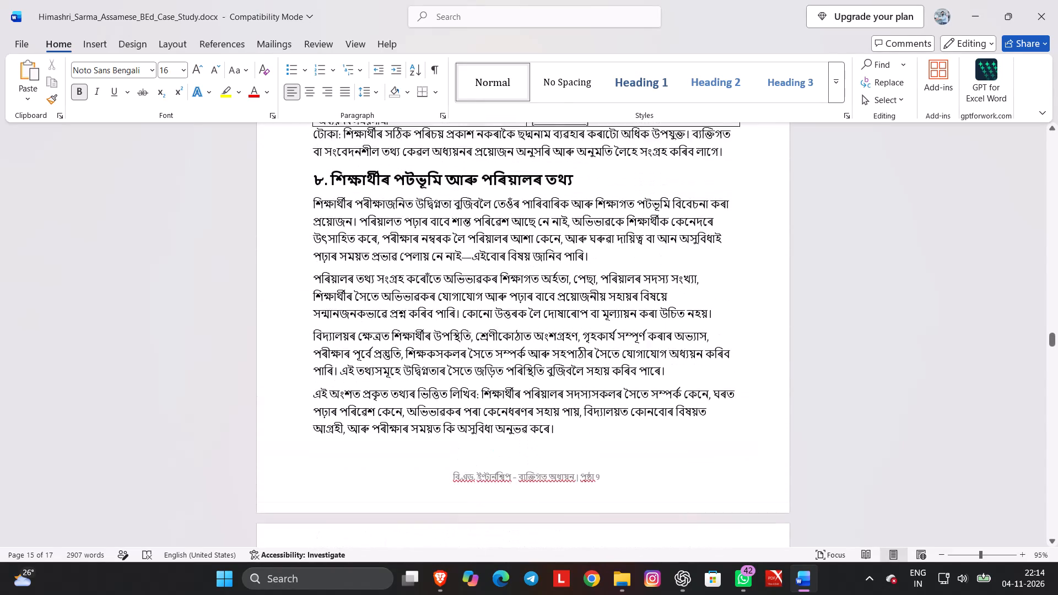
scroll(492, 361, up, 2)
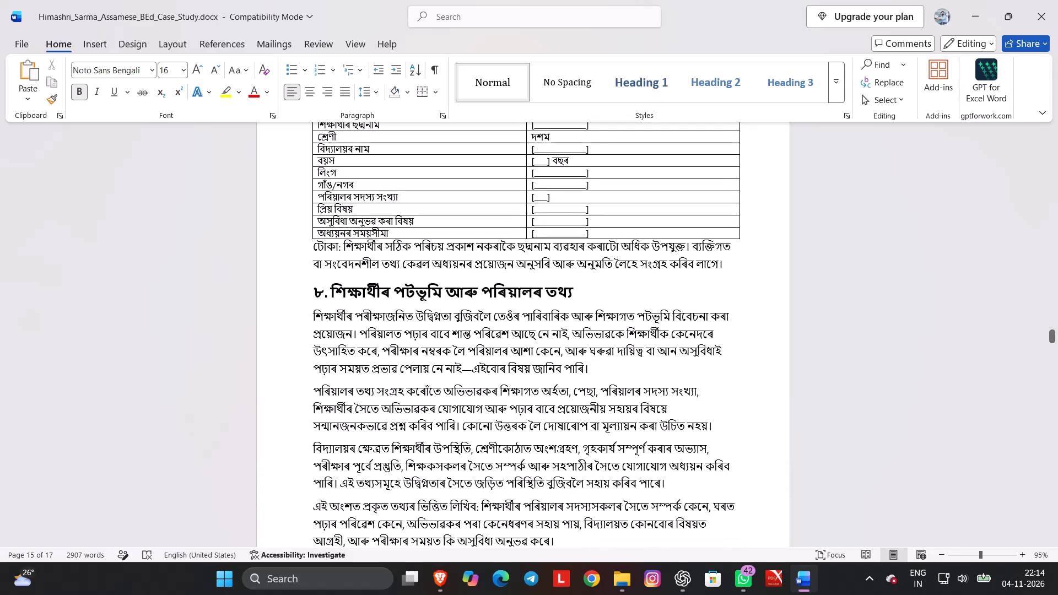
scroll(492, 361, up, 4)
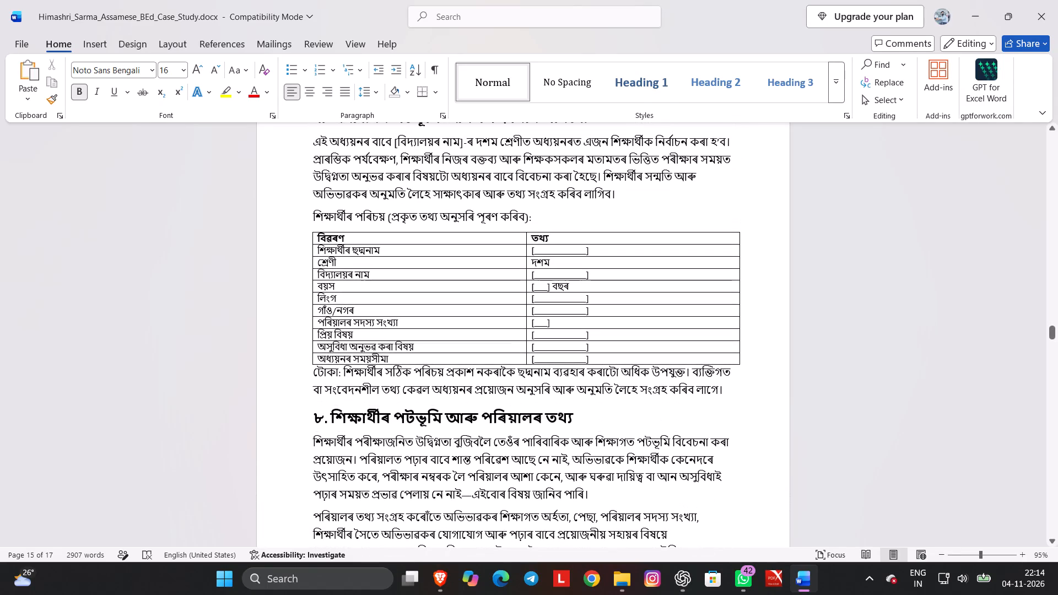
scroll(492, 361, up, 6)
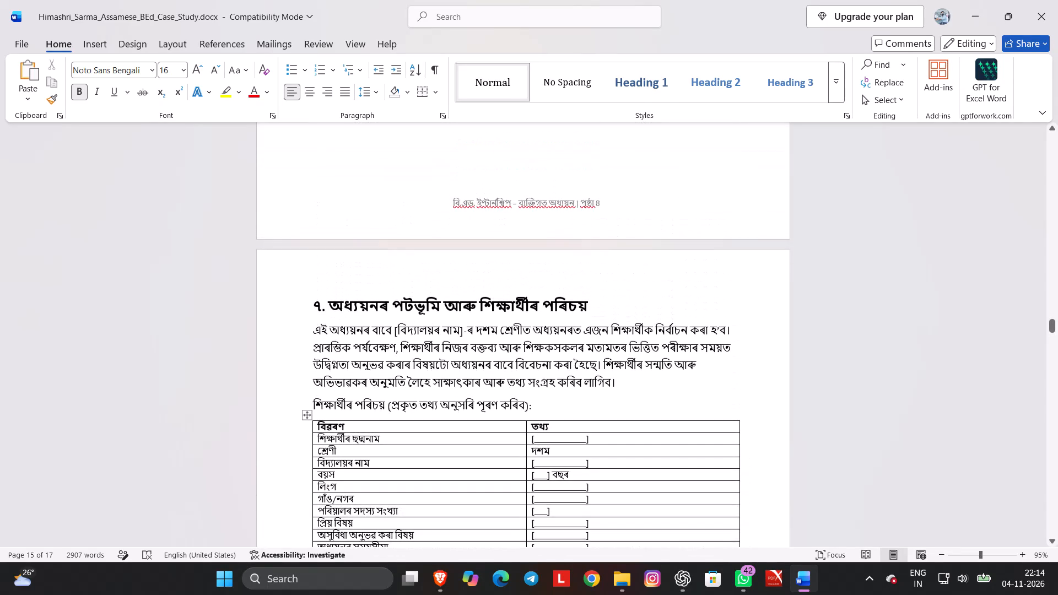
scroll(492, 361, up, 14)
scroll(491, 361, down, 12)
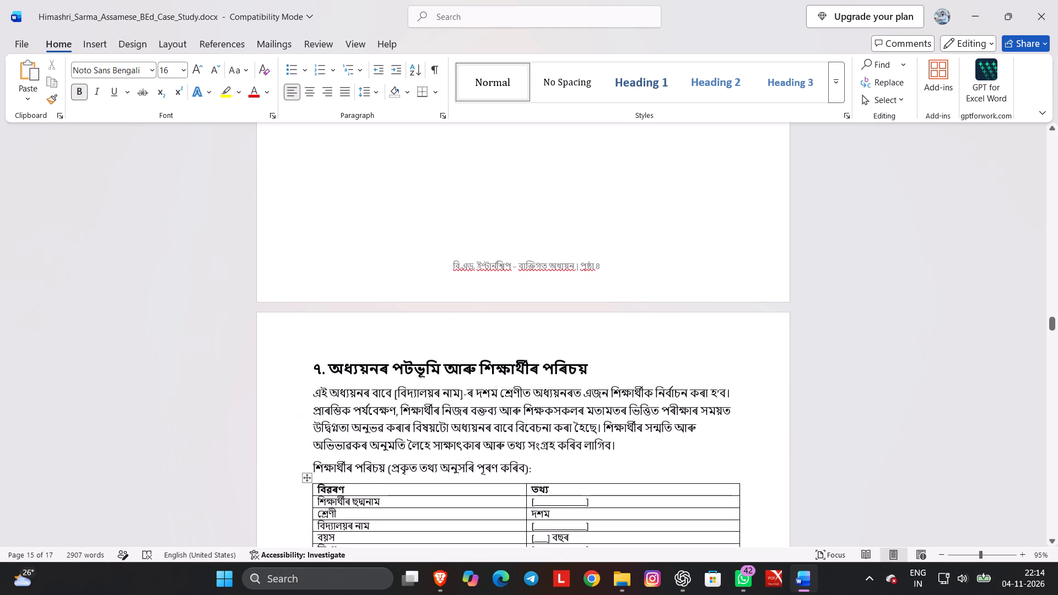
Review section ৭'s student profile table and section ৮ on the student's background and family in the Word case study.
scroll(491, 361, down, 6)
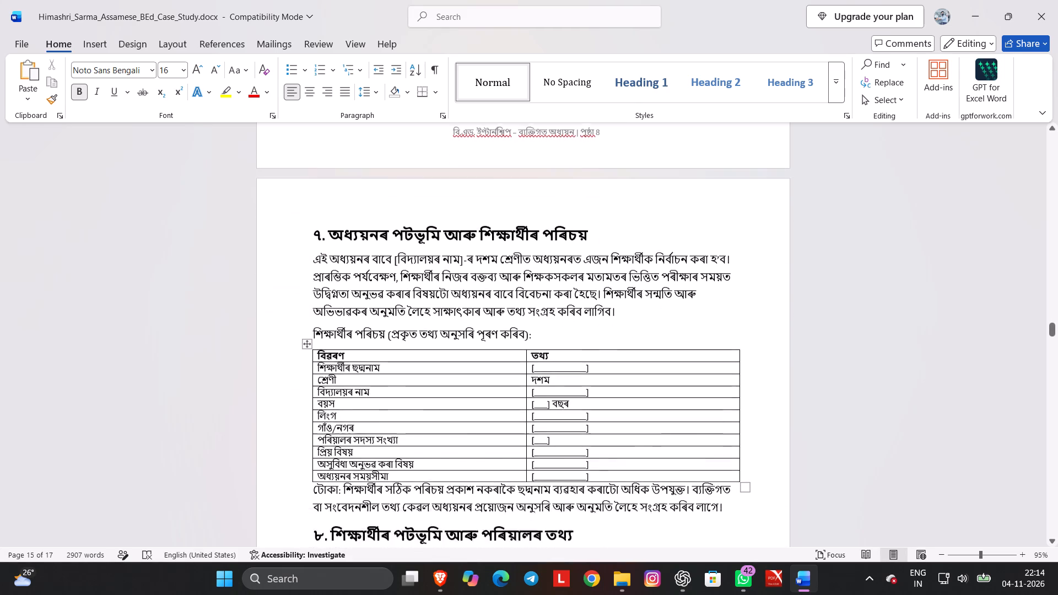
scroll(491, 361, down, 9)
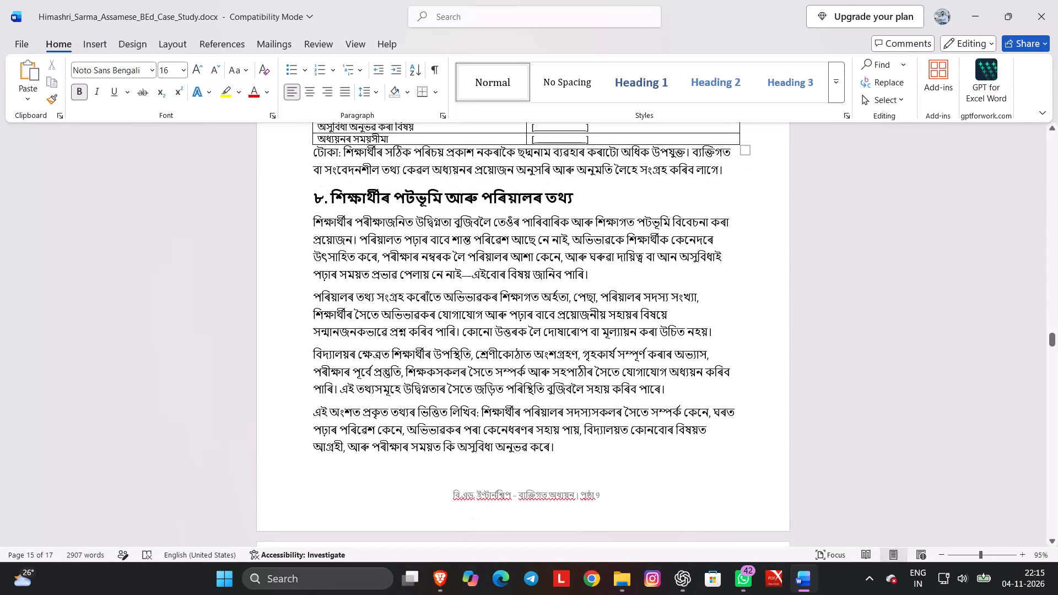
scroll(491, 361, up, 3)
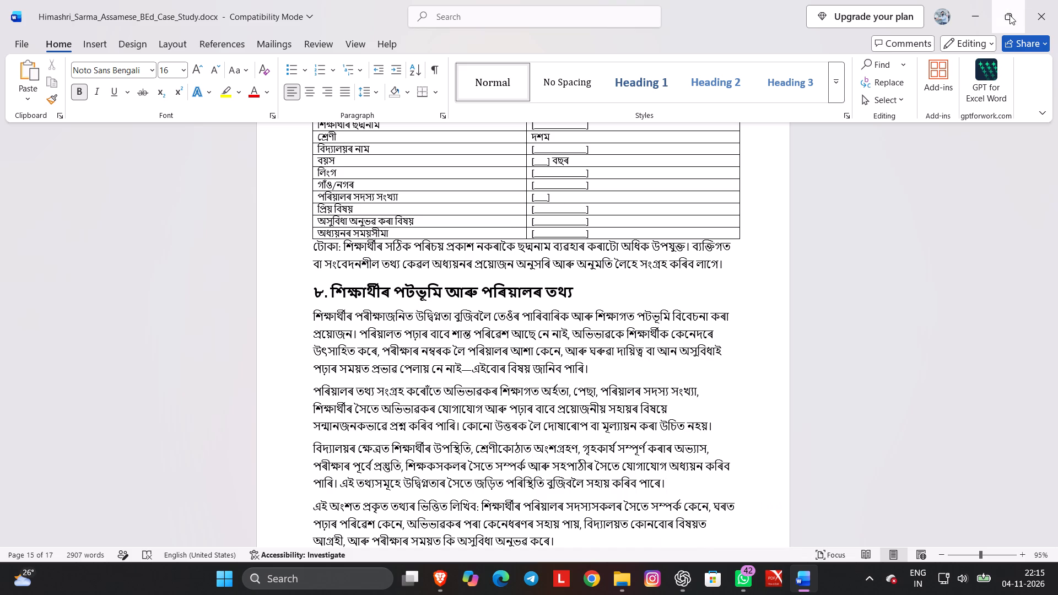
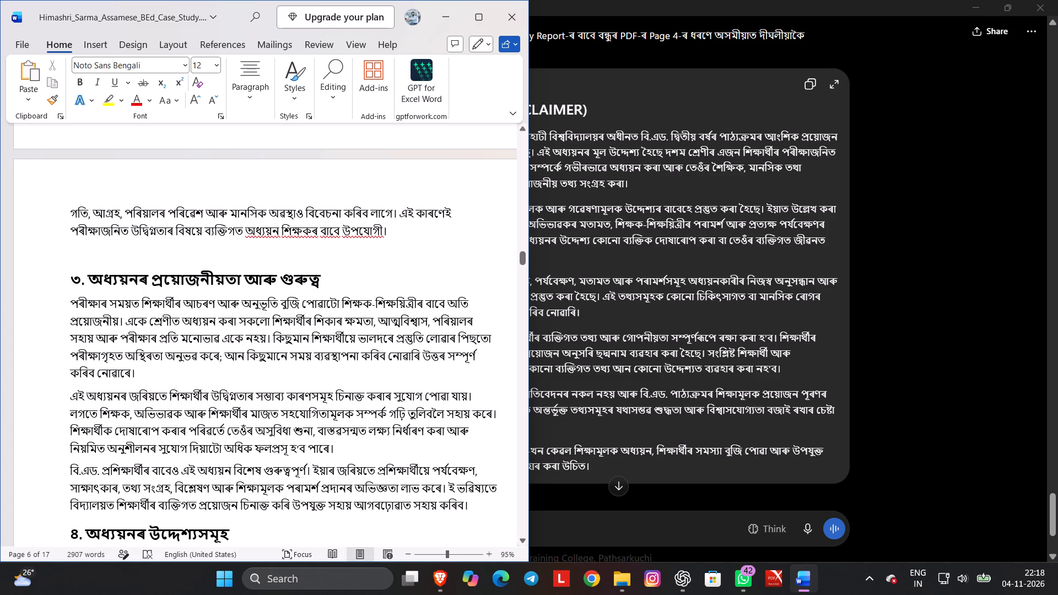
key(Return)
key(ctrl+v)
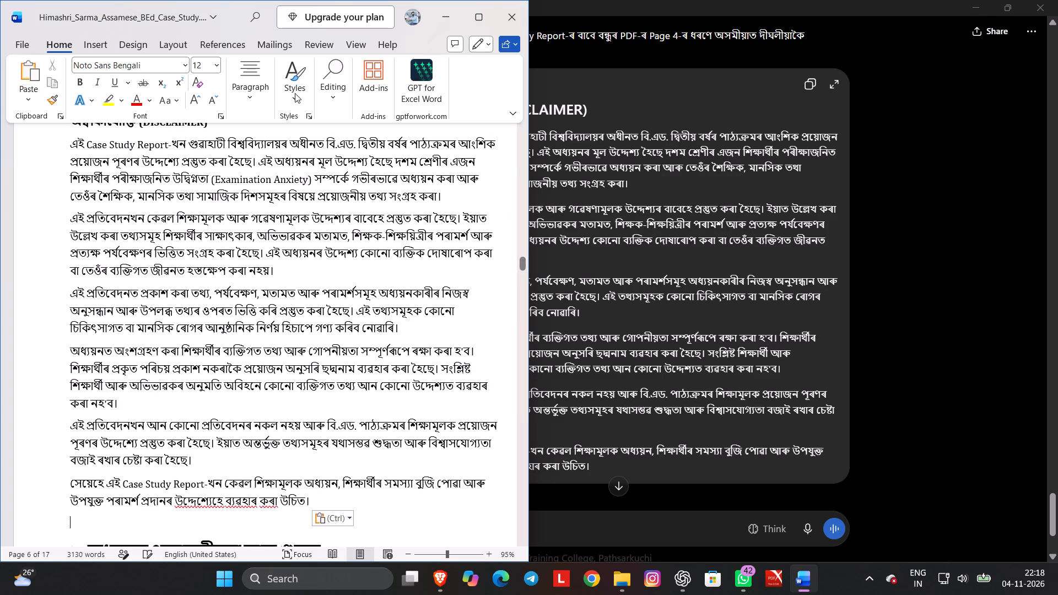
click(481, 20)
Compare the font size of the pasted DISCLAIMER heading with the ২. ভূমিকা section heading.
scroll(499, 264, up, 2)
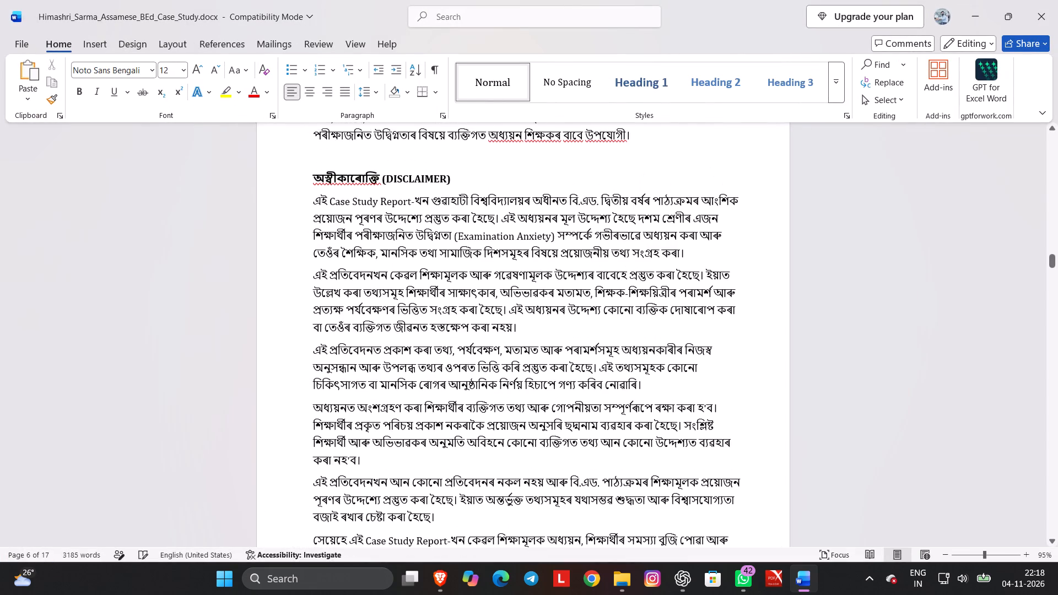
scroll(467, 255, up, 3)
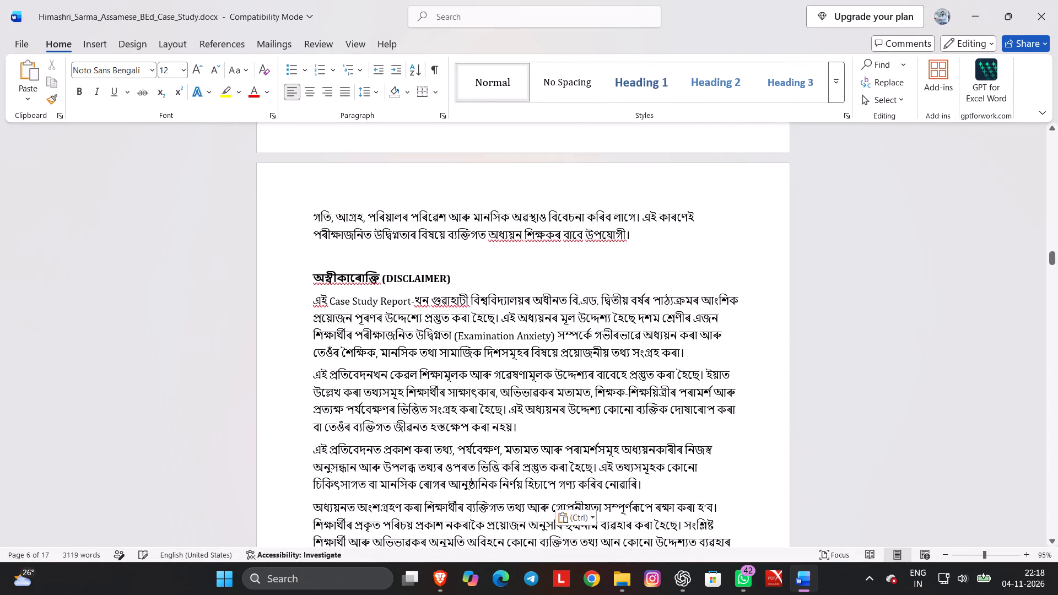
scroll(433, 288, up, 2)
scroll(432, 289, down, 1)
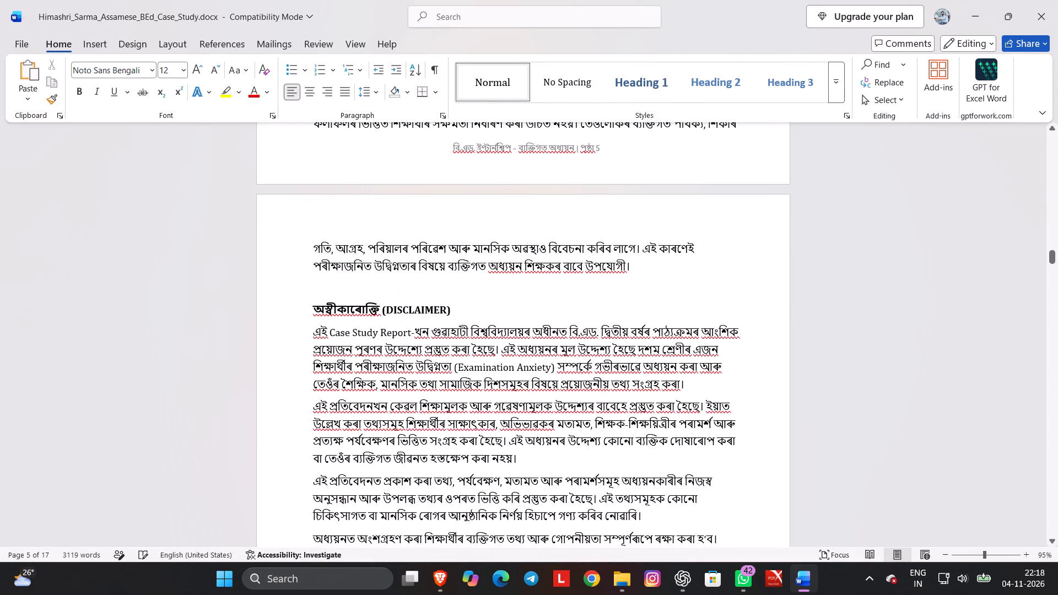
drag(315, 306, 374, 310)
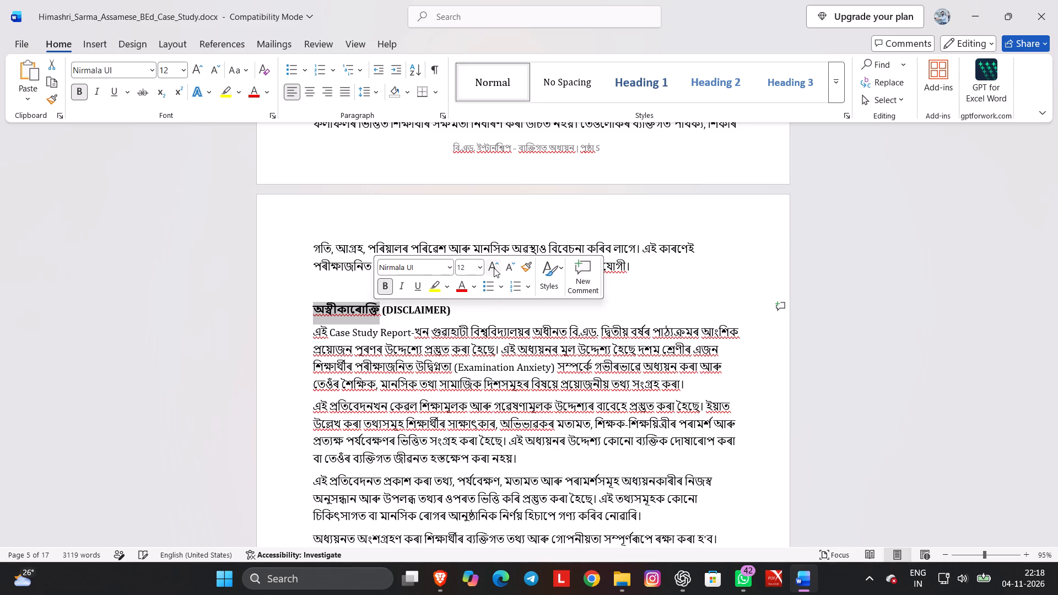
click(739, 279)
scroll(578, 330, up, 3)
scroll(339, 318, up, 4)
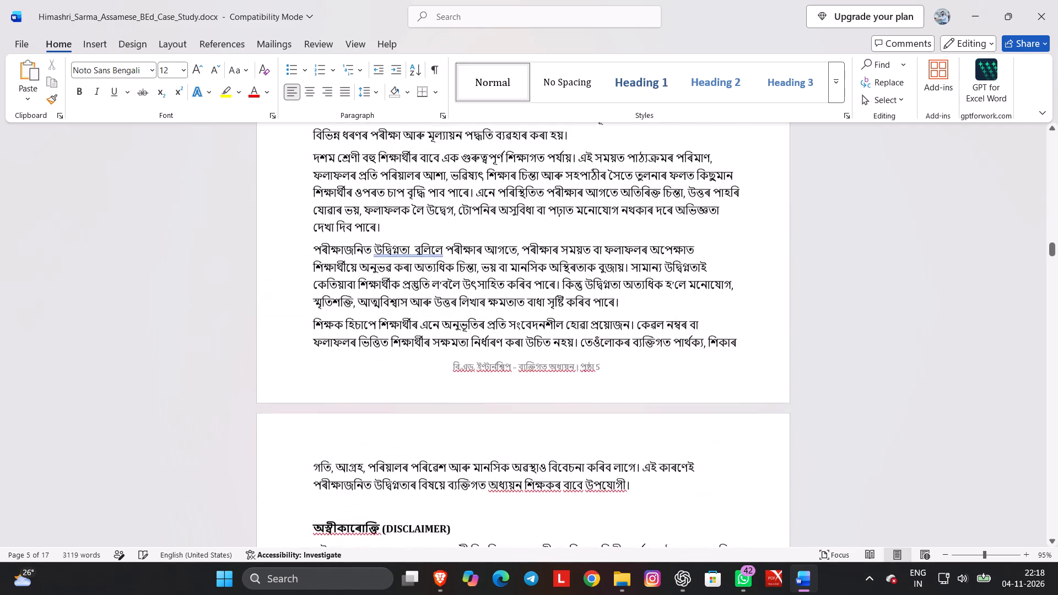
scroll(339, 313, up, 5)
drag(381, 218, 311, 220)
click(836, 201)
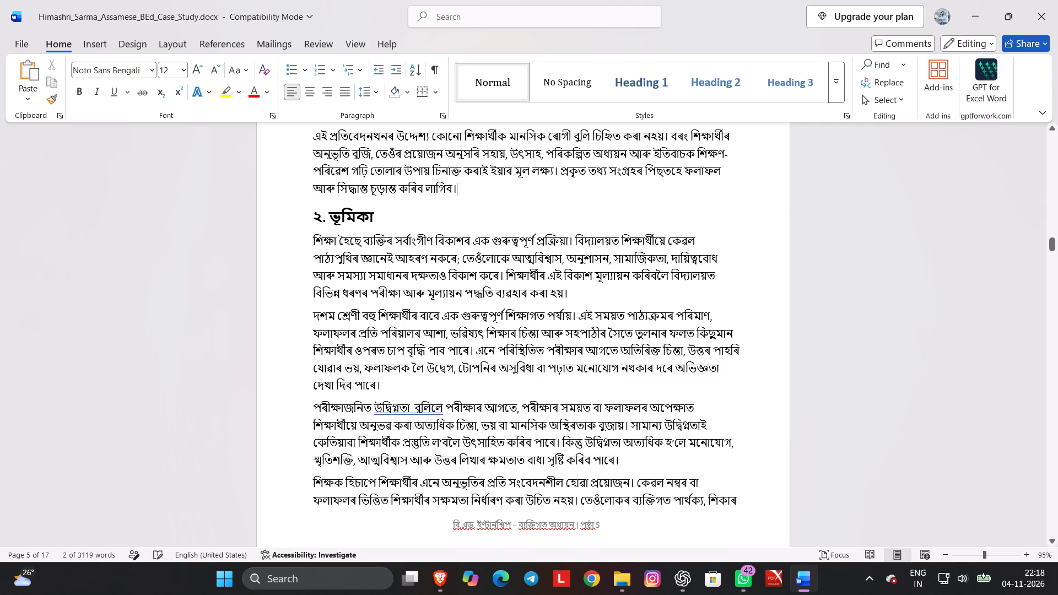
scroll(441, 384, down, 7)
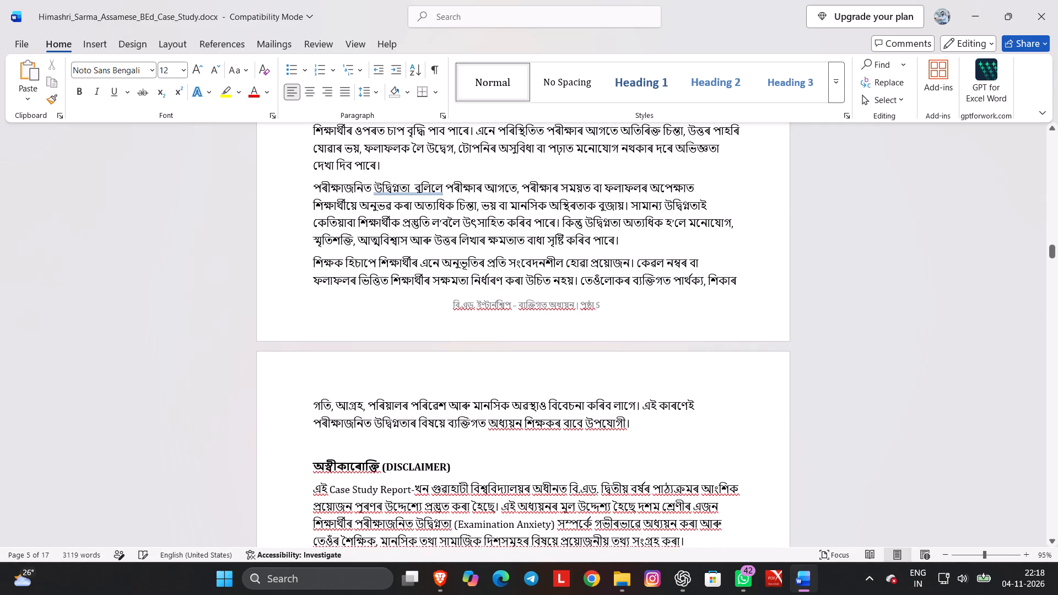
Set the whole অস্বীকাৰোক্তি (DISCLAIMER) heading to font size 16.
drag(314, 463, 476, 466)
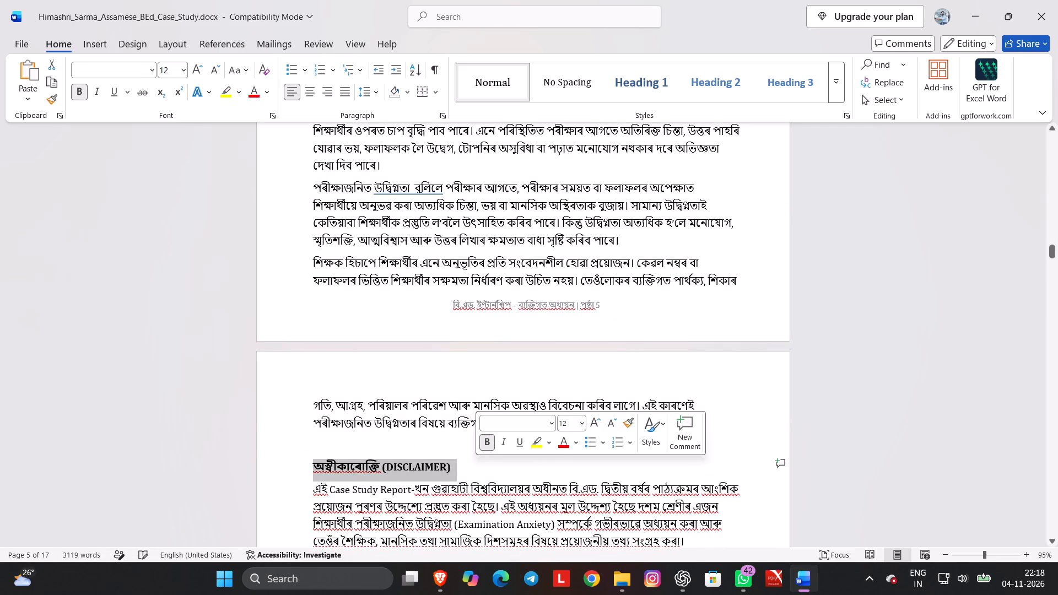
double_click(592, 423)
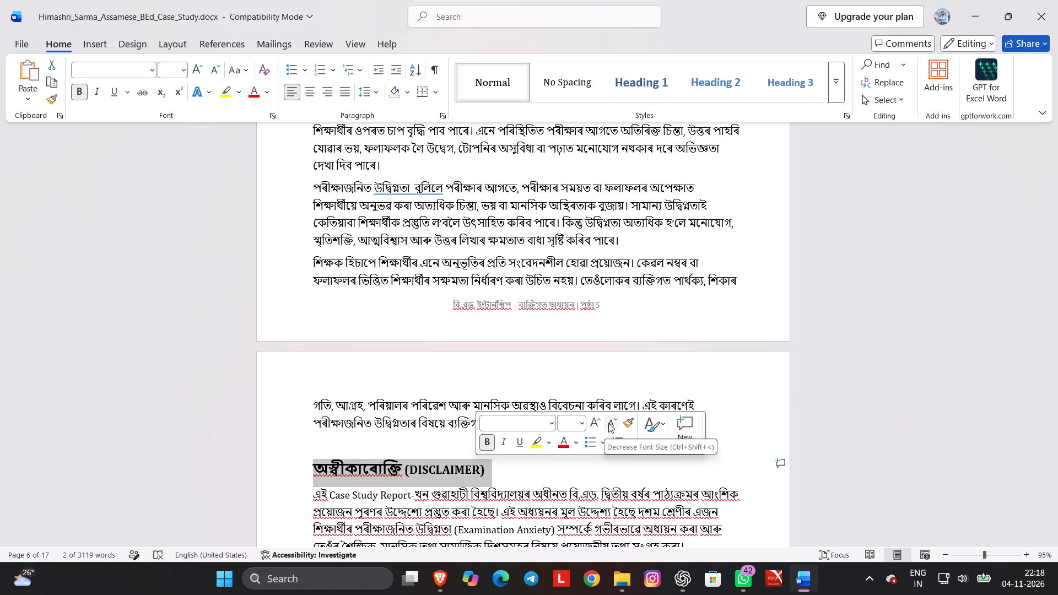
click(608, 423)
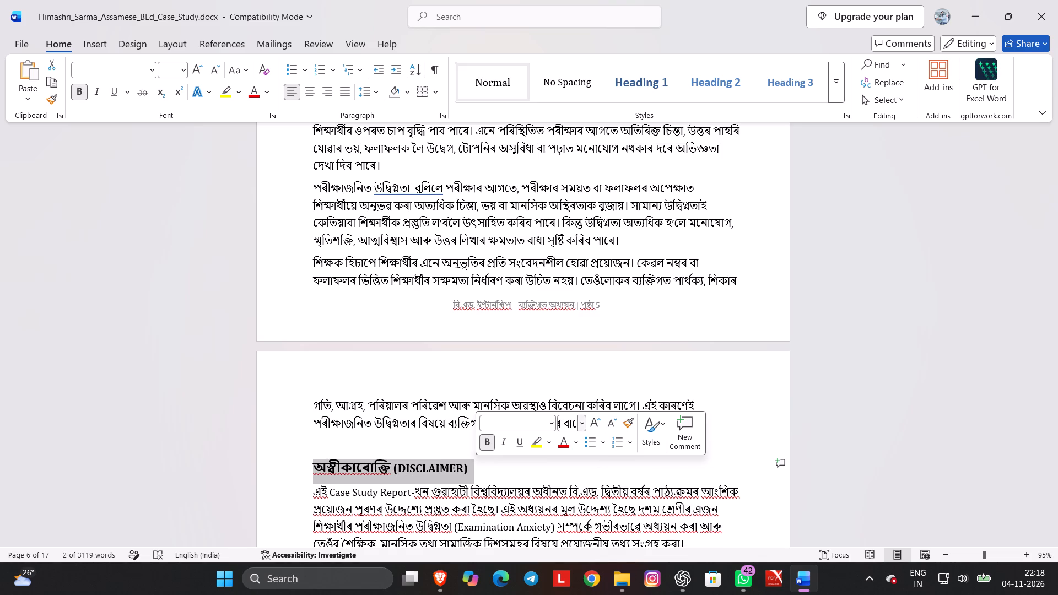
click(581, 424)
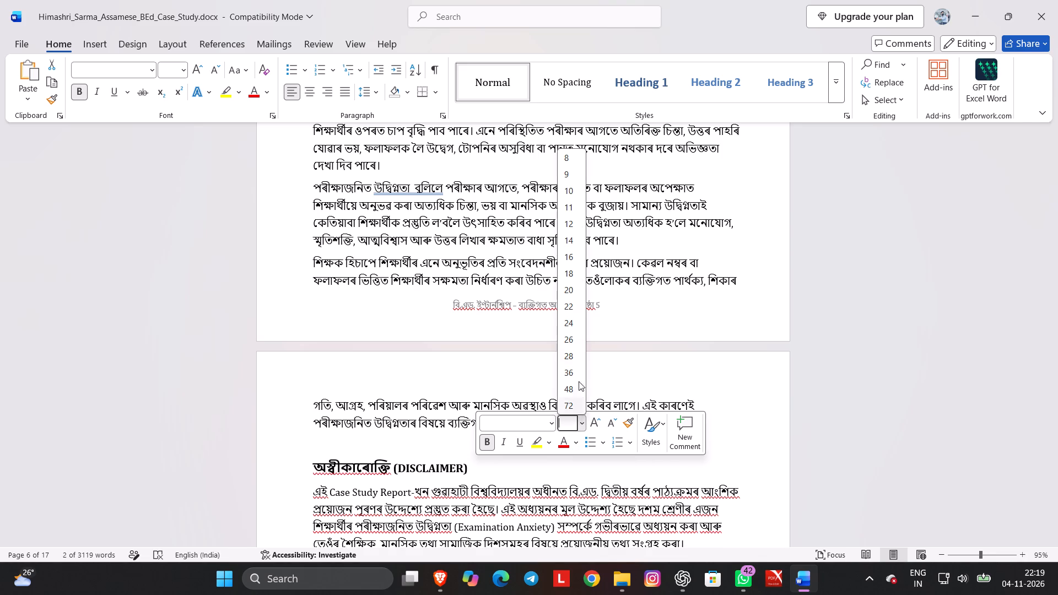
click(567, 255)
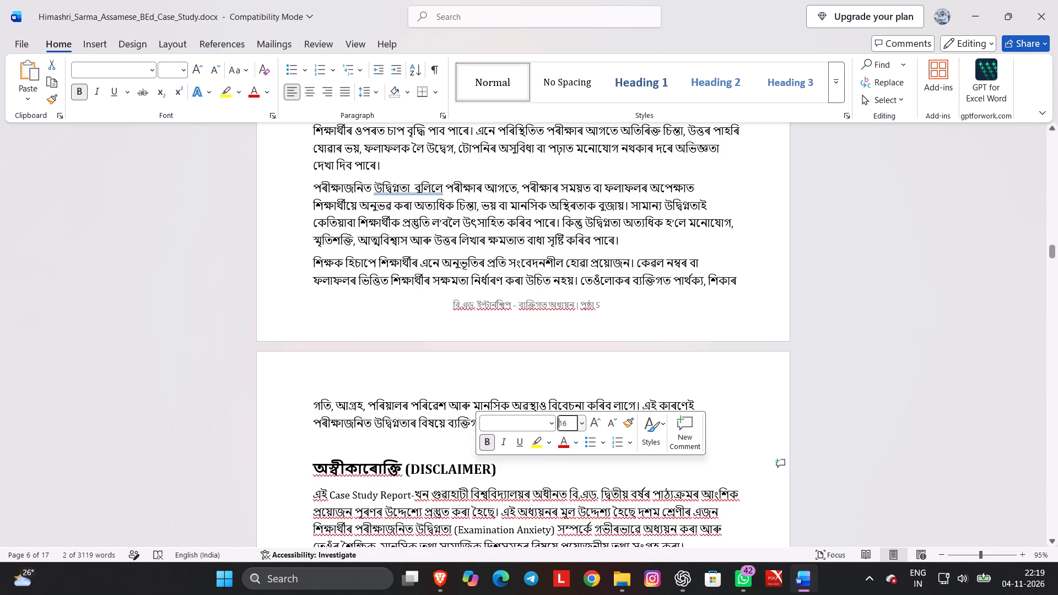
click(879, 316)
Check the pasted disclaimer's paragraphs down to the section ৩ heading, and the formatting of its own heading.
scroll(472, 452, down, 3)
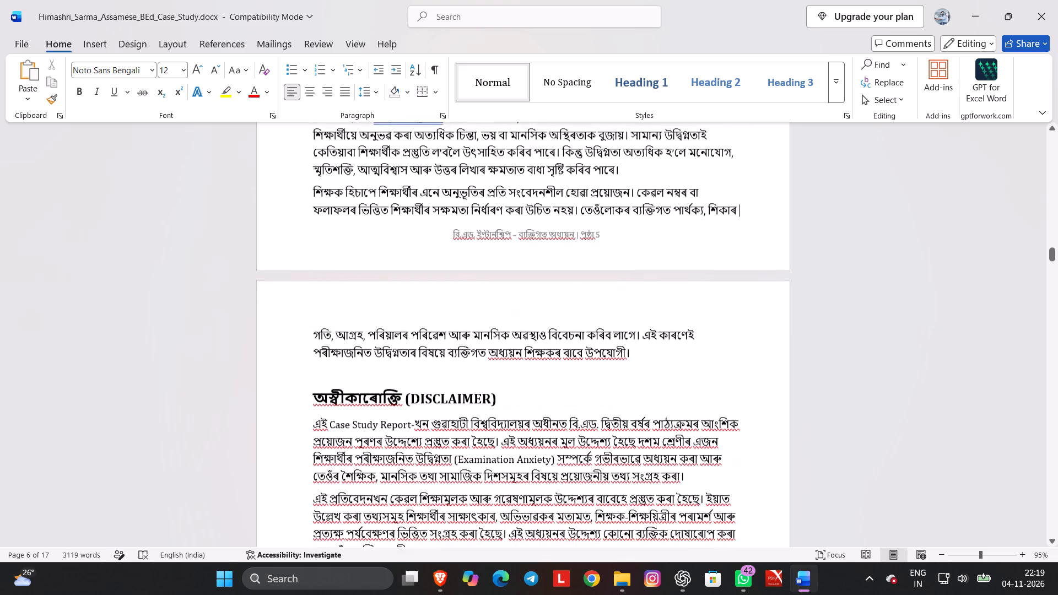
scroll(470, 441, down, 5)
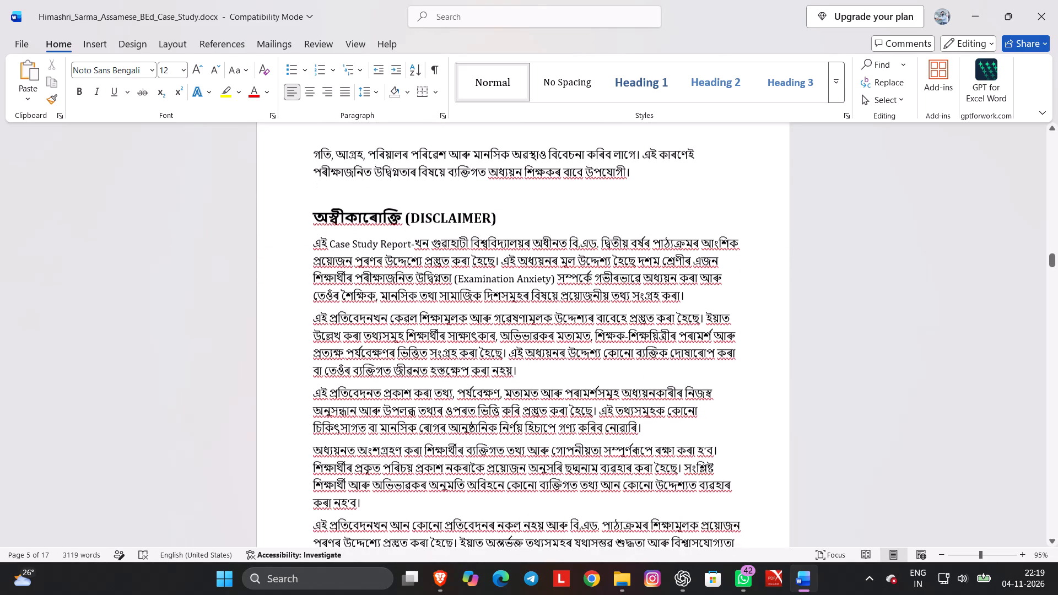
scroll(470, 437, down, 4)
click(863, 334)
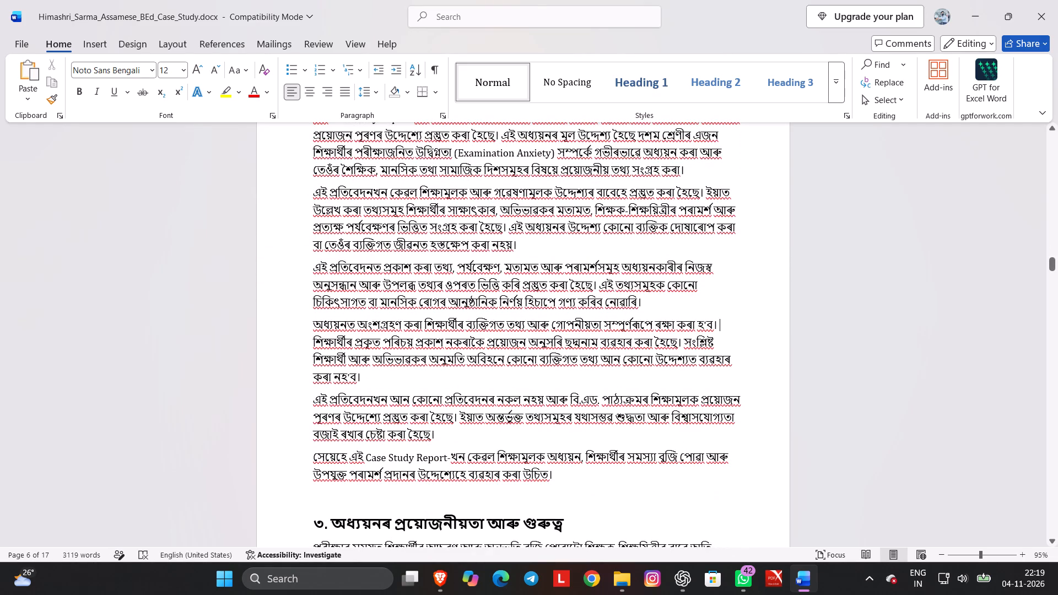
click(851, 307)
scroll(567, 420, up, 7)
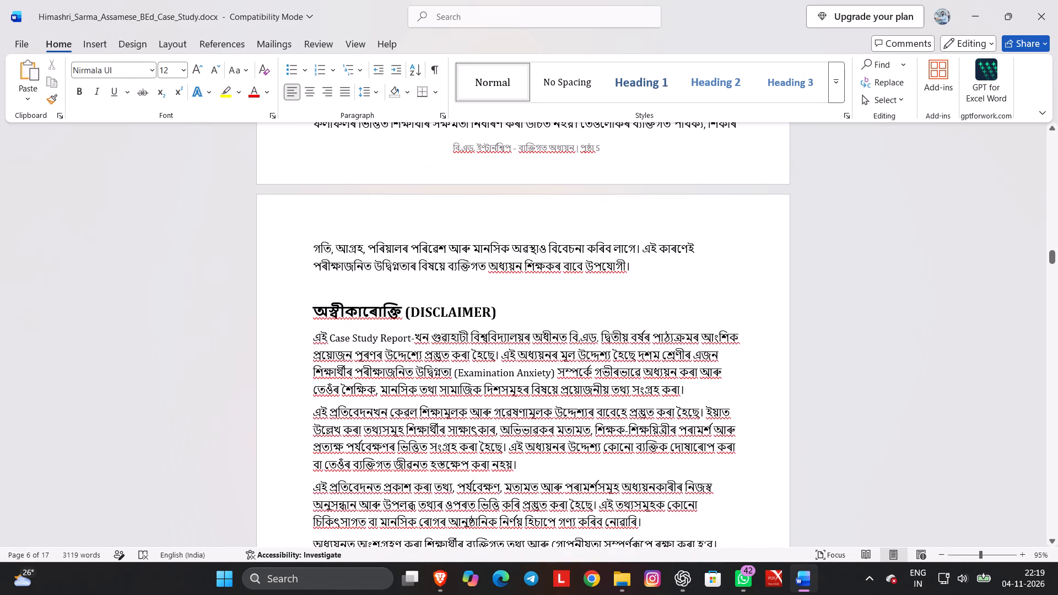
click(389, 310)
click(524, 316)
Insert a space on the blank line above the DISCLAIMER heading.
click(587, 267)
click(592, 299)
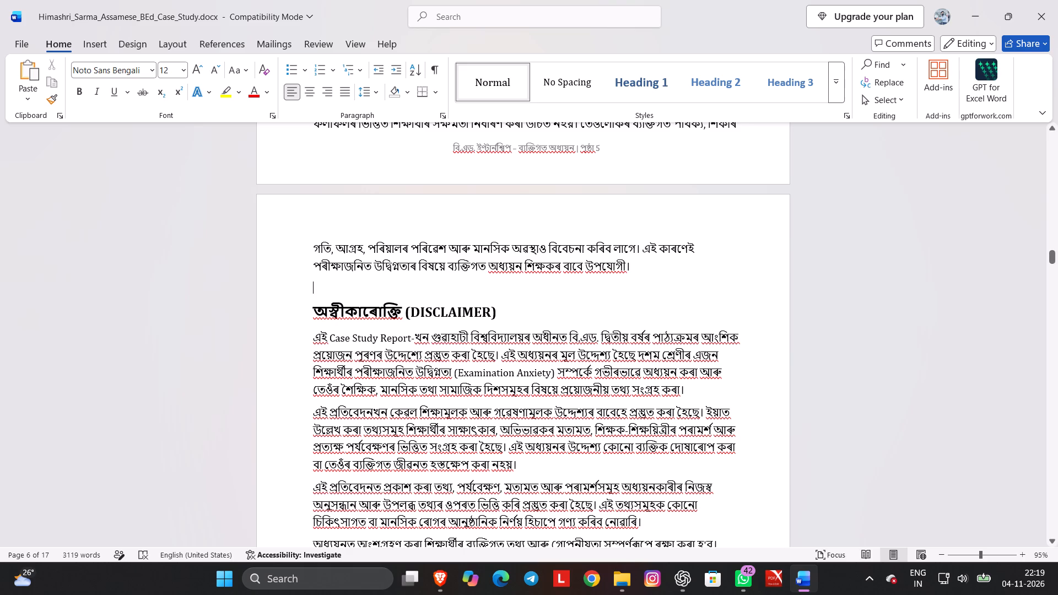
key(space)
Review the page flow and spacing from the disclaimer through sections ৩ and ৪ to the start of section ৫.
scroll(658, 324, down, 2)
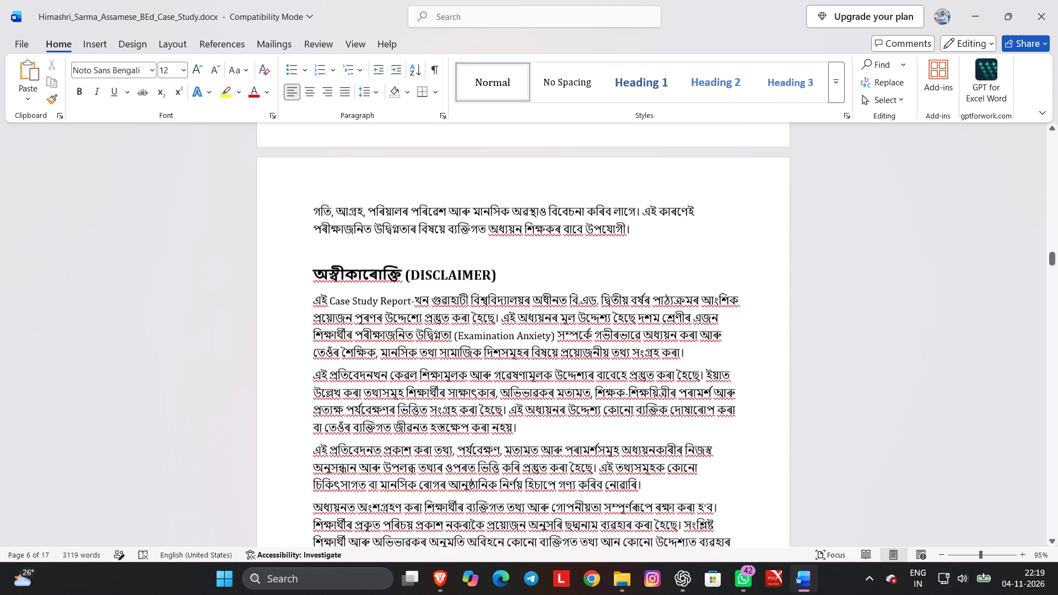
scroll(658, 324, down, 4)
scroll(574, 348, down, 6)
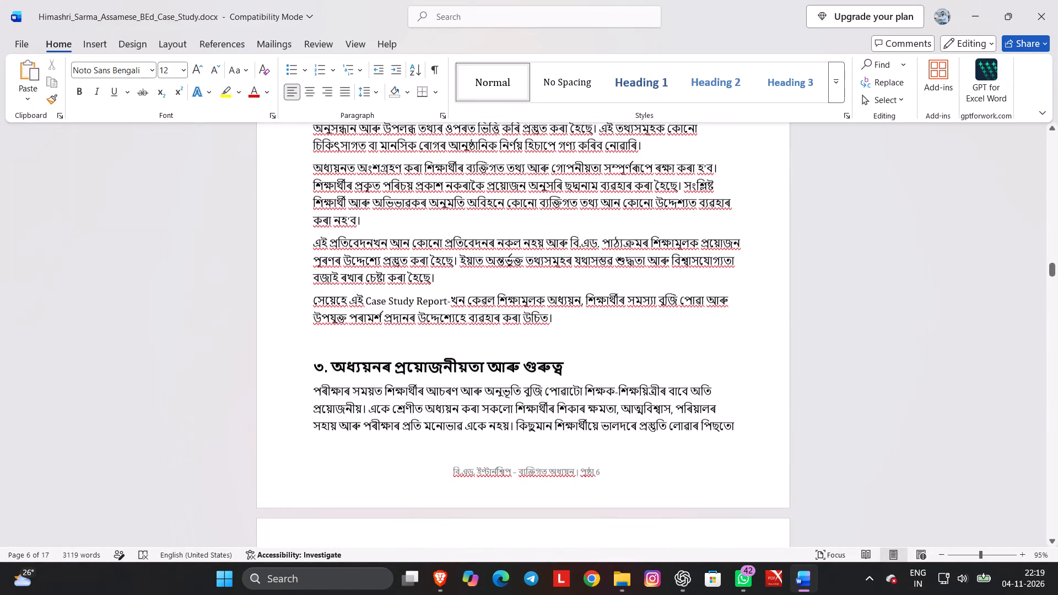
scroll(490, 346, down, 6)
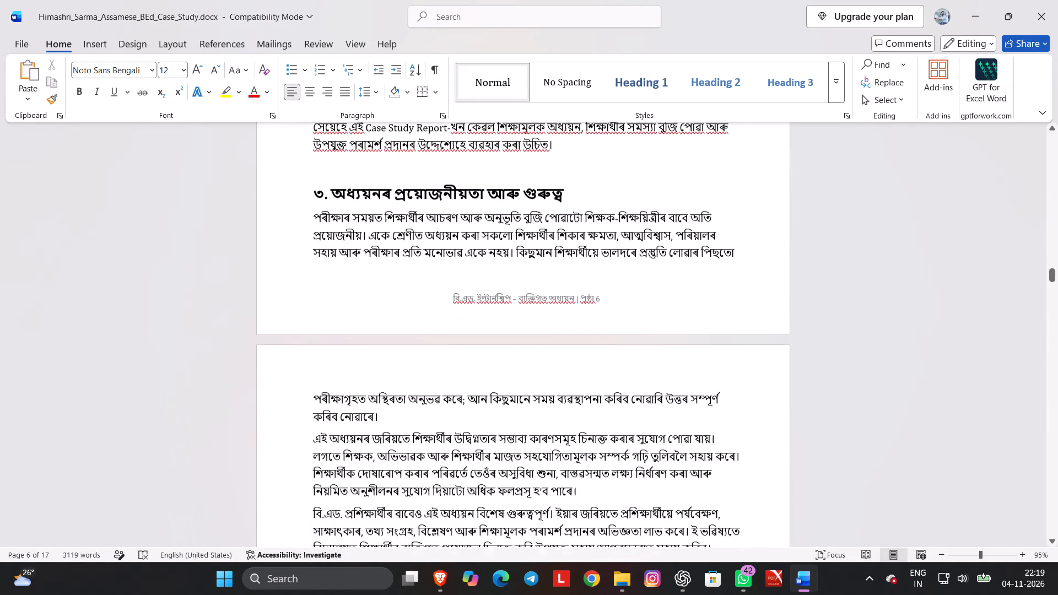
scroll(453, 362, down, 2)
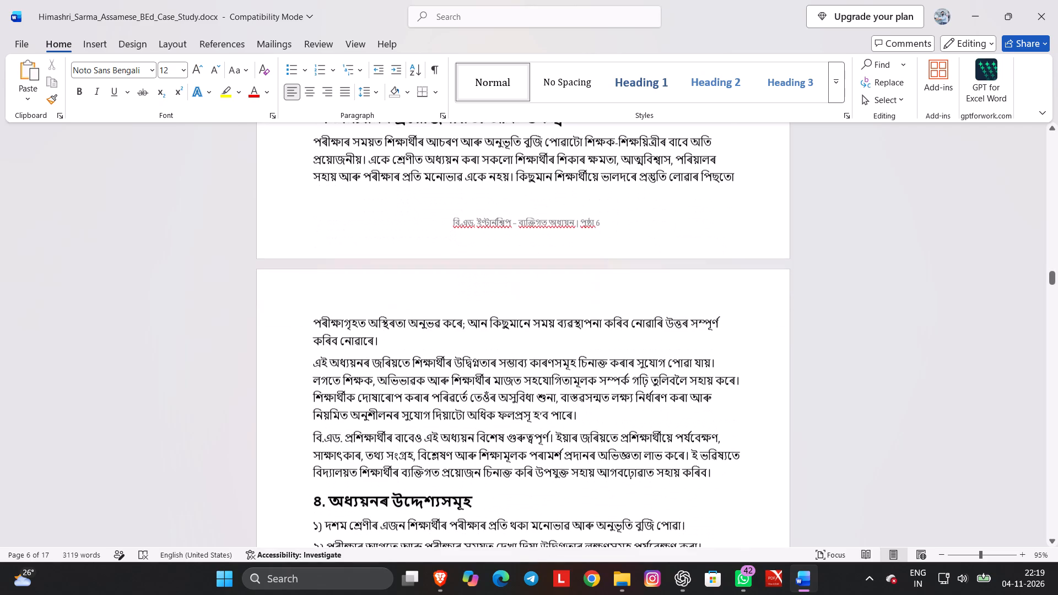
scroll(453, 362, down, 8)
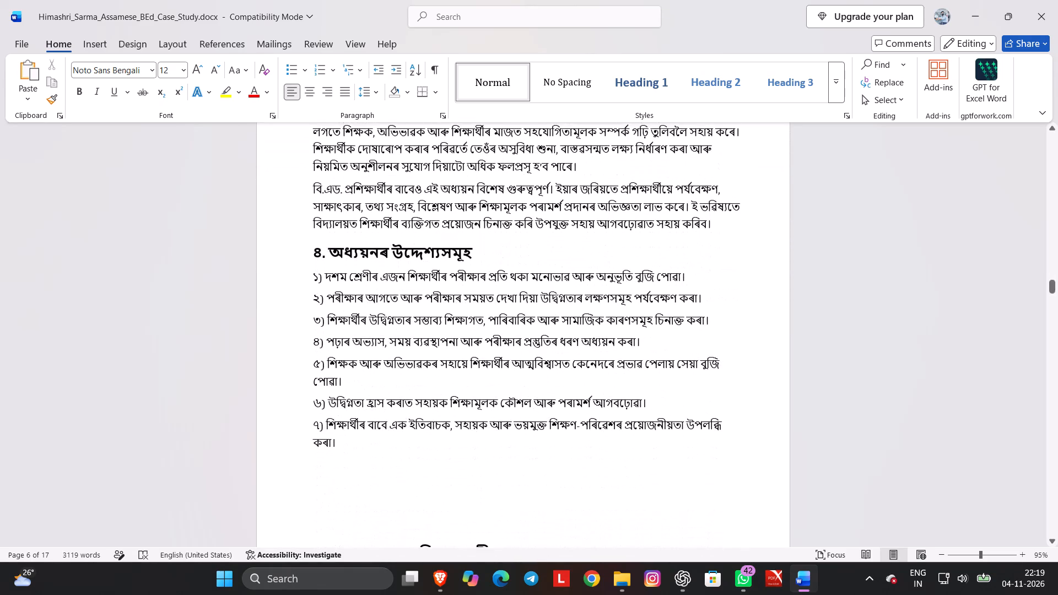
scroll(452, 362, down, 2)
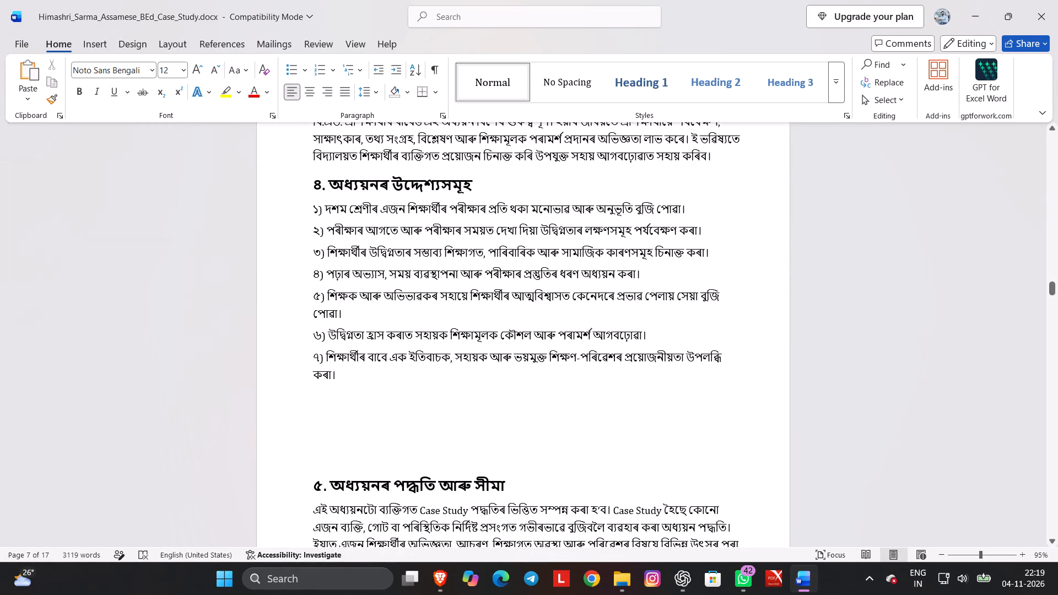
Review the layout backward from section ৪ on the study's objectives to the disclaimer heading.
scroll(416, 416, up, 2)
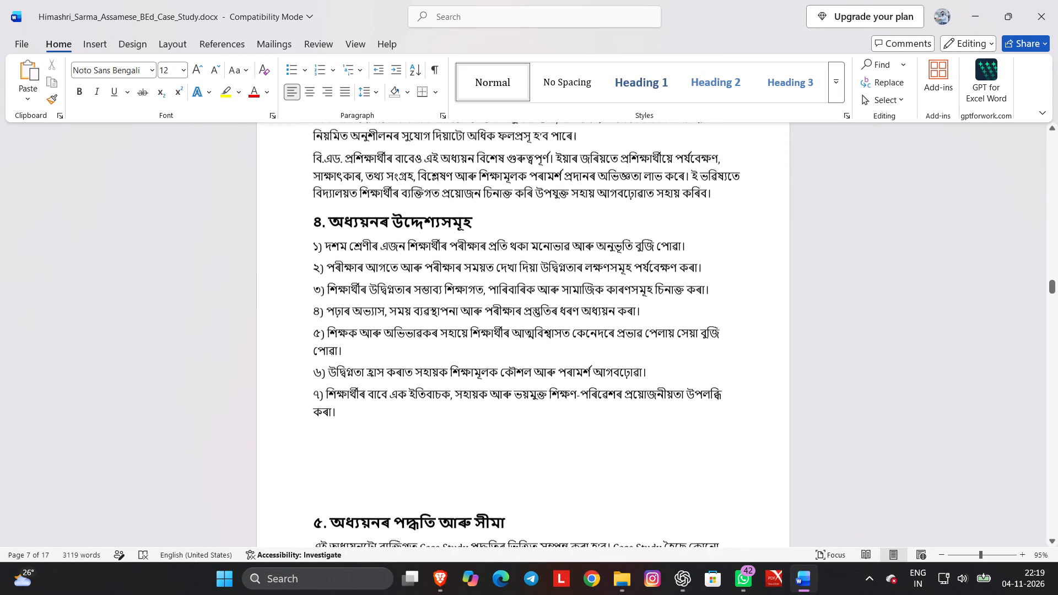
scroll(416, 416, up, 14)
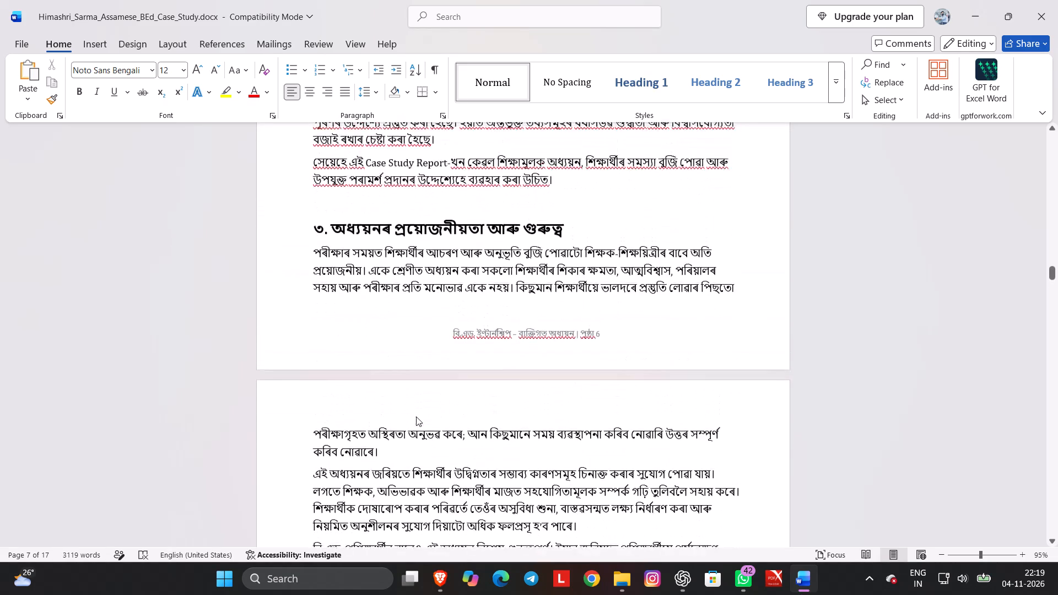
scroll(415, 416, up, 12)
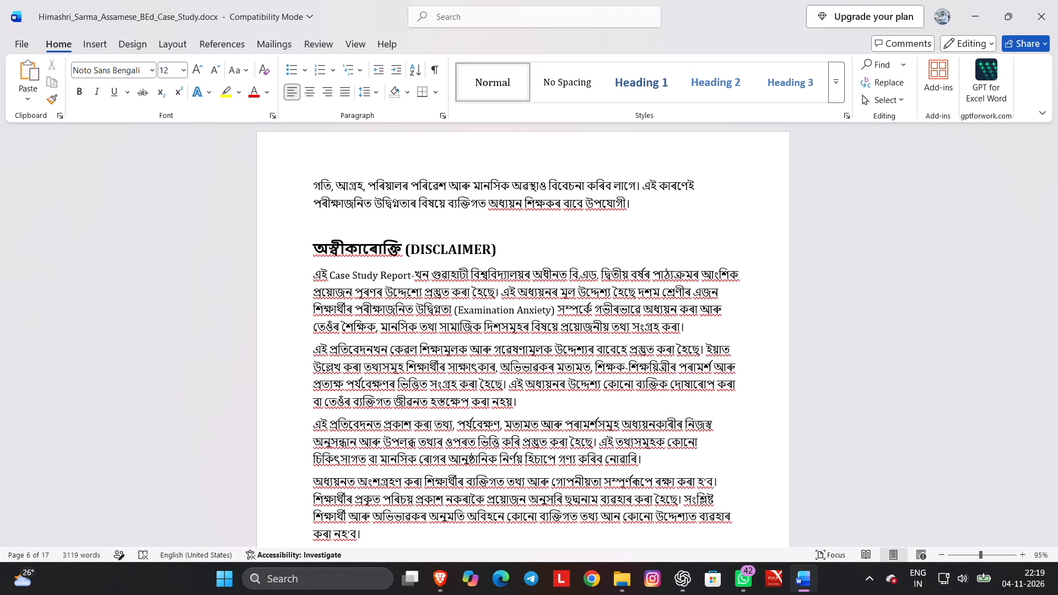
Recheck the disclaimer text and section ৩, continuing down to the objectives list in section ৪.
scroll(415, 473, down, 5)
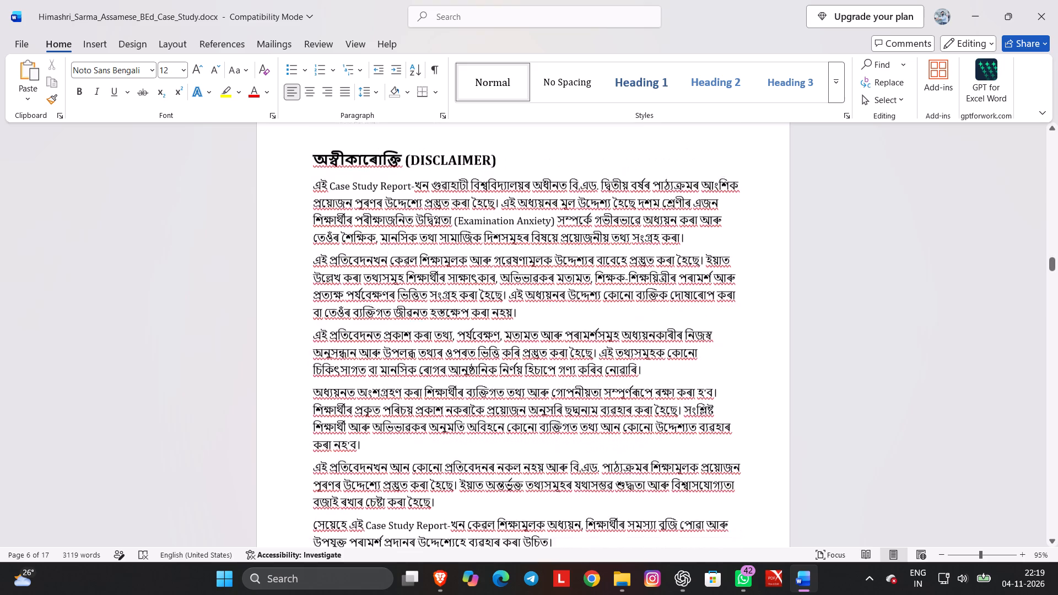
scroll(415, 473, down, 10)
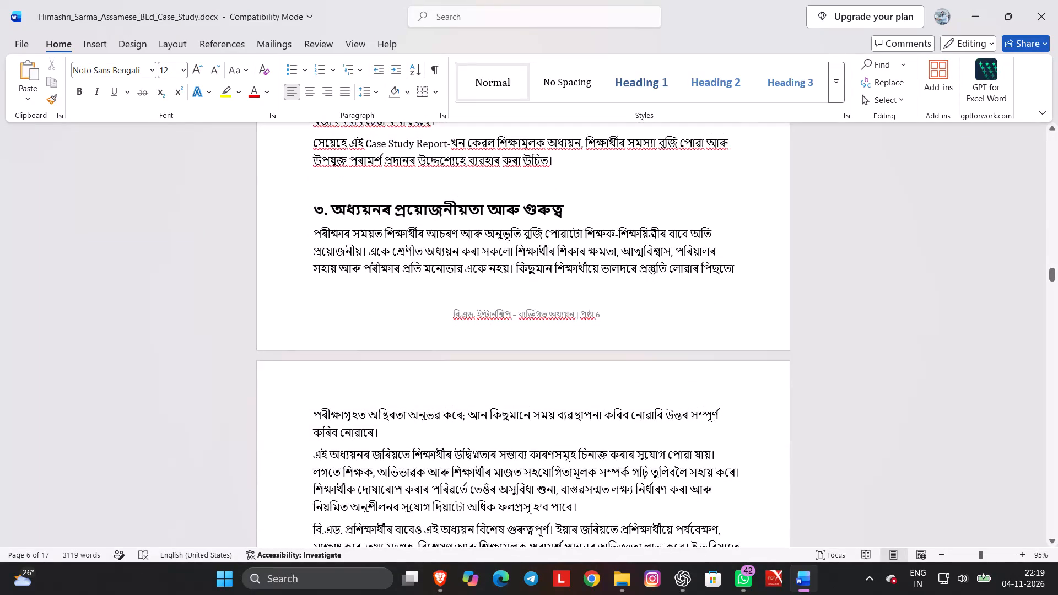
scroll(423, 486, down, 14)
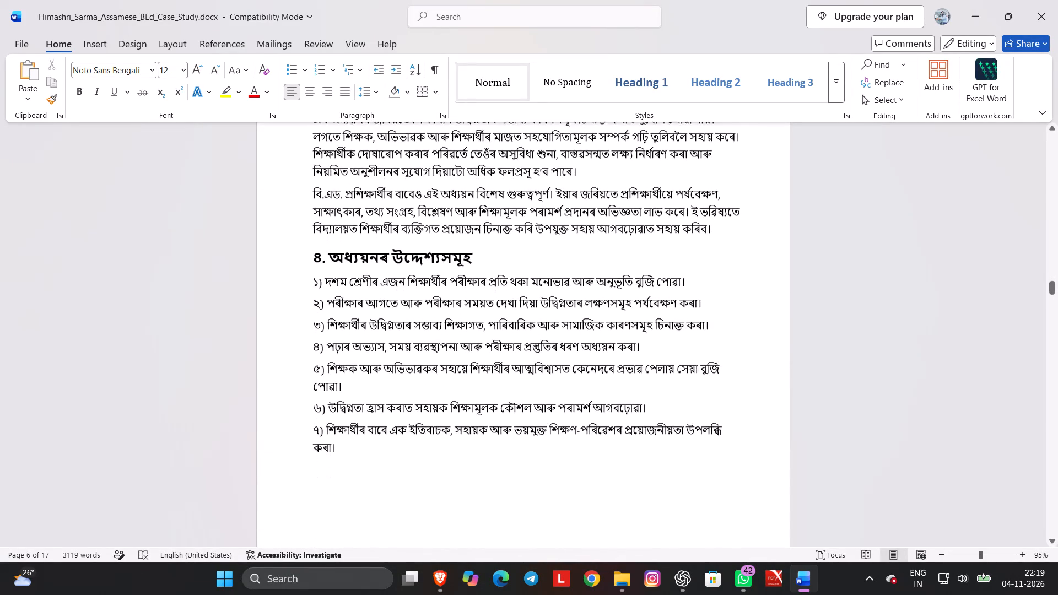
Review the layout from the objectives in section ৪ through section ৫ to the start of section ৬.
scroll(427, 494, down, 9)
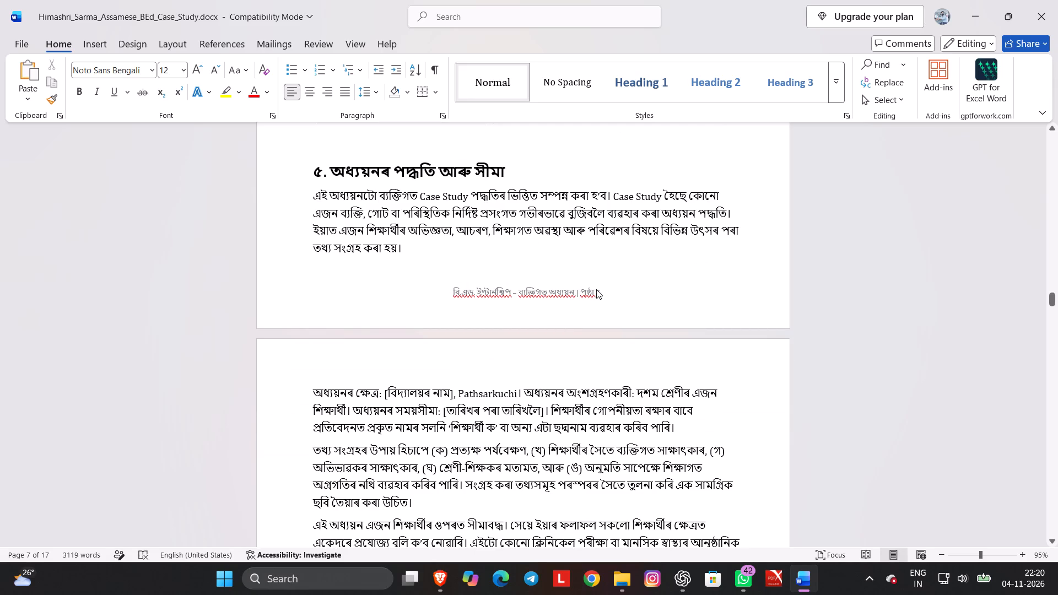
click(868, 572)
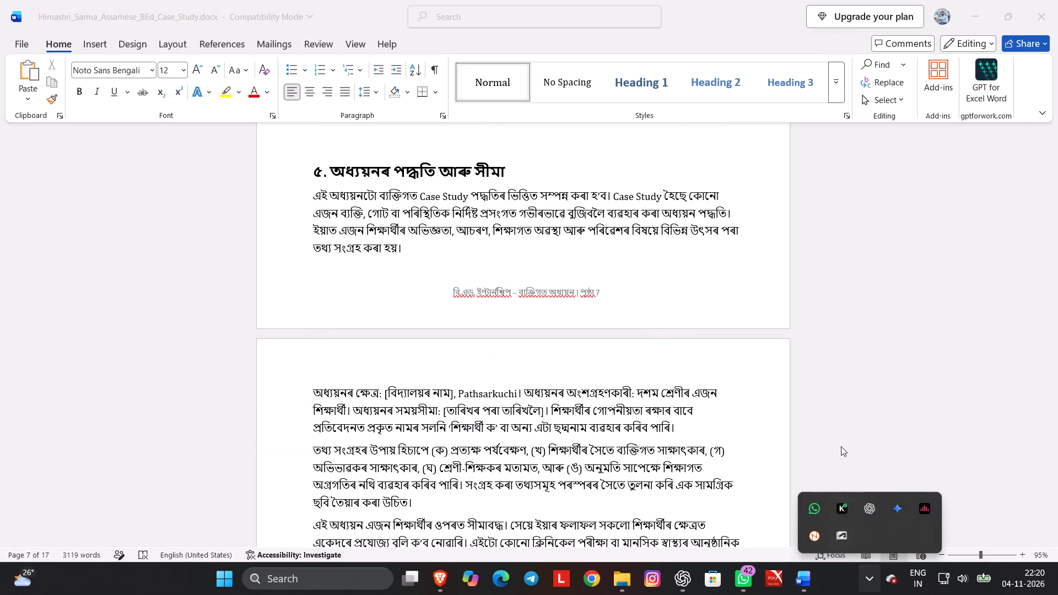
click(886, 336)
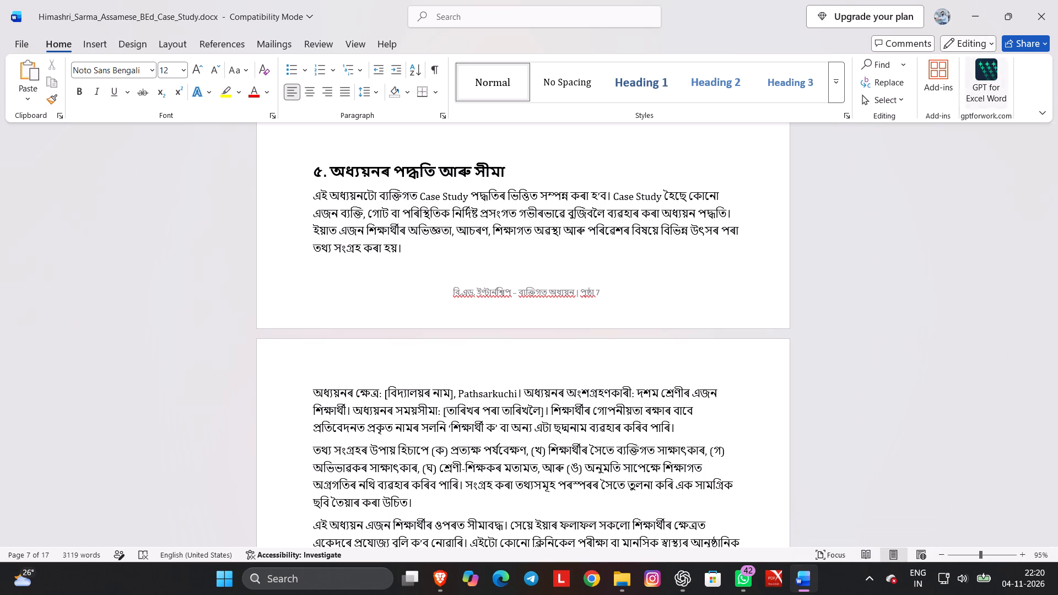
click(776, 453)
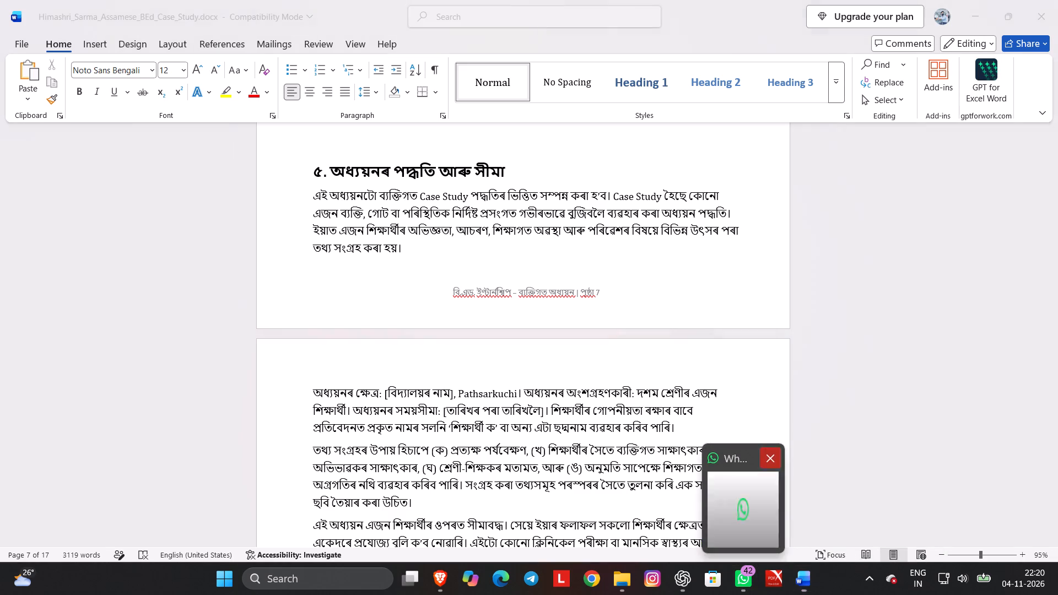
scroll(568, 404, down, 3)
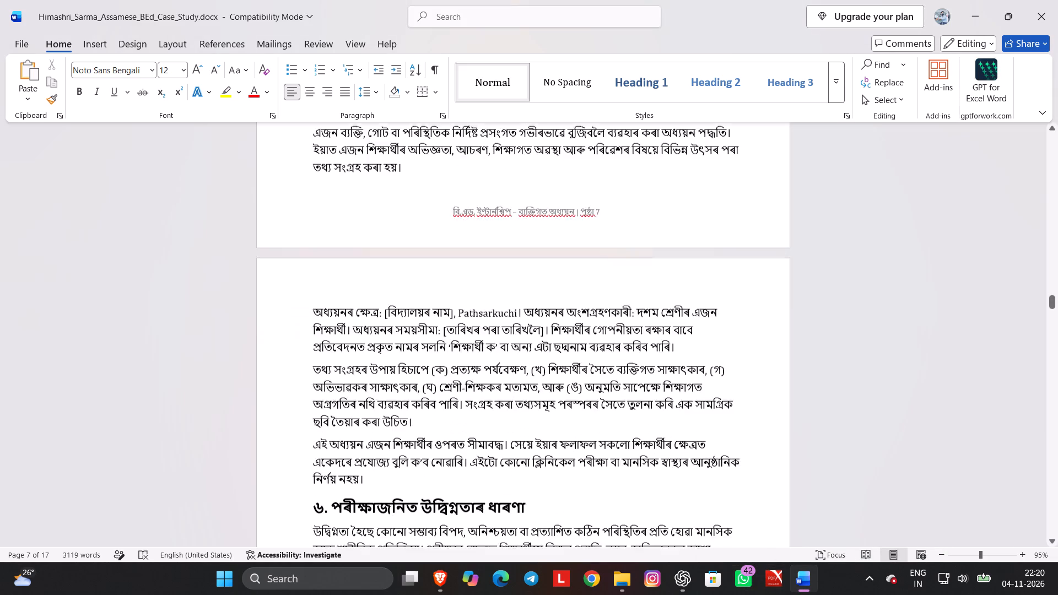
scroll(568, 404, down, 9)
Recheck the page flow backward from section ৬ through sections ৫ and ৪ to the closing paragraphs of section ৩.
scroll(568, 404, up, 3)
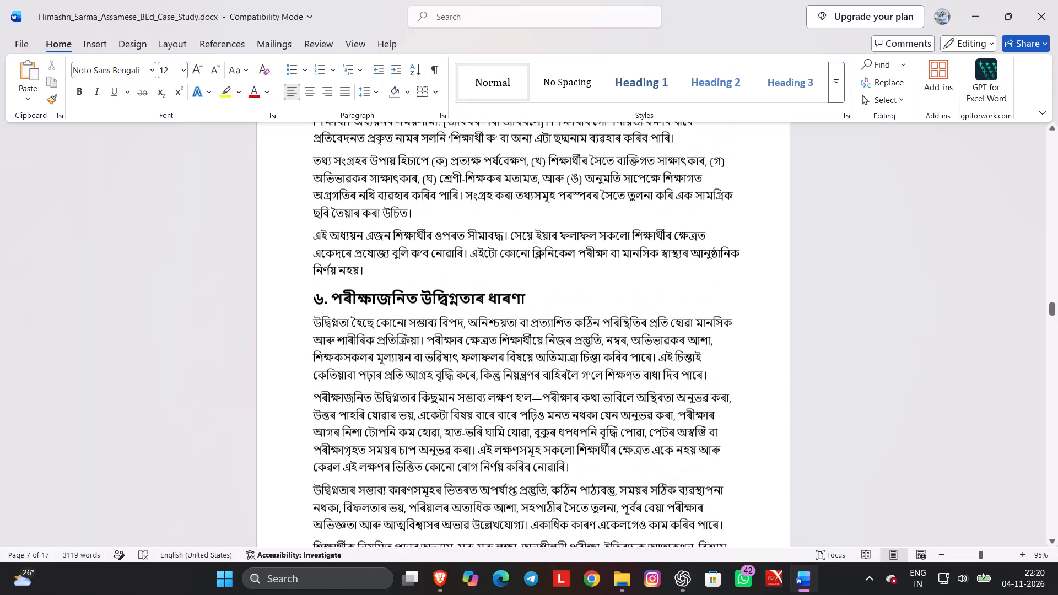
scroll(568, 404, up, 10)
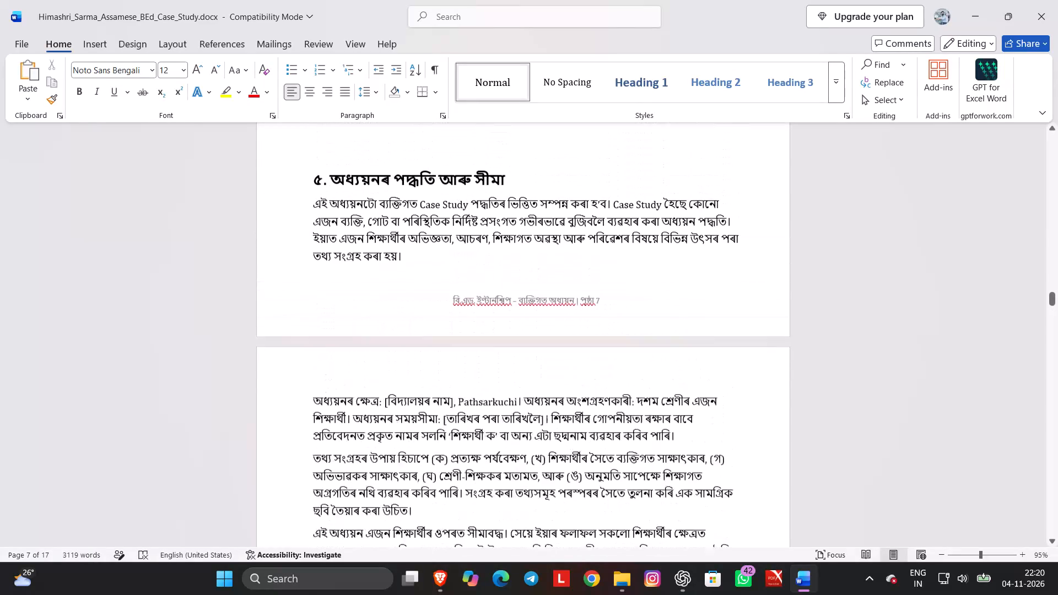
scroll(568, 404, up, 10)
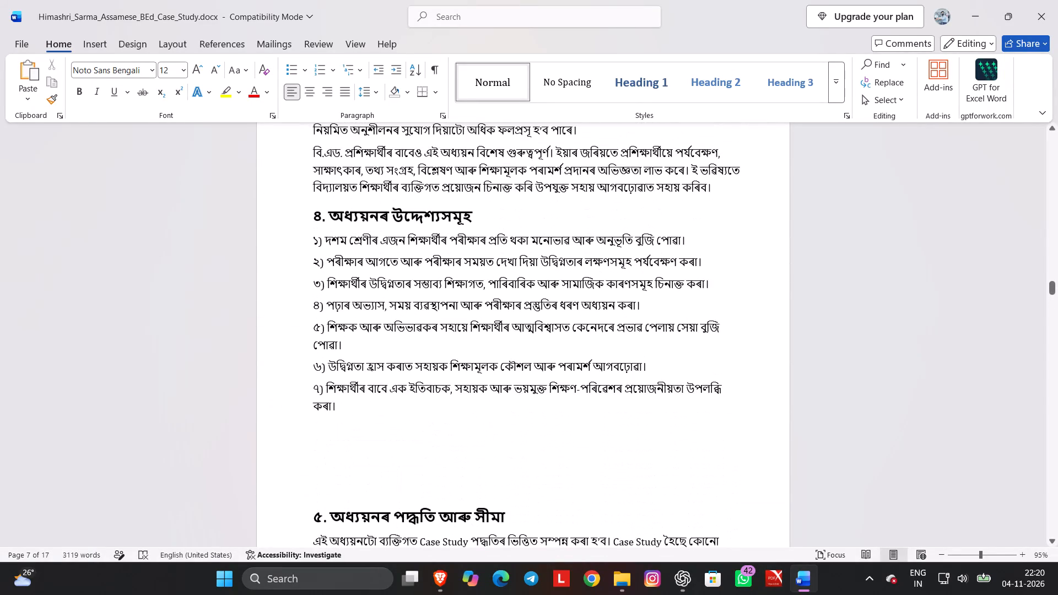
scroll(568, 404, up, 3)
scroll(568, 404, down, 2)
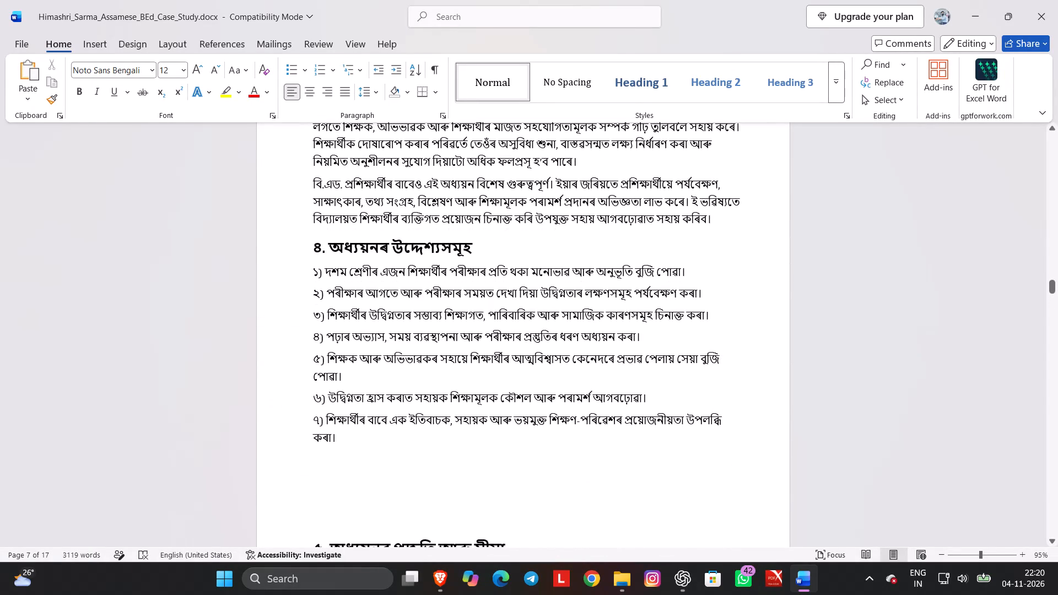
scroll(568, 404, down, 2)
scroll(541, 412, up, 2)
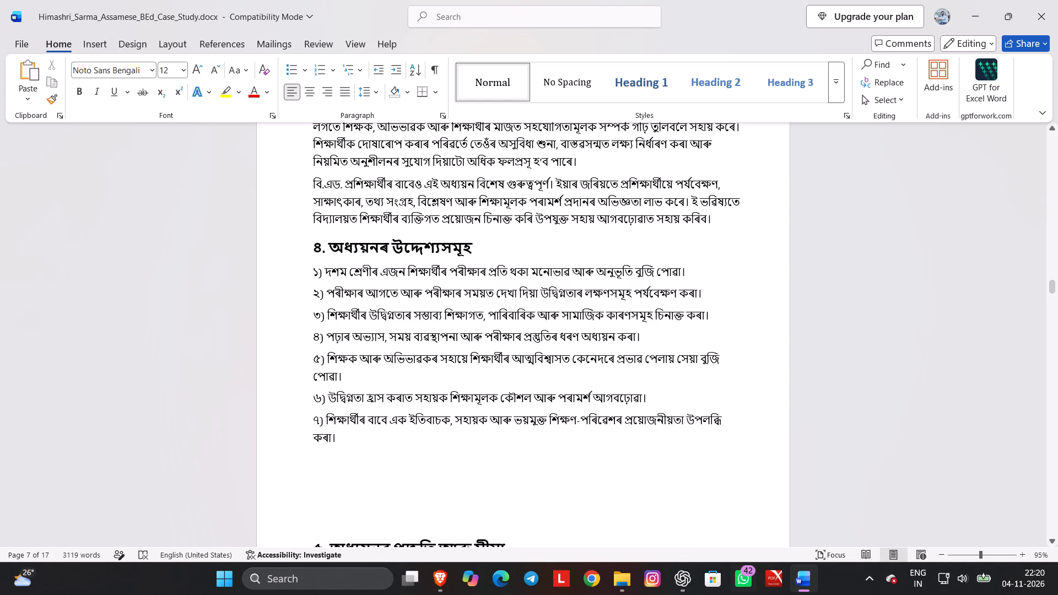
scroll(707, 516, up, 4)
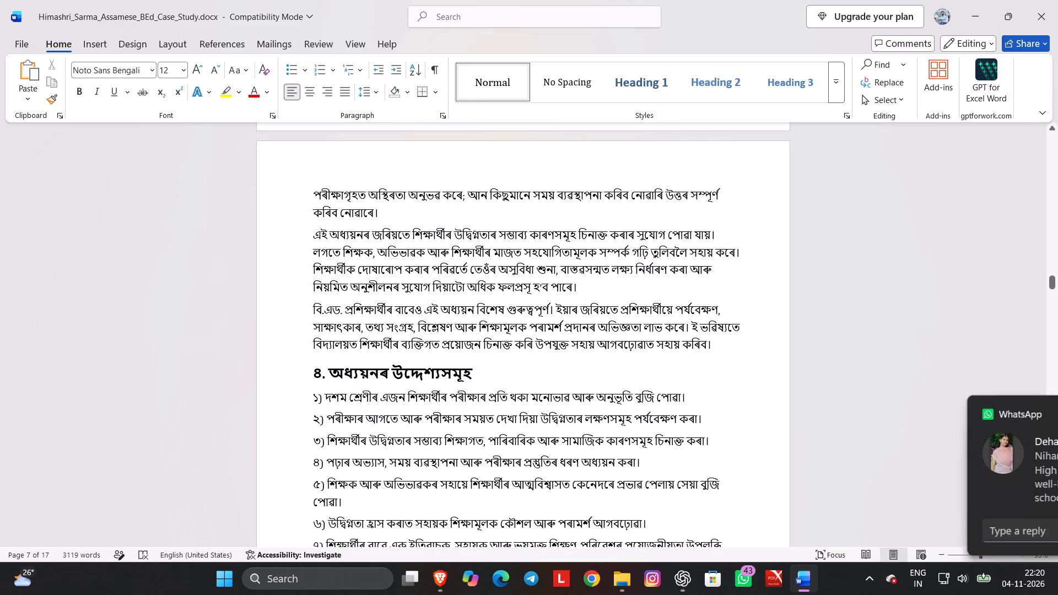
scroll(706, 512, up, 3)
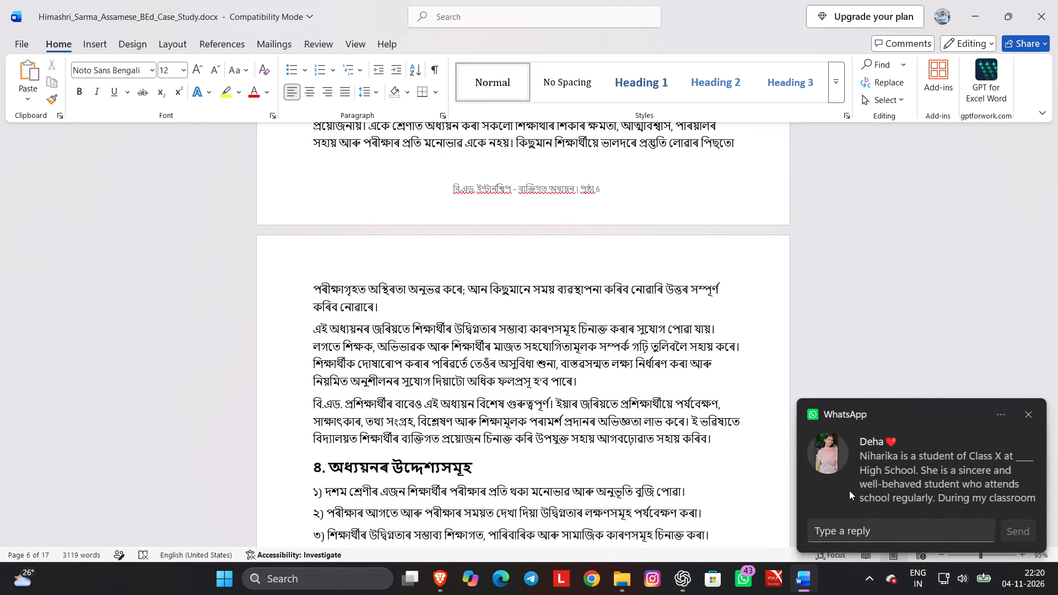
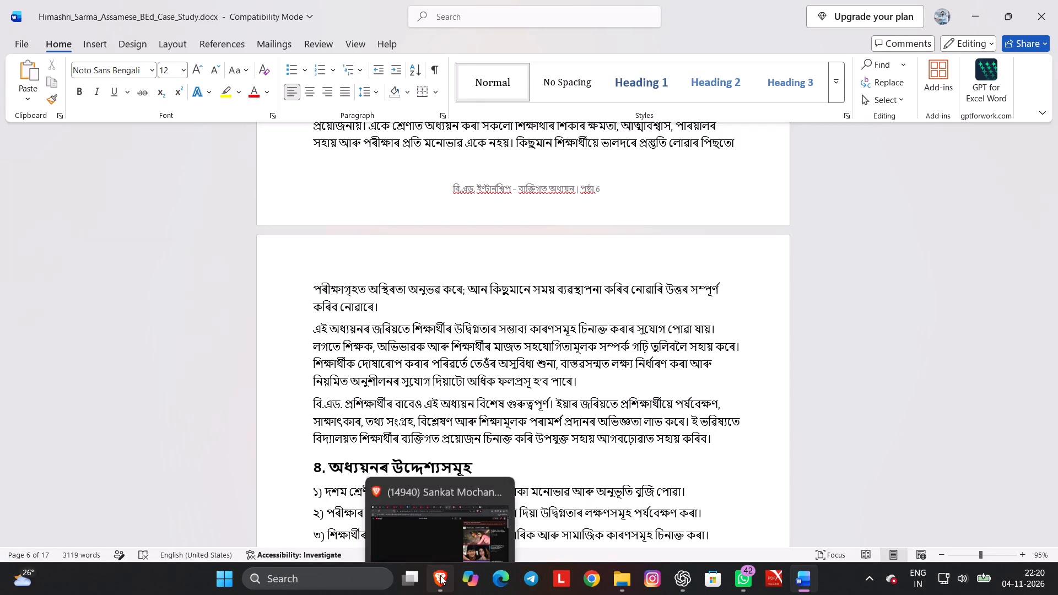
Switch to the Brave browser and look up Google Translate in a new tab.
click(440, 575)
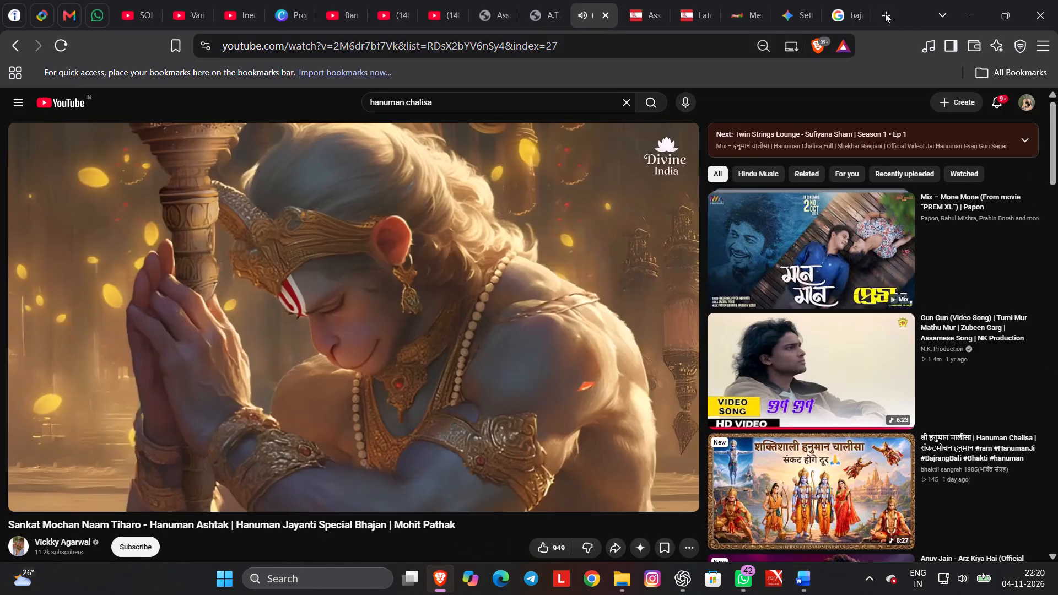
click(877, 13)
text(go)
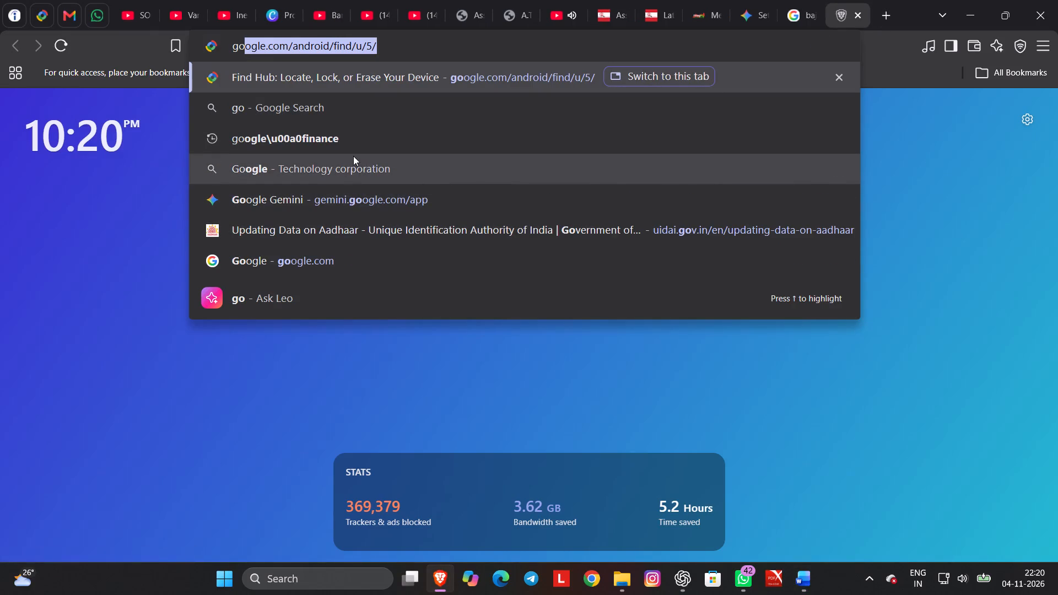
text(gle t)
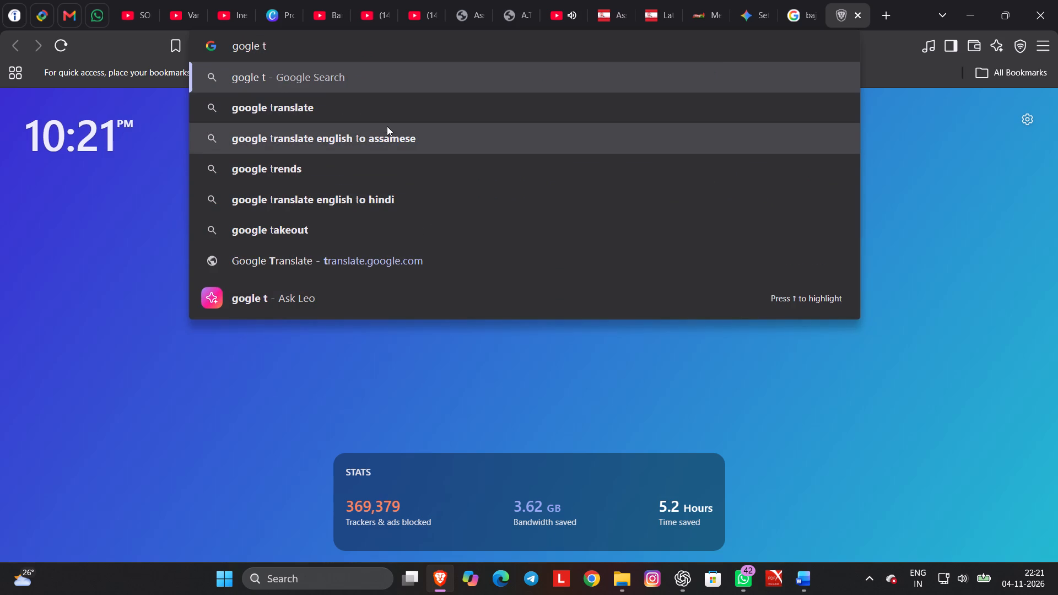
Translate the copied English passage about the Class X student into Assamese with Google Translate and copy the translation.
click(386, 130)
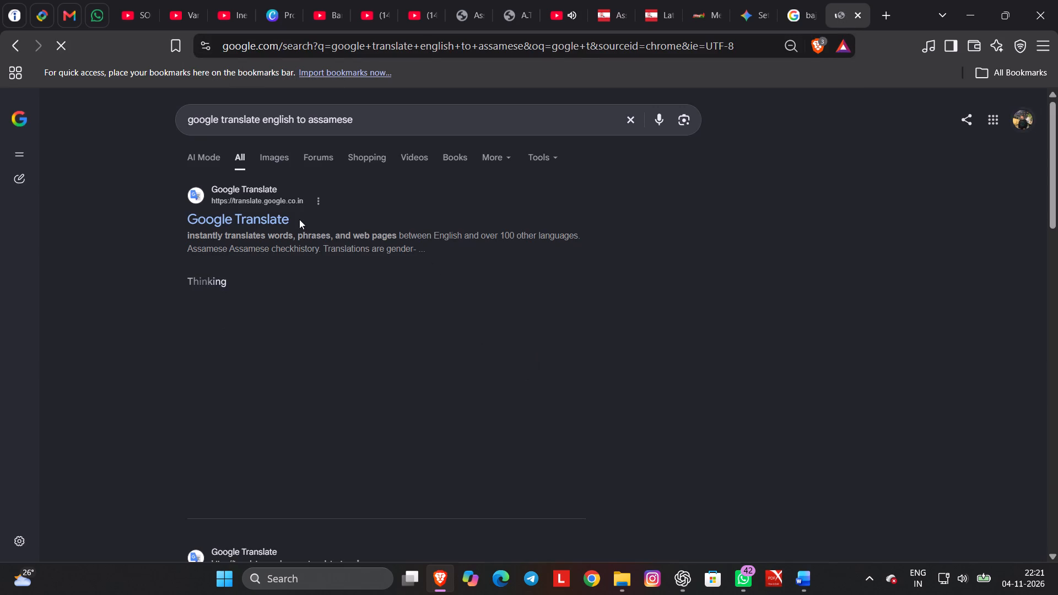
click(271, 220)
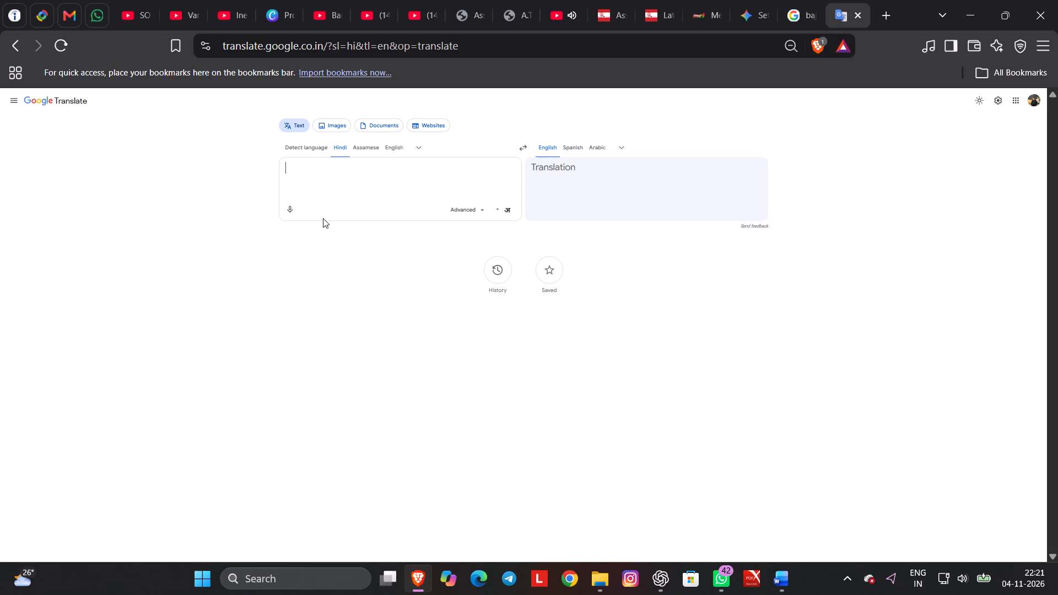
key(ctrl+v)
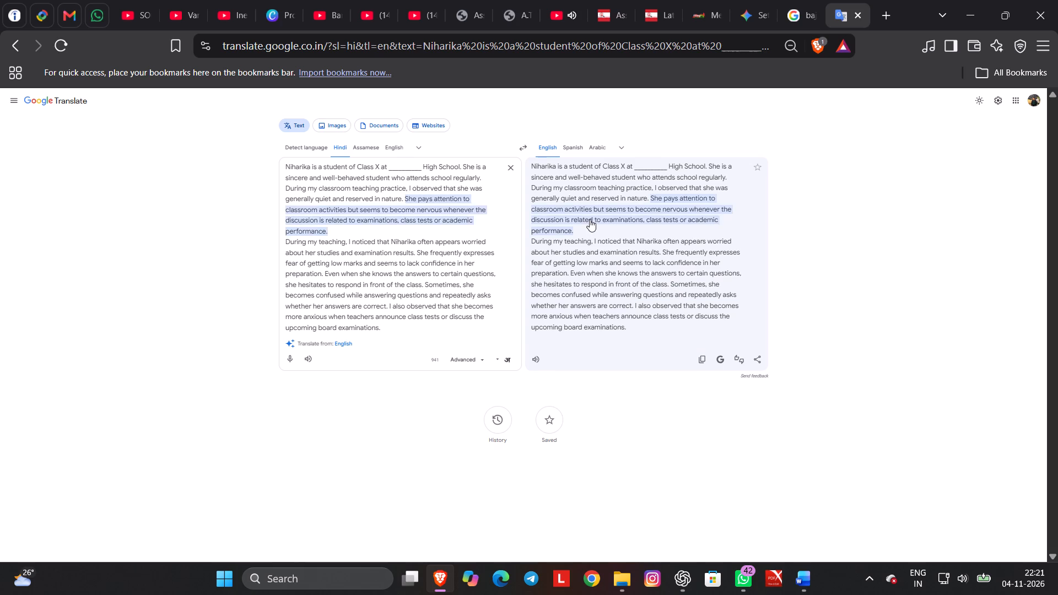
click(525, 149)
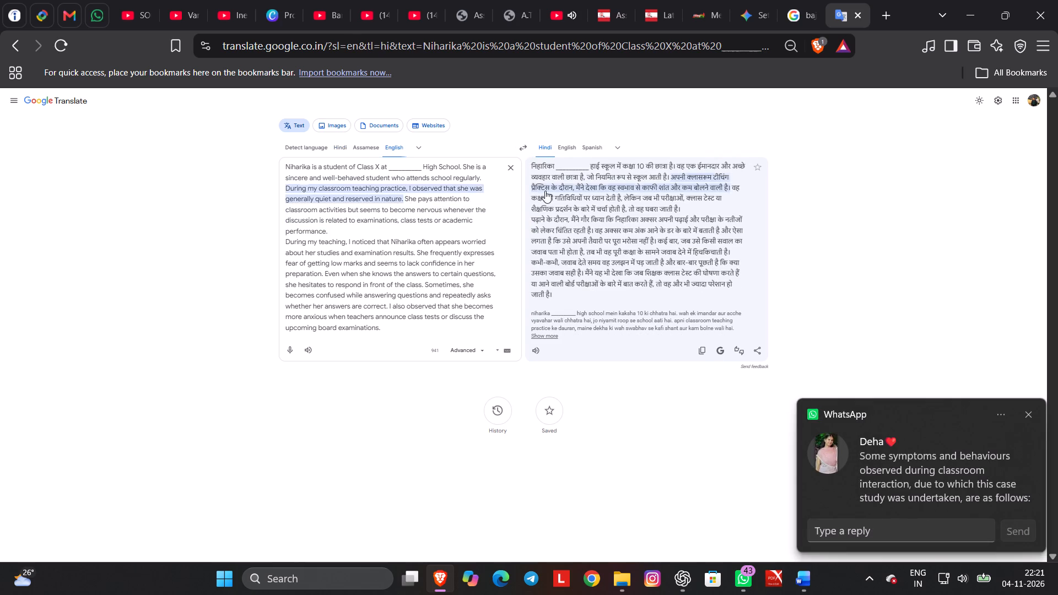
click(614, 145)
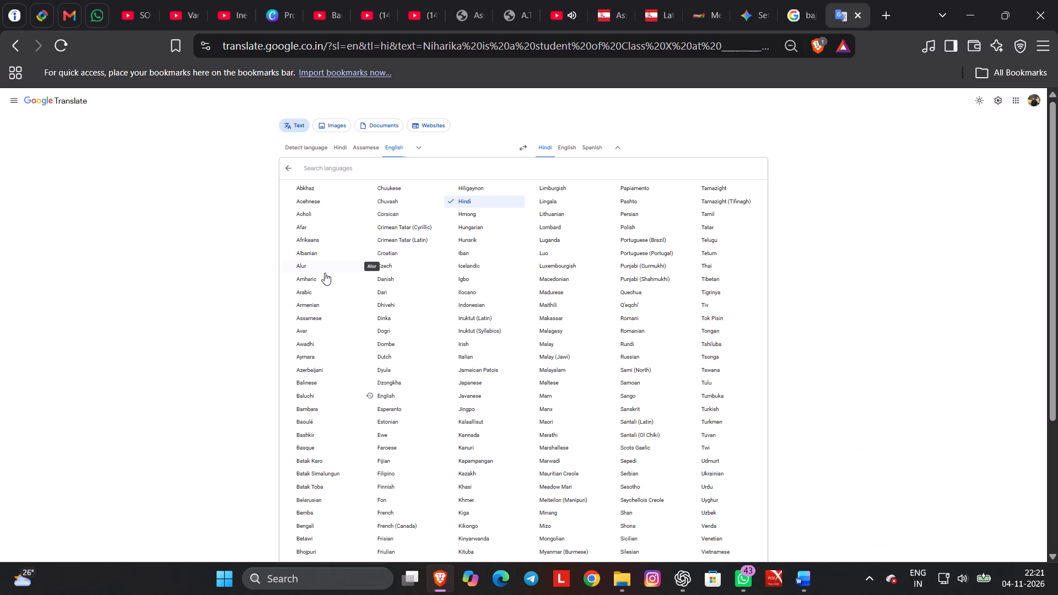
click(313, 320)
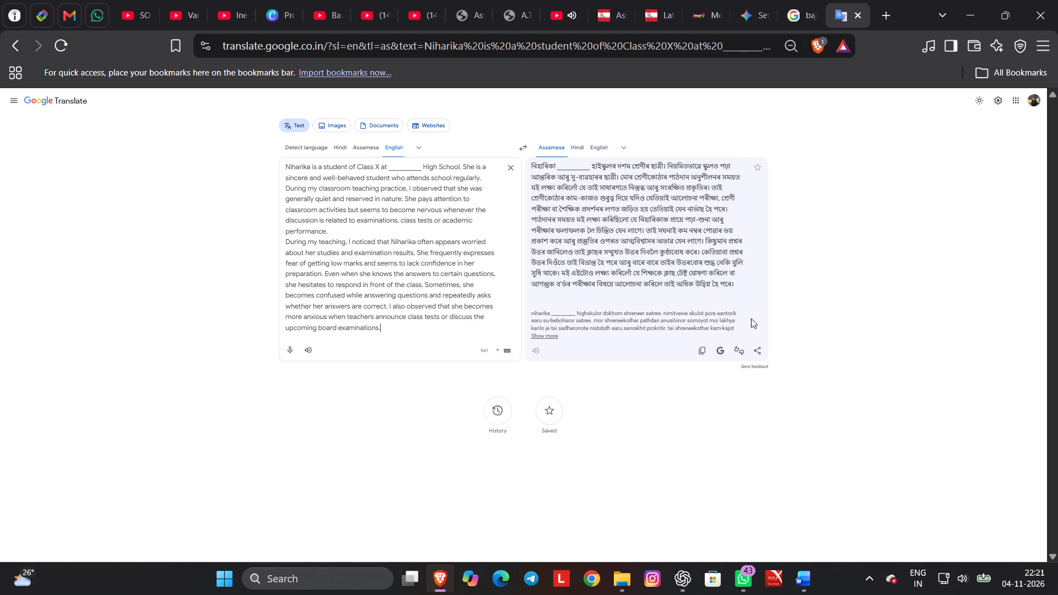
click(703, 349)
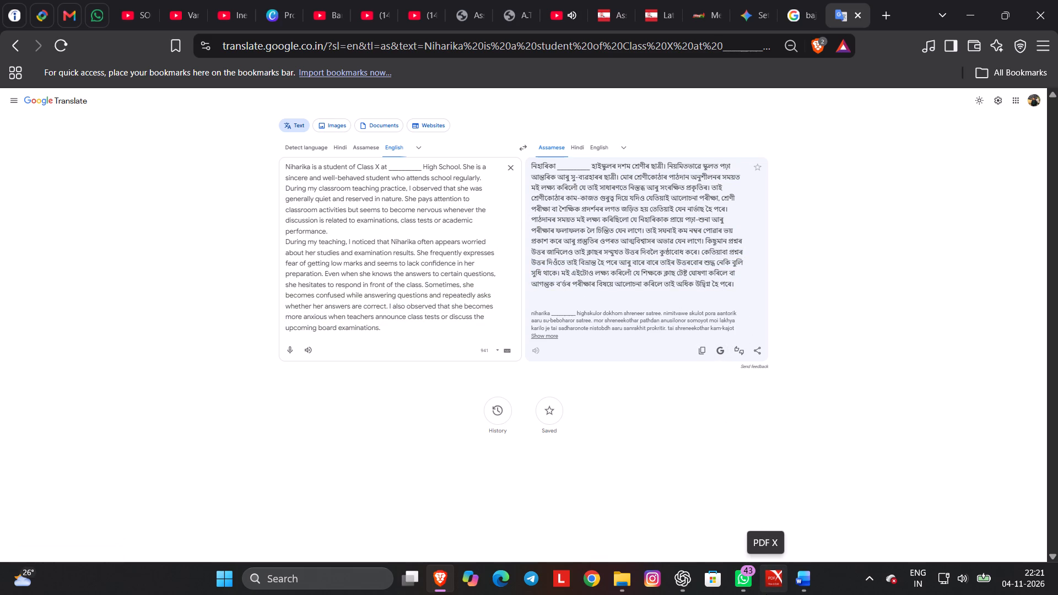
Switch to the Word document and look through the disclaimer and sections ৩ and ৪ for a place to insert the translation.
click(809, 578)
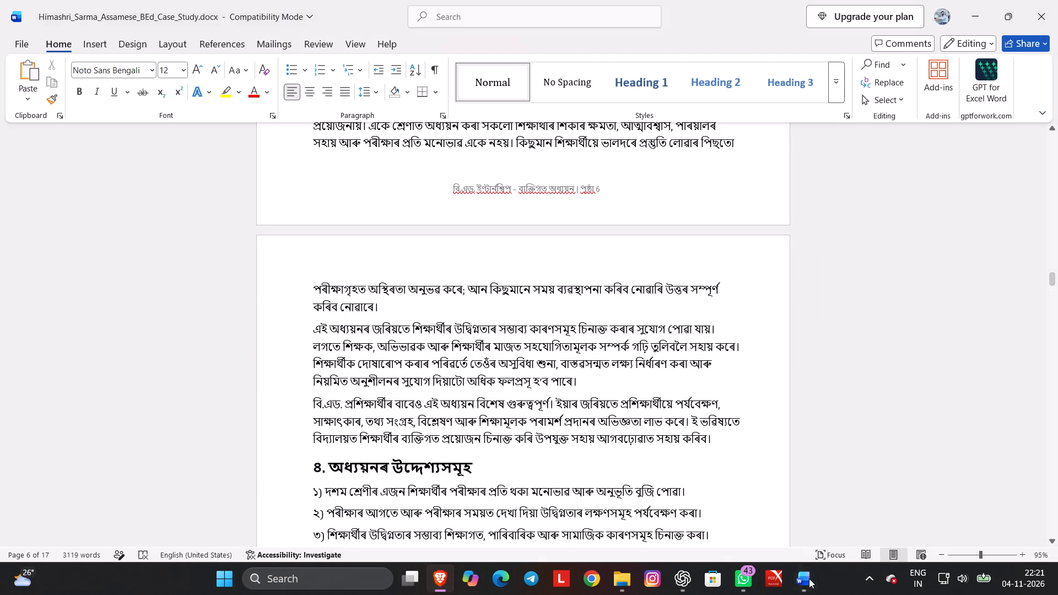
scroll(651, 456, up, 6)
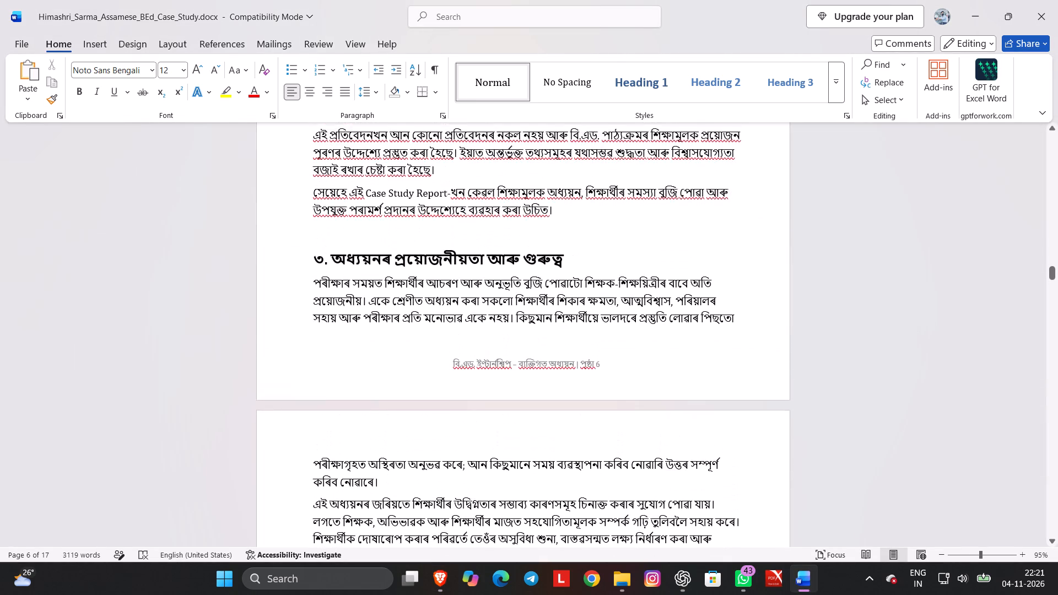
scroll(651, 456, up, 7)
scroll(651, 456, down, 5)
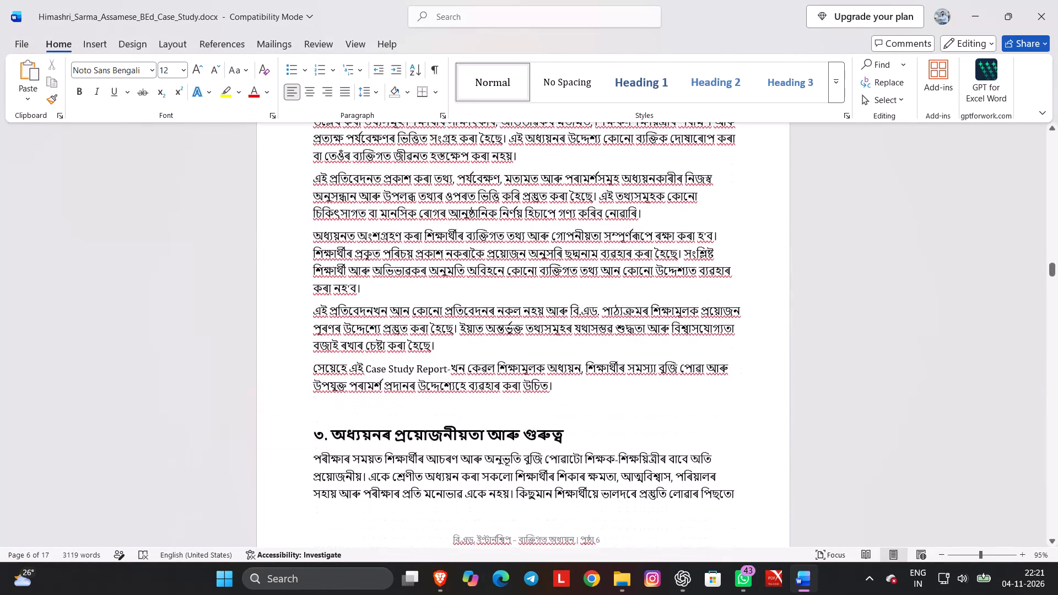
scroll(651, 456, down, 10)
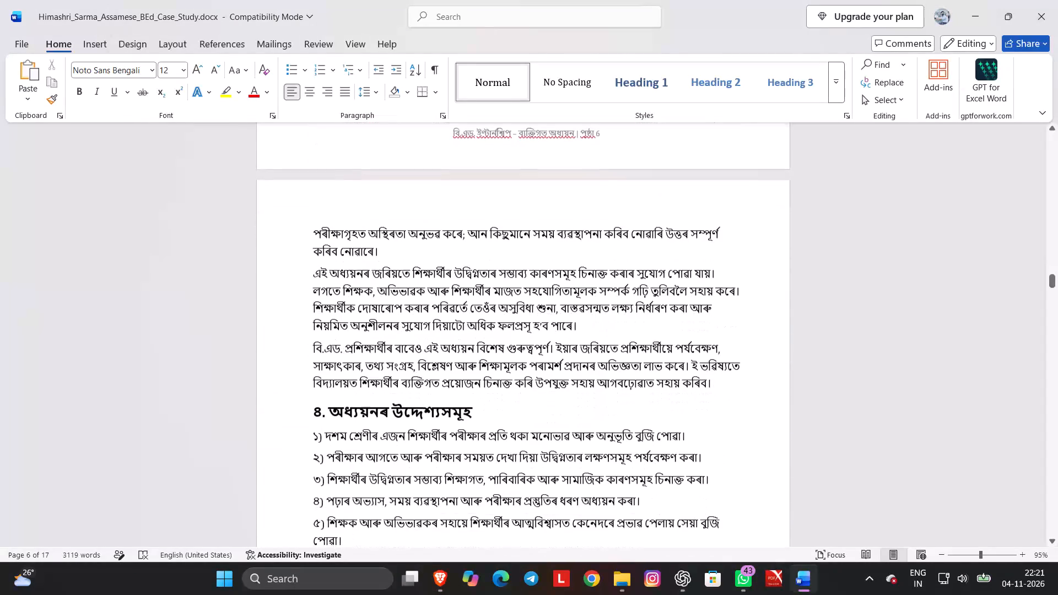
scroll(651, 456, down, 2)
scroll(651, 456, up, 5)
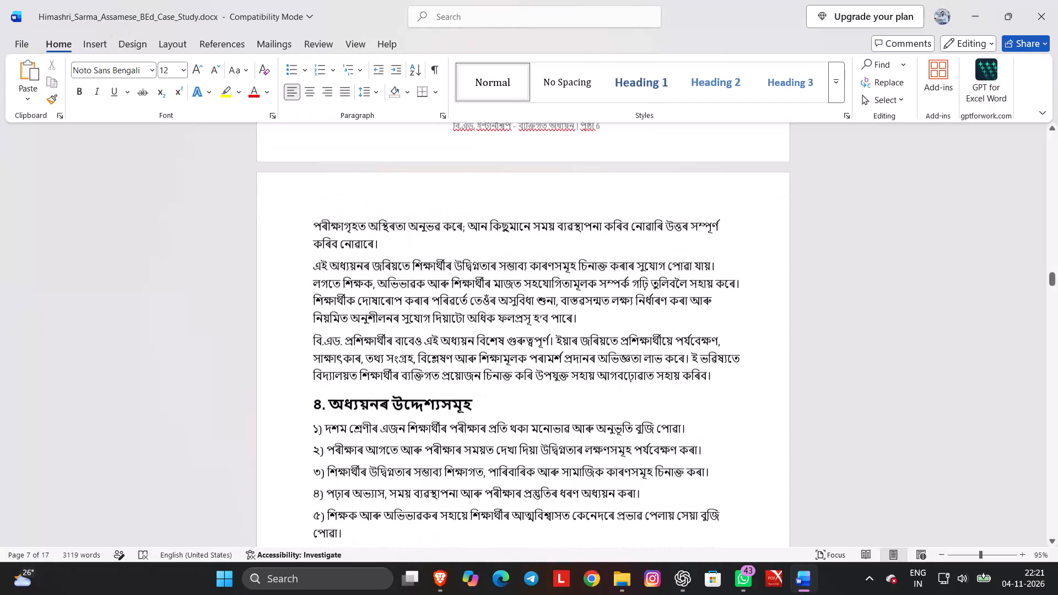
scroll(651, 456, up, 15)
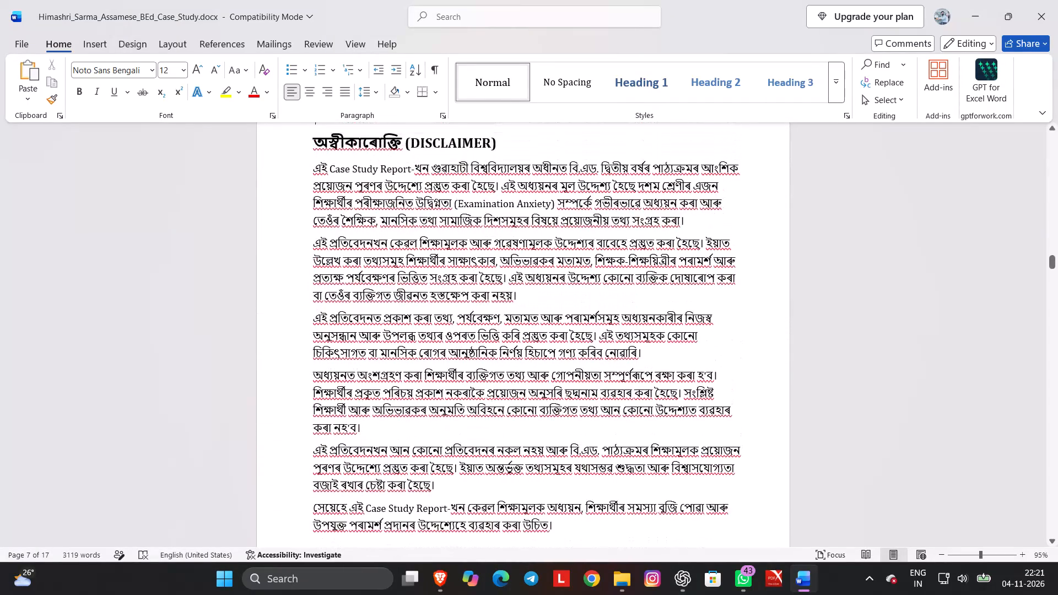
scroll(651, 456, up, 2)
scroll(651, 456, down, 10)
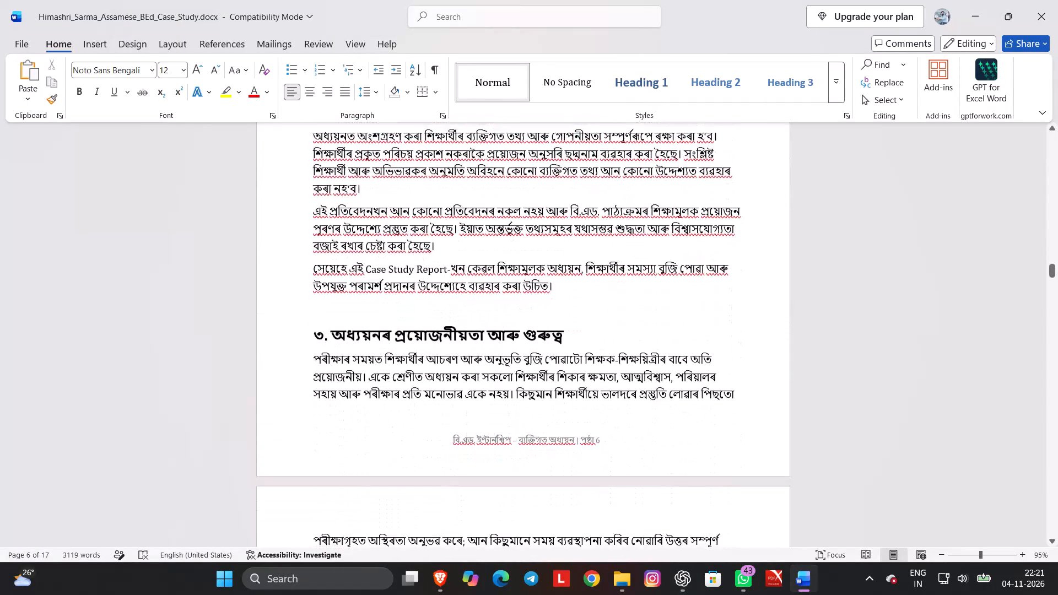
scroll(618, 429, up, 12)
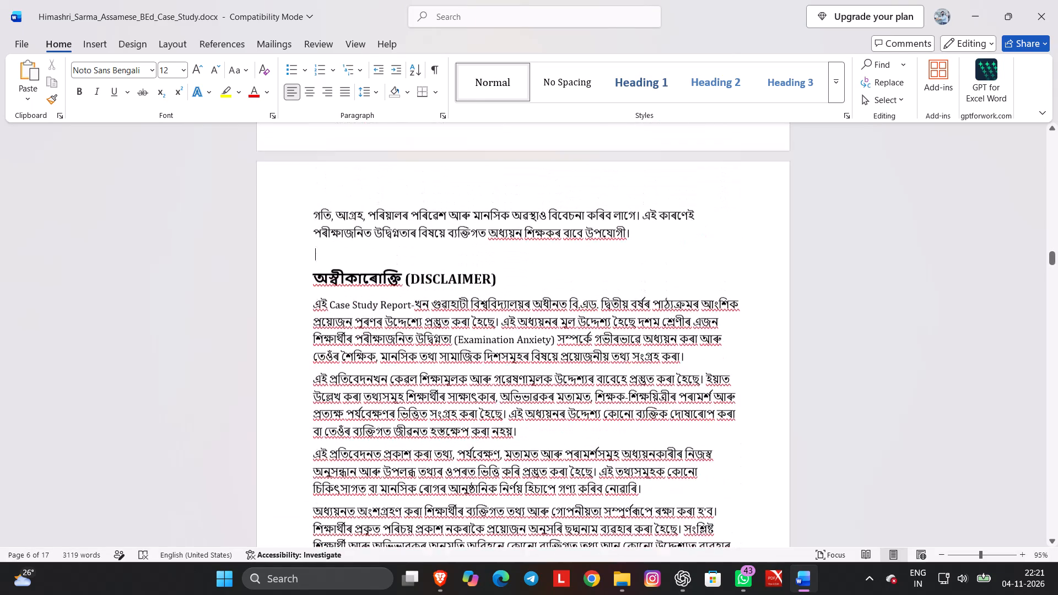
scroll(617, 425, up, 17)
scroll(617, 425, down, 11)
scroll(617, 425, down, 10)
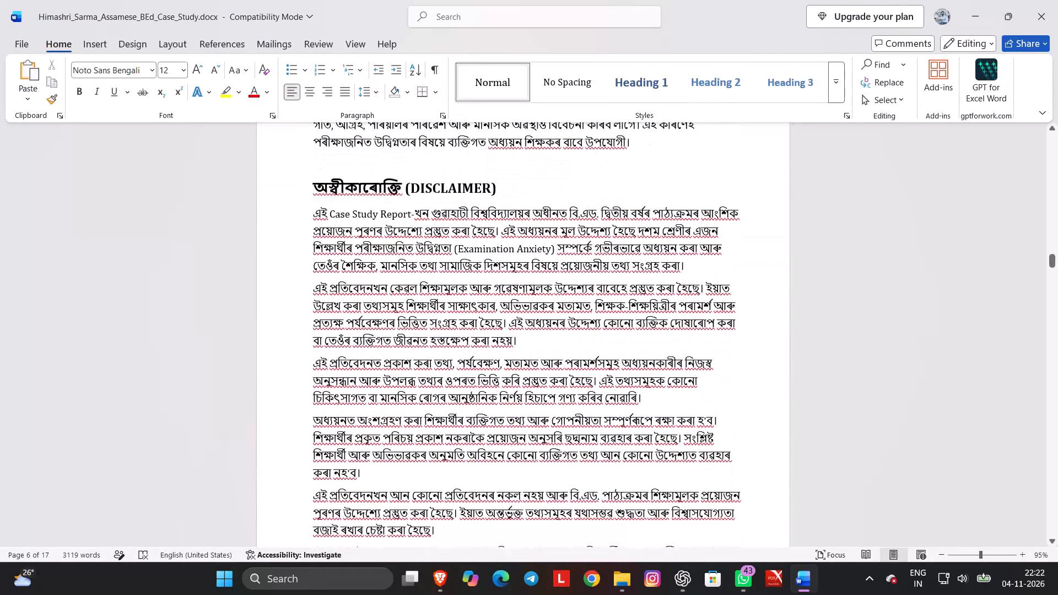
scroll(617, 425, down, 5)
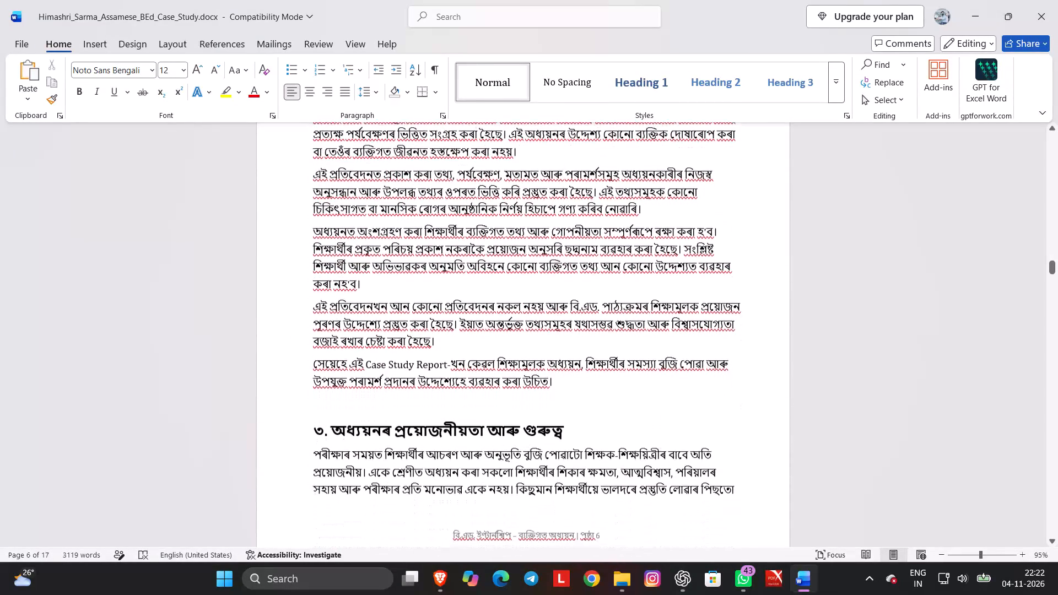
Add three new lines after the disclaimer's last paragraph and paste the Assamese translation there, above section ৩.
click(568, 378)
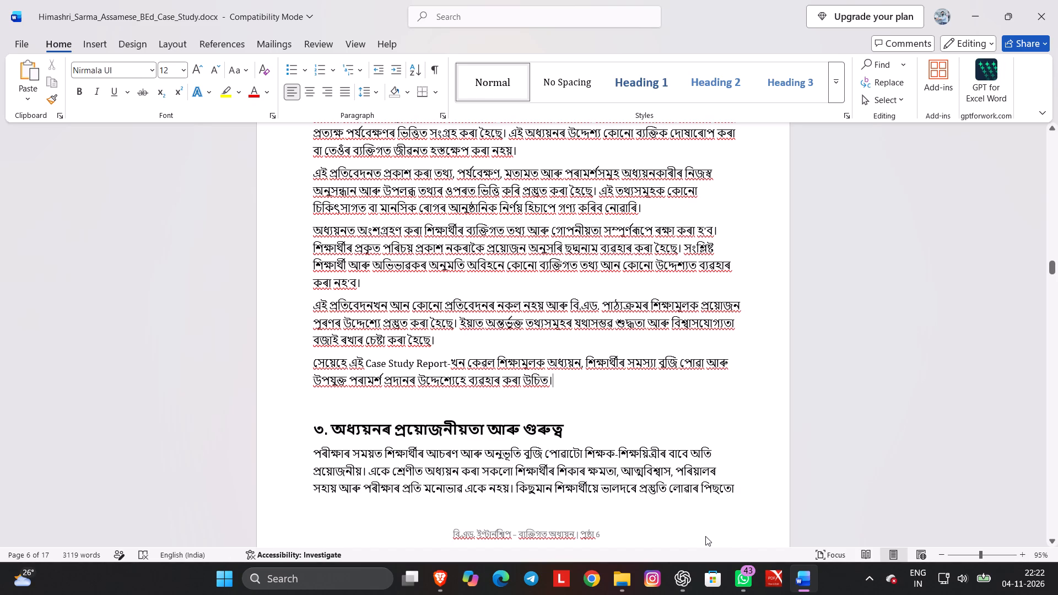
scroll(664, 483, down, 12)
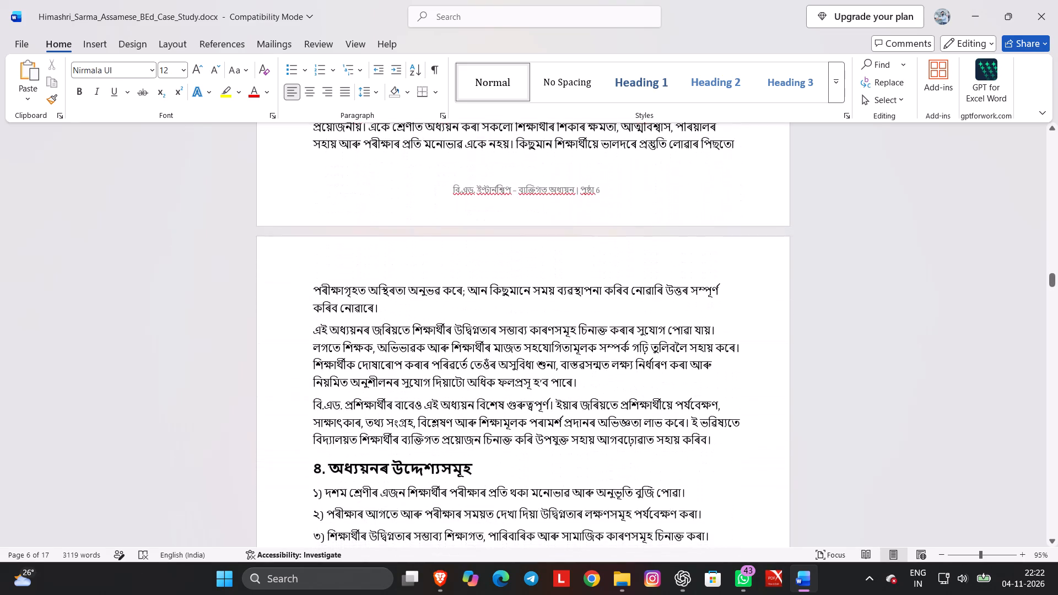
scroll(655, 474, up, 3)
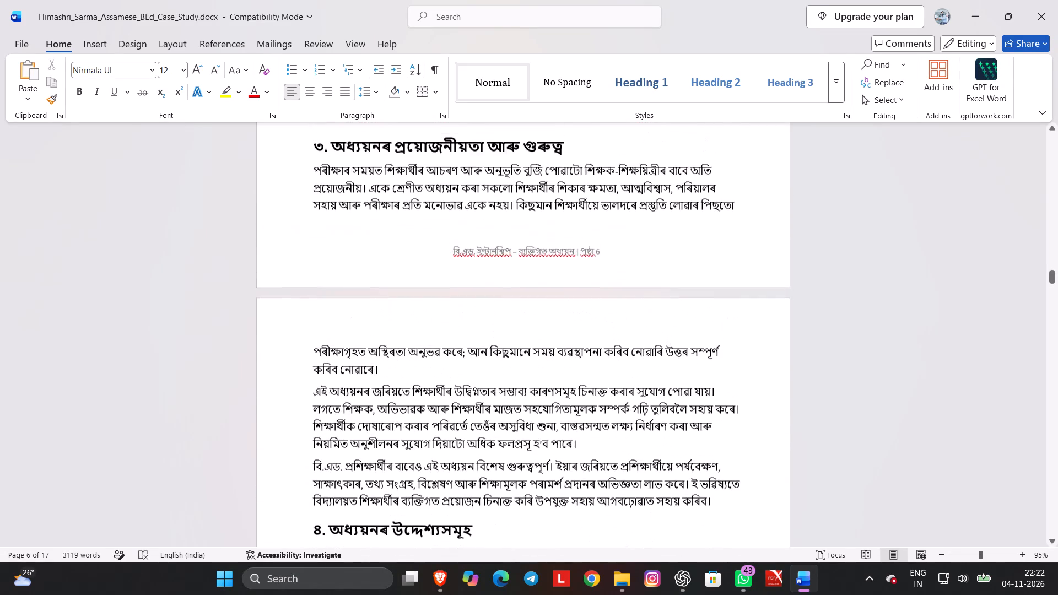
scroll(655, 470, up, 13)
scroll(655, 470, down, 3)
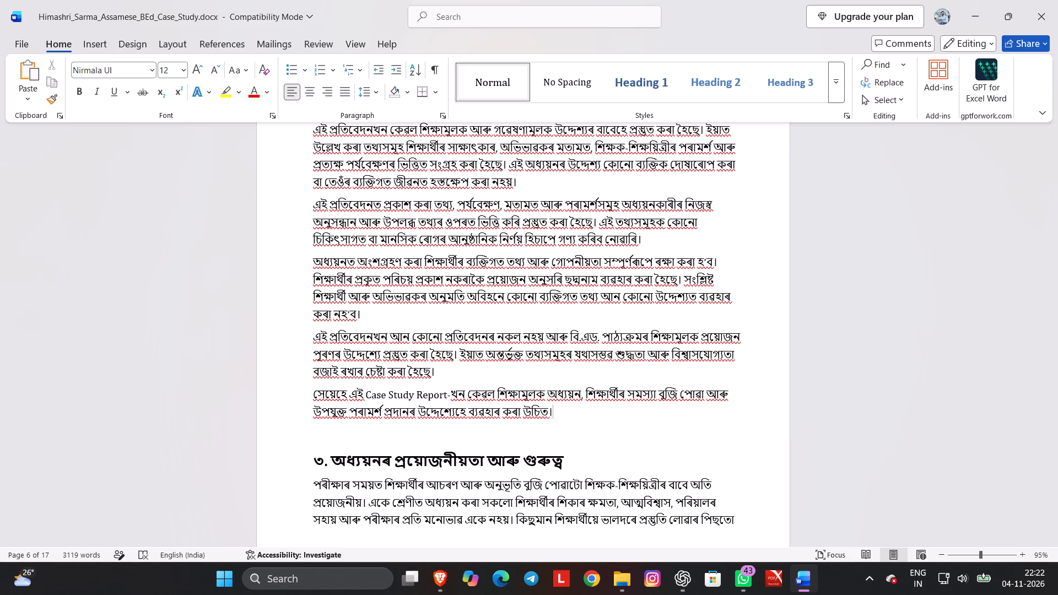
key(Return)
key(Return)
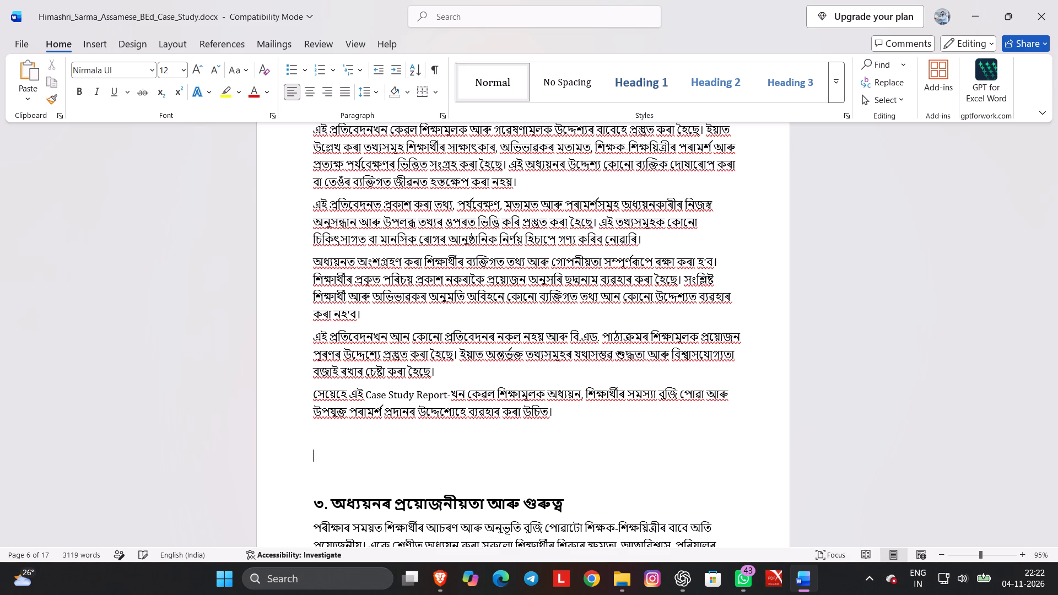
key(Return)
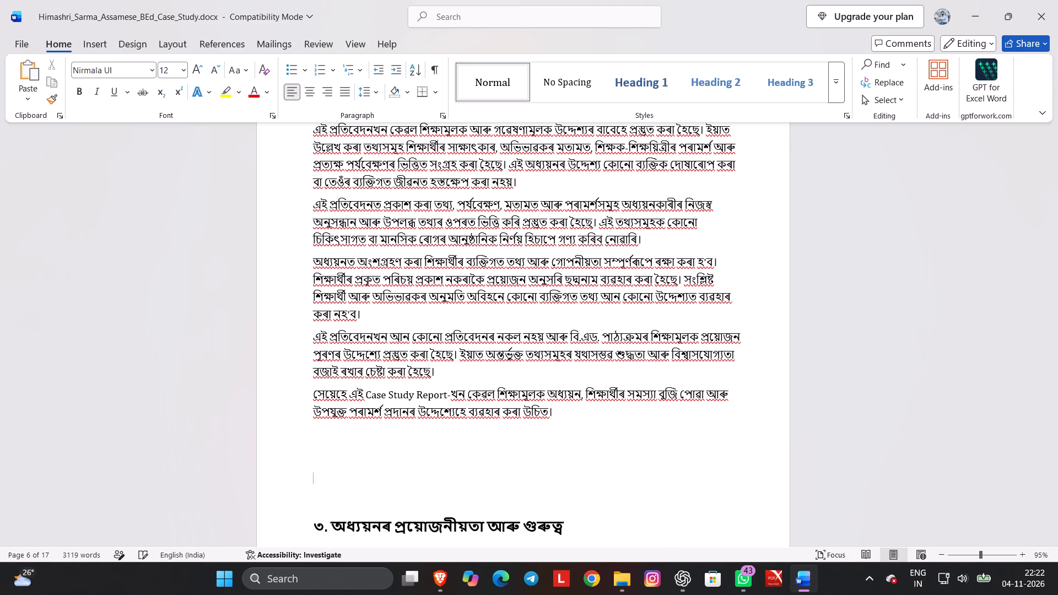
key(ctrl+v)
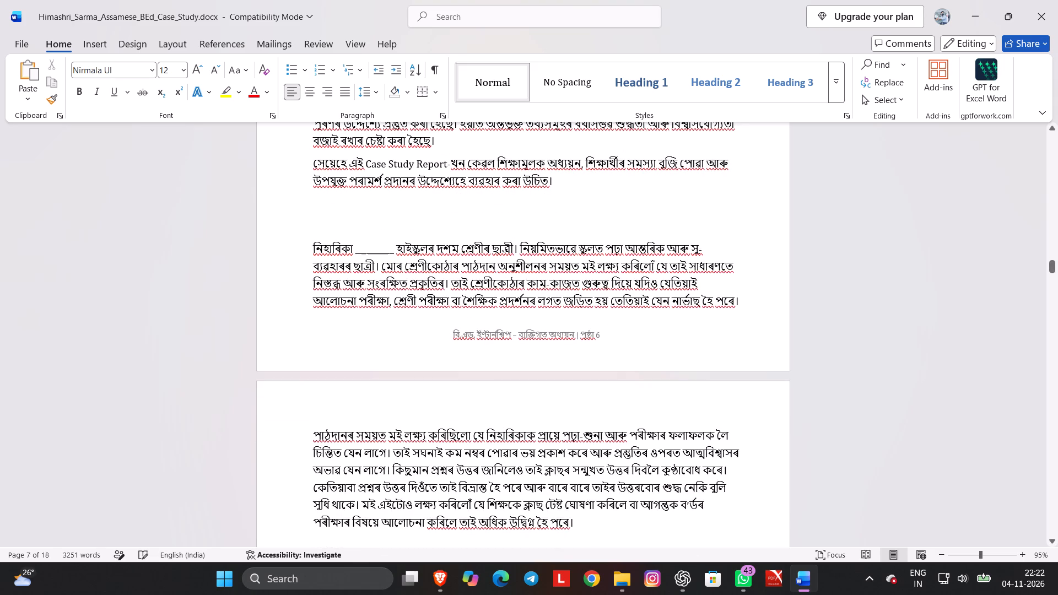
Enter the heading text "Case study back g" on the blank line directly above the pasted Assamese passage.
click(312, 245)
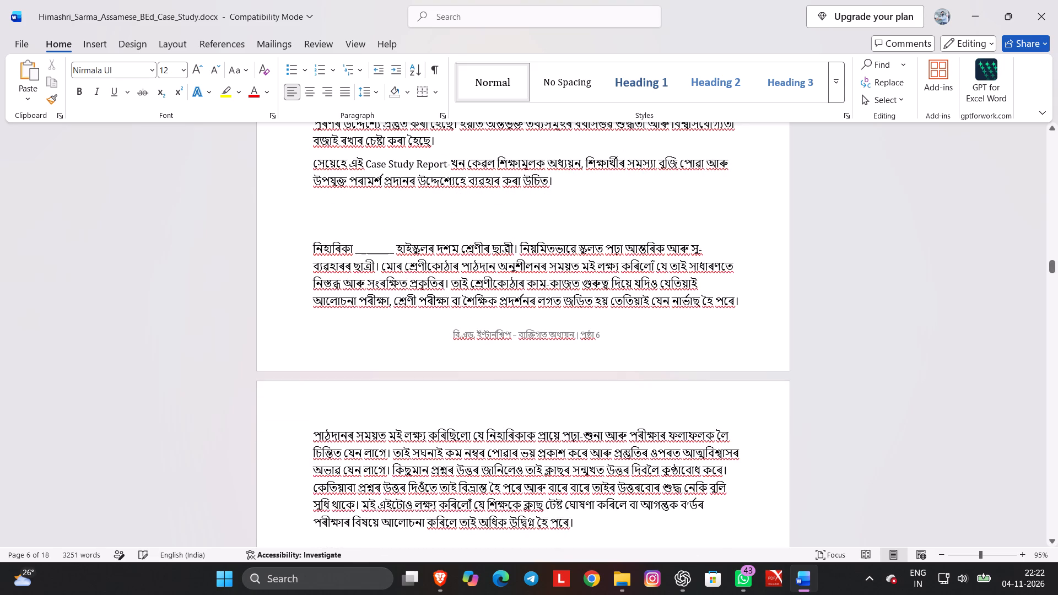
click(313, 225)
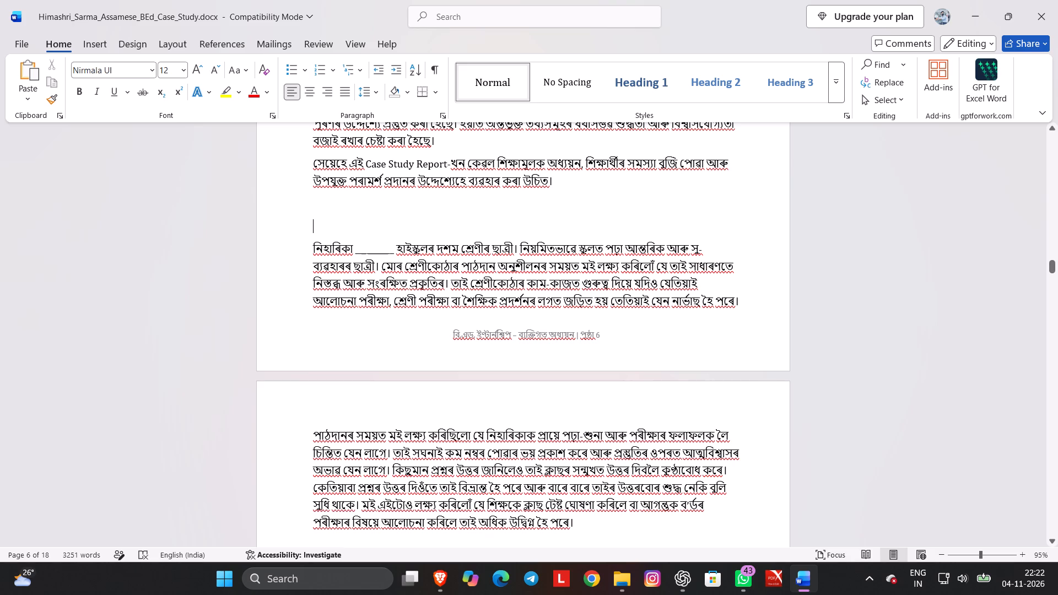
text(case)
key(BackSpace)
key(BackSpace)
key(BackSpace)
text(ase strdy)
key(BackSpace)
key(BackSpace)
key(BackSpace)
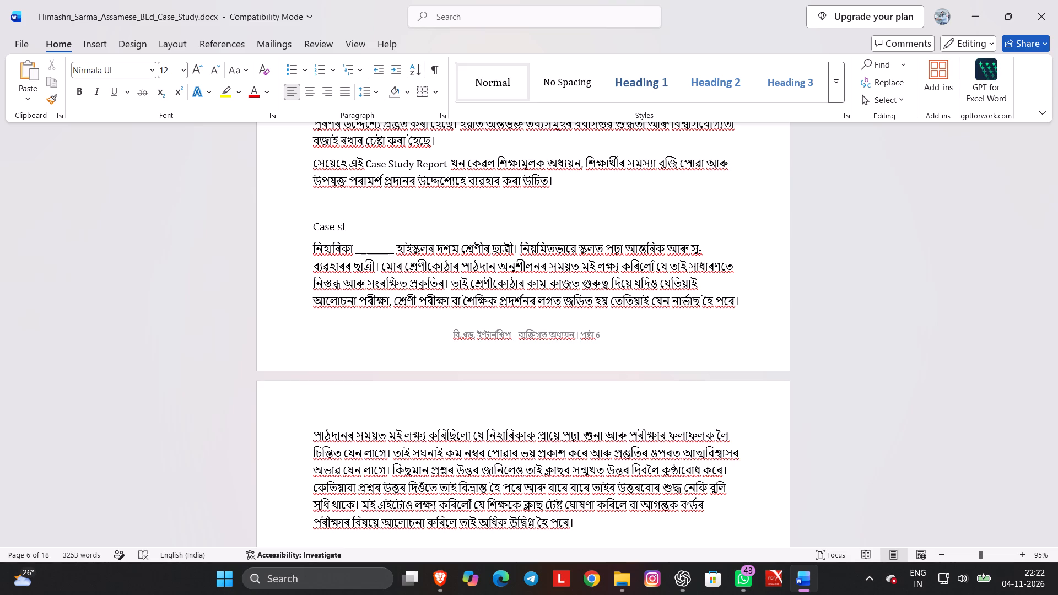
text(udy)
key(space)
text(bac)
key(k)
key(space)
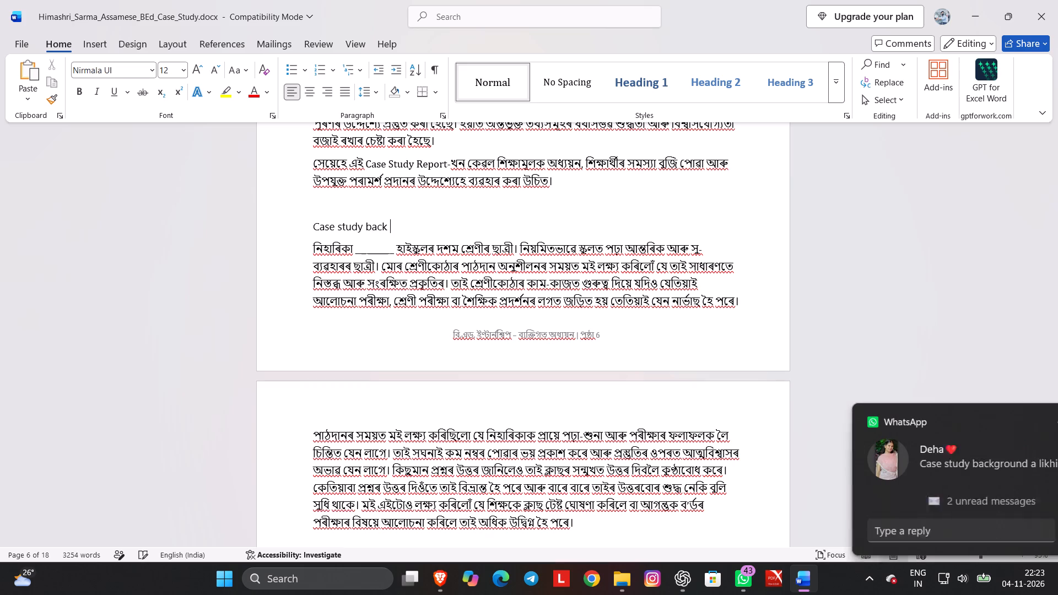
text(g)
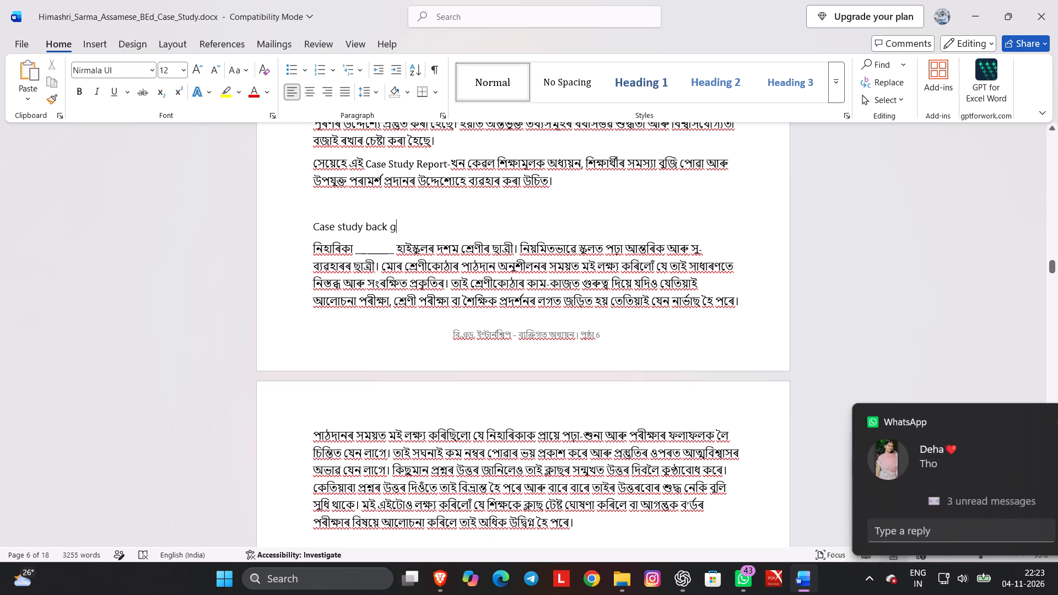
Make the "Case study back g" heading line bold.
drag(404, 232, 312, 230)
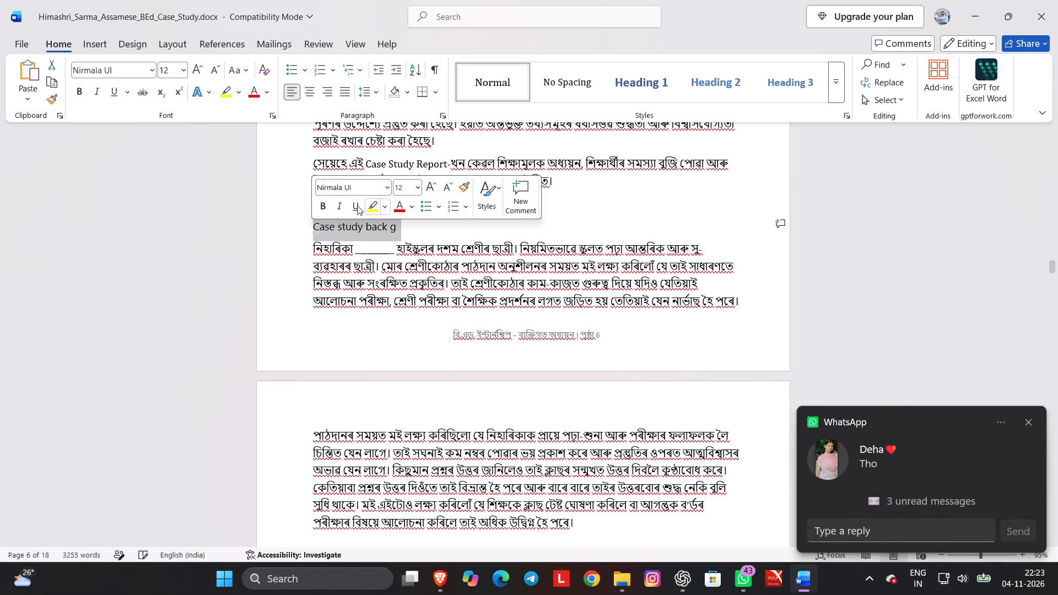
click(328, 205)
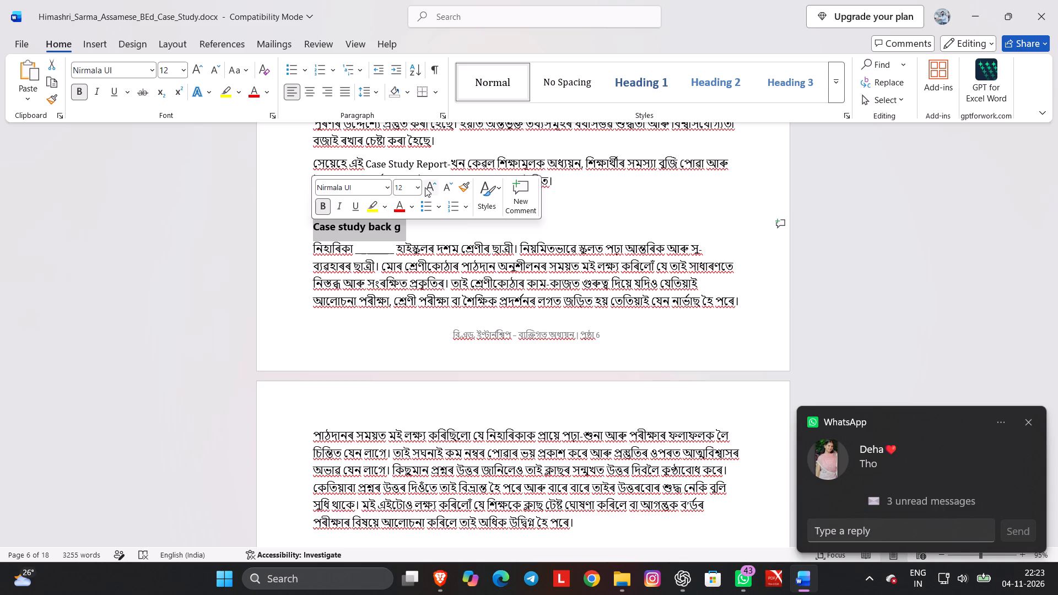
Enlarge the "Case study back g" heading's font size to 16.
click(425, 187)
click(430, 188)
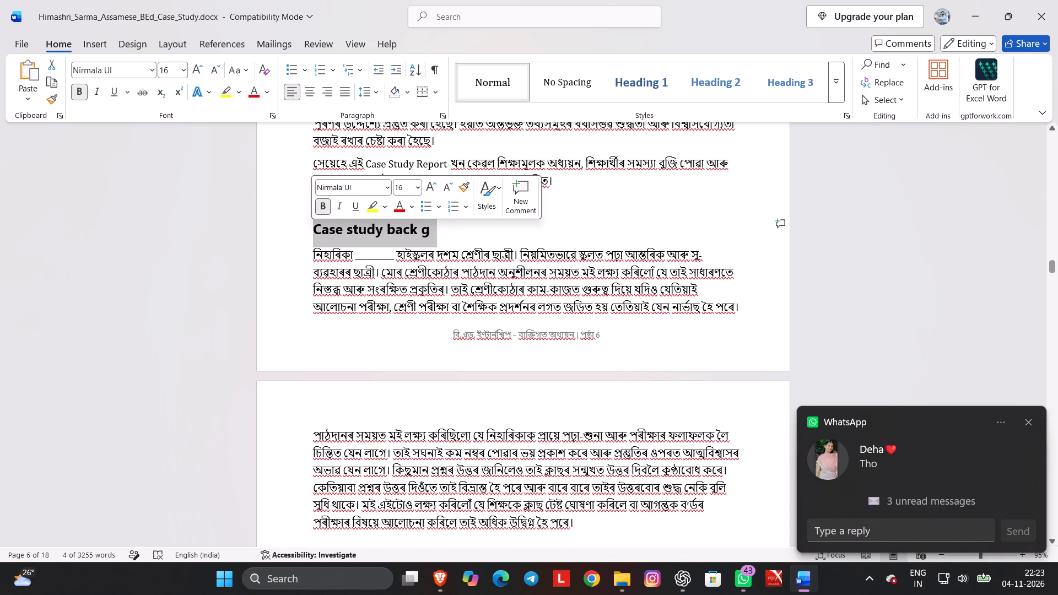
click(543, 217)
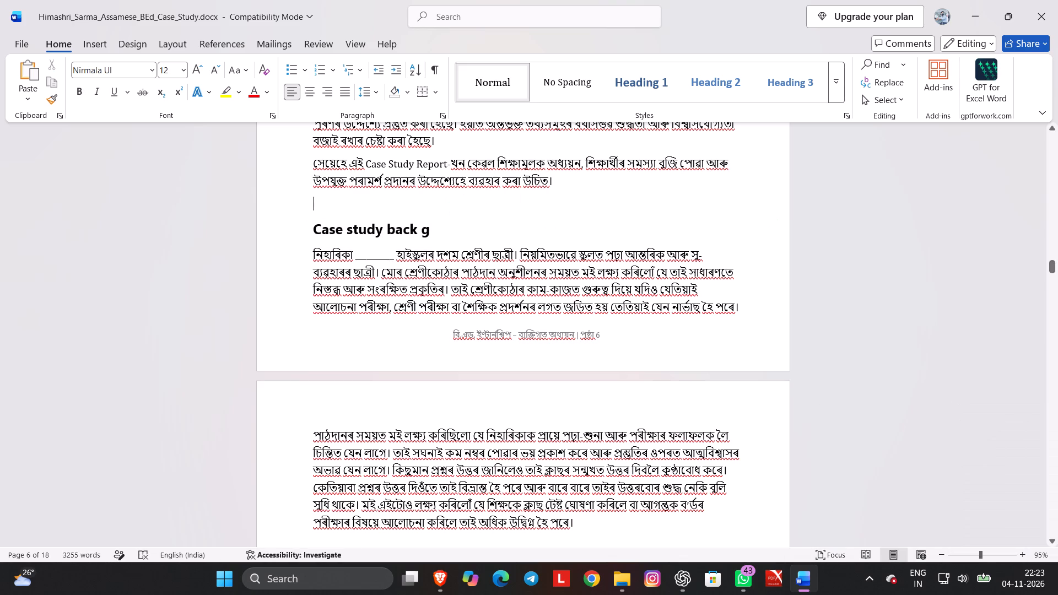
Insert two blank lines after the last paragraph of section ১, above the heading ২. ভূমিকা.
scroll(434, 321, down, 7)
scroll(431, 322, up, 4)
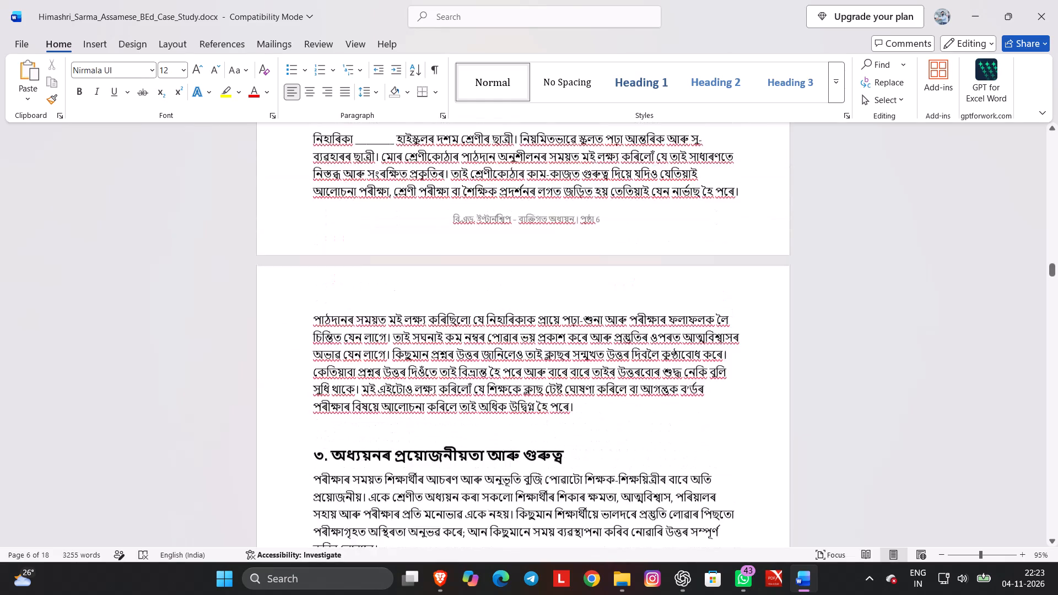
scroll(375, 302, up, 3)
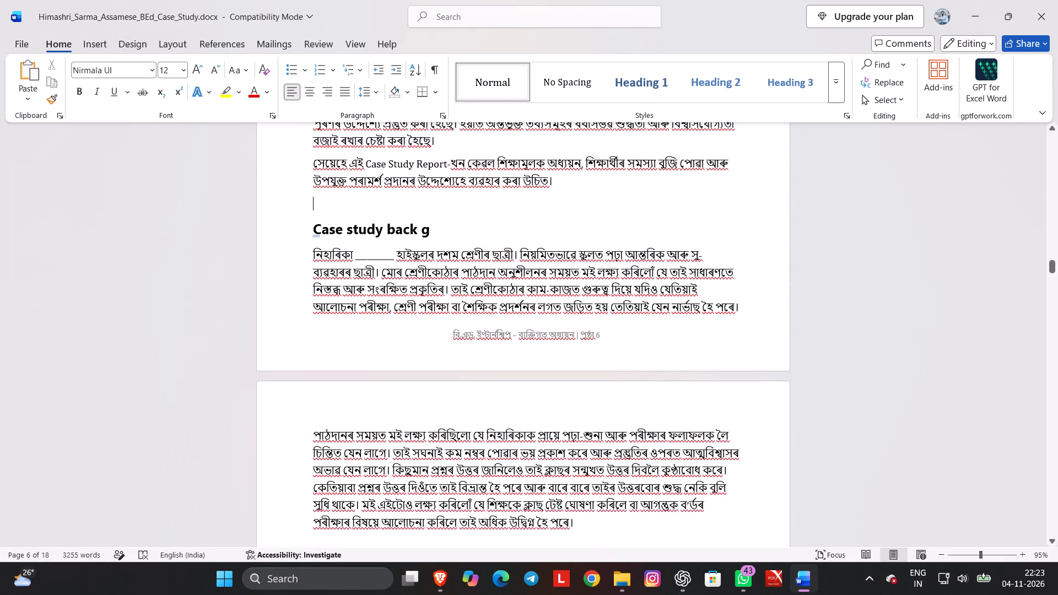
scroll(476, 269, up, 14)
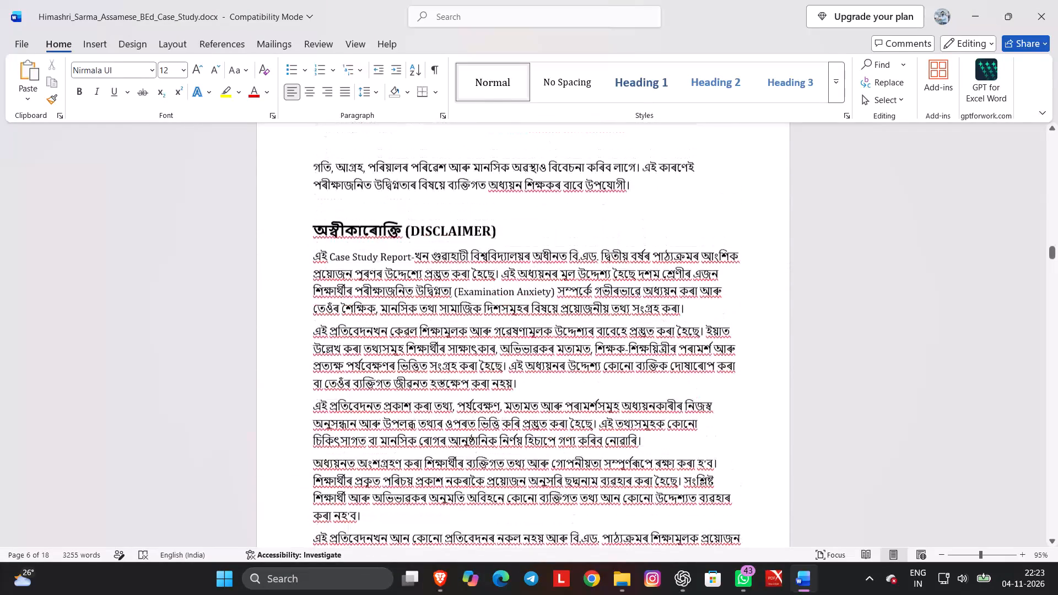
scroll(477, 268, up, 9)
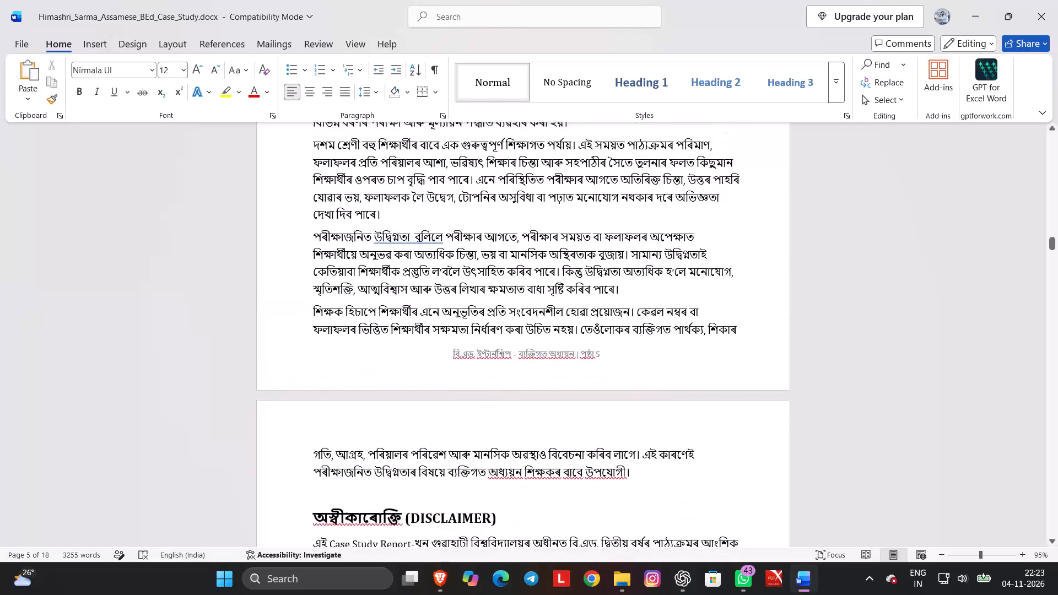
scroll(477, 268, up, 7)
click(470, 239)
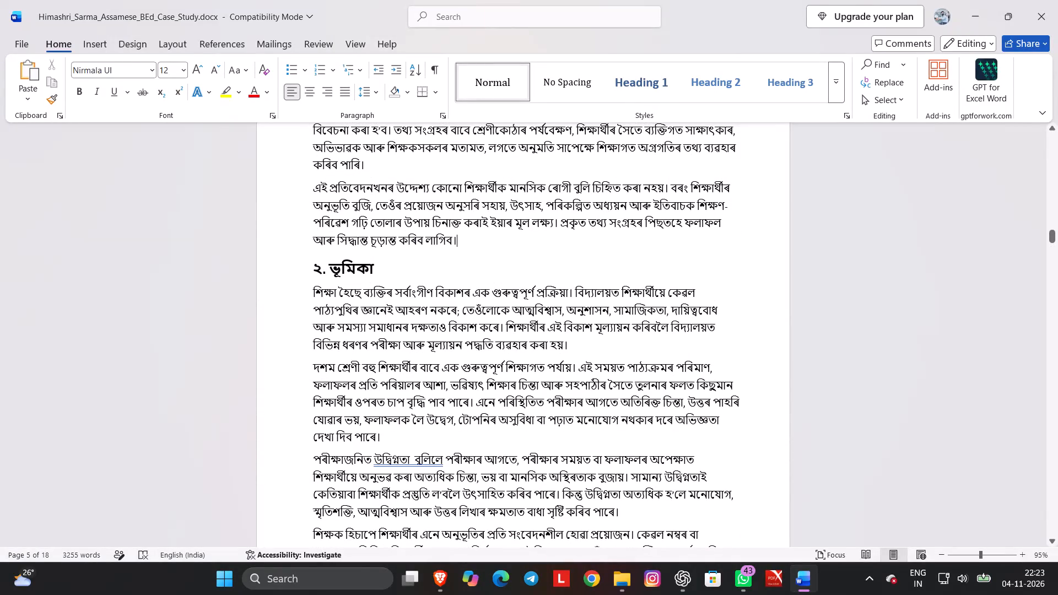
key(Return)
key(Return)
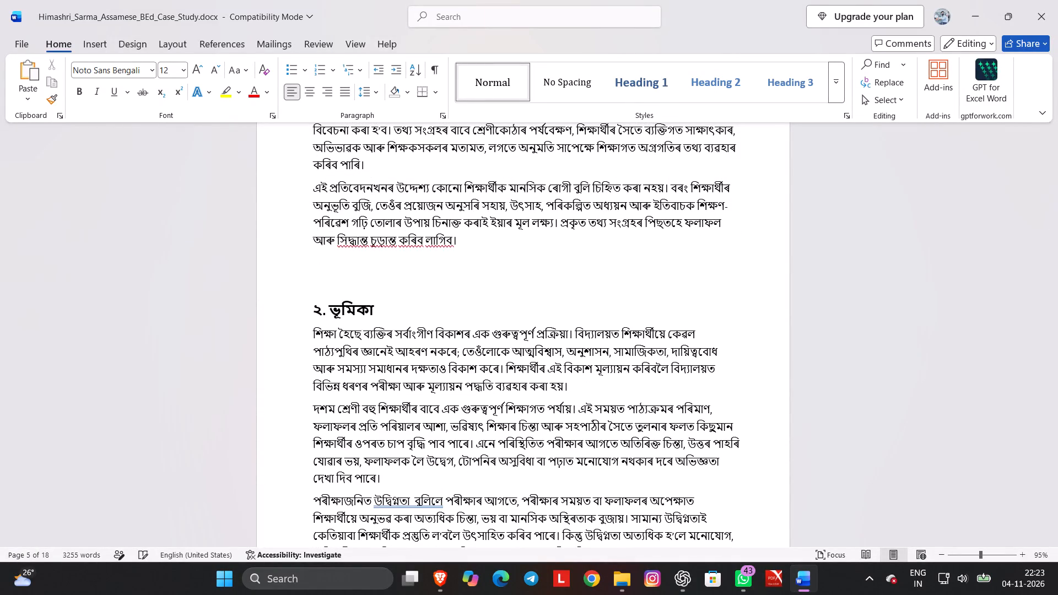
Check the page flow around the disclaimer and sections ১ and ২, and add one more blank line above the heading ২. ভূমিকা.
scroll(525, 307, down, 18)
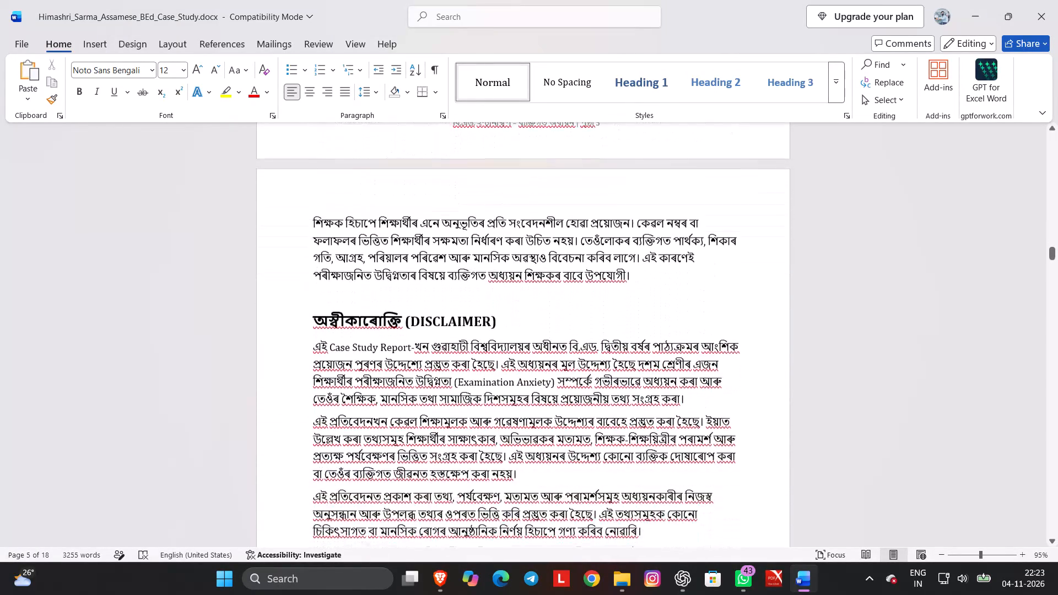
scroll(524, 308, down, 8)
scroll(516, 317, up, 4)
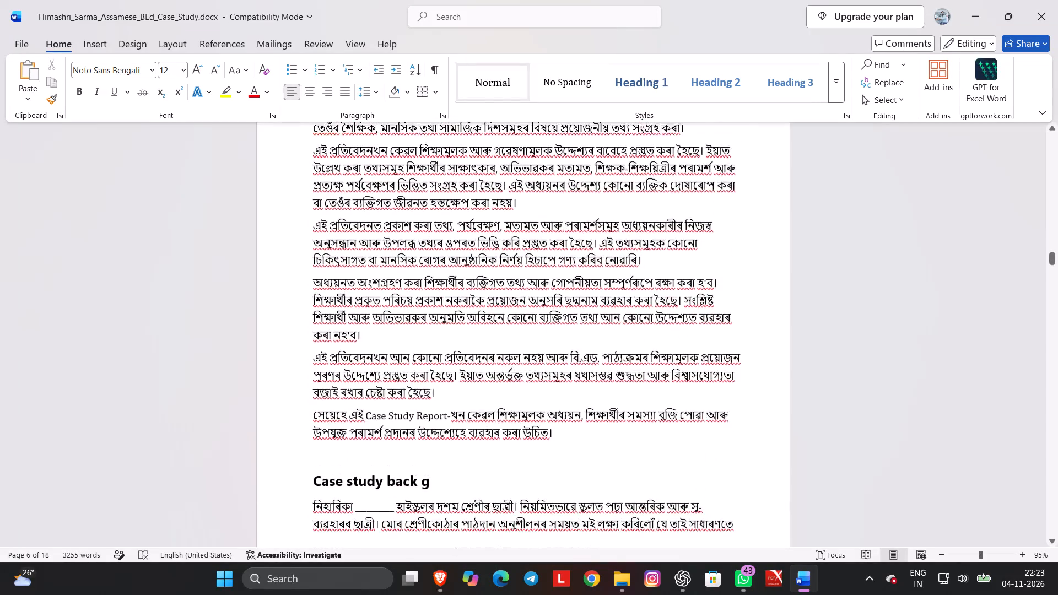
scroll(516, 317, up, 12)
scroll(451, 271, up, 7)
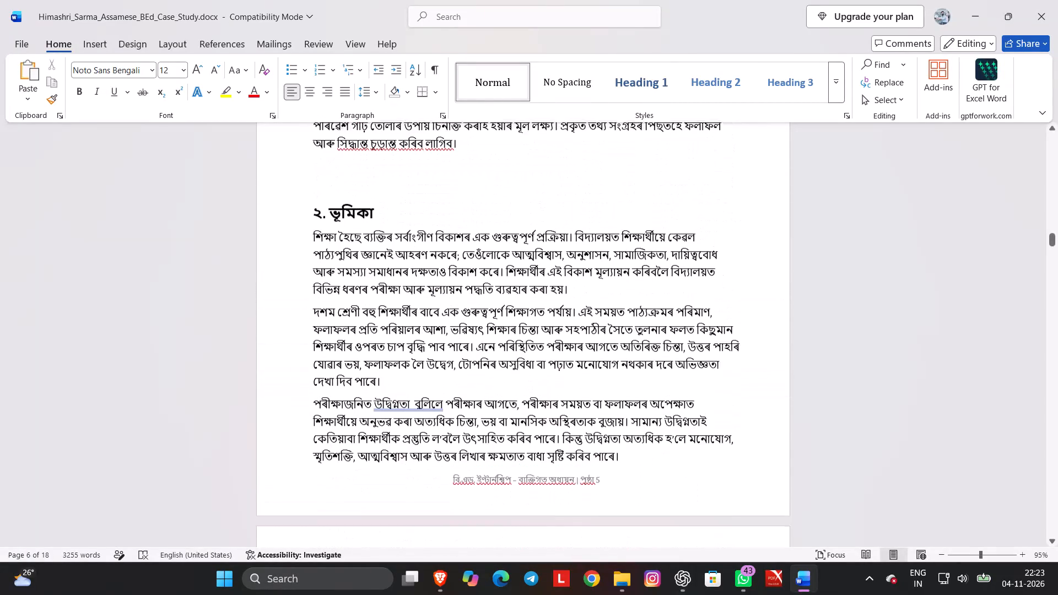
scroll(451, 267, up, 11)
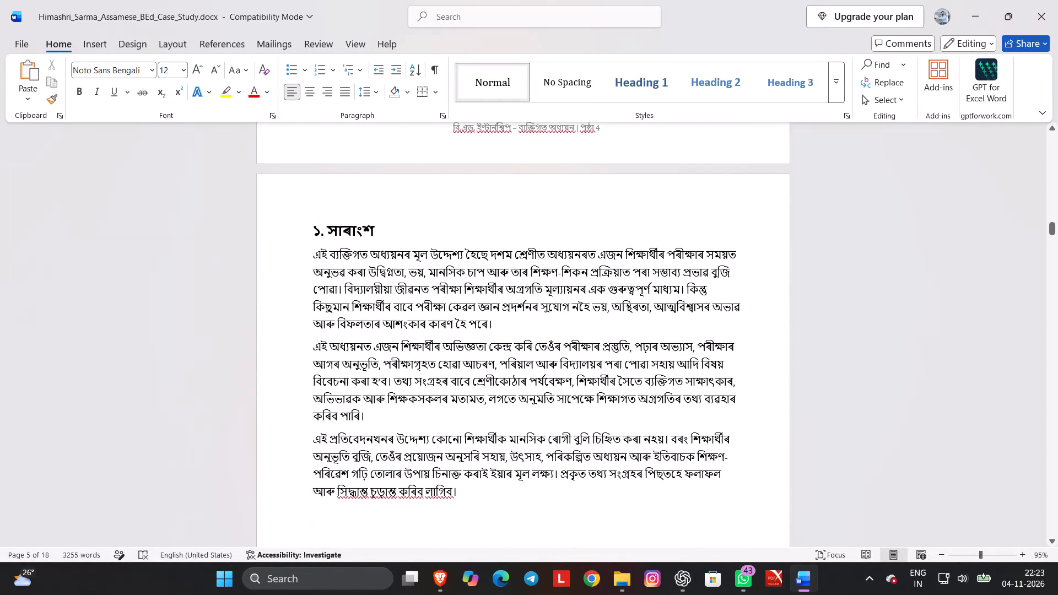
scroll(491, 345, down, 7)
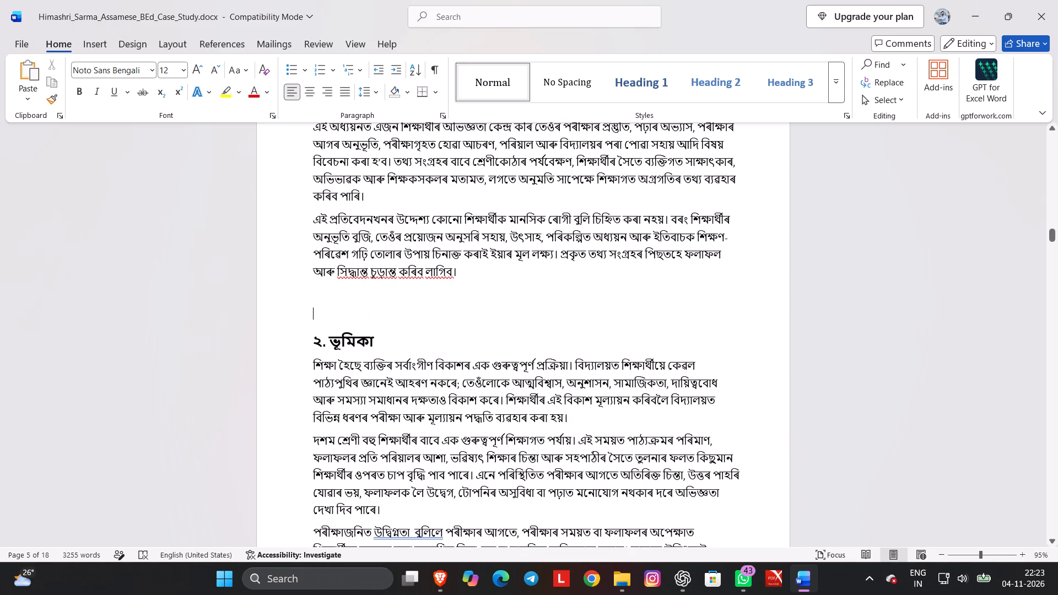
key(Return)
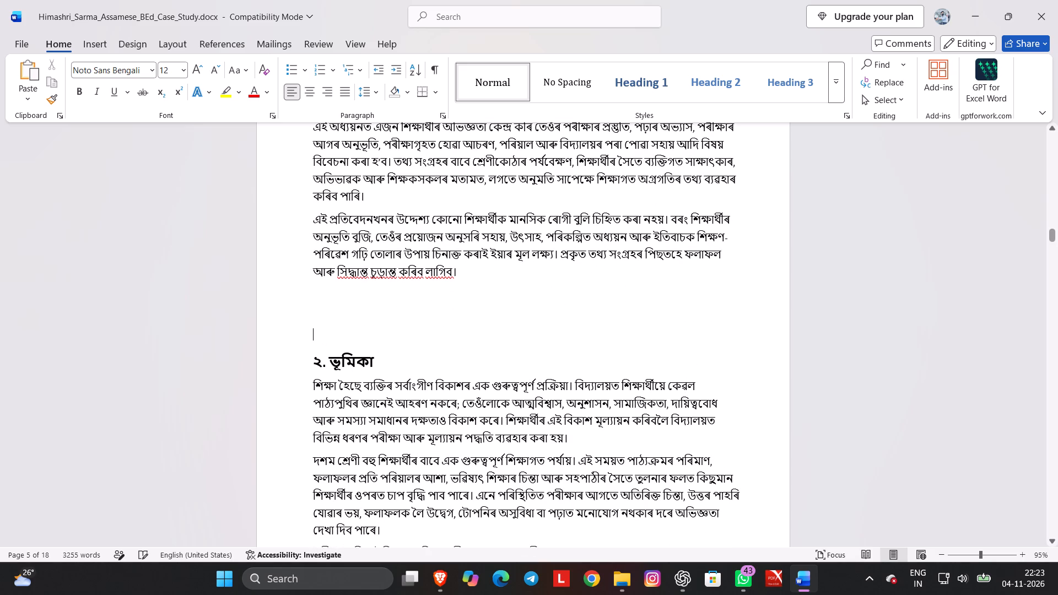
Push the "Case study back g" heading onto the next page by adding a blank line before it.
scroll(442, 294, down, 15)
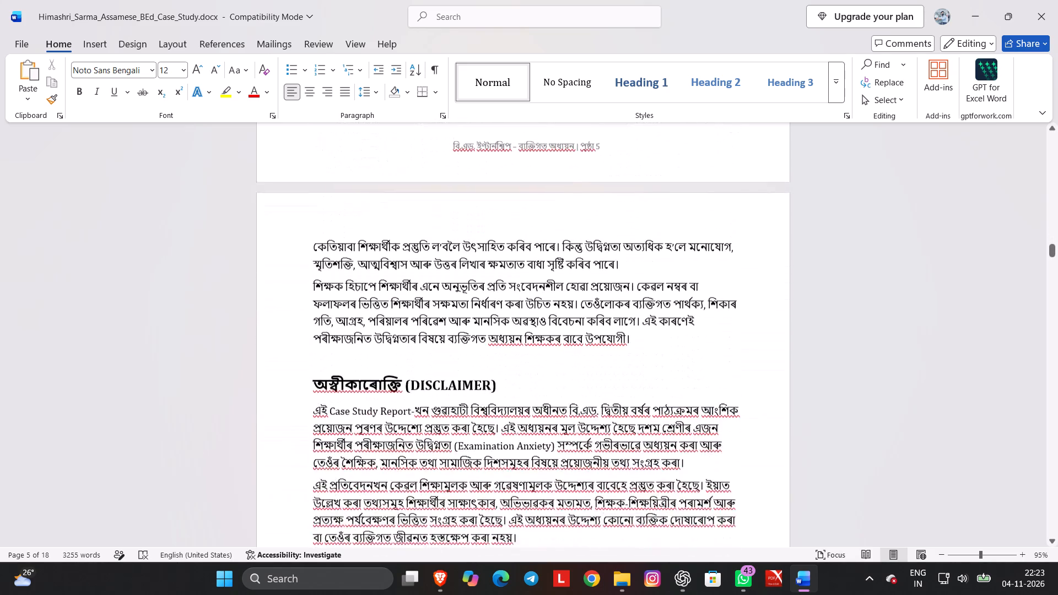
scroll(442, 294, down, 15)
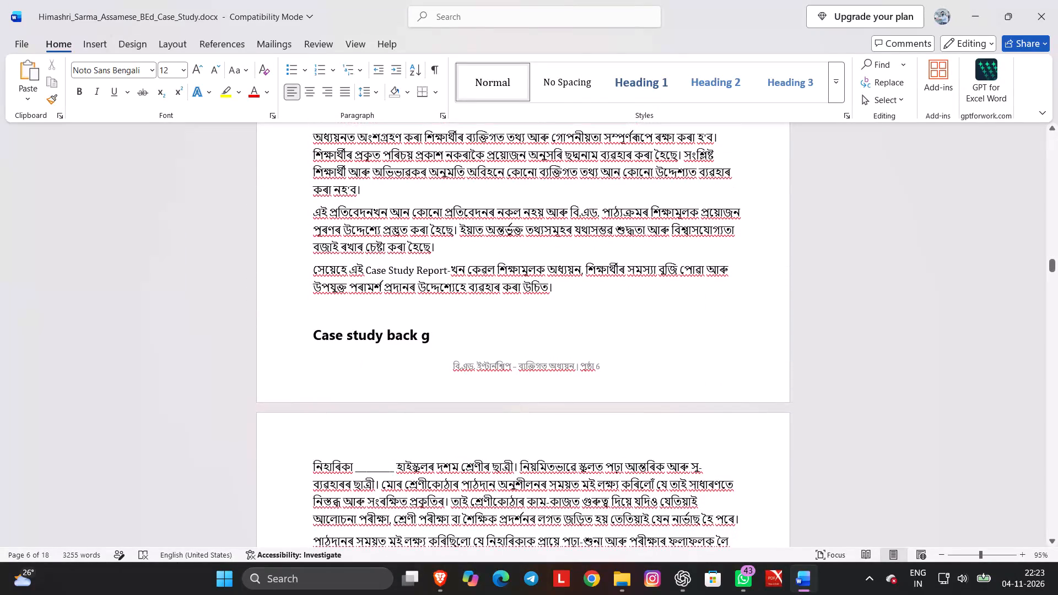
click(315, 335)
key(Return)
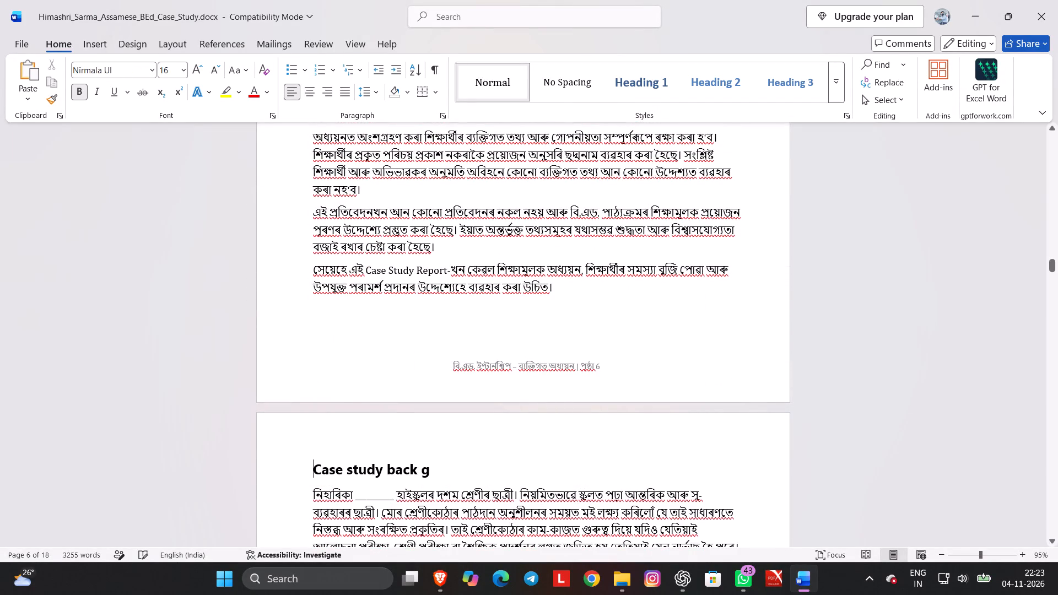
Remove two blank lines above the heading ৫. অধ্যয়নৰ পদ্ধতি আৰু সীমা.
scroll(332, 346, down, 11)
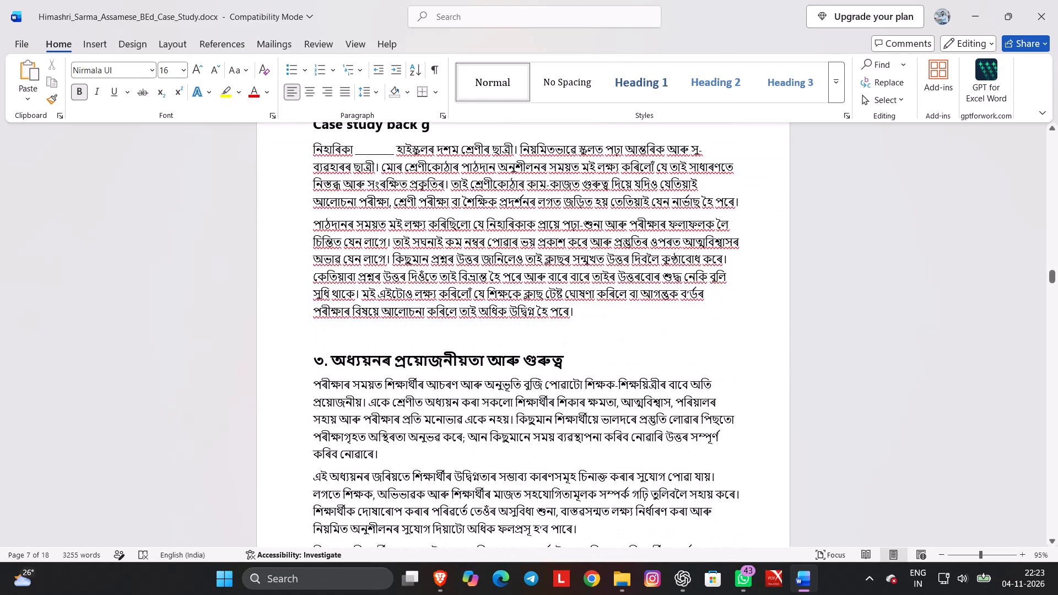
scroll(332, 346, down, 17)
scroll(332, 346, down, 6)
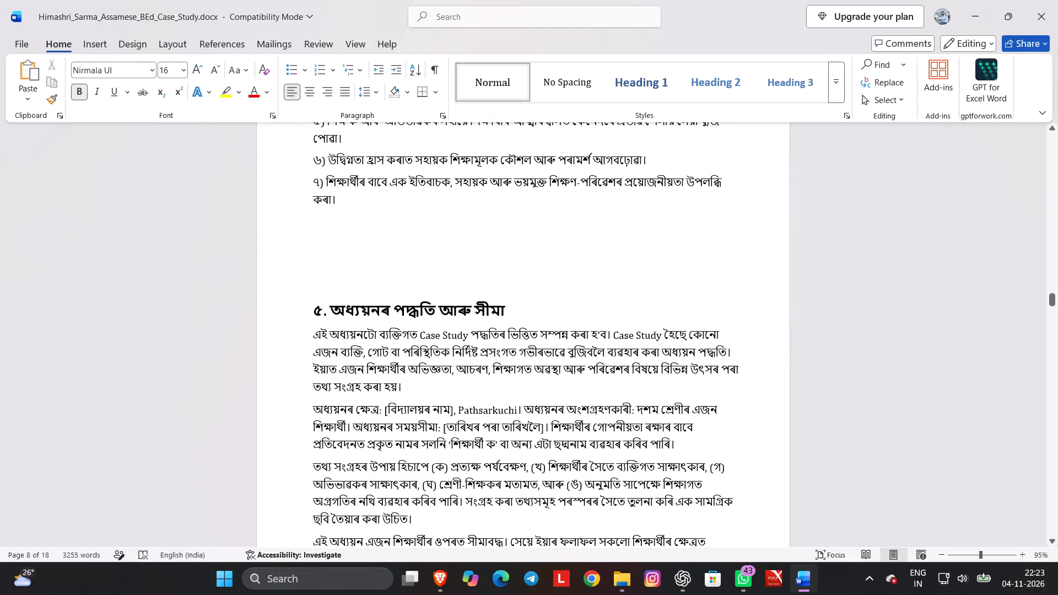
scroll(339, 264, down, 8)
scroll(341, 271, up, 6)
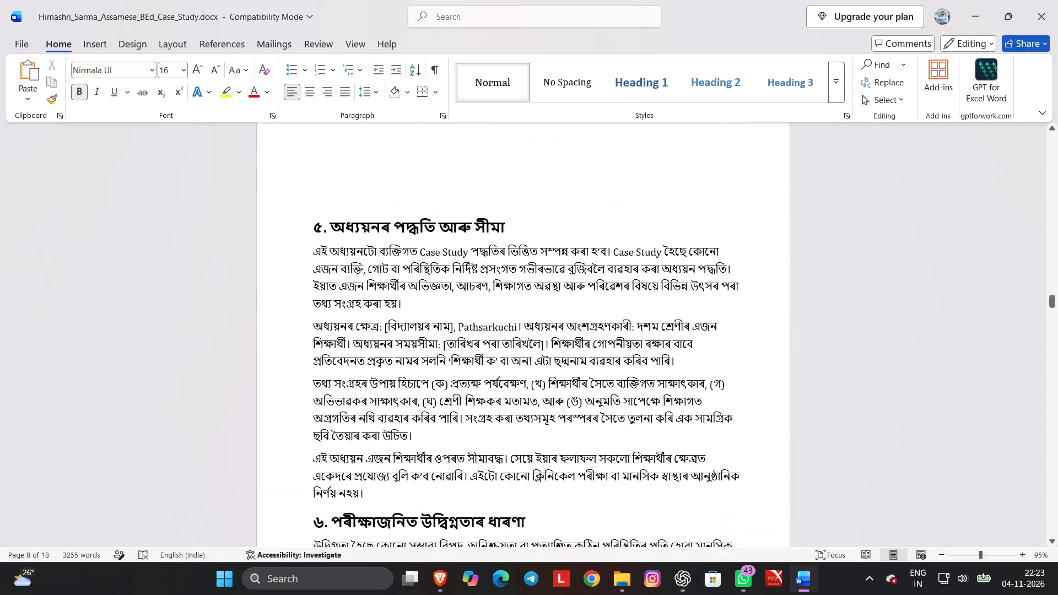
scroll(341, 271, up, 1)
click(327, 245)
key(BackSpace)
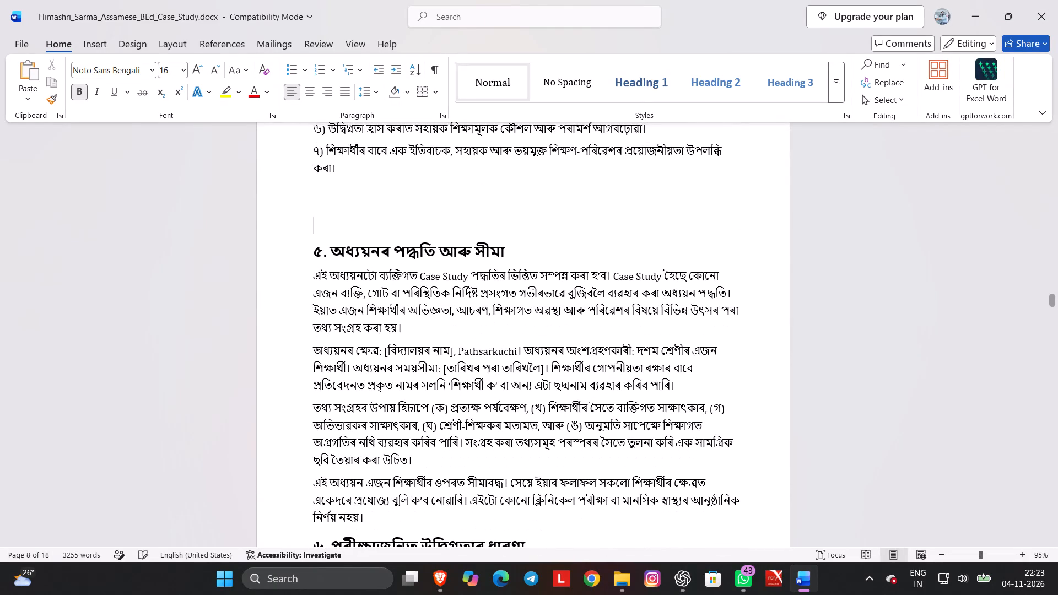
key(BackSpace)
Look over the page layout from section ৬ to the start of section ৭, including the empty space on page 9.
scroll(327, 245, down, 9)
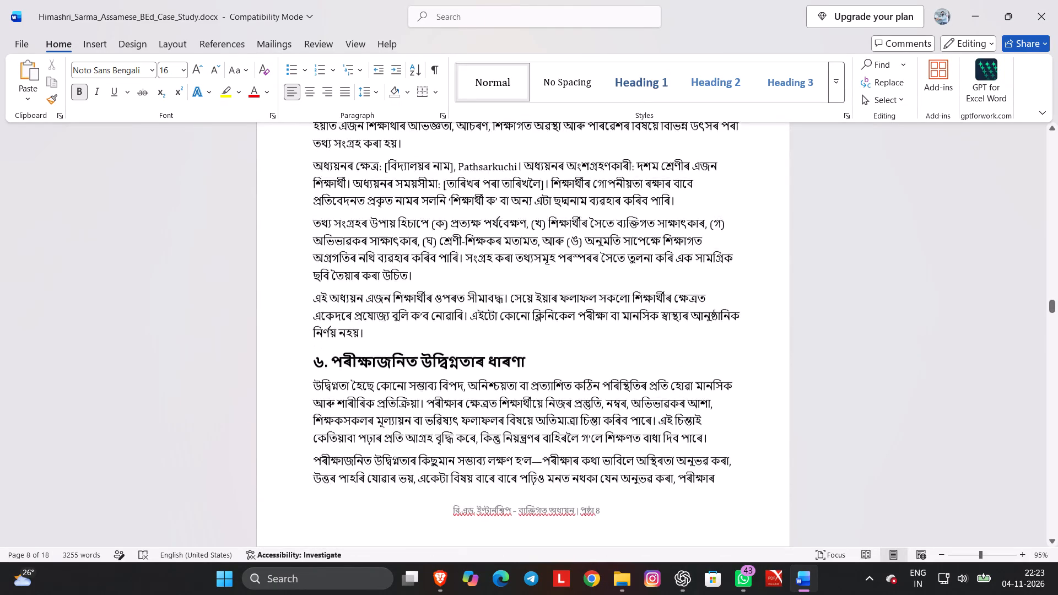
scroll(327, 245, down, 19)
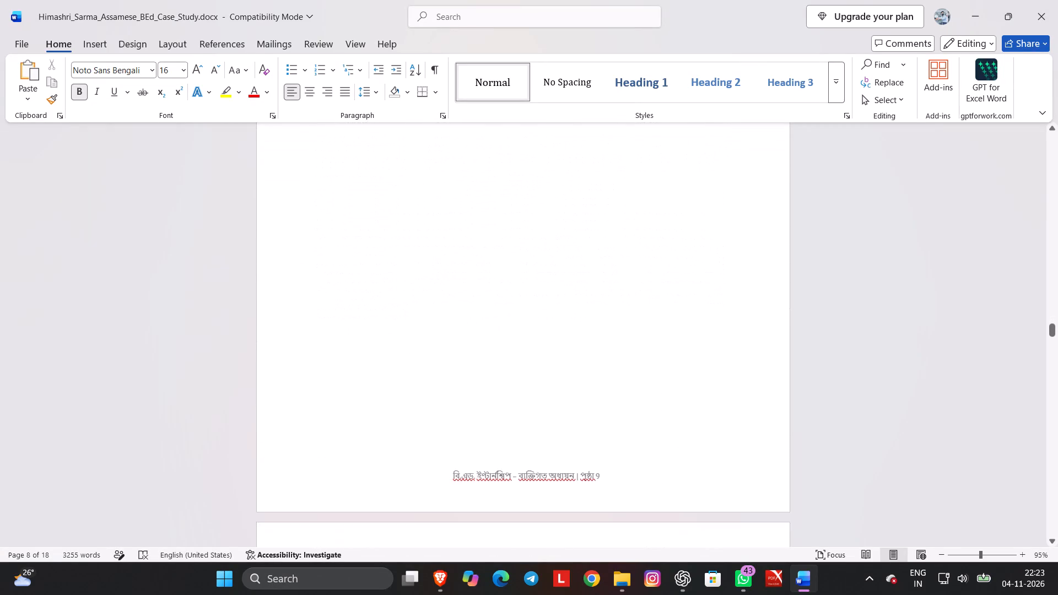
scroll(326, 245, down, 9)
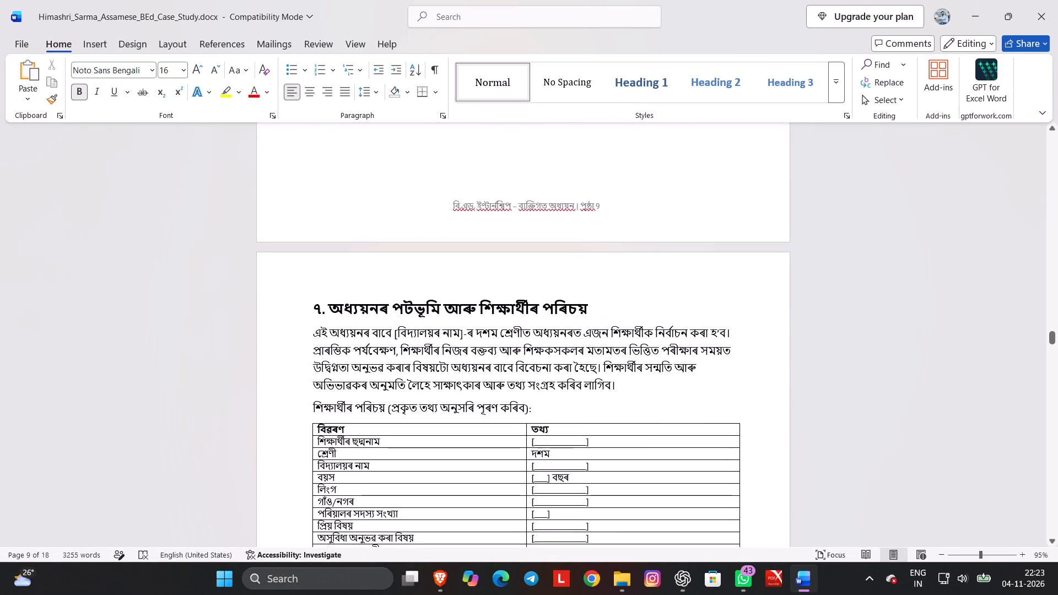
scroll(368, 312, up, 5)
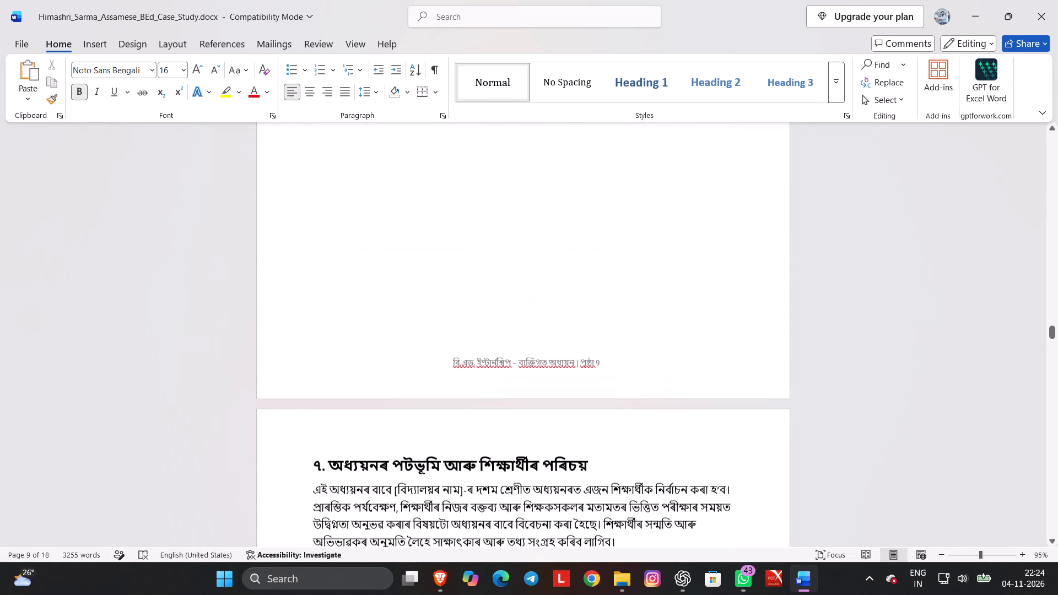
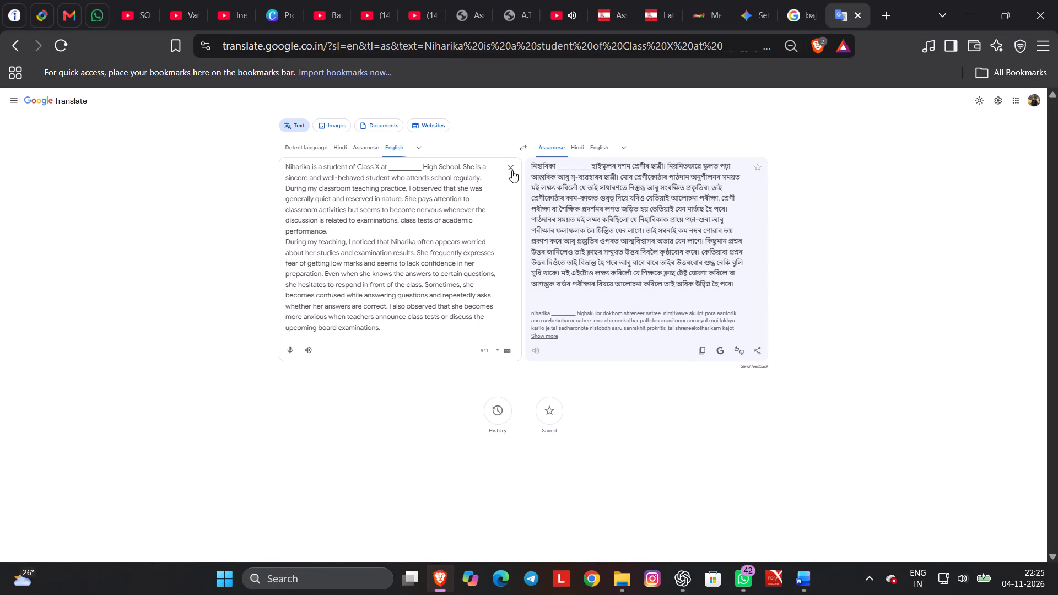
Replace the source text with the English list of observed symptoms and behaviours, translate it into Assamese and copy the translation.
click(512, 169)
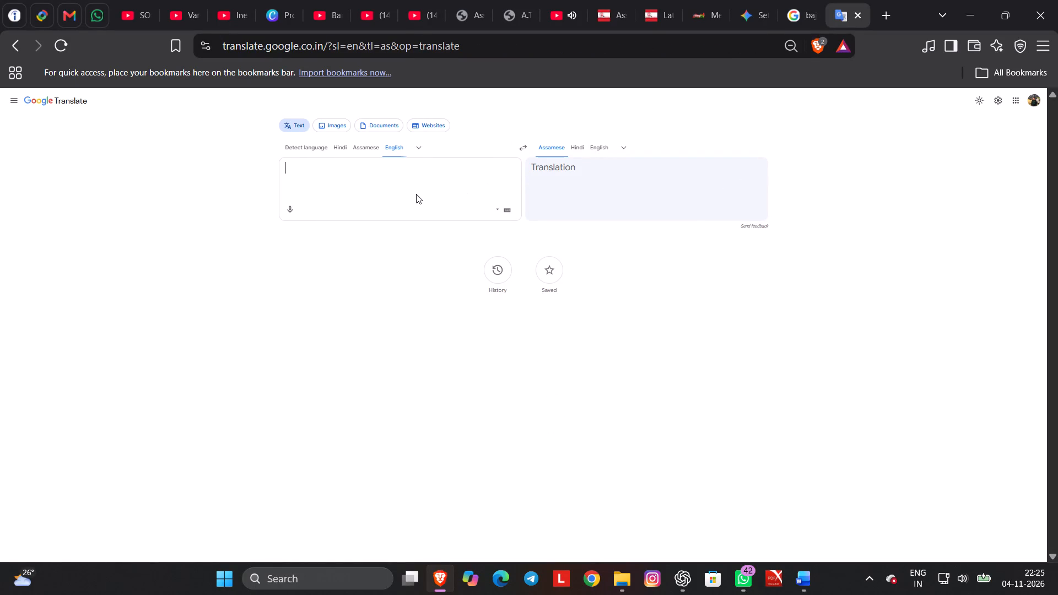
key(ctrl+v)
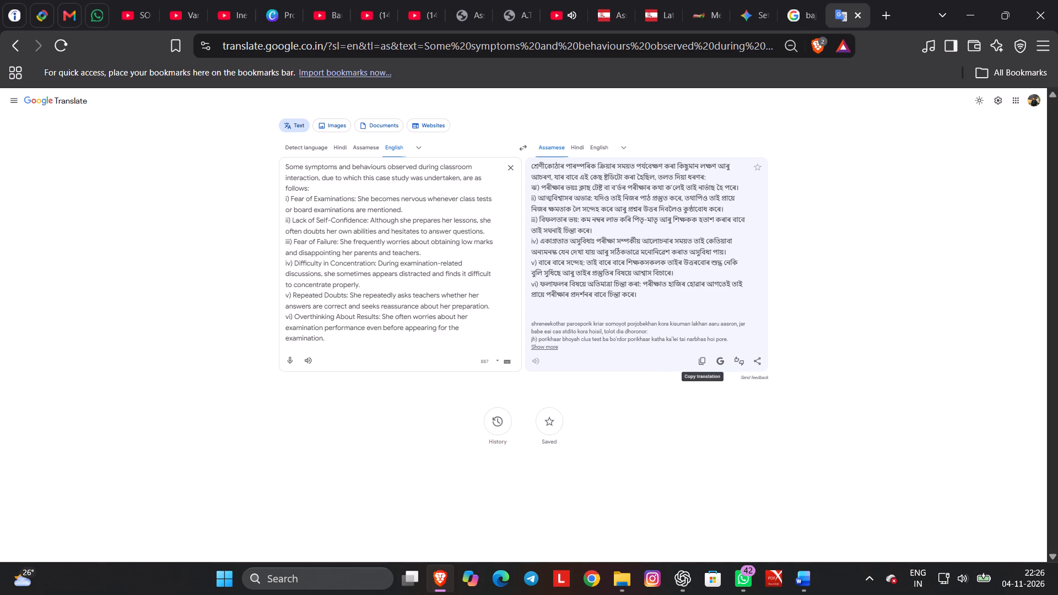
click(699, 358)
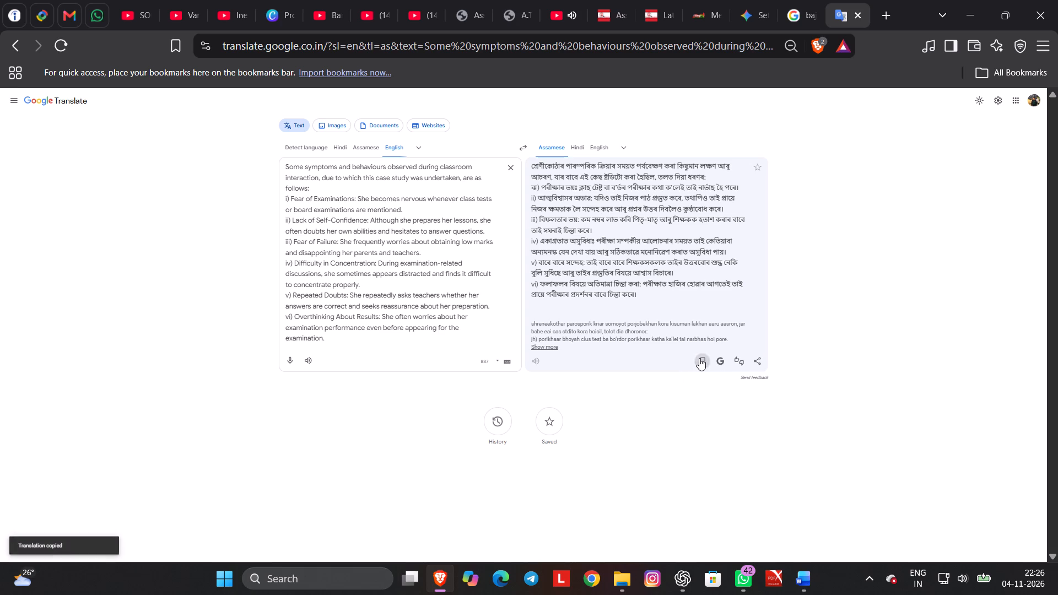
In the Word document, insert the copied Assamese symptoms text after the last paragraph of the "Case study back g" section.
click(792, 578)
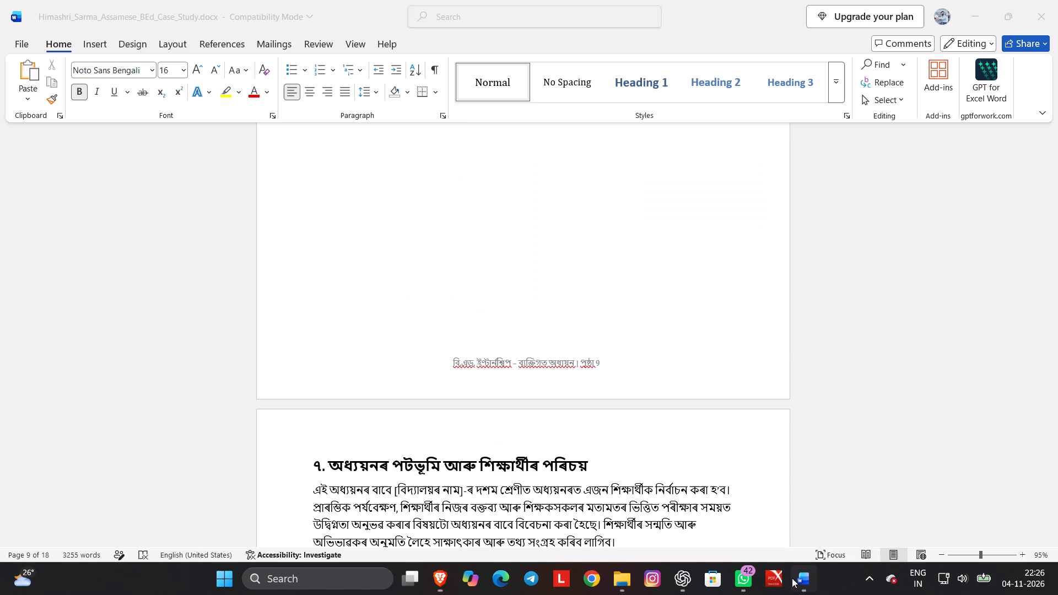
scroll(528, 446, up, 15)
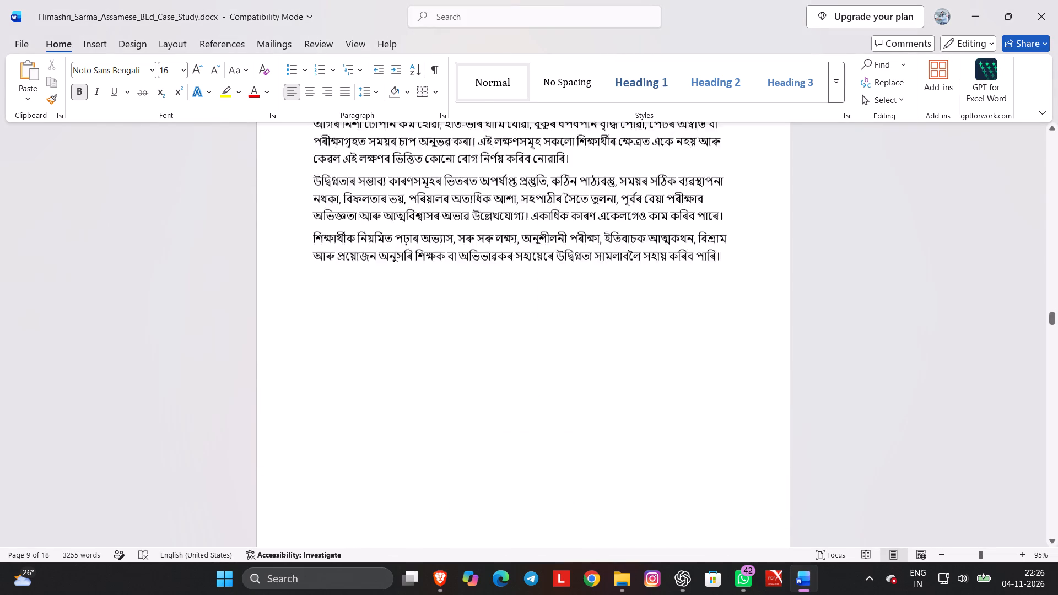
scroll(528, 446, up, 13)
scroll(528, 446, up, 8)
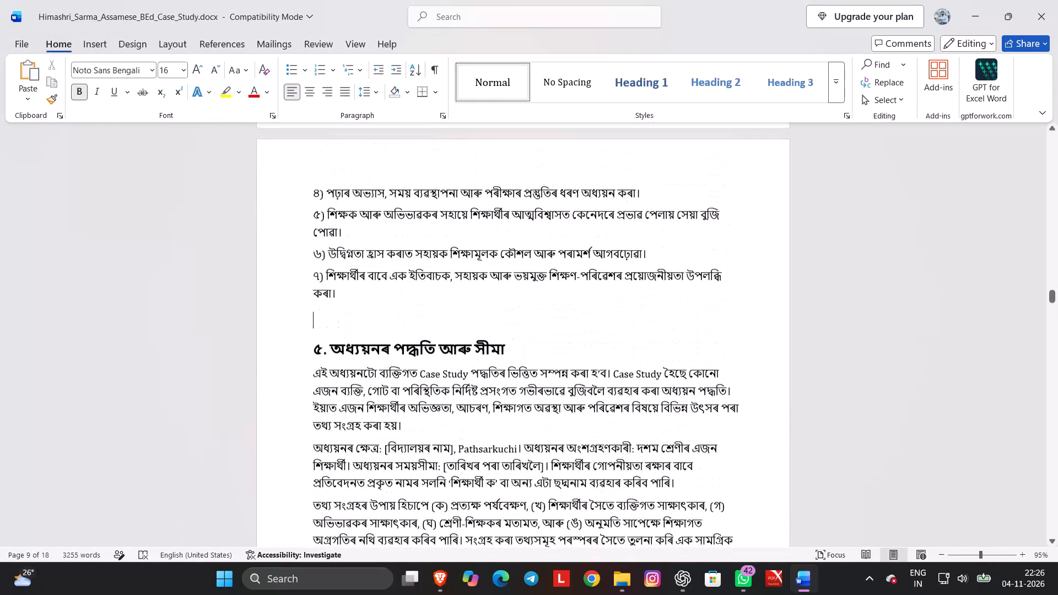
scroll(528, 446, up, 19)
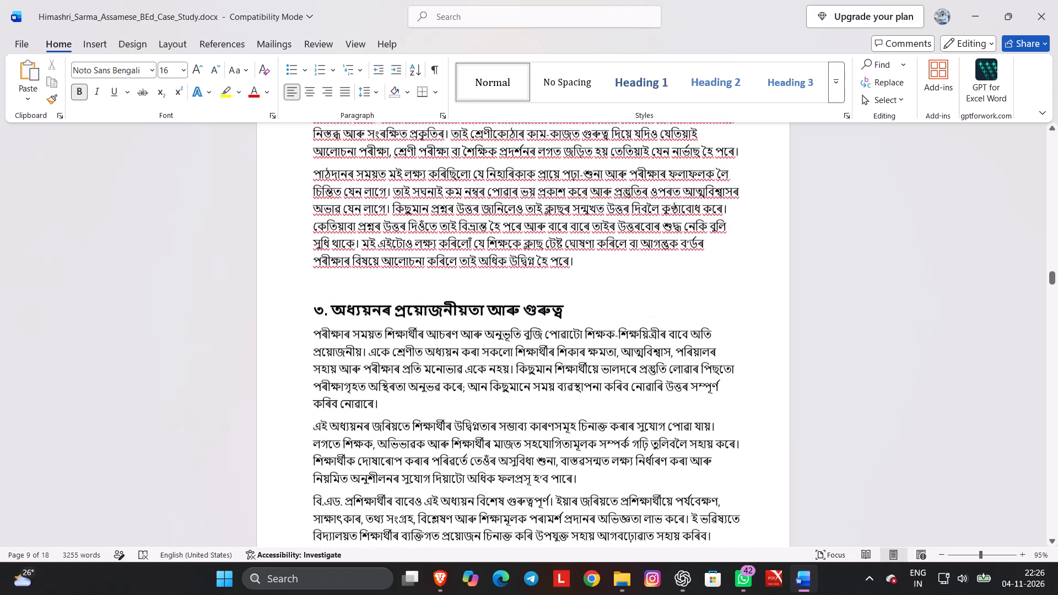
scroll(589, 455, up, 6)
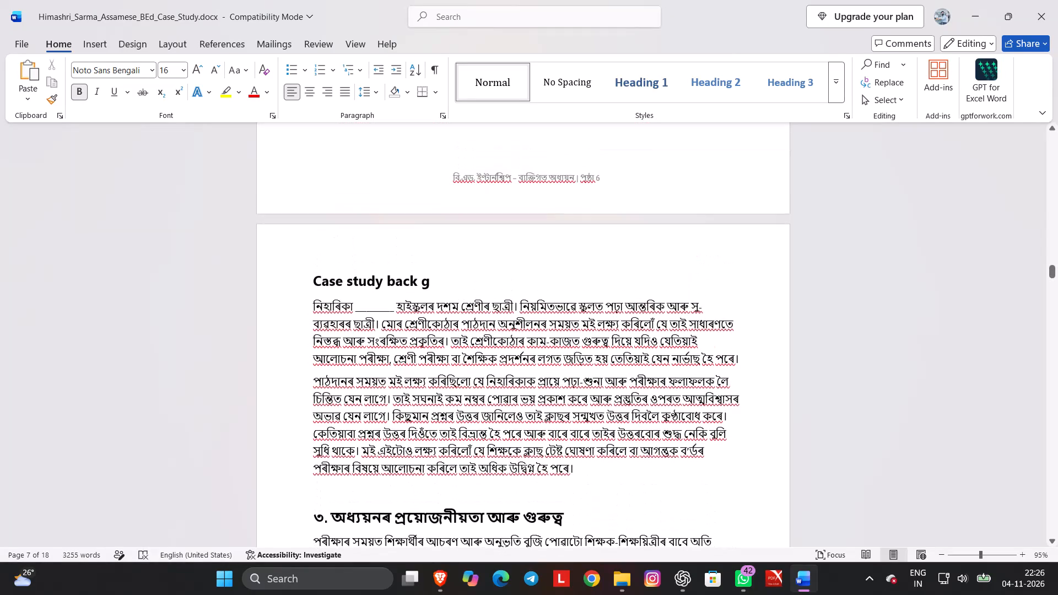
scroll(570, 479, down, 1)
click(576, 441)
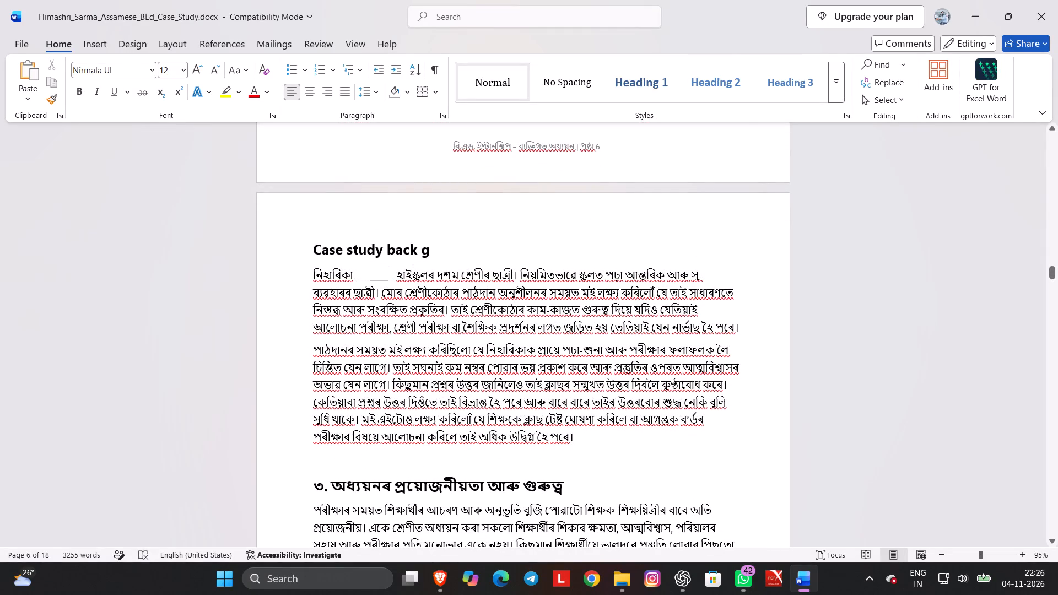
key(Return)
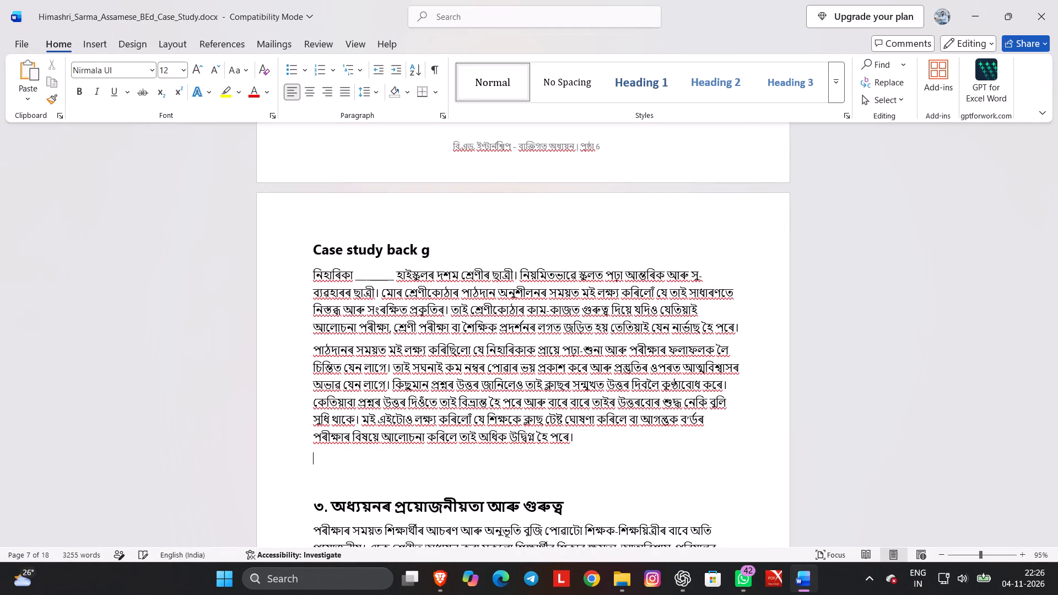
click(605, 447)
key(Return)
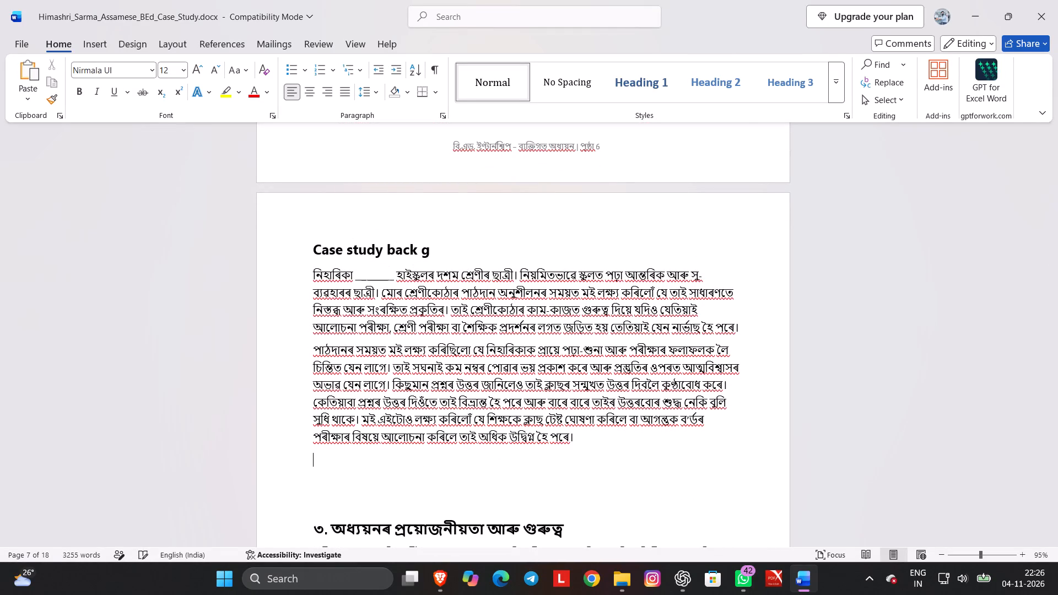
key(ctrl+v)
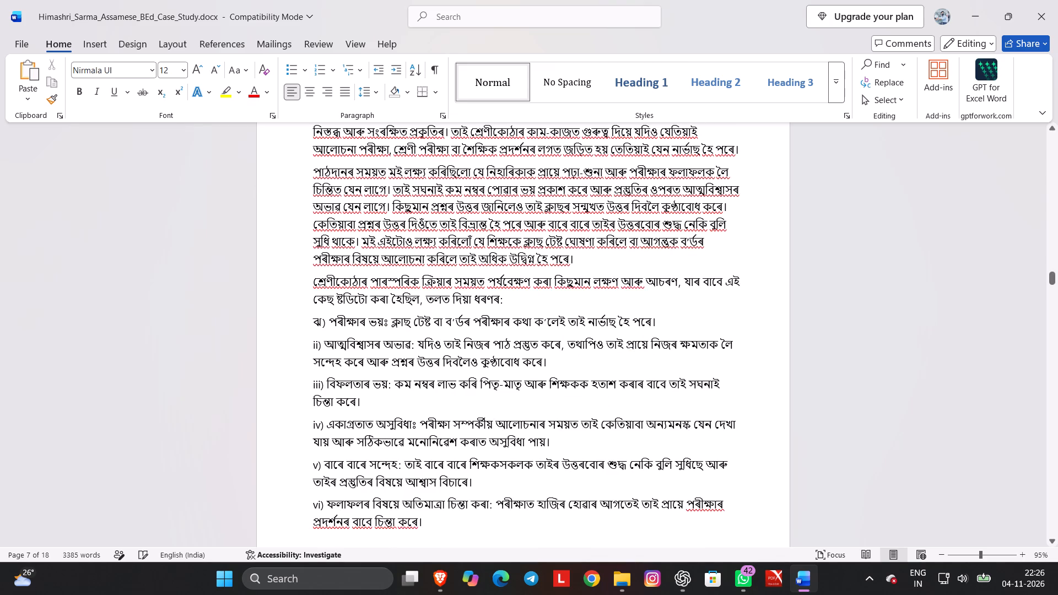
Replace the label ঝ) of the first symptom item, পৰীক্ষাৰ ভয়, with the letter i.
scroll(462, 452, up, 1)
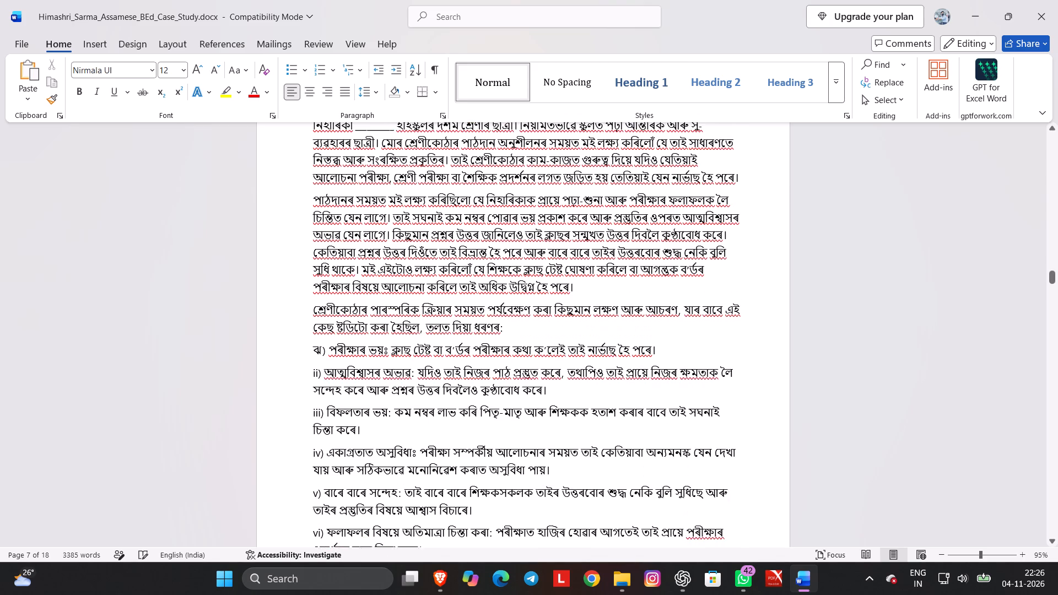
scroll(462, 451, up, 2)
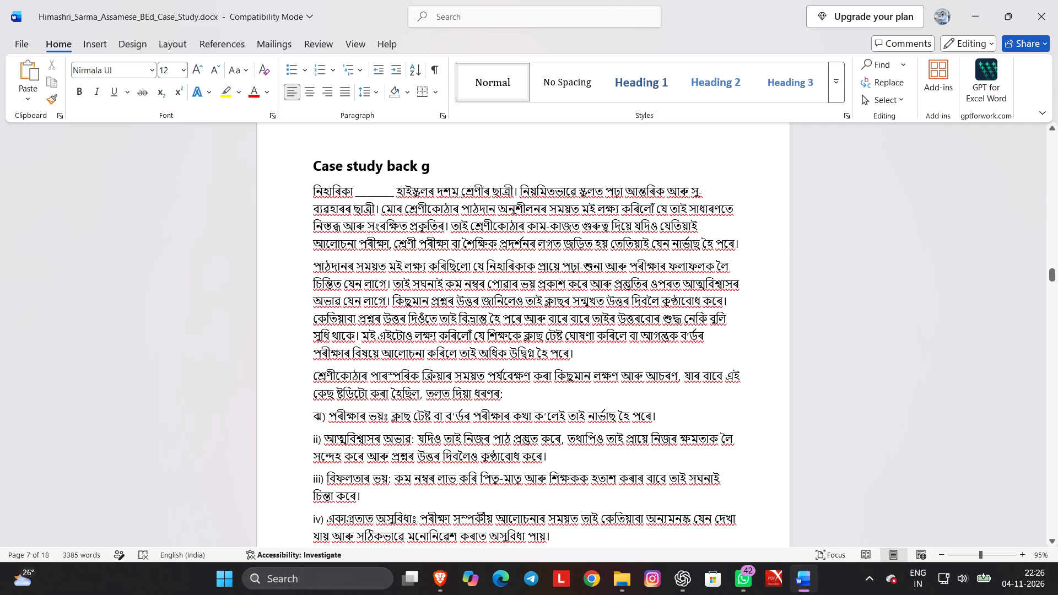
scroll(325, 417, up, 1)
drag(325, 417, 301, 417)
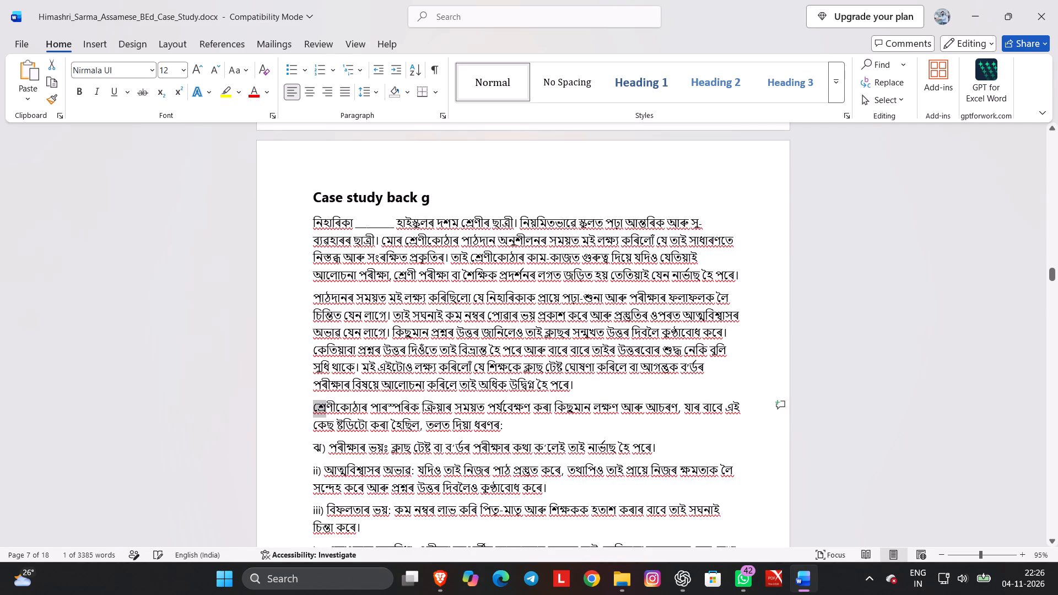
click(325, 451)
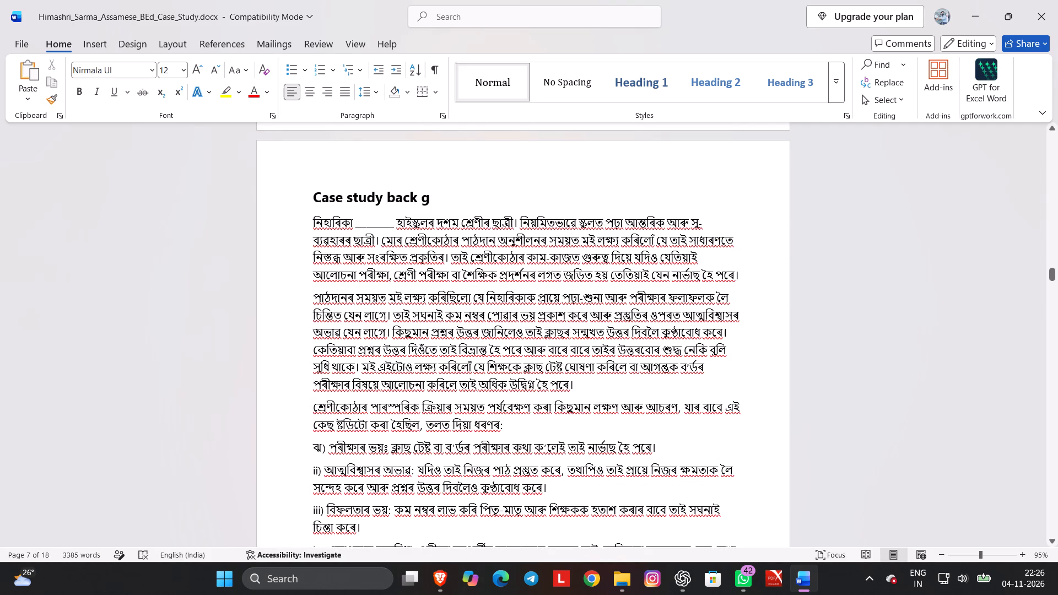
key(BackSpace)
key(BackSpace)
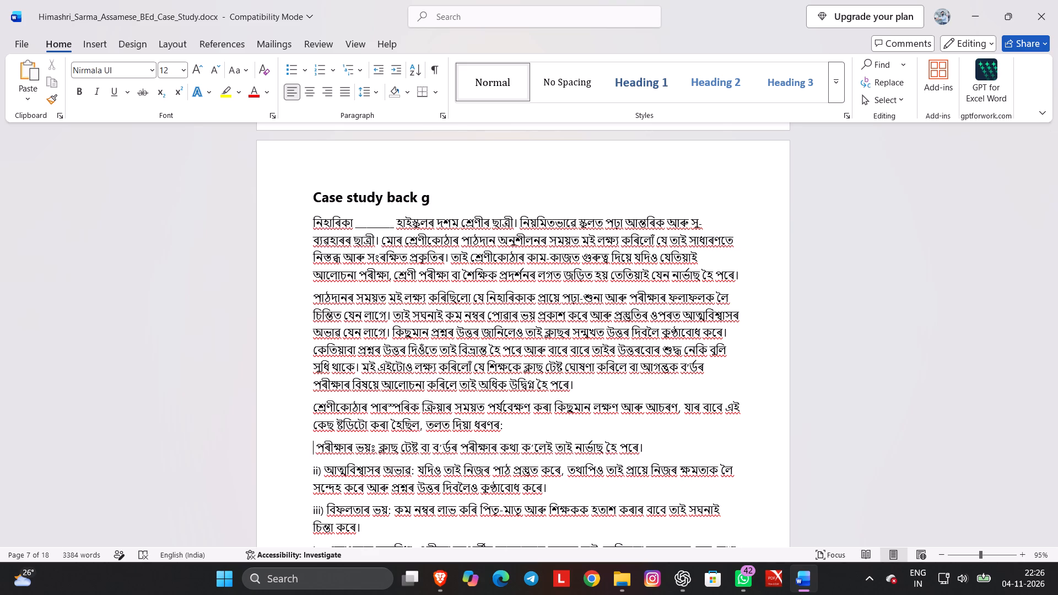
key(i)
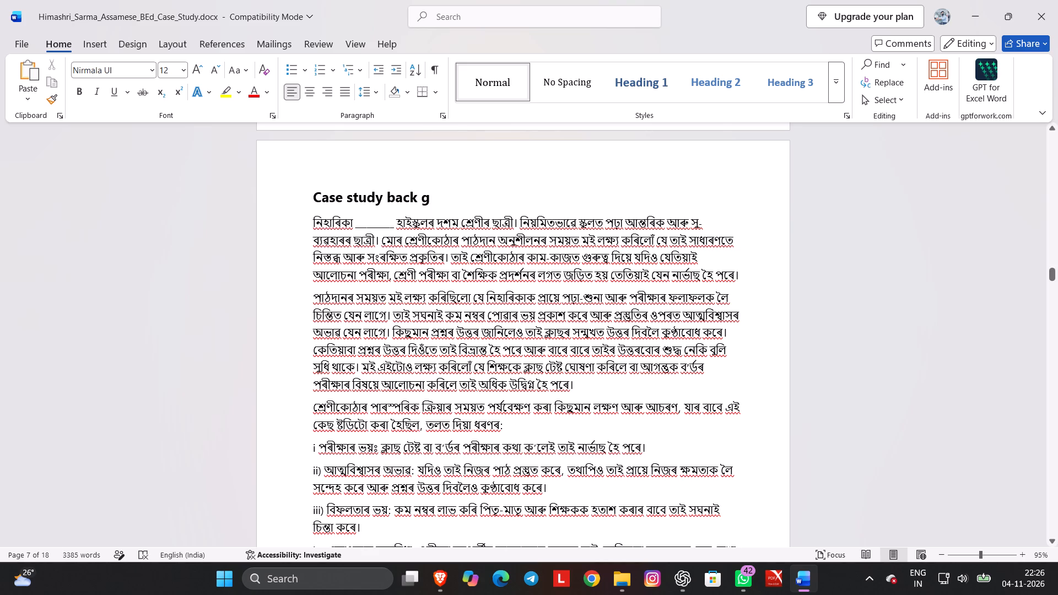
Add a blank line between the symptoms introduction sentence and the first list item.
click(512, 422)
key(Return)
Add a closing parenthesis after the first symptom item's label.
scroll(507, 437, down, 2)
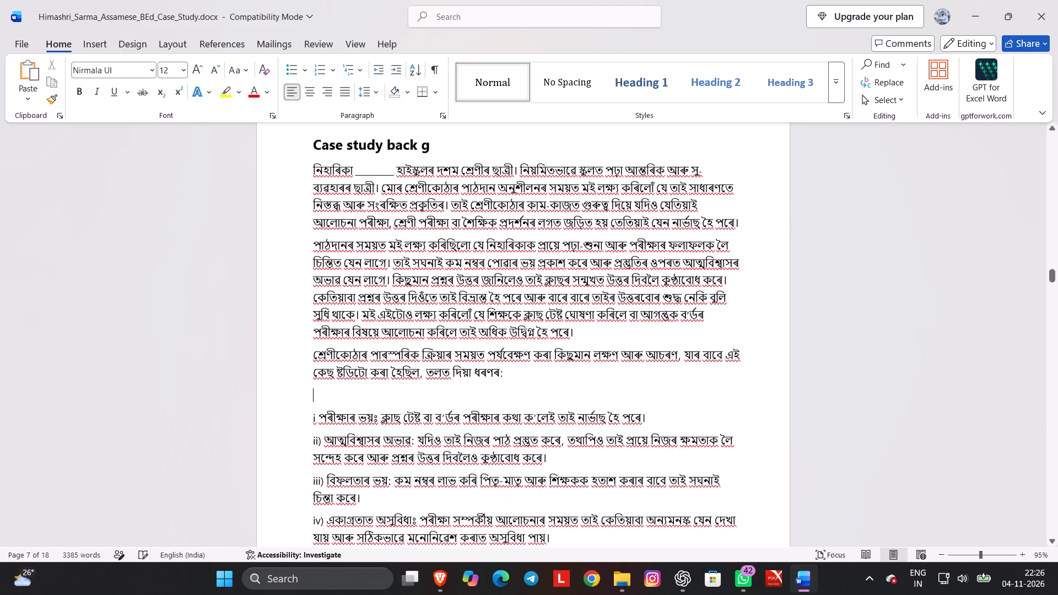
scroll(503, 437, down, 2)
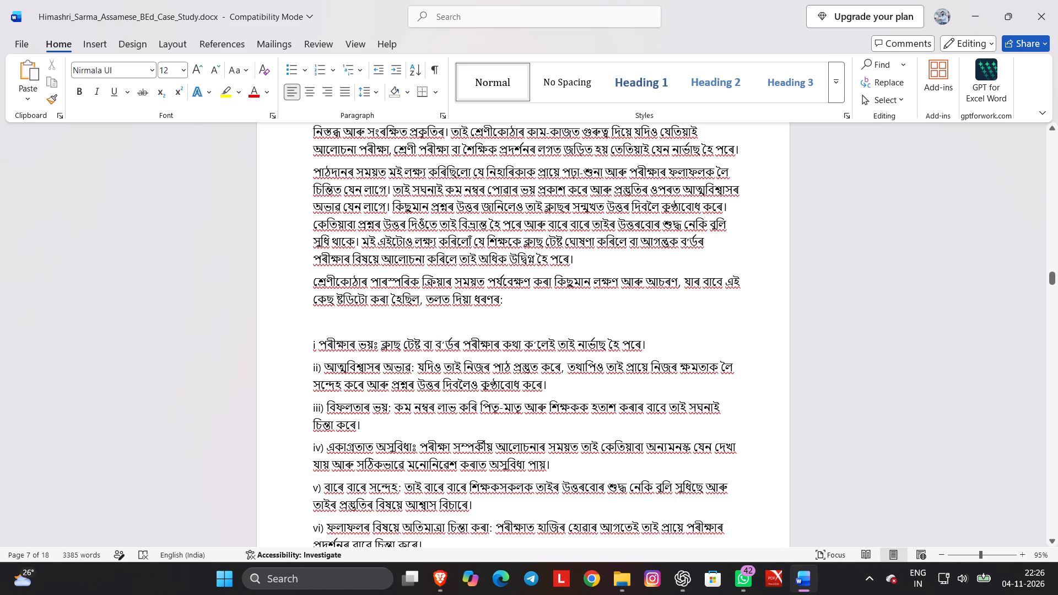
click(317, 346)
key(0)
key(BackSpace)
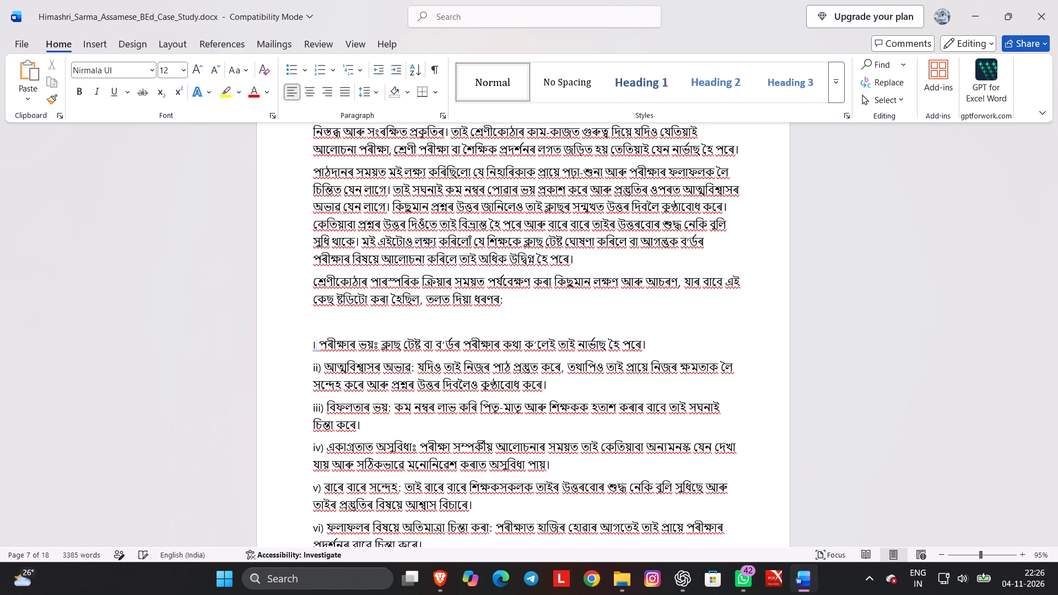
key(shift+parenright)
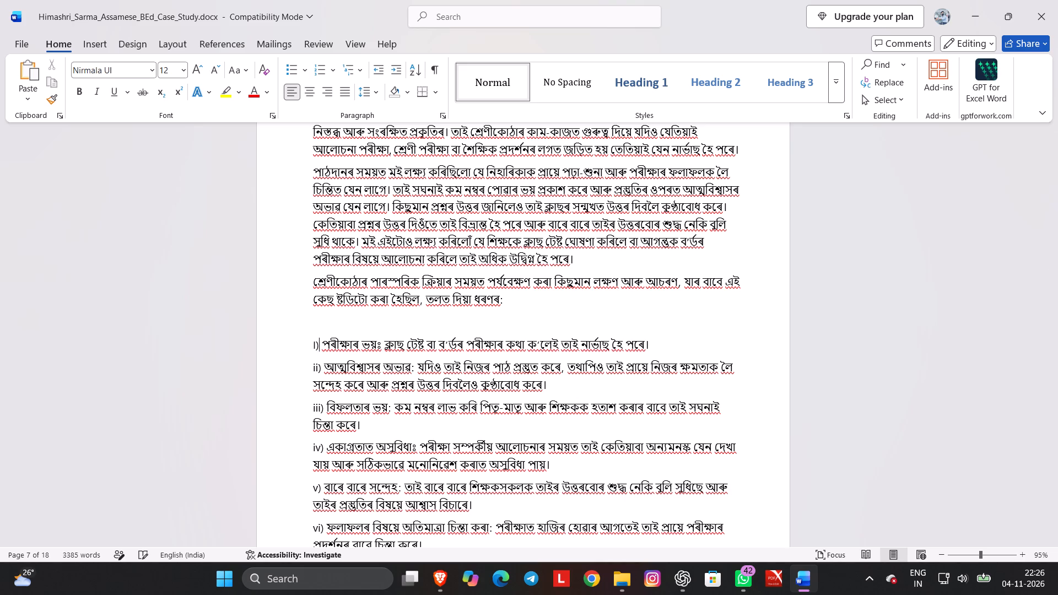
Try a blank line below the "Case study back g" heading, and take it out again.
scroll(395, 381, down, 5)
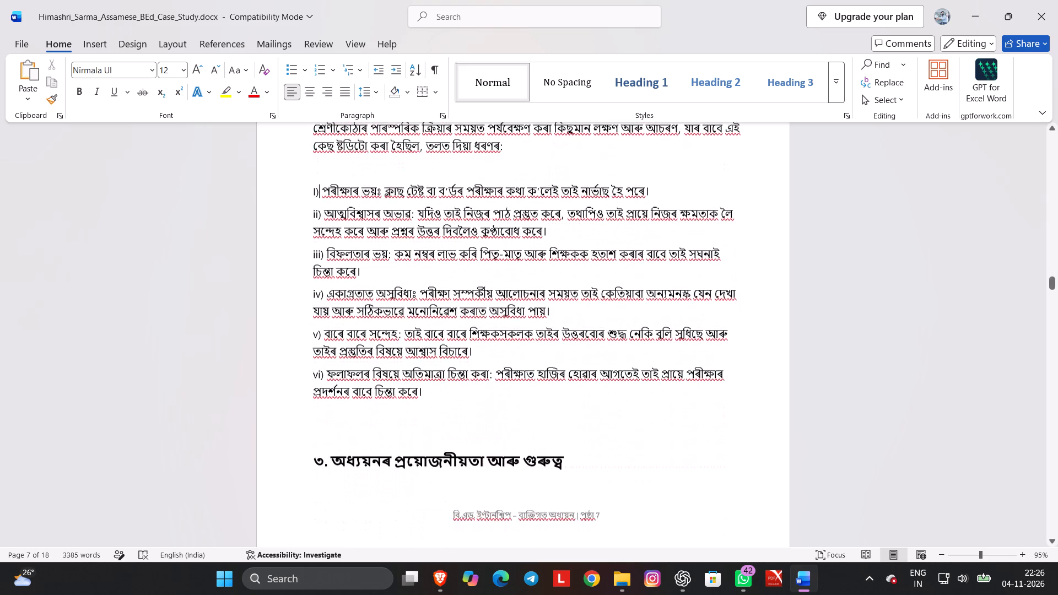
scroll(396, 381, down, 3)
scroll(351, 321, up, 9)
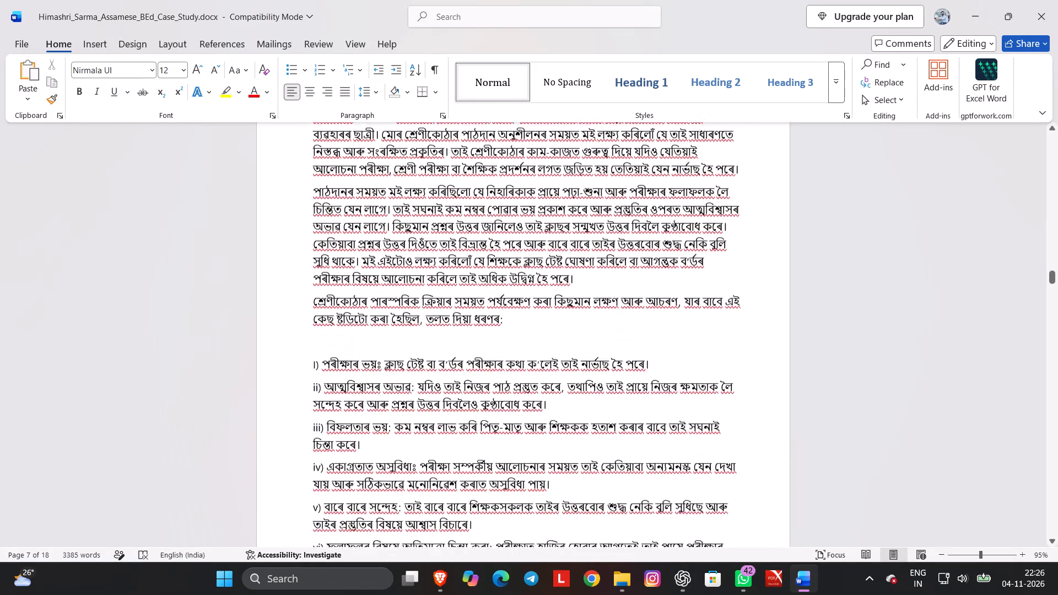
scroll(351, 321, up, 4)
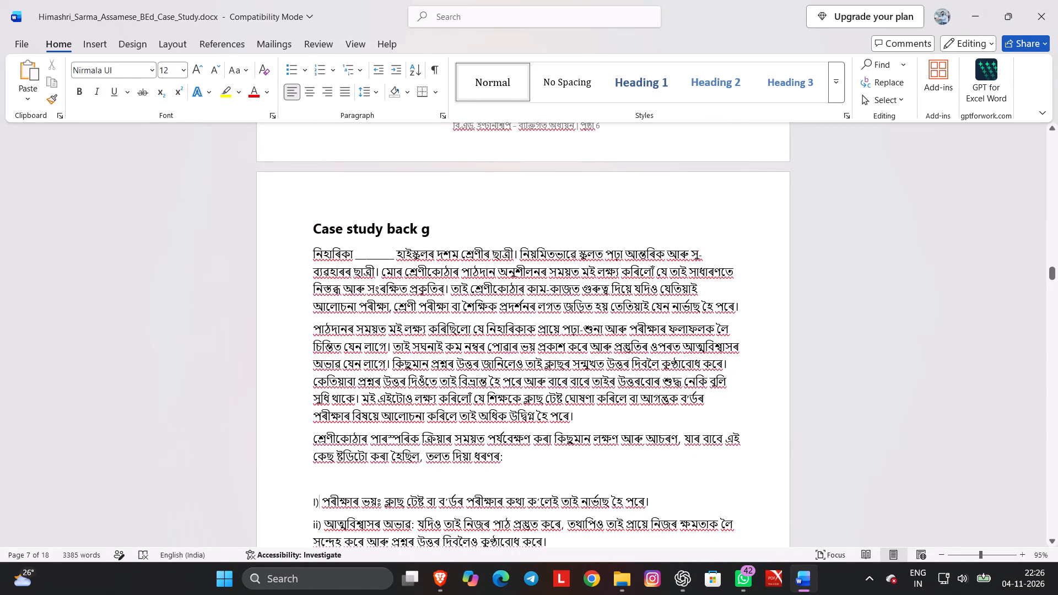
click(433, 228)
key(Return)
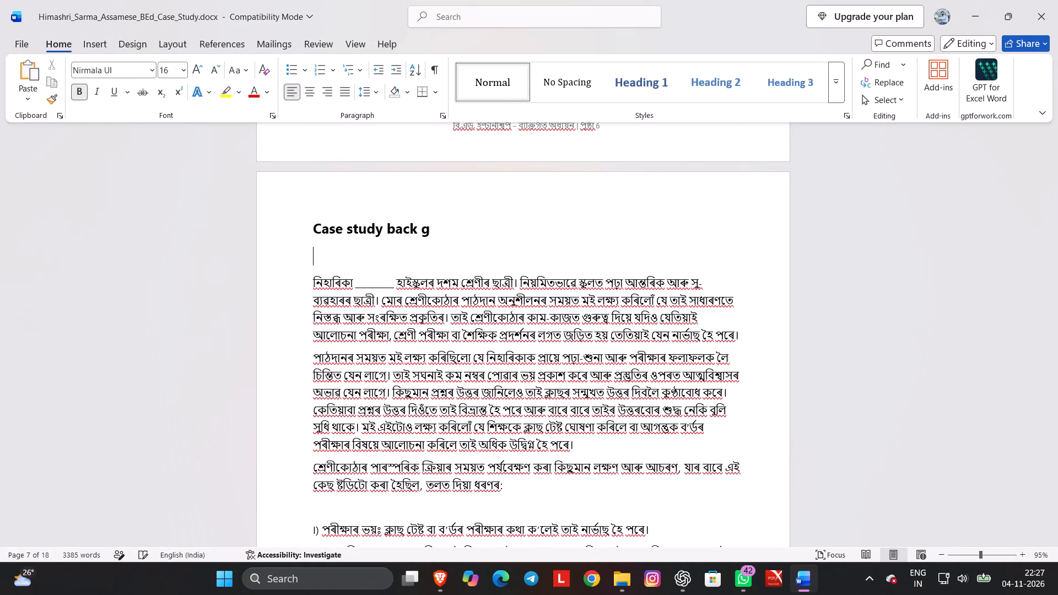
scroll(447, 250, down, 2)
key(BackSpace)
Add a blank line above the paragraph that introduces the symptoms list, separating it from the preceding background paragraph.
scroll(447, 250, down, 3)
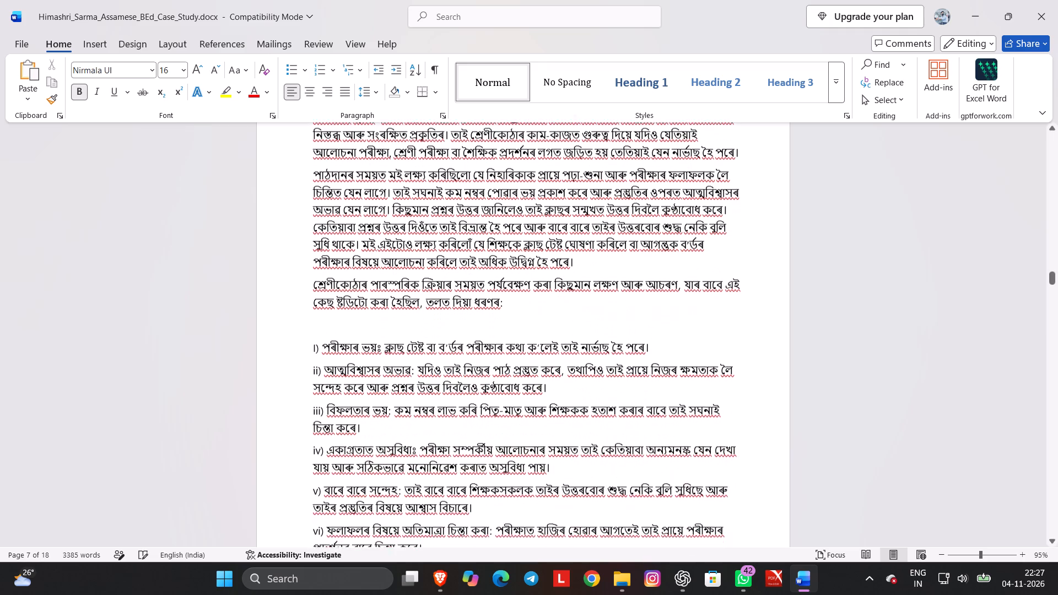
scroll(458, 347, down, 3)
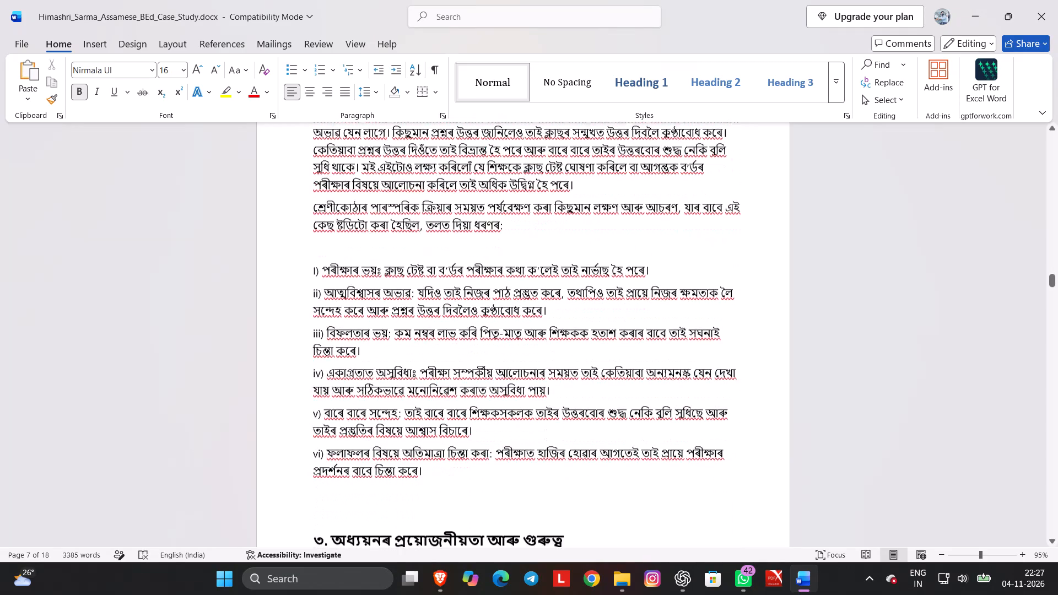
scroll(452, 360, down, 3)
scroll(319, 359, up, 3)
click(312, 238)
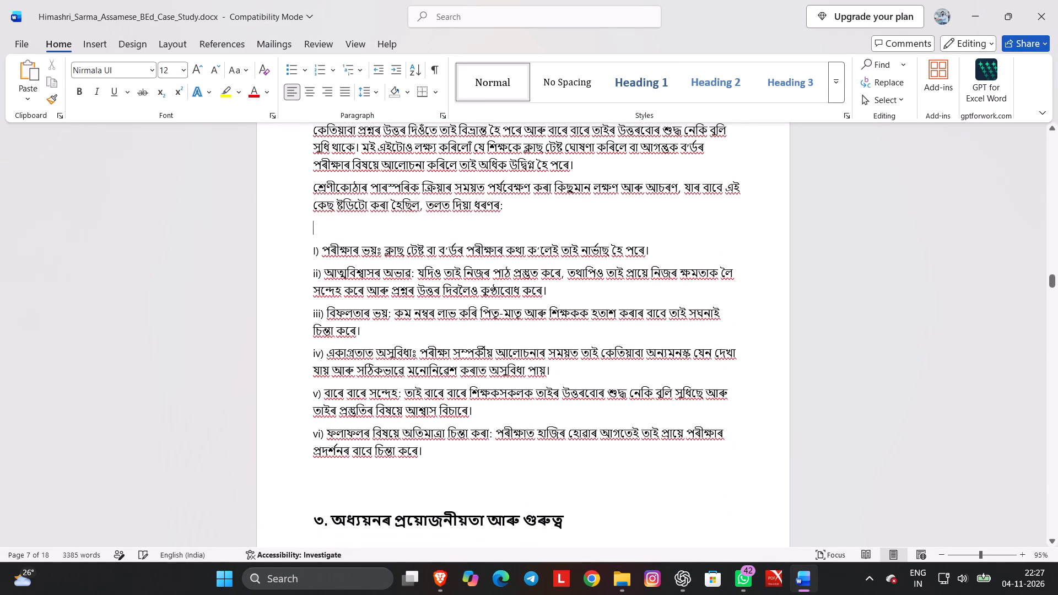
scroll(407, 229, up, 1)
click(314, 212)
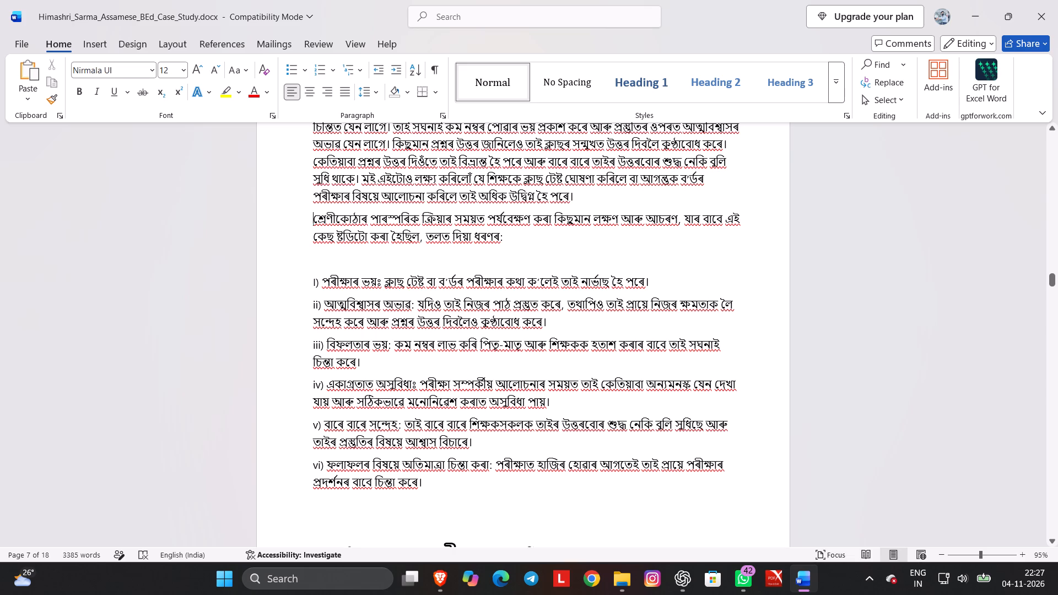
key(Return)
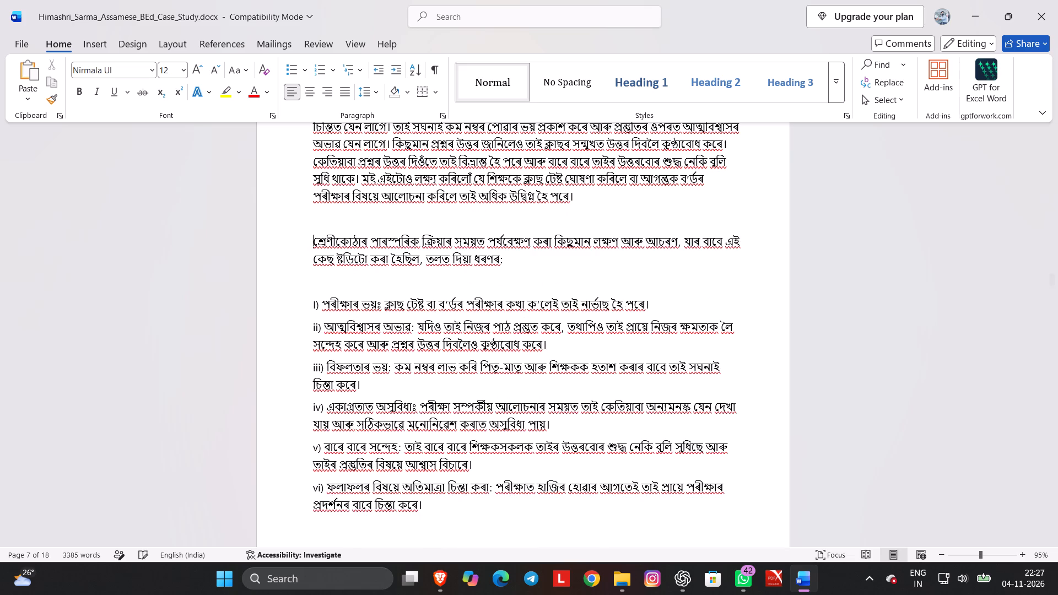
Check the page flow from the heading ৩. অধ্যয়নৰ প্ৰয়োজনীয়তা আৰু গুৰুত্ব through to the start of section ৭.
scroll(401, 243, down, 8)
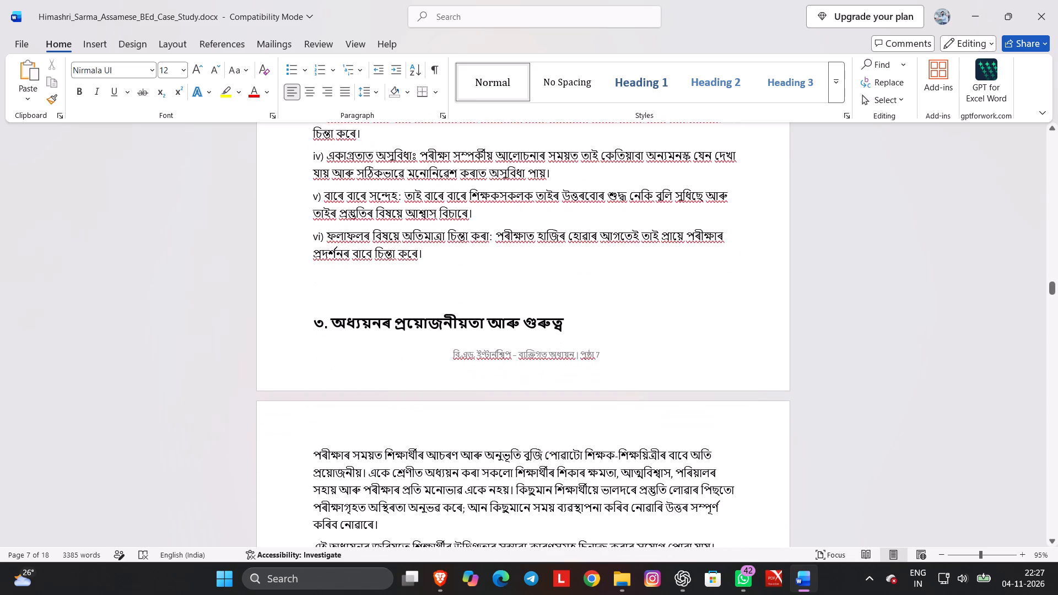
scroll(386, 400, down, 9)
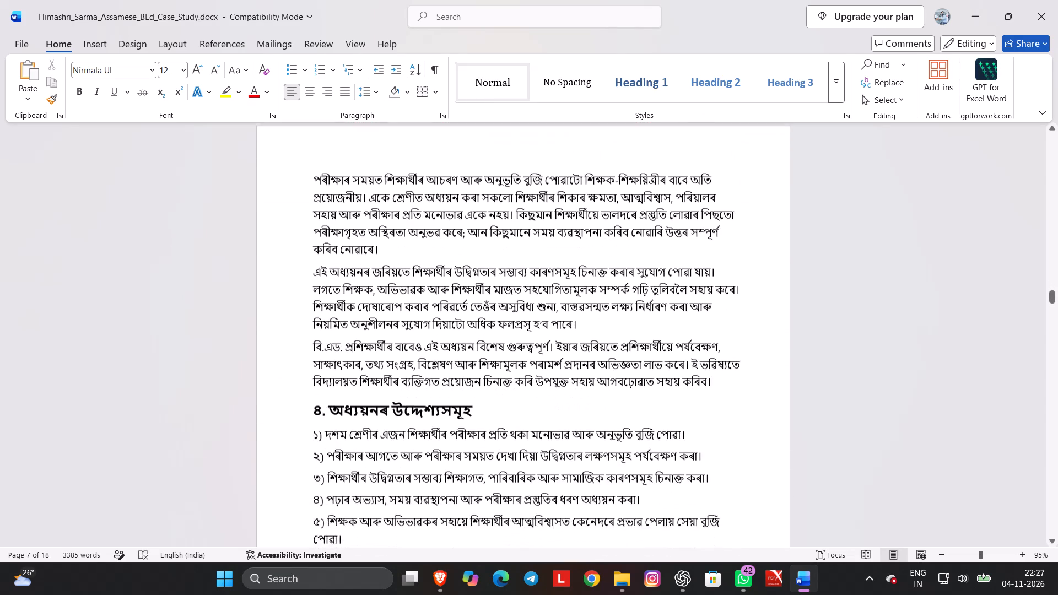
scroll(372, 404, down, 18)
scroll(369, 400, down, 16)
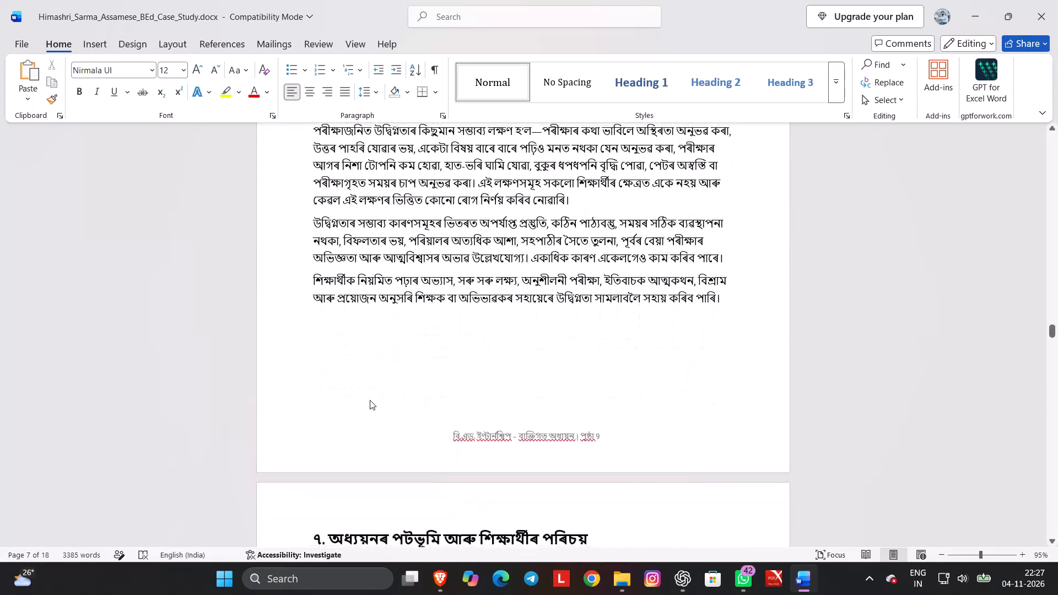
Review the page flow around the section ৭ profile table and section ৮, and back through sections ৬, ৫ and ৪.
scroll(370, 400, down, 7)
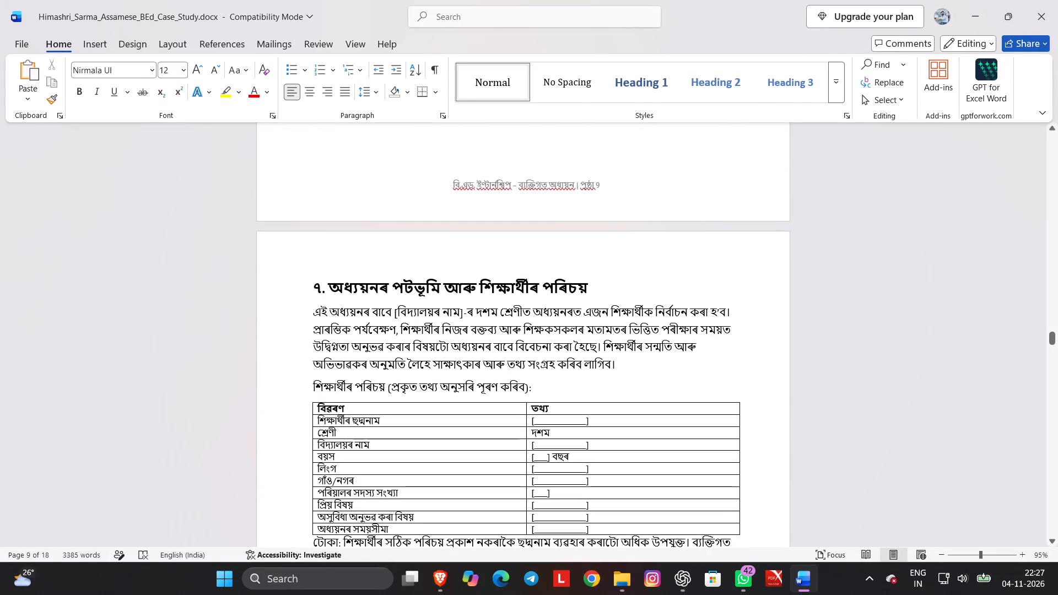
scroll(368, 398, down, 7)
scroll(367, 397, up, 2)
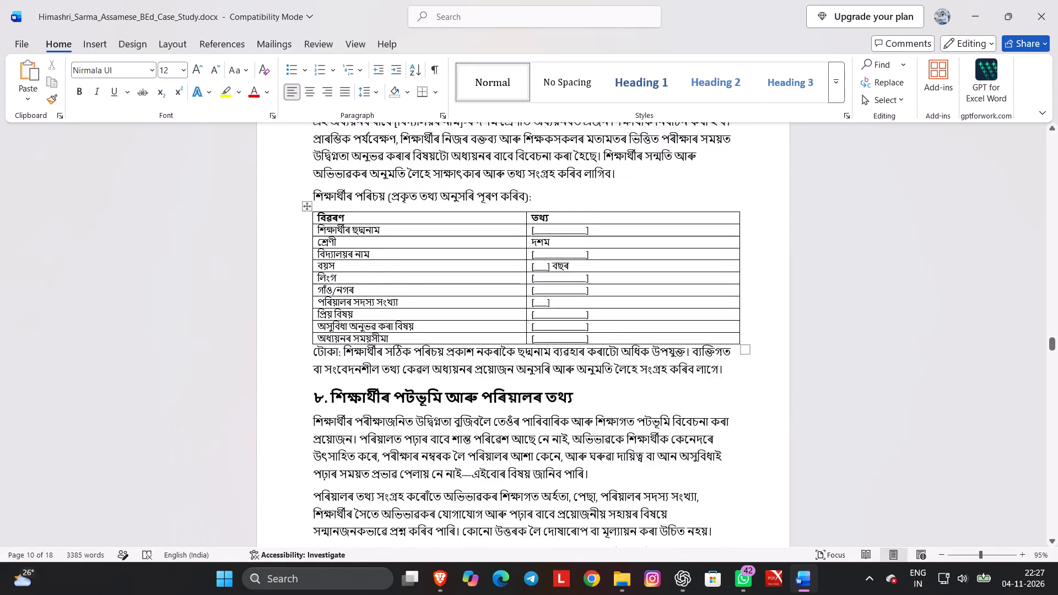
scroll(367, 397, up, 7)
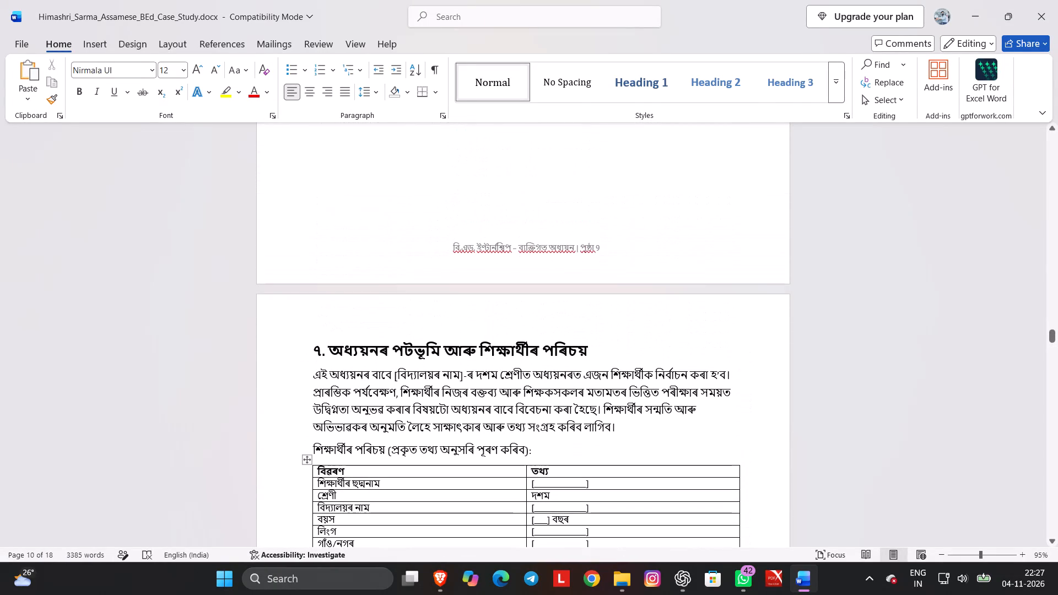
scroll(366, 392, up, 11)
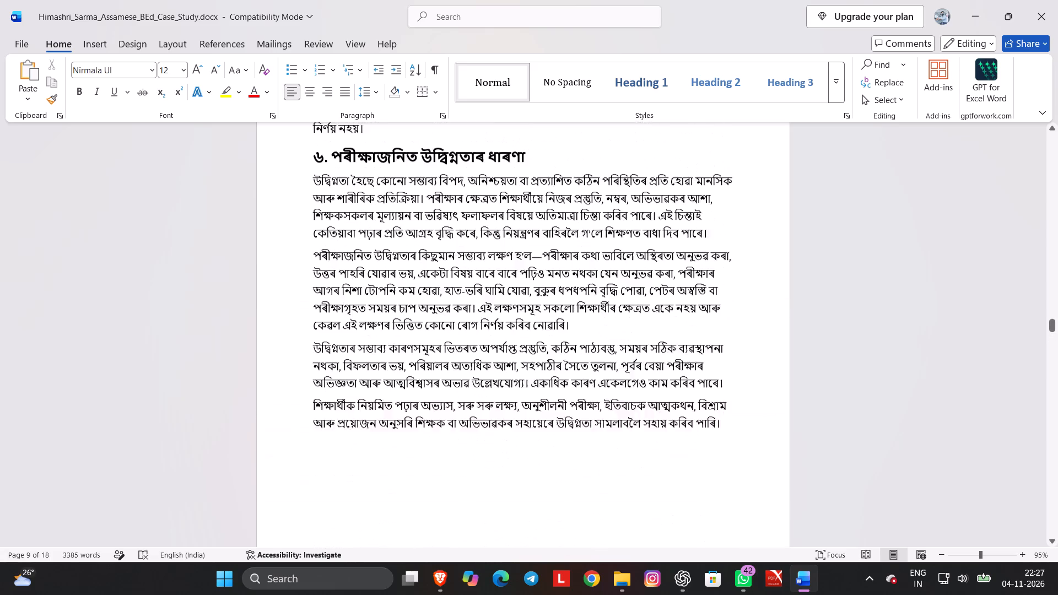
scroll(364, 380, up, 14)
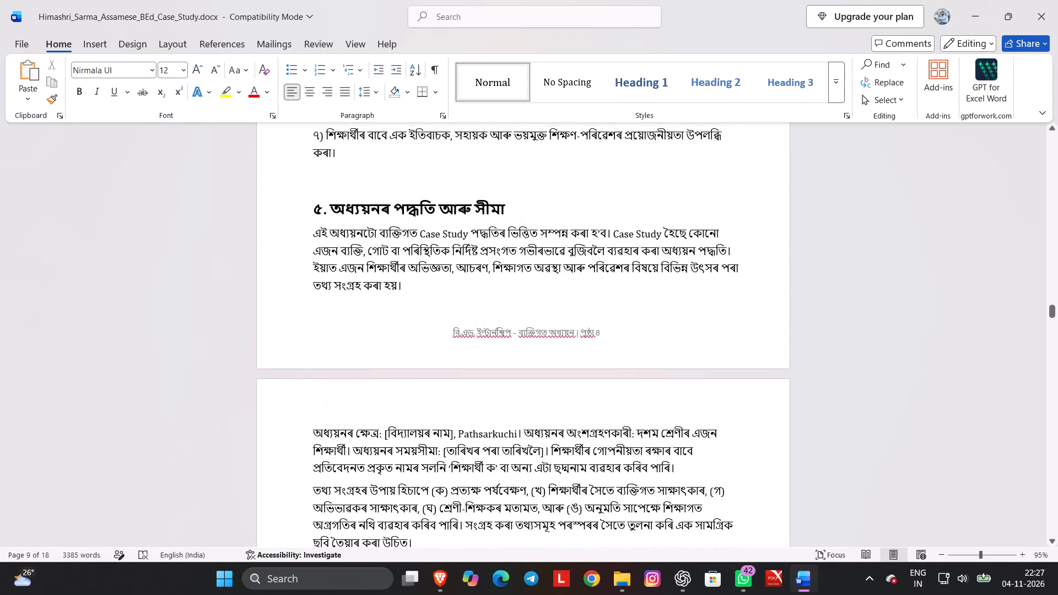
scroll(359, 380, up, 14)
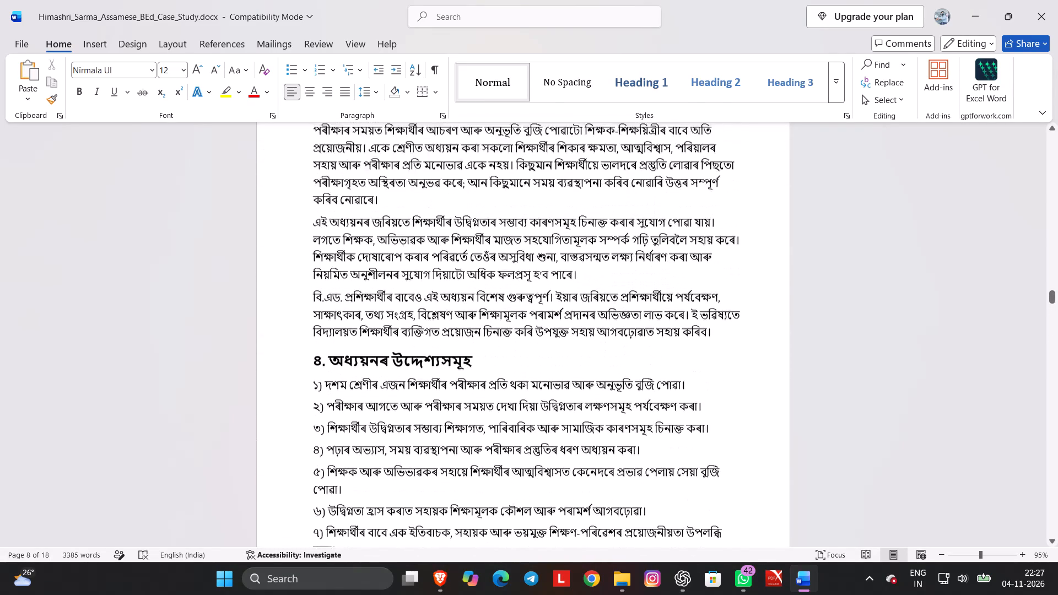
Add a blank line above the heading ৩. অধ্যয়নৰ প্ৰয়োজনীয়তা আৰু গুৰুত্ব to move it onto the next page with its text.
scroll(359, 380, up, 7)
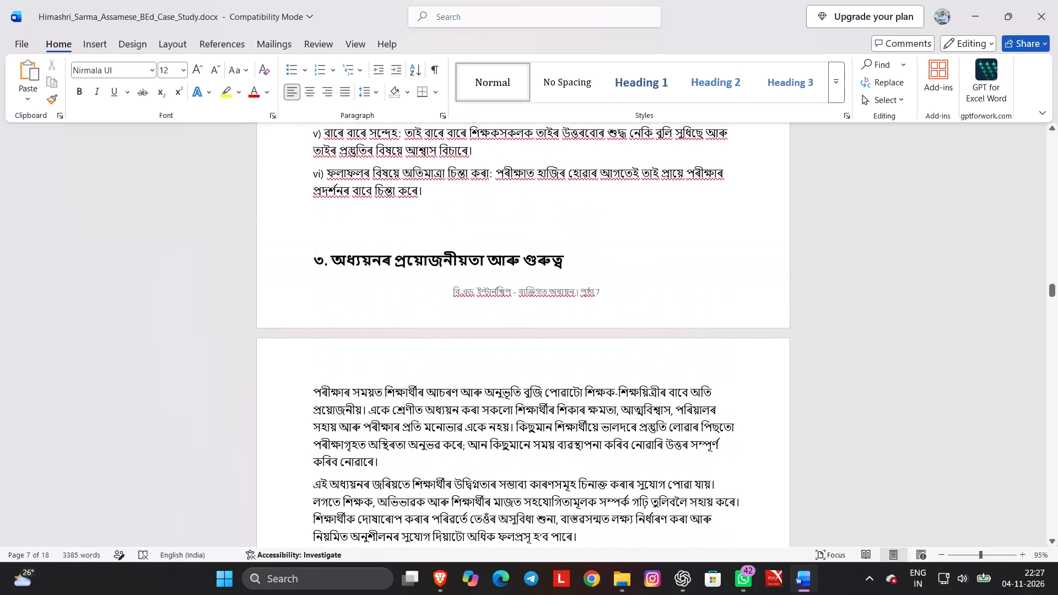
scroll(359, 380, up, 4)
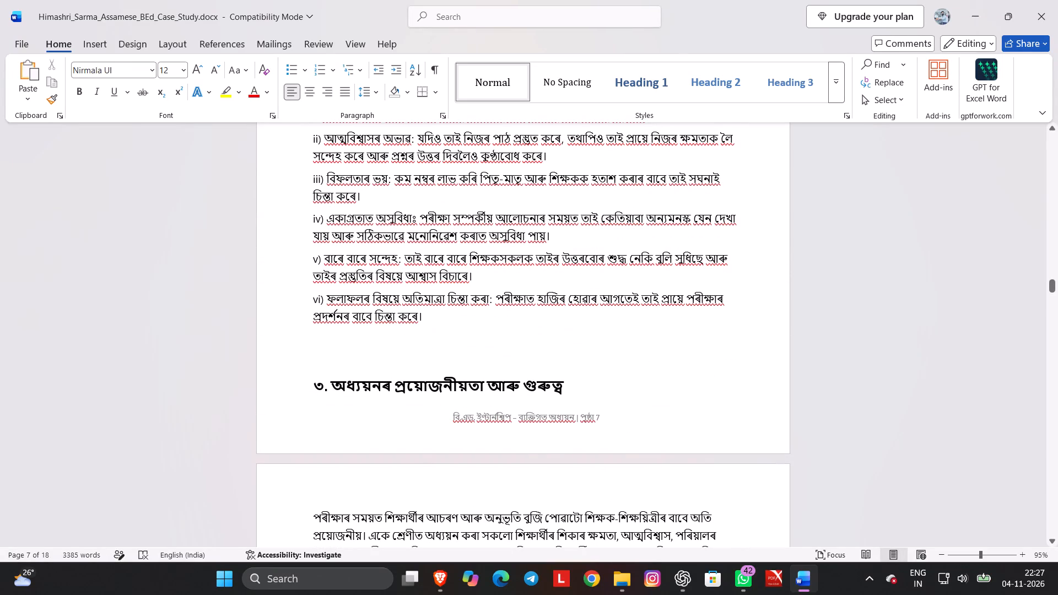
click(311, 385)
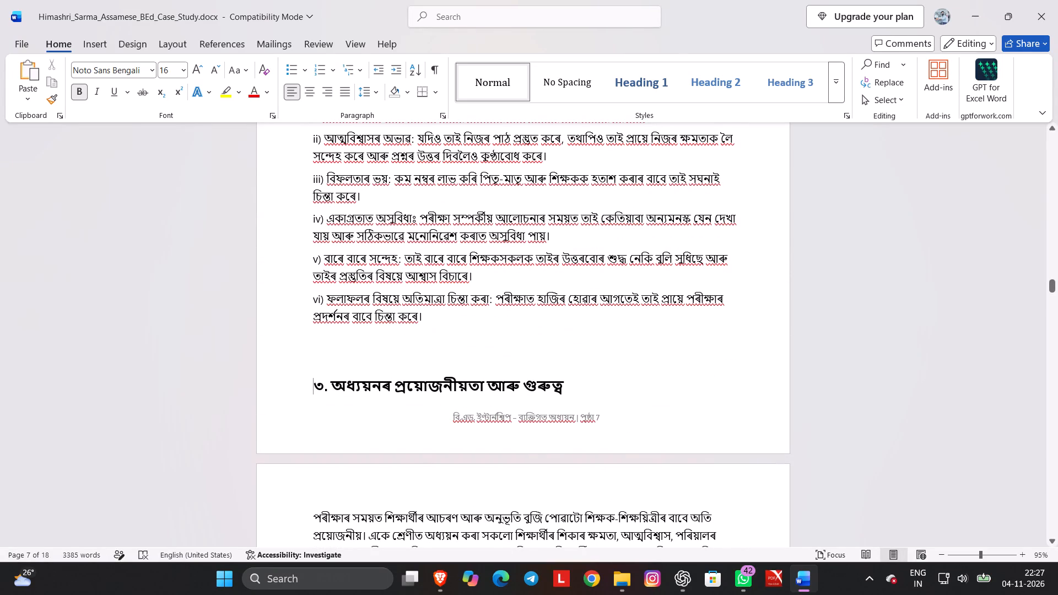
key(Return)
scroll(342, 394, down, 3)
scroll(341, 388, up, 4)
scroll(341, 388, down, 4)
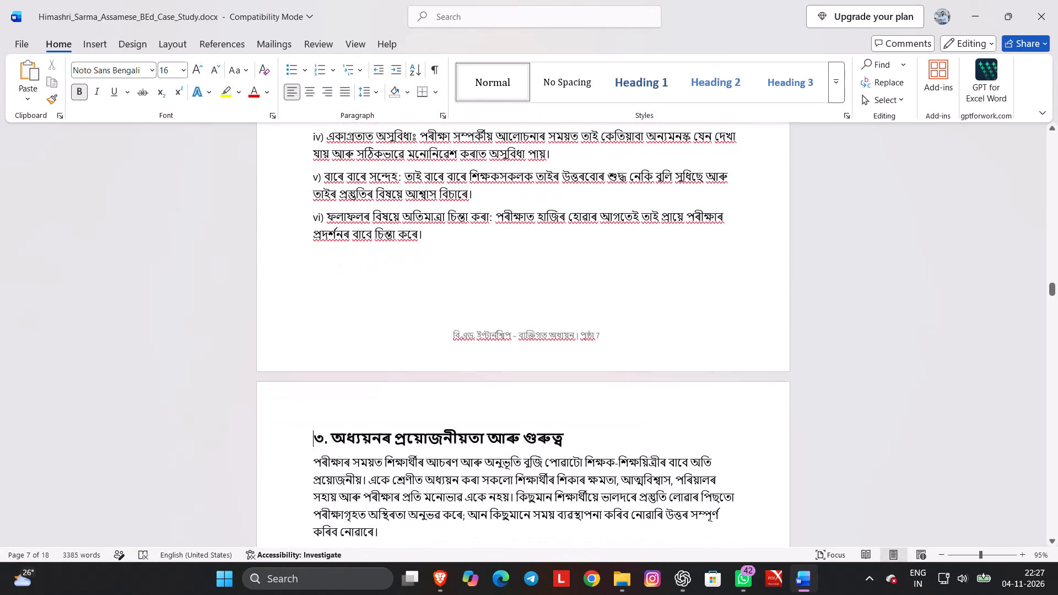
Examine the layout and page breaks of the following pages, from section ৪ through the student interview questions in section ১০.
scroll(341, 388, down, 19)
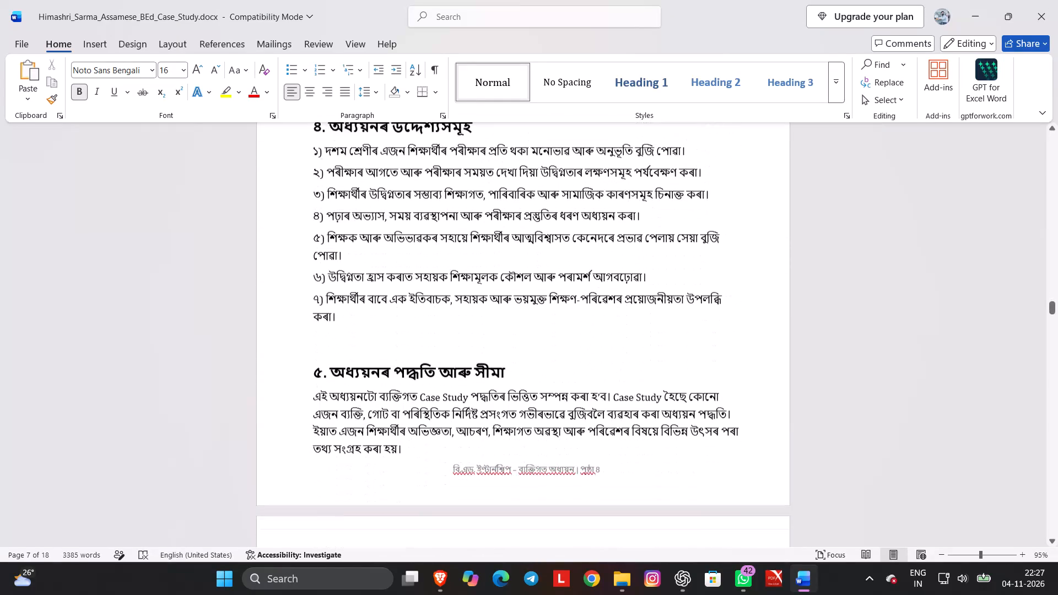
scroll(341, 386, down, 19)
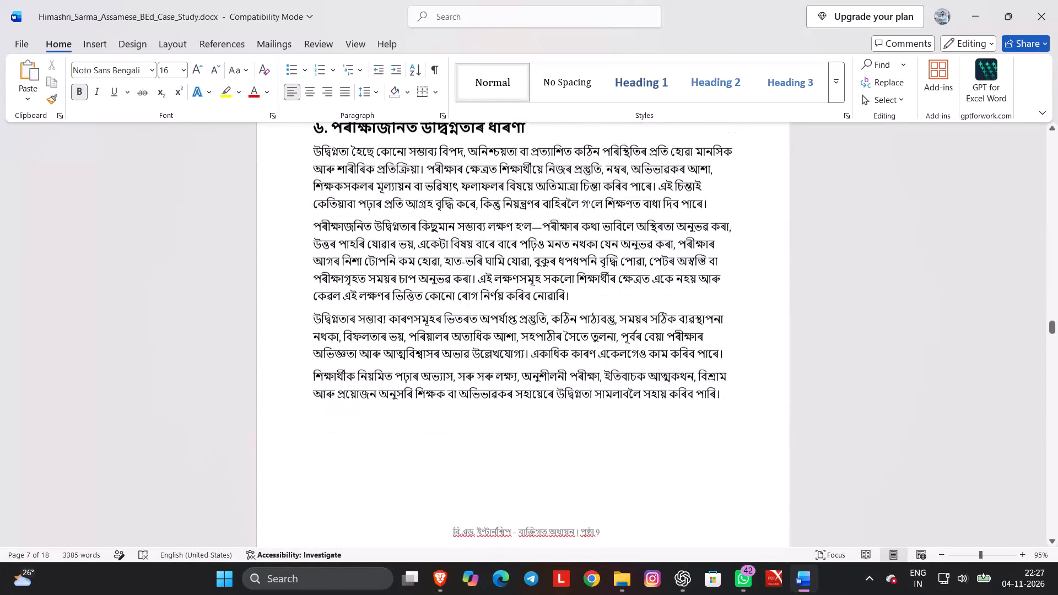
scroll(341, 386, down, 20)
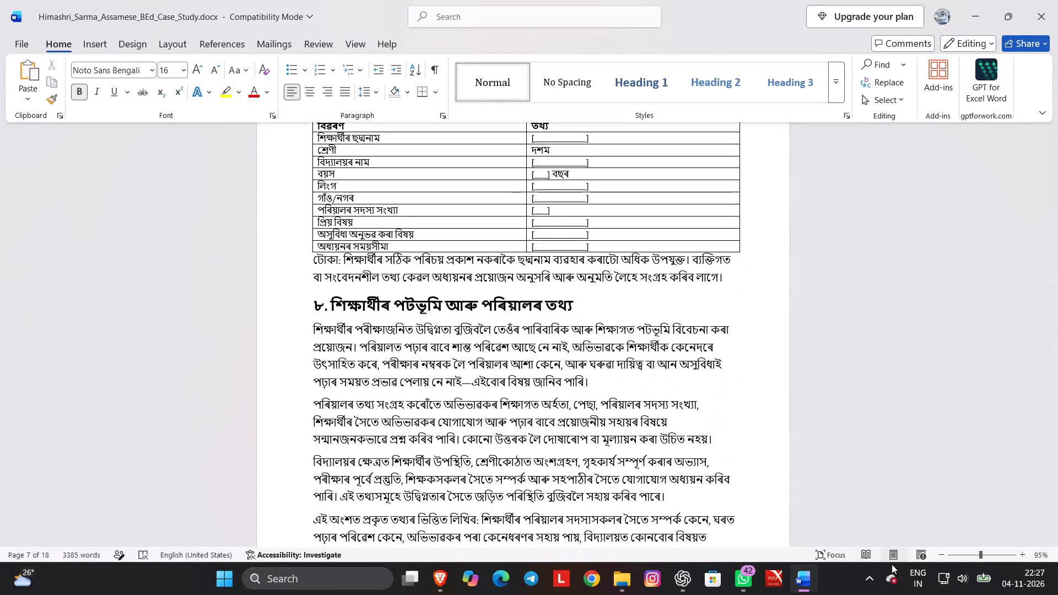
click(876, 574)
click(833, 347)
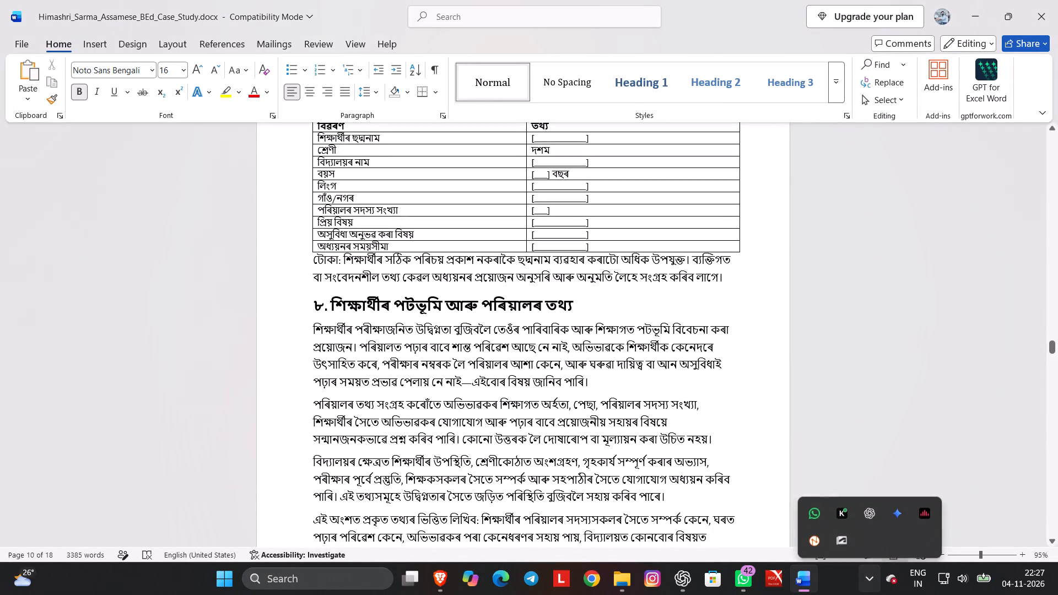
scroll(557, 365, down, 17)
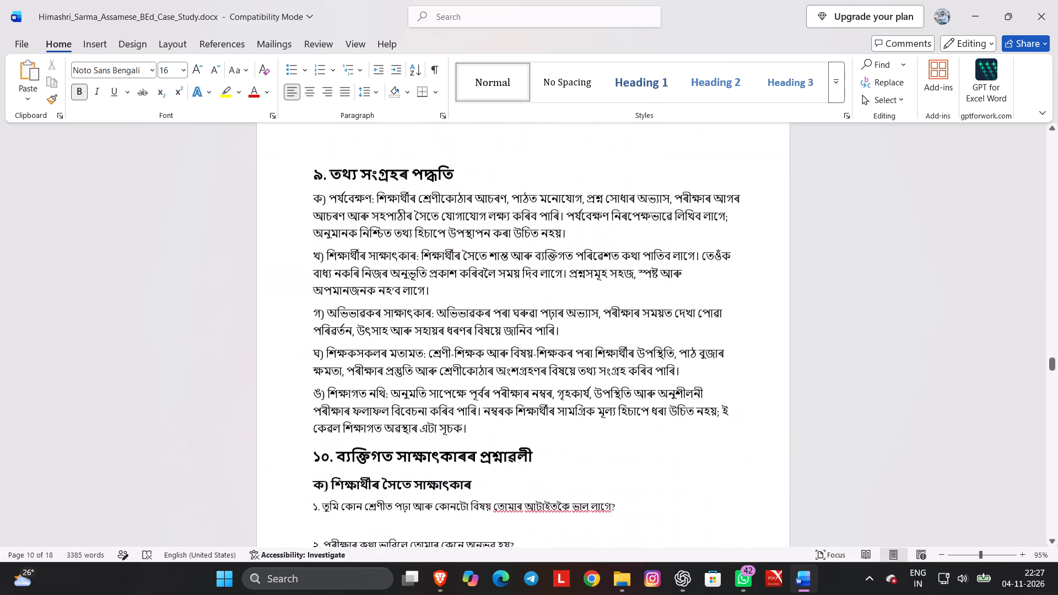
scroll(550, 371, down, 7)
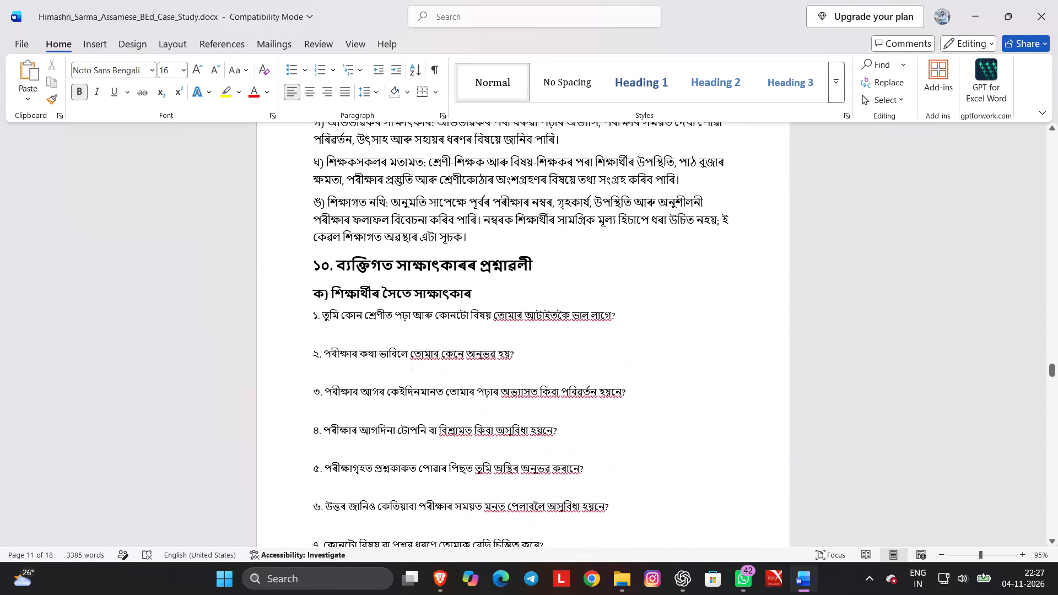
scroll(550, 371, down, 2)
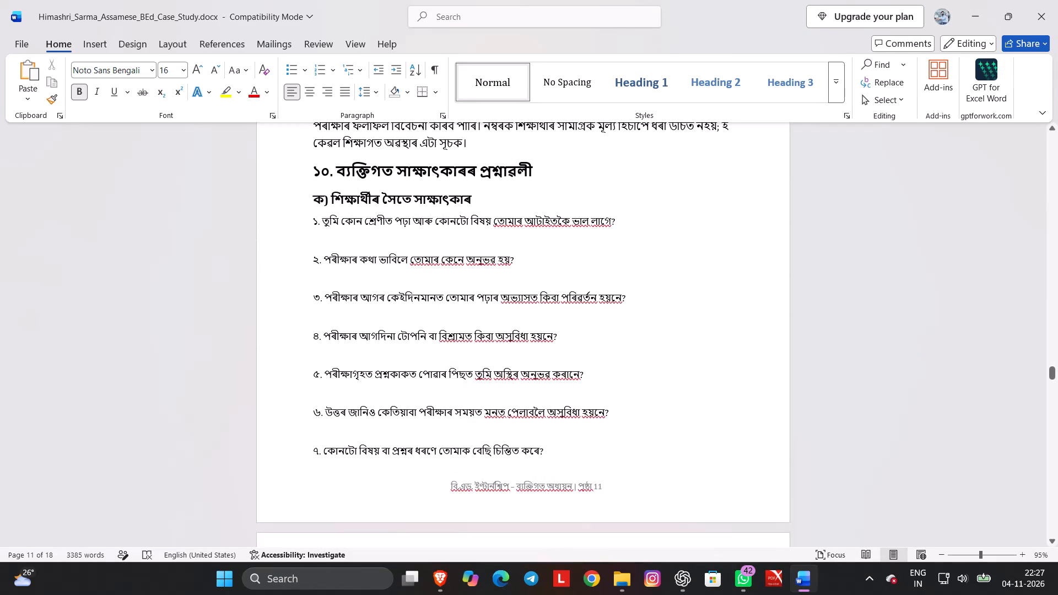
Minimize the Word document to switch to the Google Translate page in the browser.
click(971, 14)
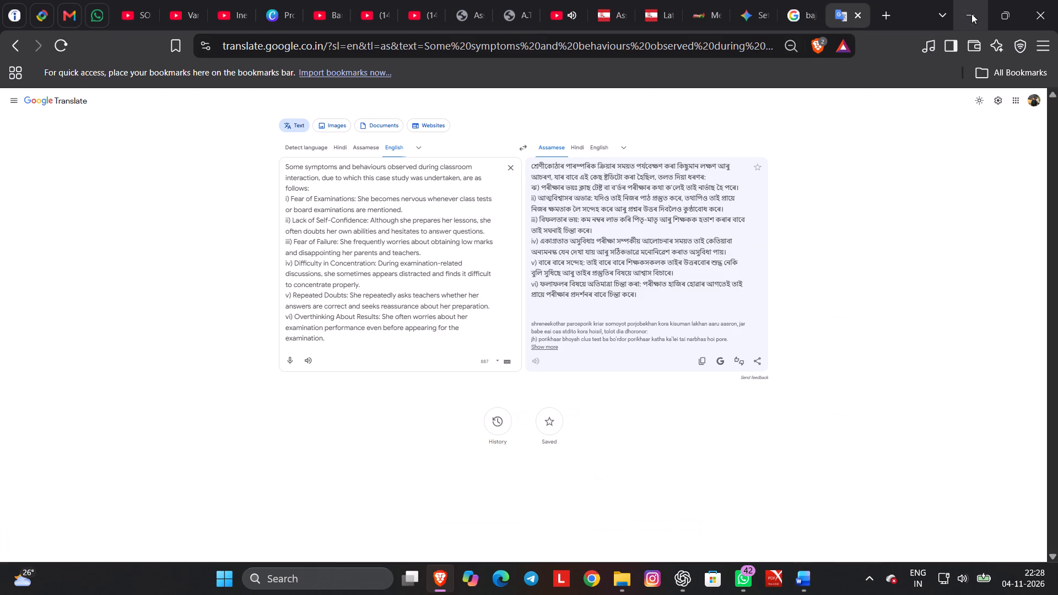
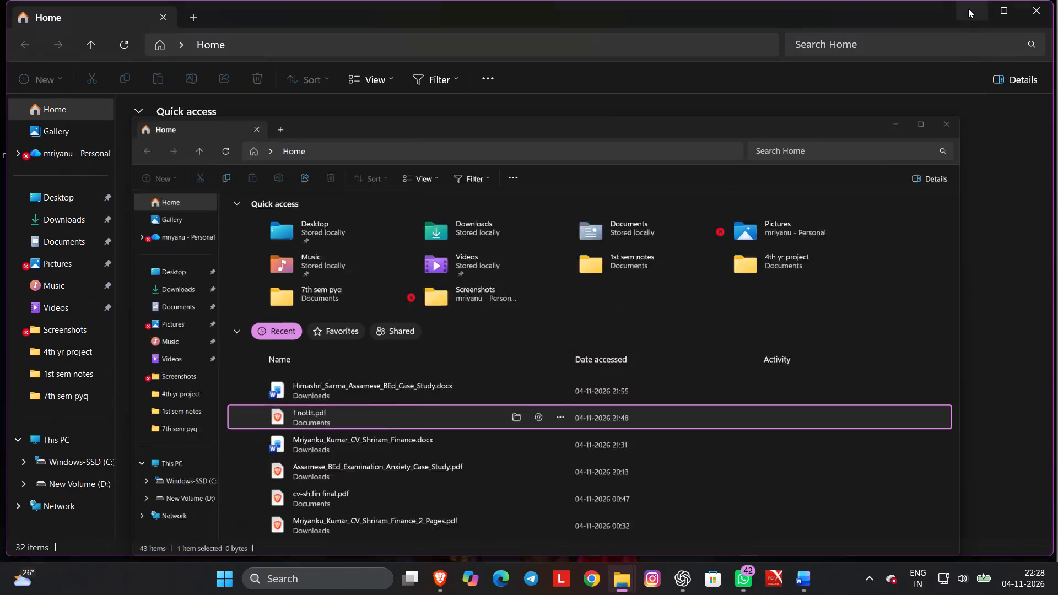
Minimize the File Explorer Home window to reveal the desktop.
click(973, 6)
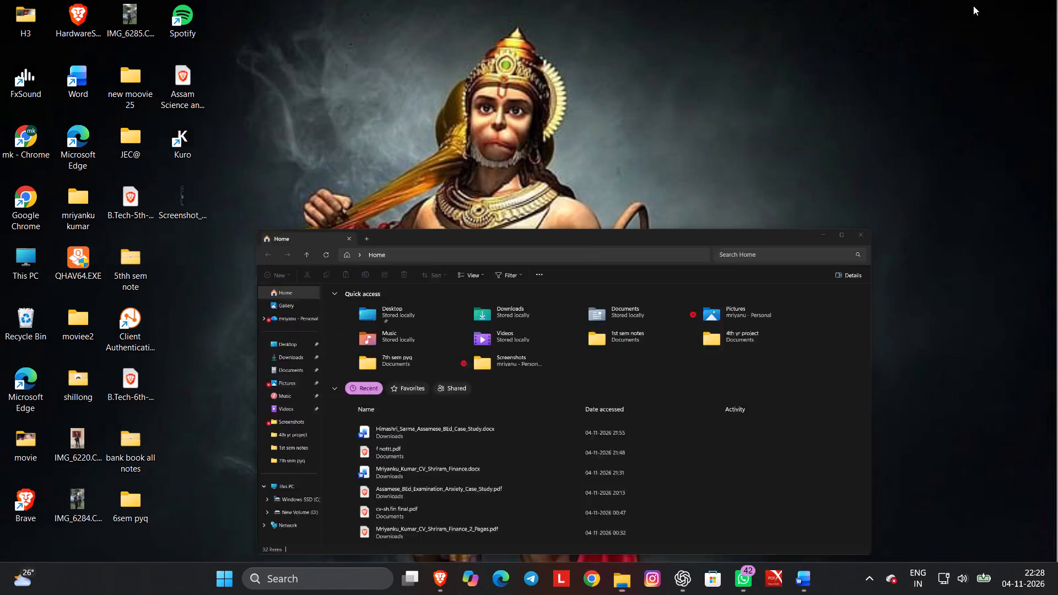
Launch the Kuro application from its shortcut on the desktop.
double_click(183, 138)
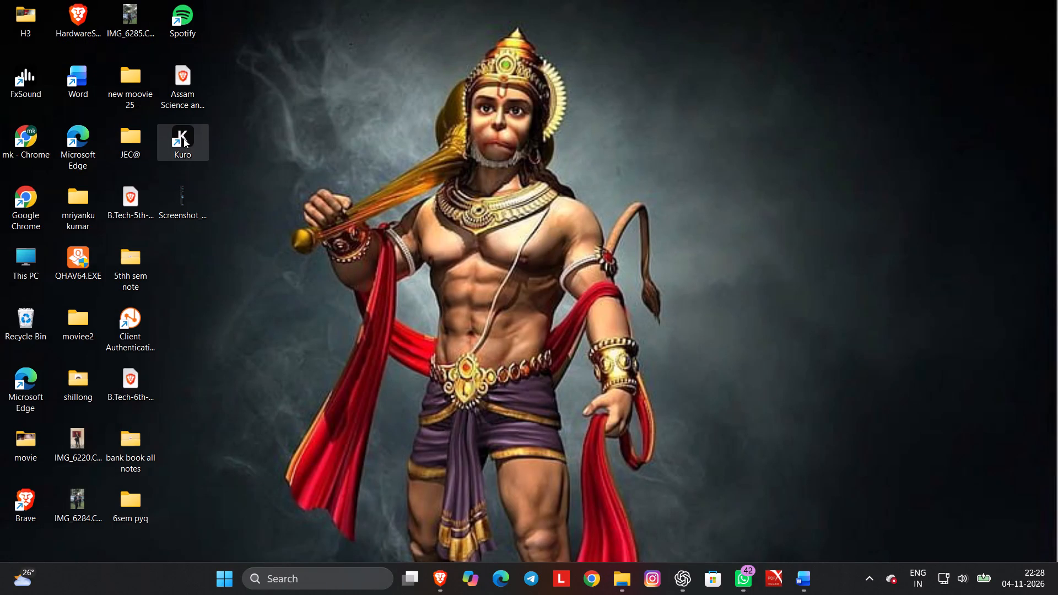
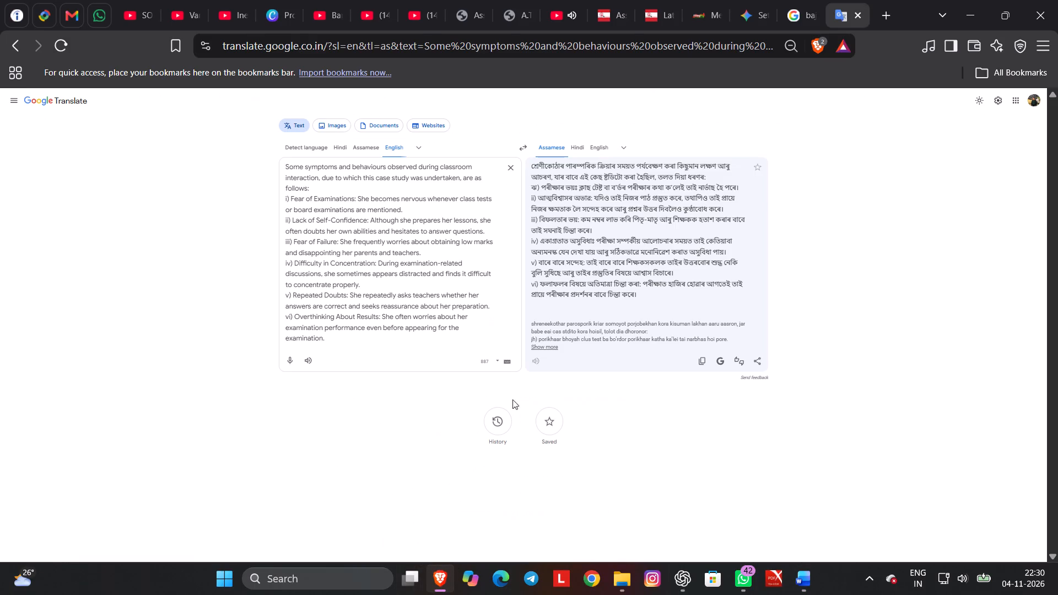
Replace the English source text with the copied investigation findings on examination anxiety and copy their Assamese translation.
click(509, 170)
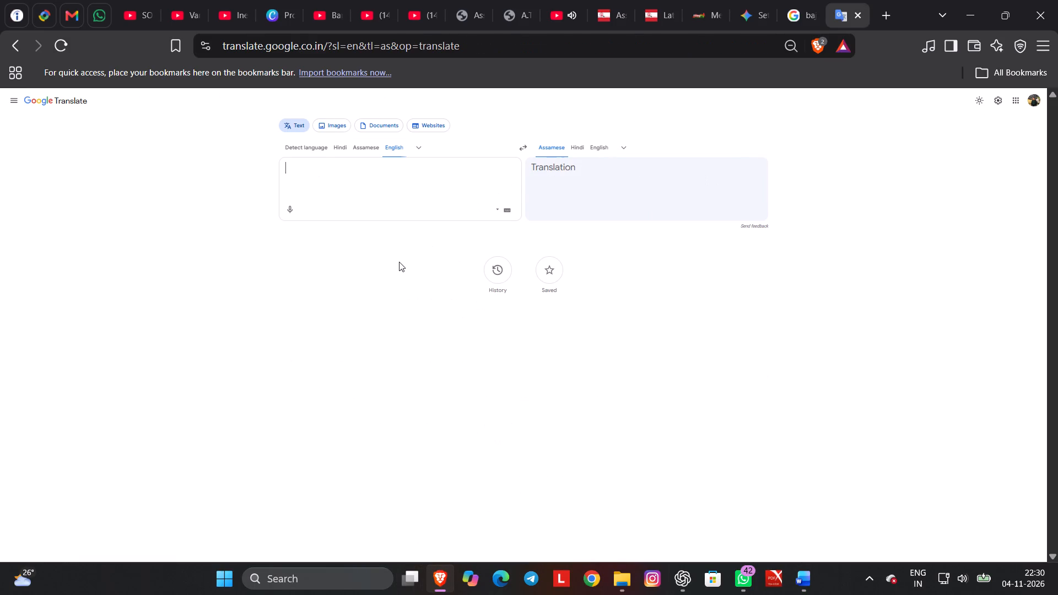
key(ctrl+v)
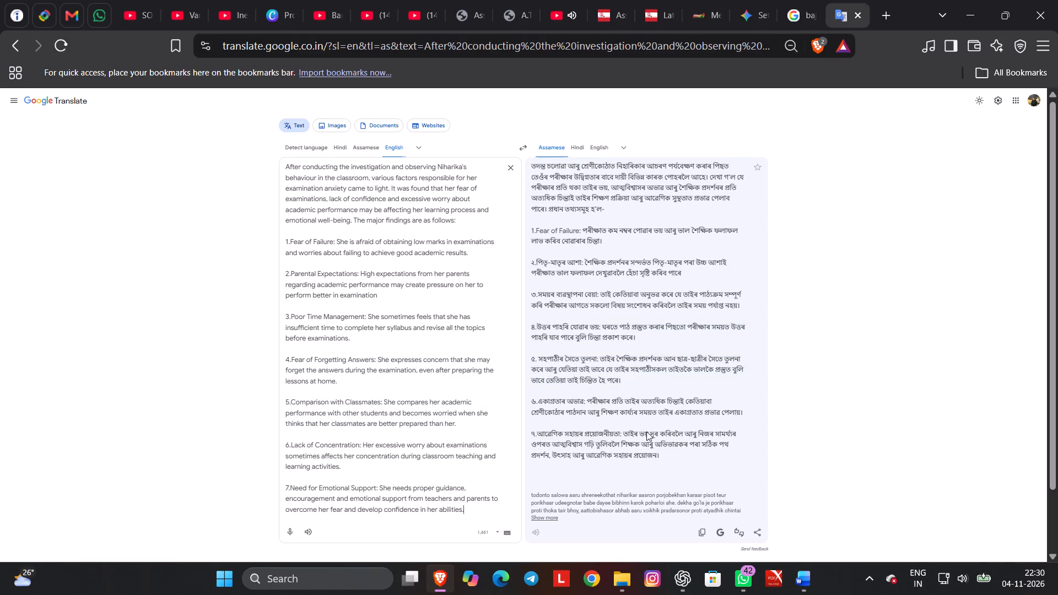
click(703, 531)
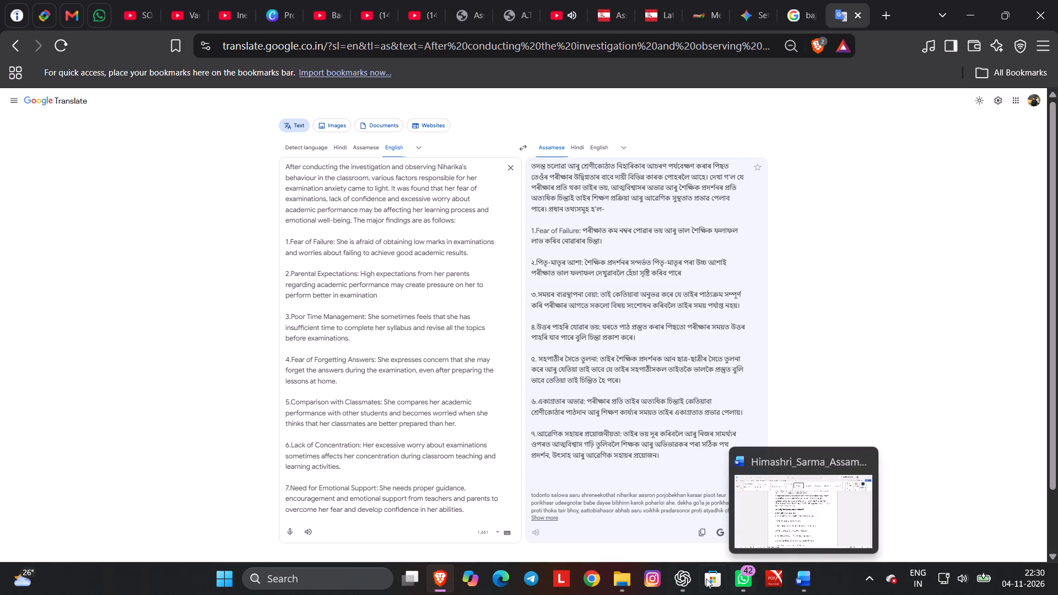
Switch back to the Assamese B.Ed. case study document in Word.
click(806, 581)
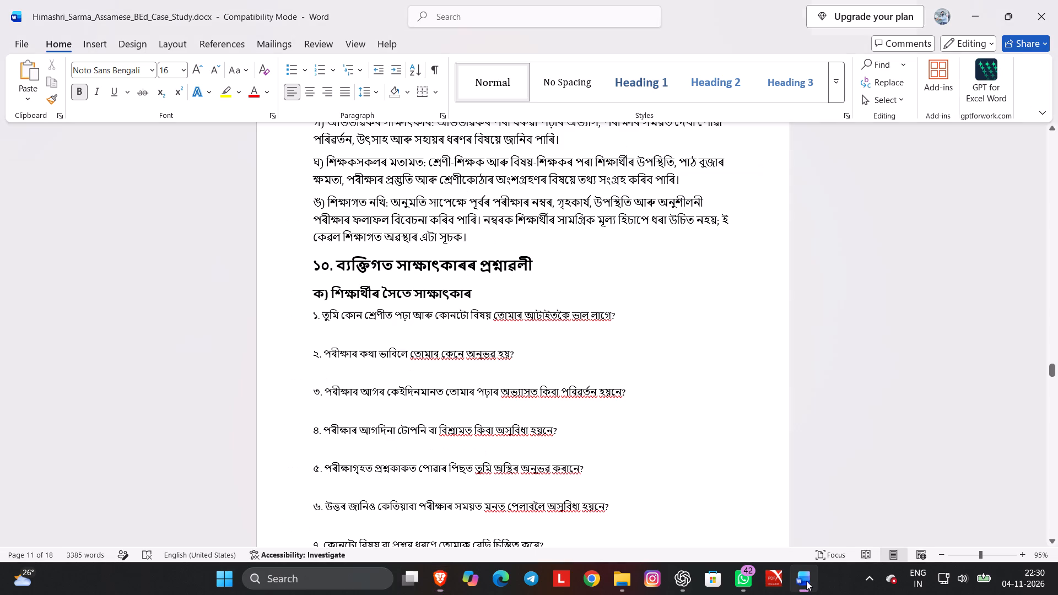
Review the case study backwards from section ১০ through the earlier sections, then check the certificate and contents pages near the front.
scroll(494, 404, up, 8)
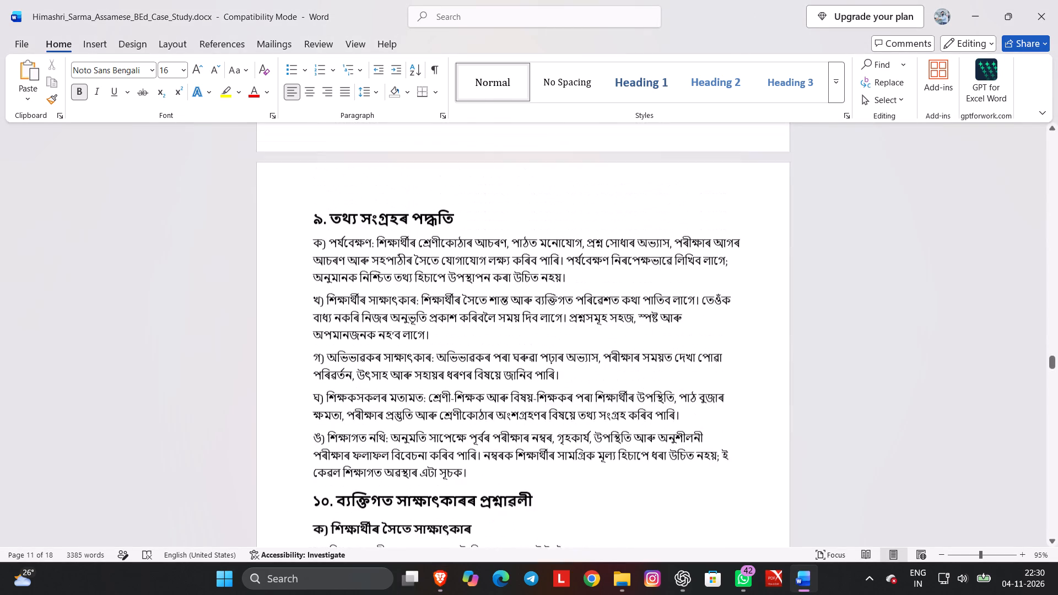
scroll(494, 404, up, 16)
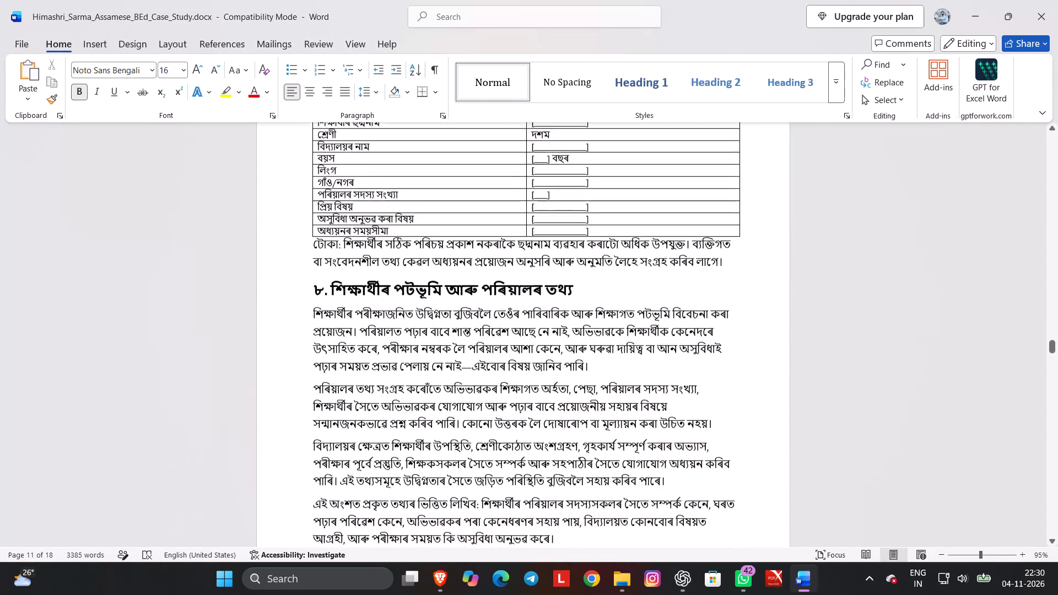
scroll(494, 404, up, 17)
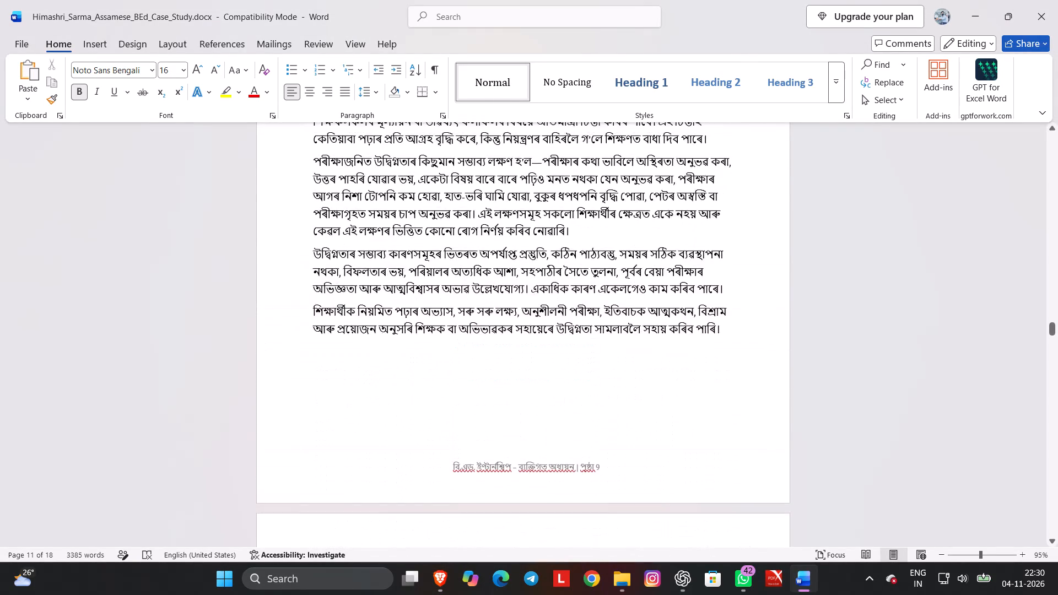
scroll(494, 404, up, 6)
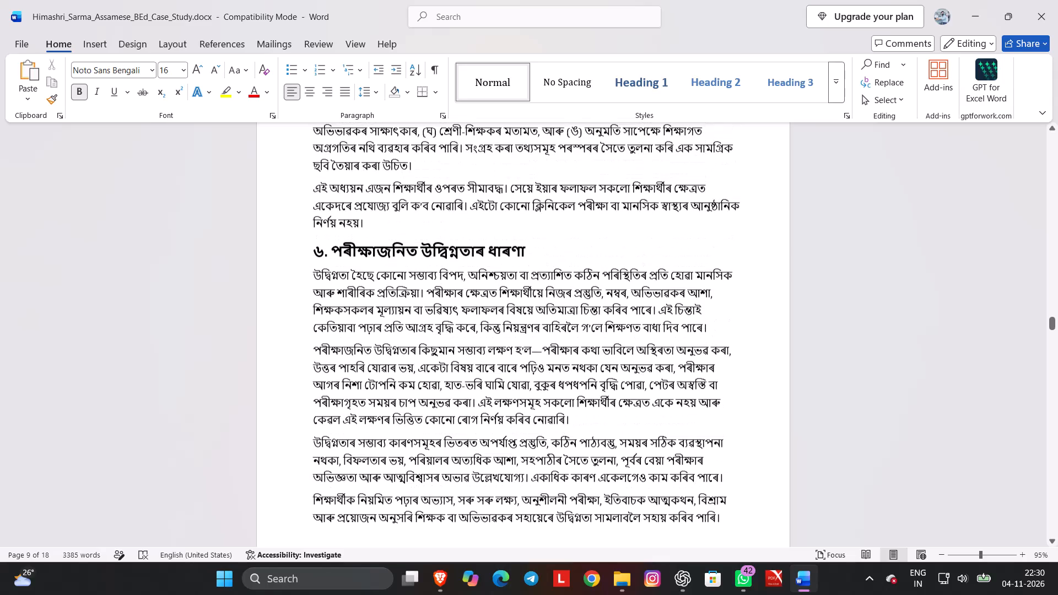
scroll(494, 404, up, 4)
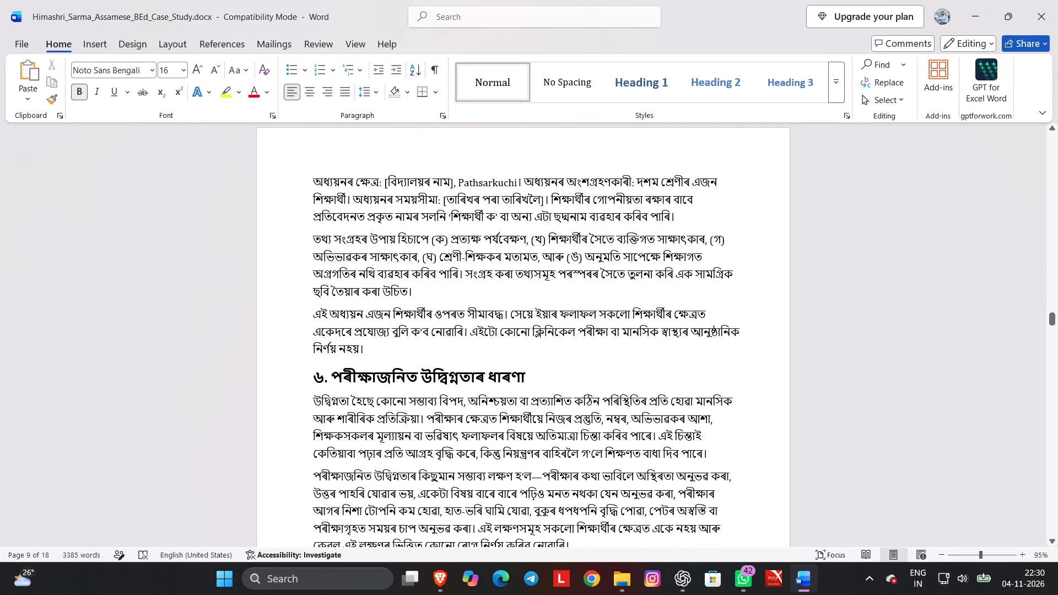
scroll(531, 429, up, 11)
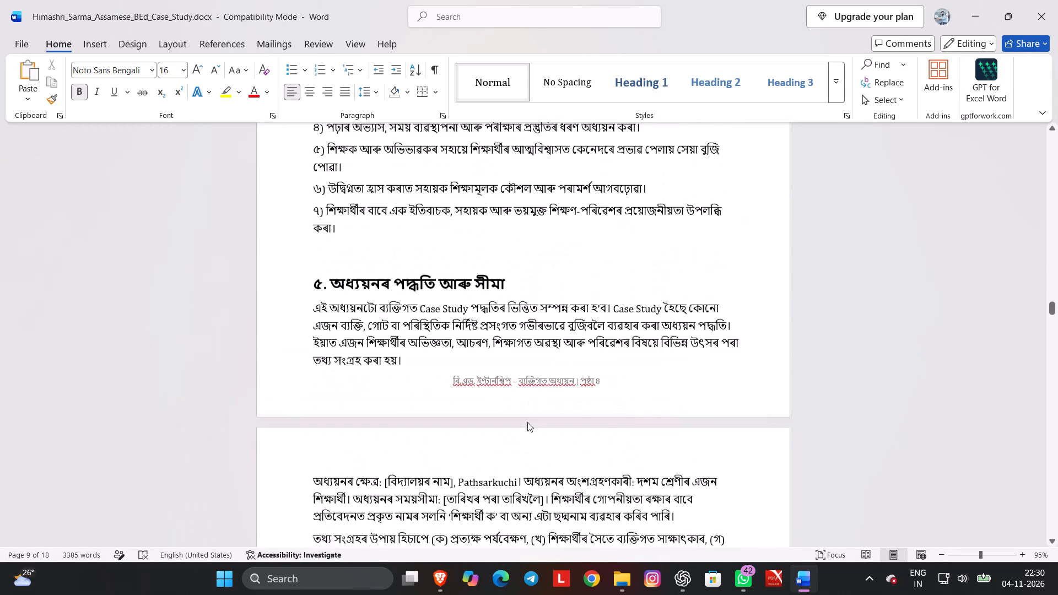
scroll(527, 422, up, 11)
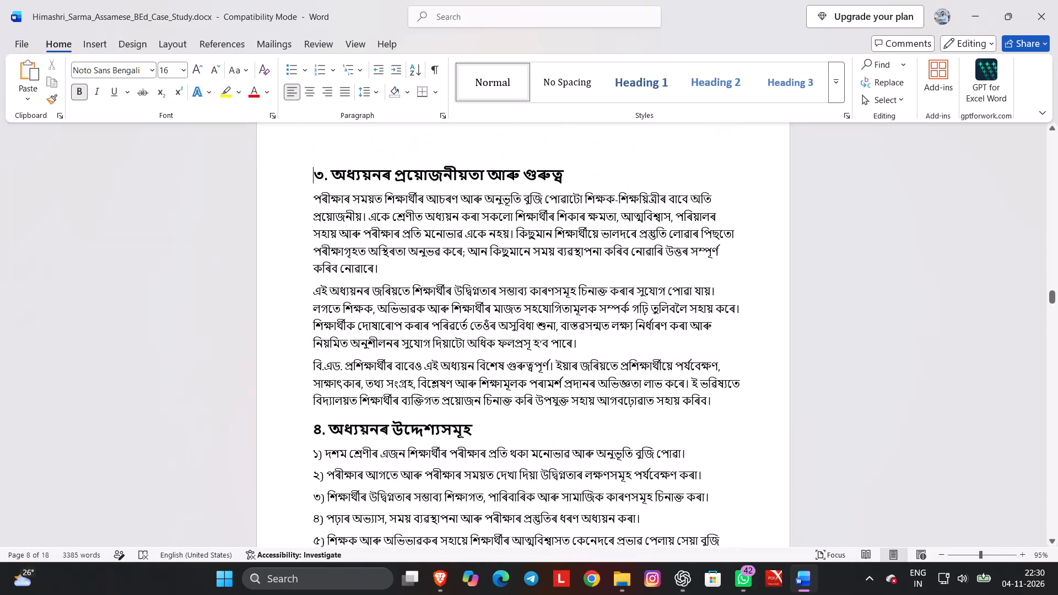
scroll(527, 422, up, 7)
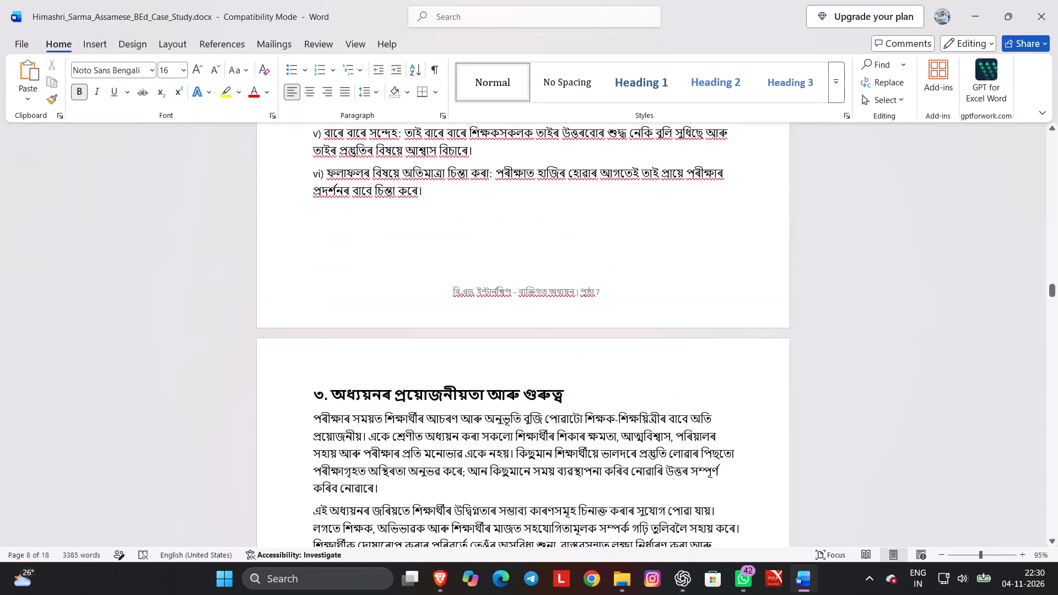
scroll(527, 422, up, 18)
scroll(527, 422, up, 6)
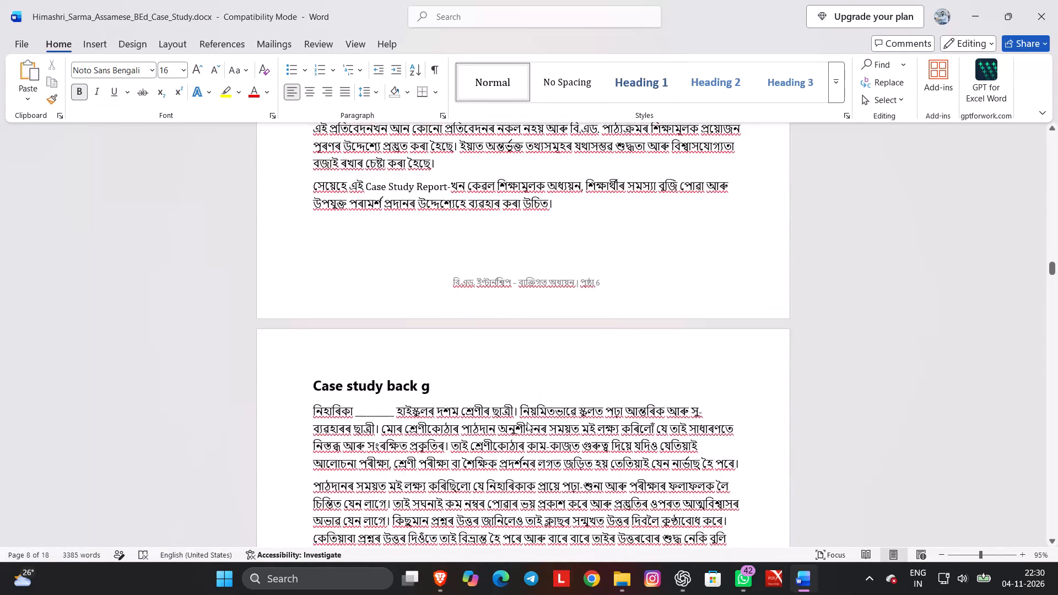
scroll(527, 422, up, 20)
scroll(527, 422, up, 3)
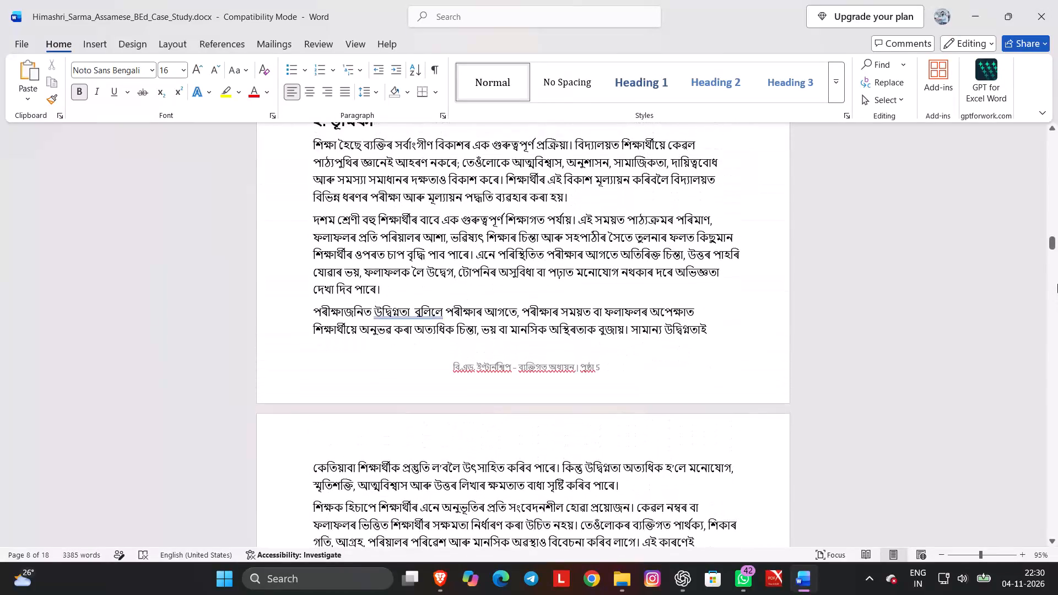
drag(1056, 239, 1036, 165)
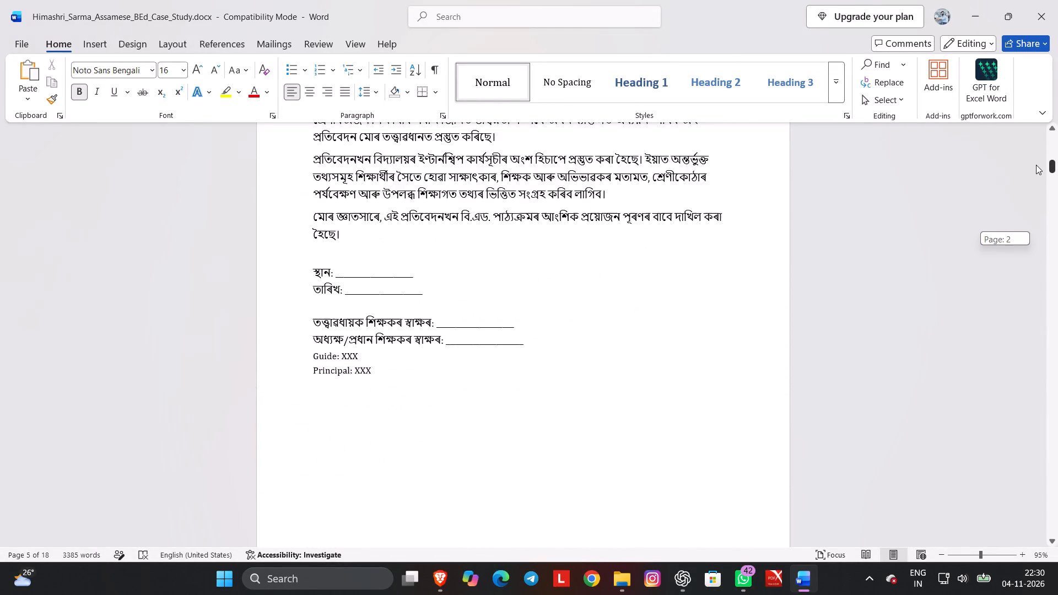
drag(1036, 165, 1039, 213)
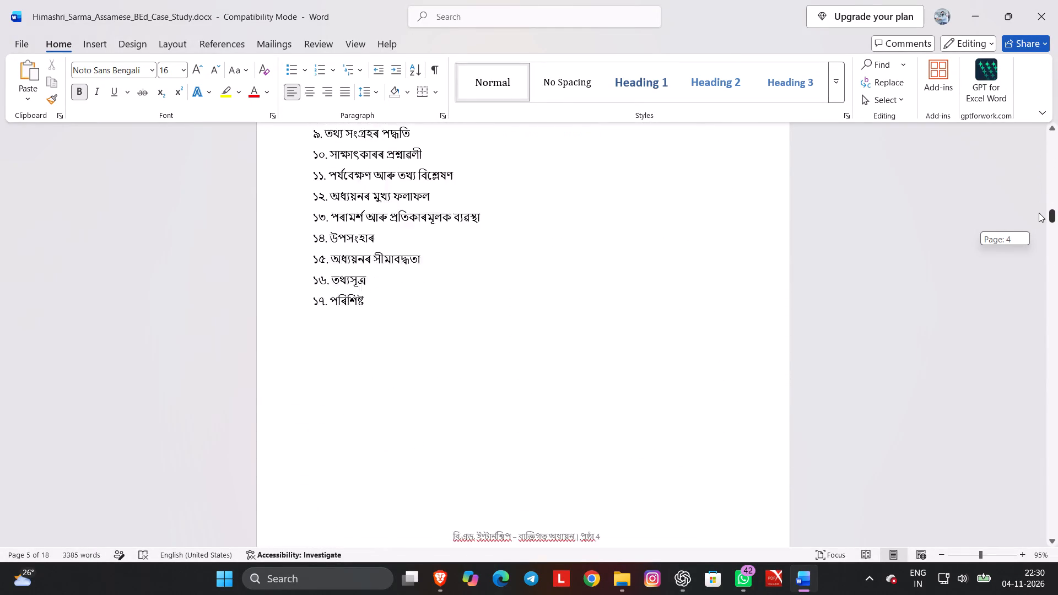
drag(1039, 213, 1041, 233)
Read through the ভূমিকা section, the disclaimer and the "Case study back g" section, including its list of observed symptoms.
scroll(561, 324, down, 2)
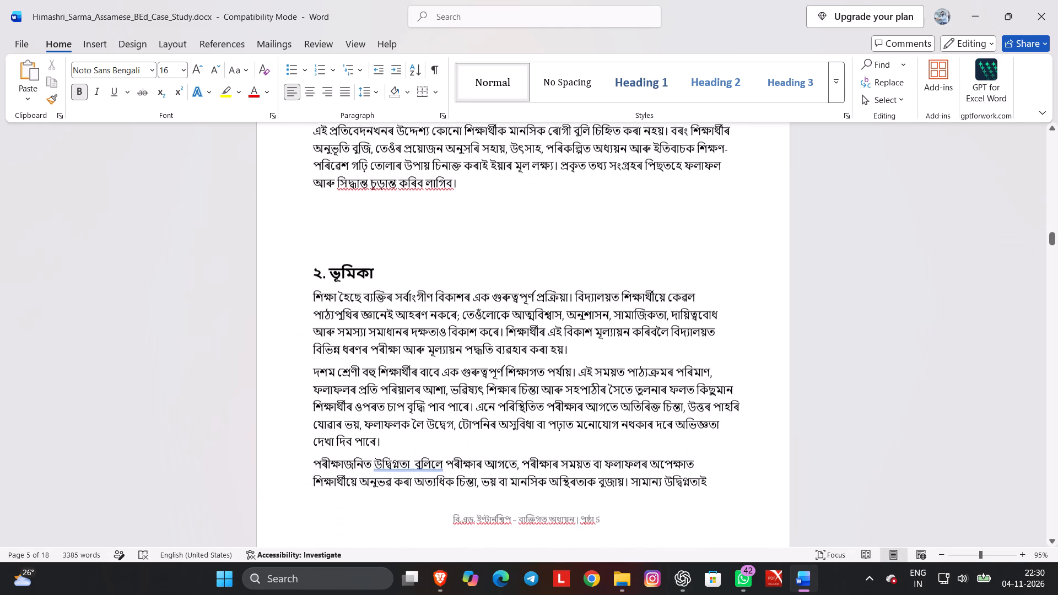
scroll(561, 324, down, 12)
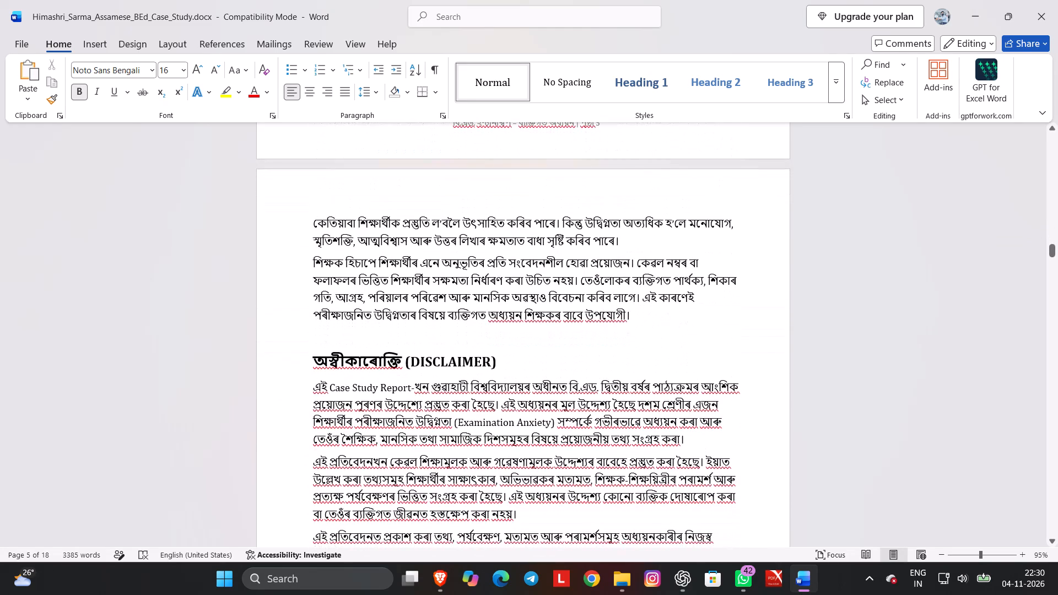
scroll(558, 326, down, 10)
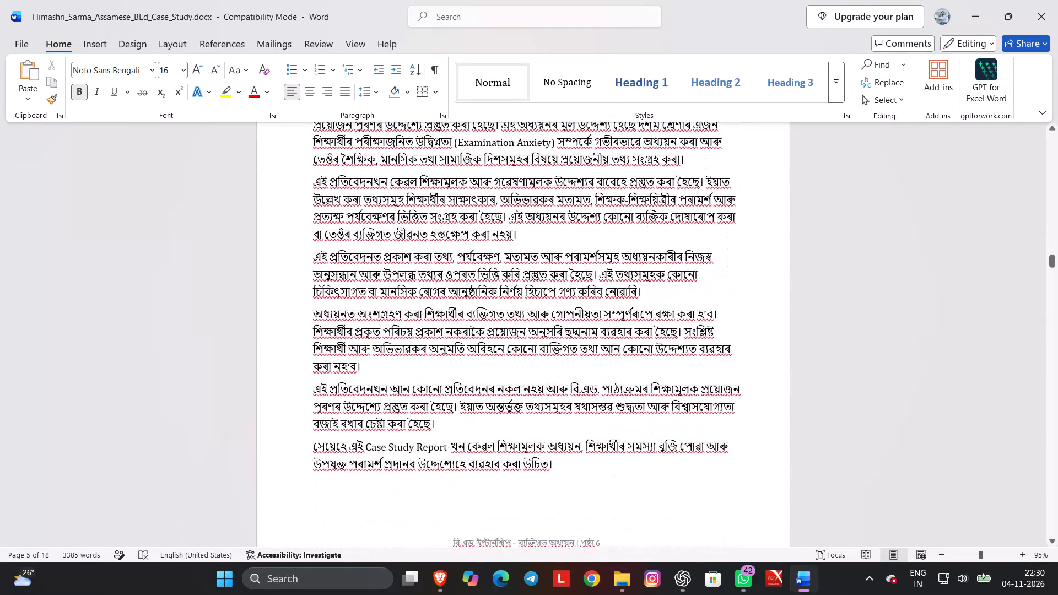
scroll(553, 327, down, 13)
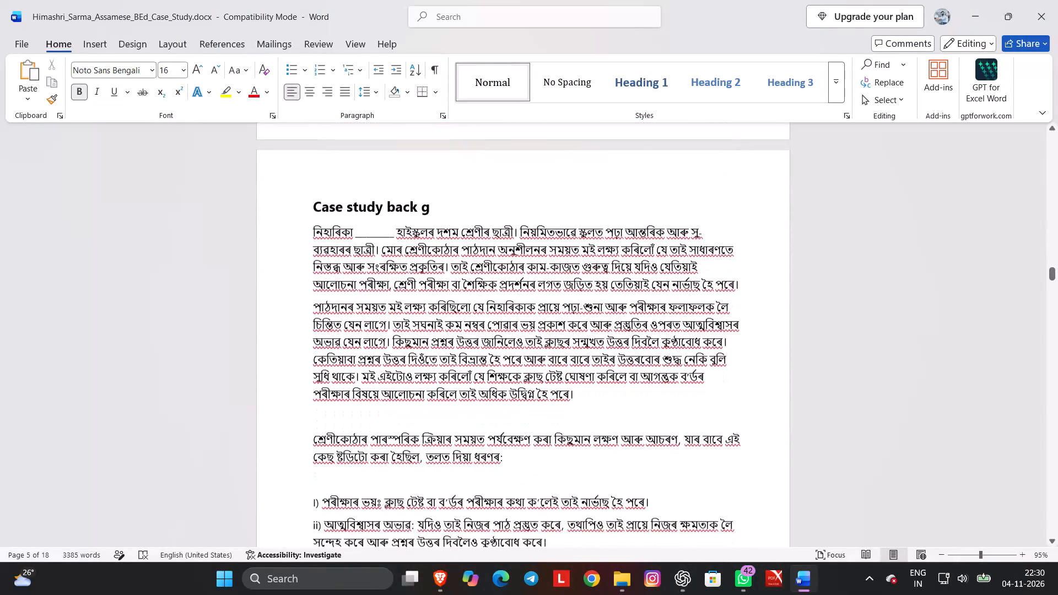
scroll(552, 328, down, 10)
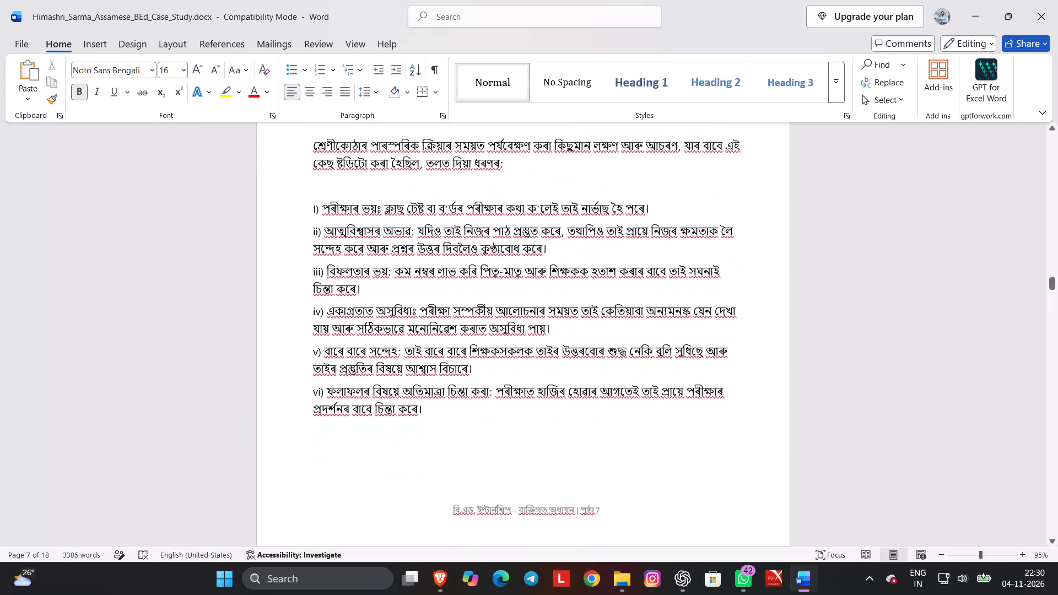
Examine the "Case study back g" section again together with section ৩ on the study's need and importance.
scroll(550, 328, up, 11)
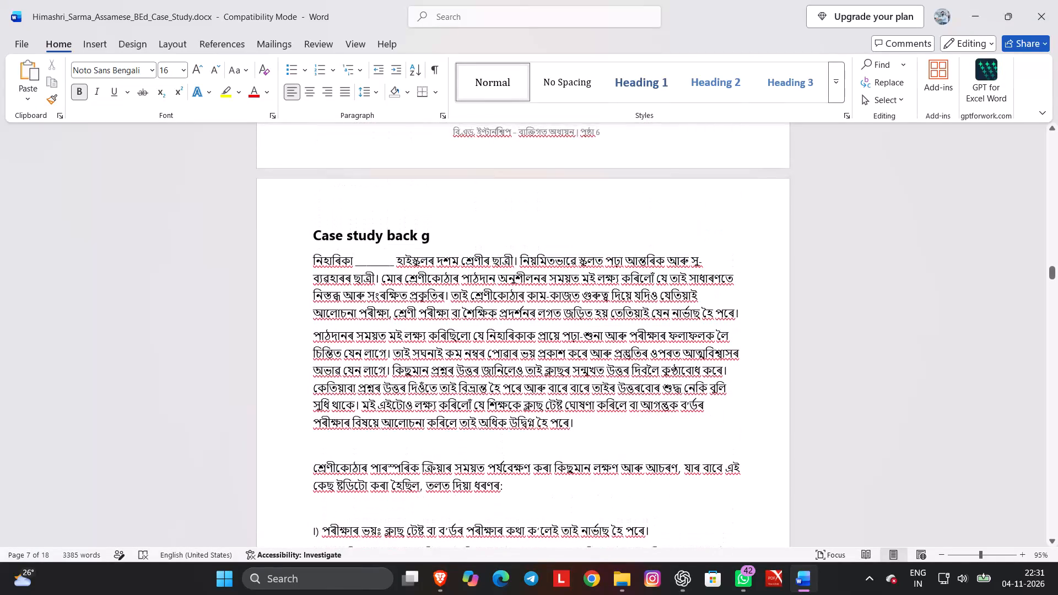
scroll(549, 328, down, 15)
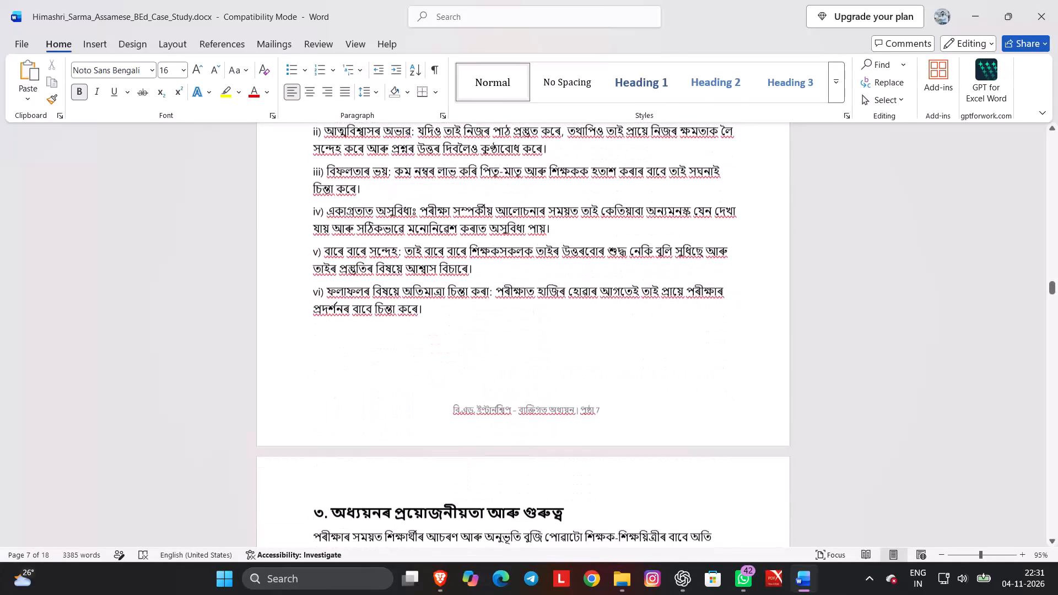
scroll(549, 328, down, 3)
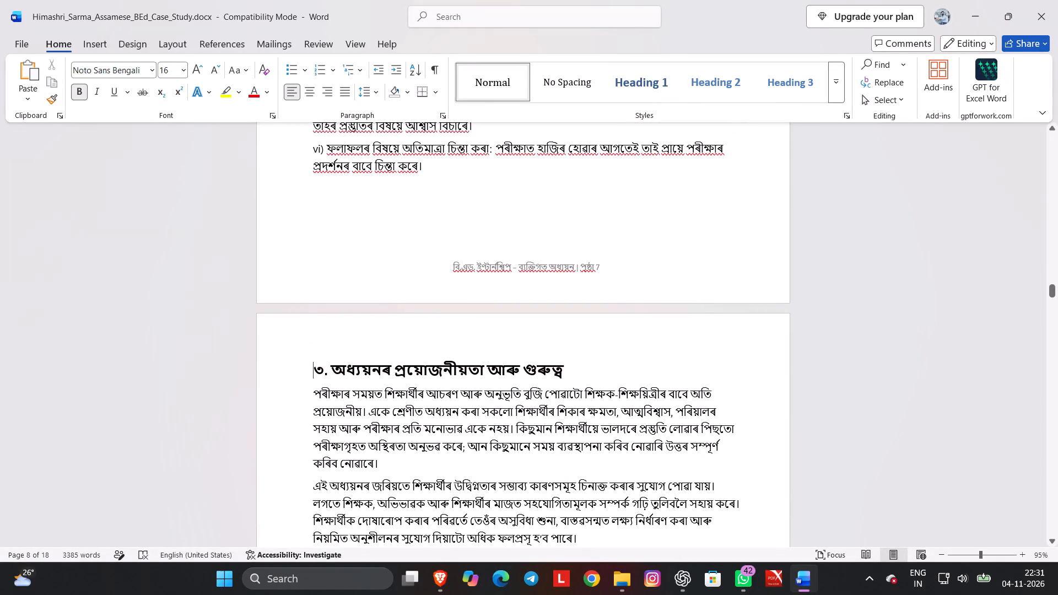
scroll(517, 410, down, 2)
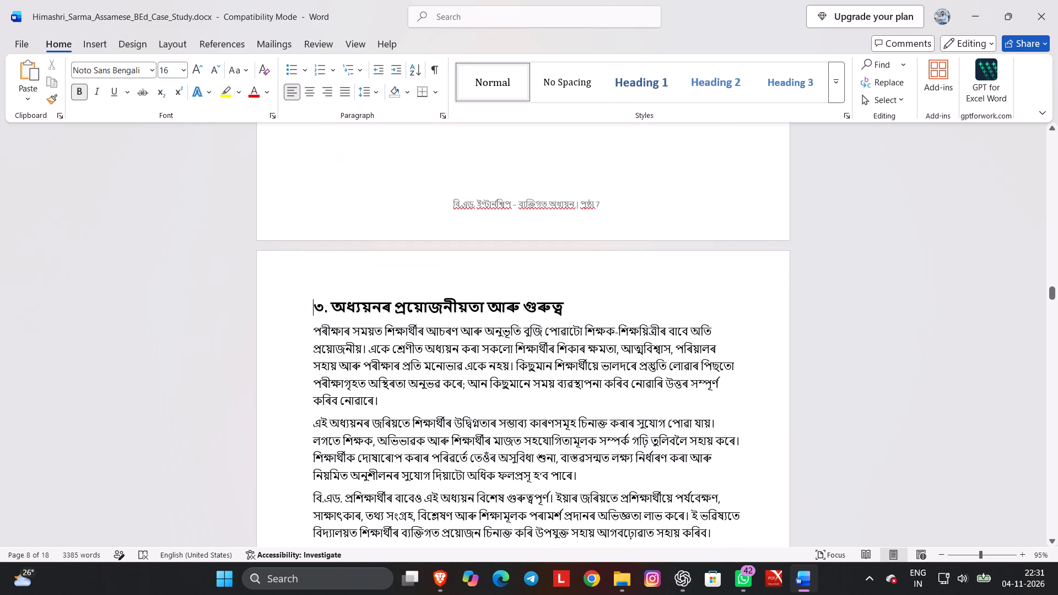
scroll(504, 413, down, 3)
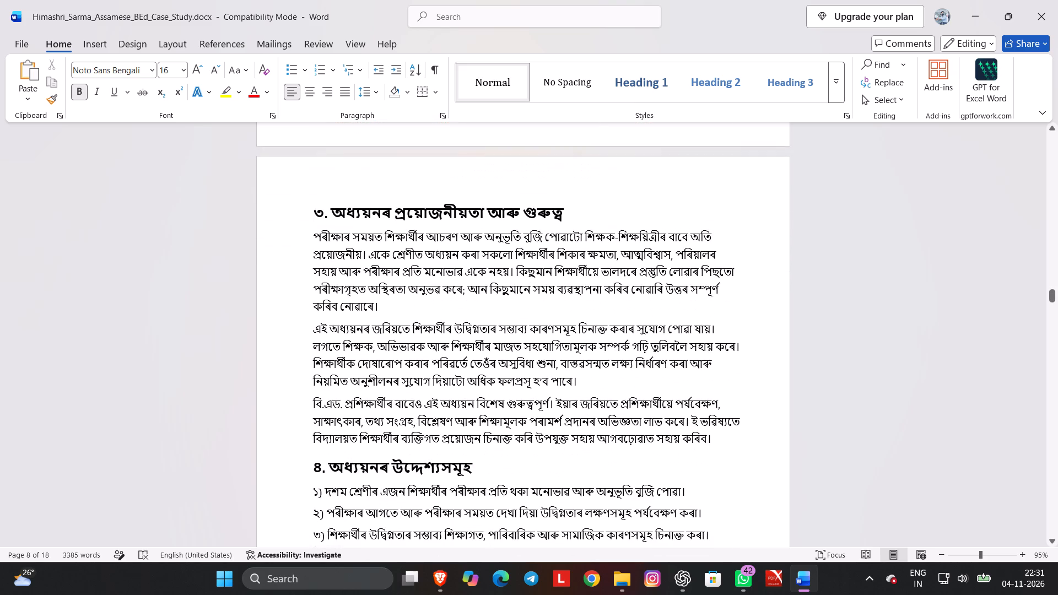
scroll(496, 414, up, 5)
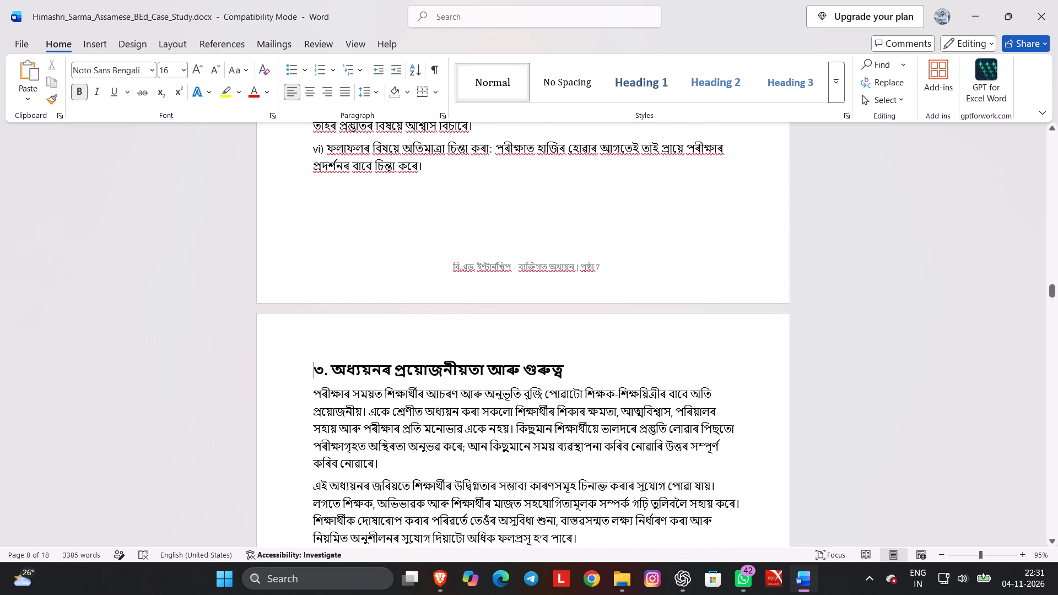
scroll(493, 419, up, 2)
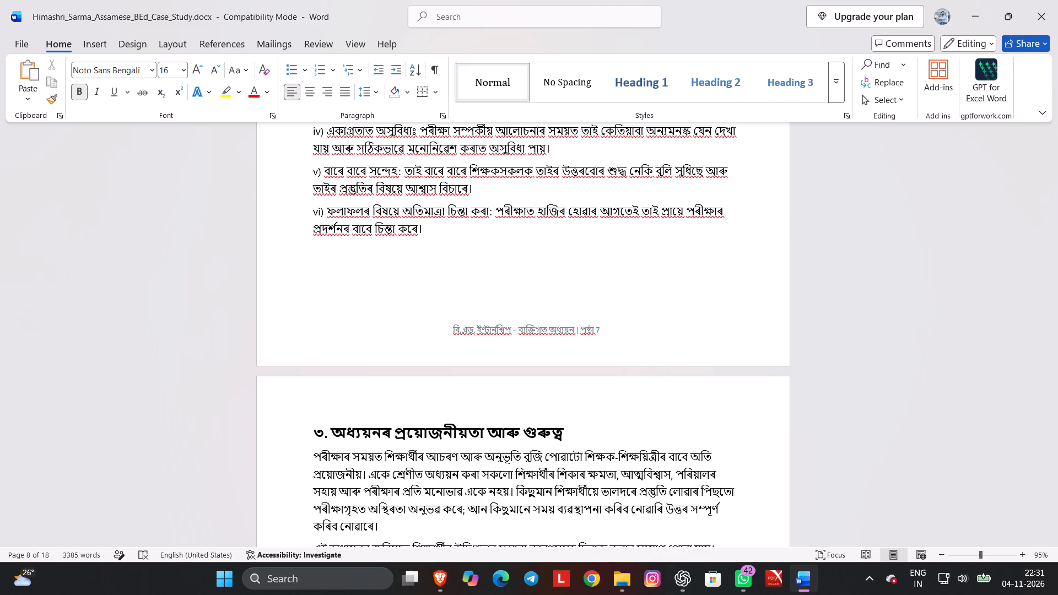
Delete the whole of section ৩, "অধ্যয়নৰ প্ৰয়োজনীয়তা আৰু গুৰুত্ব", including its heading and three paragraphs.
scroll(482, 410, down, 7)
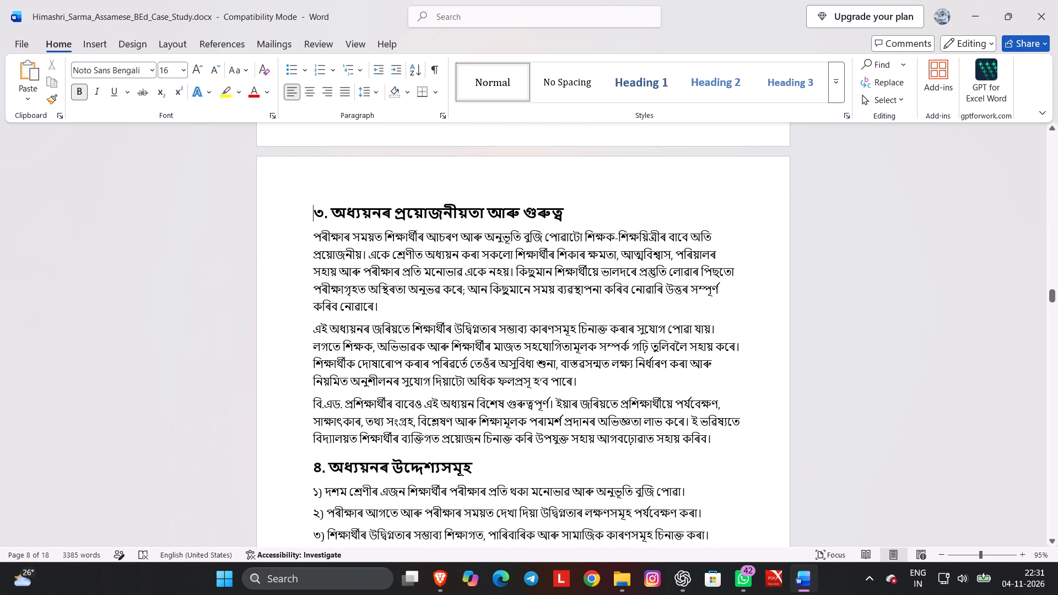
drag(719, 441, 639, 441)
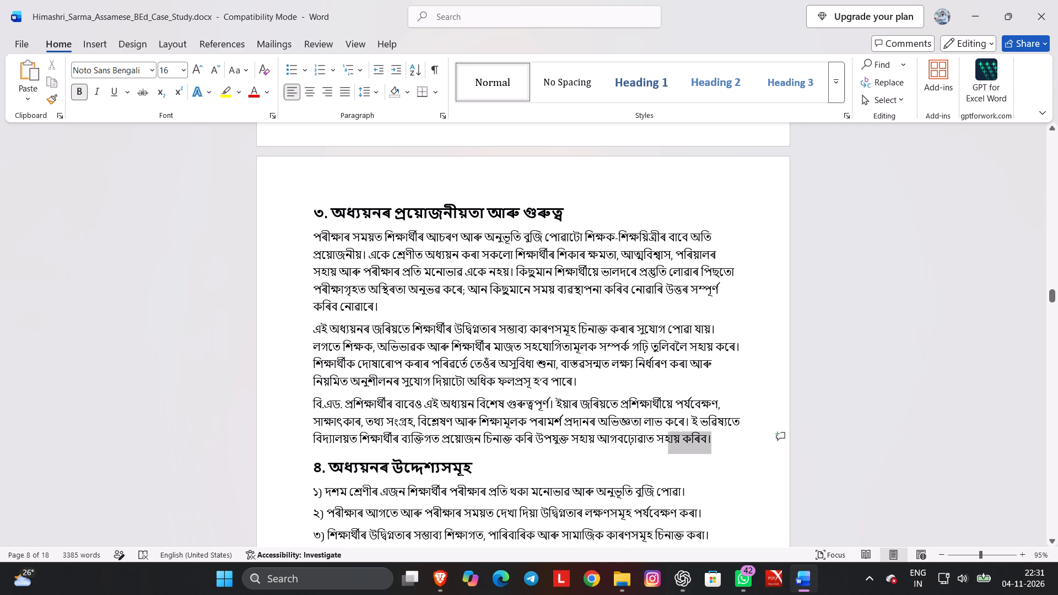
drag(639, 441, 309, 232)
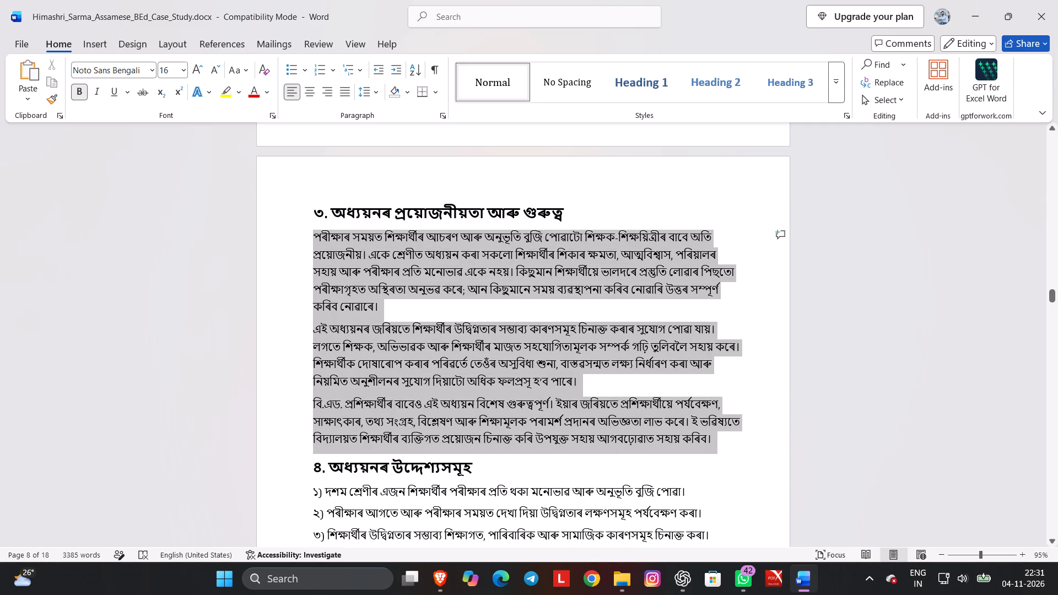
drag(309, 232, 308, 208)
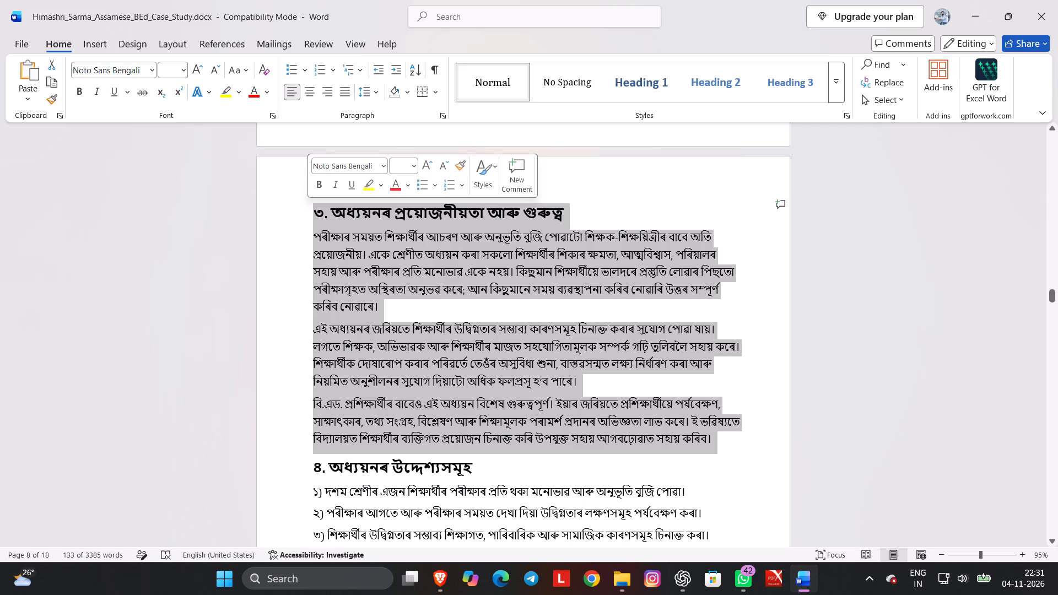
key(BackSpace)
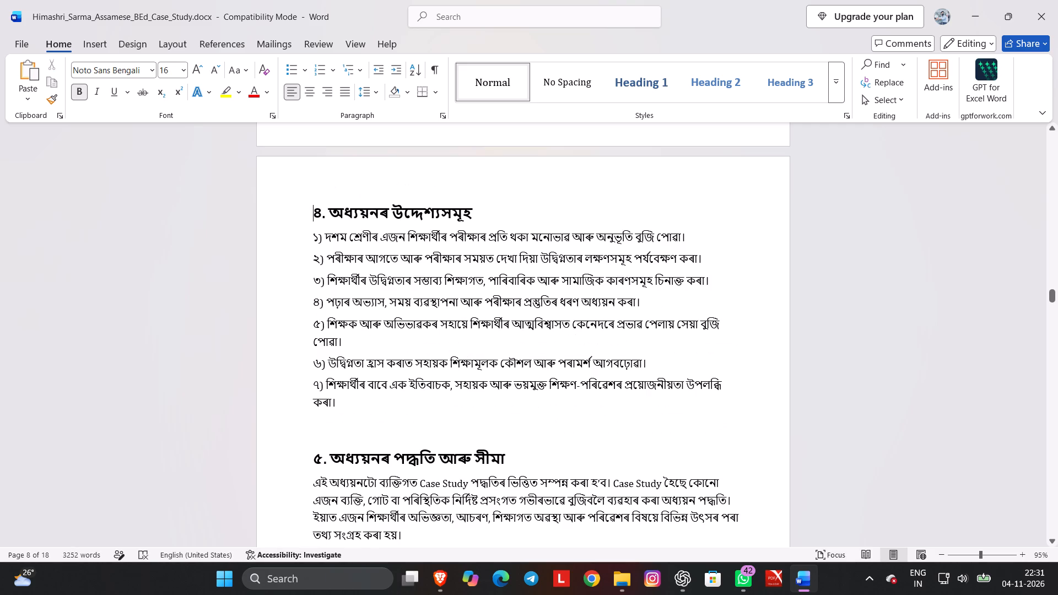
Check the page flow from the end of the symptom list into section ৪, "অধ্যয়নৰ উদ্দেশ্যসমূহ", and section ৫.
scroll(288, 207, up, 5)
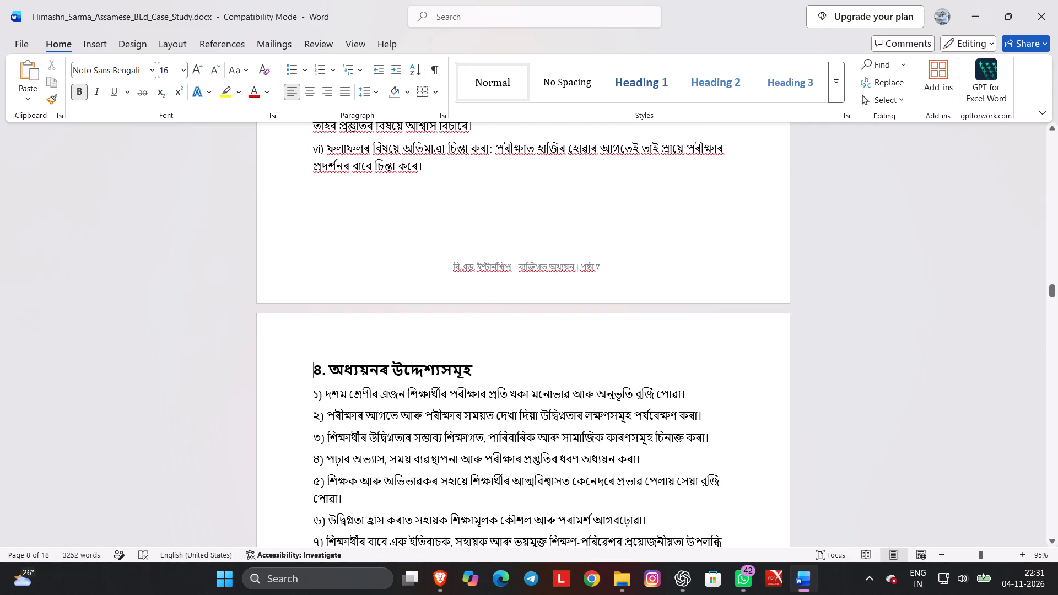
scroll(400, 436, down, 1)
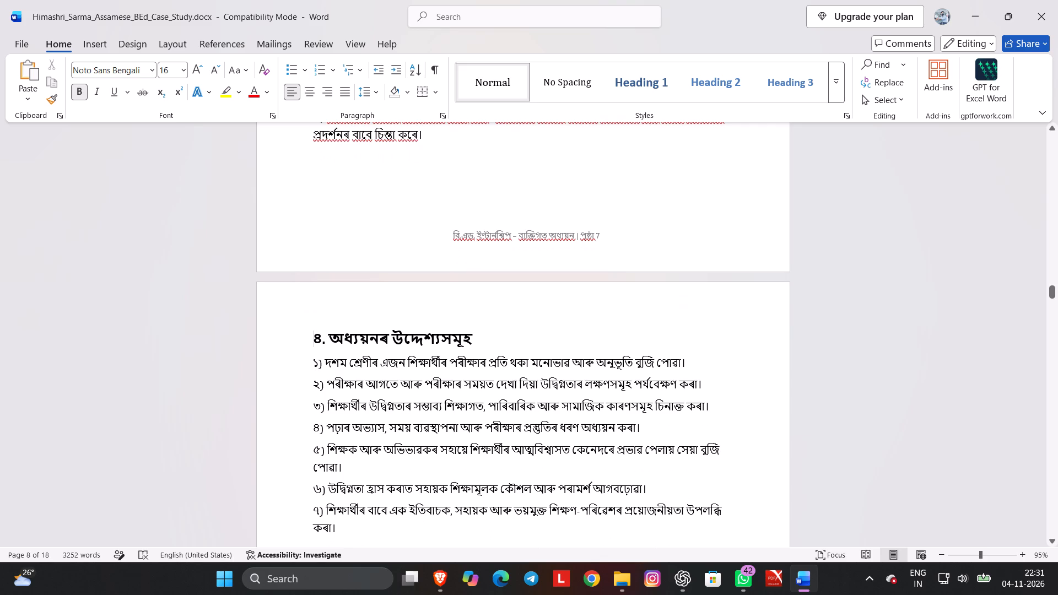
scroll(492, 445, down, 2)
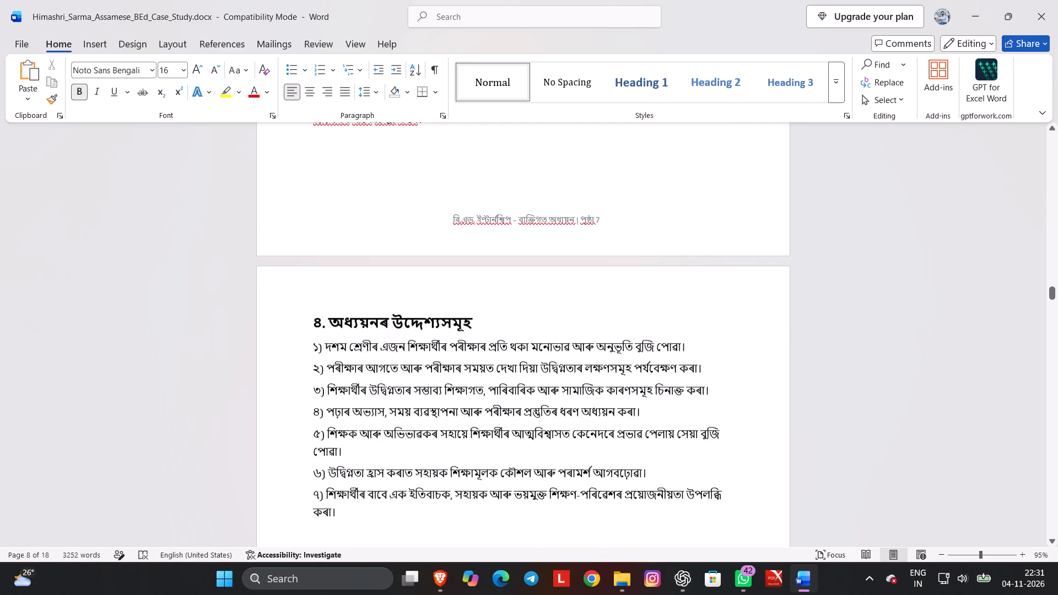
scroll(492, 445, down, 2)
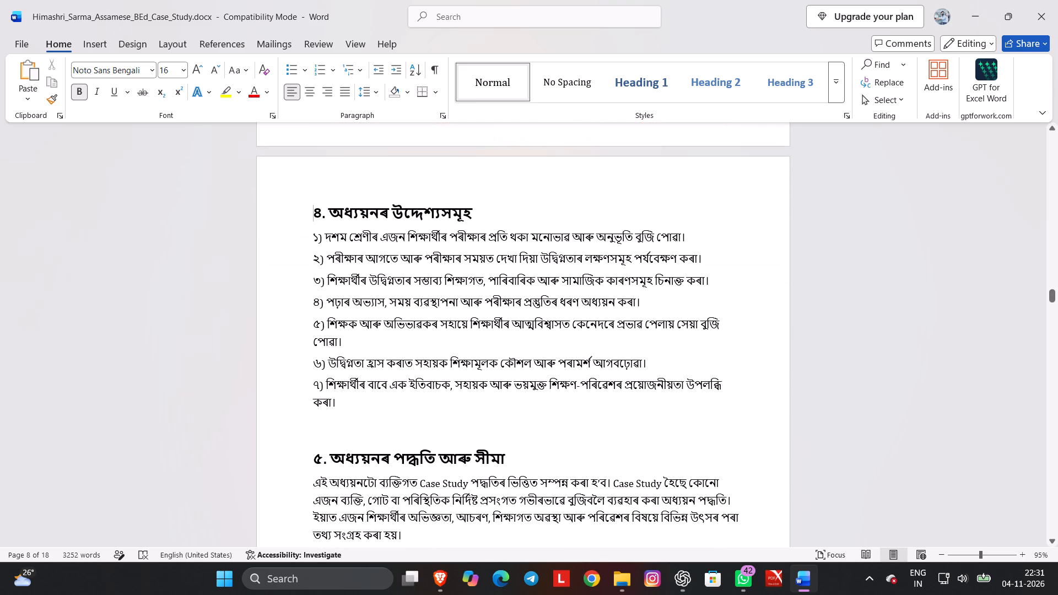
scroll(492, 445, up, 1)
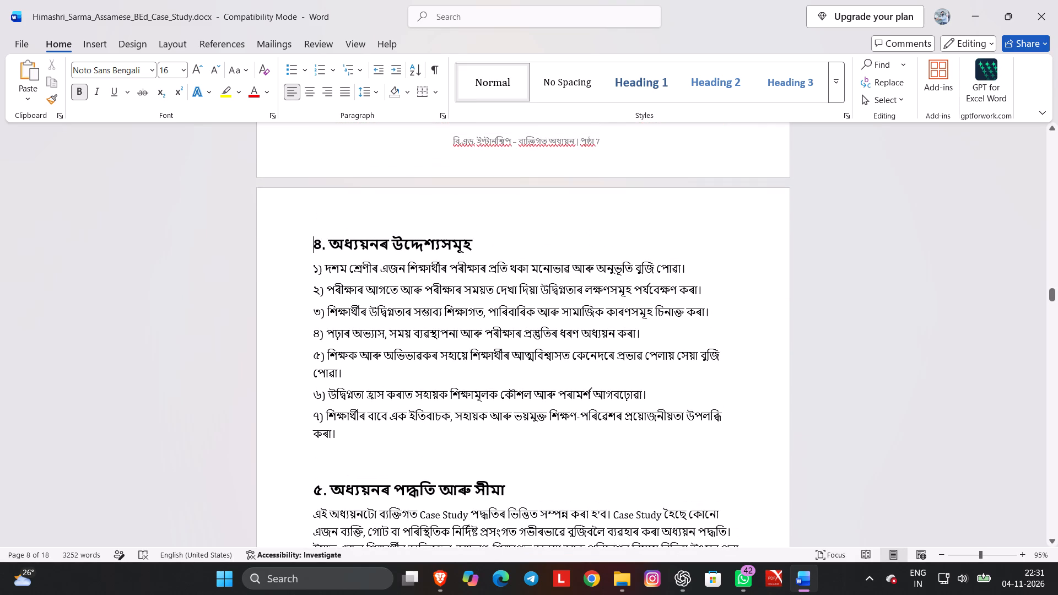
scroll(493, 454, down, 2)
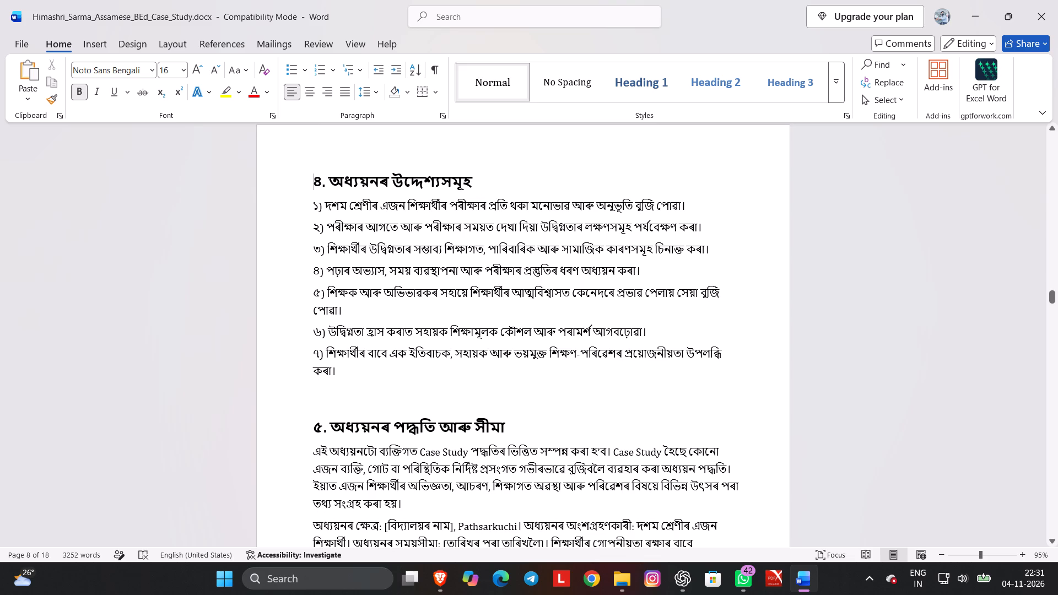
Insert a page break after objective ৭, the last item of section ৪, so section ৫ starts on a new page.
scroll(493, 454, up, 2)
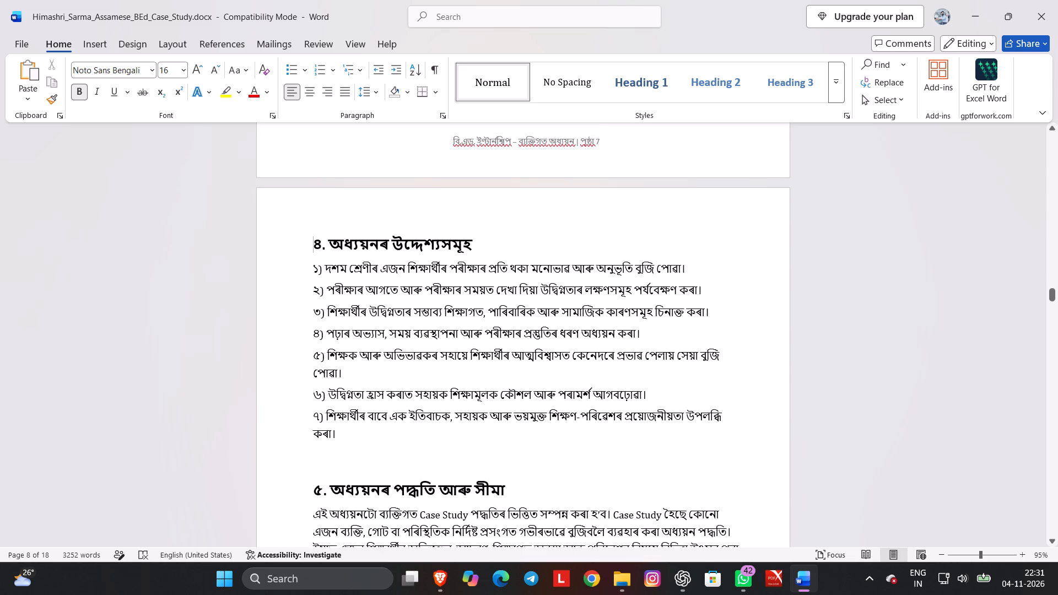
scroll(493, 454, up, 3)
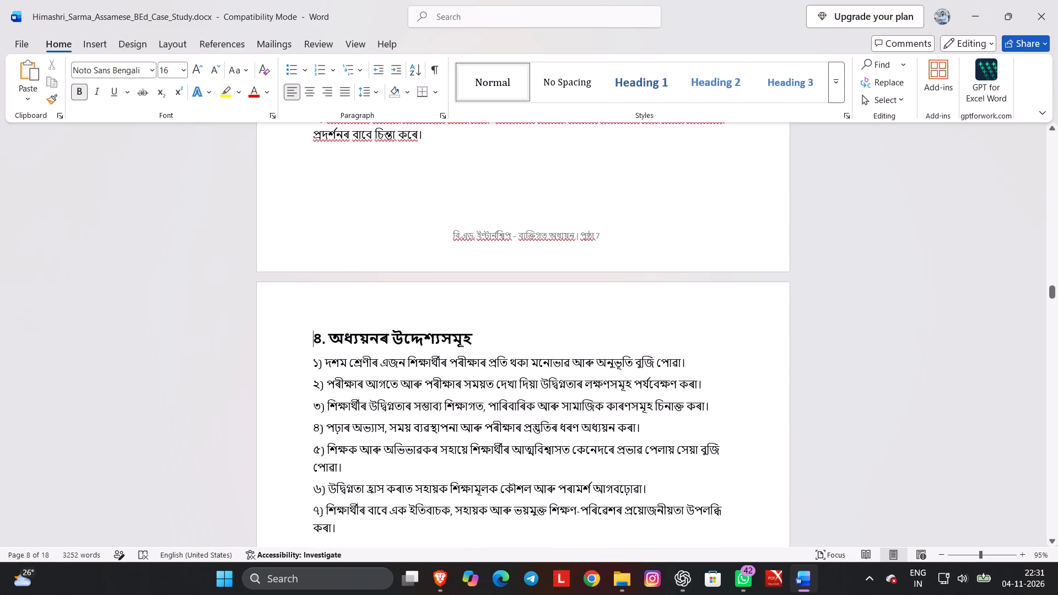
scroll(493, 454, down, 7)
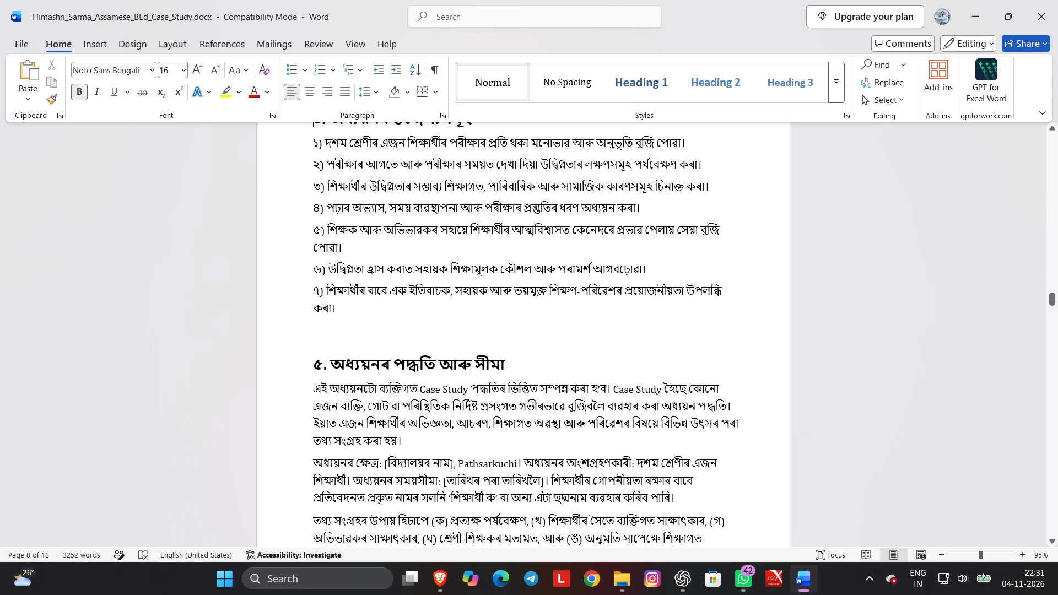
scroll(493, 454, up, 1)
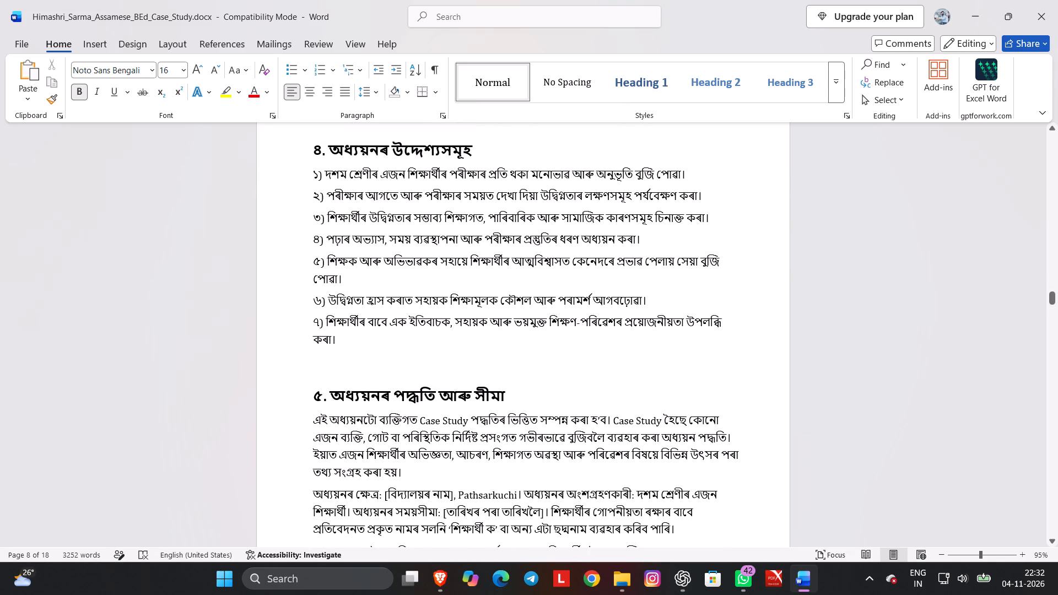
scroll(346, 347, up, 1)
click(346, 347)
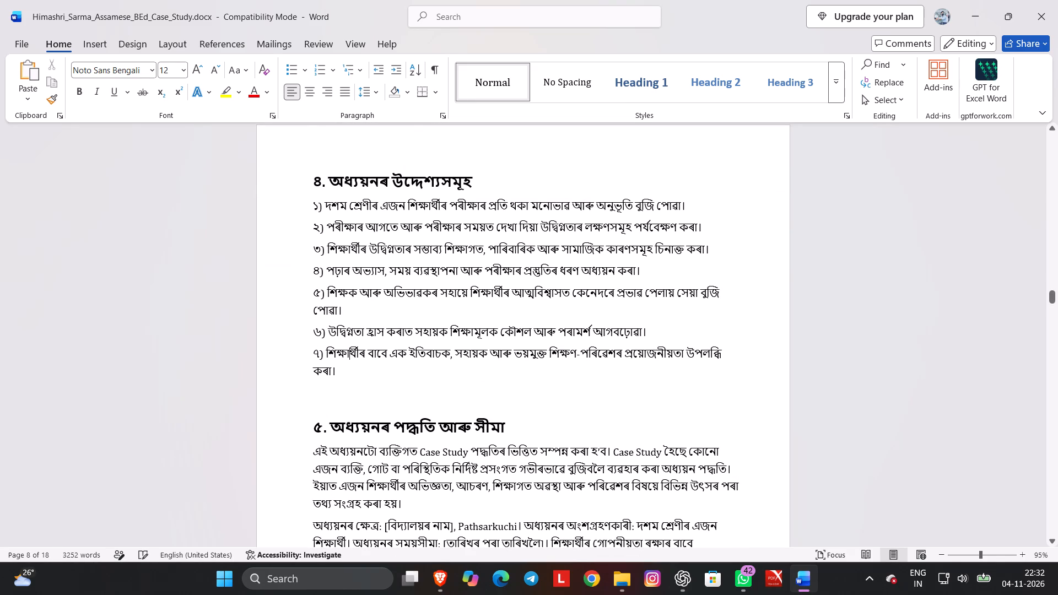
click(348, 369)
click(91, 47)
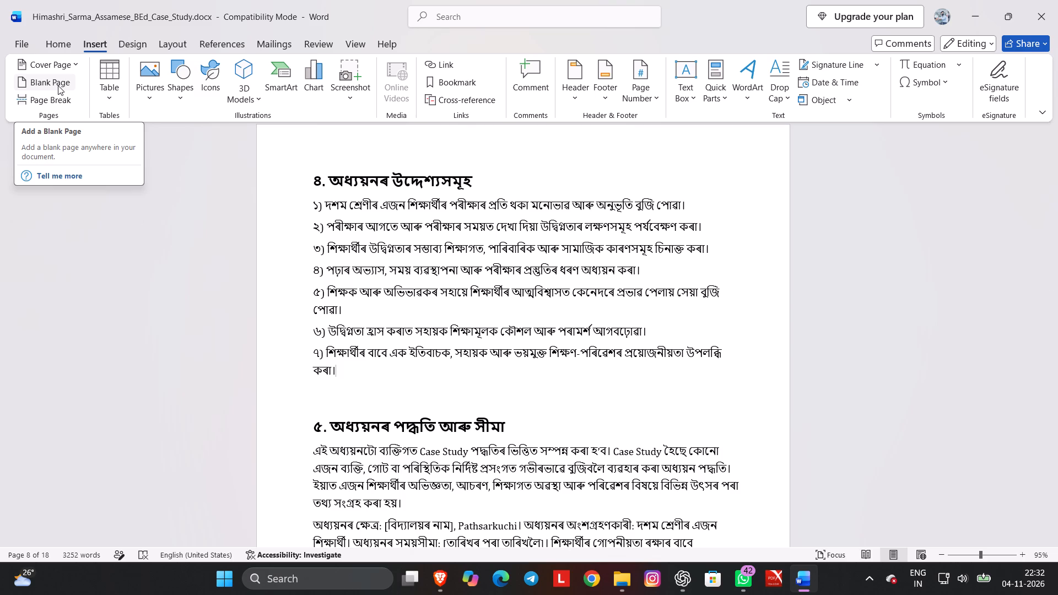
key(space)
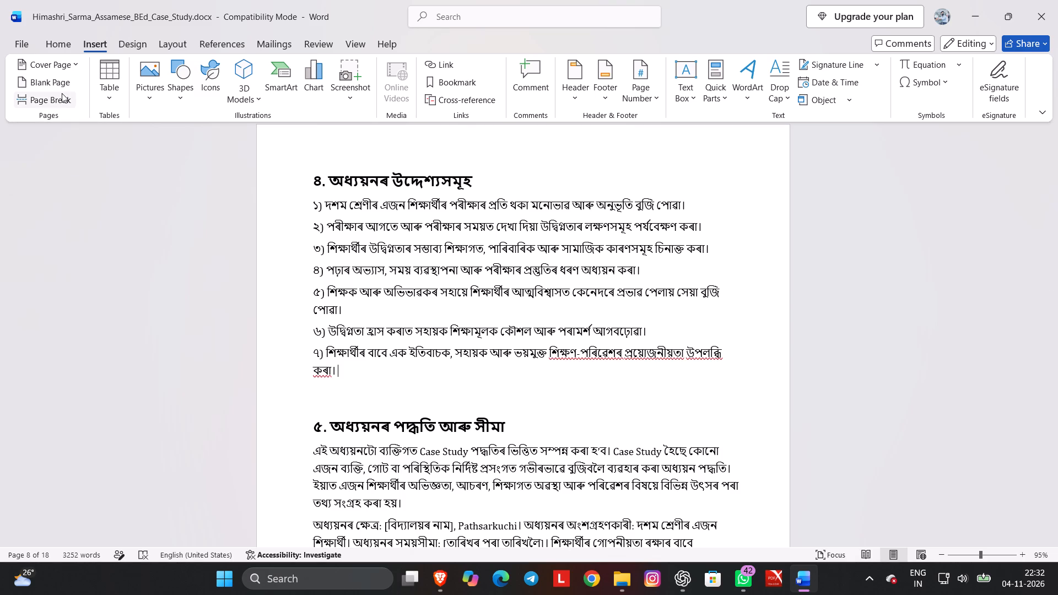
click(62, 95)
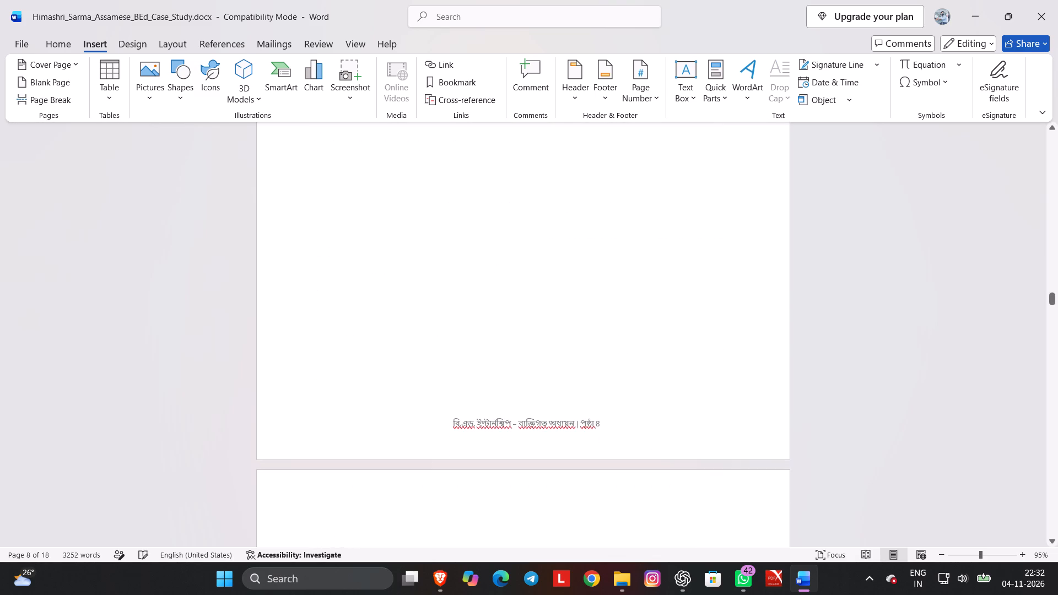
Check the page flow around the new page break, from the symptom list through section ৪ to section ৫.
scroll(552, 371, down, 4)
scroll(482, 432, up, 13)
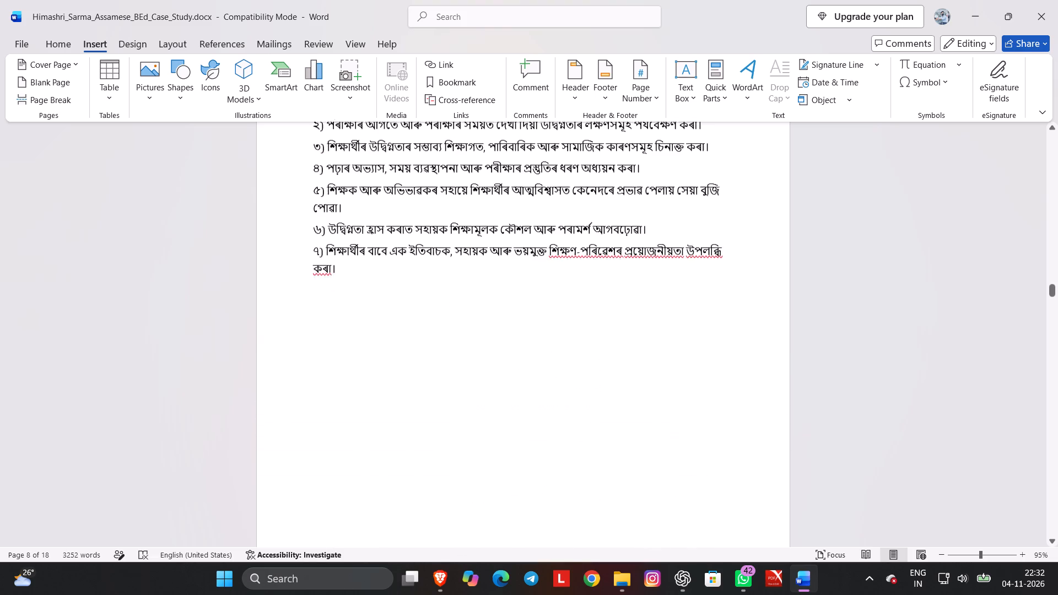
scroll(481, 432, down, 20)
scroll(481, 432, down, 3)
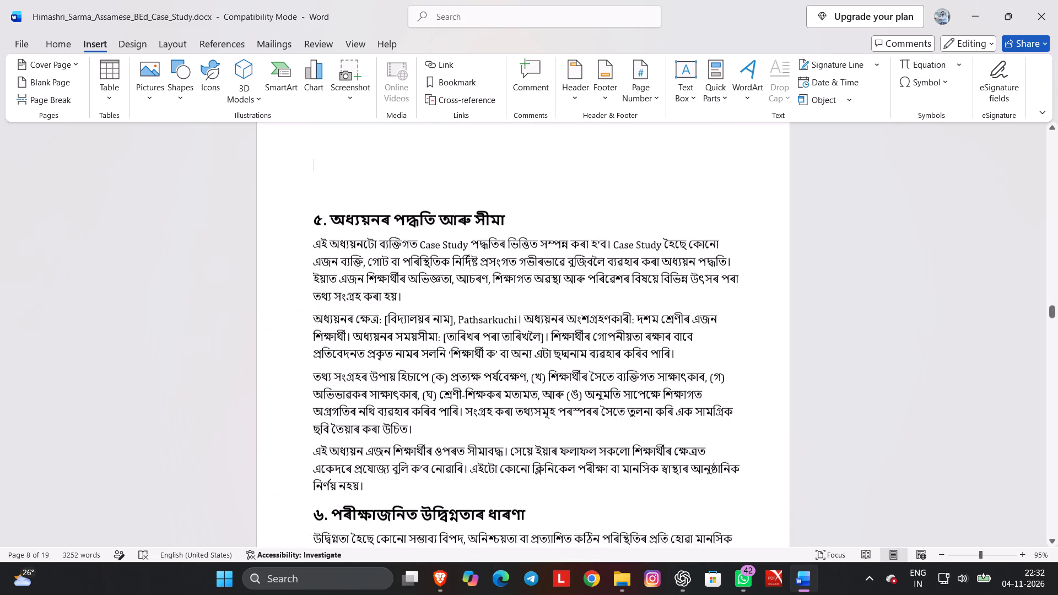
scroll(476, 443, down, 4)
scroll(476, 444, up, 14)
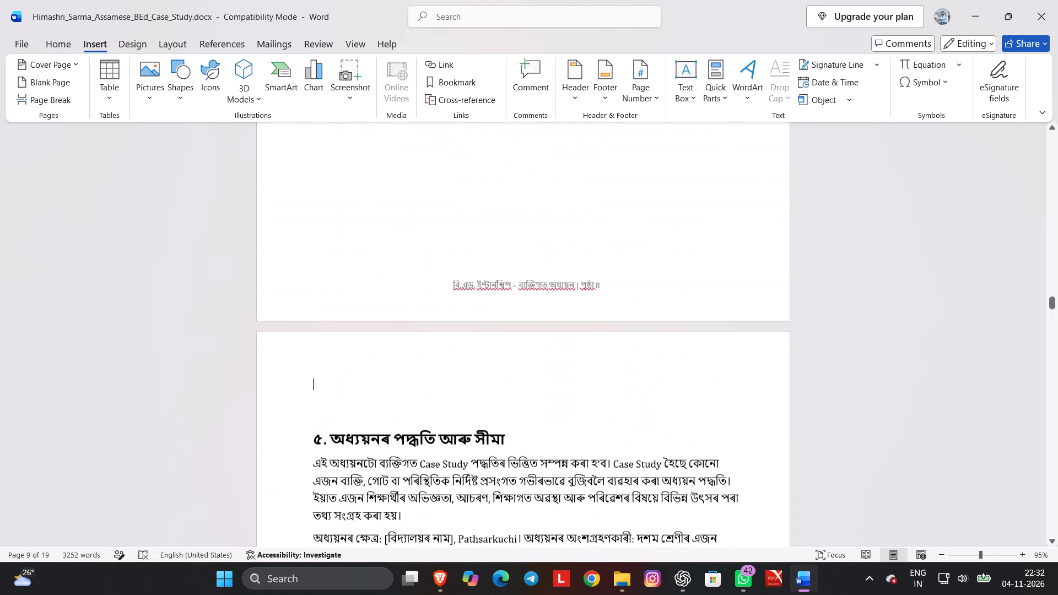
scroll(476, 445, up, 19)
scroll(474, 445, up, 4)
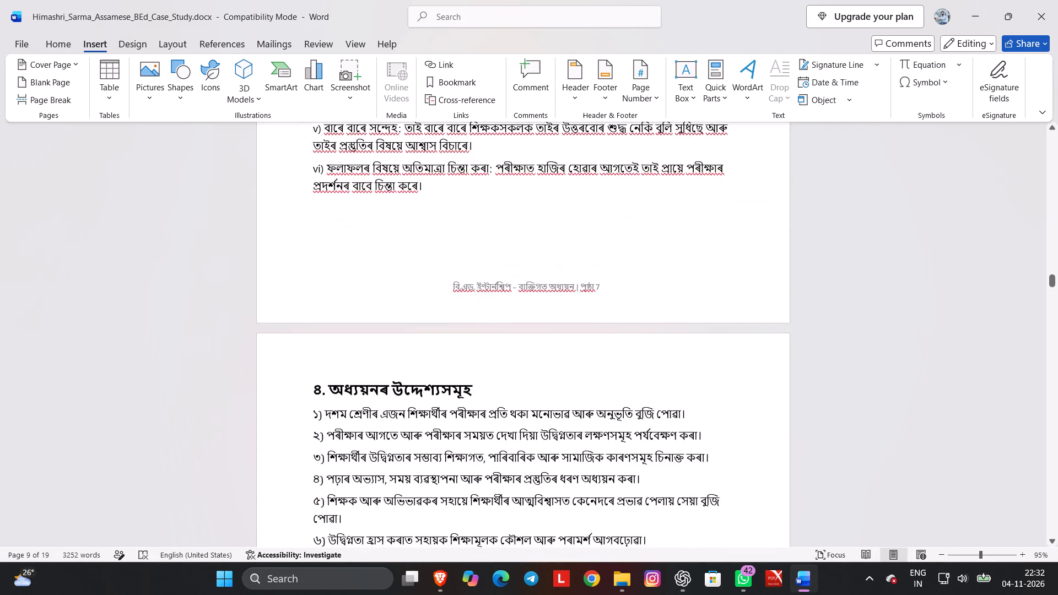
scroll(474, 445, up, 5)
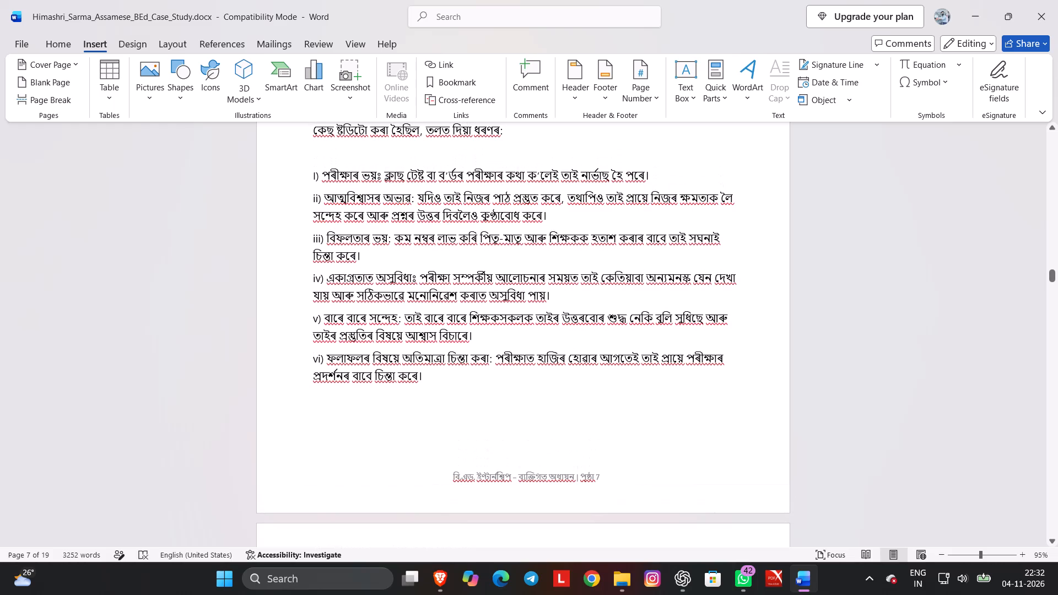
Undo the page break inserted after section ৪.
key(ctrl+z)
Insert a blank page after objective ৭ at the end of section ৪, before the section ৫ heading.
scroll(602, 435, down, 2)
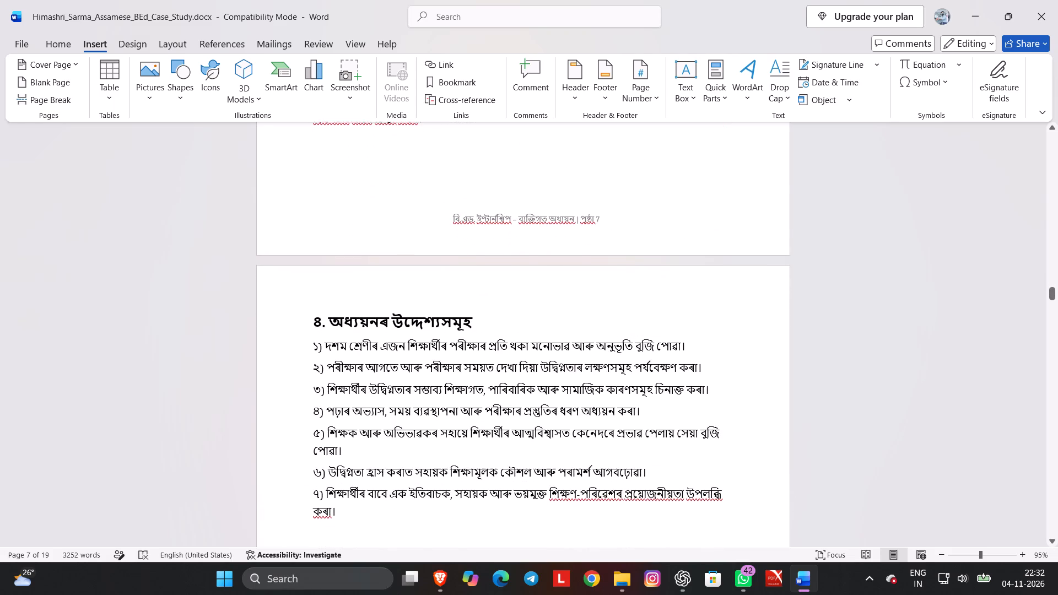
scroll(602, 435, down, 2)
scroll(526, 454, up, 10)
scroll(523, 441, down, 3)
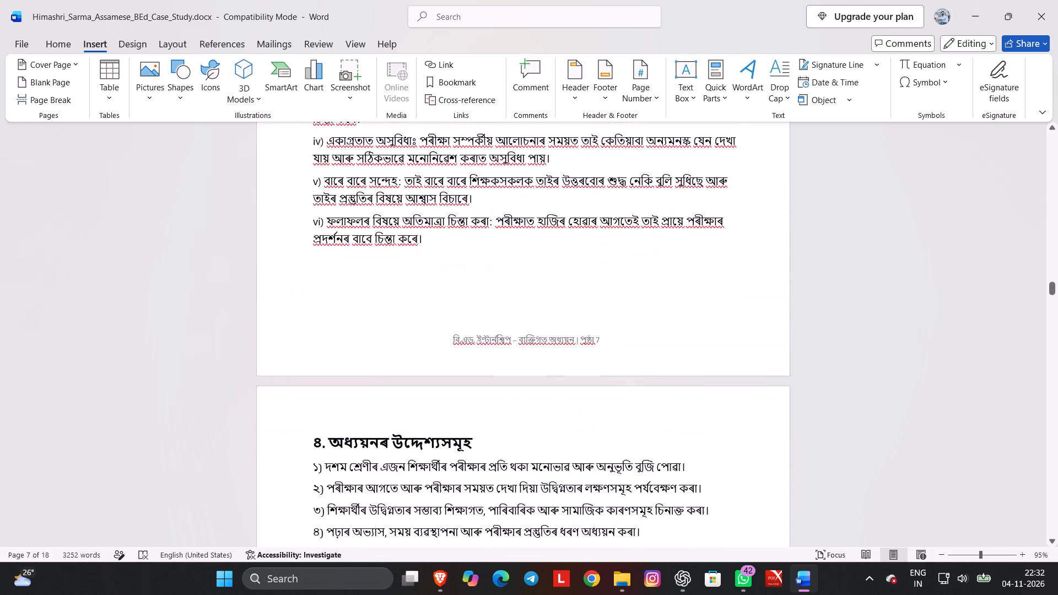
scroll(523, 441, down, 7)
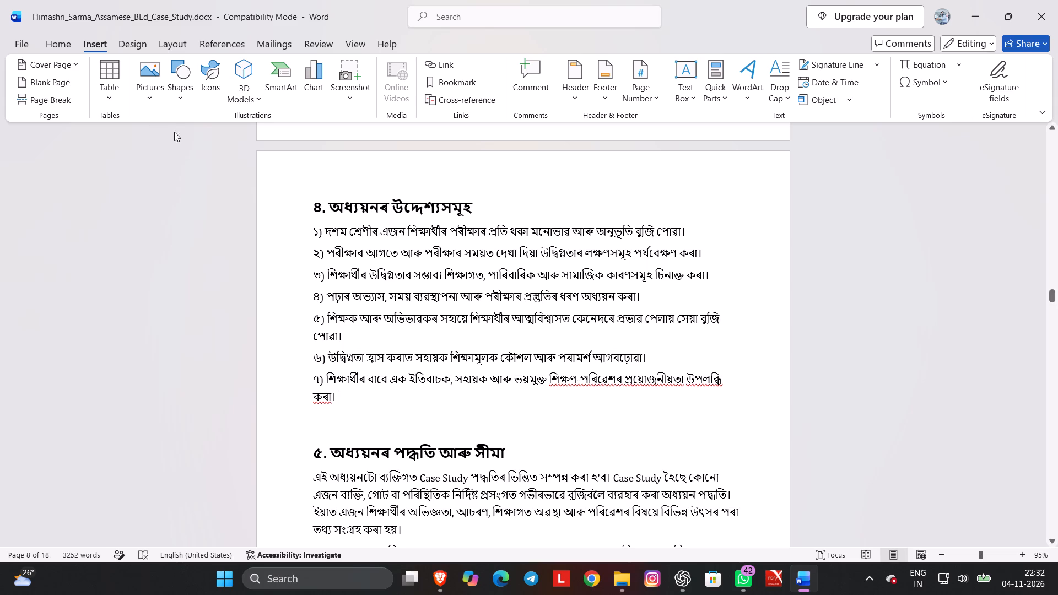
click(55, 83)
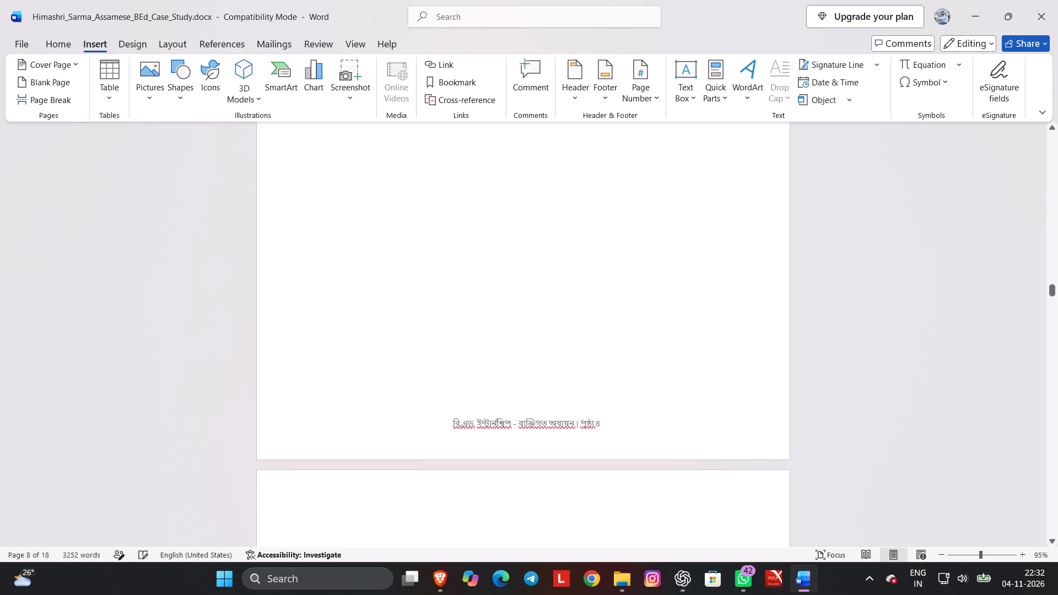
Check the page flow from section ৪ across the inserted blank page to the start of section ৫.
scroll(498, 298, down, 3)
scroll(498, 299, up, 14)
scroll(500, 299, down, 1)
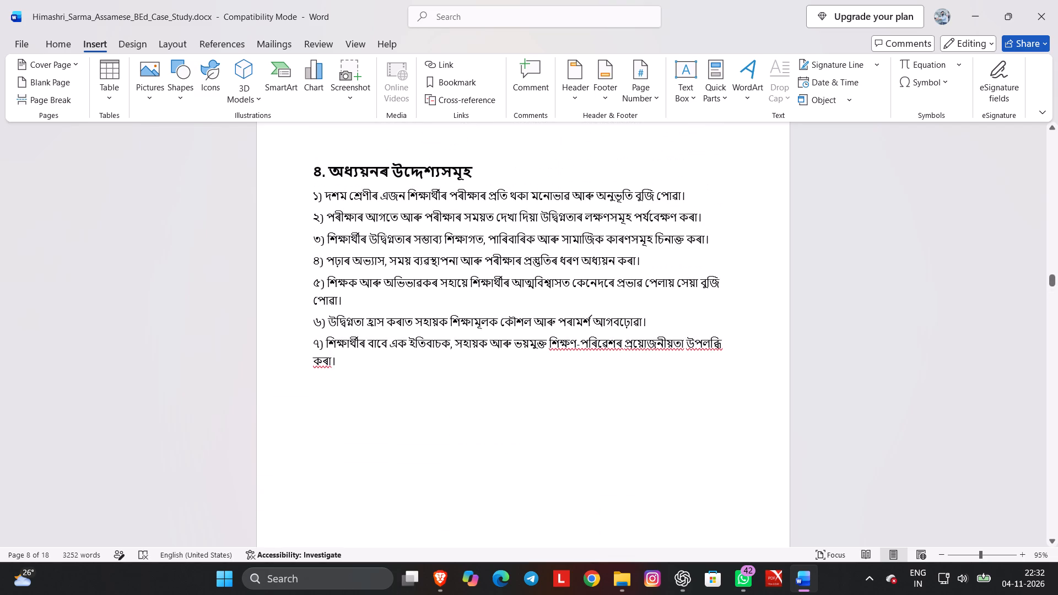
scroll(500, 299, down, 2)
scroll(500, 299, down, 20)
scroll(500, 299, down, 6)
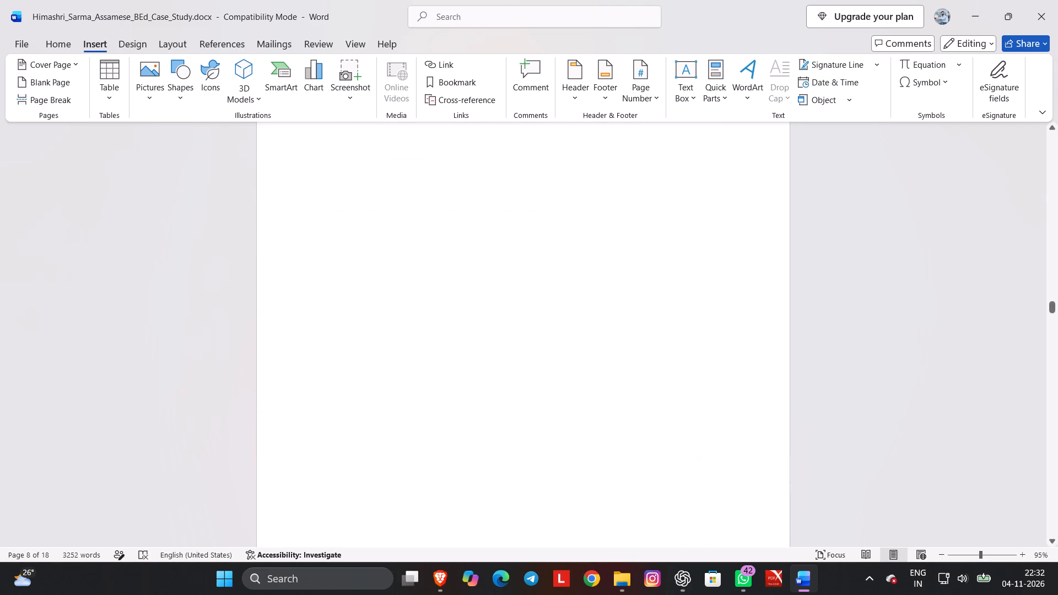
scroll(499, 297, down, 12)
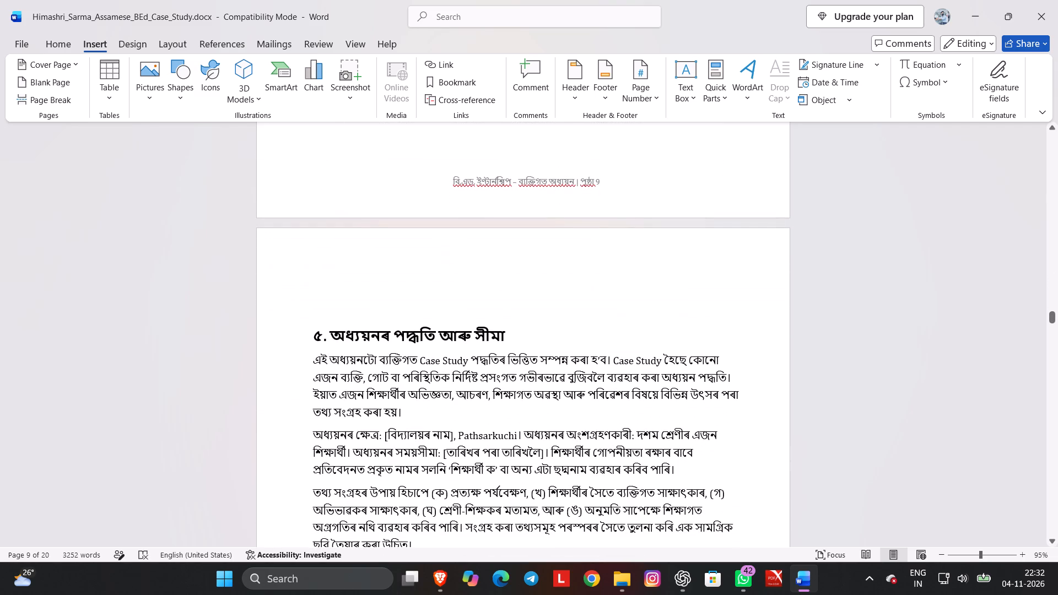
scroll(499, 297, up, 15)
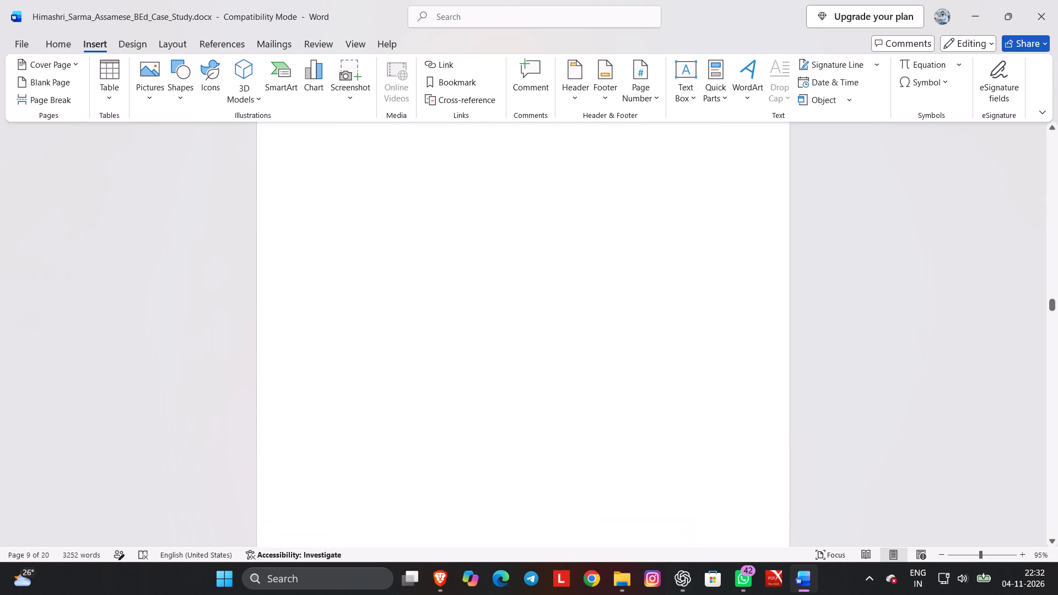
scroll(499, 297, up, 10)
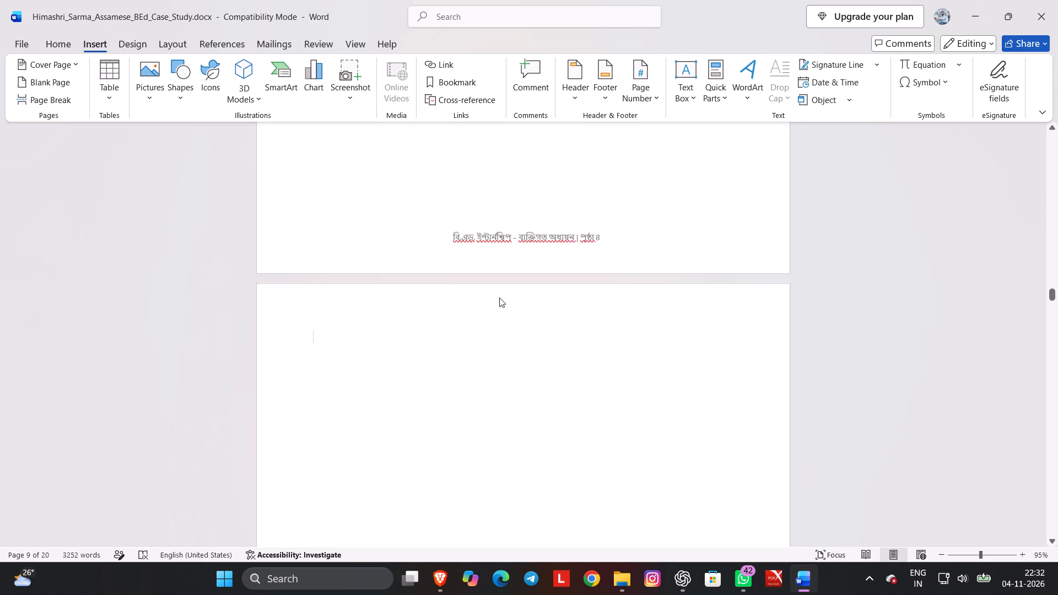
Review the pages from section ৪ back through the symptom list to the "Case study back g" heading.
scroll(499, 297, up, 17)
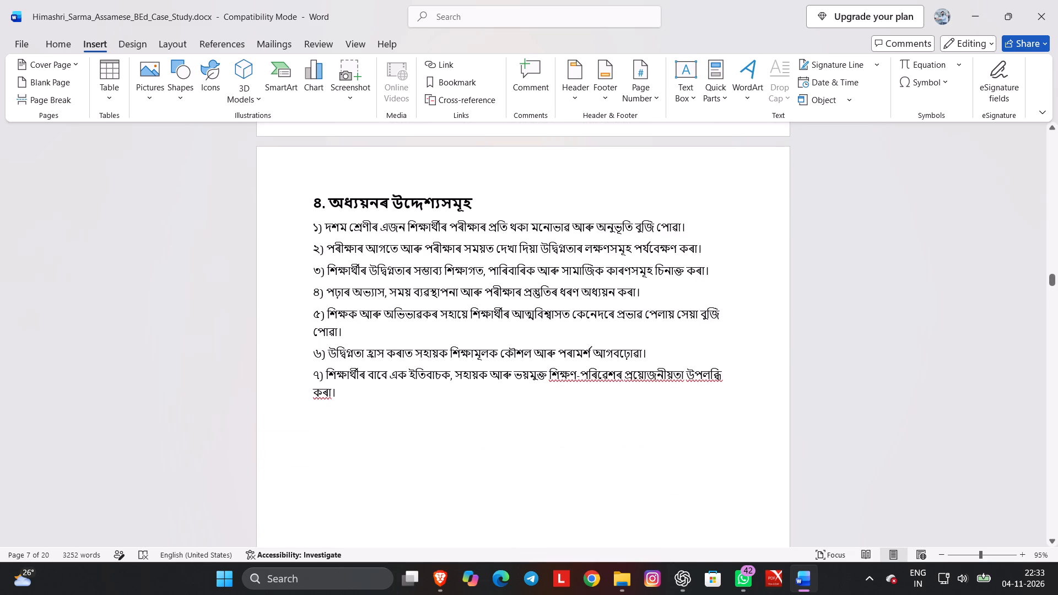
scroll(499, 297, up, 9)
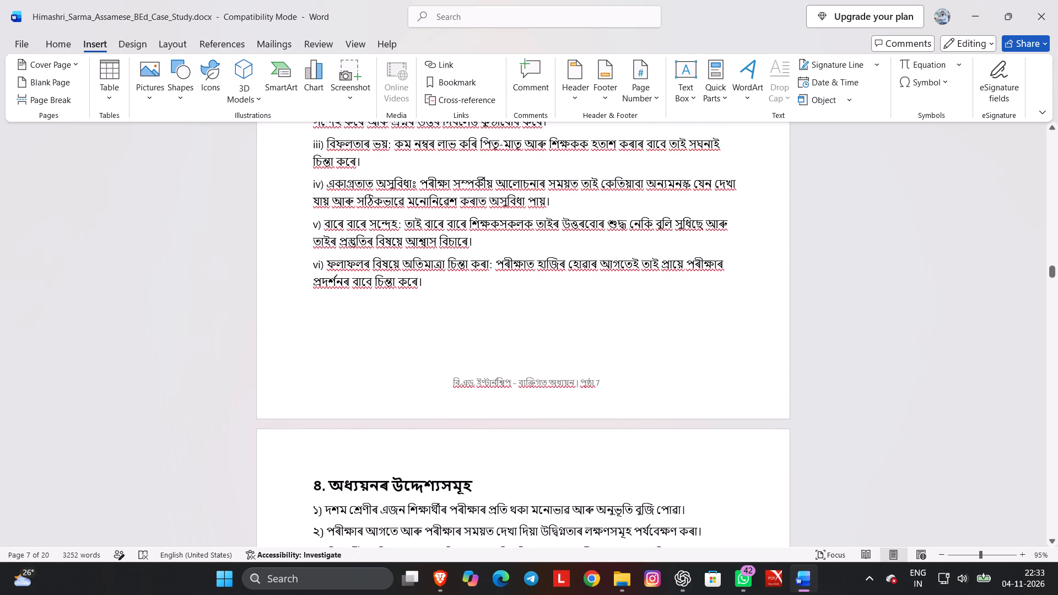
scroll(499, 297, up, 17)
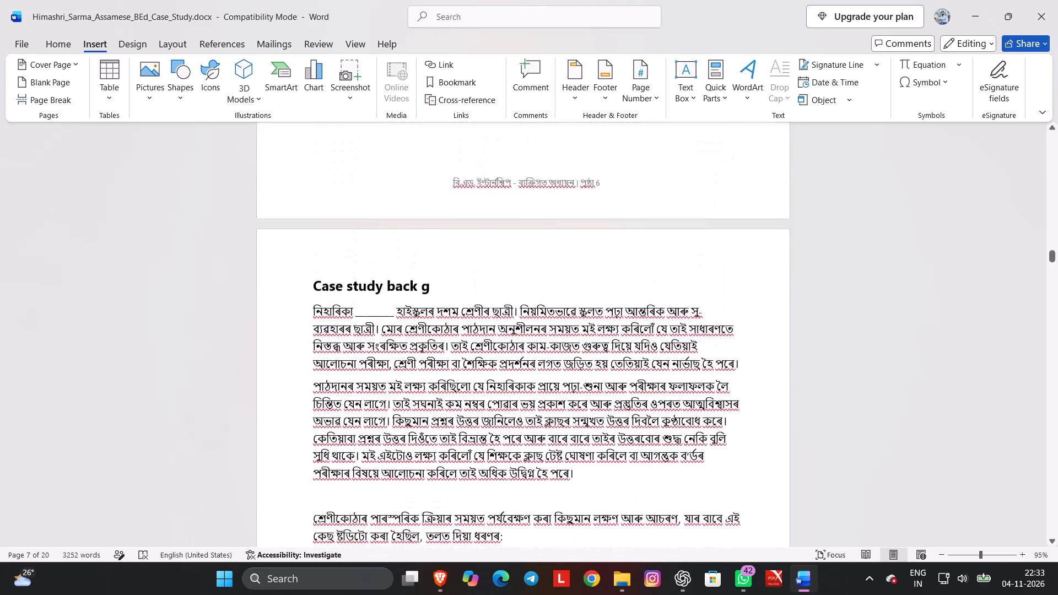
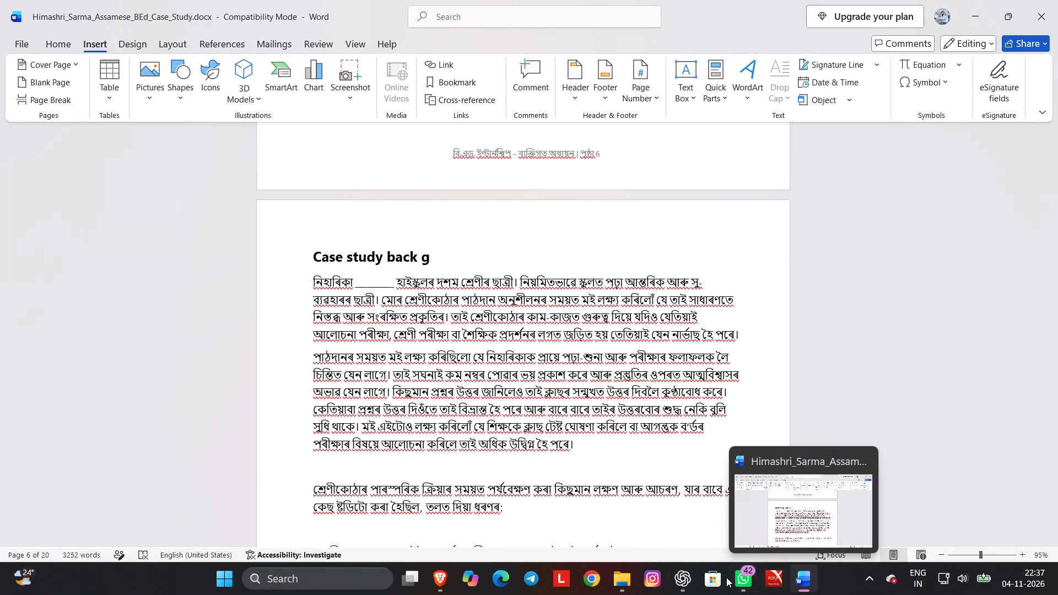
Switch to the File Explorer Home window and search it for "inter".
click(613, 578)
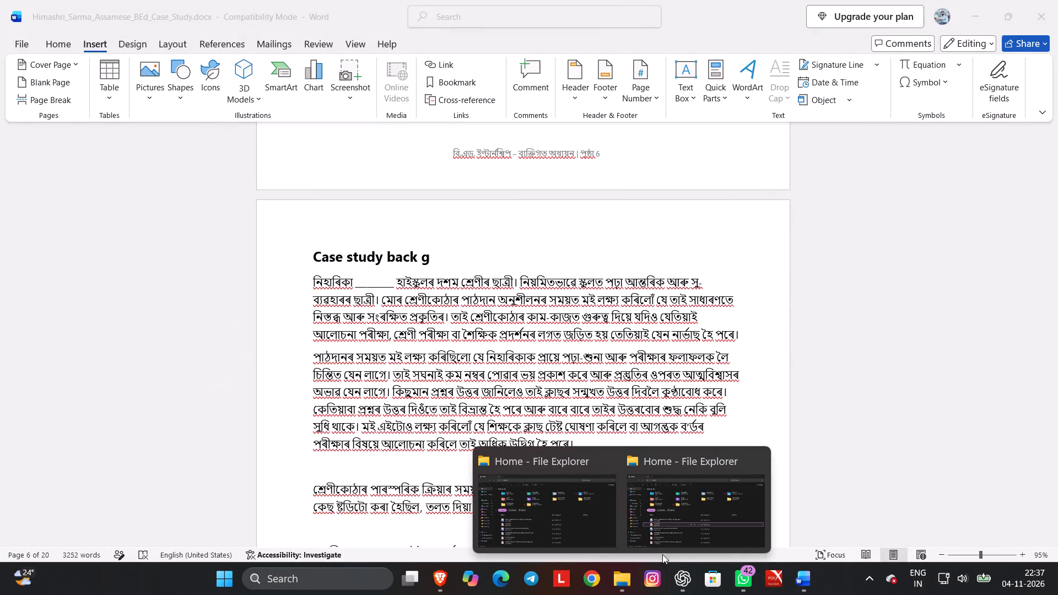
click(608, 520)
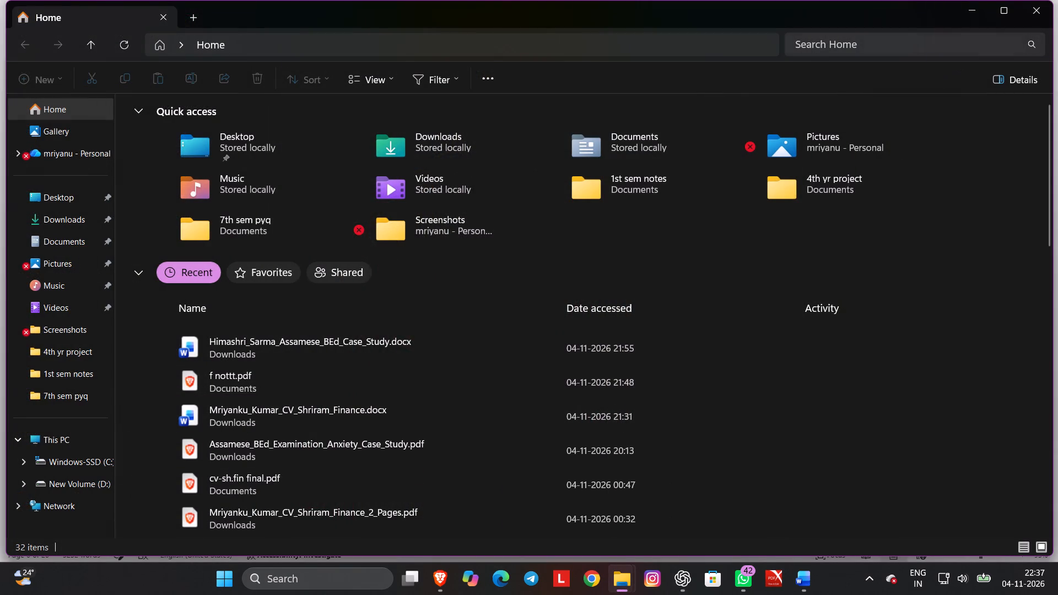
click(972, 53)
text(inter)
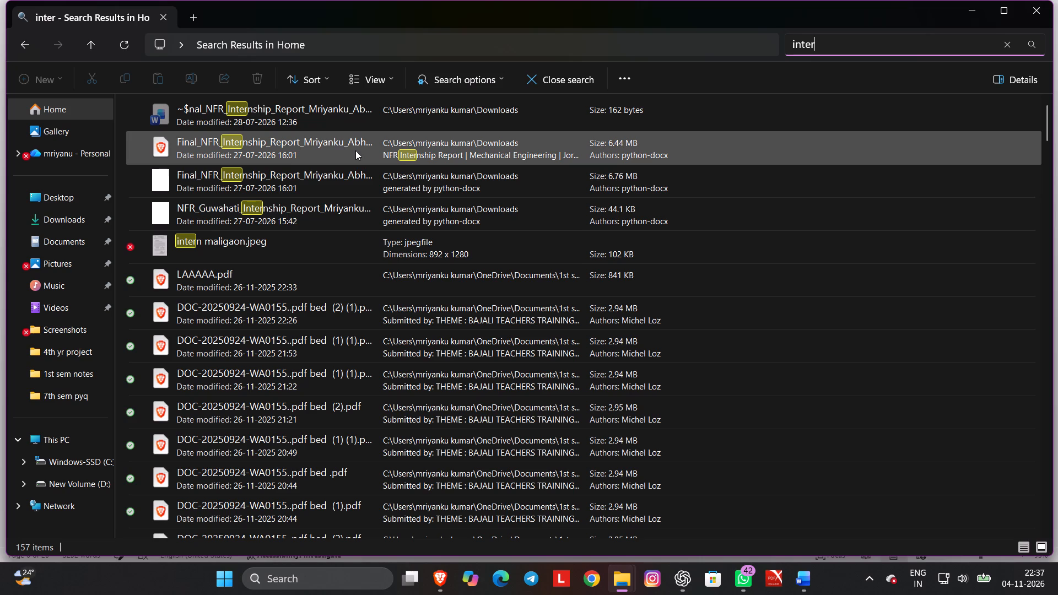
Try to transfer the 6.44 MB Final NFR Internship Report PDF from the search results to WhatsApp.
right_click(355, 150)
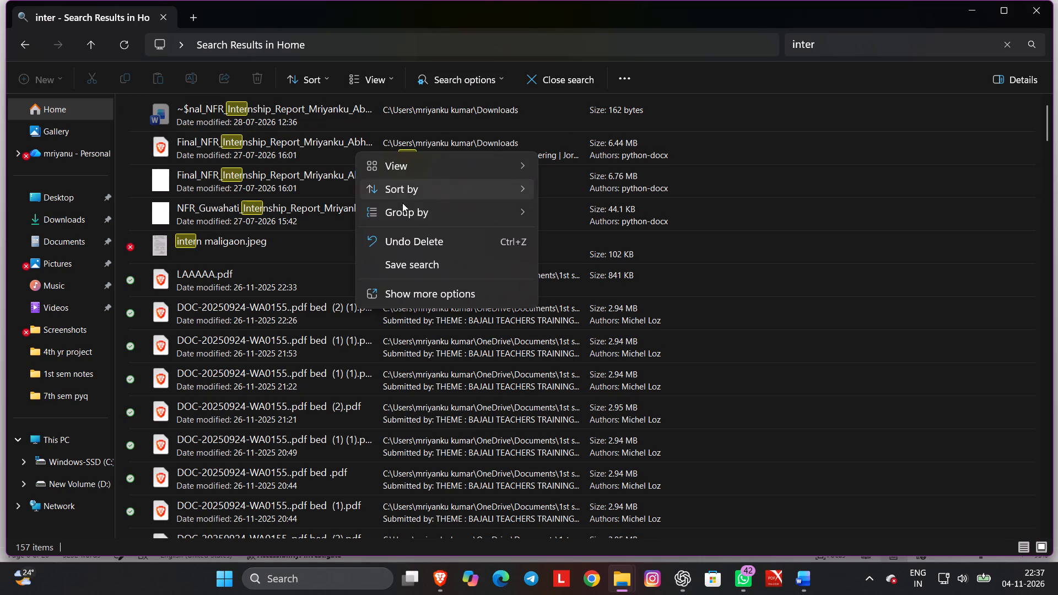
right_drag(602, 147, 603, 147)
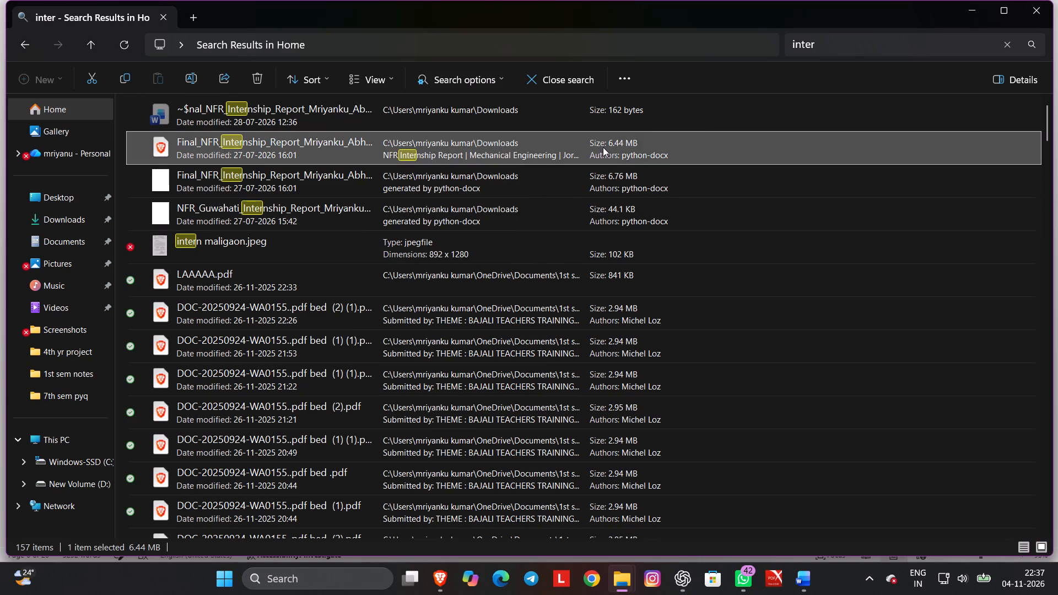
right_drag(603, 147, 744, 581)
drag(733, 494, 746, 581)
click(611, 140)
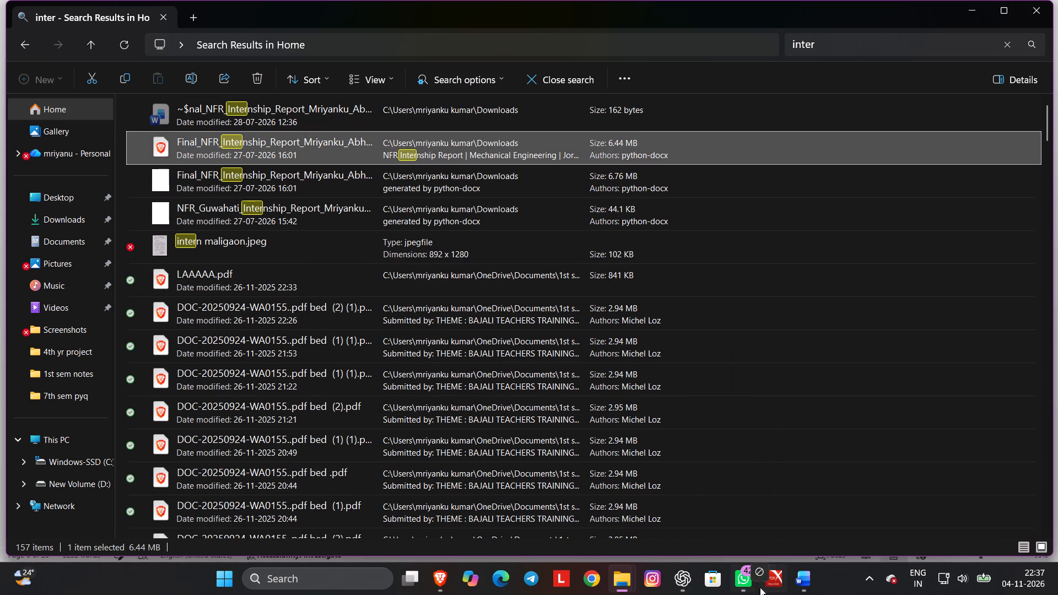
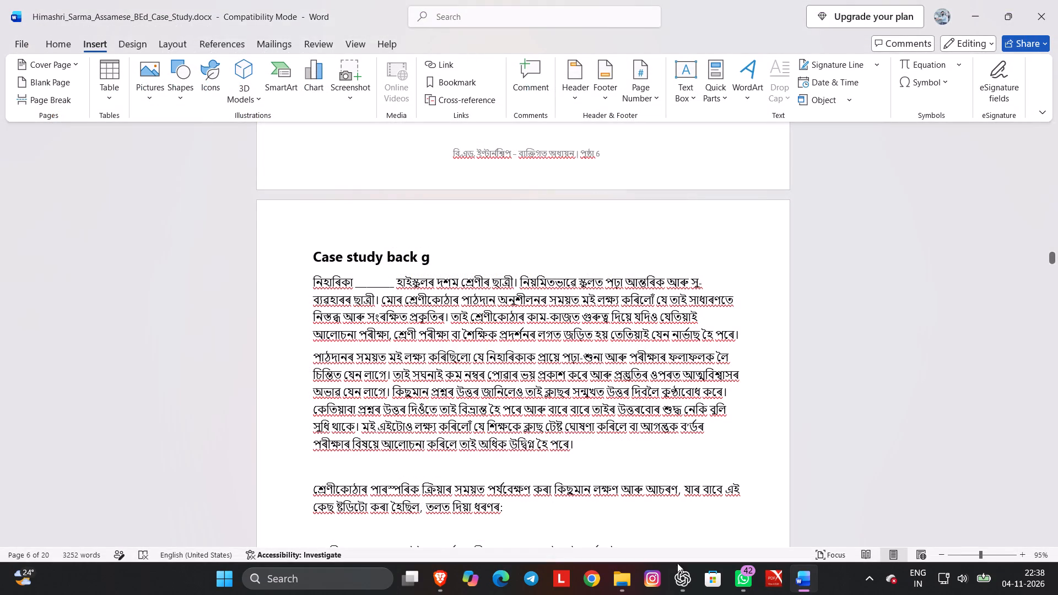
Switch to Google Translate in Brave, translate the copied English student identification data into Assamese, and copy the translation.
click(436, 570)
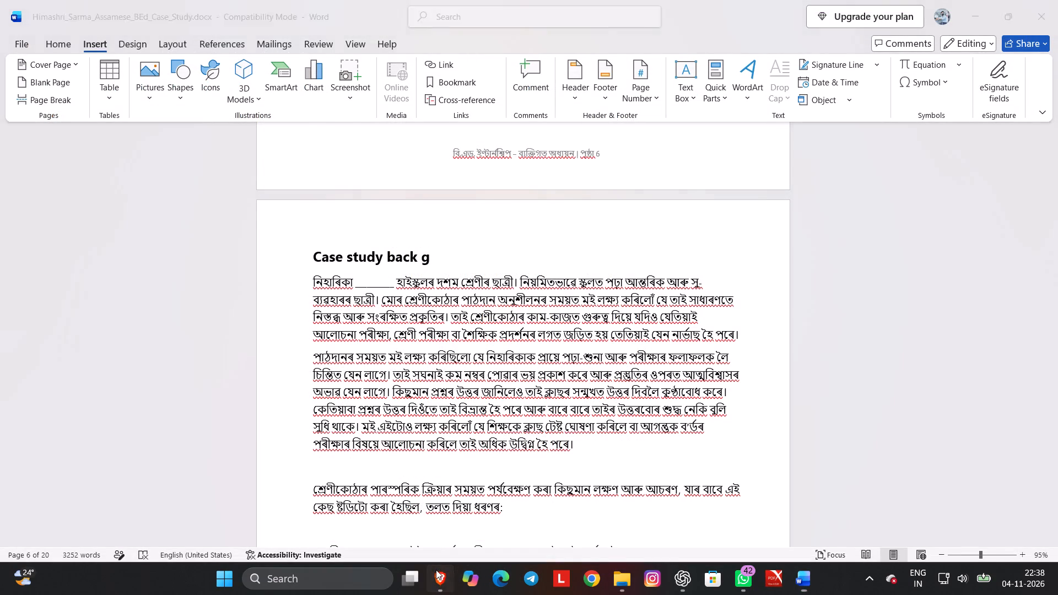
click(516, 166)
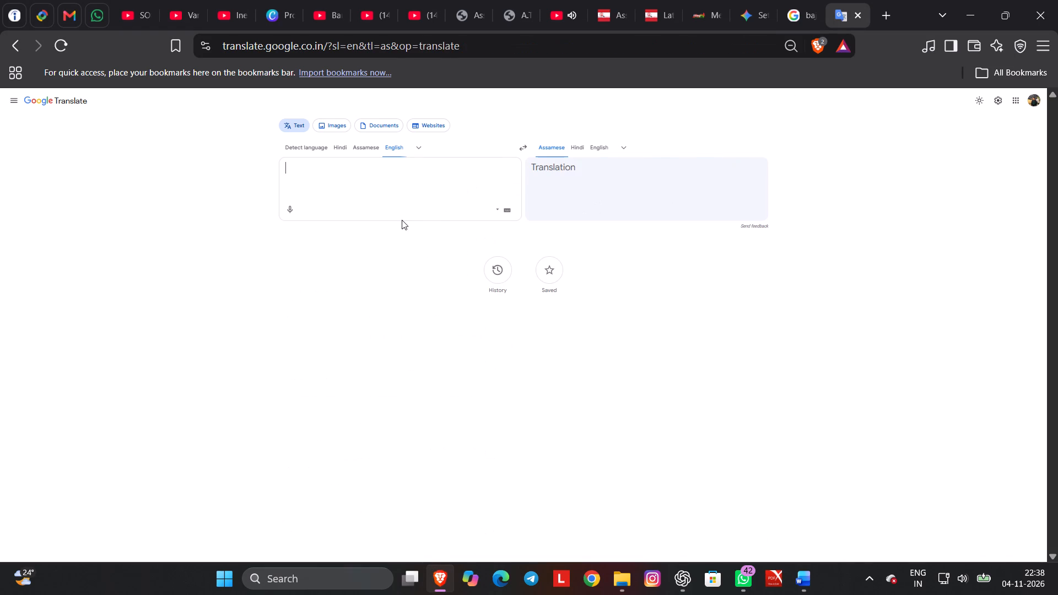
key(ctrl+v)
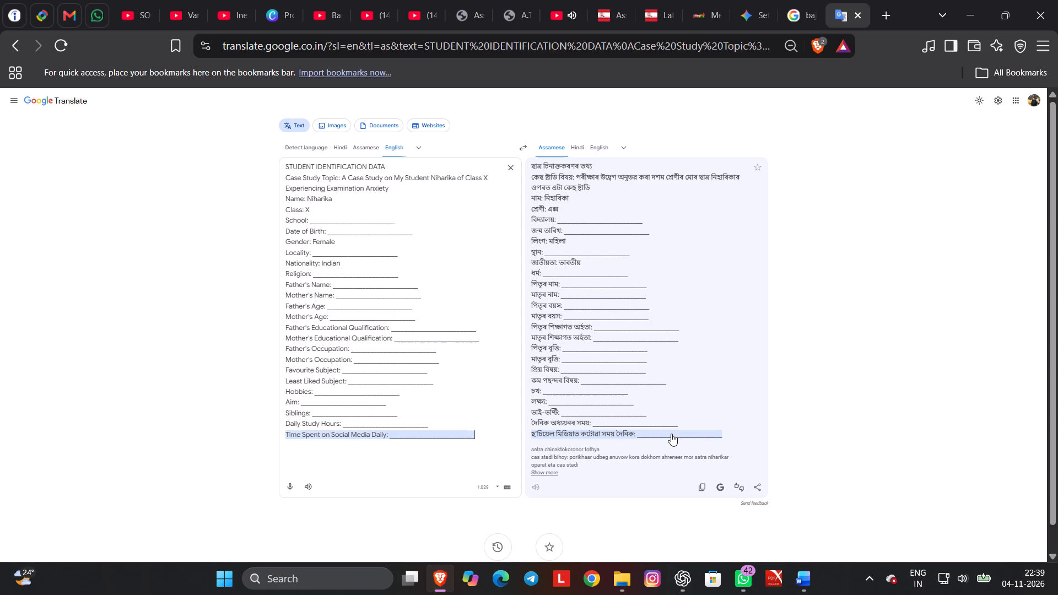
click(701, 486)
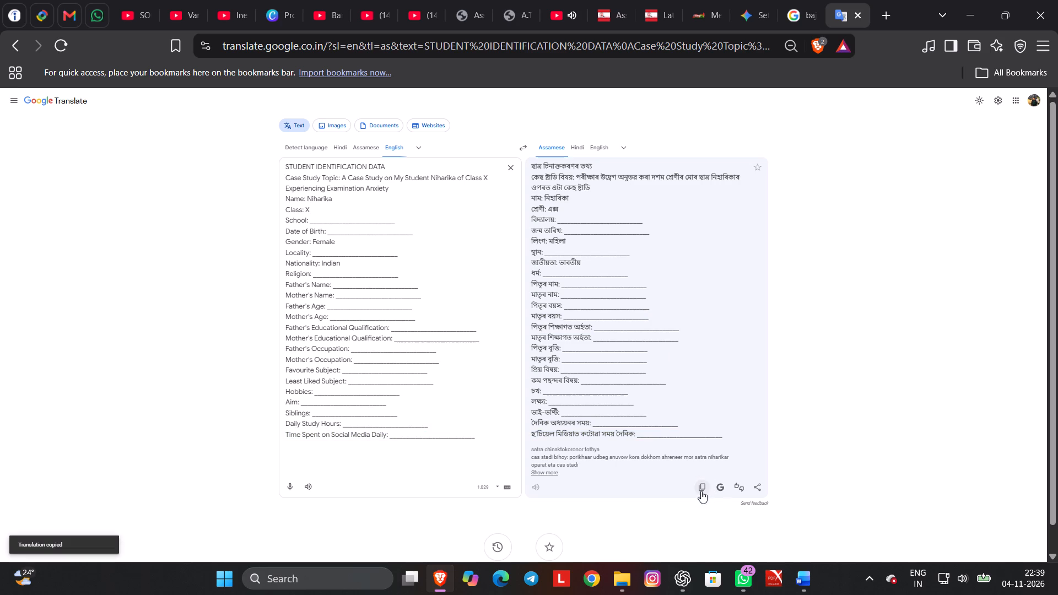
Return to the Word case study and paste the Assamese student identification data on the blank page before section 5.
click(797, 577)
scroll(638, 433, up, 7)
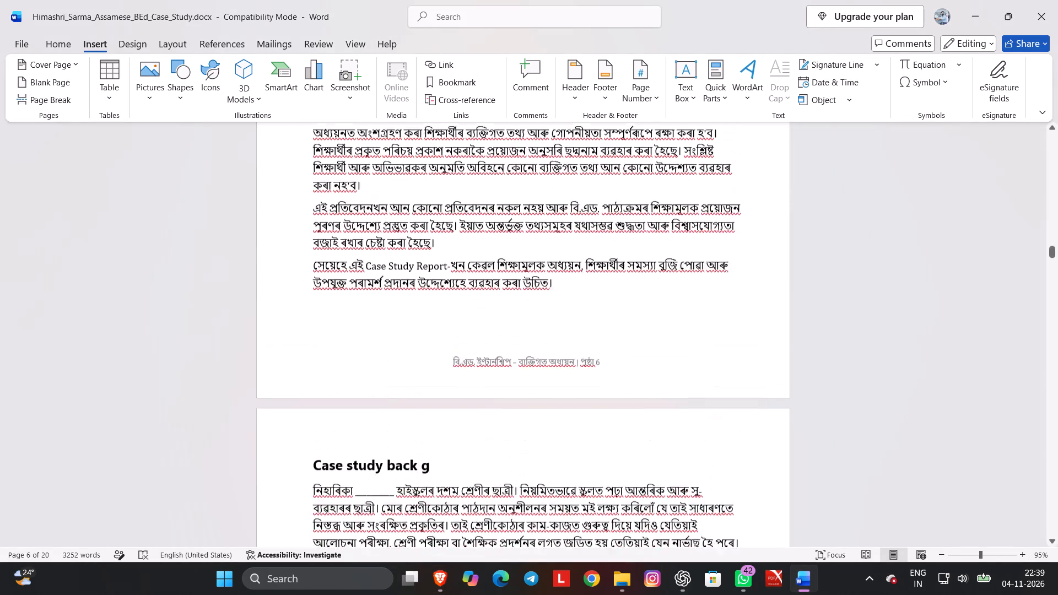
scroll(638, 433, down, 20)
scroll(638, 433, down, 5)
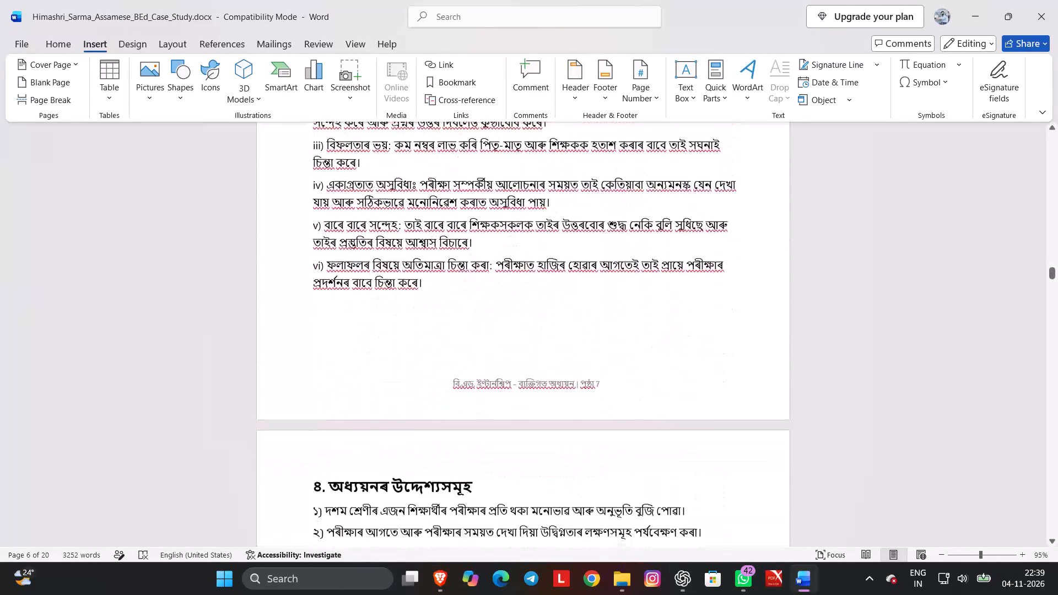
scroll(638, 432, down, 20)
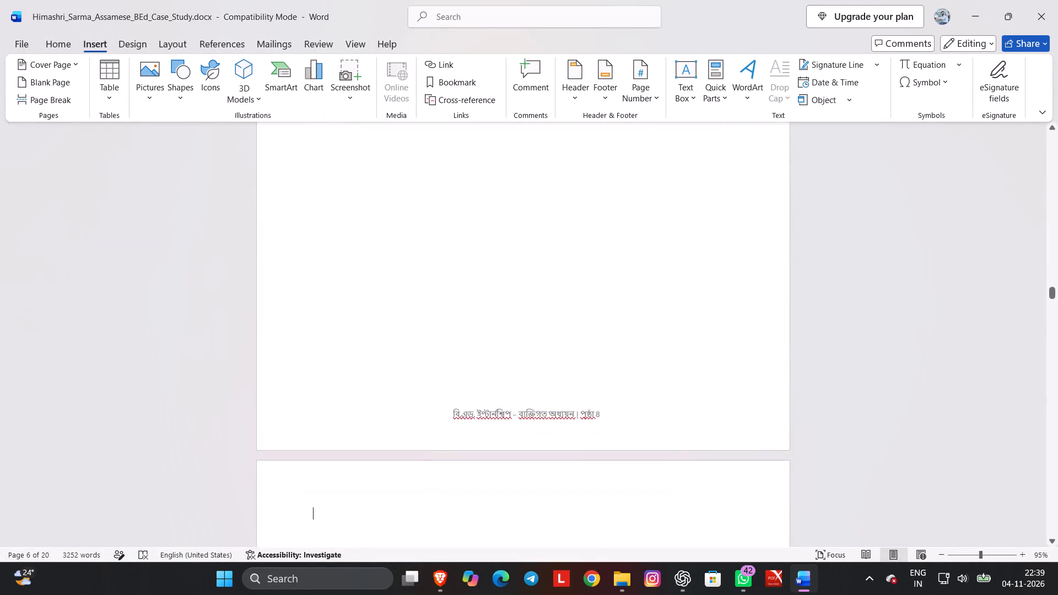
scroll(638, 432, down, 3)
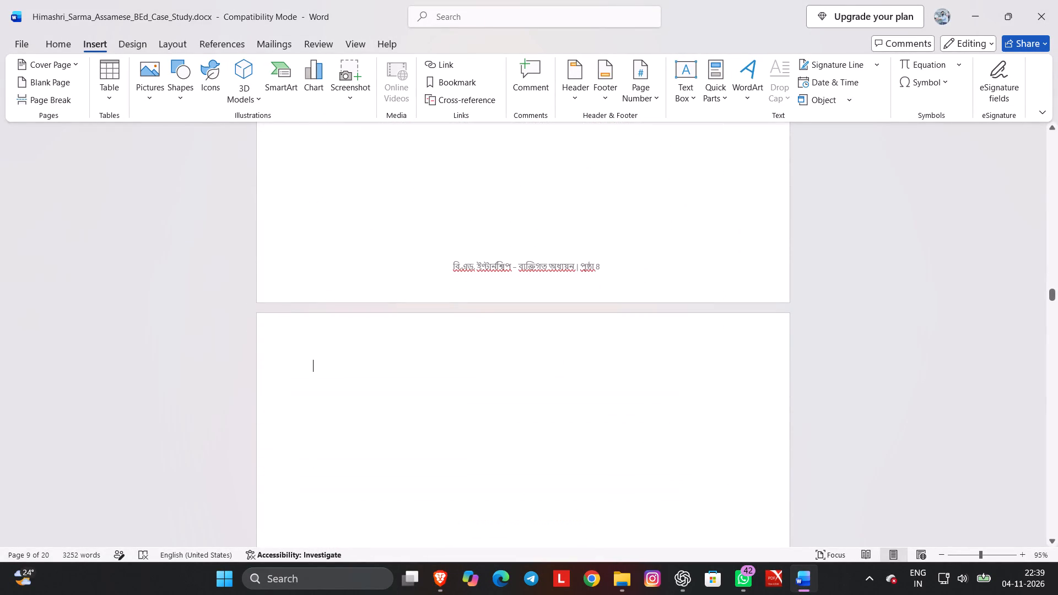
key(ctrl+v)
Add a colon at the end of the pasted student identification data heading.
scroll(609, 438, up, 8)
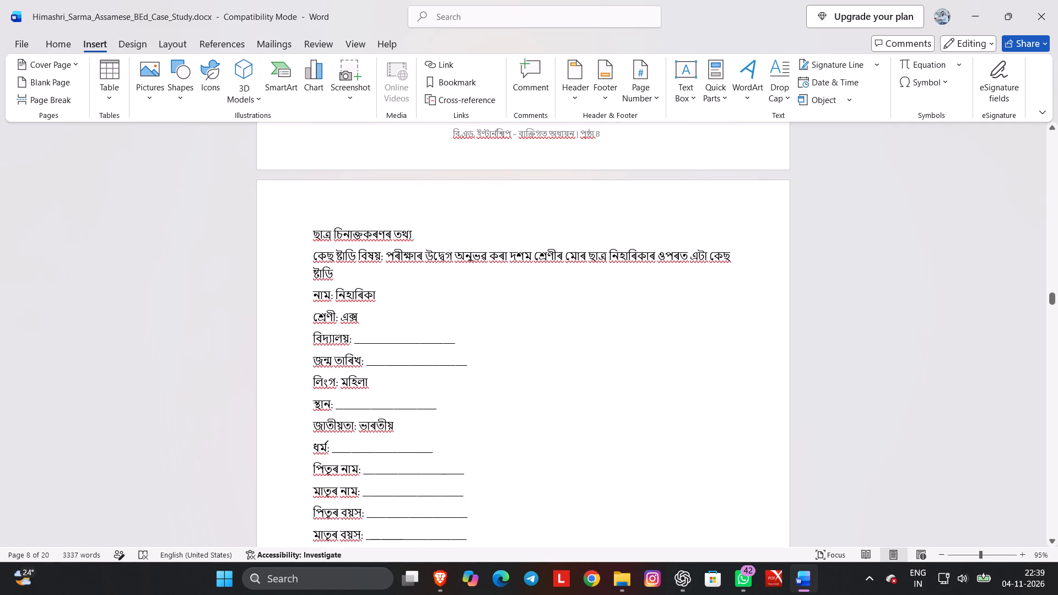
click(436, 237)
key(shift+colon)
Delete section 5 on study method and limits and section 6 on the concept of examination anxiety, including their headings.
scroll(452, 262, down, 10)
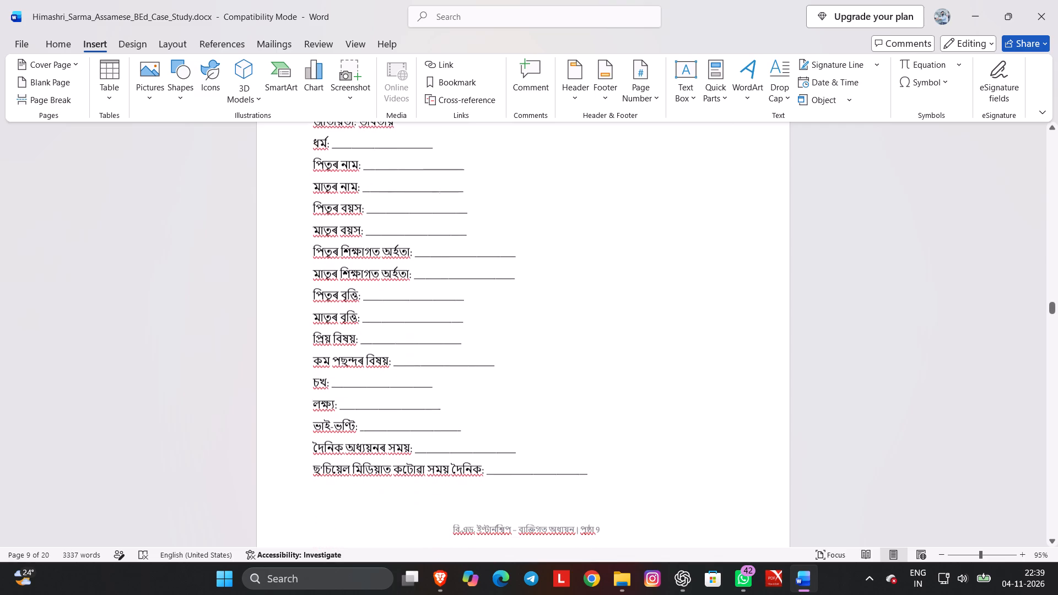
scroll(526, 337, down, 10)
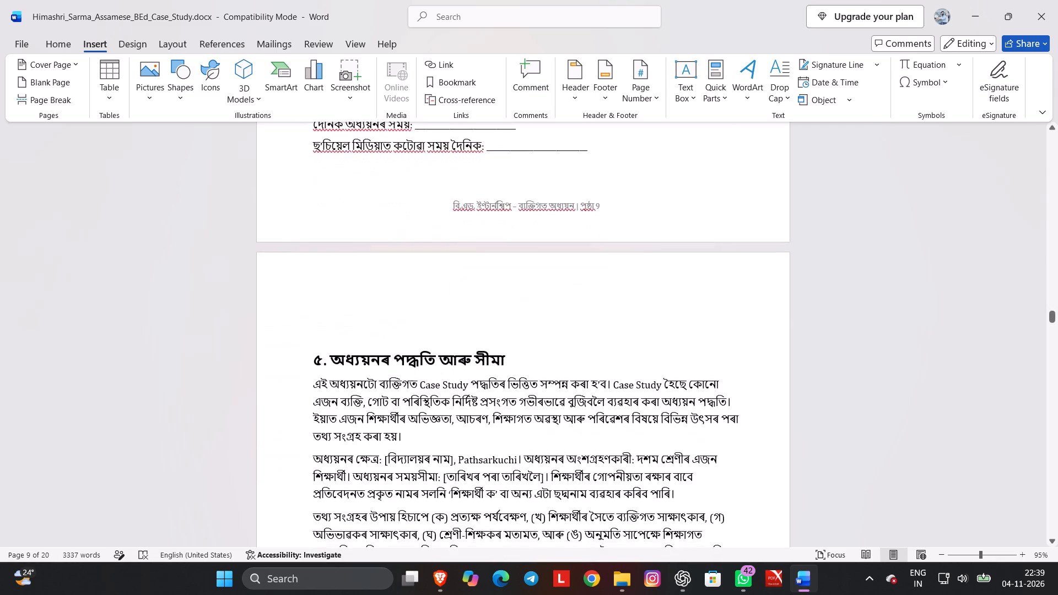
scroll(538, 356, down, 8)
scroll(508, 354, up, 3)
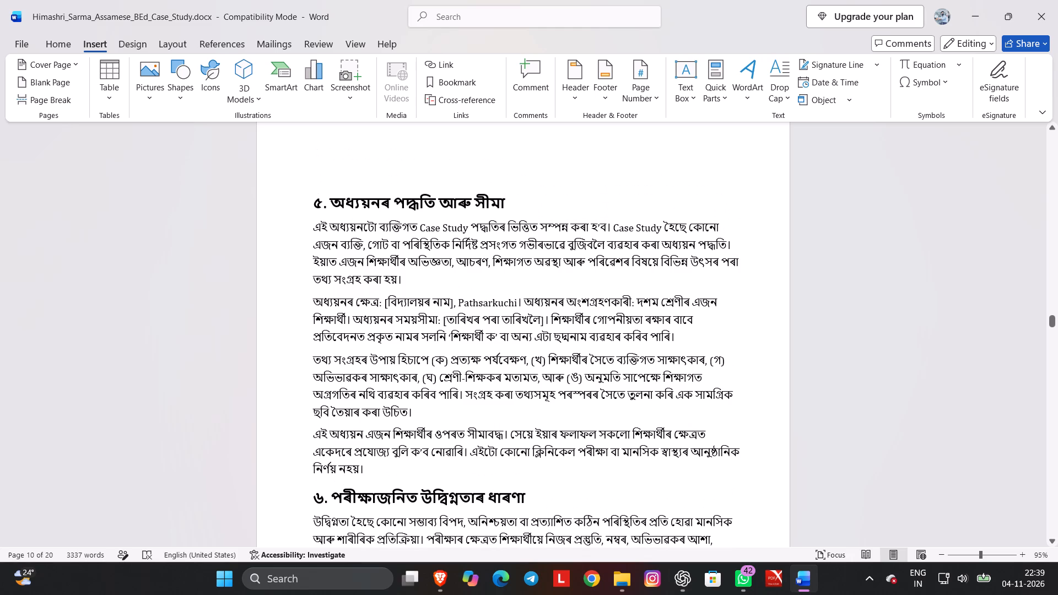
scroll(508, 355, down, 3)
scroll(509, 355, up, 2)
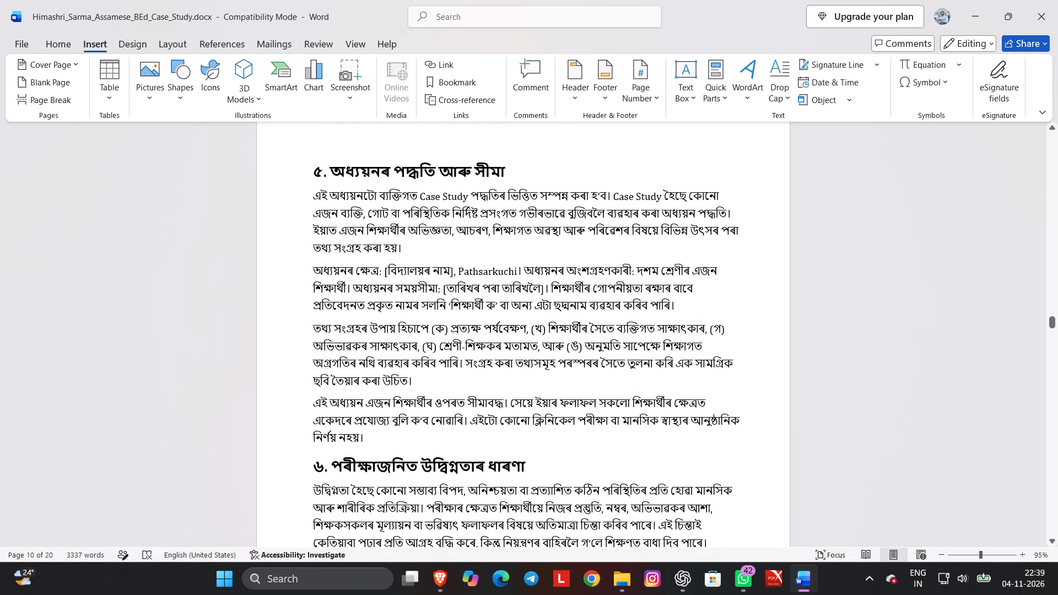
drag(382, 441, 310, 171)
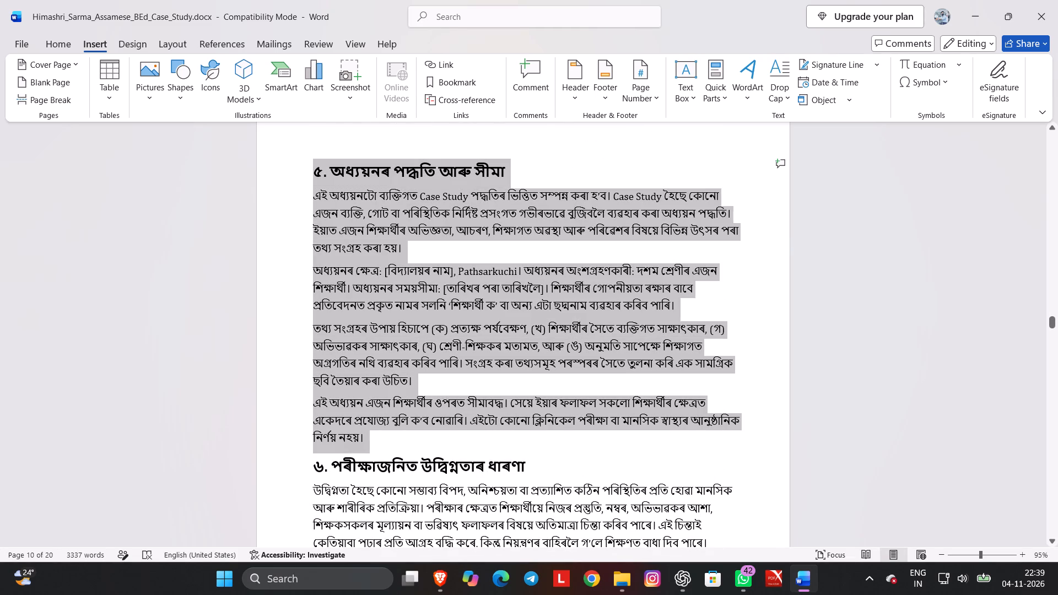
drag(310, 171, 310, 169)
key(BackSpace)
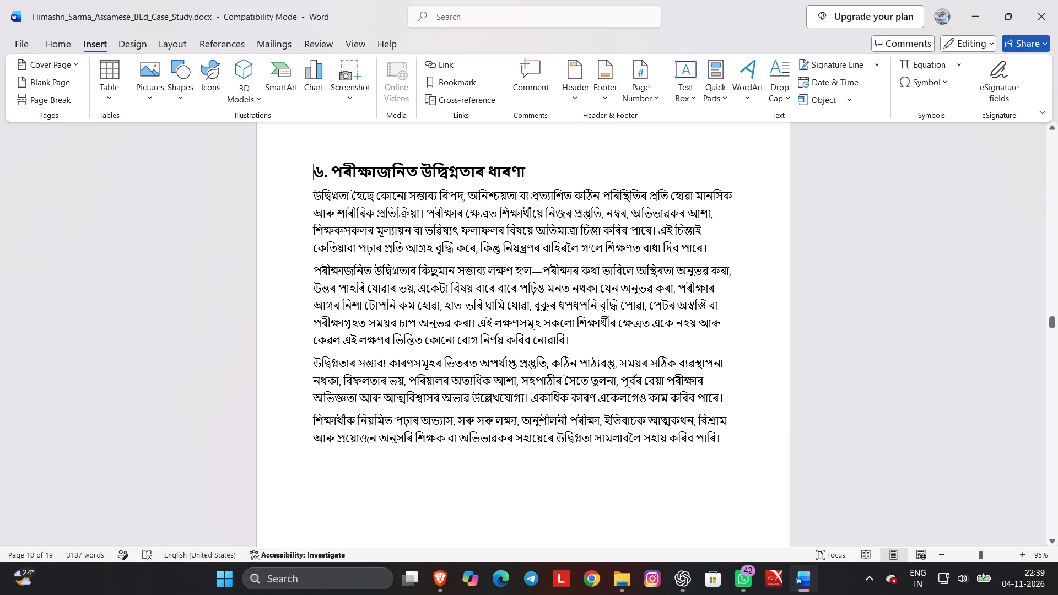
drag(729, 444, 323, 185)
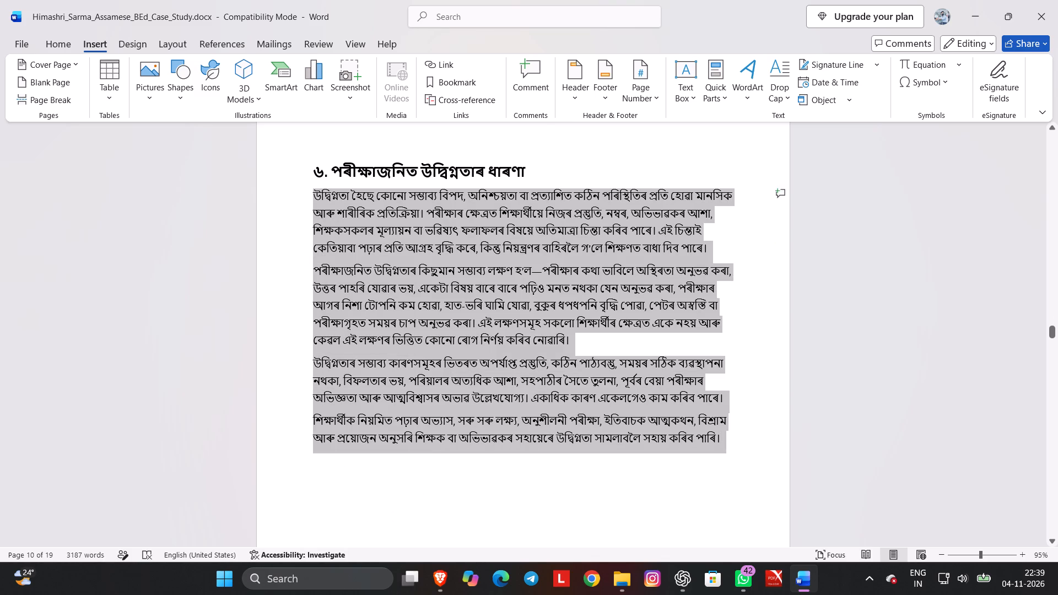
drag(323, 185, 316, 169)
key(BackSpace)
Delete section 7 with its learner profile table and section 8 on the learner's background and family information.
scroll(316, 169, down, 6)
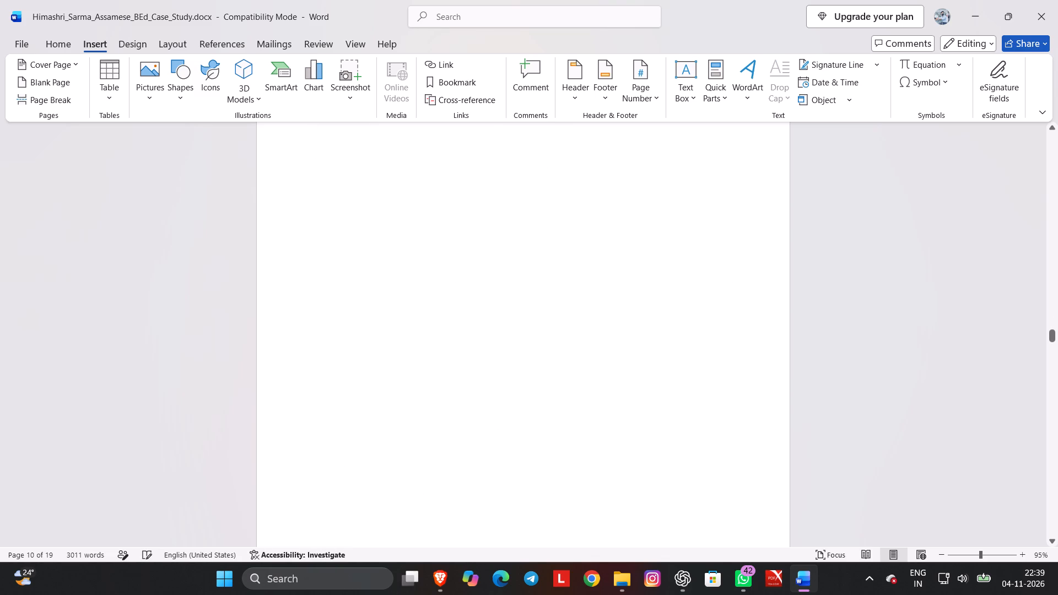
scroll(364, 215, down, 13)
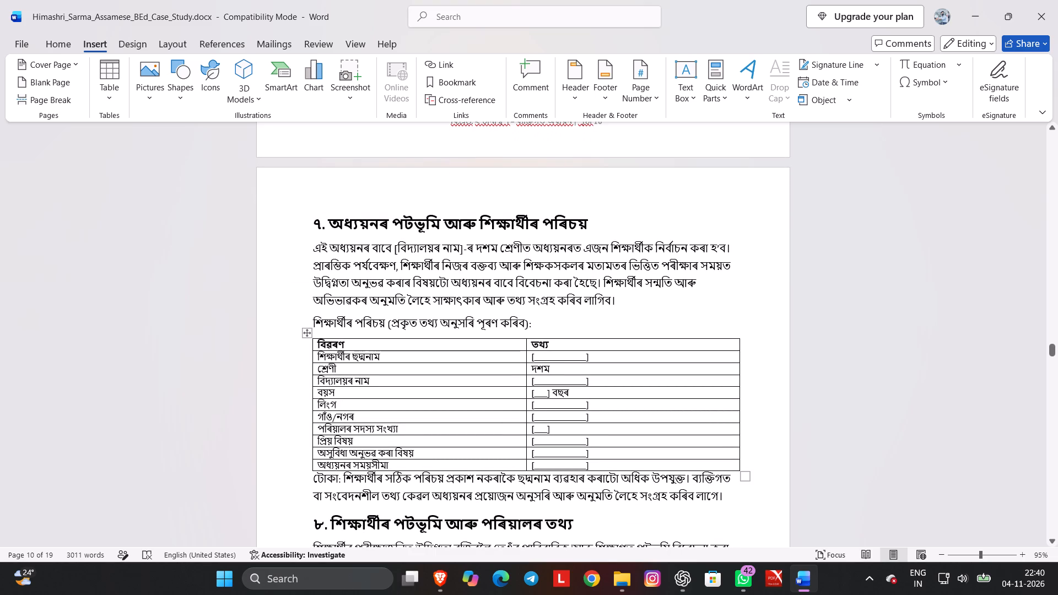
scroll(529, 428, up, 1)
scroll(529, 430, down, 3)
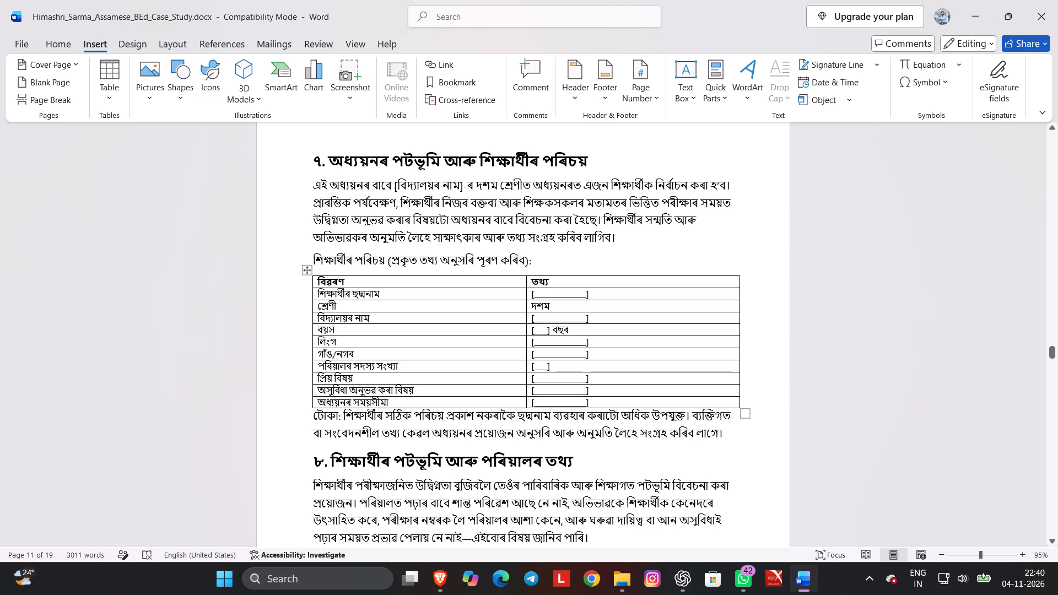
drag(733, 440, 359, 164)
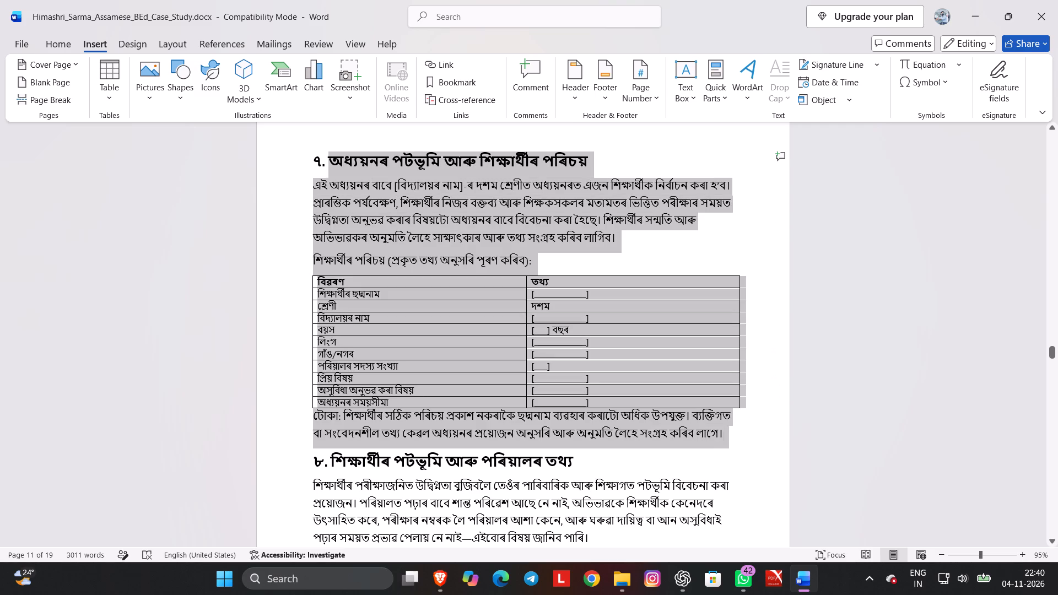
drag(359, 164, 308, 165)
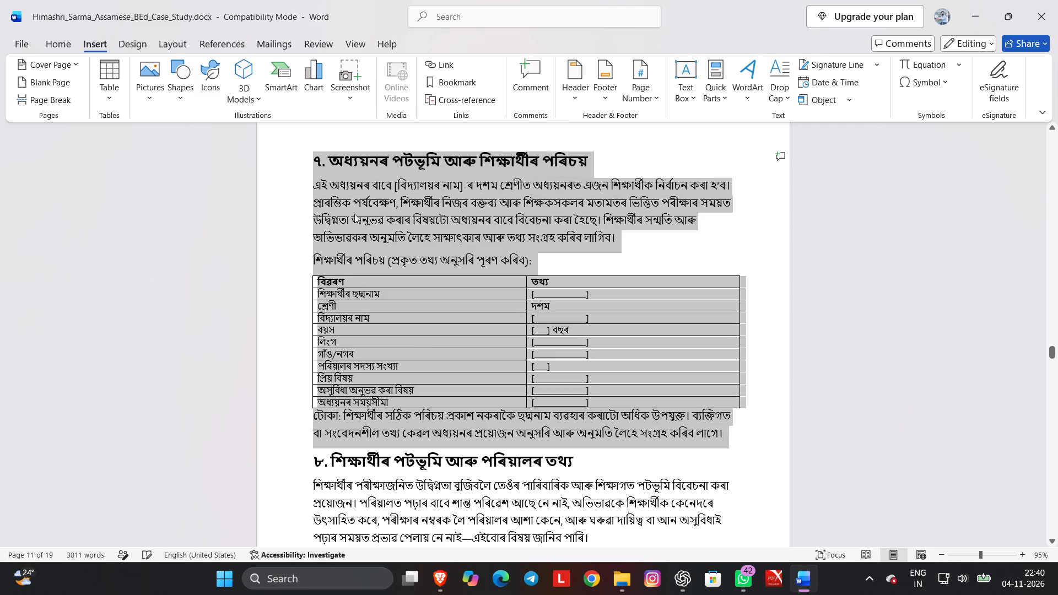
key(BackSpace)
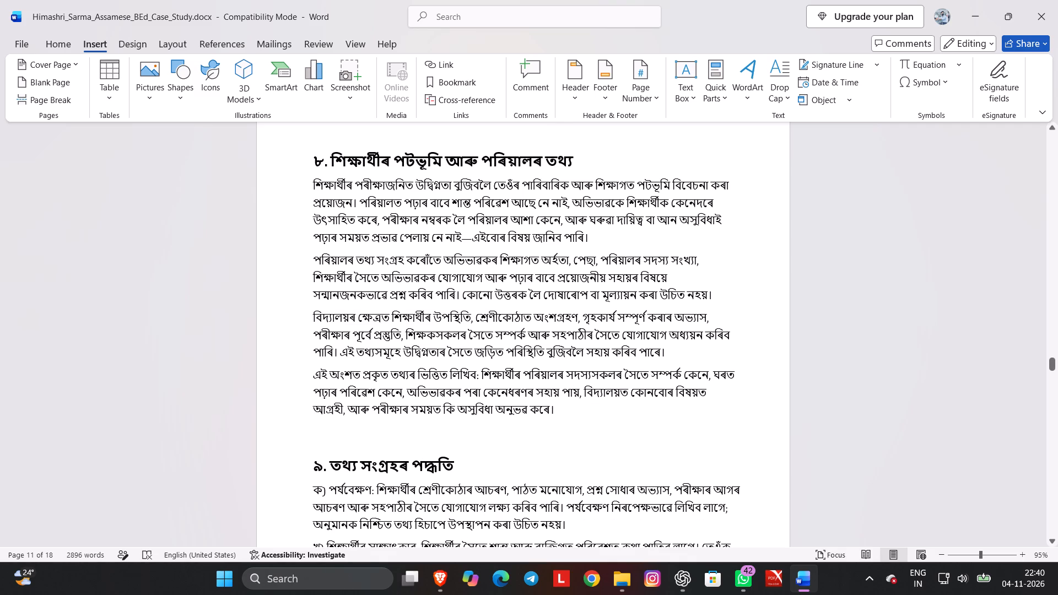
drag(565, 409, 263, 159)
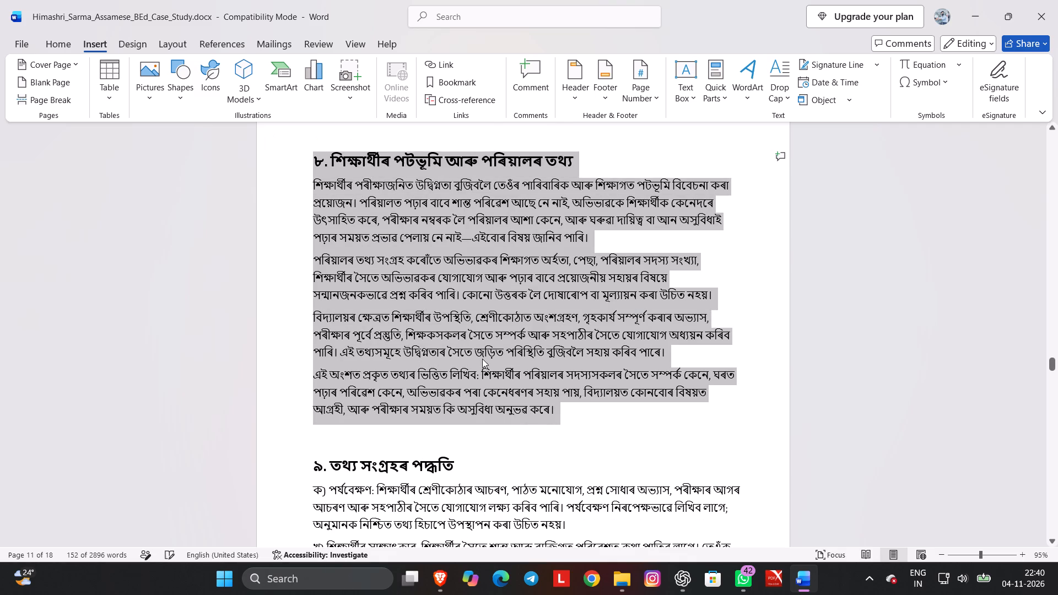
key(BackSpace)
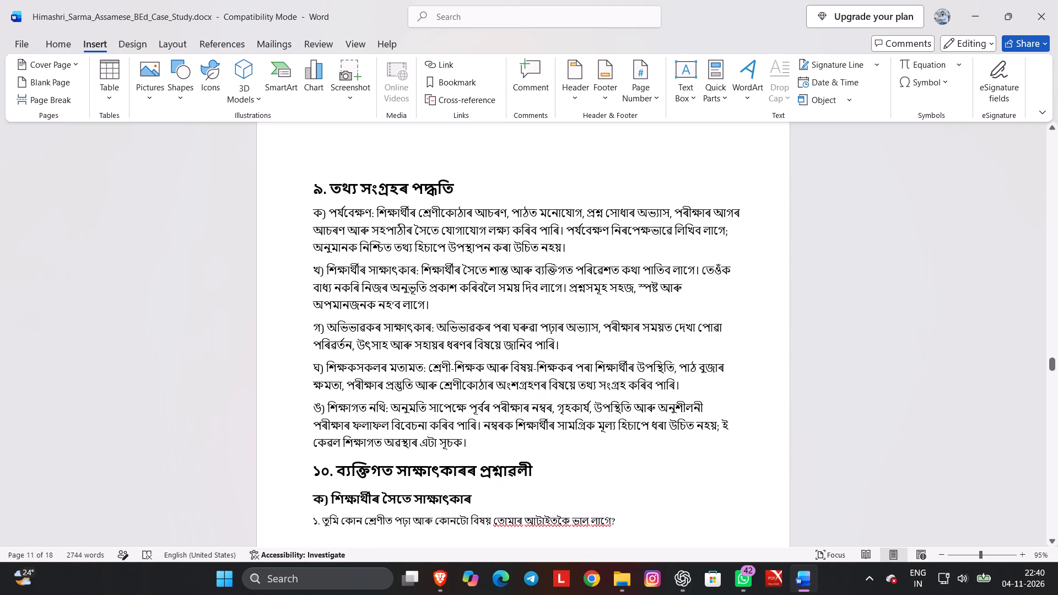
Review section 9 on data collection methods and the section 10 interview questions for the student, guardian and teacher.
scroll(553, 405, up, 3)
scroll(553, 405, down, 2)
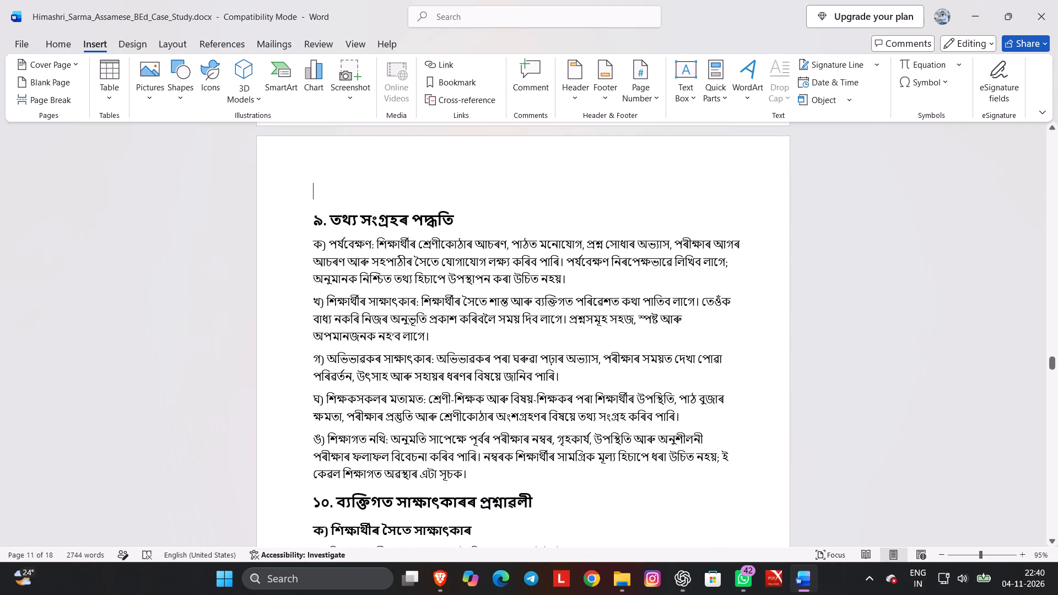
scroll(516, 445, down, 2)
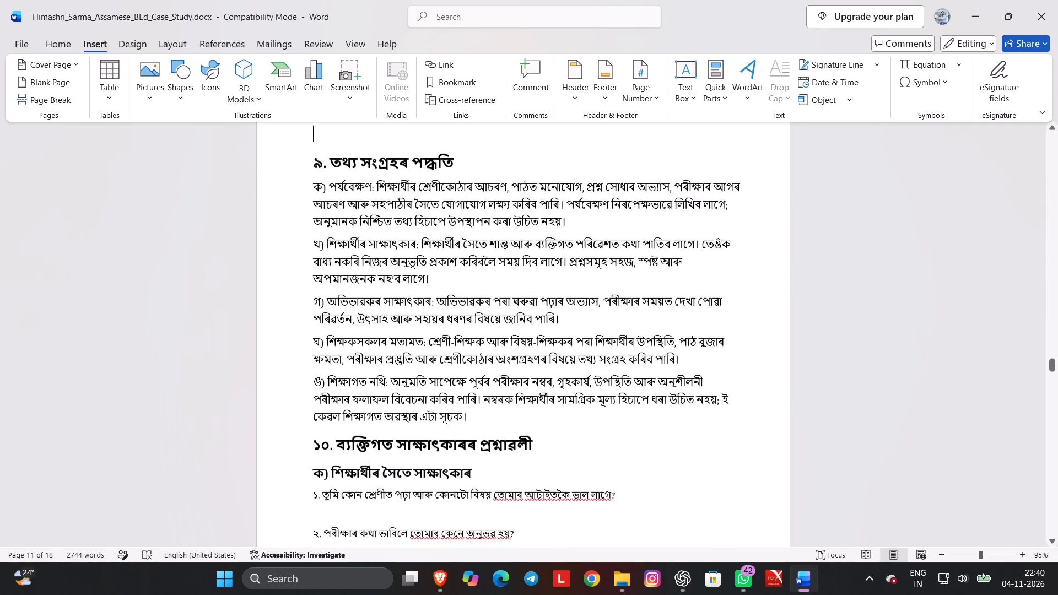
scroll(469, 462, down, 5)
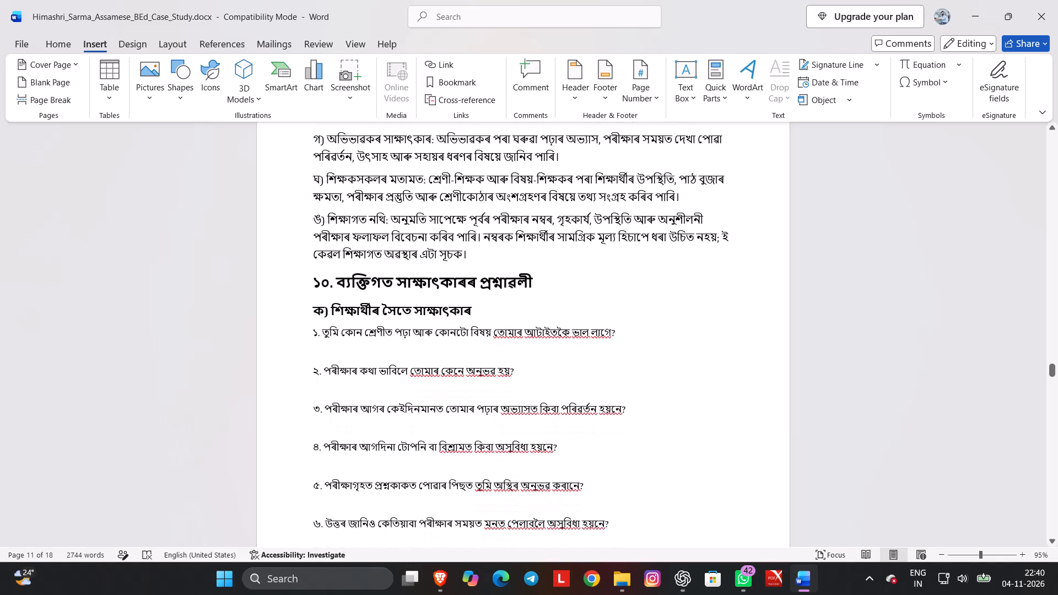
scroll(469, 462, down, 11)
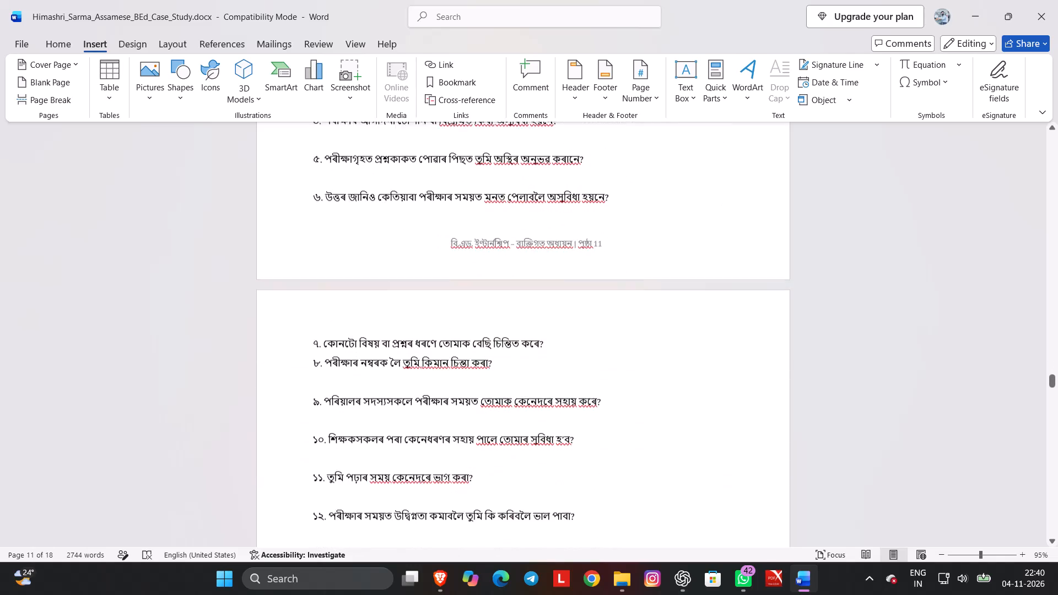
scroll(469, 462, down, 12)
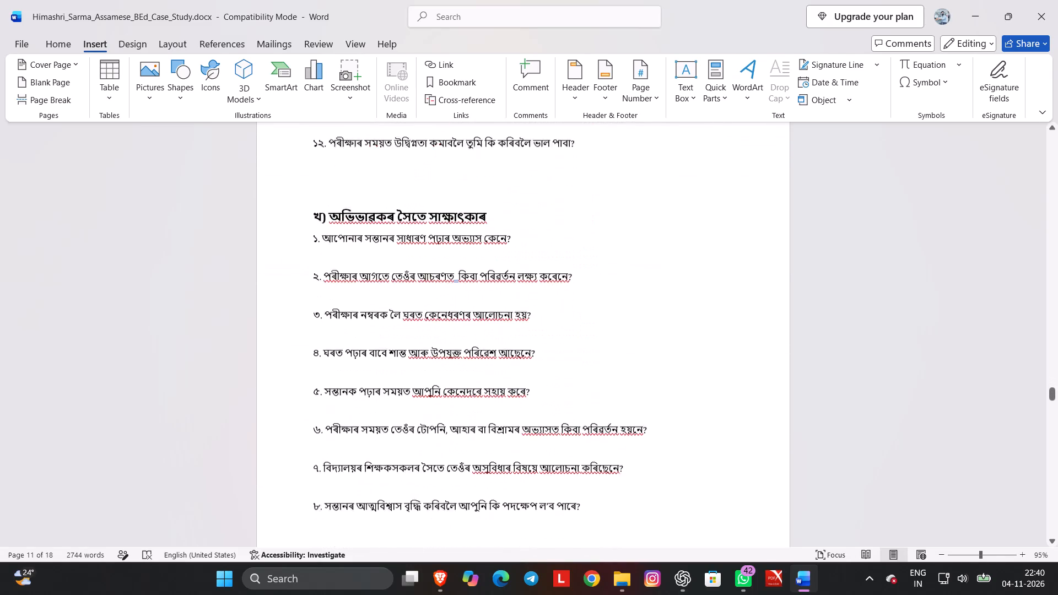
scroll(468, 463, down, 18)
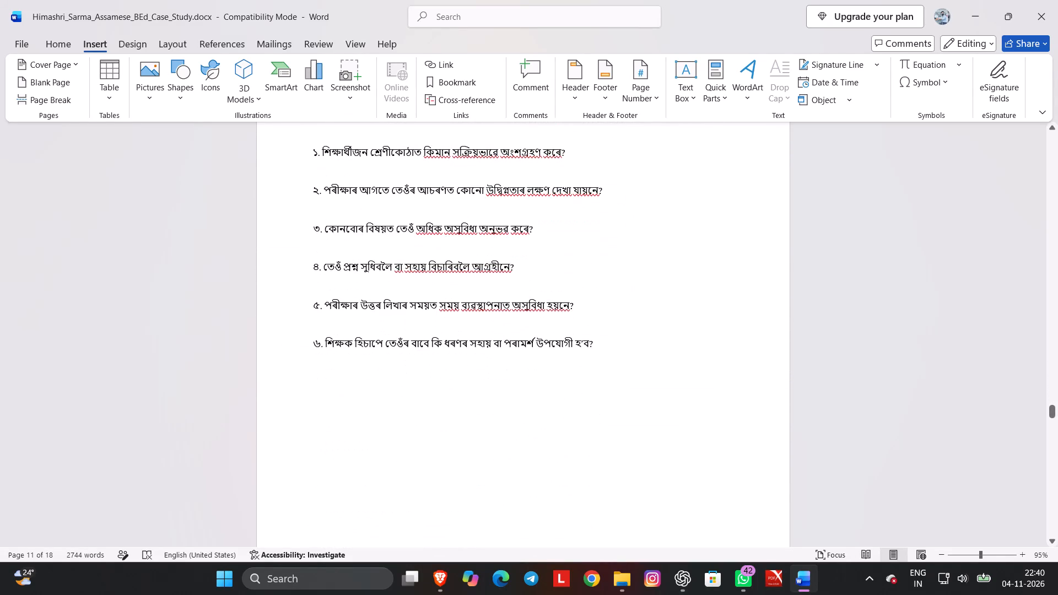
scroll(468, 463, up, 18)
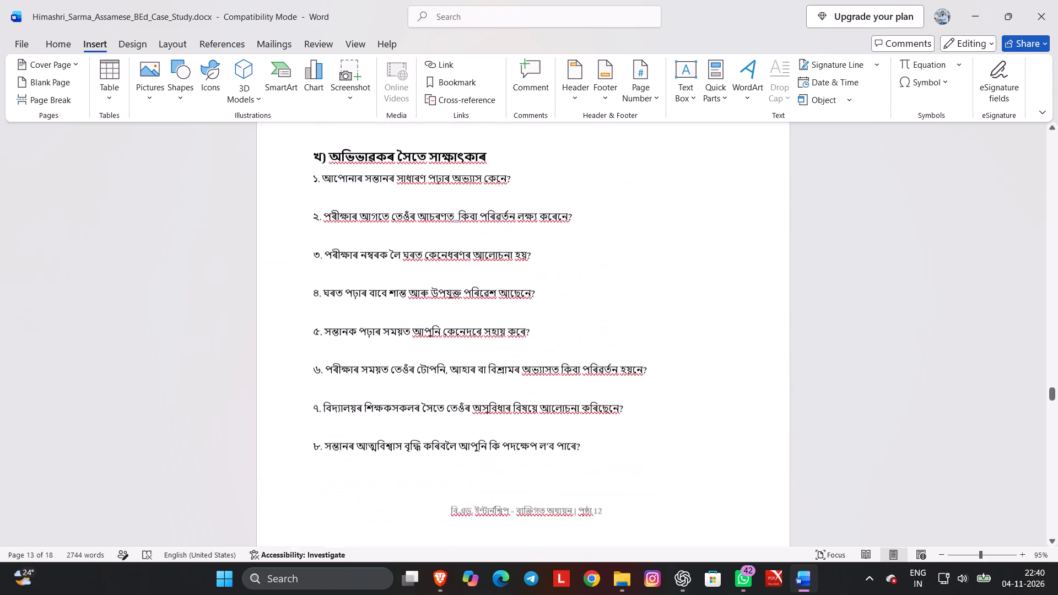
scroll(467, 463, up, 4)
scroll(467, 463, up, 17)
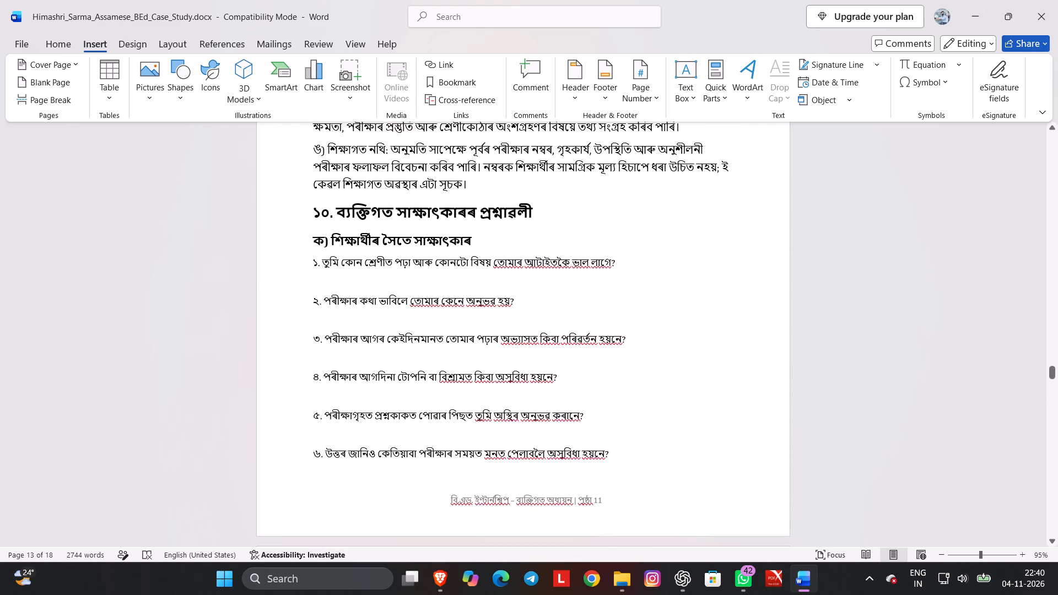
scroll(466, 464, up, 5)
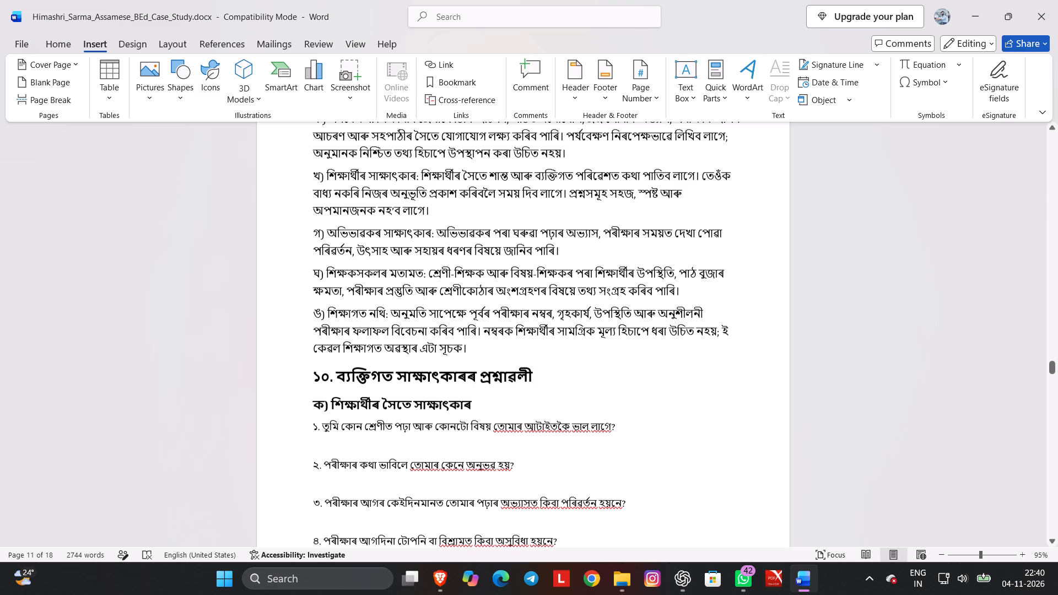
Delete the teachers' opinions text from item ঘ) in section 9 and move the academic records paragraph into its place, removing the ঙ) label.
drag(327, 269, 654, 288)
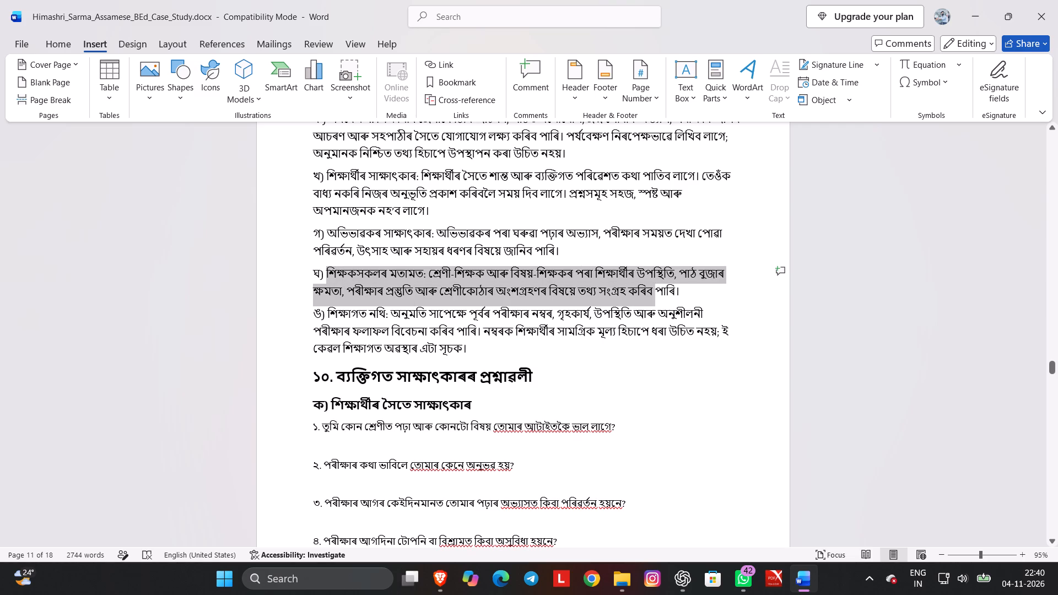
drag(654, 288, 679, 284)
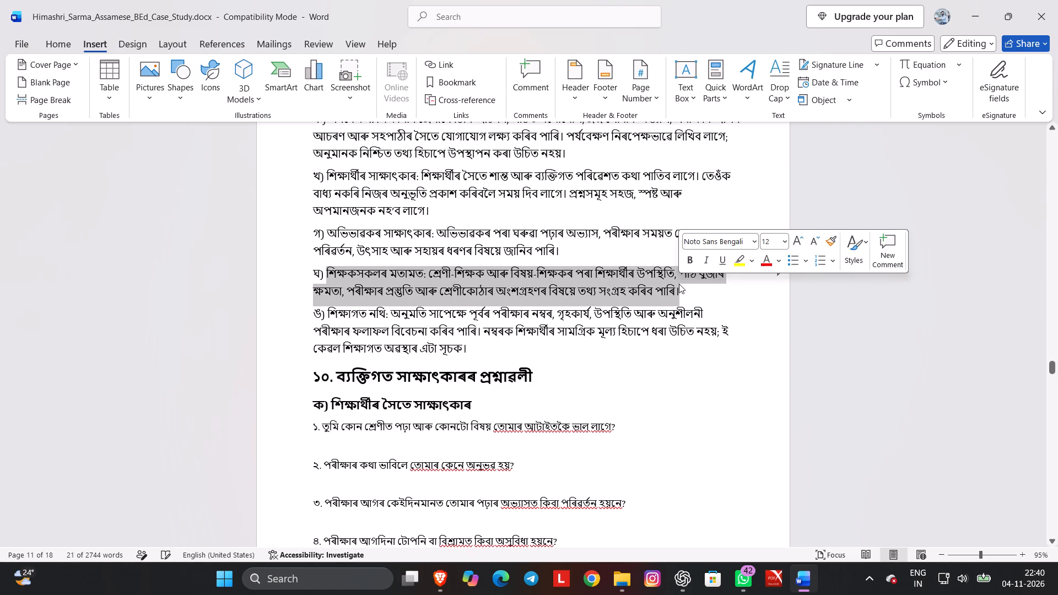
key(BackSpace)
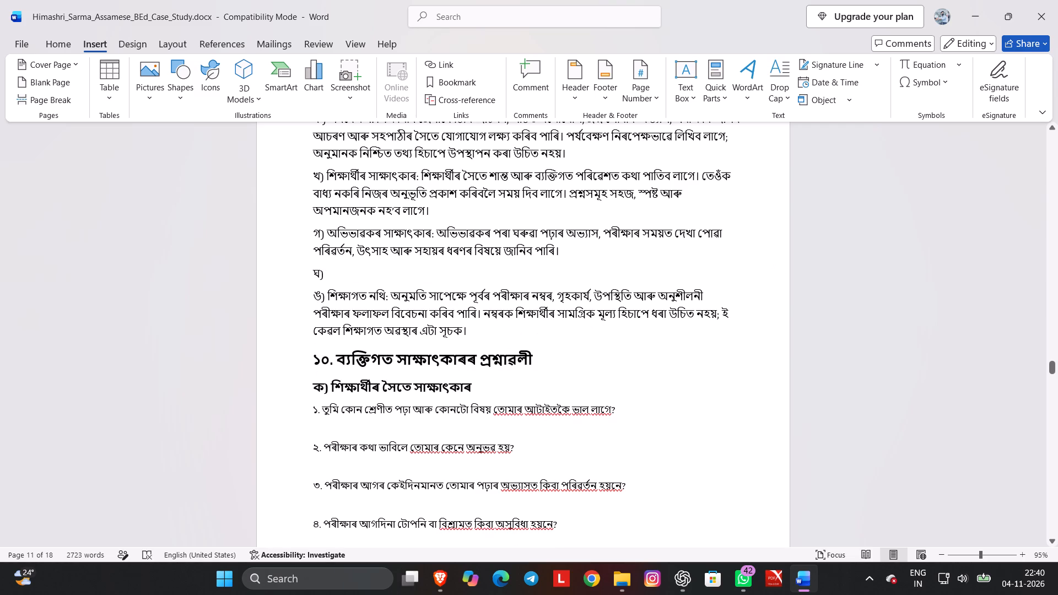
drag(328, 296, 294, 302)
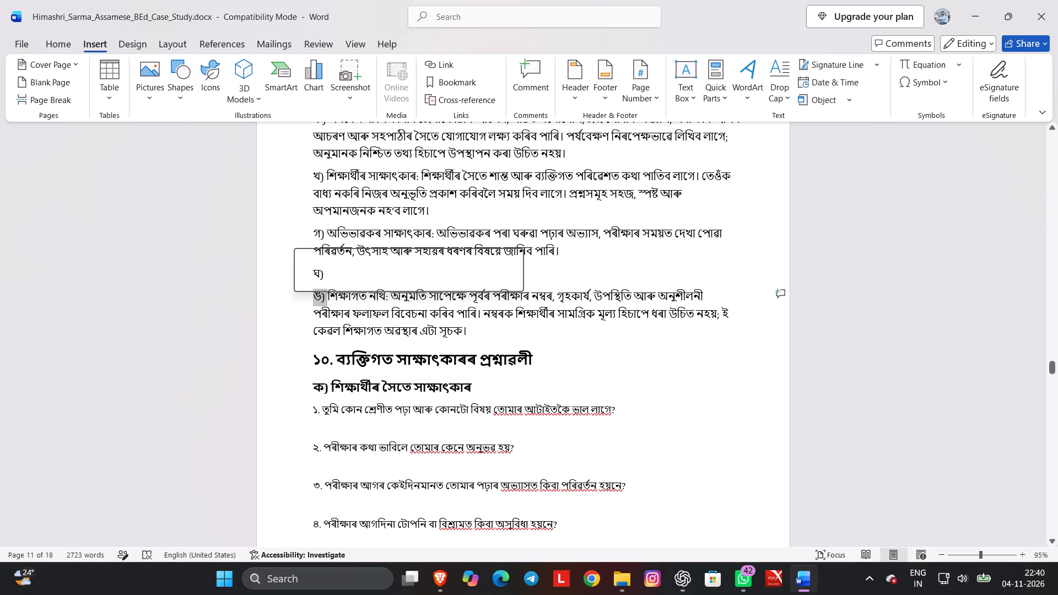
key(BackSpace)
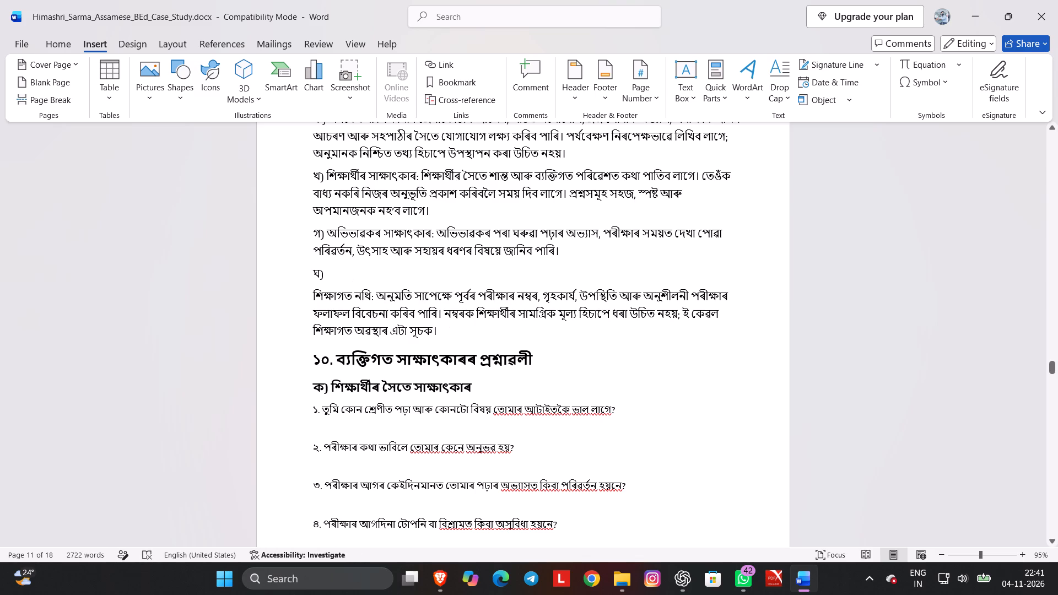
key(BackSpace)
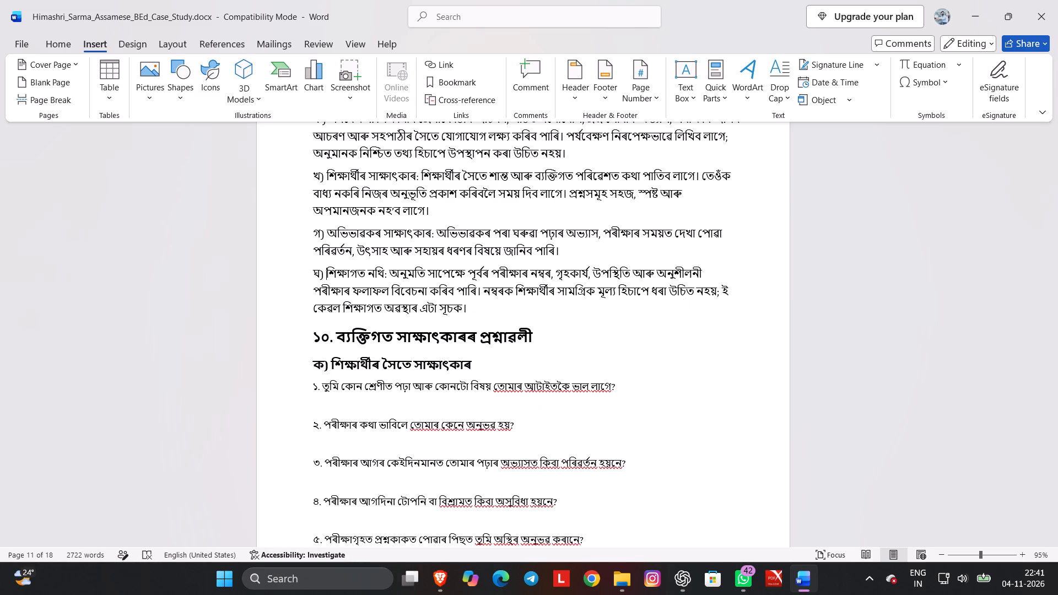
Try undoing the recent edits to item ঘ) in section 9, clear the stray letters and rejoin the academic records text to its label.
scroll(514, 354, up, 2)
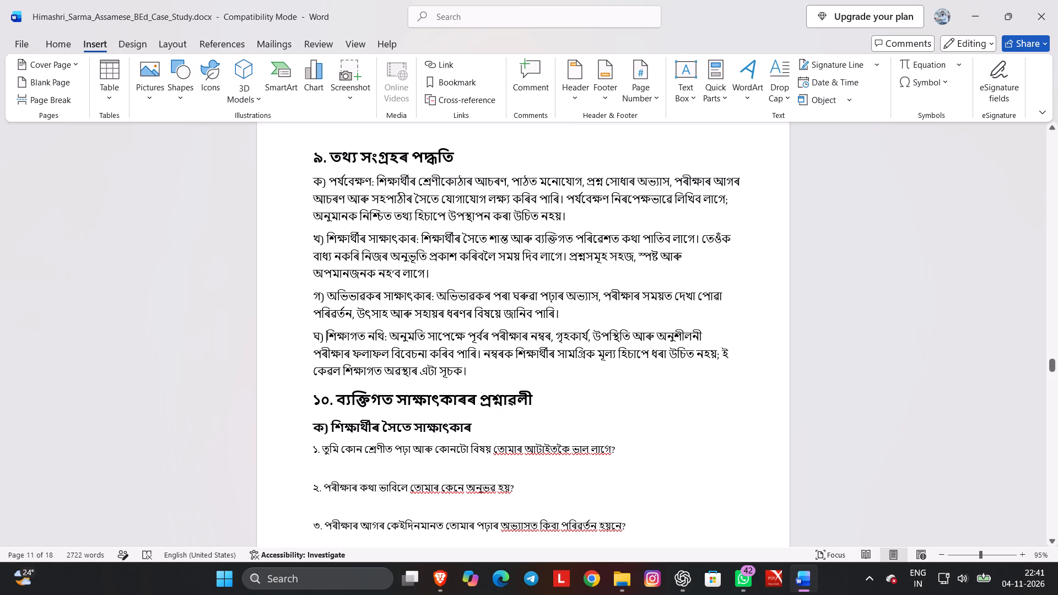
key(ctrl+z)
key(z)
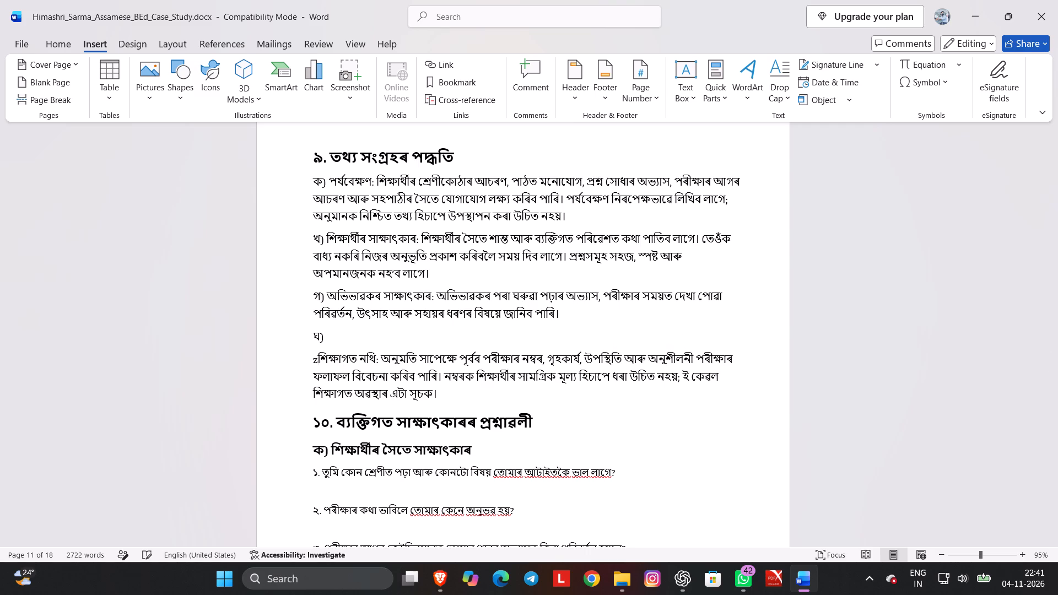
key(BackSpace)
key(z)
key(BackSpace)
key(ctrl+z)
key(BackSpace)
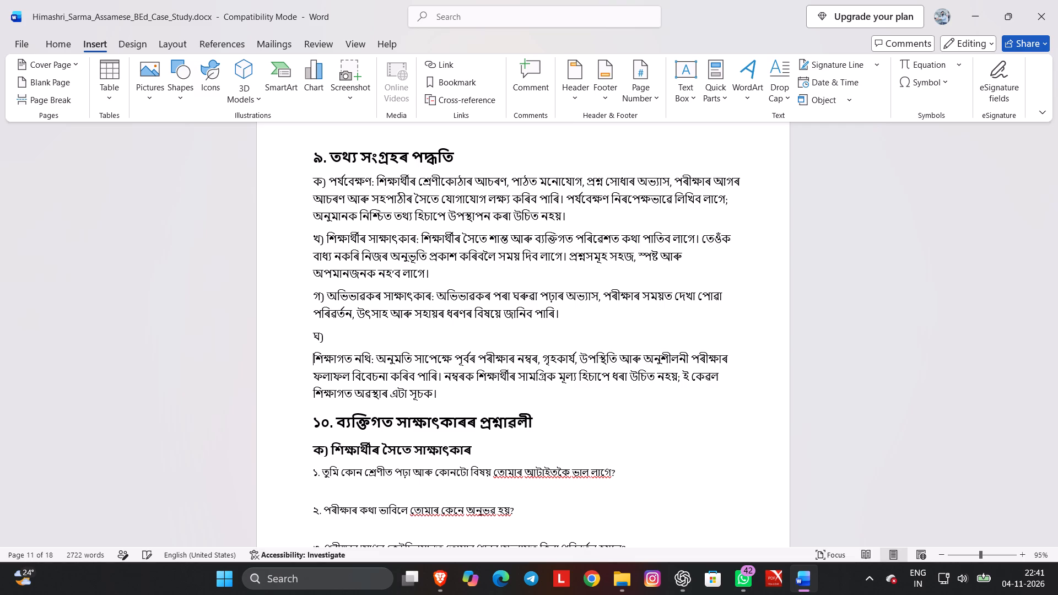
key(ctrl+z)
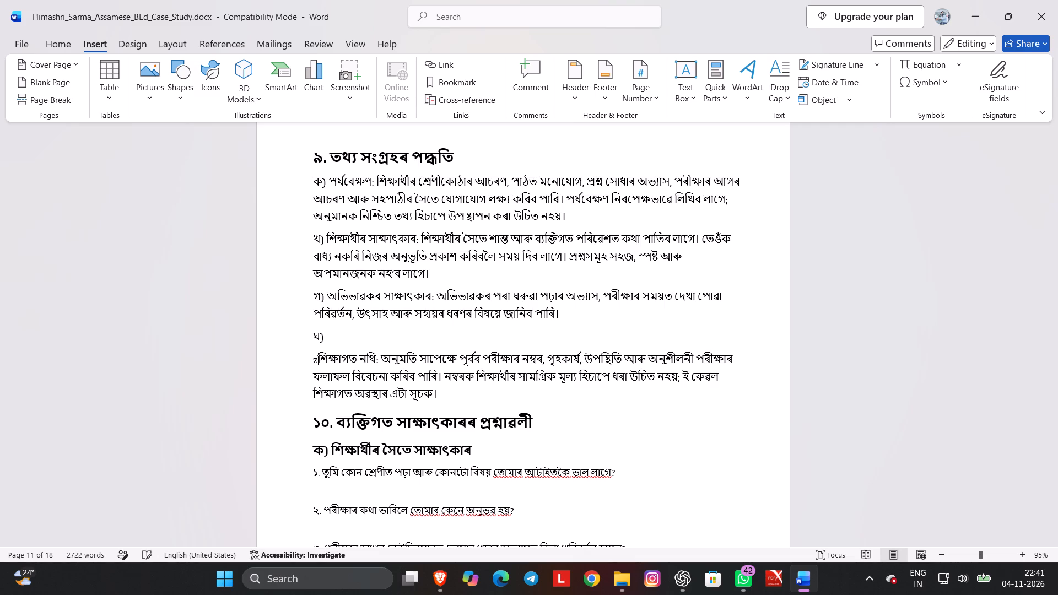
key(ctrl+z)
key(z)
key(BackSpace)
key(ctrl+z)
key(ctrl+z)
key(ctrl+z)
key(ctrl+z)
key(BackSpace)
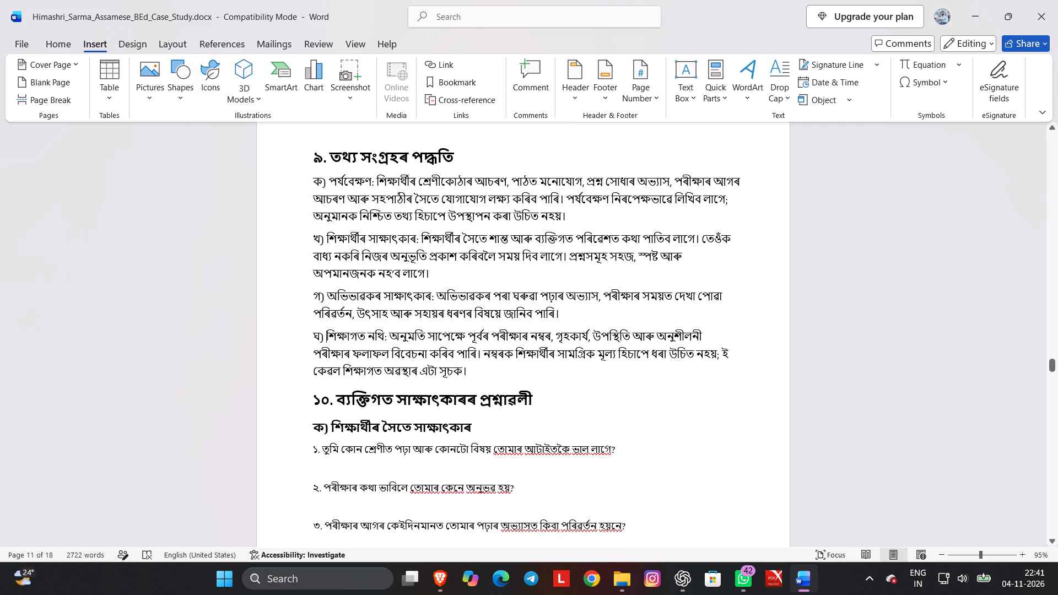
Undo the edits to items ঘ) and ঙ) in section 9, back through the deletion of the teachers' opinions text.
key(ctrl+z)
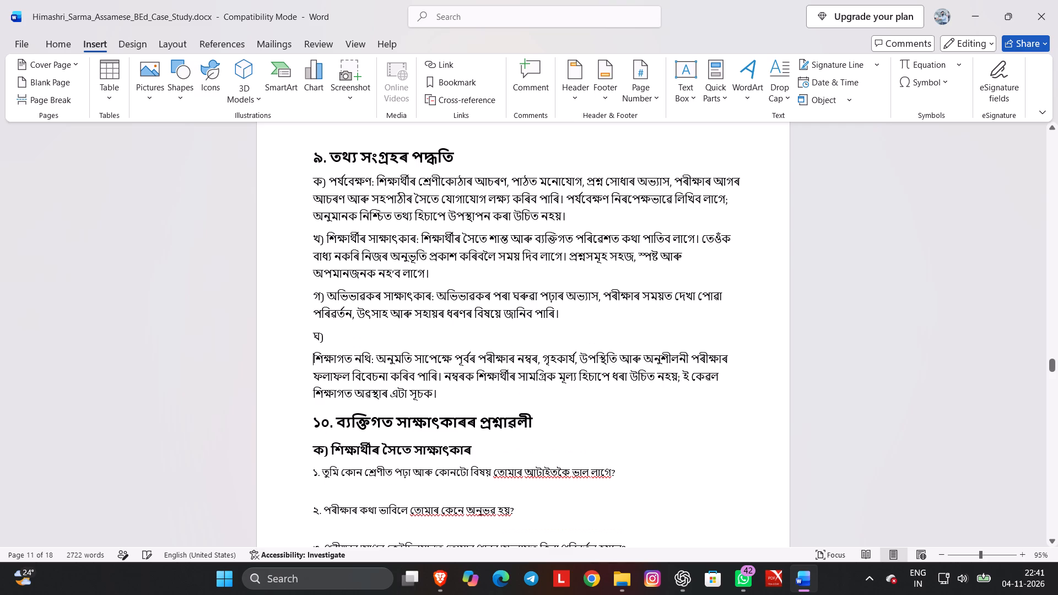
key(ctrl+z)
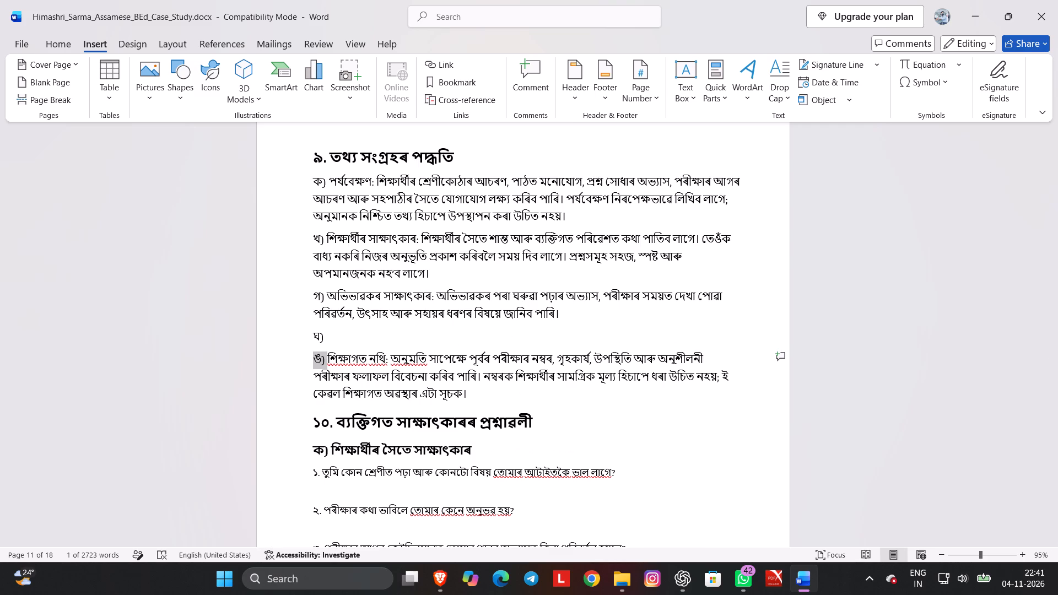
key(ctrl+z)
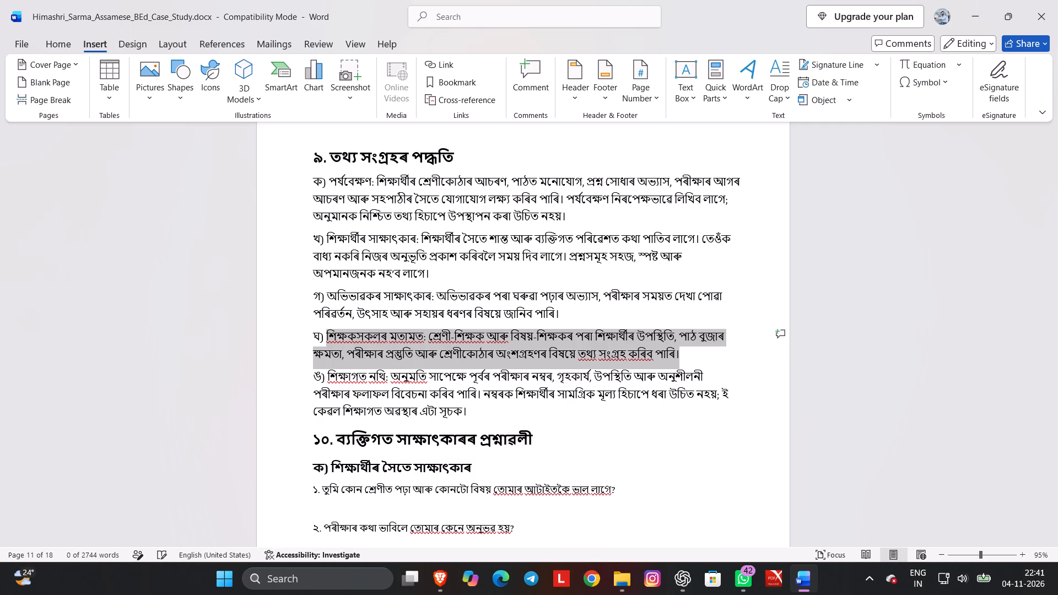
click(942, 286)
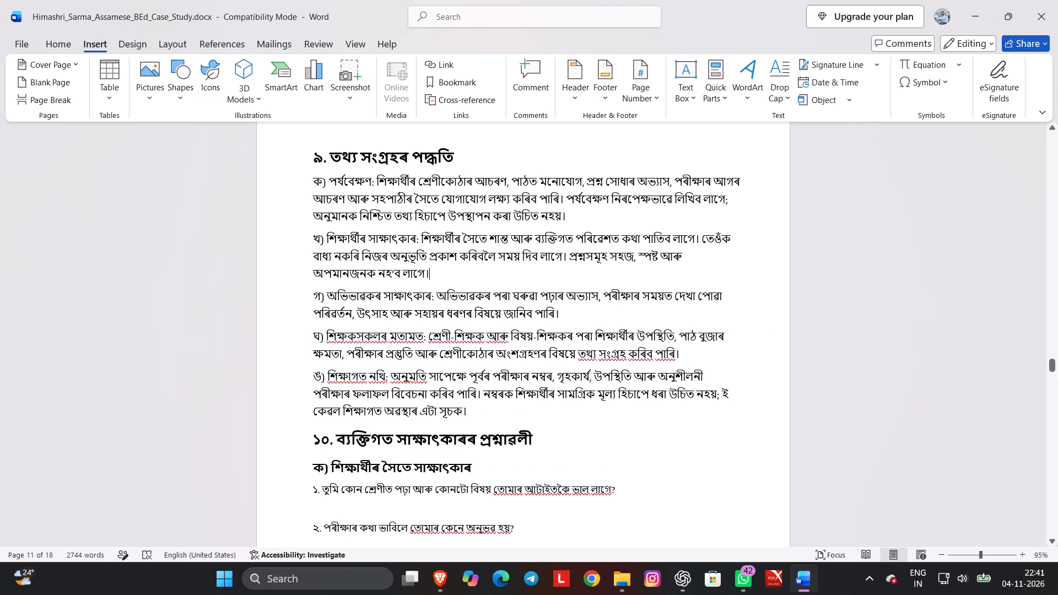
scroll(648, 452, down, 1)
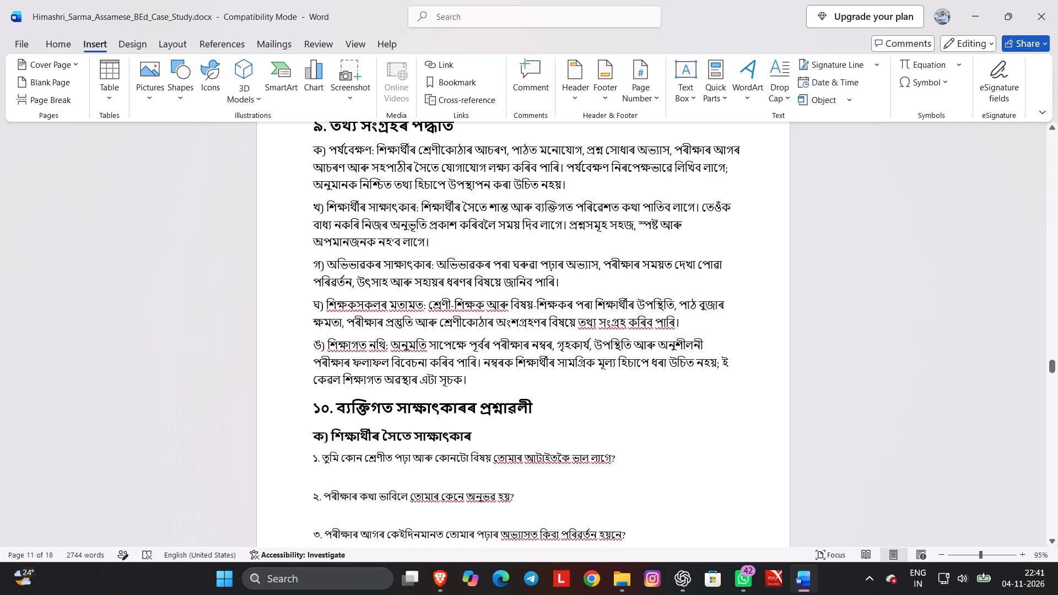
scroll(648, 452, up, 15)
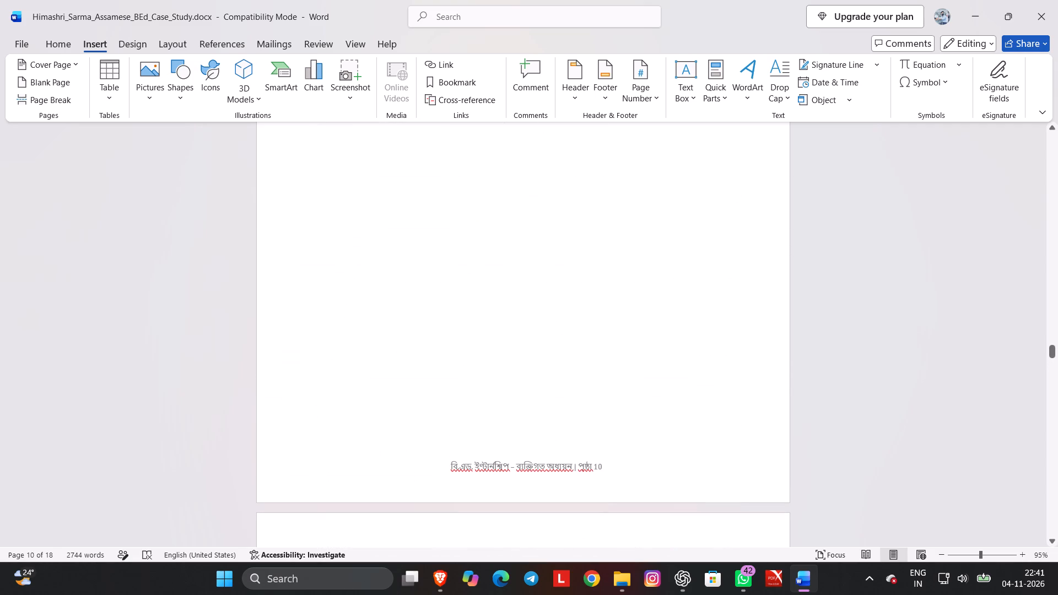
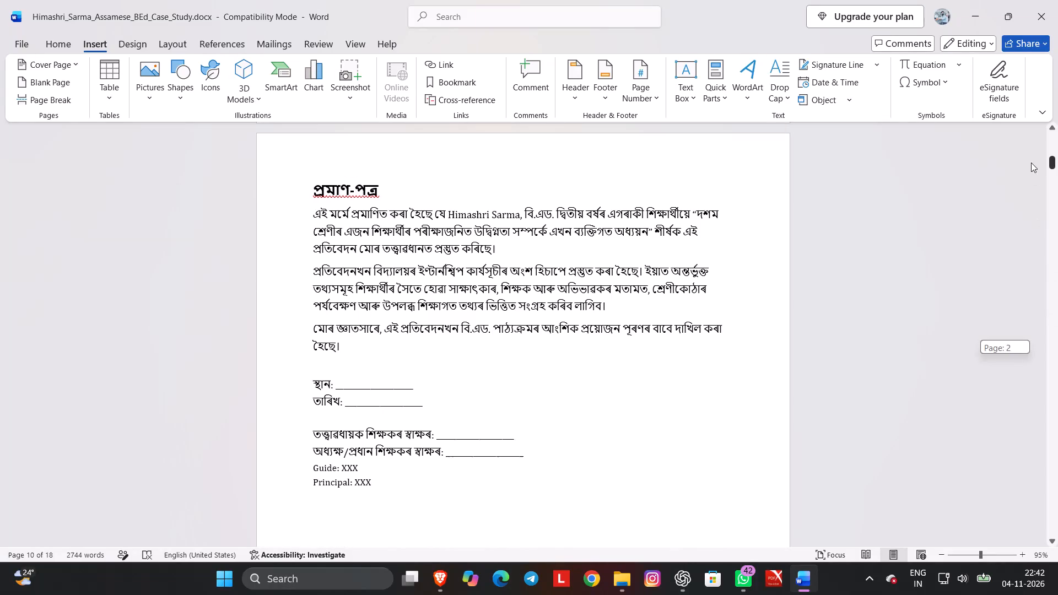
Review the document from the certificate page through the summary, introduction, disclaimer and case study background to the section 4 study objectives.
scroll(554, 291, up, 3)
scroll(554, 291, down, 7)
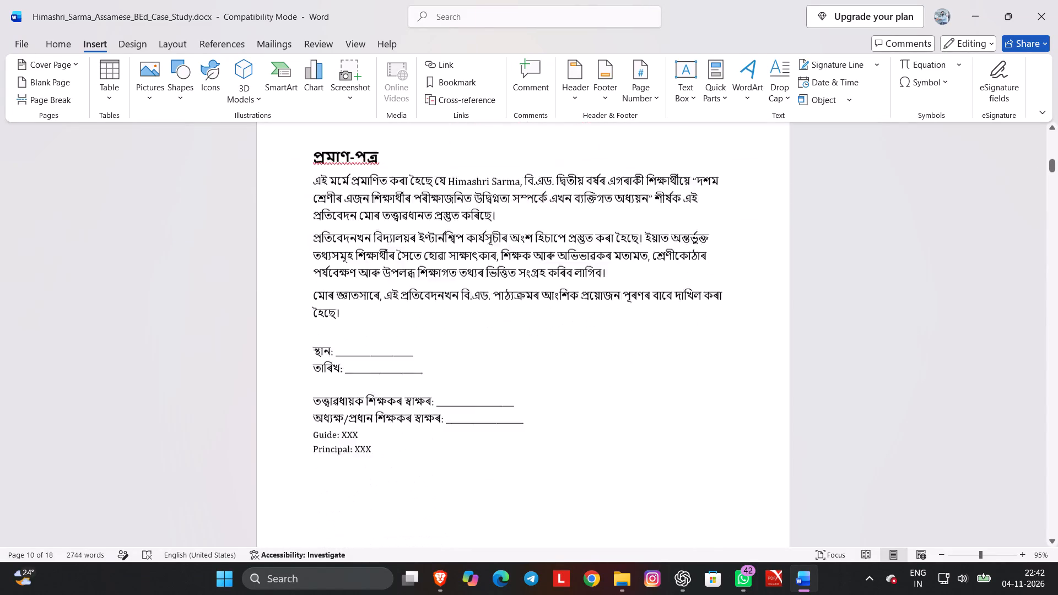
scroll(554, 291, down, 20)
scroll(554, 291, down, 11)
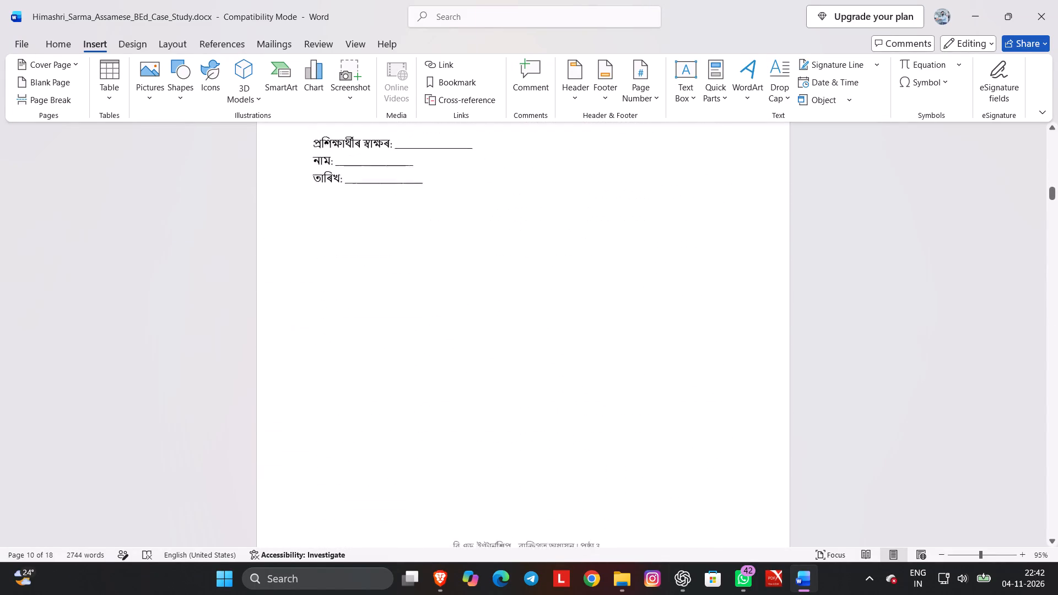
scroll(555, 294, down, 20)
scroll(555, 294, down, 8)
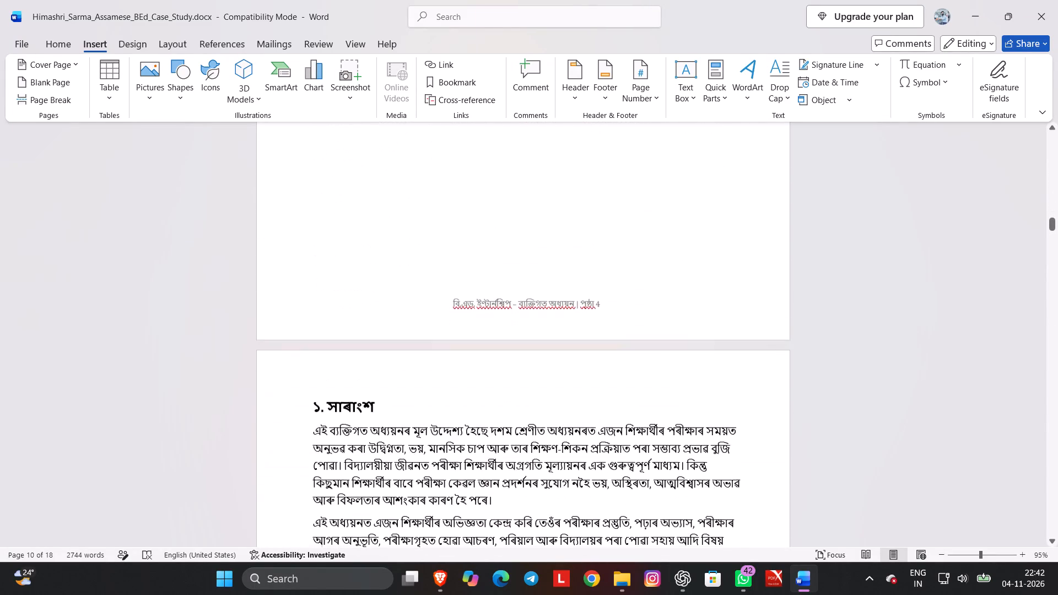
scroll(555, 295, down, 10)
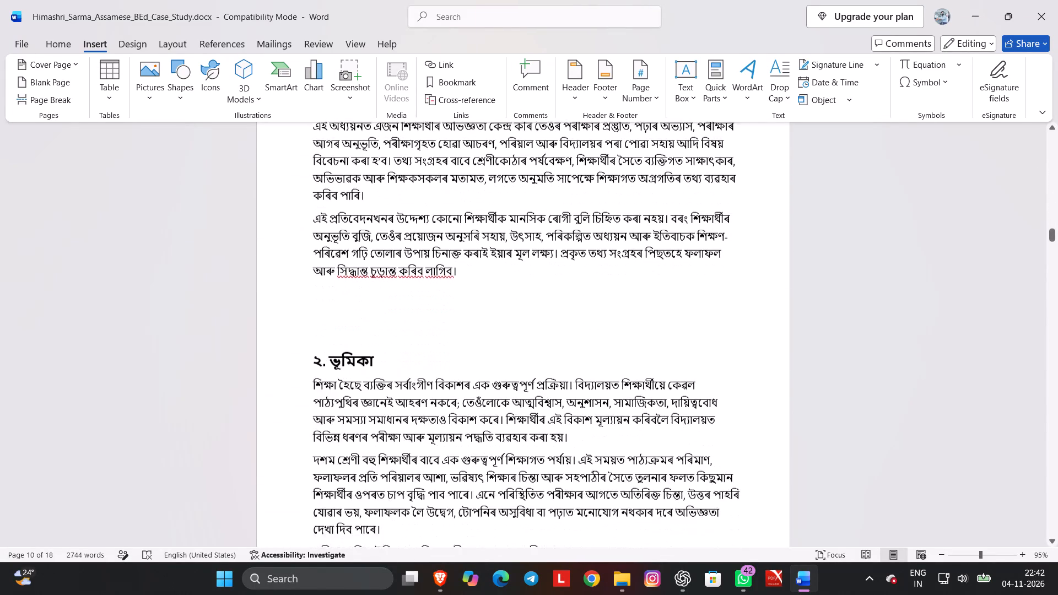
scroll(555, 295, down, 18)
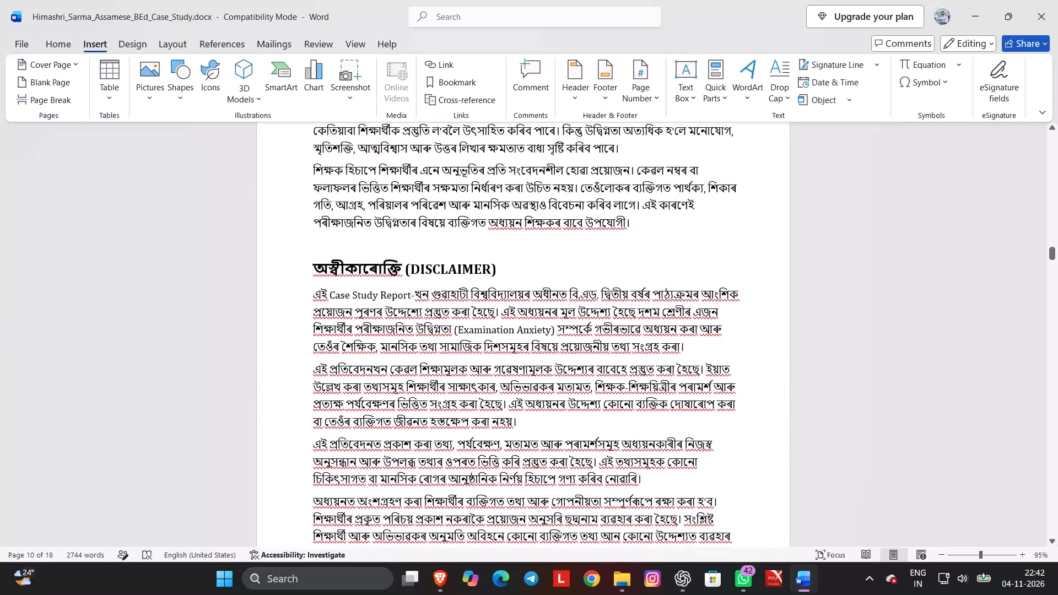
scroll(555, 295, down, 18)
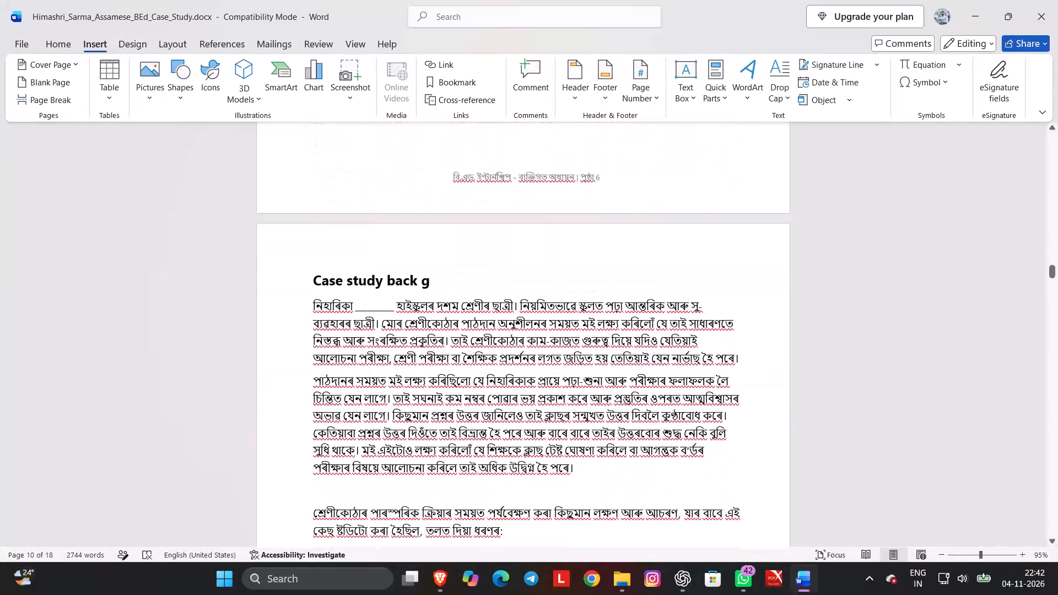
scroll(553, 297, down, 8)
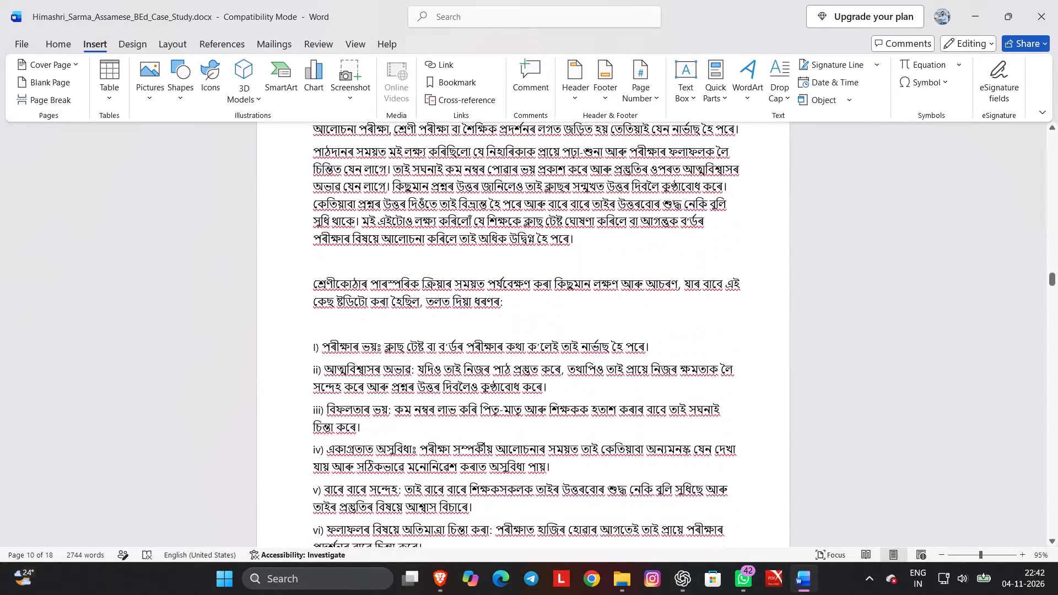
scroll(553, 297, down, 10)
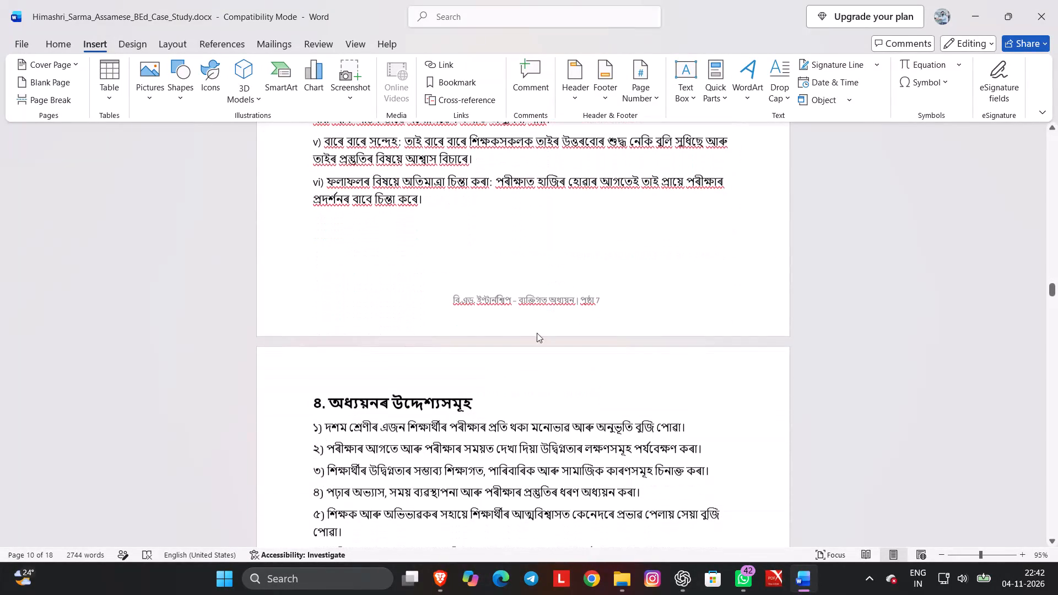
scroll(490, 422, down, 7)
scroll(486, 422, up, 4)
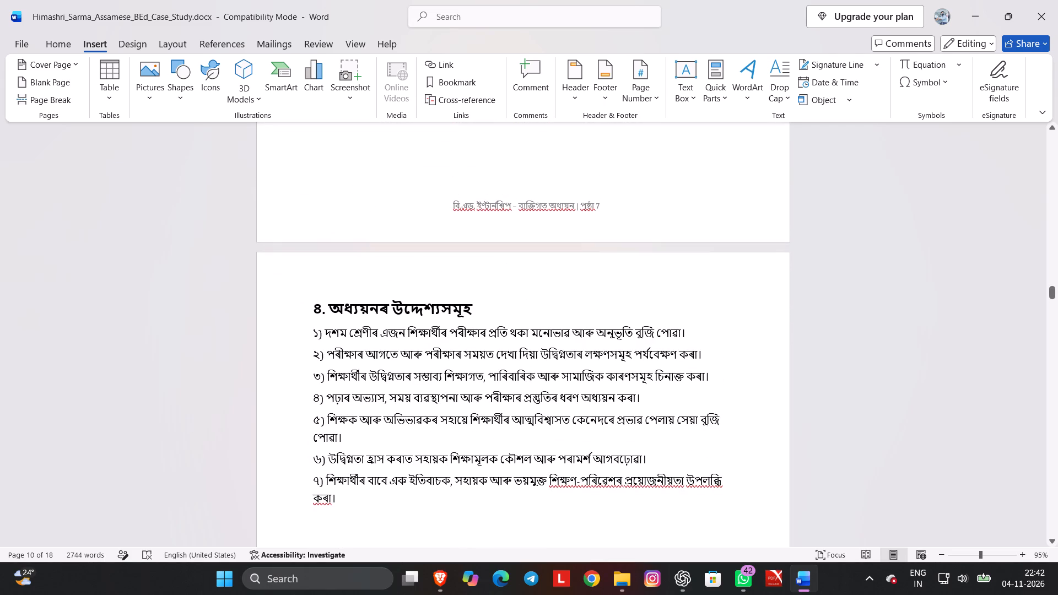
Review the document from the summary and introduction through the disclaimer, case background and section 4 study objectives.
scroll(488, 401, up, 3)
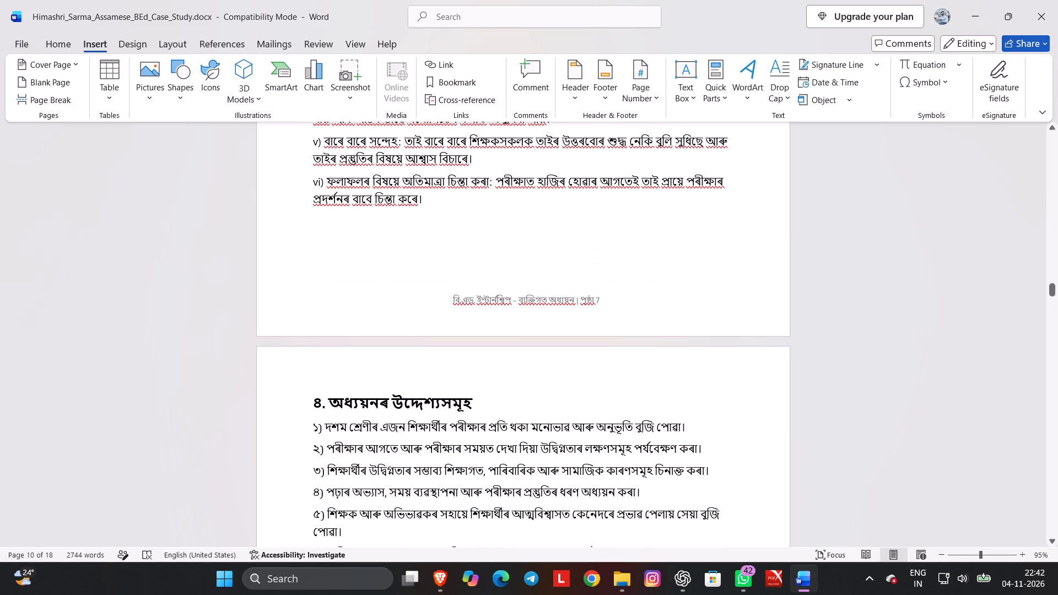
scroll(488, 403, up, 1)
scroll(488, 403, down, 19)
scroll(488, 403, down, 2)
scroll(488, 403, up, 8)
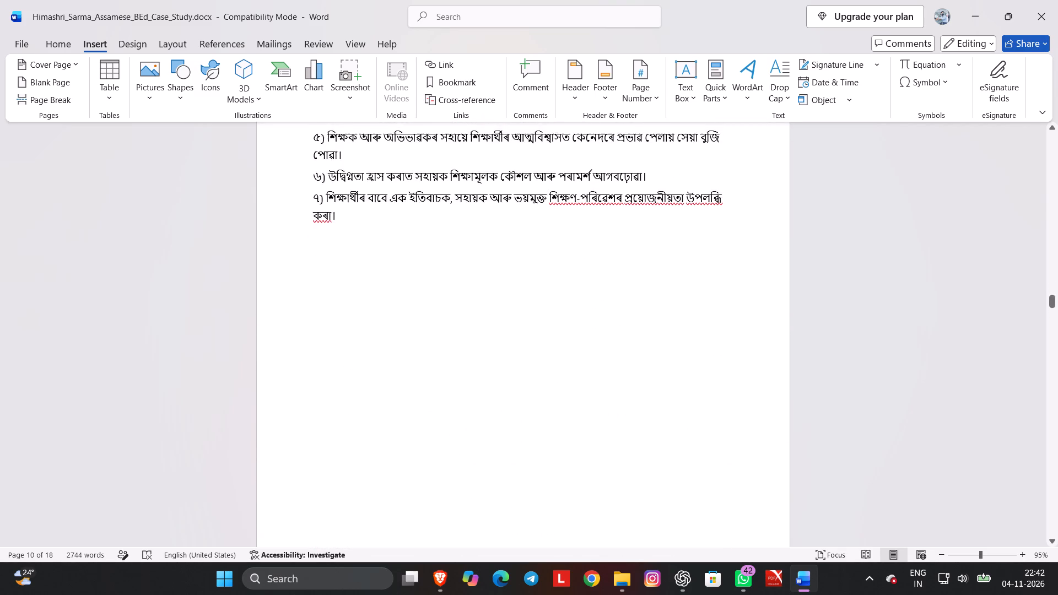
scroll(488, 403, up, 12)
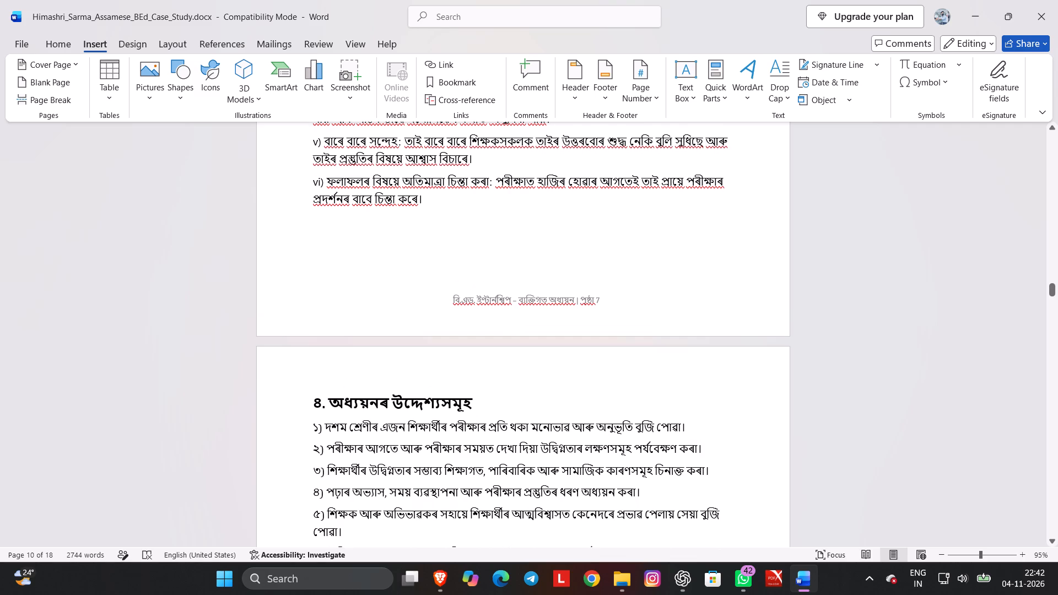
scroll(488, 403, up, 8)
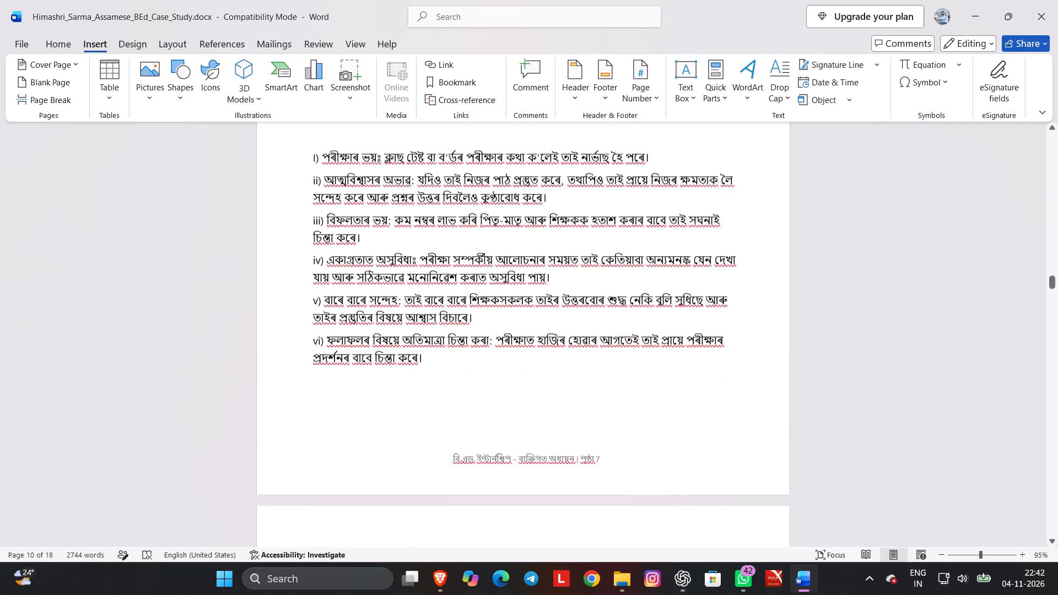
scroll(488, 403, up, 18)
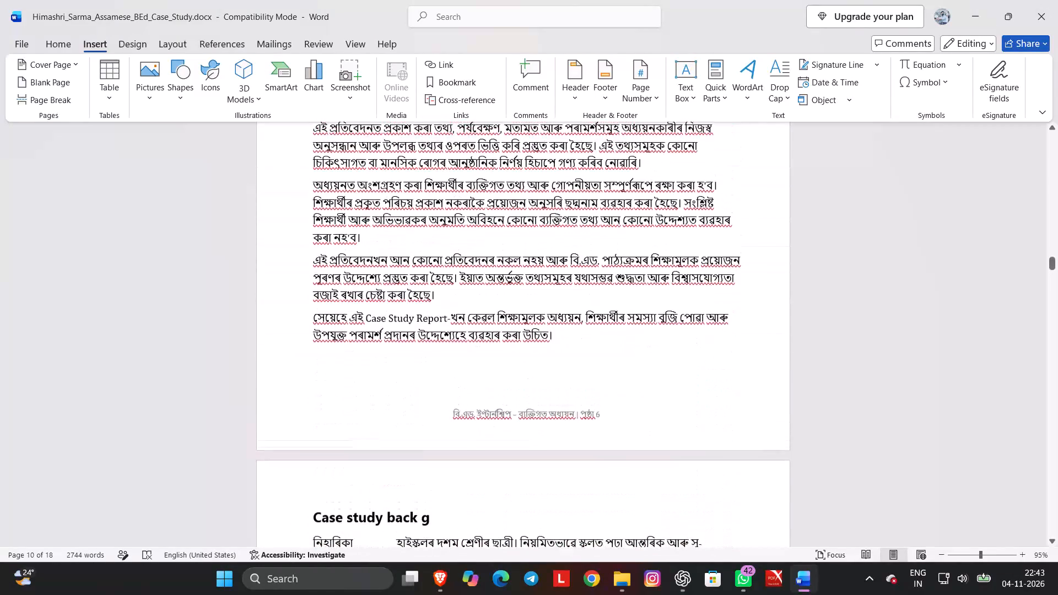
scroll(489, 404, up, 16)
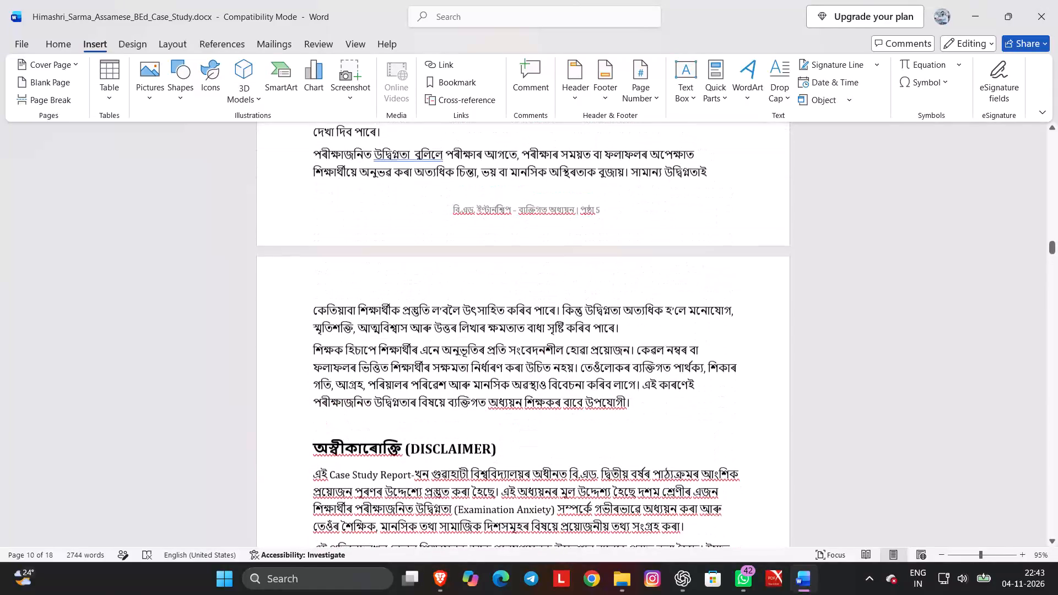
scroll(489, 404, down, 4)
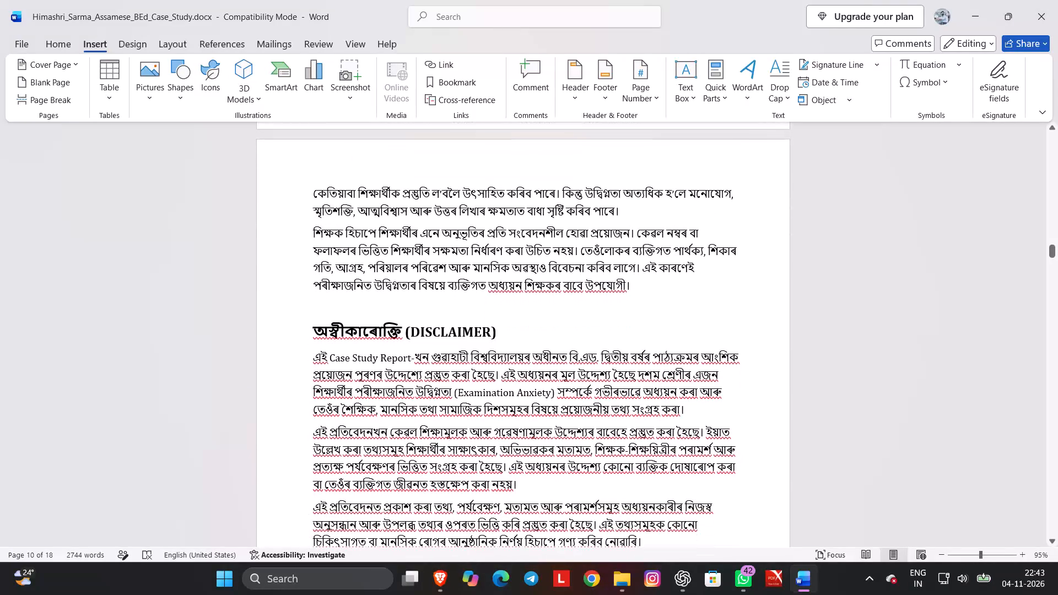
scroll(506, 397, down, 7)
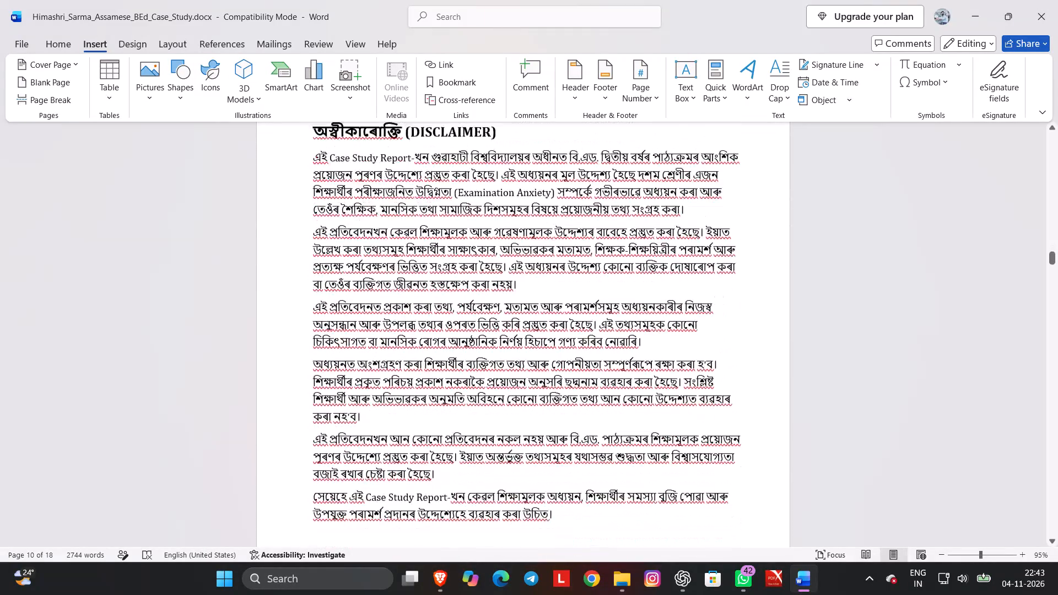
scroll(506, 397, down, 18)
scroll(506, 397, down, 4)
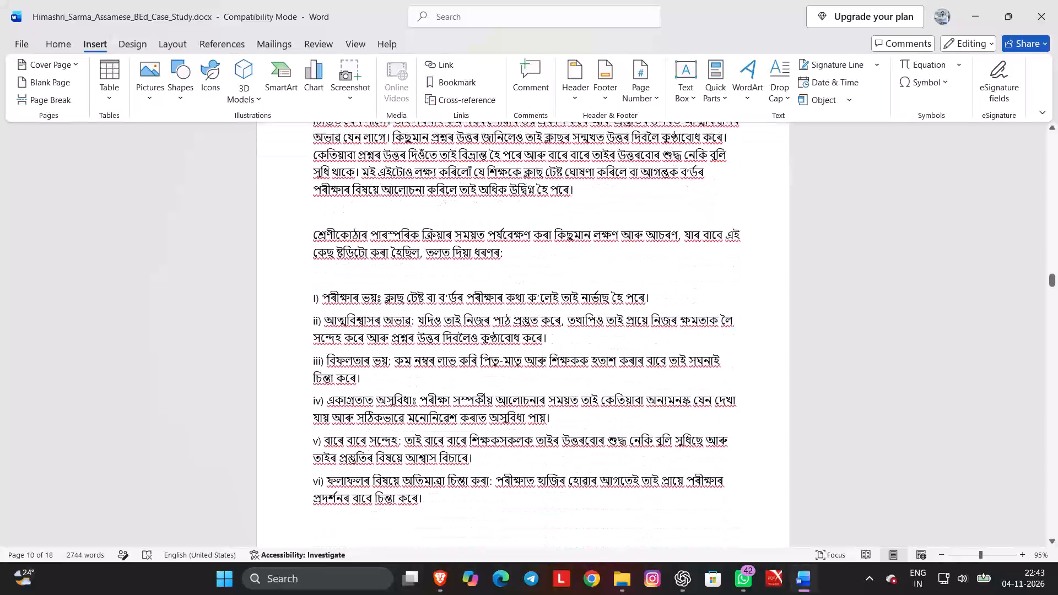
scroll(506, 397, down, 8)
scroll(506, 397, up, 10)
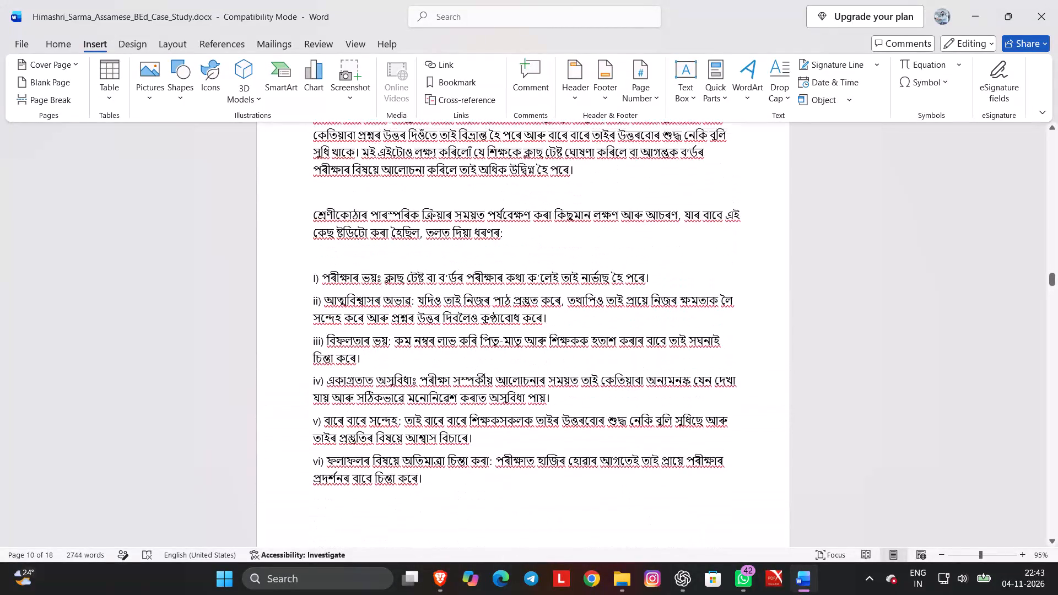
scroll(506, 397, up, 12)
scroll(506, 397, up, 12)
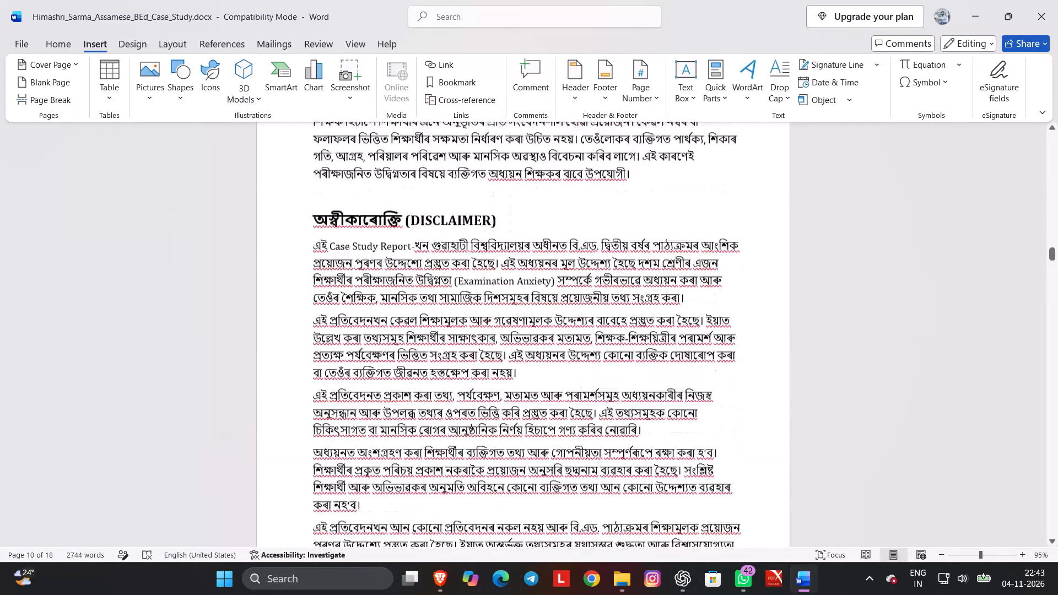
scroll(506, 397, up, 18)
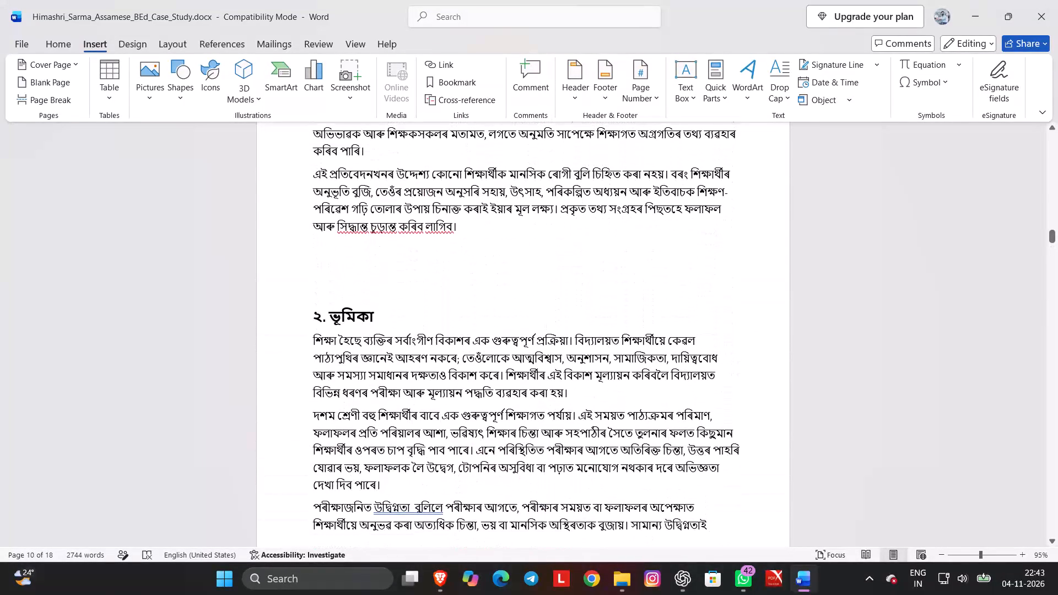
scroll(505, 397, down, 1)
scroll(505, 397, up, 11)
scroll(505, 397, down, 3)
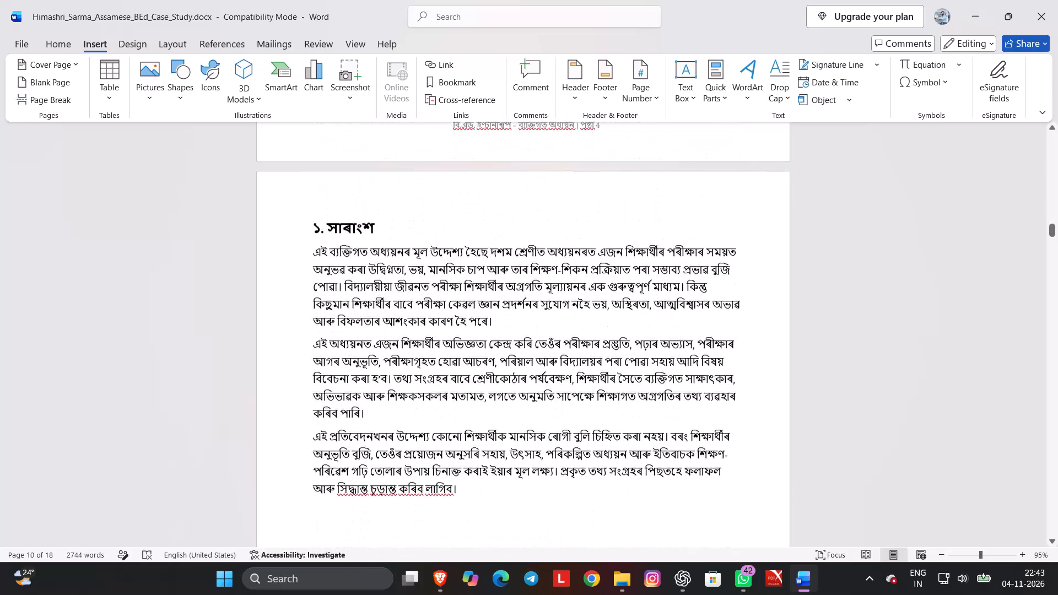
scroll(505, 397, down, 20)
scroll(504, 397, down, 5)
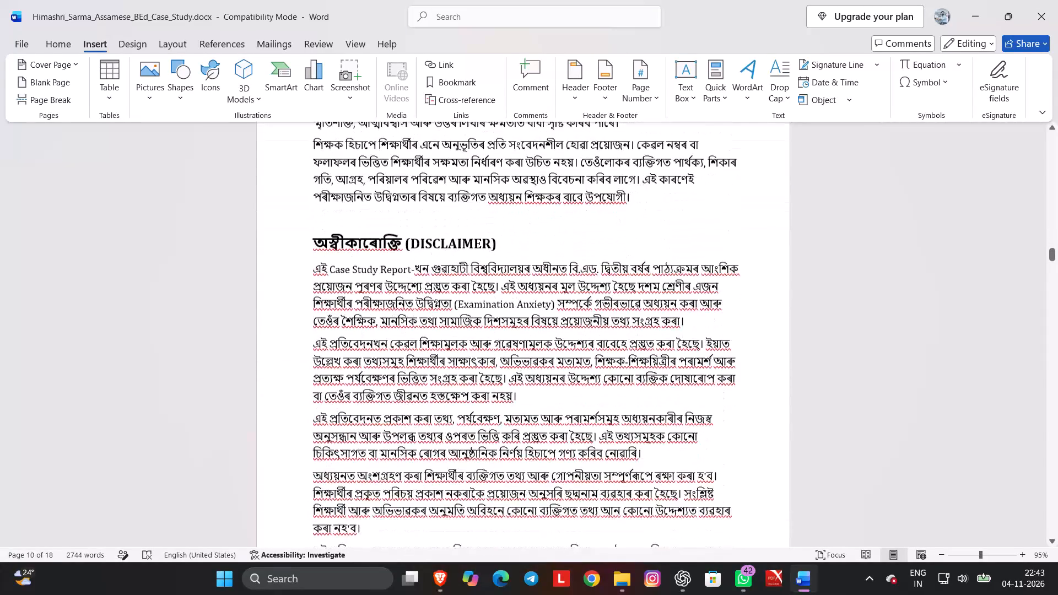
scroll(504, 397, down, 4)
scroll(504, 397, down, 17)
scroll(504, 397, down, 4)
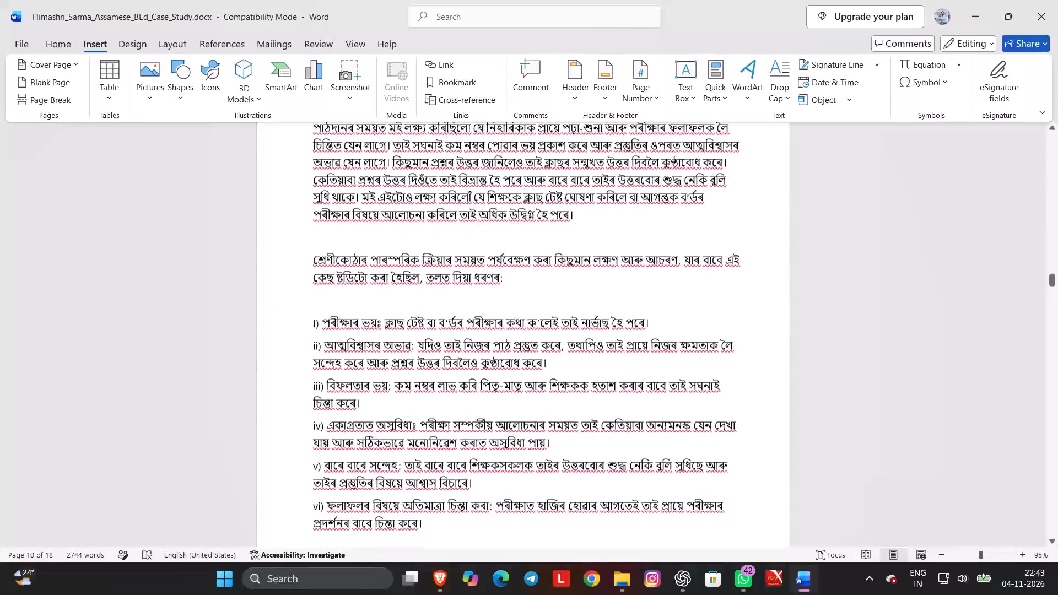
scroll(503, 397, down, 19)
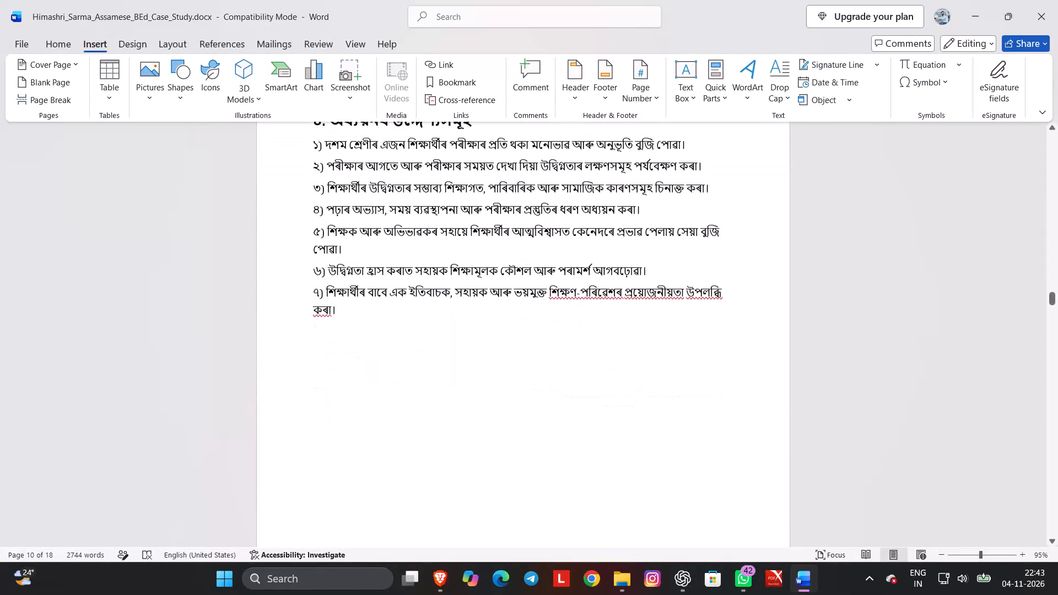
Paste the copied Assamese Case History text, from physical status to educational background, onto the blank page after the student identification details.
scroll(503, 397, down, 3)
scroll(503, 397, up, 2)
scroll(503, 397, down, 20)
scroll(503, 397, down, 2)
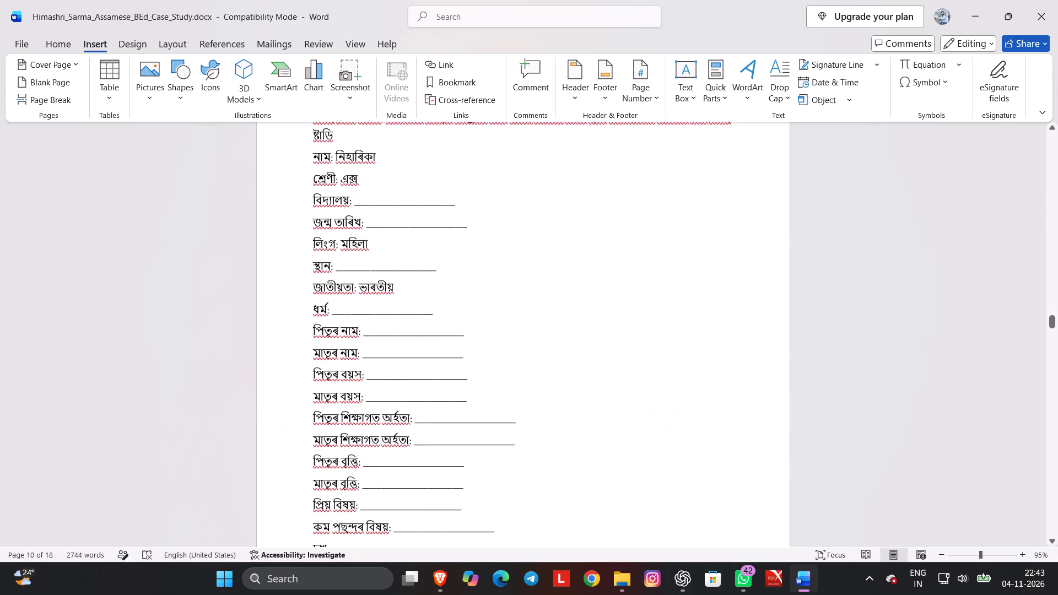
scroll(503, 397, up, 8)
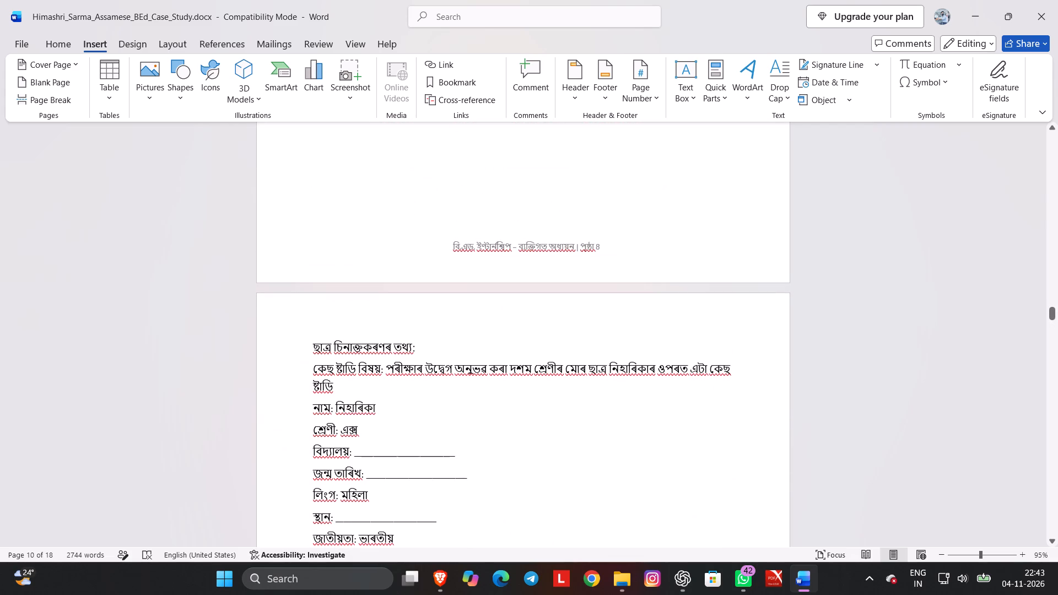
scroll(503, 397, down, 20)
scroll(503, 397, down, 3)
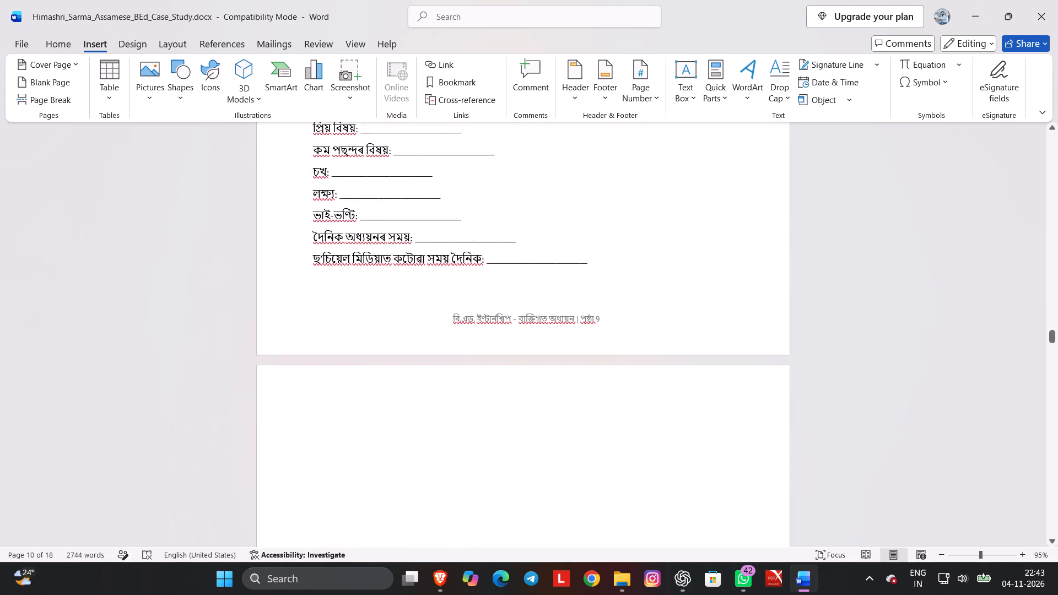
scroll(503, 397, down, 14)
scroll(503, 397, up, 5)
scroll(503, 397, down, 5)
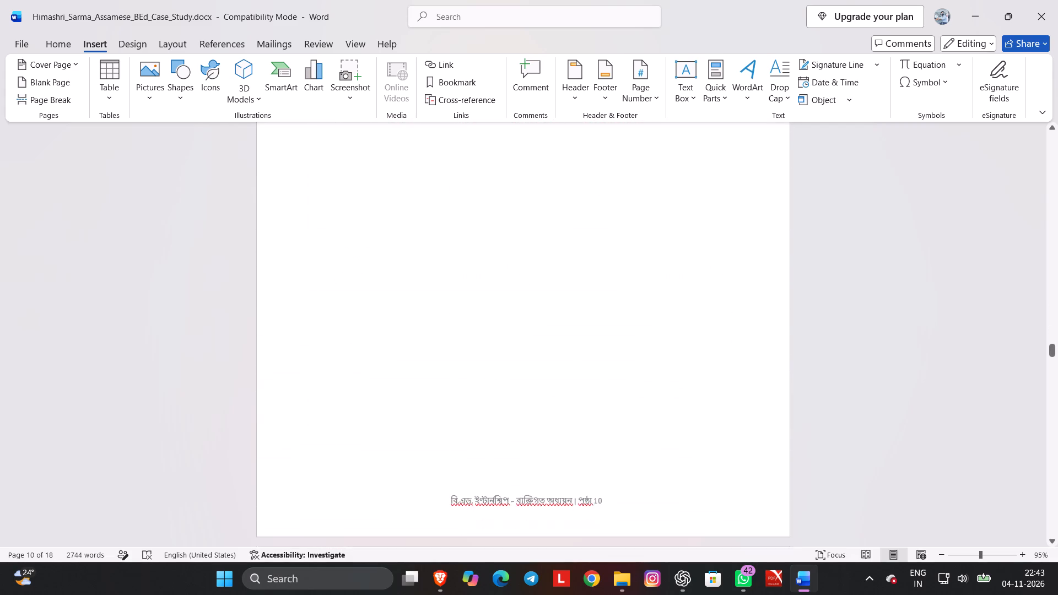
scroll(503, 397, down, 5)
scroll(503, 398, up, 18)
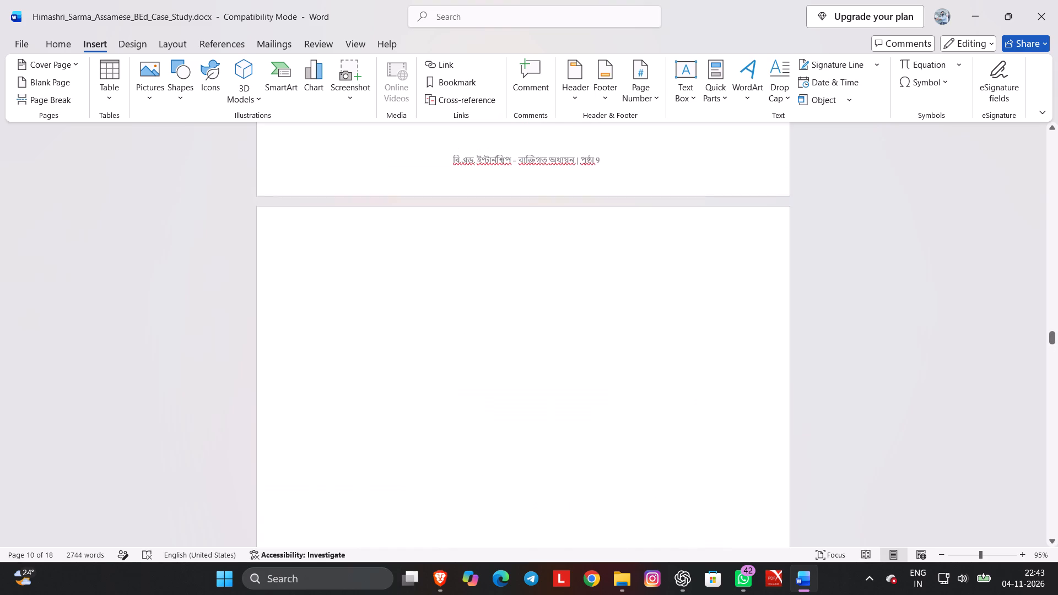
click(362, 297)
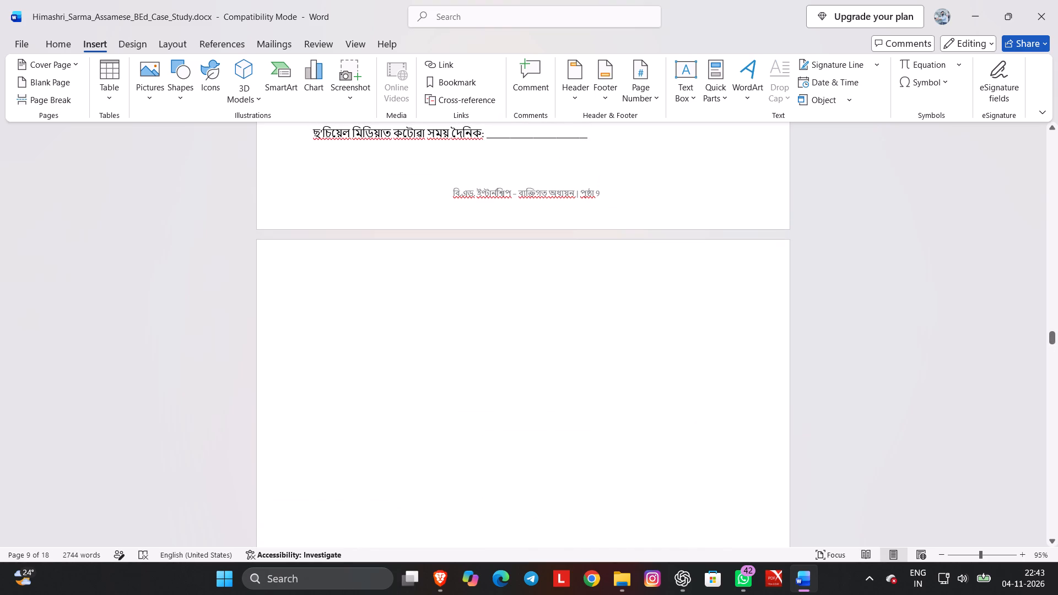
key(ctrl+v)
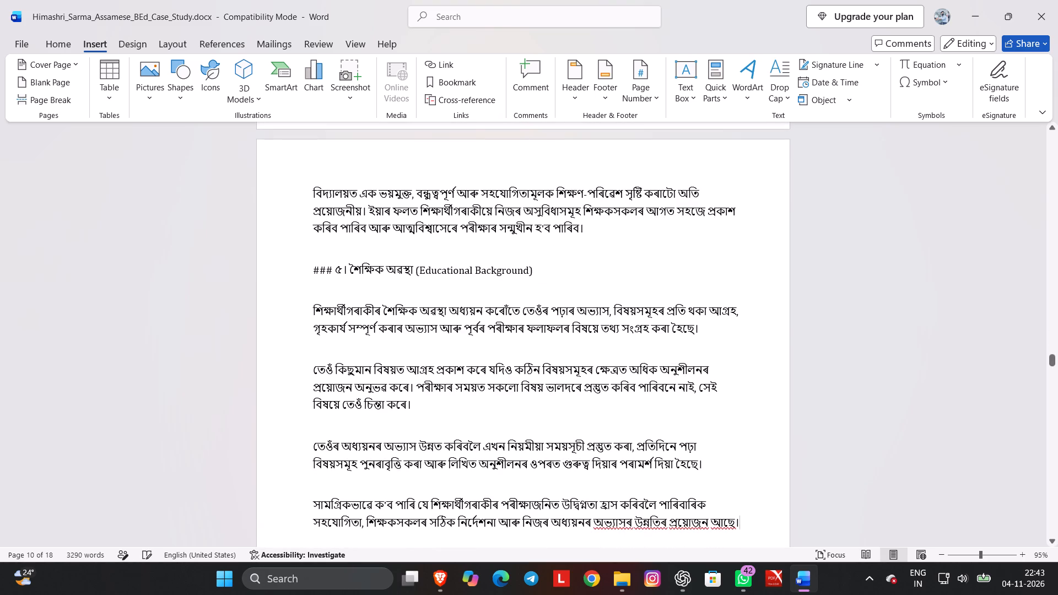
Review the pasted Case History text, covering its physical, mental, family, school environment and educational background parts.
scroll(487, 349, up, 12)
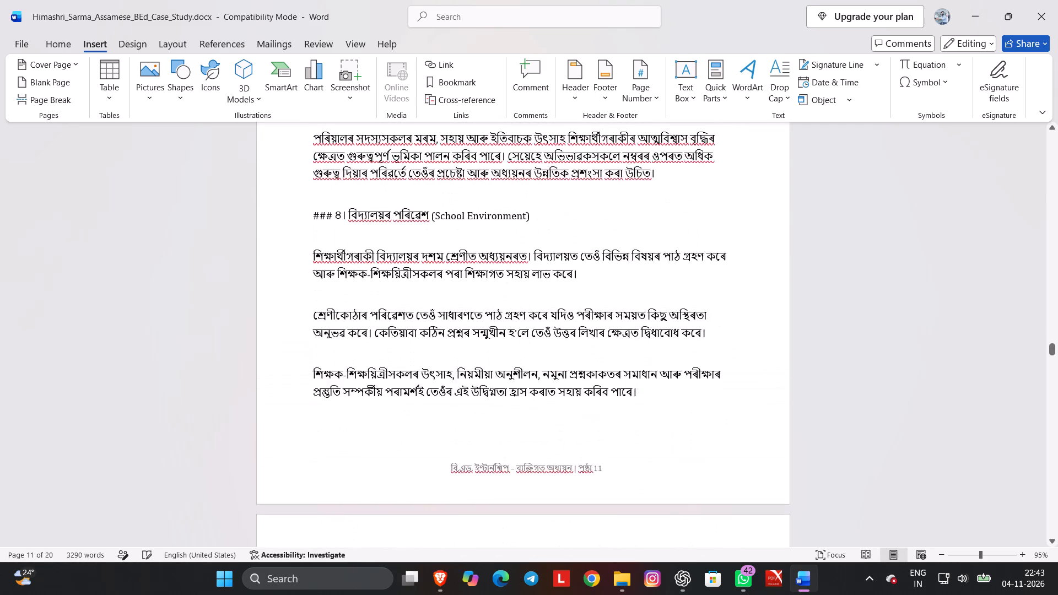
scroll(487, 349, up, 12)
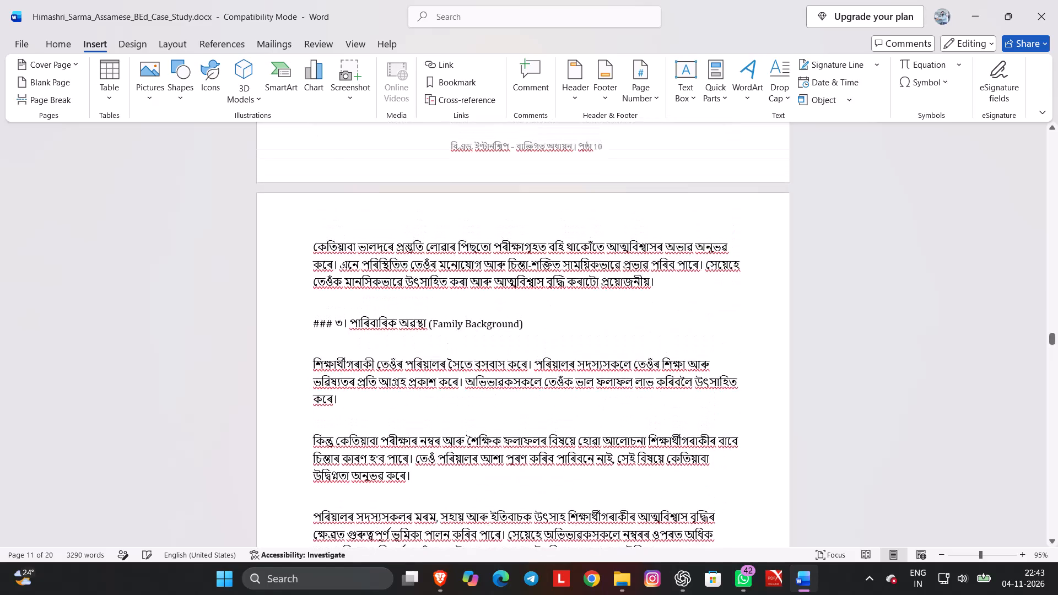
scroll(487, 349, up, 13)
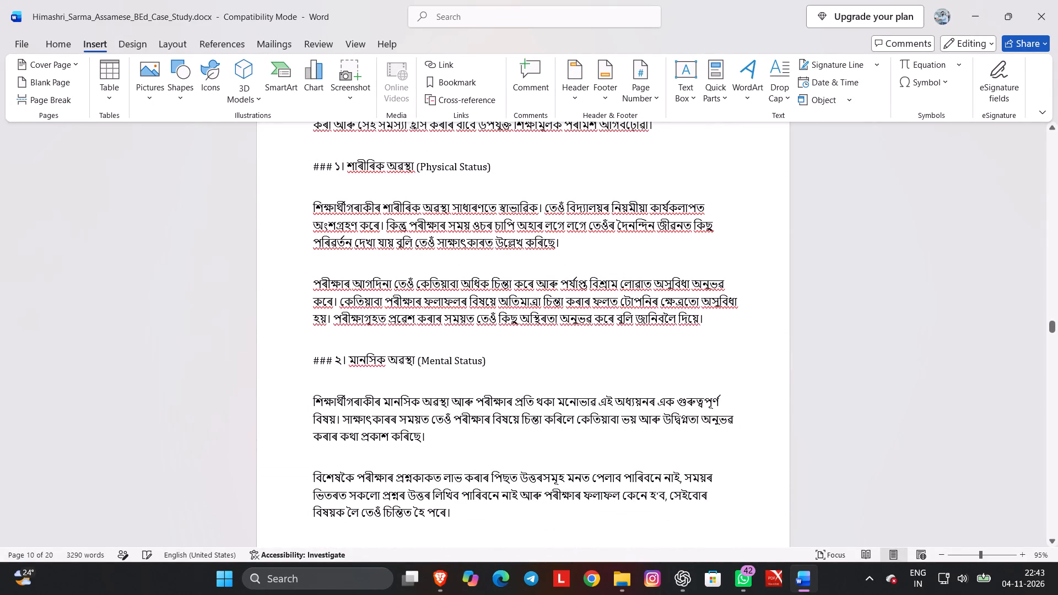
scroll(487, 349, up, 10)
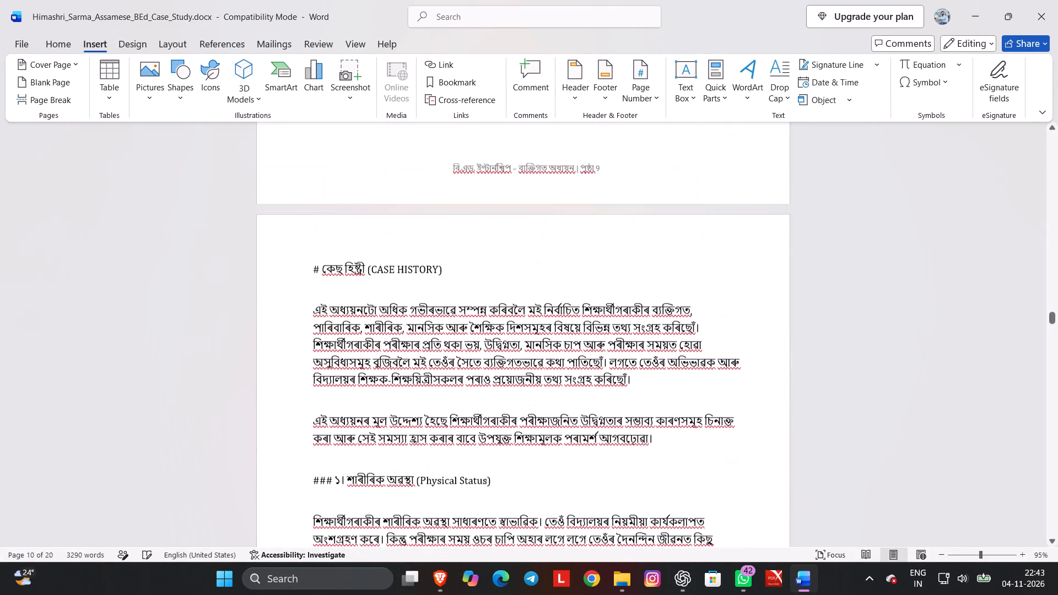
scroll(487, 349, up, 7)
scroll(487, 349, down, 4)
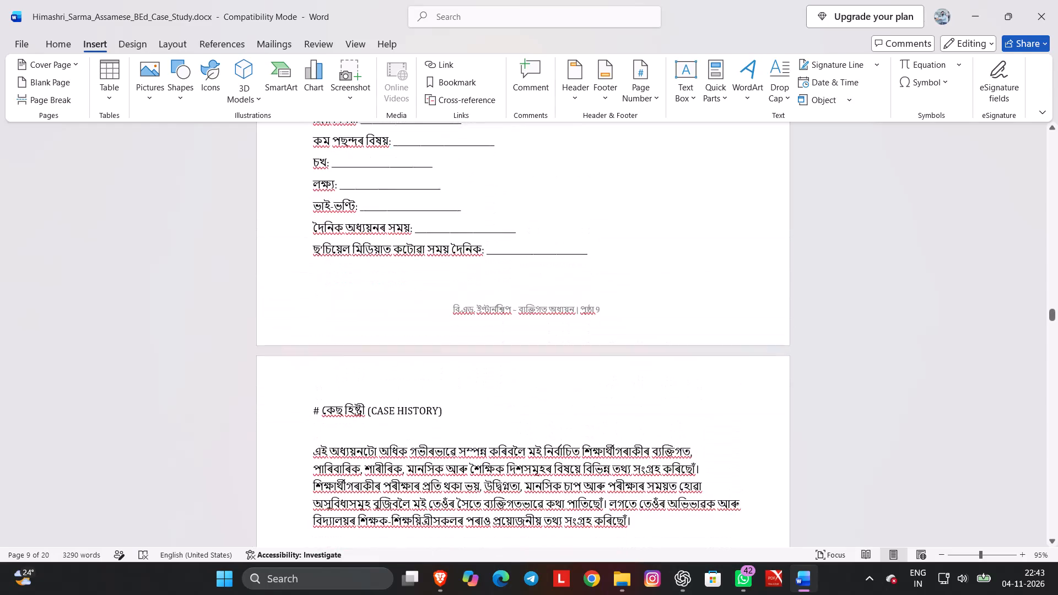
scroll(487, 349, down, 11)
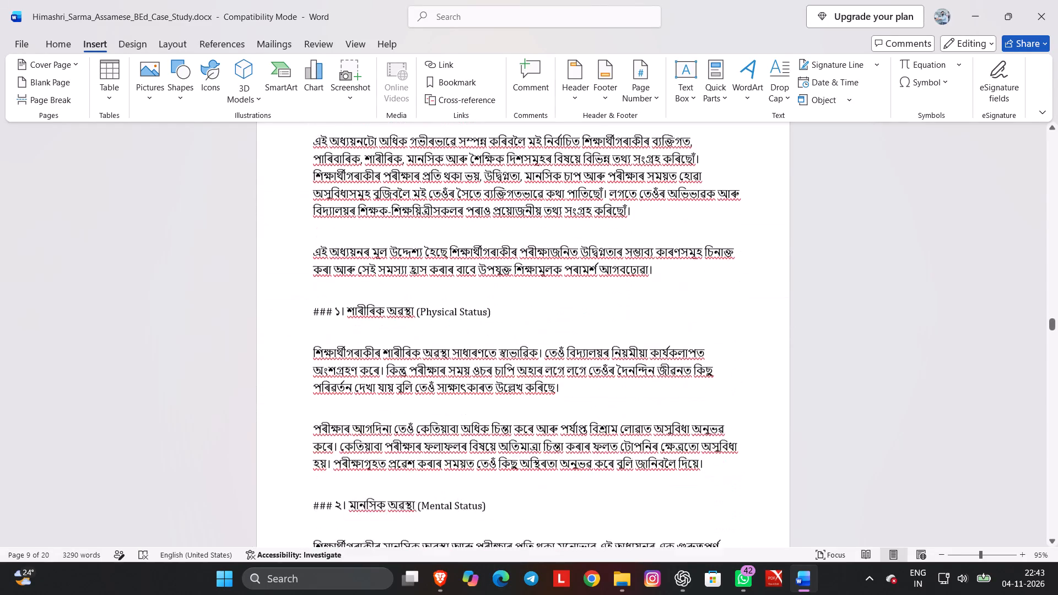
scroll(468, 321, down, 18)
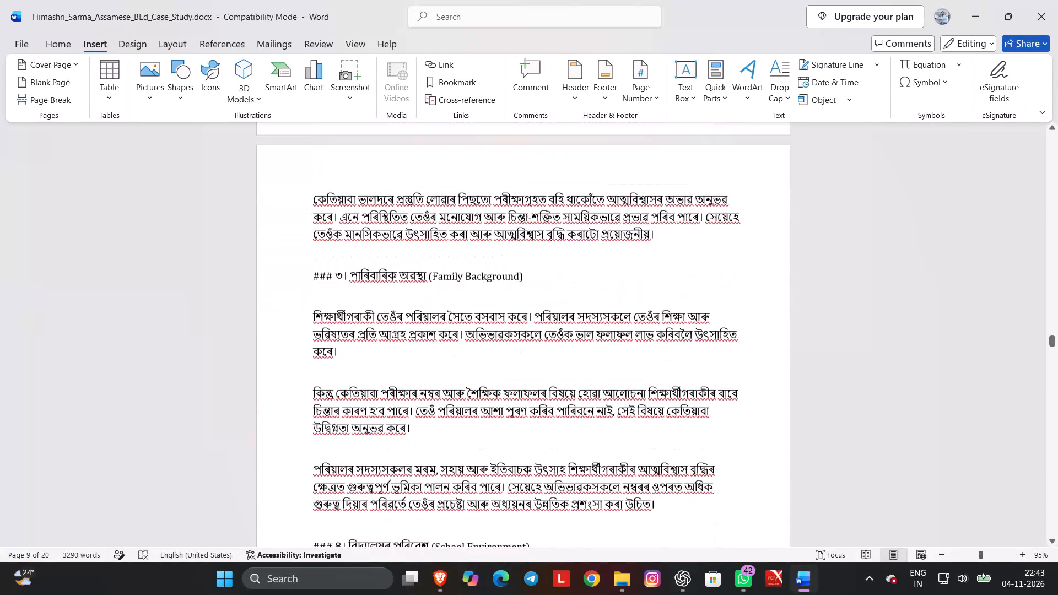
scroll(468, 321, down, 12)
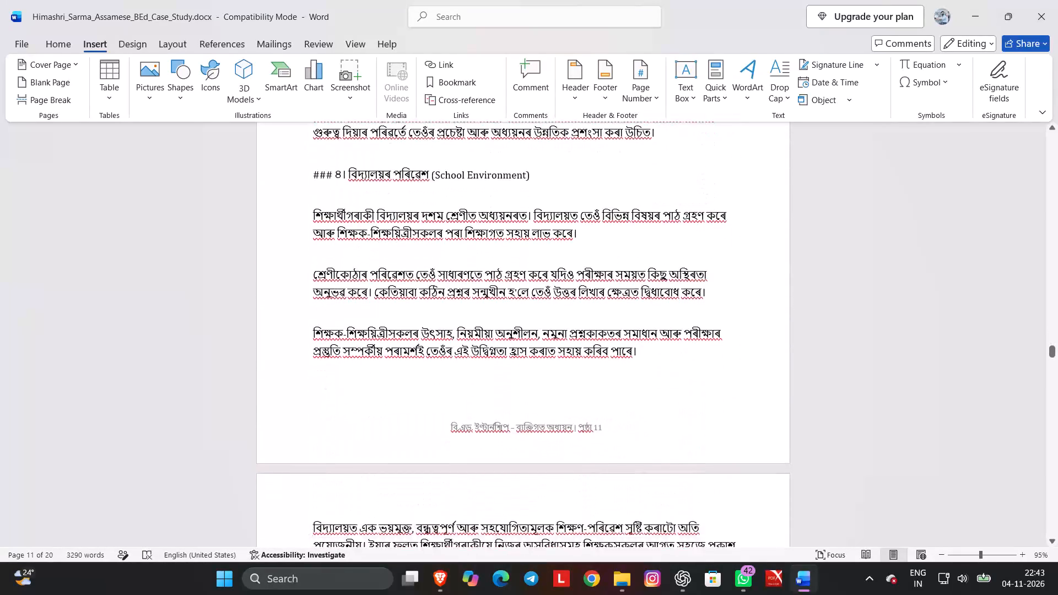
scroll(468, 321, down, 14)
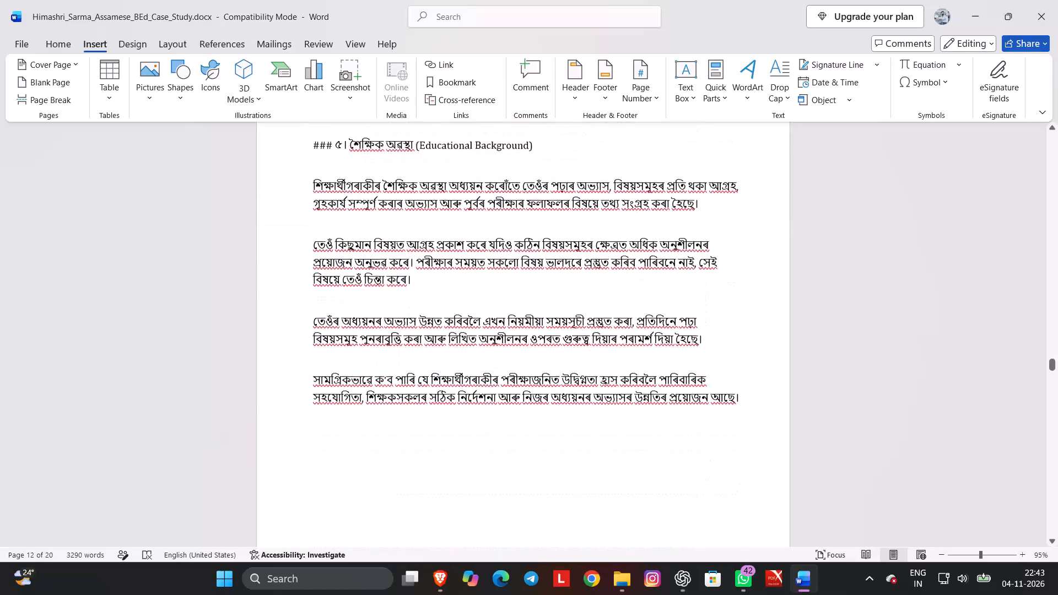
scroll(468, 321, down, 12)
Examine the end of the pasted Case History and the data collection methods in section 9 that follow it.
scroll(468, 321, up, 4)
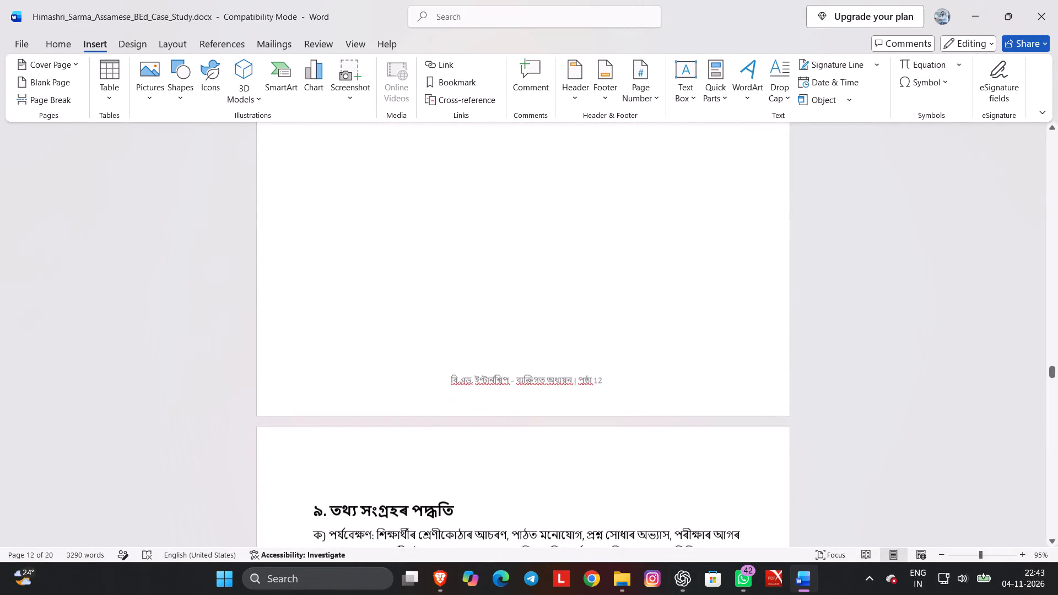
scroll(465, 321, up, 8)
scroll(462, 322, down, 3)
scroll(462, 322, up, 1)
scroll(462, 322, down, 4)
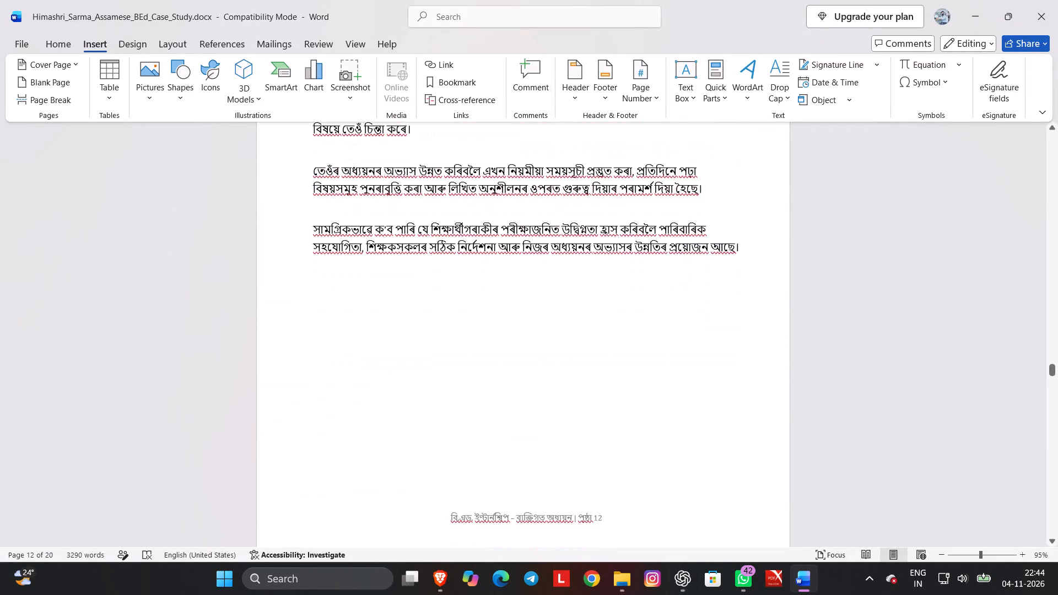
scroll(462, 322, down, 7)
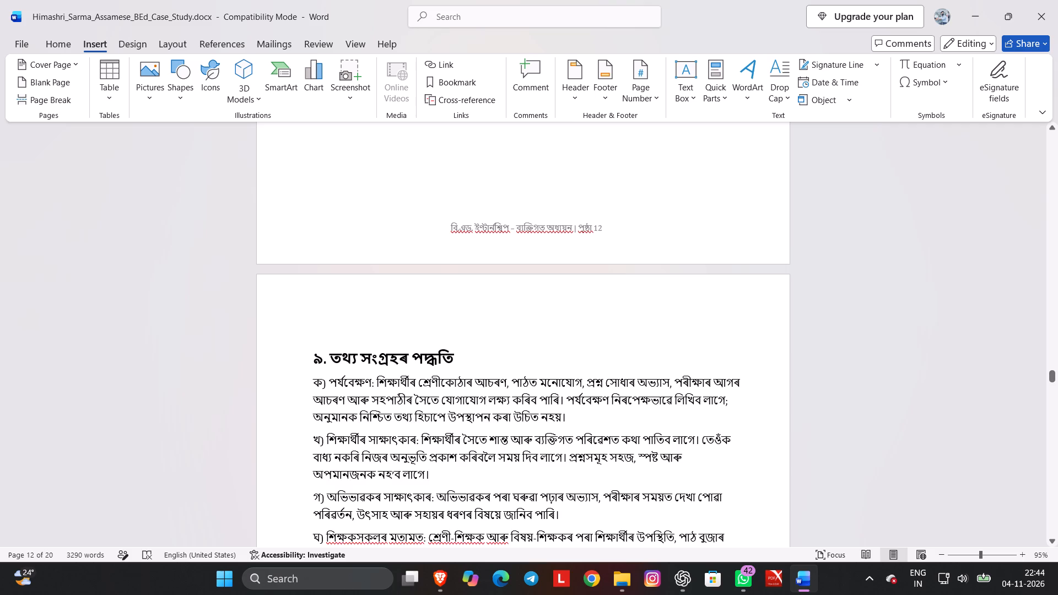
scroll(467, 369, down, 4)
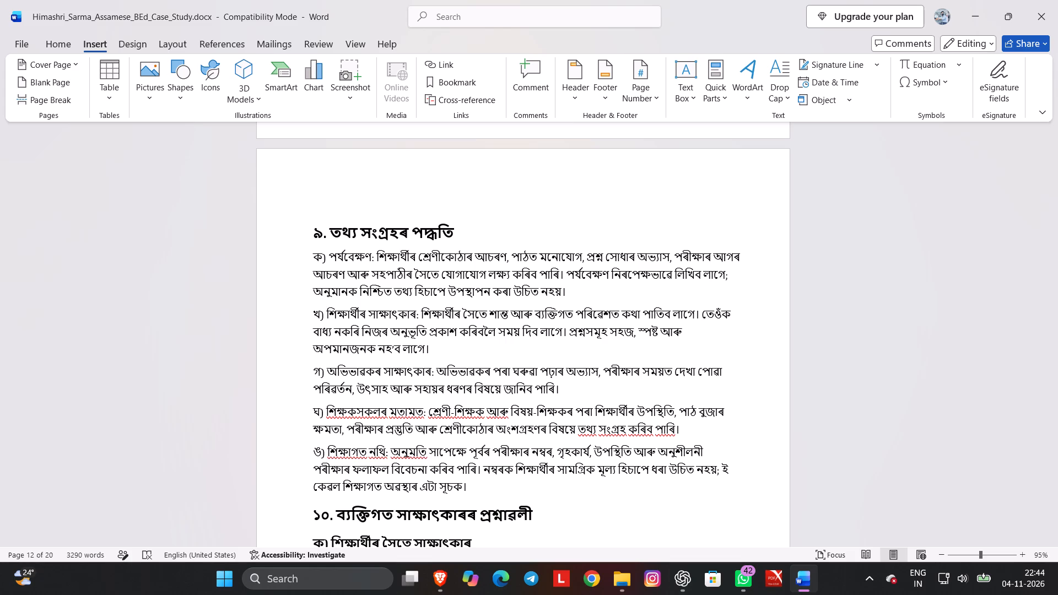
Make the Assamese part of the Case History's School Environment heading, ৪। বিদ্যালয়ৰ পৰিৱেশ, bold and enlarge it to 16 pt.
scroll(467, 369, down, 4)
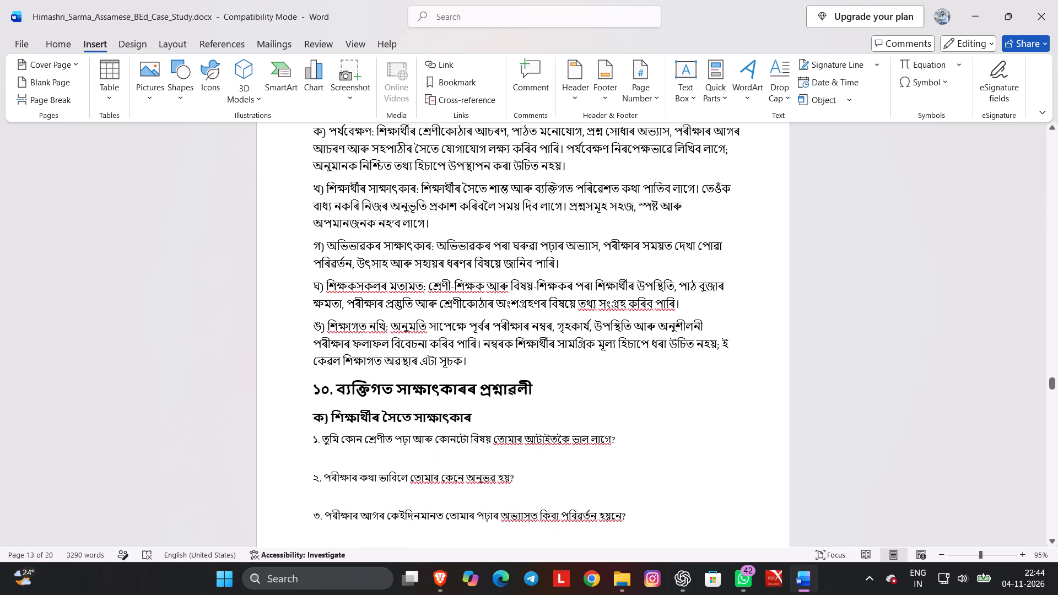
scroll(467, 366, up, 3)
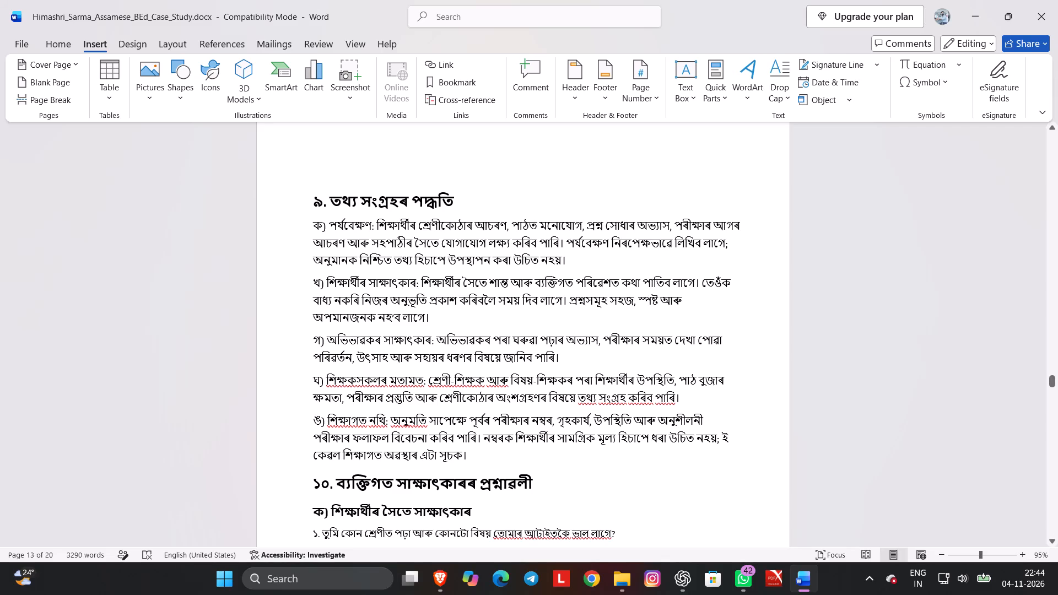
scroll(467, 366, up, 7)
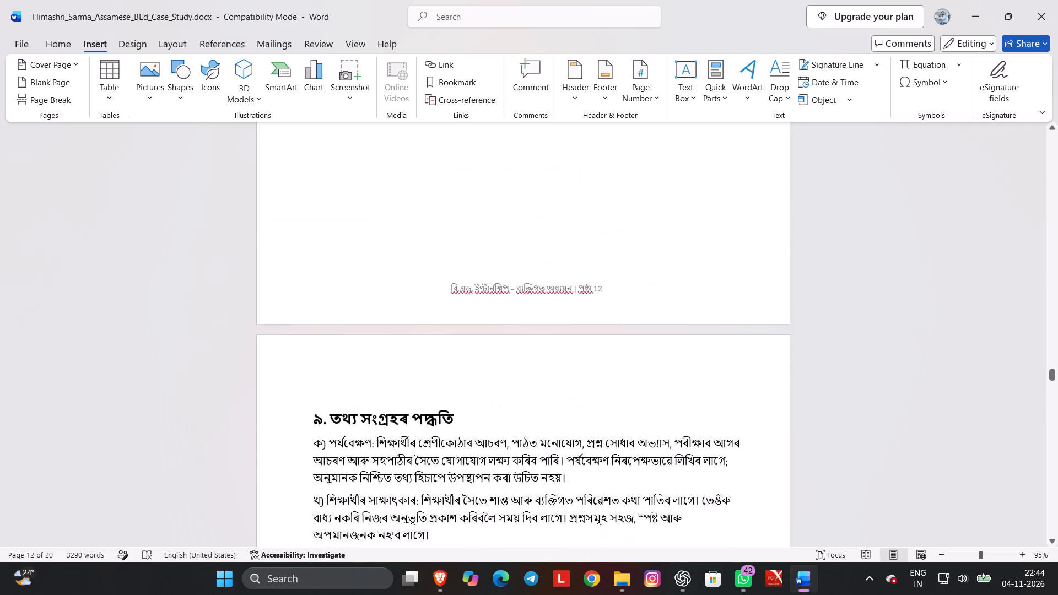
scroll(467, 366, up, 9)
scroll(467, 366, up, 14)
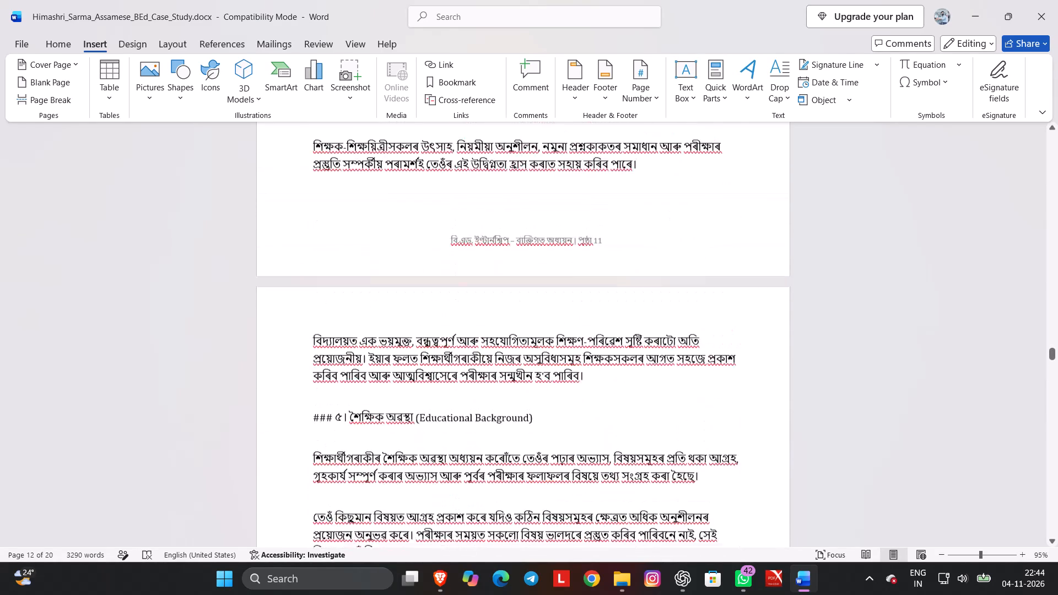
scroll(467, 366, up, 5)
scroll(467, 366, down, 1)
scroll(467, 366, up, 8)
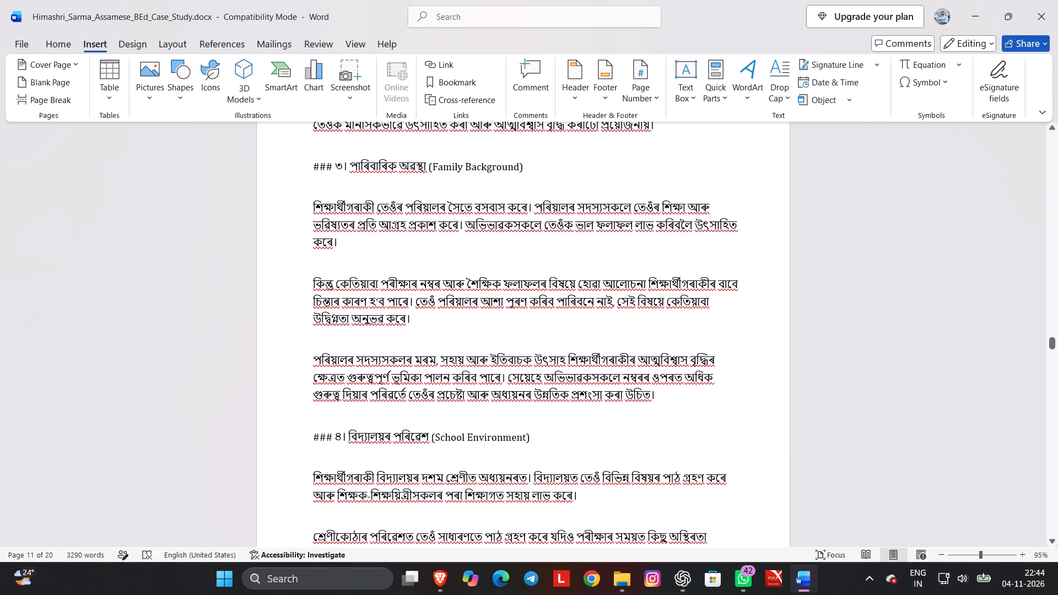
drag(336, 436, 408, 436)
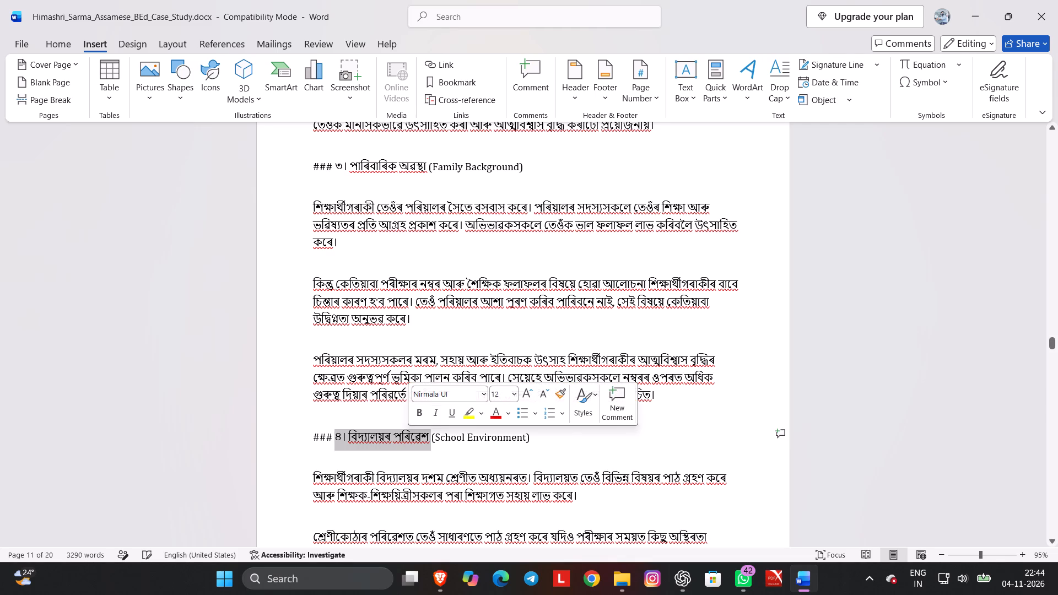
click(422, 413)
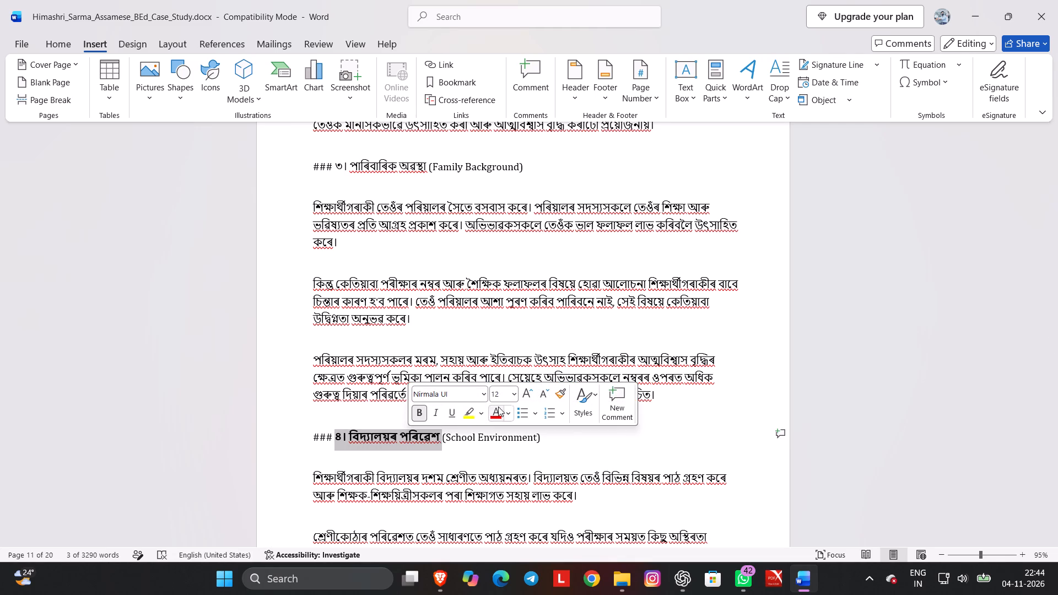
click(525, 394)
click(525, 394)
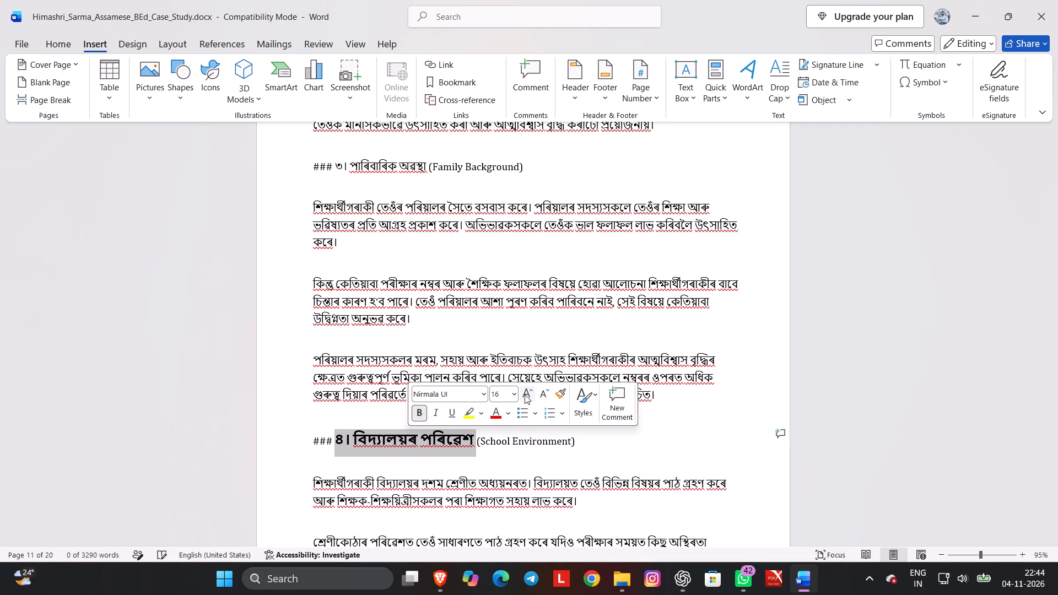
click(851, 374)
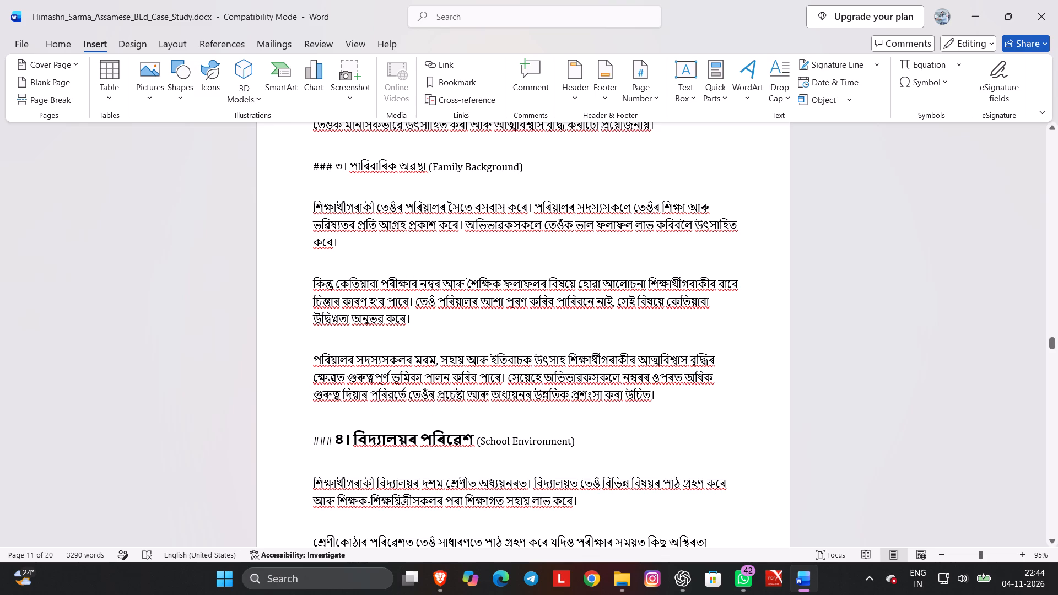
Review the Case History text from the School Environment section through the end of the Educational Background section.
scroll(436, 466, down, 6)
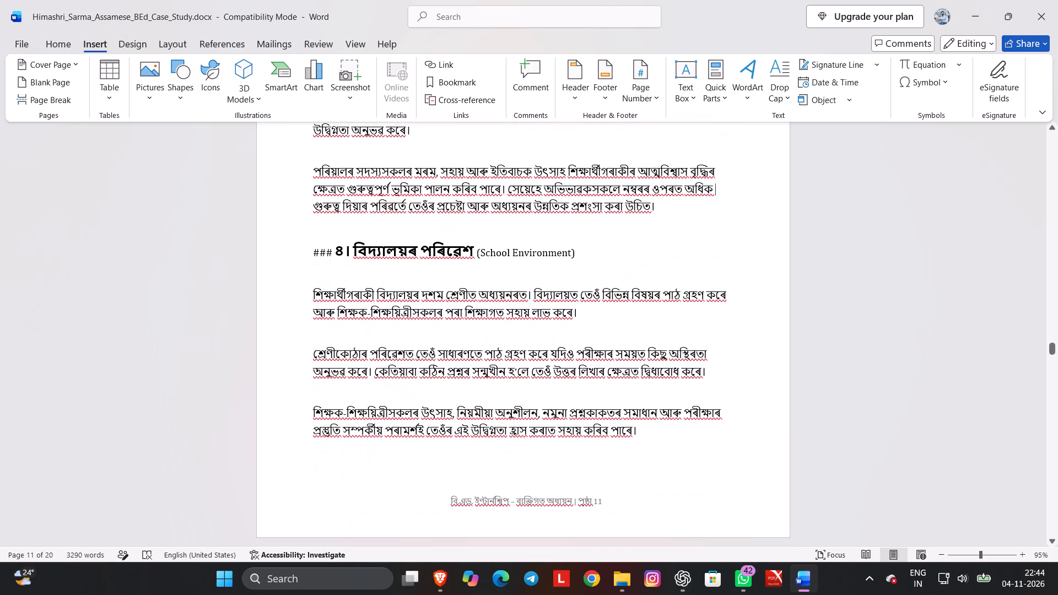
scroll(436, 466, down, 18)
scroll(436, 466, down, 4)
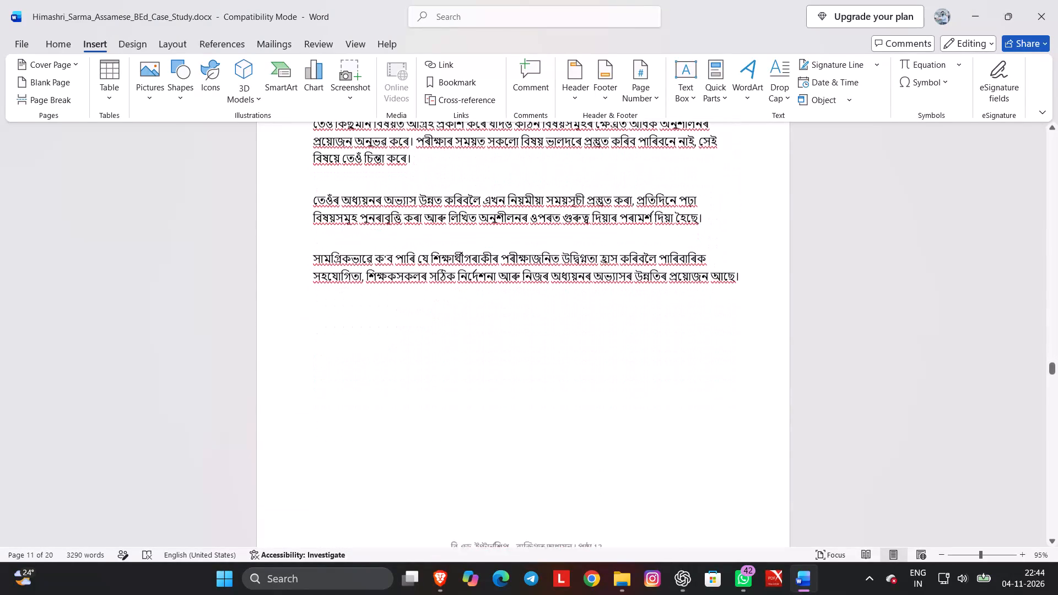
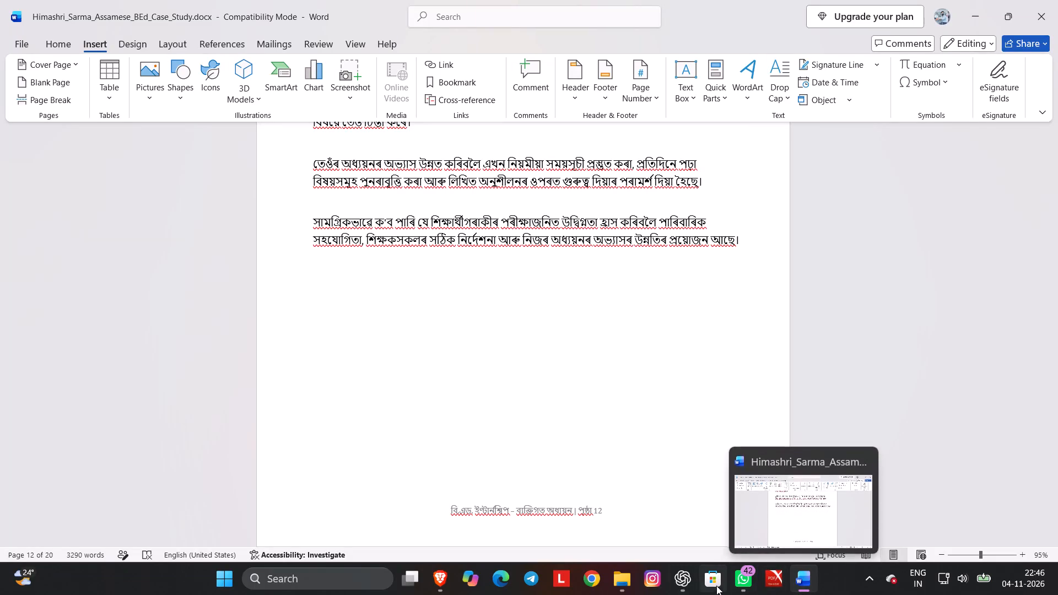
In Google Translate, replace the source with the copied English findings on the student's examination anxiety and copy the Assamese translation for the Word document.
click(436, 575)
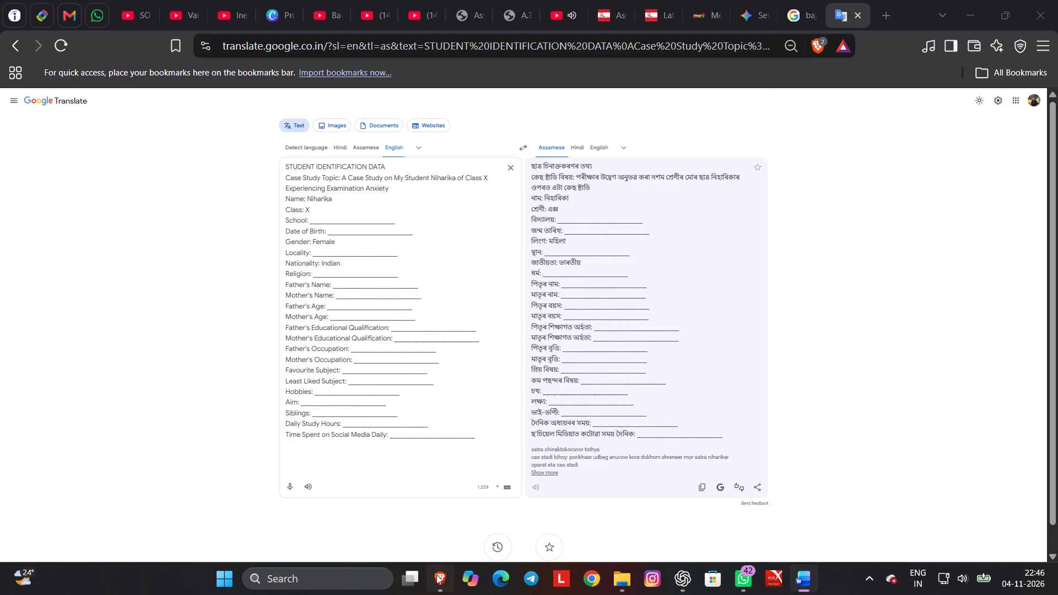
click(510, 170)
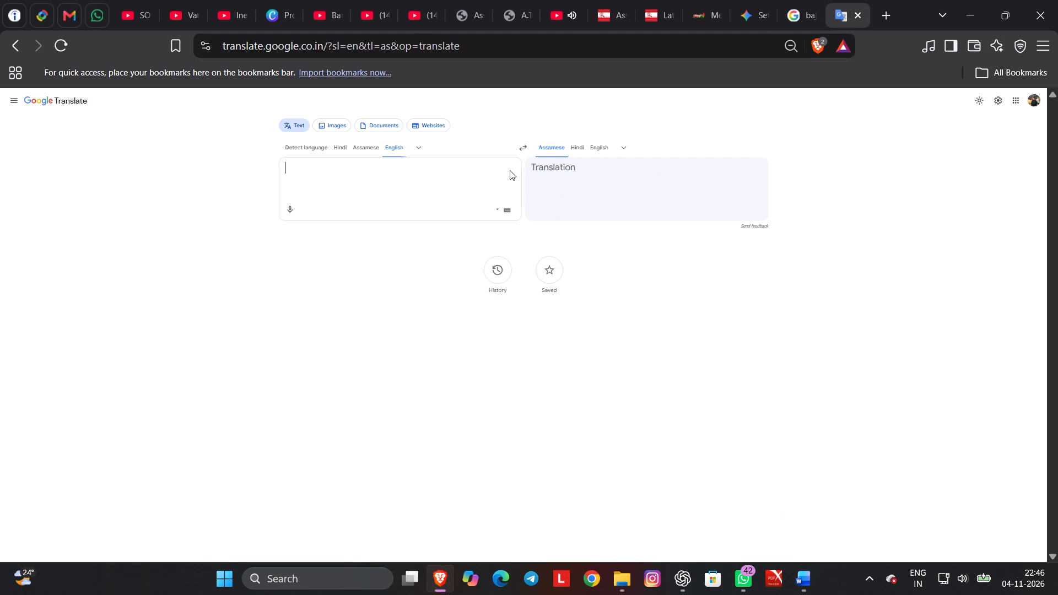
key(ctrl+v)
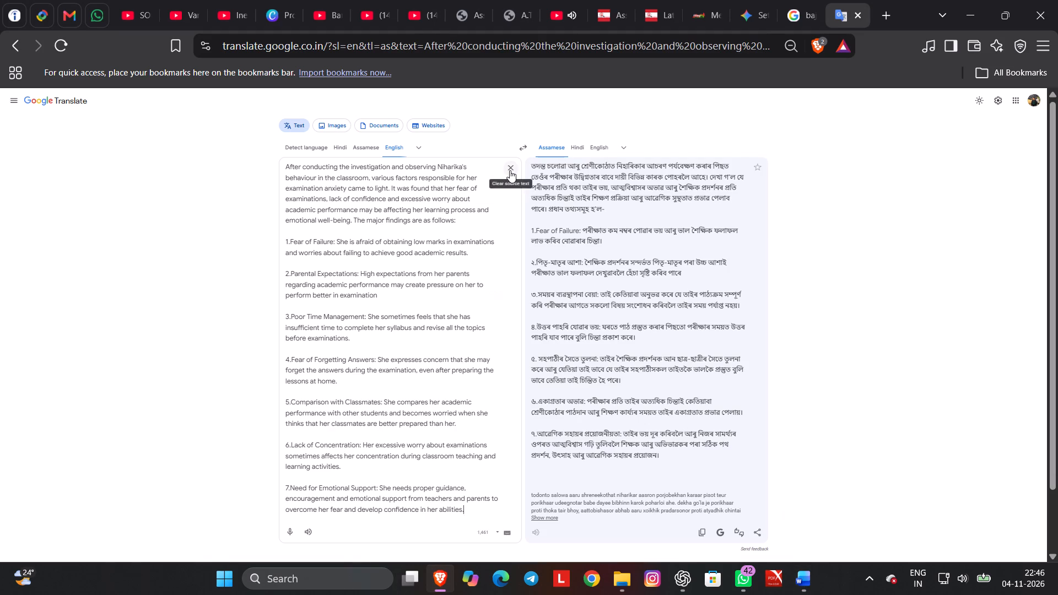
click(699, 533)
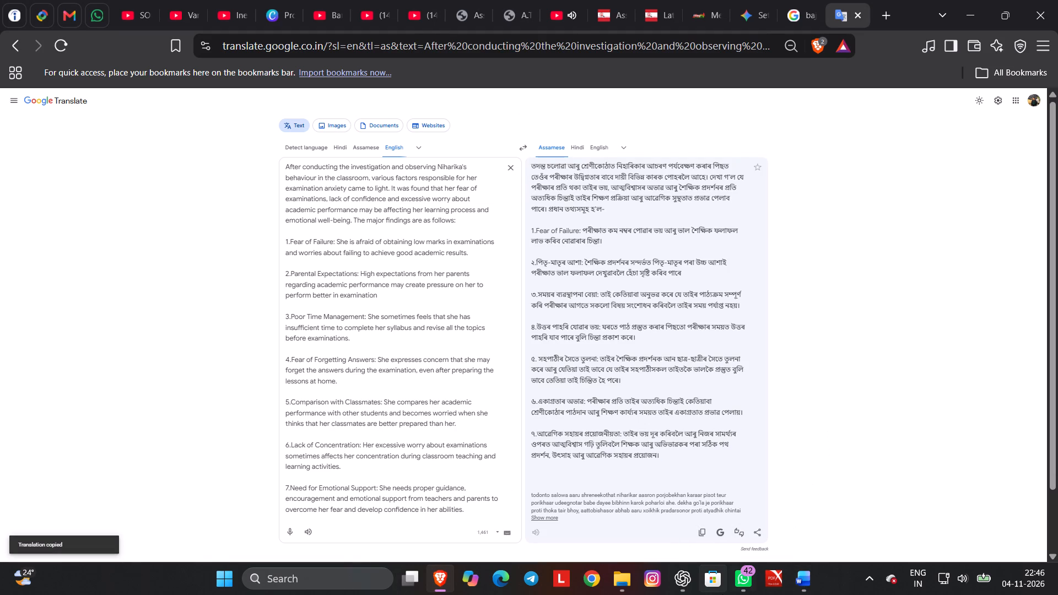
click(803, 578)
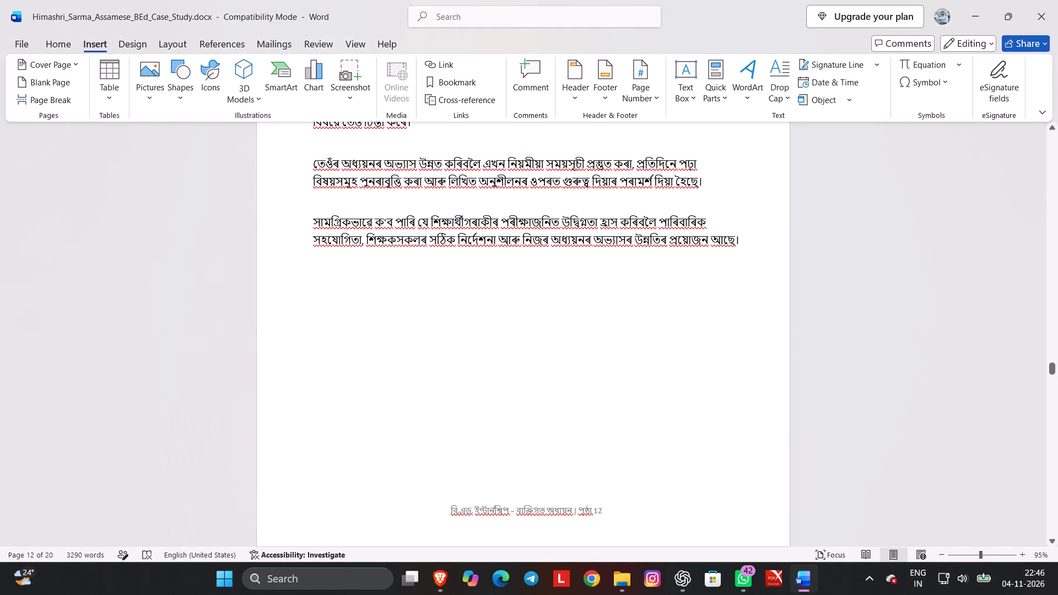
Review the end of the Case History, the section 9 methods and the student and guardian interview questions in section 10.
scroll(701, 482, up, 13)
scroll(701, 482, down, 10)
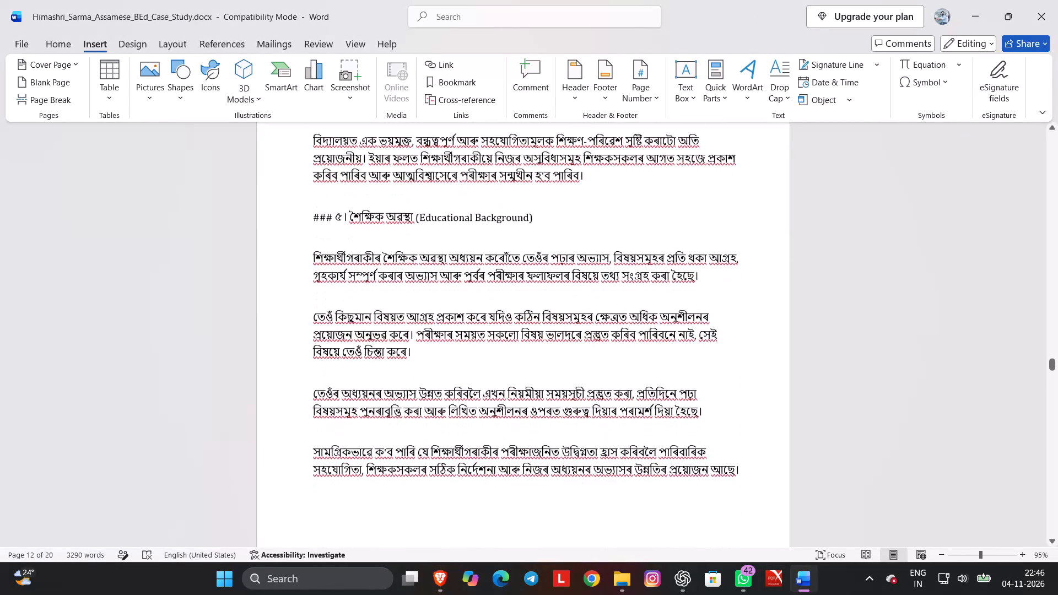
scroll(701, 481, down, 14)
scroll(701, 481, down, 8)
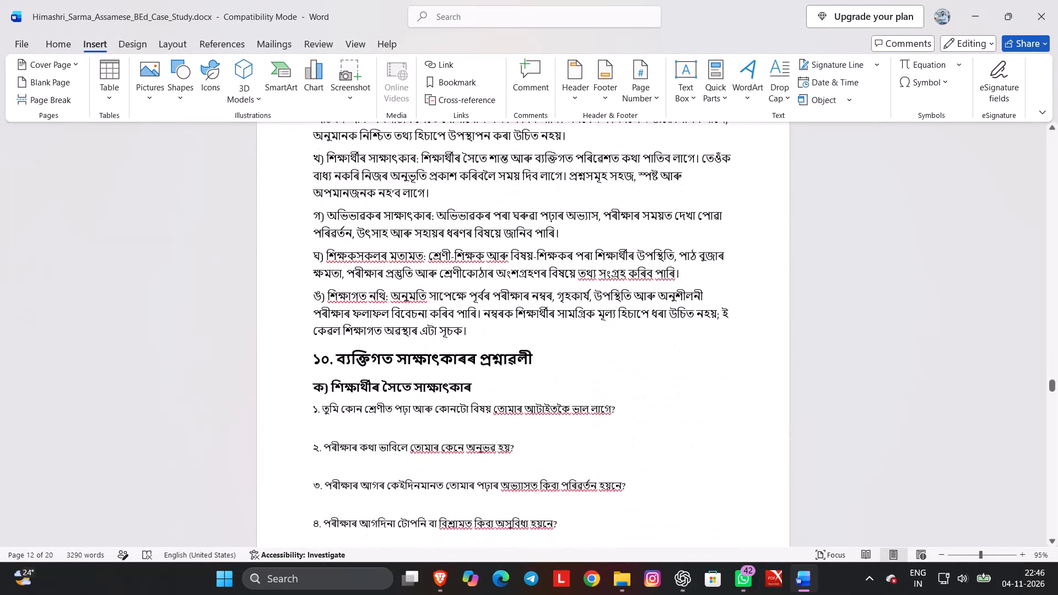
scroll(701, 481, down, 5)
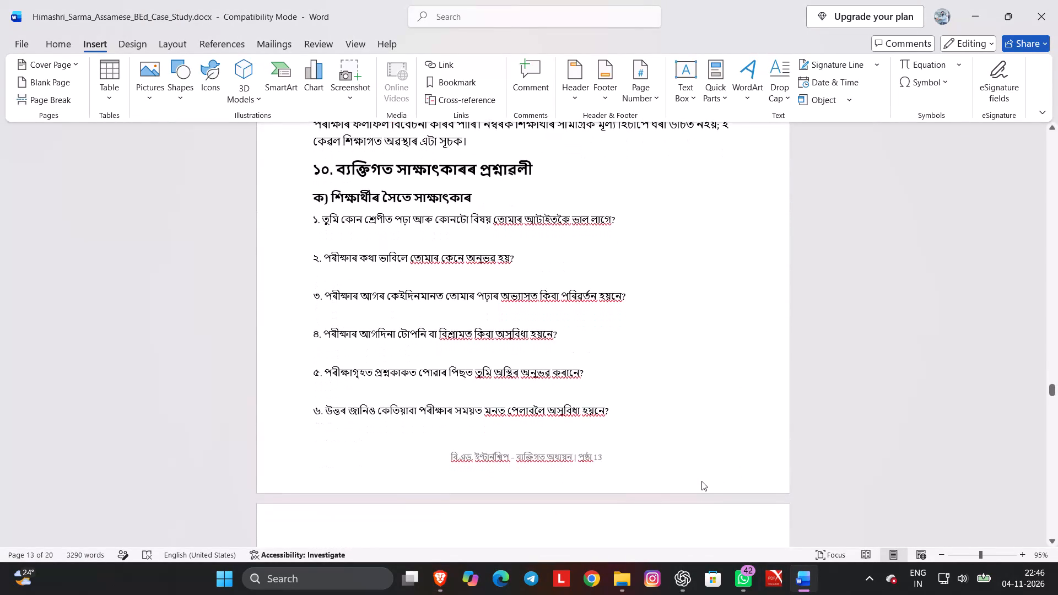
scroll(701, 481, down, 10)
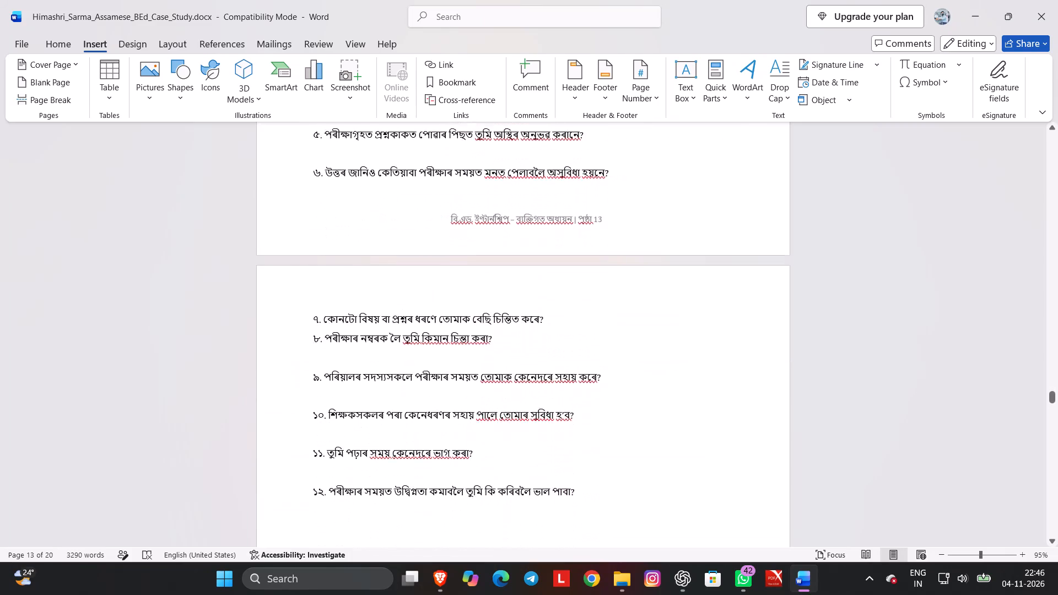
scroll(701, 481, down, 9)
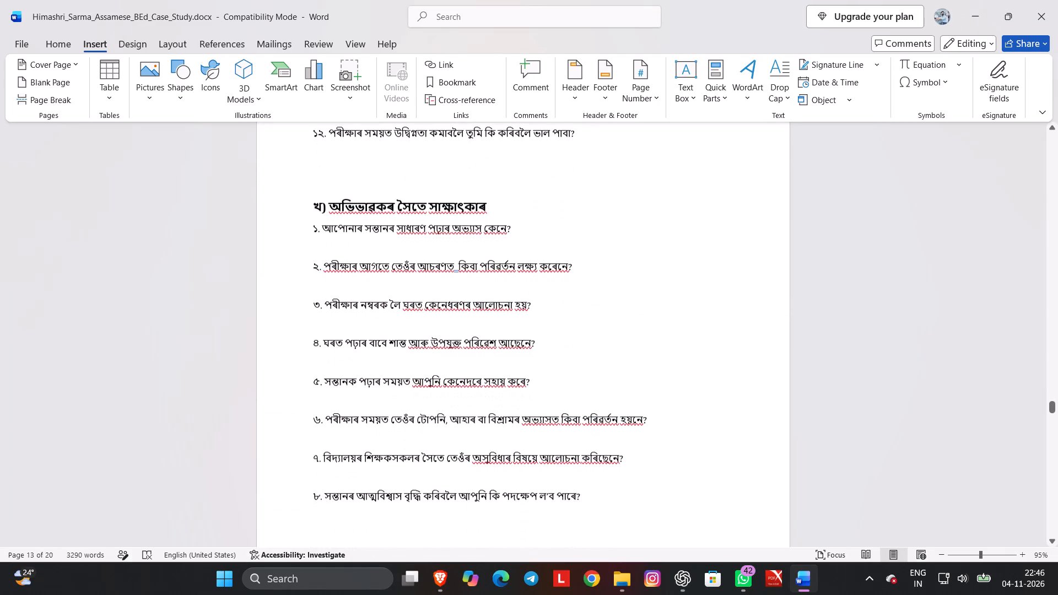
scroll(701, 481, up, 2)
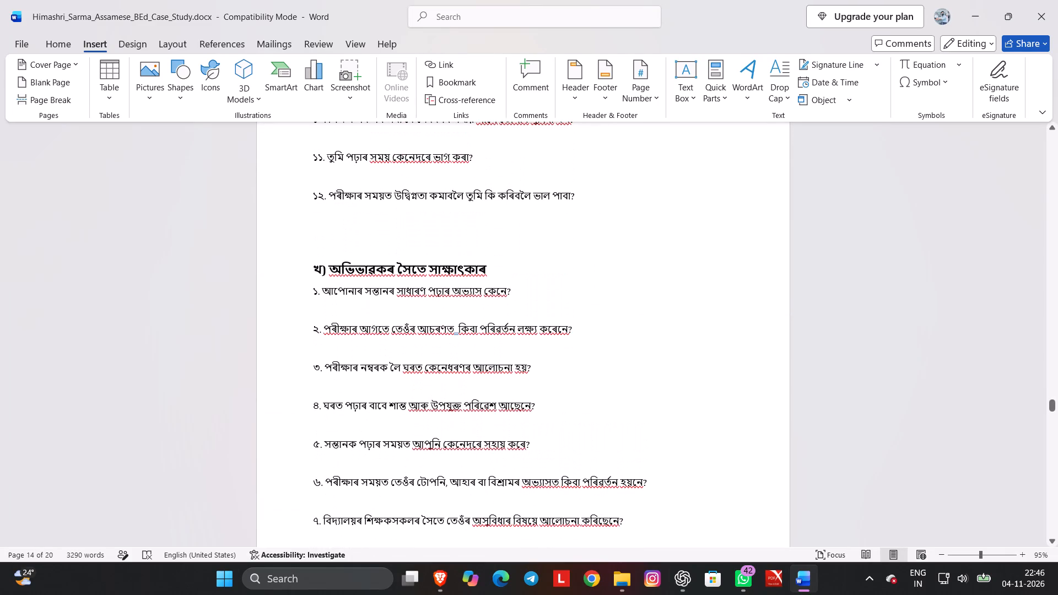
scroll(701, 481, up, 20)
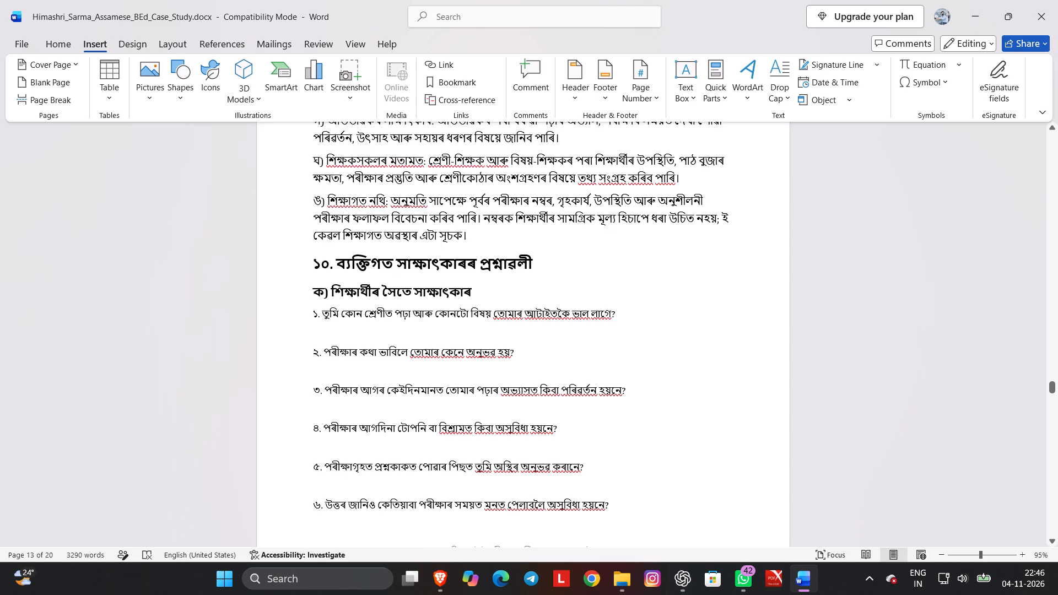
scroll(450, 394, up, 4)
scroll(450, 394, down, 3)
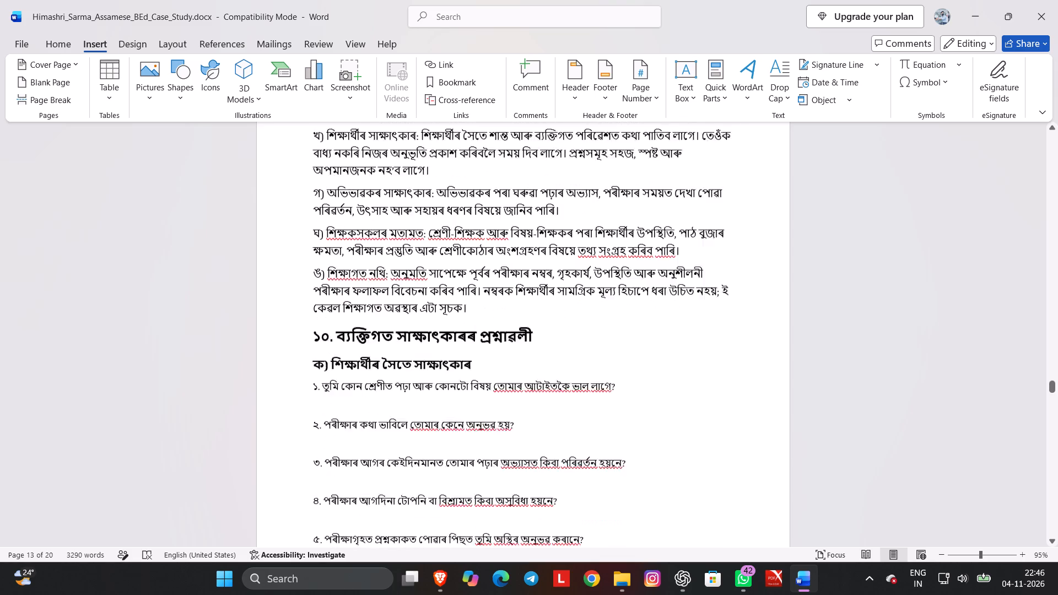
Look through the rest of the section 10 interview questions and on into sections 11 and 12.
scroll(450, 394, down, 20)
scroll(450, 394, down, 10)
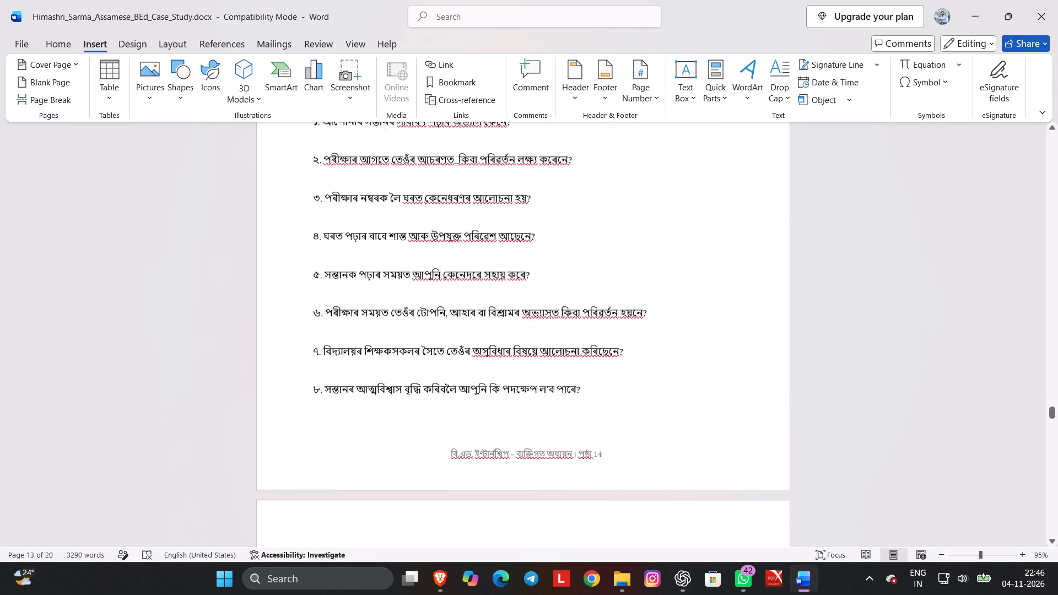
scroll(450, 394, down, 14)
scroll(450, 394, down, 8)
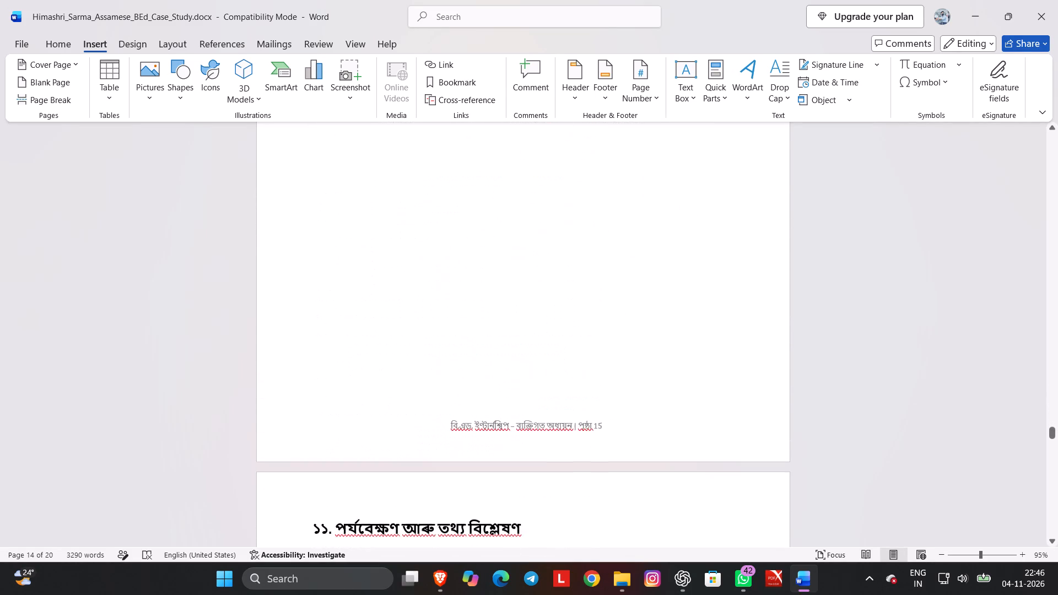
scroll(450, 394, down, 7)
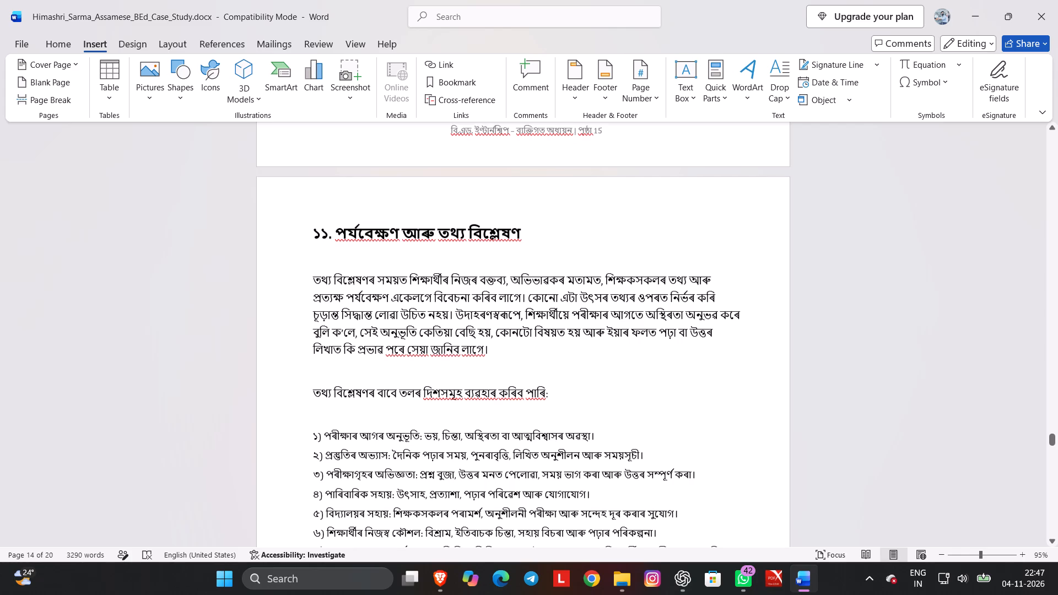
scroll(450, 394, up, 6)
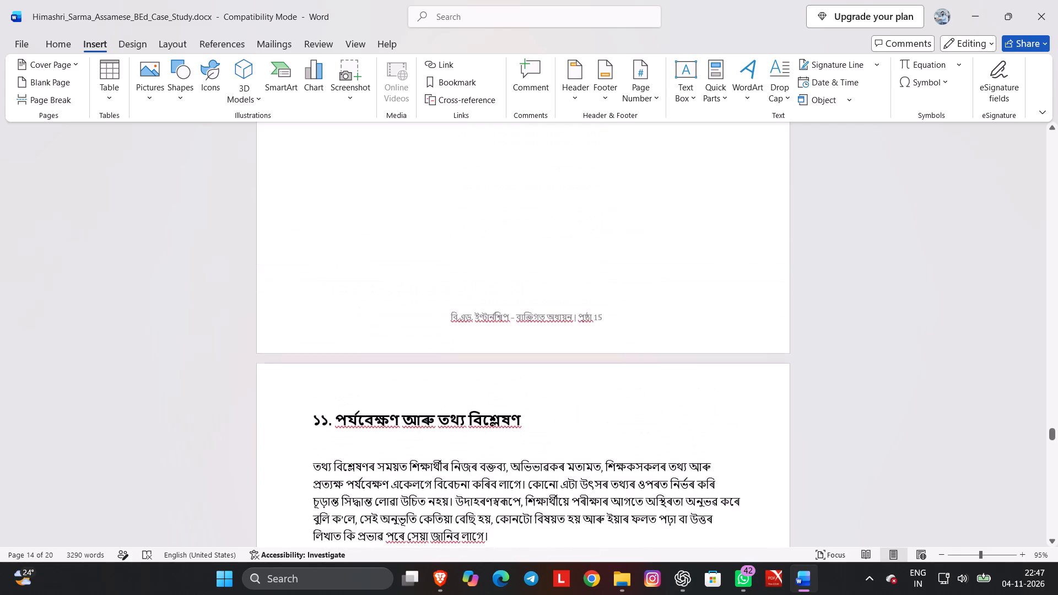
scroll(450, 394, up, 3)
scroll(450, 394, down, 4)
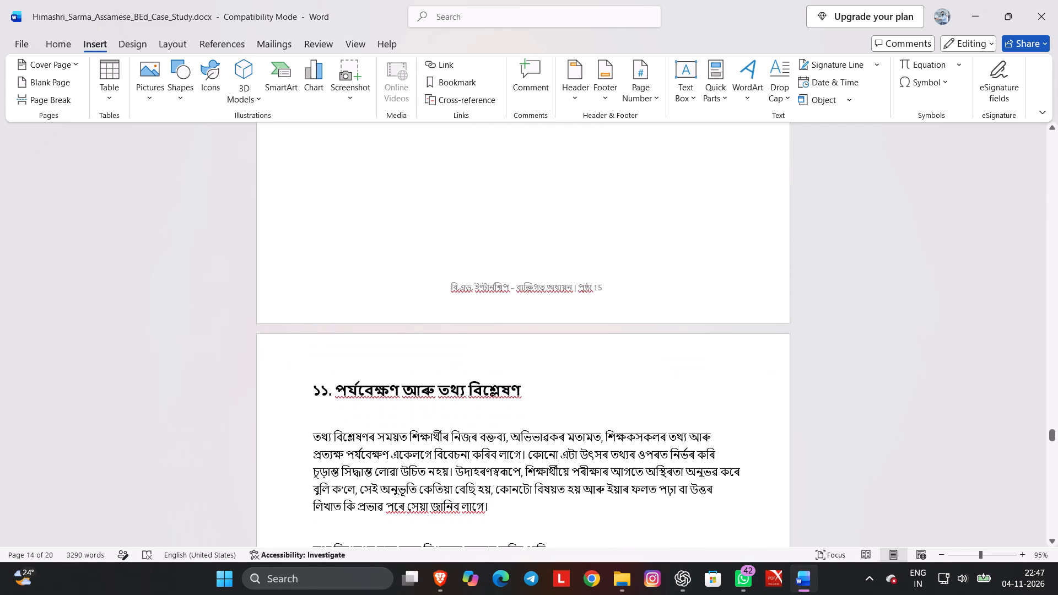
scroll(398, 401, down, 4)
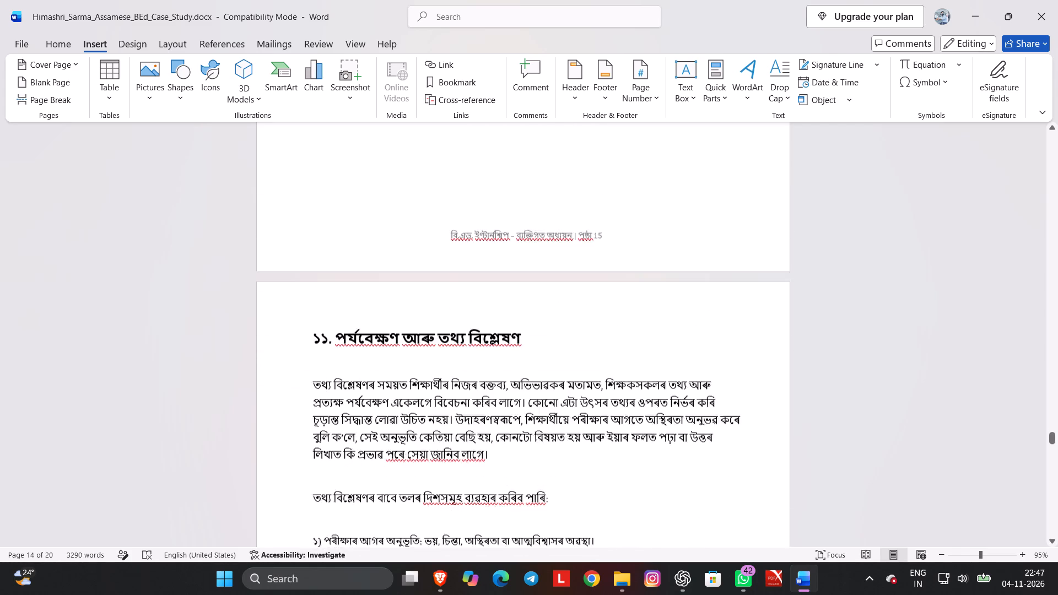
scroll(398, 401, down, 8)
scroll(398, 401, up, 2)
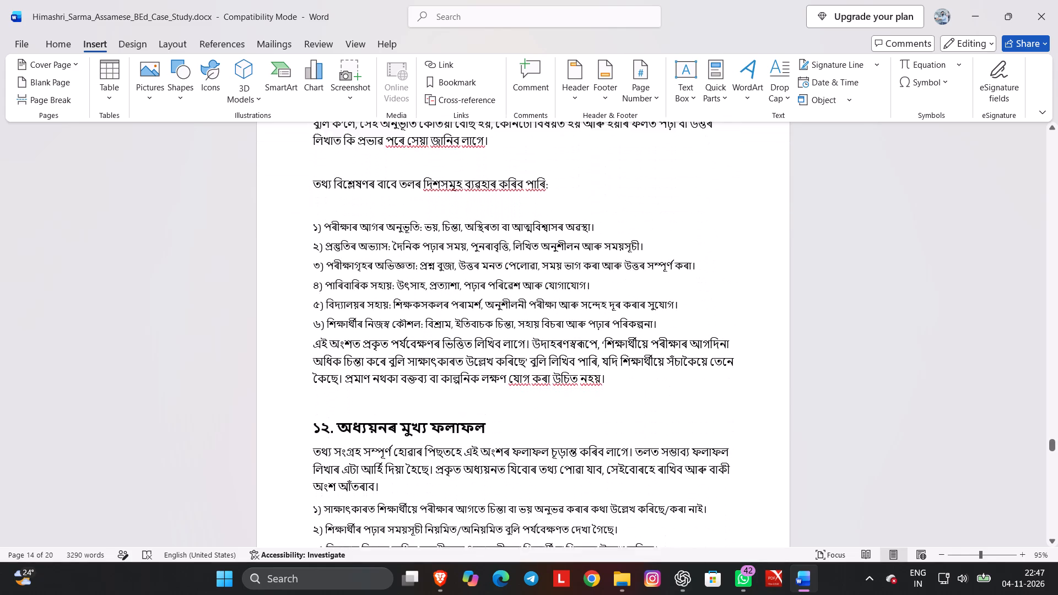
scroll(398, 401, up, 13)
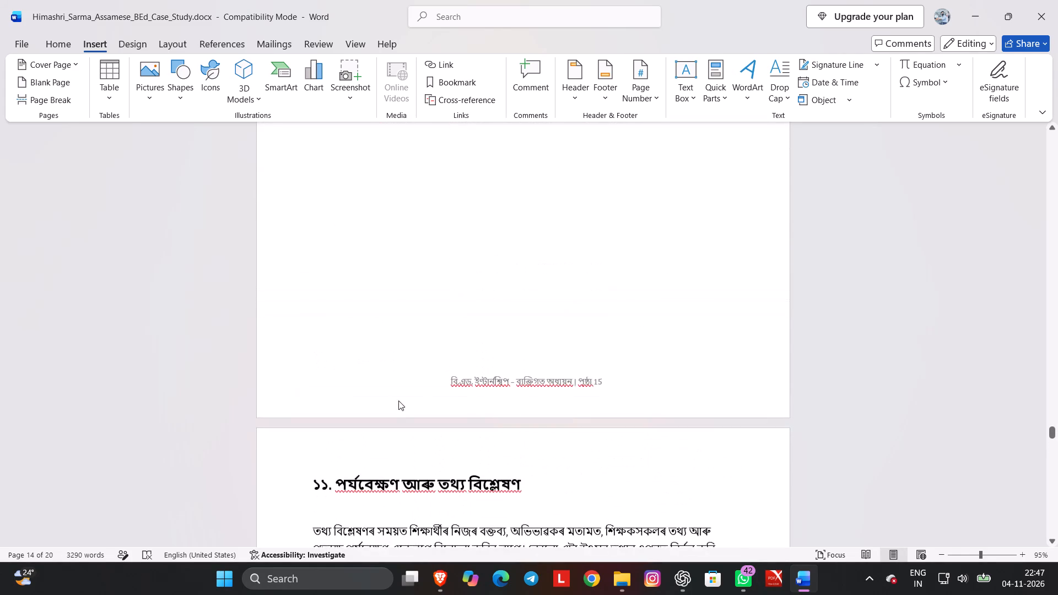
Examine the teacher interview questions and the empty space between them and section 11.
scroll(398, 401, up, 16)
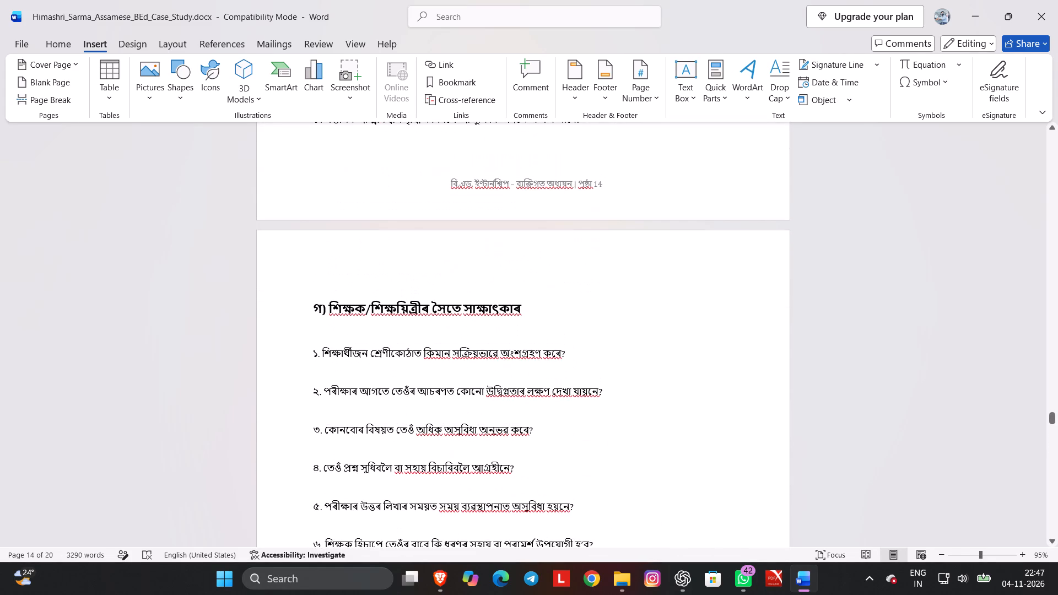
scroll(411, 416, down, 3)
scroll(504, 464, down, 2)
scroll(564, 425, down, 2)
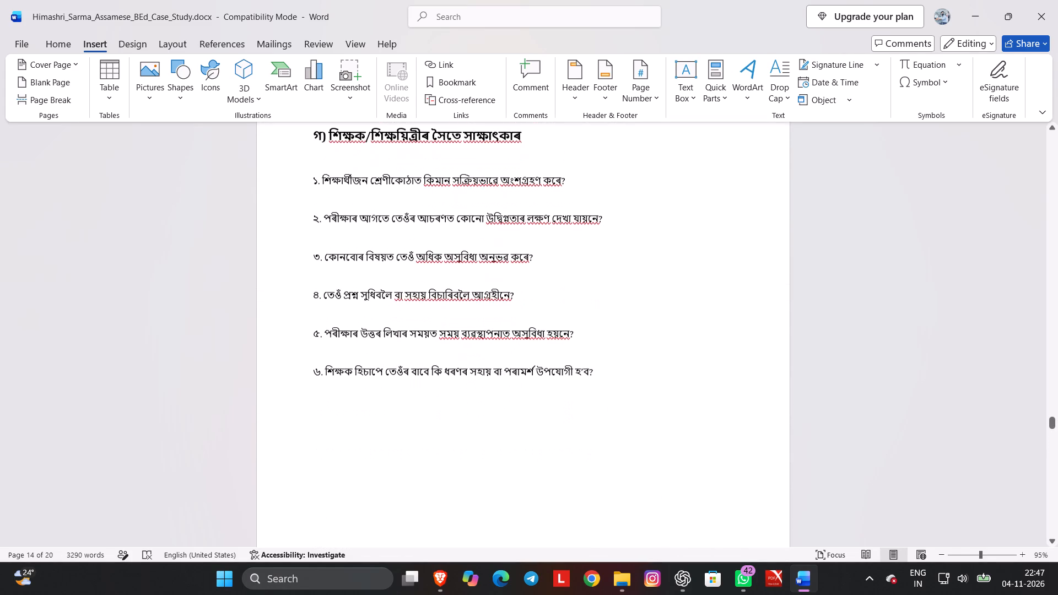
scroll(565, 425, down, 12)
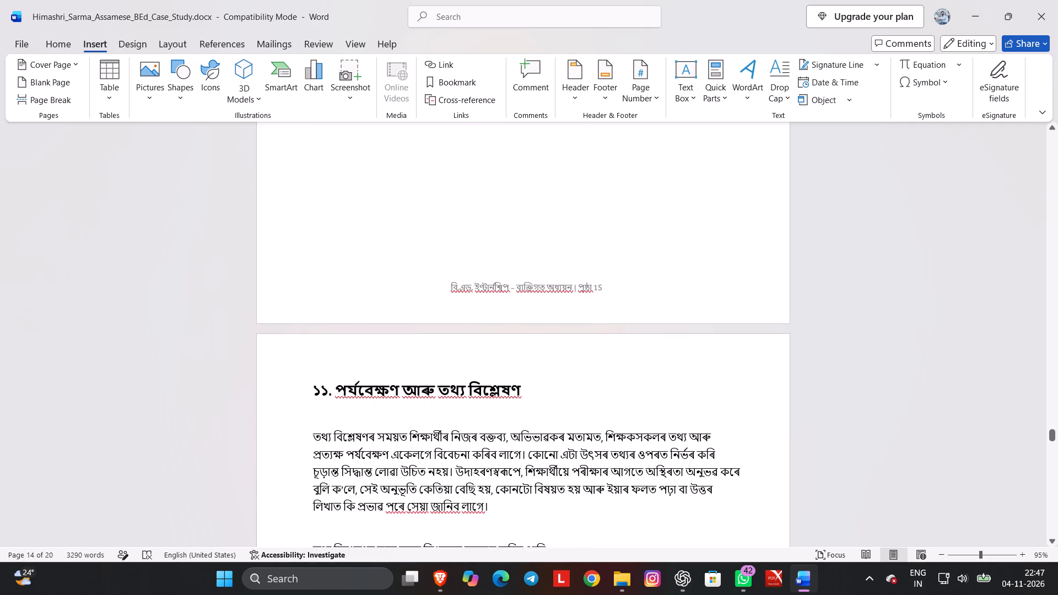
scroll(375, 422, down, 3)
scroll(424, 415, up, 2)
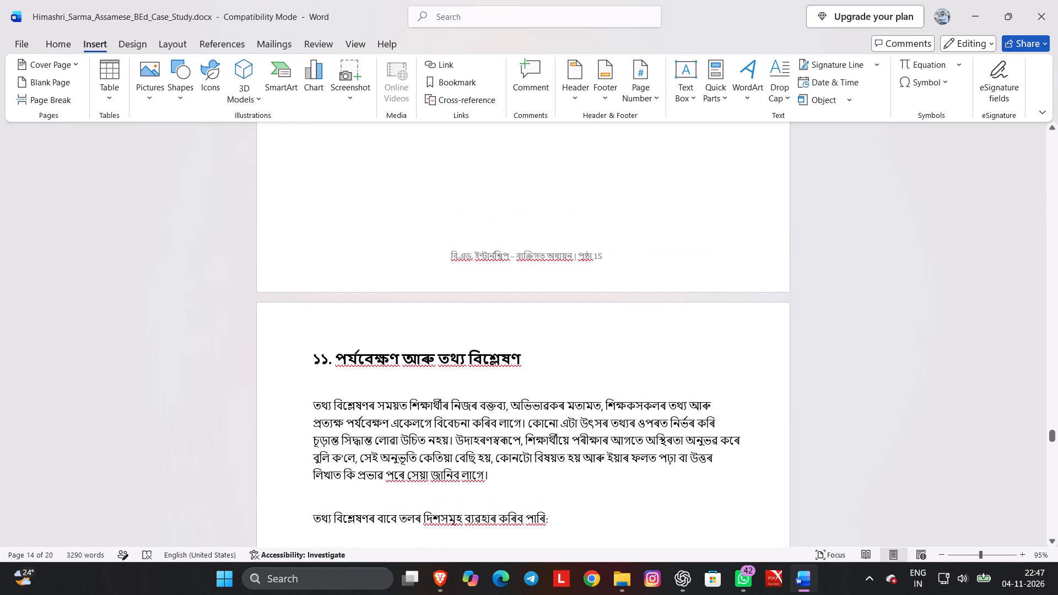
scroll(470, 413, up, 15)
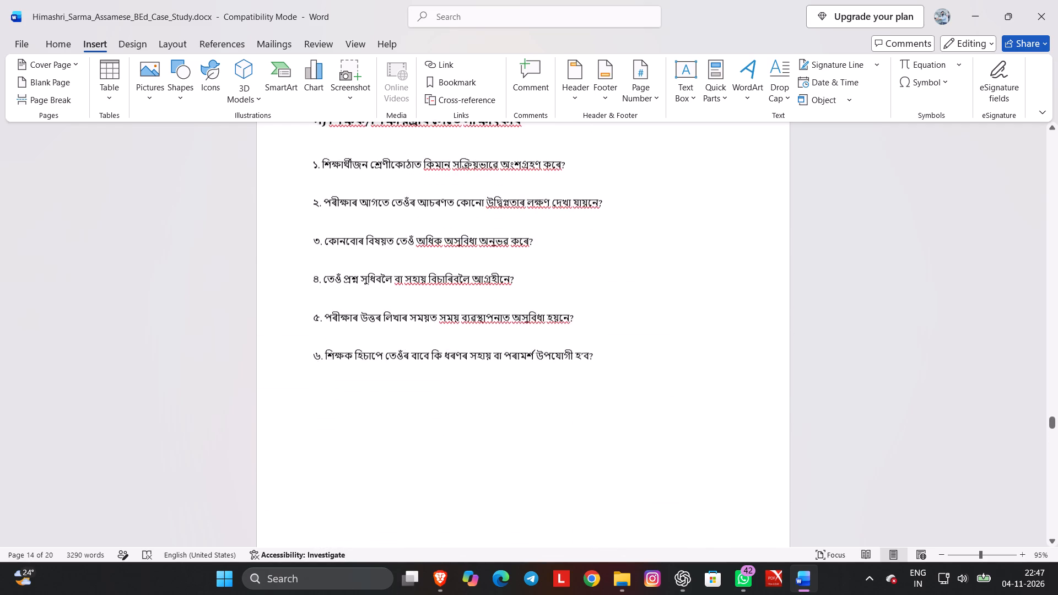
scroll(470, 413, up, 4)
scroll(532, 374, down, 3)
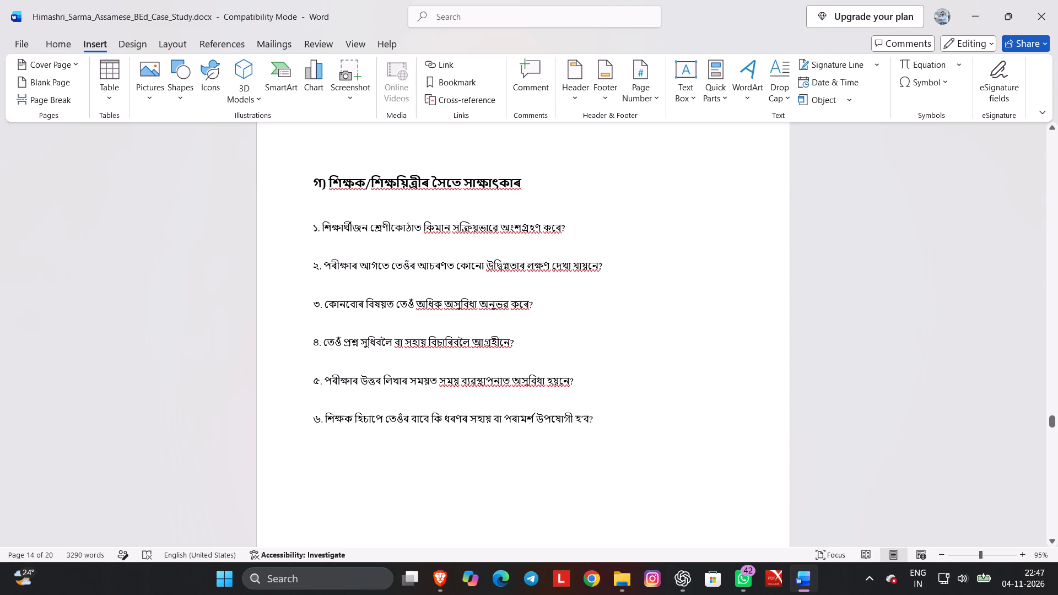
Add blank lines after question 6 of the teacher interview in section 10.
click(600, 415)
key(Return)
key(Return)
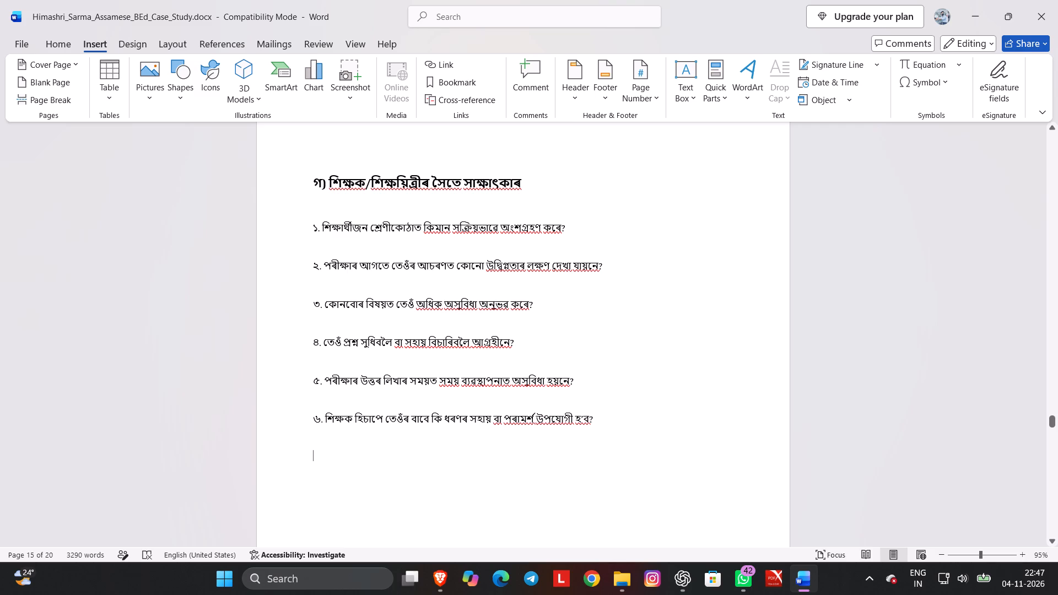
Read section 11 on observation and data analysis and the section 12 main findings to identify unneeded template text.
scroll(743, 488, down, 8)
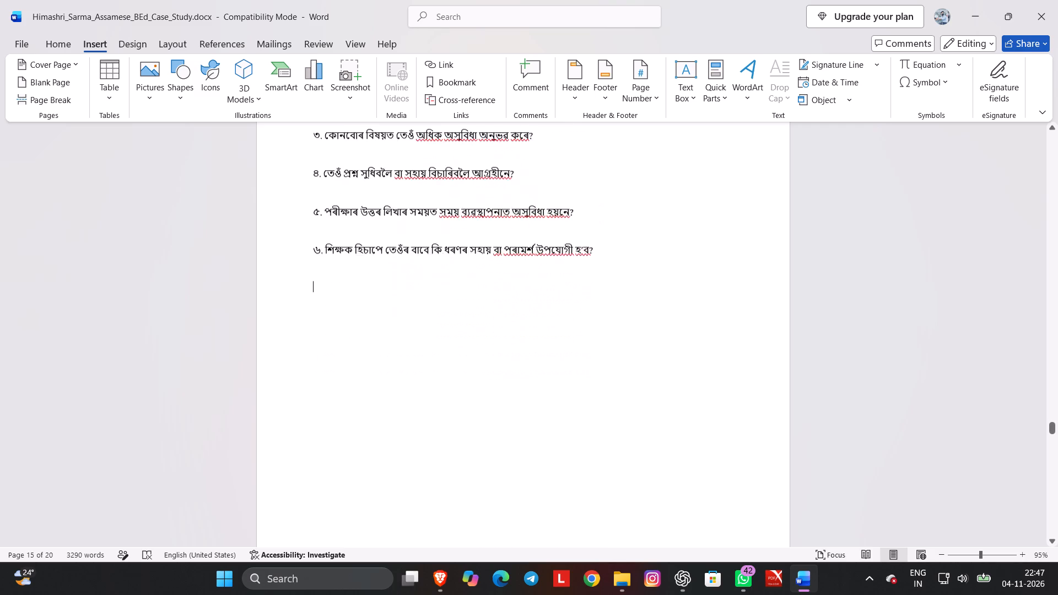
scroll(743, 488, down, 8)
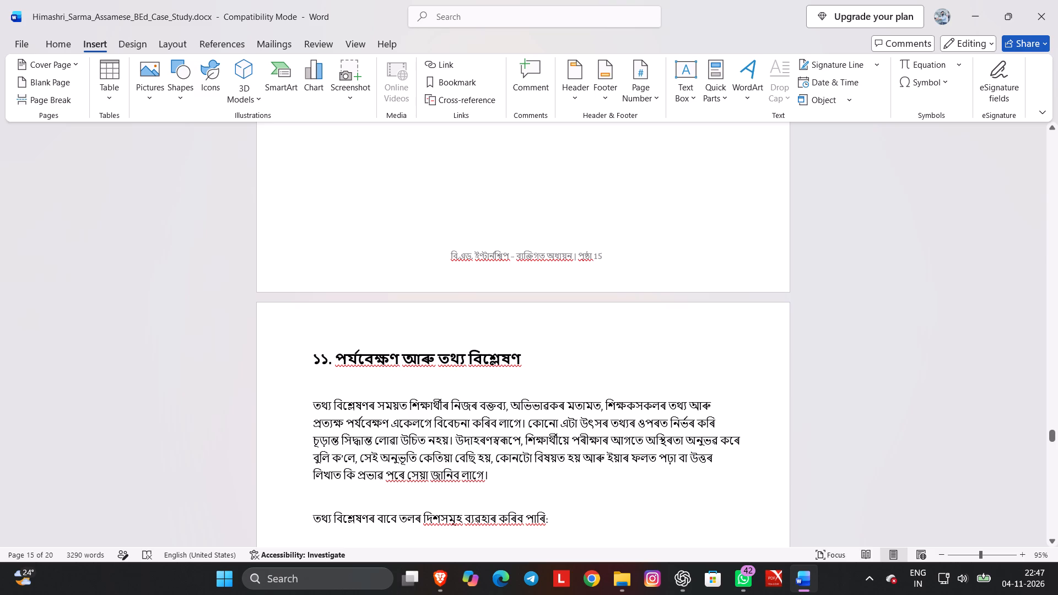
scroll(479, 461, up, 4)
scroll(479, 461, down, 3)
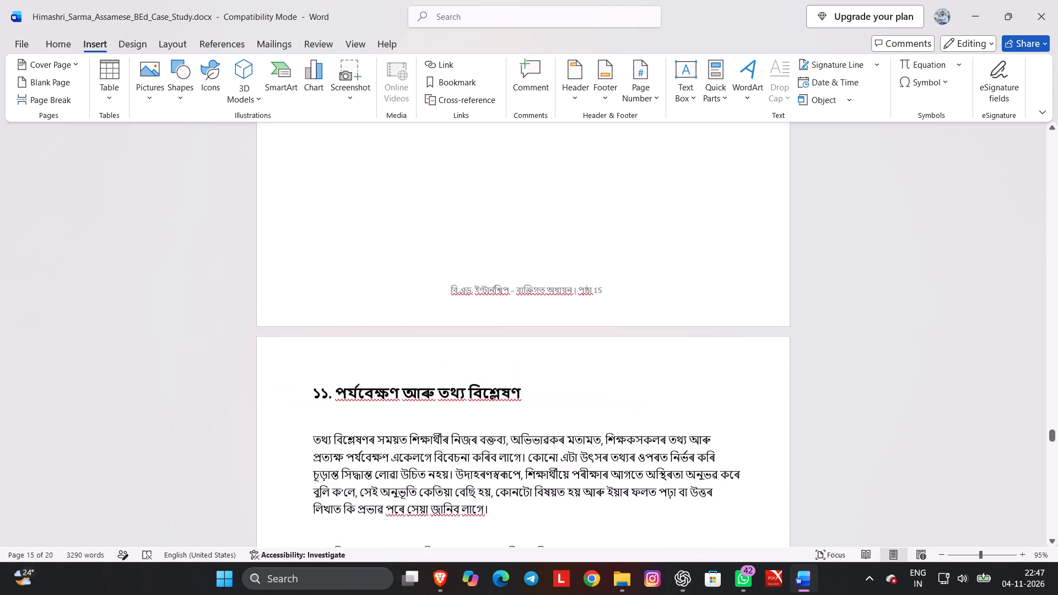
scroll(479, 461, down, 13)
scroll(479, 461, up, 4)
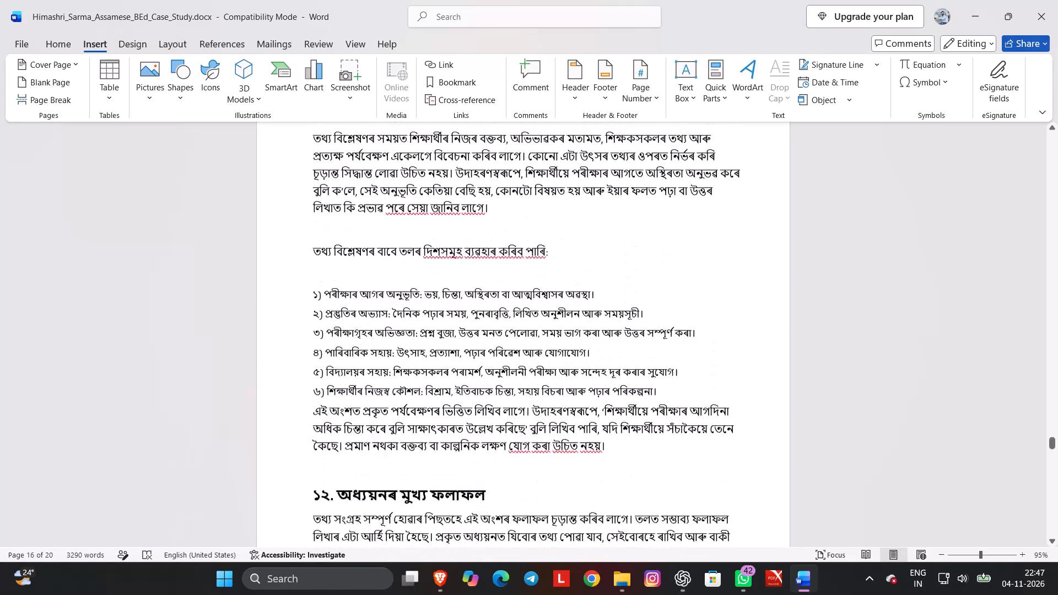
scroll(607, 474, up, 2)
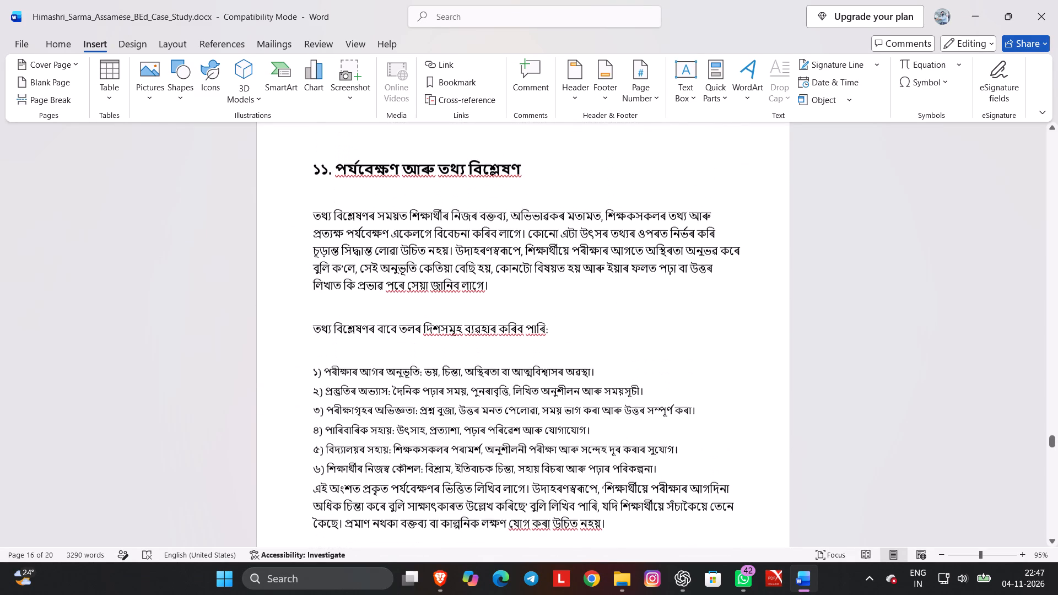
scroll(606, 471, down, 3)
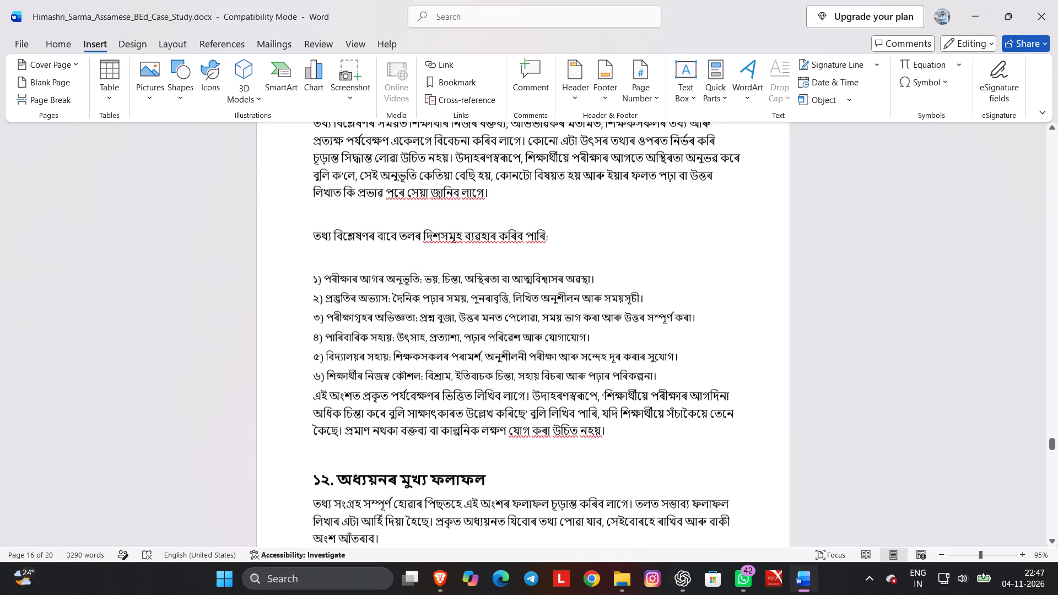
scroll(600, 497, down, 11)
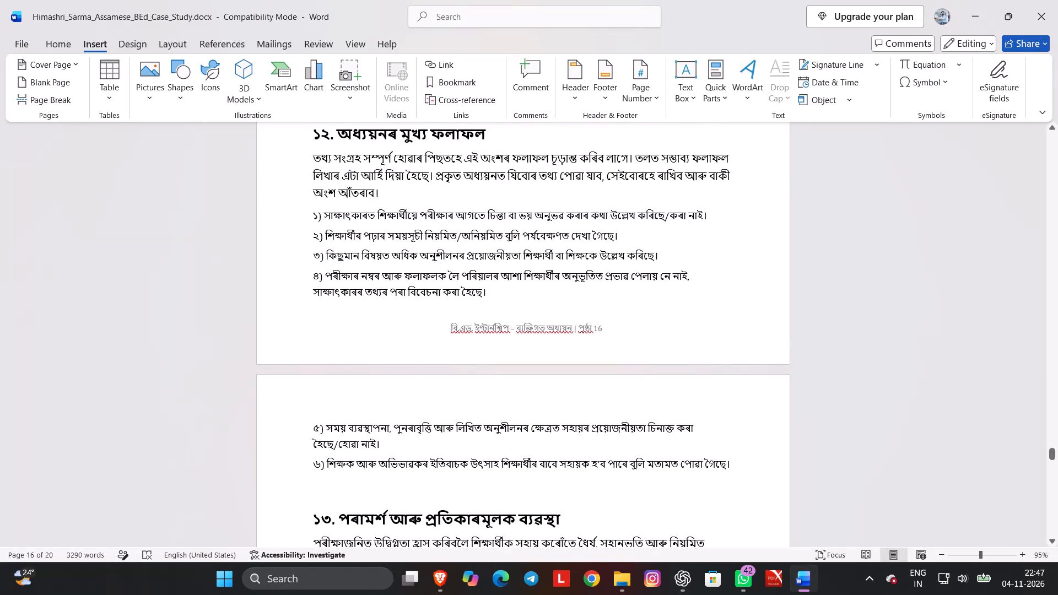
scroll(543, 367, up, 7)
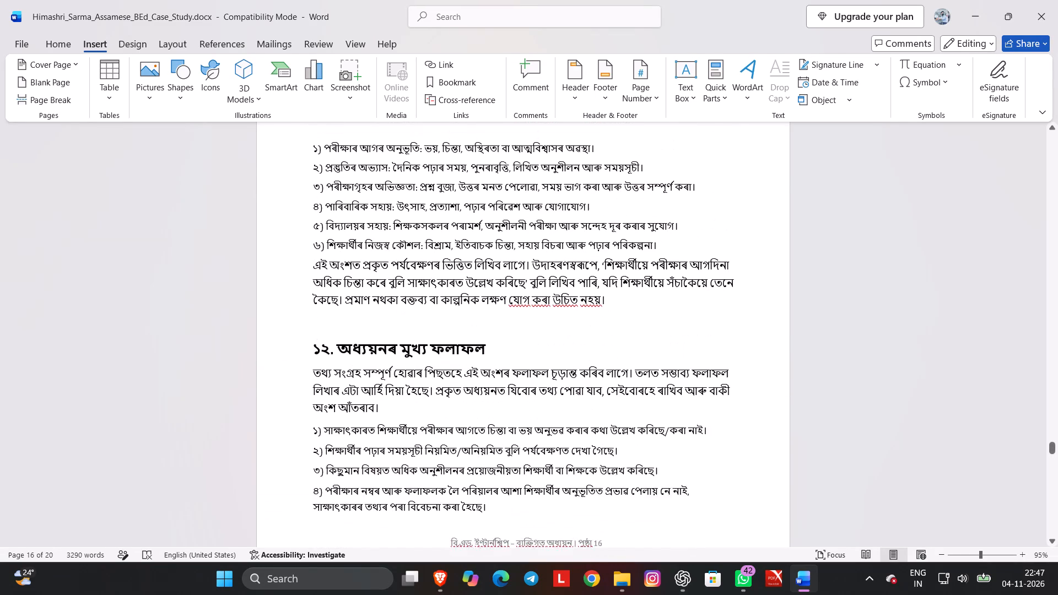
scroll(588, 340, up, 4)
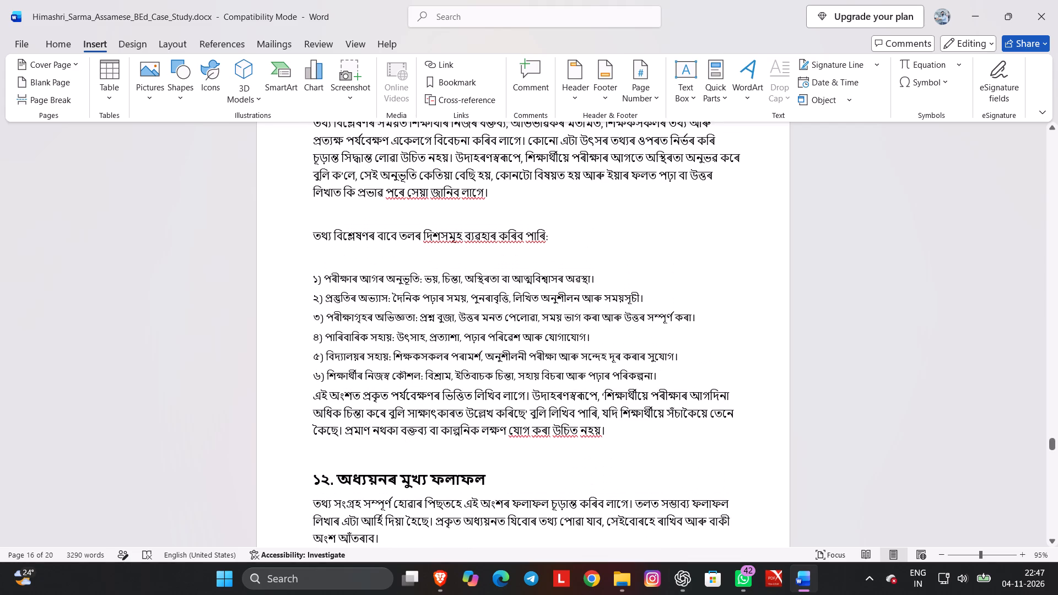
Delete the section 11 text from "লিখাত" in the first paragraph through the closing paragraph just before section 12, including the six-point list.
drag(617, 439, 342, 198)
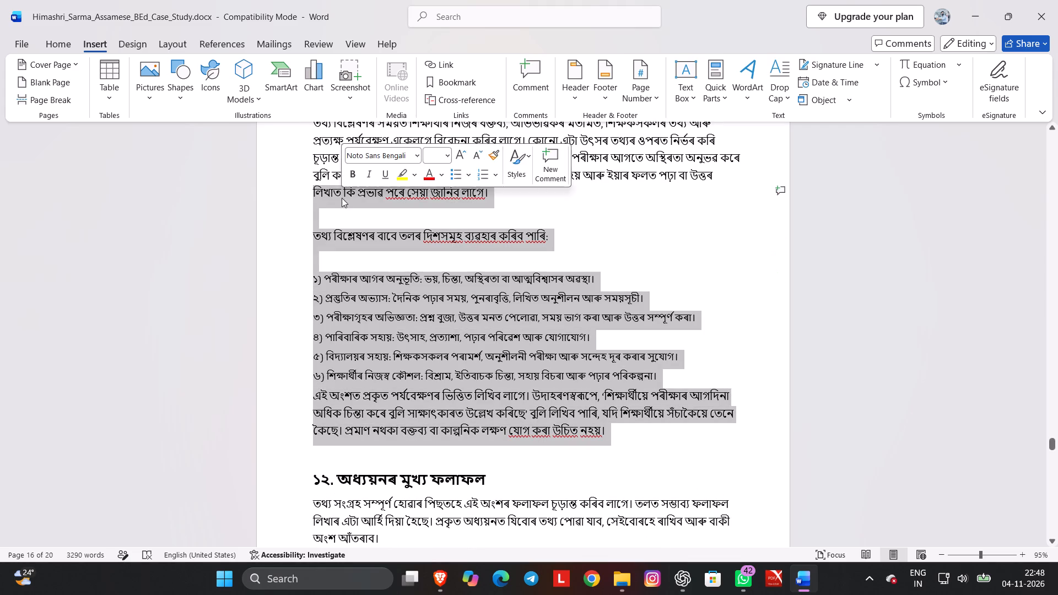
scroll(355, 208, up, 3)
key(BackSpace)
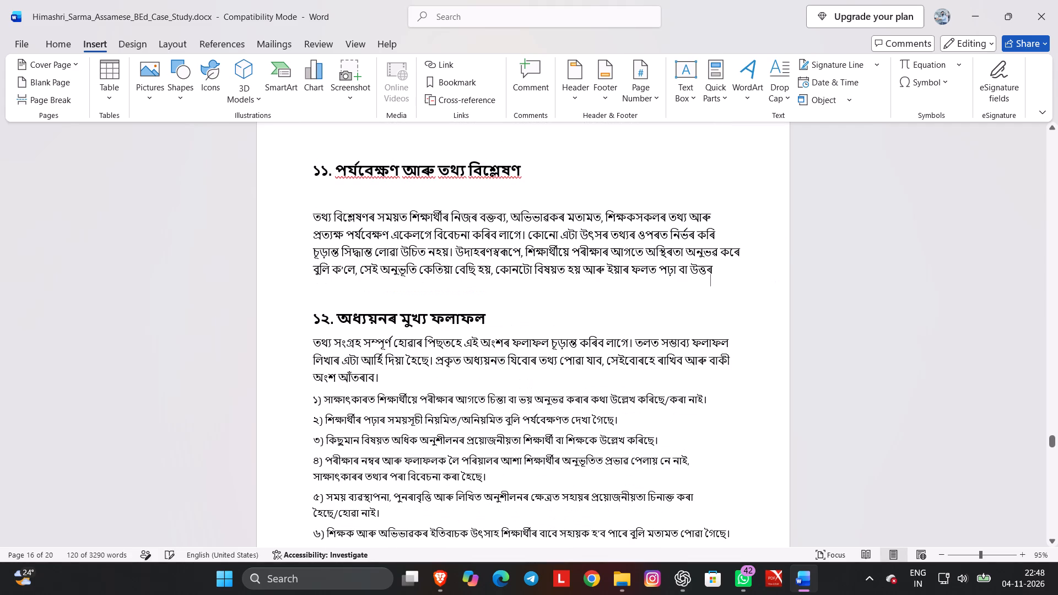
Delete the section 11 heading on observation and data analysis together with its remaining introductory paragraph.
drag(738, 274, 624, 251)
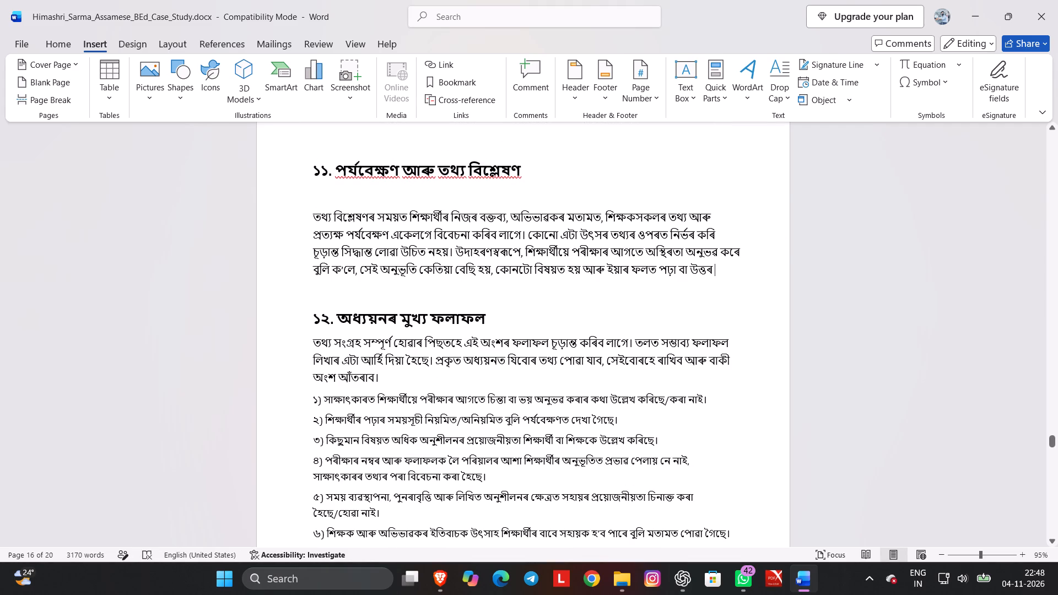
drag(624, 251, 319, 167)
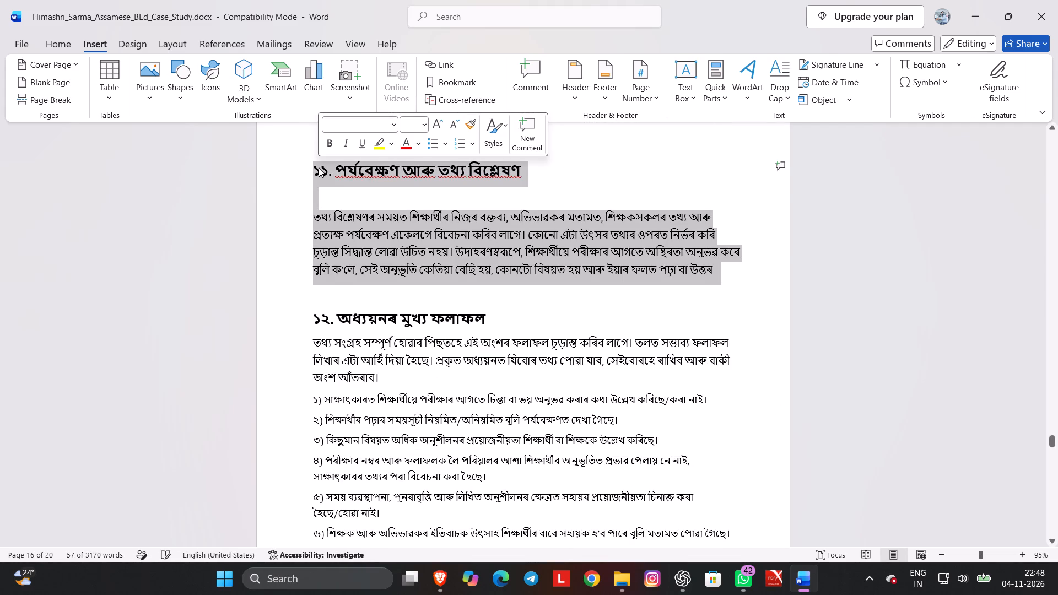
key(BackSpace)
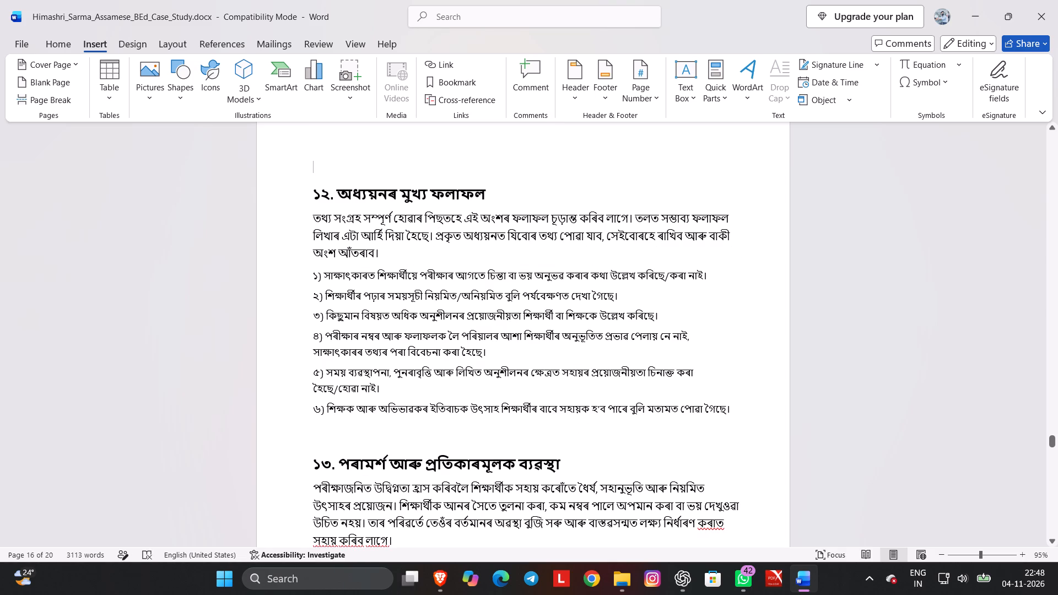
Delete all of section 12 on the main findings, including its heading, guidance paragraph and six numbered points.
drag(737, 407, 306, 203)
key(BackSpace)
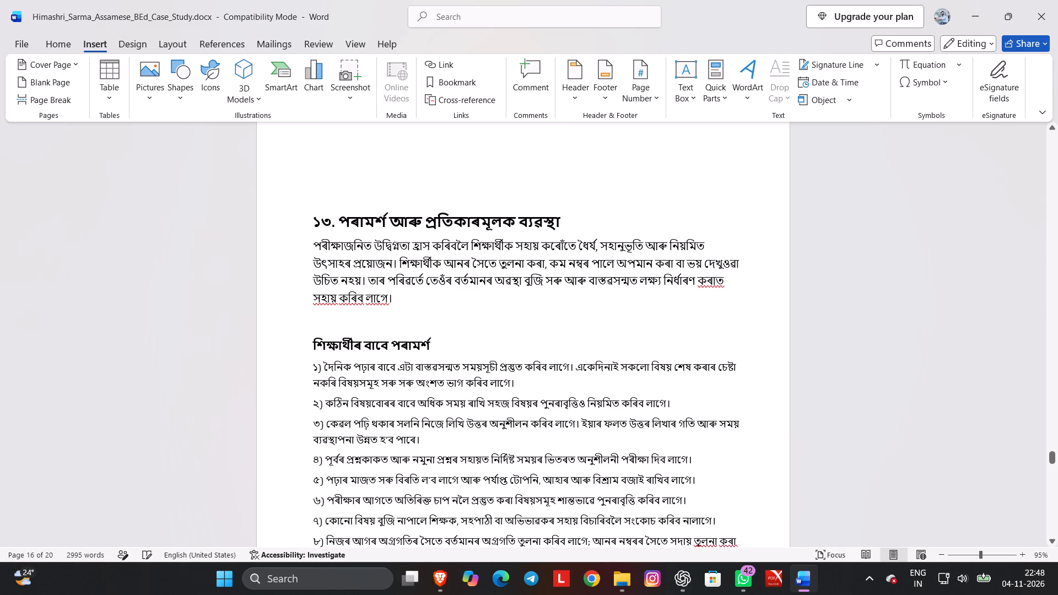
Add a new blank line directly after question 6 of the teacher interview in section 10.
scroll(315, 200, up, 3)
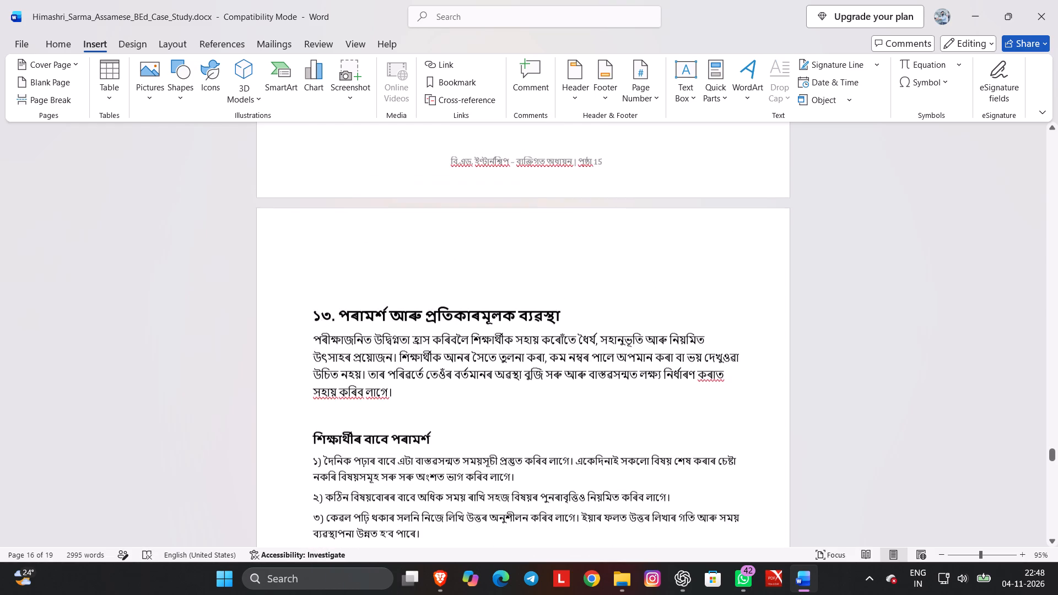
scroll(315, 200, up, 10)
scroll(340, 240, up, 2)
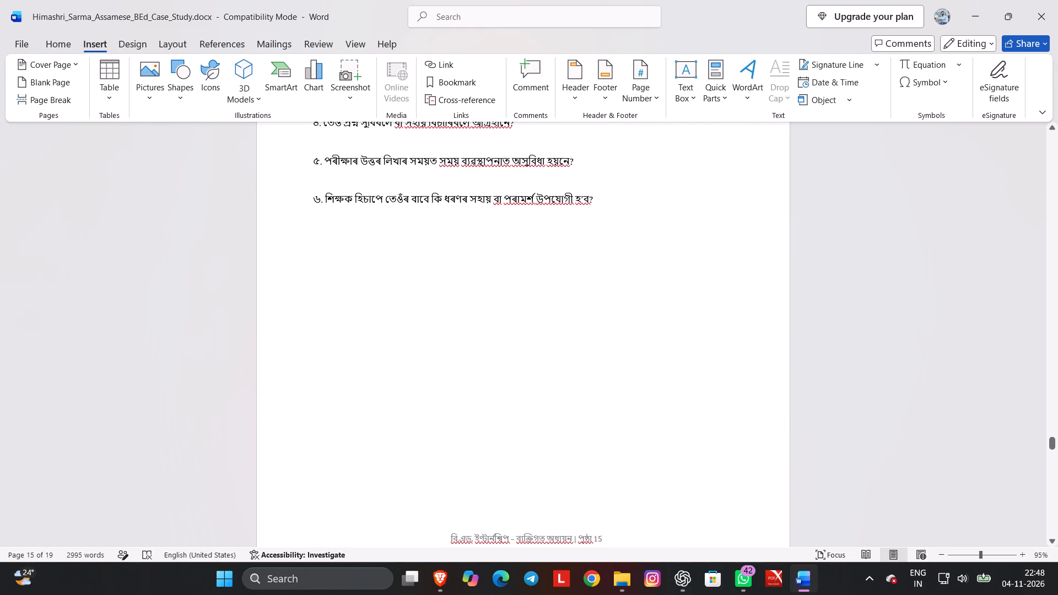
click(618, 204)
key(Return)
Paste the copied Assamese investigation findings, introductory paragraph and seven numbered points, a few blank lines below teacher interview question 6.
key(Return)
key(Return)
key(Return)
key(ctrl+v)
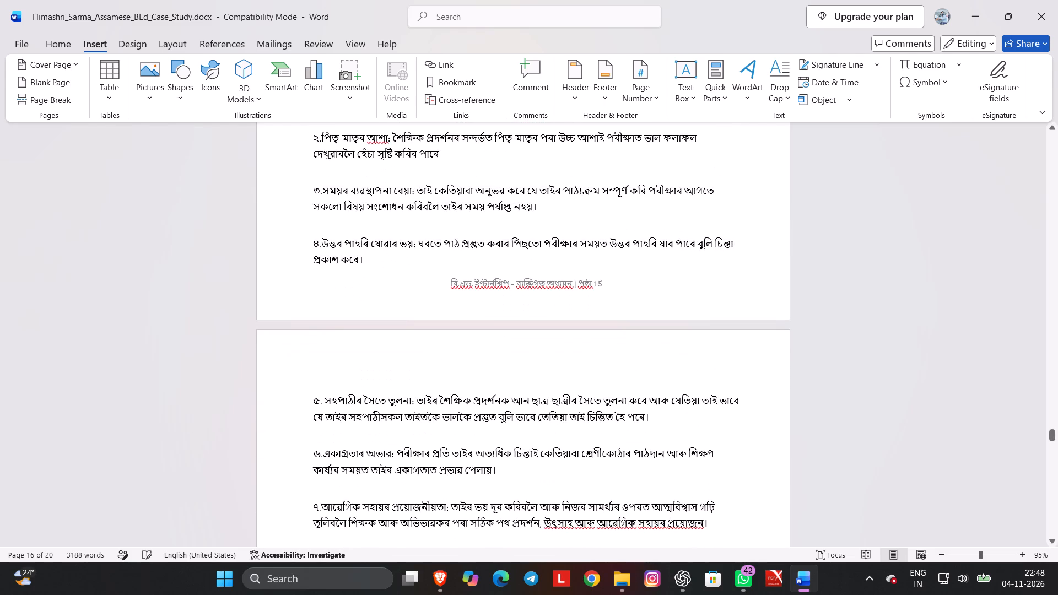
Review the pasted findings and their placement between the teacher interview questions and section 13 on advice and remedial measures.
scroll(618, 204, up, 13)
scroll(623, 248, down, 3)
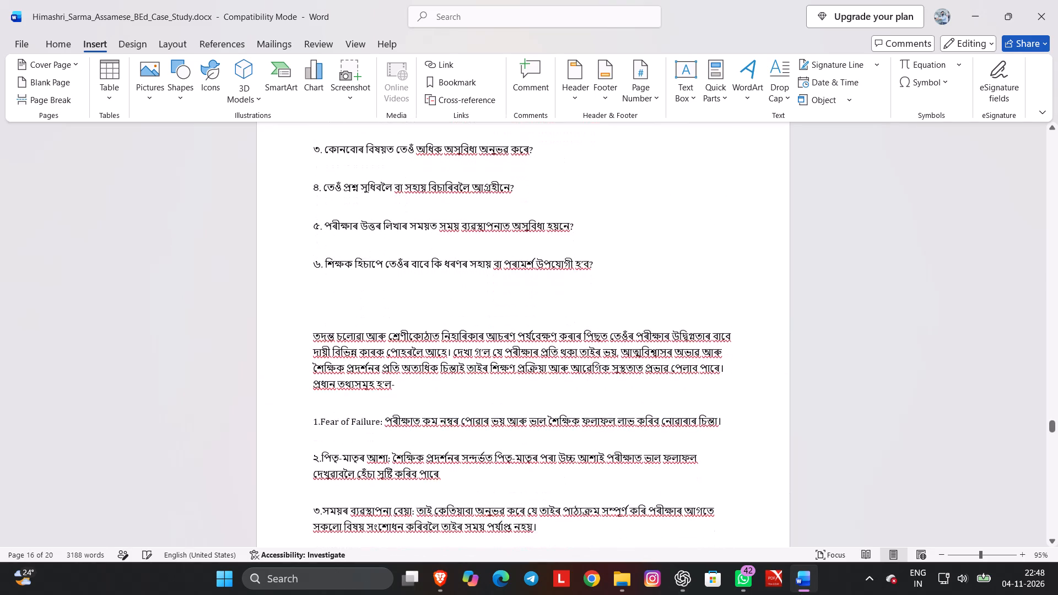
scroll(617, 278, down, 12)
scroll(581, 354, up, 1)
scroll(578, 362, down, 5)
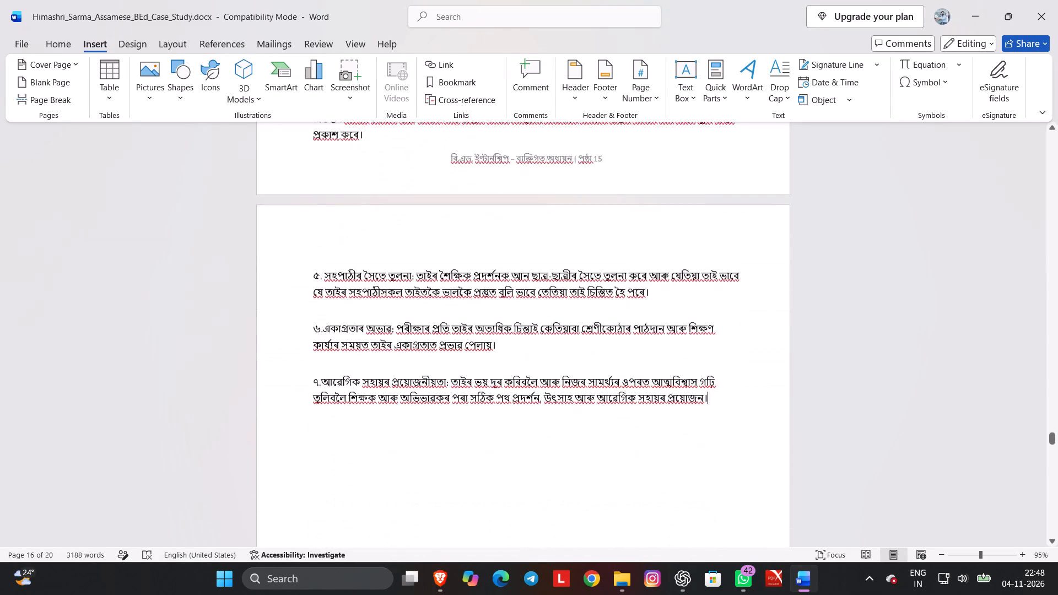
scroll(578, 364, down, 18)
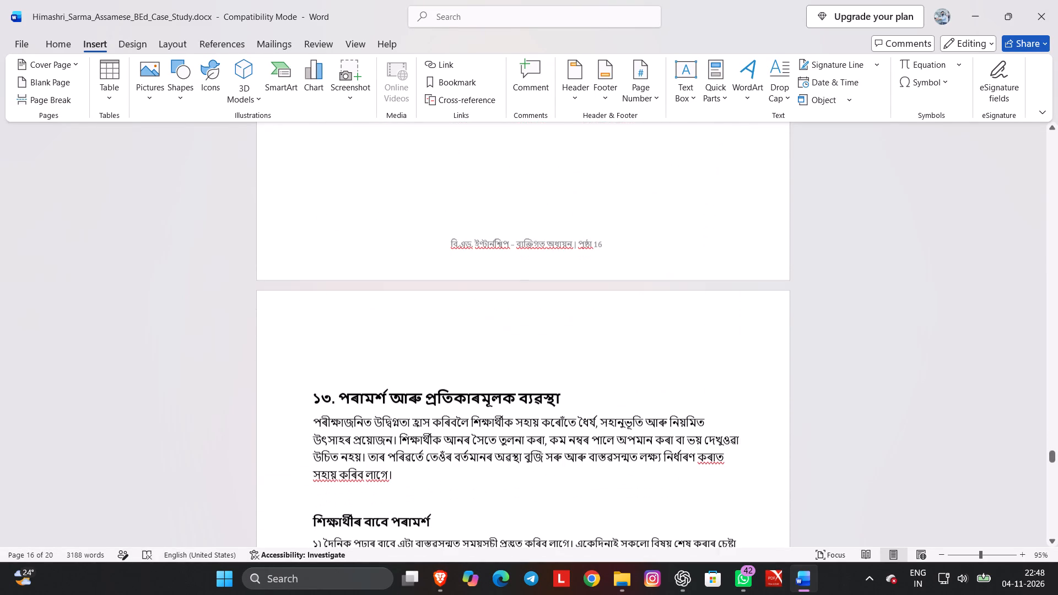
scroll(578, 375, up, 4)
scroll(578, 375, down, 8)
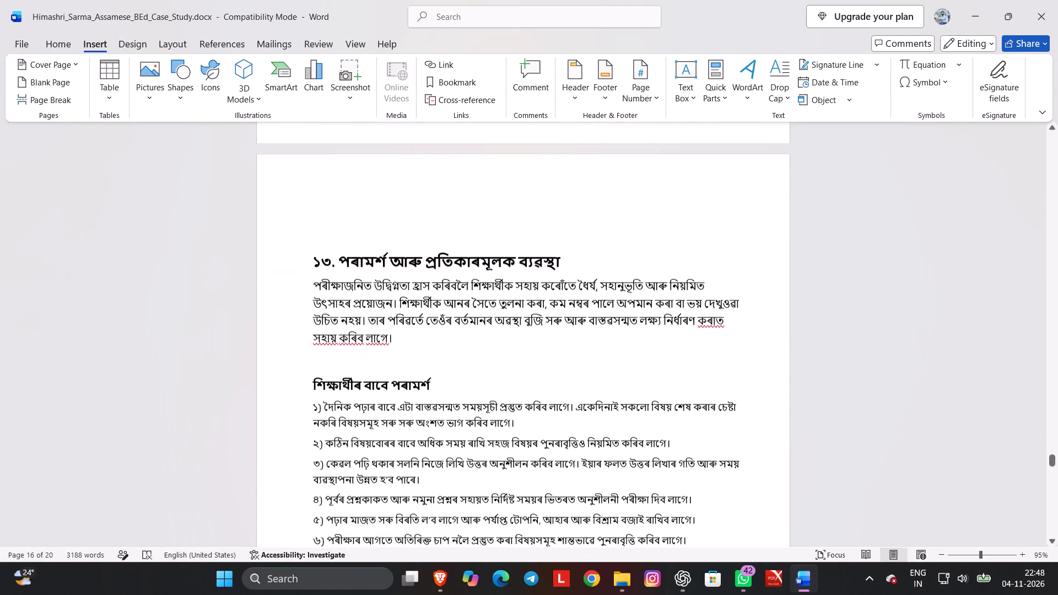
scroll(578, 377, up, 7)
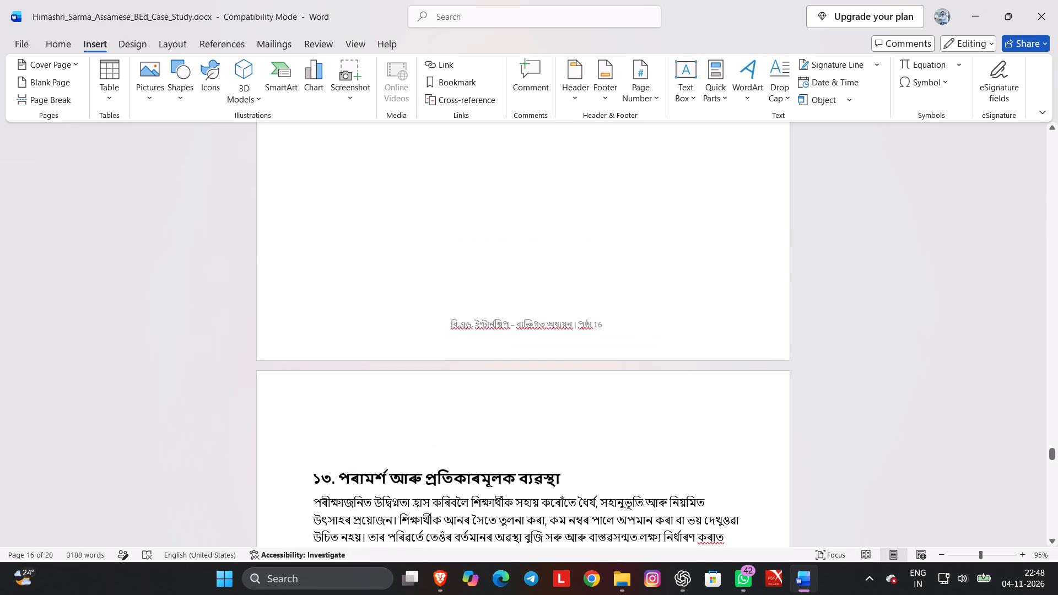
scroll(578, 378, up, 20)
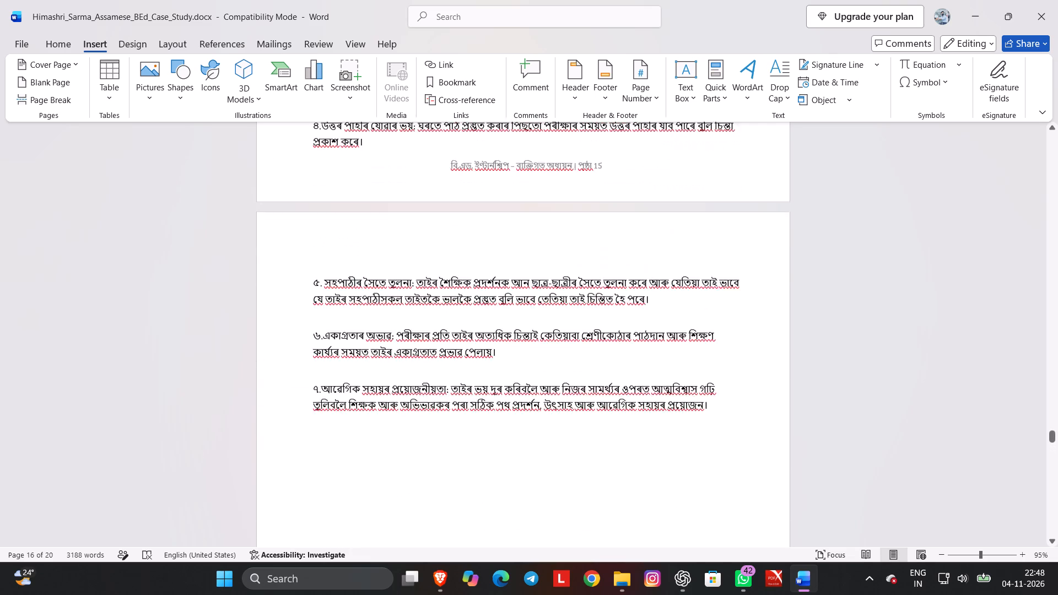
scroll(578, 378, up, 13)
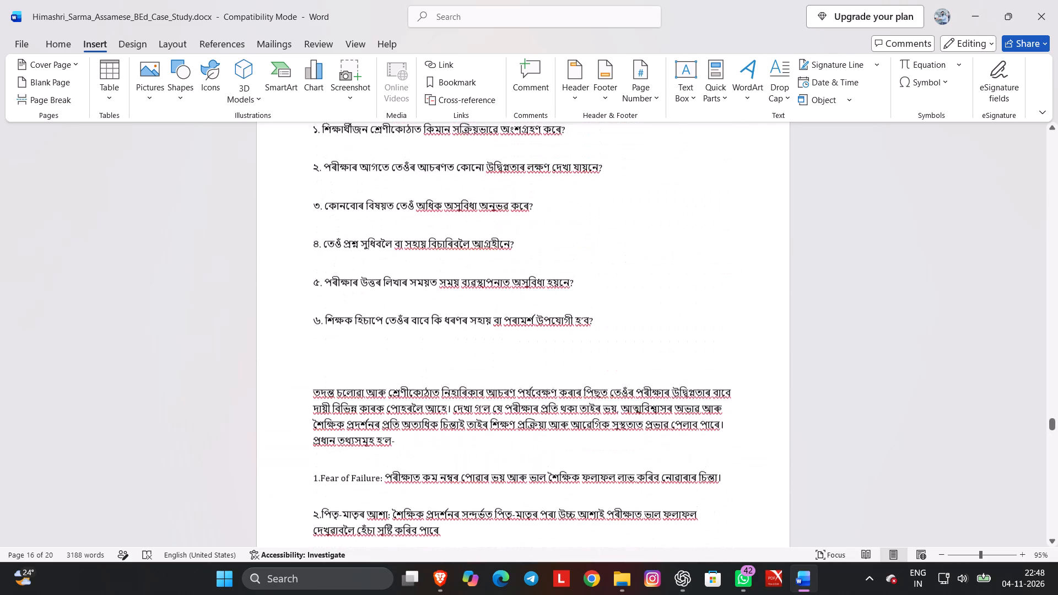
scroll(578, 378, up, 6)
scroll(578, 378, down, 3)
scroll(528, 454, down, 2)
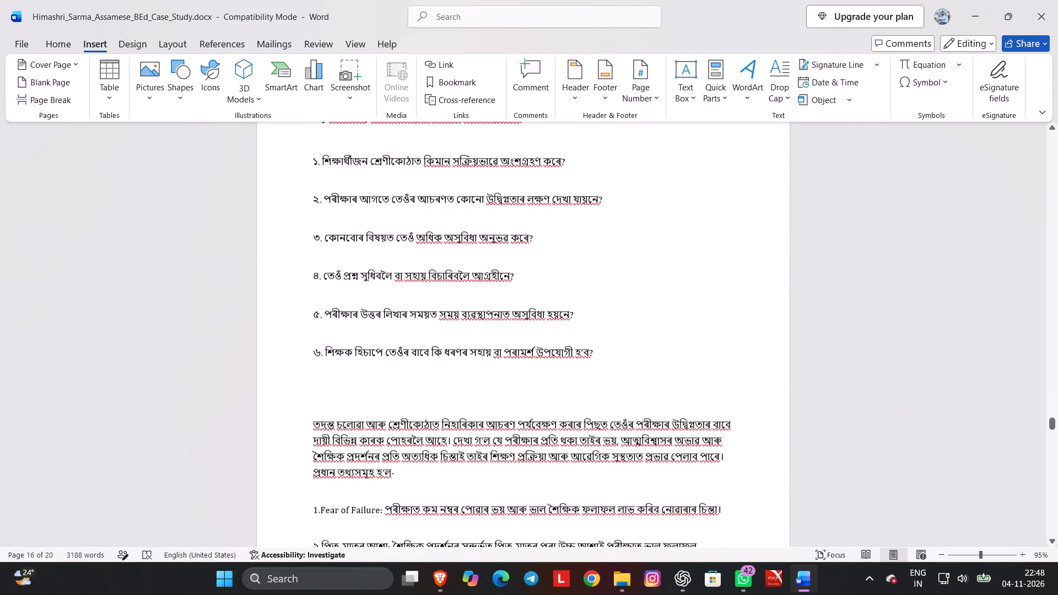
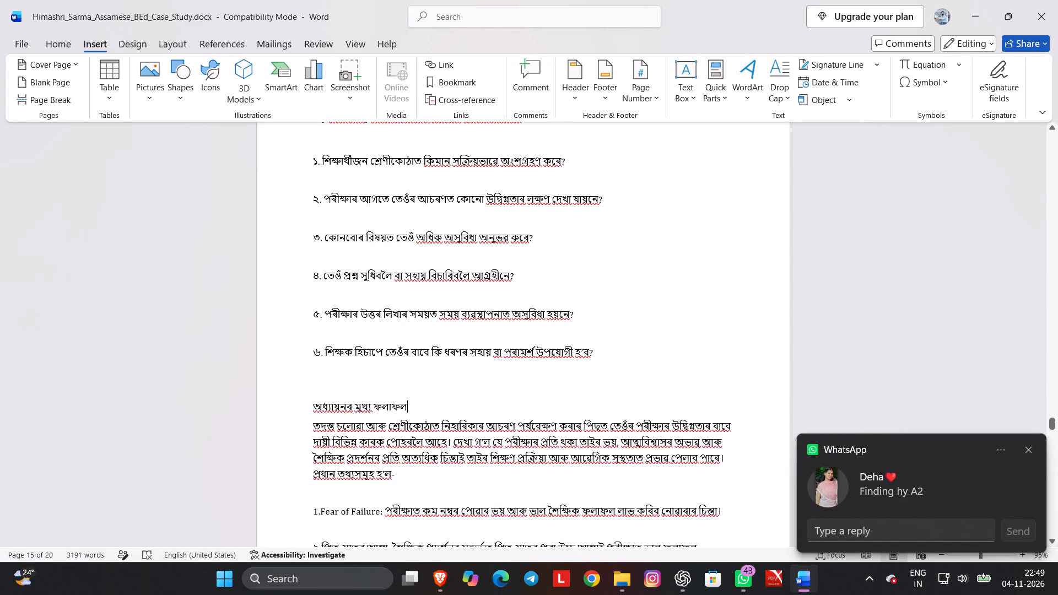
Make the heading “অধ্যায়নৰ মুখ্য ফলাফল” below the teacher interview questions bold and enlarge its font by three size increments.
drag(411, 405, 314, 405)
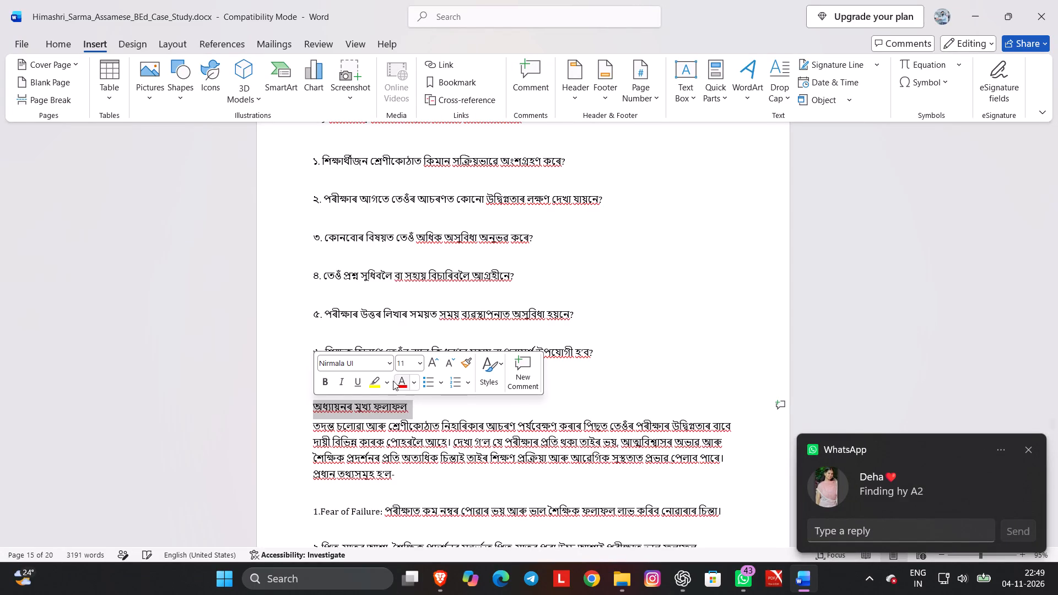
click(322, 383)
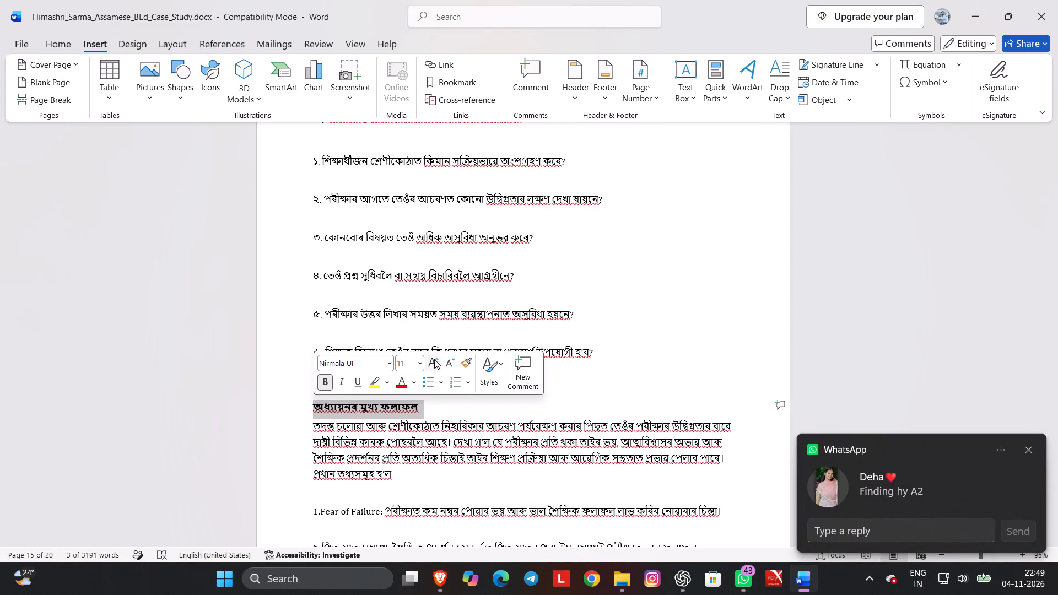
click(434, 359)
click(434, 359)
click(434, 360)
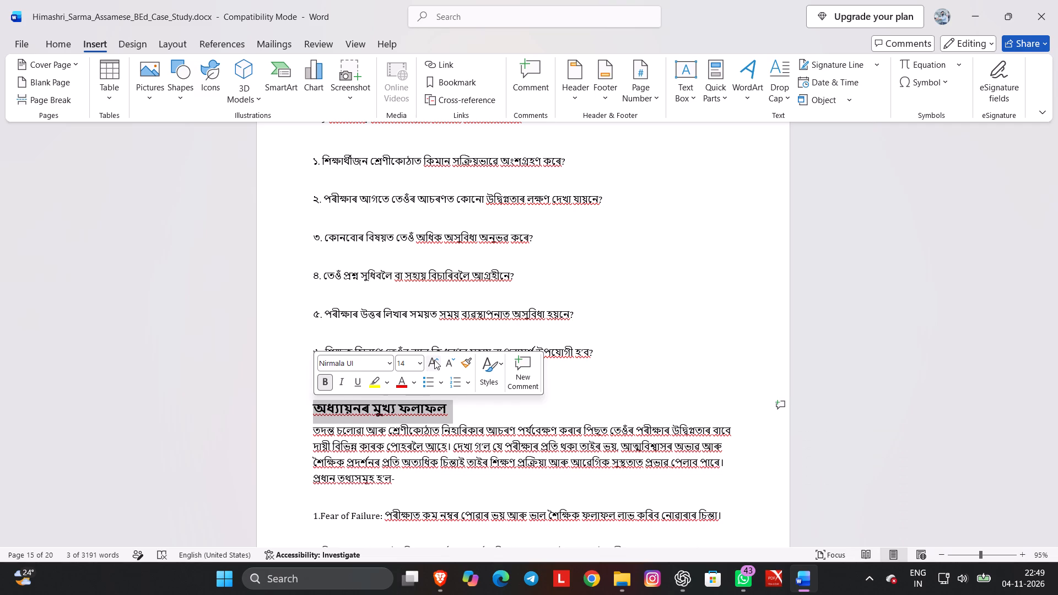
click(841, 299)
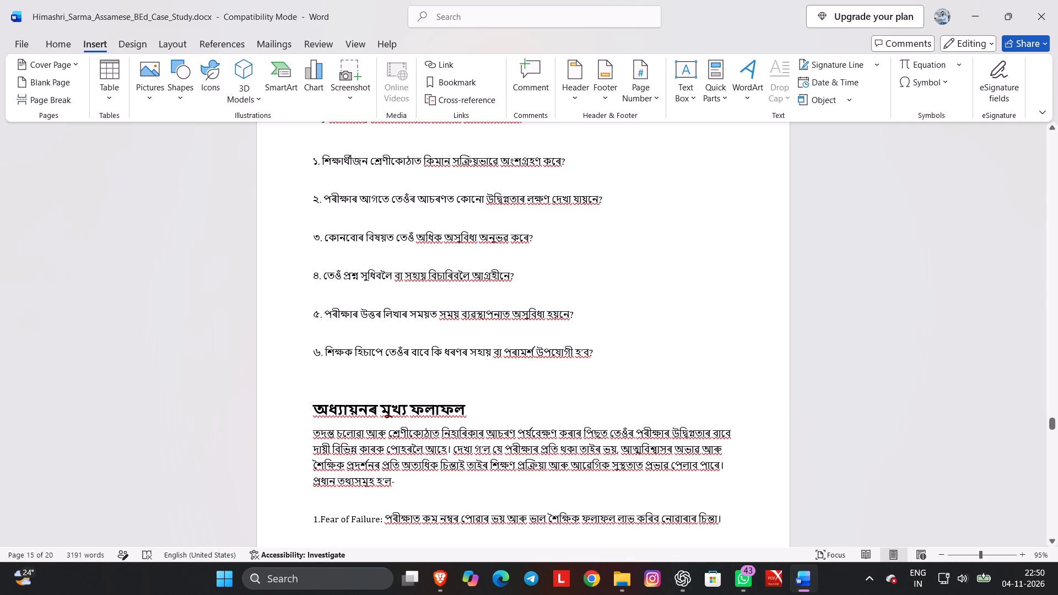
Insert a blank line between the heading “অধ্যায়নৰ মুখ্য ফলাফল” and its introductory paragraph.
click(485, 414)
key(Return)
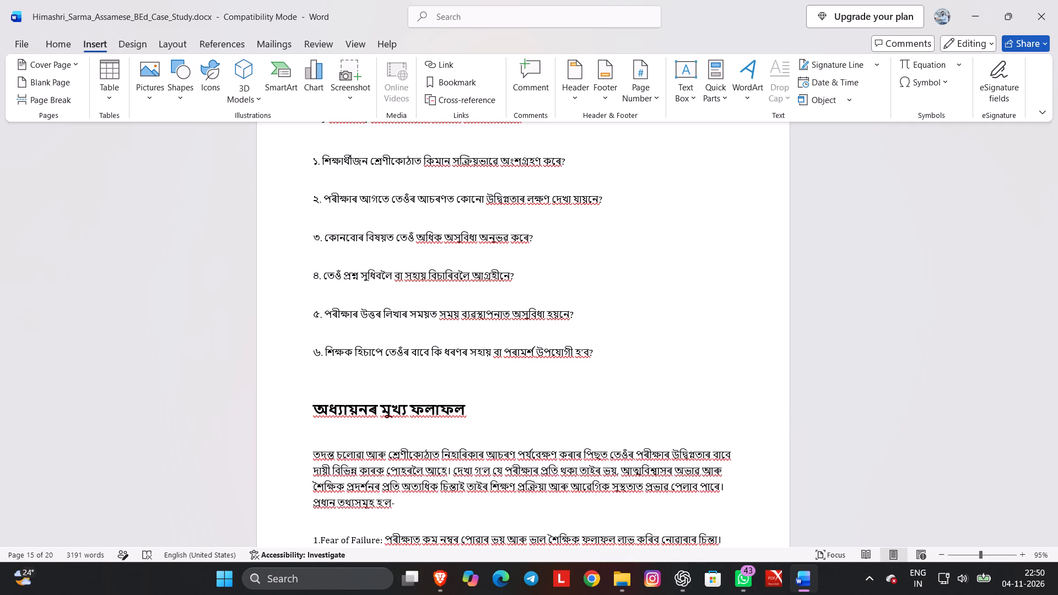
Review the main findings after the teacher interview up to section 13, and look back through the interview questions to section 9.
scroll(485, 414, down, 20)
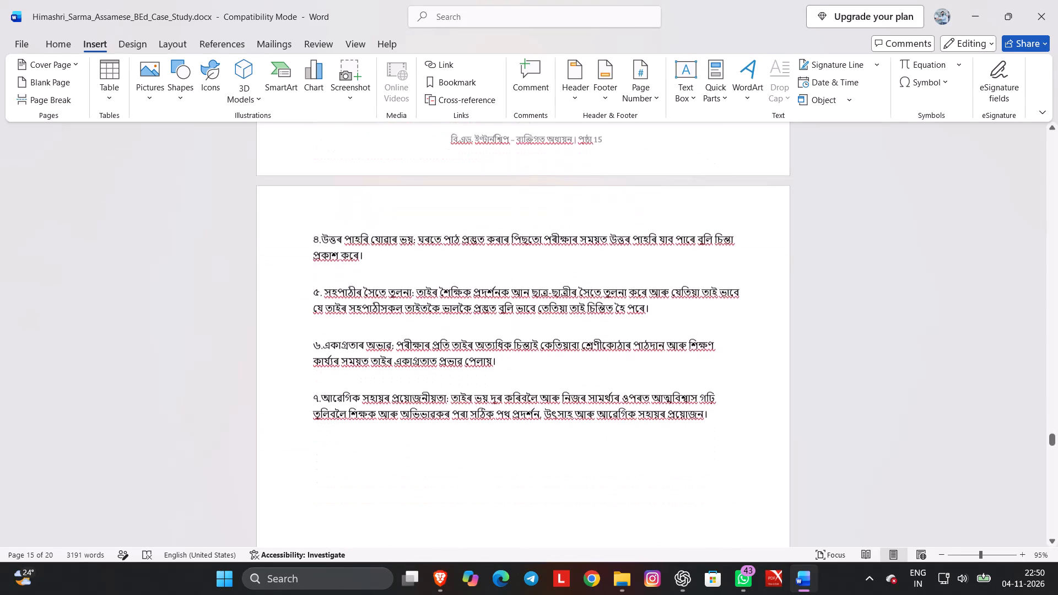
scroll(485, 415, down, 17)
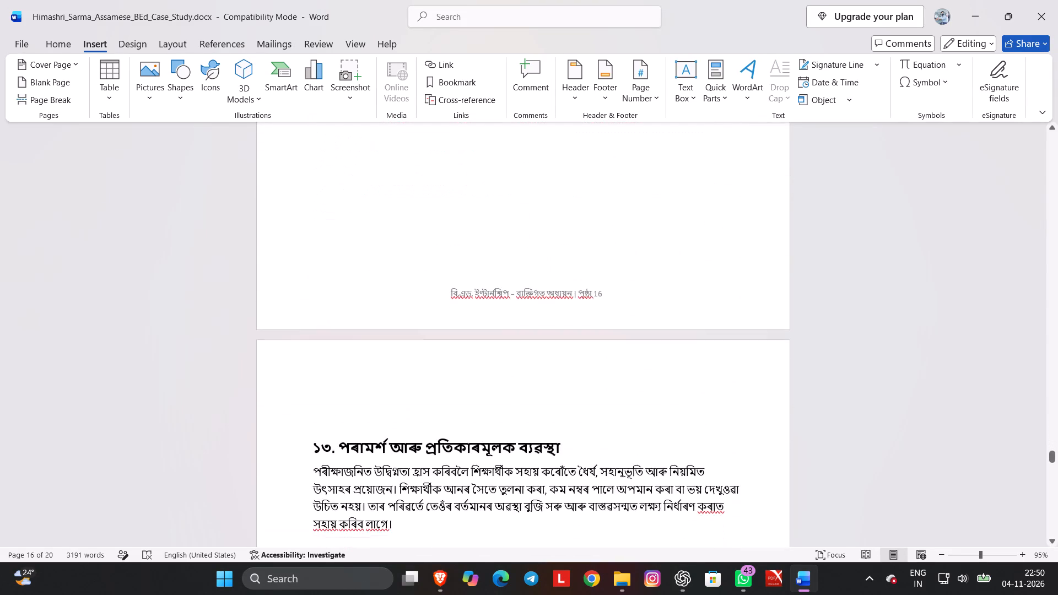
scroll(485, 419, up, 14)
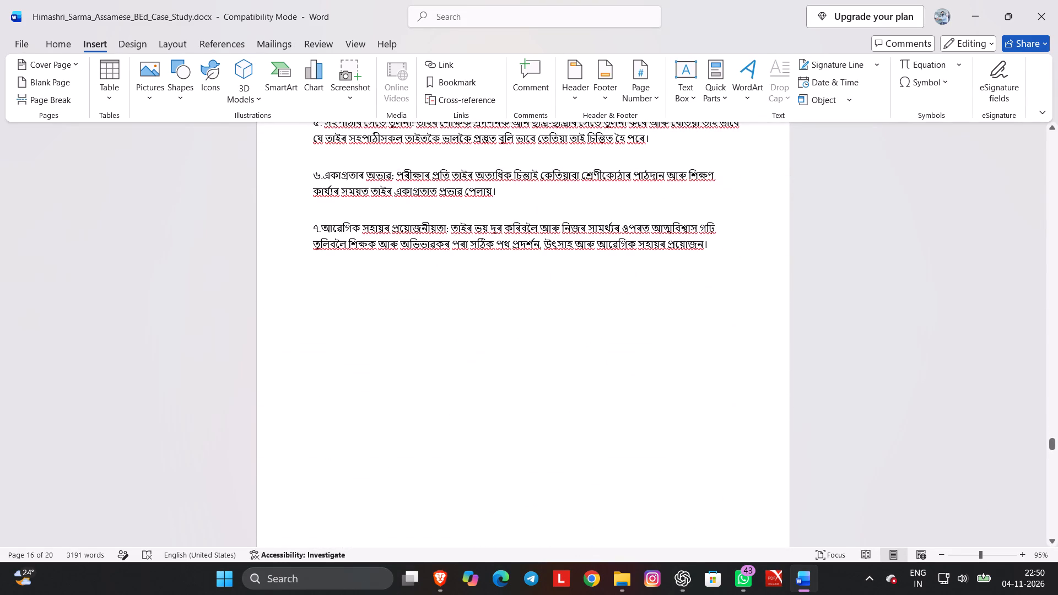
scroll(650, 443, up, 4)
scroll(649, 442, up, 20)
scroll(649, 442, up, 4)
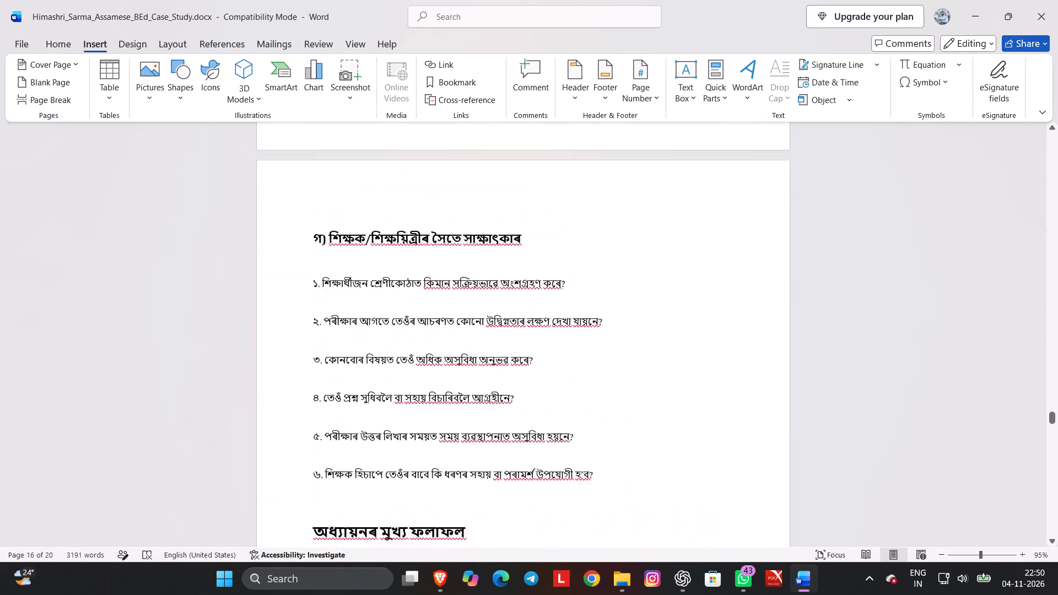
scroll(650, 442, up, 20)
scroll(650, 442, up, 13)
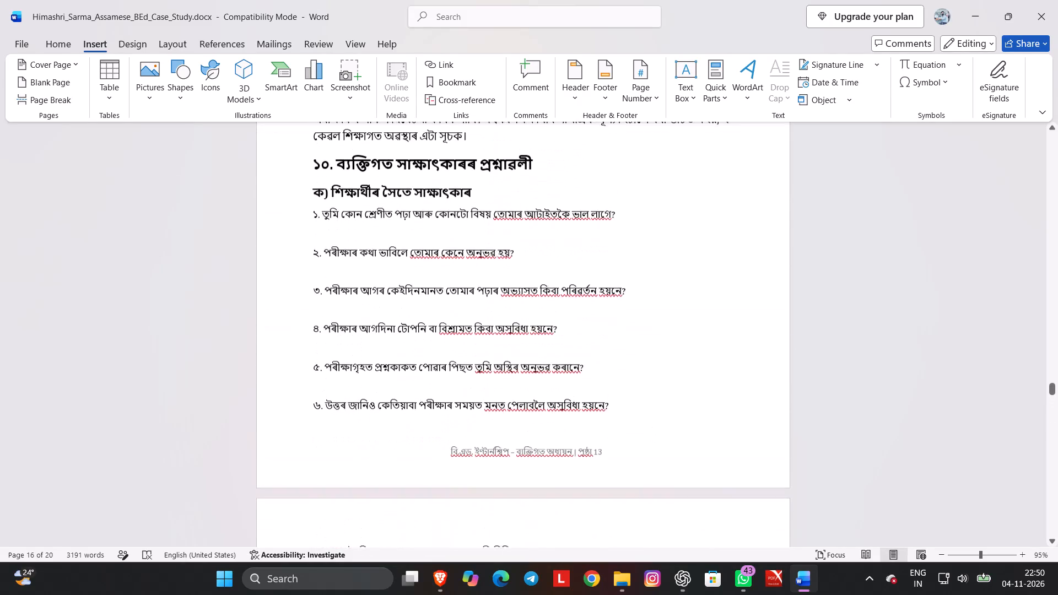
scroll(653, 442, up, 7)
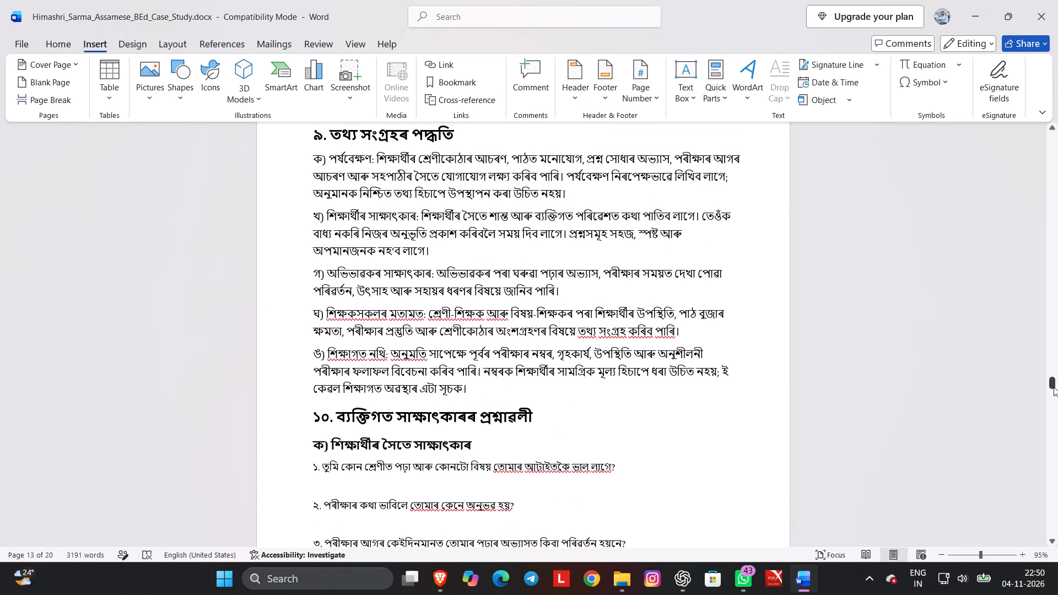
Look over the student identification form and the case history pages through to the section 10 interview questions.
drag(1054, 385, 1039, 290)
scroll(567, 386, down, 4)
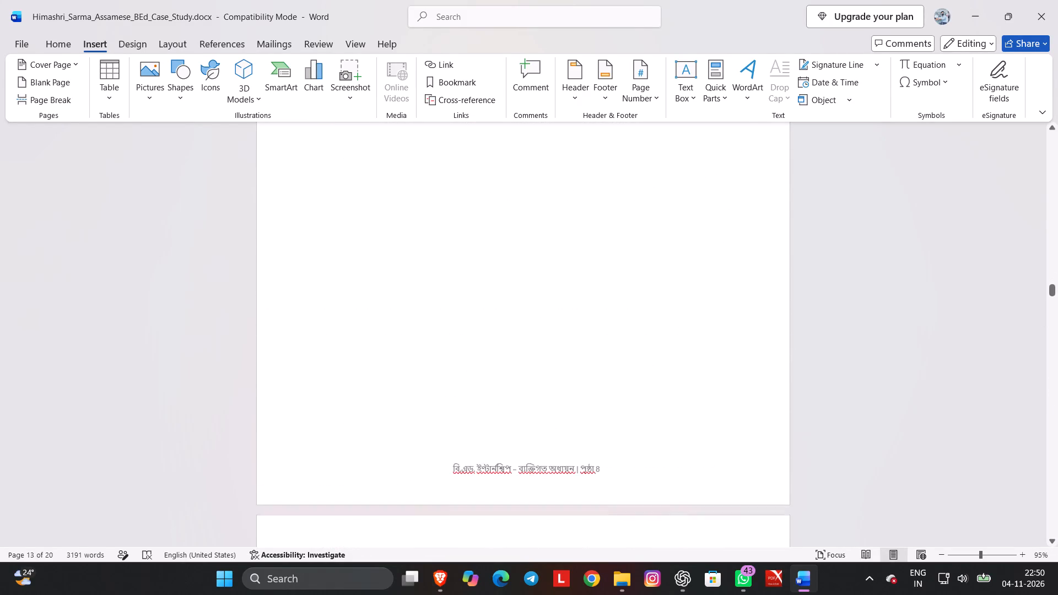
scroll(566, 387, down, 7)
scroll(543, 417, down, 19)
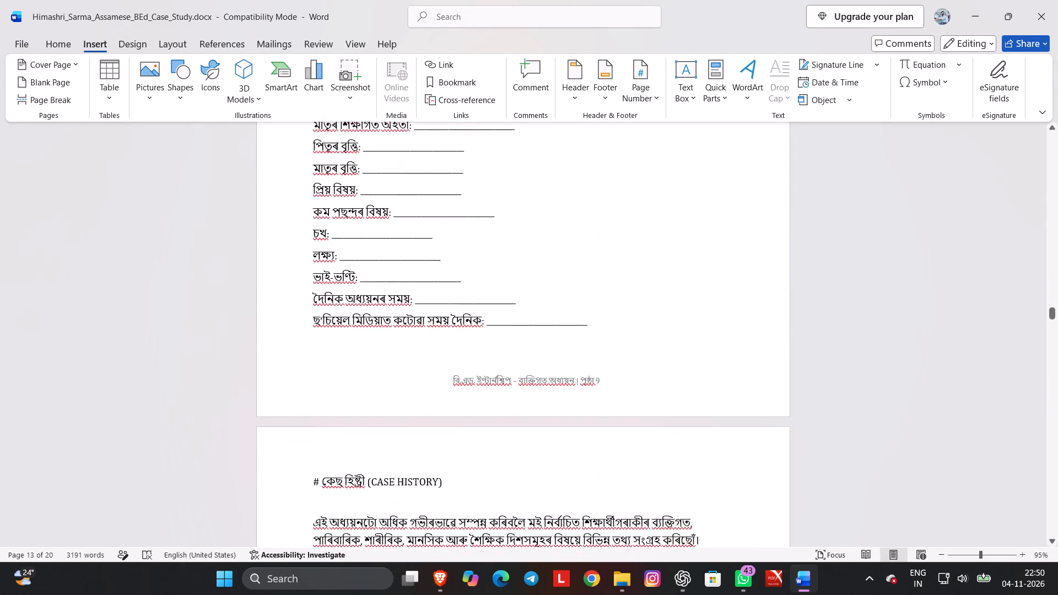
scroll(532, 432, down, 20)
scroll(532, 432, down, 14)
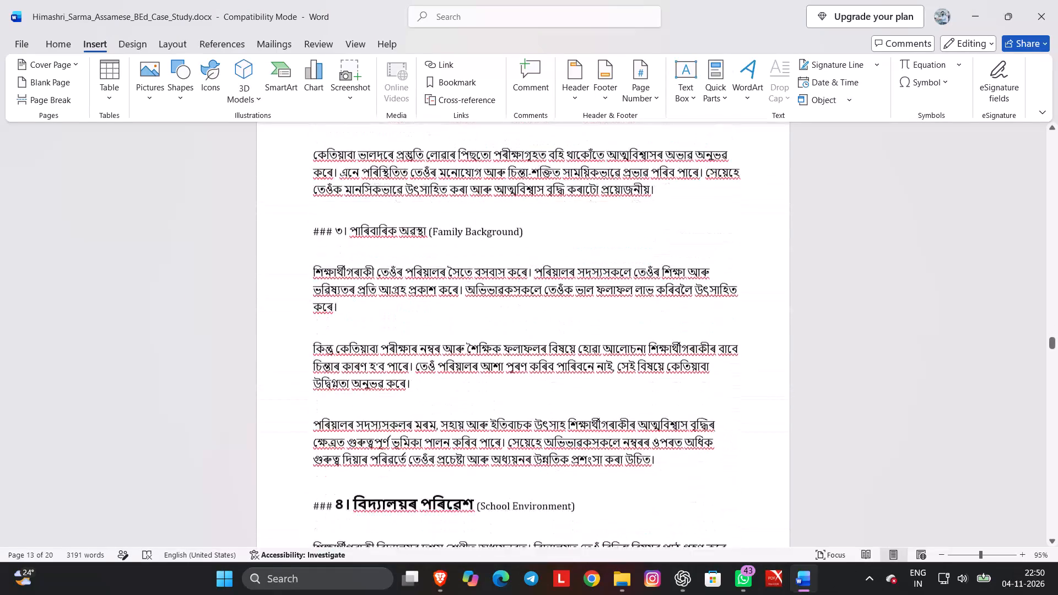
scroll(532, 433, down, 7)
scroll(532, 433, down, 20)
scroll(532, 433, down, 2)
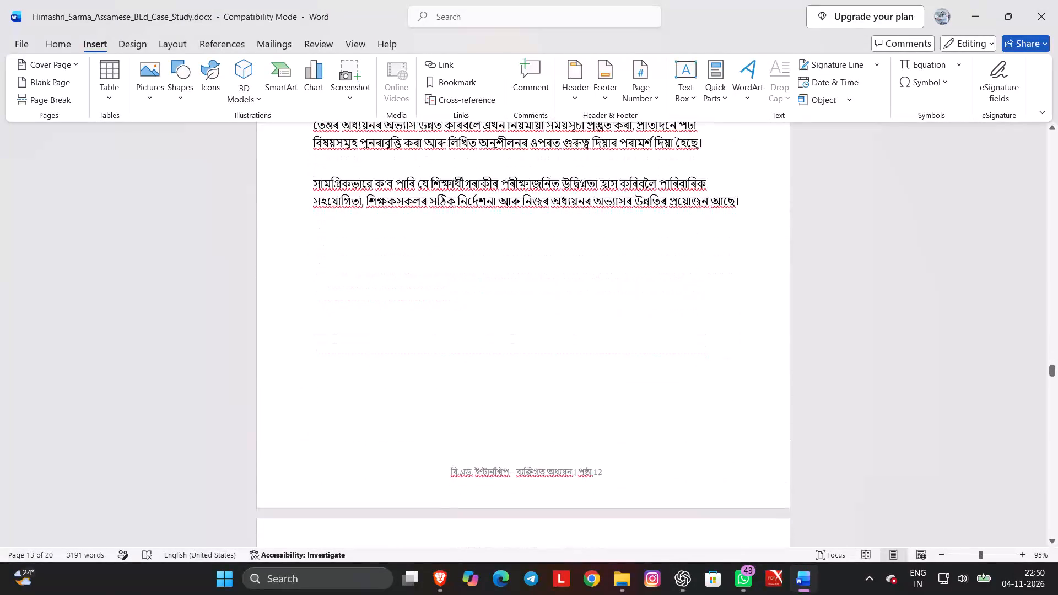
scroll(532, 433, down, 18)
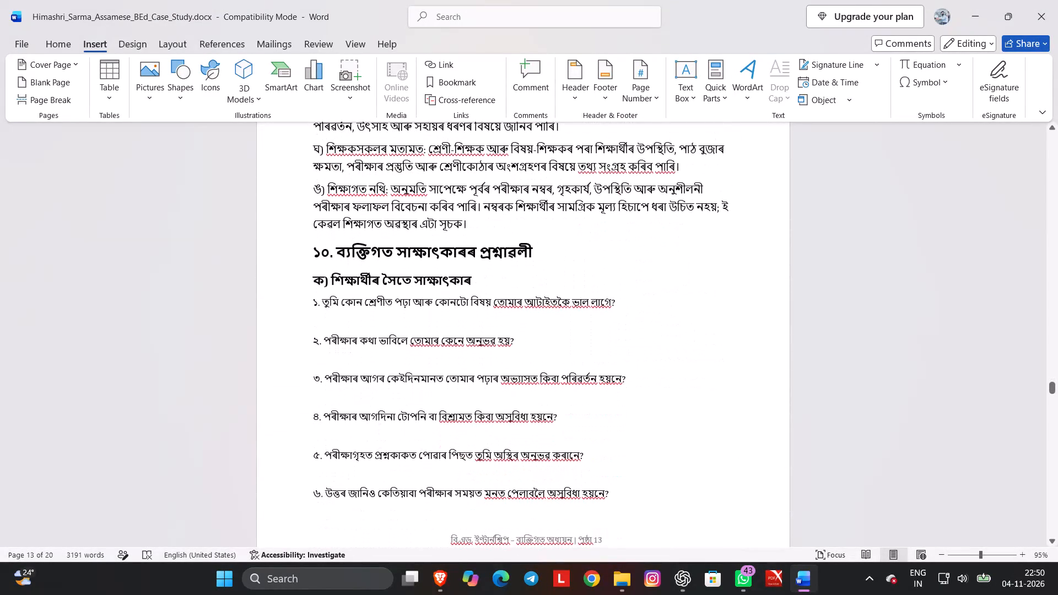
Check the pages from the case study background through the section 4 objectives to the student identification form.
drag(1052, 381, 1041, 185)
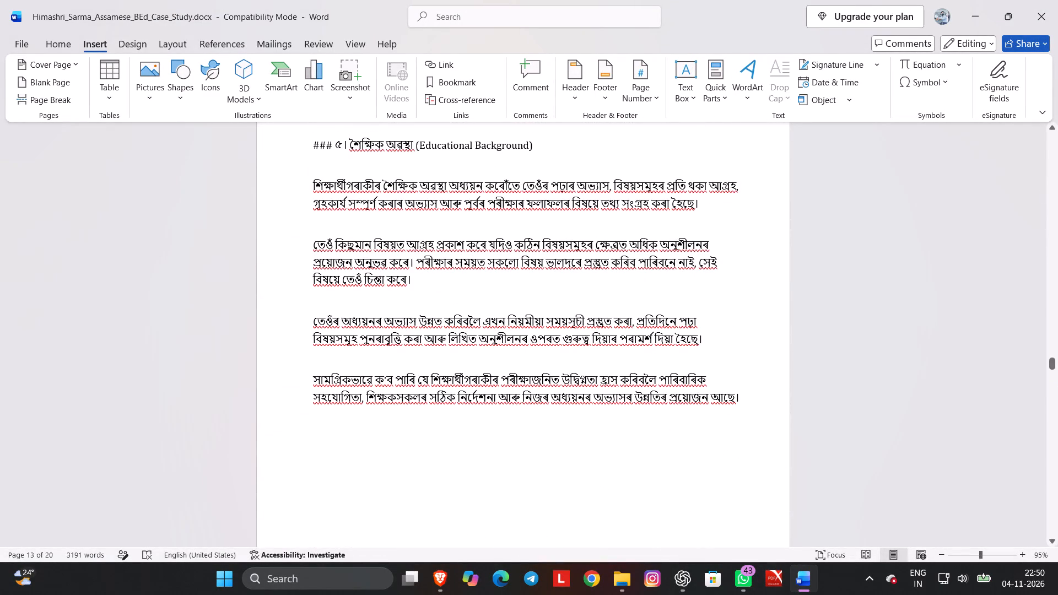
click(1054, 209)
click(1054, 209)
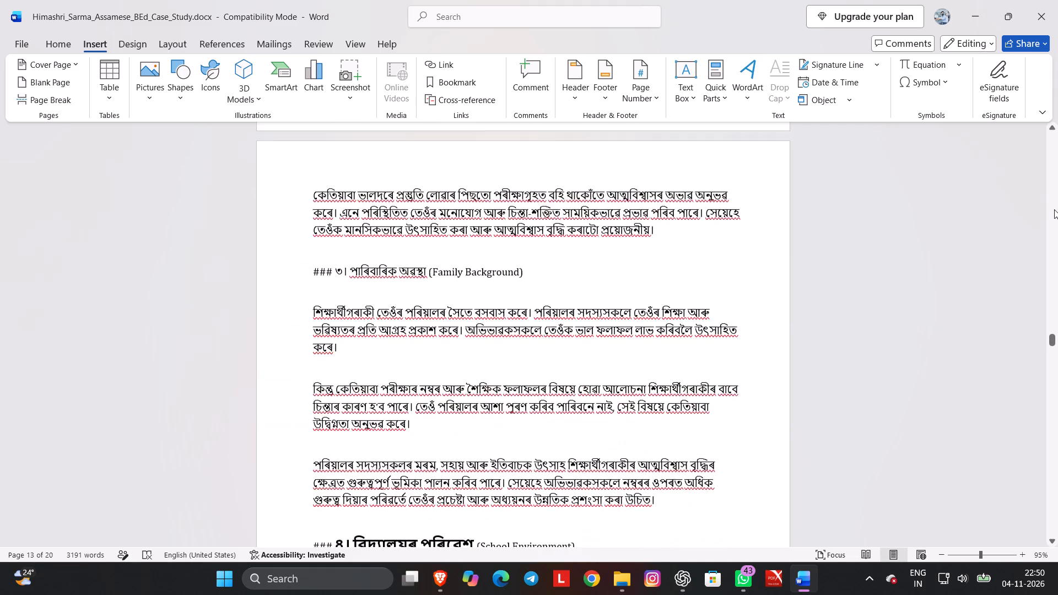
click(1054, 209)
click(1054, 209)
click(1054, 209)
triple_click(1054, 209)
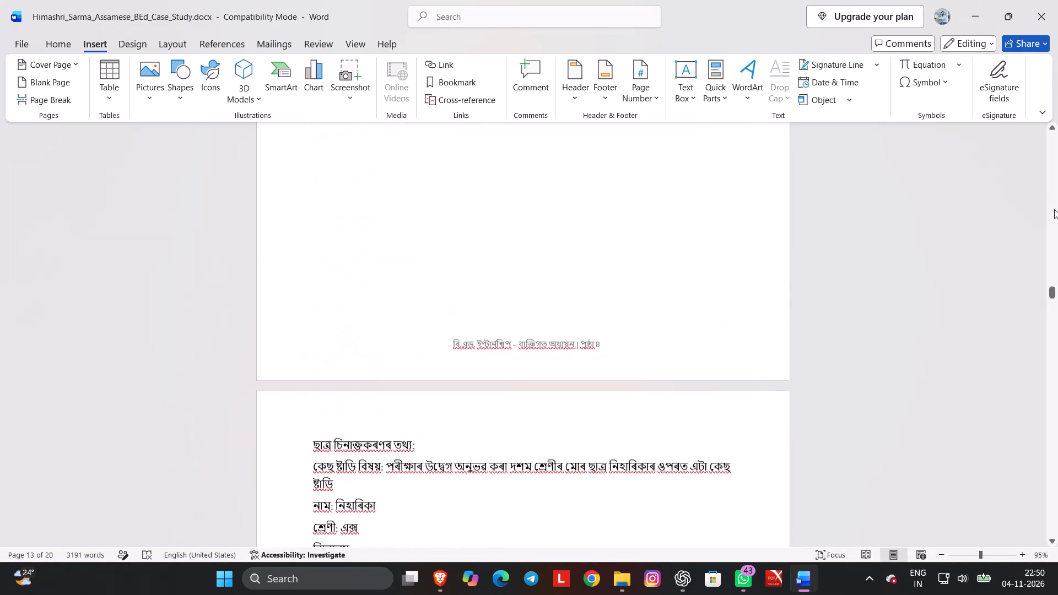
click(1054, 209)
scroll(573, 341, down, 2)
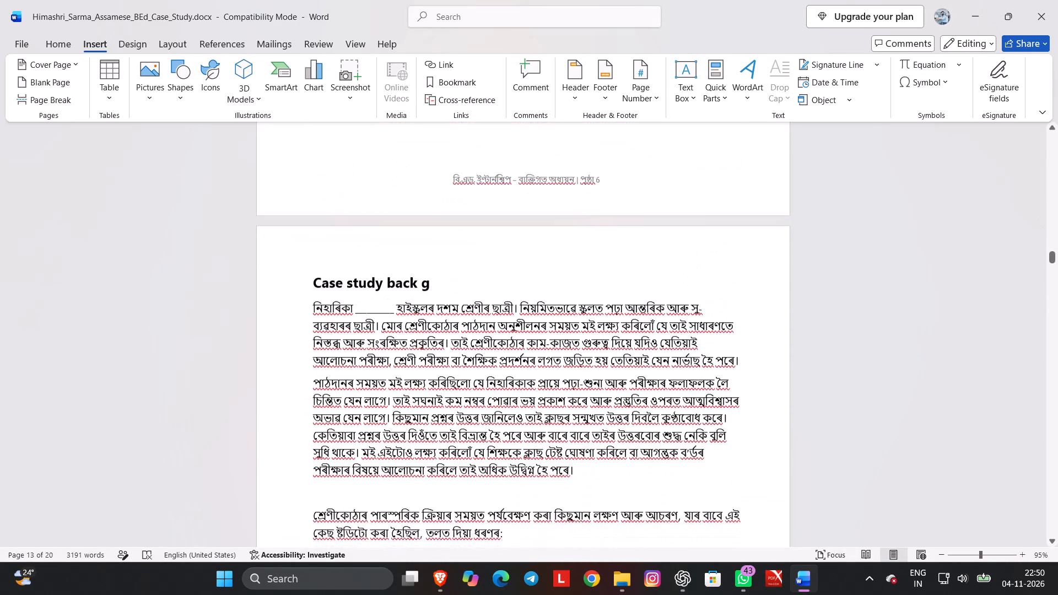
scroll(573, 342, down, 2)
scroll(531, 379, down, 12)
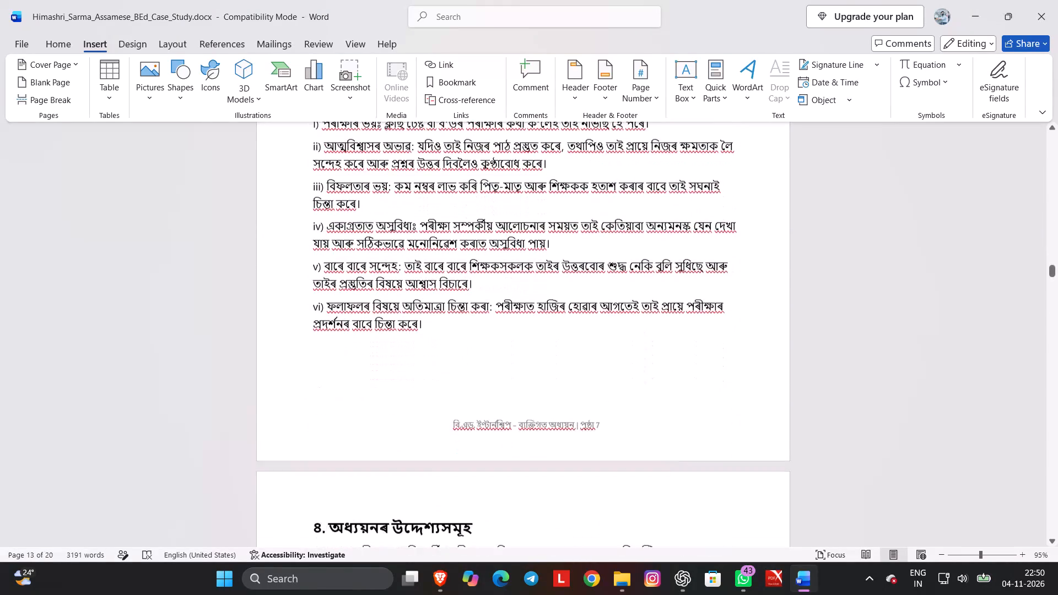
scroll(526, 382, down, 12)
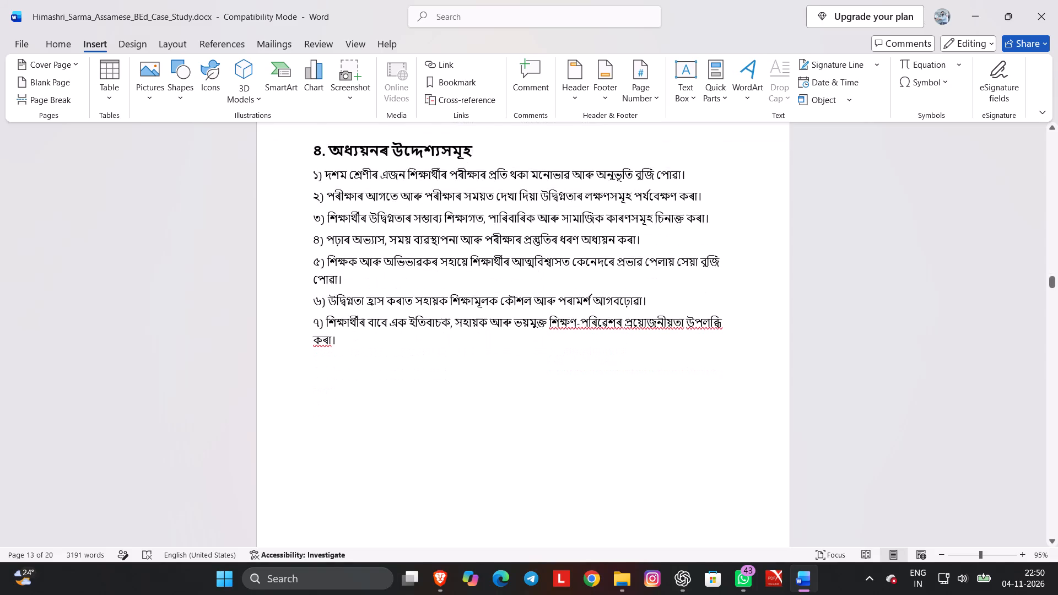
scroll(526, 382, down, 13)
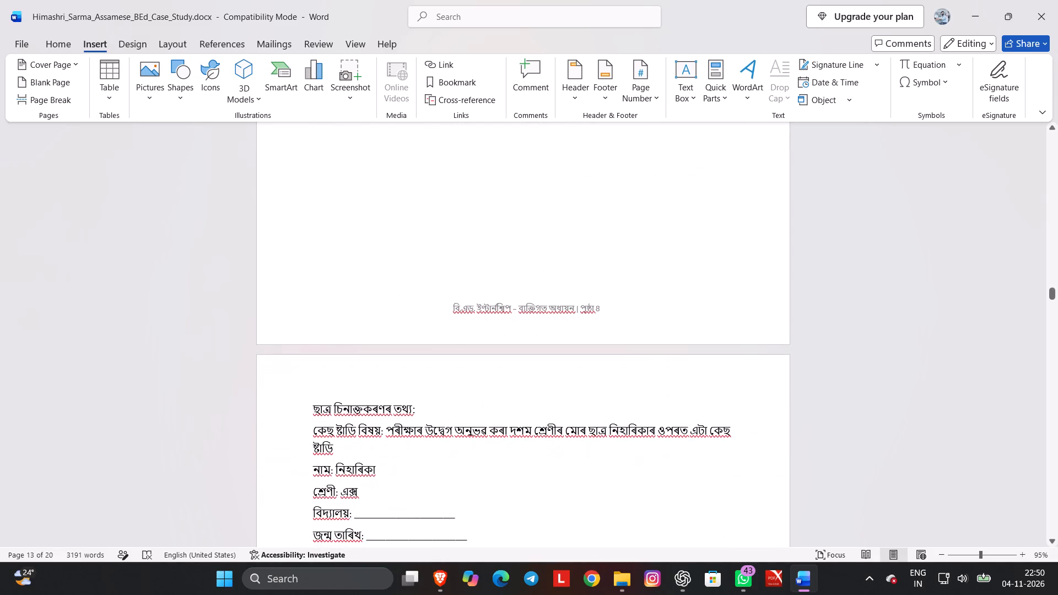
scroll(526, 382, down, 3)
Look back from the section 4 objectives through the background, disclaimer and section 2 introduction to the section 1 summary.
scroll(526, 382, up, 19)
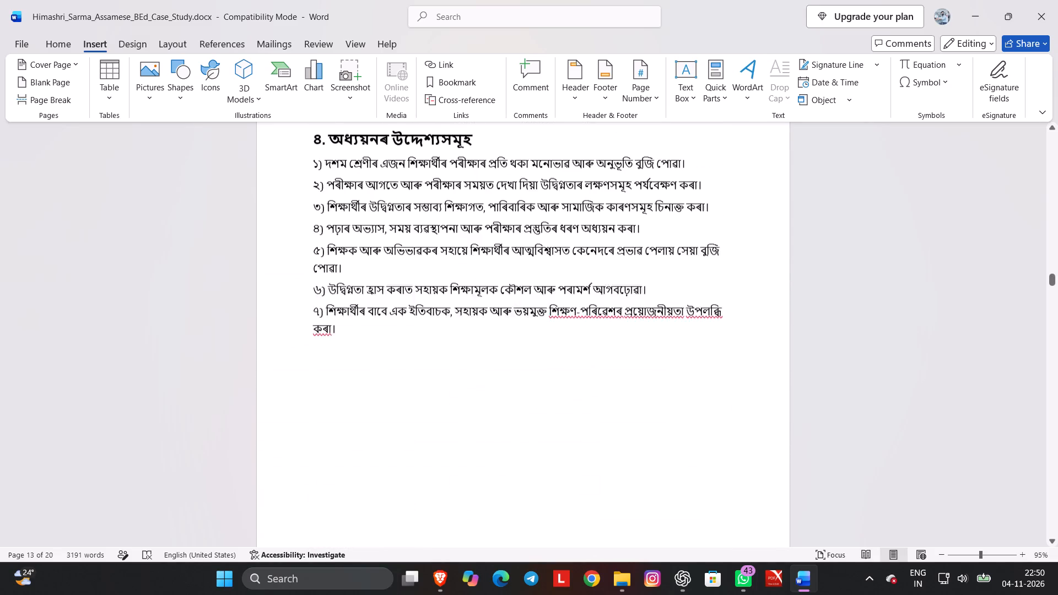
scroll(526, 382, up, 16)
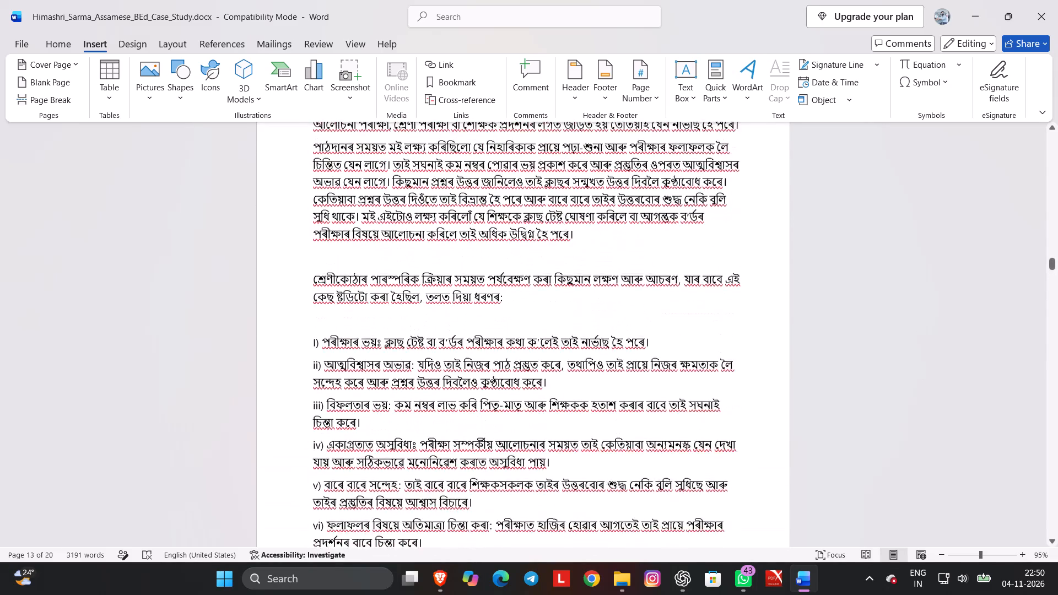
scroll(528, 382, up, 5)
scroll(529, 382, up, 16)
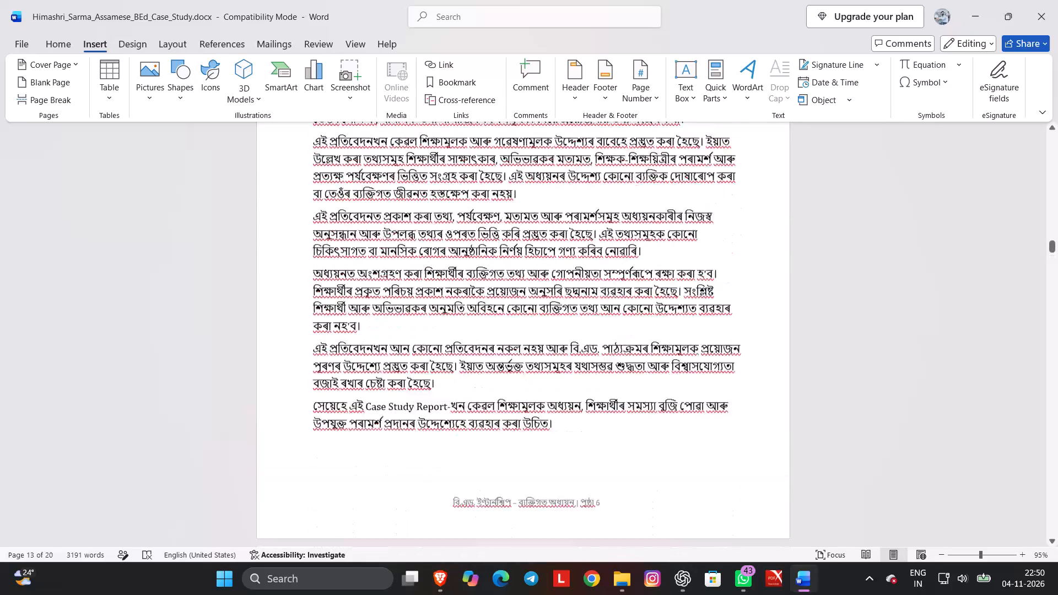
scroll(531, 382, up, 18)
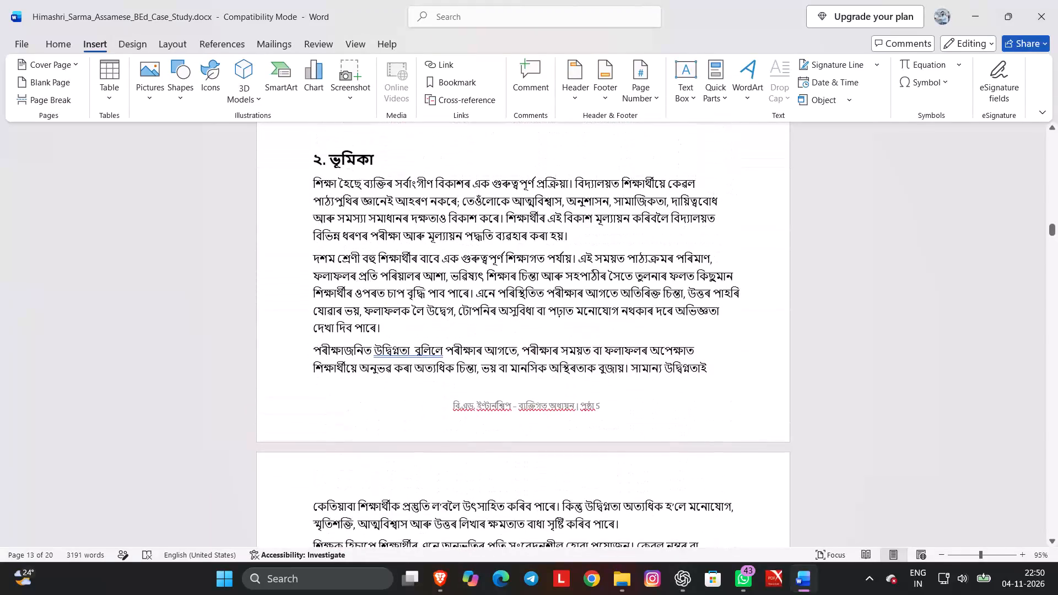
scroll(531, 382, up, 5)
scroll(531, 382, up, 19)
scroll(531, 382, up, 7)
Review the report from the section 1 summary through the disclaimer and case study background to the section 4 objectives.
scroll(531, 382, down, 20)
scroll(531, 382, down, 4)
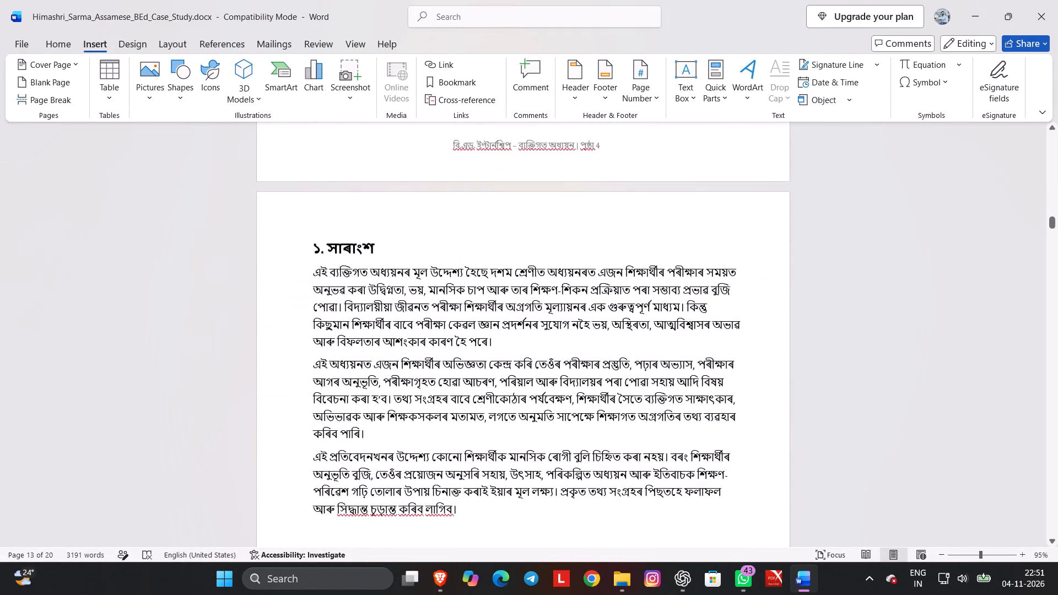
scroll(532, 382, down, 20)
scroll(532, 382, down, 4)
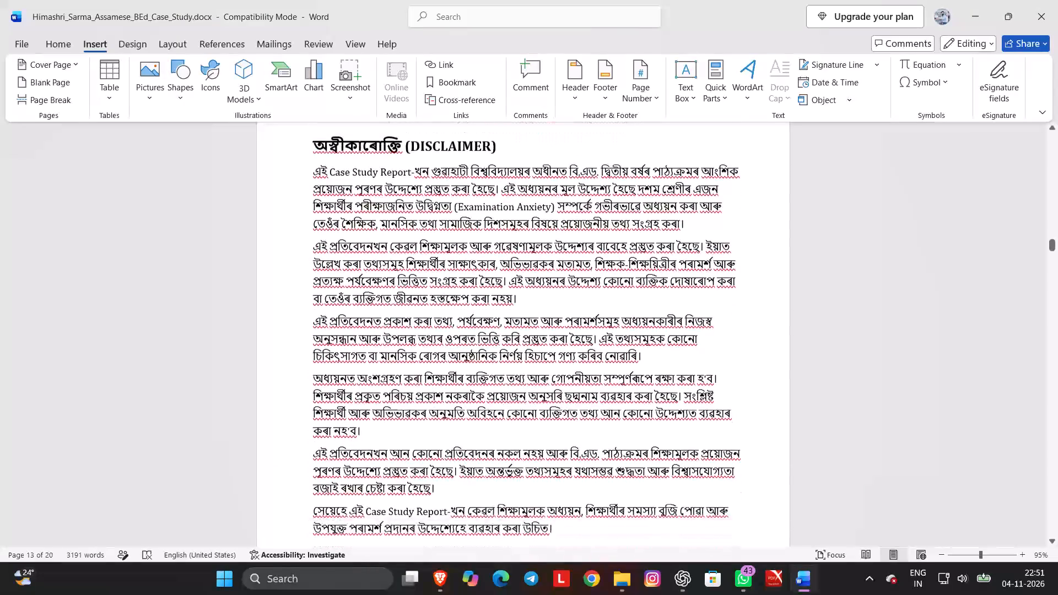
scroll(532, 382, down, 10)
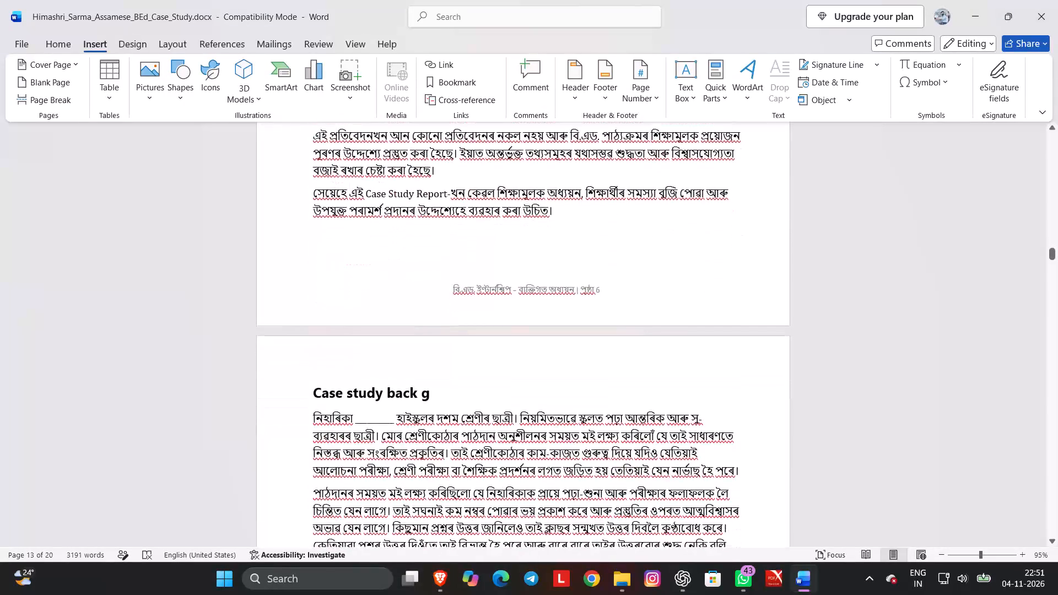
scroll(510, 385, down, 12)
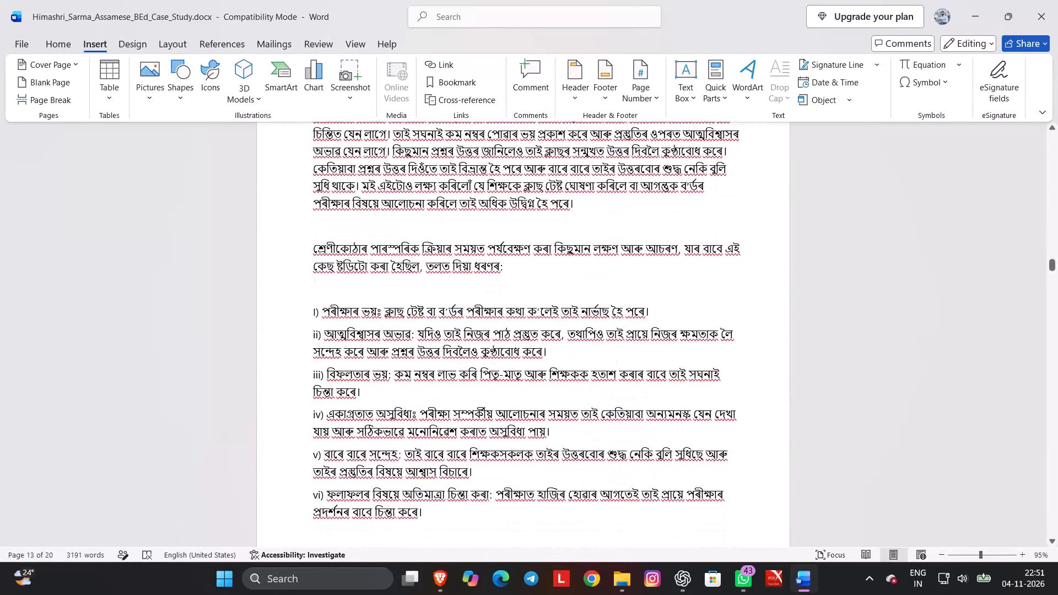
scroll(503, 387, down, 12)
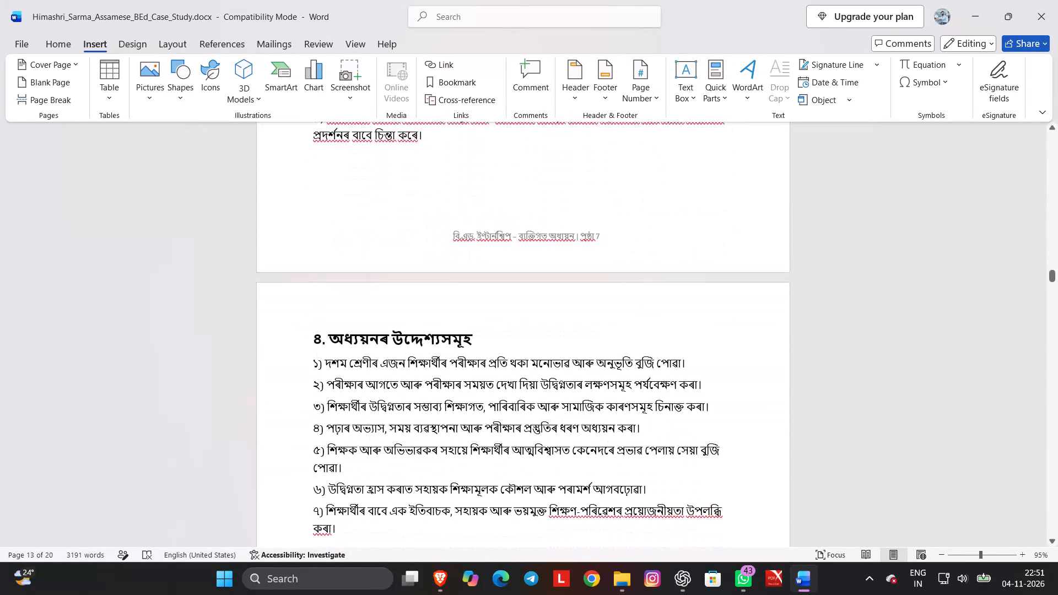
scroll(503, 387, down, 17)
scroll(506, 386, down, 4)
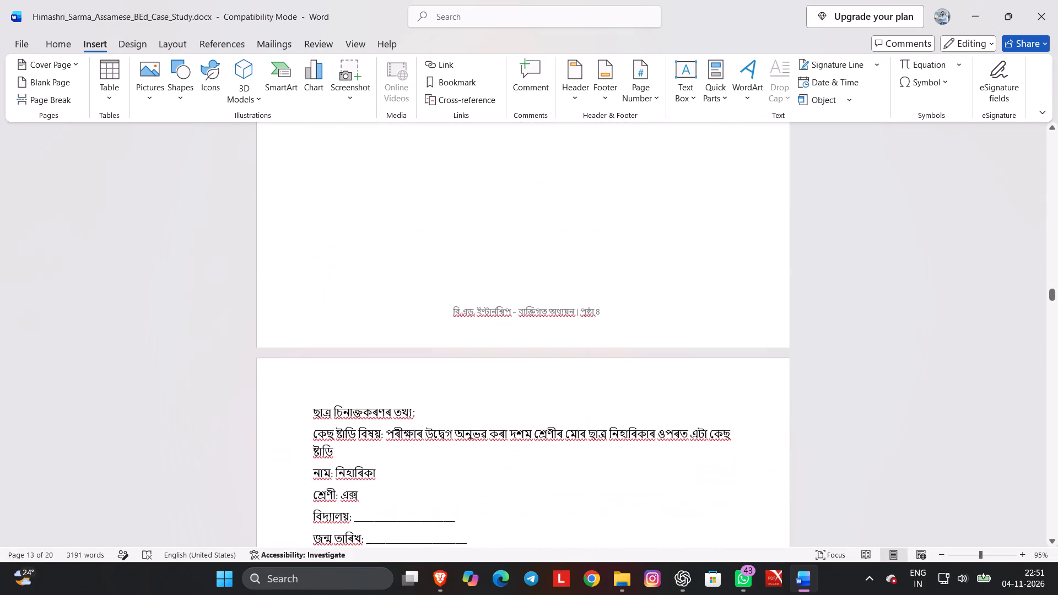
Review the student identification form and the case history, including the family, school environment and educational background parts.
scroll(506, 386, down, 5)
scroll(506, 386, down, 18)
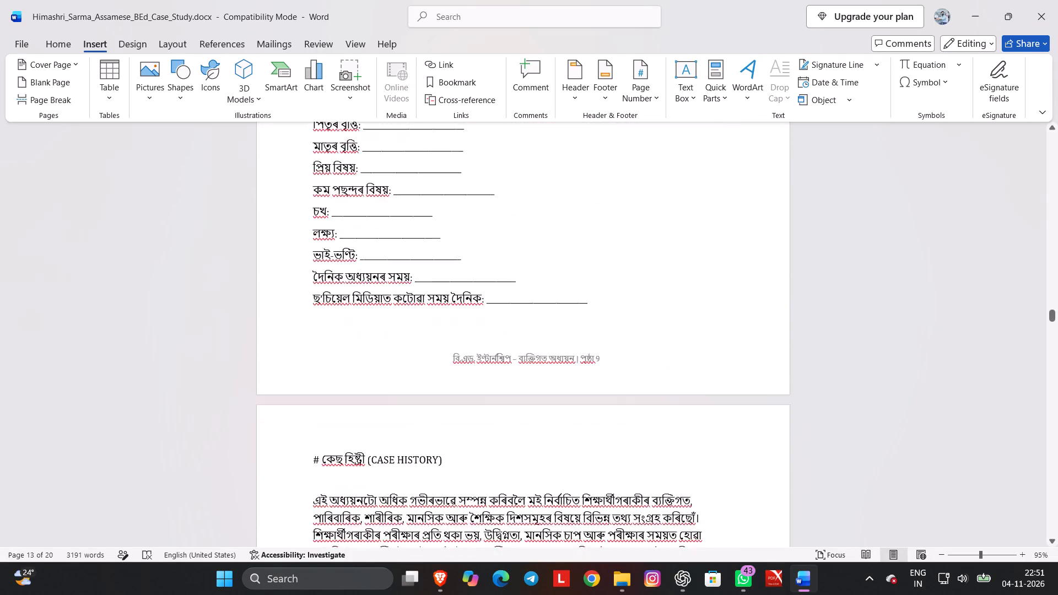
scroll(503, 393, down, 13)
scroll(503, 393, down, 12)
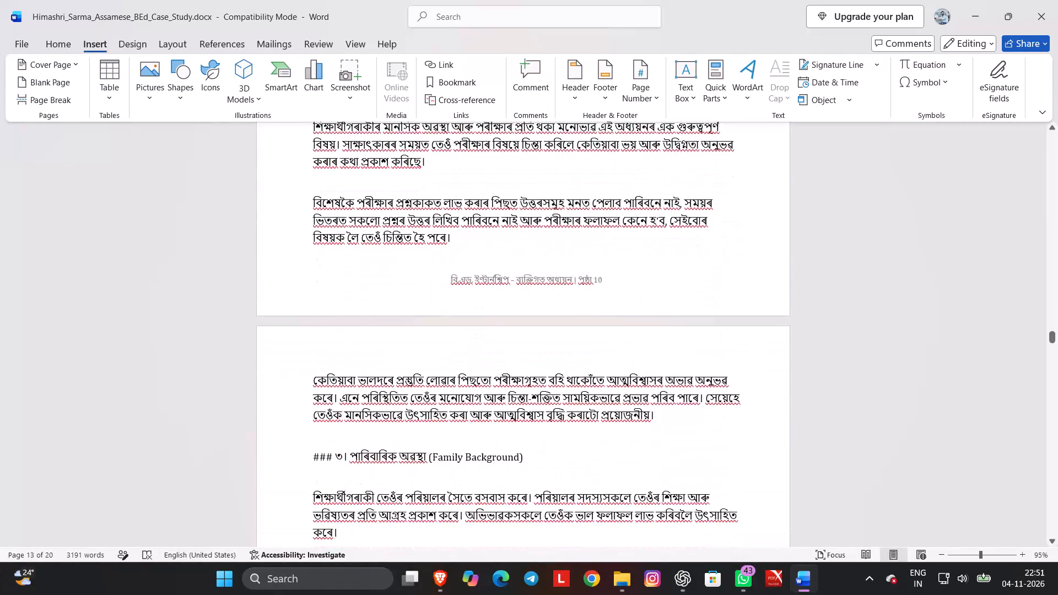
scroll(503, 393, down, 11)
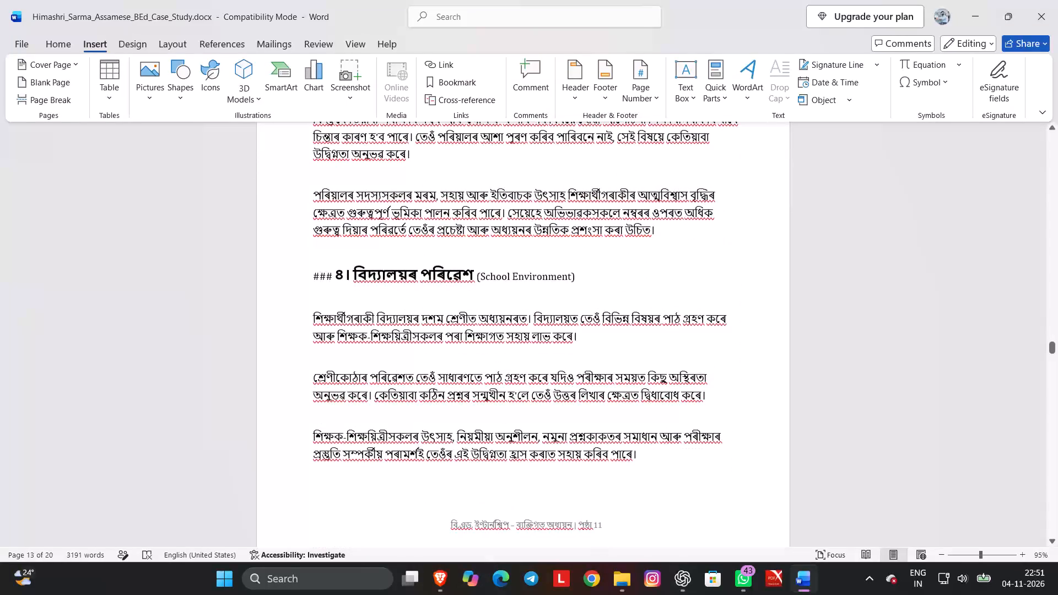
scroll(503, 393, down, 17)
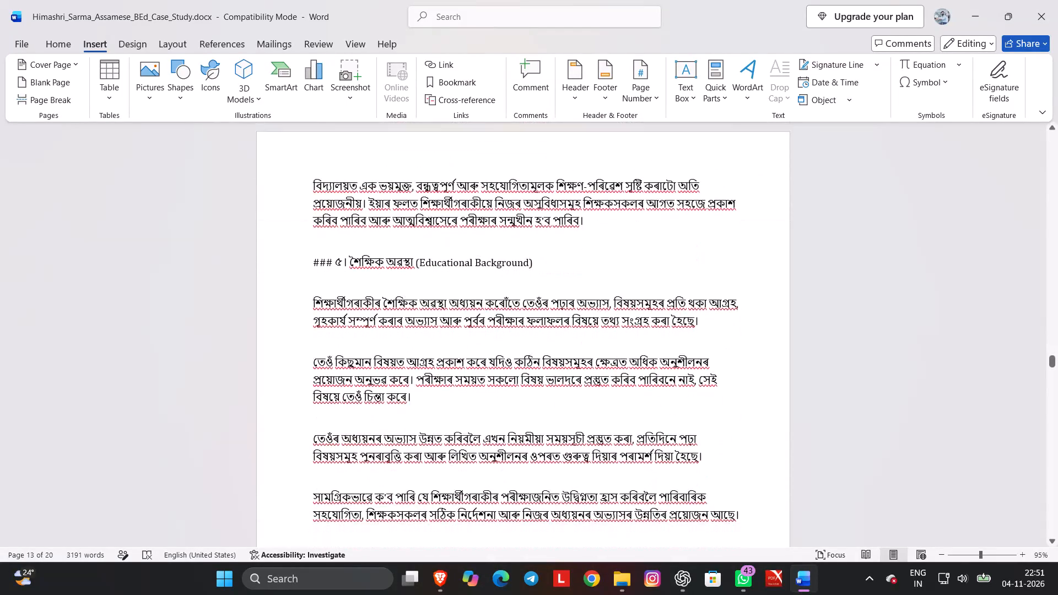
Review the section 9 data collection methods and the student interview questions in section 10.
scroll(503, 394, down, 17)
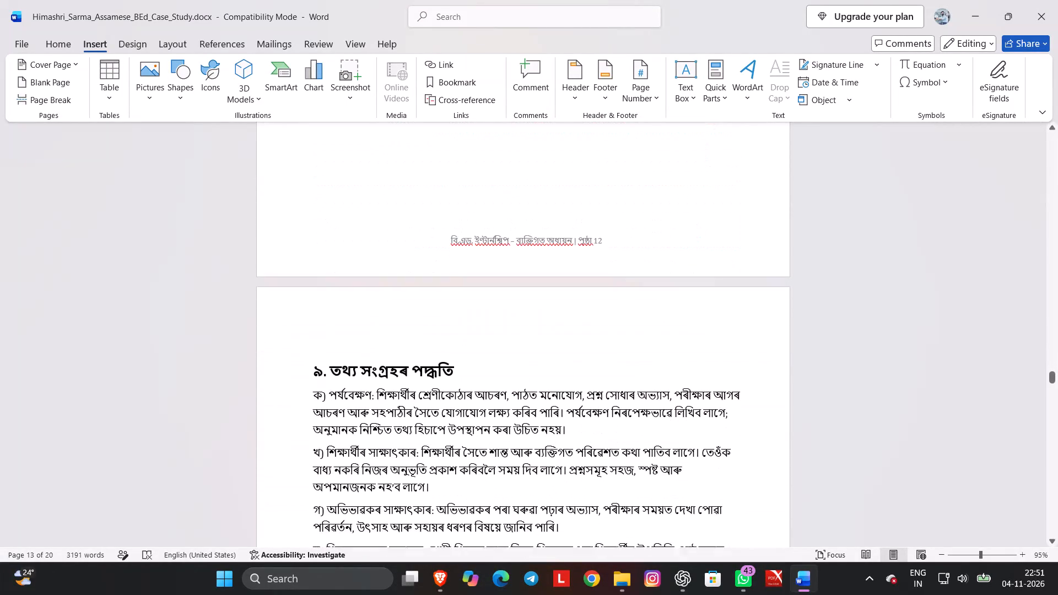
scroll(503, 394, down, 7)
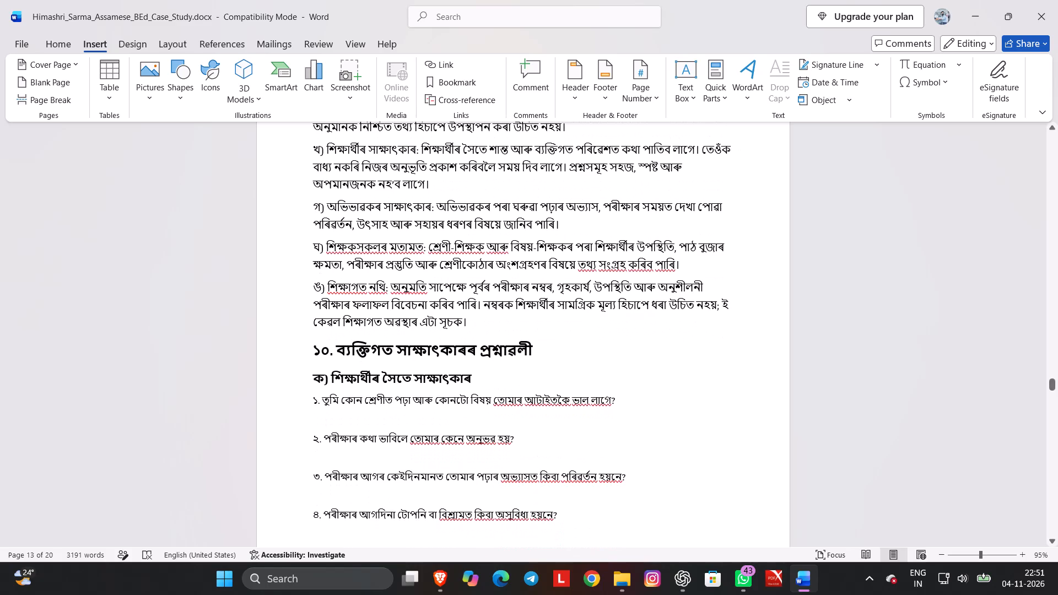
scroll(503, 394, down, 15)
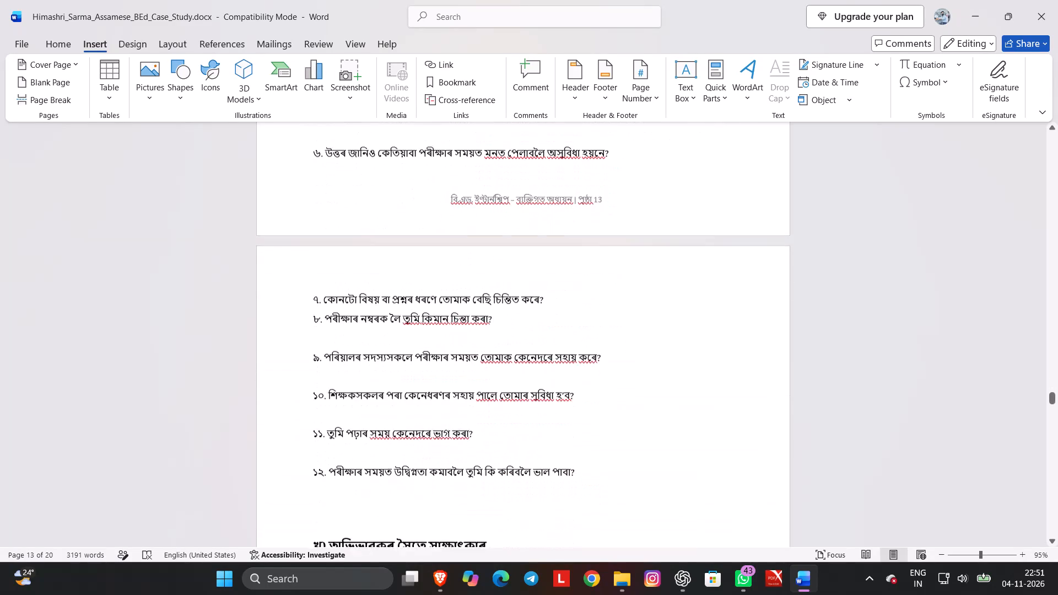
Review the remaining student interview questions, the parent and teacher interview questions, and the main findings of the study.
scroll(503, 394, down, 16)
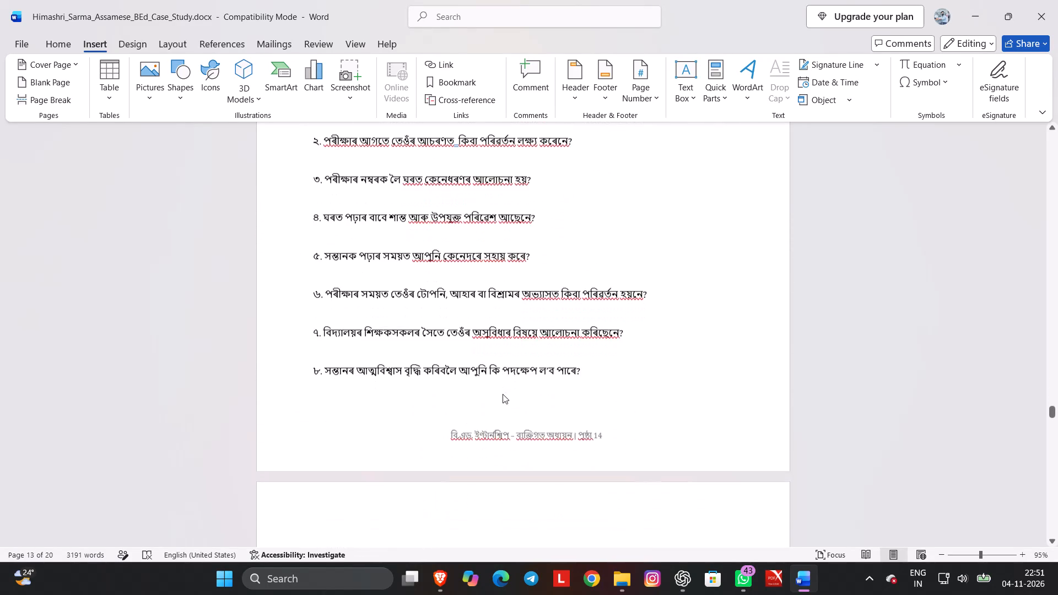
scroll(503, 394, down, 11)
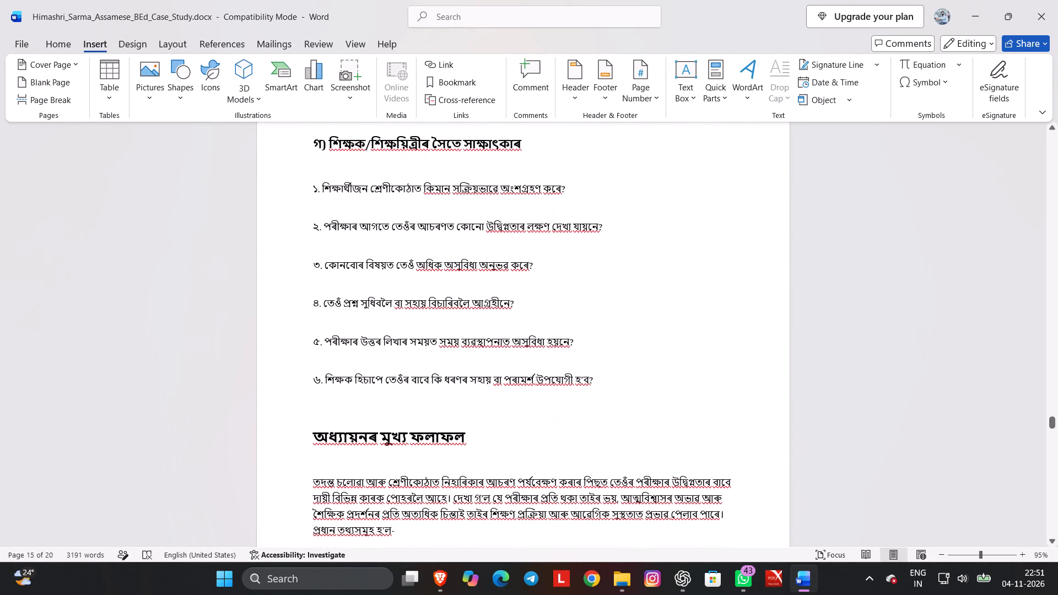
scroll(503, 394, down, 12)
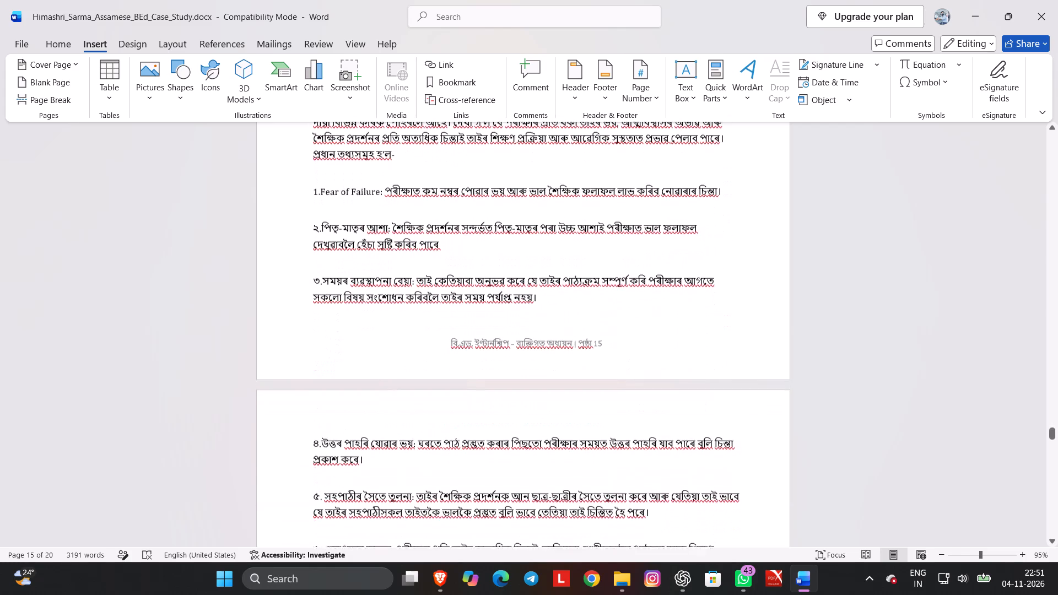
scroll(503, 394, down, 6)
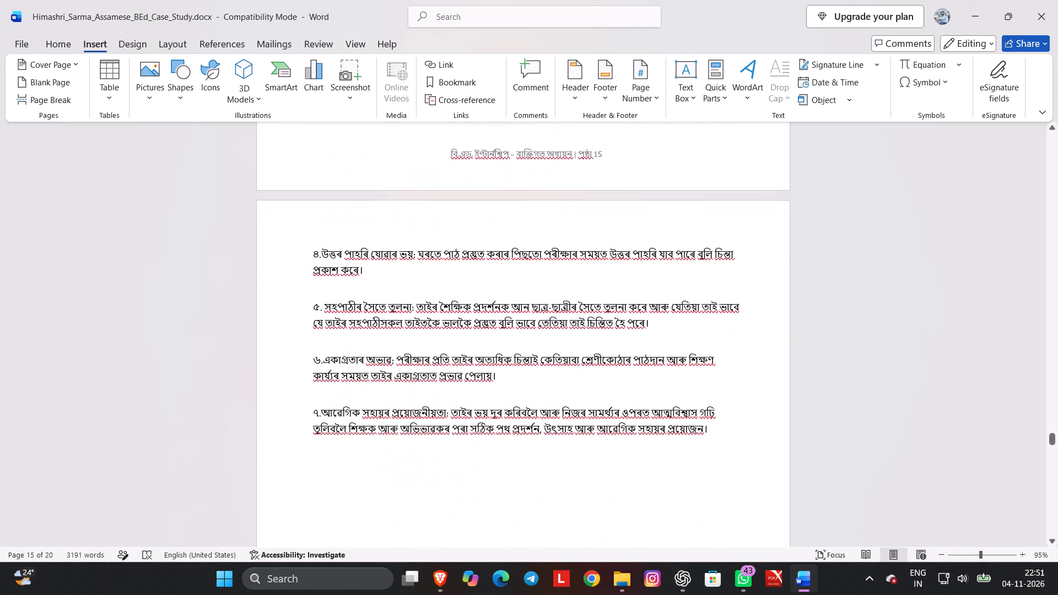
Review the section 13 recommendations for the student, teacher and parents, and the section 14 conclusion.
scroll(503, 394, down, 19)
scroll(503, 394, down, 2)
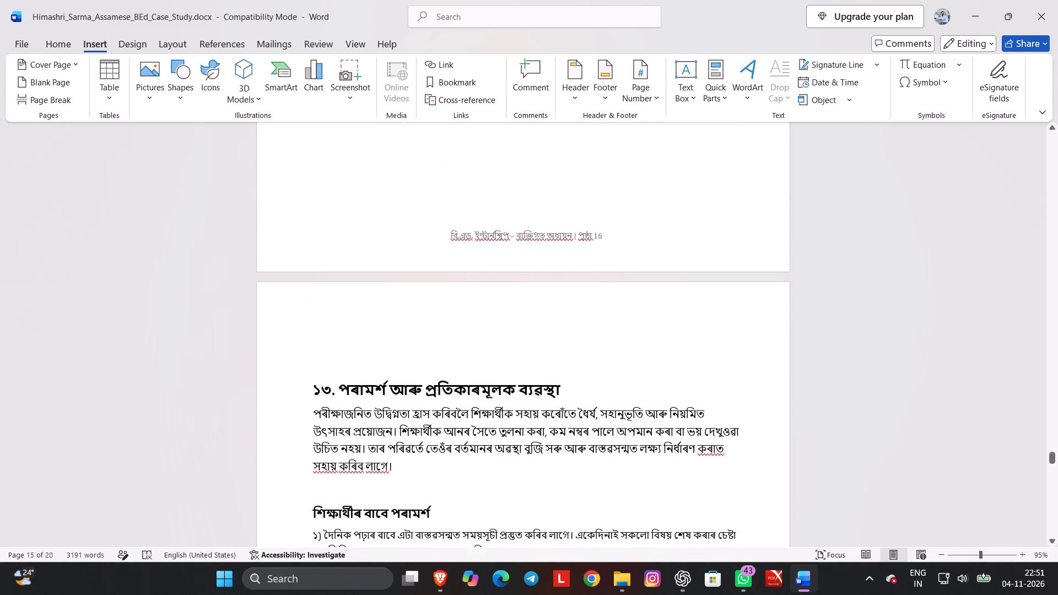
scroll(502, 394, down, 17)
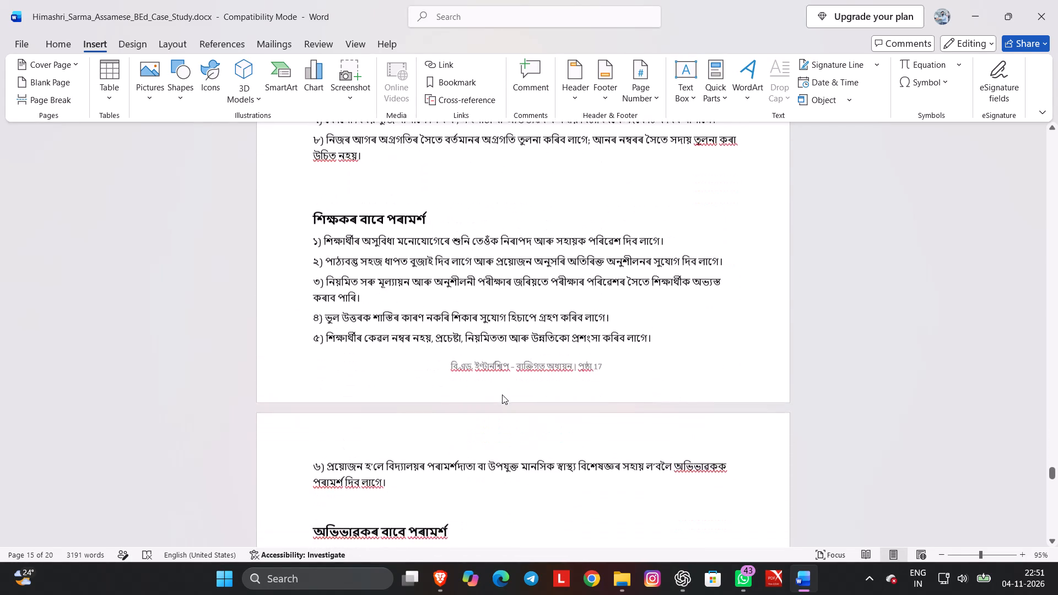
scroll(502, 394, down, 15)
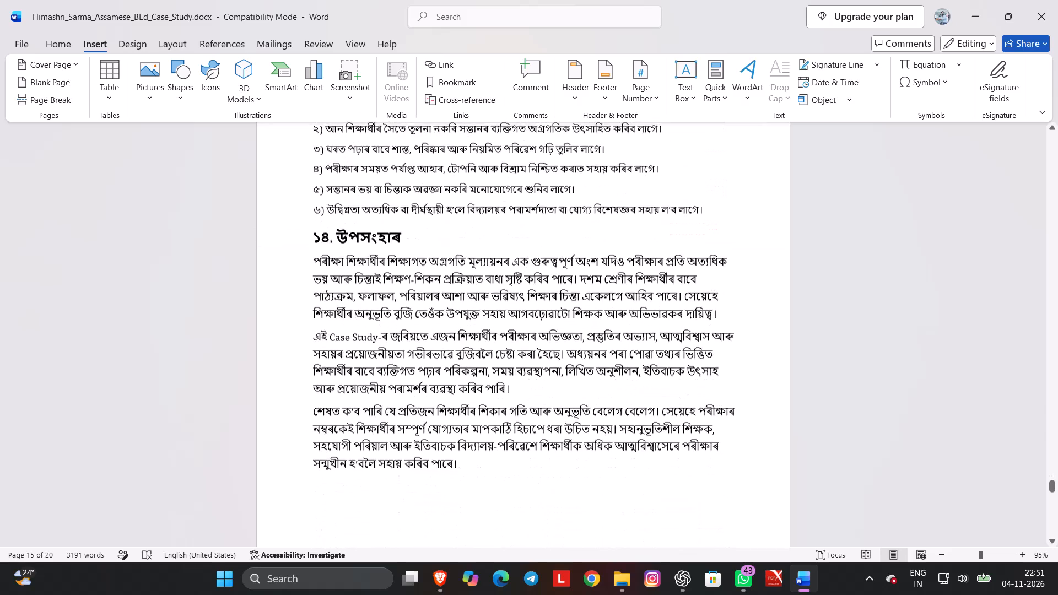
Review the closing pages, including the reference list and the section 17 appendix with its observation table and ethics and confidentiality text.
scroll(502, 394, down, 20)
scroll(502, 394, down, 7)
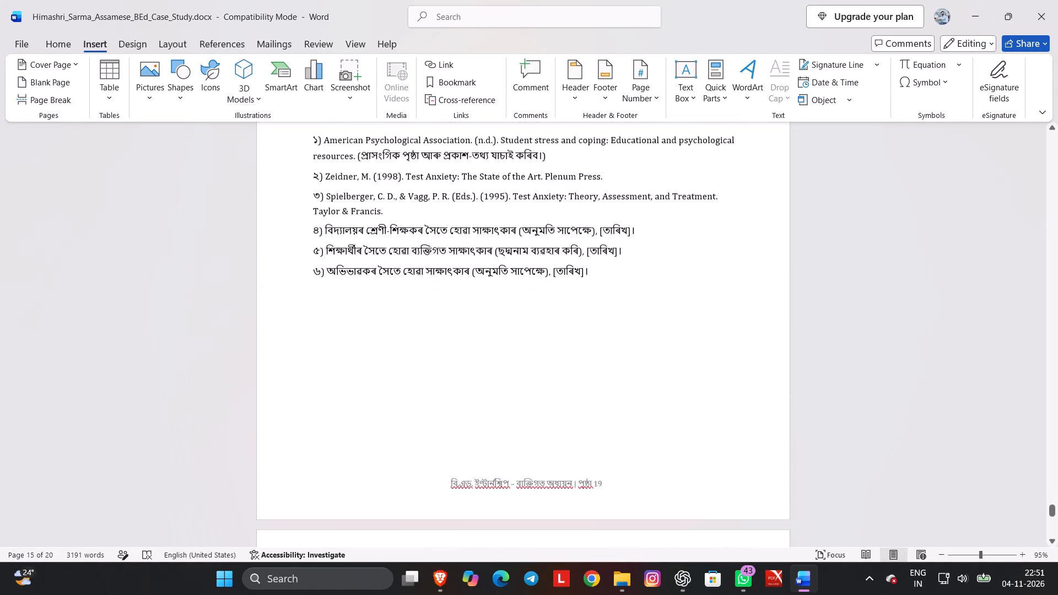
scroll(502, 394, down, 15)
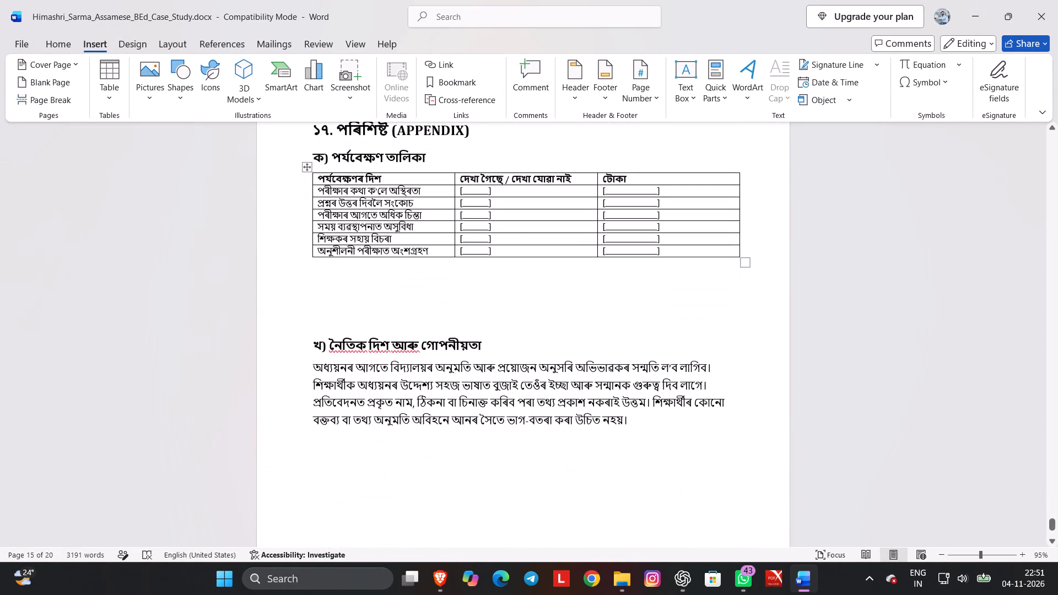
scroll(502, 394, up, 2)
scroll(502, 394, down, 11)
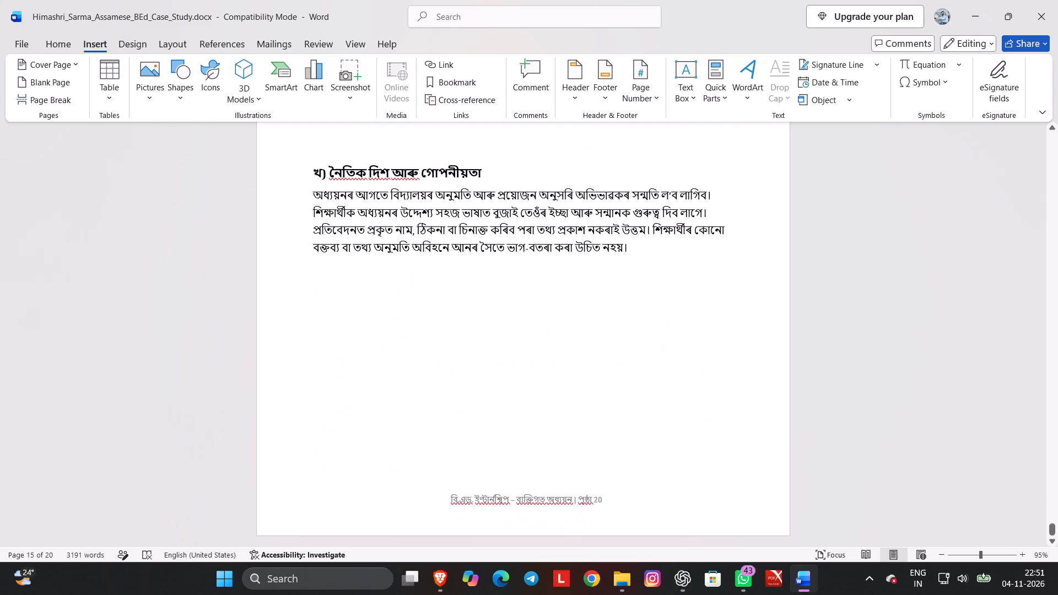
Return to the title page and review the report again through the certificate, contents, section 1 summary and introduction to the disclaimer.
drag(1051, 529, 1039, 443)
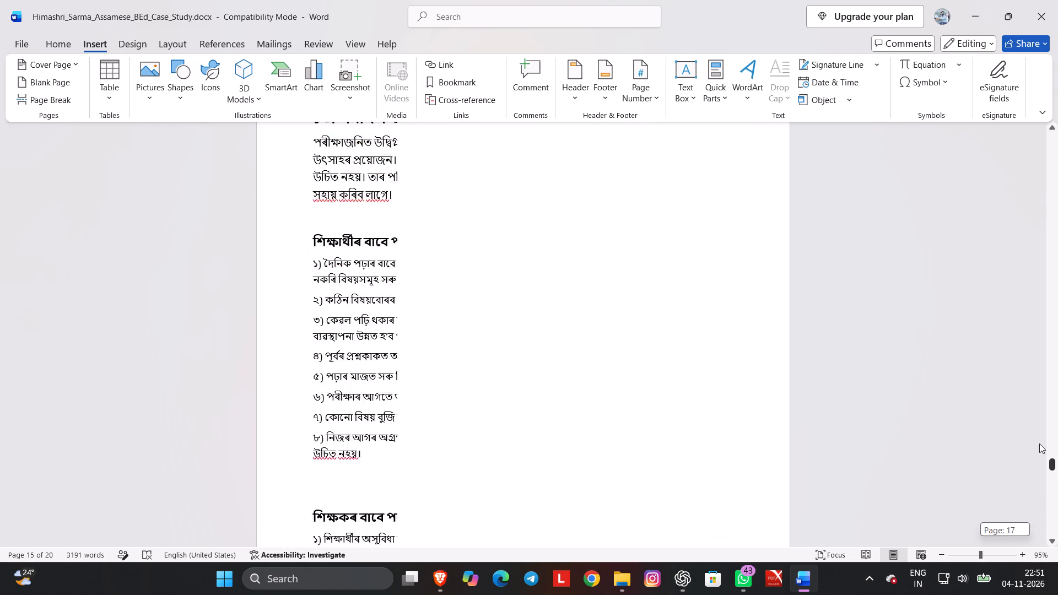
drag(1039, 443, 1057, 143)
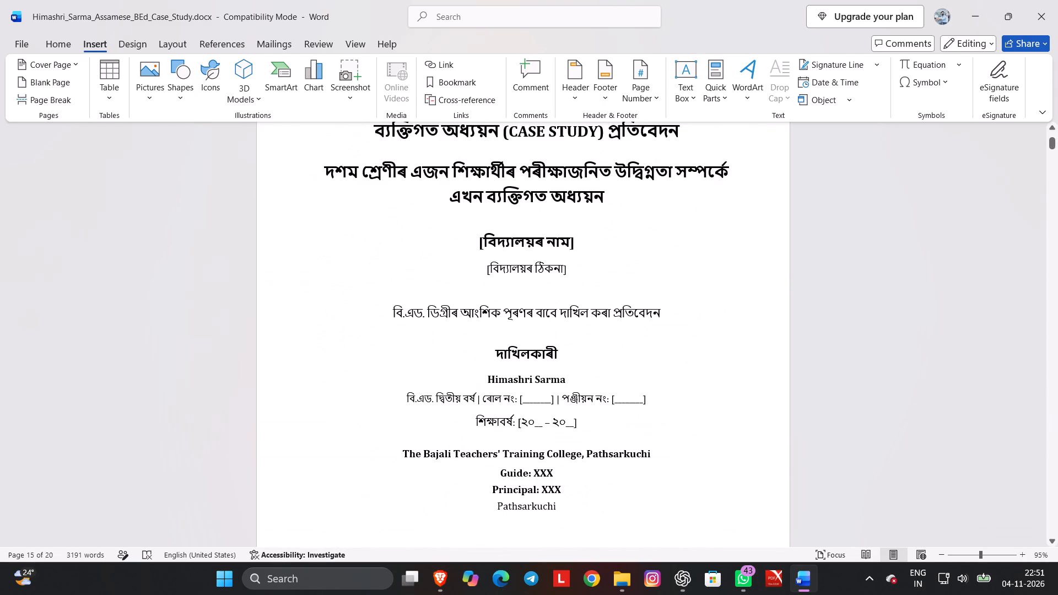
scroll(436, 385, down, 12)
scroll(441, 384, down, 12)
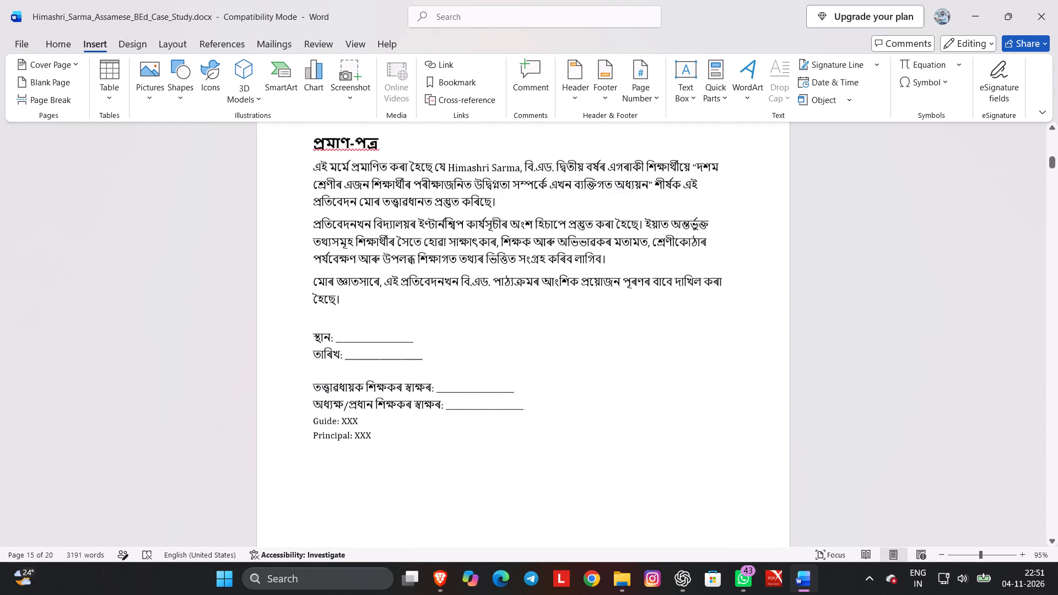
scroll(441, 384, down, 17)
scroll(441, 384, down, 13)
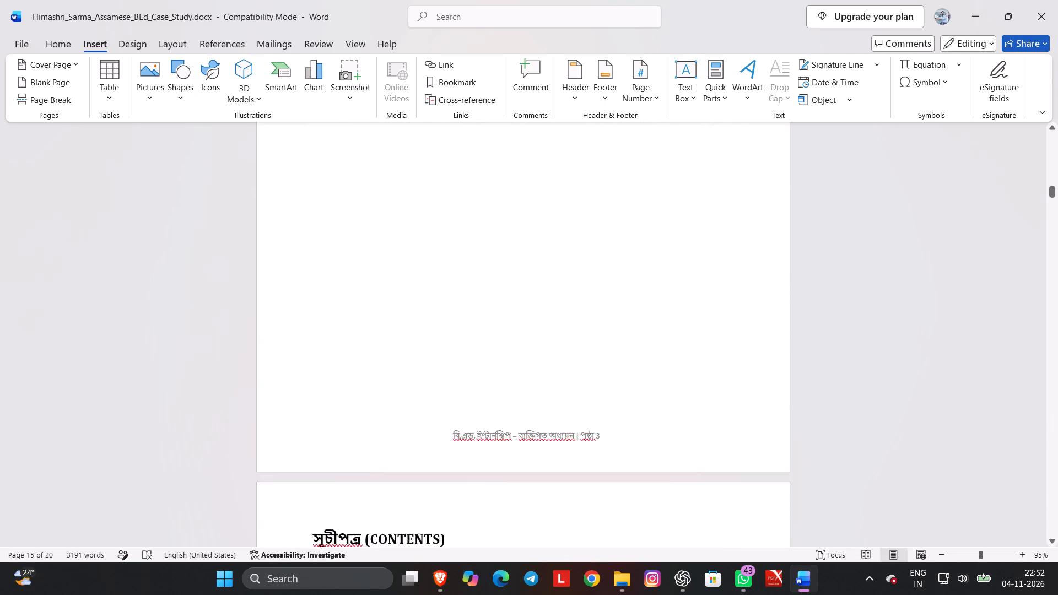
scroll(441, 384, down, 18)
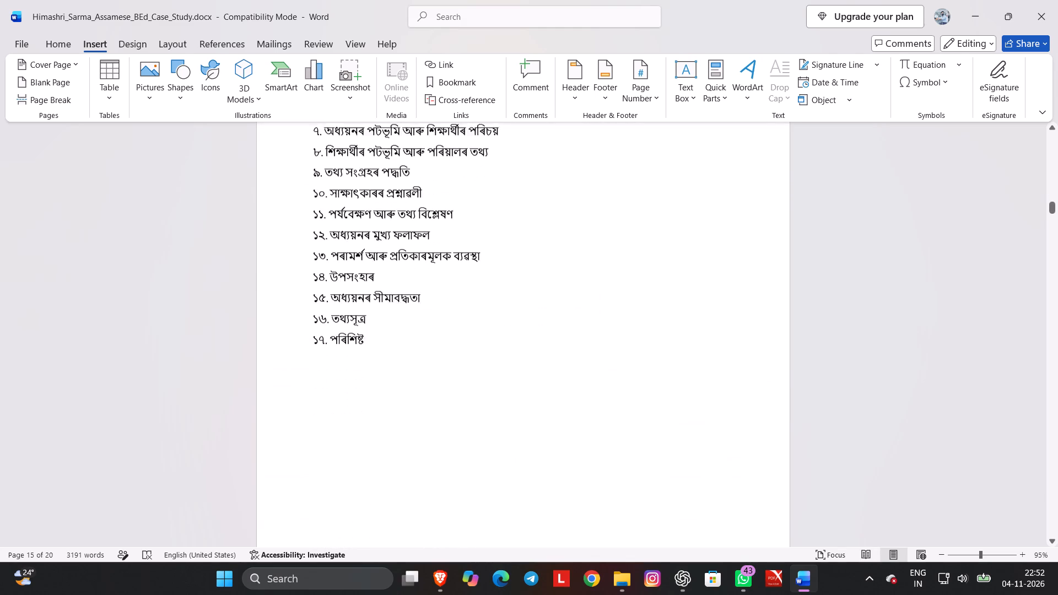
scroll(441, 384, down, 14)
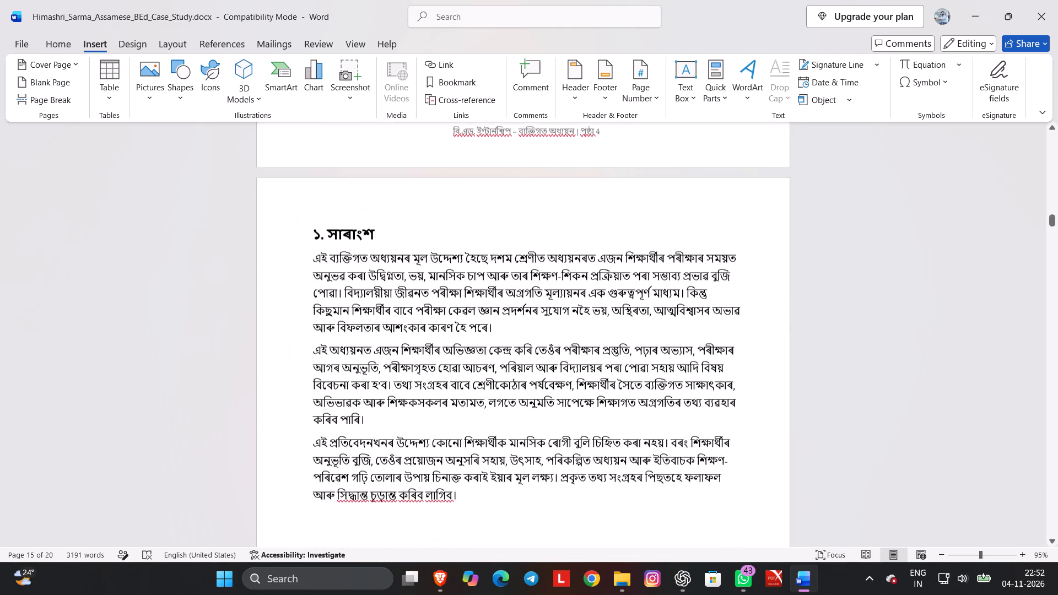
scroll(441, 384, down, 19)
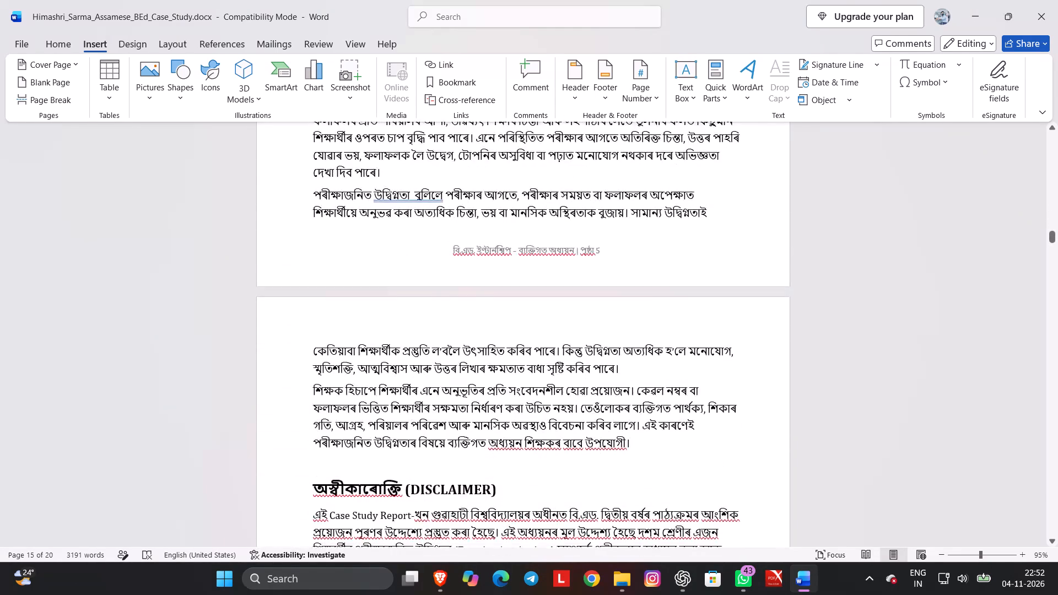
scroll(441, 384, down, 5)
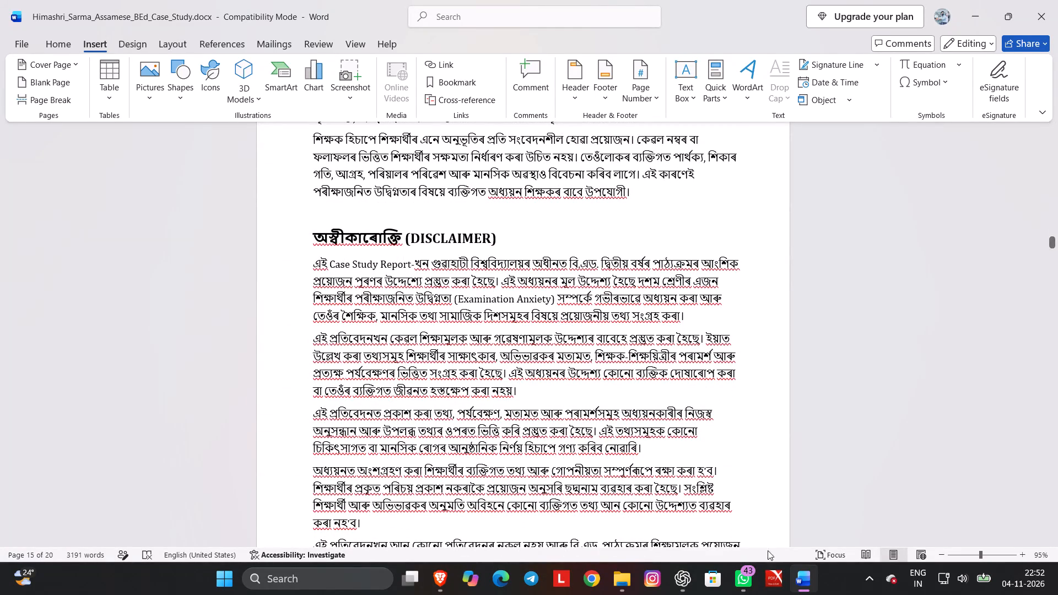
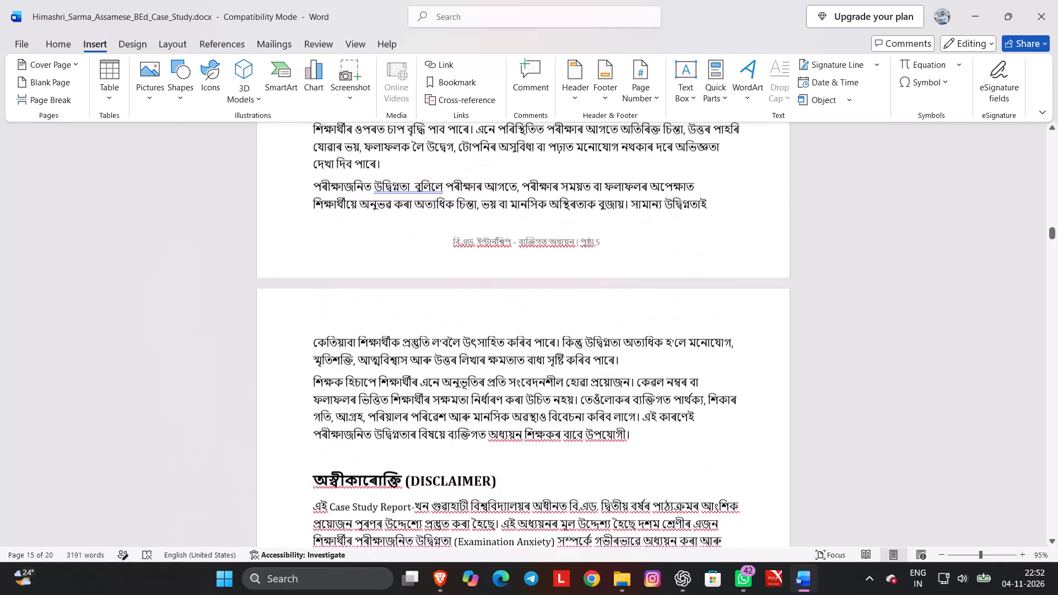
Review the rest of the disclaimer and the case study background page, including its list of observed signs and behaviours.
scroll(366, 401, down, 20)
scroll(366, 401, down, 4)
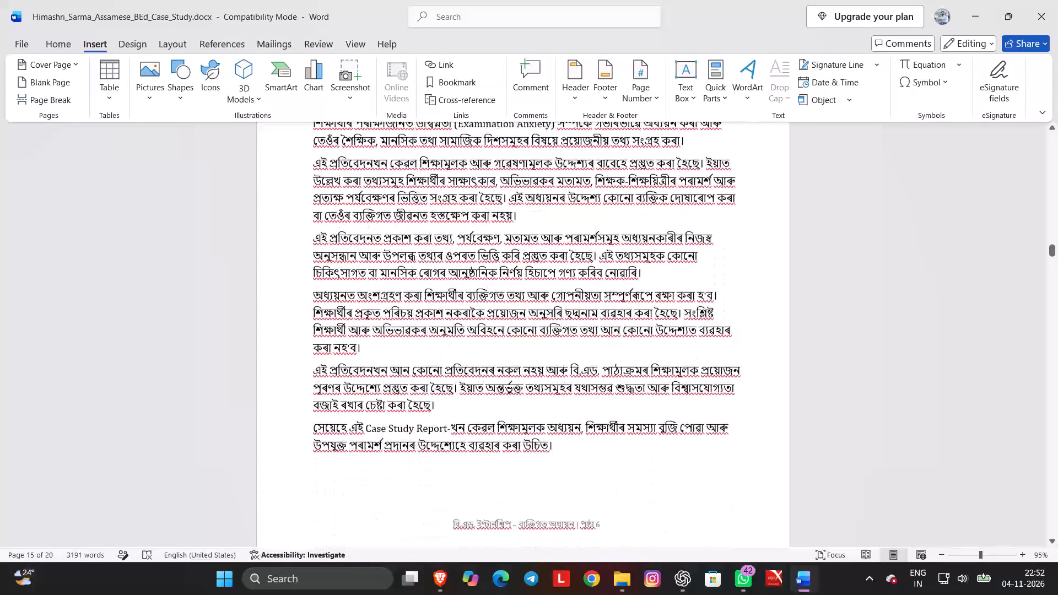
scroll(367, 401, down, 11)
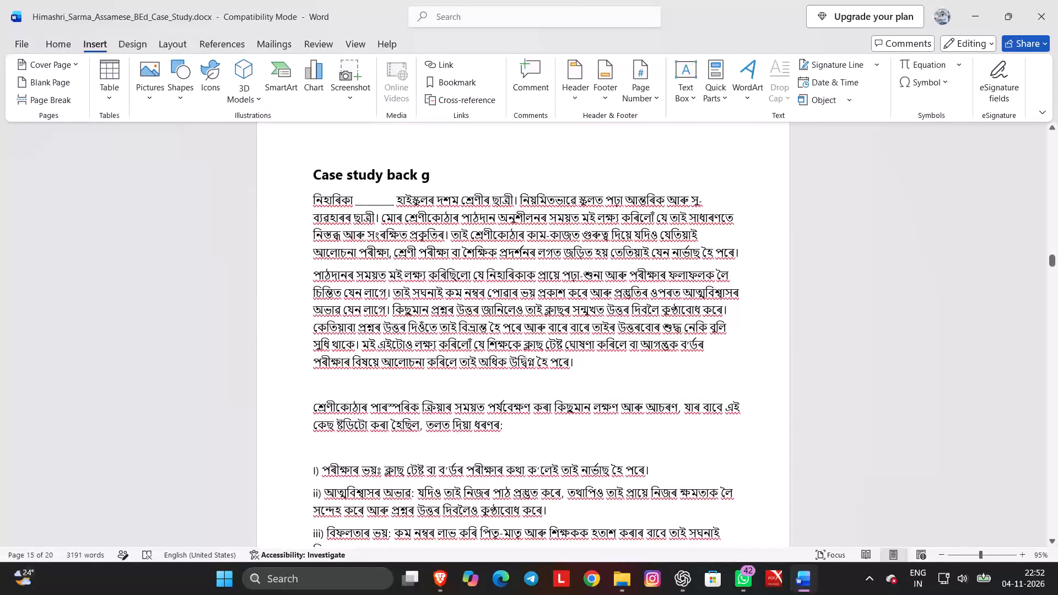
scroll(365, 398, down, 1)
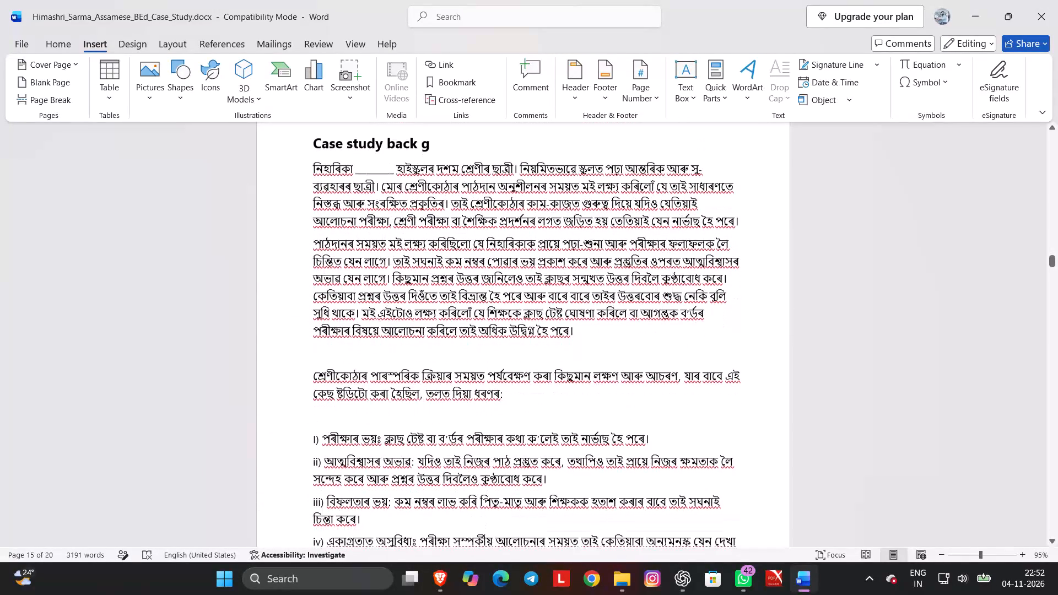
scroll(365, 398, down, 3)
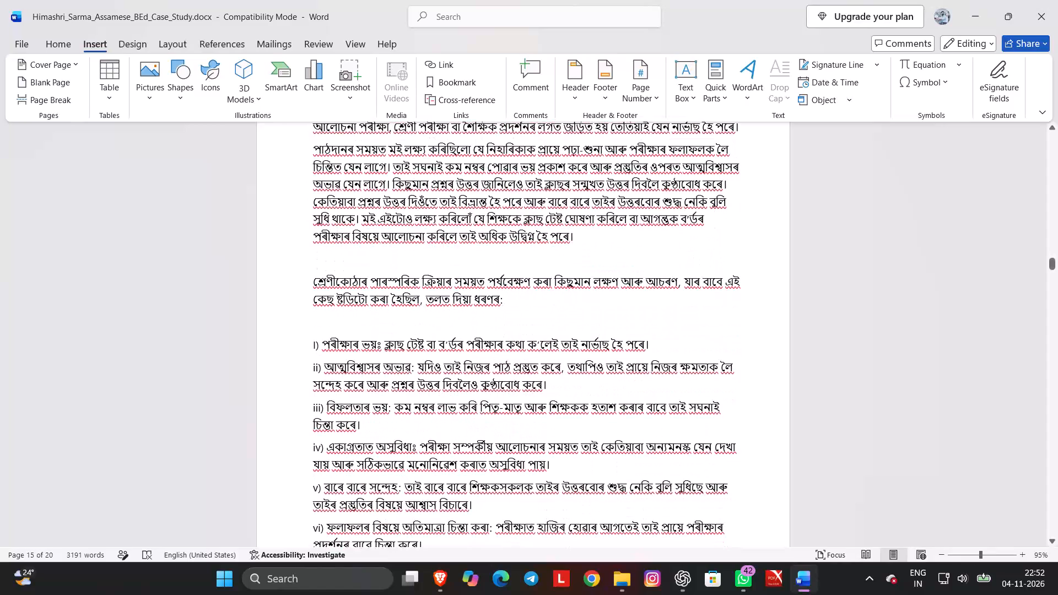
scroll(365, 398, down, 4)
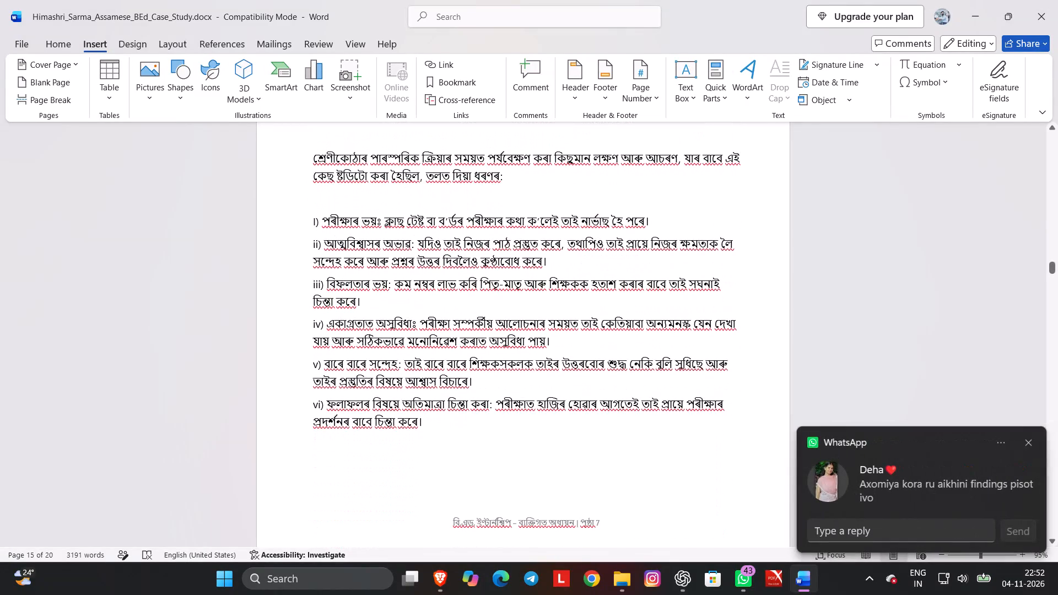
scroll(365, 398, down, 6)
scroll(365, 398, up, 2)
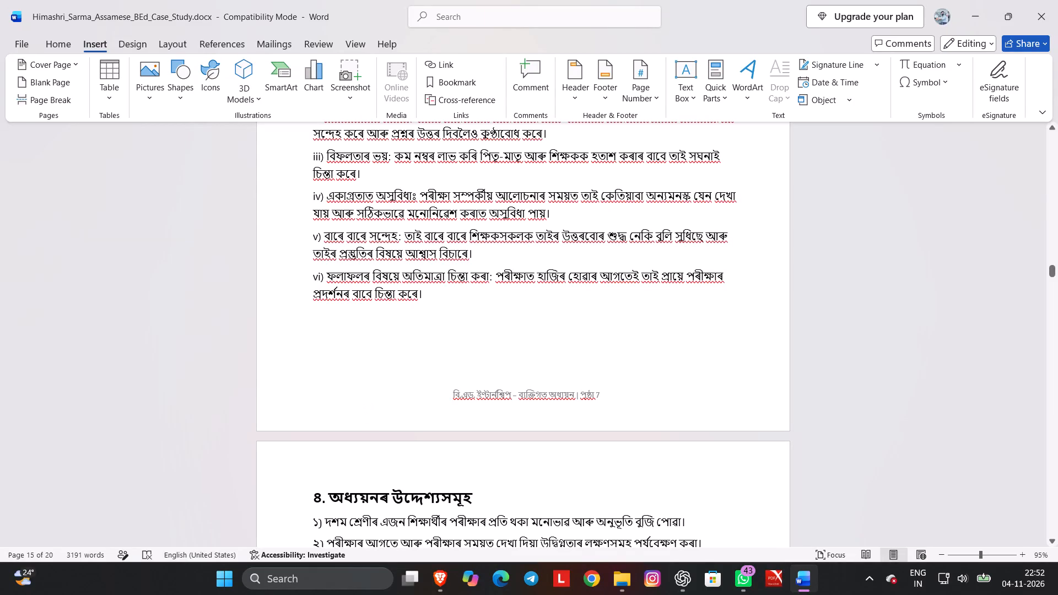
scroll(464, 473, up, 7)
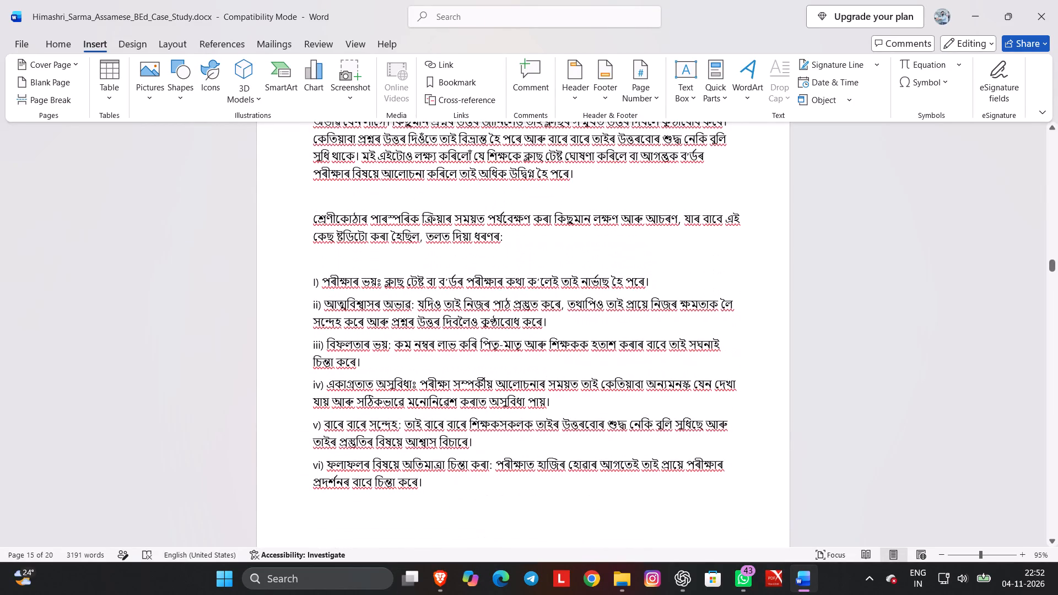
scroll(468, 451, up, 4)
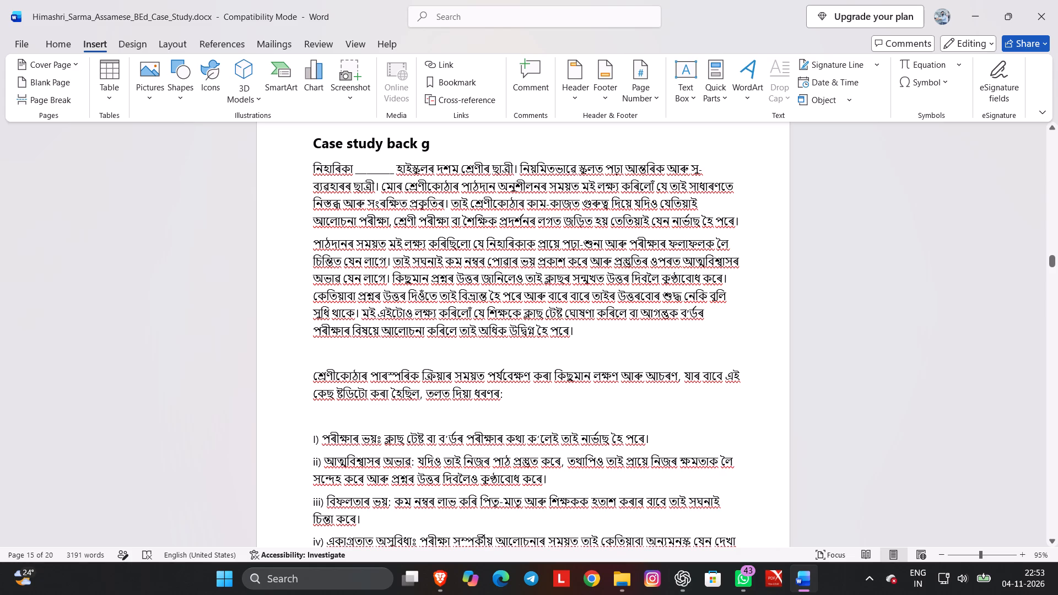
Review the case study background section, including the six listed anxiety signs and behaviours observed in class.
scroll(450, 408, down, 8)
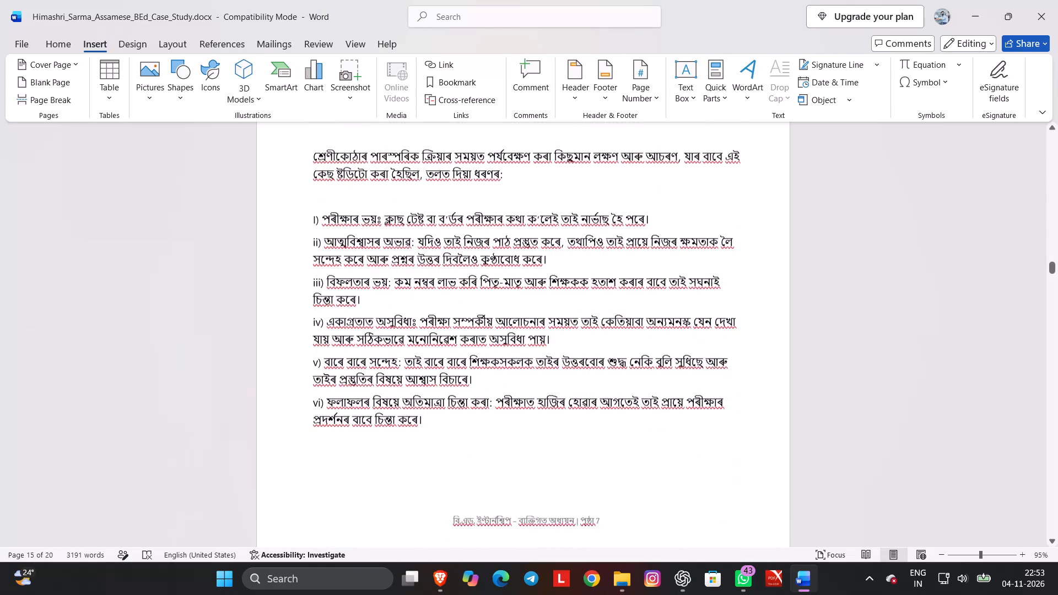
scroll(450, 408, down, 10)
scroll(450, 408, up, 3)
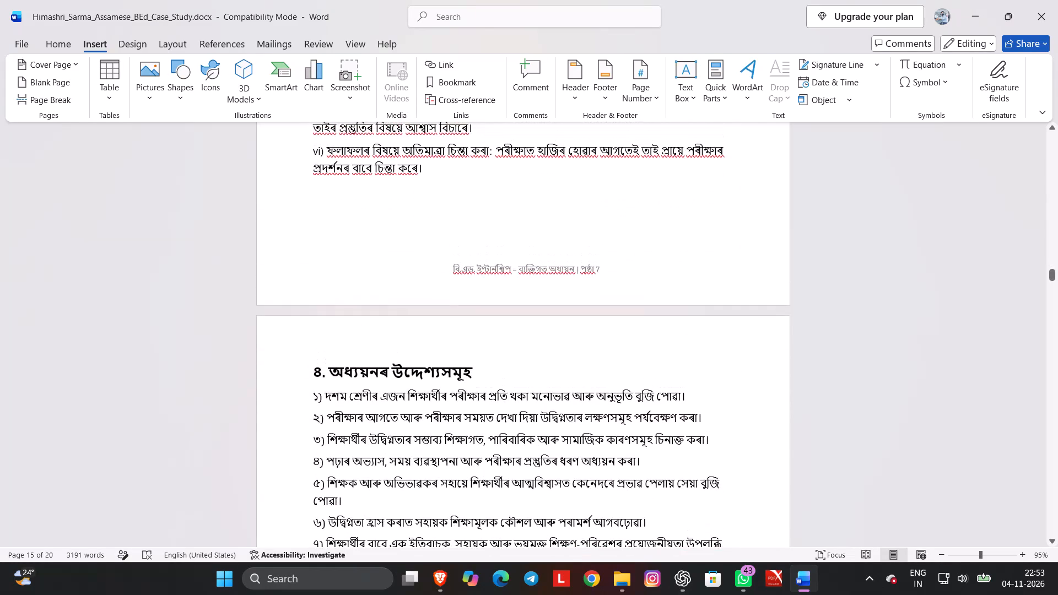
scroll(450, 408, up, 6)
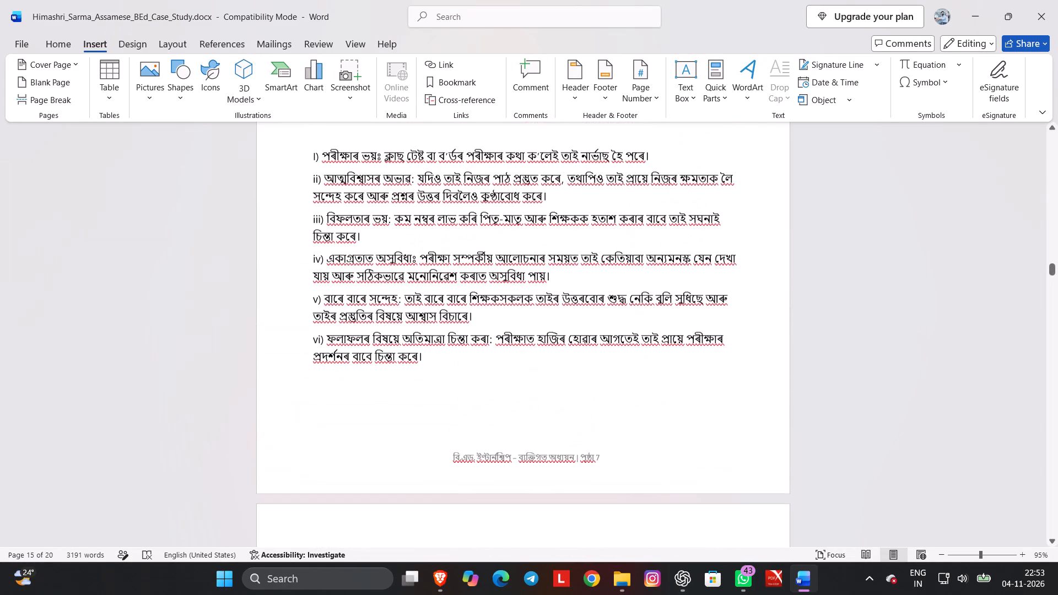
drag(424, 356, 401, 355)
click(461, 379)
Check the section 4 study objectives, including the text of the first objective, and continue to the student identification details.
scroll(460, 423, down, 3)
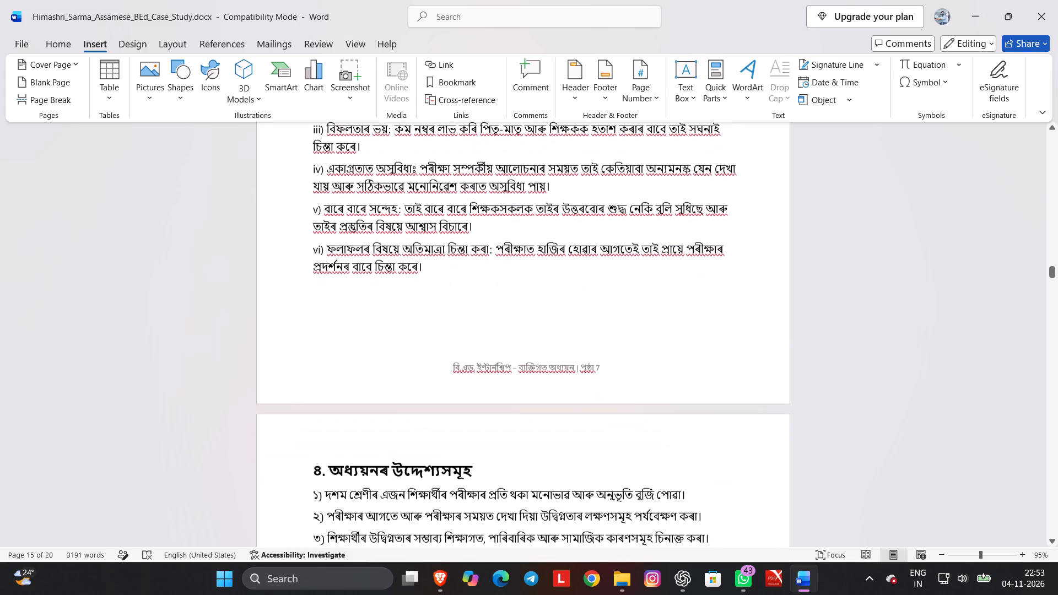
drag(335, 487, 357, 487)
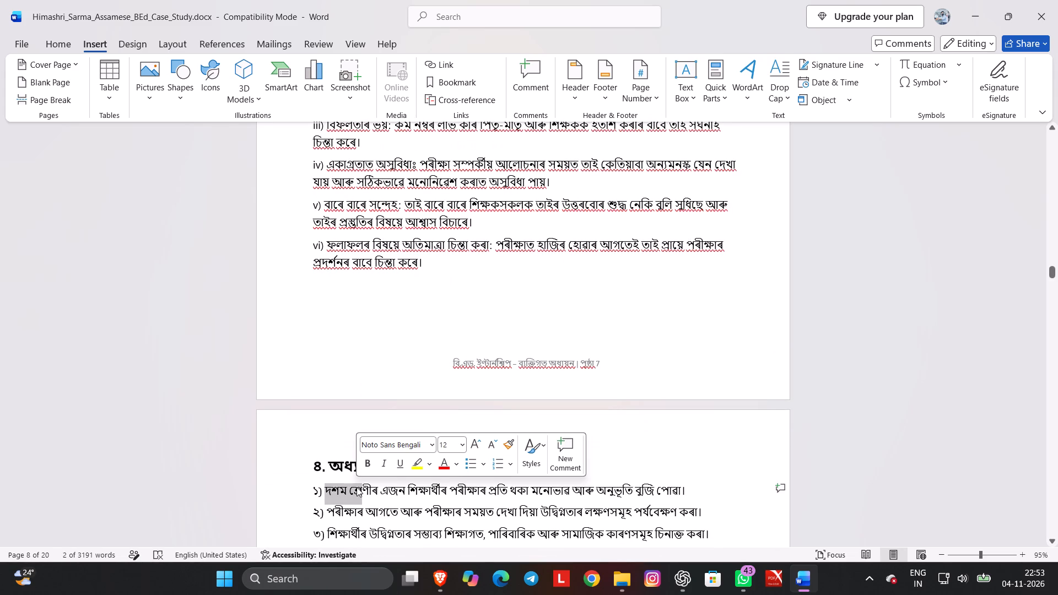
click(881, 309)
scroll(613, 462, down, 3)
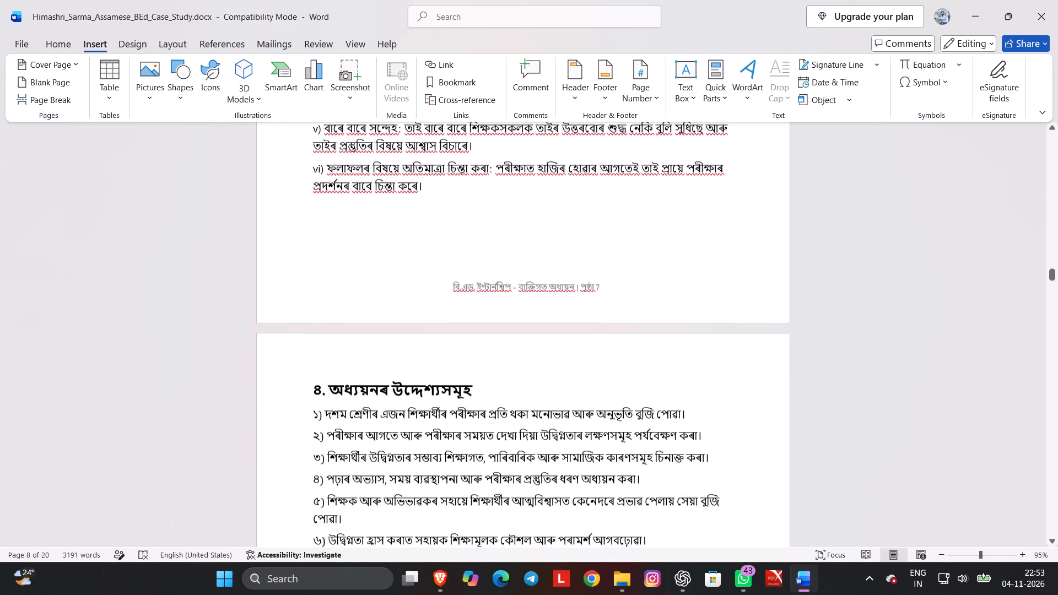
scroll(613, 462, down, 20)
scroll(613, 462, down, 5)
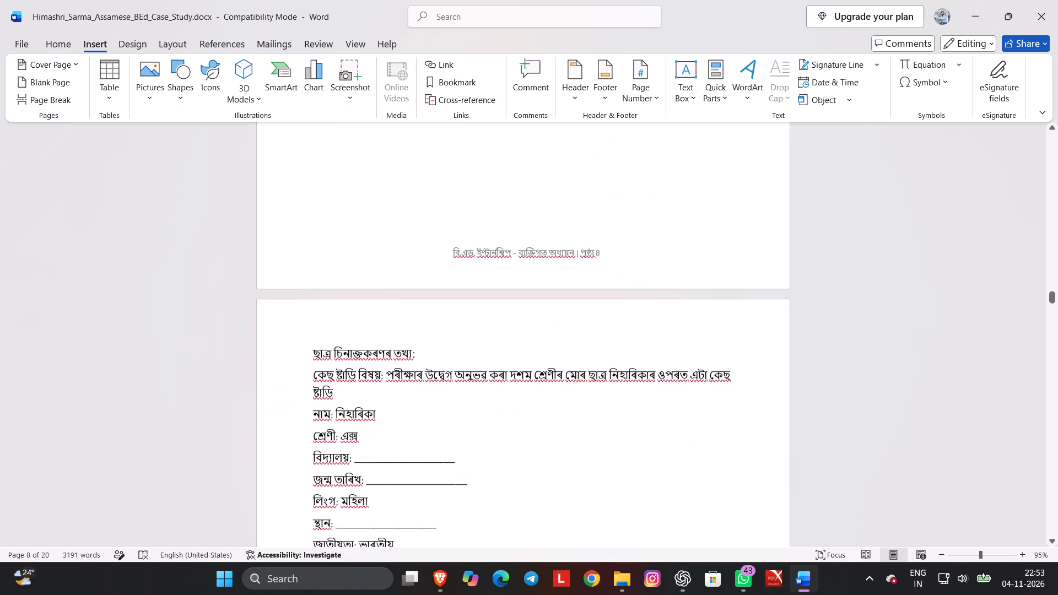
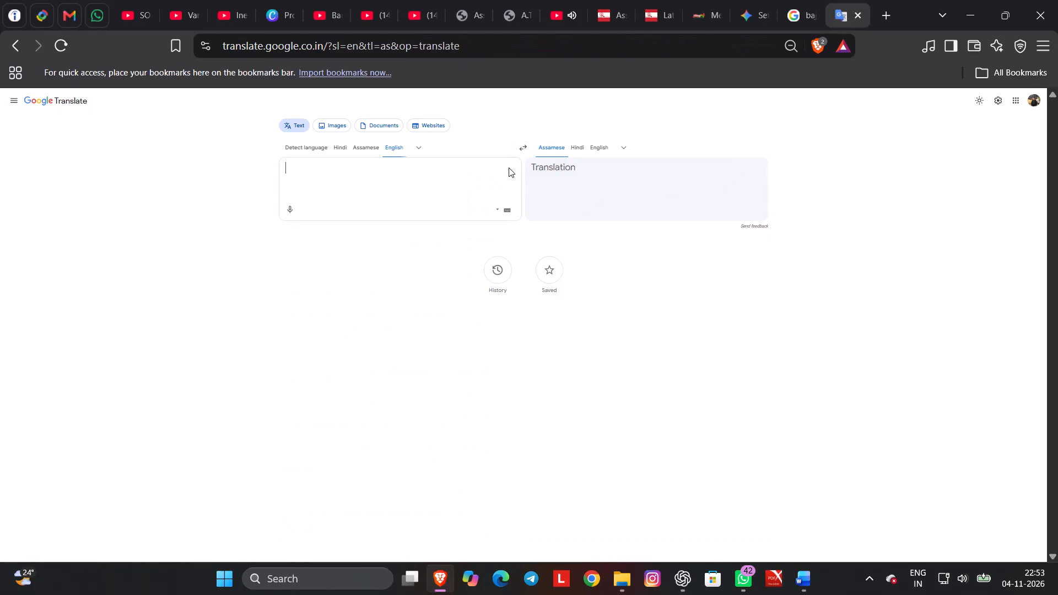
Translate the copied English "Suggestions and Remedial Measures" text into Assamese and copy the full translation.
key(ctrl+v)
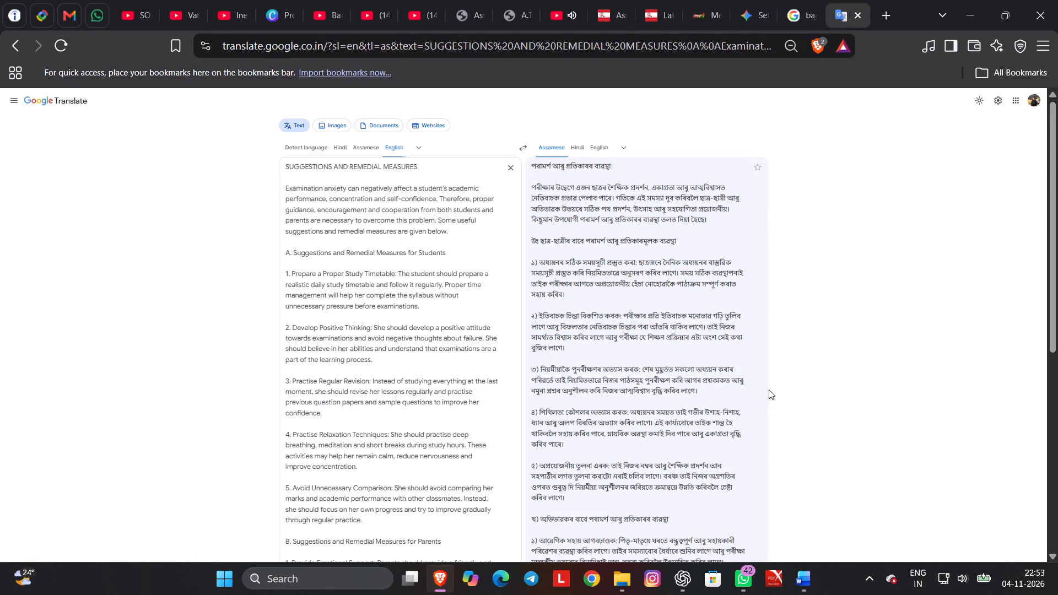
scroll(688, 523, down, 5)
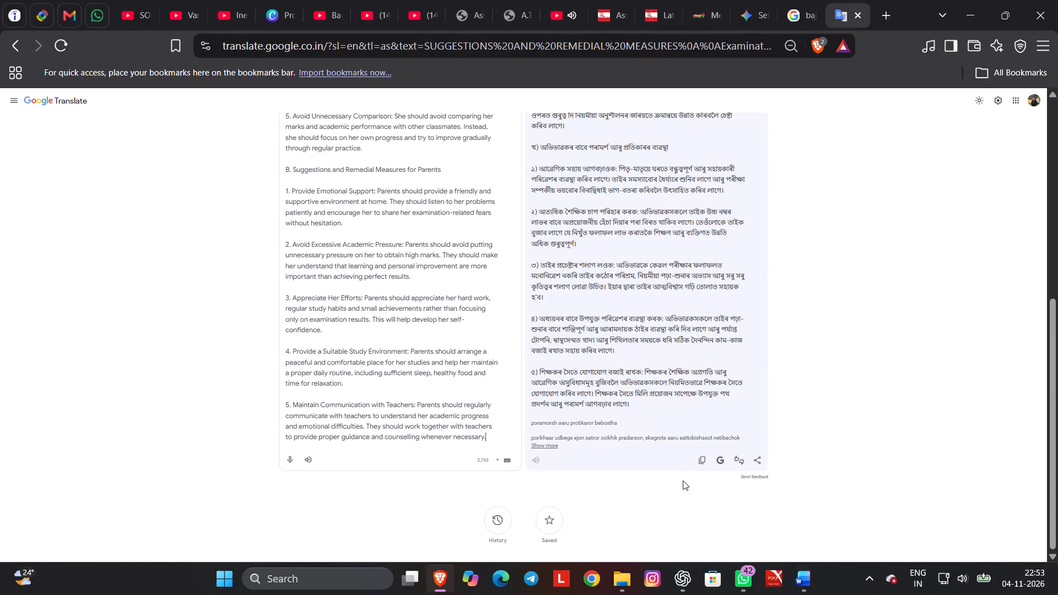
click(703, 463)
scroll(672, 394, up, 5)
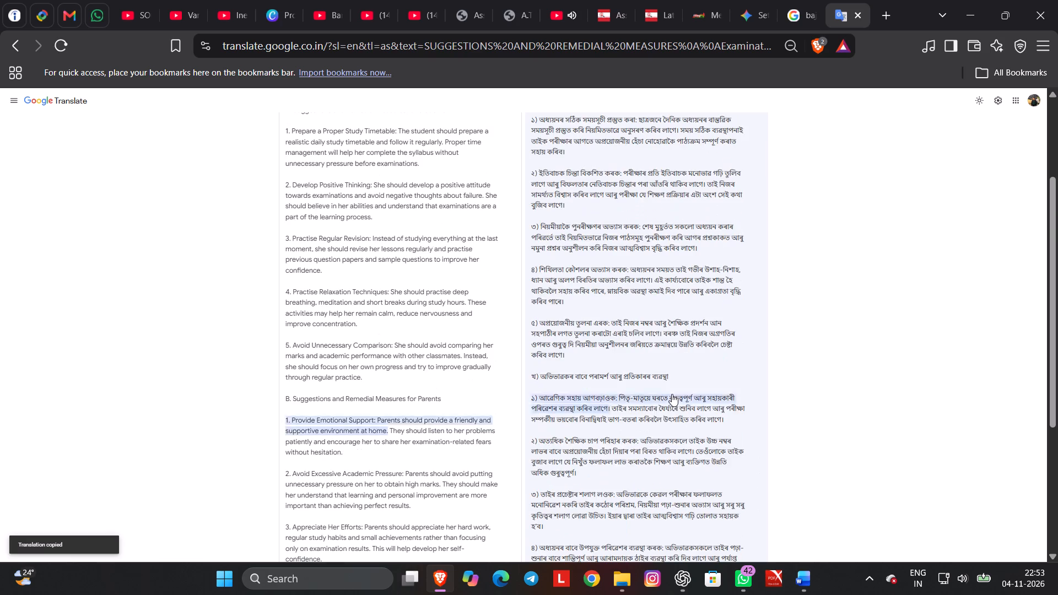
scroll(672, 394, up, 4)
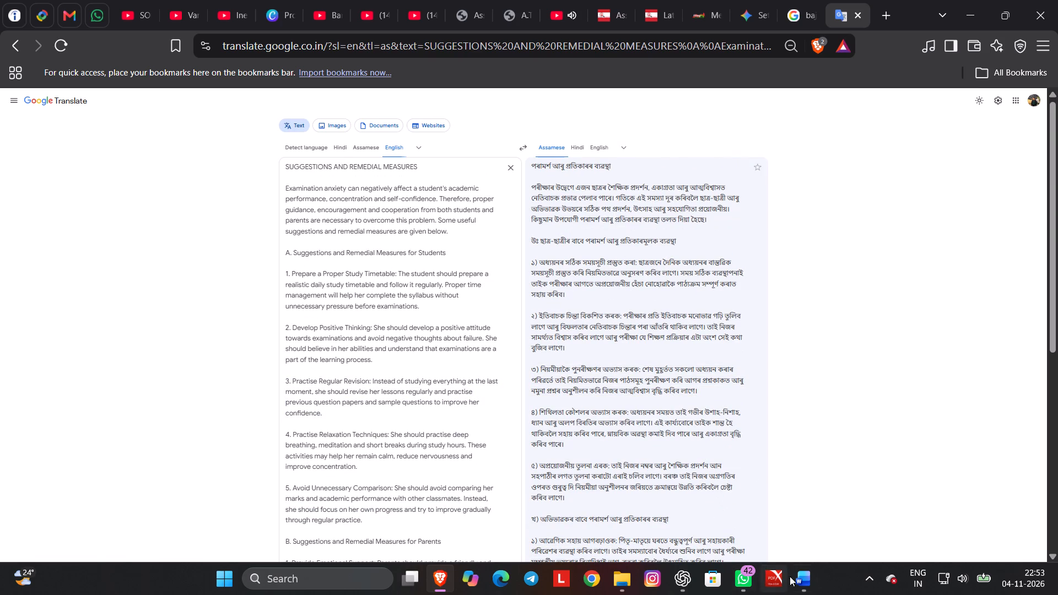
Switch to Word and look through the report from the student details and case history to the main findings section.
click(801, 578)
scroll(565, 506, down, 11)
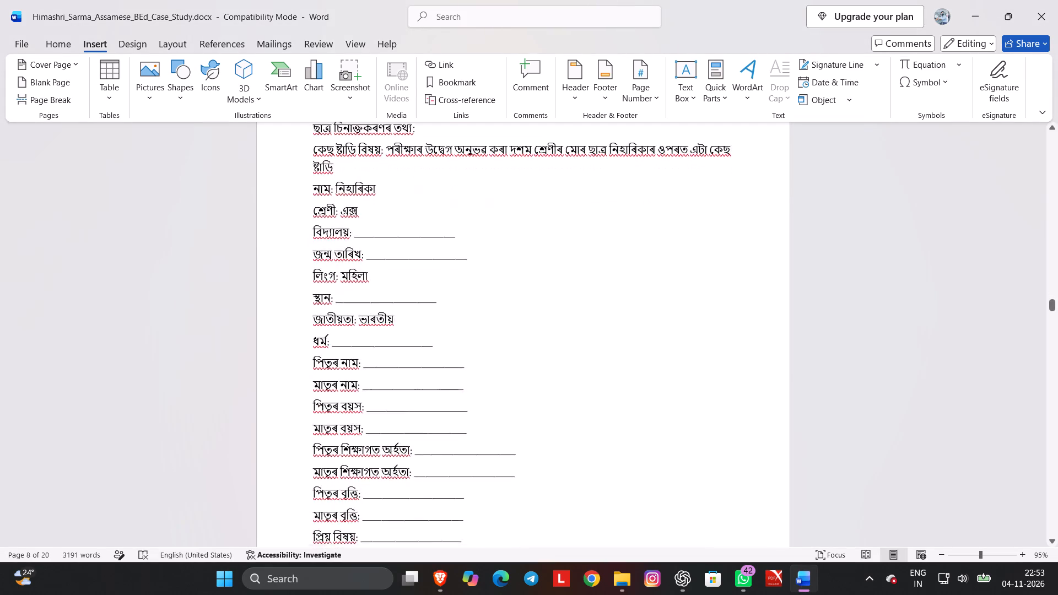
scroll(565, 506, down, 15)
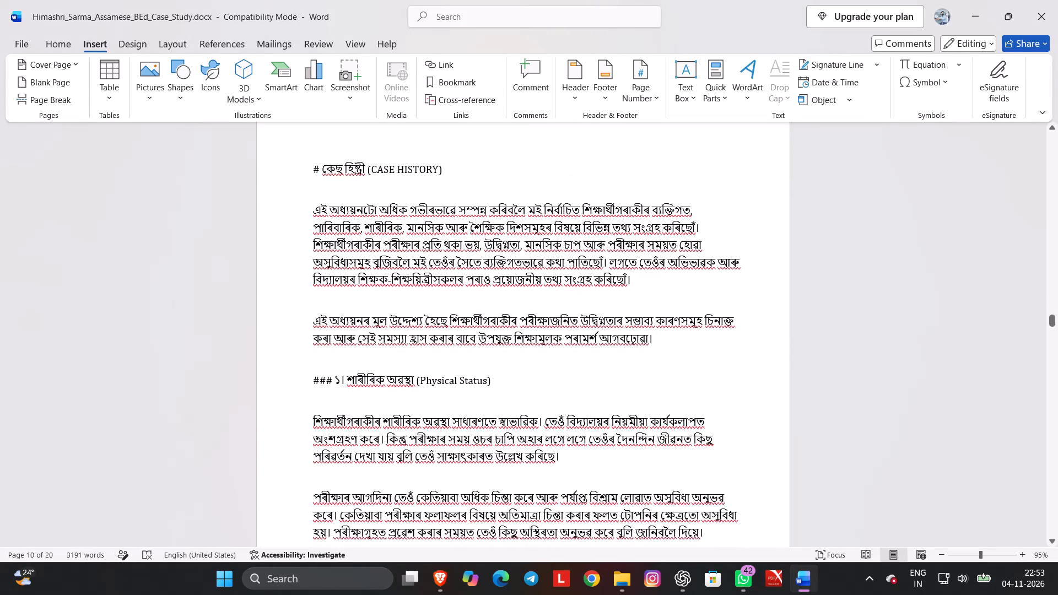
scroll(565, 506, up, 1)
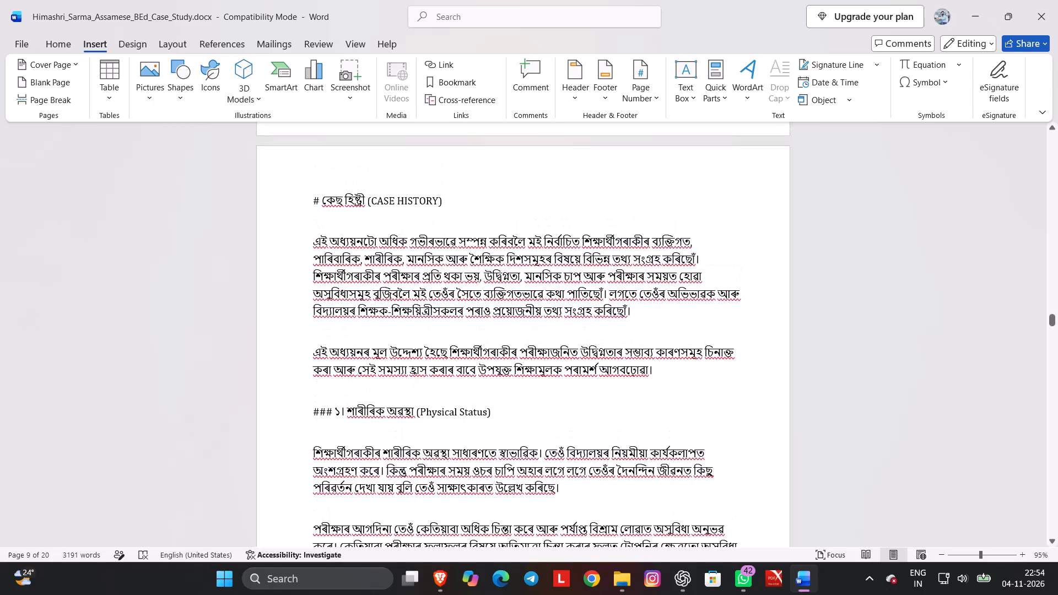
scroll(565, 506, down, 2)
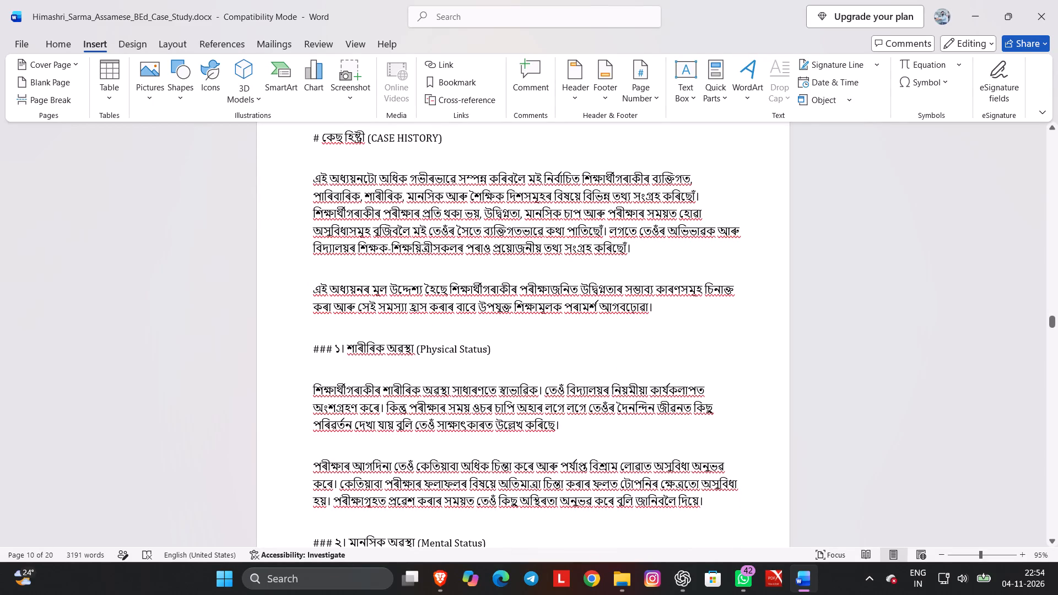
scroll(565, 506, down, 3)
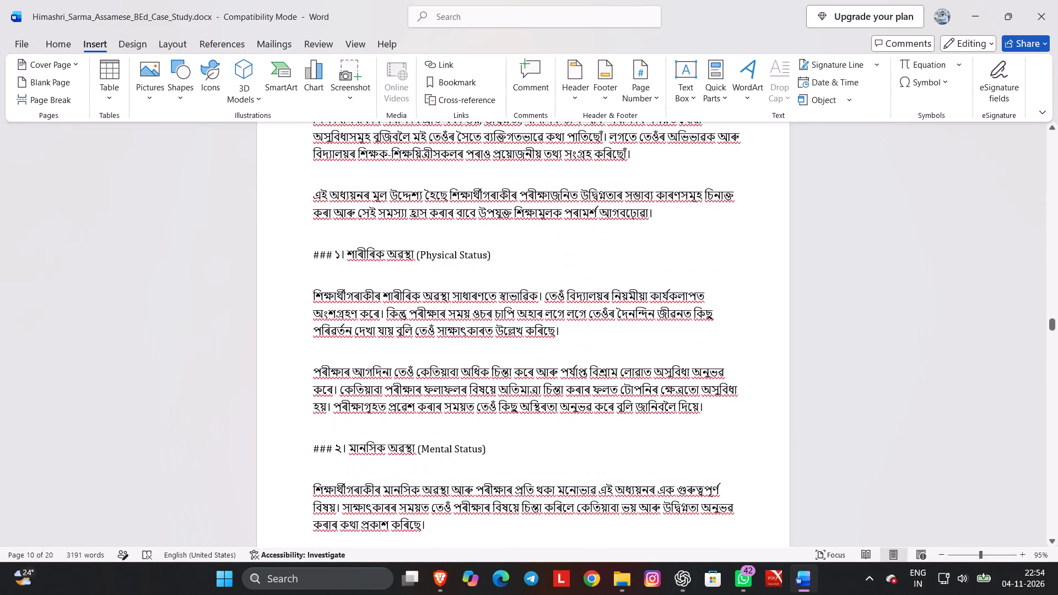
scroll(565, 506, down, 18)
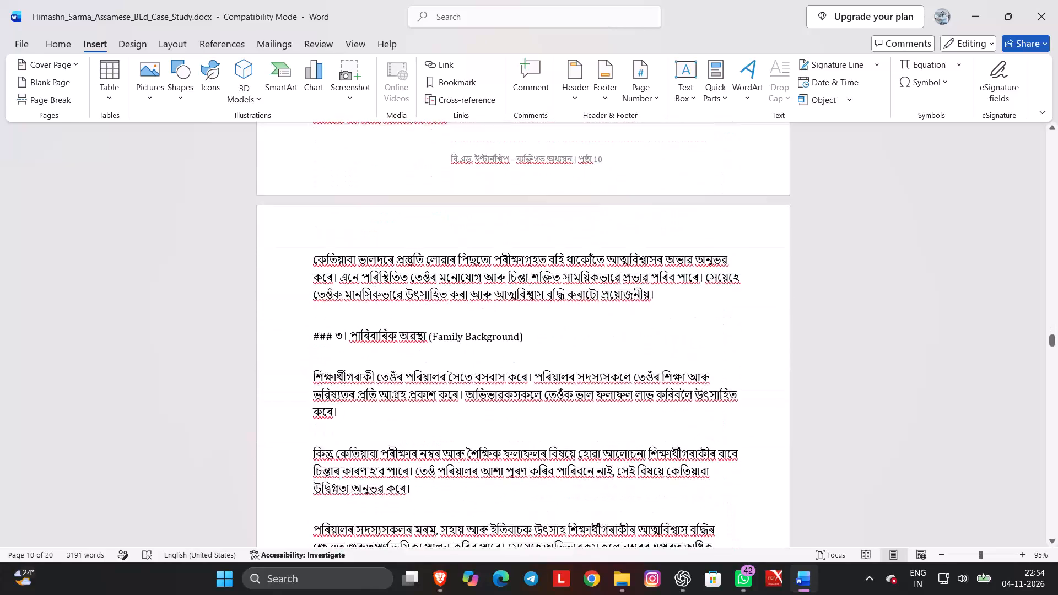
scroll(565, 506, down, 15)
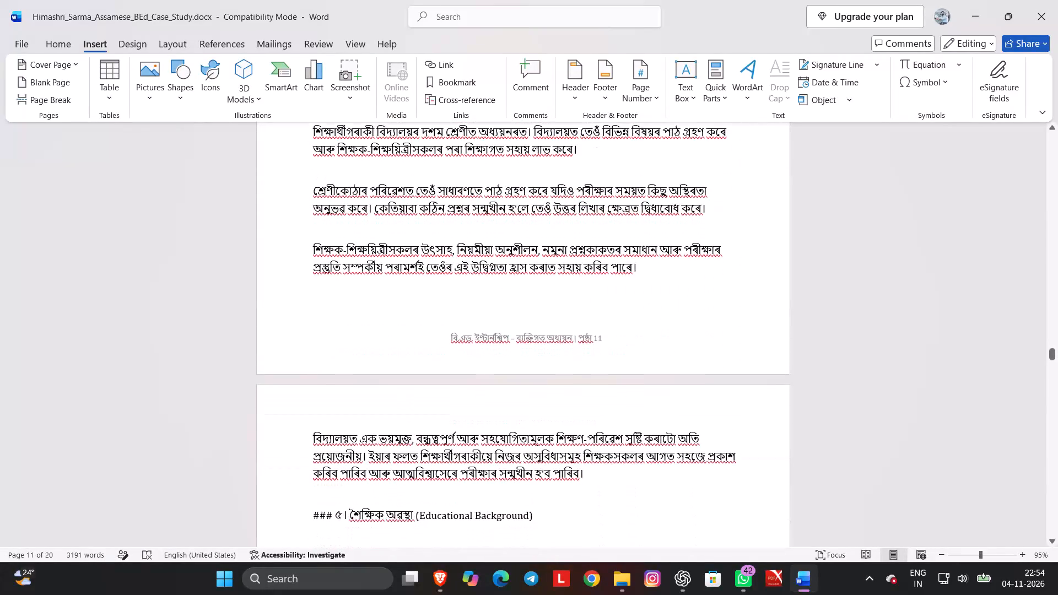
scroll(565, 506, down, 7)
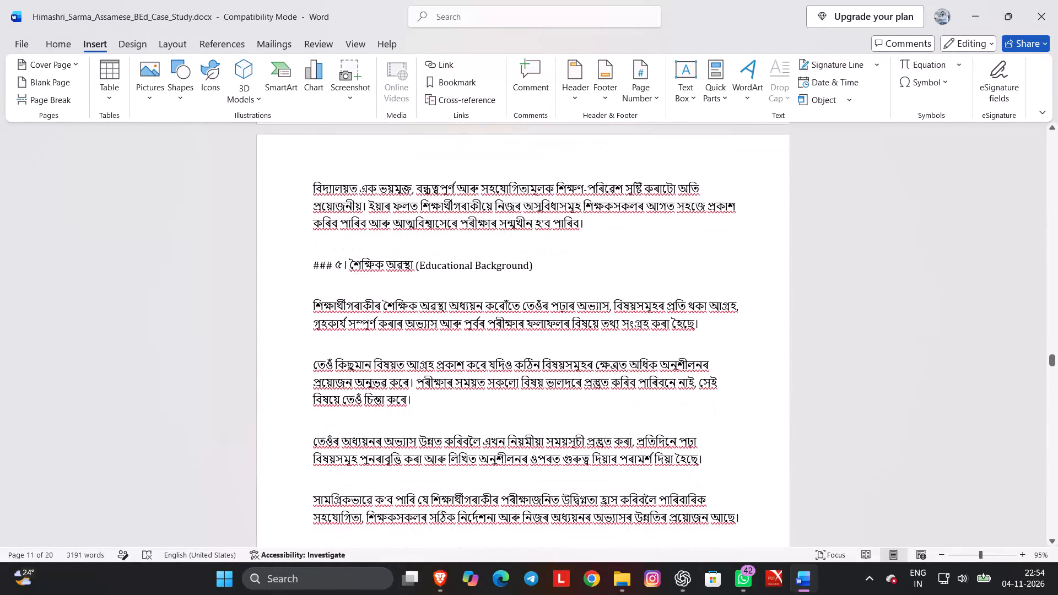
scroll(565, 506, down, 19)
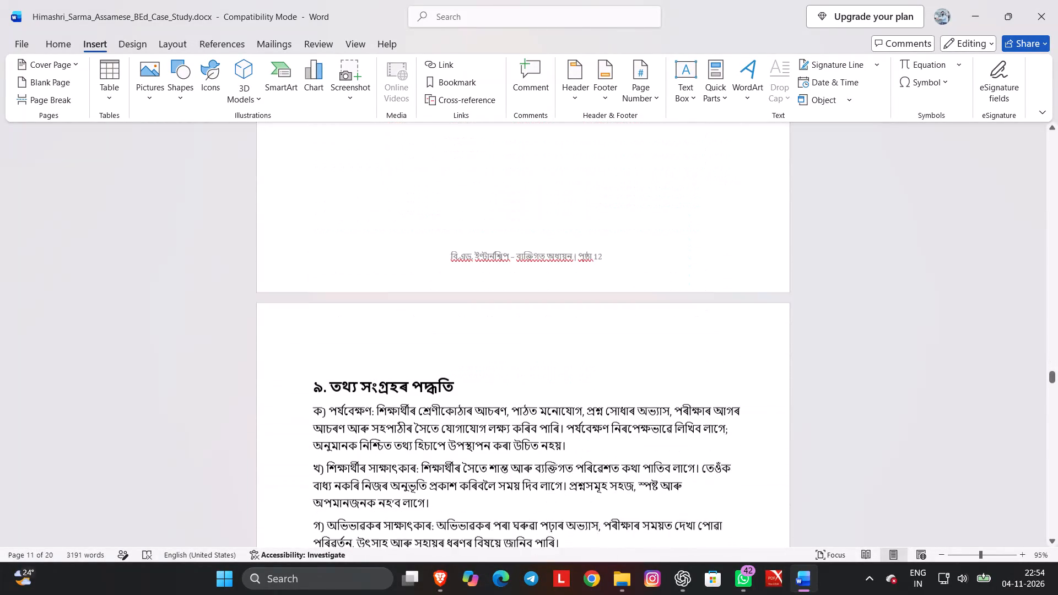
scroll(565, 506, down, 3)
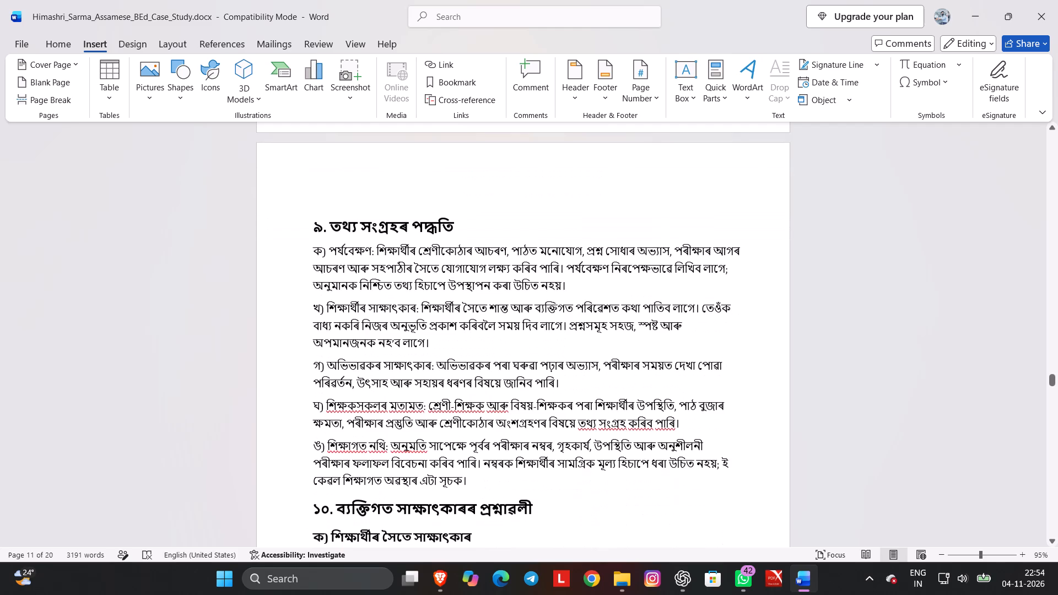
scroll(565, 506, down, 4)
scroll(565, 506, down, 17)
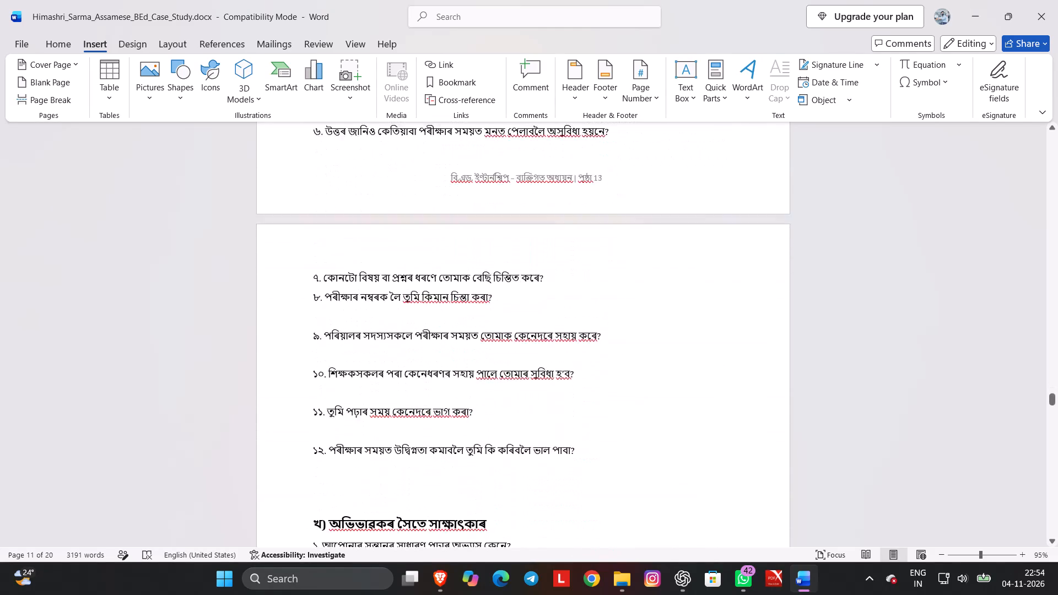
scroll(565, 506, down, 20)
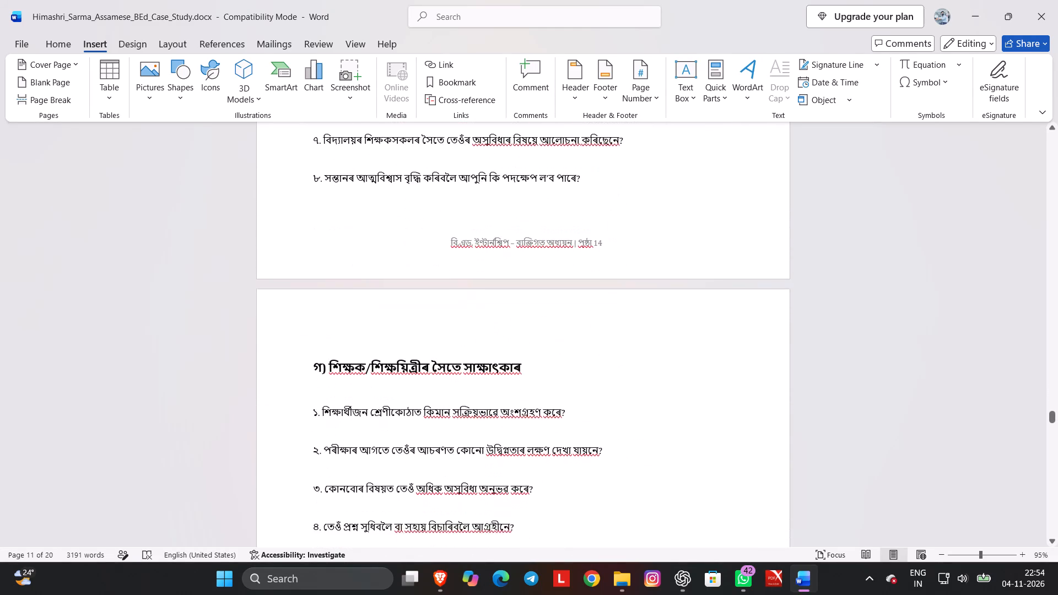
scroll(565, 505, down, 18)
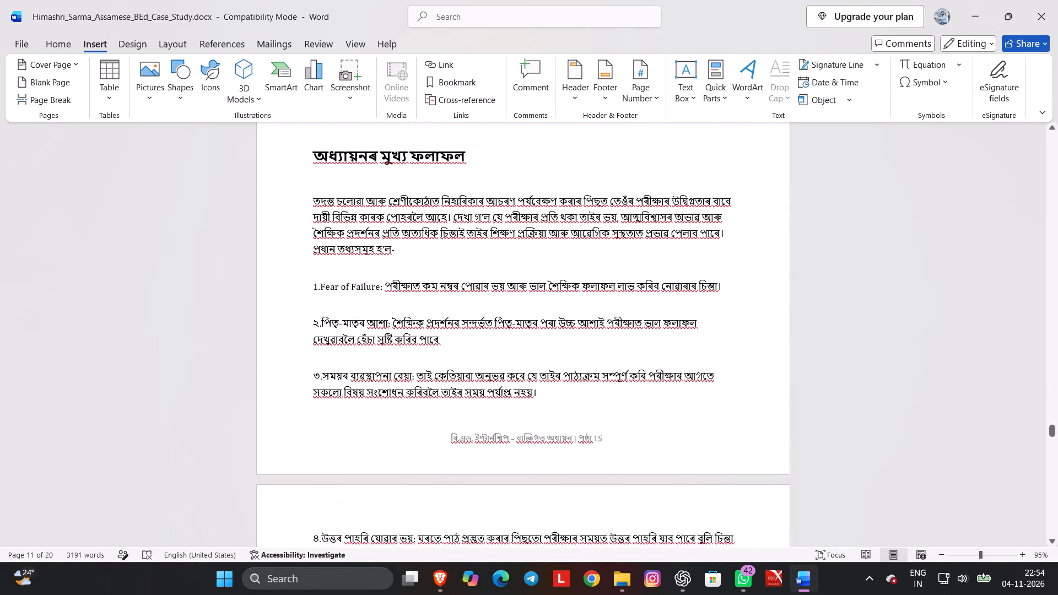
scroll(564, 505, down, 1)
scroll(564, 505, up, 4)
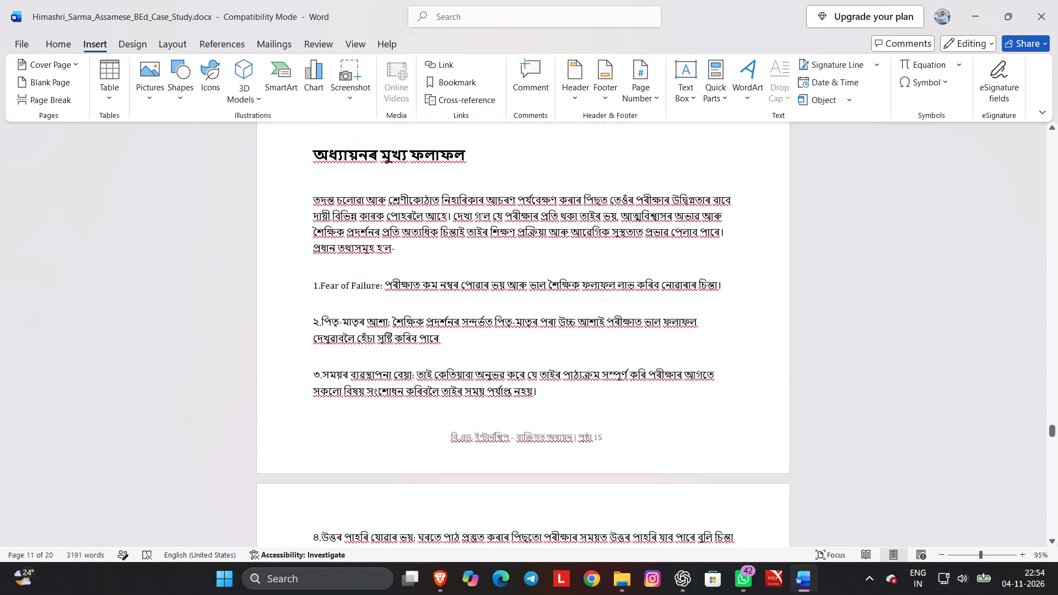
scroll(564, 505, up, 2)
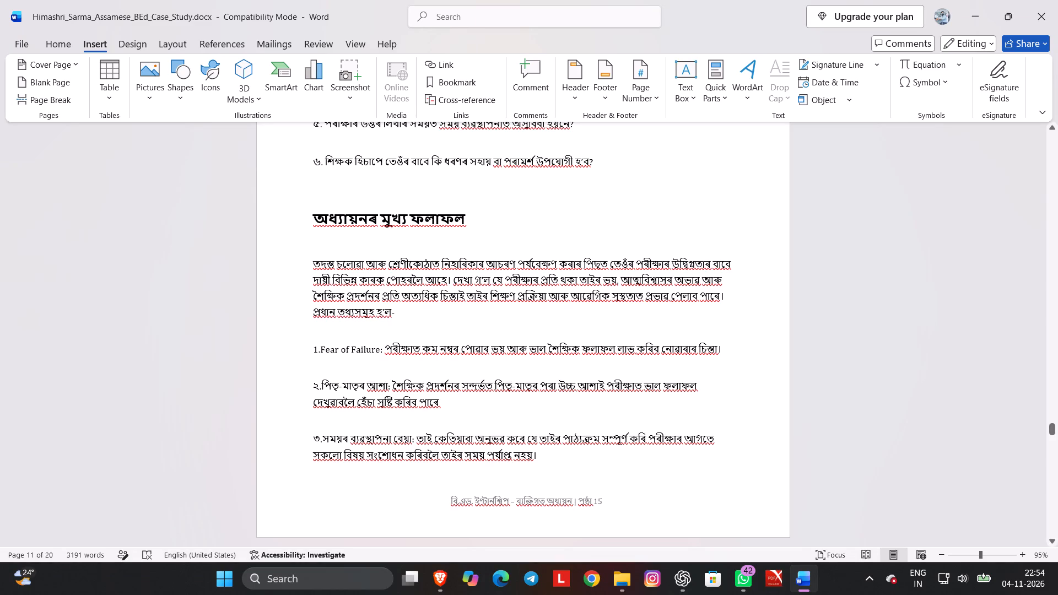
Paste the Assamese suggestions and remedial measures below finding 7, before section 13, leaving blank lines above the text.
scroll(500, 297, down, 13)
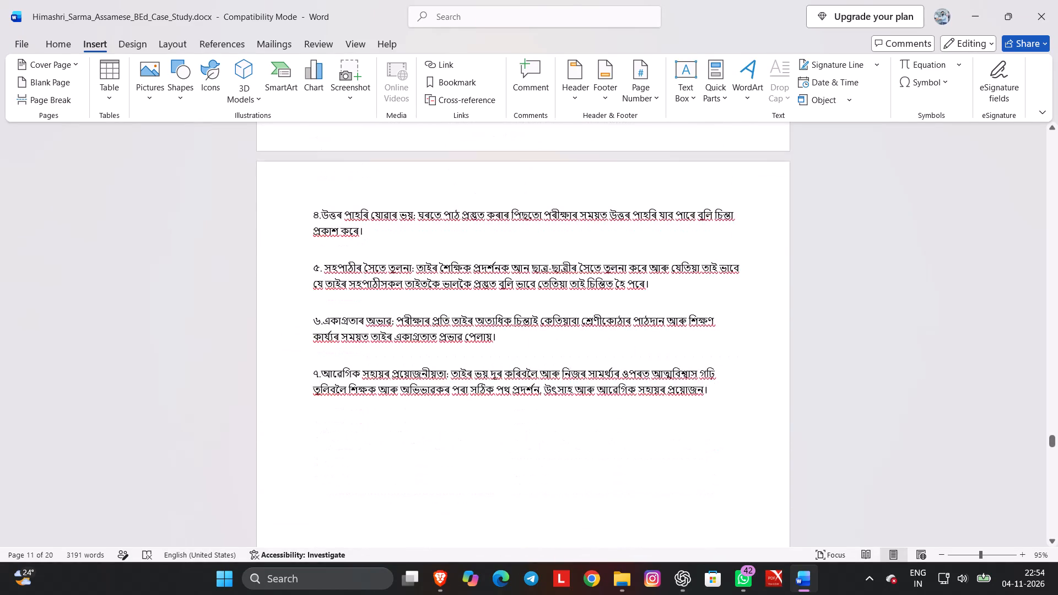
scroll(500, 304, down, 8)
scroll(585, 282, up, 3)
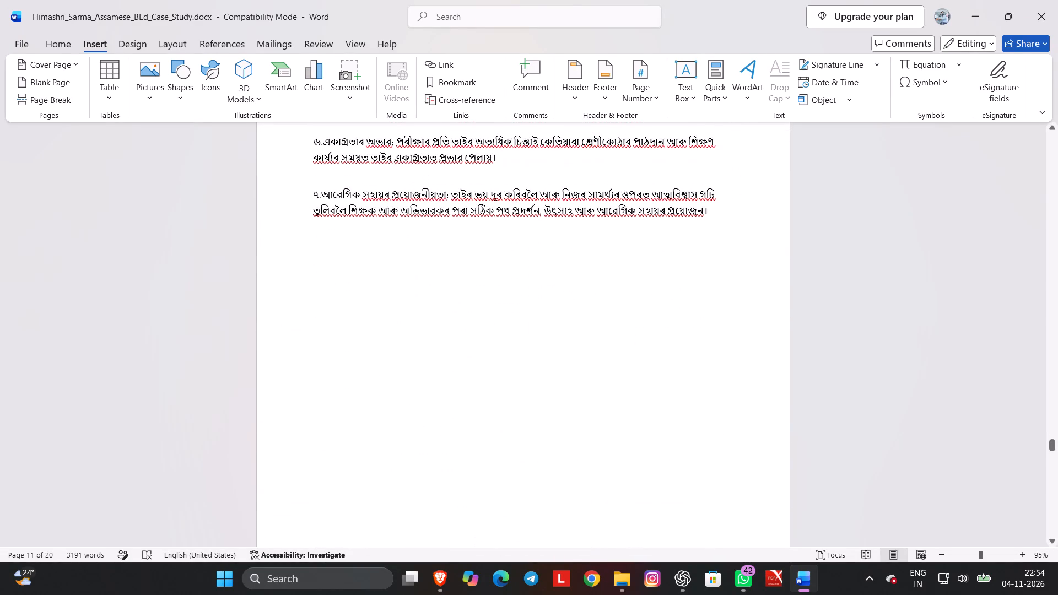
scroll(571, 397, down, 9)
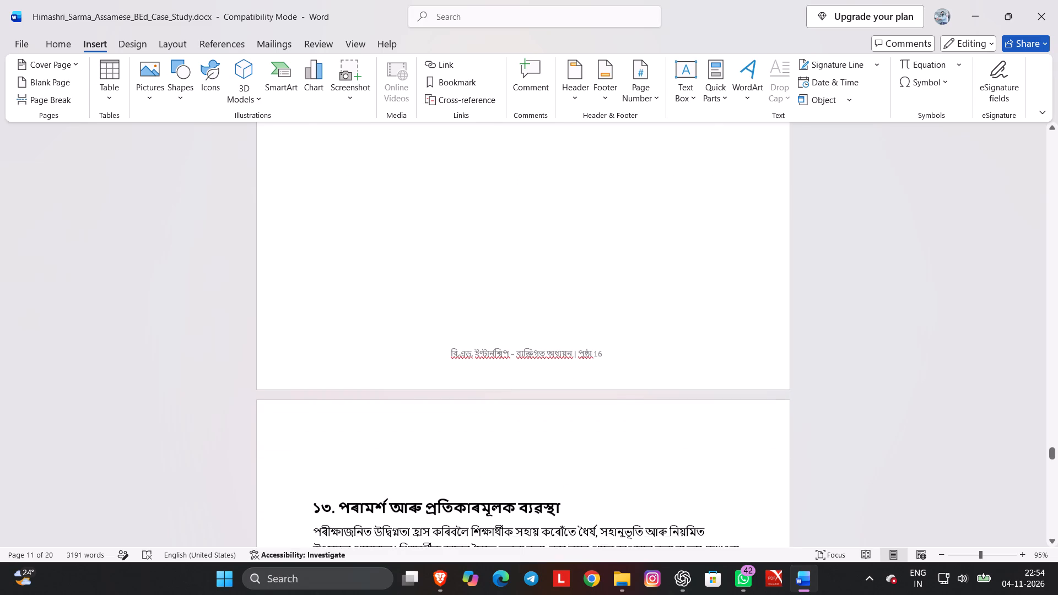
scroll(560, 409, up, 3)
scroll(561, 410, down, 7)
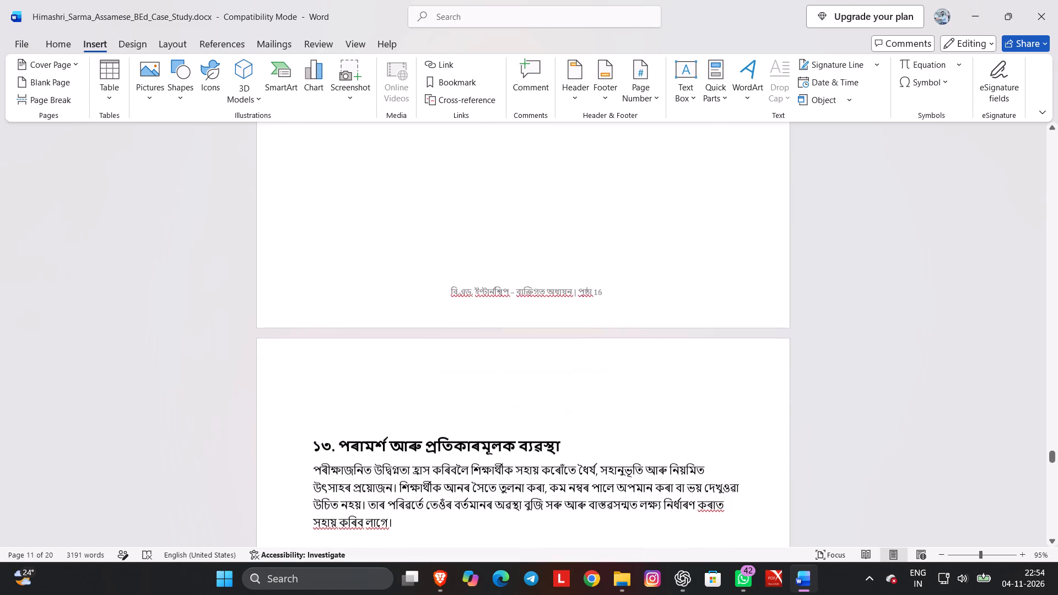
scroll(555, 417, up, 13)
scroll(581, 356, up, 2)
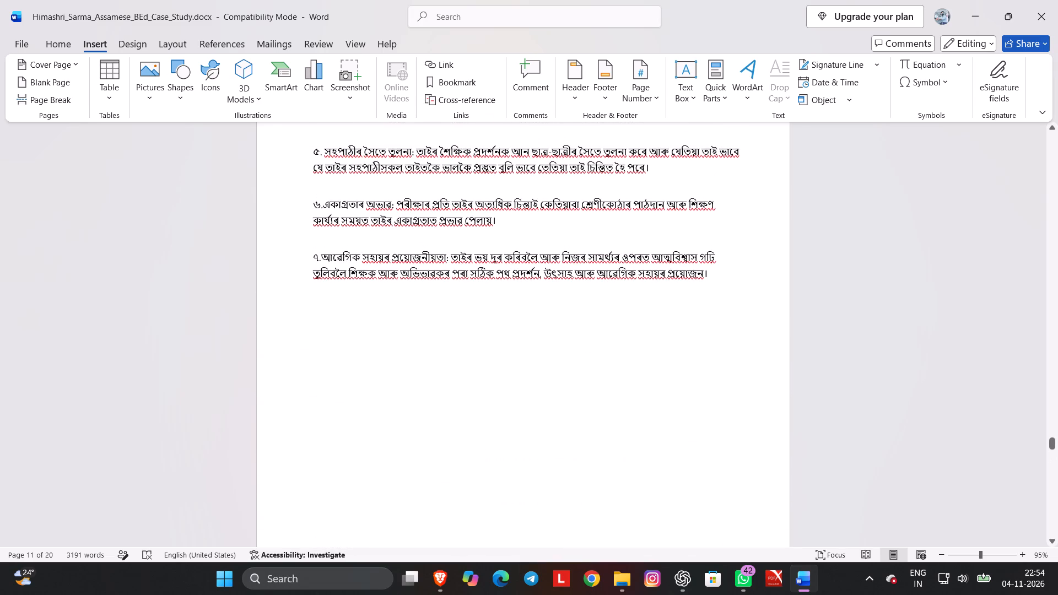
click(714, 277)
key(Return)
key(Return)
key(Return)
key(ctrl+v)
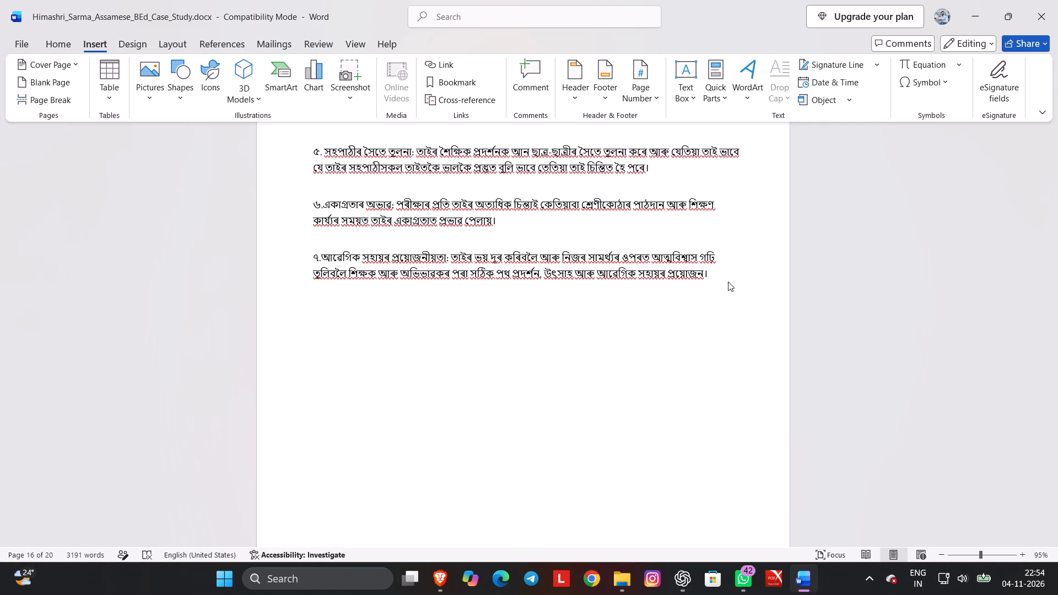
Make the pasted section's title, পৰামৰ্শ আৰু প্ৰতিকাৰৰ ব্যৱস্থা, bold and enlarge it to 16 pt.
scroll(682, 323, up, 11)
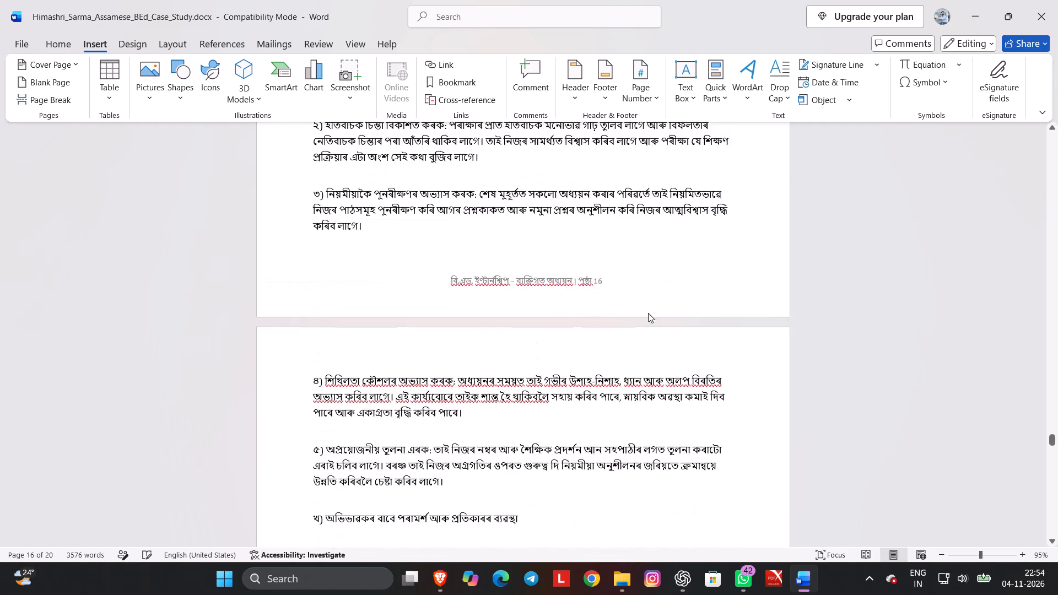
scroll(553, 315, up, 4)
double_click(347, 251)
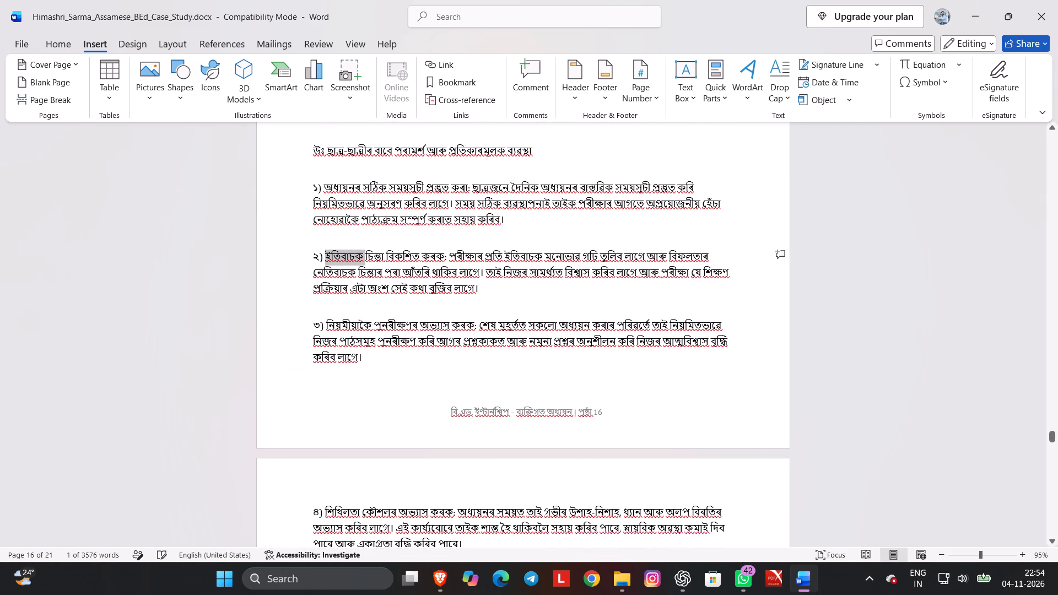
scroll(697, 356, up, 3)
scroll(241, 275, up, 3)
scroll(357, 247, up, 2)
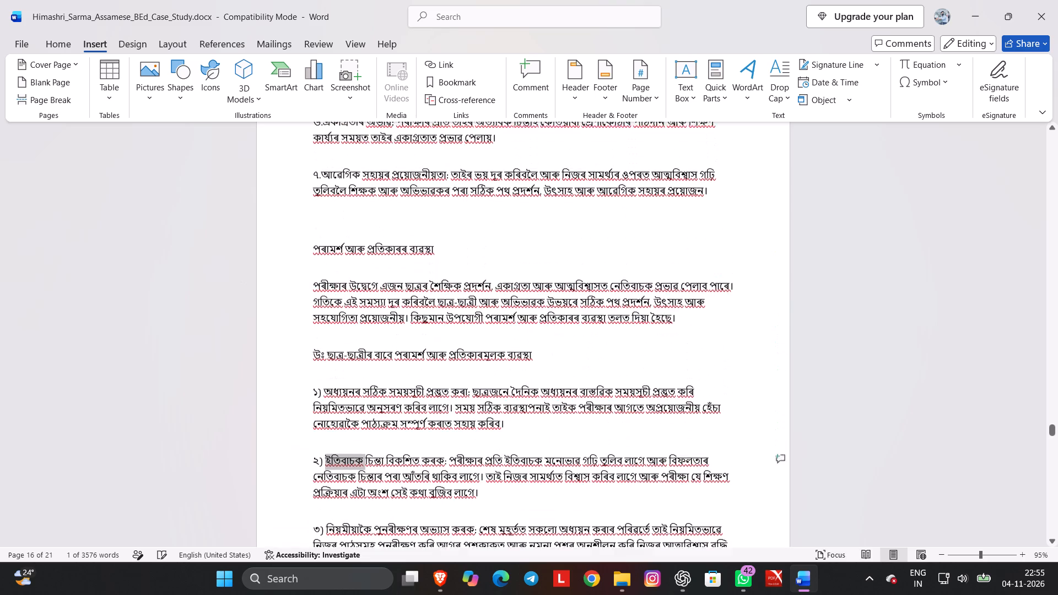
scroll(354, 267, up, 15)
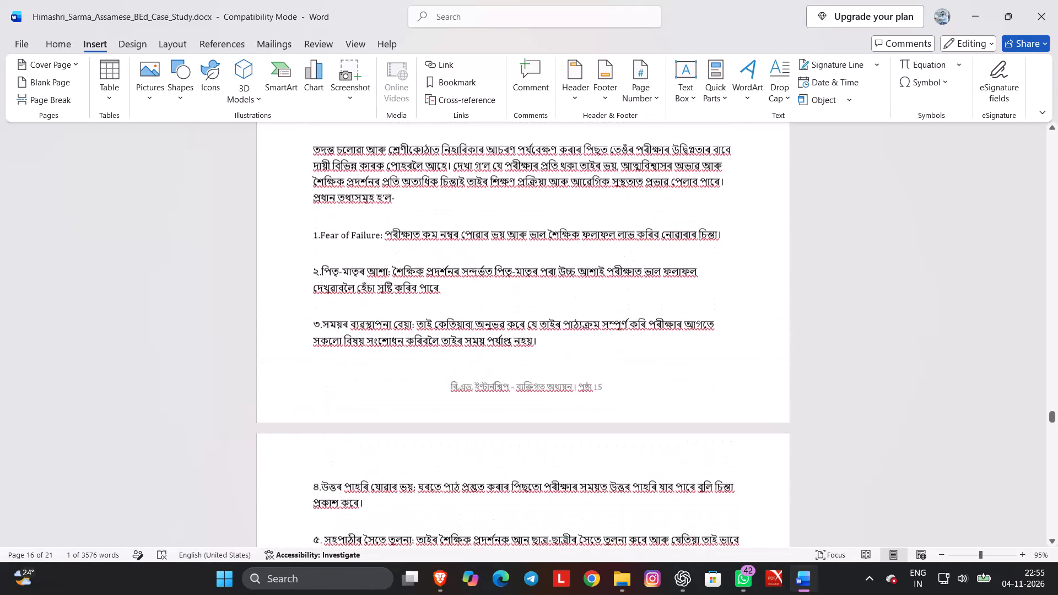
scroll(354, 267, up, 4)
scroll(352, 268, down, 13)
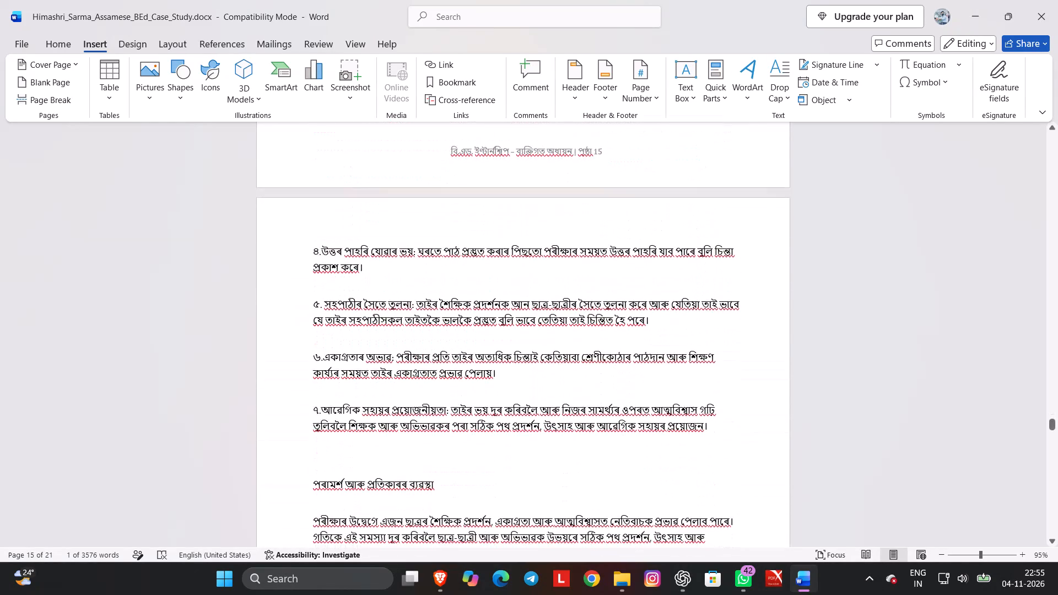
scroll(352, 268, down, 2)
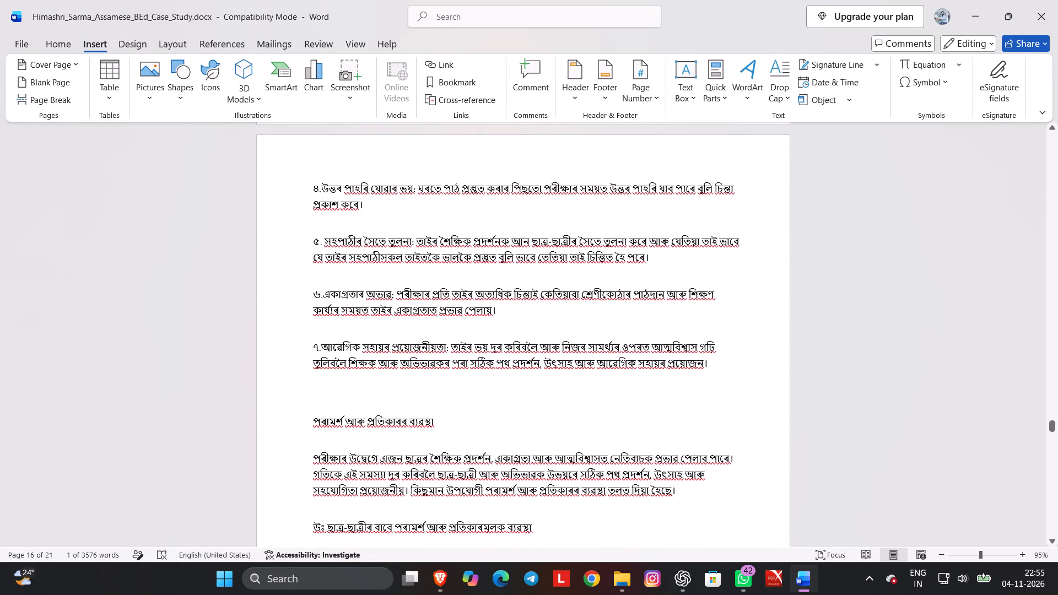
drag(439, 419, 331, 415)
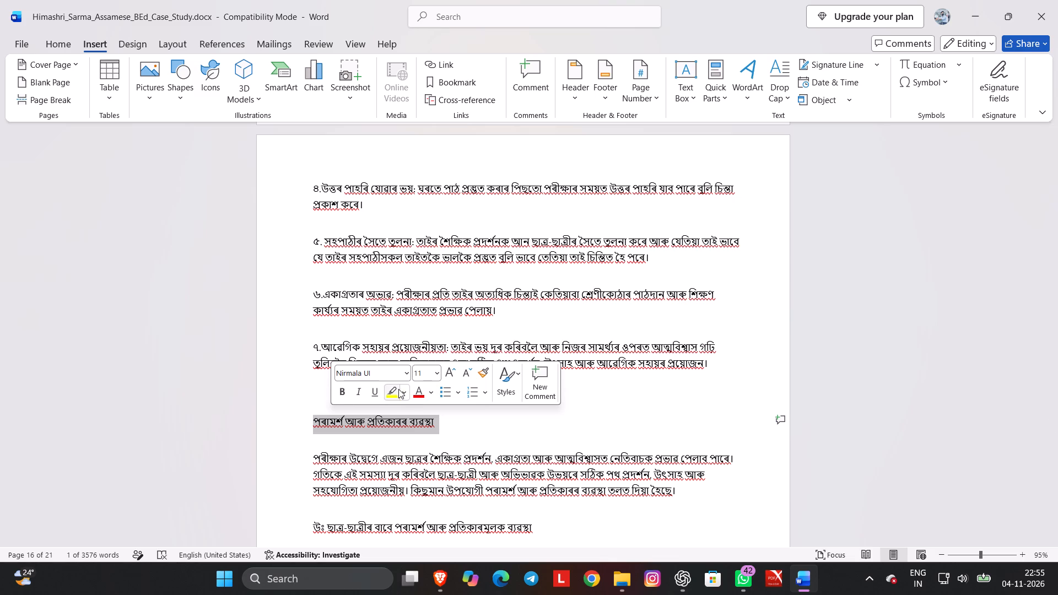
click(342, 387)
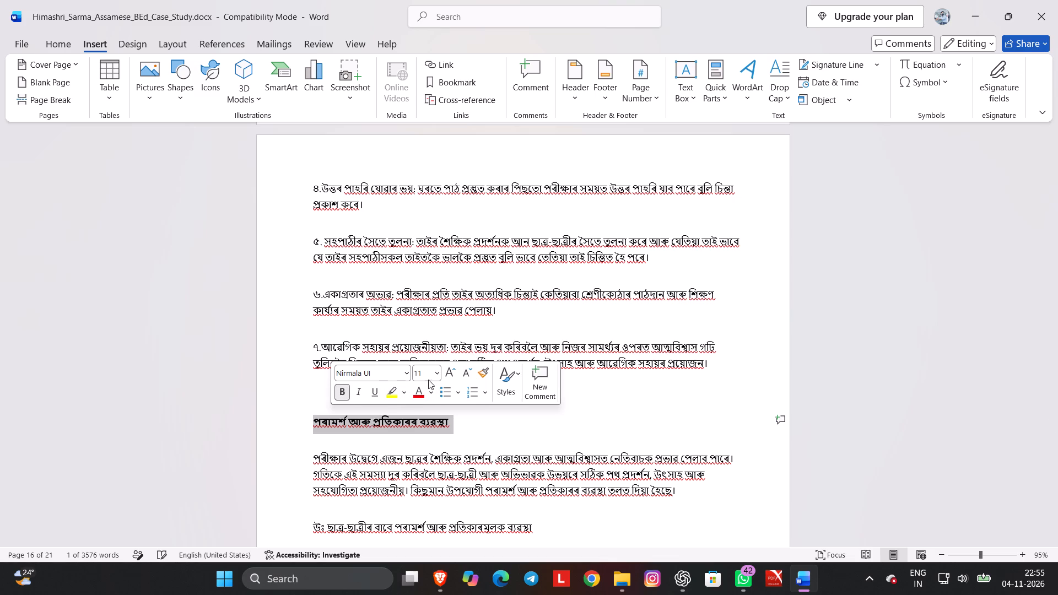
triple_click(455, 372)
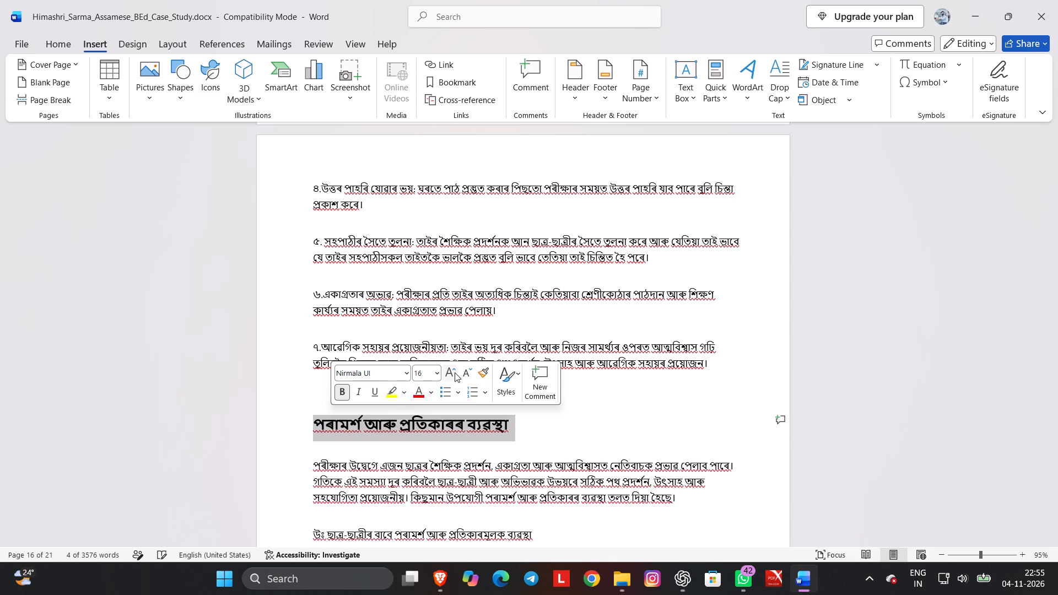
Look through the pasted Assamese suggestions and remedial measures, from the enlarged title to the start of section 13.
click(824, 396)
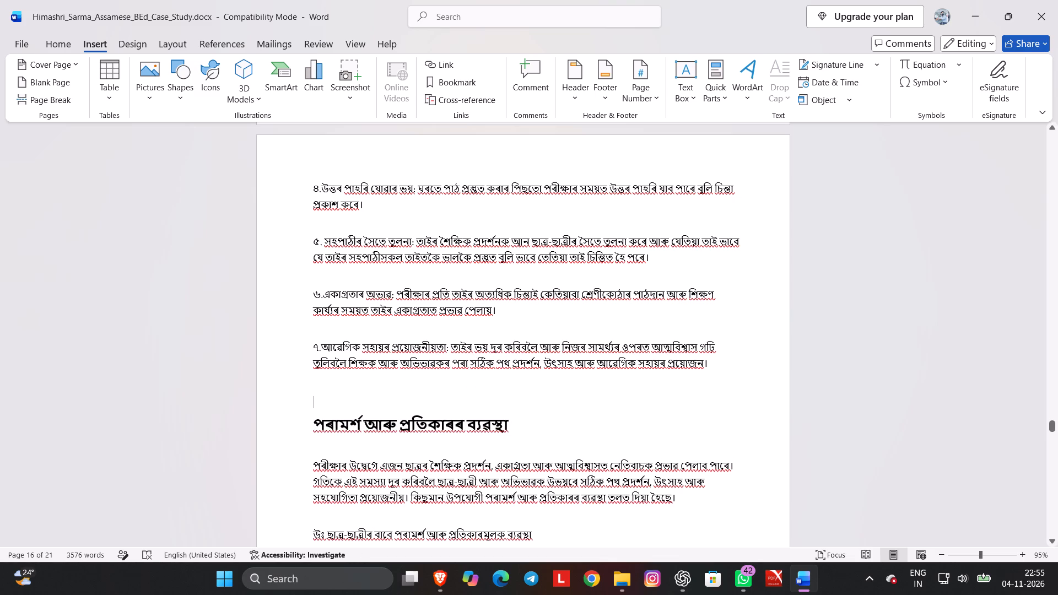
double_click(538, 465)
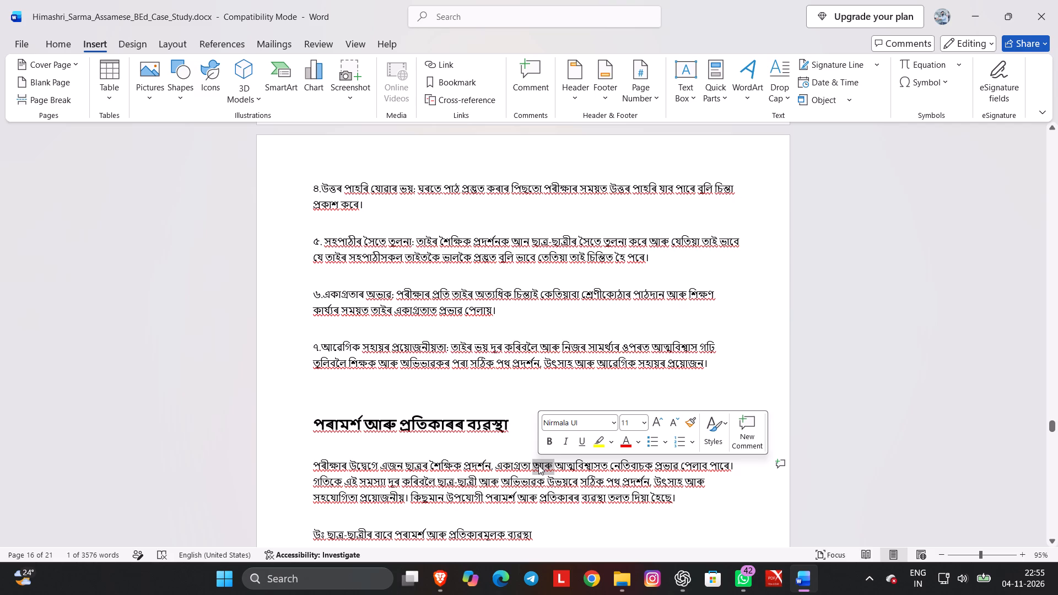
click(803, 348)
scroll(451, 477, down, 8)
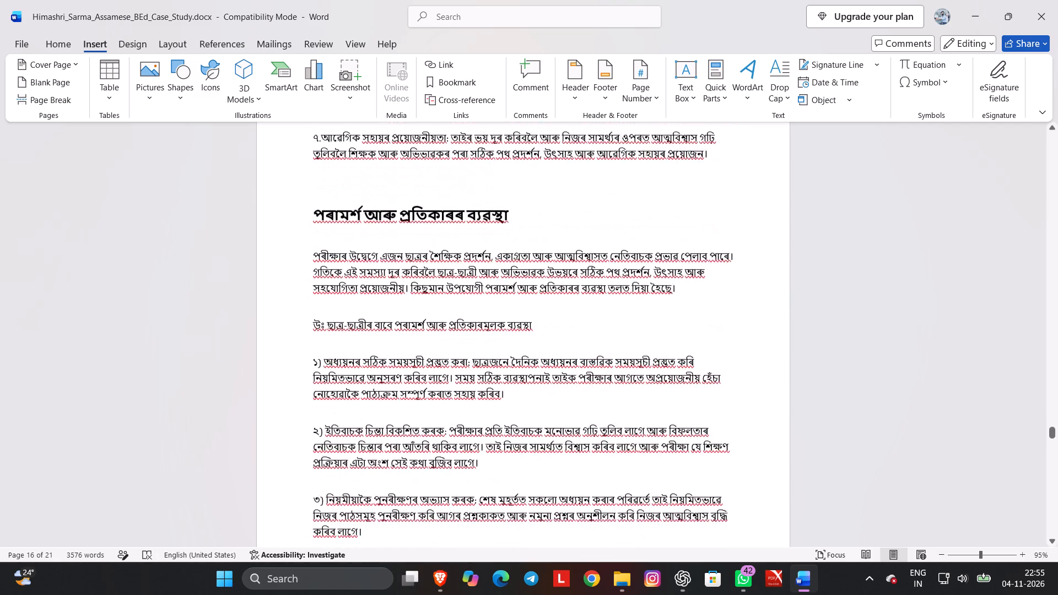
scroll(451, 477, down, 20)
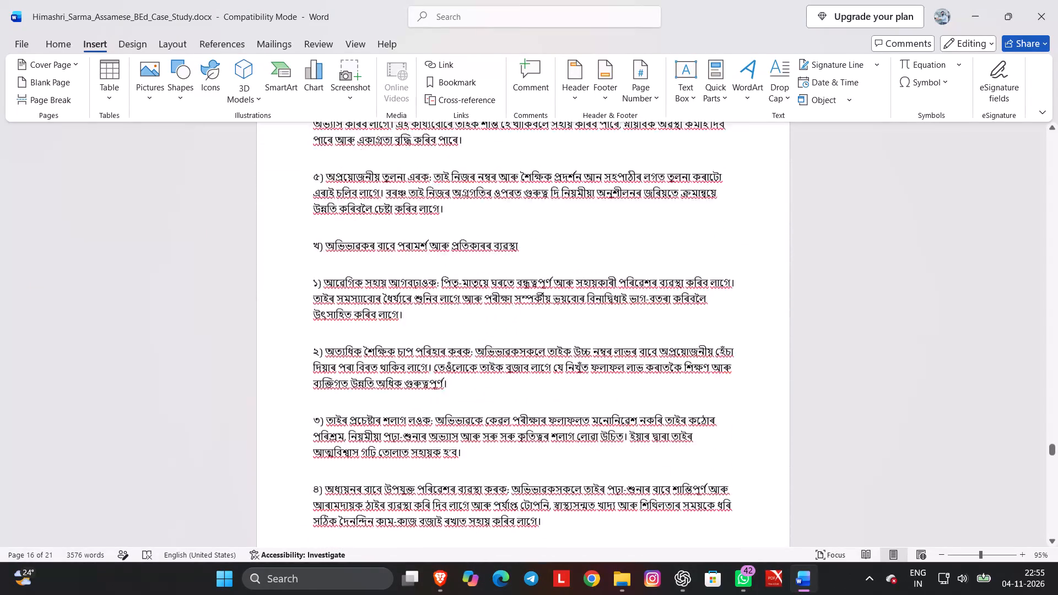
scroll(447, 478, down, 5)
scroll(509, 439, down, 4)
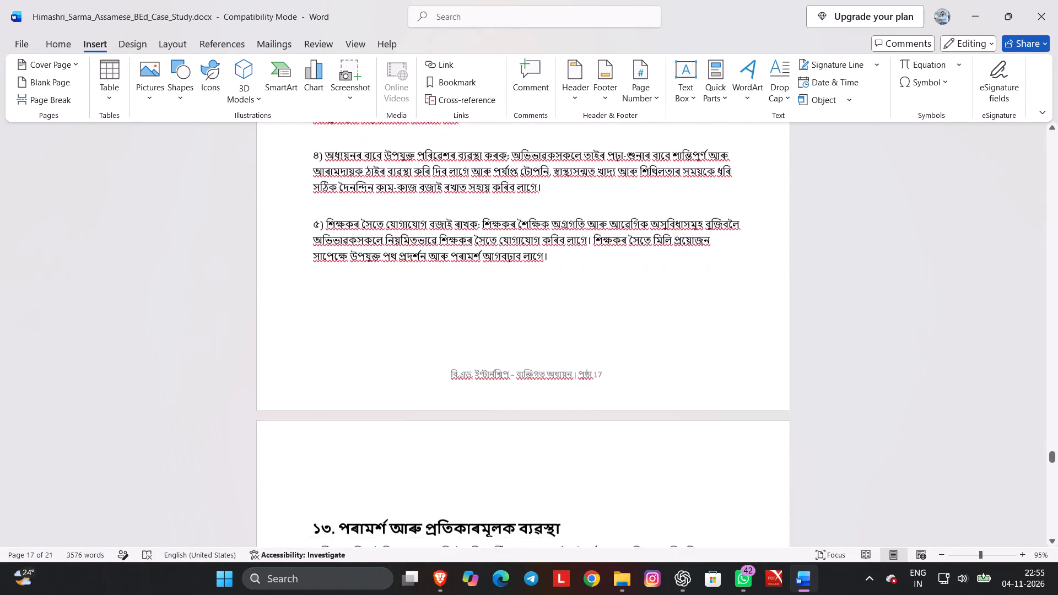
scroll(509, 439, down, 3)
scroll(509, 439, up, 5)
scroll(456, 375, down, 3)
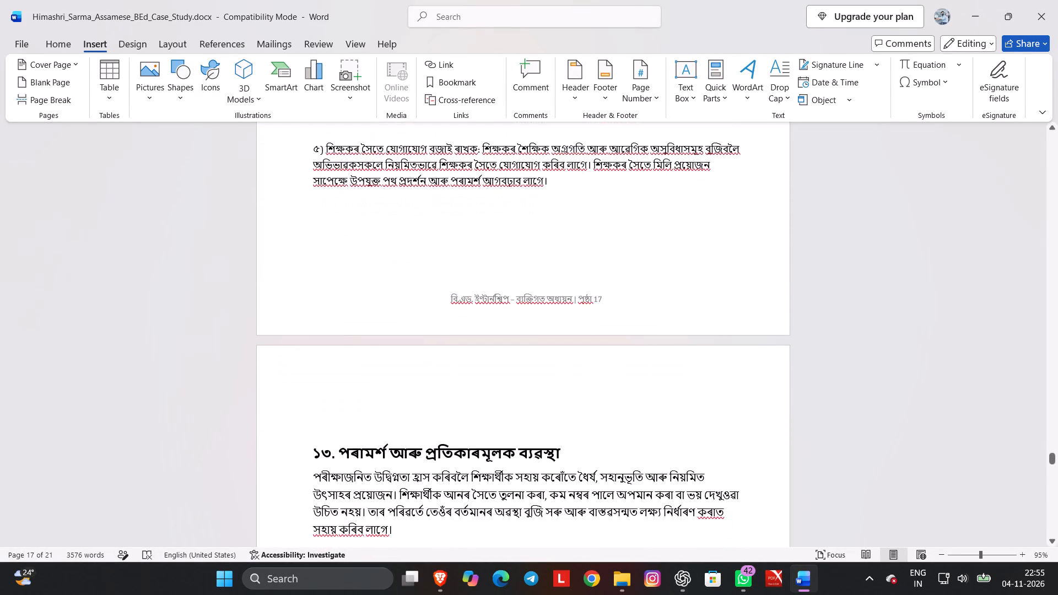
scroll(456, 375, up, 2)
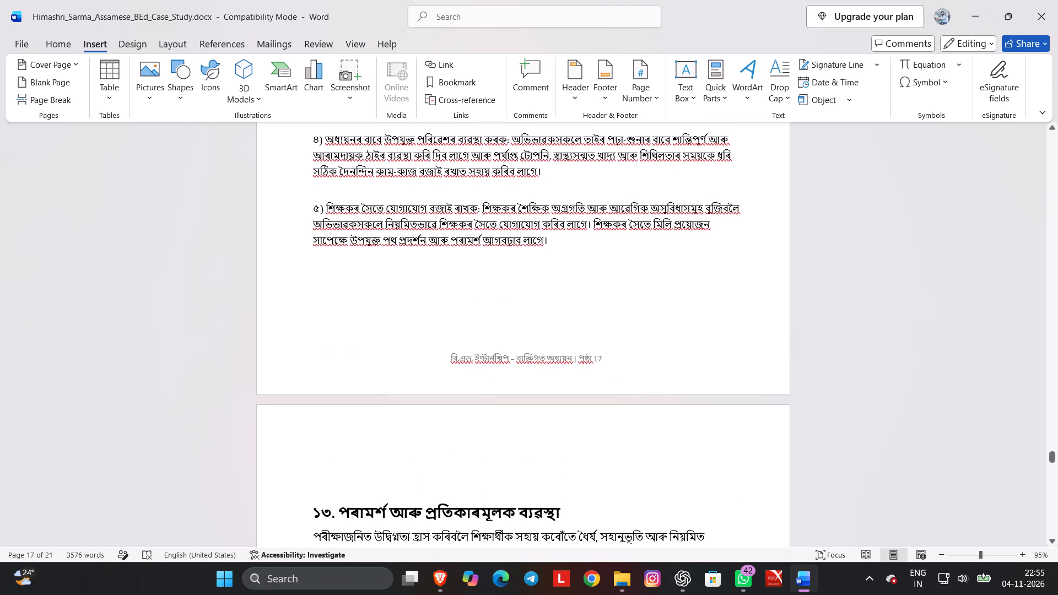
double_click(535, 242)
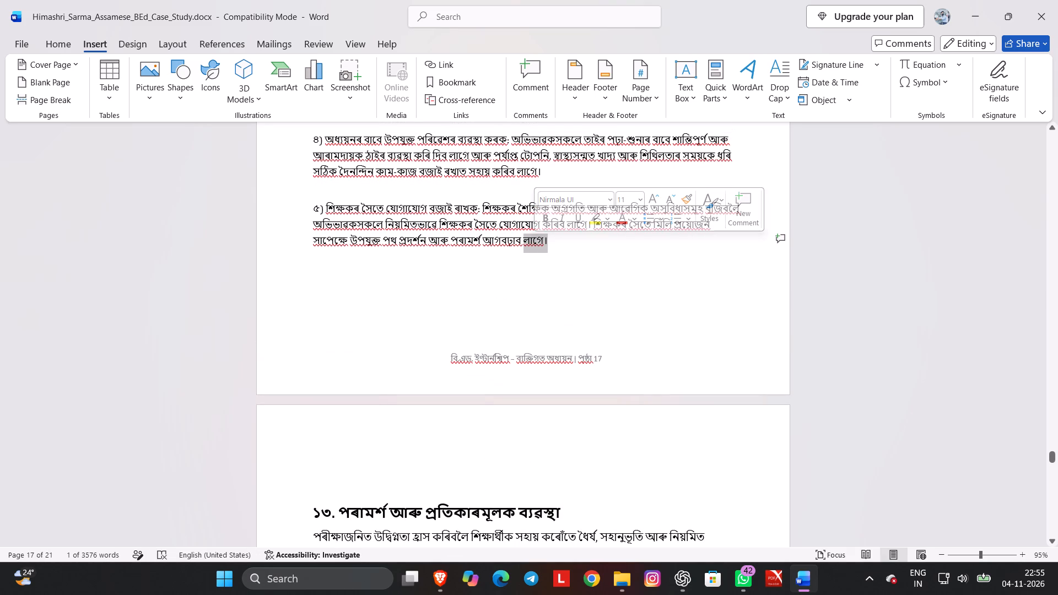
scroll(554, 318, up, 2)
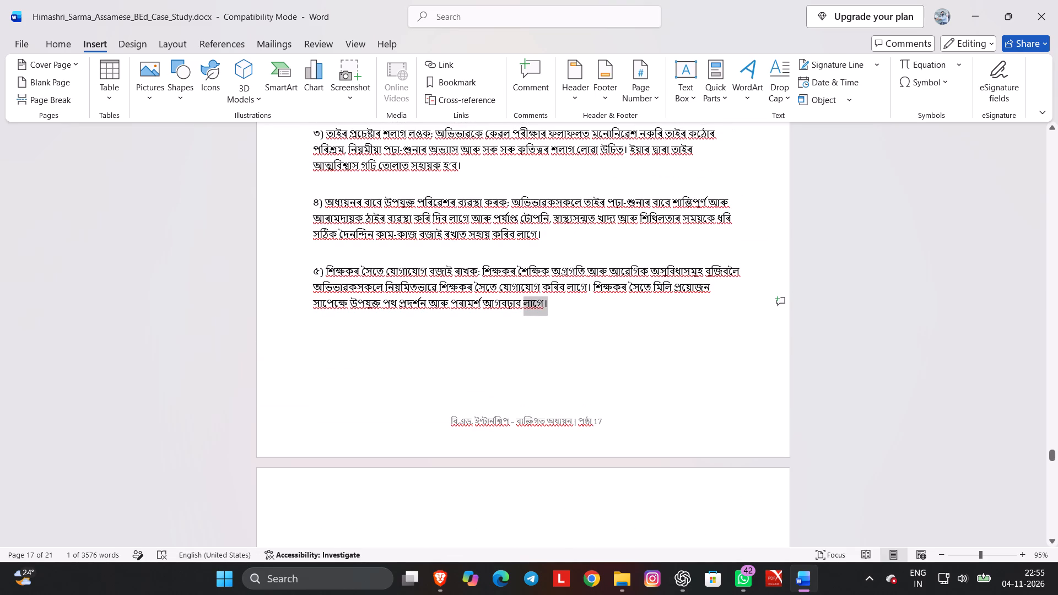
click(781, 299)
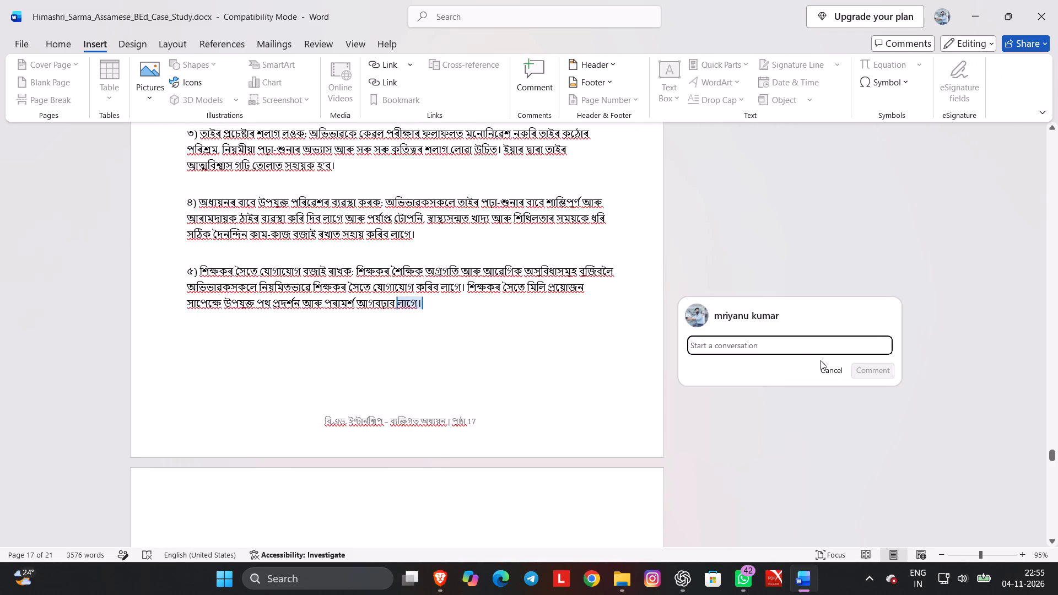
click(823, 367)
Make the guardians' subheading, খ) অভিভাৱকৰ বাবে পৰামৰ্শ আৰু প্ৰতিকাৰৰ ব্যৱস্থা, bold.
scroll(593, 355, up, 3)
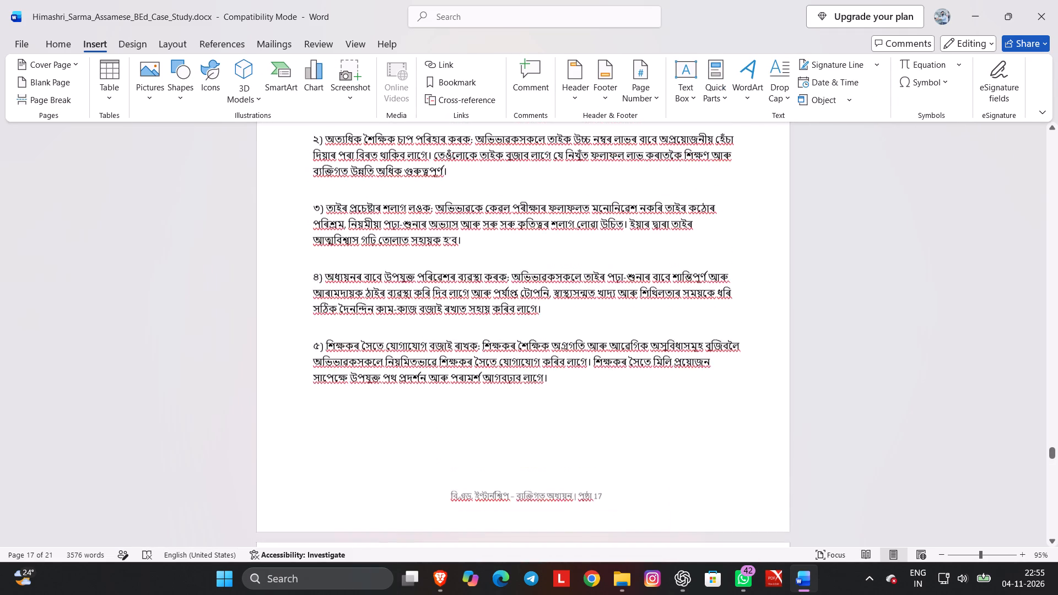
scroll(593, 355, up, 7)
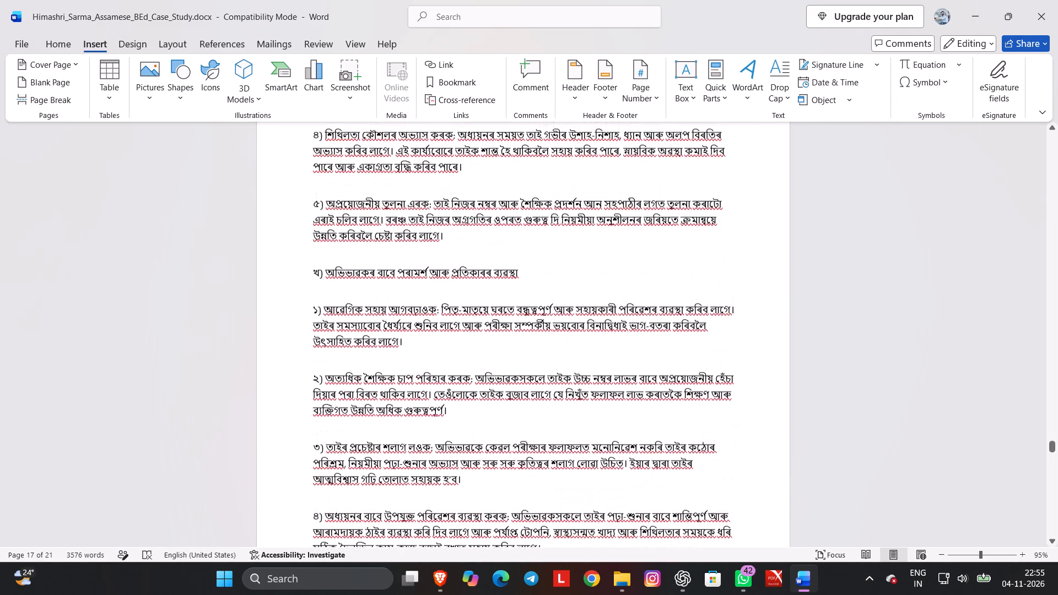
drag(520, 271, 336, 273)
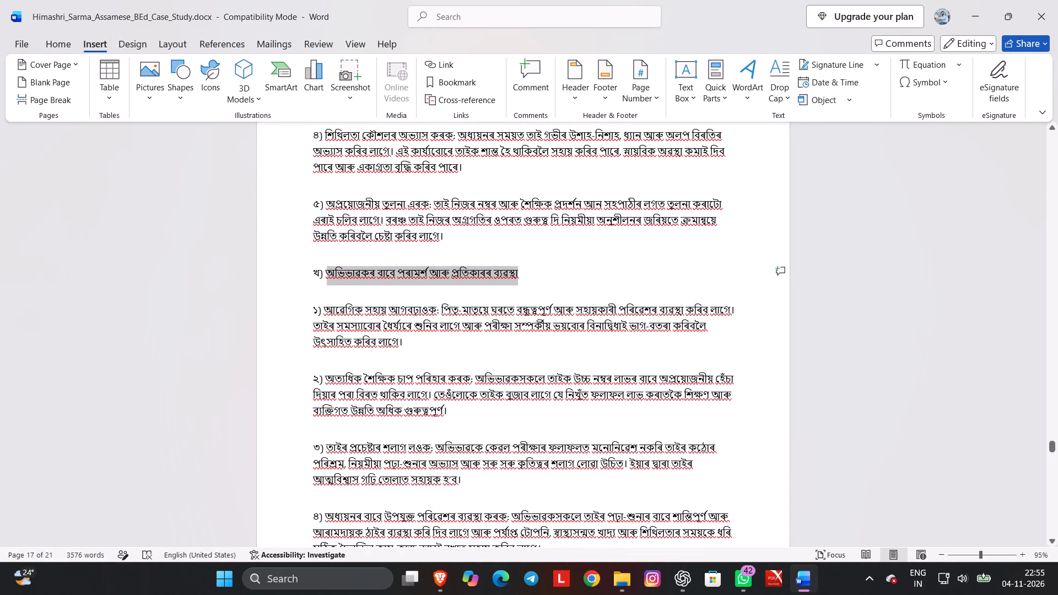
drag(336, 273, 301, 288)
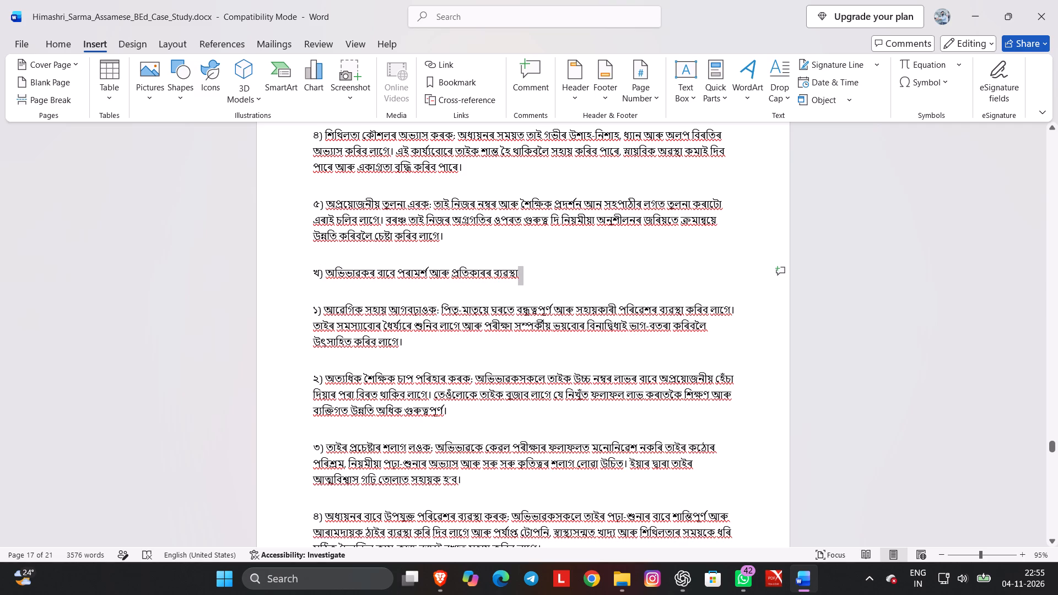
drag(301, 288, 307, 271)
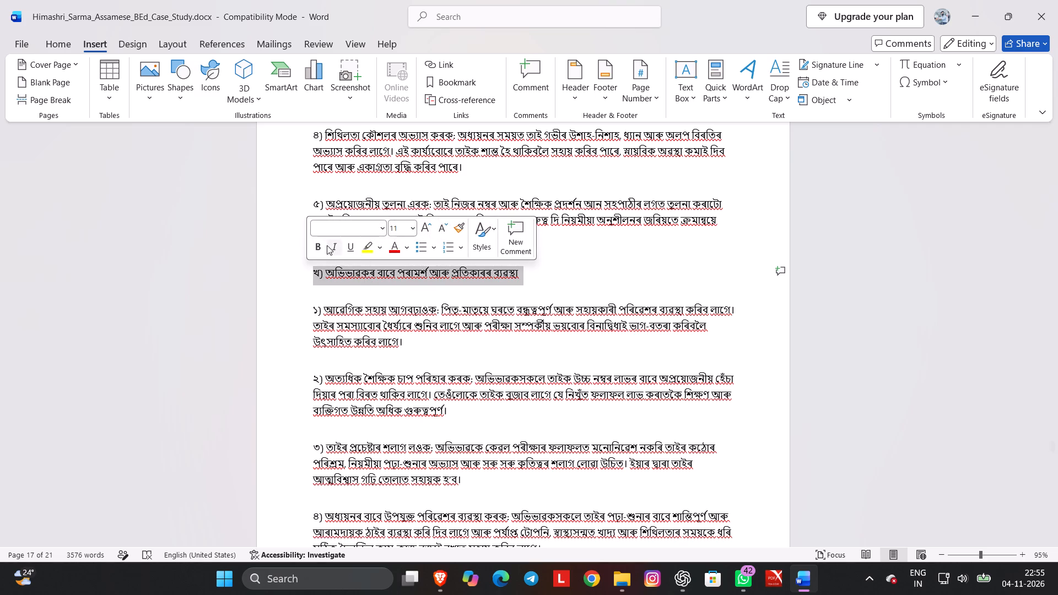
click(322, 248)
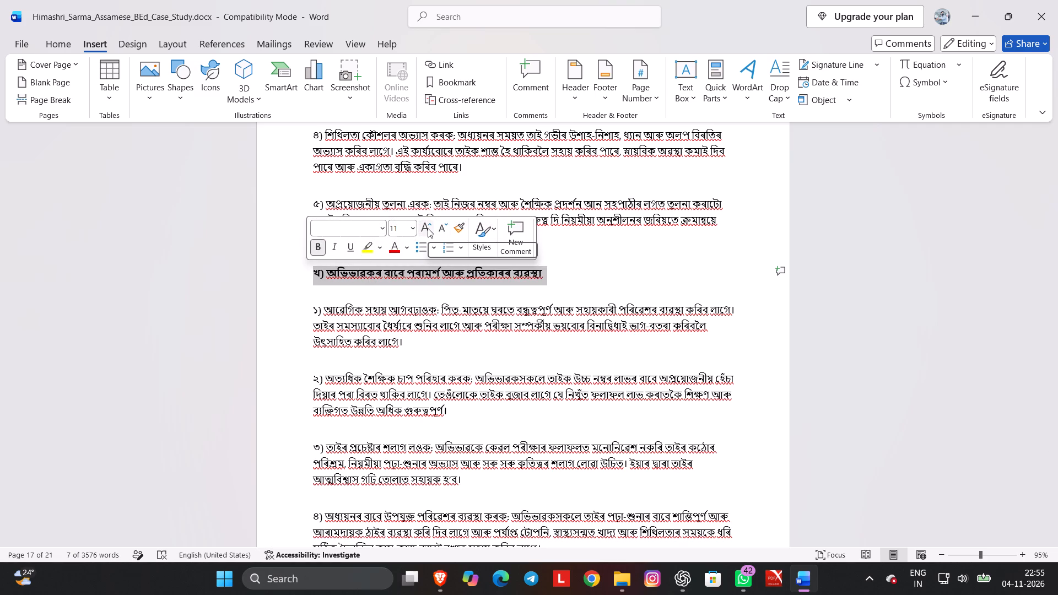
Review the suggestions section's headings and numbered points for students and guardians, checking them against the bold guardians' subheading.
scroll(428, 228, up, 7)
scroll(433, 294, up, 1)
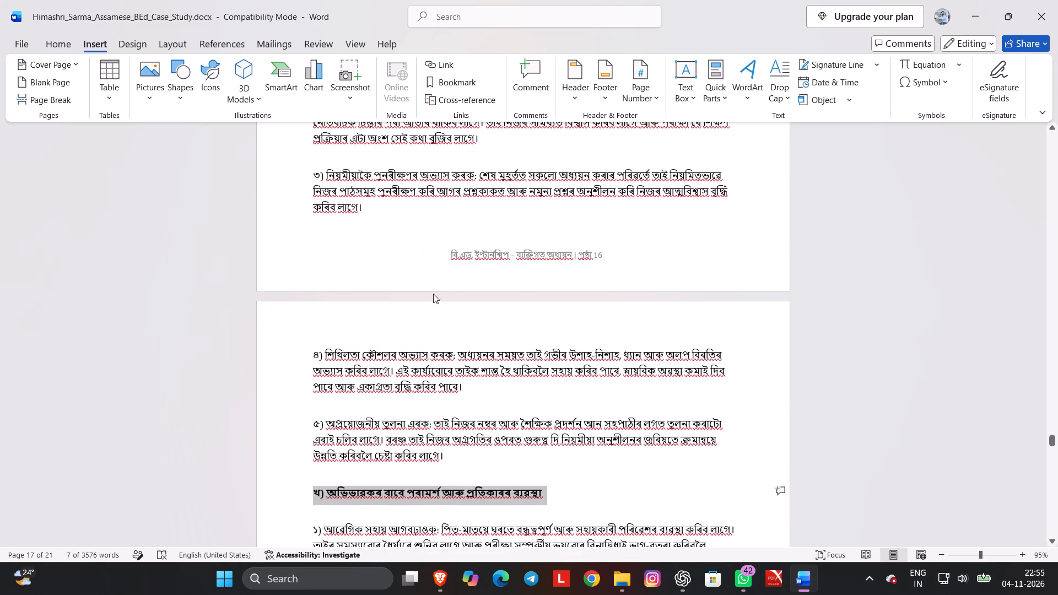
scroll(433, 294, up, 7)
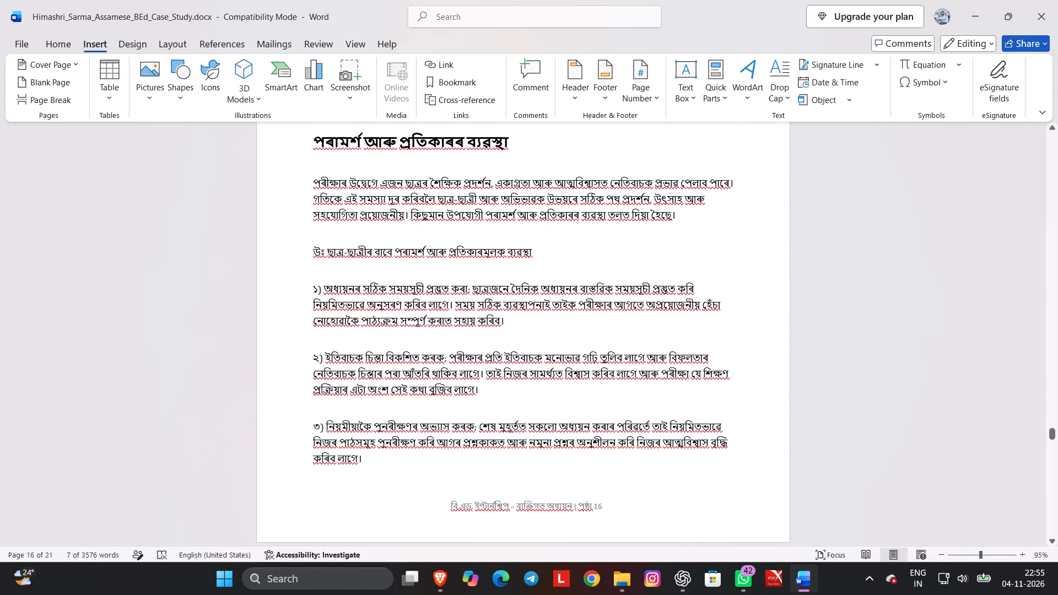
scroll(437, 302, down, 7)
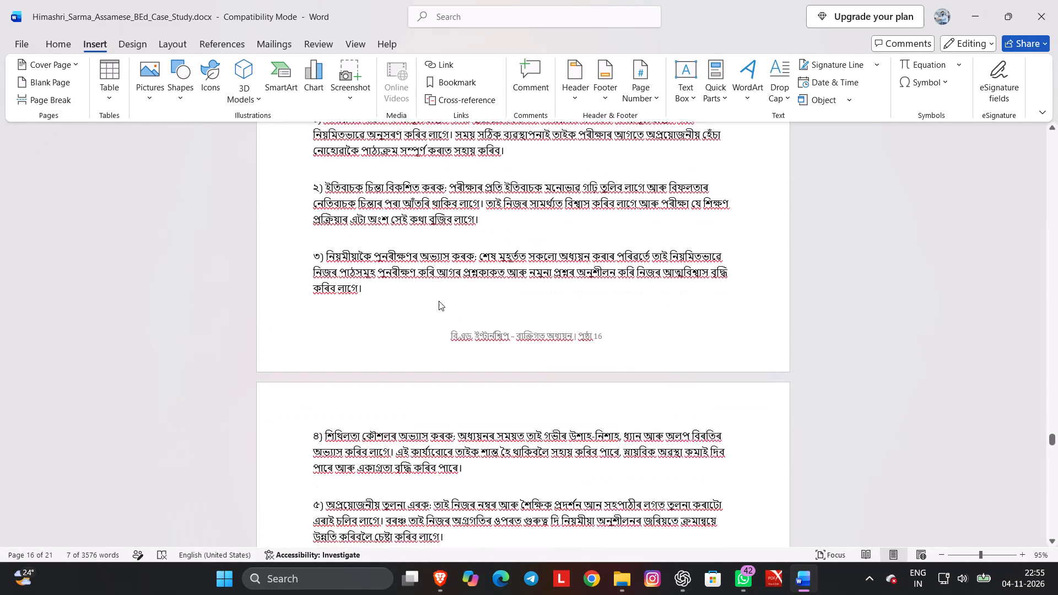
scroll(439, 301, down, 8)
scroll(439, 301, up, 4)
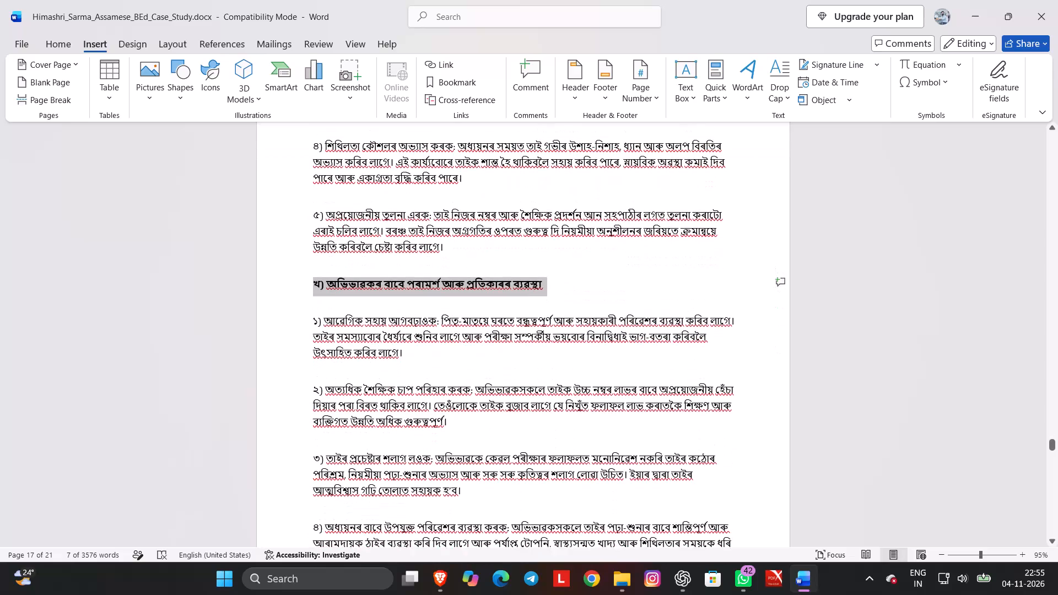
scroll(439, 301, up, 15)
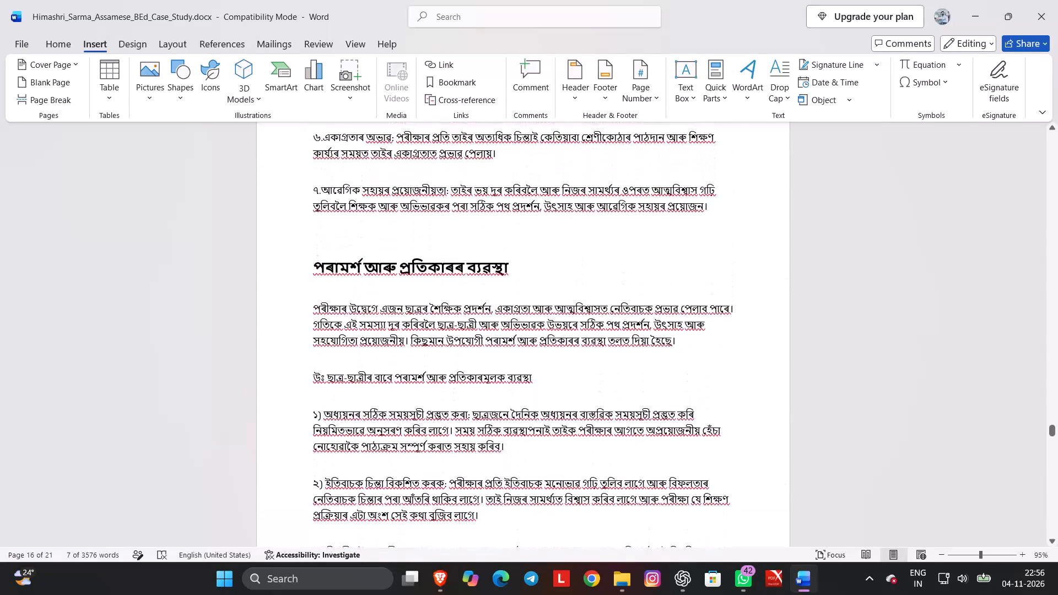
scroll(439, 301, down, 2)
scroll(391, 361, down, 1)
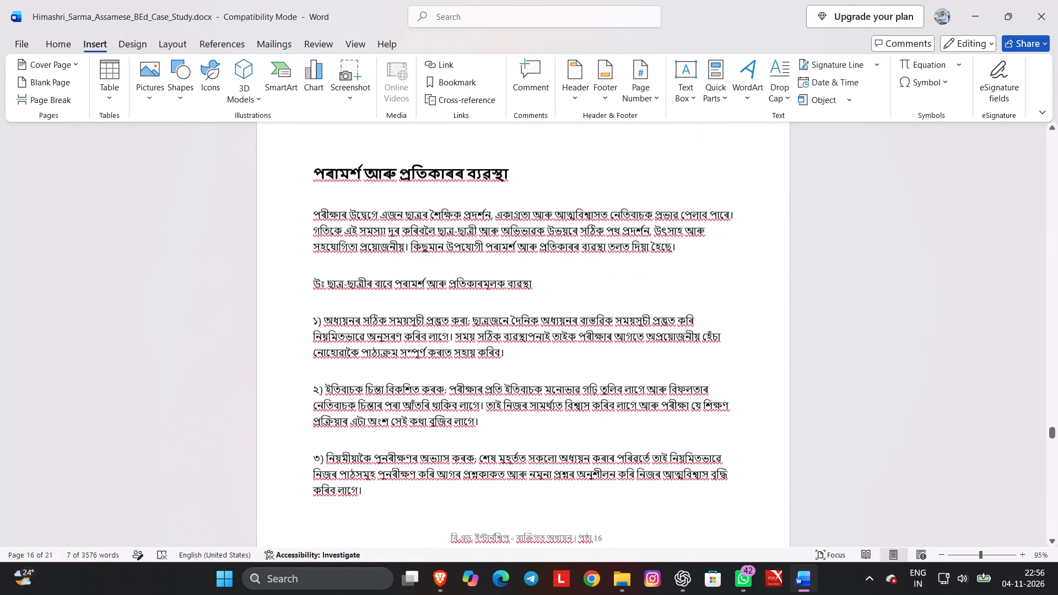
scroll(391, 361, down, 11)
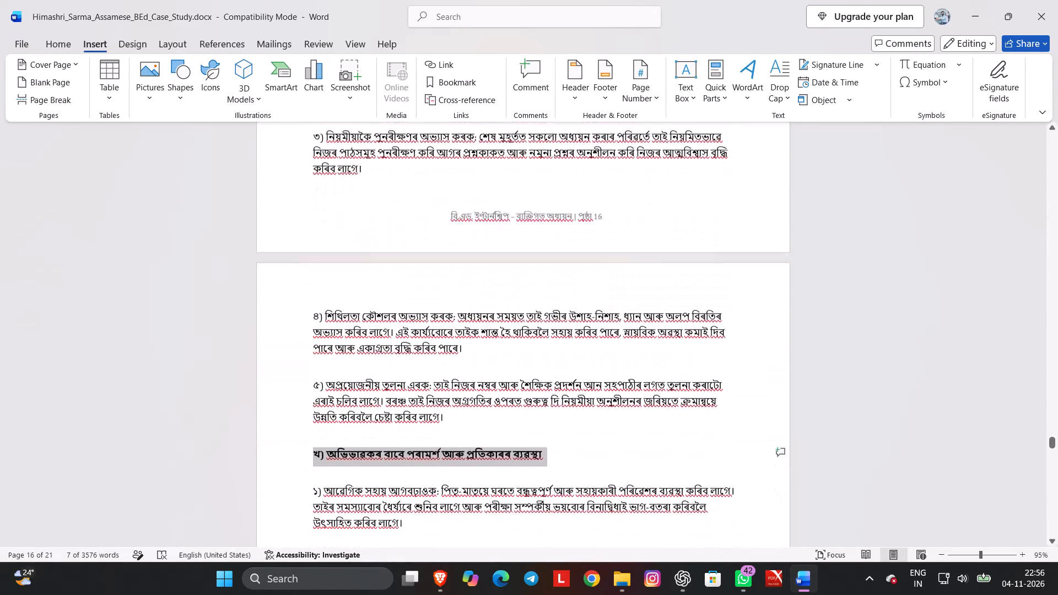
scroll(391, 361, down, 1)
Look back through the numbered findings to the main findings heading, অধ্যায়নৰ মুখ্য ফলাফল, and the questions above it.
scroll(390, 361, up, 14)
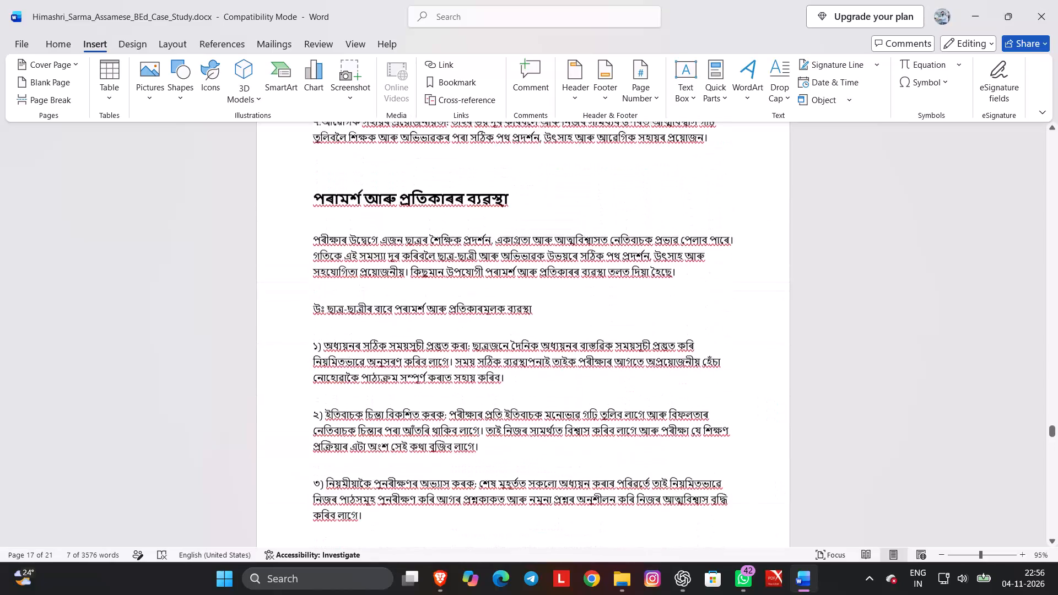
scroll(391, 361, up, 9)
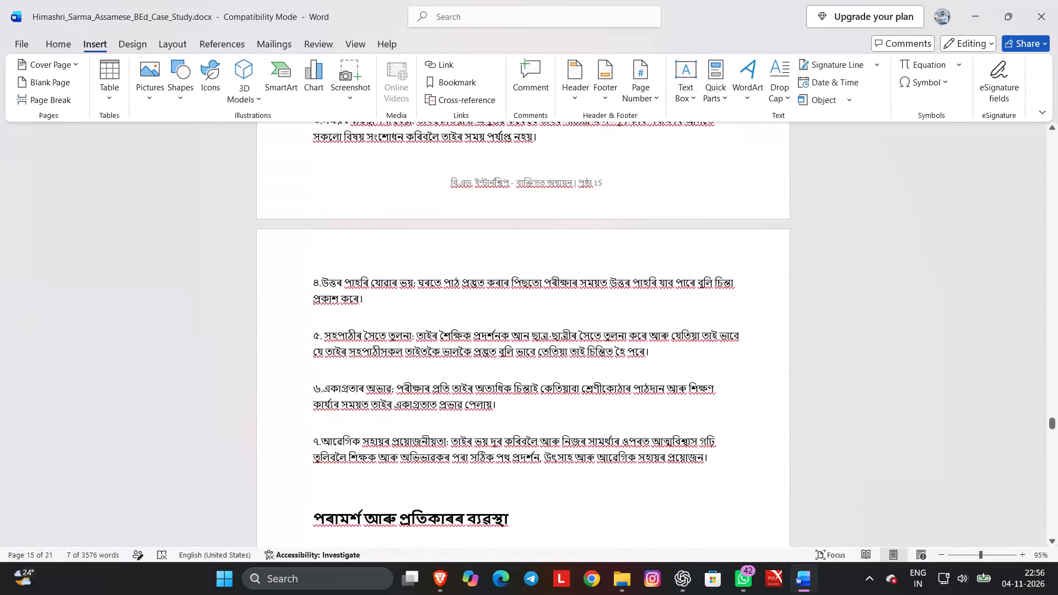
scroll(391, 361, up, 9)
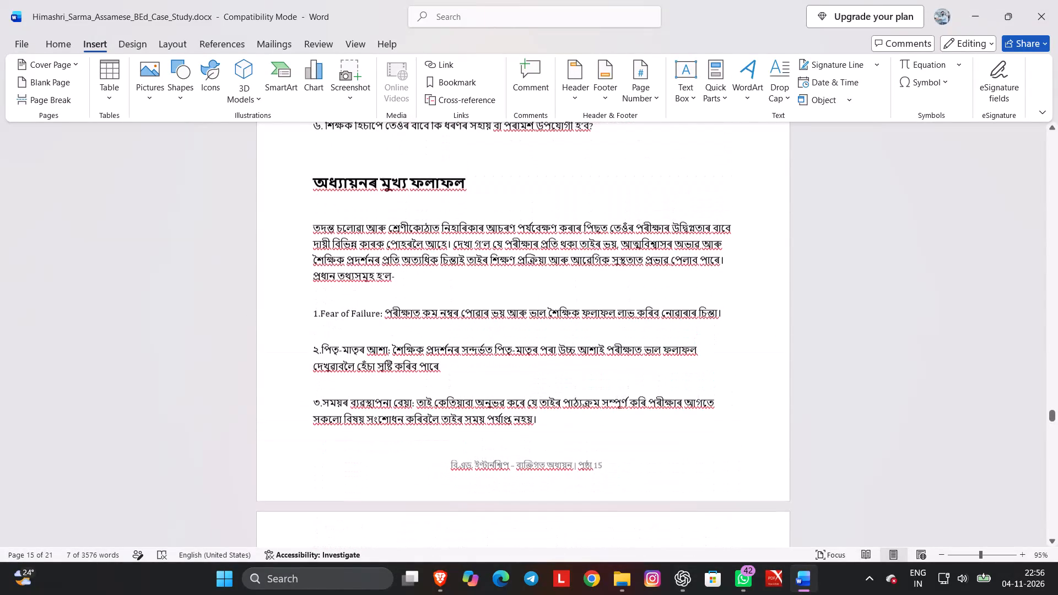
scroll(391, 361, up, 5)
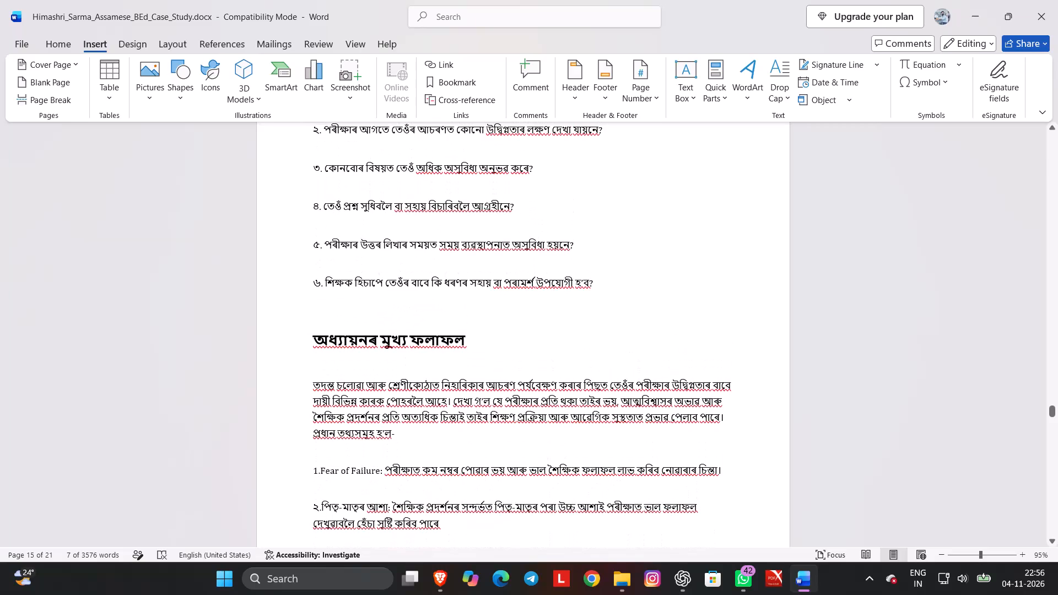
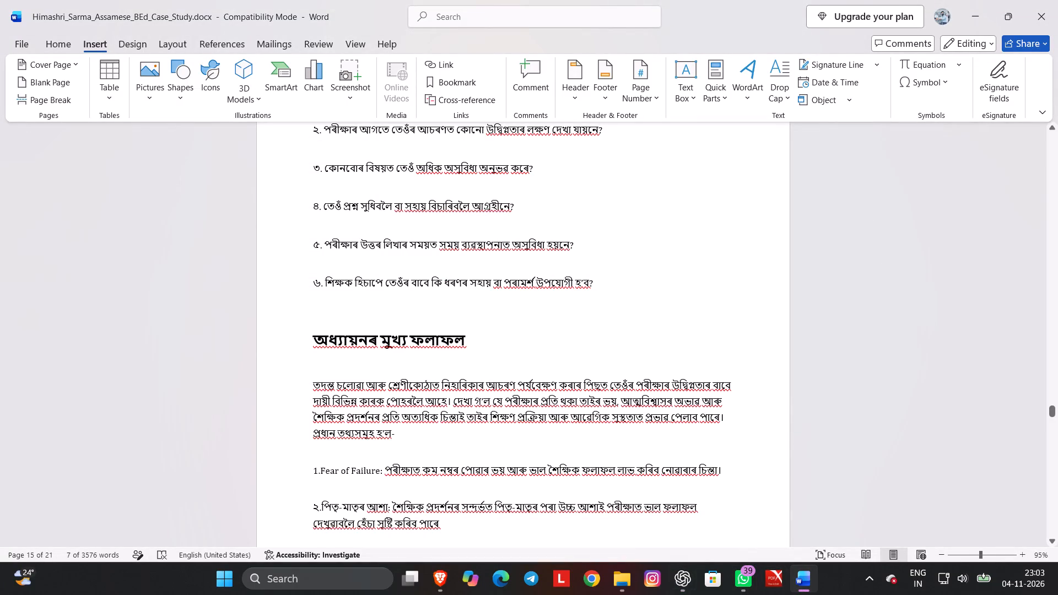
Review the case study document from the parent and teacher interview questions through অধ্যায়নৰ মুখ্য ফলাফল to the start of পৰামৰ্শ আৰু প্ৰতিকাৰৰ ব্যৱস্থা.
scroll(484, 402, up, 2)
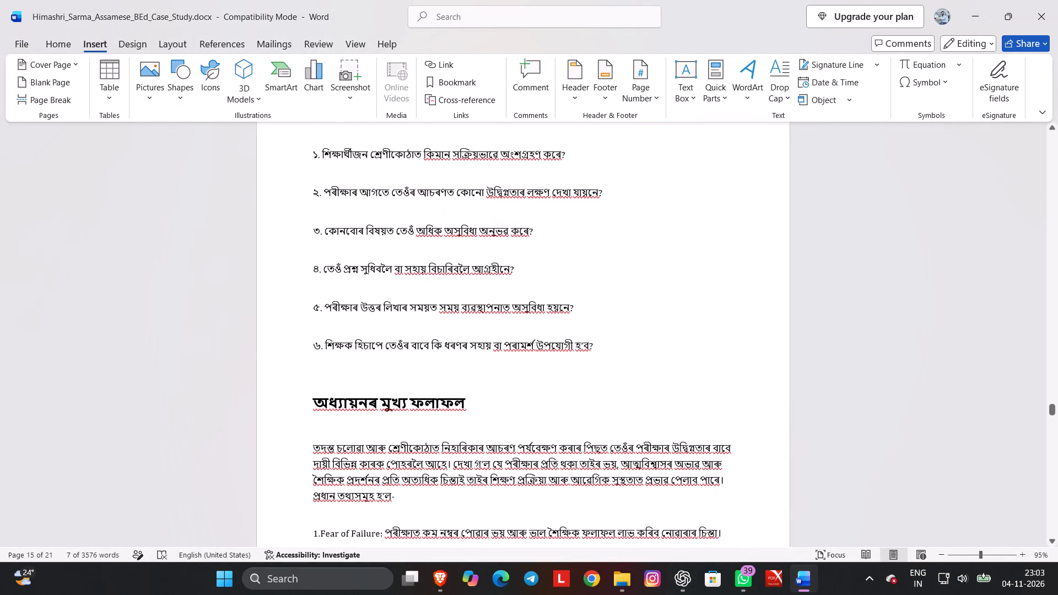
scroll(484, 402, up, 4)
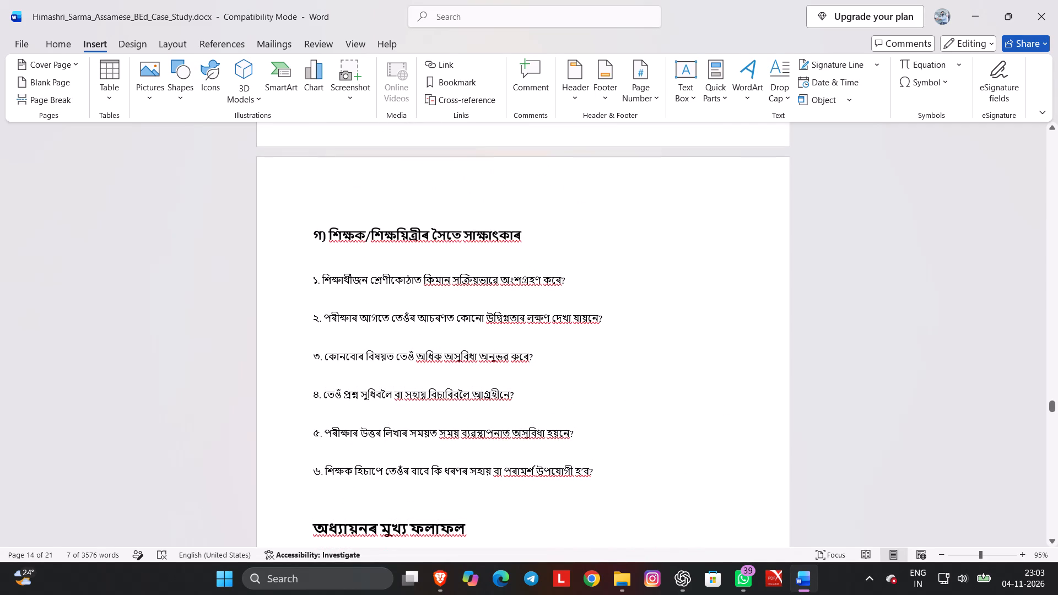
scroll(484, 402, up, 2)
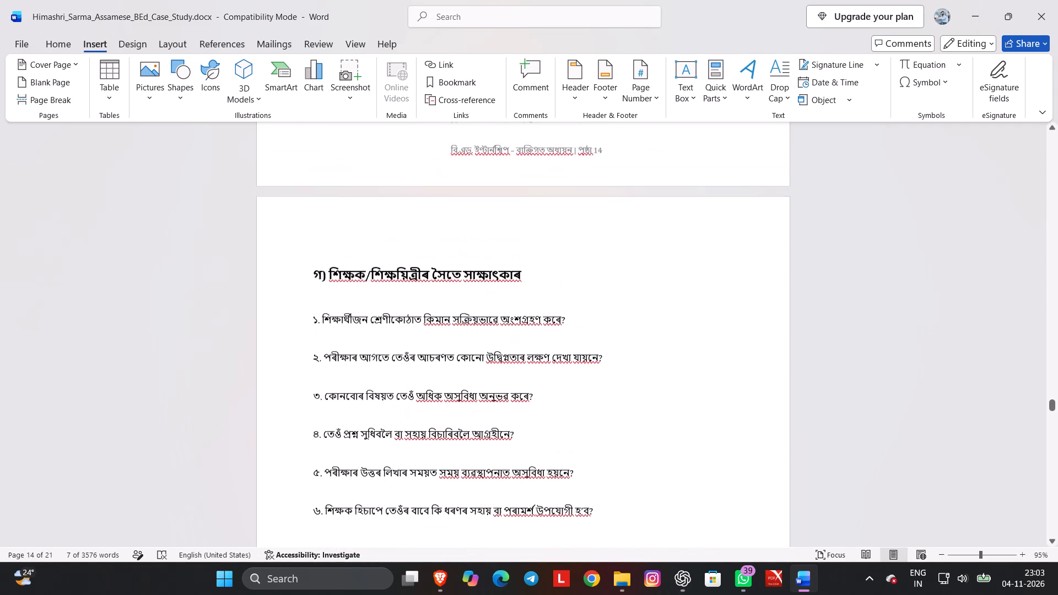
scroll(484, 402, up, 10)
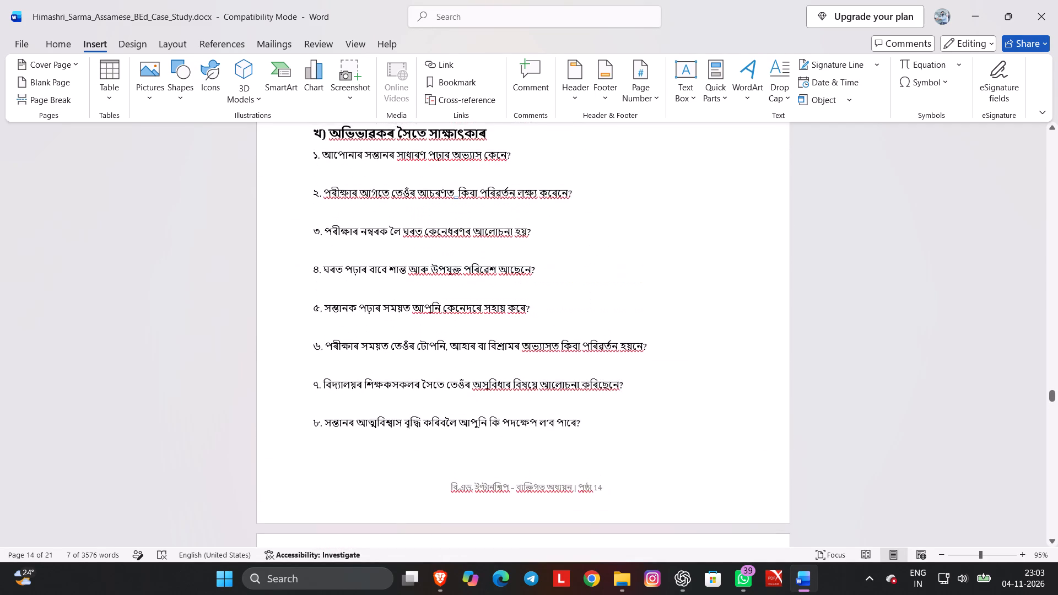
scroll(484, 402, up, 3)
scroll(484, 402, down, 16)
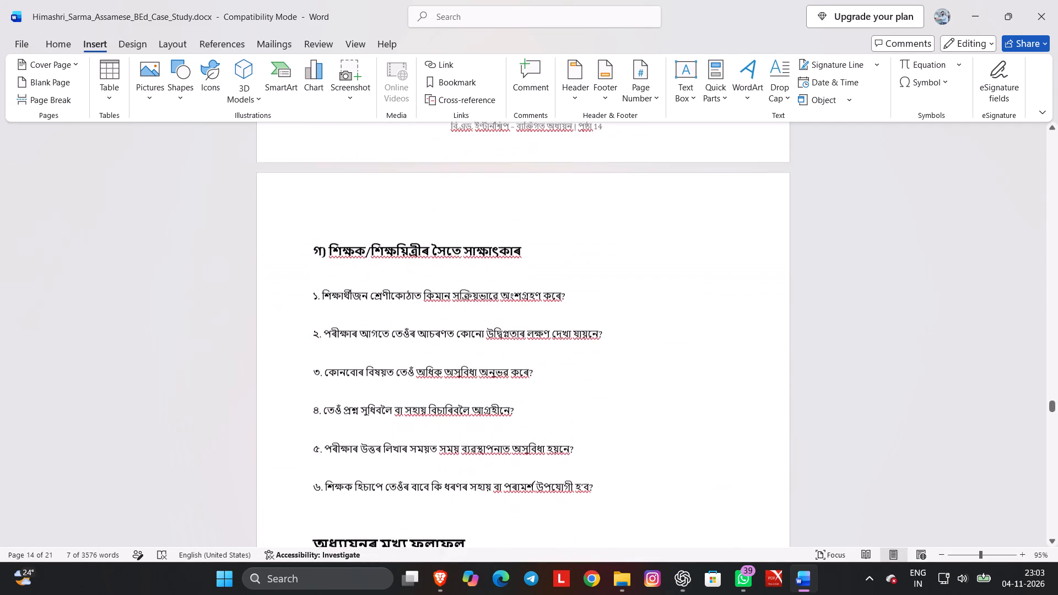
scroll(484, 402, down, 8)
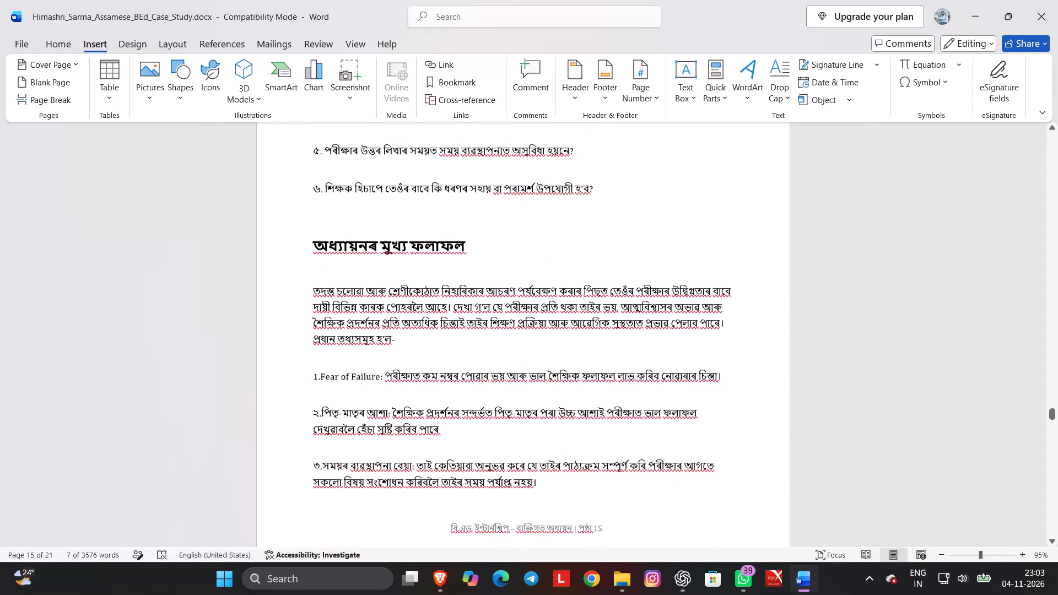
scroll(484, 402, down, 7)
scroll(417, 419, down, 11)
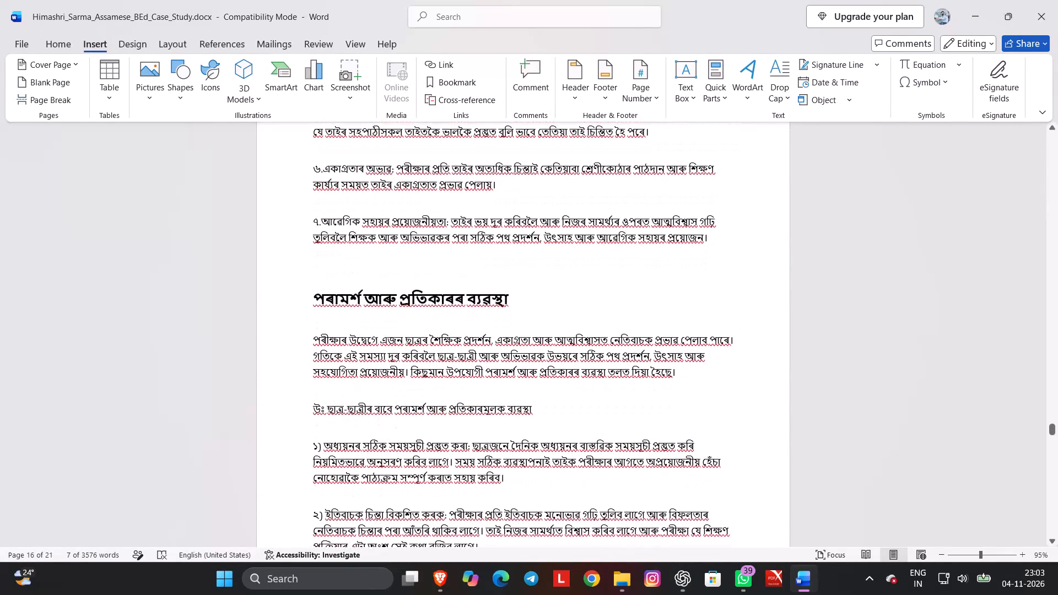
scroll(375, 446, up, 2)
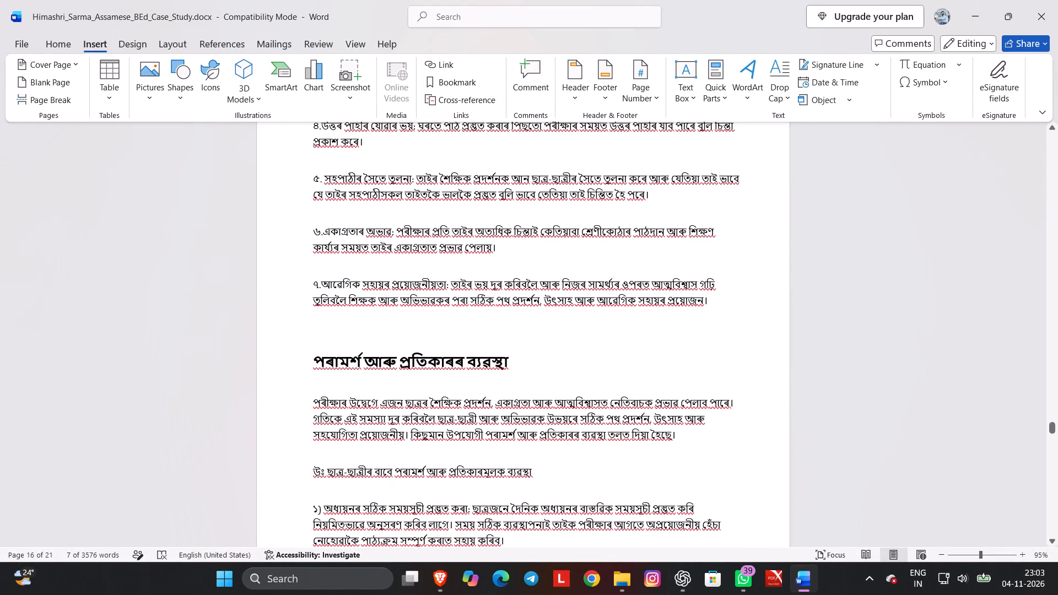
scroll(375, 446, up, 2)
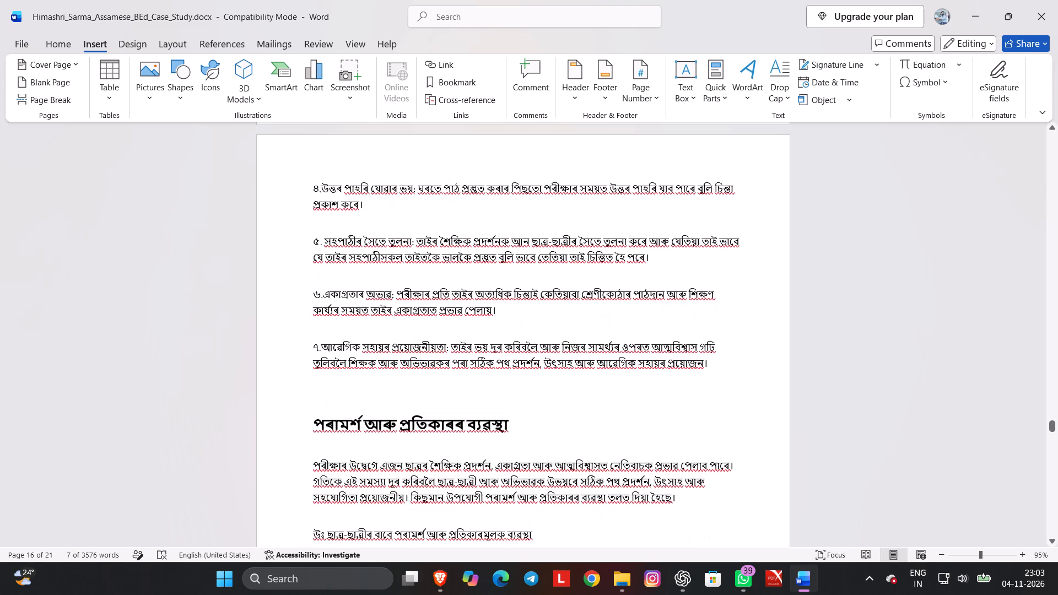
scroll(375, 446, up, 5)
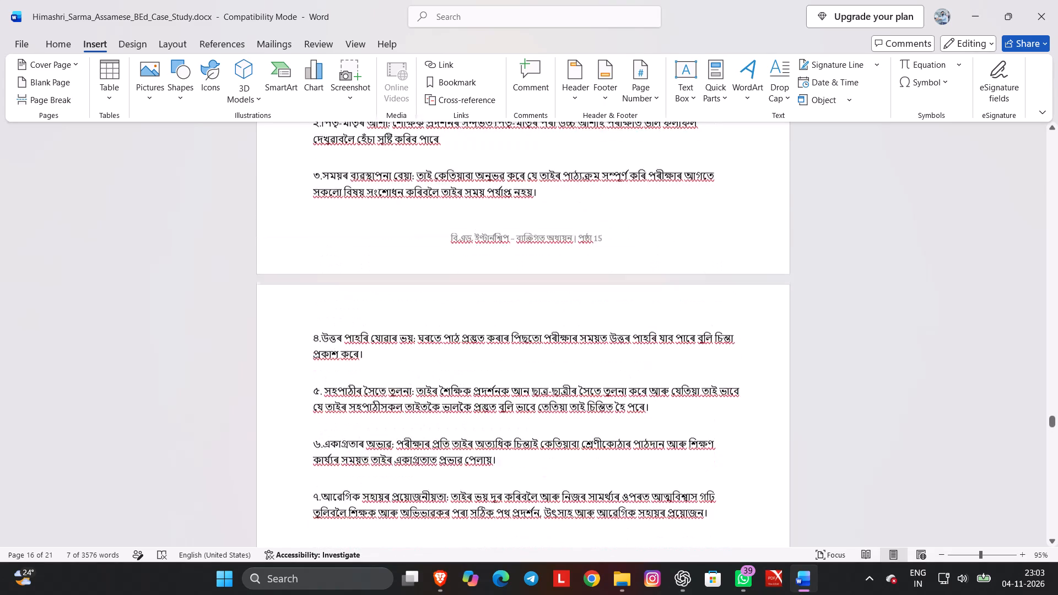
scroll(375, 446, up, 9)
scroll(377, 440, down, 3)
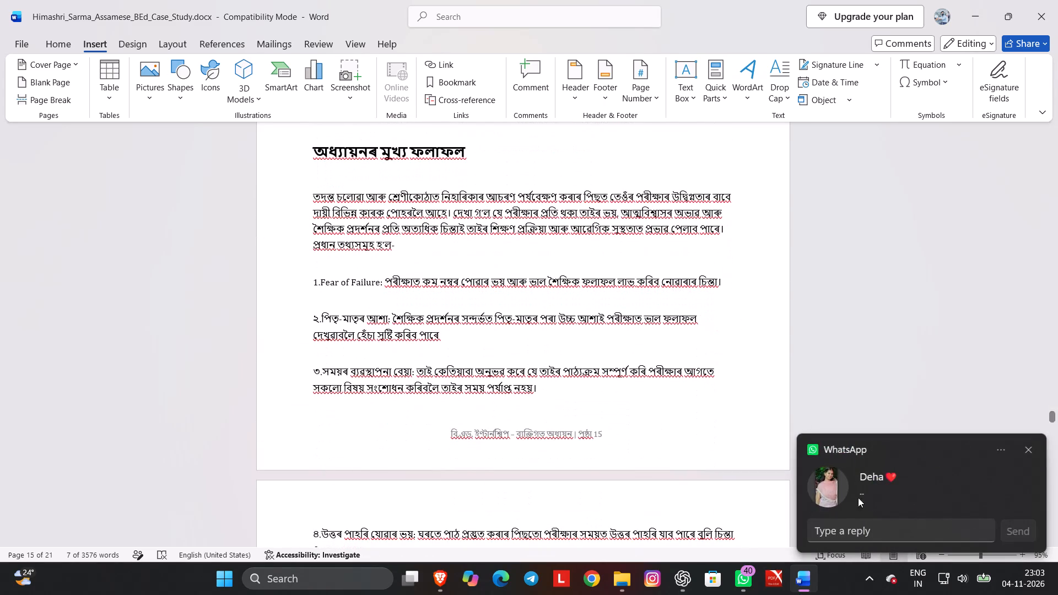
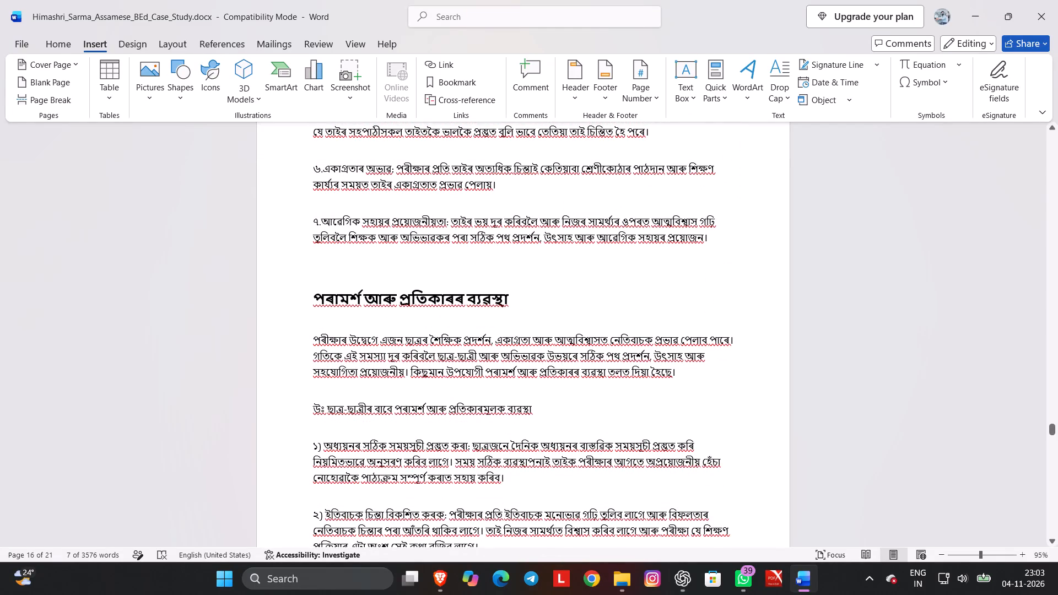
Look through the পৰামৰ্শ আৰু প্ৰতিকাৰৰ ব্যৱস্থা section, covering the student and guardian advice, up to the section ১৩ heading.
scroll(390, 428, down, 3)
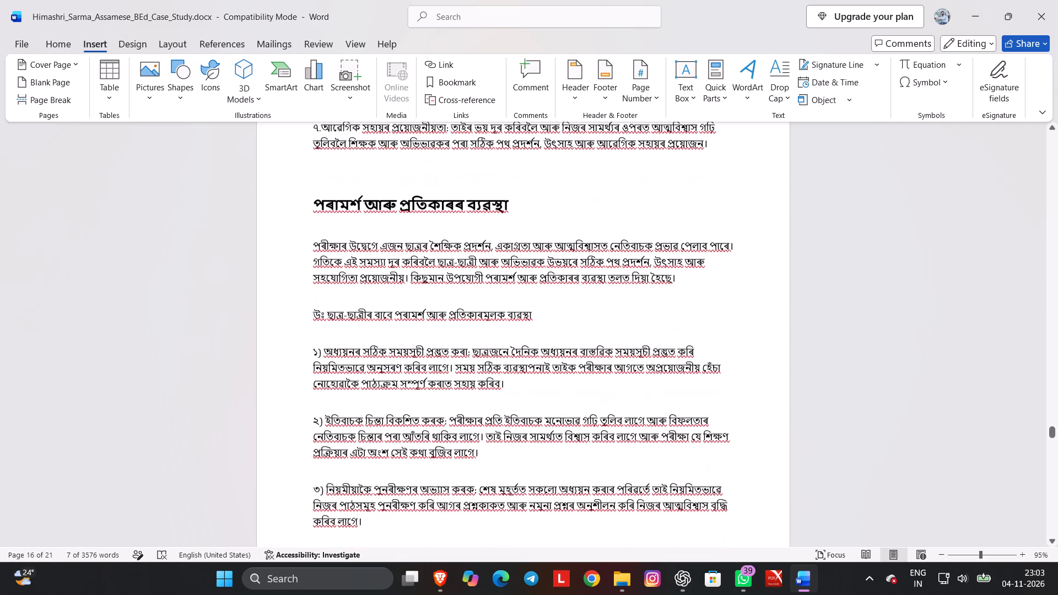
scroll(390, 429, down, 14)
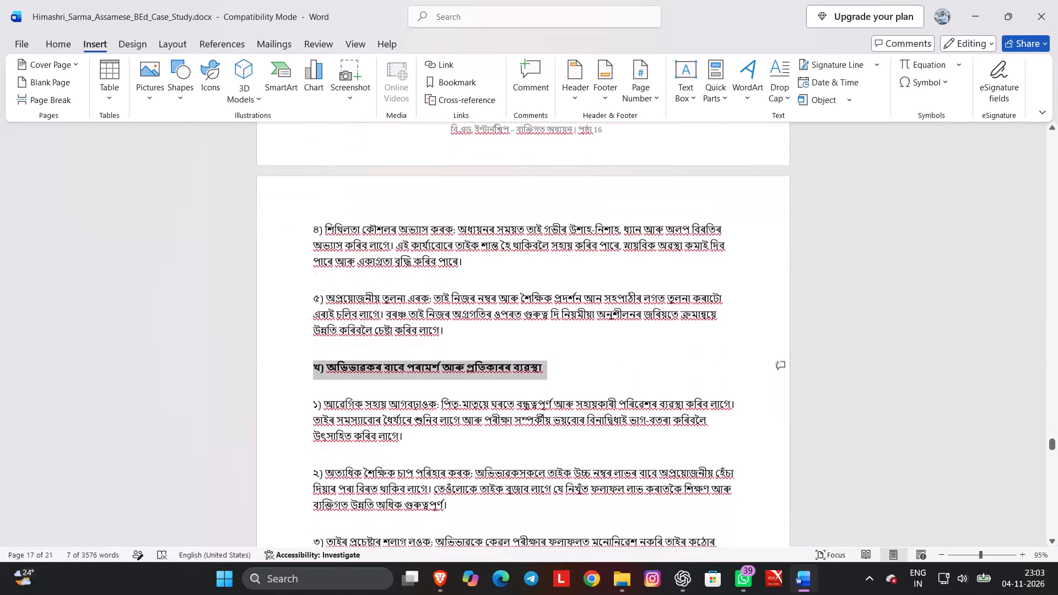
scroll(557, 452, down, 12)
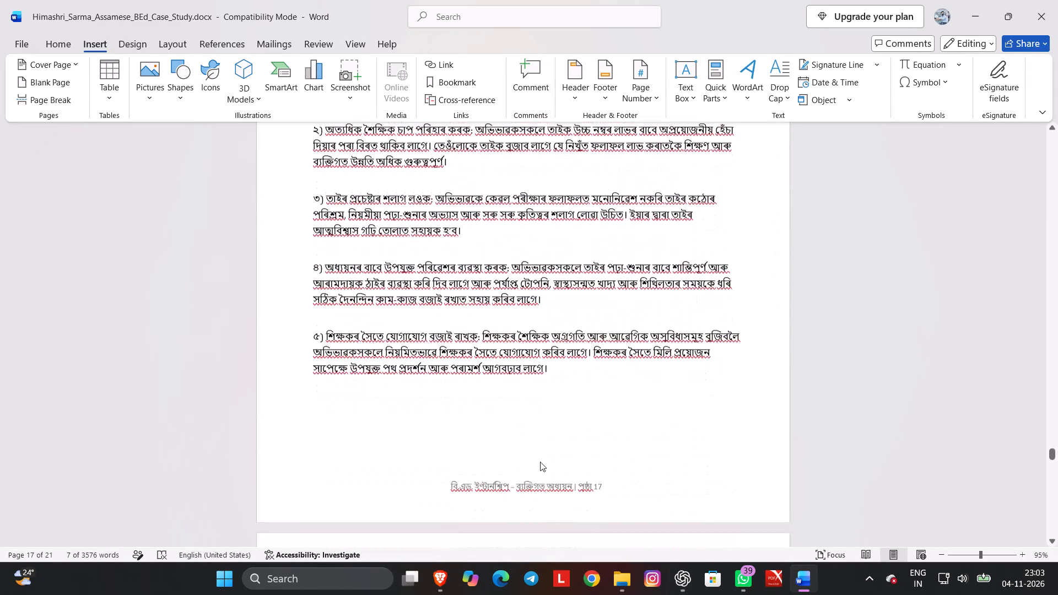
scroll(540, 462, down, 6)
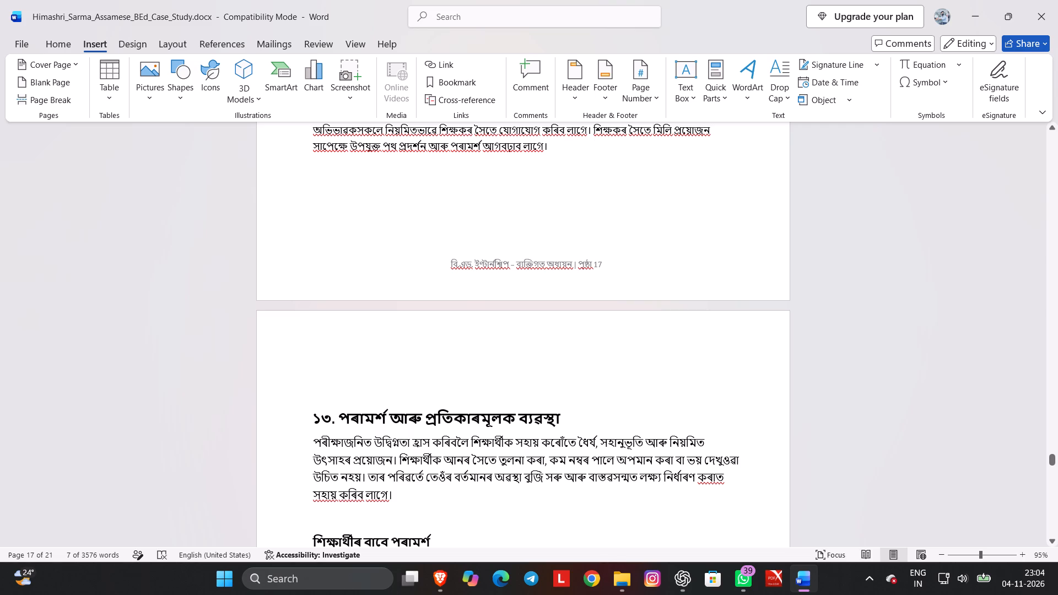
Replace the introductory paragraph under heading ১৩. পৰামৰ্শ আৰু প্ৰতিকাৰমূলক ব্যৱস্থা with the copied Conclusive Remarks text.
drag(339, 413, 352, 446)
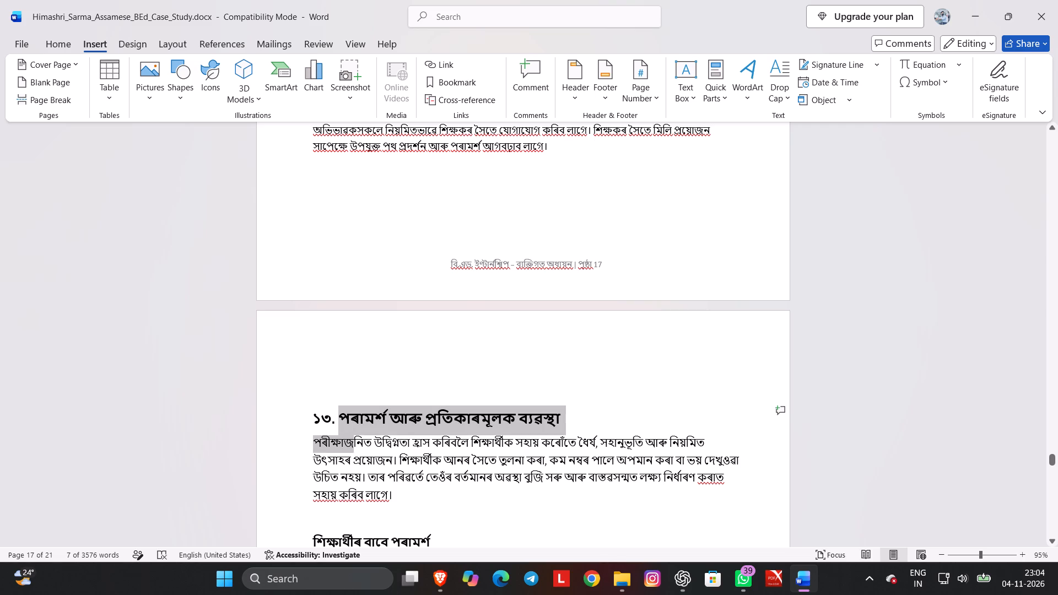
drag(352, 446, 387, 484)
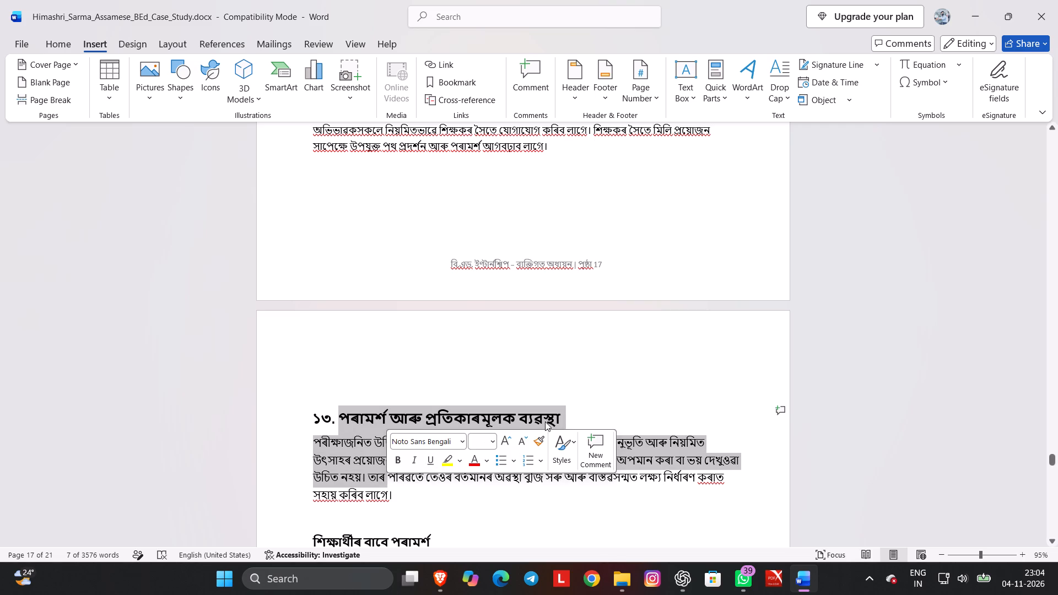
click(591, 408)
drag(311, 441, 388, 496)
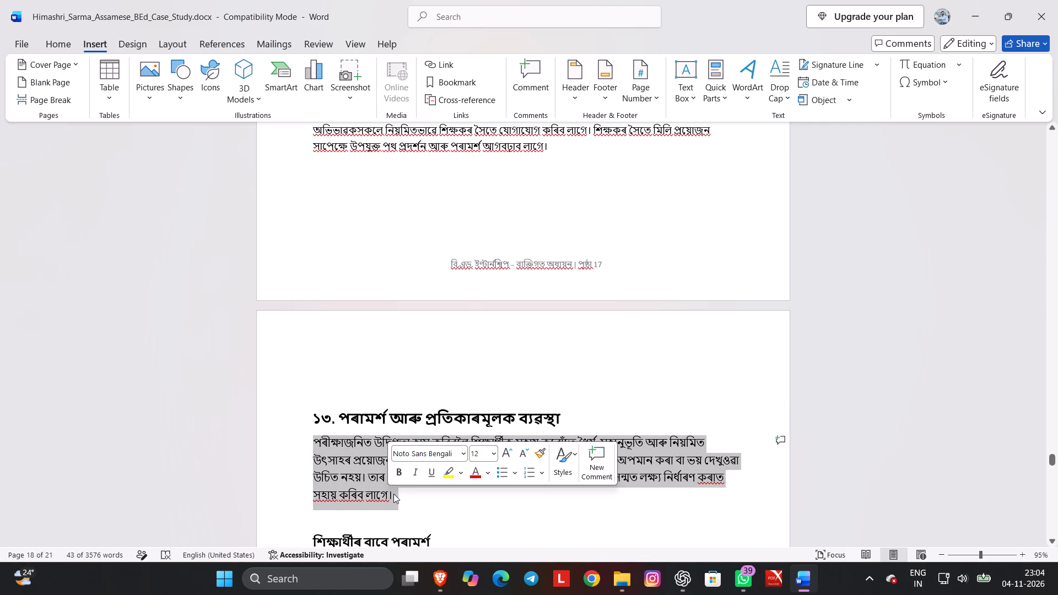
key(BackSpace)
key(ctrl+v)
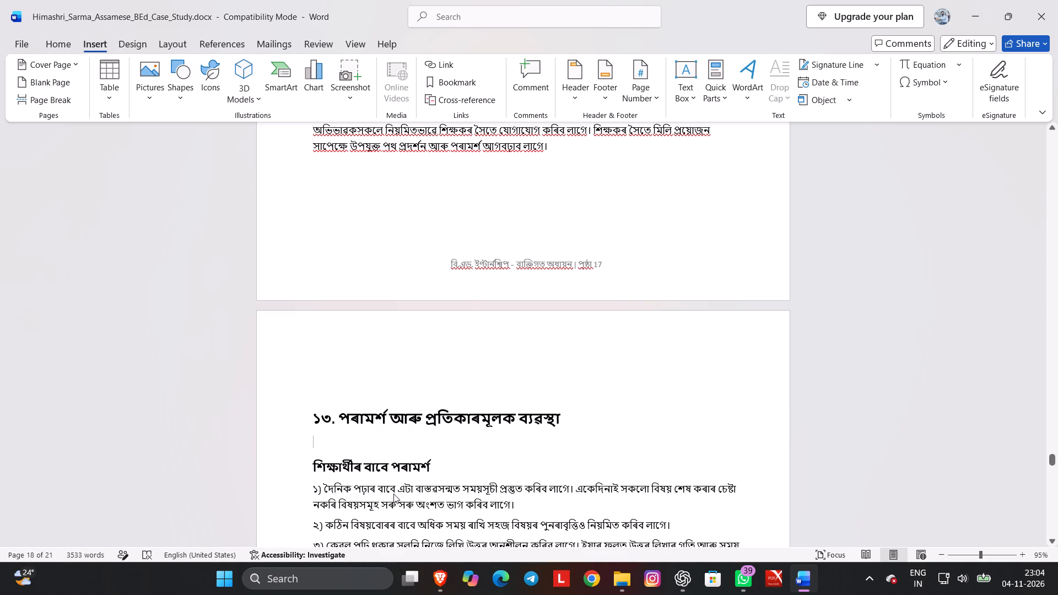
Review the pasted উপসংহাৰ (CONCLUSIVE REMARKS) text and how it fits between the parents' advice and the student advice section.
scroll(393, 474, up, 5)
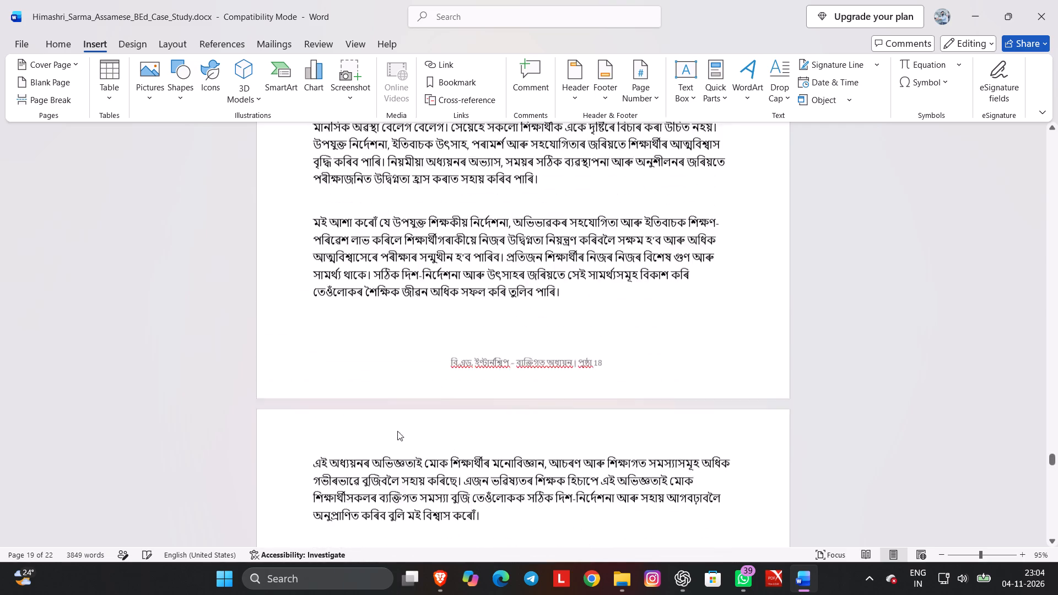
scroll(397, 431, up, 12)
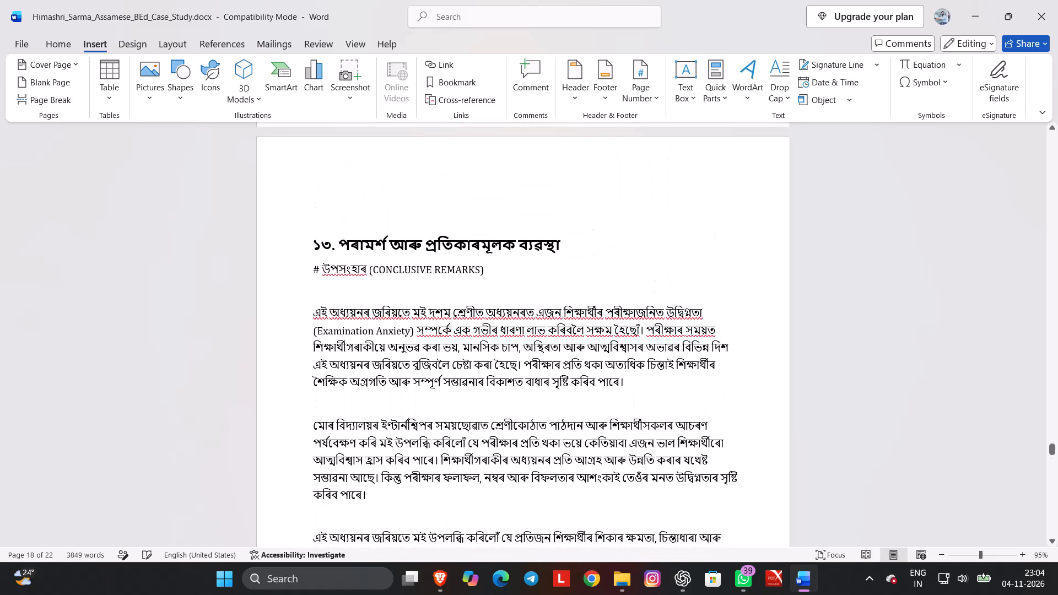
drag(487, 268, 305, 277)
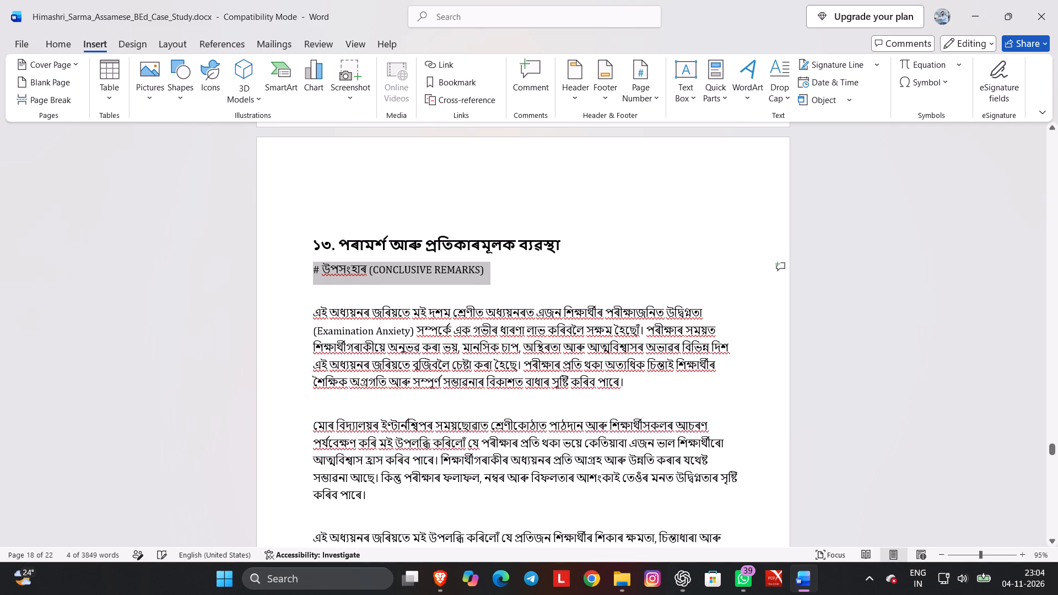
scroll(361, 466, up, 1)
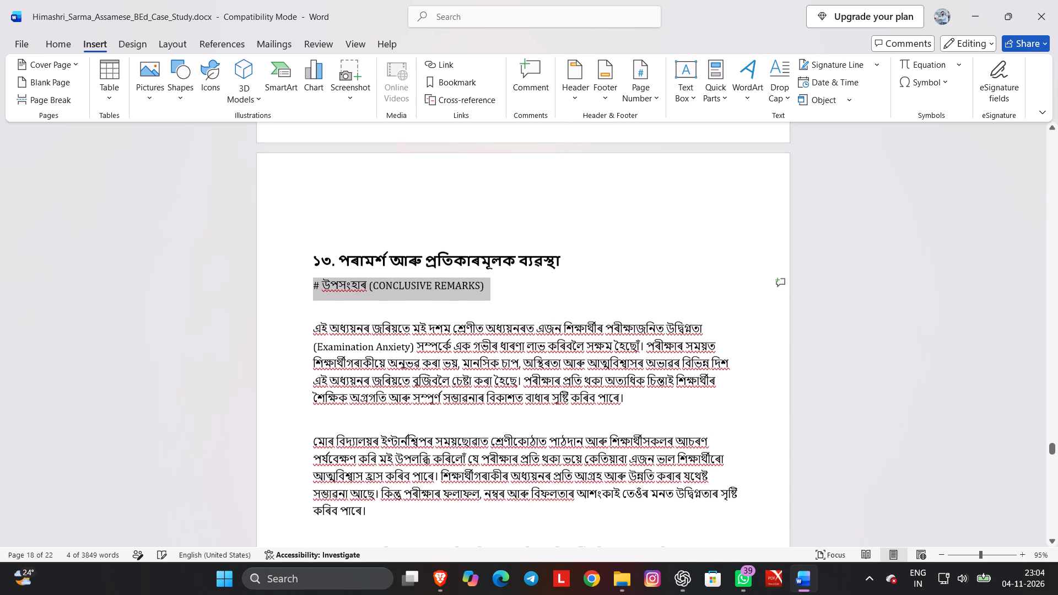
scroll(361, 466, up, 4)
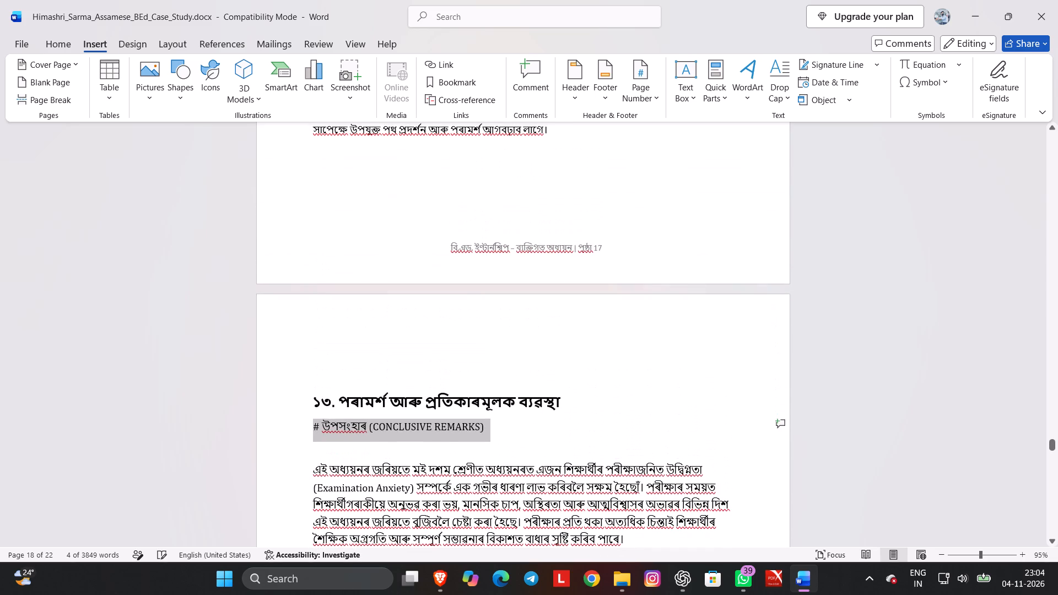
scroll(344, 464, up, 2)
scroll(392, 471, up, 1)
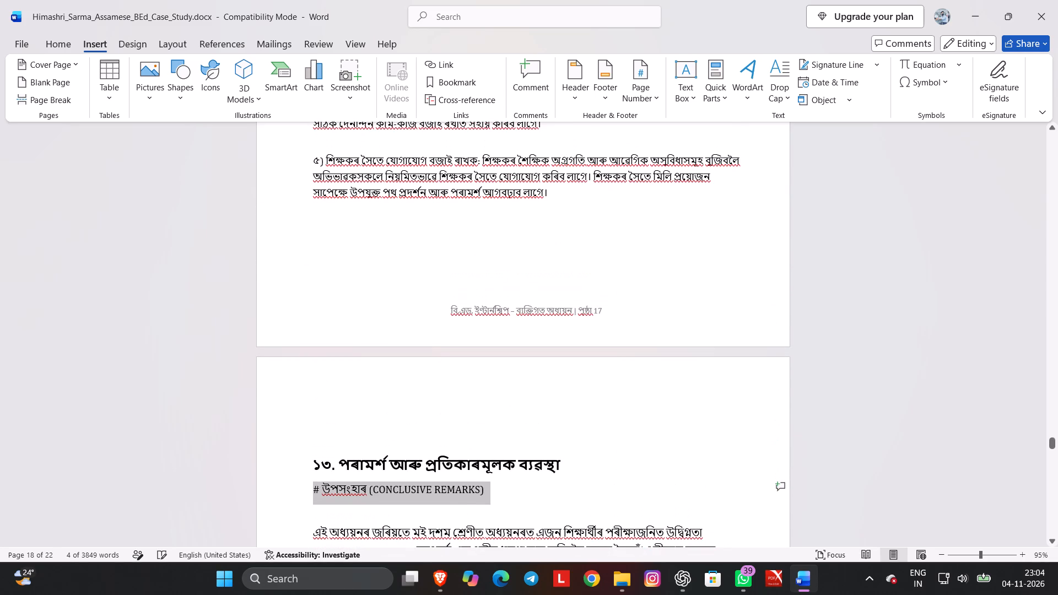
scroll(343, 490, up, 2)
scroll(343, 490, down, 3)
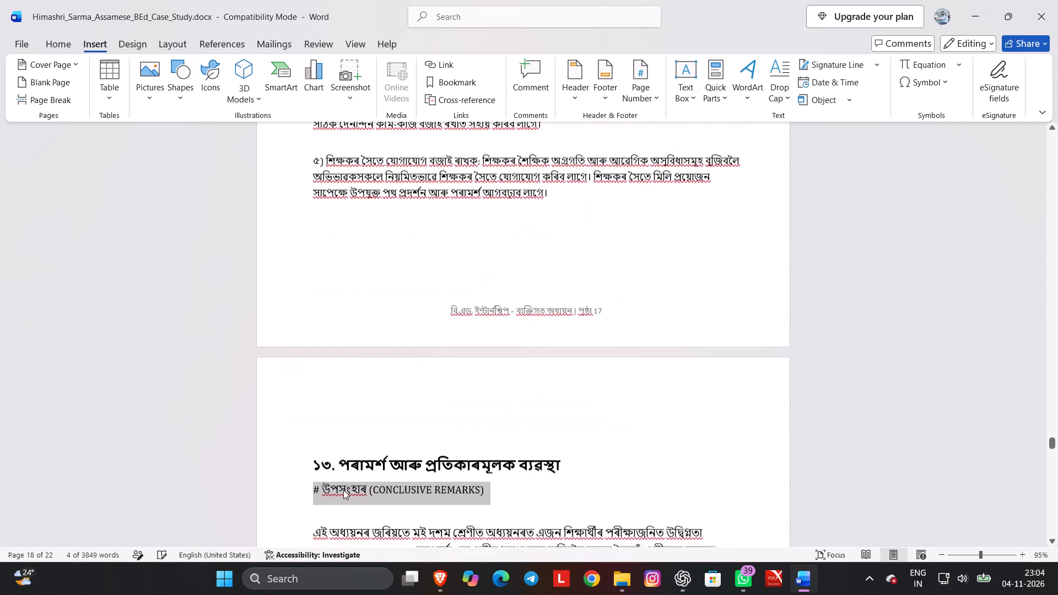
scroll(343, 490, down, 6)
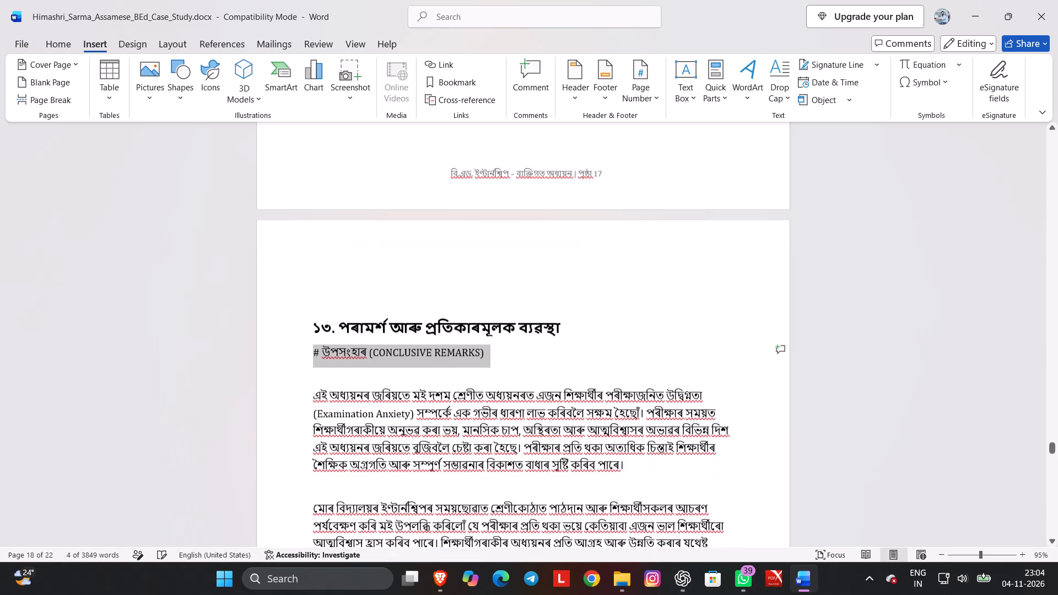
scroll(343, 490, down, 3)
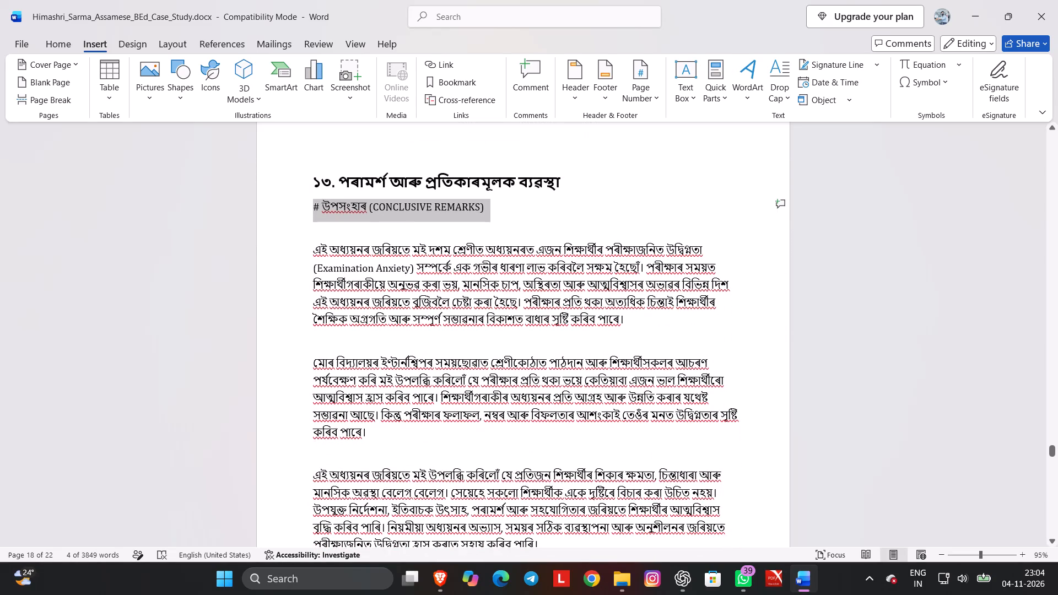
scroll(403, 450, down, 1)
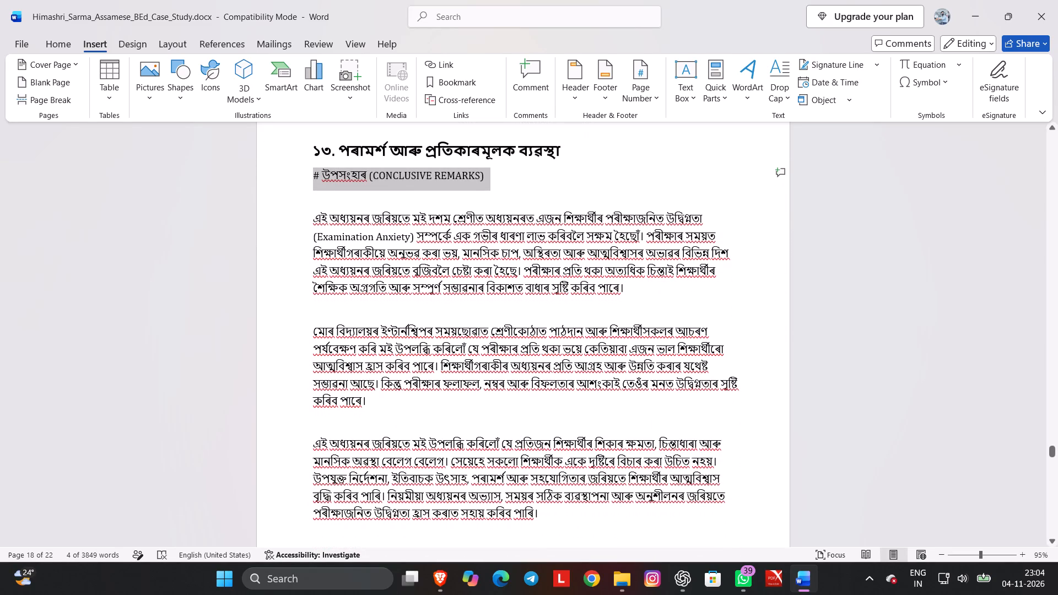
scroll(403, 450, down, 8)
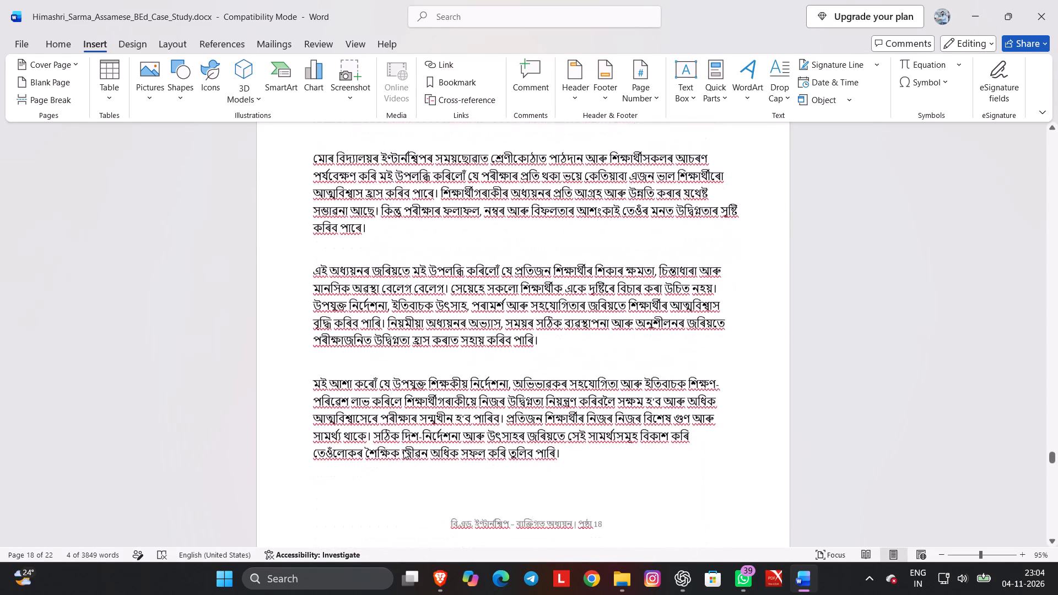
scroll(403, 450, down, 9)
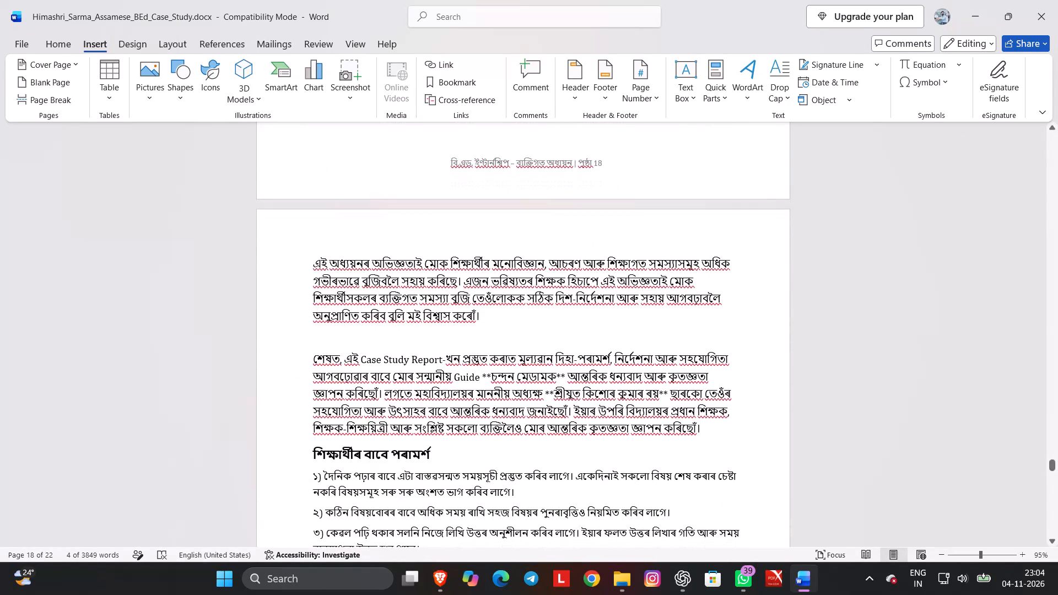
scroll(403, 450, down, 9)
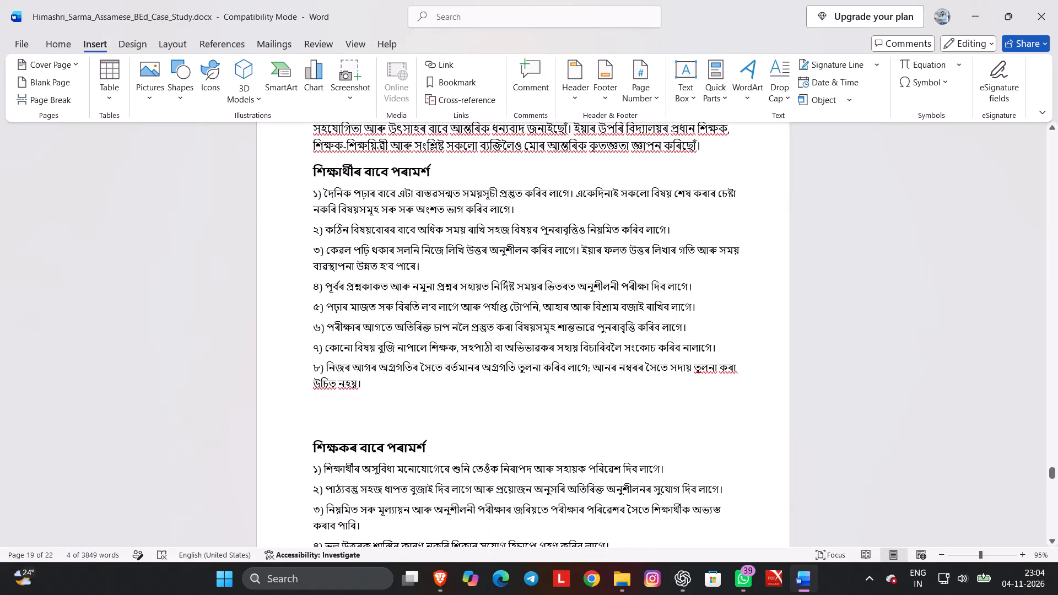
scroll(403, 450, up, 6)
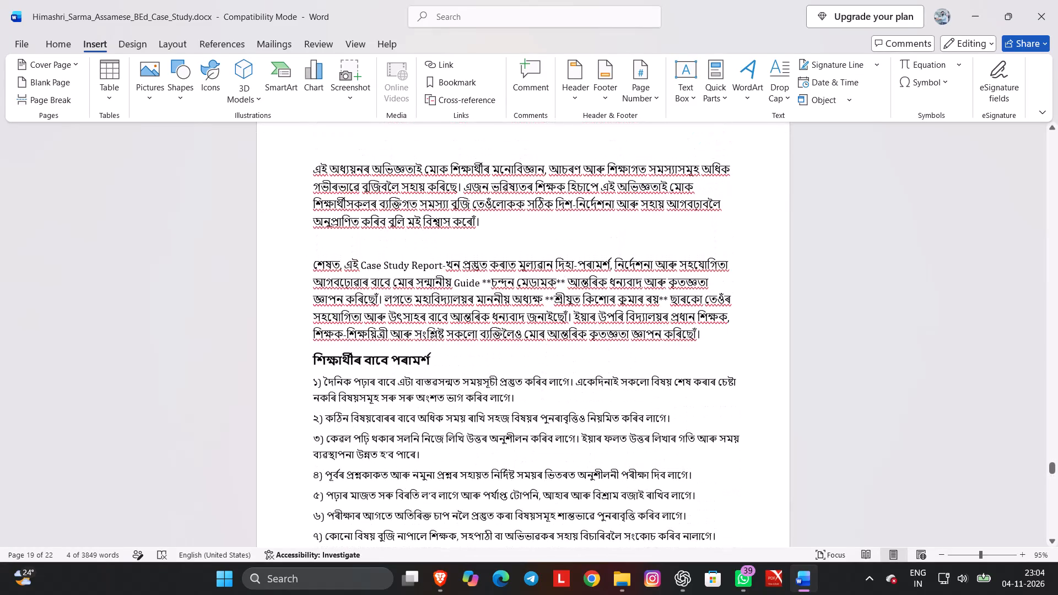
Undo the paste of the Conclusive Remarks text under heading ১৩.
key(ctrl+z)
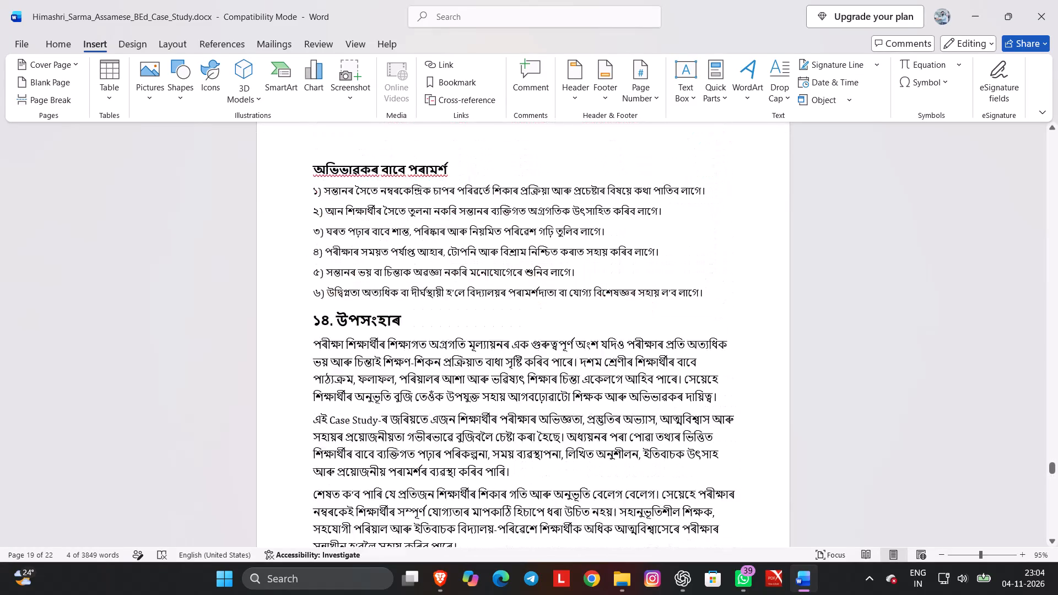
Examine the advice for parents on page 17 against the start of section ১৩ on page 18.
scroll(403, 450, up, 4)
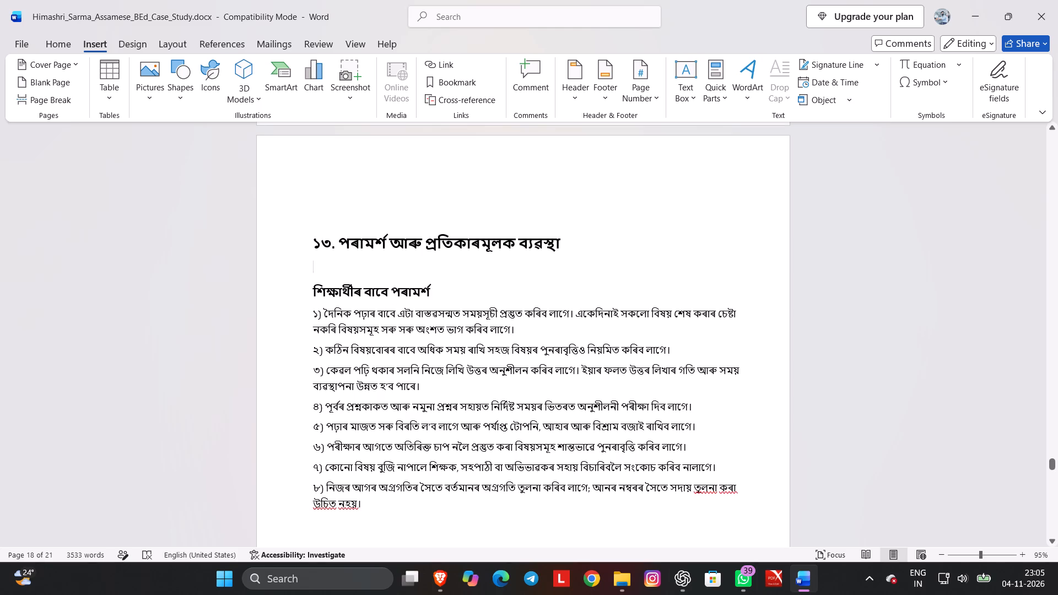
scroll(403, 450, up, 3)
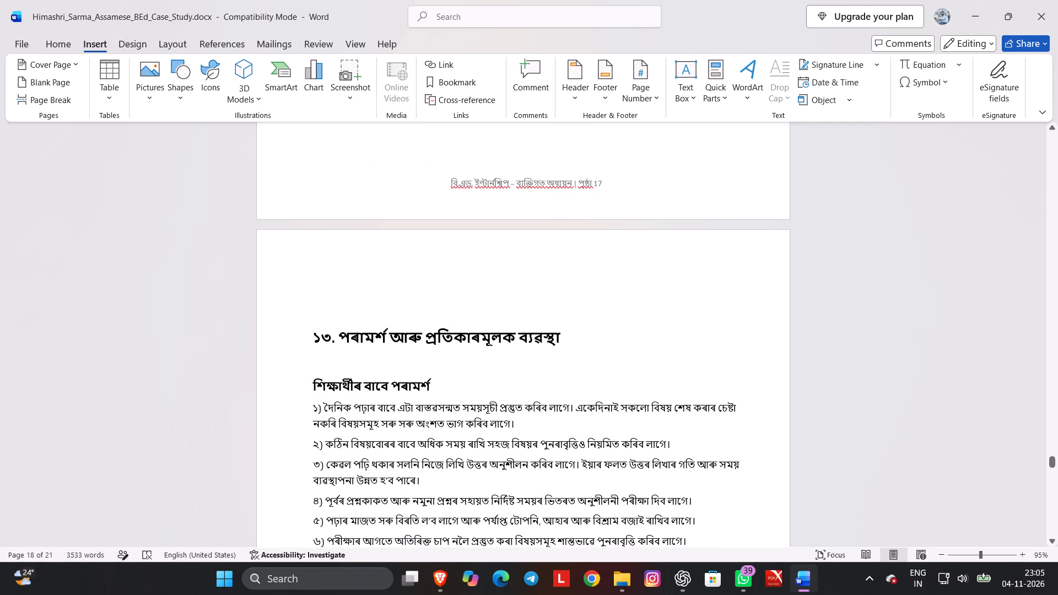
scroll(403, 450, up, 13)
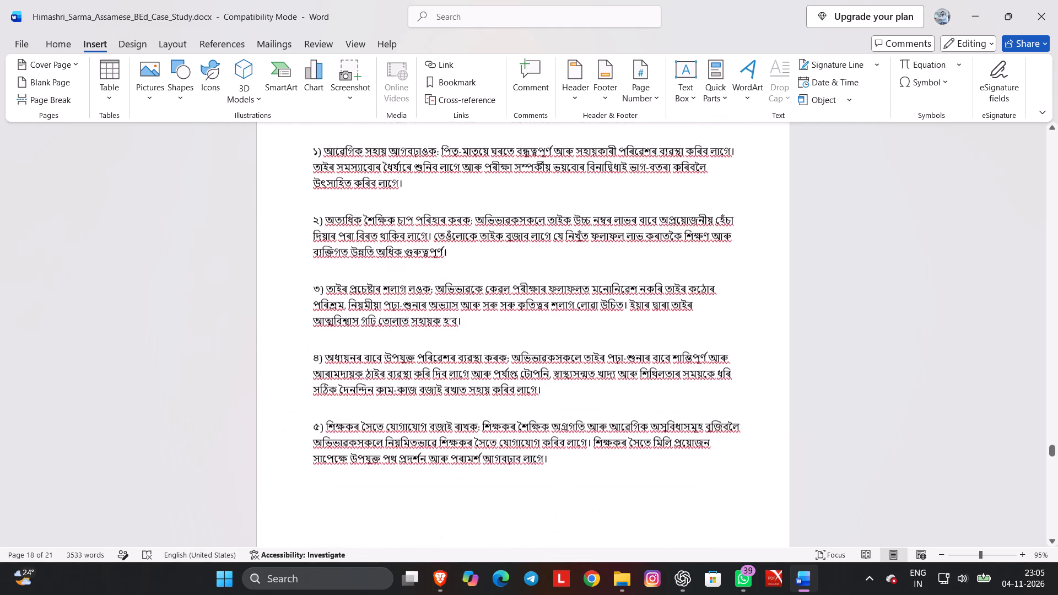
scroll(403, 450, up, 3)
scroll(403, 450, down, 9)
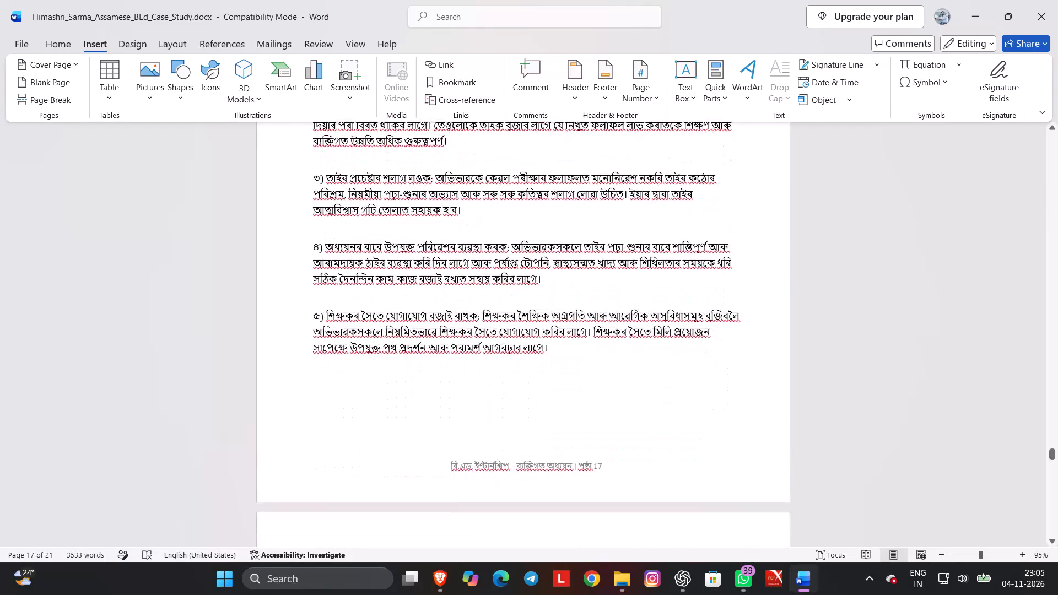
scroll(403, 450, down, 5)
scroll(403, 450, up, 5)
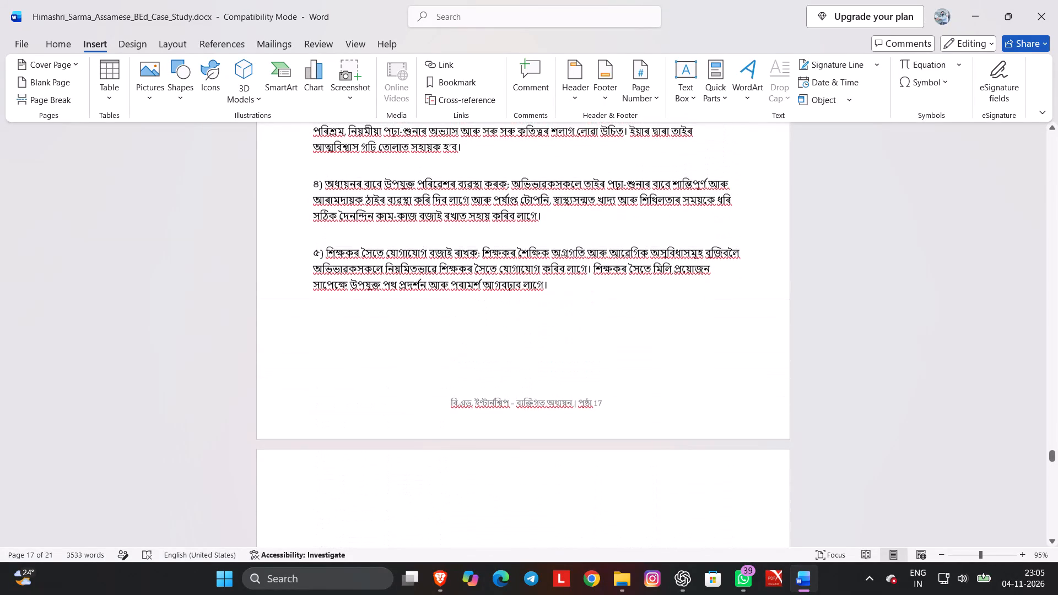
scroll(403, 450, up, 5)
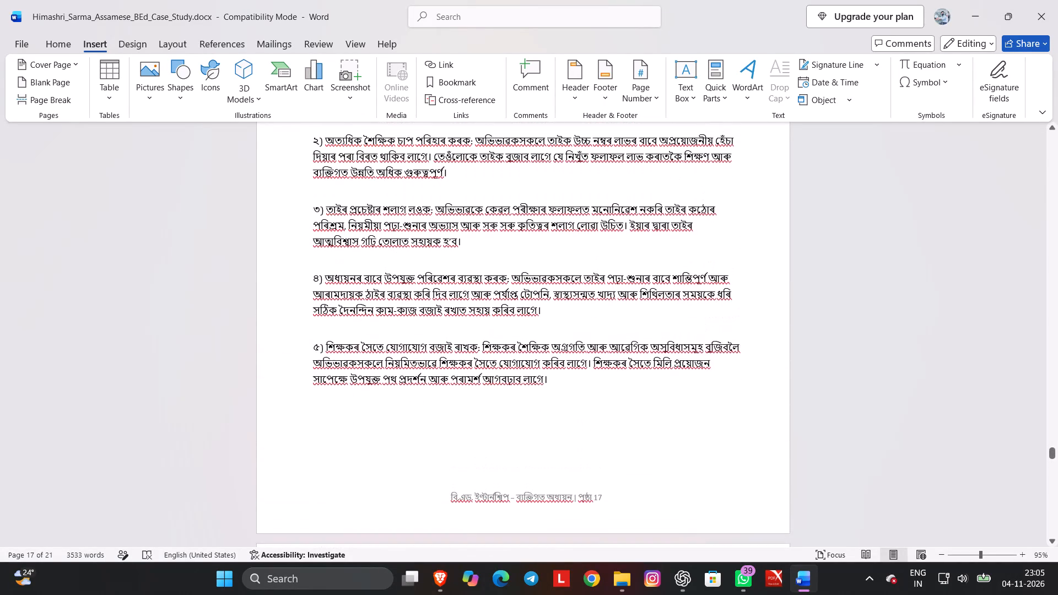
scroll(403, 450, up, 4)
scroll(397, 415, down, 2)
scroll(397, 415, up, 2)
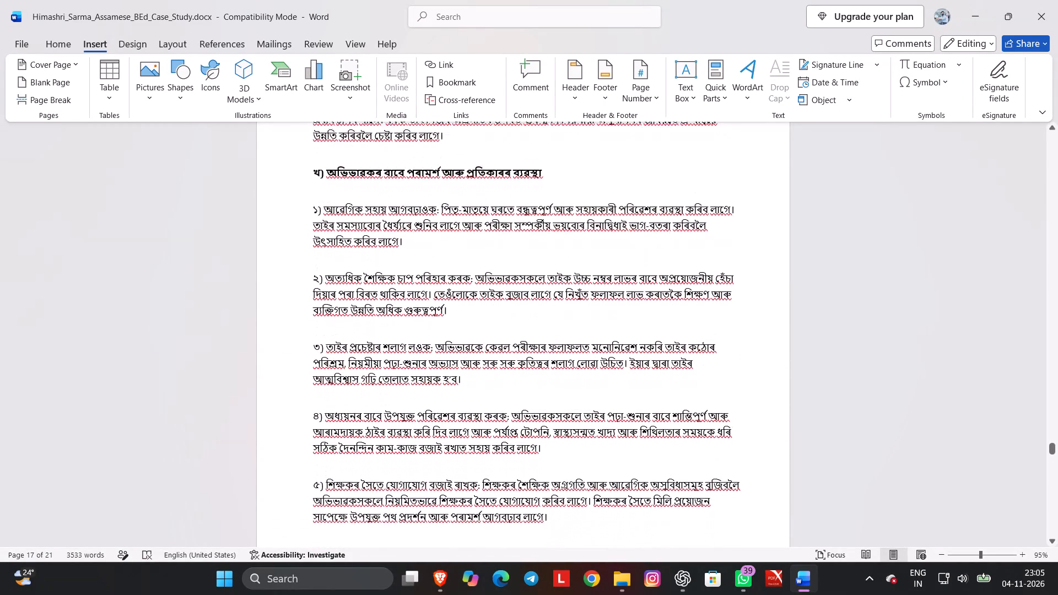
scroll(397, 415, down, 10)
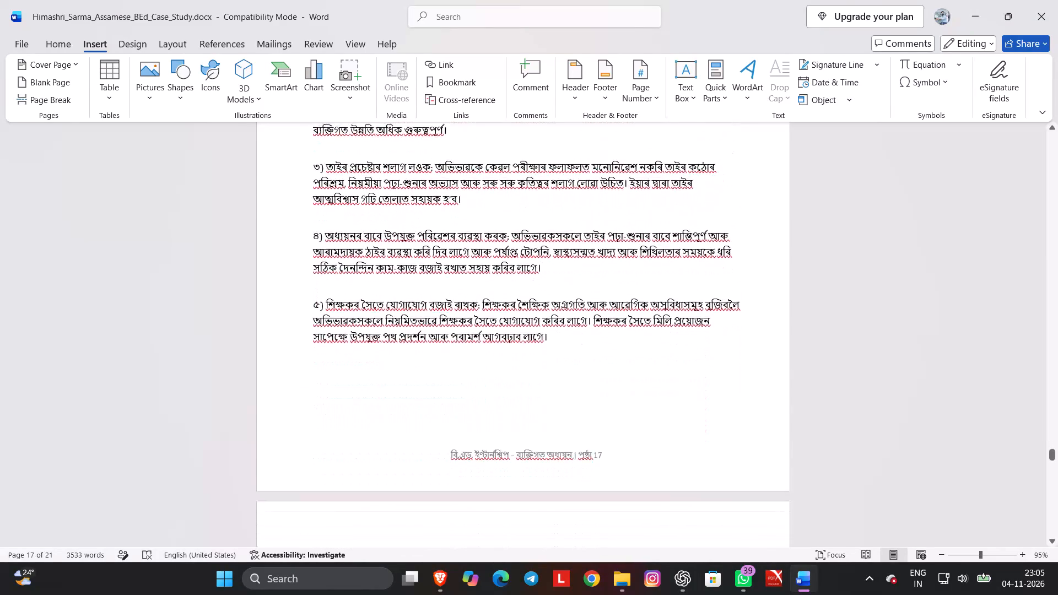
scroll(397, 415, down, 4)
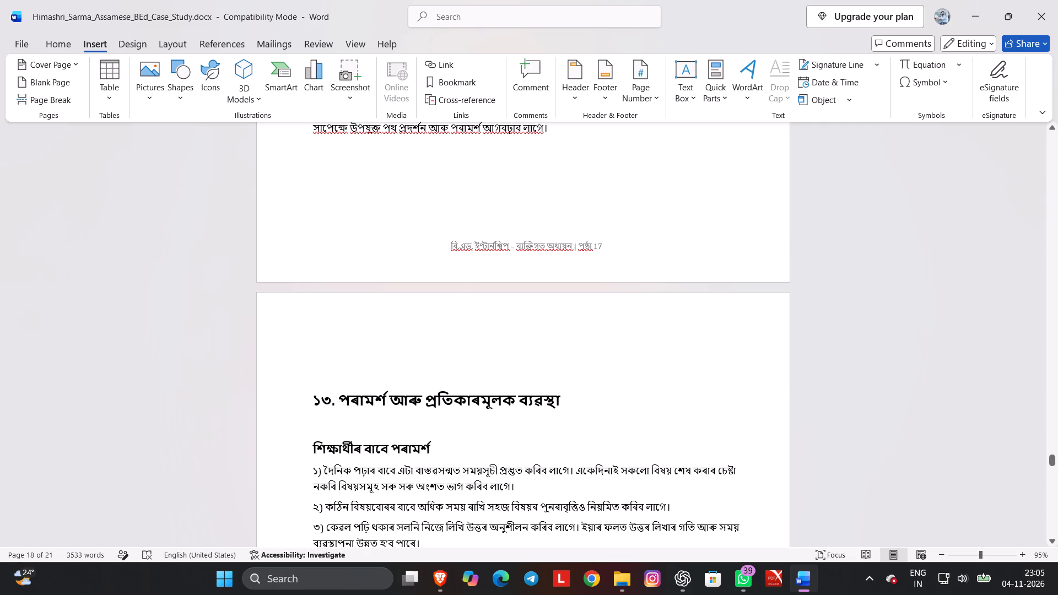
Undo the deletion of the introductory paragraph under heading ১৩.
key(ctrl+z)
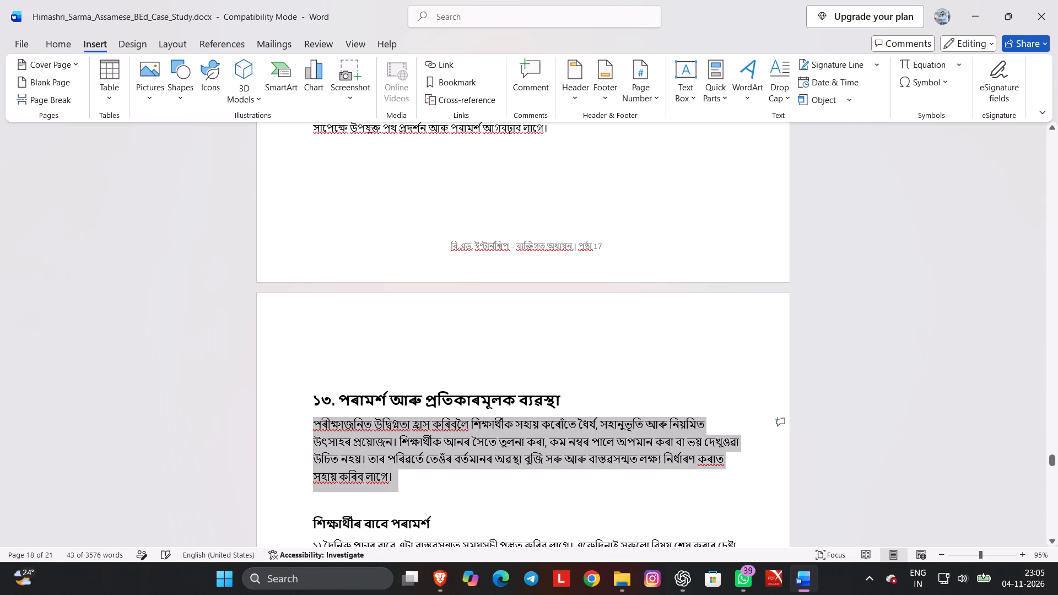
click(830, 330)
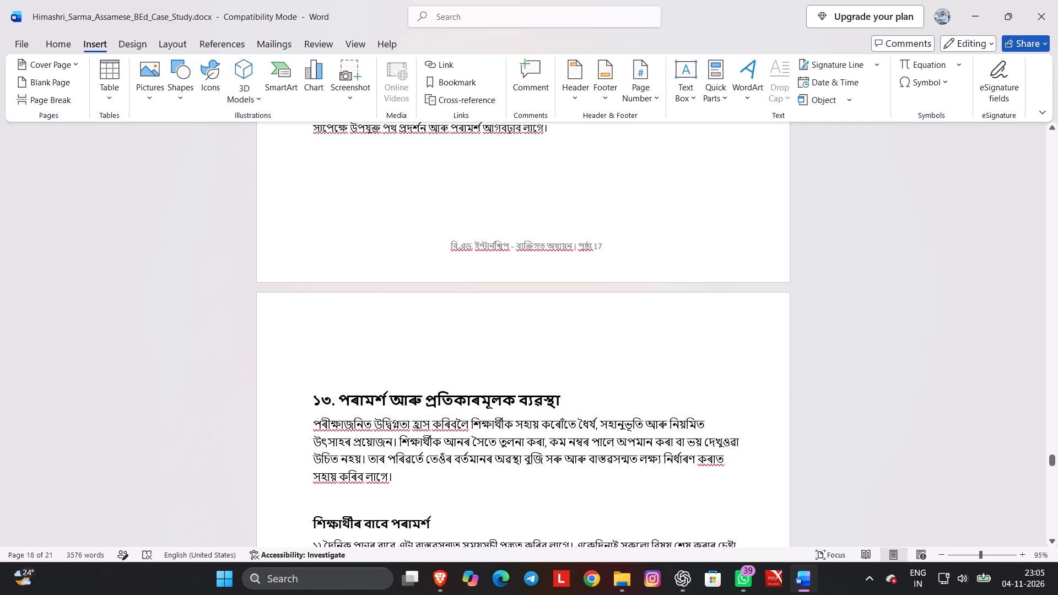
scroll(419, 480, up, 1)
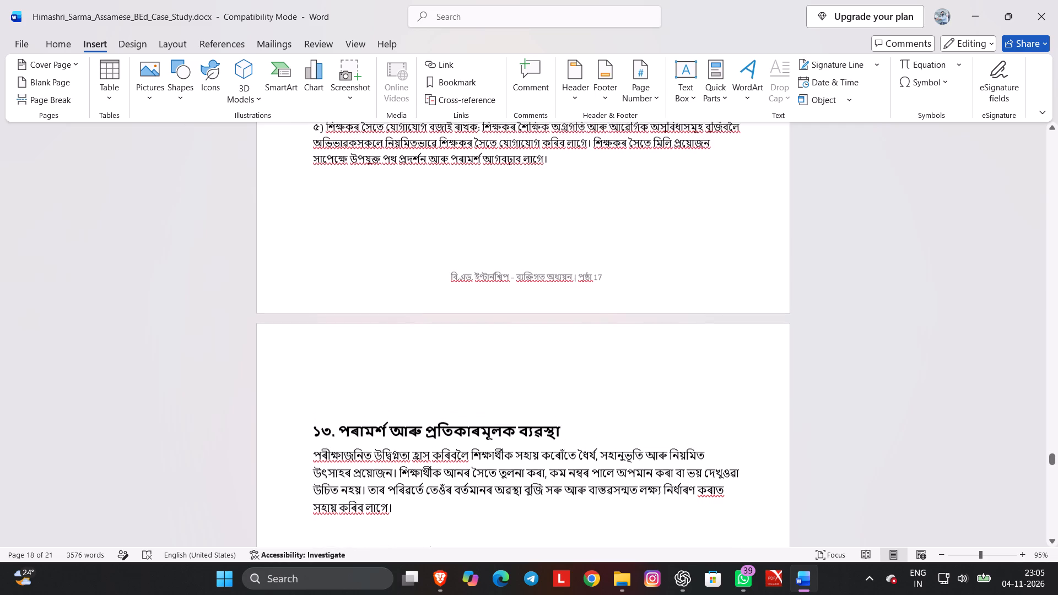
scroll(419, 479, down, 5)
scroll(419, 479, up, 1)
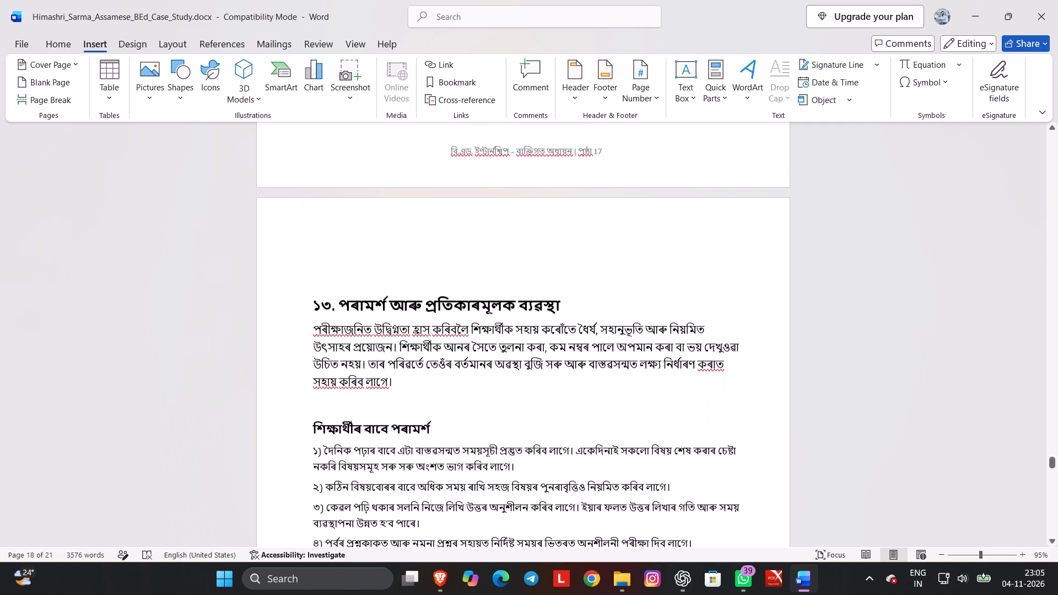
Review the parents' suggestions under part খ on page 17 and compare them with the opening of section ১৩ on page 18.
scroll(433, 468, up, 2)
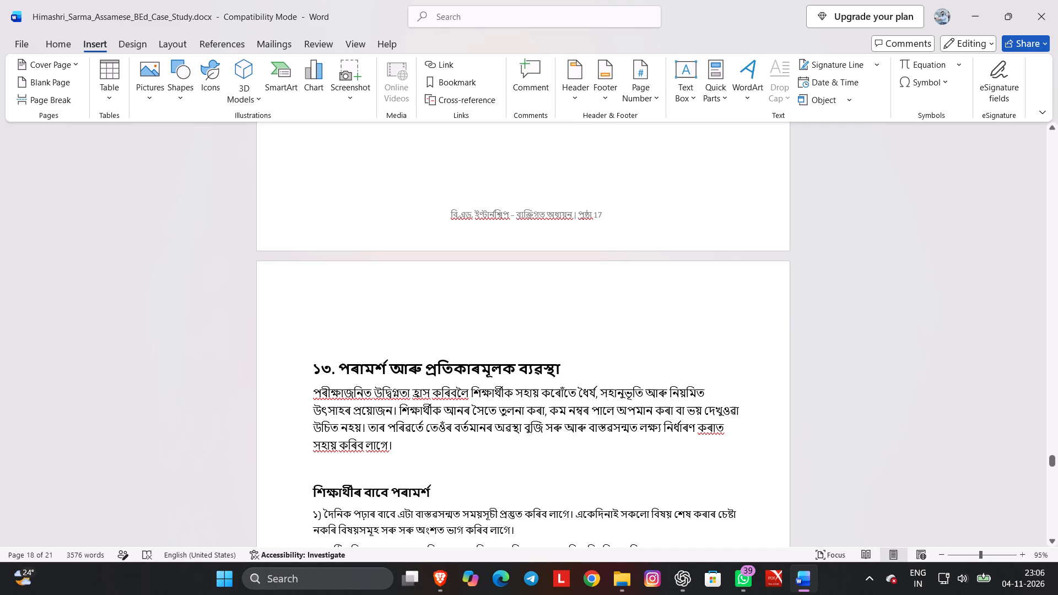
scroll(430, 450, up, 9)
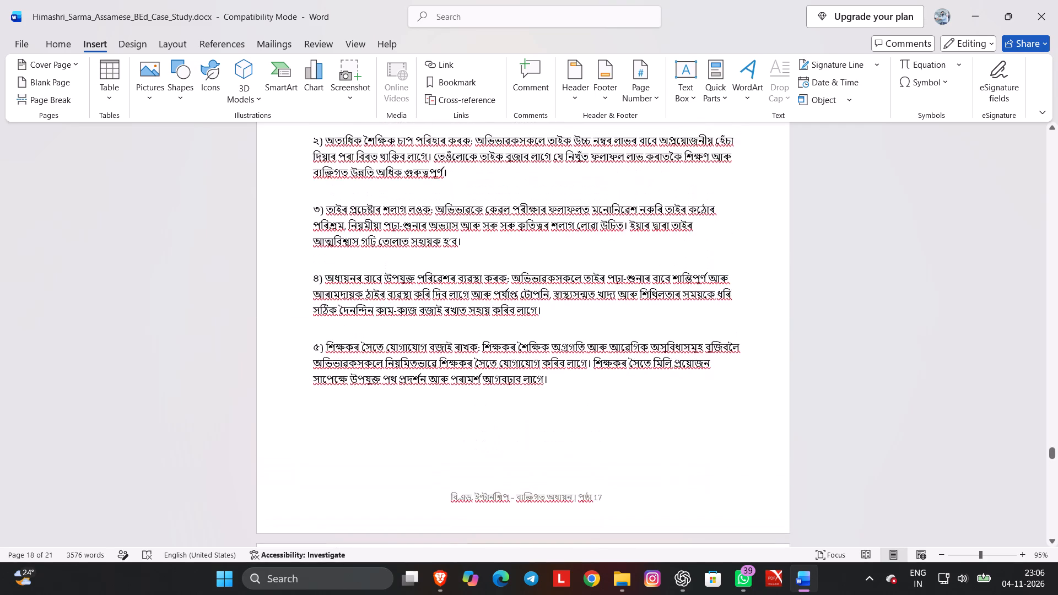
scroll(434, 448, up, 6)
scroll(434, 448, down, 3)
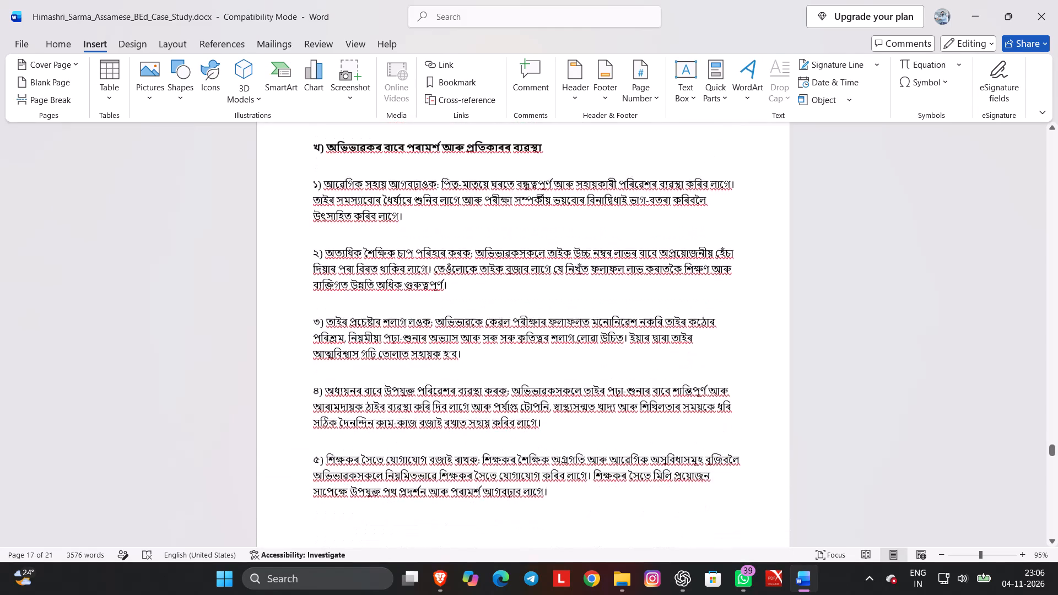
scroll(434, 448, down, 3)
scroll(434, 448, up, 4)
scroll(434, 448, down, 7)
scroll(434, 448, up, 5)
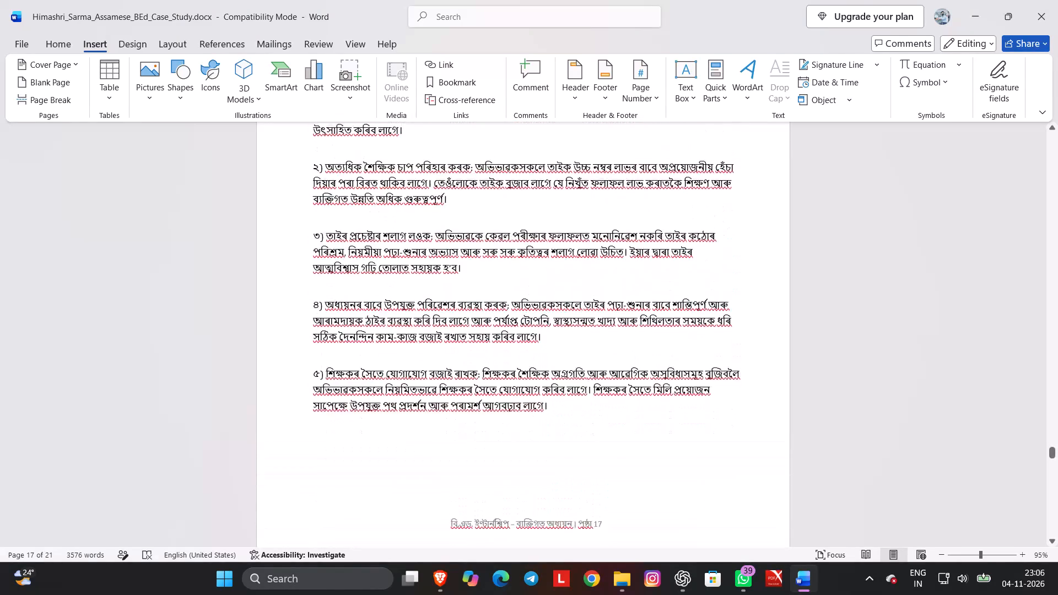
scroll(434, 448, up, 8)
scroll(434, 448, down, 13)
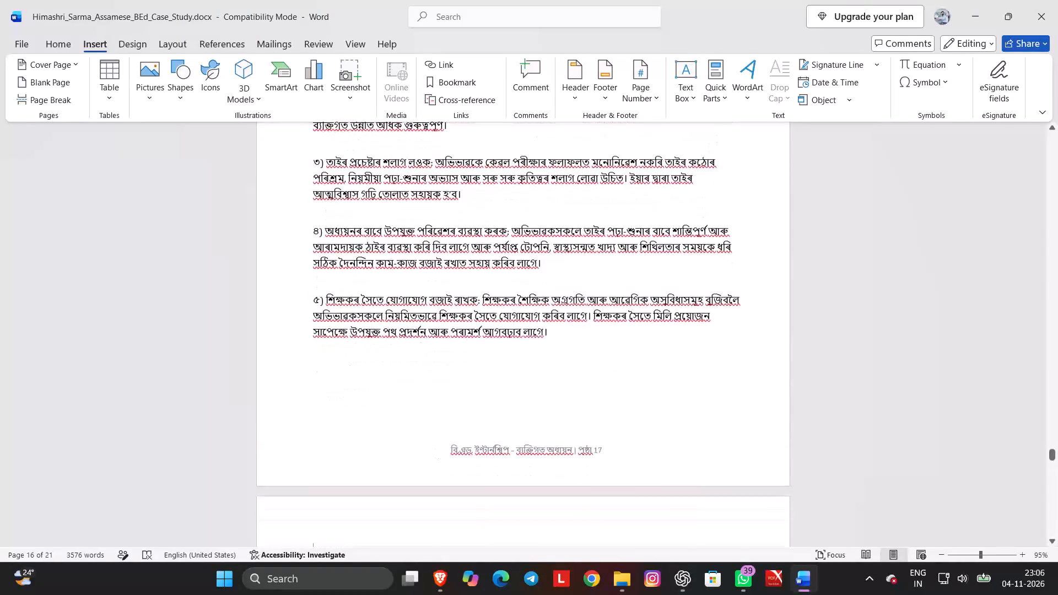
scroll(434, 448, down, 6)
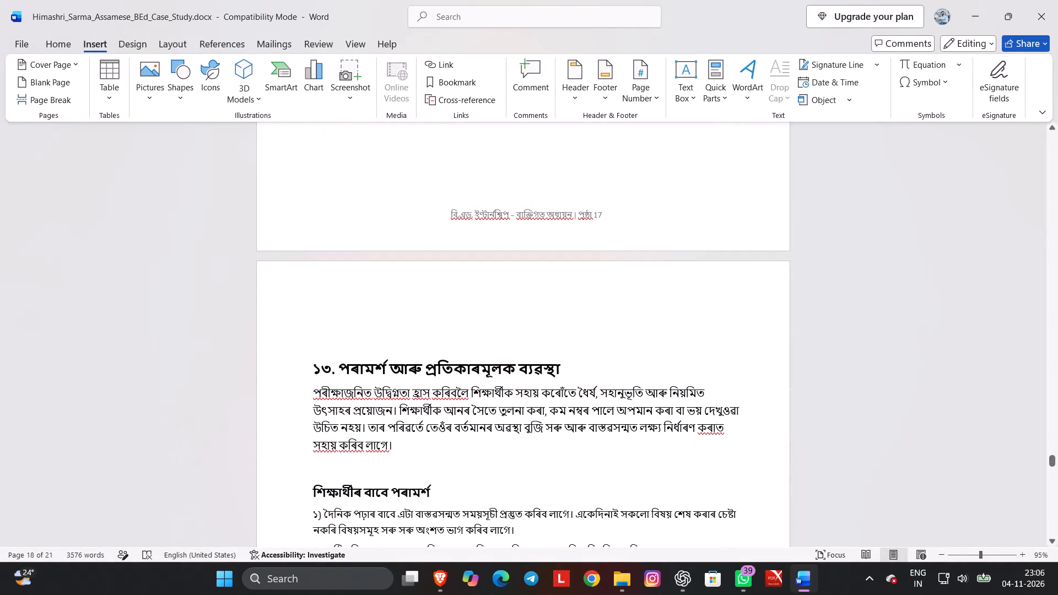
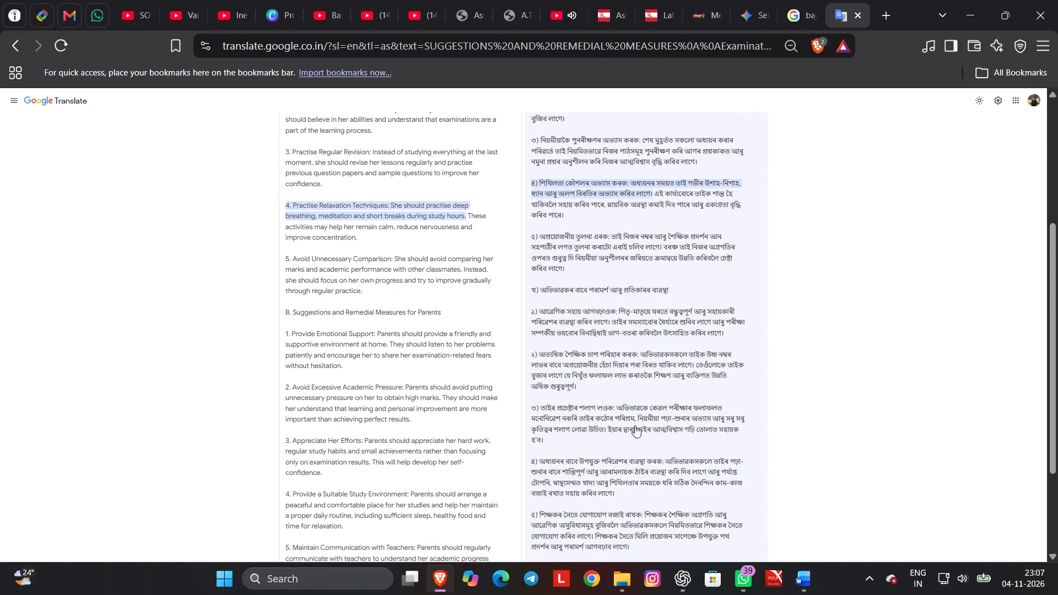
Copy the full Assamese translation of the Suggestions and Remedial Measures text and switch to the case study document in Word.
scroll(635, 425, down, 3)
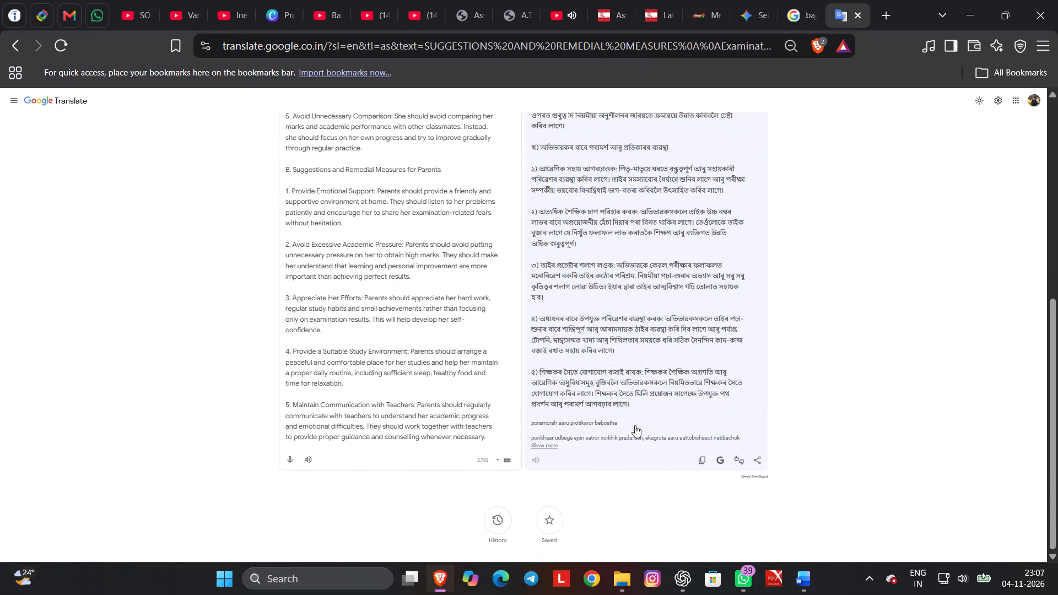
scroll(559, 409, up, 7)
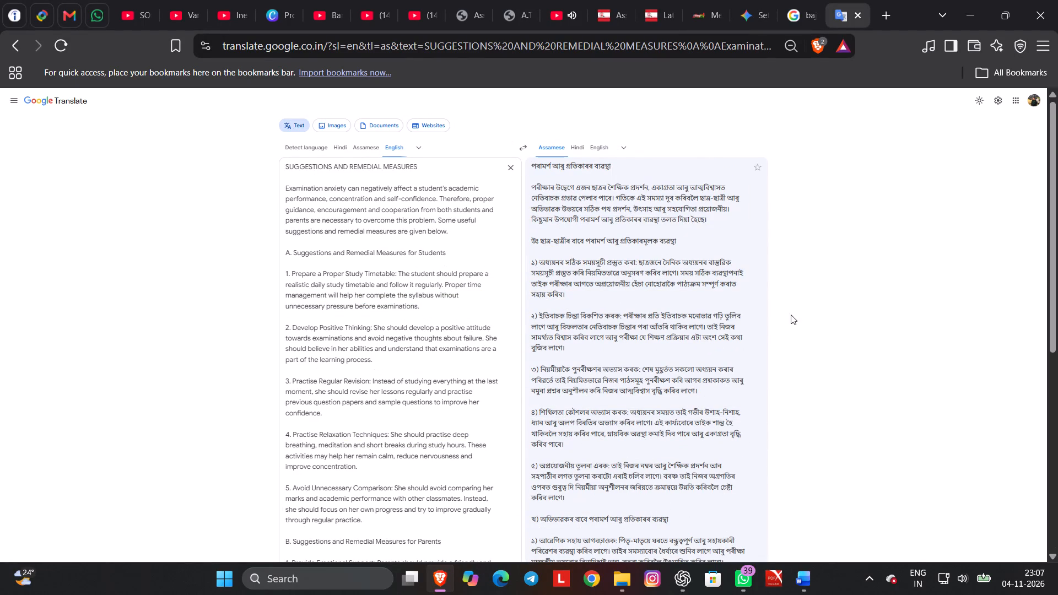
scroll(609, 453, down, 5)
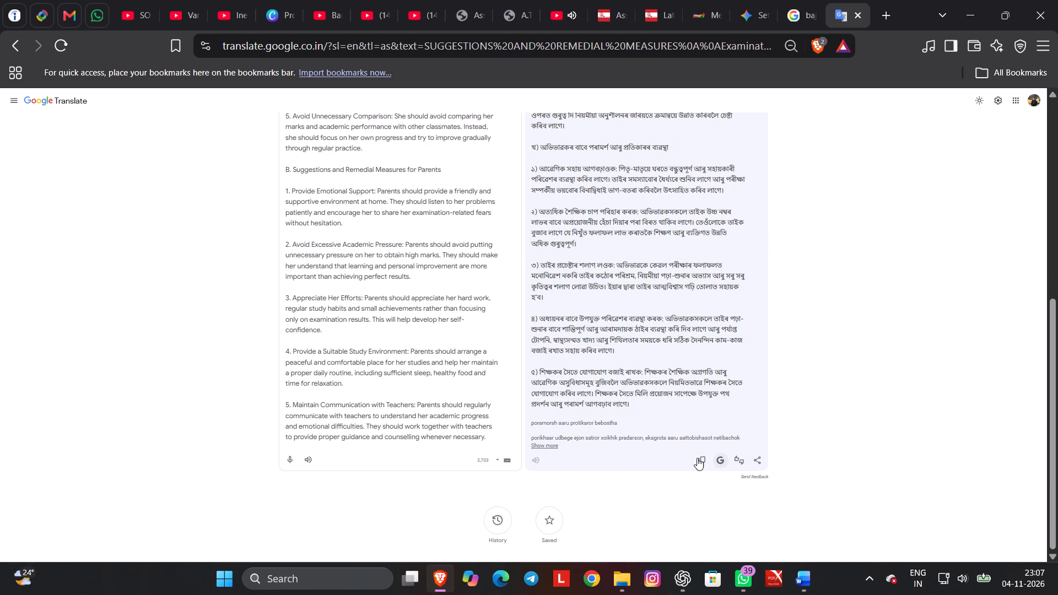
click(706, 461)
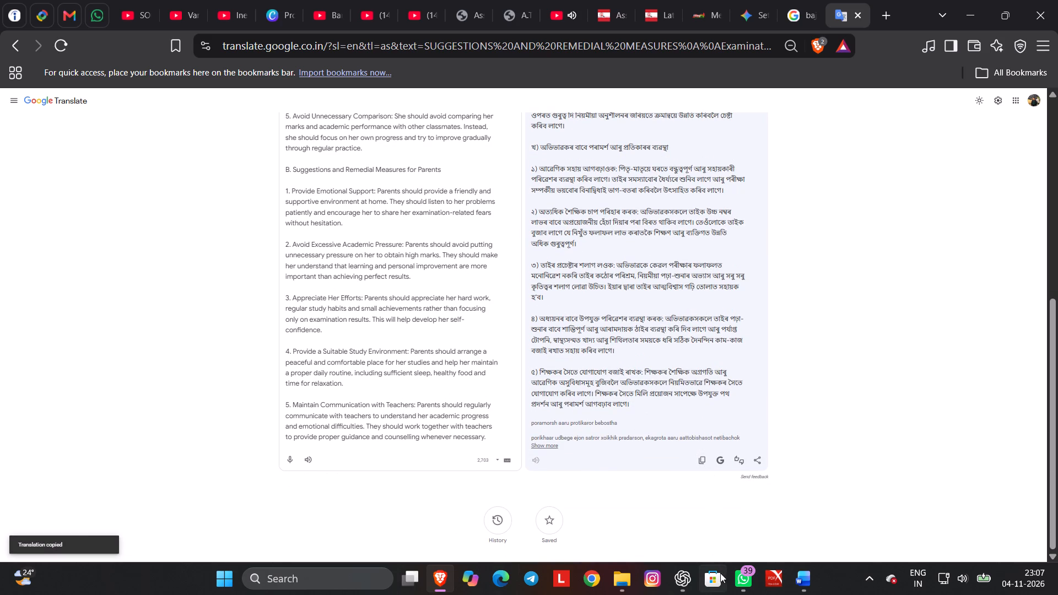
click(805, 580)
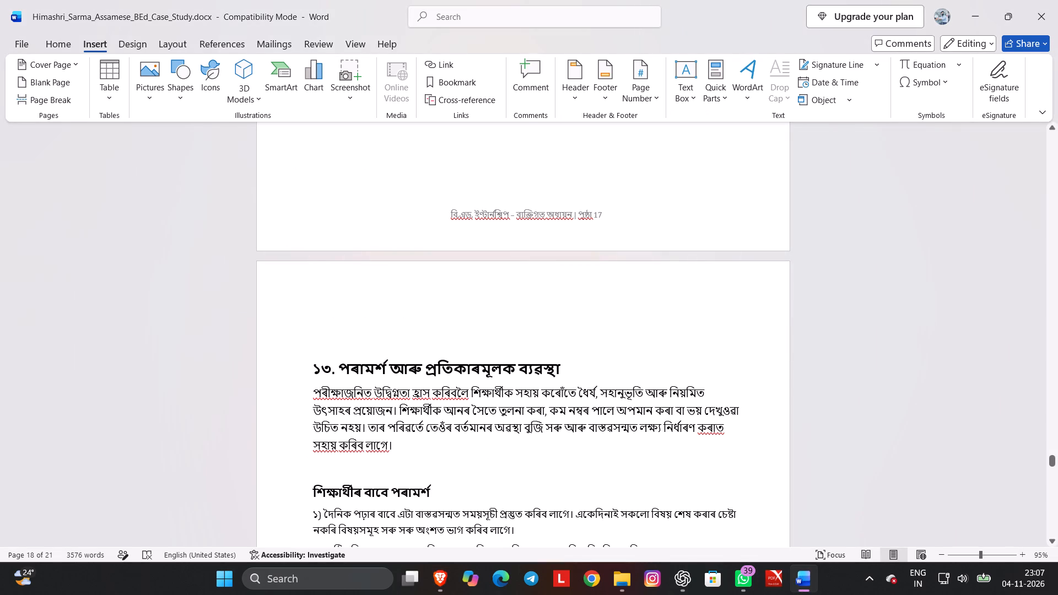
Replace the introductory paragraph under heading ১৩ with the copied পৰামৰ্শ আৰু প্ৰতিকাৰৰ ব্যৱস্থা text.
drag(311, 391, 381, 445)
key(BackSpace)
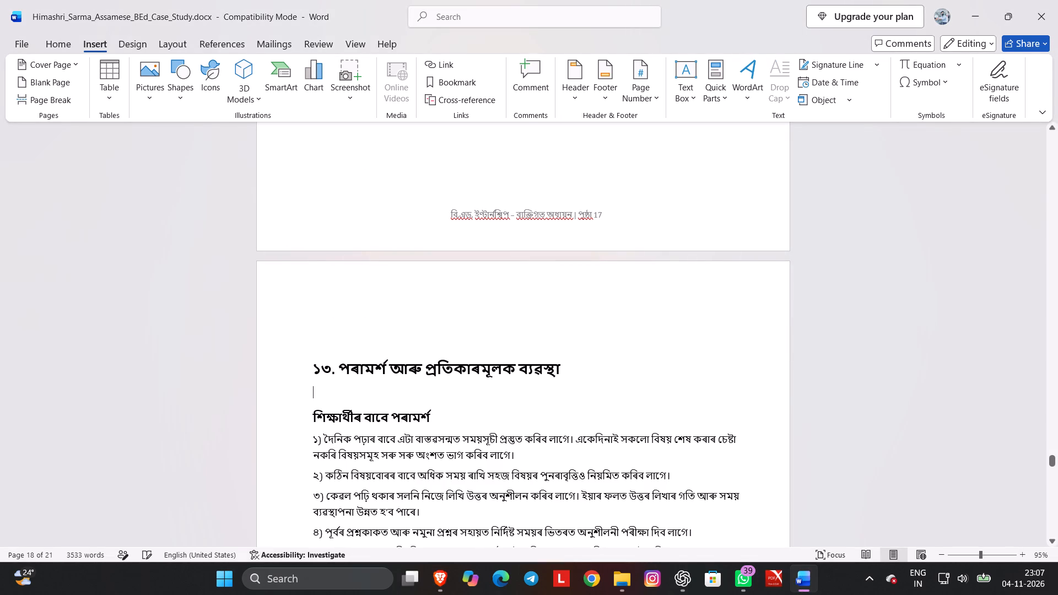
key(ctrl+v)
Delete the repeated title line পৰামৰ্শ আৰু প্ৰতিকাৰৰ ব্যৱস্থা directly below heading ১৩.
scroll(422, 392, up, 5)
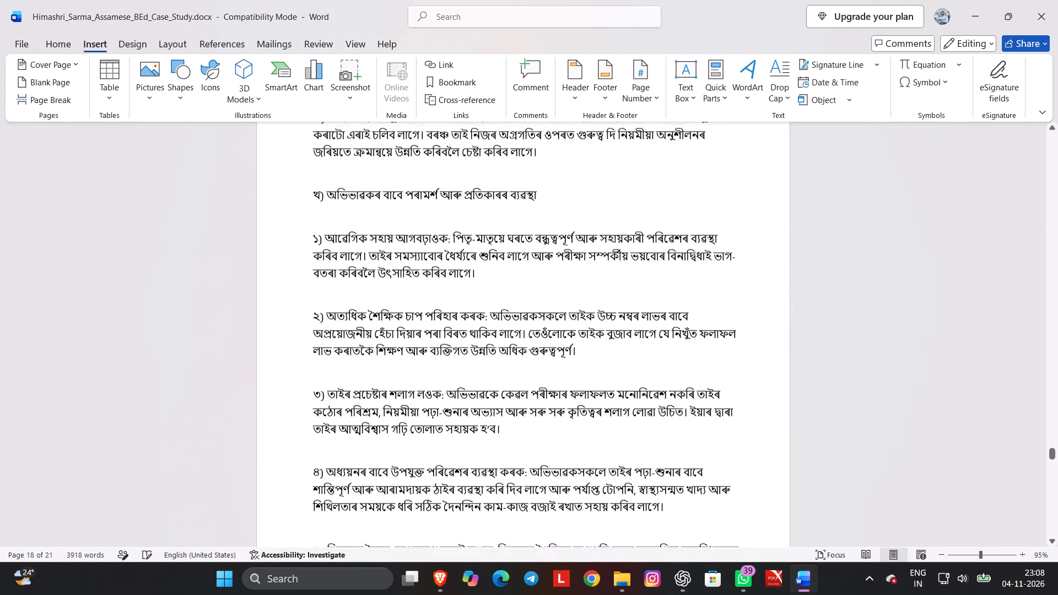
scroll(431, 390, up, 6)
scroll(431, 390, up, 15)
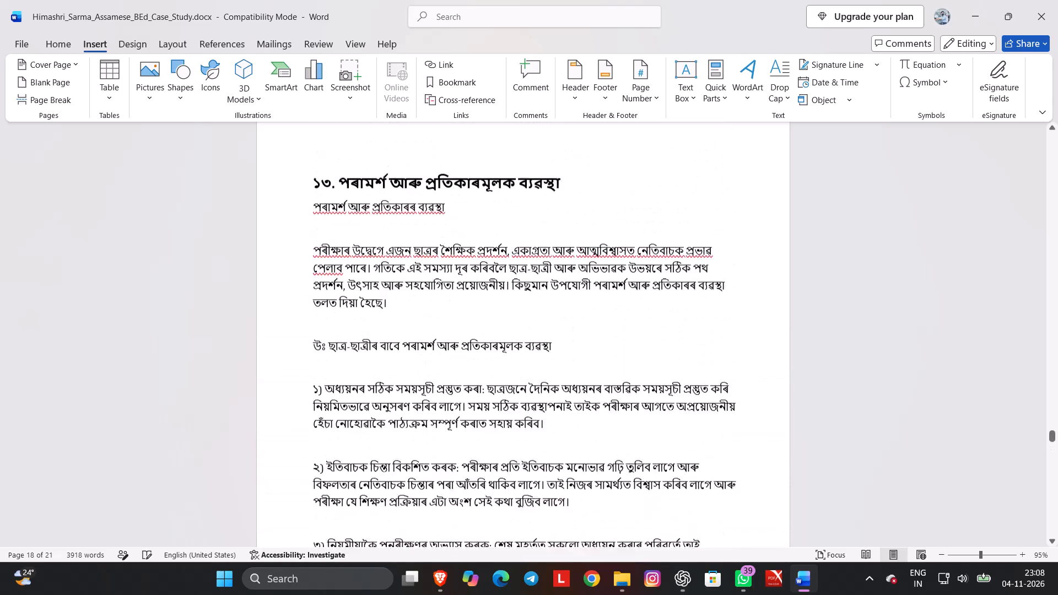
drag(458, 246, 315, 251)
key(BackSpace)
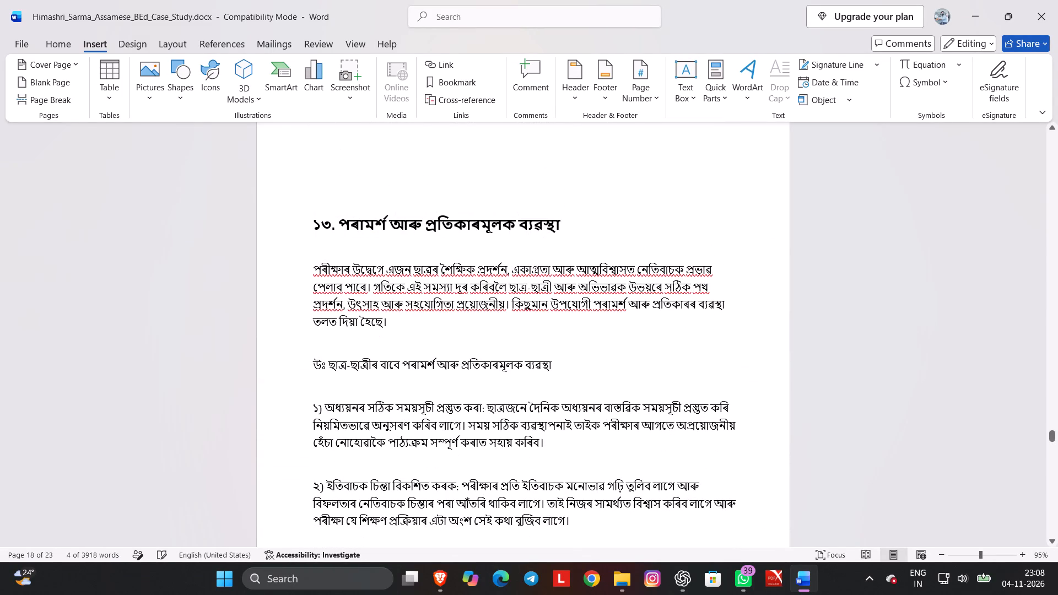
click(344, 247)
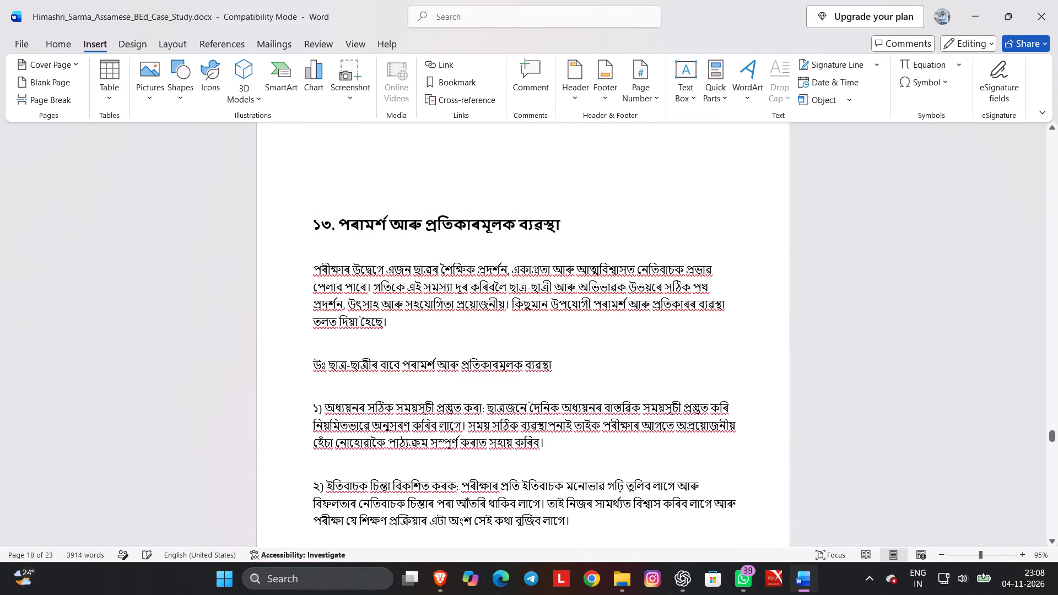
click(350, 250)
Compare the pasted advice under heading ১৩ with the পৰামৰ্শ আৰু প্ৰতিকাৰৰ ব্যৱস্থা section on pages 16 and 17.
scroll(493, 306, down, 4)
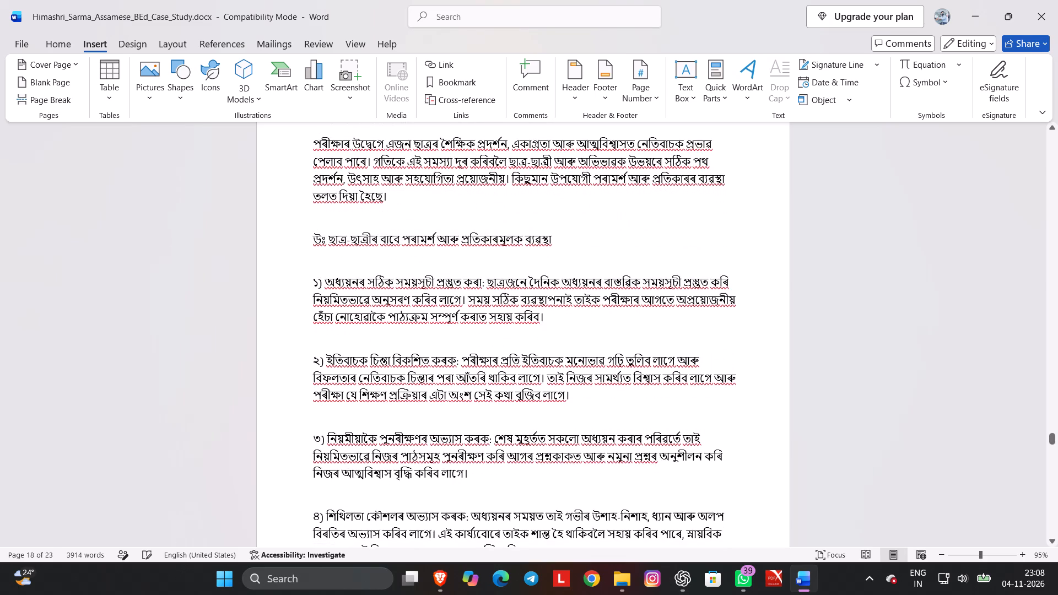
scroll(493, 306, down, 3)
scroll(493, 306, up, 6)
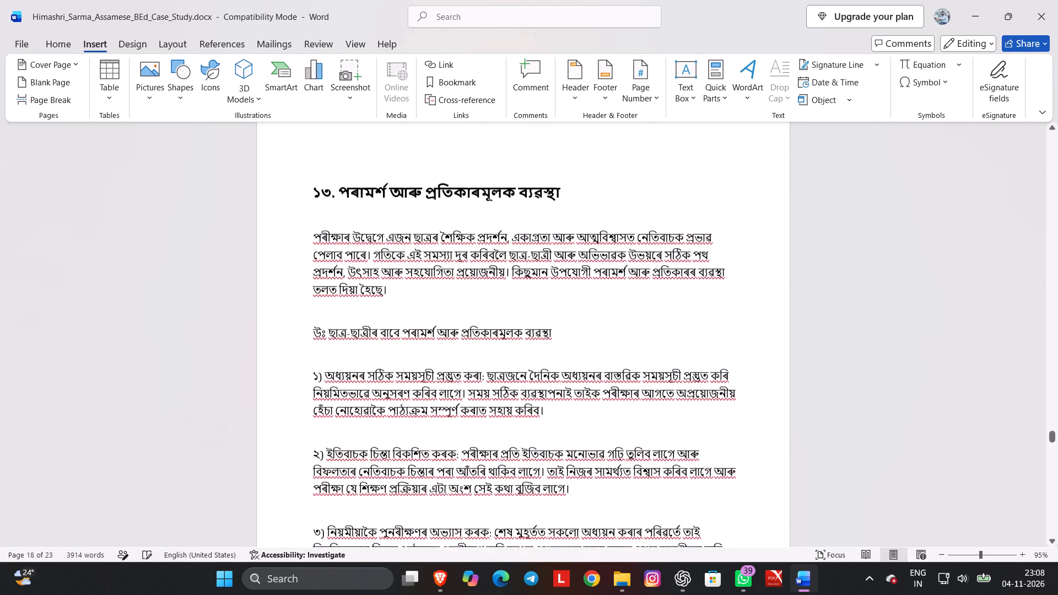
scroll(493, 306, up, 20)
scroll(493, 306, up, 5)
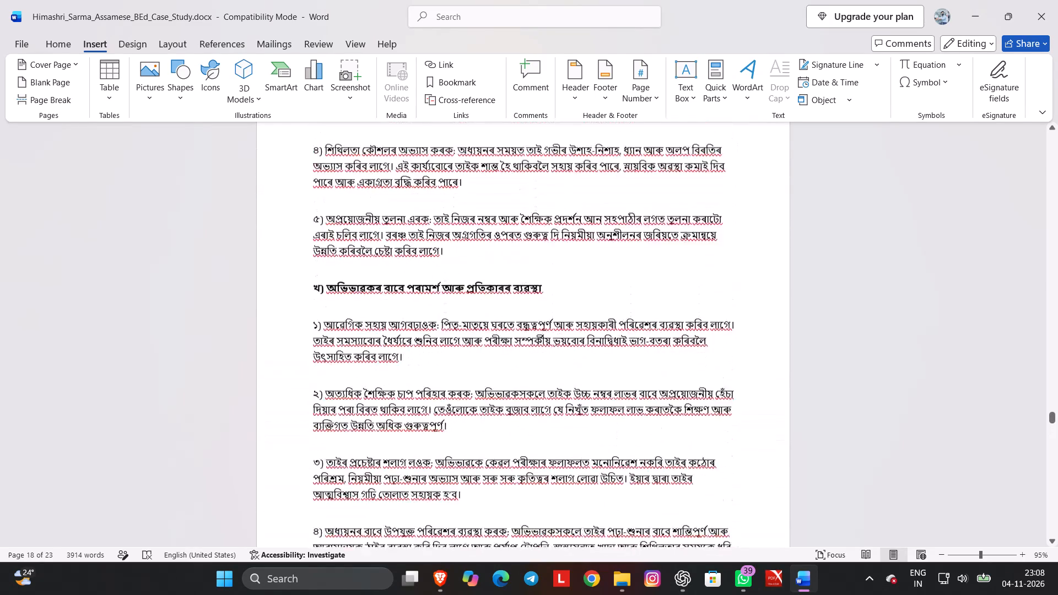
scroll(493, 306, up, 13)
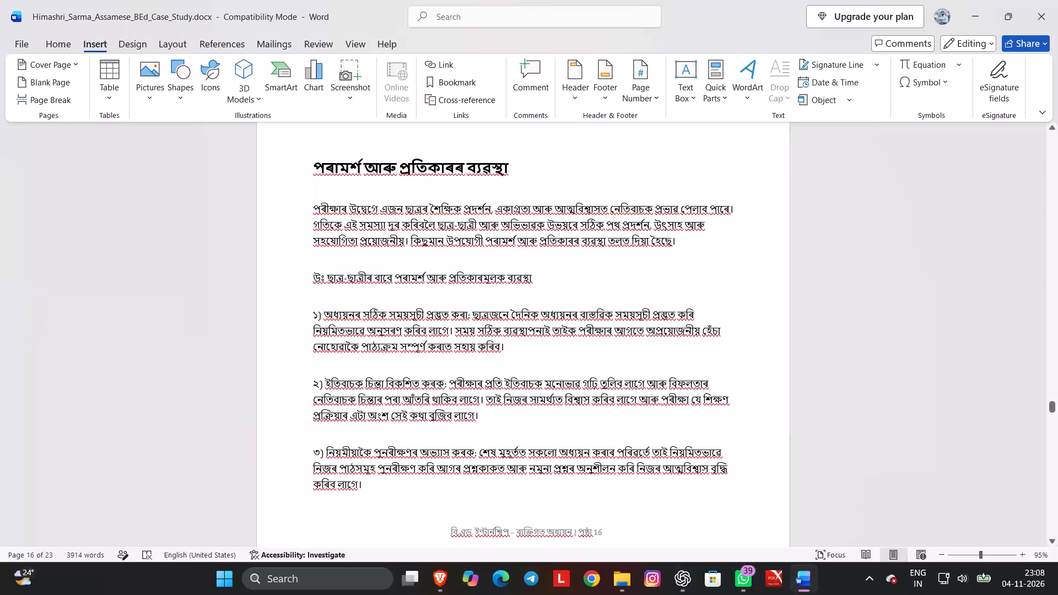
scroll(493, 306, up, 4)
scroll(493, 306, down, 11)
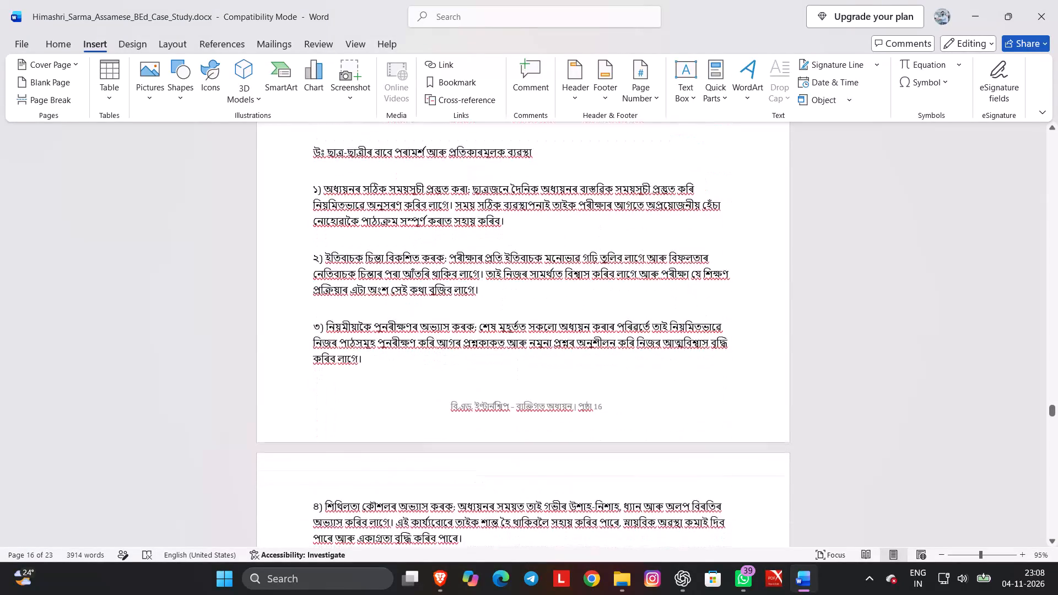
scroll(493, 306, down, 14)
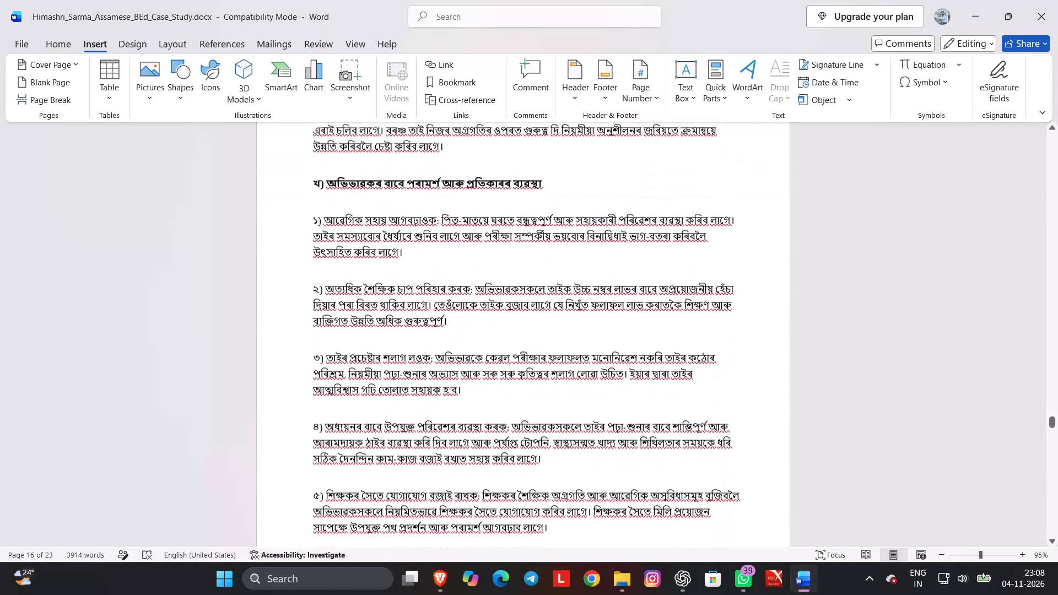
scroll(493, 306, down, 16)
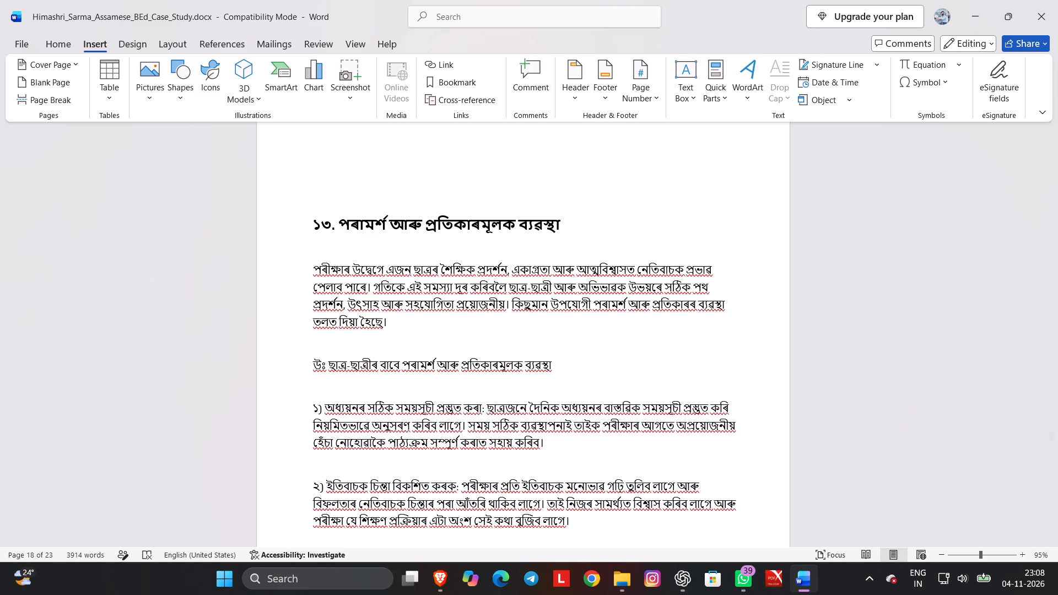
Review the pasted student and parent advice and where it meets the শিক্ষাৰ্থীৰ বাবে পৰামৰ্শ subsection on page 19.
scroll(565, 355, down, 20)
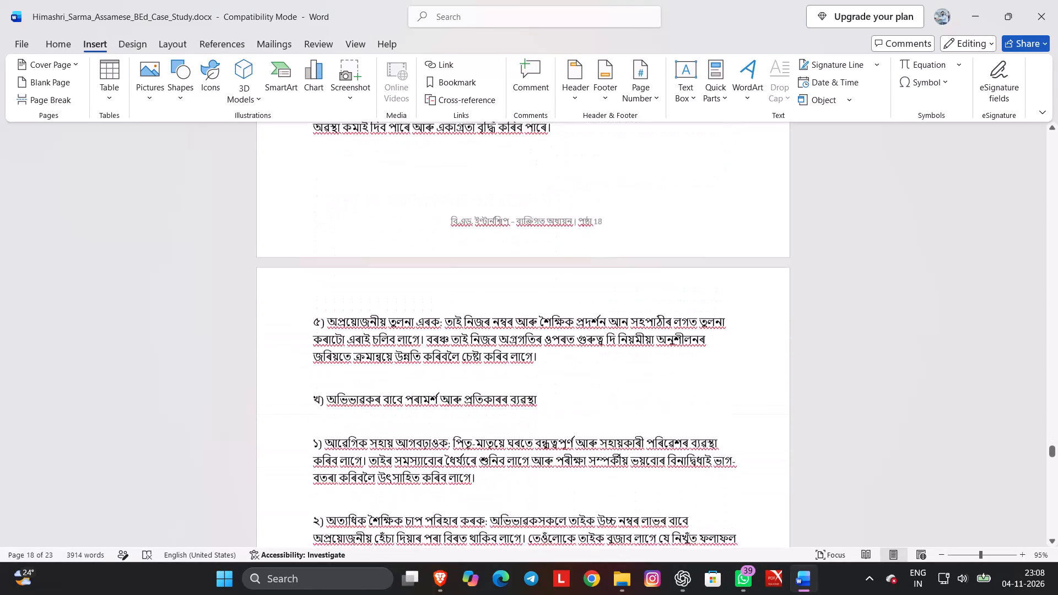
scroll(565, 356, down, 10)
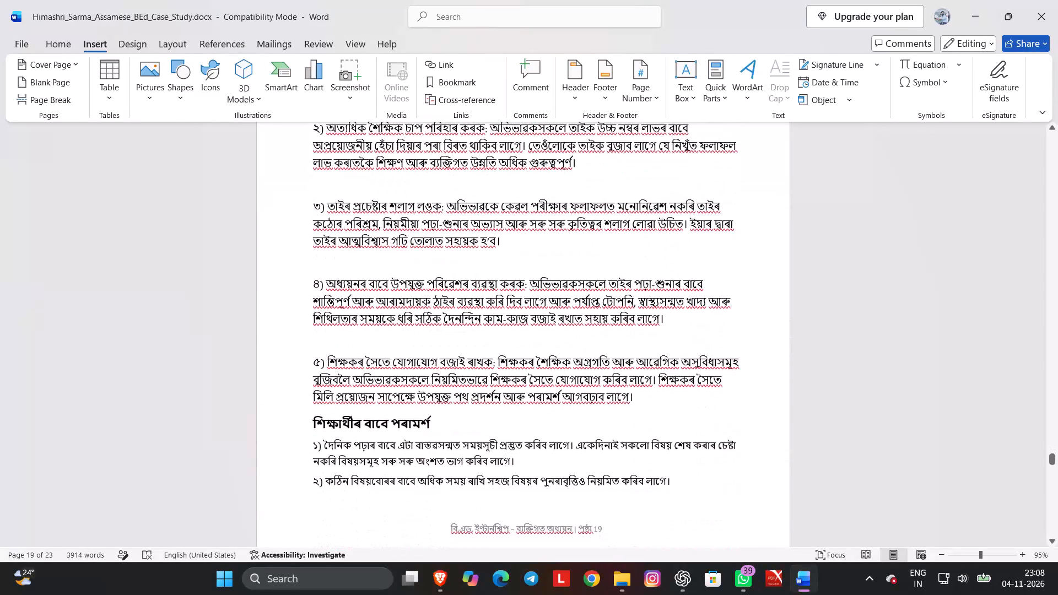
scroll(565, 356, up, 3)
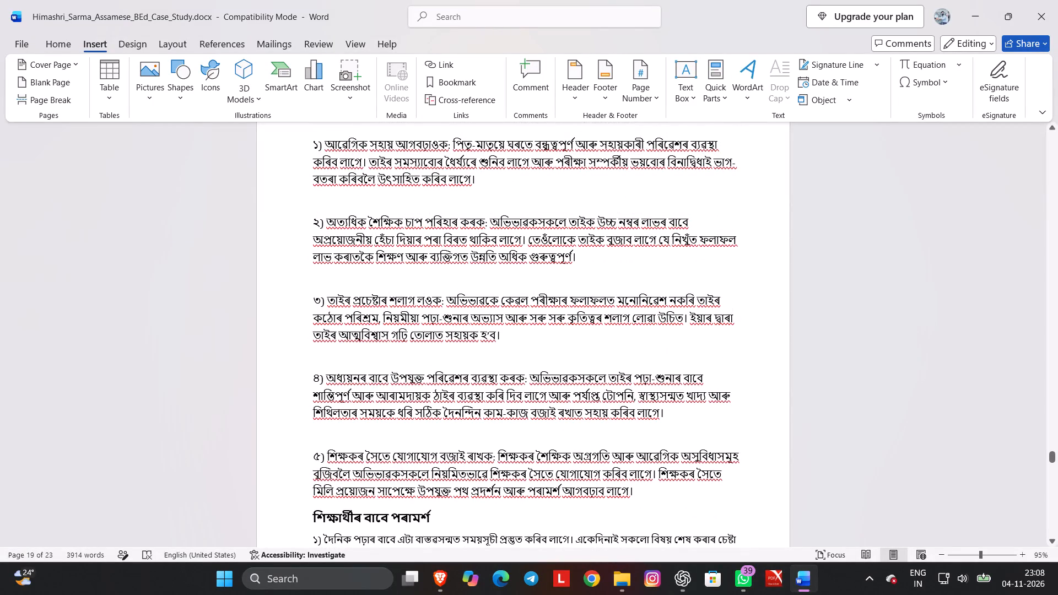
scroll(642, 489, down, 12)
scroll(617, 475, up, 6)
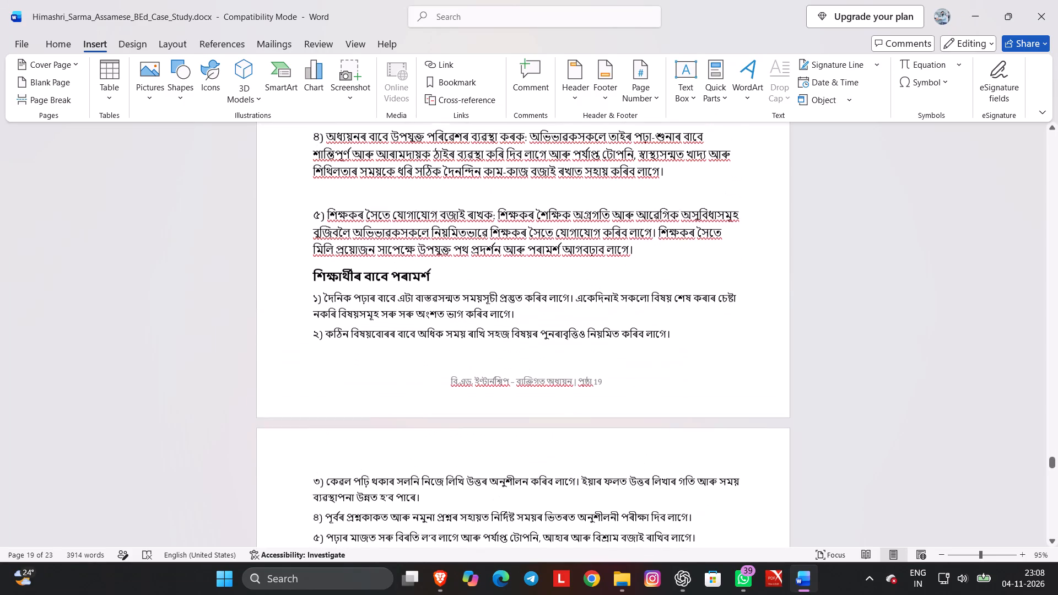
scroll(476, 378, up, 3)
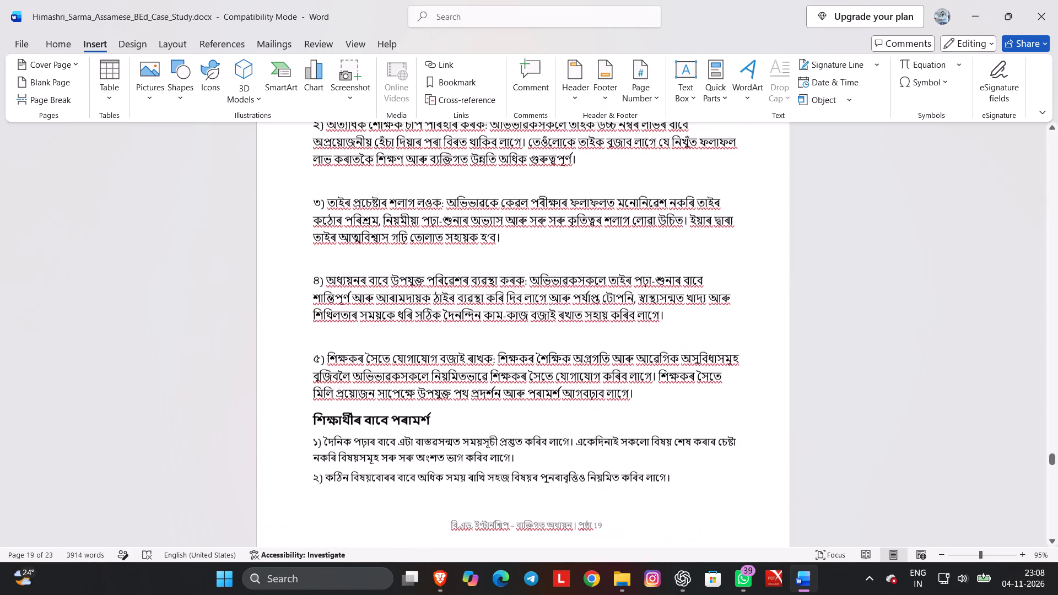
Check section ১৩ again against the unnumbered advice section on pages 16 and 17 for duplicated content.
scroll(476, 378, up, 18)
scroll(476, 377, up, 7)
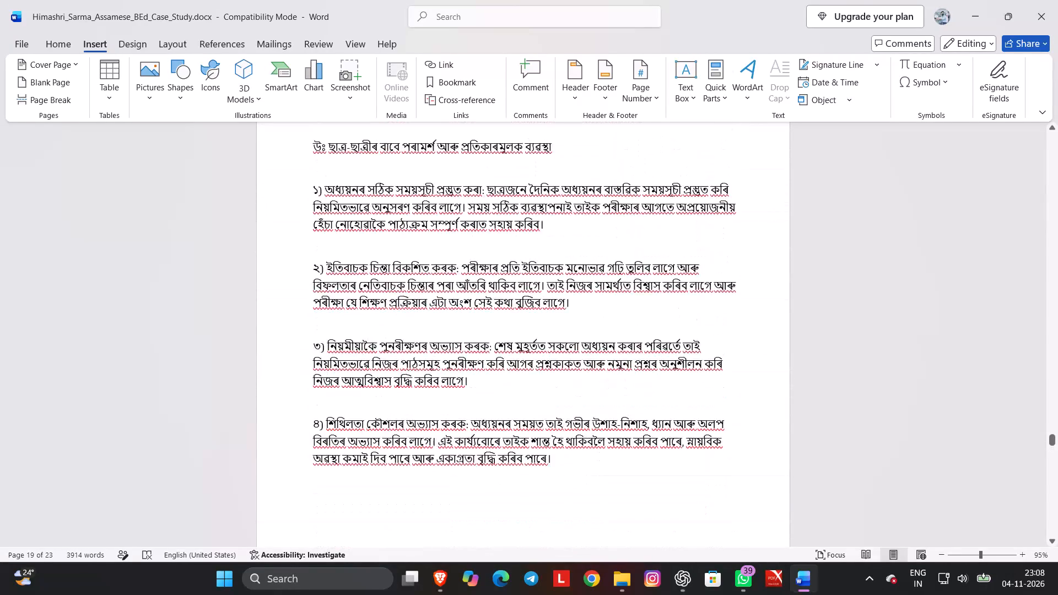
scroll(476, 377, up, 20)
scroll(476, 377, up, 4)
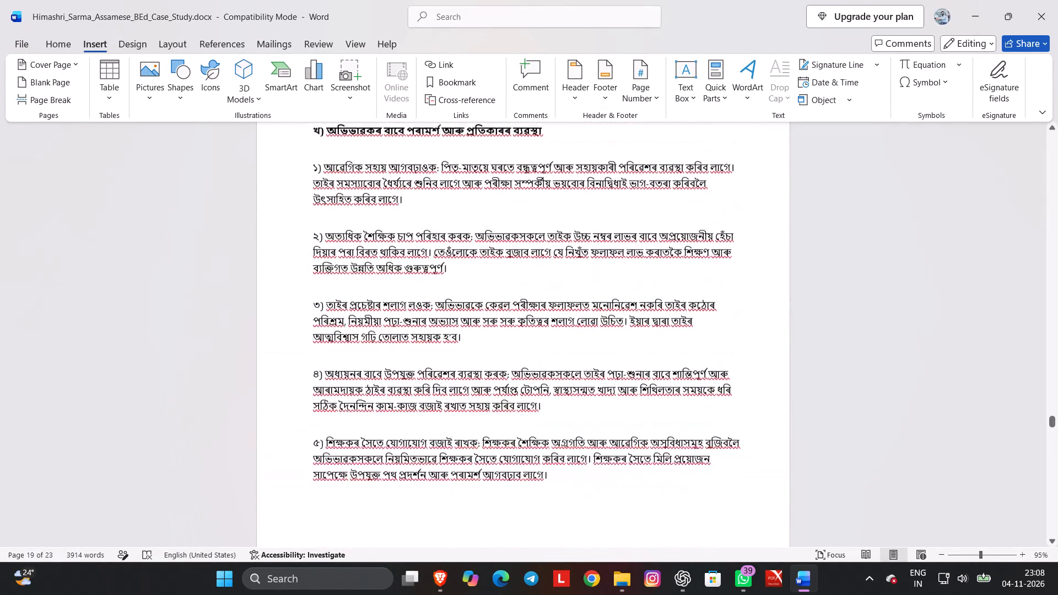
scroll(476, 377, up, 9)
scroll(476, 377, up, 13)
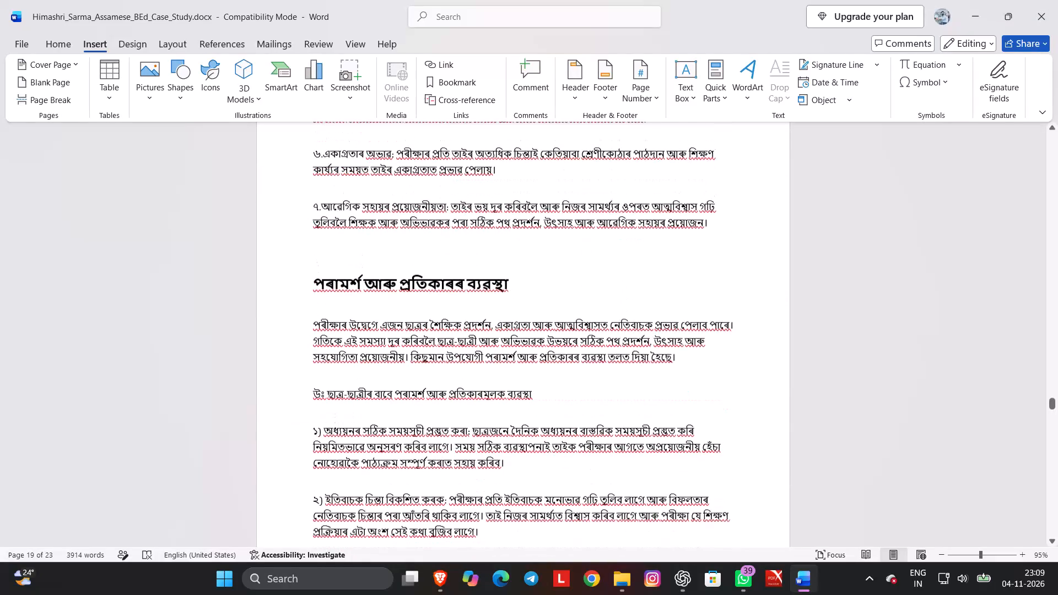
scroll(476, 377, down, 6)
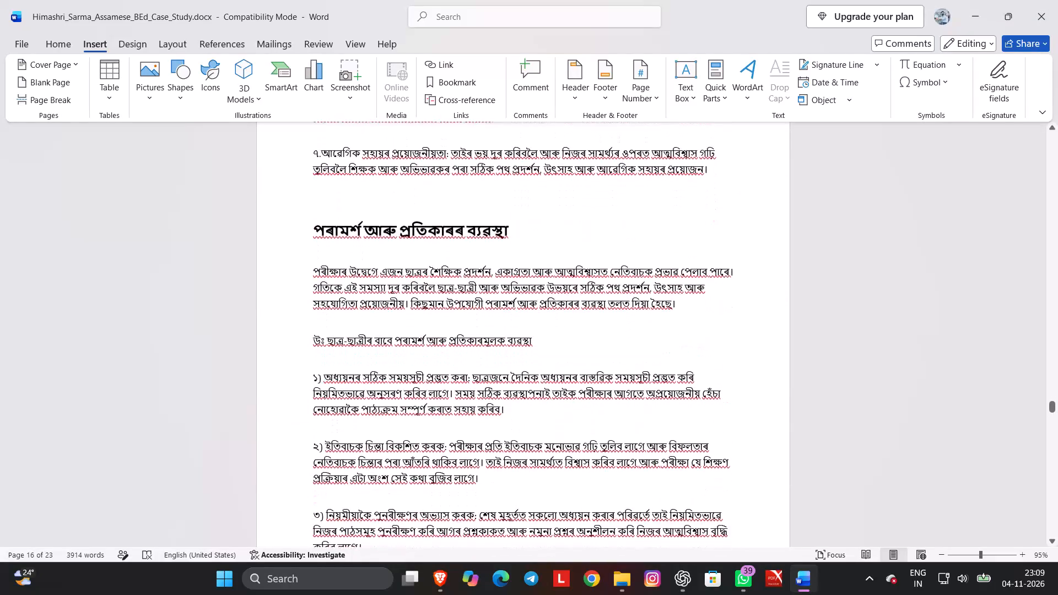
scroll(476, 377, down, 20)
scroll(476, 377, down, 9)
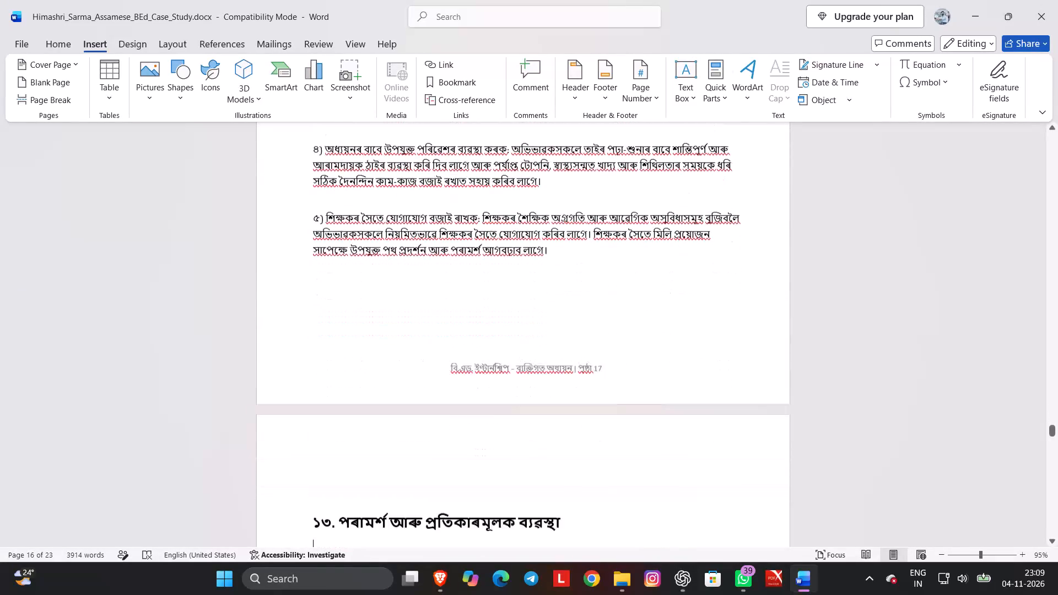
scroll(473, 378, down, 5)
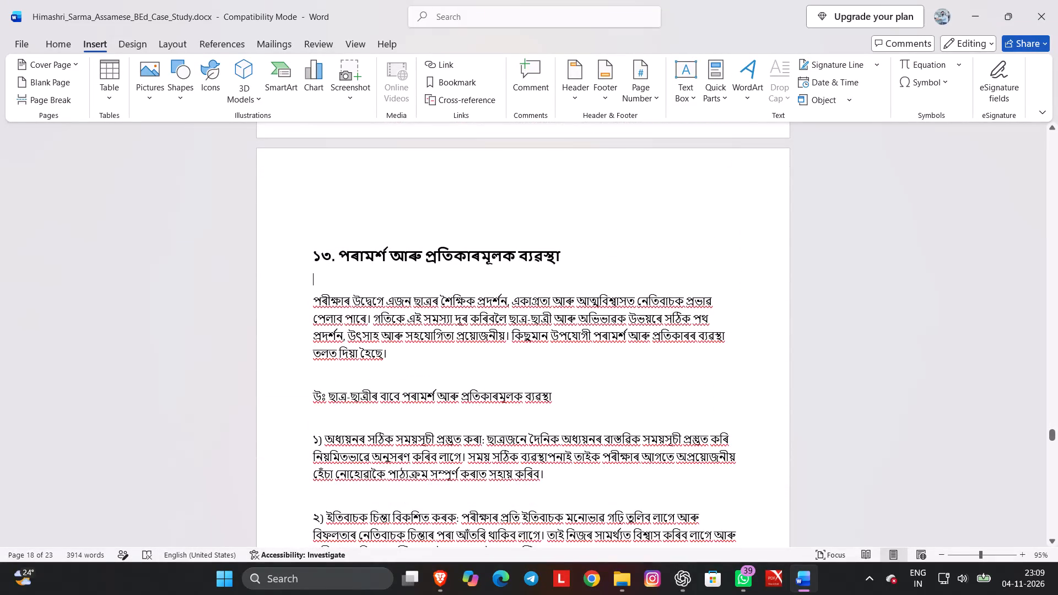
scroll(473, 378, down, 20)
scroll(473, 378, down, 3)
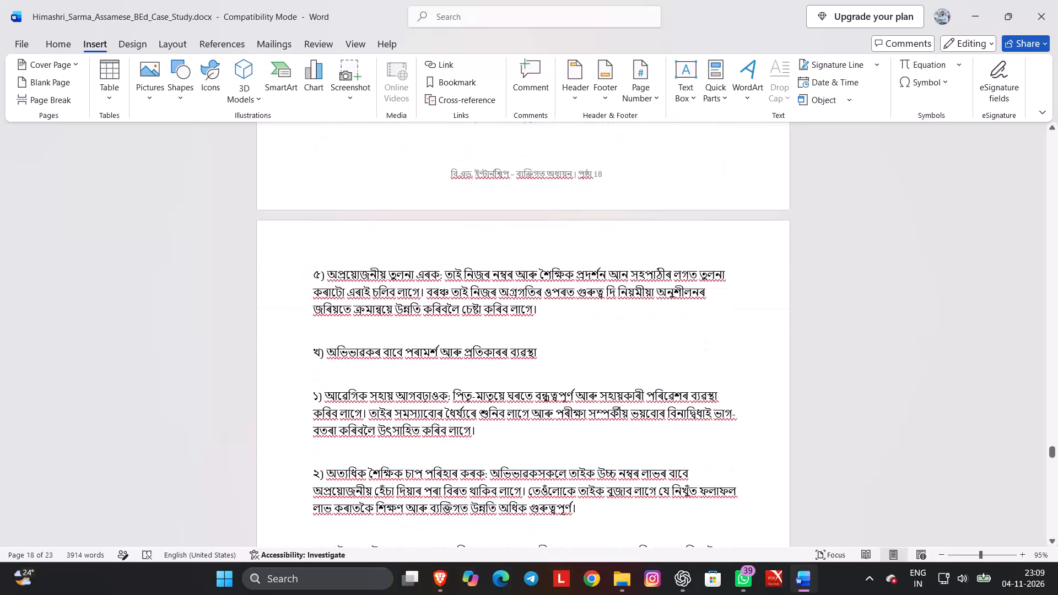
scroll(473, 378, down, 1)
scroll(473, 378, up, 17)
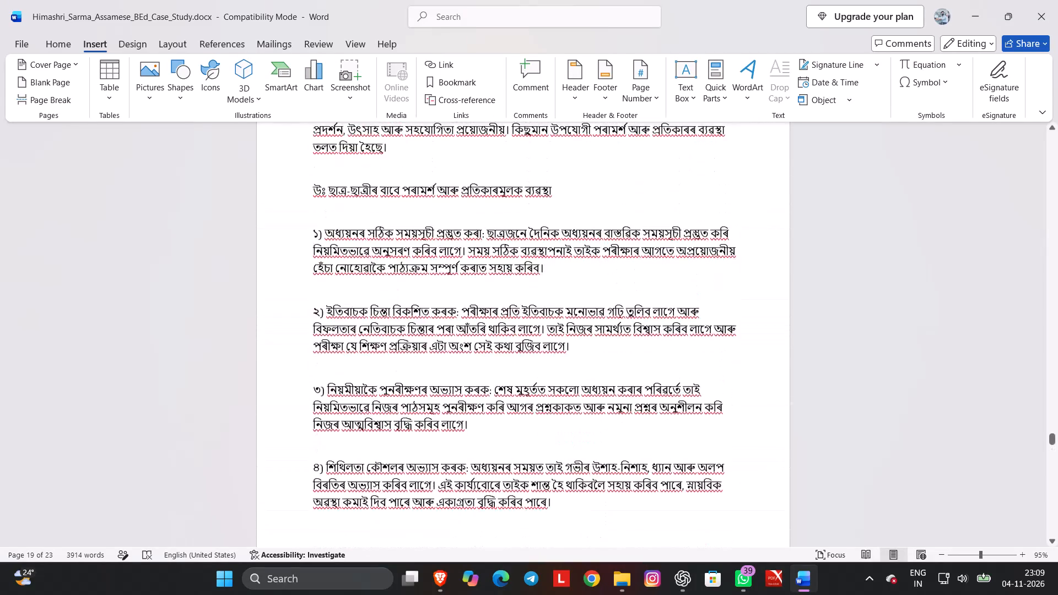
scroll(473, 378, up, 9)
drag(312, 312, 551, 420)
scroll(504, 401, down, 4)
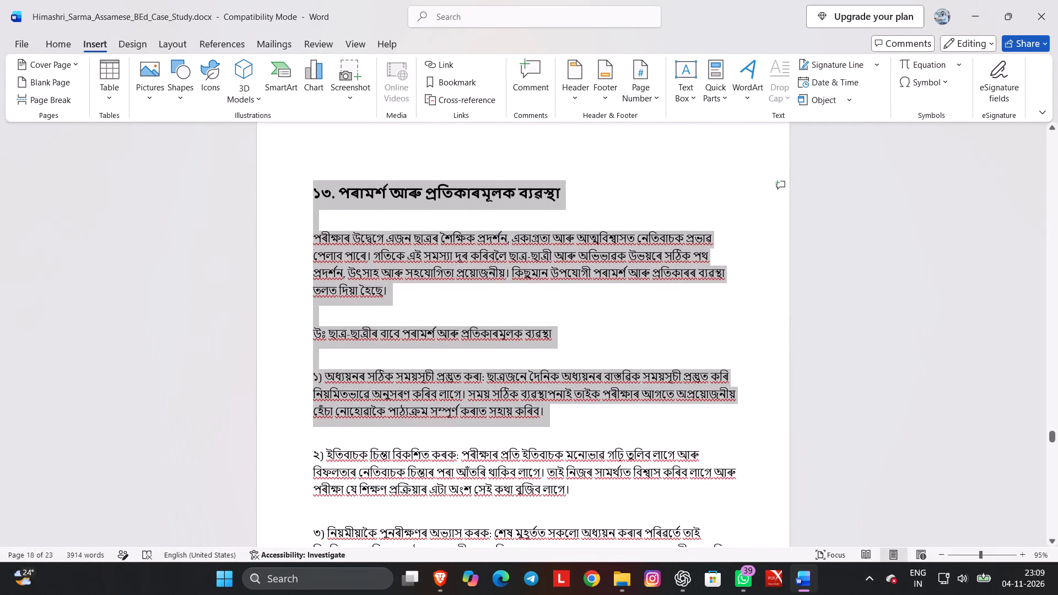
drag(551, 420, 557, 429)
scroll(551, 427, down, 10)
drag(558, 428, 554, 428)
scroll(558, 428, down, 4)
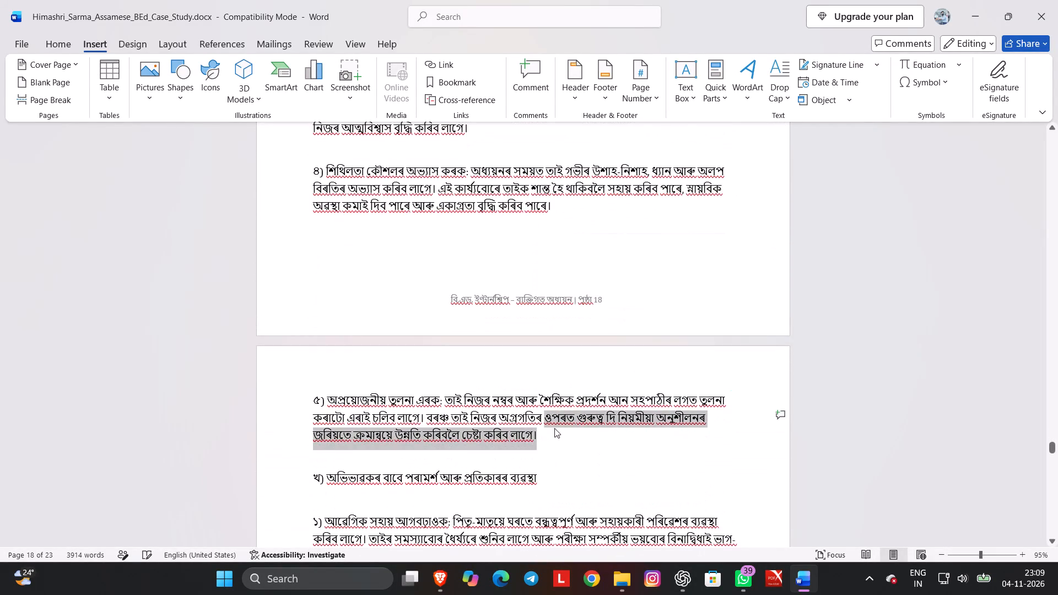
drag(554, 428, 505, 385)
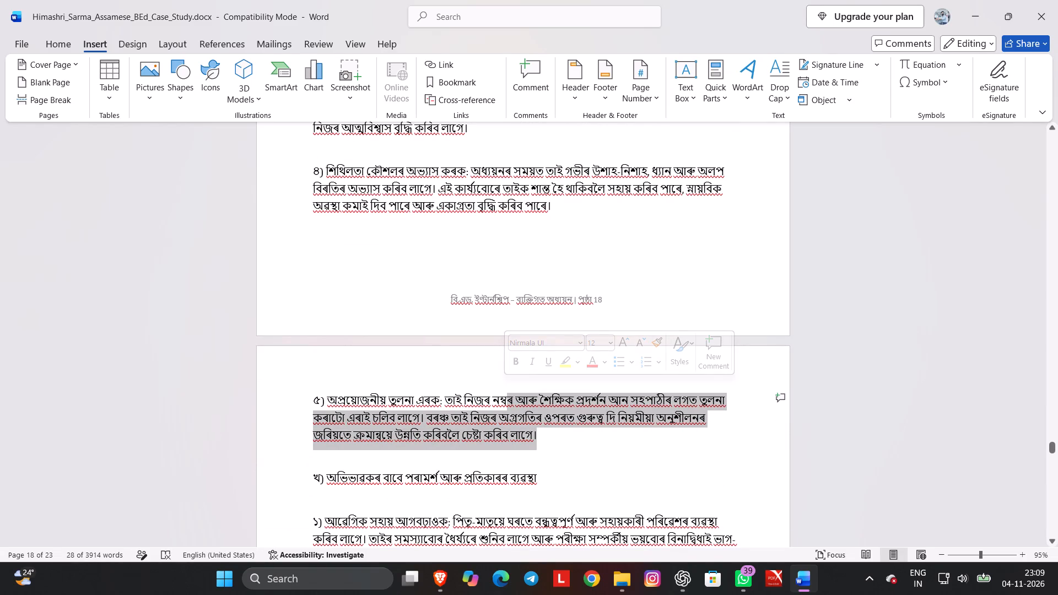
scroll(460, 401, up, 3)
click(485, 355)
Select the pasted advice from heading ১৩ through parent advice point ৫ on page 19, stopping just before the শিক্ষাৰ্থীৰ বাবে পৰামৰ্শ subheading.
scroll(463, 353, up, 12)
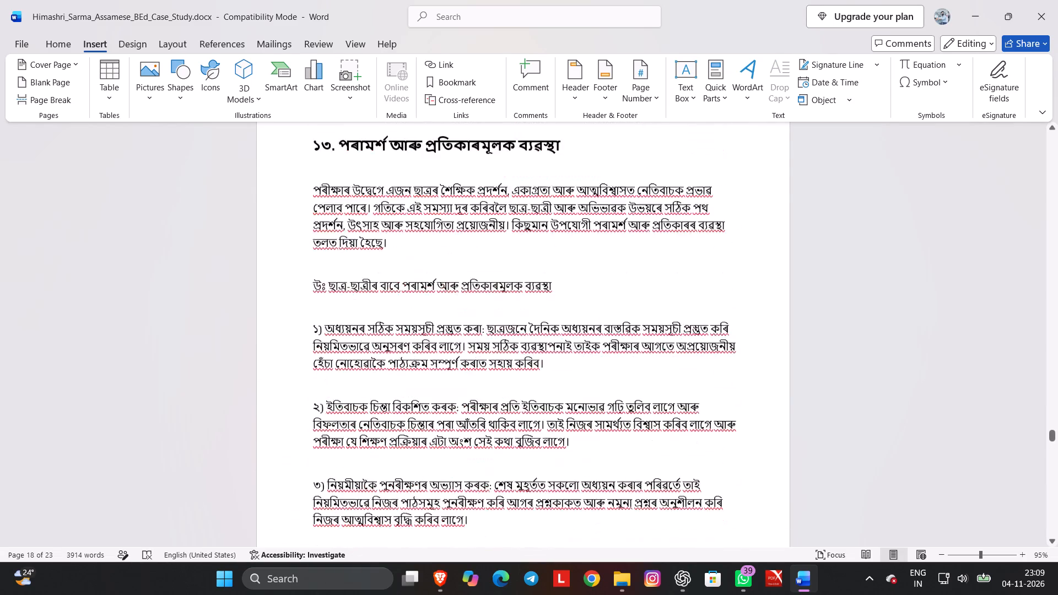
scroll(469, 353, up, 6)
drag(317, 409, 374, 446)
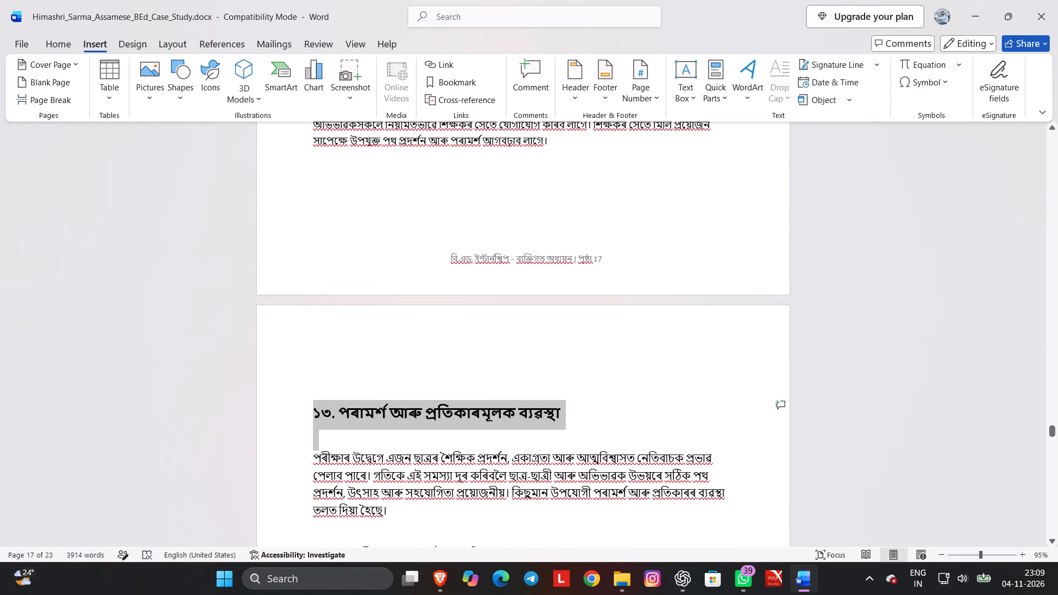
drag(374, 446, 533, 446)
scroll(533, 446, down, 1)
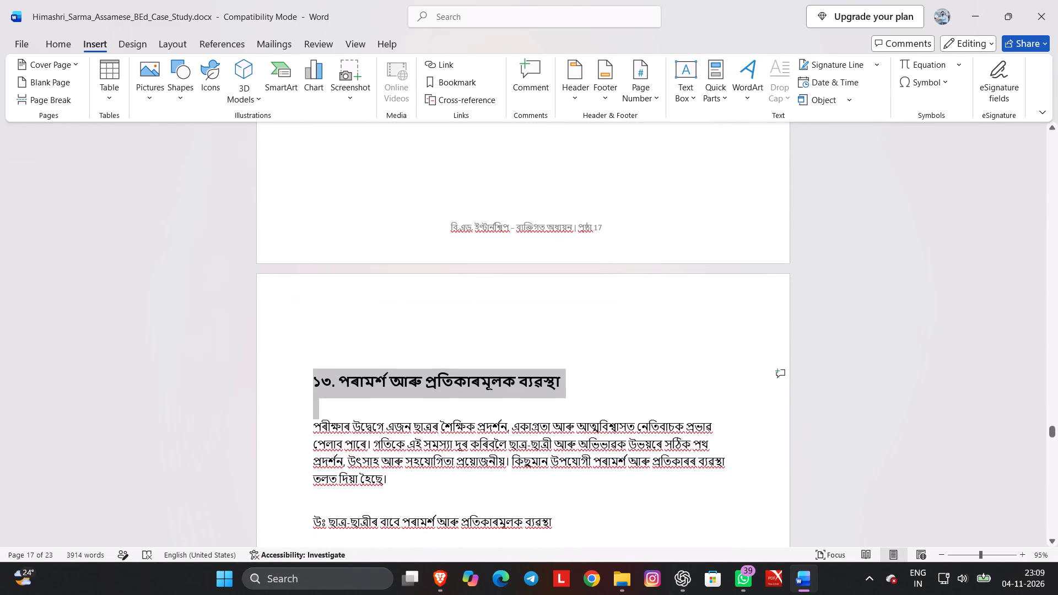
drag(533, 446, 666, 467)
key(Down)
key(Down)
key(Down)
key(Down)
key(Down)
key(Down)
key(Down)
key(Down)
key(Down)
key(Down)
key(Down)
key(Down)
key(Down)
key(Down)
key(Down)
key(Down)
key(Down)
key(Down)
key(Down)
key(Down)
key(Down)
scroll(655, 466, down, 2)
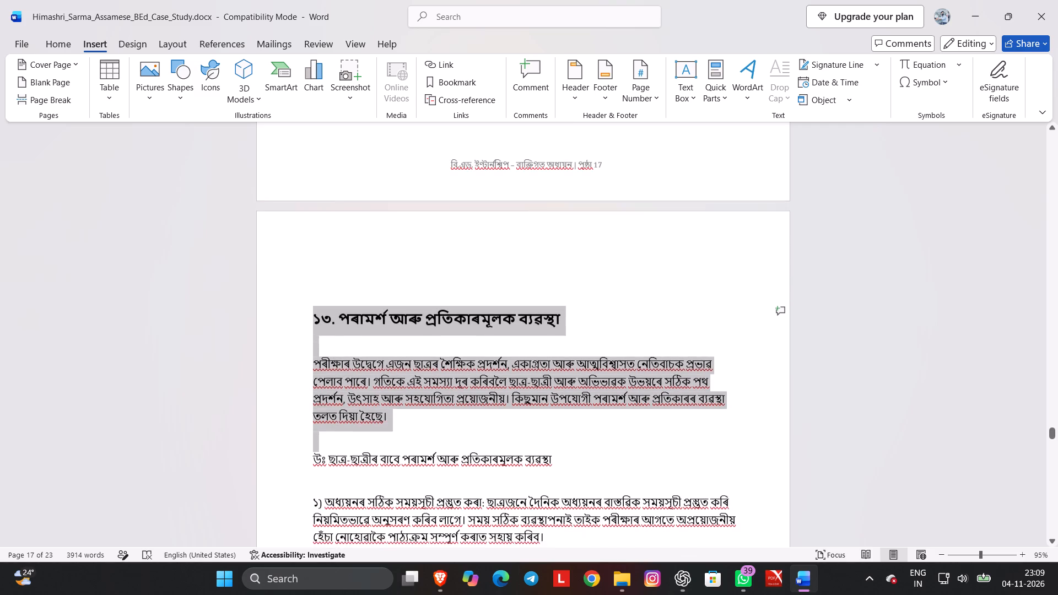
drag(666, 467, 687, 469)
scroll(669, 466, down, 4)
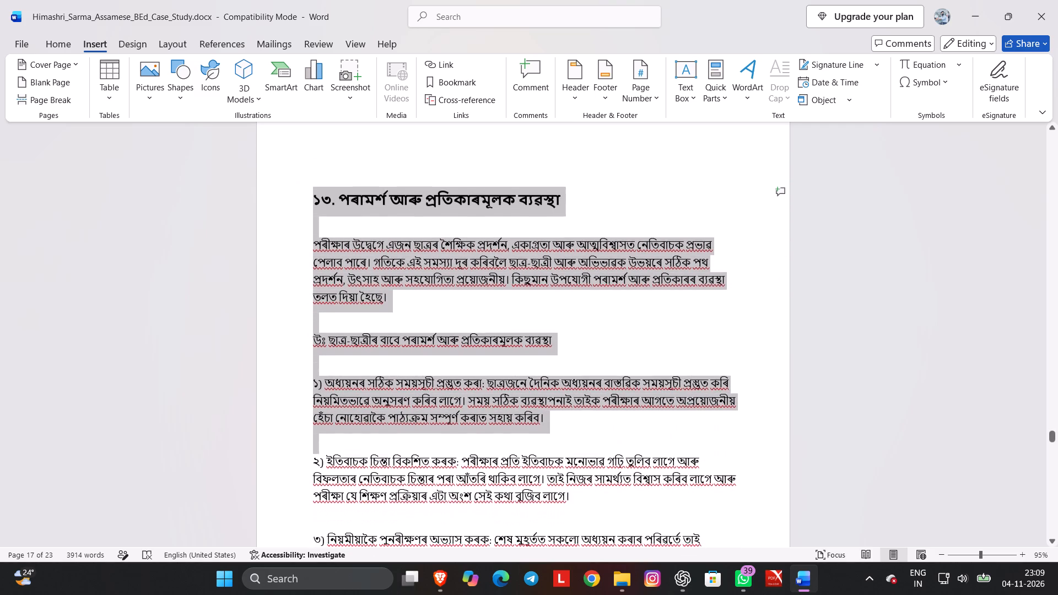
drag(687, 469, 679, 469)
scroll(679, 469, down, 3)
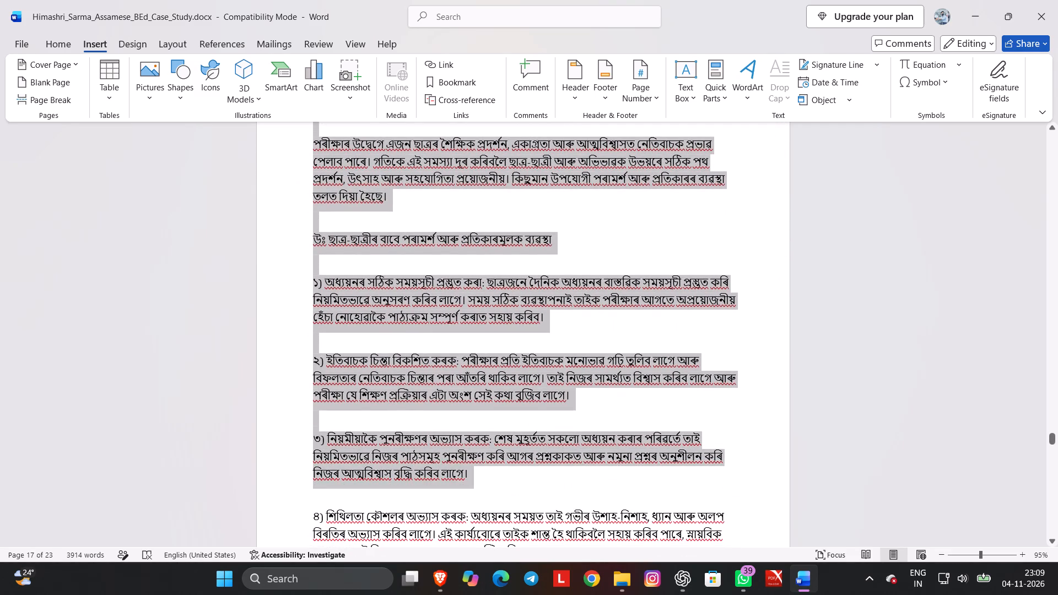
drag(679, 469, 704, 468)
scroll(698, 466, down, 2)
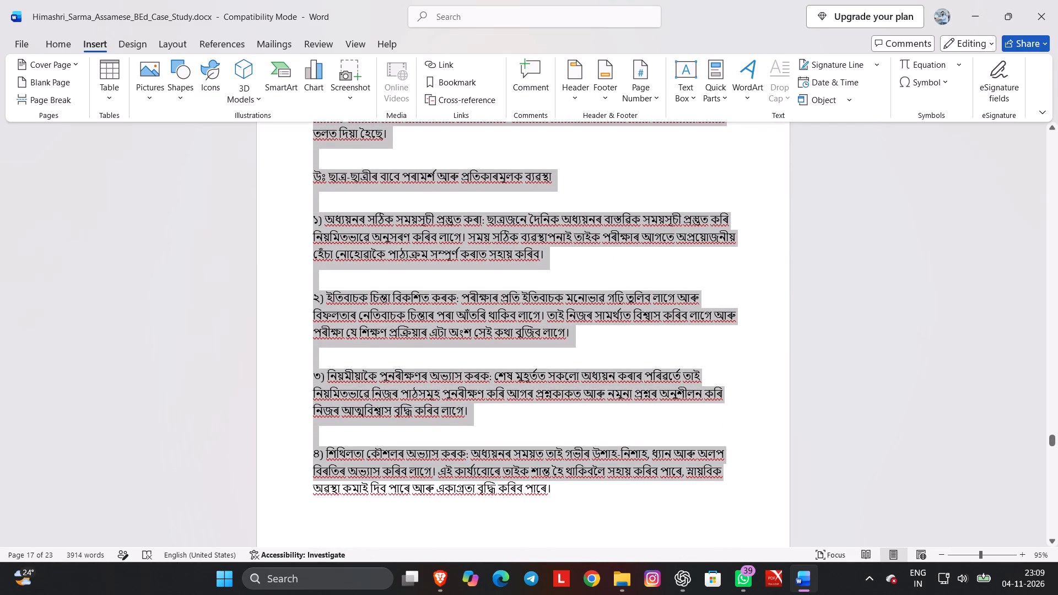
scroll(704, 469, down, 2)
drag(704, 468, 710, 472)
scroll(710, 471, down, 3)
middle_click(710, 472)
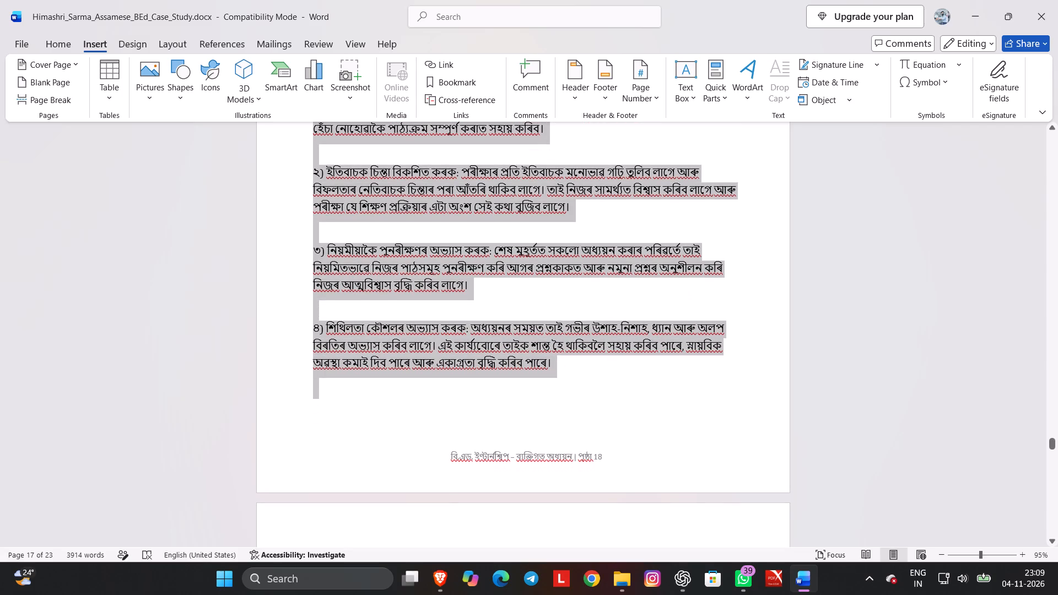
drag(710, 472, 703, 437)
scroll(654, 428, down, 4)
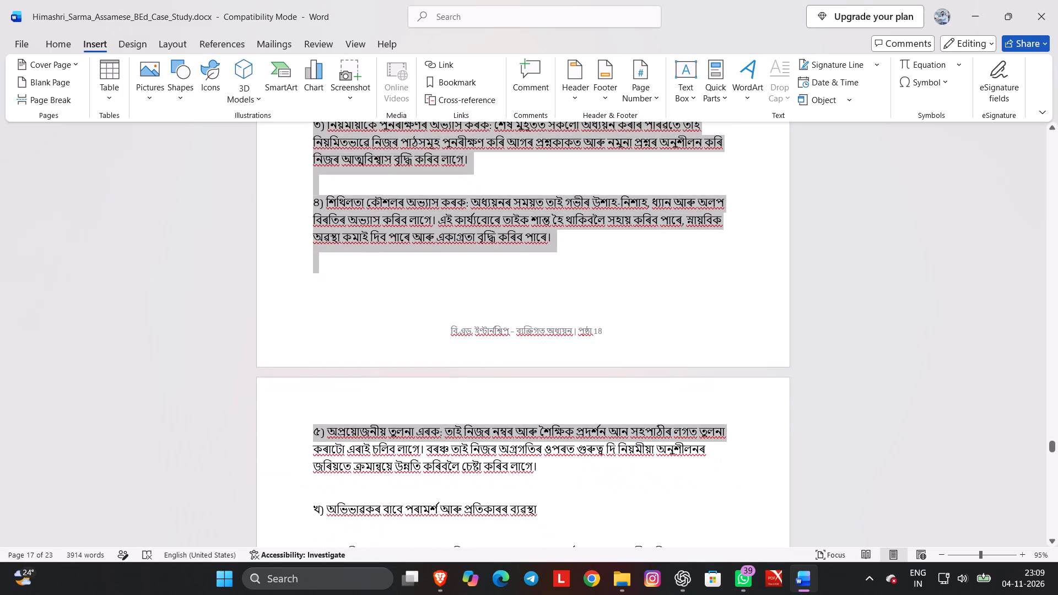
drag(703, 437, 646, 459)
scroll(701, 451, down, 1)
scroll(641, 458, down, 2)
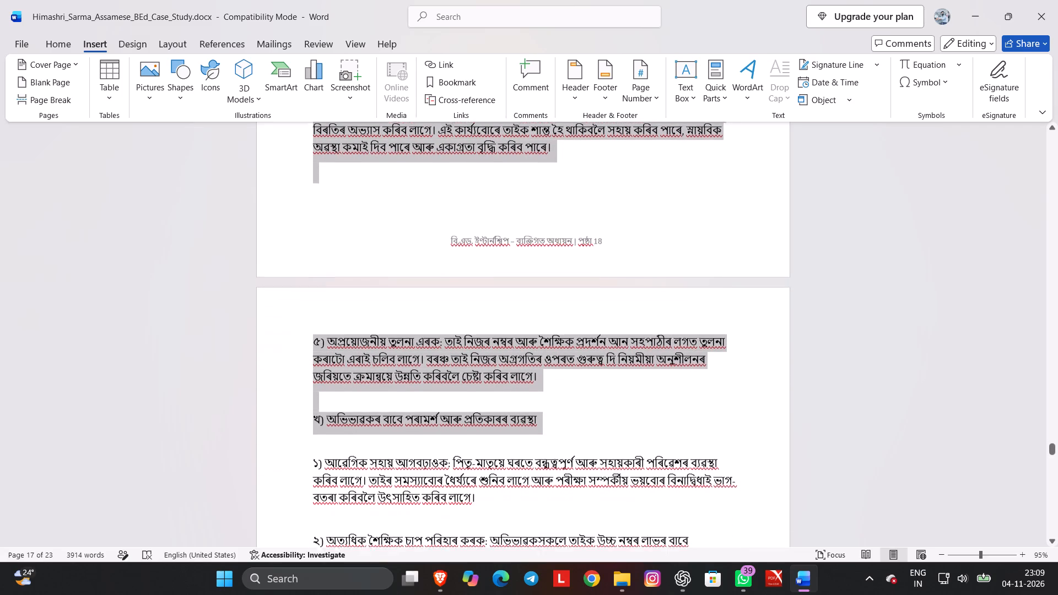
drag(646, 459, 721, 465)
scroll(654, 448, down, 3)
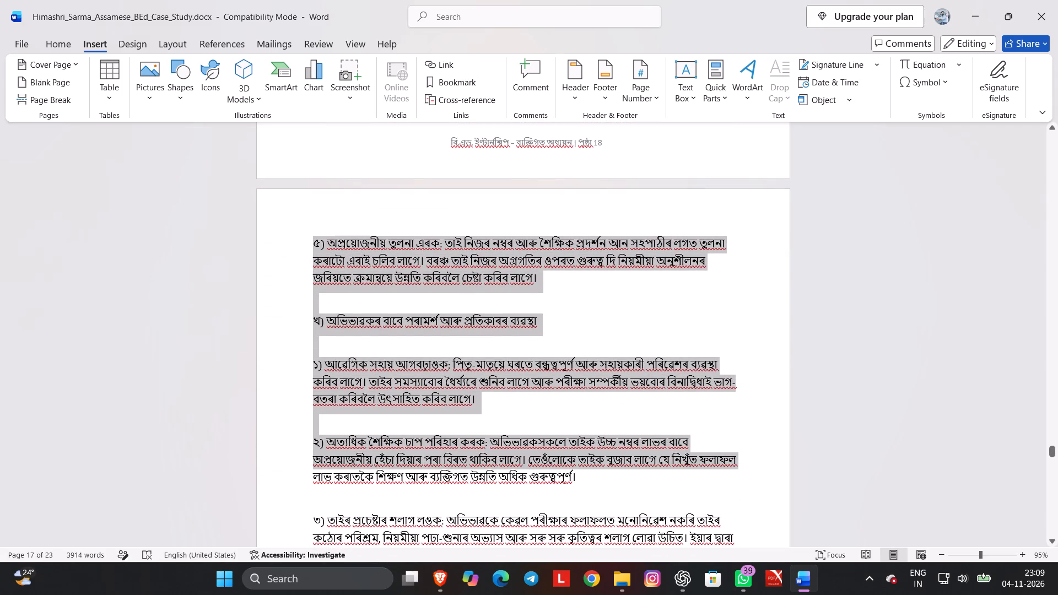
drag(721, 465, 676, 463)
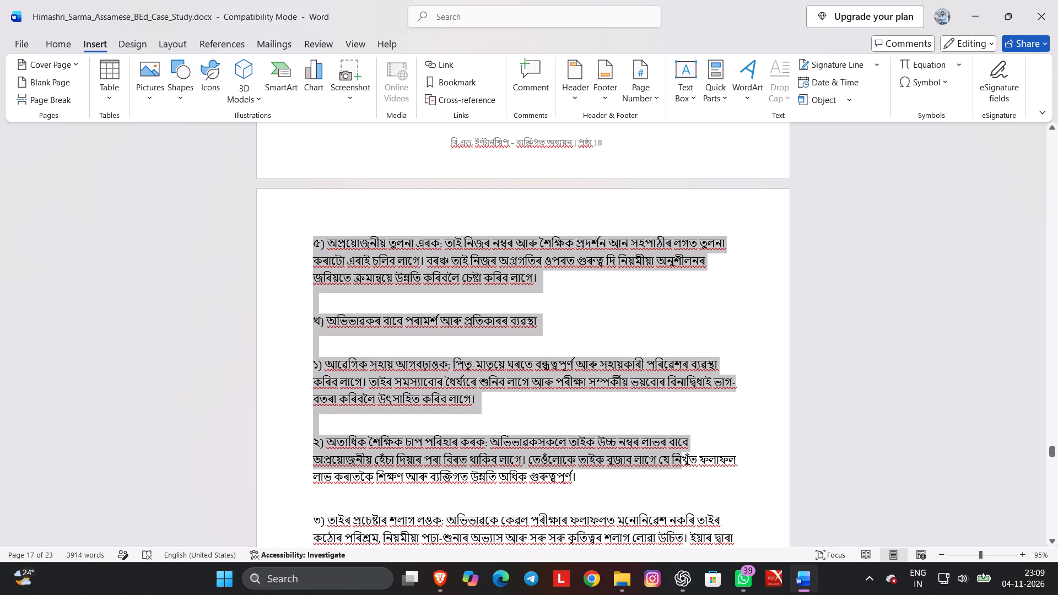
drag(676, 463, 700, 464)
scroll(686, 462, down, 3)
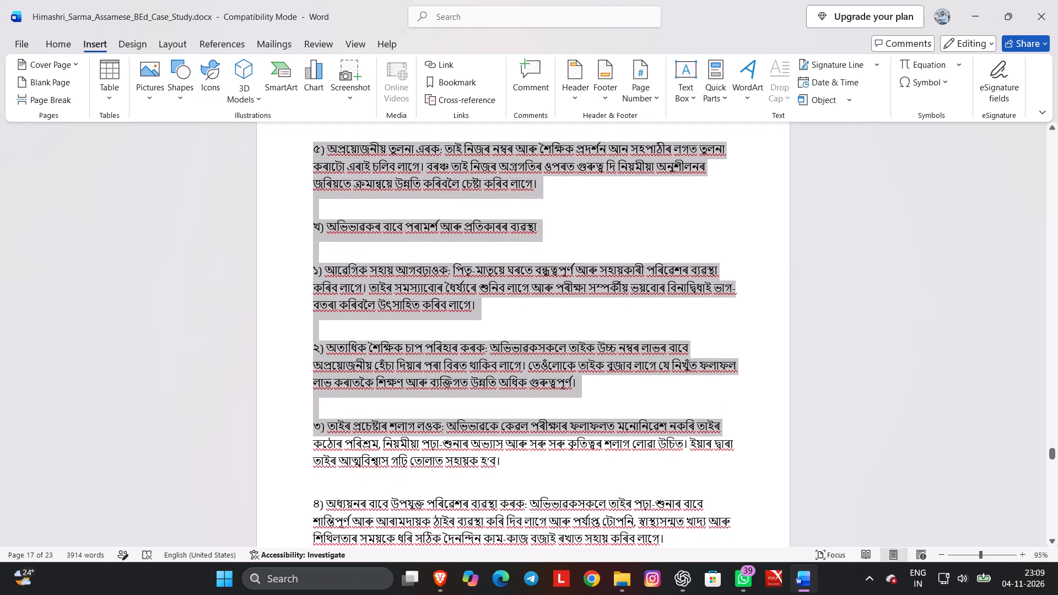
drag(700, 464, 690, 462)
scroll(700, 464, down, 3)
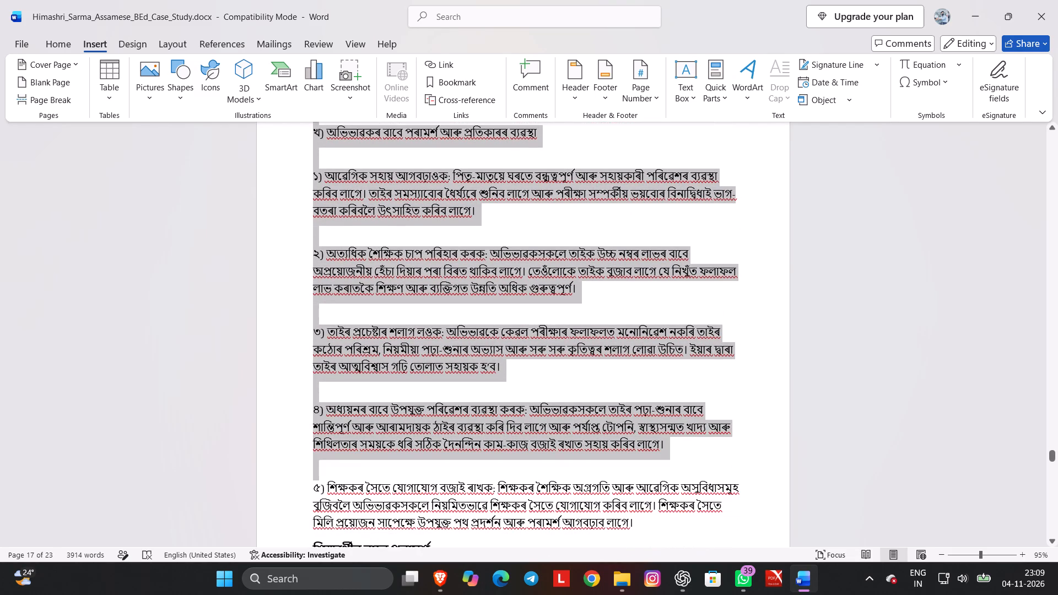
drag(690, 462, 670, 475)
scroll(681, 461, down, 3)
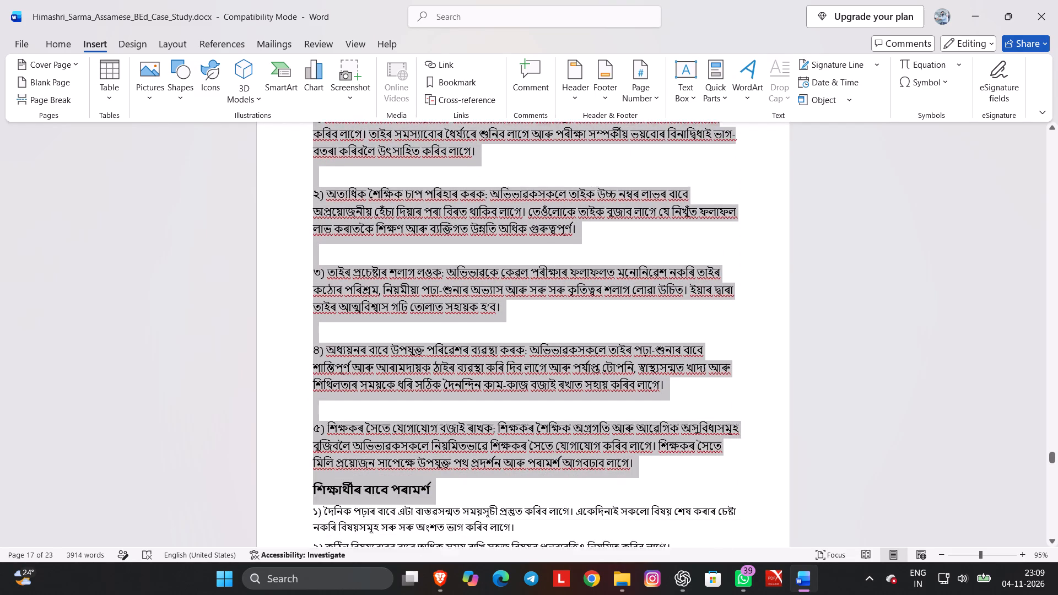
drag(670, 475, 658, 455)
scroll(667, 457, down, 2)
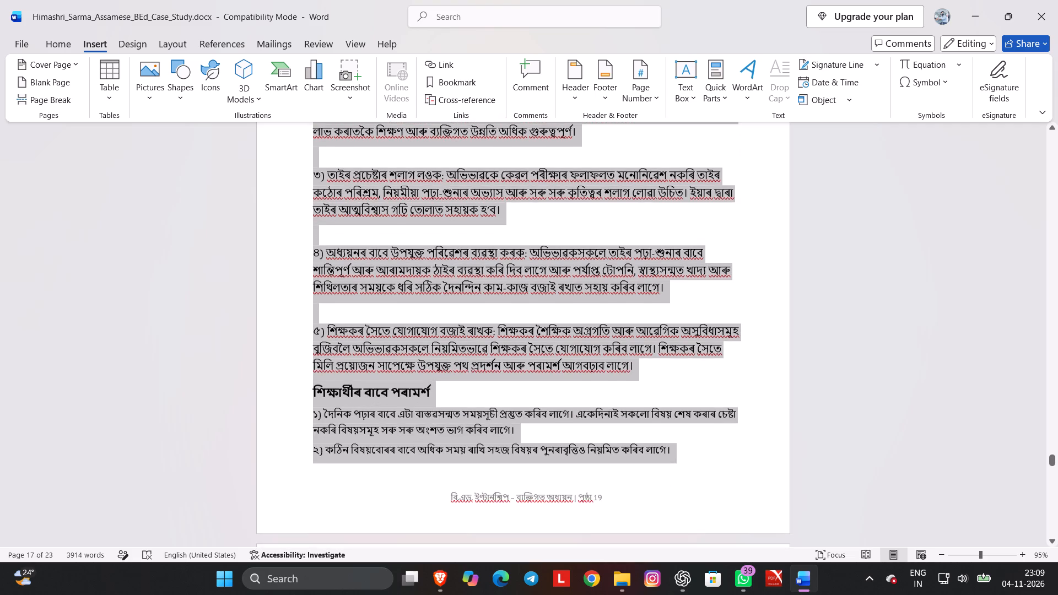
drag(658, 455, 477, 309)
scroll(658, 455, down, 4)
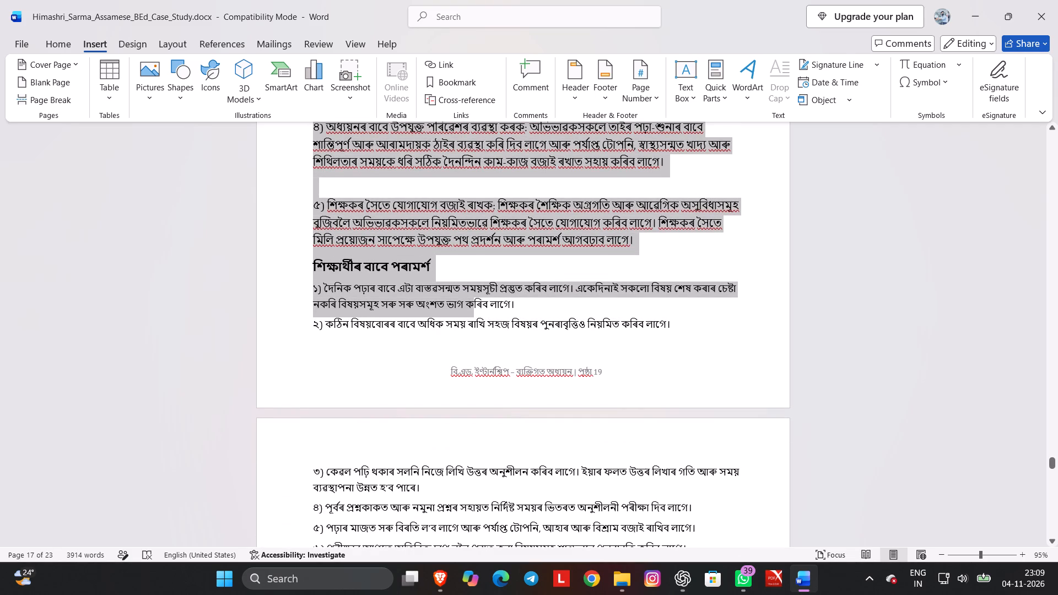
drag(477, 309, 601, 245)
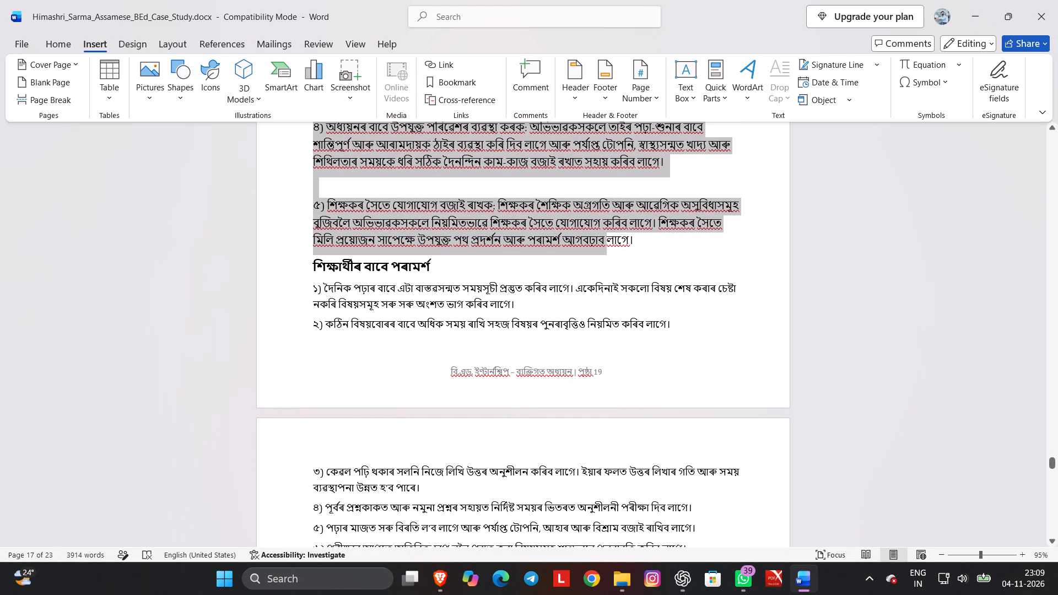
drag(601, 245, 635, 313)
scroll(612, 240, down, 2)
scroll(633, 305, down, 2)
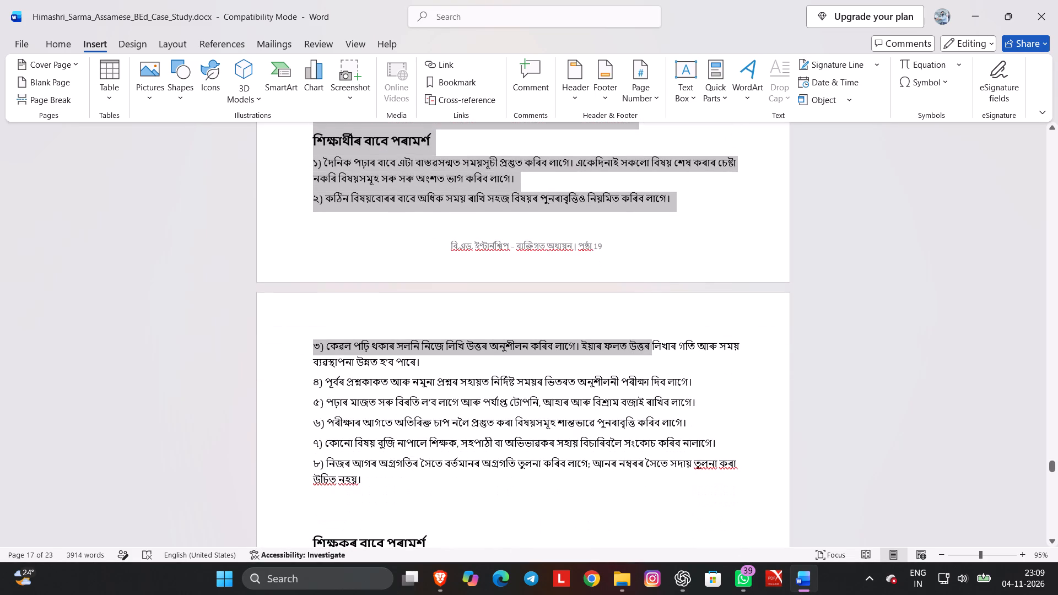
drag(635, 313, 650, 261)
scroll(633, 312, down, 1)
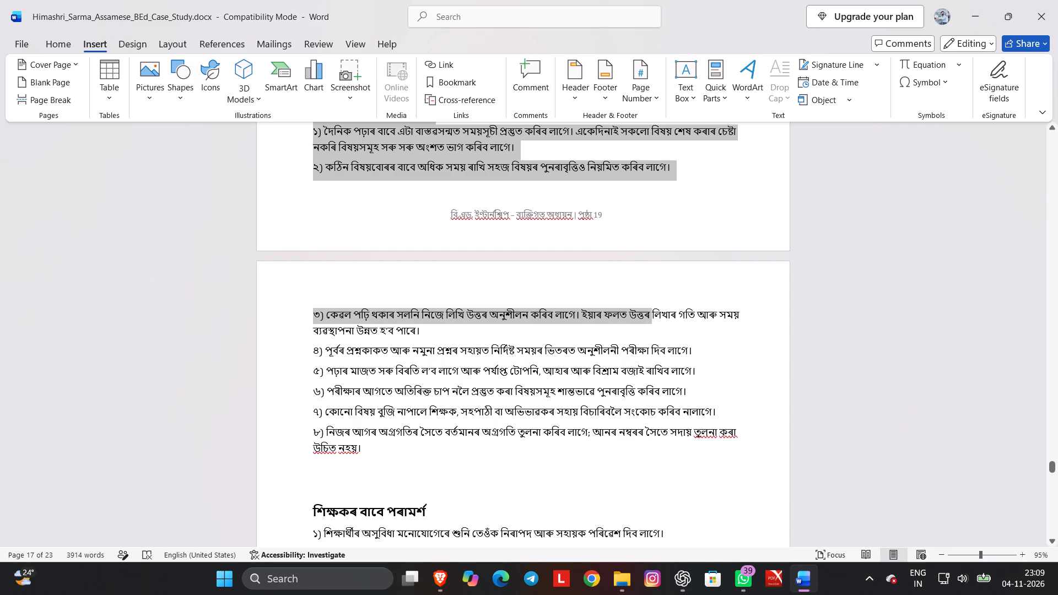
drag(650, 261, 652, 251)
scroll(645, 248, up, 4)
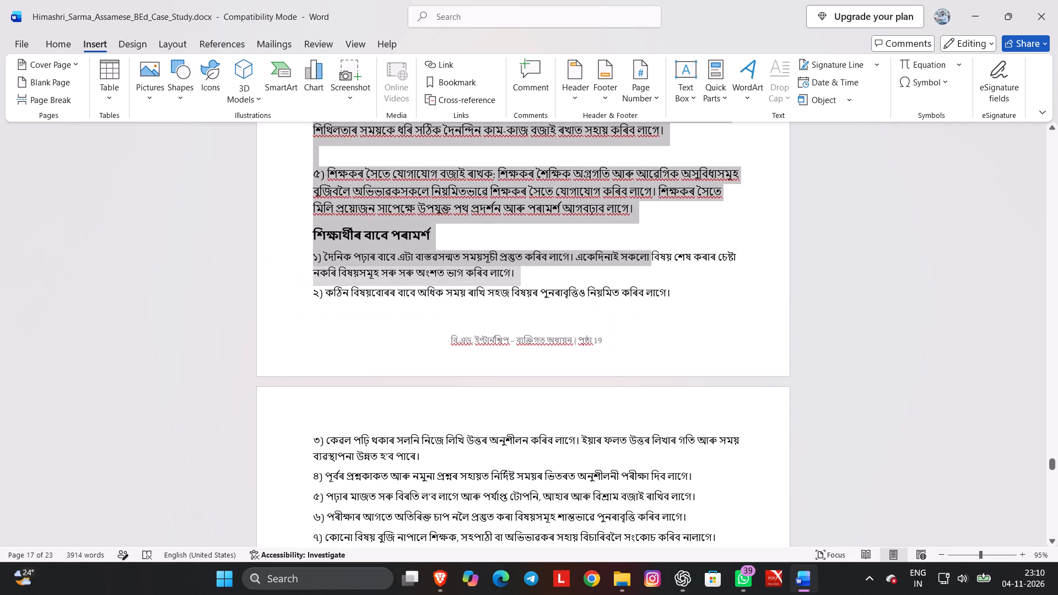
drag(652, 251, 656, 220)
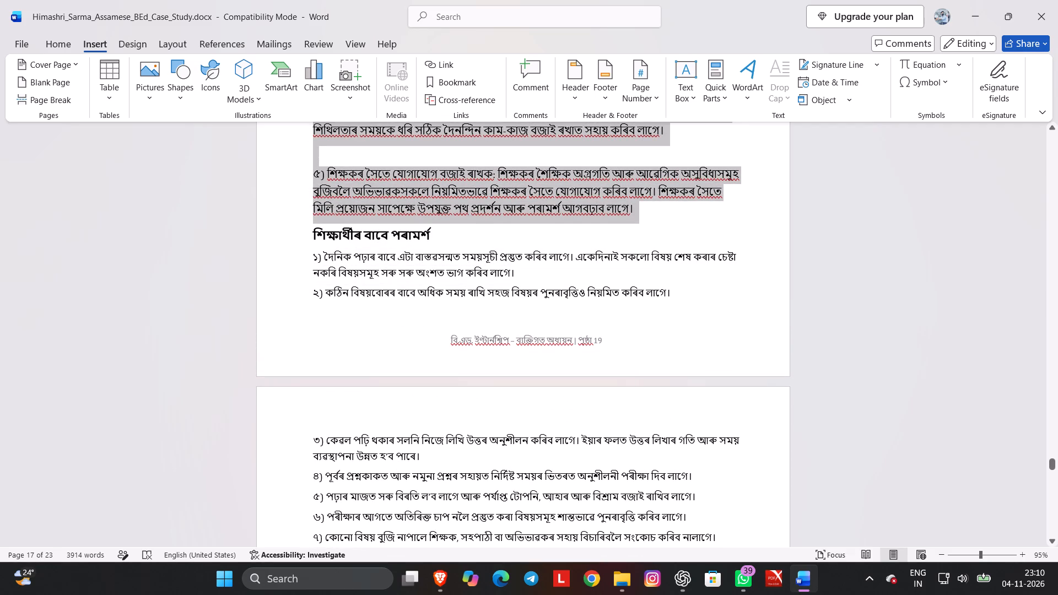
drag(656, 220, 634, 217)
drag(634, 217, 634, 215)
drag(634, 215, 638, 200)
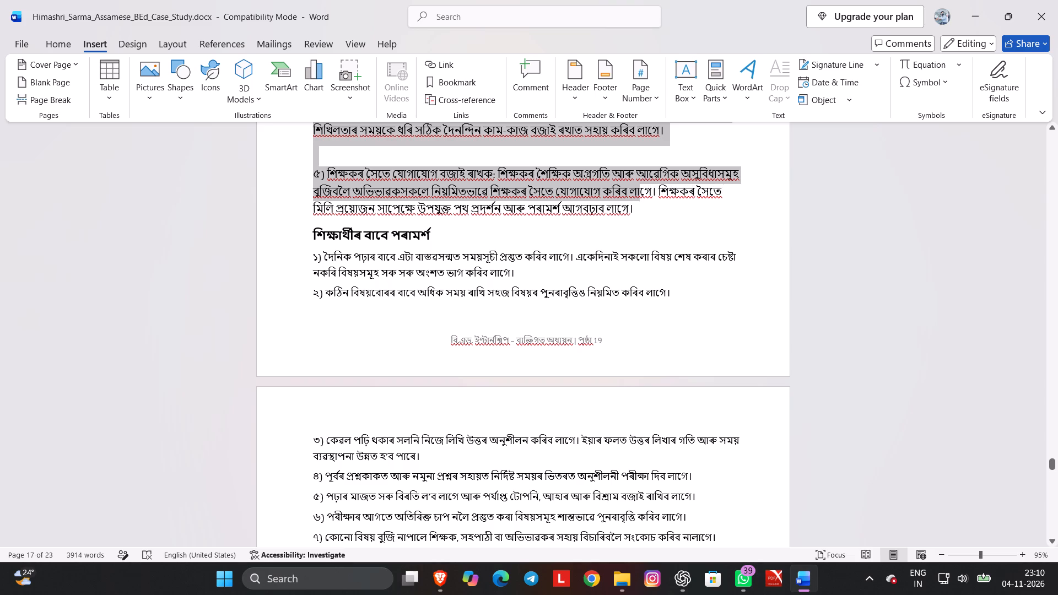
drag(638, 200, 646, 216)
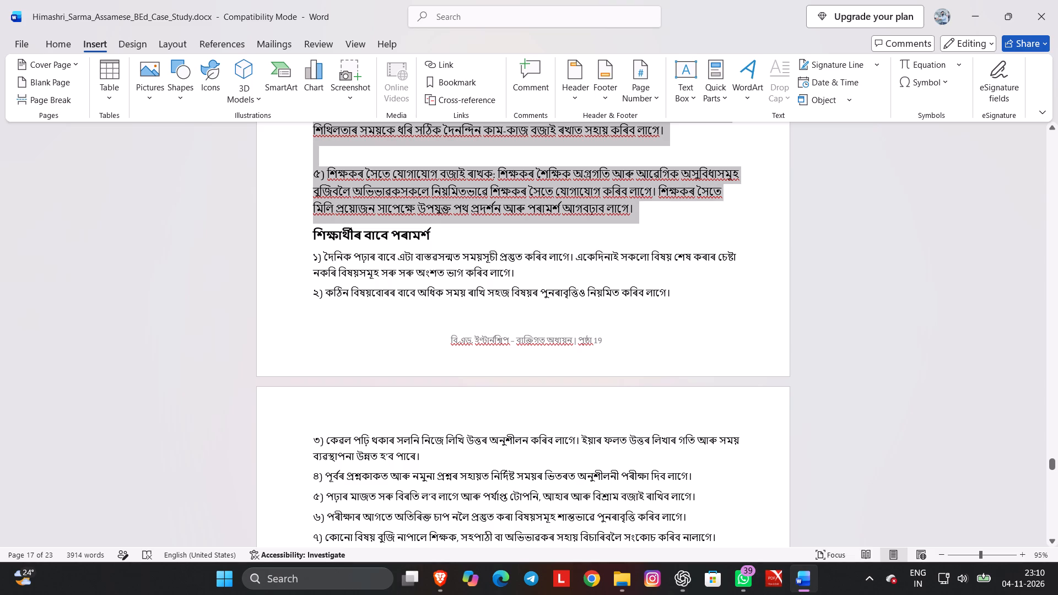
drag(646, 216, 649, 209)
drag(649, 209, 649, 210)
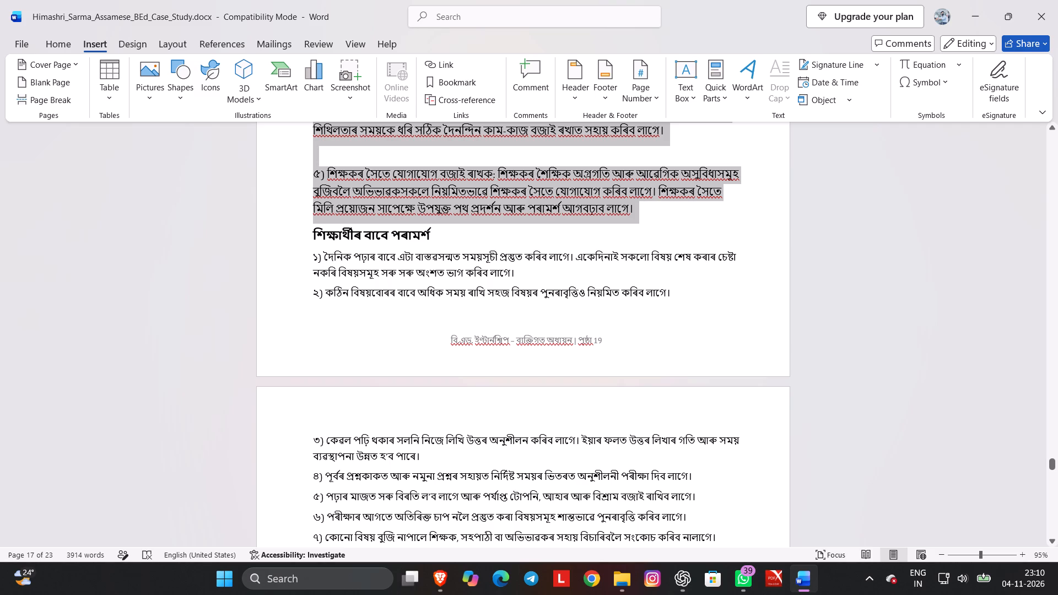
drag(649, 210, 690, 252)
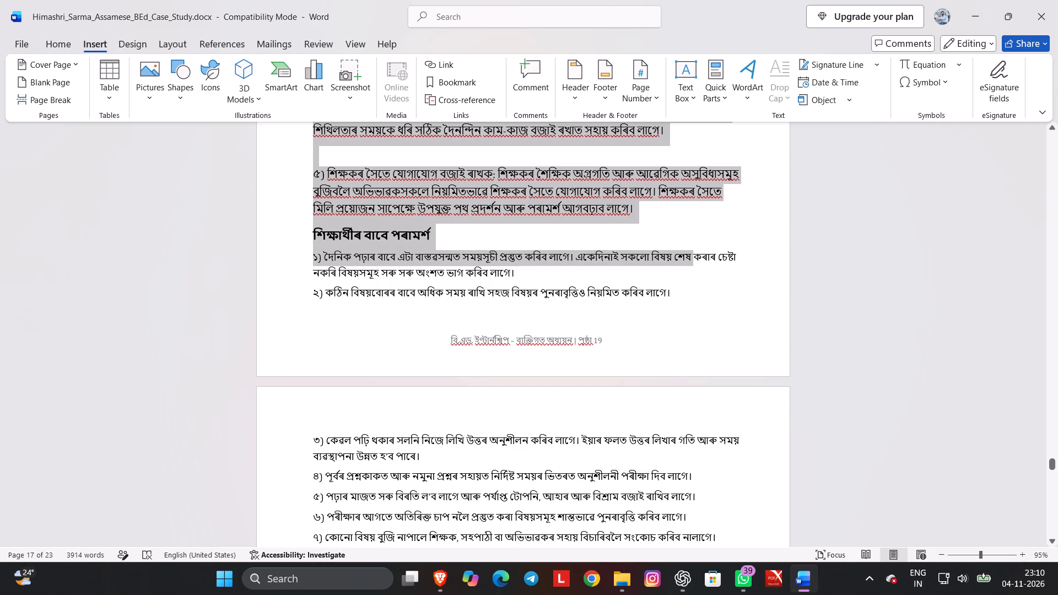
drag(690, 252, 627, 206)
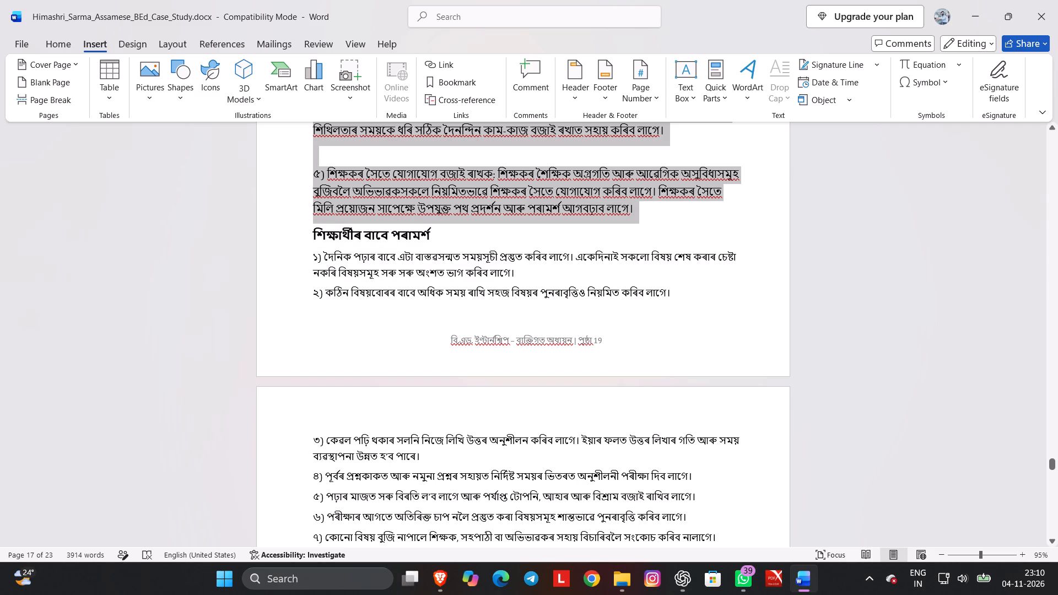
drag(627, 206, 650, 217)
drag(650, 217, 651, 220)
drag(651, 220, 651, 219)
drag(651, 219, 648, 218)
drag(648, 218, 639, 215)
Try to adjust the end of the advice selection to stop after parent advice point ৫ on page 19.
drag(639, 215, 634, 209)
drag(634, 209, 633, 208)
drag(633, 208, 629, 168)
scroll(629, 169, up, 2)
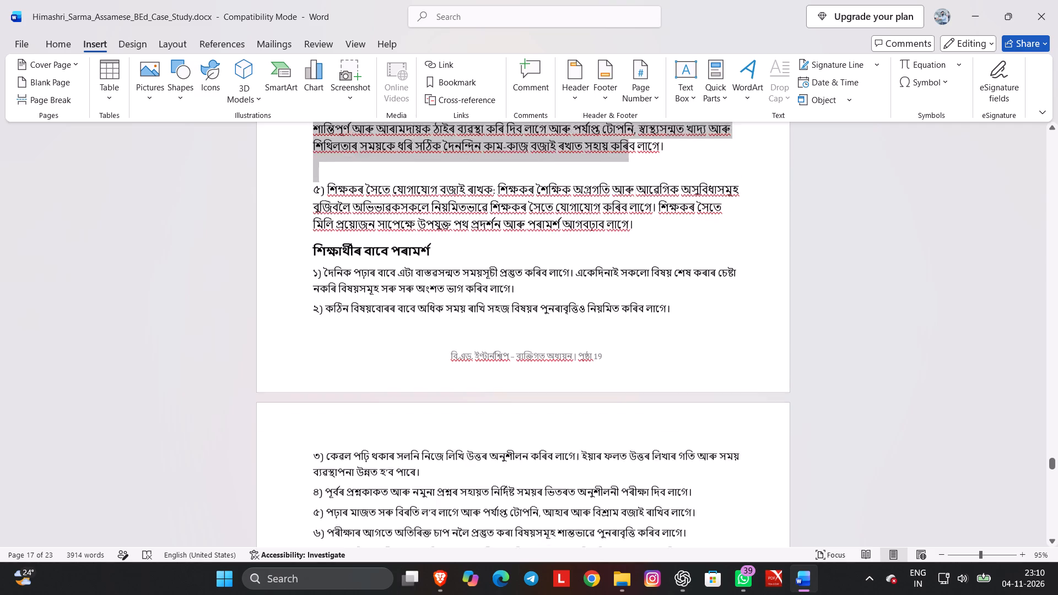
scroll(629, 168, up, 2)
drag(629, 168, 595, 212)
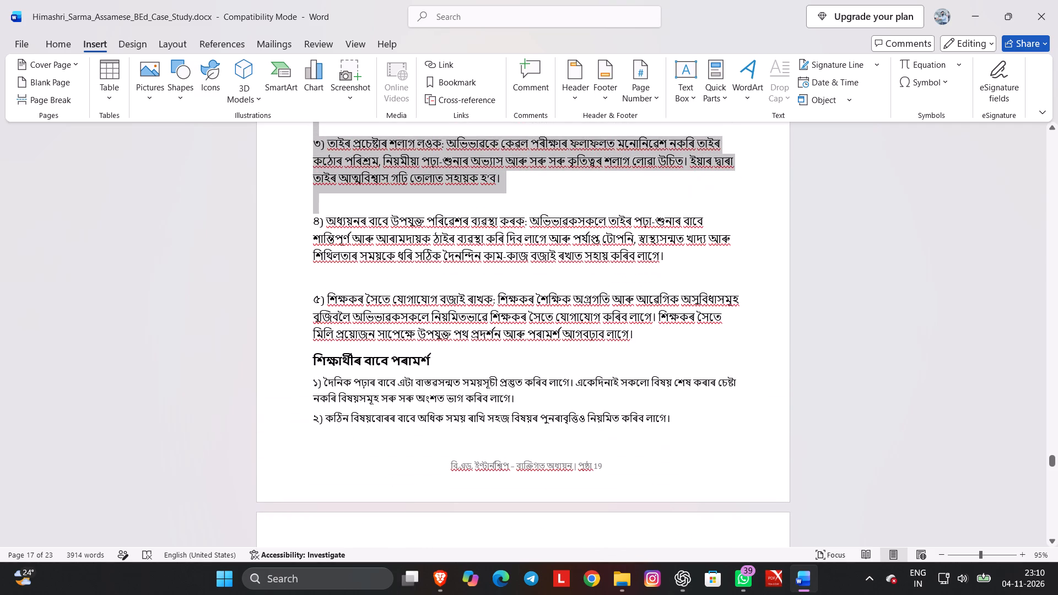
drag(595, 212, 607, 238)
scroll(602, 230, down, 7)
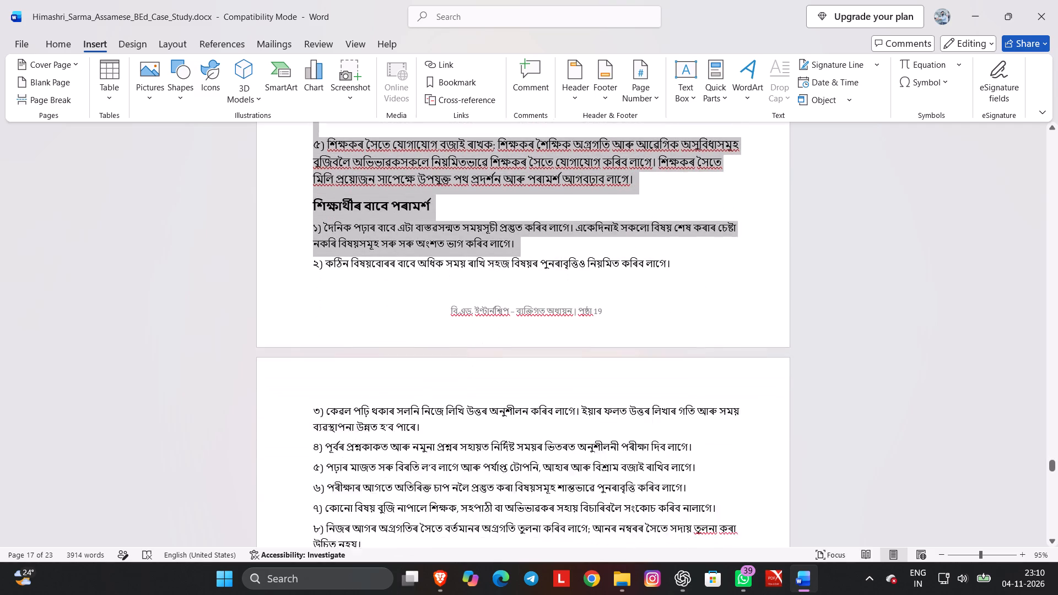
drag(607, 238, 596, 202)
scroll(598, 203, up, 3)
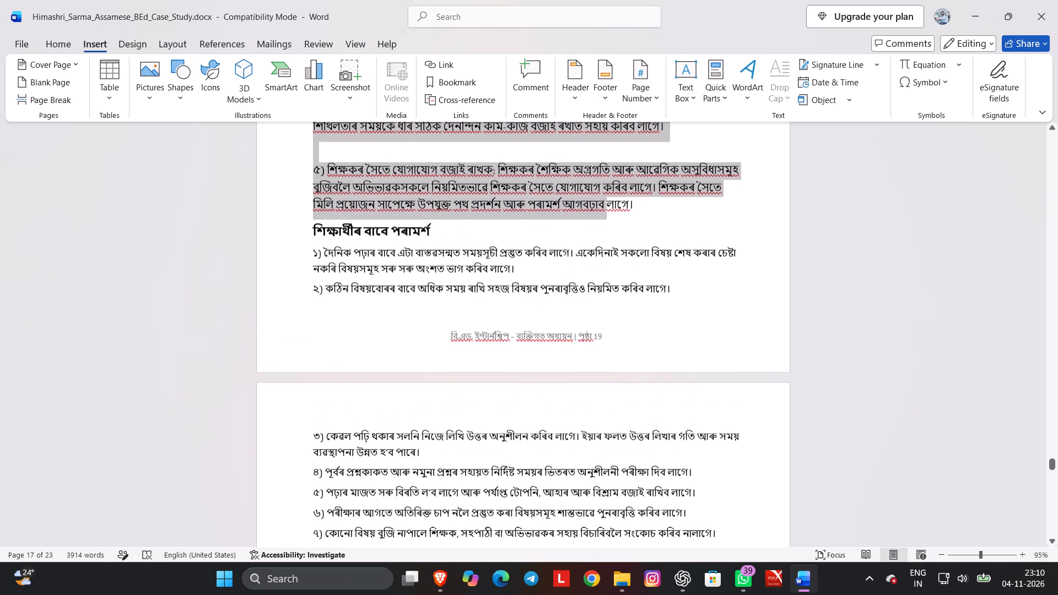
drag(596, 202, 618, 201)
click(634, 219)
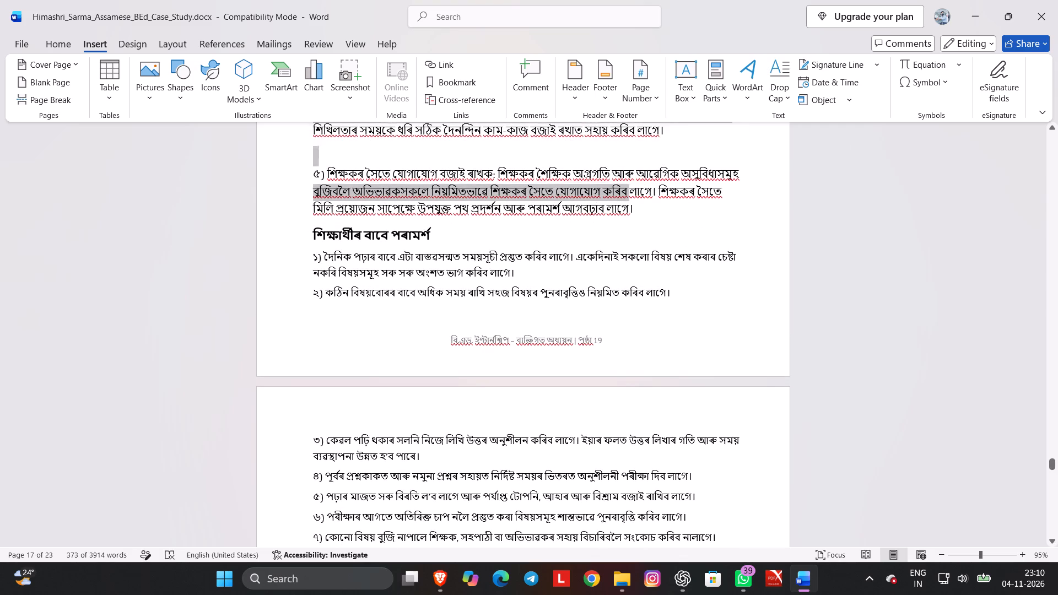
Look over the pasted student and parent advice under heading ১৩ on pages 18 and 19 against the end of page 17.
scroll(574, 212, up, 17)
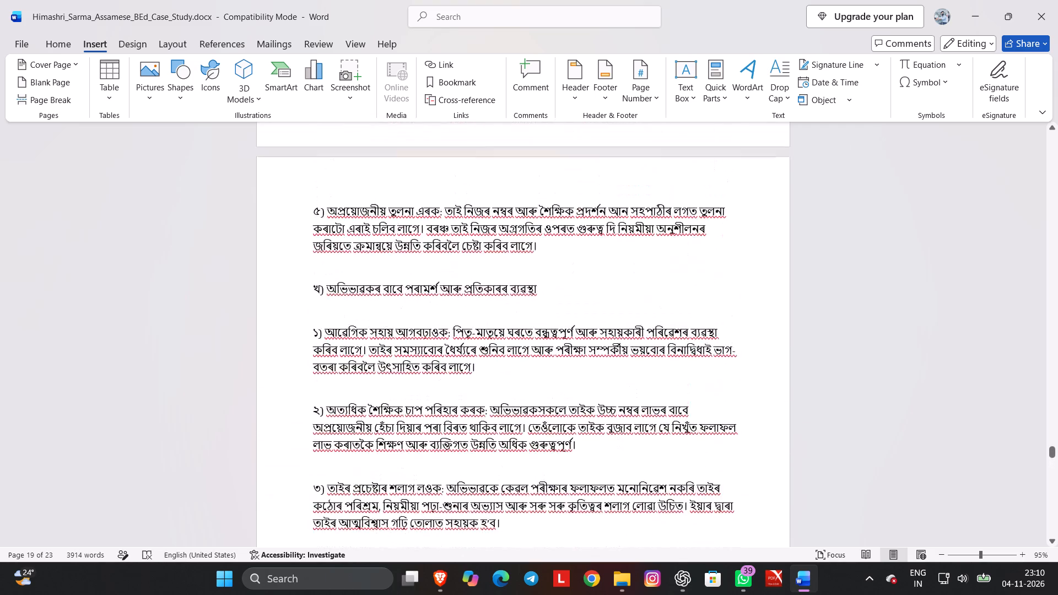
scroll(574, 212, up, 20)
scroll(574, 212, up, 3)
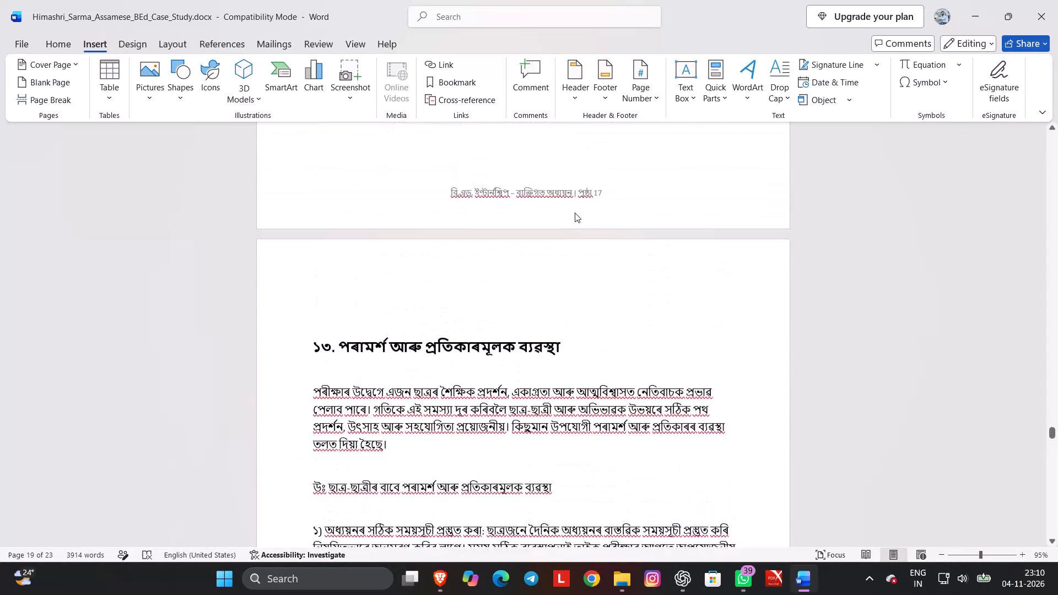
scroll(575, 213, up, 11)
scroll(575, 213, down, 4)
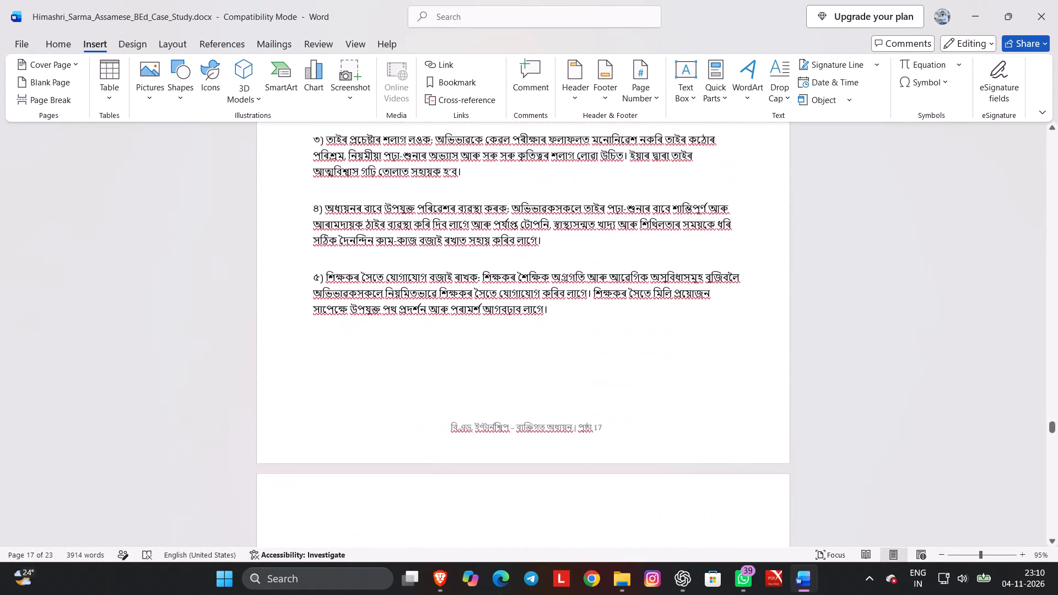
scroll(575, 213, down, 8)
scroll(575, 213, down, 13)
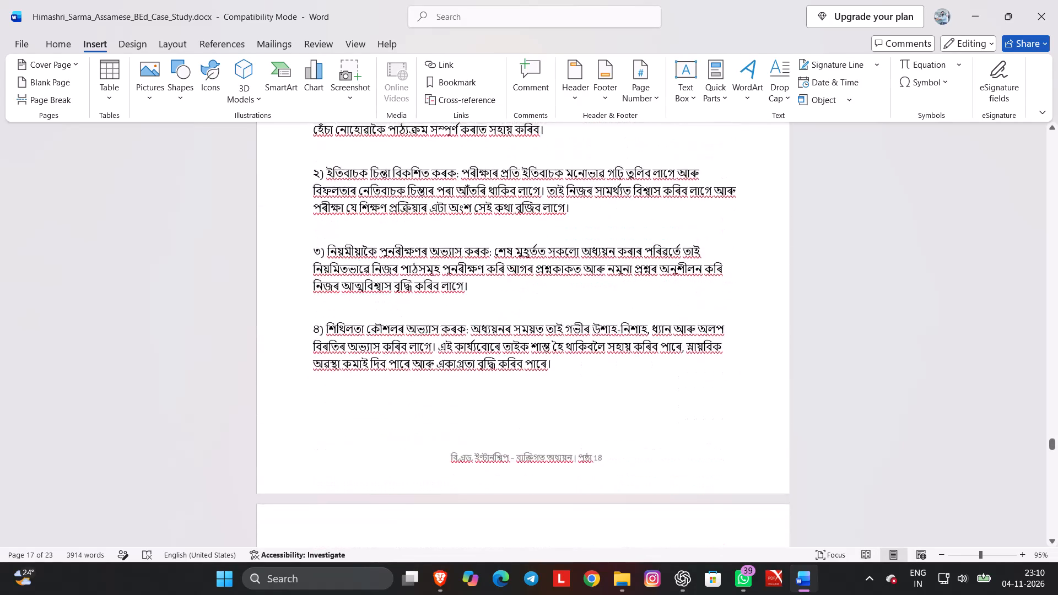
scroll(575, 213, down, 10)
scroll(575, 213, up, 2)
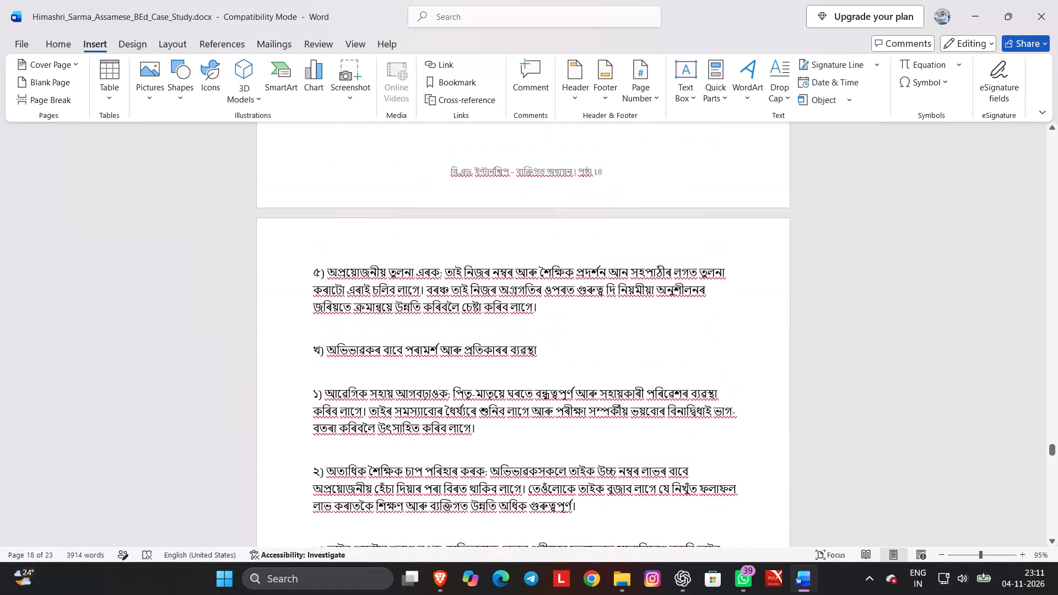
scroll(575, 213, up, 13)
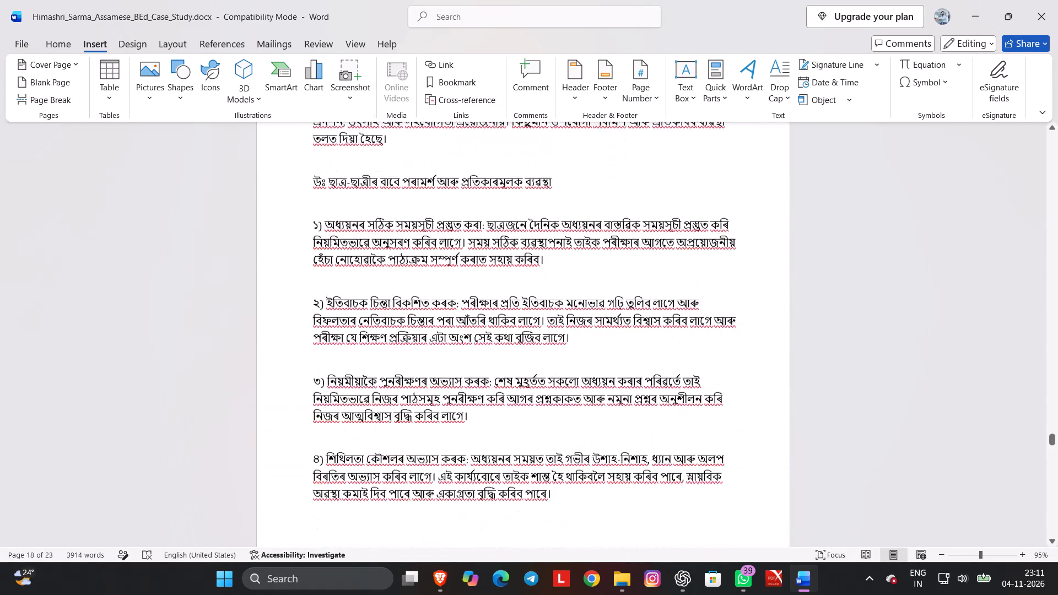
Compare the unnumbered পৰামৰ্শ আৰু প্ৰতিকাৰৰ ব্যৱস্থা section on pages 16 and 17 with the start of section ১৩ on page 18.
scroll(575, 213, up, 20)
scroll(575, 213, up, 6)
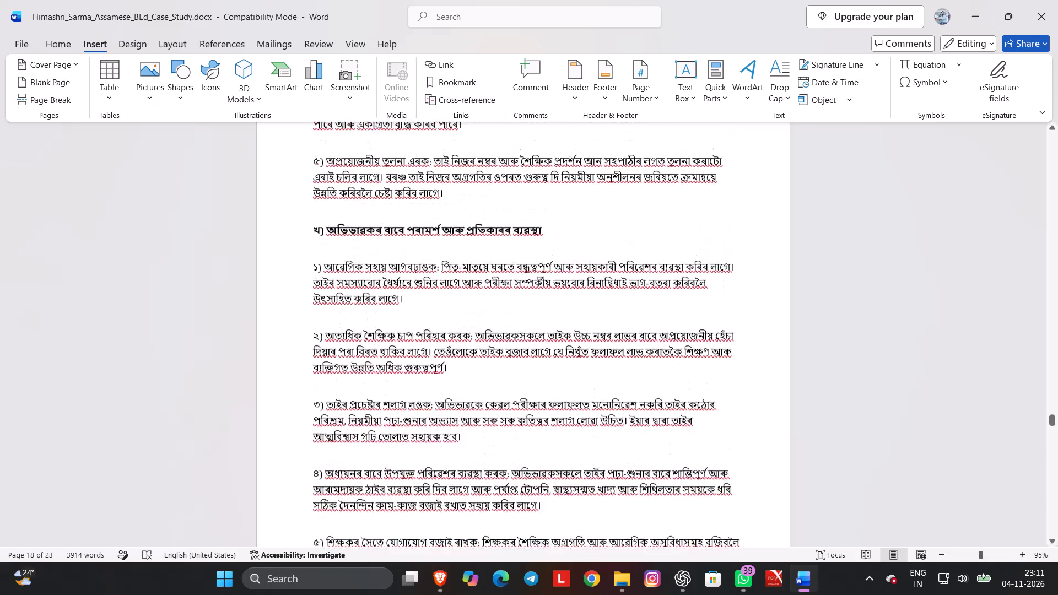
scroll(575, 213, up, 19)
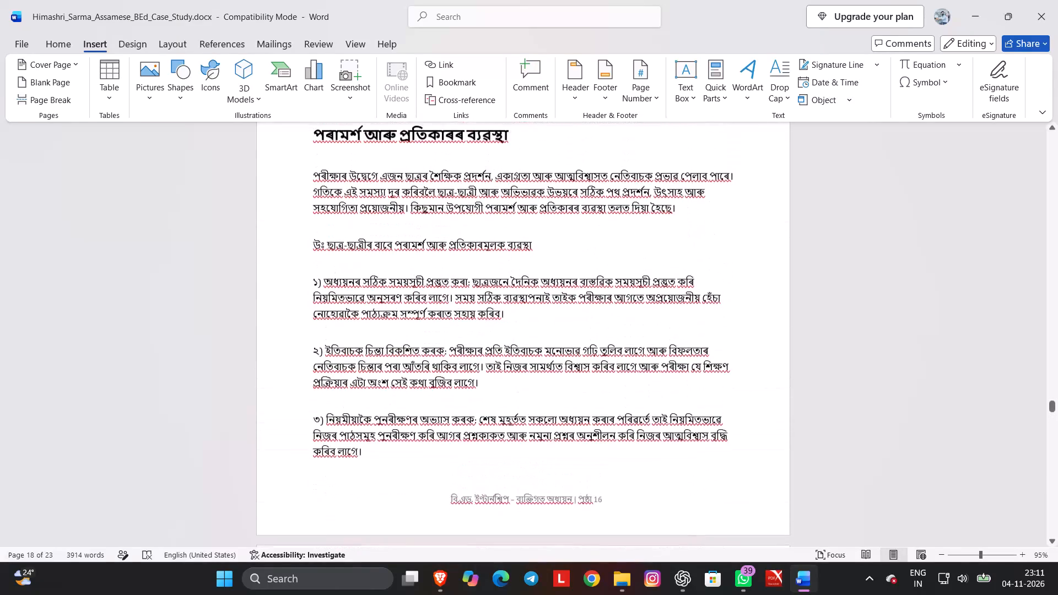
scroll(576, 213, up, 13)
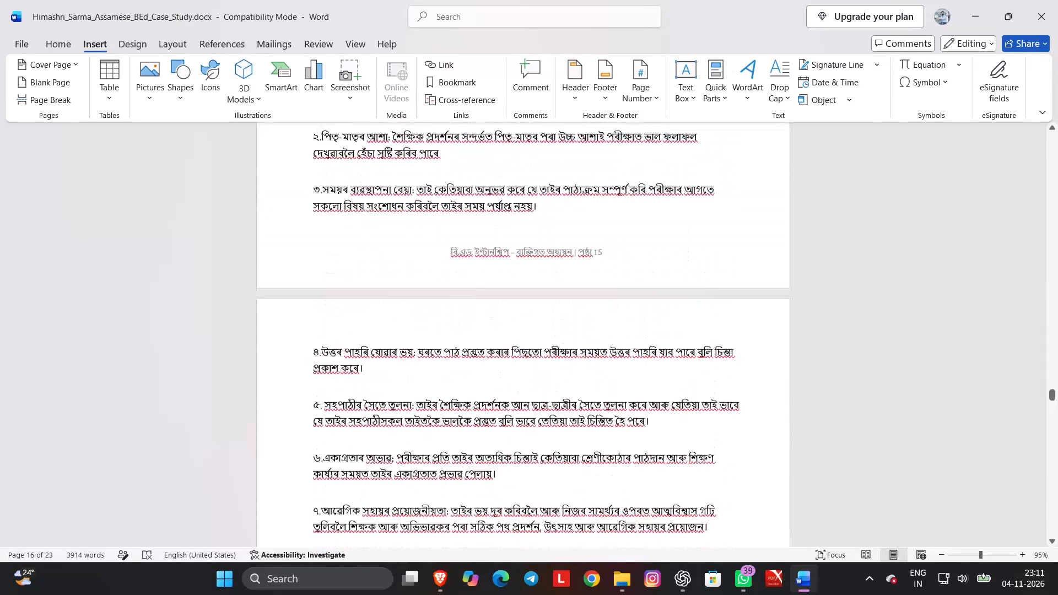
scroll(576, 213, up, 4)
scroll(576, 214, down, 13)
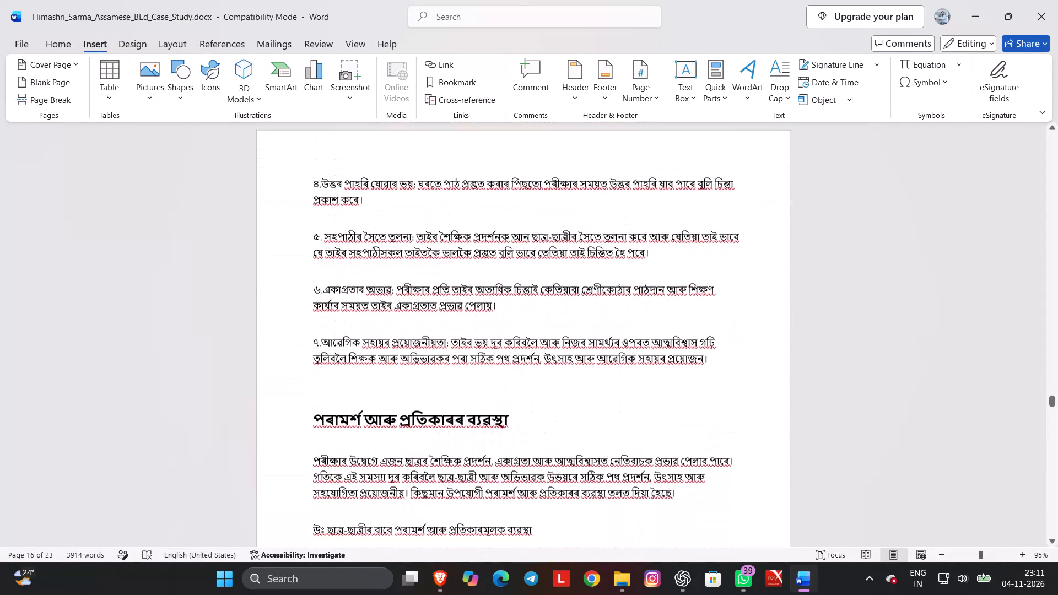
scroll(576, 214, down, 19)
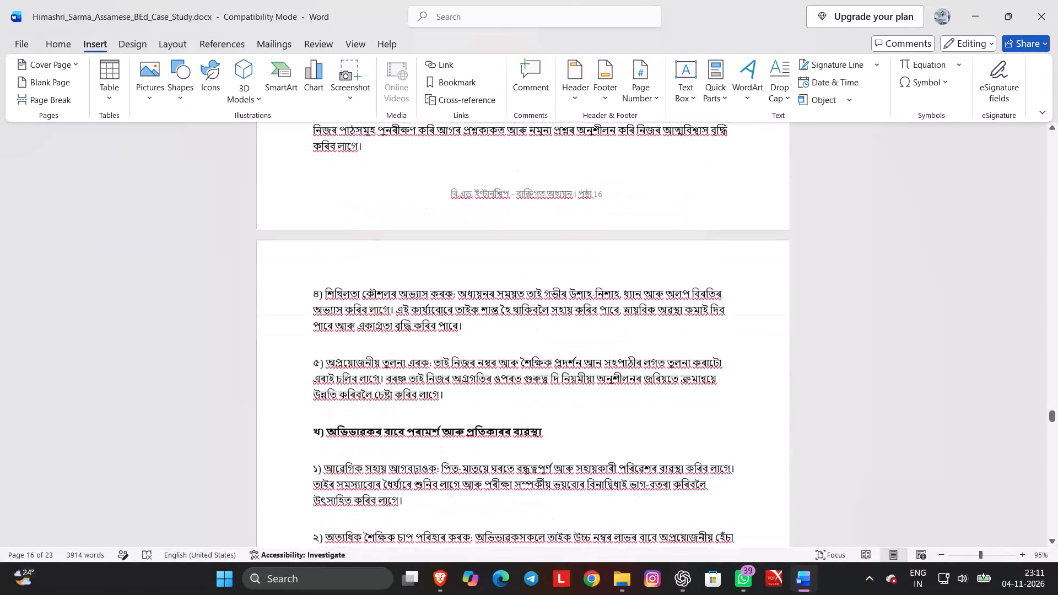
scroll(576, 214, down, 10)
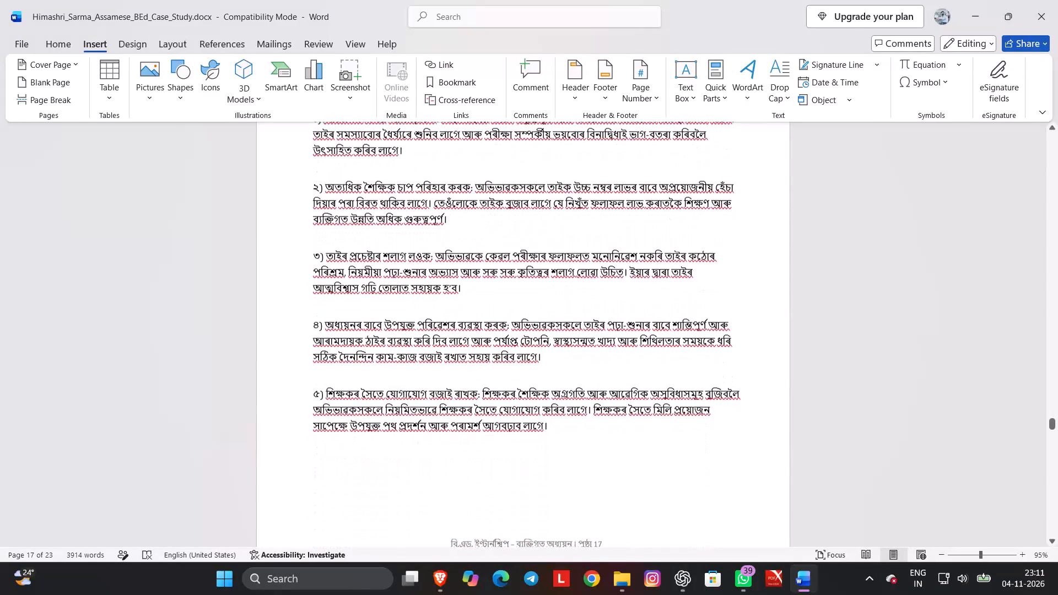
scroll(576, 214, down, 13)
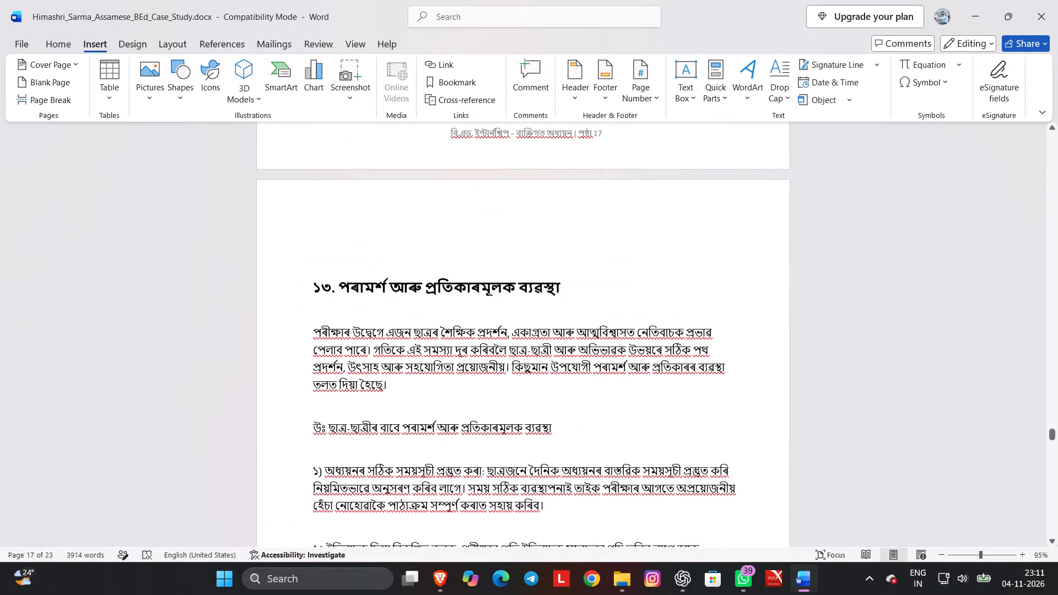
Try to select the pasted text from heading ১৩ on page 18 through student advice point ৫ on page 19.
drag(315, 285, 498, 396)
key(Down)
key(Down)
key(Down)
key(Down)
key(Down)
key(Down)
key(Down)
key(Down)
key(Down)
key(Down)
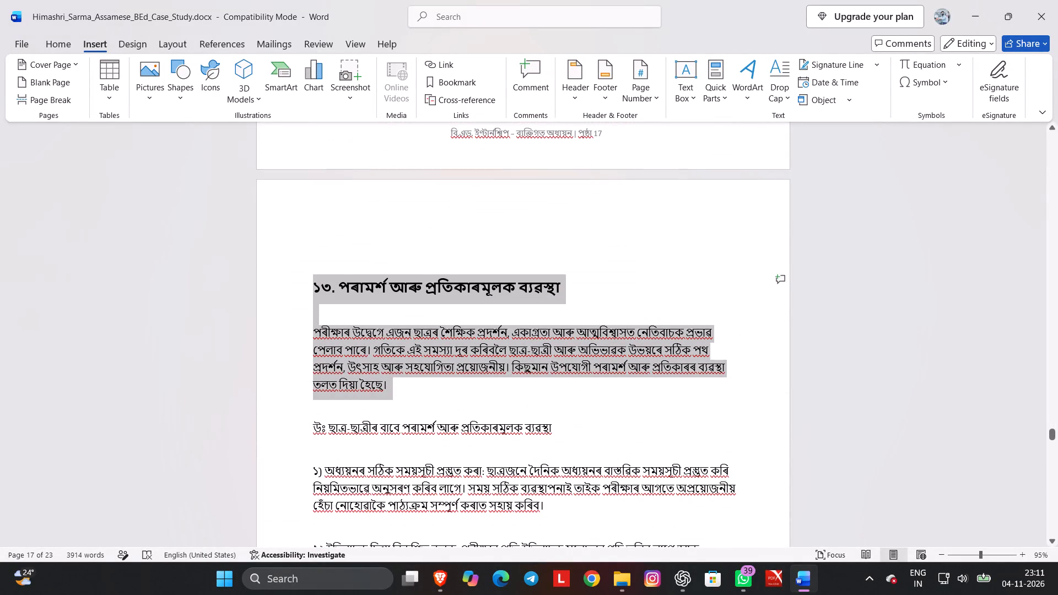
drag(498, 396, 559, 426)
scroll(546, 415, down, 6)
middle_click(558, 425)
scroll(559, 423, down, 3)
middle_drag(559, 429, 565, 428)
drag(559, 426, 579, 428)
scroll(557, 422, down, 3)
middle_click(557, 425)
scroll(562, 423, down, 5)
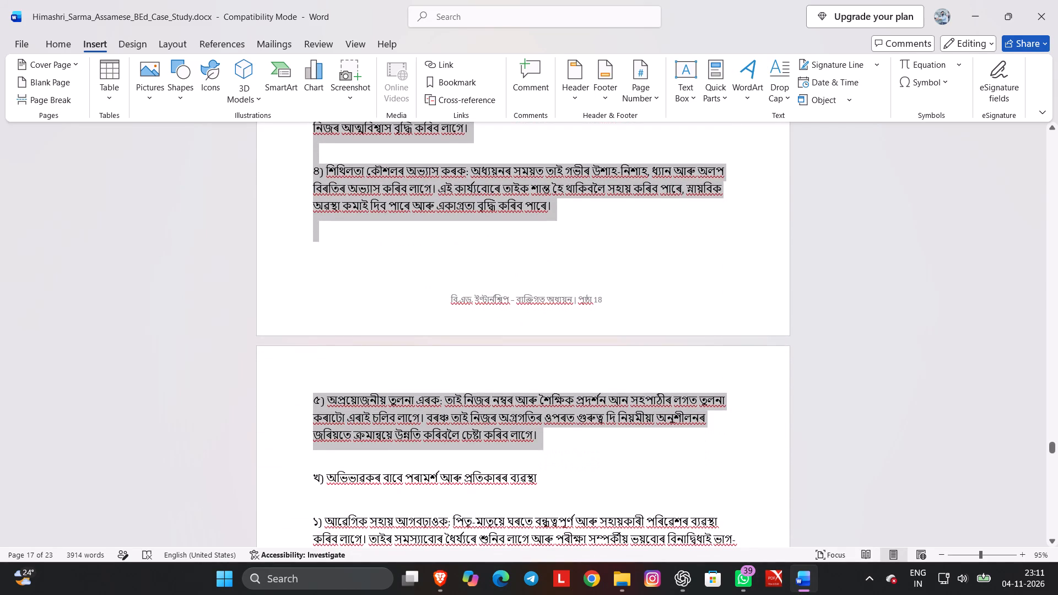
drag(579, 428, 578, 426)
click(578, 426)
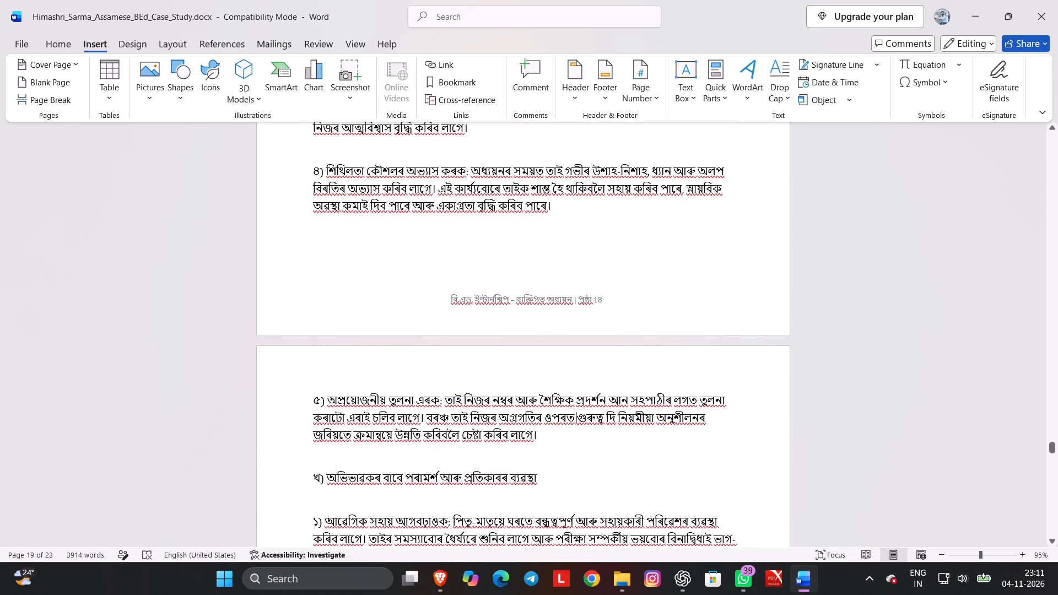
Delete the duplicate text from heading ১৩. পৰামৰ্শ আৰু প্ৰতিকাৰমূলক ব্যৱস্থা on page 18 through student advice point ৫ on page 19.
drag(541, 440, 394, 317)
scroll(395, 317, up, 2)
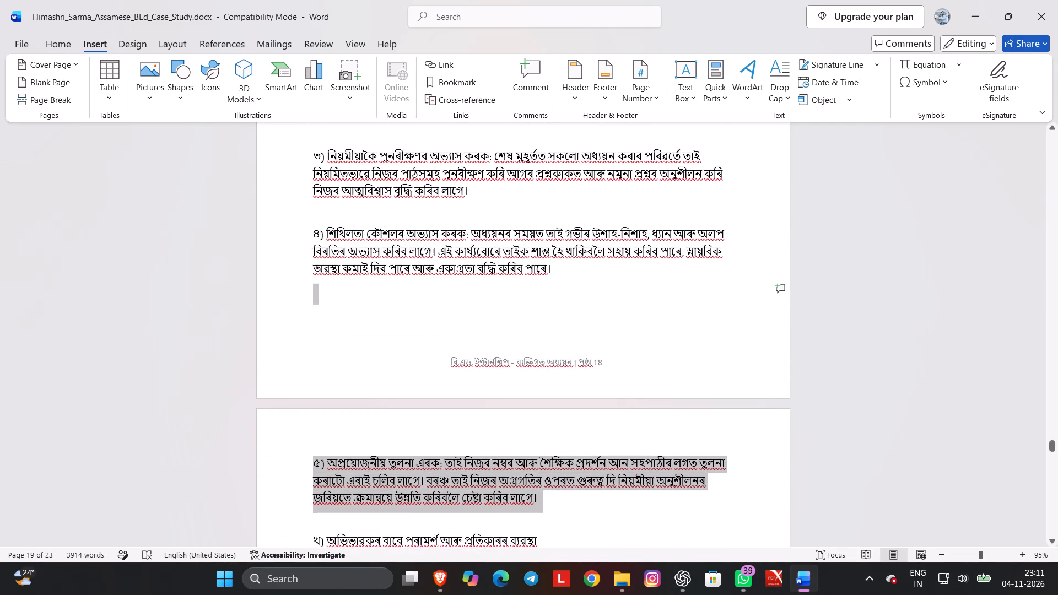
drag(394, 317, 400, 268)
scroll(391, 271, up, 7)
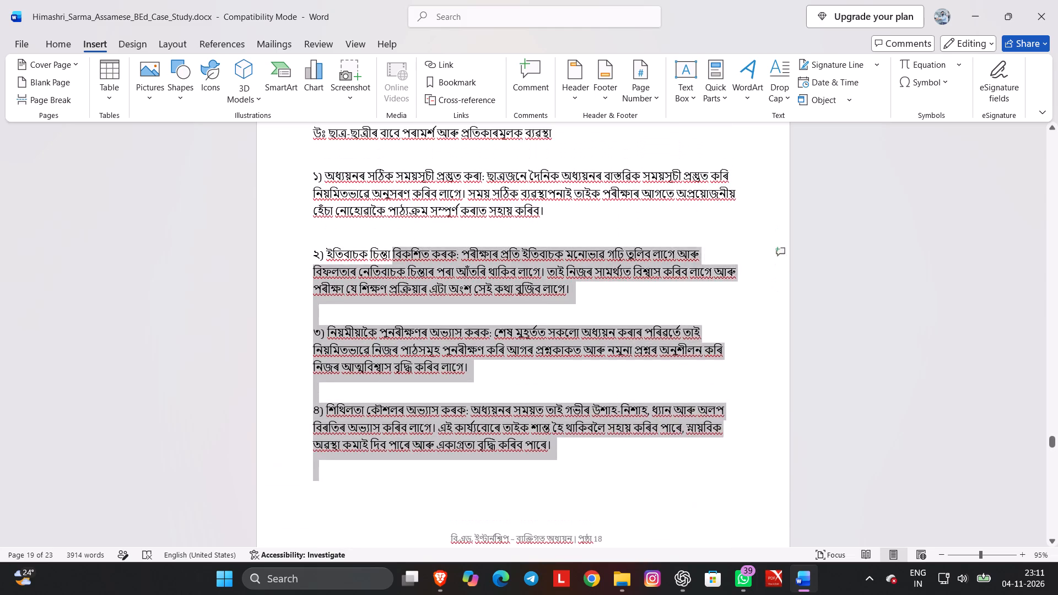
drag(400, 268, 403, 267)
scroll(400, 268, up, 5)
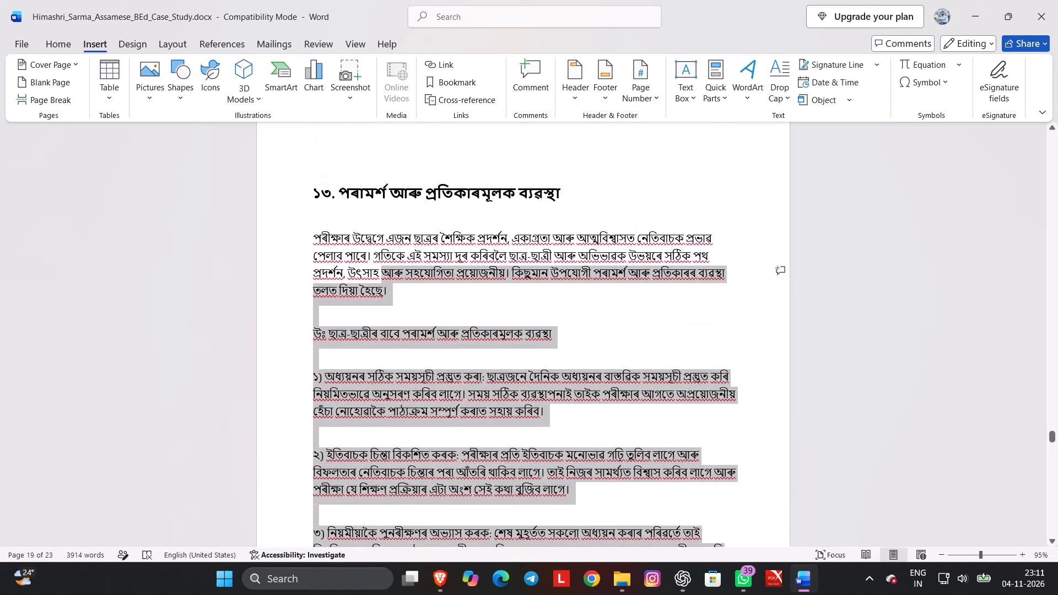
drag(403, 267, 317, 184)
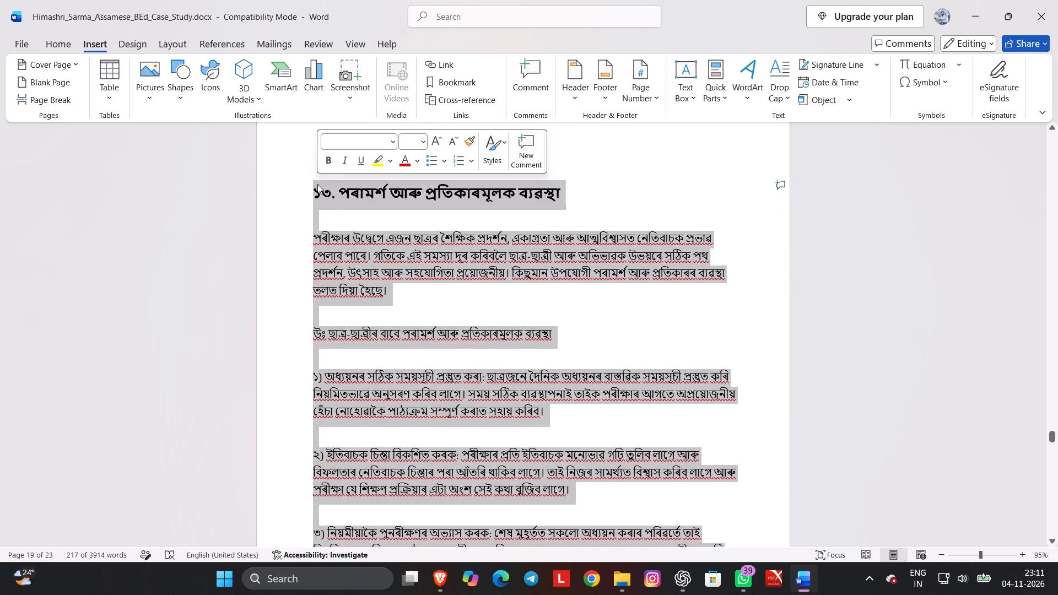
key(BackSpace)
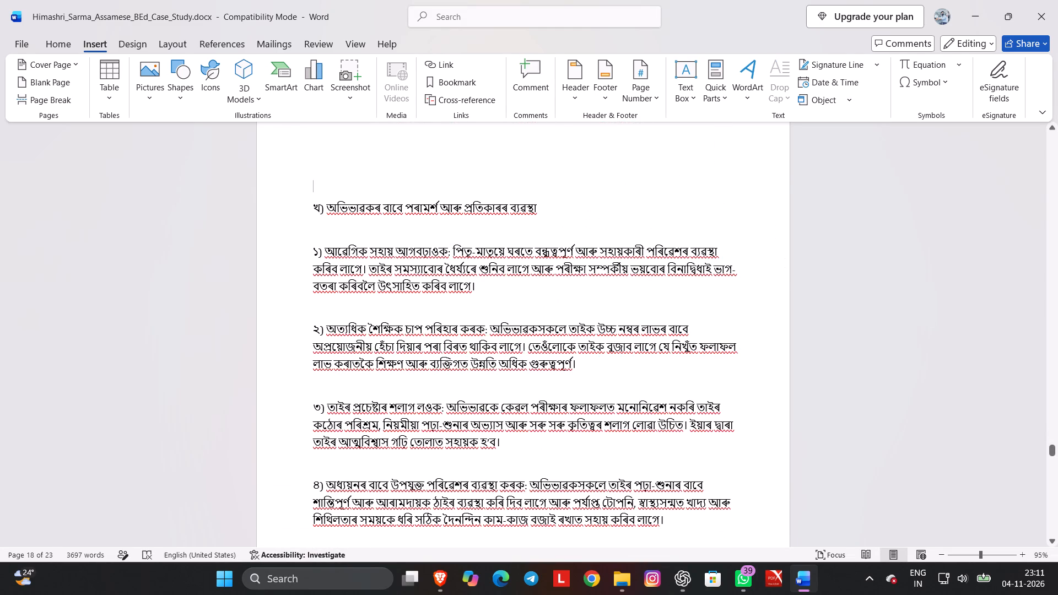
Delete the duplicate parent advice from heading খ) অভিভাৱকৰ বাবে পৰামৰ্শ আৰু প্ৰতিকাৰৰ ব্যৱস্থা through point ৫, just before শিক্ষাৰ্থীৰ বাবে পৰামৰ্শ.
drag(310, 205, 440, 378)
scroll(434, 373, down, 2)
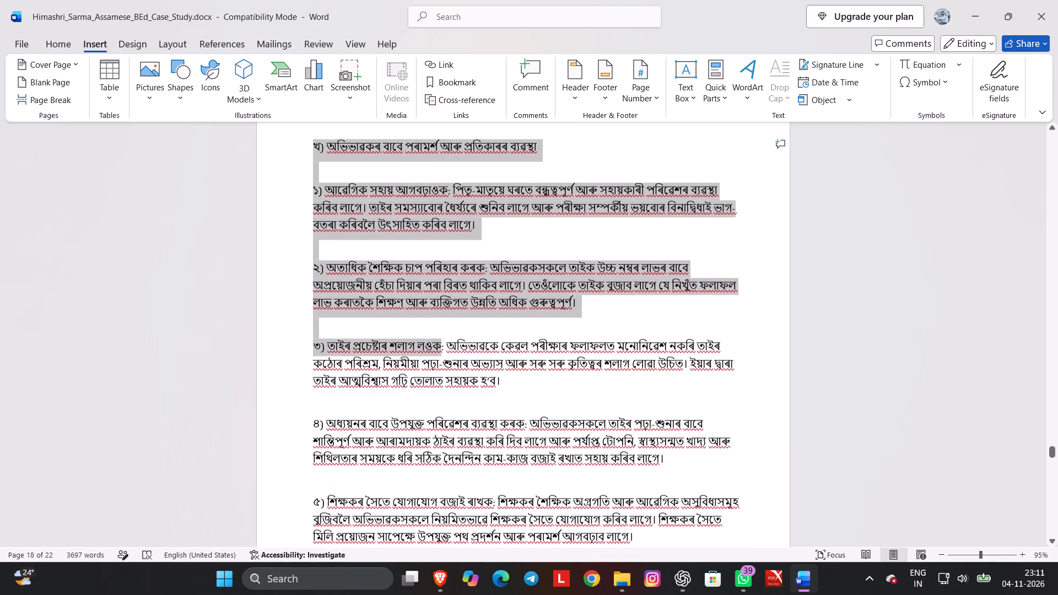
drag(440, 378, 590, 399)
scroll(444, 380, down, 4)
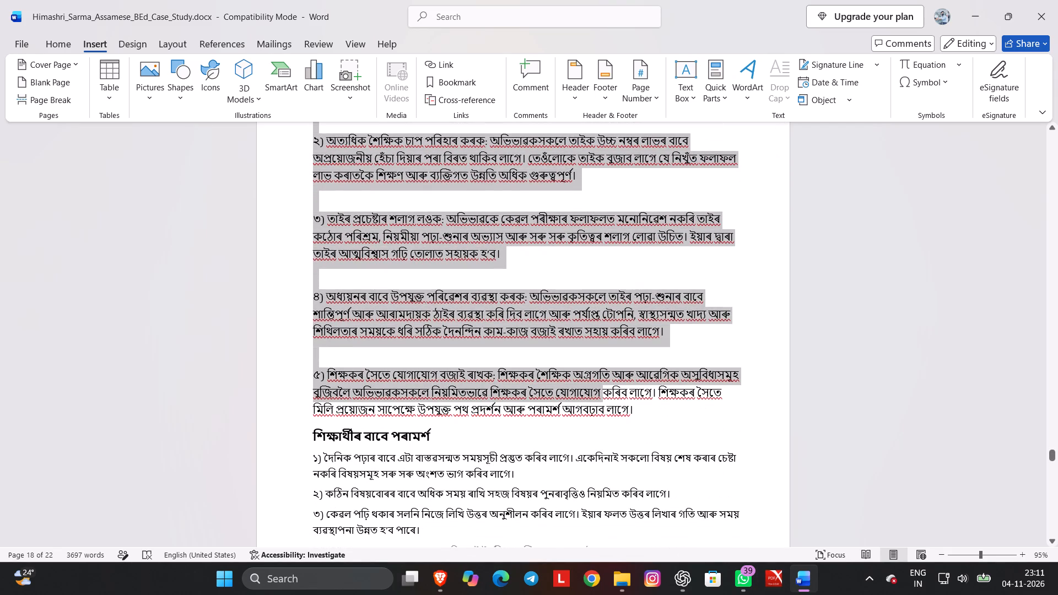
drag(590, 399, 637, 410)
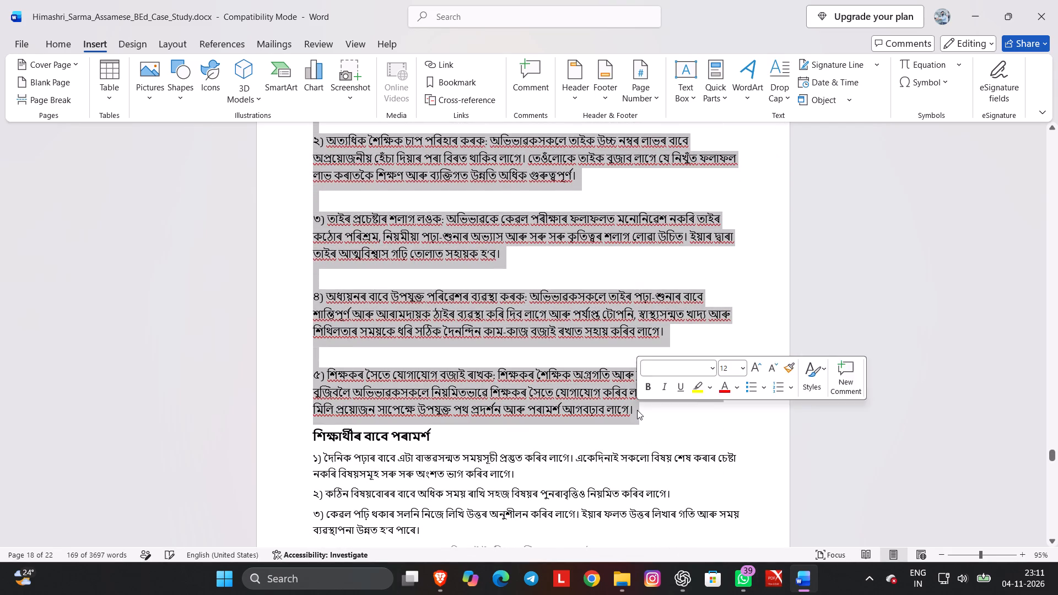
key(BackSpace)
Check the transition from the end of the parent advice on page 17 to the start of page 18.
scroll(413, 370, up, 13)
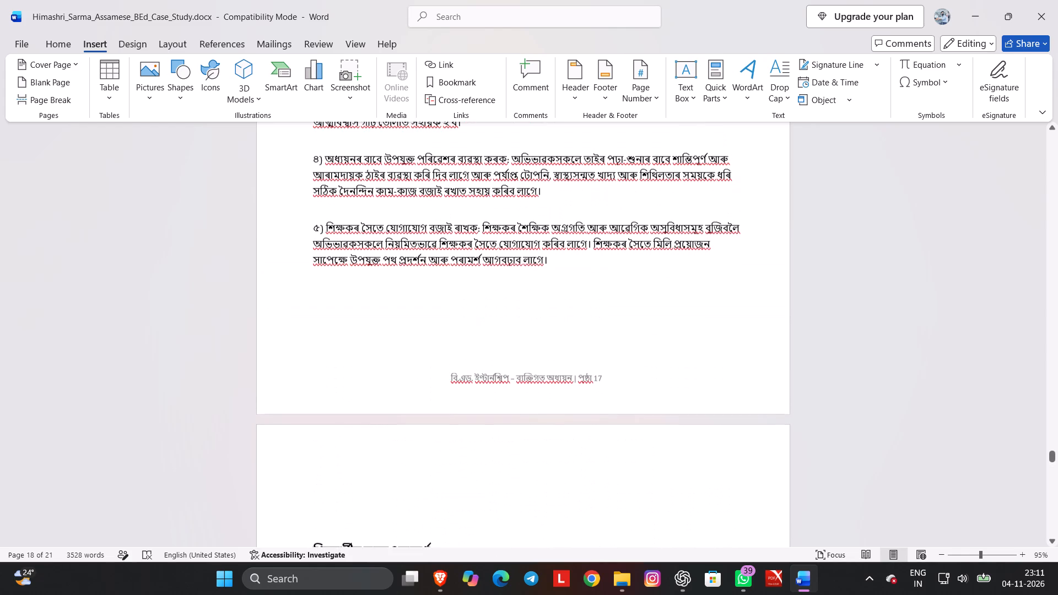
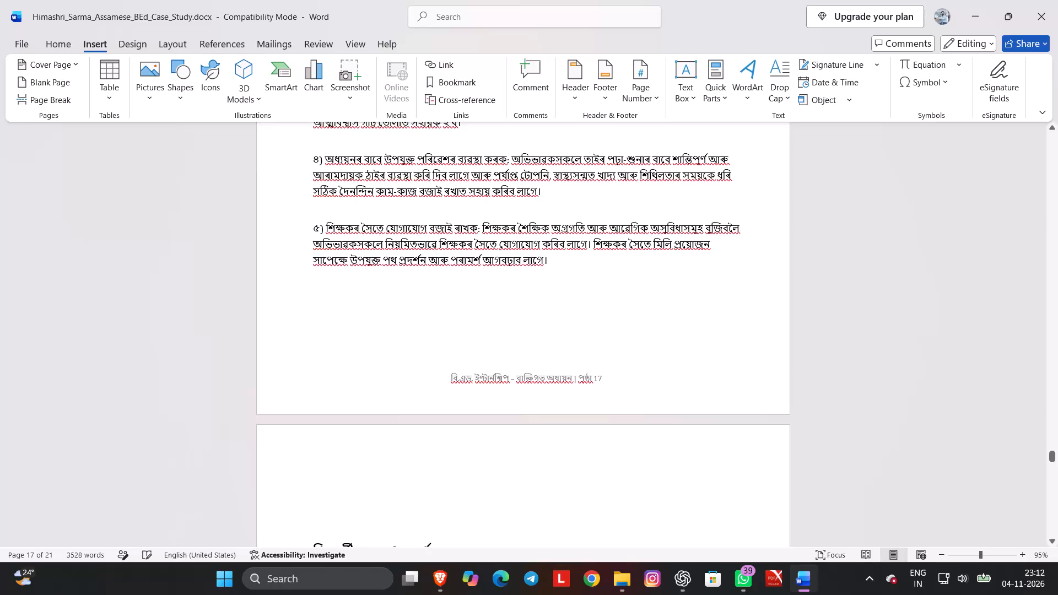
Paste the copied উপসংহাৰ (CONCLUSIVE REMARKS) section on a new line below parent advice point ৫ at the end of page 17.
key(Return)
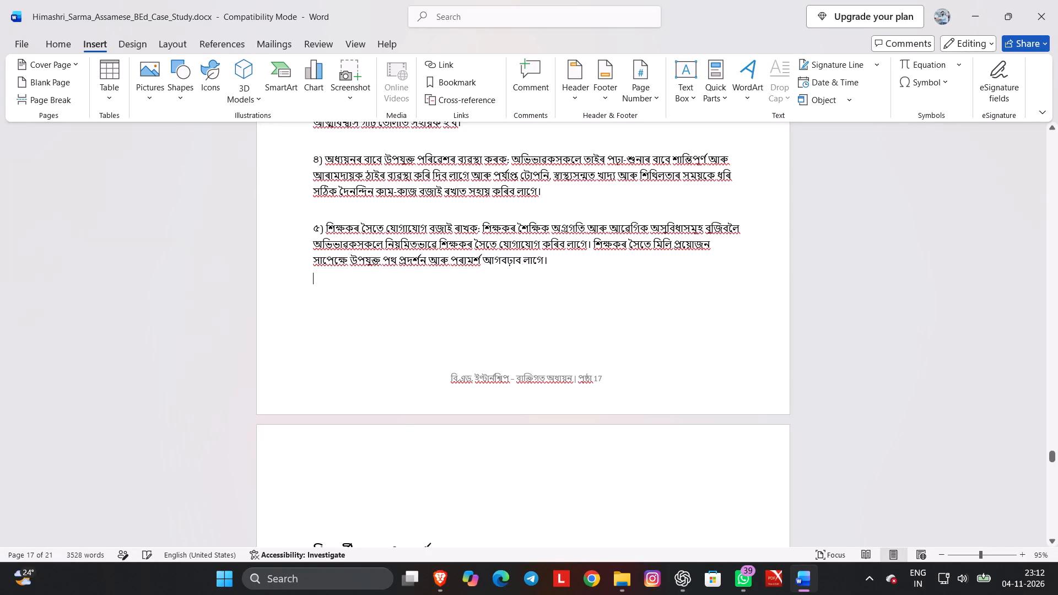
key(Return)
scroll(536, 338, down, 4)
scroll(489, 328, up, 2)
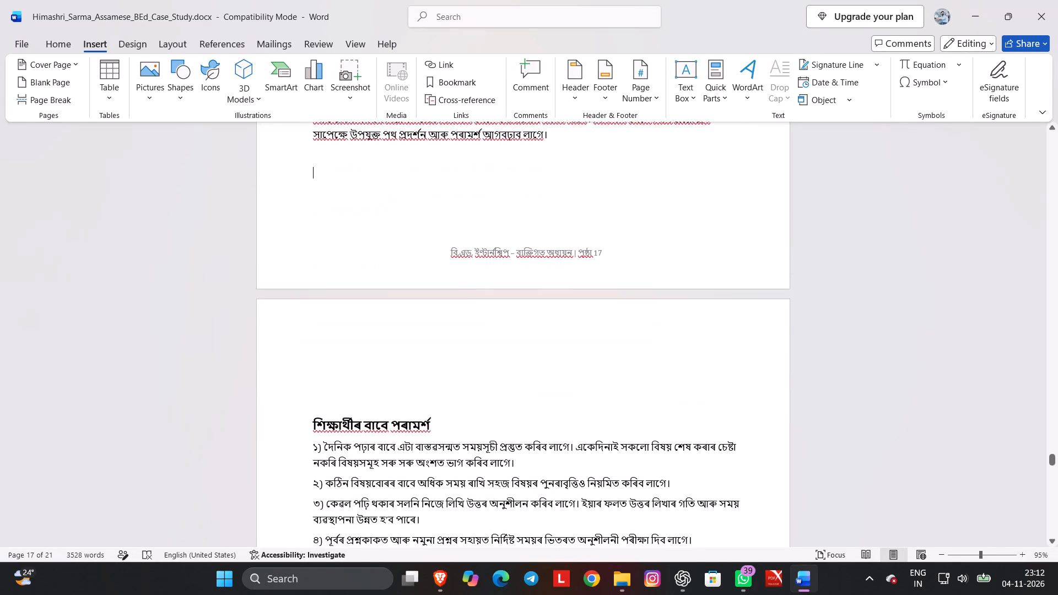
key(ctrl+v)
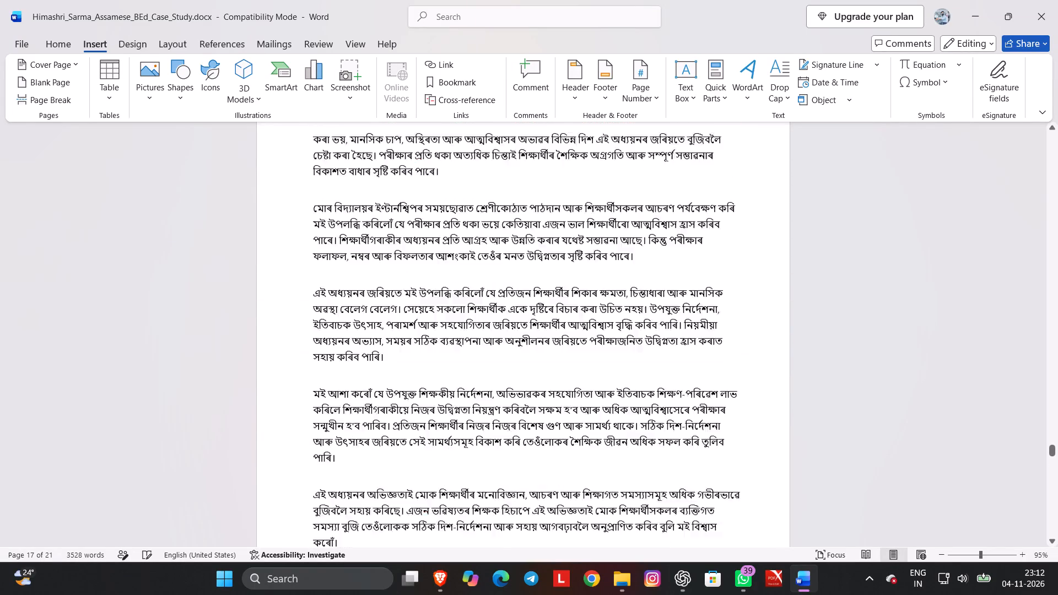
Format the pasted # উপসংহাৰ (CONCLUSIVE REMARKS) heading on page 17 as bold with font size 16.
scroll(487, 328, up, 7)
scroll(418, 285, up, 6)
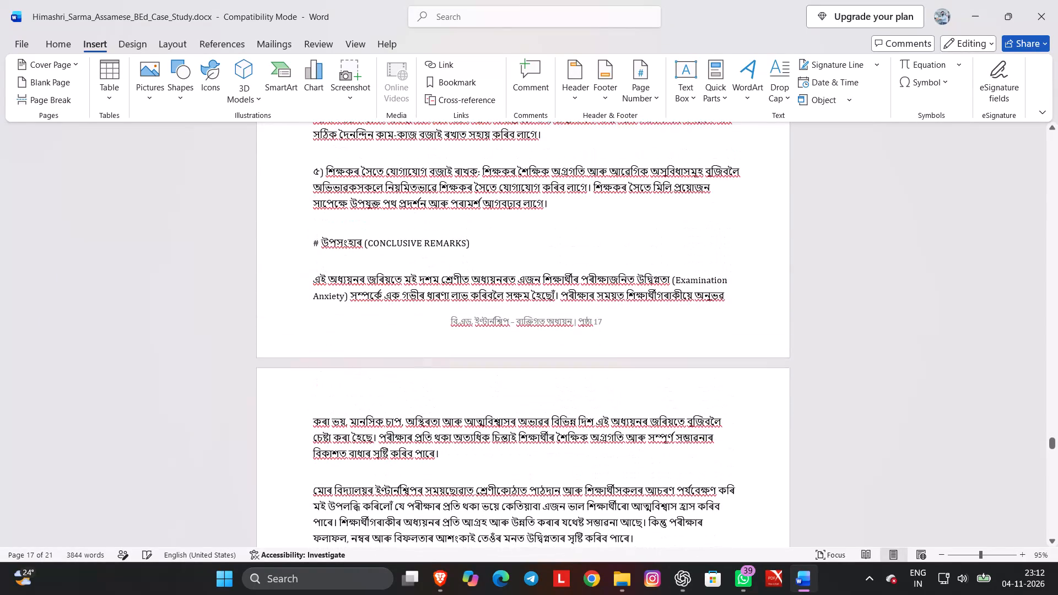
drag(311, 245, 395, 259)
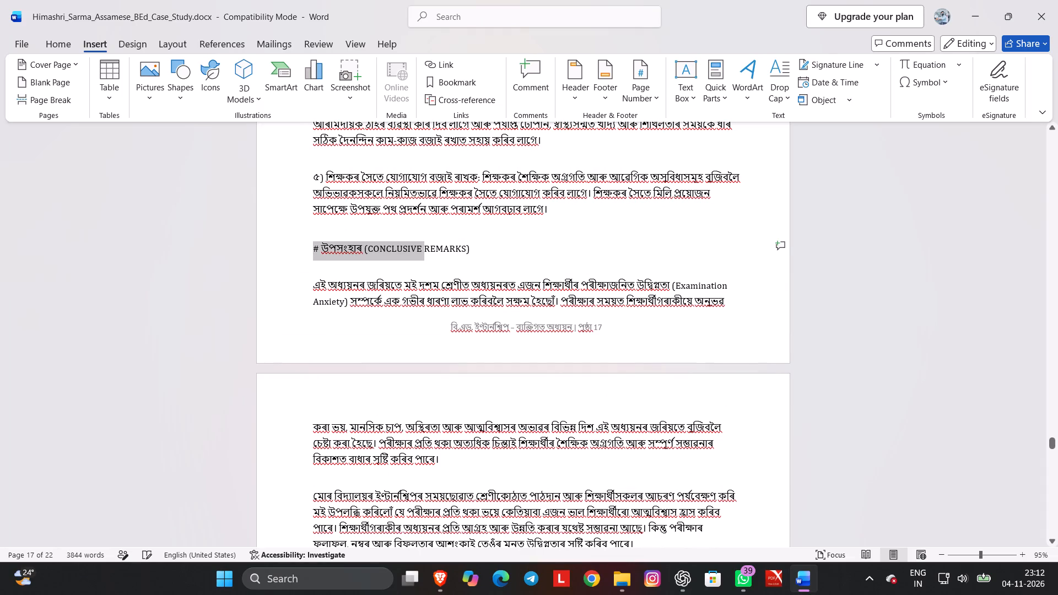
drag(395, 259, 464, 259)
click(476, 235)
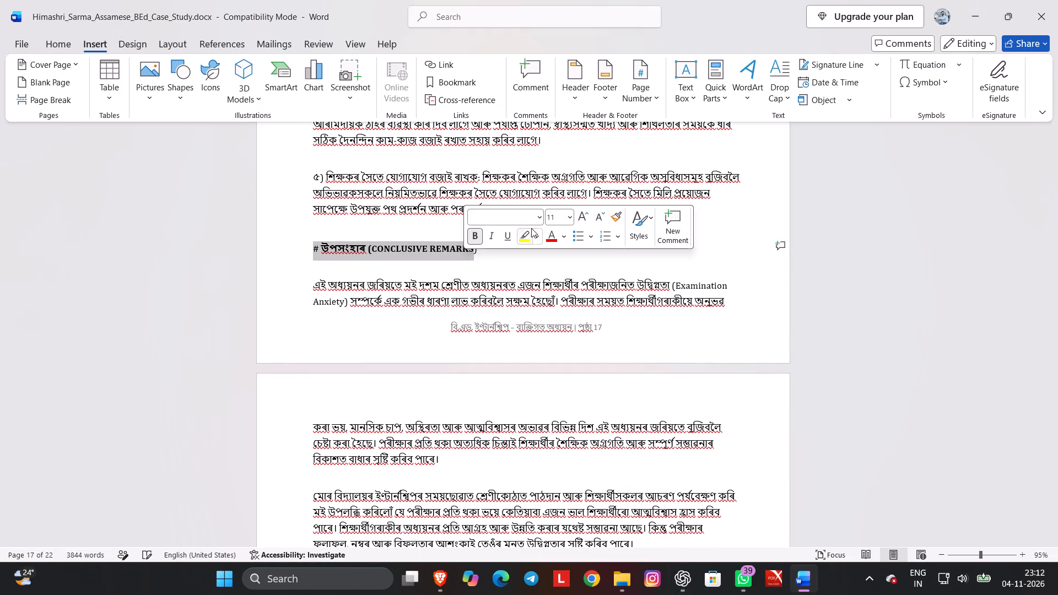
double_click(586, 218)
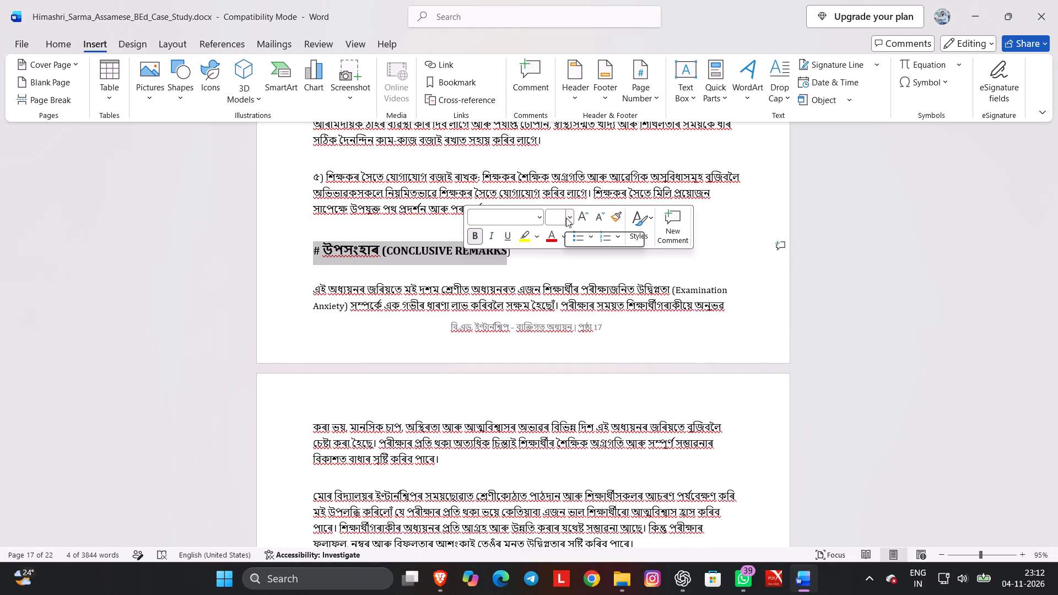
click(568, 218)
click(559, 332)
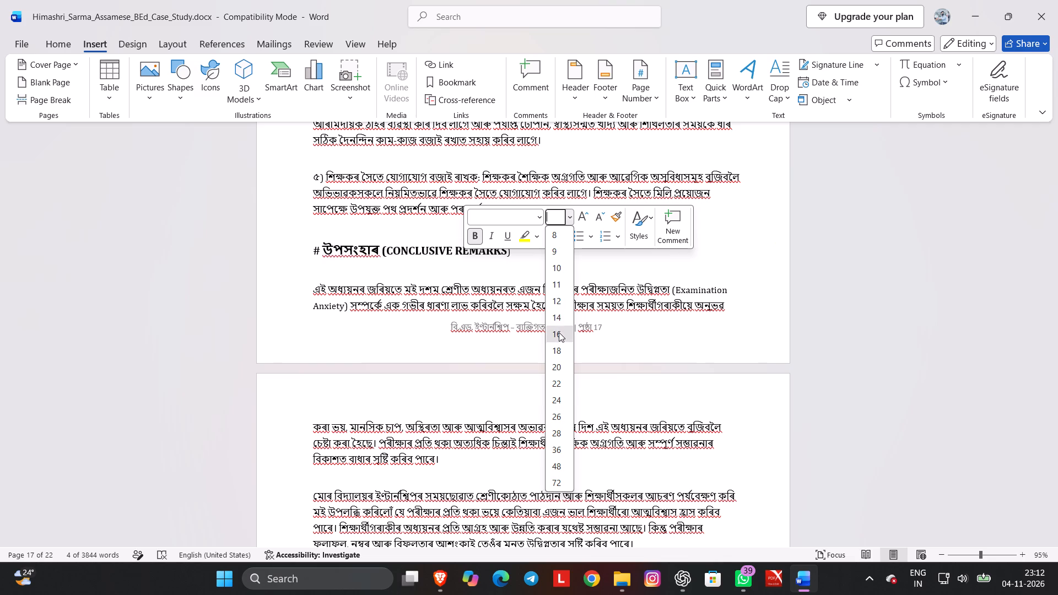
Shorten the conclusion heading on page 17 to উপসংহাৰ, removing the leading # and the bracketed CONCLUSIVE REMARKS.
click(857, 284)
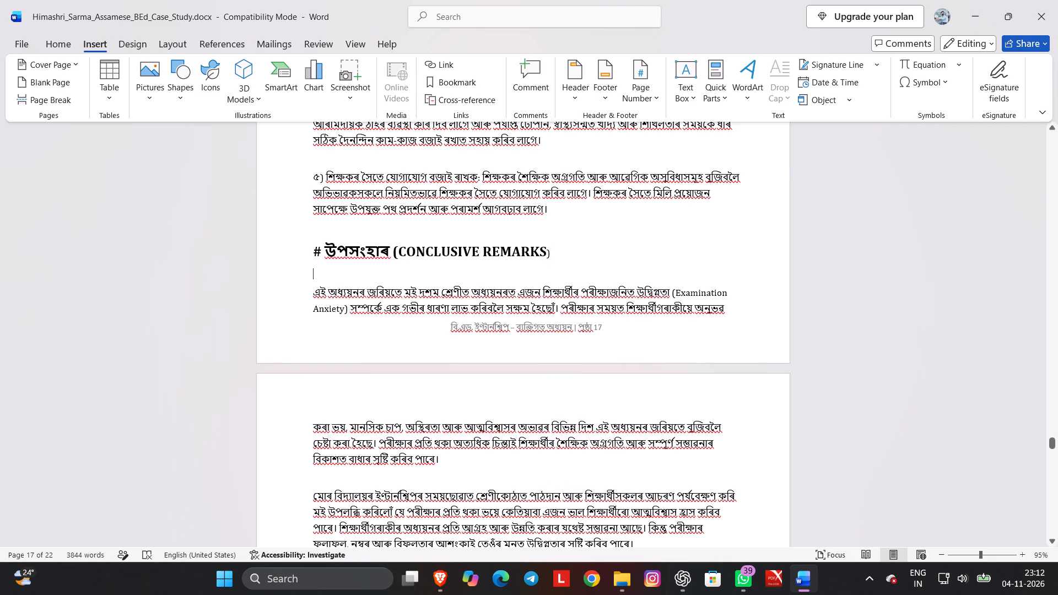
drag(574, 252, 404, 254)
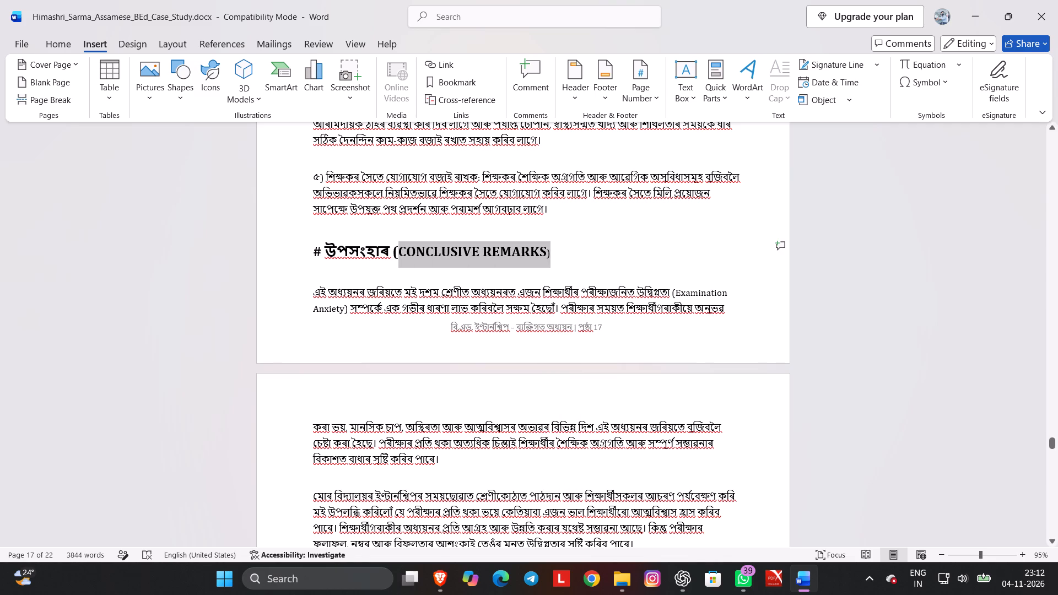
drag(404, 254, 395, 251)
key(BackSpace)
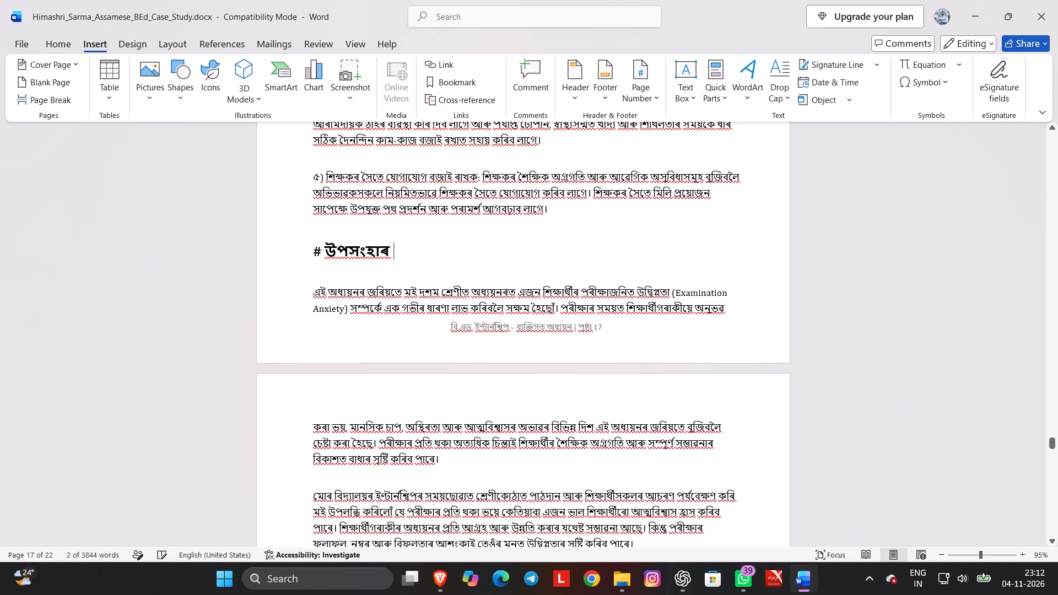
click(323, 247)
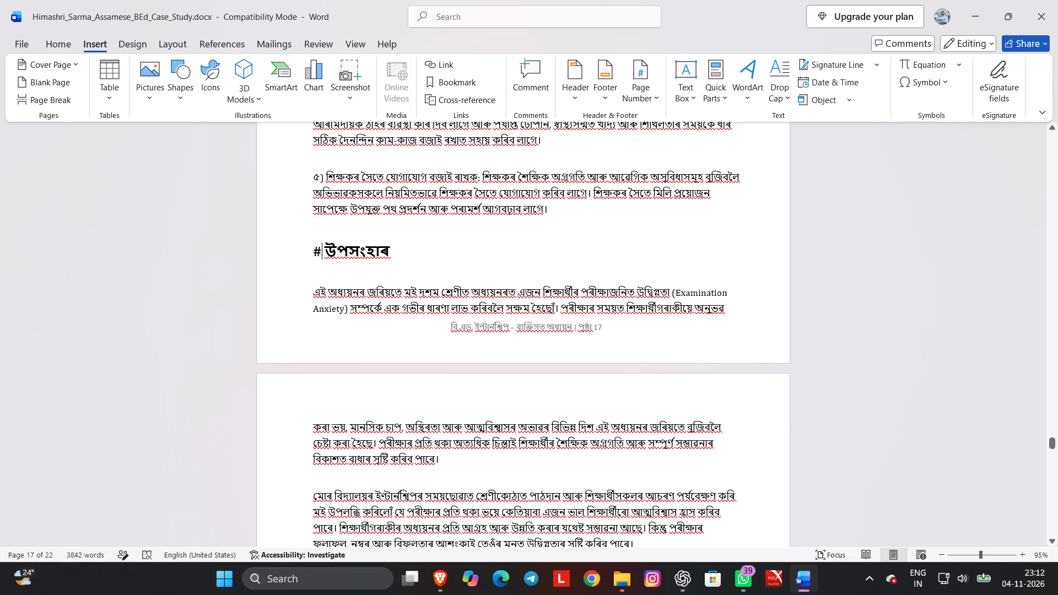
key(BackSpace)
Insert blank lines before the উপসংহাৰ heading so that the conclusion starts at the top of page 18.
scroll(372, 258, down, 2)
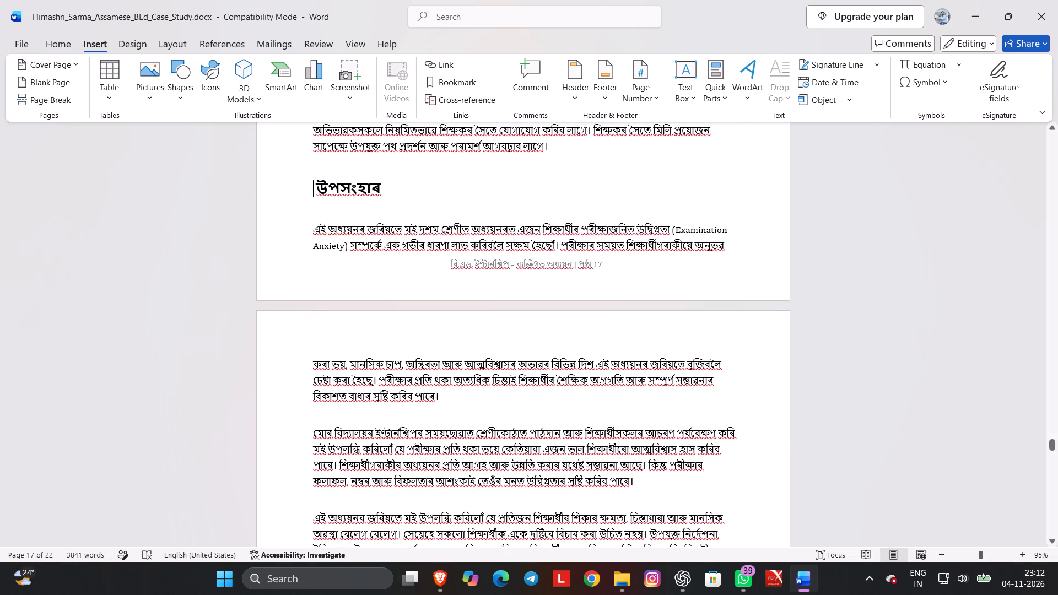
key(Return)
key(Return)
key(Return)
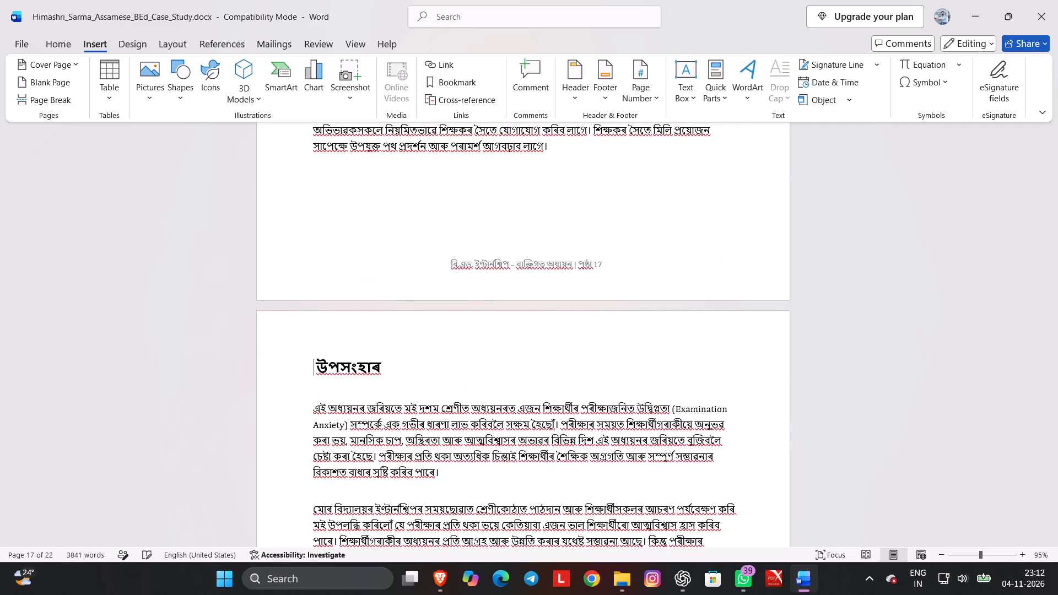
Look over the conclusion from the উপসংহাৰ heading to the closing acknowledgement on page 18, and check page 19 after it.
scroll(331, 203, down, 7)
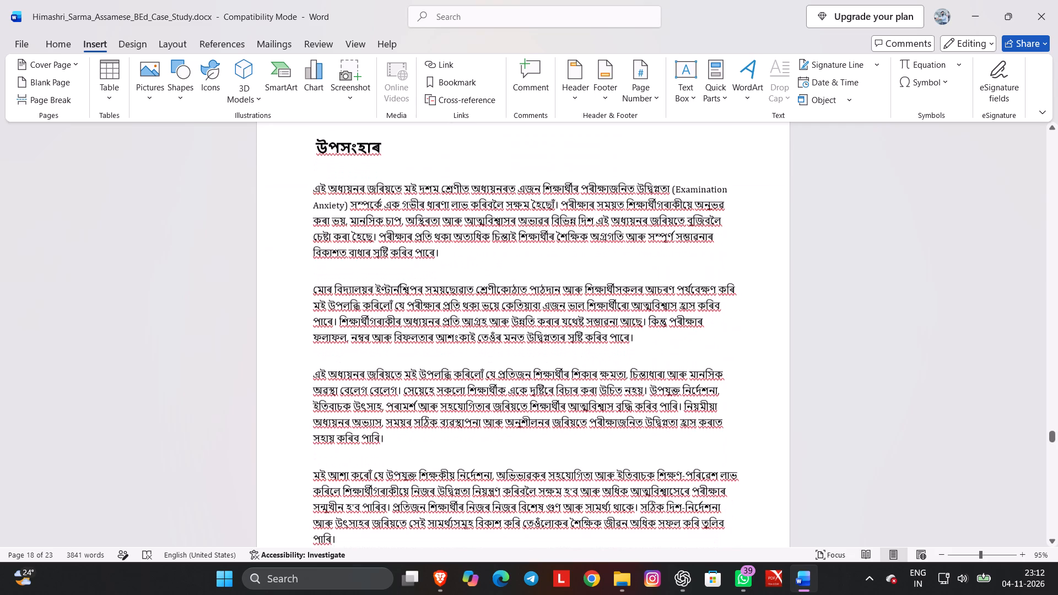
scroll(331, 203, down, 16)
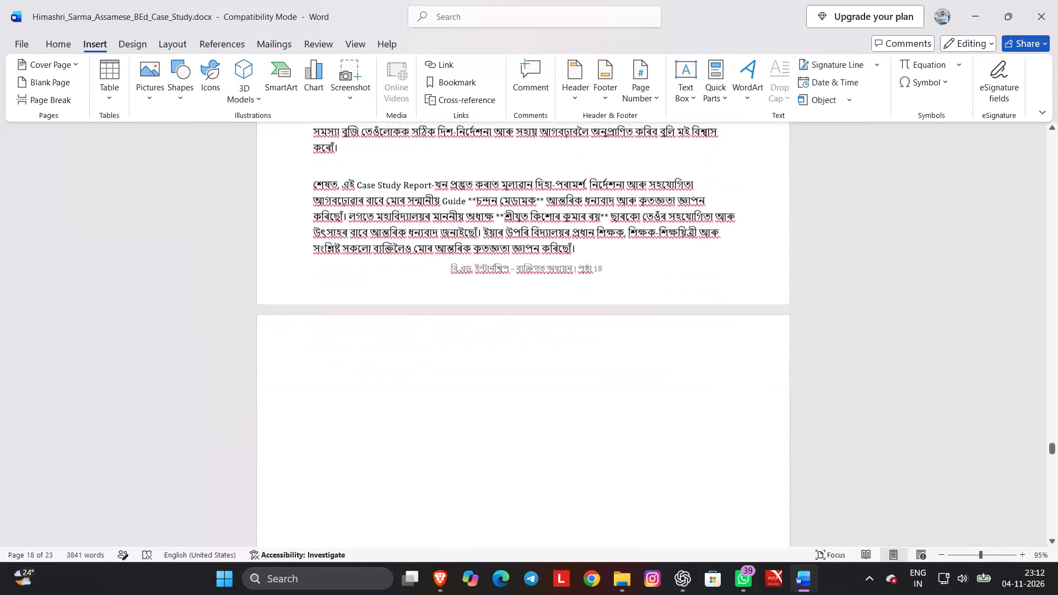
scroll(331, 203, down, 13)
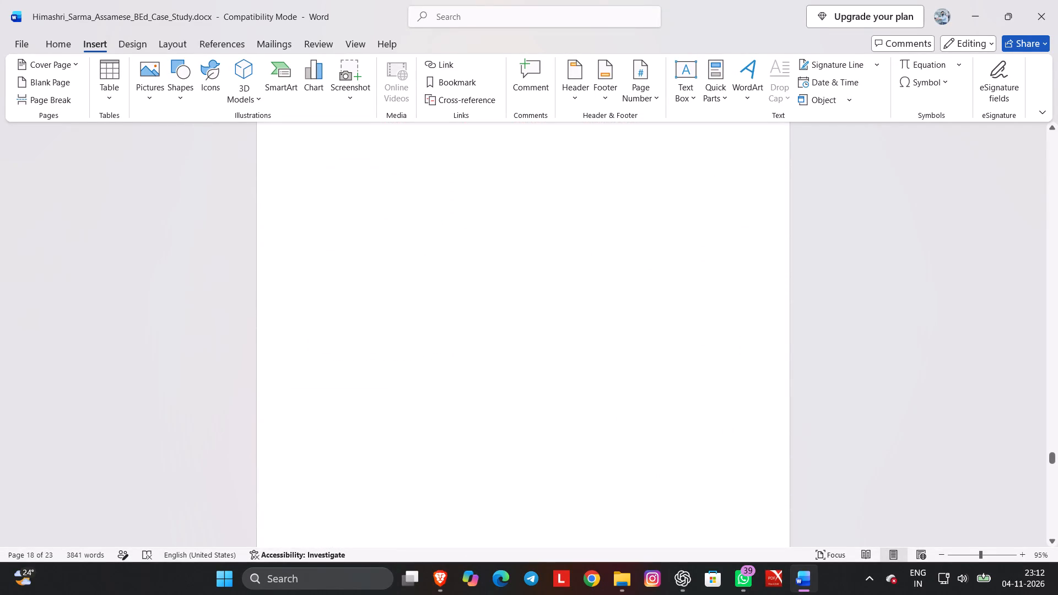
scroll(331, 207, down, 10)
scroll(330, 219, up, 7)
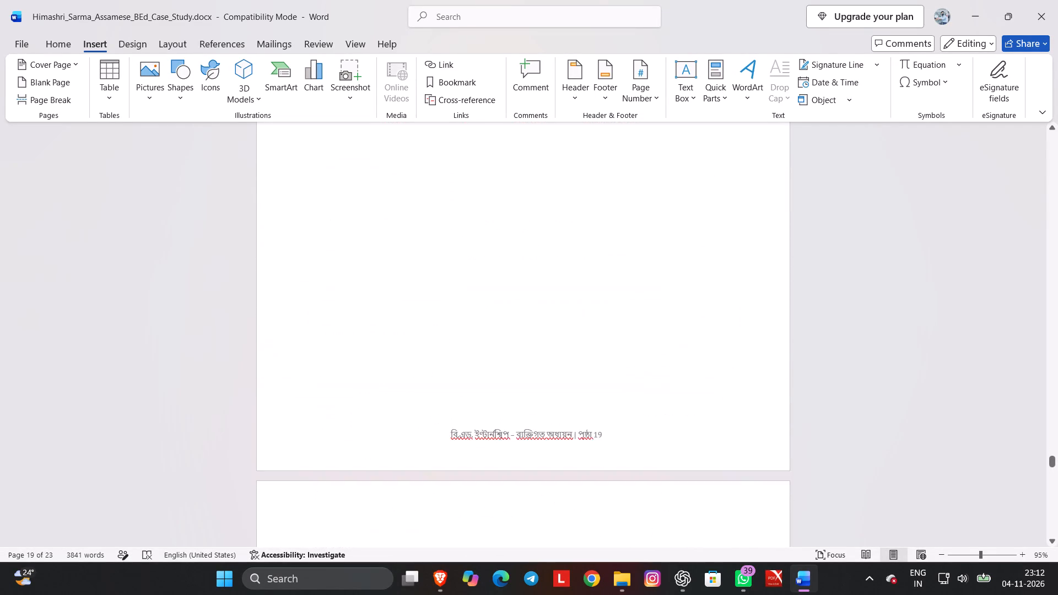
scroll(330, 219, up, 13)
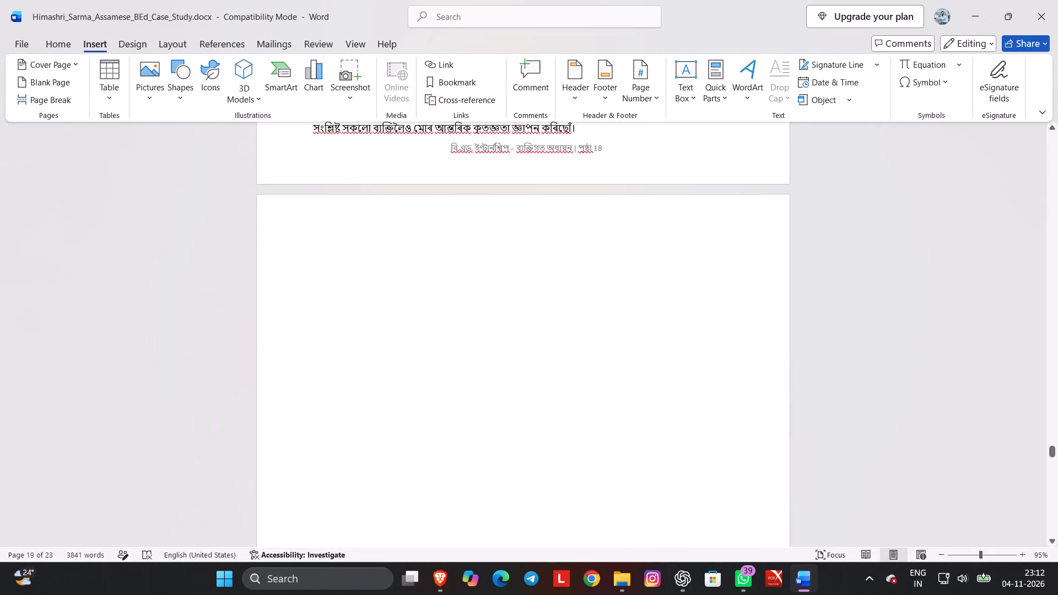
scroll(330, 219, up, 6)
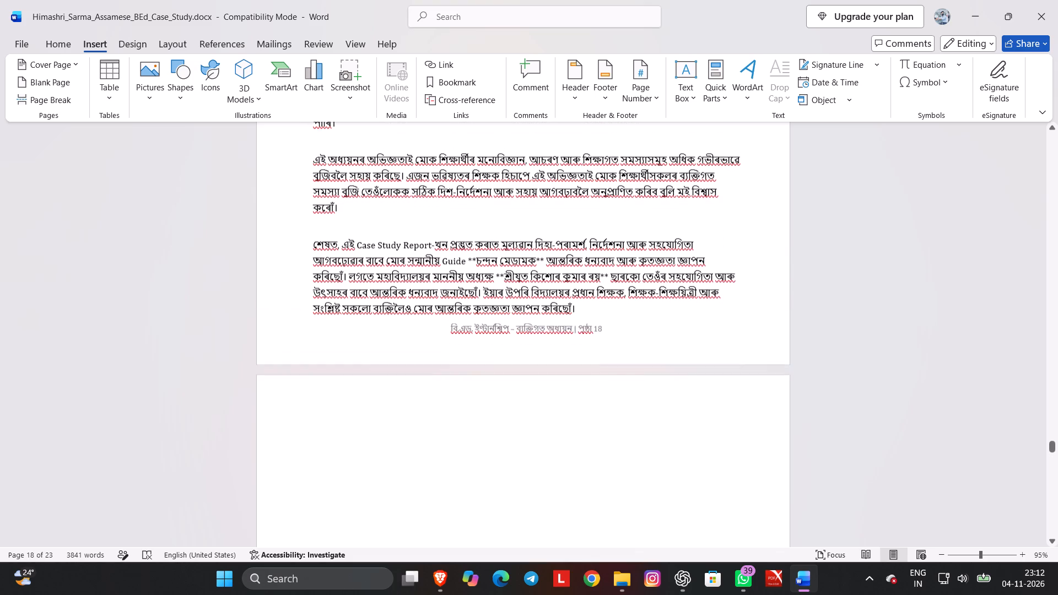
double_click(316, 250)
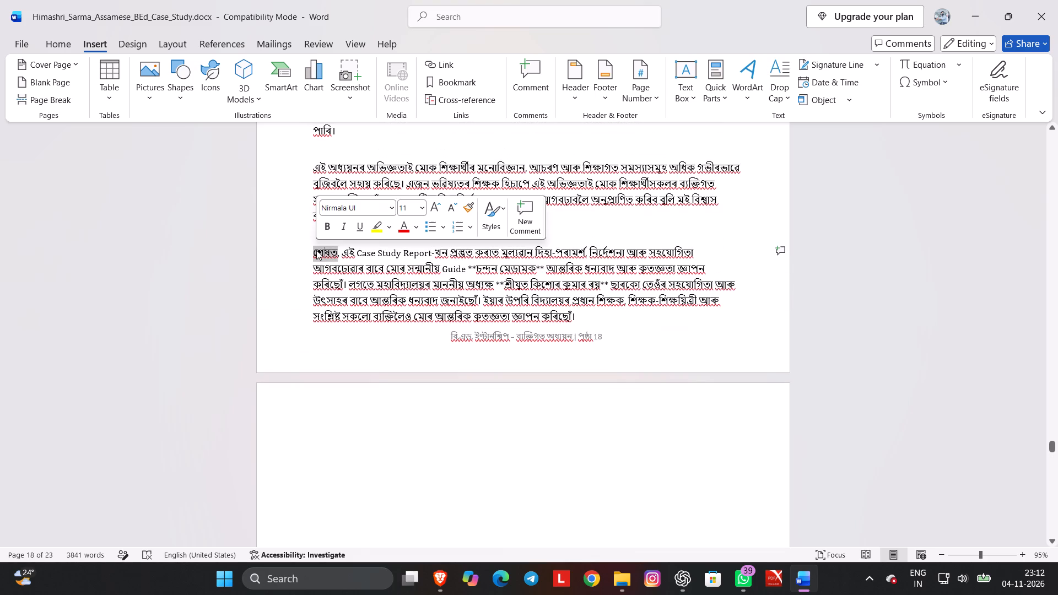
click(872, 285)
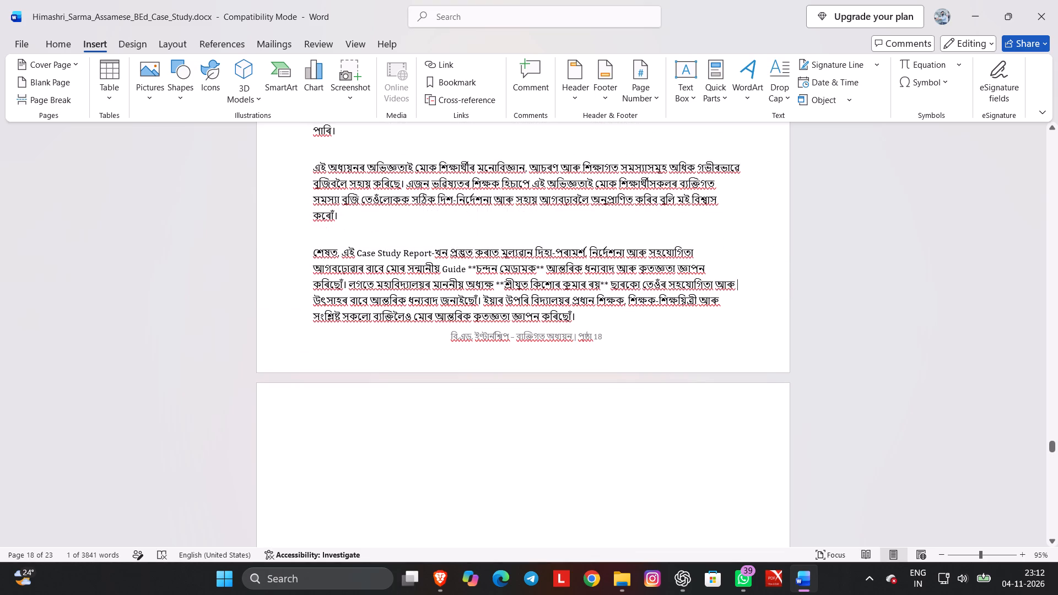
scroll(643, 364, up, 16)
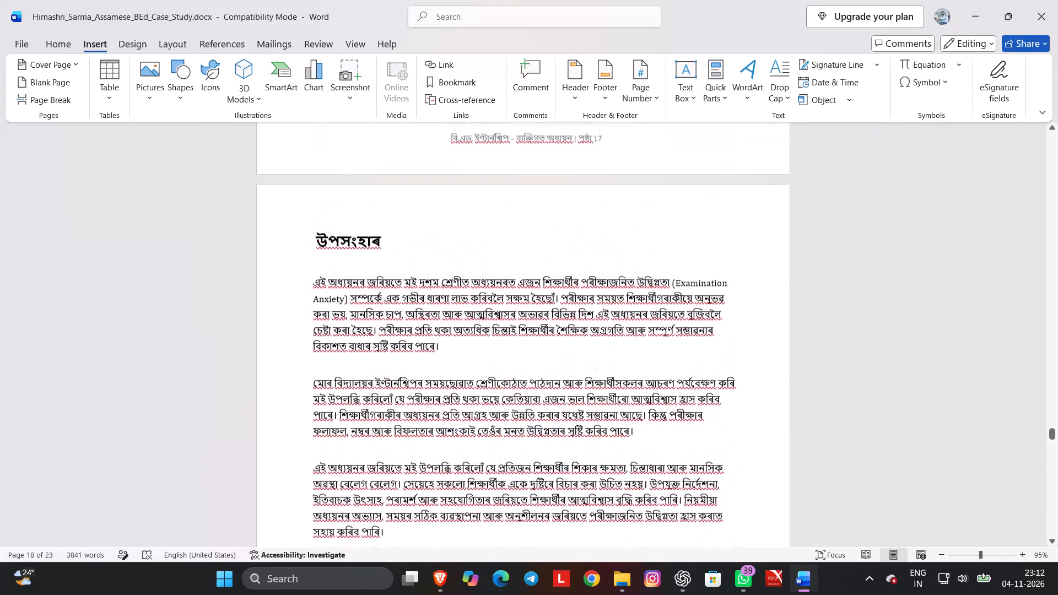
Delete the guide's name and title with two of the surrounding asterisks after the word Guide in page 18's acknowledgement paragraph.
scroll(639, 361, down, 4)
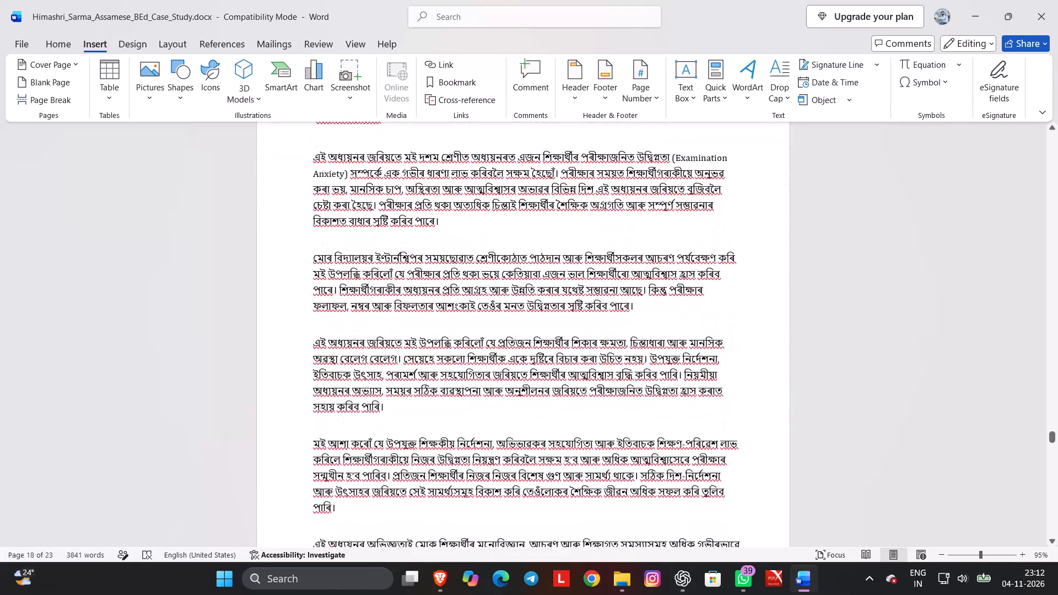
scroll(639, 361, down, 8)
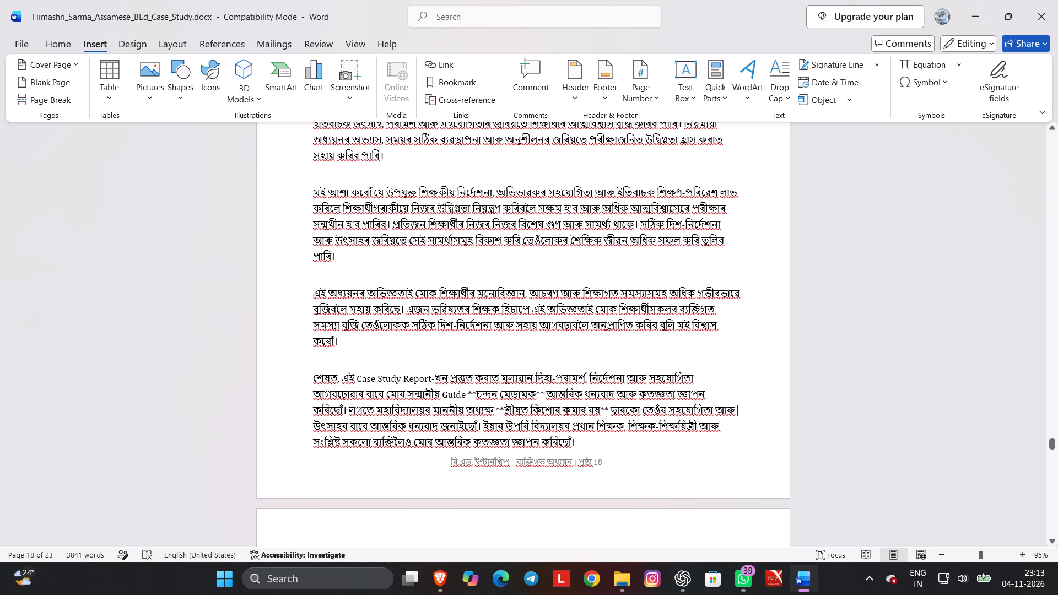
click(534, 396)
key(BackSpace)
key(BackSpace)
key(BackSpace)
key(BackSpace)
key(BackSpace)
key(BackSpace)
key(BackSpace)
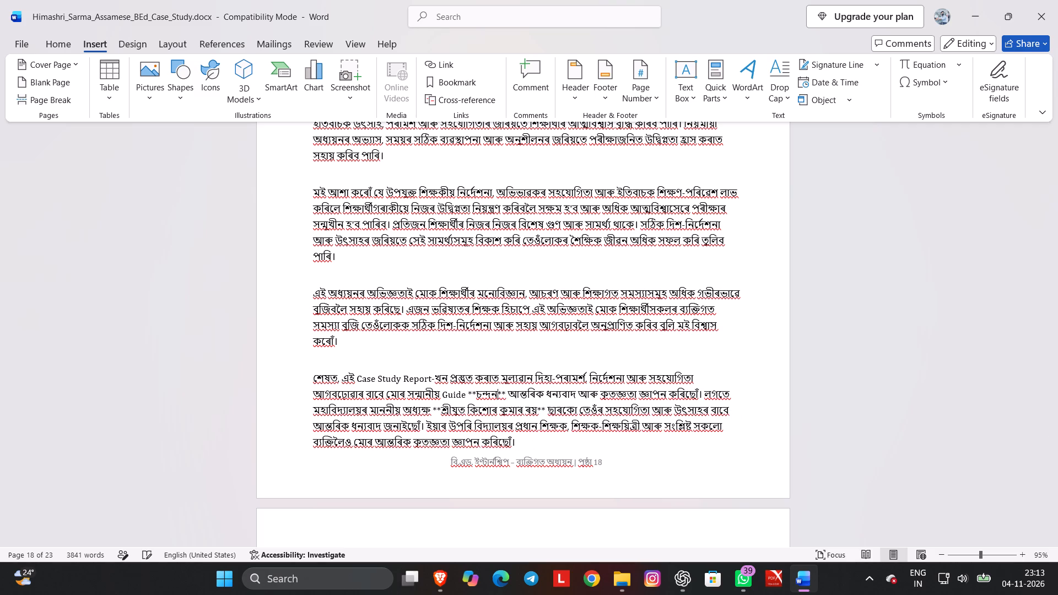
key(BackSpace)
key(BackSpace)
key(BackSpace)
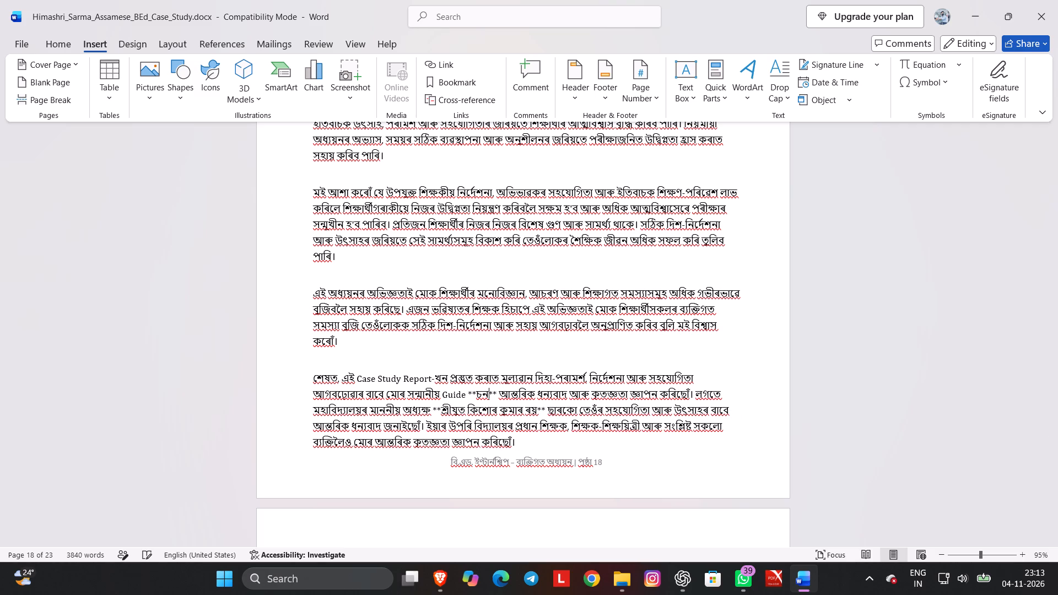
key(BackSpace)
key(BackSpace)
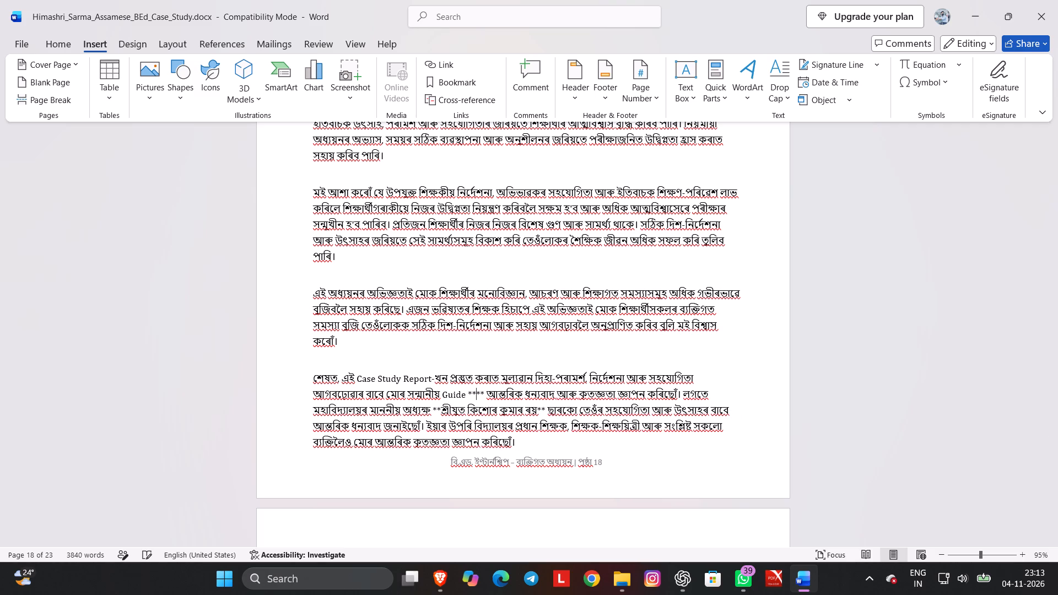
key(BackSpace)
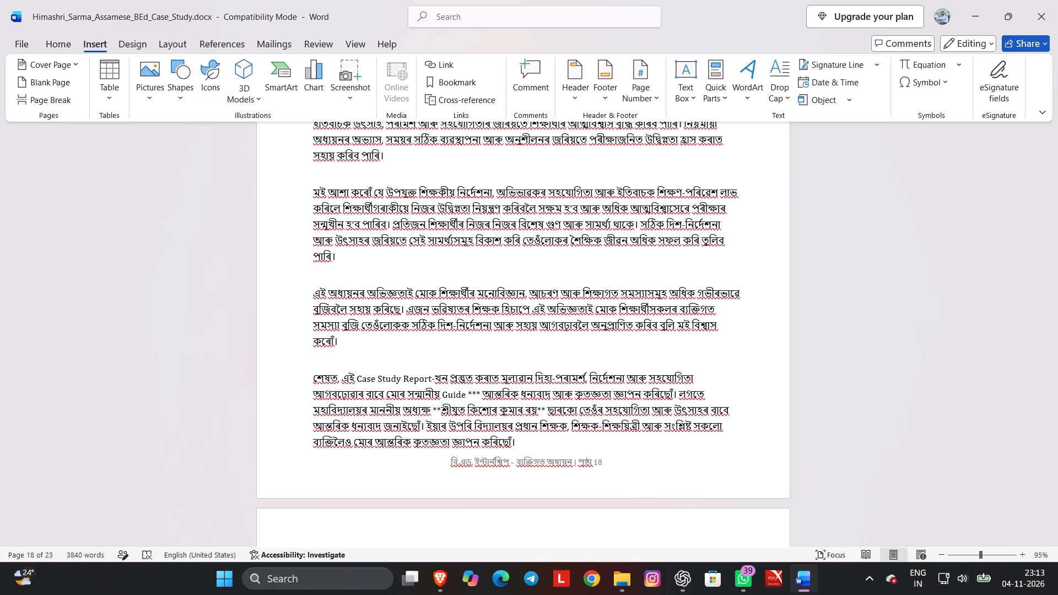
key(BackSpace)
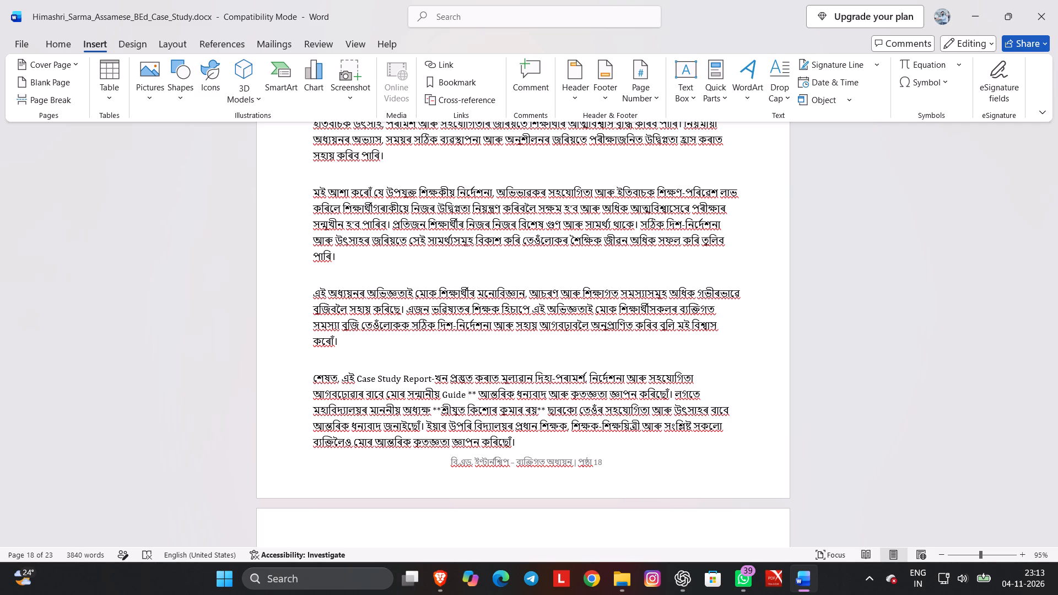
click(472, 396)
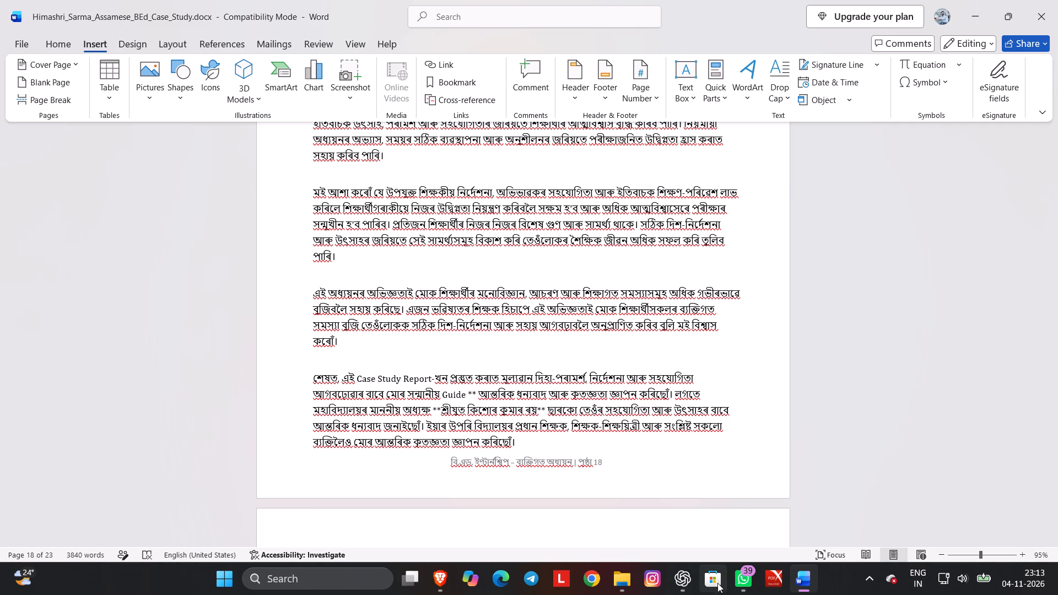
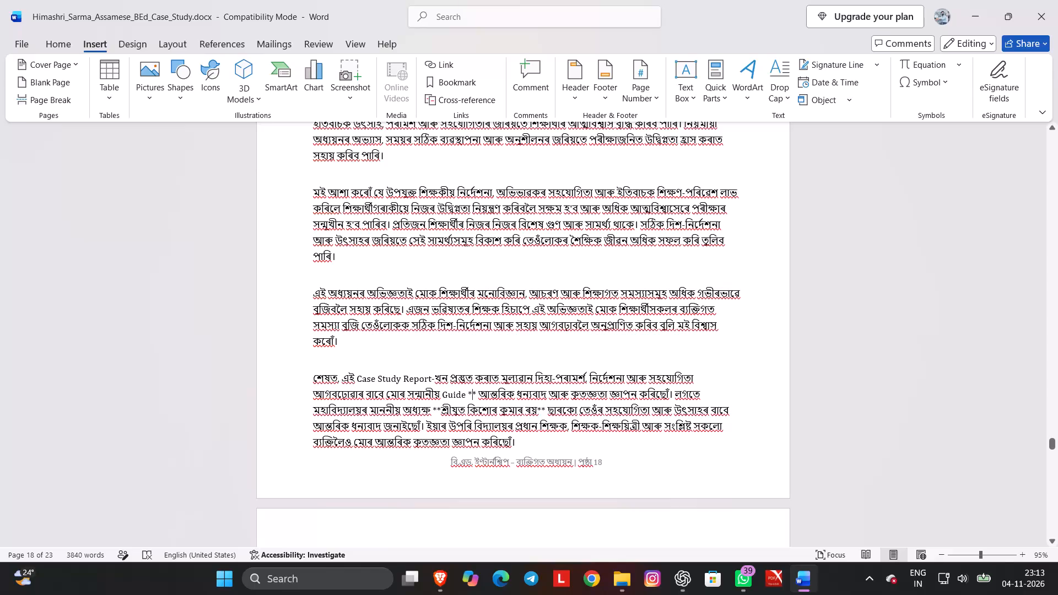
Paste the guide's name and title after the word Guide in page 18's acknowledgement paragraph and remove the asterisks around it.
key(ctrl+v)
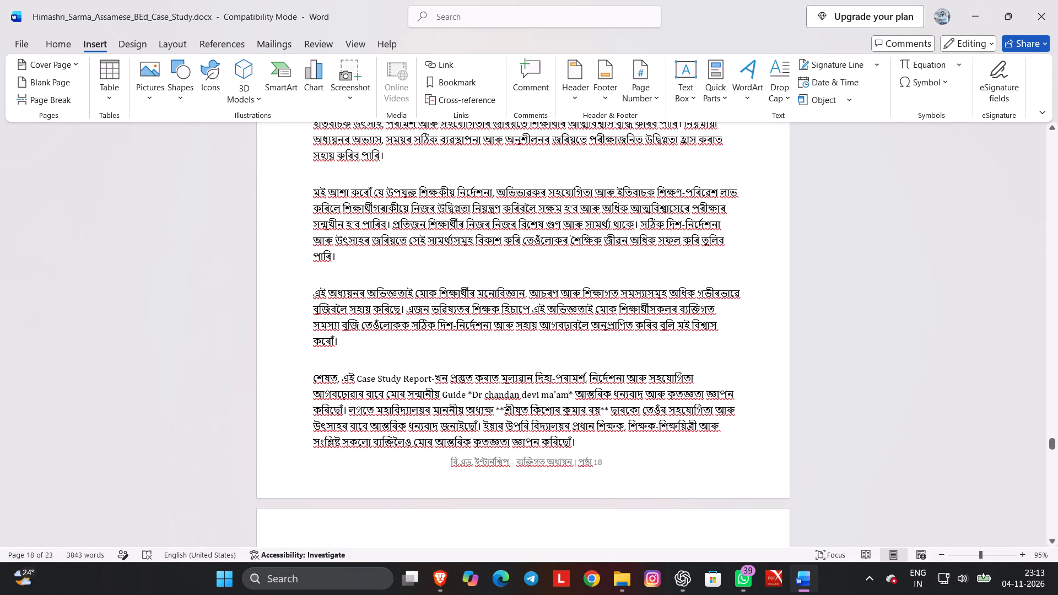
click(471, 393)
key(BackSpace)
click(569, 392)
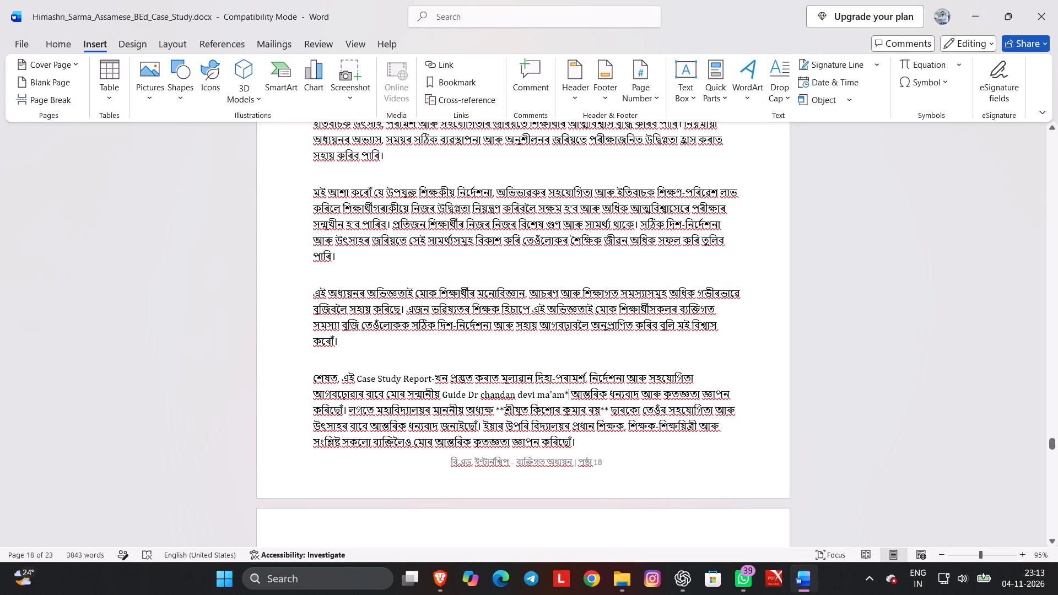
key(BackSpace)
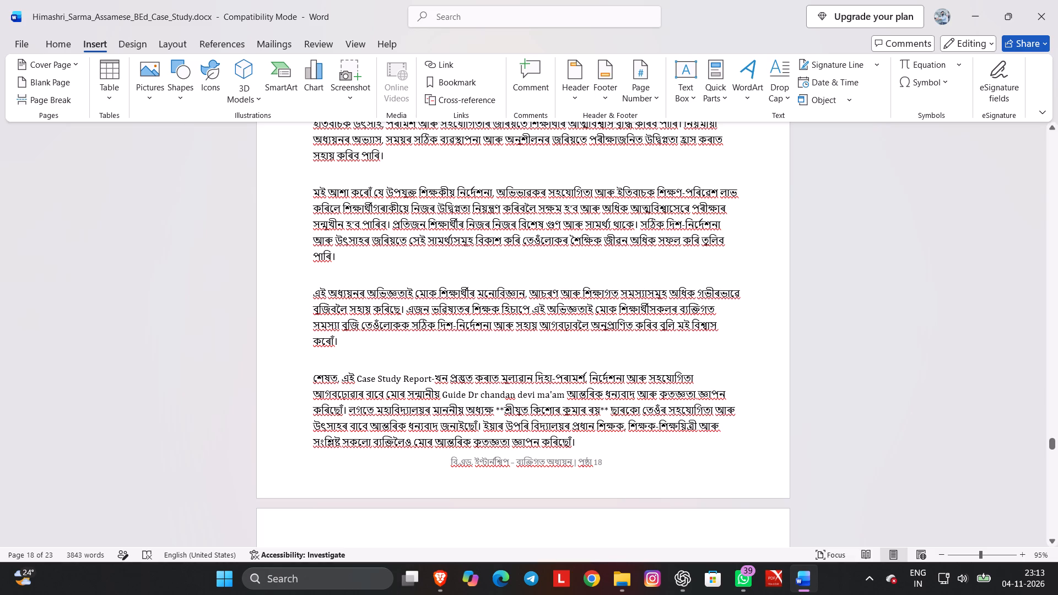
Look over page 19 and the student, teacher and parent advice on pages 20 and 21, up to the section ১৪. উপসংহাৰ.
scroll(564, 440, down, 10)
scroll(564, 440, down, 12)
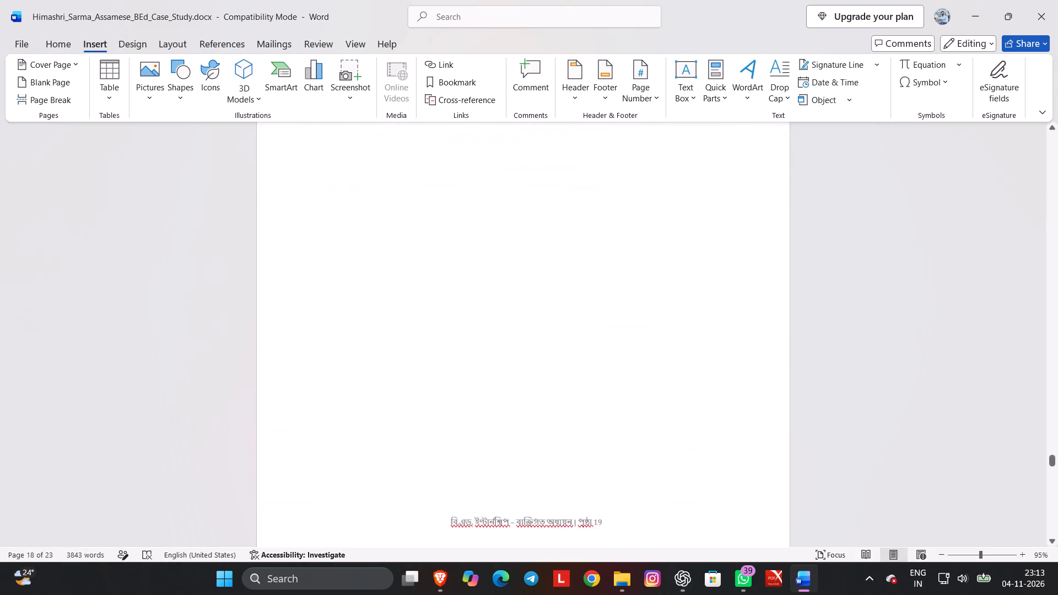
scroll(564, 440, down, 12)
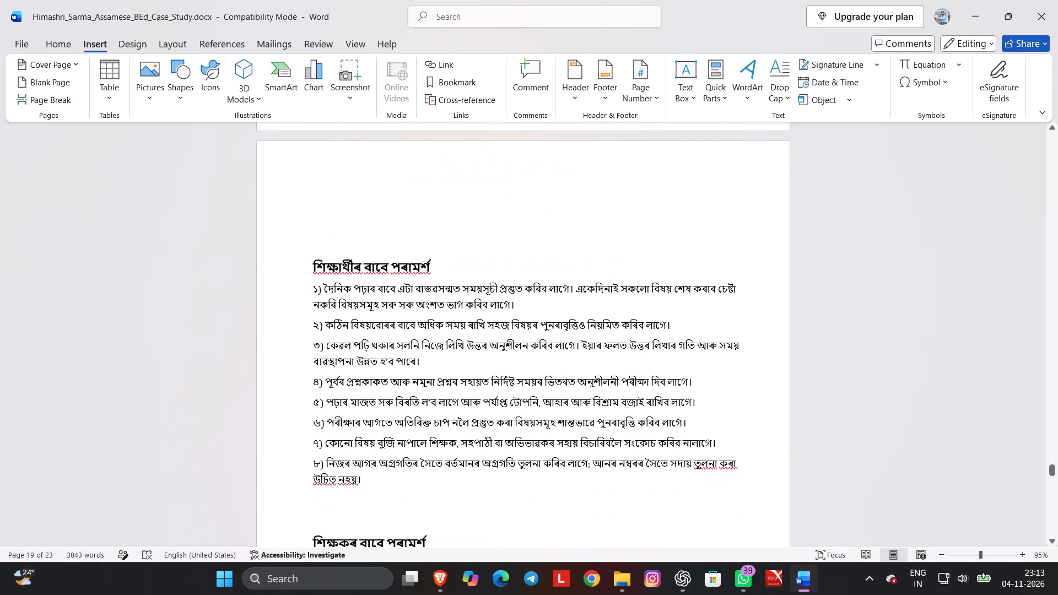
scroll(564, 440, down, 11)
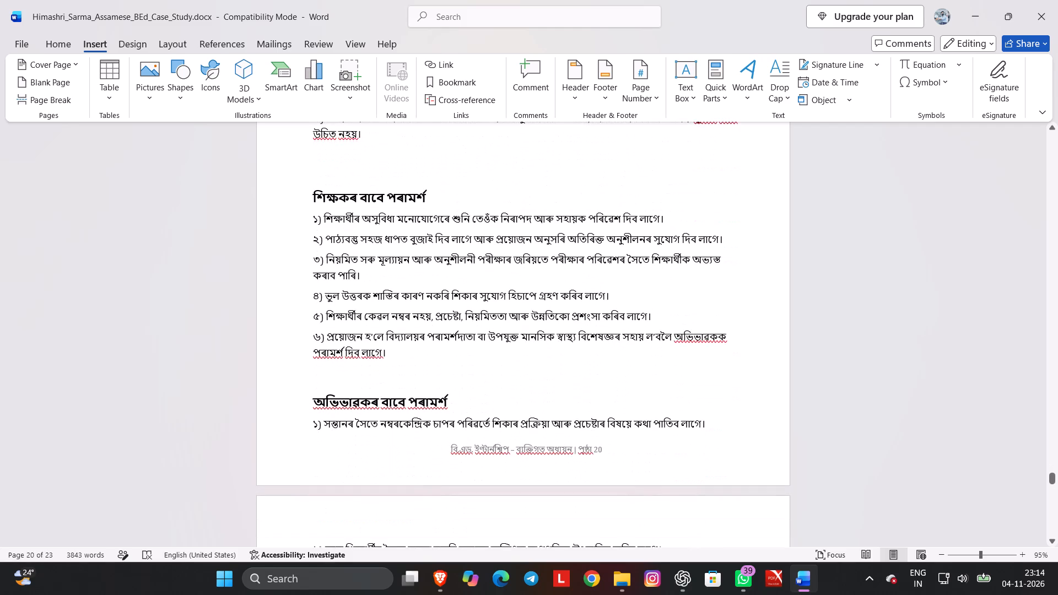
scroll(564, 440, up, 2)
scroll(564, 440, down, 9)
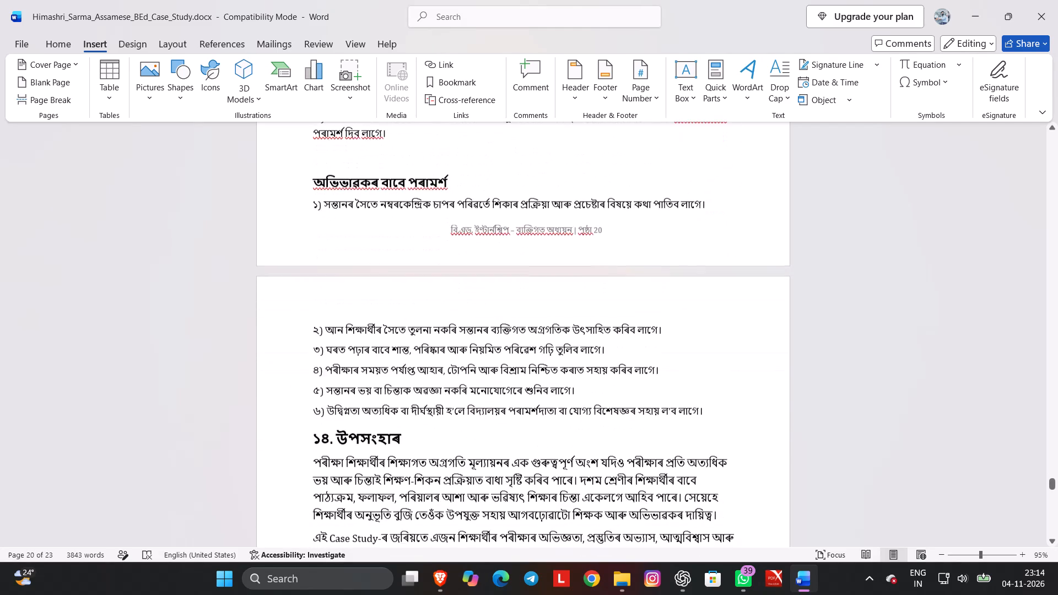
scroll(564, 440, down, 3)
scroll(564, 440, up, 6)
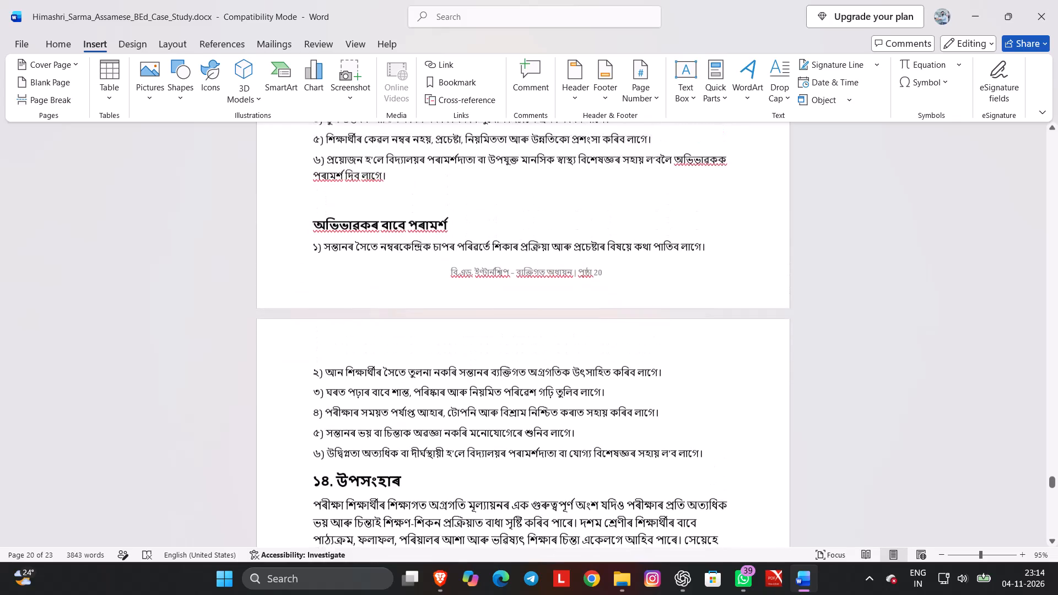
scroll(564, 440, up, 17)
scroll(564, 440, up, 4)
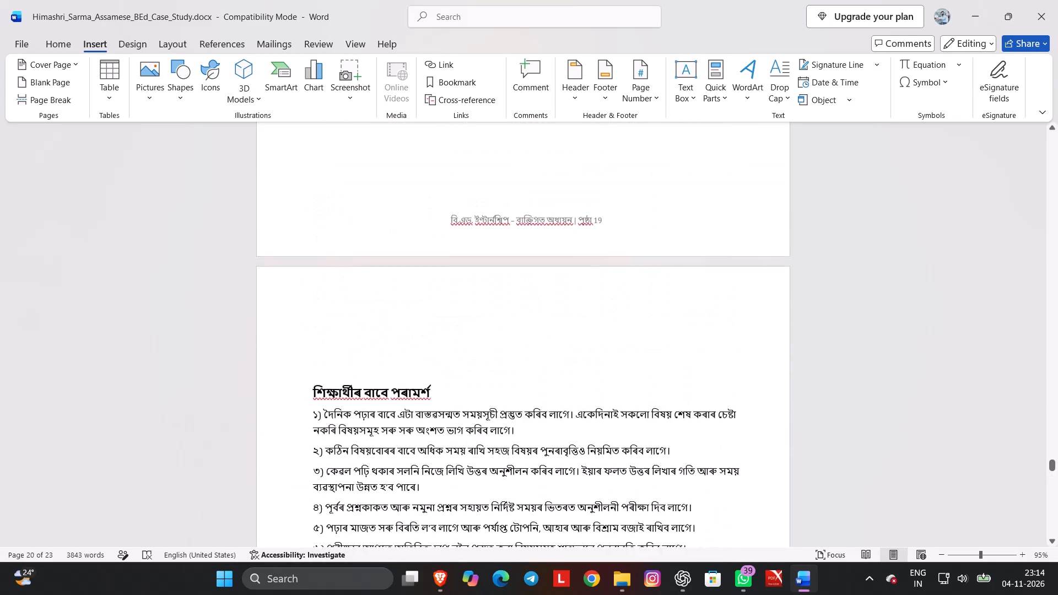
scroll(528, 452, down, 2)
scroll(521, 453, up, 4)
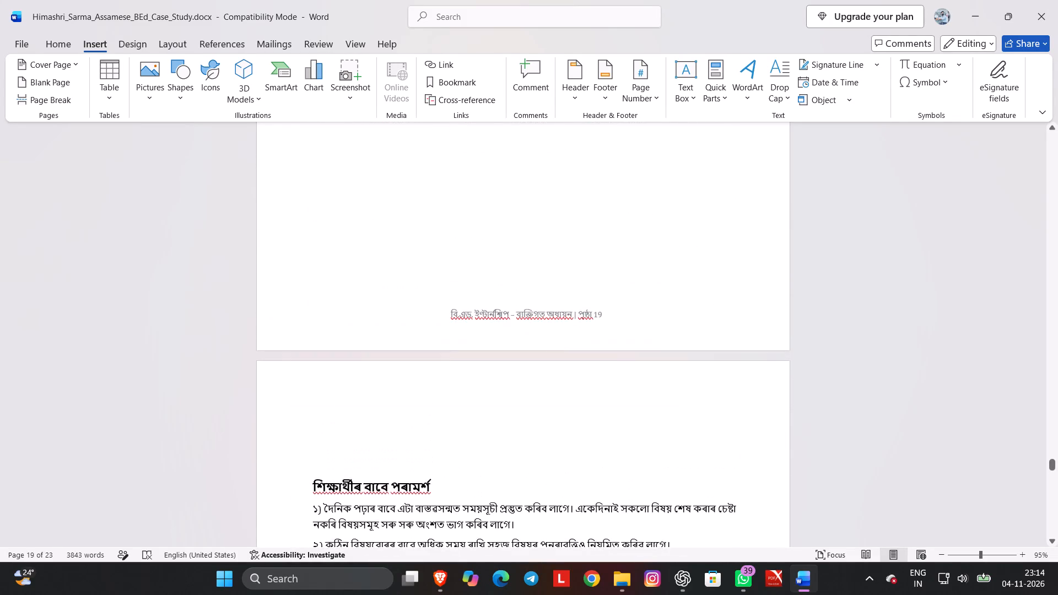
scroll(521, 453, up, 19)
scroll(528, 453, up, 4)
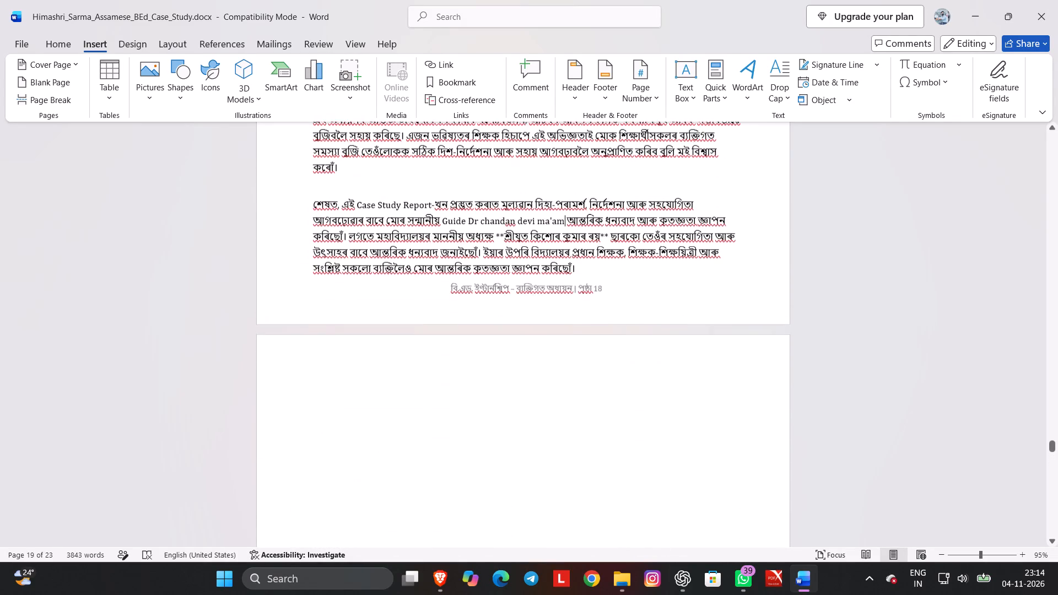
Review the উপসংহাৰ conclusion and acknowledgement on page 18 against page 19 and the advice sections that follow.
scroll(528, 453, up, 3)
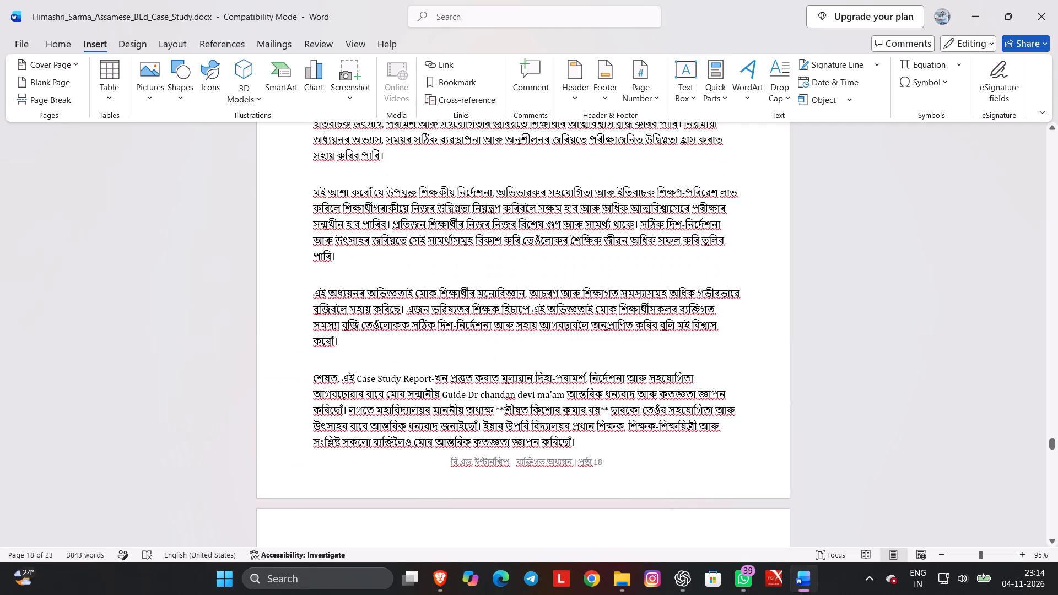
scroll(528, 453, down, 3)
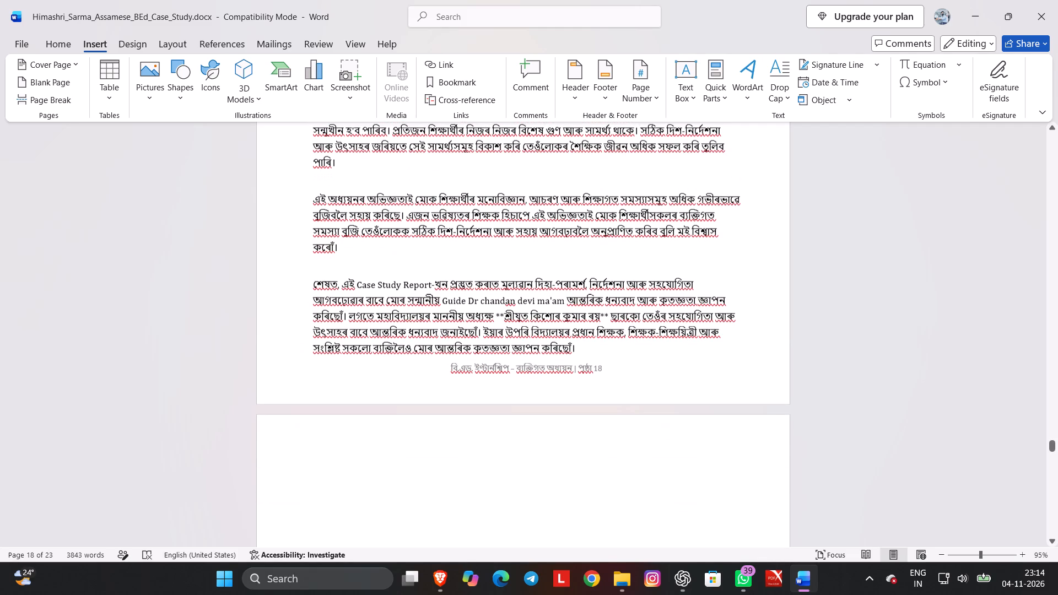
scroll(528, 453, up, 7)
scroll(528, 453, down, 7)
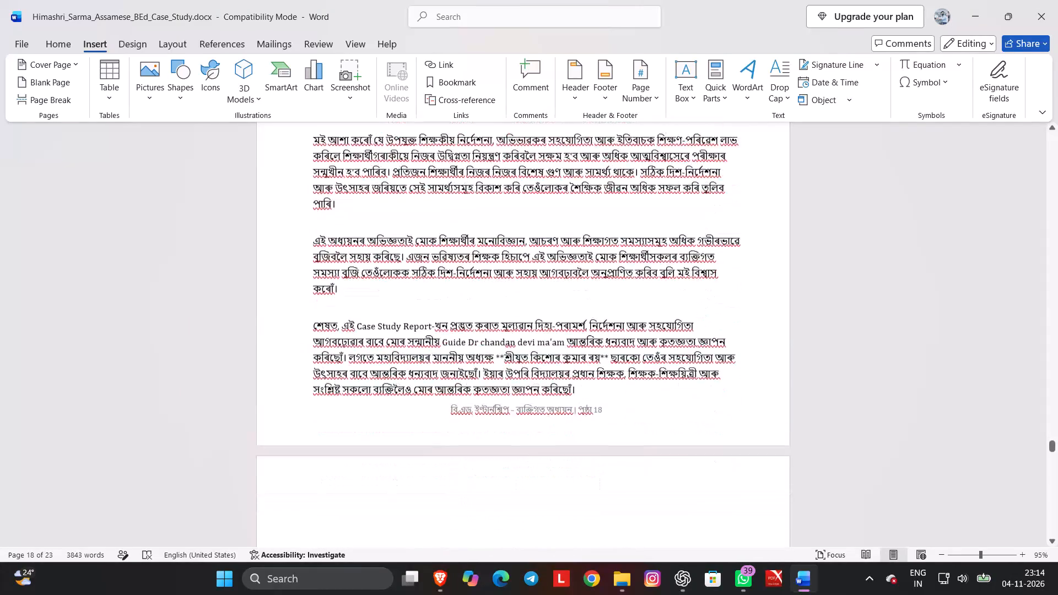
scroll(528, 453, down, 20)
scroll(528, 453, down, 4)
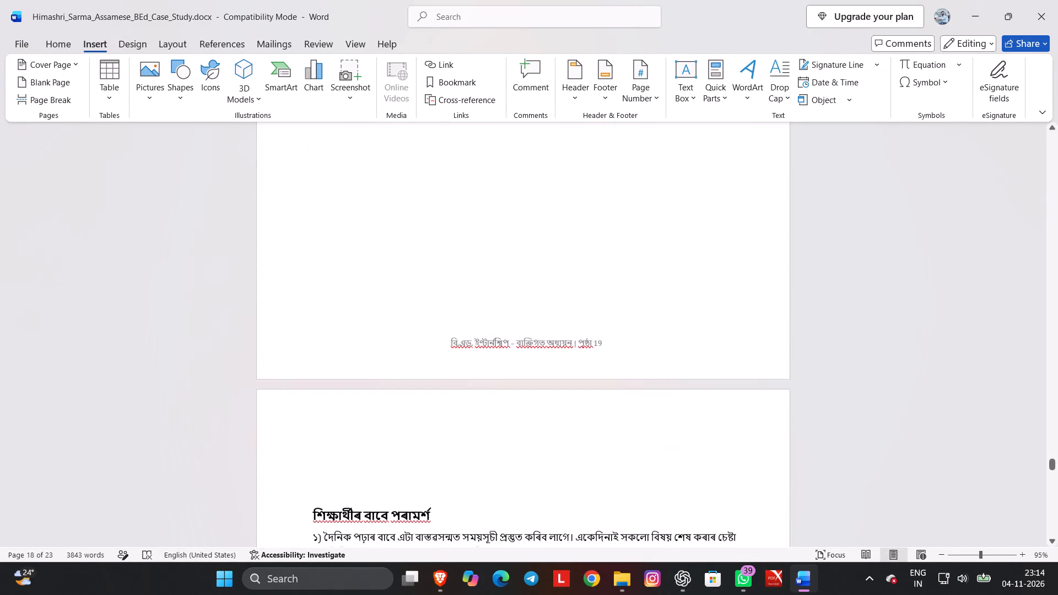
scroll(528, 453, down, 12)
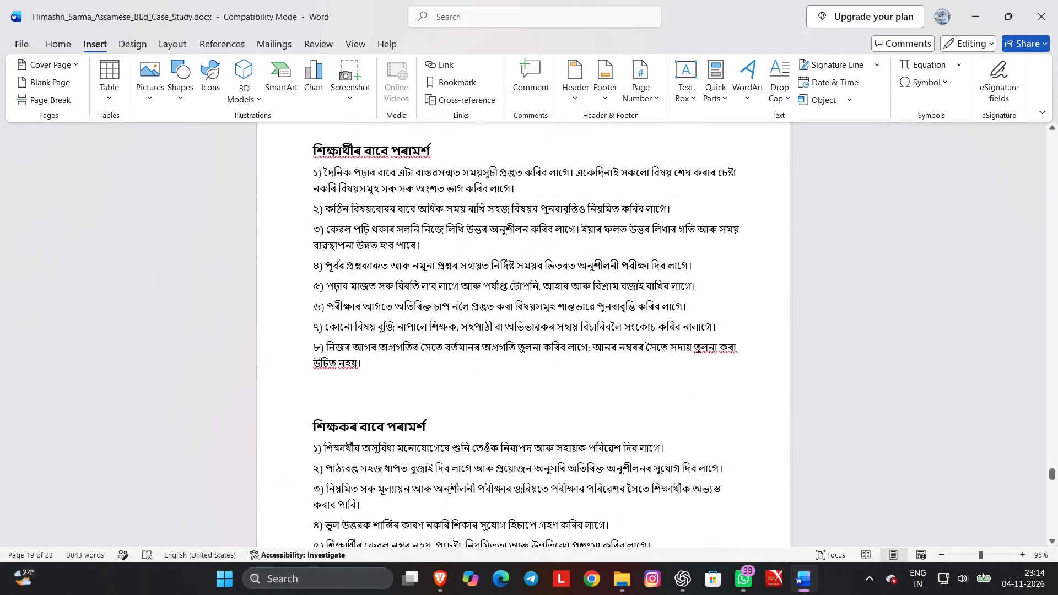
scroll(397, 426, up, 4)
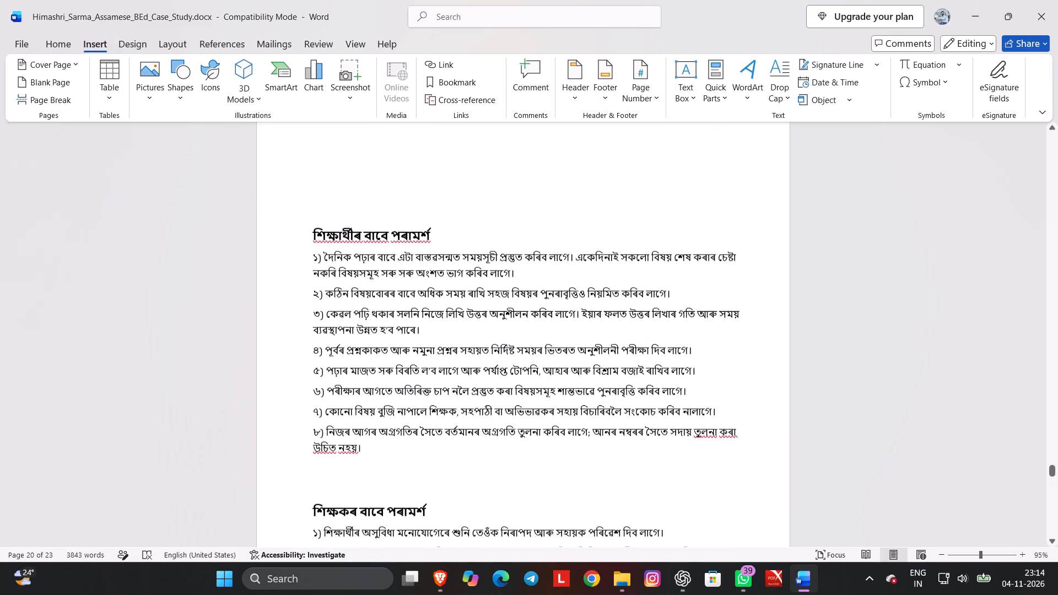
scroll(397, 425, up, 5)
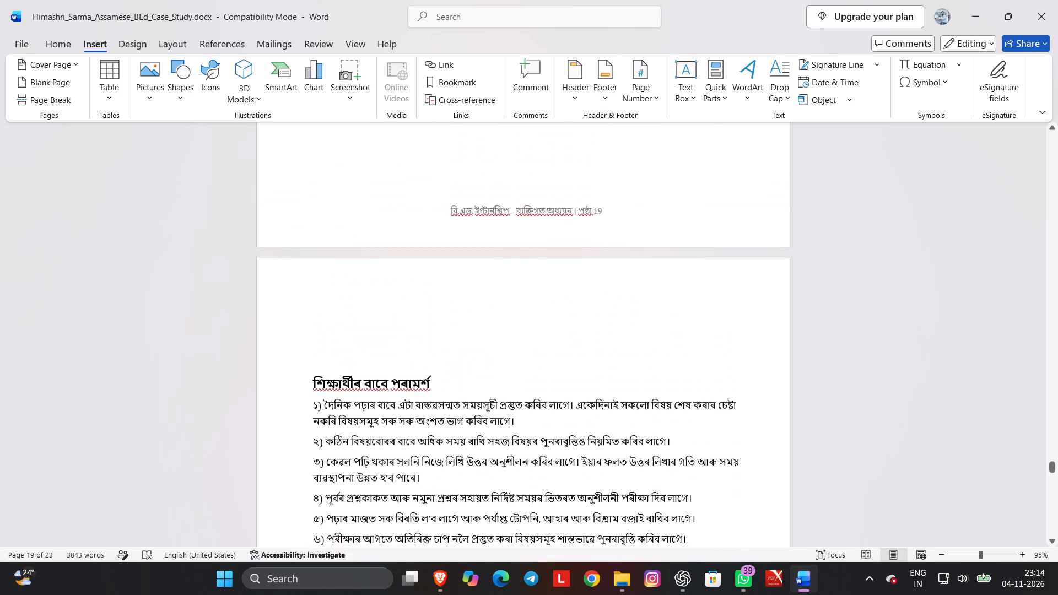
scroll(450, 447, up, 19)
scroll(481, 453, up, 9)
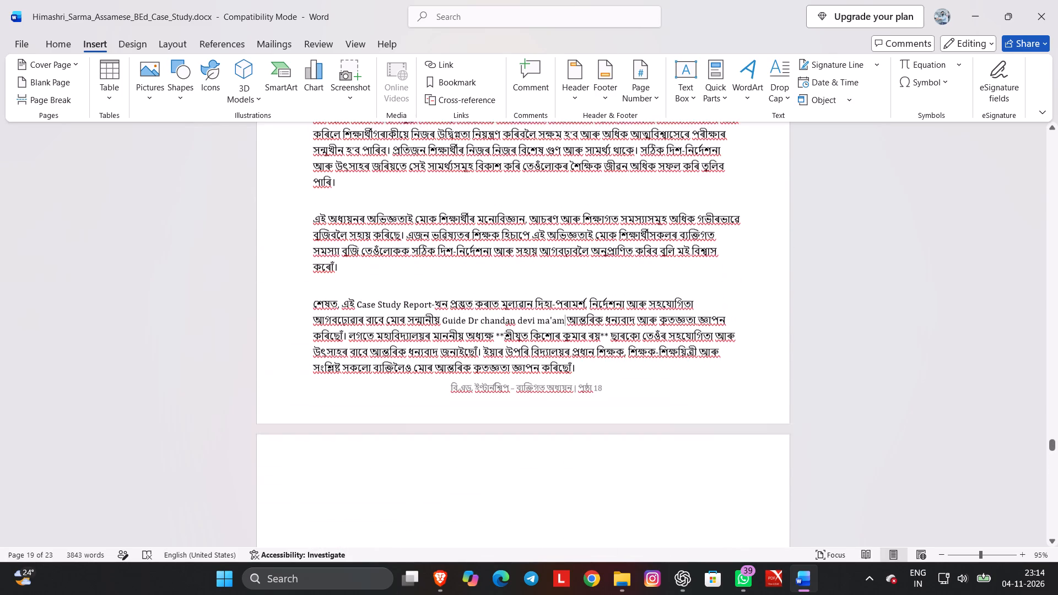
scroll(481, 453, up, 13)
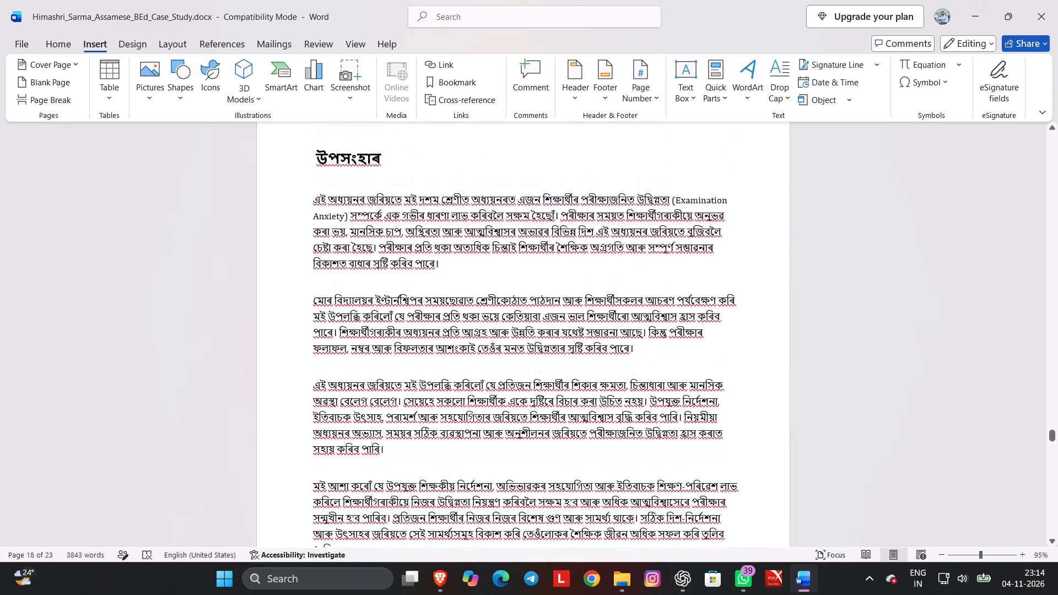
scroll(481, 453, up, 1)
scroll(481, 453, down, 5)
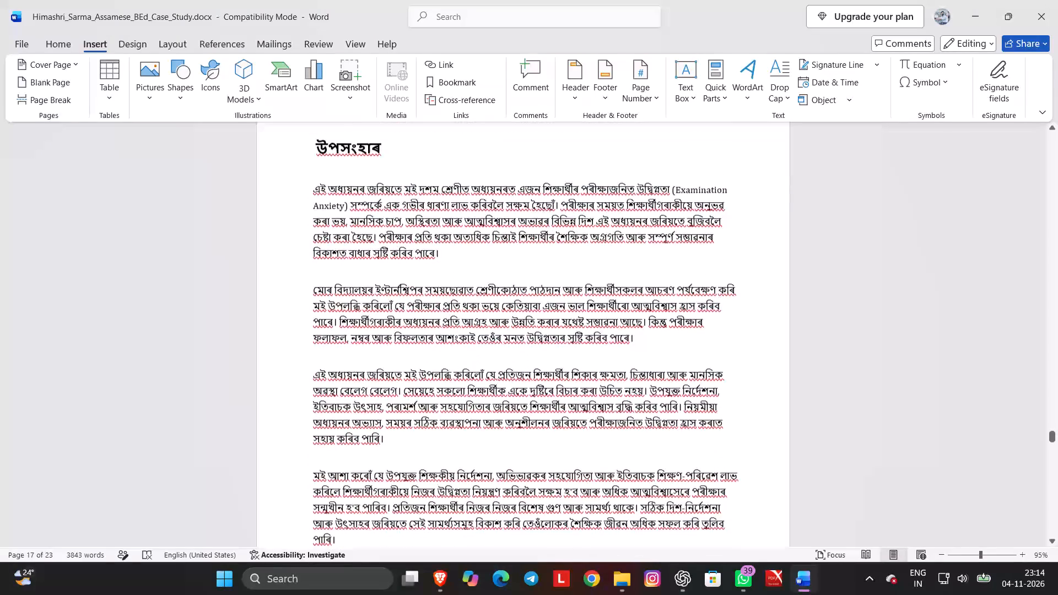
Delete the duplicate section ১৪. উপসংহাৰ on page 21, heading and all three paragraphs.
scroll(481, 453, down, 17)
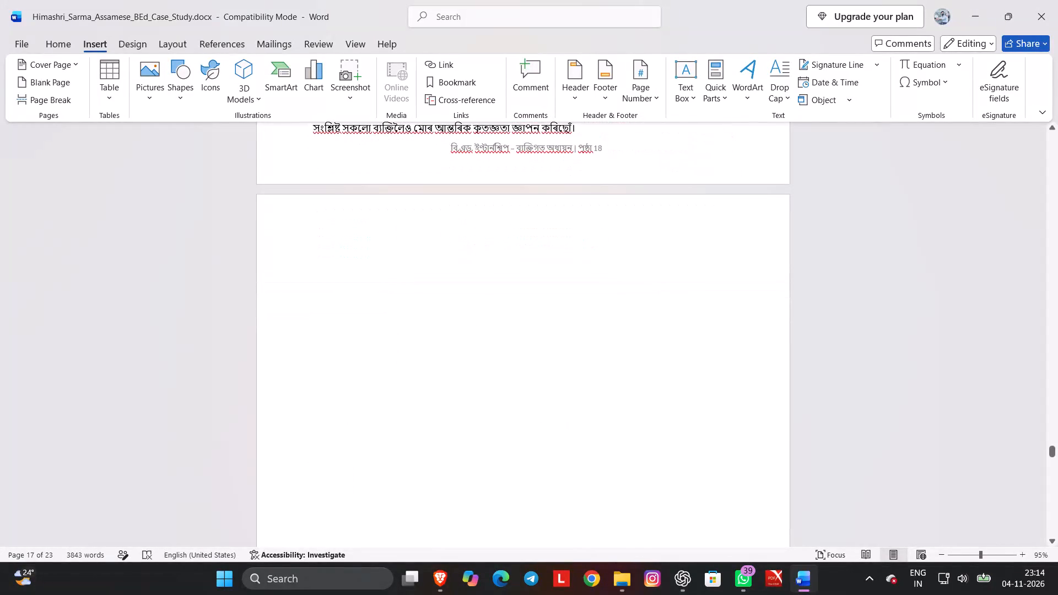
scroll(482, 454, down, 19)
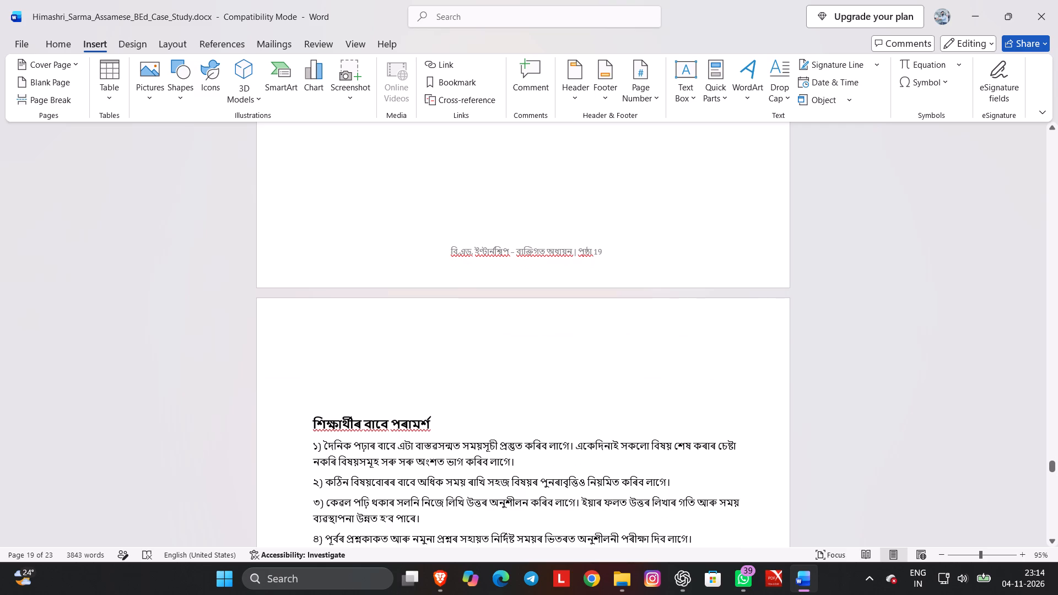
scroll(430, 451, down, 3)
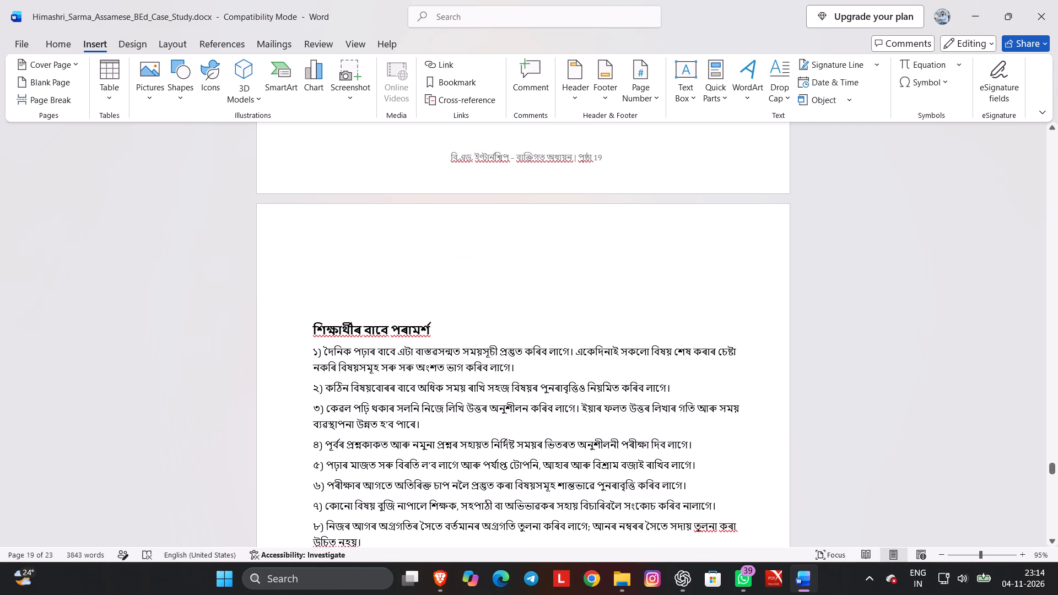
scroll(430, 451, down, 6)
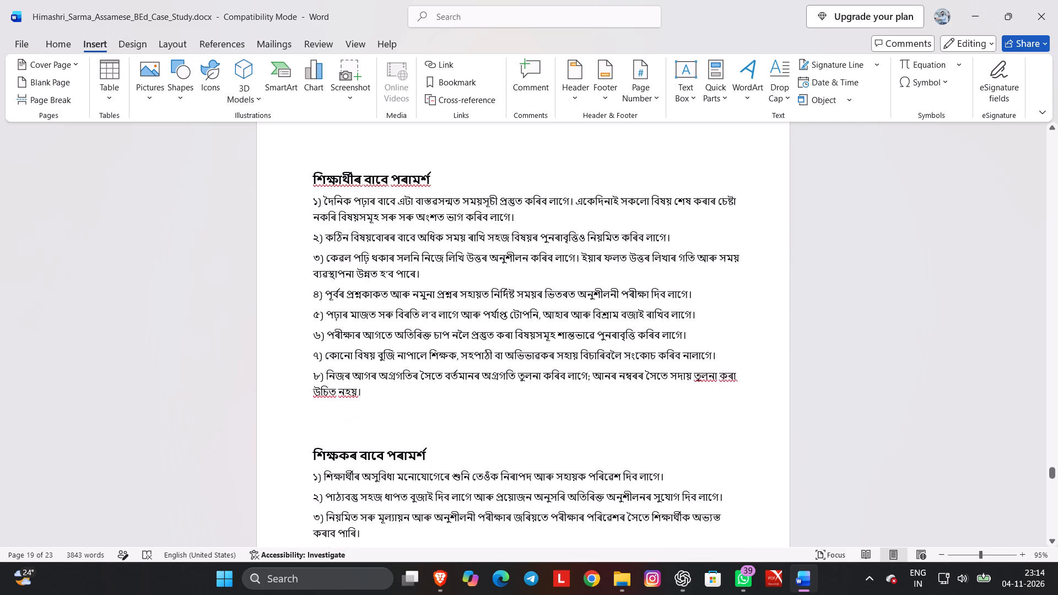
scroll(430, 451, down, 7)
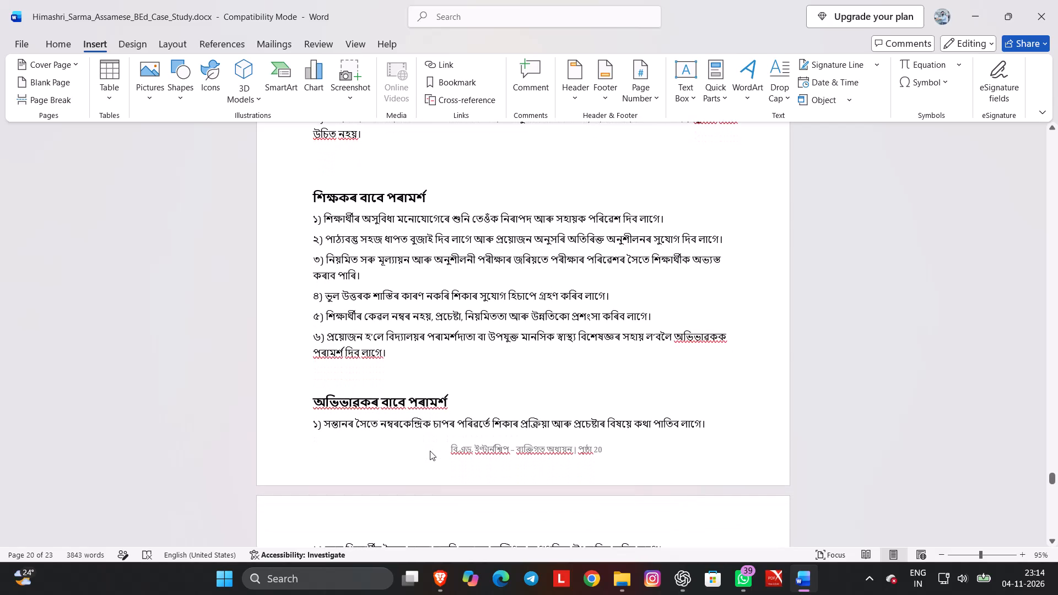
scroll(430, 451, down, 9)
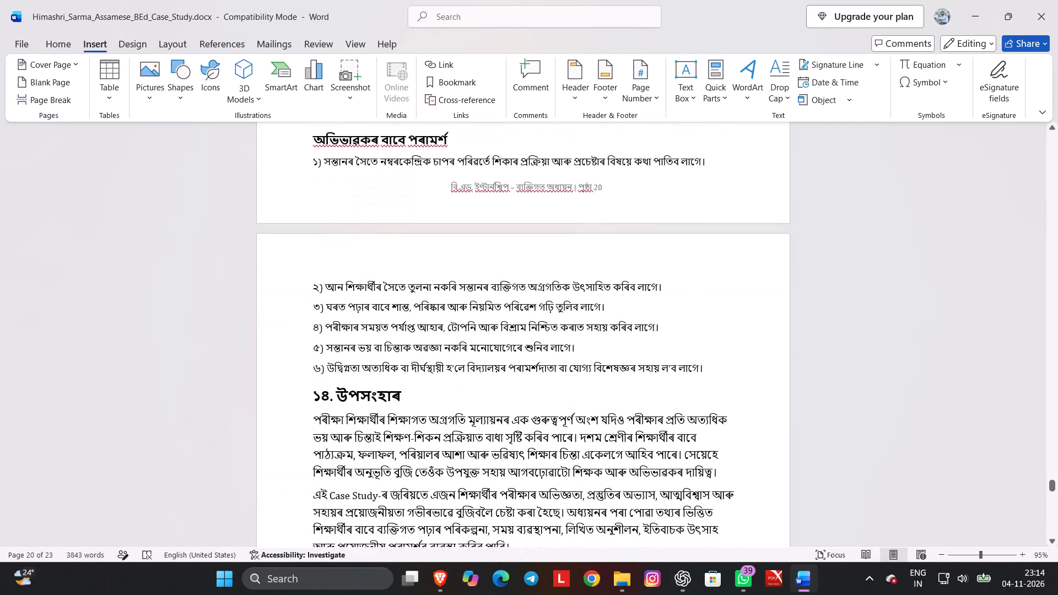
scroll(430, 451, down, 3)
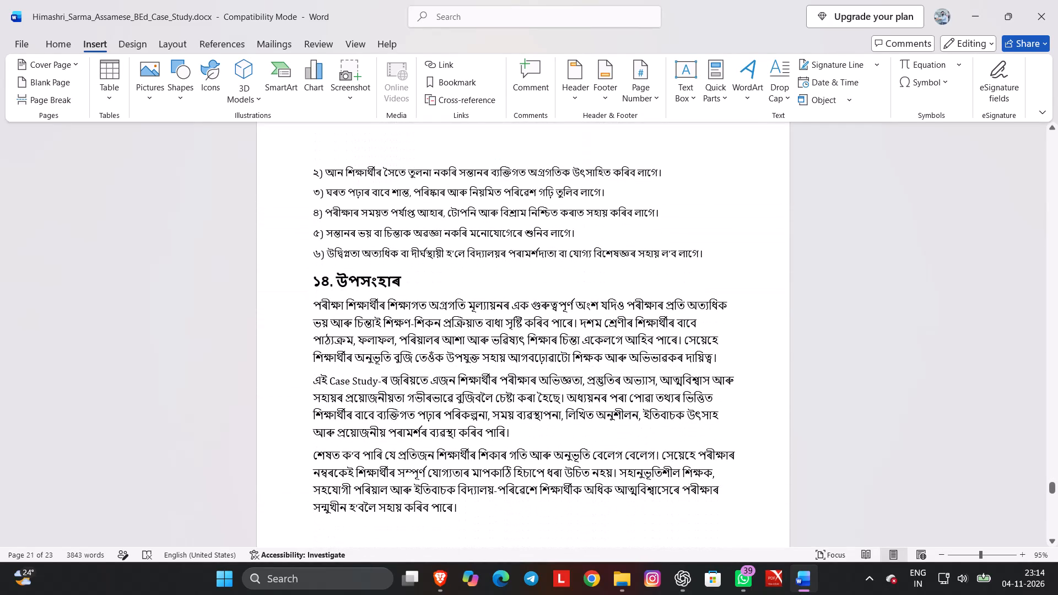
scroll(430, 451, down, 3)
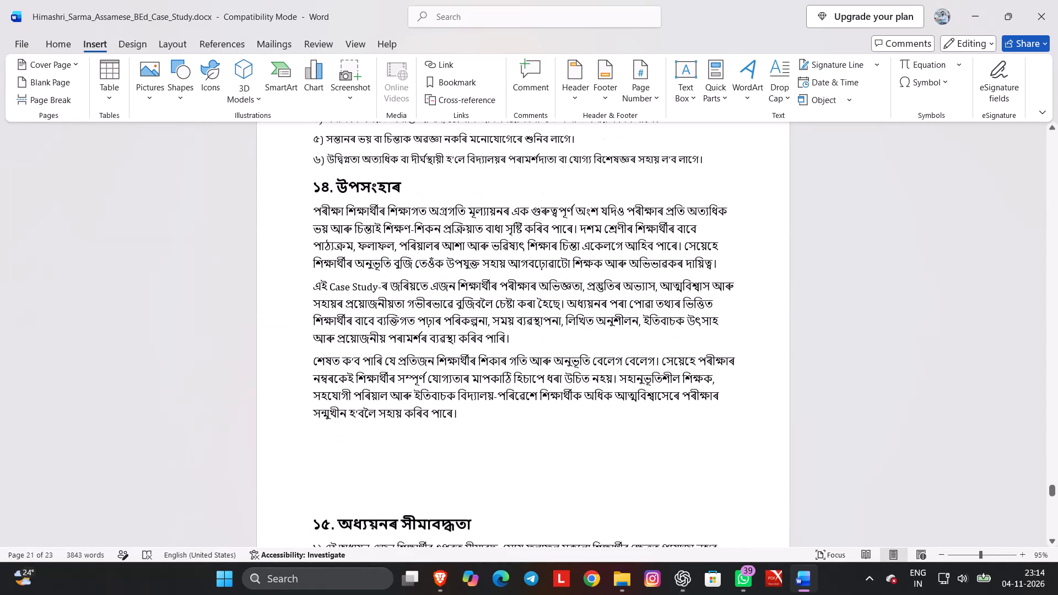
drag(469, 419, 287, 190)
key(BackSpace)
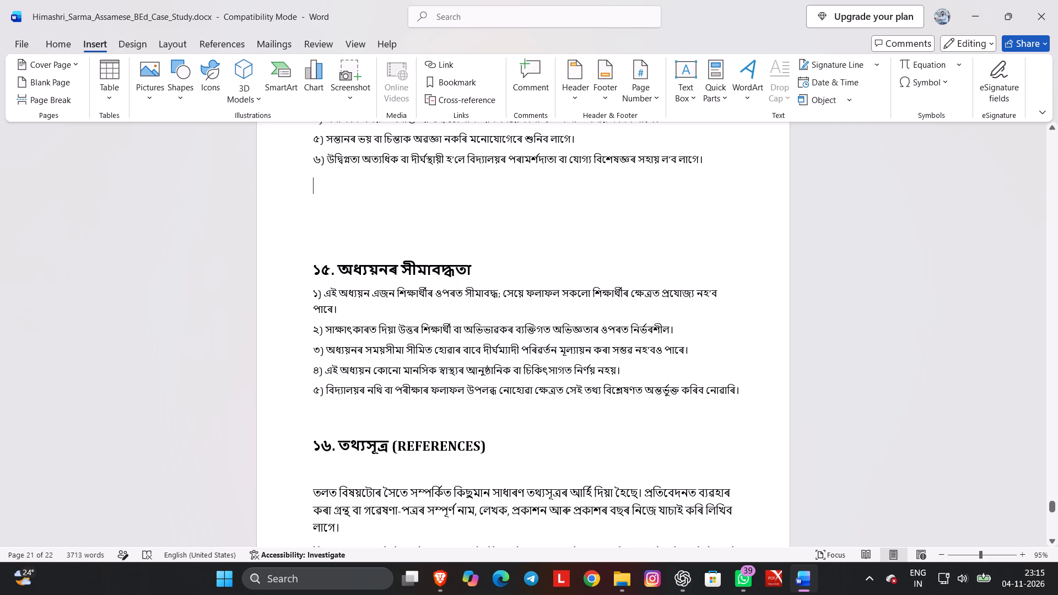
Delete the section ১৫. অধ্যয়নৰ সীমাবদ্ধতা on page 21, including its heading and five numbered points.
drag(744, 384, 317, 257)
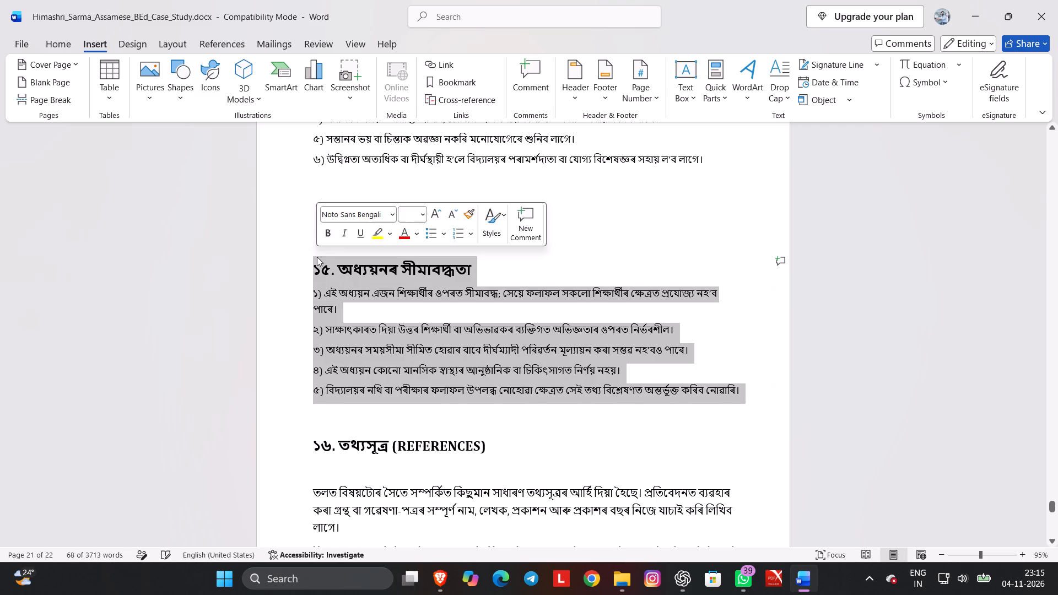
key(BackSpace)
Look over section ১৬. তথ্যসূত্ৰ (REFERENCES) on page 21 and section ১৭. পৰিশিষ্ট (APPENDIX) on page 22.
scroll(415, 393, down, 2)
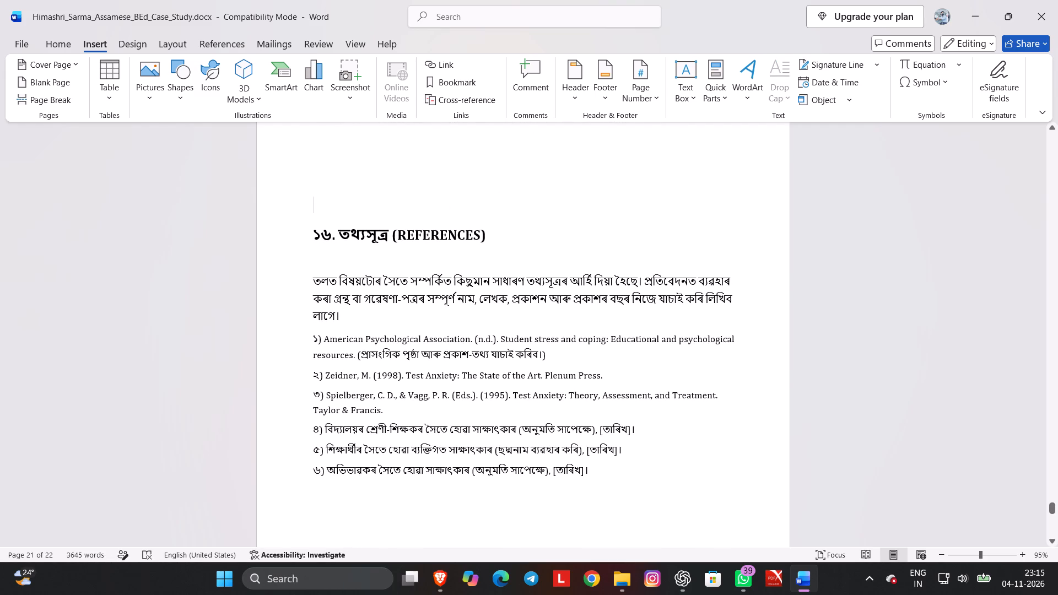
scroll(377, 426, down, 10)
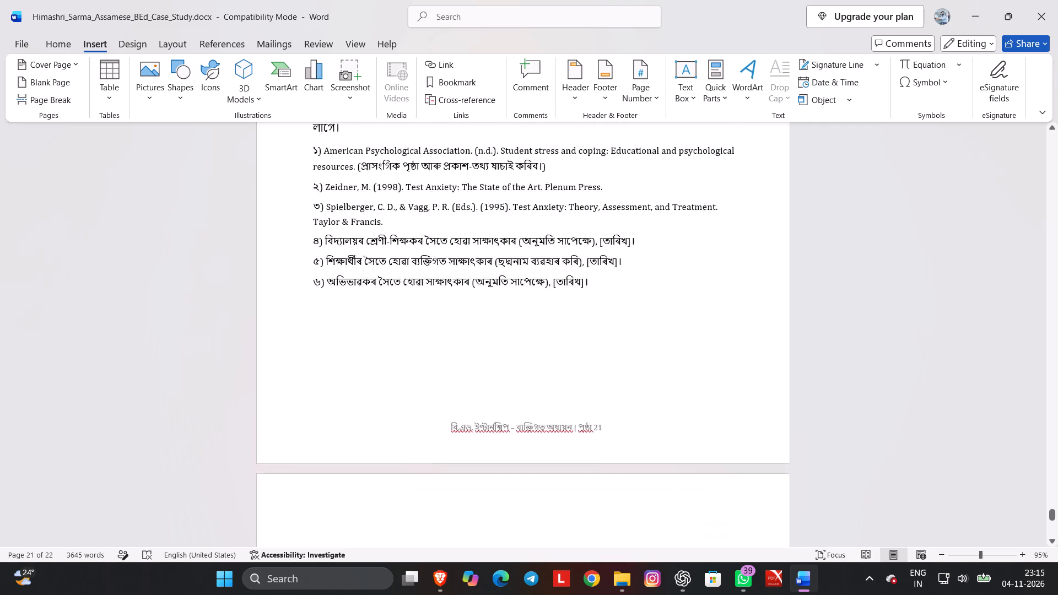
scroll(377, 426, down, 6)
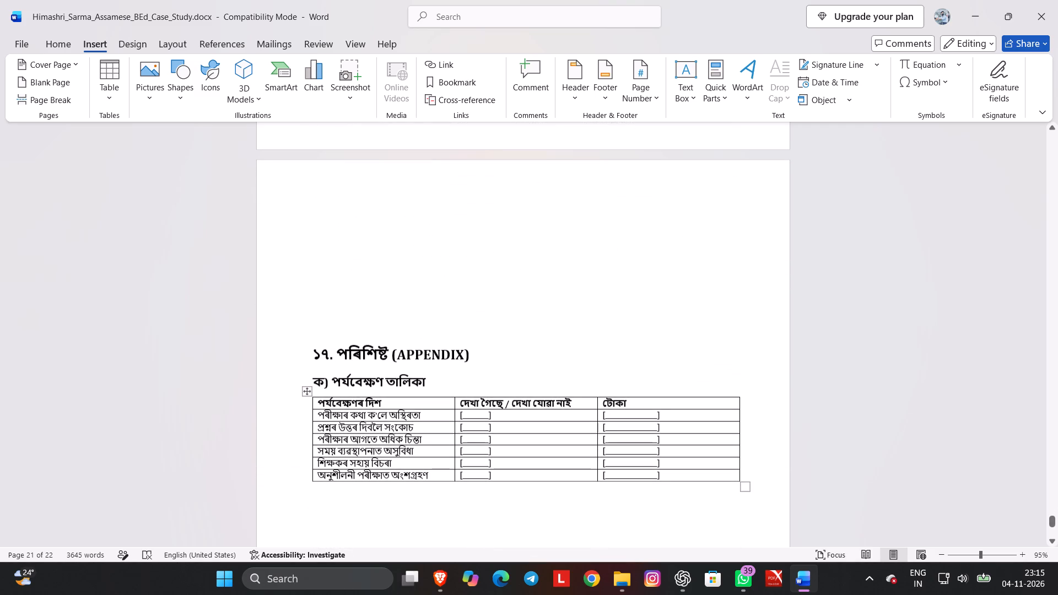
drag(310, 339, 442, 447)
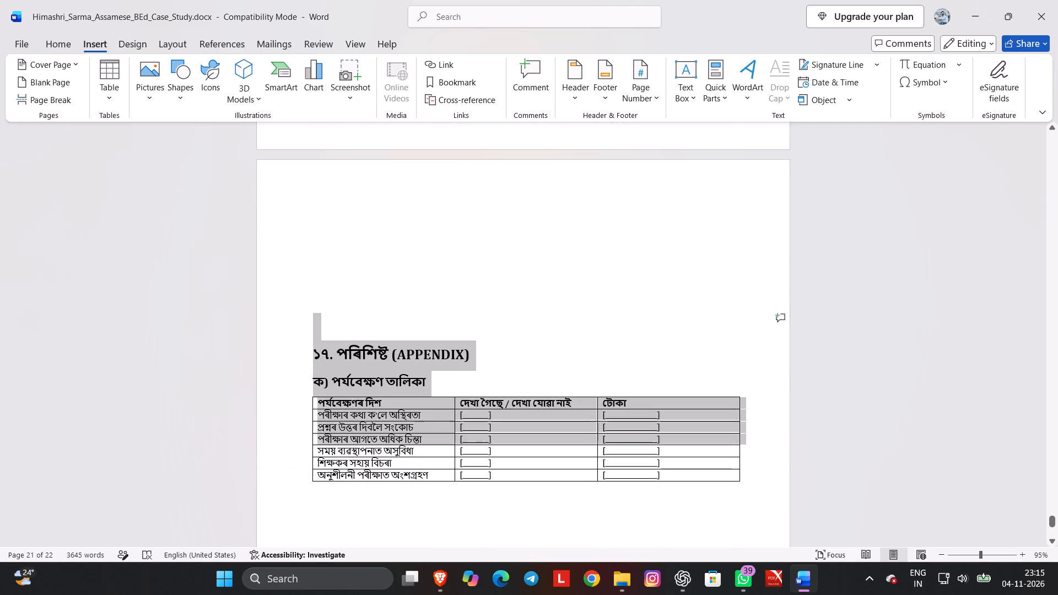
drag(442, 447, 614, 494)
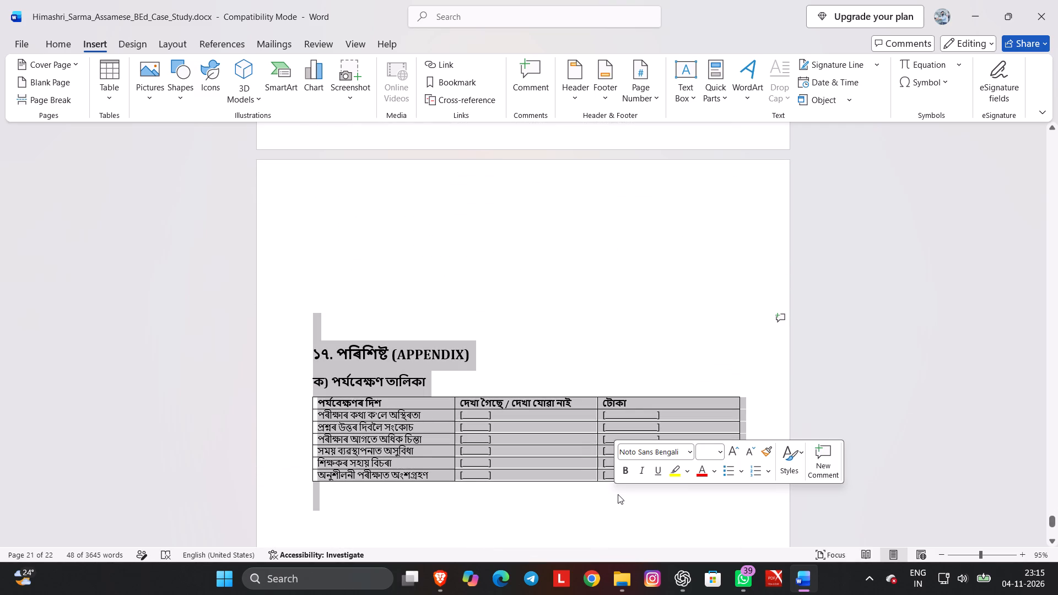
click(600, 329)
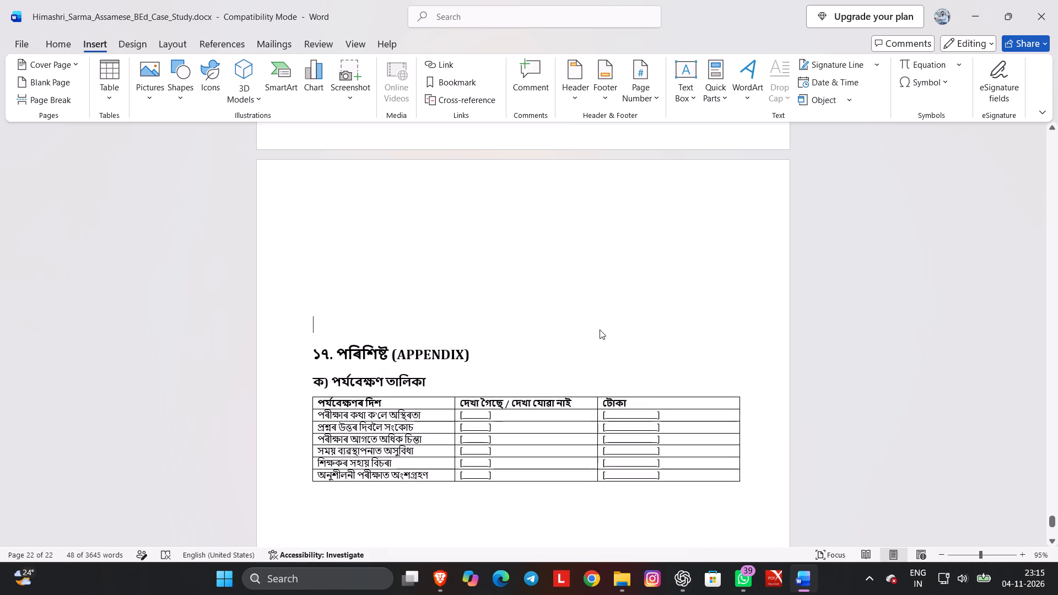
scroll(600, 329, down, 7)
scroll(547, 382, up, 1)
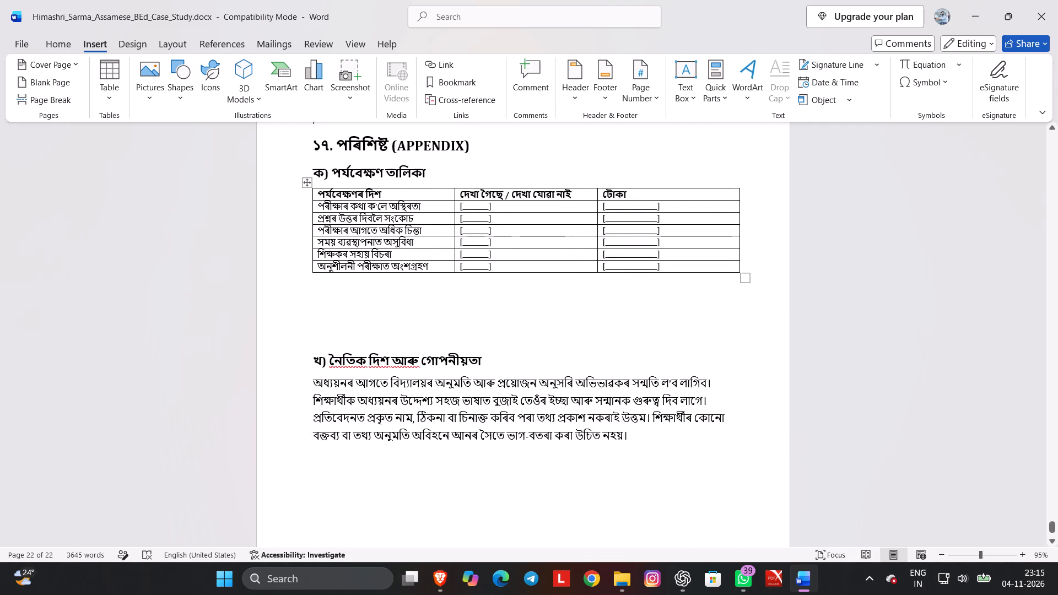
scroll(547, 382, up, 1)
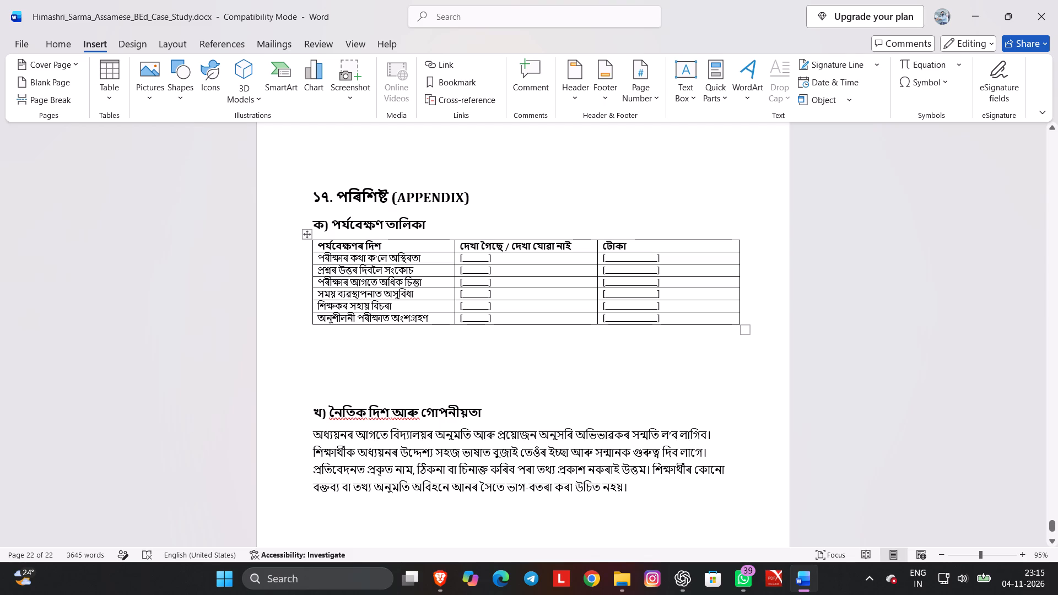
scroll(423, 394, up, 20)
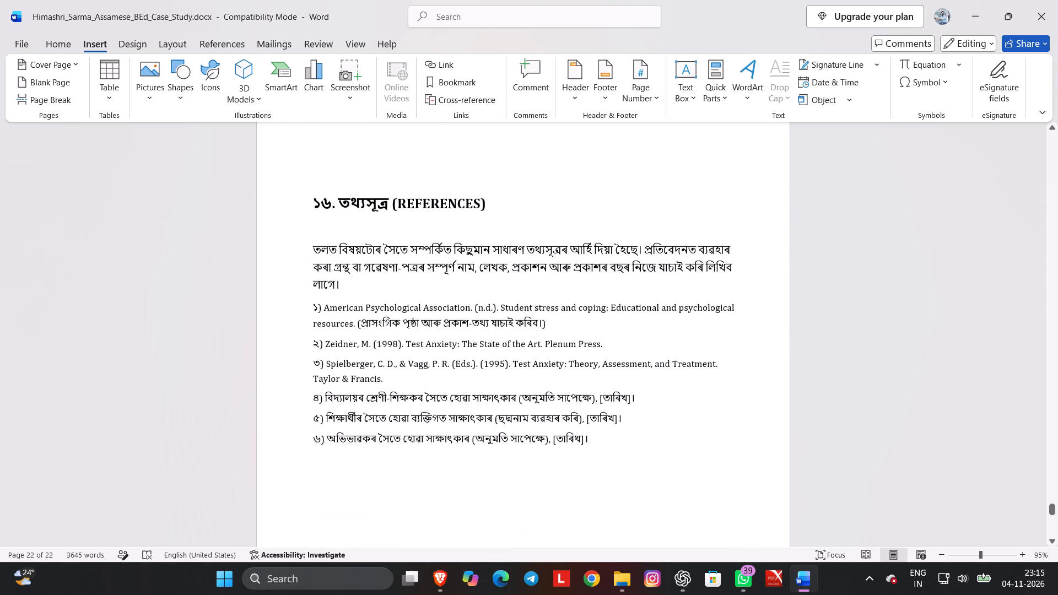
scroll(423, 394, down, 9)
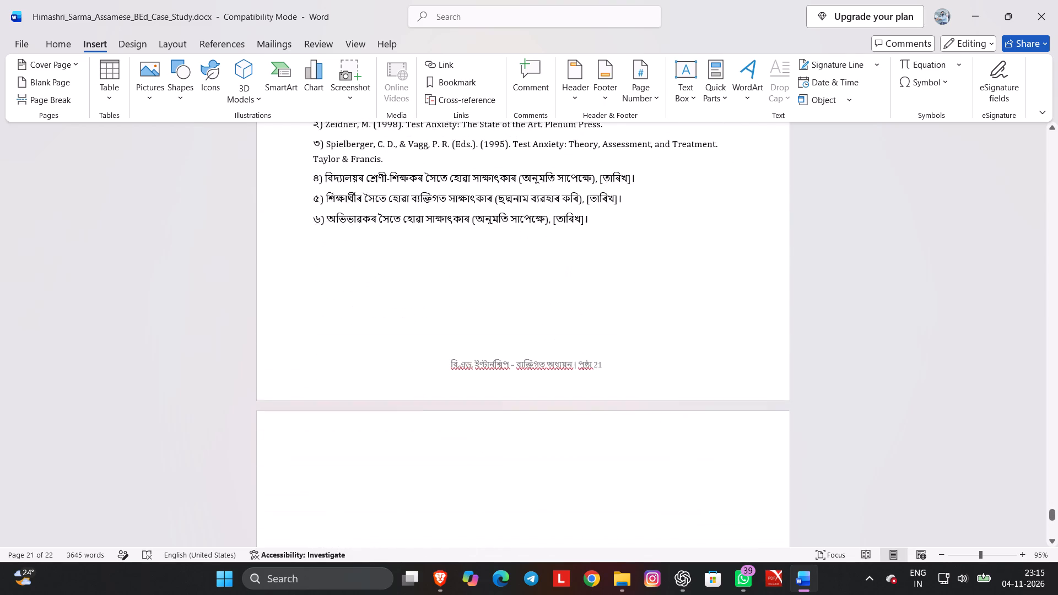
scroll(423, 394, down, 14)
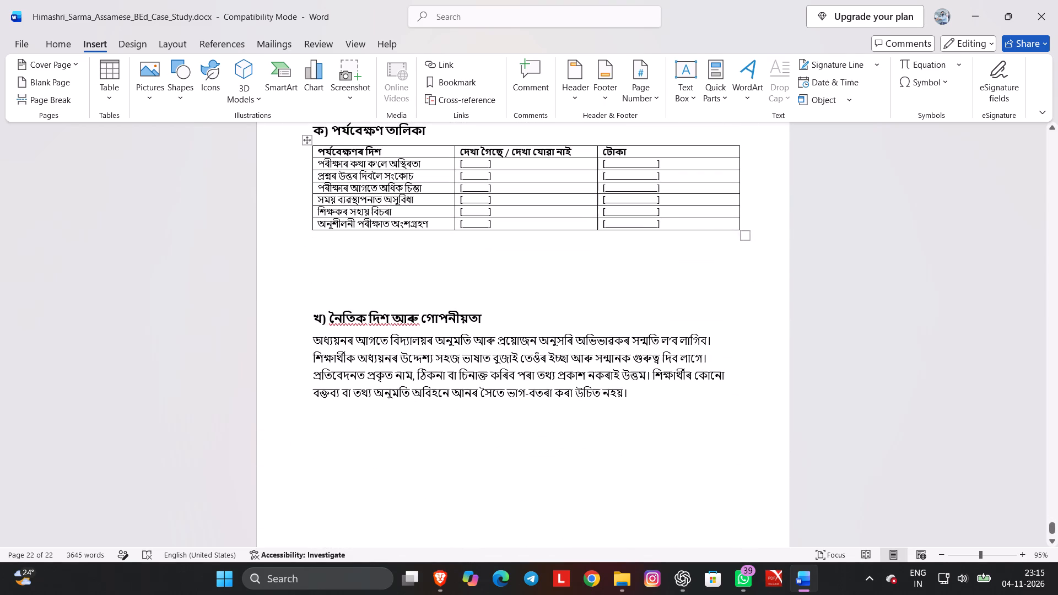
Delete the whole section ১৭. পৰিশিষ্ট (APPENDIX) on page 22, including its heading, the observation table and the ethics and confidentiality subsection.
scroll(660, 421, up, 2)
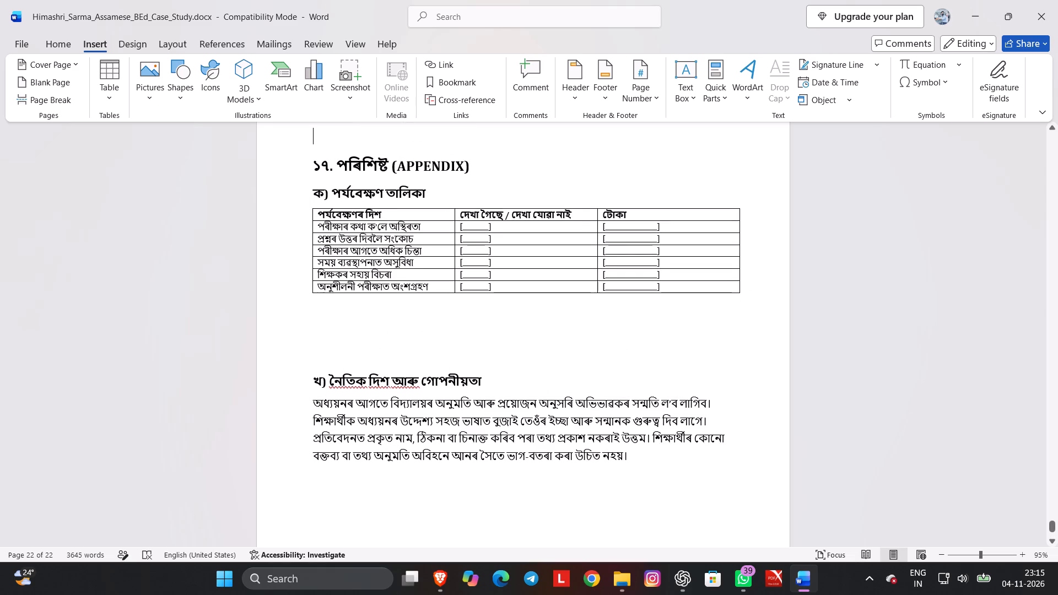
drag(651, 470, 246, 158)
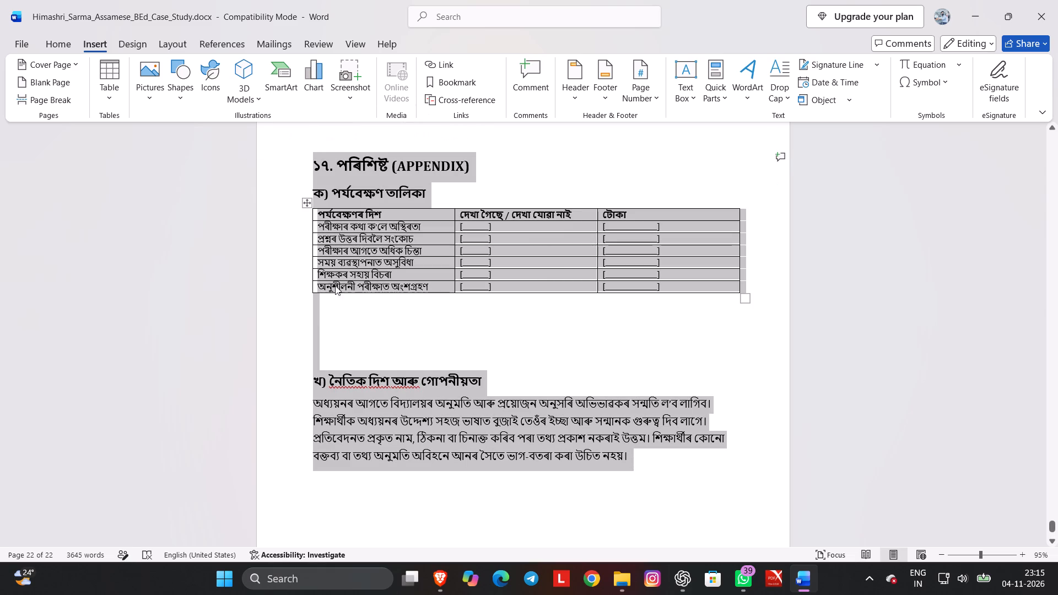
key(BackSpace)
Go back to the section ১৬. তথ্যসূত্ৰ (REFERENCES) on page 21 and check it.
scroll(411, 354, up, 8)
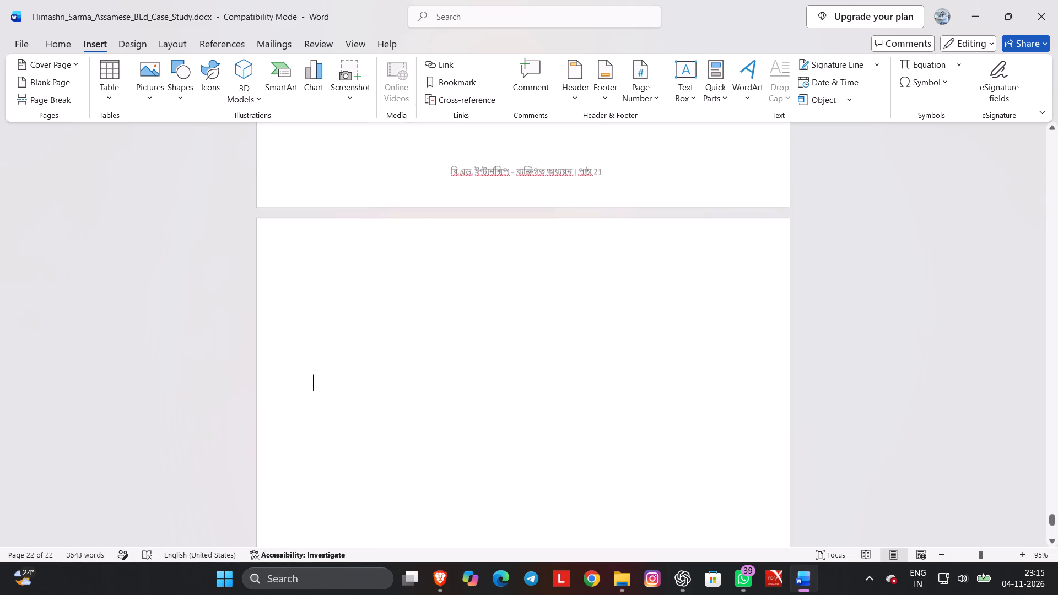
scroll(411, 354, up, 20)
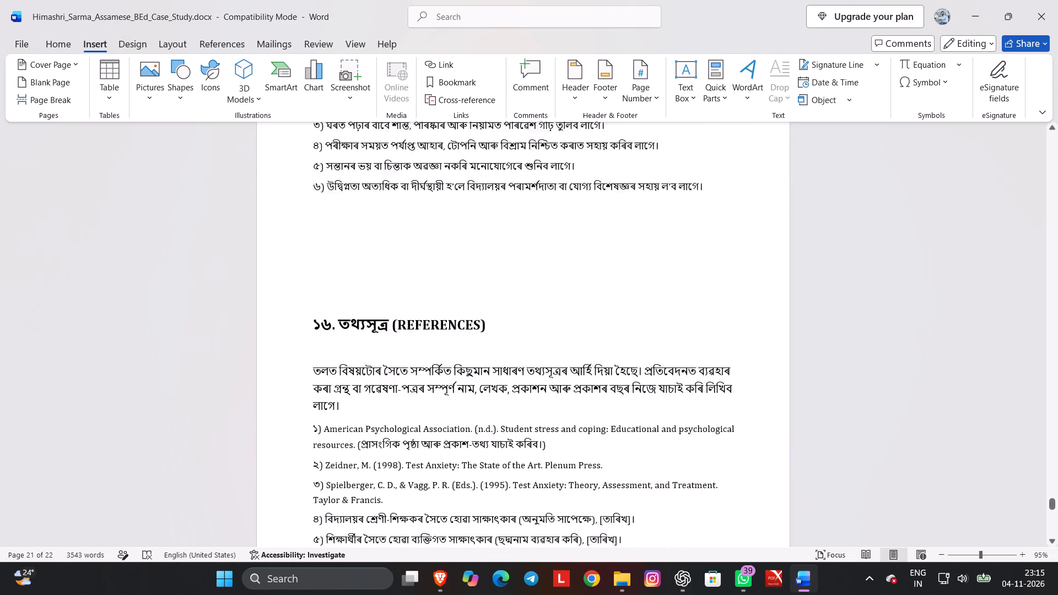
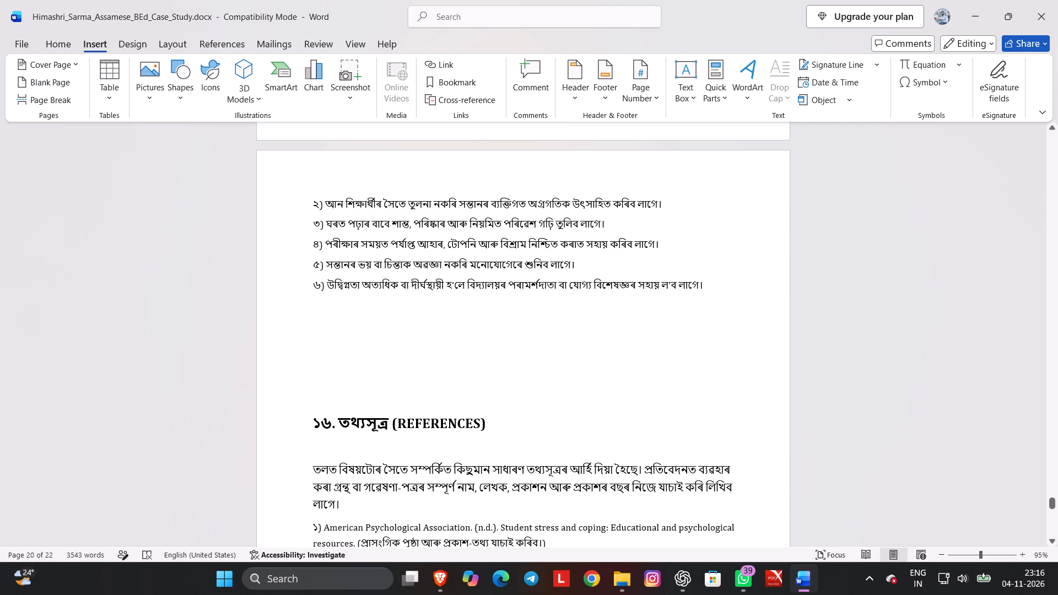
Check the end of section ১৬. তথ্যসূত্ৰ (REFERENCES) on page 21 and the page that follows it.
scroll(472, 431, down, 13)
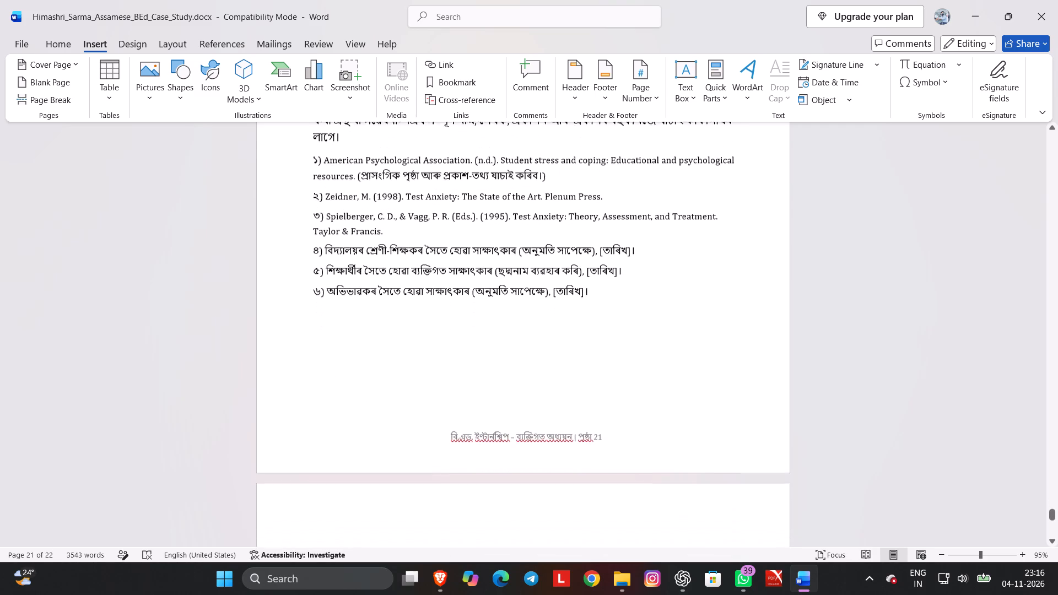
scroll(472, 431, down, 17)
scroll(471, 431, up, 2)
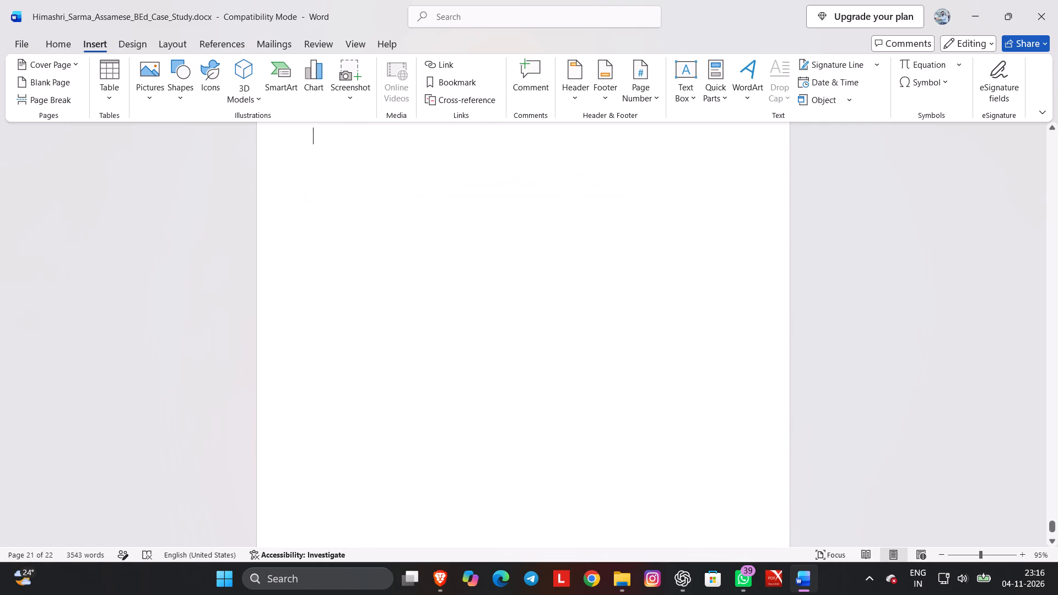
scroll(471, 431, up, 17)
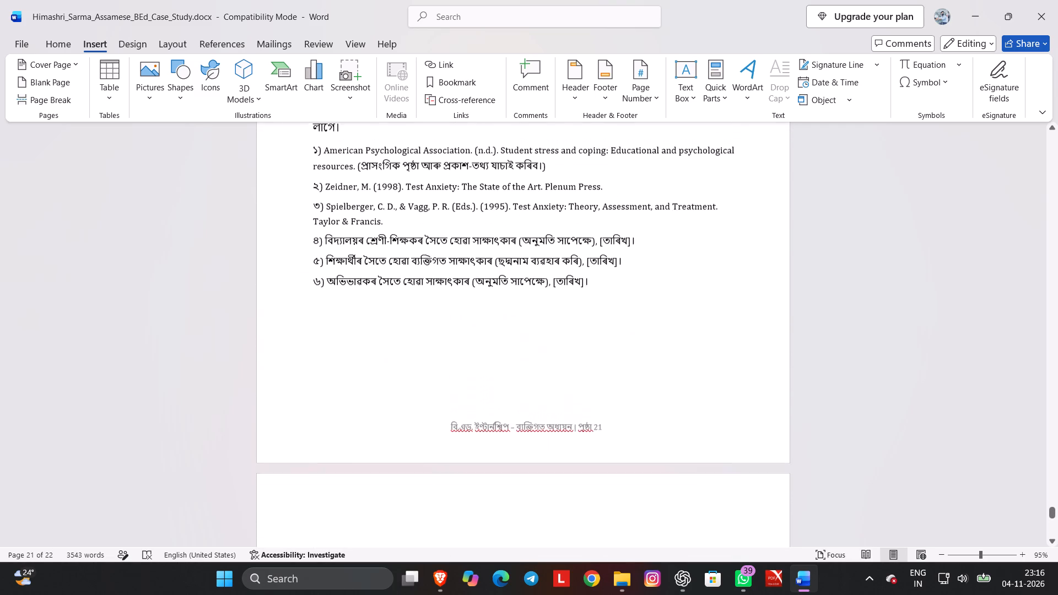
Enlarge the heading ছাত্ৰ চিনাক্তকৰণৰ তথ্য at the top of page 9 by one font size step.
drag(1051, 511, 994, 310)
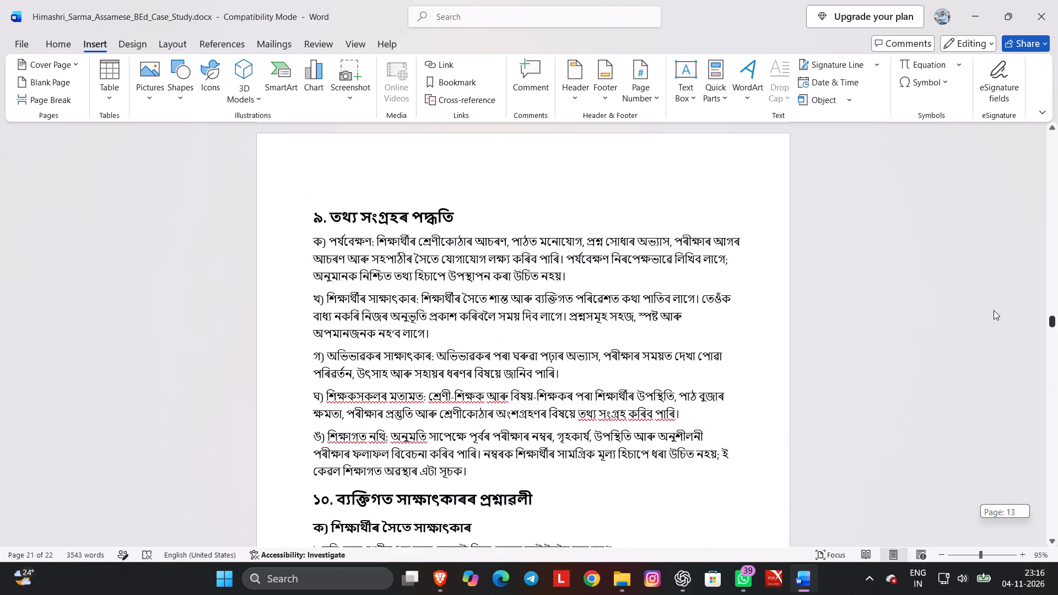
drag(994, 310, 996, 287)
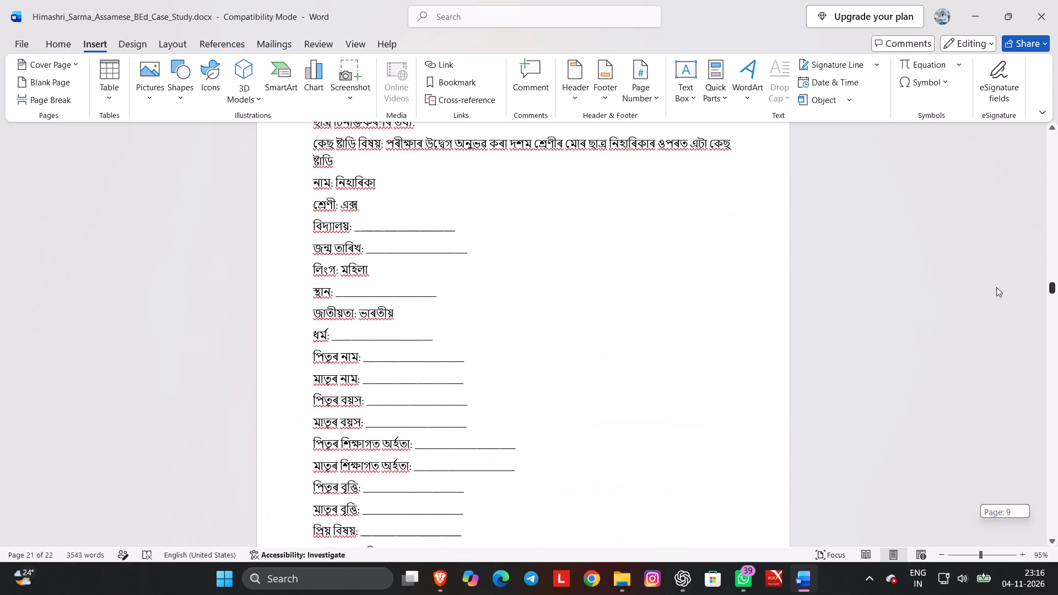
drag(996, 287, 996, 280)
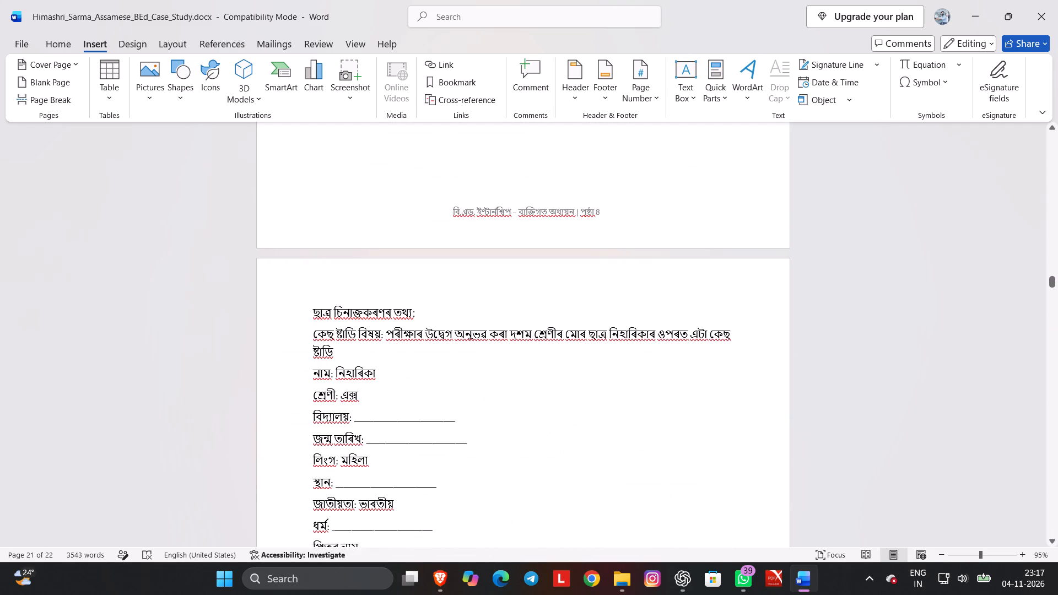
drag(413, 312, 394, 312)
drag(394, 312, 316, 311)
click(432, 271)
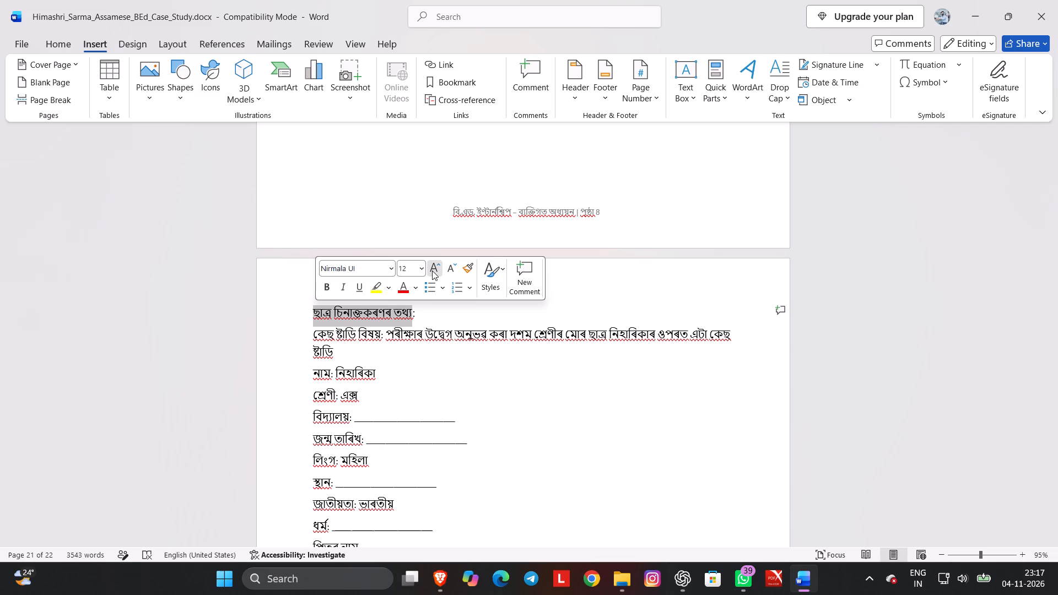
click(837, 311)
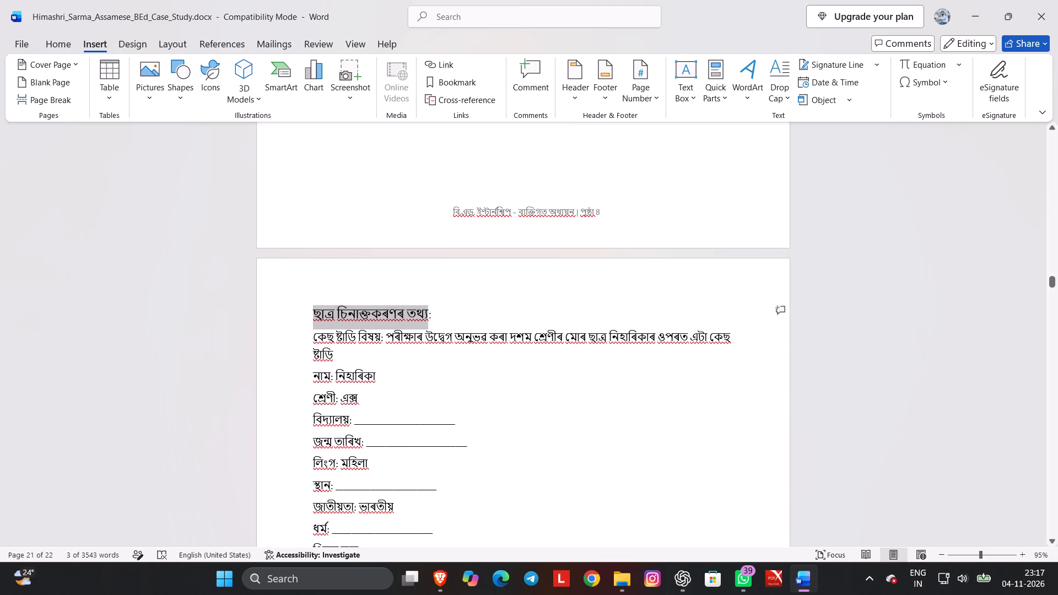
Check the font size of the case study topic line on page 9 and look over the student identification details below it.
double_click(694, 342)
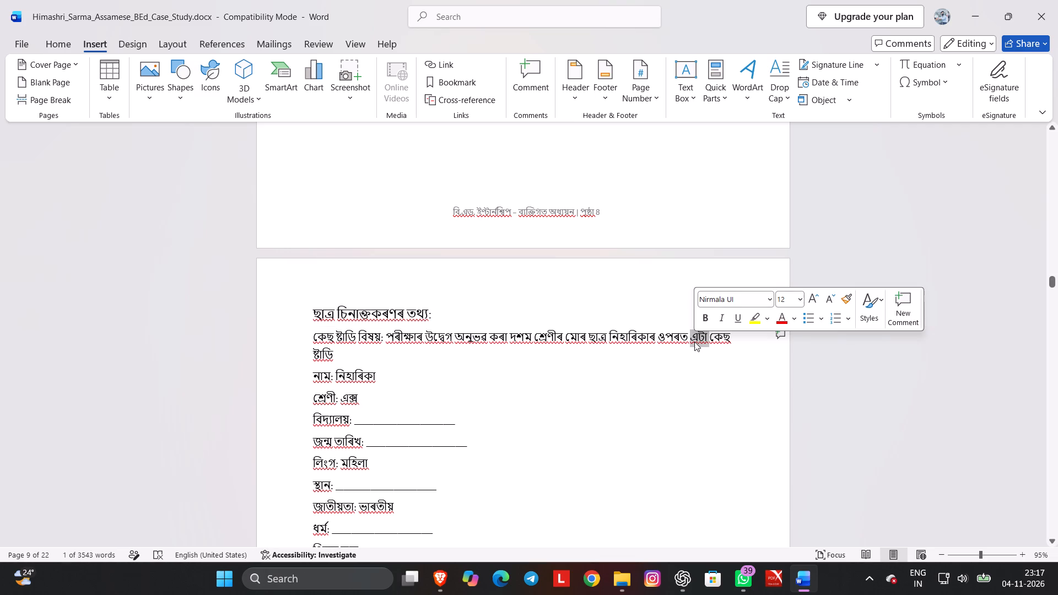
click(849, 362)
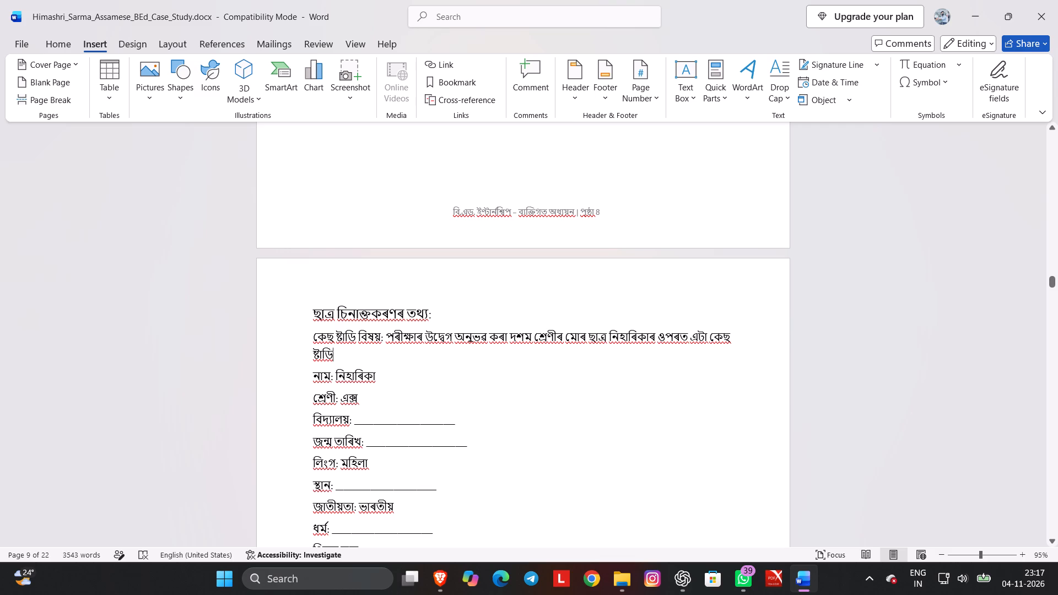
scroll(418, 426, down, 8)
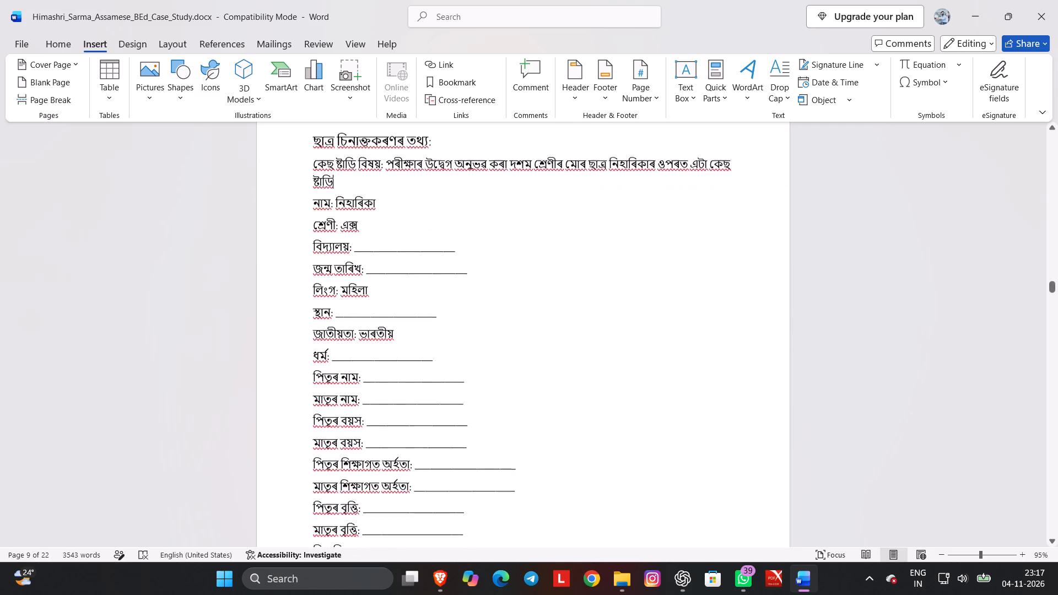
scroll(418, 426, down, 3)
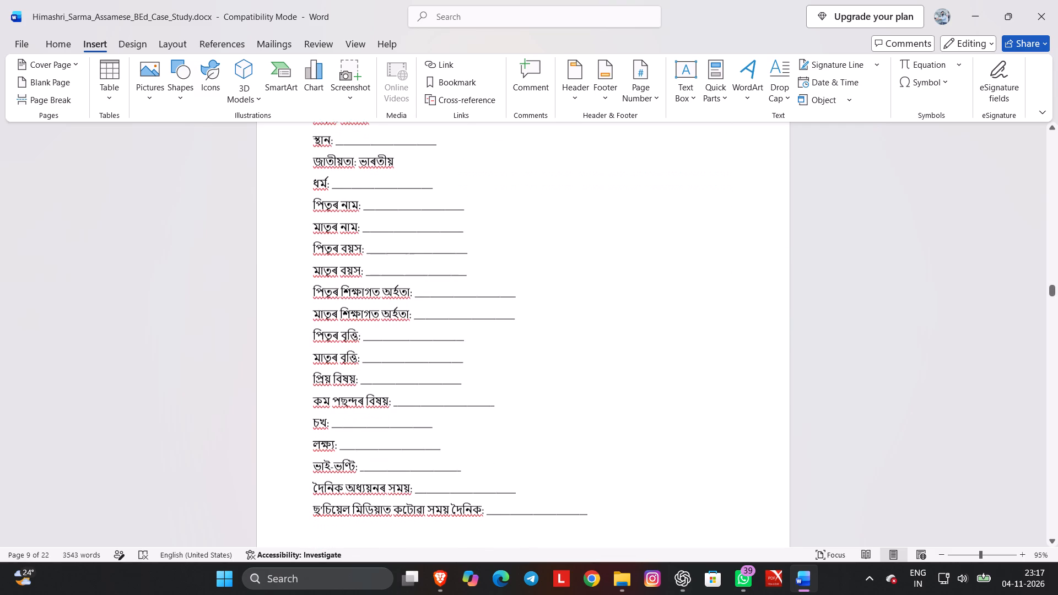
scroll(418, 426, up, 16)
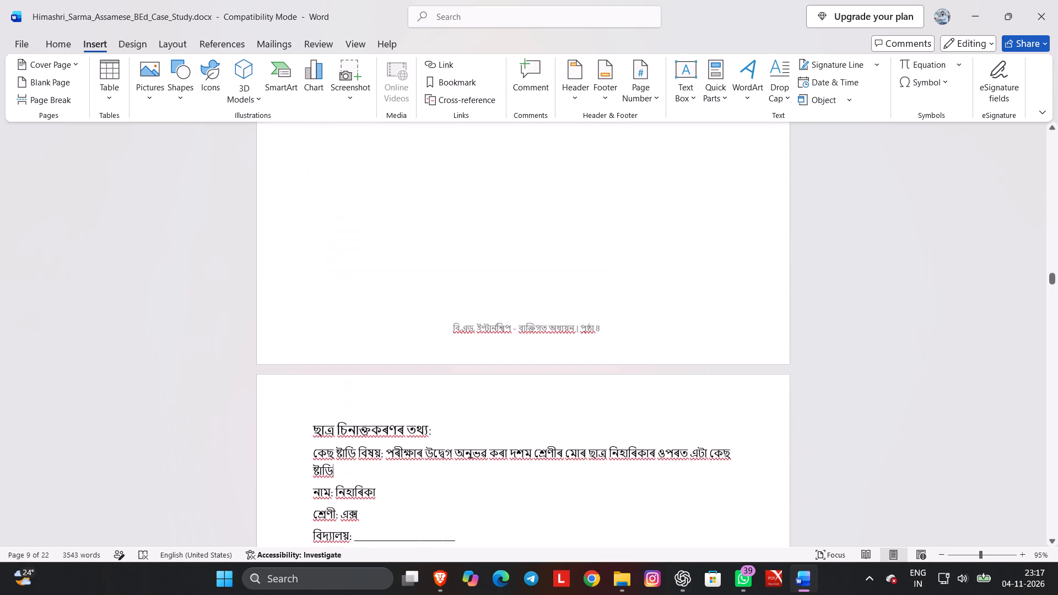
Look over the numbered objectives in section ৪. অধ্যয়নৰ উদ্দেশ্যসমূহ on page 8 and check the text formatting of point ৬.
scroll(418, 426, up, 9)
scroll(418, 426, down, 3)
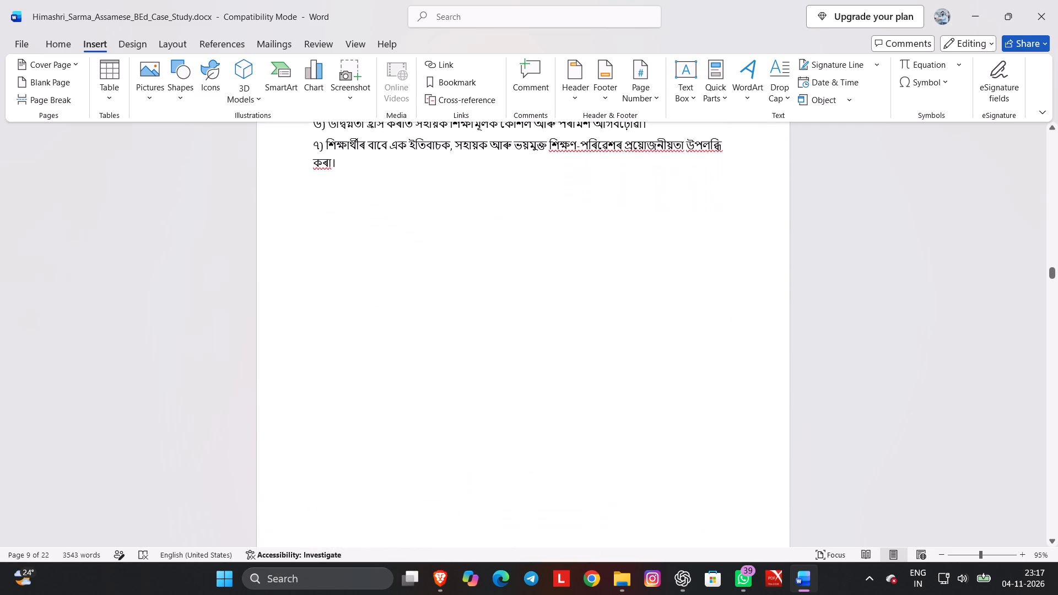
scroll(418, 426, up, 3)
scroll(349, 226, up, 1)
click(349, 226)
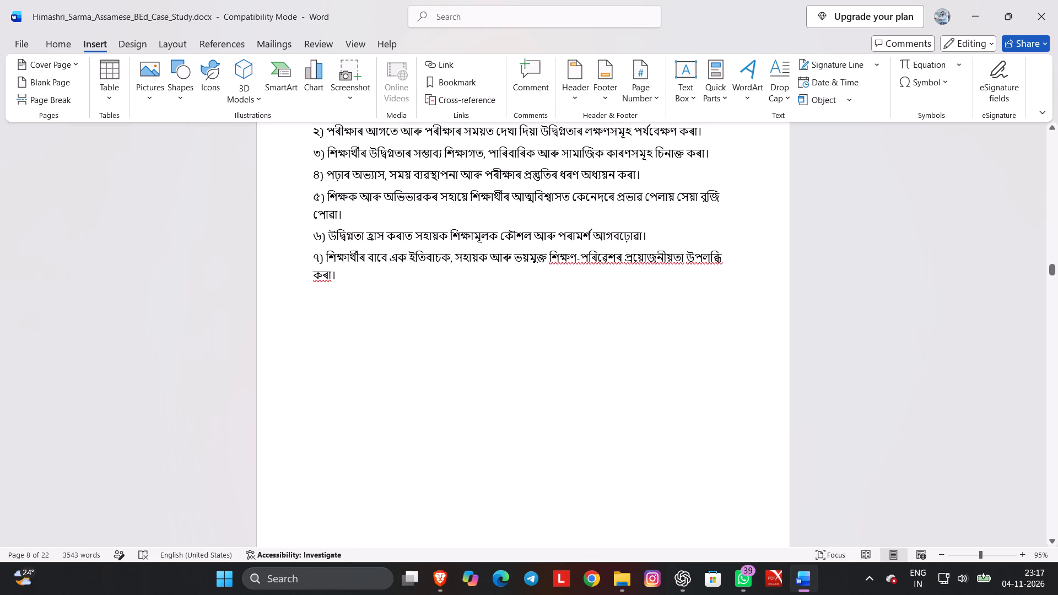
double_click(355, 238)
click(880, 260)
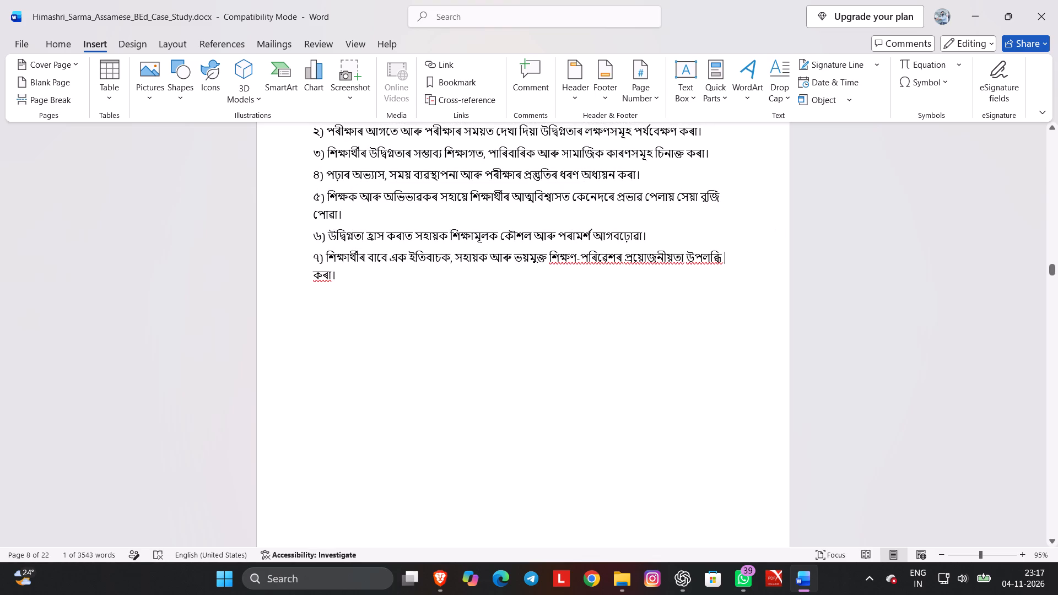
Review the Case study back g section on page 7, including its heading, background paragraphs and list of observed symptoms.
scroll(474, 399, up, 17)
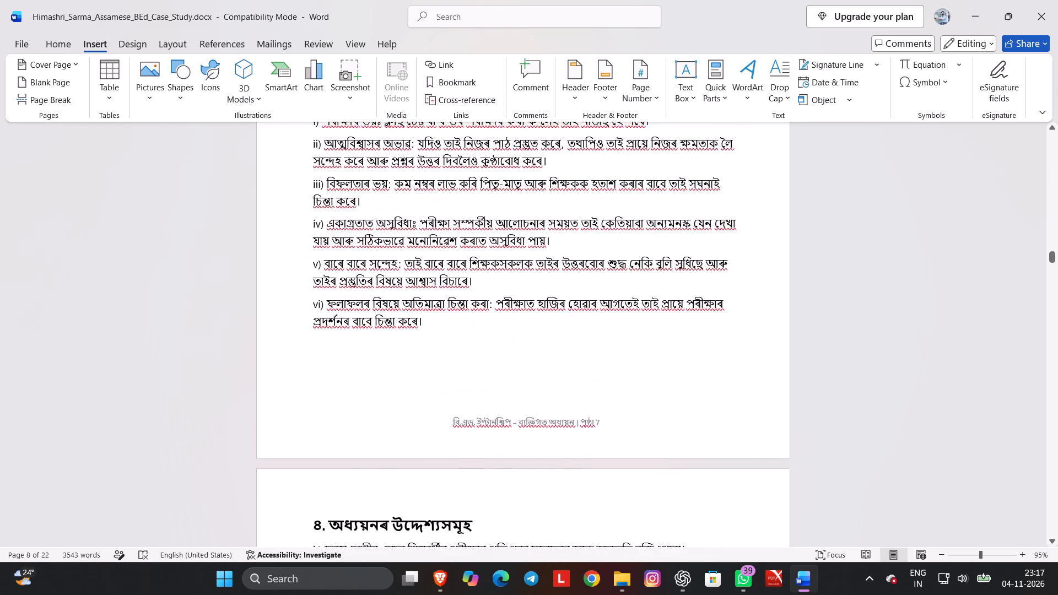
scroll(477, 396, up, 9)
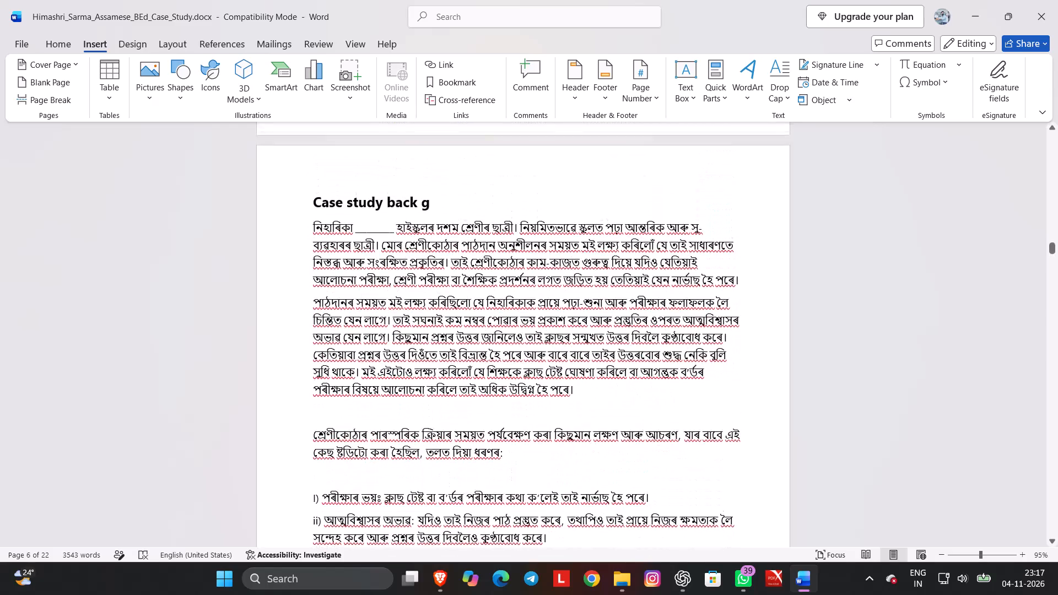
scroll(477, 396, down, 2)
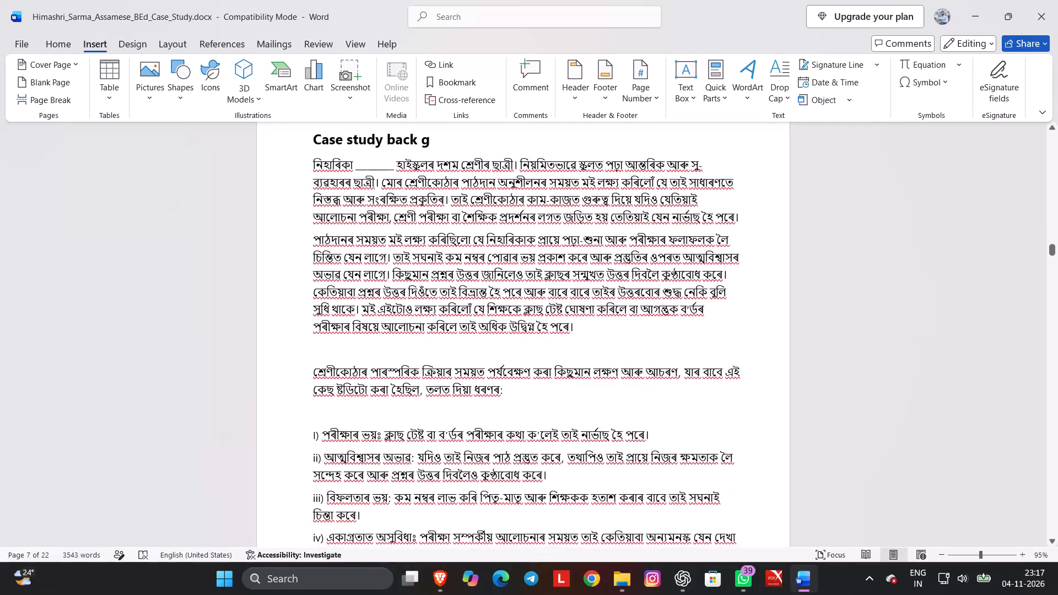
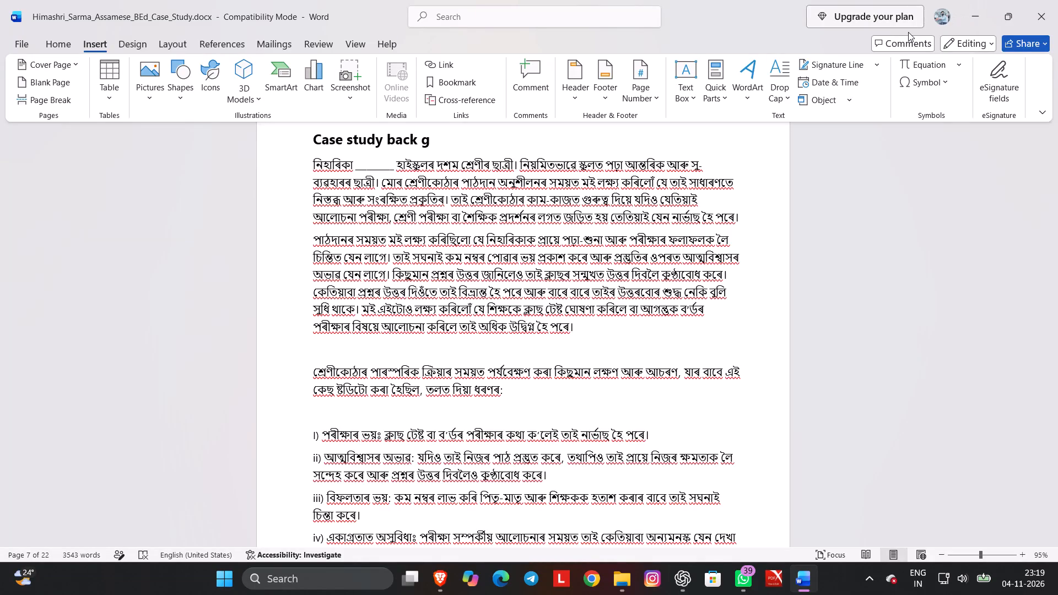
Look over the list of observed symptoms on page 7 through to the start of section ৪. অধ্যয়নৰ উদ্দেশ্যসমূহ on page 8.
scroll(908, 32, down, 5)
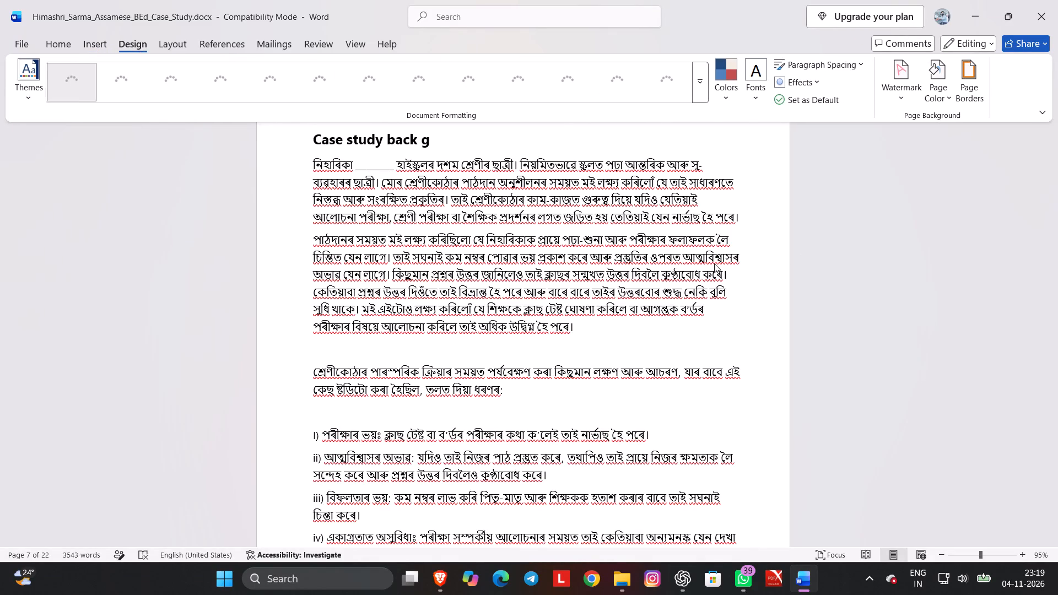
scroll(738, 253, down, 6)
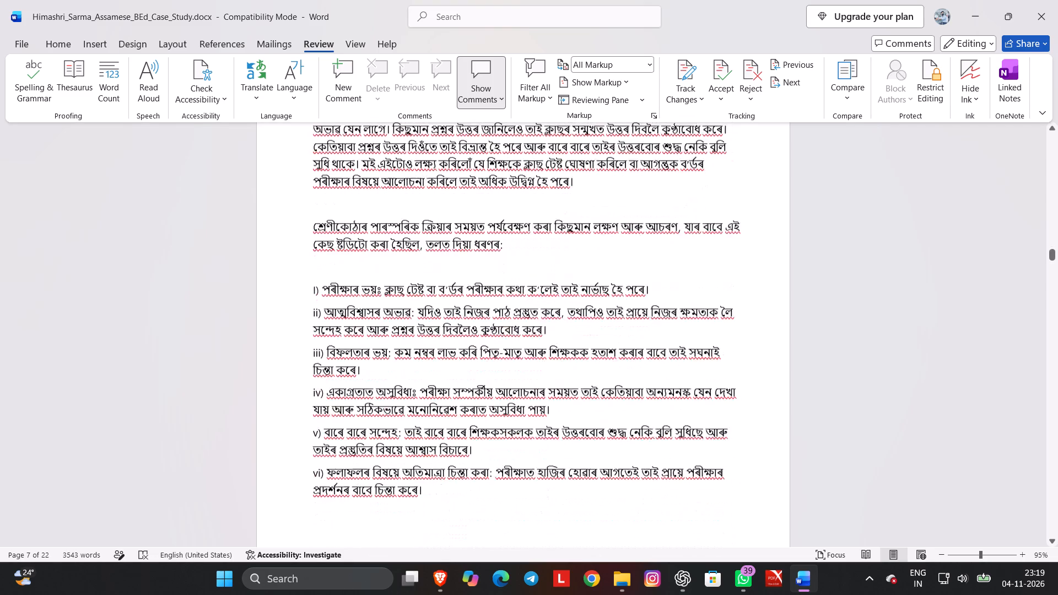
scroll(734, 253, down, 6)
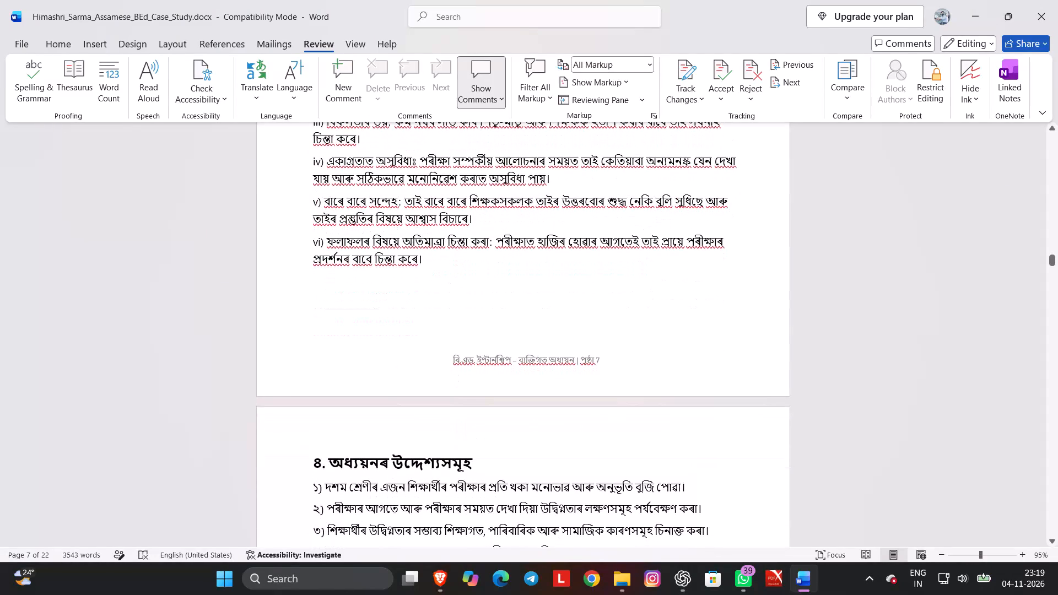
scroll(732, 253, down, 1)
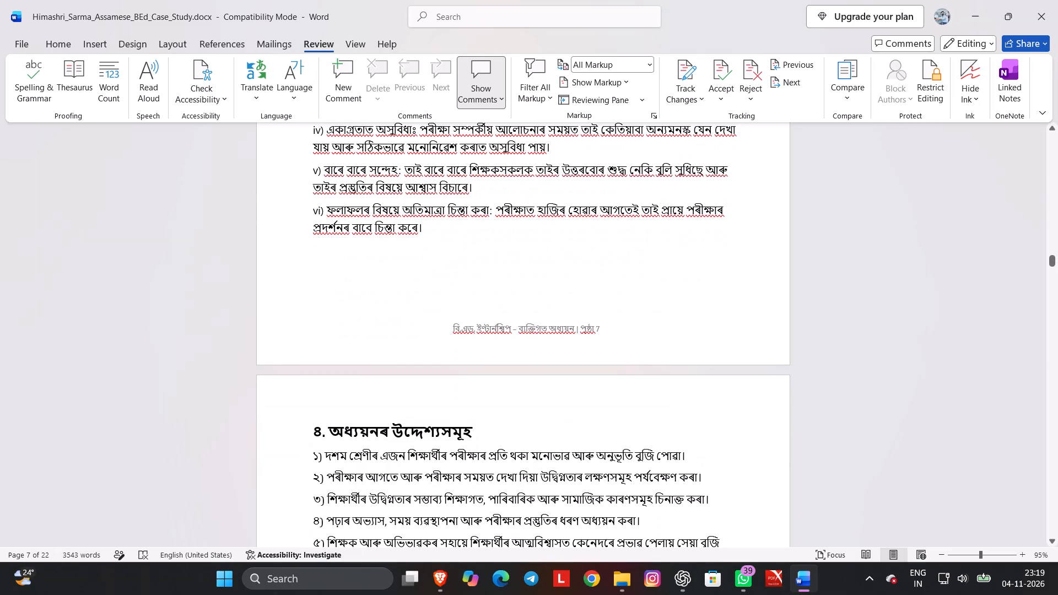
Format the heading ছাত্ৰ চিনাক্তকৰণৰ তথ্য: at the top of page 9 as bold, size 14.
scroll(732, 253, down, 2)
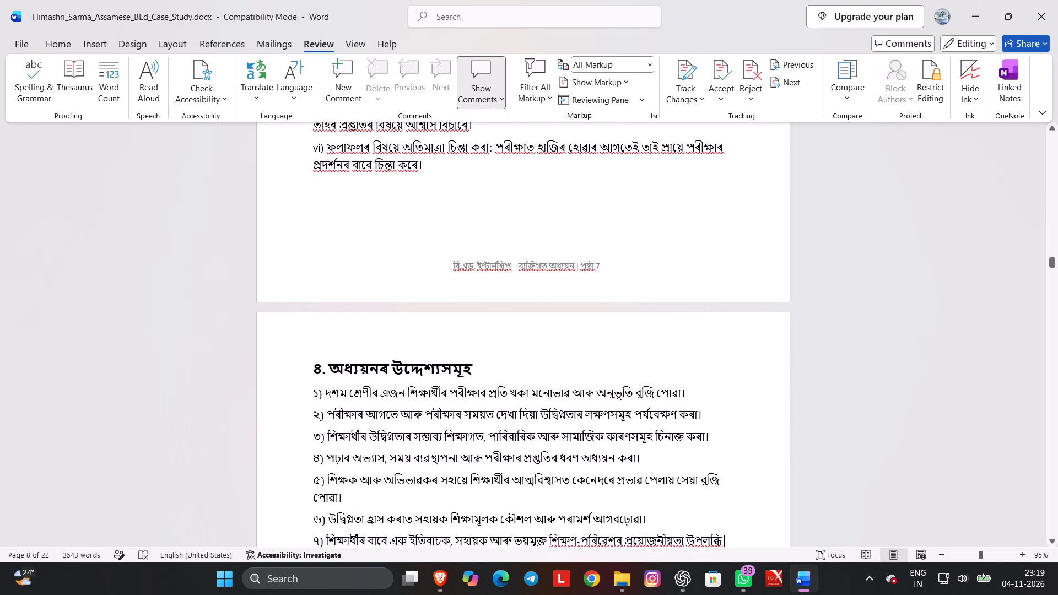
scroll(736, 247, down, 4)
scroll(627, 281, down, 1)
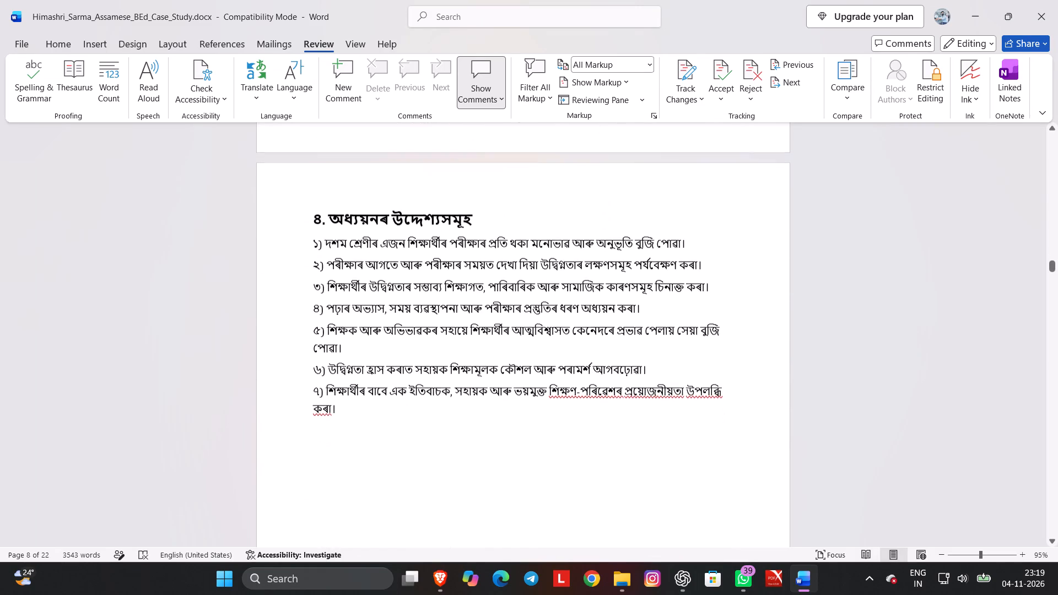
scroll(624, 281, down, 12)
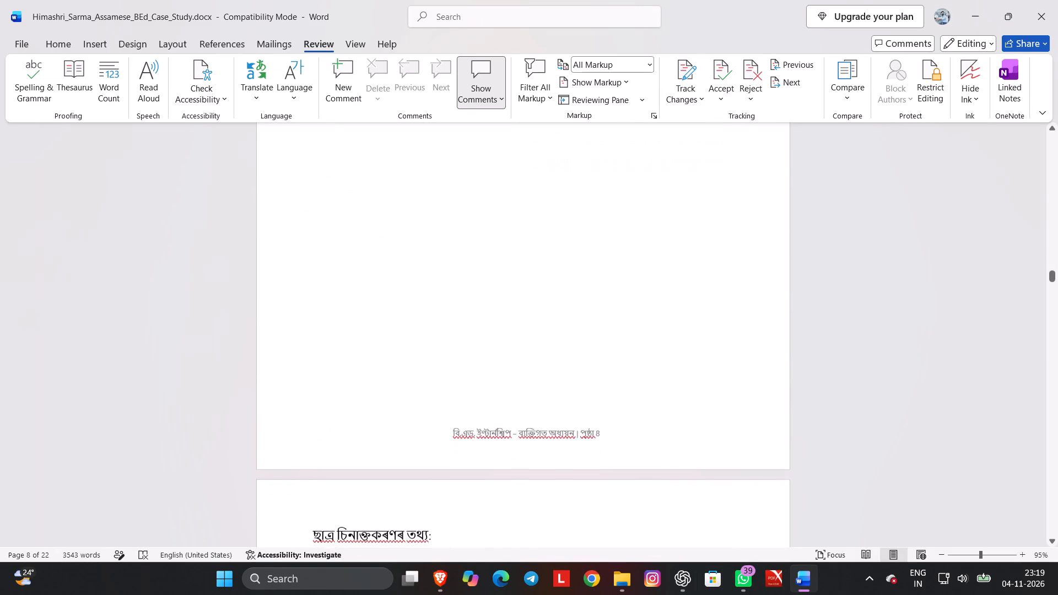
scroll(620, 278, down, 9)
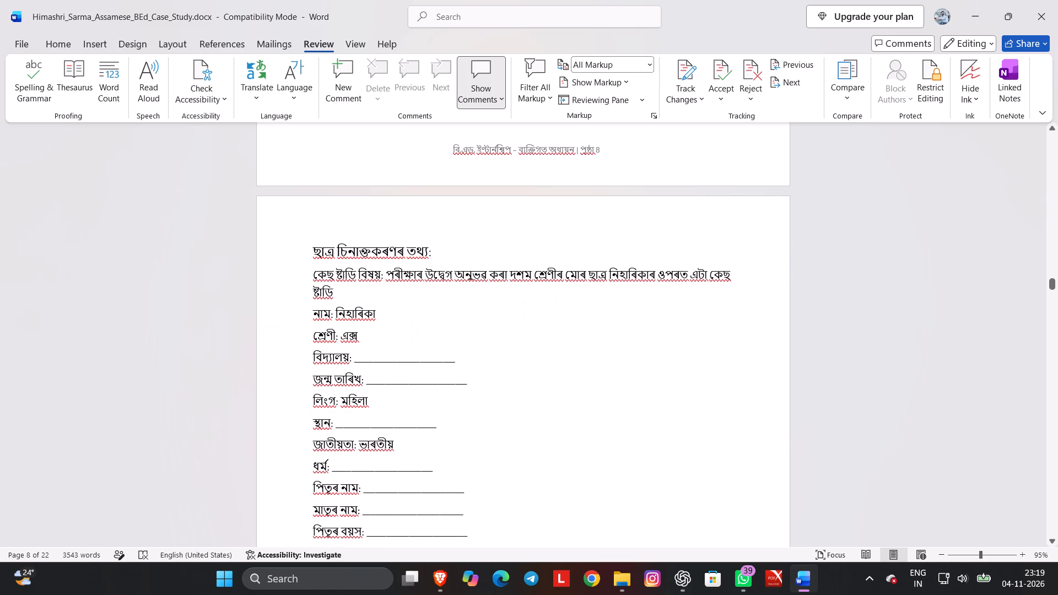
double_click(424, 251)
click(462, 259)
drag(436, 255, 304, 255)
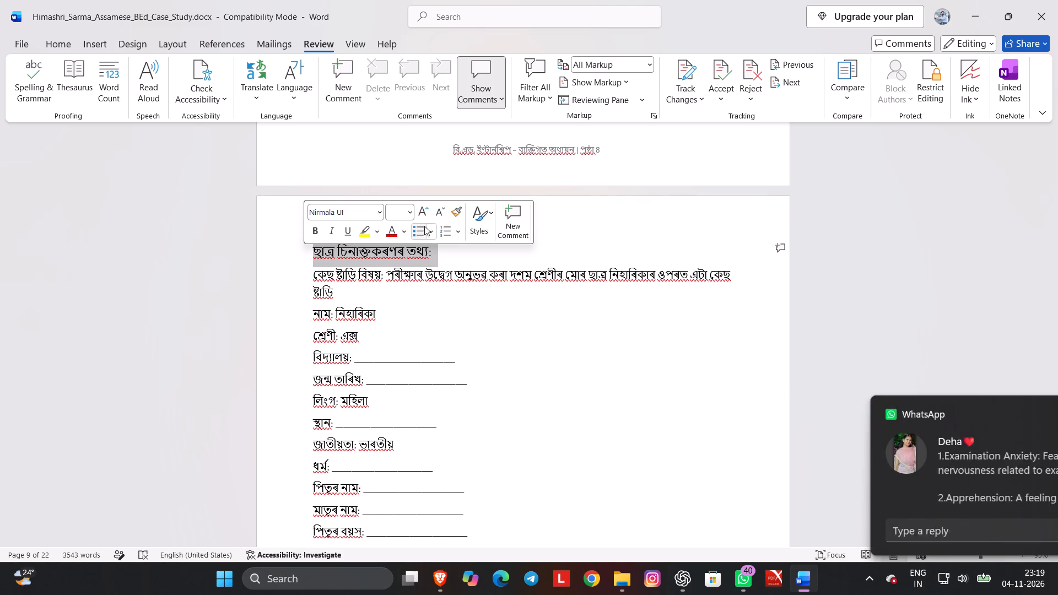
click(409, 214)
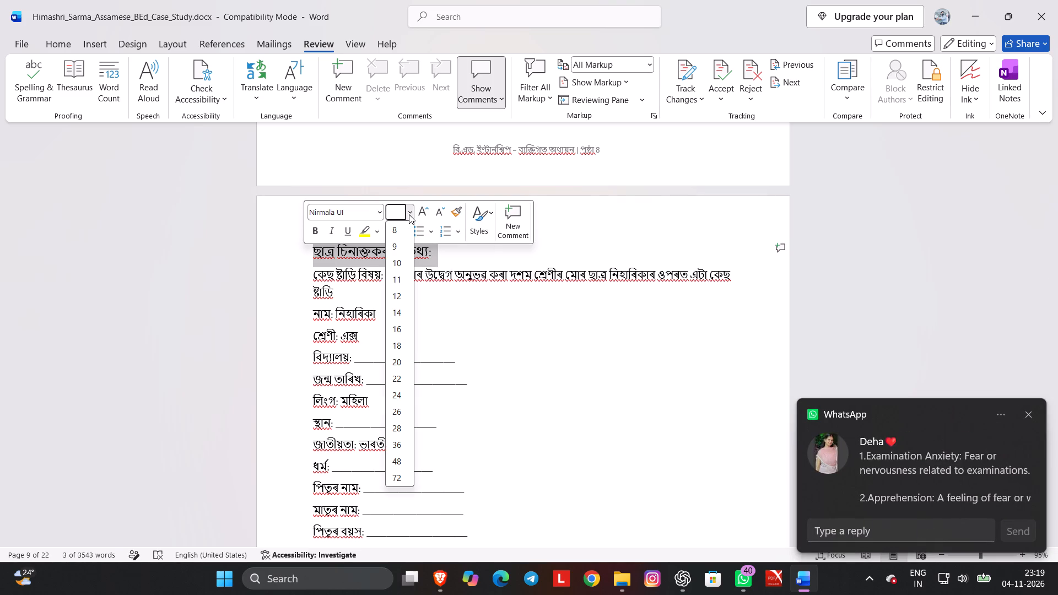
click(392, 311)
click(313, 226)
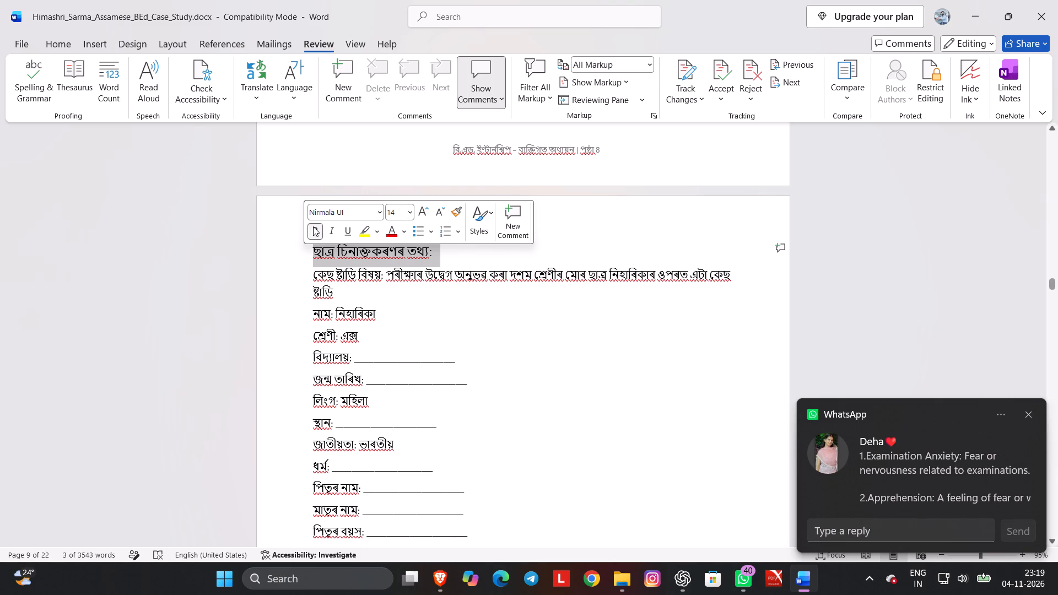
click(827, 249)
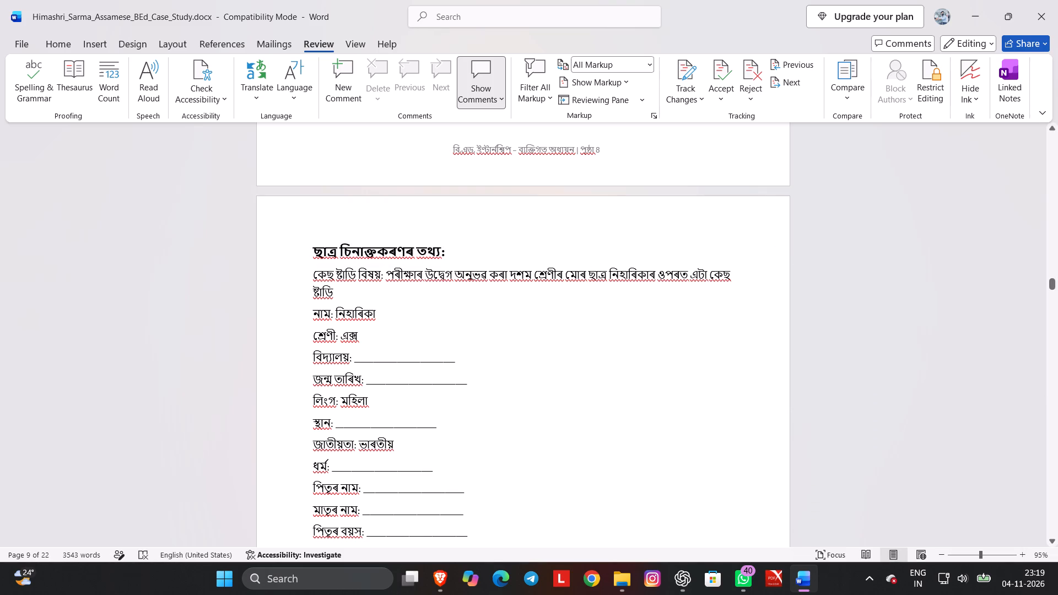
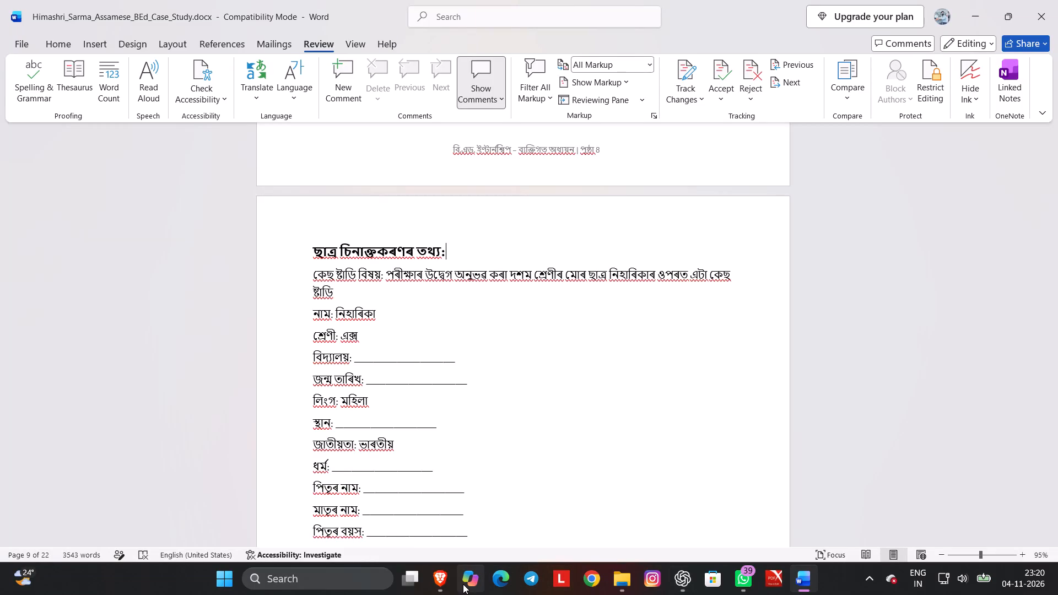
In Brave's Google Translate, replace the source text with the copied five English term definitions, from Examination Anxiety to Resilience, and copy the Assamese translation.
click(441, 577)
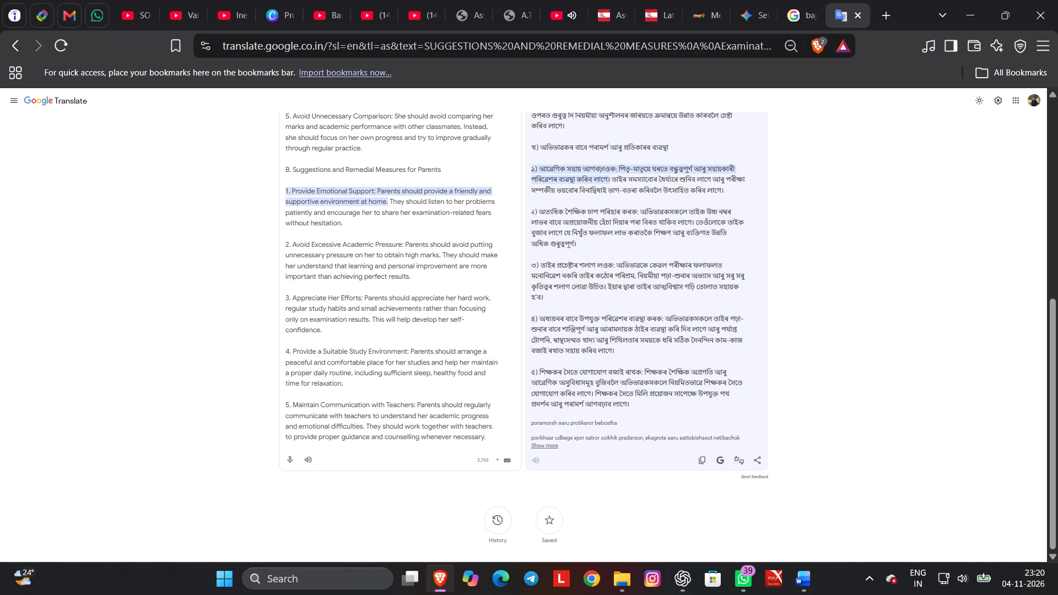
scroll(479, 436, up, 12)
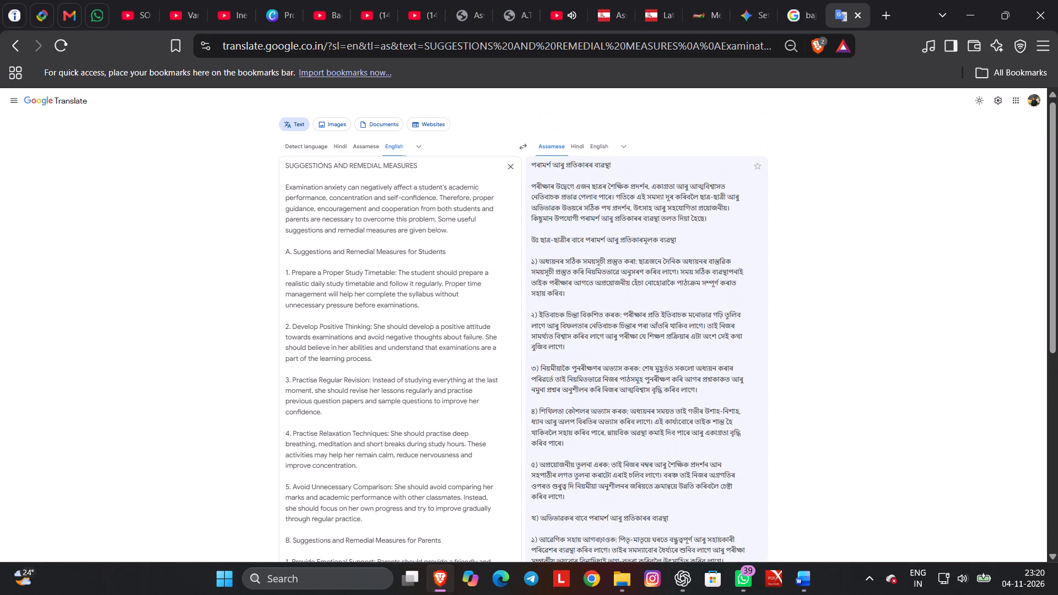
click(511, 169)
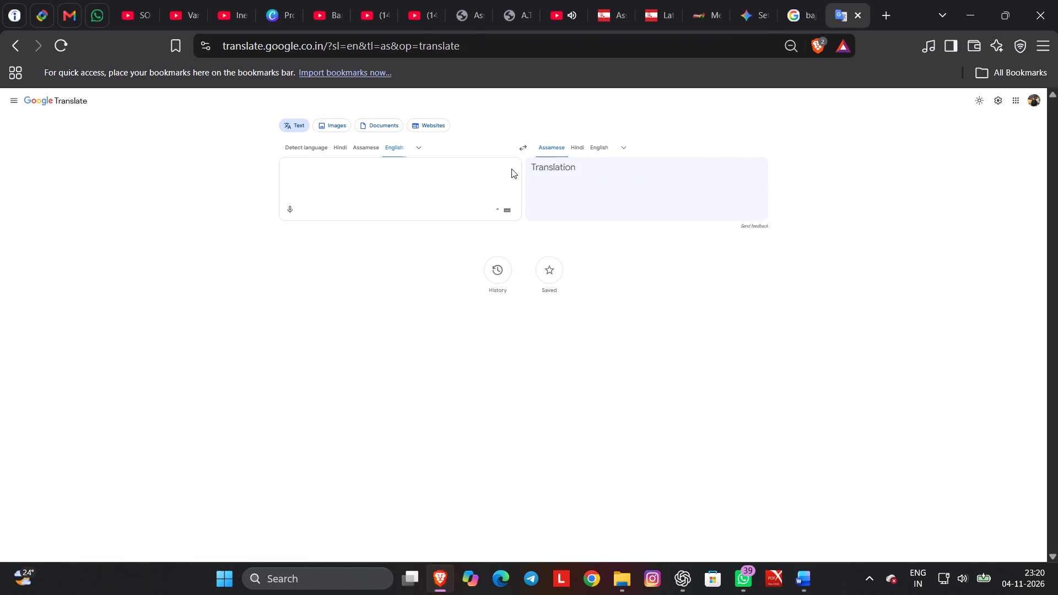
key(ctrl+v)
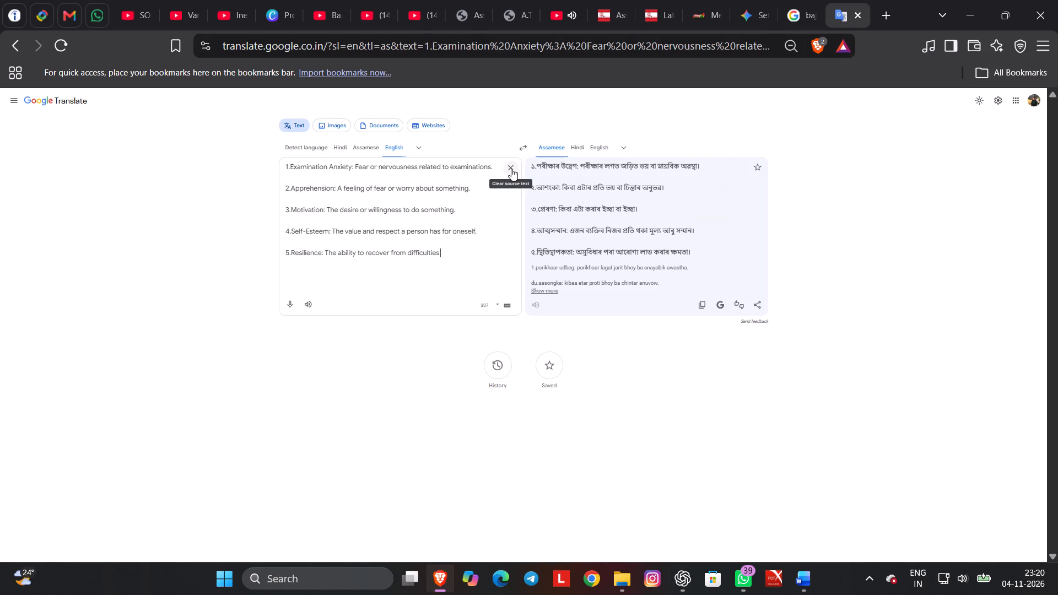
click(703, 311)
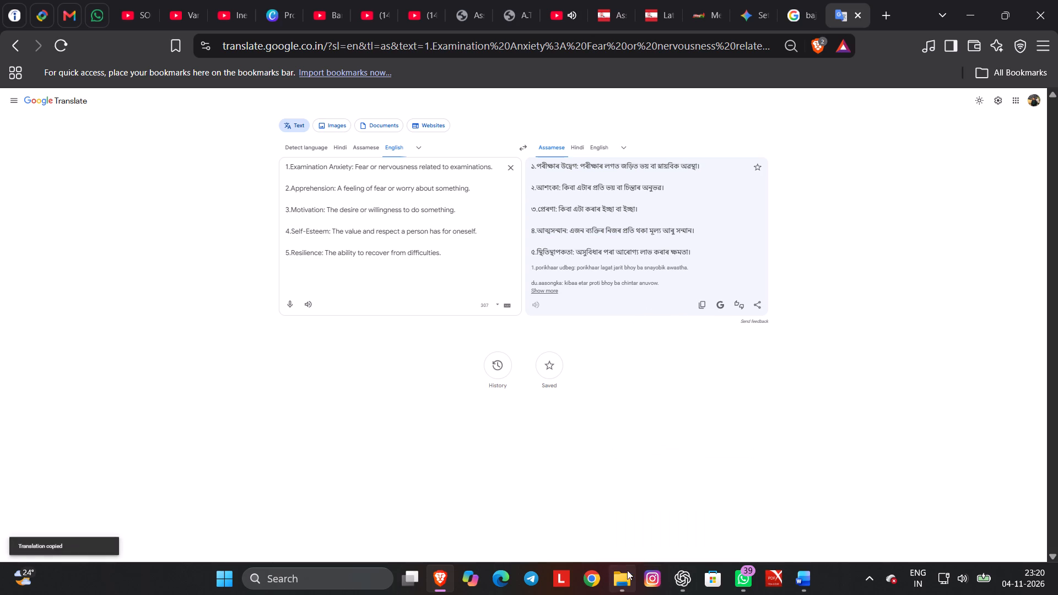
Back in Word, place the text cursor at the top of the blank page after the references for the copied Assamese term definitions.
click(805, 572)
scroll(562, 450, down, 4)
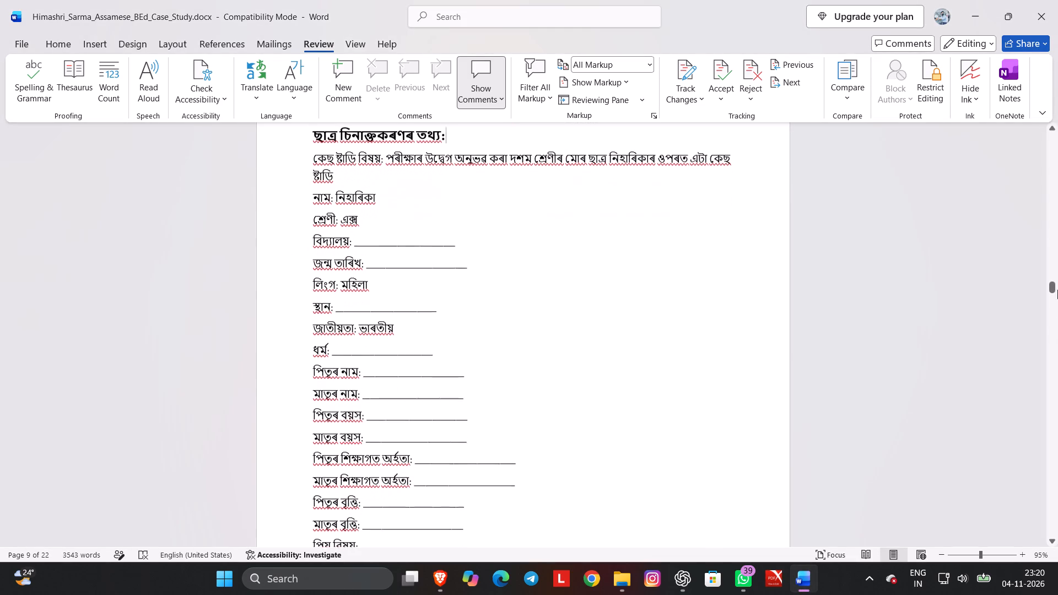
drag(1056, 286, 1049, 484)
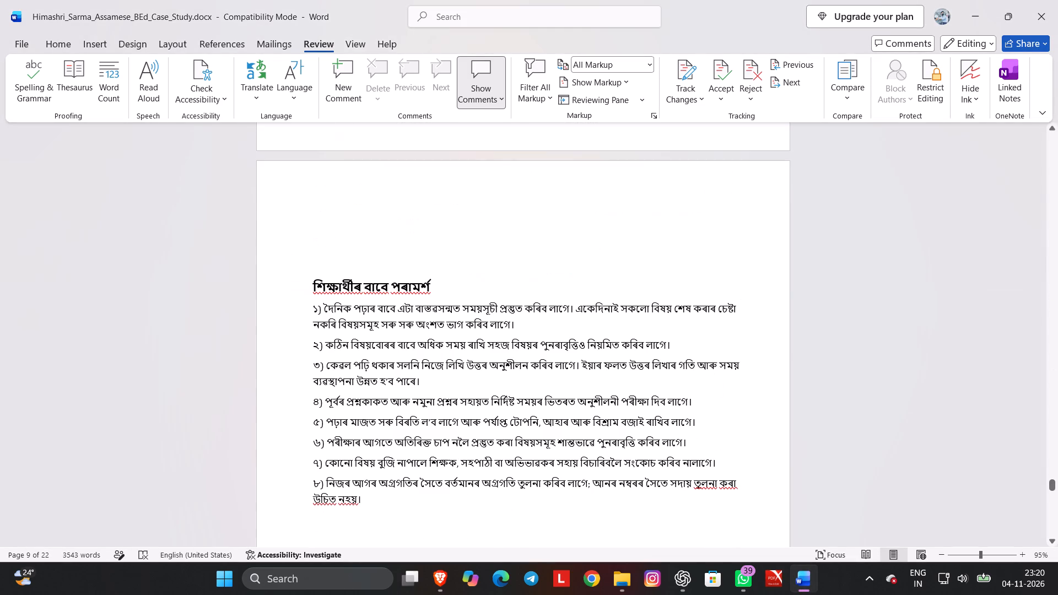
scroll(550, 156, down, 3)
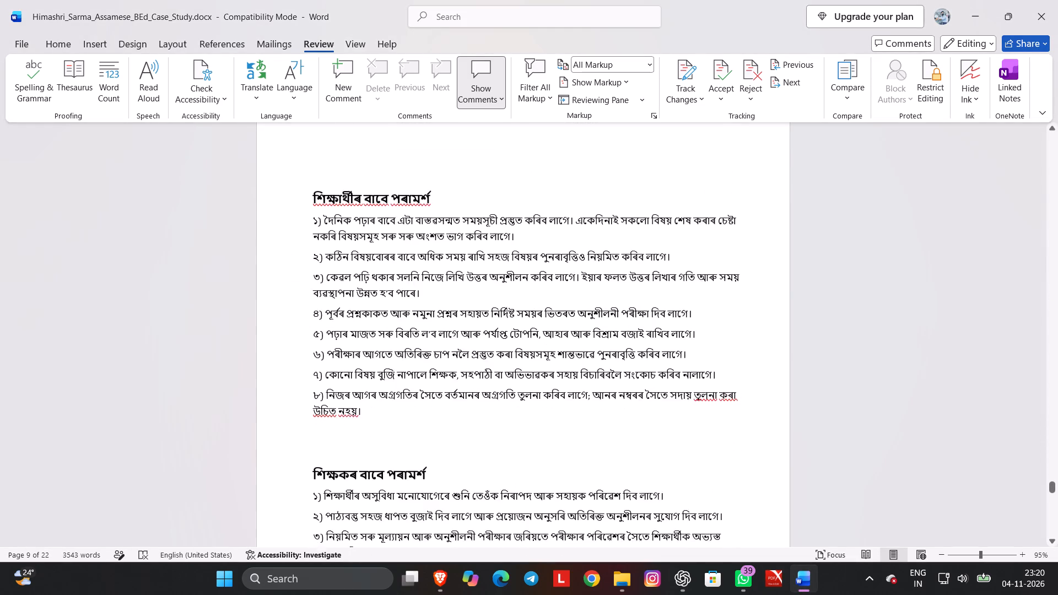
scroll(543, 375, down, 12)
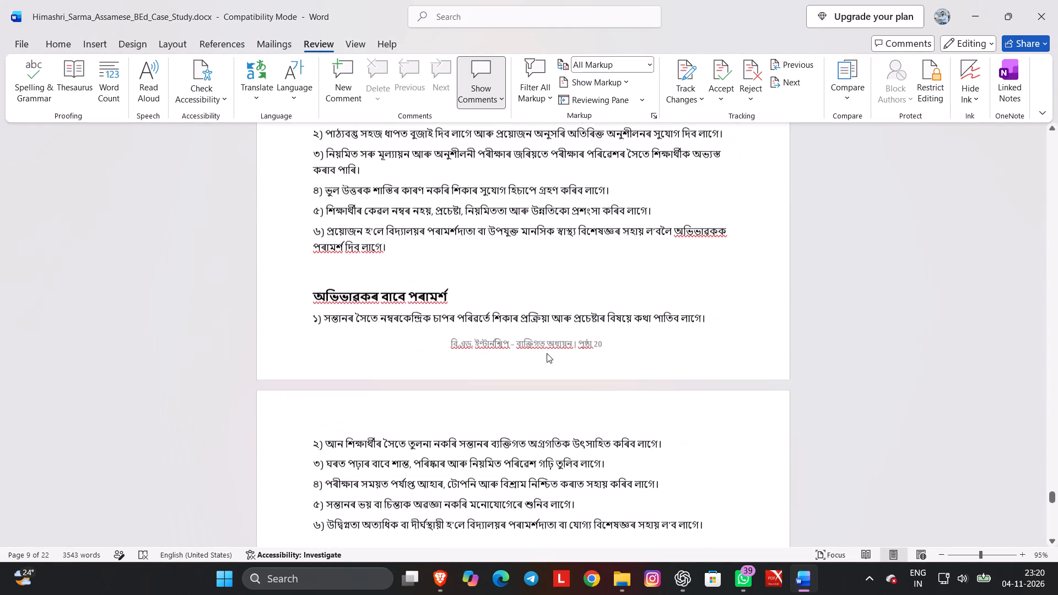
scroll(547, 353, down, 20)
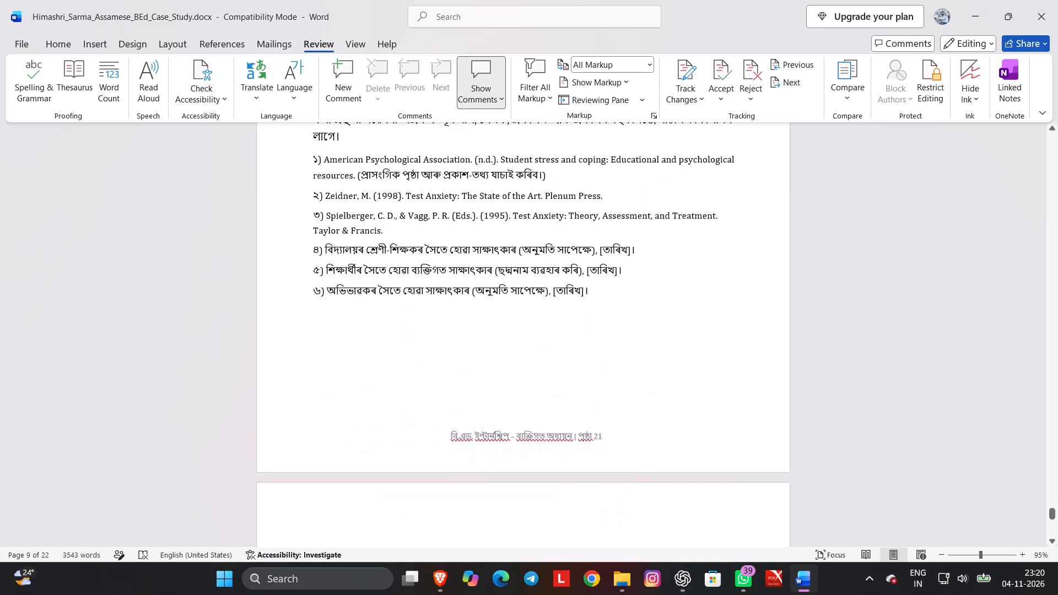
scroll(546, 356, down, 7)
scroll(390, 334, up, 5)
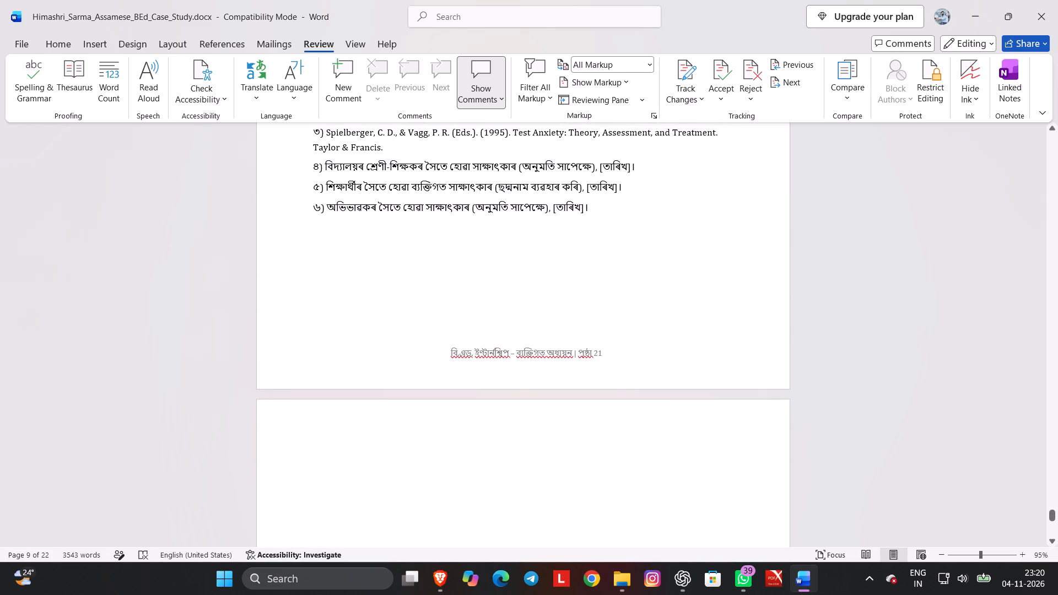
scroll(519, 382, down, 4)
click(319, 309)
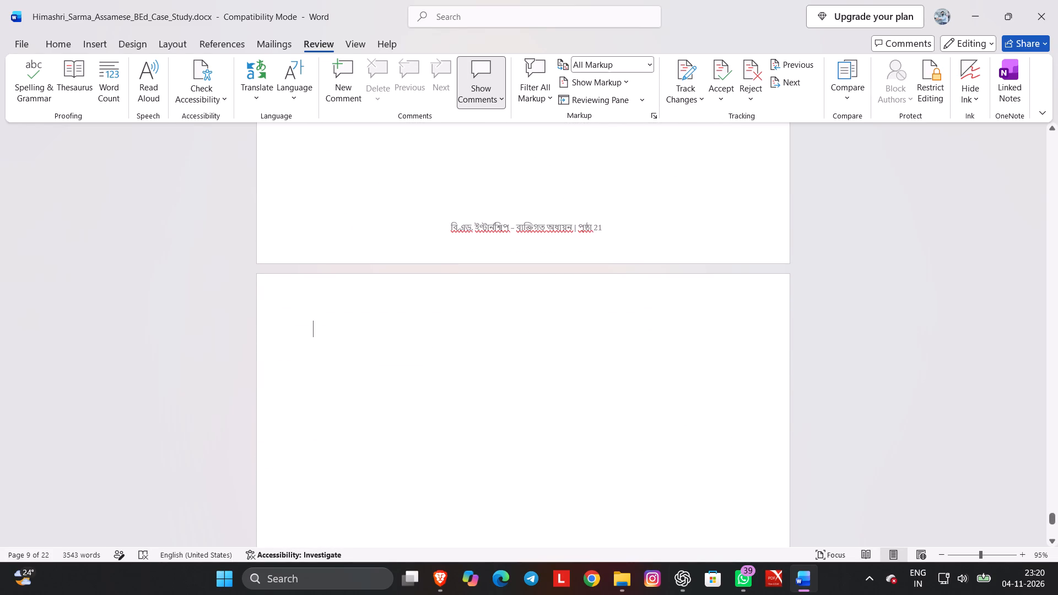
Paste the five copied term definitions, from ১.পৰীক্ষাৰ উদ্বেগ to ৫.স্থিতিস্থাপকতা, onto the blank last page.
key(ctrl+v)
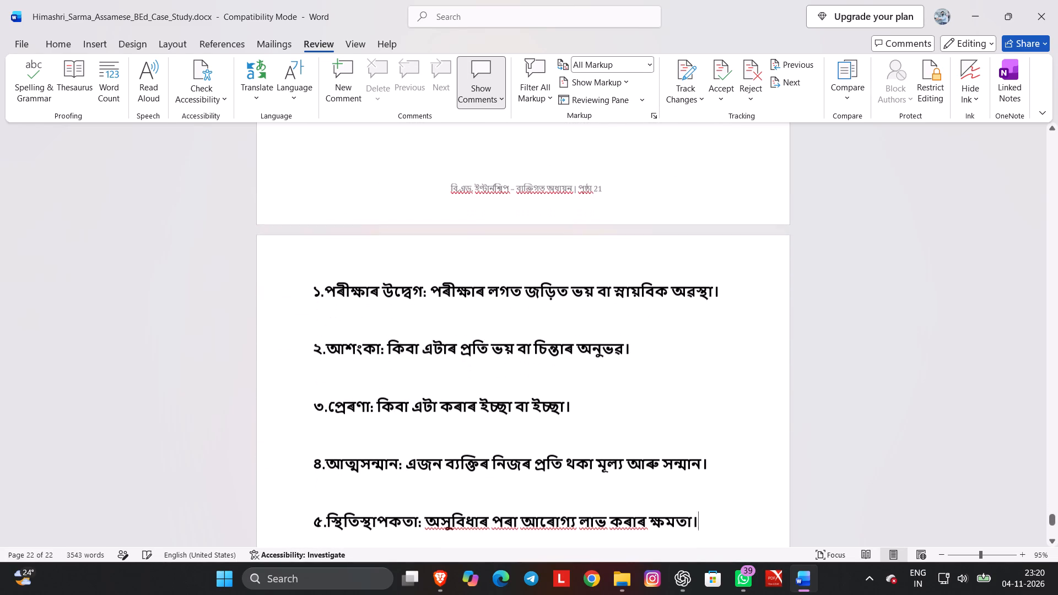
Remove the bold from all five pasted definitions on page 22 and set their font size to 12.
scroll(332, 300, up, 2)
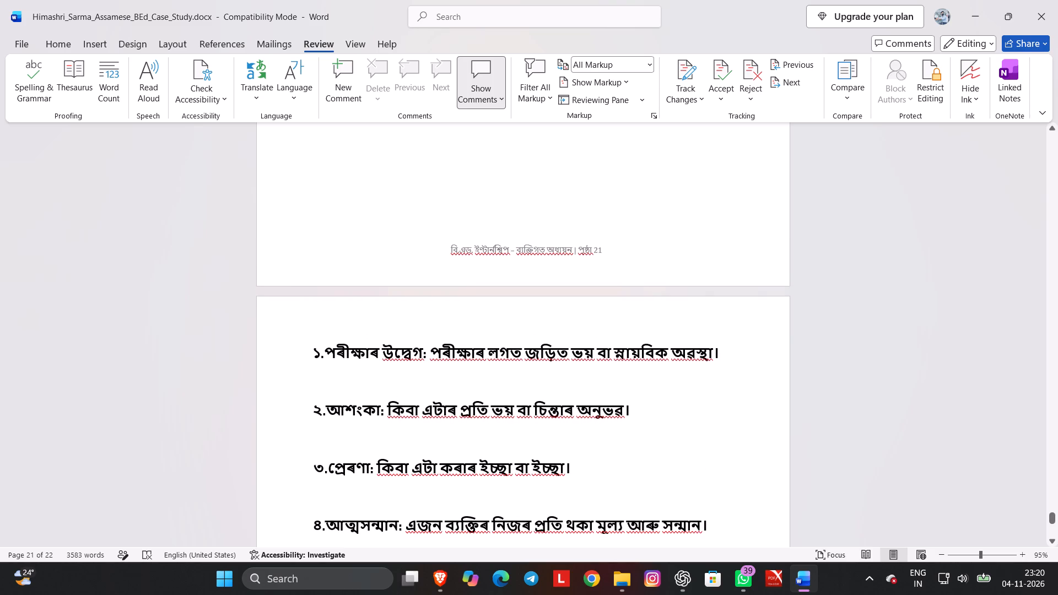
drag(307, 353, 677, 520)
scroll(575, 515, down, 2)
scroll(673, 518, down, 2)
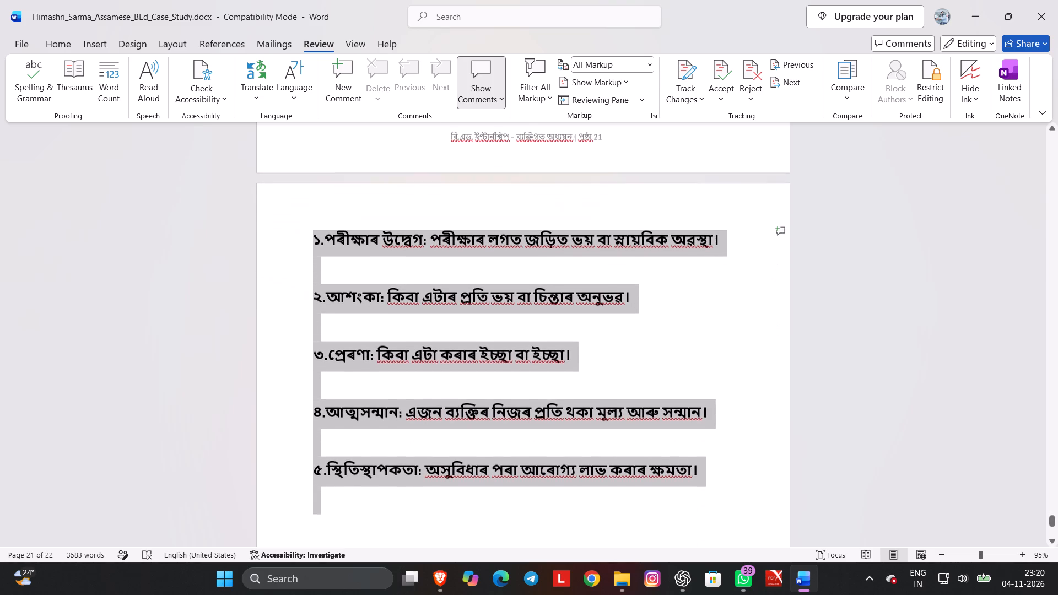
drag(677, 520, 754, 468)
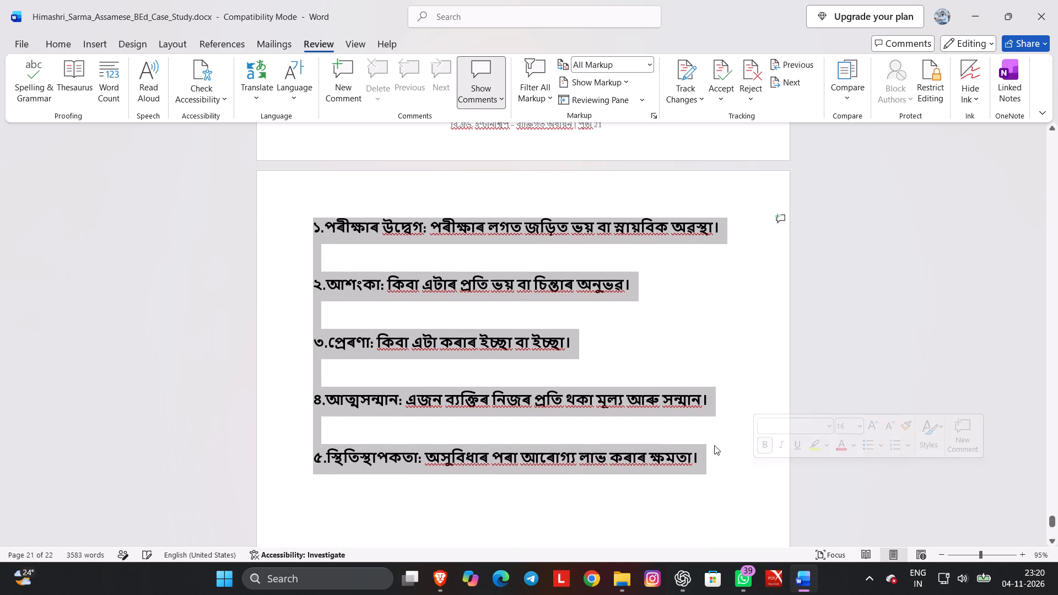
click(759, 444)
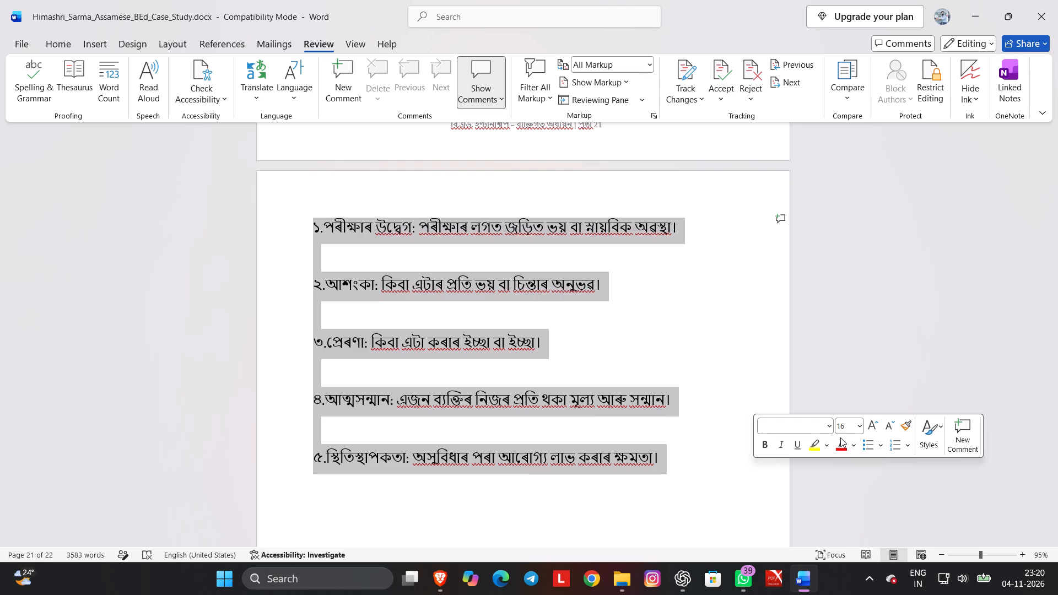
click(888, 425)
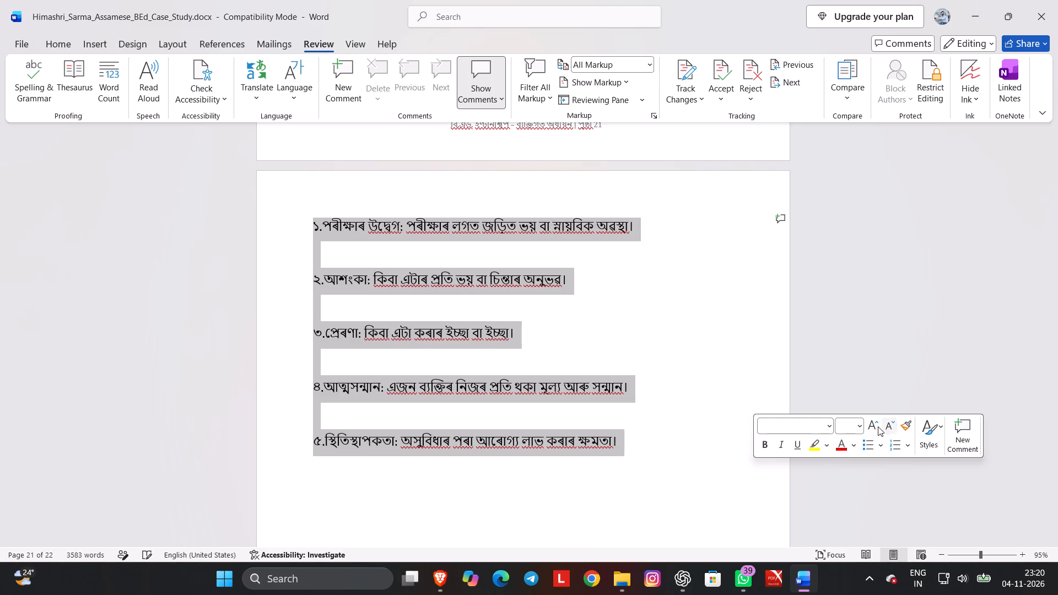
click(857, 423)
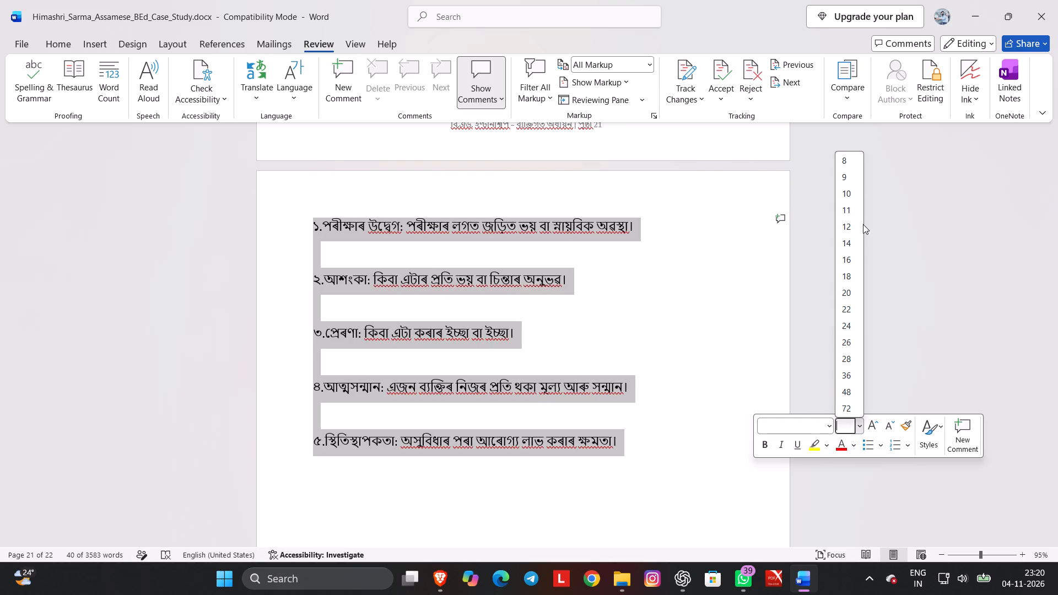
click(849, 224)
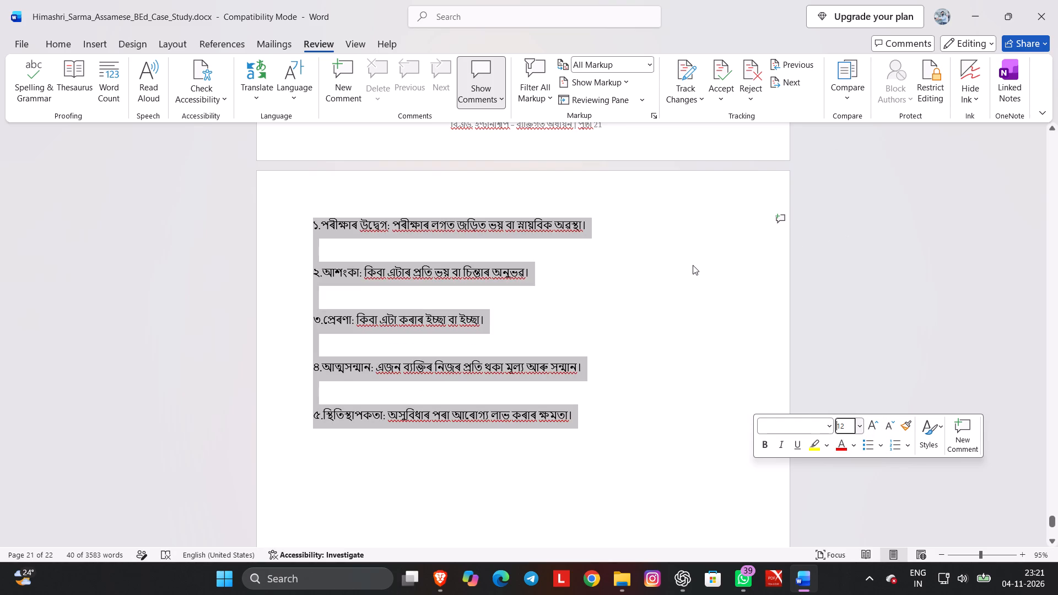
click(693, 265)
Insert an empty line above the first definition, ১.পৰীক্ষাৰ উদ্বেগ, and place the cursor on it.
click(307, 192)
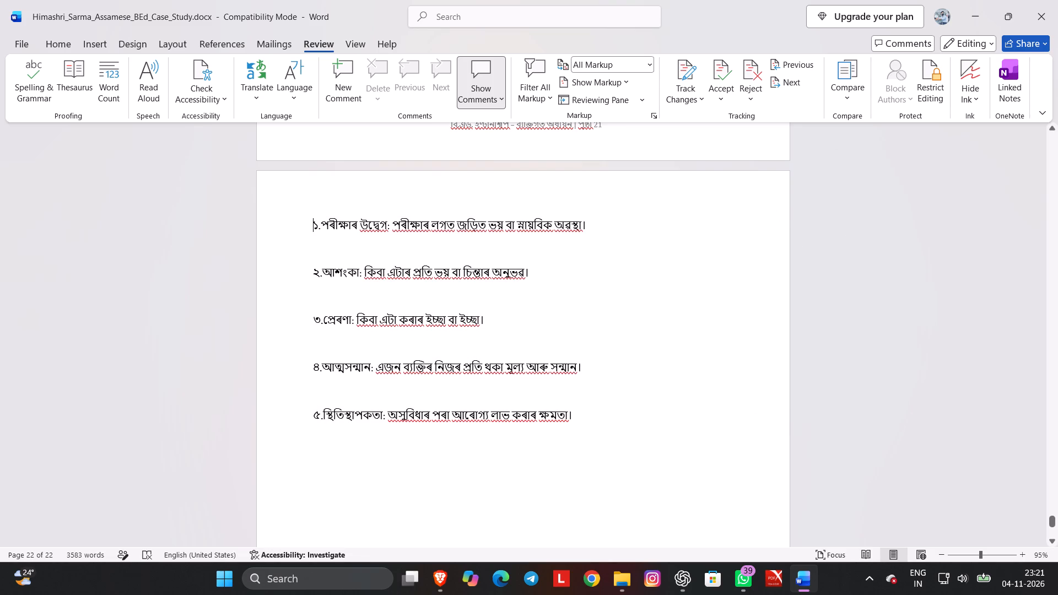
click(318, 194)
click(314, 224)
key(Return)
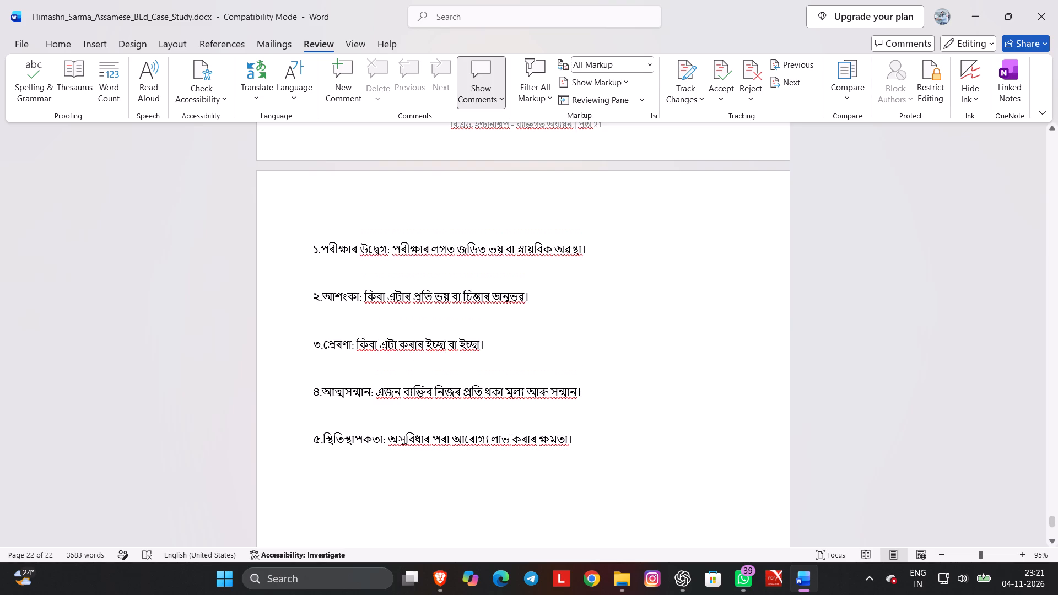
click(315, 221)
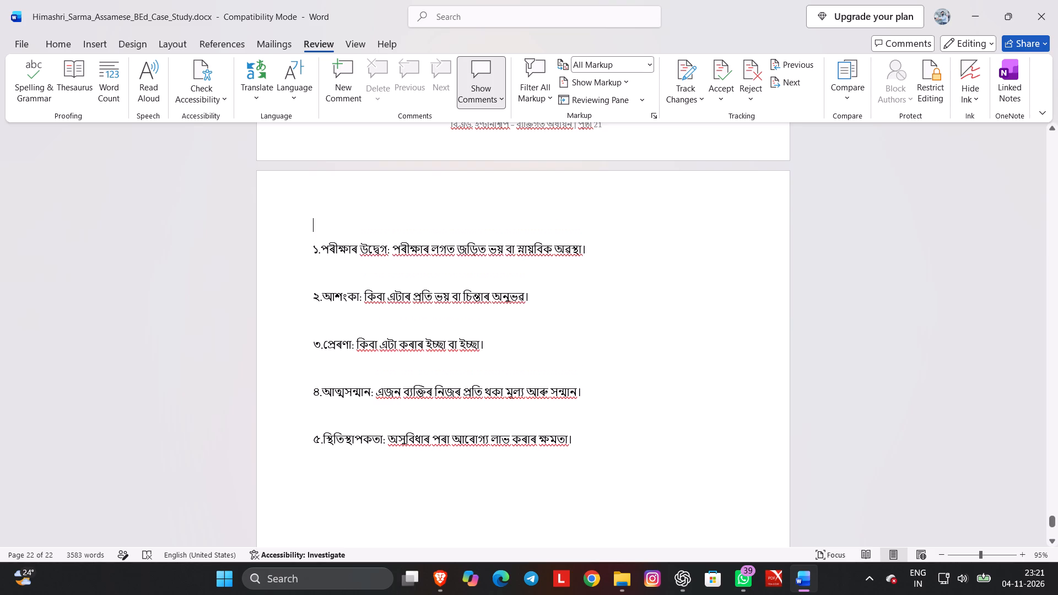
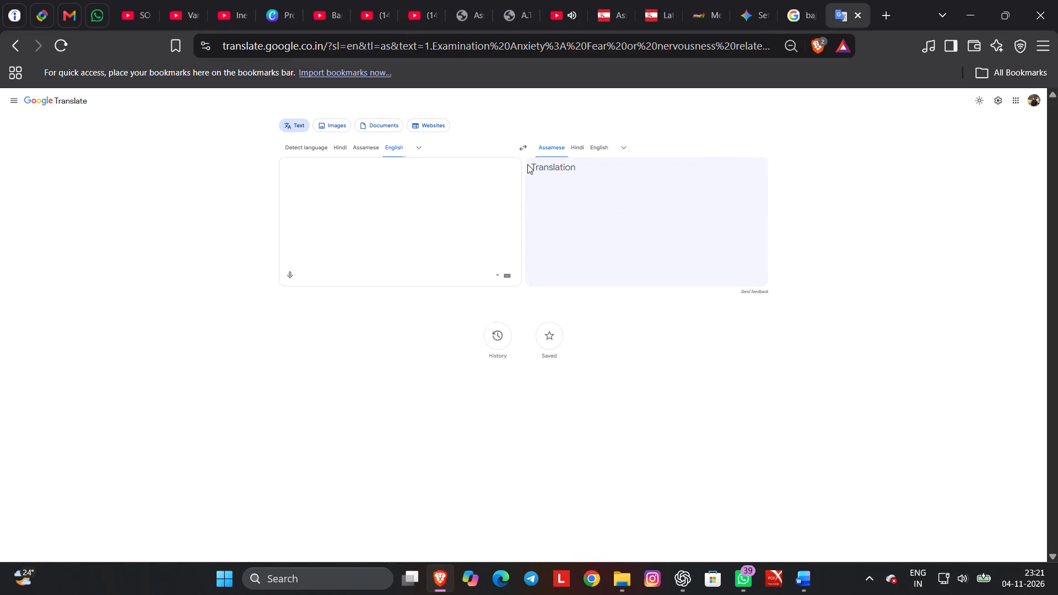
Translate "Key word" into Assamese in Google Translate and paste মূল শব্দ on the empty line above the definitions in the Word document.
key(ctrl+v)
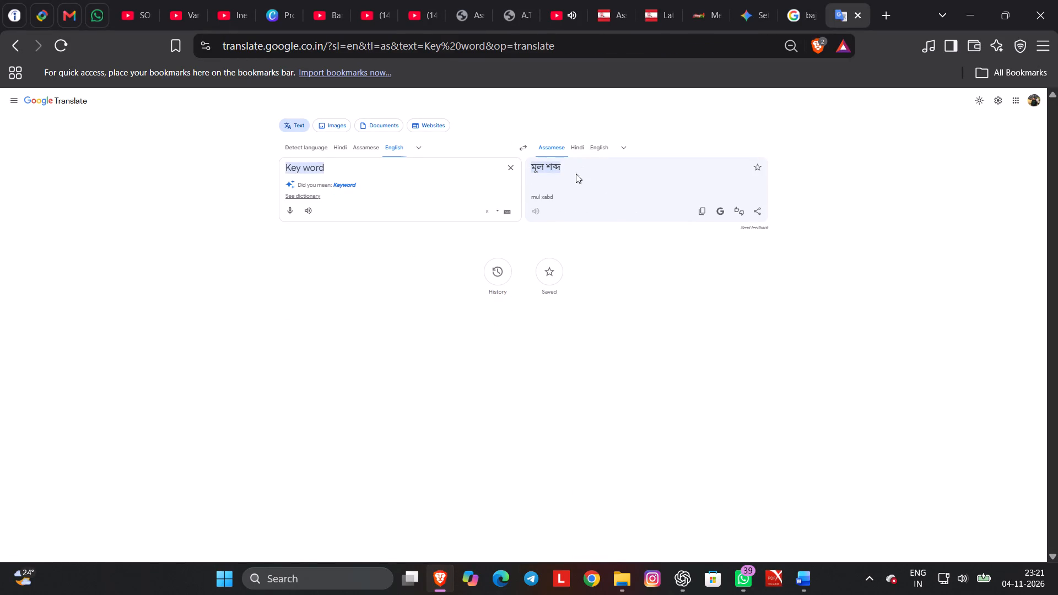
click(701, 211)
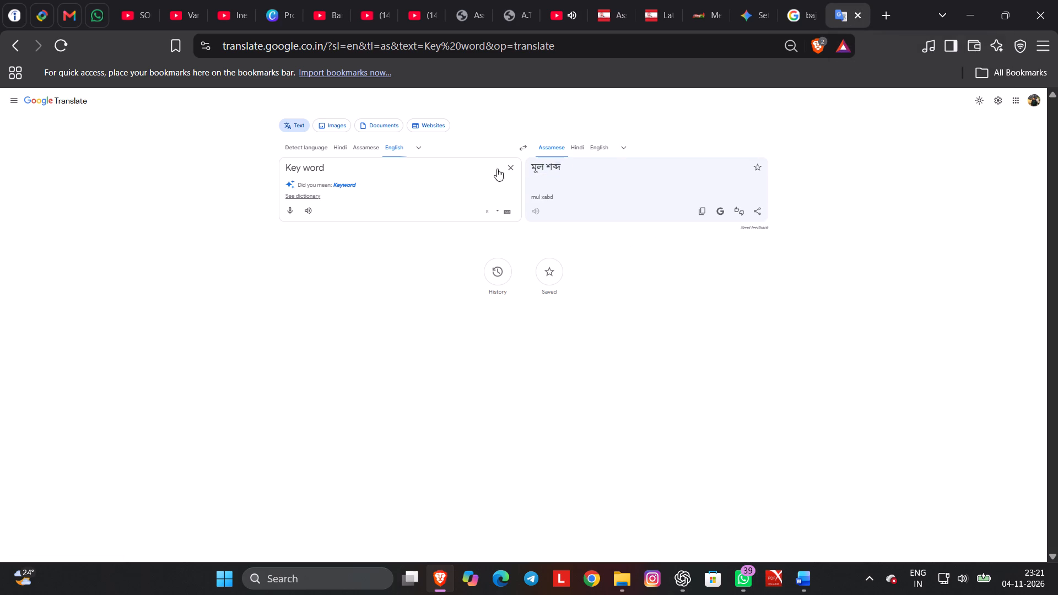
click(512, 165)
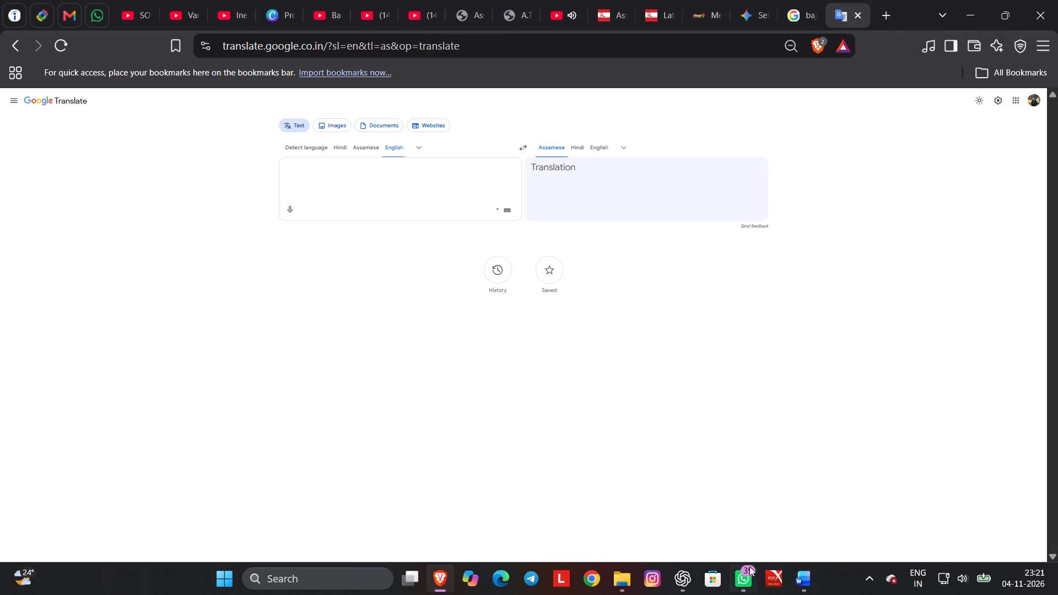
click(810, 575)
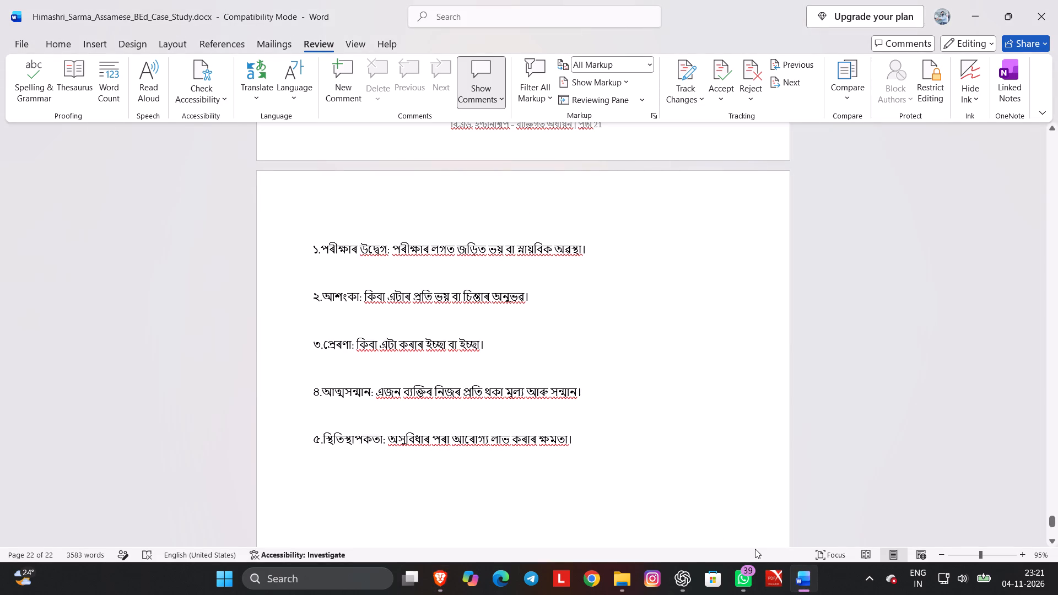
key(ctrl+v)
Make the heading মূল শব্দ above the definitions bold and increase its font size to 16.
drag(347, 223, 318, 228)
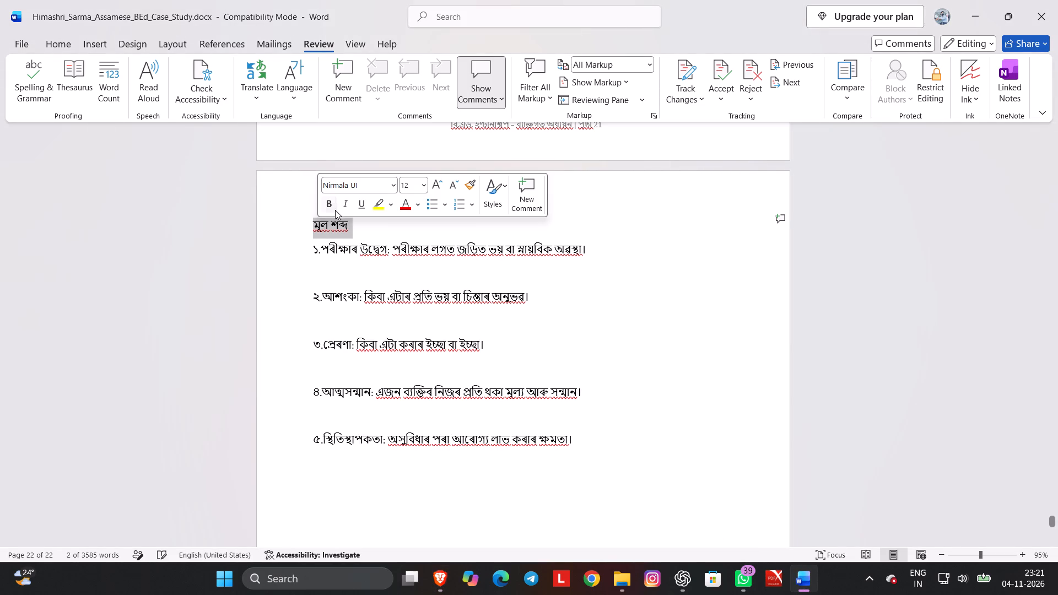
click(332, 206)
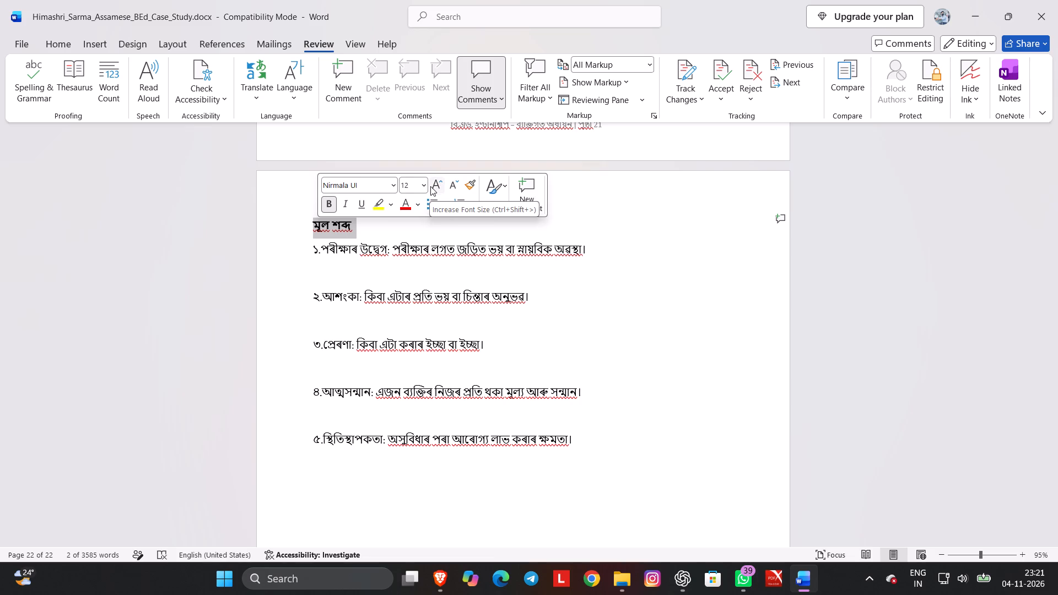
click(434, 187)
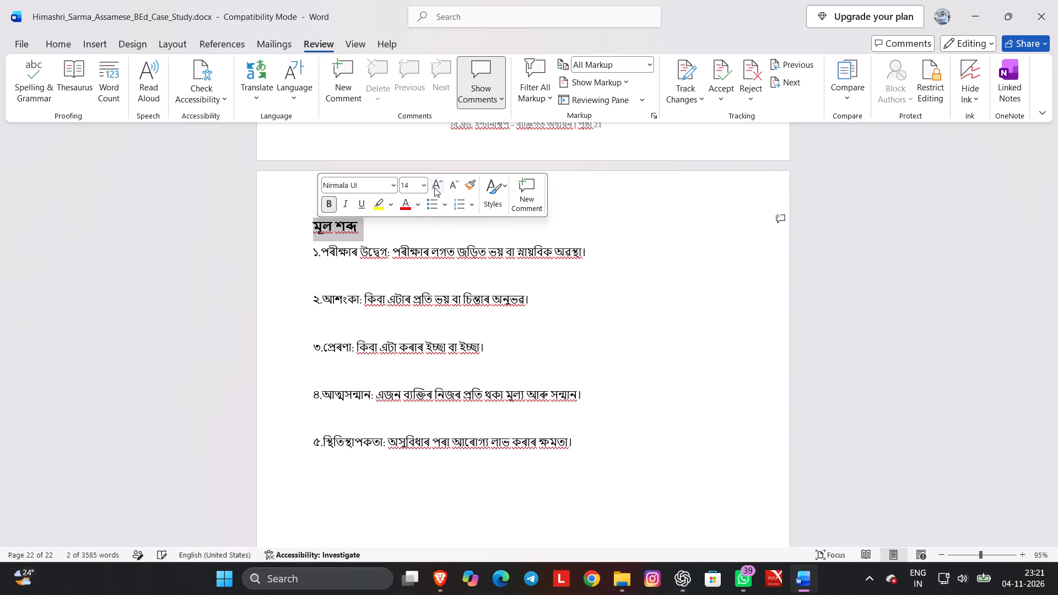
click(434, 187)
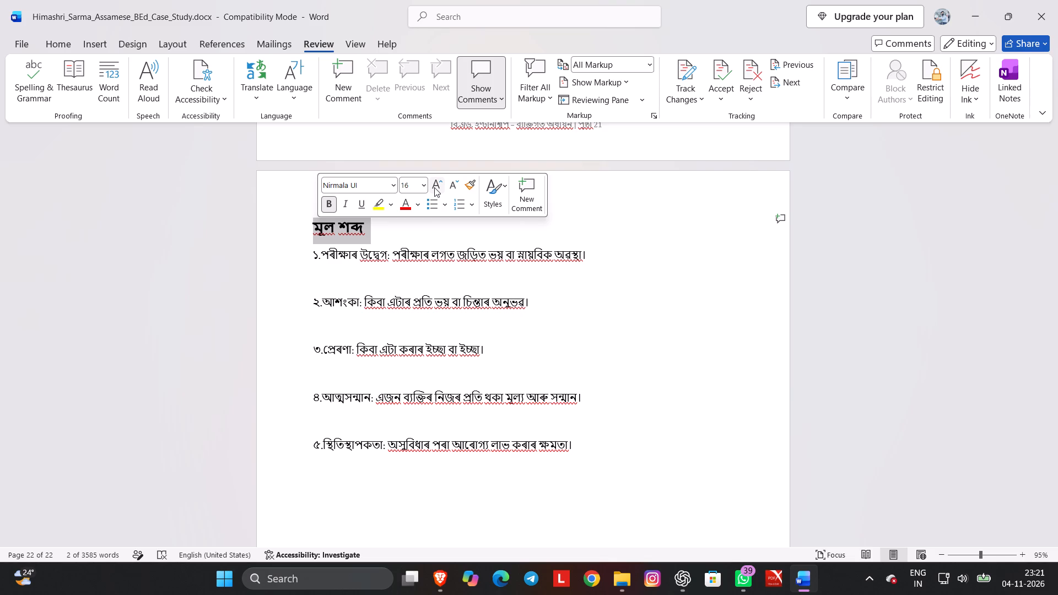
click(831, 248)
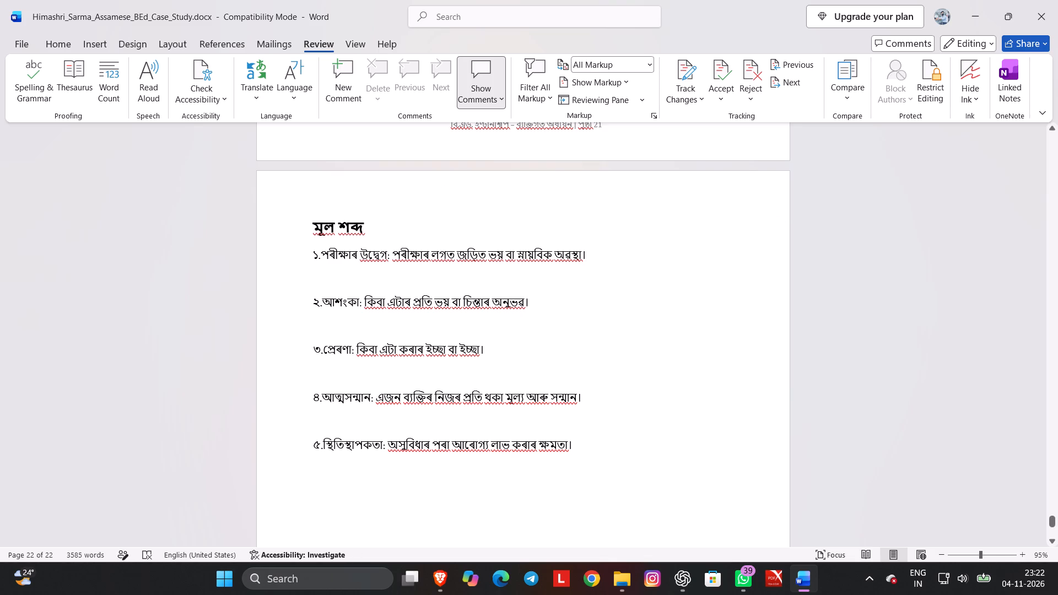
Insert an empty line between the heading মূল শব্দ and the first definition.
click(385, 223)
key(Return)
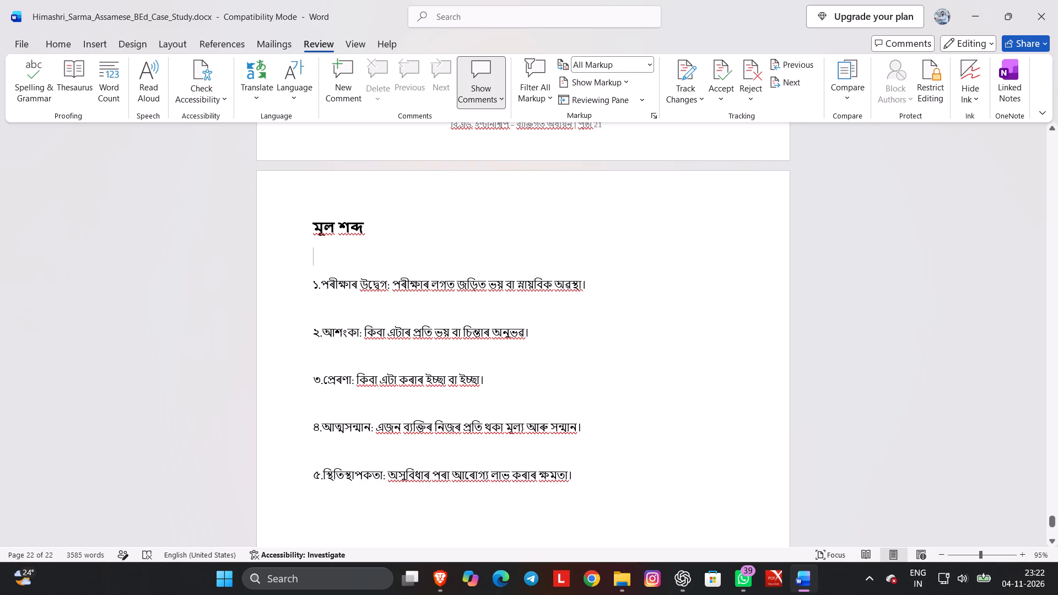
Delete the English text "(REFERENCES)" from the heading ১৬. তথ্যসূত্ৰ on page 21.
scroll(454, 362, up, 15)
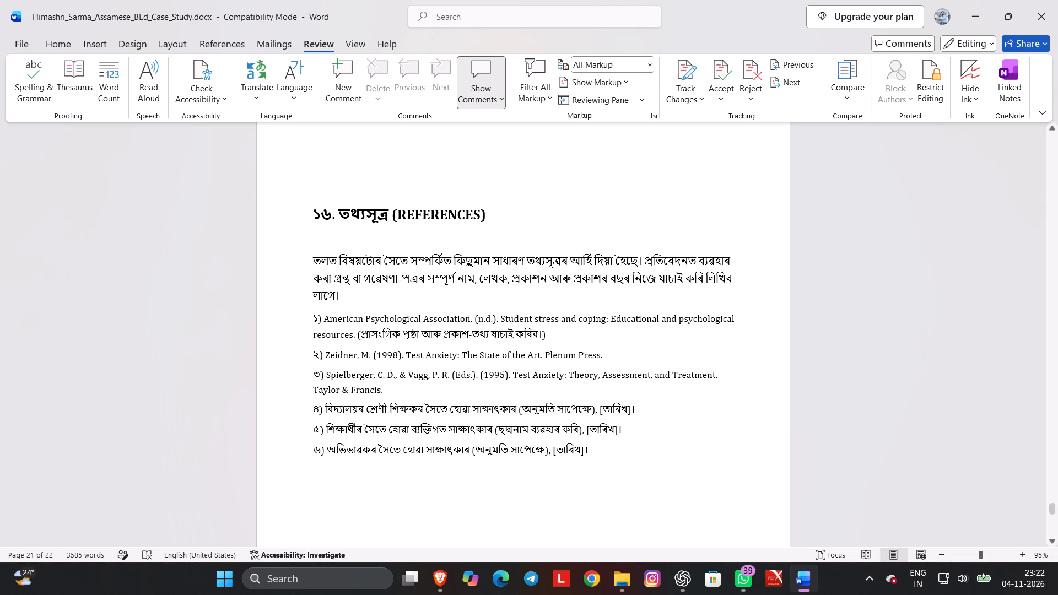
drag(493, 208, 408, 217)
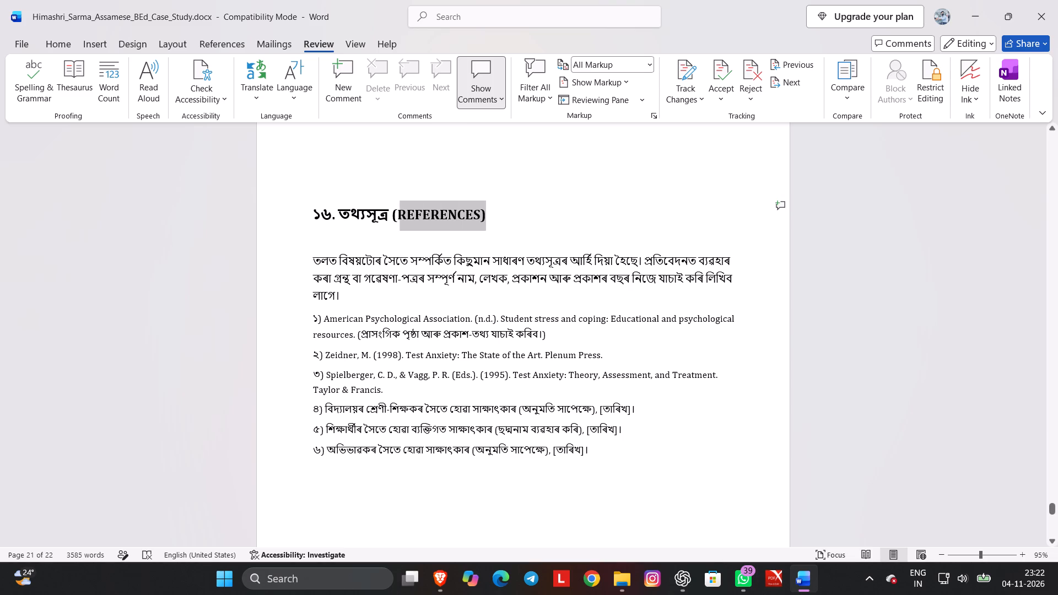
drag(408, 217, 391, 211)
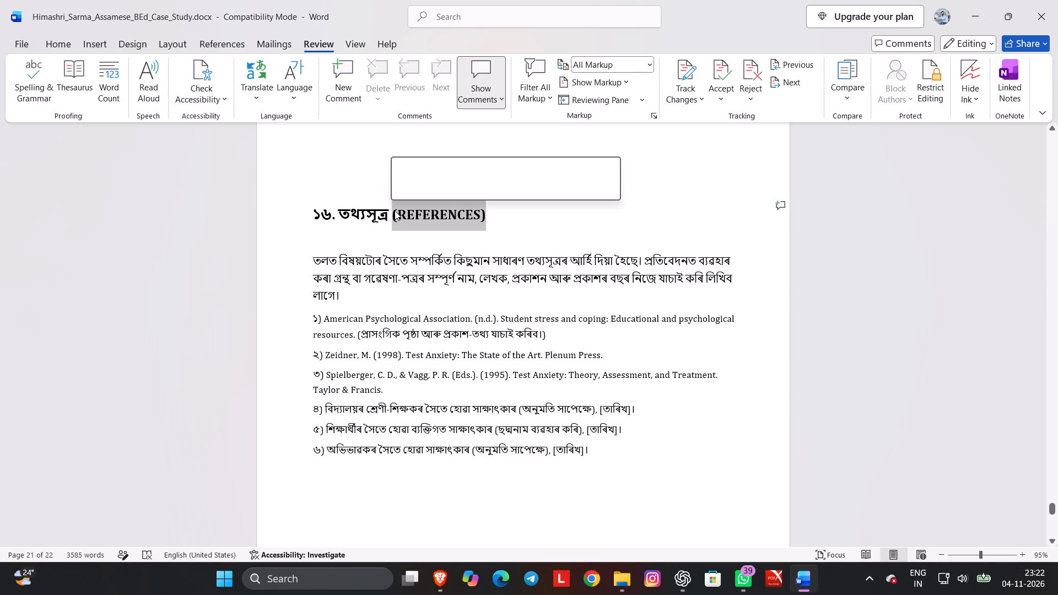
key(BackSpace)
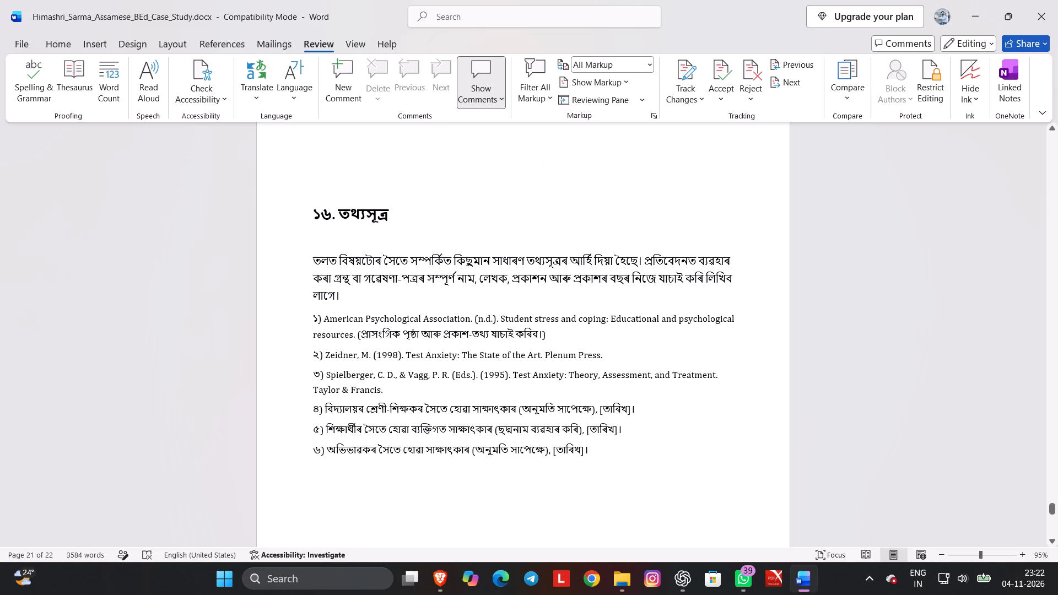
Review the headings and layout from the definitions on page 22 back to the অধ্যায়নৰ মুখ্য ফলাফল section on page 15.
scroll(449, 366, down, 16)
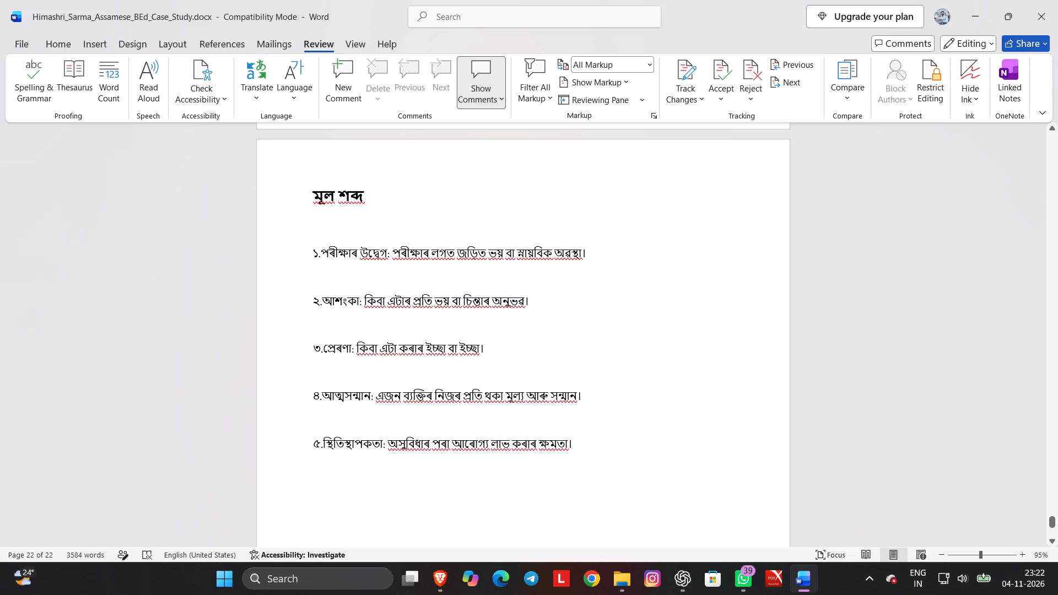
scroll(445, 367, up, 1)
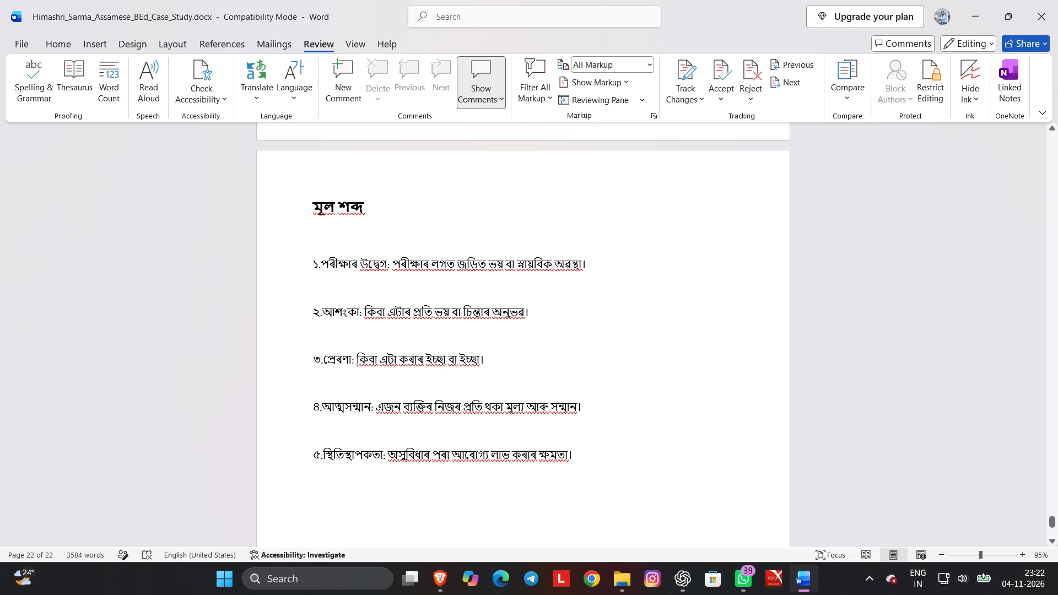
scroll(445, 367, up, 18)
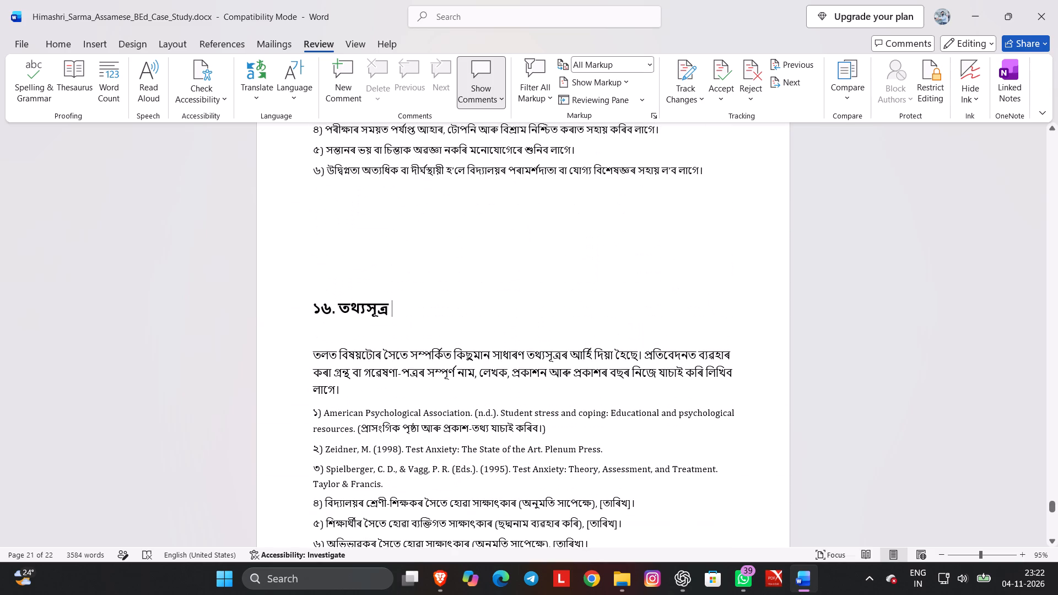
scroll(445, 367, up, 13)
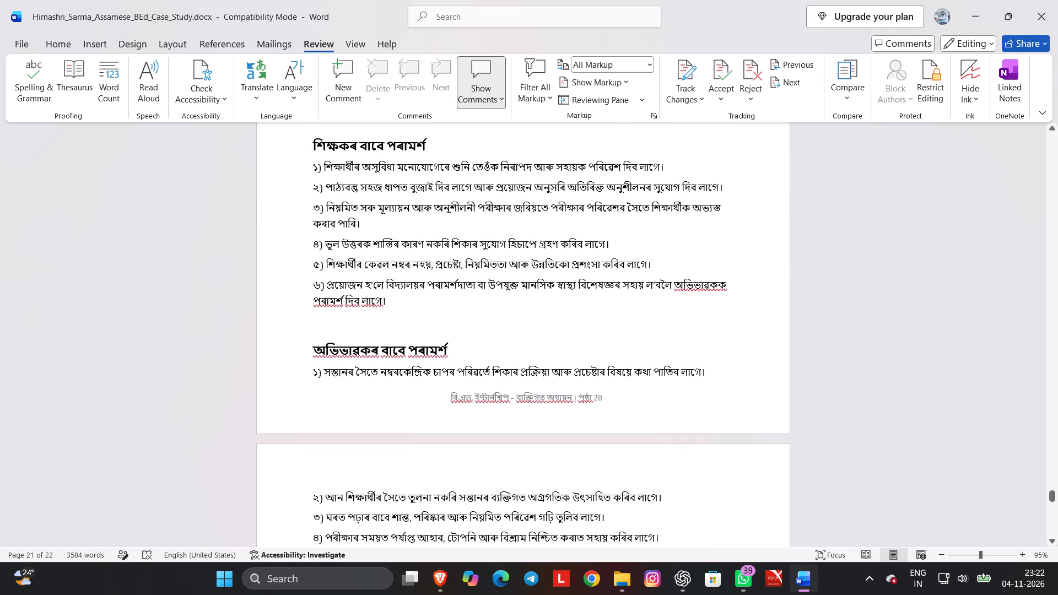
scroll(445, 367, up, 20)
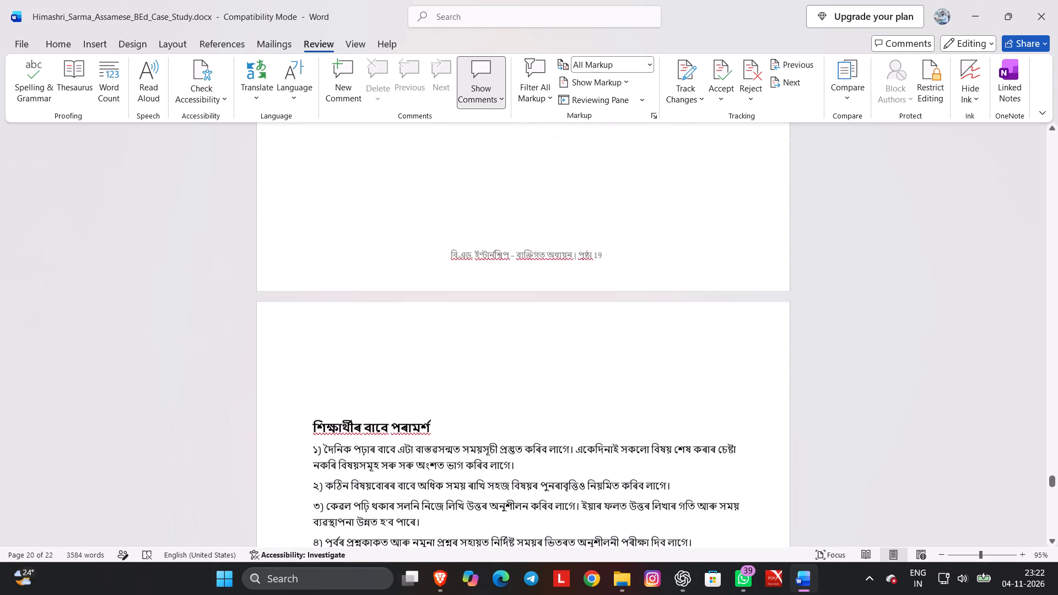
scroll(445, 367, up, 18)
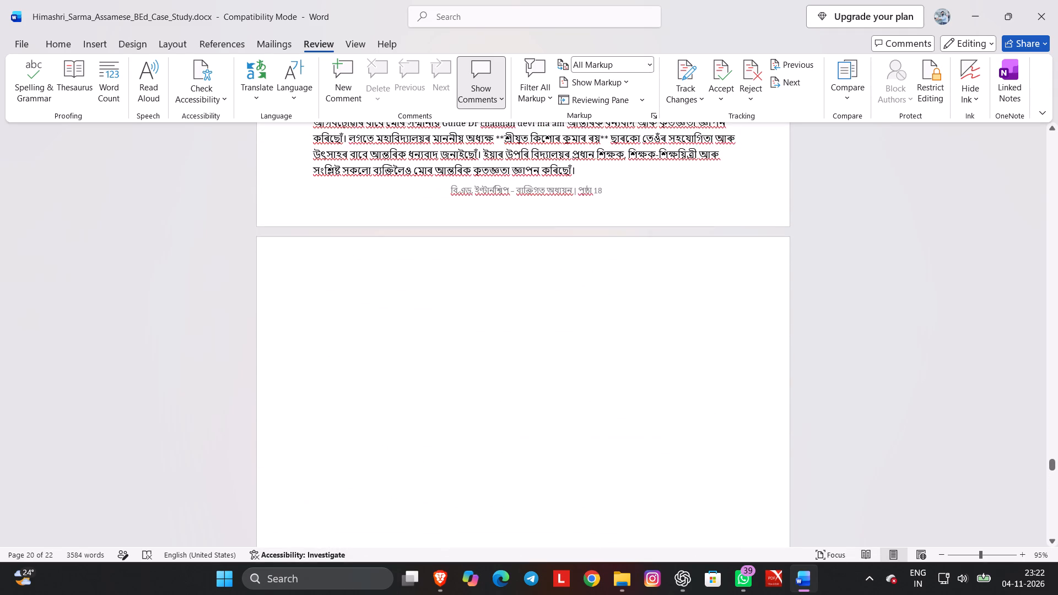
scroll(445, 367, up, 5)
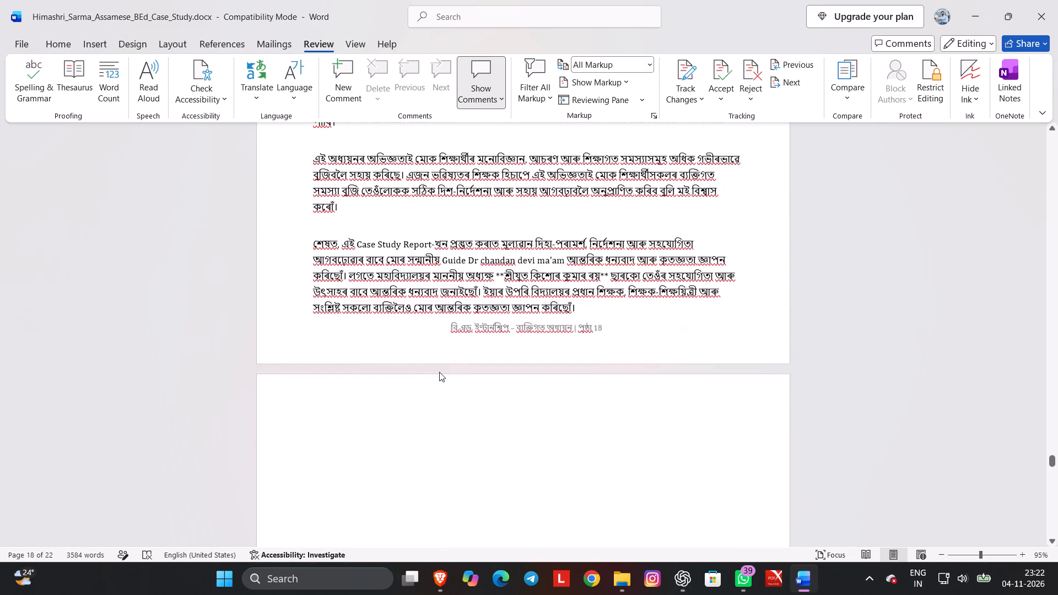
scroll(439, 372, up, 16)
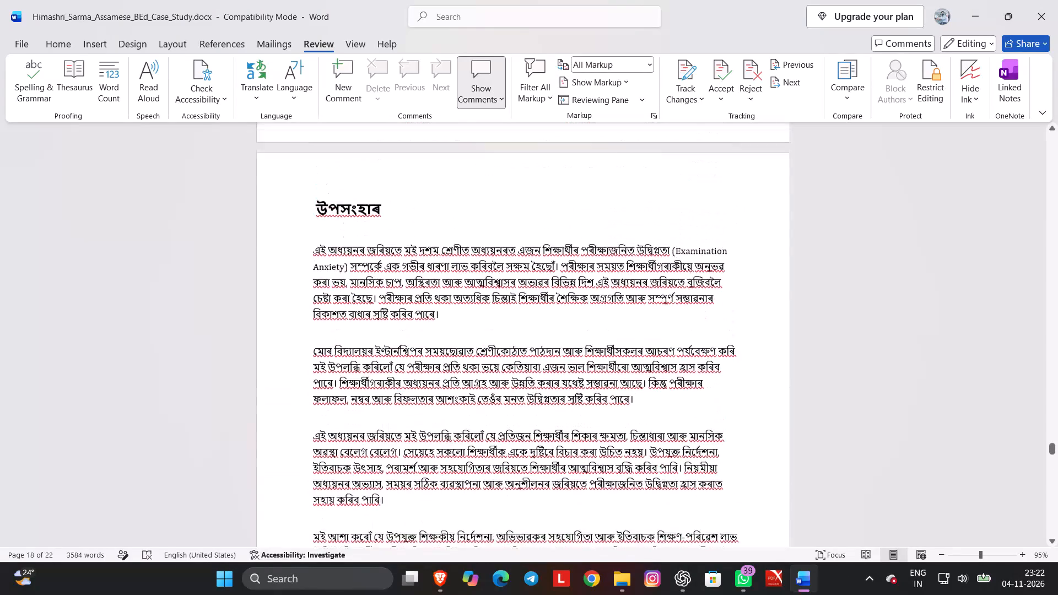
scroll(439, 372, up, 17)
scroll(439, 372, up, 5)
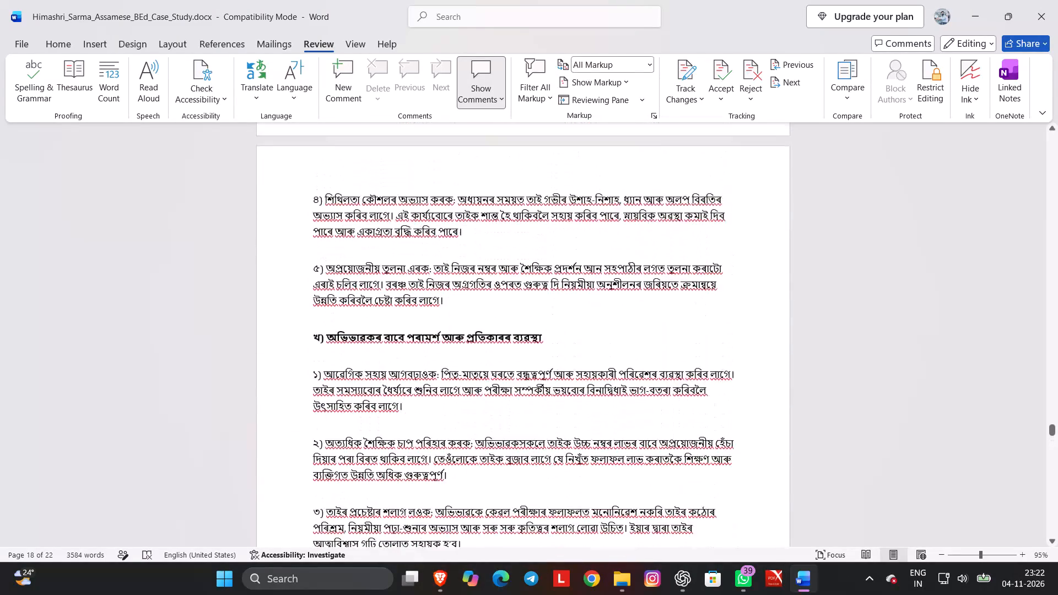
scroll(439, 372, up, 17)
scroll(439, 372, up, 5)
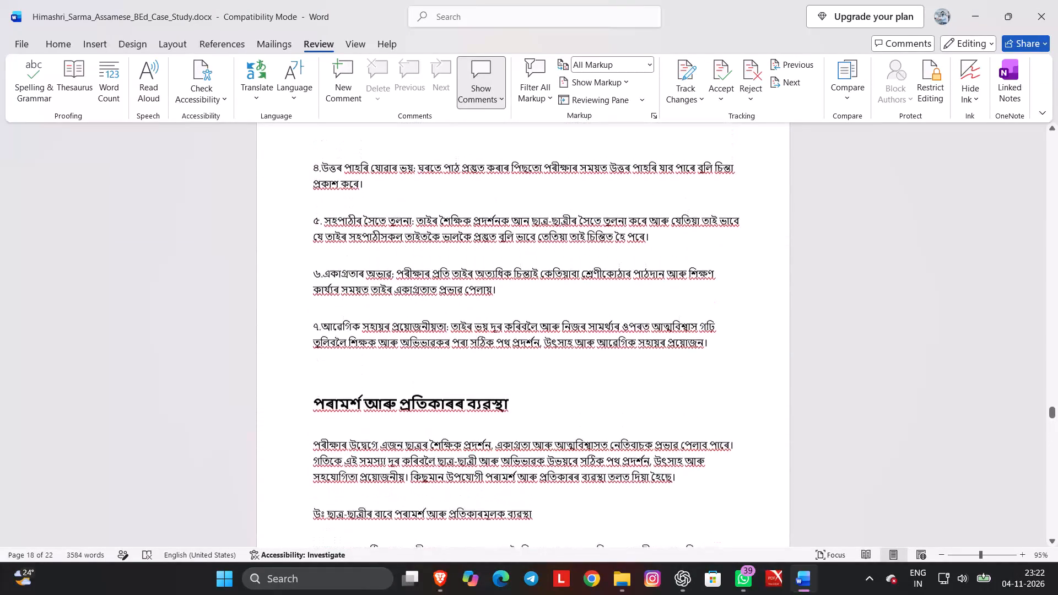
scroll(439, 372, up, 7)
scroll(807, 418, up, 2)
scroll(489, 385, up, 2)
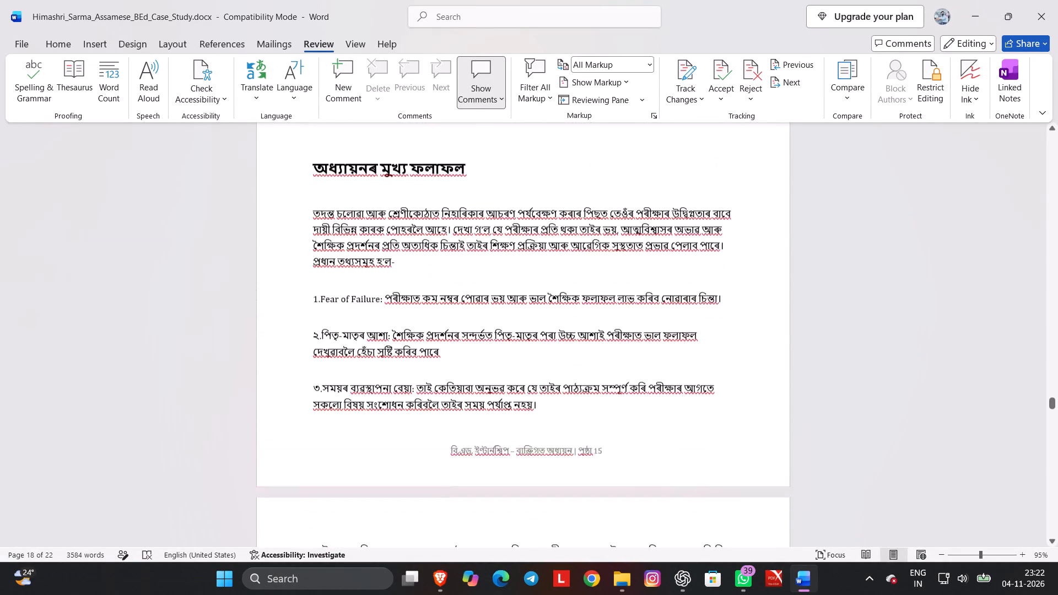
scroll(512, 386, up, 2)
Review the document from the title page through the certificate, declaration and contents to the ১. সাৰাংশ section.
drag(1051, 397, 1049, 195)
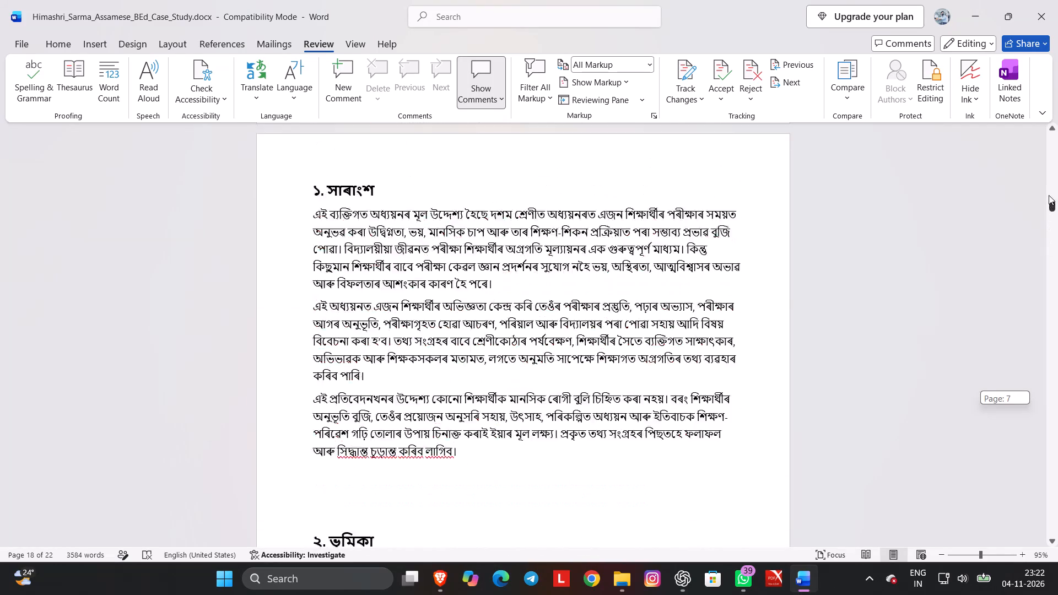
drag(1049, 195, 1055, 127)
scroll(674, 326, up, 1)
scroll(668, 331, down, 3)
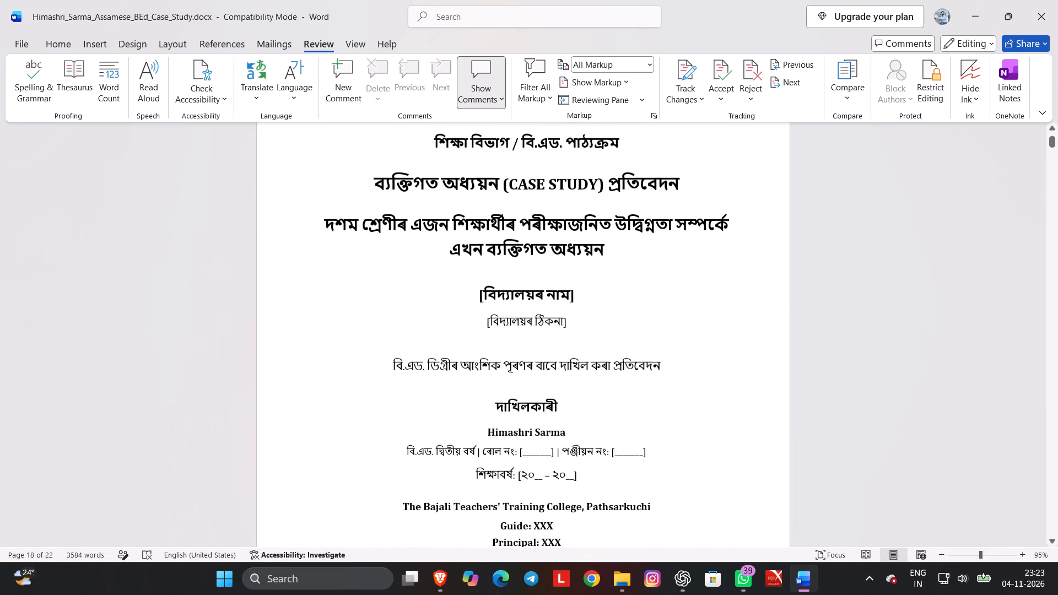
scroll(631, 346, down, 3)
scroll(558, 371, down, 14)
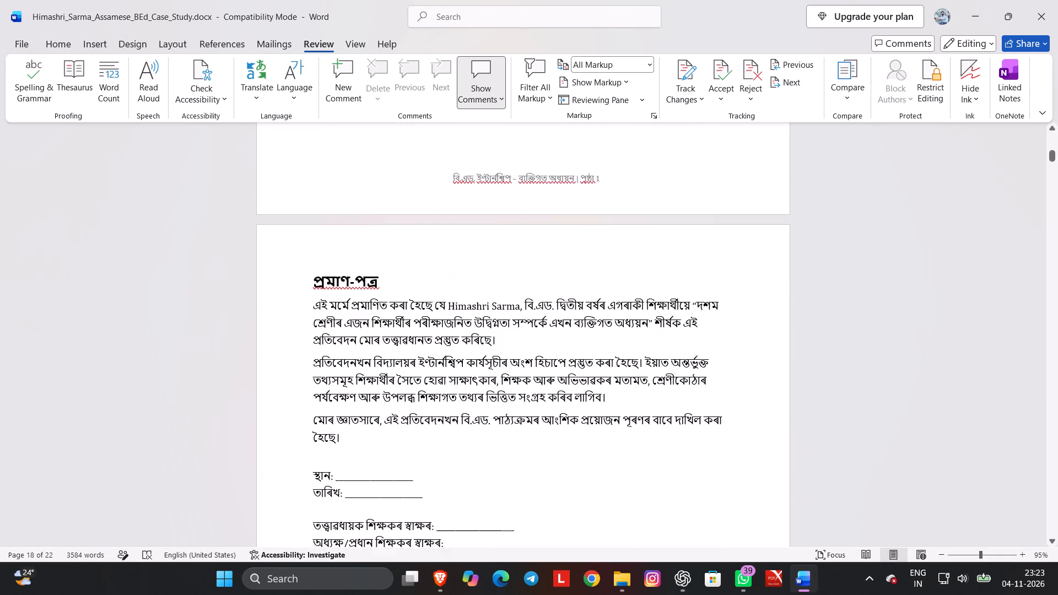
scroll(558, 371, down, 20)
scroll(558, 371, down, 1)
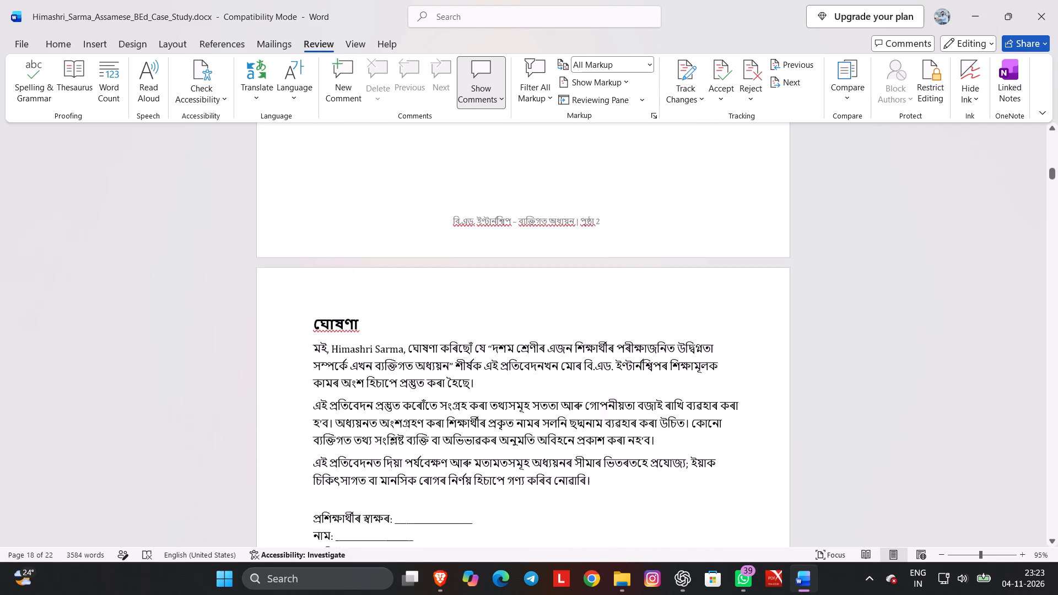
scroll(557, 371, down, 17)
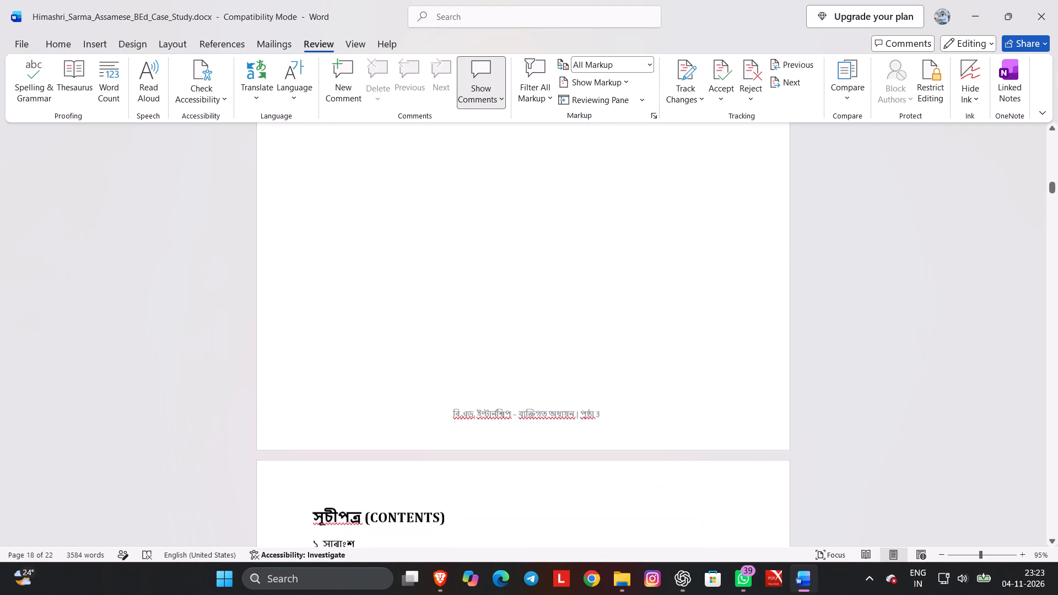
scroll(557, 371, down, 20)
scroll(557, 371, down, 4)
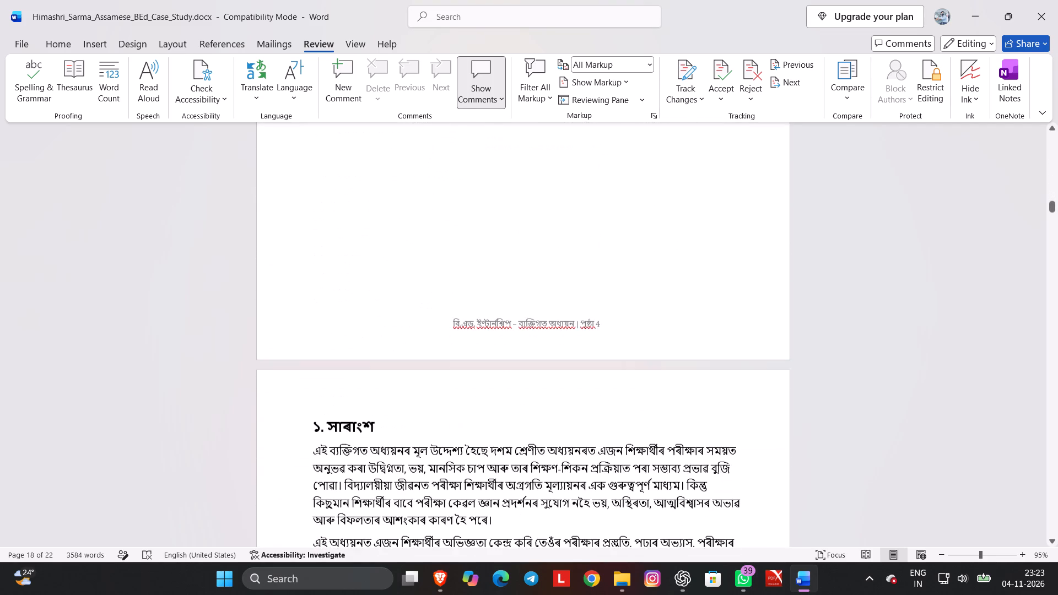
scroll(557, 371, down, 10)
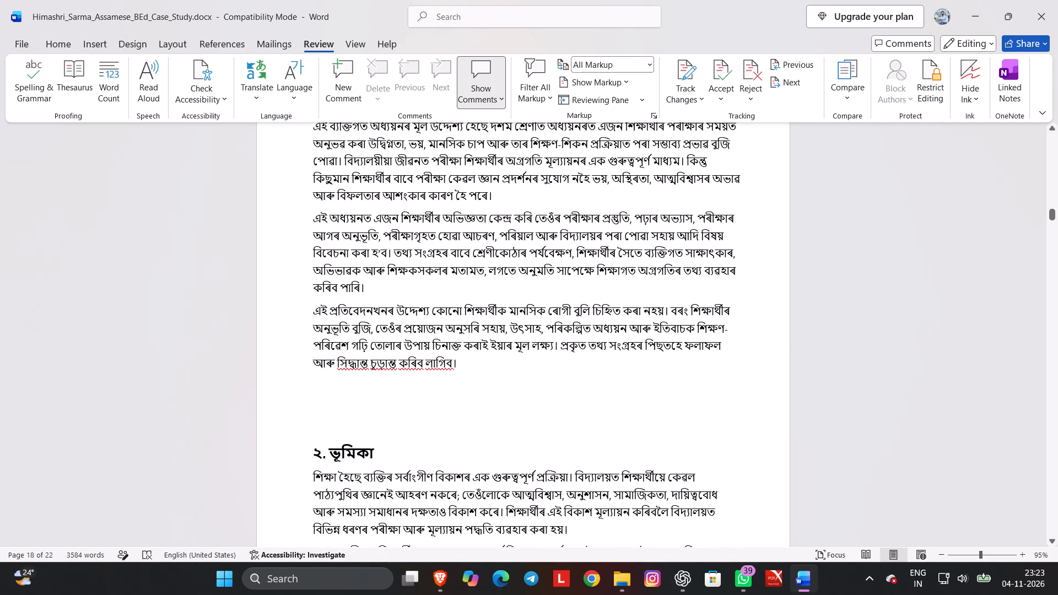
Check the body text font and size from the ১. সাৰাংশ section through ২. ভূমিকা to the অস্বীকাৰোক্তি (DISCLAIMER) section on page 6.
double_click(445, 364)
click(501, 378)
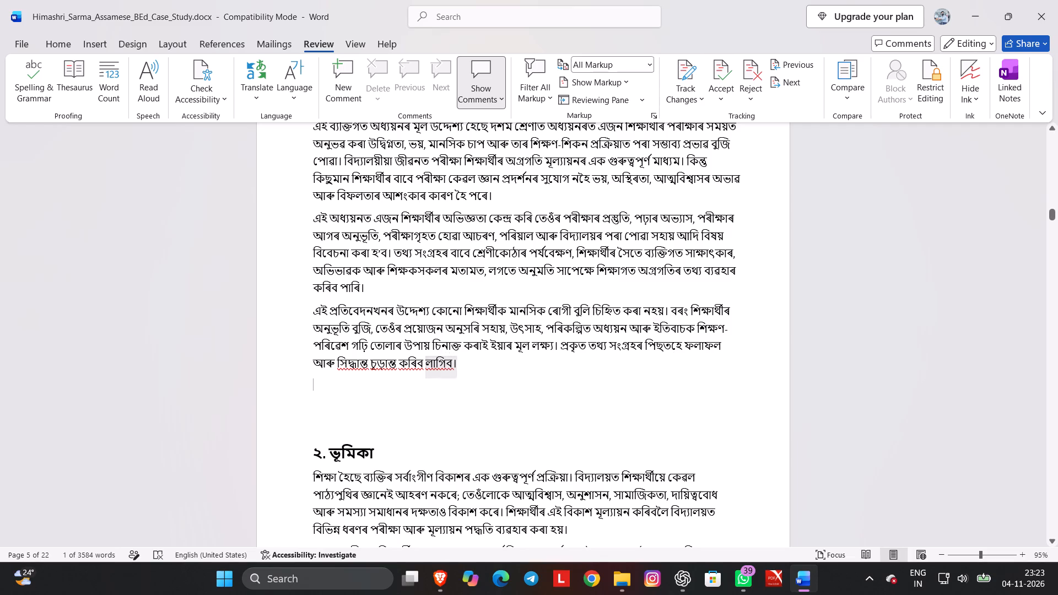
scroll(505, 400, down, 10)
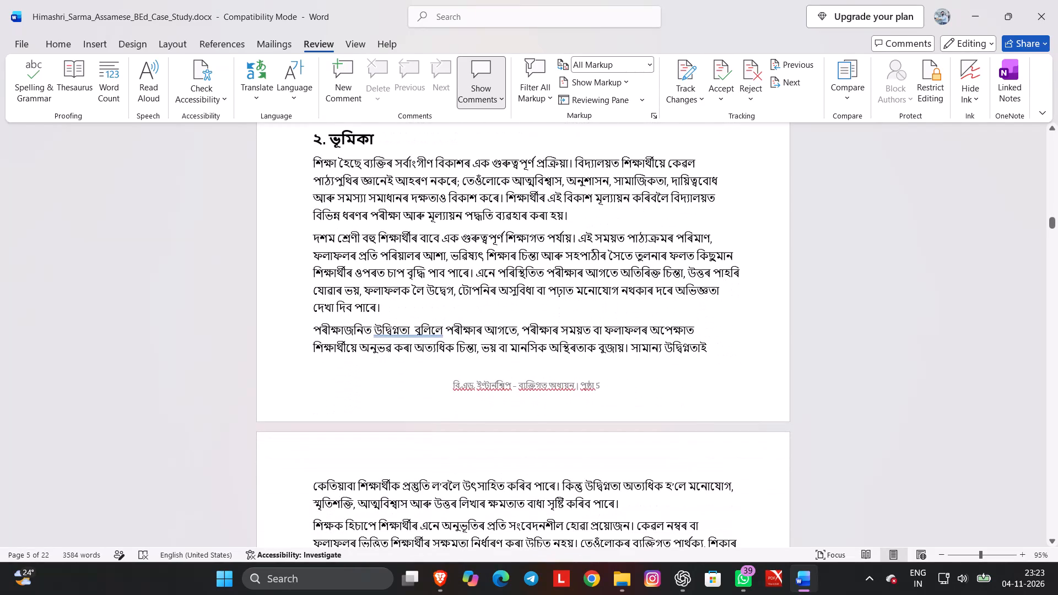
scroll(446, 385, down, 3)
scroll(367, 410, down, 6)
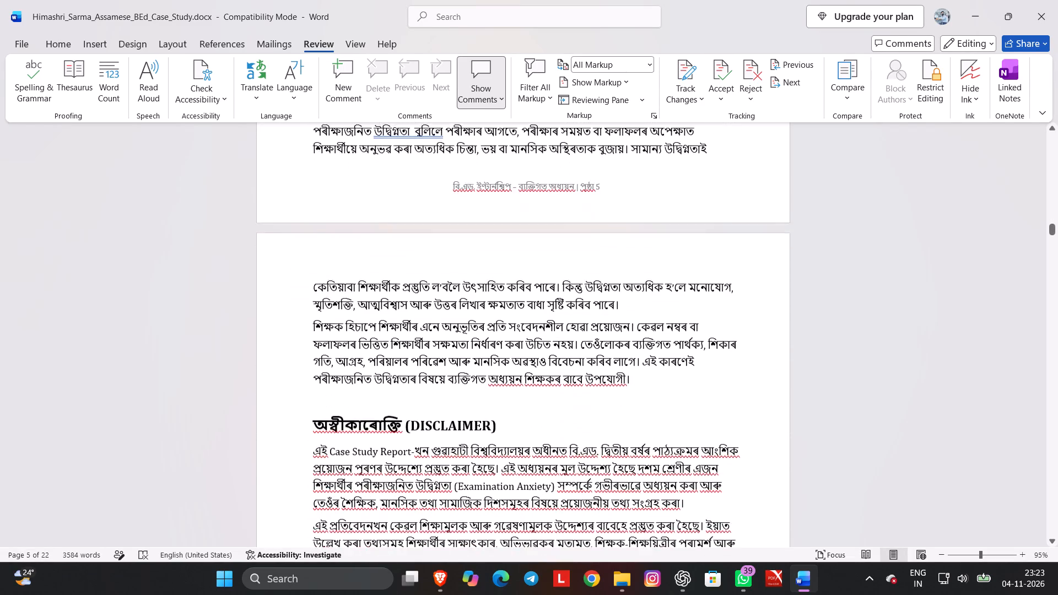
scroll(368, 410, down, 1)
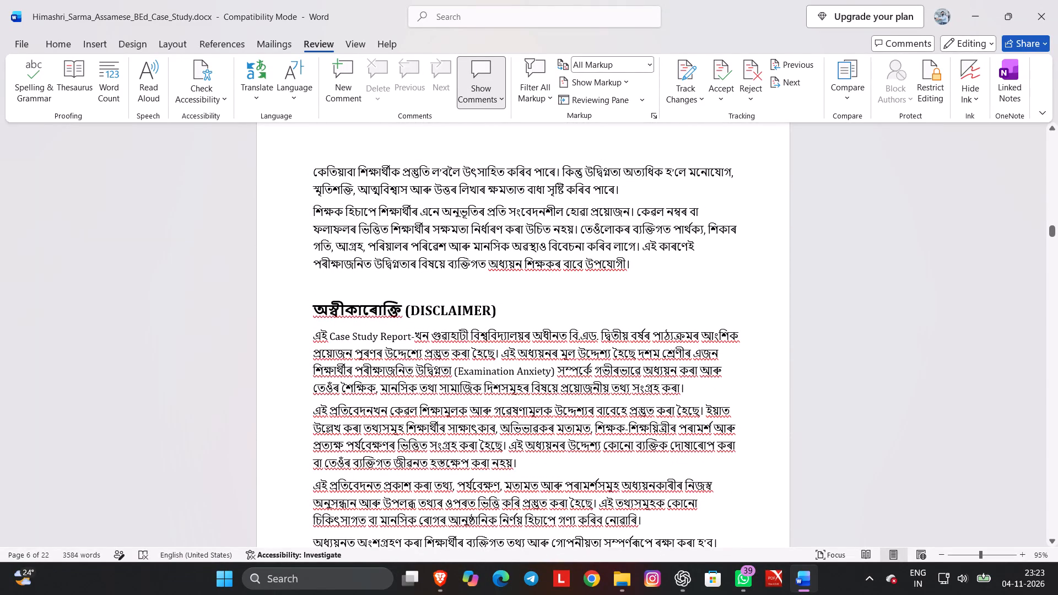
double_click(611, 260)
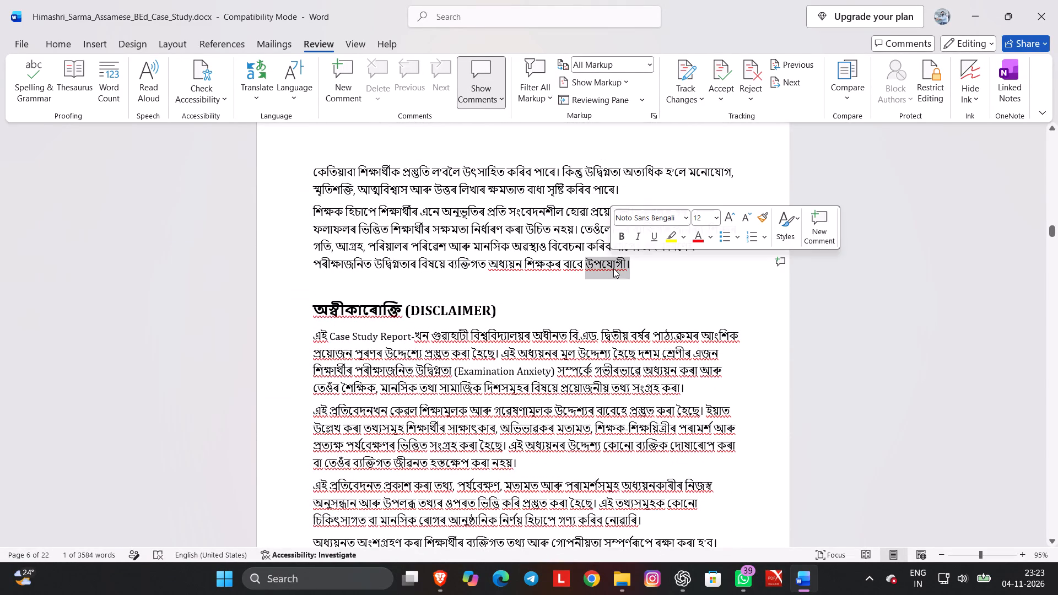
click(672, 289)
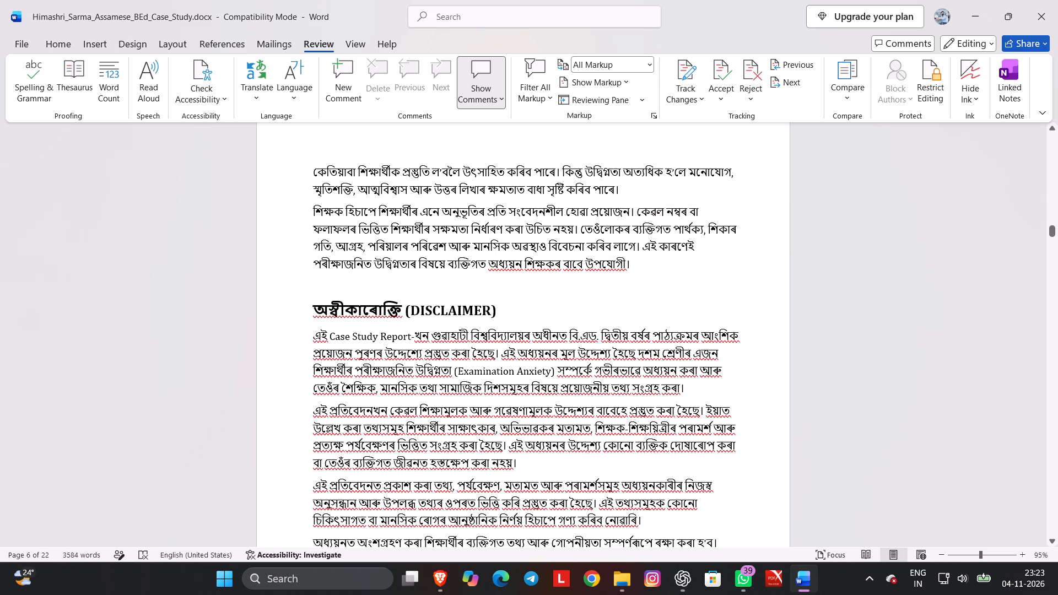
double_click(319, 336)
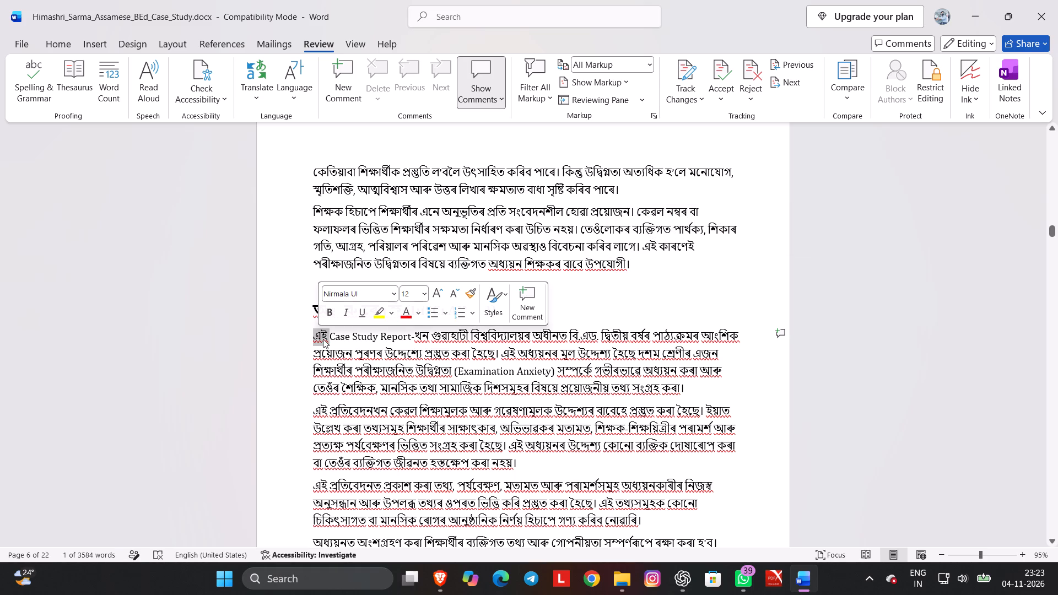
click(720, 288)
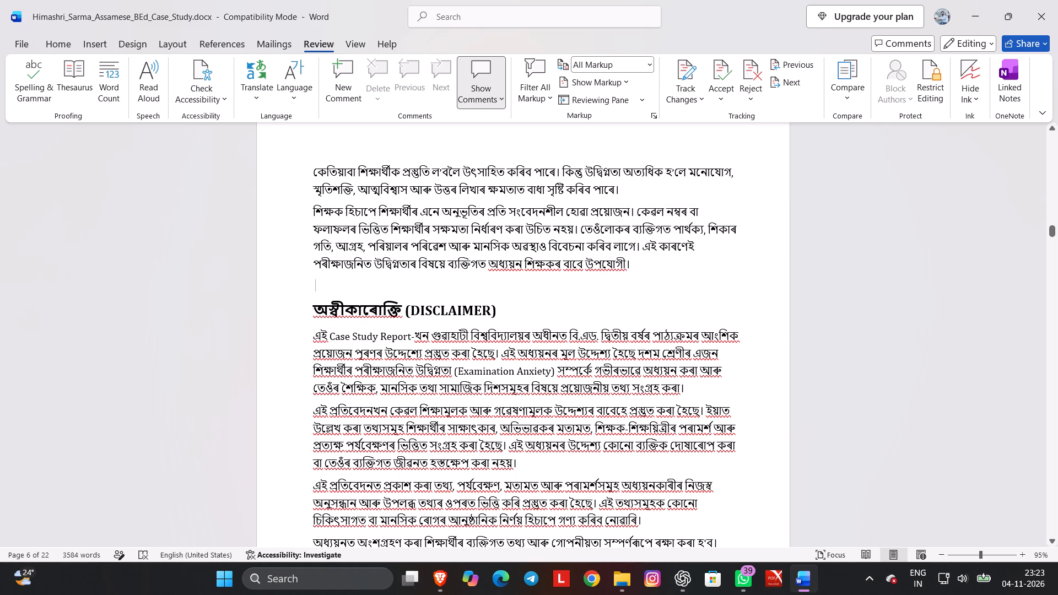
scroll(456, 361, down, 3)
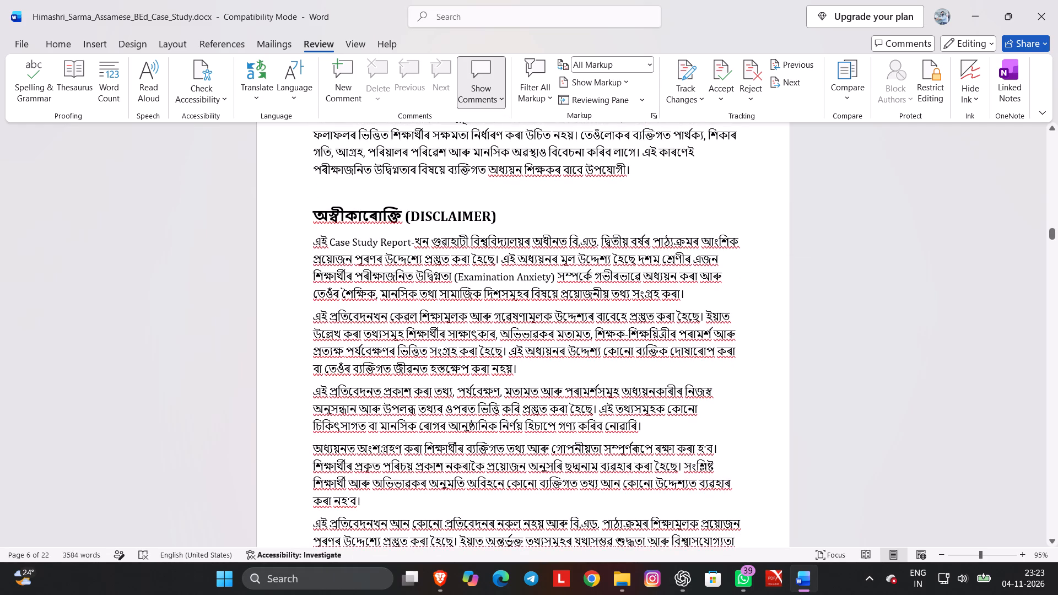
double_click(617, 170)
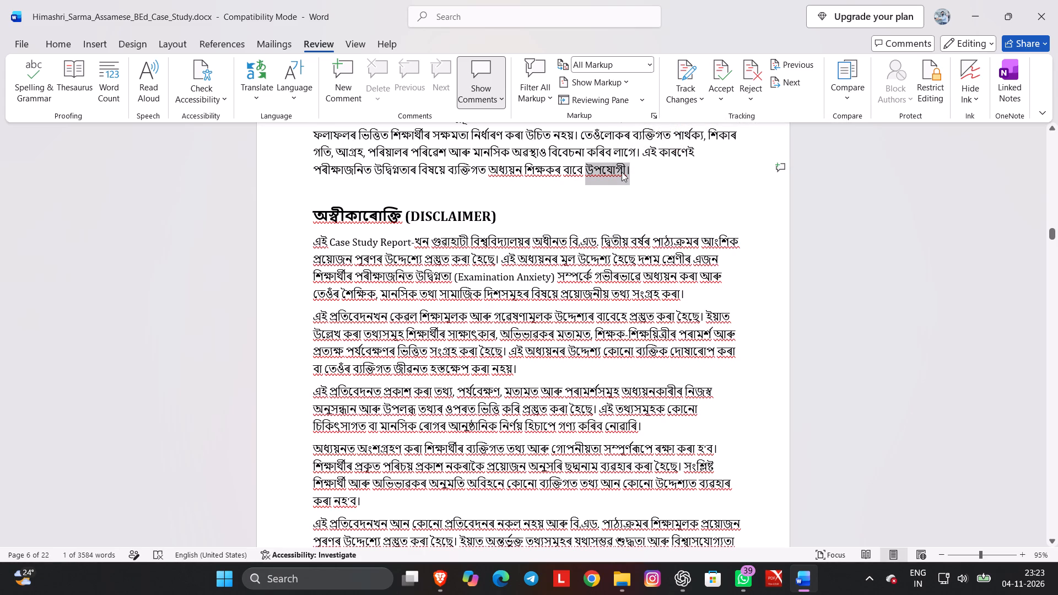
click(622, 172)
double_click(622, 172)
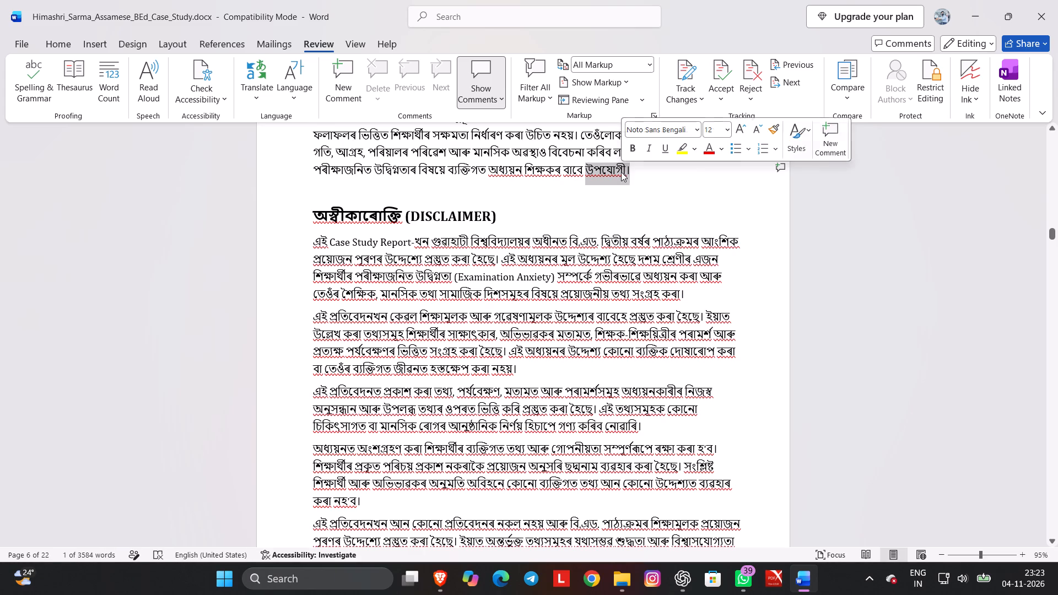
click(640, 198)
double_click(636, 241)
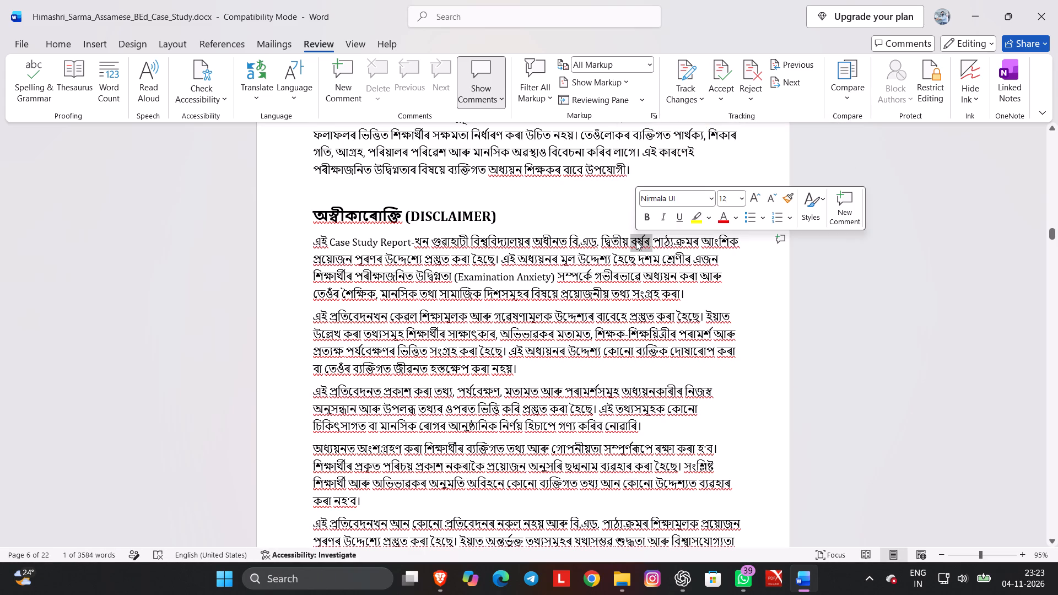
click(574, 210)
Check the body text font and size from the "Case study back g" page to the ৪. অধ্যয়নৰ উদ্দেশ্যসমূহ section.
scroll(570, 290, down, 15)
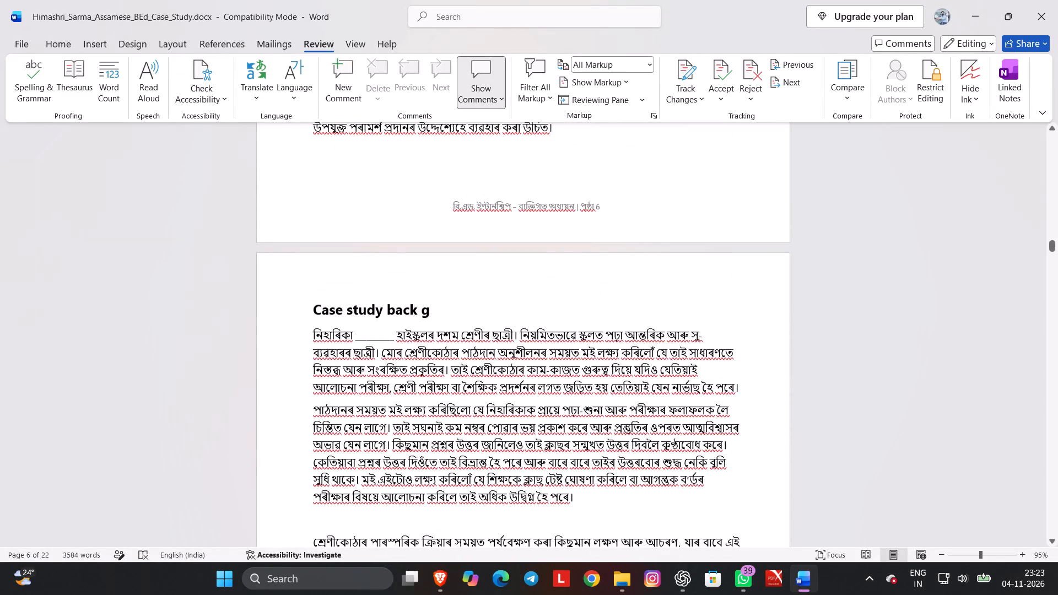
double_click(452, 332)
click(684, 225)
scroll(527, 303, down, 3)
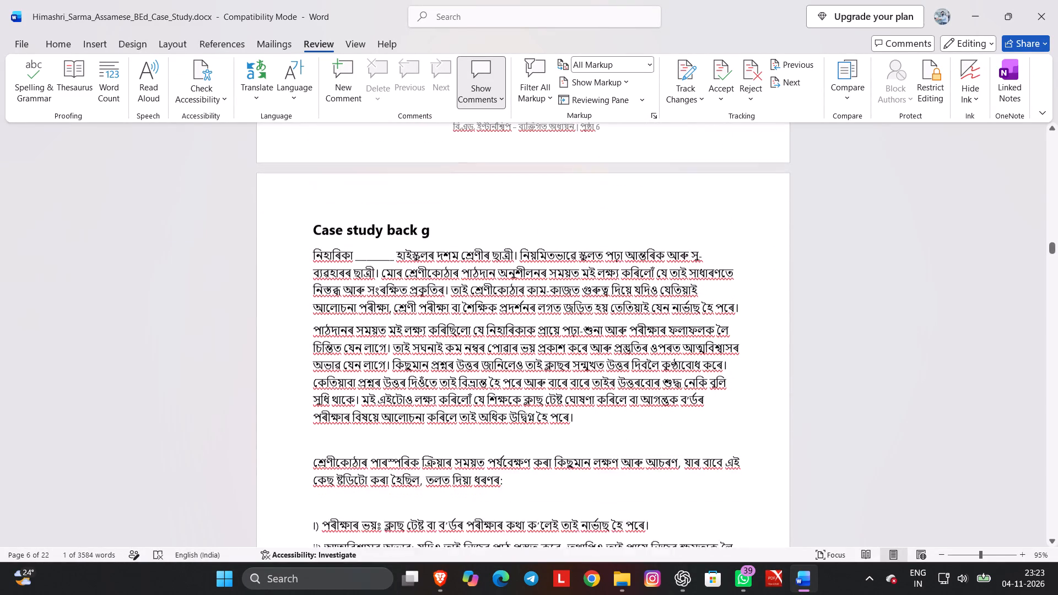
scroll(526, 303, down, 8)
double_click(536, 262)
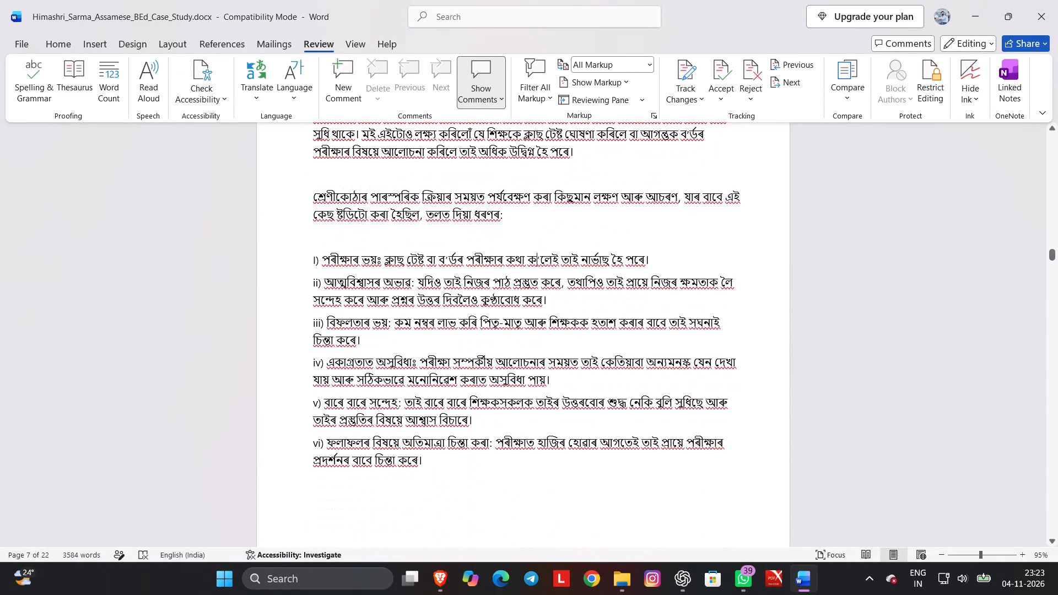
click(873, 272)
scroll(596, 326, down, 5)
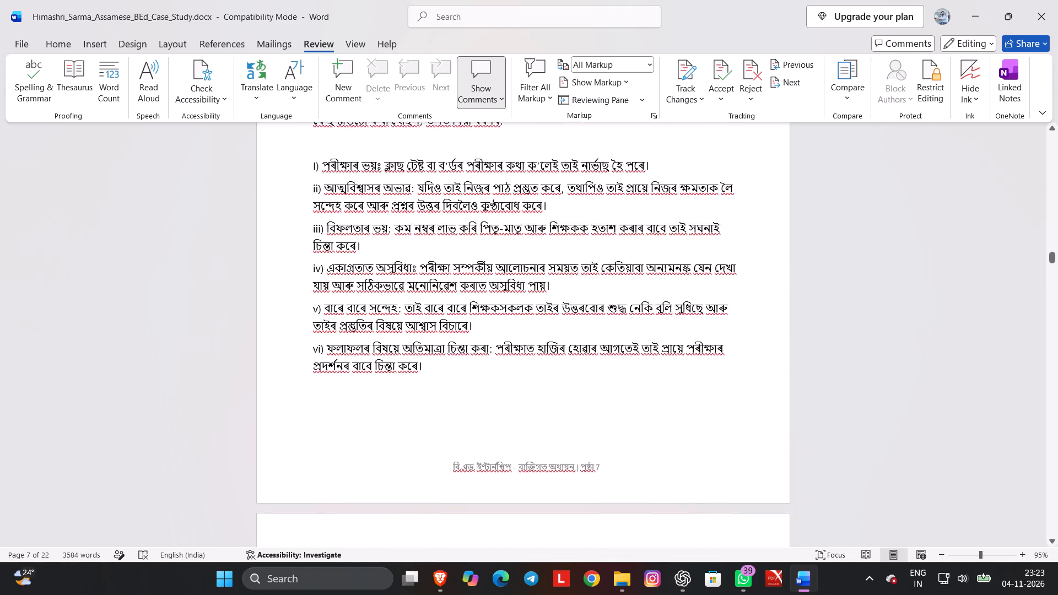
scroll(596, 326, down, 6)
double_click(456, 345)
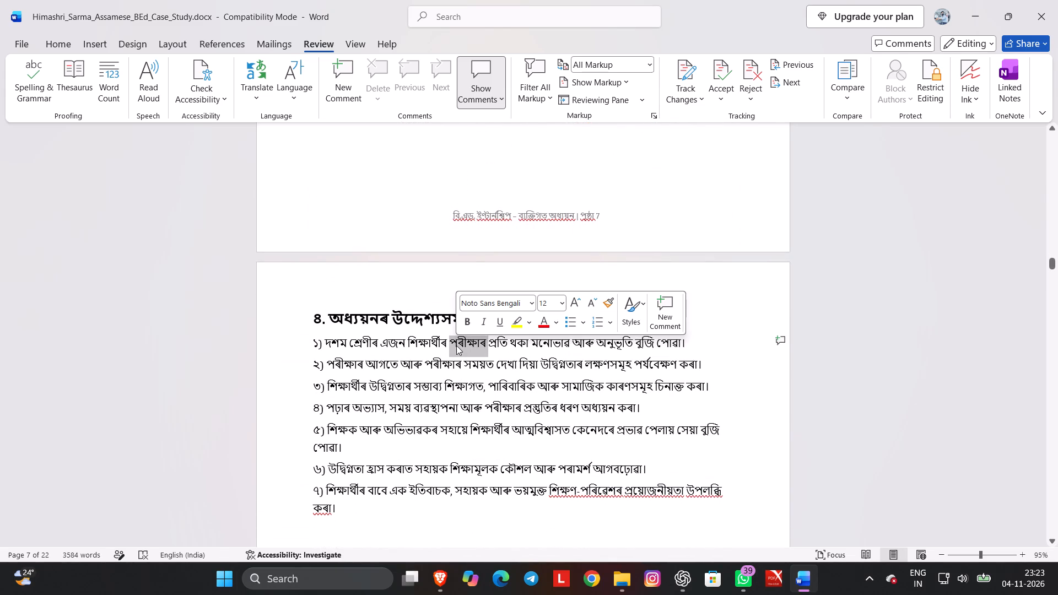
click(867, 311)
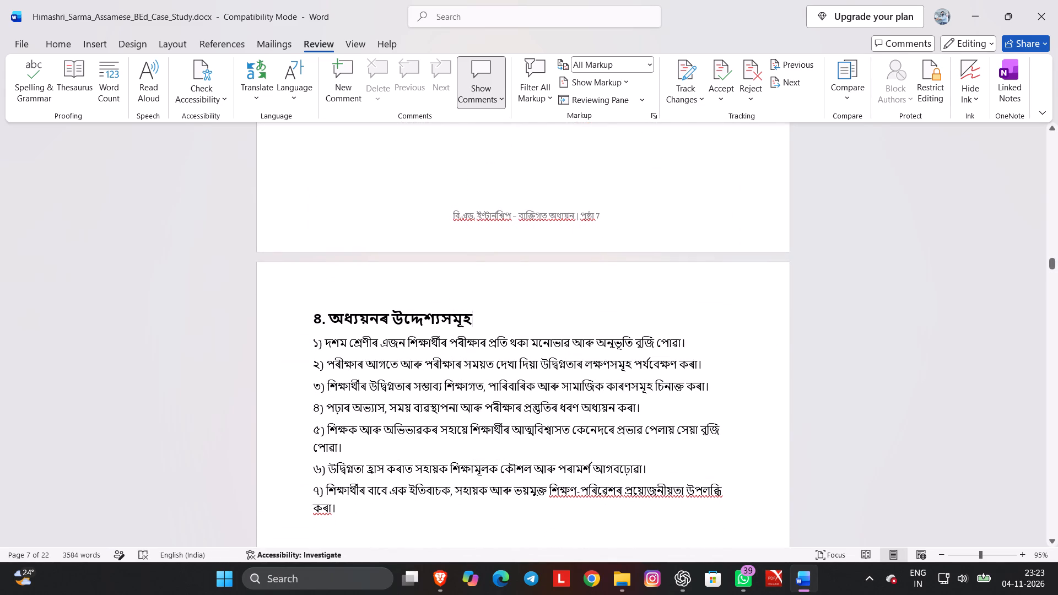
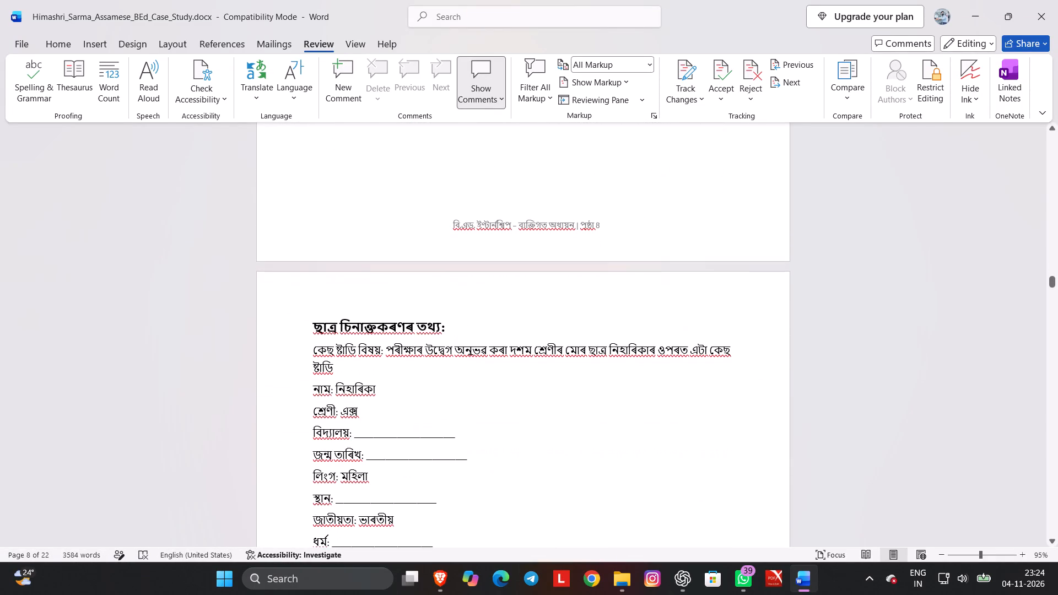
Insert a blank line between the ছাত্ৰ চিনাক্তকৰণৰ তথ্য heading and the কেছ ষ্টাডি বিষয় line on page 9.
double_click(328, 349)
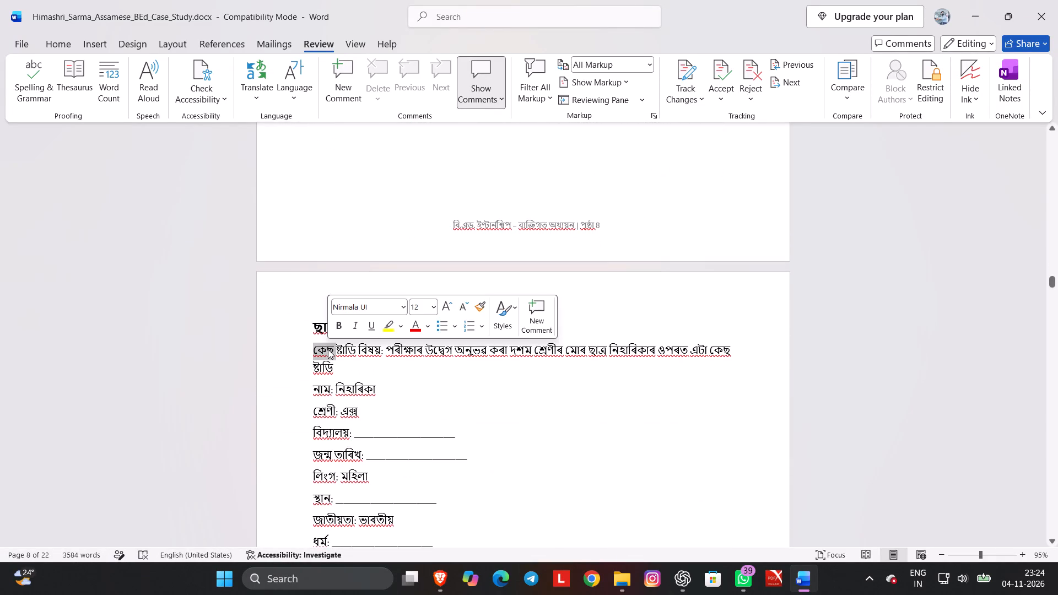
click(854, 316)
scroll(386, 394, down, 3)
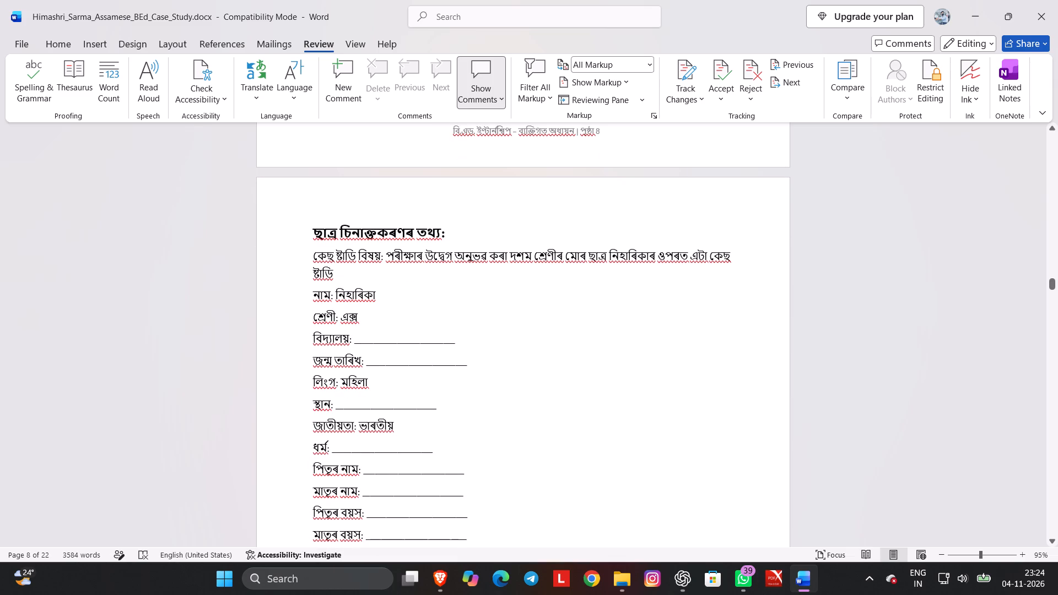
key(Return)
scroll(455, 250, down, 7)
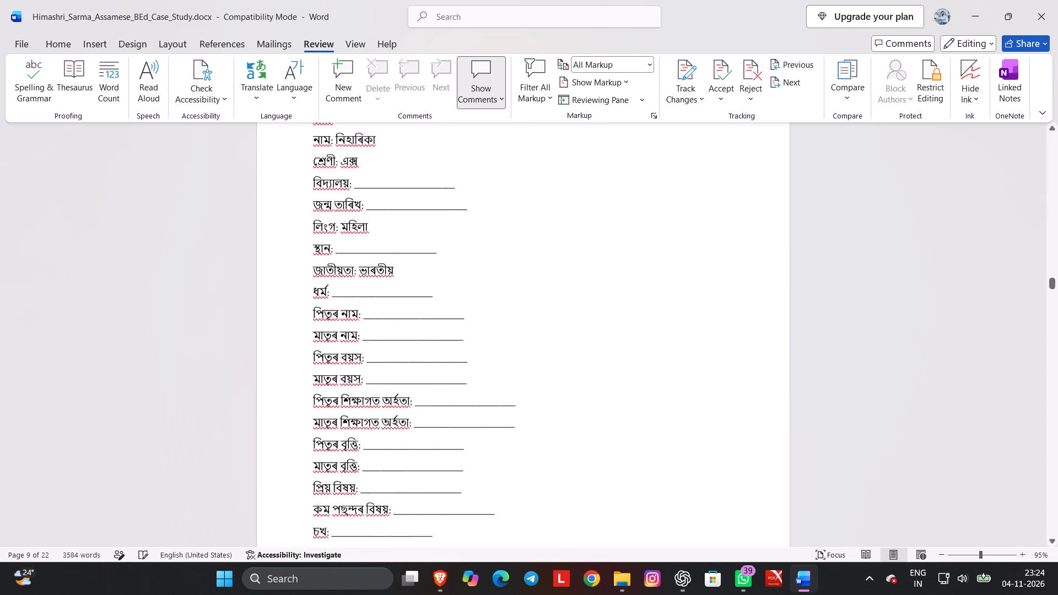
scroll(466, 269, up, 4)
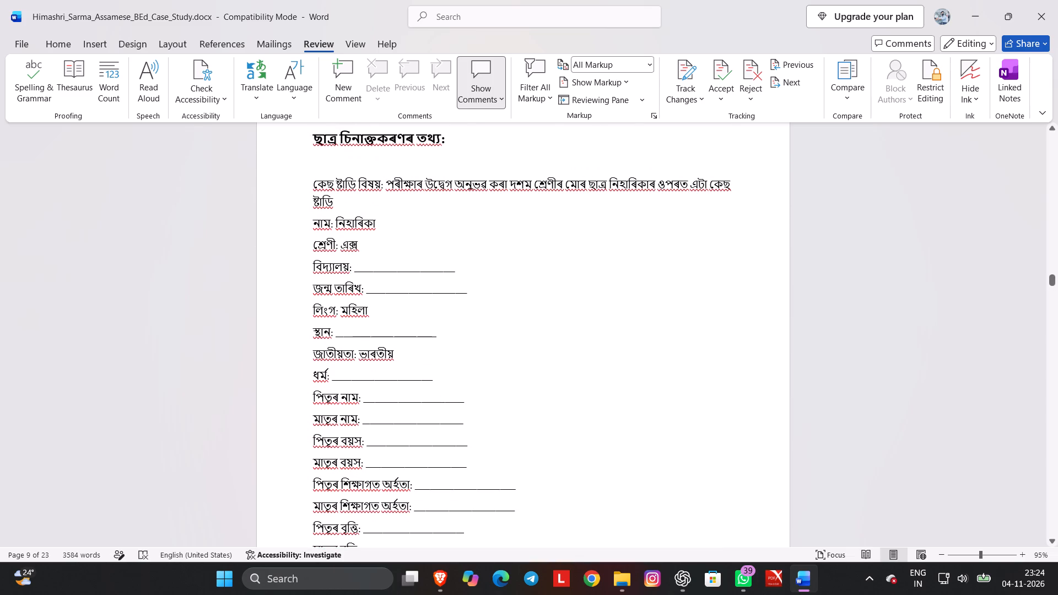
scroll(417, 267, down, 4)
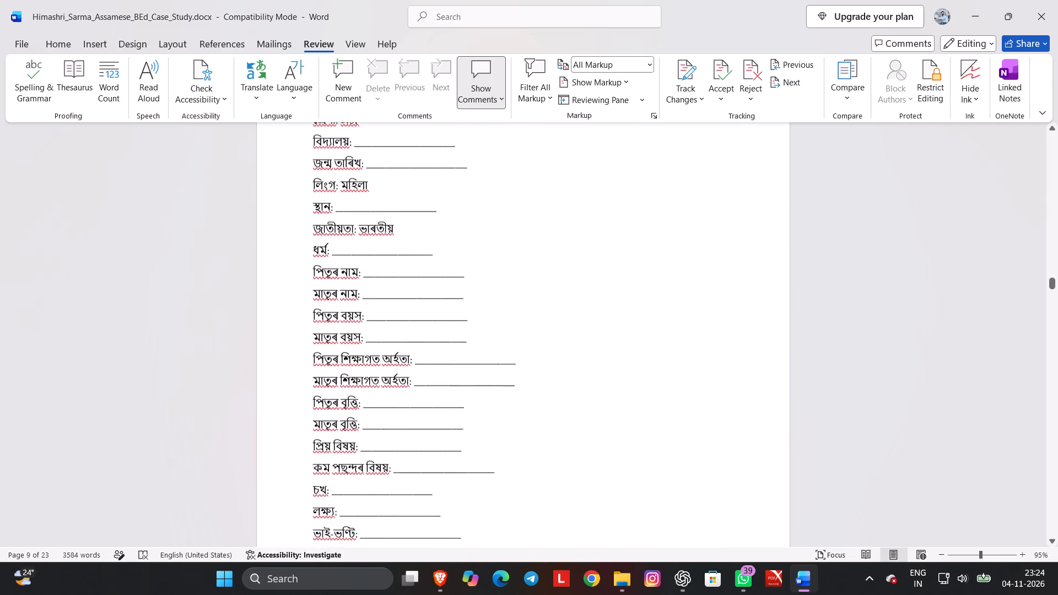
Delete the English text "(CASE HISTORY)" from the কেছ হিষ্ট্ৰী heading on page 11.
scroll(417, 267, down, 6)
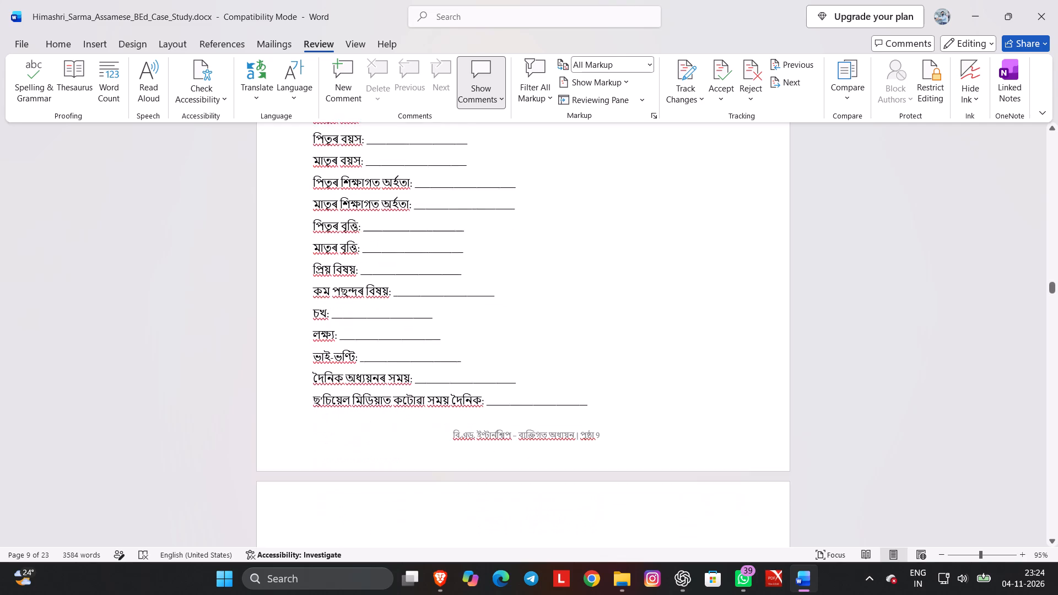
scroll(417, 267, down, 15)
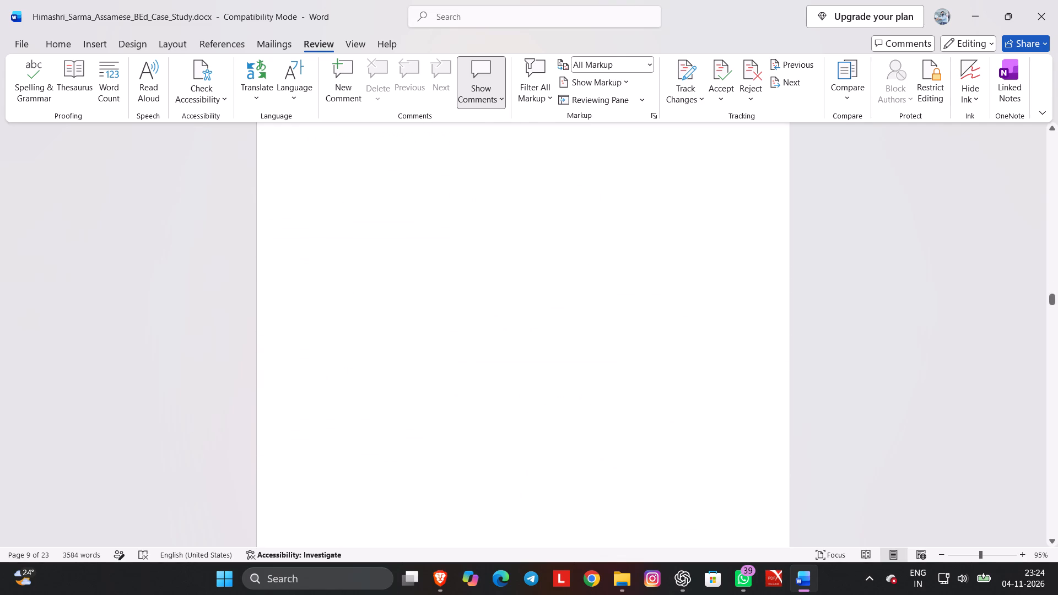
scroll(417, 267, down, 14)
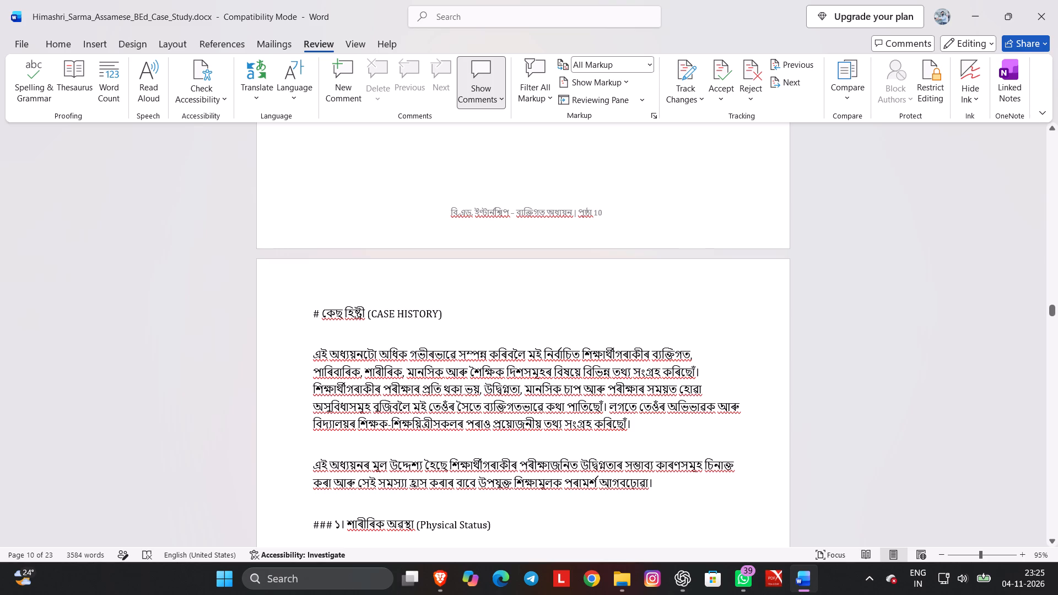
drag(368, 311, 372, 312)
drag(372, 312, 444, 312)
key(BackSpace)
Make the কেছ হিষ্ট্ৰী heading text bold at size 16 and check the font of the paragraph below it.
drag(389, 311, 334, 316)
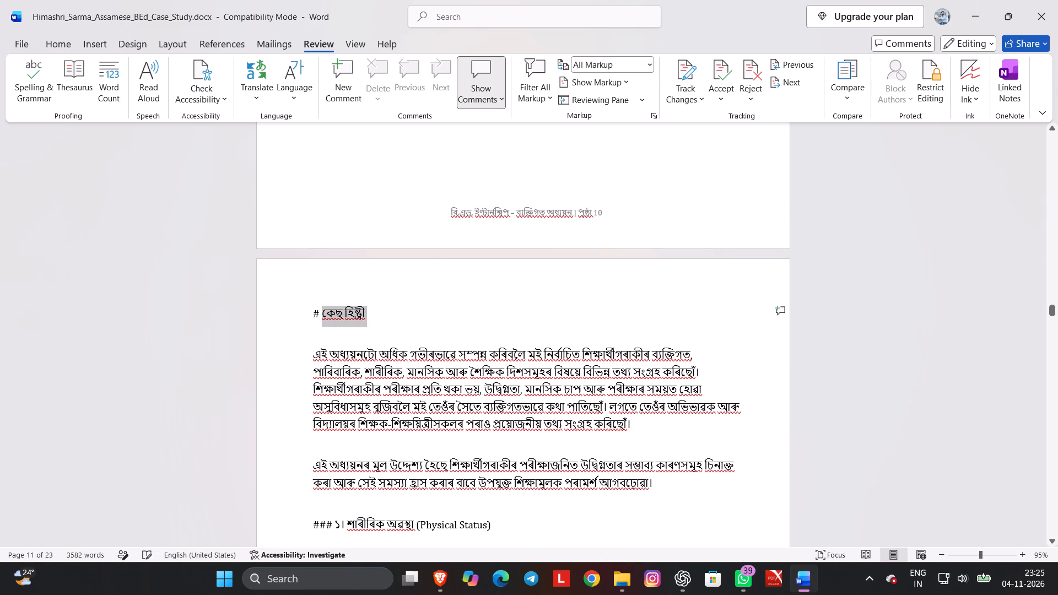
drag(334, 316, 330, 317)
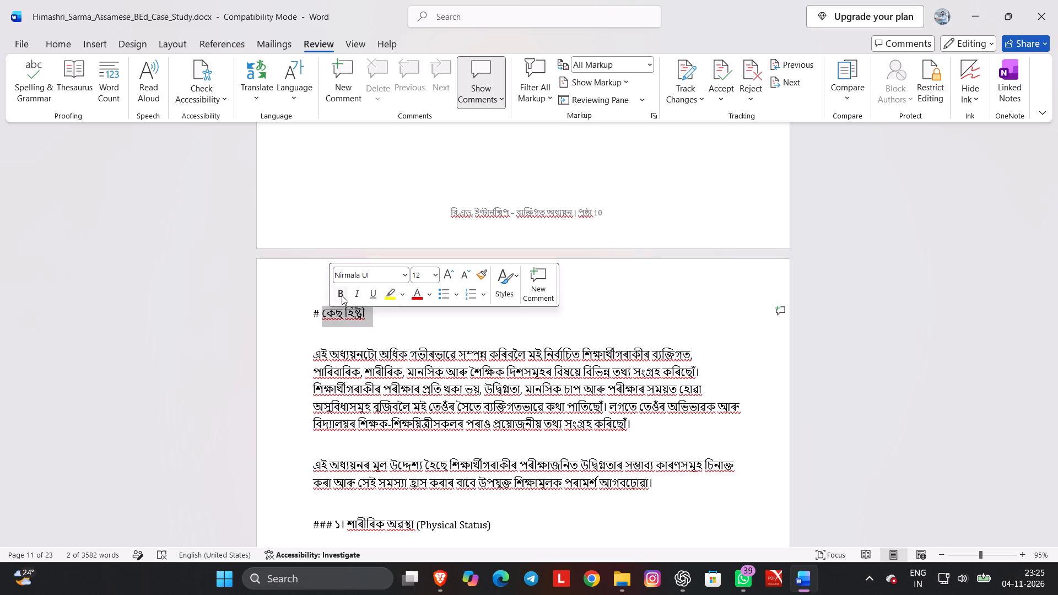
click(342, 295)
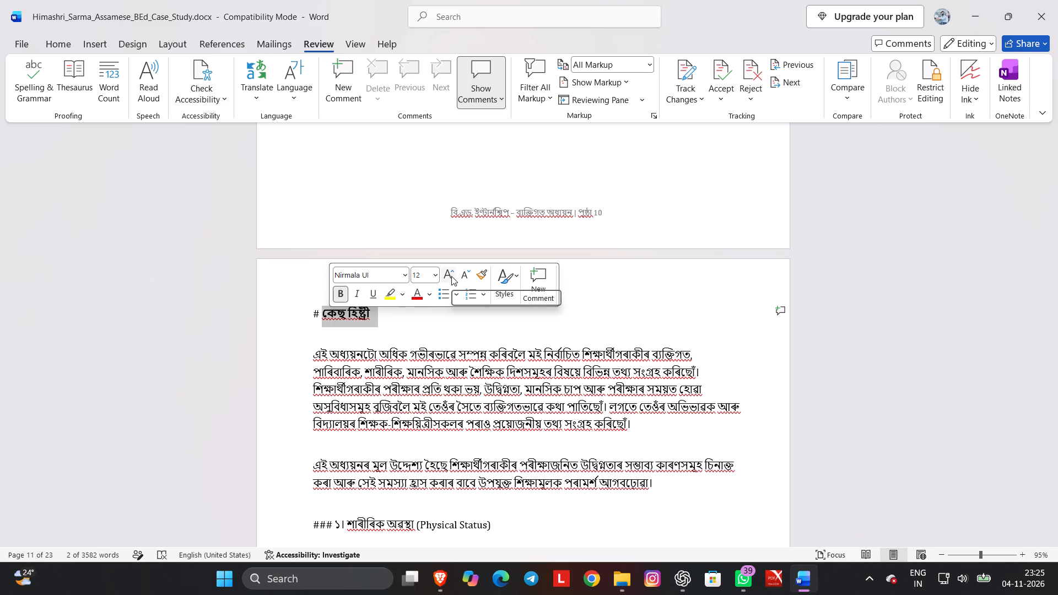
click(451, 276)
click(451, 276)
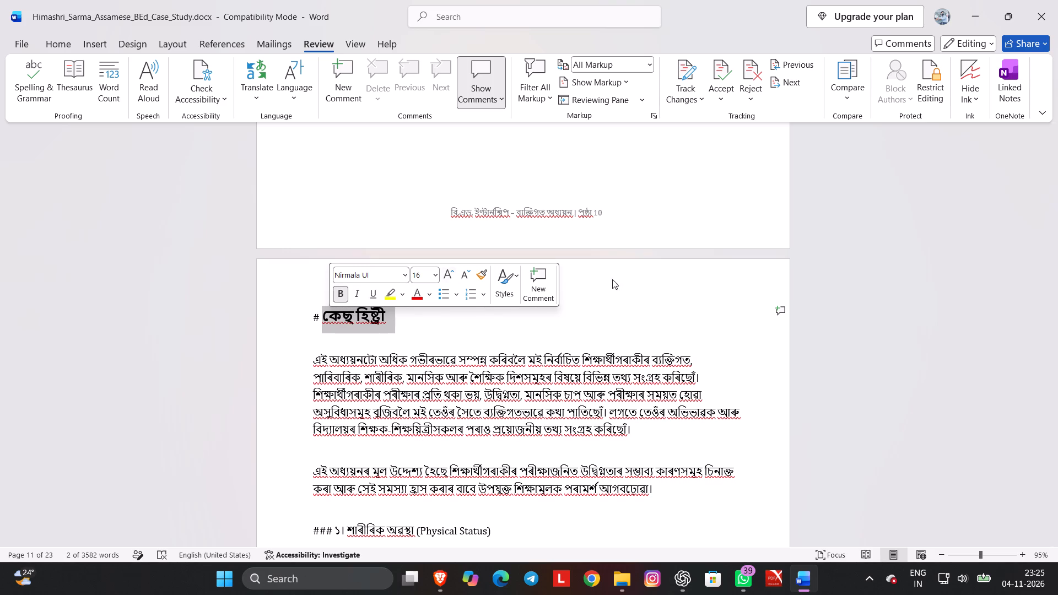
click(876, 269)
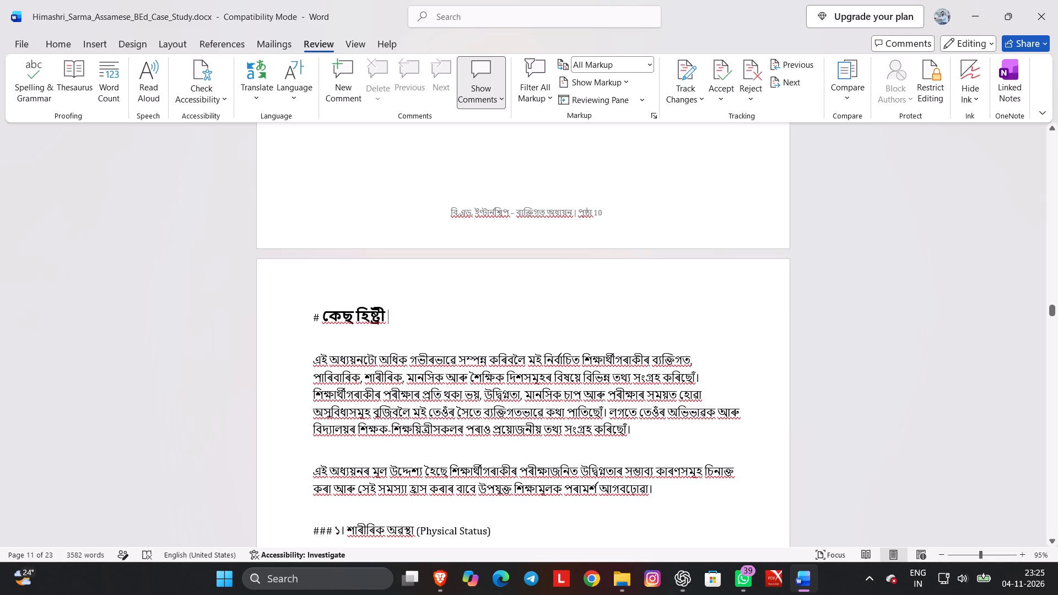
double_click(325, 359)
click(878, 305)
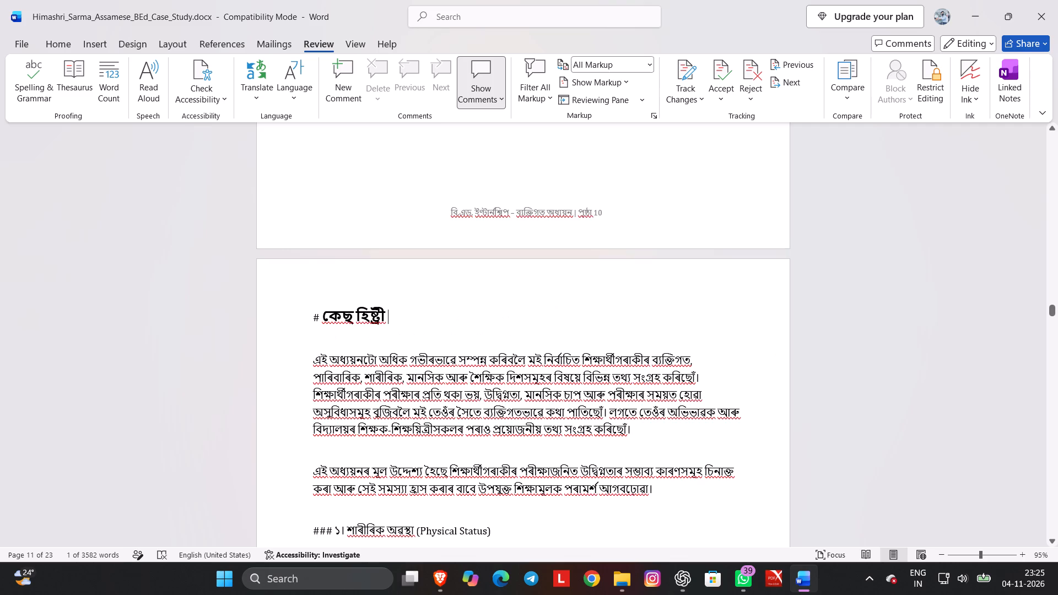
Make the whole ১। শাৰীৰিক অৱস্থা (Physical Status) heading line bold and one font size larger.
scroll(559, 406, down, 8)
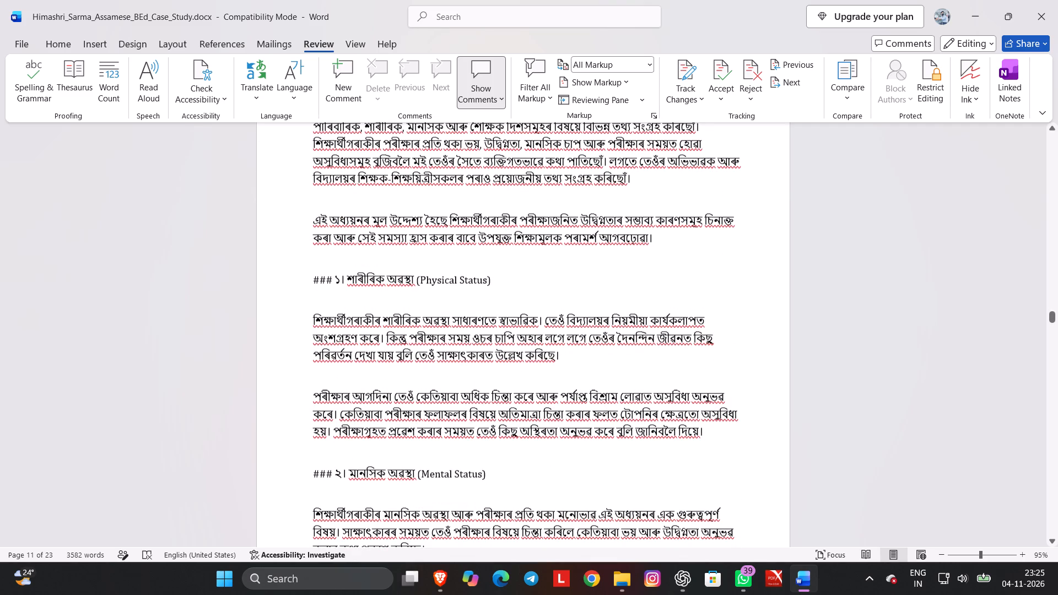
drag(311, 279, 453, 278)
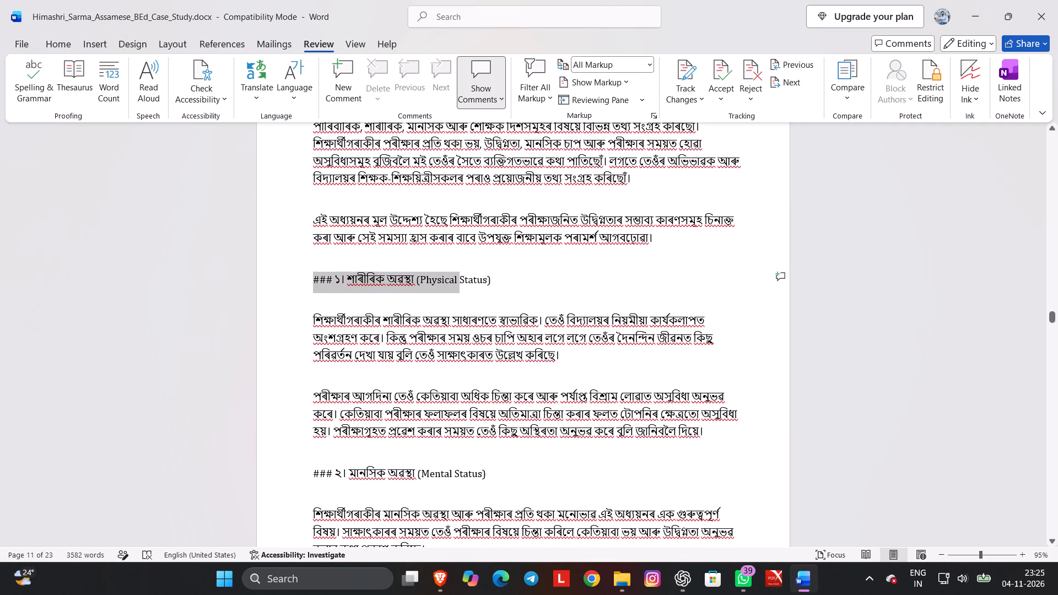
drag(453, 278, 407, 282)
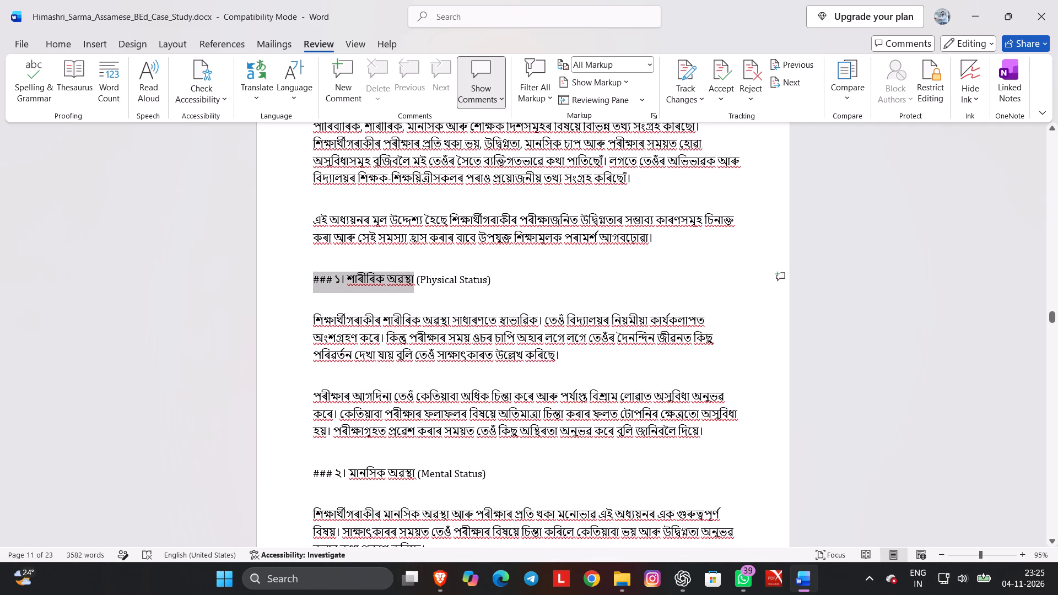
drag(407, 282, 516, 285)
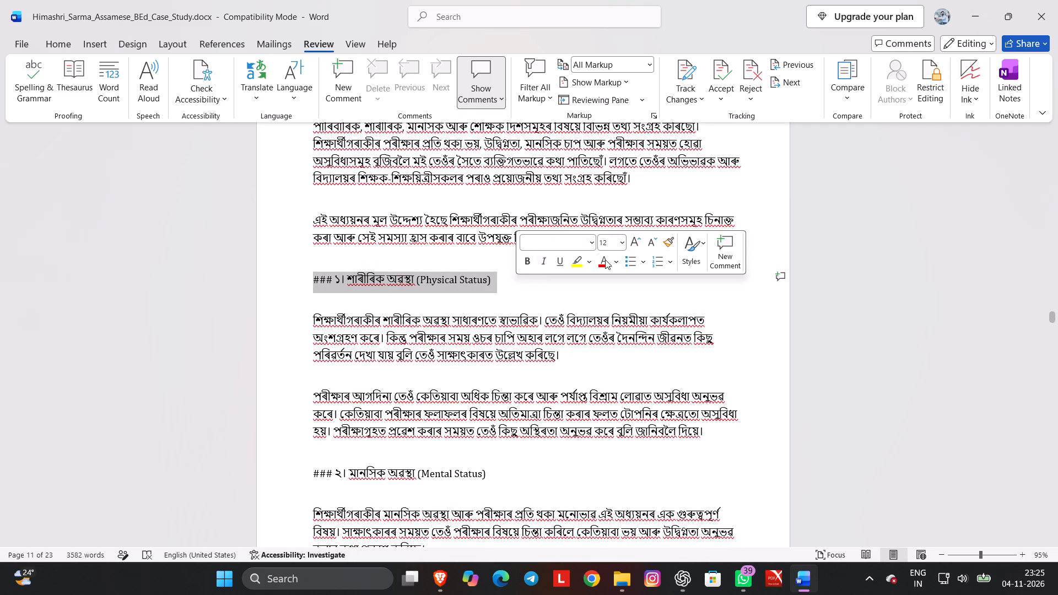
click(635, 244)
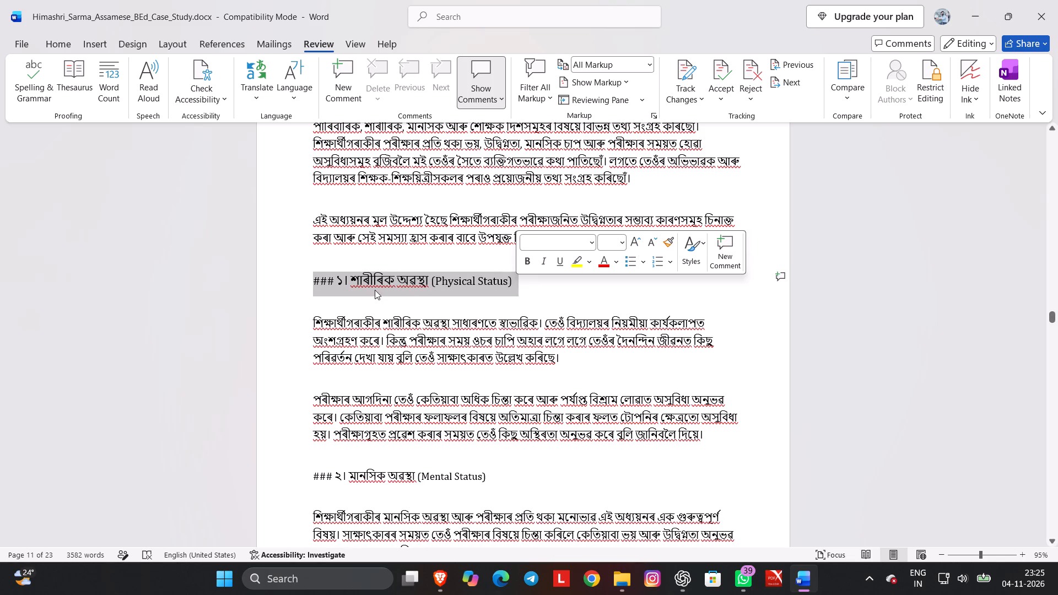
click(520, 263)
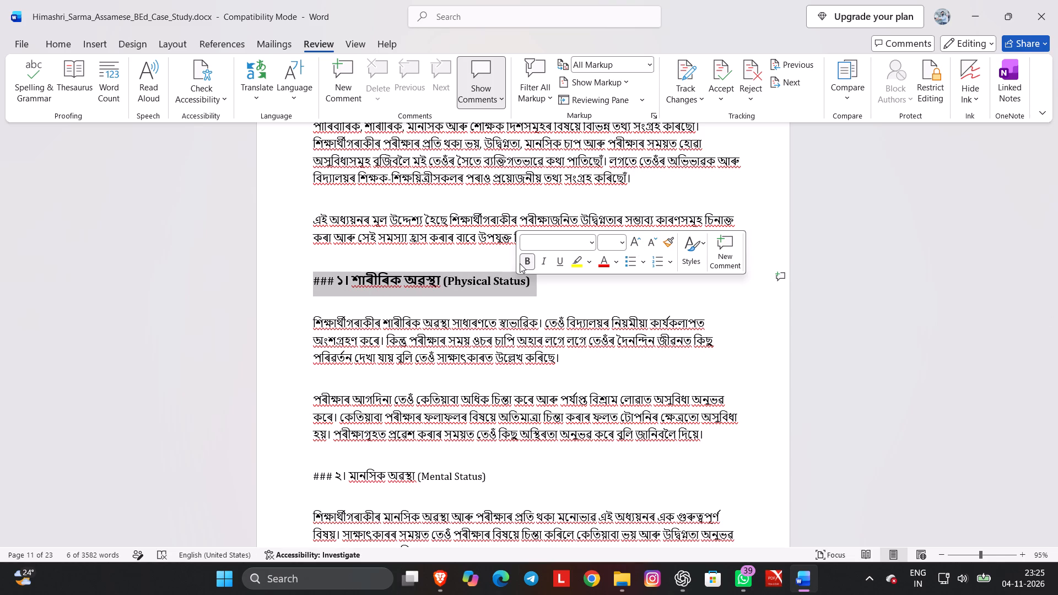
Remove the leading "###" and the English text "(Physical Status)" from the ১। শাৰীৰিক অৱস্থা heading.
click(342, 274)
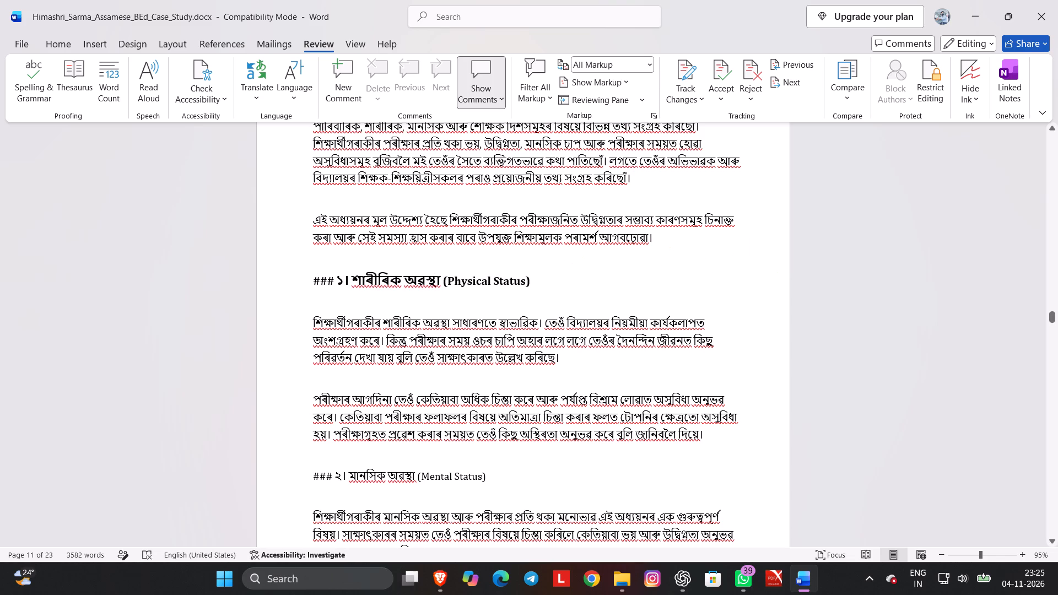
drag(337, 283, 303, 286)
key(BackSpace)
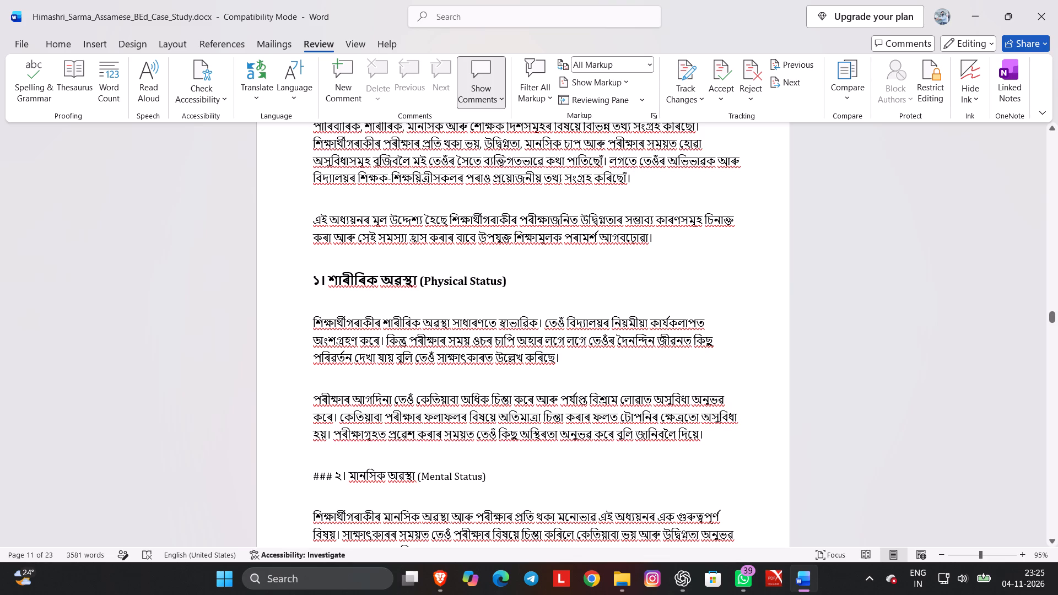
drag(419, 282, 515, 274)
key(BackSpace)
Remove the leading "###" and the English text "(Mental Status)" from the ২। মানসিক অৱস্থা heading.
scroll(514, 274, down, 6)
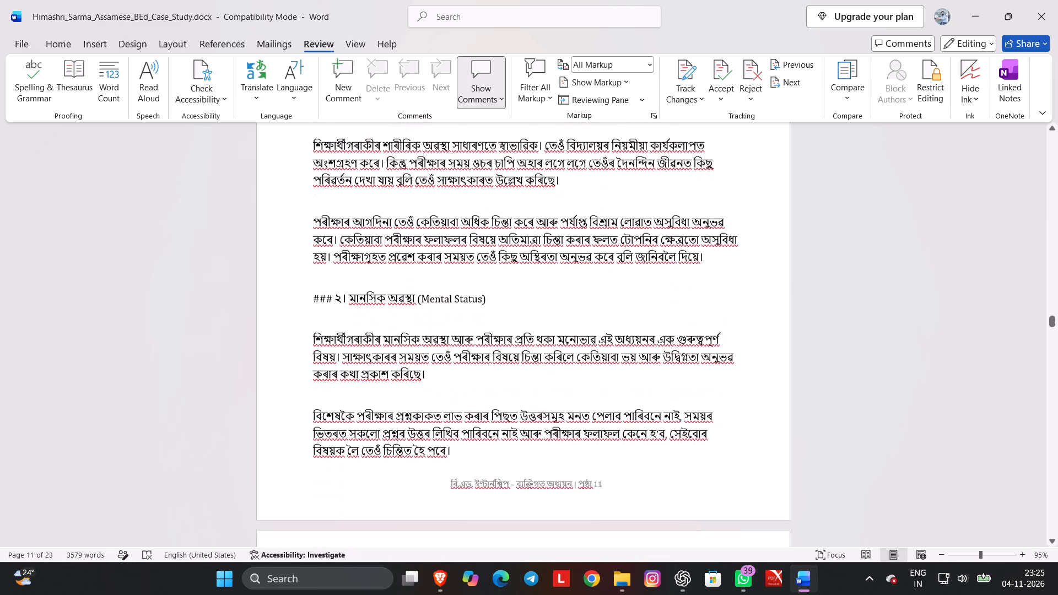
drag(334, 288, 305, 294)
key(BackSpace)
drag(500, 283, 397, 288)
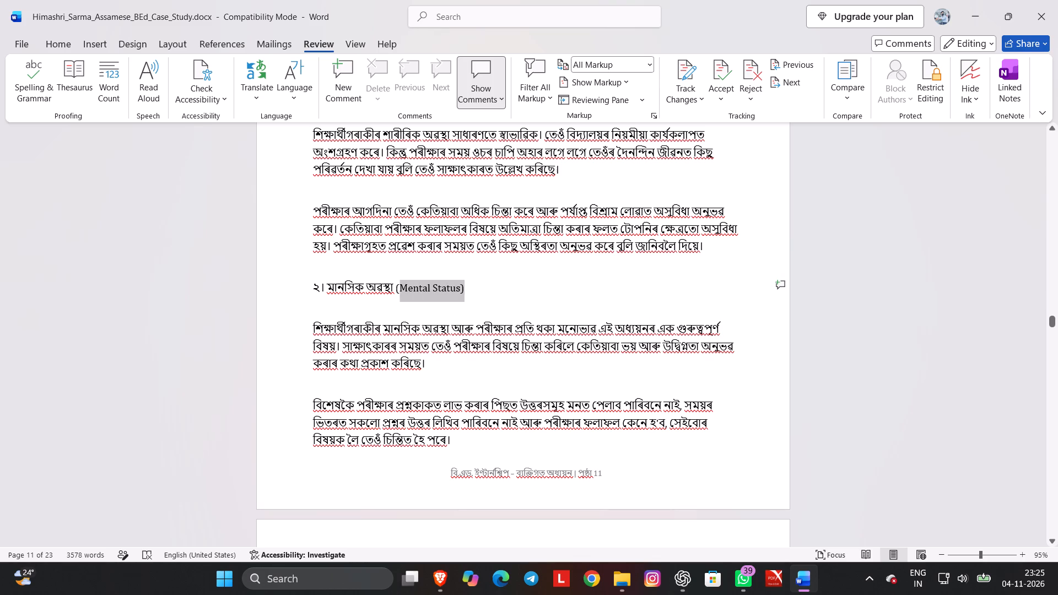
drag(397, 288, 400, 290)
drag(400, 290, 398, 291)
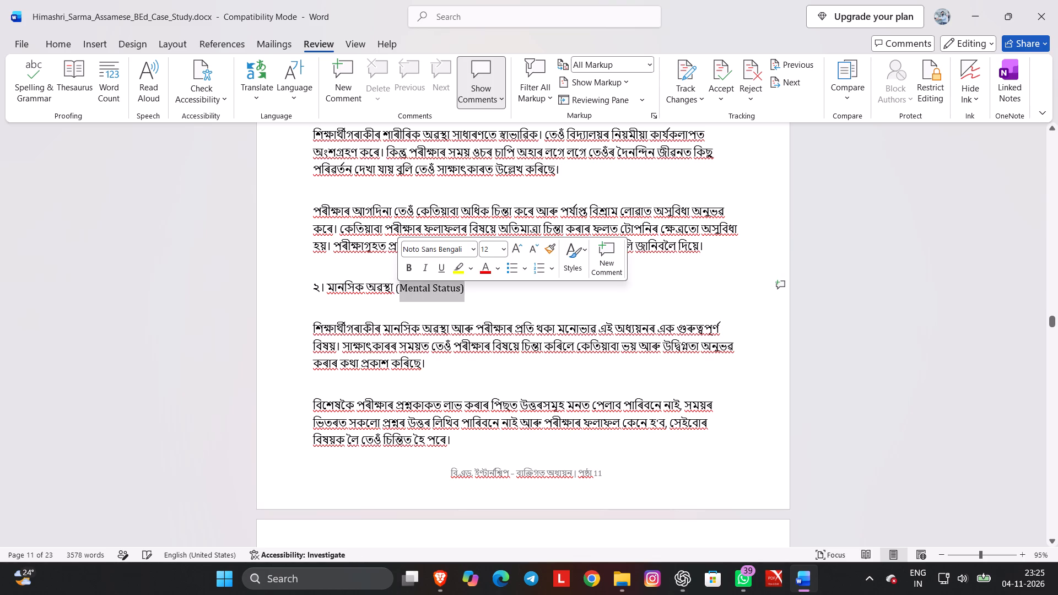
key(BackSpace)
key(BackSpace)
Make the ২। মানসিক অৱস্থা heading bold and one font size larger.
drag(398, 292, 318, 289)
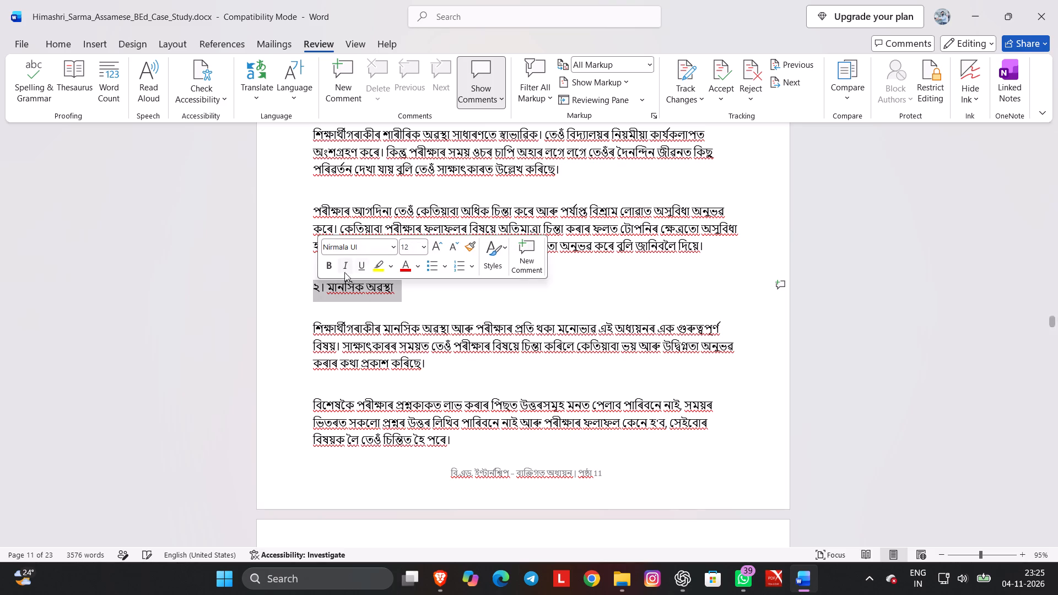
click(332, 268)
click(436, 250)
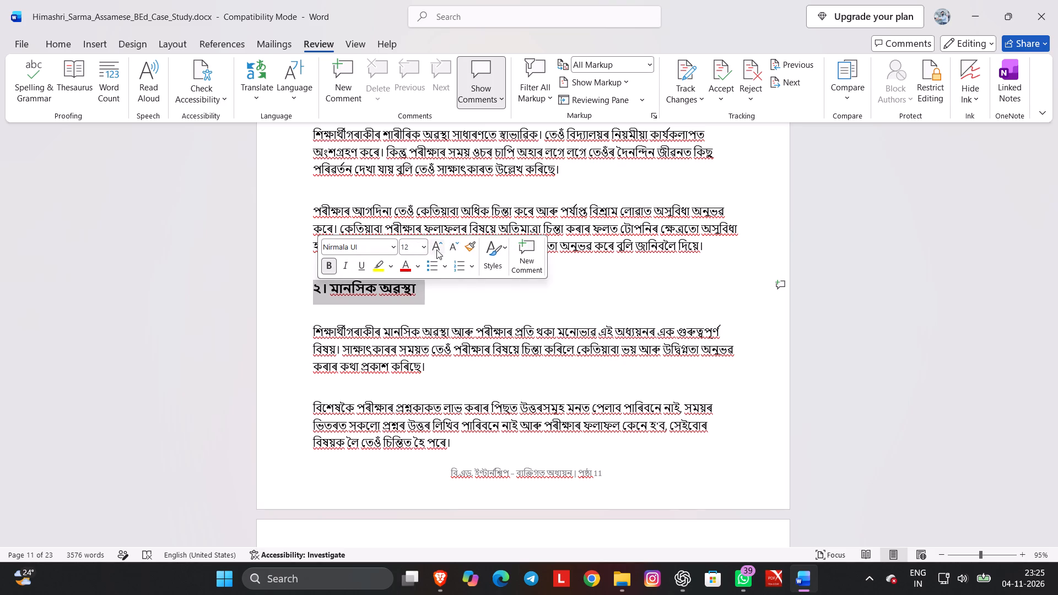
click(840, 257)
Remove the leading "###" and the English text "(Family Background)" from the ৩। পাৰিবাৰিক অৱস্থা heading.
scroll(553, 401, down, 2)
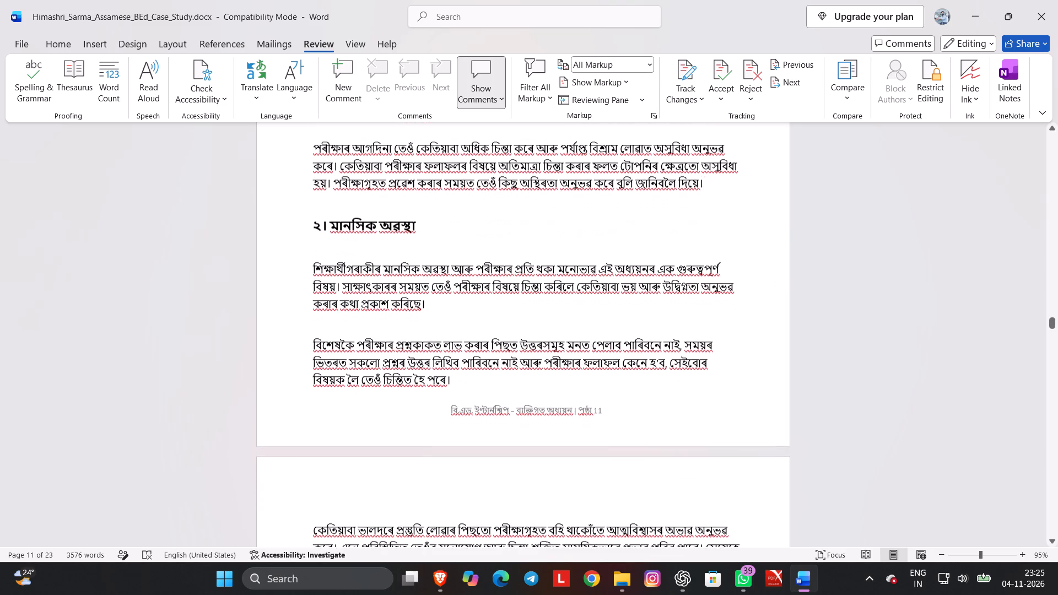
scroll(553, 401, down, 9)
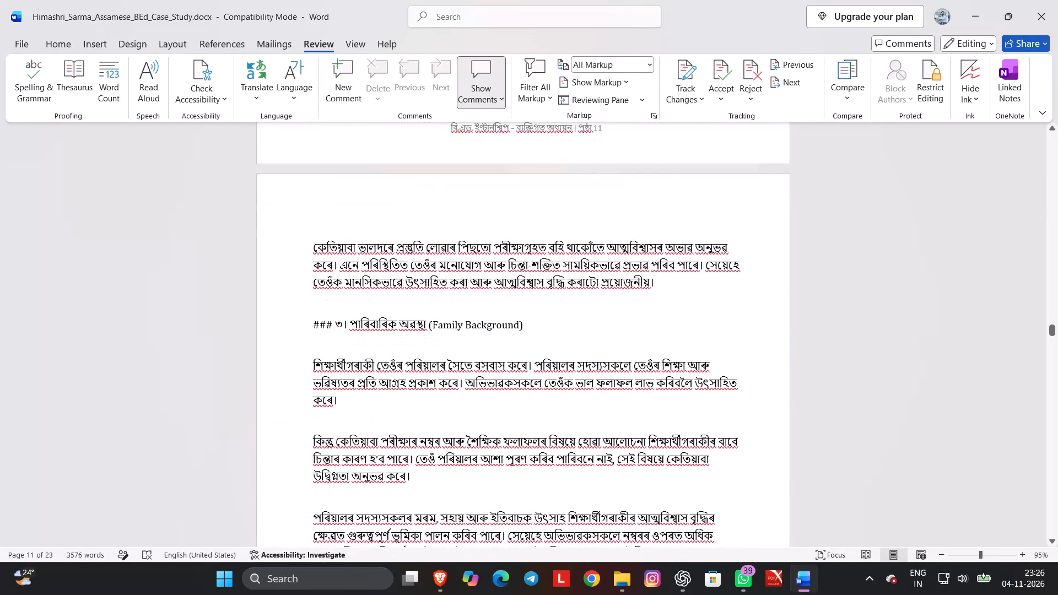
drag(426, 324, 527, 322)
click(540, 322)
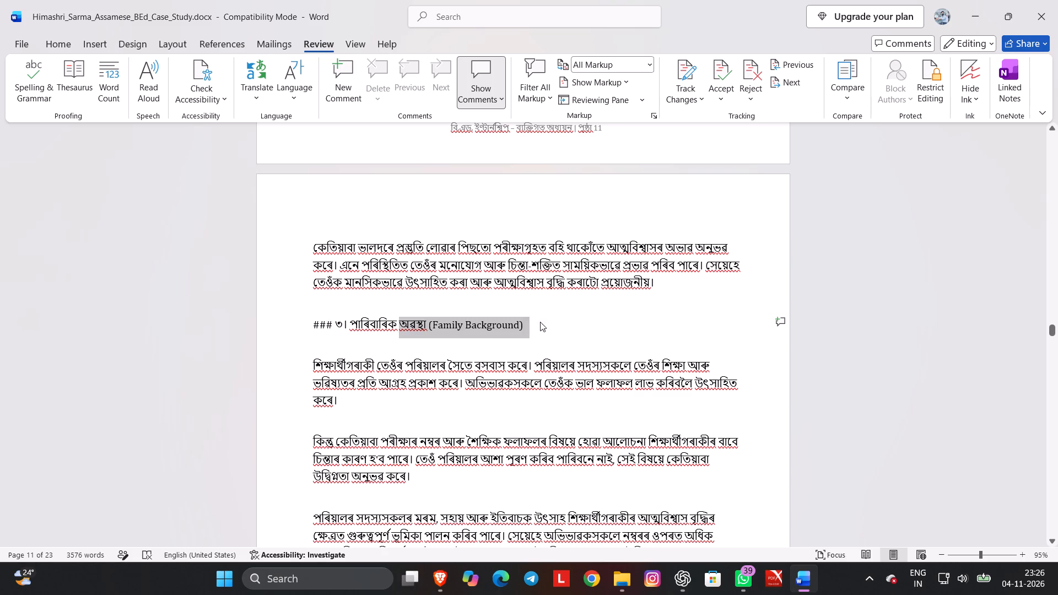
drag(530, 328, 430, 325)
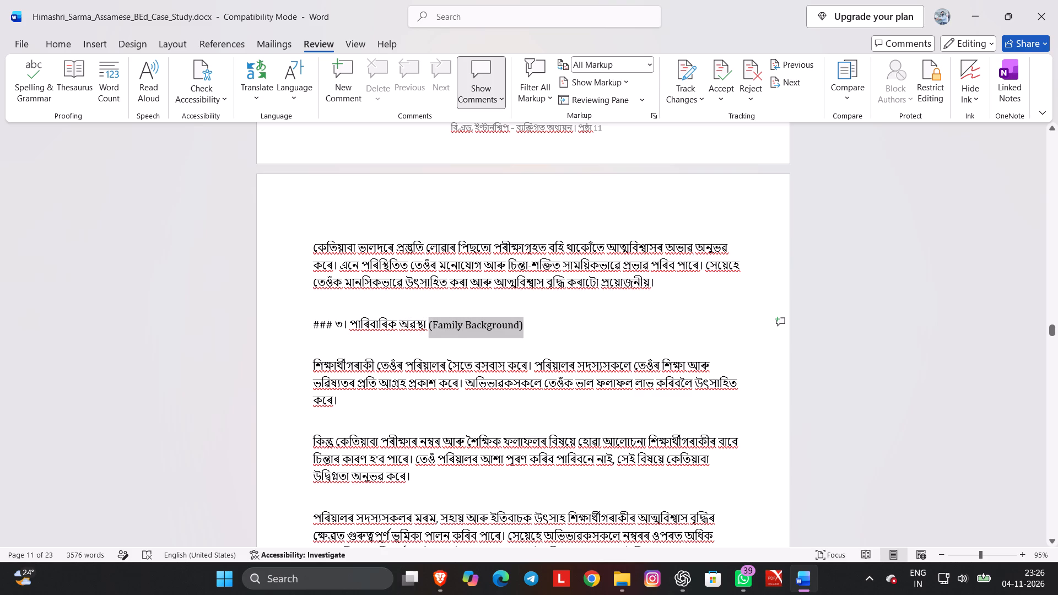
drag(430, 325, 429, 328)
key(BackSpace)
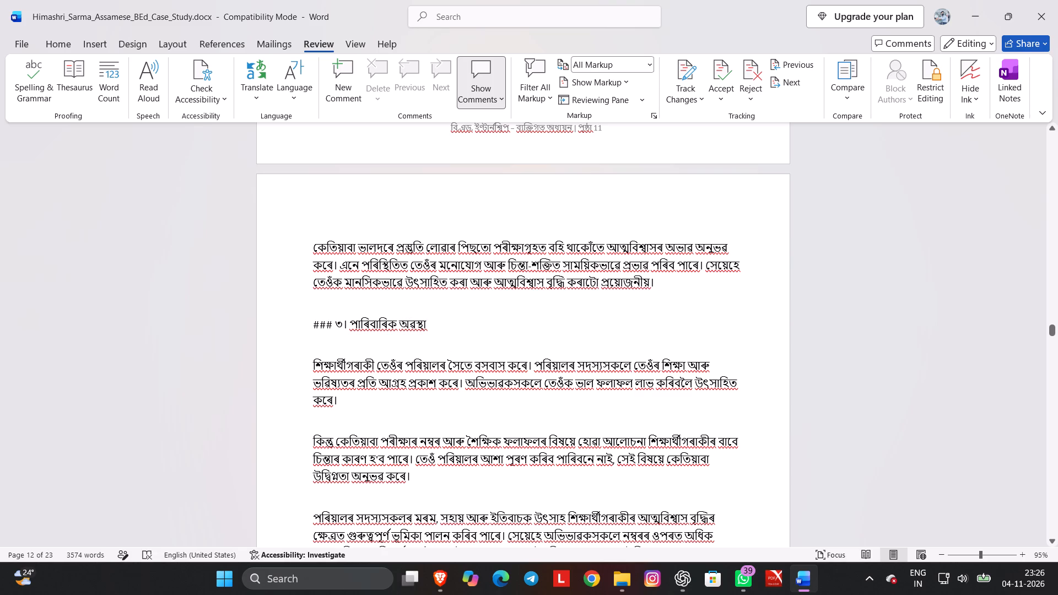
drag(336, 326, 316, 334)
drag(316, 334, 315, 330)
key(BackSpace)
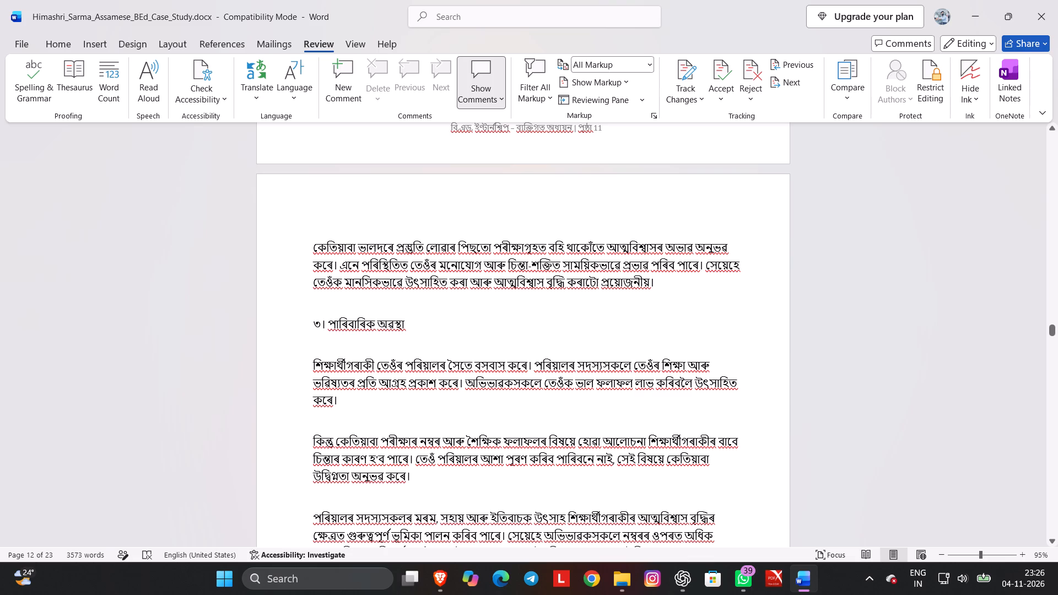
Make the ৩। পাৰিবাৰিক অৱস্থা heading bold and increase its font size to 14.
drag(424, 321, 307, 330)
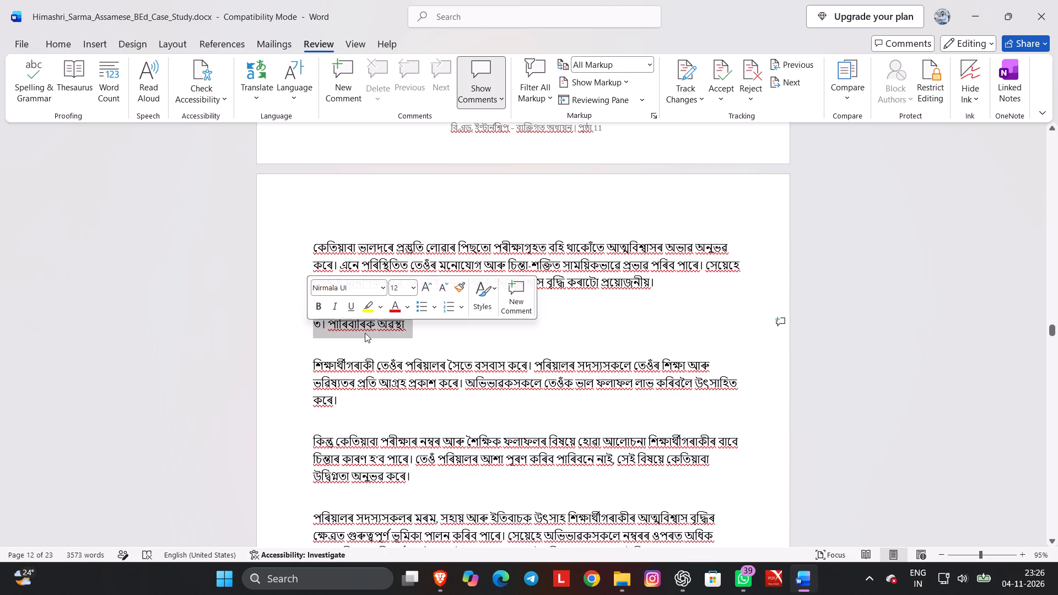
click(429, 292)
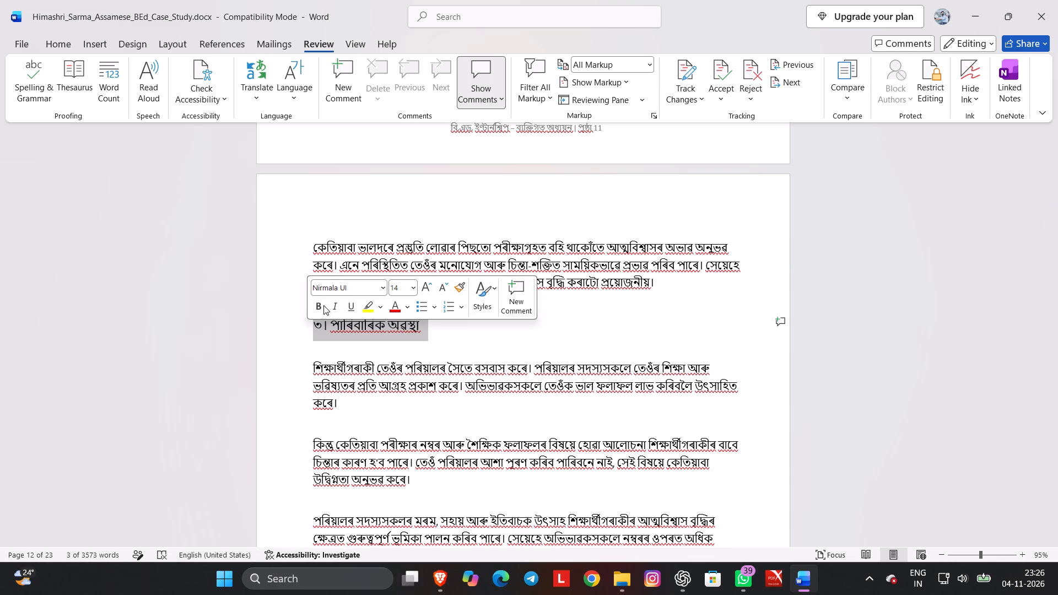
click(322, 306)
click(854, 307)
Remove the English text "(School Environment)" and the leading "###" from the ৪। বিদ্যালয়ৰ পৰিৱেশ heading.
scroll(553, 381, down, 3)
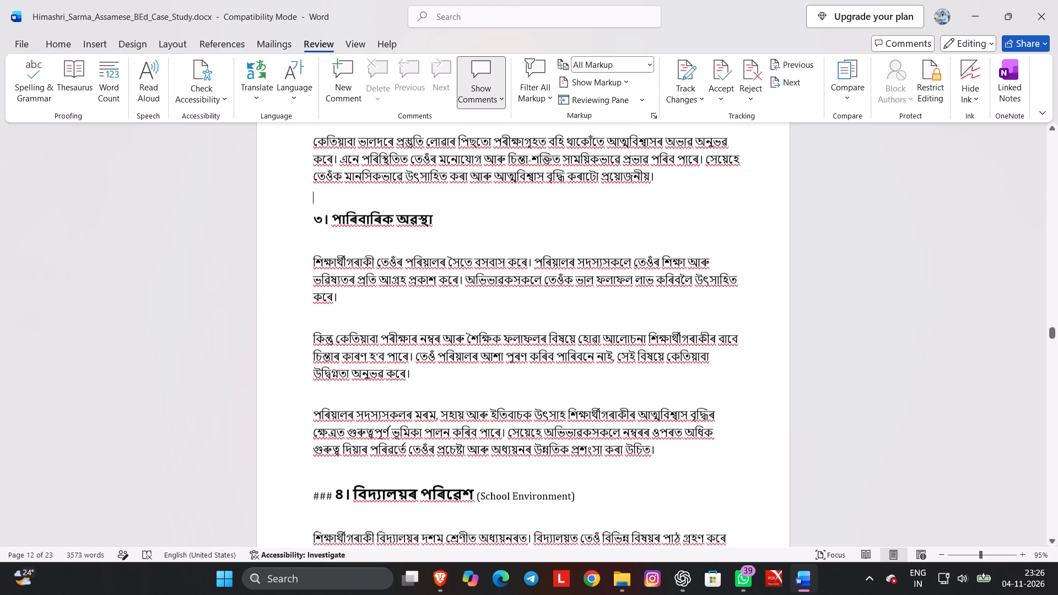
scroll(552, 382, down, 4)
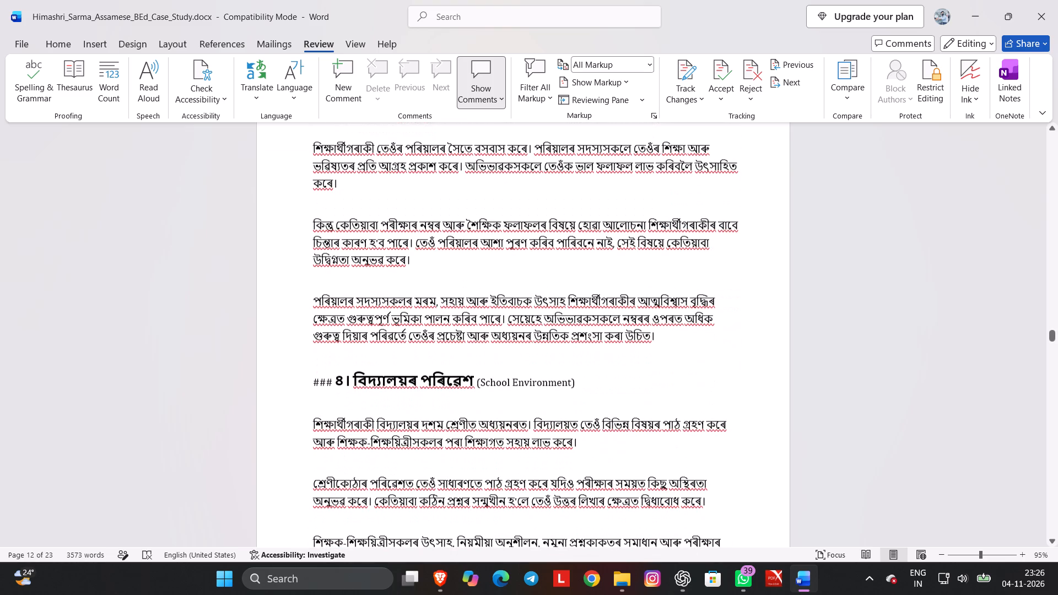
drag(477, 378, 582, 384)
key(BackSpace)
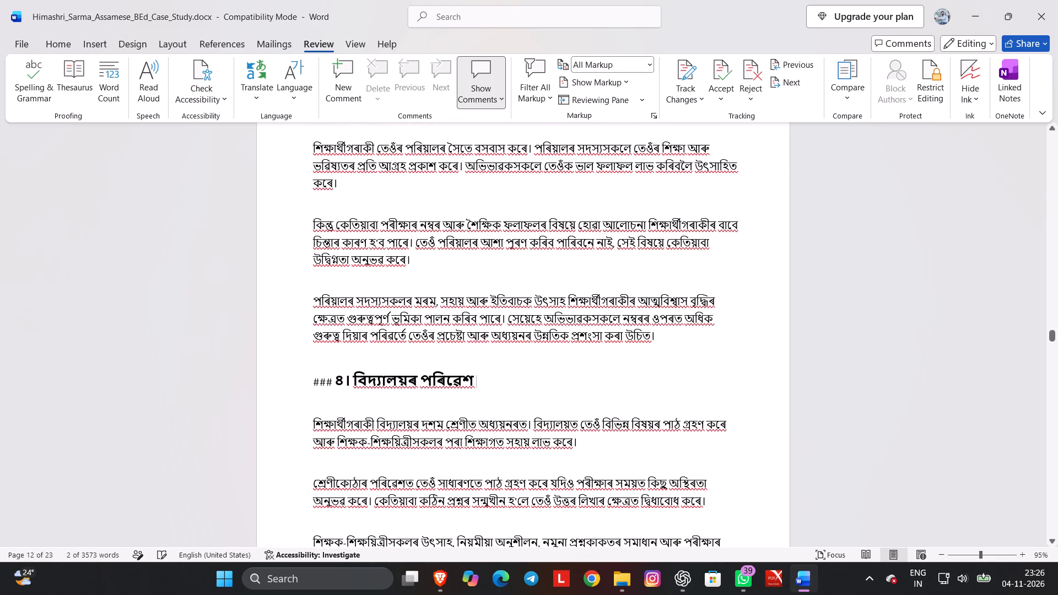
drag(332, 381, 306, 384)
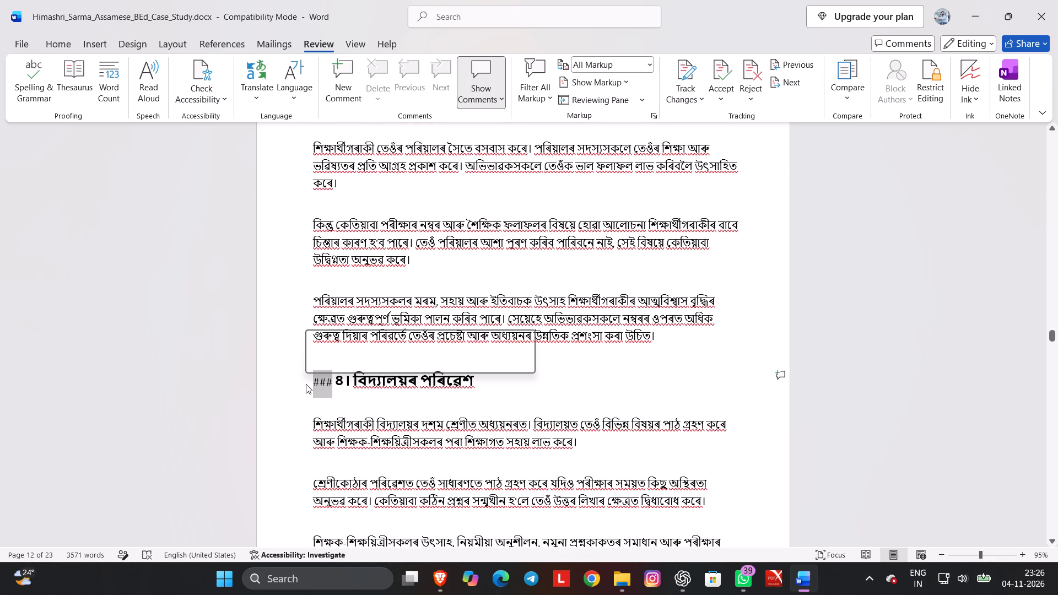
key(BackSpace)
Reduce the ৪। বিদ্যালয়ৰ পৰিৱেশ heading's font size to 14 to match the other numbered headings.
scroll(393, 373, up, 3)
scroll(395, 371, down, 3)
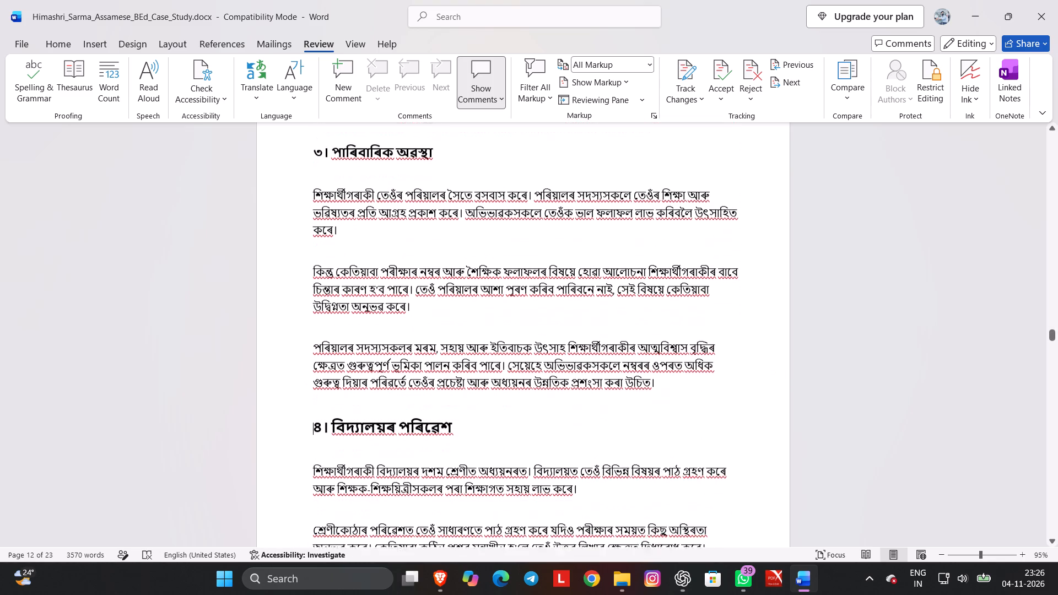
drag(457, 381, 316, 383)
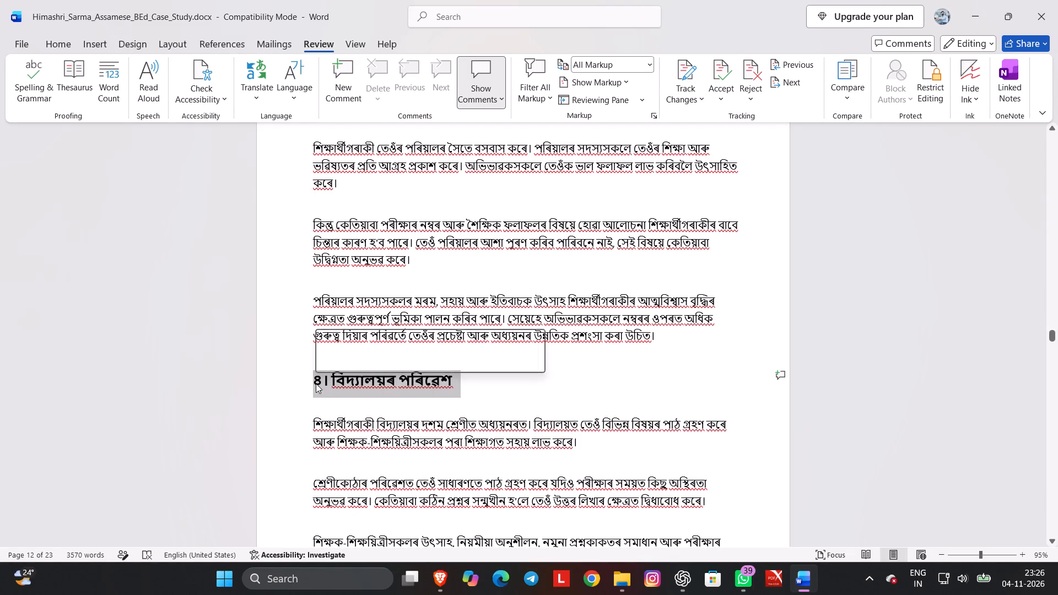
click(449, 344)
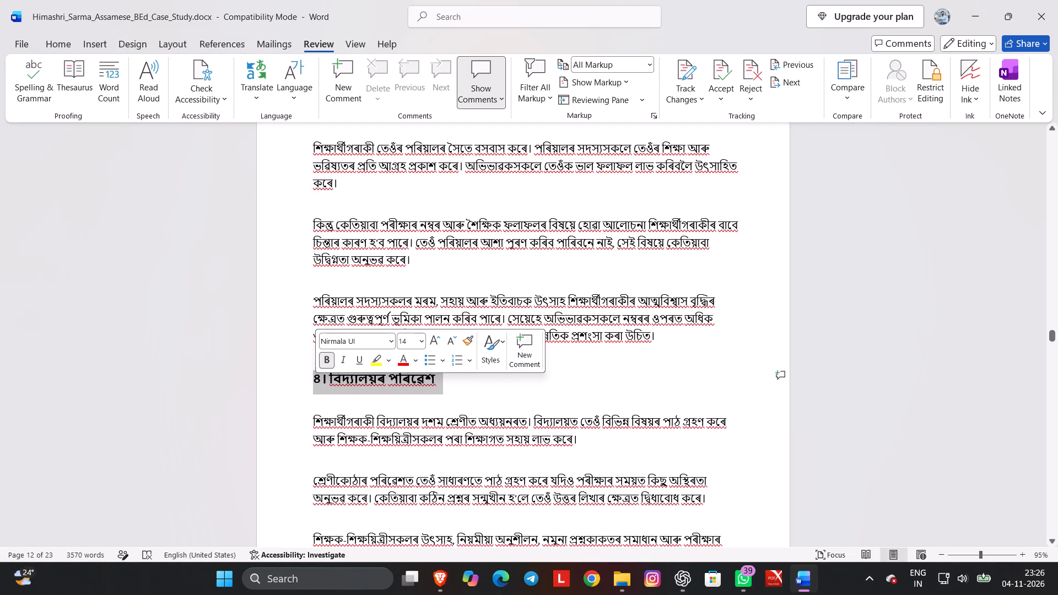
click(848, 338)
Remove the English text "(Educational Background)" from the ৫। শৈক্ষিক অৱস্থা heading.
scroll(541, 425, down, 3)
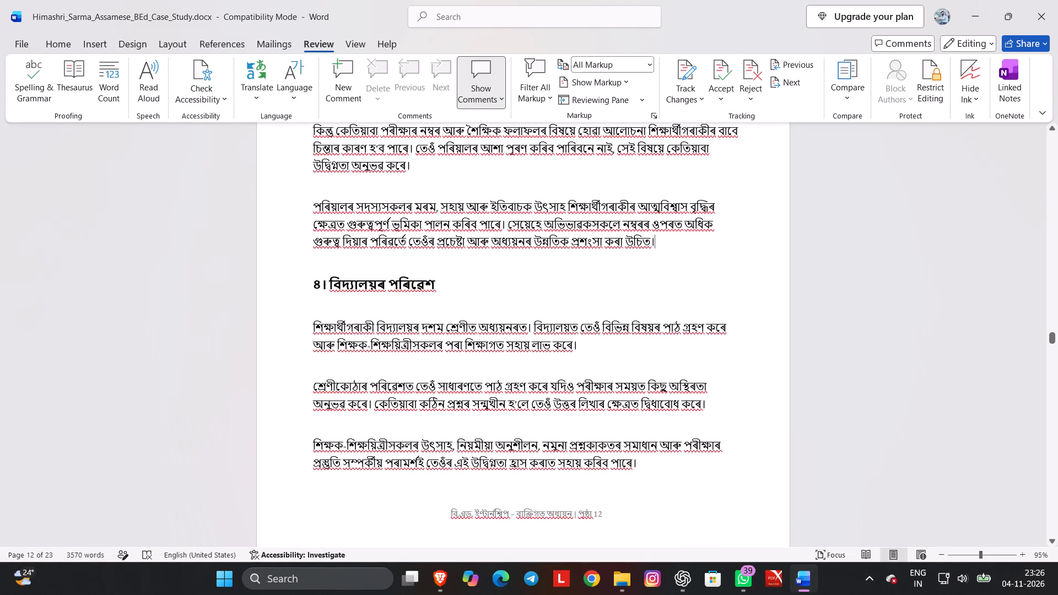
scroll(541, 425, down, 10)
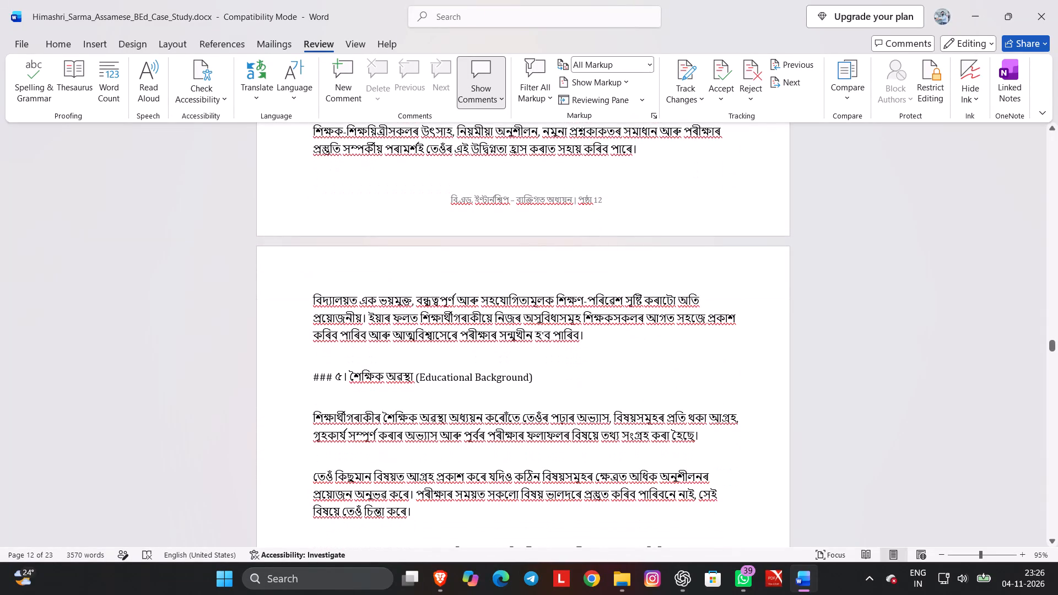
drag(414, 379, 536, 372)
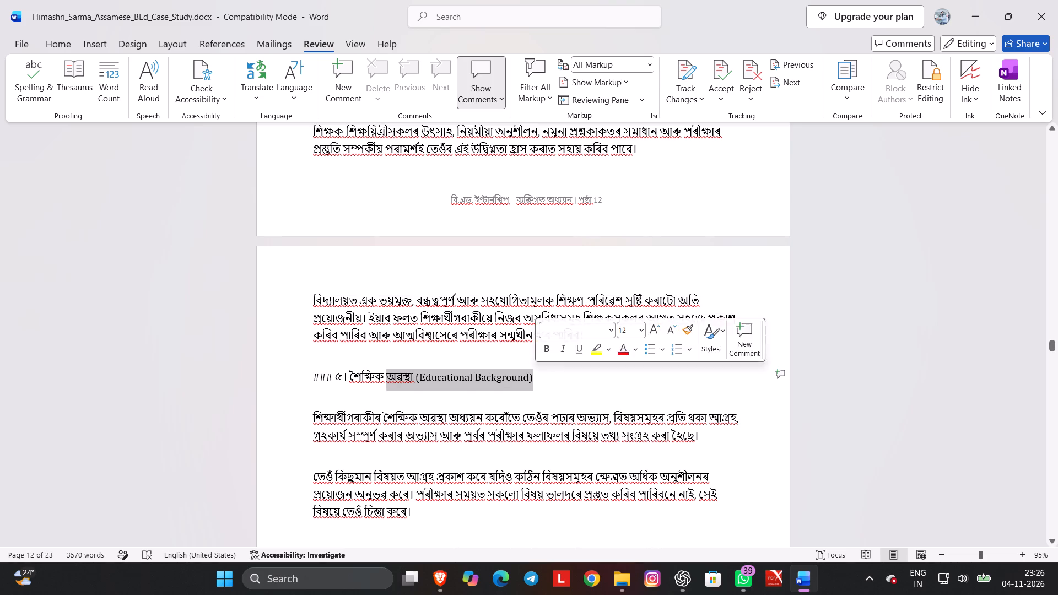
Remove the English text "(Educational Background)" and the leading "###" from the ৫। শৈক্ষিক অৱস্থা heading.
click(541, 377)
drag(541, 377, 423, 383)
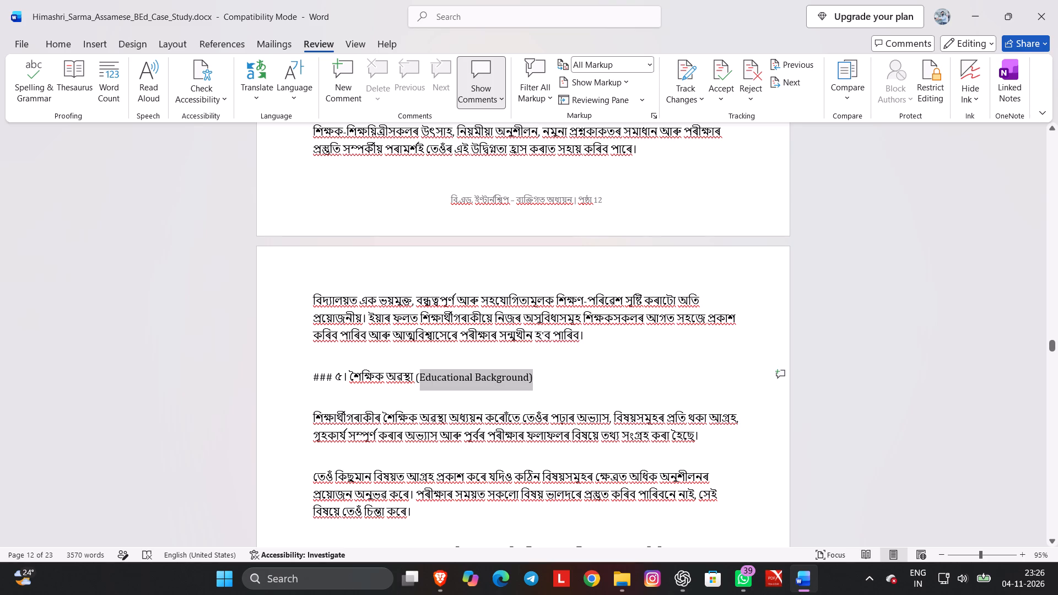
drag(423, 383, 417, 372)
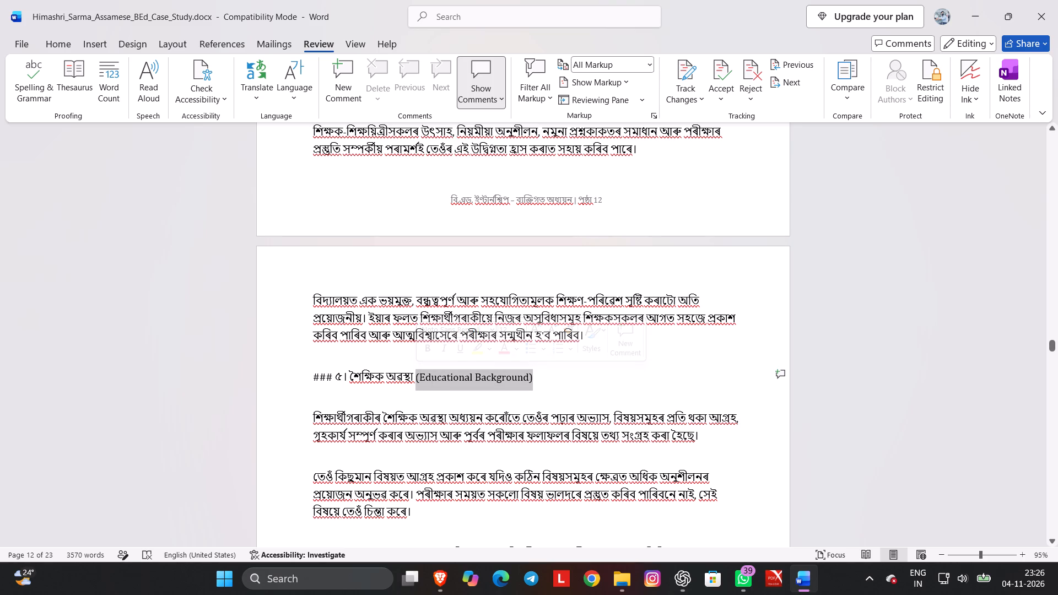
key(BackSpace)
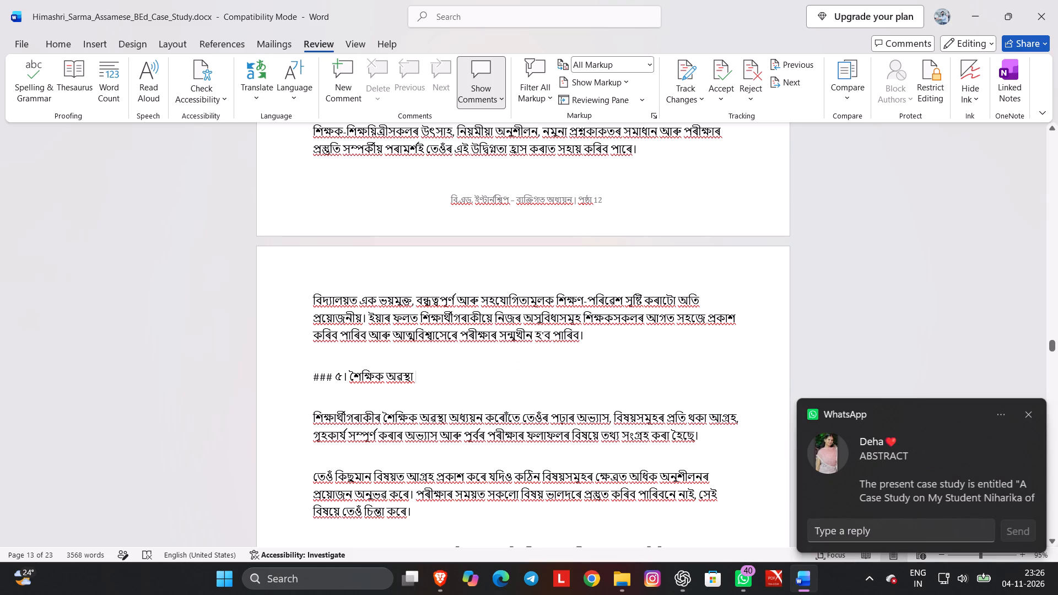
drag(333, 377, 307, 376)
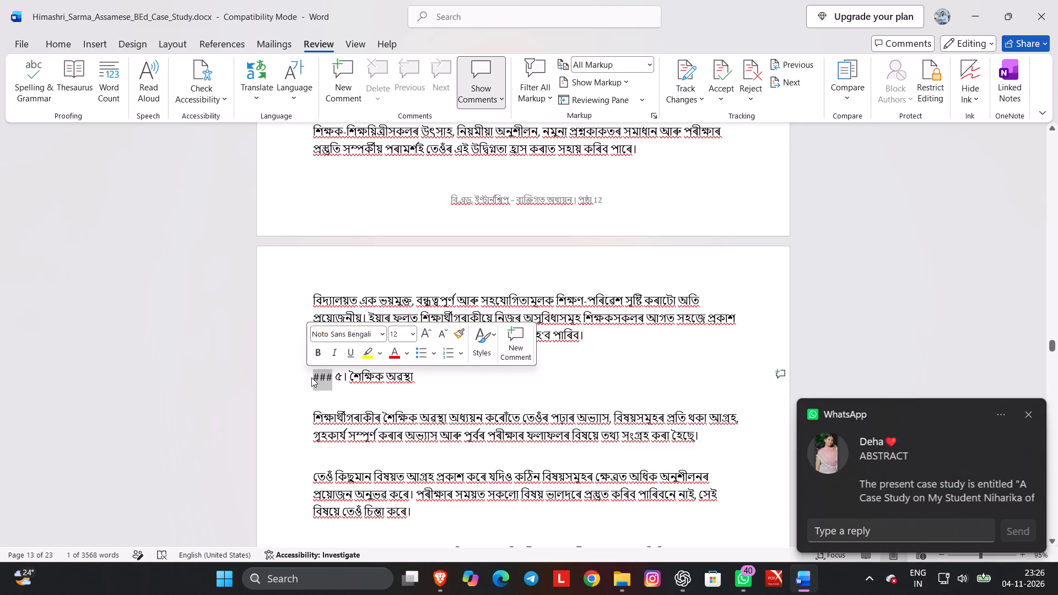
key(BackSpace)
Make the ৫। শৈক্ষিক অৱস্থা heading bold and increase its font size to 14.
drag(406, 371, 302, 383)
click(314, 358)
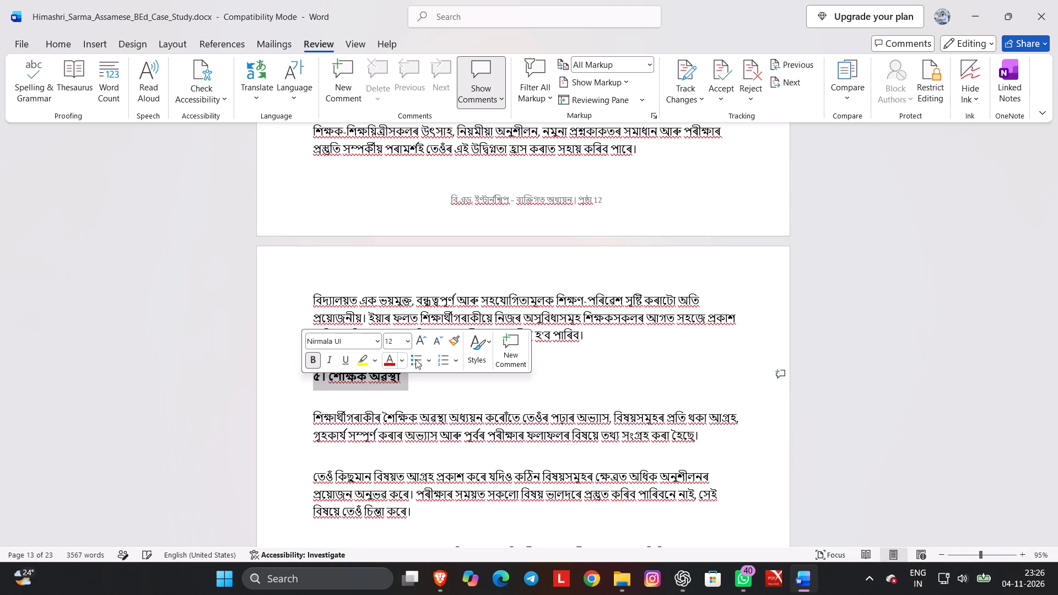
click(422, 347)
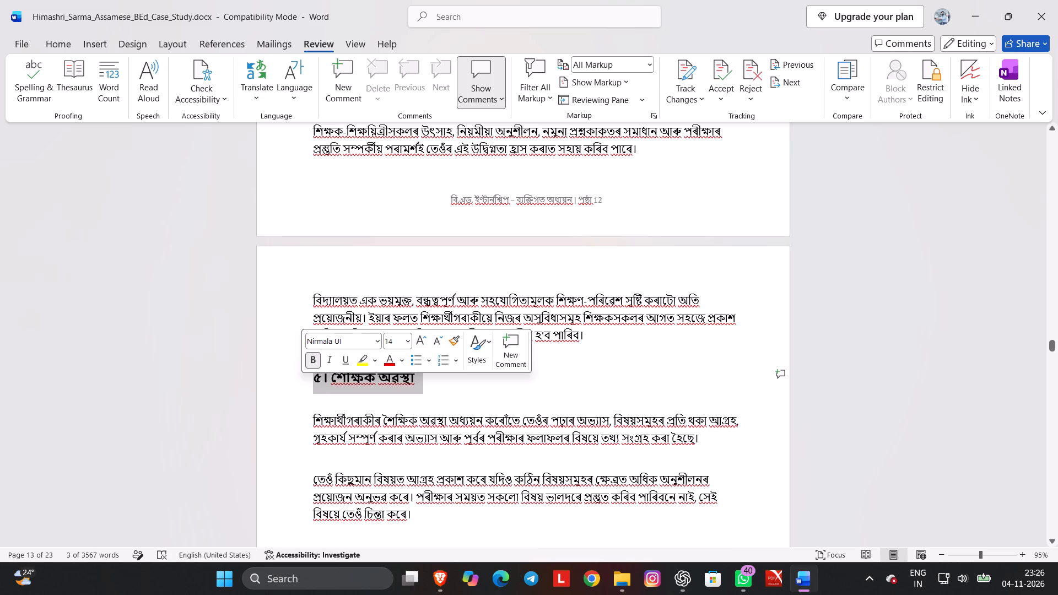
click(889, 321)
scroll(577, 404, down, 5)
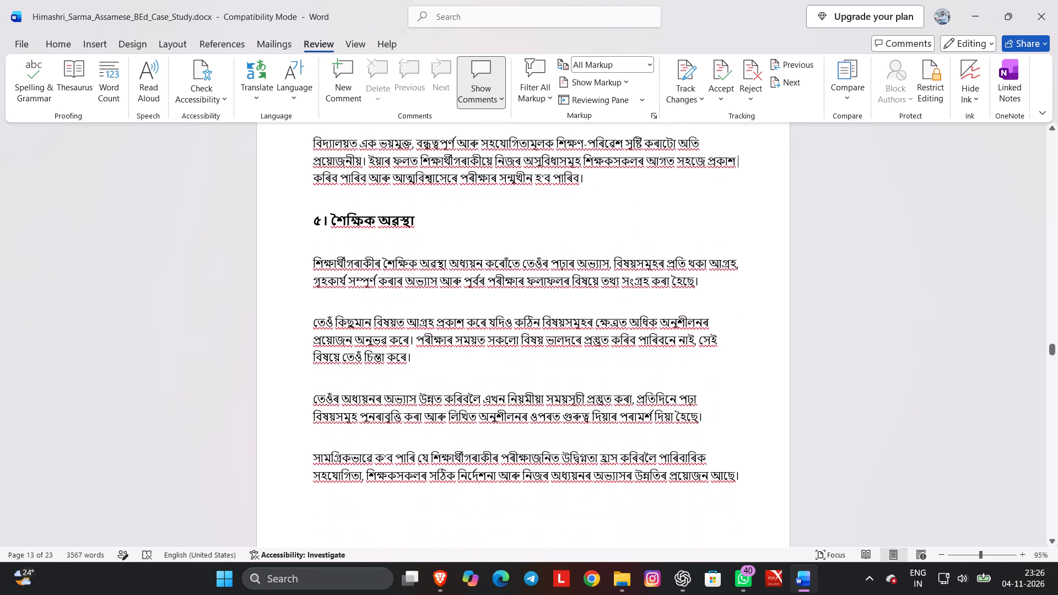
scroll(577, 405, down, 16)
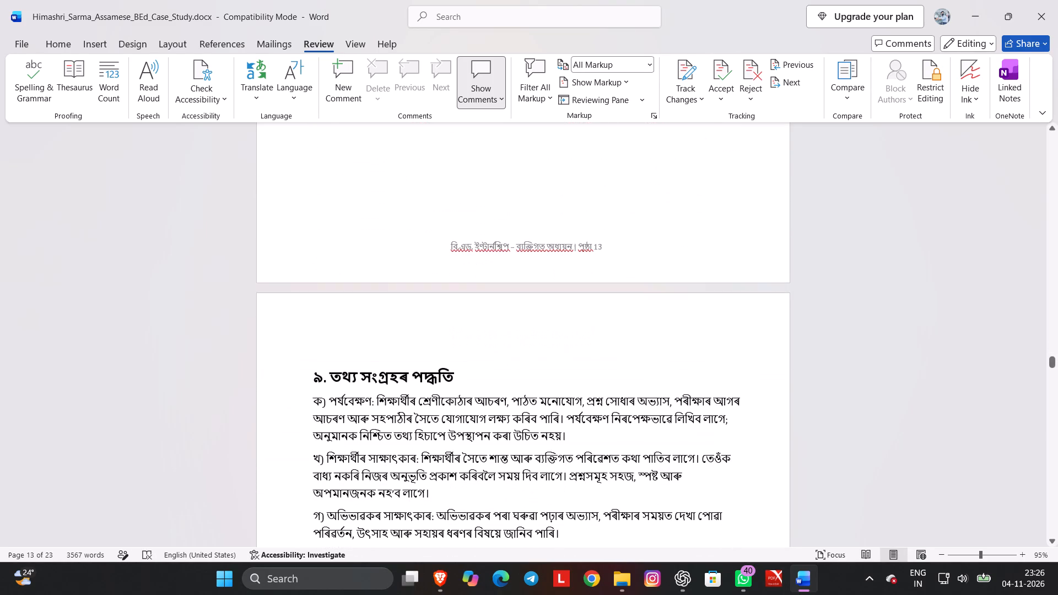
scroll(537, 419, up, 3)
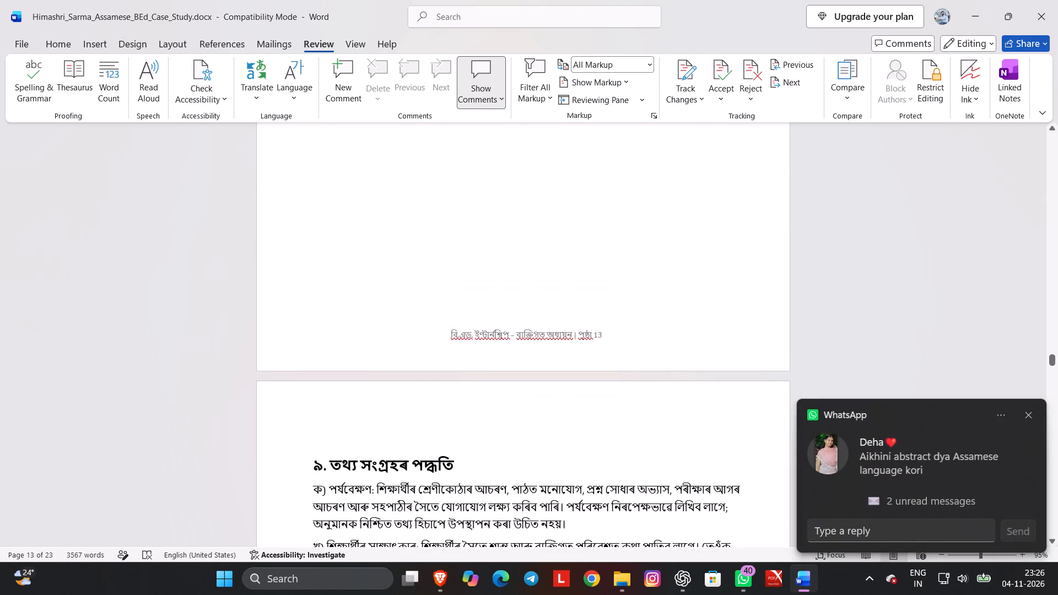
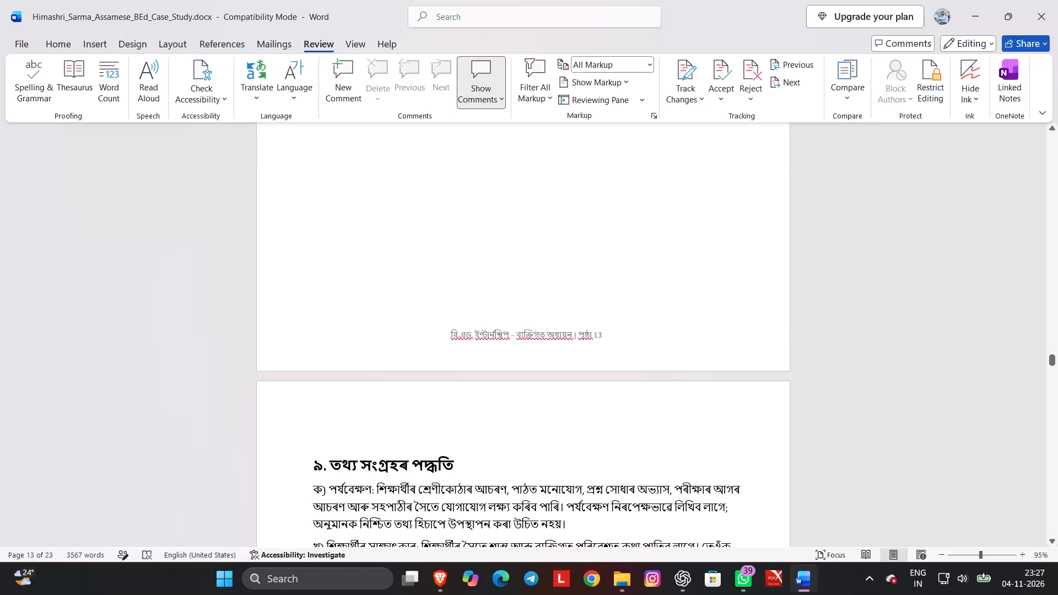
Go back through the earlier pages to the অস্বীকাৰোক্তি (DISCLAIMER) section and check its text and heading.
scroll(611, 394, up, 2)
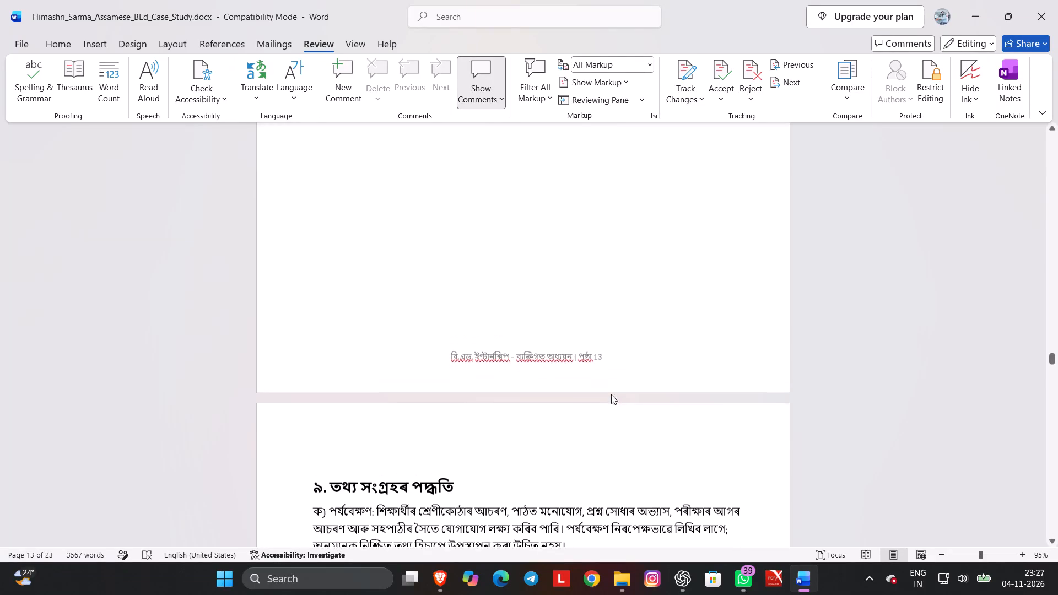
drag(1054, 358, 1041, 268)
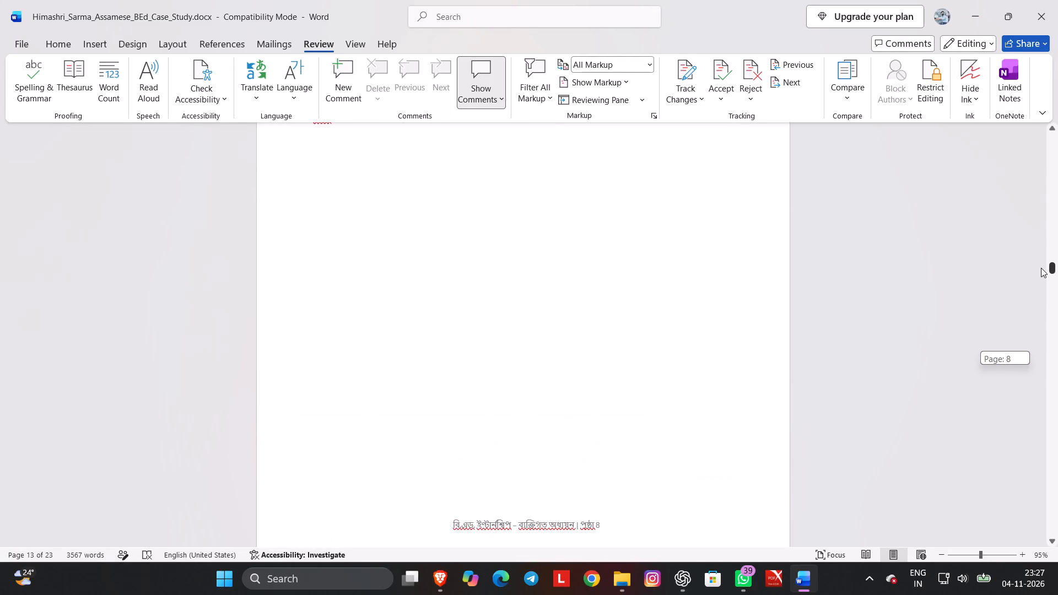
drag(1041, 268, 1041, 237)
scroll(711, 344, up, 5)
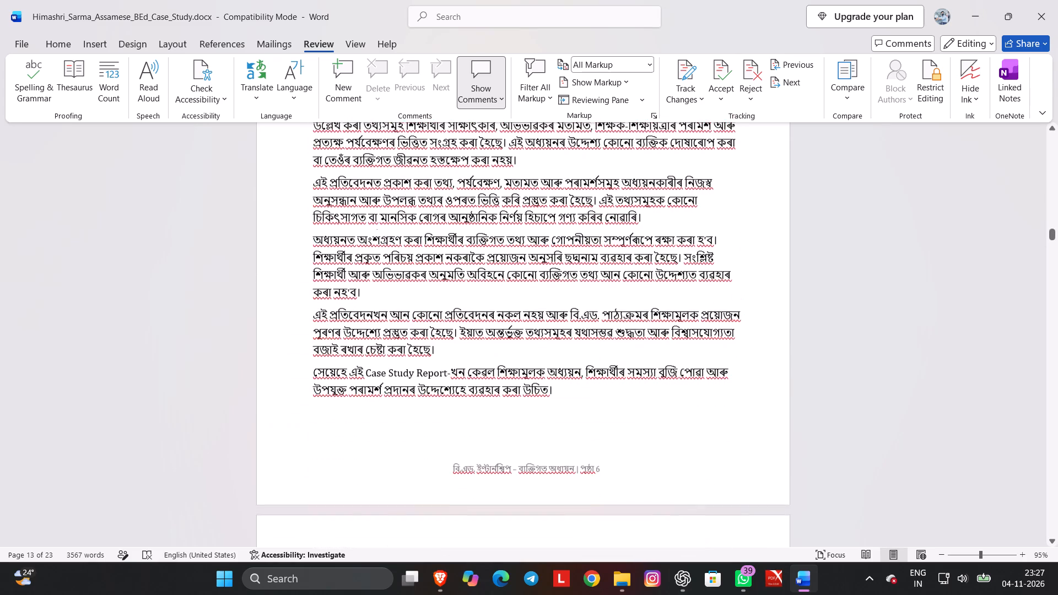
scroll(711, 344, up, 9)
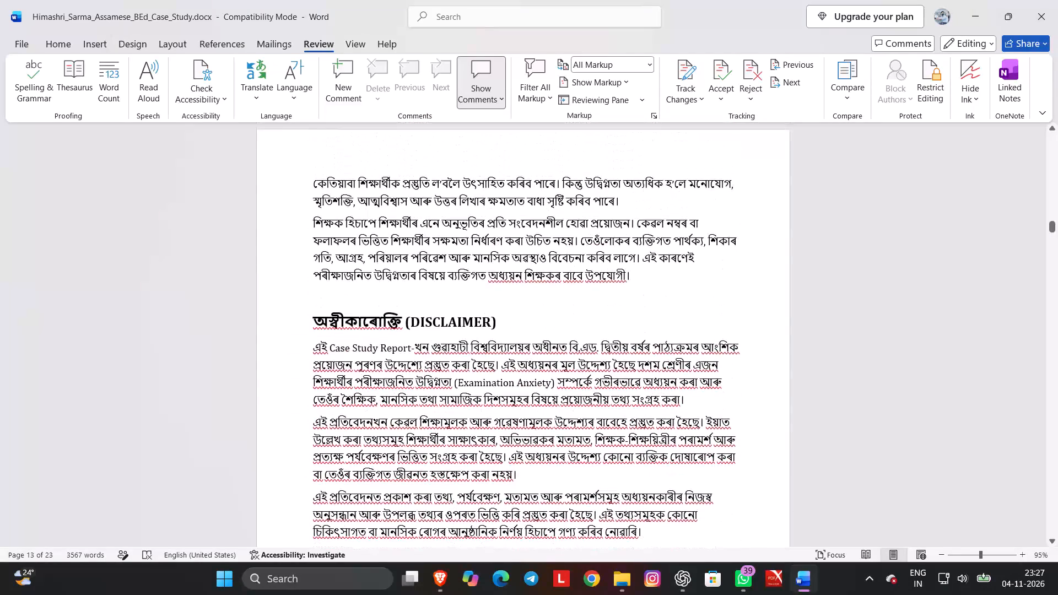
Delete all three body paragraphs under the ১. সাৰাংশ heading, leaving the heading itself in place.
scroll(499, 456, up, 15)
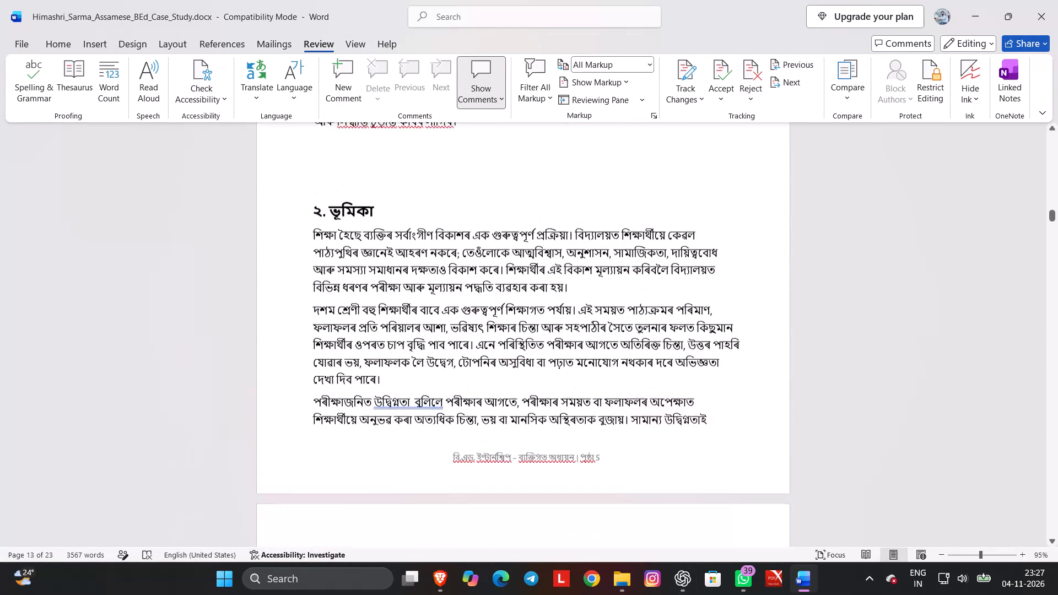
scroll(499, 456, up, 11)
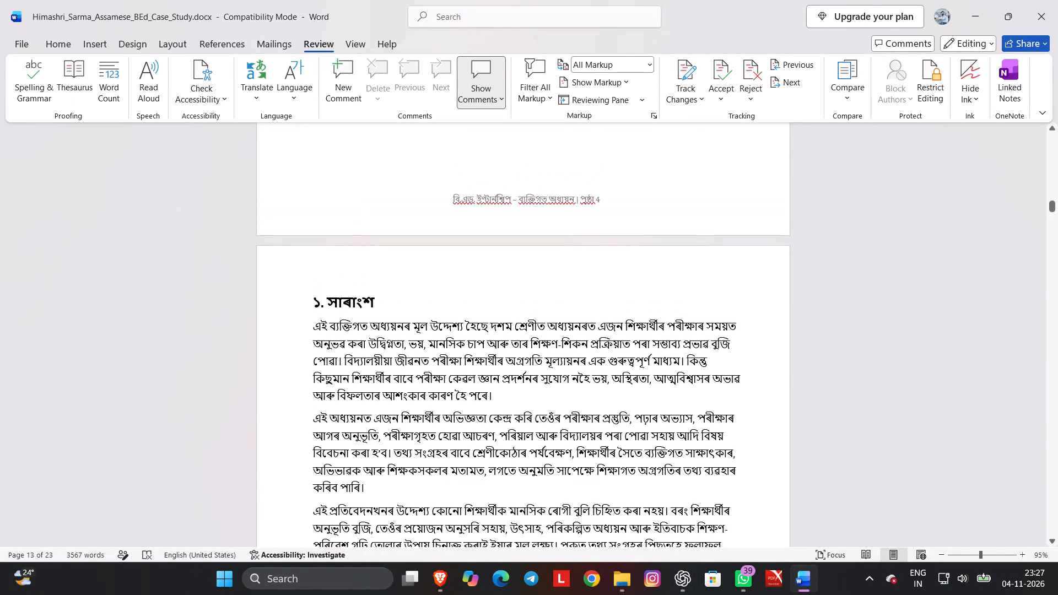
drag(315, 324, 390, 402)
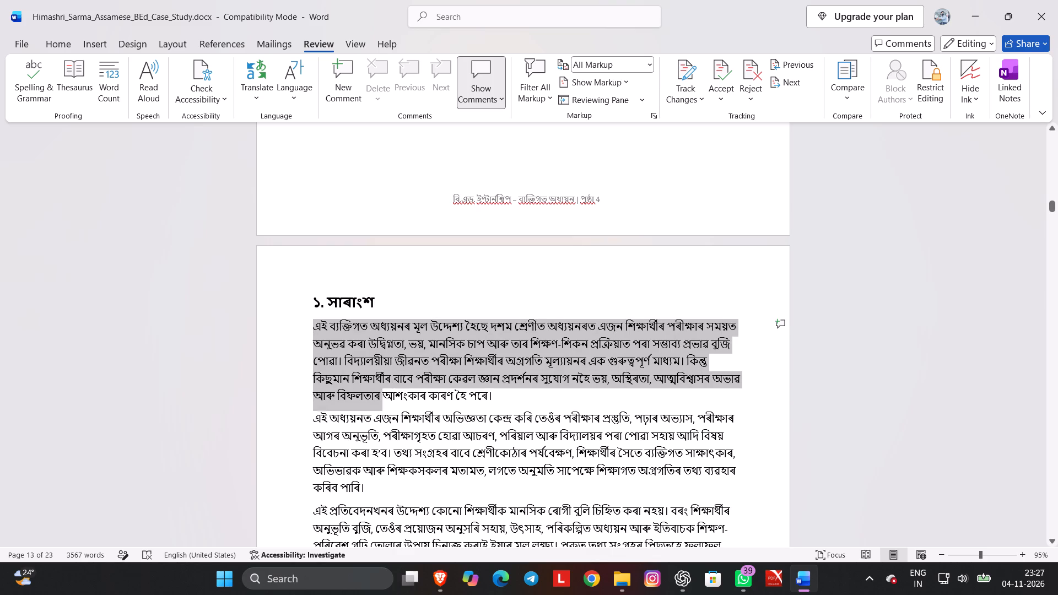
drag(390, 402, 452, 487)
scroll(497, 456, down, 2)
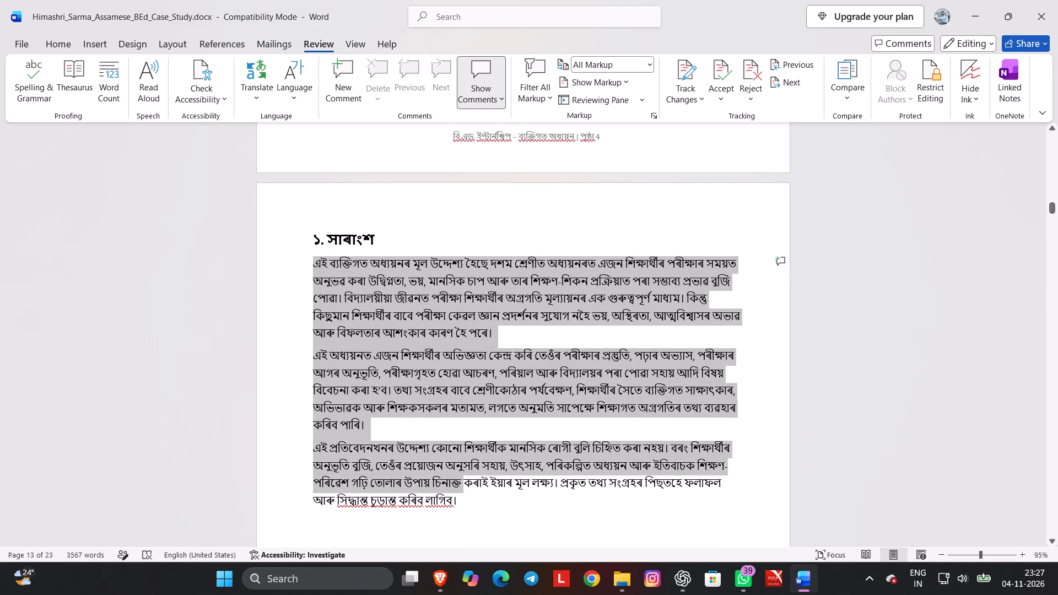
drag(452, 487, 484, 449)
scroll(452, 487, down, 1)
scroll(563, 496, down, 1)
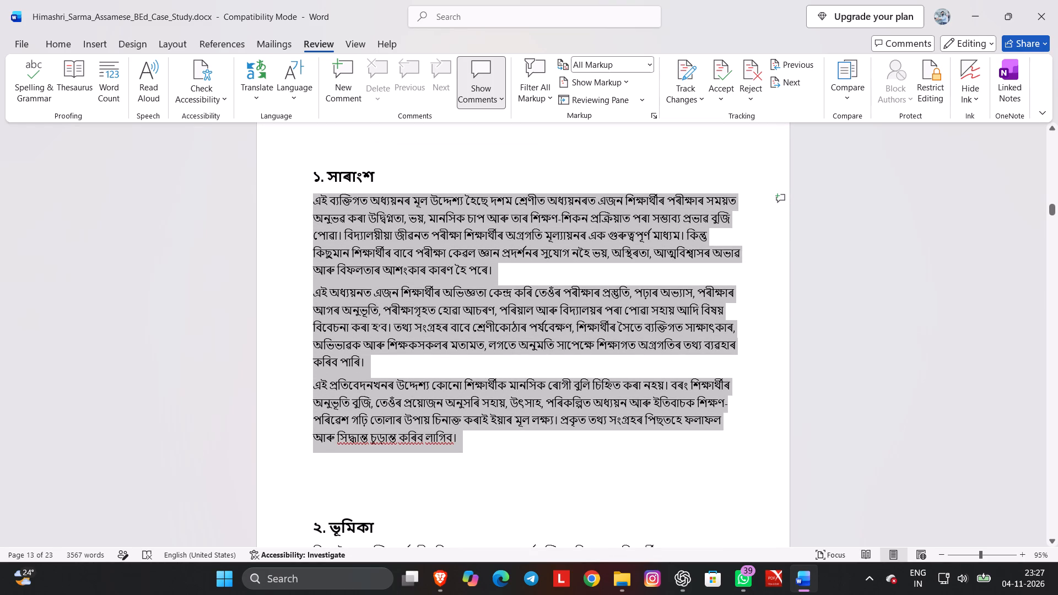
drag(484, 449, 482, 446)
key(BackSpace)
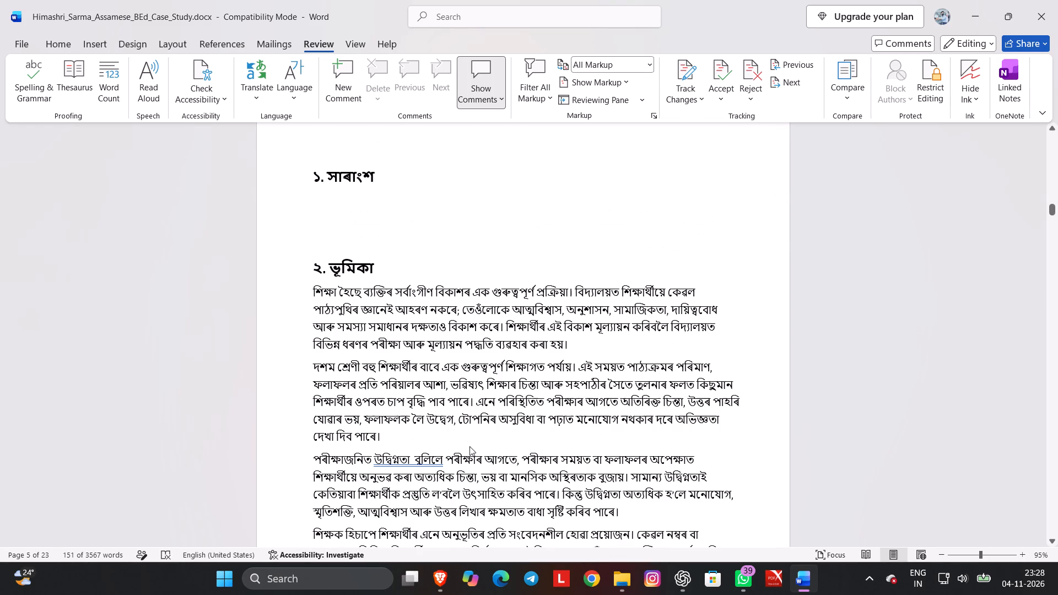
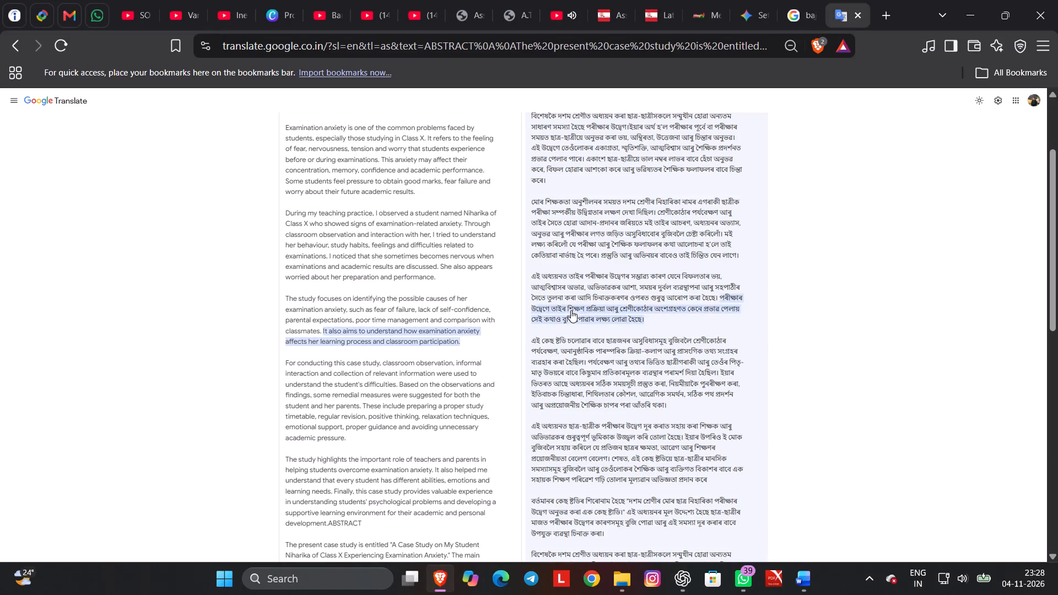
Copy the full Assamese translation of the abstract from Google Translate and paste it under the ১. সাৰাংশ heading in Word.
scroll(623, 316, up, 3)
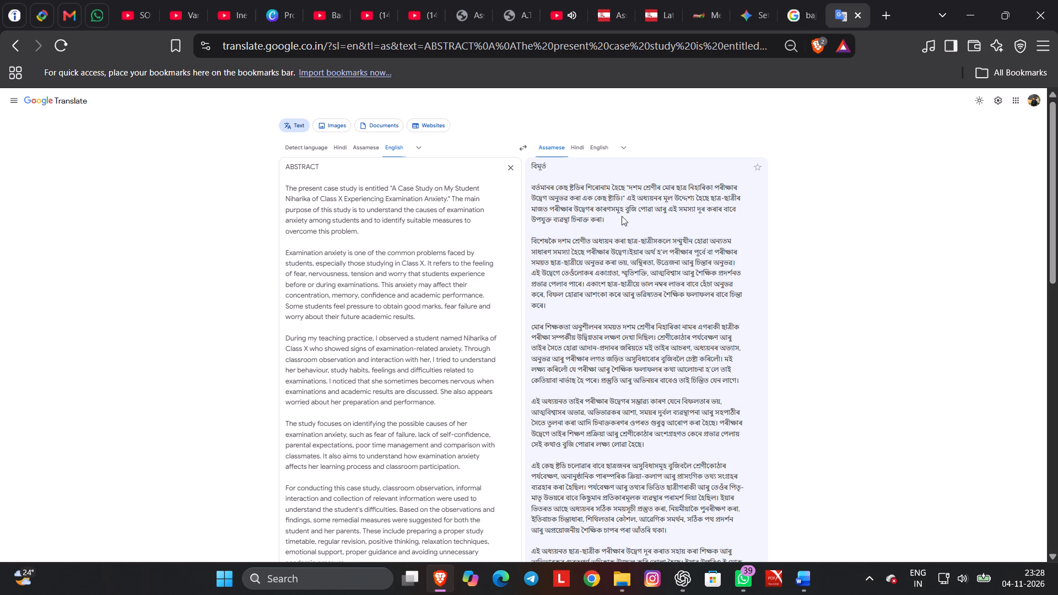
scroll(723, 309, down, 8)
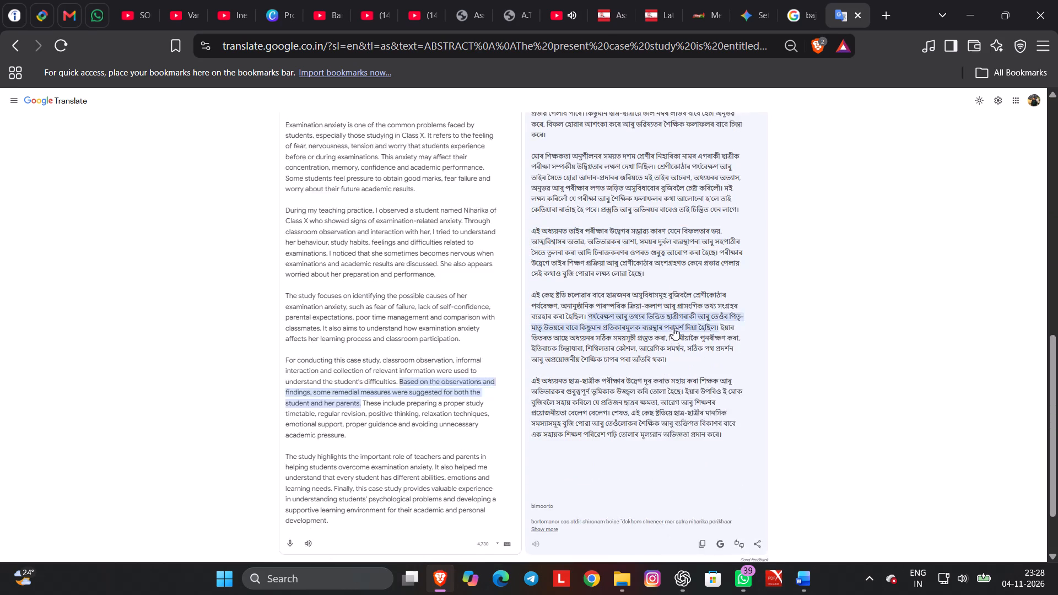
scroll(673, 328, down, 3)
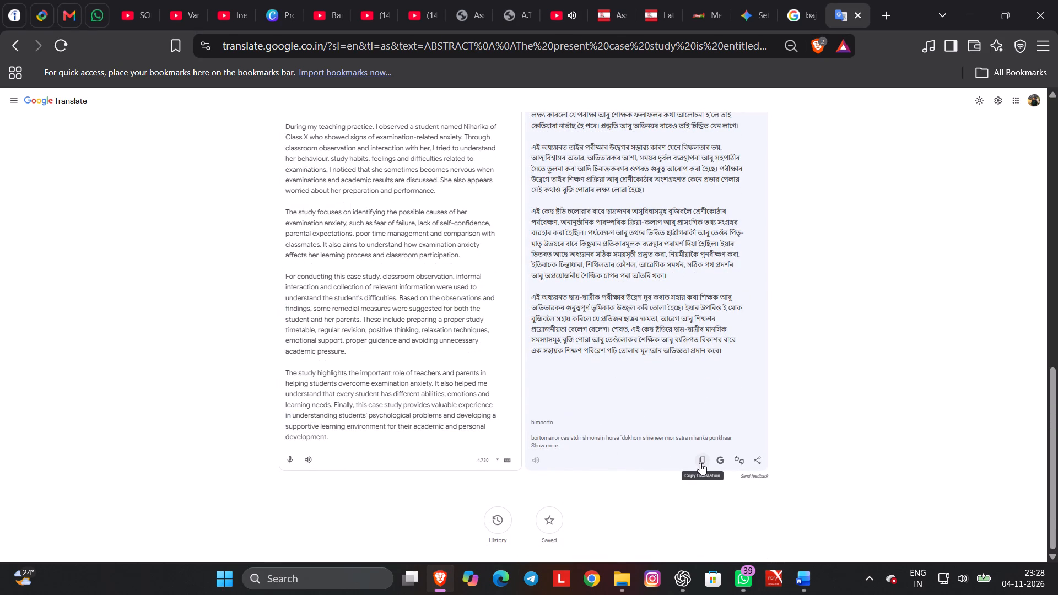
click(703, 457)
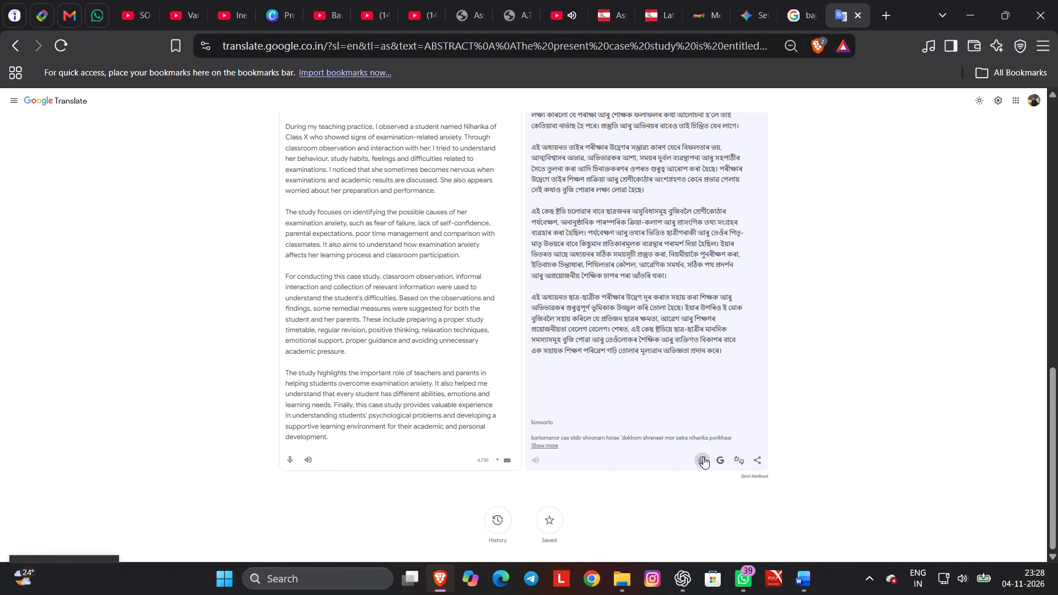
click(809, 577)
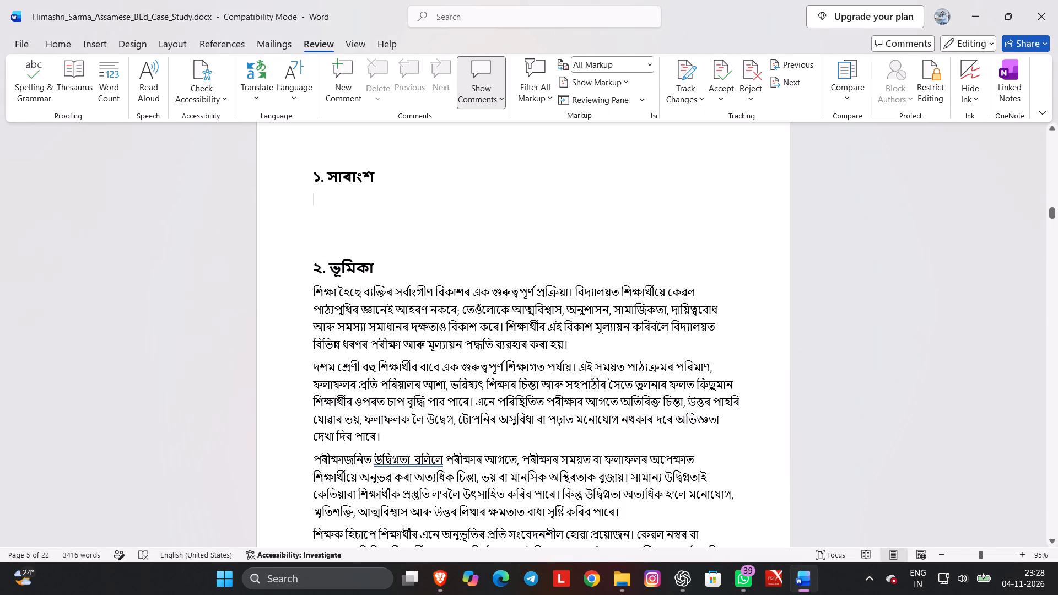
key(ctrl+v)
Delete the leftover title word বিমূৰ্ত at the start of the pasted text, keeping one blank line below the ১. সাৰাংশ heading.
scroll(530, 326, up, 7)
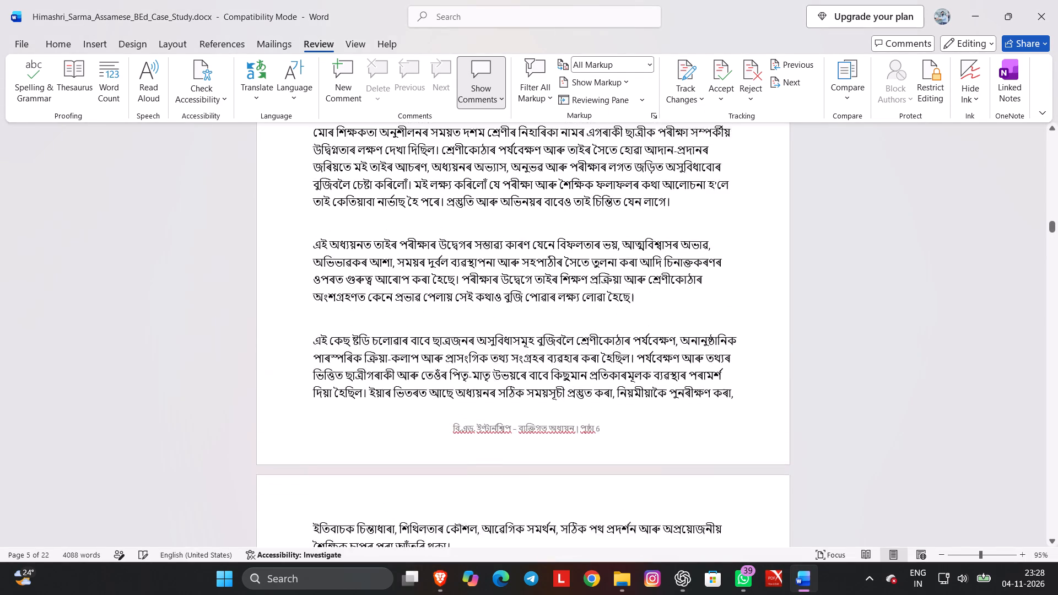
scroll(530, 326, up, 9)
scroll(530, 326, up, 13)
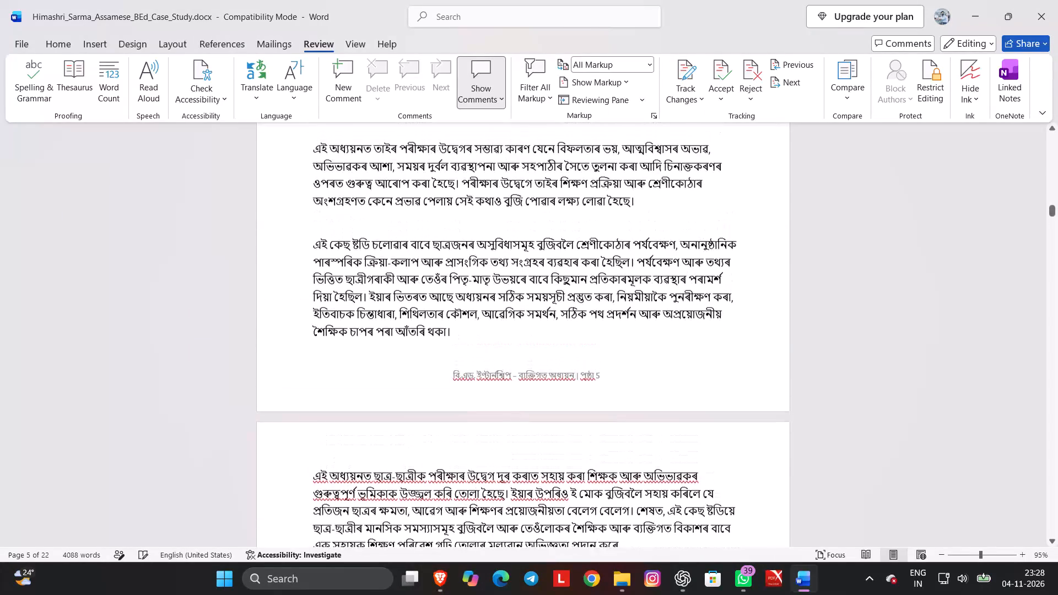
scroll(530, 326, up, 14)
drag(339, 368, 300, 375)
key(BackSpace)
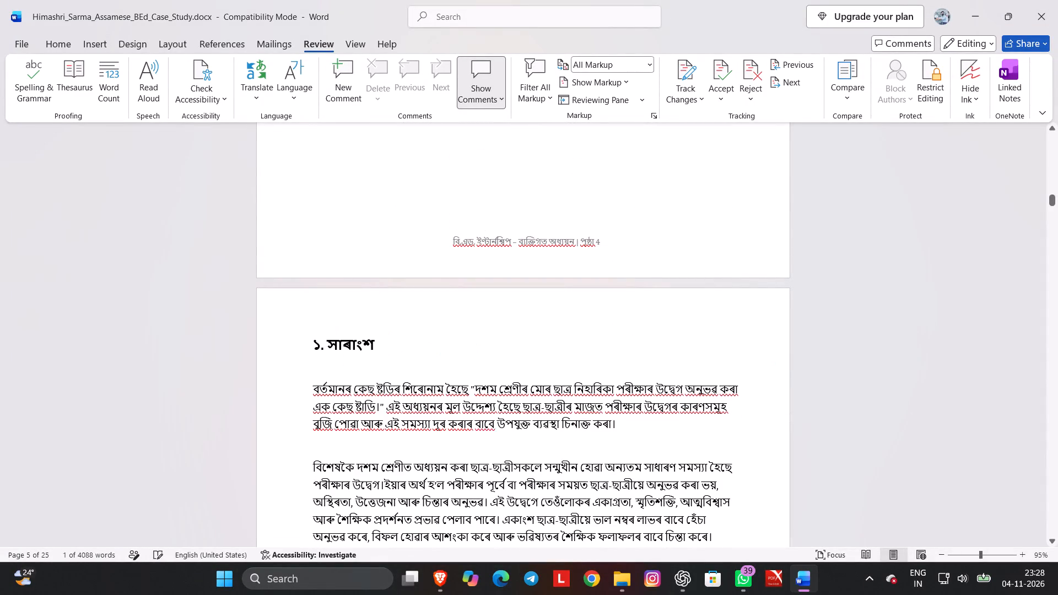
click(349, 370)
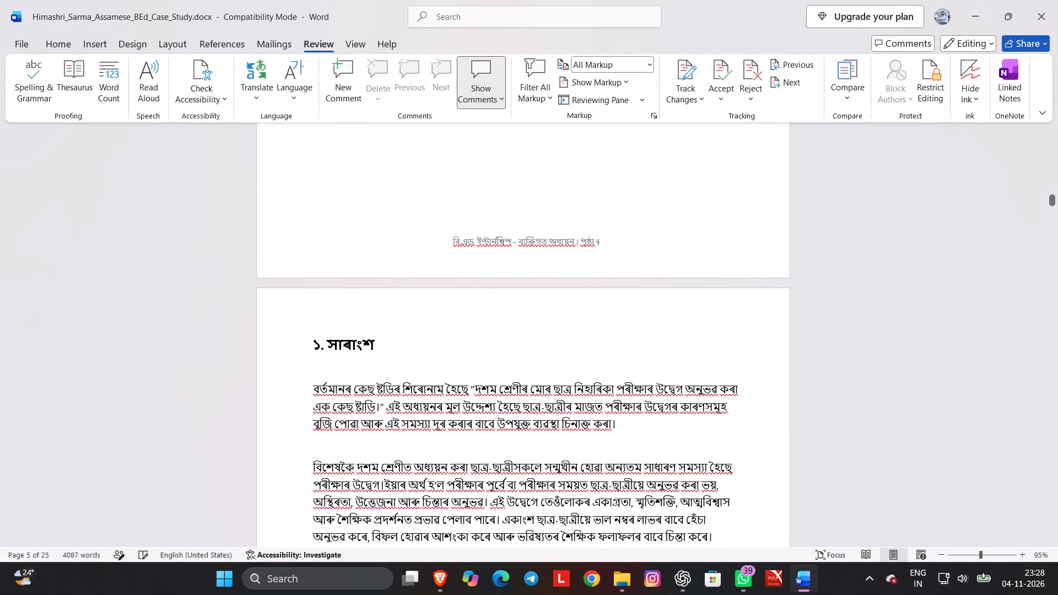
key(BackSpace)
scroll(405, 356, down, 4)
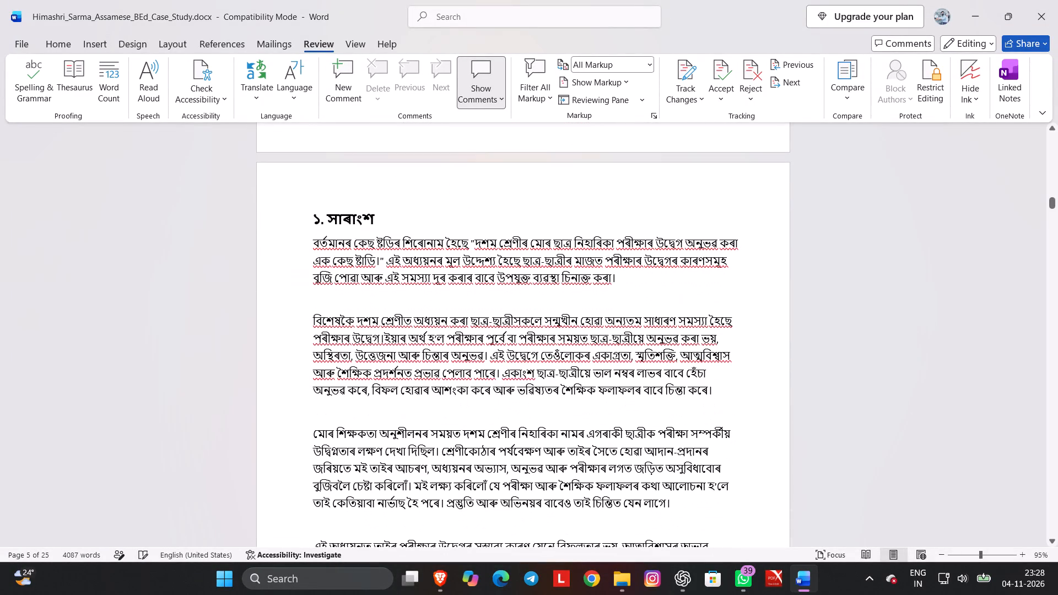
key(Return)
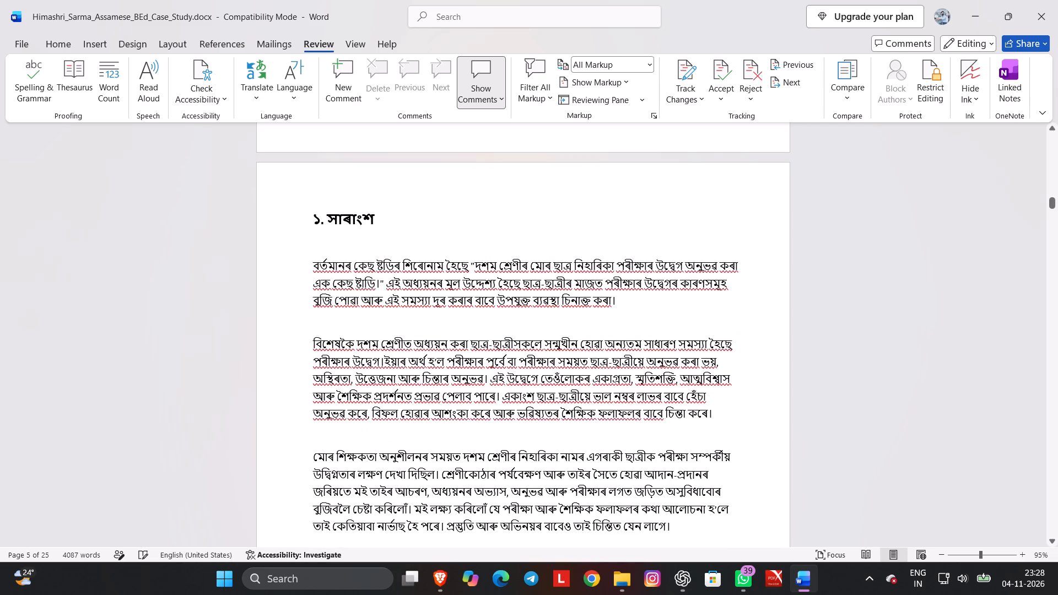
double_click(338, 266)
click(817, 232)
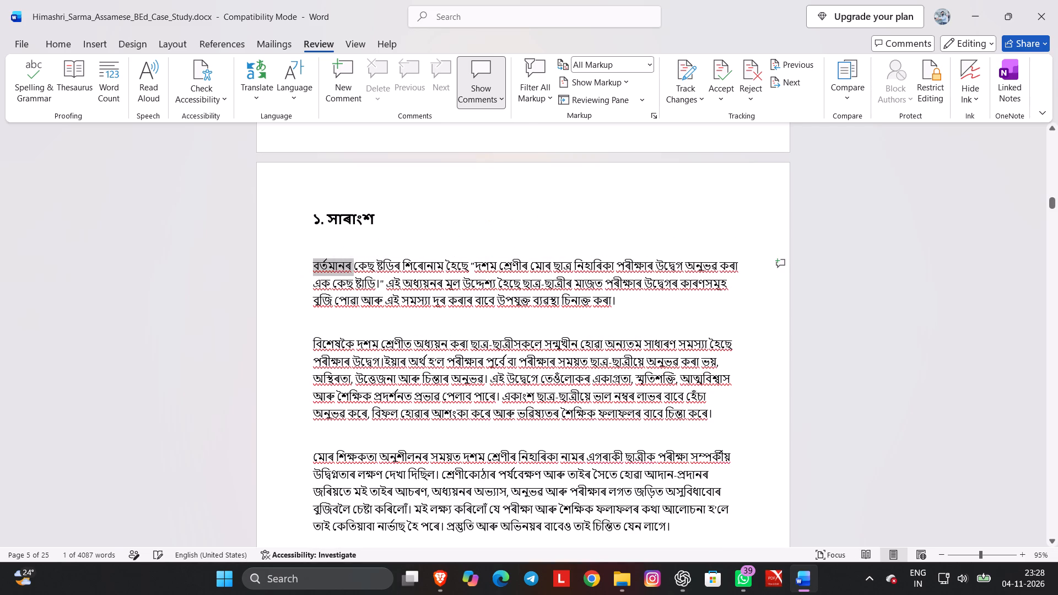
Review the pasted summary paragraphs from the ১. সাৰাংশ heading down to ২. ভূমিকা, checking their content and layout.
scroll(530, 313, down, 11)
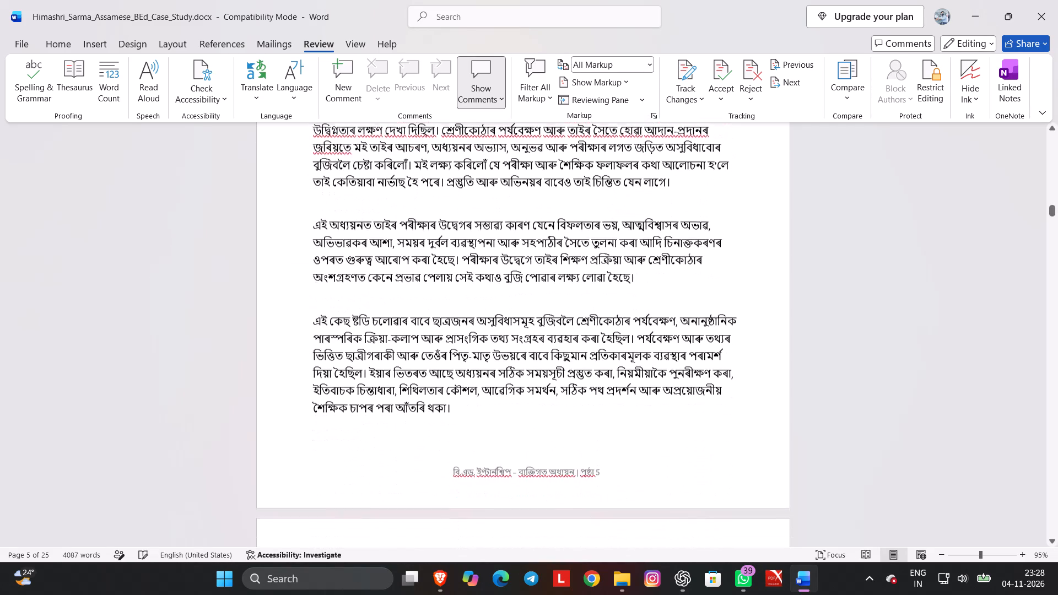
scroll(519, 318, down, 4)
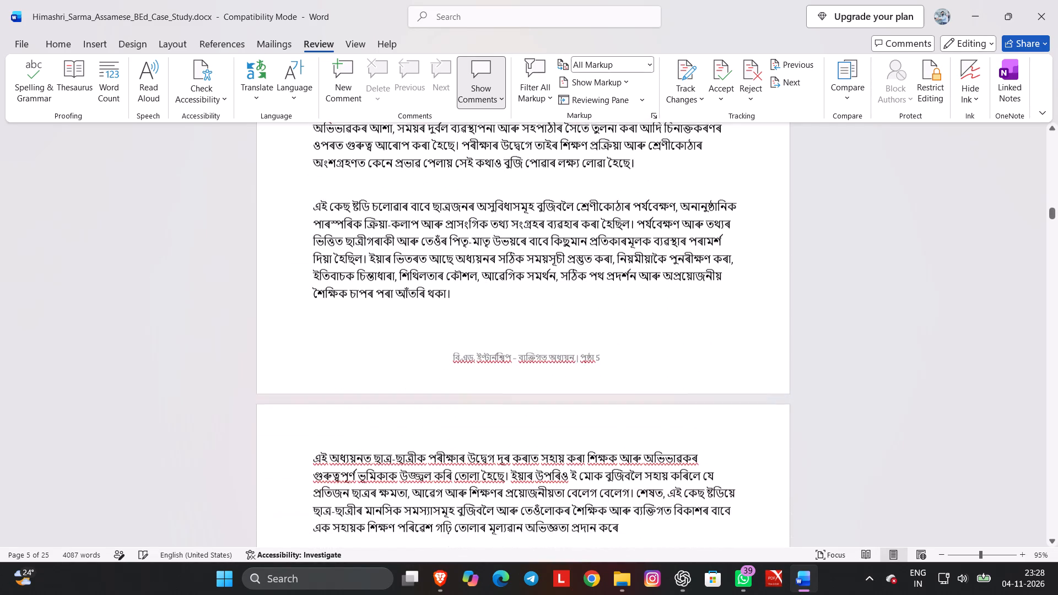
scroll(519, 318, down, 13)
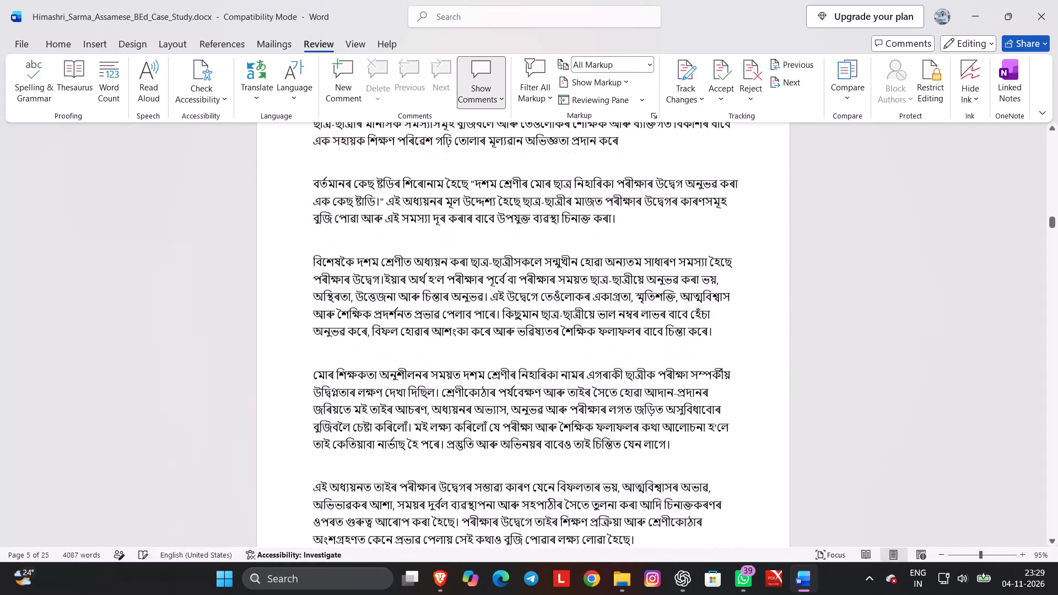
scroll(519, 318, down, 14)
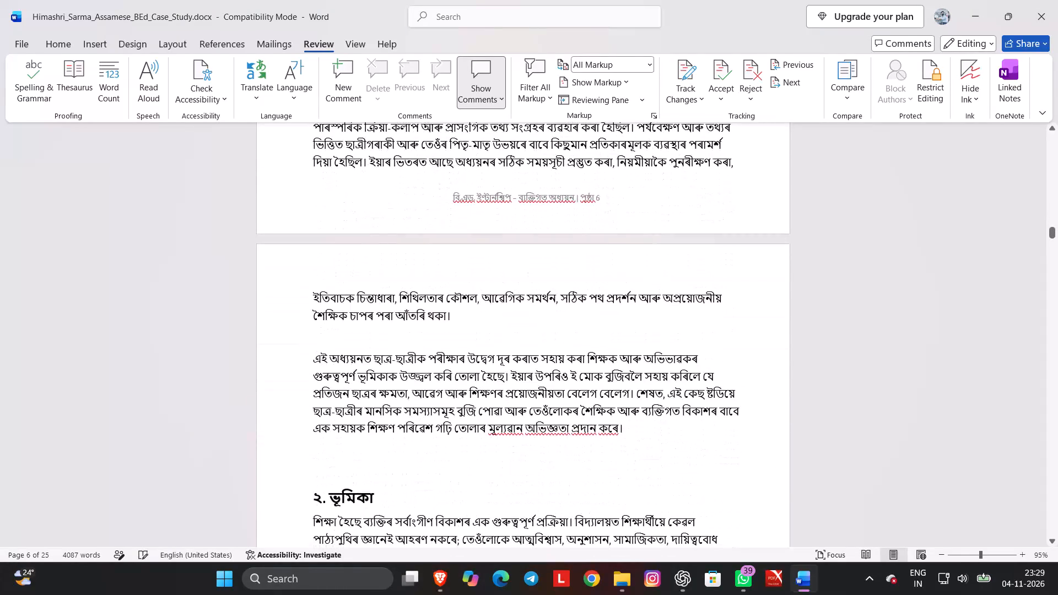
scroll(519, 318, down, 3)
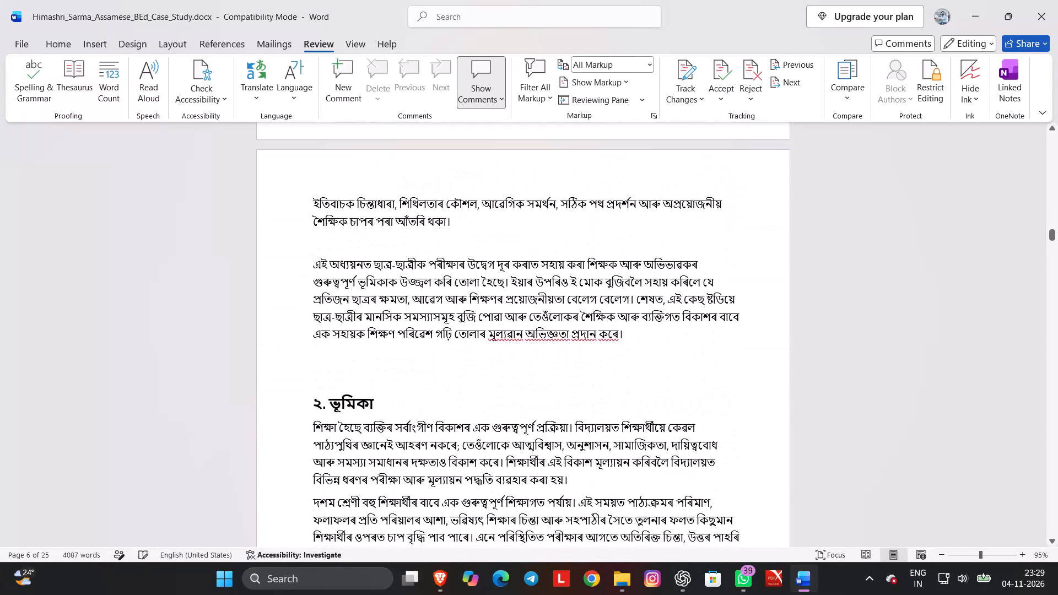
scroll(519, 318, up, 9)
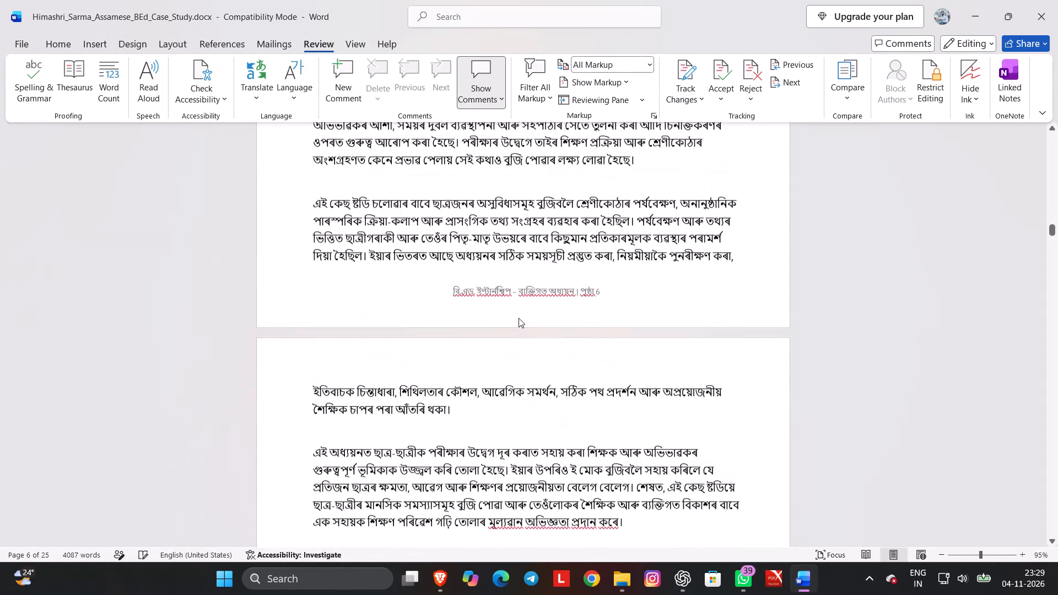
scroll(519, 318, up, 16)
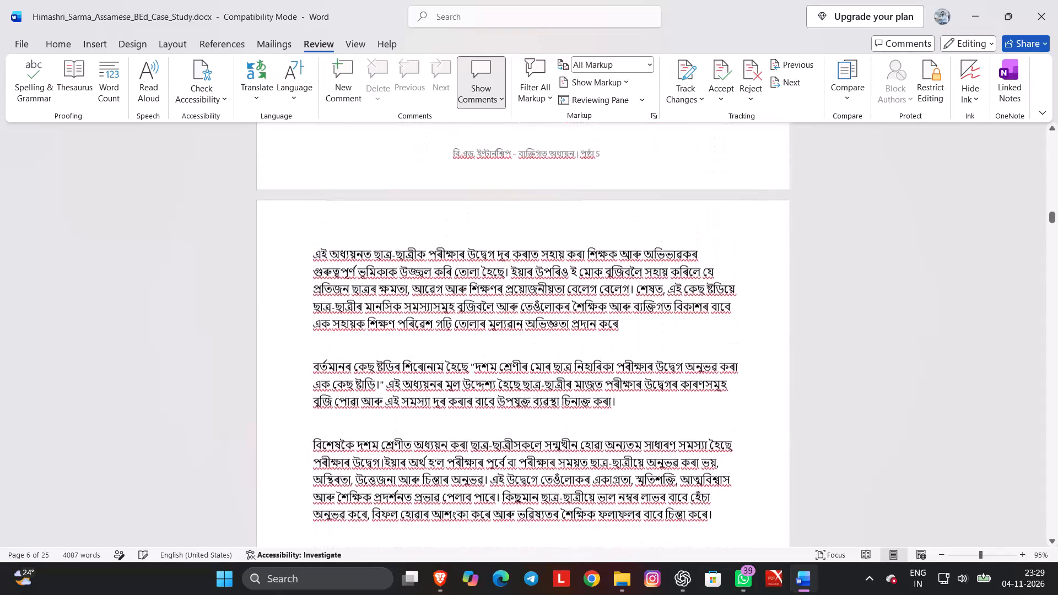
scroll(519, 318, up, 12)
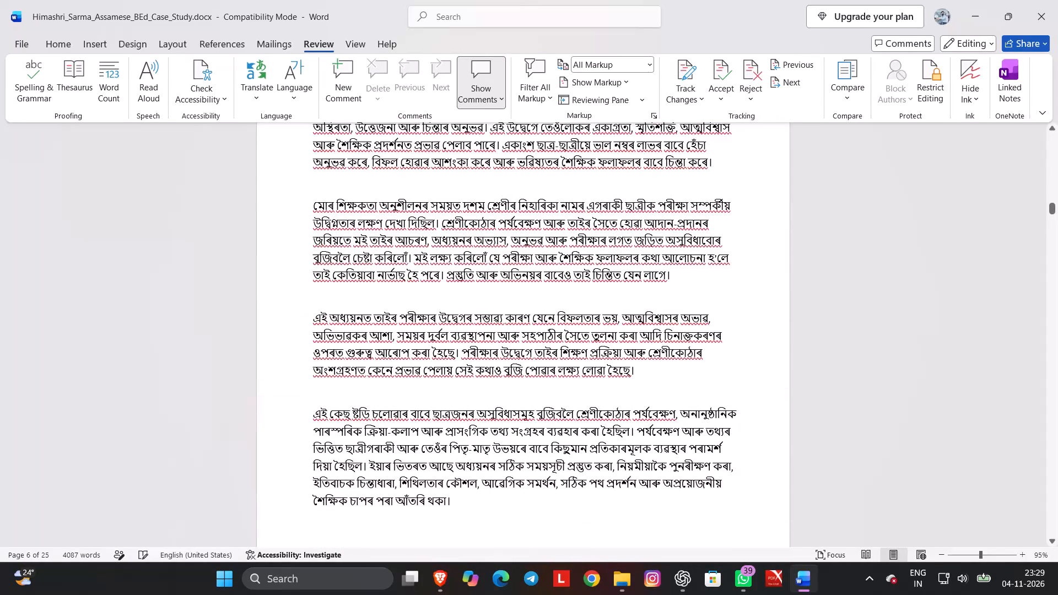
scroll(519, 318, up, 8)
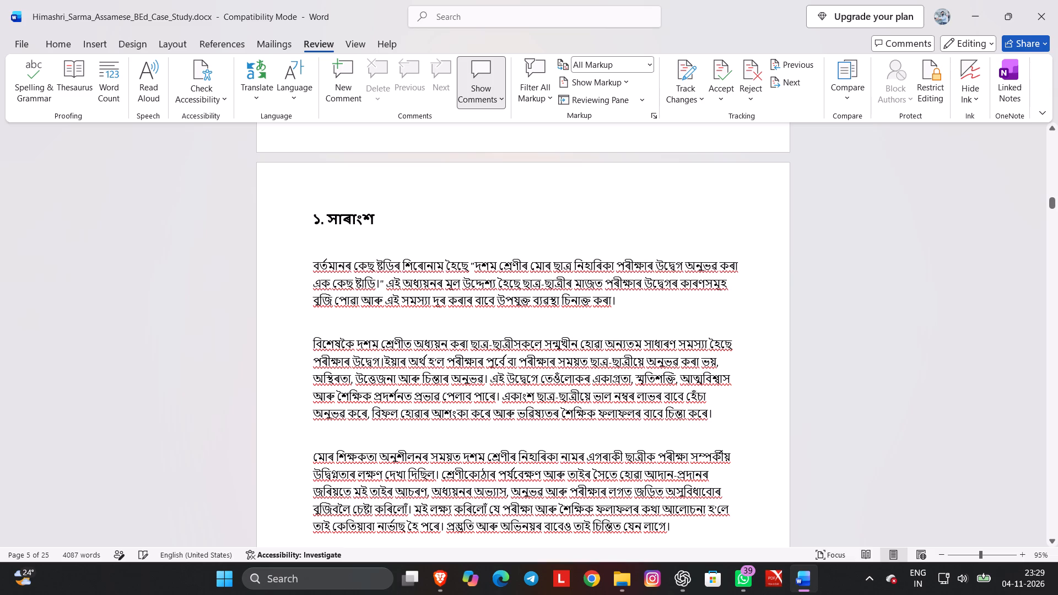
scroll(423, 305, down, 6)
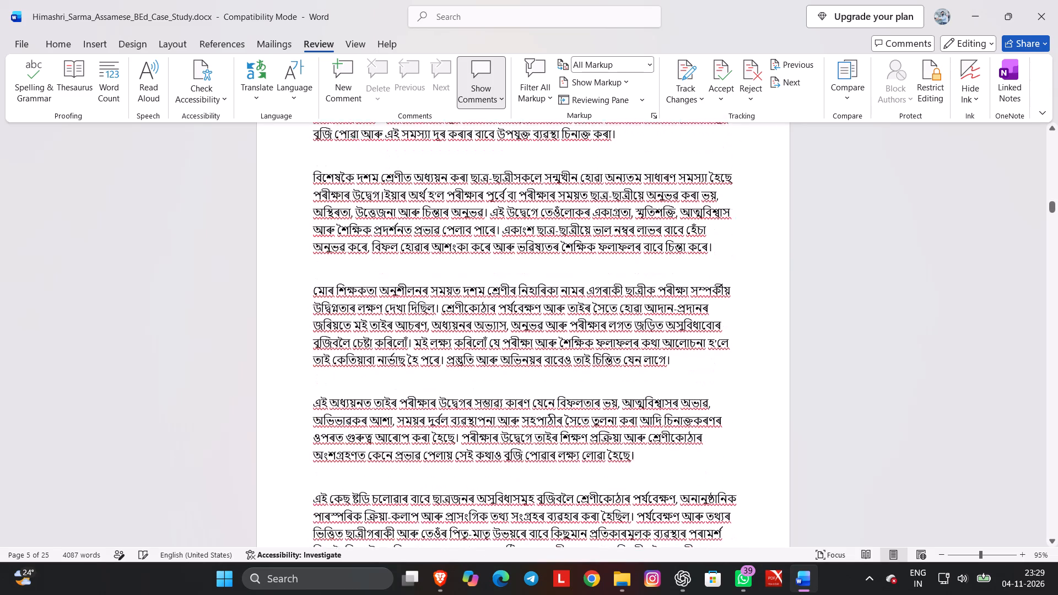
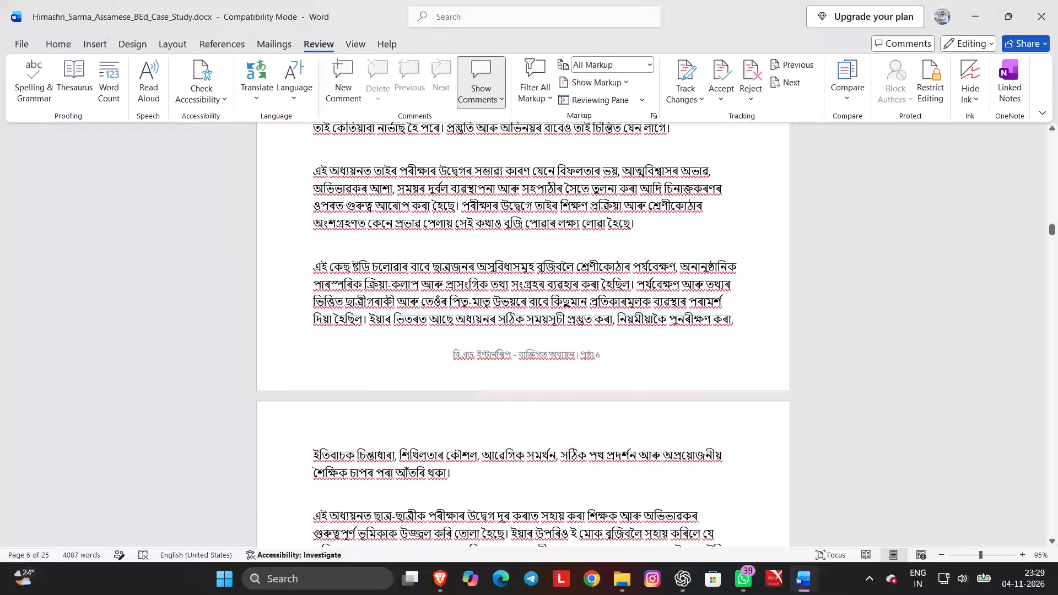
Examine the pages preceding the summary, including the সূচীপত্ৰ (CONTENTS) list and the ঘোষণা declaration page.
scroll(488, 342, up, 20)
scroll(488, 342, up, 8)
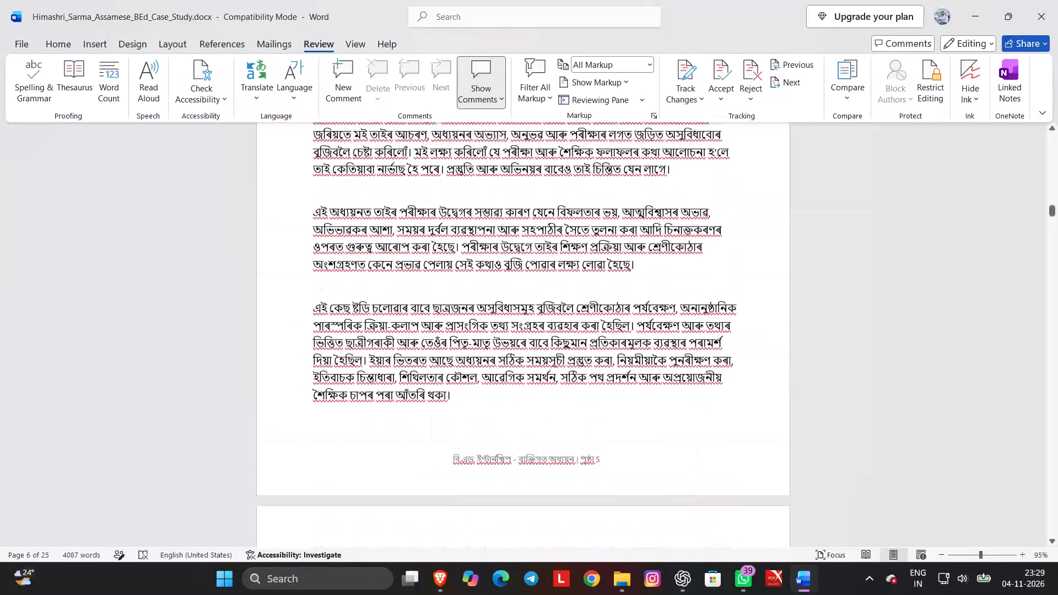
scroll(488, 342, up, 3)
scroll(488, 342, up, 20)
scroll(488, 342, up, 2)
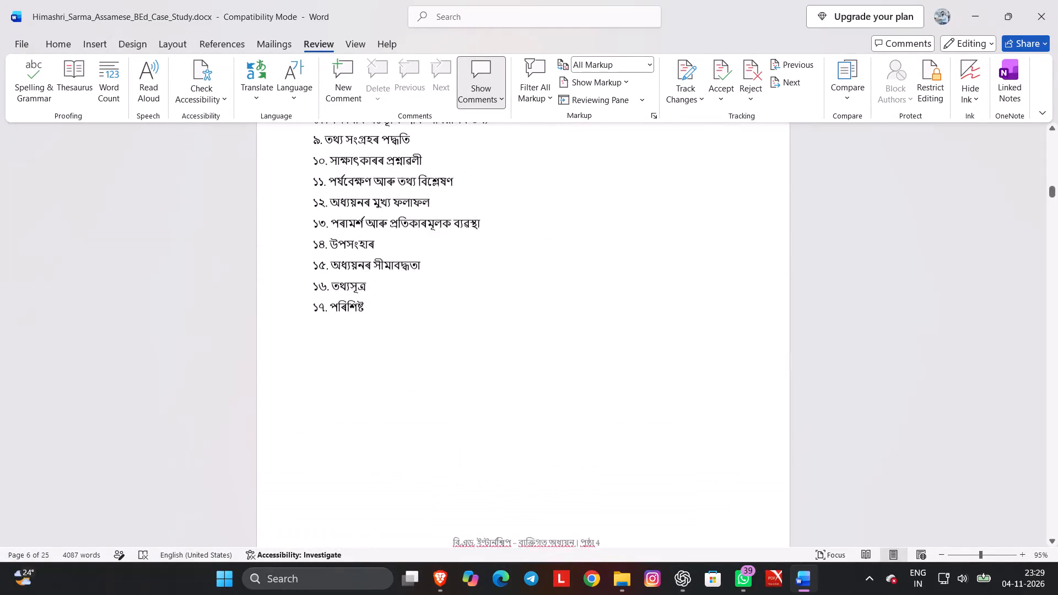
scroll(488, 343, up, 7)
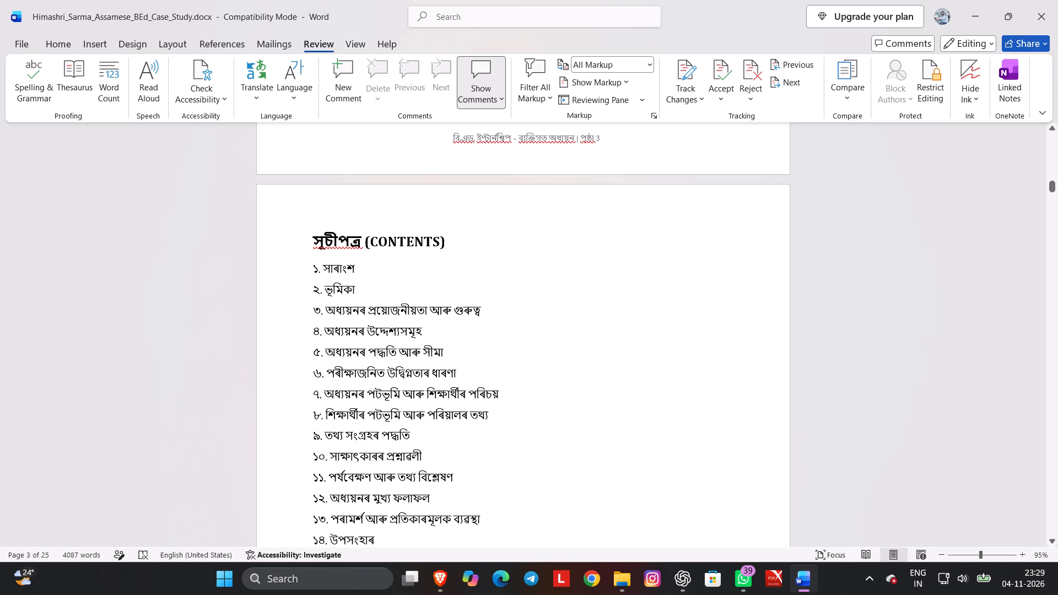
scroll(377, 360, down, 6)
scroll(377, 360, up, 3)
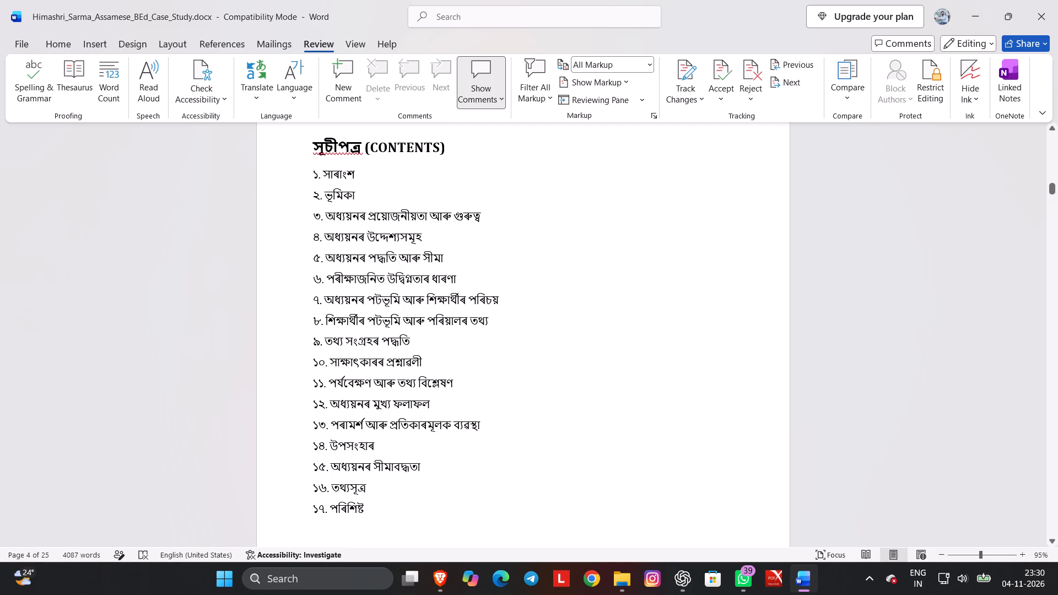
scroll(373, 429, up, 6)
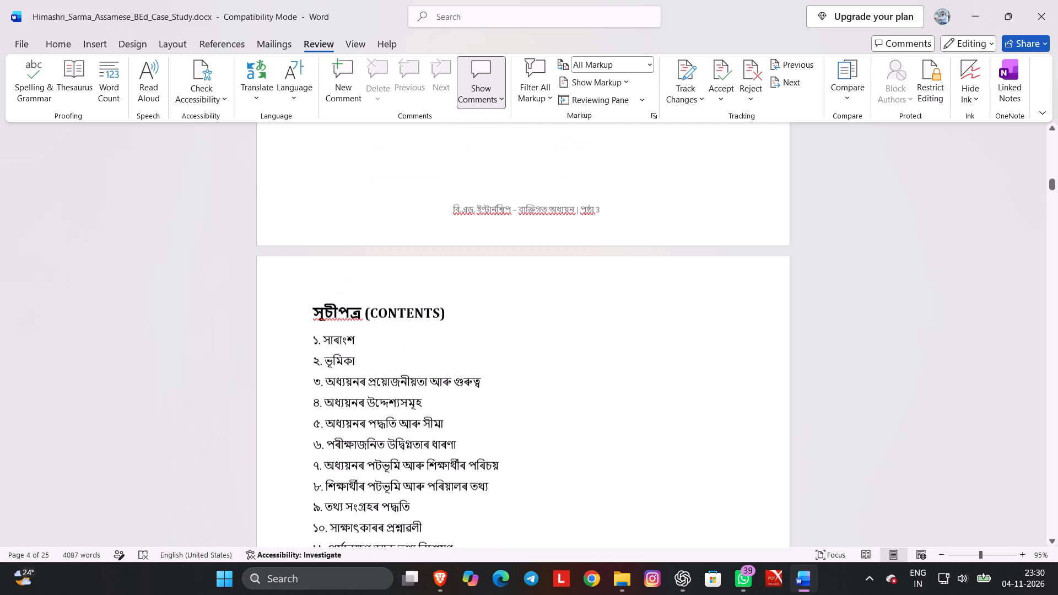
scroll(373, 429, up, 20)
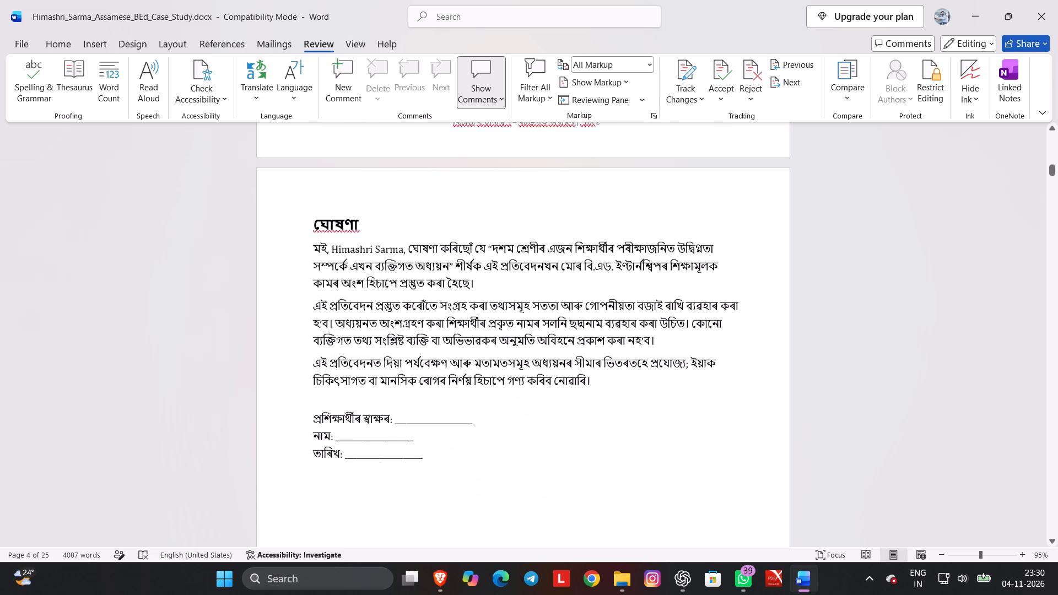
scroll(373, 429, down, 15)
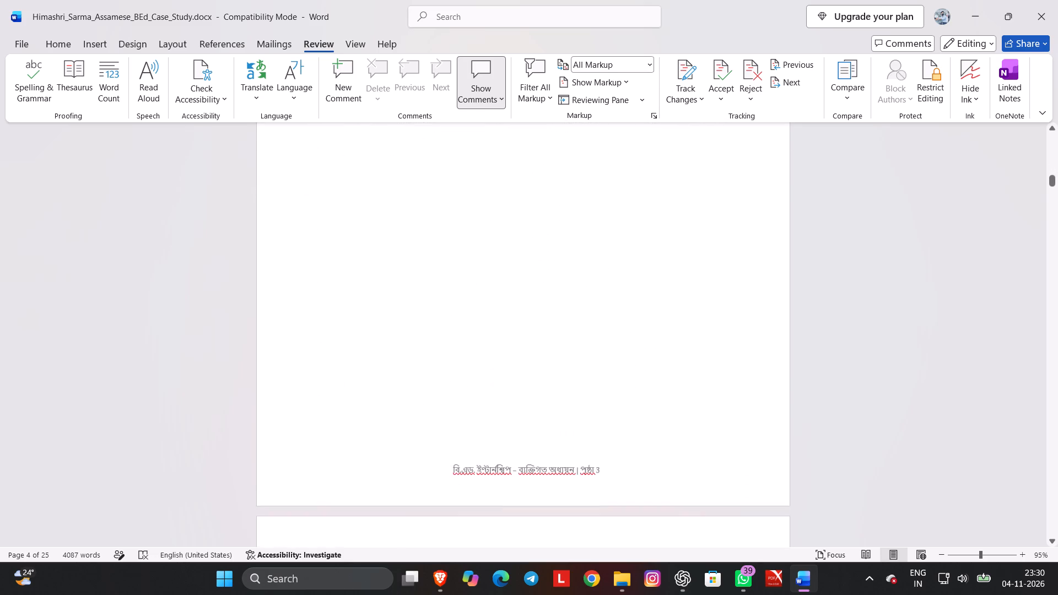
scroll(373, 429, down, 7)
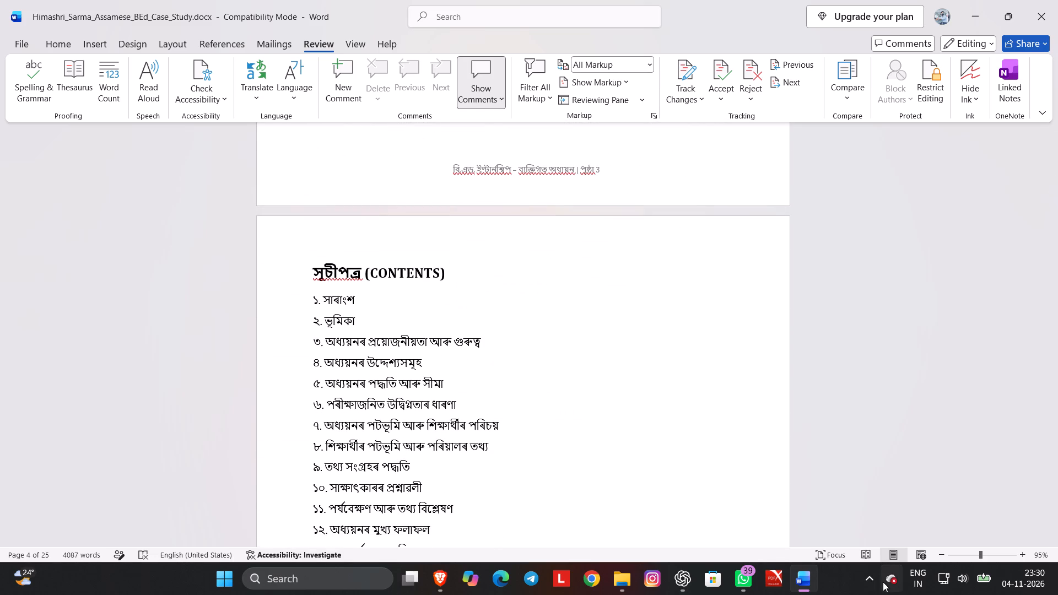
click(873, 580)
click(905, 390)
Check the numbered entries of the সূচীপত্ৰ (CONTENTS) list and the order of the sections they name.
scroll(323, 387, down, 2)
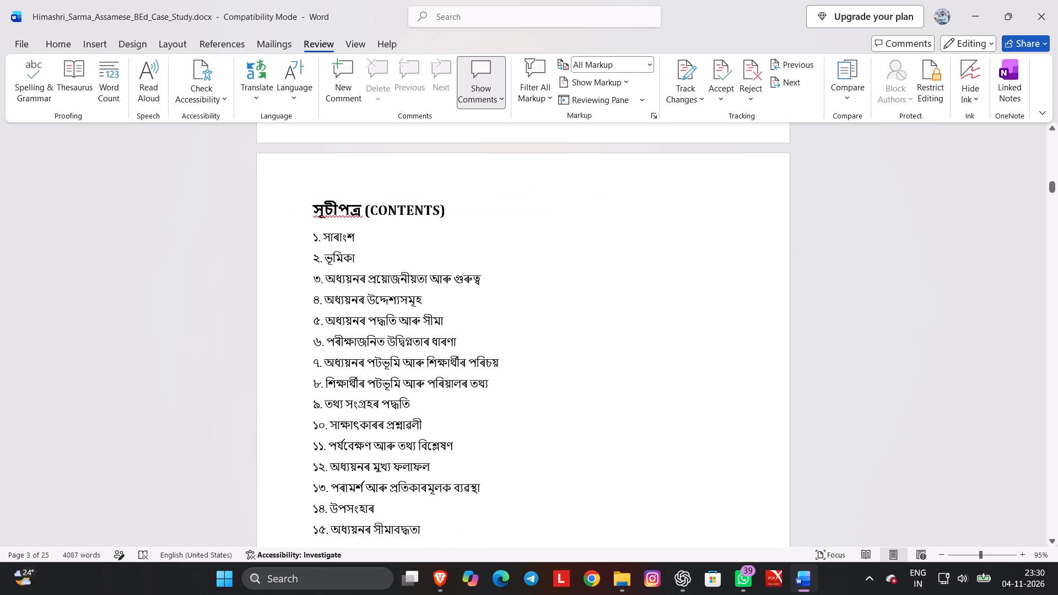
scroll(323, 387, down, 4)
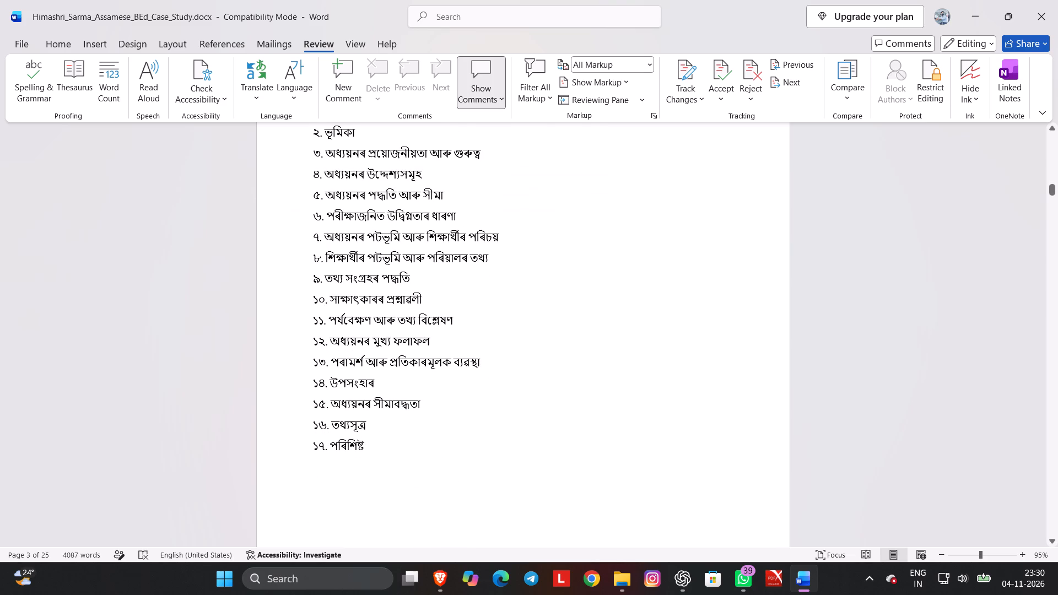
scroll(323, 387, down, 4)
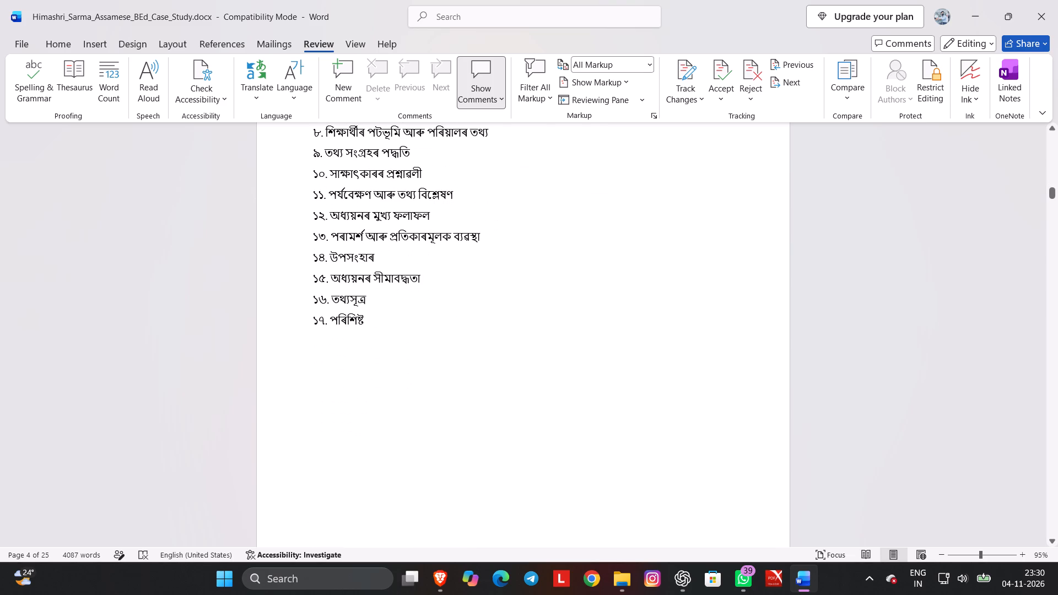
scroll(323, 387, up, 5)
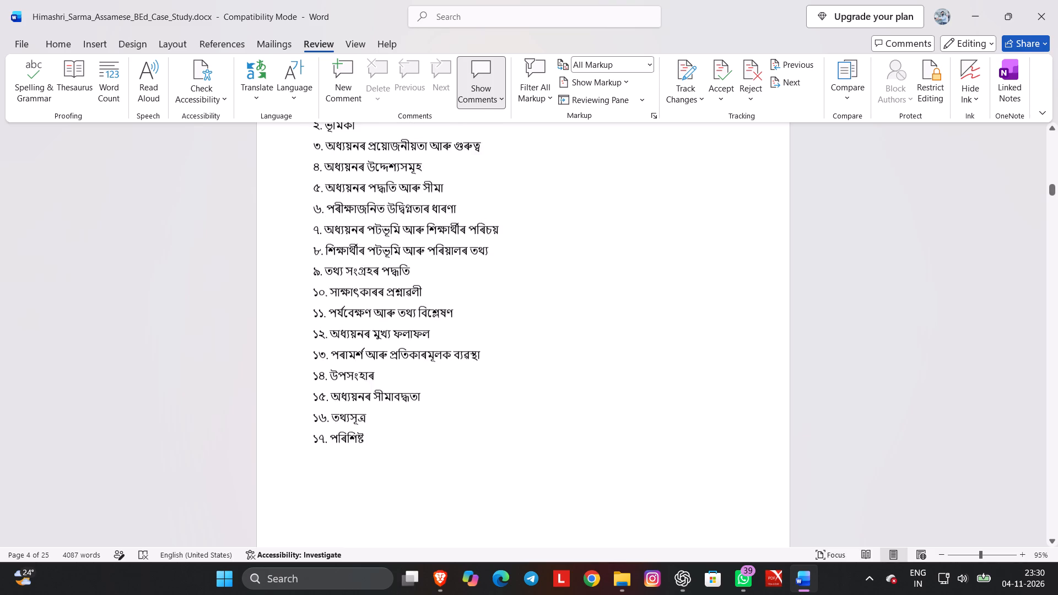
scroll(323, 387, down, 11)
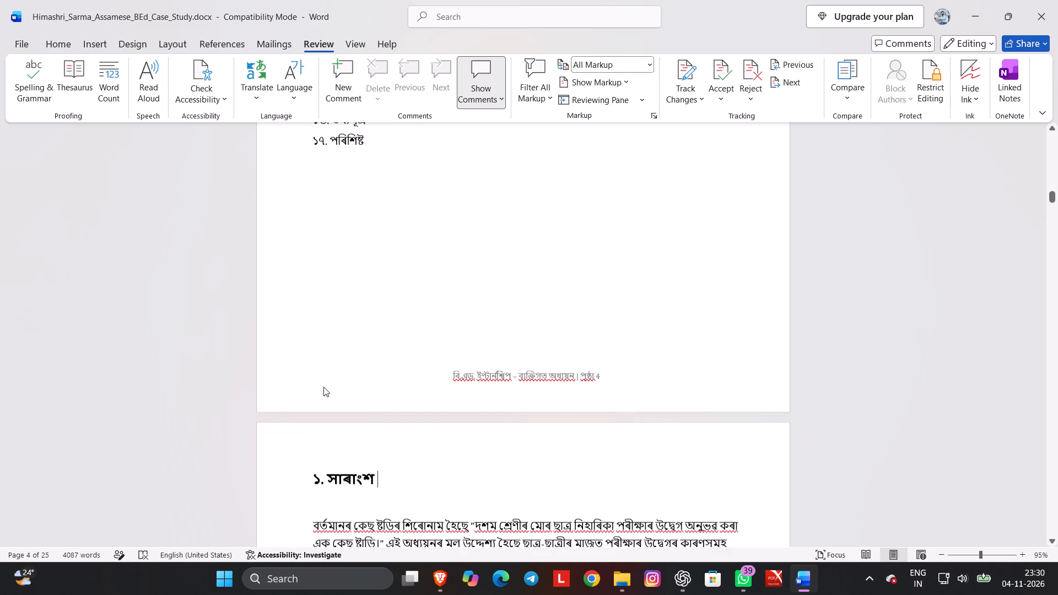
Insert one blank line between the ২. ভূমিকা heading and its first paragraph.
scroll(334, 381, down, 5)
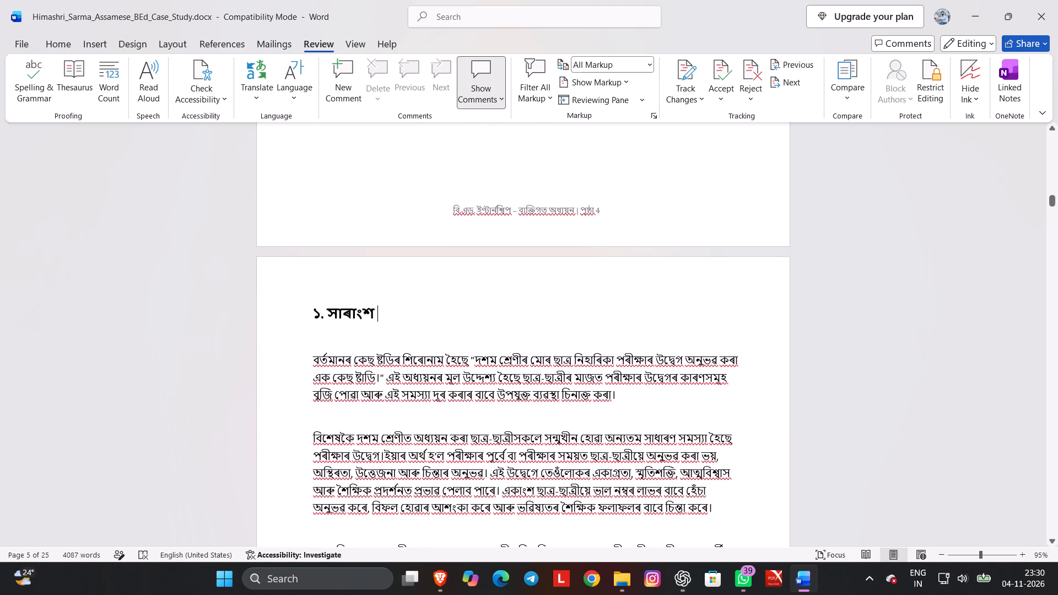
scroll(449, 298, down, 11)
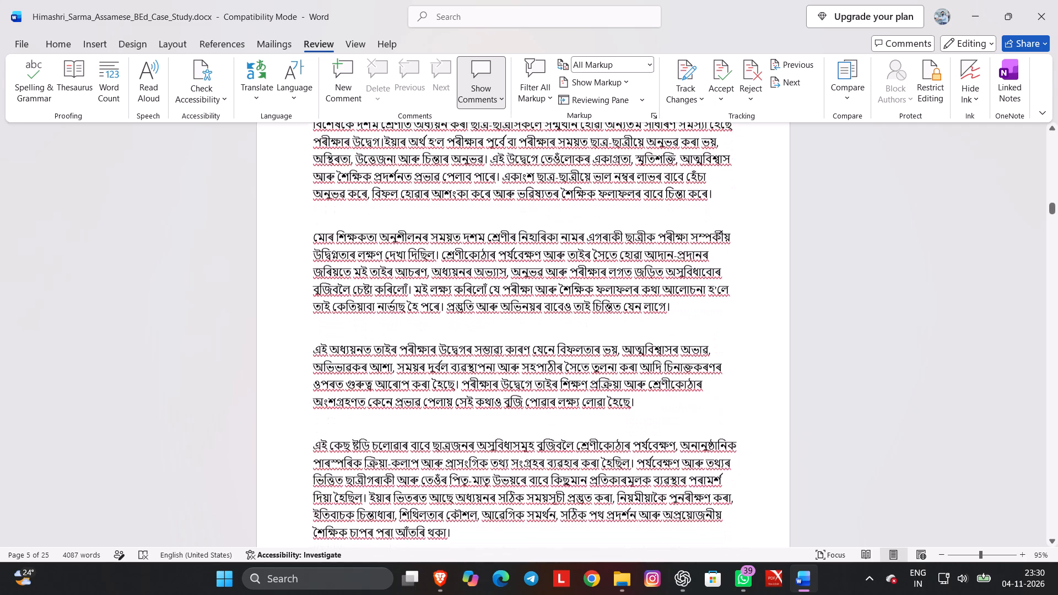
scroll(449, 326, down, 15)
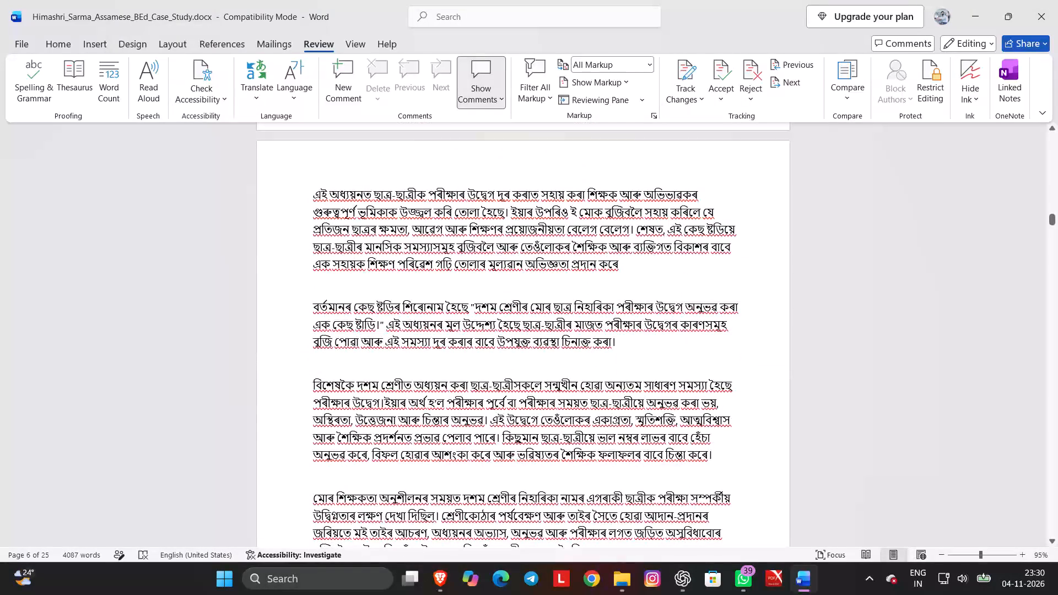
scroll(451, 336, down, 18)
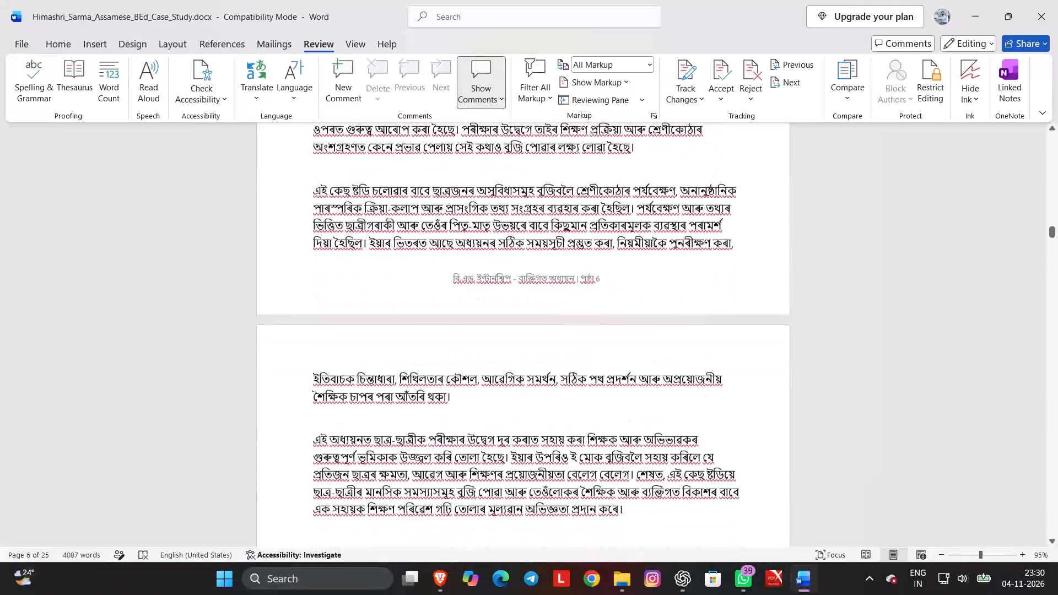
scroll(451, 336, down, 8)
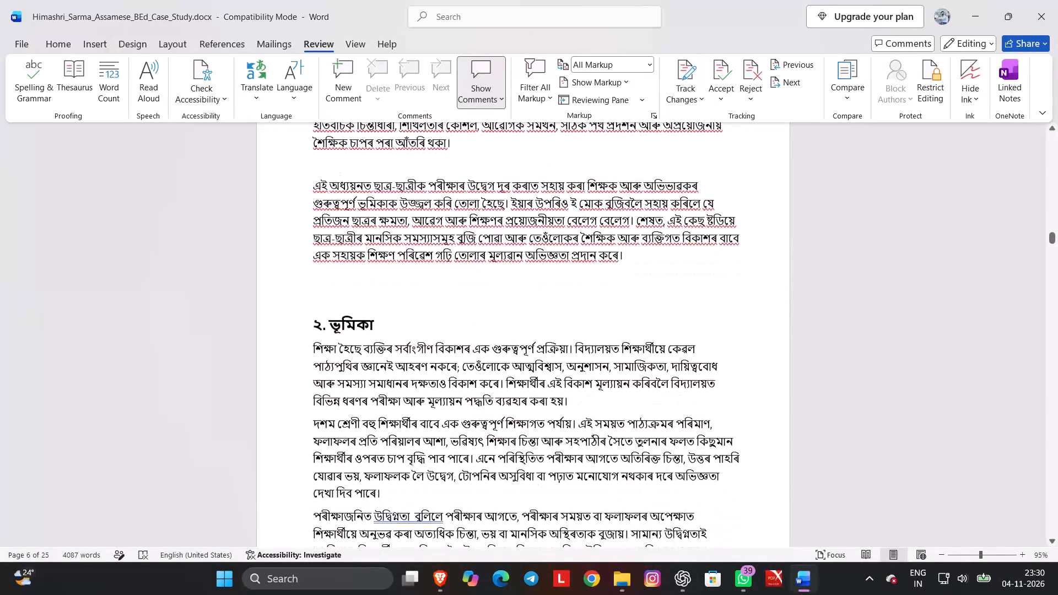
click(381, 280)
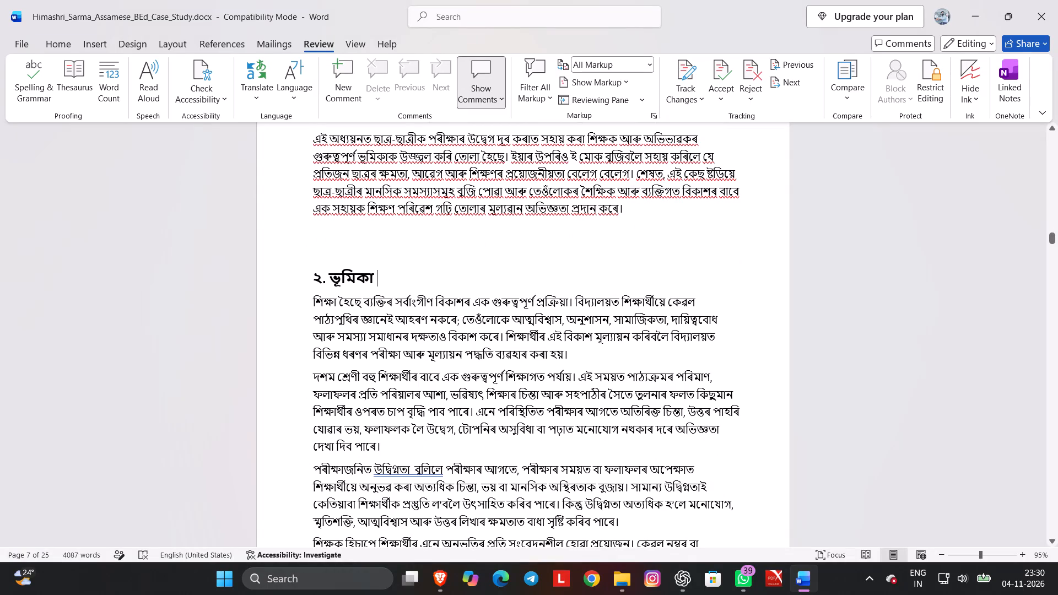
key(Return)
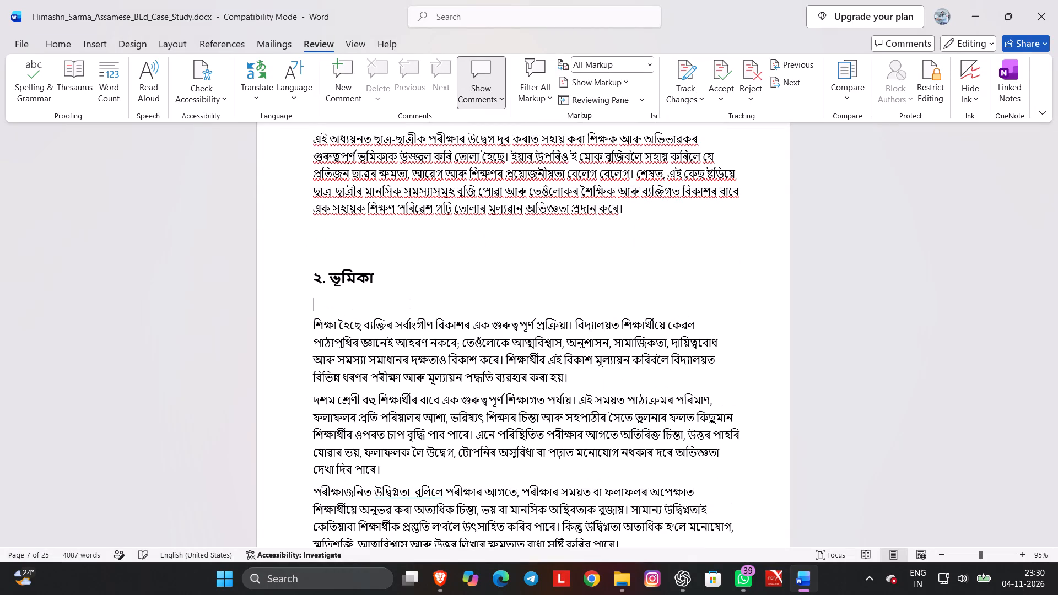
Delete the English word (DISCLAIMER) from the অস্বীকাৰোক্তি heading, leaving only the Assamese title.
scroll(435, 324, down, 12)
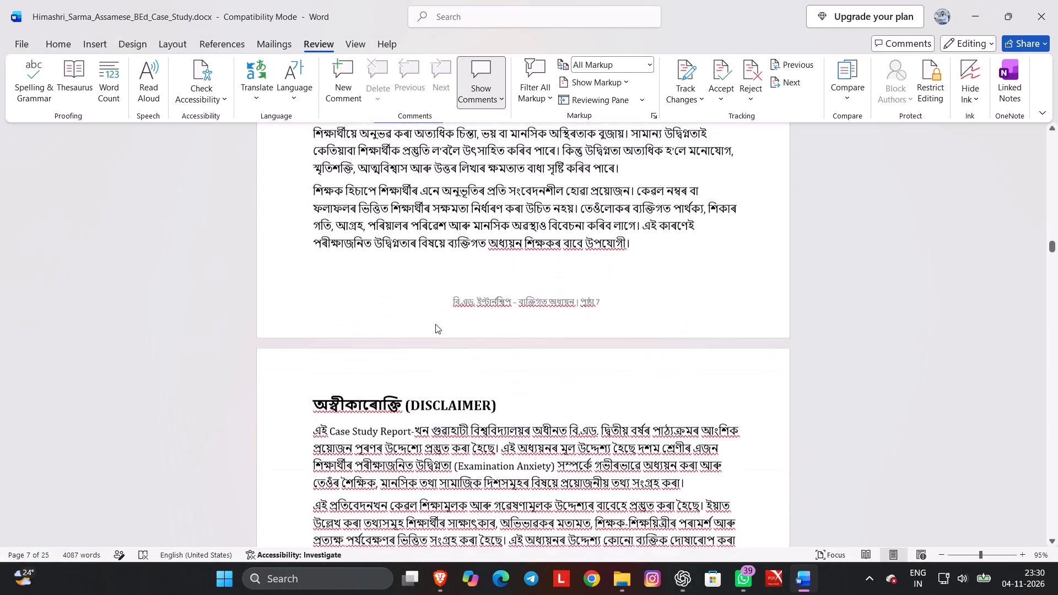
scroll(435, 324, down, 7)
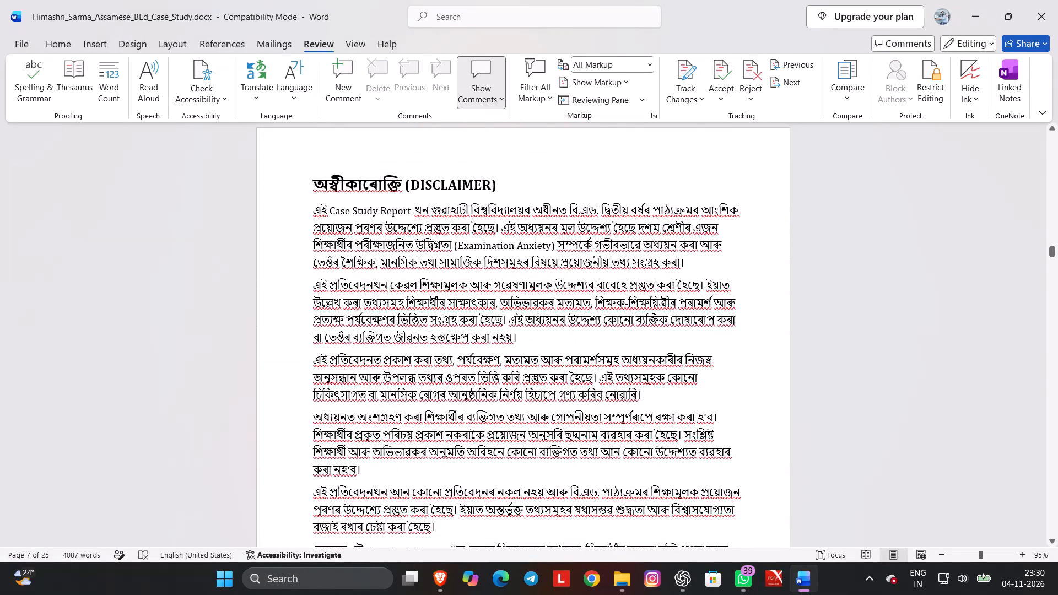
drag(517, 181, 409, 188)
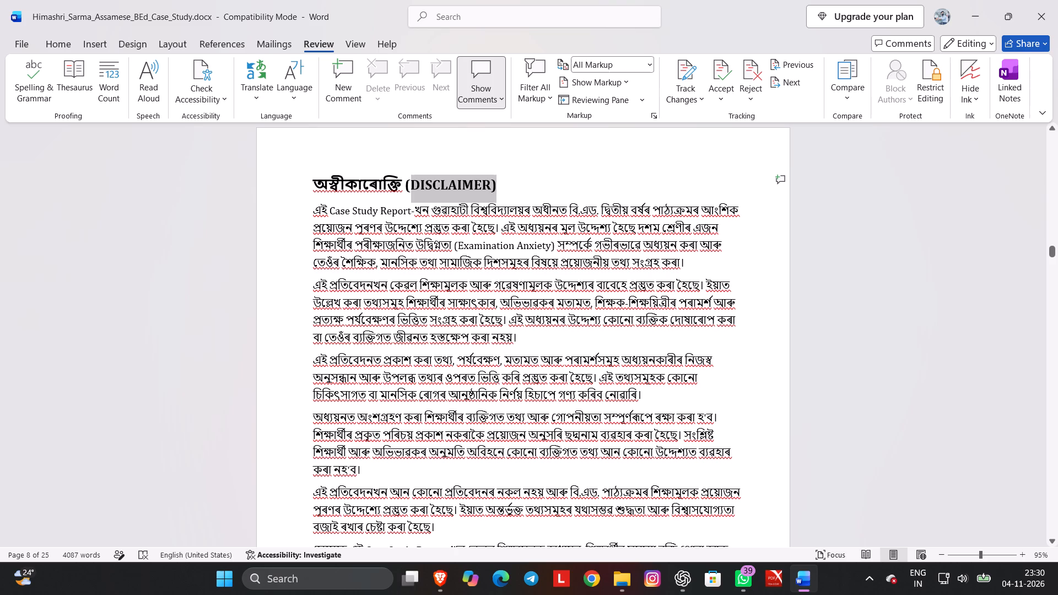
drag(409, 188, 405, 185)
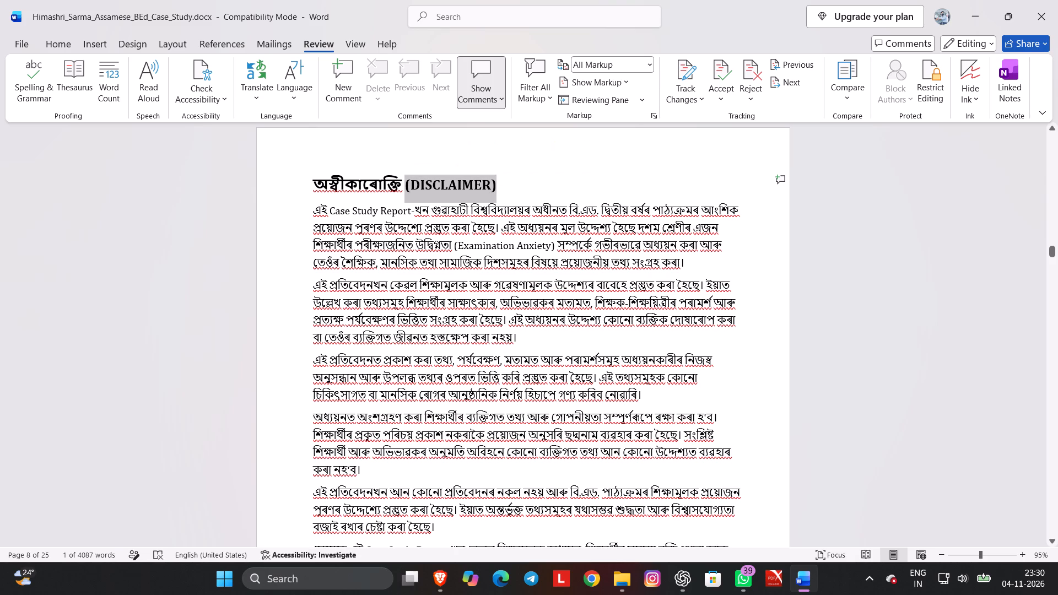
key(BackSpace)
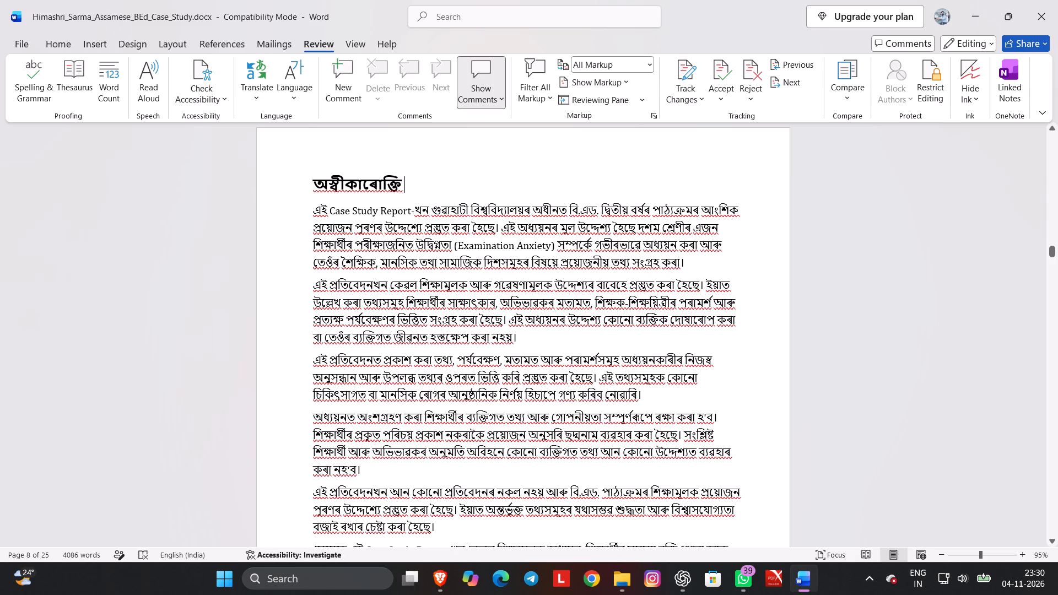
Review the অস্বীকাৰোক্তি section's paragraphs down to the Case study back g heading.
double_click(323, 209)
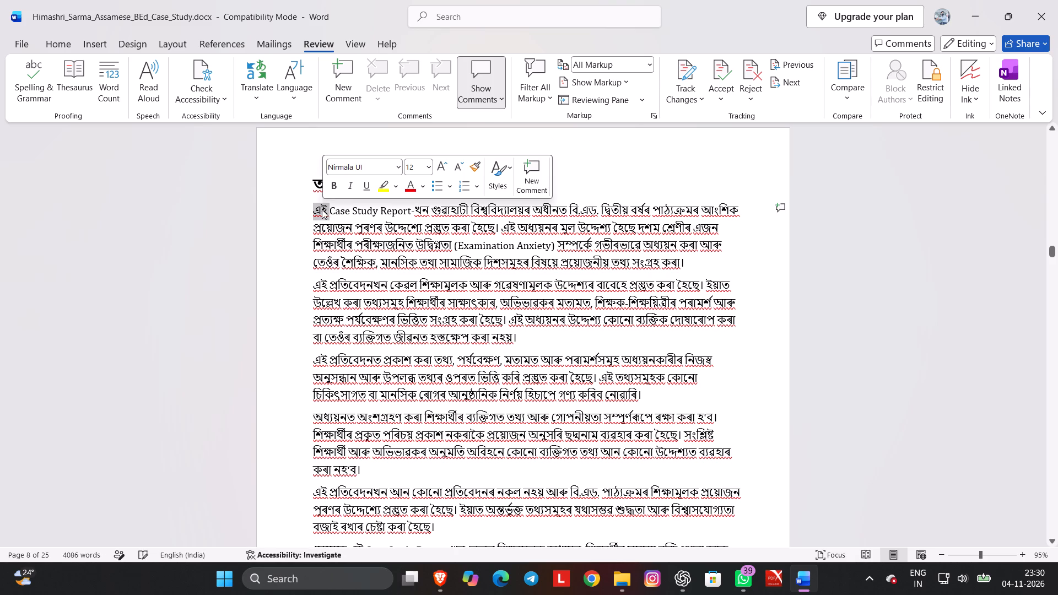
click(848, 190)
scroll(503, 398, down, 2)
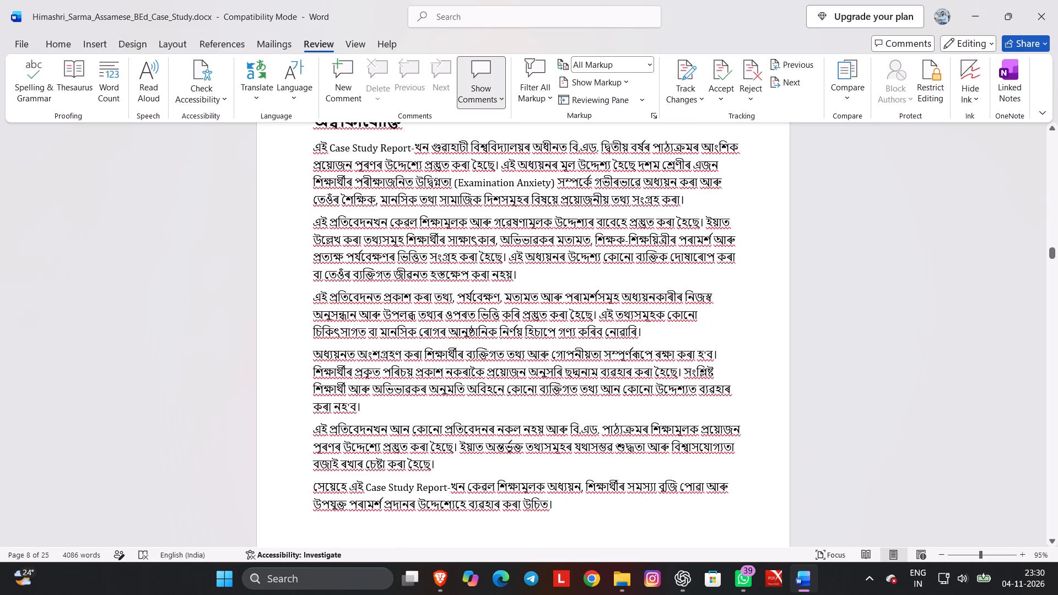
scroll(497, 392, up, 2)
scroll(444, 391, up, 2)
scroll(443, 397, down, 12)
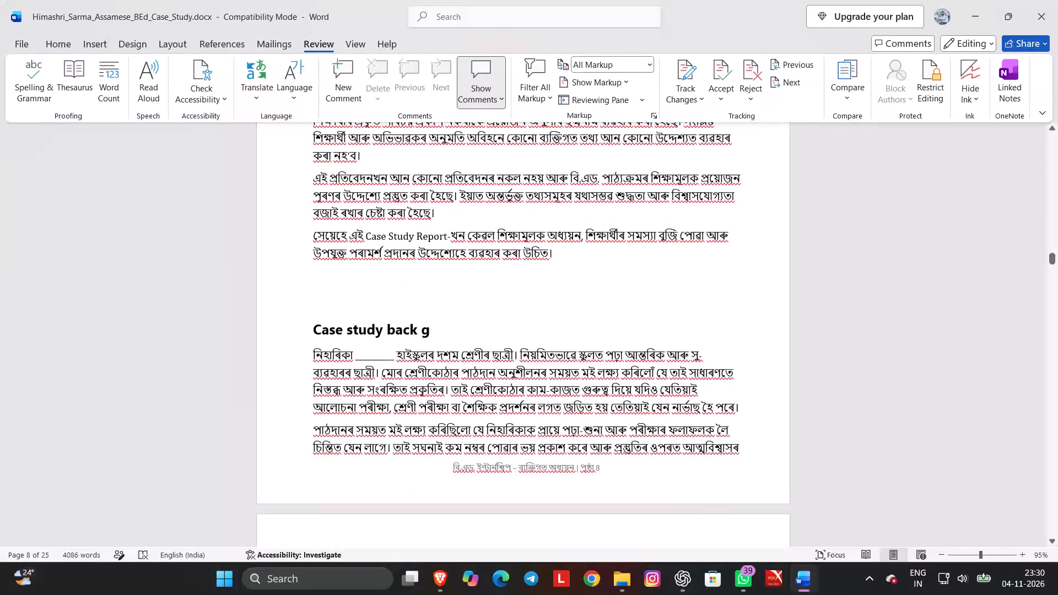
scroll(443, 397, up, 3)
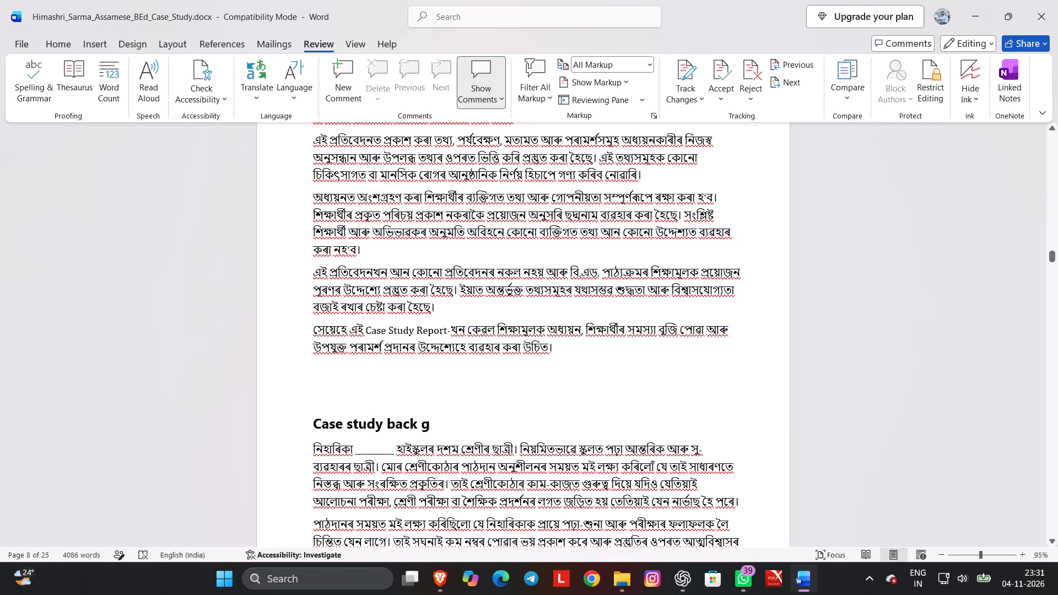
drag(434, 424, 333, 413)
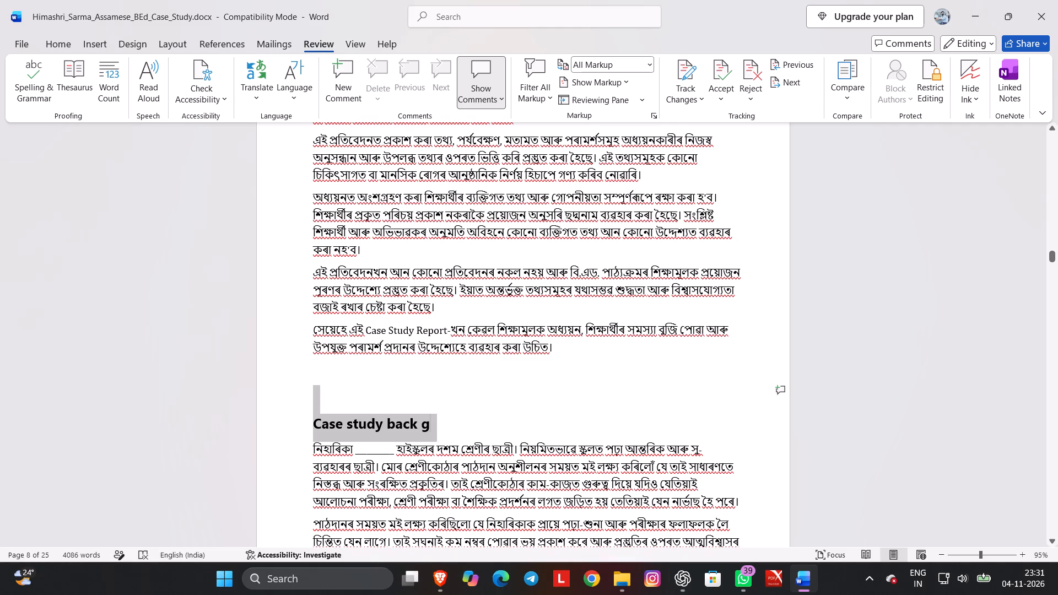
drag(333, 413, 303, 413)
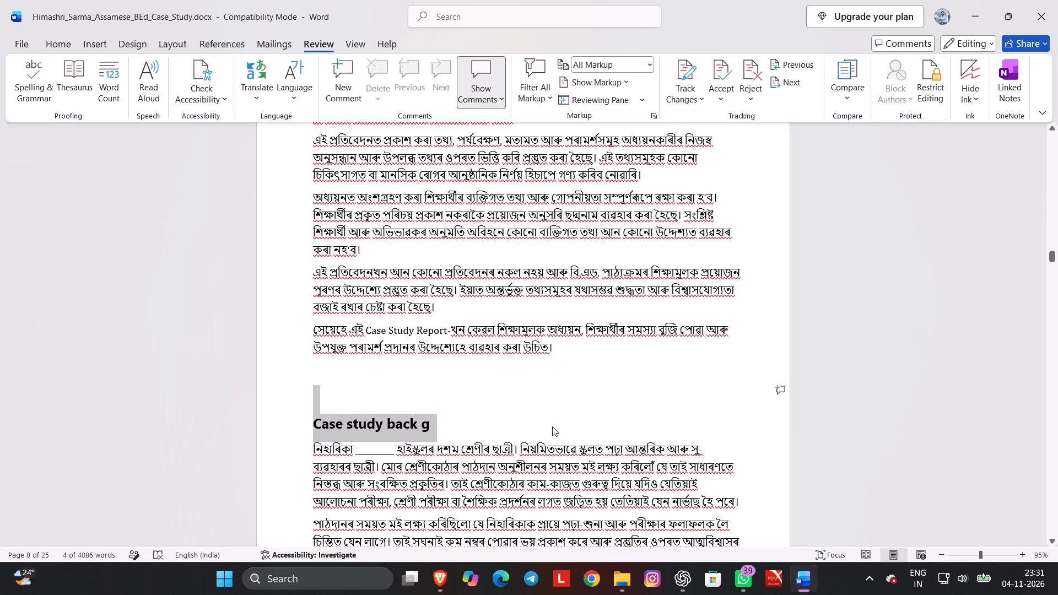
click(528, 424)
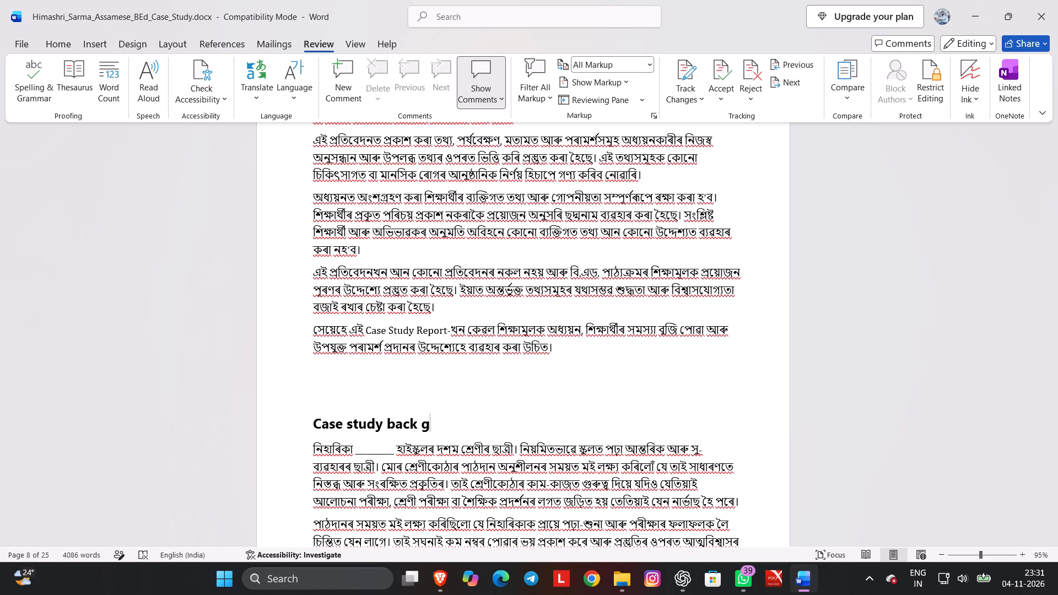
Review the layout and spacing of the sections from অস্বীকাৰোক্তি through ৪. অধ্যয়নৰ উদ্দেশ্যসমূহ to the ছাত্ৰ চিনাক্তকৰণৰ তথ্য heading.
scroll(509, 420, up, 7)
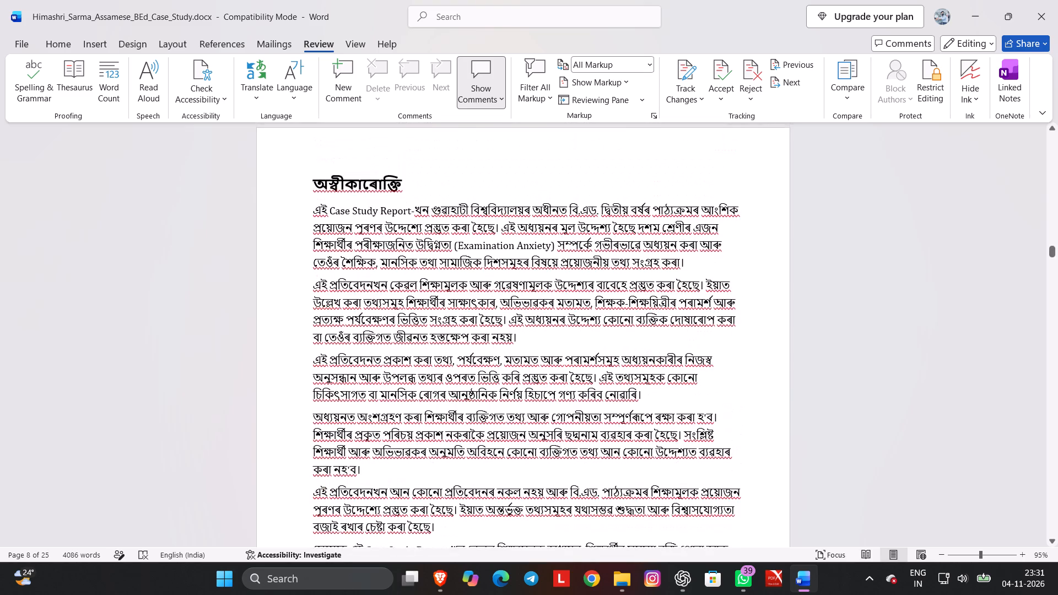
scroll(504, 294, up, 1)
scroll(504, 294, down, 3)
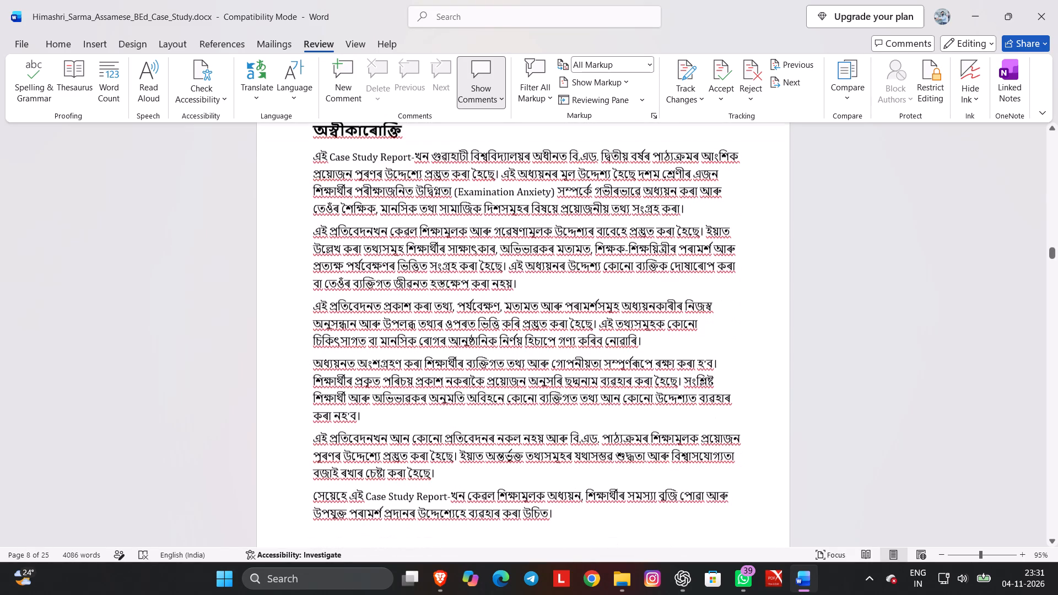
scroll(482, 403, down, 3)
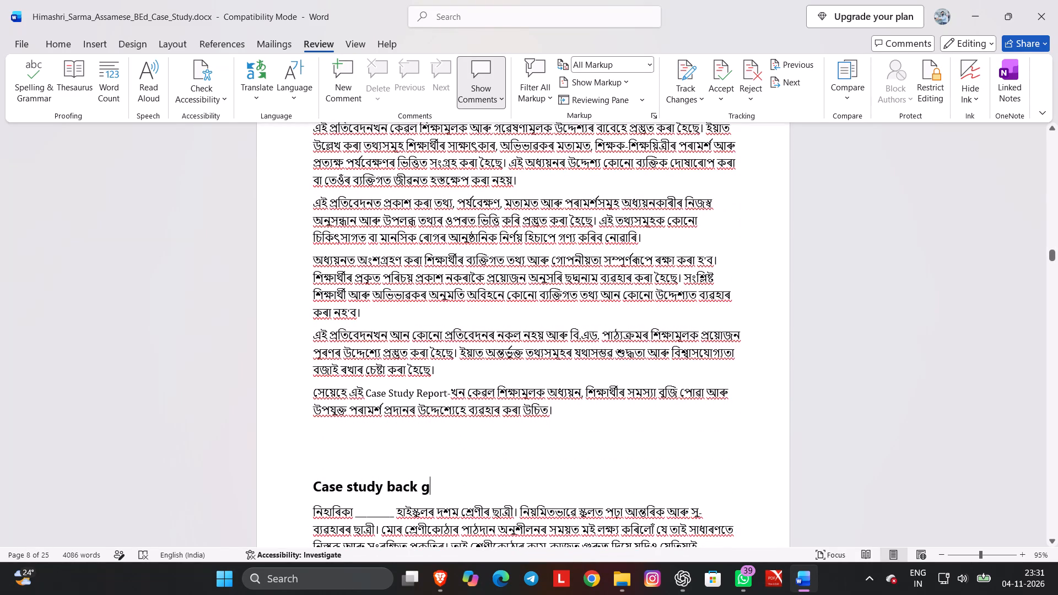
scroll(571, 416, down, 3)
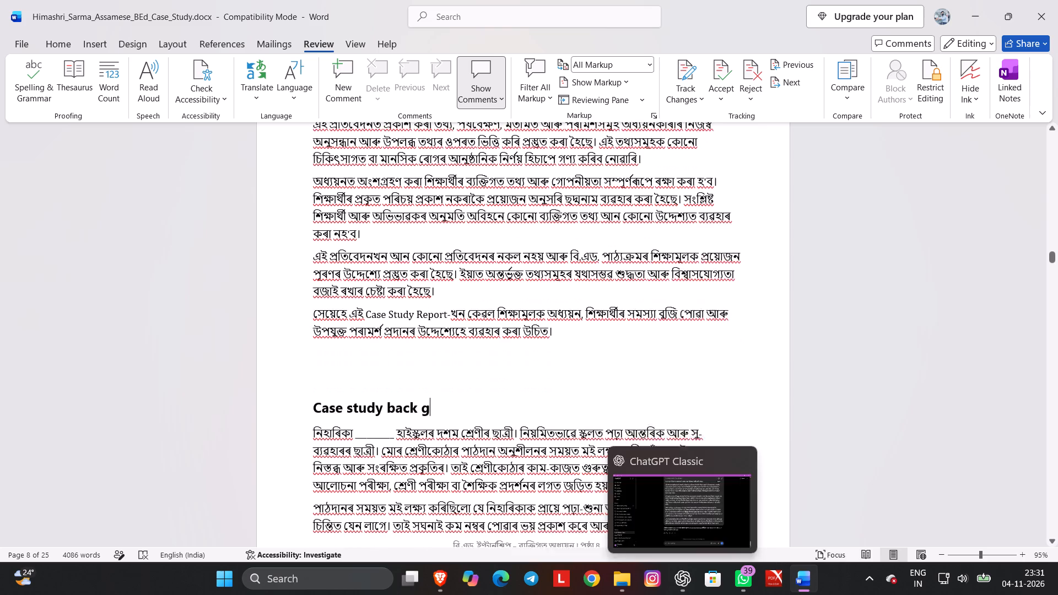
scroll(478, 414, down, 18)
scroll(478, 414, down, 8)
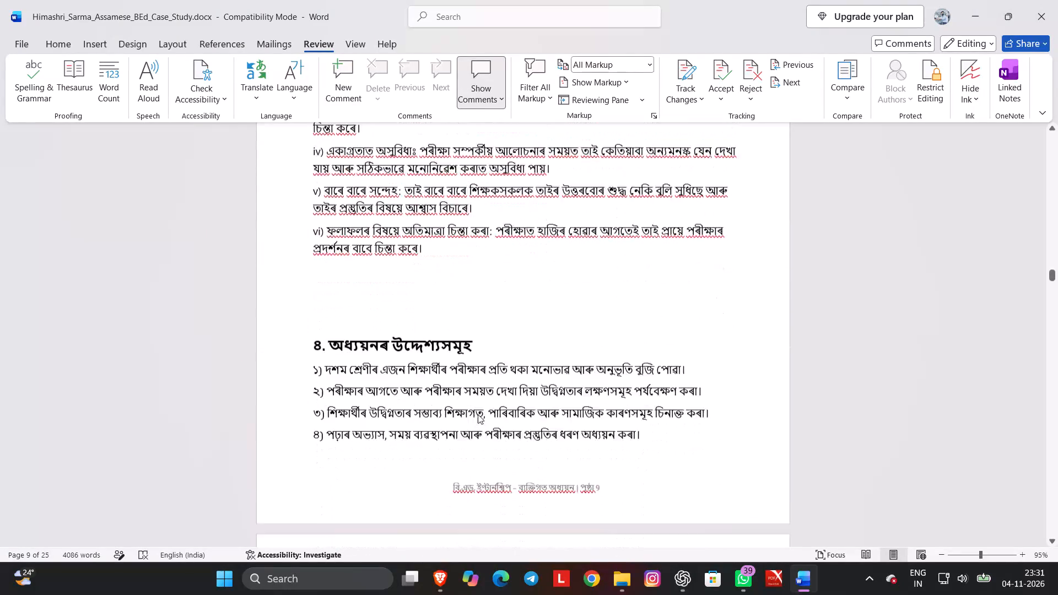
scroll(478, 414, down, 14)
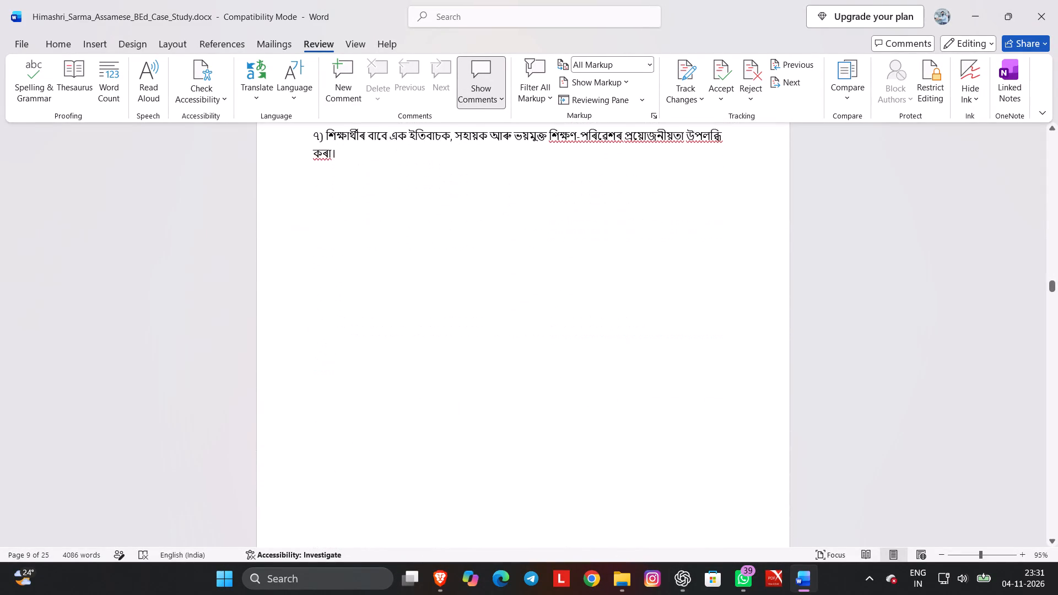
scroll(478, 411, down, 12)
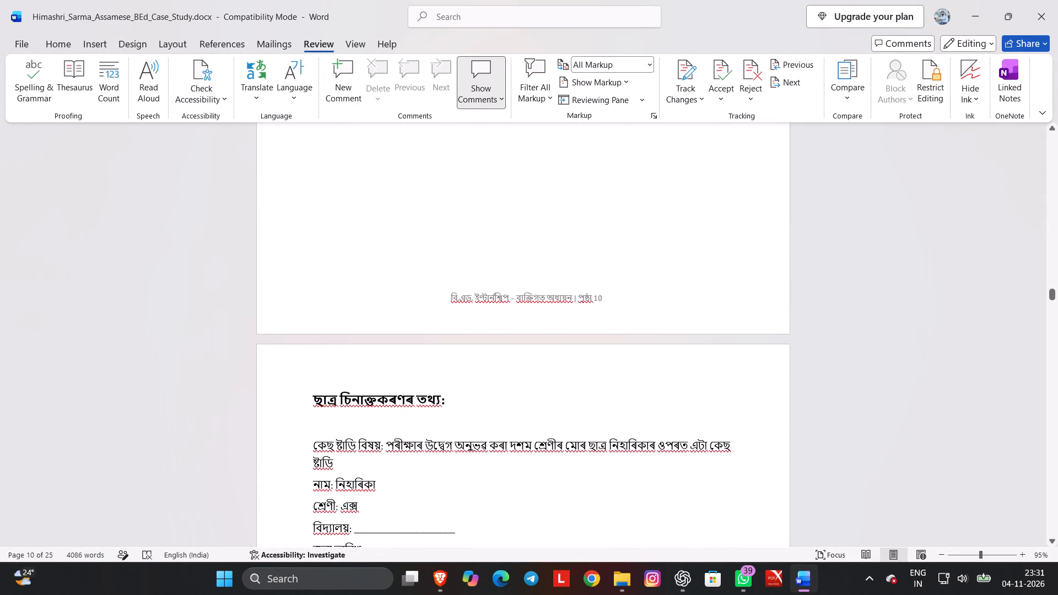
scroll(479, 419, down, 4)
Insert one blank line between the Case study back g heading and its first paragraph.
scroll(478, 420, up, 16)
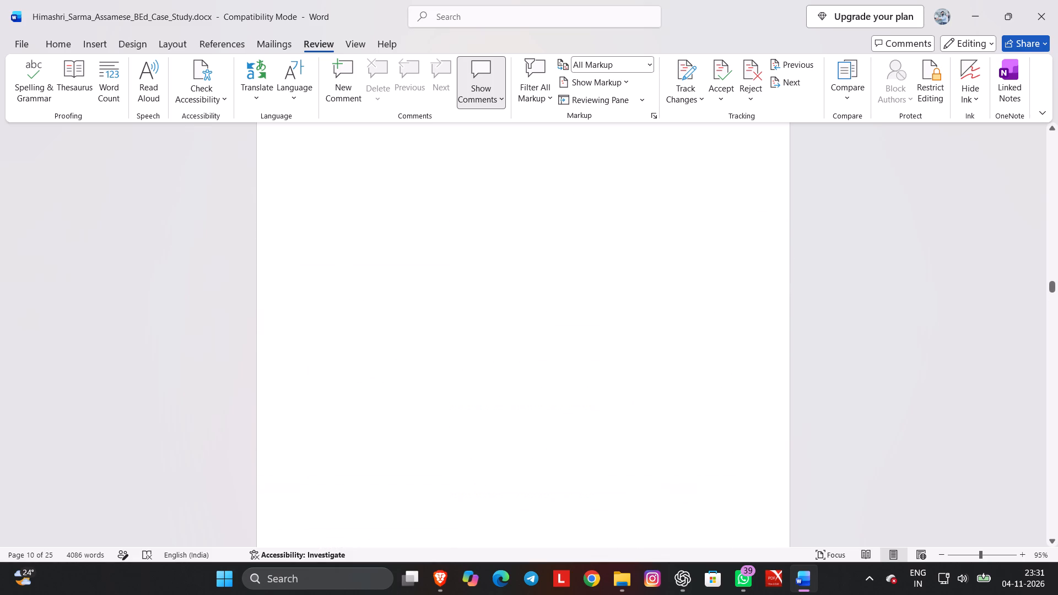
scroll(481, 414, up, 18)
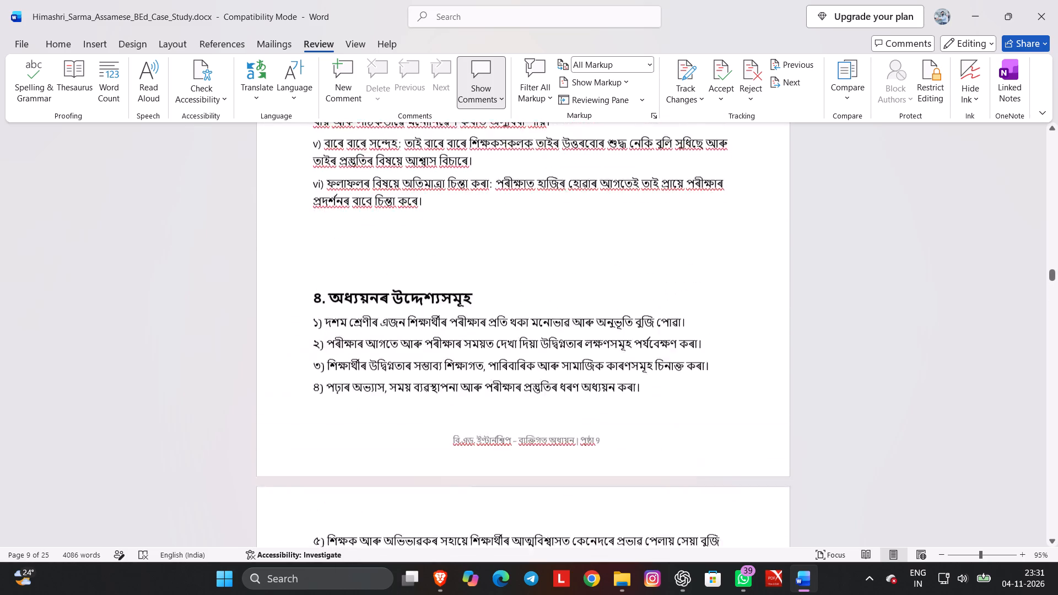
scroll(479, 414, up, 1)
scroll(479, 414, up, 20)
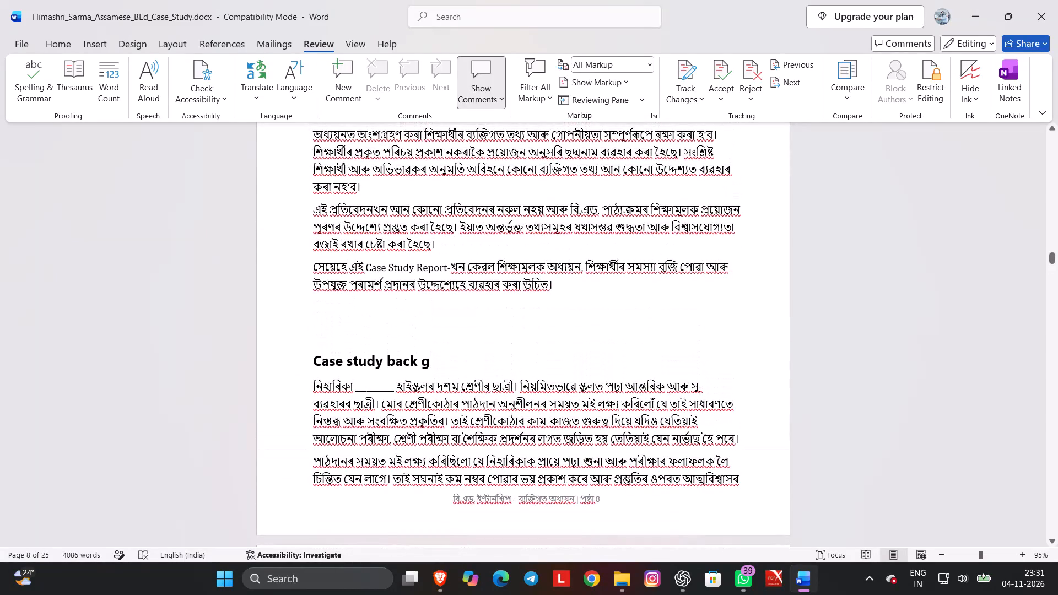
key(Return)
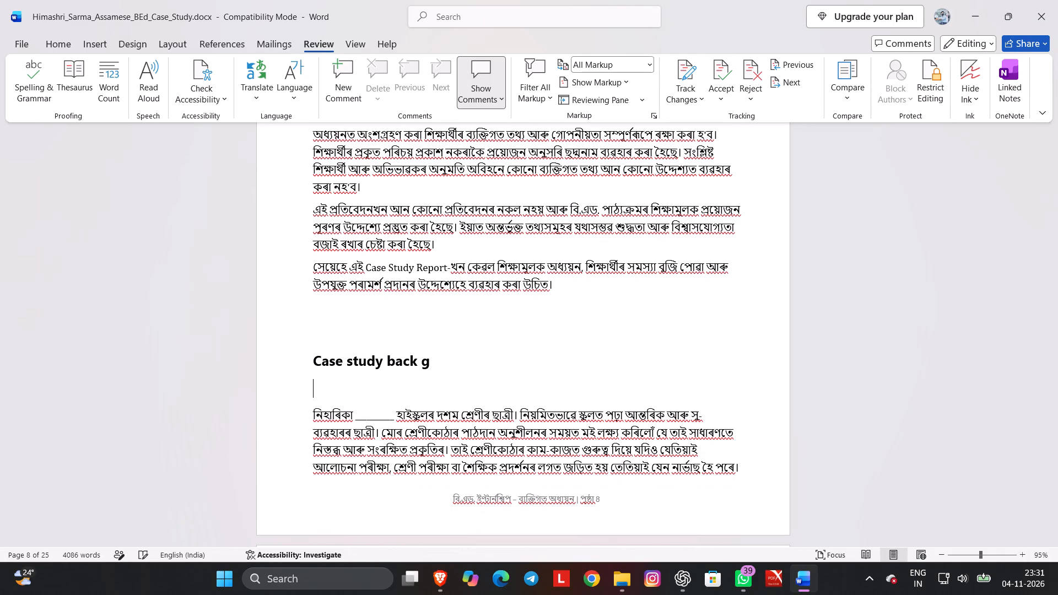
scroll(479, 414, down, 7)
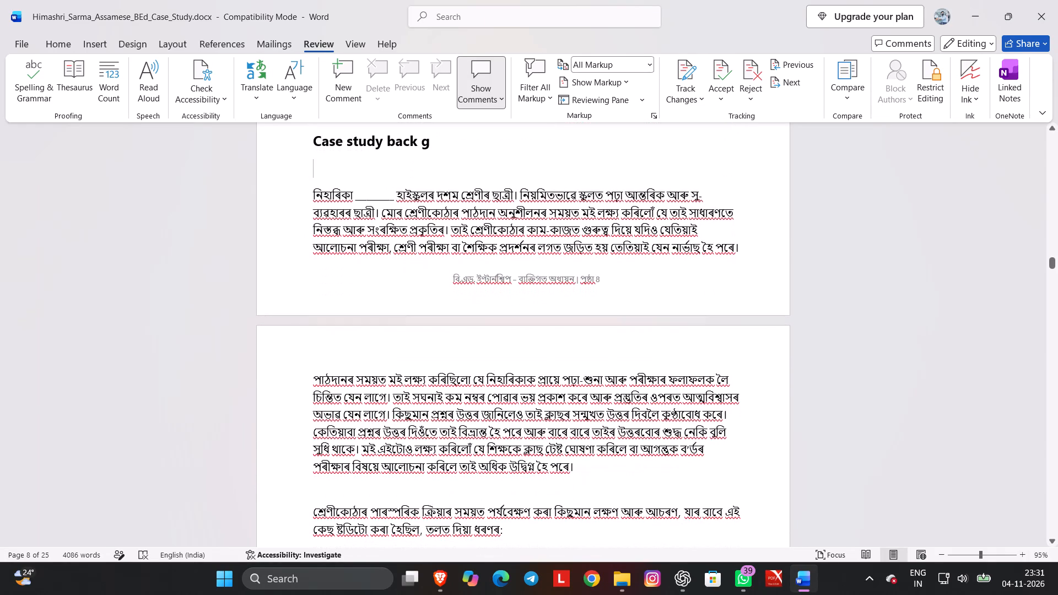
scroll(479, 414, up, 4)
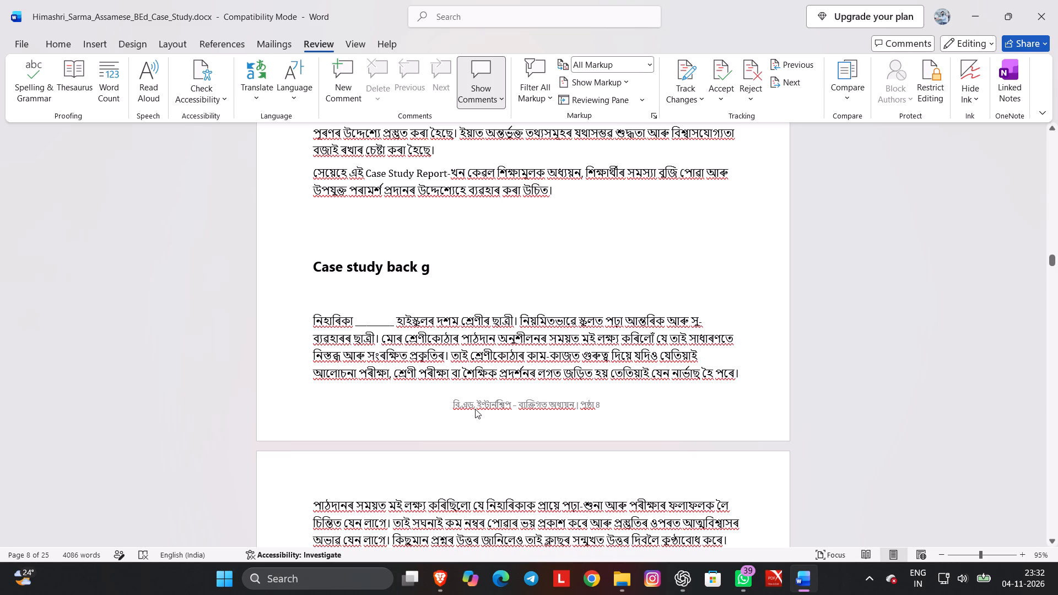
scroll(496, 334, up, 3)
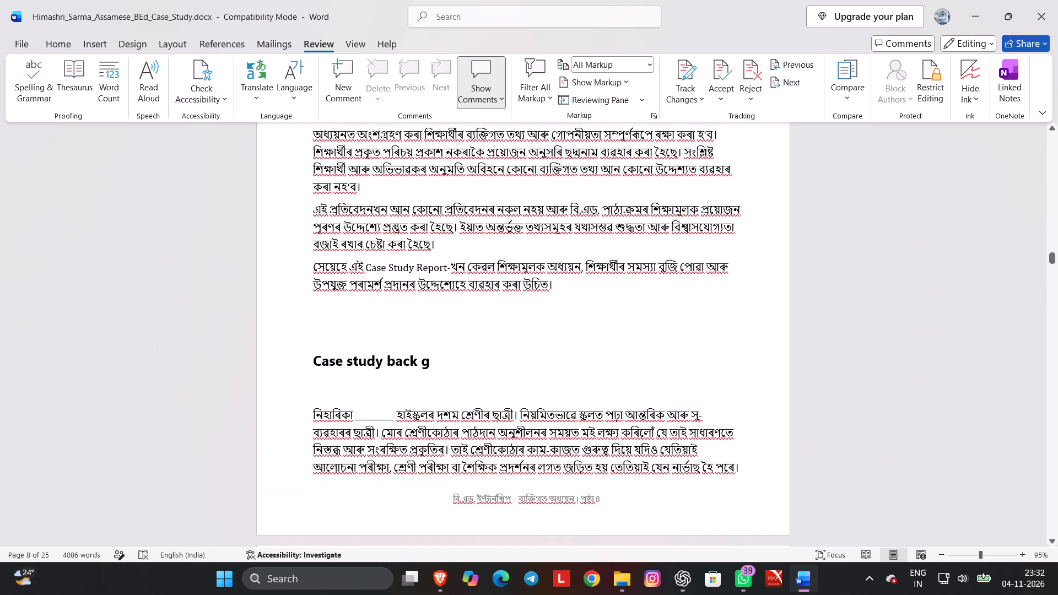
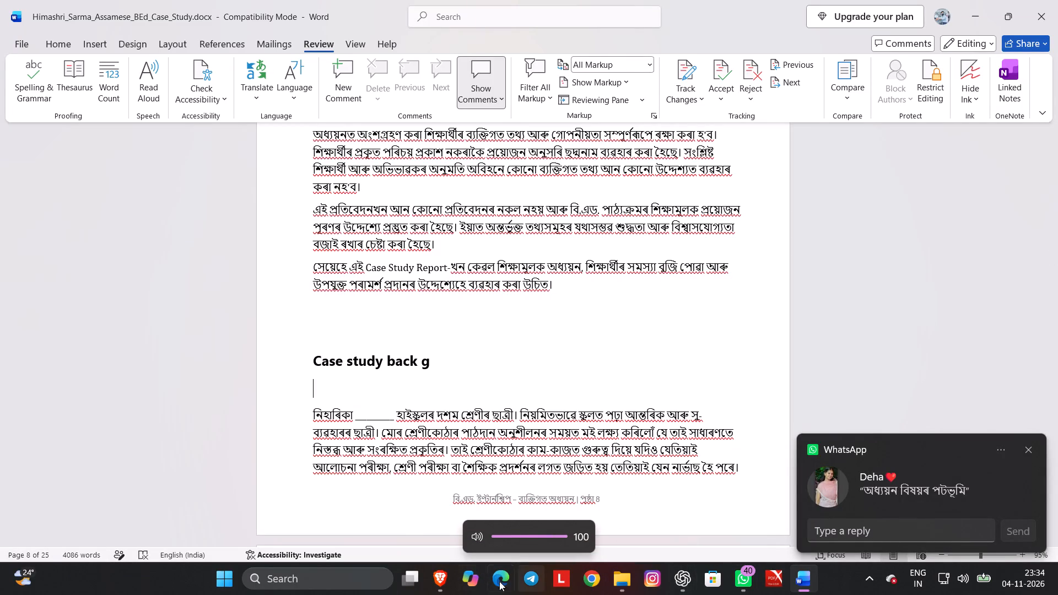
Switch to the YouTube video Bulleya x Yeh Tune Kya Kiya (Mashup) in Brave and rewind it to about 3:24.
click(444, 576)
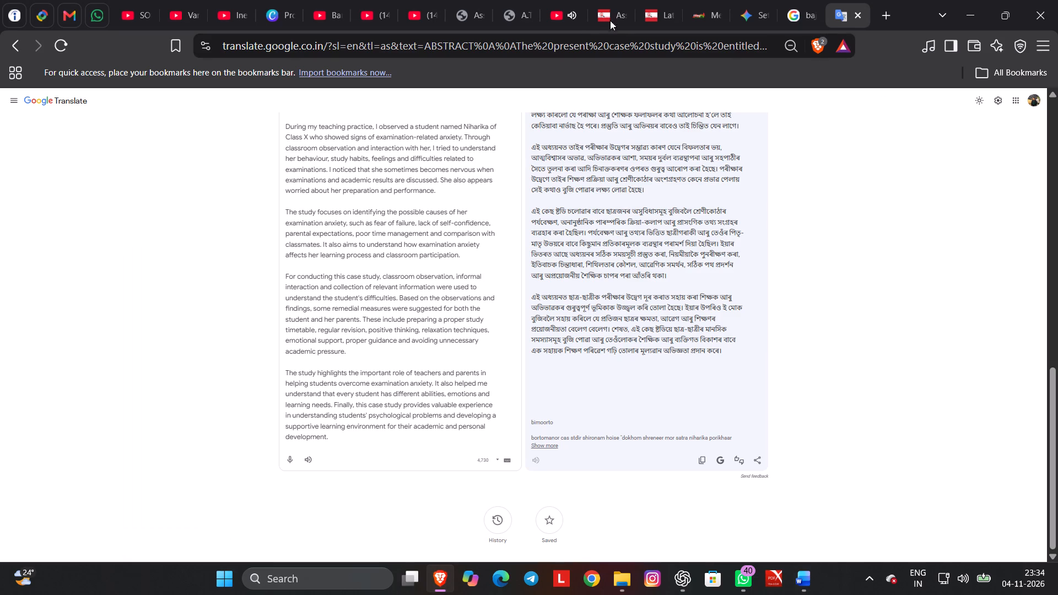
click(559, 13)
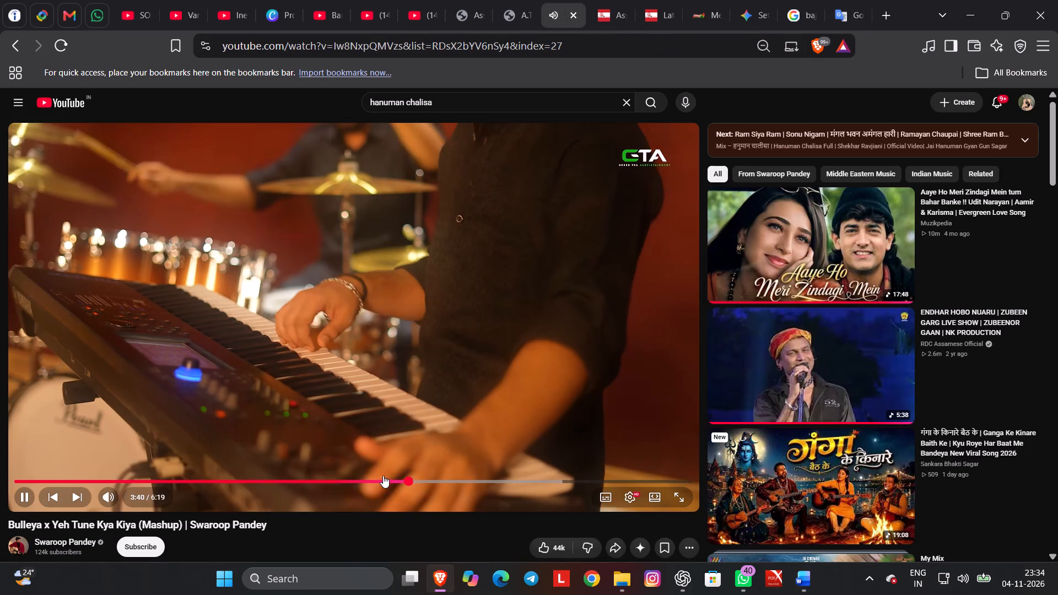
click(390, 477)
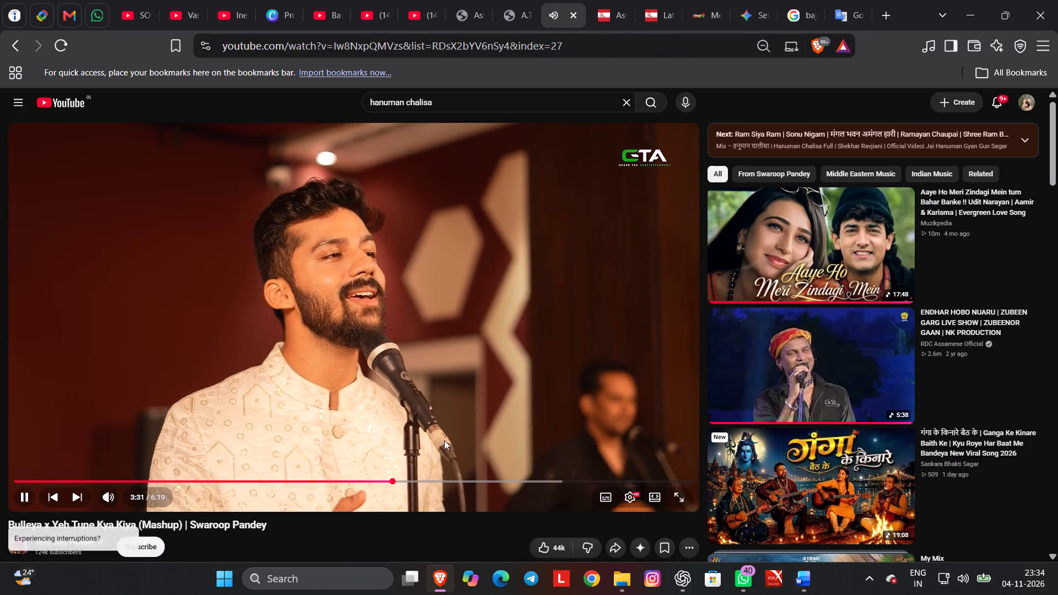
key(Left)
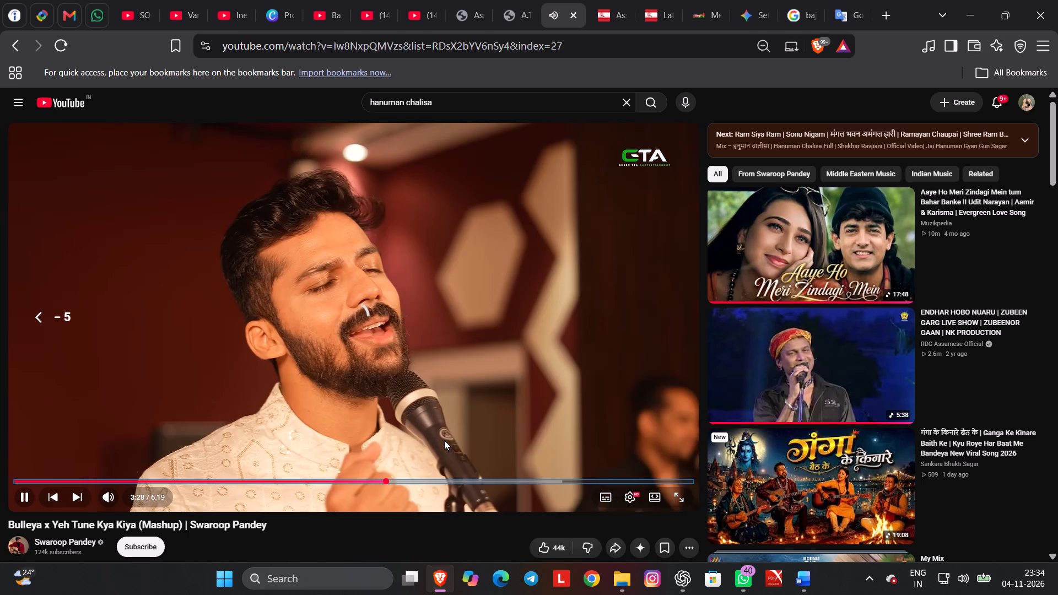
key(Left)
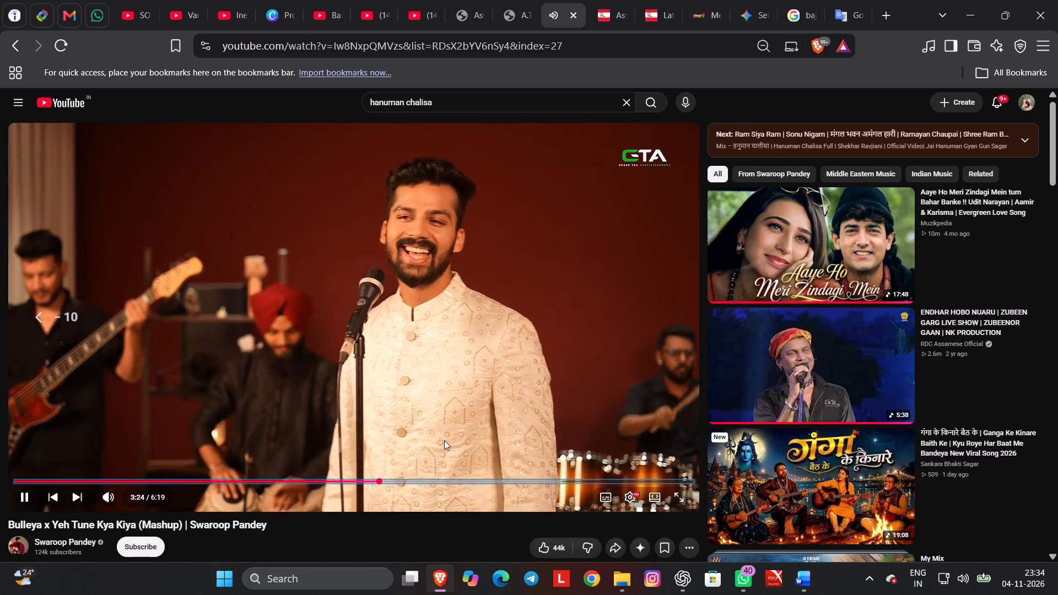
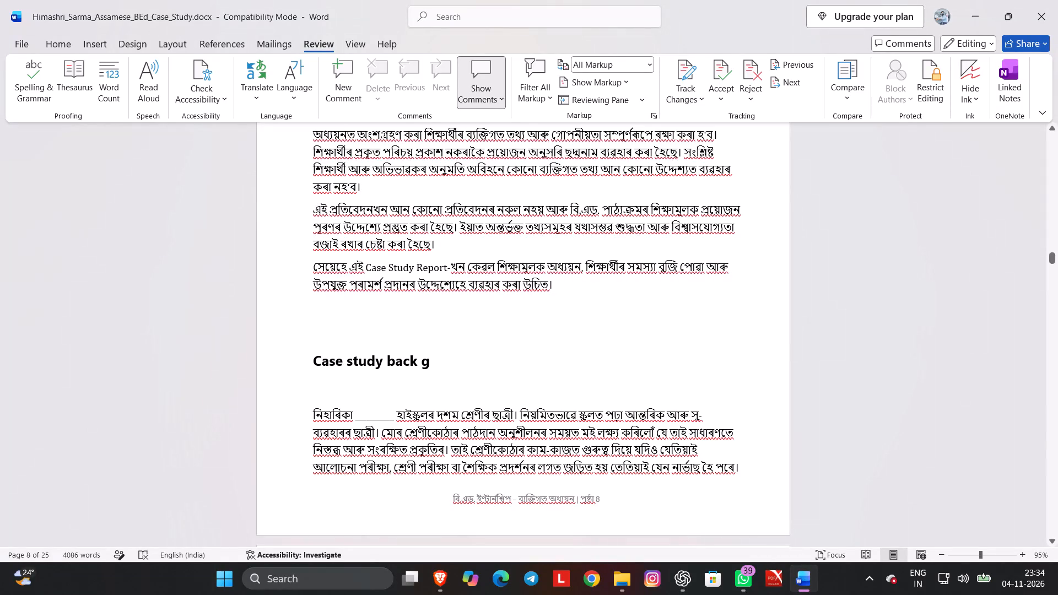
Replace the Case study back g heading with the copied Assamese heading অধ্যয়ন বিষয়ৰ পটভূমি, followed by one blank line.
drag(444, 369, 311, 358)
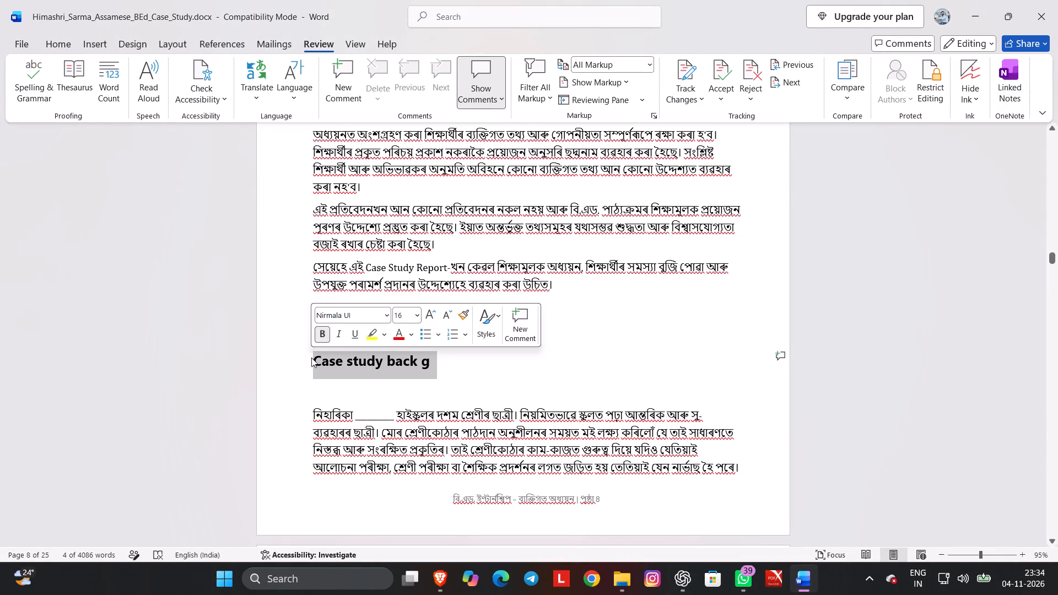
key(BackSpace)
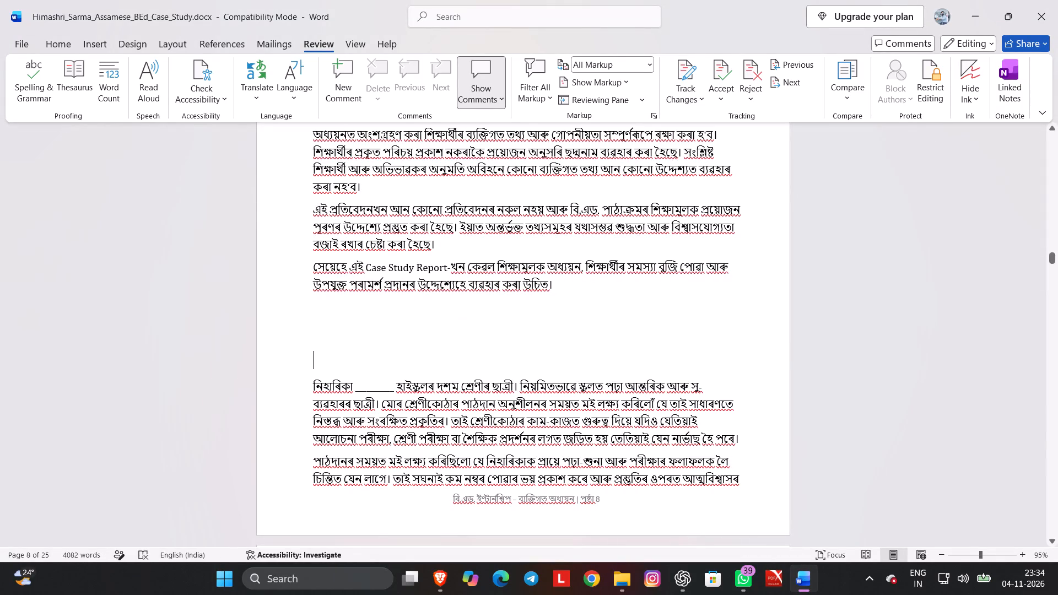
key(ctrl+v)
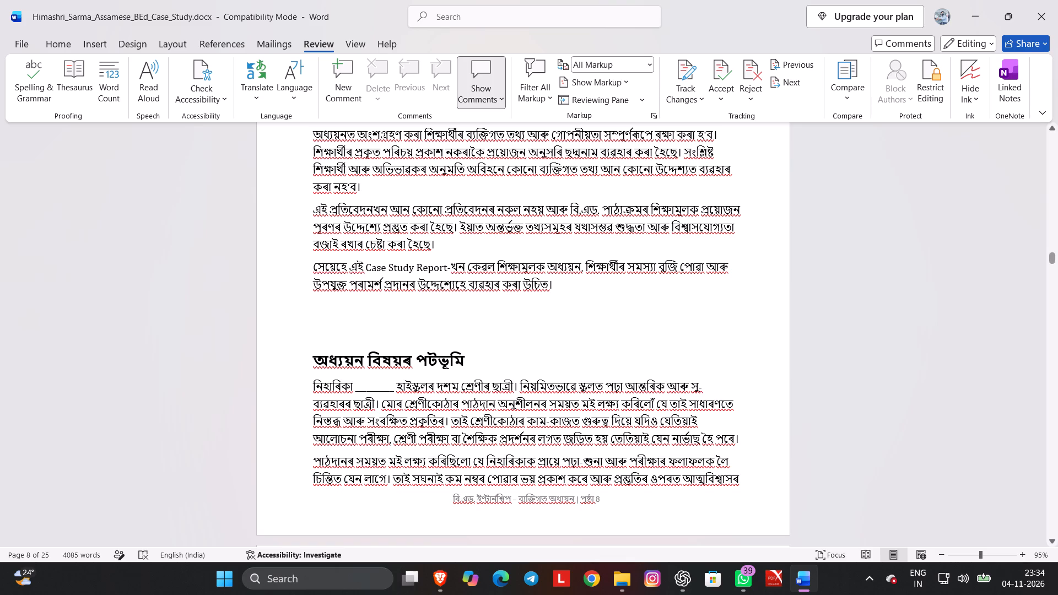
key(Return)
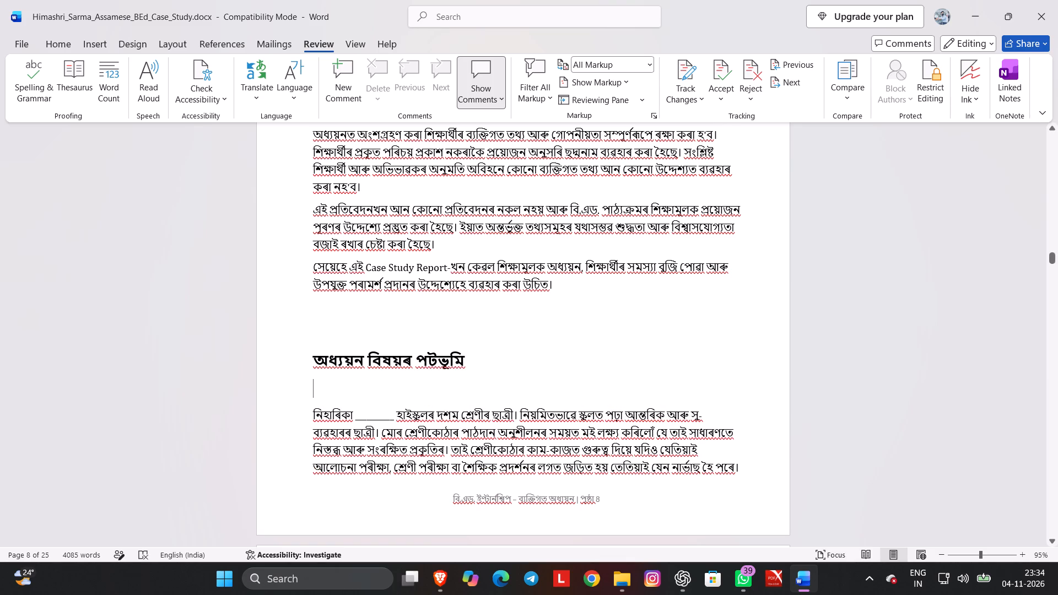
Review the content and layout of the sections from অধ্যয়ন বিষয়ৰ পটভূমি through ছাত্ৰ চিনাক্তকৰণৰ তথ্য to the কেছ হিষ্ট্ৰী heading.
scroll(590, 435, down, 1)
scroll(453, 361, down, 1)
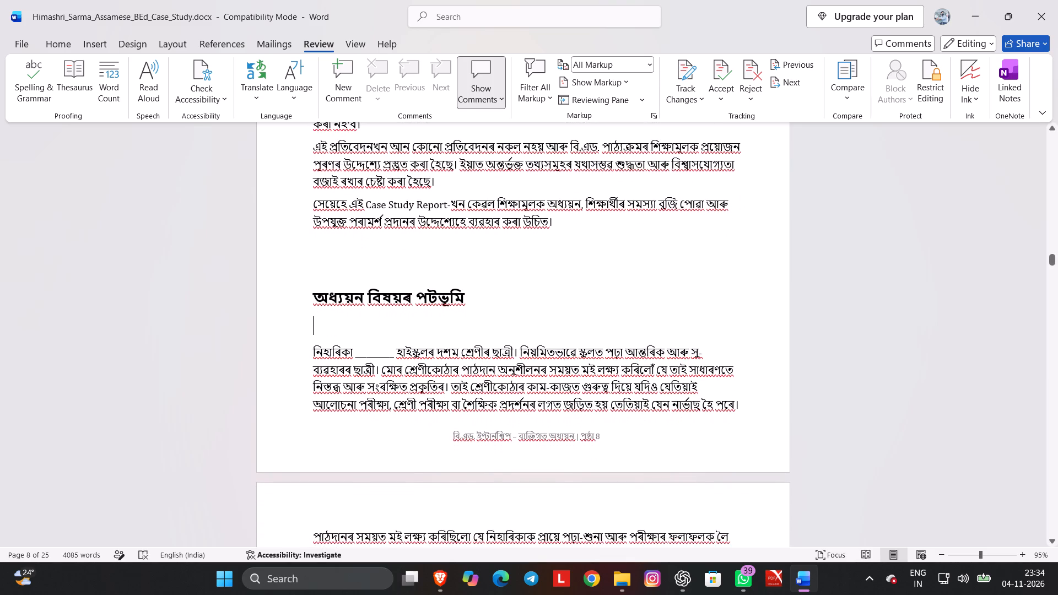
scroll(453, 361, down, 2)
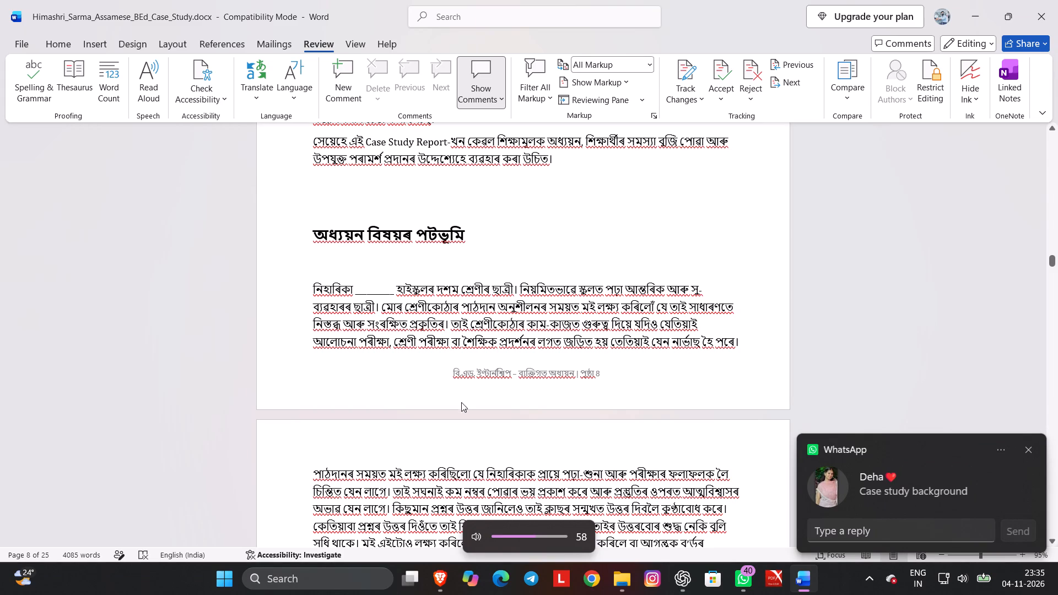
scroll(482, 326, down, 3)
scroll(475, 400, down, 8)
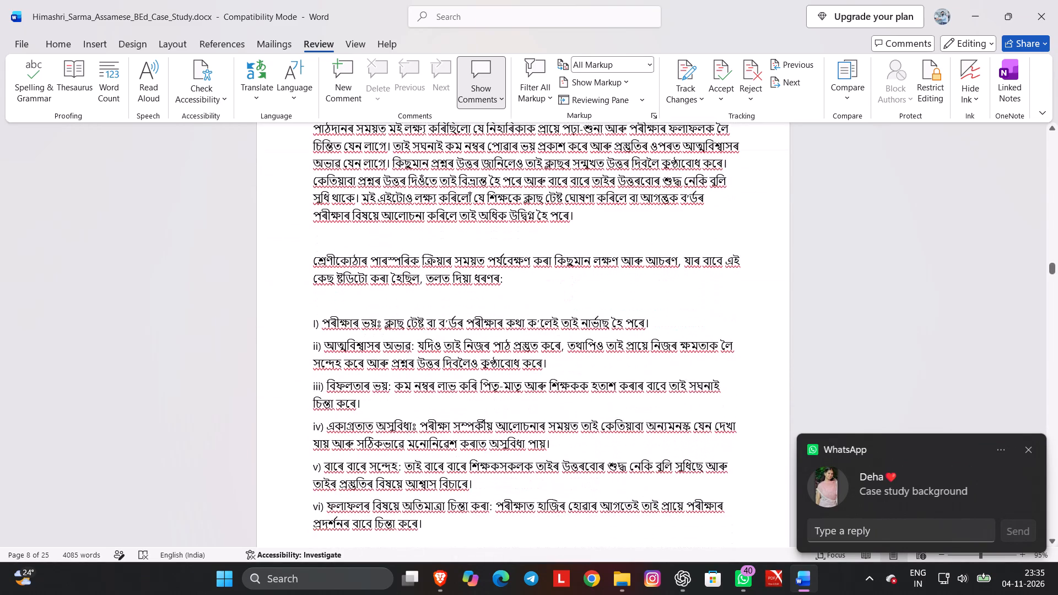
scroll(424, 387, down, 3)
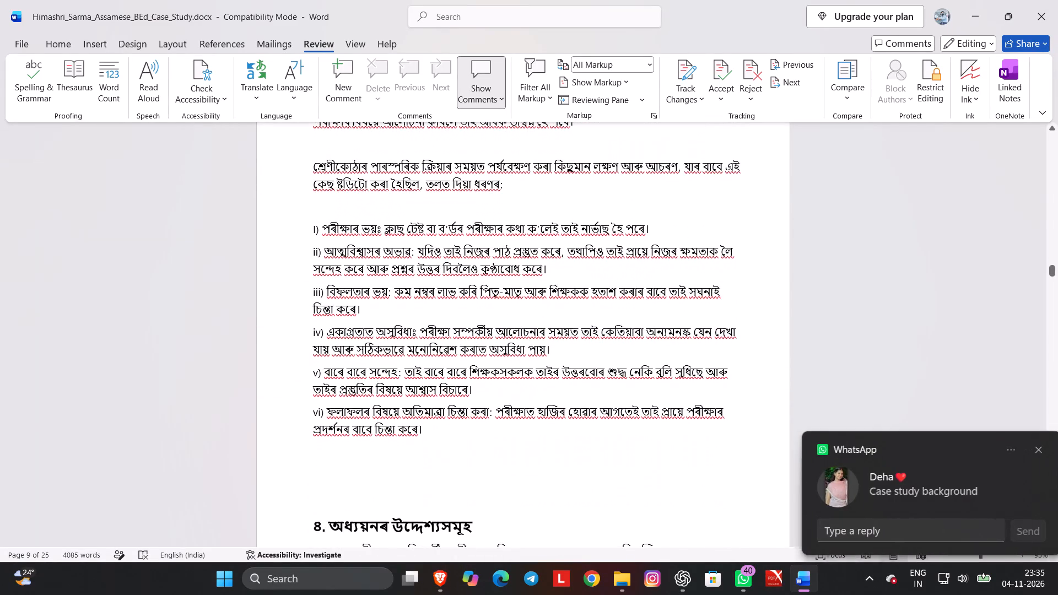
scroll(424, 387, down, 12)
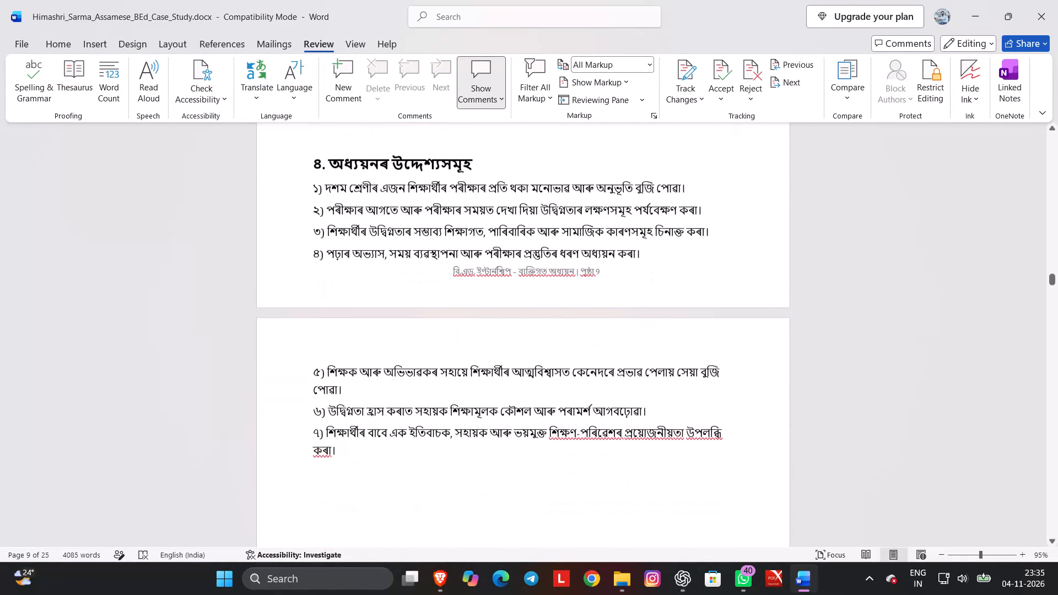
scroll(424, 387, down, 15)
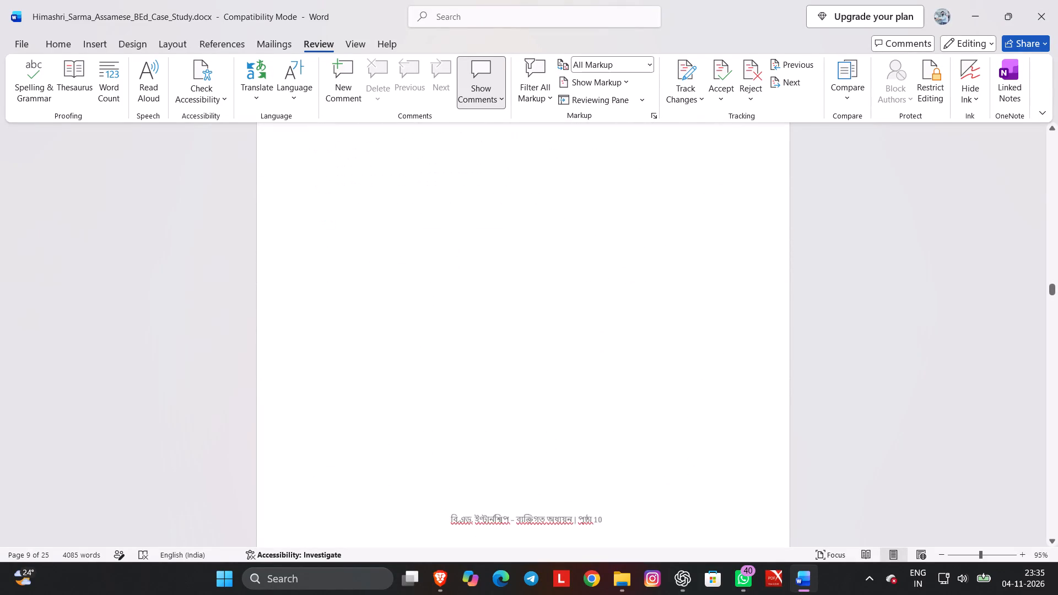
scroll(424, 387, down, 14)
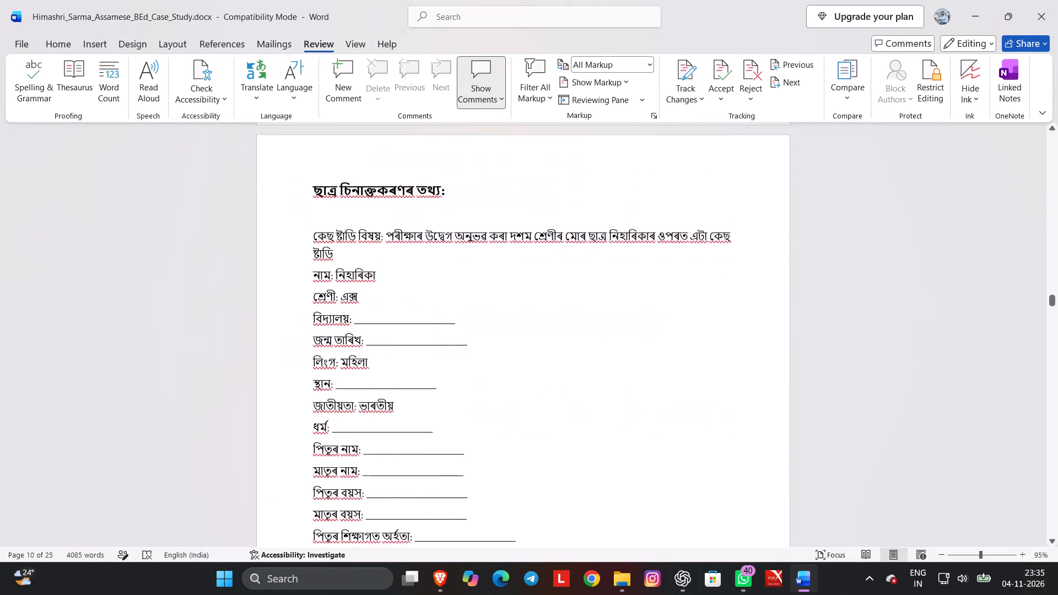
scroll(424, 387, down, 14)
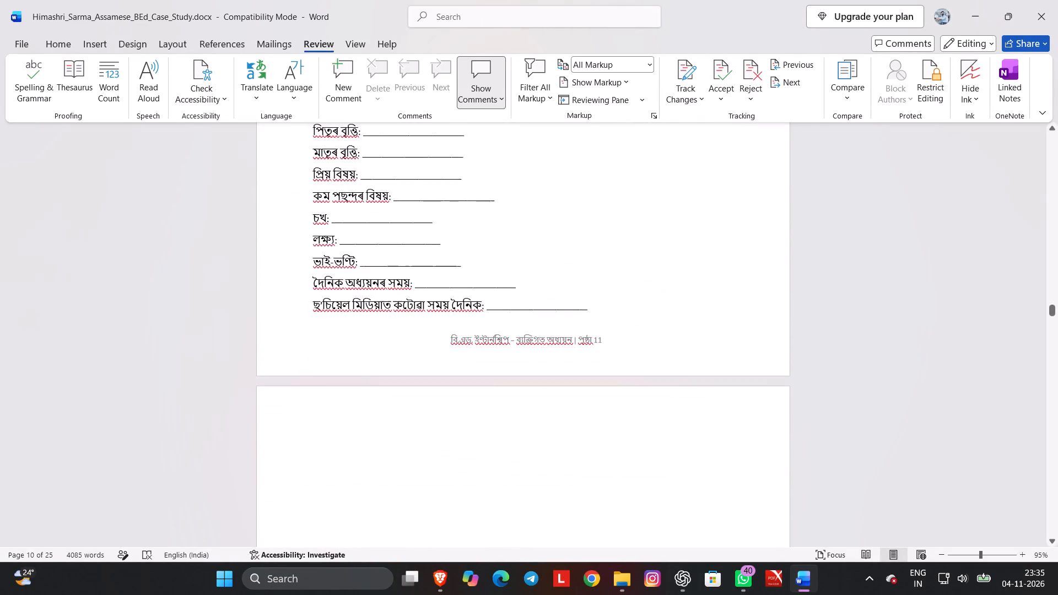
scroll(424, 387, down, 17)
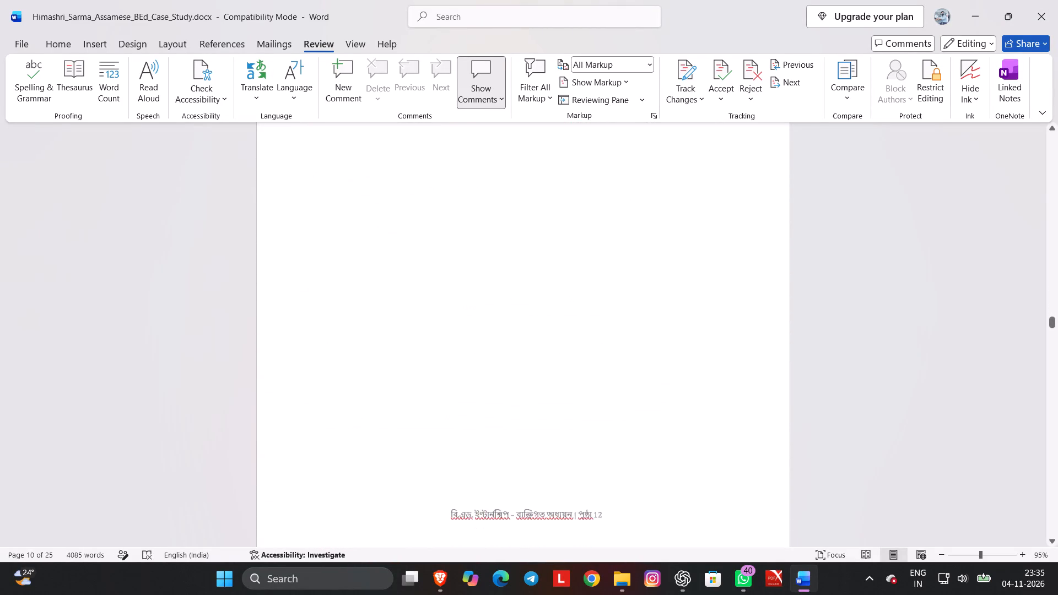
scroll(424, 387, down, 7)
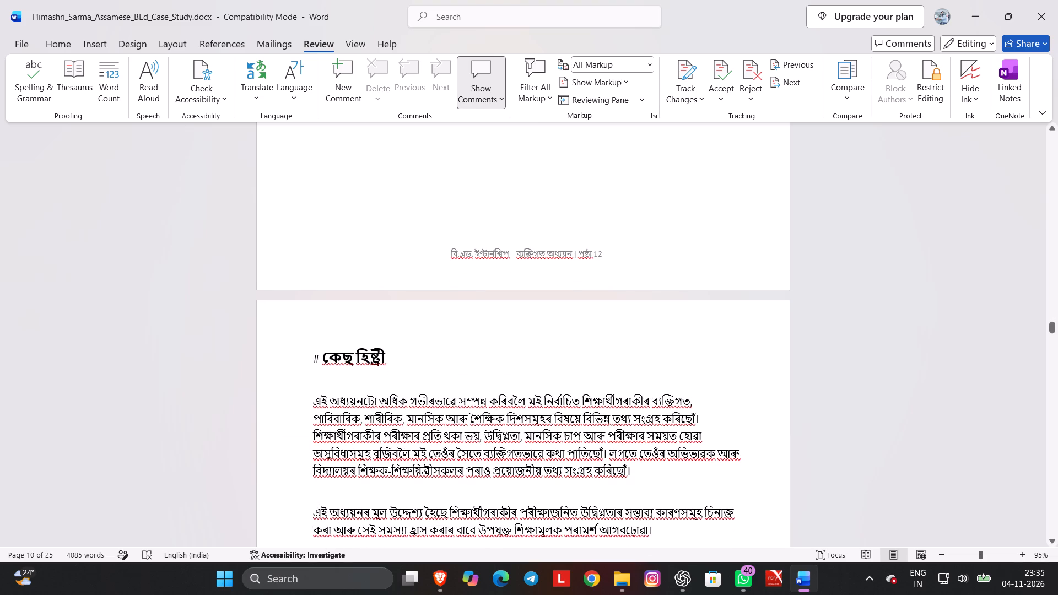
Read through the কেছ হিষ্ট্ৰী chapter from its introduction to the end of ৫। শৈক্ষিক অৱস্থা.
scroll(407, 391, down, 8)
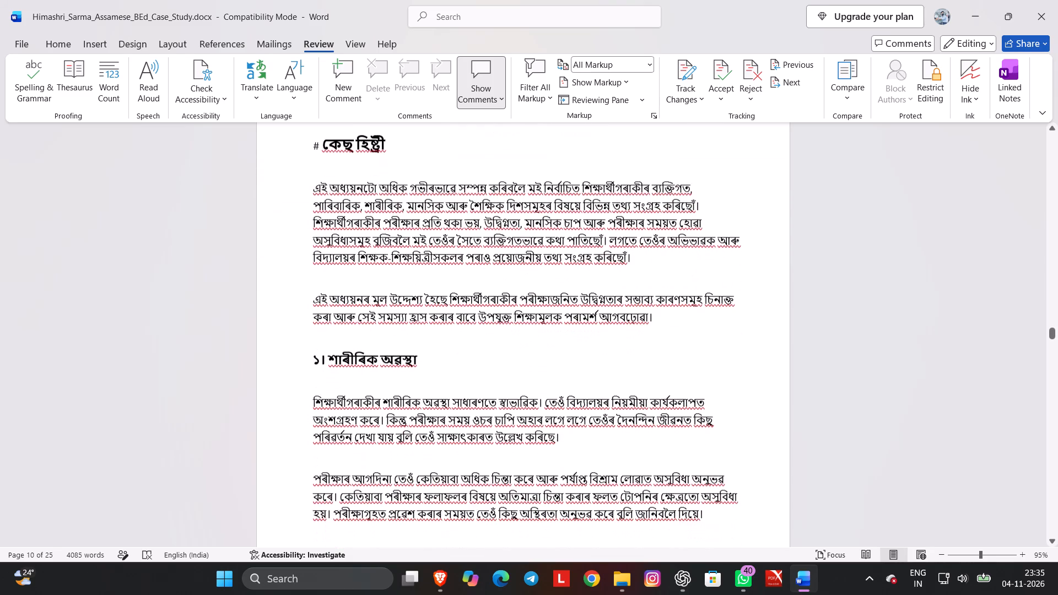
scroll(407, 391, down, 9)
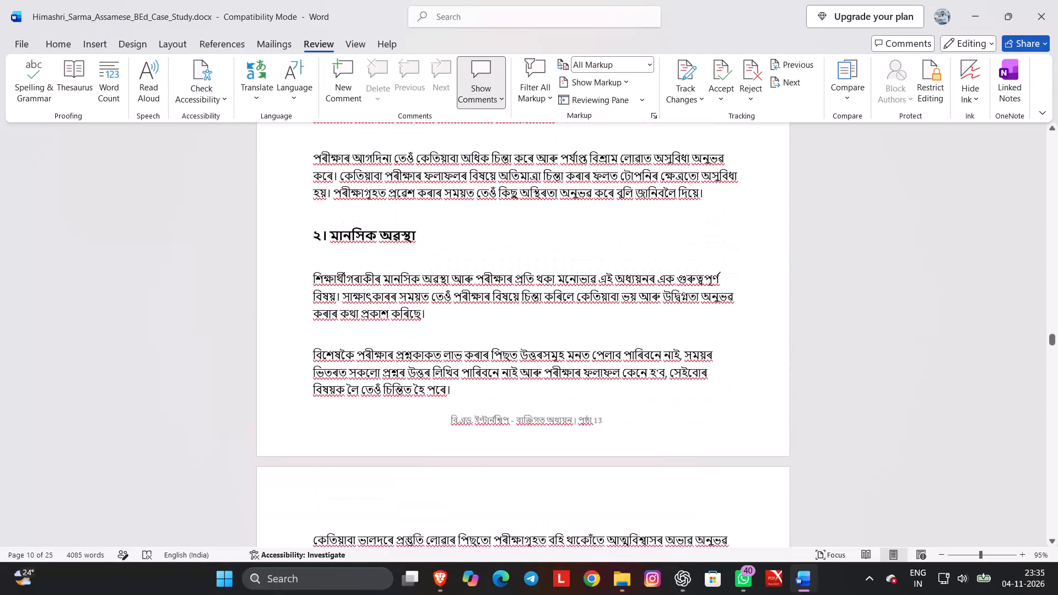
scroll(407, 391, down, 13)
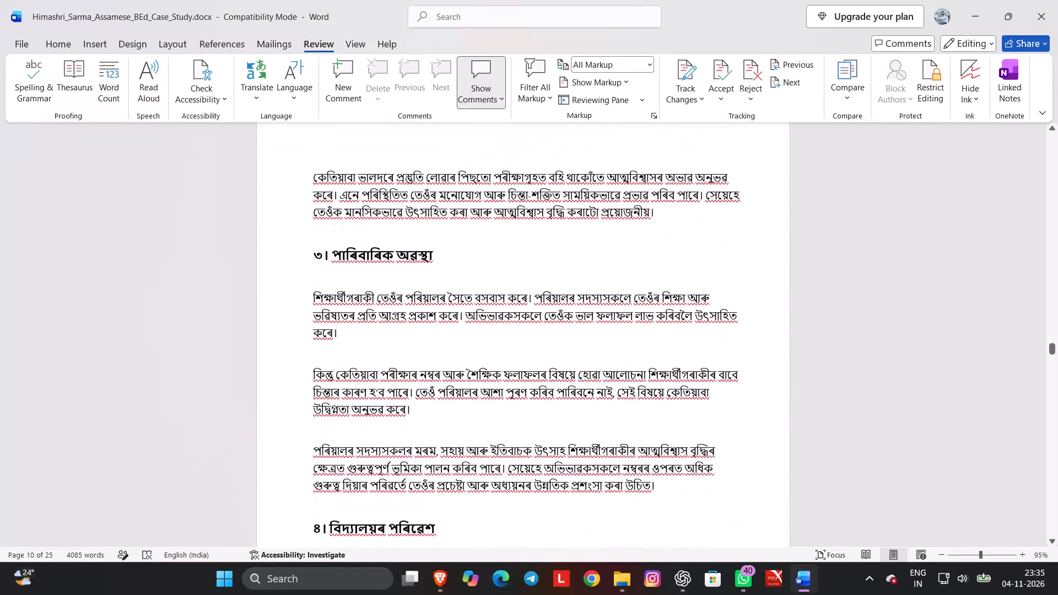
scroll(407, 391, down, 11)
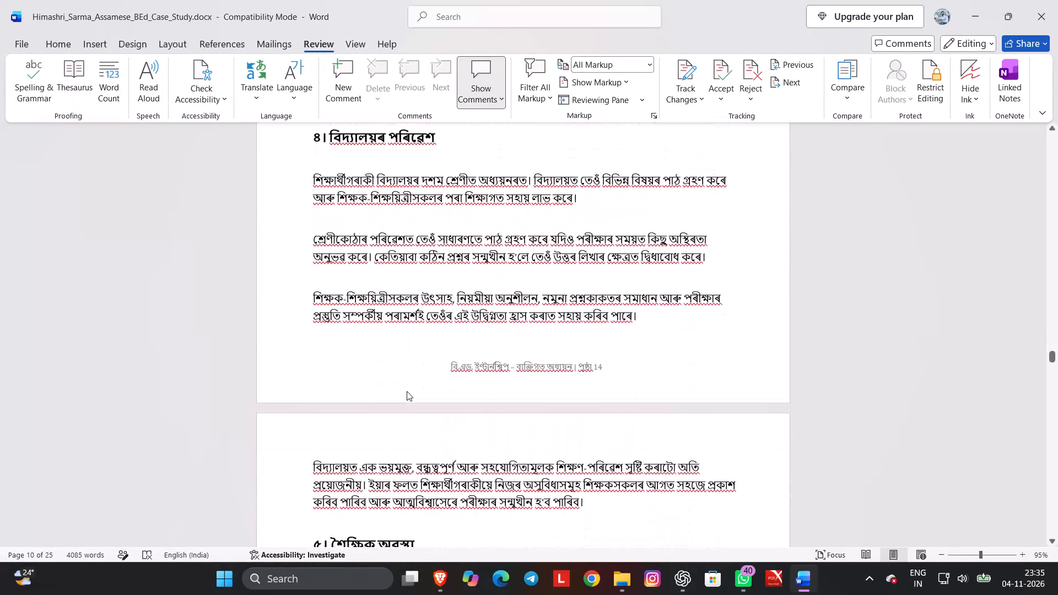
scroll(407, 391, down, 7)
scroll(565, 464, down, 3)
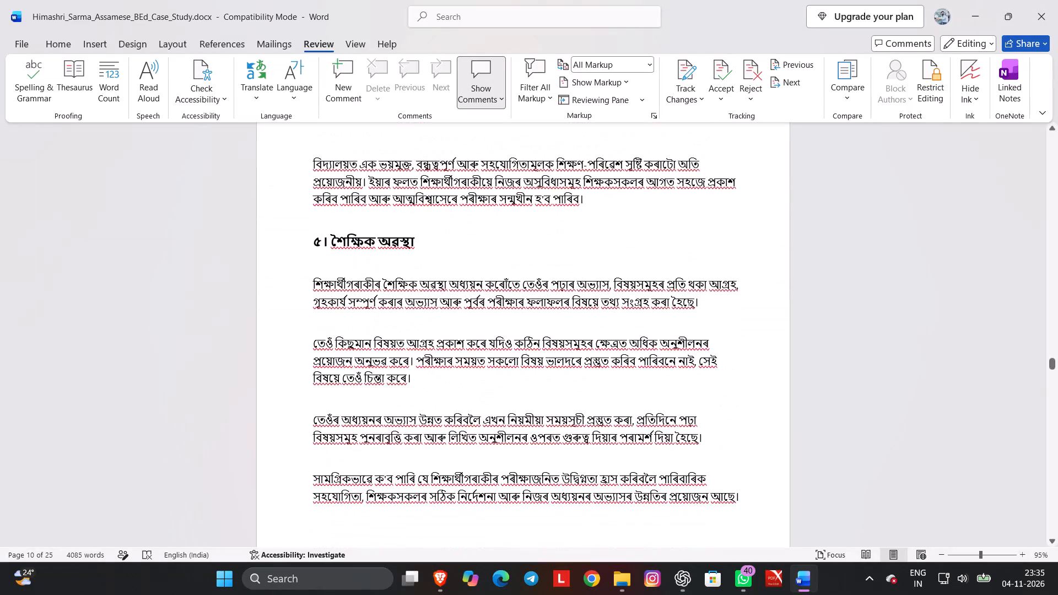
scroll(564, 458, down, 4)
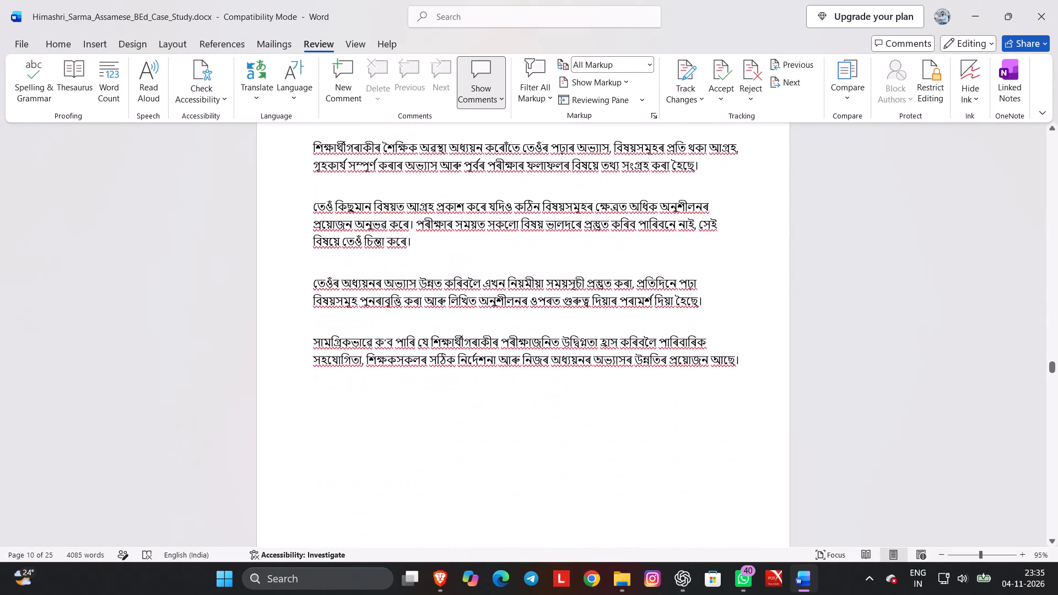
scroll(602, 360, down, 4)
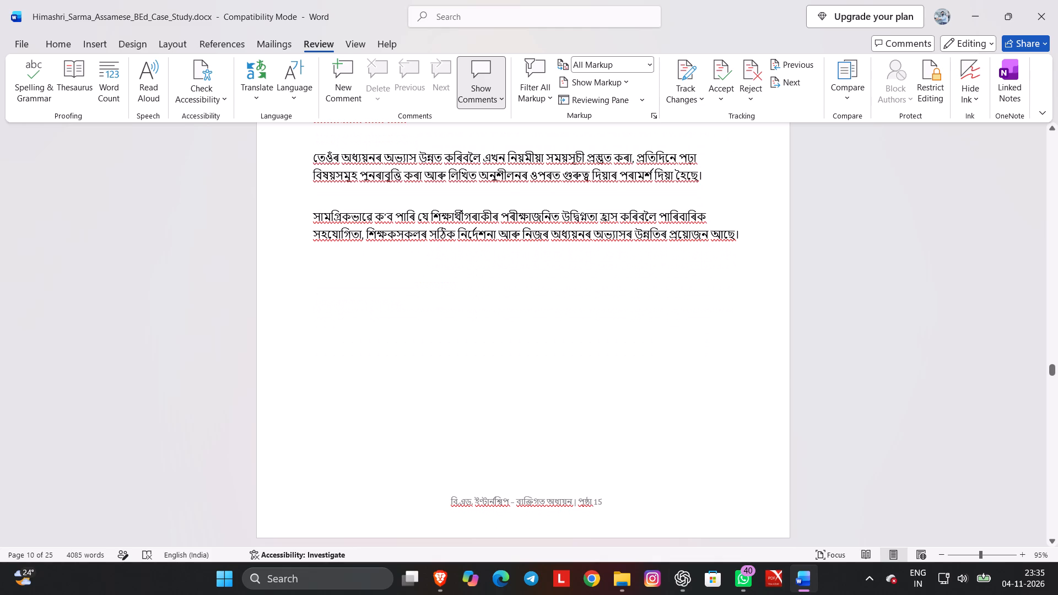
scroll(602, 360, up, 8)
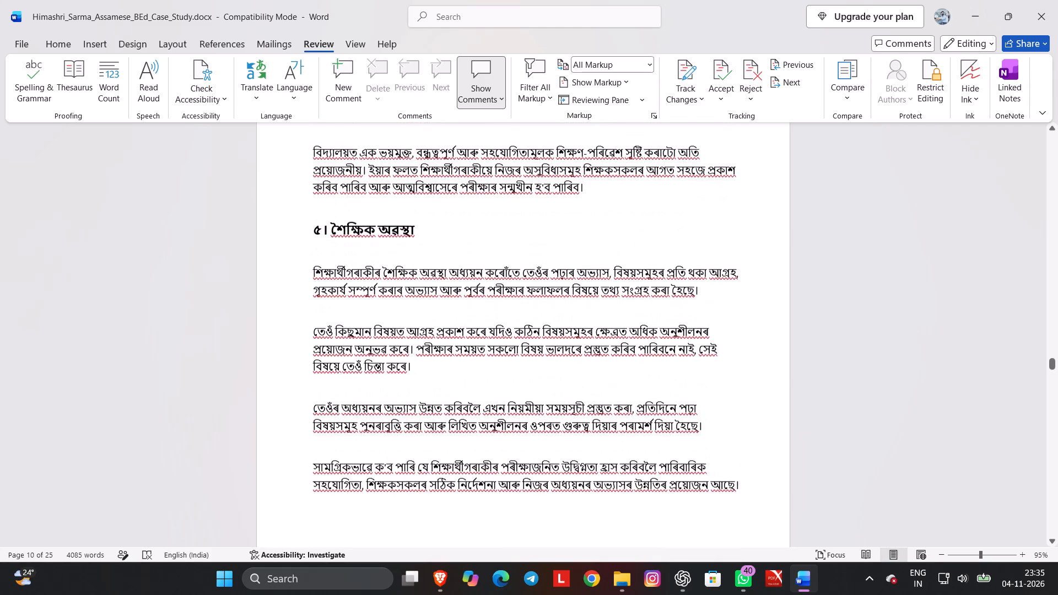
scroll(602, 360, down, 7)
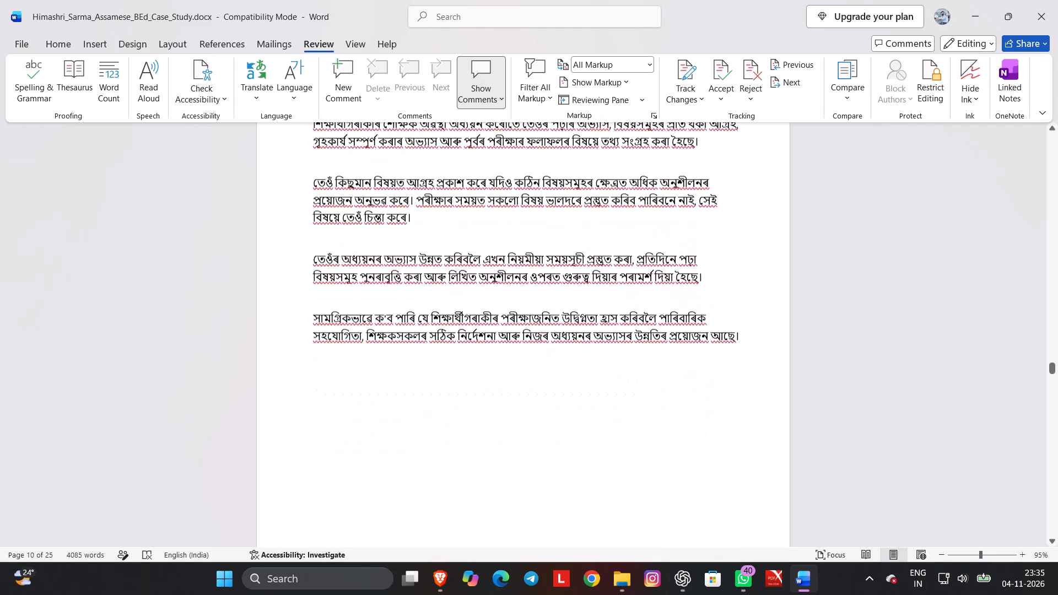
scroll(602, 360, down, 10)
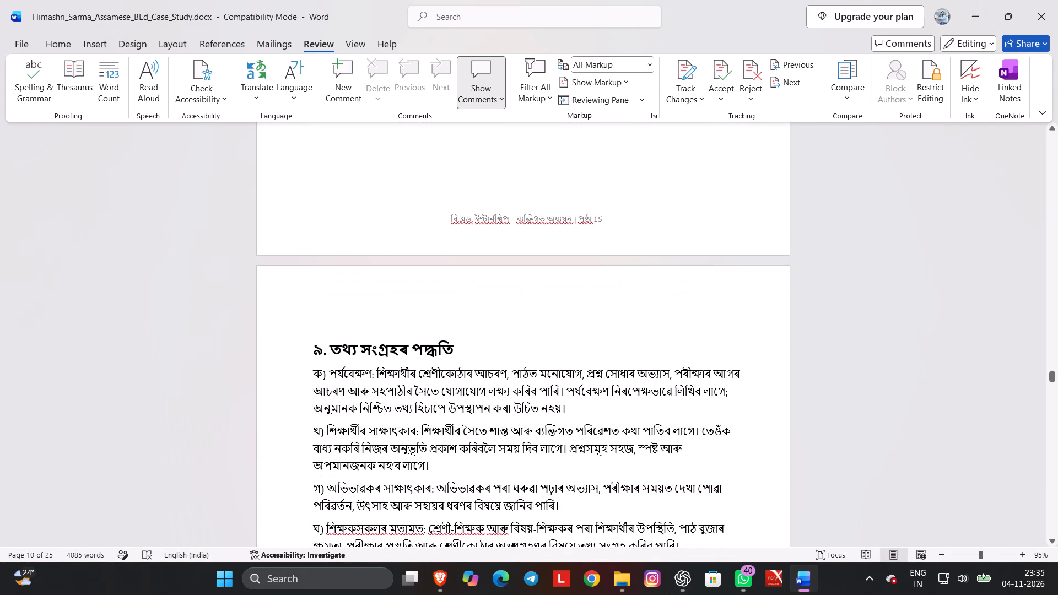
Review sections ৯ and ১০ through অধ্যায়নৰ মুখ্য ফলাফল, checking the formatting of a word in the interview questions and in the findings paragraph.
scroll(602, 360, down, 7)
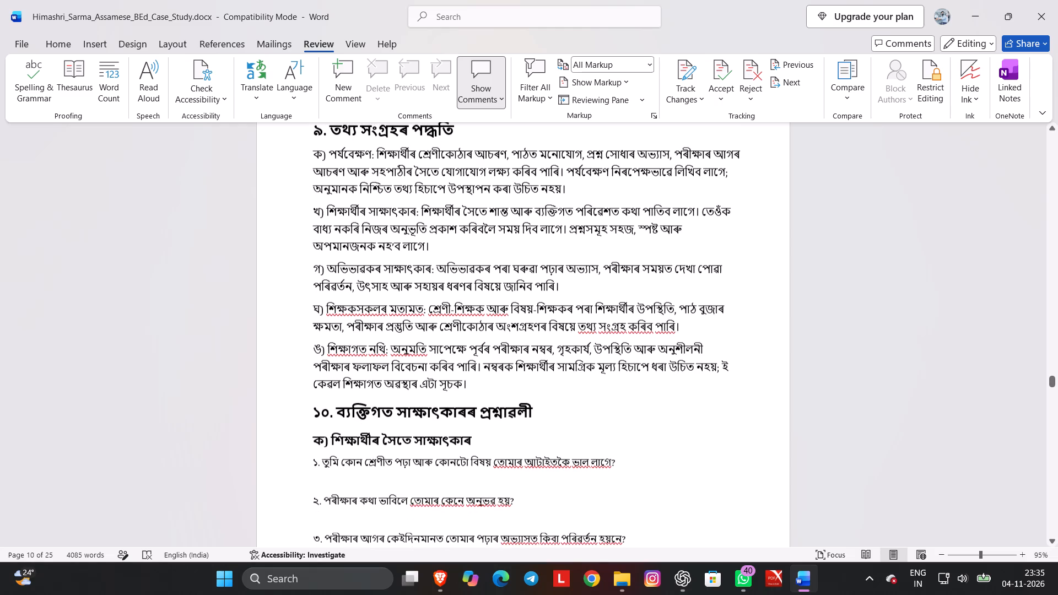
scroll(587, 397, down, 2)
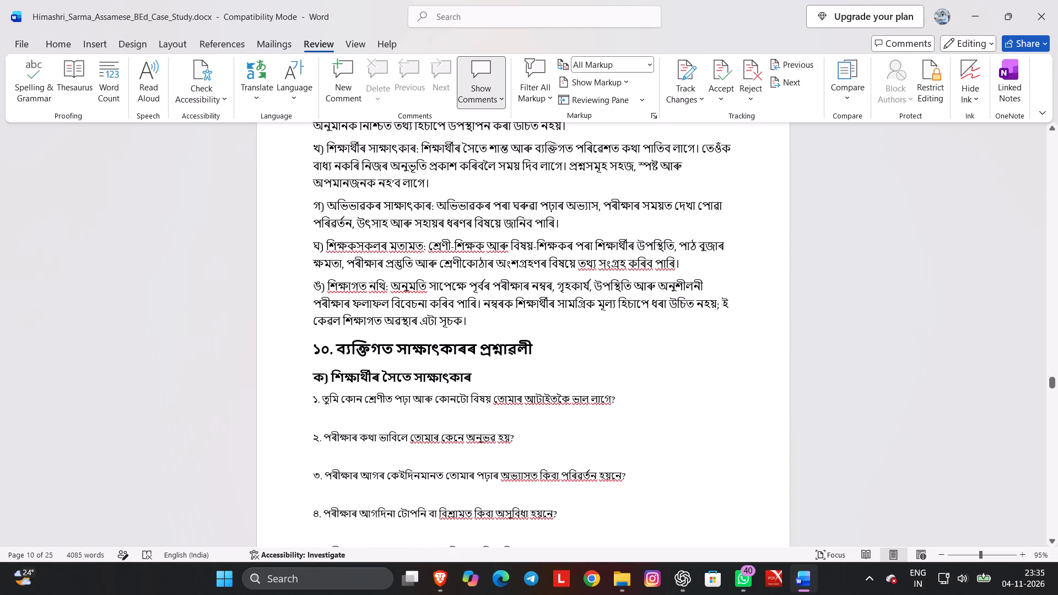
double_click(328, 399)
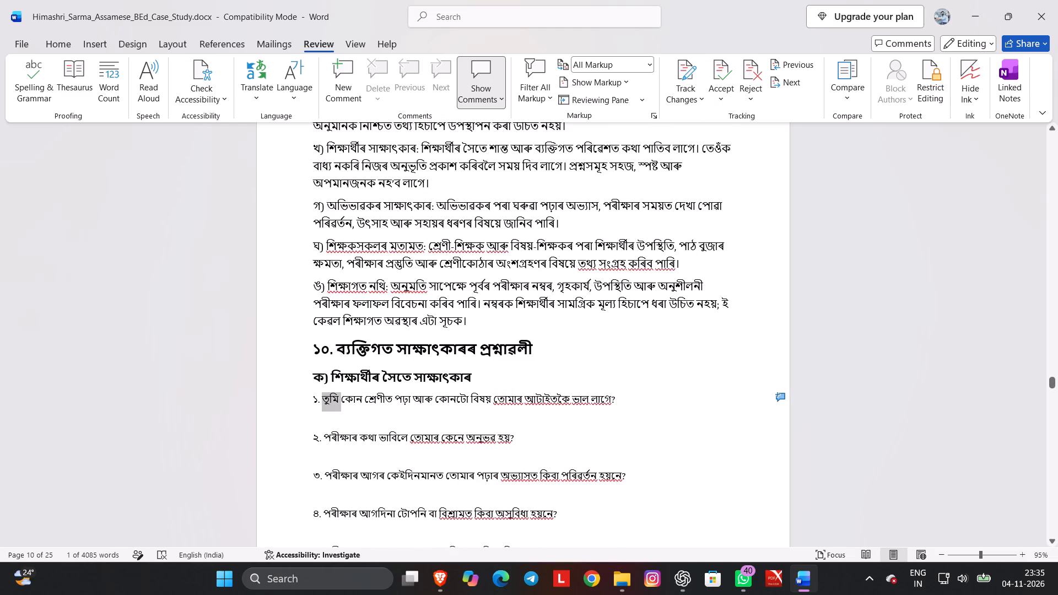
click(937, 339)
scroll(521, 458, down, 7)
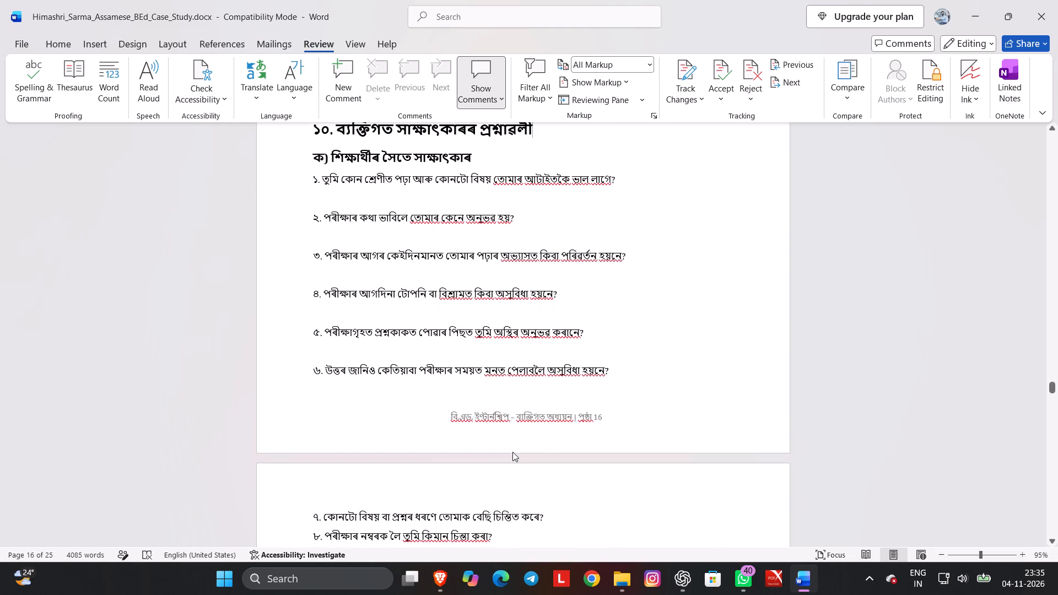
scroll(515, 448, down, 10)
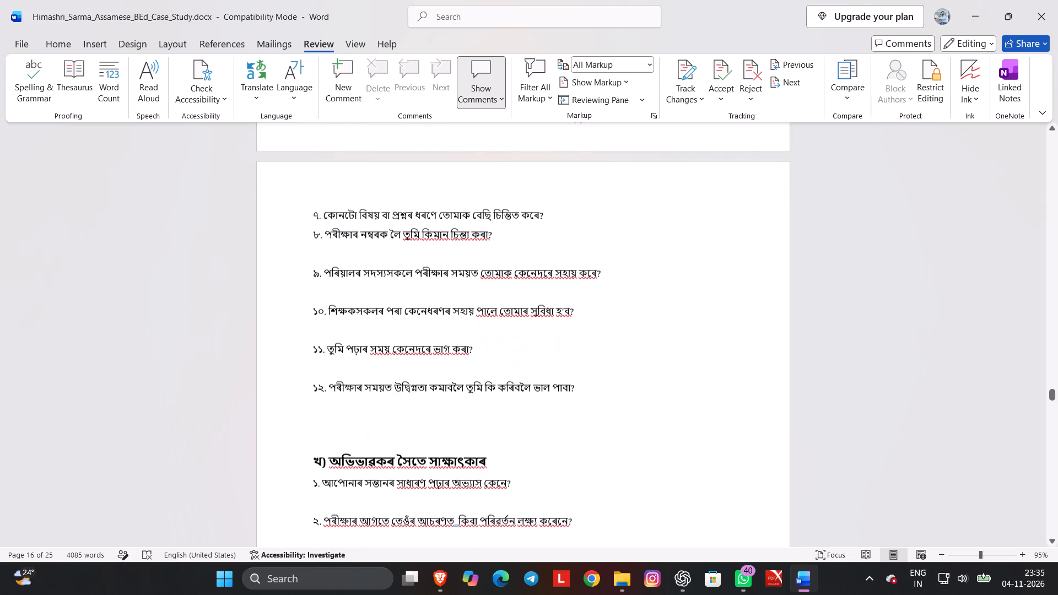
scroll(515, 448, down, 12)
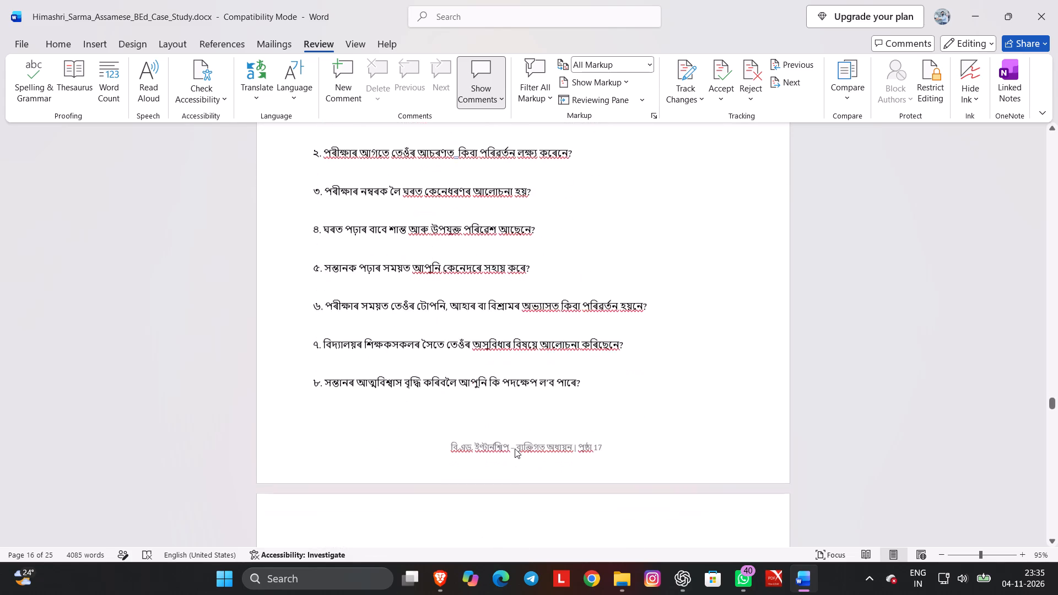
scroll(515, 448, down, 15)
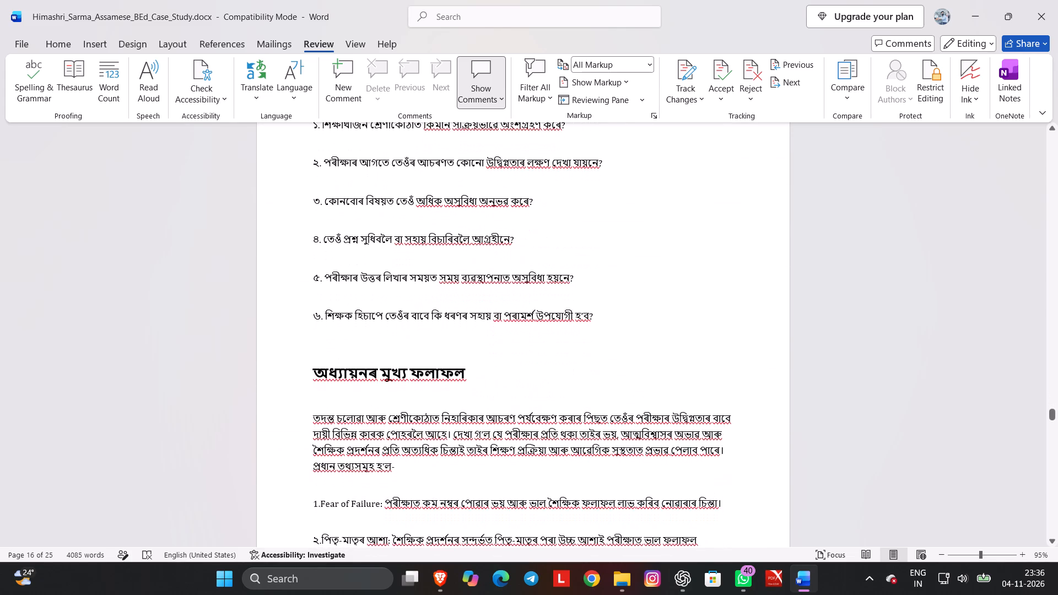
scroll(515, 448, down, 4)
double_click(492, 292)
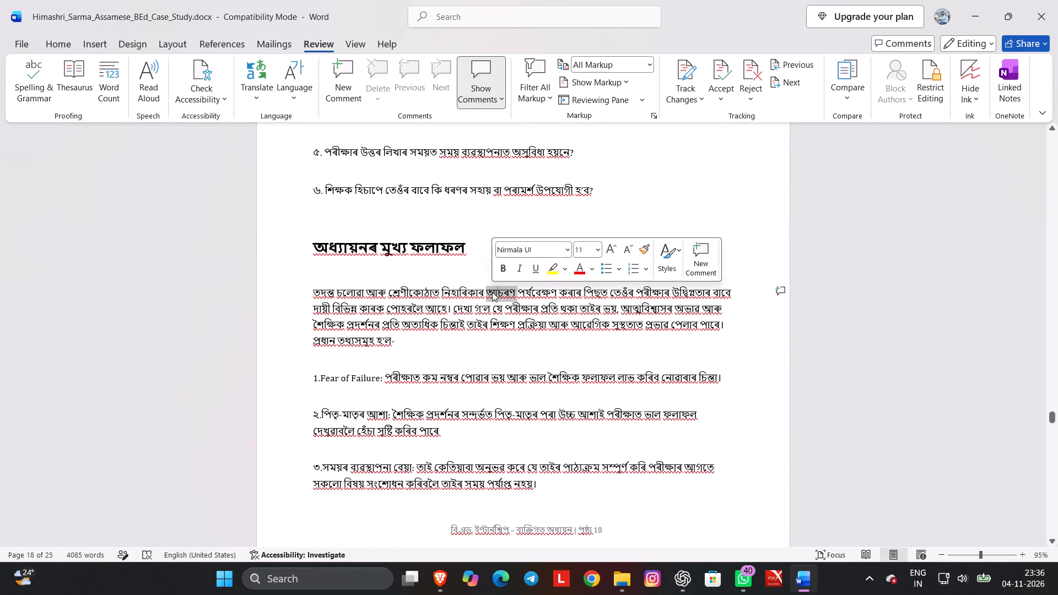
click(845, 301)
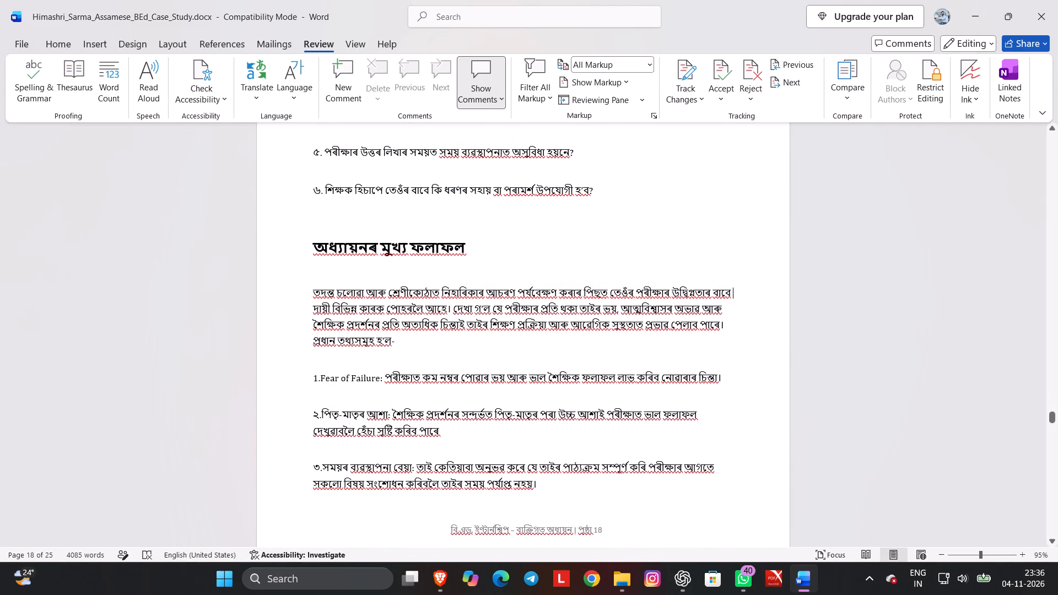
Increase the font size of the six questions under গ) শিক্ষক/শিক্ষয়িত্ৰীৰ সৈতে সাক্ষাৎকাৰ to 12 pt.
scroll(571, 416, down, 7)
scroll(564, 410, up, 4)
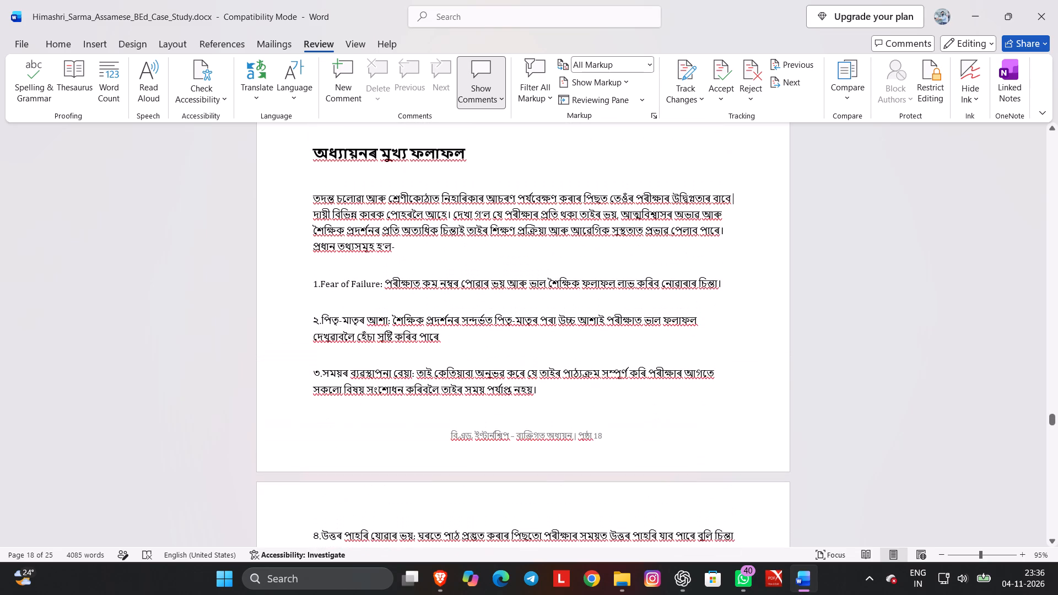
scroll(462, 306, up, 2)
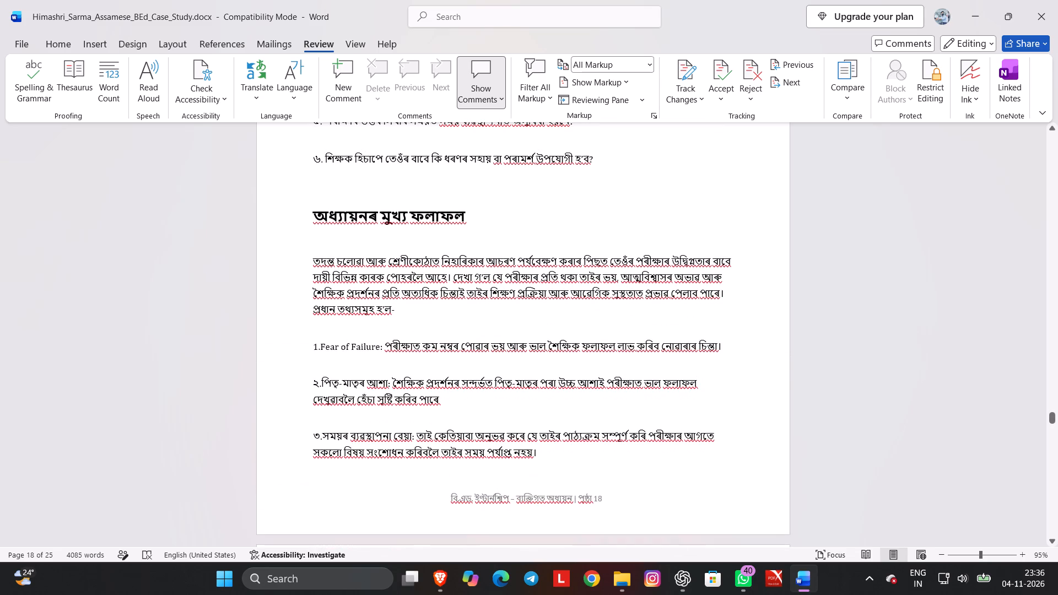
scroll(369, 309, up, 7)
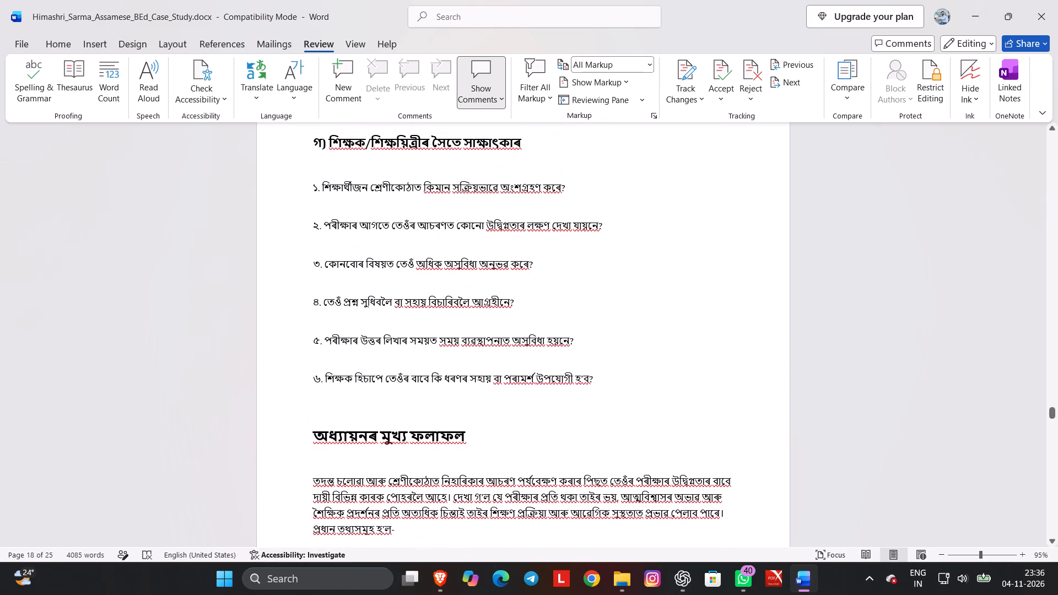
scroll(591, 388, up, 1)
drag(603, 418, 573, 413)
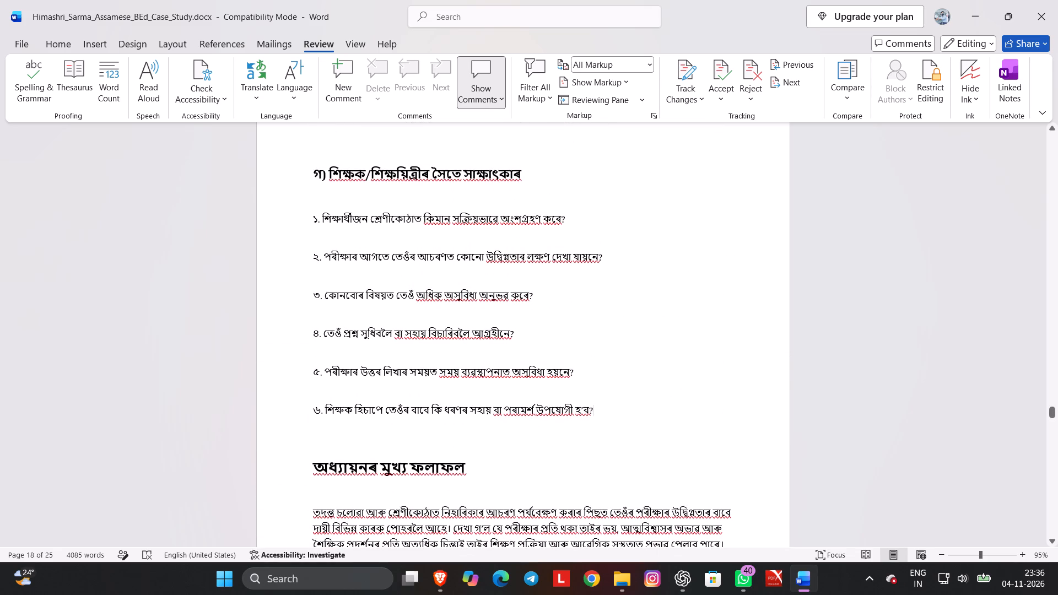
drag(573, 413, 315, 215)
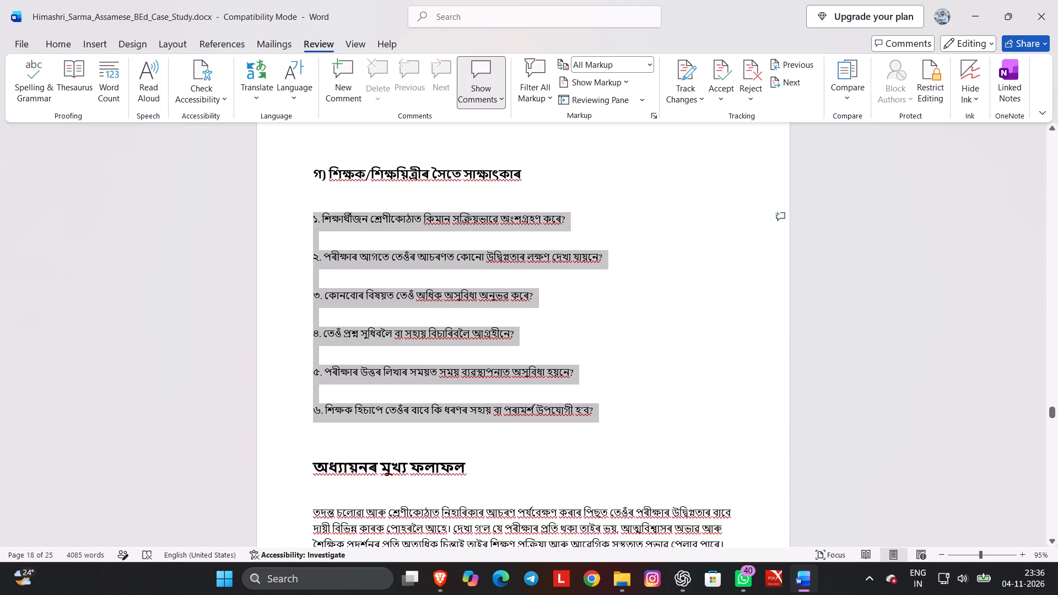
drag(315, 215, 312, 214)
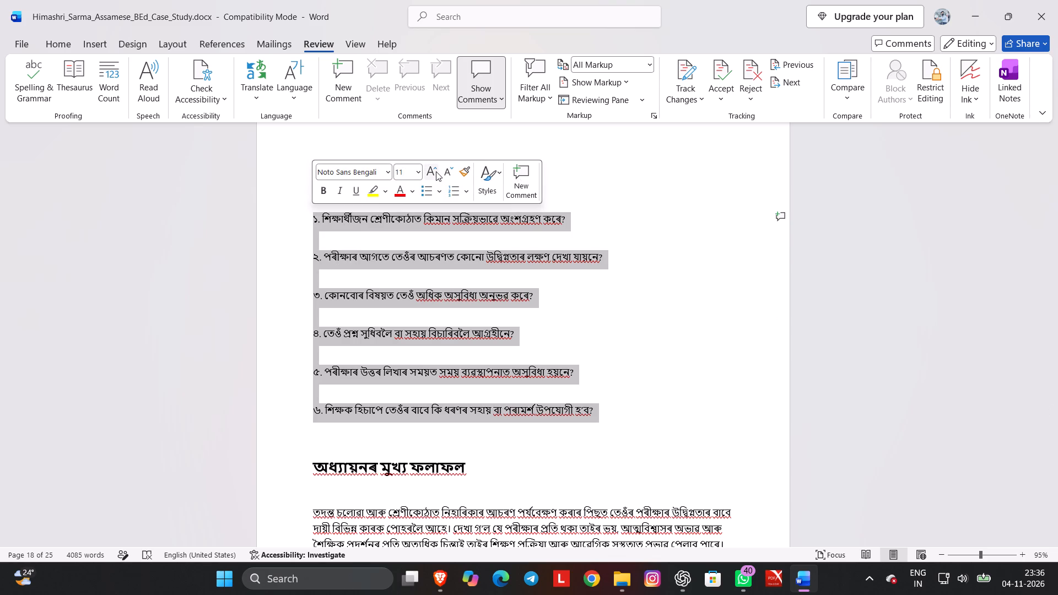
click(430, 171)
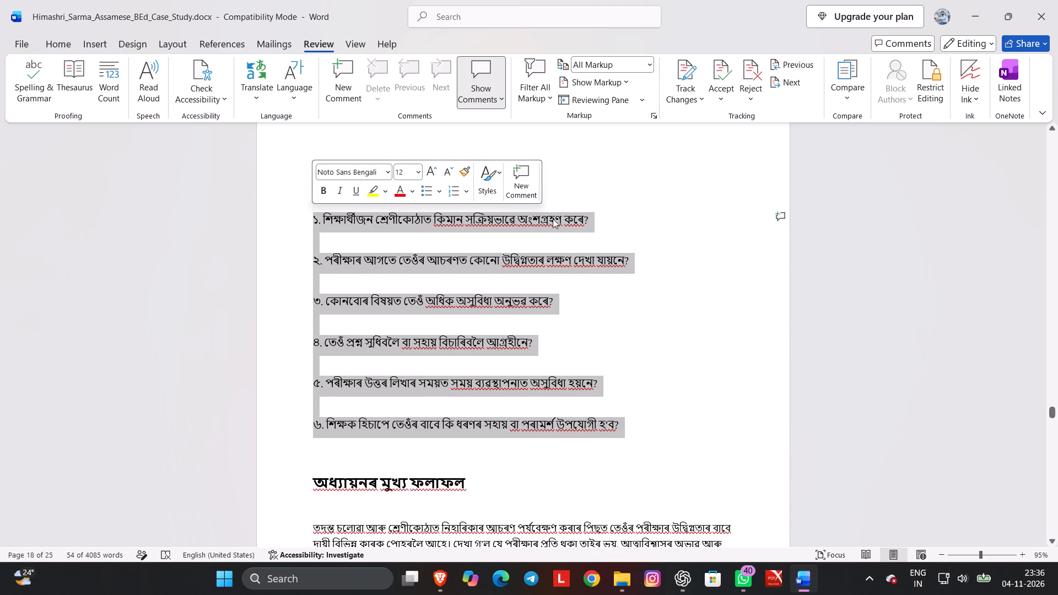
click(903, 282)
Enlarge the text of the eight questions under খ) অভিভাৱকৰ সৈতে সাক্ষাৎকাৰ by one font size.
scroll(480, 348, up, 3)
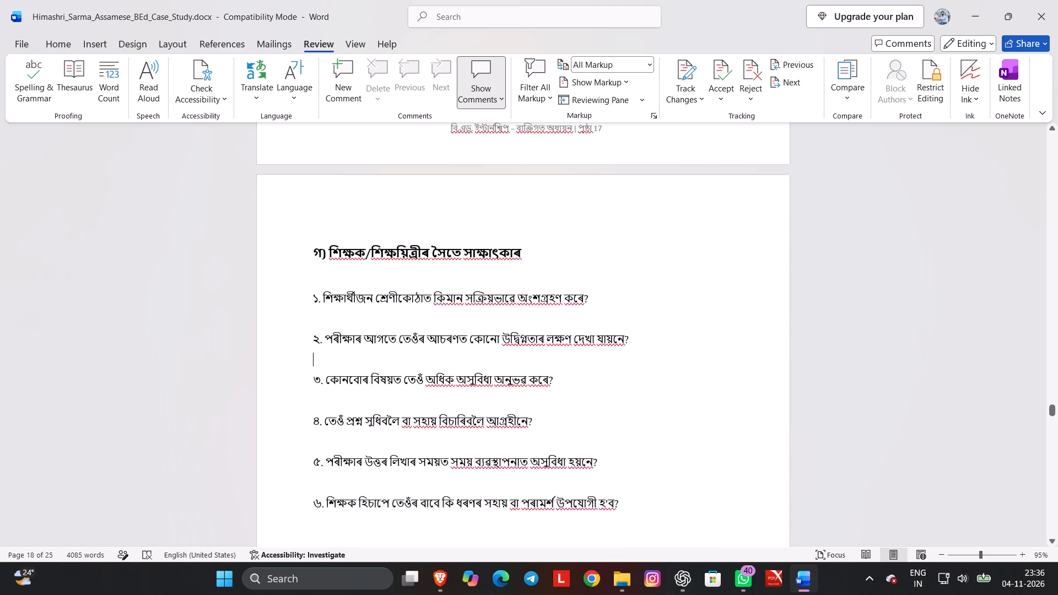
scroll(480, 347, up, 6)
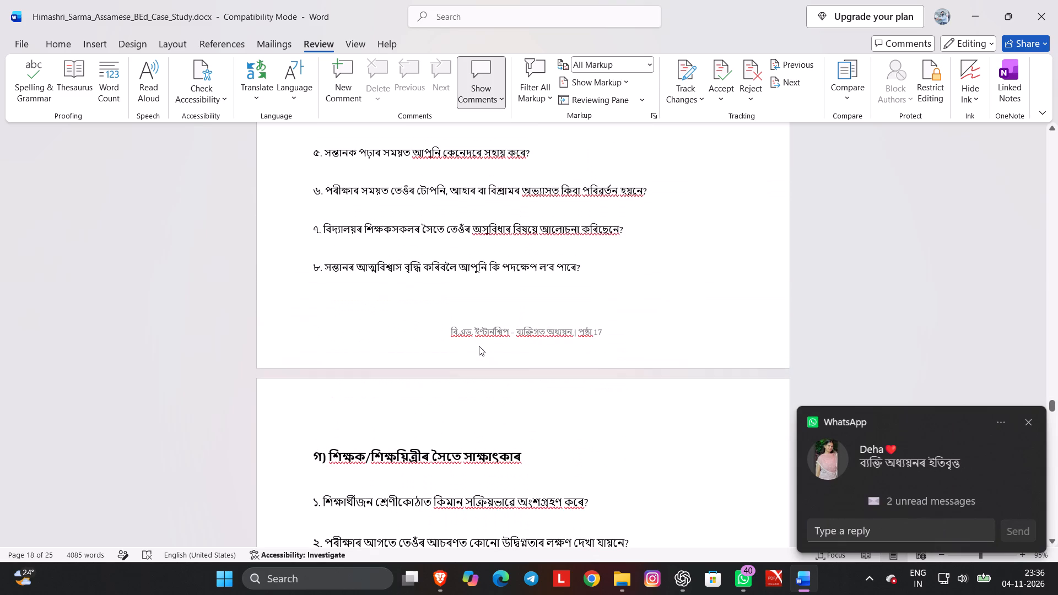
scroll(645, 293, up, 1)
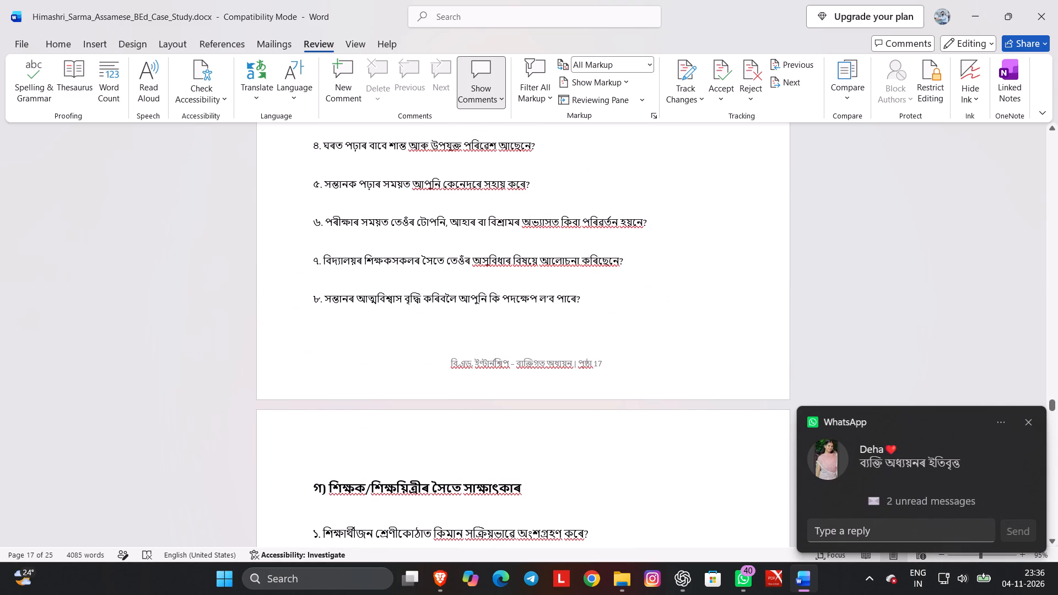
scroll(563, 329, up, 5)
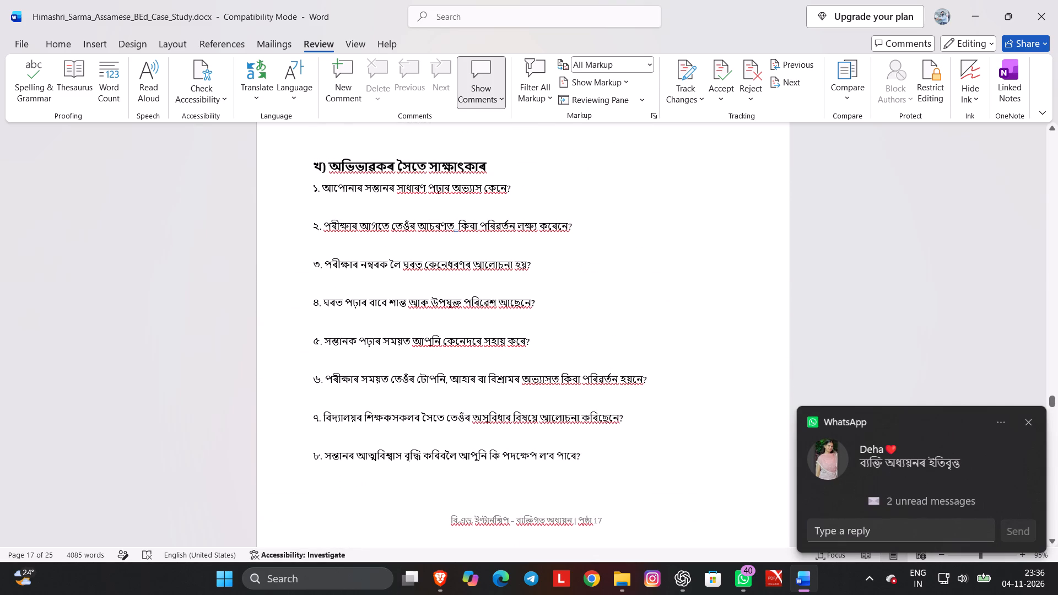
drag(597, 456, 492, 459)
scroll(597, 456, up, 1)
drag(587, 491, 311, 220)
click(433, 177)
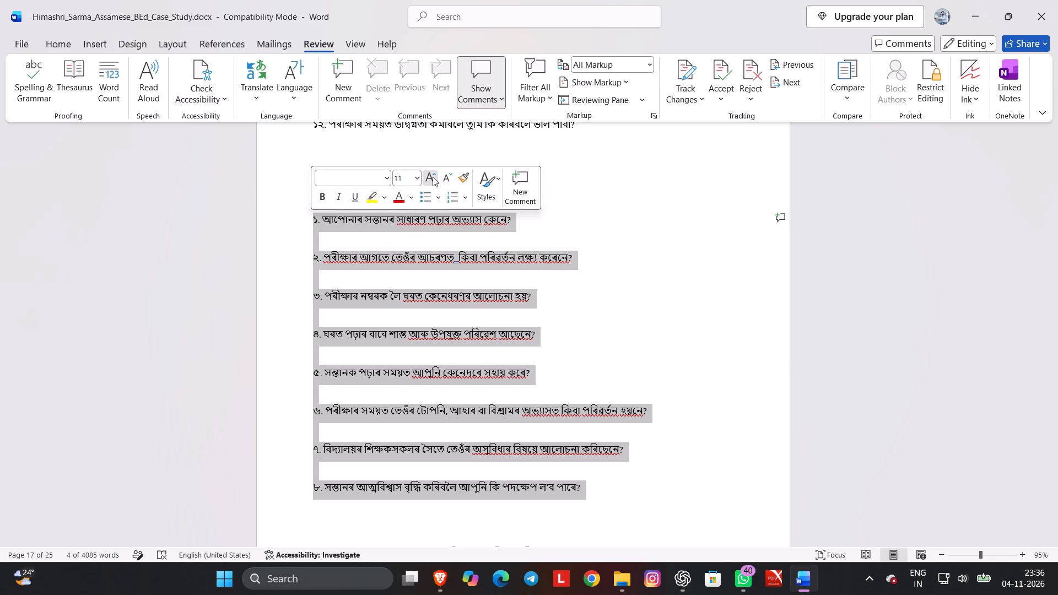
click(902, 285)
Enlarge the text of student interview questions ৭ to ১২, above the খ) অভিভাৱকৰ সৈতে সাক্ষাৎকাৰ heading, by one font size.
scroll(617, 342, up, 7)
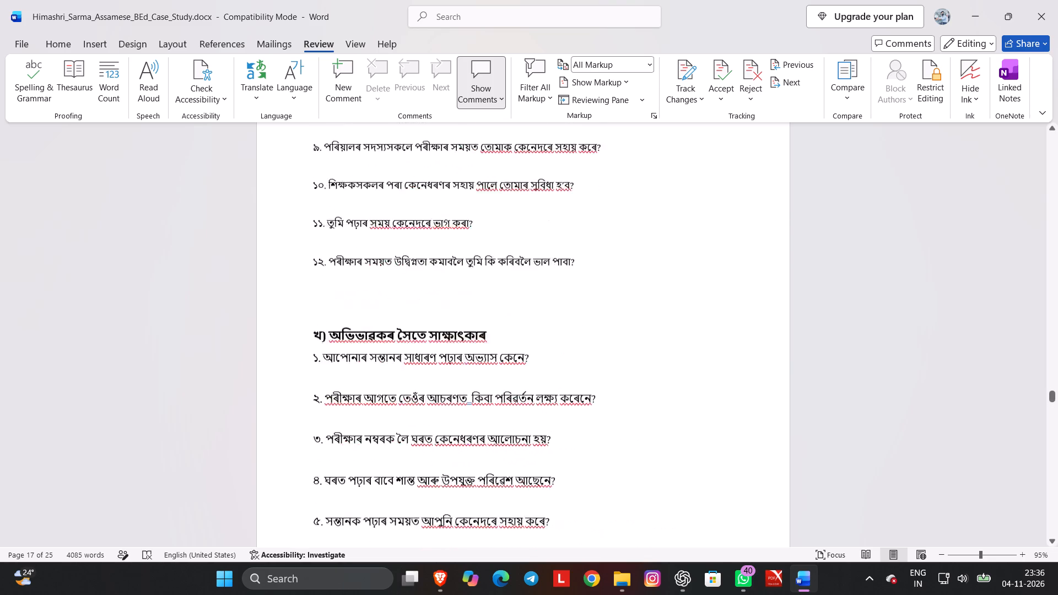
drag(596, 356, 291, 174)
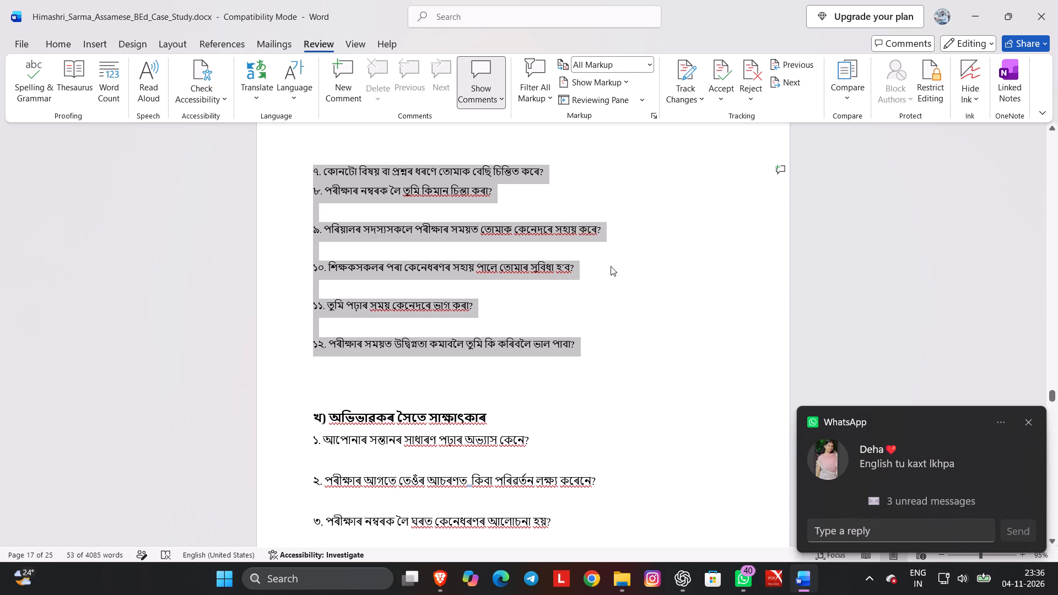
click(671, 245)
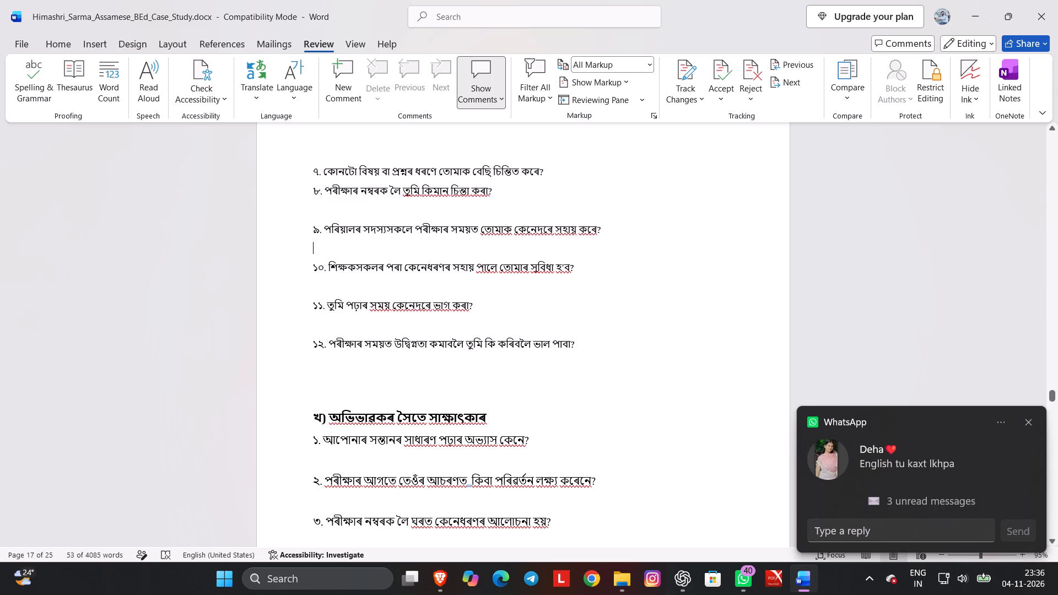
scroll(627, 328, up, 8)
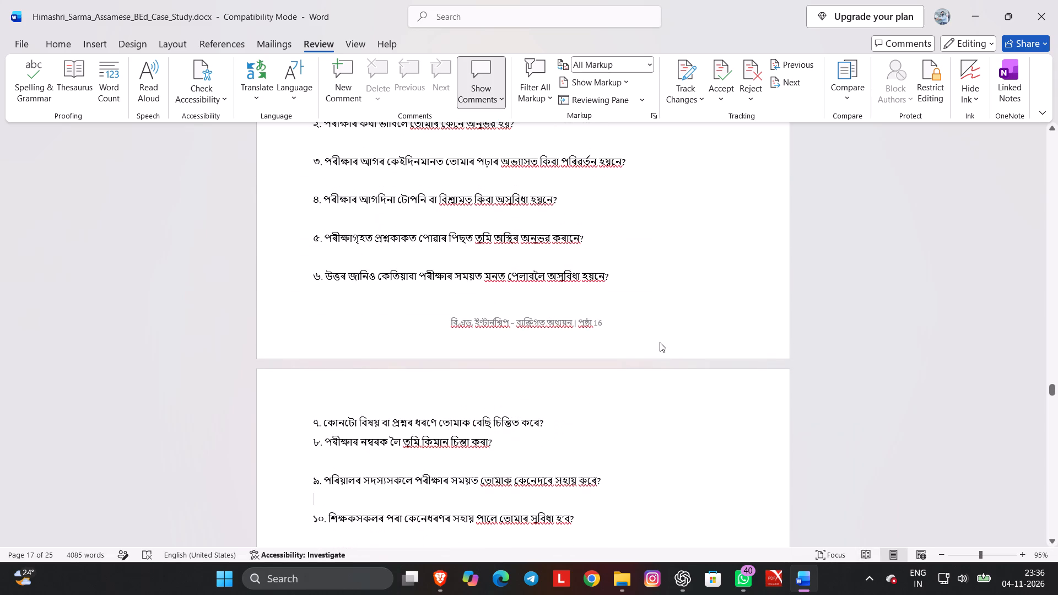
scroll(660, 342, down, 4)
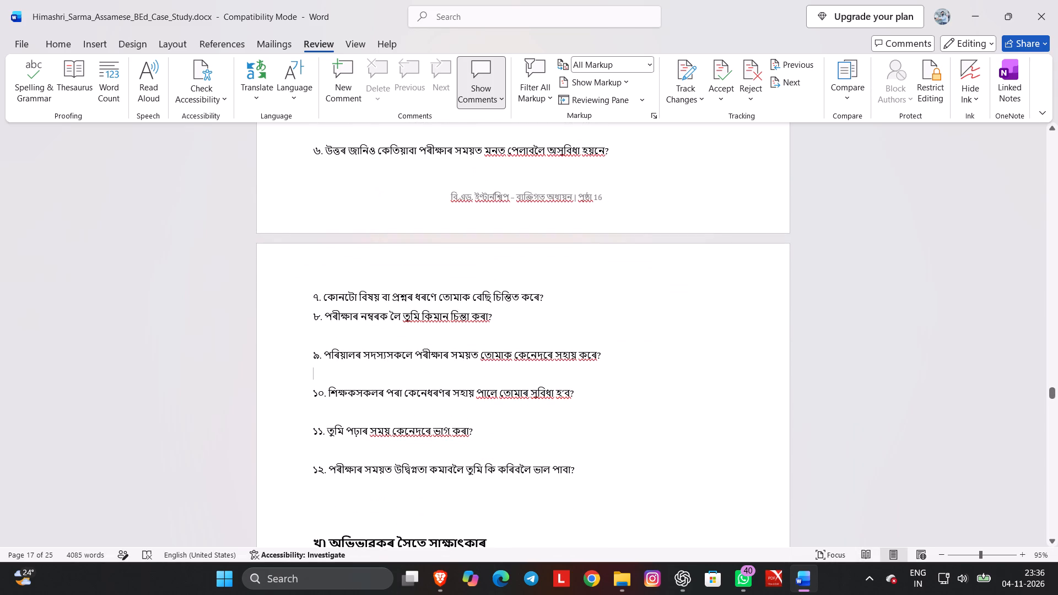
drag(585, 466, 322, 296)
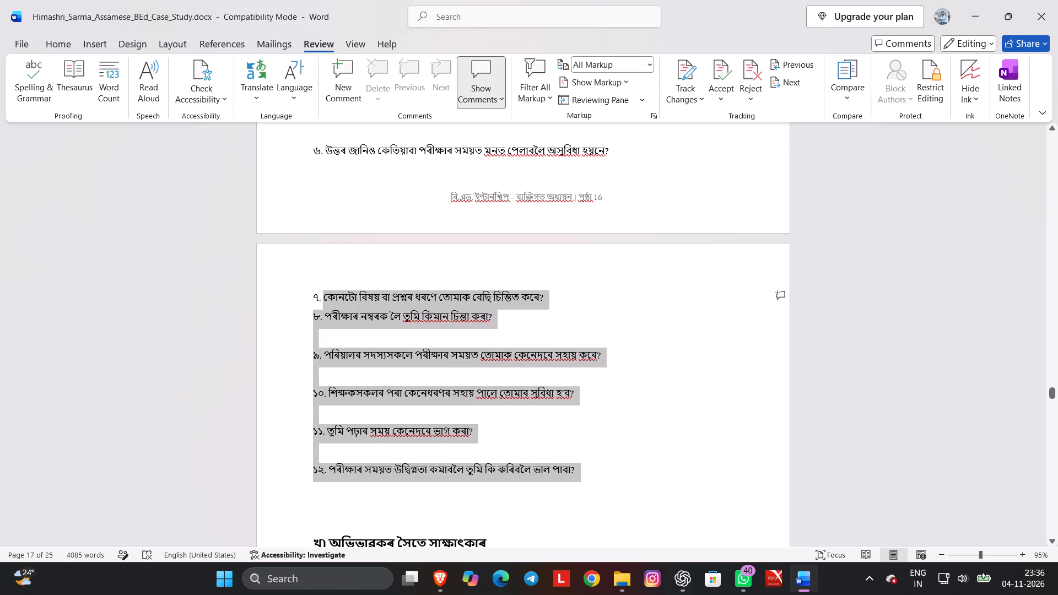
drag(322, 296, 315, 294)
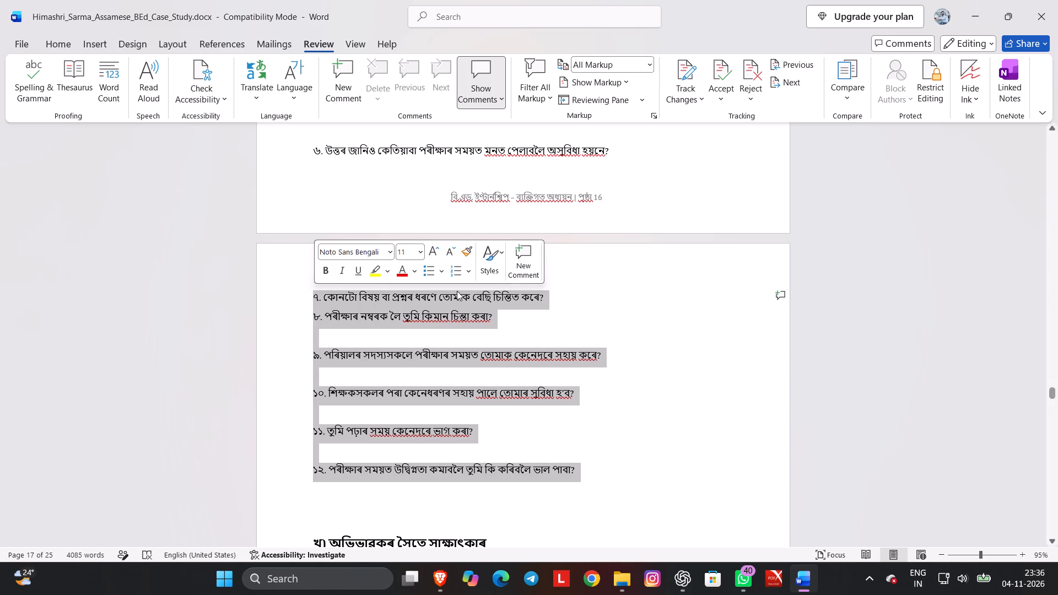
click(437, 251)
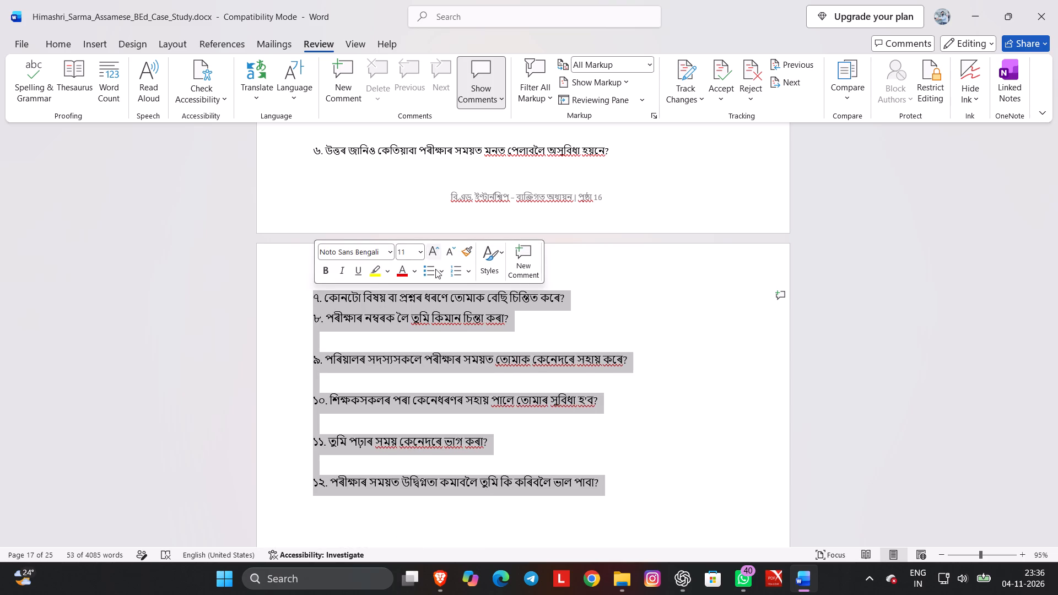
scroll(474, 309, up, 3)
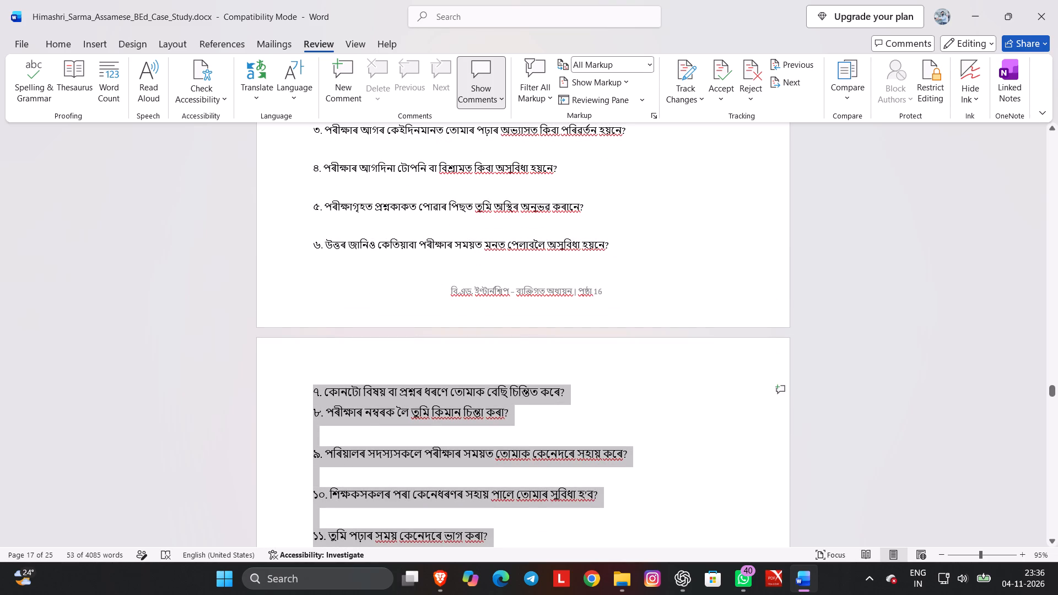
Increase the font size of student interview questions ১ to ৬ under ক) শিক্ষাৰ্থীৰ সৈতে সাক্ষাৎকাৰ to 12.
scroll(641, 268, up, 3)
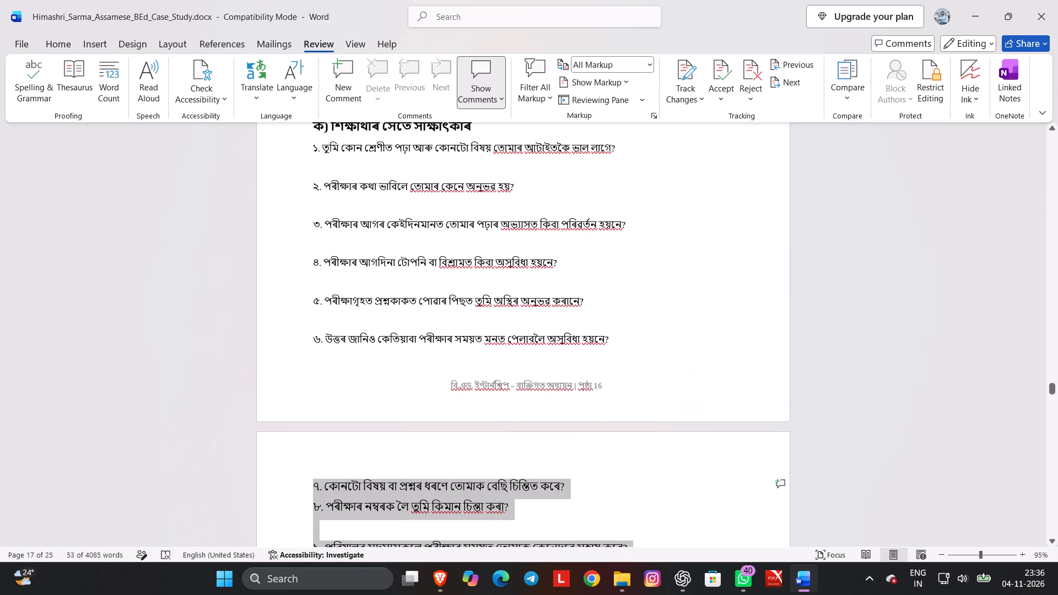
scroll(629, 336, up, 2)
drag(618, 400, 554, 410)
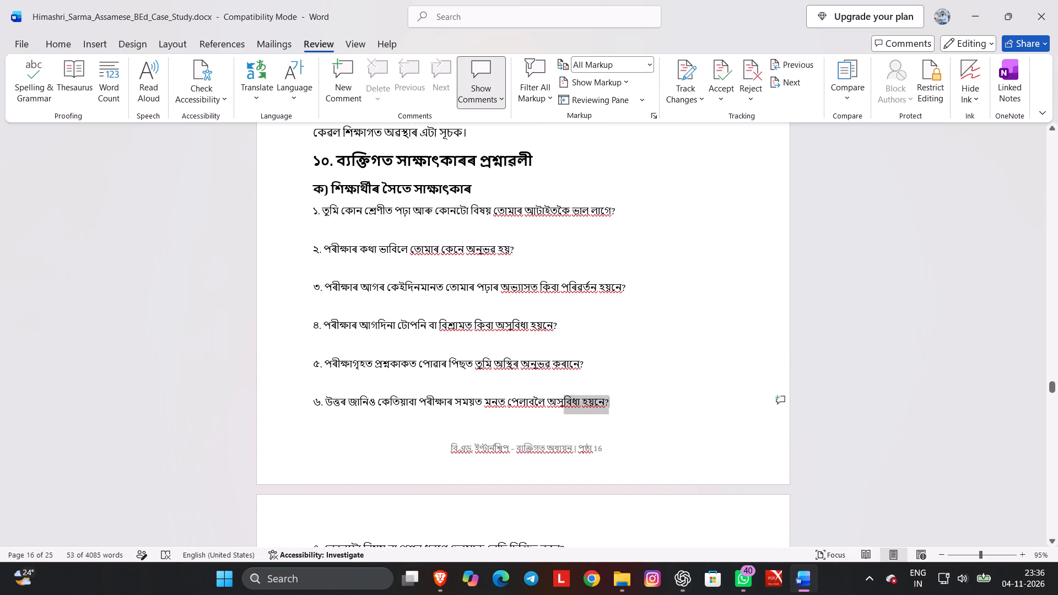
drag(554, 410, 311, 211)
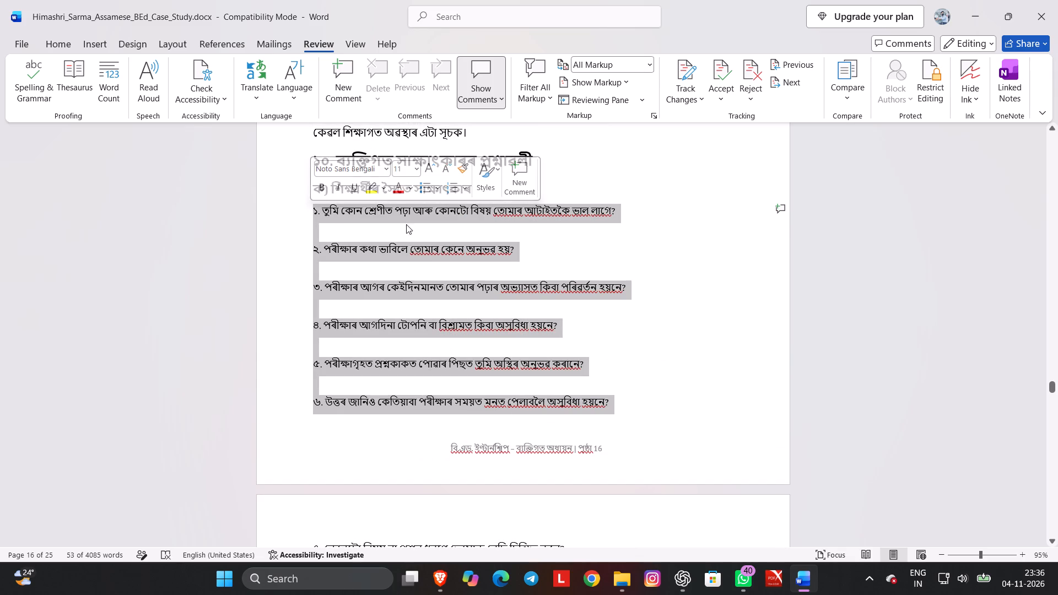
click(427, 169)
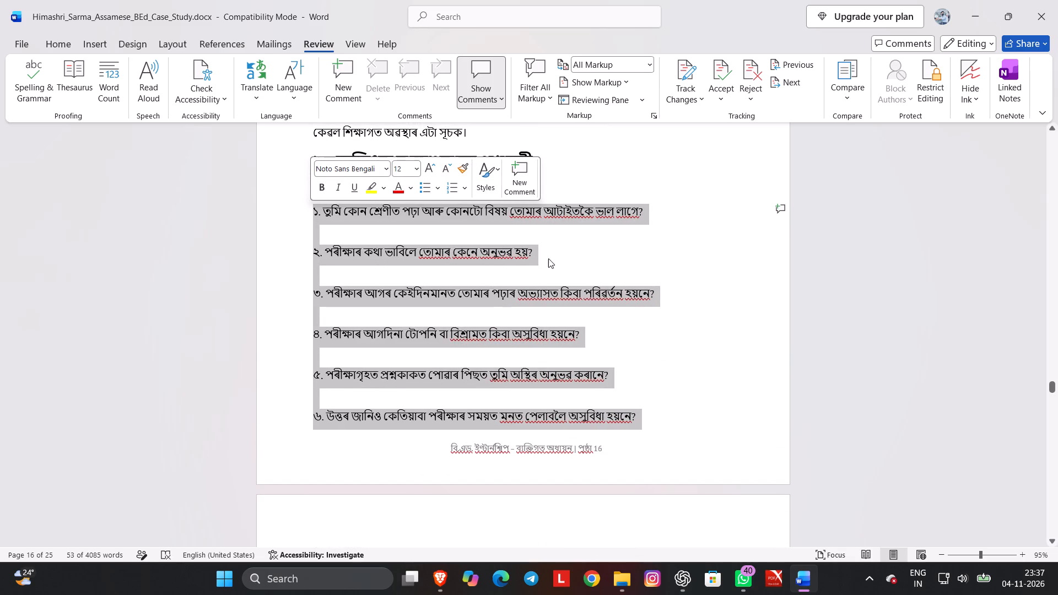
click(908, 273)
Insert a blank line between the ক) শিক্ষাৰ্থীৰ সৈতে সাক্ষাৎকাৰ heading and question ১.
scroll(517, 331, up, 2)
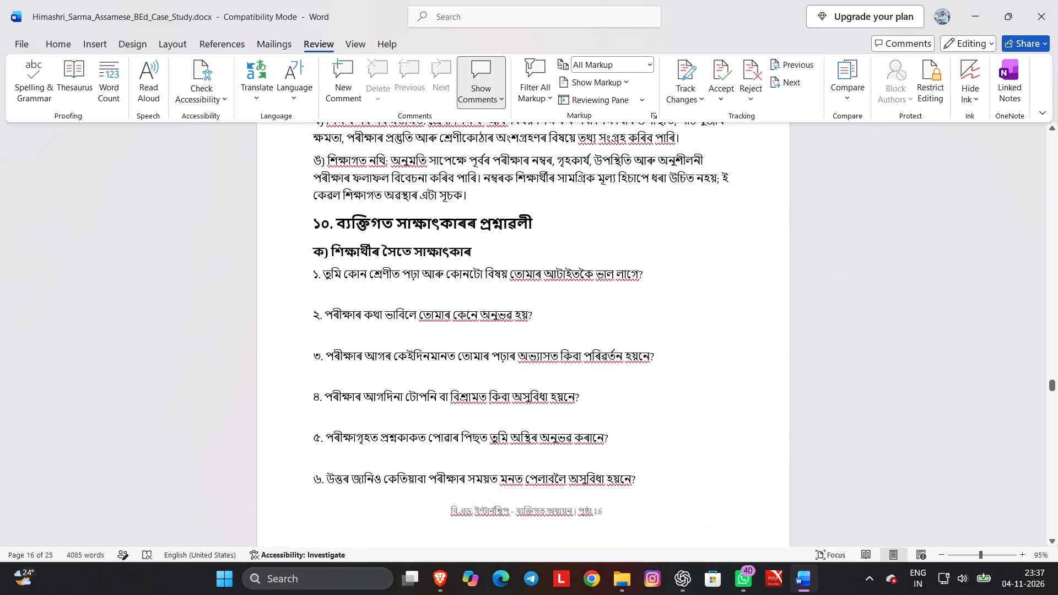
click(484, 254)
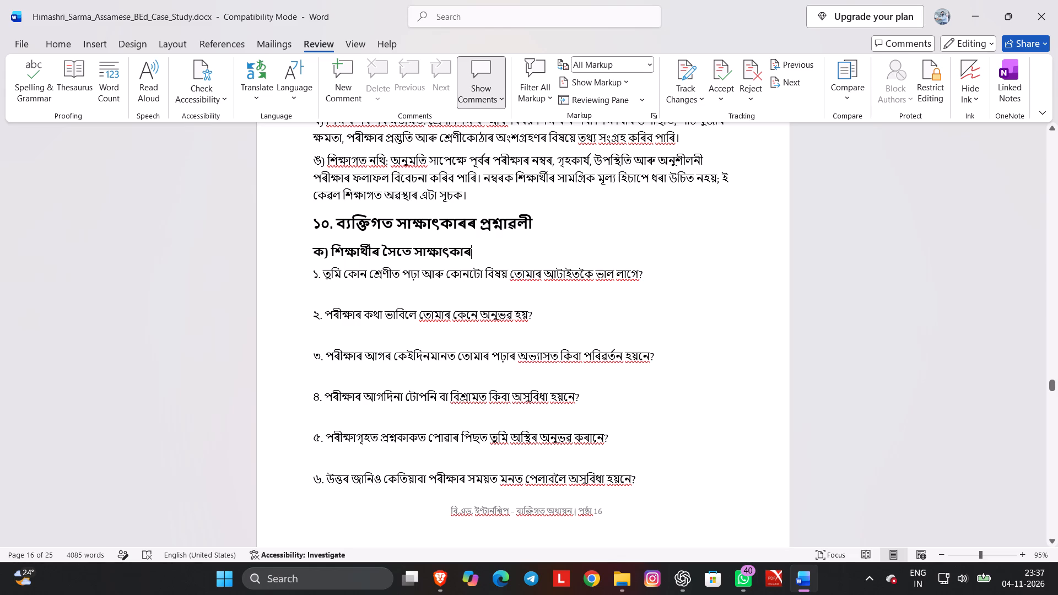
key(Return)
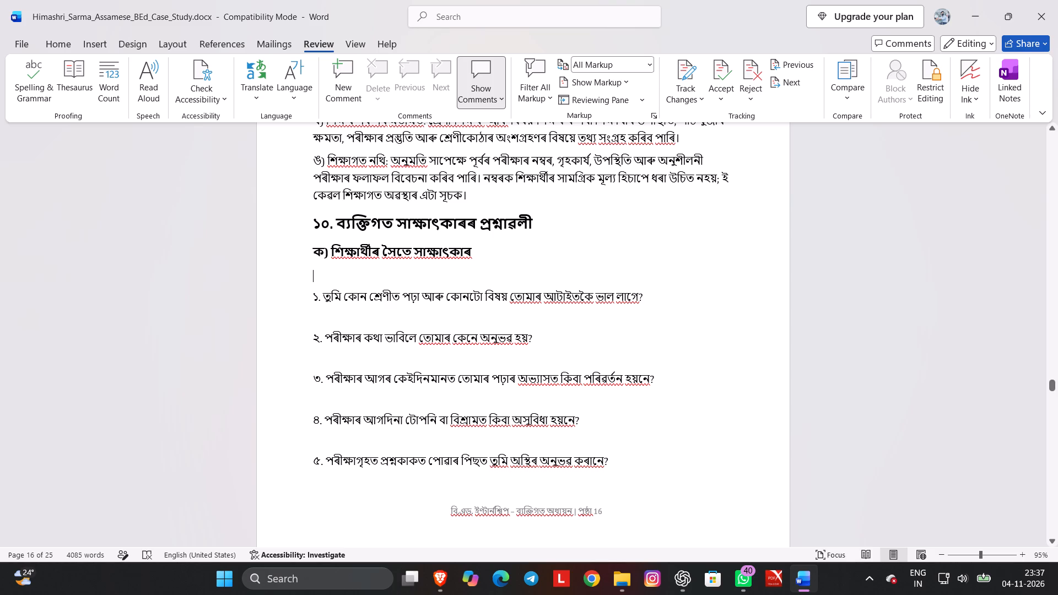
Examine the layout and spacing of section ৯. তথ্য সংগ্ৰহৰ পদ্ধতি and its paragraphs ক) to ঙ).
scroll(508, 309, up, 1)
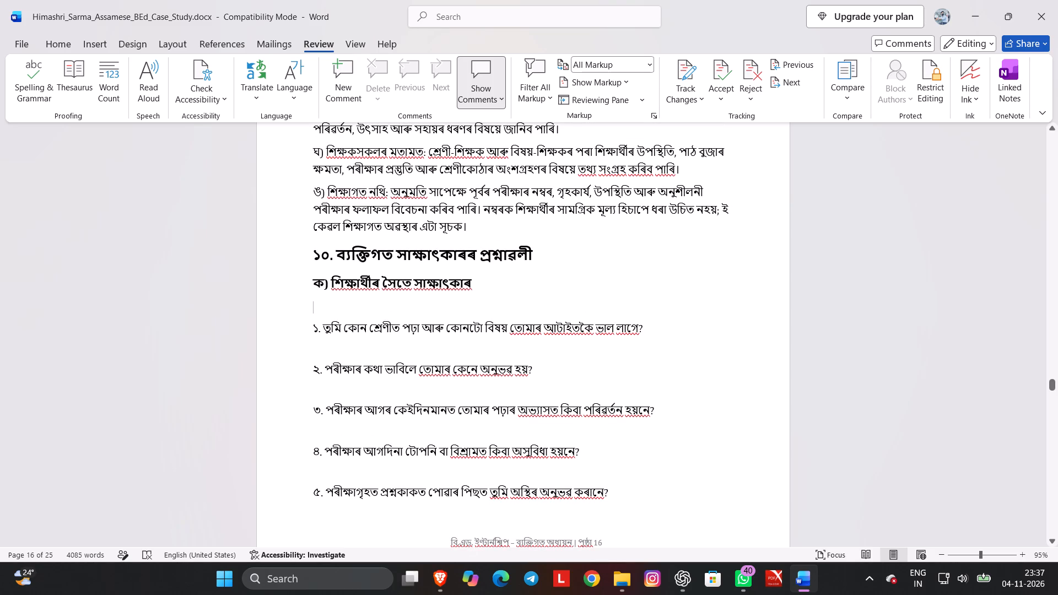
scroll(463, 374, up, 5)
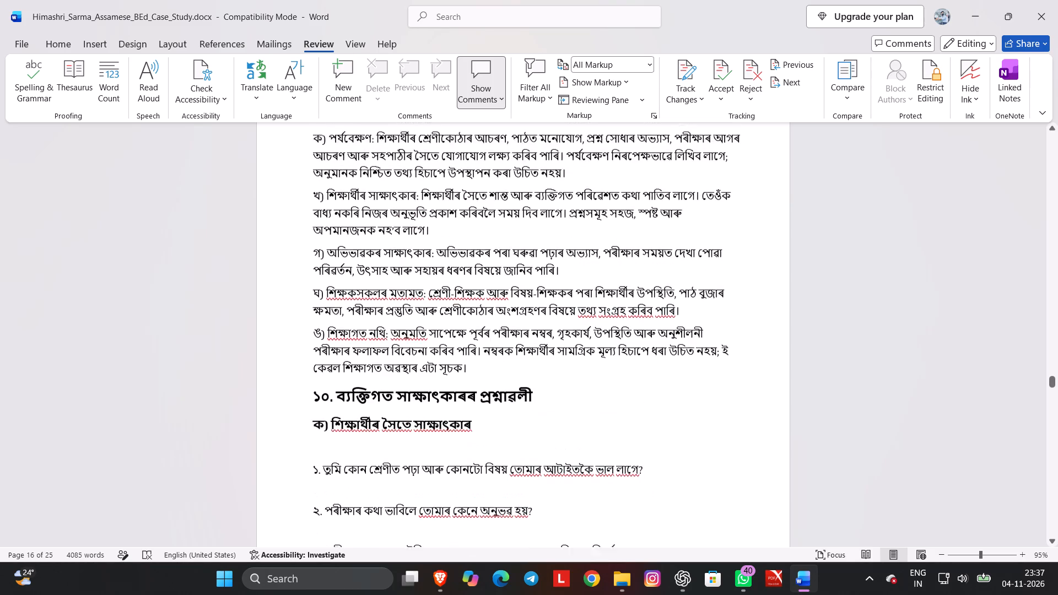
scroll(464, 349, up, 1)
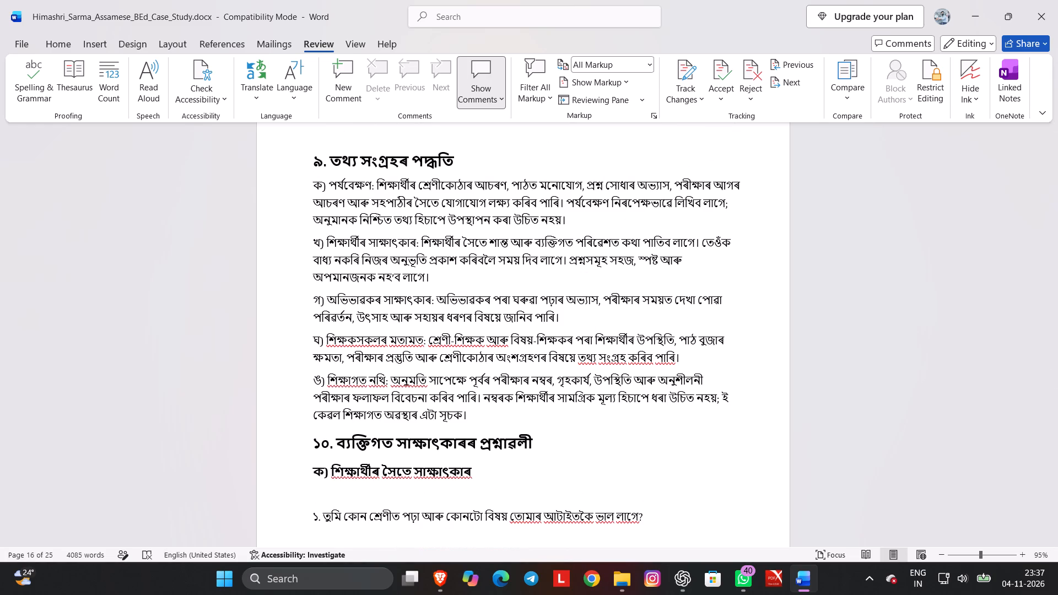
scroll(464, 349, up, 2)
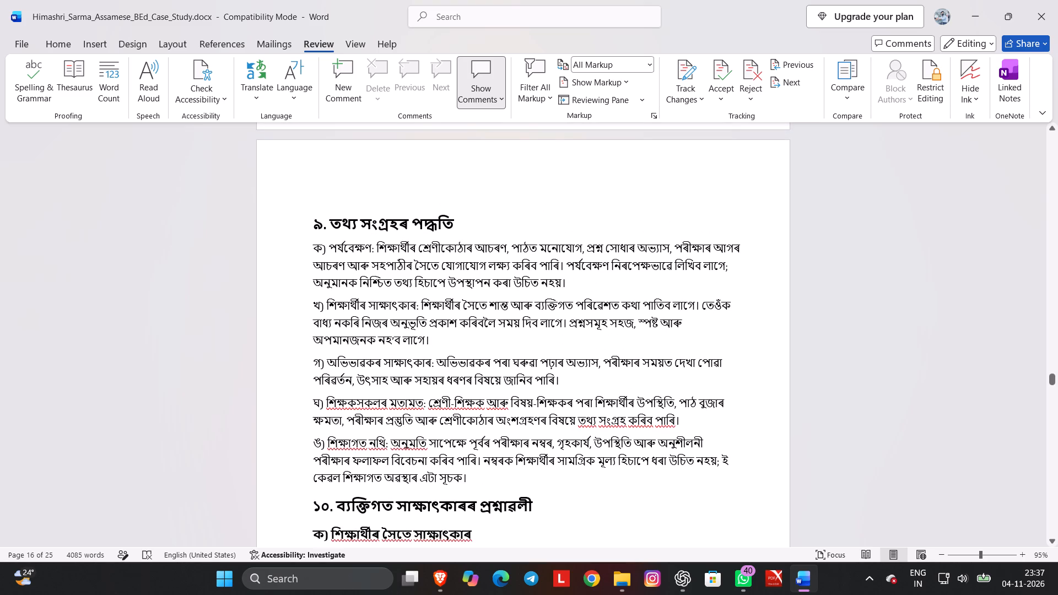
scroll(397, 389, up, 2)
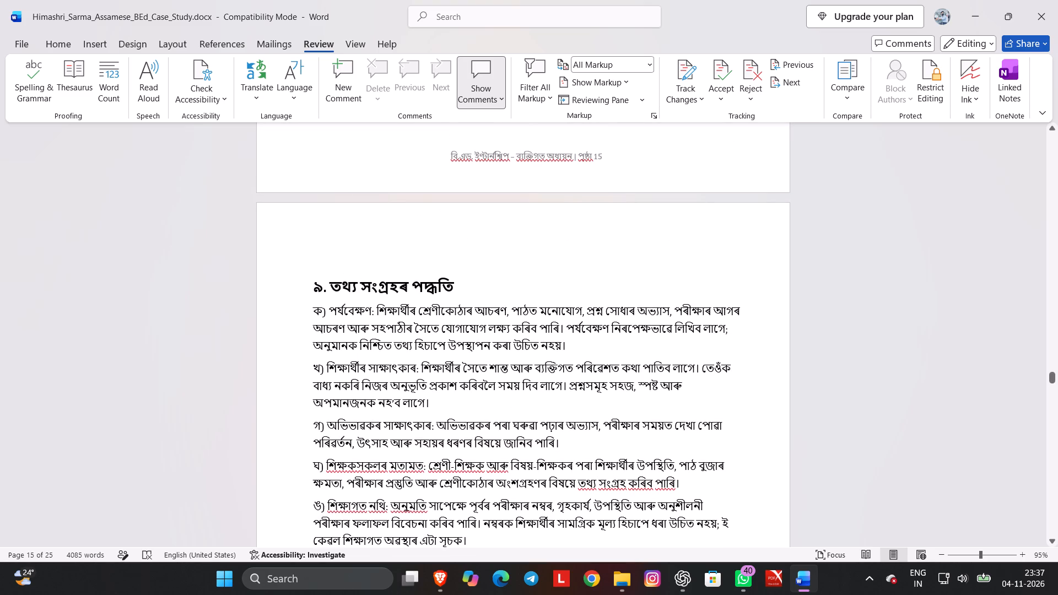
scroll(397, 389, down, 1)
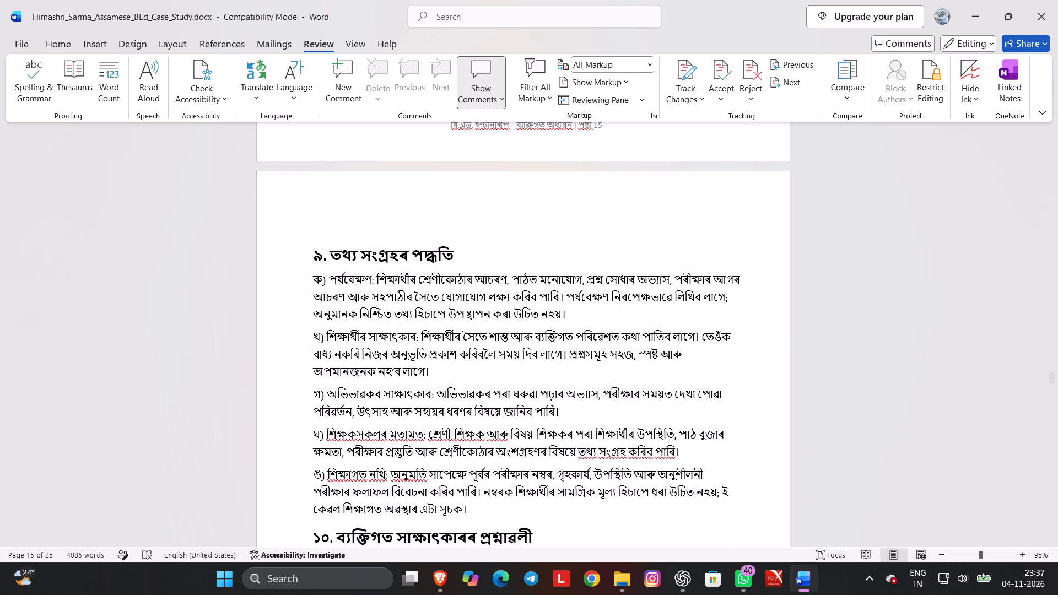
Examine the start of section ৯. তথ্য সংগ্ৰহৰ পদ্ধতি and the closing paragraphs of the section preceding it.
scroll(397, 389, down, 1)
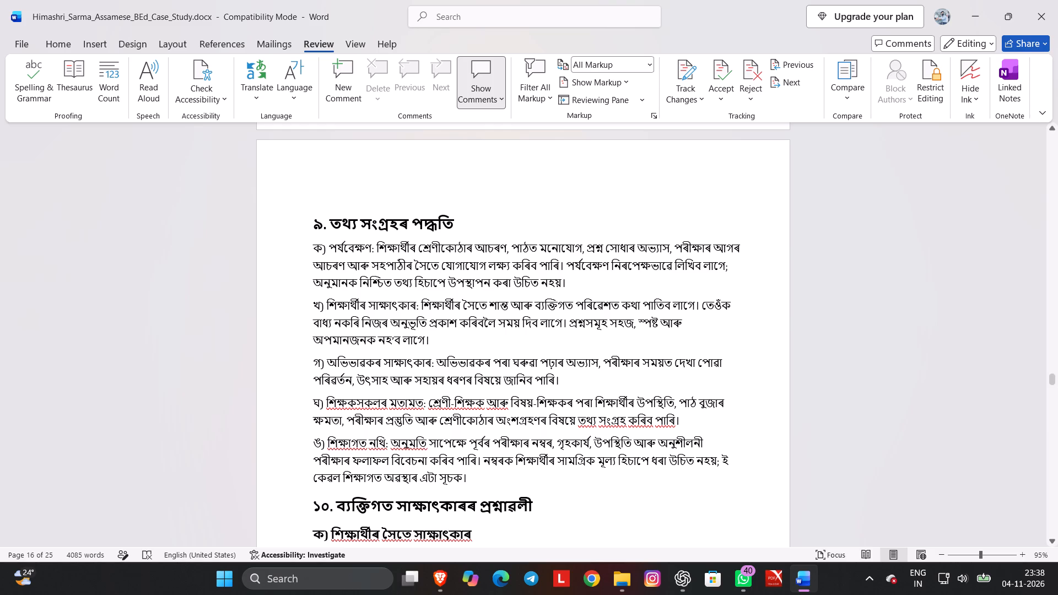
scroll(477, 375, up, 2)
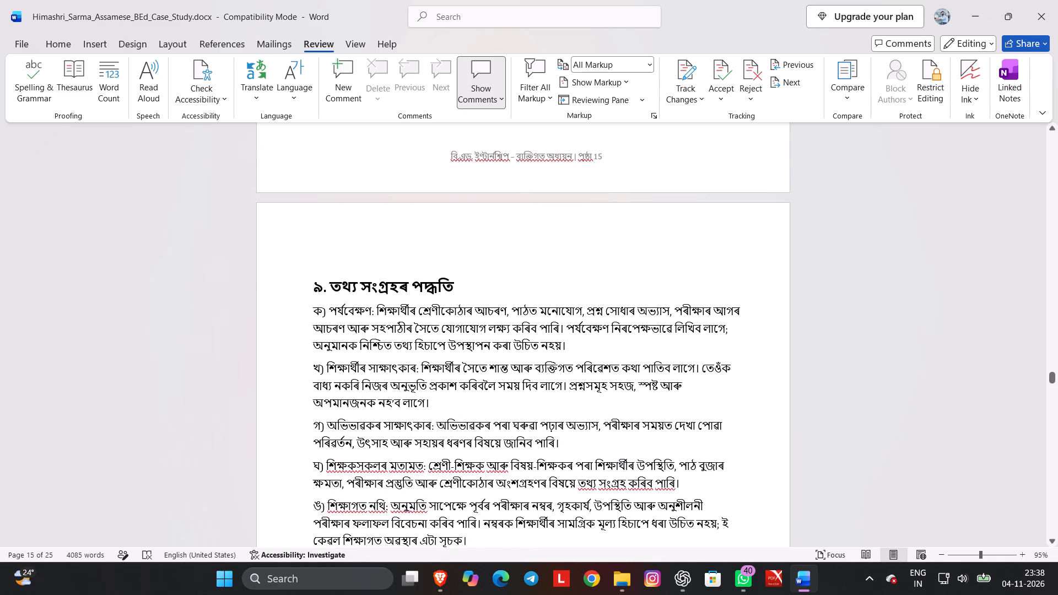
scroll(477, 375, up, 13)
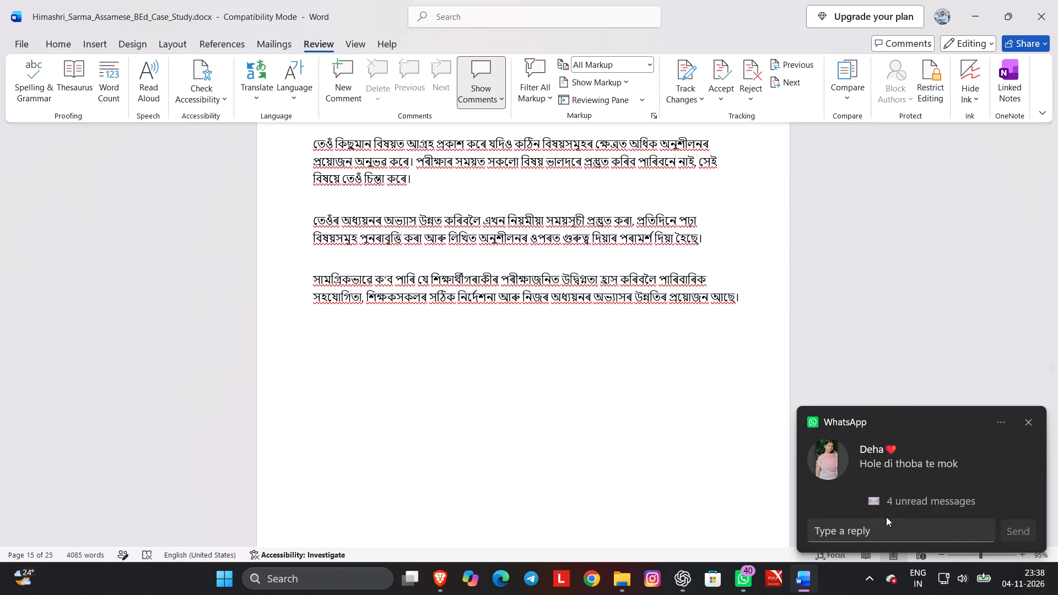
Reply "ok" to the incoming WhatsApp message from its notification.
click(851, 533)
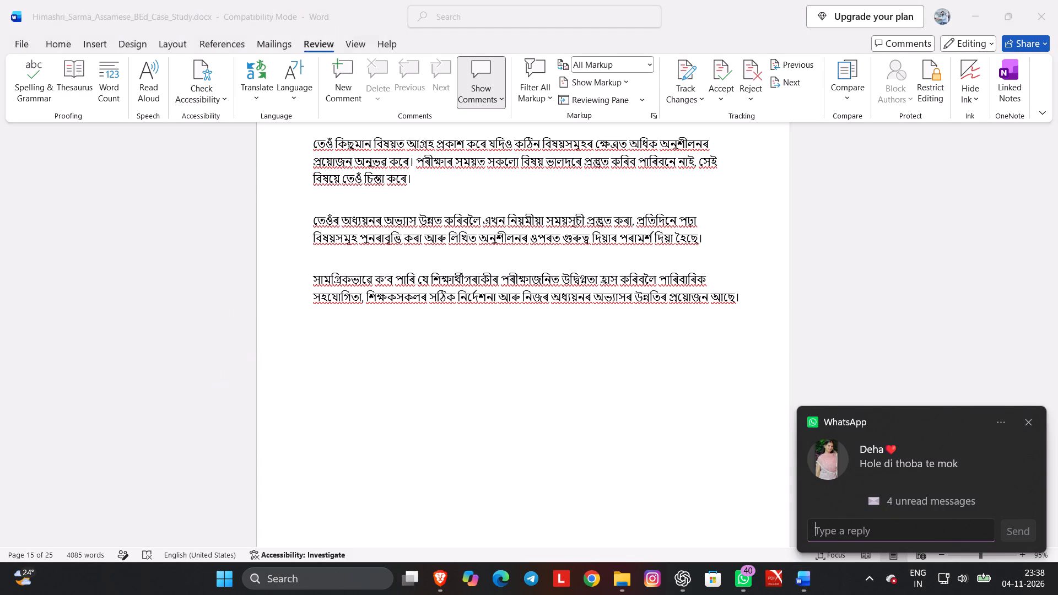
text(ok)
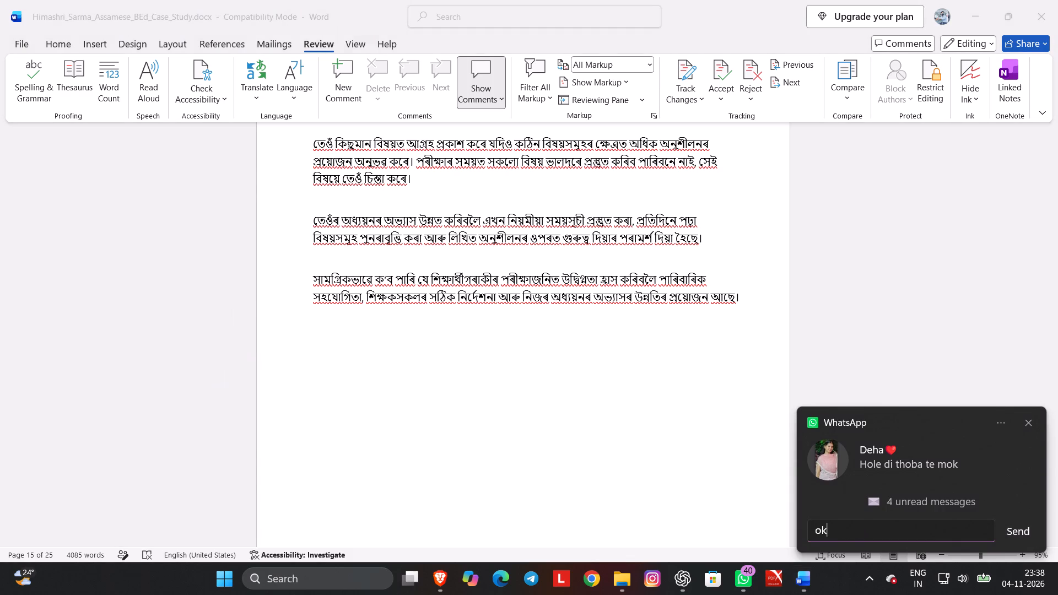
click(1027, 533)
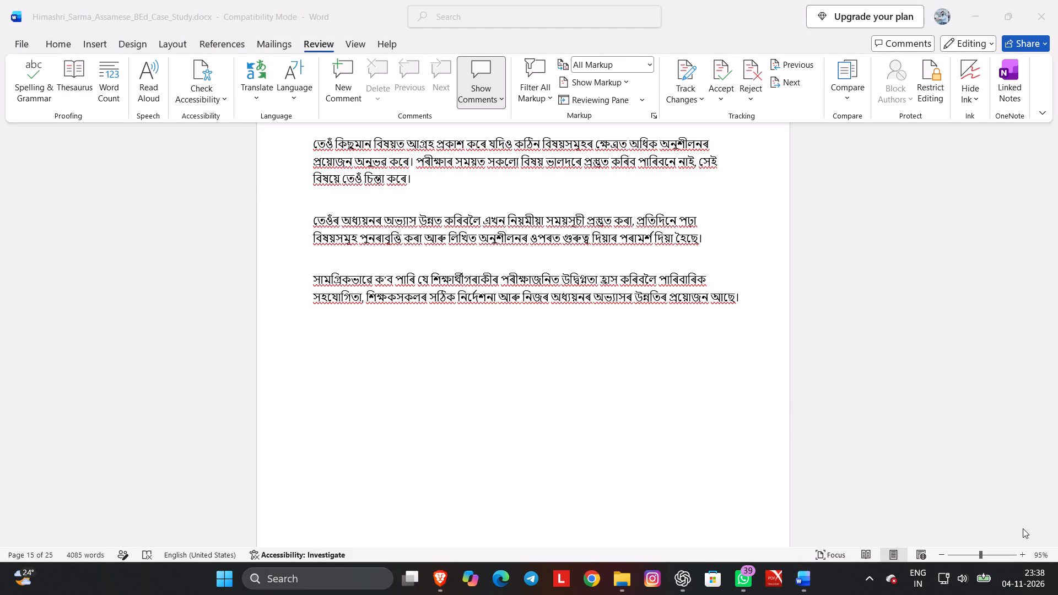
Review the কেছ হিষ্ট্ৰী section backwards from ৫। শৈক্ষিক অৱস্থা to its main heading, examining the headings, paragraphs and page layout.
scroll(715, 413, up, 7)
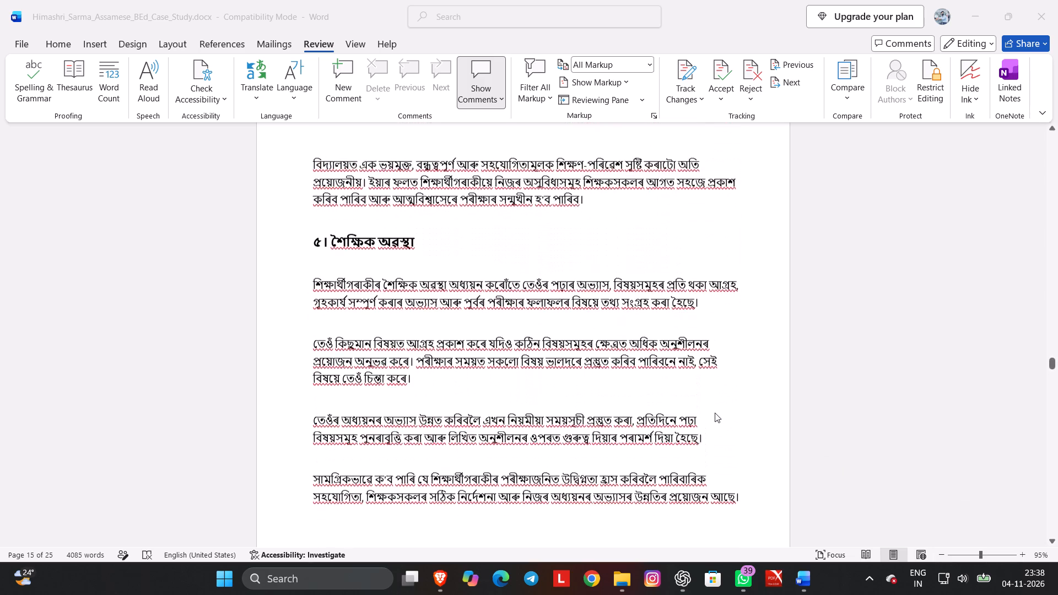
scroll(661, 407, up, 3)
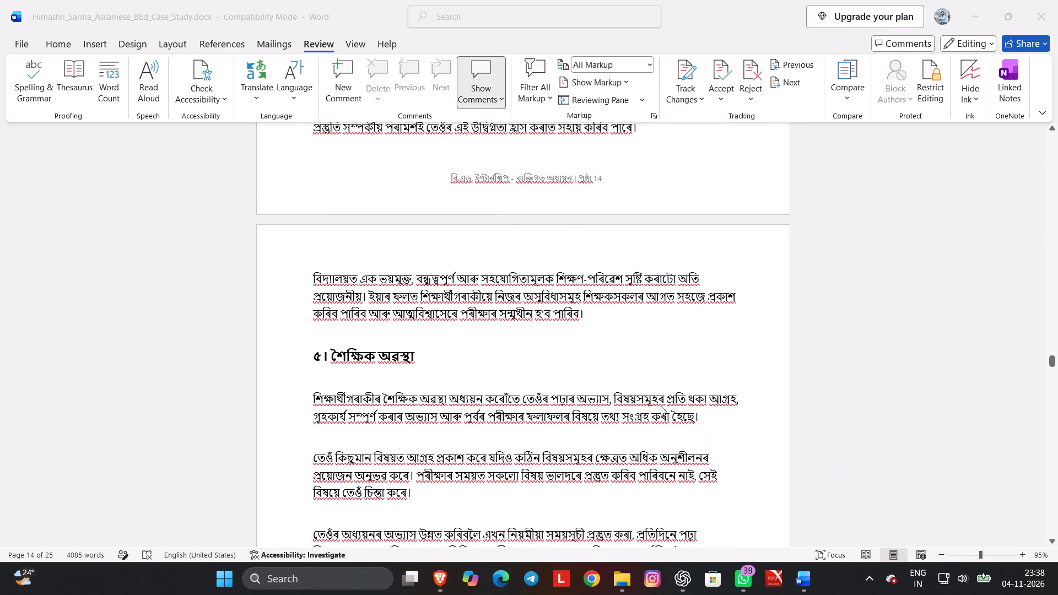
scroll(661, 402, up, 8)
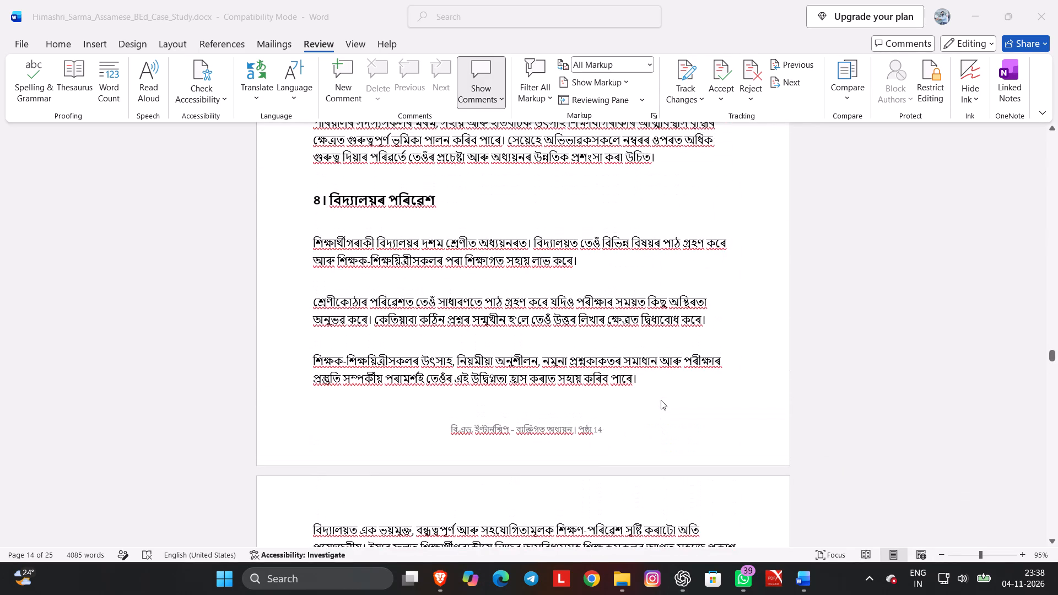
scroll(661, 400, up, 9)
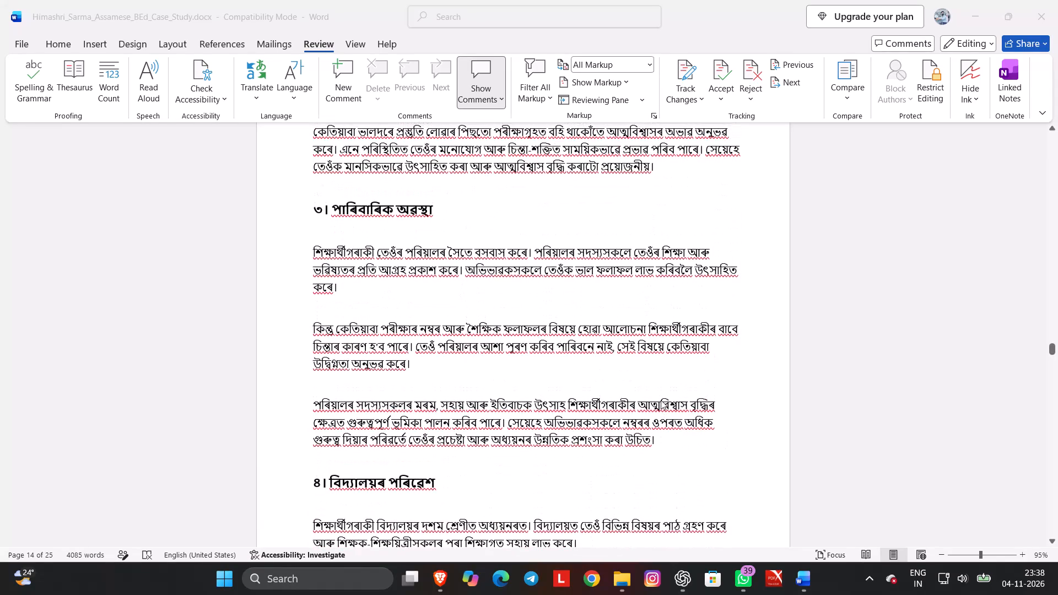
scroll(661, 400, up, 6)
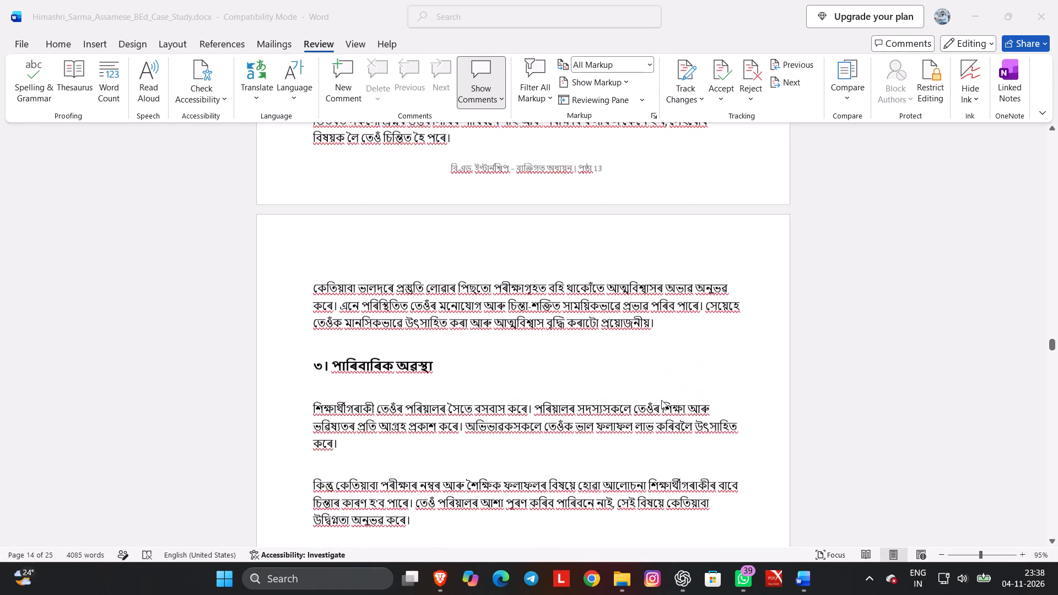
scroll(661, 400, up, 15)
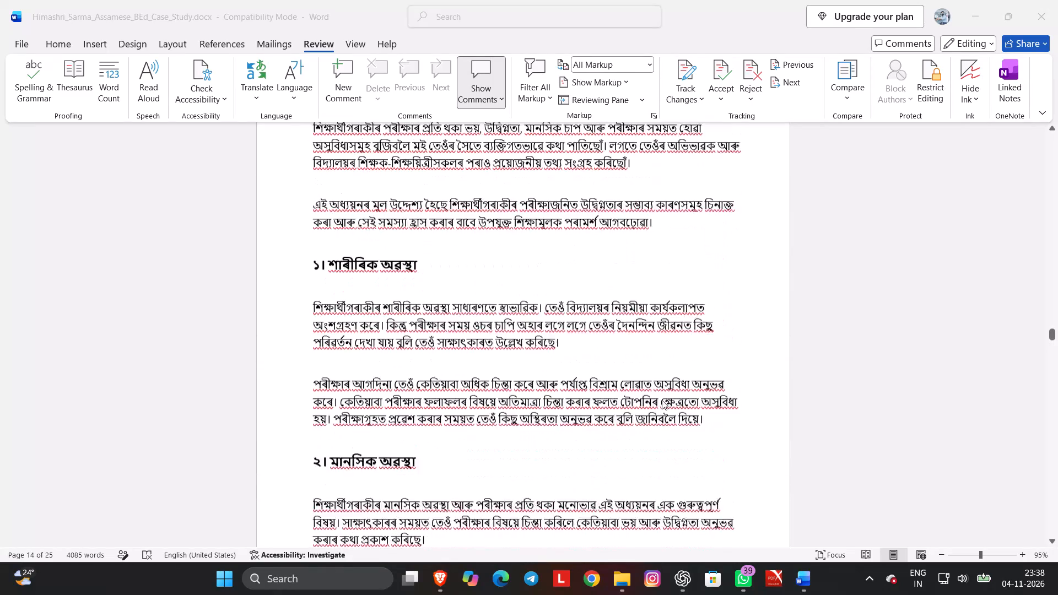
scroll(662, 400, up, 4)
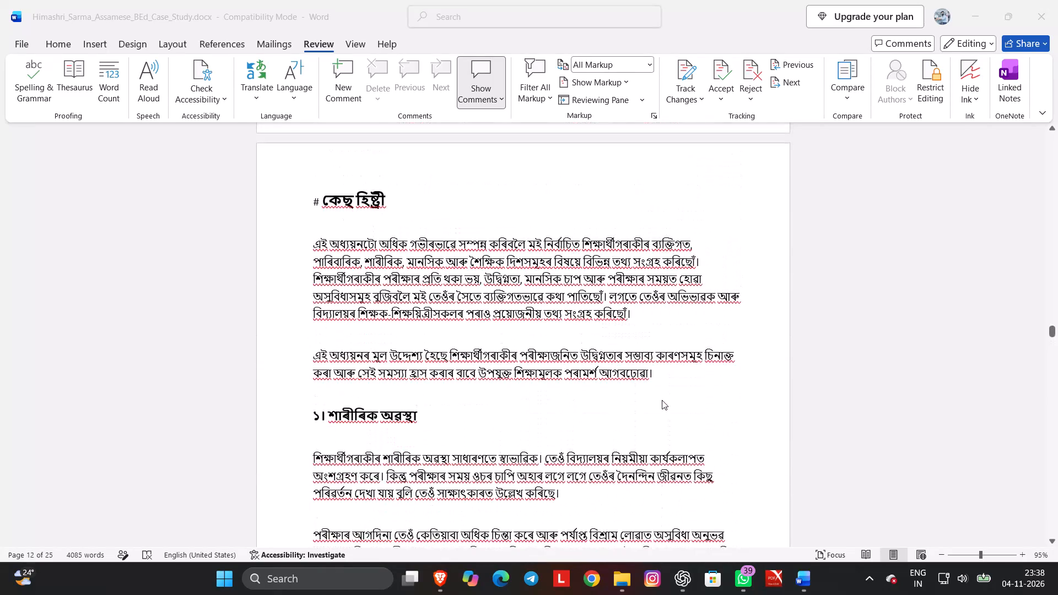
scroll(662, 400, down, 2)
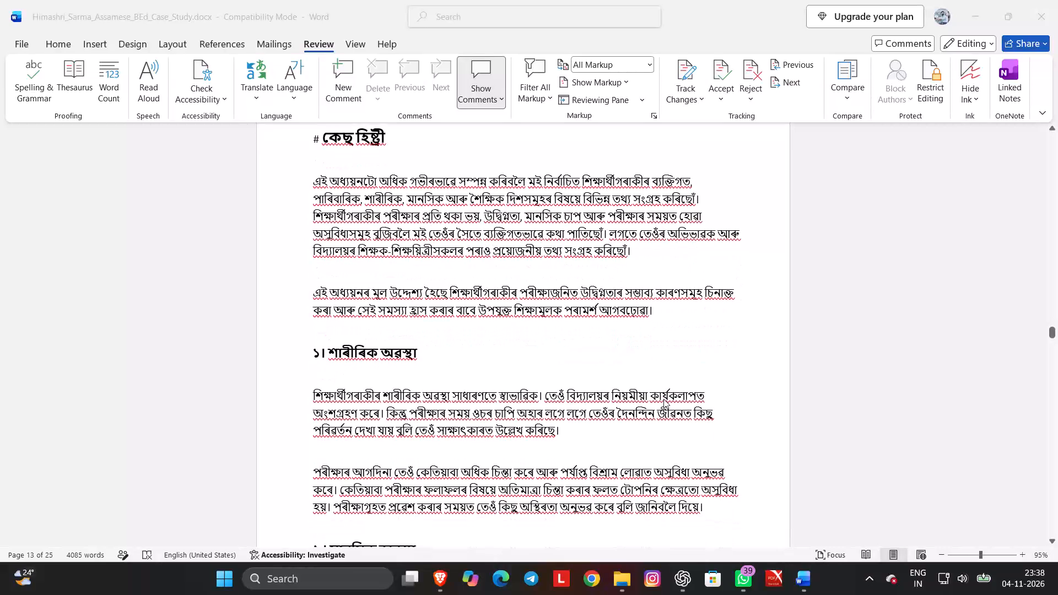
scroll(621, 353, up, 2)
scroll(493, 386, up, 3)
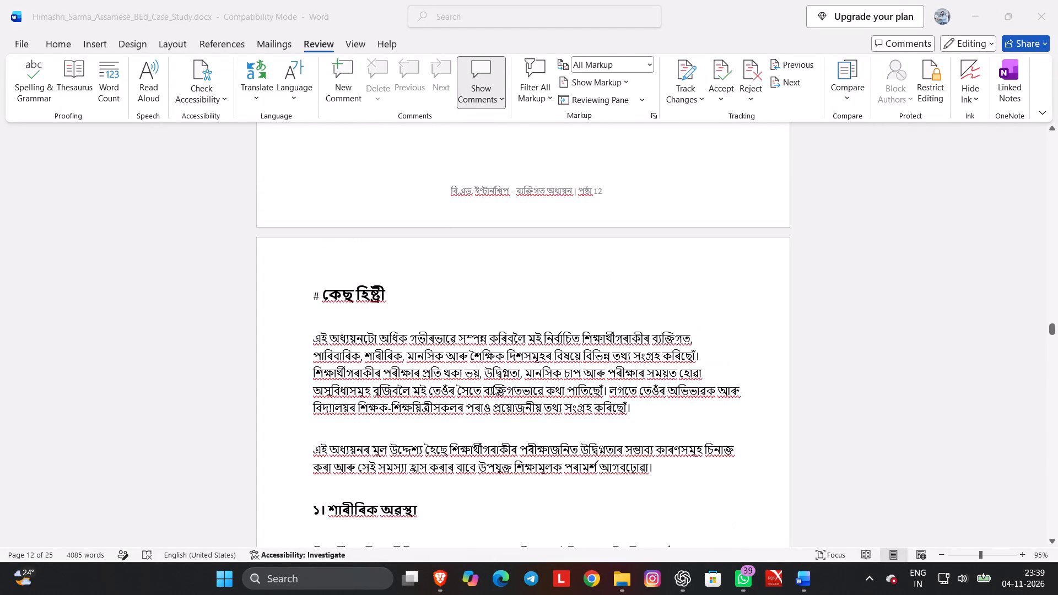
scroll(493, 386, up, 3)
scroll(493, 386, down, 6)
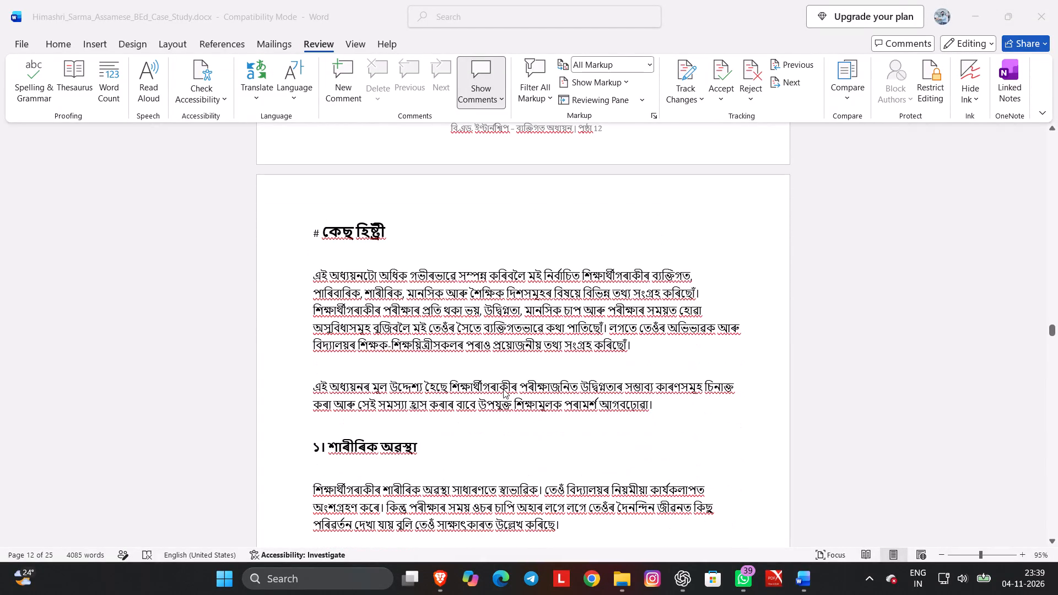
scroll(508, 393, down, 4)
scroll(508, 393, up, 4)
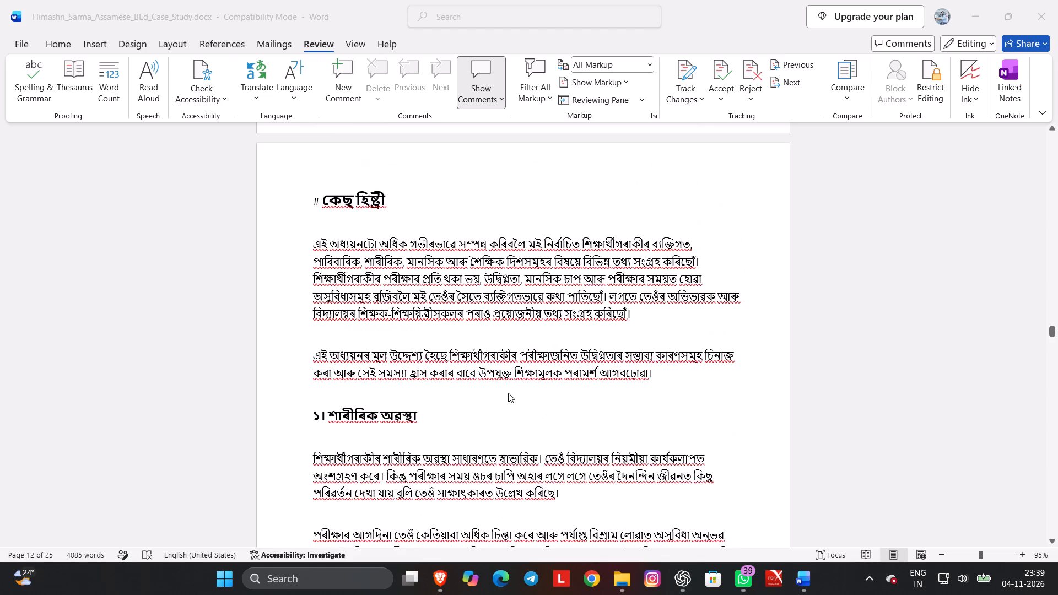
scroll(508, 393, up, 6)
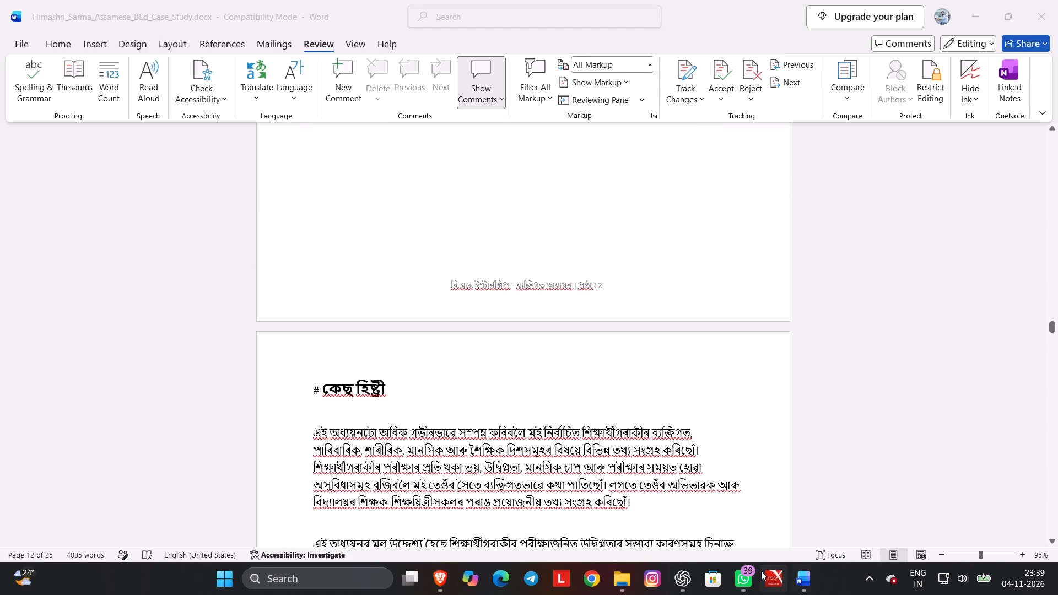
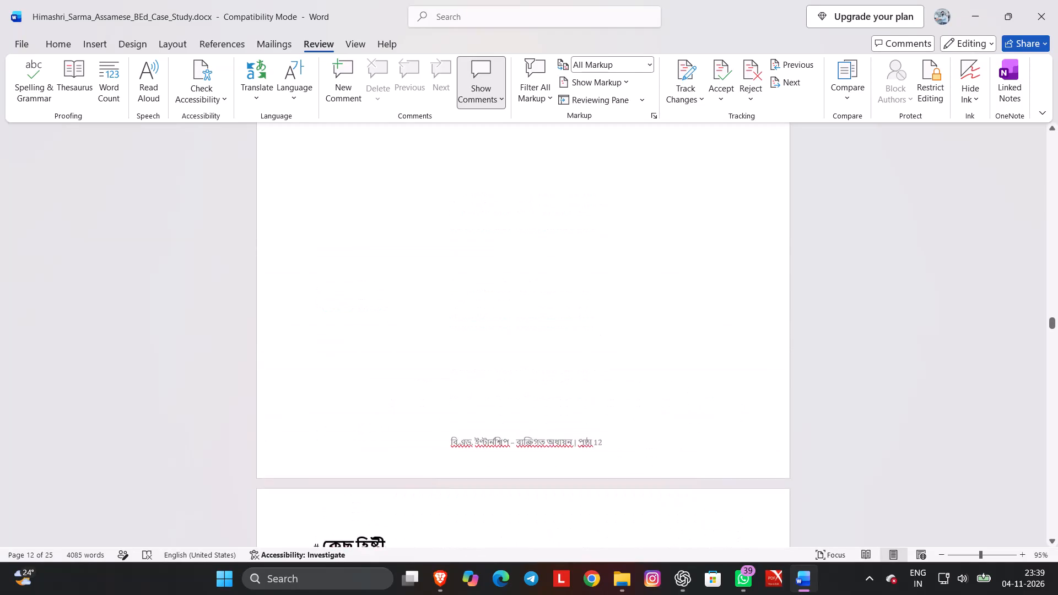
Check the layout of the student and parent details blanks, the page after them, and the start of the কেছ হিষ্ট্ৰী section.
scroll(462, 430, up, 19)
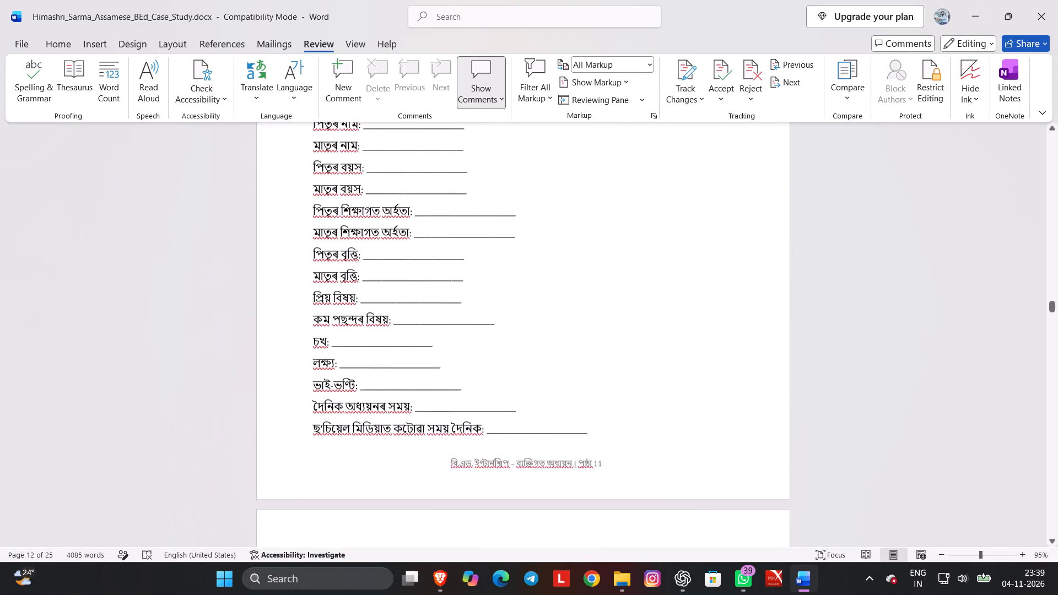
scroll(462, 430, down, 20)
scroll(462, 430, down, 5)
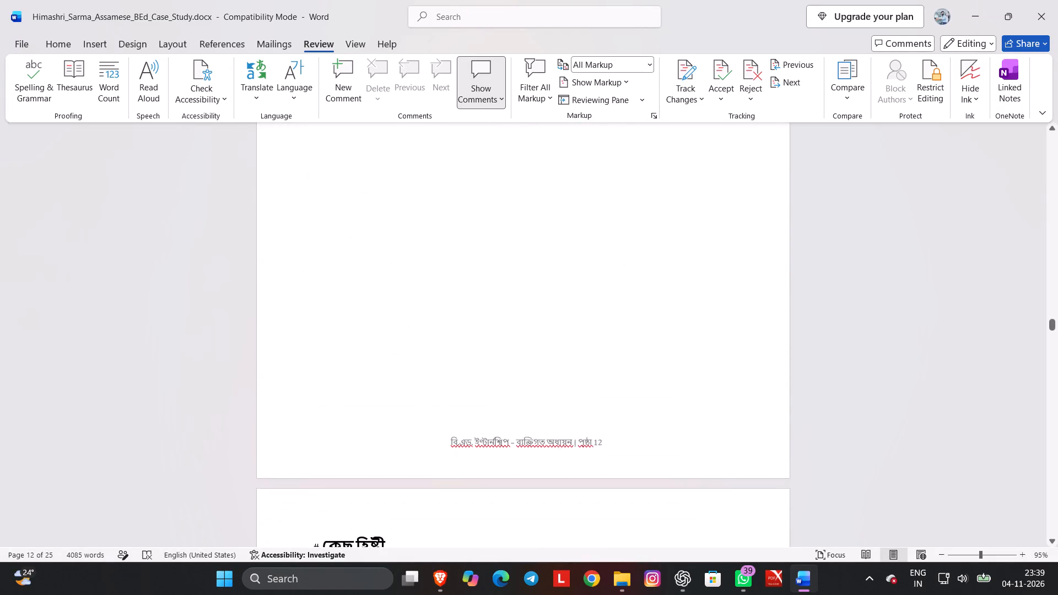
scroll(462, 430, down, 4)
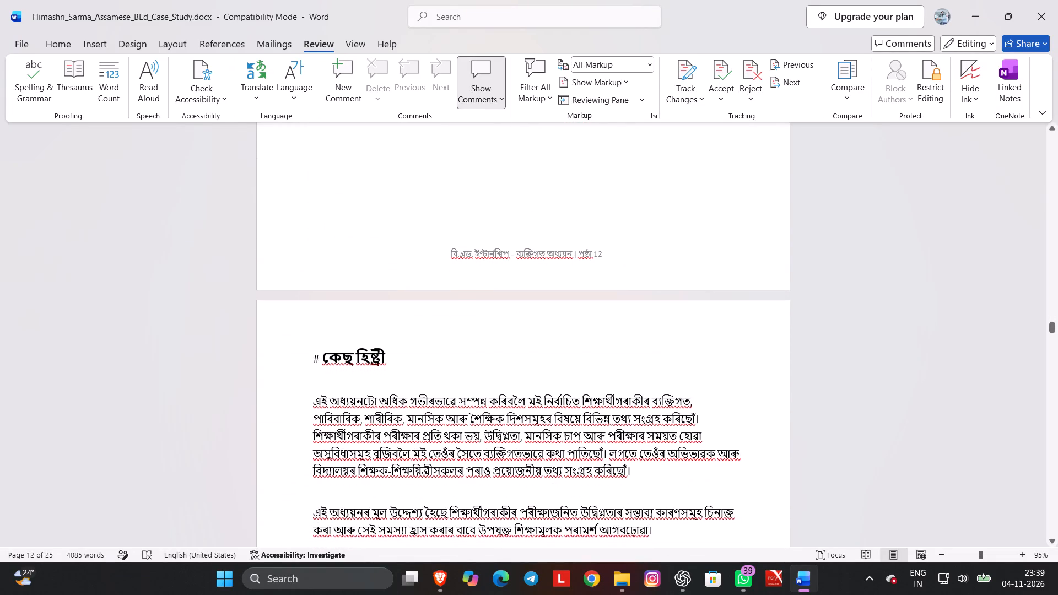
Examine the layout and spacing of the কেছ হিষ্ট্ৰী section, from the introduction through headings ১ to ৫.
scroll(398, 358, down, 8)
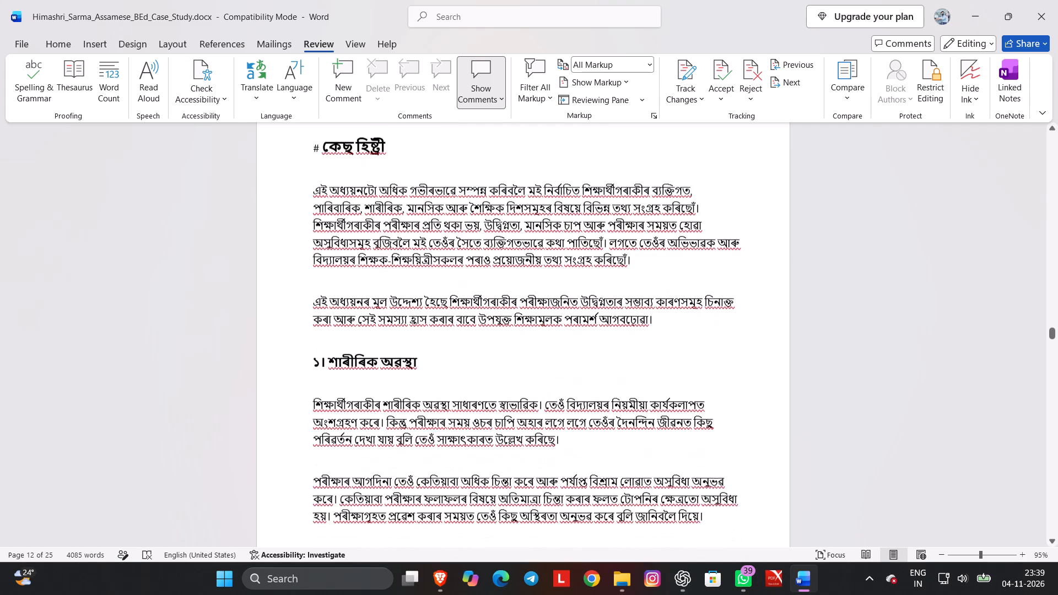
scroll(398, 358, down, 11)
scroll(602, 374, down, 10)
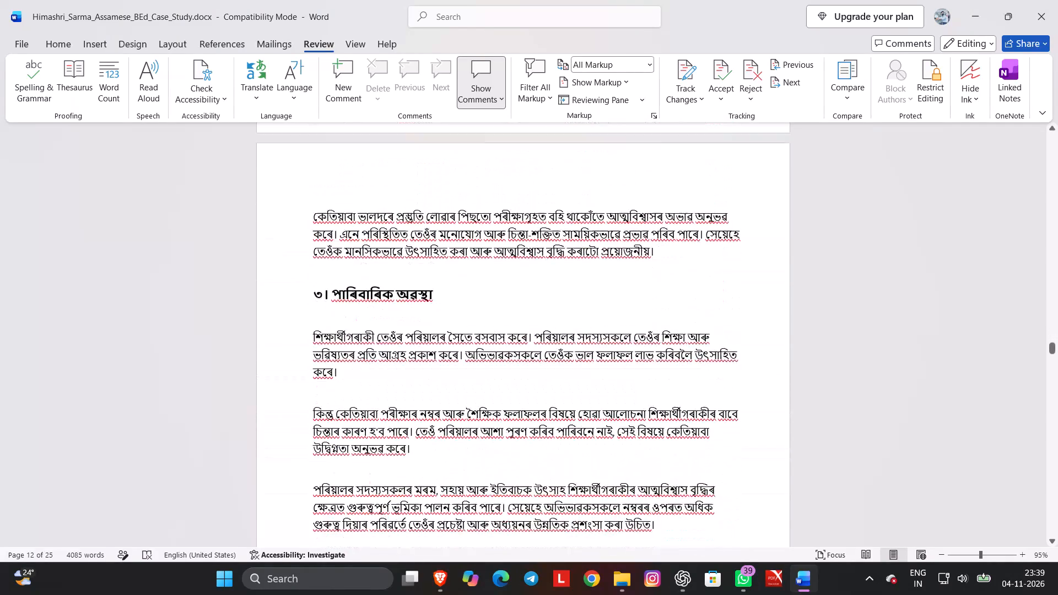
scroll(581, 387, down, 14)
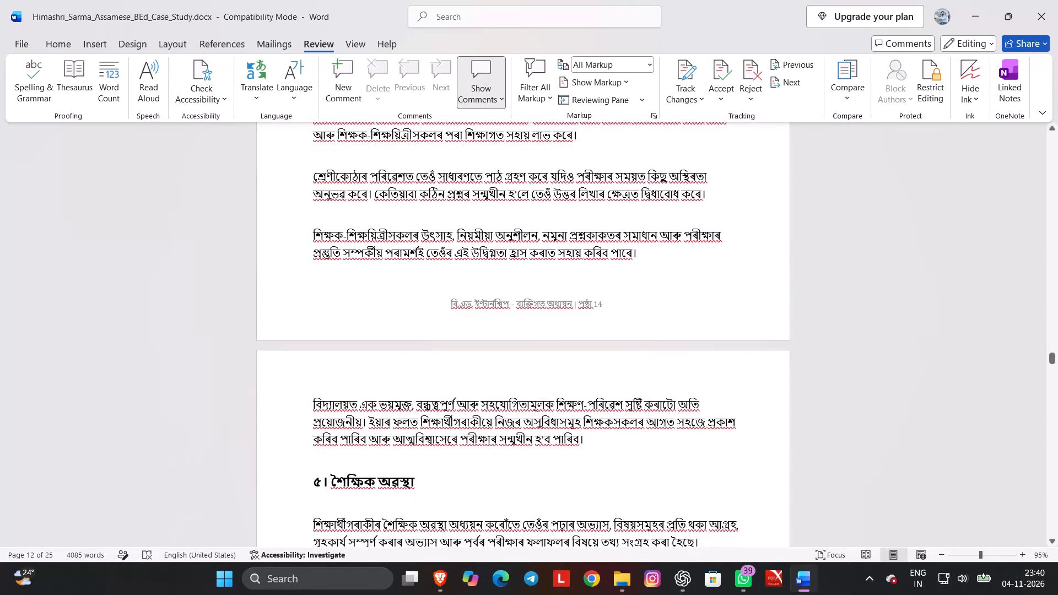
scroll(581, 387, down, 11)
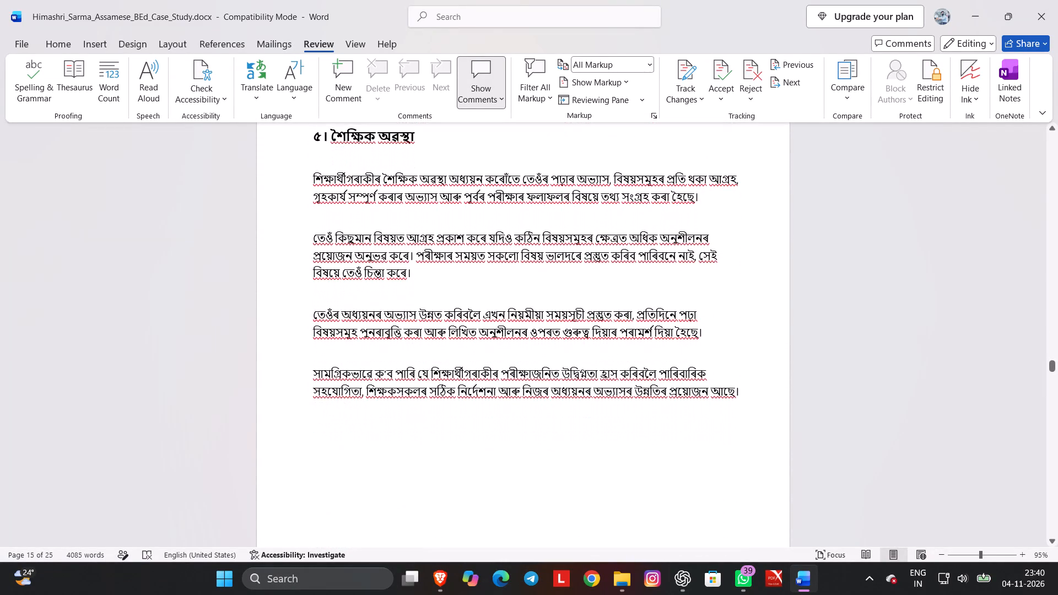
scroll(490, 289, down, 20)
scroll(490, 289, down, 3)
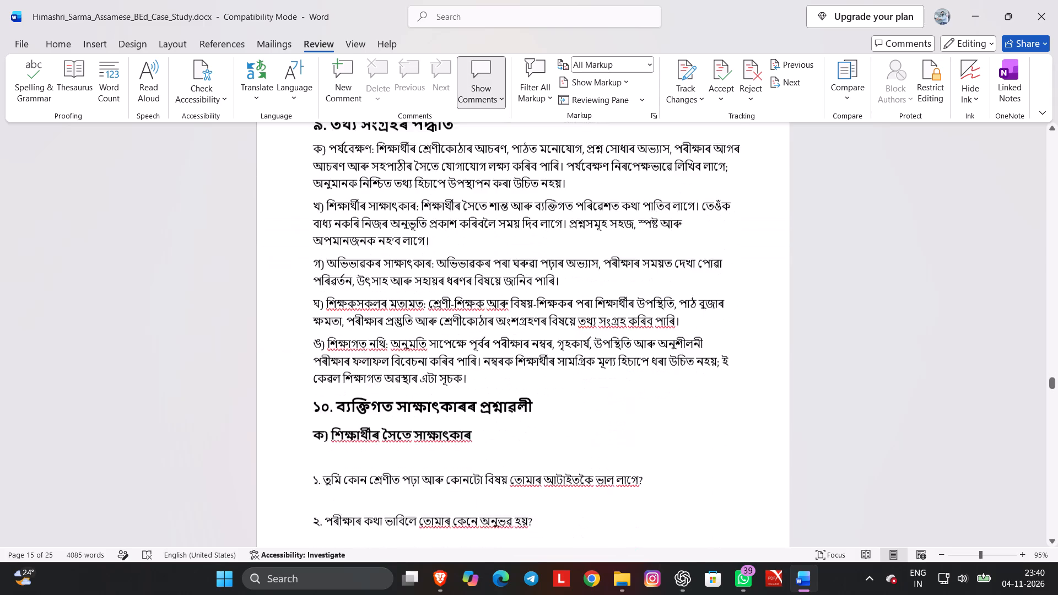
Check the font size of words in paragraph ঙ) of section ৯ and in the ক) and খ) interview questions.
scroll(495, 319, down, 5)
double_click(331, 267)
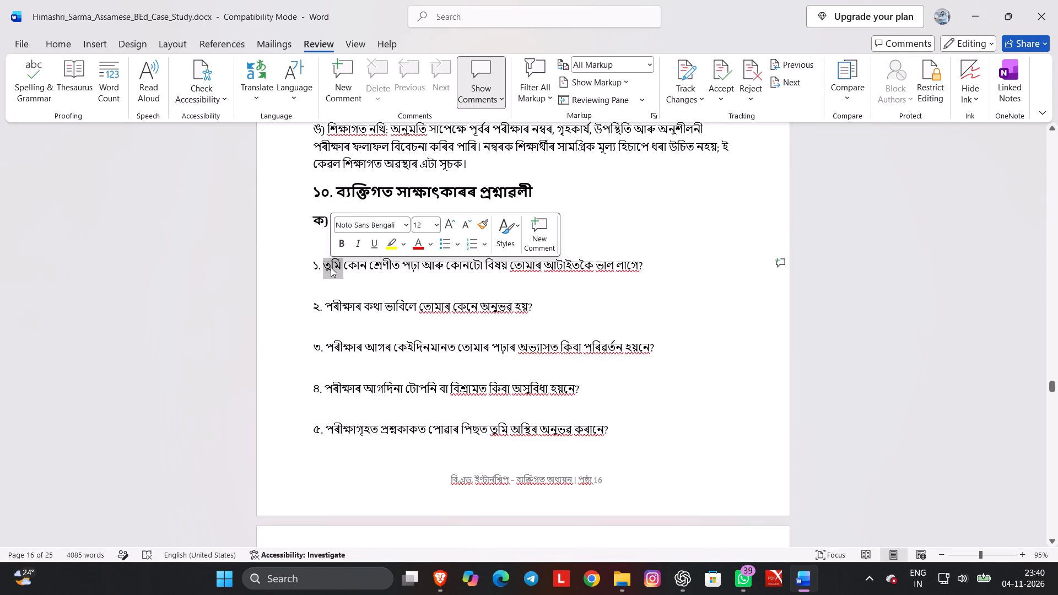
click(825, 247)
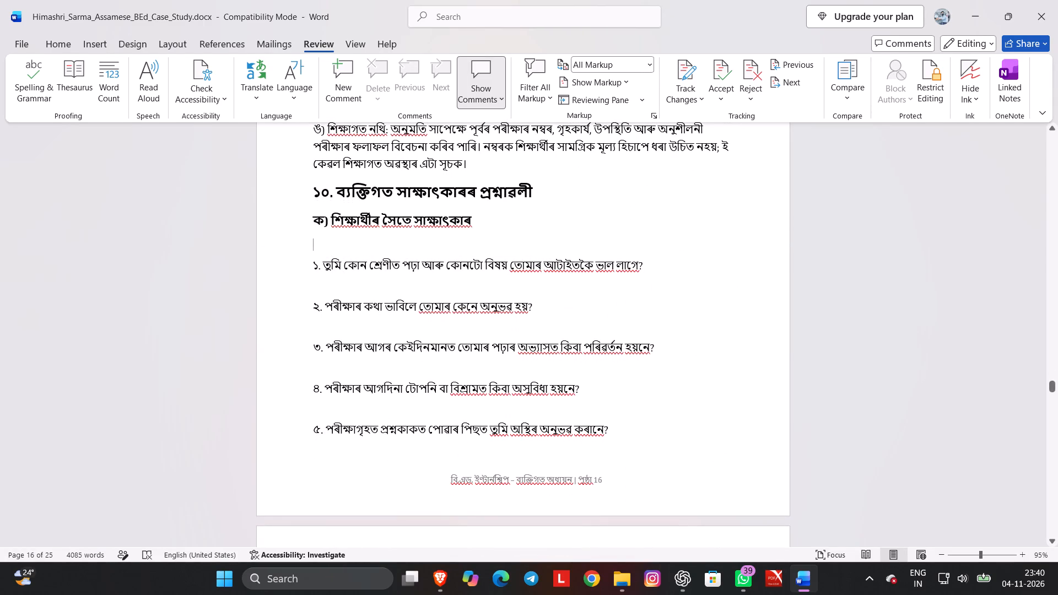
double_click(574, 145)
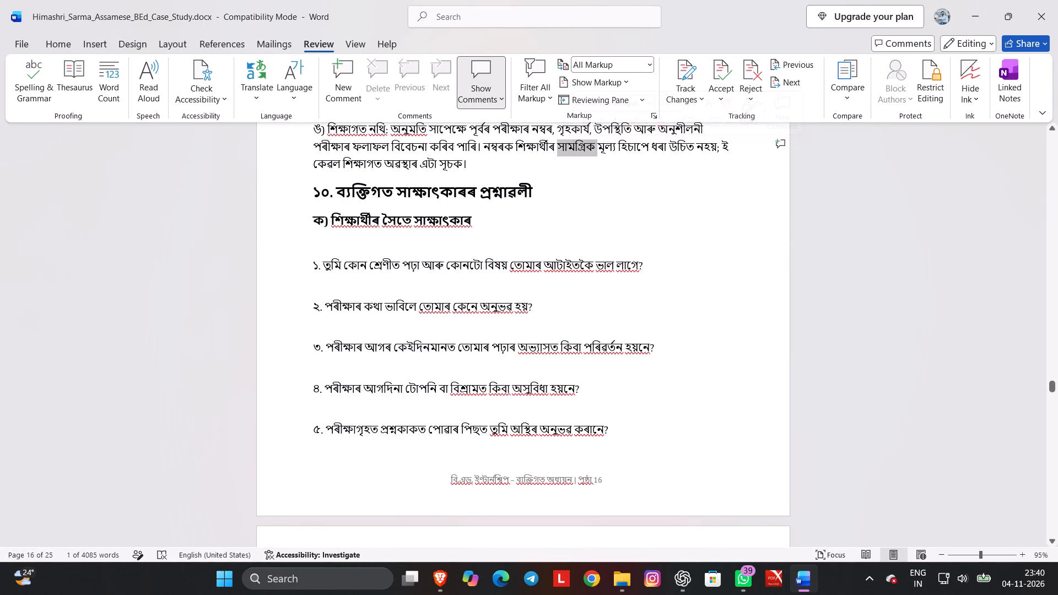
click(887, 205)
scroll(478, 393, down, 10)
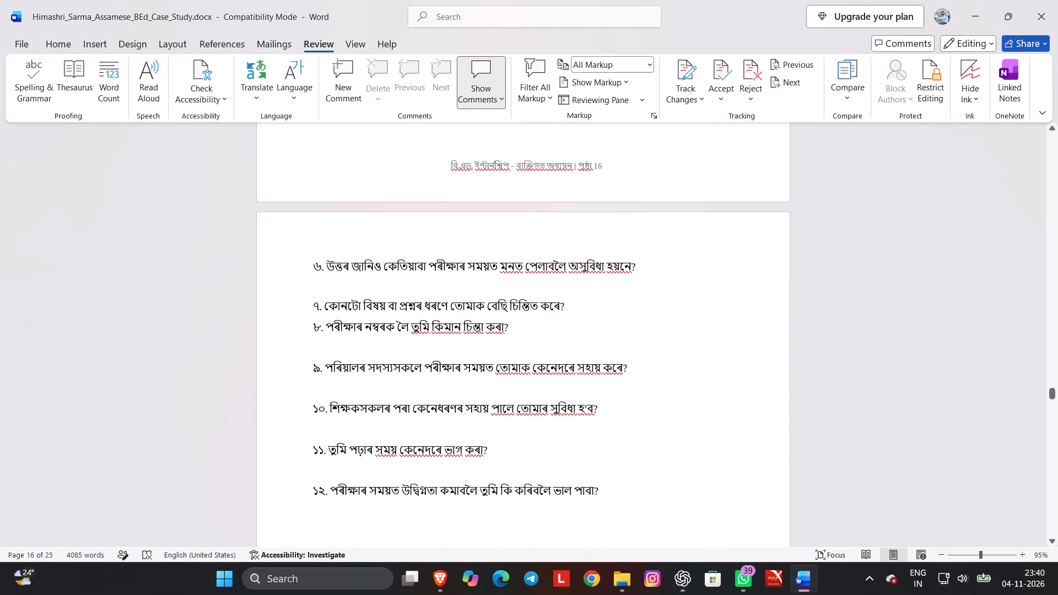
double_click(467, 451)
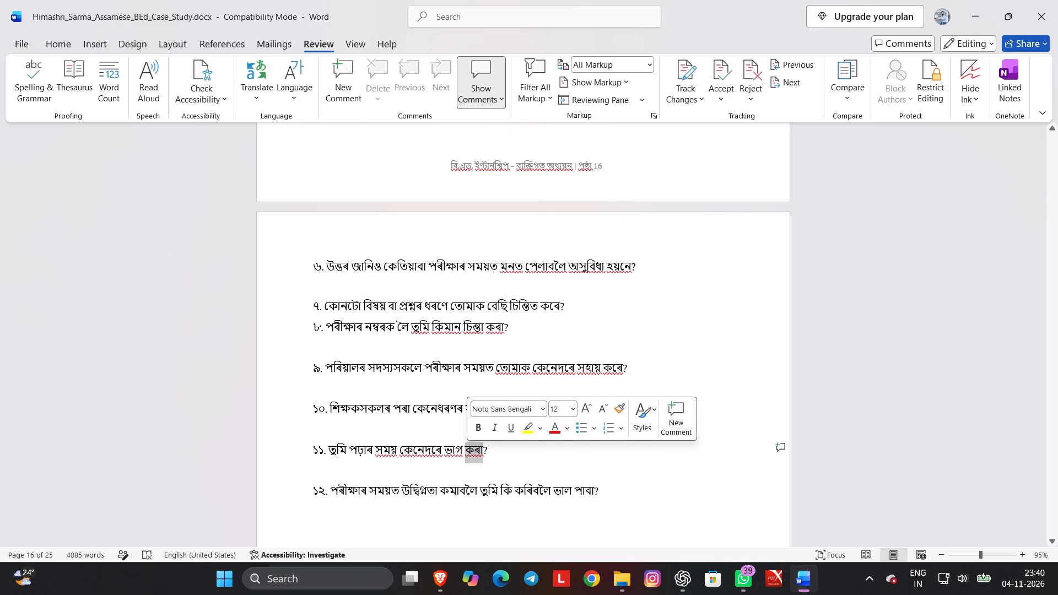
click(788, 345)
scroll(521, 459, down, 7)
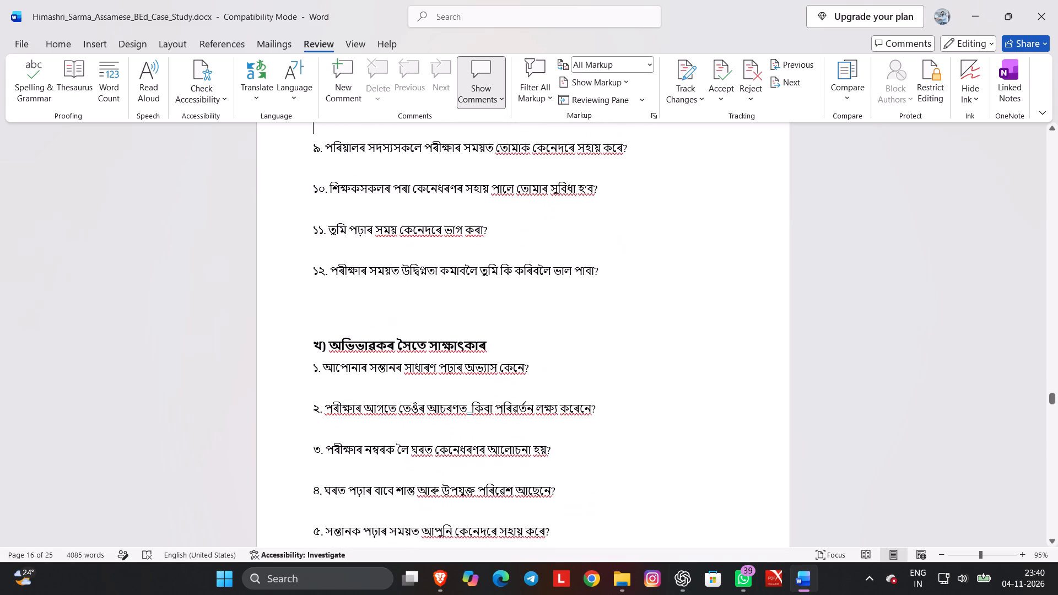
double_click(515, 364)
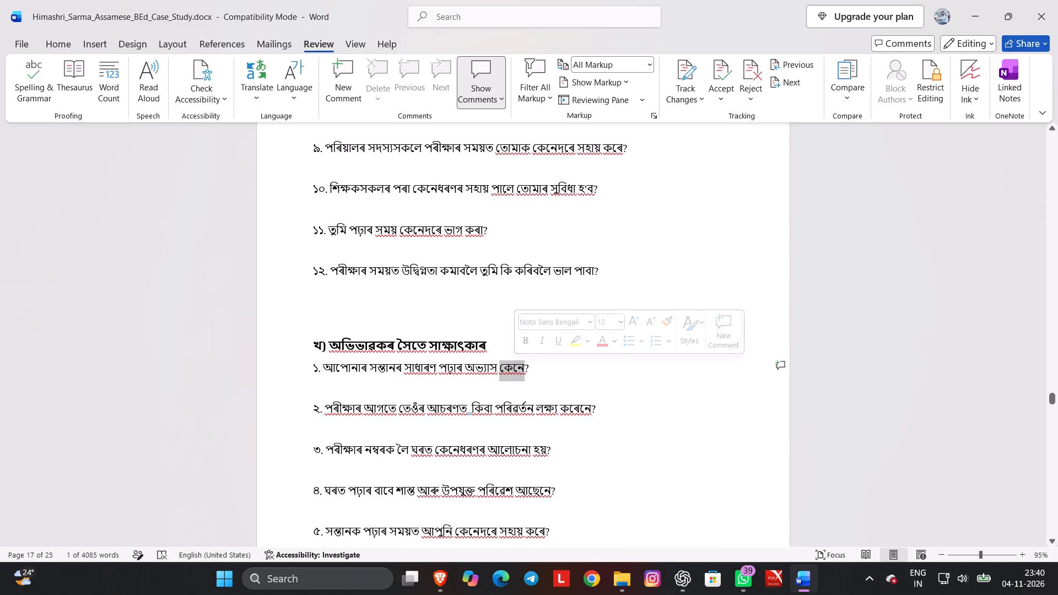
click(633, 398)
Insert a blank line between the খ) অভিভাৱকৰ সৈতে সাক্ষাৎকাৰ heading and question ১.
click(492, 349)
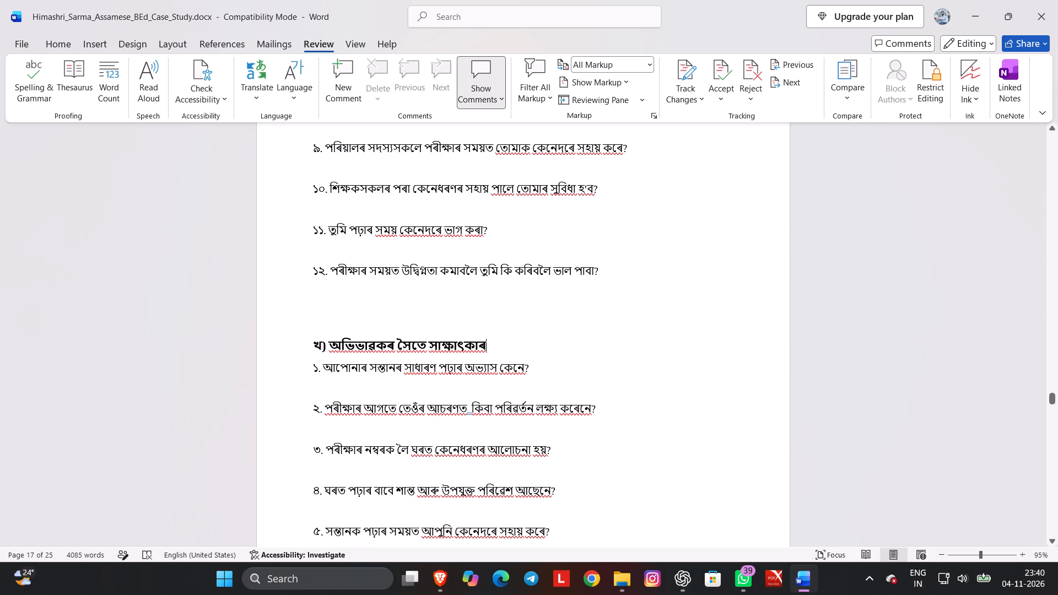
key(Return)
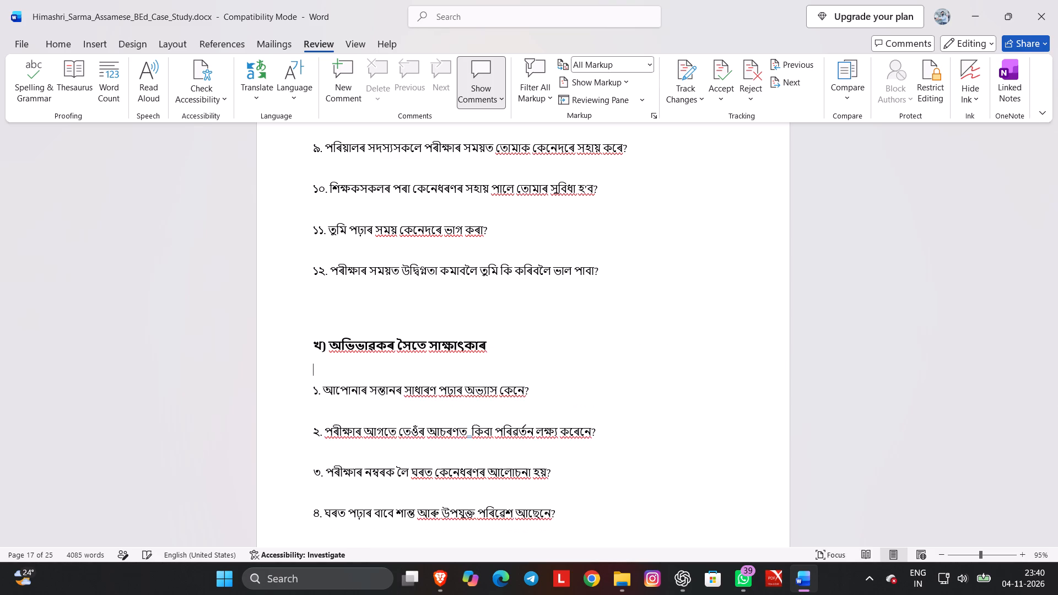
Examine the spacing and text size of the খ) parent and গ) teacher interview questions through the start of অধ্যায়নৰ মুখ্য ফলাফল.
scroll(492, 349, down, 3)
scroll(574, 411, down, 1)
scroll(529, 419, down, 2)
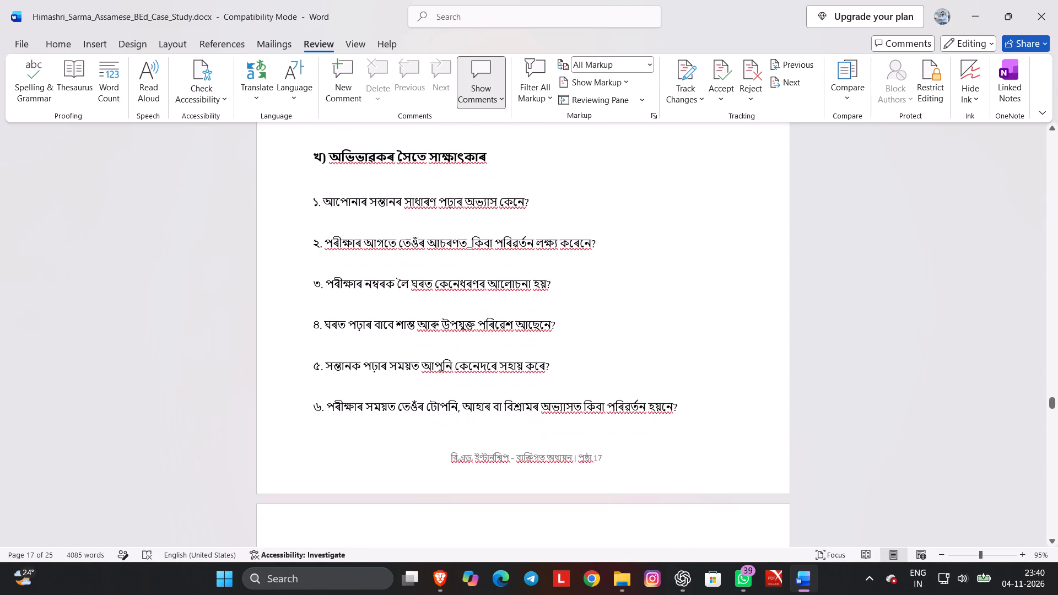
scroll(529, 419, down, 12)
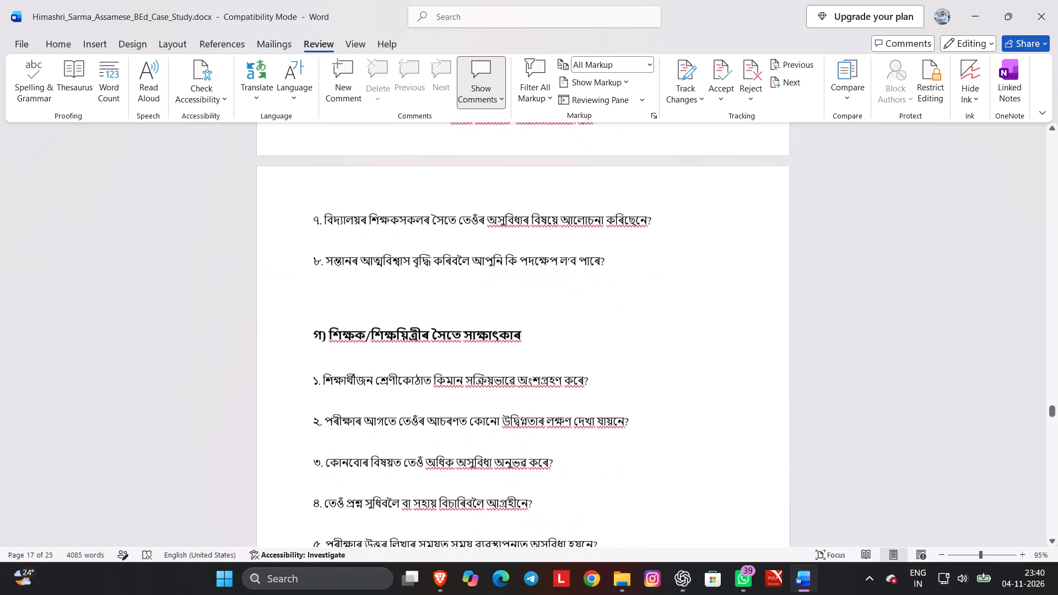
scroll(517, 418, down, 3)
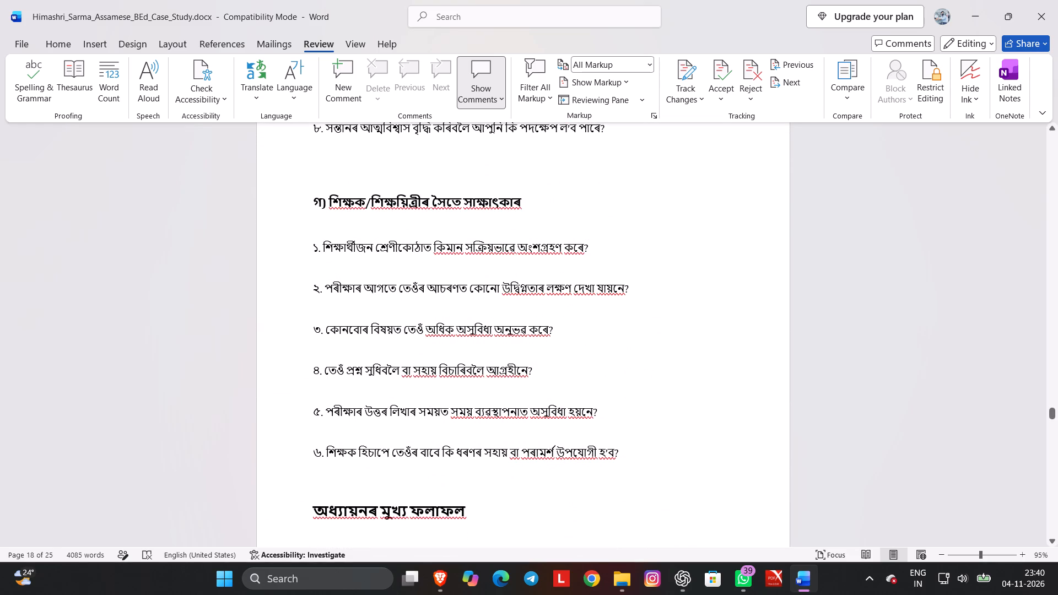
scroll(516, 408, down, 5)
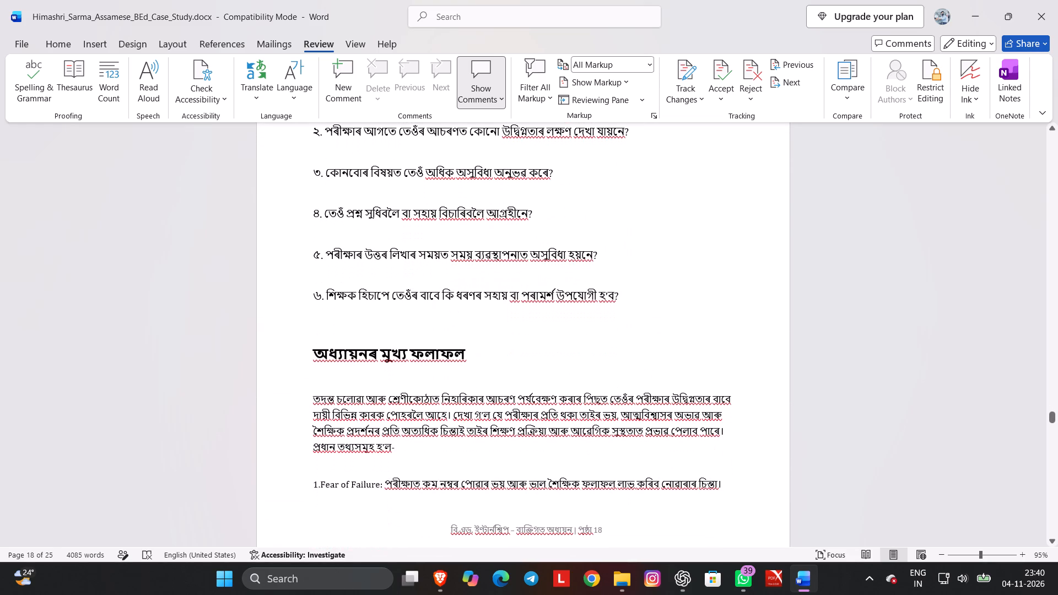
scroll(367, 424, up, 3)
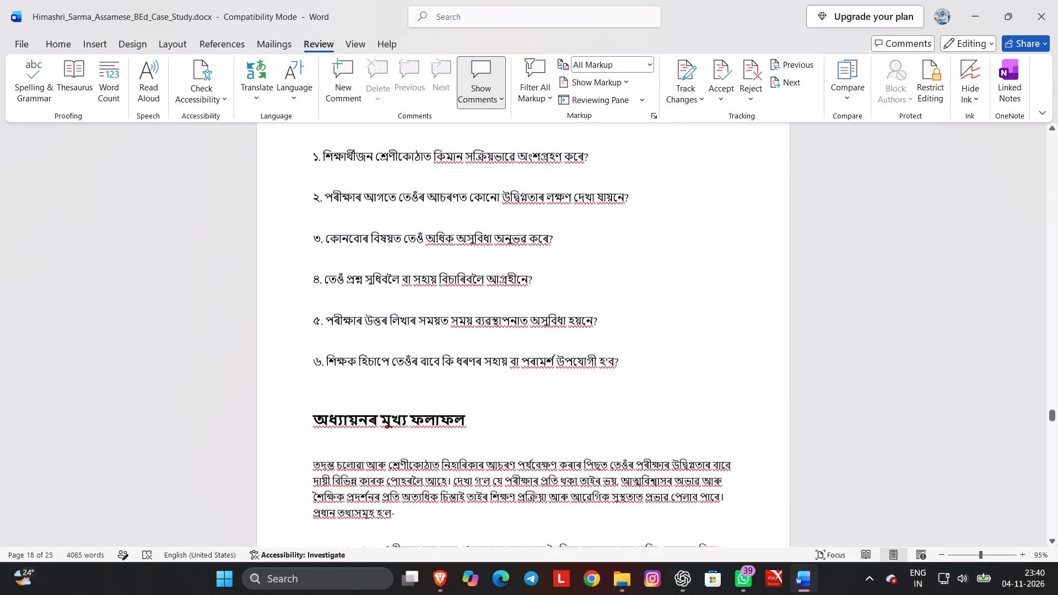
scroll(367, 424, up, 1)
scroll(374, 423, down, 8)
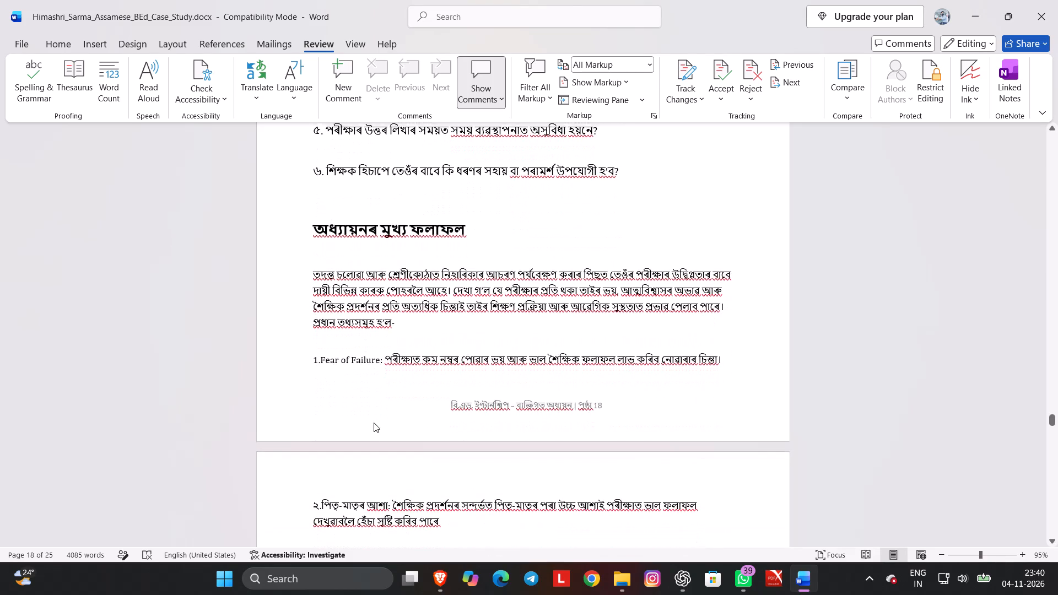
scroll(374, 423, up, 7)
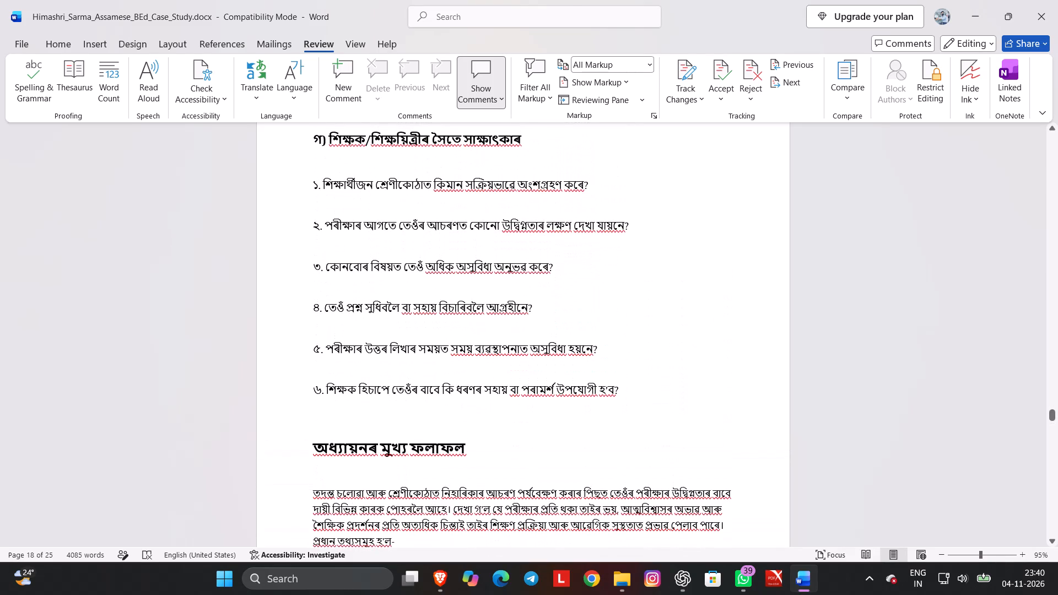
scroll(363, 414, up, 3)
scroll(363, 408, down, 3)
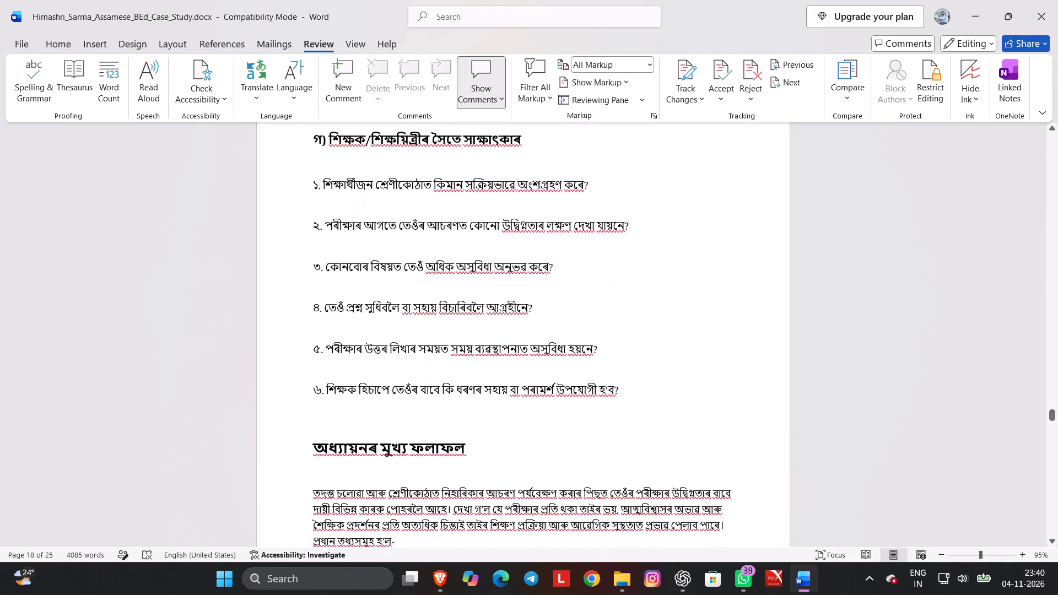
Increase the font size of the introductory paragraph and item 1 (Fear of Failure) under অধ্যায়নৰ মুখ্য ফলাফল to 12.
scroll(361, 425, down, 3)
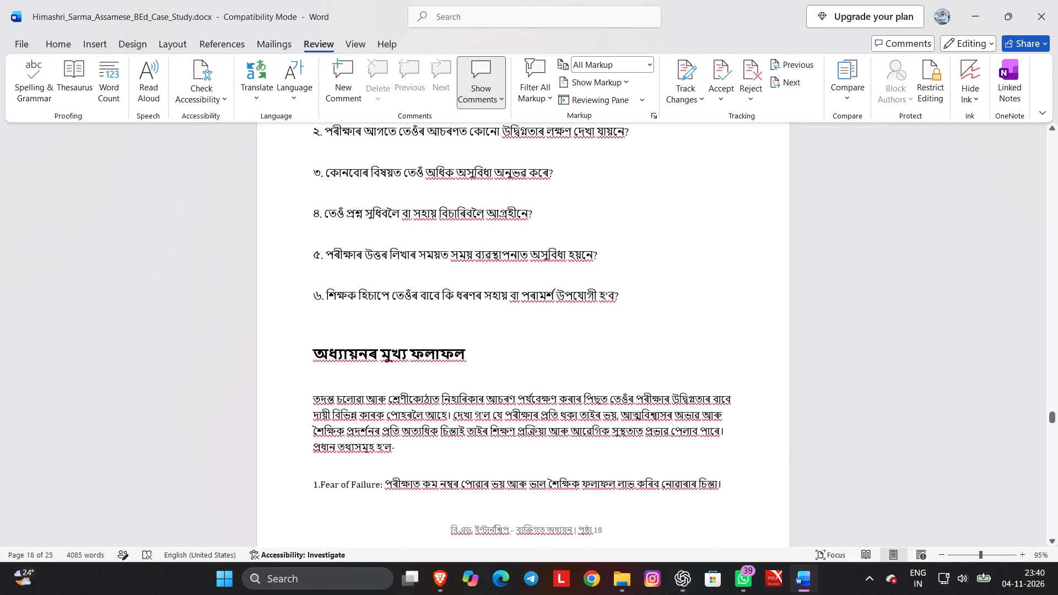
drag(314, 398, 722, 498)
click(839, 456)
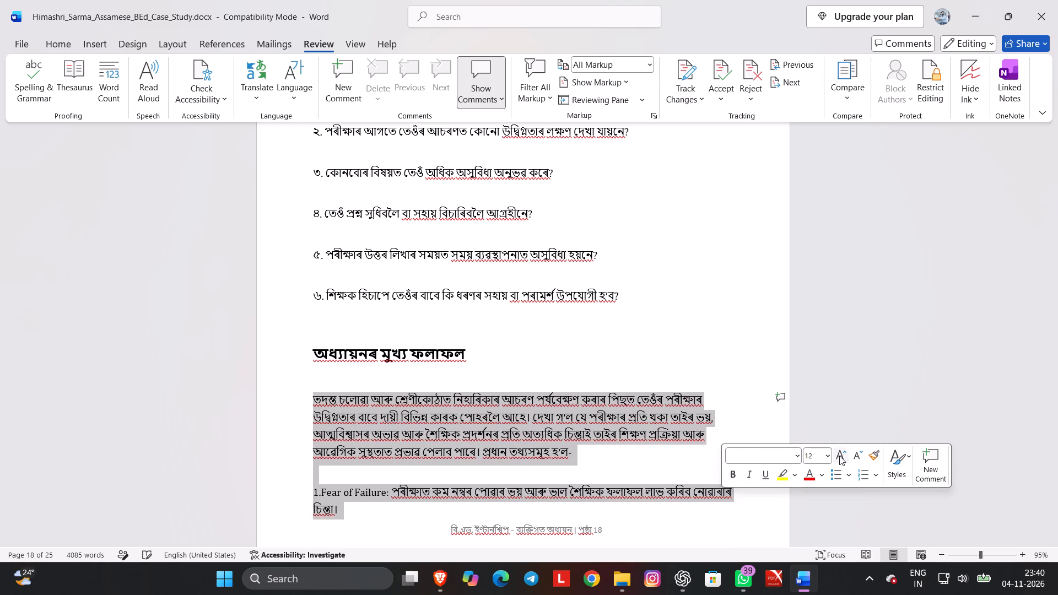
click(905, 329)
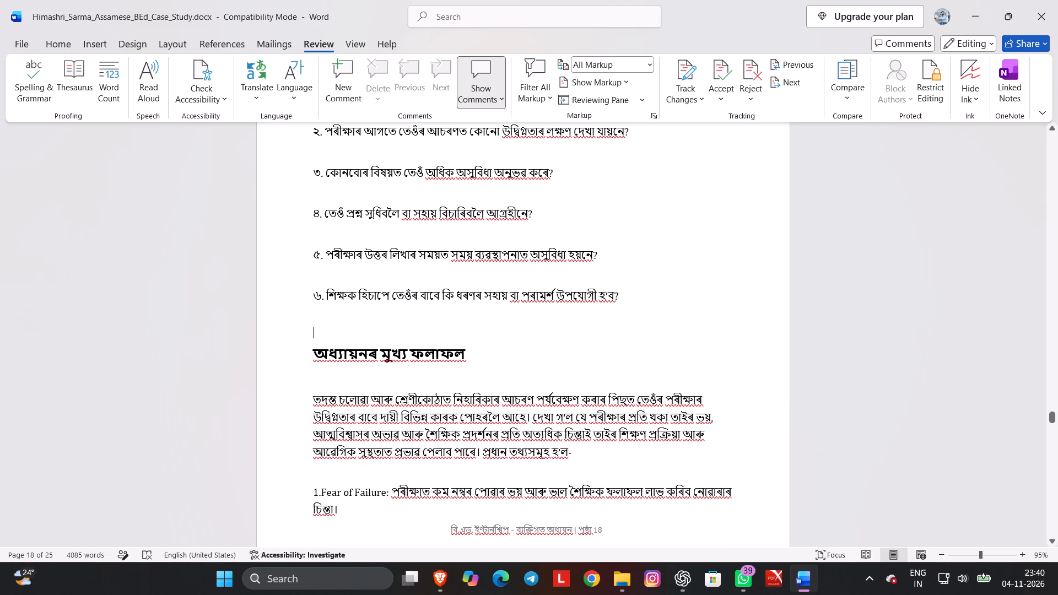
Increase the font size of findings ২ to ৭ under অধ্যায়নৰ মুখ্য ফলাফল to 12.
scroll(503, 438, down, 8)
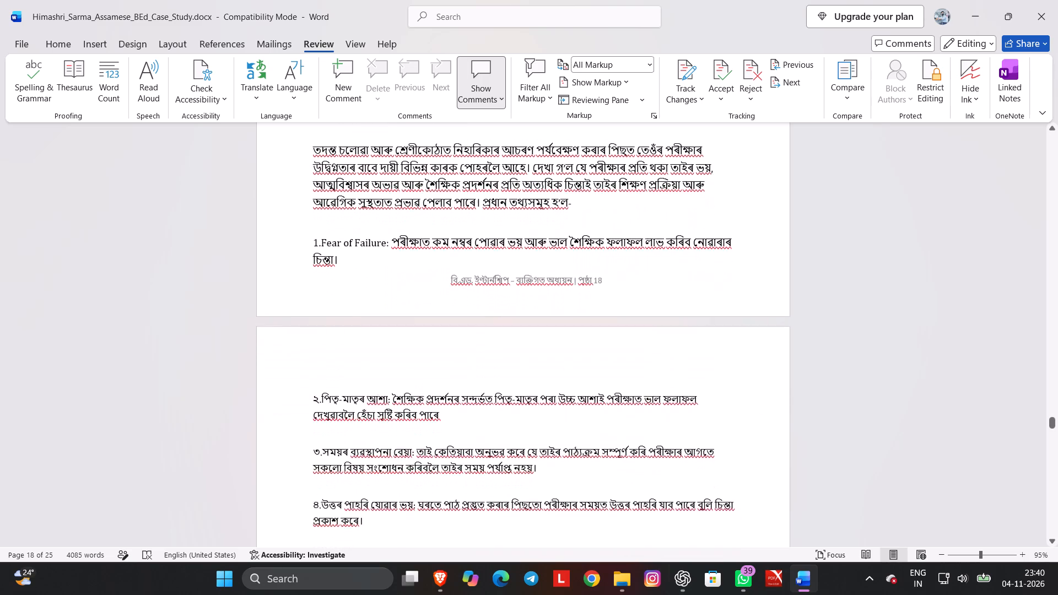
scroll(396, 442, down, 3)
scroll(309, 292, down, 3)
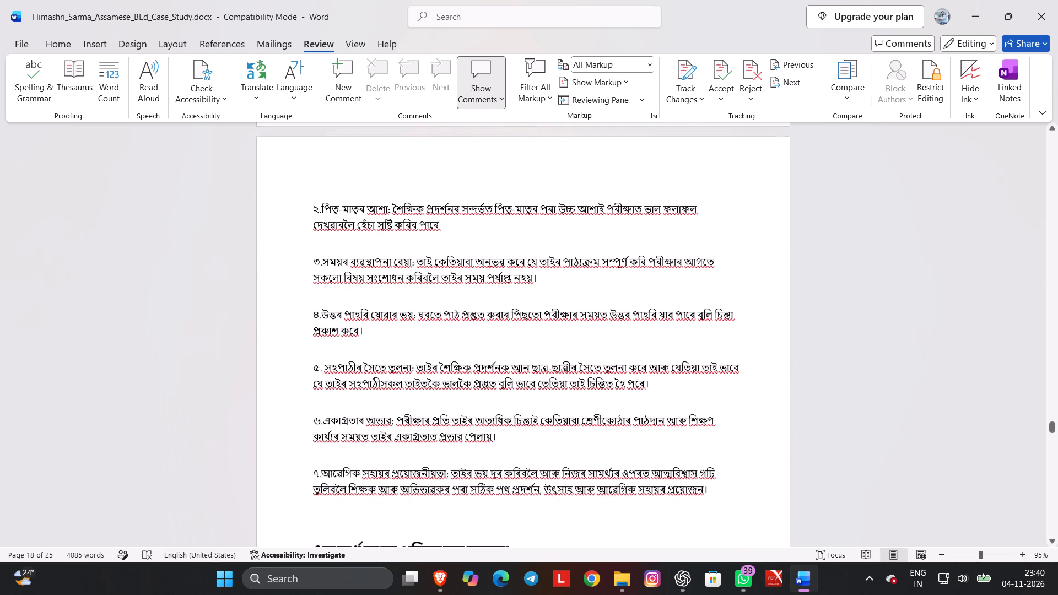
drag(313, 206, 697, 500)
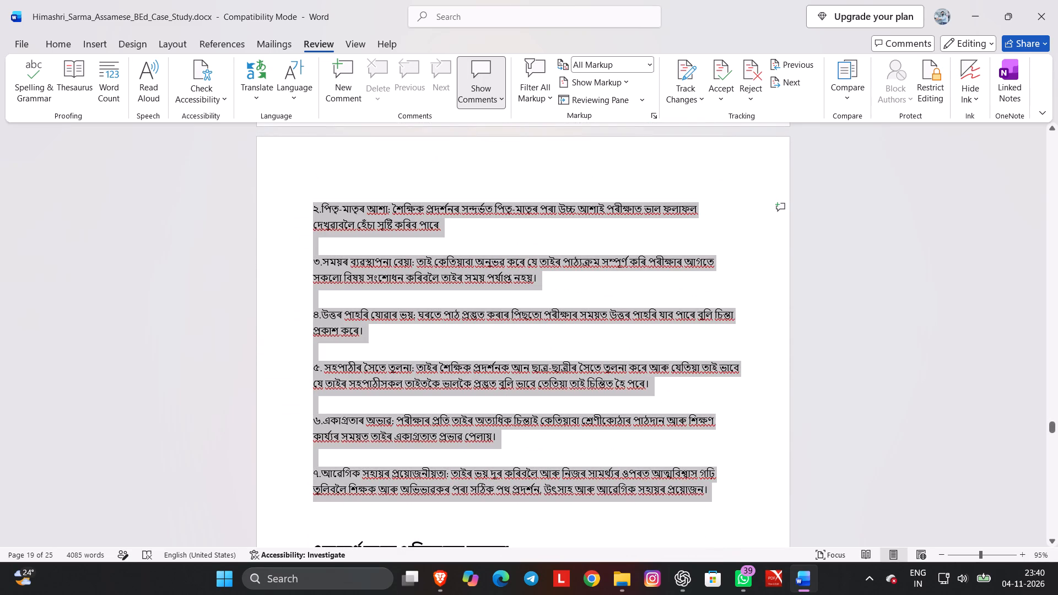
drag(697, 500, 698, 500)
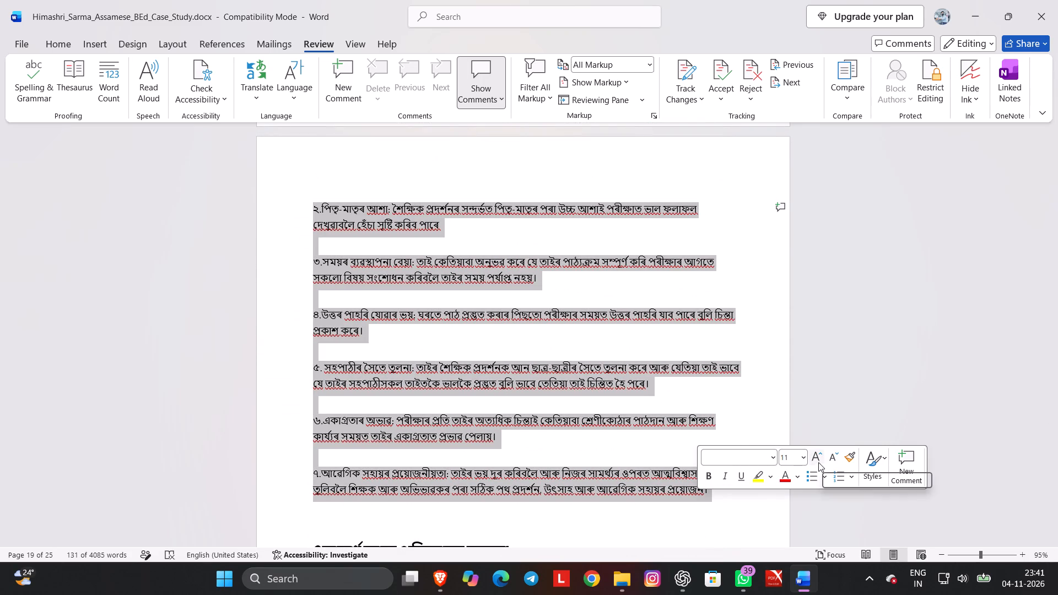
click(817, 461)
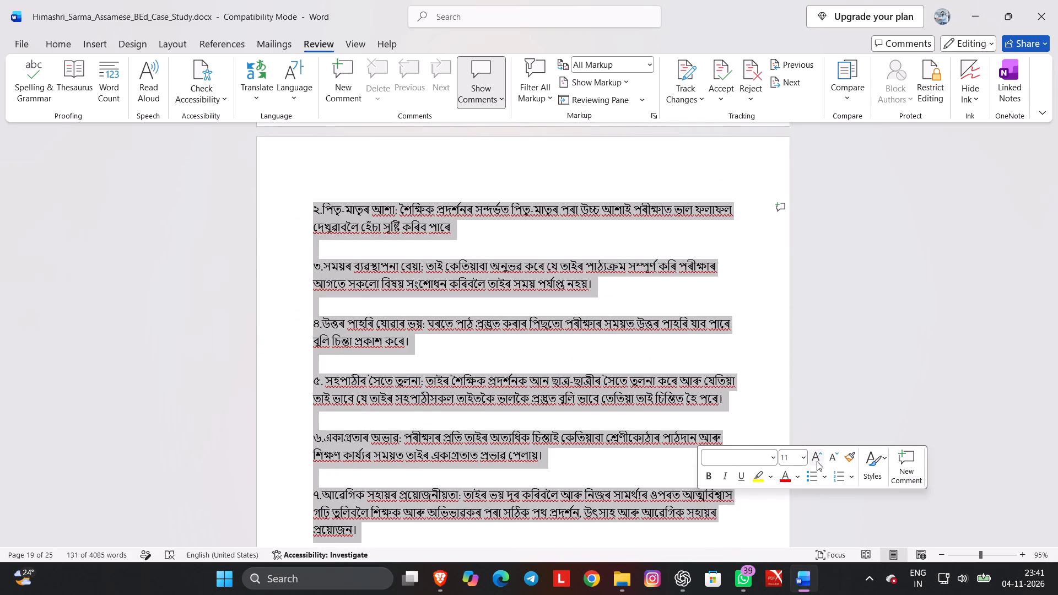
scroll(741, 273, down, 6)
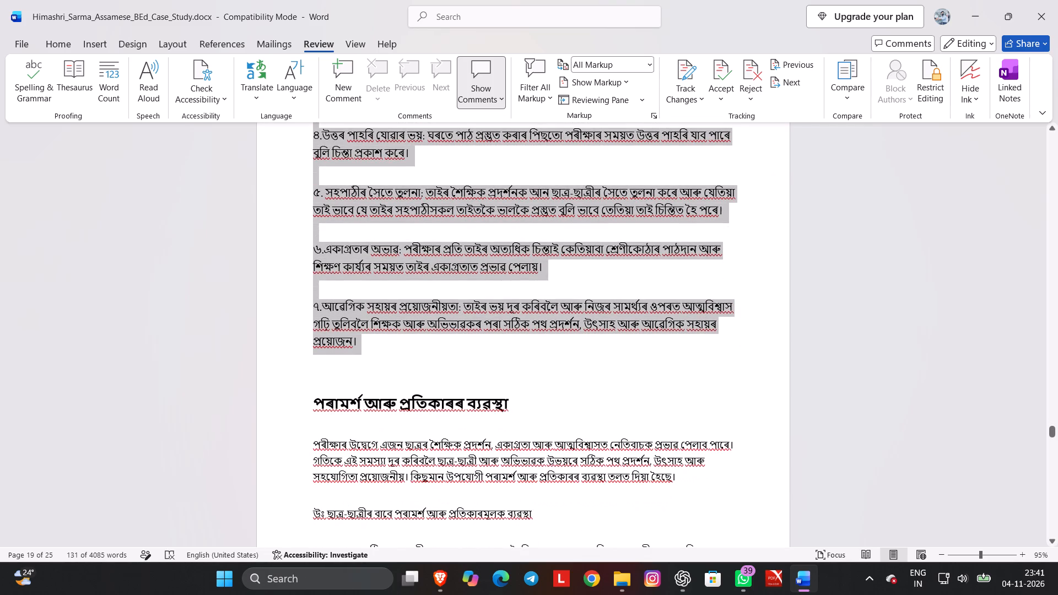
click(494, 380)
Increase the font size of the introduction, the student advice subheading and item ১) under পৰামৰ্শ আৰু প্ৰতিকাৰৰ ব্যৱস্থা to 12.
scroll(406, 405, down, 6)
drag(309, 257, 347, 299)
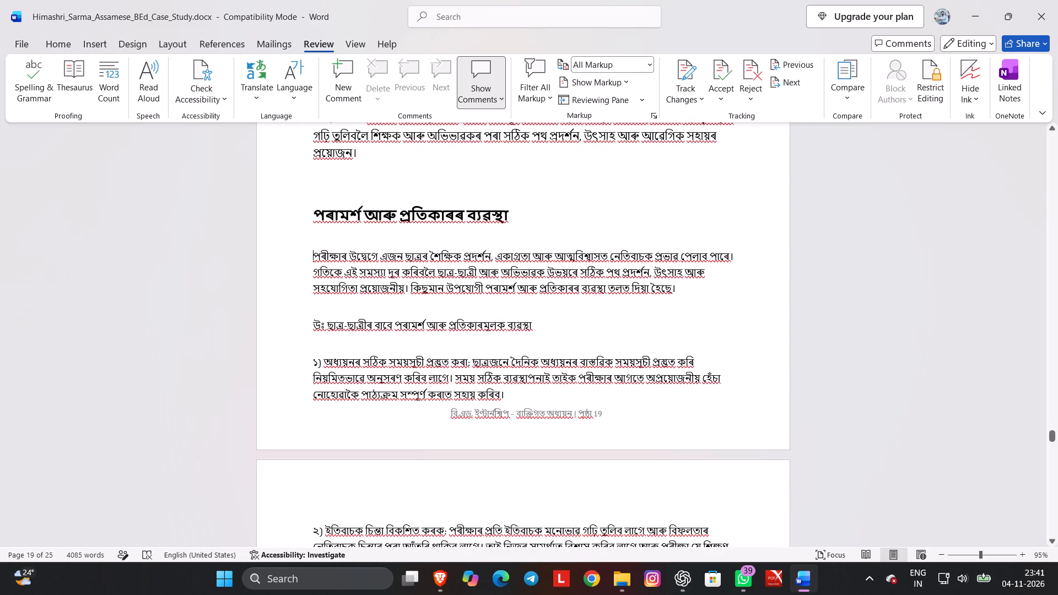
drag(347, 299, 510, 396)
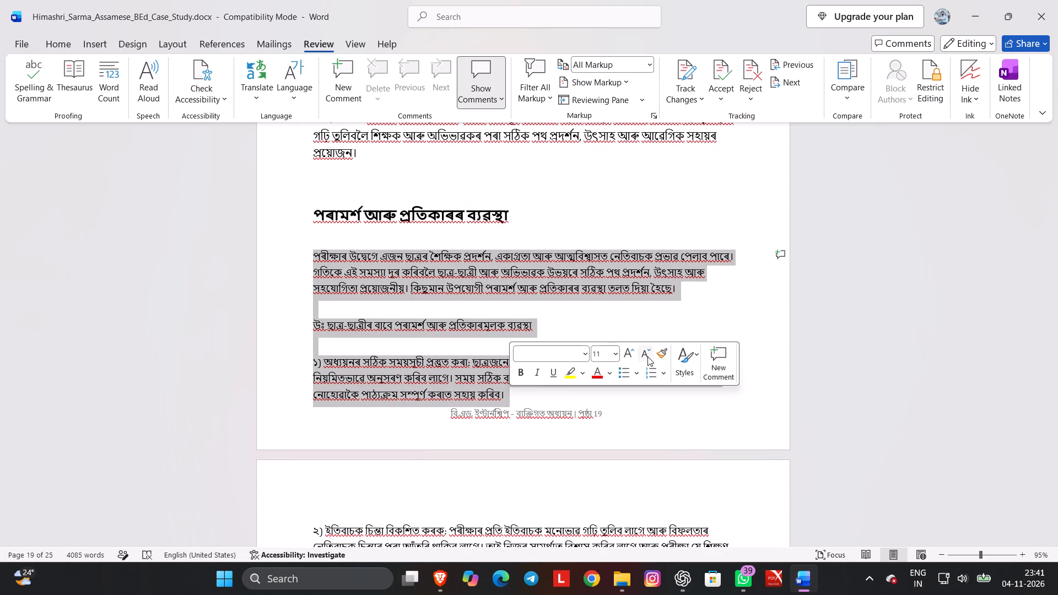
click(630, 354)
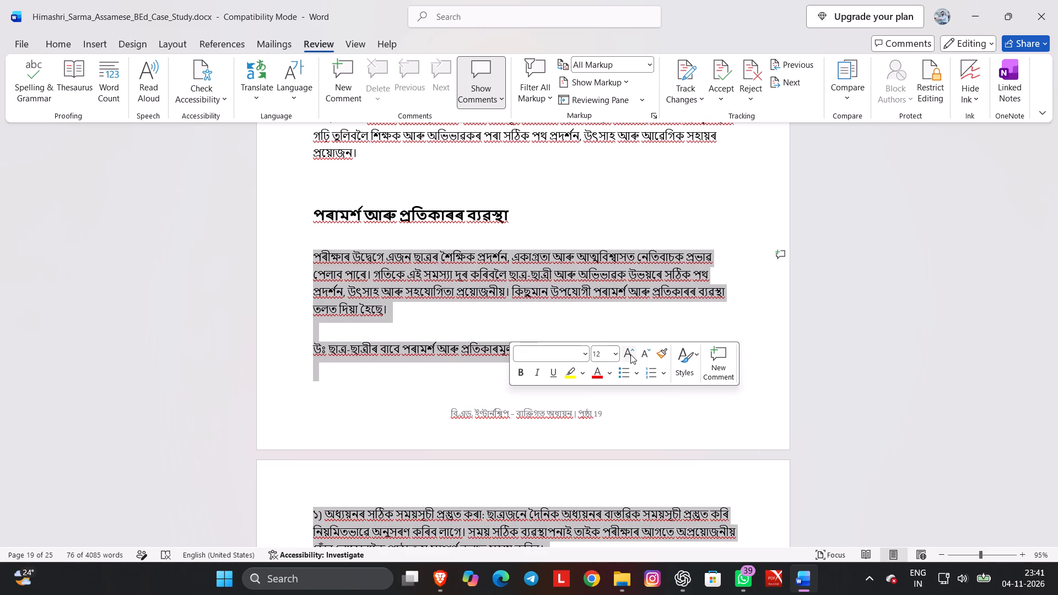
click(927, 296)
scroll(628, 364, down, 2)
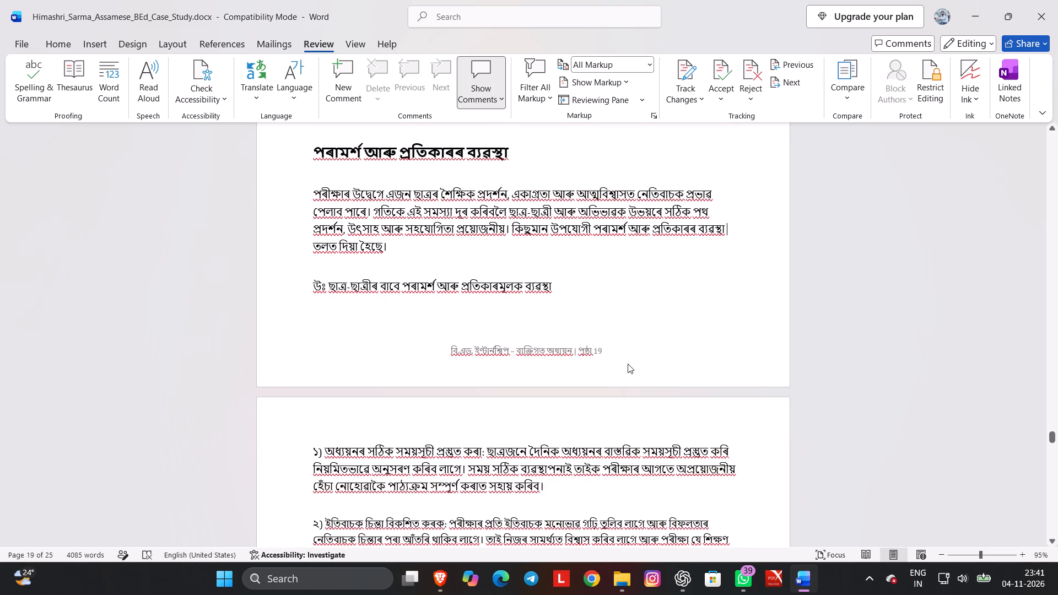
Increase the font size of student advice items ২) to ৫) under পৰামৰ্শ আৰু প্ৰতিকাৰৰ ব্যৱস্থা to 12, matching item ১).
scroll(628, 364, down, 7)
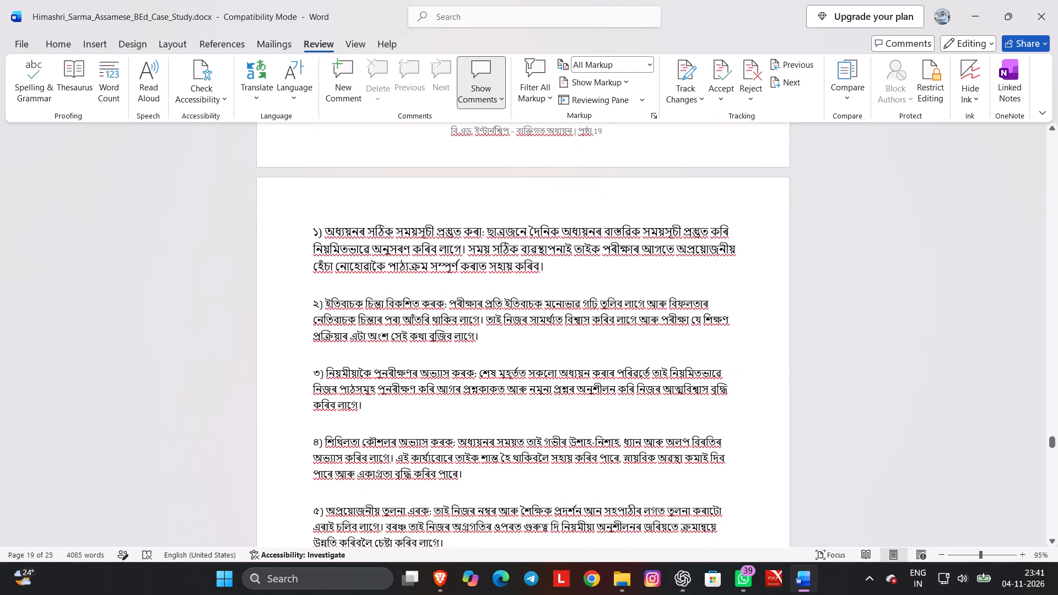
double_click(528, 265)
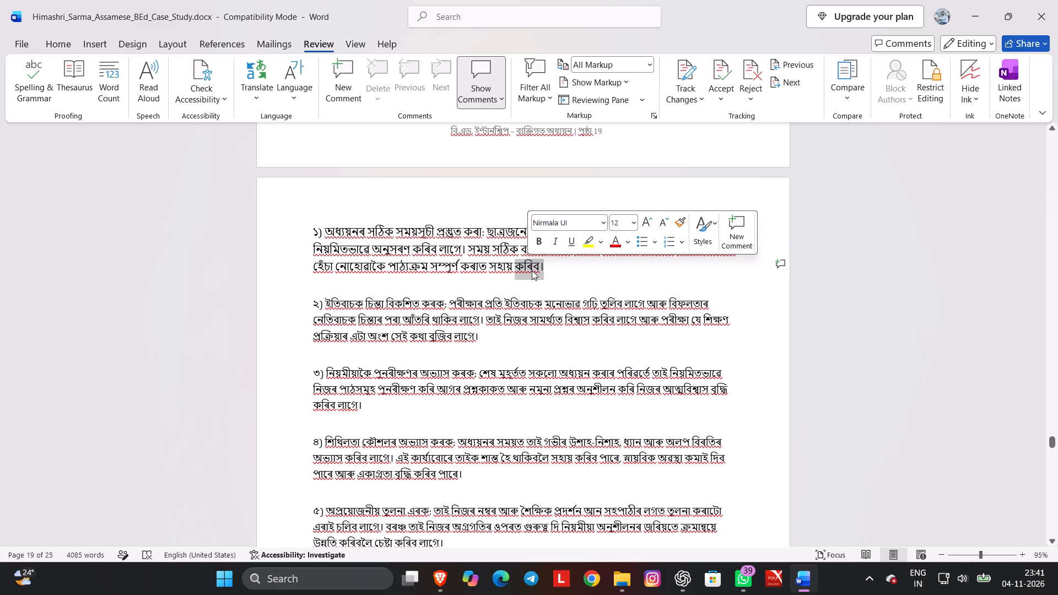
click(534, 264)
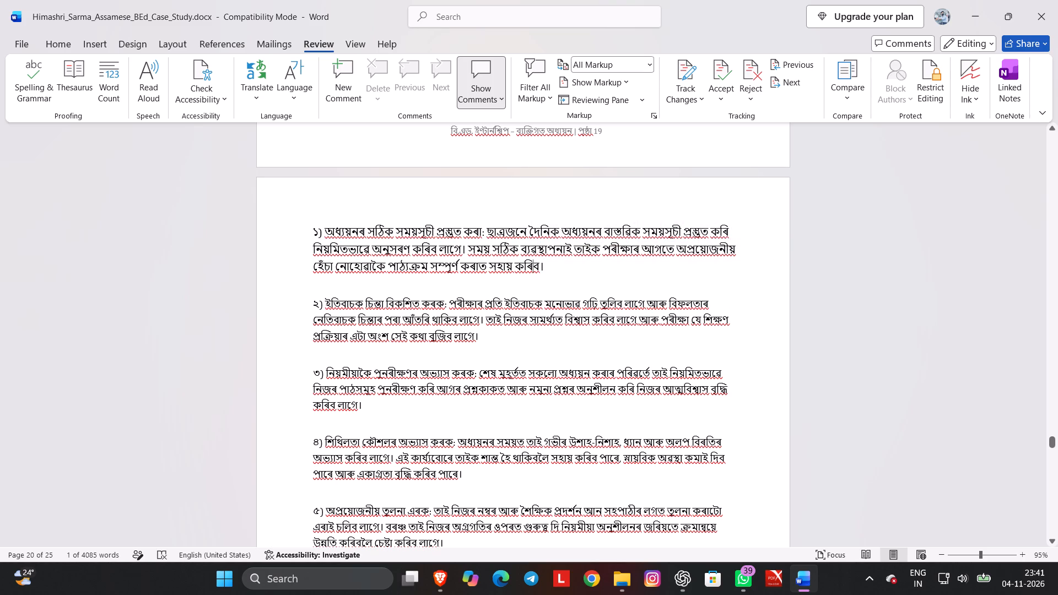
double_click(535, 266)
click(933, 320)
scroll(575, 403, down, 1)
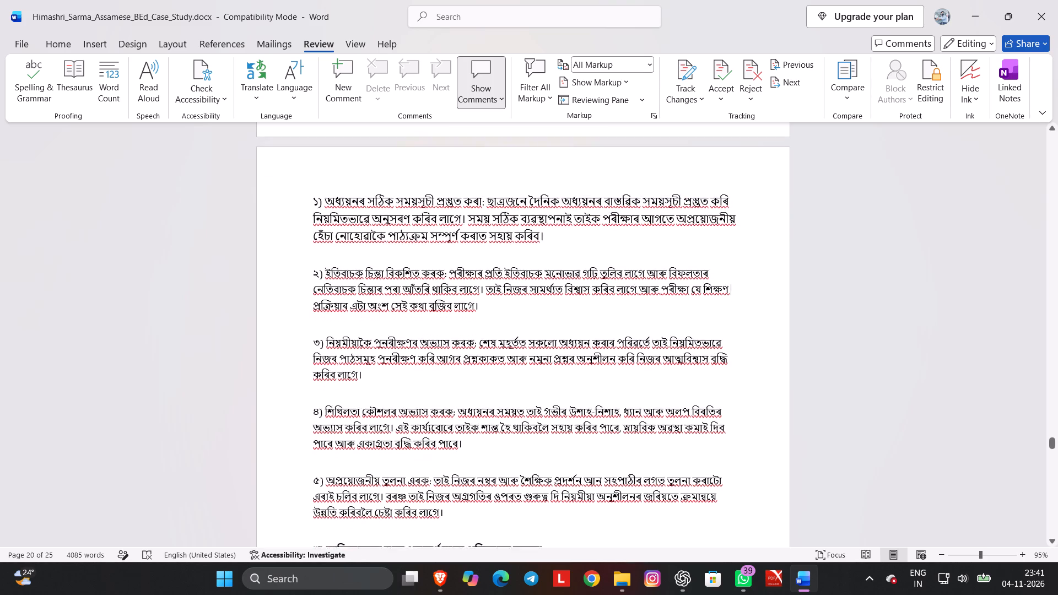
scroll(319, 293, down, 3)
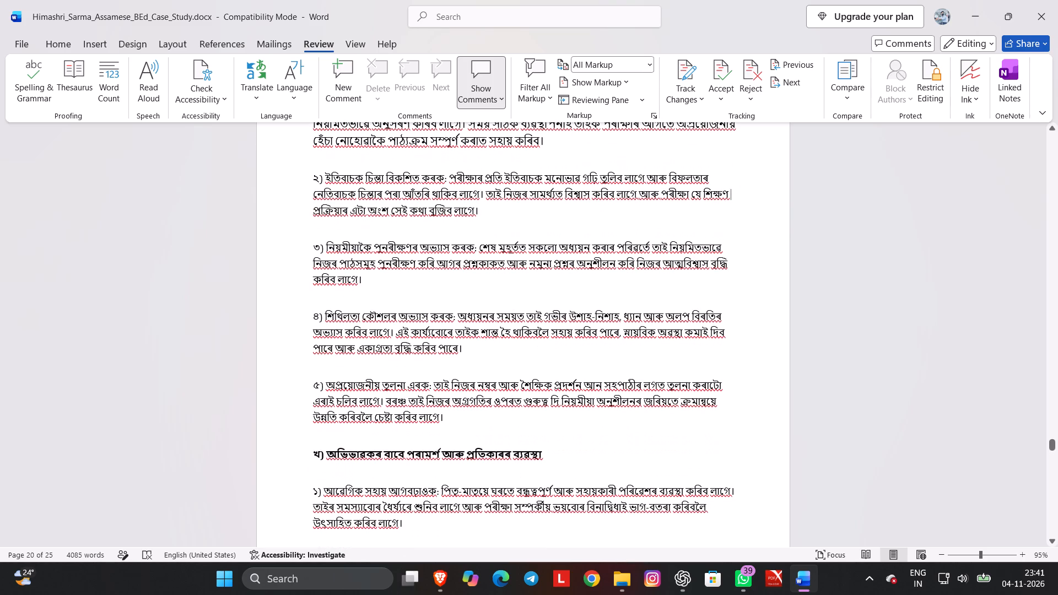
scroll(326, 224, up, 1)
drag(312, 208, 441, 414)
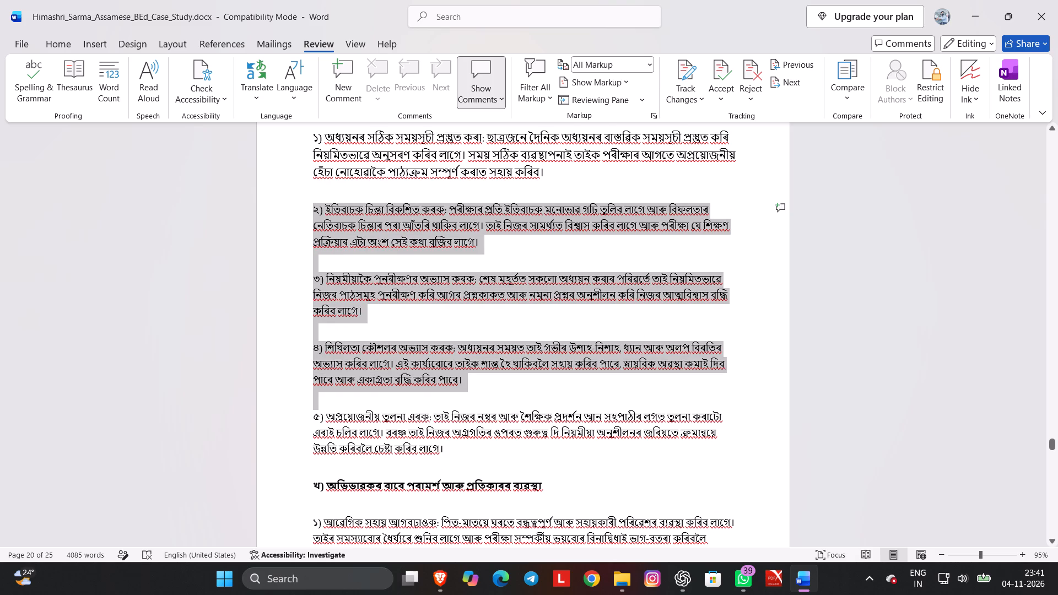
drag(441, 414, 442, 458)
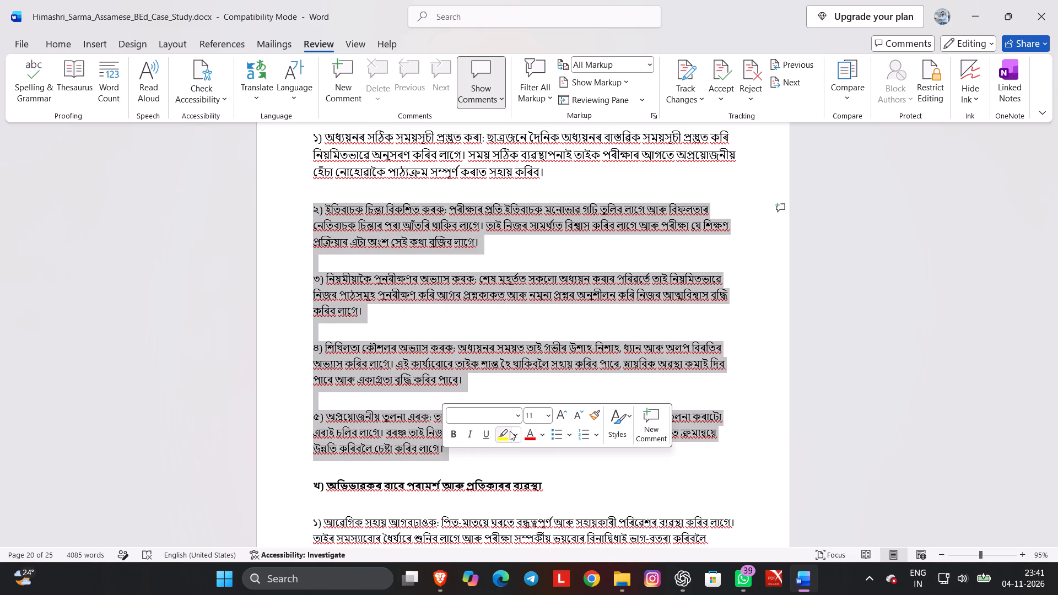
click(560, 414)
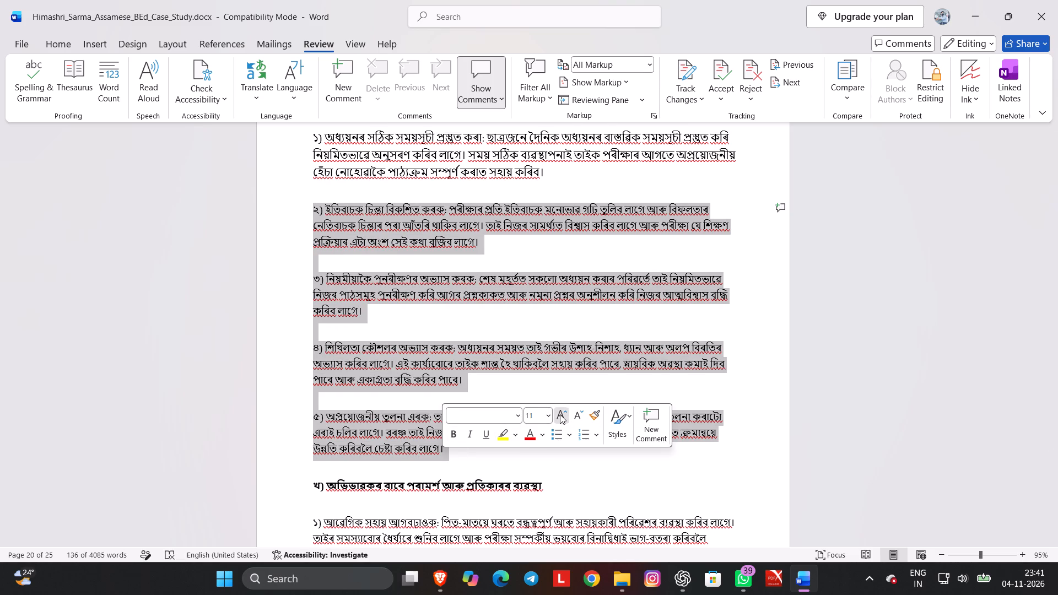
click(844, 356)
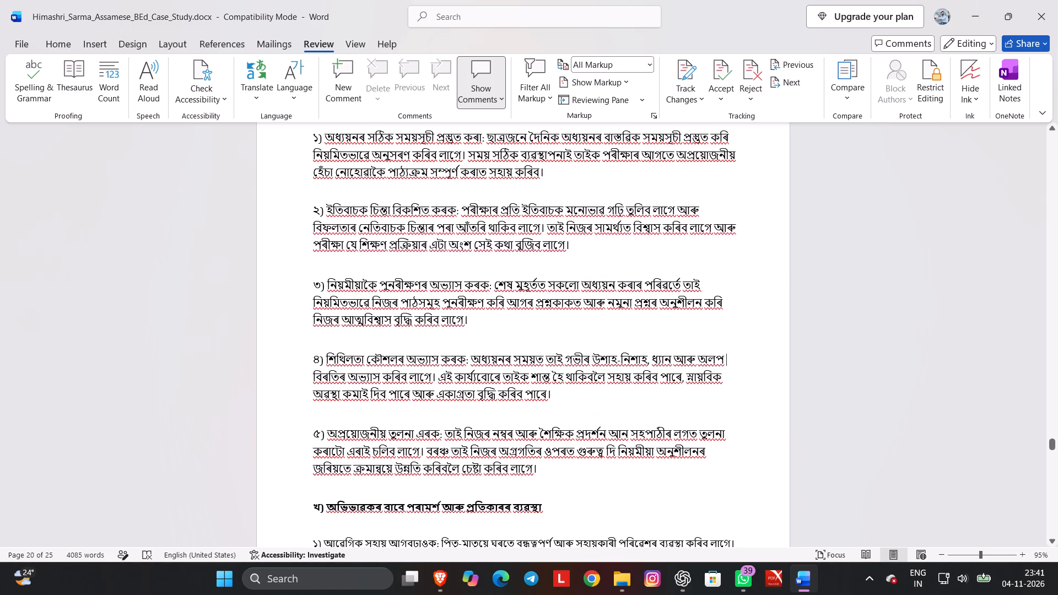
Enlarge the bold parent advice subheading খ) অভিভাৱকৰ বাবে পৰামৰ্শ আৰু প্ৰতিকাৰৰ ব্যৱস্থা by two font-size increments, past 12.
scroll(510, 391, up, 2)
scroll(510, 391, down, 3)
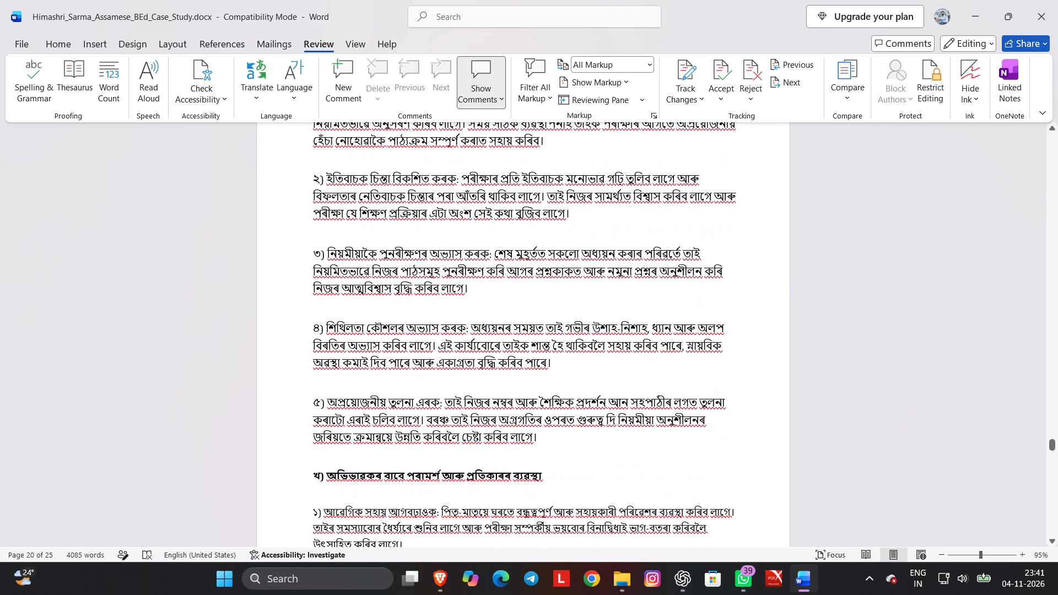
scroll(491, 396, down, 1)
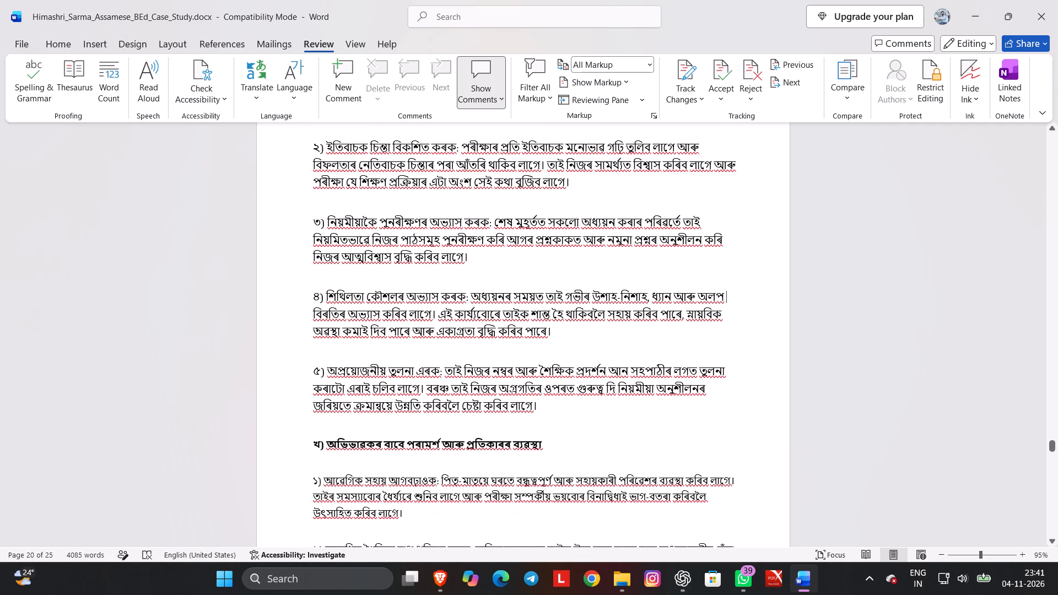
scroll(503, 350, up, 6)
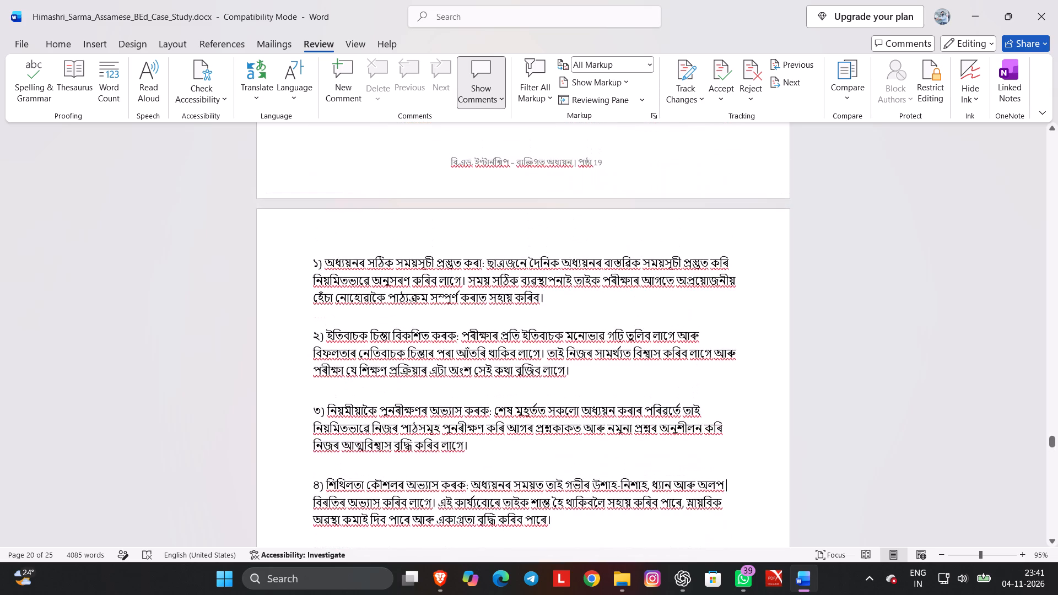
scroll(503, 350, down, 9)
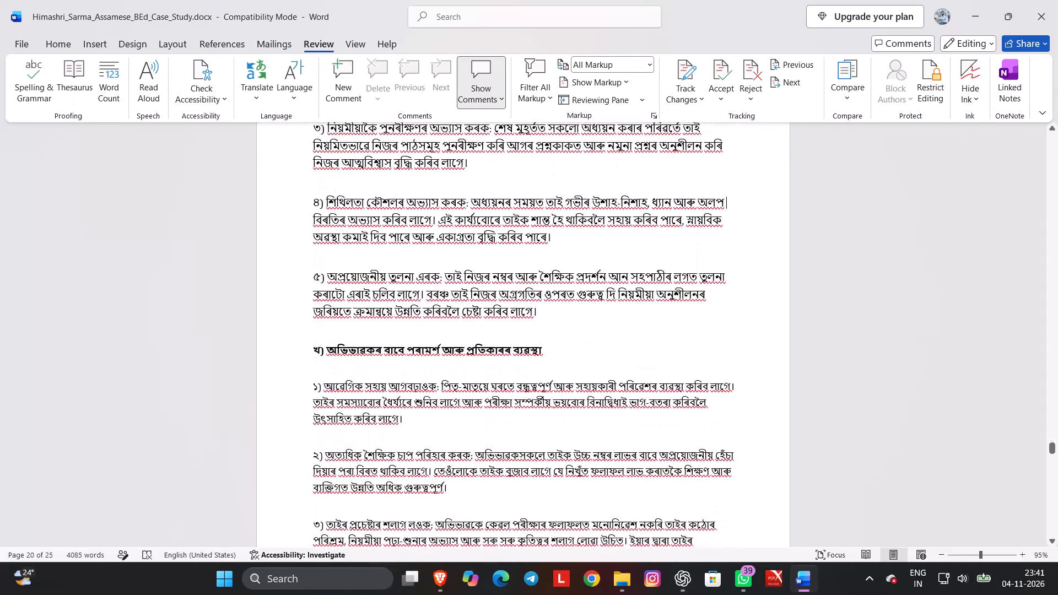
scroll(503, 350, down, 2)
scroll(355, 306, down, 1)
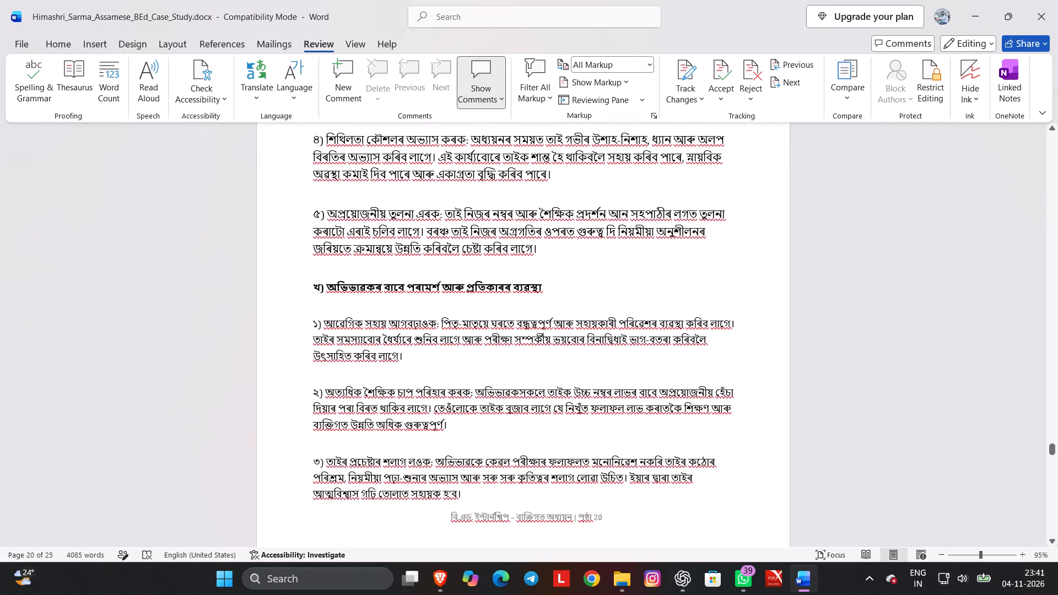
scroll(355, 306, down, 1)
scroll(354, 306, up, 2)
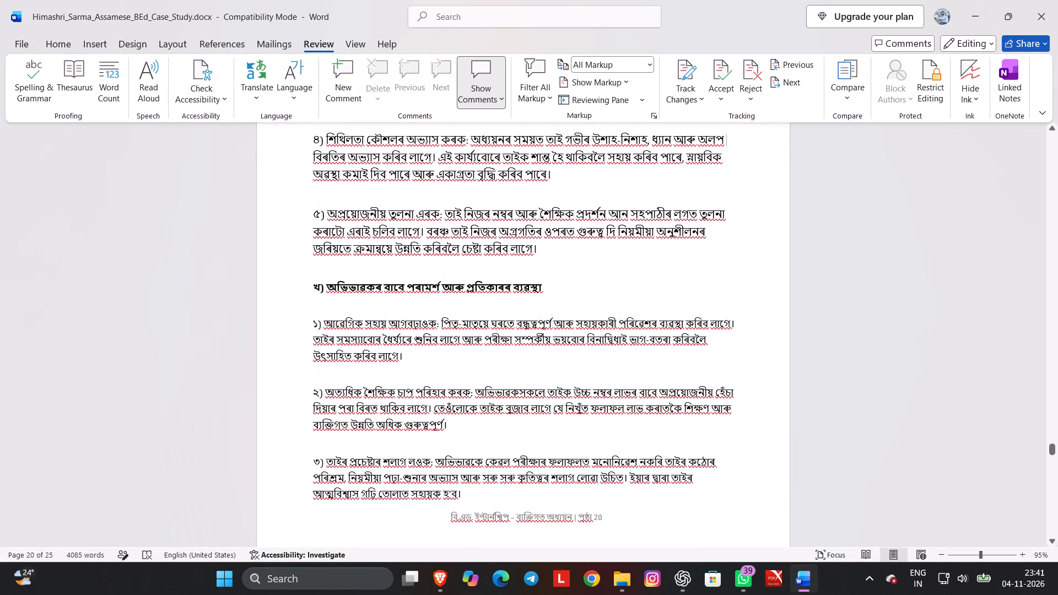
scroll(511, 329, up, 2)
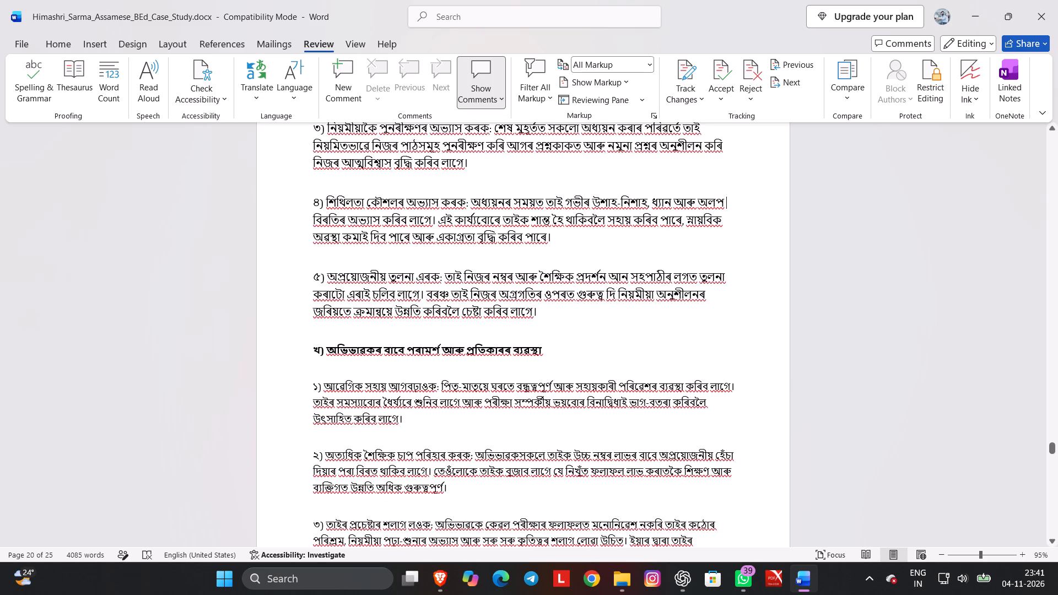
drag(543, 347, 331, 346)
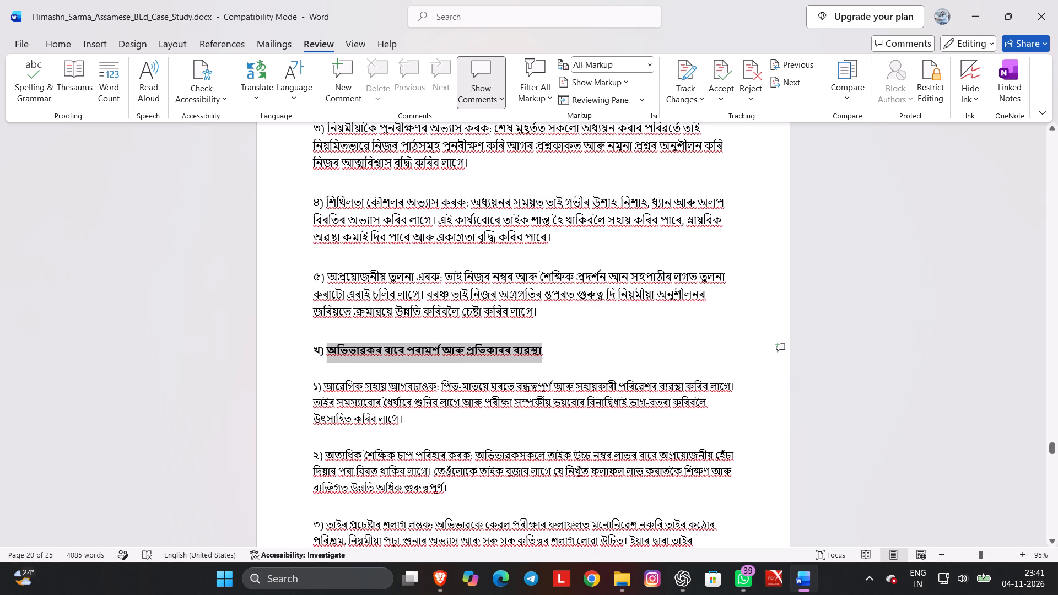
drag(331, 346, 290, 347)
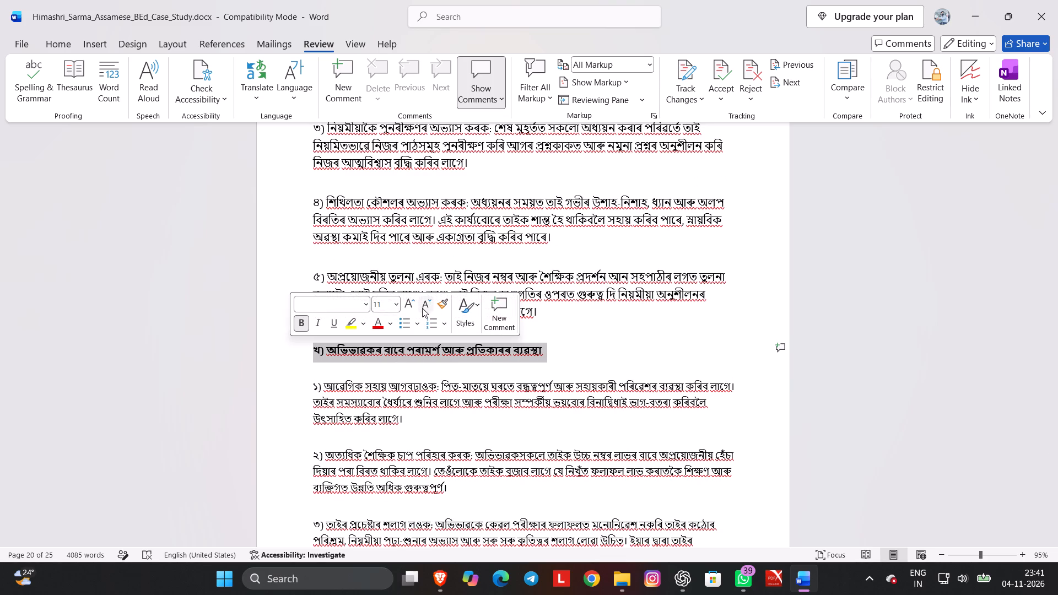
click(413, 305)
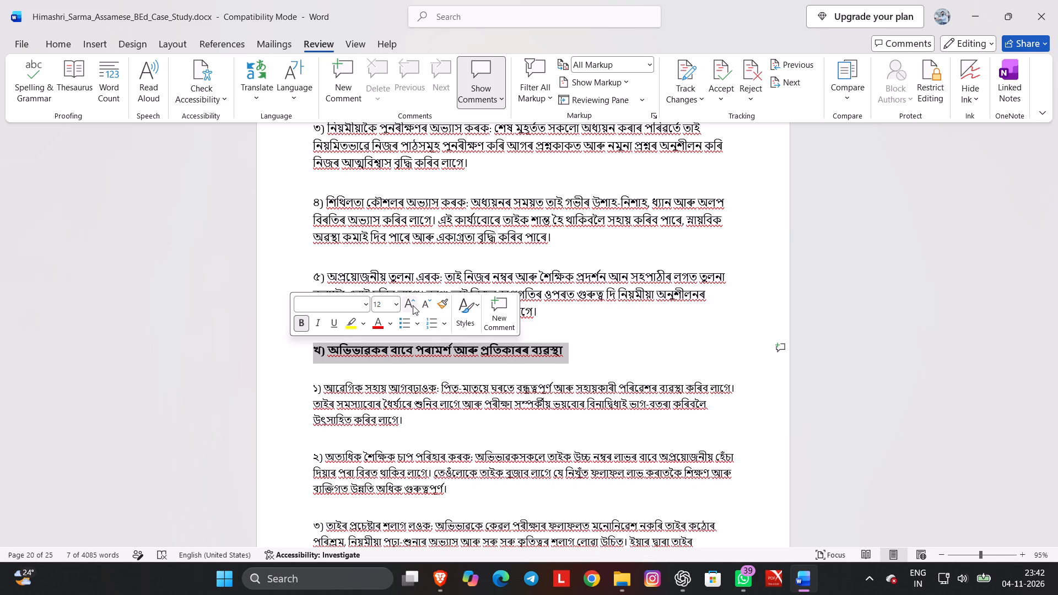
click(413, 305)
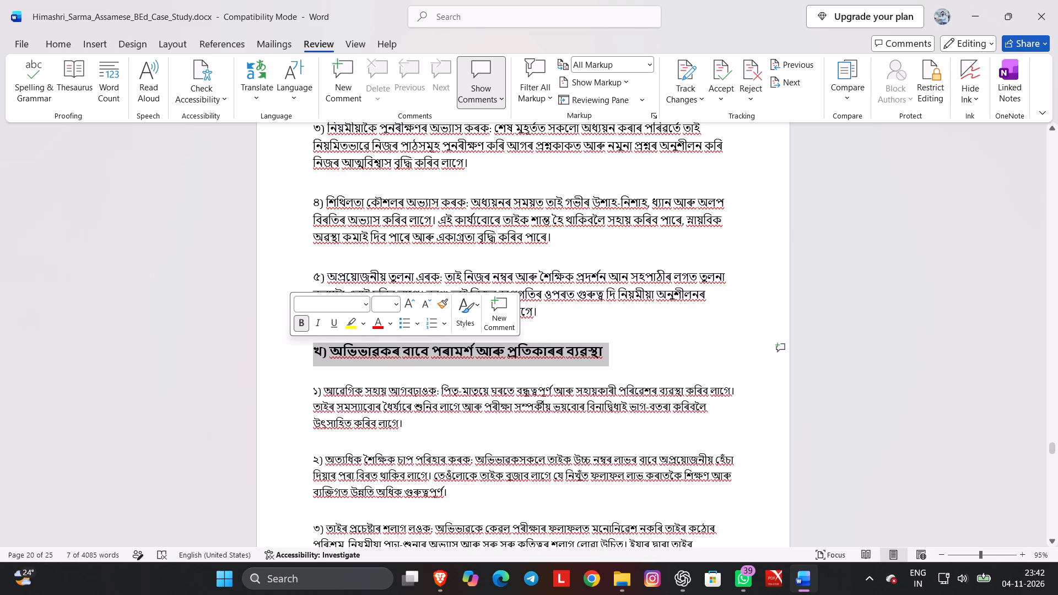
Increase the font size of parent advice items ১) to ৩) under subheading খ) to 12.
scroll(627, 403, down, 3)
scroll(619, 401, up, 1)
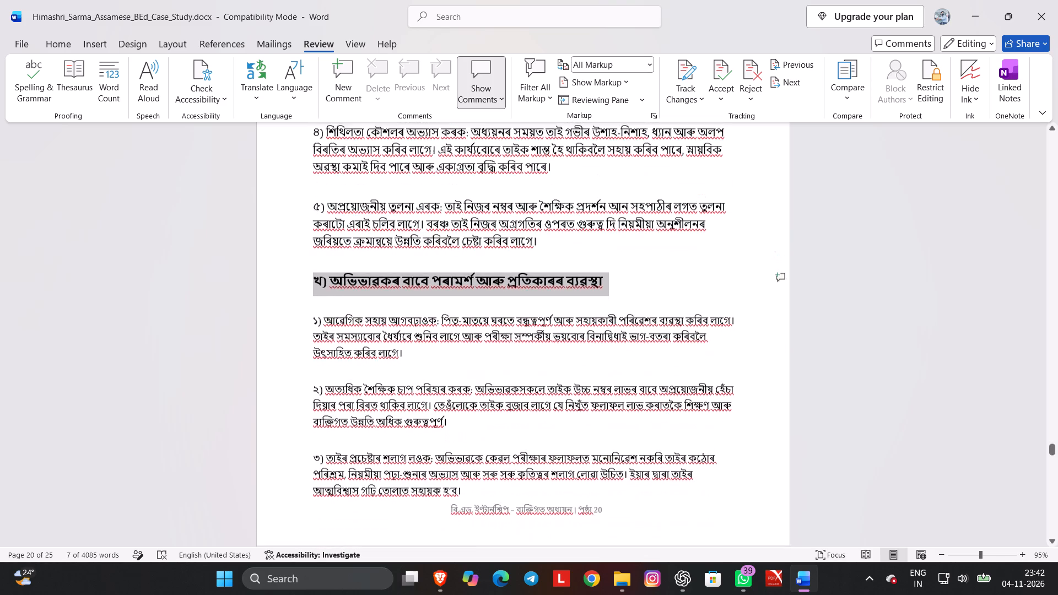
scroll(542, 392, down, 3)
drag(310, 234, 348, 274)
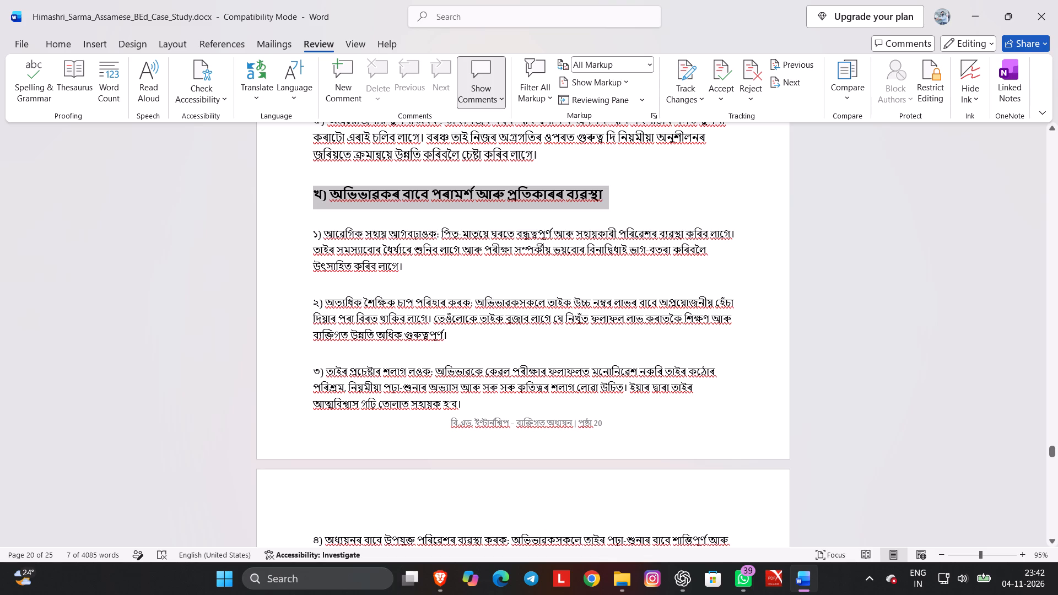
drag(348, 274, 473, 405)
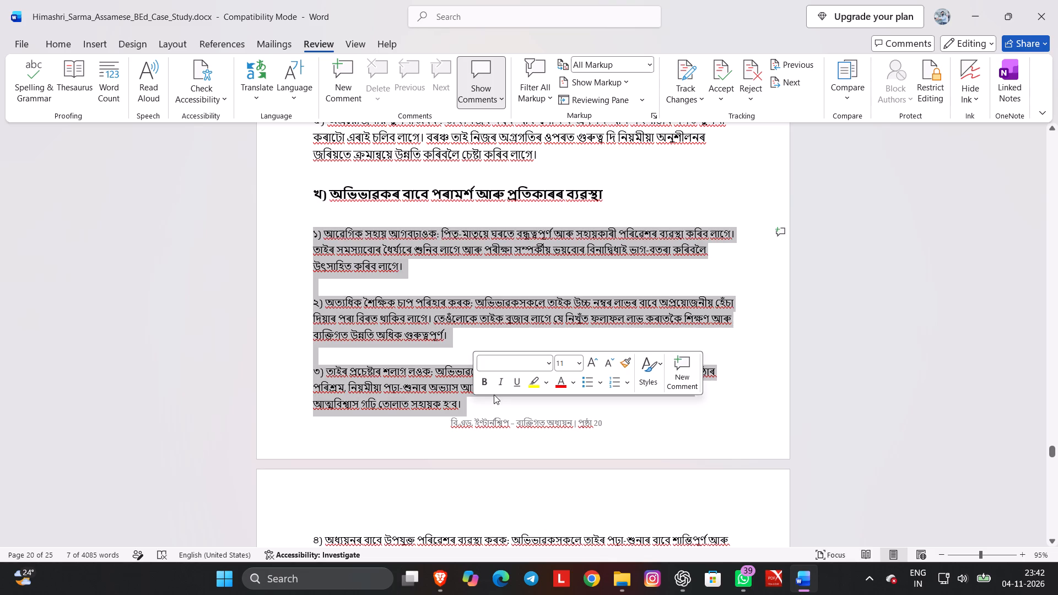
click(593, 365)
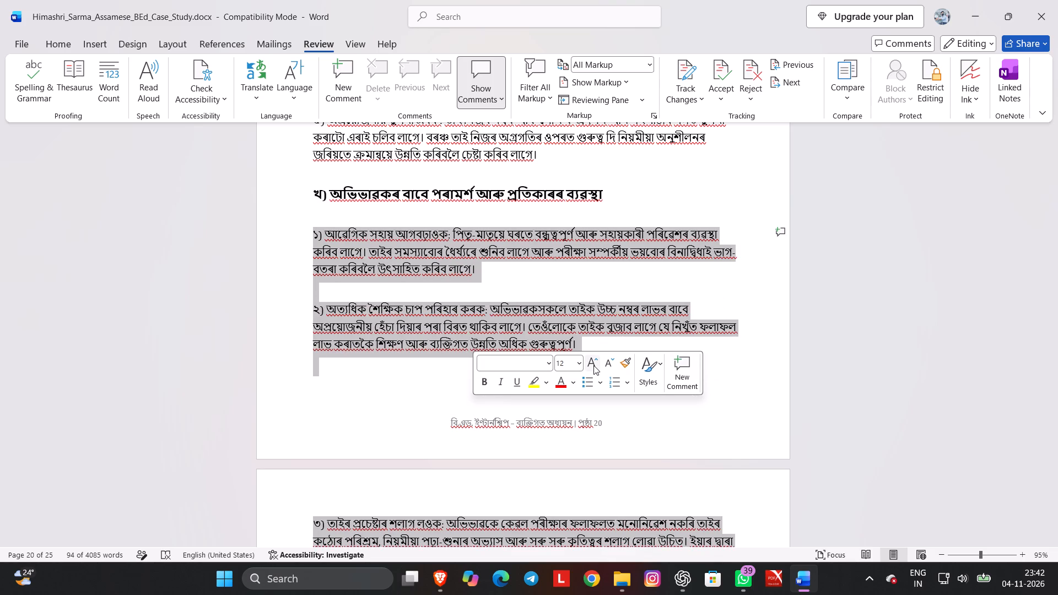
Increase the font size of parent advice items ৪) and ৫) under subheading খ) to 12.
scroll(526, 402, down, 9)
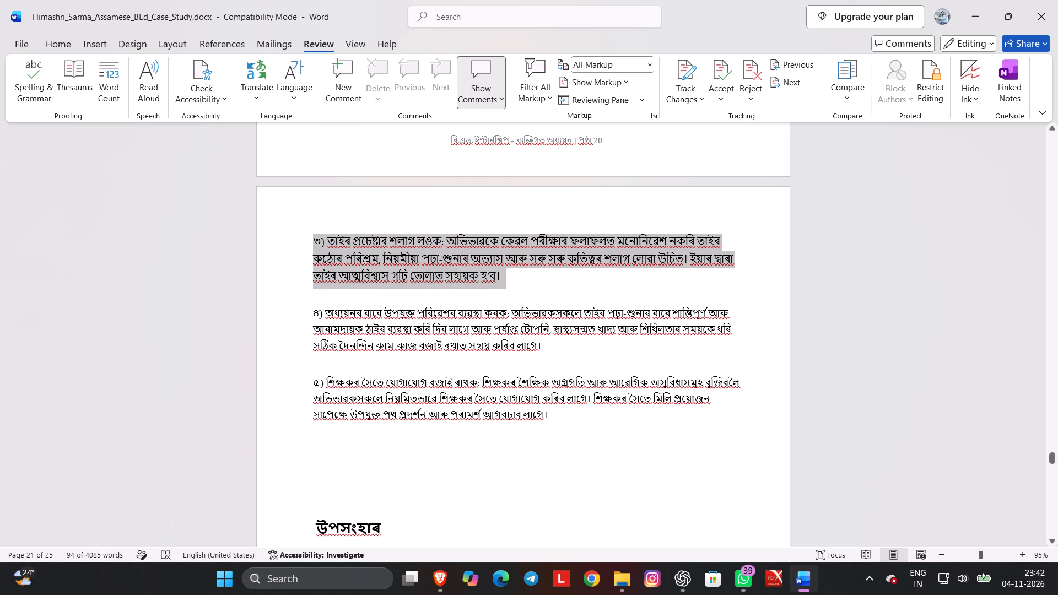
scroll(677, 320, up, 2)
scroll(594, 325, up, 3)
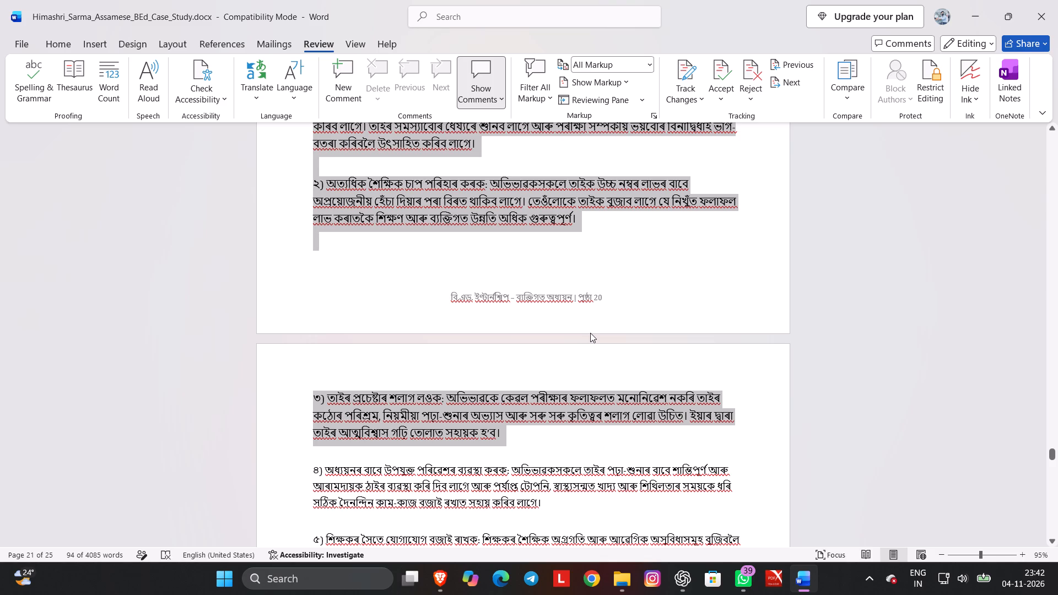
scroll(608, 334, up, 3)
scroll(609, 333, down, 7)
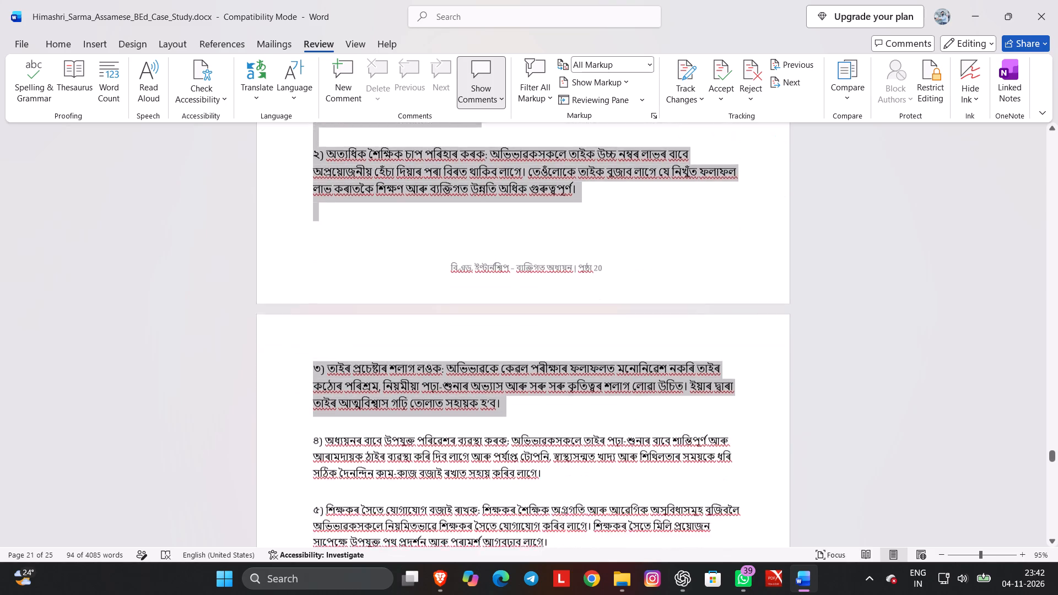
scroll(420, 365, down, 1)
drag(309, 312, 552, 421)
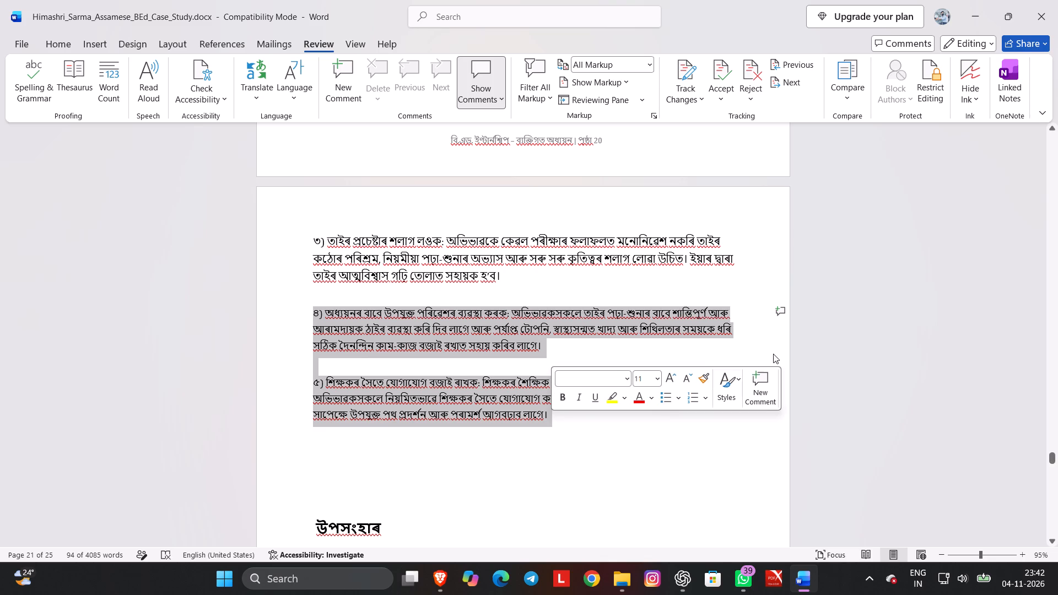
click(672, 380)
Increase the font size of the conclusion text under উপসংহাৰ on page 21, from its first paragraph into the third, to 12.
scroll(550, 398, down, 3)
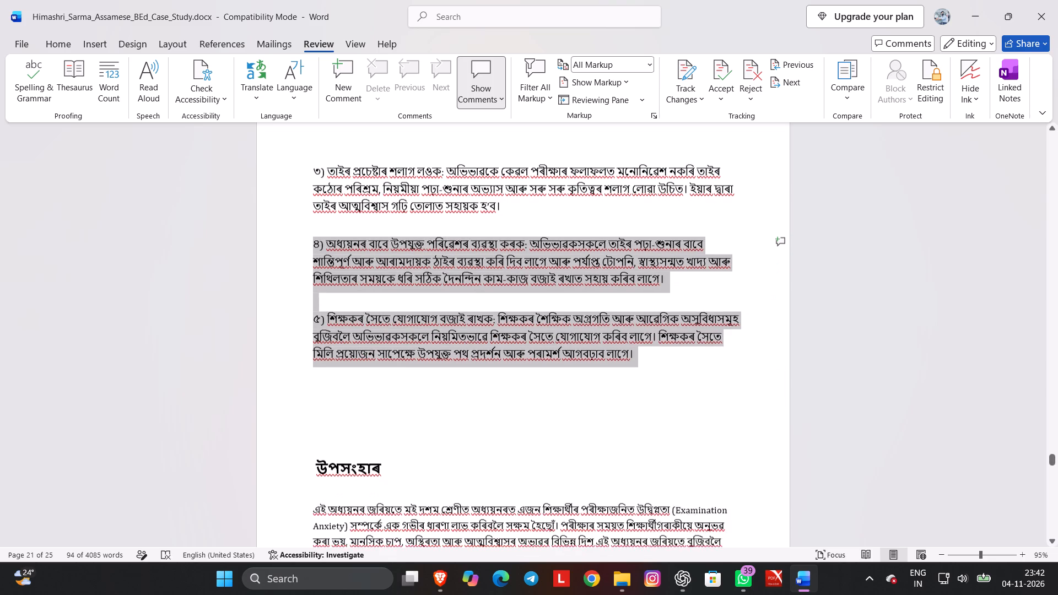
scroll(412, 386, down, 6)
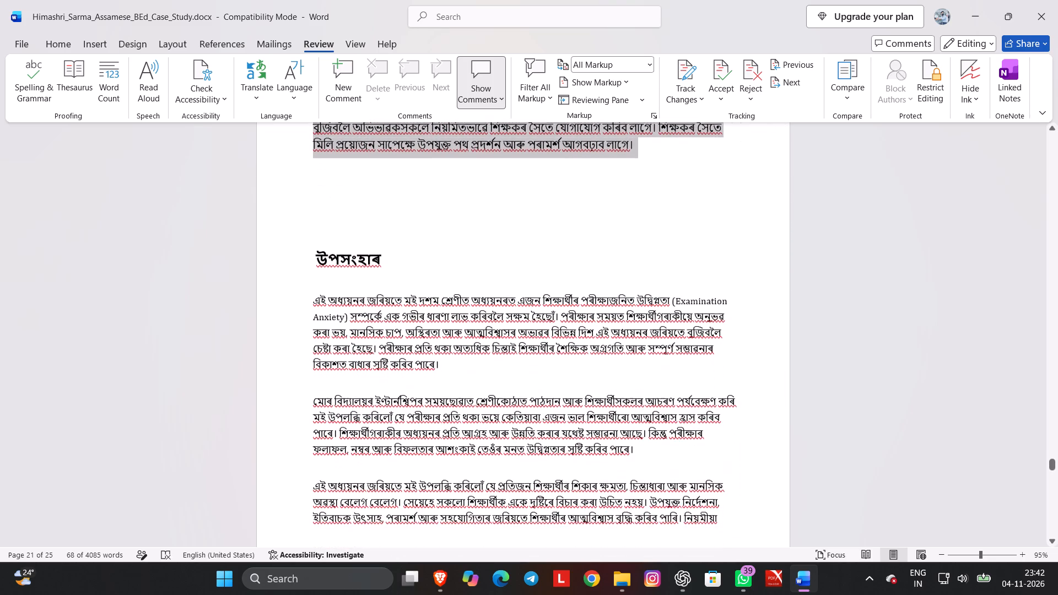
scroll(371, 331, down, 1)
scroll(371, 331, up, 3)
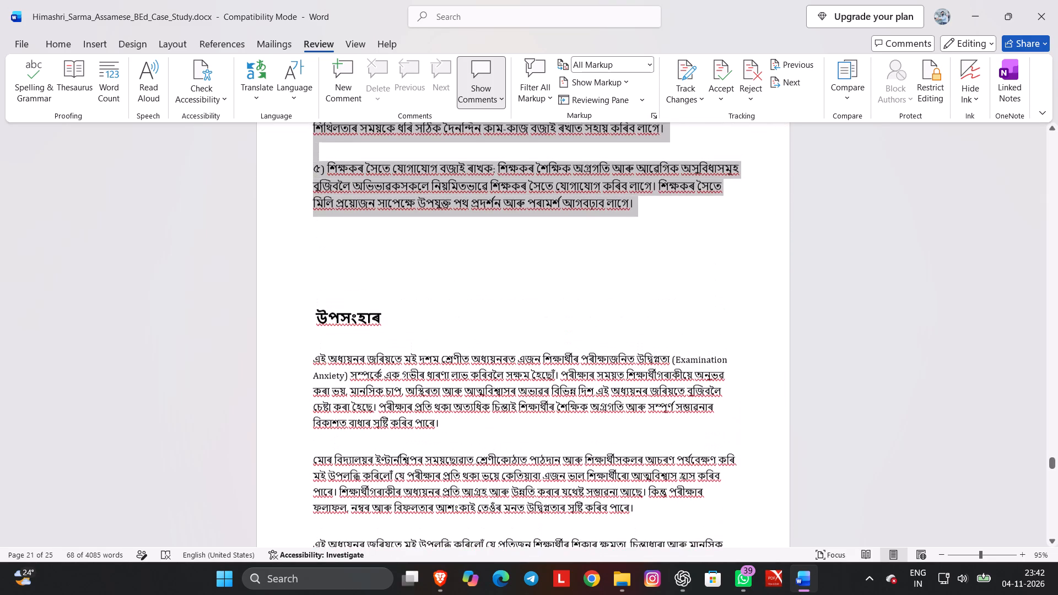
scroll(368, 345, down, 2)
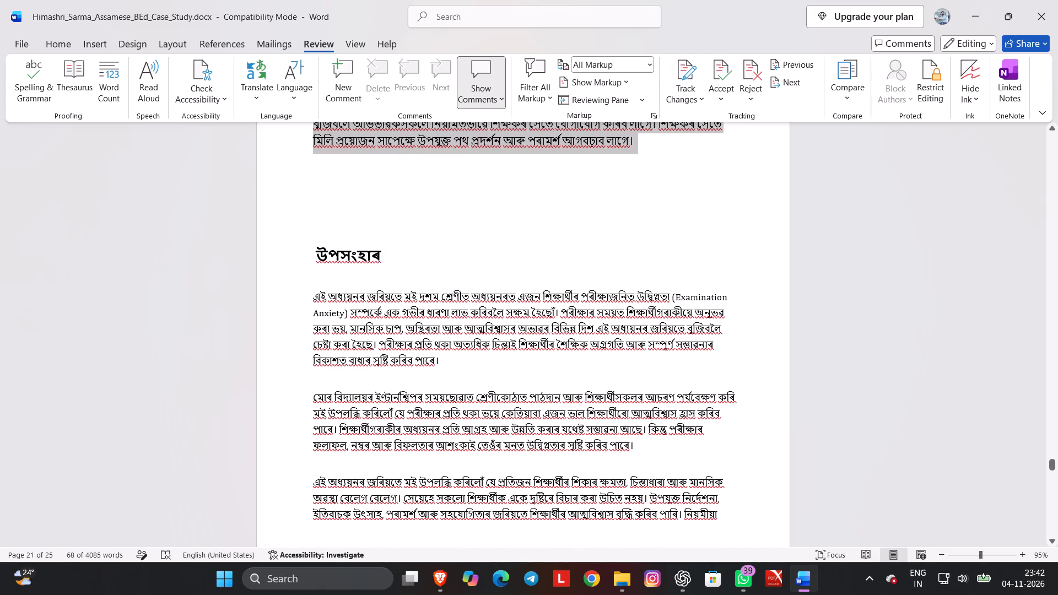
scroll(314, 296, down, 2)
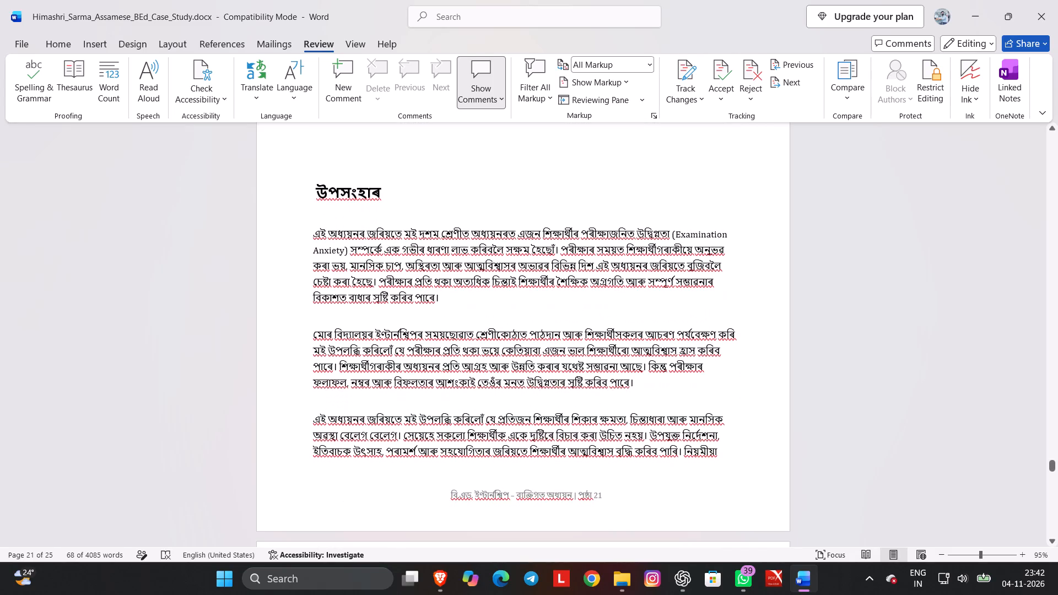
scroll(314, 296, down, 4)
scroll(618, 350, down, 3)
scroll(435, 354, up, 3)
scroll(329, 249, up, 2)
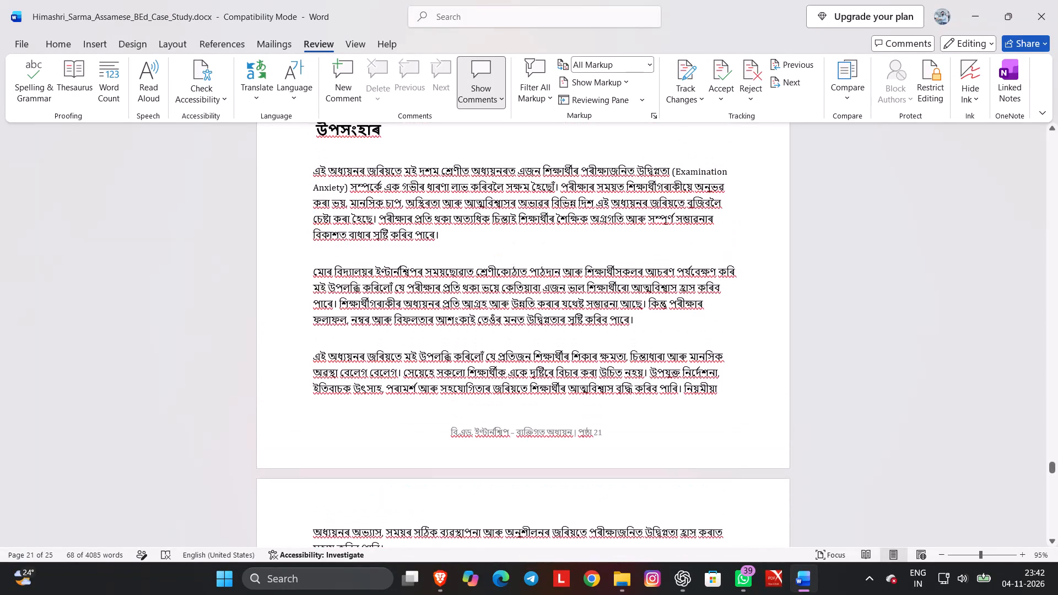
drag(314, 169, 653, 366)
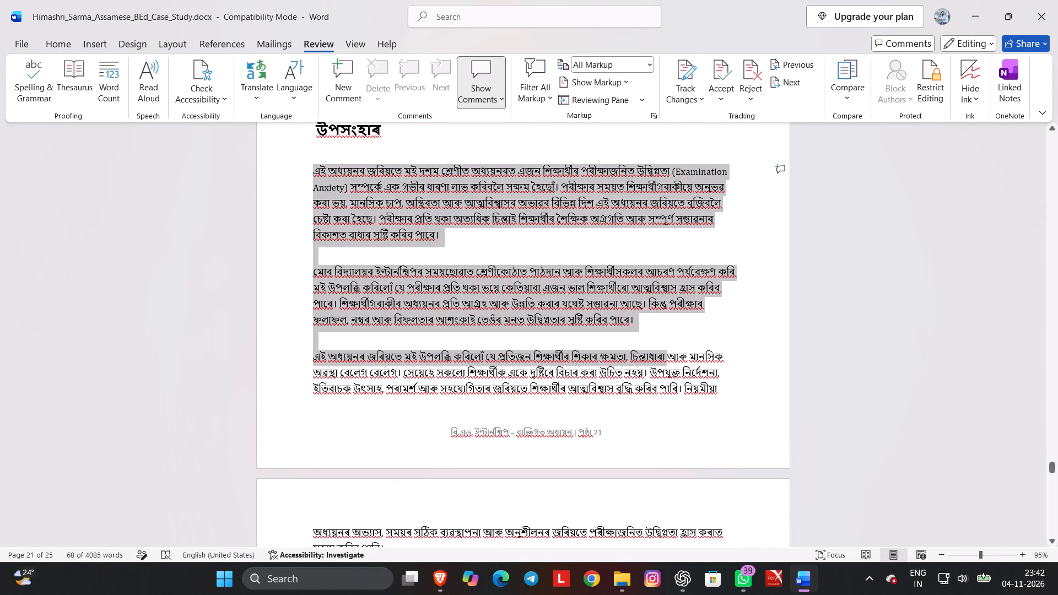
drag(653, 366, 700, 388)
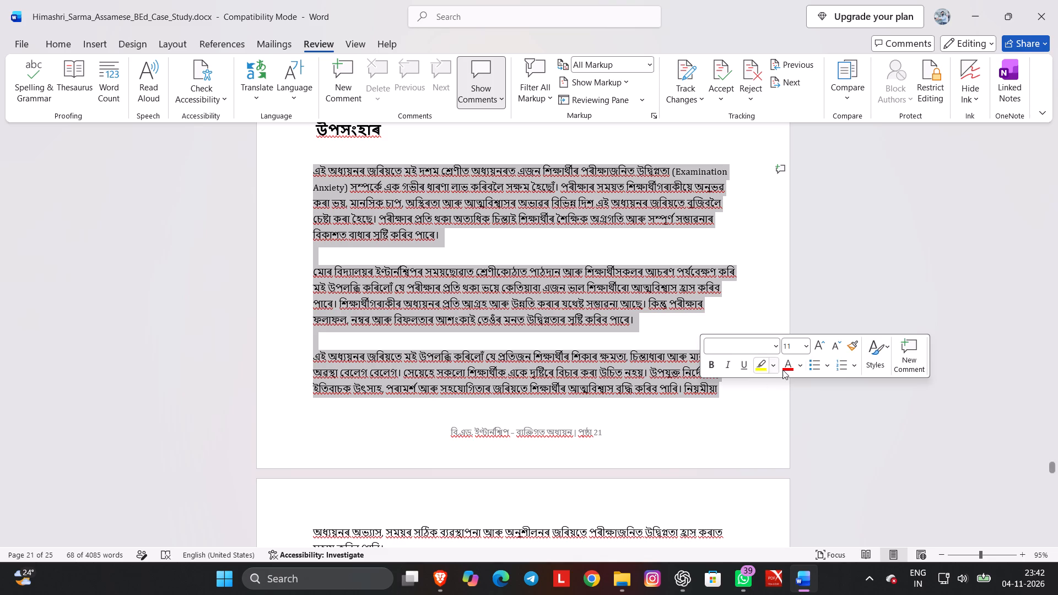
click(817, 347)
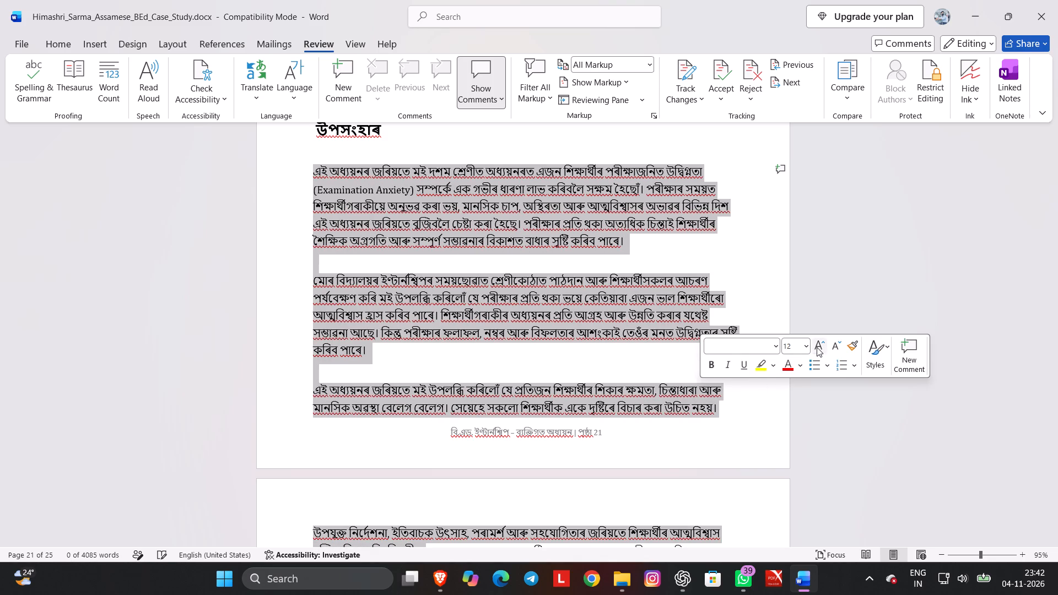
Increase the font size of the remainder of the conclusion's third paragraph and its whole fourth paragraph to 12.
scroll(574, 310, down, 7)
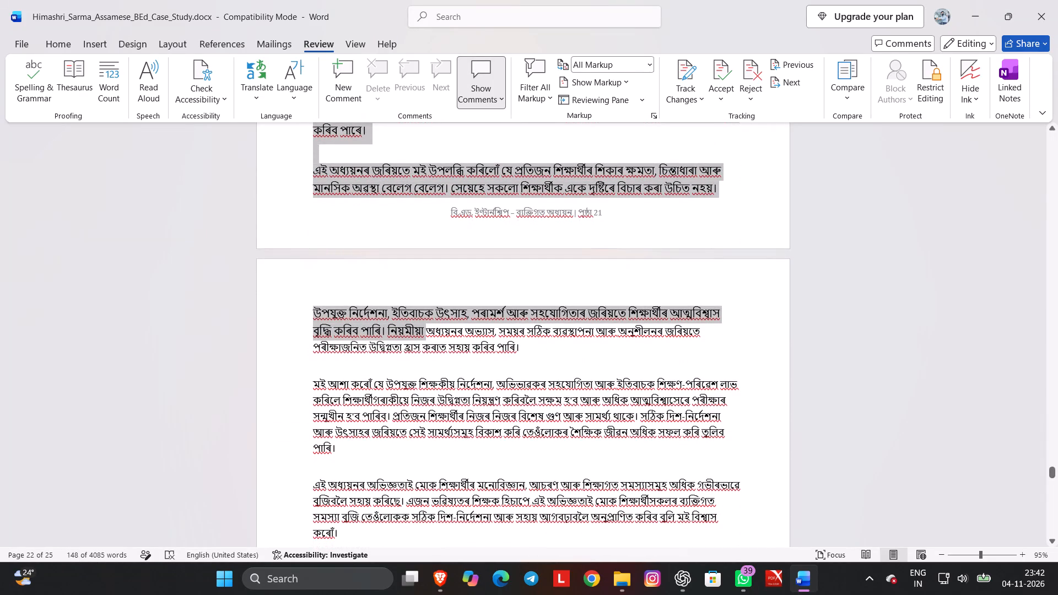
drag(428, 331, 614, 464)
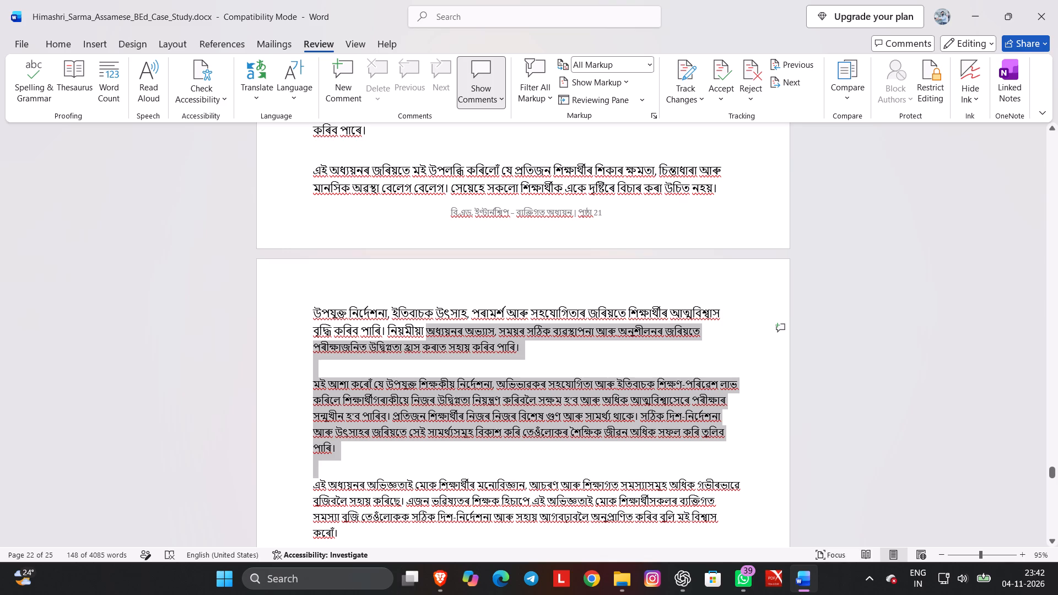
drag(614, 464, 640, 450)
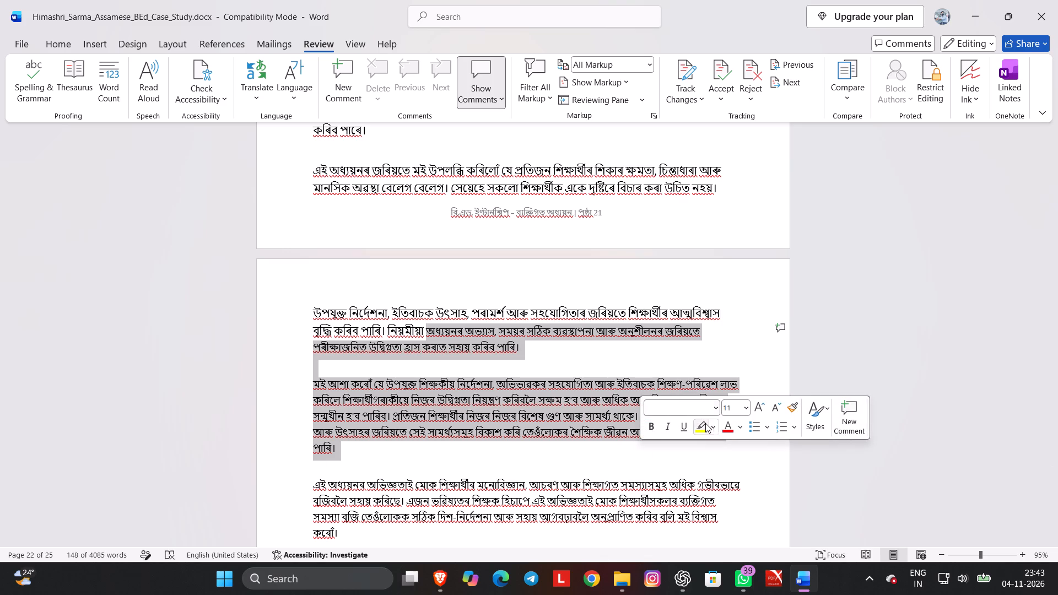
click(756, 407)
Increase the font size of the conclusion's last two paragraphs, including the closing acknowledgement beginning শেষত, to 12.
scroll(590, 398, down, 3)
scroll(456, 388, down, 3)
scroll(332, 356, down, 3)
drag(315, 210, 436, 327)
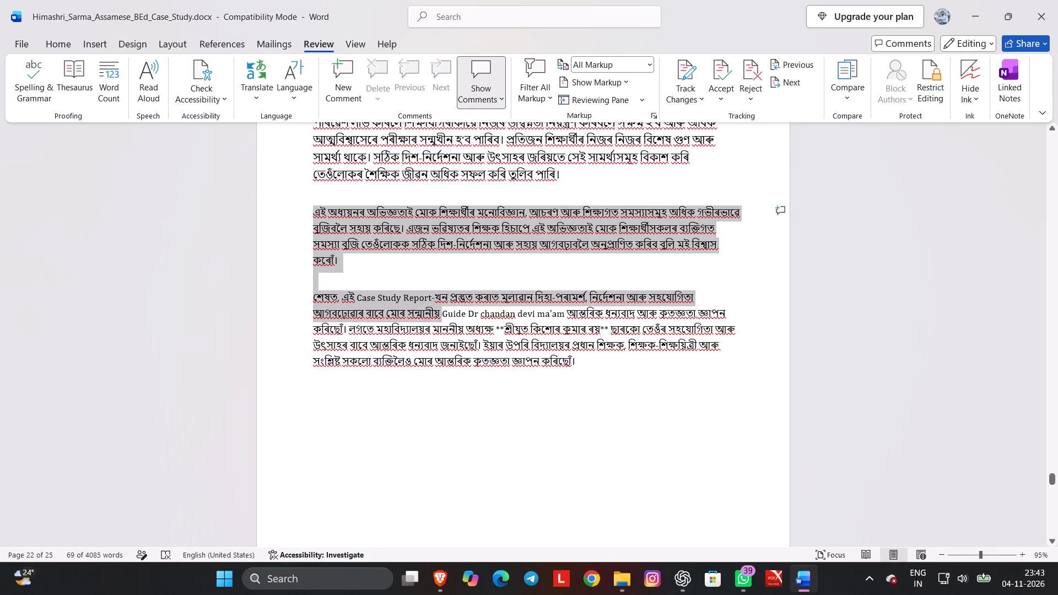
drag(436, 327, 570, 367)
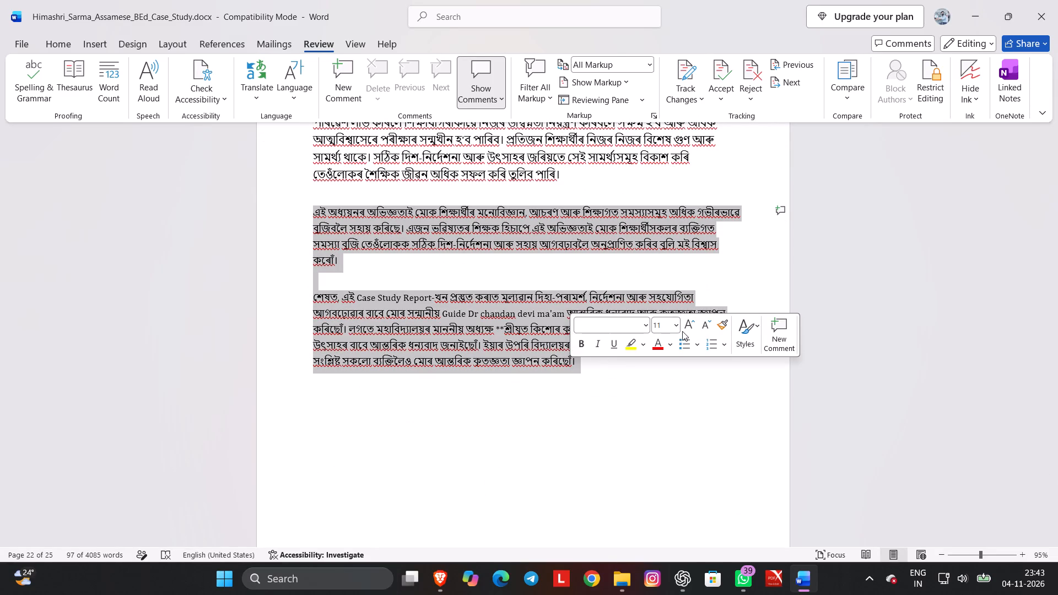
click(685, 326)
Increase the font size of advice items ১) to ৮) under the heading শিক্ষাৰ্থীৰ বাবে পৰামৰ্শ to 12.
scroll(492, 345, down, 7)
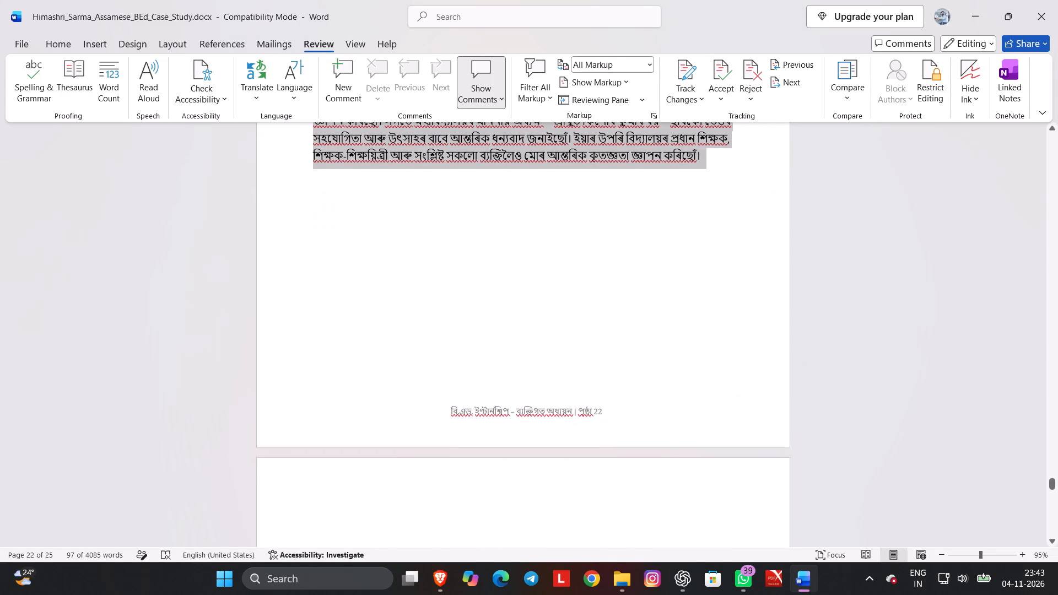
scroll(488, 347, down, 10)
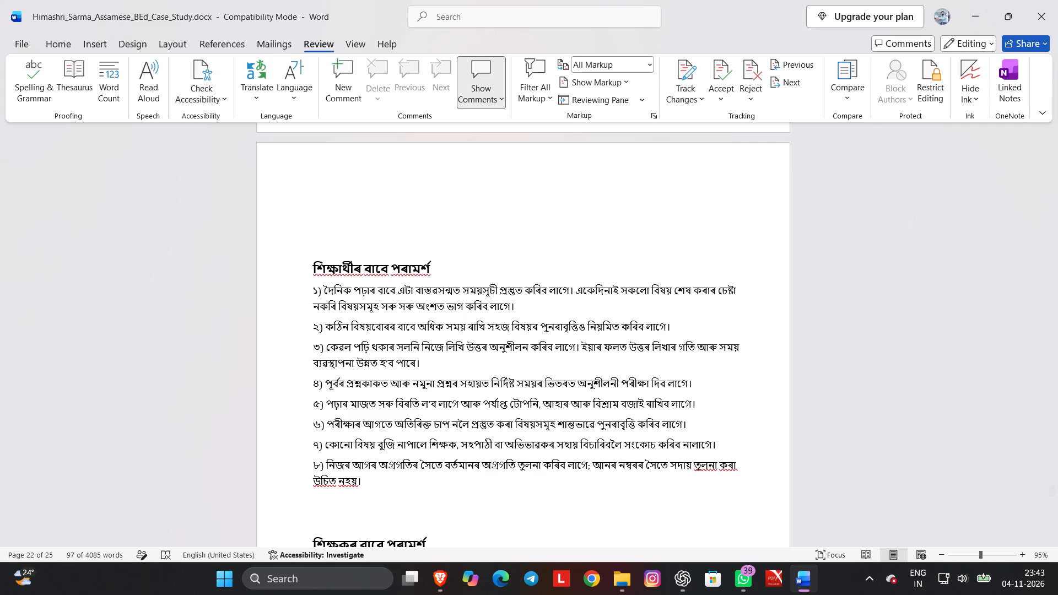
scroll(503, 363, up, 5)
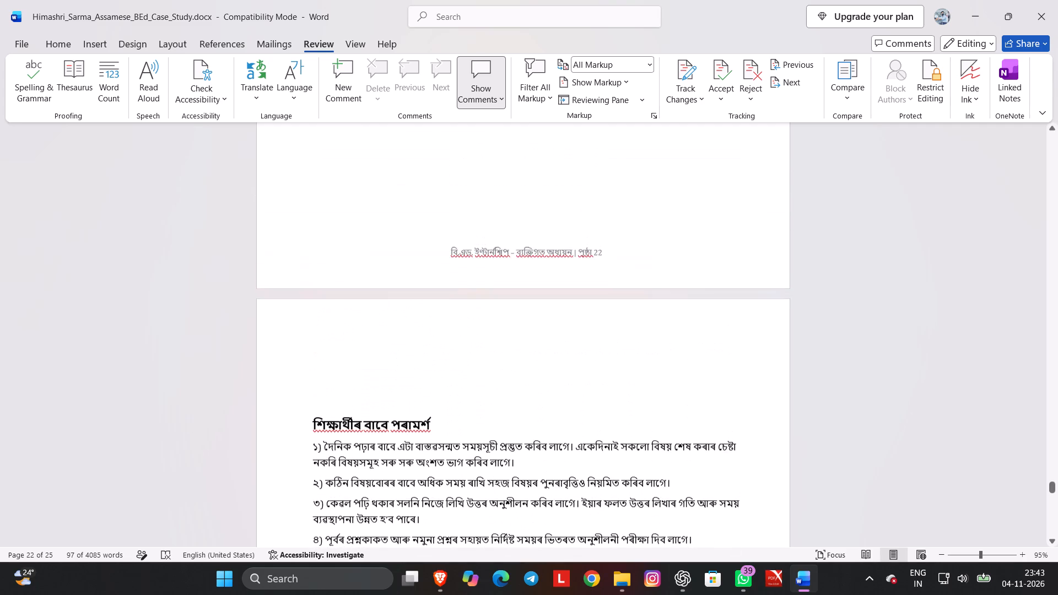
scroll(511, 374, up, 7)
click(587, 312)
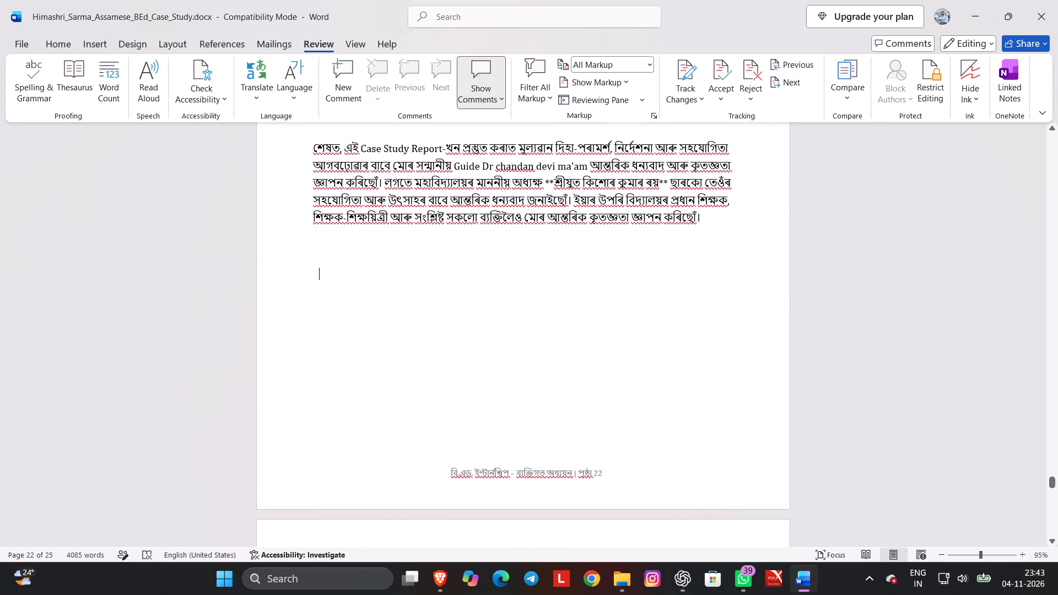
scroll(510, 355, down, 3)
scroll(510, 355, up, 4)
scroll(510, 355, down, 3)
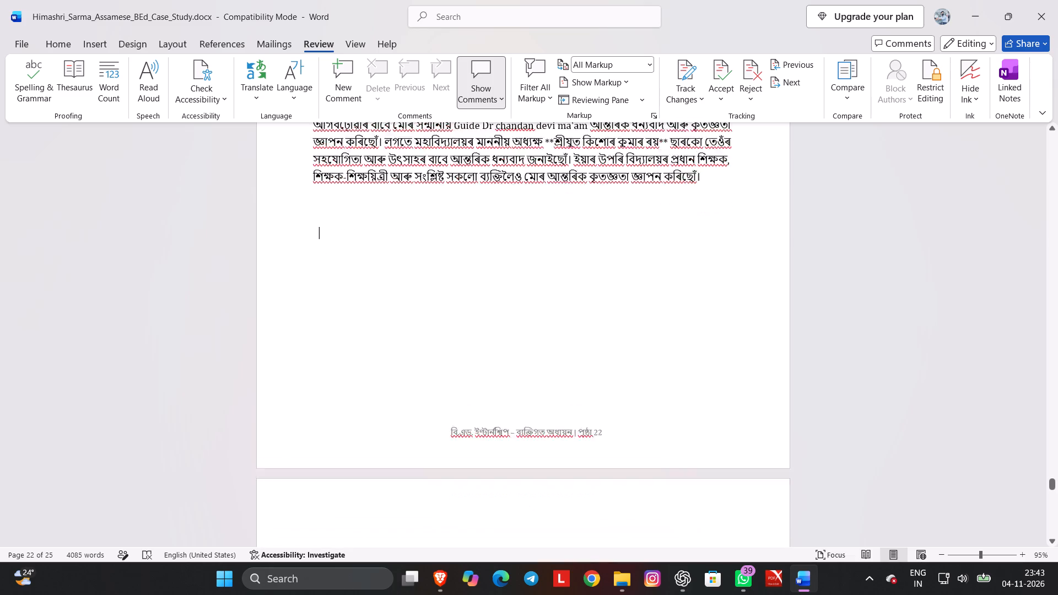
scroll(510, 355, down, 5)
scroll(429, 354, down, 4)
scroll(321, 355, down, 4)
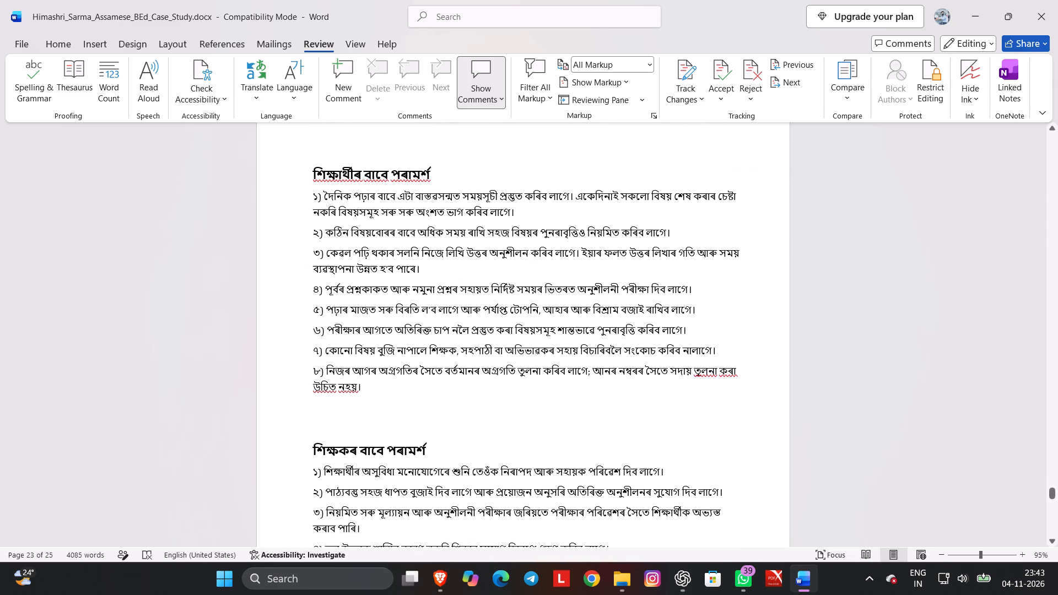
drag(313, 194, 349, 392)
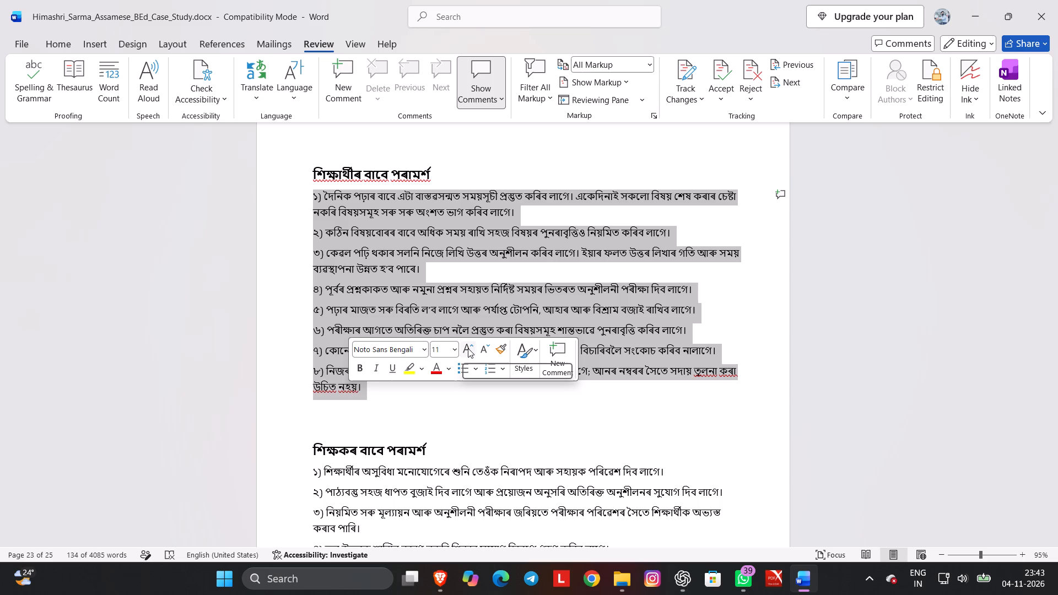
click(468, 348)
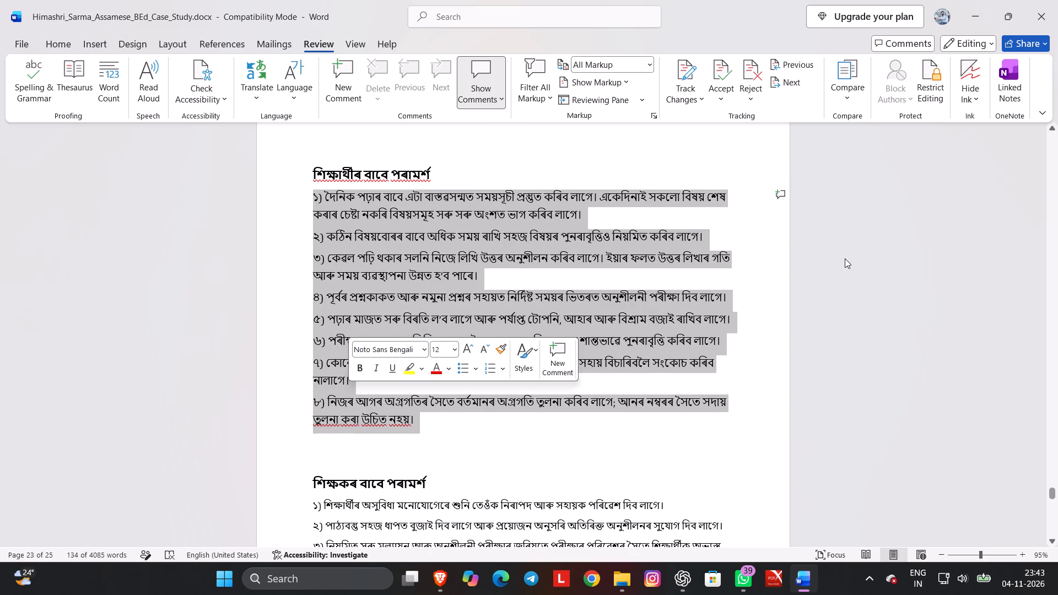
click(845, 258)
Increase the font size of advice items ১) to ৬) under the heading শিক্ষকৰ বাবে পৰামৰ্শ to 12.
scroll(308, 279, down, 2)
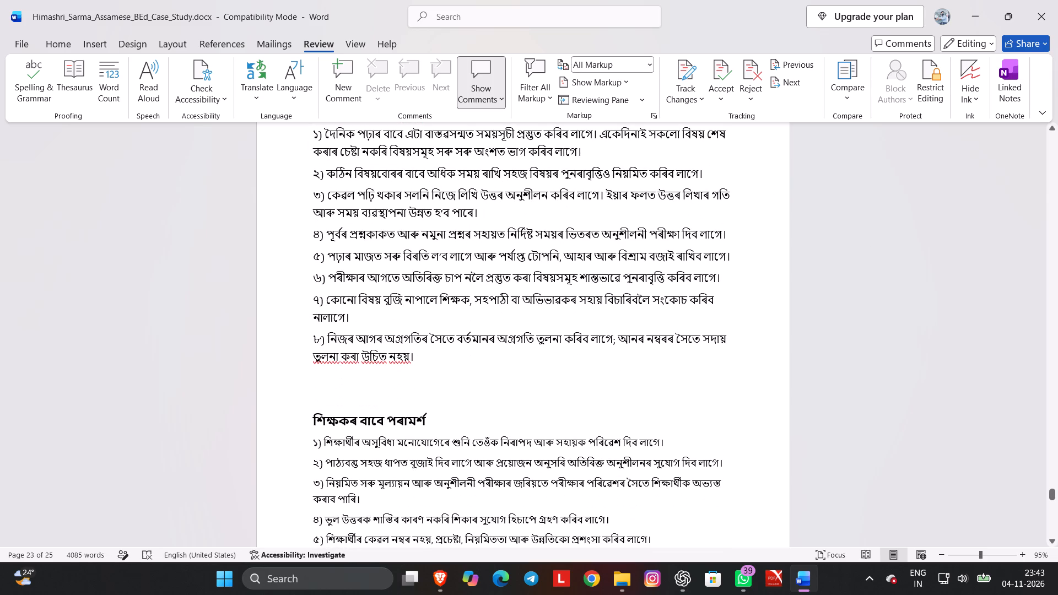
scroll(482, 373, down, 6)
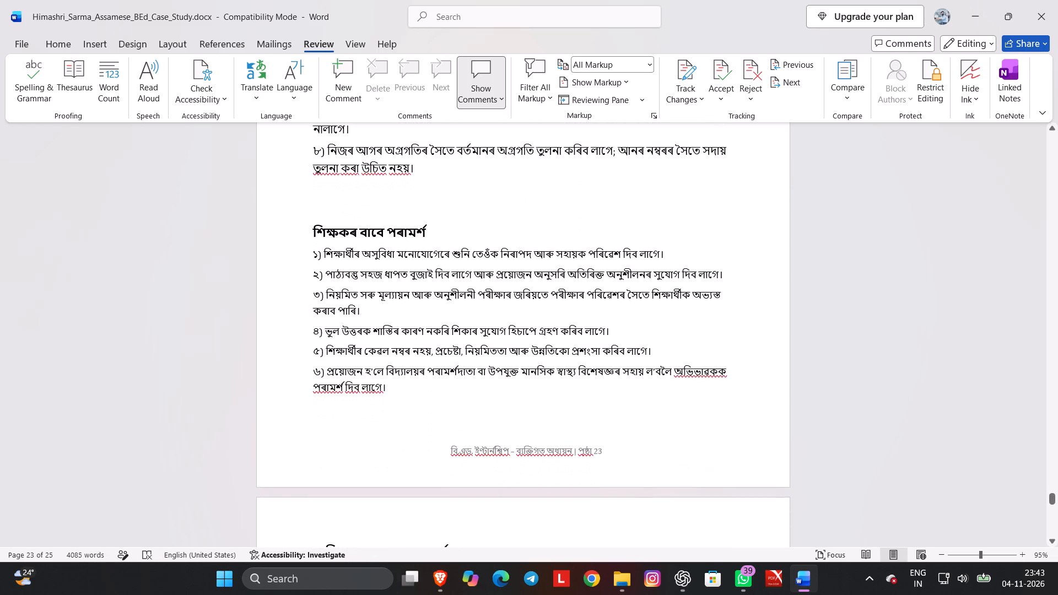
click(315, 250)
drag(313, 252, 392, 387)
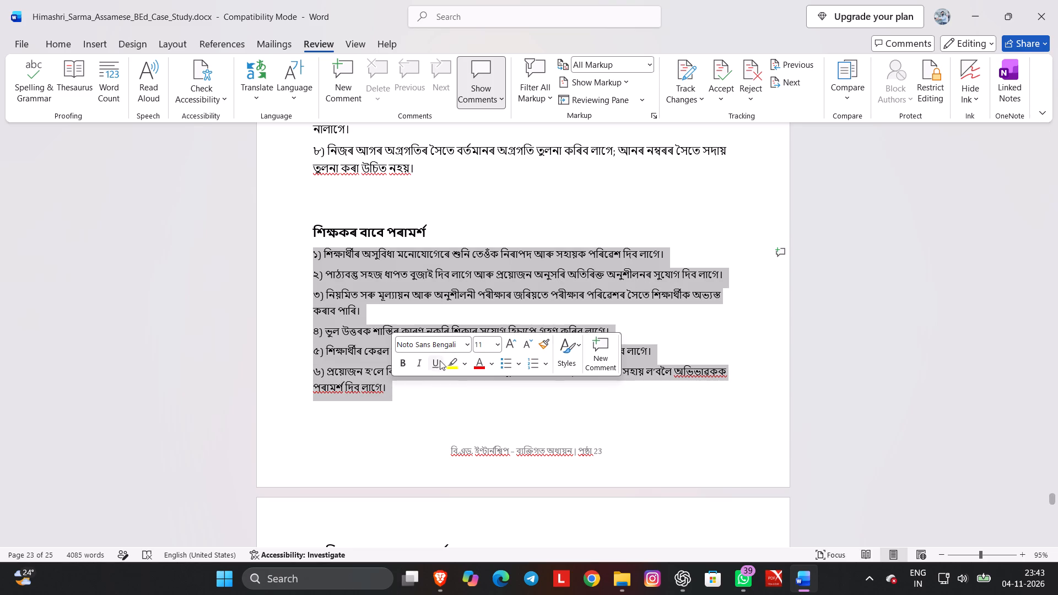
click(512, 345)
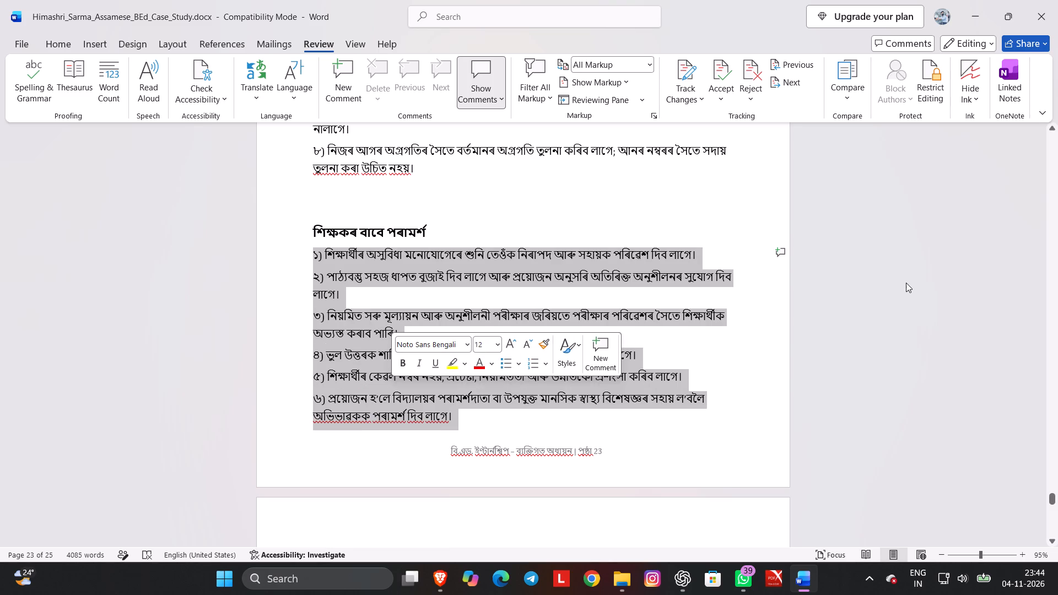
click(906, 283)
Increase the font size of the bold student advice heading শিক্ষাৰ্থীৰ বাবে পৰামৰ্শ to 14.
scroll(485, 293, up, 3)
scroll(427, 293, up, 7)
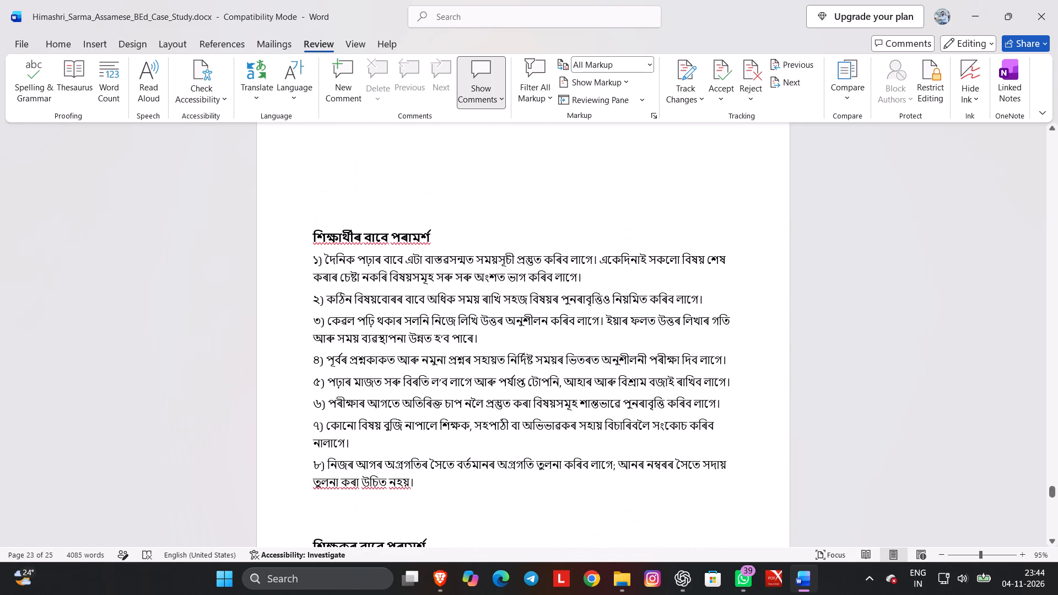
scroll(425, 286, up, 4)
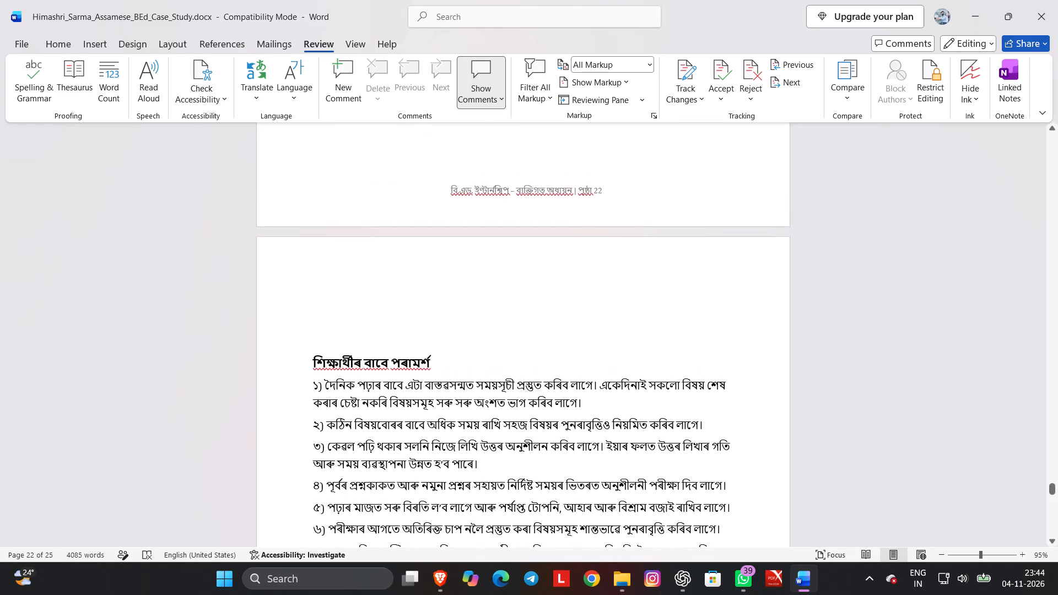
drag(433, 358, 315, 352)
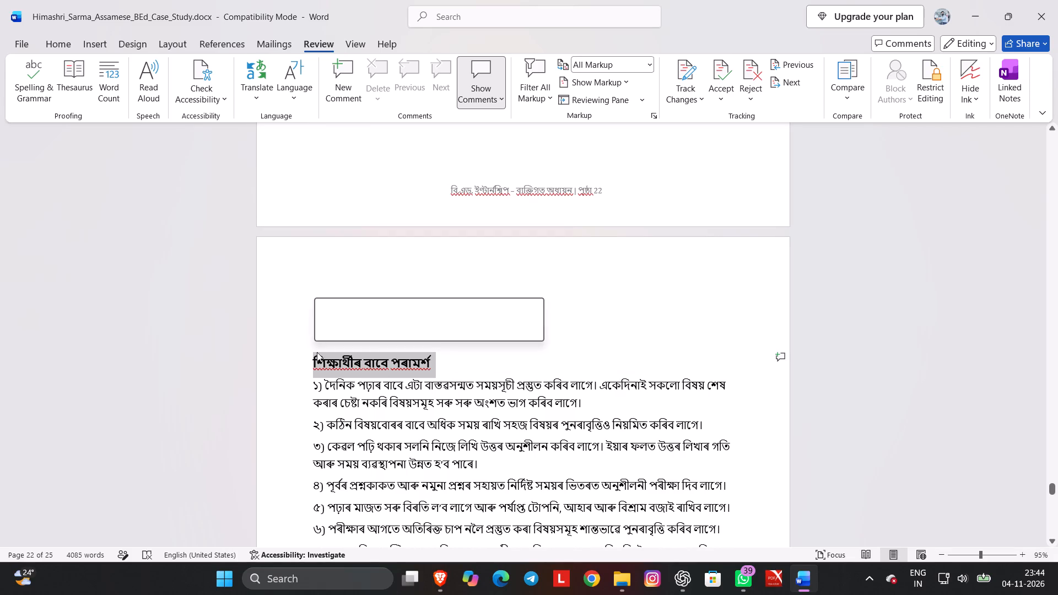
click(433, 308)
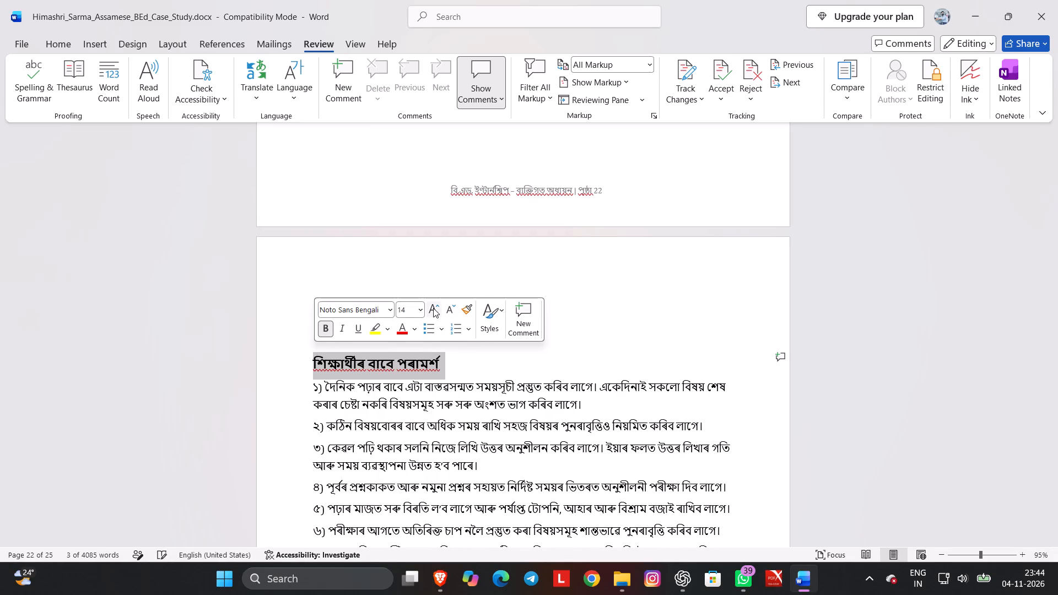
Enlarge the bold teacher advice heading শিক্ষকৰ বাবে পৰামৰ্শ by one font-size increment, matching the student advice heading.
scroll(439, 337, down, 3)
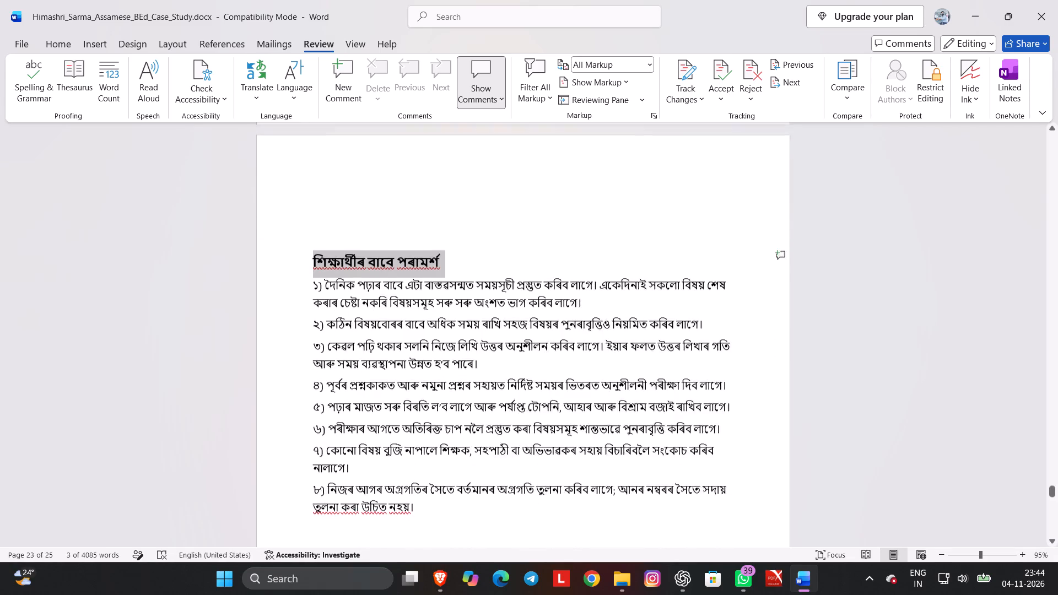
scroll(436, 337, down, 8)
drag(434, 329, 328, 322)
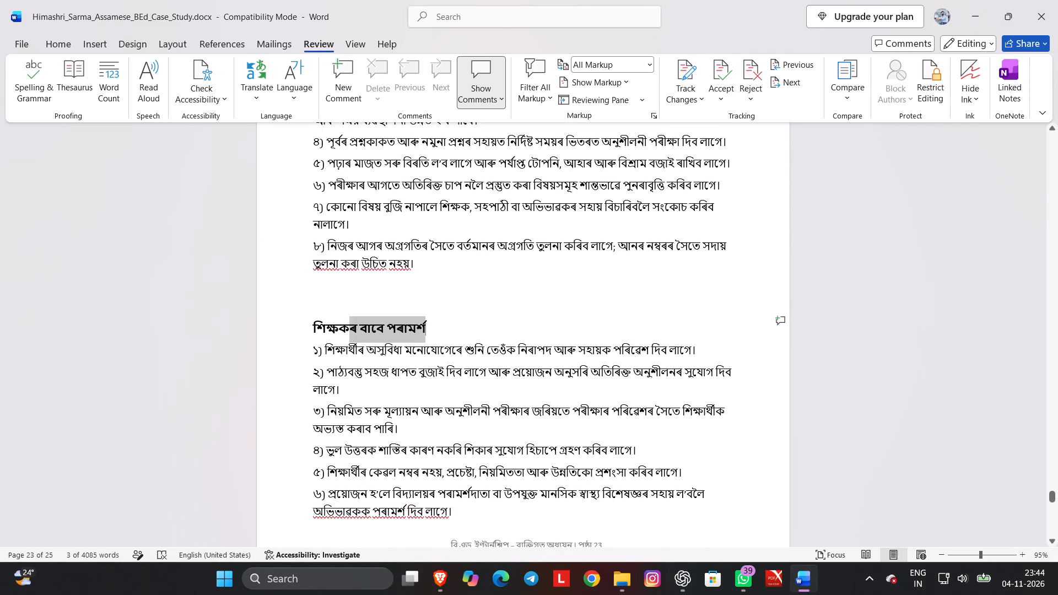
drag(328, 322, 284, 316)
click(406, 273)
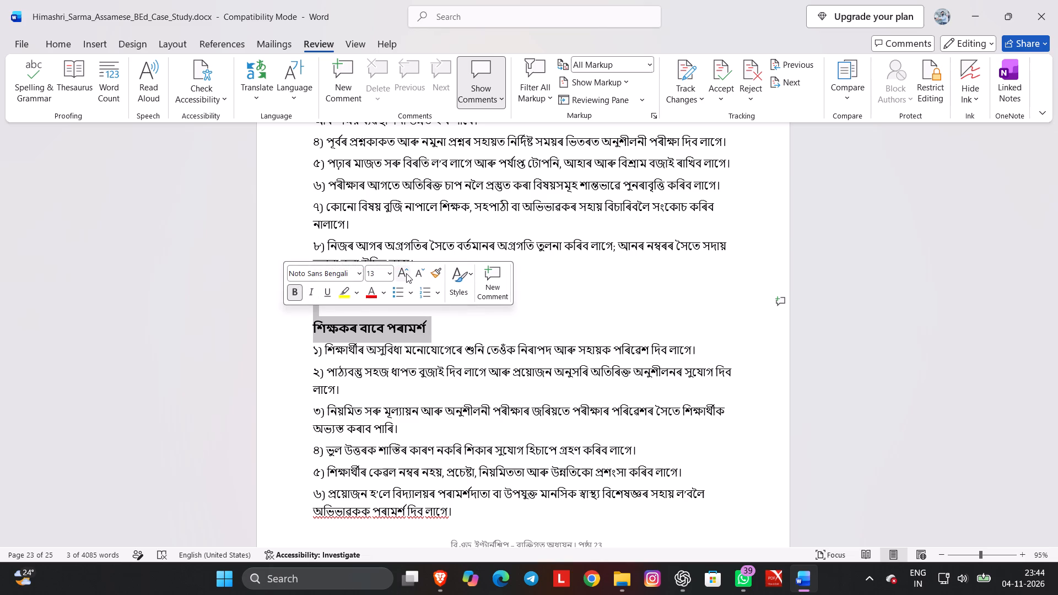
Enlarge the bold parent advice heading অভিভাৱকৰ বাবে পৰামৰ্শ by one font-size increment, matching the other advice headings.
scroll(447, 327, down, 12)
drag(457, 288, 449, 289)
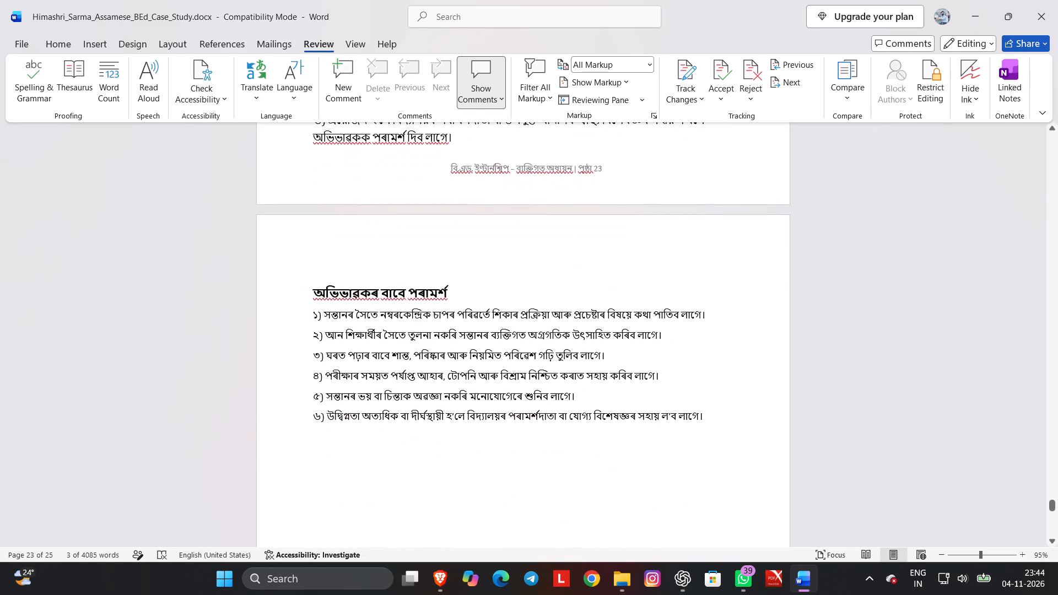
drag(449, 289, 313, 285)
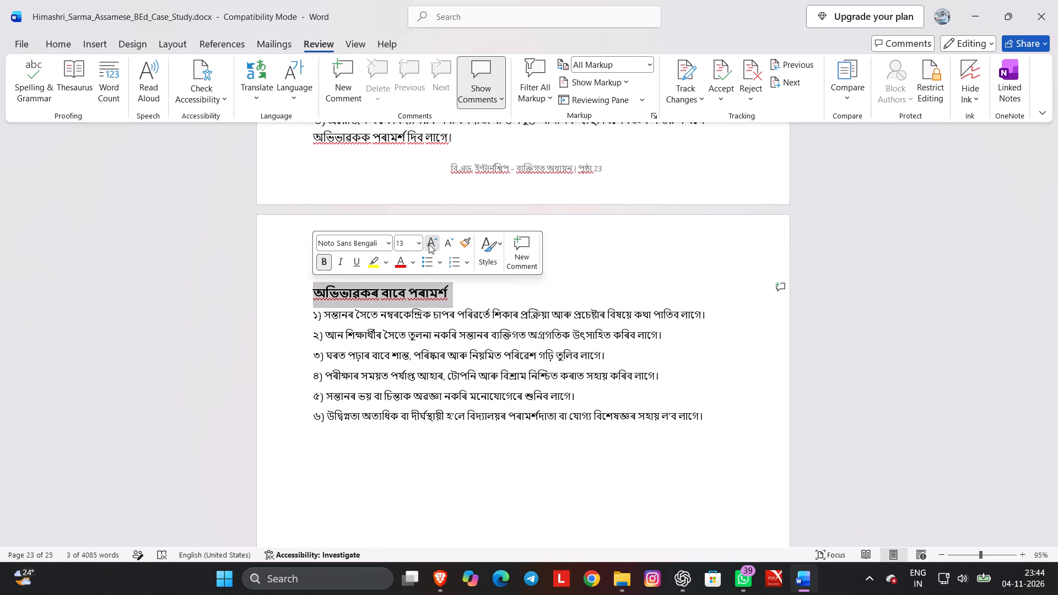
click(429, 244)
Increase the font size of advice items ১) to ৬) under the heading অভিভাৱকৰ বাবে পৰামৰ্শ to 12.
drag(314, 314, 544, 425)
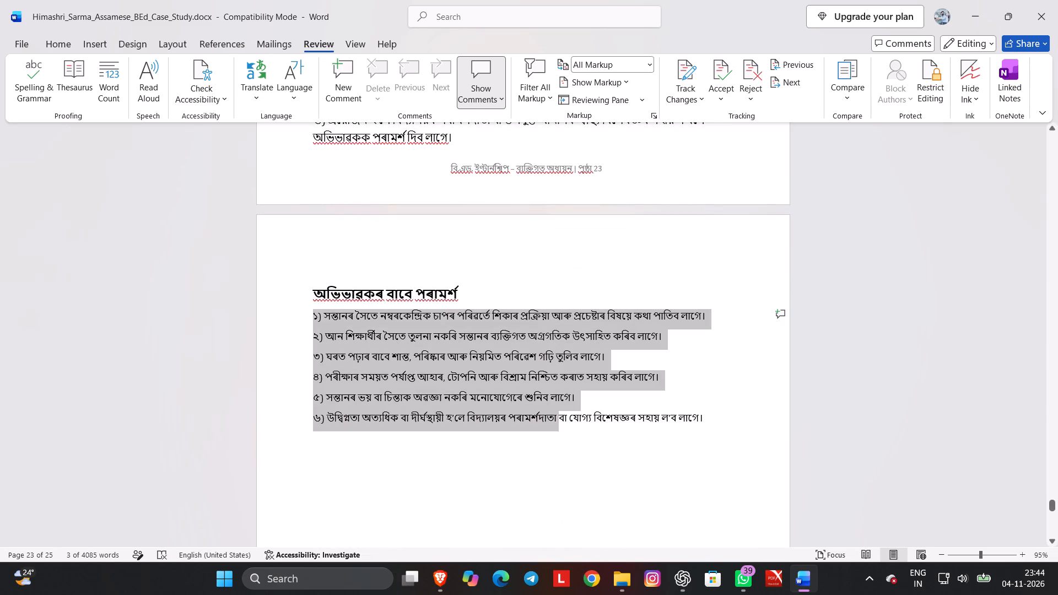
drag(544, 425, 698, 416)
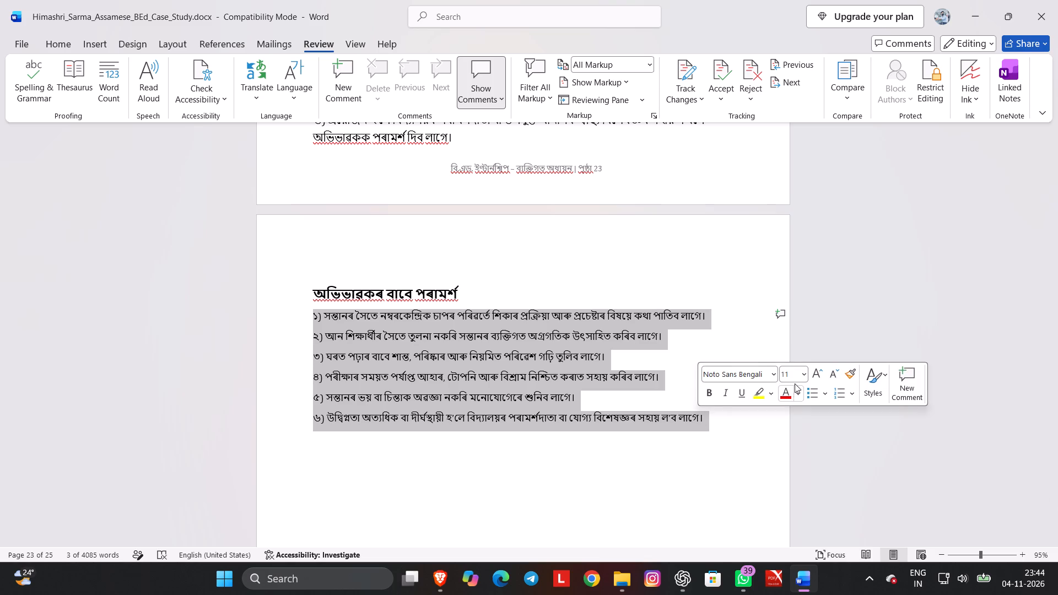
click(813, 376)
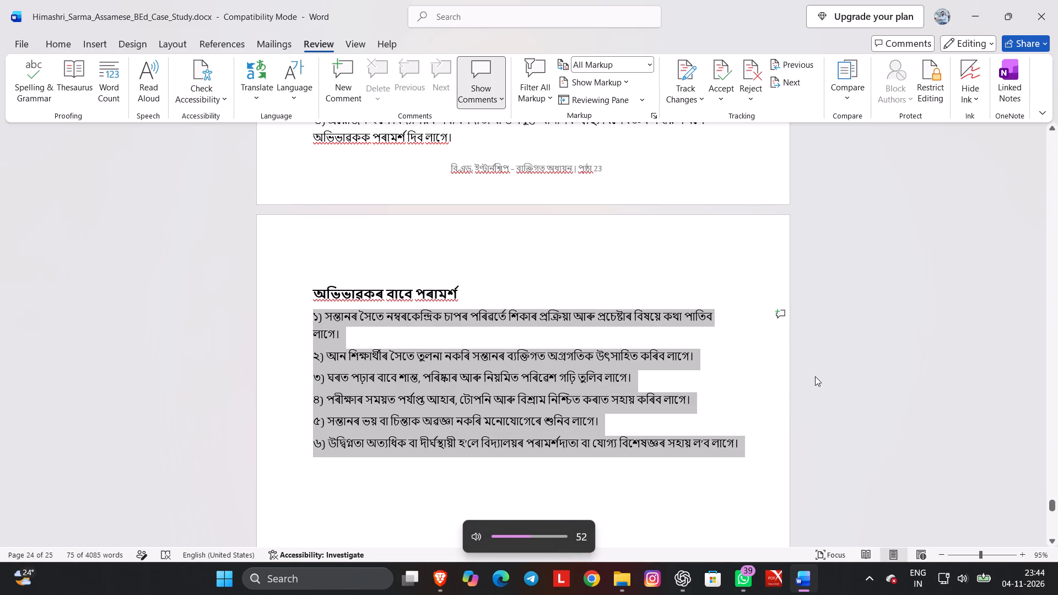
click(815, 376)
Insert a blank line below each of the student, teacher and parent advice headings, before their numbered items.
scroll(593, 306, up, 10)
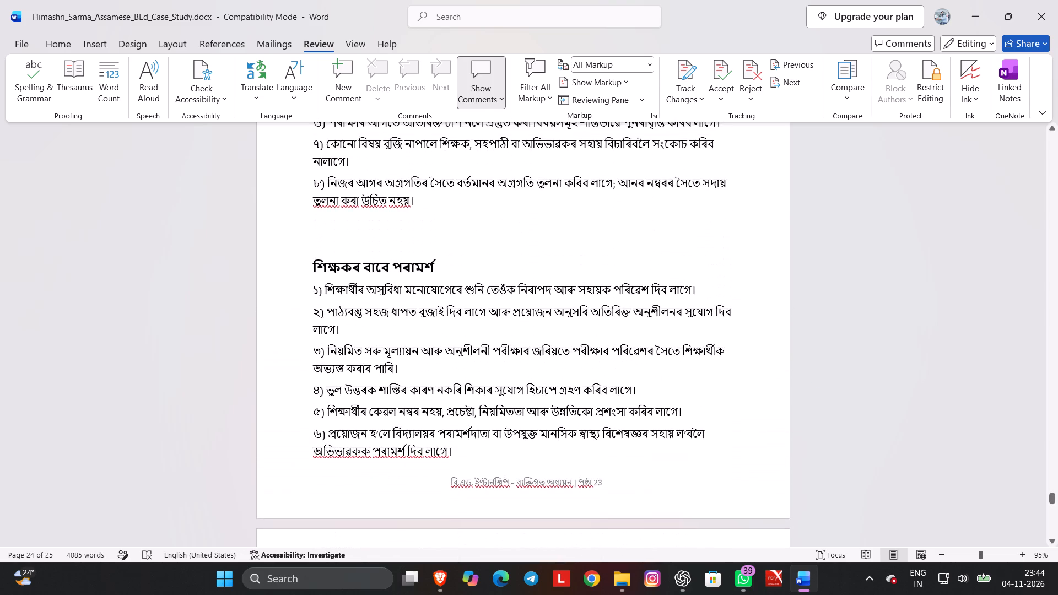
scroll(593, 305, up, 12)
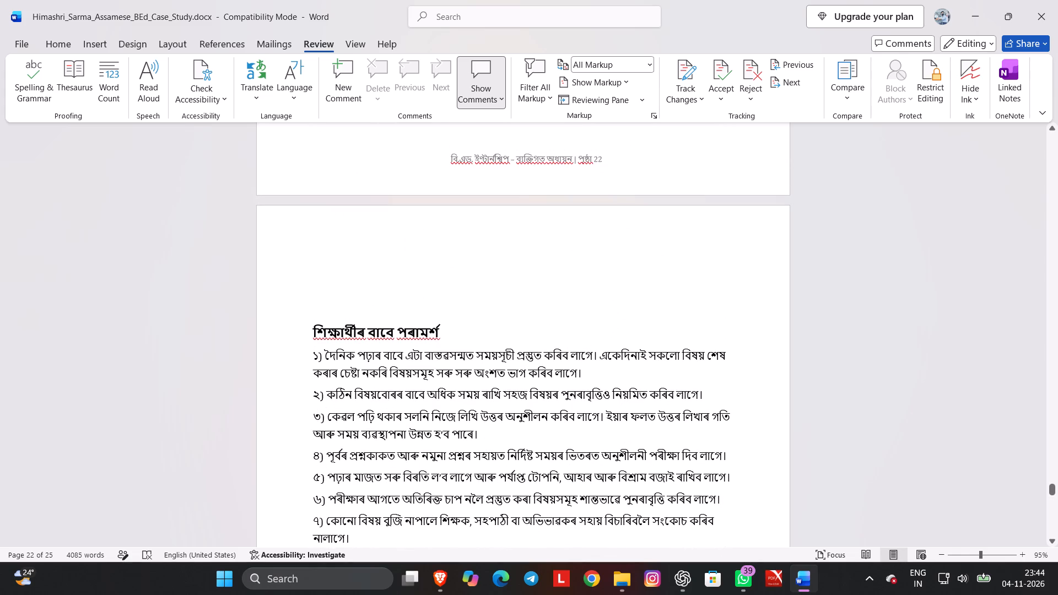
click(451, 328)
key(Return)
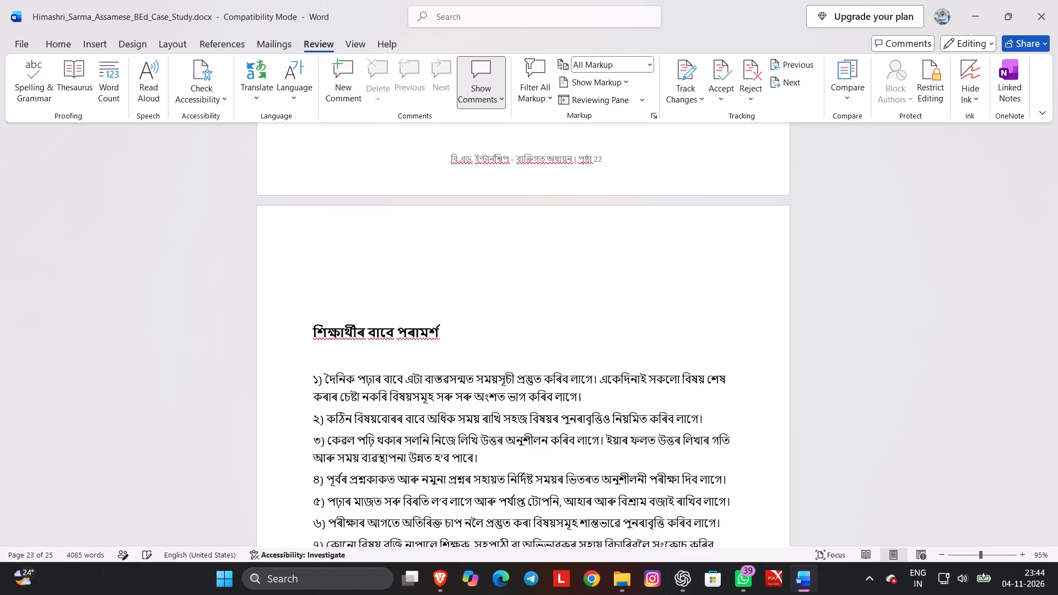
scroll(494, 320, down, 11)
click(474, 320)
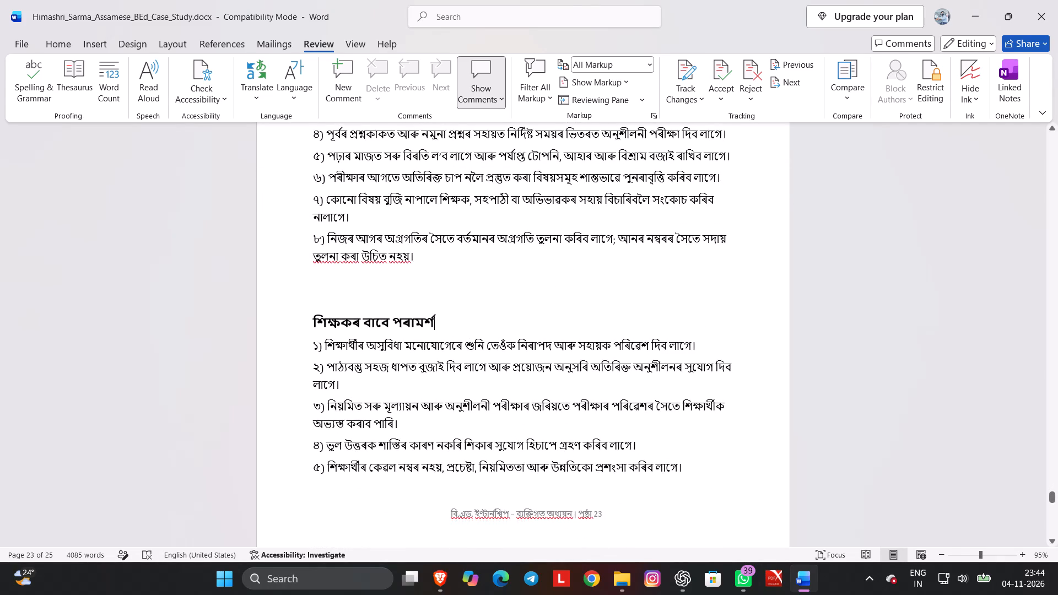
key(Return)
scroll(514, 313, down, 5)
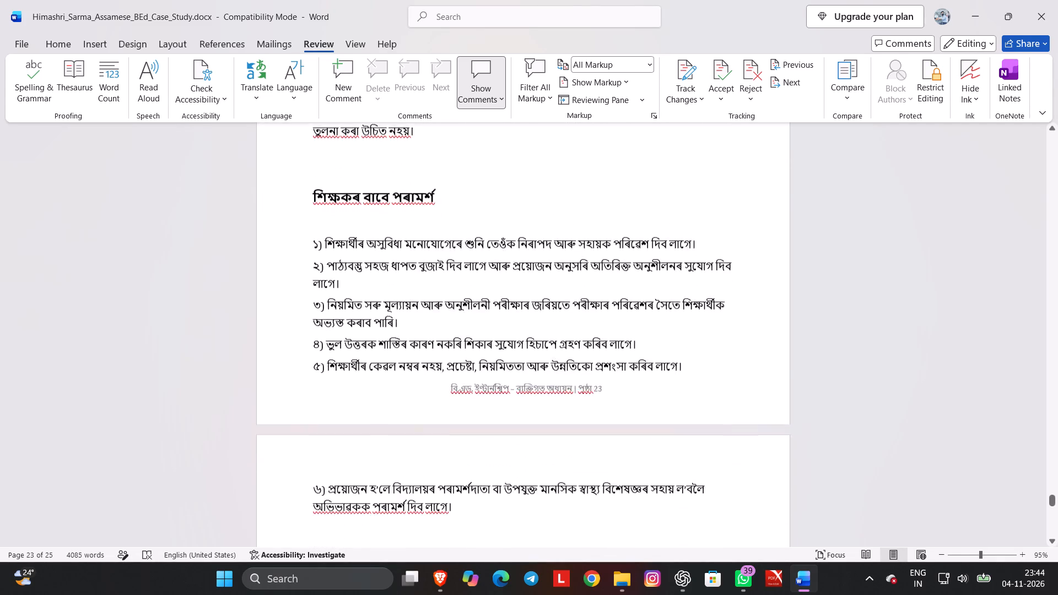
scroll(514, 313, down, 5)
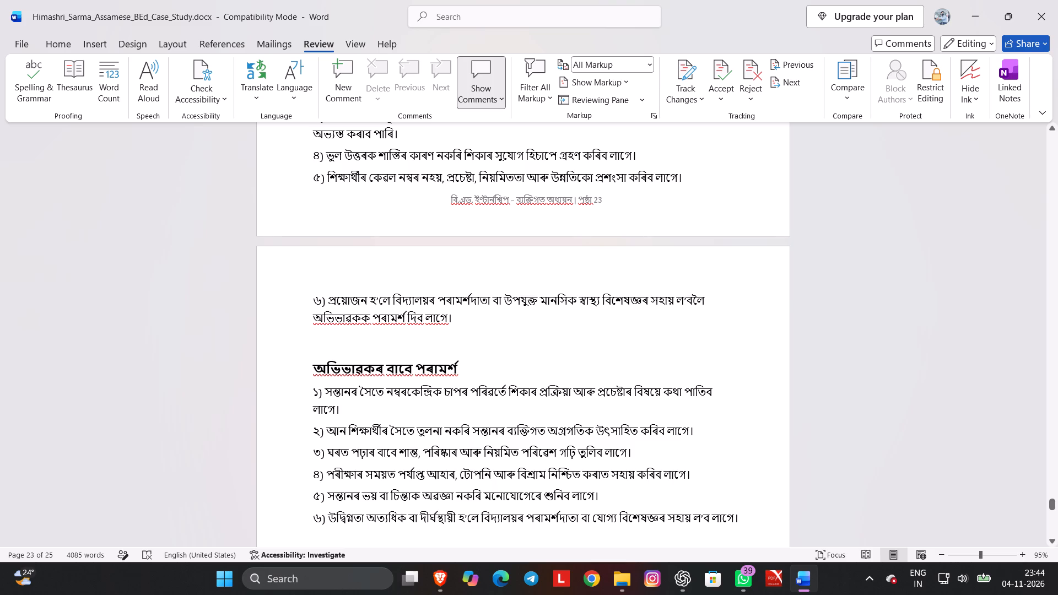
click(479, 366)
key(Return)
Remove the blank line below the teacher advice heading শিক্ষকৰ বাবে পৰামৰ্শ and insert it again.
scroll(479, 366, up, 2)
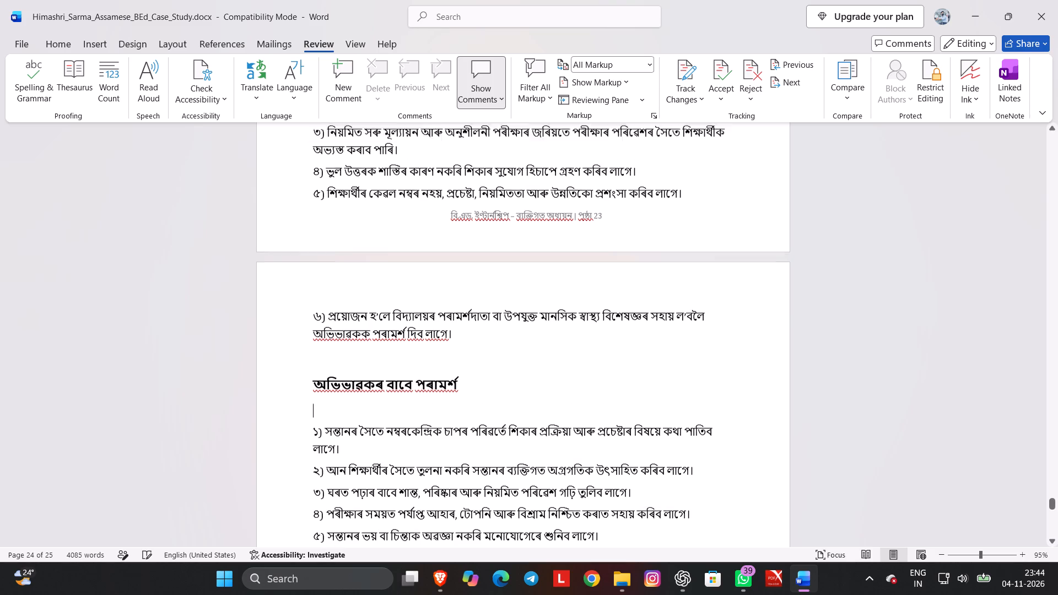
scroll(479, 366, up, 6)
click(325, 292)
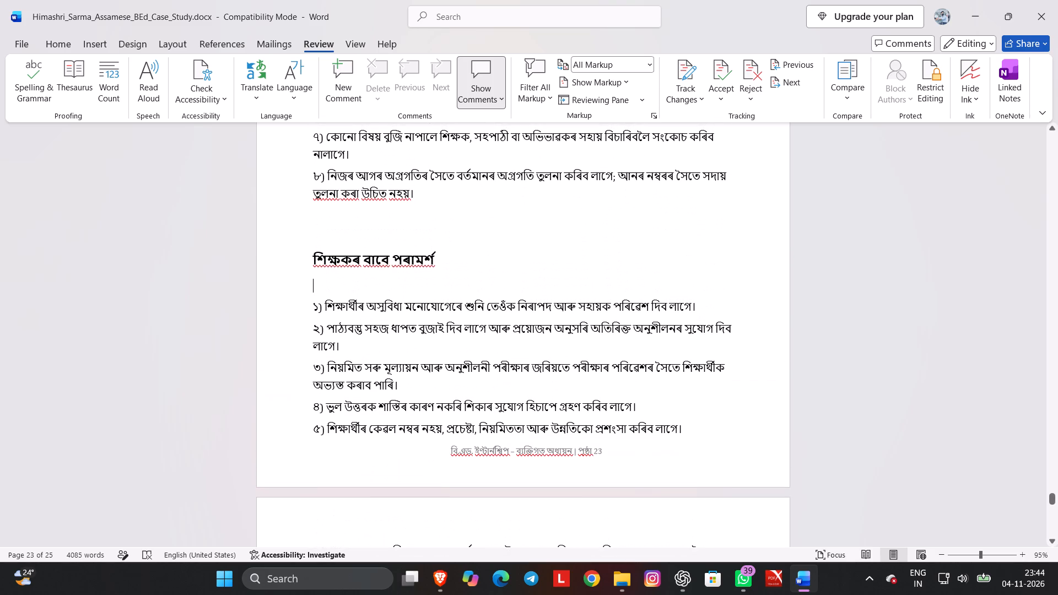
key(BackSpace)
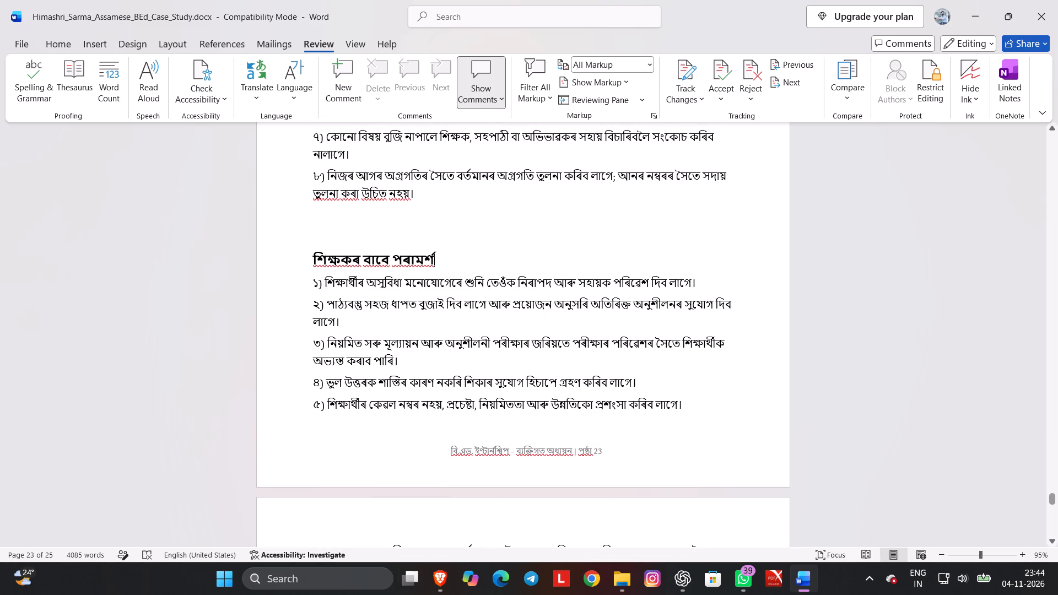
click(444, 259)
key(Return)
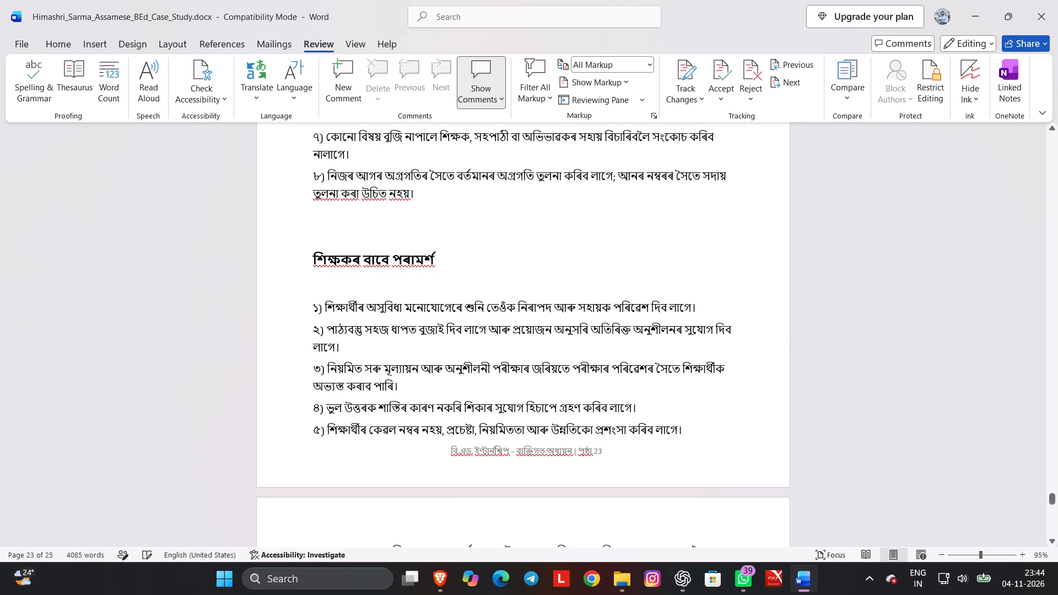
Examine the text size and spacing of the parent advice items and the reference section ১৬. তথ্যসূত্ৰ.
scroll(482, 330, down, 16)
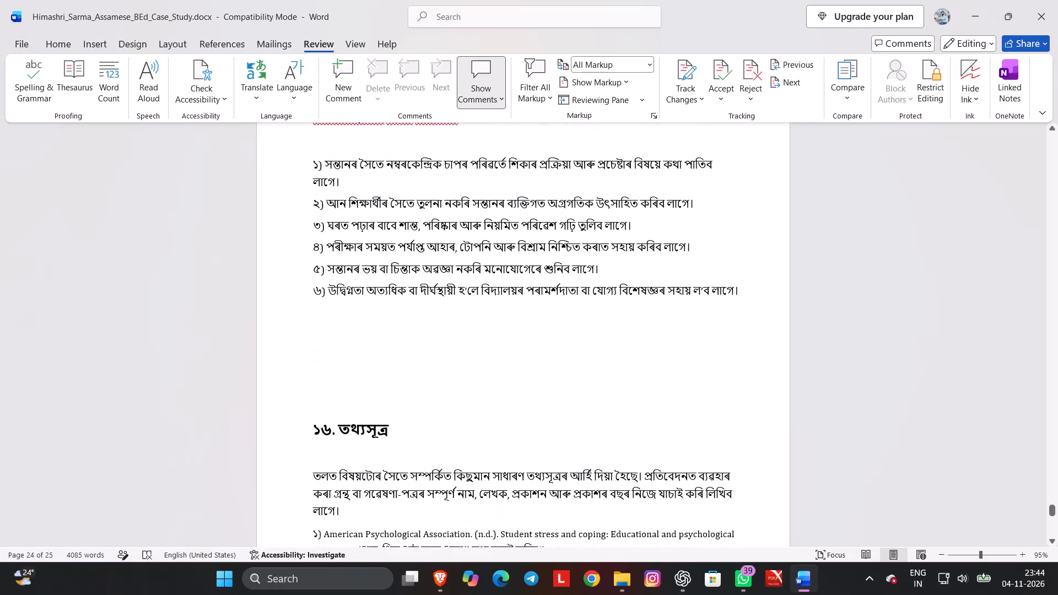
scroll(482, 330, up, 2)
scroll(482, 330, down, 2)
scroll(429, 399, down, 4)
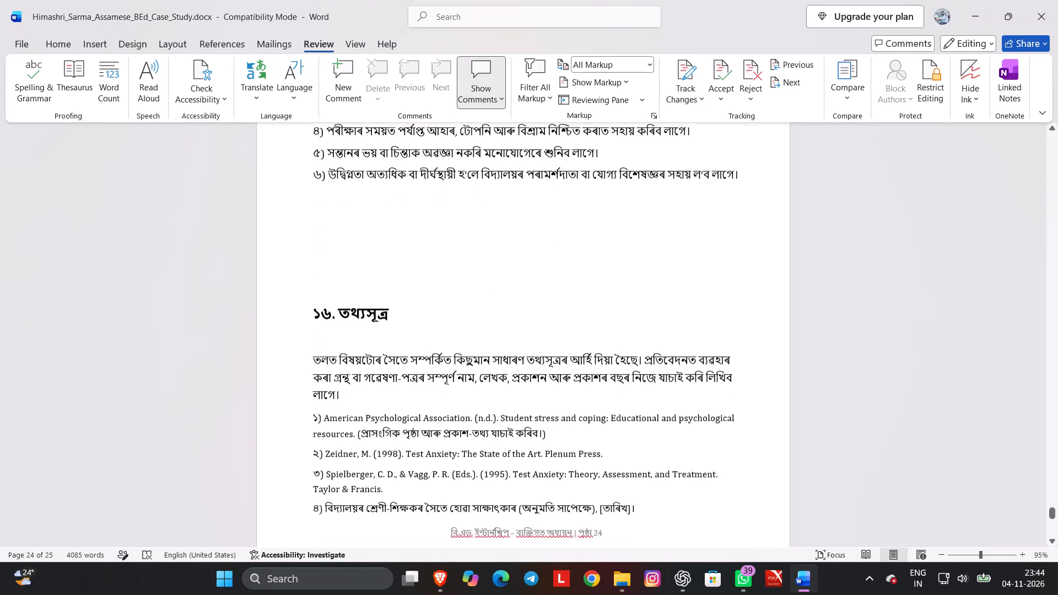
scroll(385, 354, up, 4)
double_click(373, 201)
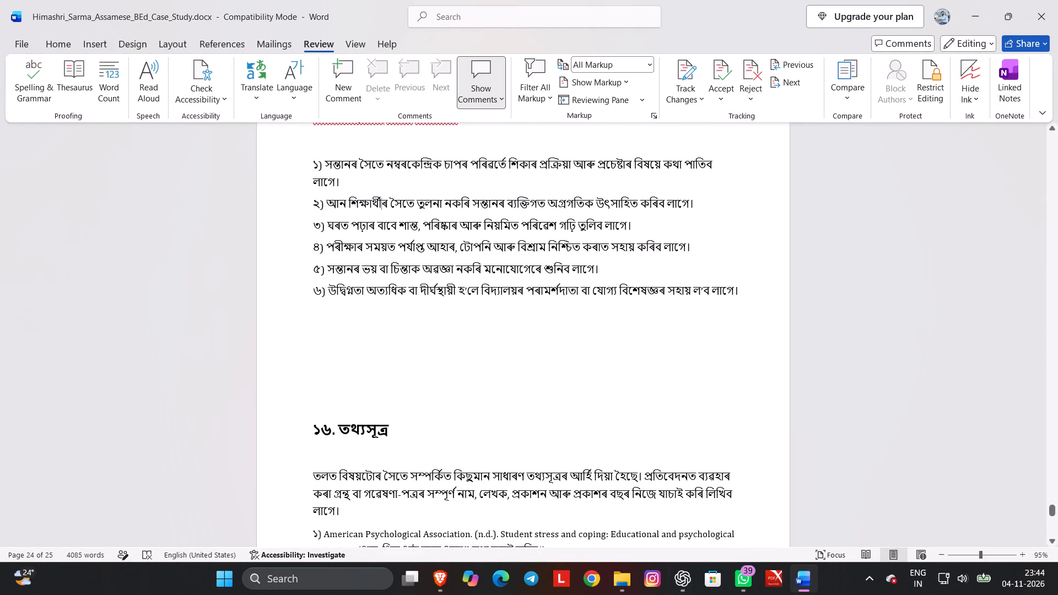
click(458, 380)
scroll(364, 416, down, 3)
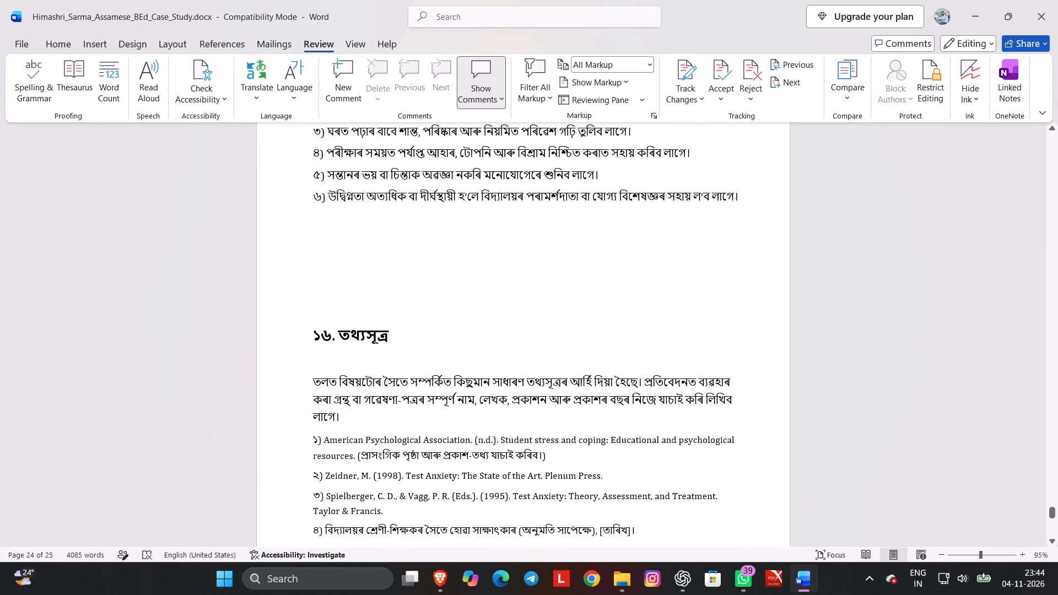
double_click(326, 378)
click(521, 287)
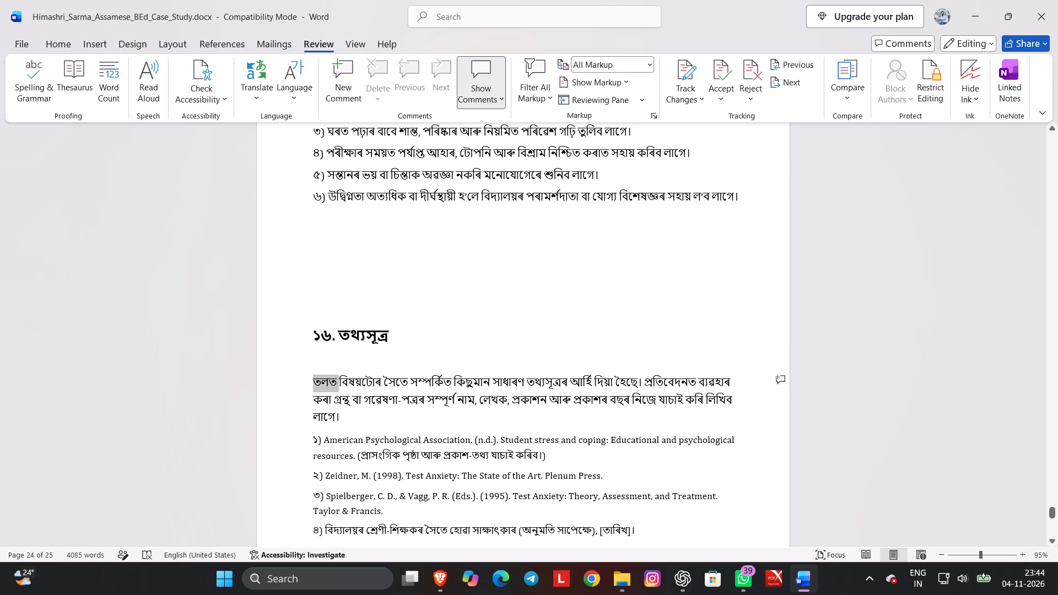
scroll(522, 348, down, 5)
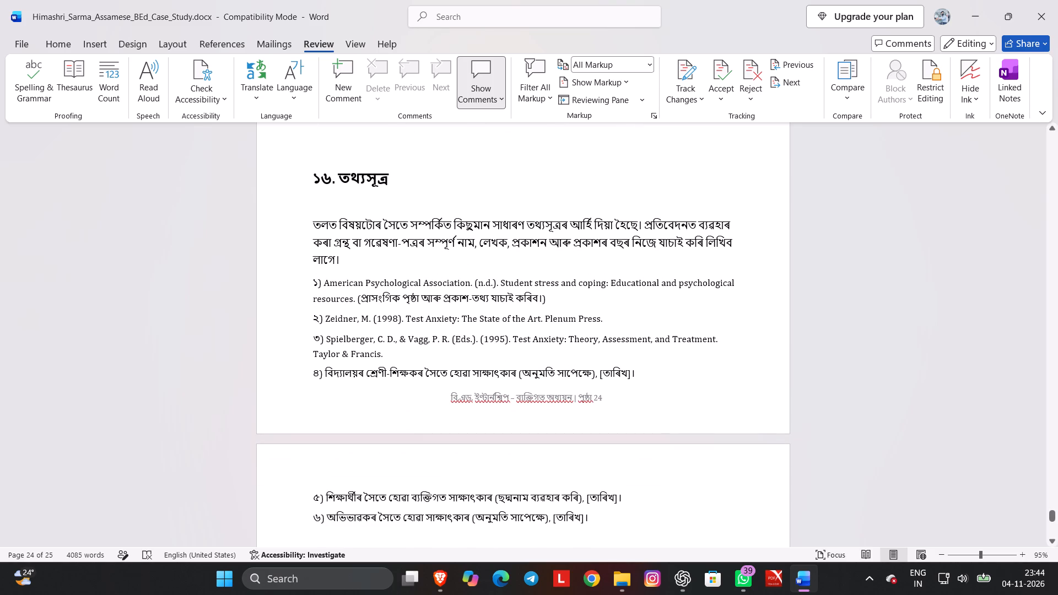
double_click(344, 288)
click(839, 293)
scroll(325, 339, down, 3)
Delete two extra blank lines between the parent advice items and the section heading ১৬. তথ্যসূত্ৰ.
scroll(327, 344, up, 4)
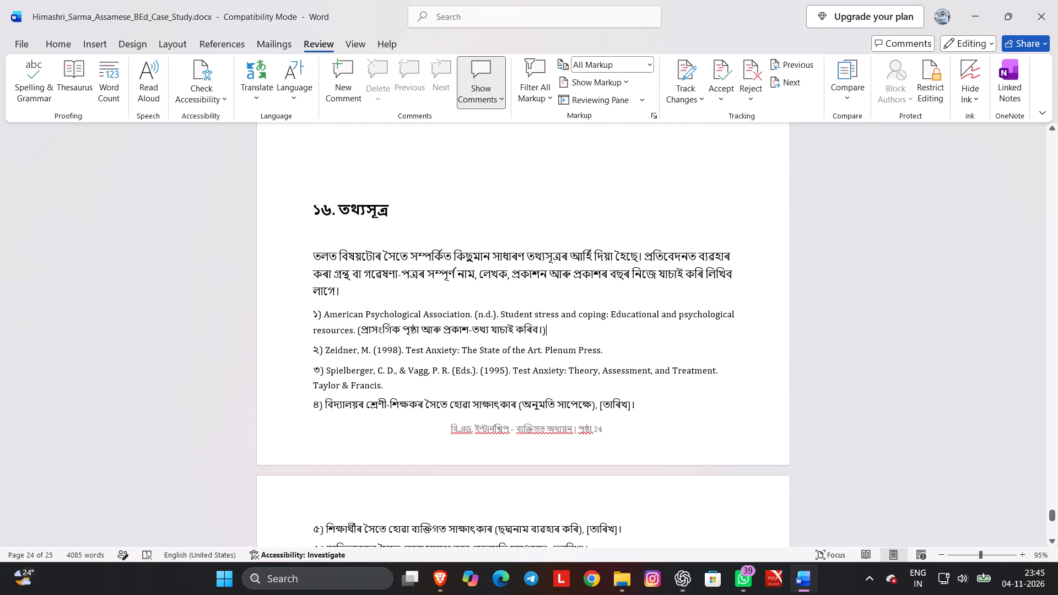
scroll(357, 334, up, 4)
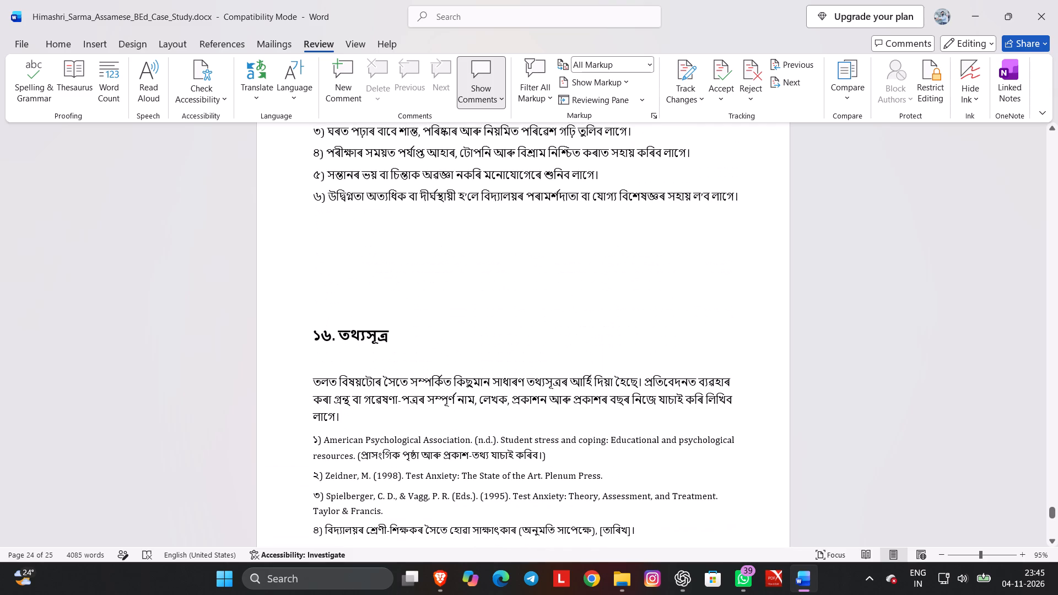
click(306, 287)
key(BackSpace)
key(BackSpace)
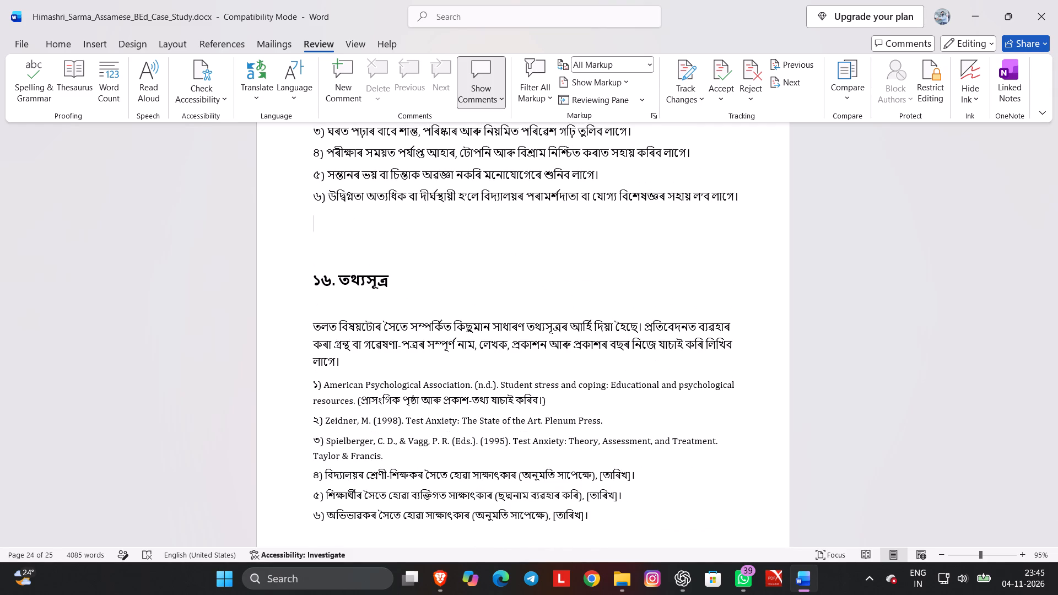
Set the introductory paragraph and reference items ১) to ৬) under ১৬. তথ্যসূত্ৰ to font size 12.
scroll(331, 301, down, 4)
scroll(431, 370, down, 7)
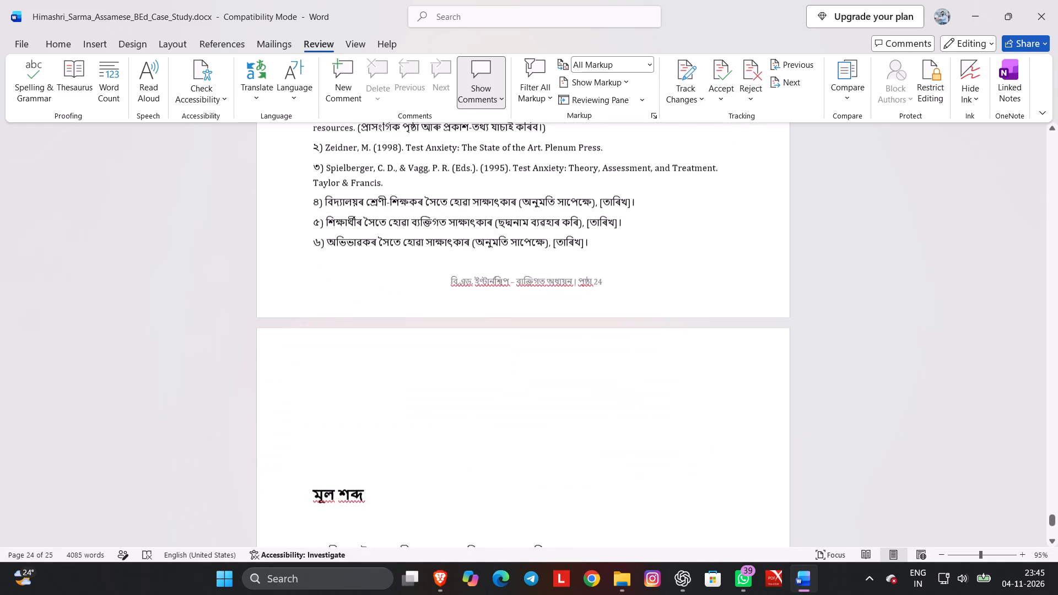
scroll(444, 392, up, 9)
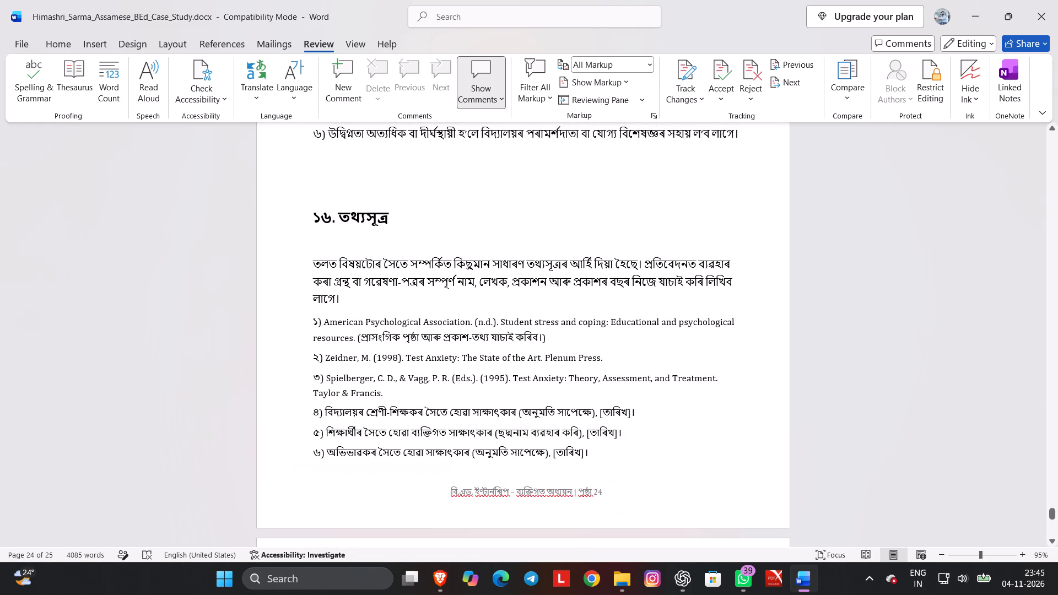
drag(592, 458, 341, 276)
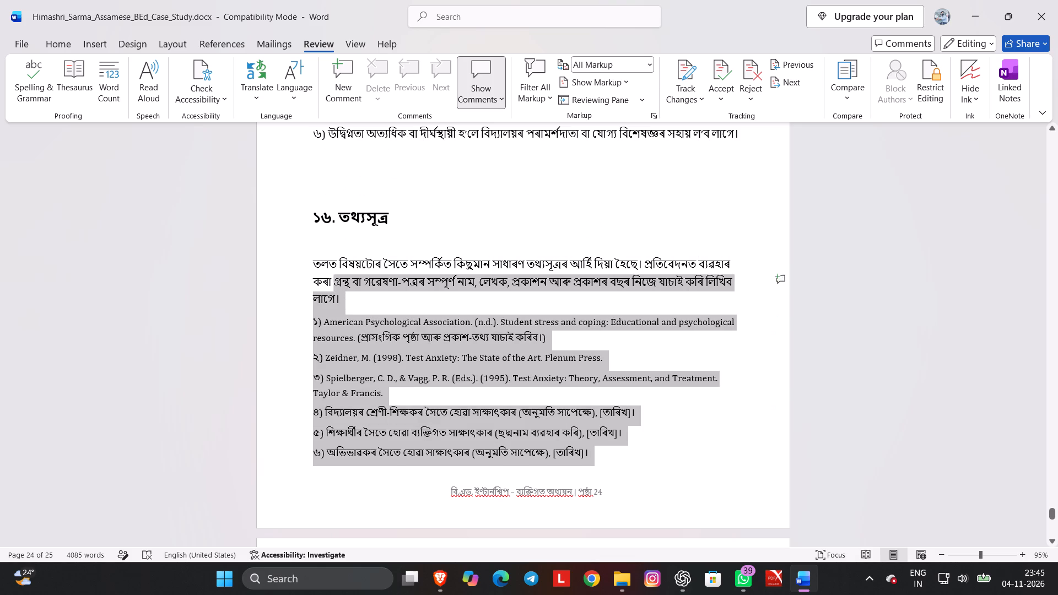
drag(341, 276, 330, 264)
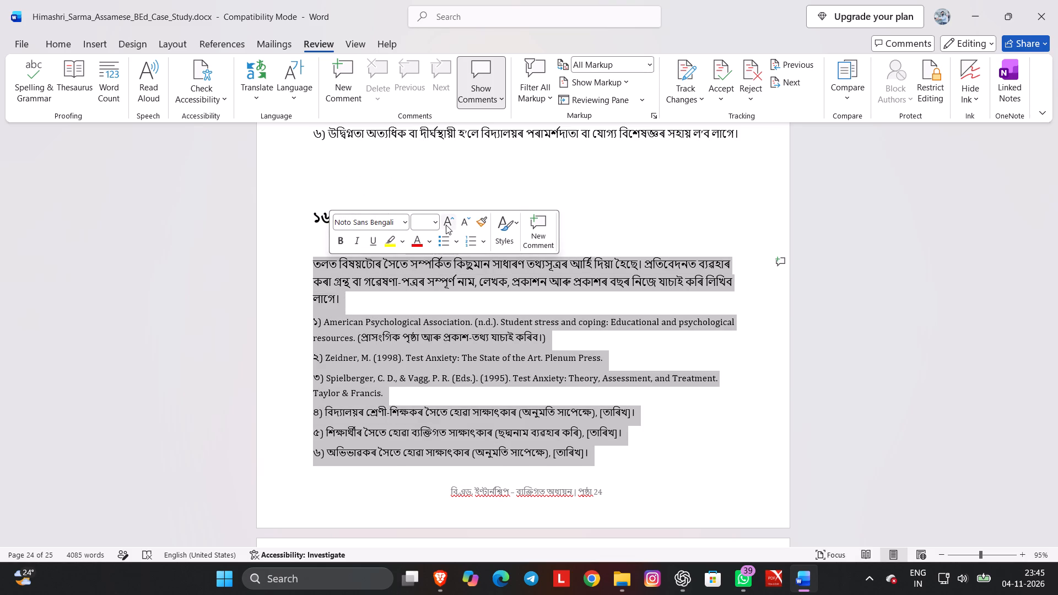
click(438, 220)
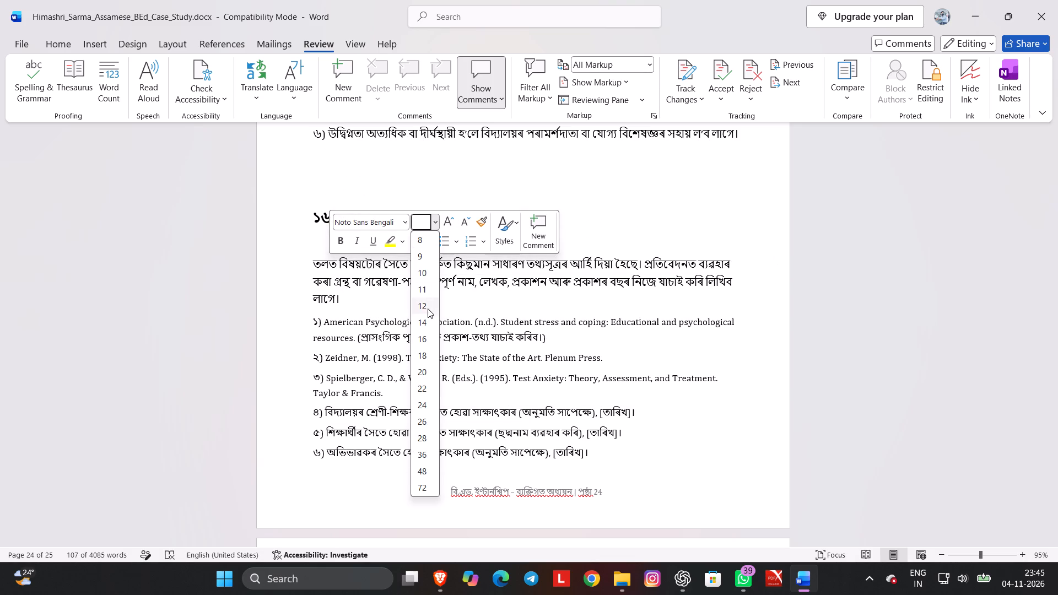
click(424, 305)
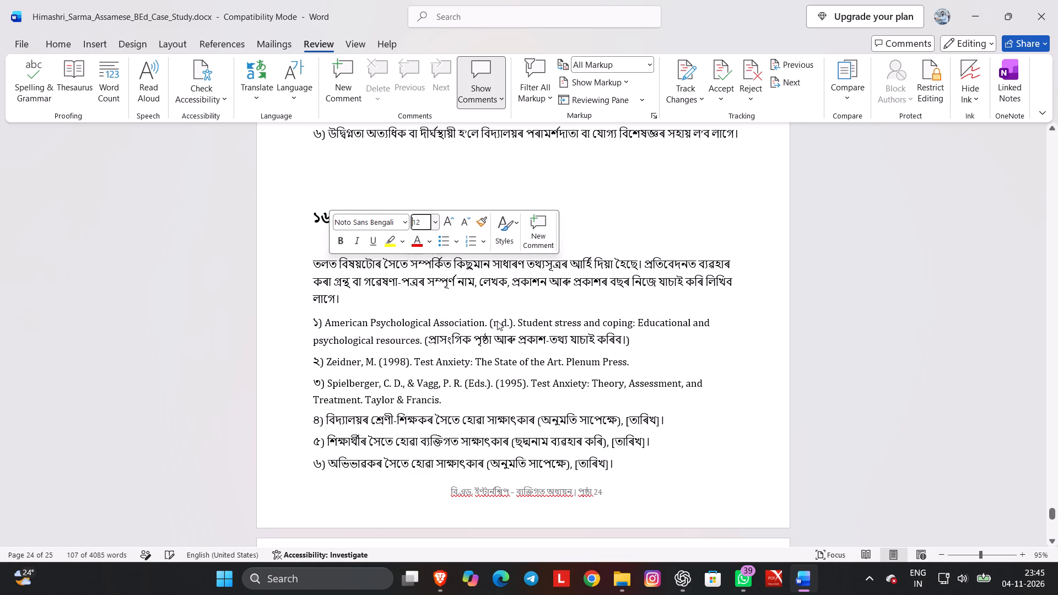
click(894, 312)
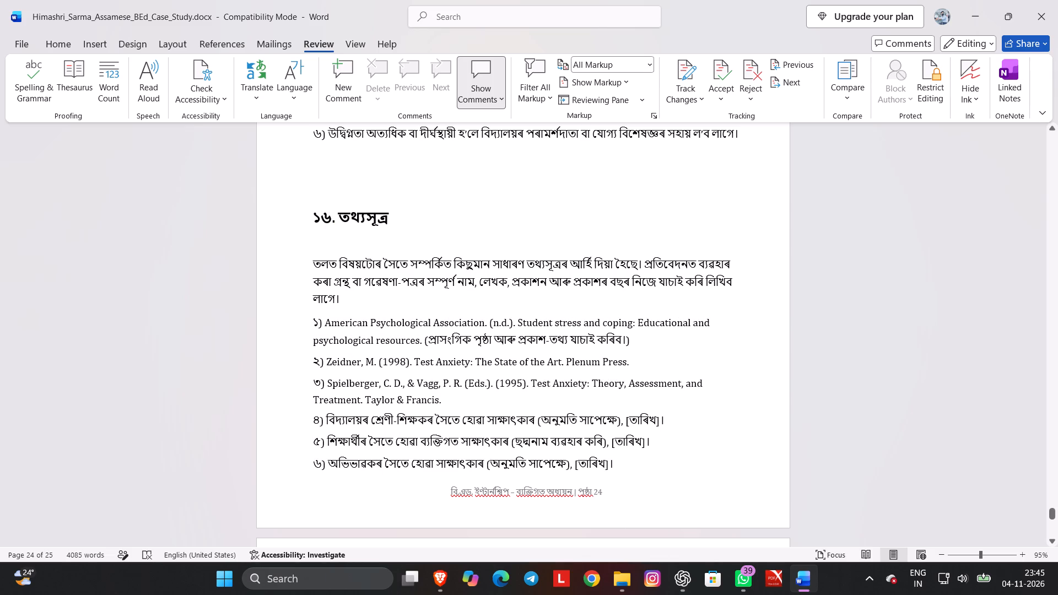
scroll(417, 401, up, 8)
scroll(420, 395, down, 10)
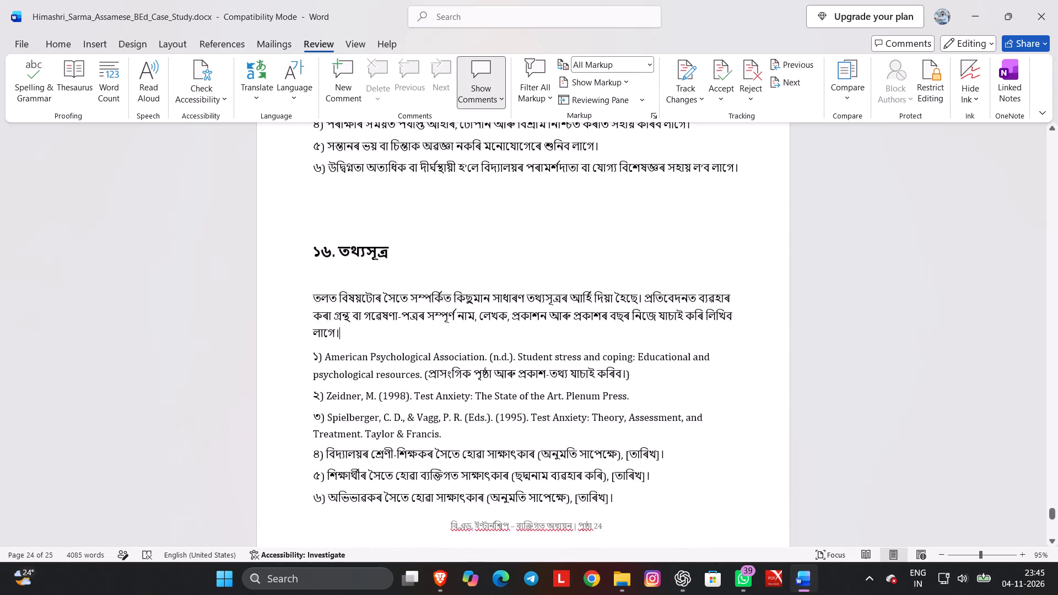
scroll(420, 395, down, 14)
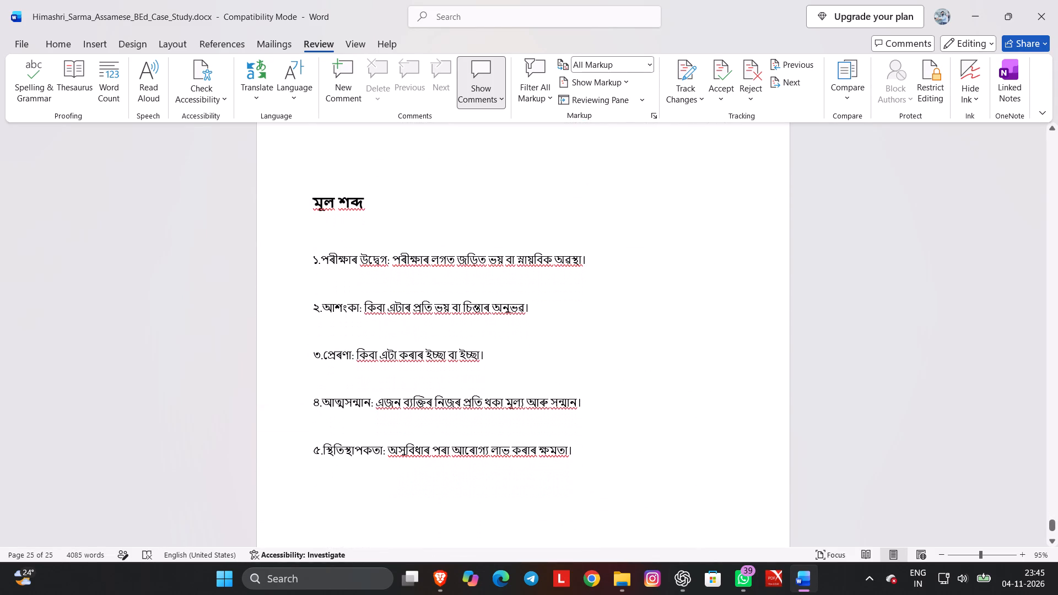
Examine the text size of the key-term items under মূল শব্দ and review the pages back to section ৯. তথ্য সংগ্ৰহৰ পদ্ধতি.
double_click(343, 259)
click(931, 297)
scroll(646, 418, down, 3)
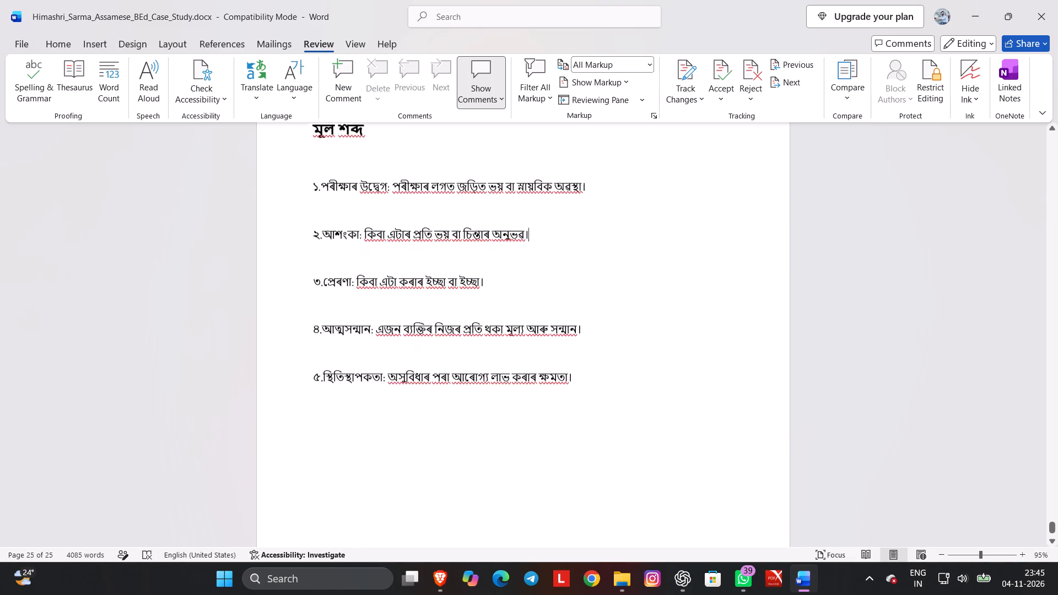
scroll(646, 418, up, 20)
scroll(646, 418, up, 4)
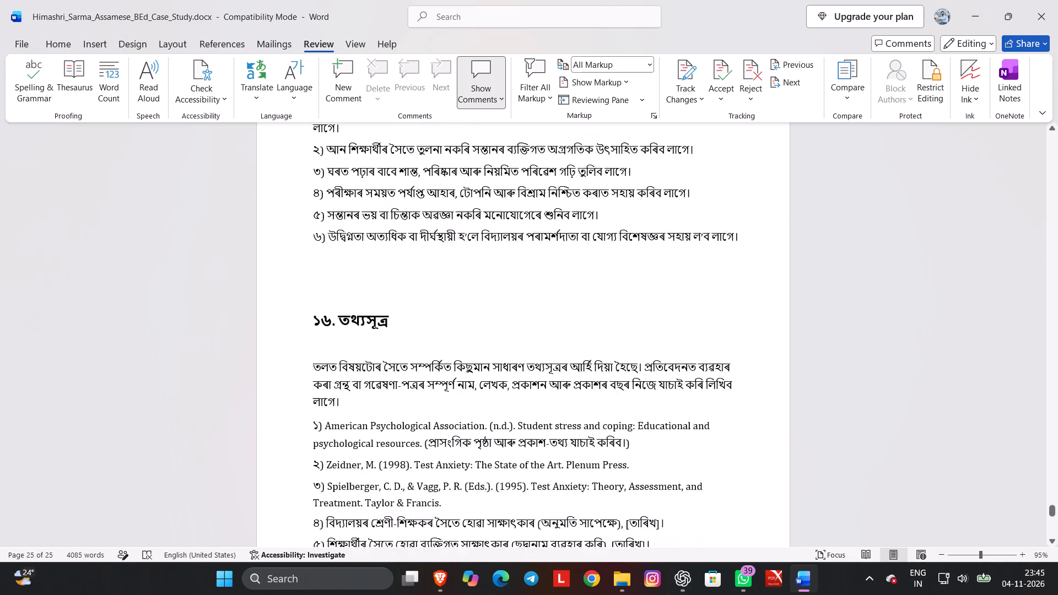
scroll(646, 418, up, 19)
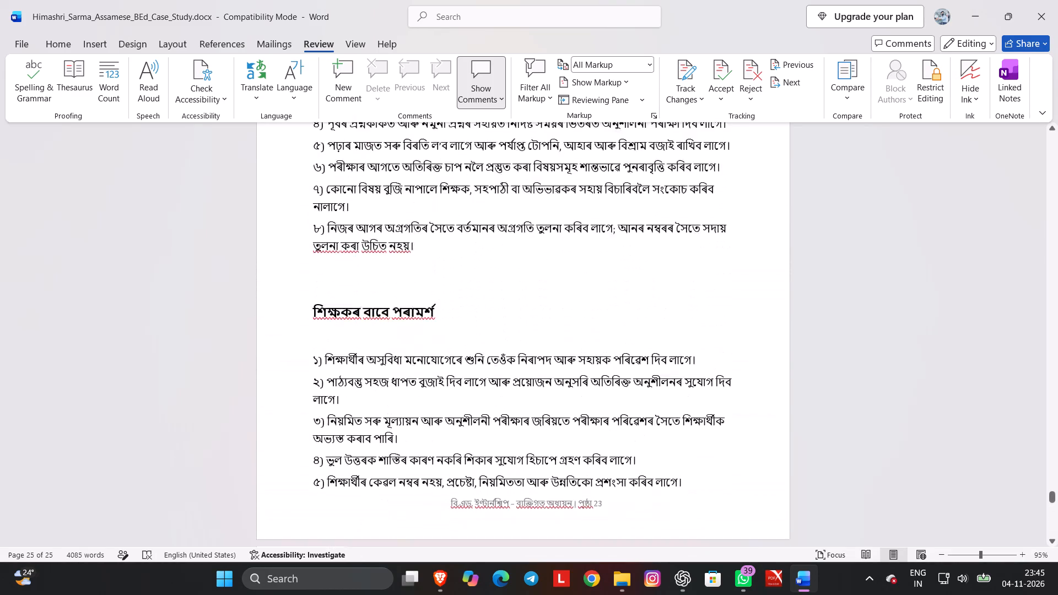
scroll(646, 418, up, 20)
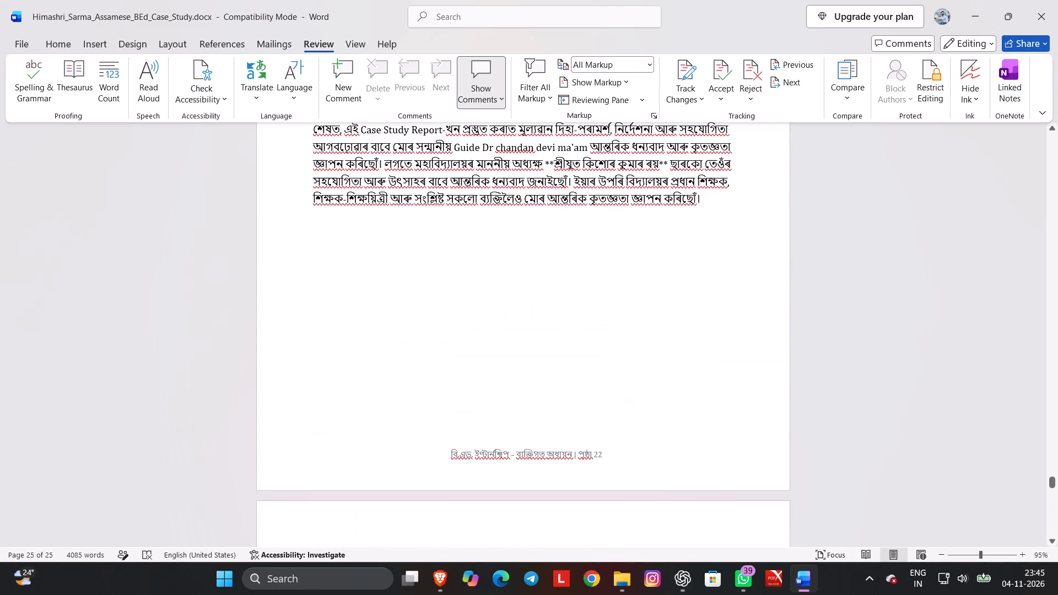
scroll(646, 418, up, 14)
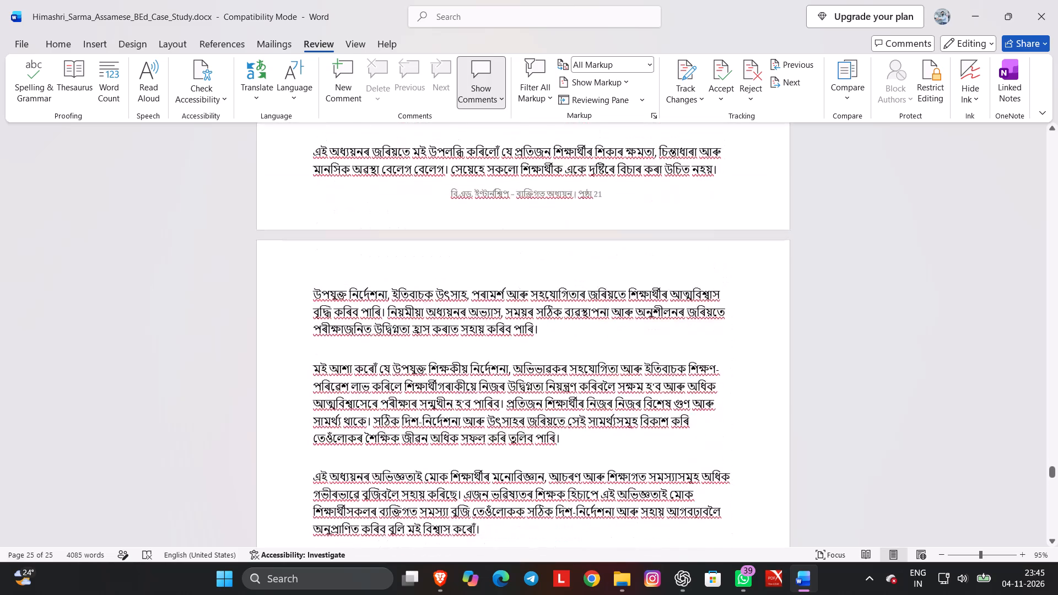
scroll(646, 418, up, 14)
scroll(646, 418, up, 9)
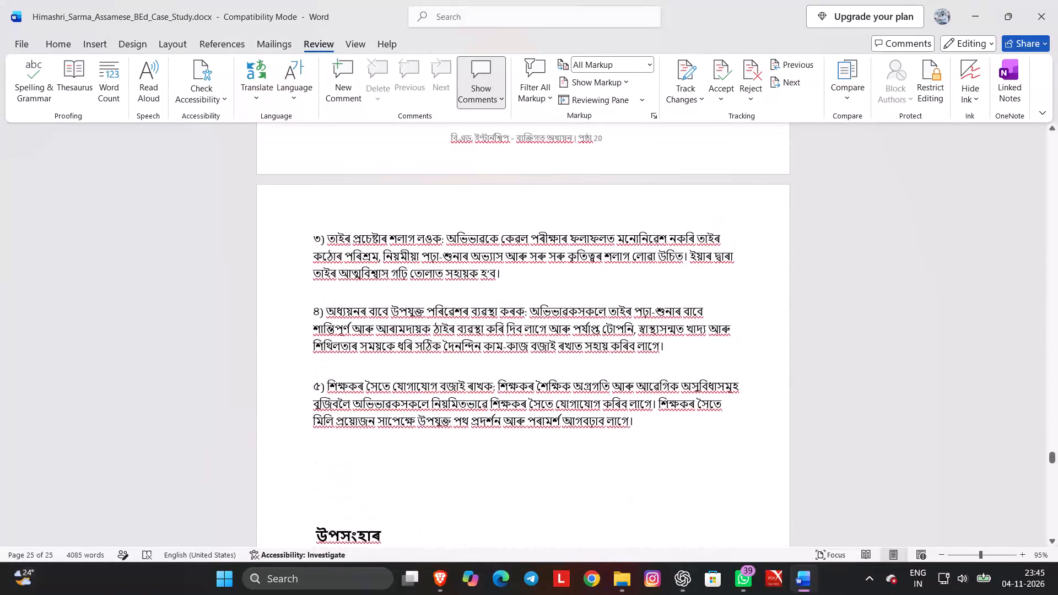
scroll(646, 418, up, 14)
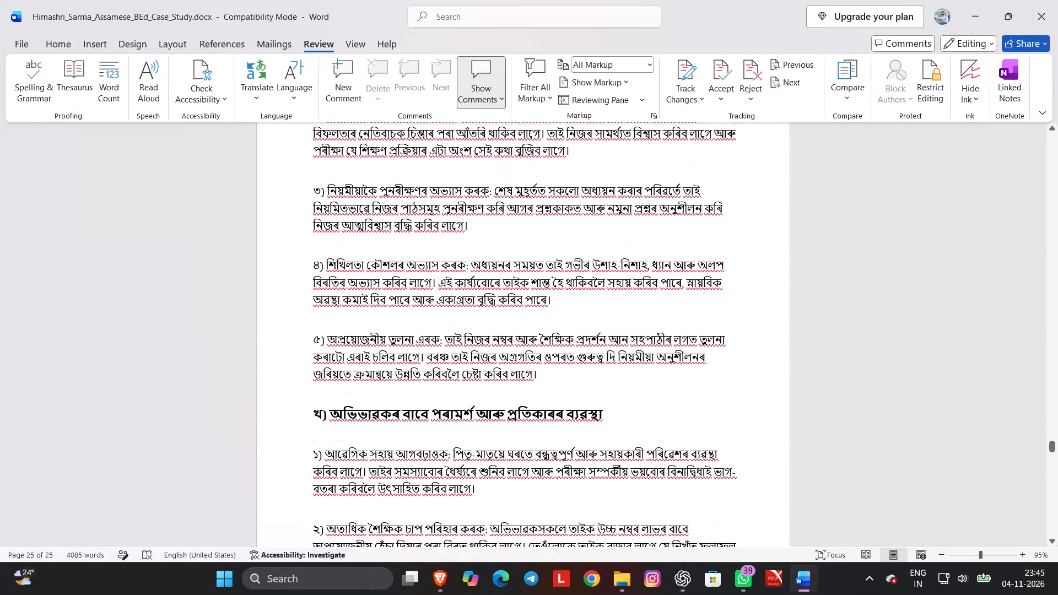
scroll(646, 418, up, 17)
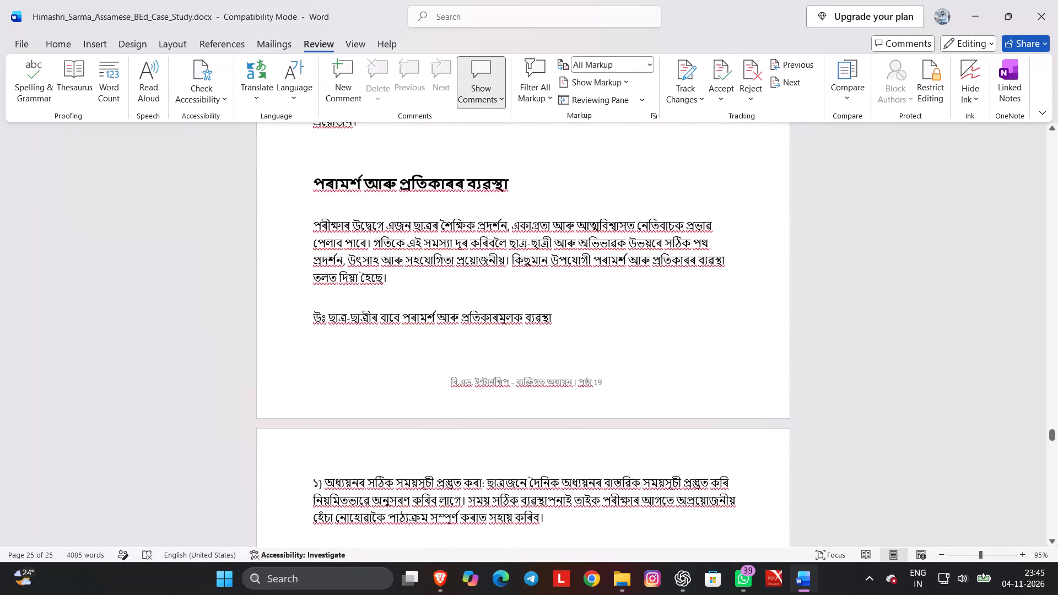
scroll(646, 418, up, 19)
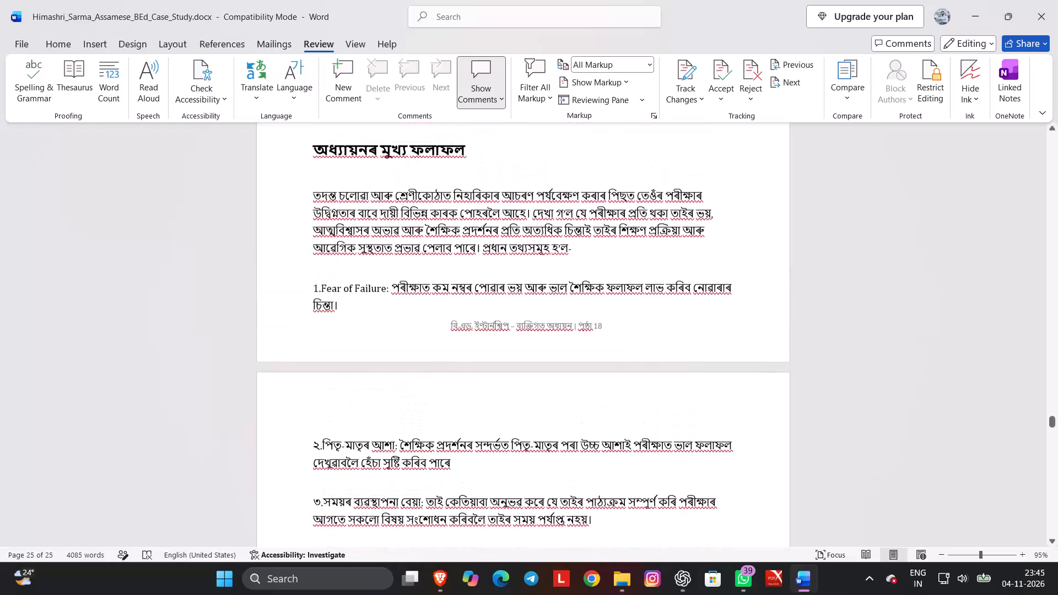
scroll(645, 419, up, 16)
scroll(645, 419, up, 5)
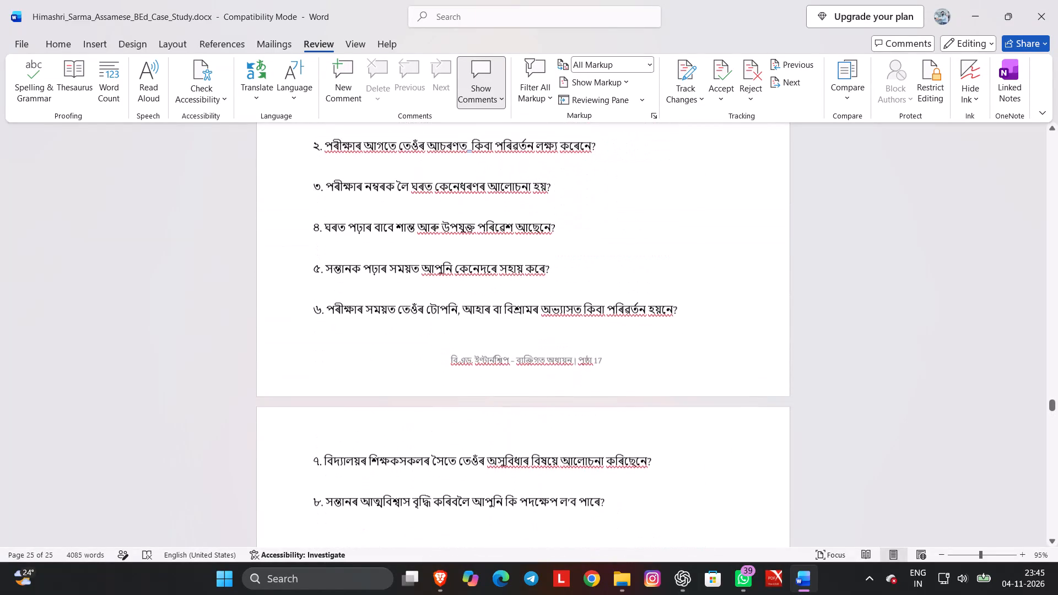
scroll(645, 419, up, 15)
scroll(645, 419, up, 7)
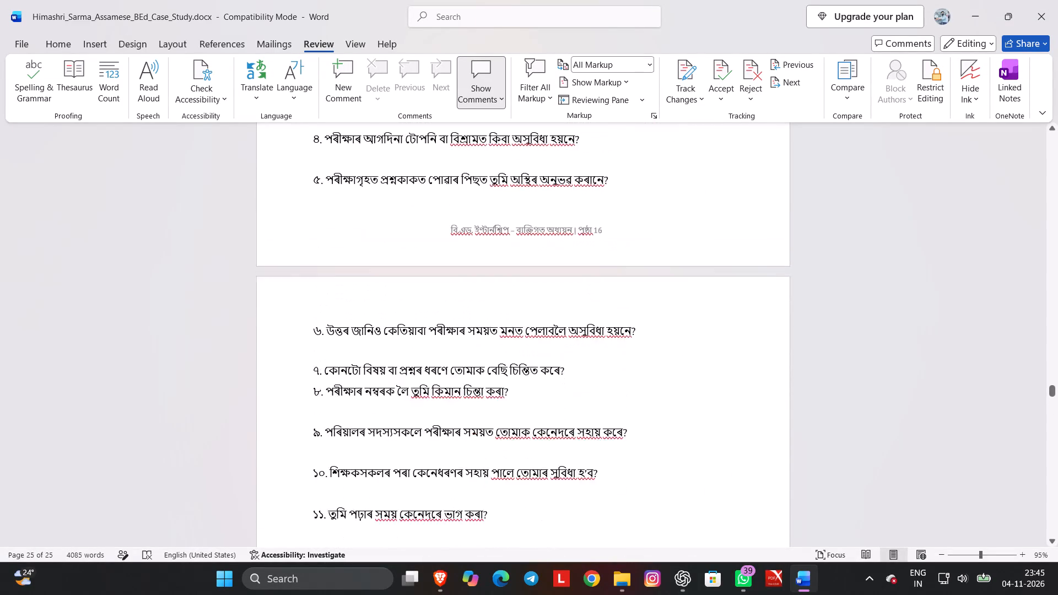
scroll(645, 419, up, 8)
scroll(641, 374, up, 5)
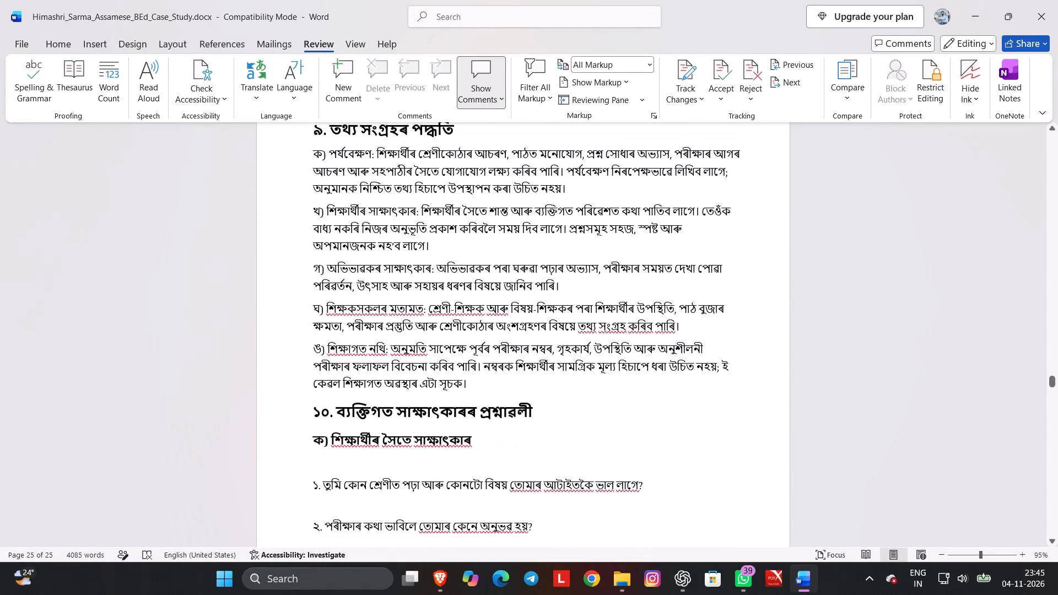
scroll(641, 374, up, 6)
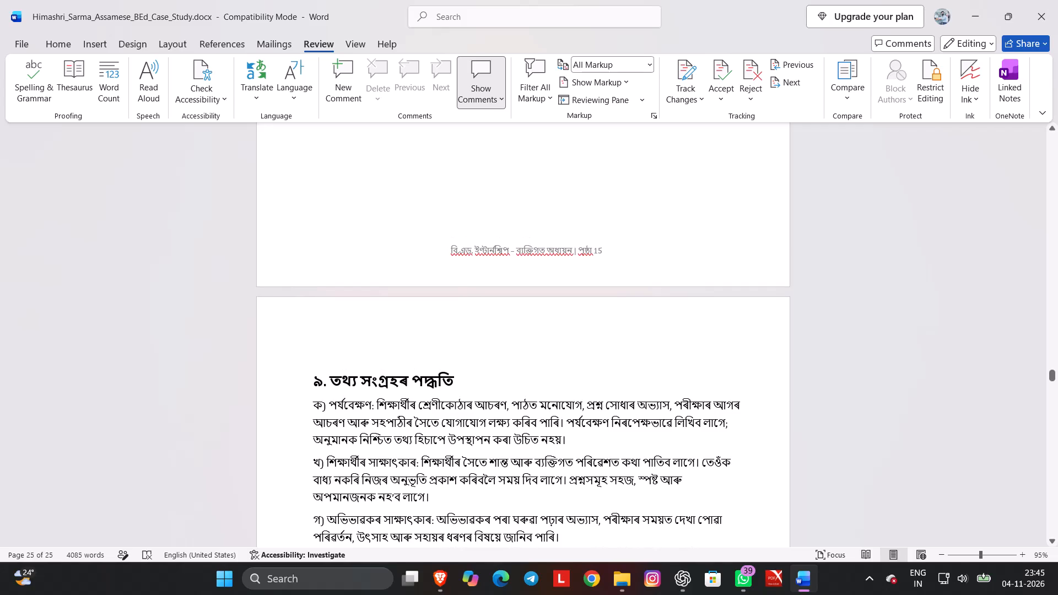
Check the text size in item ক) of section ৯. তথ্য সংগ্ৰহৰ পদ্ধতি and the spacing of the student interview questions.
double_click(630, 407)
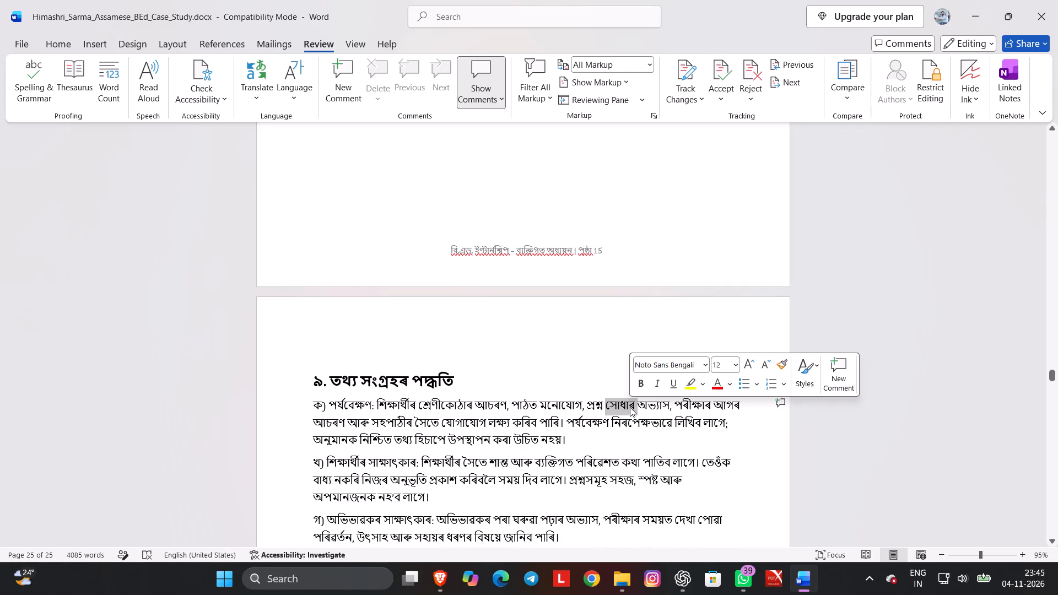
click(866, 437)
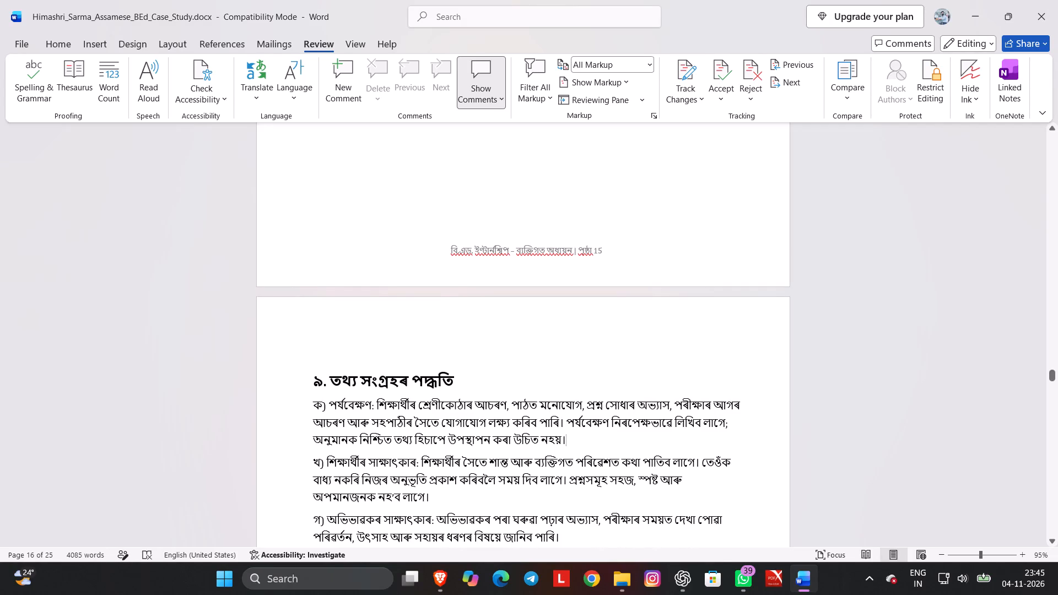
scroll(465, 397, down, 20)
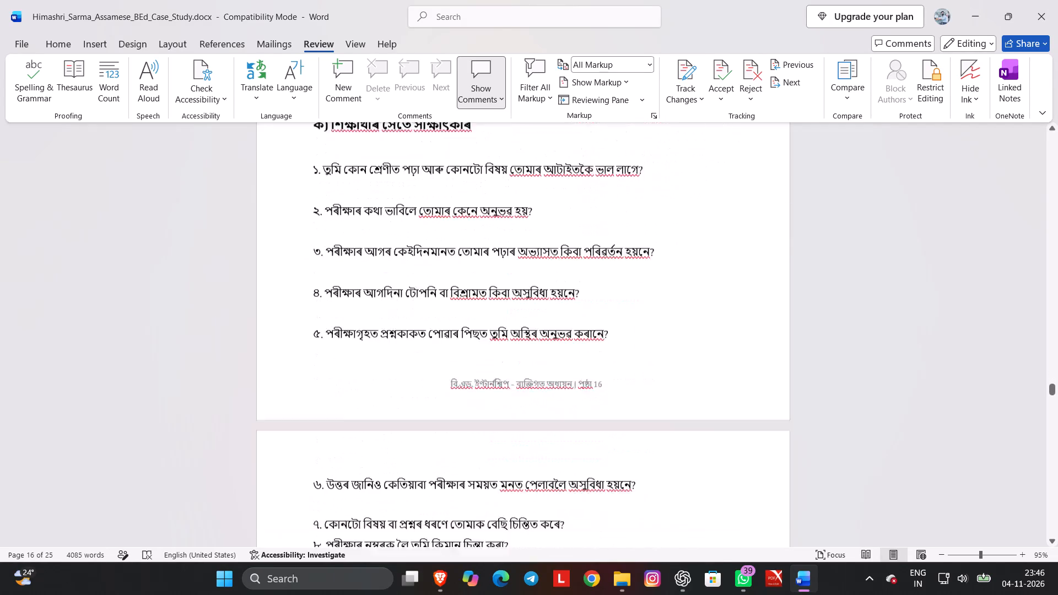
scroll(465, 397, down, 4)
scroll(465, 398, up, 8)
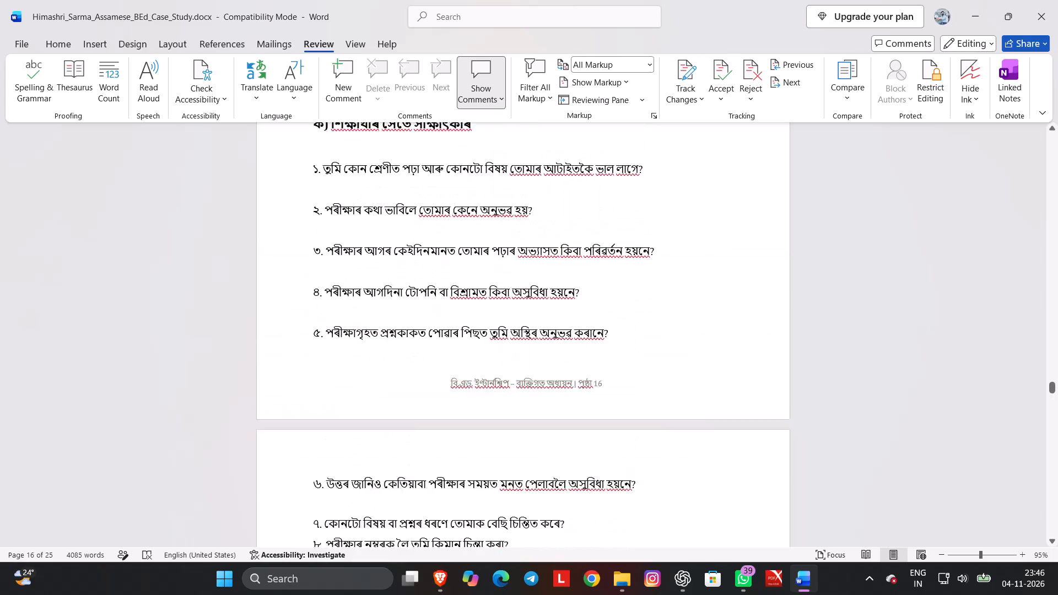
scroll(465, 398, up, 13)
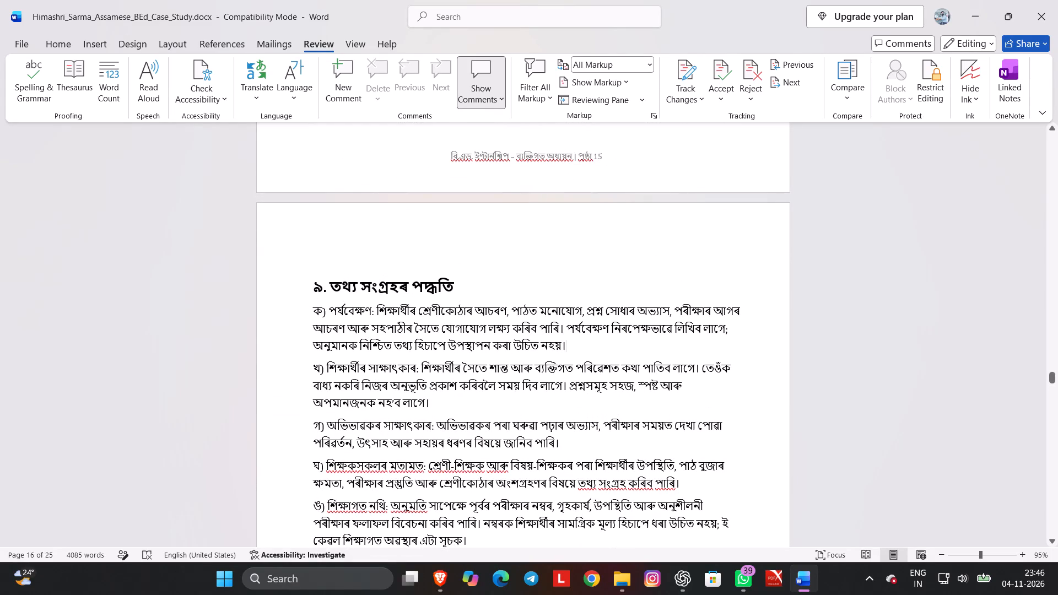
Review the layout of the case history pages from section ৫। শৈক্ষিক অৱস্থা back to the heading কেছ হিষ্ট্ৰী.
scroll(474, 404, up, 16)
scroll(475, 404, up, 6)
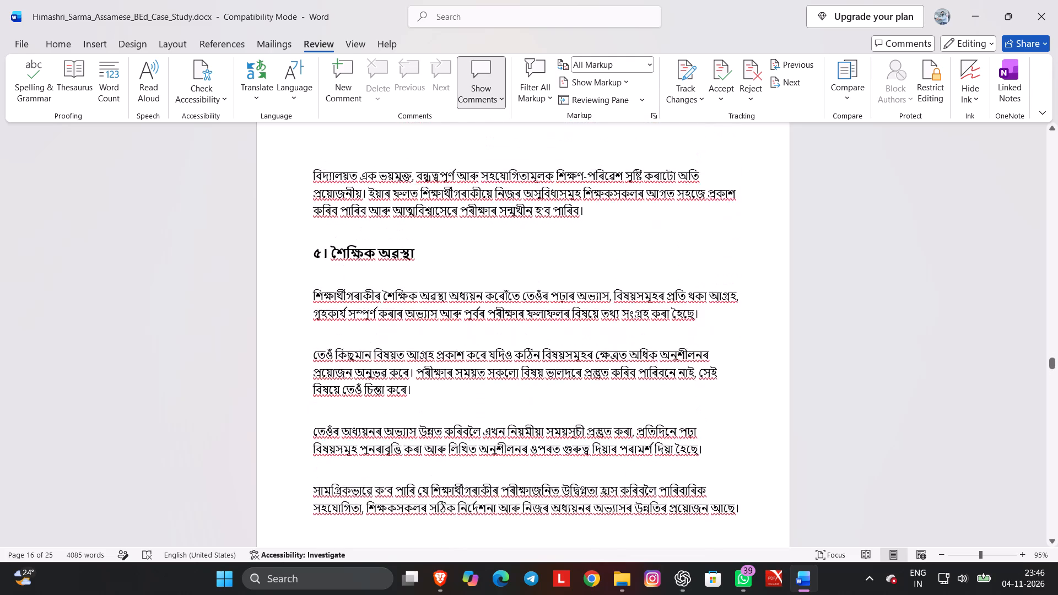
scroll(475, 404, up, 10)
scroll(475, 404, up, 12)
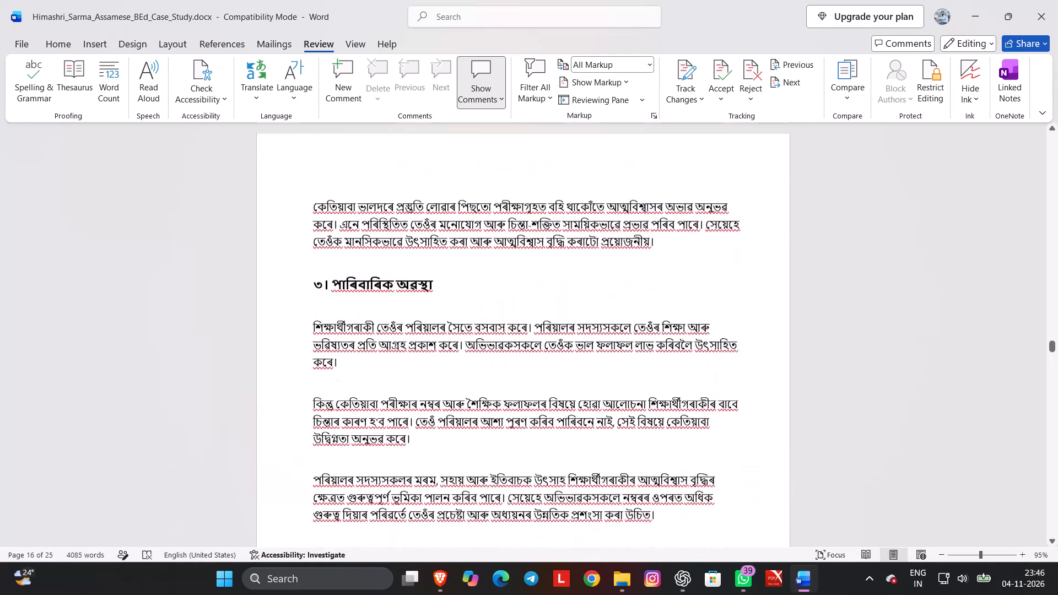
scroll(475, 404, up, 20)
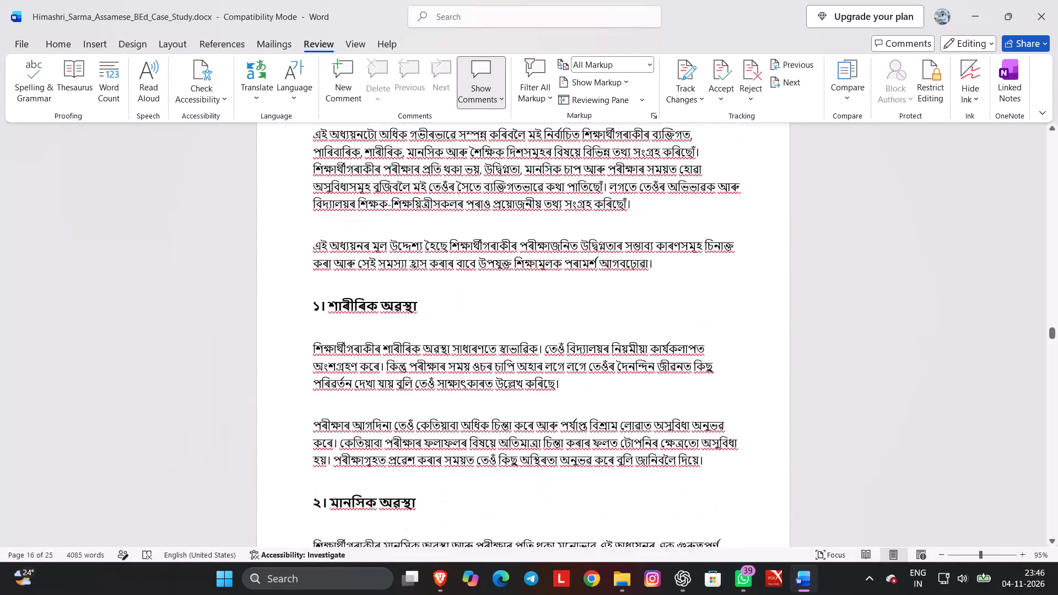
scroll(475, 404, up, 5)
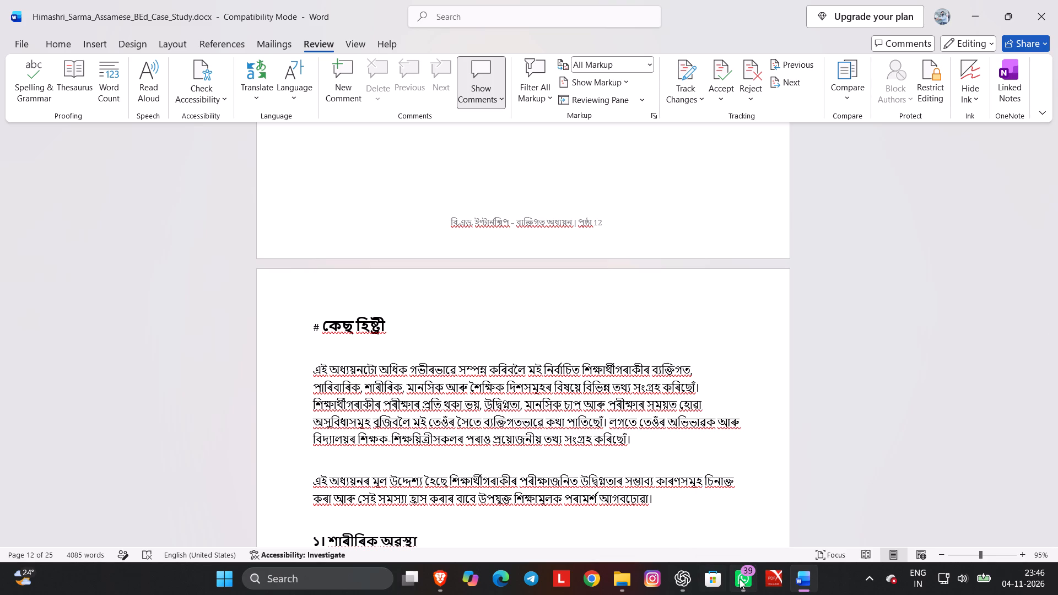
Delete the heading line # কেছ হিষ্ট্ৰী above the introductory paragraphs of the case history.
click(397, 323)
drag(397, 327, 391, 325)
drag(391, 325, 312, 323)
key(BackSpace)
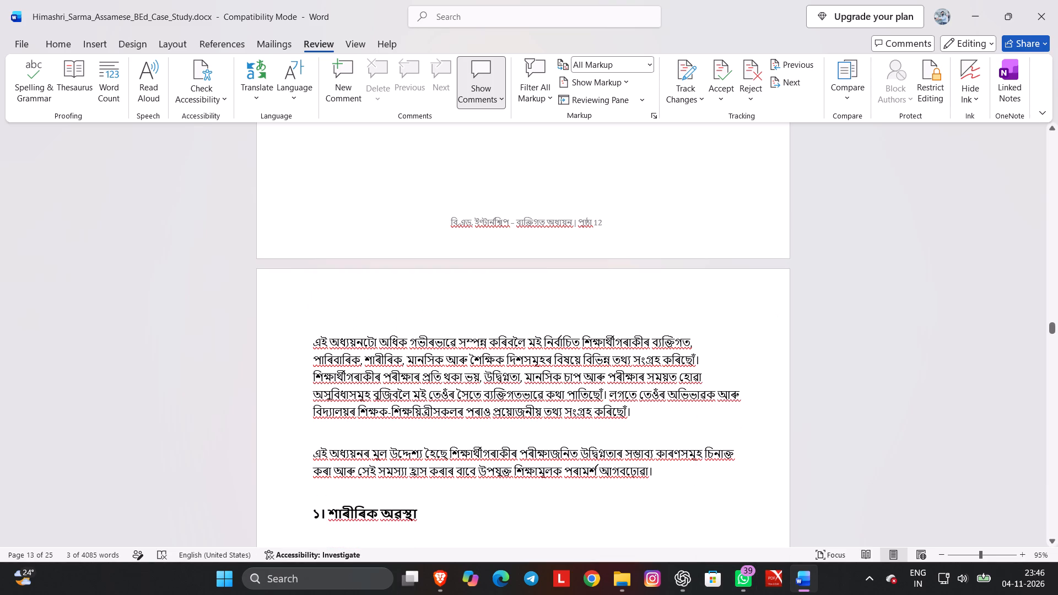
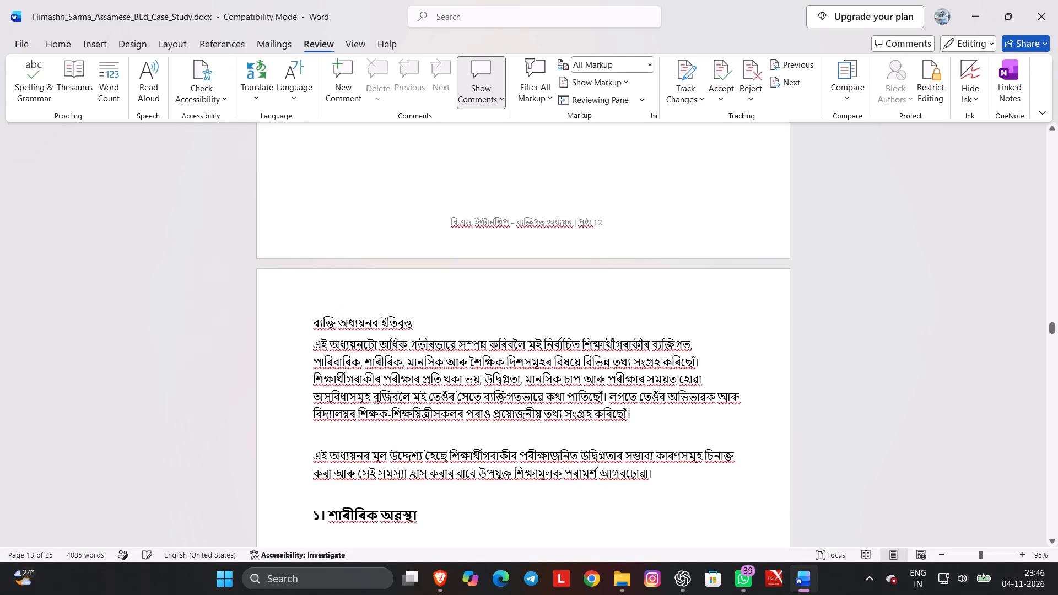
Make the heading "ব্যক্তি অধ্যয়নৰ ইতিবৃত্ত" on page 13 bold and set its size to 14 pt.
drag(311, 324, 435, 337)
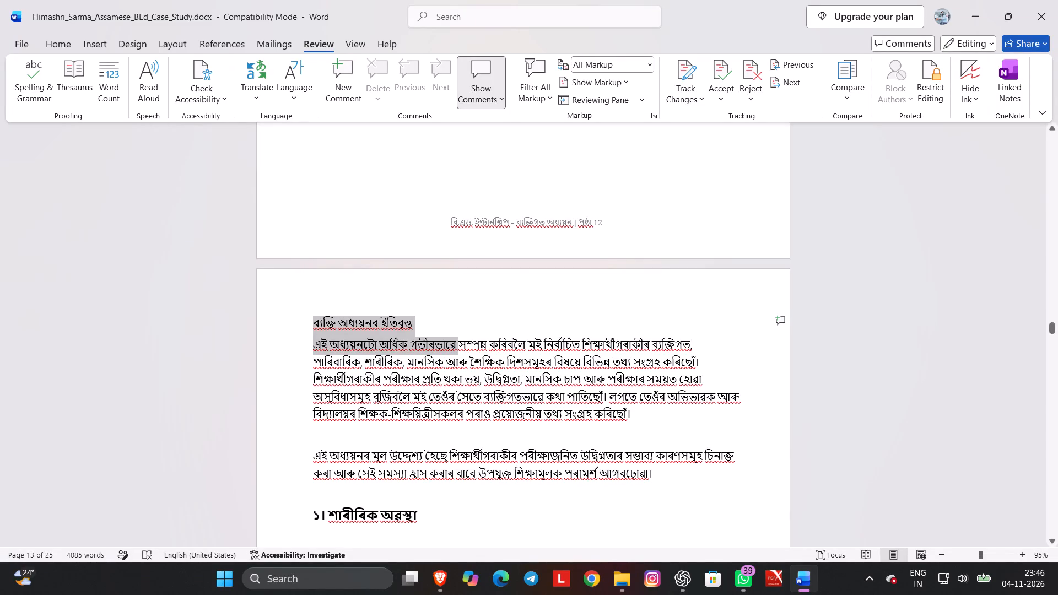
drag(435, 337, 438, 311)
click(449, 287)
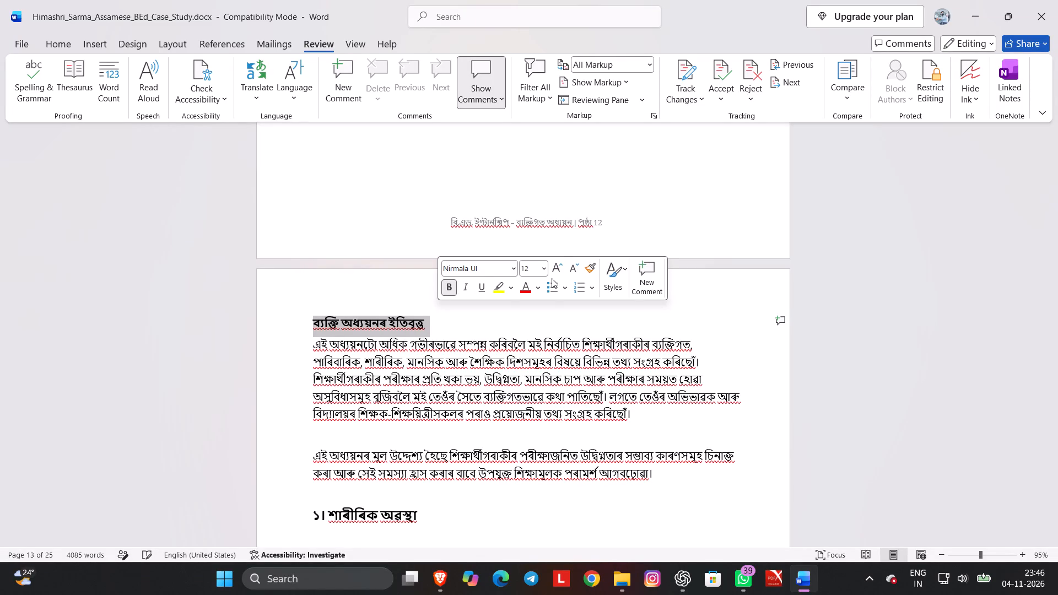
click(563, 268)
click(563, 268)
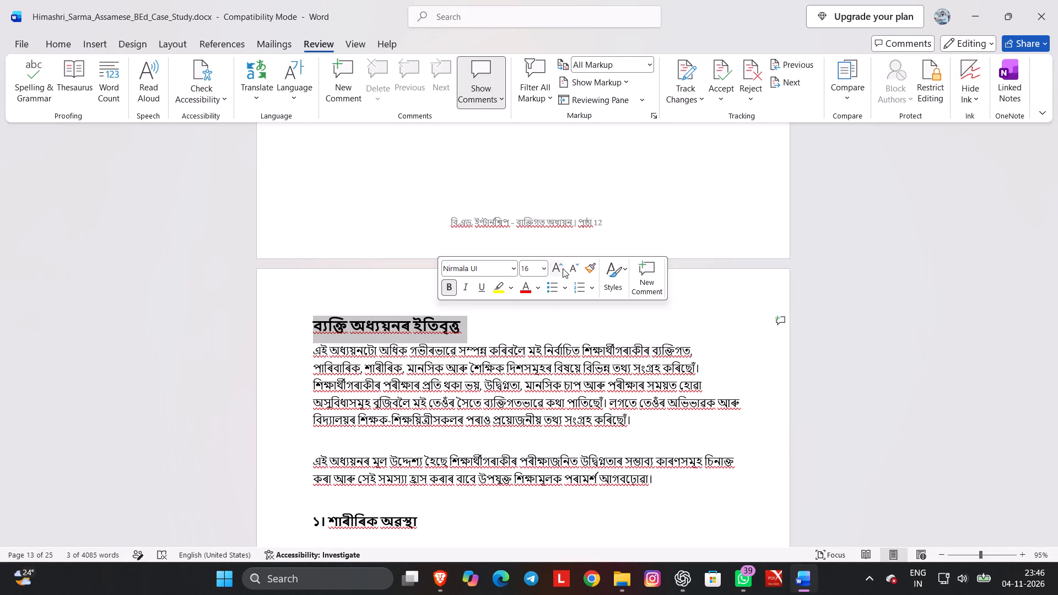
click(570, 269)
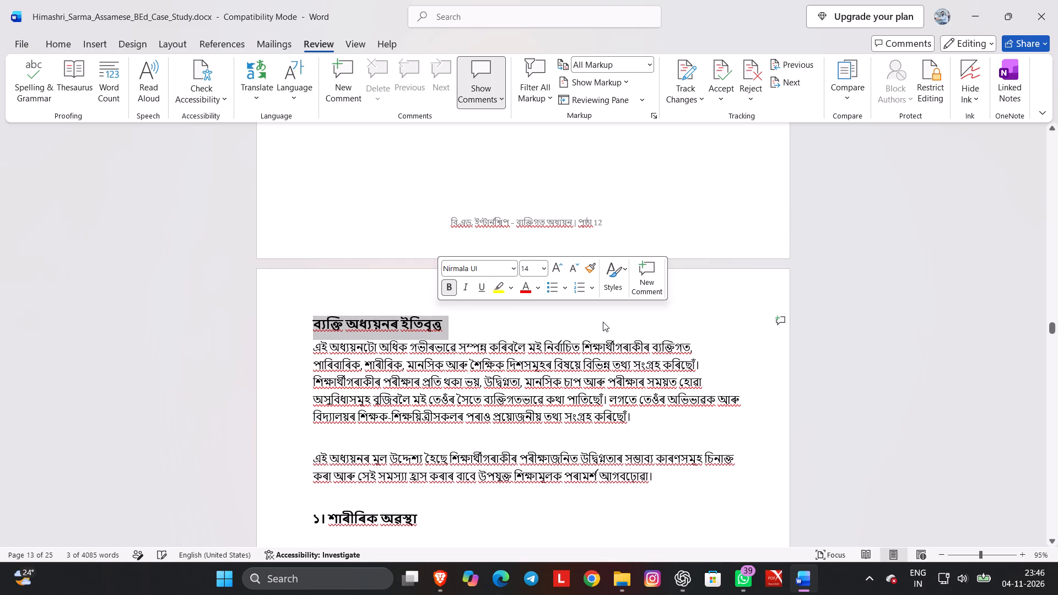
Insert a blank line between the "ব্যক্তি অধ্যয়নৰ ইতিবৃত্ত" heading and its first paragraph.
click(490, 322)
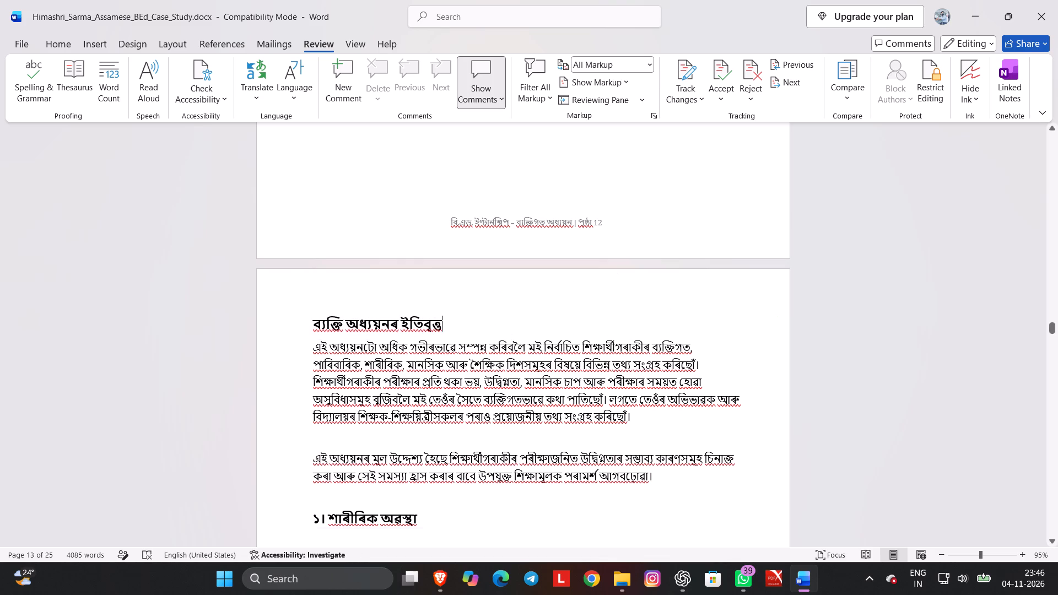
key(Return)
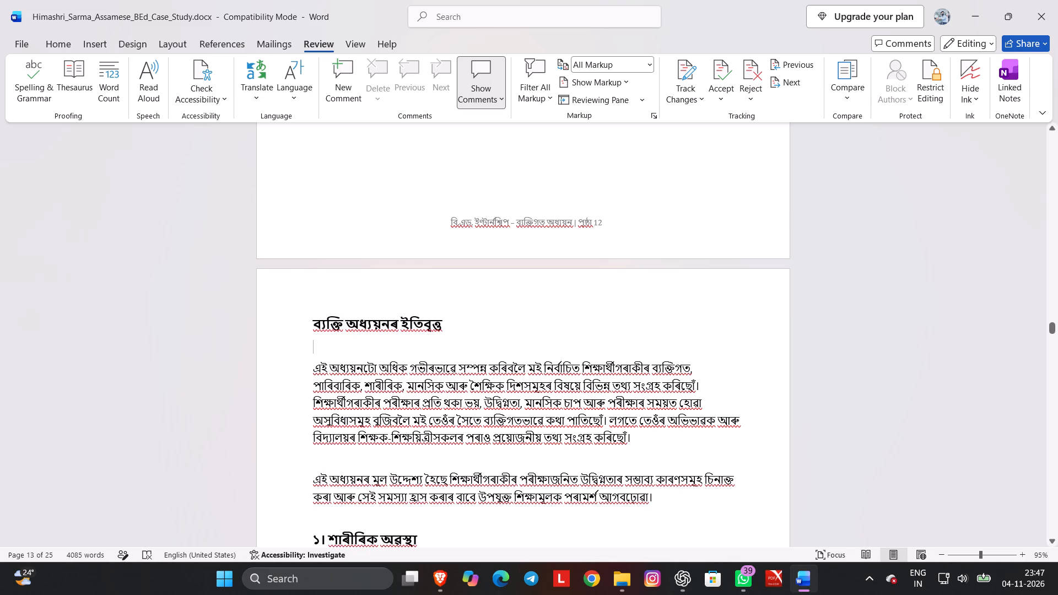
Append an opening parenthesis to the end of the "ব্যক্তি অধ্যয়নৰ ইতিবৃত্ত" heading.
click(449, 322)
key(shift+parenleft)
scroll(532, 441, up, 1)
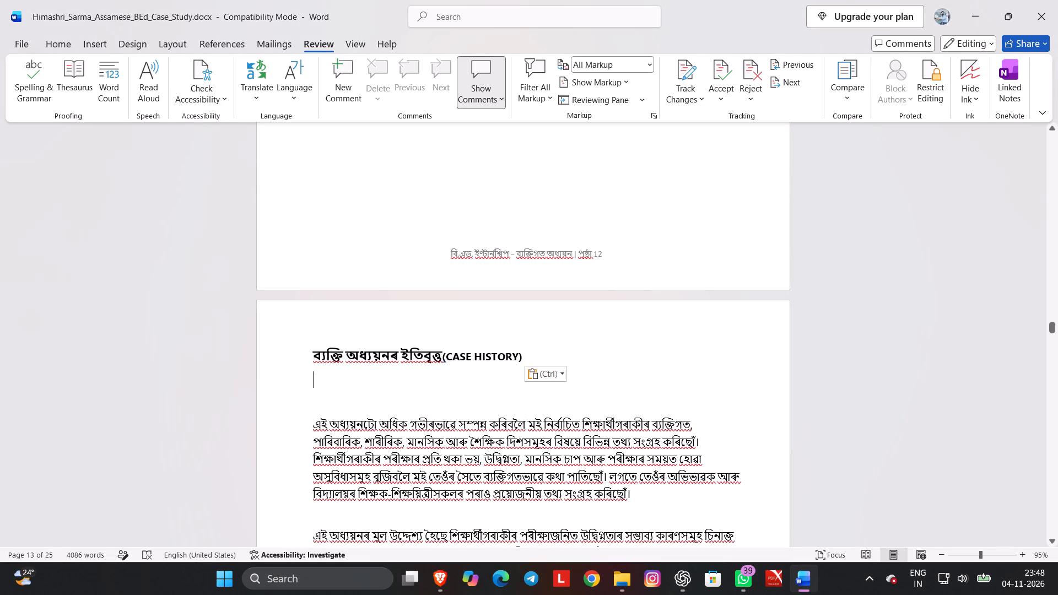
key(BackSpace)
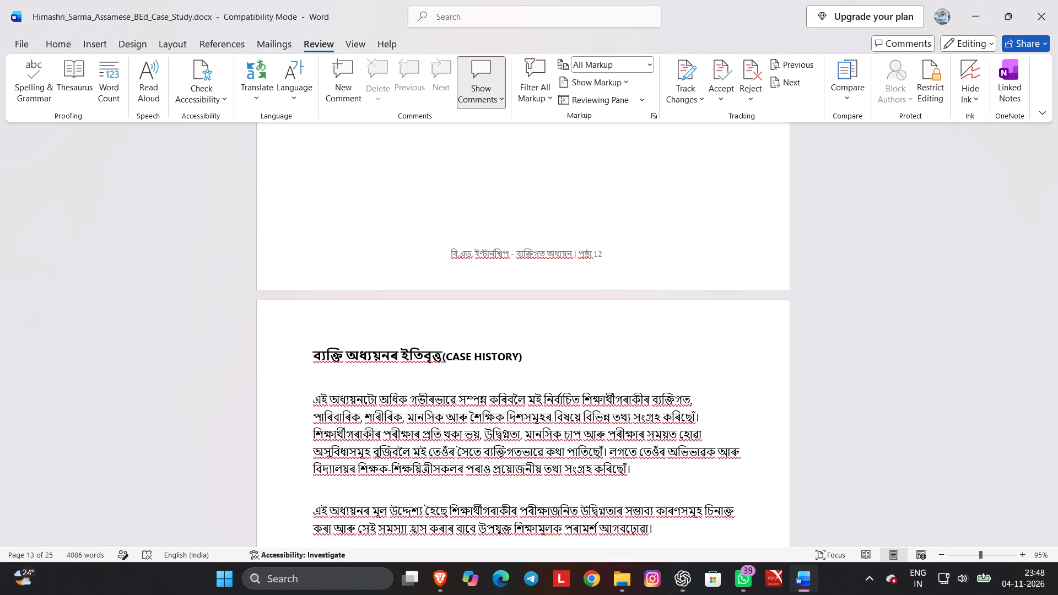
click(443, 355)
key(space)
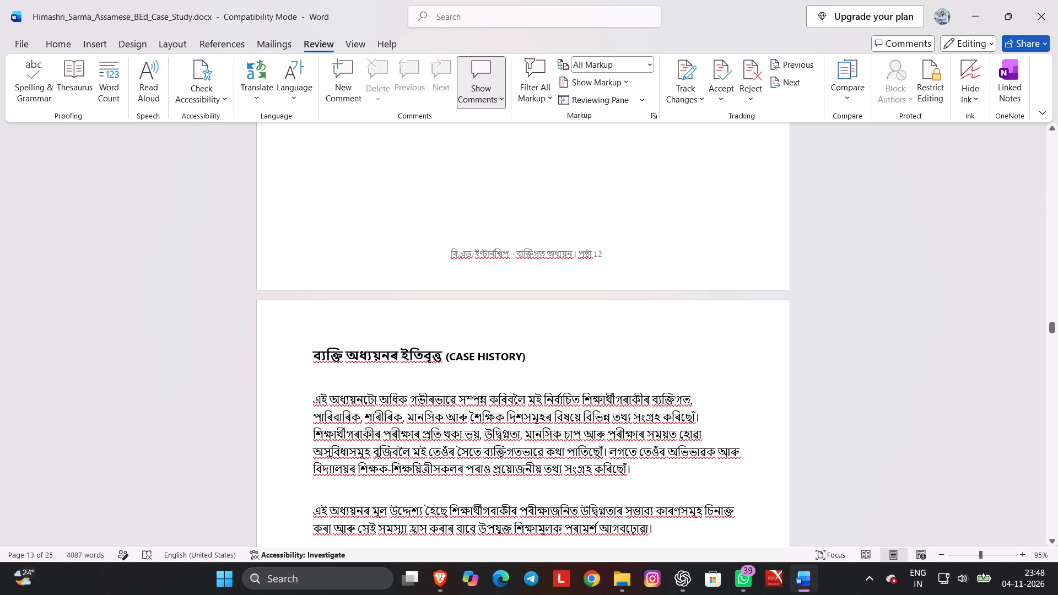
click(888, 335)
Review the report's pages backward from the case history section through the contents and declaration to the certificate page.
scroll(574, 348, up, 2)
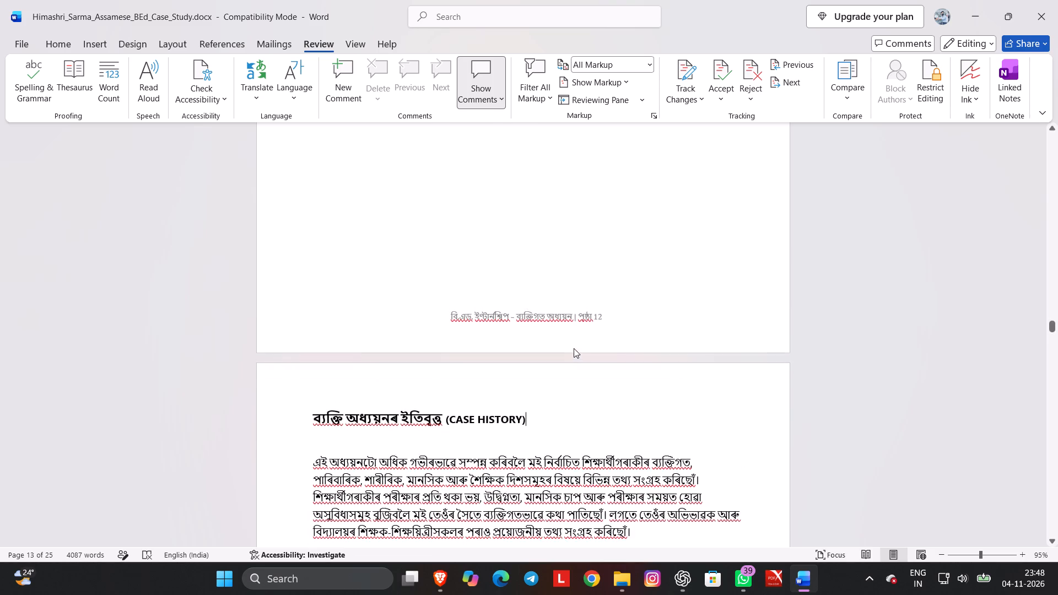
scroll(574, 348, up, 20)
scroll(574, 348, up, 5)
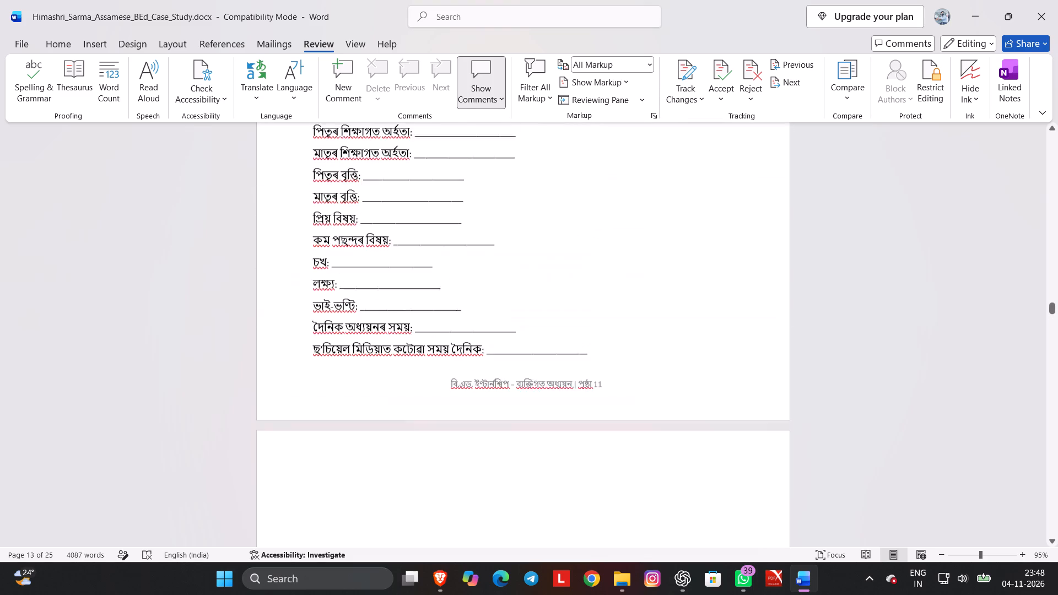
scroll(574, 342, up, 14)
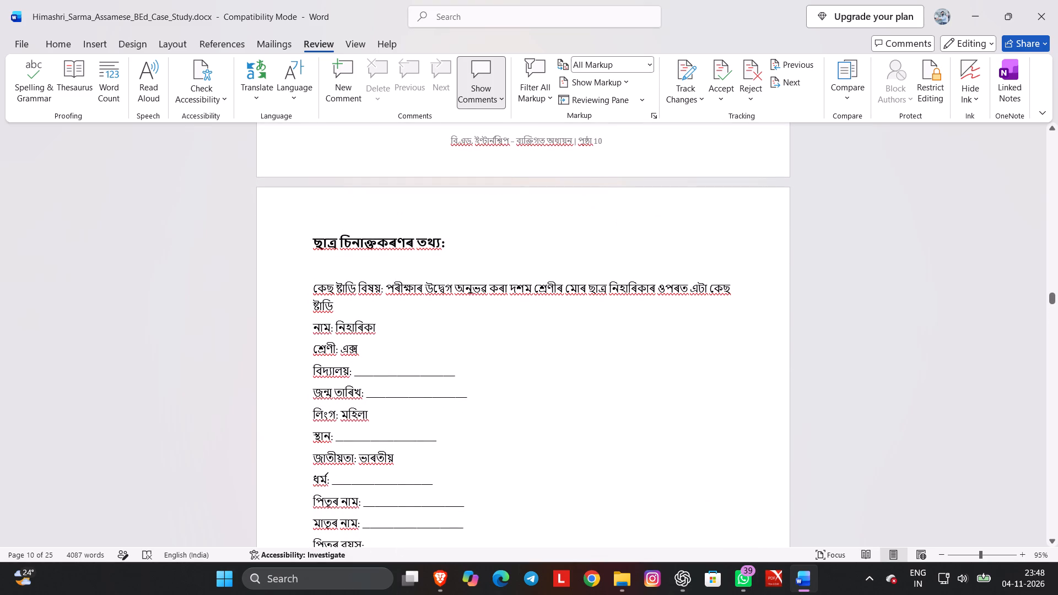
scroll(535, 317, up, 10)
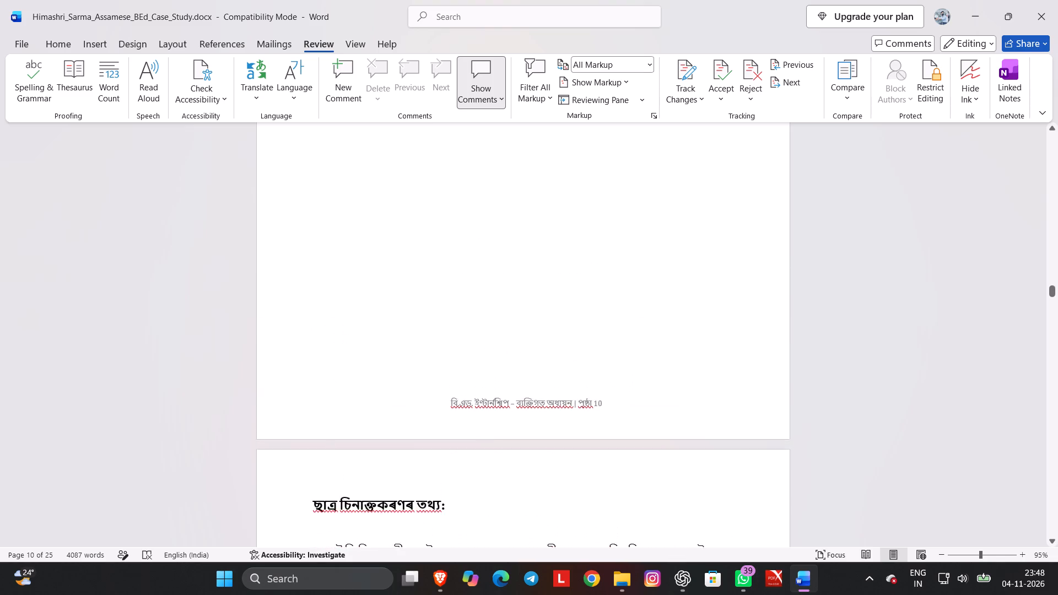
scroll(536, 317, up, 15)
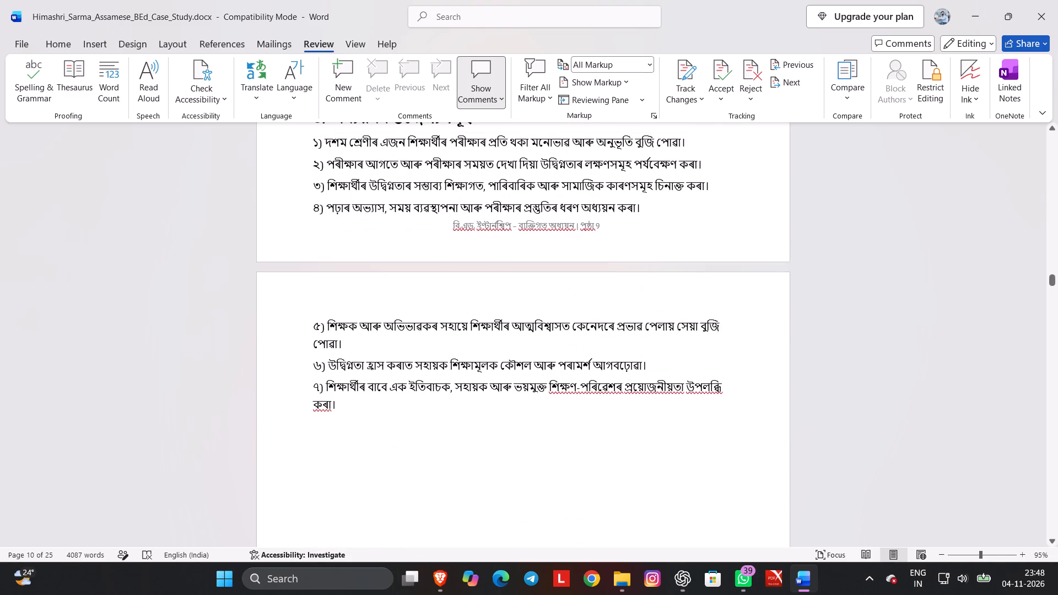
scroll(536, 317, up, 12)
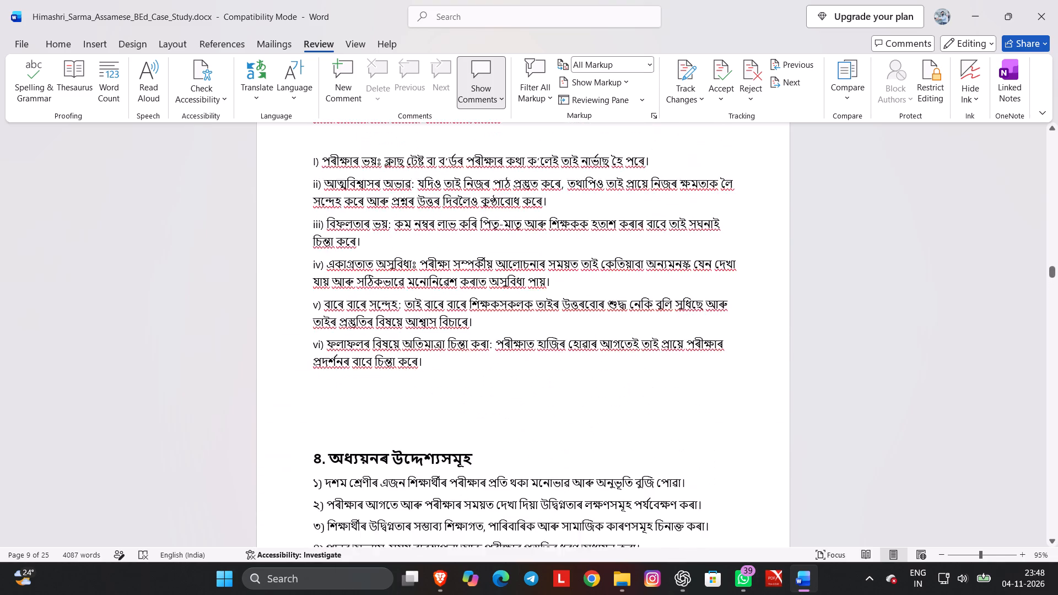
scroll(536, 317, up, 16)
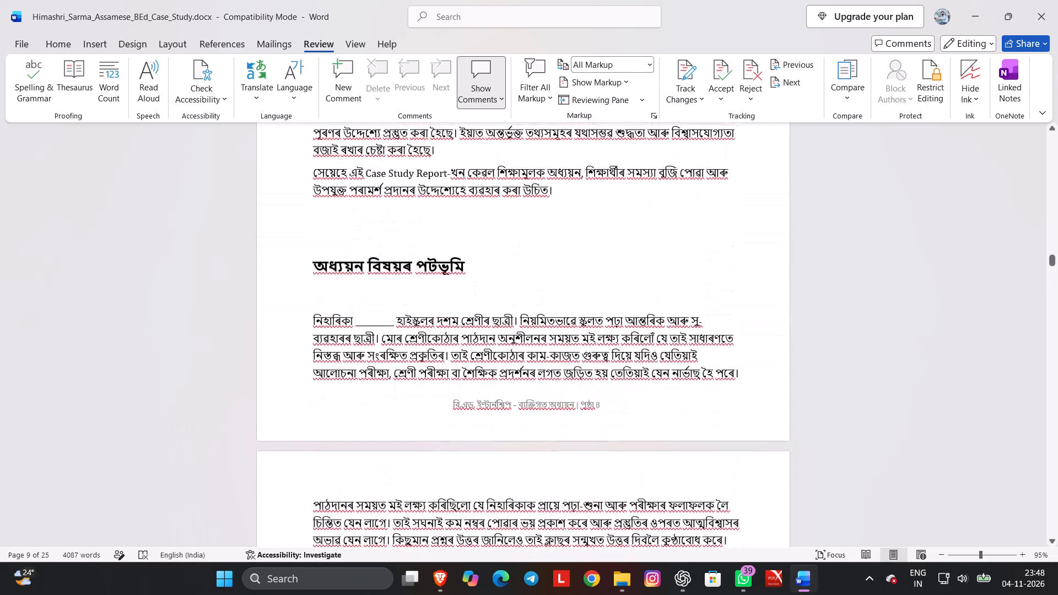
scroll(536, 317, up, 20)
scroll(437, 350, up, 5)
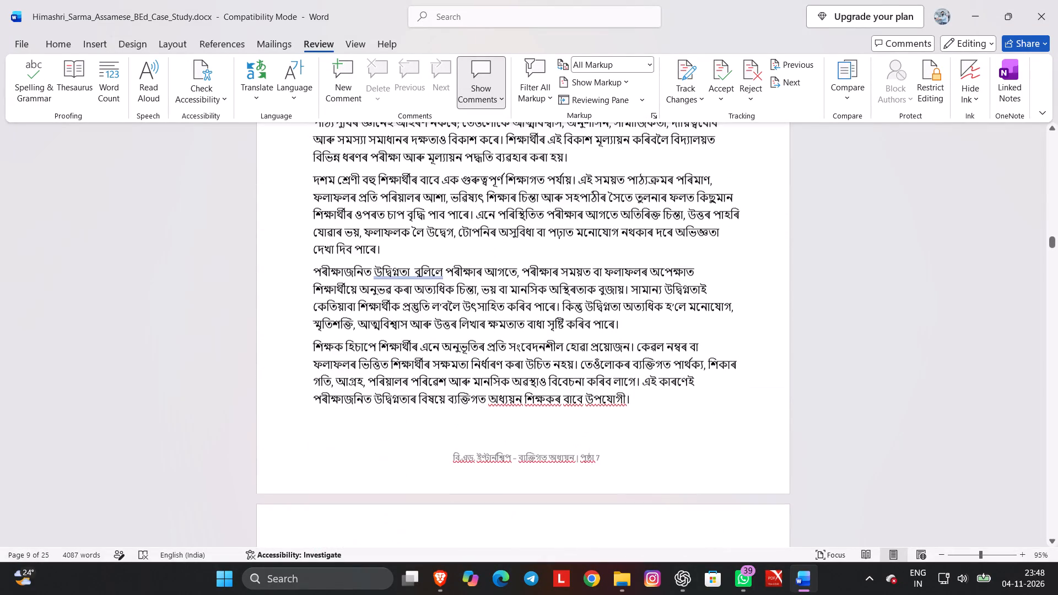
scroll(437, 350, up, 17)
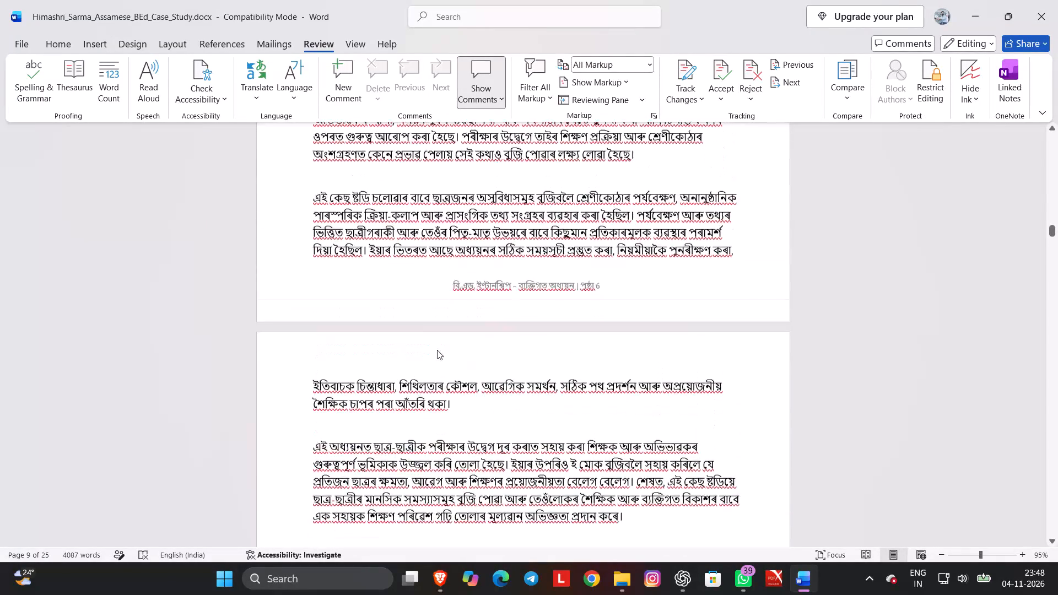
scroll(437, 350, up, 20)
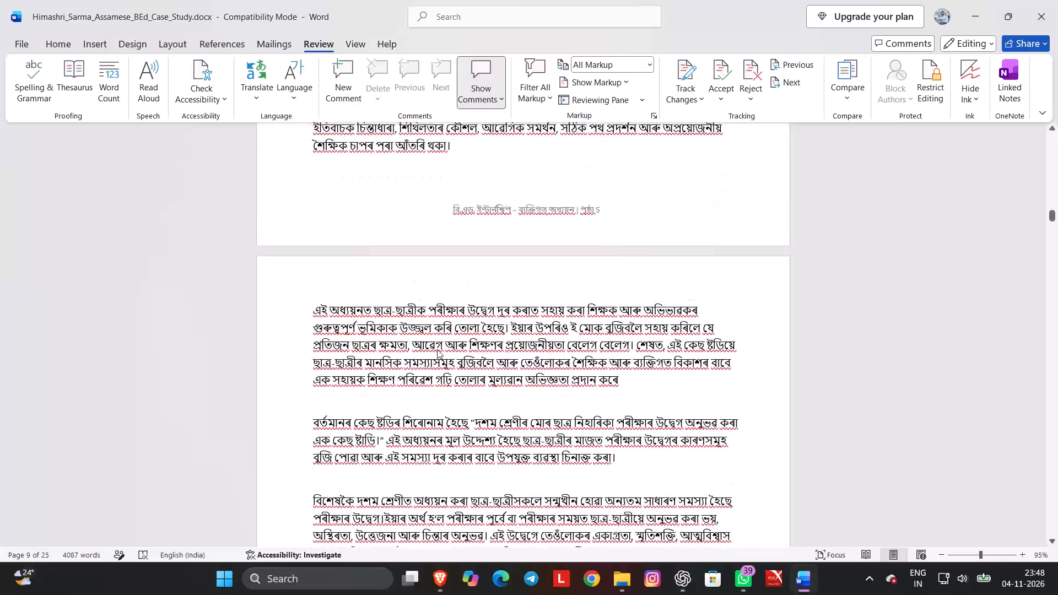
scroll(437, 349, up, 18)
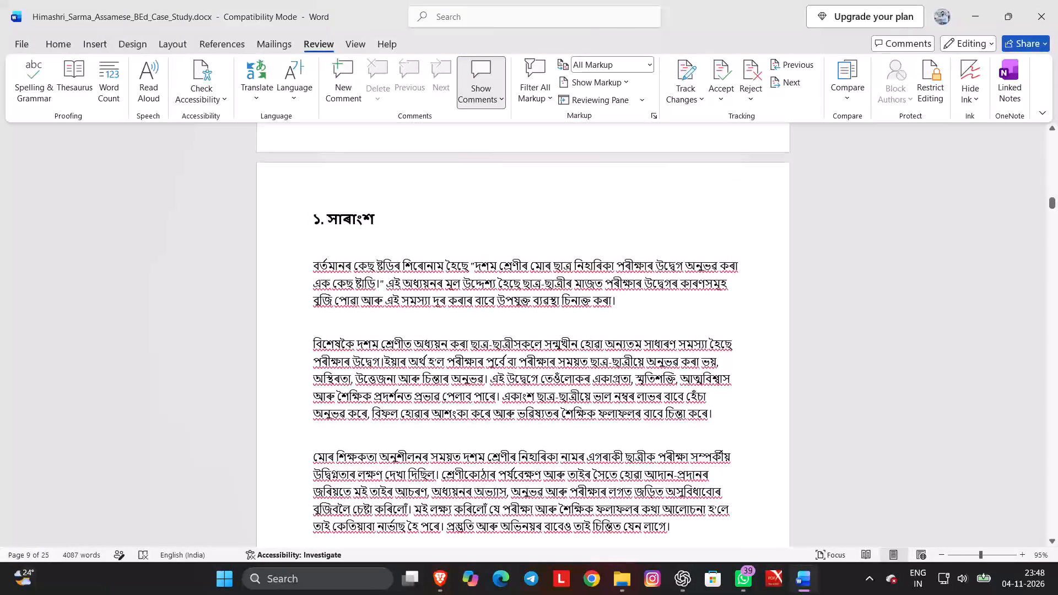
scroll(439, 349, up, 4)
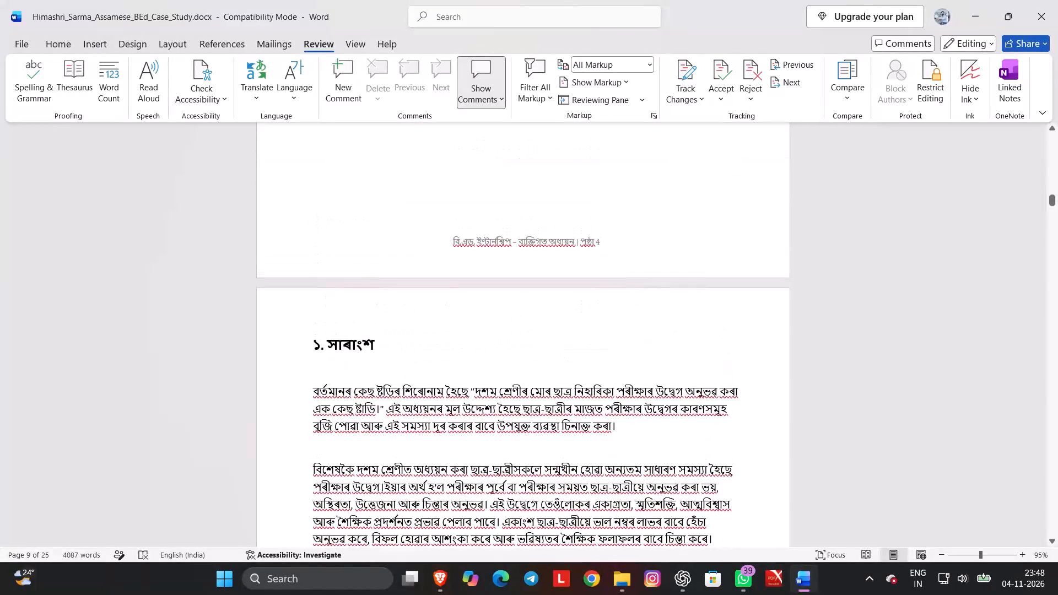
scroll(439, 349, up, 1)
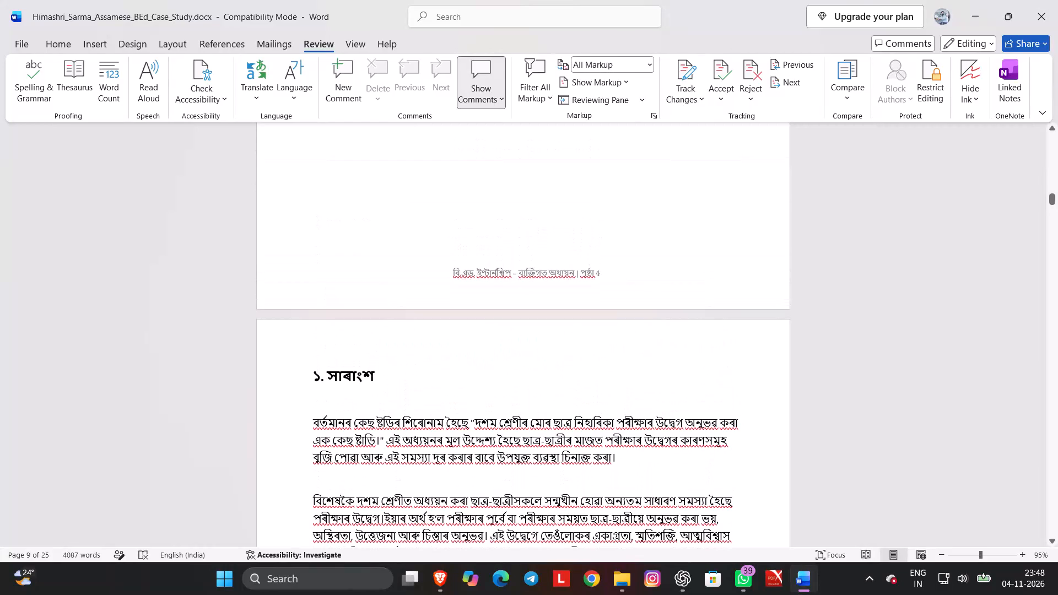
scroll(439, 349, up, 20)
scroll(439, 349, up, 1)
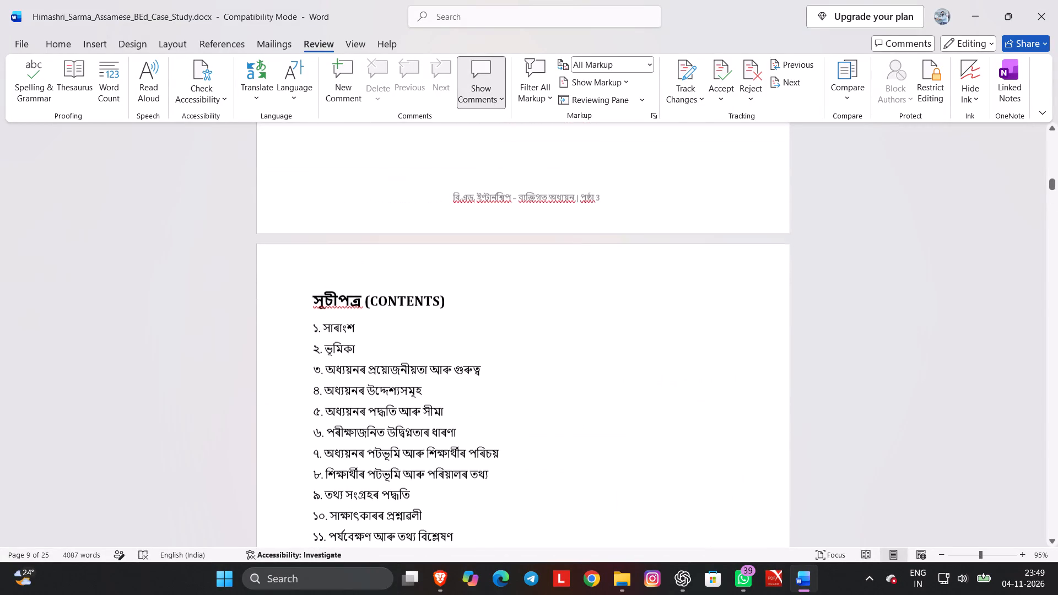
scroll(439, 349, up, 2)
scroll(439, 349, down, 3)
scroll(438, 349, up, 10)
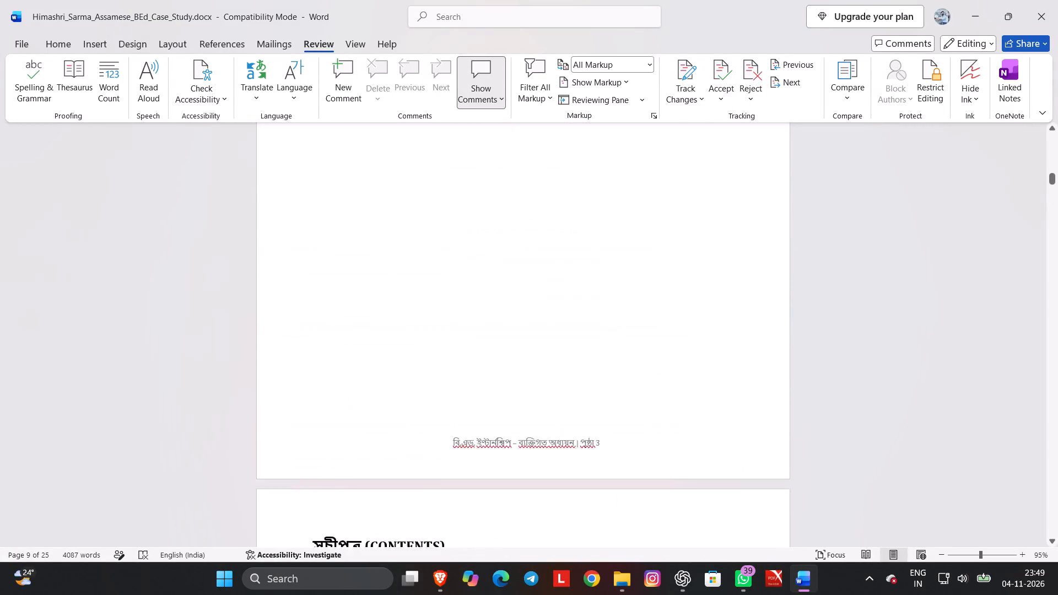
scroll(438, 349, up, 13)
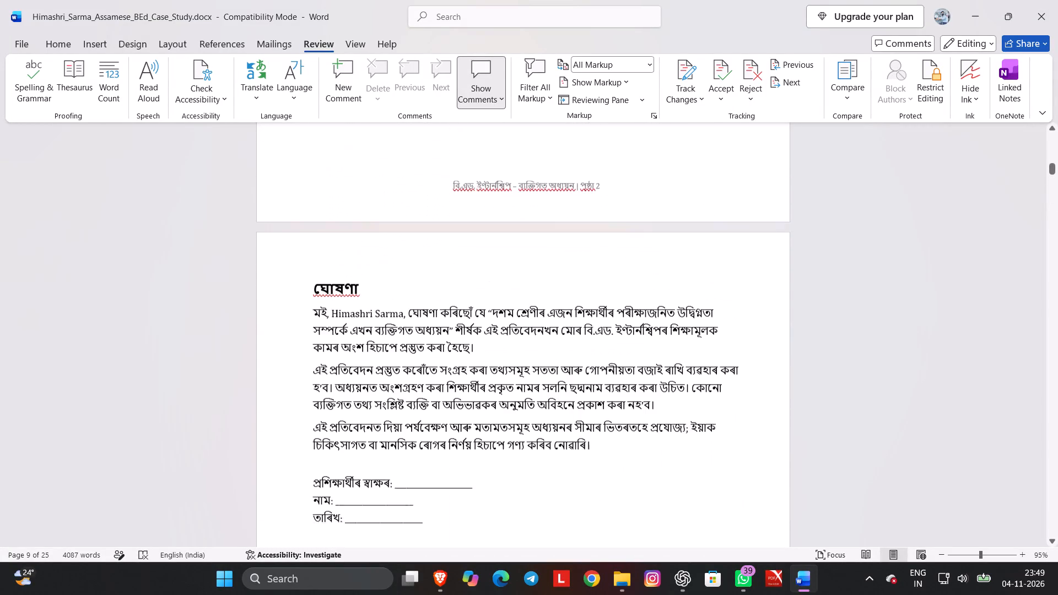
scroll(438, 349, up, 16)
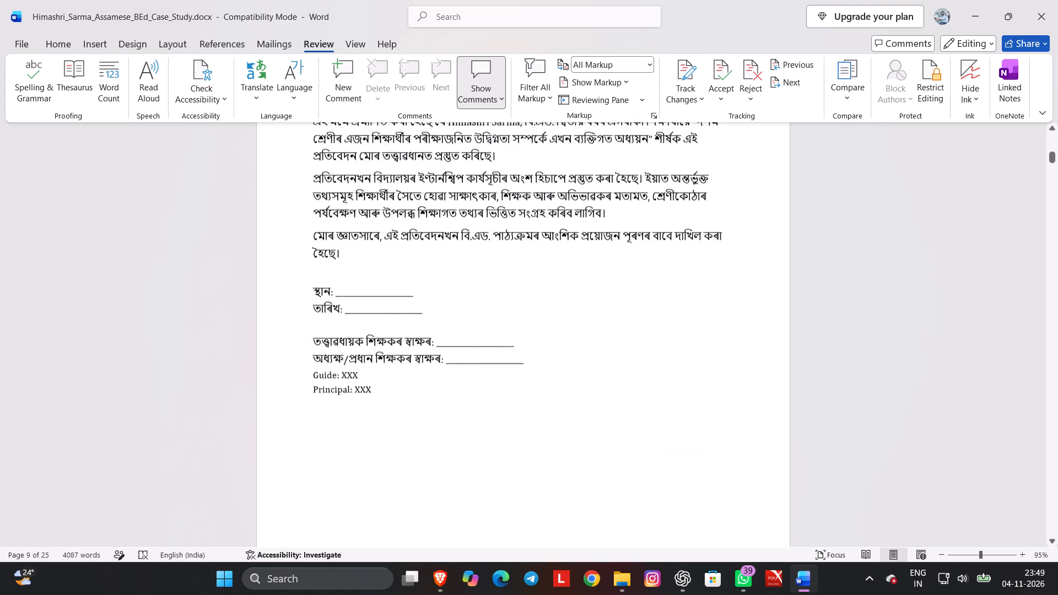
scroll(438, 349, up, 6)
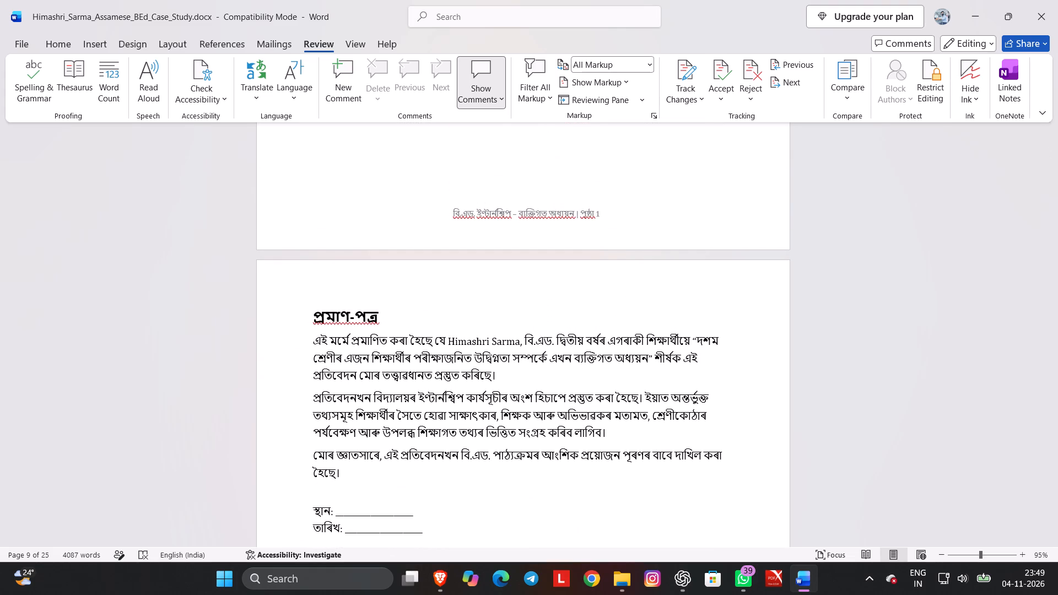
Delete the whole "প্ৰমাণ-পত্ৰ" certificate section, from its heading through the "Principal: XXX" line, and remove the leftover blank line.
scroll(437, 353, down, 4)
drag(548, 493, 364, 258)
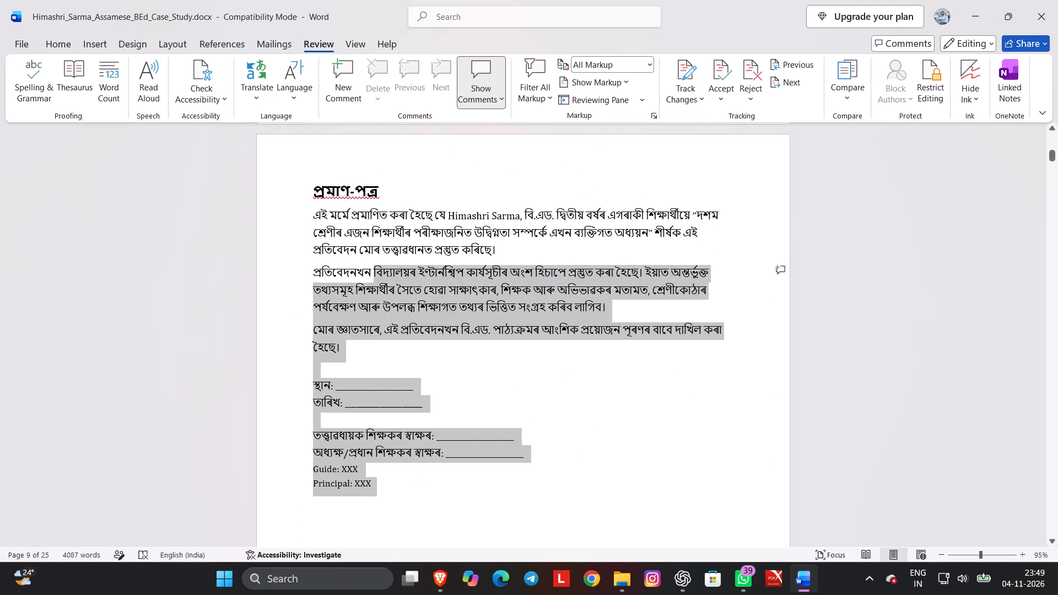
drag(364, 258, 337, 177)
key(BackSpace)
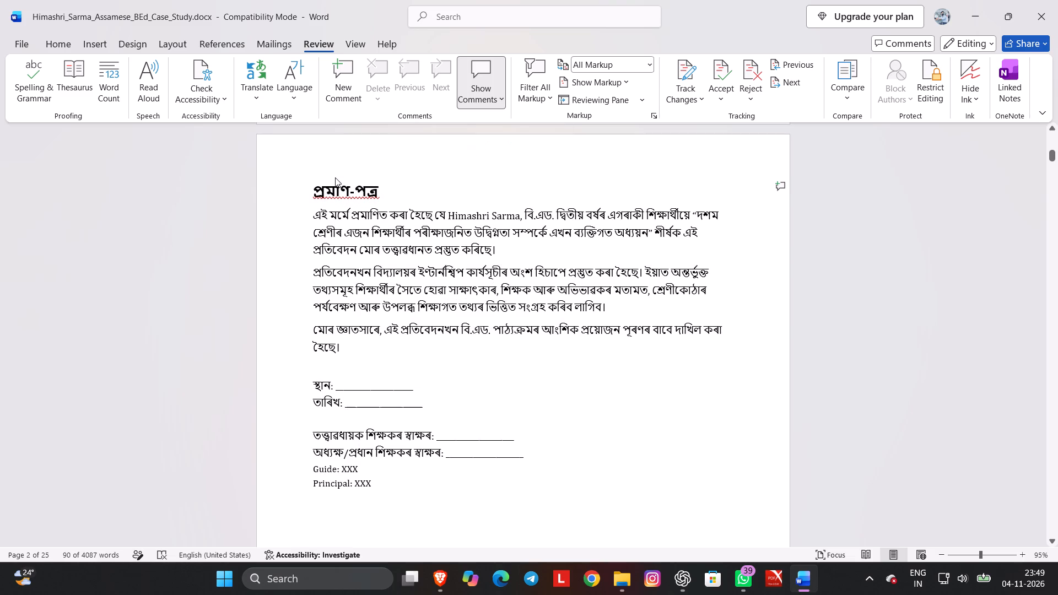
scroll(404, 250, up, 3)
scroll(404, 250, down, 9)
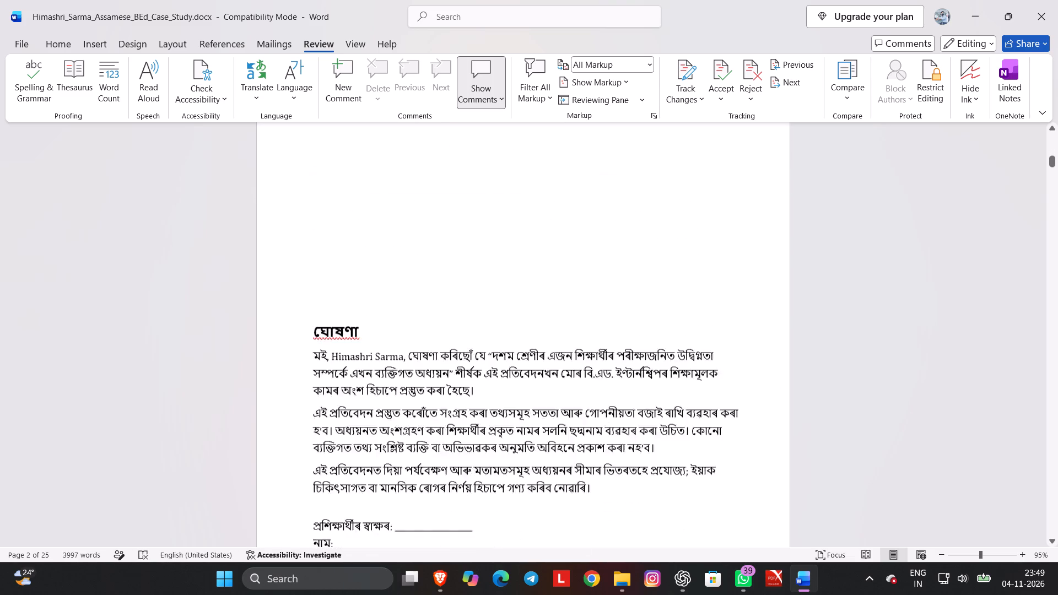
scroll(402, 251, down, 5)
scroll(402, 251, up, 15)
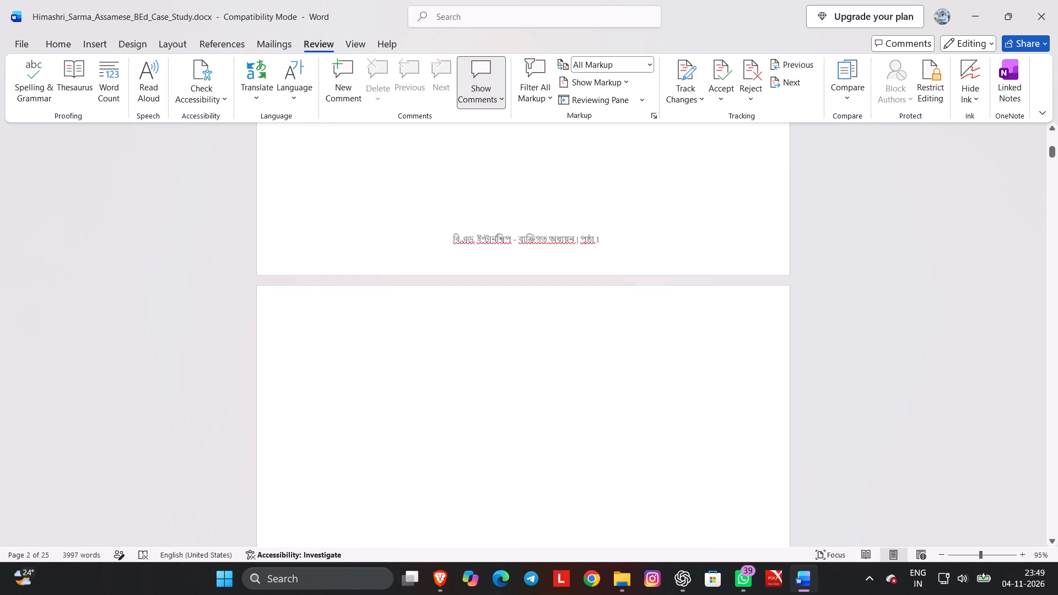
scroll(402, 251, up, 4)
scroll(423, 332, up, 1)
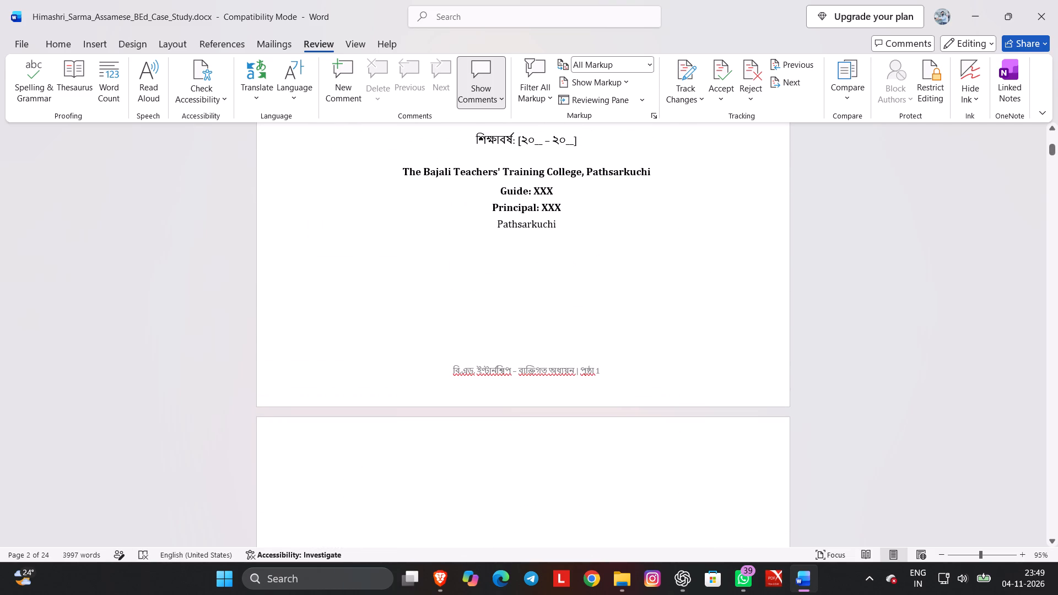
key(BackSpace)
Erase the "তাৰিখ" line and the end of the "নাম" line in the signature block below the "ঘোষণা" declaration.
scroll(490, 345, down, 7)
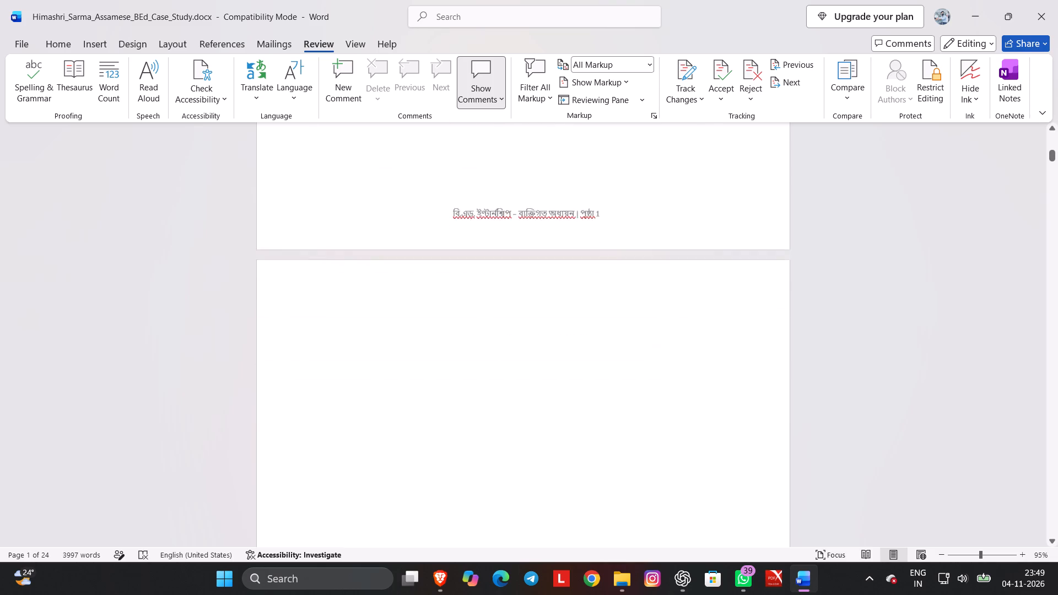
scroll(490, 345, down, 20)
scroll(492, 340, up, 3)
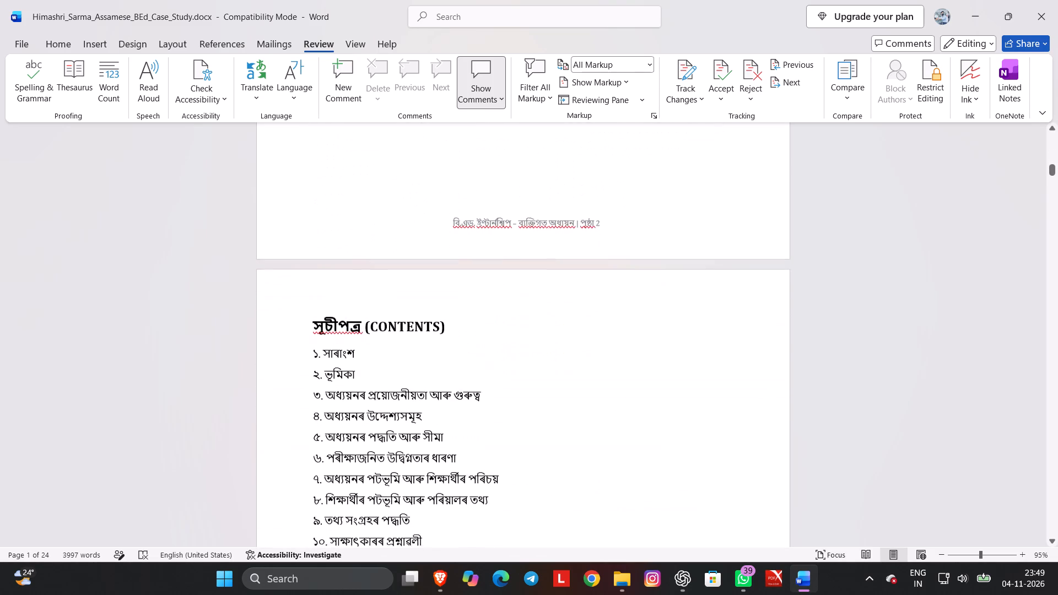
scroll(492, 340, up, 1)
scroll(461, 245, up, 1)
click(467, 270)
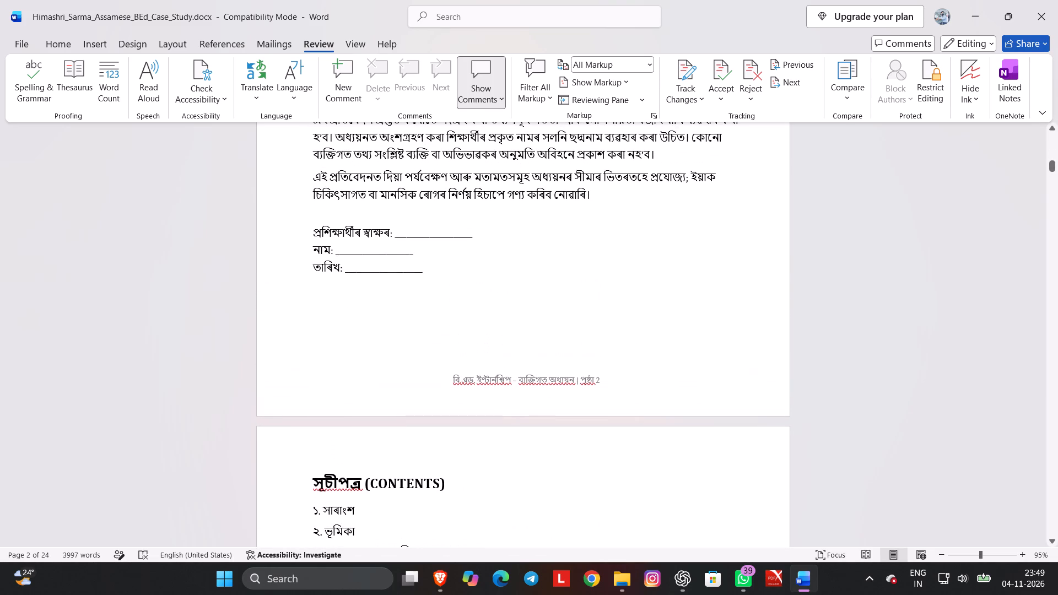
key(BackSpace)
key(BackSpace)
key(BackSpace)
key(BackSpace)
key(BackSpace)
key(BackSpace)
key(BackSpace)
key(BackSpace)
key(BackSpace)
key(BackSpace)
key(BackSpace)
key(BackSpace)
key(BackSpace)
key(BackSpace)
key(BackSpace)
key(BackSpace)
key(BackSpace)
key(BackSpace)
key(BackSpace)
key(BackSpace)
Delete the rest of the "ঘোষণা" declaration, from its heading through the signature lines, and remove a leftover blank line.
scroll(490, 307, up, 4)
drag(499, 381, 259, 148)
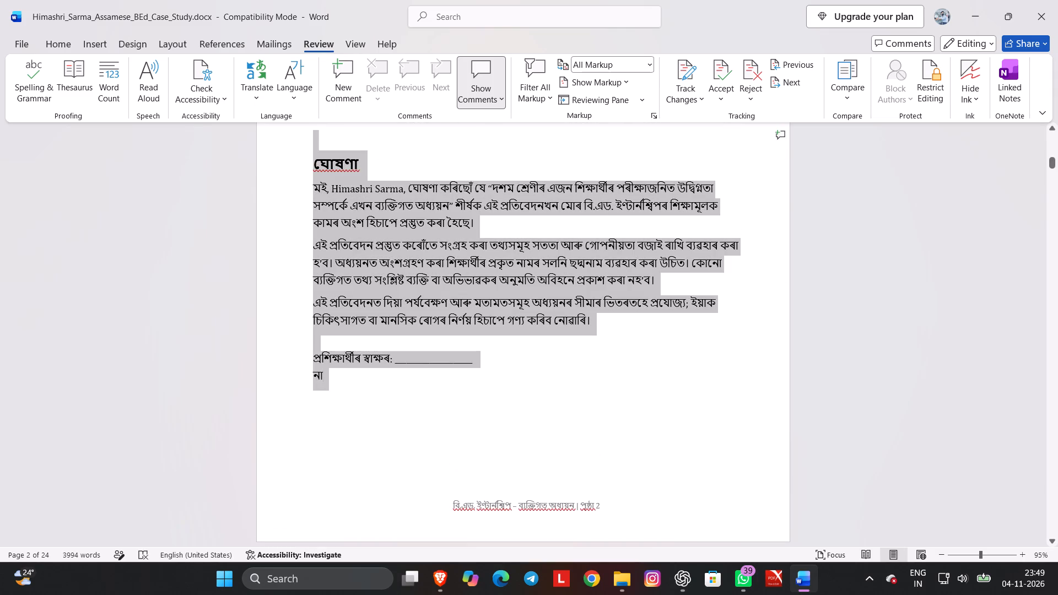
drag(259, 148, 259, 147)
key(BackSpace)
scroll(371, 232, down, 2)
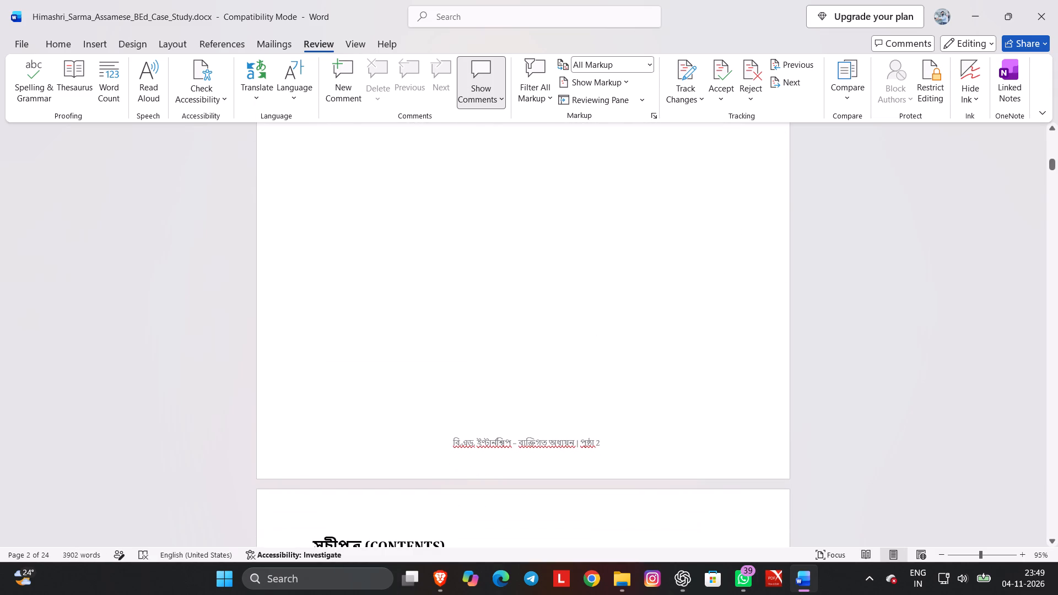
key(BackSpace)
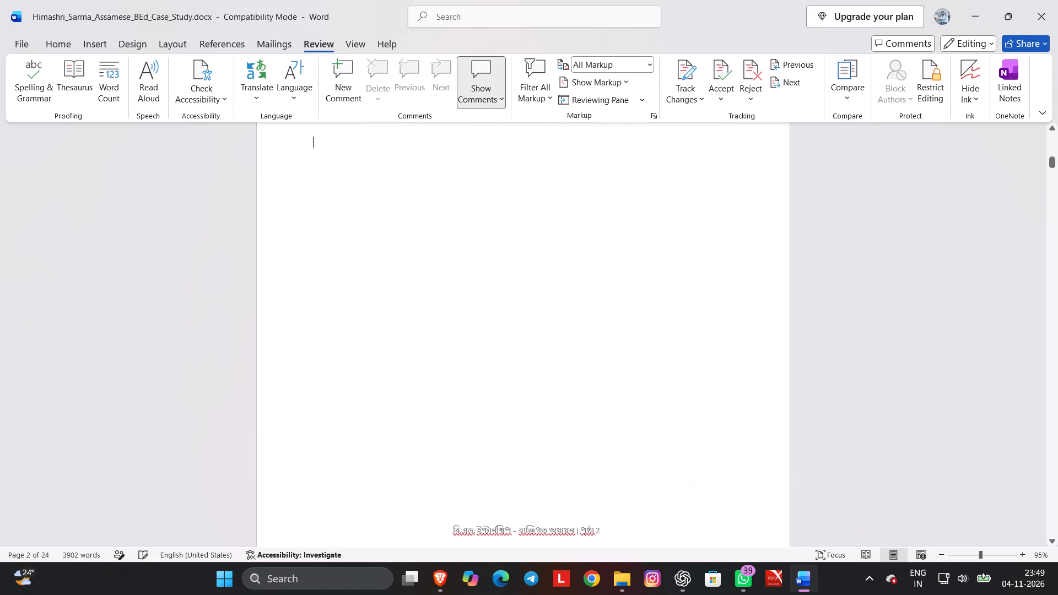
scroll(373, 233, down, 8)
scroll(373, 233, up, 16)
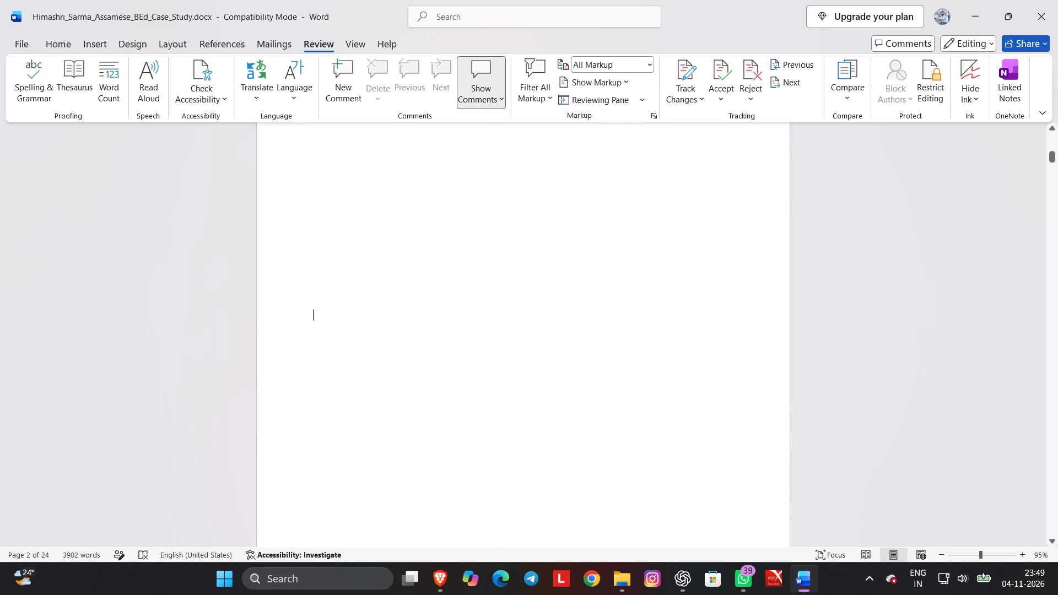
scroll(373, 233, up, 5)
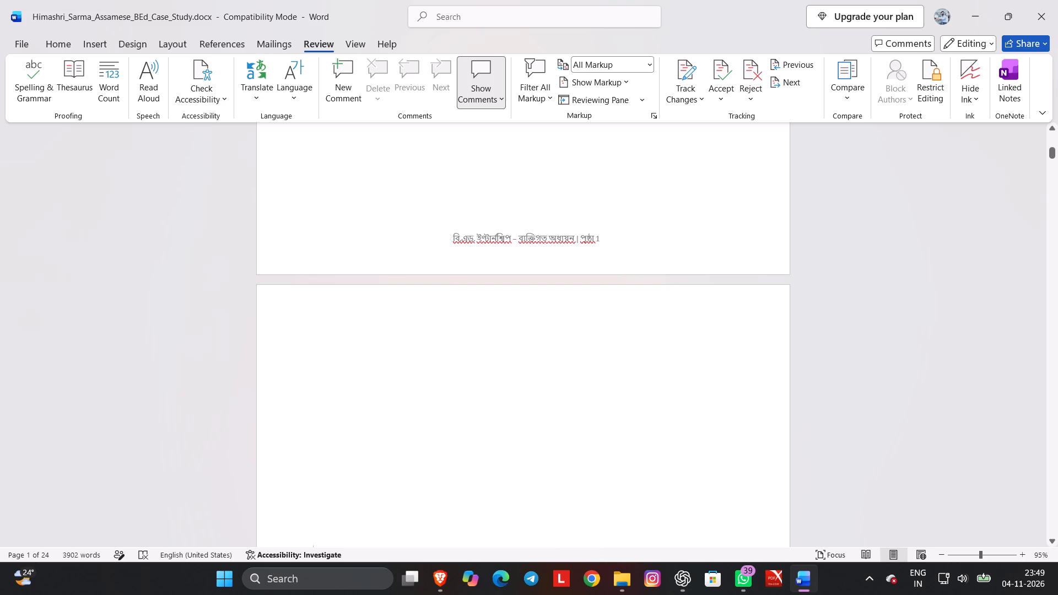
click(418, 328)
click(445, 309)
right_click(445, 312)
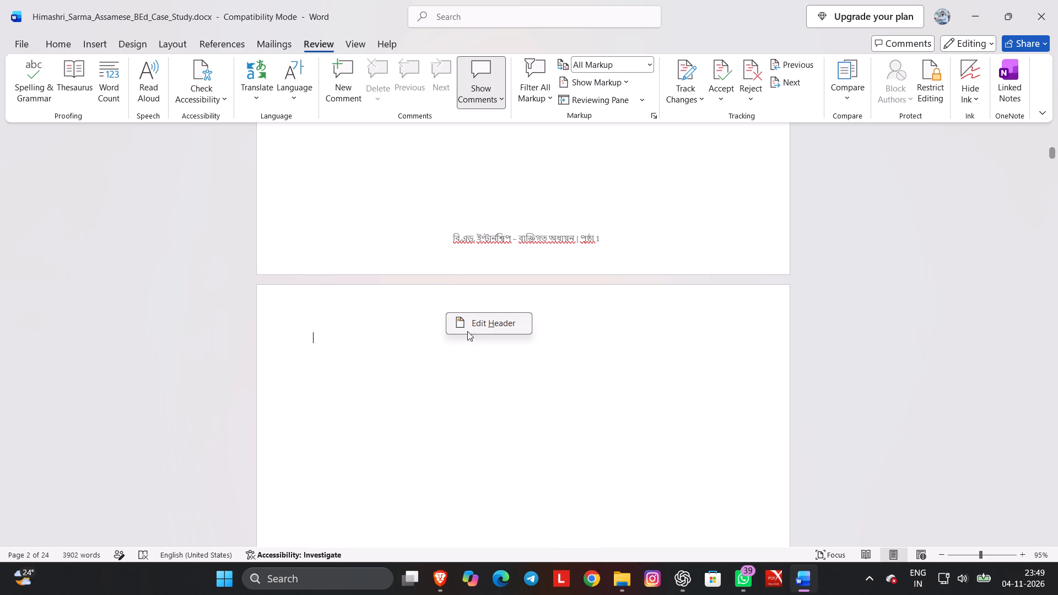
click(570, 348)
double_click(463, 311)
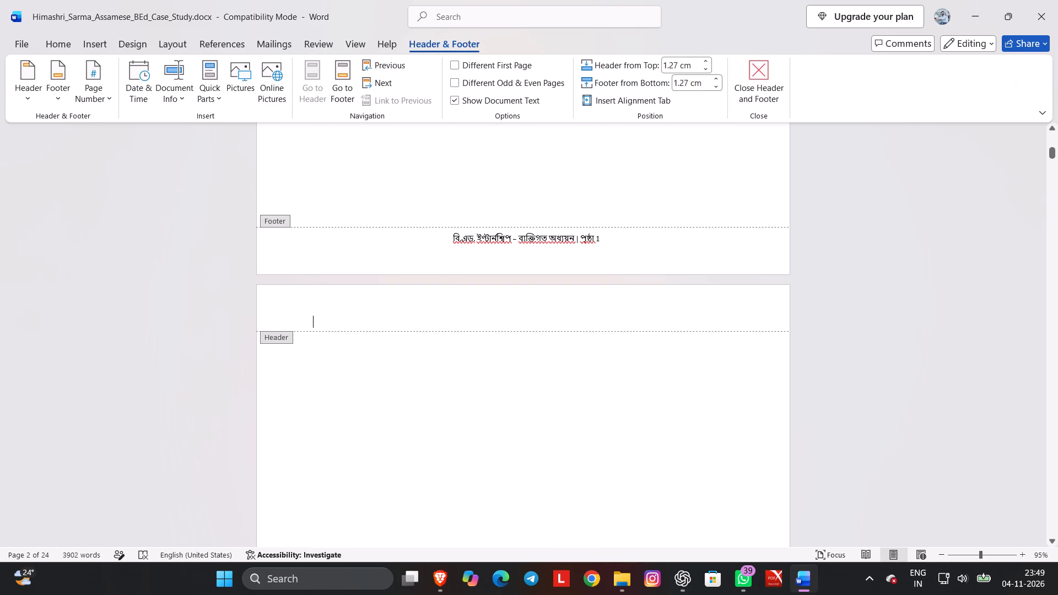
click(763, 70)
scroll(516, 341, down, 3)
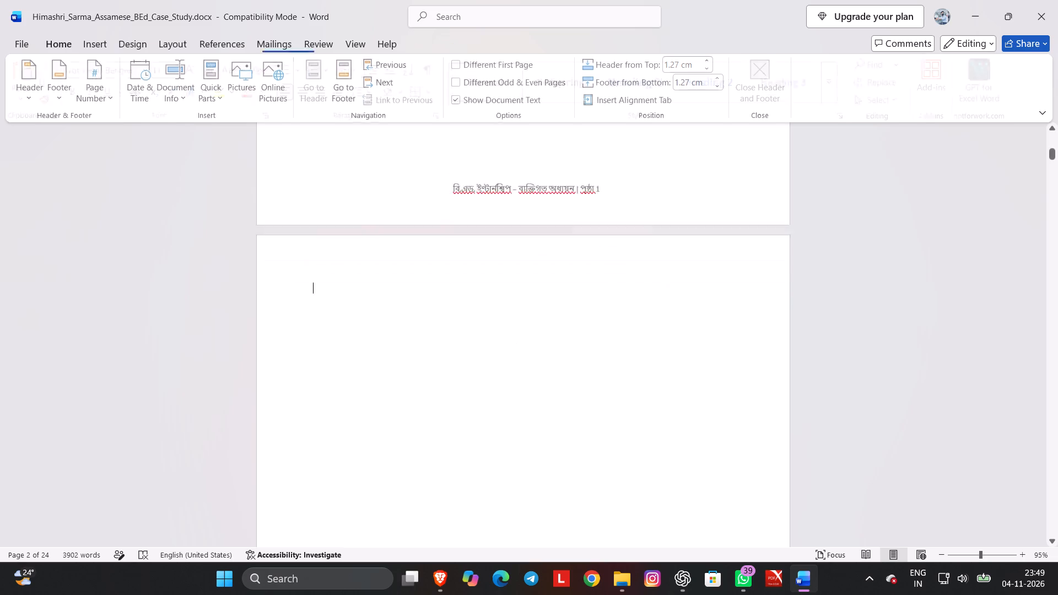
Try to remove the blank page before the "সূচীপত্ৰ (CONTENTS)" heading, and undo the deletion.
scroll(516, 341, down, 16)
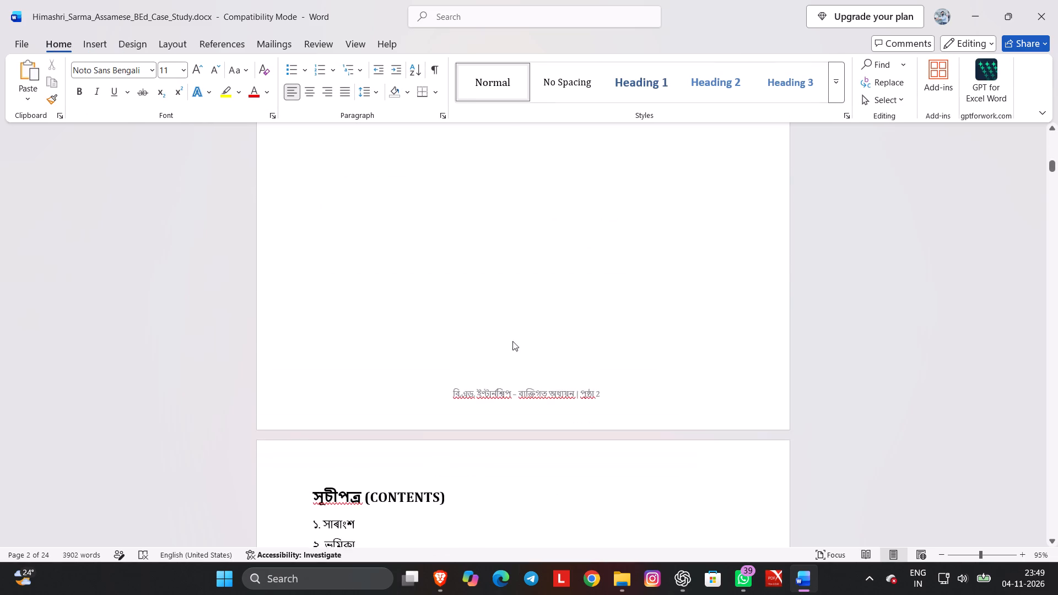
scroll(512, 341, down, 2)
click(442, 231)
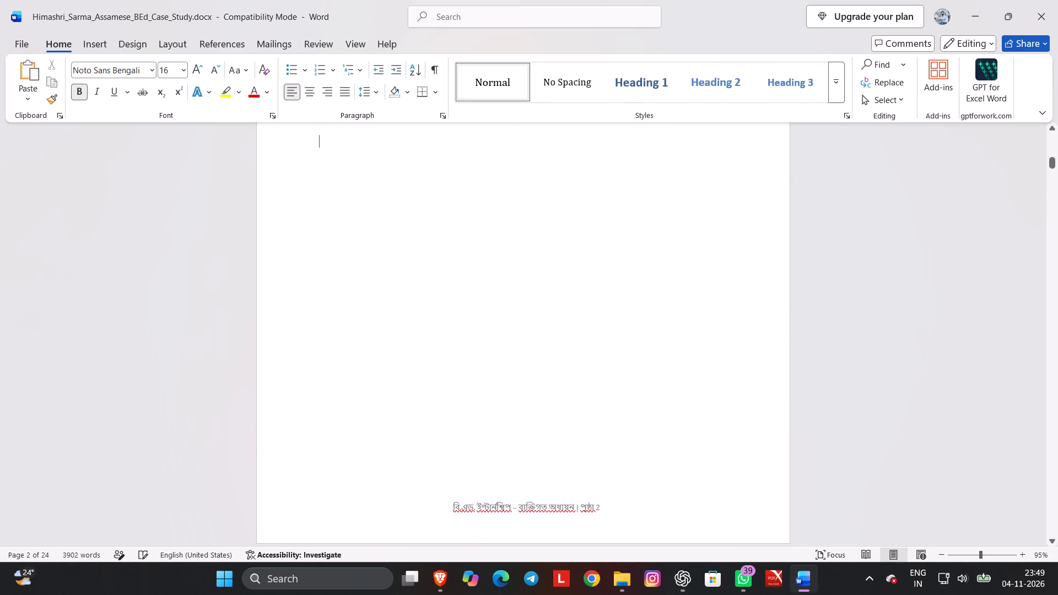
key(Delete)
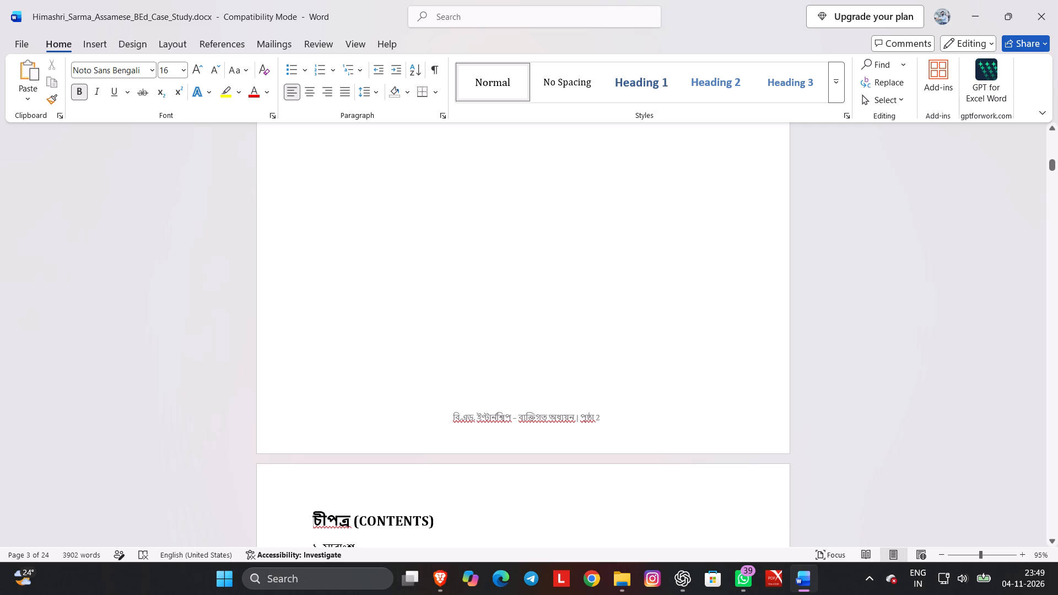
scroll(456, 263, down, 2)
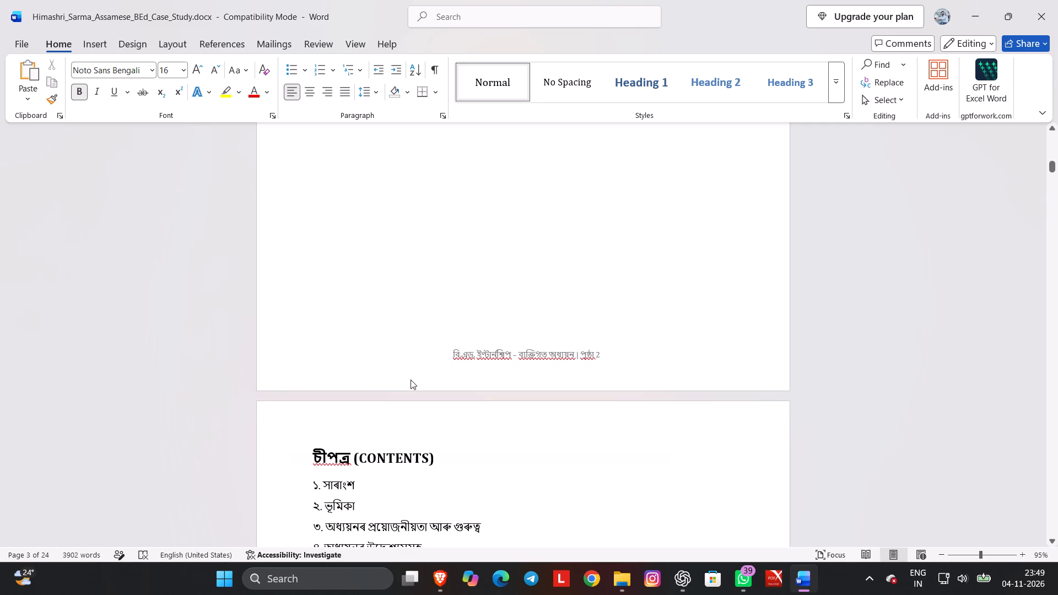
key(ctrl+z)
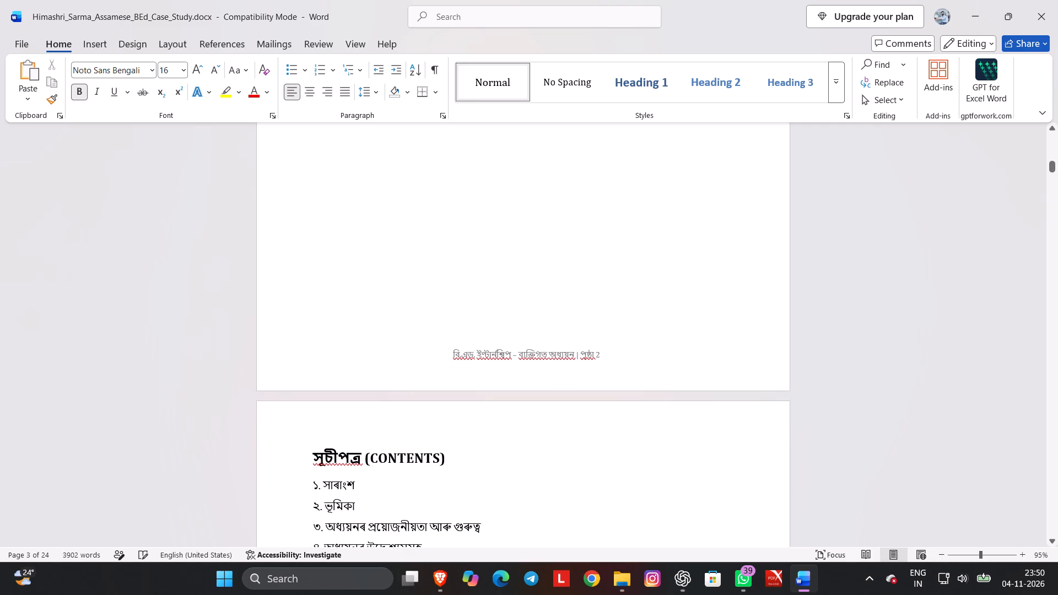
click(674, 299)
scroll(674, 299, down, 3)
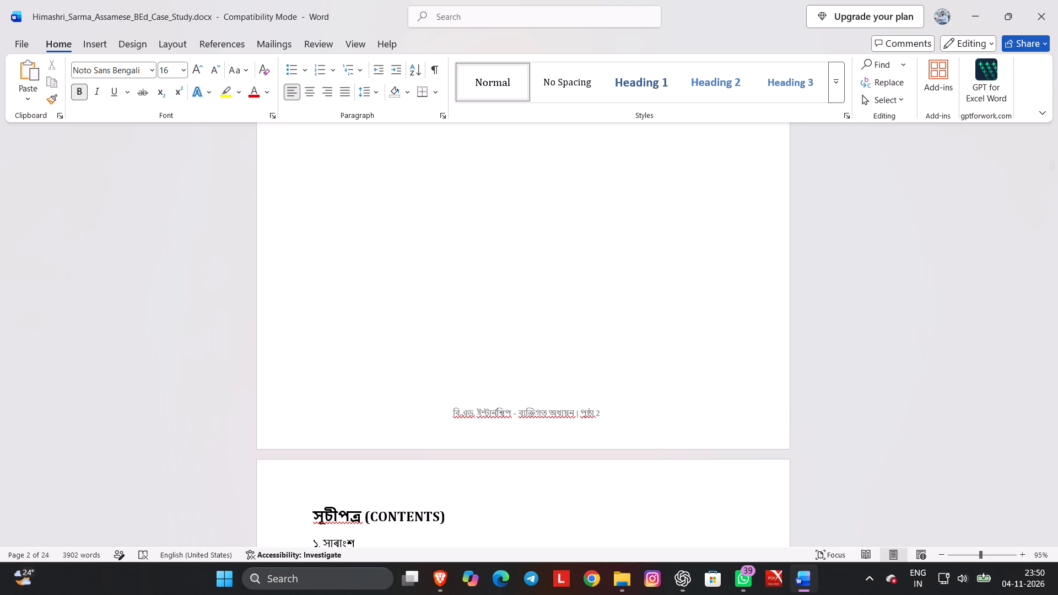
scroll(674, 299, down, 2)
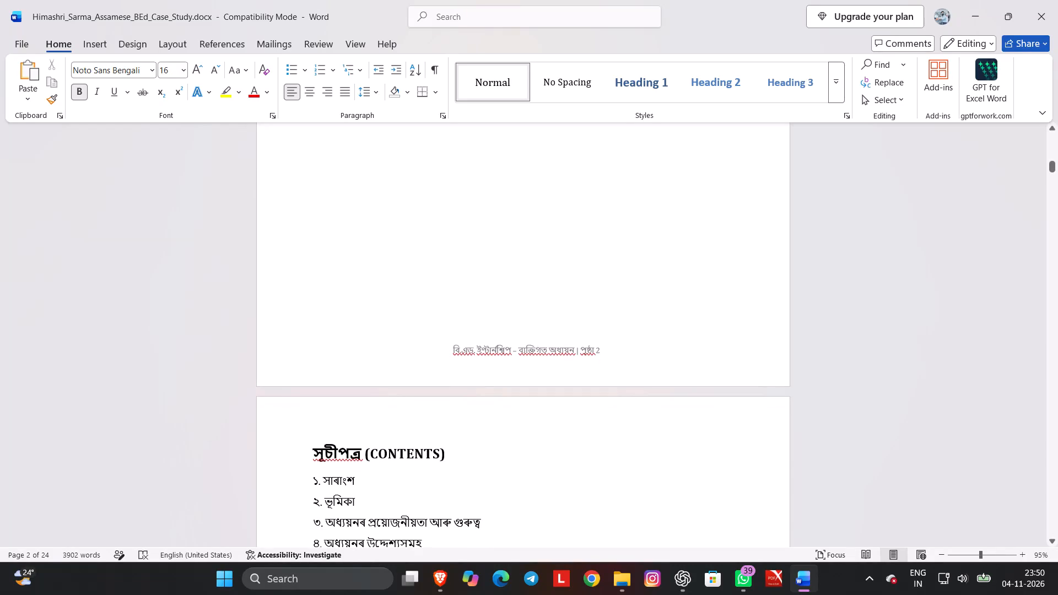
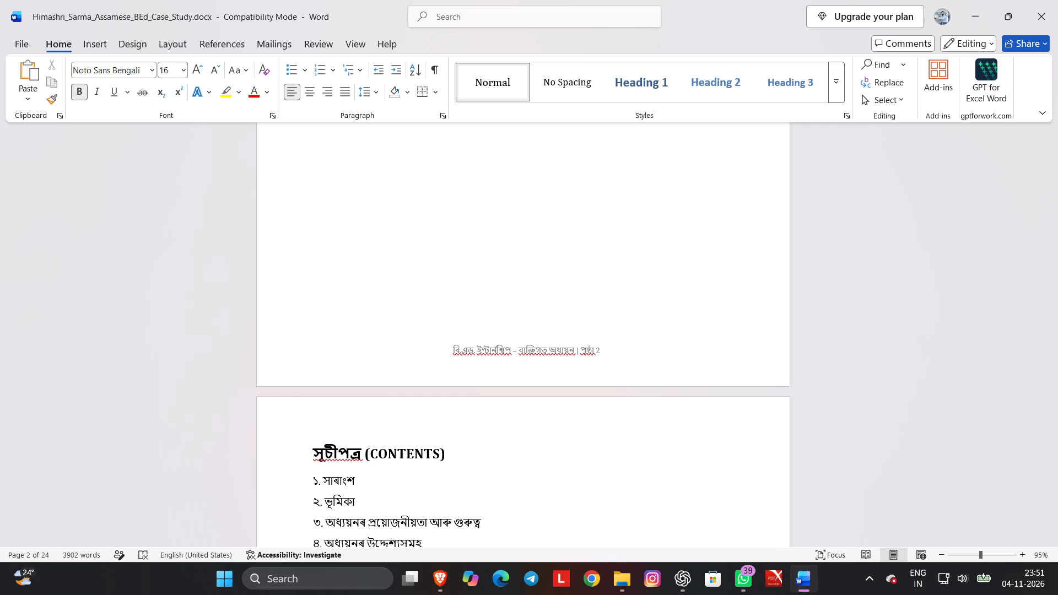
Show the formatting marks and examine the blank page before the "সূচীপত্ৰ (CONTENTS)" heading for hidden content.
scroll(657, 242, up, 1)
click(584, 221)
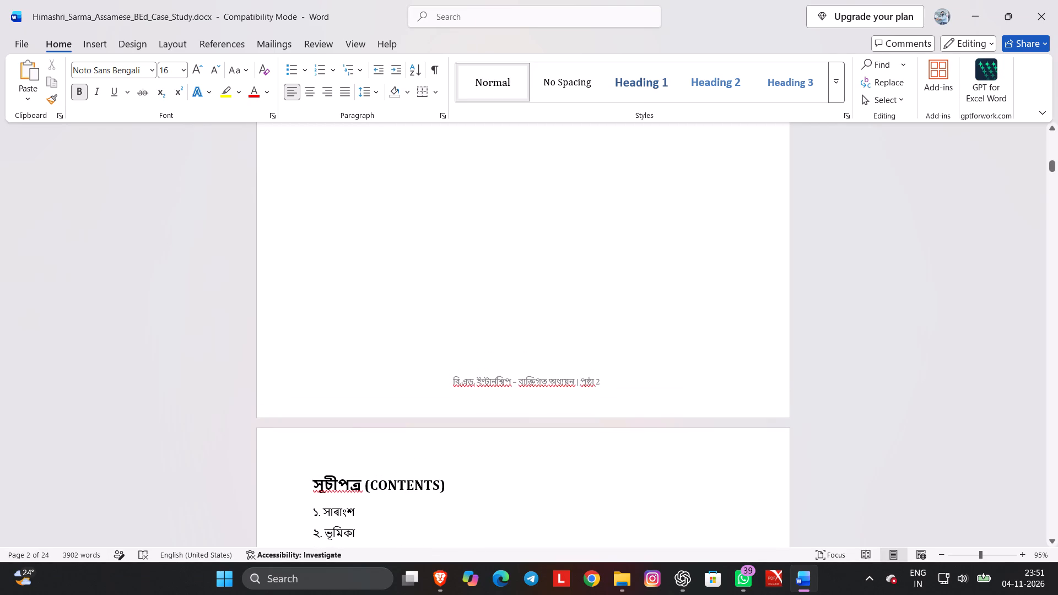
click(566, 247)
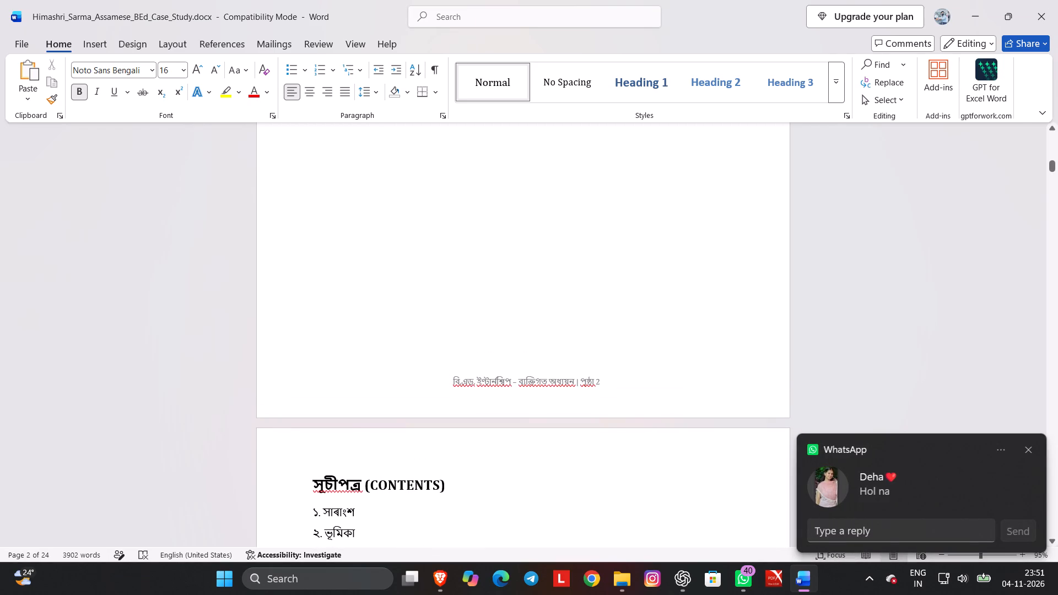
key(ctrl+shift+8)
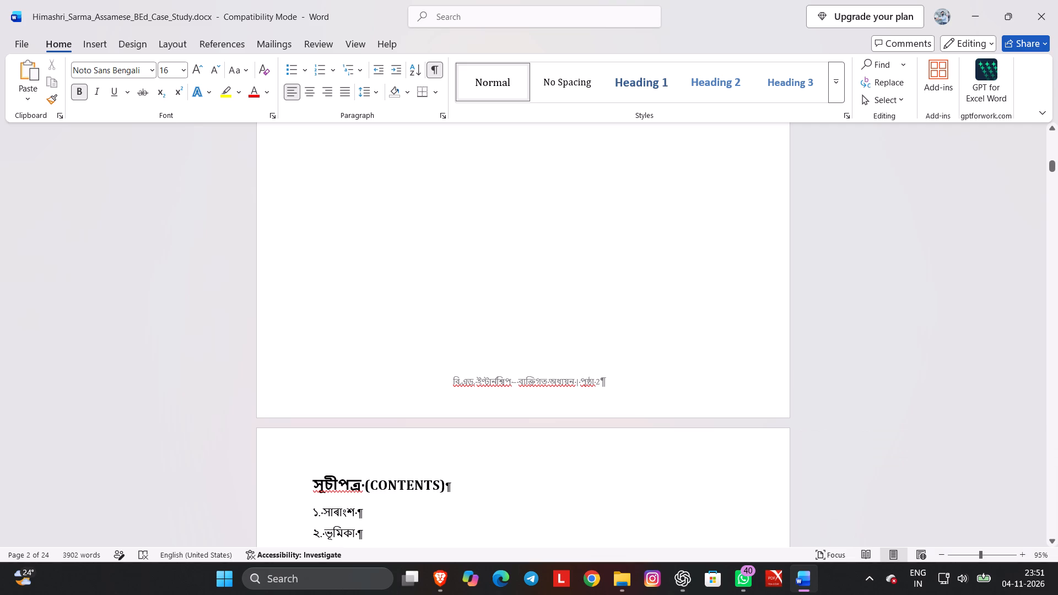
click(662, 392)
click(606, 377)
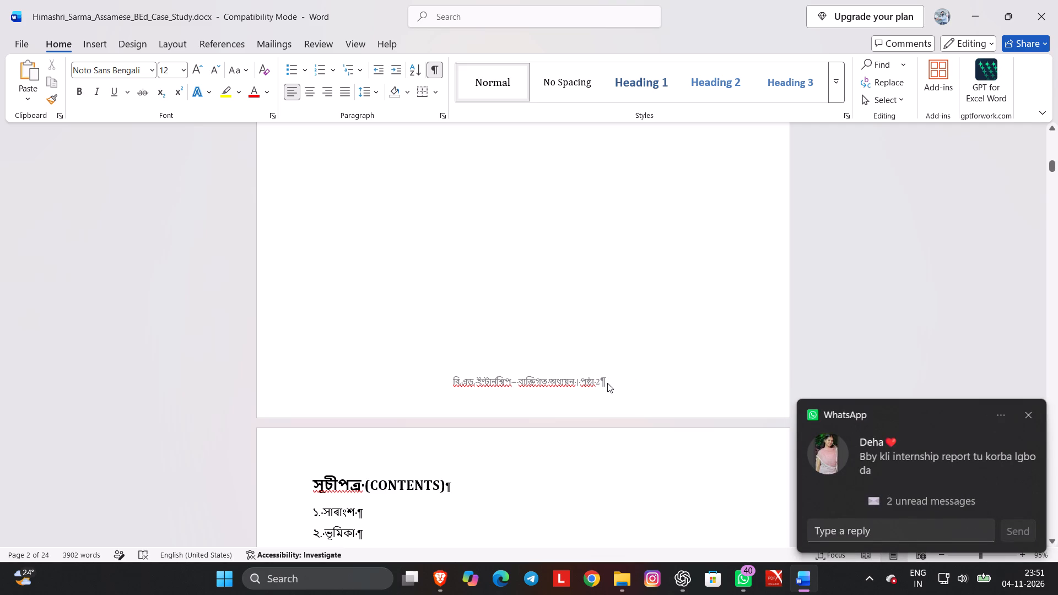
click(607, 383)
click(693, 392)
scroll(697, 391, up, 1)
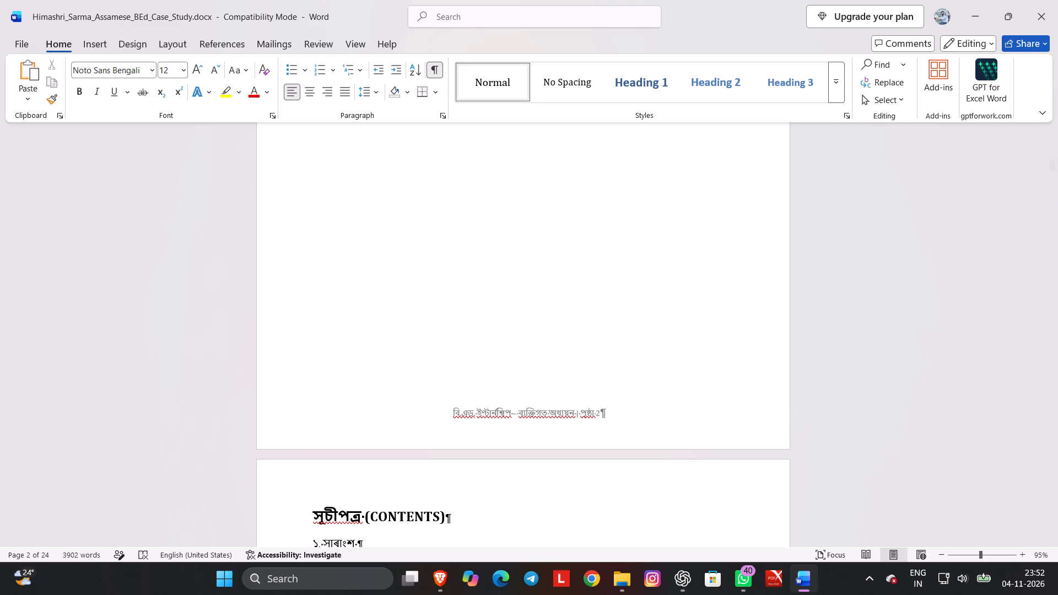
click(604, 412)
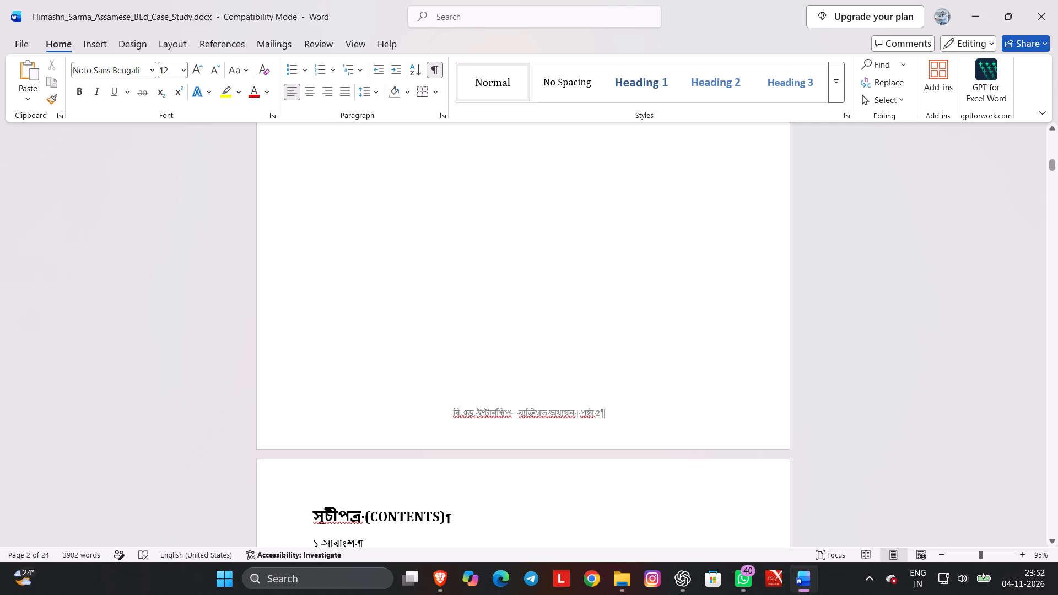
click(601, 410)
scroll(609, 402, up, 3)
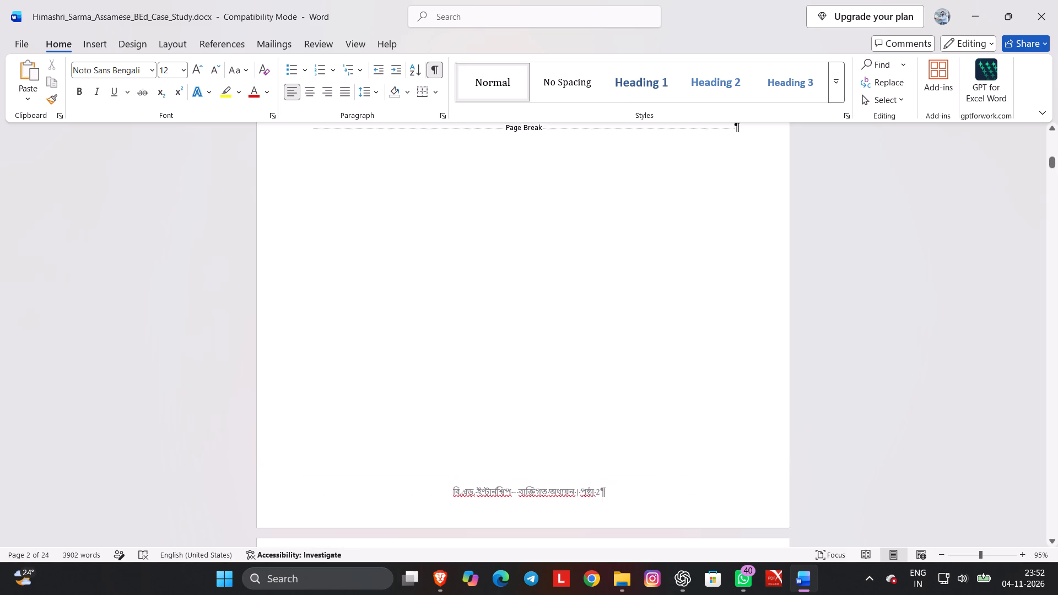
scroll(609, 402, up, 8)
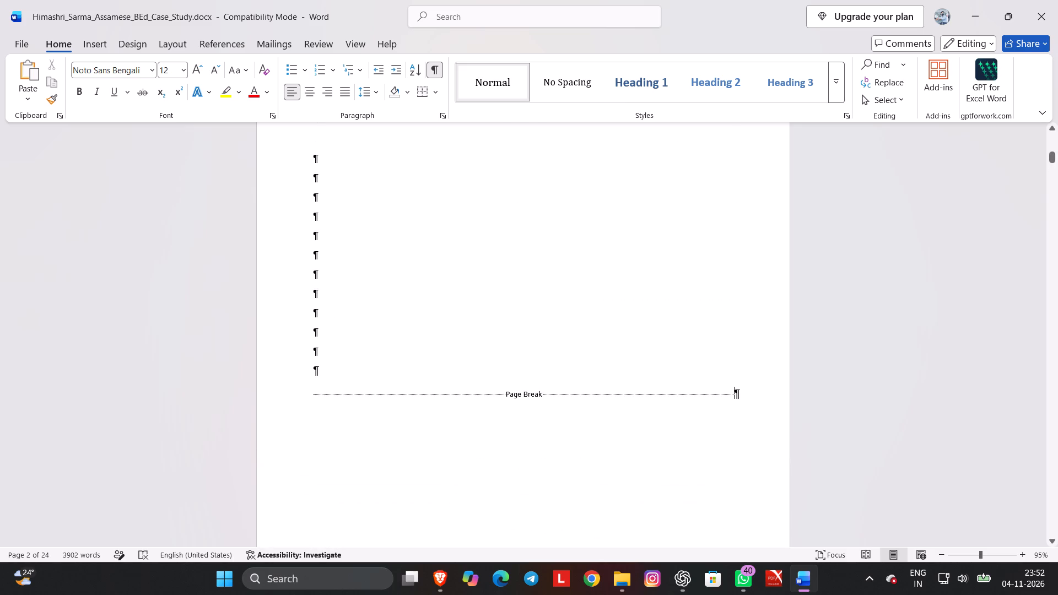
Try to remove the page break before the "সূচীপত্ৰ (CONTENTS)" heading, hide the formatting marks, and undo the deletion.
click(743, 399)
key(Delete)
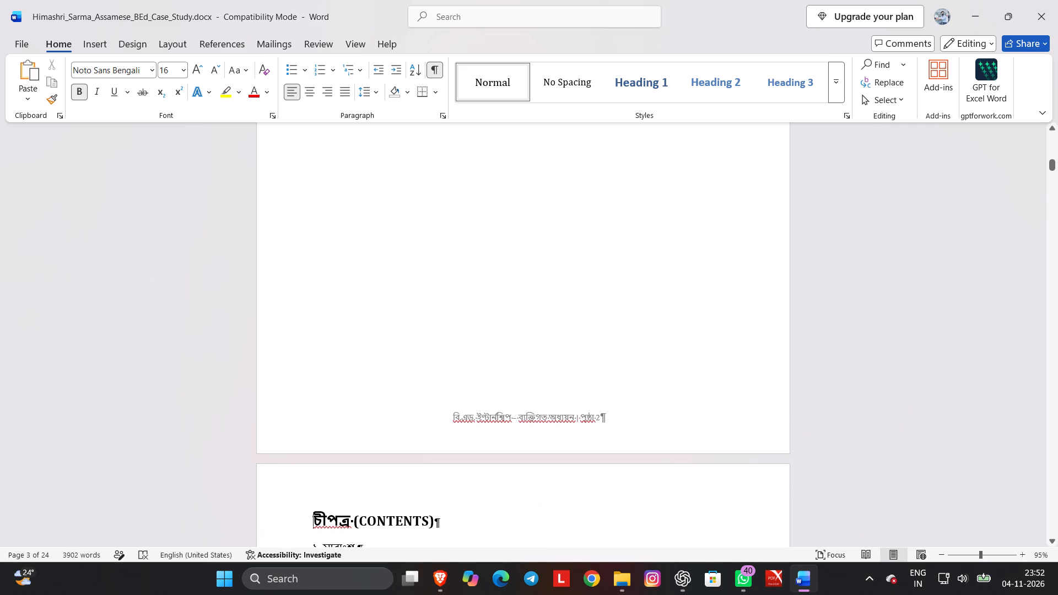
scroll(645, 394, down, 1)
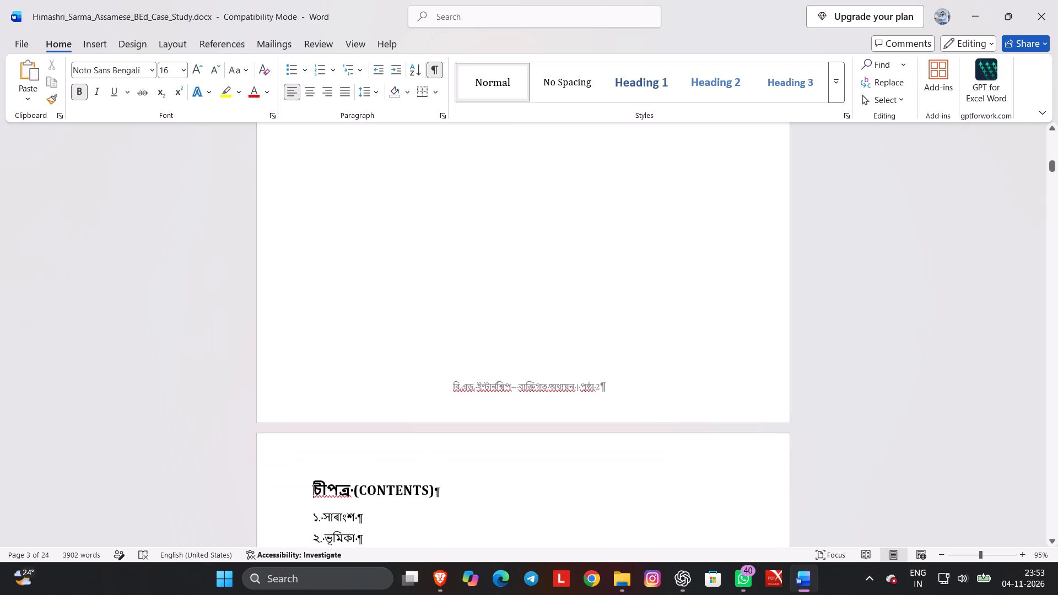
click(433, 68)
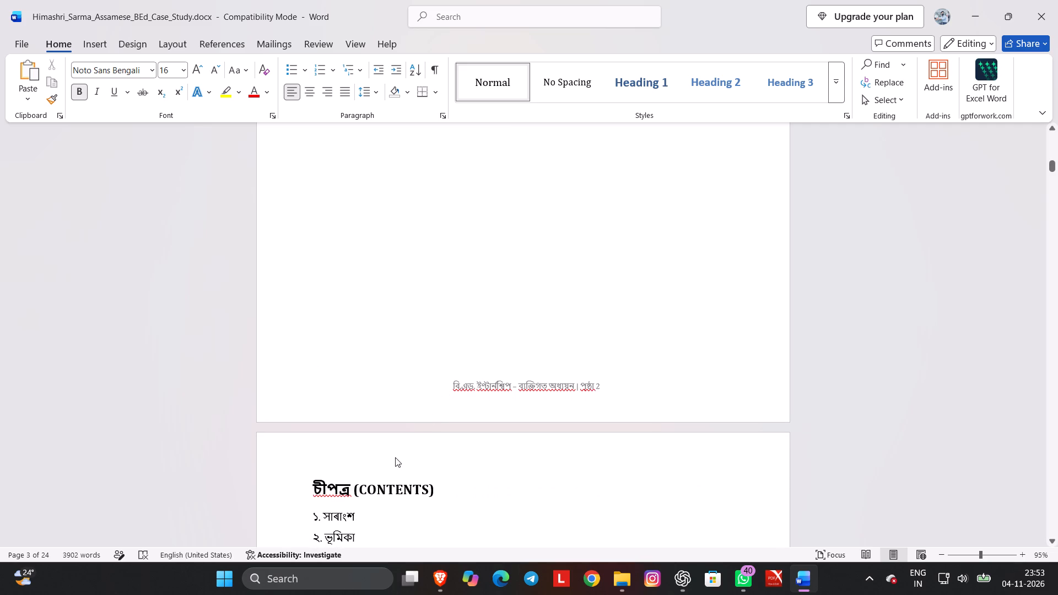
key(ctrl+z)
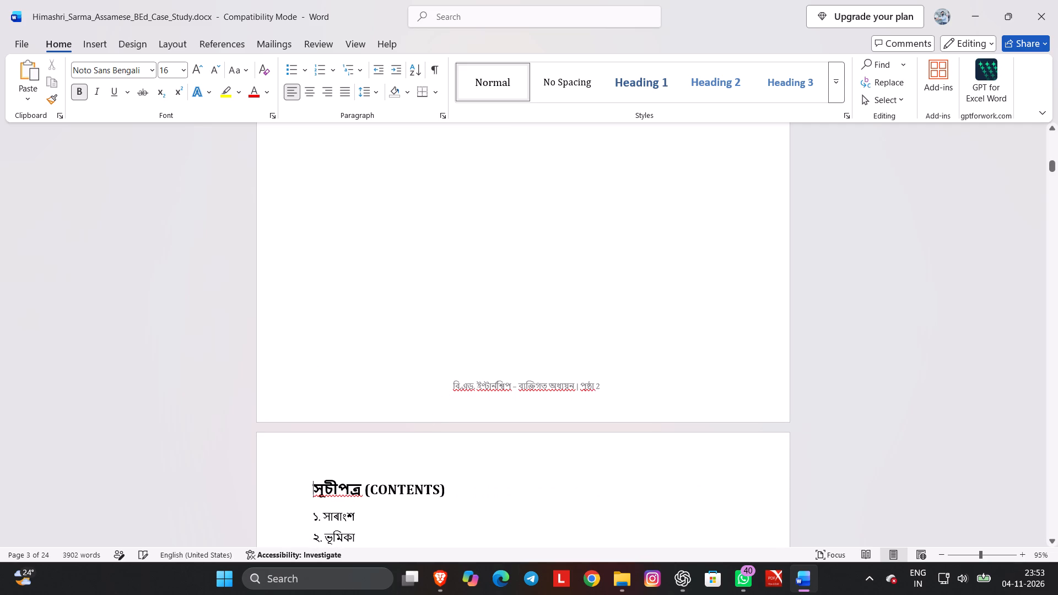
Review the report from the cover page through the contents list to the "১. সাৰাংশ" section, checking the page layout.
scroll(395, 457, up, 10)
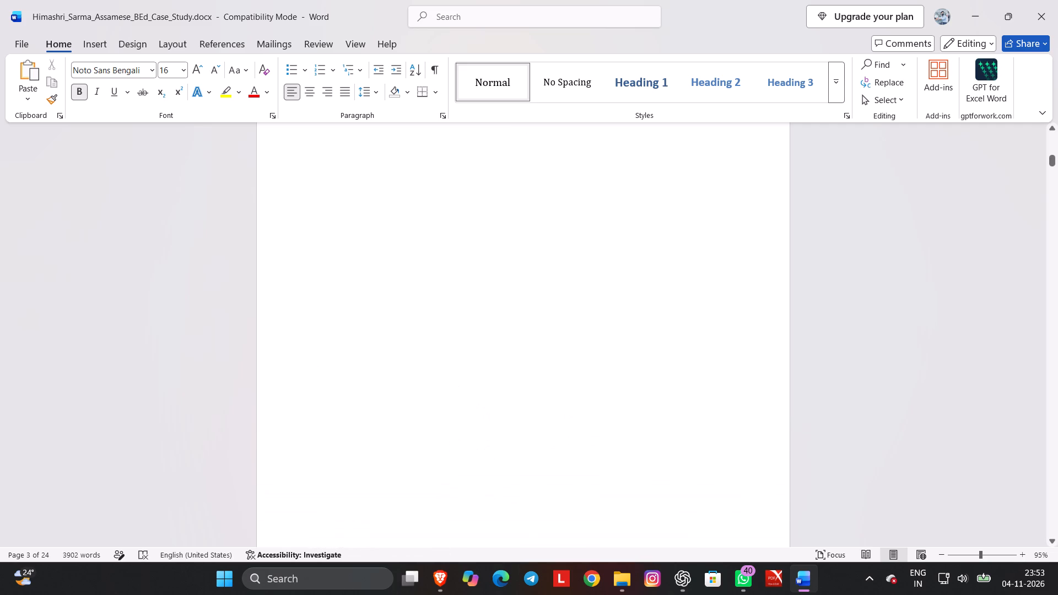
scroll(393, 453, up, 20)
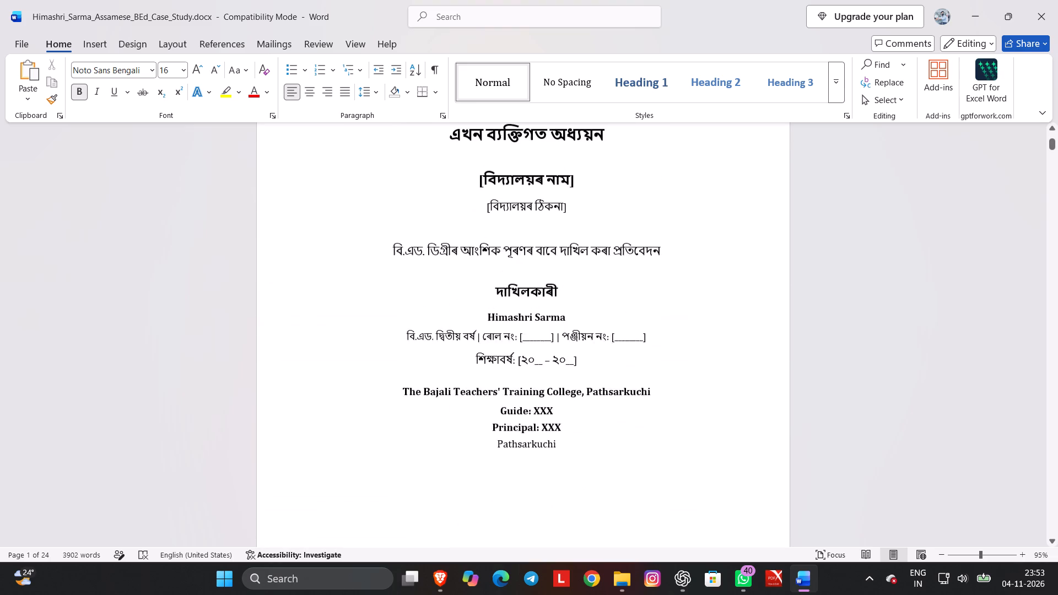
scroll(392, 453, up, 12)
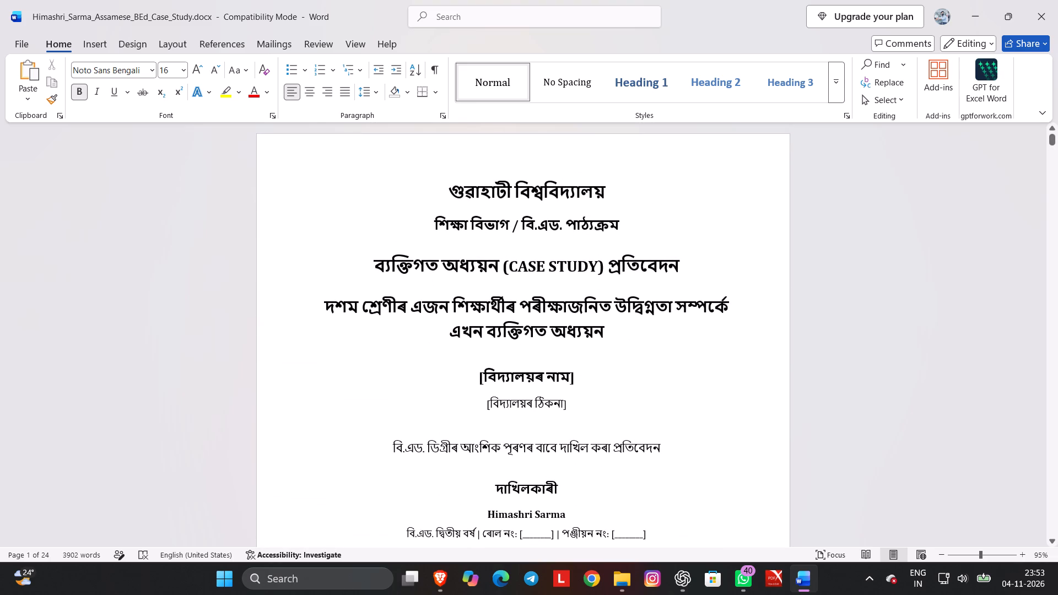
scroll(533, 350, down, 17)
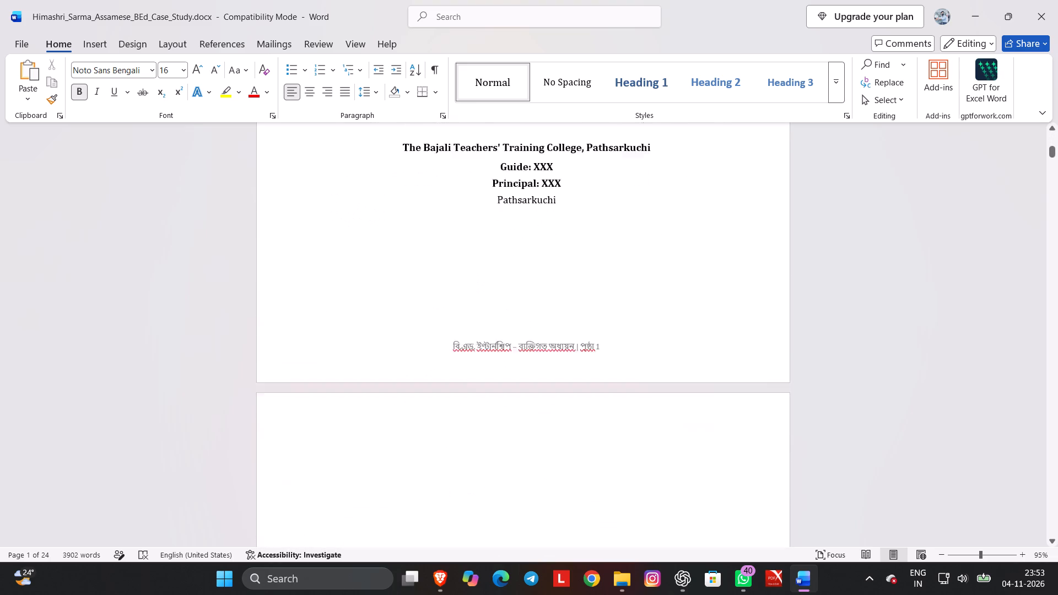
scroll(536, 351, down, 20)
scroll(536, 351, down, 8)
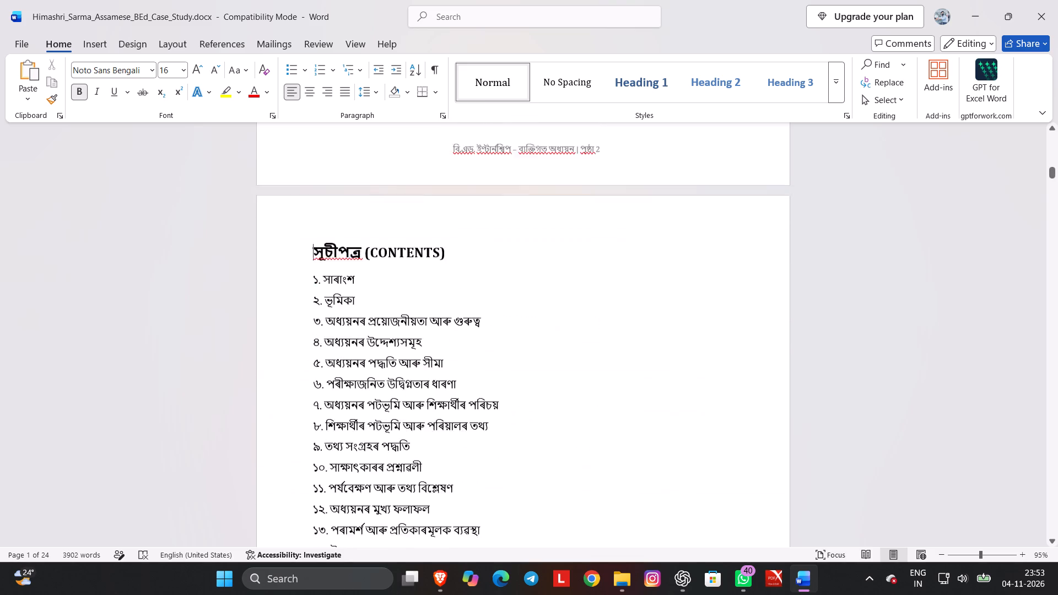
scroll(536, 351, down, 19)
scroll(478, 350, down, 3)
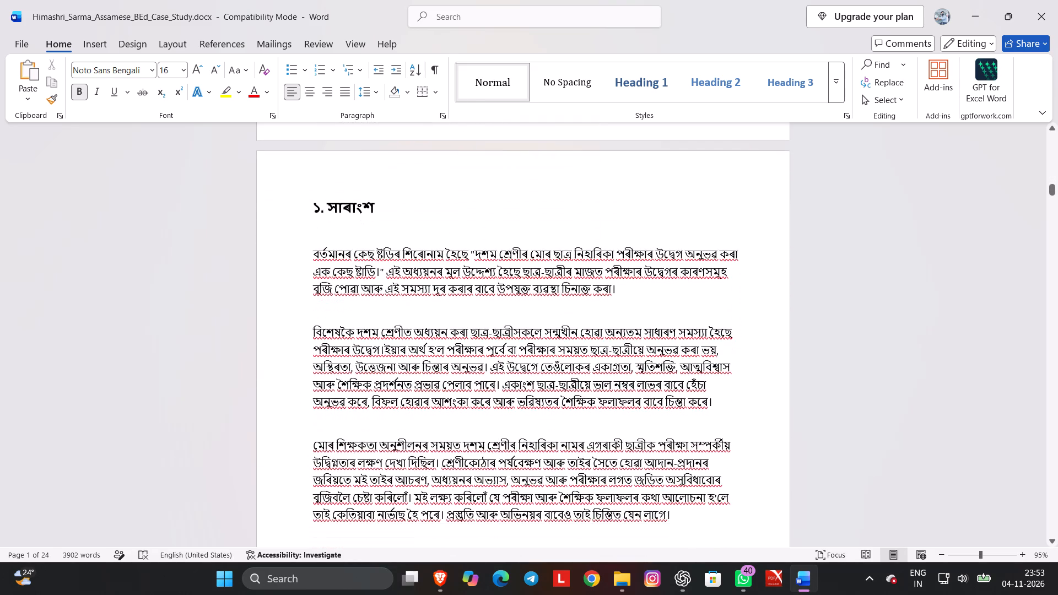
scroll(477, 349, down, 7)
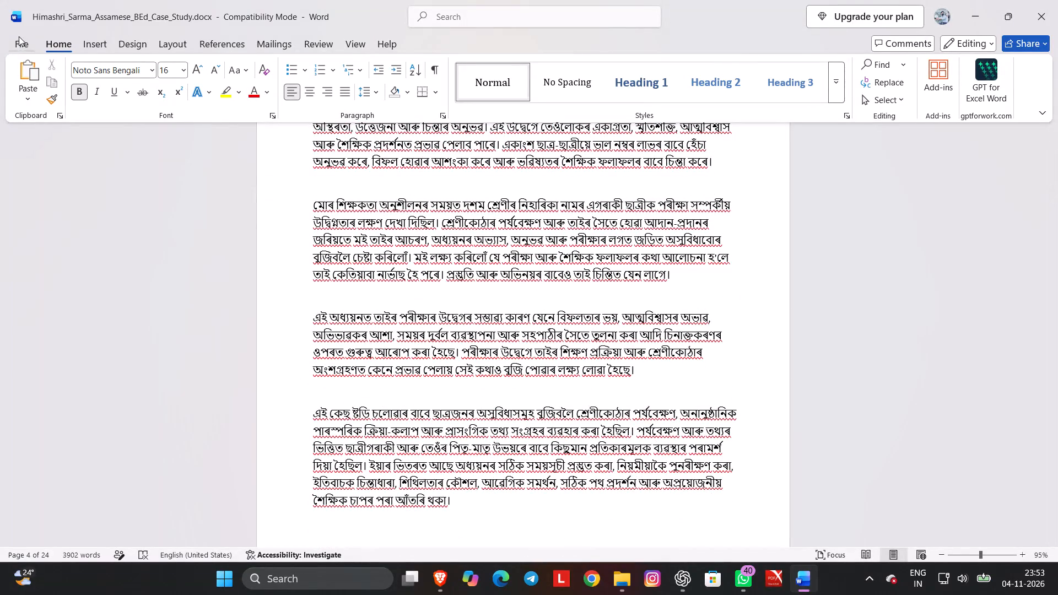
Print all pages of the report with Microsoft Print to PDF, entering "rep n fin" as the output file name in Documents.
click(18, 40)
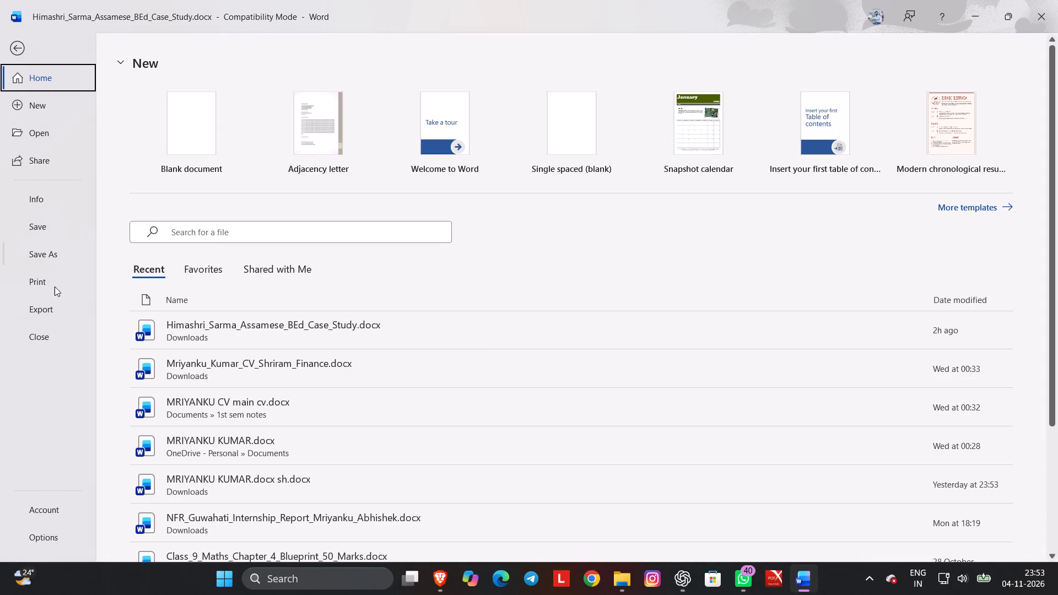
click(48, 282)
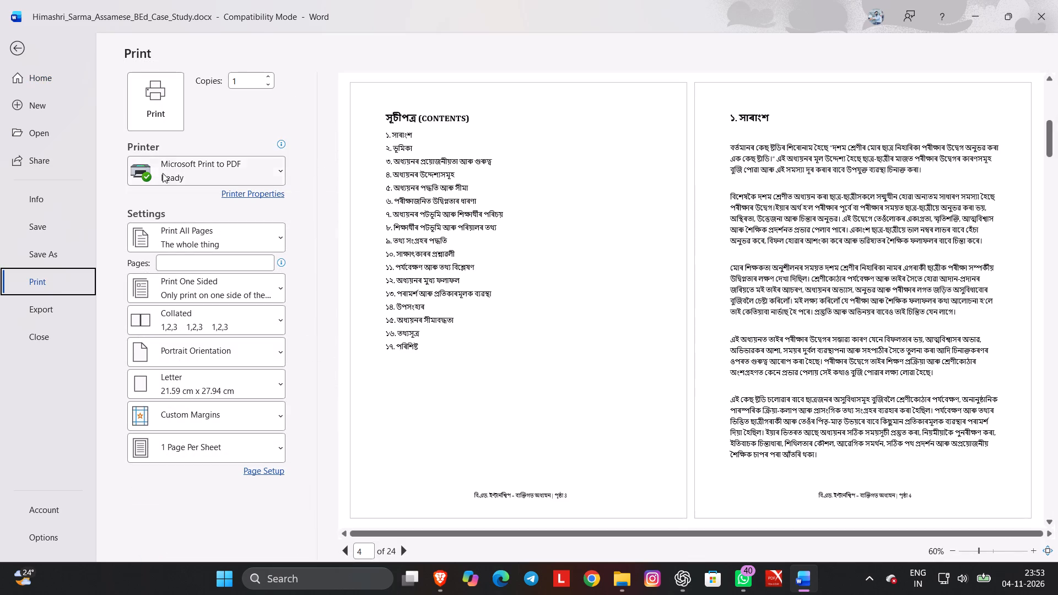
click(163, 96)
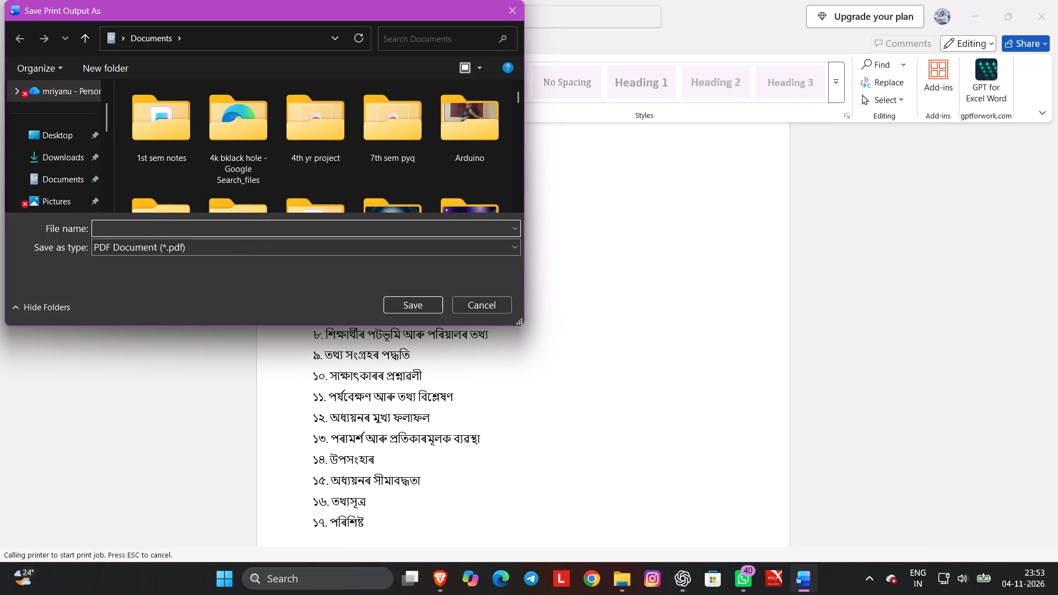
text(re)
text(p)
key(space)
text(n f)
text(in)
Save the report's print output as the PDF "rep n fin" in the Documents folder.
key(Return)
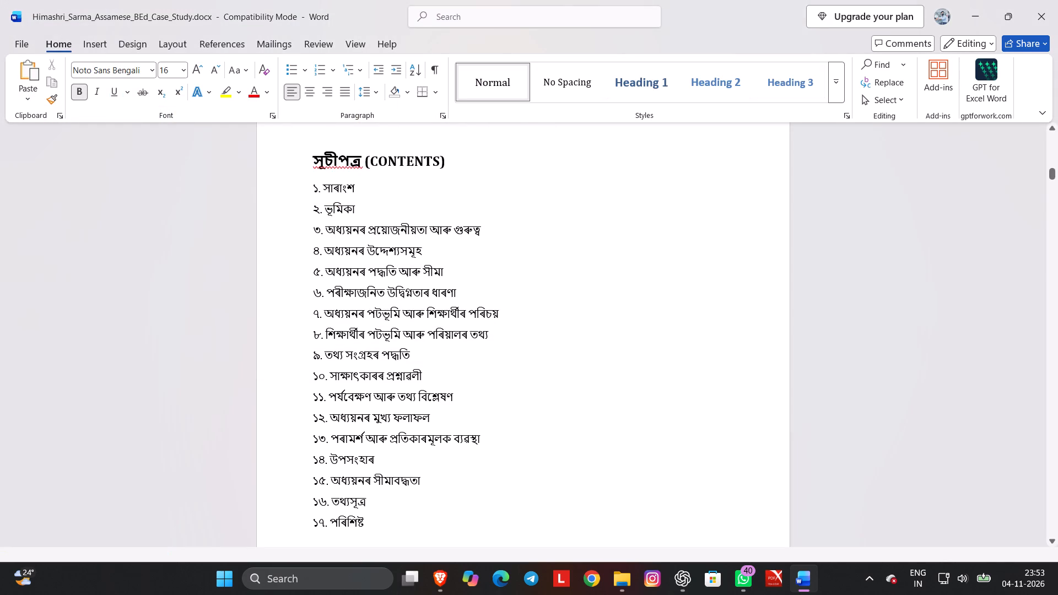
Switch to File Explorer and copy the "rep n fin.pdf" file from the recent files.
click(623, 579)
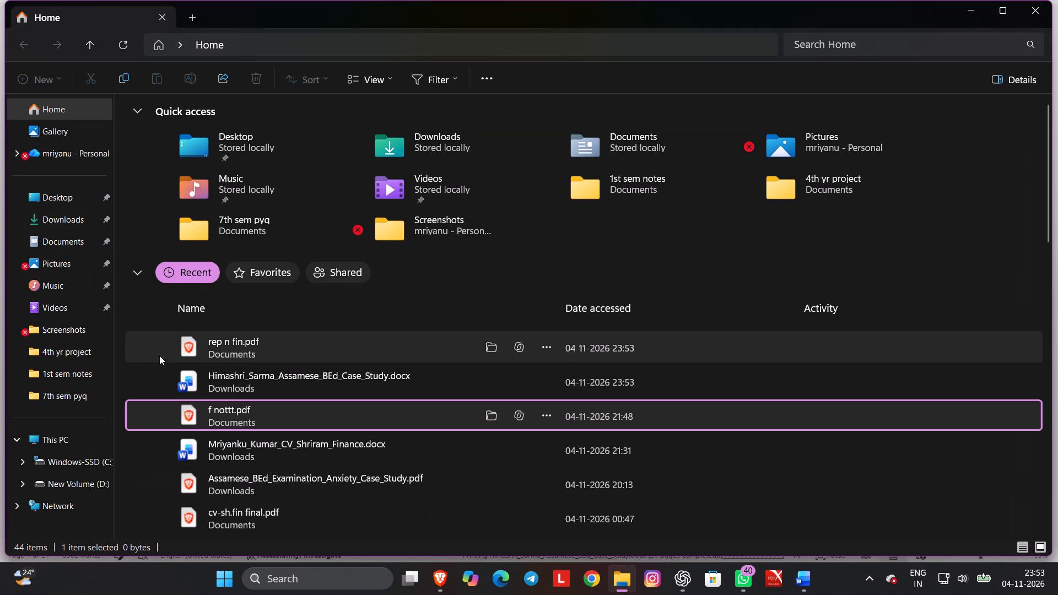
right_click(241, 344)
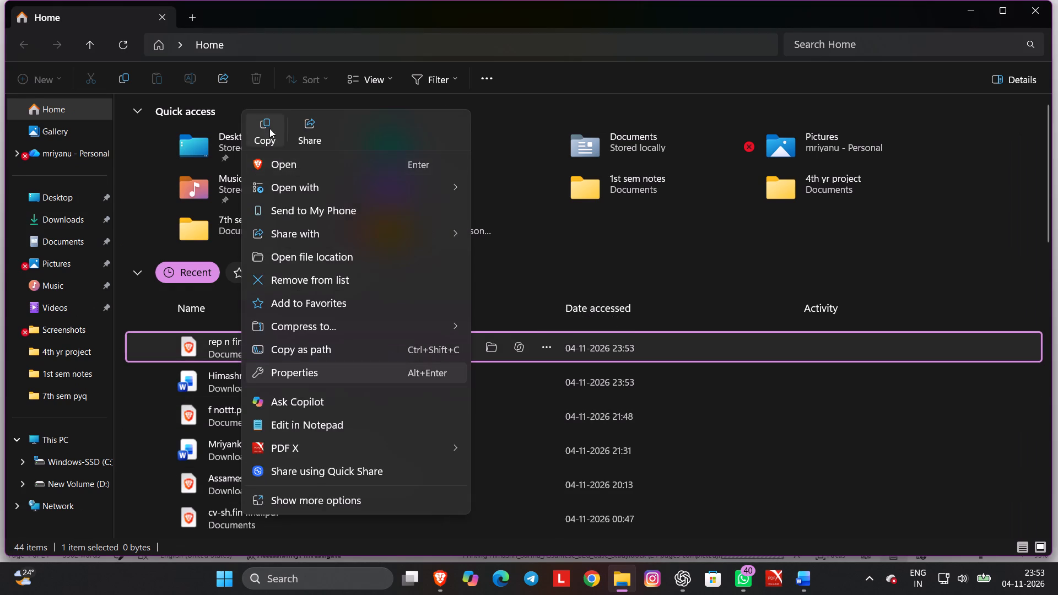
click(269, 125)
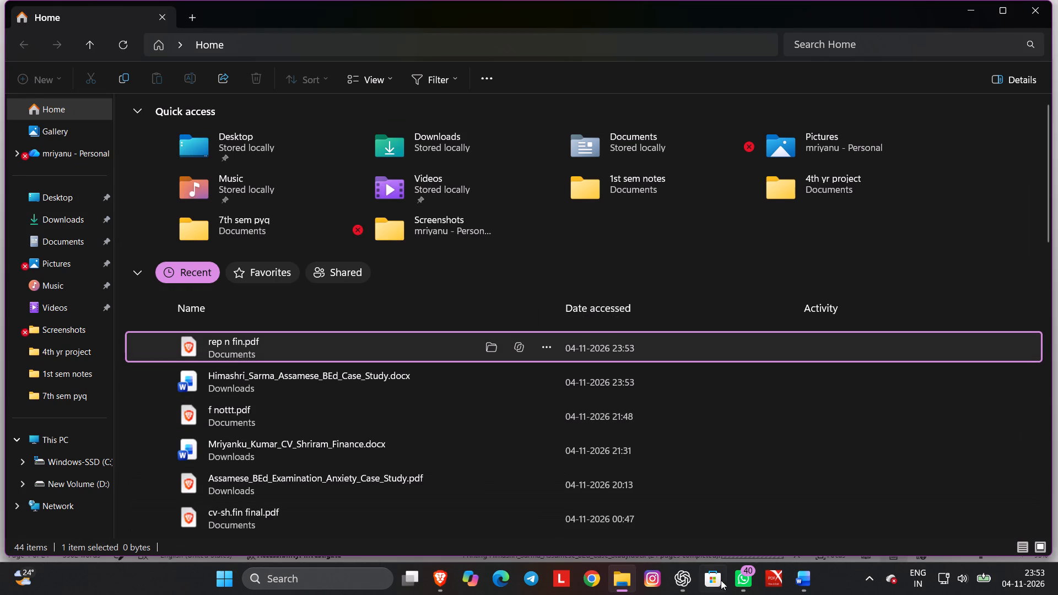
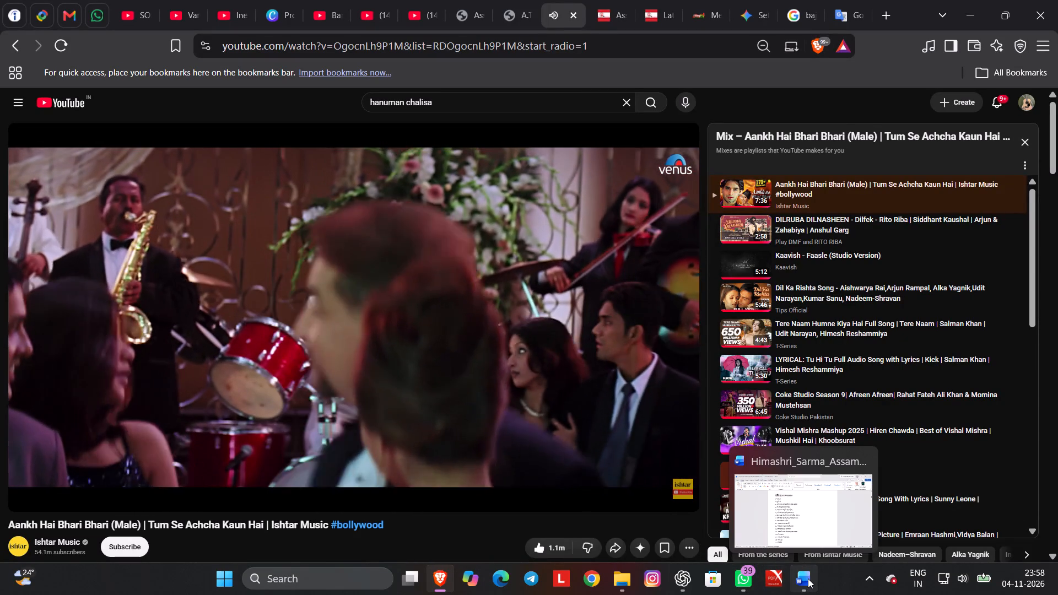
Switch to the case study document in Word and check the pages from the cover page to the "সূচীপত্ৰ (CONTENTS)" heading.
click(808, 578)
scroll(463, 362, up, 6)
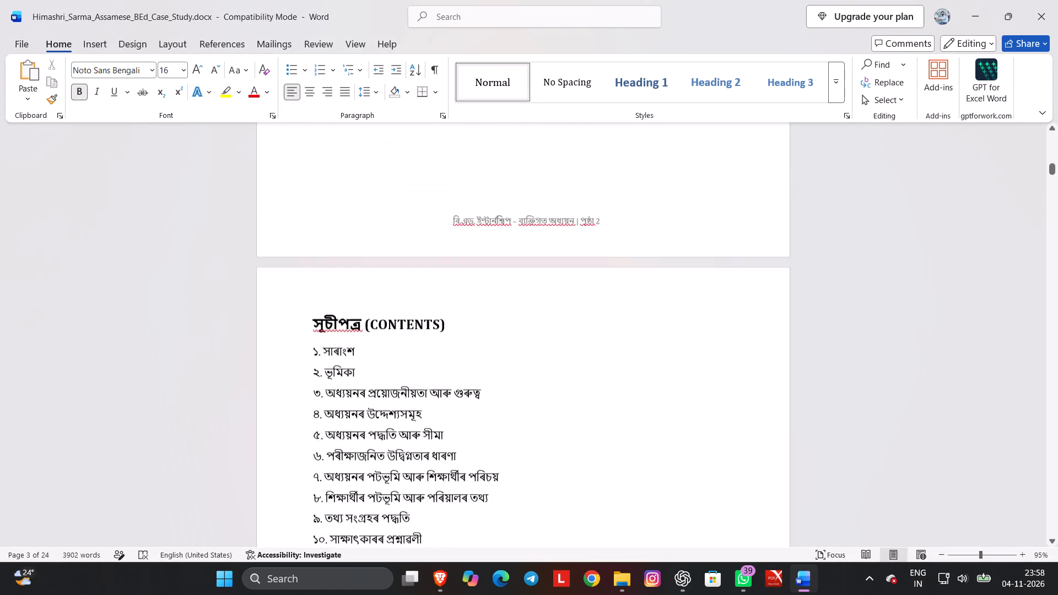
scroll(463, 362, up, 9)
scroll(458, 362, up, 16)
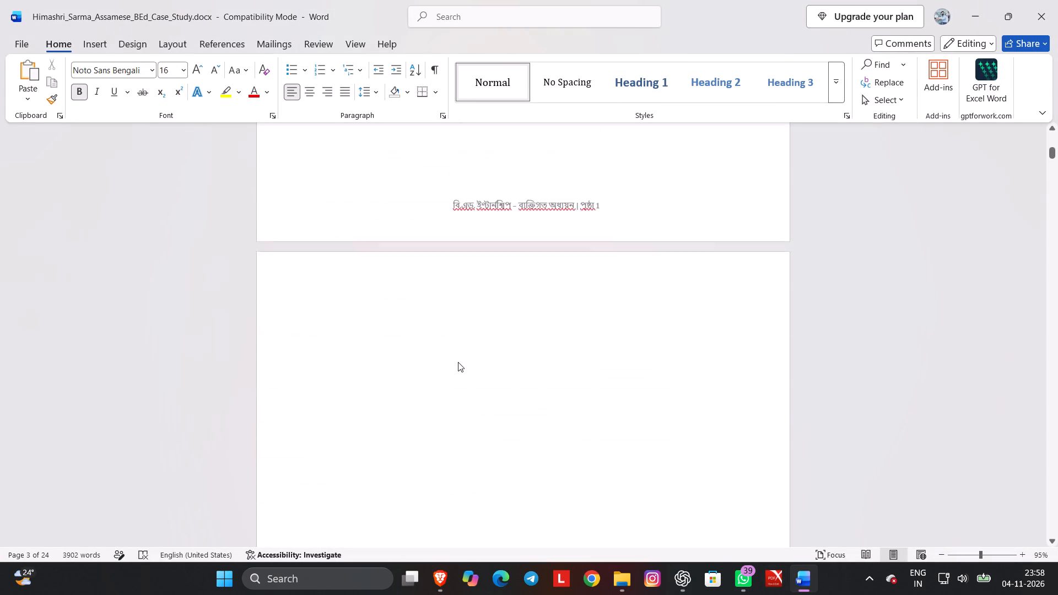
scroll(458, 362, up, 11)
scroll(458, 362, down, 10)
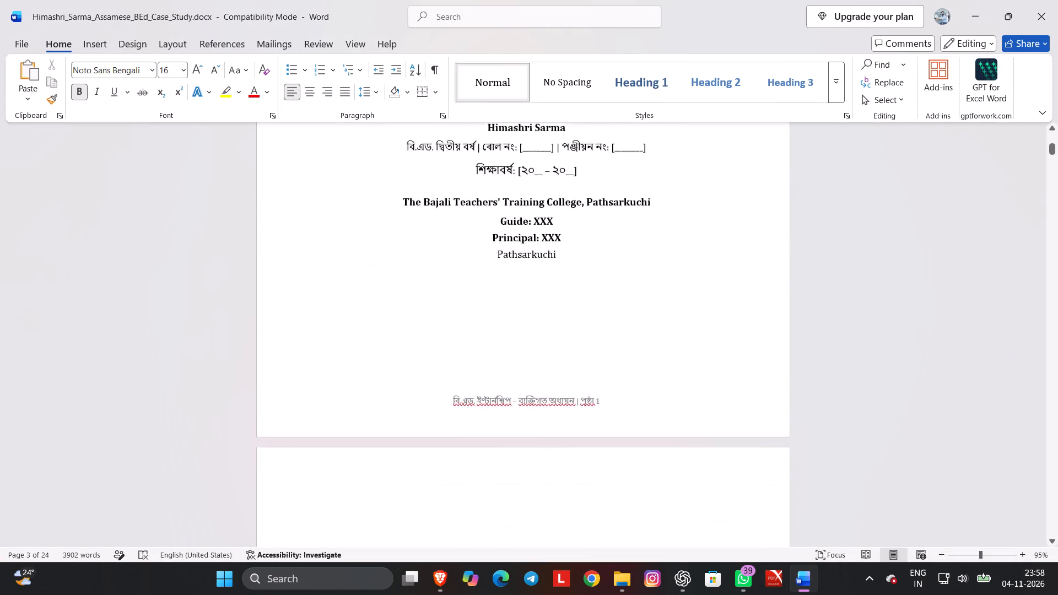
scroll(458, 362, down, 20)
scroll(458, 362, down, 11)
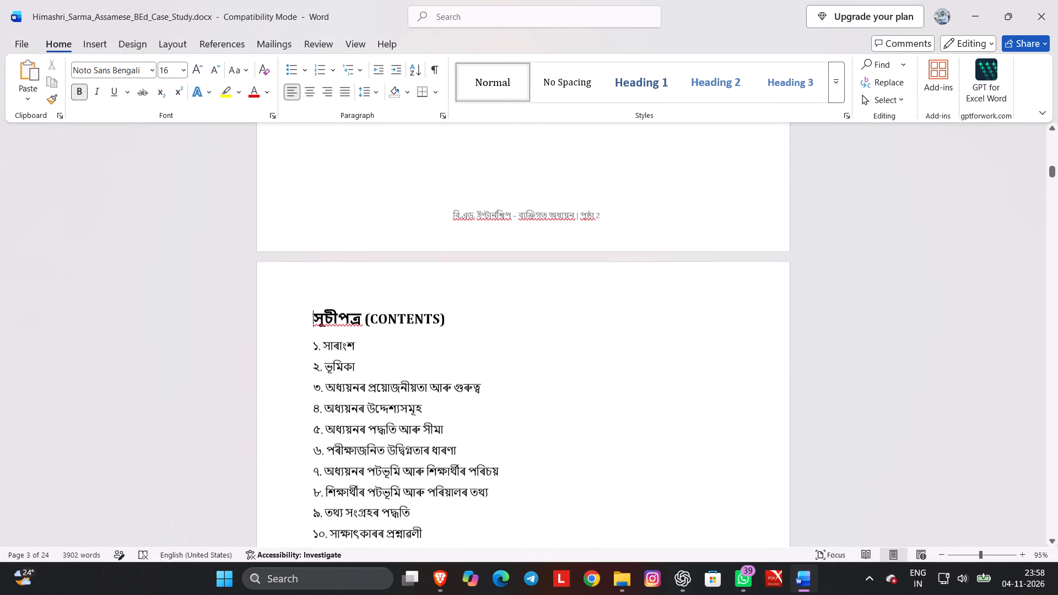
Review the "১. সাৰাংশ" section on pages 4 and 5, comparing its paragraphs and checking the page layout.
scroll(457, 362, down, 20)
scroll(457, 362, down, 2)
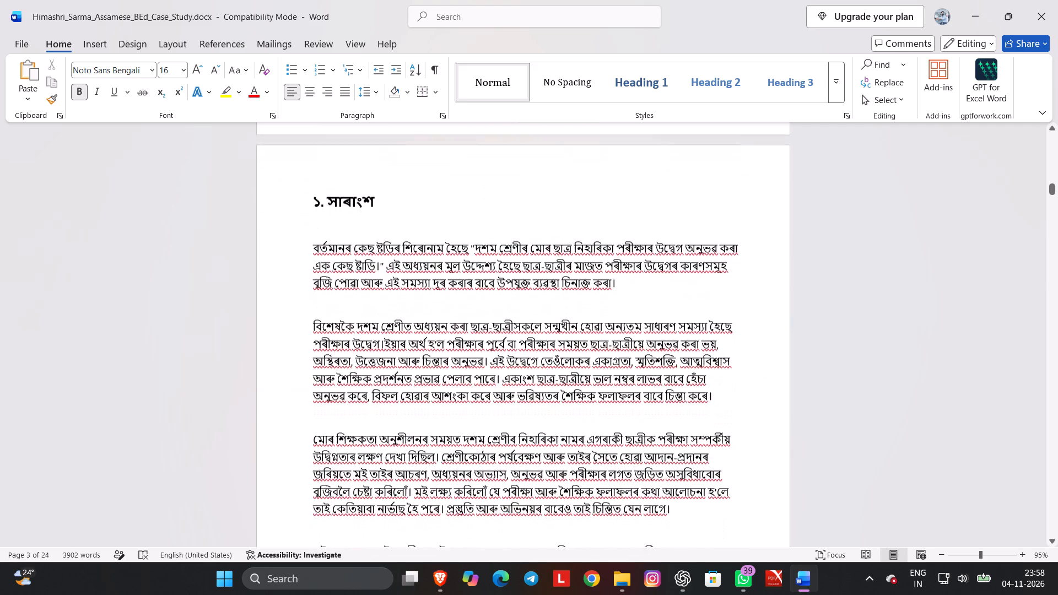
scroll(457, 363, down, 11)
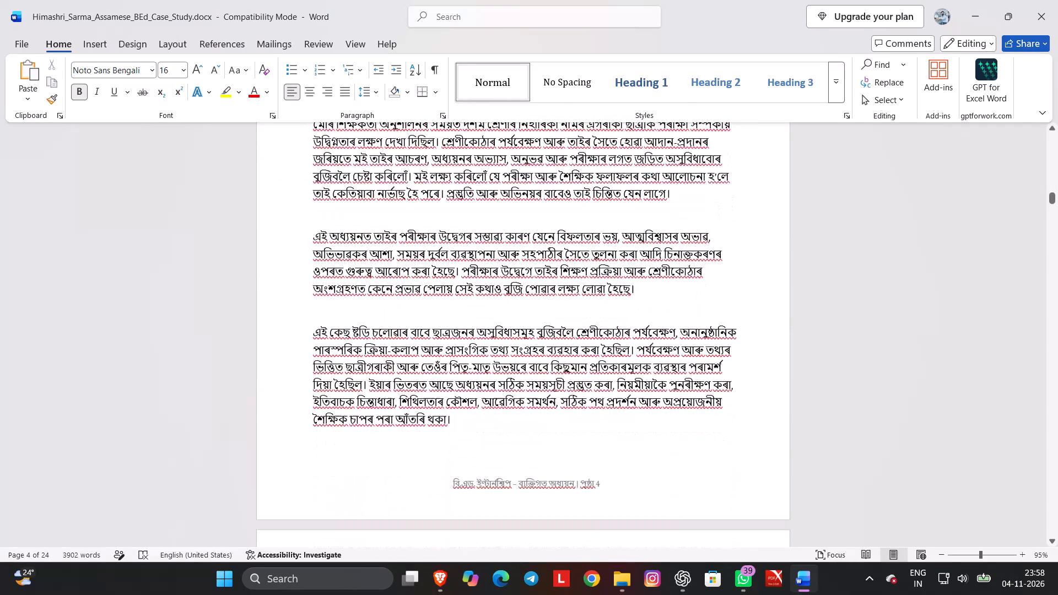
scroll(457, 363, down, 12)
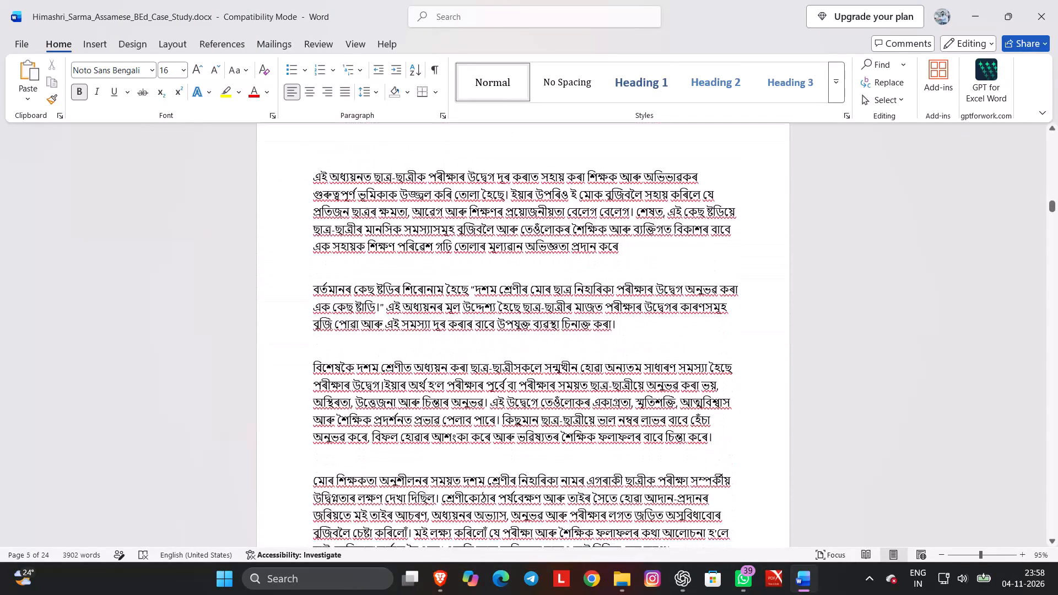
scroll(457, 363, down, 3)
scroll(457, 365, up, 4)
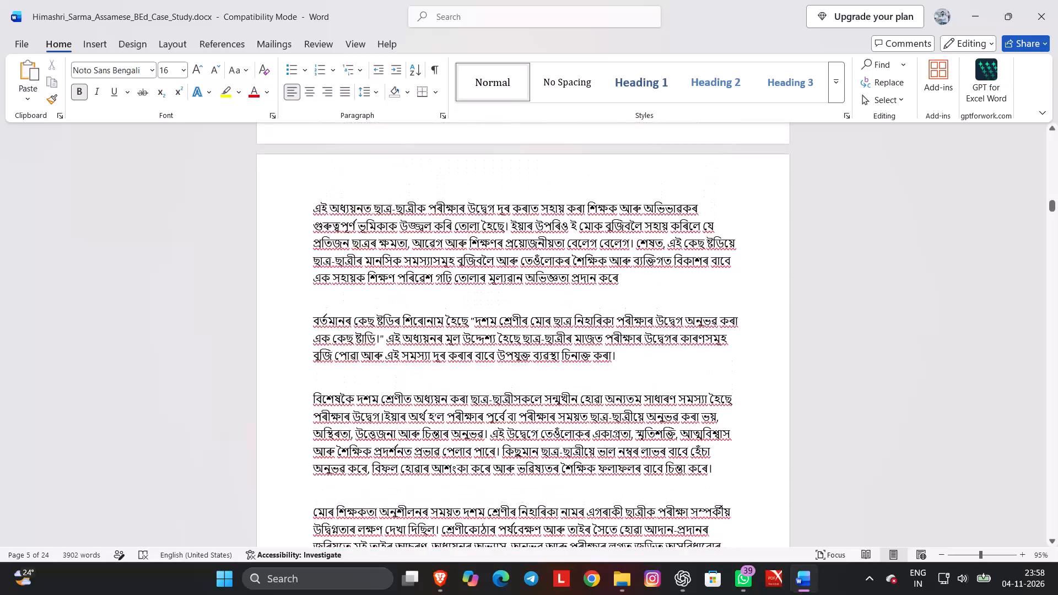
scroll(457, 365, up, 13)
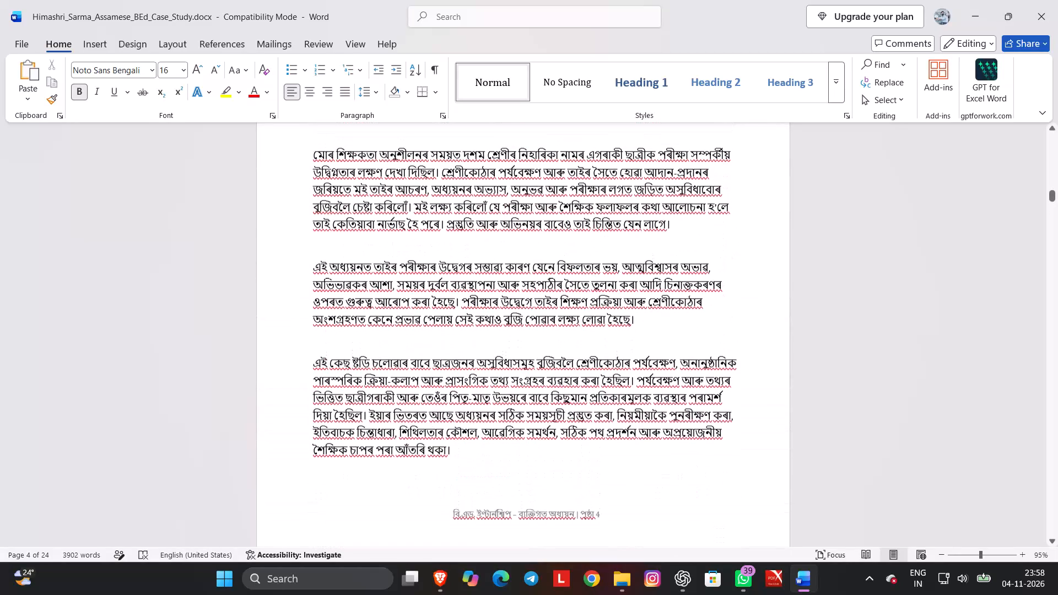
scroll(457, 365, up, 12)
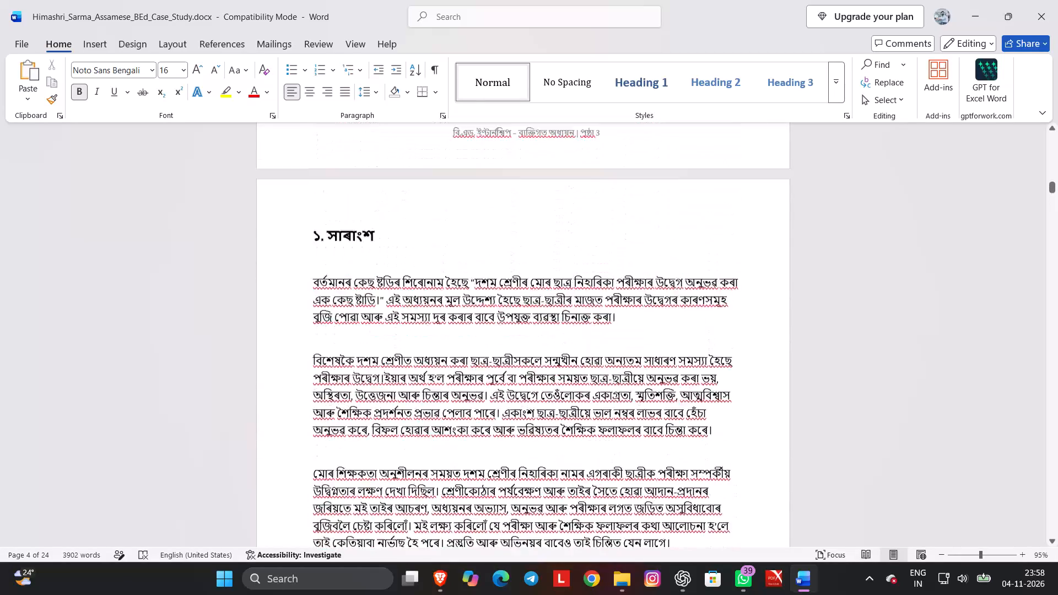
scroll(460, 365, down, 5)
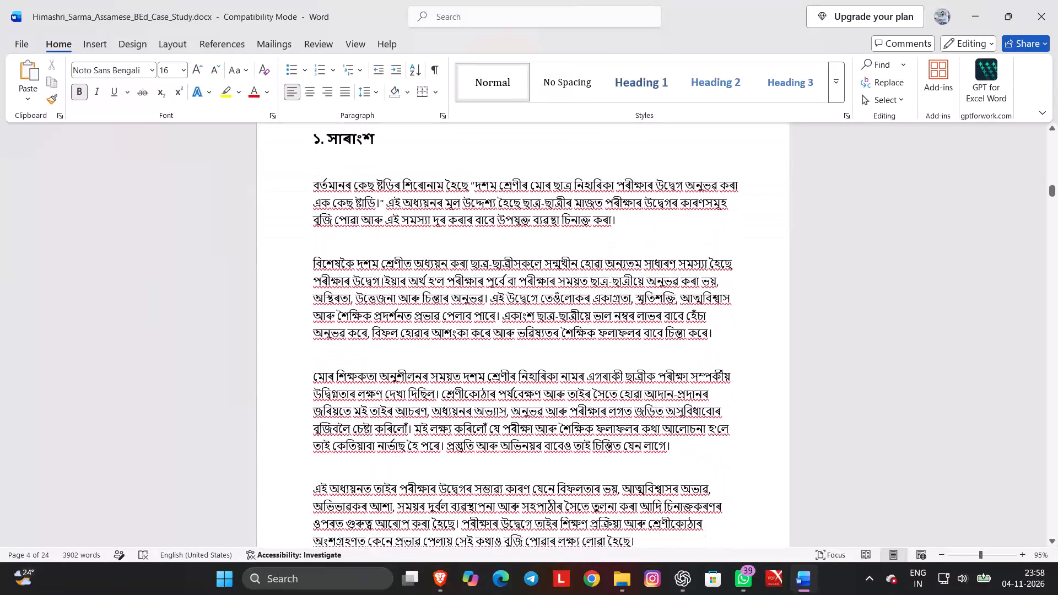
Read through the "১. সাৰাংশ" section from its heading to the page 6 text, comparing its paragraphs for repetition.
scroll(460, 365, down, 12)
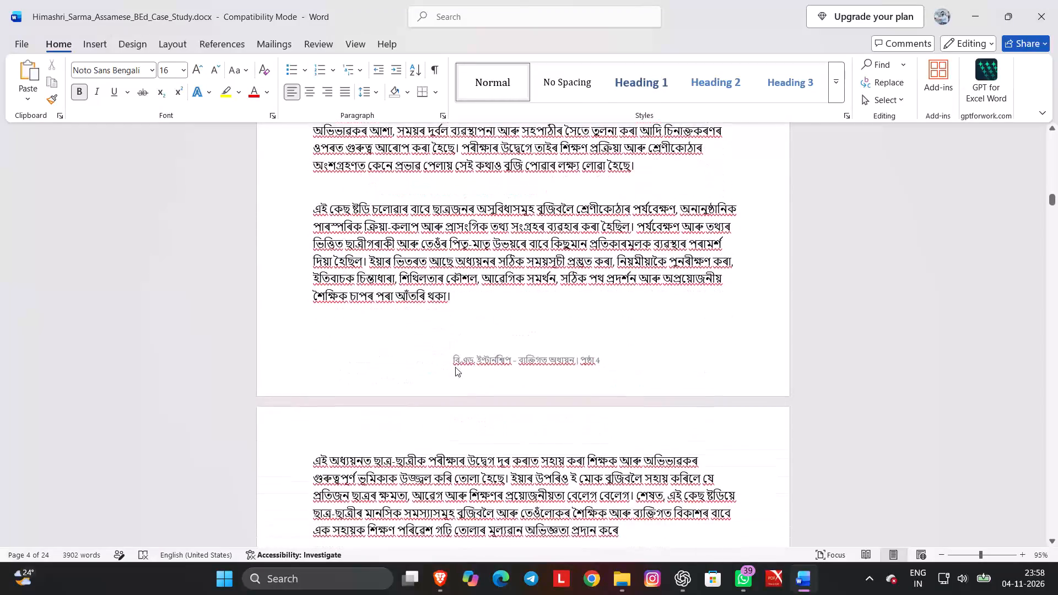
scroll(455, 367, down, 9)
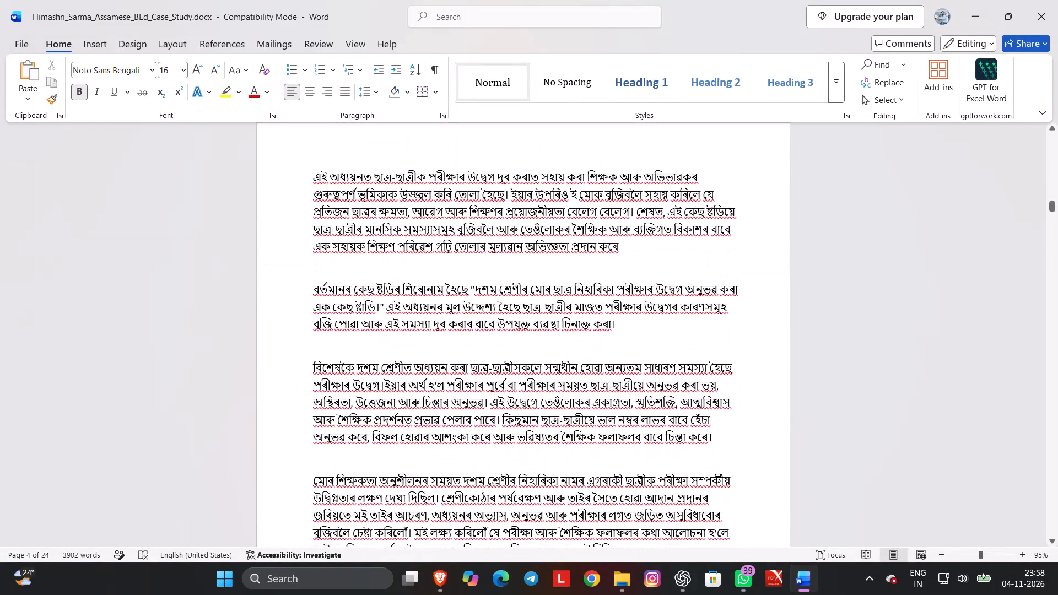
scroll(416, 361, down, 2)
scroll(363, 276, down, 2)
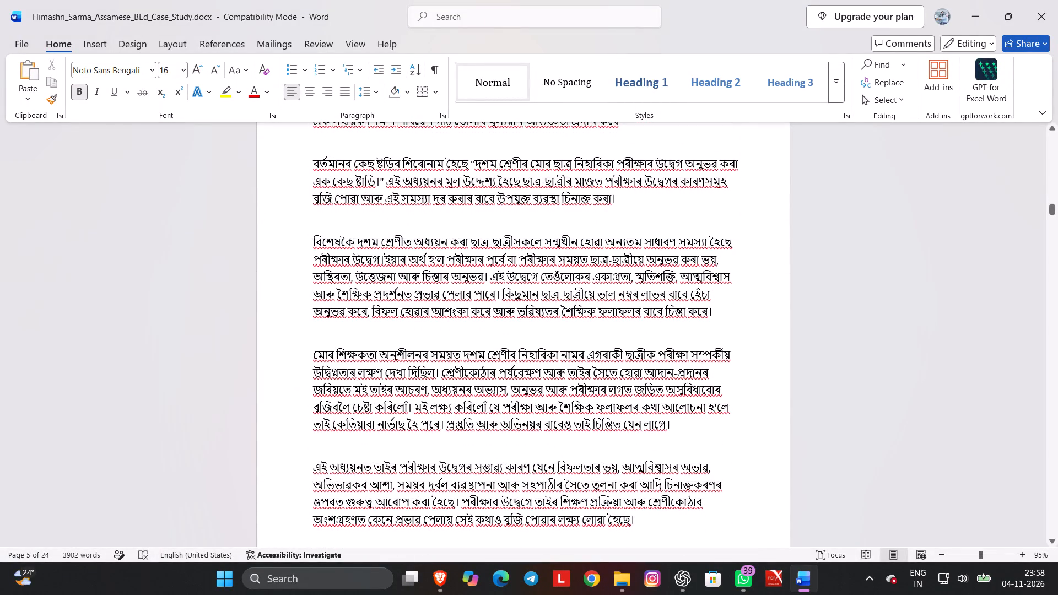
scroll(363, 276, down, 9)
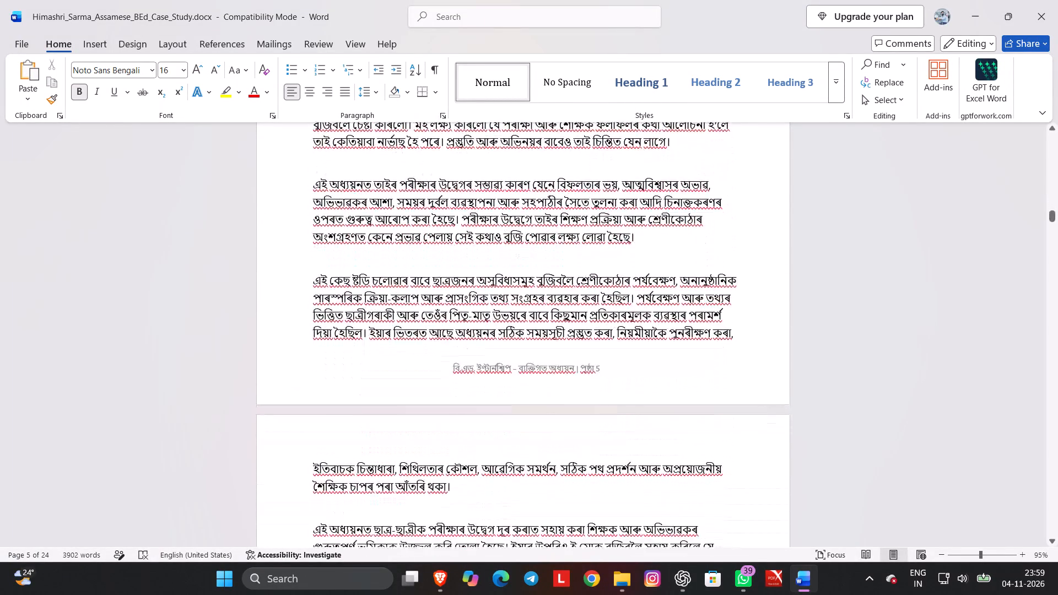
scroll(363, 276, down, 6)
scroll(363, 276, up, 6)
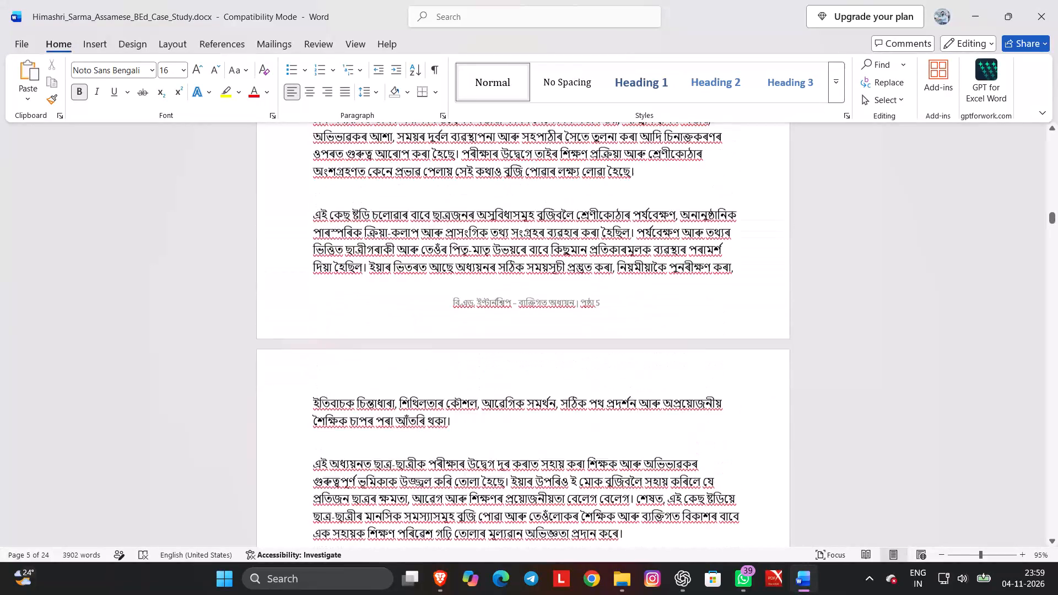
scroll(363, 276, up, 20)
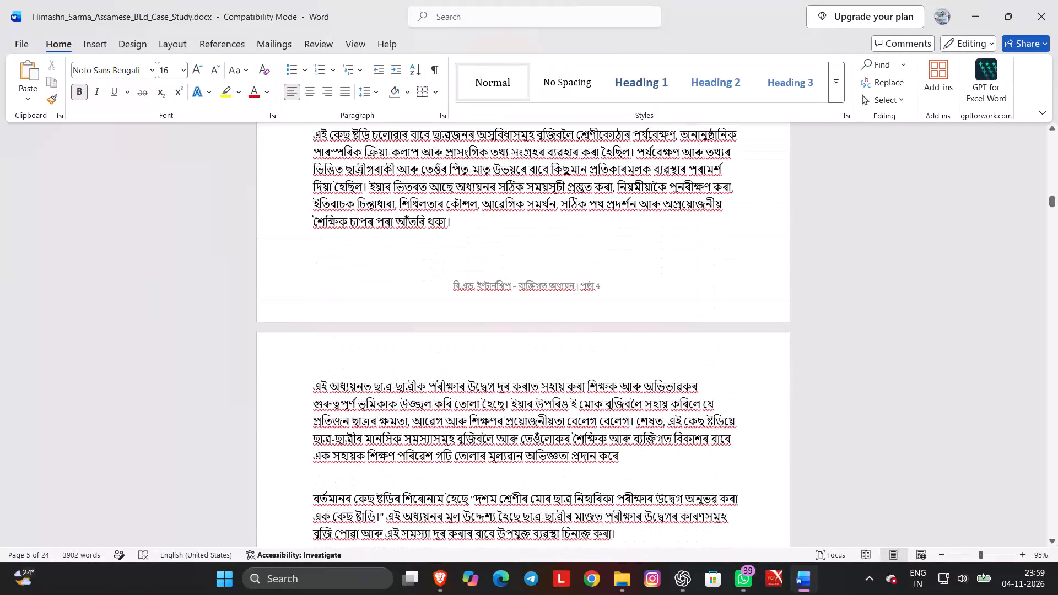
scroll(363, 276, up, 11)
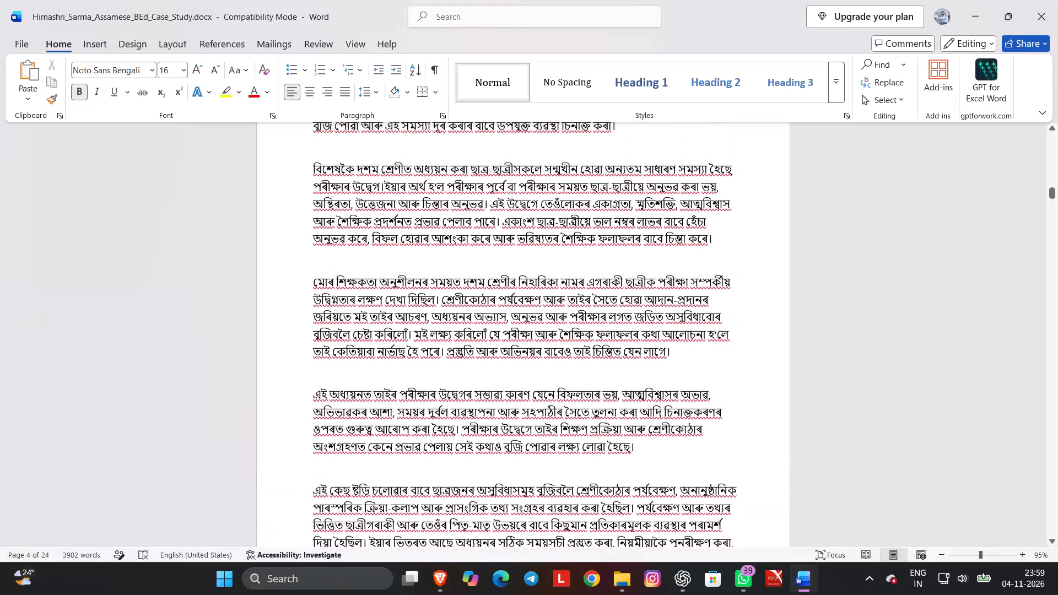
scroll(363, 276, up, 4)
scroll(363, 276, down, 3)
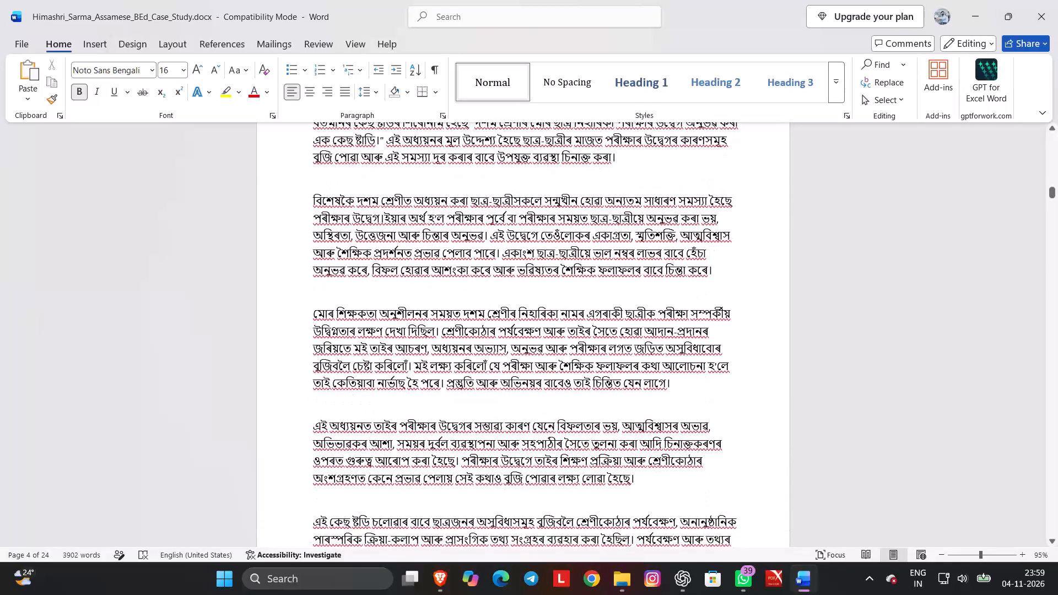
scroll(363, 276, down, 8)
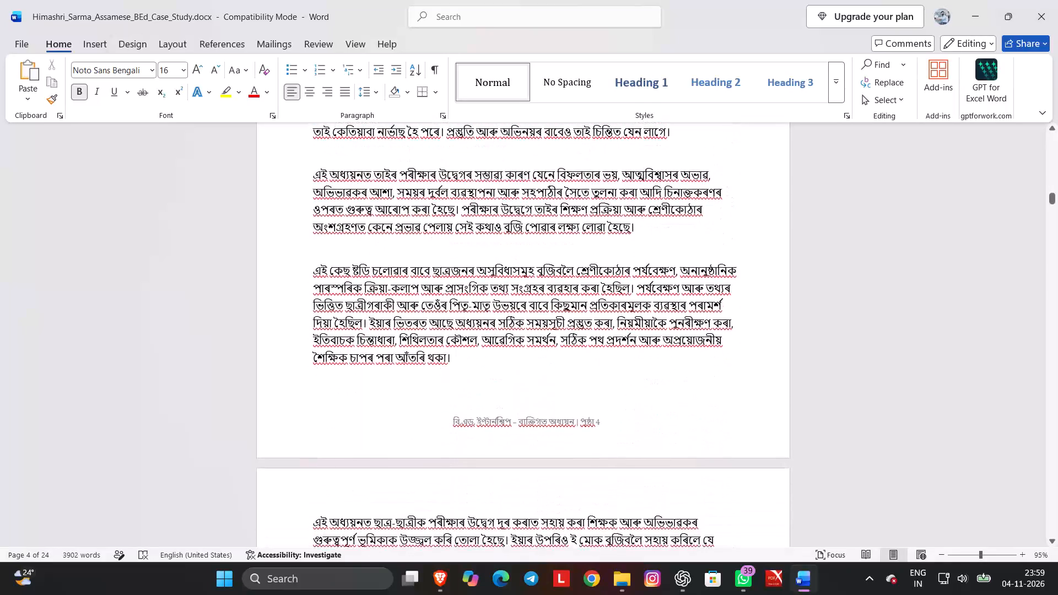
scroll(360, 276, down, 2)
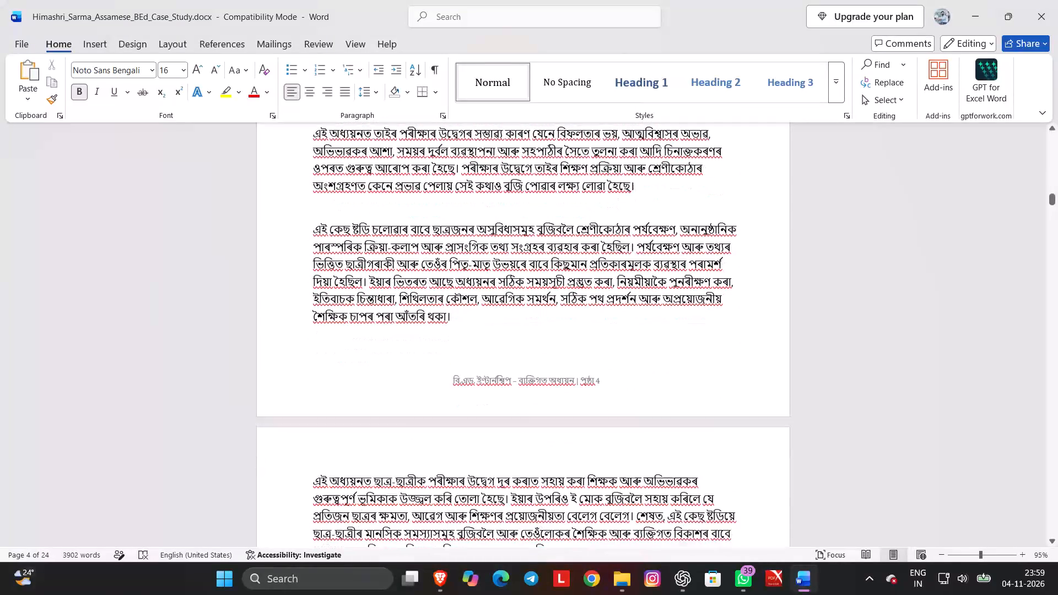
scroll(360, 276, down, 5)
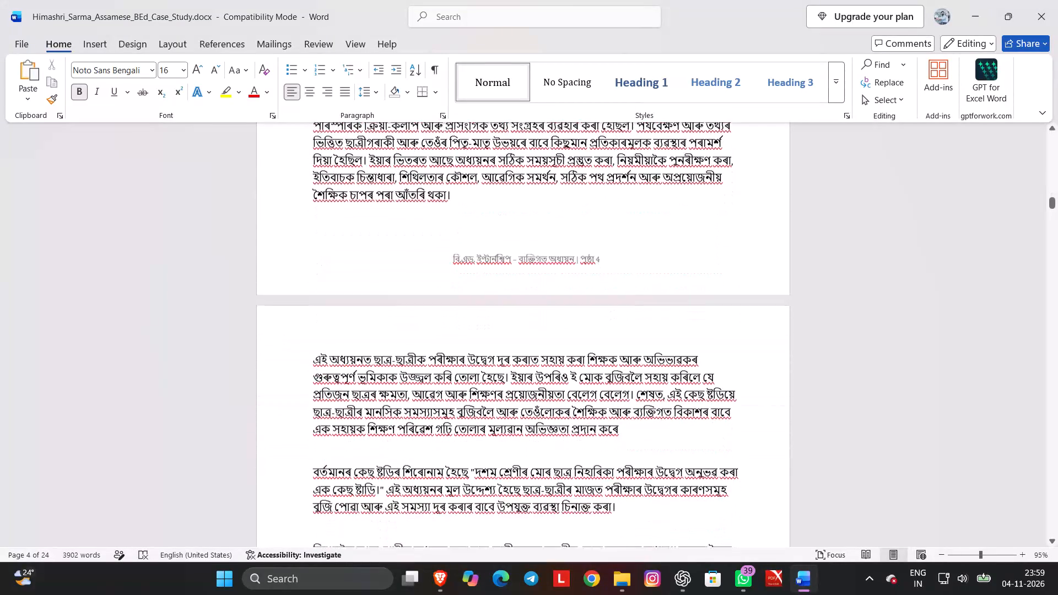
Delete the repeated copy of the summary, from the second "বৰ্তমানৰ কেছ ষ্টডিৰ শিৰোনাম" paragraph up to just before the "২. ভূমিকা" heading.
scroll(358, 283, down, 3)
drag(311, 320, 362, 350)
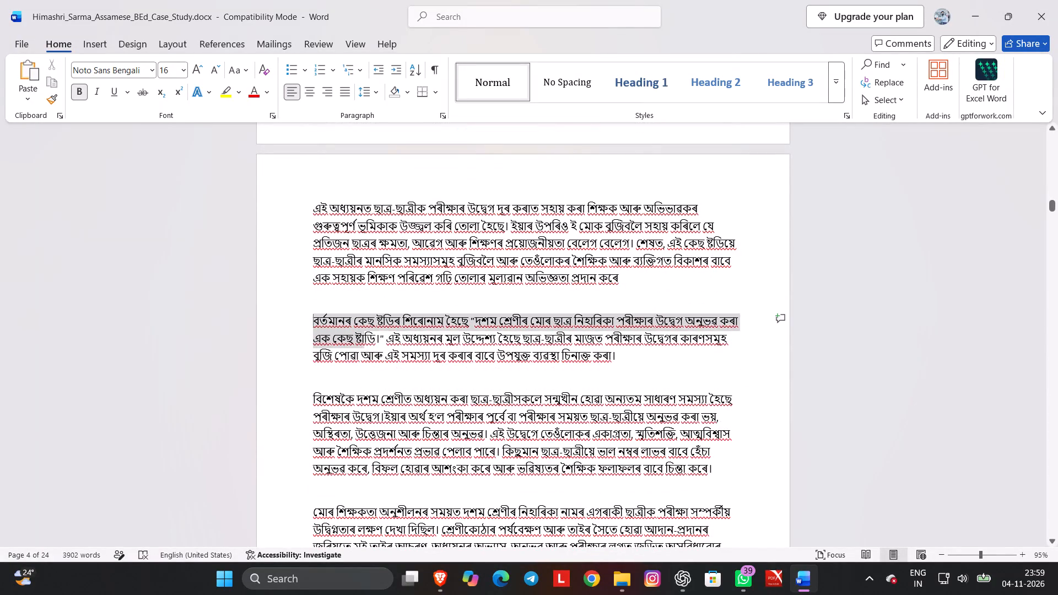
drag(362, 350, 550, 414)
scroll(475, 392, down, 3)
scroll(530, 407, down, 2)
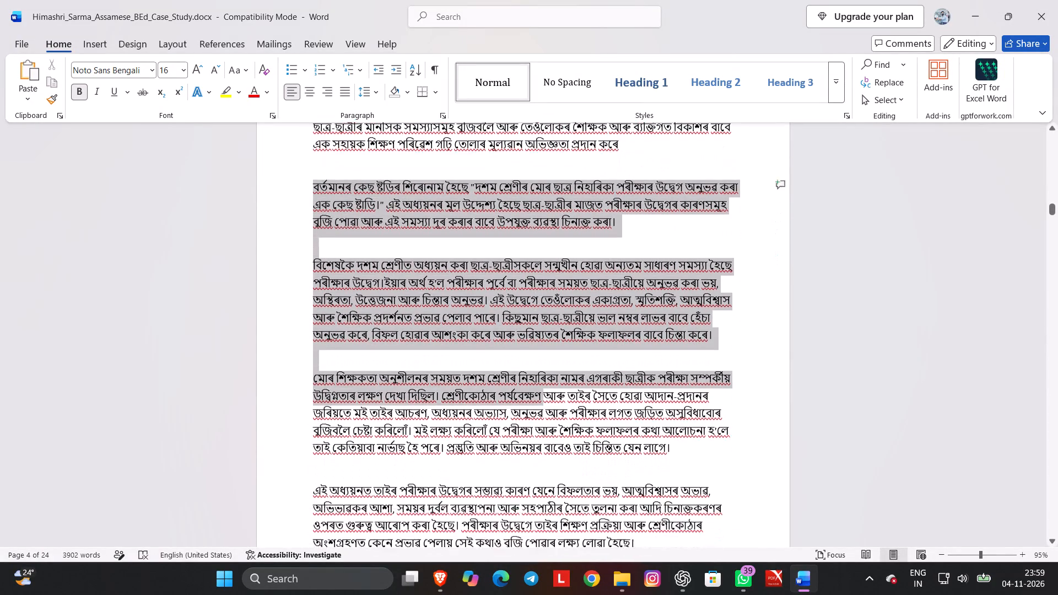
scroll(550, 414, down, 1)
drag(550, 414, 559, 411)
scroll(553, 413, down, 8)
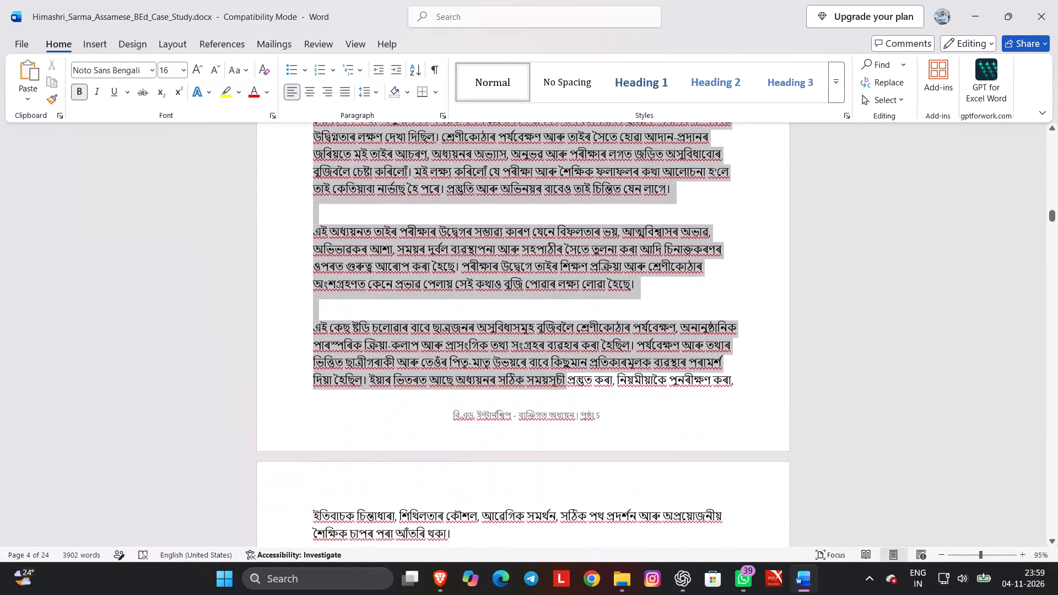
middle_click(559, 411)
scroll(559, 411, down, 2)
drag(559, 411, 494, 425)
scroll(493, 423, down, 1)
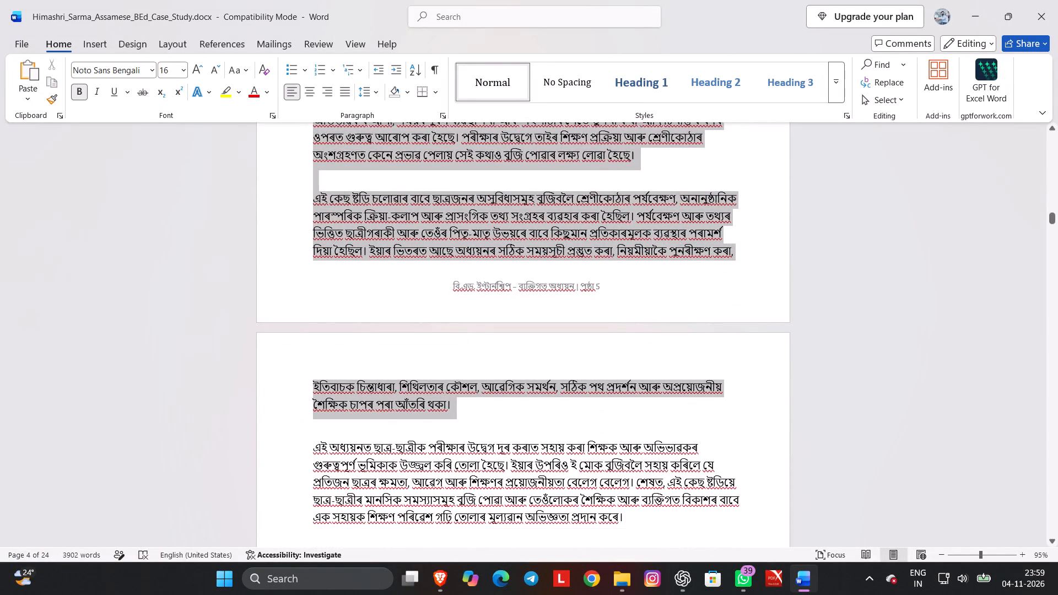
drag(494, 425, 627, 452)
scroll(496, 425, down, 2)
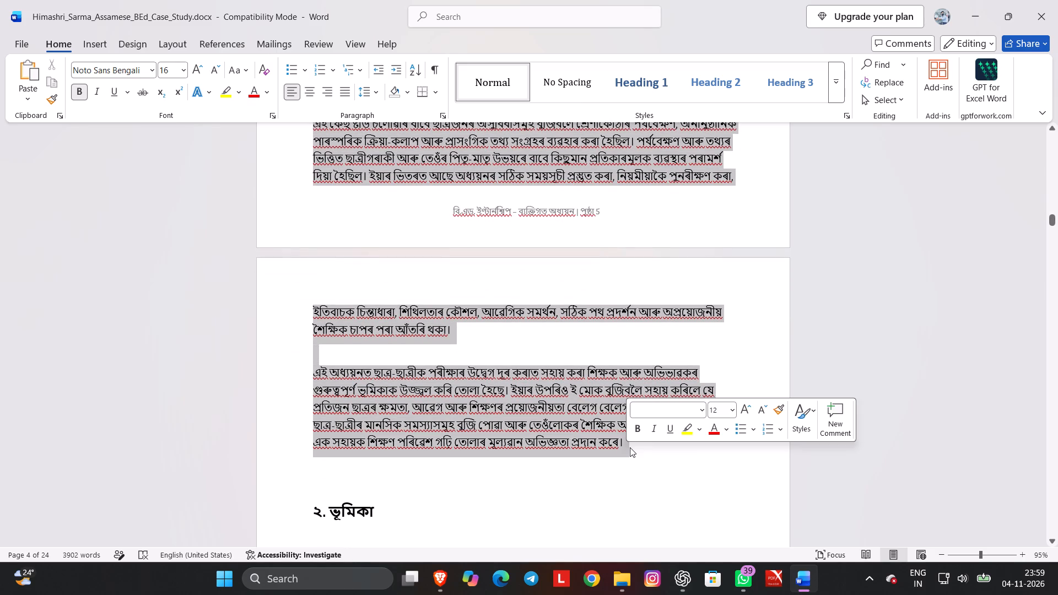
key(BackSpace)
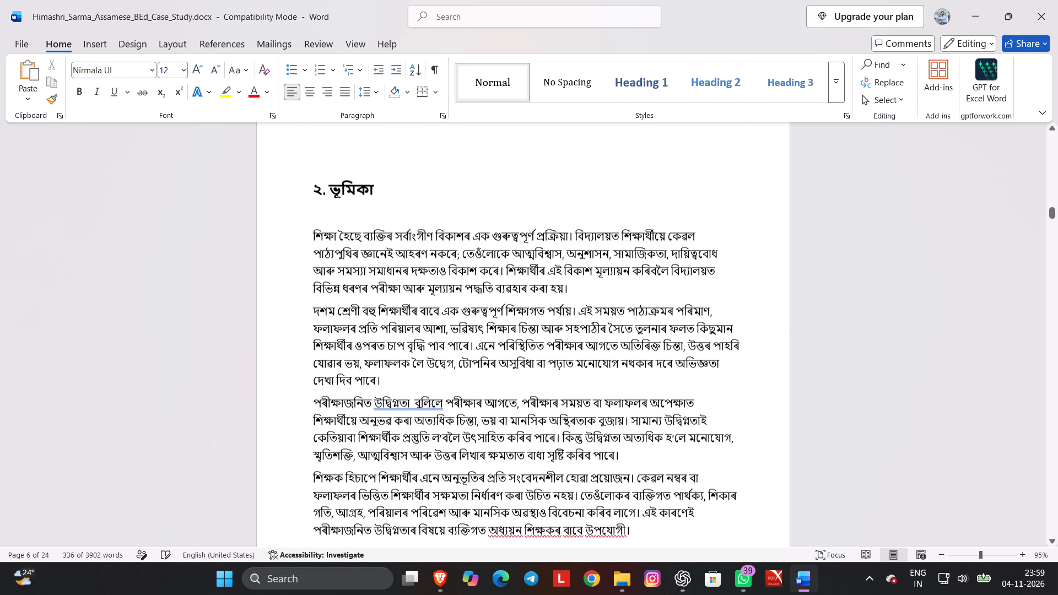
Remove one extra blank line between the end of the summary text and the "২. ভূমিকা" heading.
scroll(588, 358, up, 6)
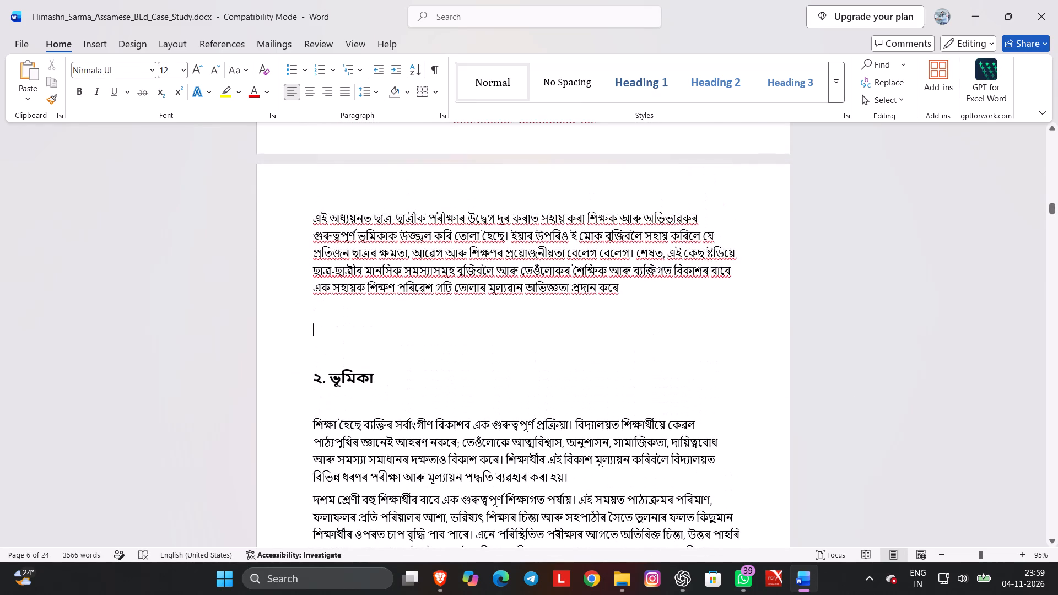
scroll(588, 357, up, 3)
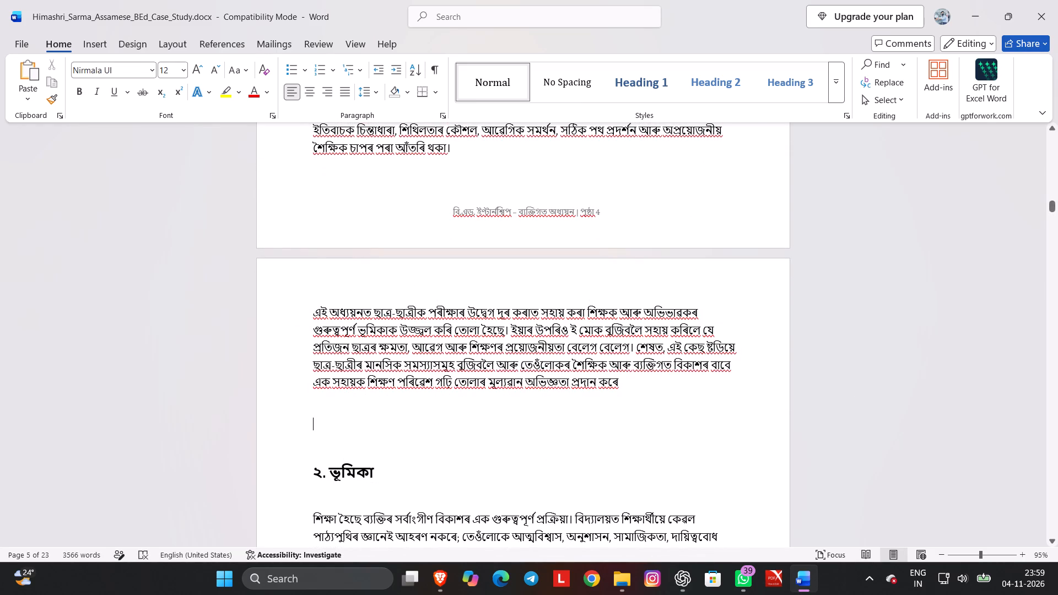
key(BackSpace)
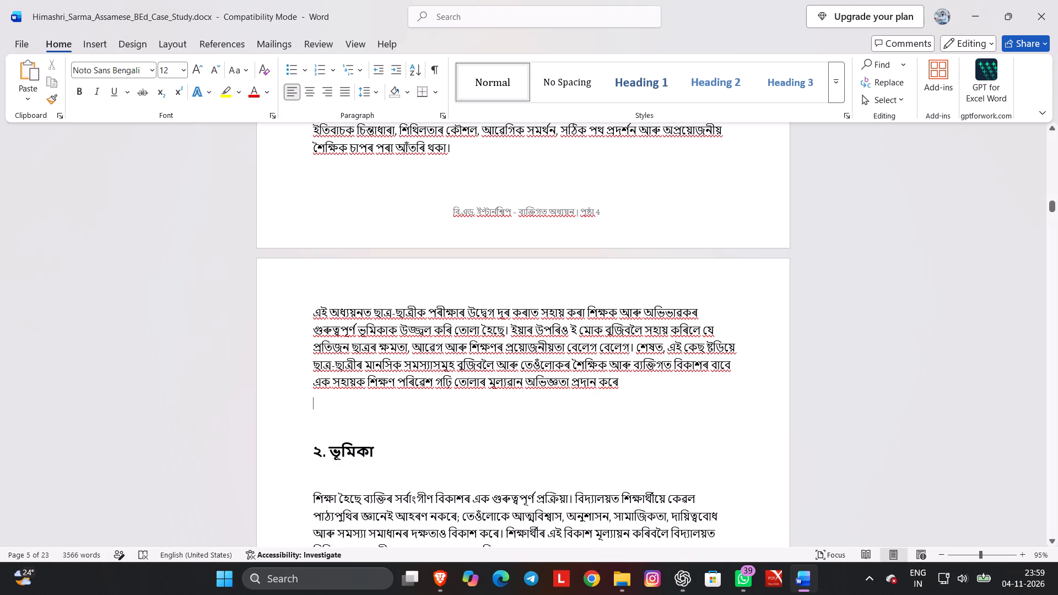
Review the "২. ভূমিকা" section through the start of the "অস্বীকাৰোক্তি" section, checking the text flow and layout.
scroll(532, 281, down, 6)
scroll(594, 330, down, 3)
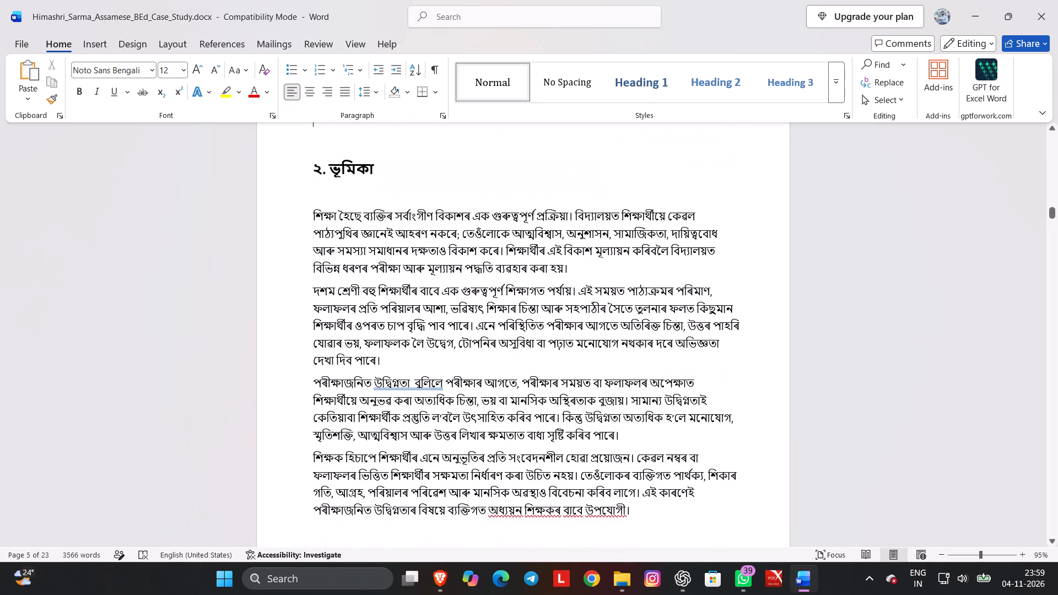
scroll(624, 353, down, 1)
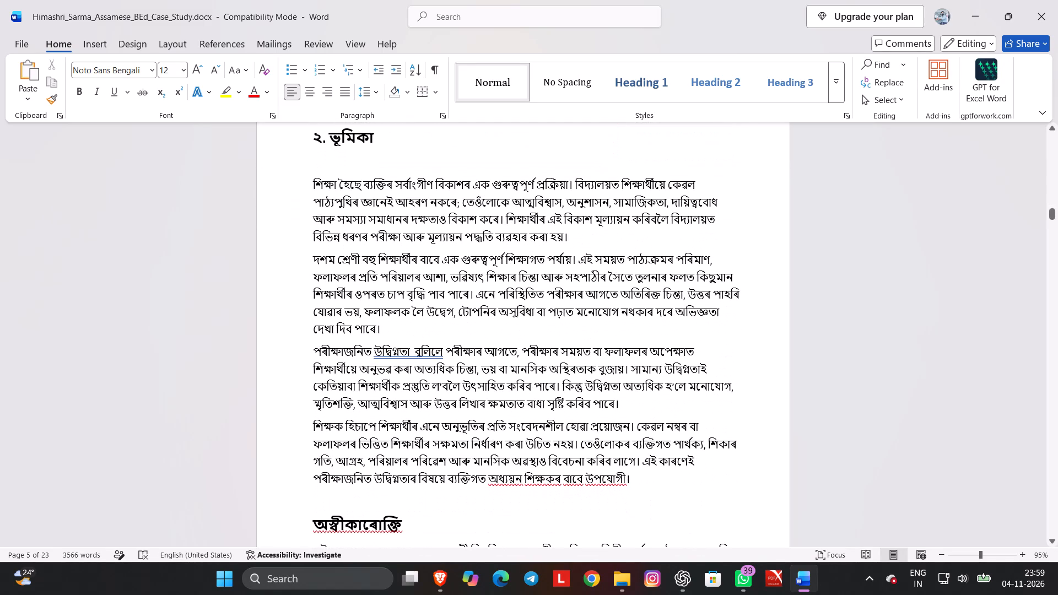
scroll(624, 354, down, 6)
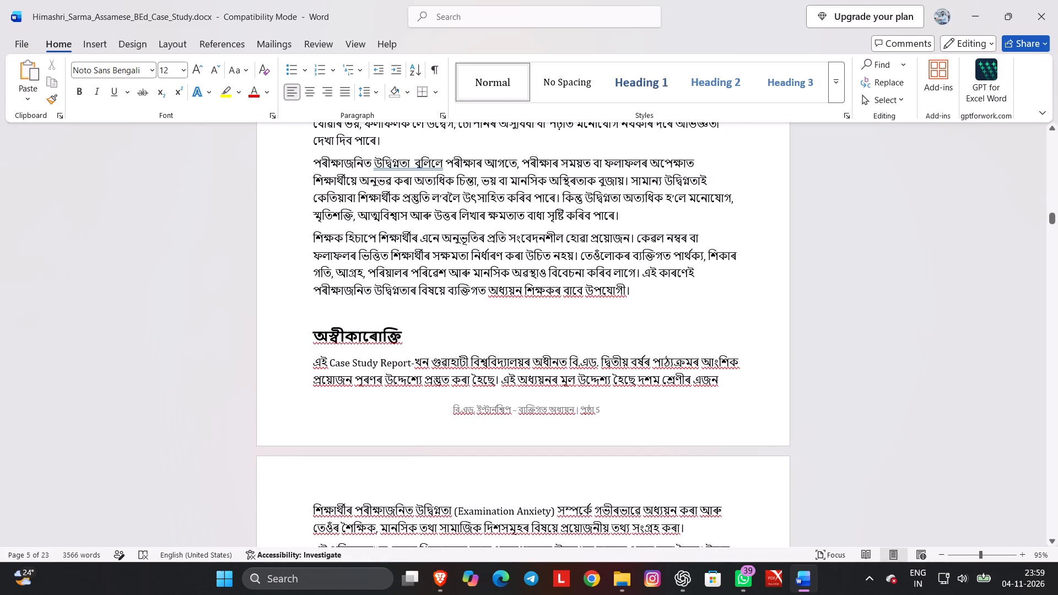
scroll(559, 356, down, 2)
scroll(560, 355, up, 15)
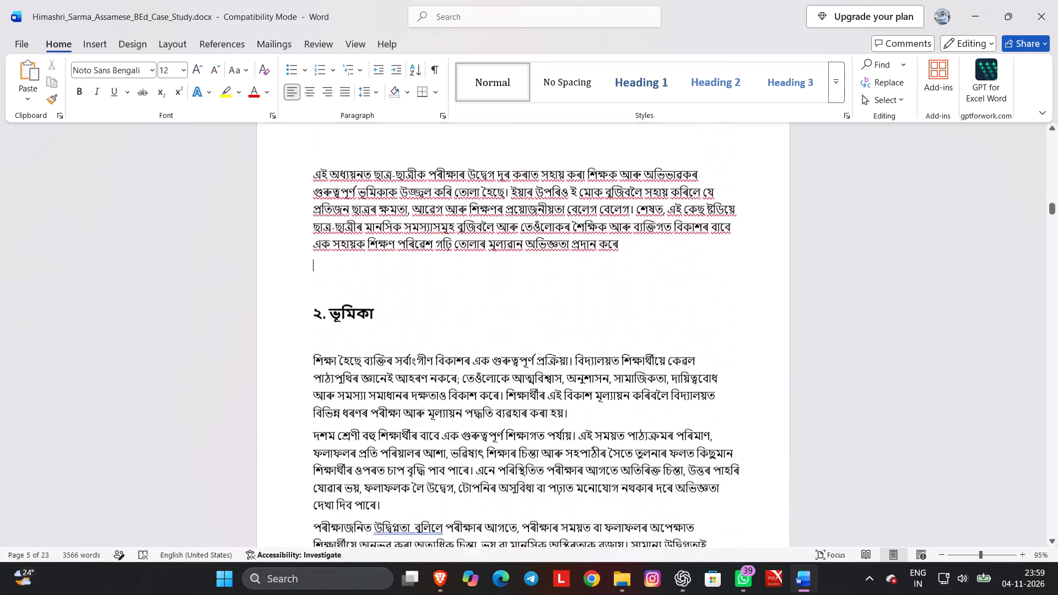
Recheck the shortened "১. সাৰাংশ" section from its heading to the start of "২. ভূমিকা", examining its paragraphs and page layout.
scroll(560, 355, up, 5)
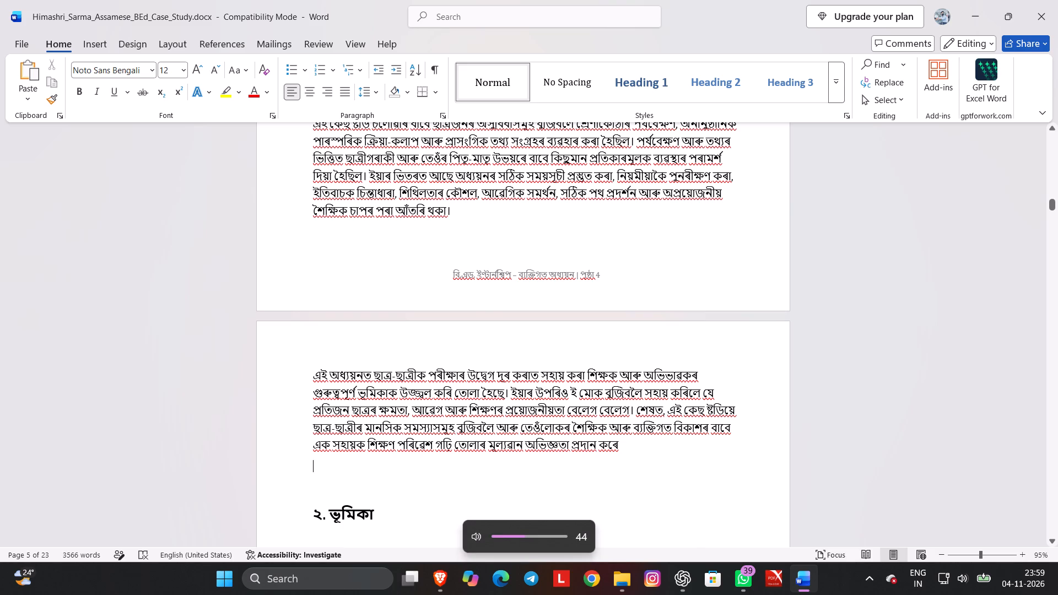
scroll(651, 462, up, 15)
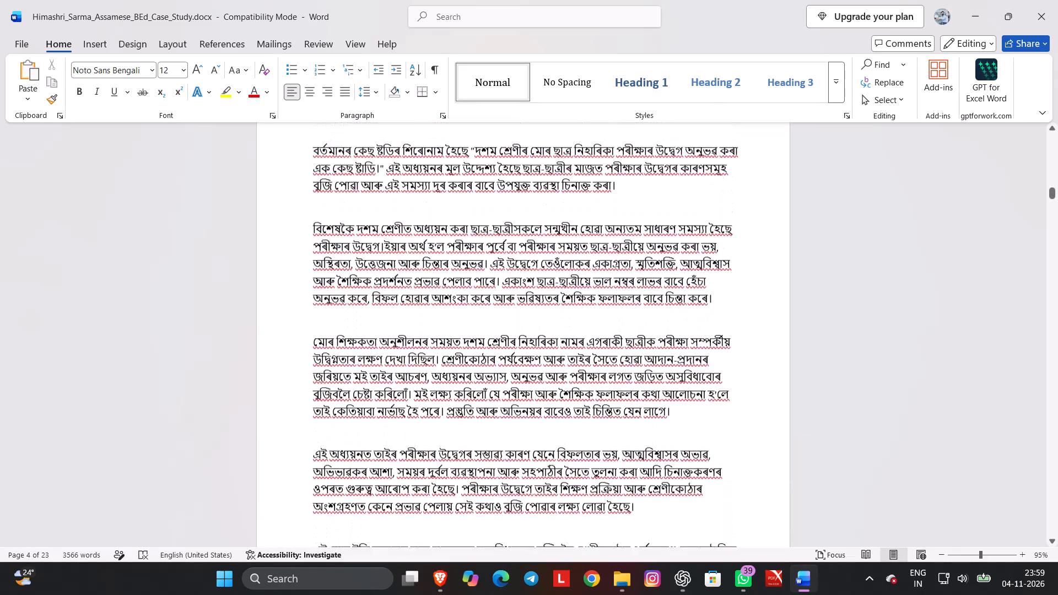
scroll(667, 461, up, 3)
scroll(667, 461, down, 1)
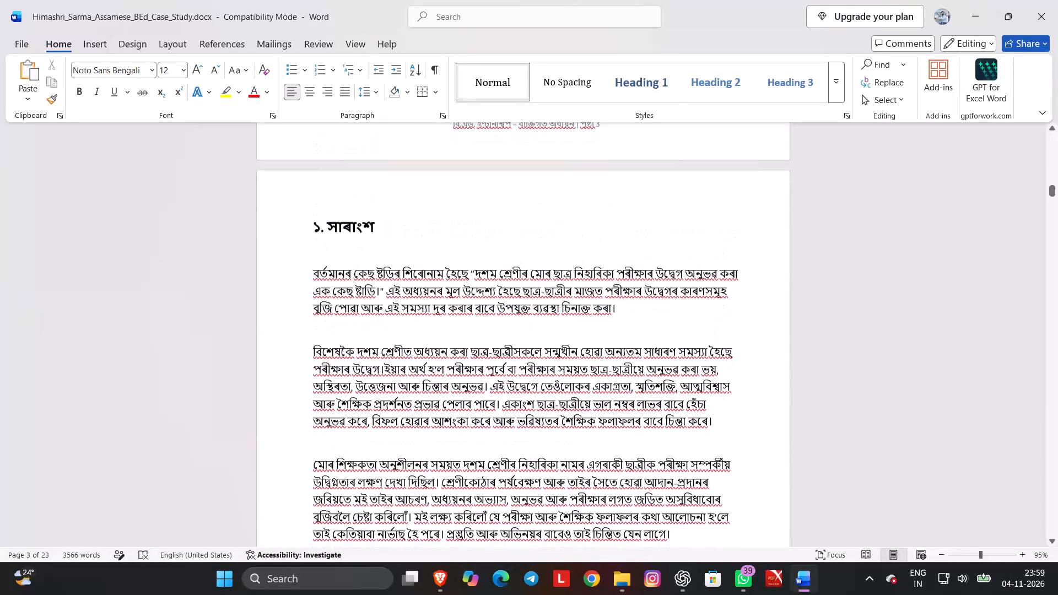
scroll(667, 461, down, 1)
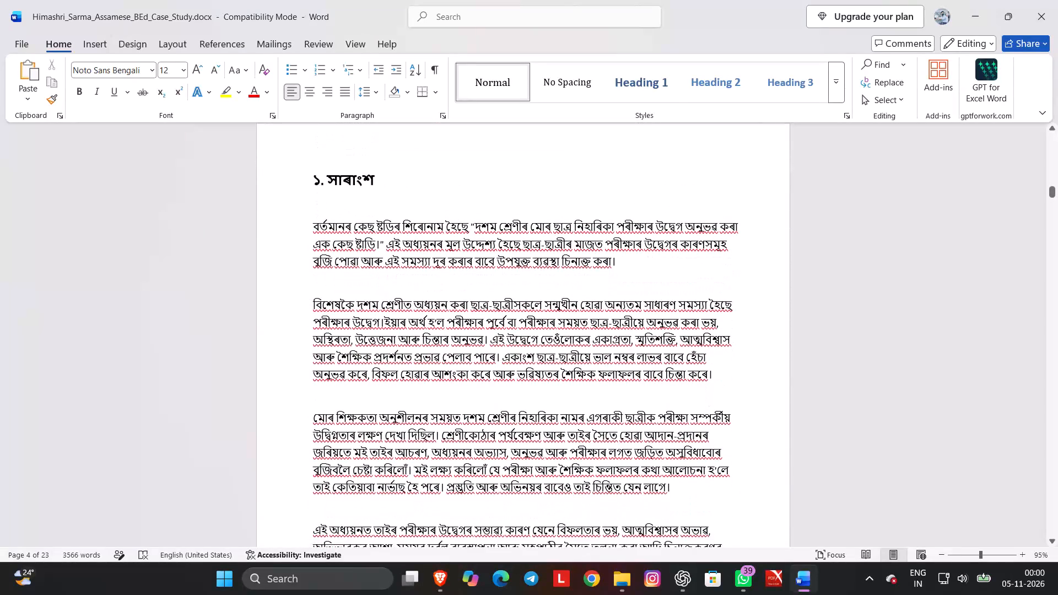
scroll(667, 461, down, 2)
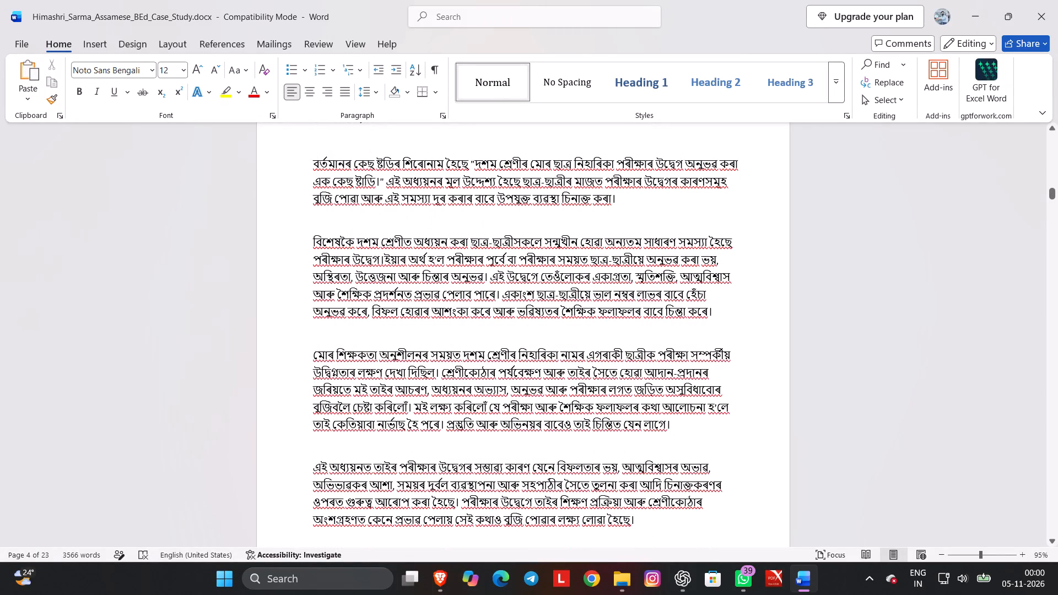
scroll(607, 393, up, 5)
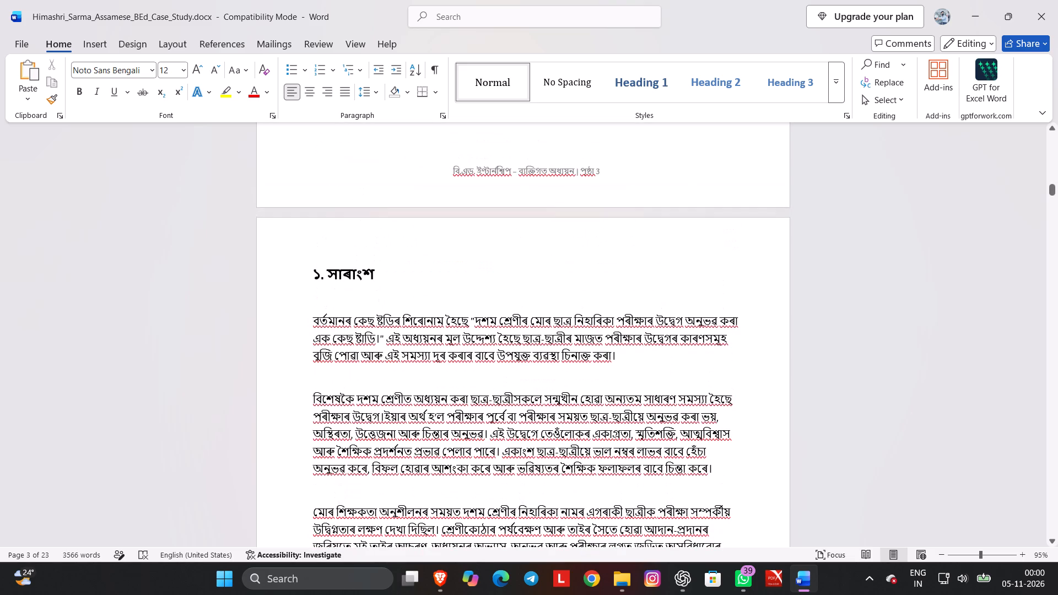
scroll(511, 314, down, 2)
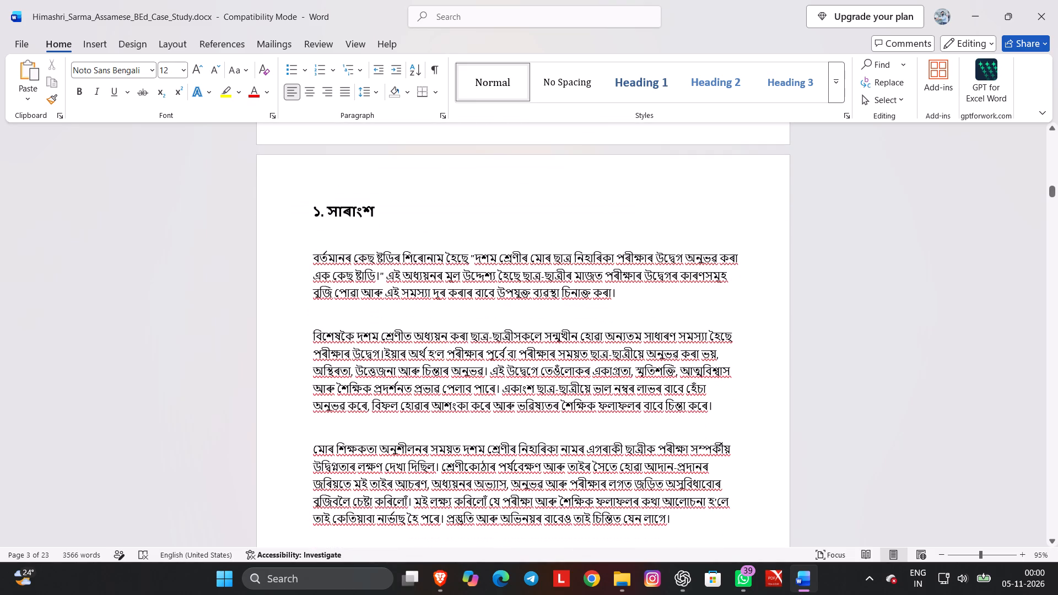
scroll(511, 314, down, 14)
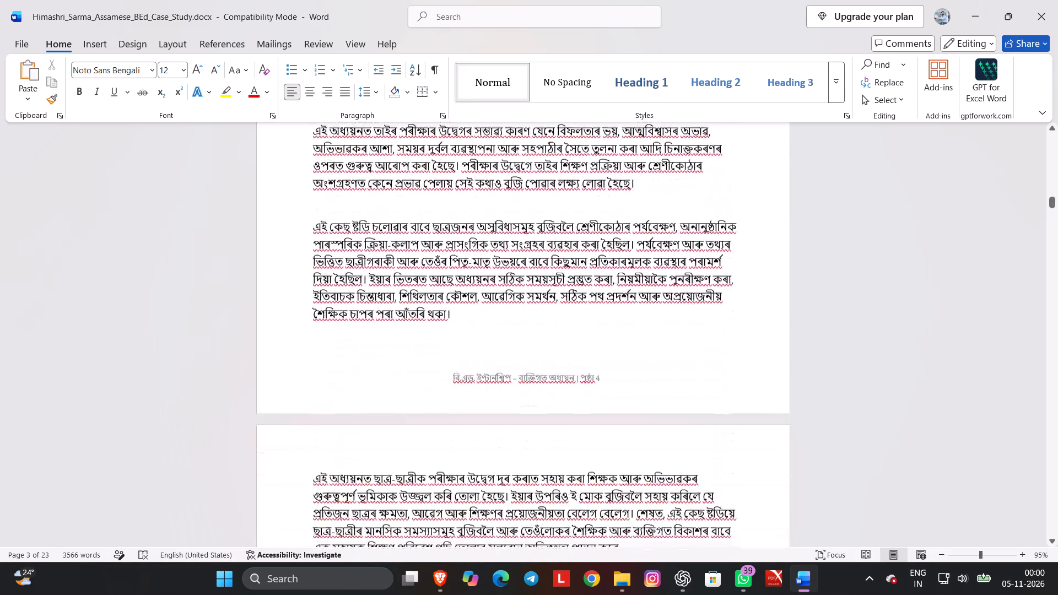
scroll(511, 313, down, 7)
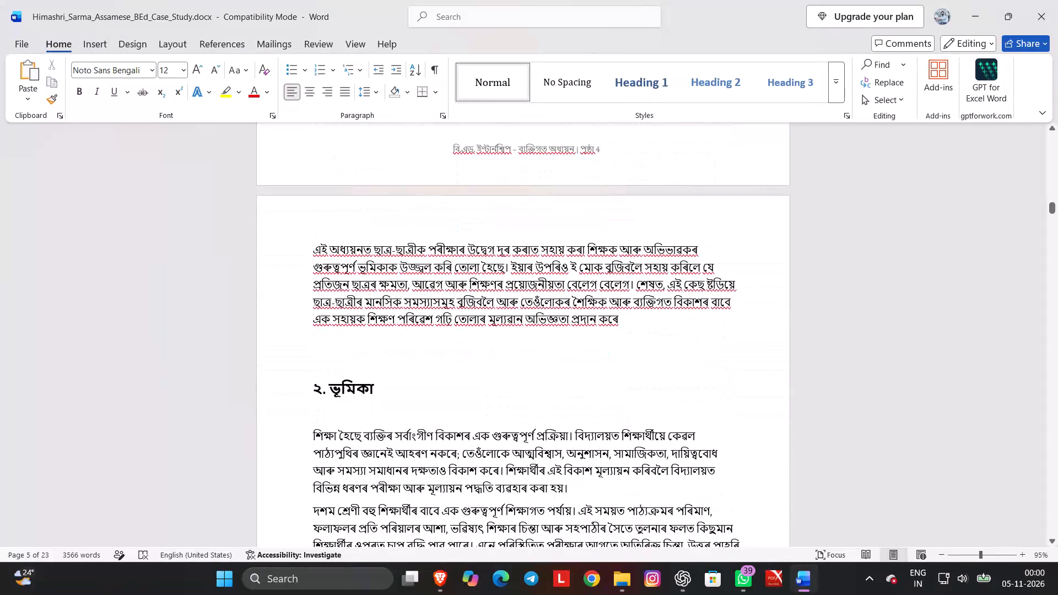
scroll(511, 313, up, 3)
scroll(511, 313, down, 3)
scroll(517, 334, up, 4)
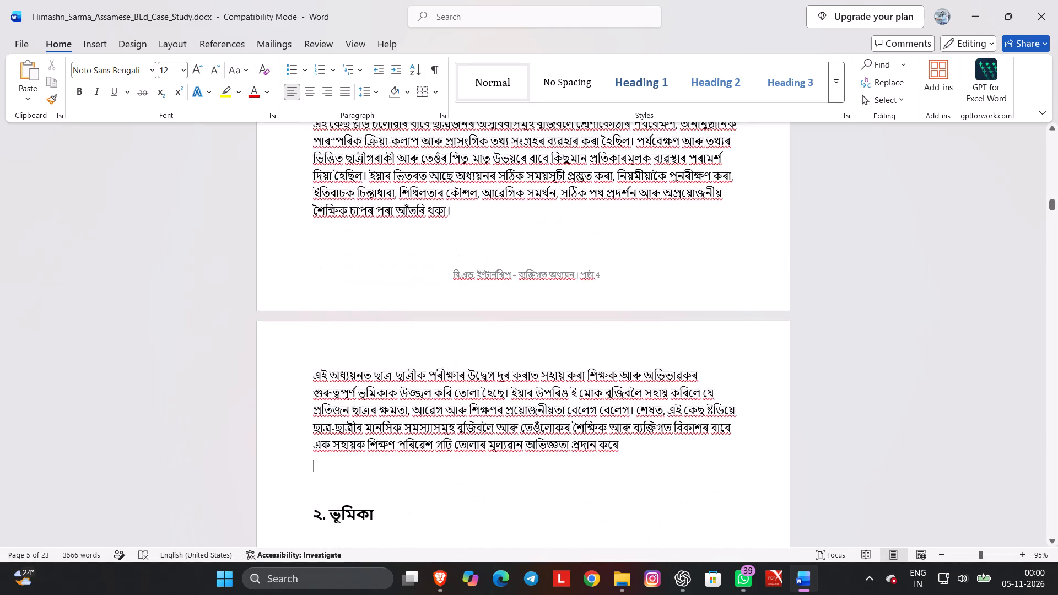
scroll(517, 334, up, 17)
scroll(518, 334, up, 4)
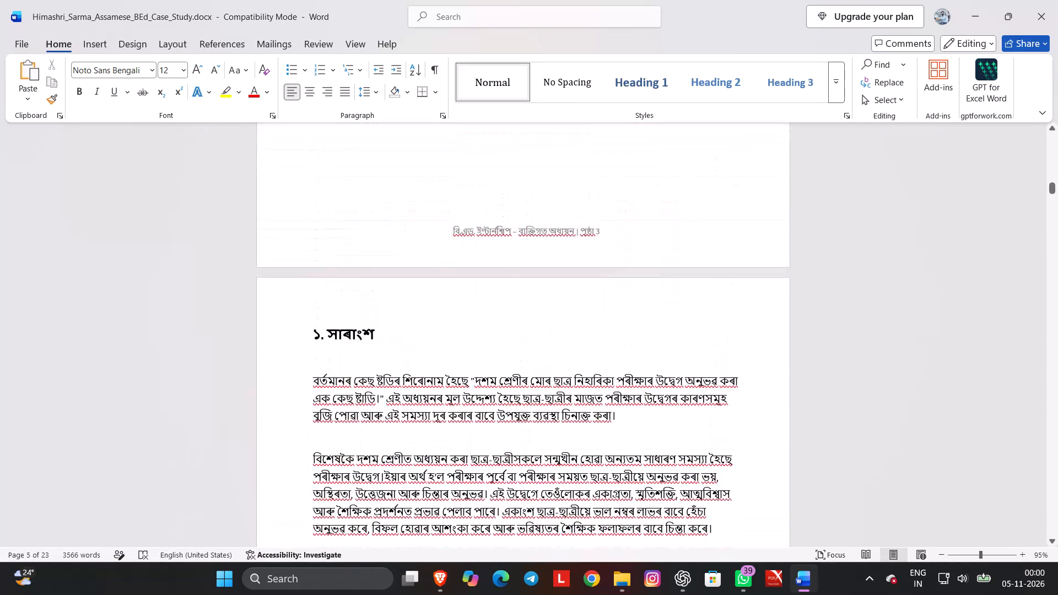
Review the "১. সাৰাংশ" section down to the "২. ভূমিকা" heading and back, examining its paragraphs and the page break.
scroll(518, 334, down, 14)
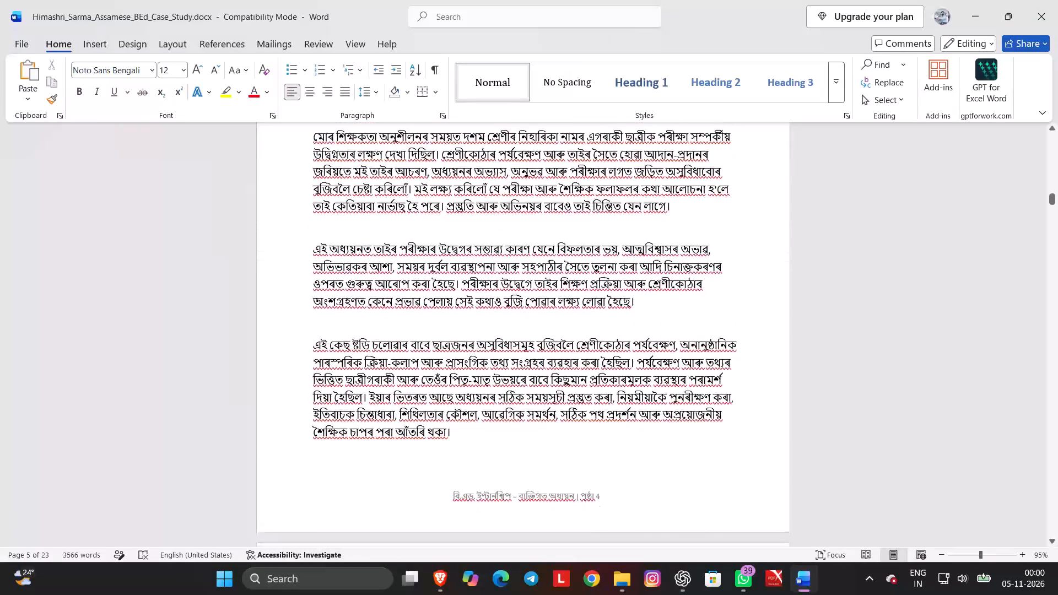
scroll(518, 334, down, 10)
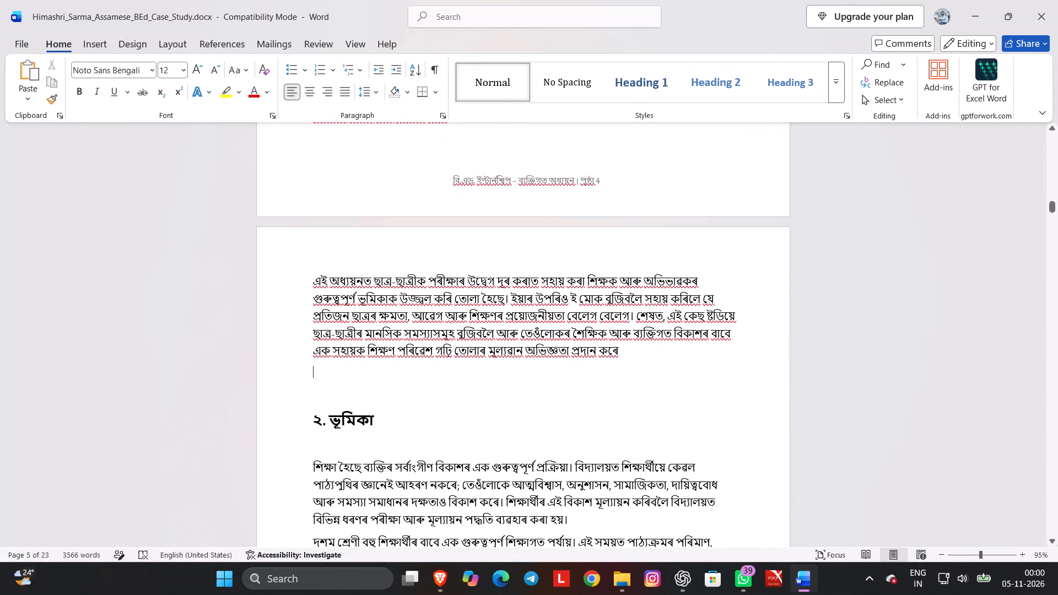
scroll(518, 334, up, 1)
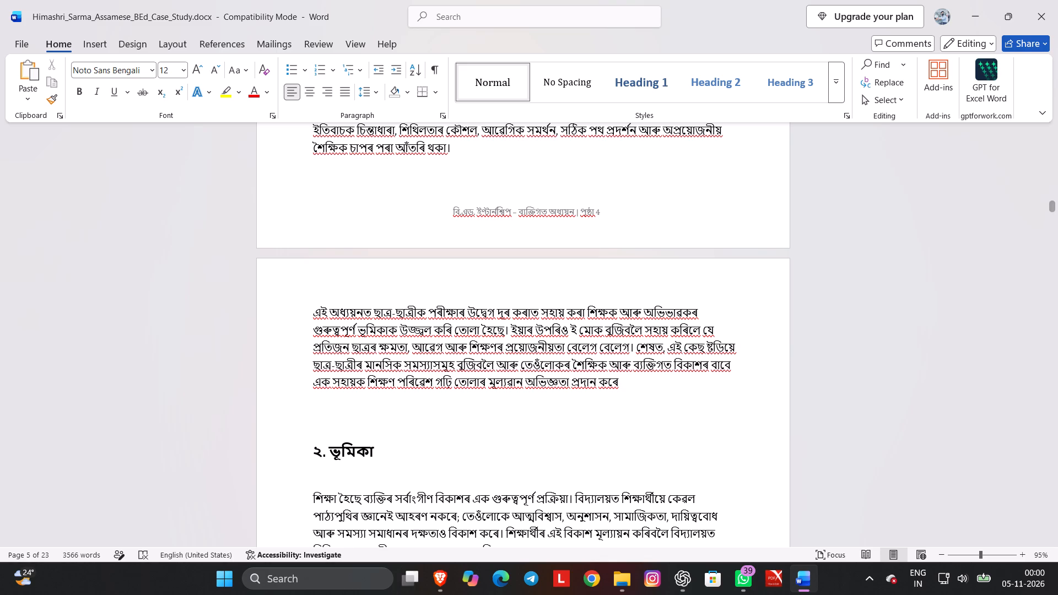
scroll(518, 334, down, 2)
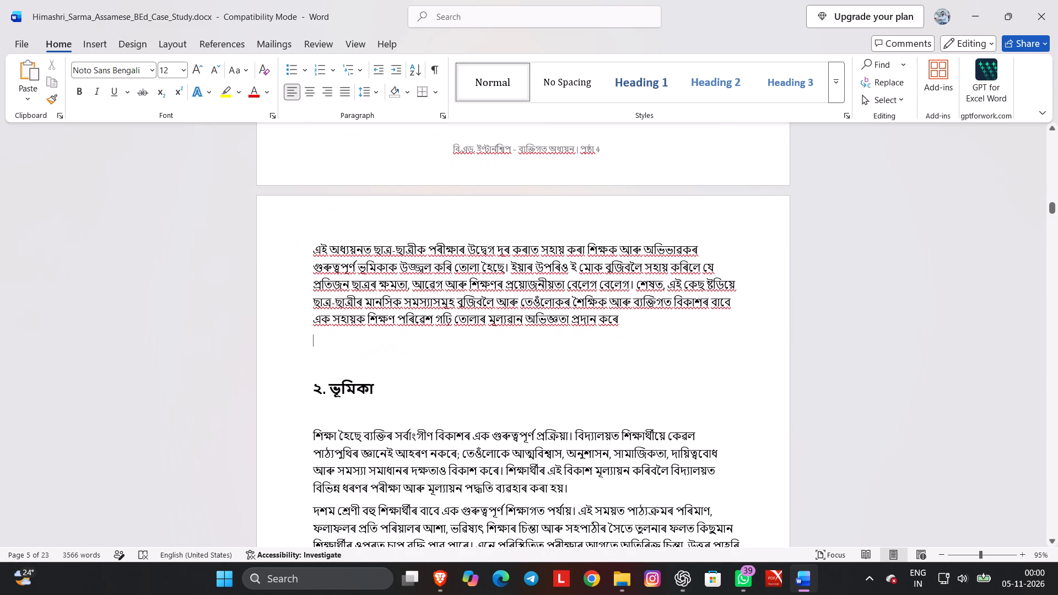
scroll(518, 334, up, 6)
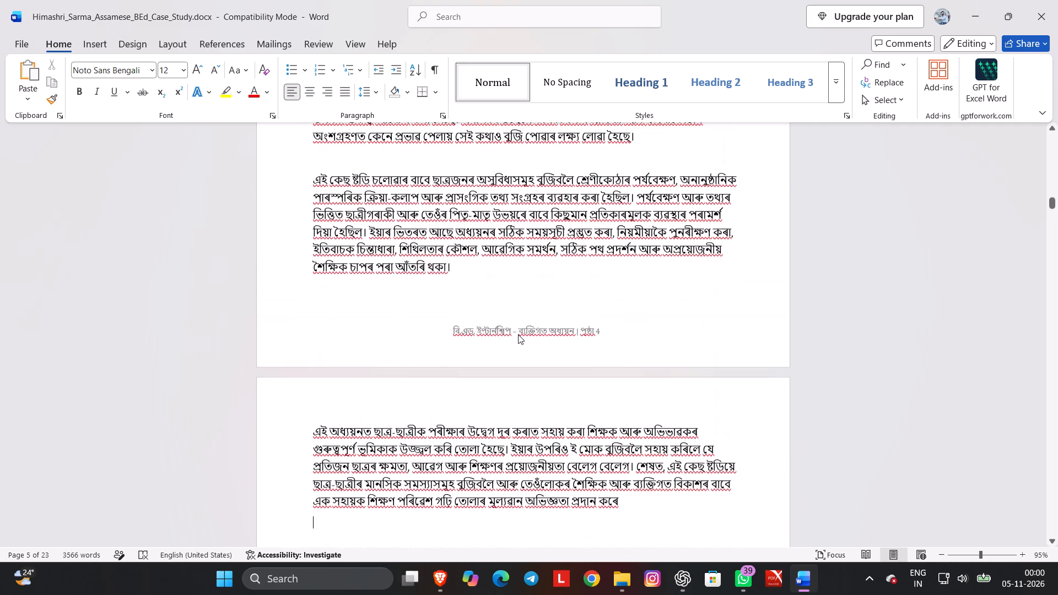
scroll(518, 334, up, 7)
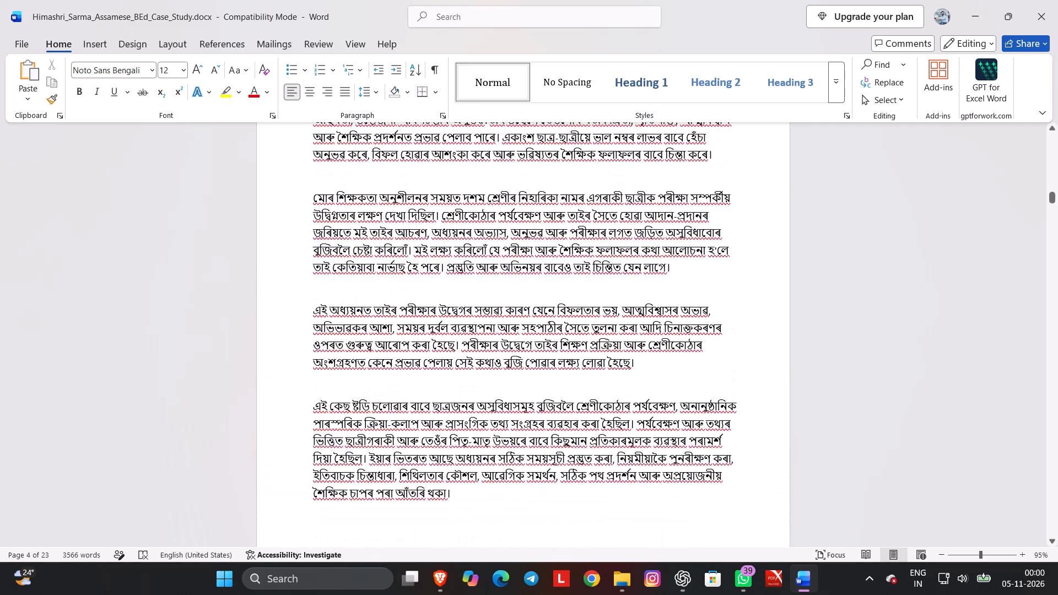
scroll(518, 334, up, 6)
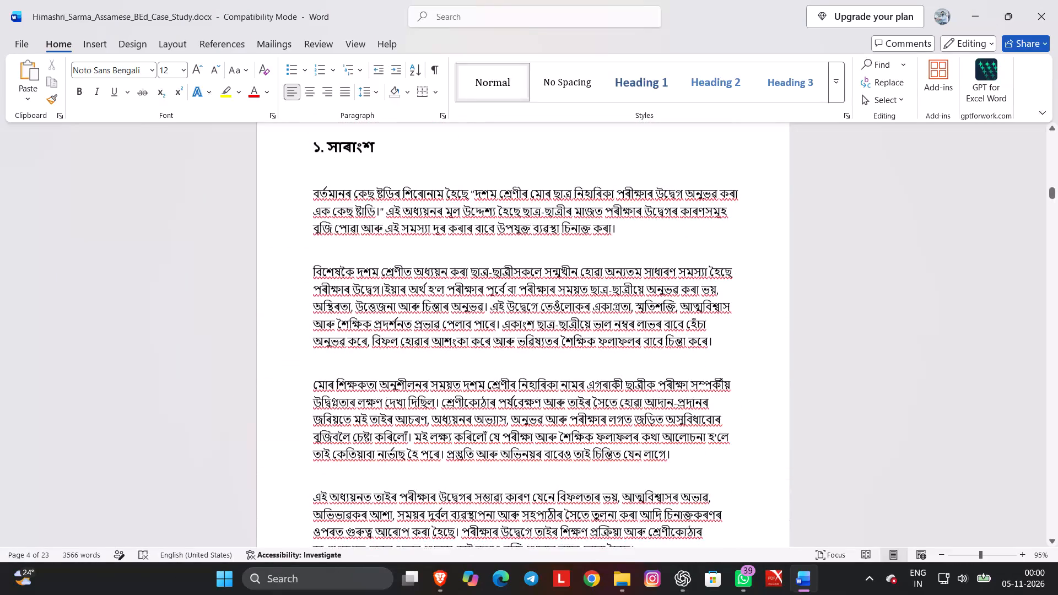
scroll(518, 334, down, 2)
scroll(518, 334, up, 2)
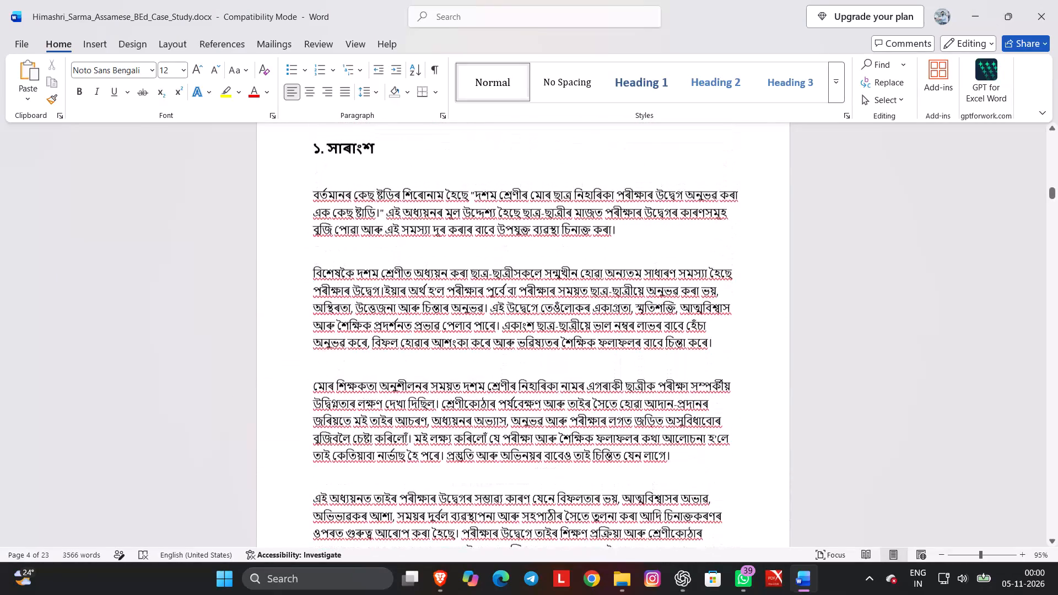
Check how the summary text continues from page 4 onto page 5, up to the "২. ভূমিকা" heading.
scroll(518, 334, down, 10)
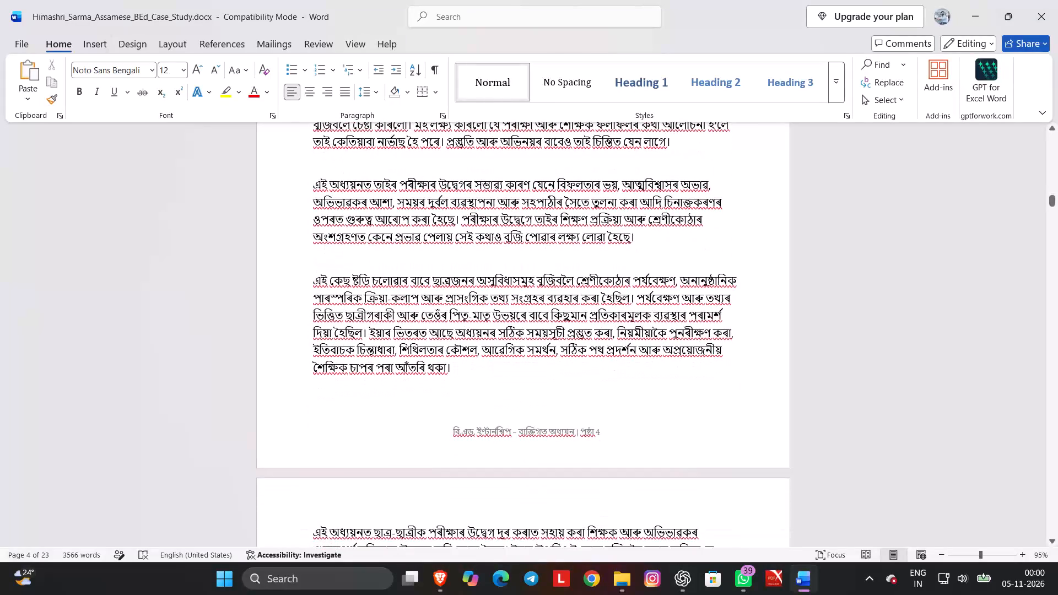
scroll(518, 334, down, 3)
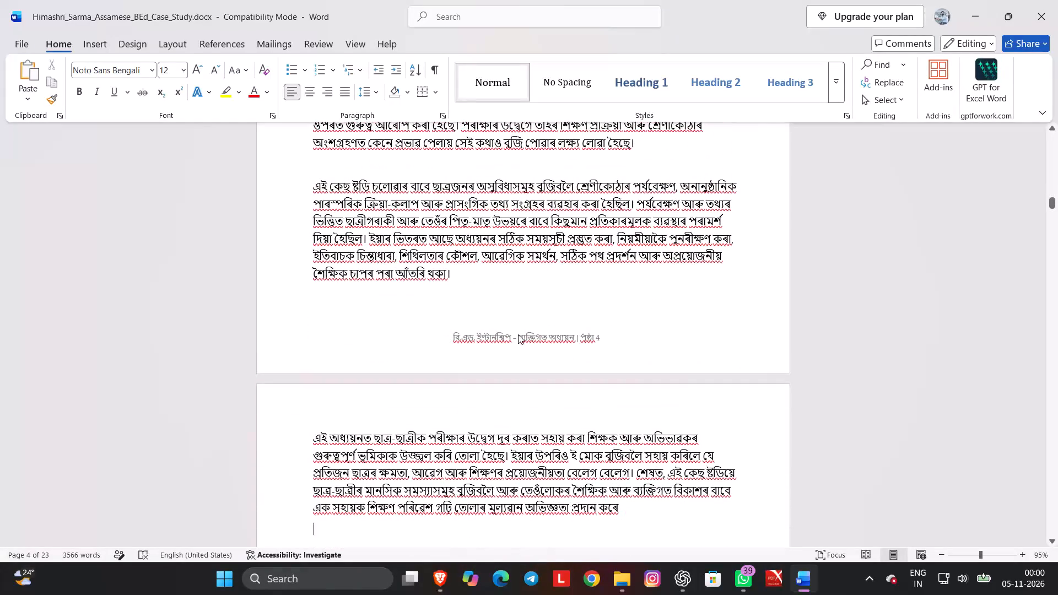
scroll(518, 334, down, 5)
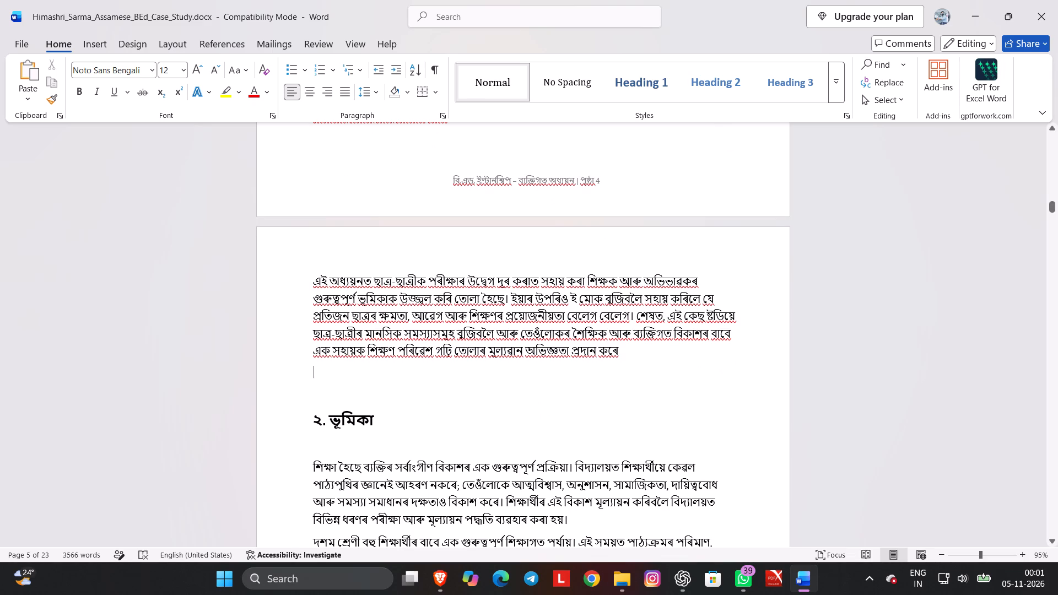
scroll(481, 383, up, 5)
scroll(483, 382, up, 20)
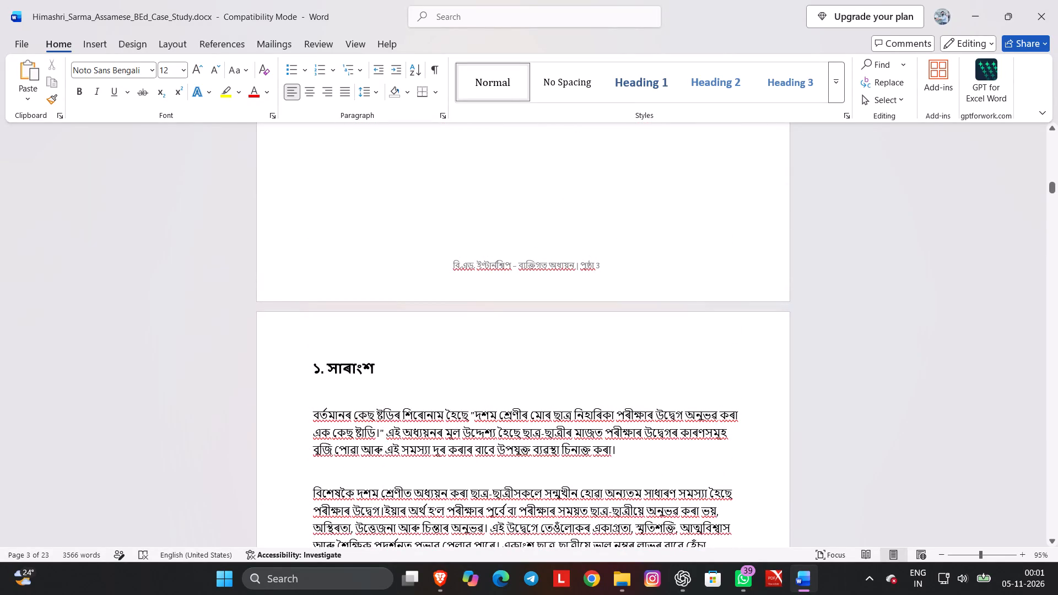
scroll(408, 429, down, 5)
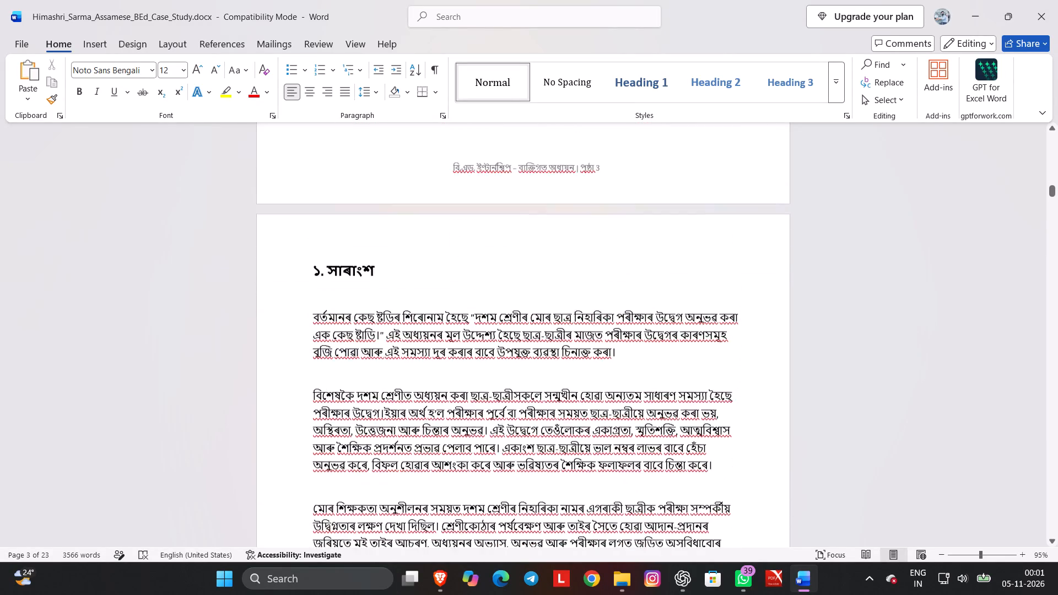
scroll(408, 429, down, 19)
scroll(408, 429, down, 4)
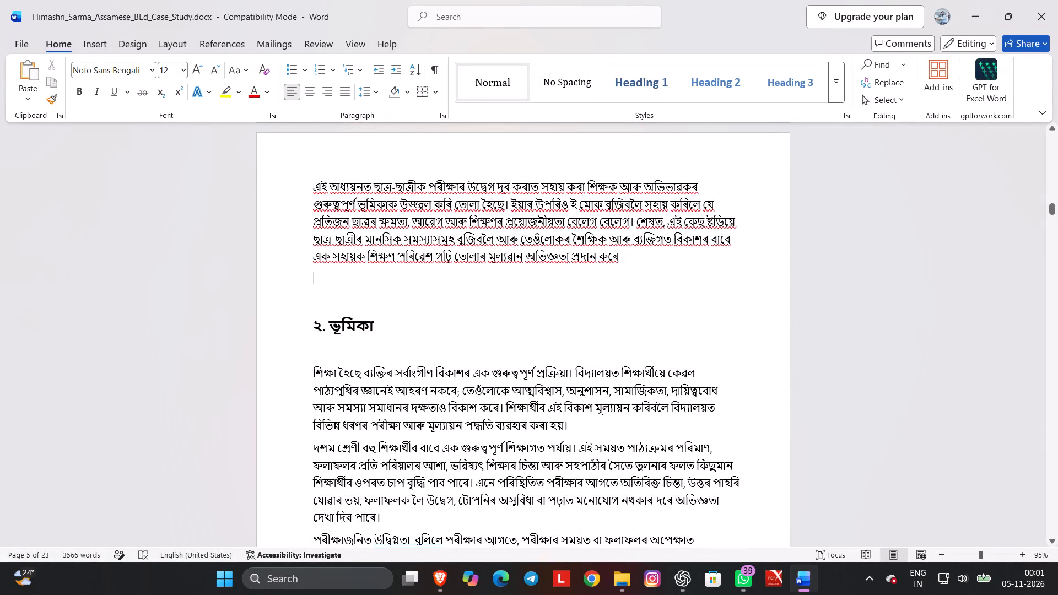
Place the cursor at the end of the summary's last paragraph and examine the transition into the "২. ভূমিকা" section.
click(627, 258)
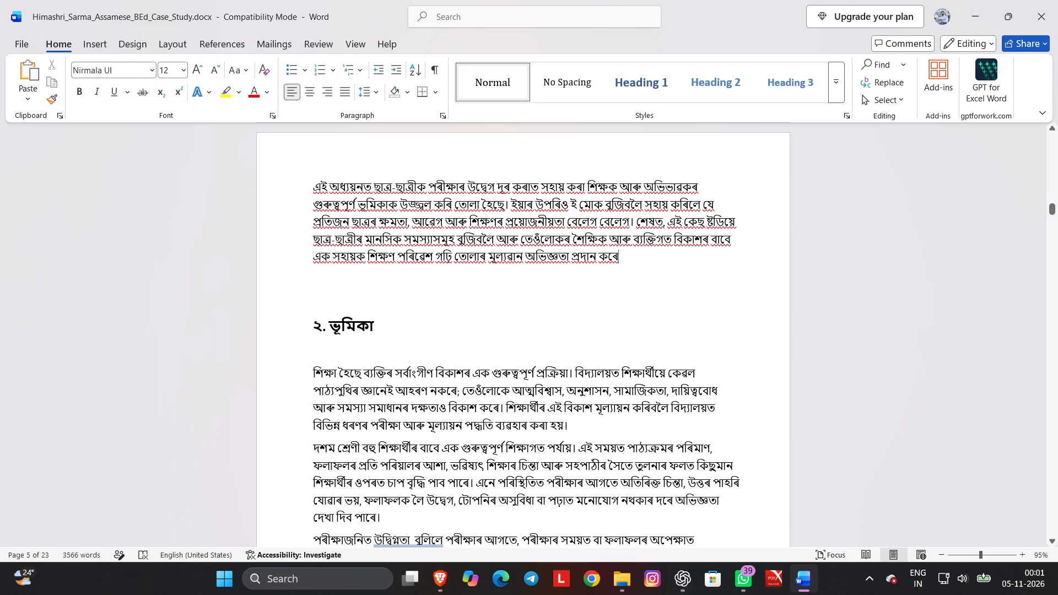
scroll(535, 295, up, 1)
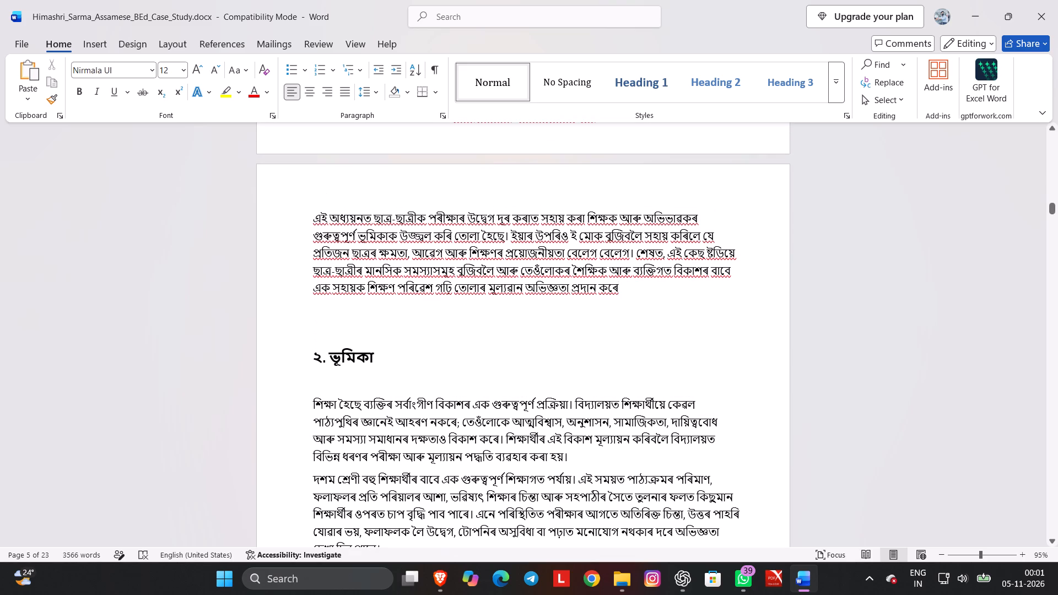
scroll(535, 295, down, 3)
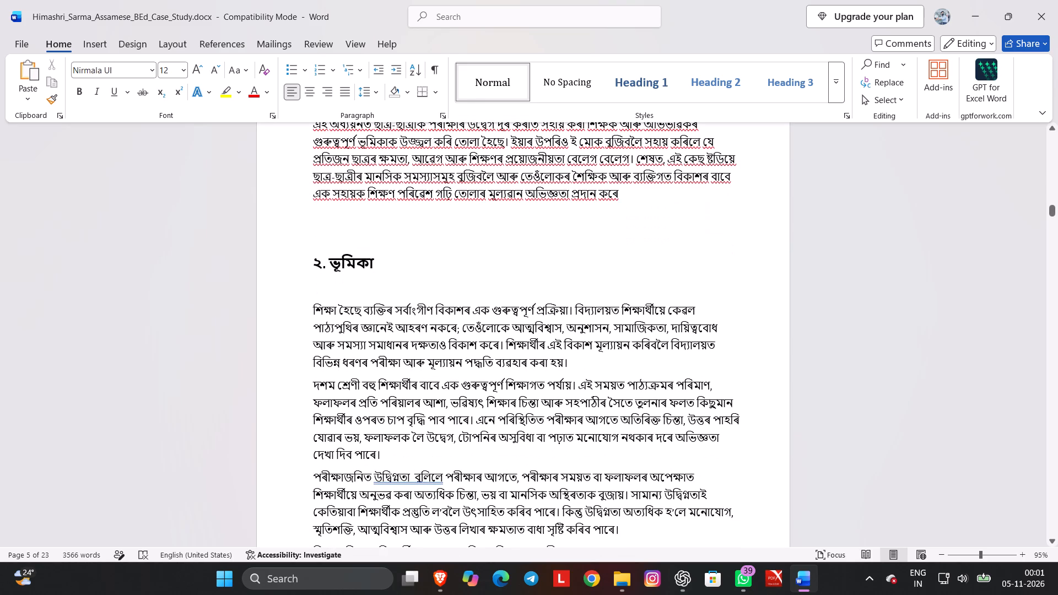
scroll(535, 295, up, 3)
scroll(535, 295, down, 2)
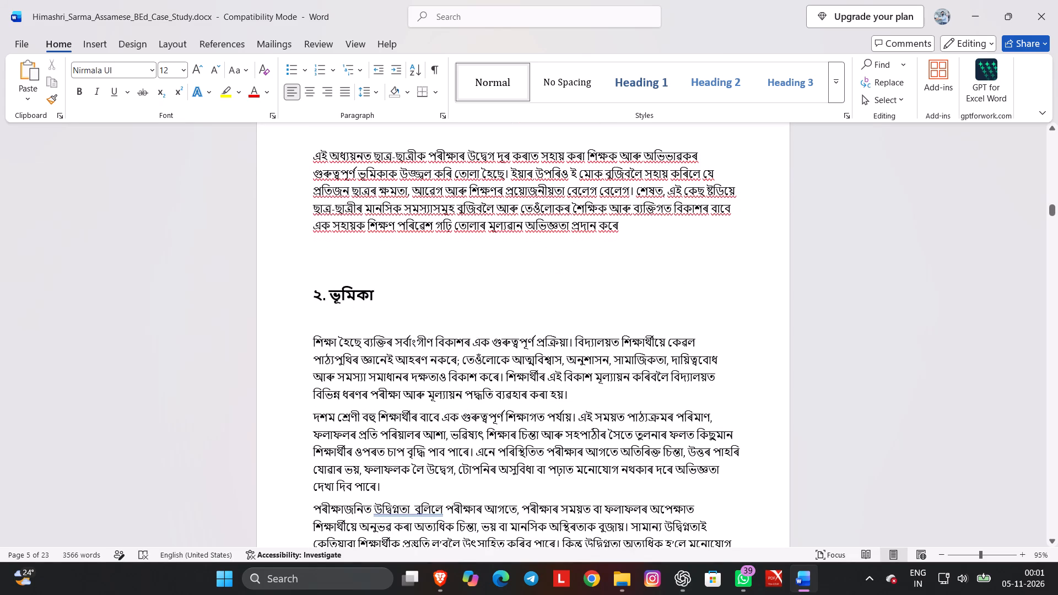
scroll(463, 315, down, 2)
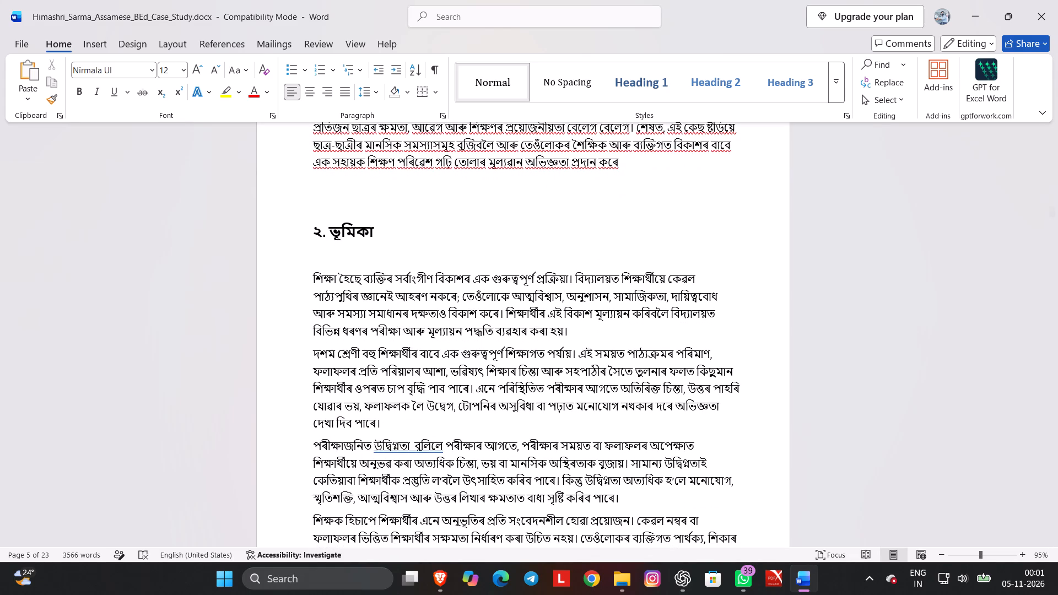
scroll(463, 315, up, 2)
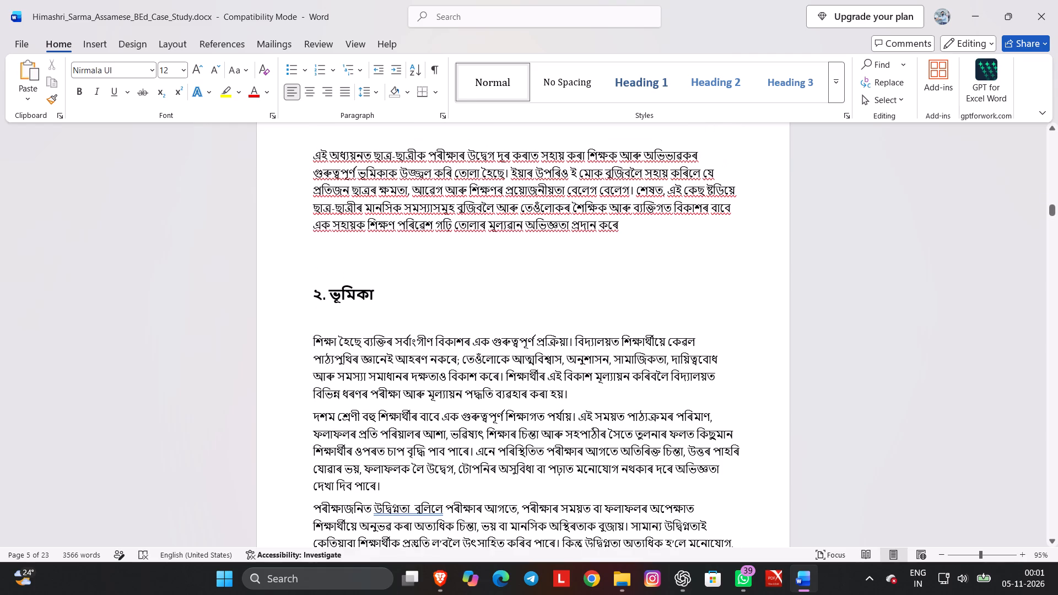
scroll(463, 315, up, 2)
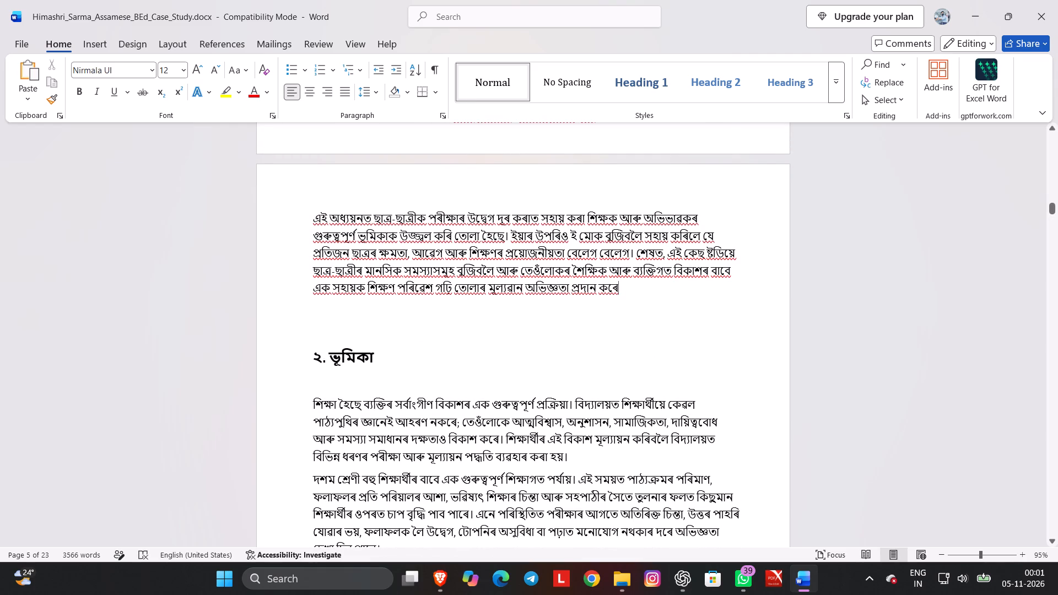
scroll(471, 313, up, 8)
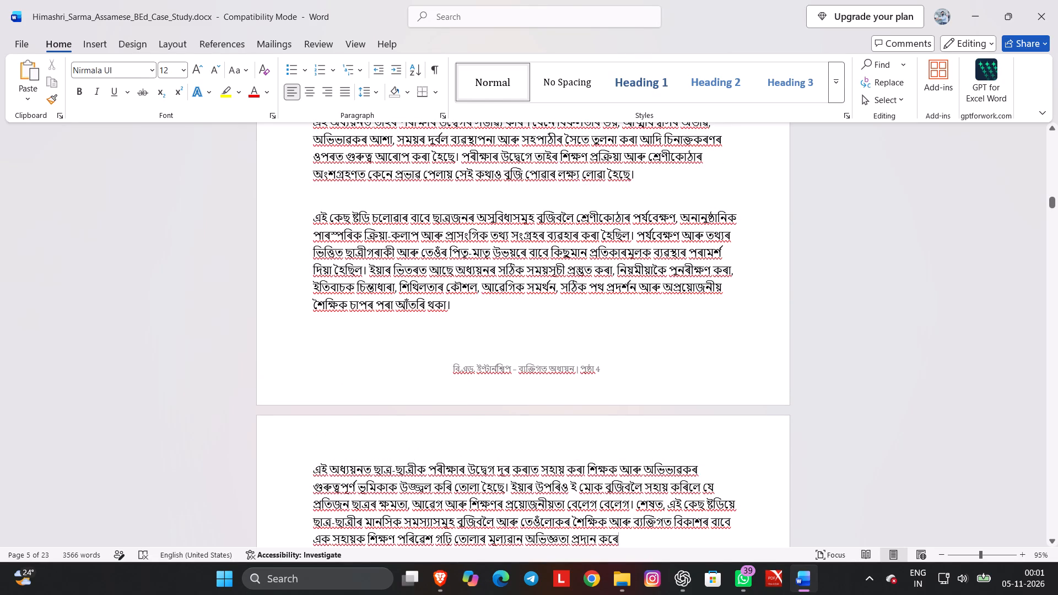
Reread the summary from the "১. সাৰাংশ" heading through its last paragraph on page 5.
scroll(414, 197, up, 15)
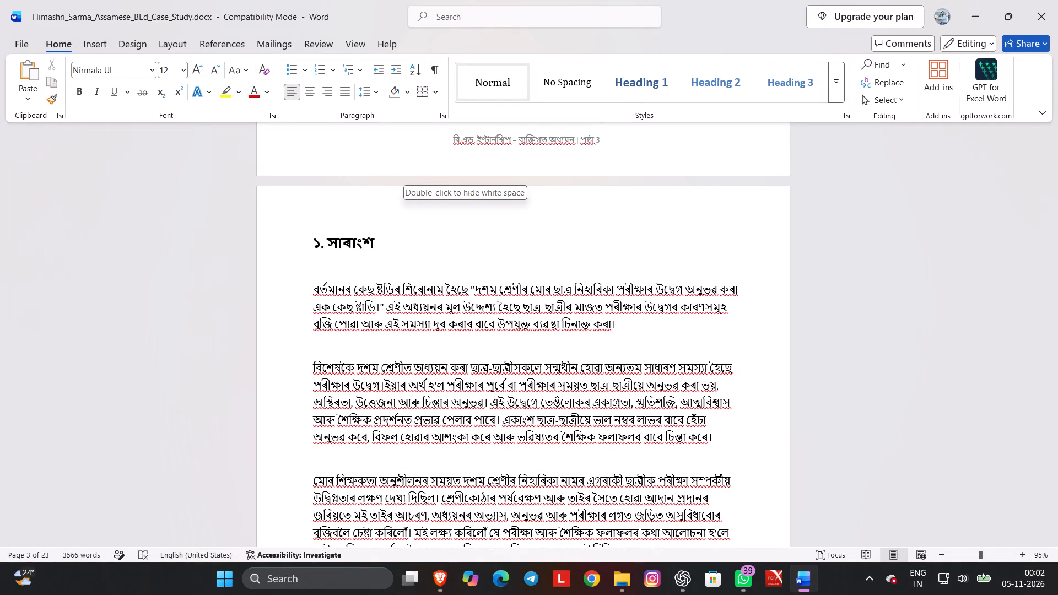
scroll(442, 213, down, 8)
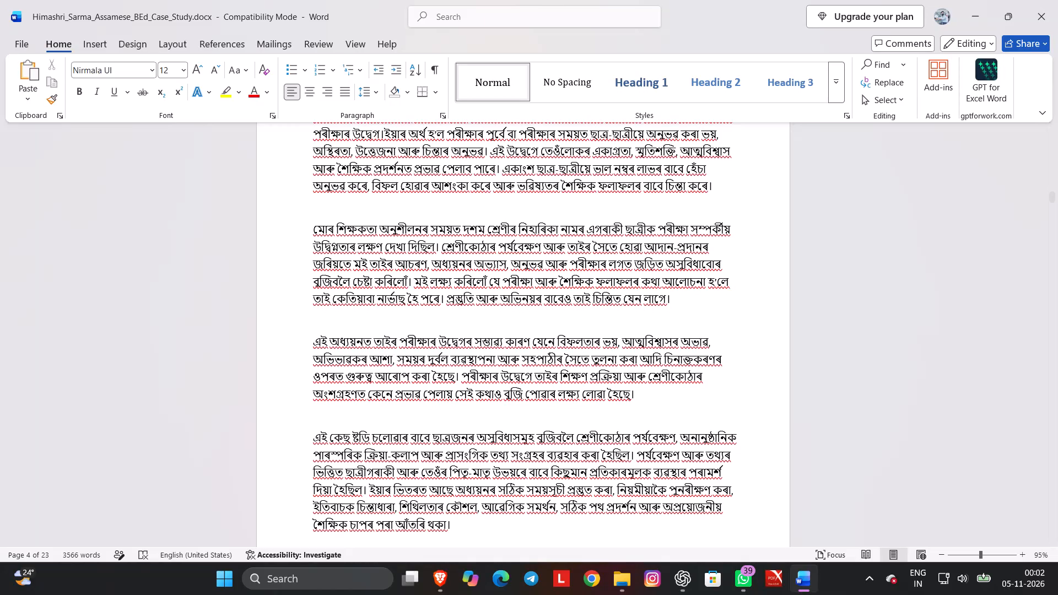
scroll(445, 228, down, 8)
scroll(442, 240, up, 2)
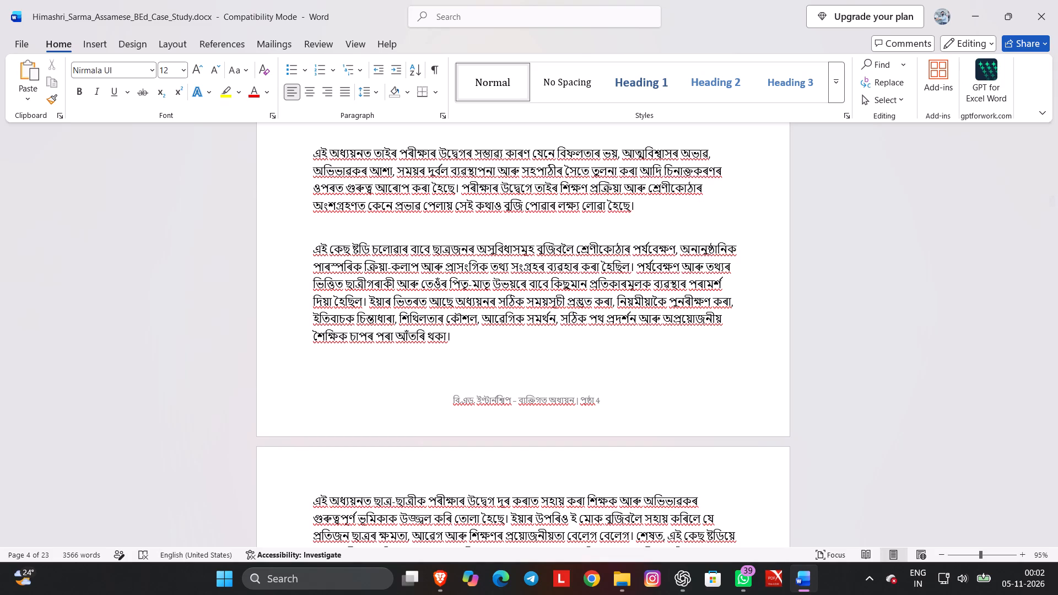
scroll(442, 240, down, 6)
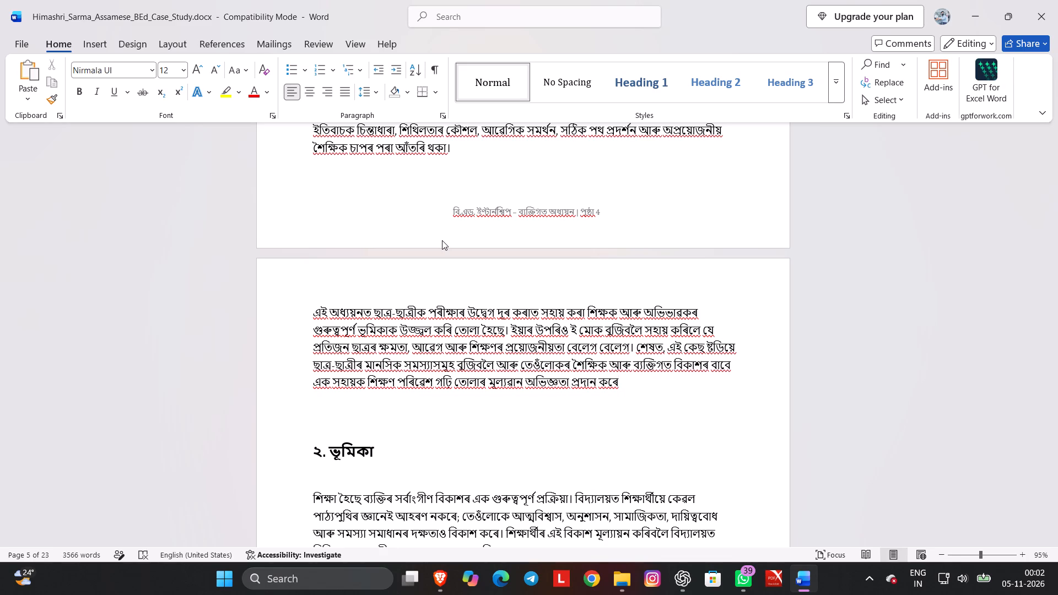
Look back through the summary to the end of the contents list on page 3 and return to the "১. সাৰাংশ" heading.
scroll(442, 240, up, 2)
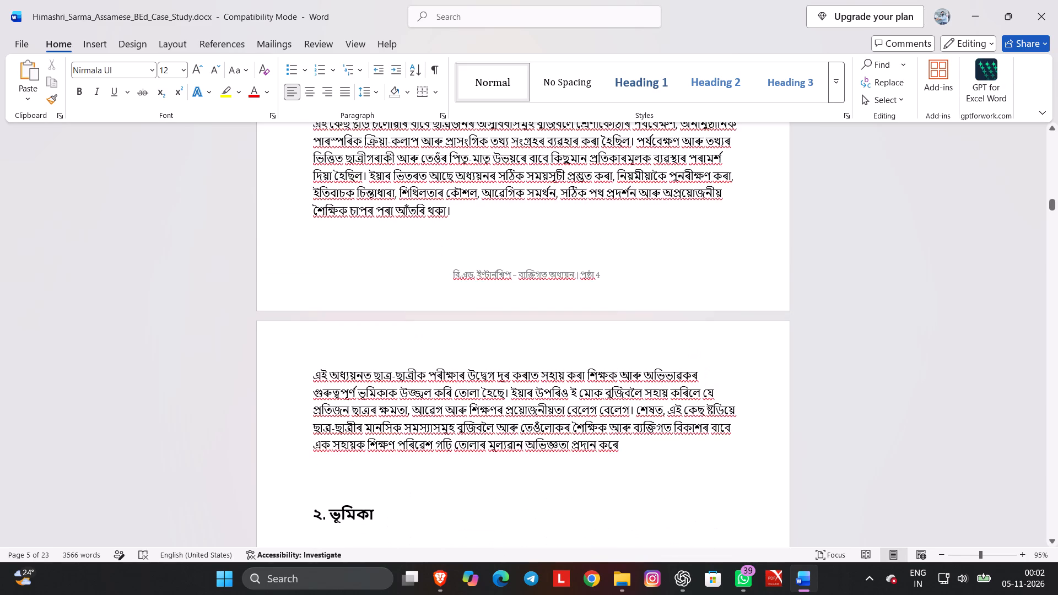
scroll(444, 254, up, 17)
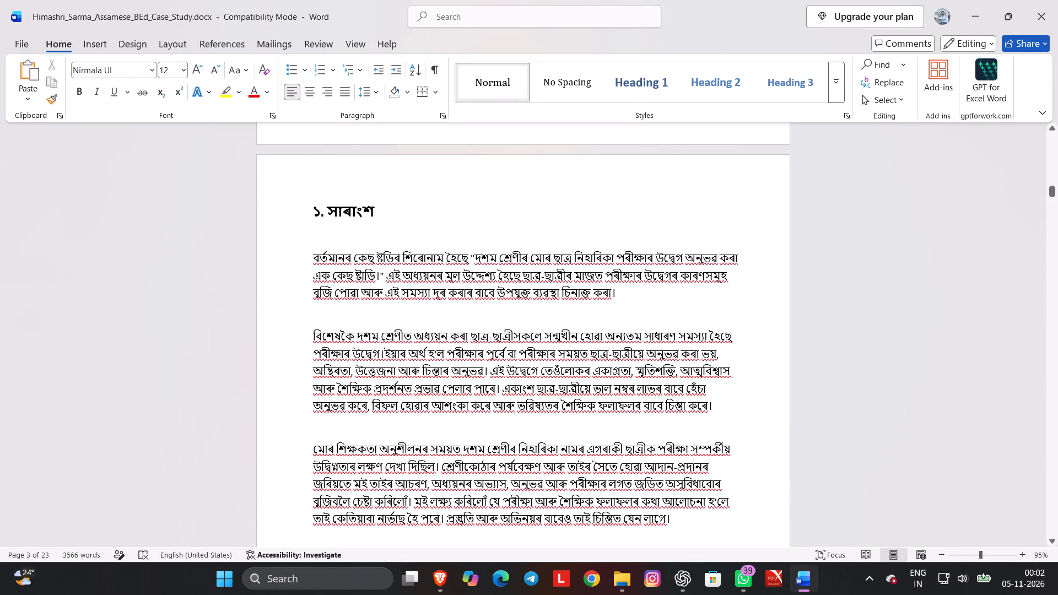
scroll(450, 320, up, 13)
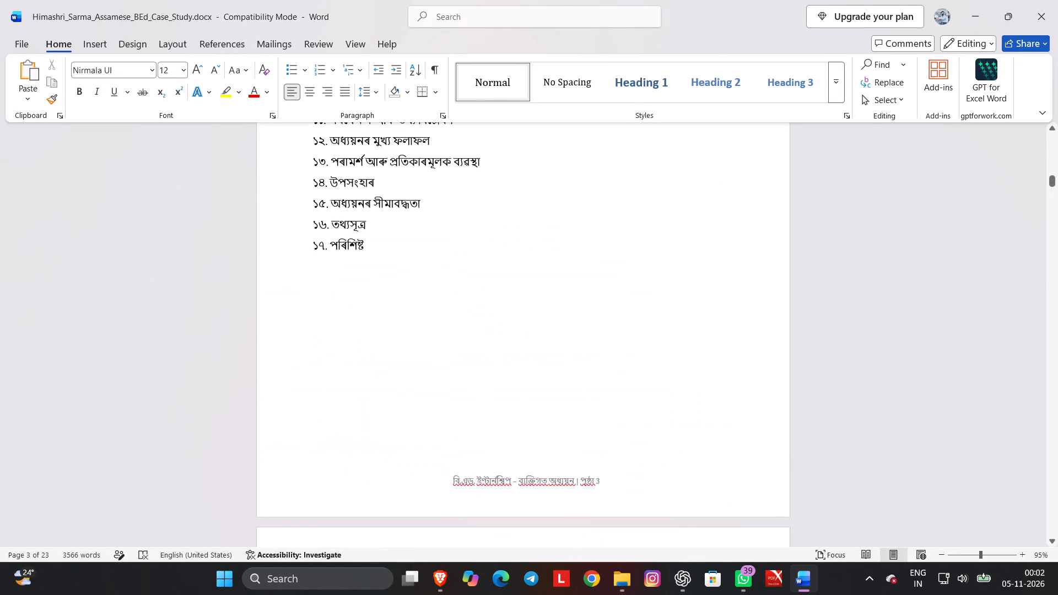
scroll(458, 318, up, 4)
scroll(458, 318, down, 17)
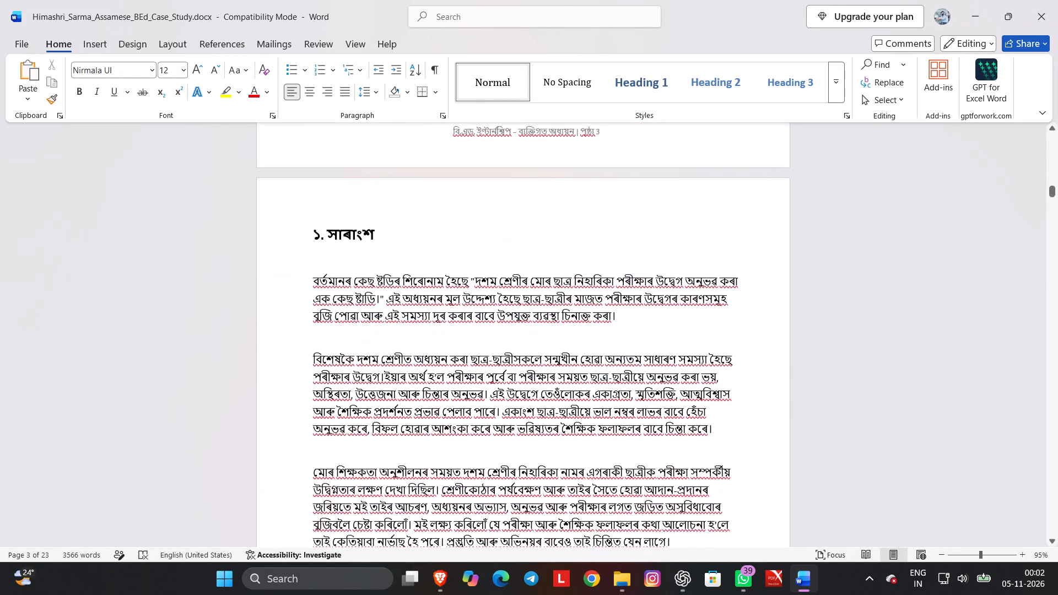
Examine the summary's later paragraphs and the page break between pages 4 and 5 once more.
scroll(458, 318, down, 12)
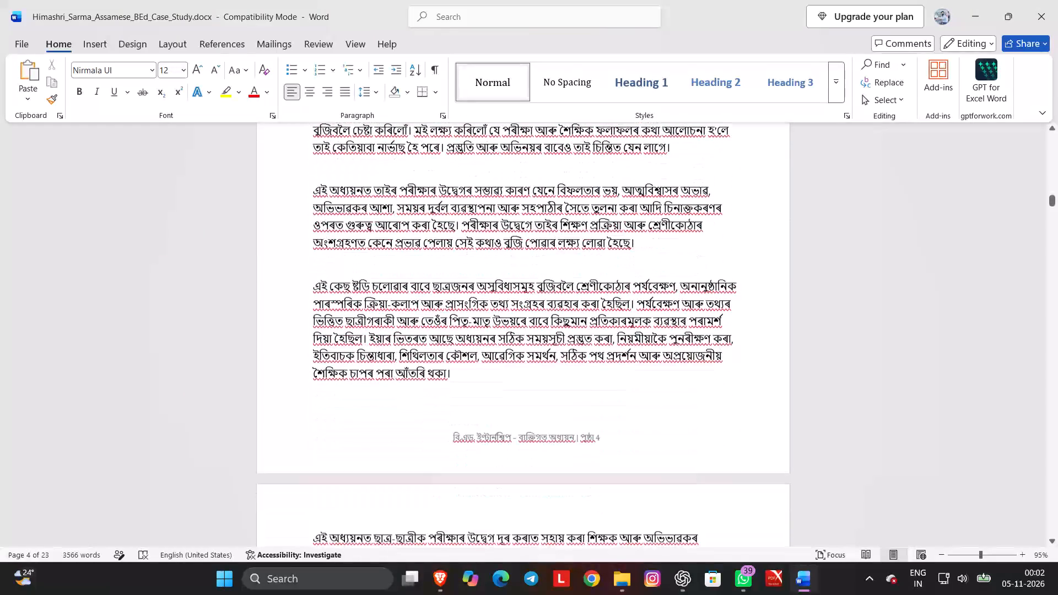
scroll(451, 320, down, 6)
scroll(446, 324, up, 4)
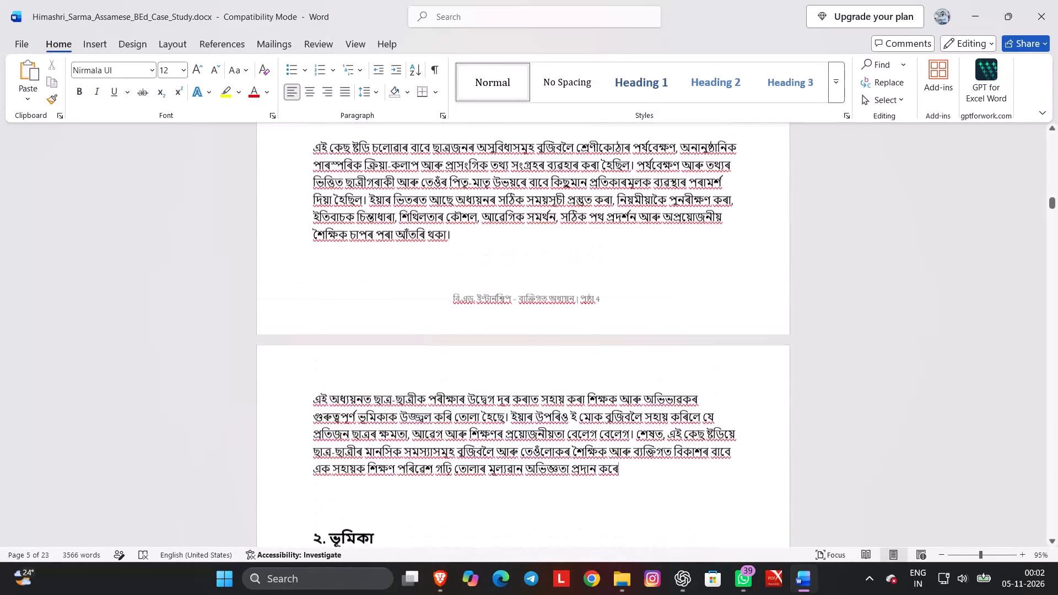
scroll(445, 324, up, 3)
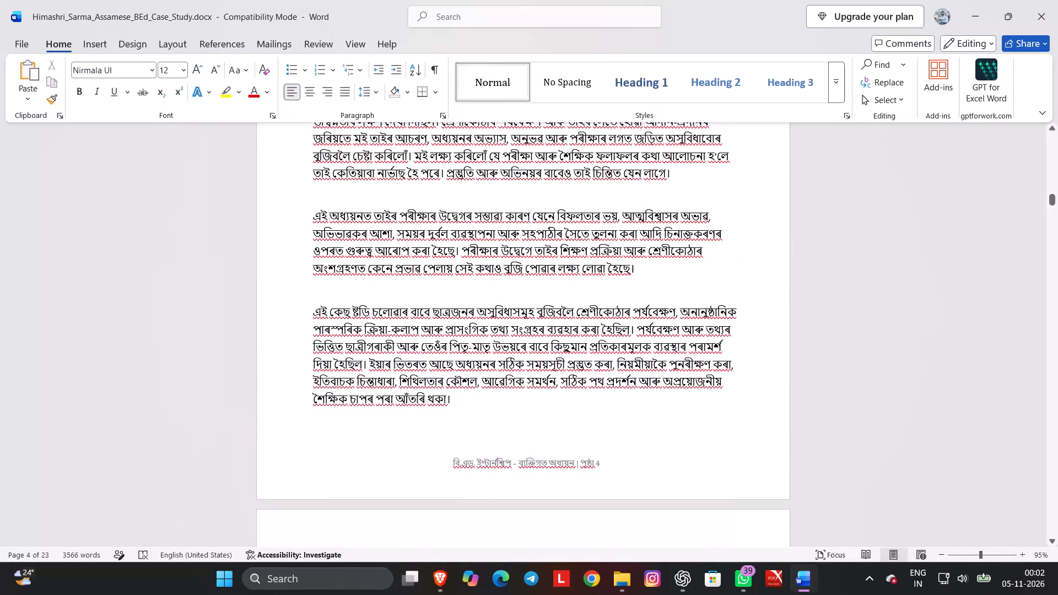
scroll(445, 324, down, 3)
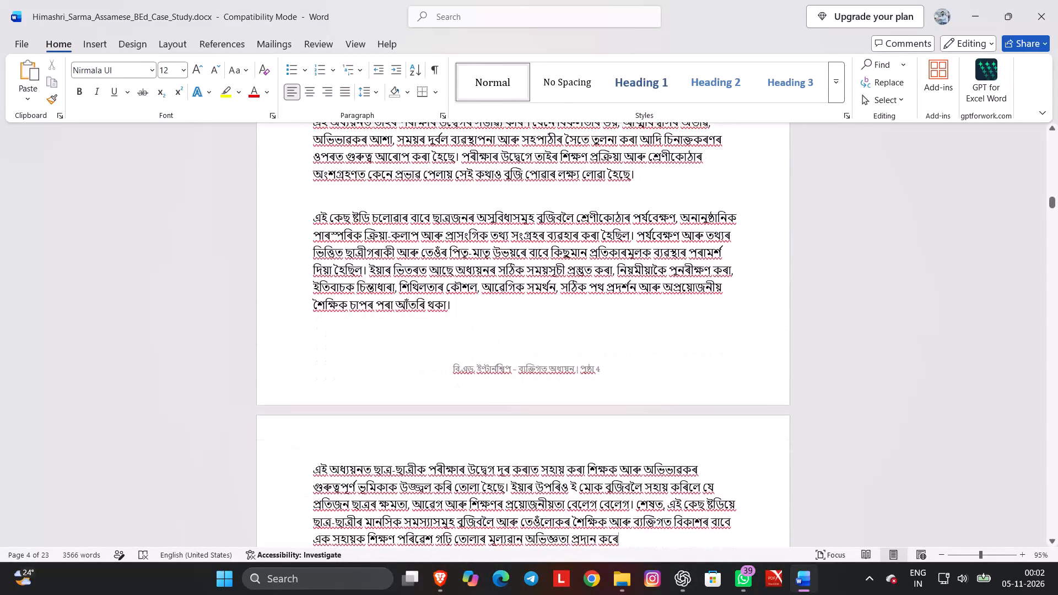
scroll(445, 324, down, 4)
scroll(445, 324, up, 10)
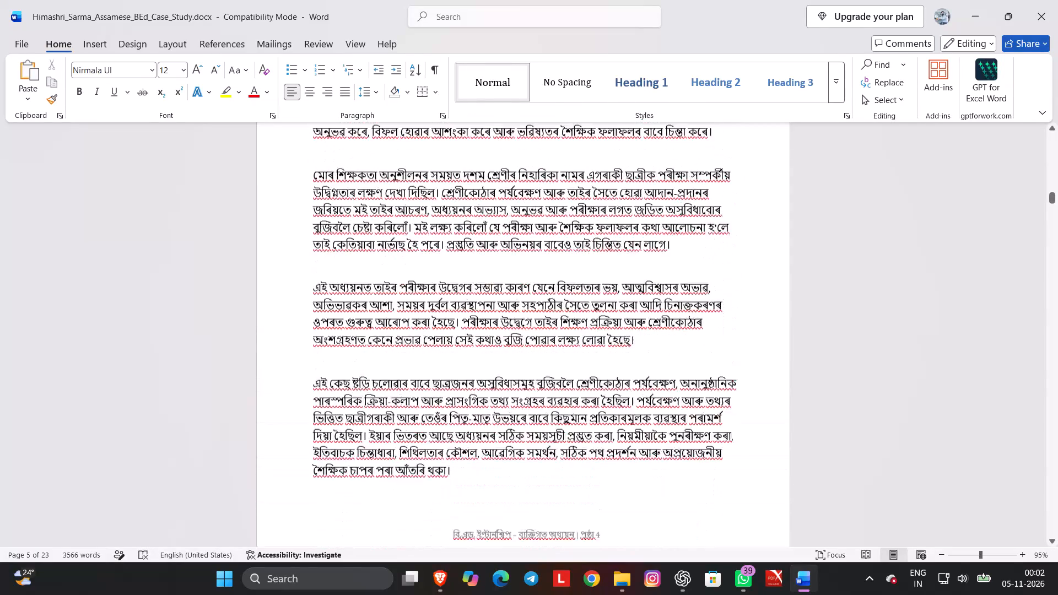
Review the summary again from the "১. সাৰাংশ" heading on page 4 through its closing paragraph on page 5.
scroll(445, 324, up, 4)
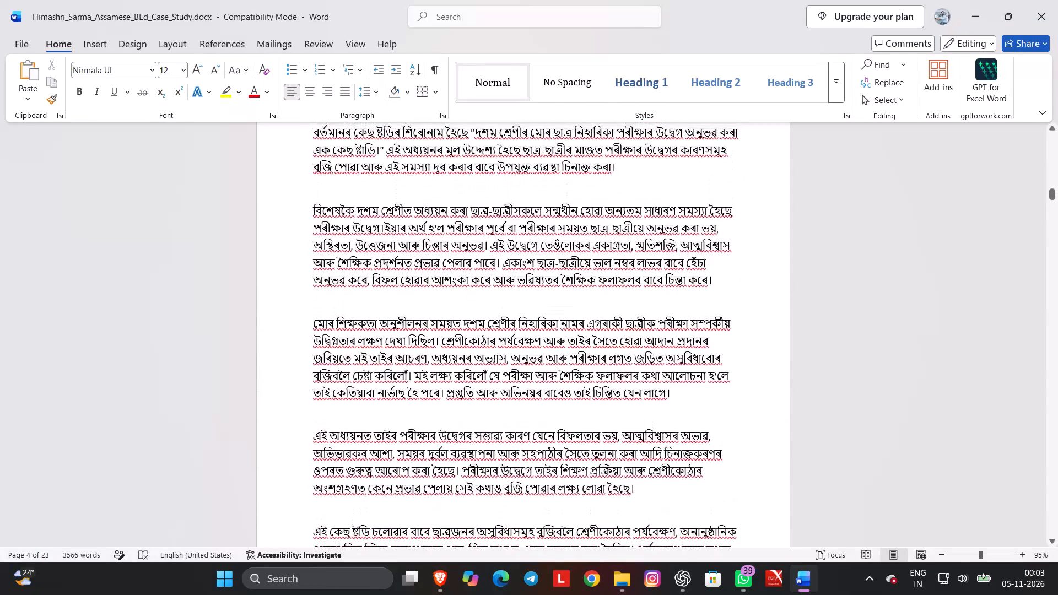
scroll(445, 324, up, 4)
scroll(445, 324, down, 2)
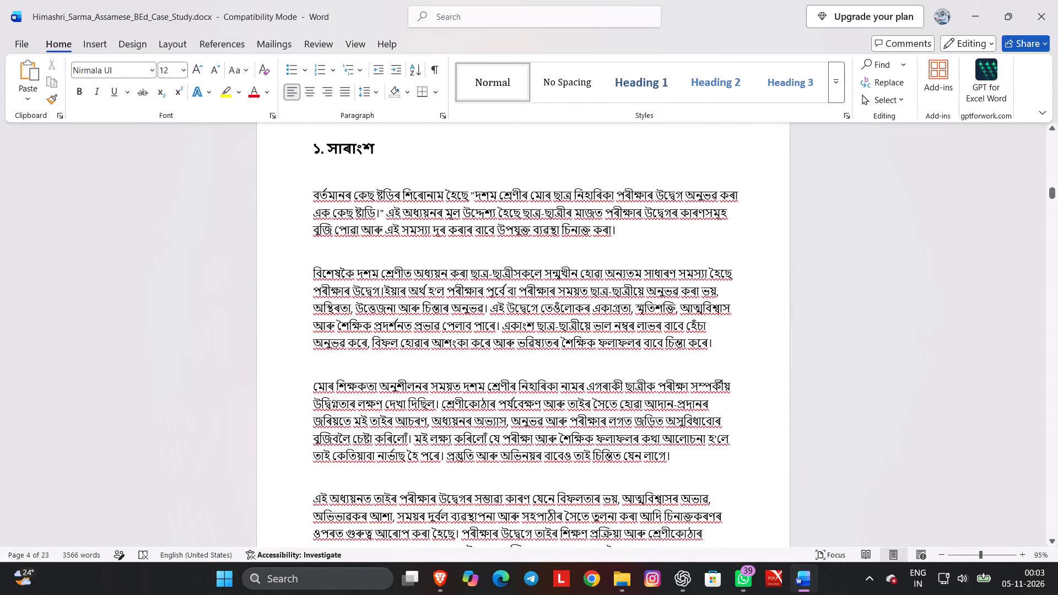
scroll(454, 323, down, 3)
scroll(411, 410, down, 7)
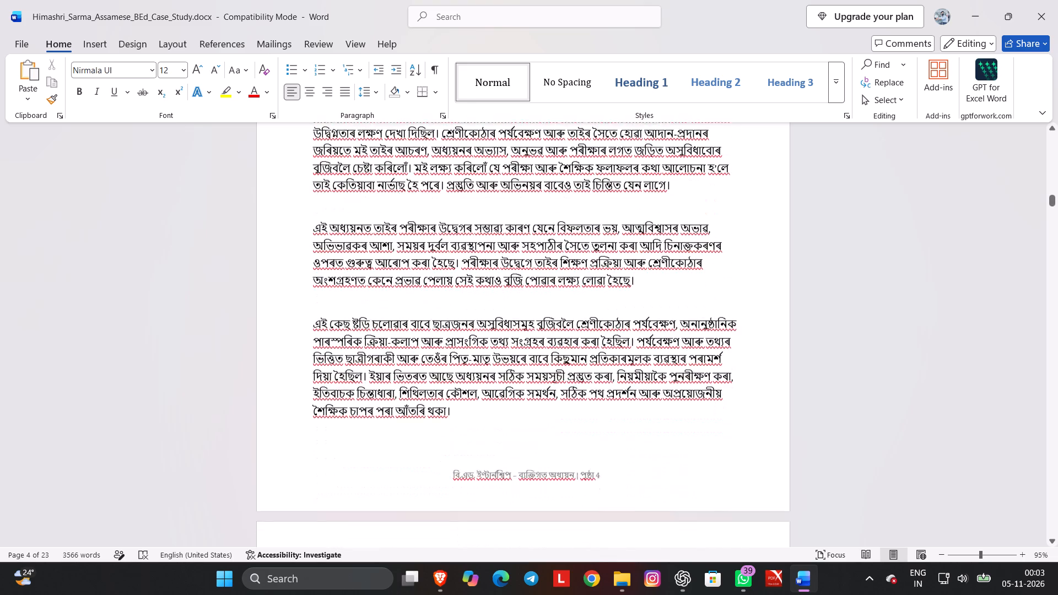
scroll(418, 409, down, 7)
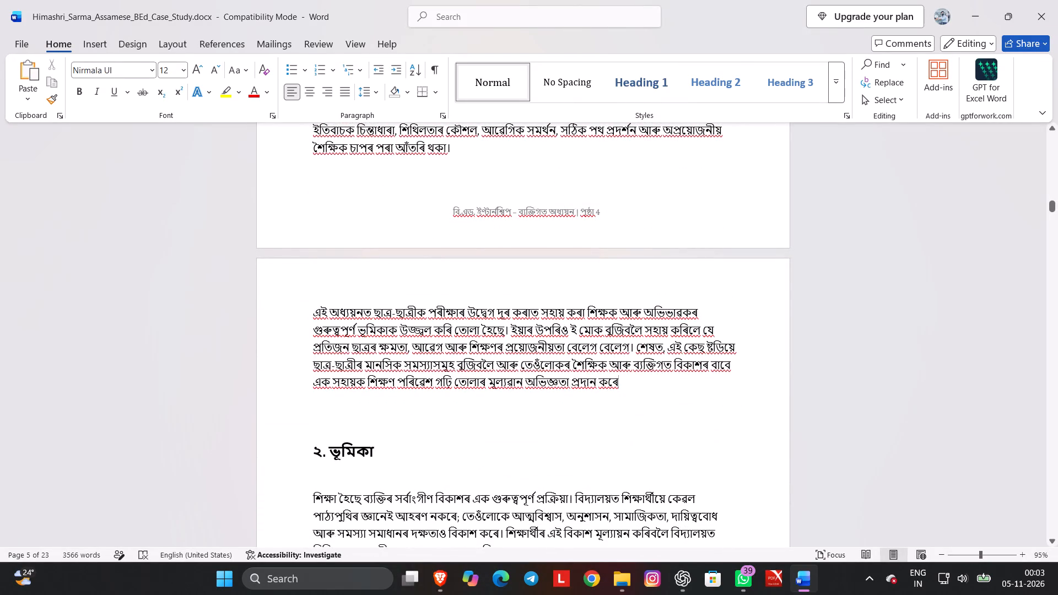
Compare the summary's later paragraphs on page 4 with its closing paragraph and the start of "২. ভূমিকা" on page 5.
scroll(600, 409, up, 6)
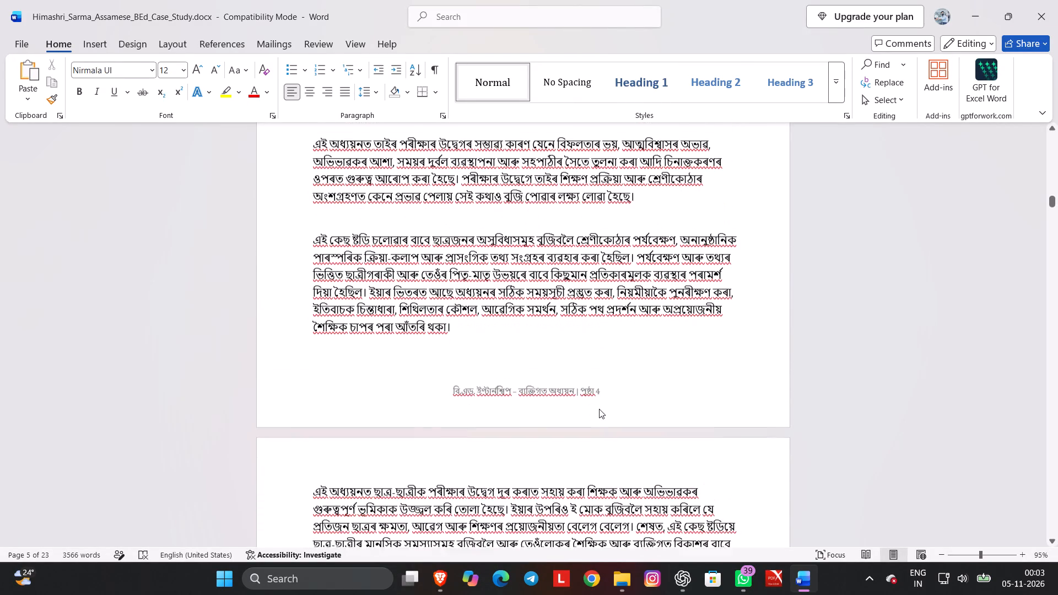
scroll(599, 409, up, 4)
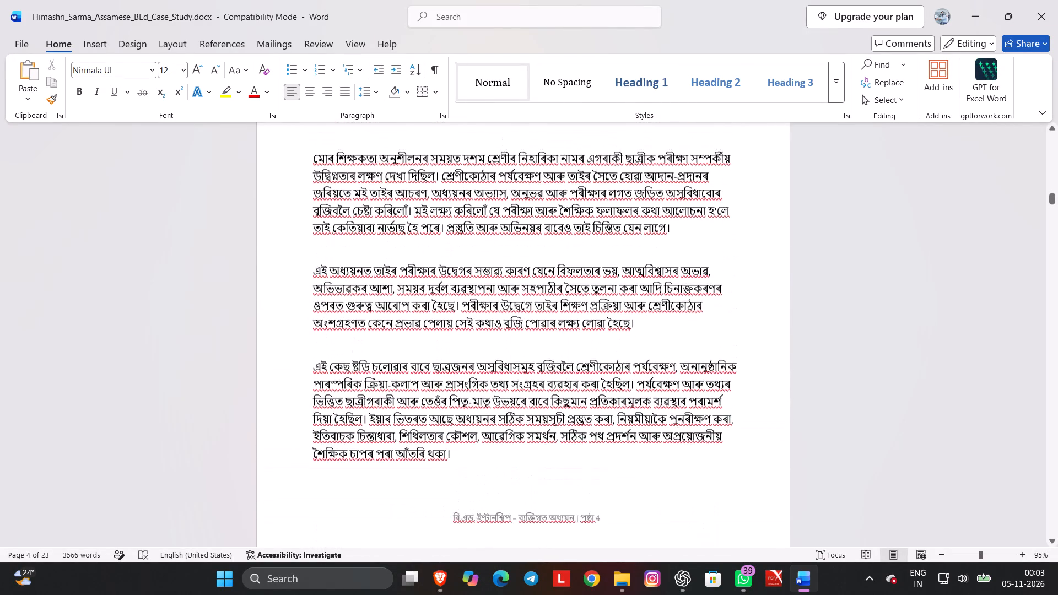
scroll(599, 409, up, 4)
scroll(599, 408, down, 10)
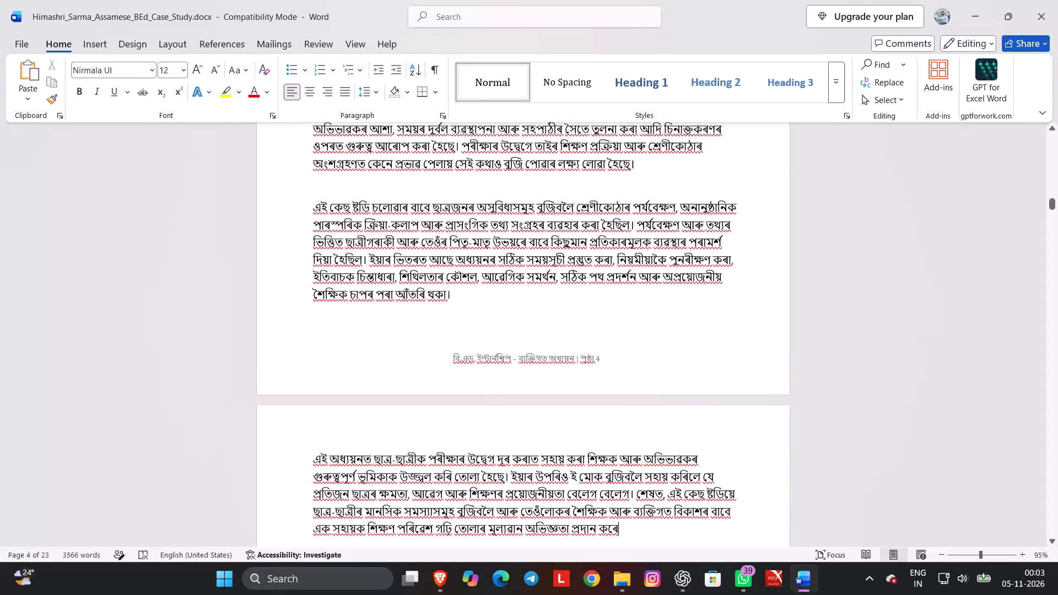
scroll(603, 402, down, 12)
scroll(603, 399, up, 4)
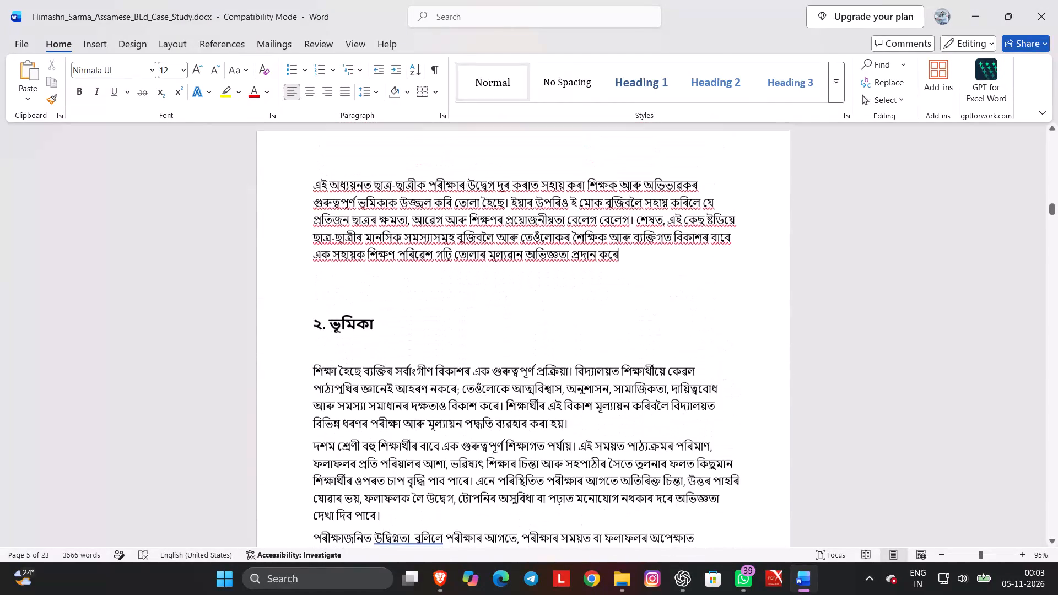
Go back to the "১. সাৰাংশ" heading and check the summary paragraphs down to the last one on page 4.
scroll(610, 399, up, 12)
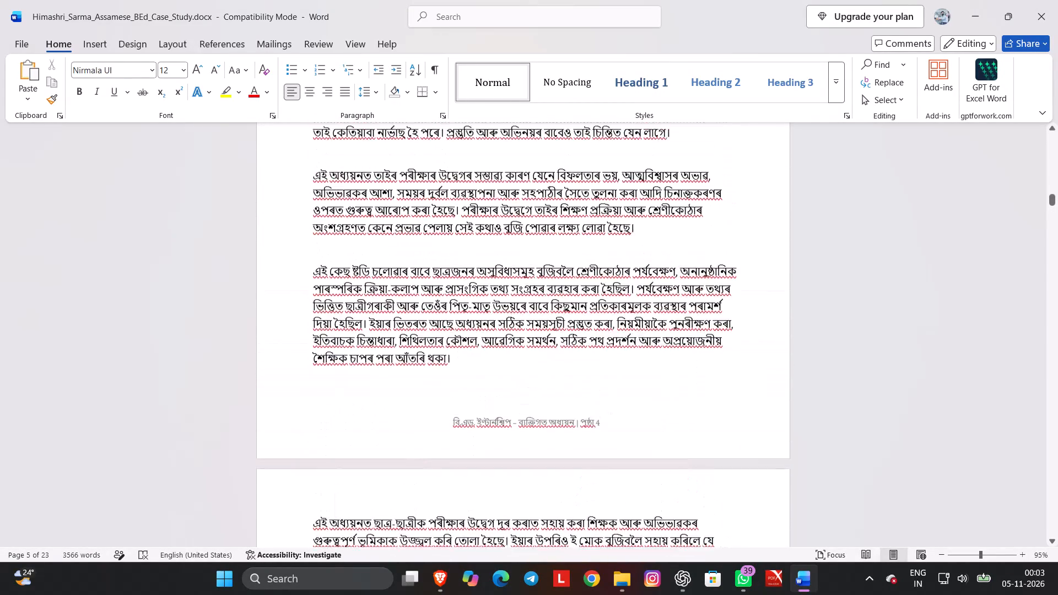
scroll(610, 399, up, 18)
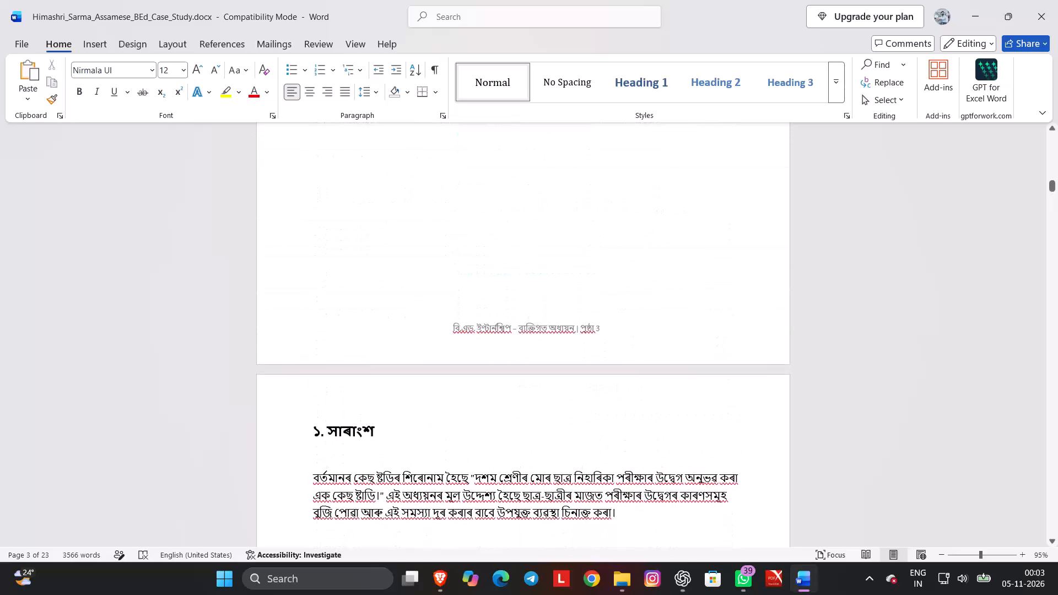
scroll(611, 399, down, 7)
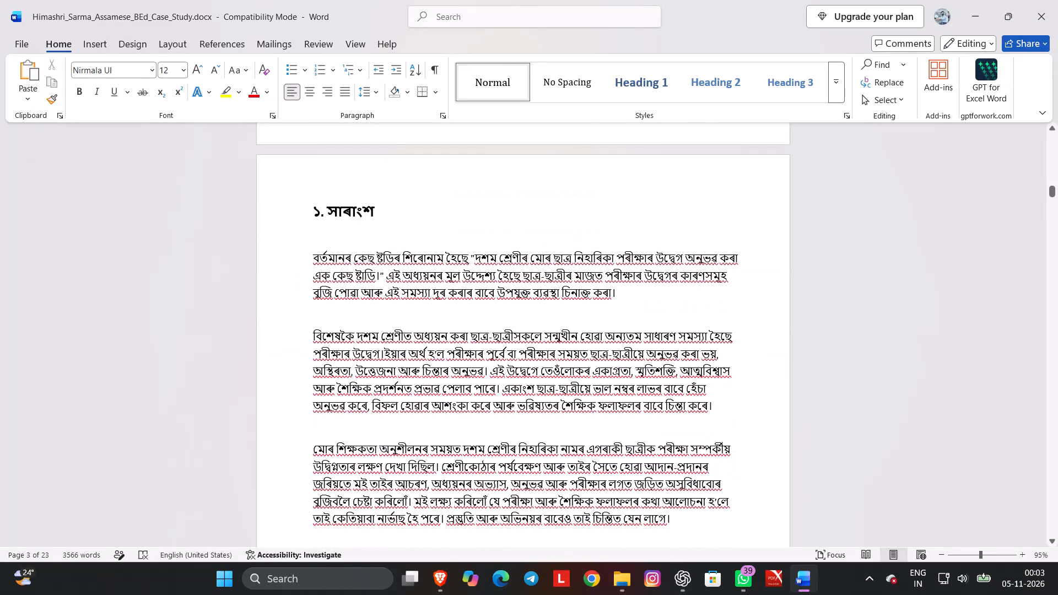
scroll(611, 399, down, 5)
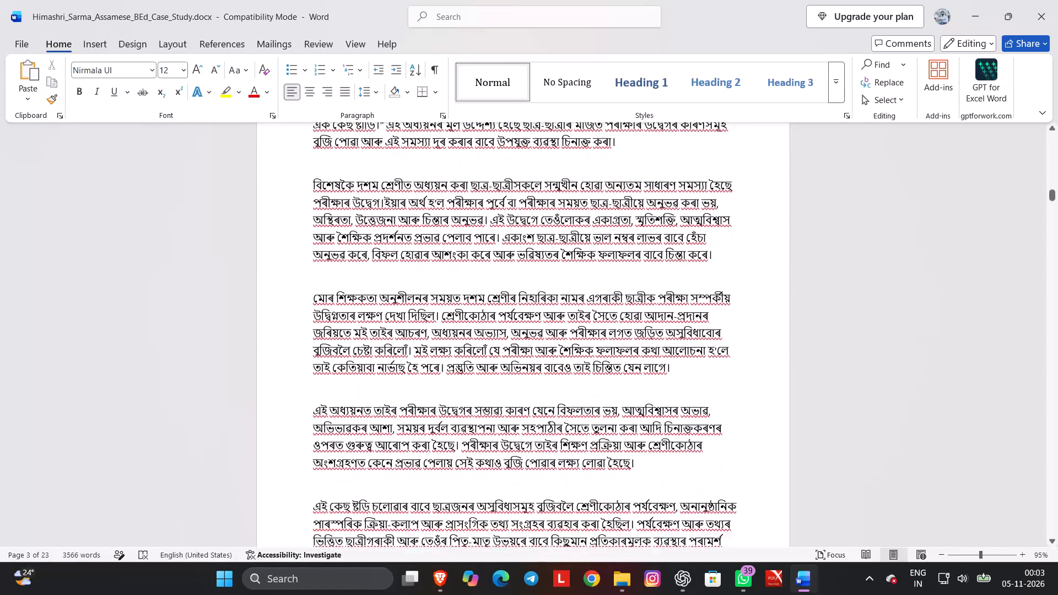
scroll(611, 399, down, 3)
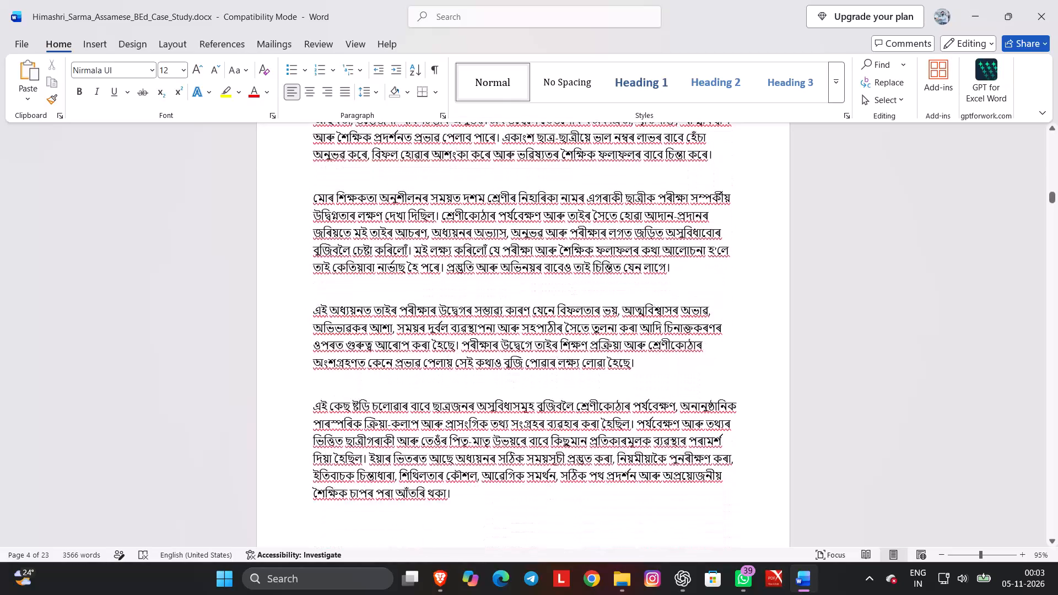
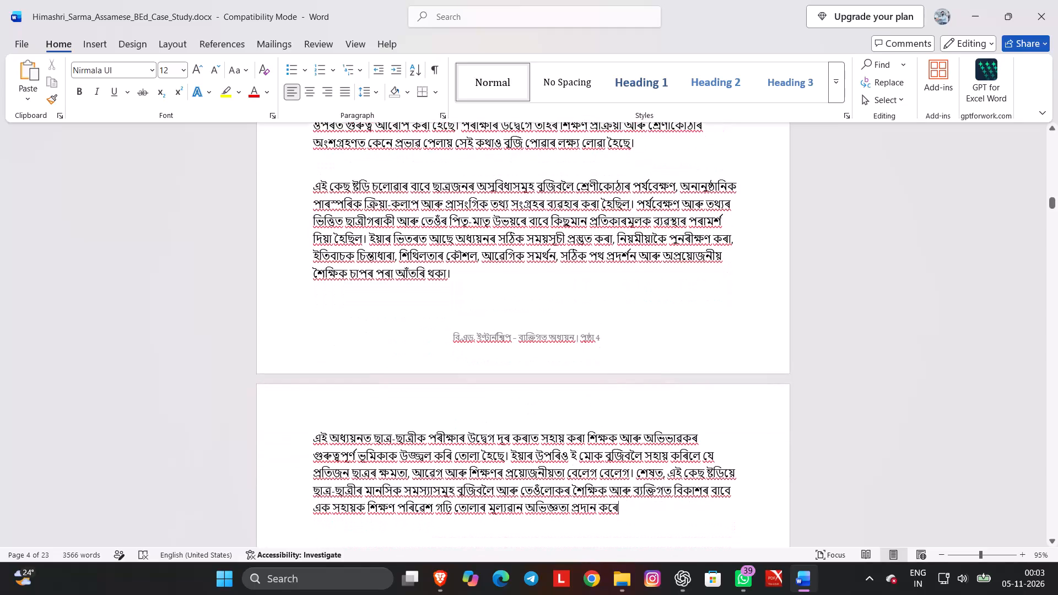
Read from the summary's closing paragraph on page 5 through "২. ভূমিকা" to the start of "অস্বীকাৰোক্তি", and return.
scroll(611, 399, down, 9)
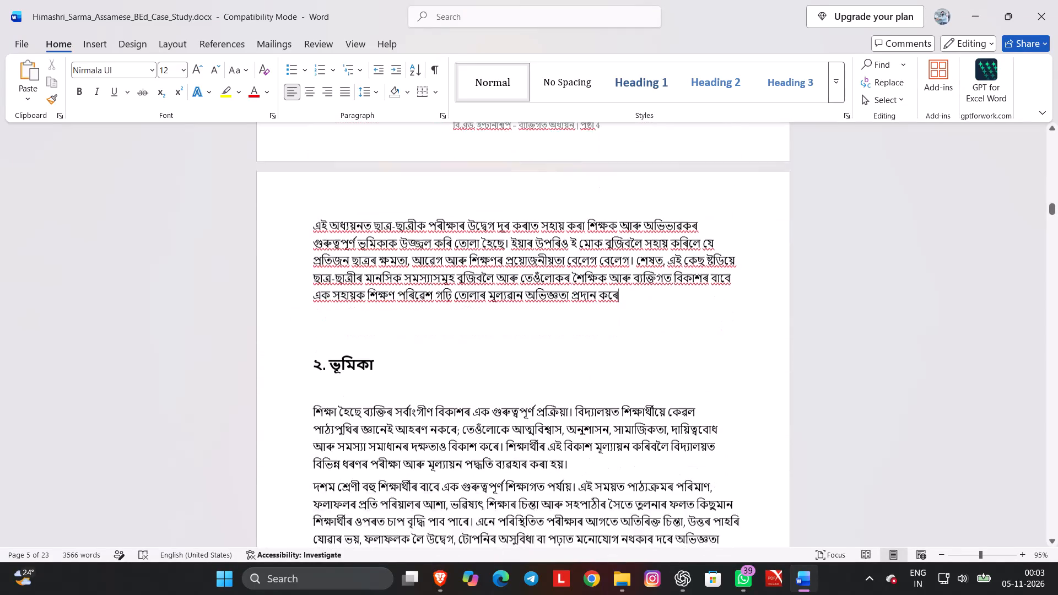
scroll(611, 399, down, 5)
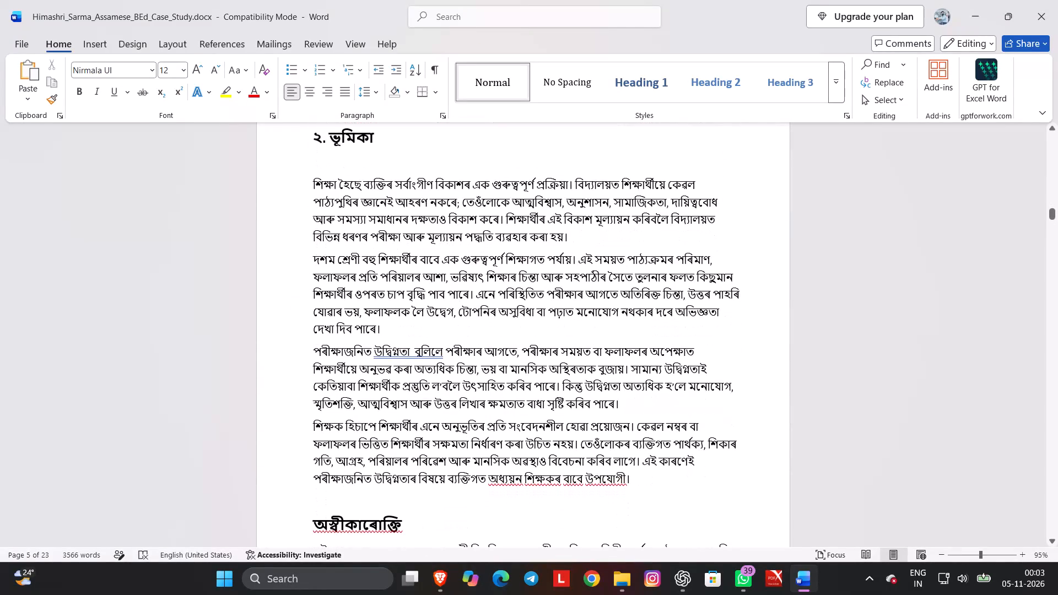
scroll(611, 399, down, 7)
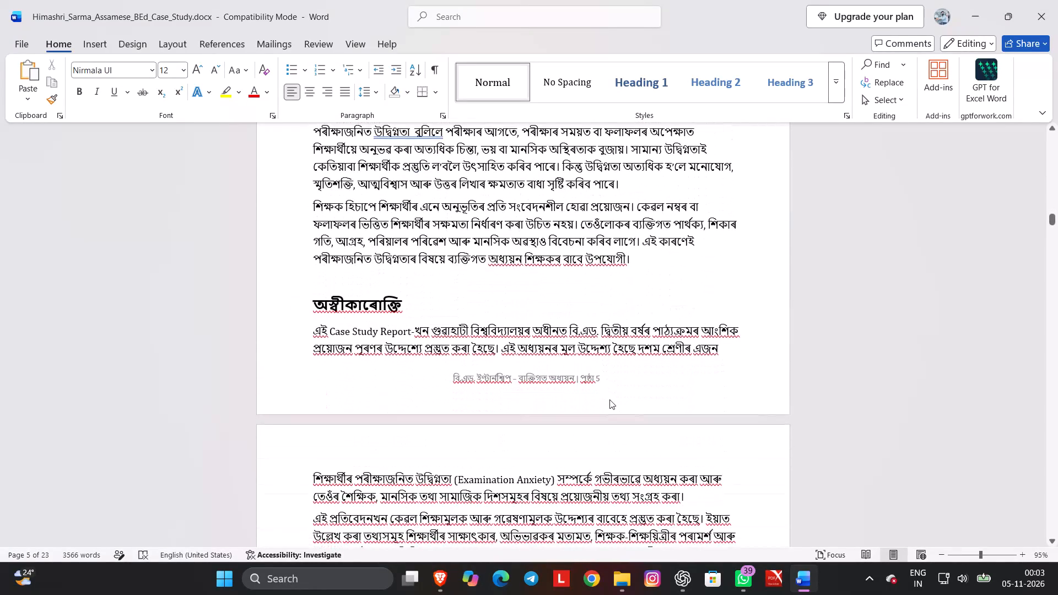
scroll(609, 399, up, 9)
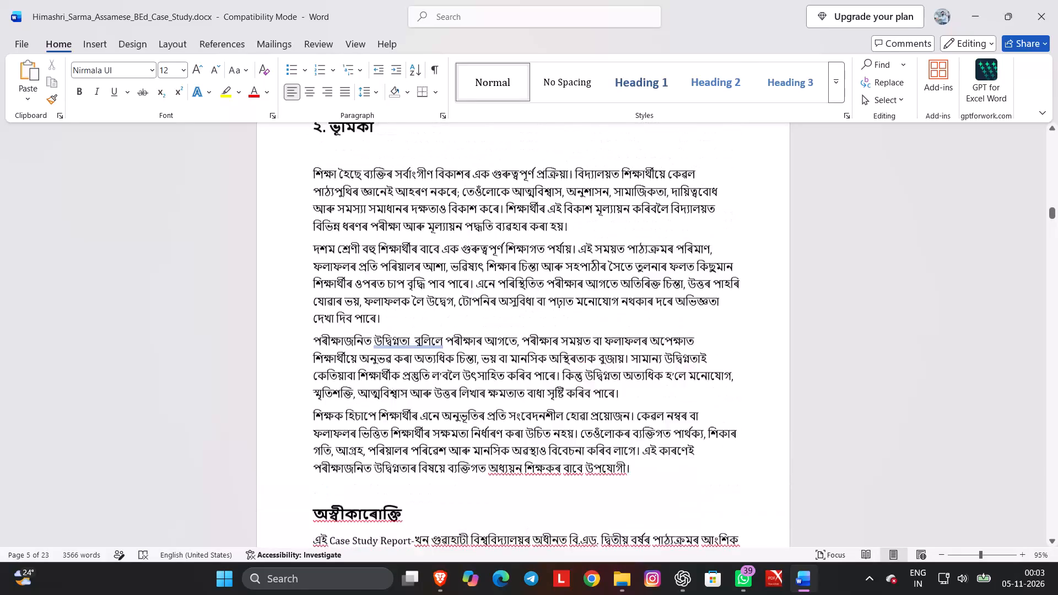
scroll(609, 399, up, 12)
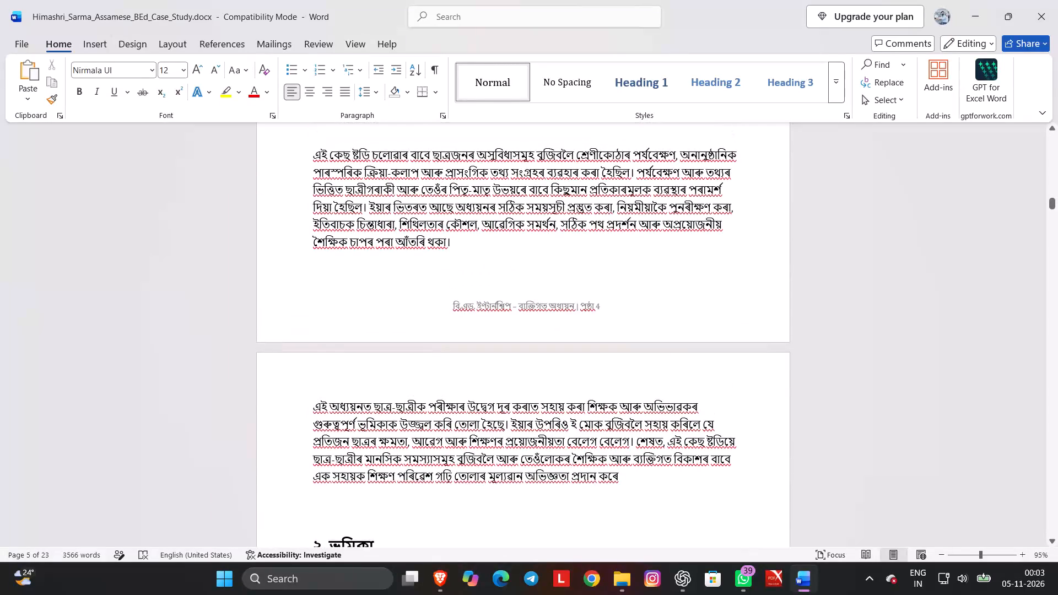
Recheck the summary's paragraphs across pages 4 and 5, going back up to the "১. সাৰাংশ" heading and its opening paragraphs.
scroll(609, 399, up, 6)
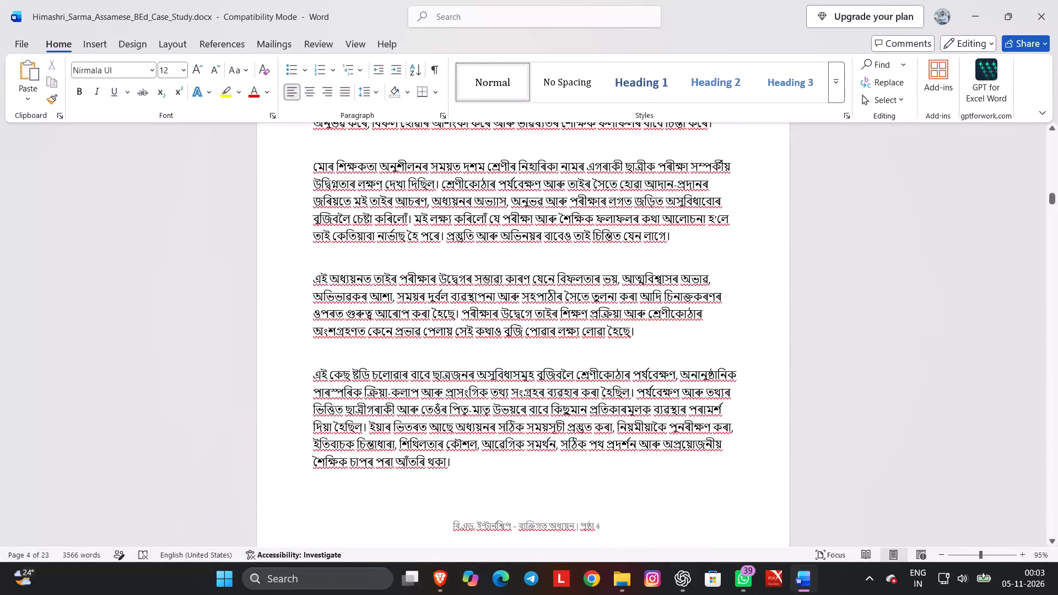
scroll(609, 399, down, 8)
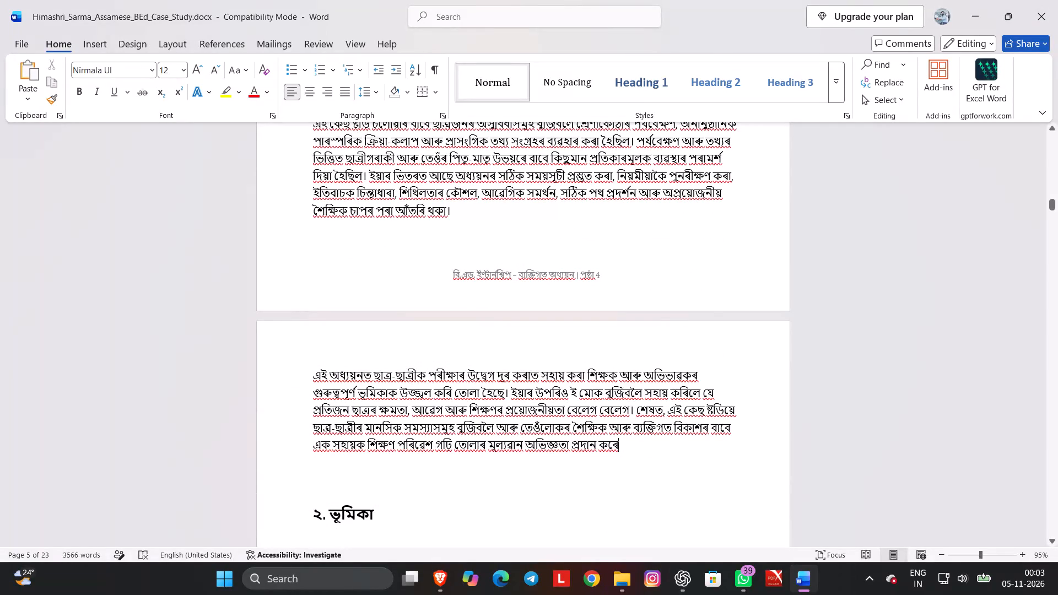
scroll(609, 400, up, 10)
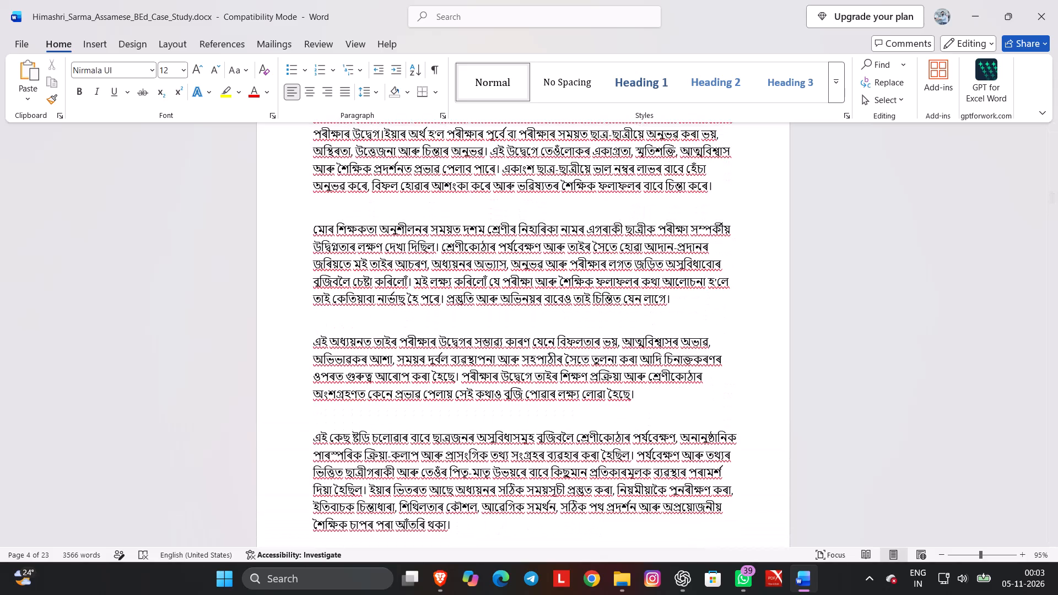
scroll(609, 400, up, 2)
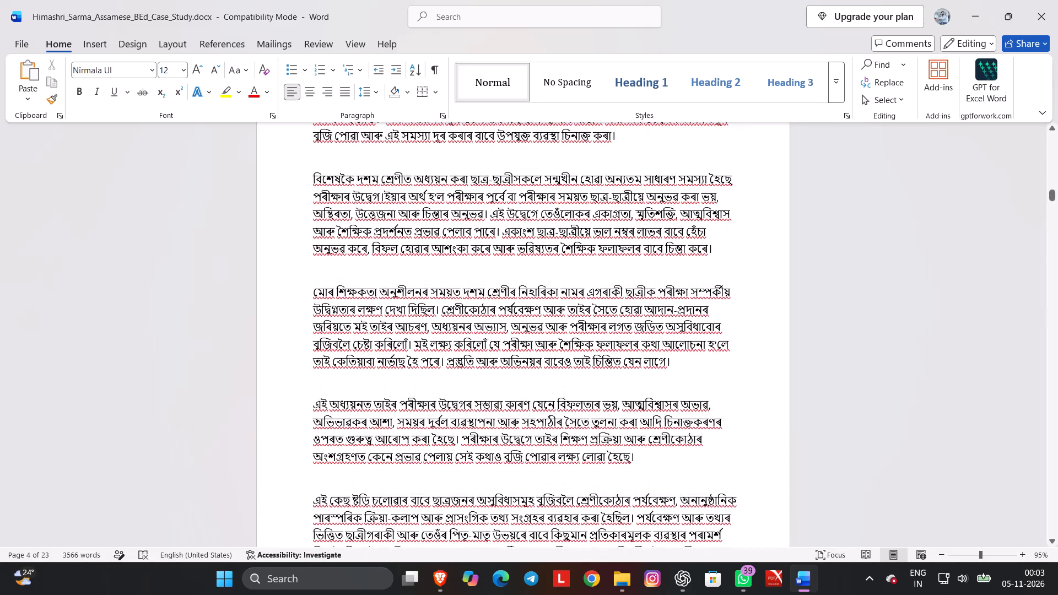
scroll(609, 401, up, 5)
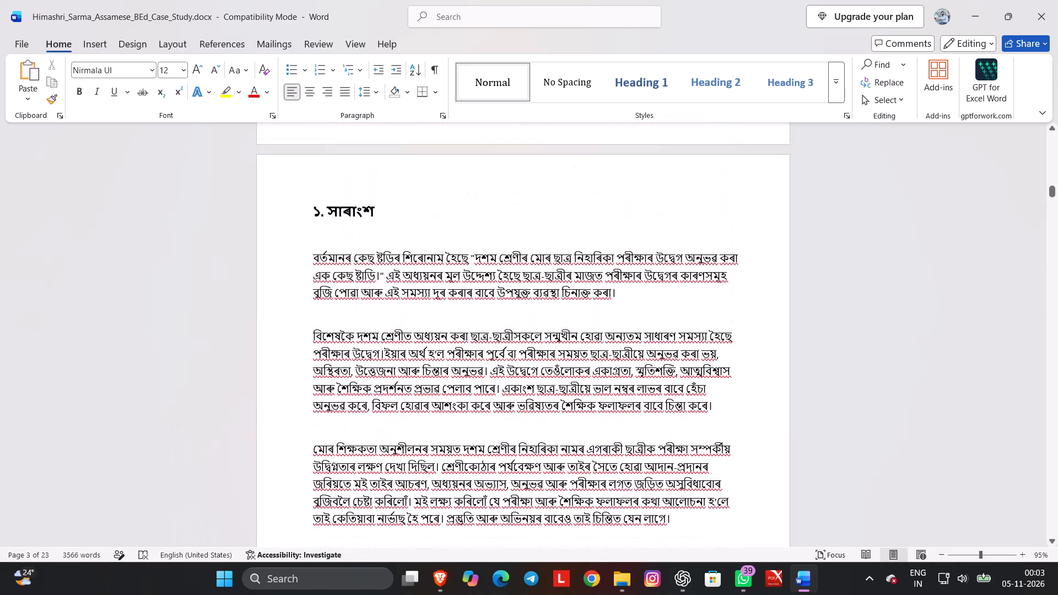
scroll(495, 377, down, 1)
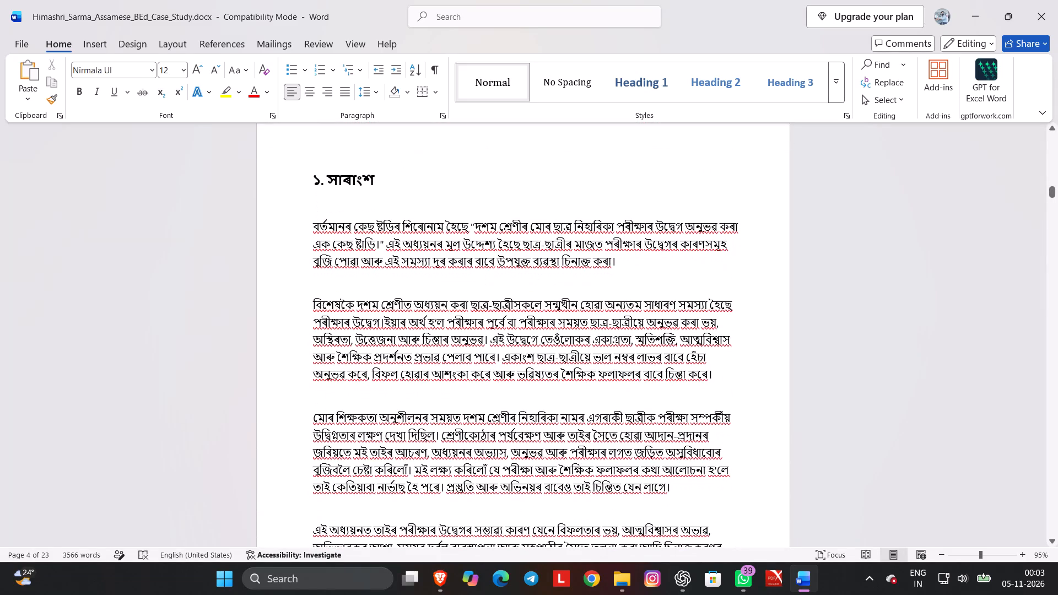
scroll(502, 386, down, 2)
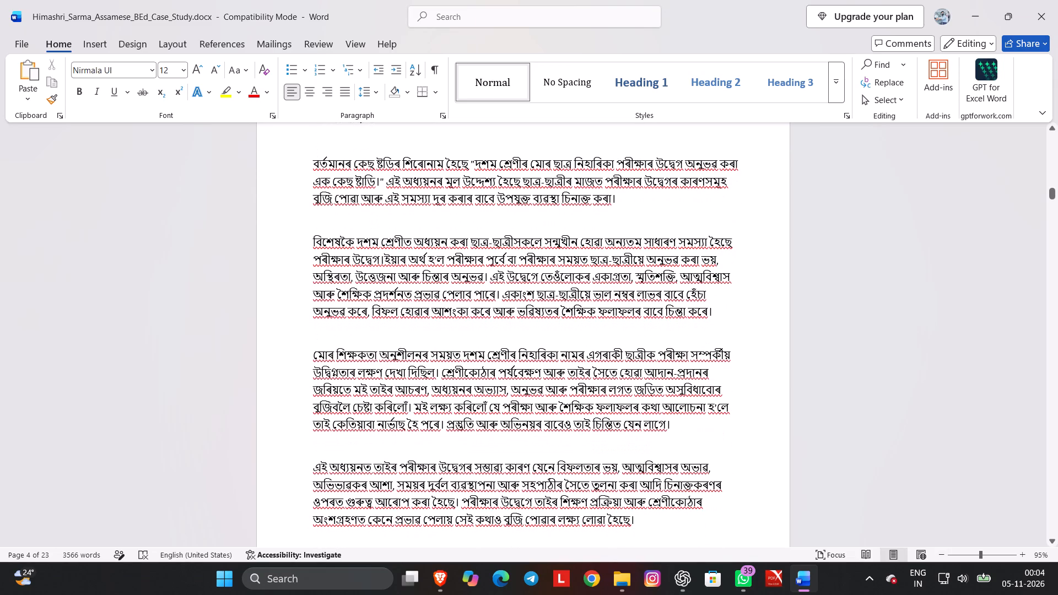
scroll(516, 384, down, 1)
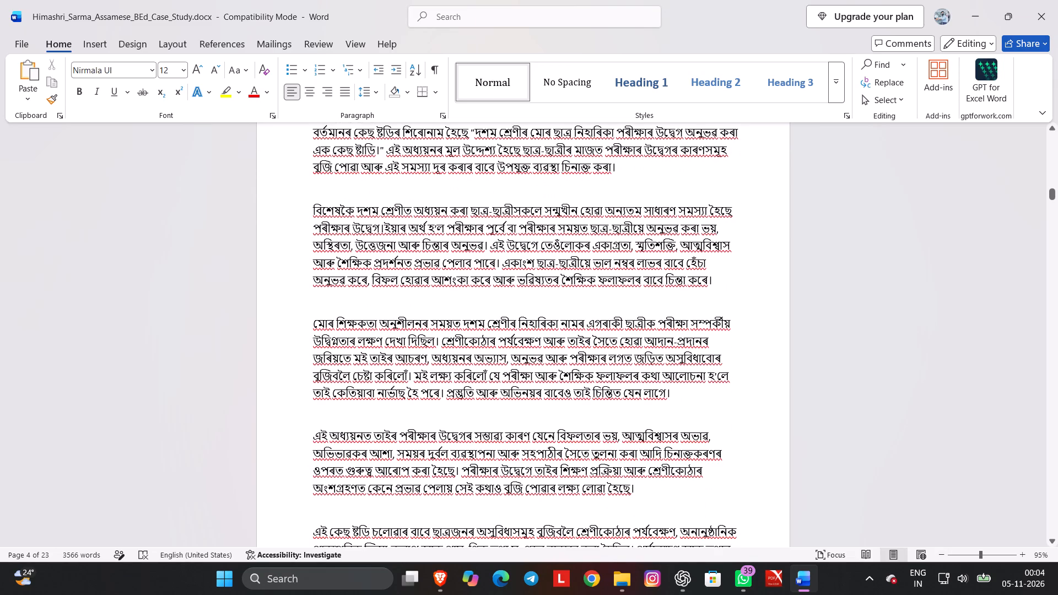
scroll(520, 384, up, 2)
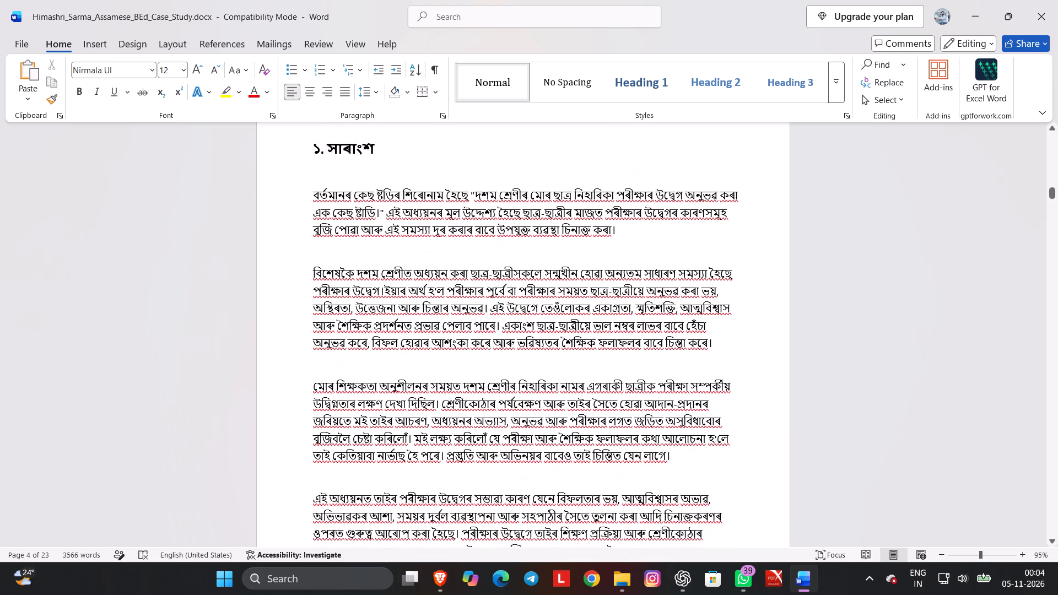
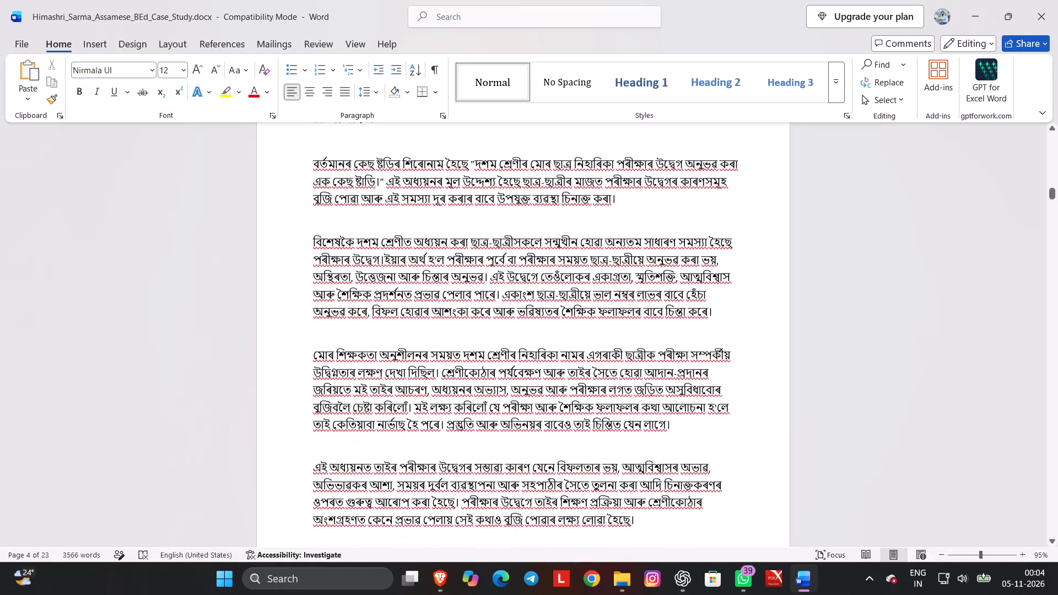
Read the summary from its opening paragraph on page 4 to "২. ভূমিকা" on page 5, and review it back to the "১. সাৰাংশ" heading.
scroll(473, 366, down, 2)
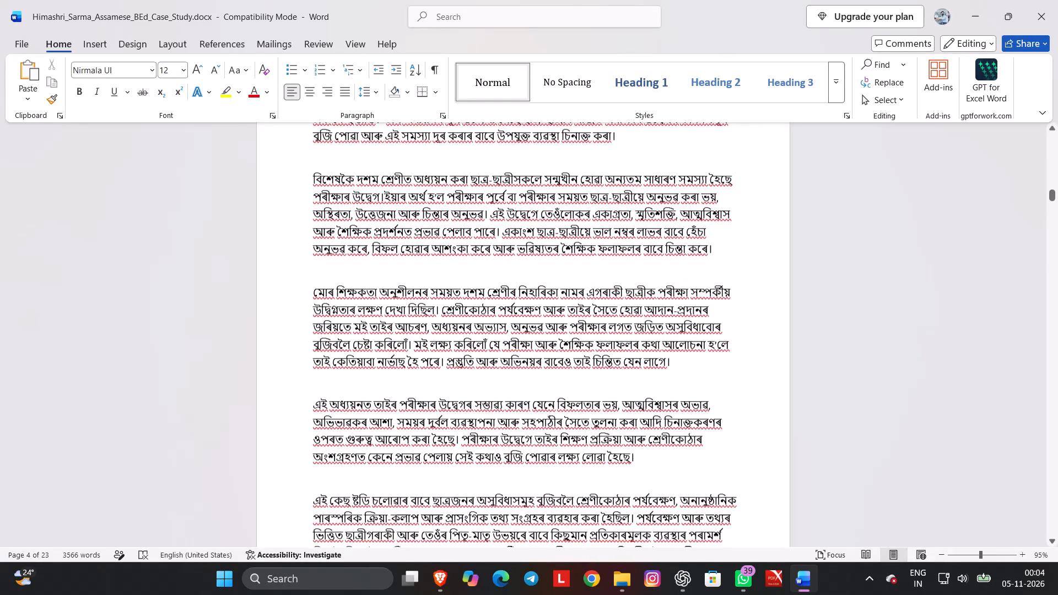
scroll(457, 428, down, 4)
scroll(478, 471, down, 4)
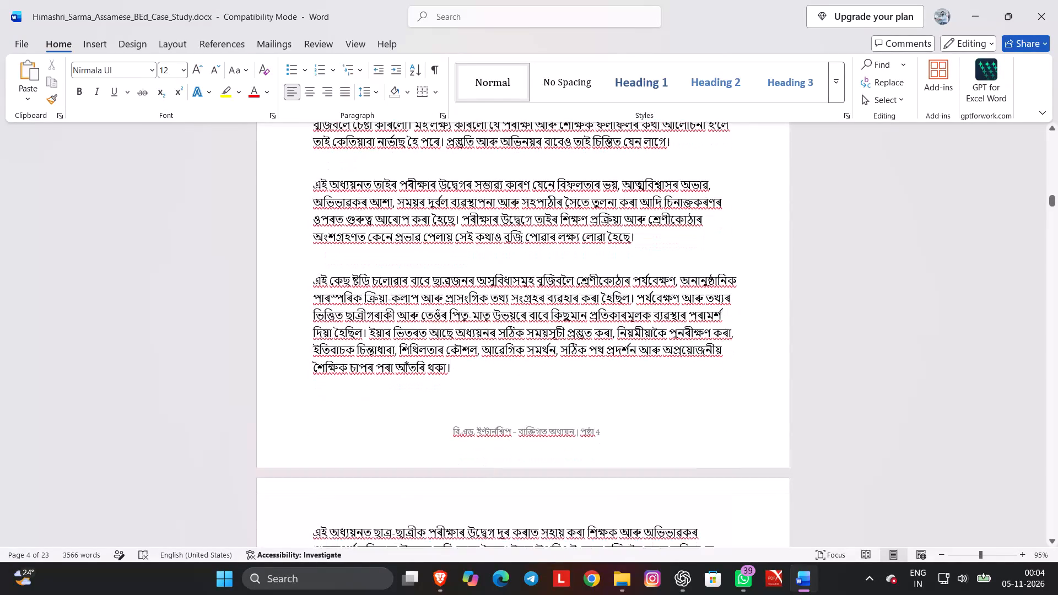
scroll(485, 464, down, 8)
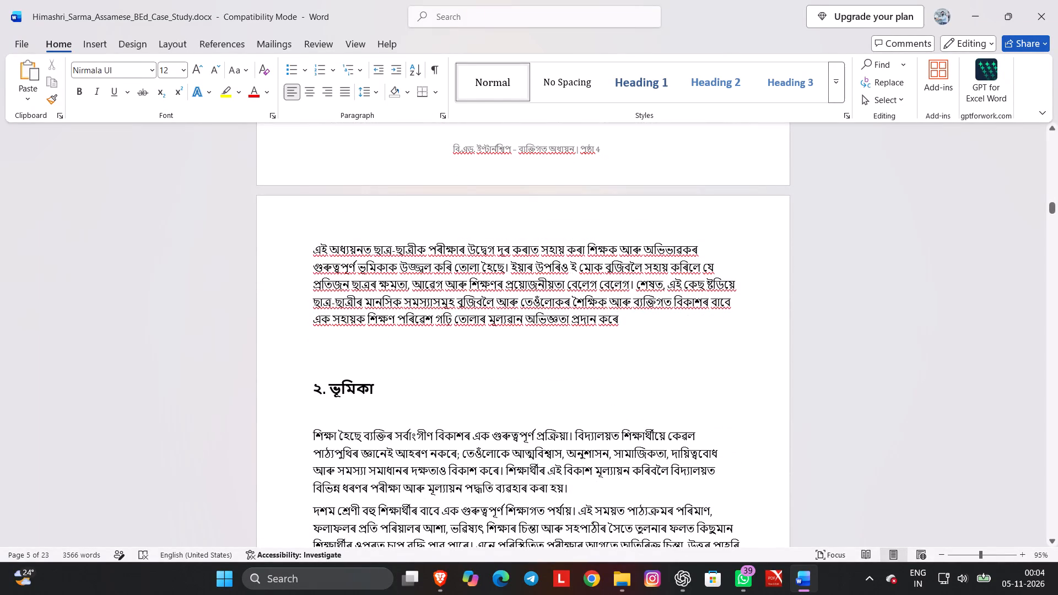
scroll(579, 405, up, 2)
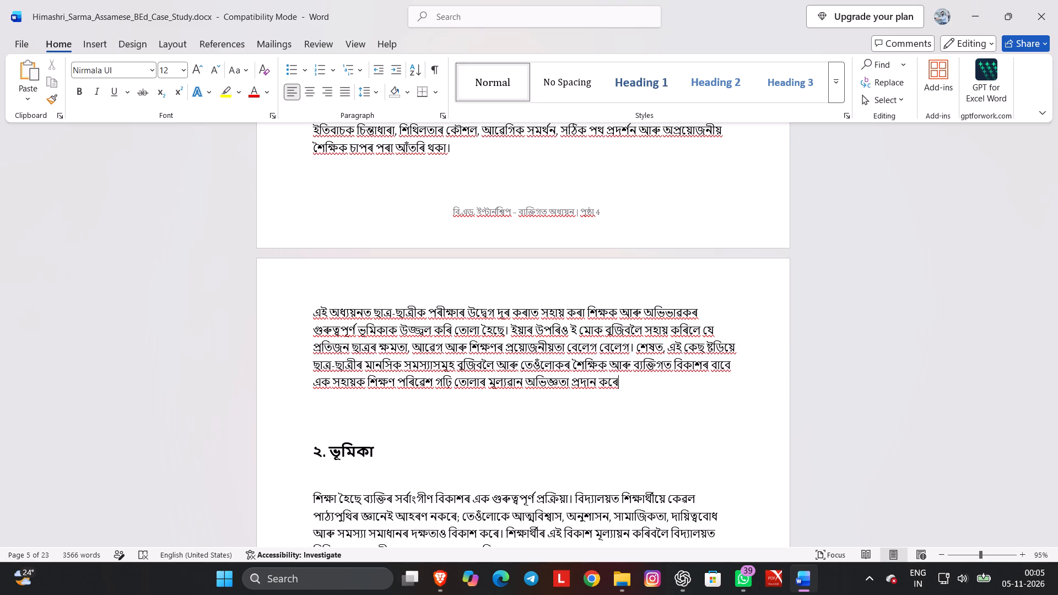
scroll(581, 399, up, 5)
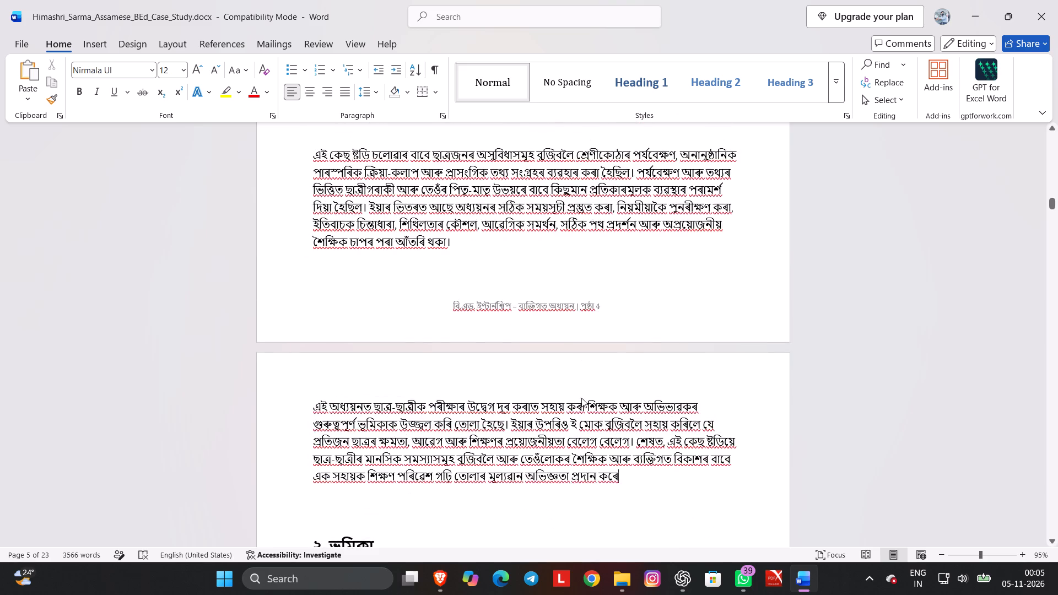
scroll(581, 398, up, 6)
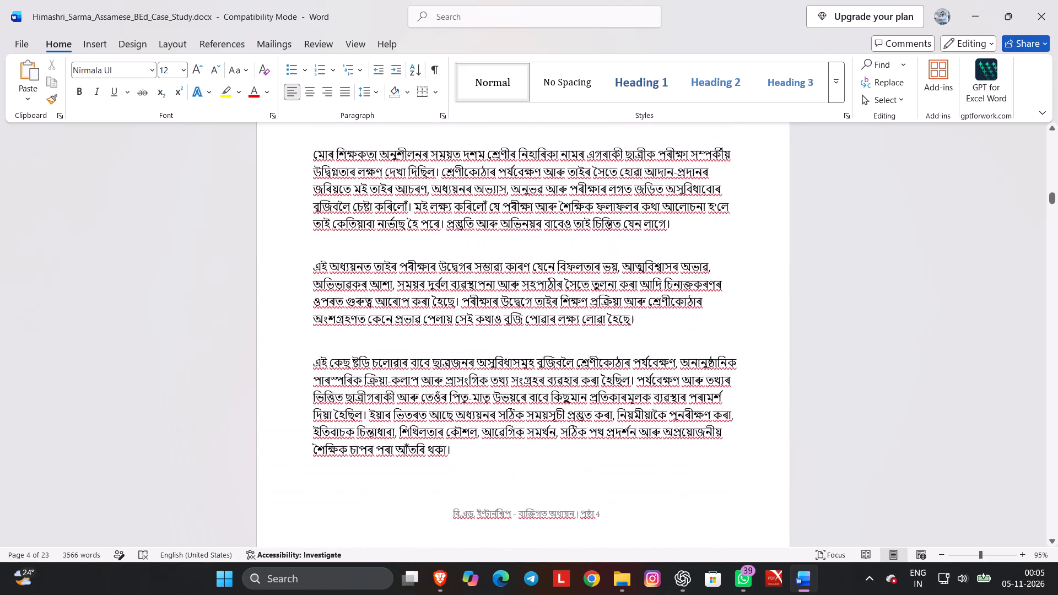
scroll(581, 398, up, 12)
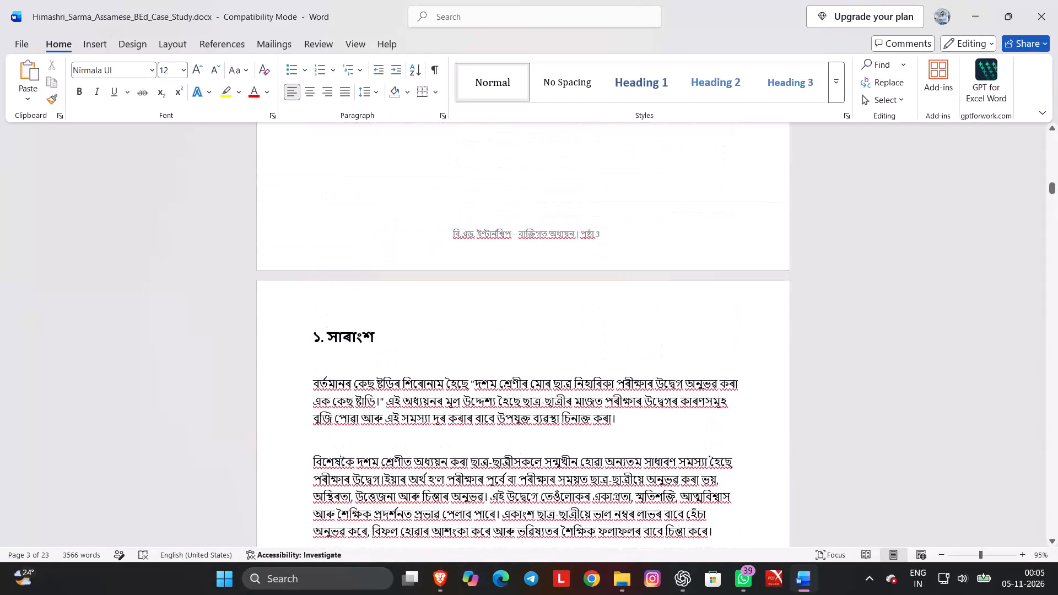
scroll(581, 398, up, 3)
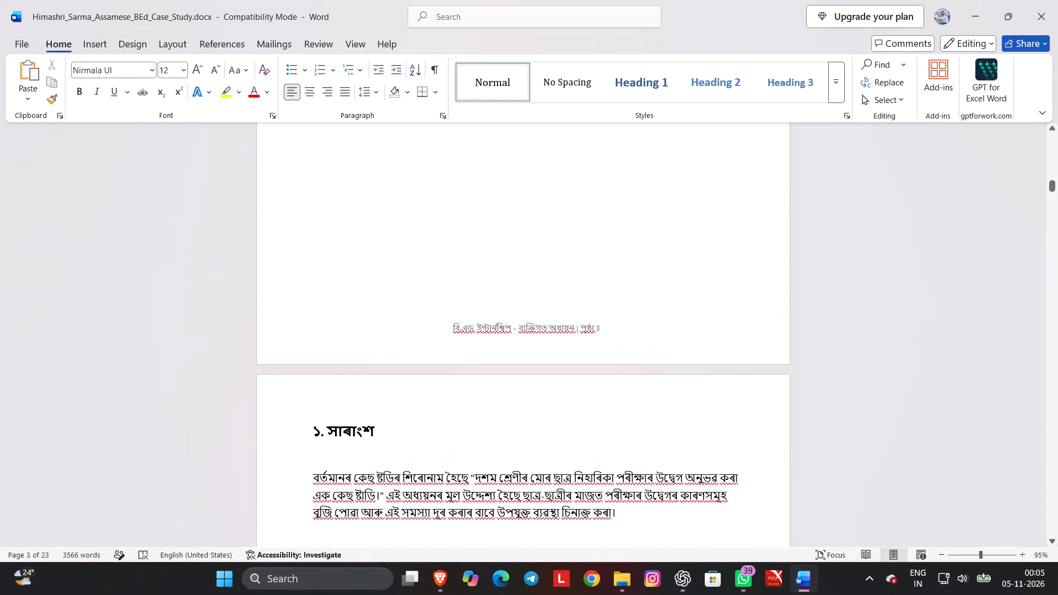
Reread the "১. সাৰাংশ" section from its heading to the closing paragraph on page 5, and recheck its opening paragraphs.
scroll(634, 374, down, 3)
scroll(332, 446, down, 4)
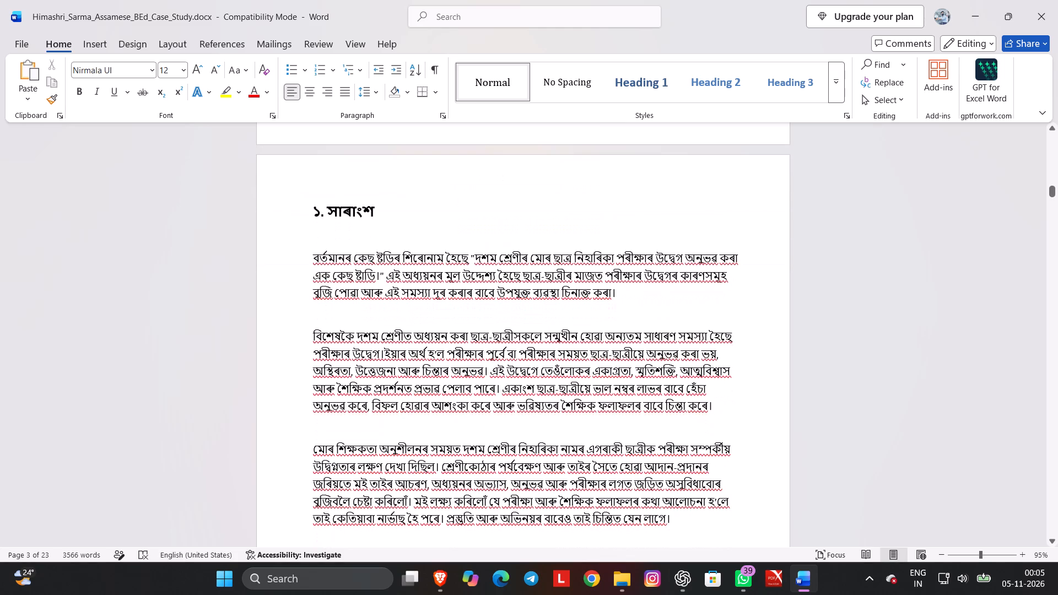
scroll(394, 445, down, 2)
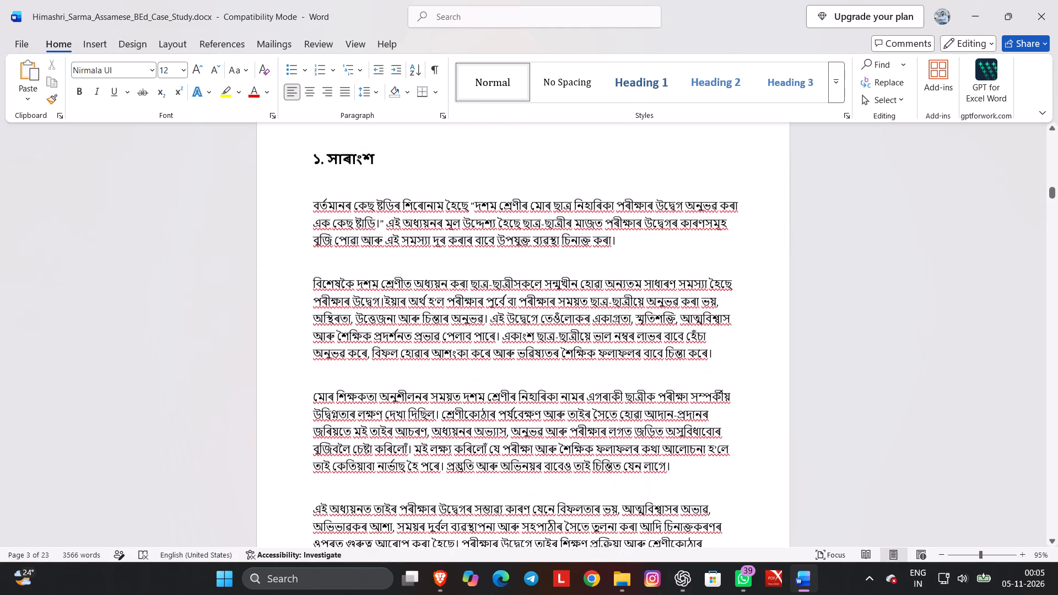
scroll(394, 445, down, 1)
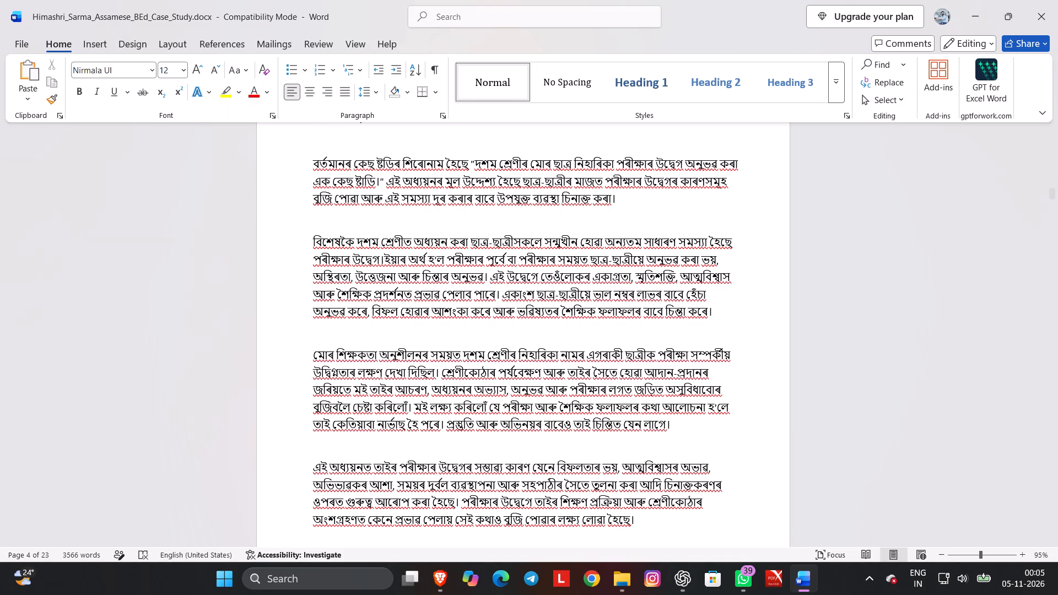
scroll(398, 439, up, 2)
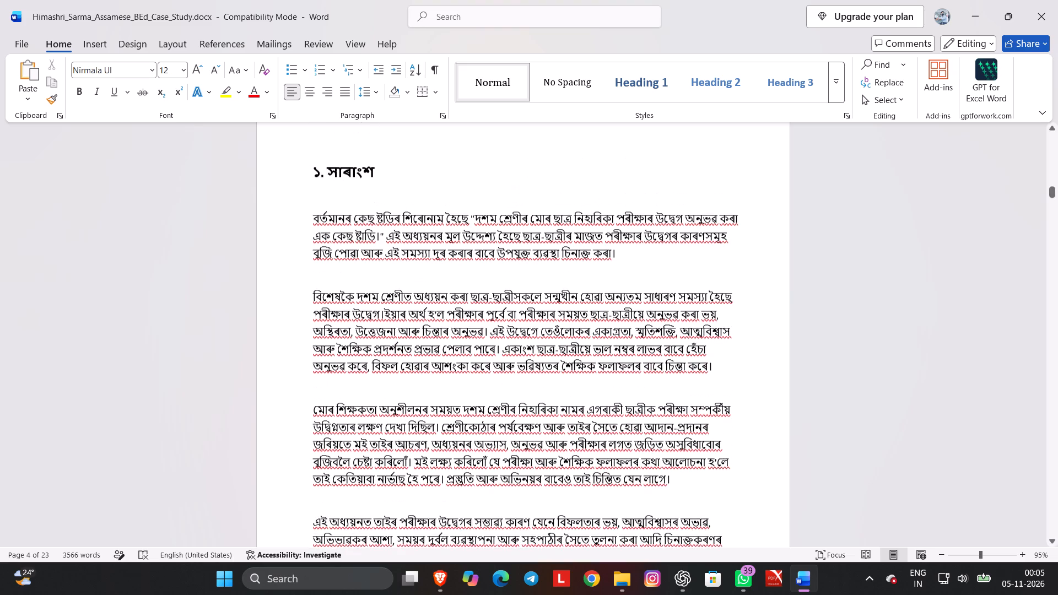
scroll(427, 321, down, 4)
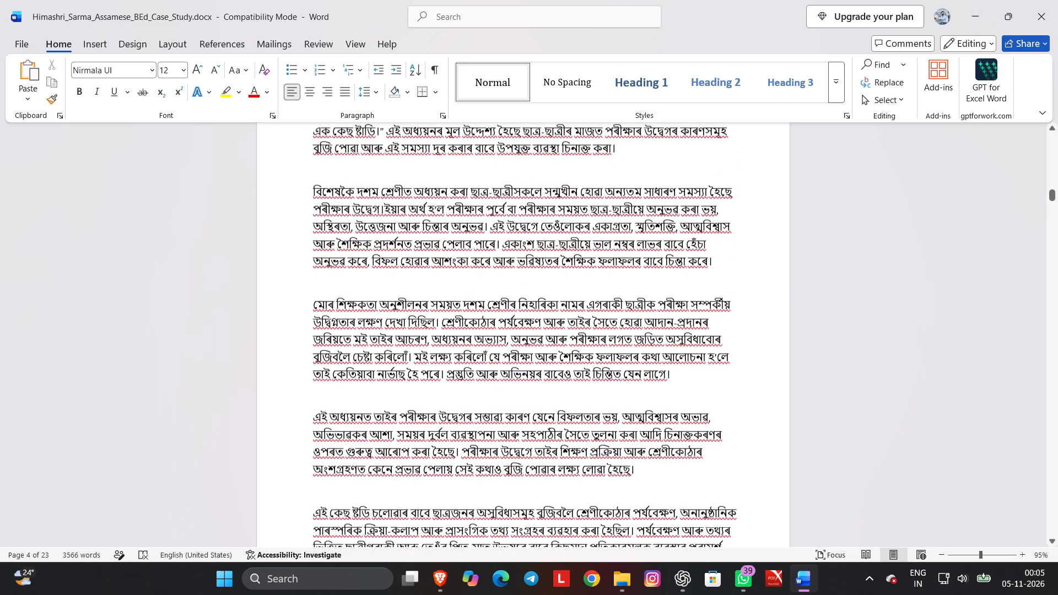
scroll(429, 321, down, 10)
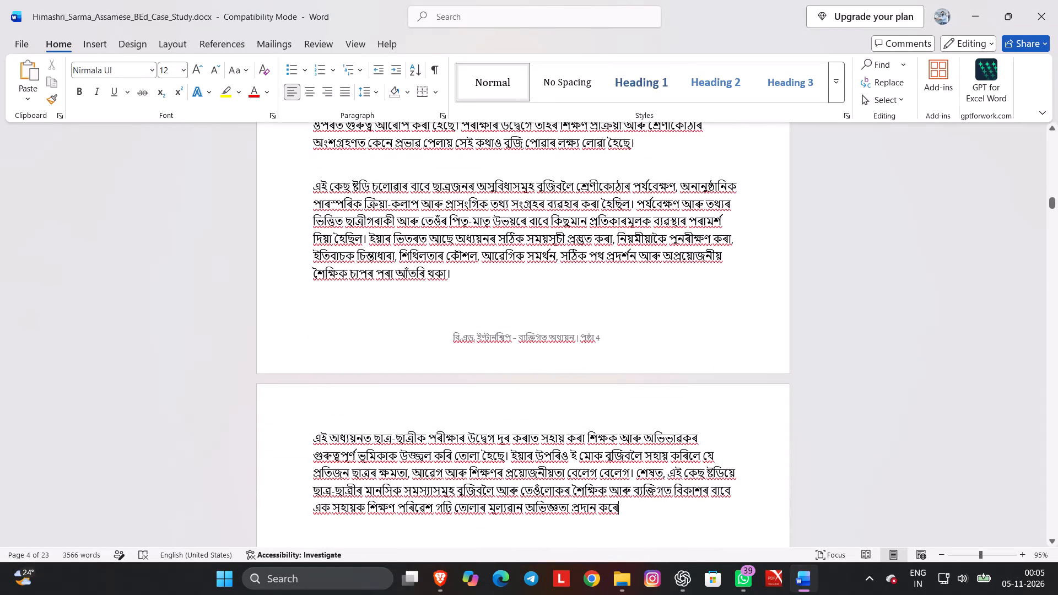
scroll(537, 364, up, 16)
scroll(280, 300, down, 1)
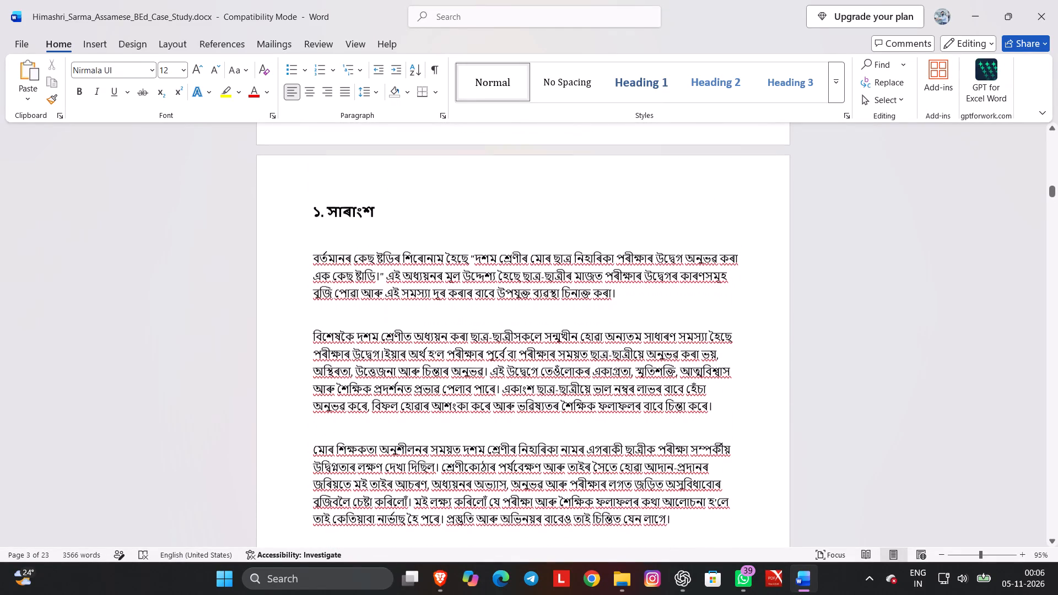
scroll(417, 331, down, 2)
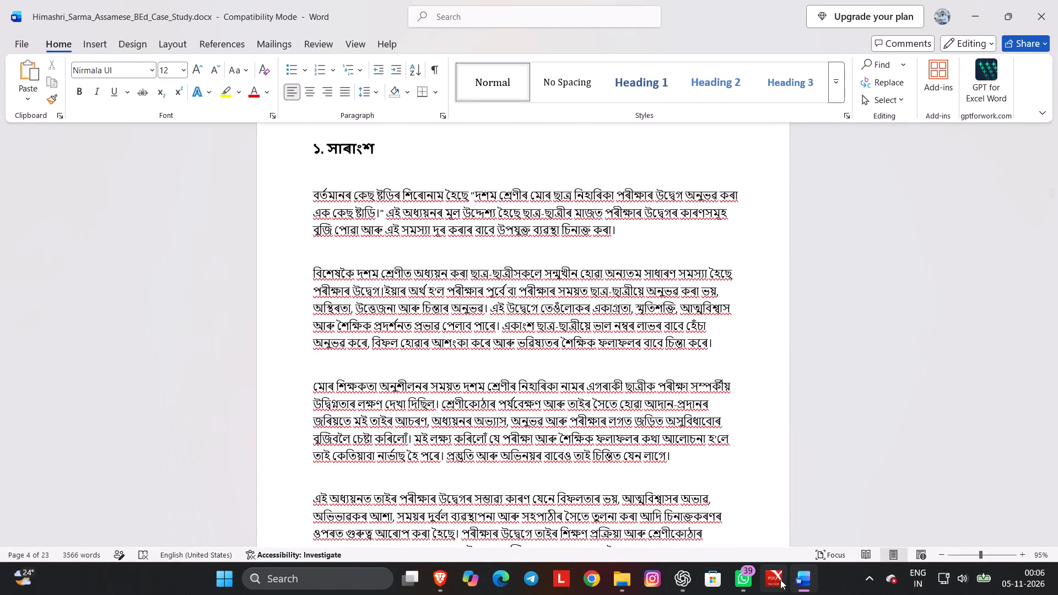
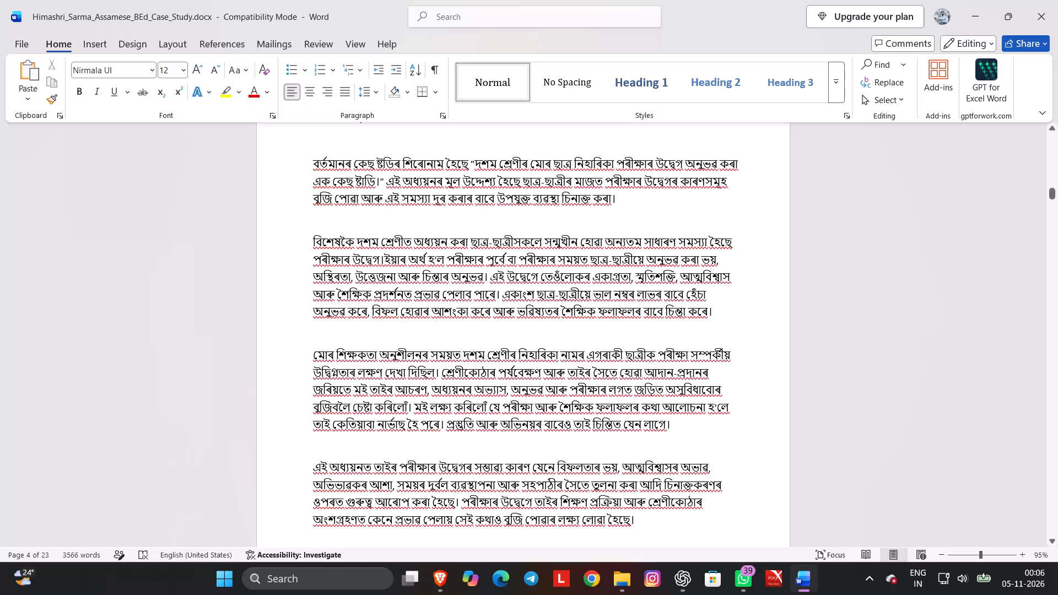
Reread the later summary paragraphs on page 4 and the closing summary paragraph on page 5, before "২. ভূমিকা".
scroll(468, 345, down, 9)
scroll(359, 414, down, 4)
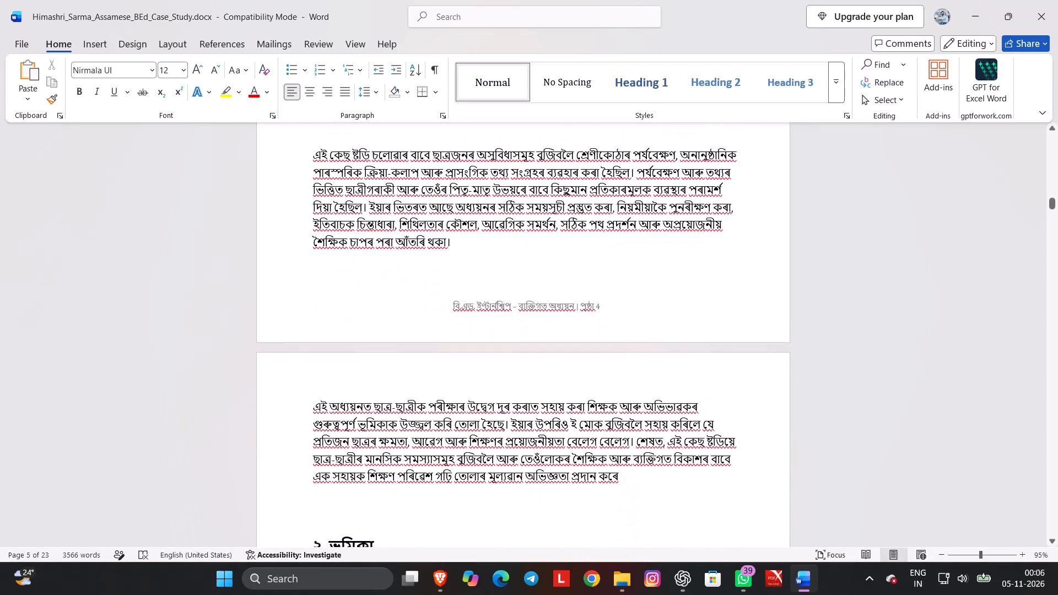
scroll(369, 413, down, 2)
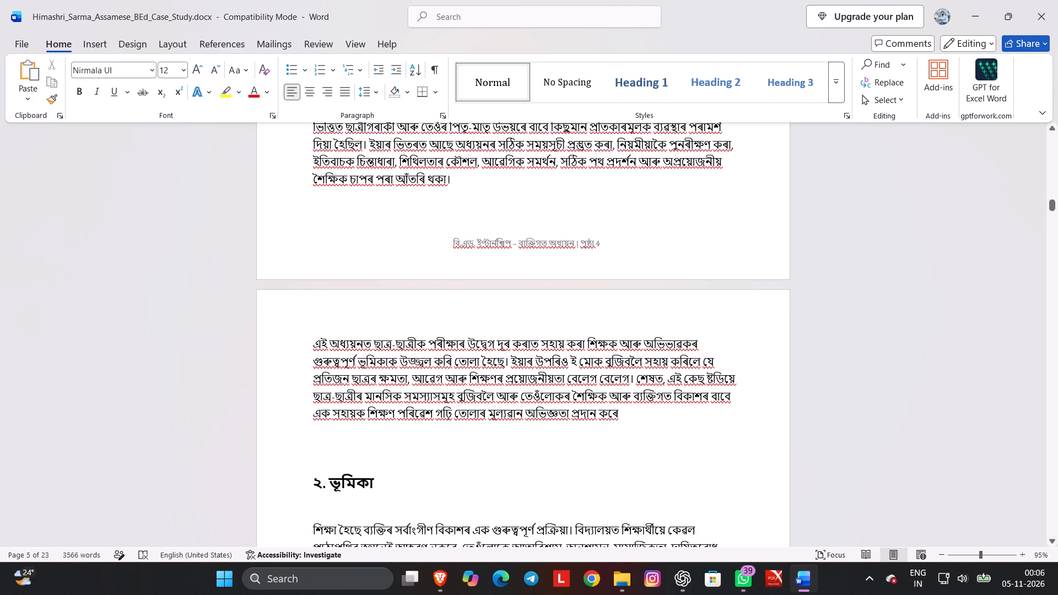
scroll(463, 418, up, 2)
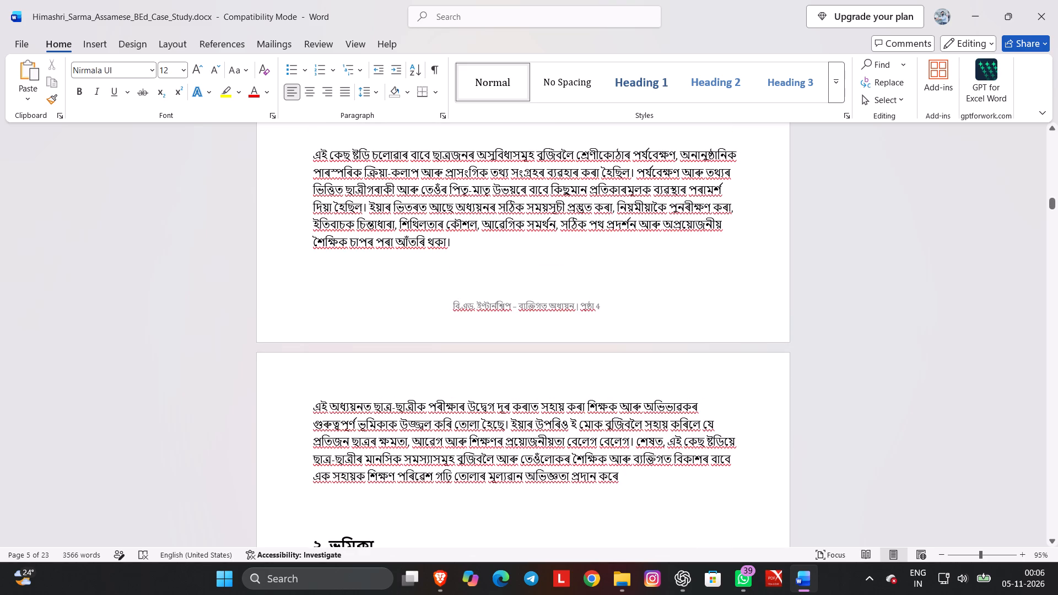
scroll(457, 431, up, 8)
scroll(463, 429, down, 3)
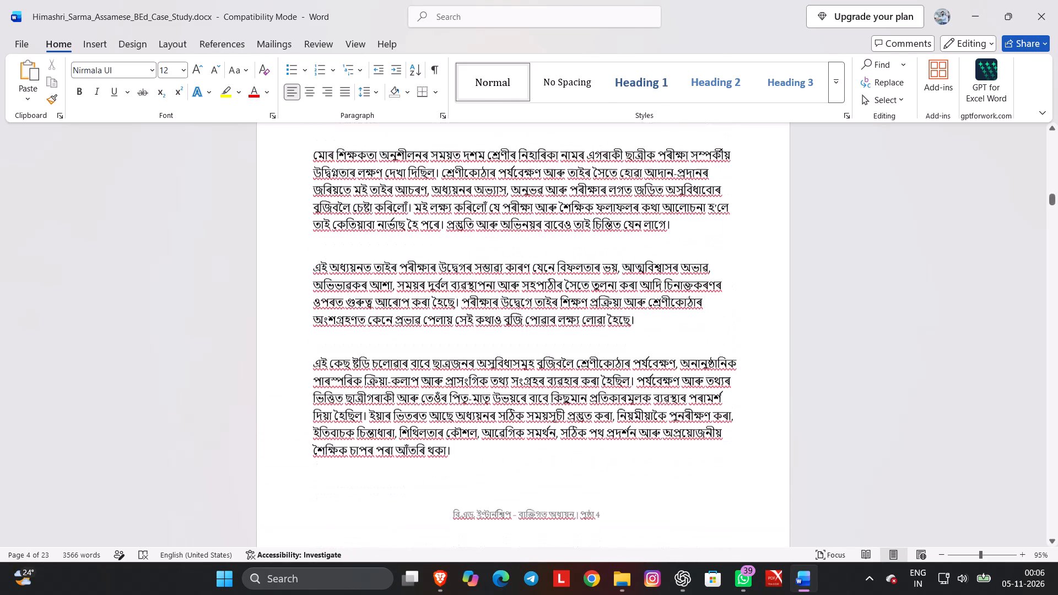
scroll(463, 429, down, 4)
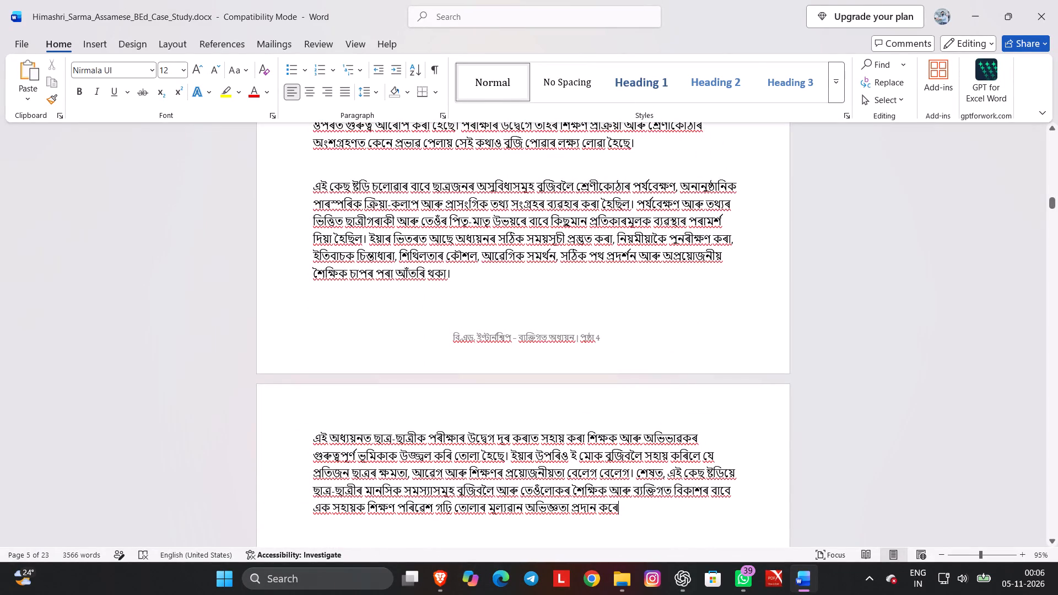
scroll(505, 463, down, 2)
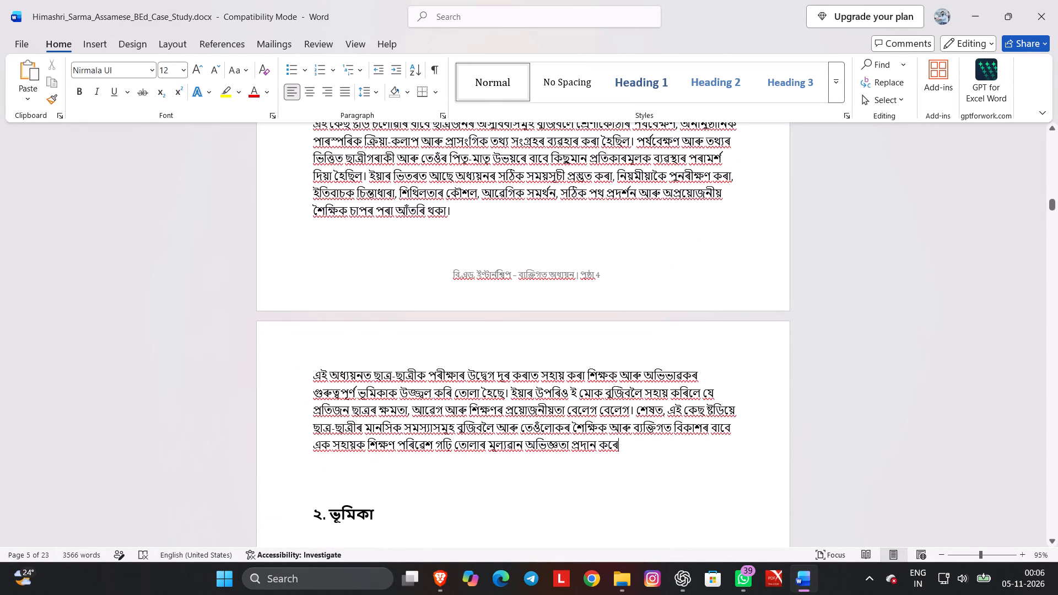
Delete the closing summary paragraph at the start of page 5, directly before the "২. ভূমিকা" heading.
scroll(477, 447, down, 3)
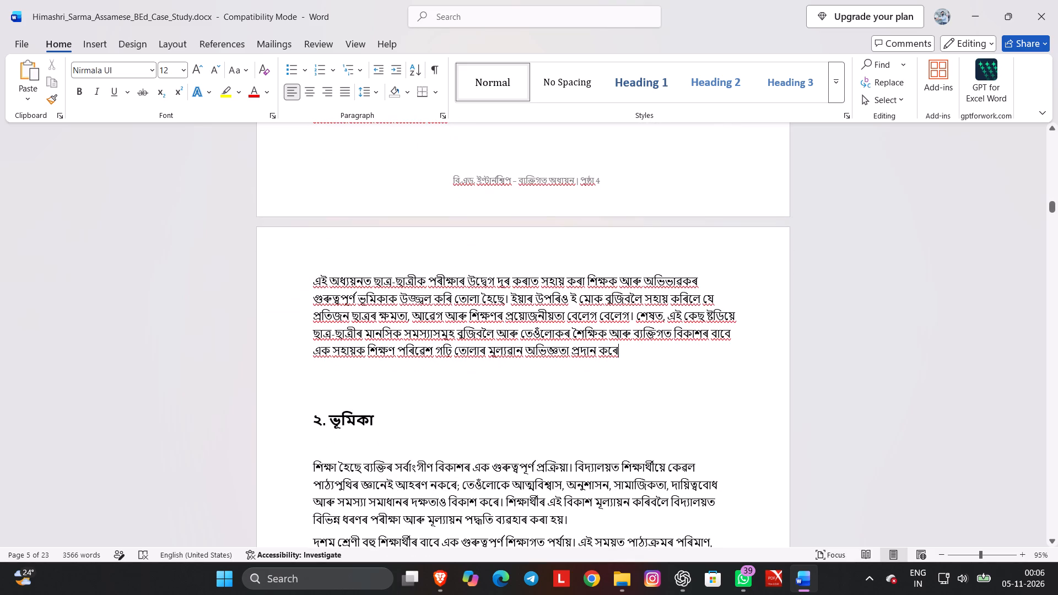
drag(636, 355, 315, 283)
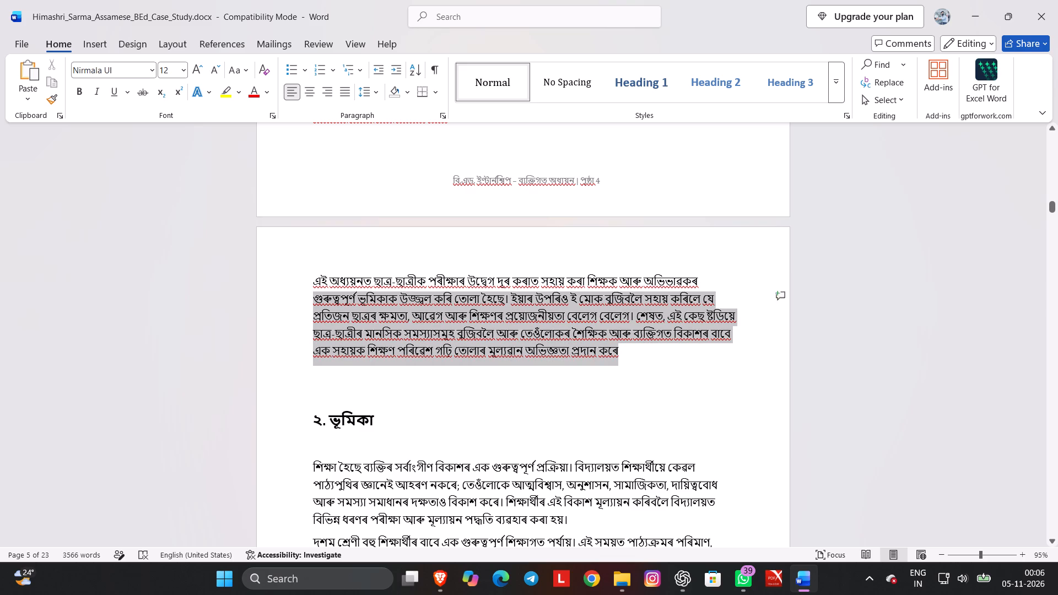
drag(315, 283, 296, 272)
key(BackSpace)
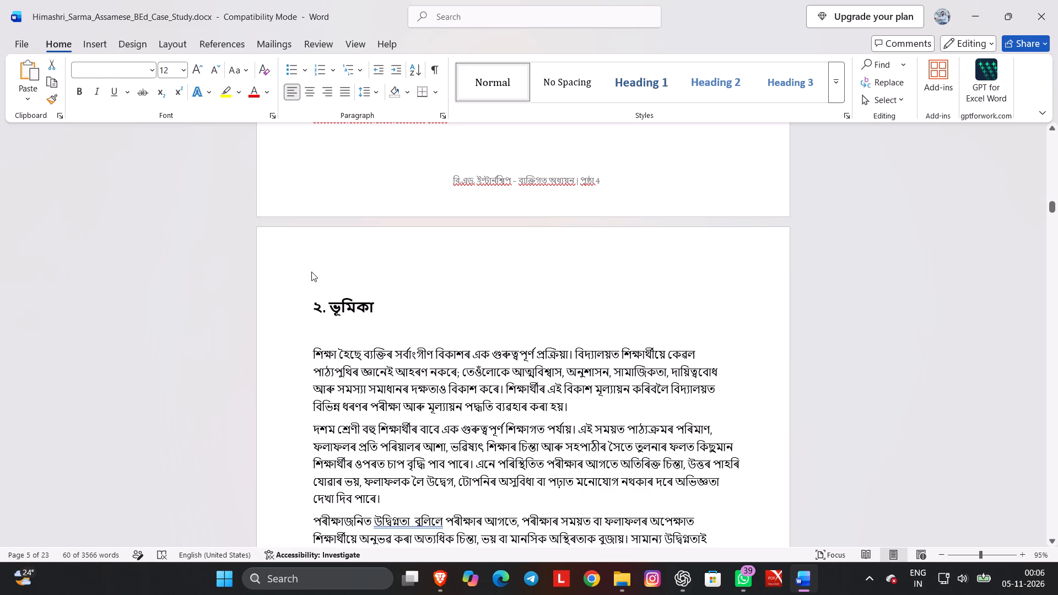
Review the remaining "১. সাৰাংশ" paragraphs on page 4, back to the section heading and again down to the page's end.
scroll(311, 272, up, 3)
scroll(386, 276, up, 2)
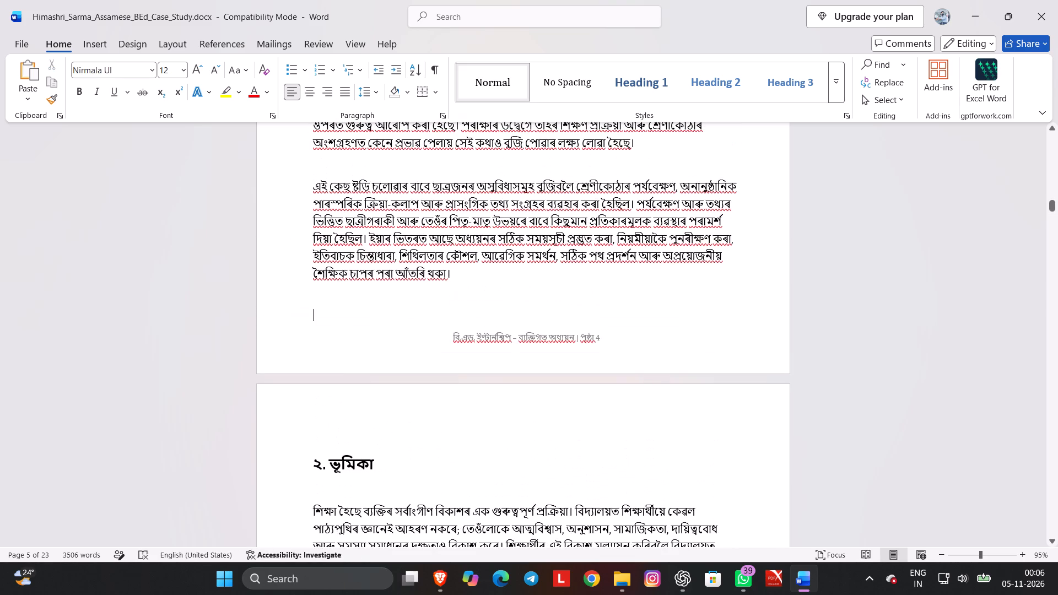
scroll(390, 283, up, 2)
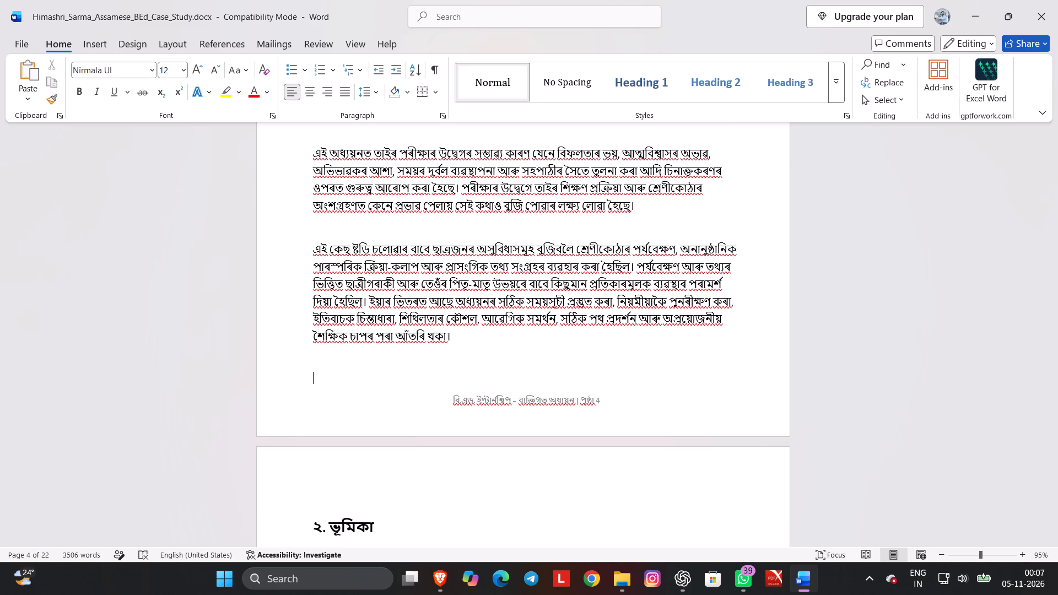
scroll(496, 368, up, 4)
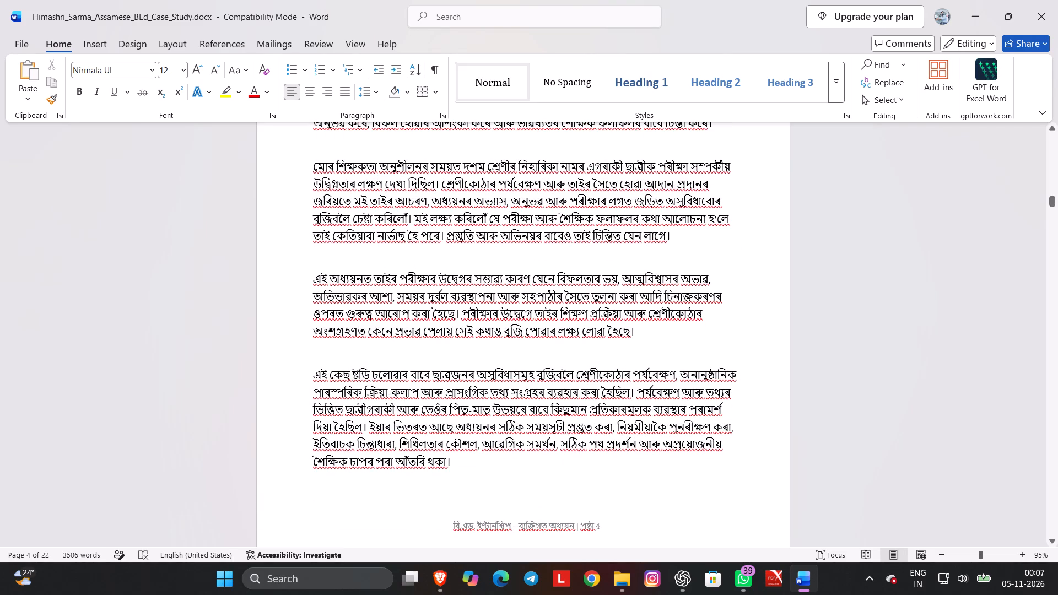
scroll(502, 437, up, 2)
scroll(560, 445, up, 2)
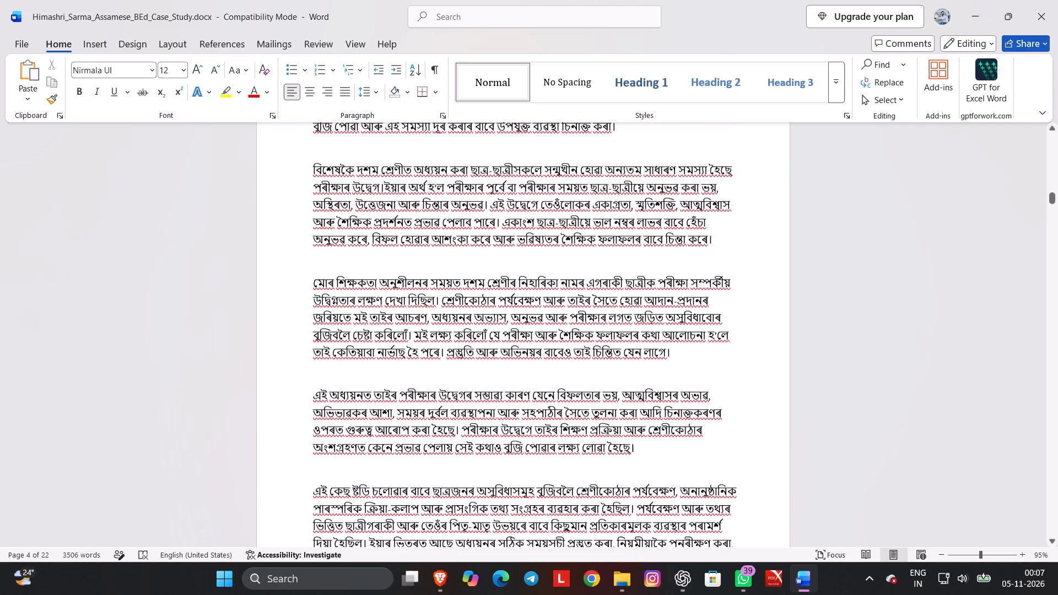
scroll(553, 457, up, 1)
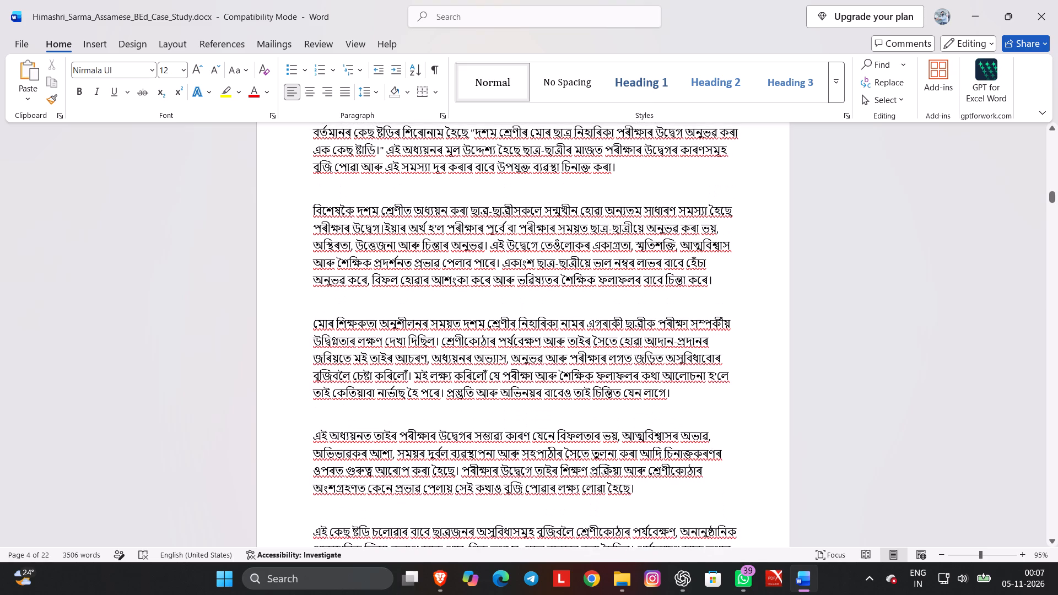
scroll(553, 457, up, 1)
scroll(553, 457, down, 5)
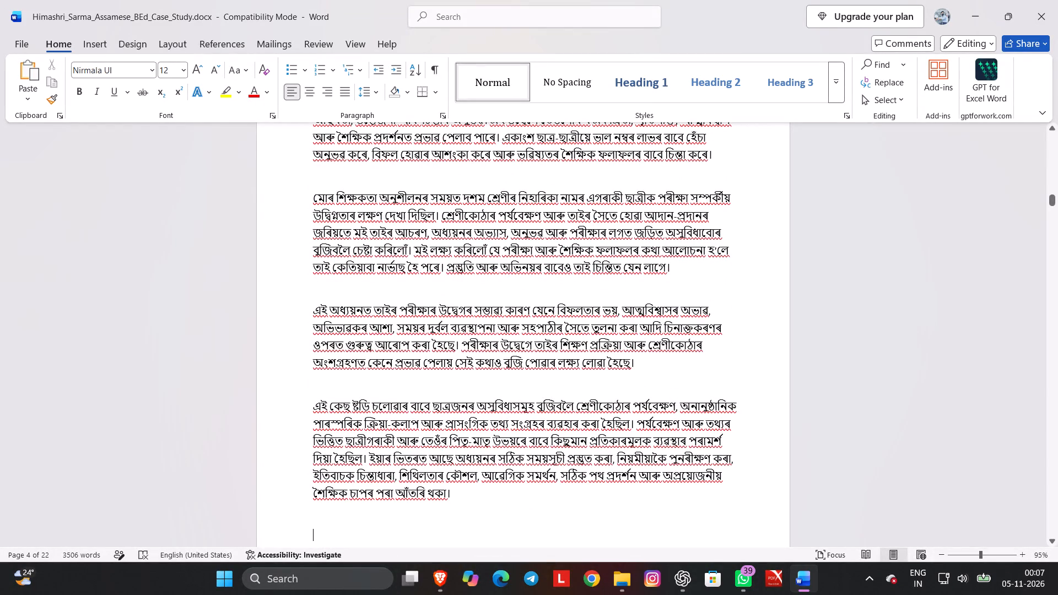
scroll(526, 457, up, 3)
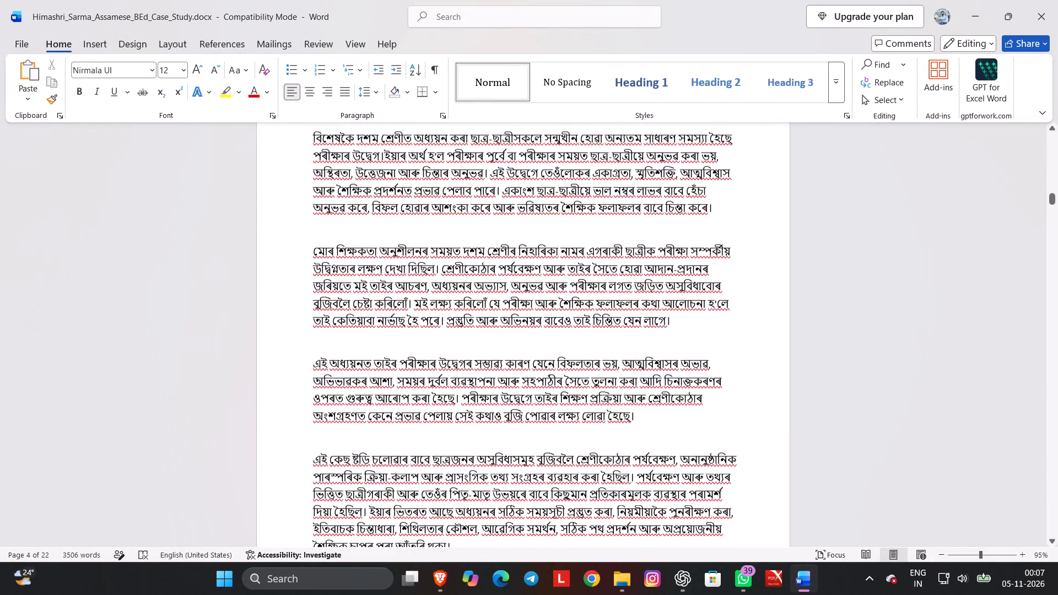
scroll(523, 455, up, 3)
scroll(523, 455, down, 1)
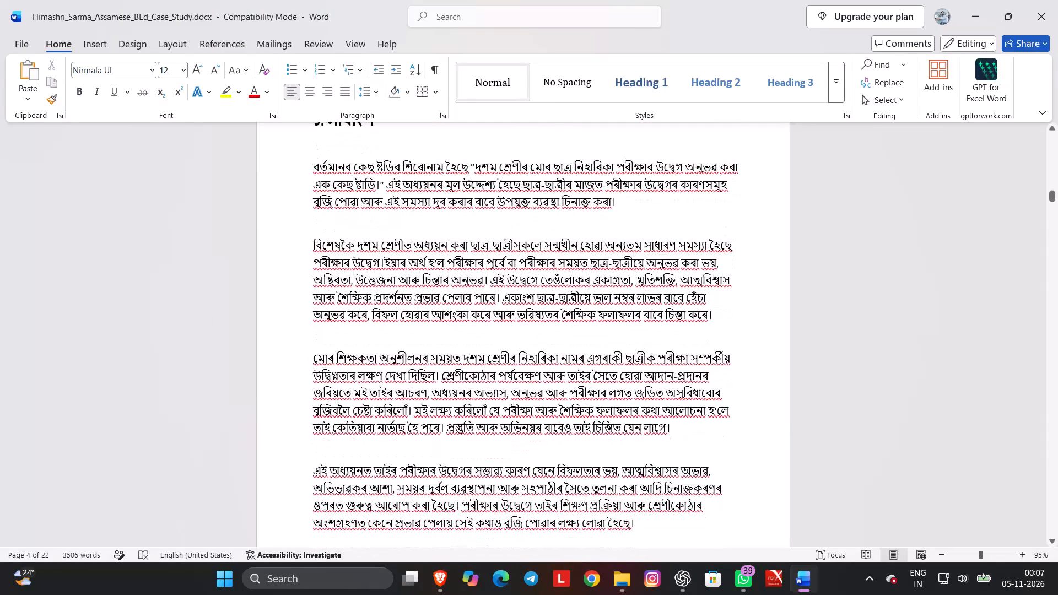
scroll(523, 455, down, 8)
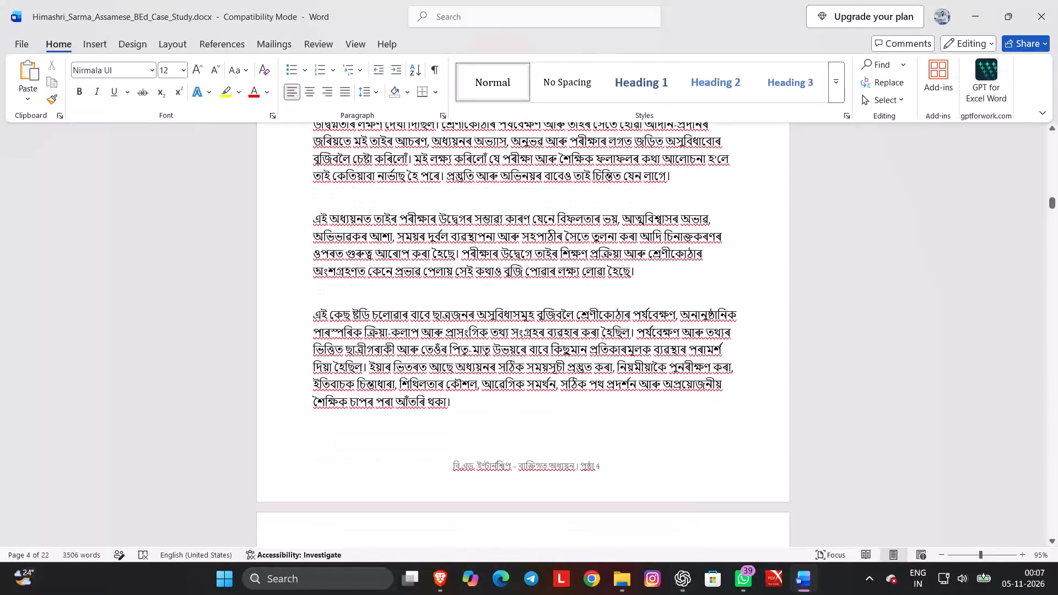
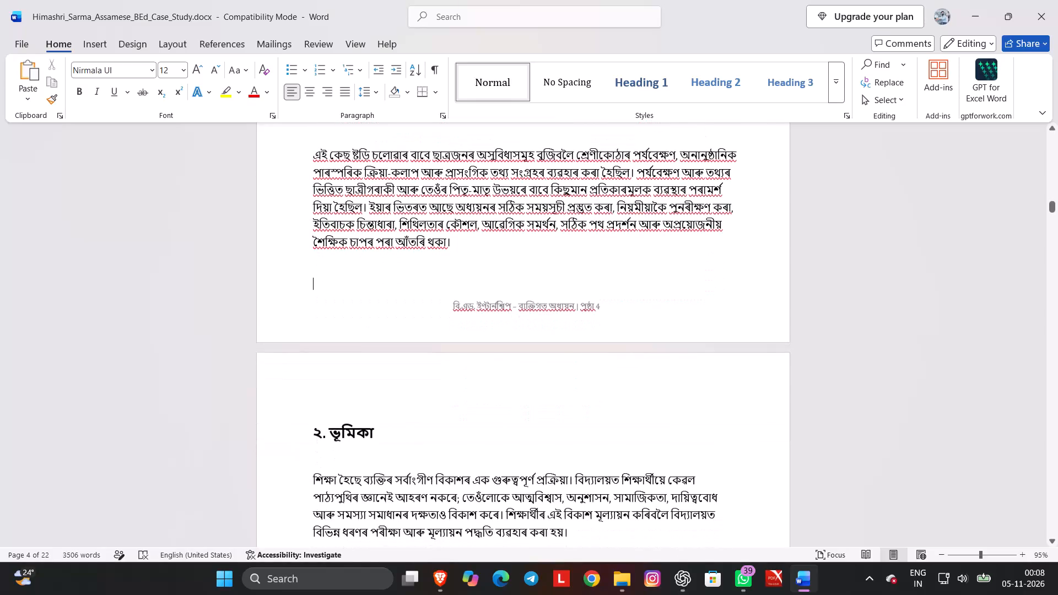
scroll(467, 465, down, 9)
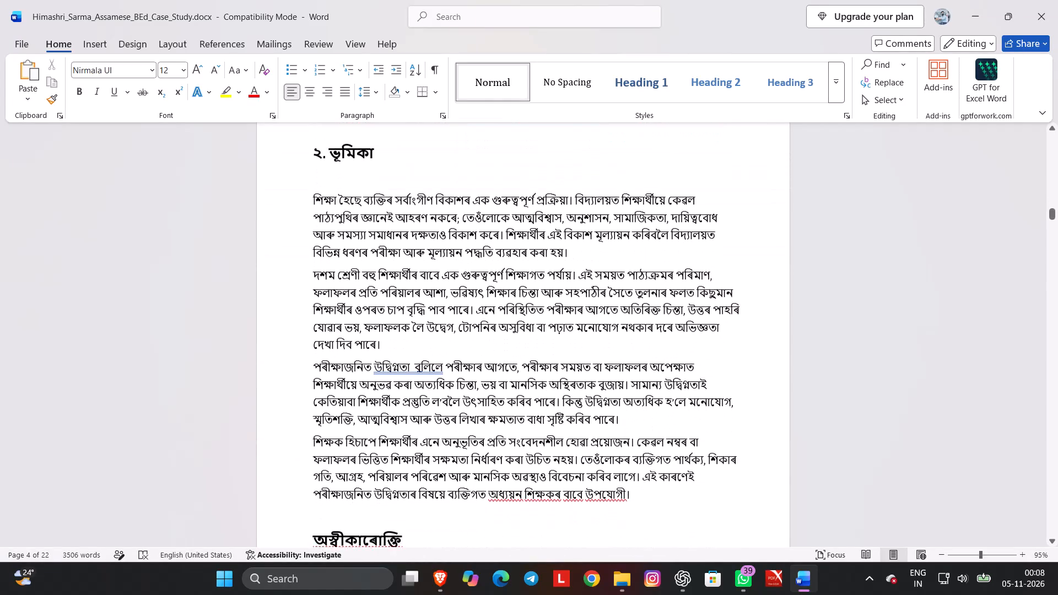
scroll(461, 468, down, 3)
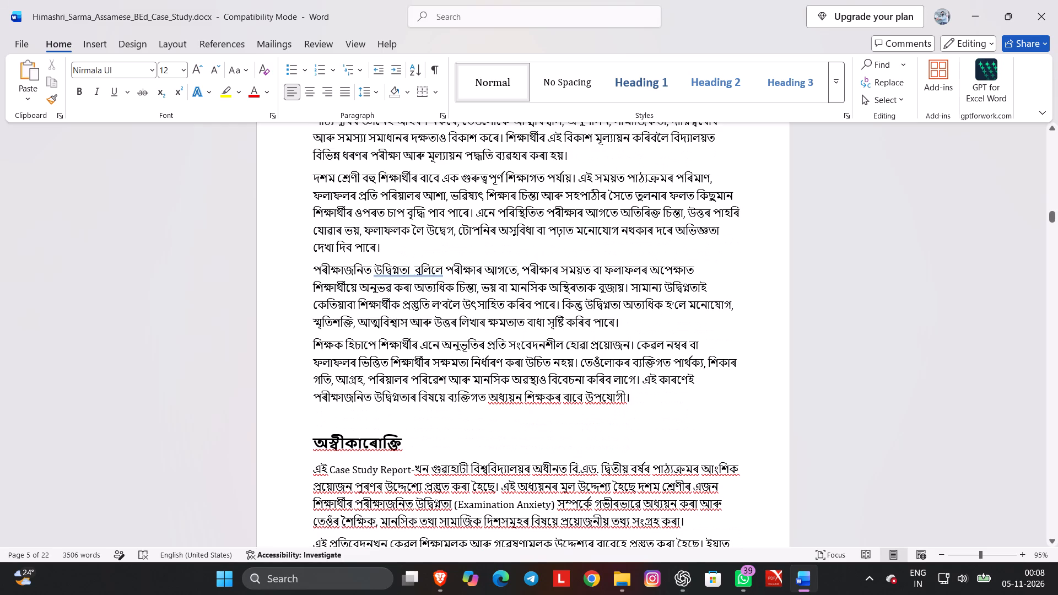
click(679, 577)
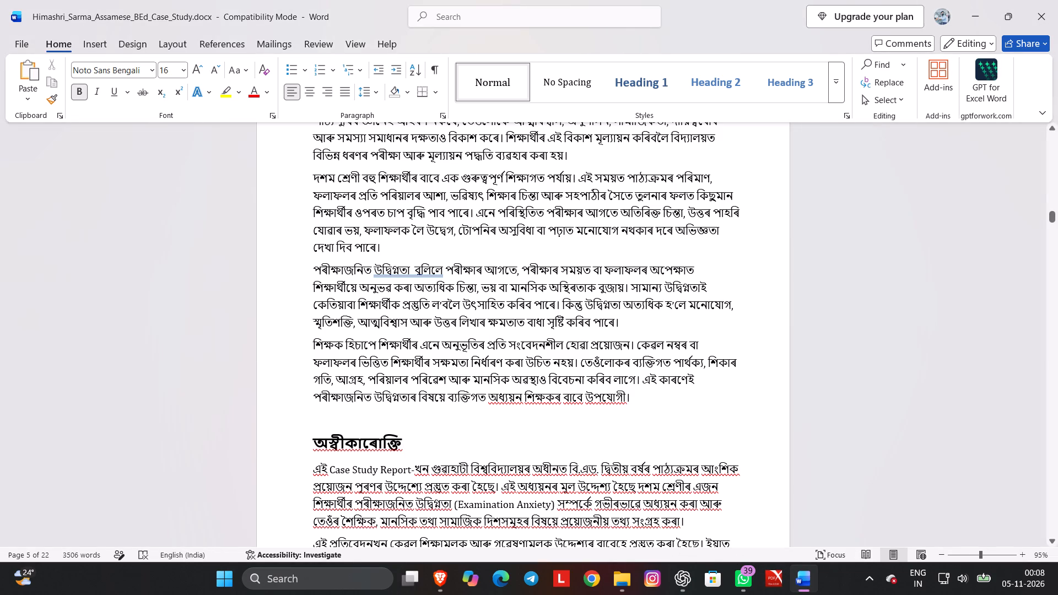
key(ctrl+v)
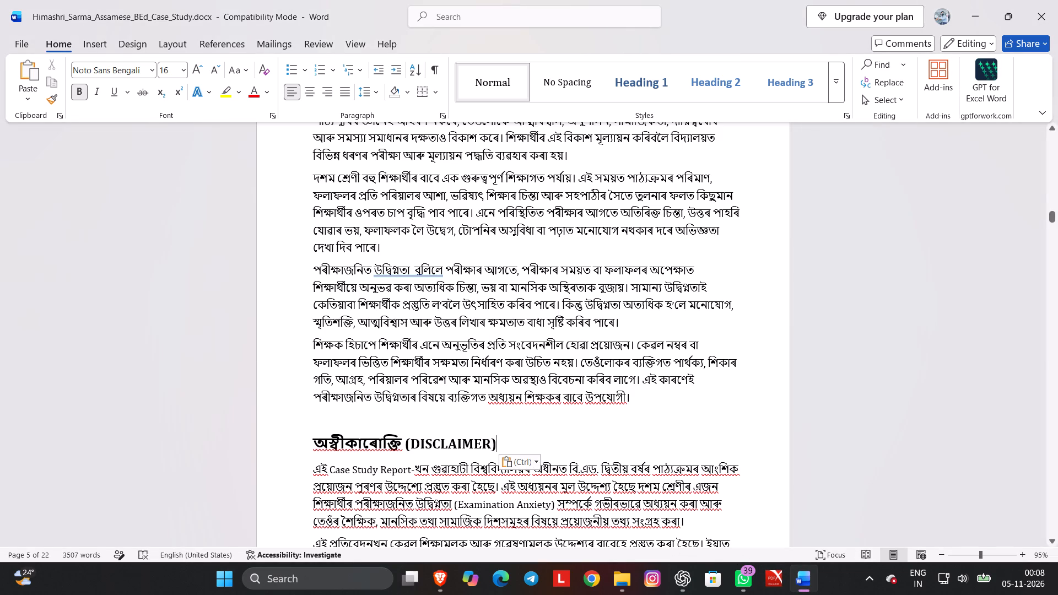
Look through the disclaimer and the following "অধ্যয়ন বিষয়ৰ পটভূমি" section on page 6, returning to the disclaimer heading.
scroll(536, 456, down, 3)
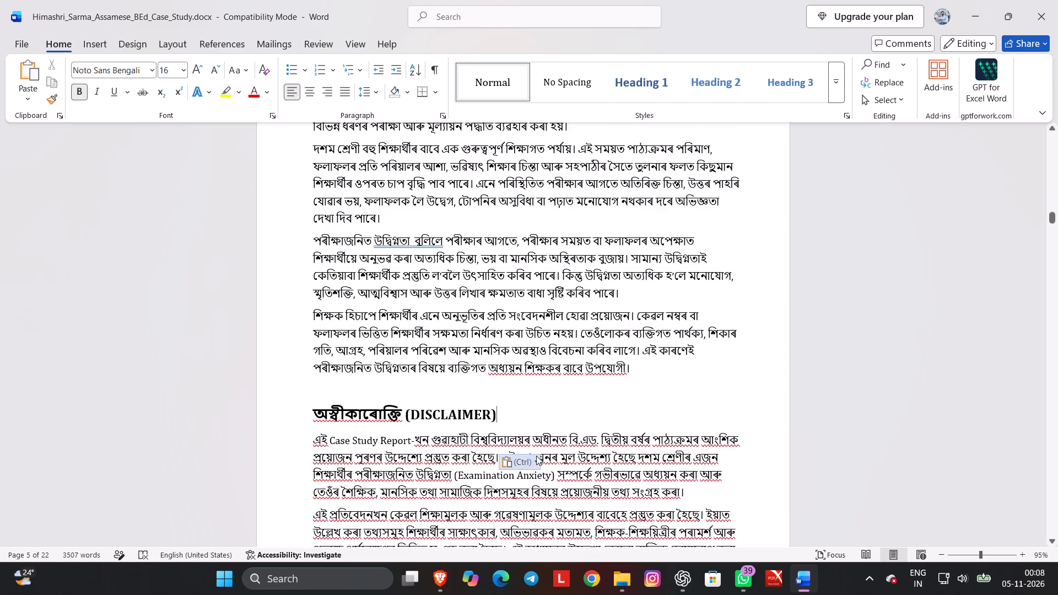
scroll(536, 456, down, 12)
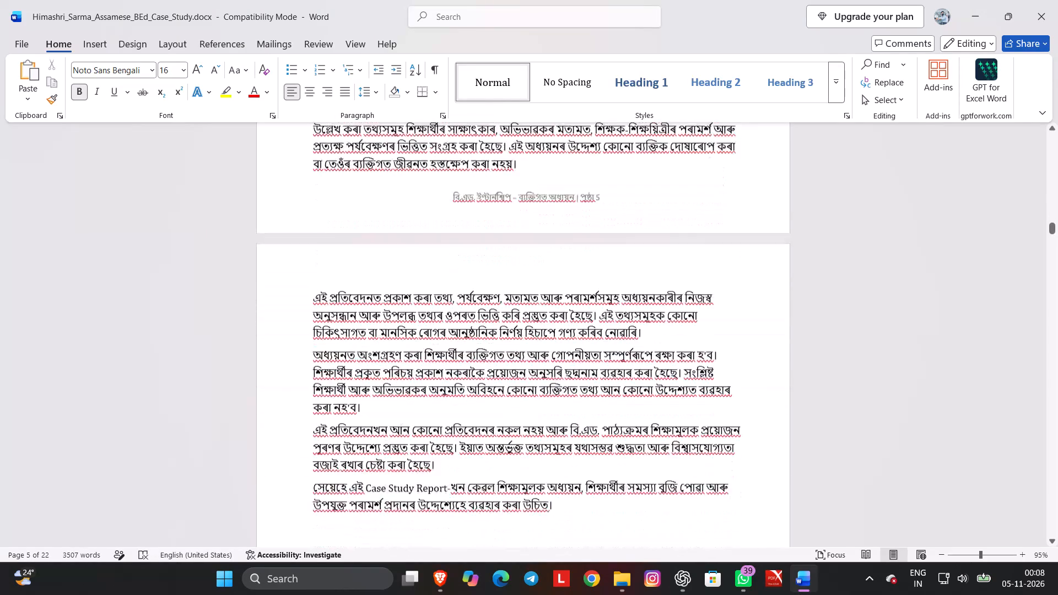
scroll(536, 456, down, 3)
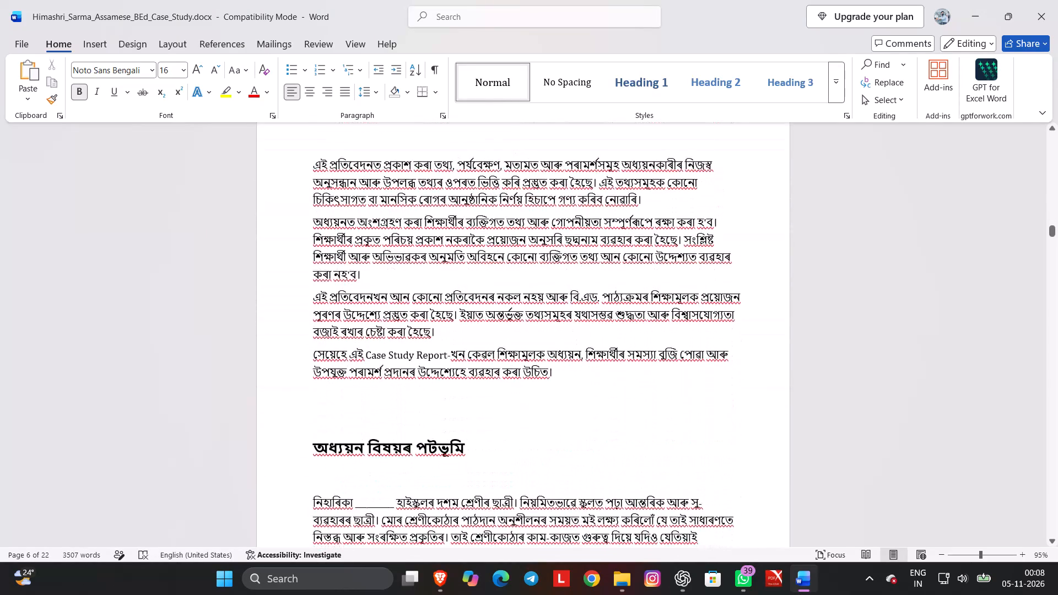
scroll(534, 456, down, 3)
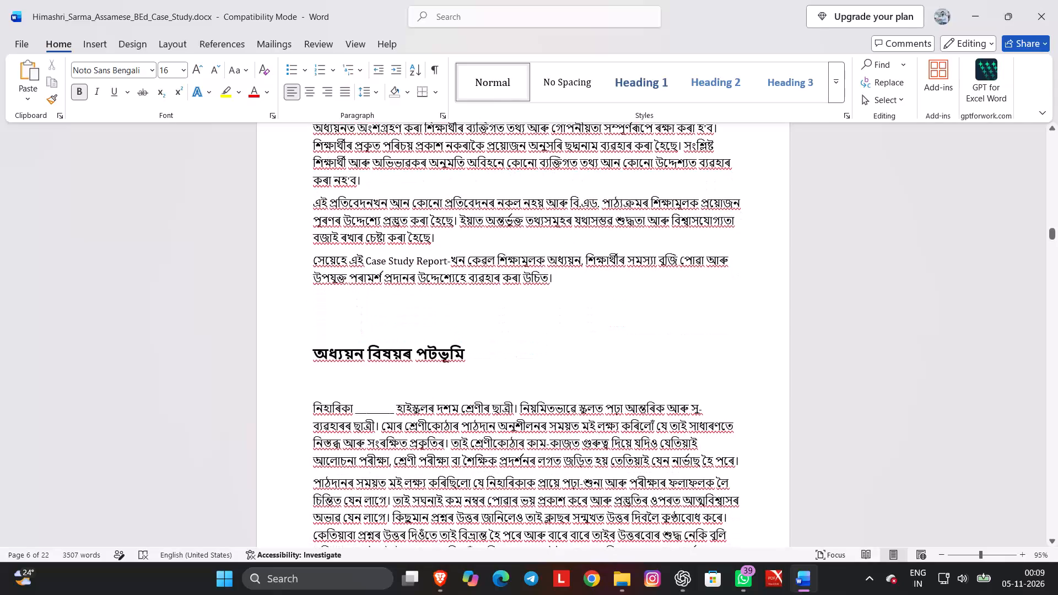
scroll(534, 452, down, 3)
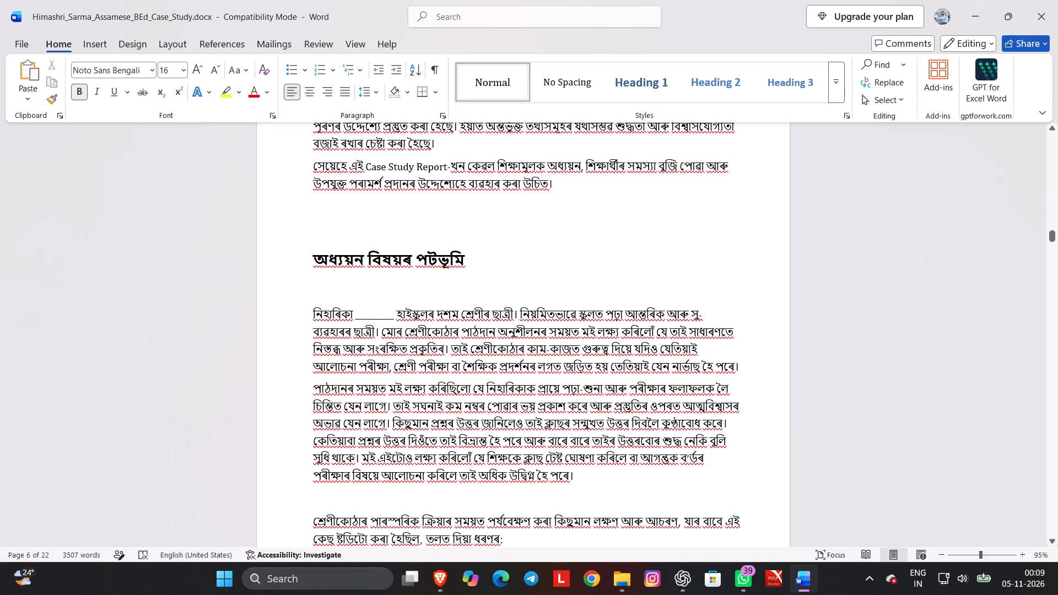
scroll(467, 413, down, 4)
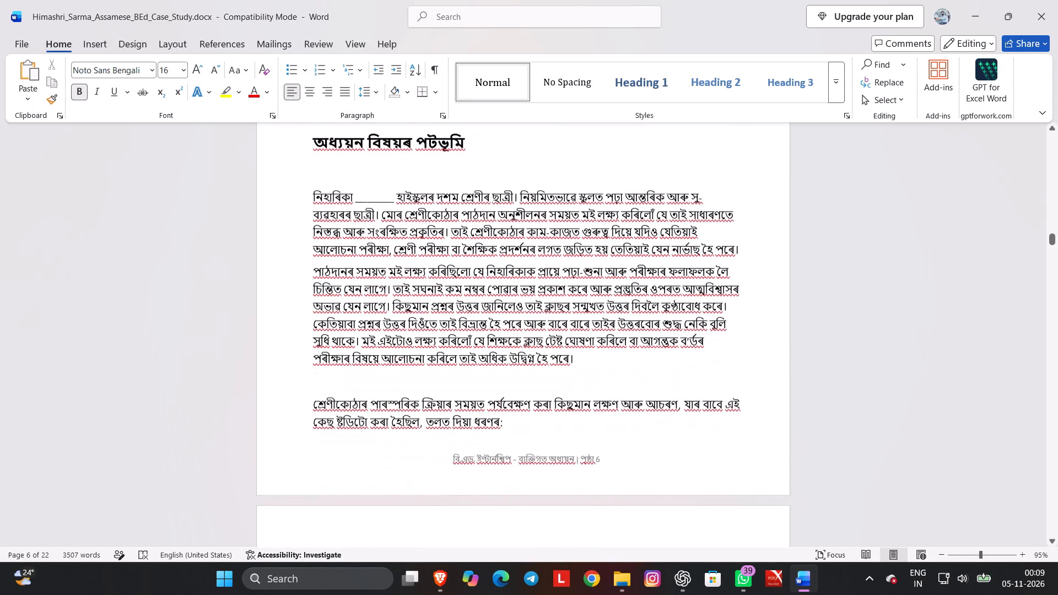
scroll(469, 412, up, 6)
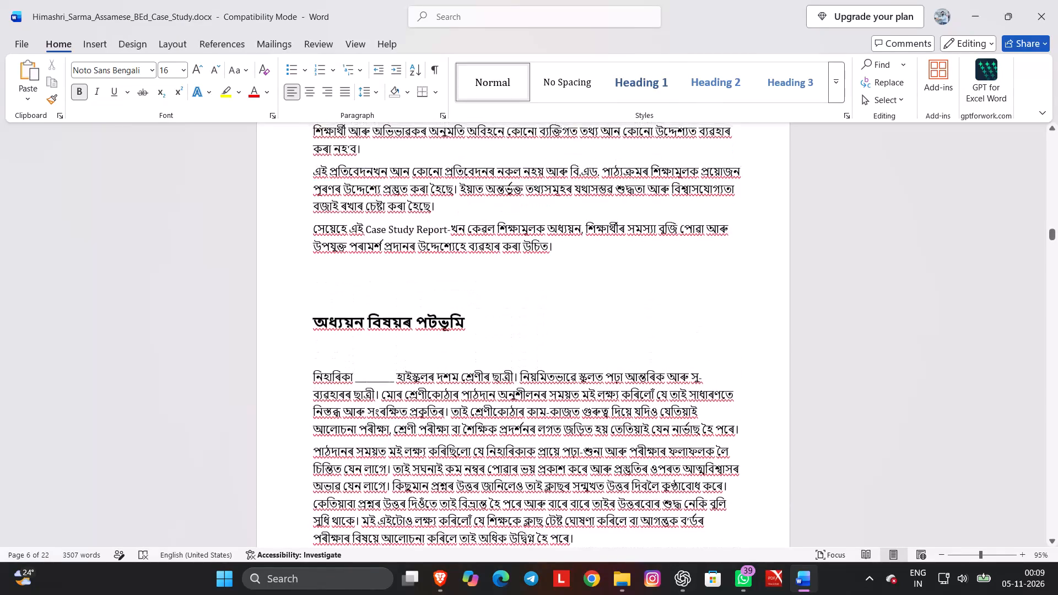
scroll(469, 412, up, 7)
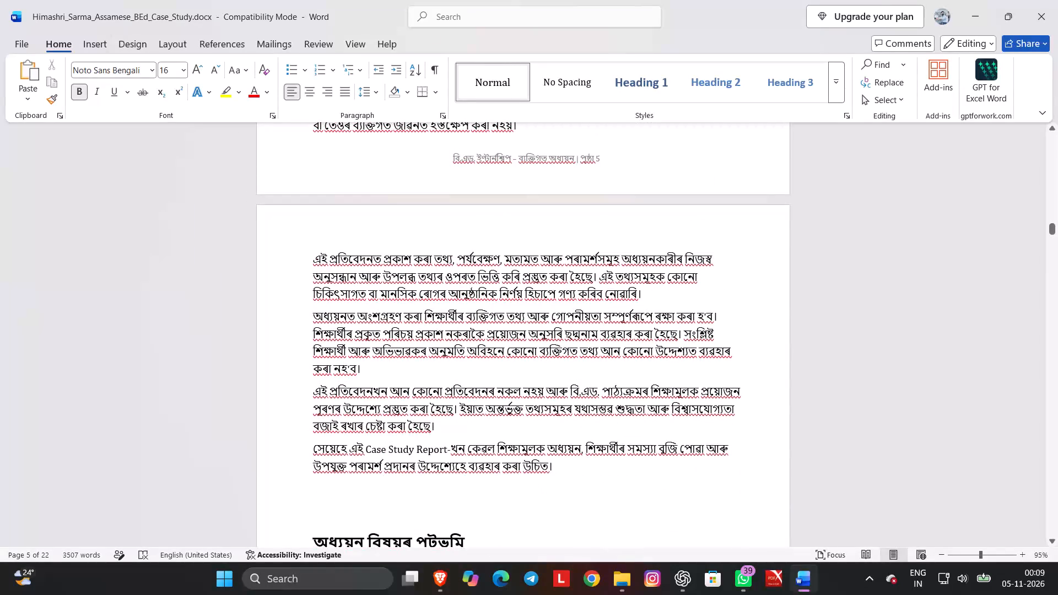
scroll(469, 412, up, 7)
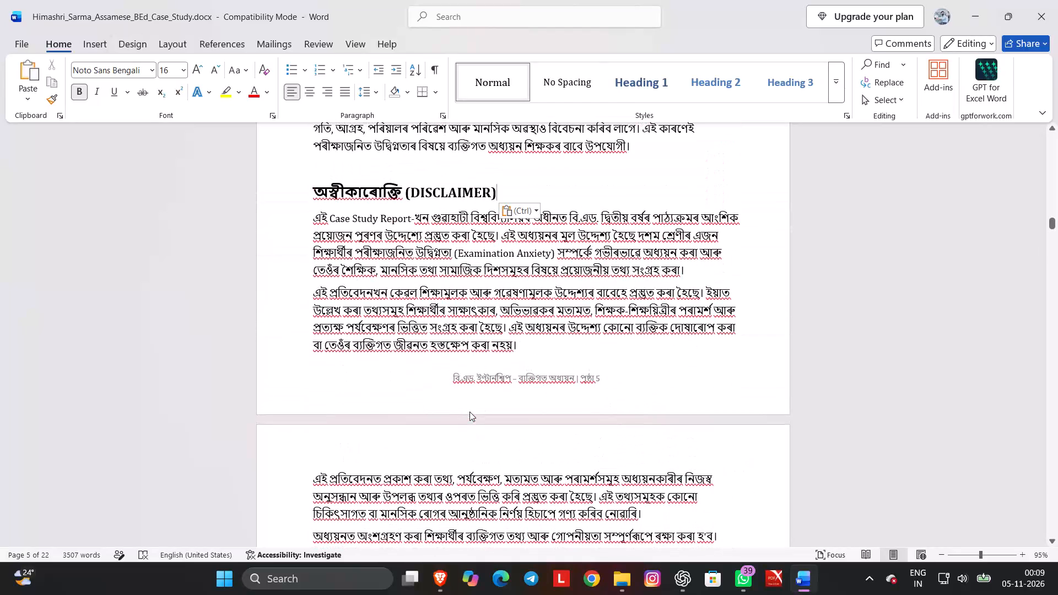
Examine how the "২. ভূমিকা" section and the disclaimer are laid out across pages 5 and 6.
click(830, 214)
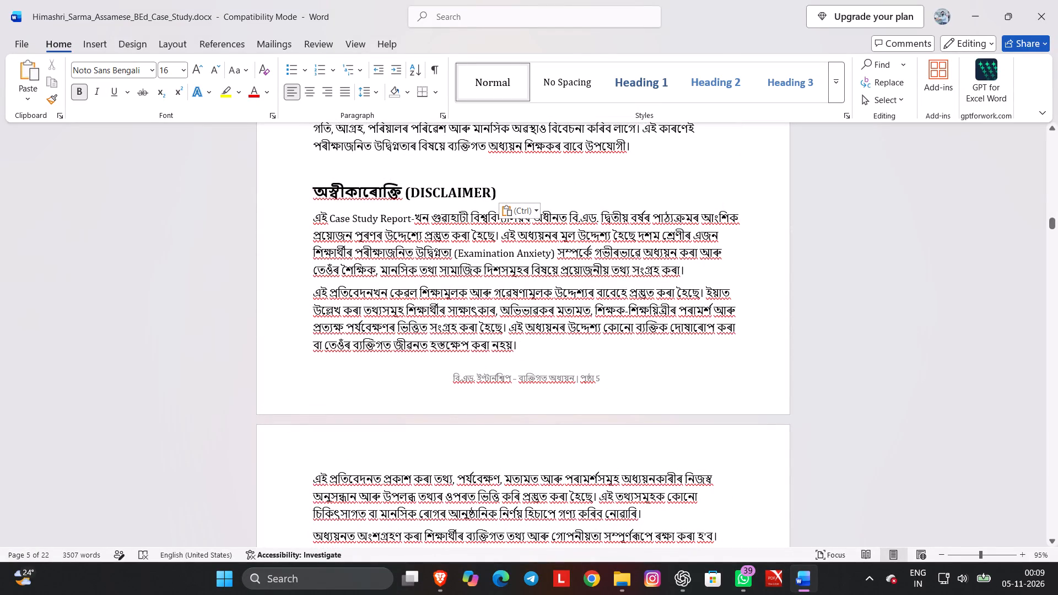
click(705, 196)
click(688, 219)
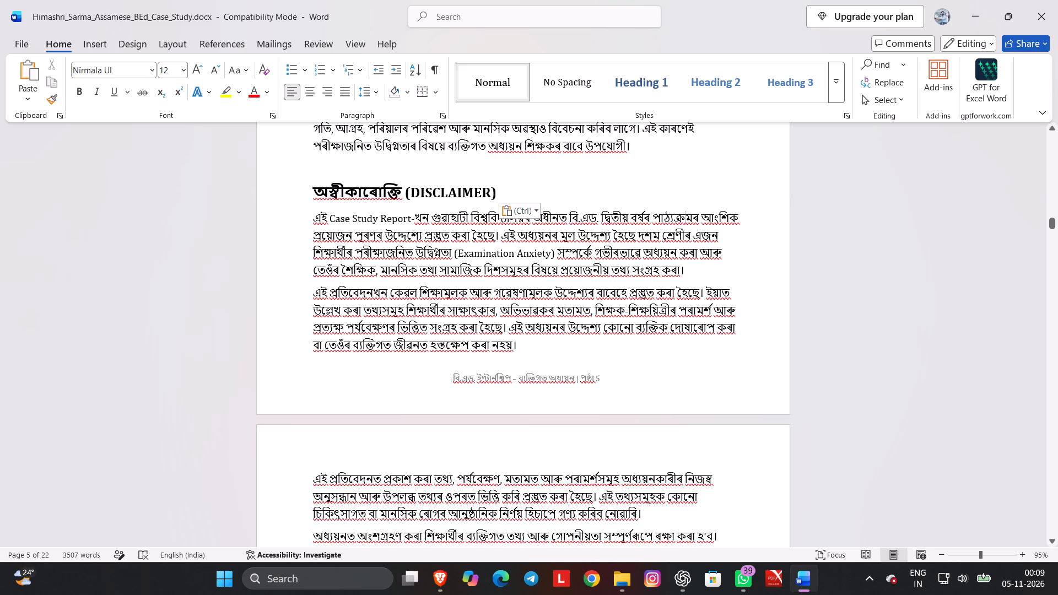
scroll(496, 332, down, 2)
scroll(496, 332, up, 4)
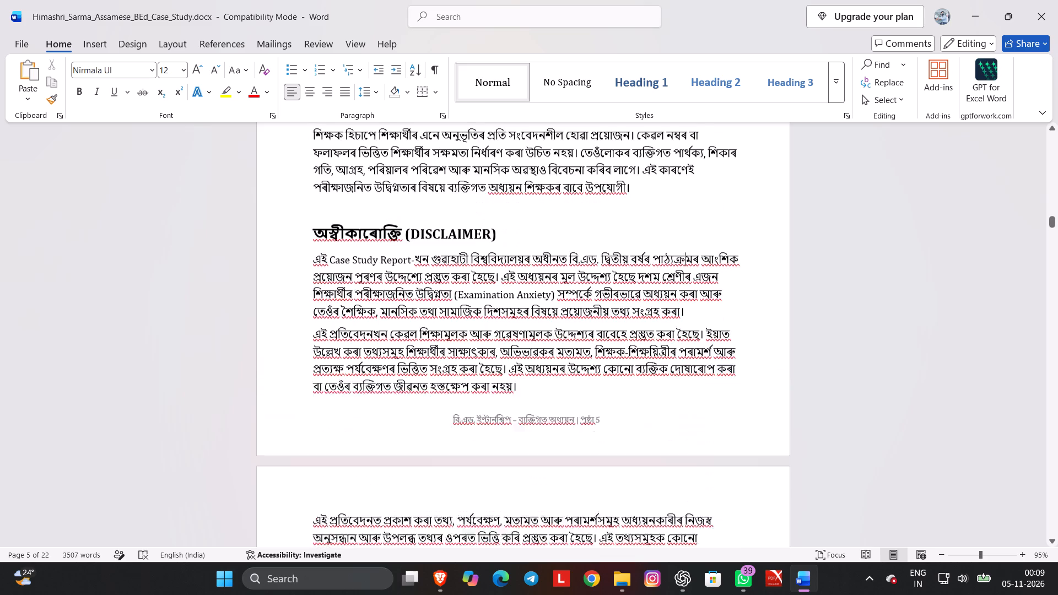
scroll(496, 332, up, 16)
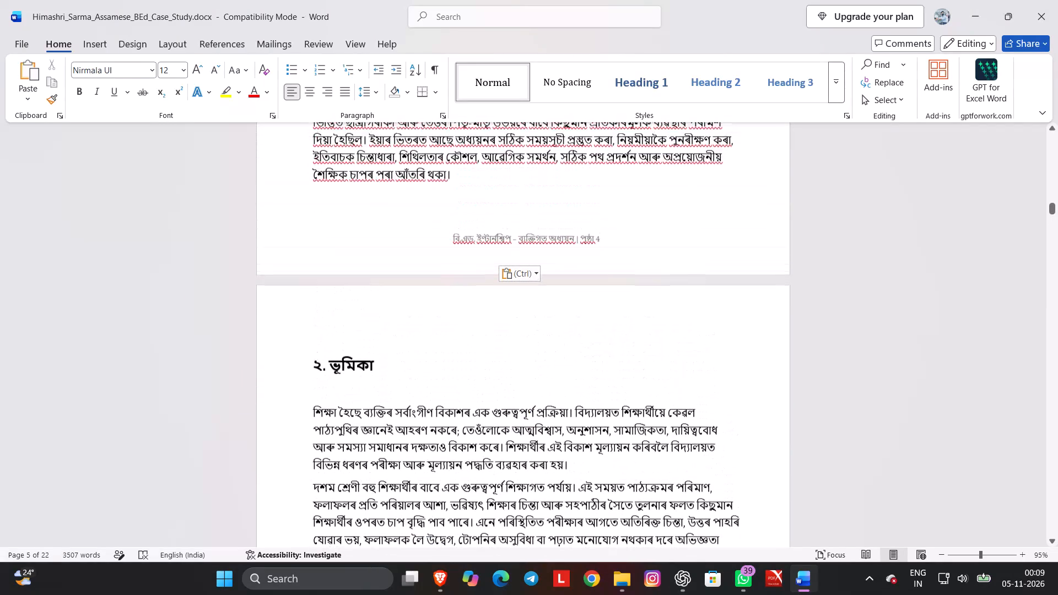
scroll(496, 332, up, 5)
scroll(496, 332, down, 17)
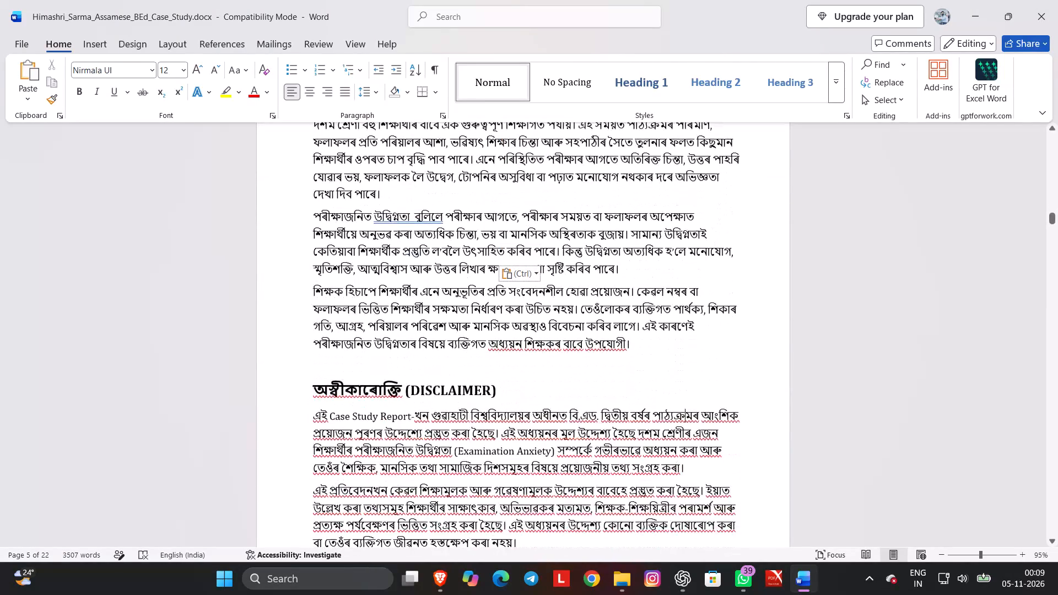
scroll(496, 332, down, 19)
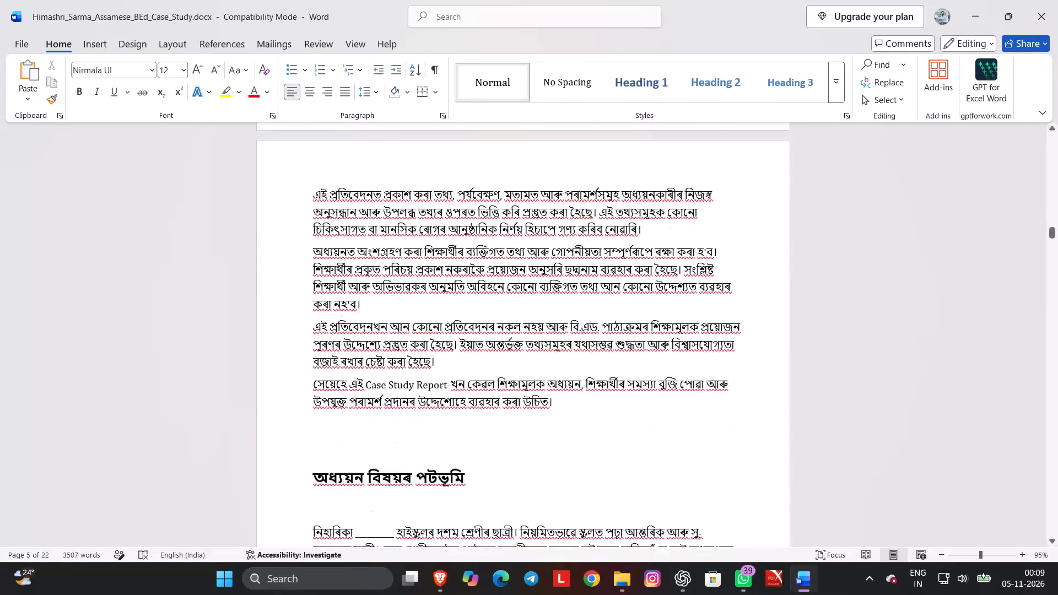
scroll(496, 332, up, 4)
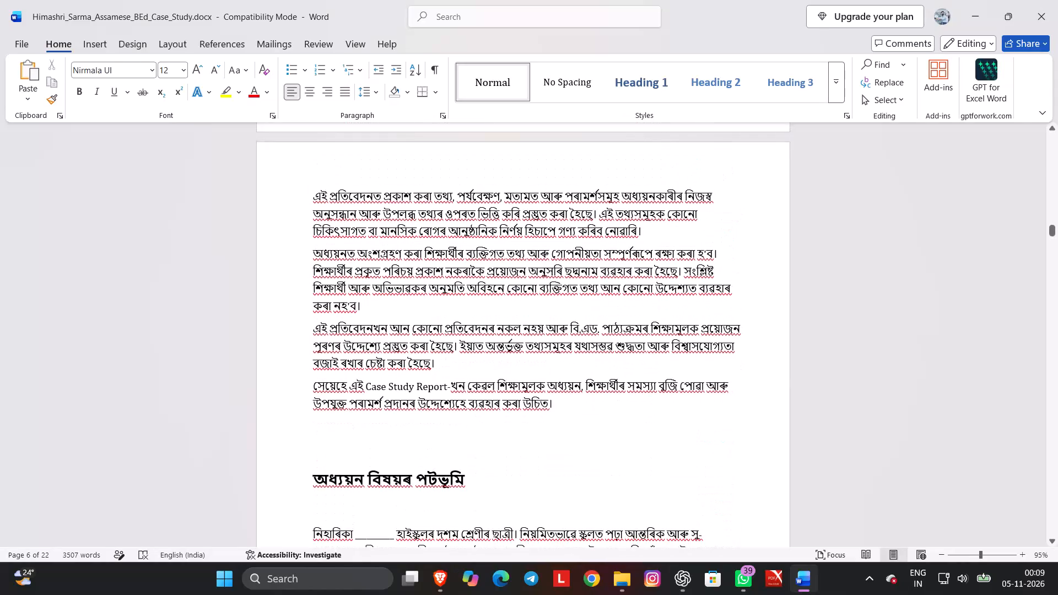
scroll(496, 332, up, 12)
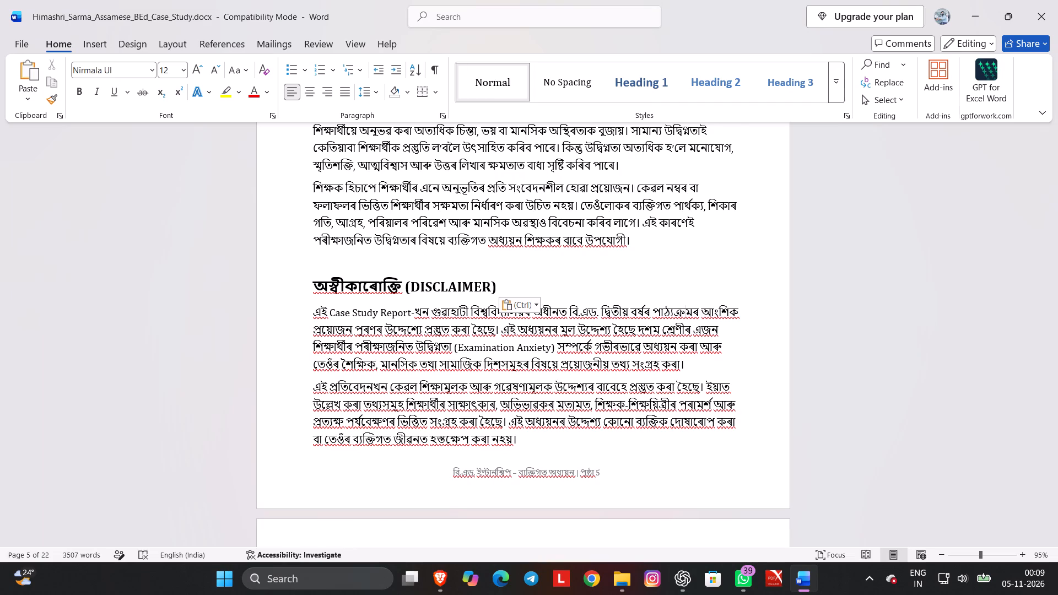
scroll(459, 318, down, 9)
scroll(438, 318, up, 2)
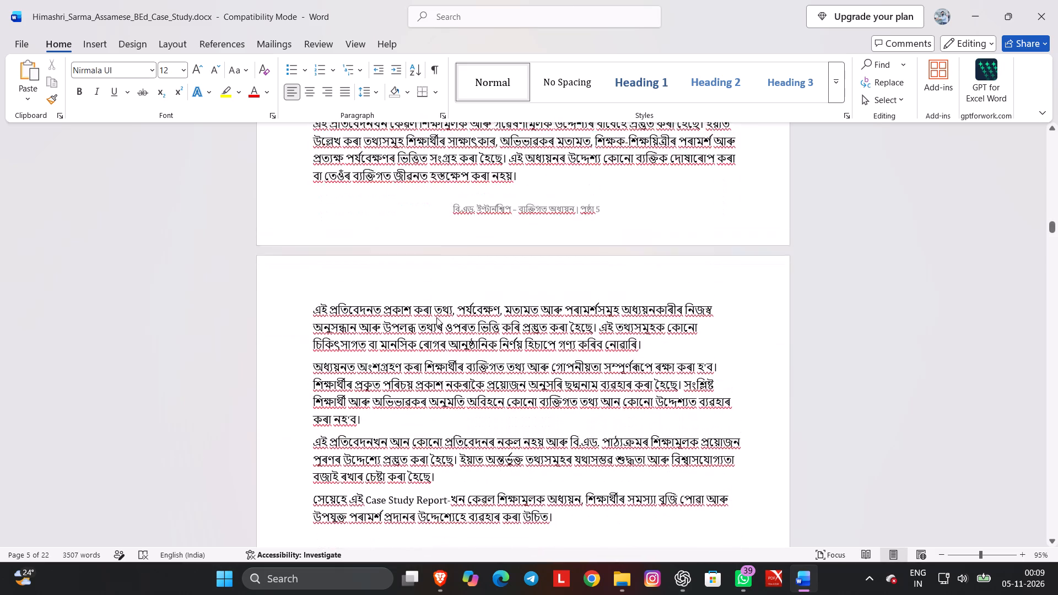
scroll(436, 317, up, 11)
scroll(435, 316, down, 15)
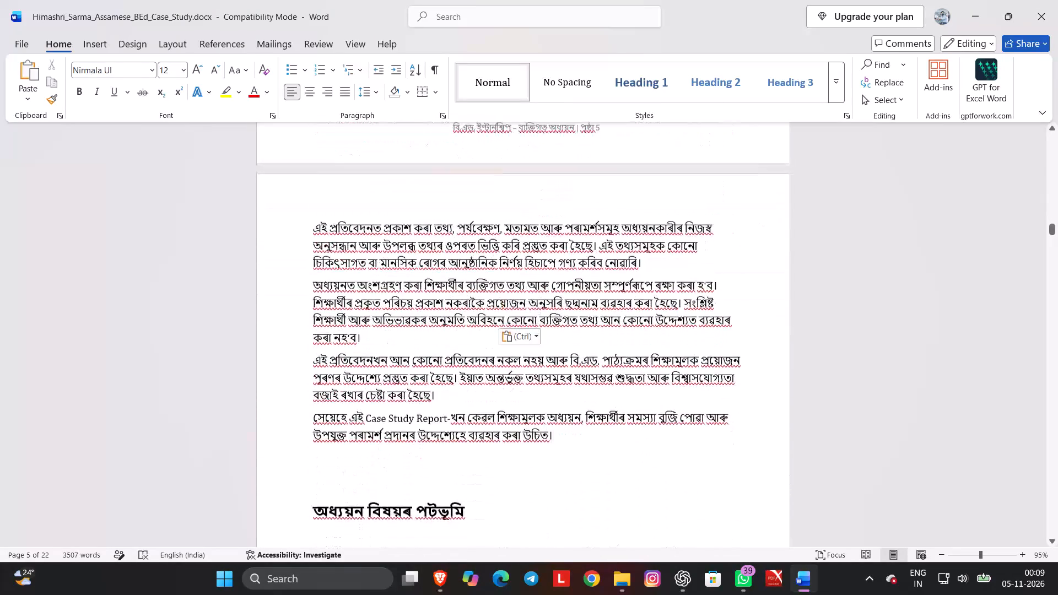
scroll(420, 318, down, 3)
scroll(420, 318, up, 12)
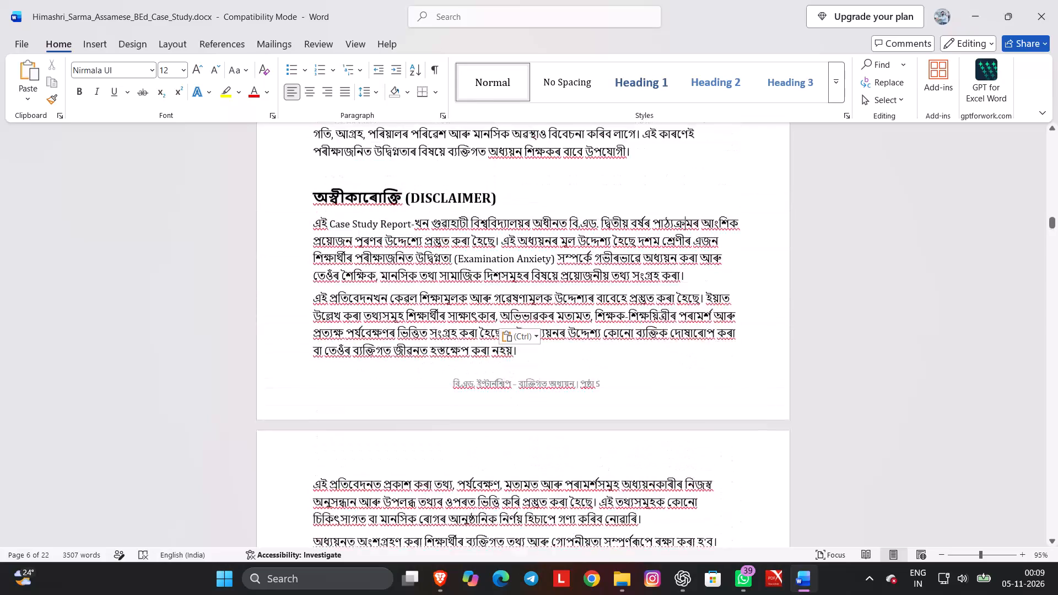
scroll(347, 295, up, 12)
scroll(340, 285, down, 4)
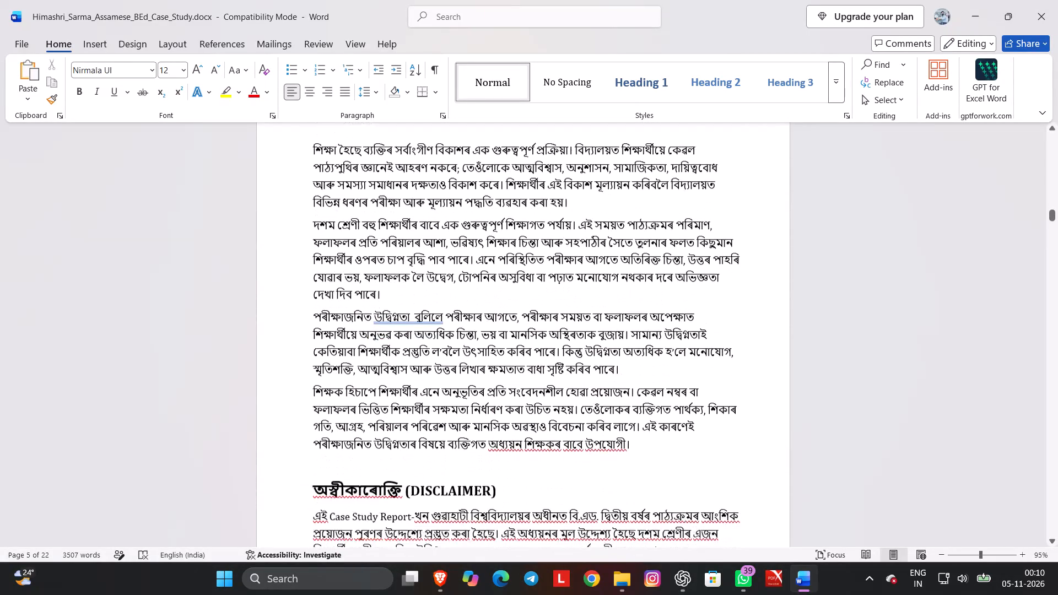
scroll(340, 285, down, 3)
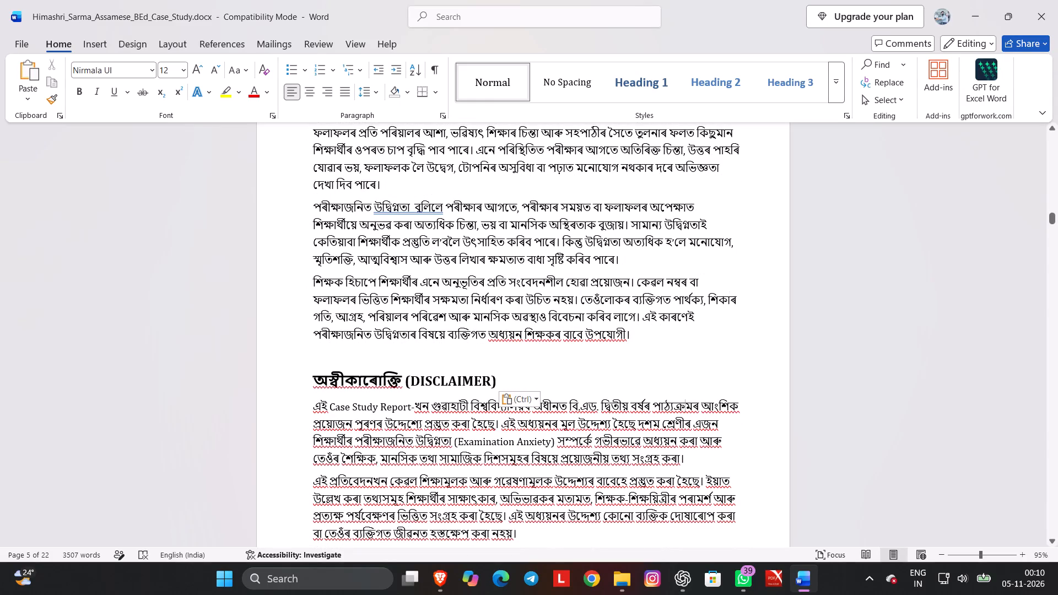
Place the insertion point before the "অস্বীকাৰোক্তি (DISCLAIMER)" heading and recheck page 5 from "২. ভূমিকা" to its end.
click(317, 378)
scroll(319, 357, up, 4)
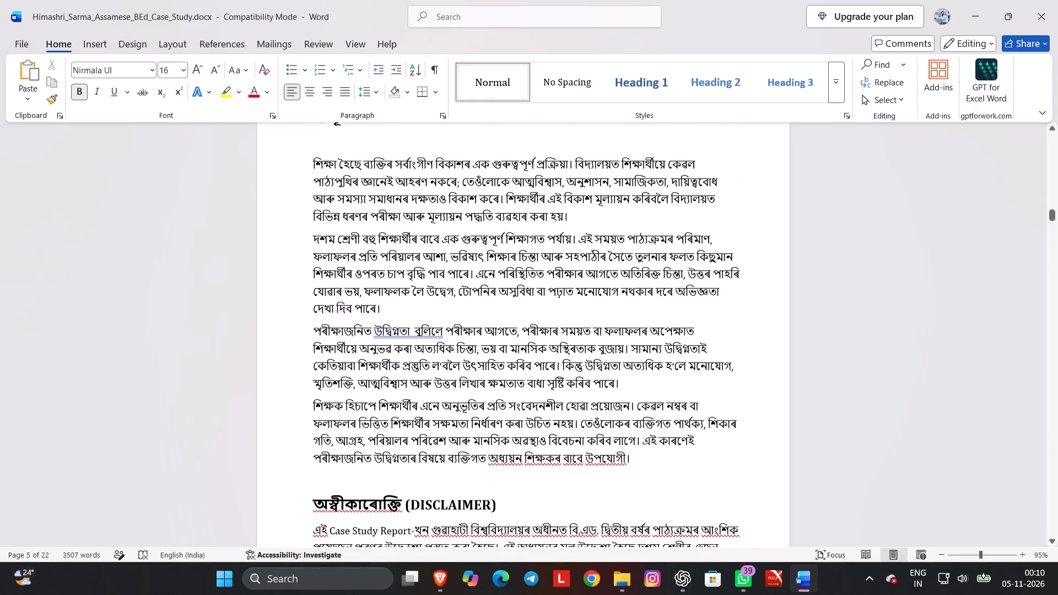
scroll(331, 334, up, 7)
scroll(331, 334, down, 6)
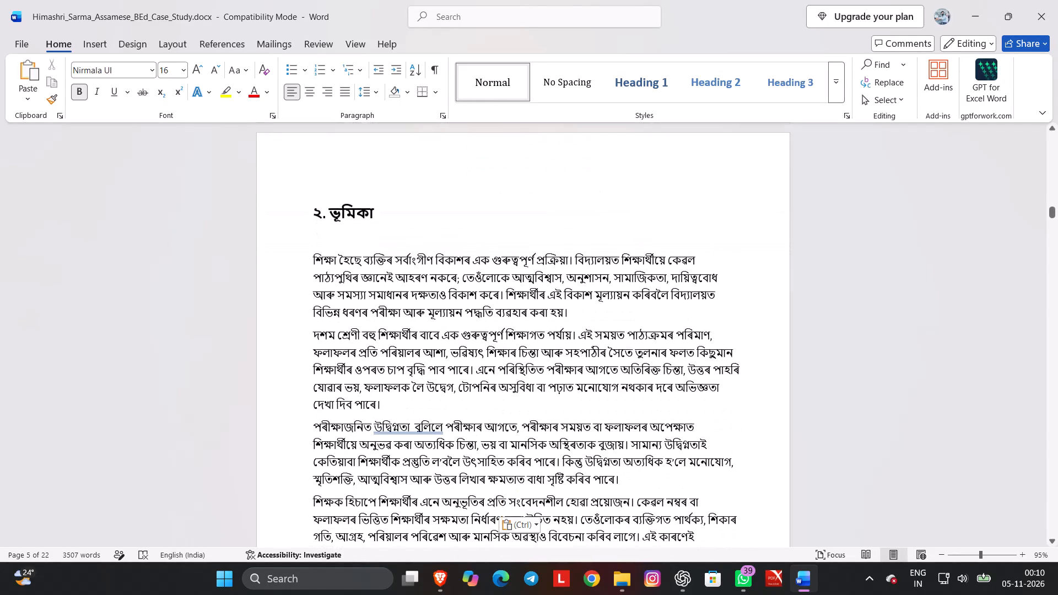
scroll(331, 334, down, 4)
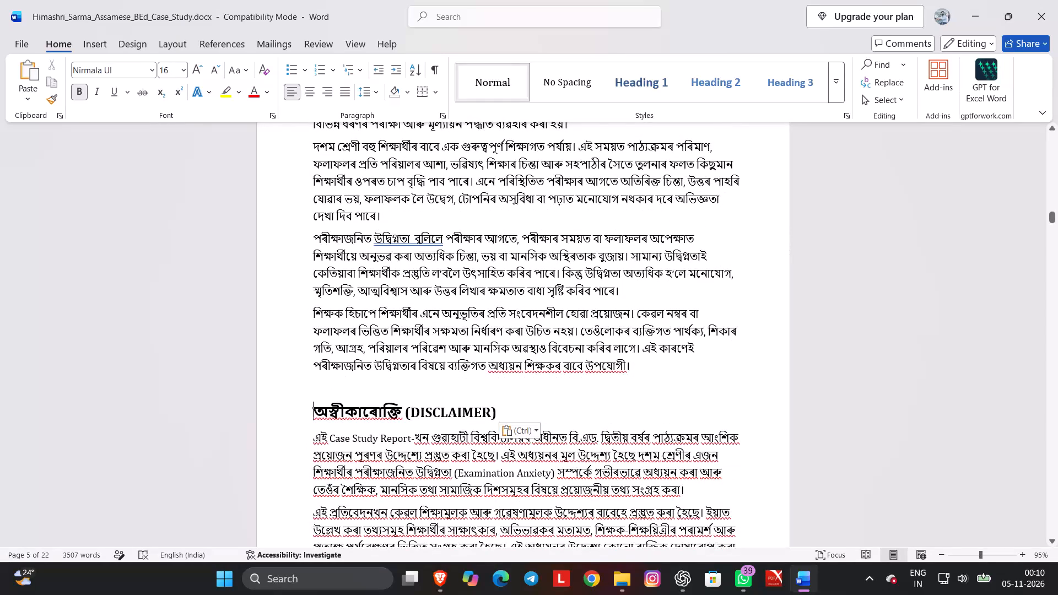
scroll(331, 334, down, 7)
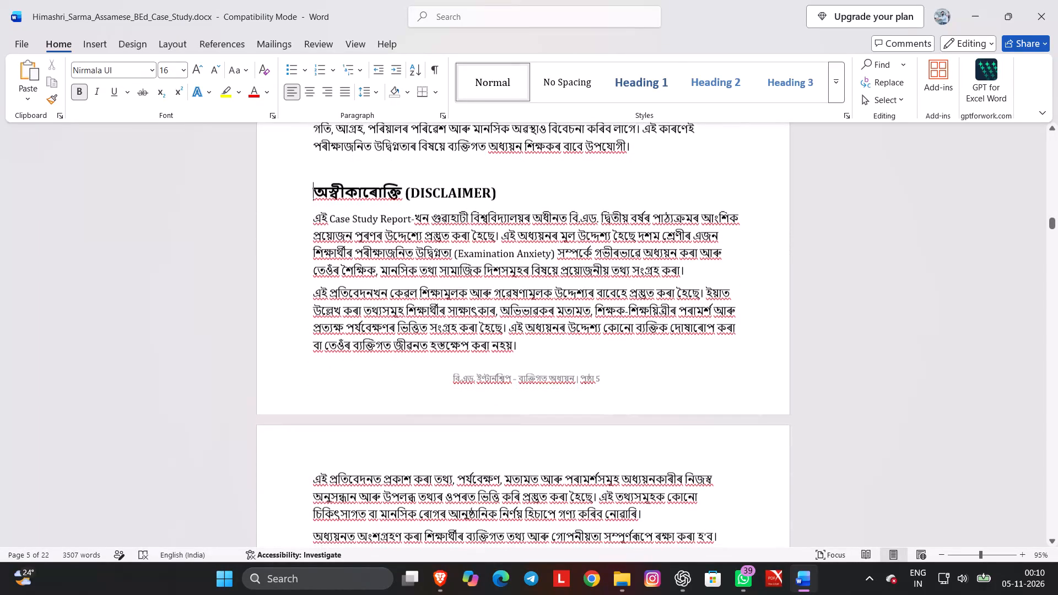
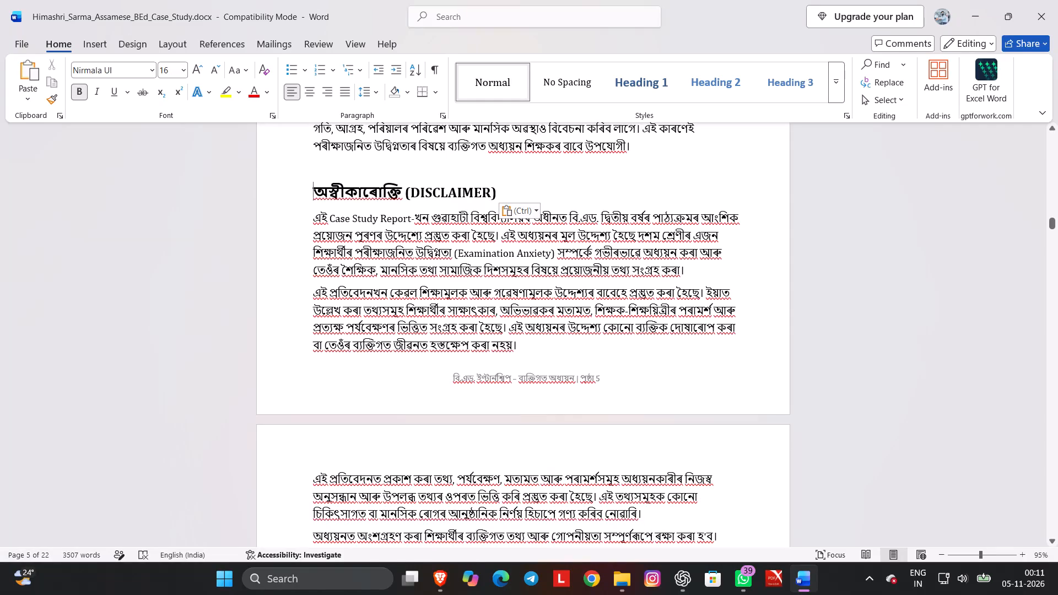
Examine the disclaimer on page 5 and its continuation up to the "অধ্যয়ন বিষয়ৰ পটভূমি" heading on page 6.
scroll(619, 388, up, 2)
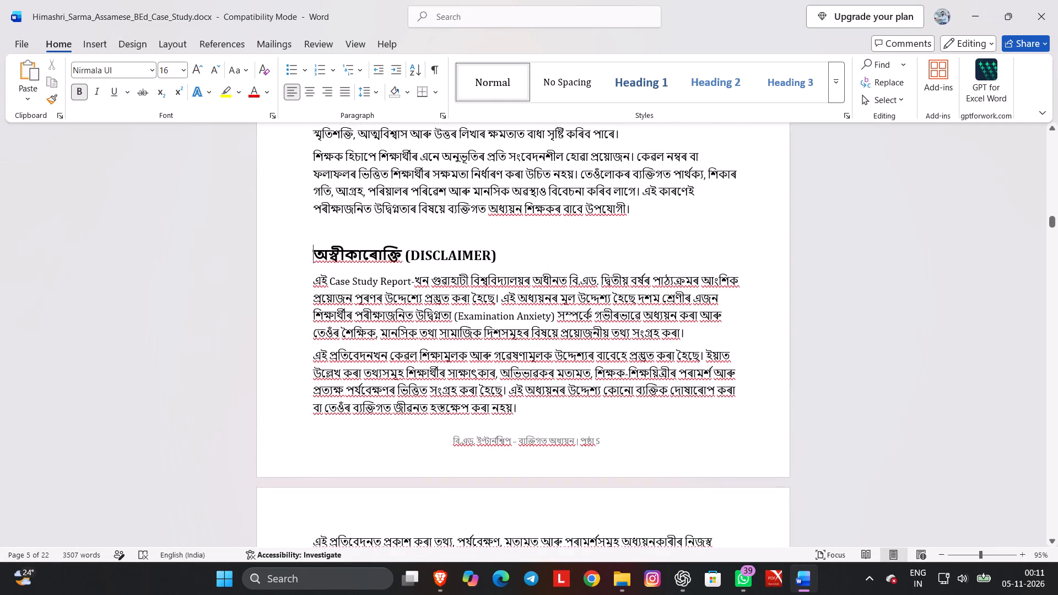
scroll(445, 353, up, 3)
scroll(394, 350, up, 3)
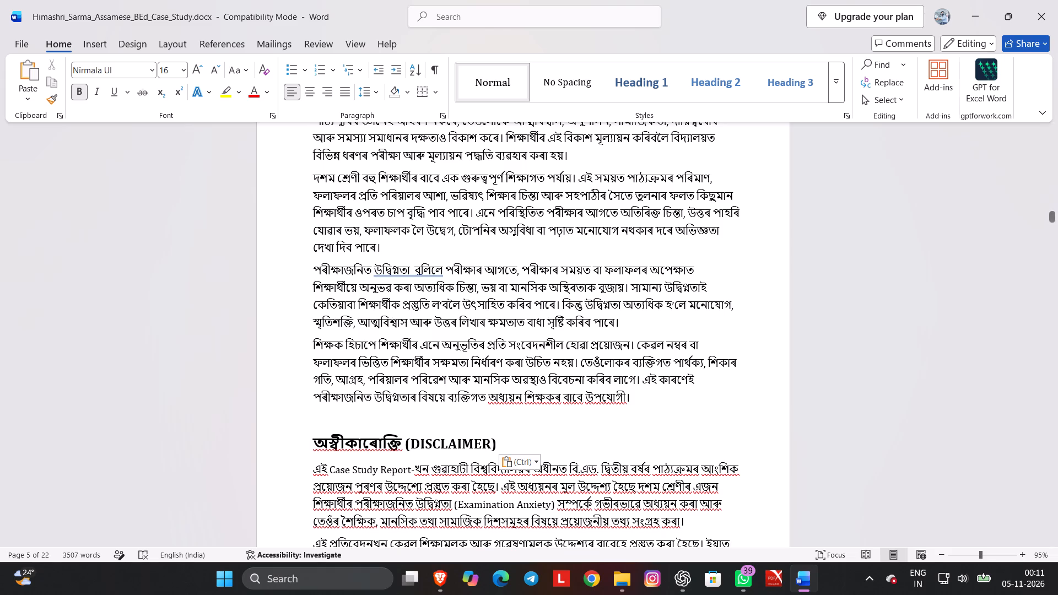
scroll(394, 350, down, 12)
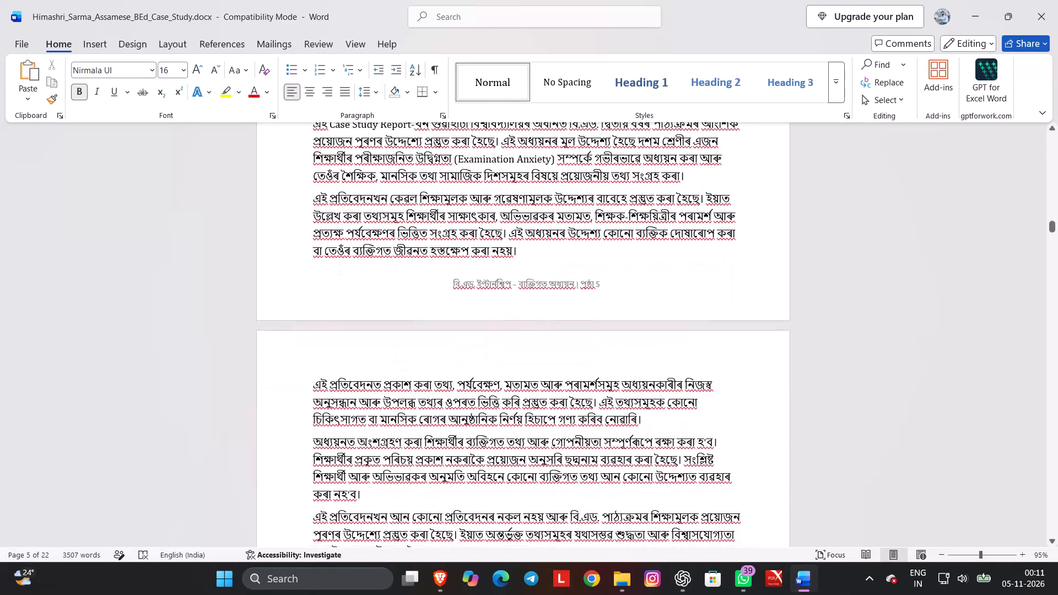
scroll(394, 350, down, 6)
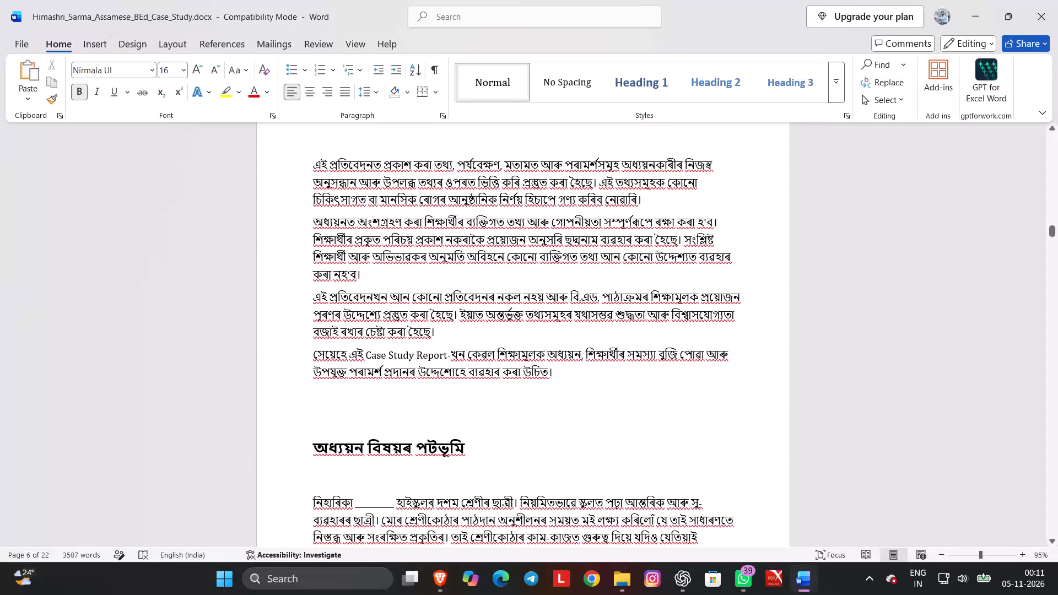
scroll(394, 350, down, 6)
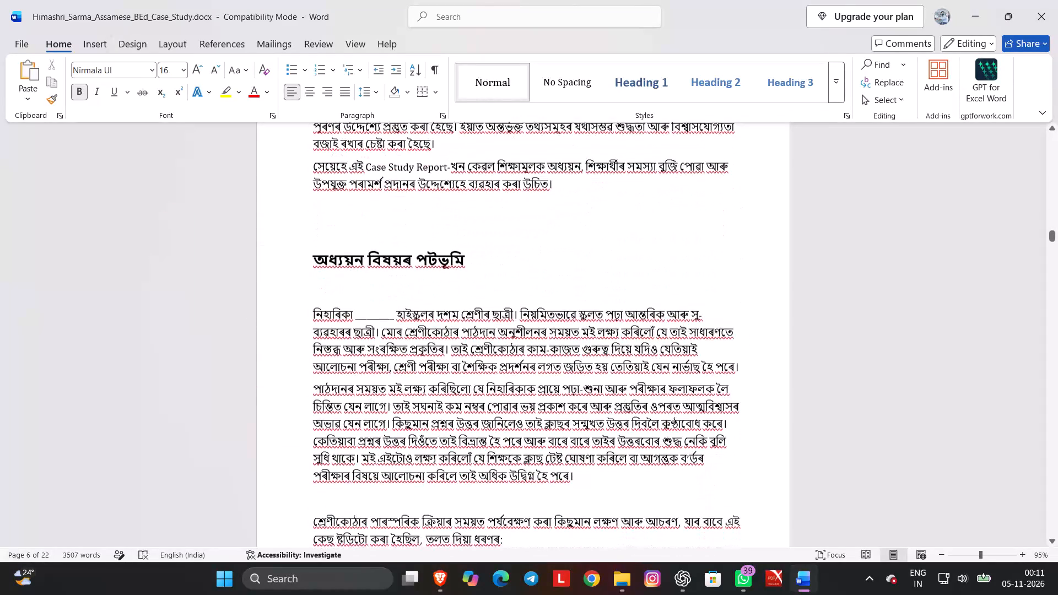
Look through the "অধ্যয়ন বিষয়ৰ পটভূমি" section and the "৪. অধ্যয়নৰ উদ্দেশ্যসমূহ" section on pages 6 and 7.
scroll(394, 350, up, 3)
scroll(394, 350, down, 11)
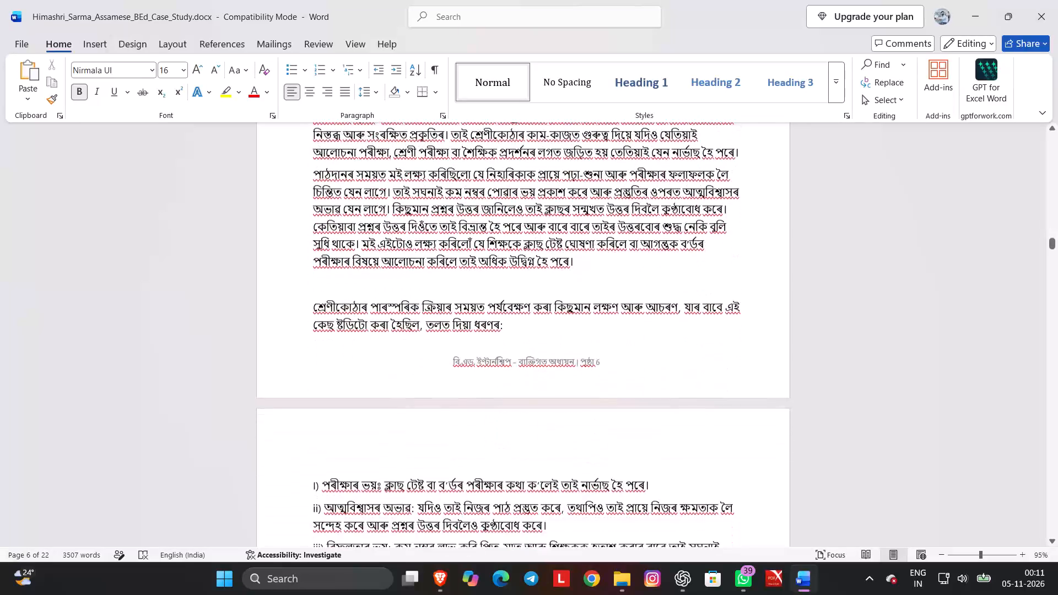
scroll(394, 350, down, 12)
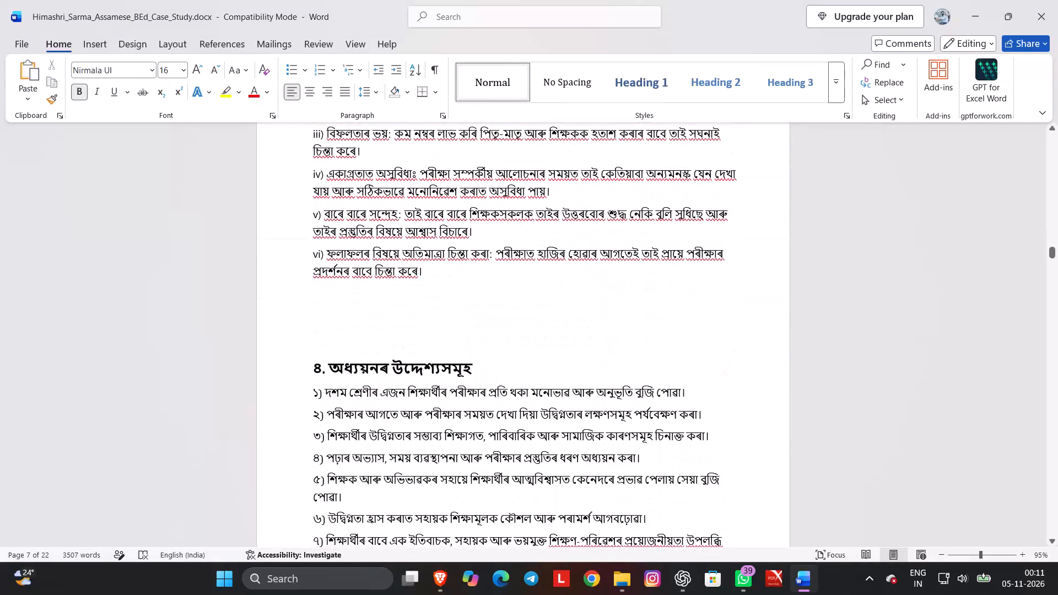
scroll(394, 350, down, 3)
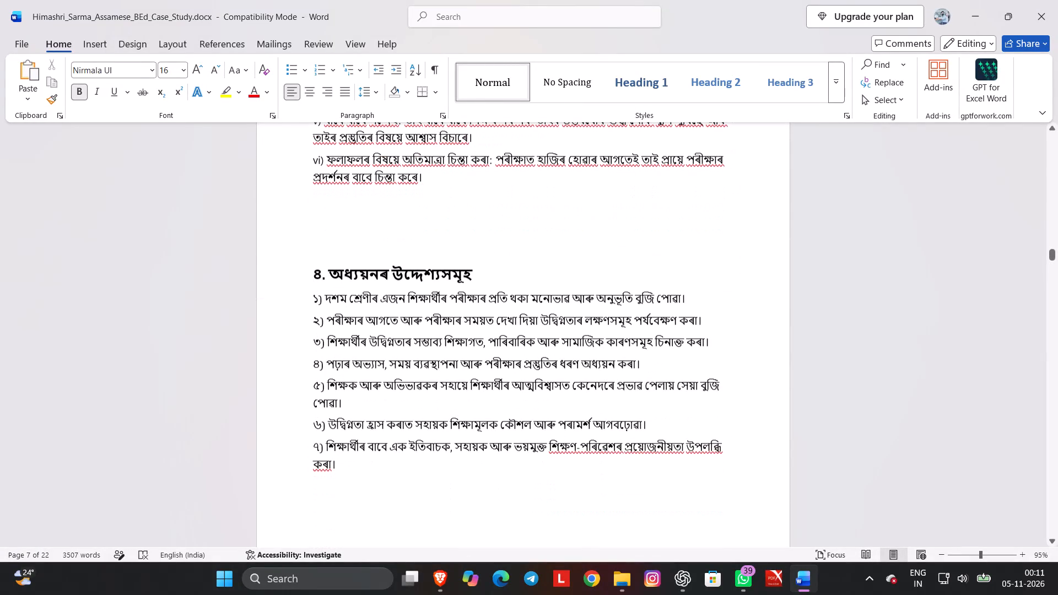
scroll(394, 350, down, 4)
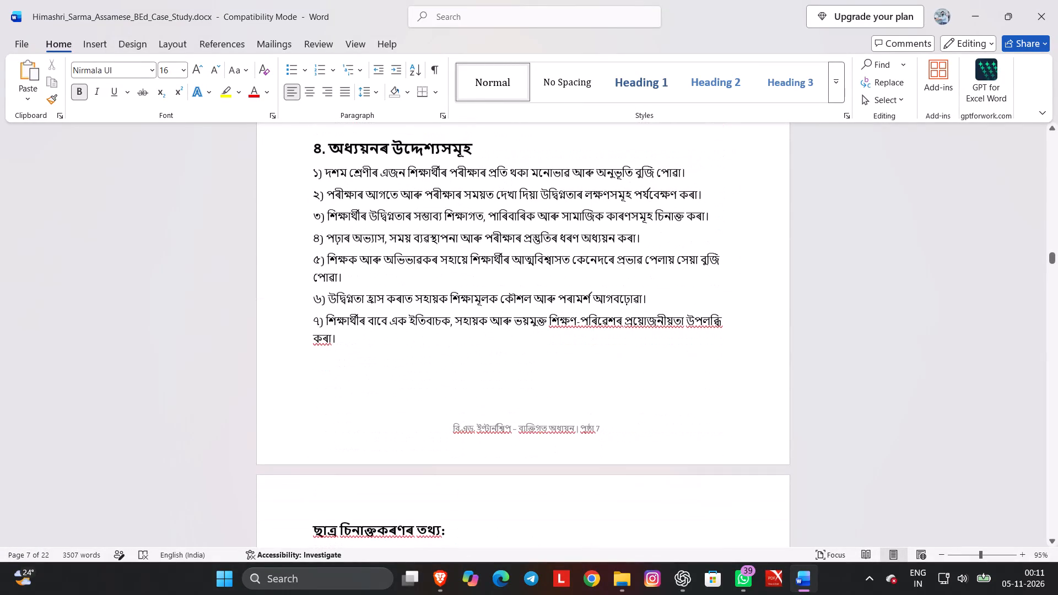
scroll(453, 328, up, 3)
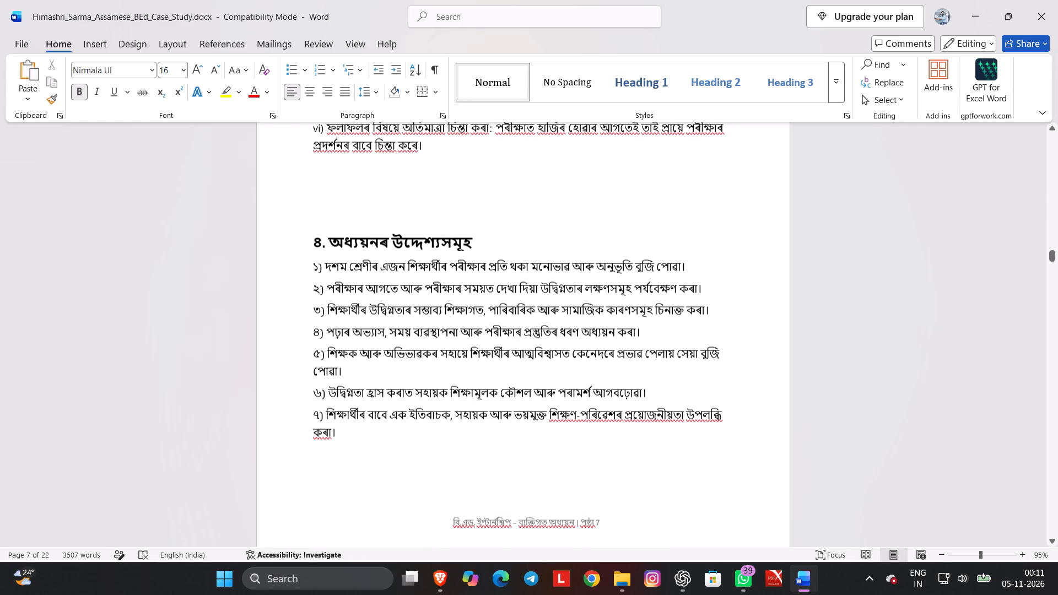
scroll(583, 372, up, 3)
scroll(583, 372, down, 3)
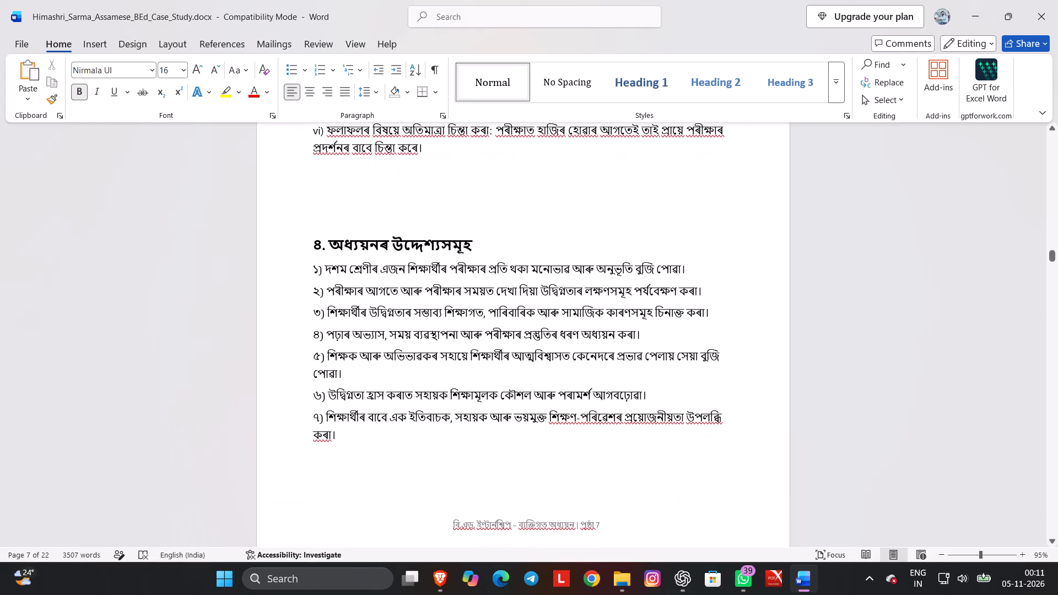
scroll(722, 425, down, 3)
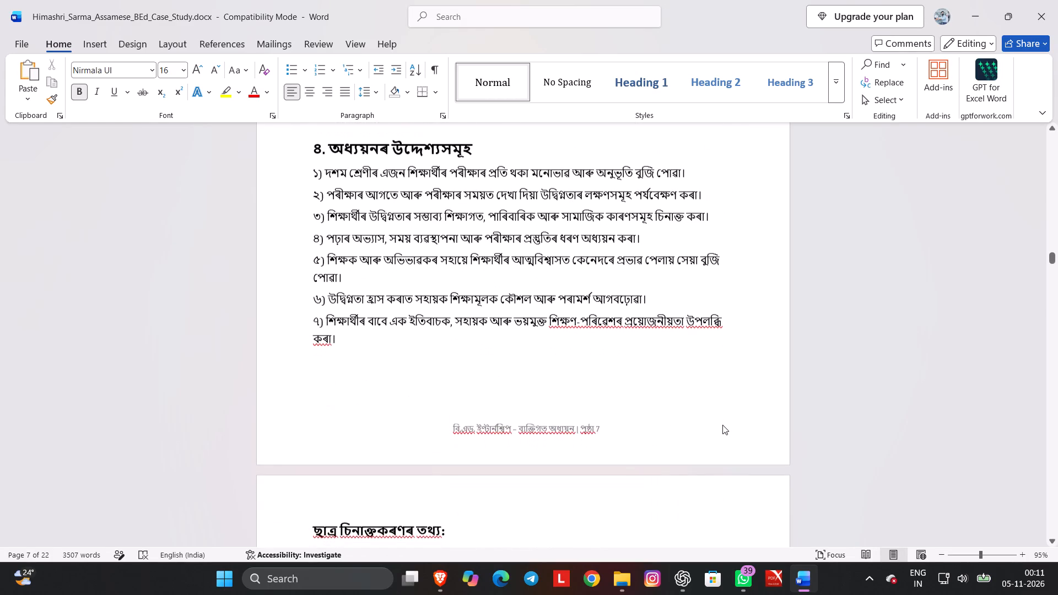
scroll(722, 425, down, 1)
scroll(723, 425, up, 2)
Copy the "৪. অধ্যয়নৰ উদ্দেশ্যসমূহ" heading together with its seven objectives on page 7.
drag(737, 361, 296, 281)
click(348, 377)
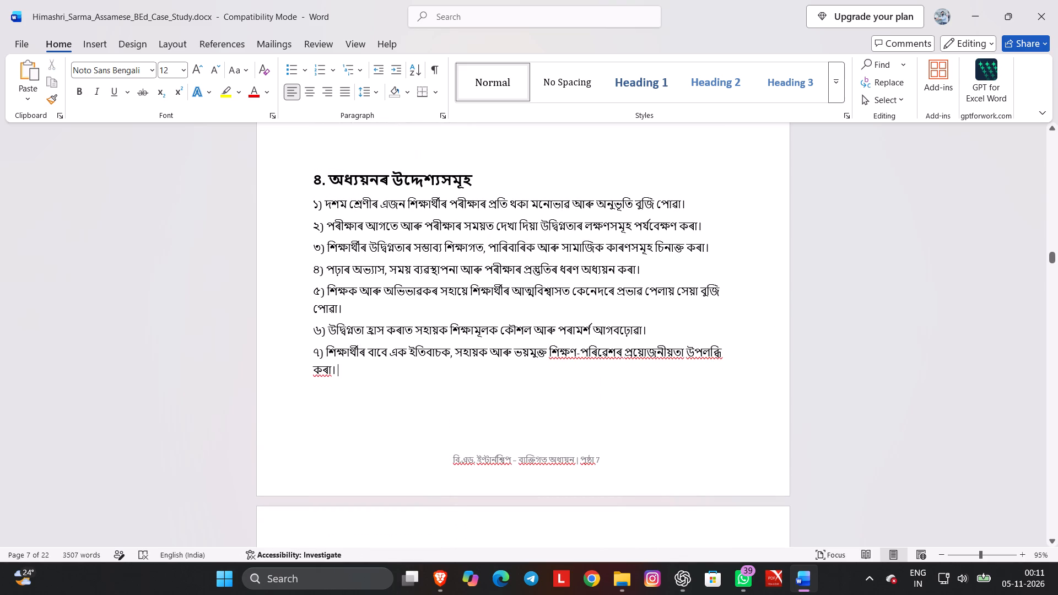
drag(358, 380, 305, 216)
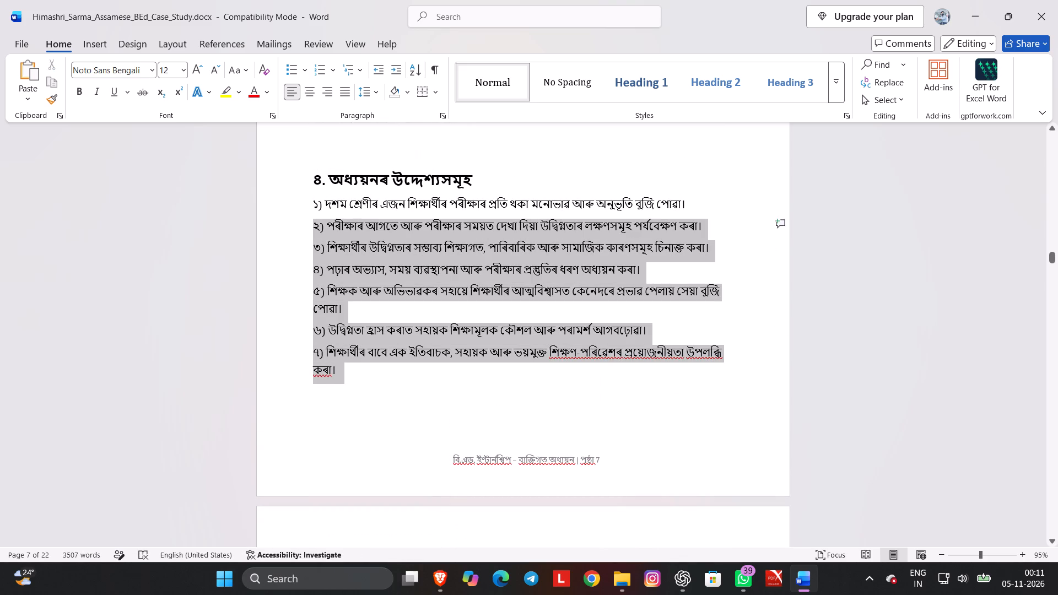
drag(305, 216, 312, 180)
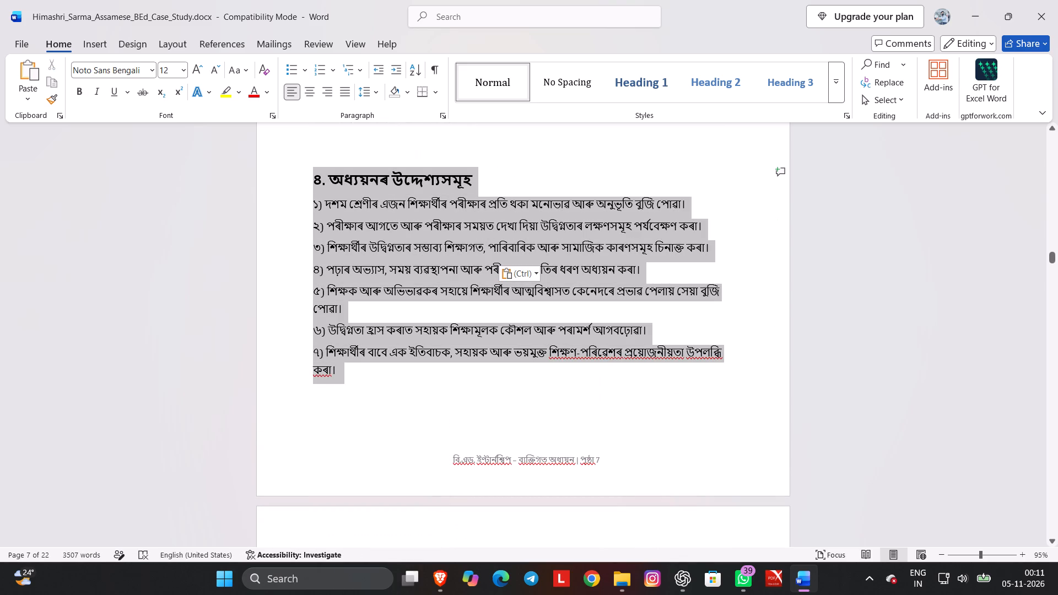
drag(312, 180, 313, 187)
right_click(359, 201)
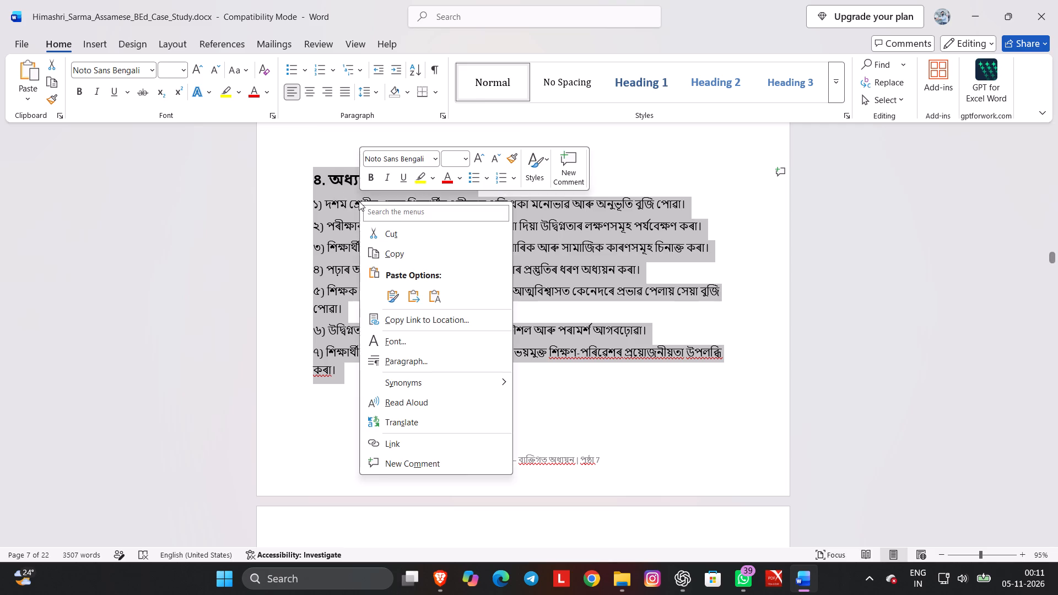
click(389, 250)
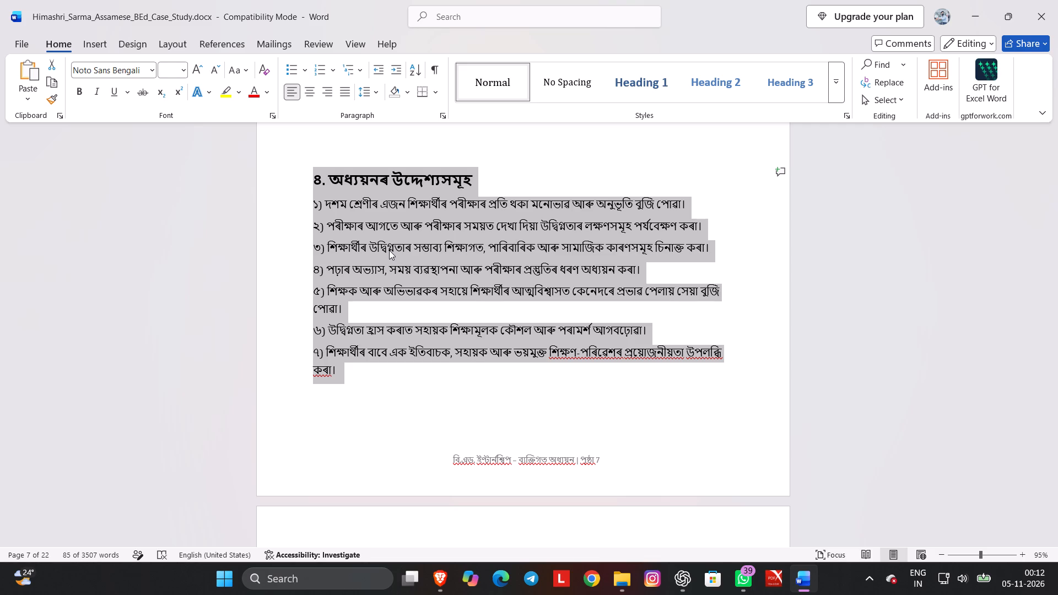
Cut the "৪. অধ্যয়নৰ উদ্দেশ্যসমূহ" heading together with its seven objectives from page 7.
click(389, 250)
drag(341, 375, 310, 290)
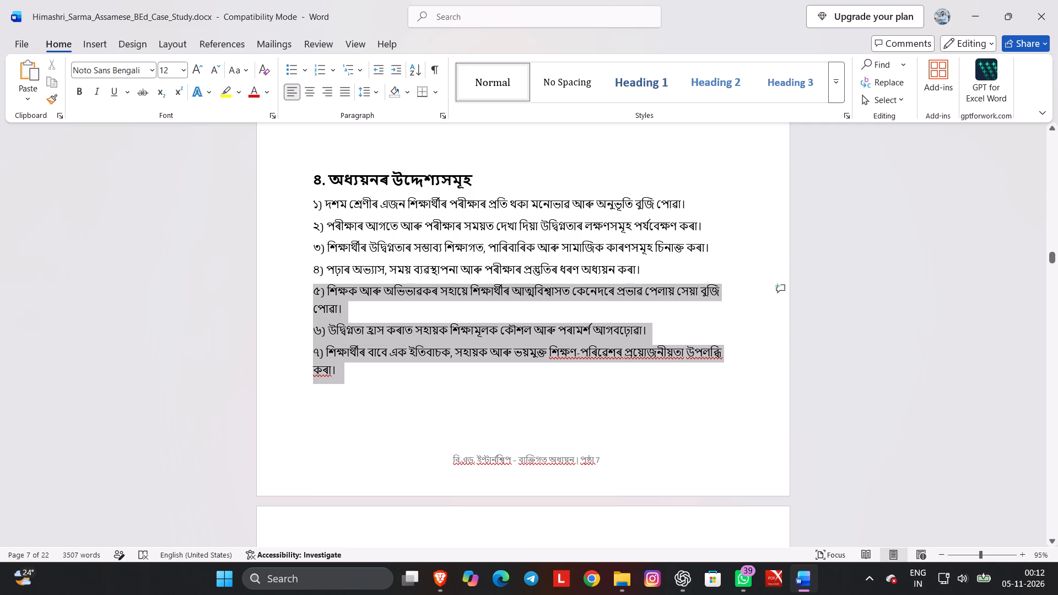
drag(310, 290, 296, 178)
click(365, 237)
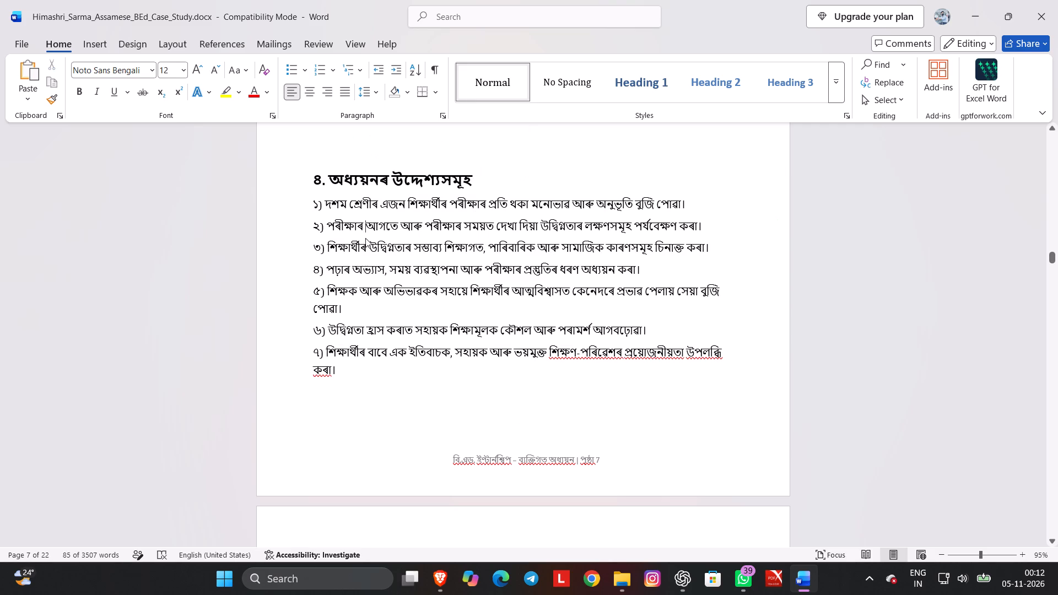
drag(352, 374, 299, 174)
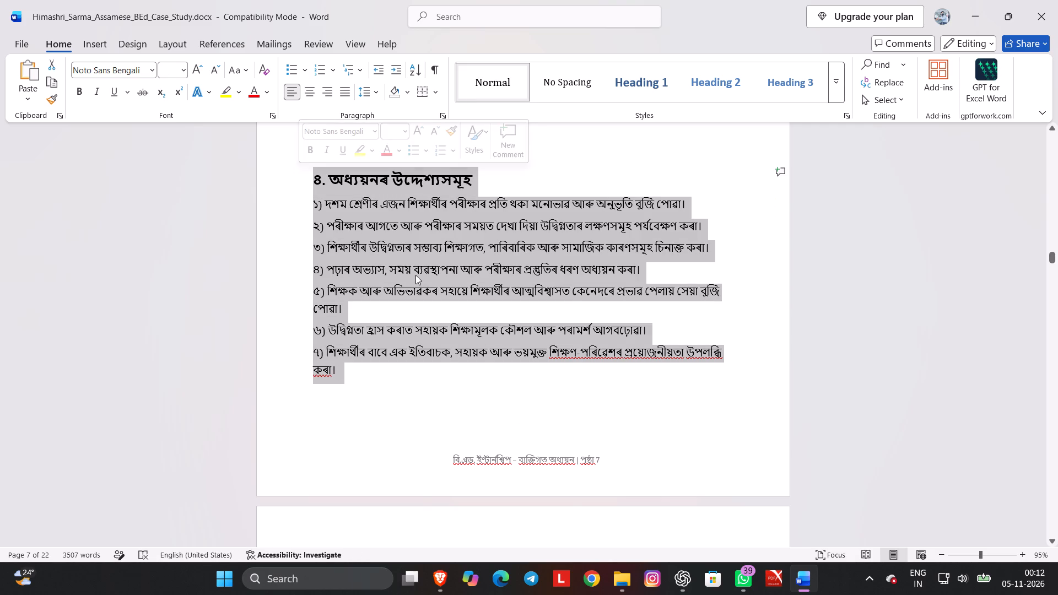
right_click(415, 275)
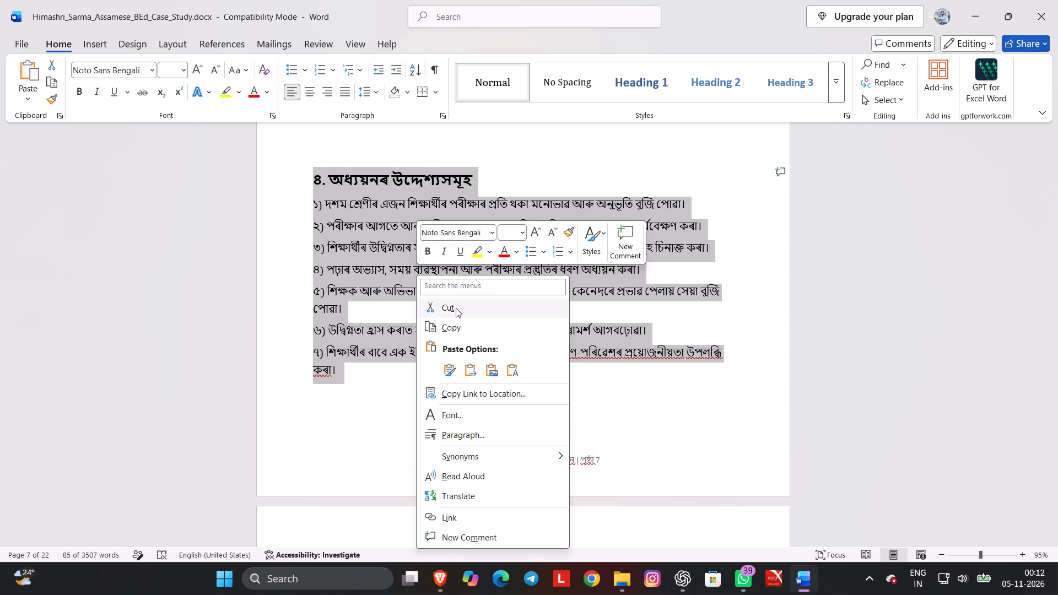
click(456, 308)
Add four blank paragraphs after the disclaimer's closing paragraph on page 6, above the "অধ্যয়ন বিষয়ৰ পটভূমি" heading.
scroll(454, 306, up, 7)
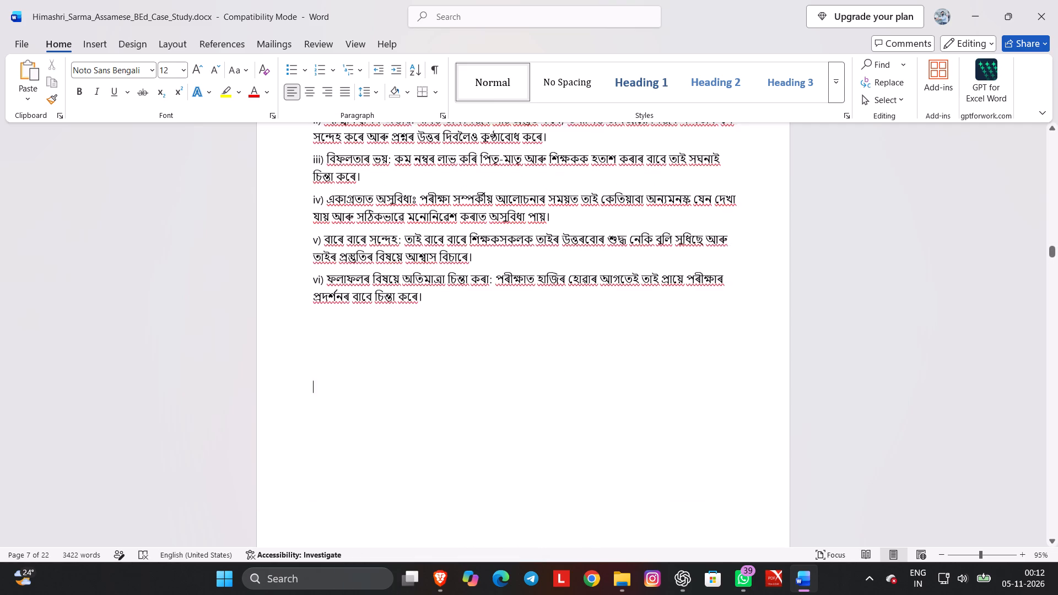
scroll(454, 306, up, 15)
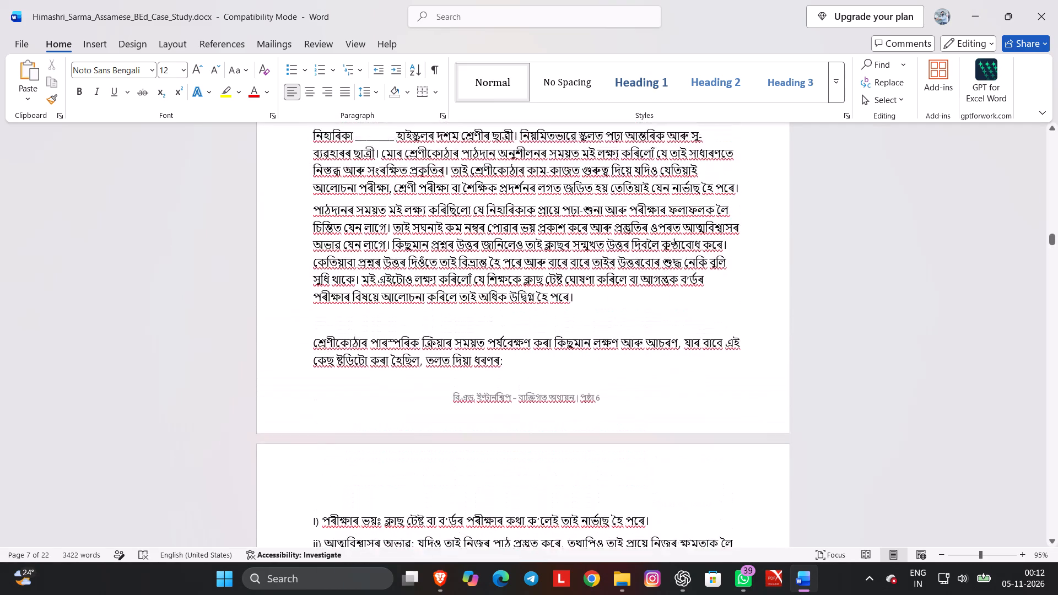
scroll(454, 306, up, 14)
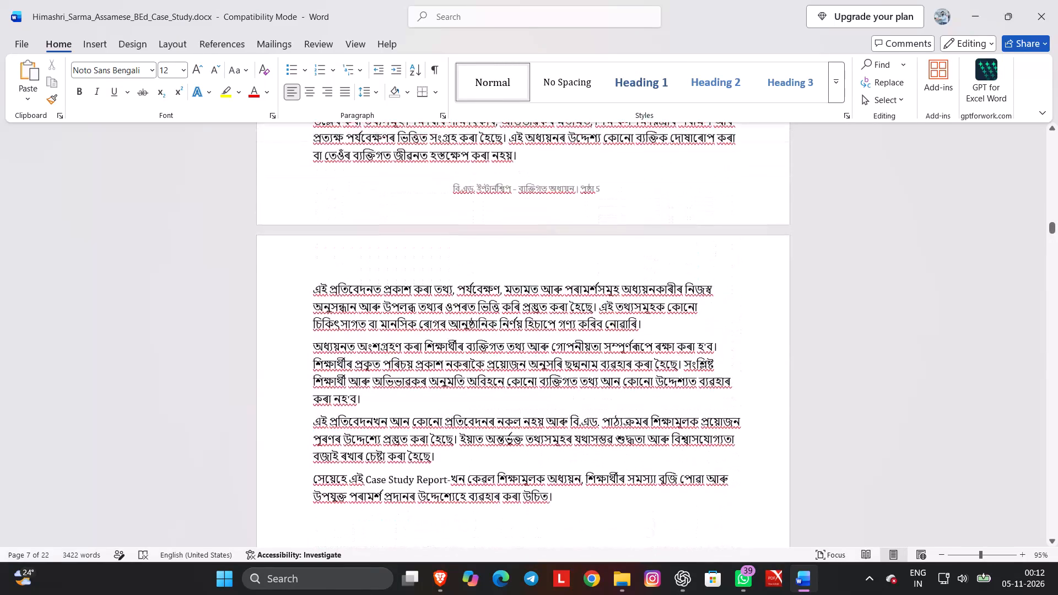
scroll(454, 306, up, 9)
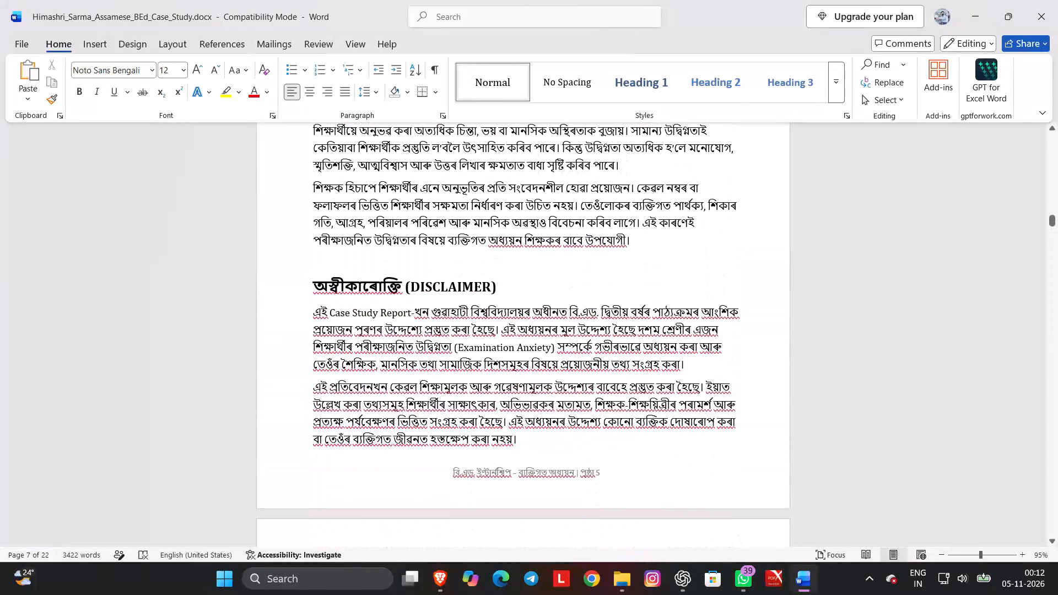
scroll(454, 306, down, 14)
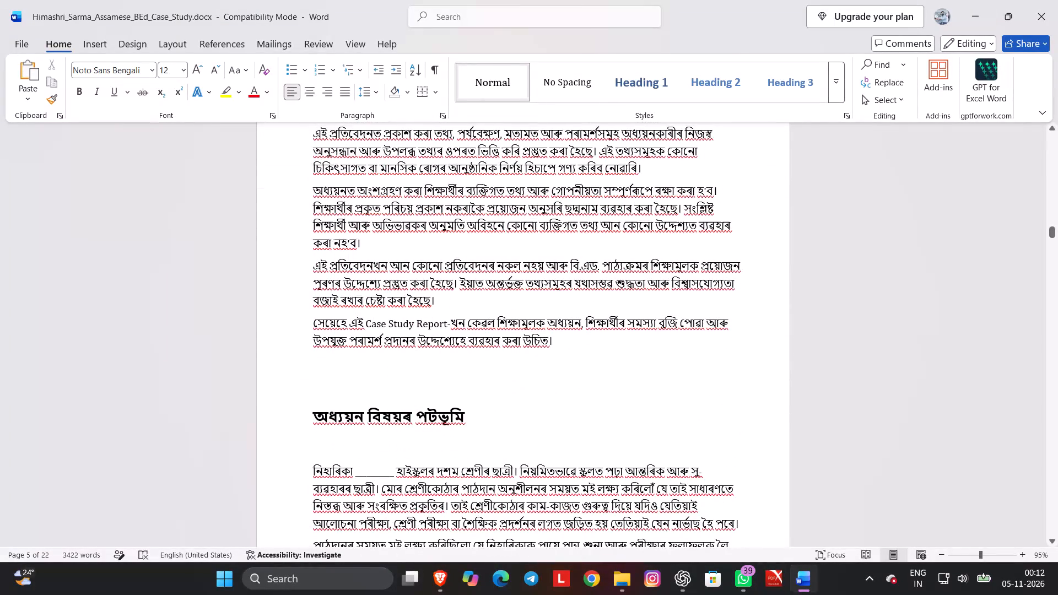
click(557, 347)
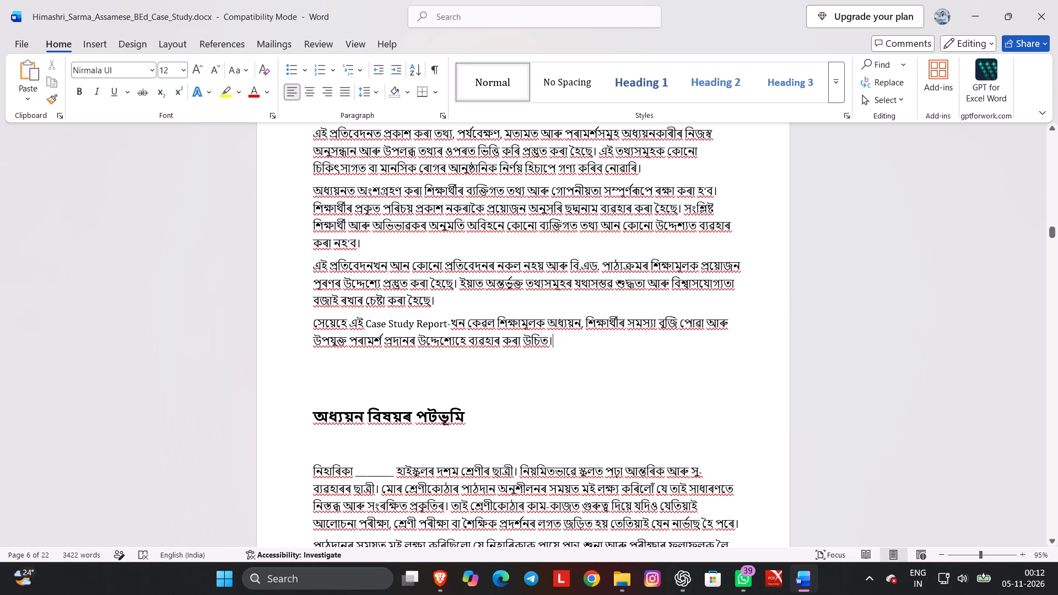
key(Return)
key(Return)
scroll(557, 347, down, 3)
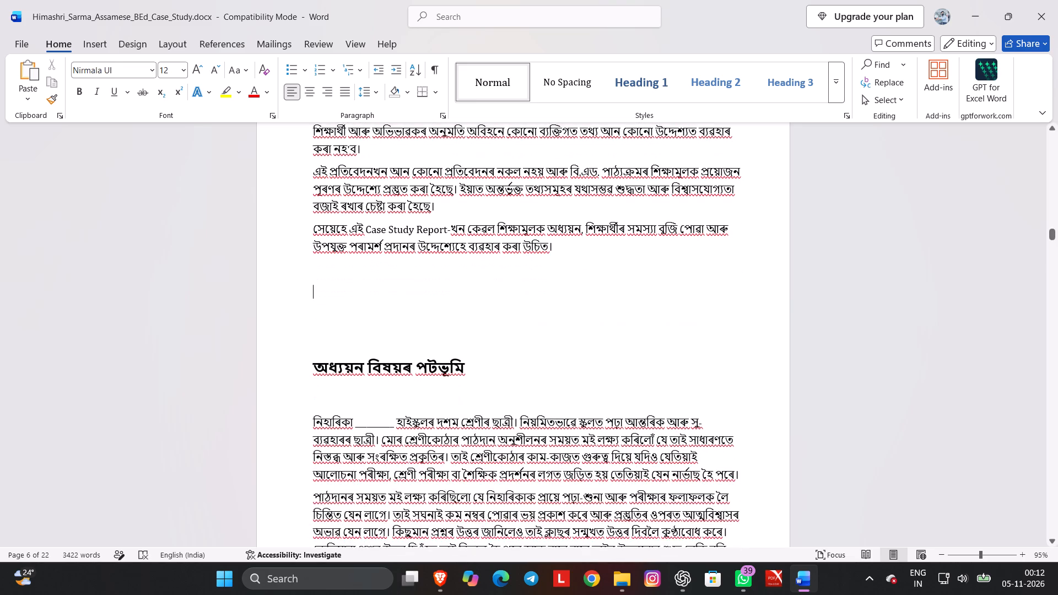
key(Return)
key(Return)
Check the text flow onto page 7, and add ten more blank paragraphs above "অধ্যয়ন বিষয়ৰ পটভূমি" to push that section onto the next page.
scroll(557, 347, down, 11)
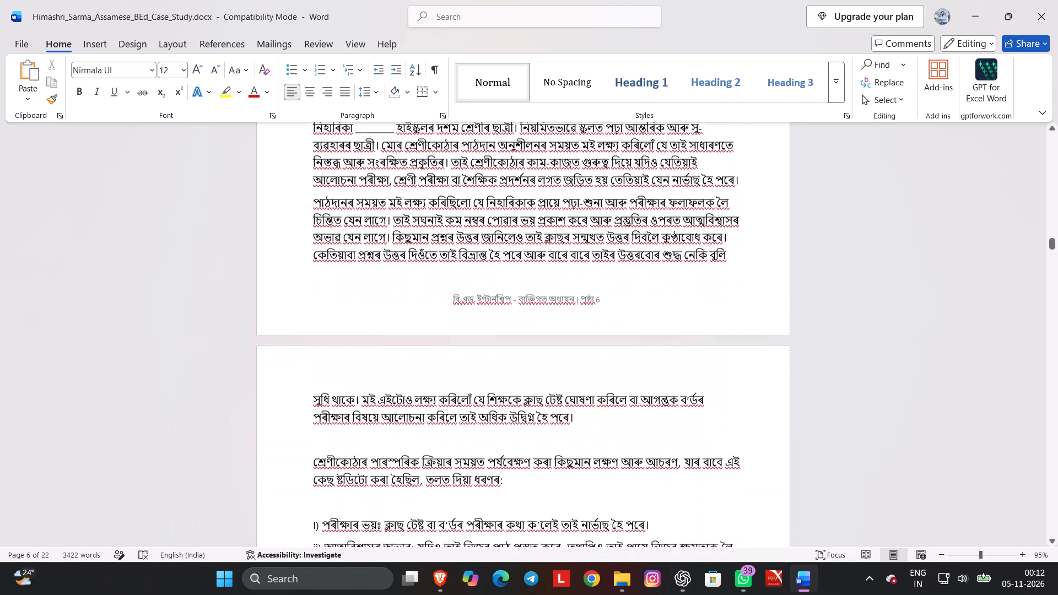
scroll(557, 347, down, 12)
scroll(557, 347, up, 3)
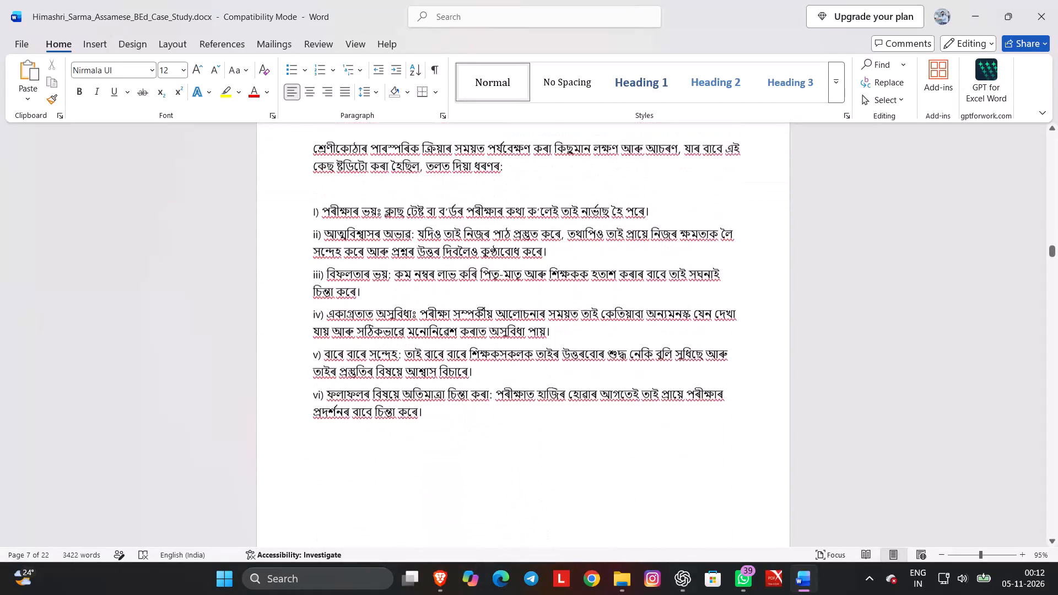
scroll(557, 347, up, 15)
key(Return)
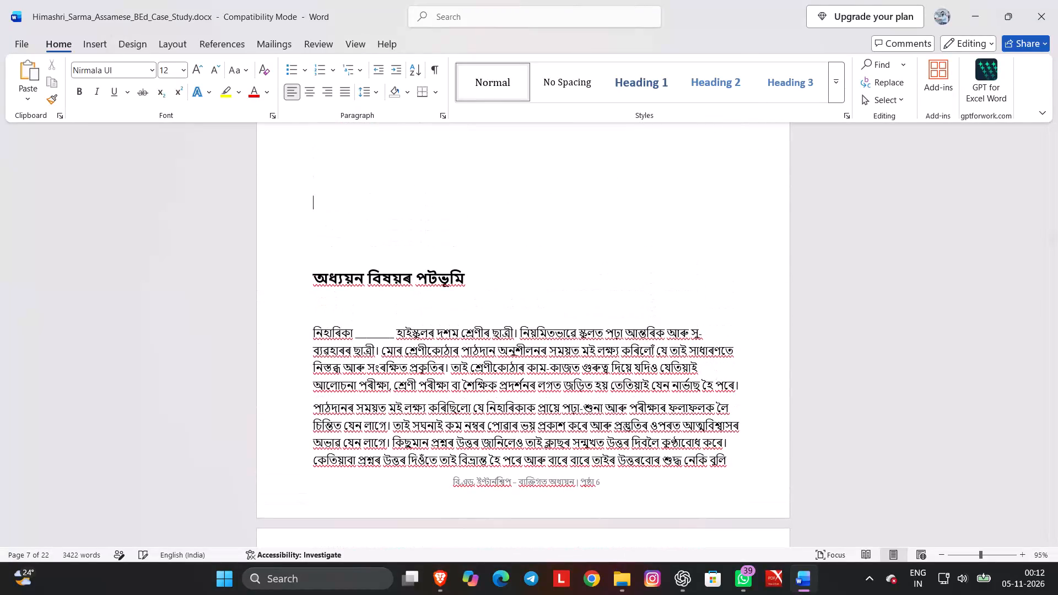
key(Return)
key(Return)
key(Return)
key(Return)
key(Return)
key(Return)
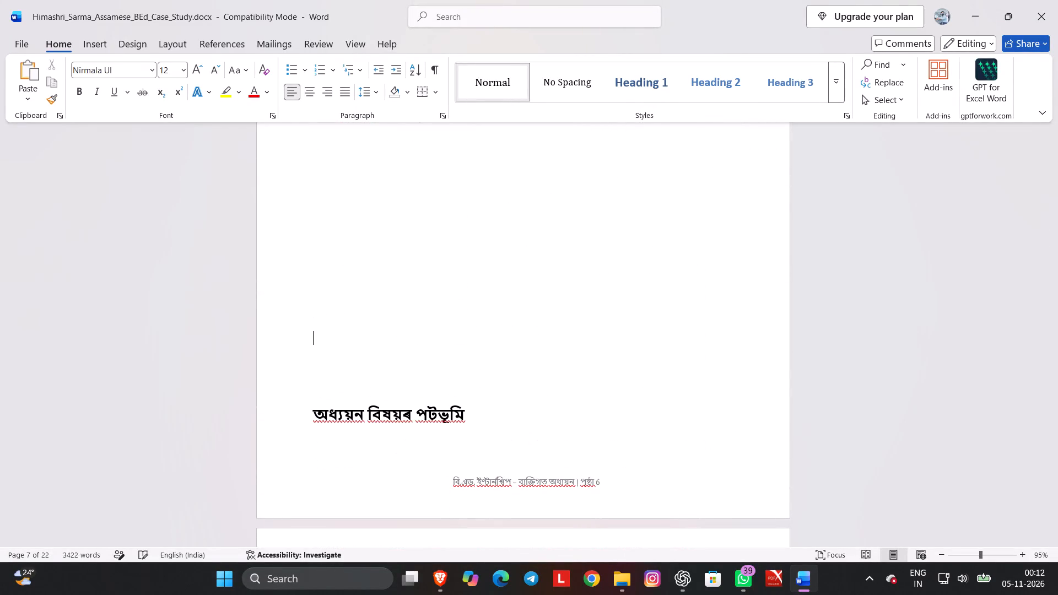
key(Return)
key(Return)
key(Return)
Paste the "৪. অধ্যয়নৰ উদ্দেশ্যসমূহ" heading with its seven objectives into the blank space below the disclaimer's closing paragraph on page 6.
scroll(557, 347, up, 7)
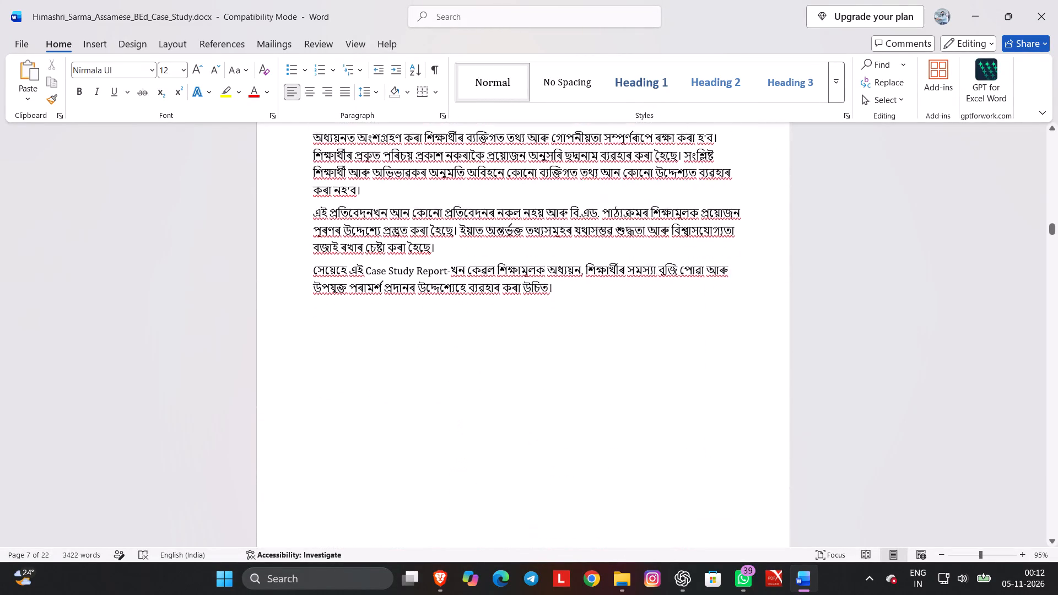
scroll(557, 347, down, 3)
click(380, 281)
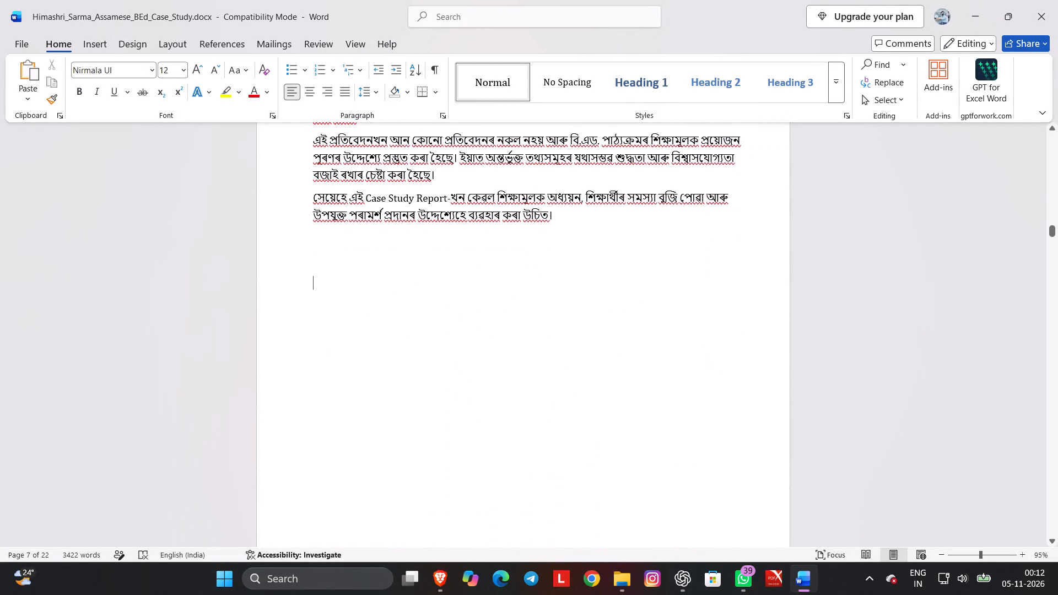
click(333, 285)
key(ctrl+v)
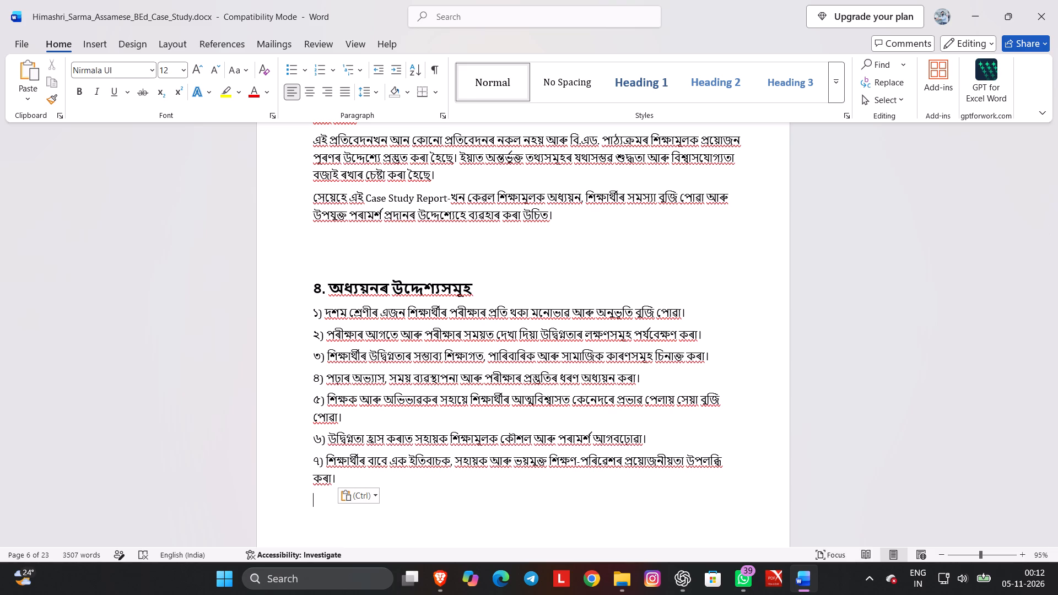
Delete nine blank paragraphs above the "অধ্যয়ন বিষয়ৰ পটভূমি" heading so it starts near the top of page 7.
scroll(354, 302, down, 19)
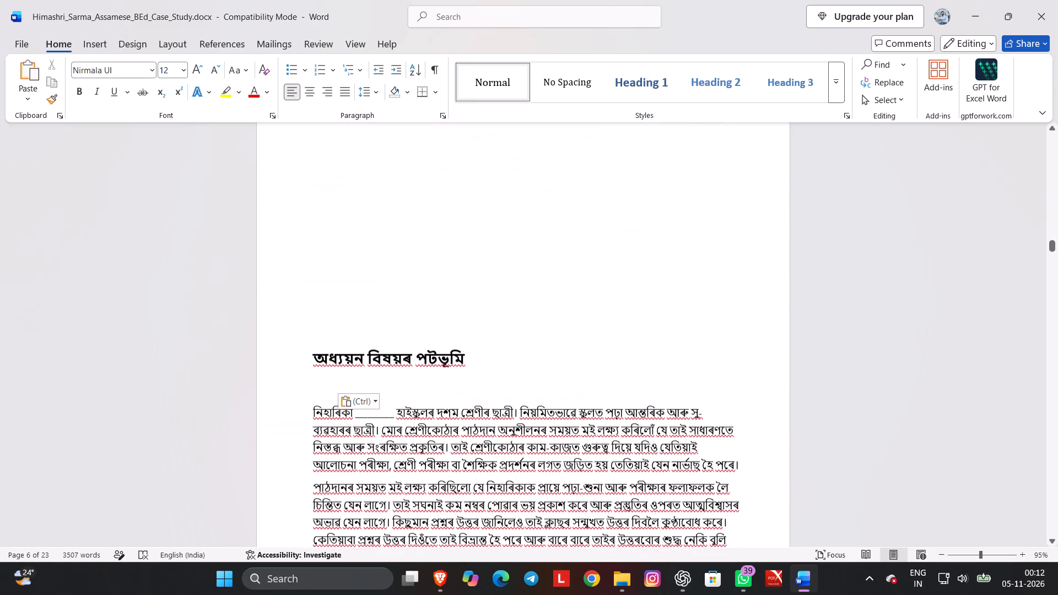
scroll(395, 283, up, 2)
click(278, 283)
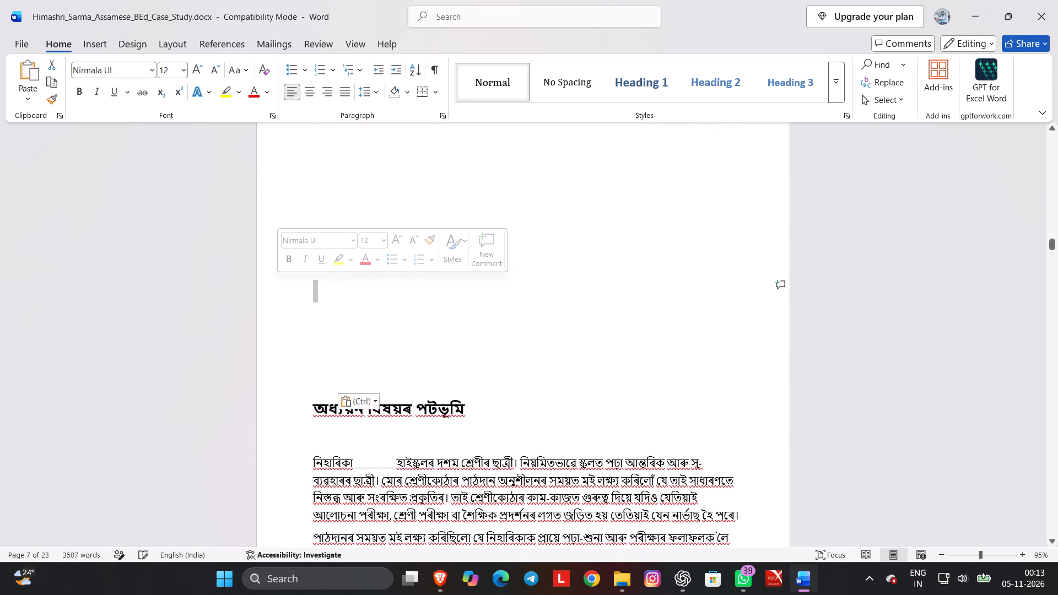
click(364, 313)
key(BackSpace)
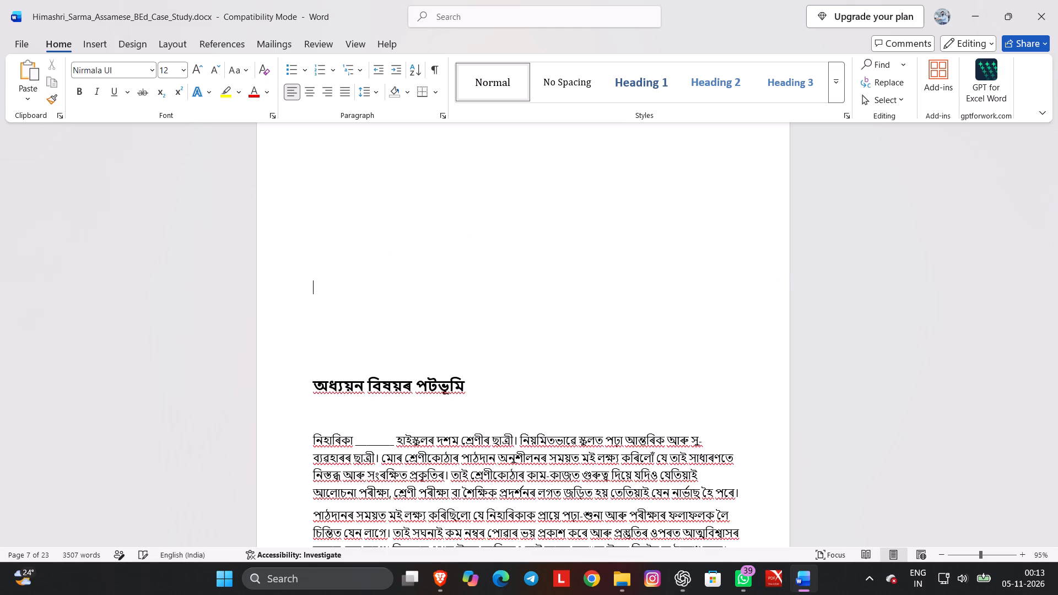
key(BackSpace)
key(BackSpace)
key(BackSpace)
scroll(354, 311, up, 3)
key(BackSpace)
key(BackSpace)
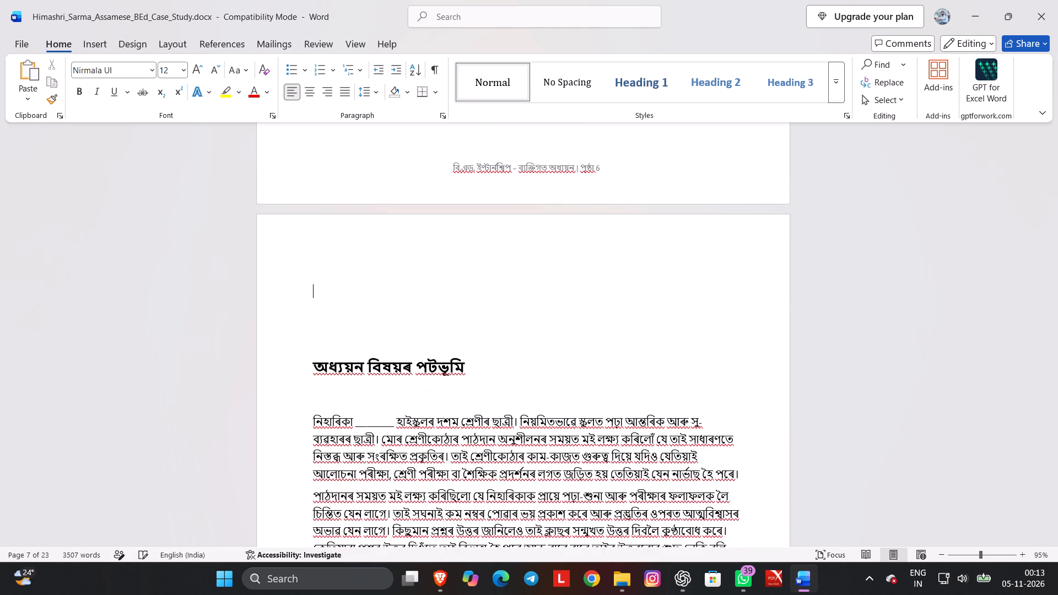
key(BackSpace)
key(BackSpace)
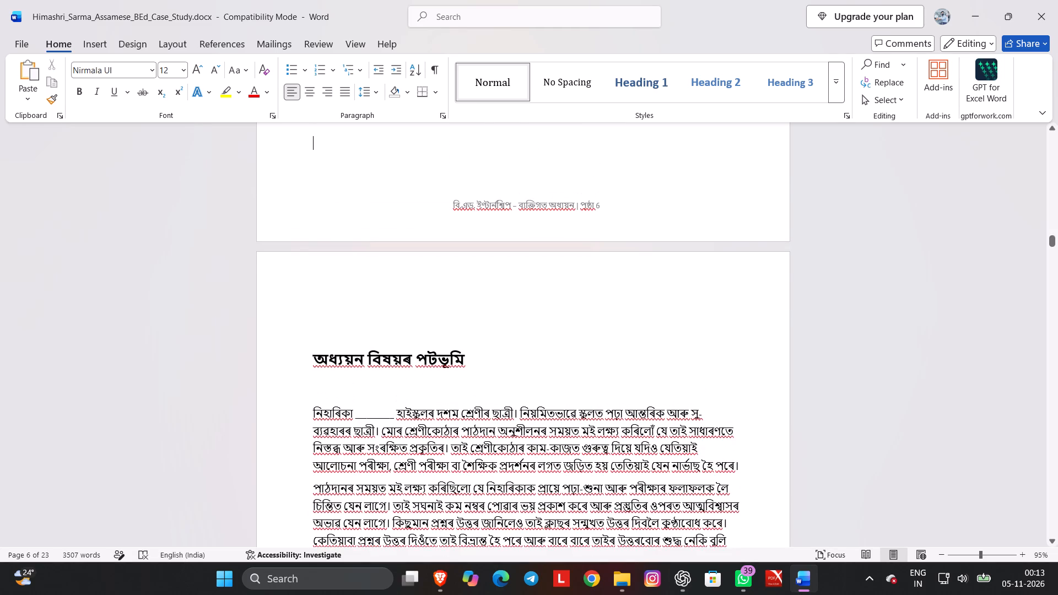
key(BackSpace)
Review the layout of pages 6 to 8, checking the spacing around the objectives, the "অধ্যয়ন বিষয়ৰ পটভূমি" section and the blank page.
scroll(363, 329, up, 3)
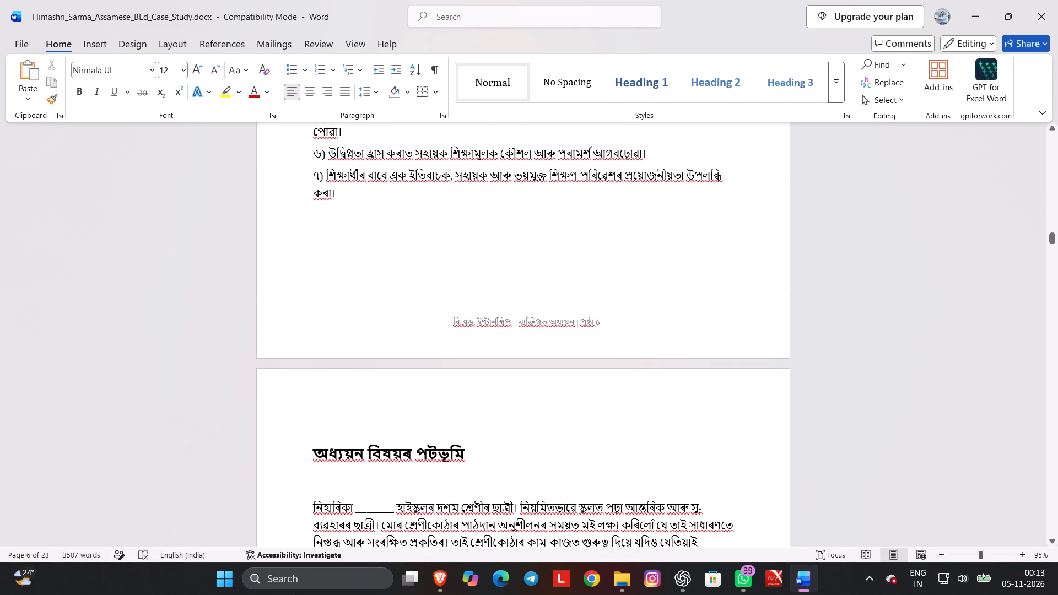
scroll(363, 329, down, 1)
scroll(363, 329, up, 2)
scroll(363, 329, down, 4)
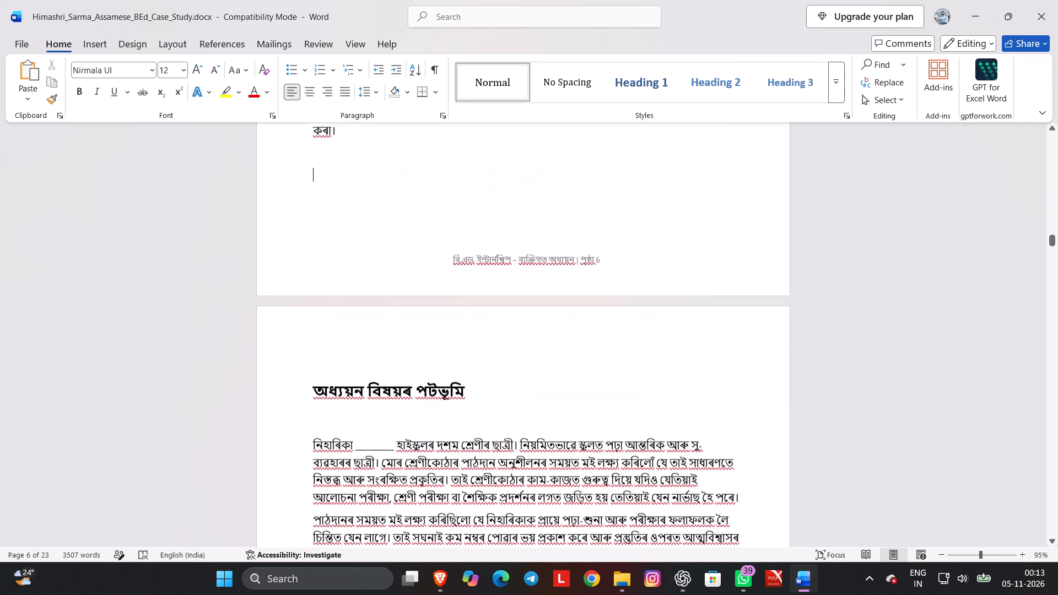
scroll(363, 329, down, 20)
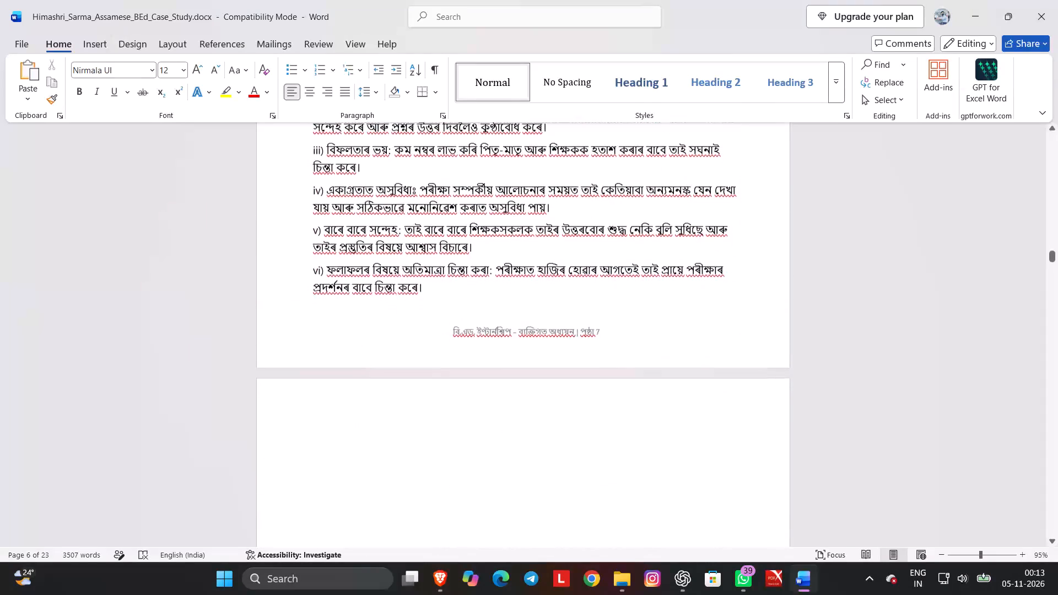
scroll(363, 329, down, 20)
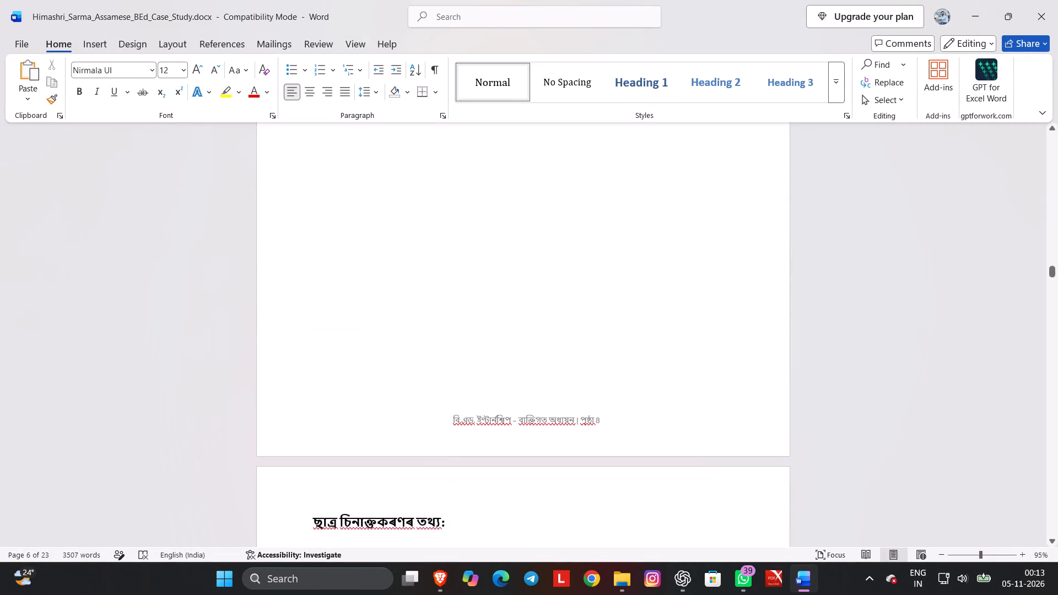
scroll(363, 331, up, 19)
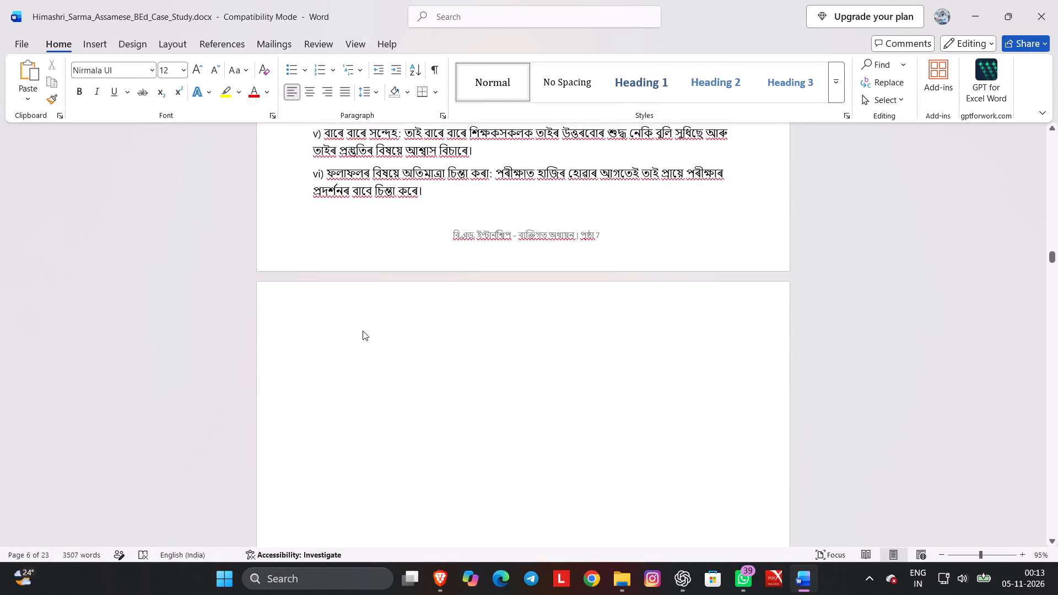
scroll(363, 331, up, 13)
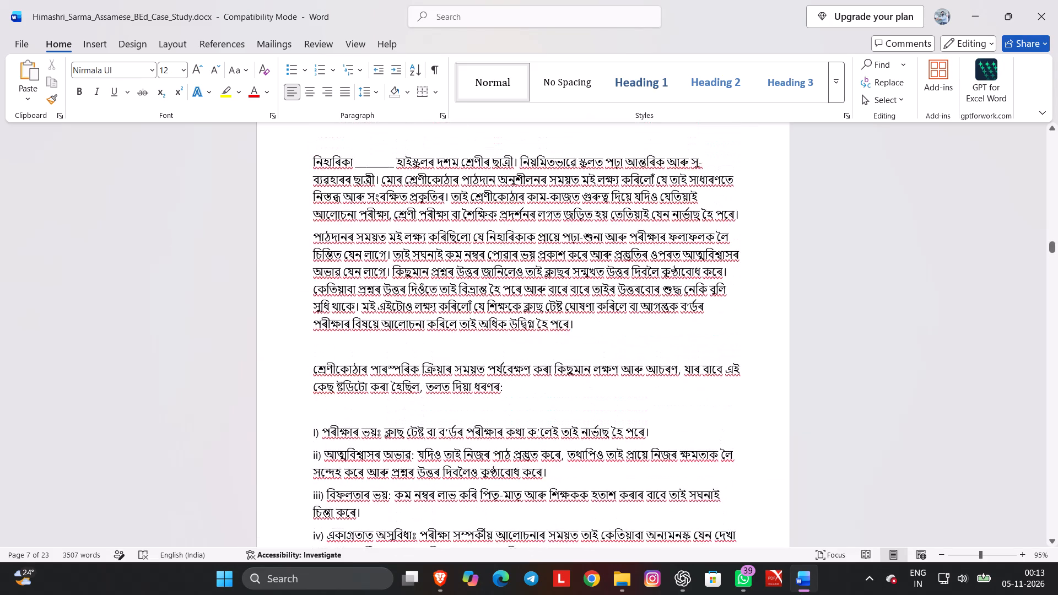
scroll(363, 331, up, 3)
scroll(417, 274, up, 2)
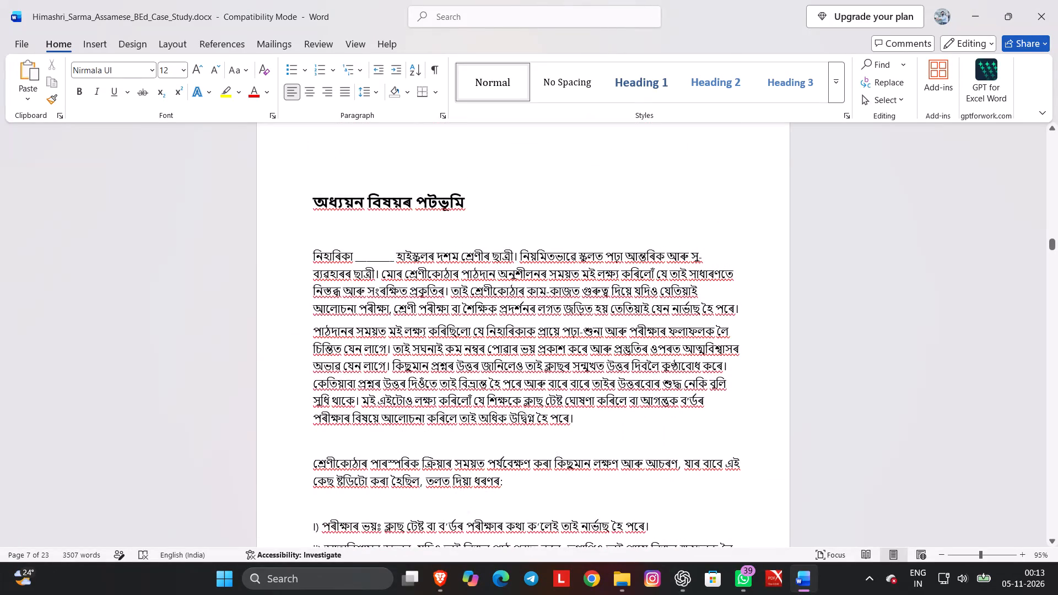
scroll(417, 274, up, 12)
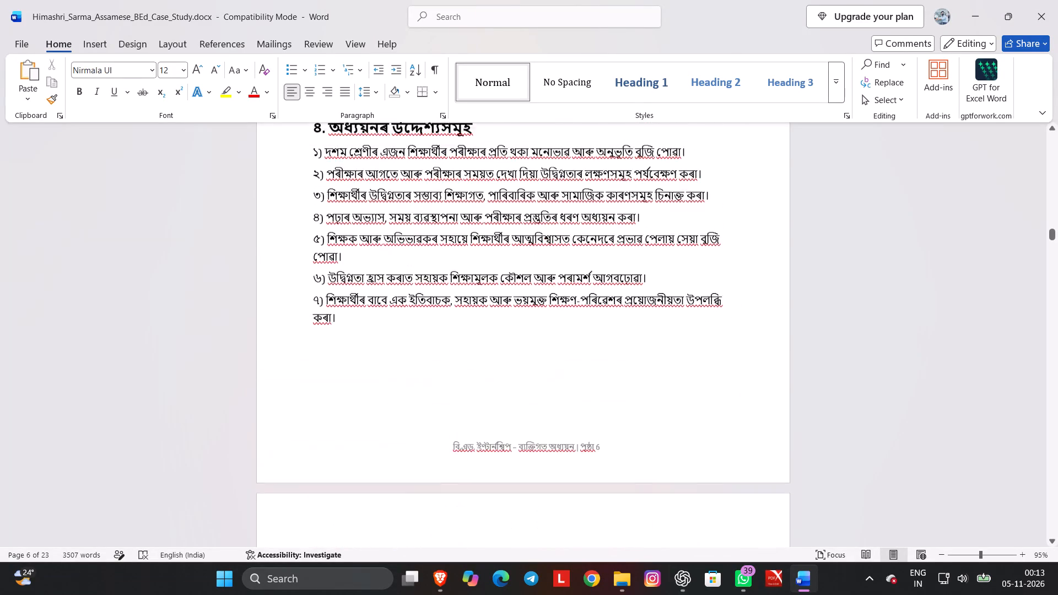
scroll(425, 284, up, 6)
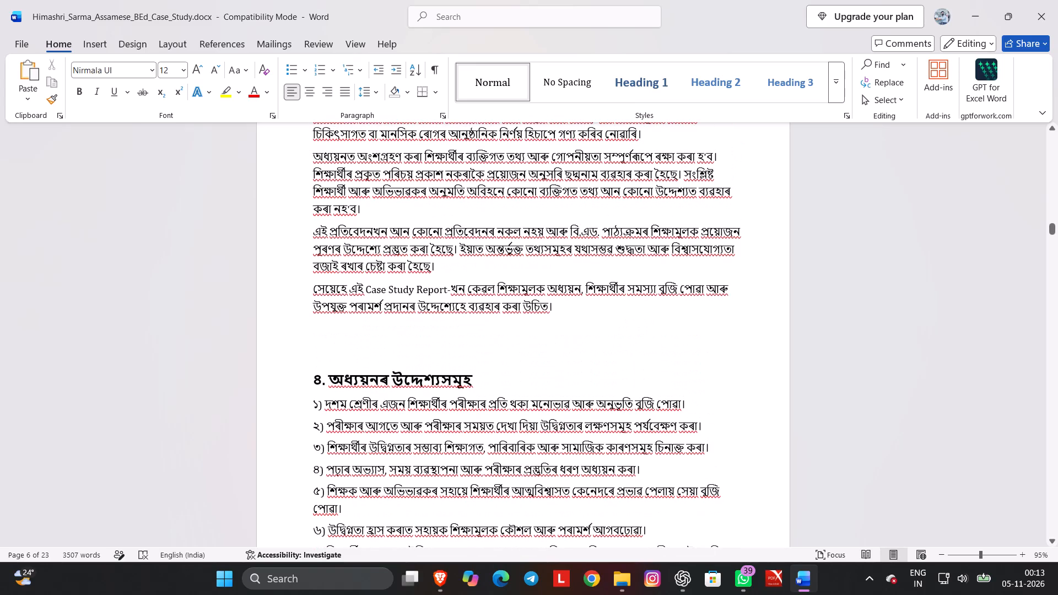
scroll(564, 321, down, 11)
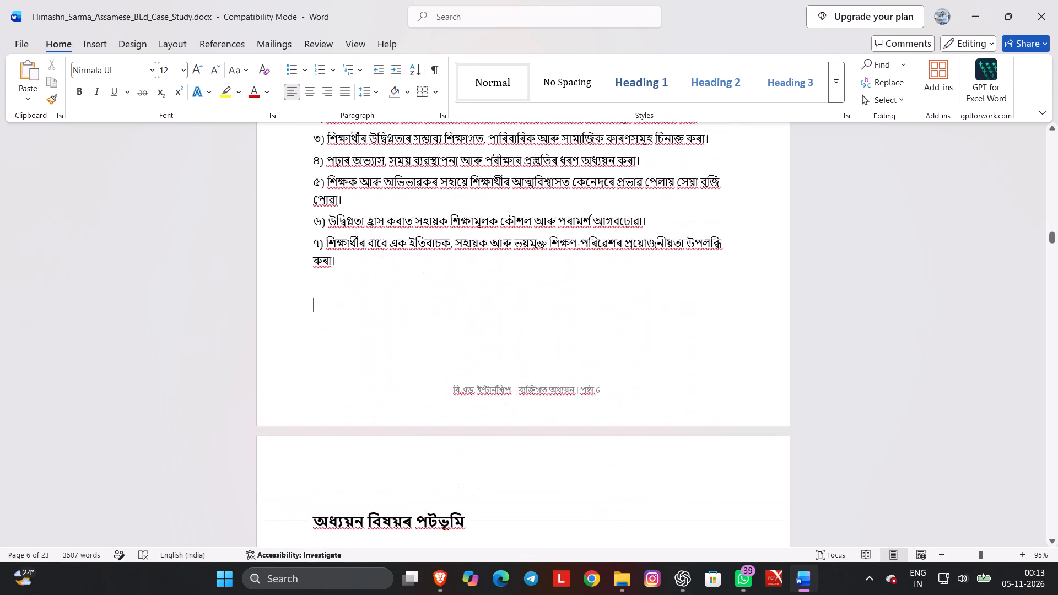
scroll(564, 322, down, 3)
scroll(540, 322, up, 3)
scroll(487, 312, up, 4)
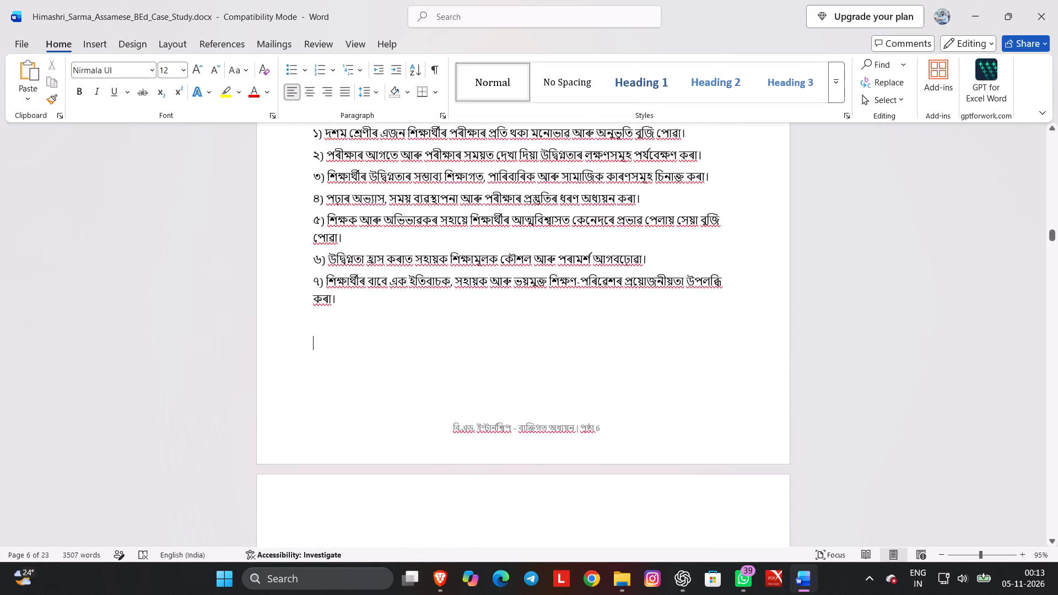
scroll(487, 312, up, 3)
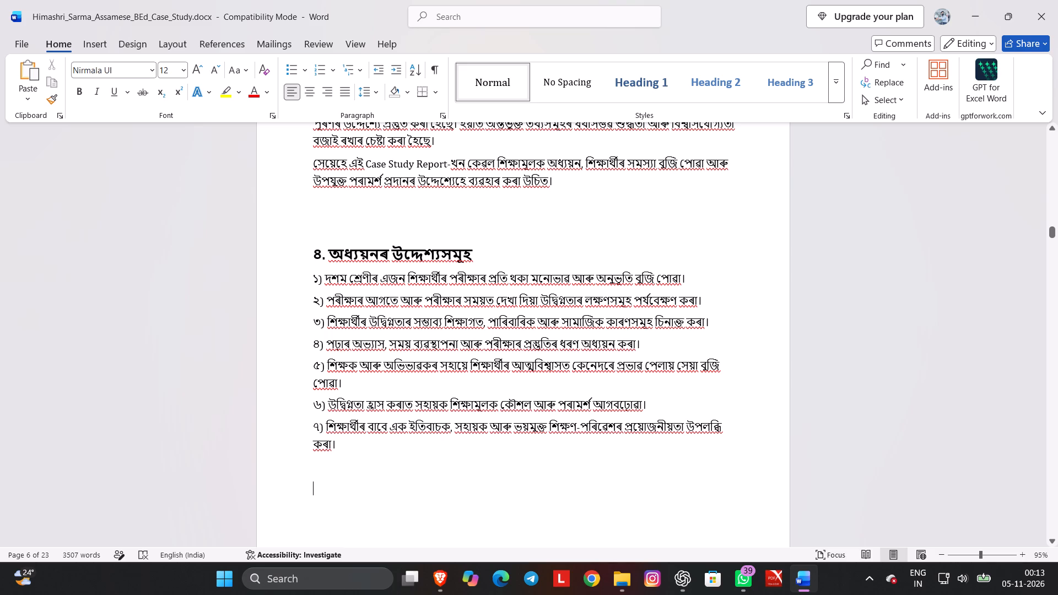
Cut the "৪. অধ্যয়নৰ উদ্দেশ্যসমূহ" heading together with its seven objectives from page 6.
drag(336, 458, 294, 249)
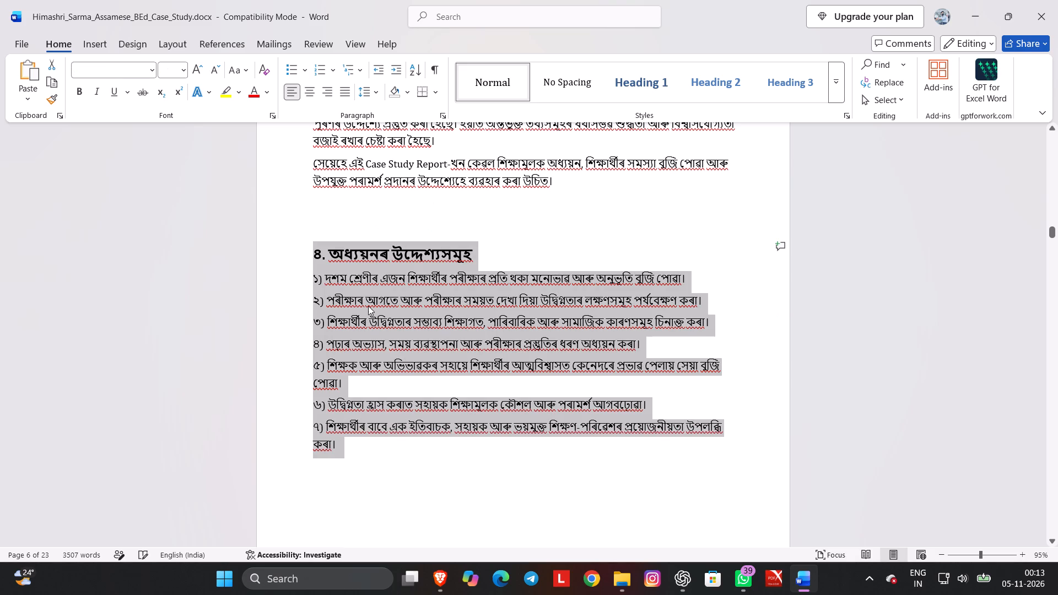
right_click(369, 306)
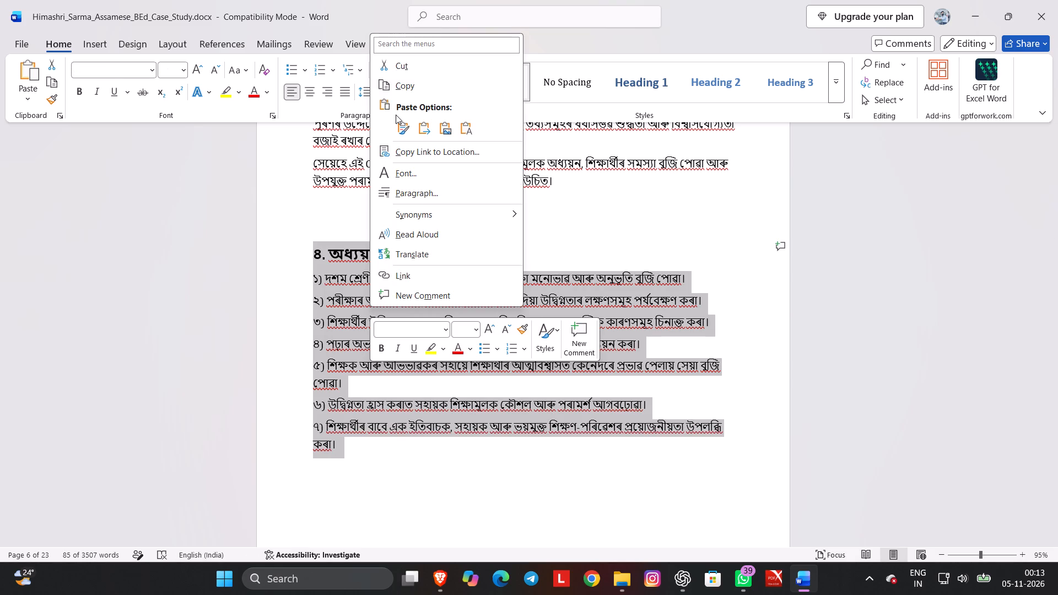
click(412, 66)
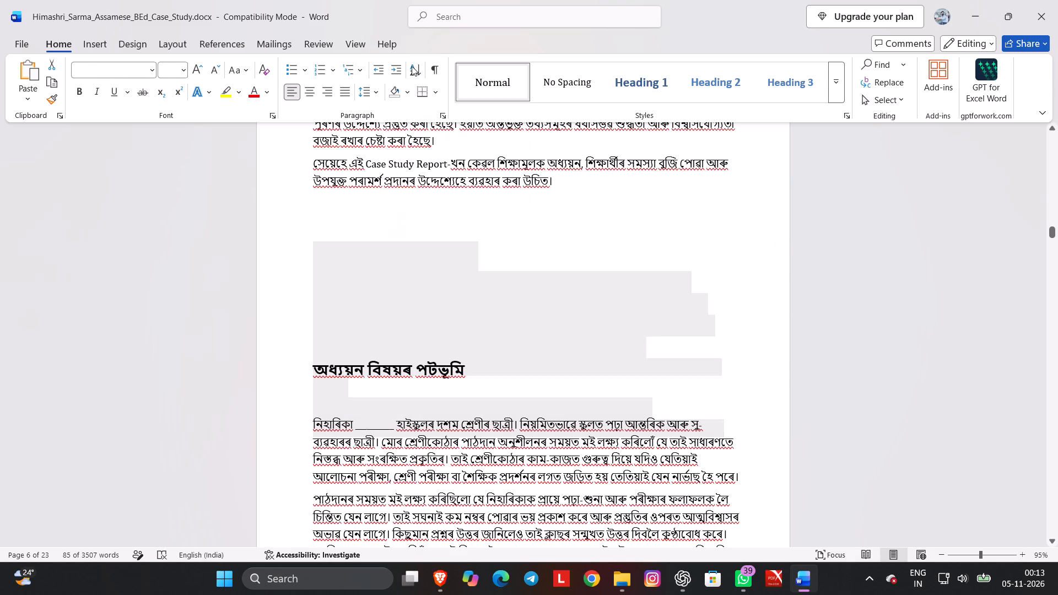
Add nine blank paragraphs below the disclaimer on page 6 to push the "অধ্যয়ন বিষয়ৰ পটভূমি" heading to the top of page 7.
scroll(457, 342, up, 4)
scroll(457, 342, down, 16)
scroll(457, 342, up, 4)
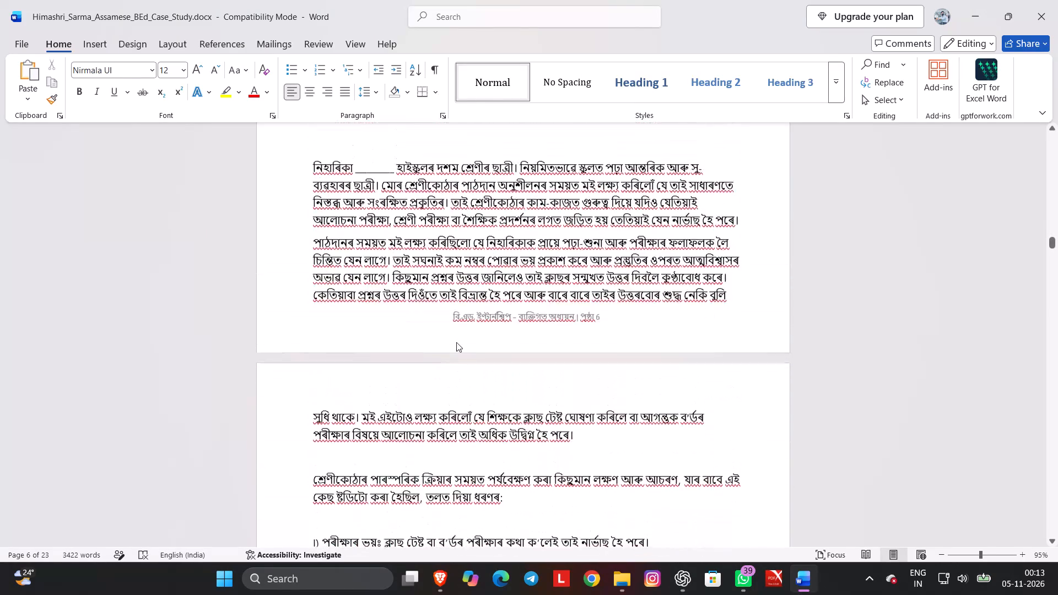
scroll(456, 342, up, 9)
key(Return)
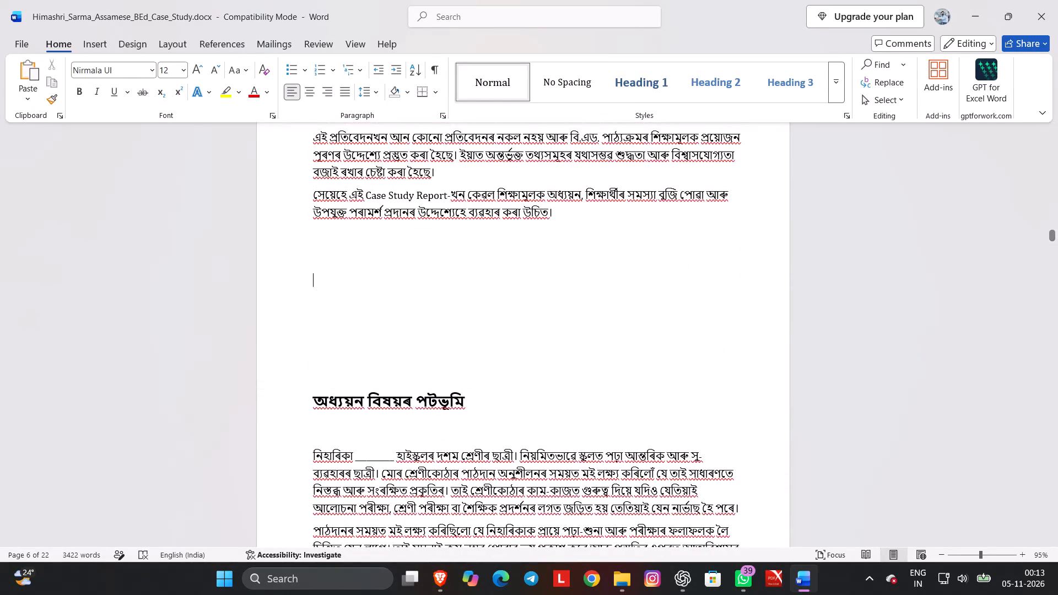
key(Return)
key(Return)
scroll(419, 322, down, 5)
key(Return)
key(Return)
key(Return)
key(Return)
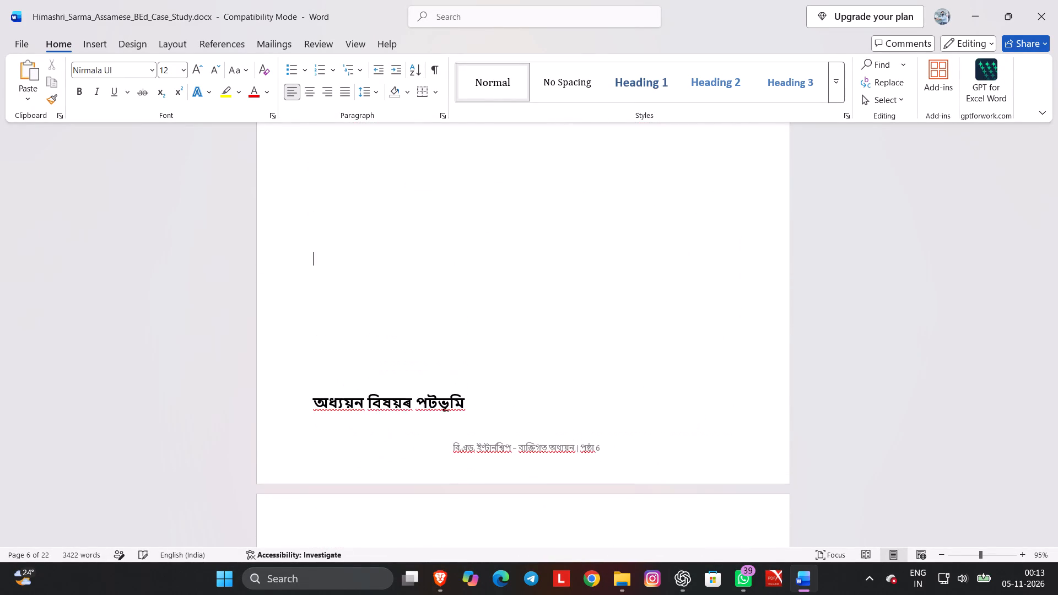
key(Return)
key(Return)
scroll(419, 322, down, 9)
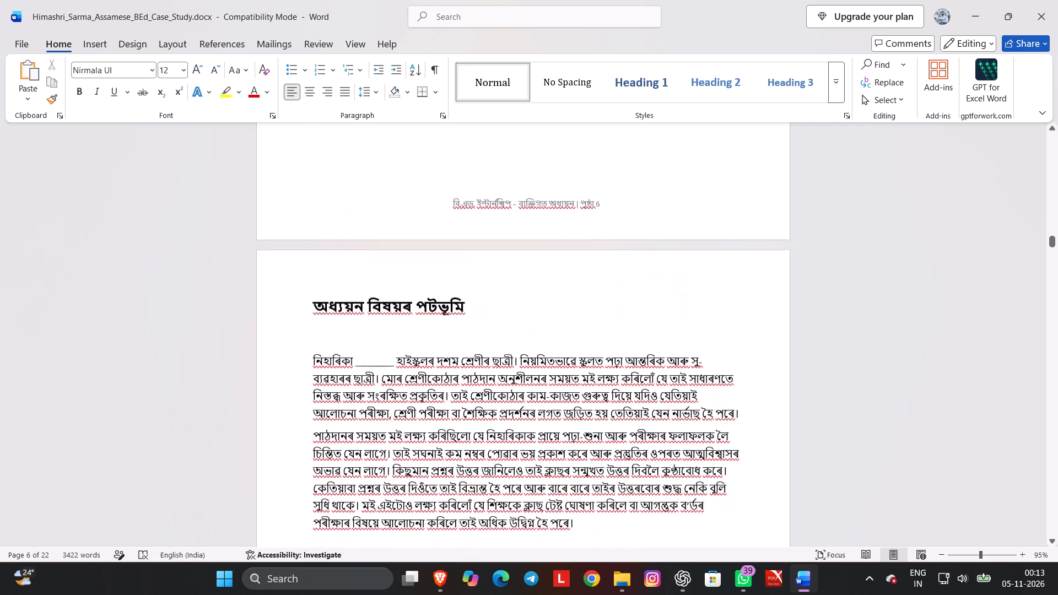
Insert a blank page in the empty space below the disclaimer's closing paragraph on page 6, and check the resulting page flow.
scroll(419, 322, down, 15)
scroll(419, 322, up, 9)
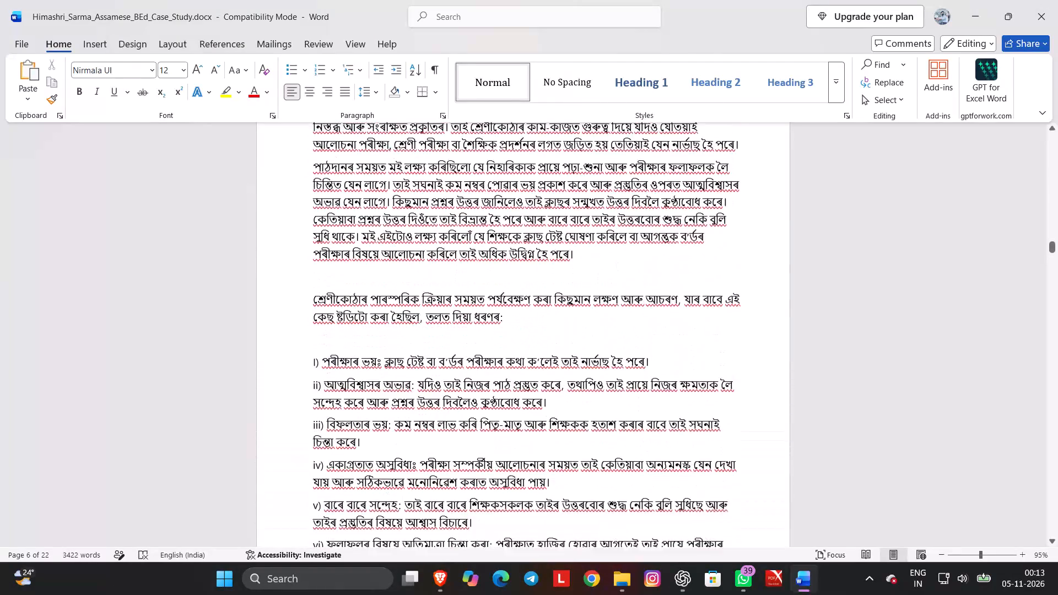
scroll(419, 322, up, 9)
scroll(419, 322, up, 13)
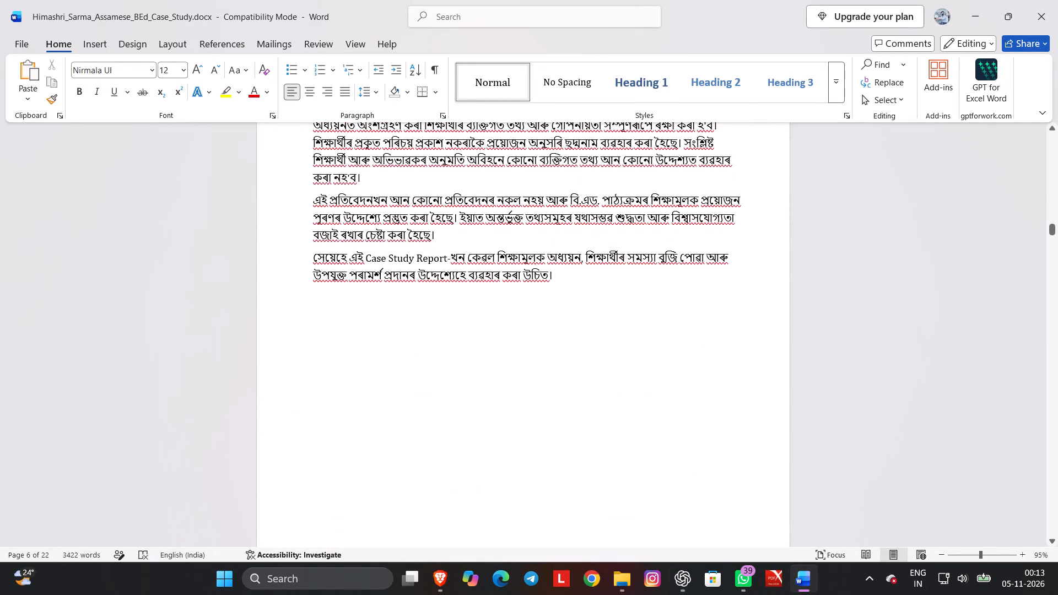
scroll(419, 327, down, 1)
click(601, 251)
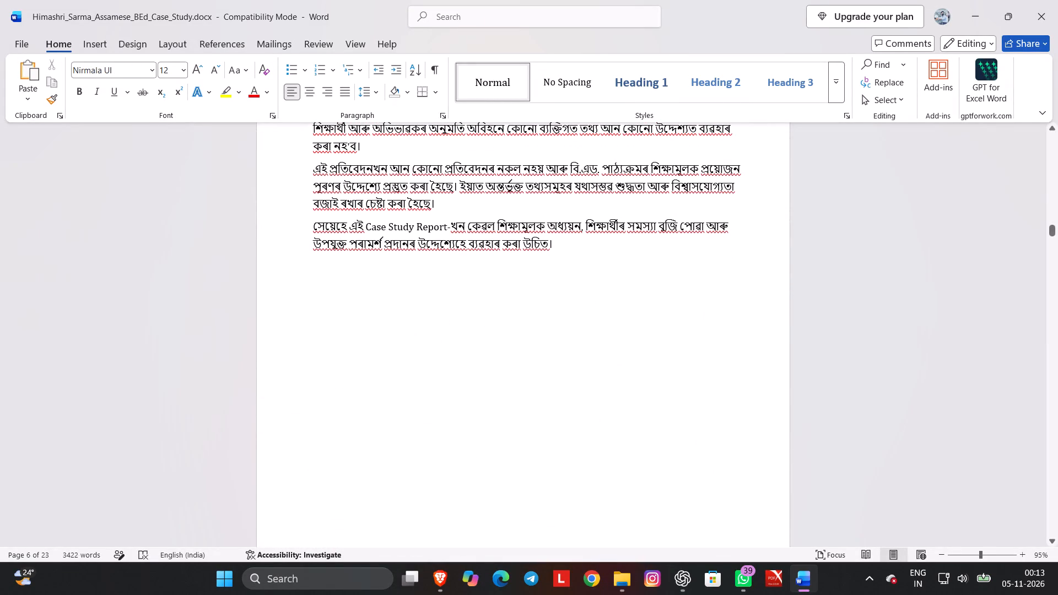
click(370, 371)
click(98, 45)
click(52, 82)
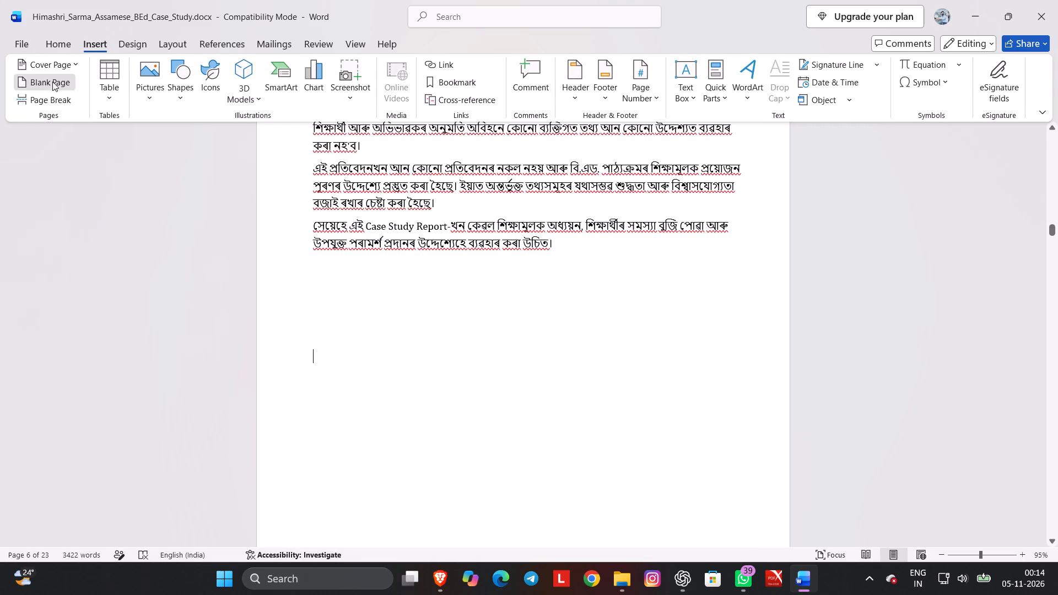
scroll(385, 302, down, 7)
scroll(402, 420, down, 6)
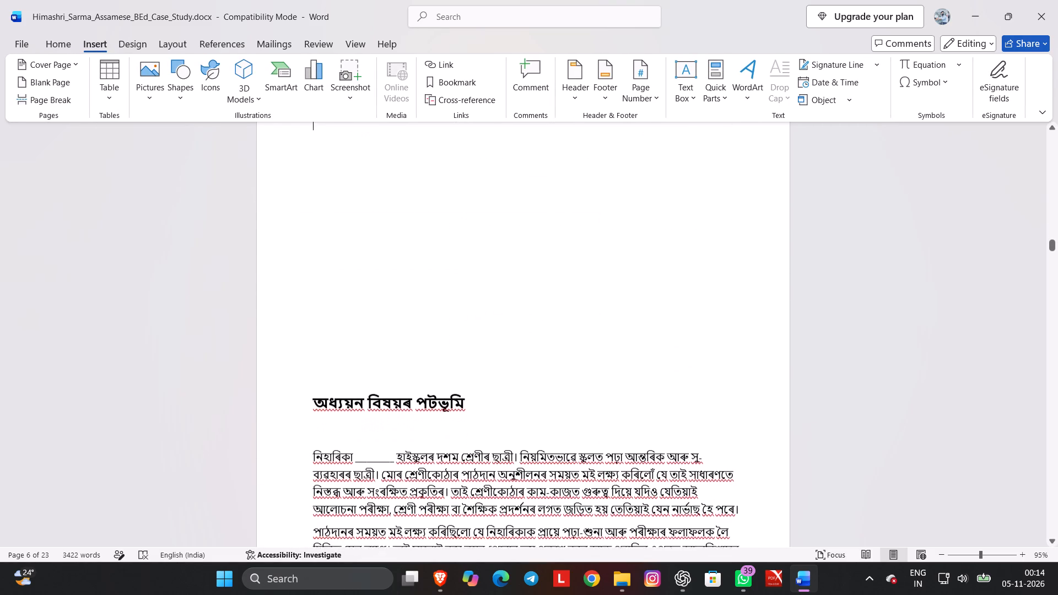
scroll(393, 407, up, 20)
scroll(393, 407, up, 2)
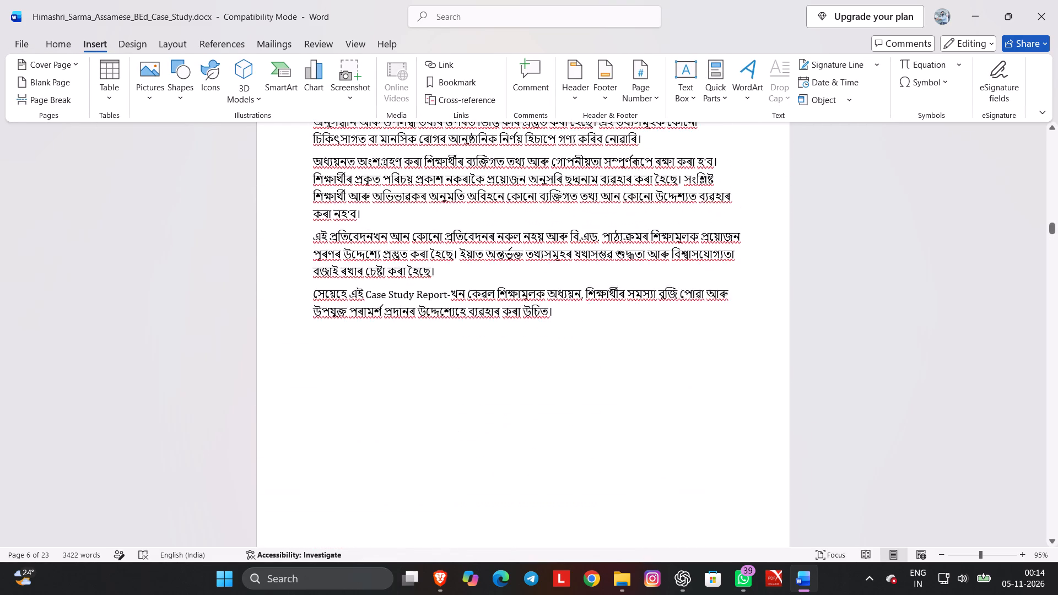
Review the page flow from the disclaimer on page 6 through the "ছাত্ৰ চিনাক্তকৰণৰ তথ্য" section on page 9.
scroll(393, 407, up, 14)
scroll(393, 407, down, 4)
scroll(393, 407, down, 20)
scroll(393, 407, down, 6)
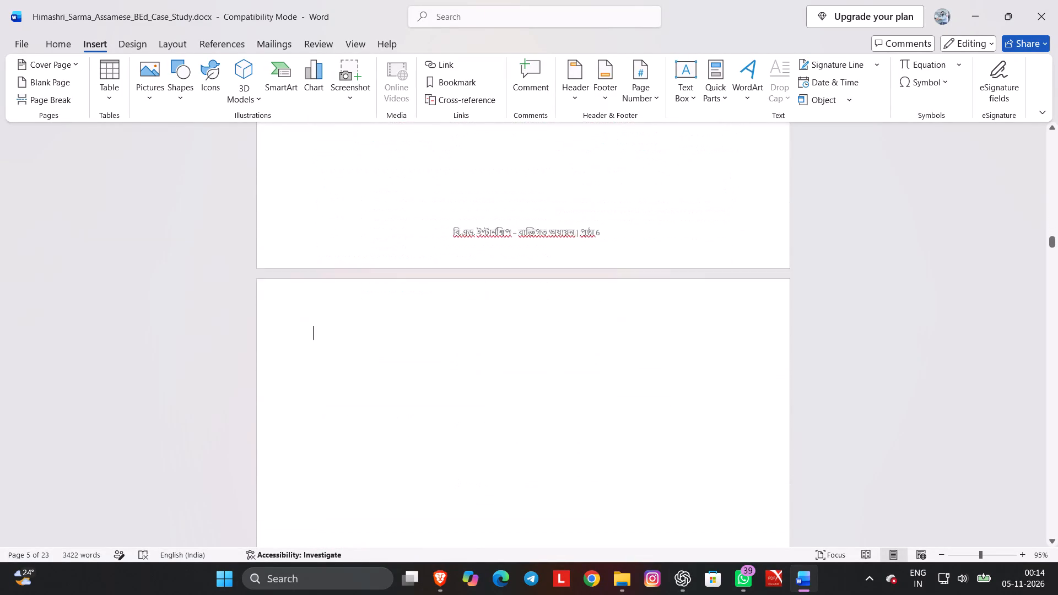
scroll(393, 407, down, 19)
scroll(393, 407, down, 3)
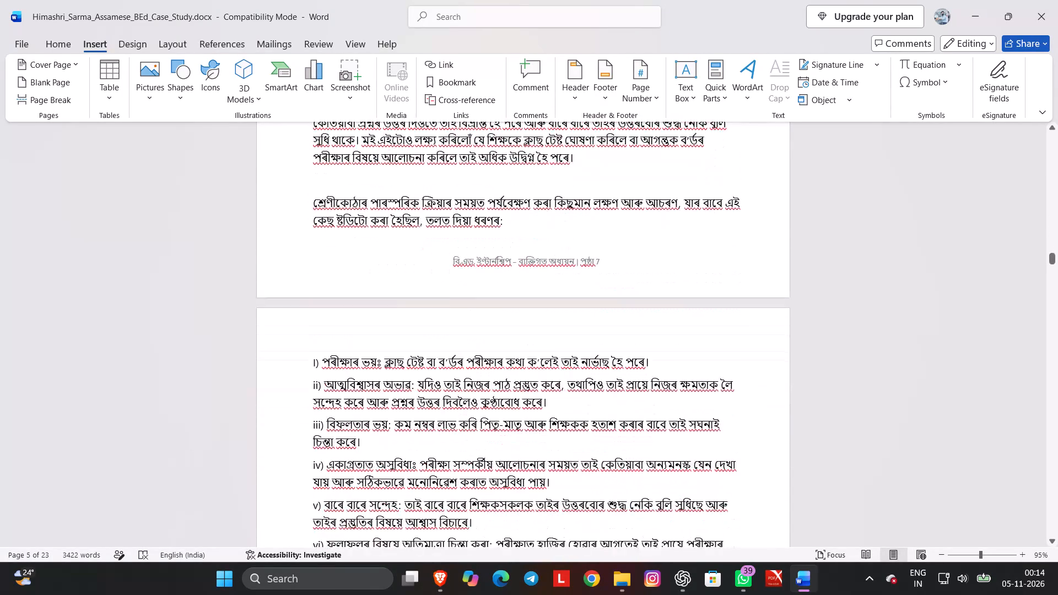
scroll(393, 407, down, 20)
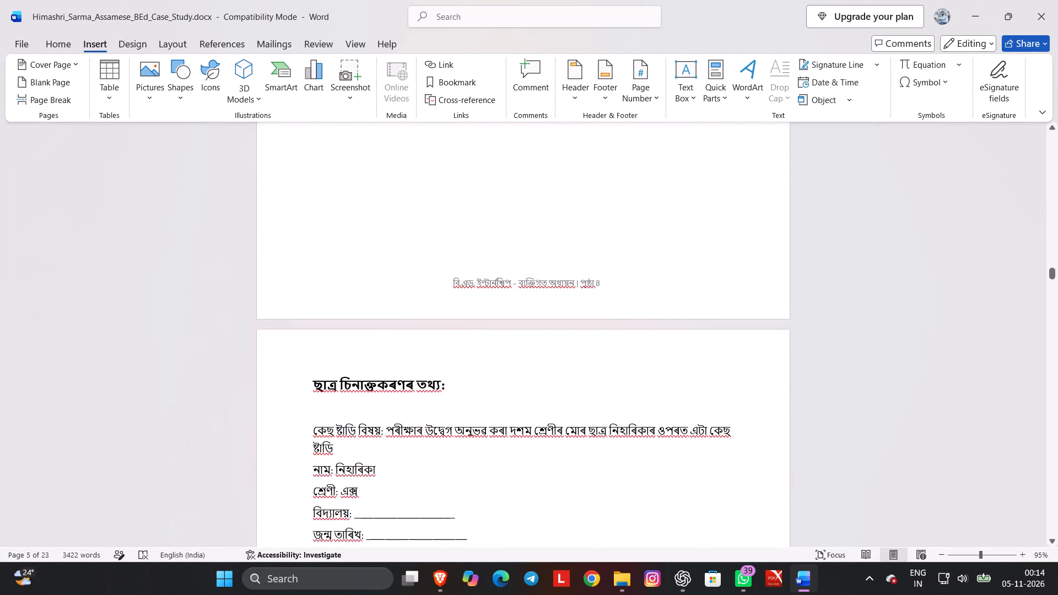
scroll(393, 407, up, 20)
scroll(393, 407, up, 16)
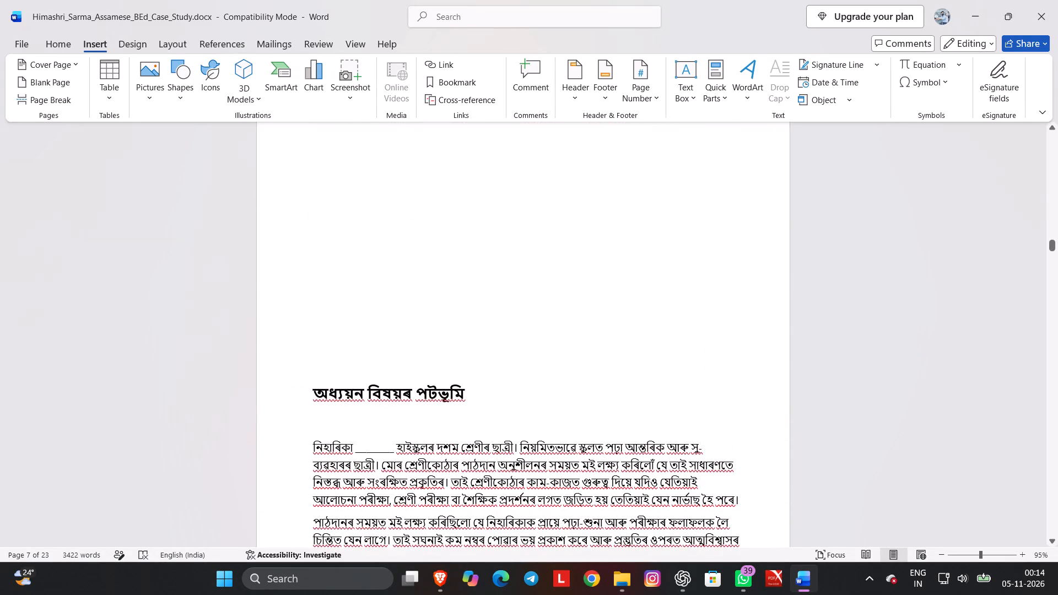
scroll(315, 387, up, 8)
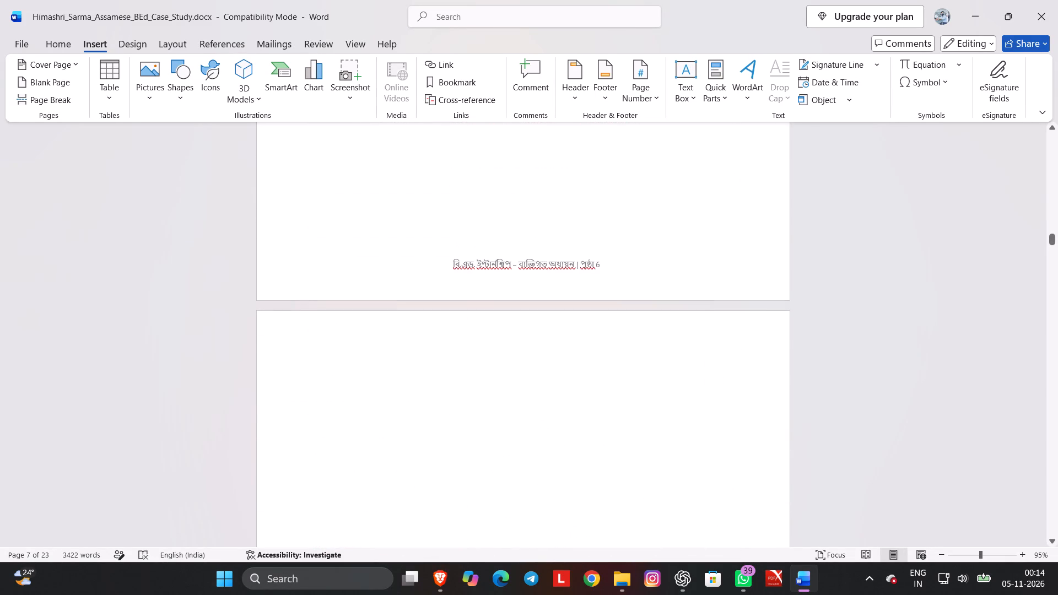
scroll(315, 387, up, 14)
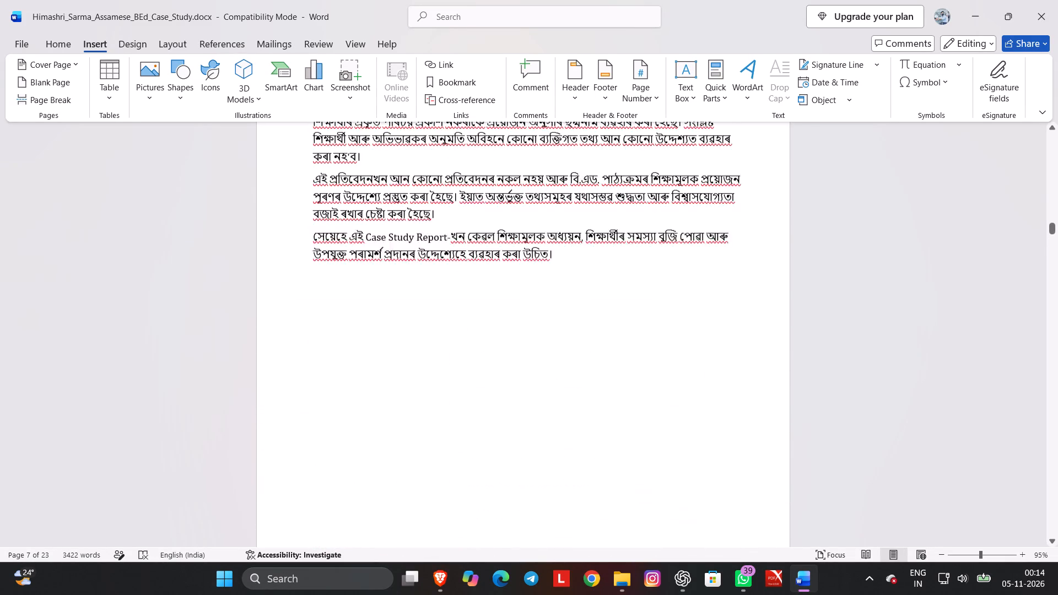
scroll(315, 387, down, 18)
scroll(315, 387, down, 4)
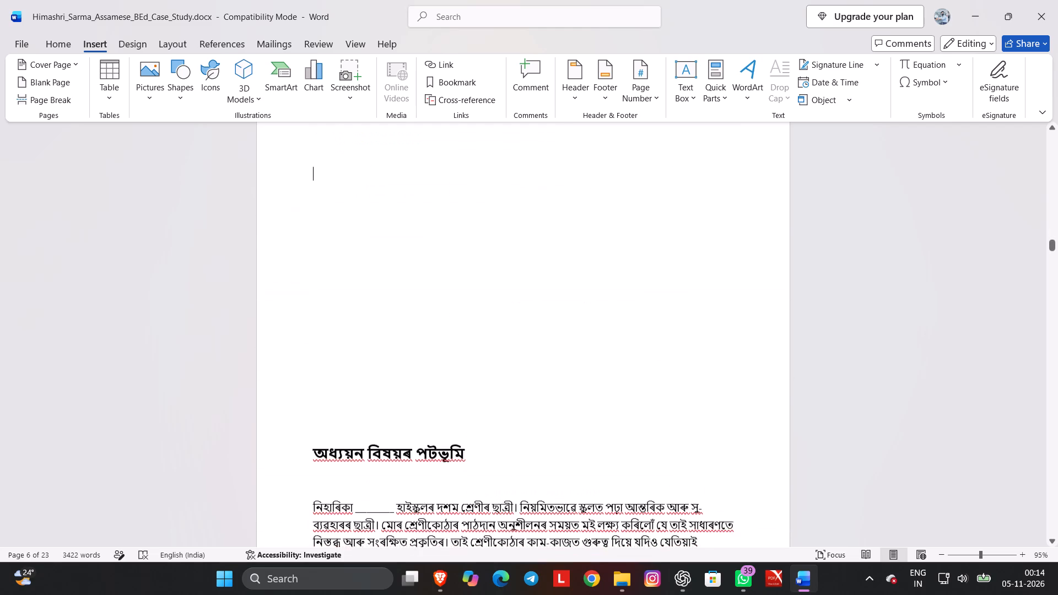
scroll(315, 387, down, 2)
Delete the blank paragraphs above the "অধ্যয়ন বিষয়ৰ পটভূমি" heading so that it starts at the top of page 7.
click(312, 330)
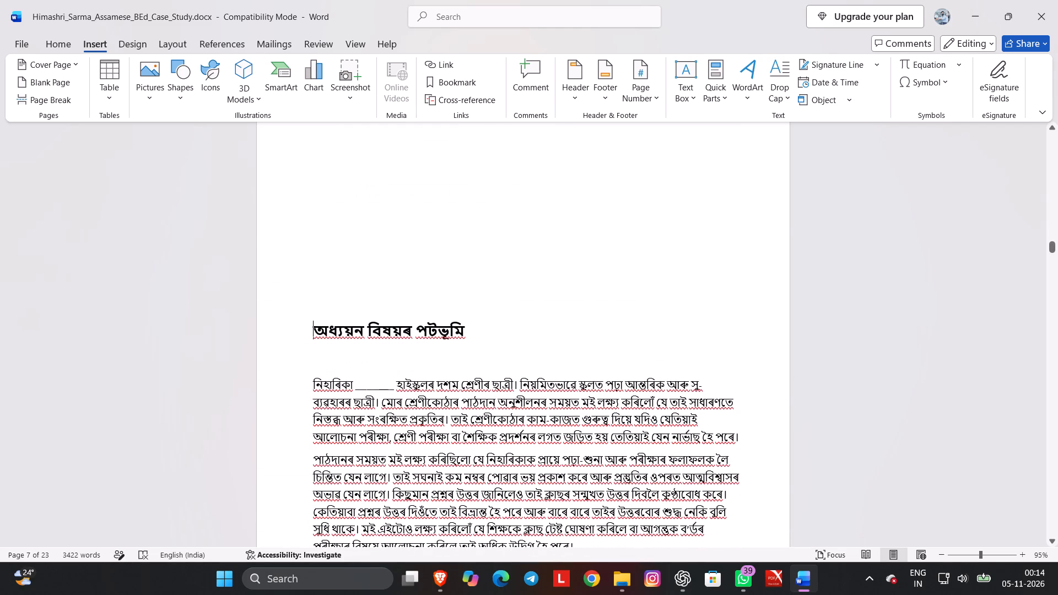
scroll(469, 457, down, 8)
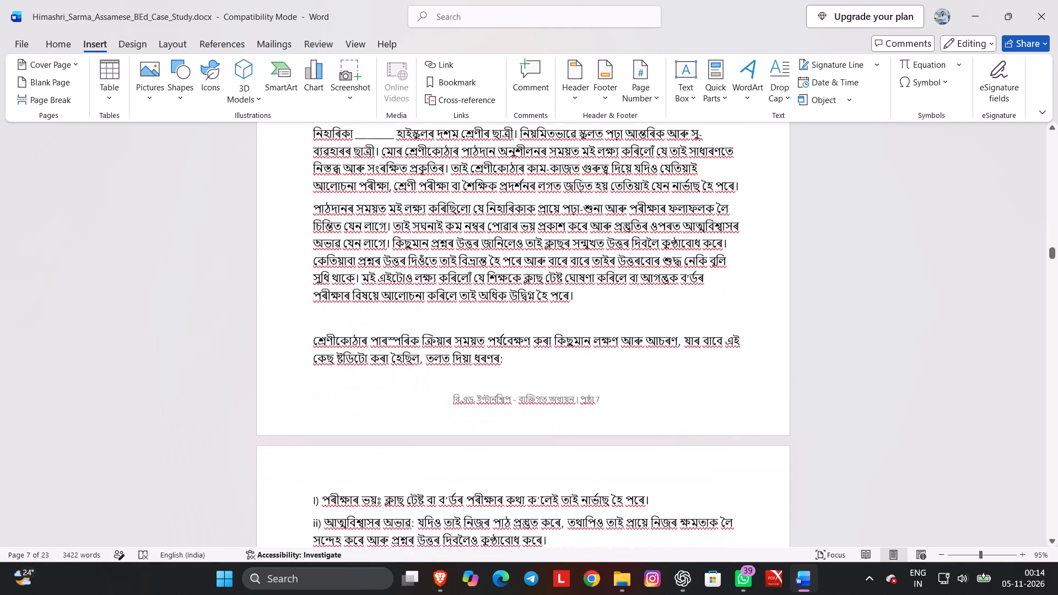
scroll(469, 457, up, 8)
scroll(469, 457, down, 1)
scroll(469, 457, up, 8)
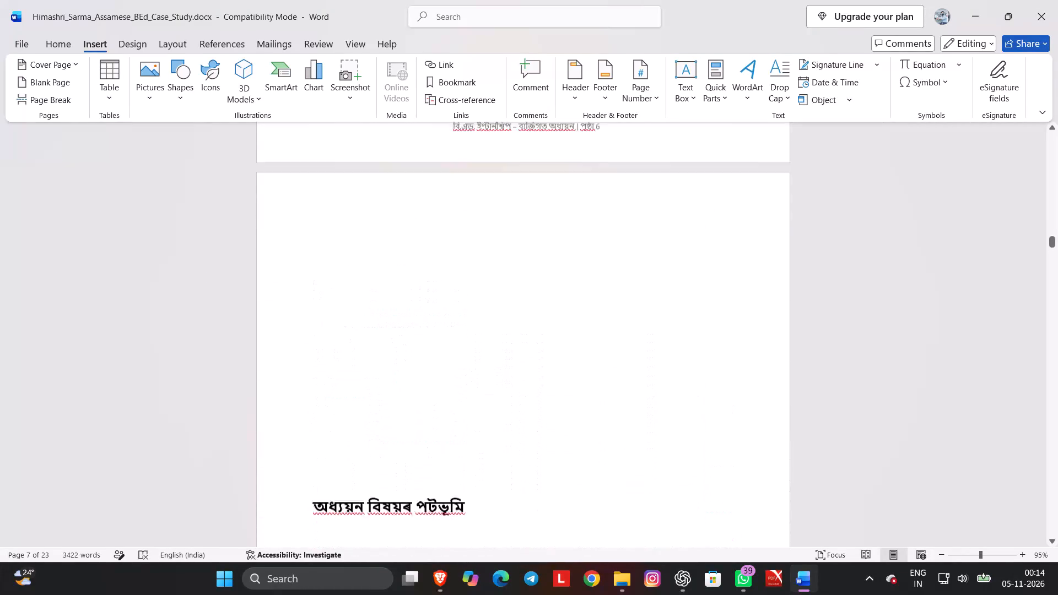
scroll(469, 457, up, 4)
scroll(469, 457, down, 3)
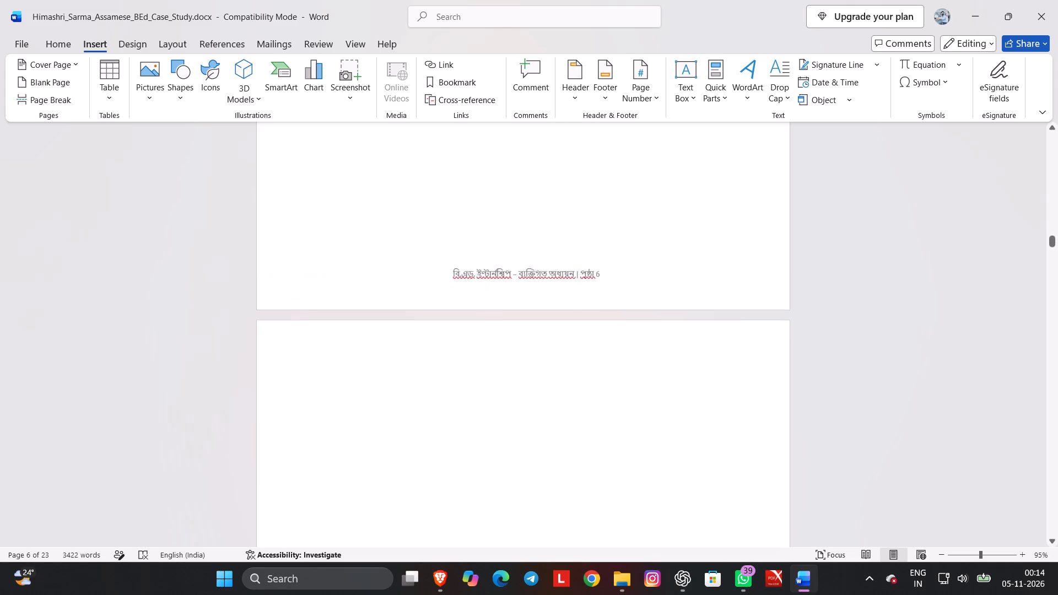
scroll(469, 457, down, 11)
scroll(469, 457, up, 3)
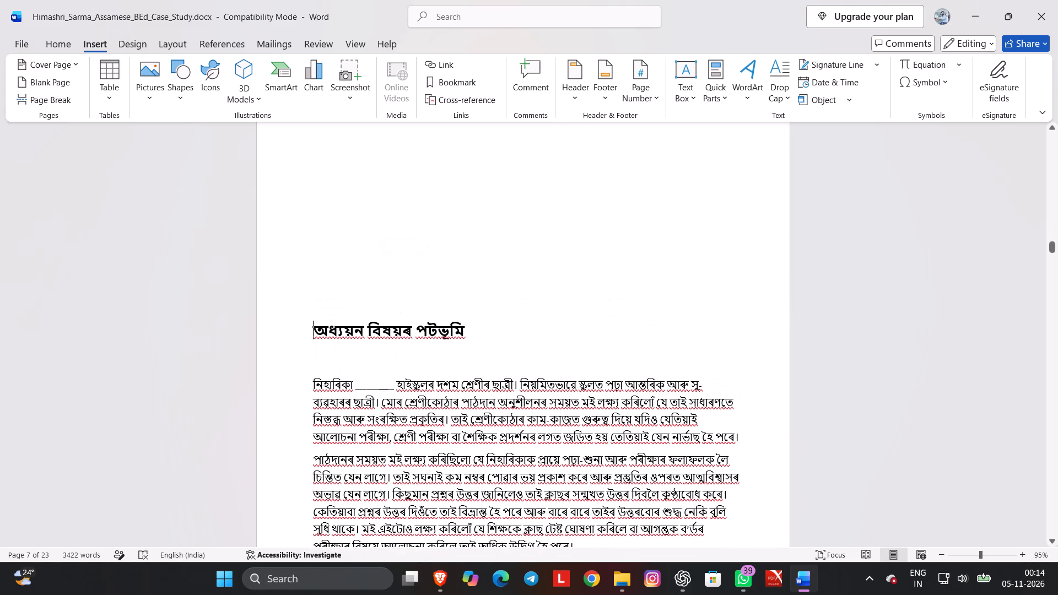
scroll(465, 457, down, 1)
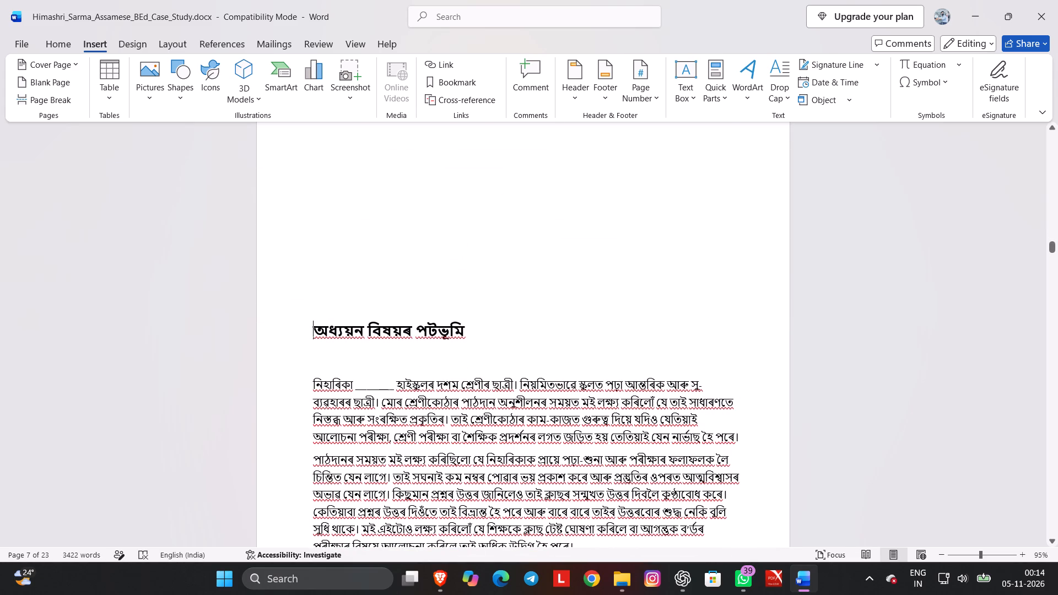
scroll(465, 457, down, 7)
scroll(472, 457, up, 4)
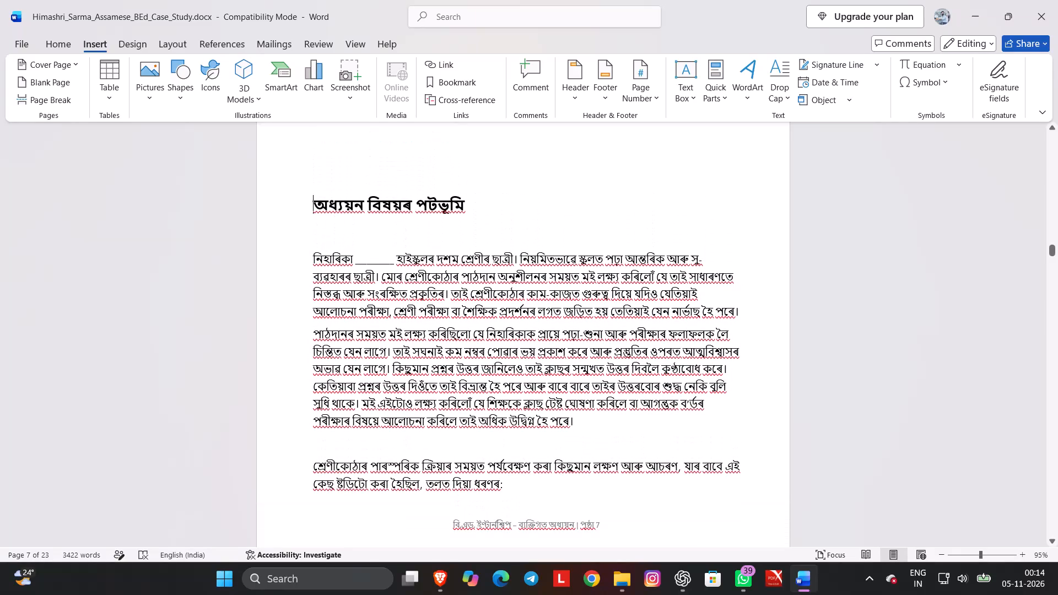
key(BackSpace)
key(BackSpace)
scroll(472, 457, up, 4)
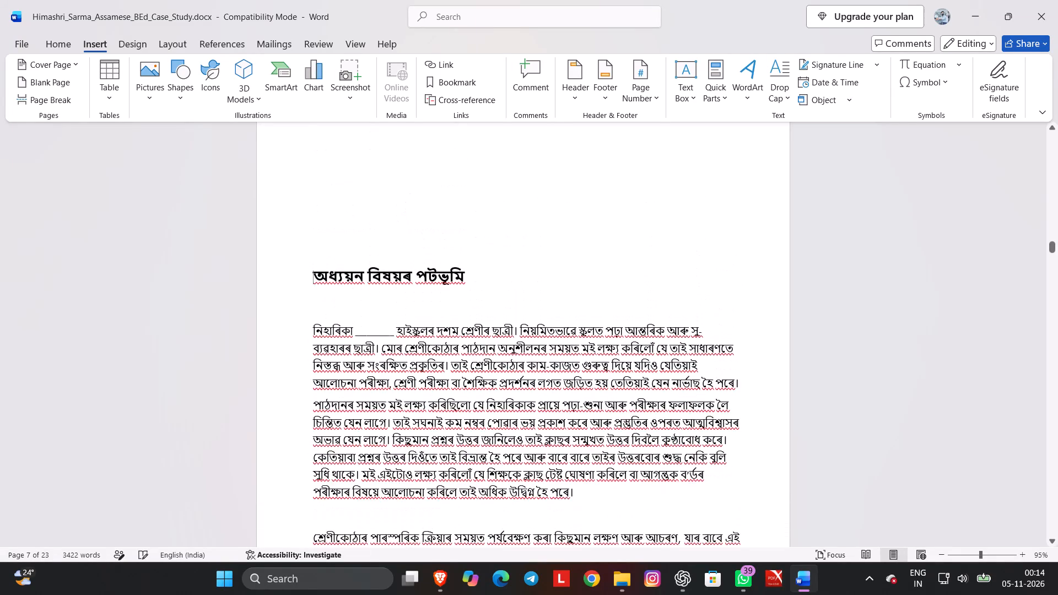
scroll(472, 457, up, 3)
key(BackSpace)
key(BackSpace)
scroll(472, 457, up, 7)
key(BackSpace)
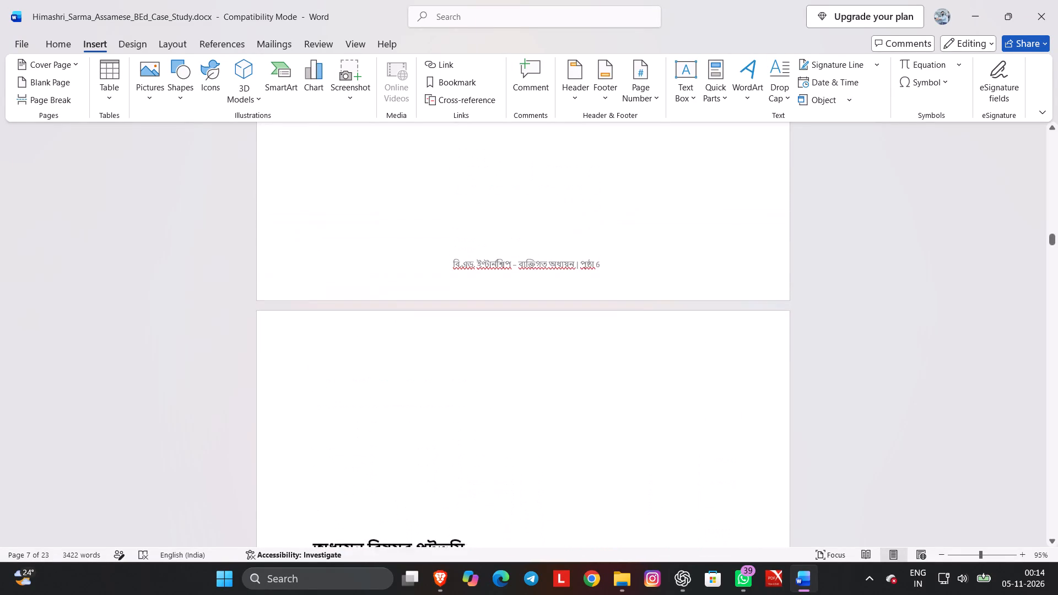
key(BackSpace)
key(BackSpace)
key(BackSpace)
key(BackSpace)
key(BackSpace)
key(BackSpace)
key(BackSpace)
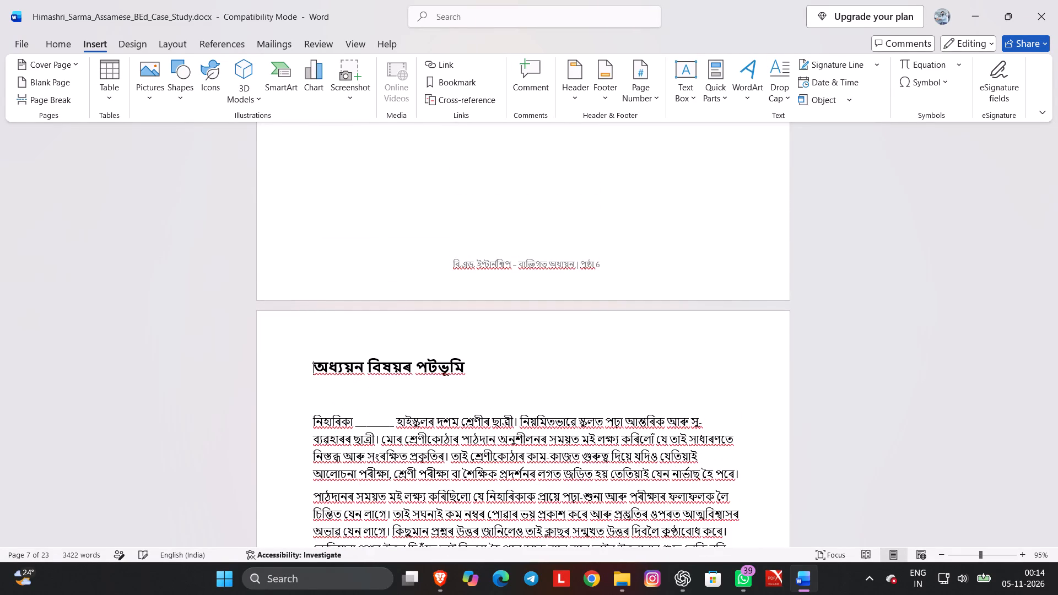
key(BackSpace)
Check the layout of pages 5 to 8, including where the "অস্বীকাৰোক্তি (DISCLAIMER)" section begins and splits across pages.
scroll(472, 457, down, 4)
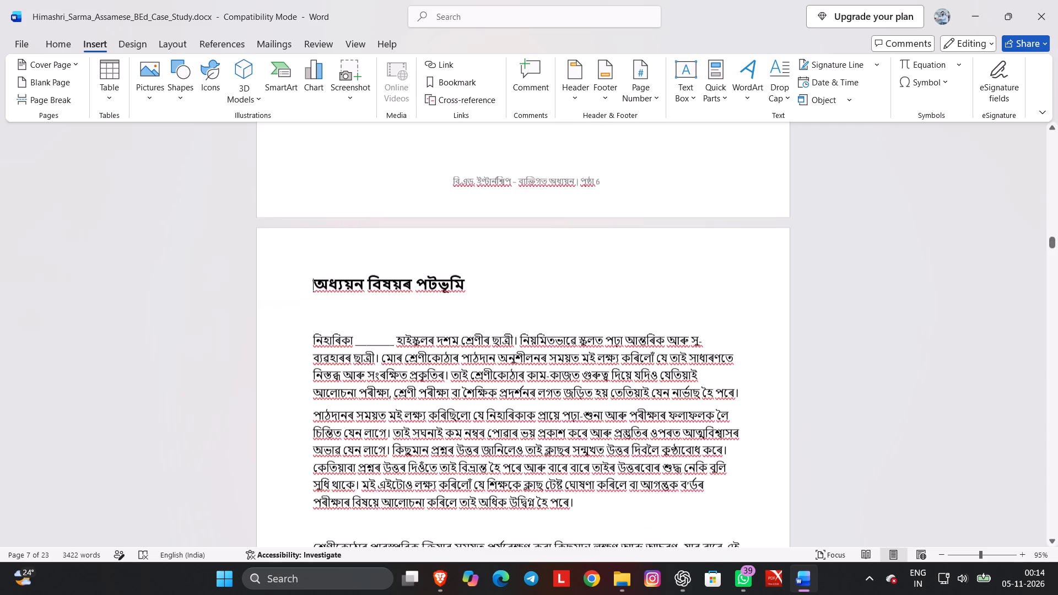
scroll(472, 458, down, 19)
scroll(489, 472, down, 6)
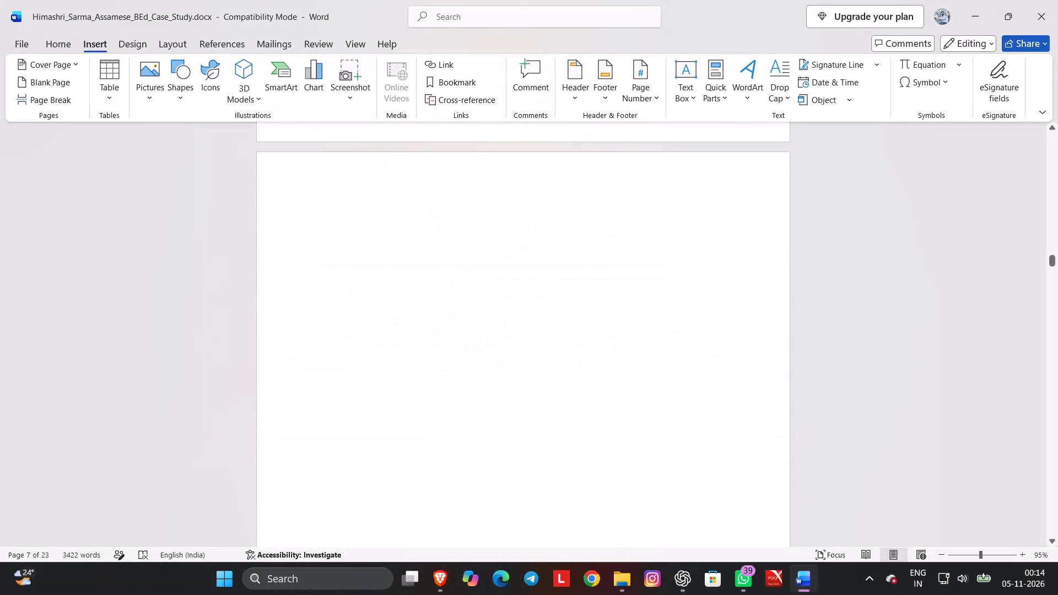
scroll(489, 472, down, 2)
scroll(489, 472, up, 20)
scroll(489, 472, up, 11)
scroll(488, 472, up, 20)
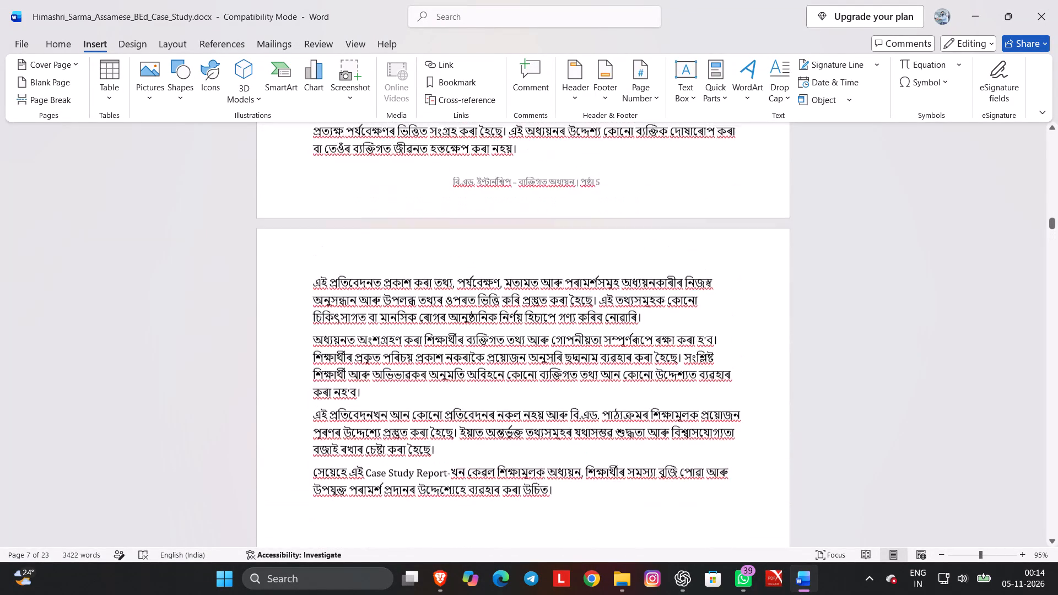
scroll(487, 472, up, 9)
scroll(487, 472, down, 7)
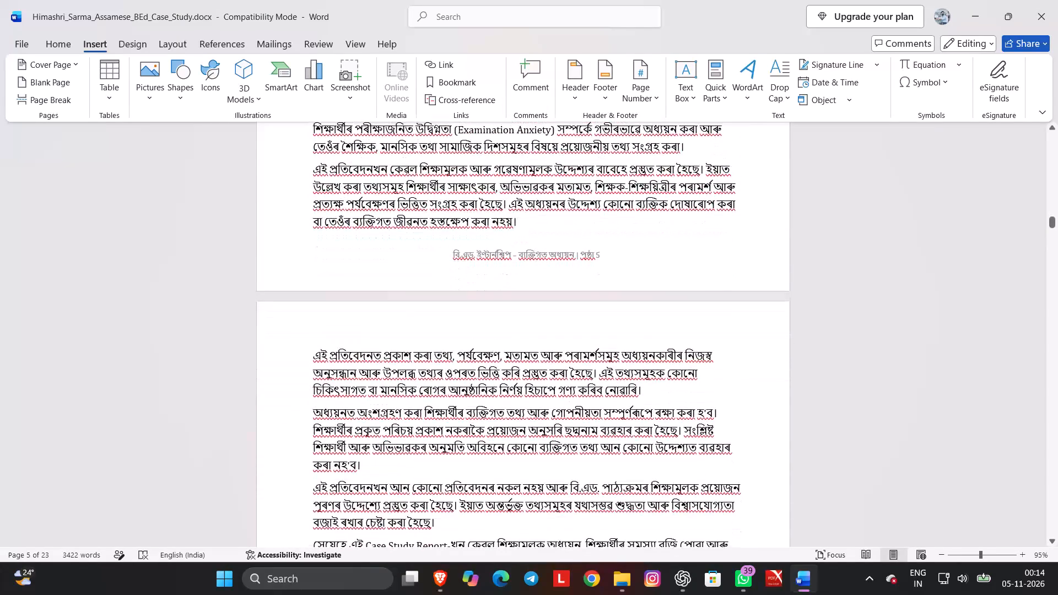
scroll(487, 472, up, 14)
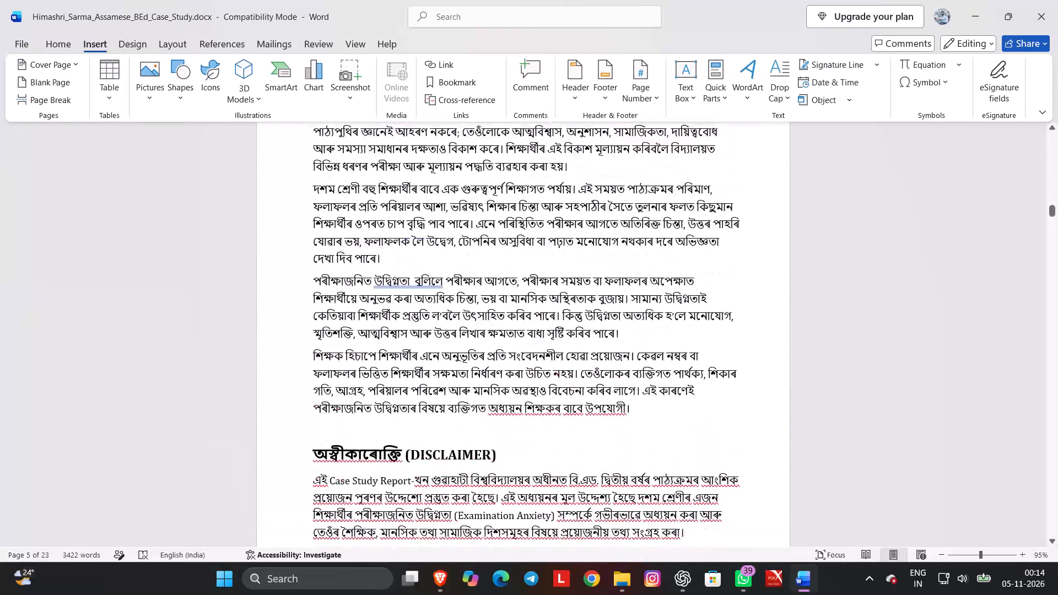
scroll(486, 472, up, 4)
scroll(485, 472, down, 3)
scroll(643, 497, down, 3)
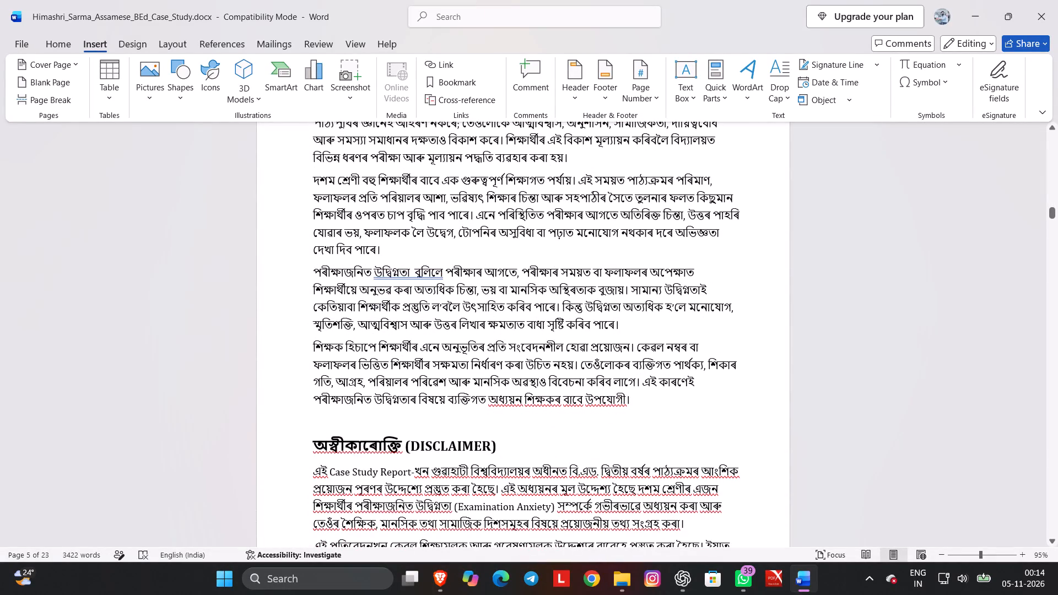
Add nine blank paragraphs before the "অস্বীকাৰোক্তি (DISCLAIMER)" heading on page 5 to push it to the top of page 6.
click(649, 408)
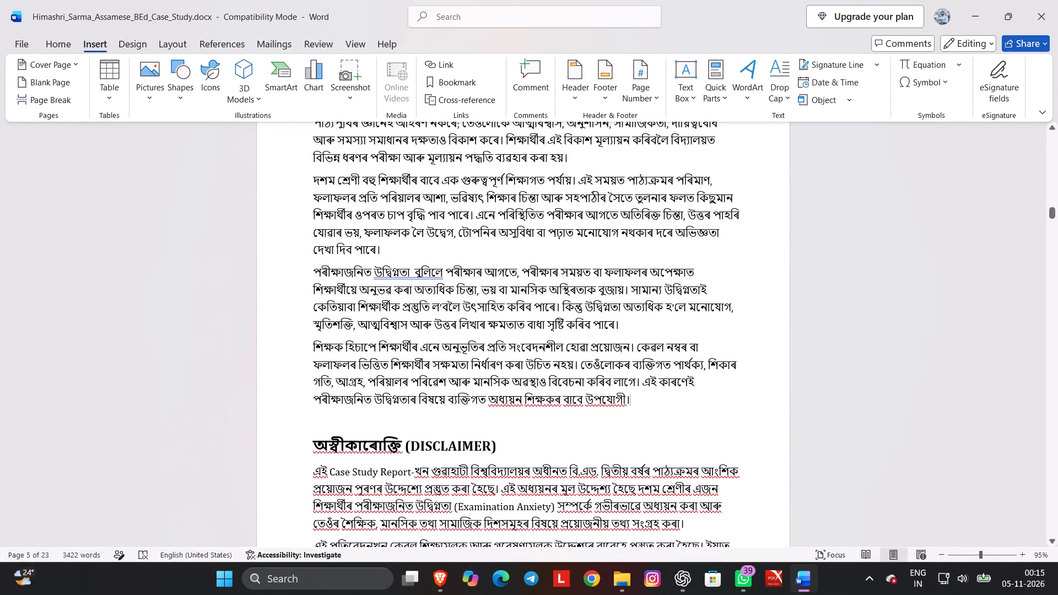
key(Return)
key(Return)
scroll(649, 417, down, 4)
key(Return)
scroll(649, 417, down, 2)
key(Return)
key(Return)
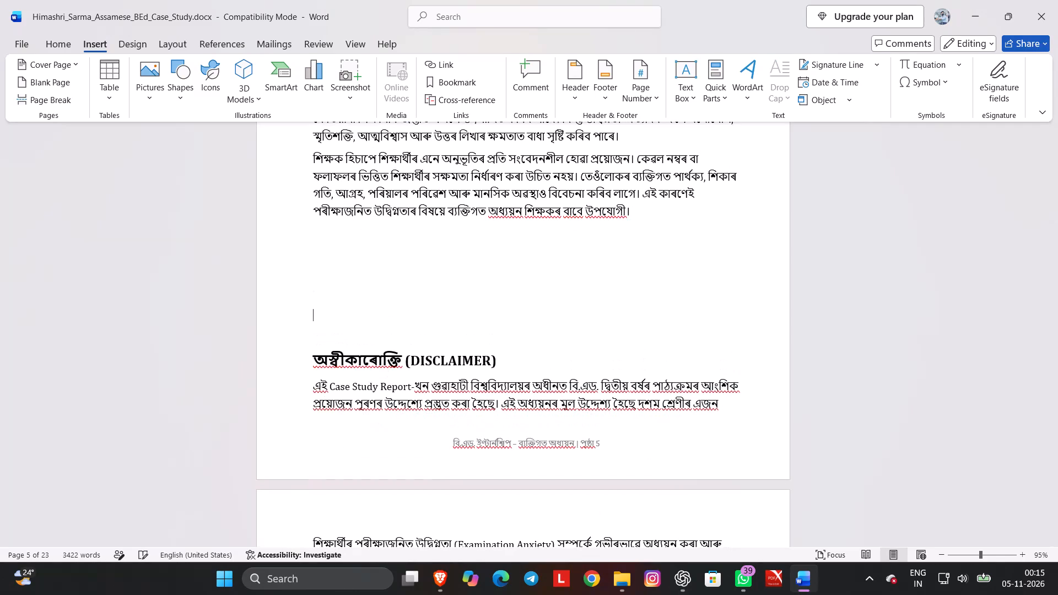
key(Return)
key(Return)
key(Return)
key(Return)
scroll(649, 417, down, 7)
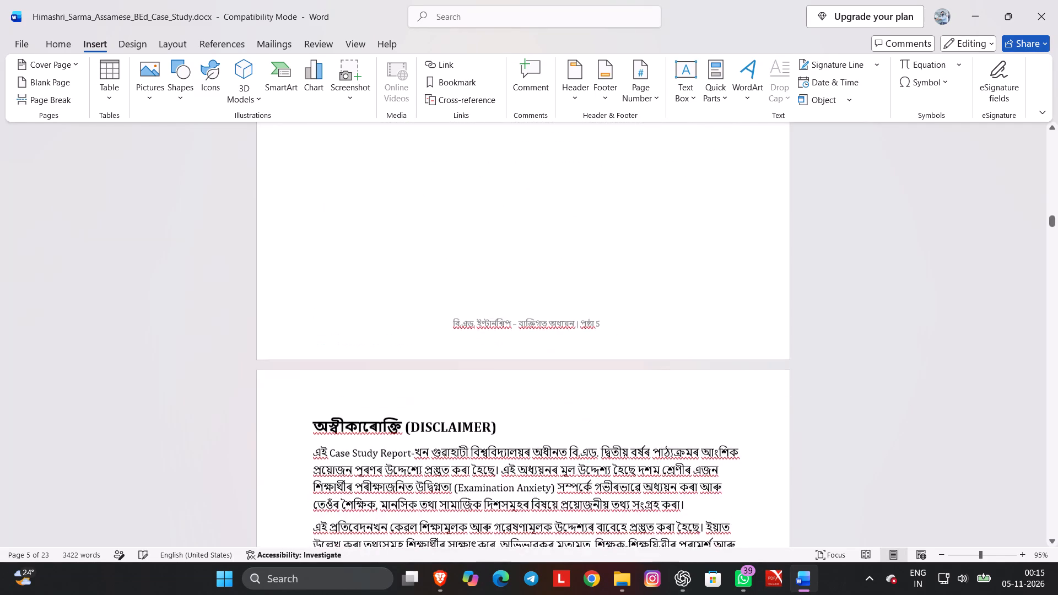
Check the disclaimer's layout on page 6 and the position of the "অধ্যয়ন বিষয়ৰ পটভূমি" heading on page 7.
scroll(649, 417, down, 20)
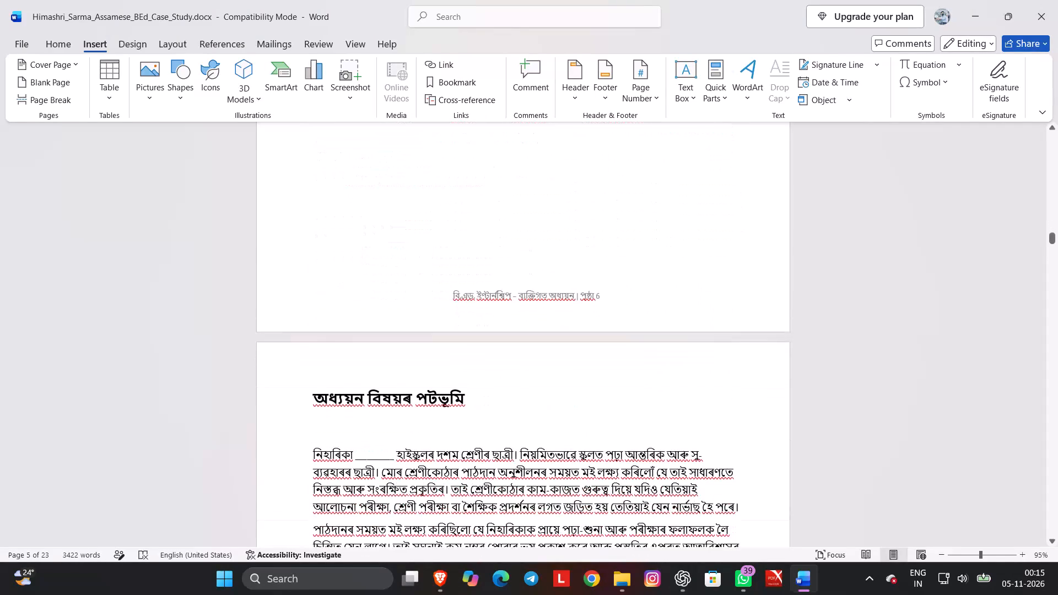
scroll(650, 423, up, 9)
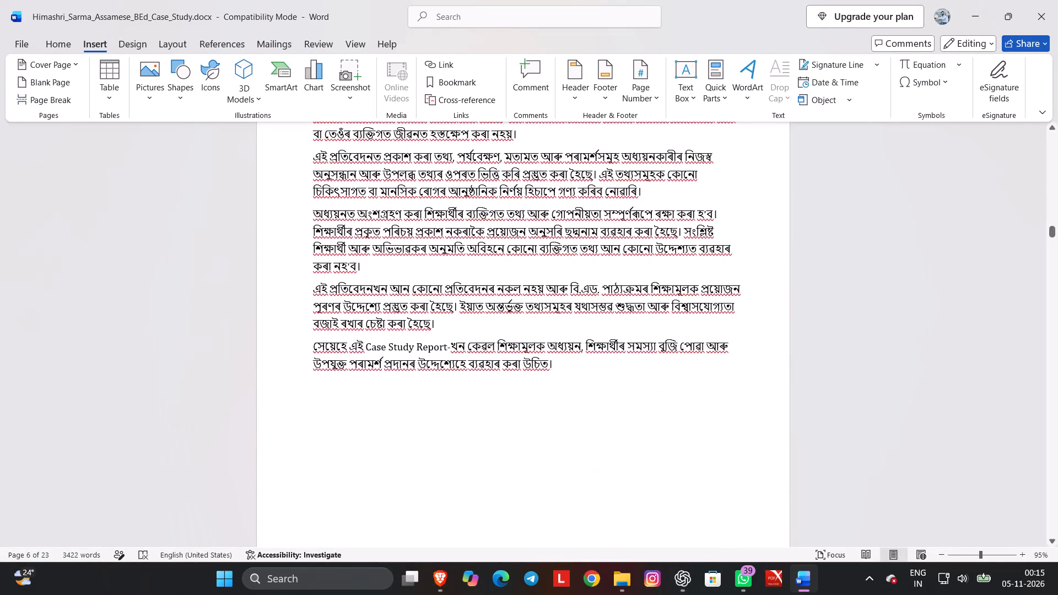
scroll(650, 423, up, 9)
scroll(650, 423, down, 7)
scroll(670, 482, down, 2)
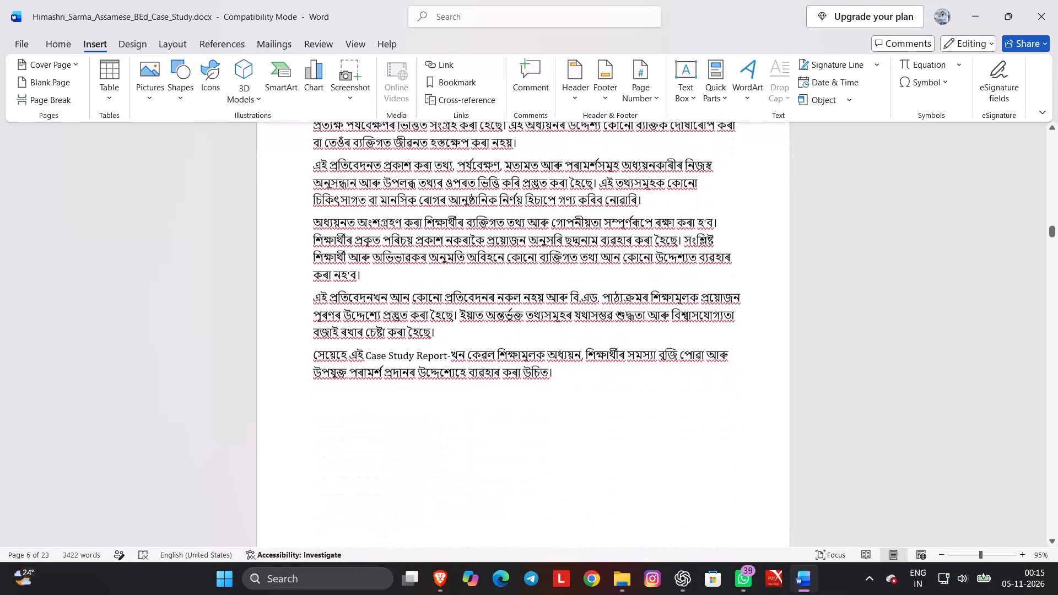
Insert a blank page directly after the disclaimer's closing paragraph on page 6.
click(577, 366)
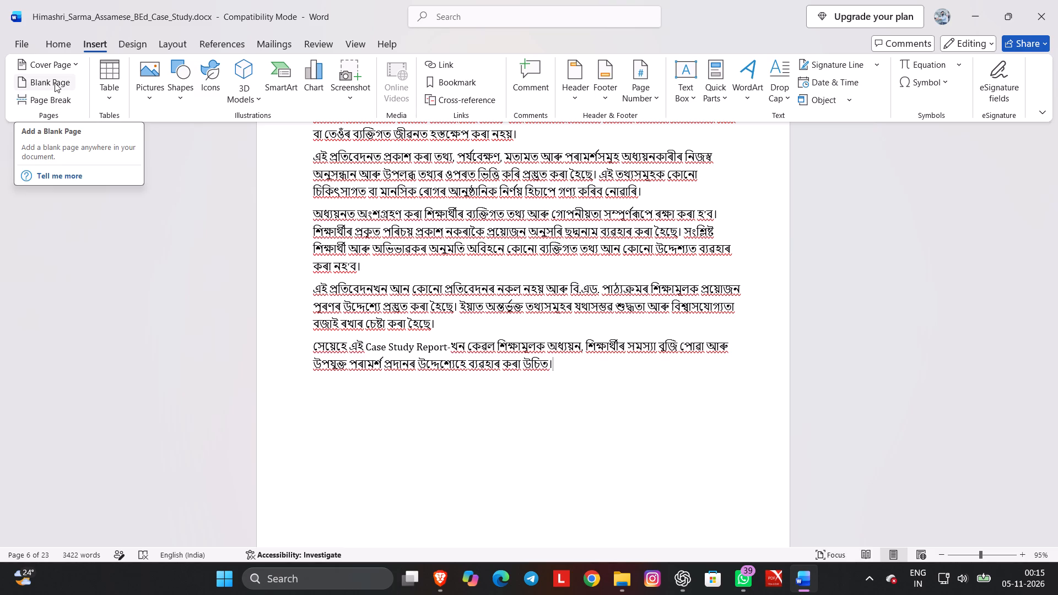
click(55, 83)
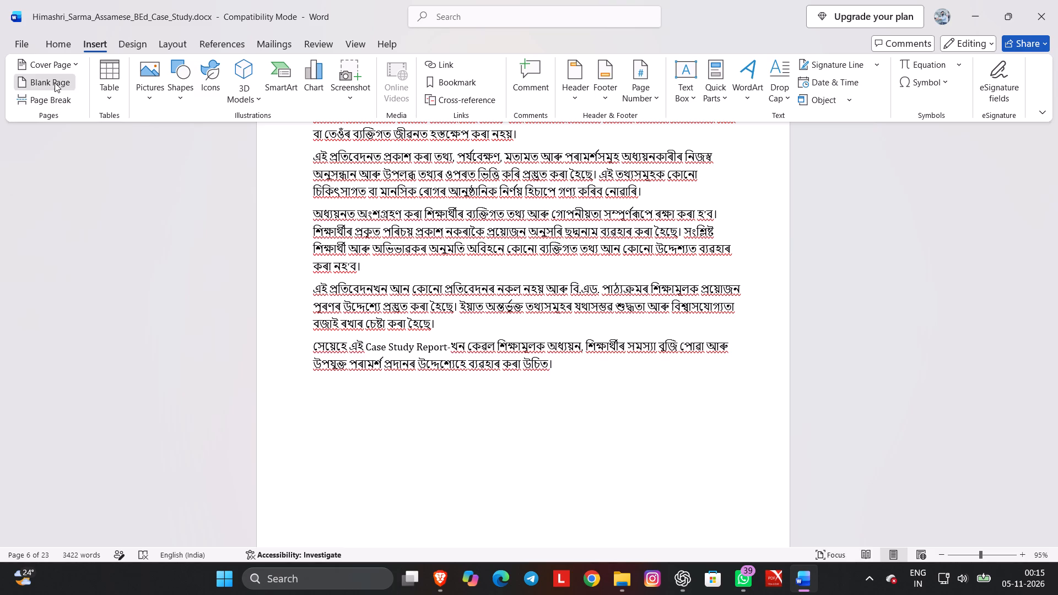
scroll(392, 330, down, 13)
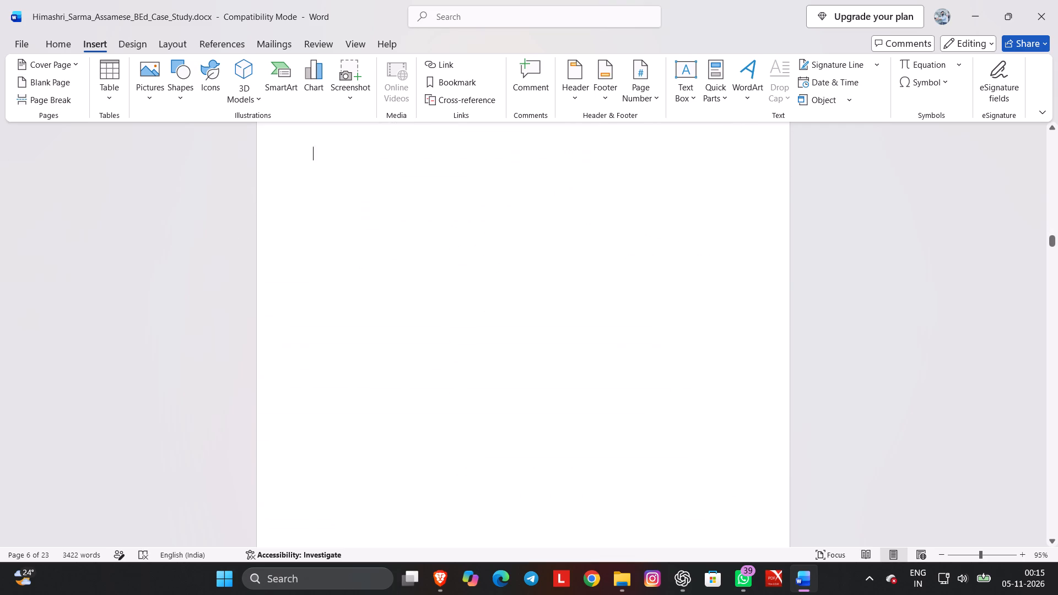
scroll(400, 338, down, 13)
Paste the cut "৪. অধ্যয়নৰ উদ্দেশ্যসমূহ" heading and its seven objectives at the top of the blank page 7.
scroll(400, 338, up, 8)
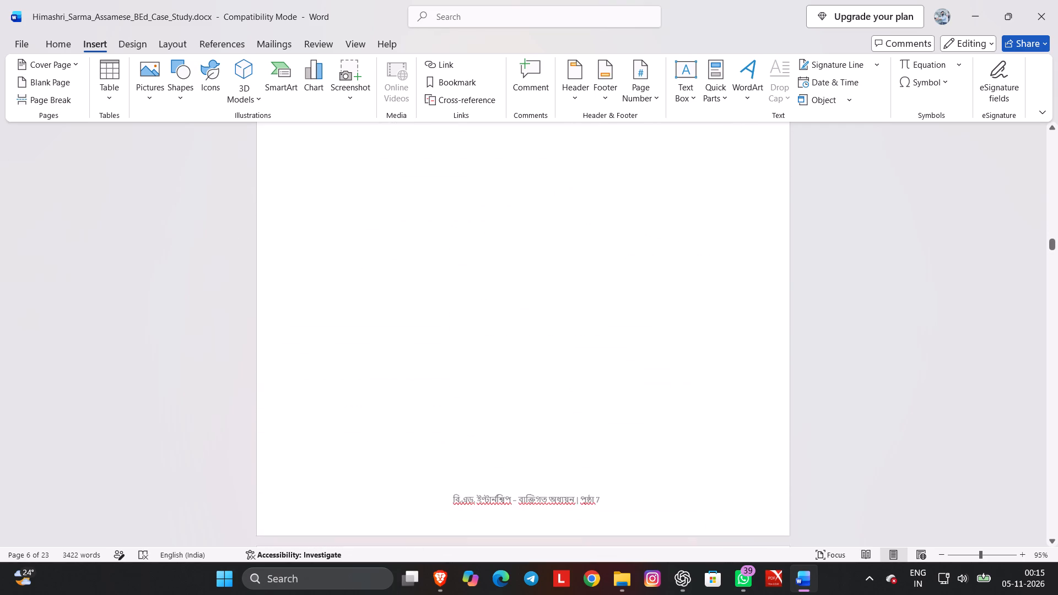
scroll(400, 338, up, 10)
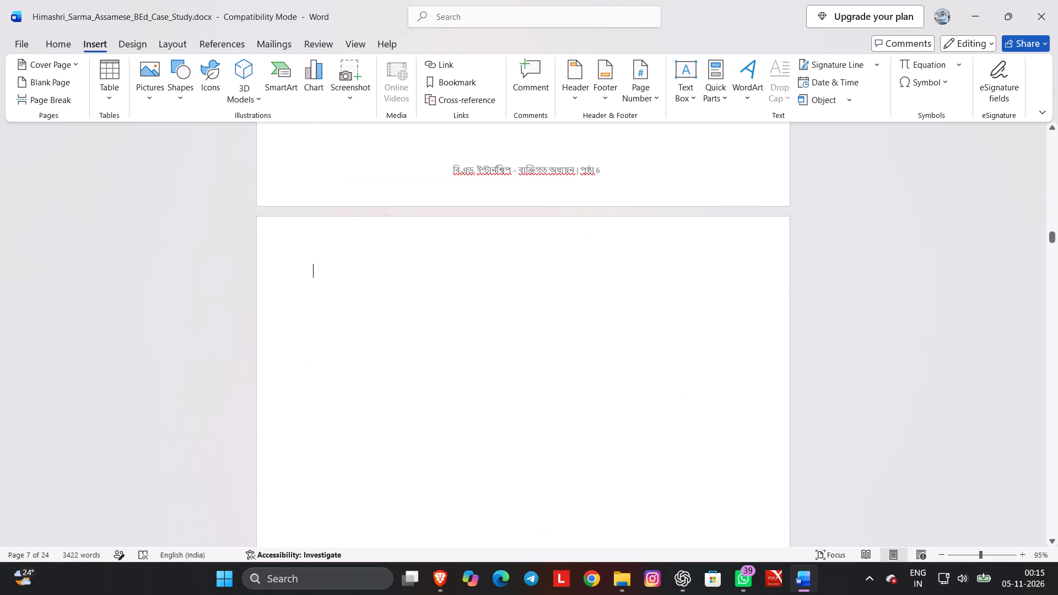
key(ctrl+v)
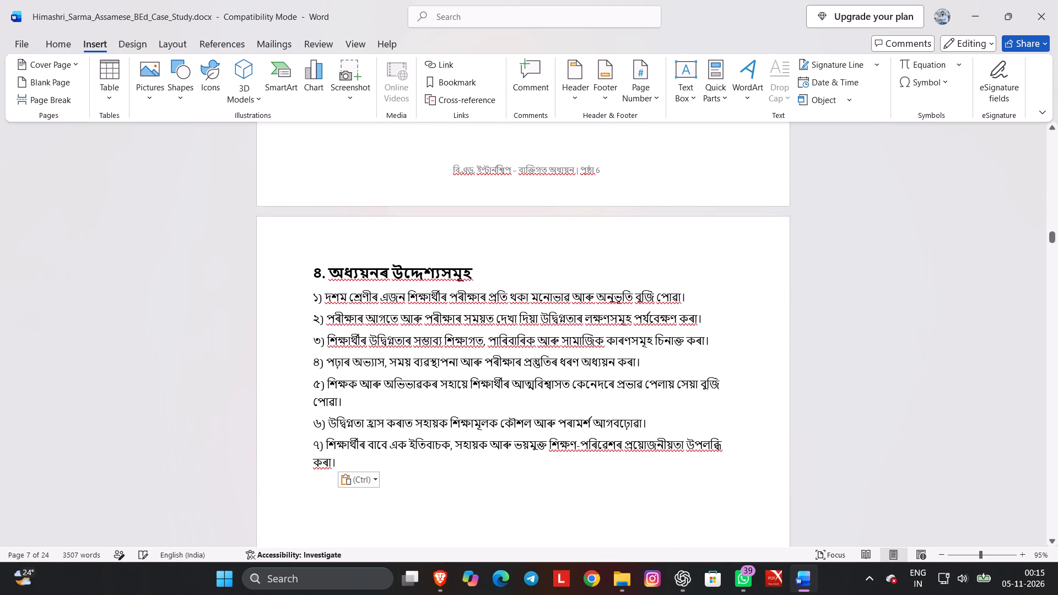
Add one blank line between the "৪. অধ্যয়নৰ উদ্দেশ্যসমূহ" heading and the first objective on page 7.
click(481, 275)
key(Return)
key(Return)
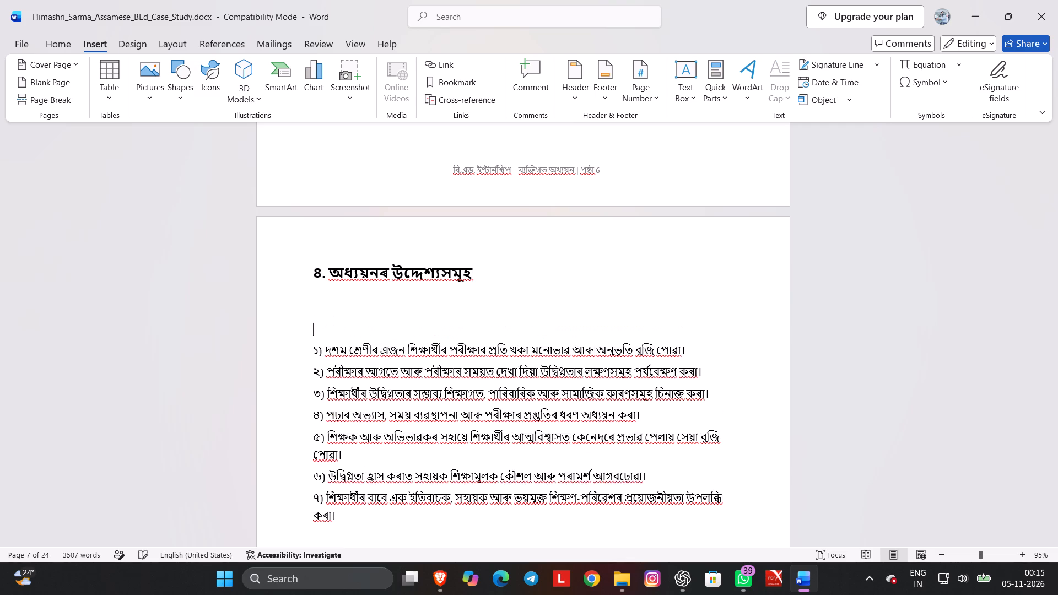
key(BackSpace)
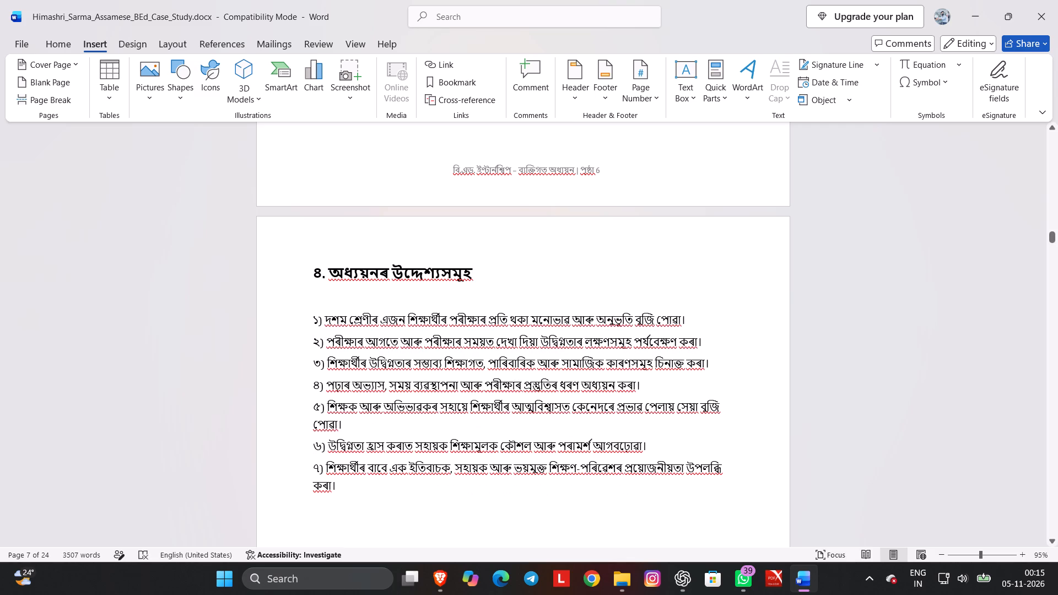
Delete objectives ৪) to ৭) from the list under "৪. অধ্যয়নৰ উদ্দেশ্যসমূহ" on page 7.
drag(312, 383, 360, 483)
key(BackSpace)
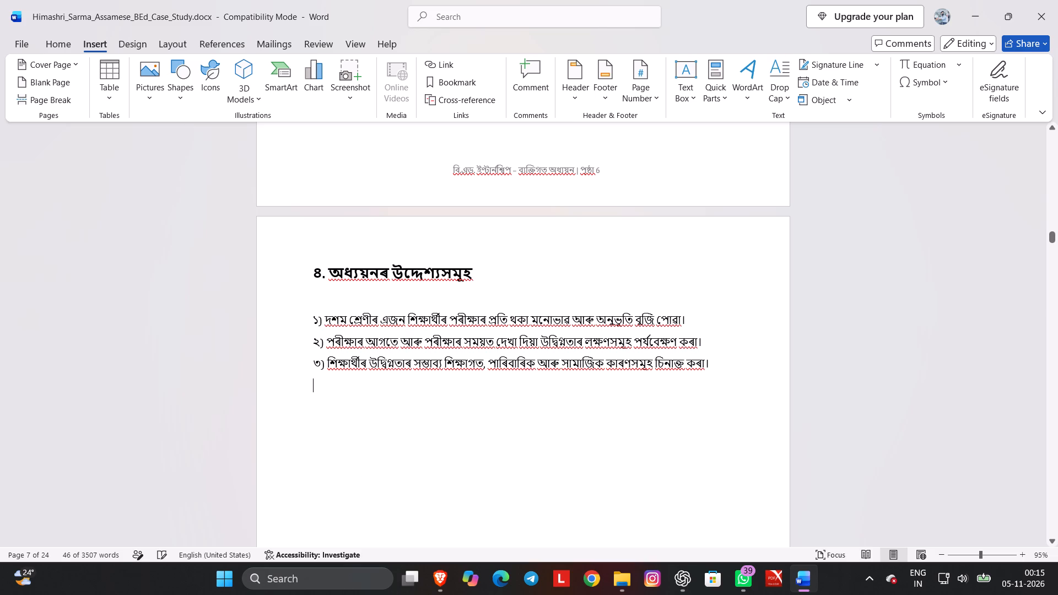
Separate the objectives ১), ২) and ৩) on page 7 with one blank line after each of the first two.
click(706, 320)
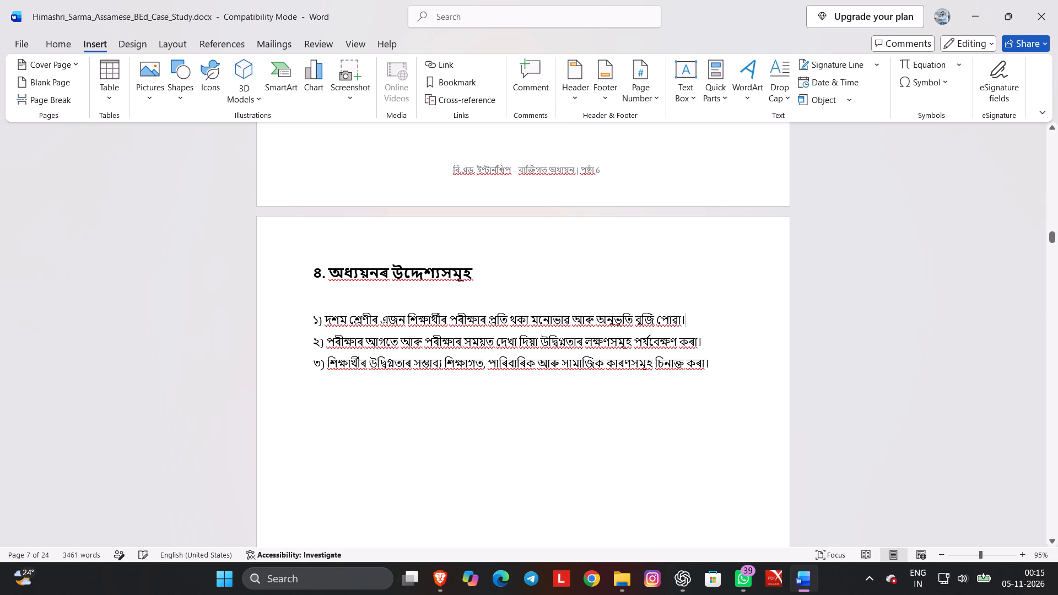
key(Return)
click(731, 361)
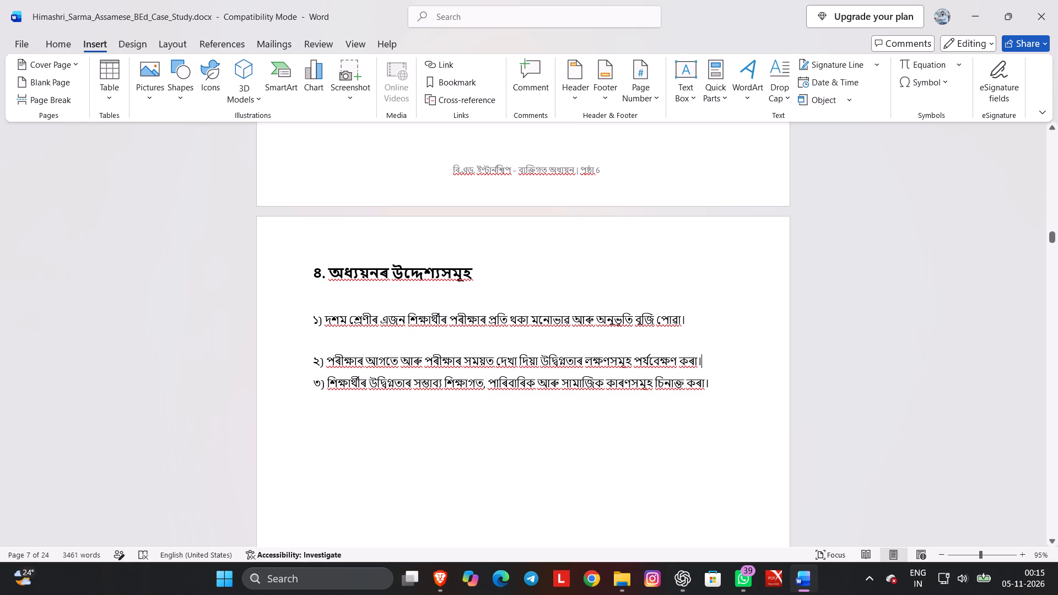
key(Return)
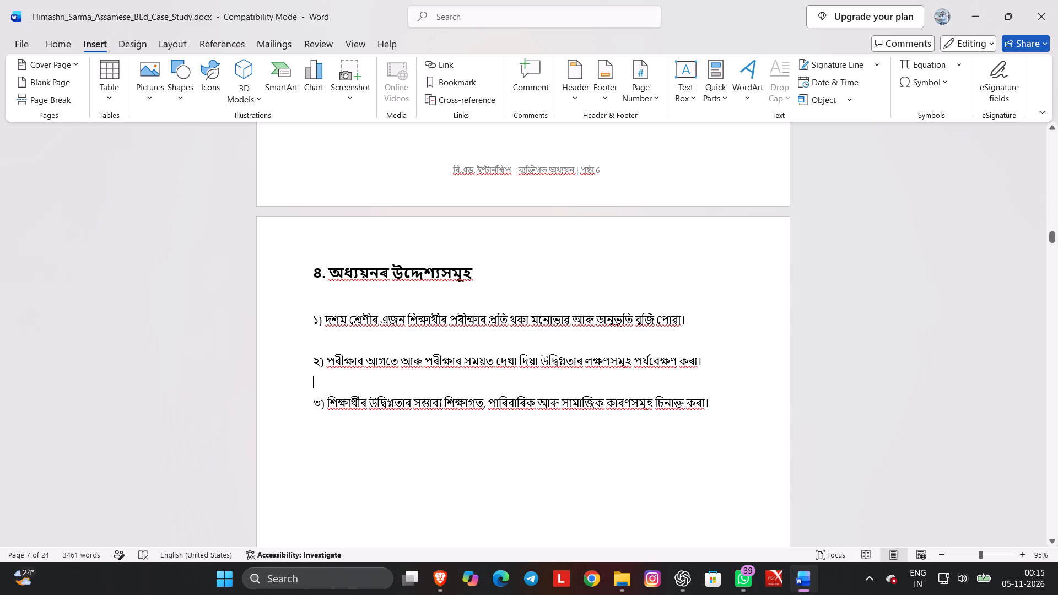
Move the "৪. অধ্যয়নৰ উদ্দেশ্যসমূহ" heading and its objectives down page 7 with five blank paragraphs above the heading.
click(310, 268)
key(Return)
key(Return)
scroll(515, 297, down, 2)
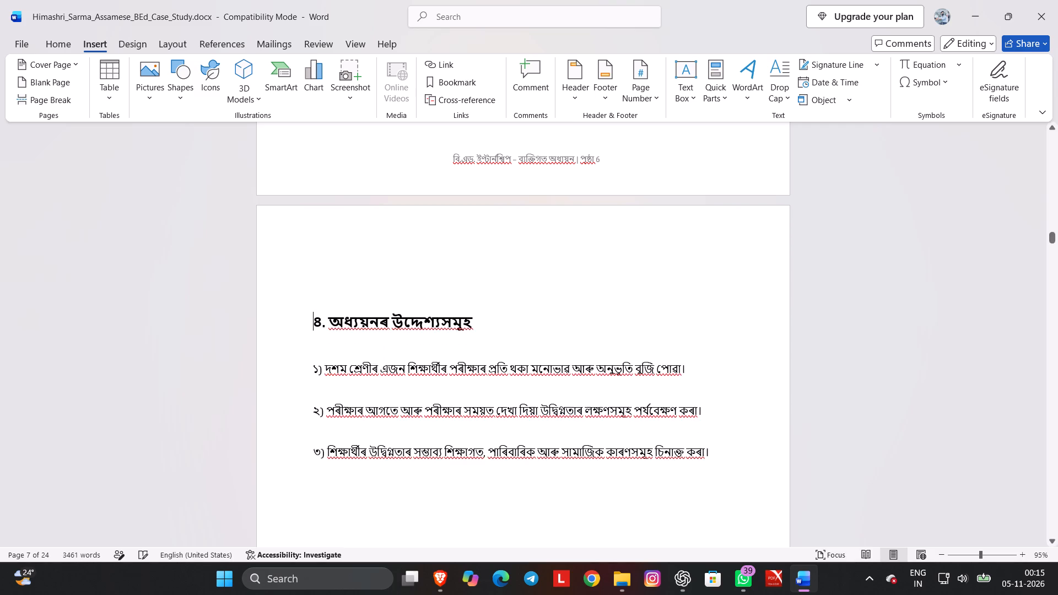
scroll(515, 297, down, 1)
key(Return)
key(Return)
scroll(510, 296, up, 3)
scroll(510, 296, down, 15)
scroll(510, 296, up, 2)
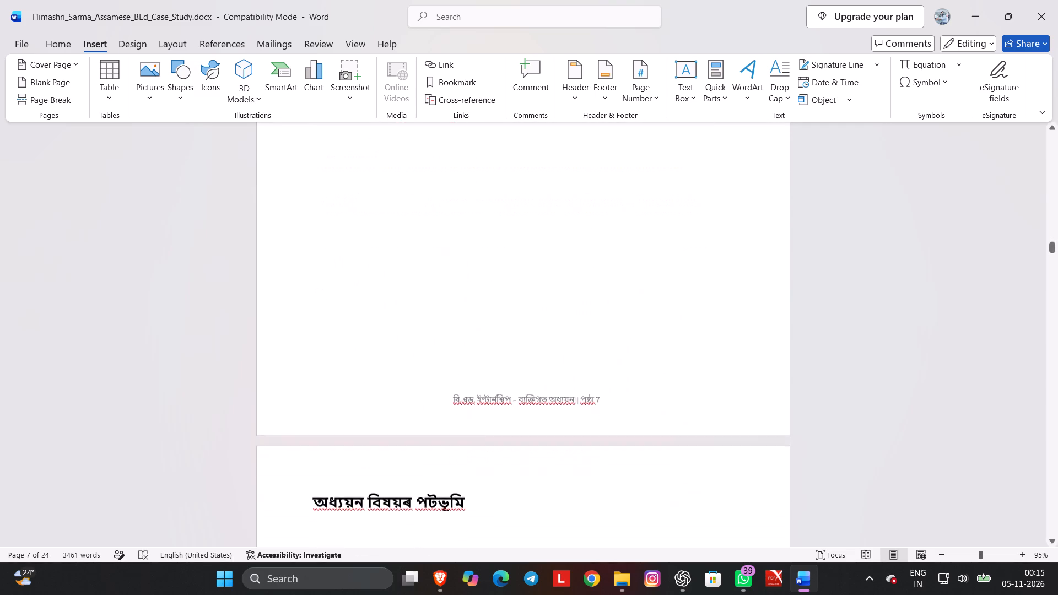
scroll(510, 296, up, 9)
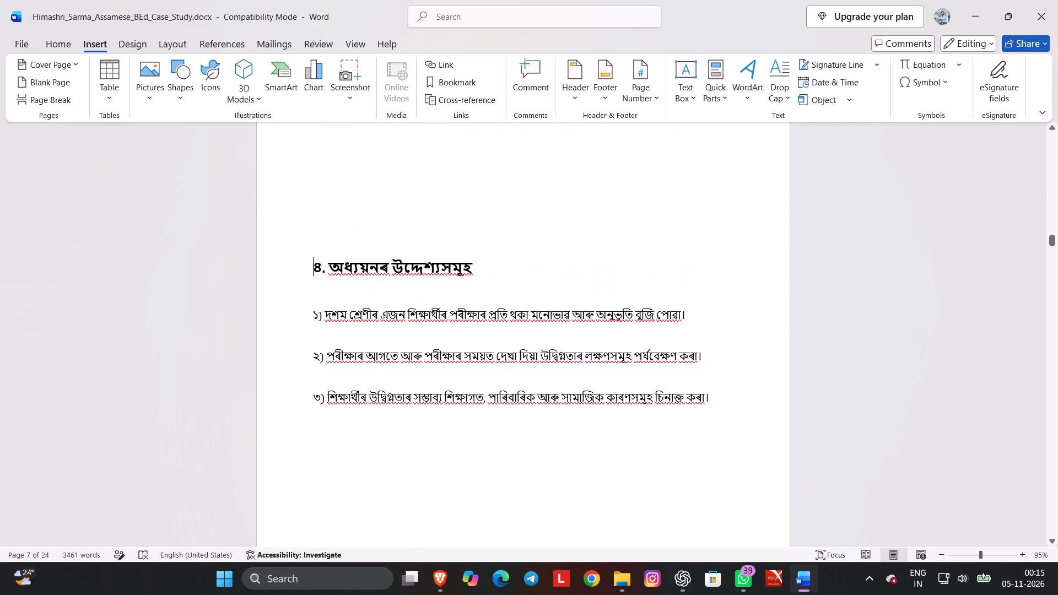
key(Return)
scroll(512, 290, up, 4)
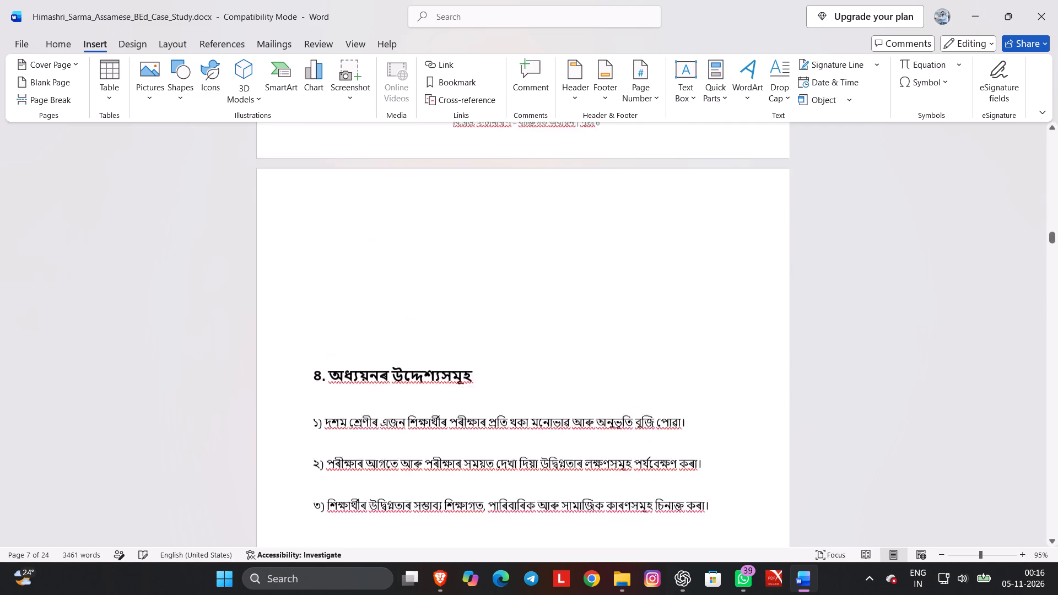
scroll(512, 288, down, 8)
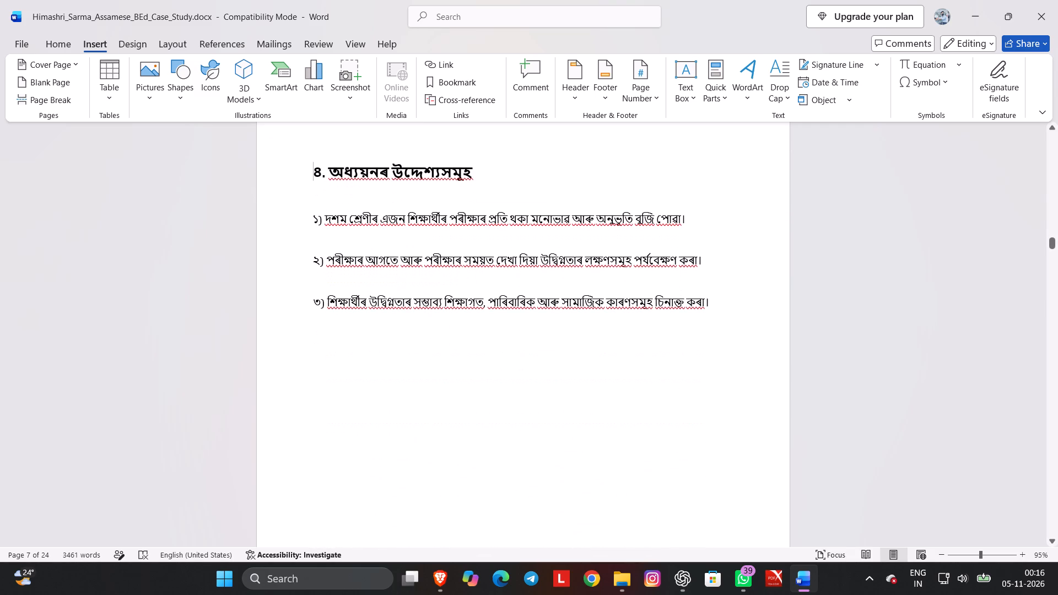
scroll(368, 228, up, 6)
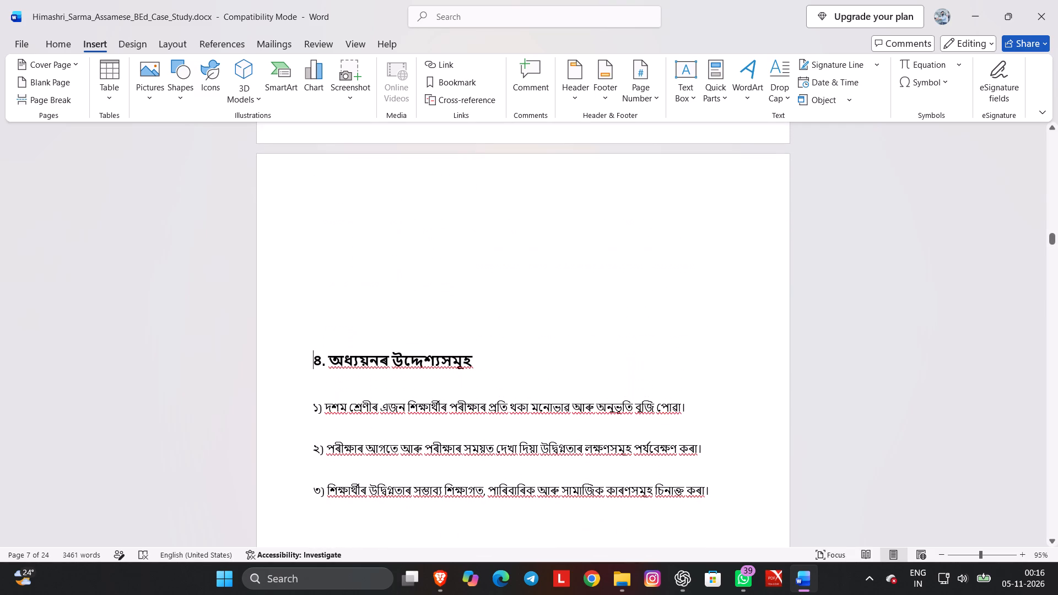
Remove the number "৪." from the "অধ্যয়নৰ উদ্দেশ্যসমূহ" heading on page 7.
drag(326, 360, 314, 360)
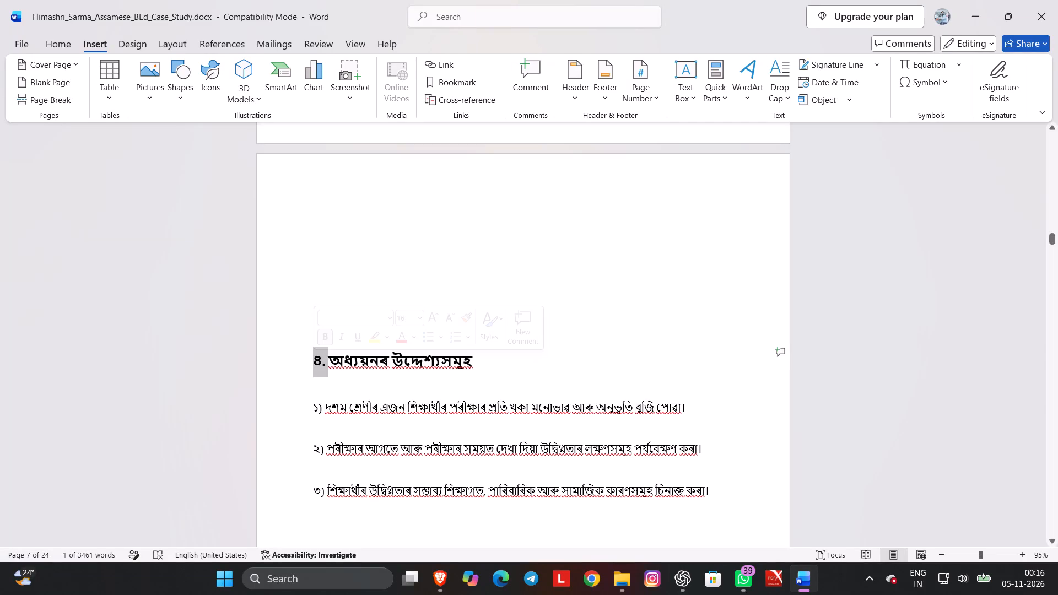
key(BackSpace)
Review the layout from the objectives on page 7 through the "ছাত্ৰ চিনাক্তকৰণৰ তথ্য" section to the end of page 11.
scroll(670, 363, down, 1)
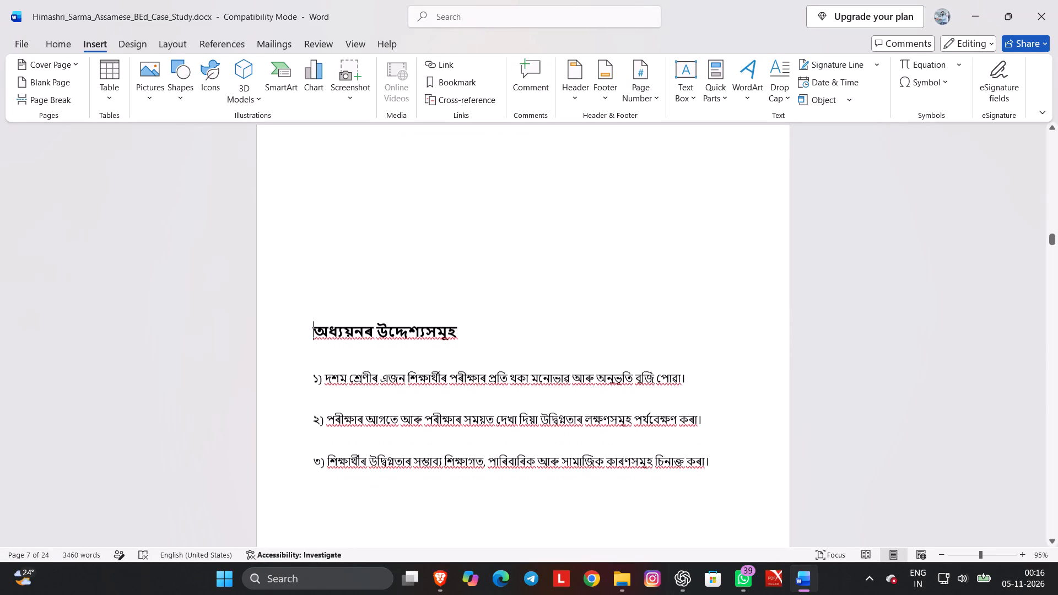
scroll(479, 390, down, 3)
double_click(542, 279)
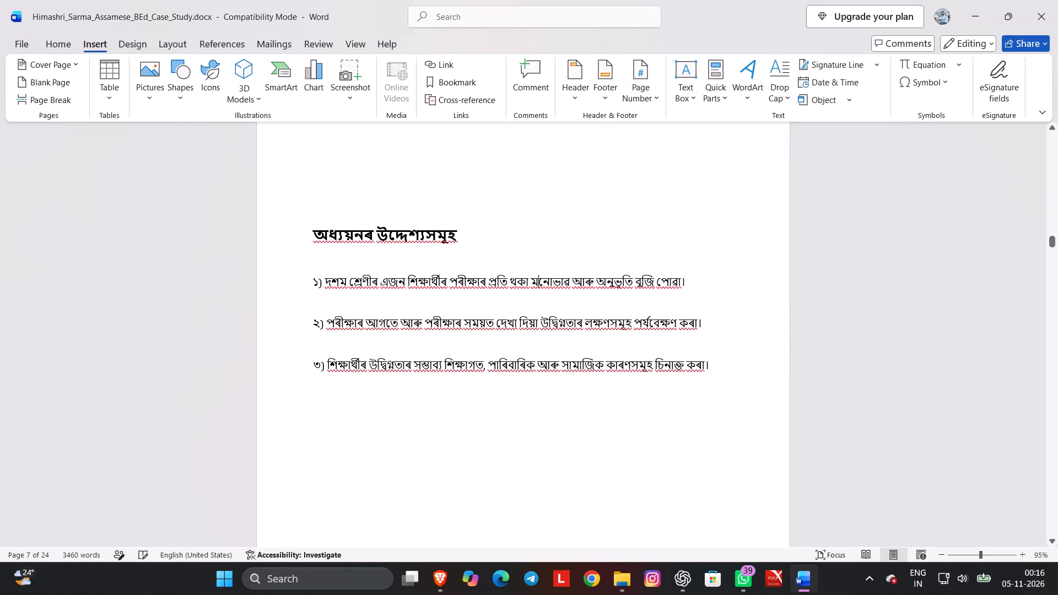
double_click(542, 280)
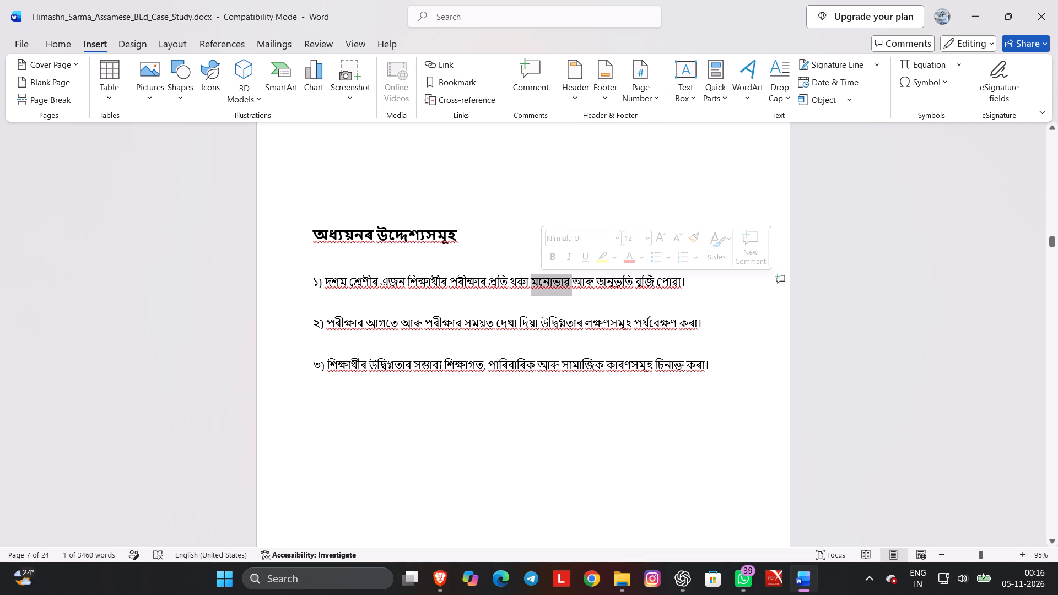
click(846, 310)
scroll(485, 392, down, 20)
scroll(486, 388, down, 9)
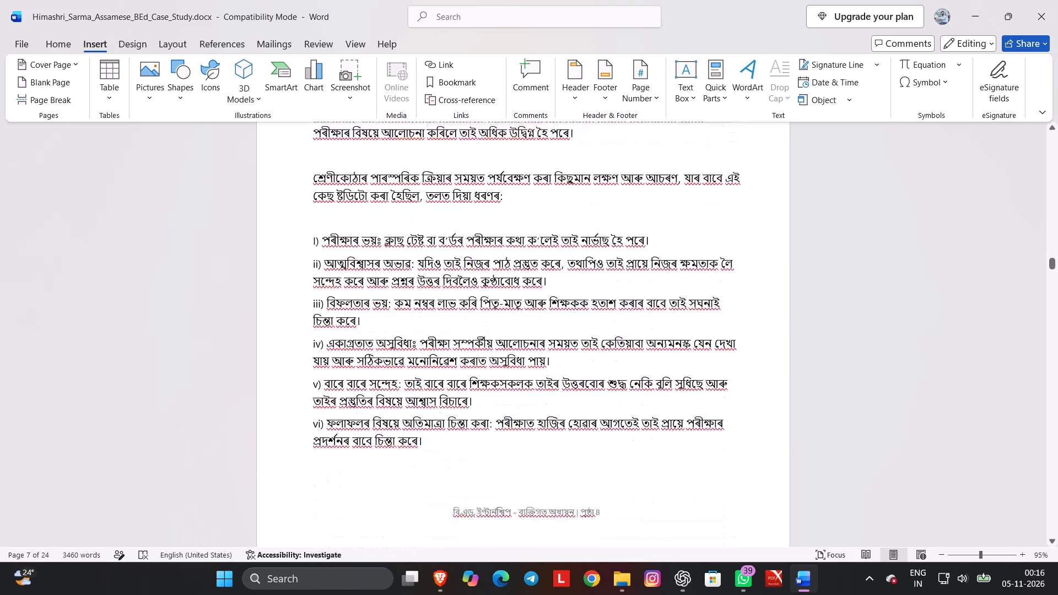
scroll(486, 388, down, 16)
scroll(486, 388, down, 9)
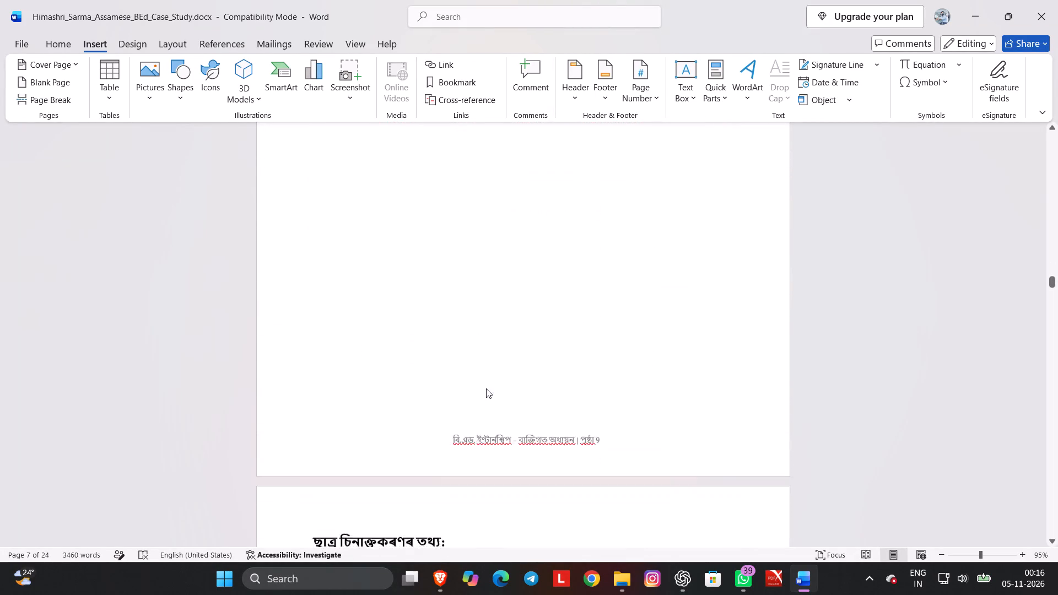
scroll(486, 388, down, 4)
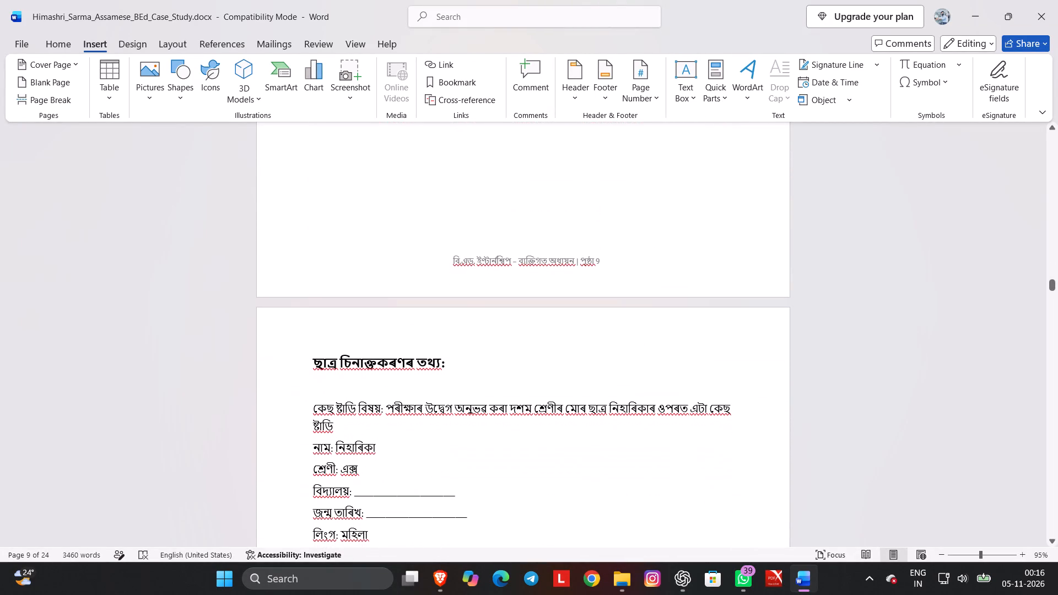
scroll(486, 388, up, 19)
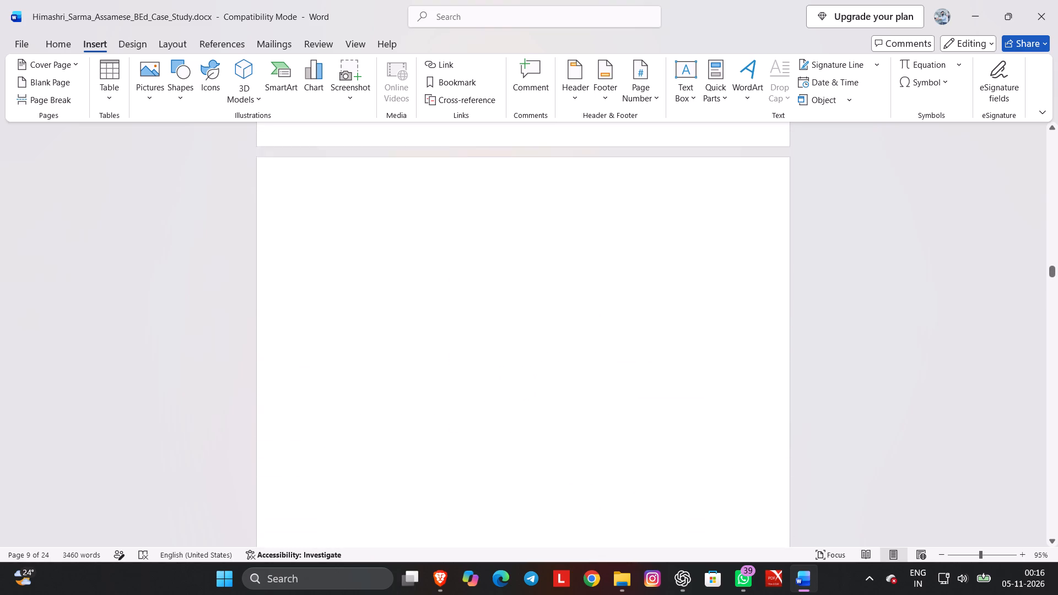
scroll(486, 388, up, 2)
scroll(486, 388, down, 11)
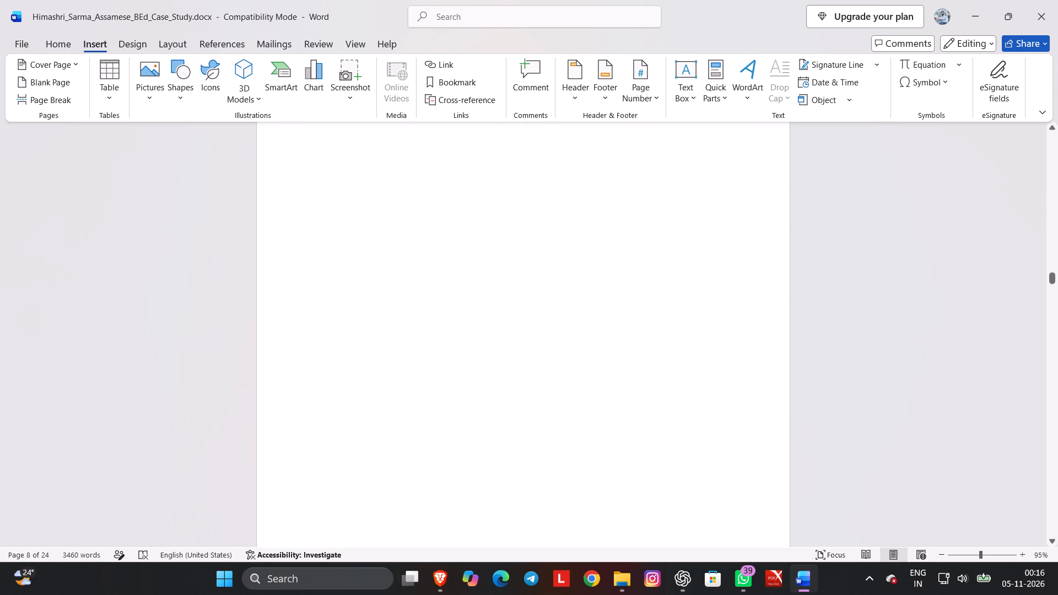
scroll(486, 388, down, 17)
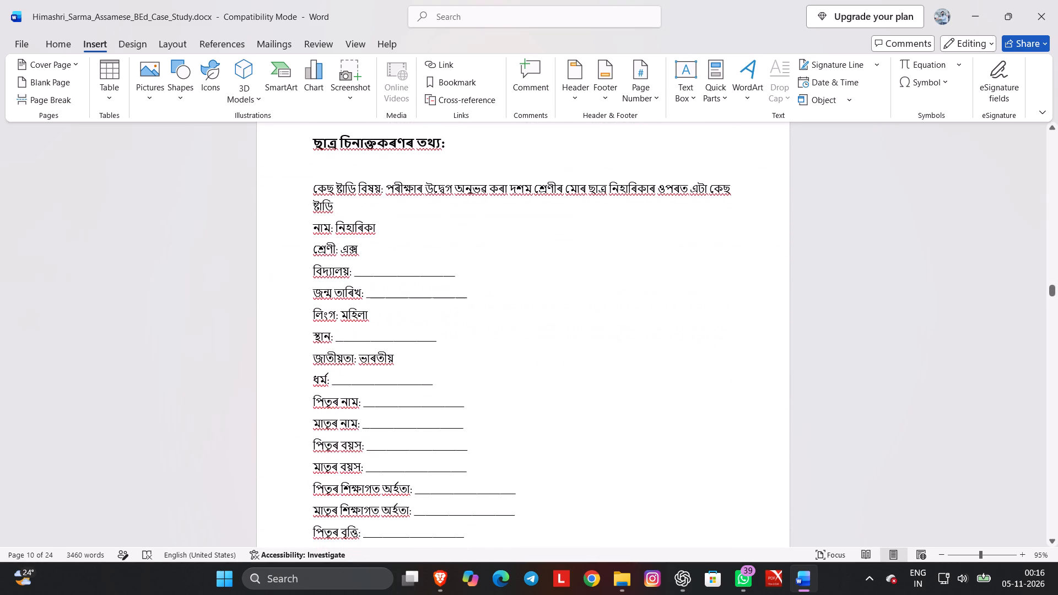
scroll(486, 388, up, 10)
scroll(538, 317, up, 5)
scroll(538, 317, down, 9)
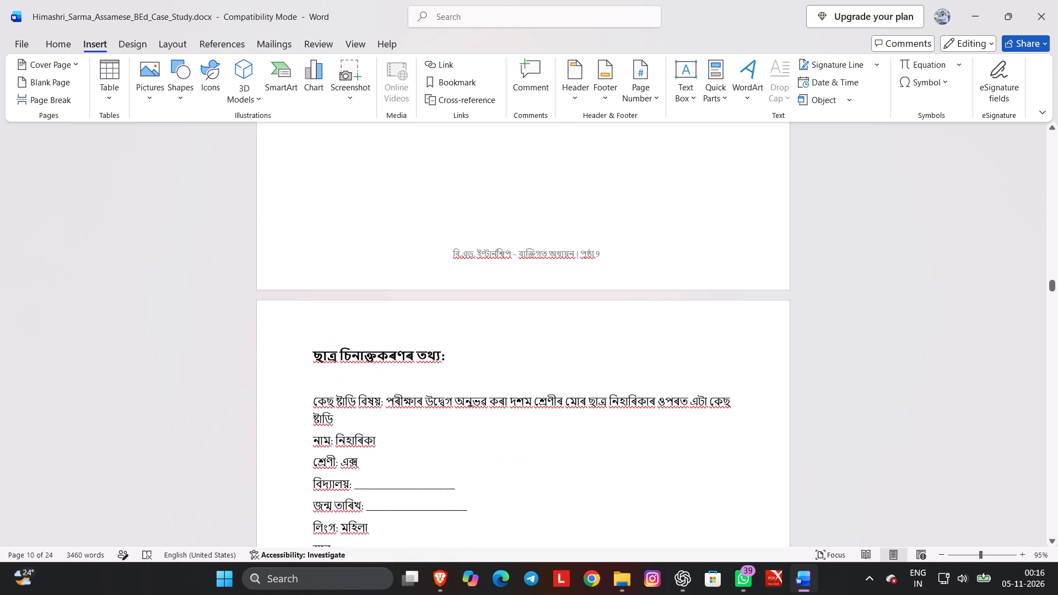
scroll(538, 317, down, 11)
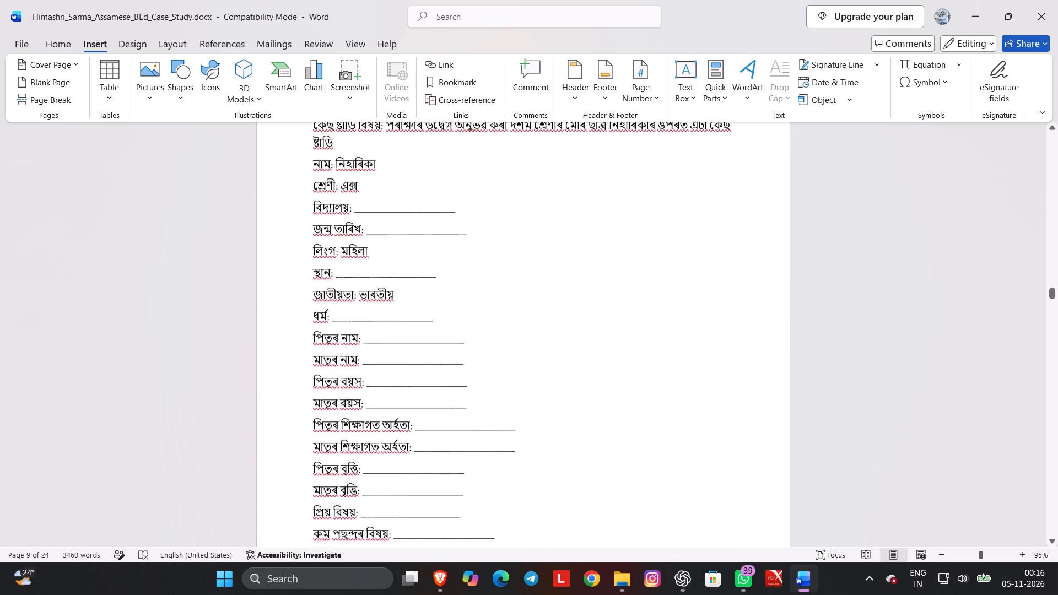
scroll(538, 317, down, 17)
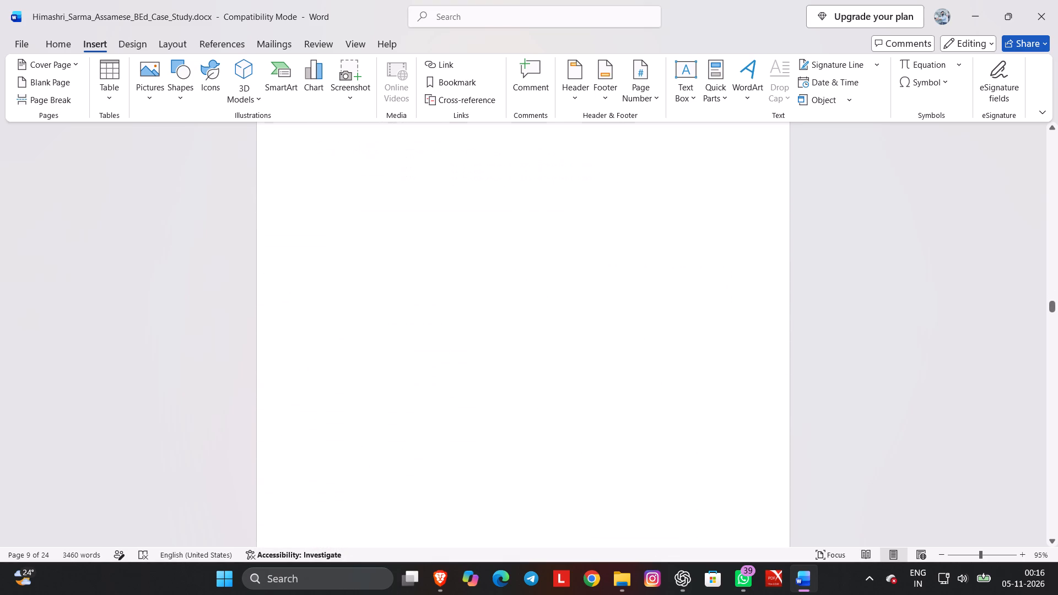
scroll(538, 317, down, 14)
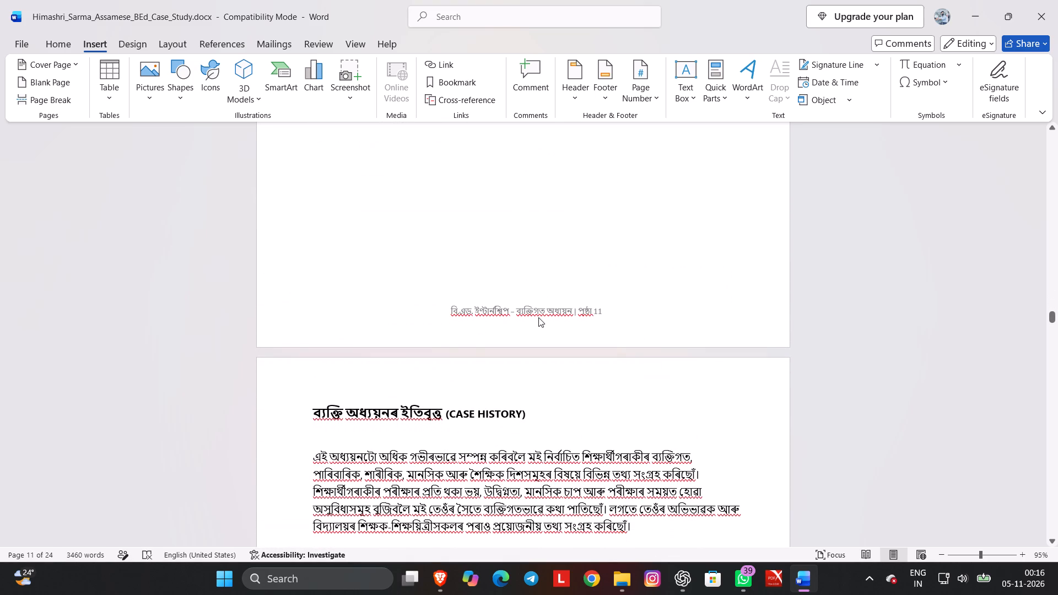
Read through the "ব্যক্তি অধ্যয়নৰ ইতিবৃত্ত (CASE HISTORY)" section from page 12 and on to the "৯. তথ্য সংগ্ৰহৰ পদ্ধতি" section.
scroll(538, 317, down, 7)
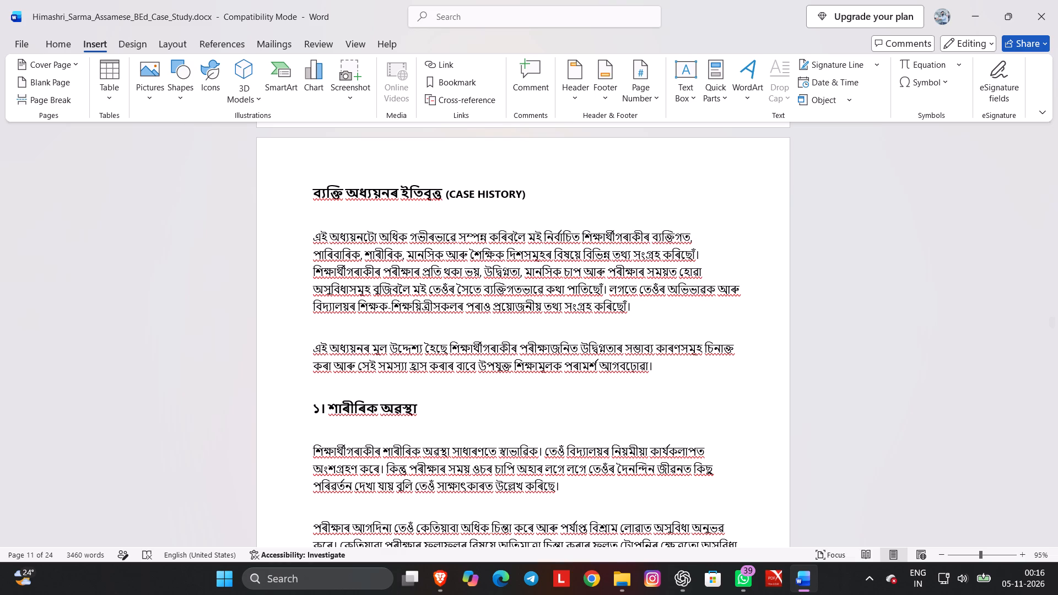
click(658, 363)
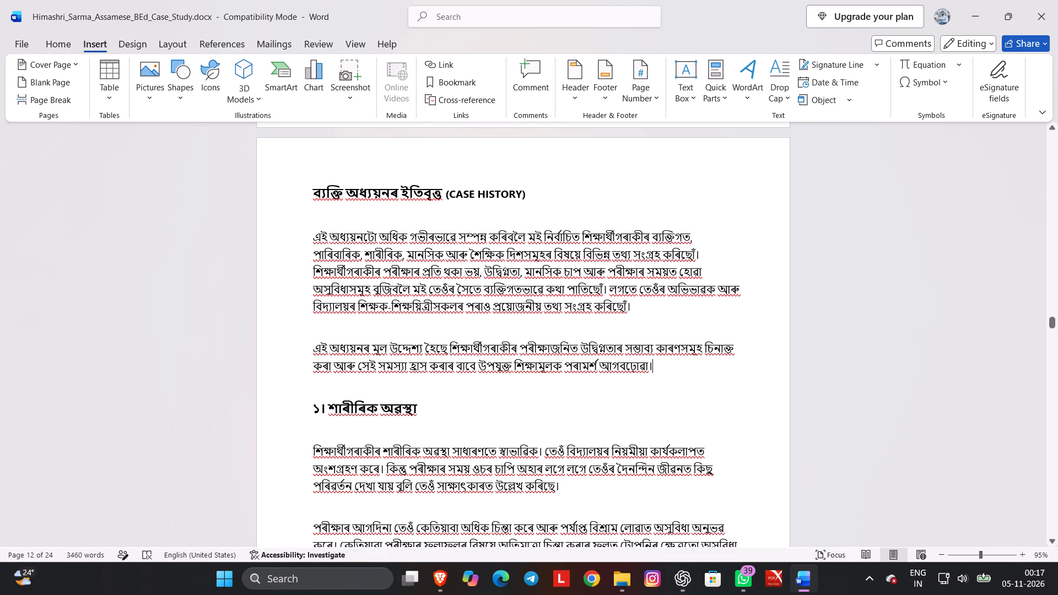
scroll(629, 318, up, 3)
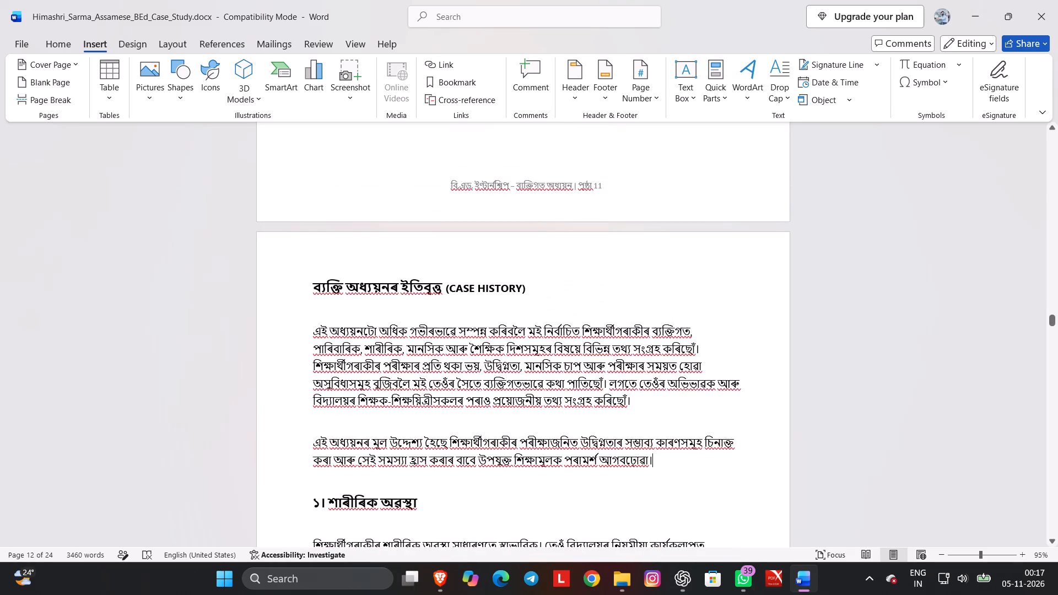
scroll(629, 318, down, 8)
scroll(631, 315, up, 4)
scroll(633, 312, down, 18)
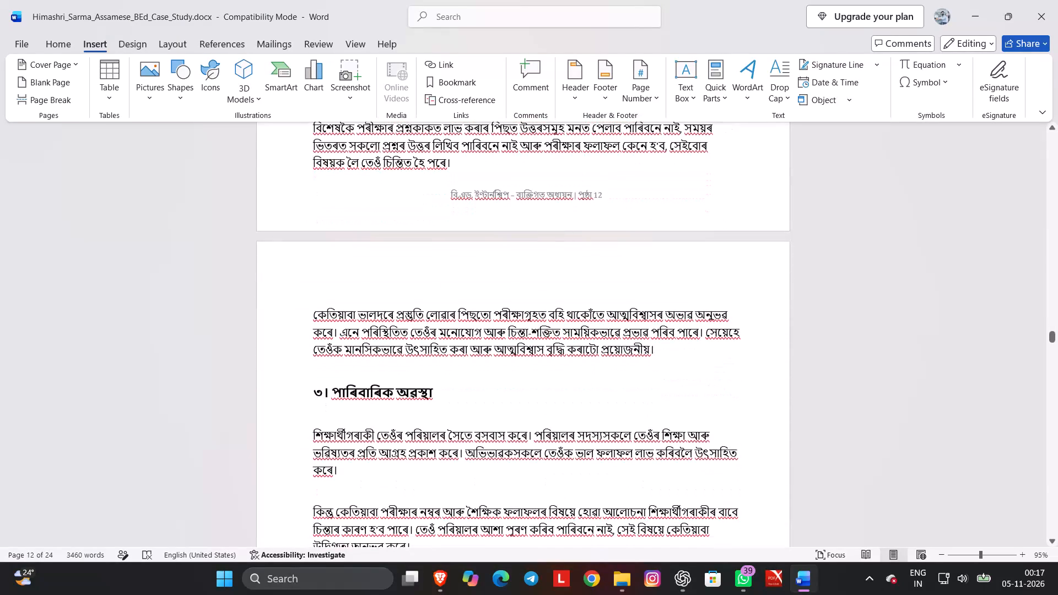
scroll(634, 312, down, 16)
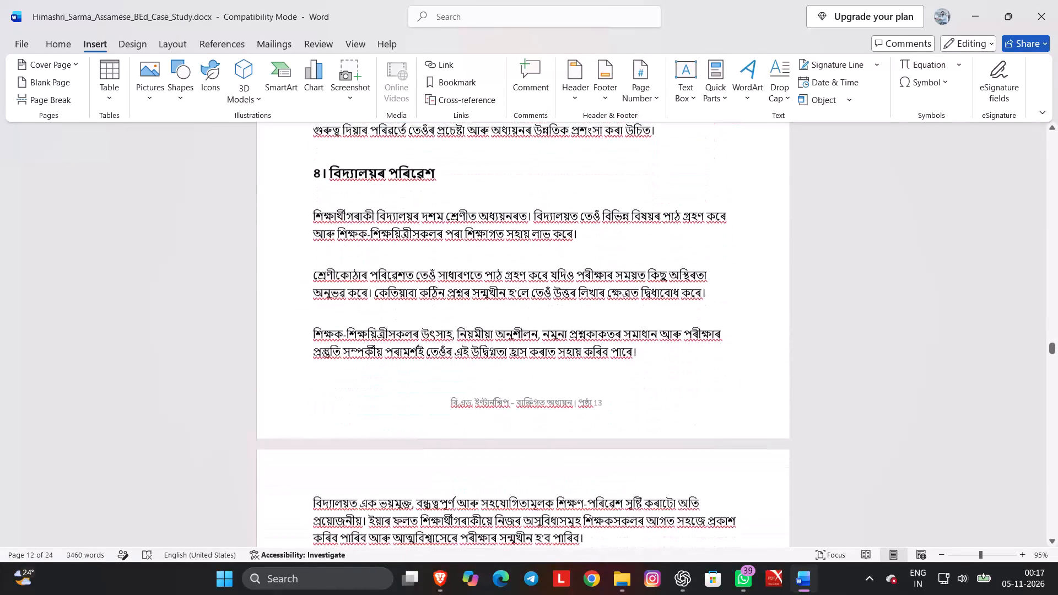
scroll(634, 312, down, 20)
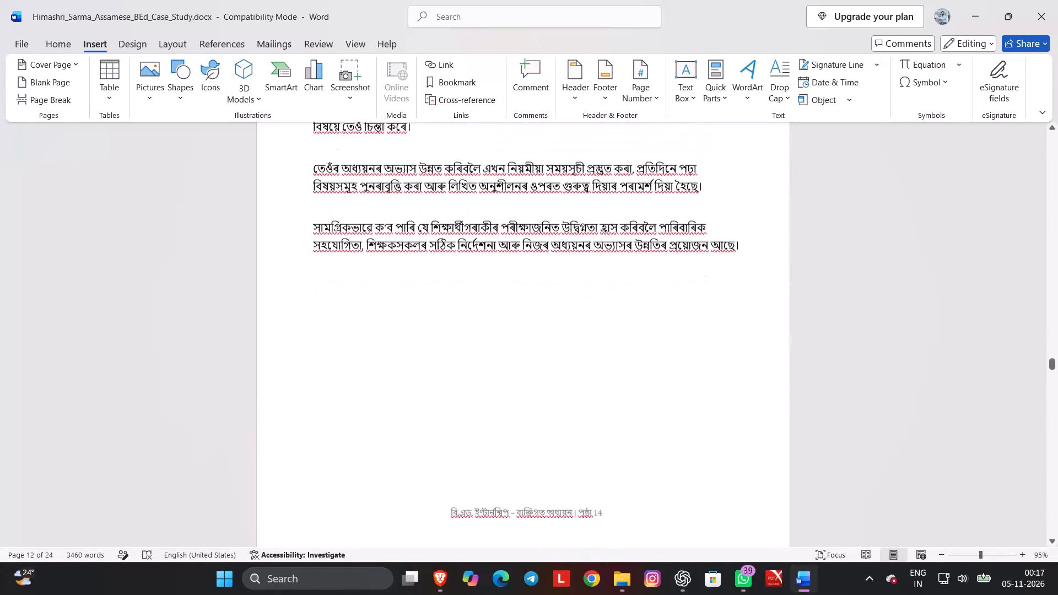
scroll(634, 312, down, 10)
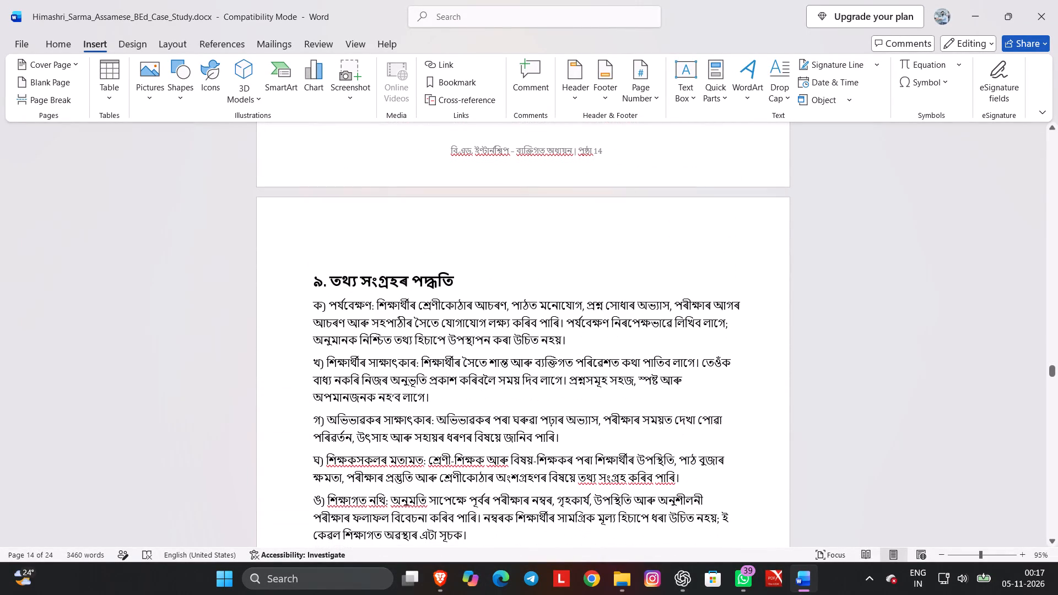
scroll(638, 302, down, 3)
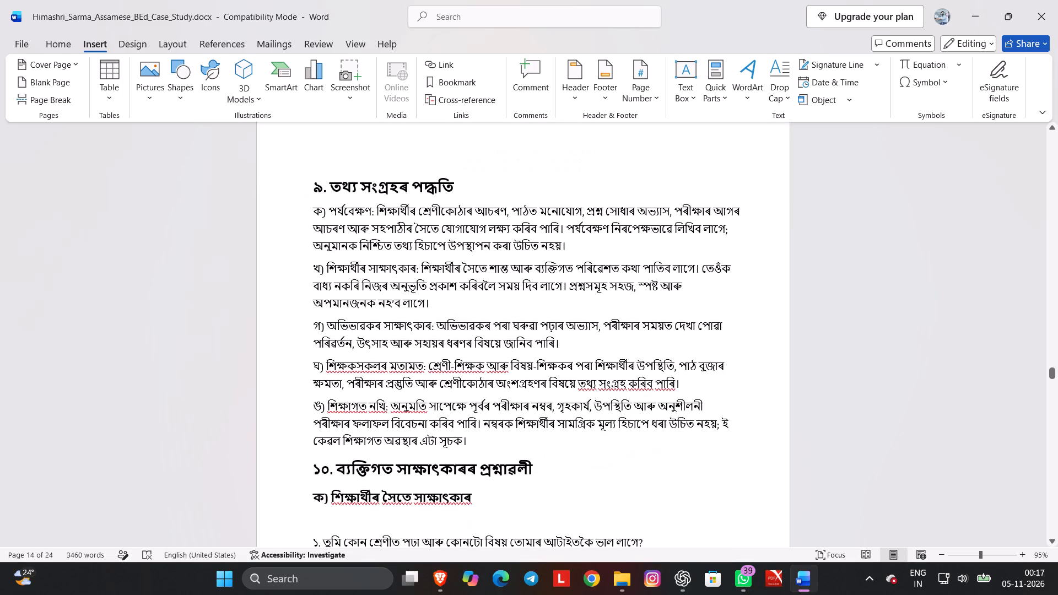
Remove the number "৯." from the "তথ্য সংগ্ৰহৰ পদ্ধতি" heading on page 15.
scroll(638, 302, down, 4)
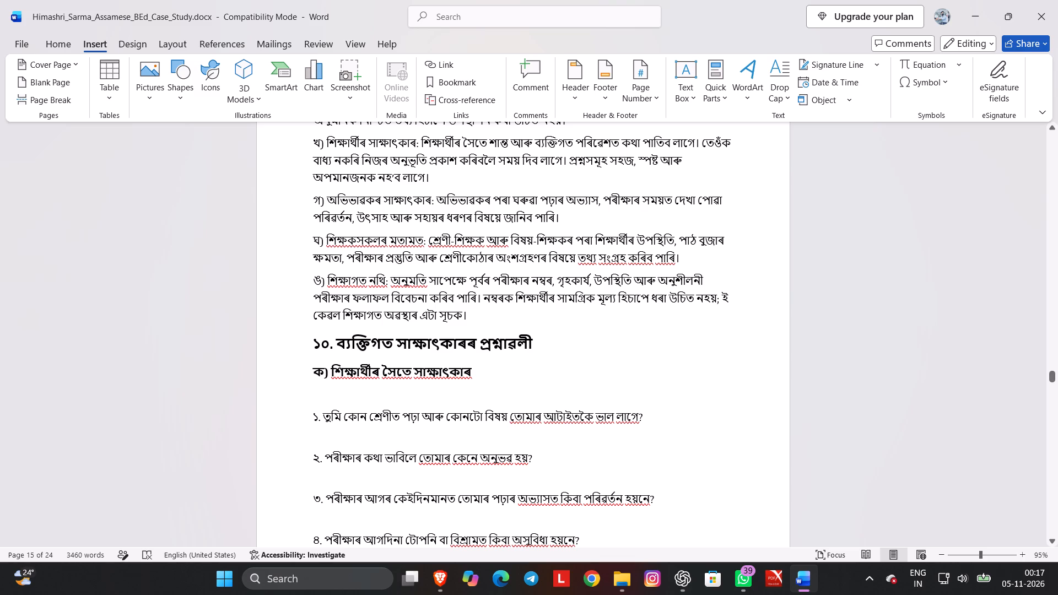
scroll(524, 324, up, 4)
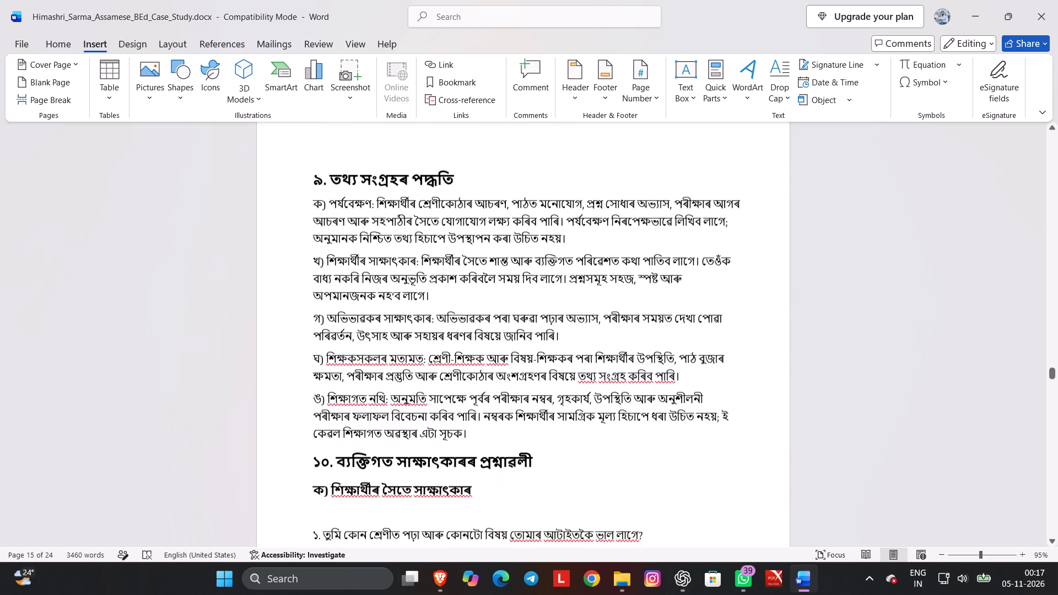
scroll(271, 249, up, 2)
drag(330, 248, 312, 255)
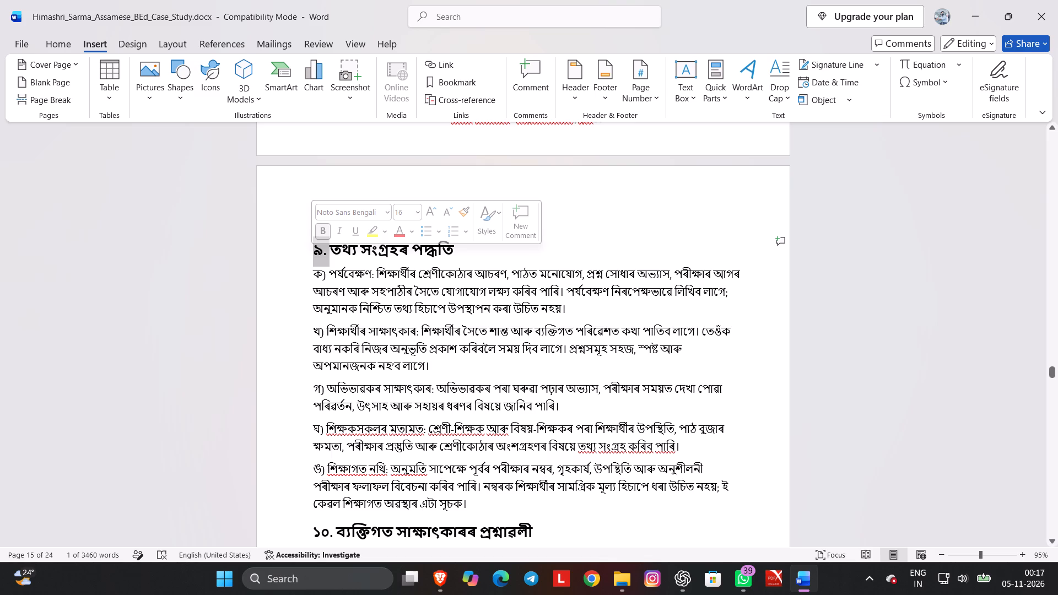
key(BackSpace)
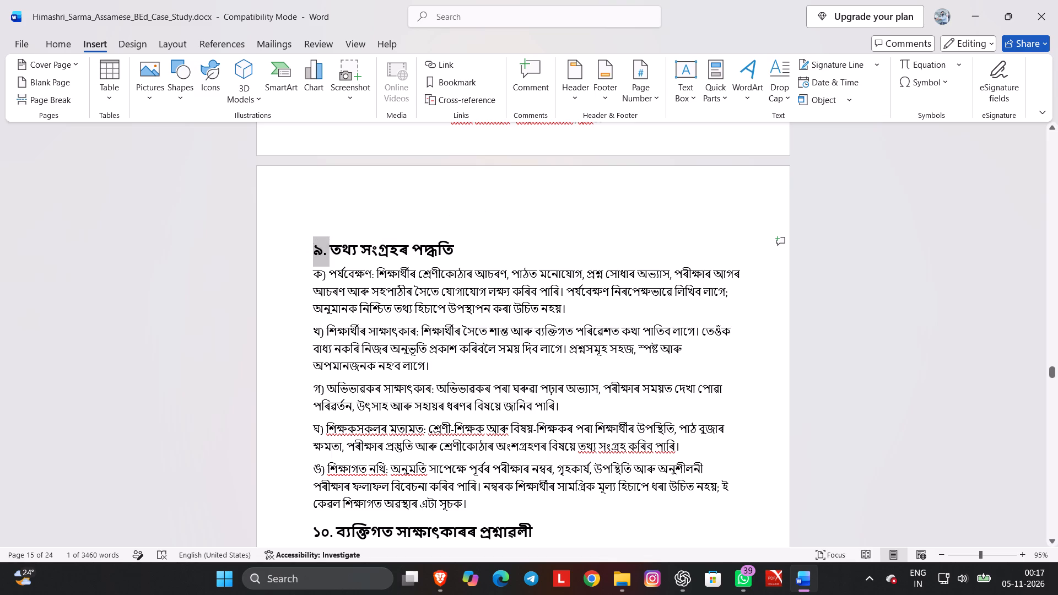
Remove the number "১০." from the "ব্যক্তিগত সাক্ষাৎকাৰৰ প্ৰশ্নাৱলী" heading on page 15.
scroll(393, 345, down, 6)
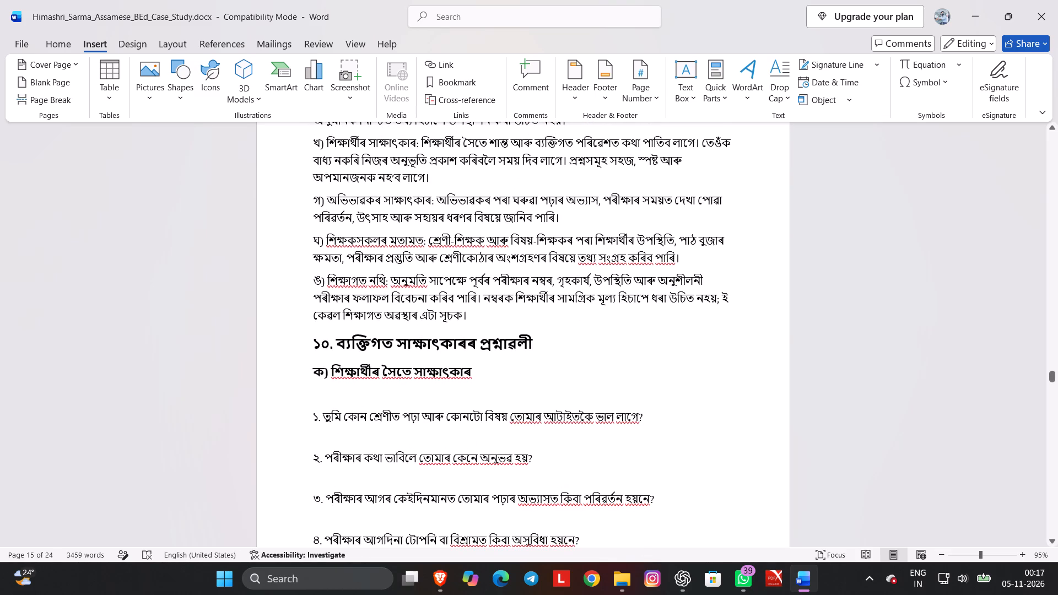
drag(333, 343, 300, 347)
key(BackSpace)
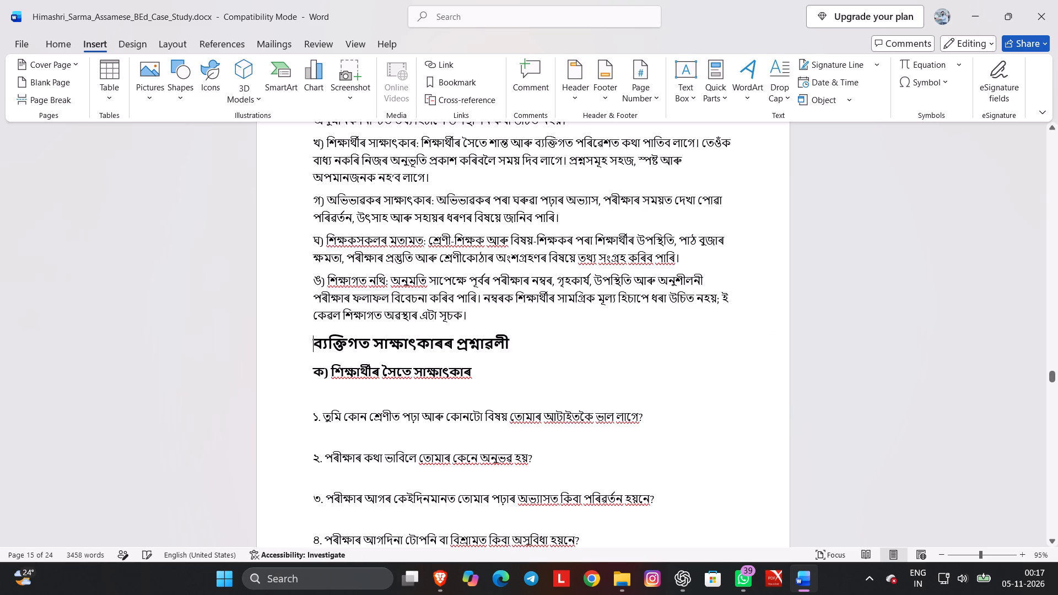
Insert a blank page after the last paragraph of the "তথ্য সংগ্ৰহৰ পদ্ধতি" section, before the "ব্যক্তিগত সাক্ষাৎকাৰৰ প্ৰশ্নাৱলী" heading.
scroll(510, 326, up, 6)
scroll(621, 365, down, 3)
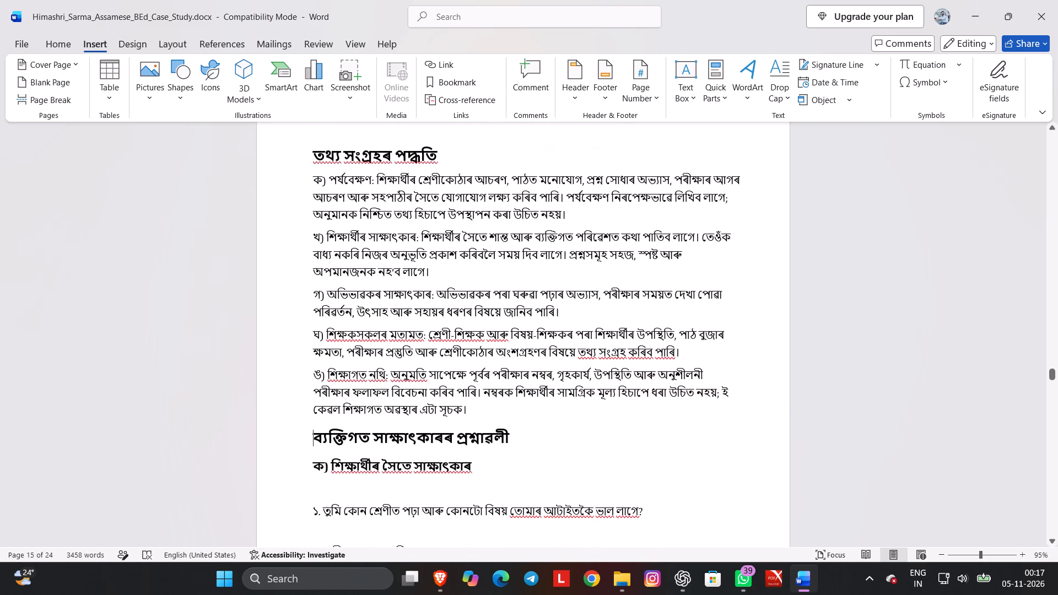
click(492, 408)
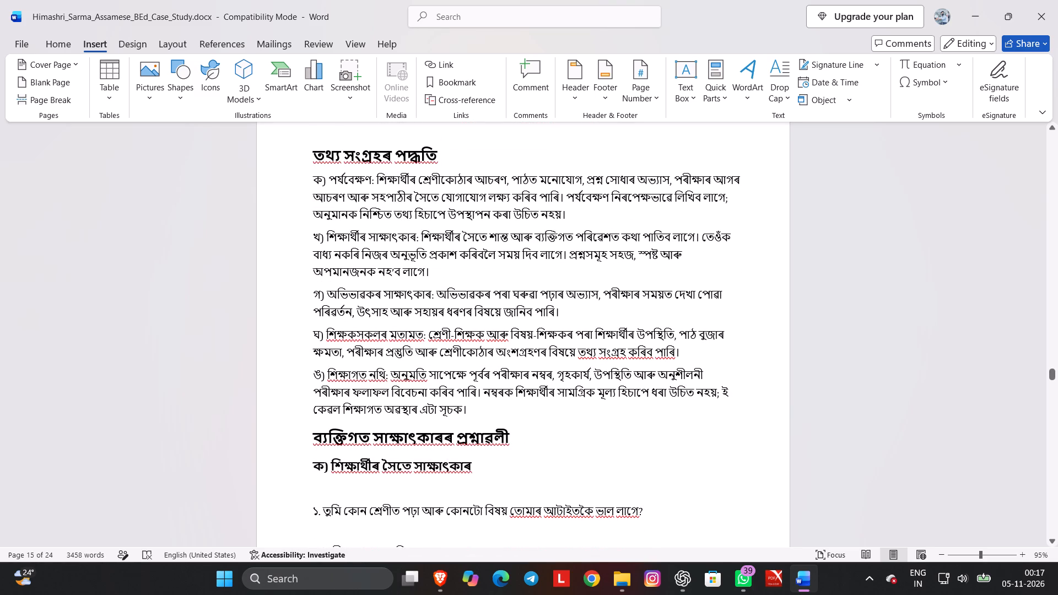
click(51, 84)
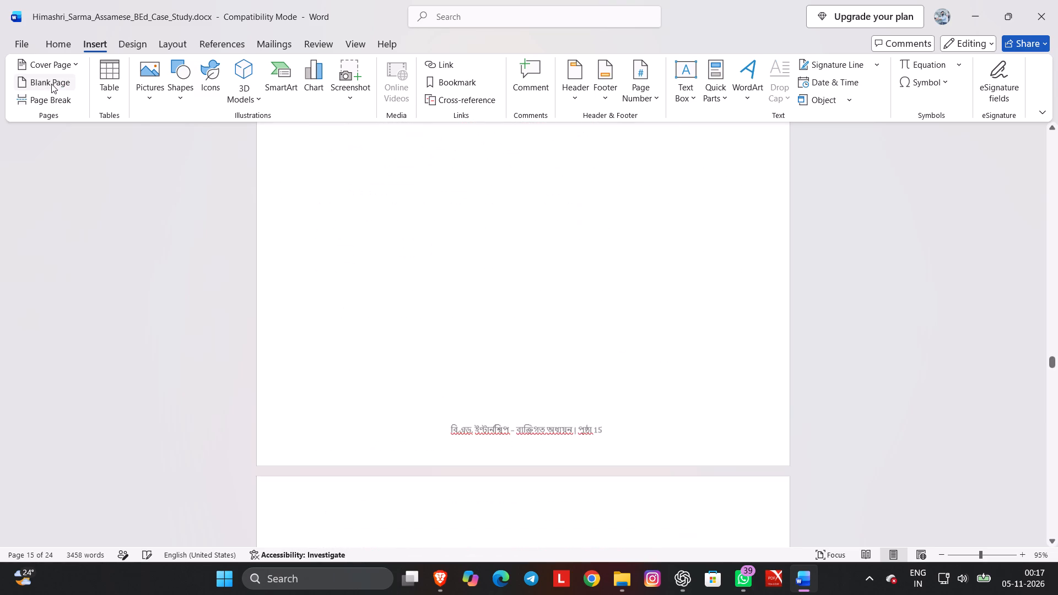
Check the layout of the "তথ্য সংগ্ৰহৰ পদ্ধতি" page against the case history text on pages 13 and 14.
scroll(534, 217, up, 15)
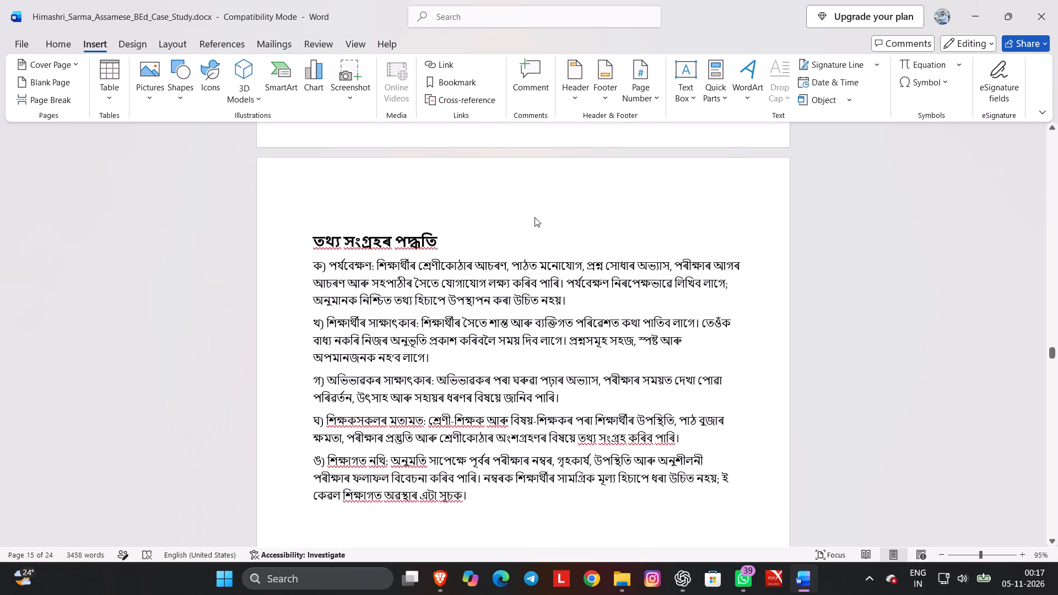
scroll(535, 217, up, 20)
scroll(535, 217, up, 5)
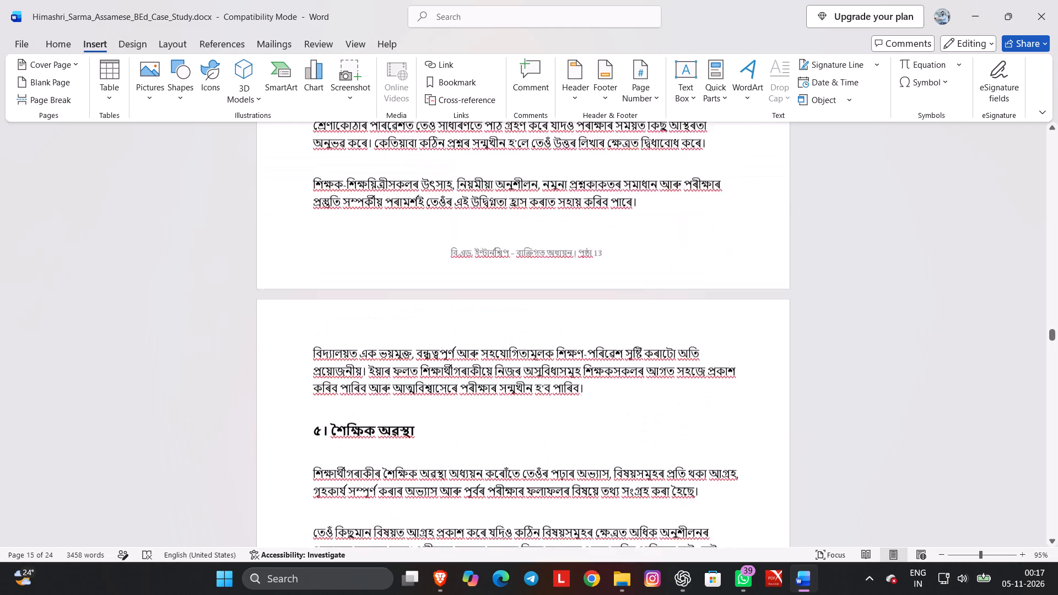
scroll(535, 217, down, 20)
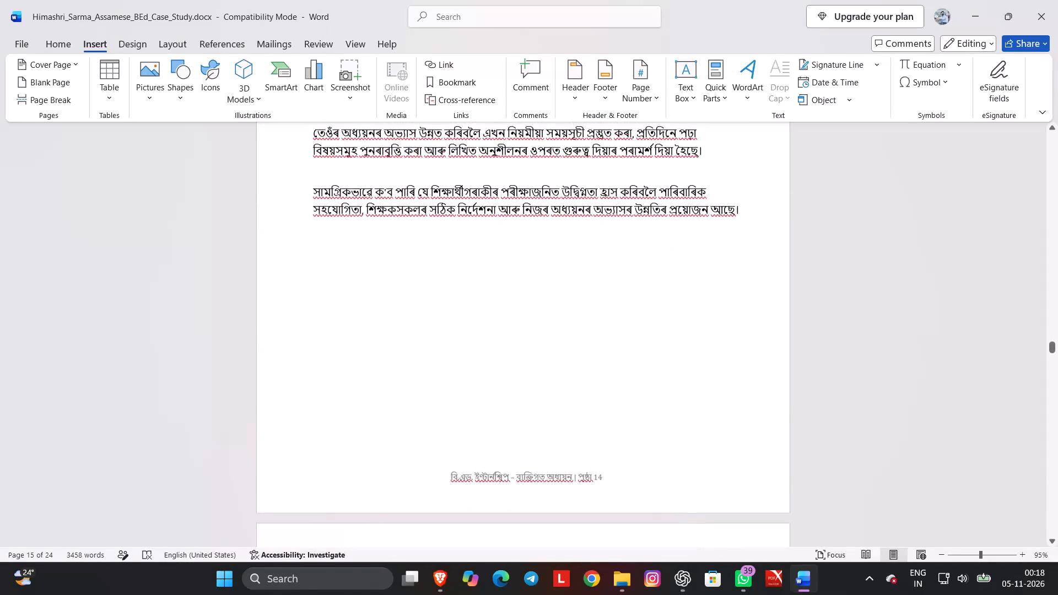
scroll(535, 217, down, 9)
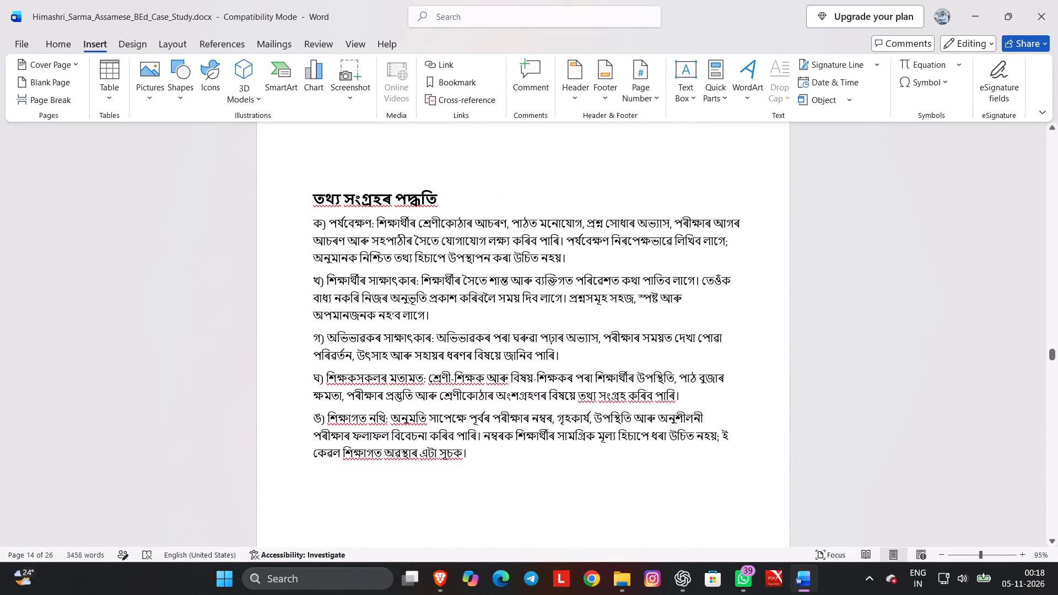
Add one blank paragraph after each of items ক), খ), গ) and ঘ) in the "তথ্য সংগ্ৰহৰ পদ্ধতি" section on page 15.
click(592, 253)
key(Return)
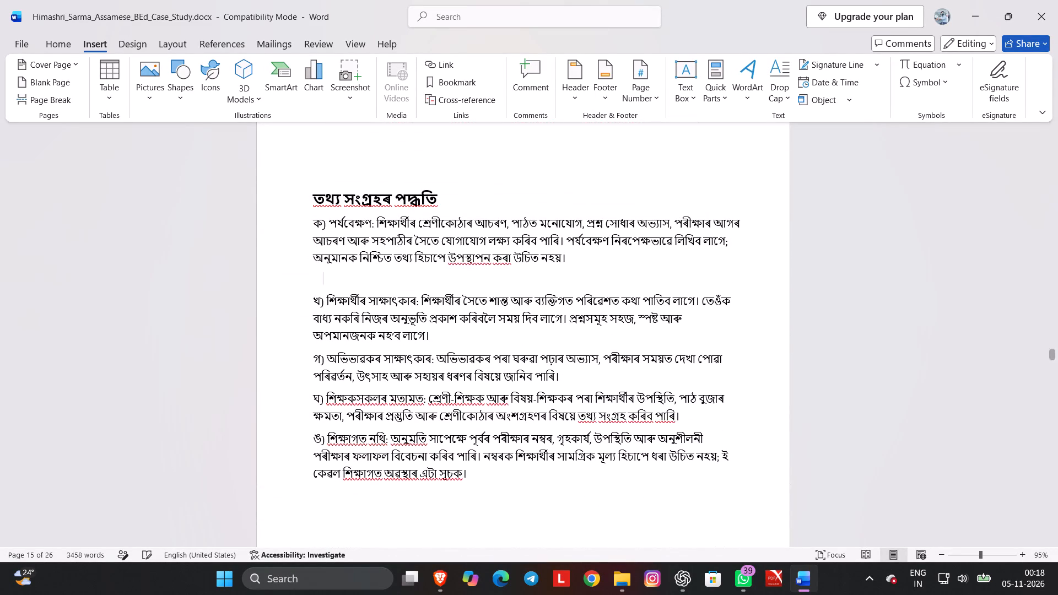
scroll(592, 253, down, 3)
click(609, 244)
key(Return)
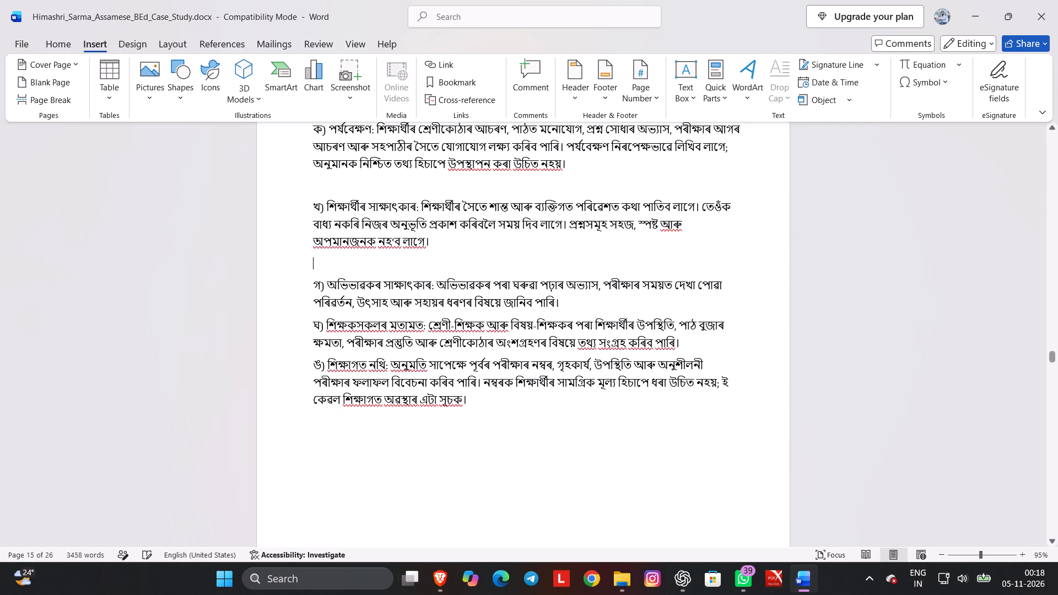
scroll(609, 265, down, 2)
click(584, 243)
key(Return)
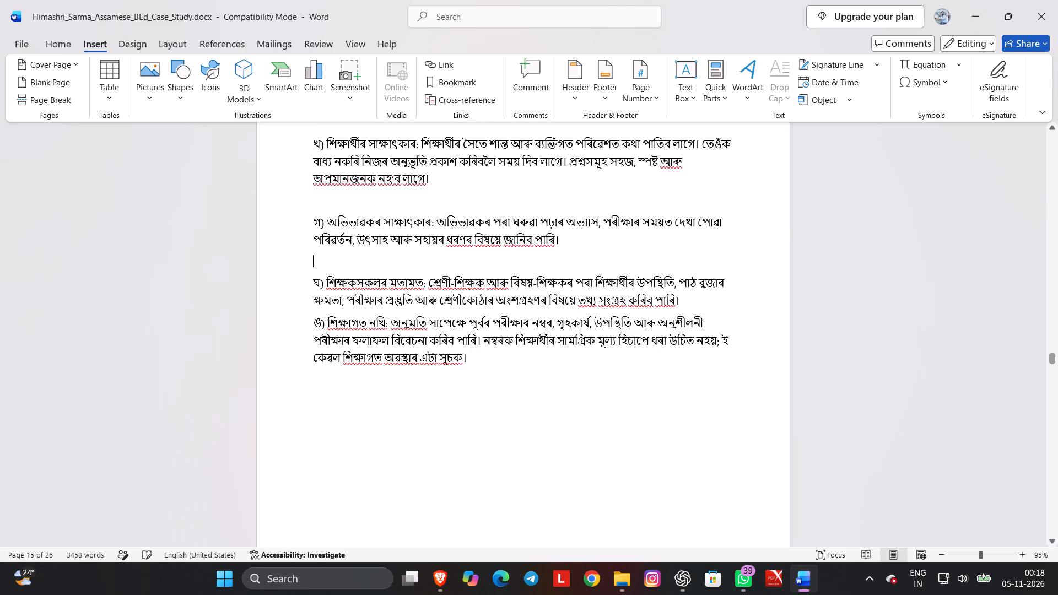
click(688, 298)
key(Return)
Review the layout from the end of page 15 through the student interview questions on page 17 to the guardian interview on page 18.
scroll(688, 298, down, 4)
scroll(661, 286, up, 2)
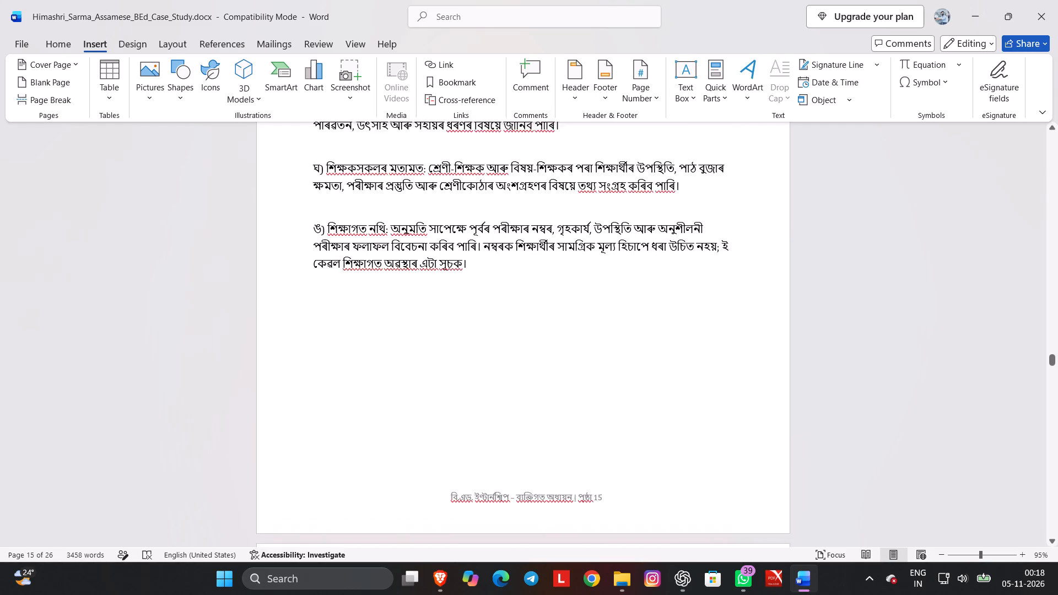
scroll(660, 284, up, 8)
scroll(654, 269, down, 9)
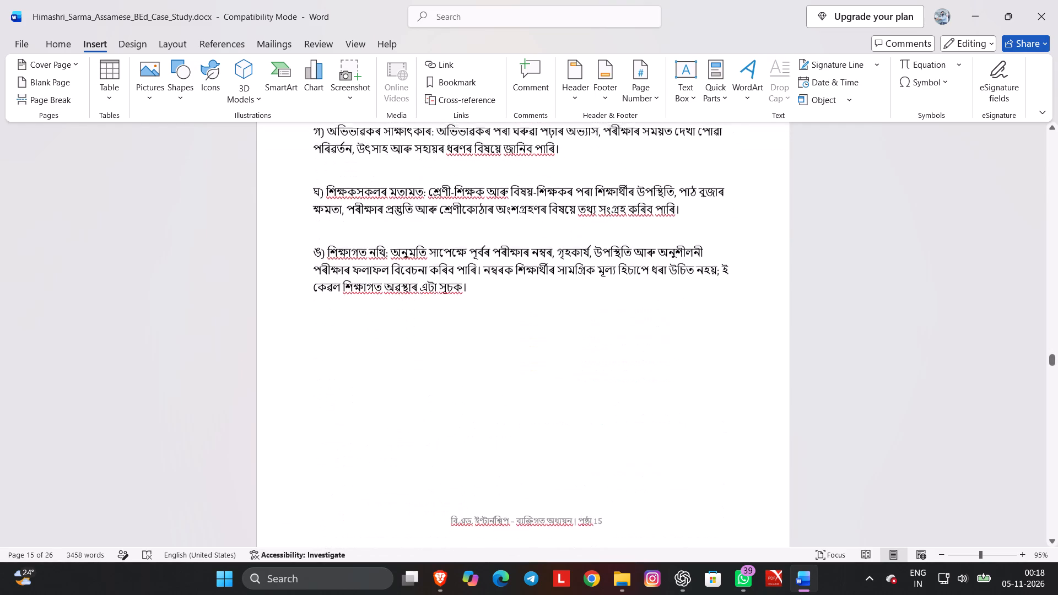
scroll(654, 269, down, 20)
scroll(654, 269, down, 9)
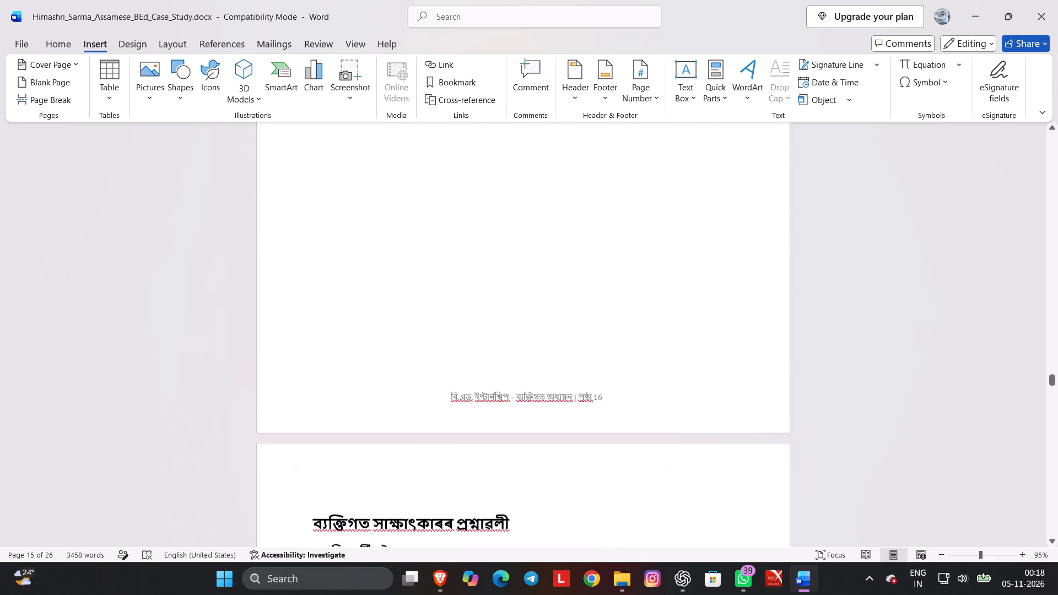
scroll(654, 269, down, 12)
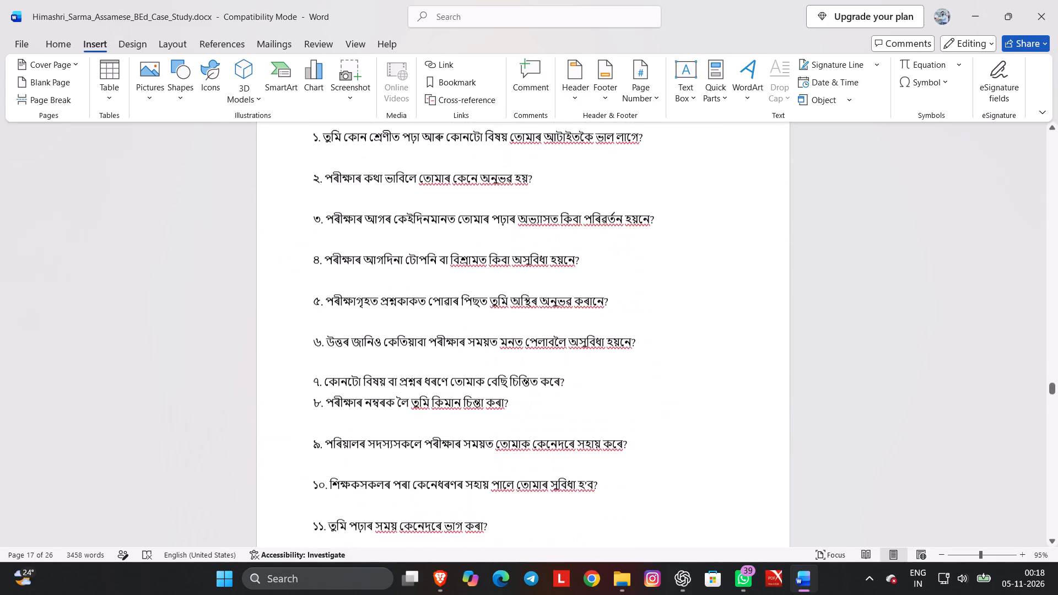
scroll(654, 269, down, 12)
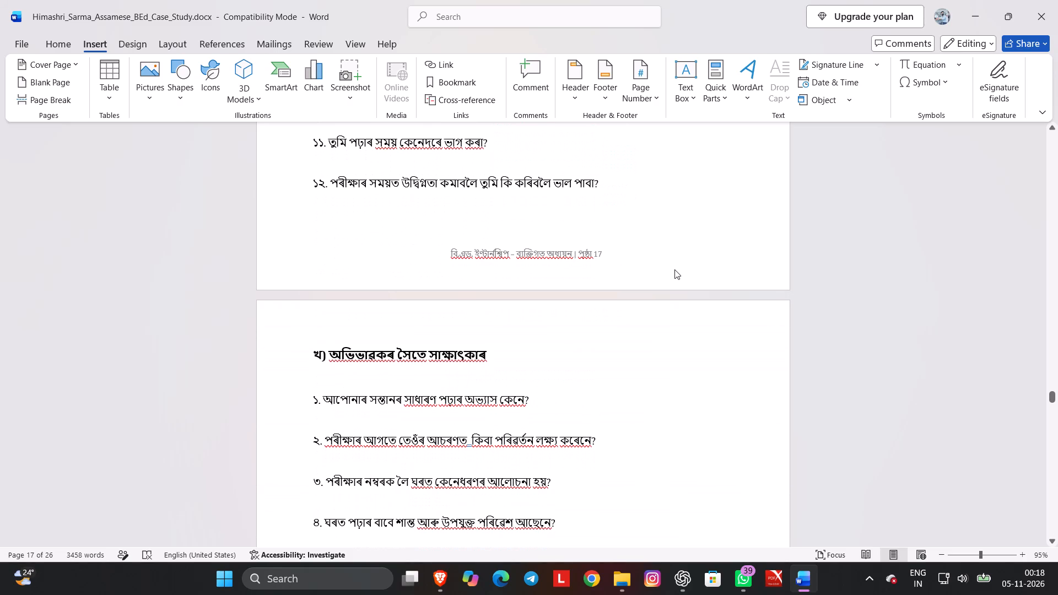
scroll(674, 269, up, 12)
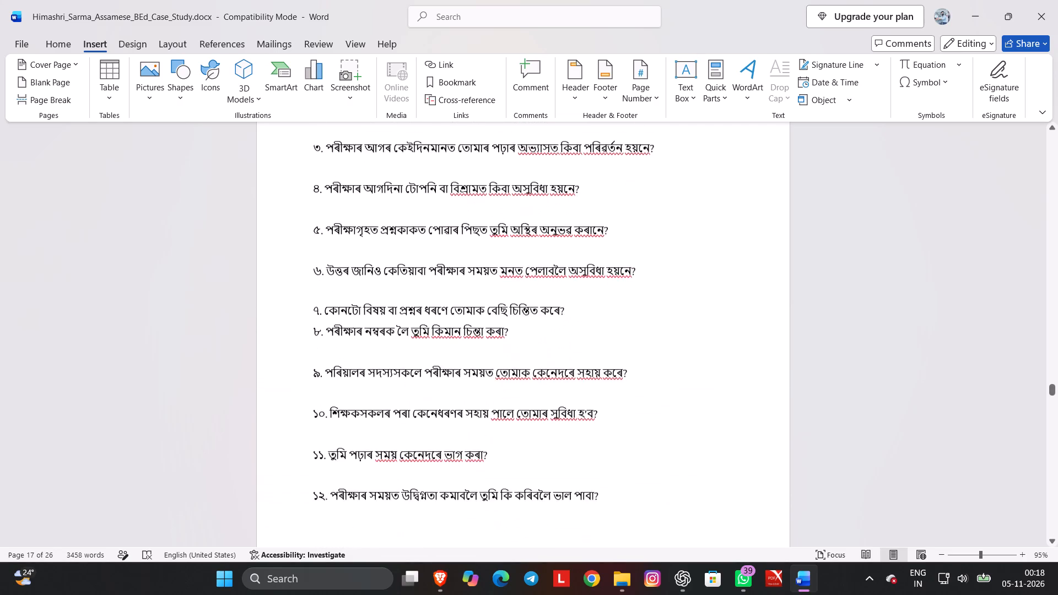
scroll(674, 269, up, 8)
scroll(654, 261, down, 3)
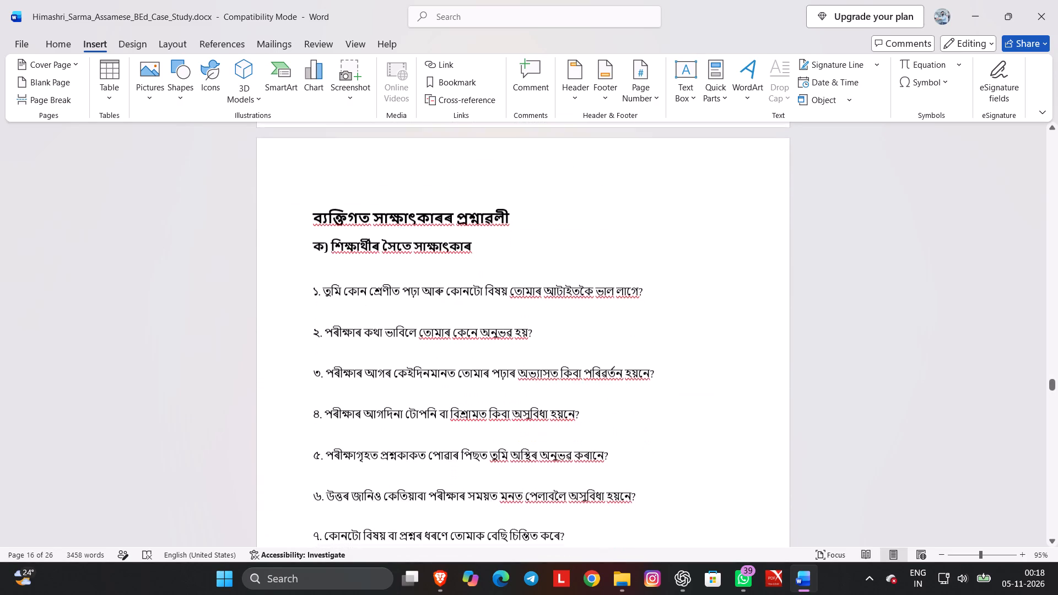
Recheck page 16 and its neighbours, comparing the end of the "তথ্য সংগ্ৰহৰ পদ্ধতি" section with the student interview questions on page 17.
scroll(574, 273, up, 20)
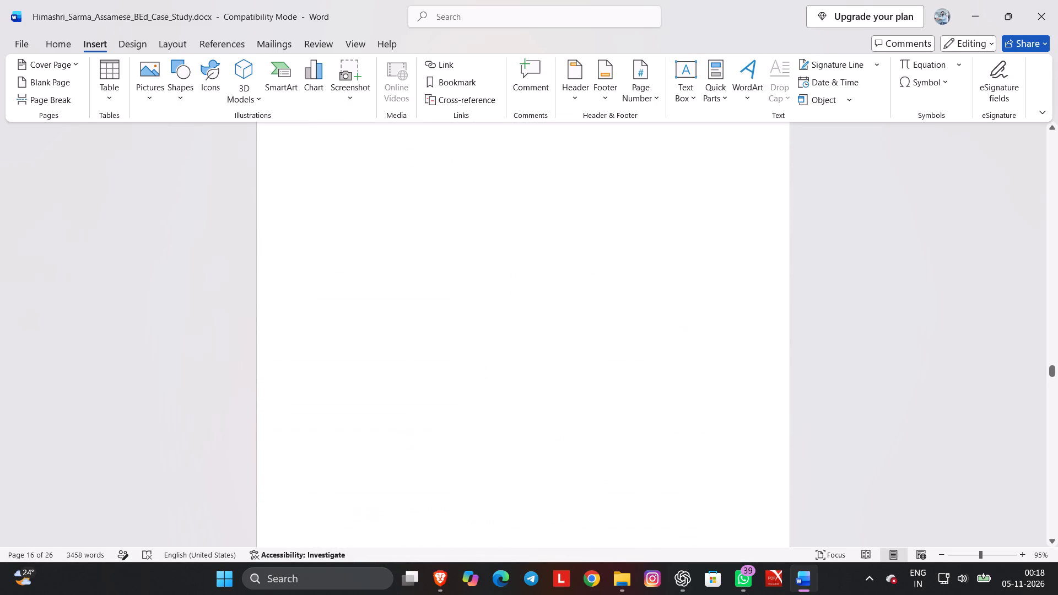
scroll(581, 264, down, 19)
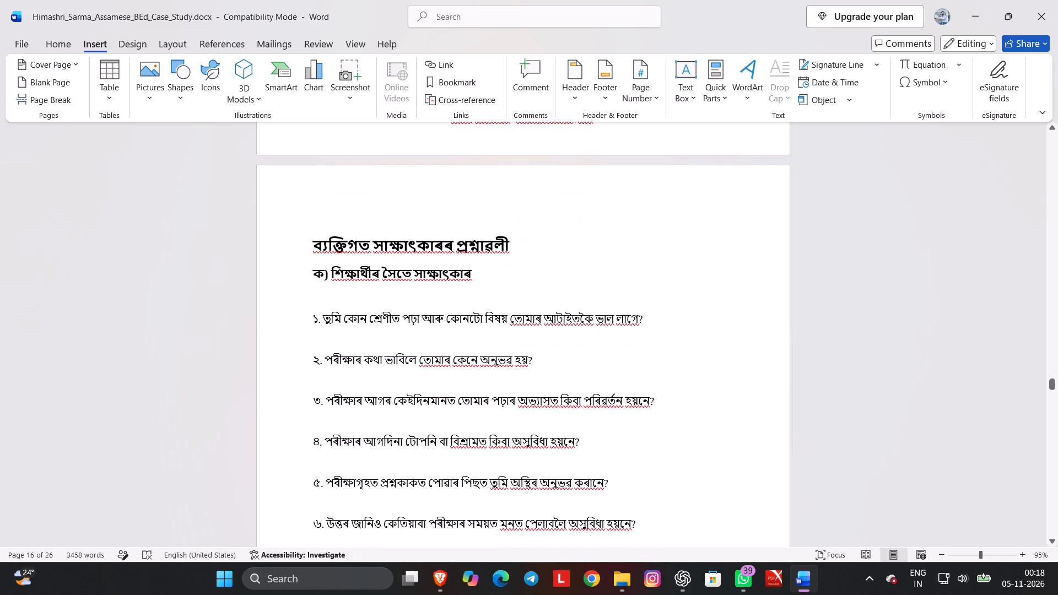
scroll(582, 264, down, 2)
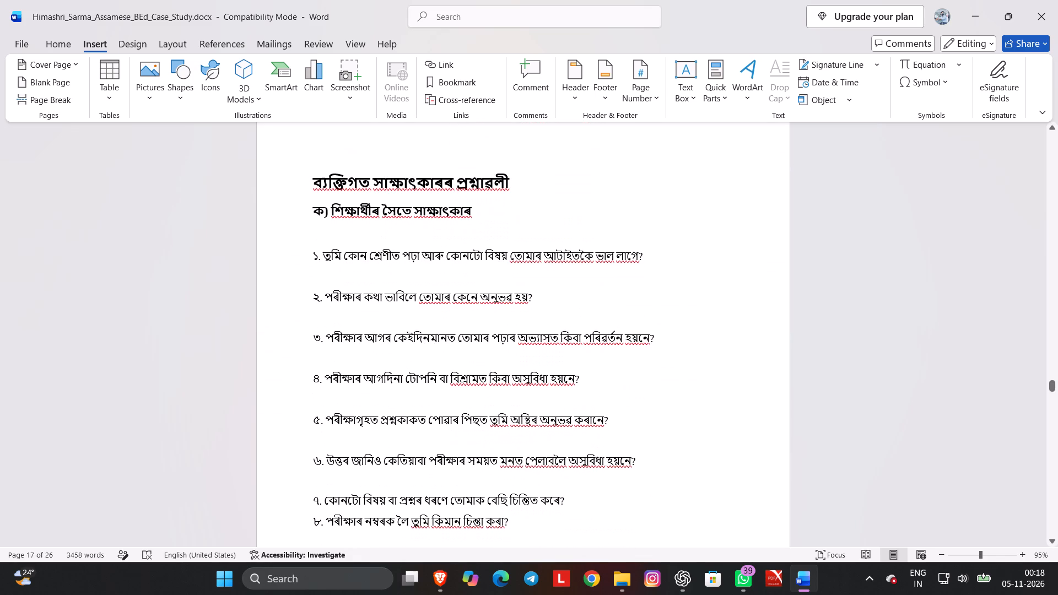
scroll(582, 264, down, 15)
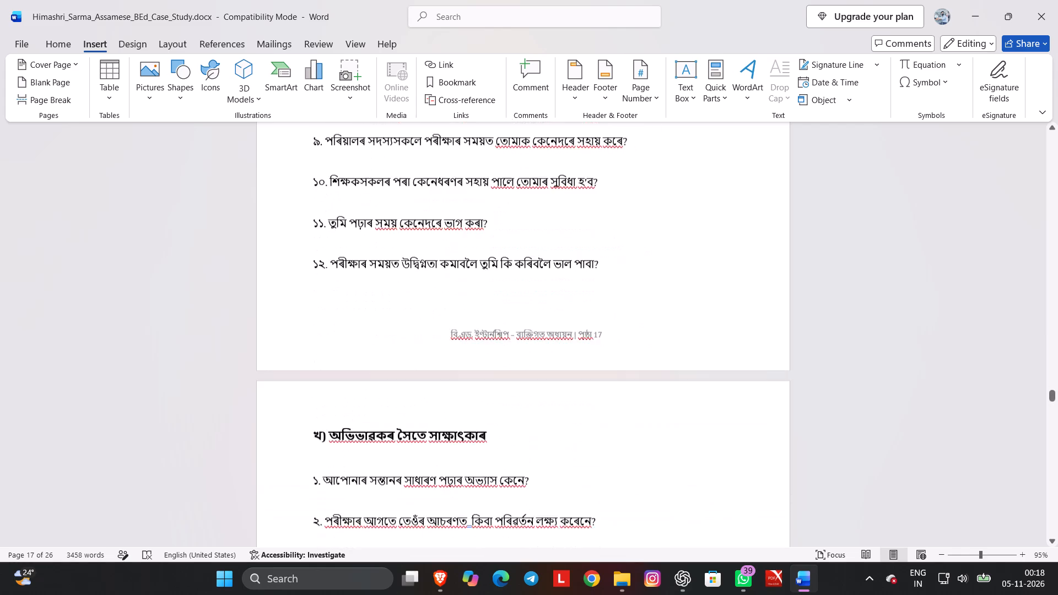
scroll(582, 264, down, 1)
scroll(582, 264, up, 9)
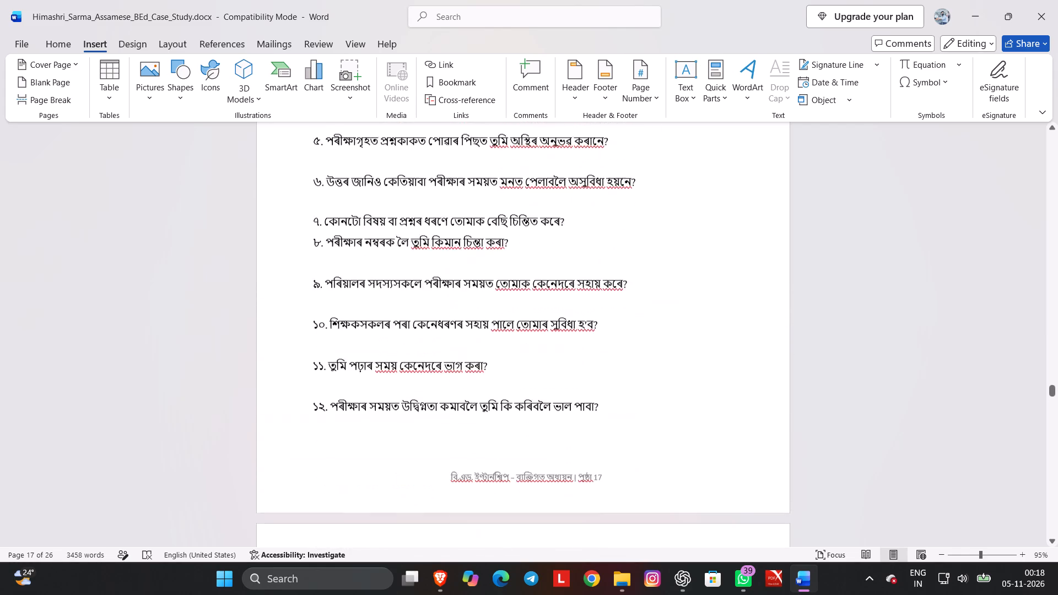
scroll(582, 264, up, 19)
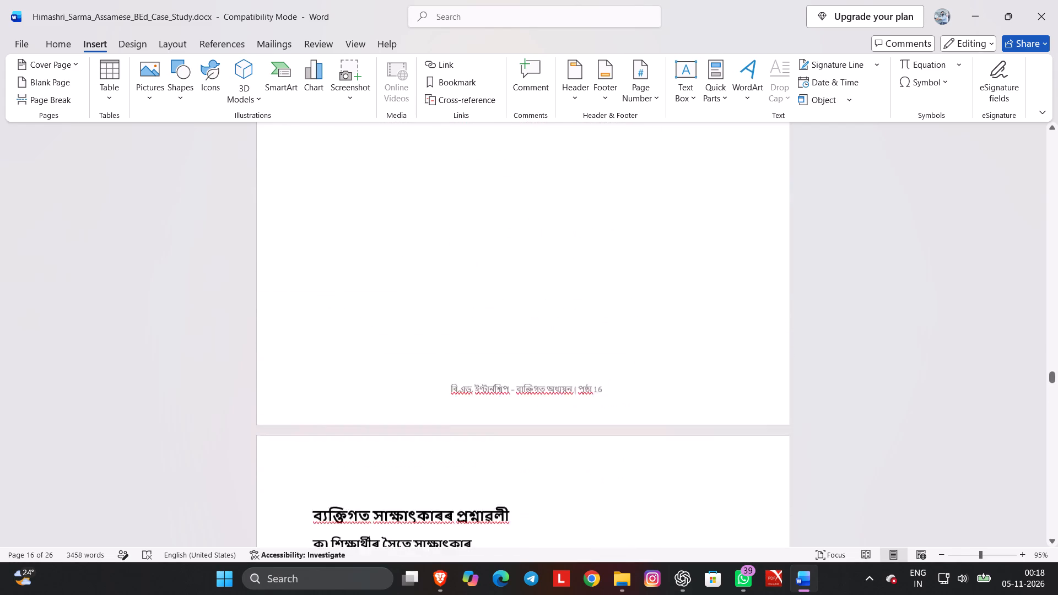
scroll(579, 266, up, 6)
scroll(577, 266, up, 20)
scroll(577, 266, up, 2)
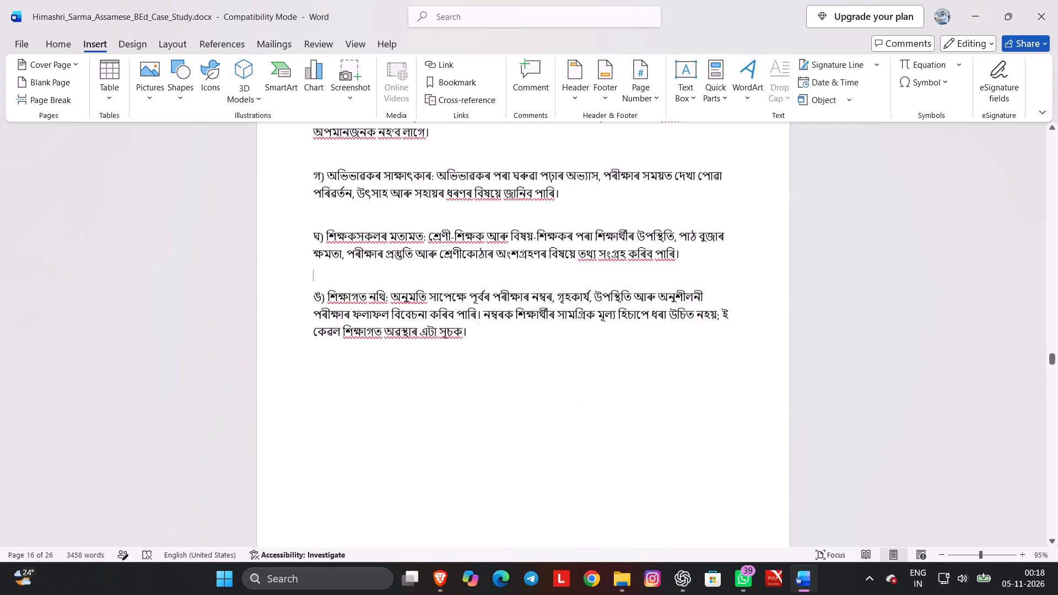
scroll(570, 266, up, 8)
scroll(569, 267, down, 12)
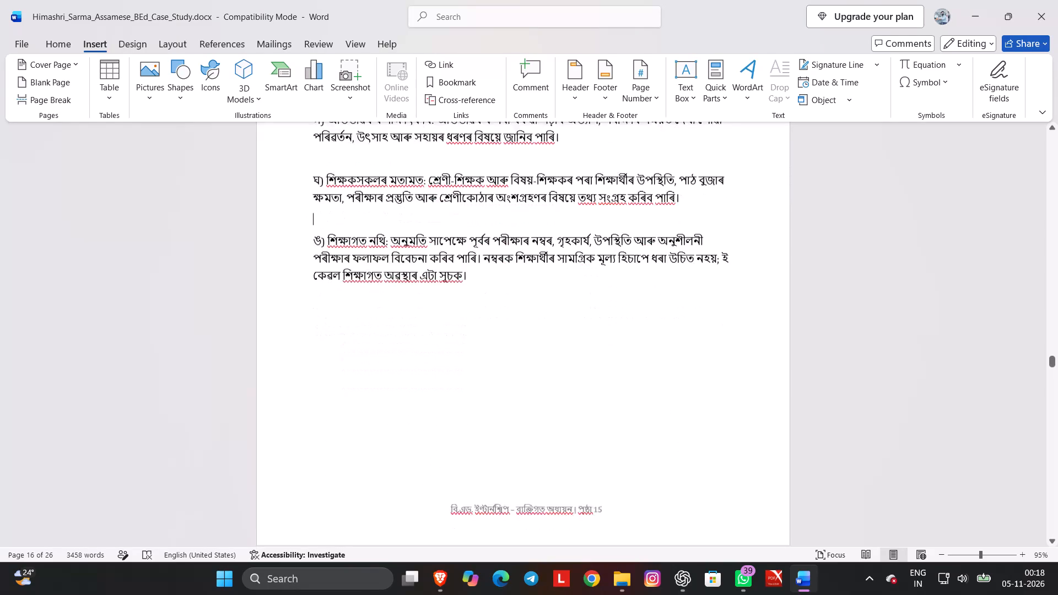
scroll(569, 267, down, 20)
scroll(569, 267, down, 11)
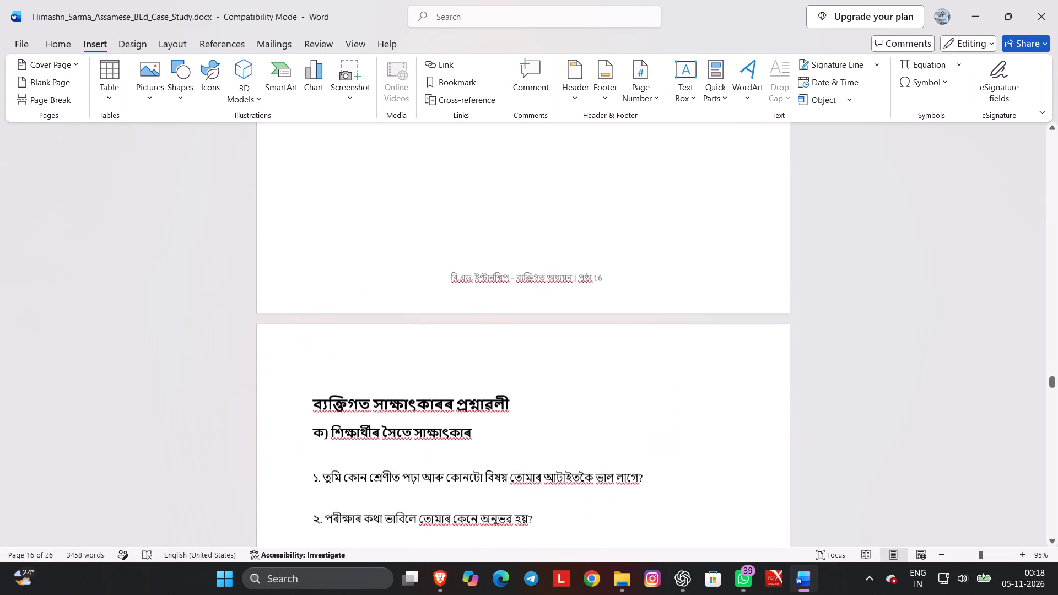
scroll(570, 267, down, 5)
scroll(499, 207, down, 8)
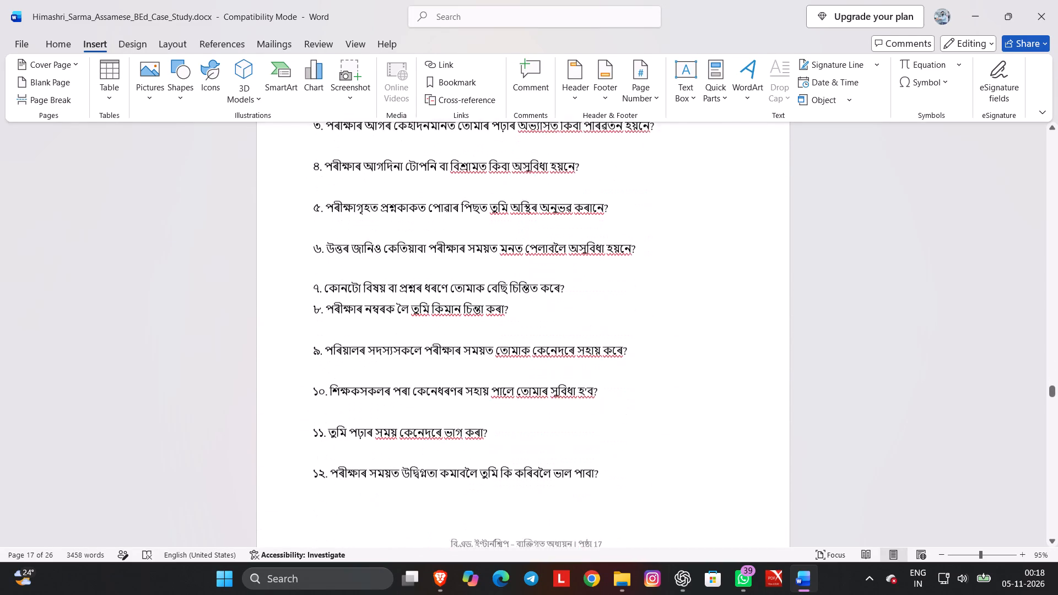
scroll(511, 236, up, 5)
scroll(371, 219, up, 3)
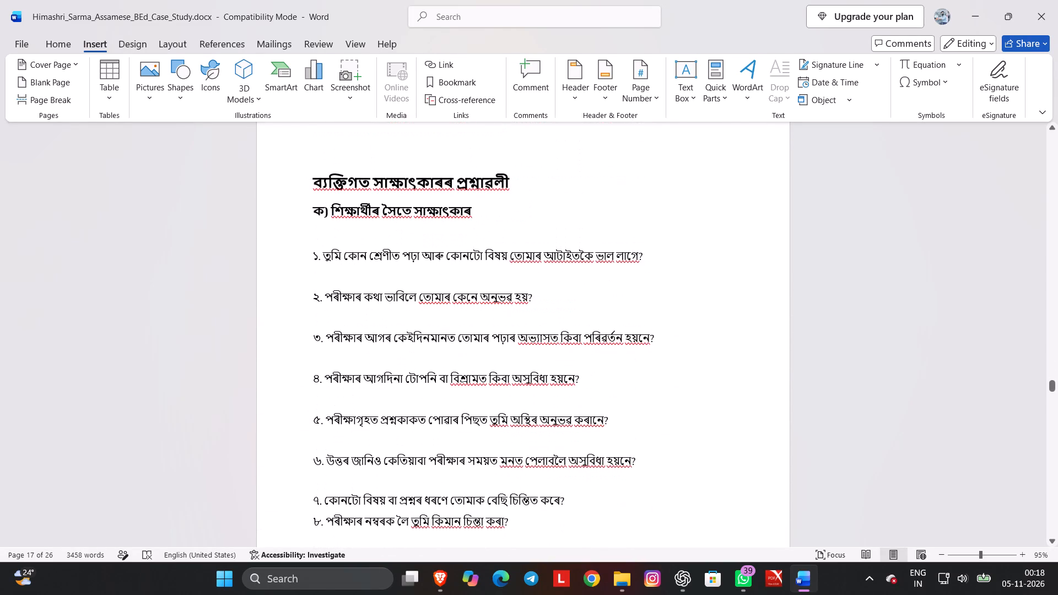
scroll(522, 234, up, 4)
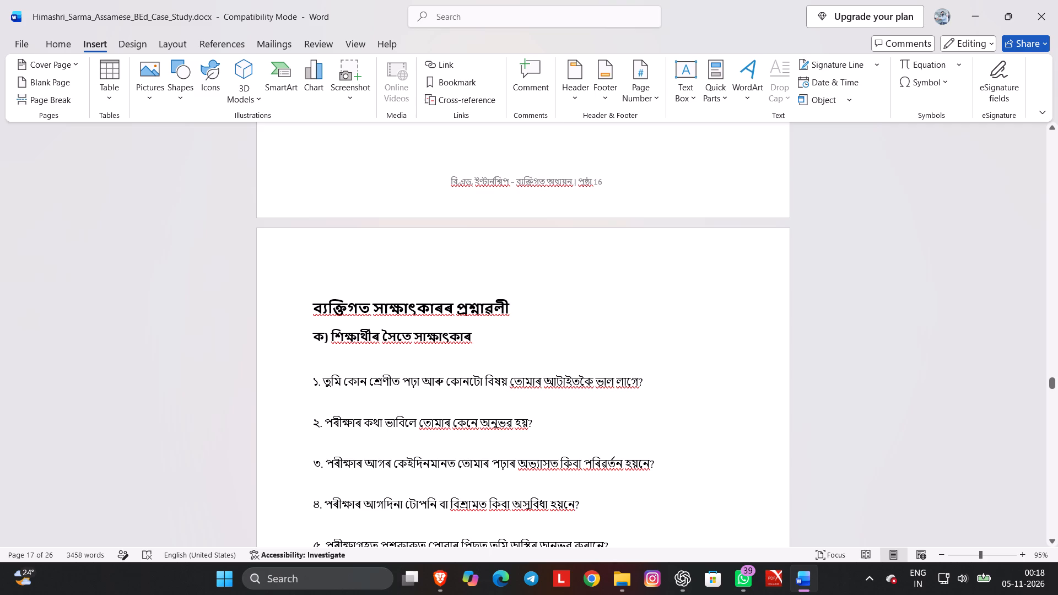
Review the layout of the student, guardian and teacher interview questions from page 17 to the "অধ্যায়নৰ মুখ্য ফলাফল" heading on page 19.
scroll(439, 358, down, 20)
scroll(439, 358, down, 3)
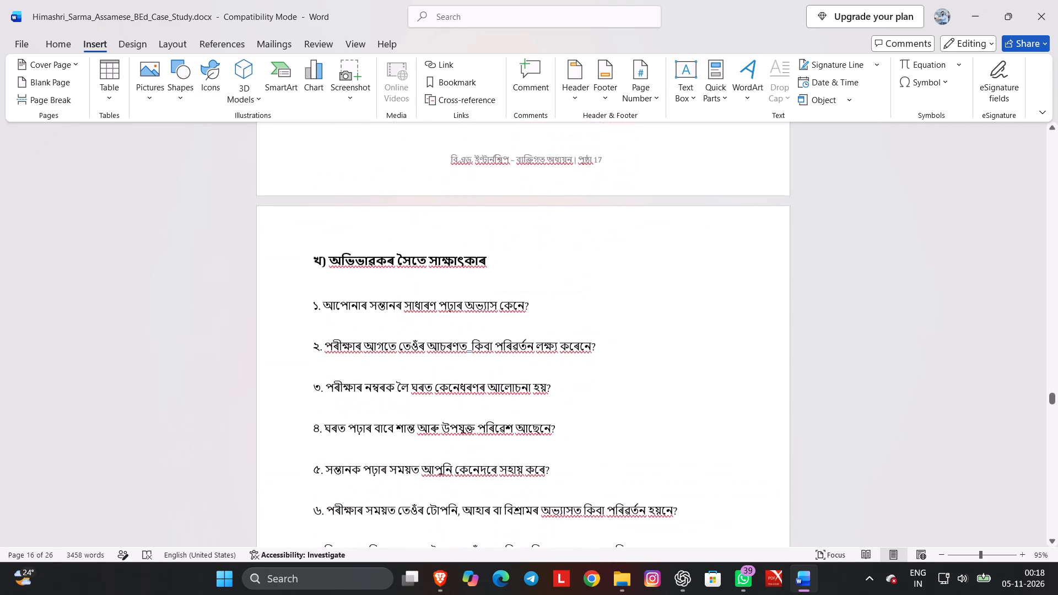
scroll(514, 292, down, 11)
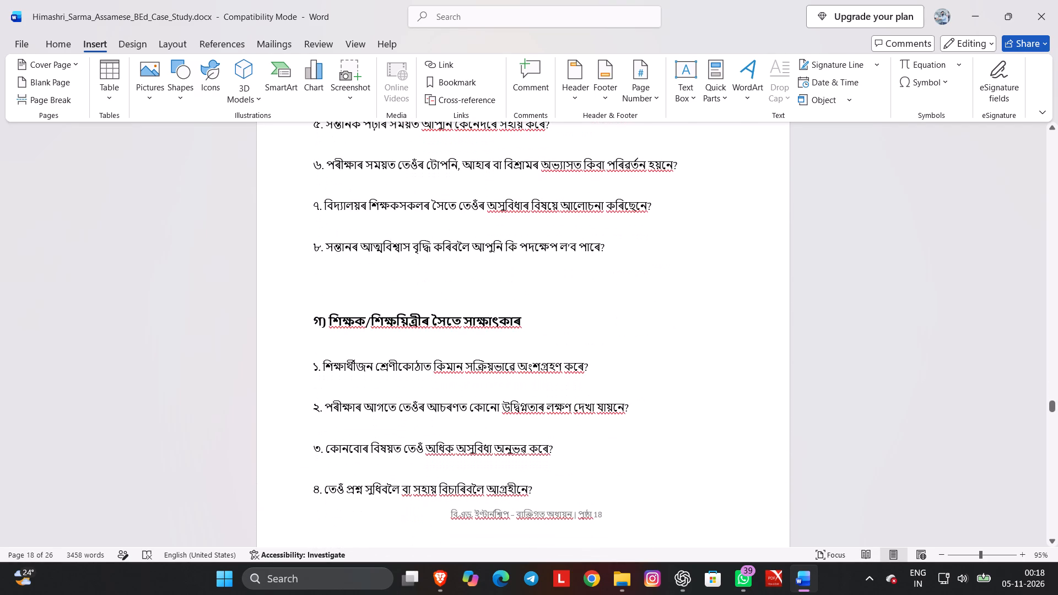
scroll(512, 305, down, 3)
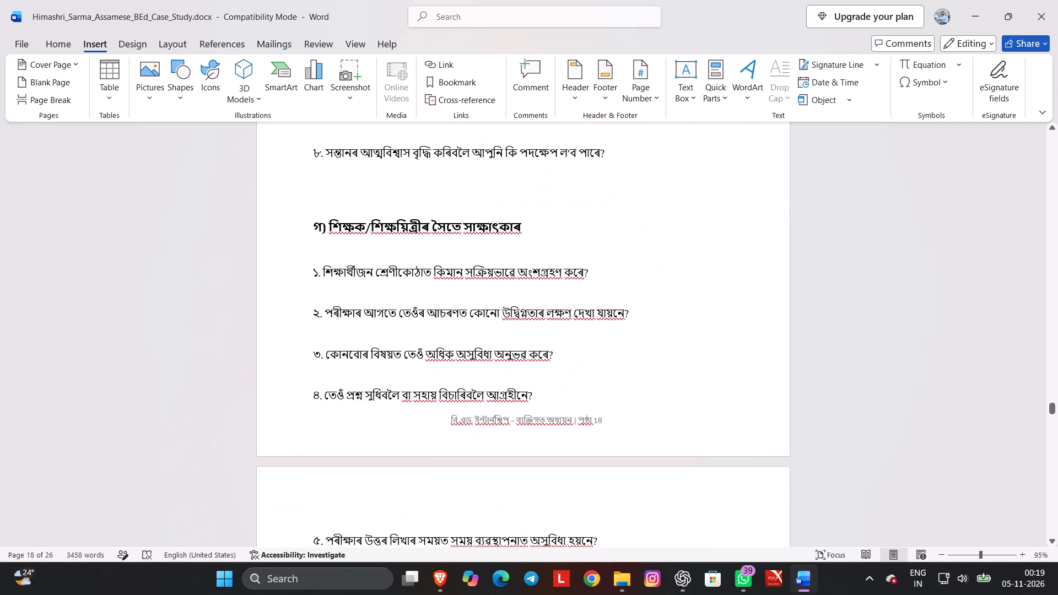
scroll(461, 285, down, 10)
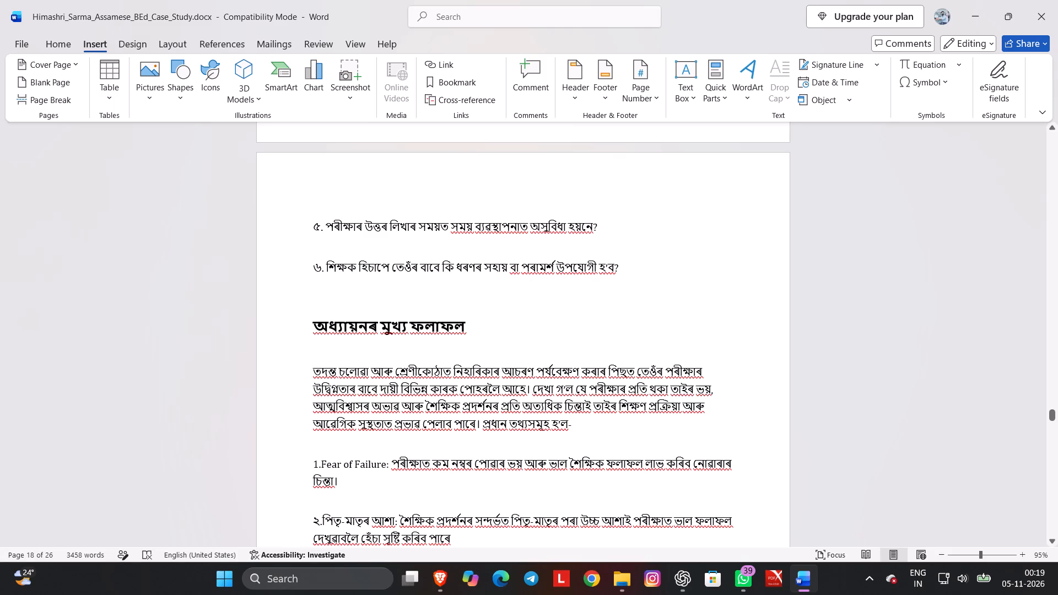
scroll(618, 280, down, 2)
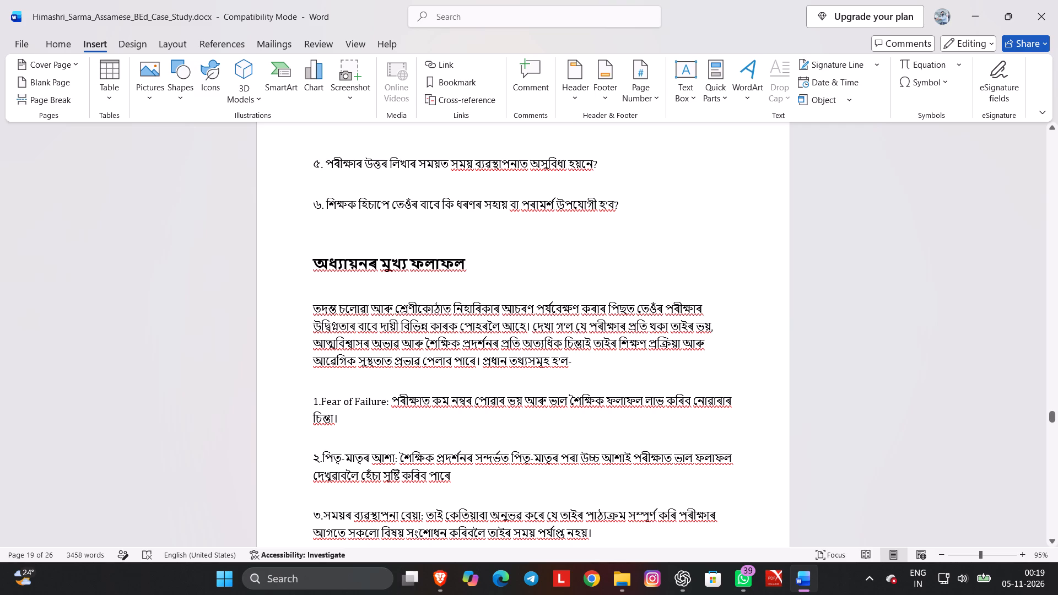
Add blank paragraphs after teacher interview question ৬ on page 19 until the "অধ্যায়নৰ মুখ্য ফলাফল" heading starts page 20.
click(634, 207)
scroll(633, 221, down, 5)
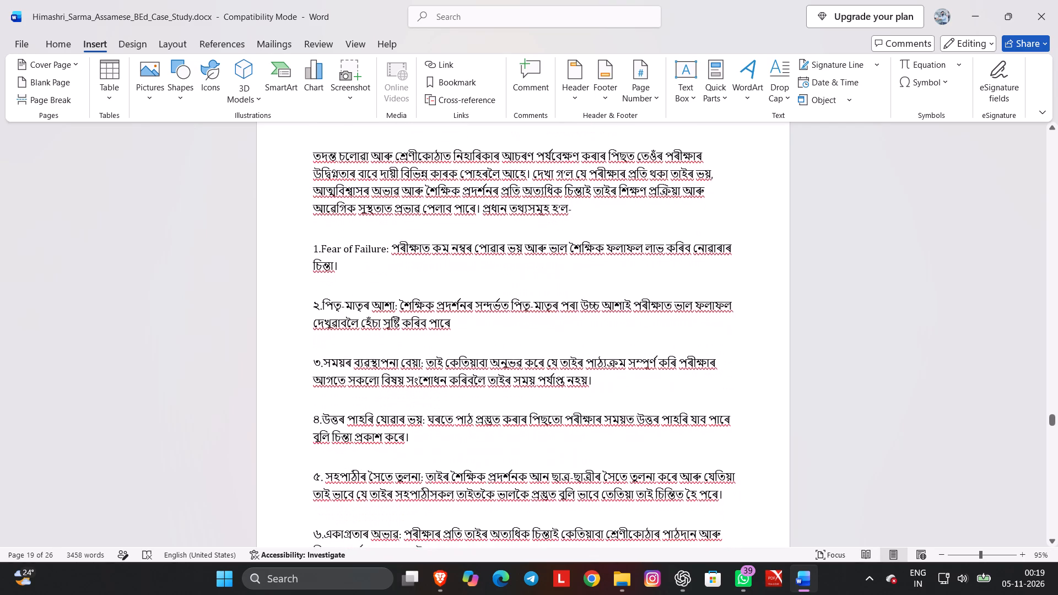
scroll(633, 221, up, 7)
scroll(633, 221, down, 3)
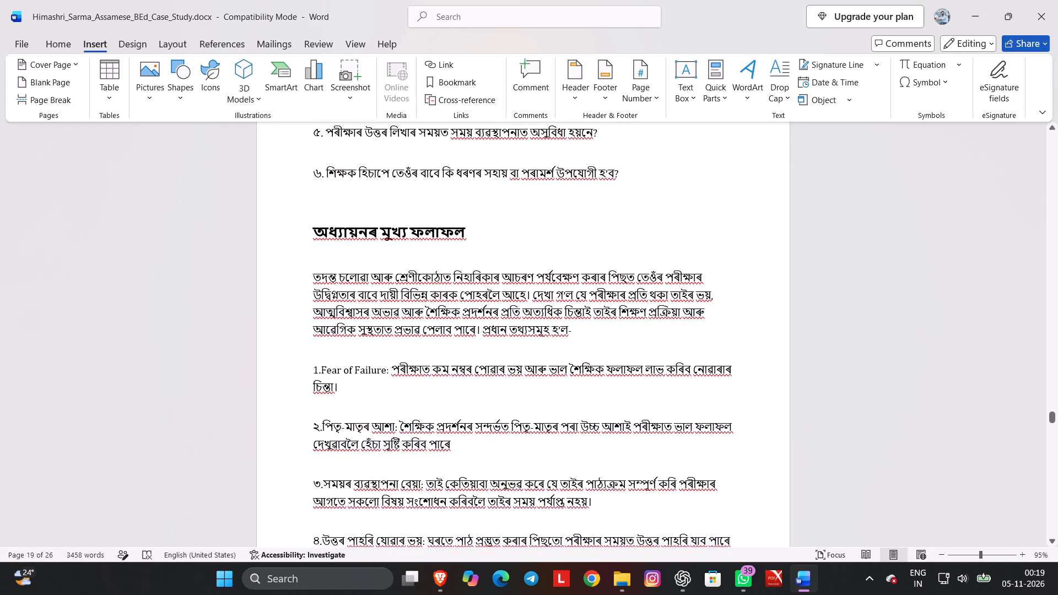
scroll(633, 221, up, 3)
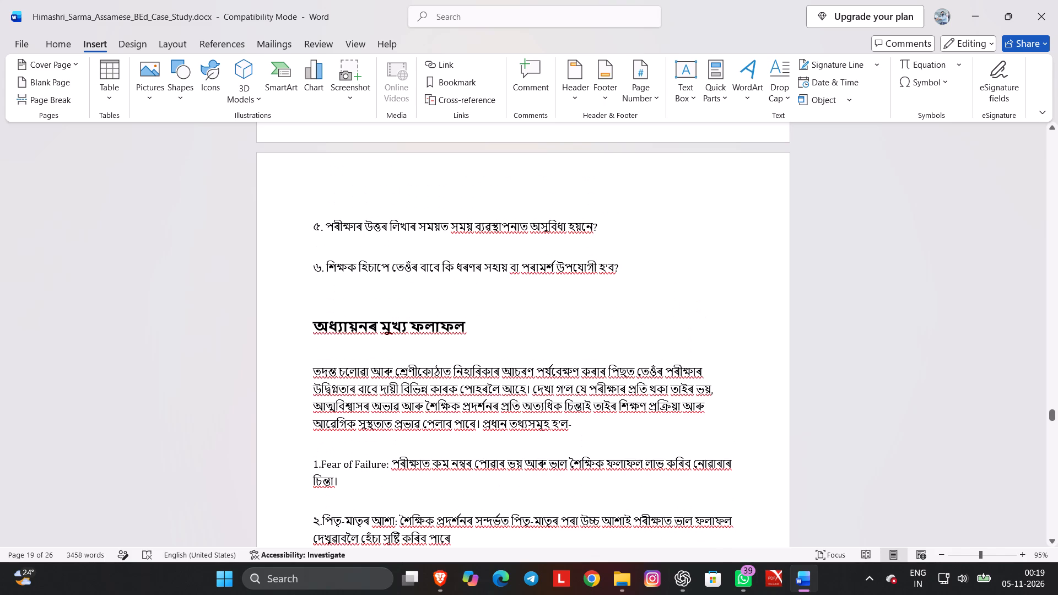
key(Return)
scroll(633, 221, down, 6)
scroll(666, 228, up, 2)
scroll(666, 225, down, 11)
scroll(666, 225, up, 7)
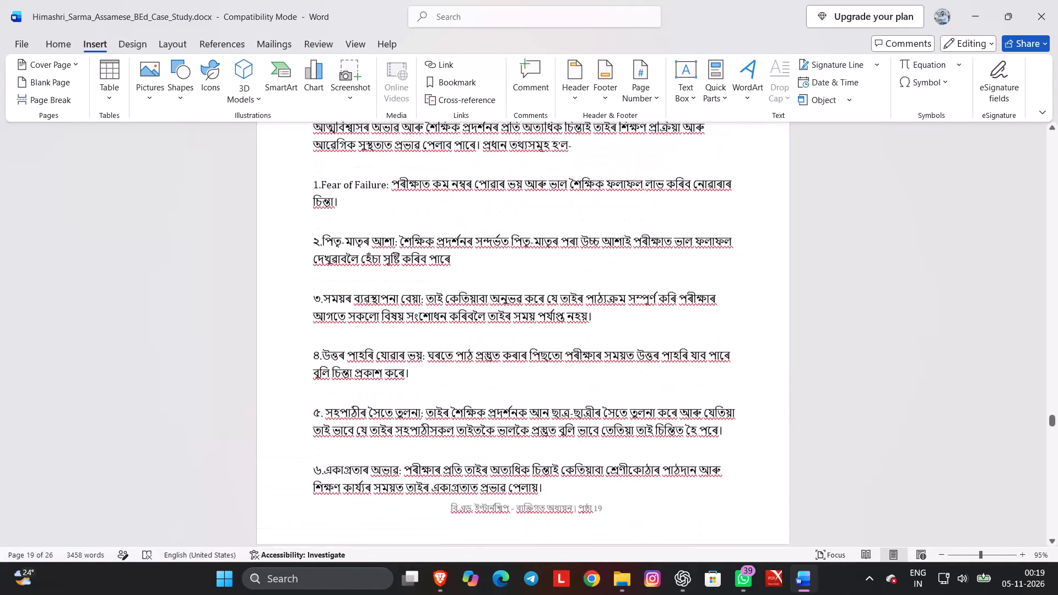
scroll(666, 225, up, 1)
scroll(666, 225, down, 16)
scroll(666, 224, up, 5)
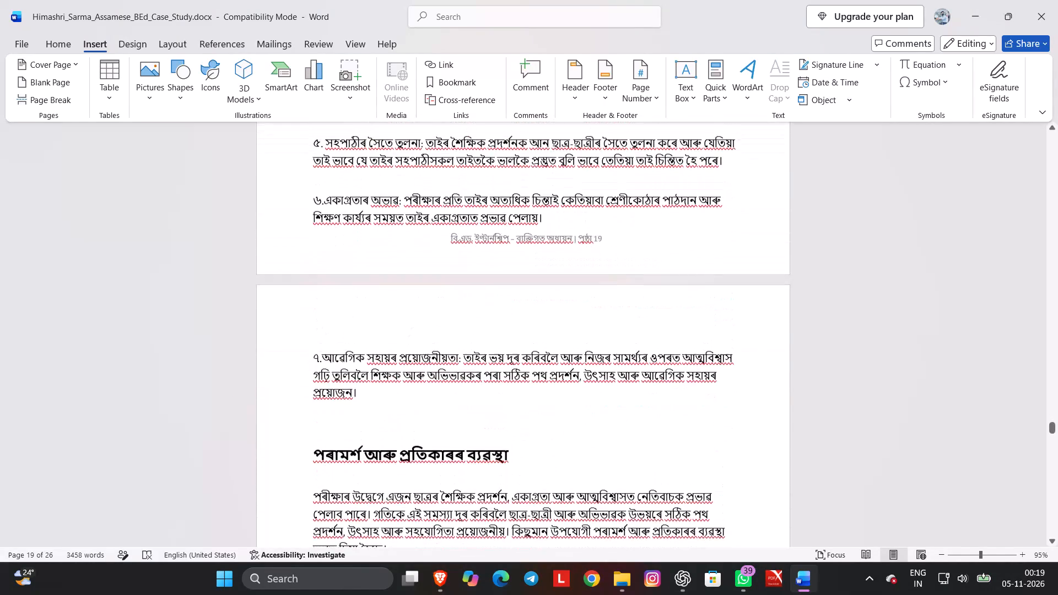
scroll(666, 224, up, 16)
key(Return)
key(Return)
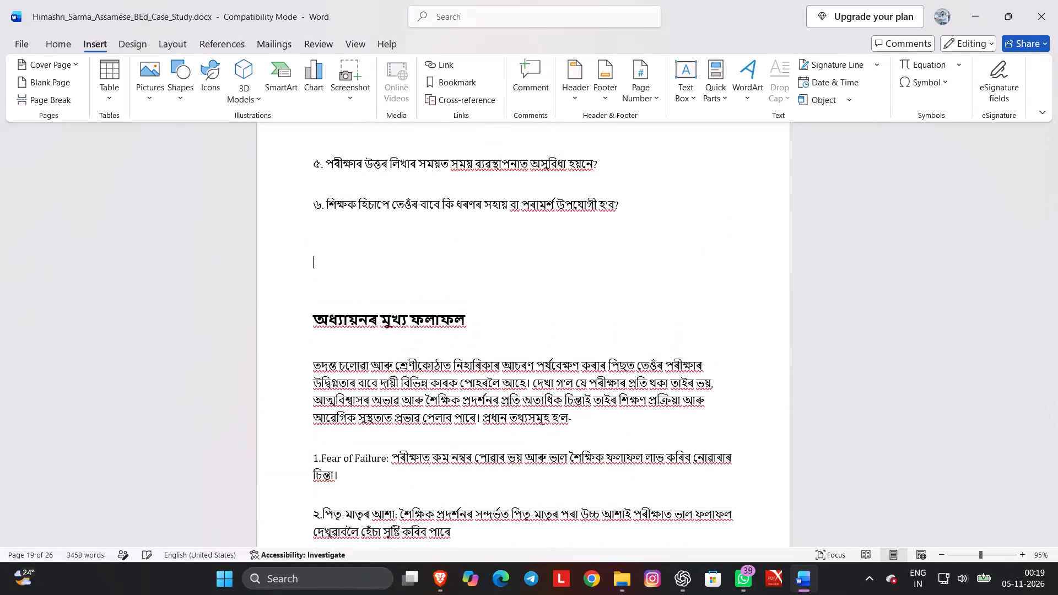
key(Return)
key(Return)
key(Return)
key(Return)
key(Return)
key(Return)
key(Return)
scroll(666, 224, down, 6)
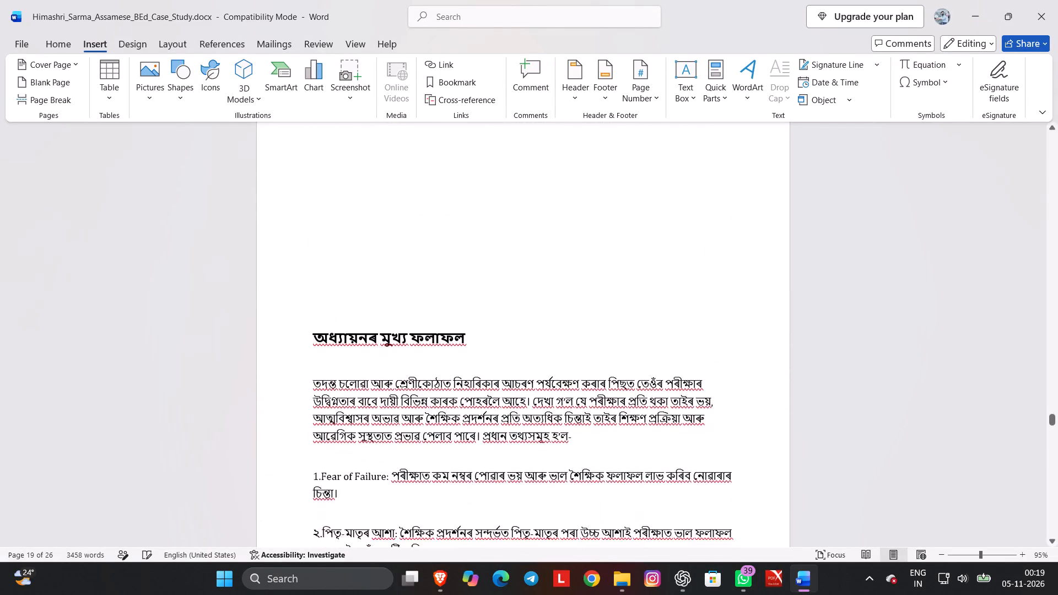
key(Return)
key(Return)
key(Return)
key(Return)
key(Return)
scroll(666, 224, down, 7)
key(Return)
key(Return)
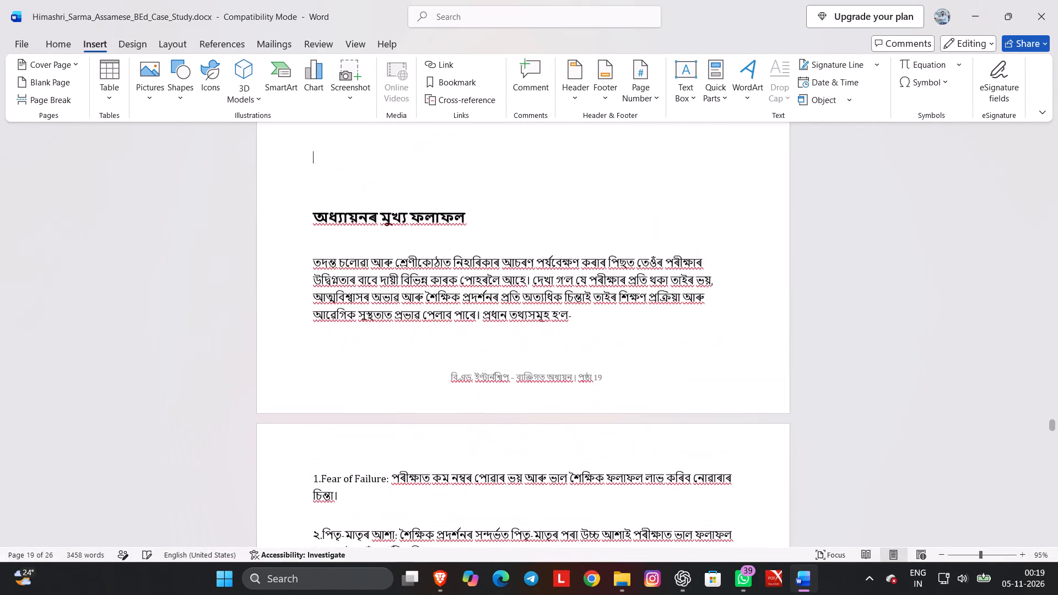
key(Return)
key(Return)
key(Return)
key(Return)
key(Return)
key(Return)
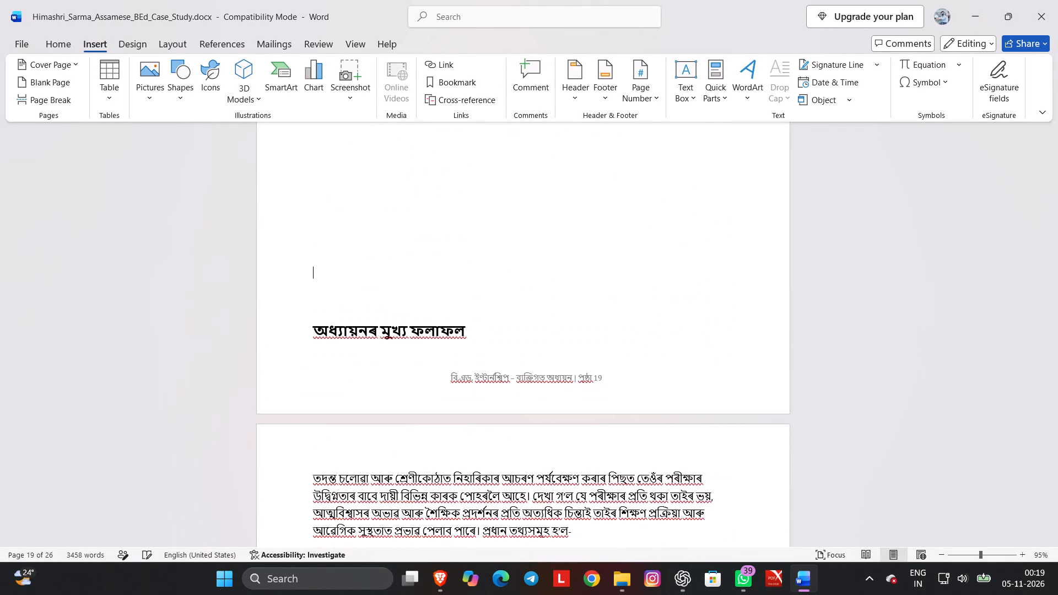
key(Return)
key(Return)
scroll(666, 224, down, 4)
scroll(666, 224, up, 4)
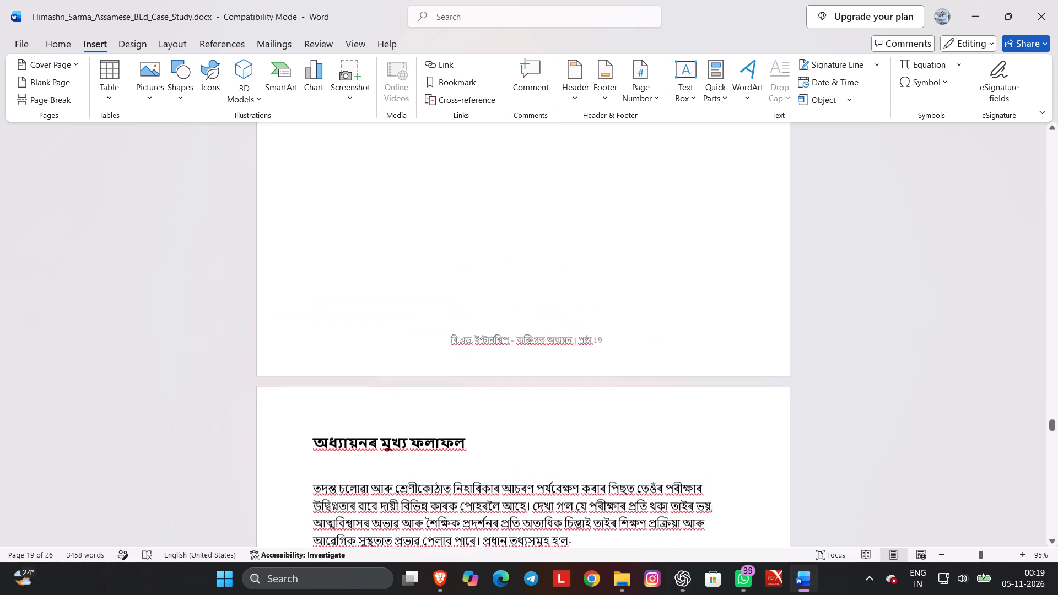
Add a blank paragraph before the "পৰামৰ্শ আৰু প্ৰতিকাৰৰ ব্যৱস্থা" heading at the end of page 20 so it starts page 21.
scroll(667, 224, up, 18)
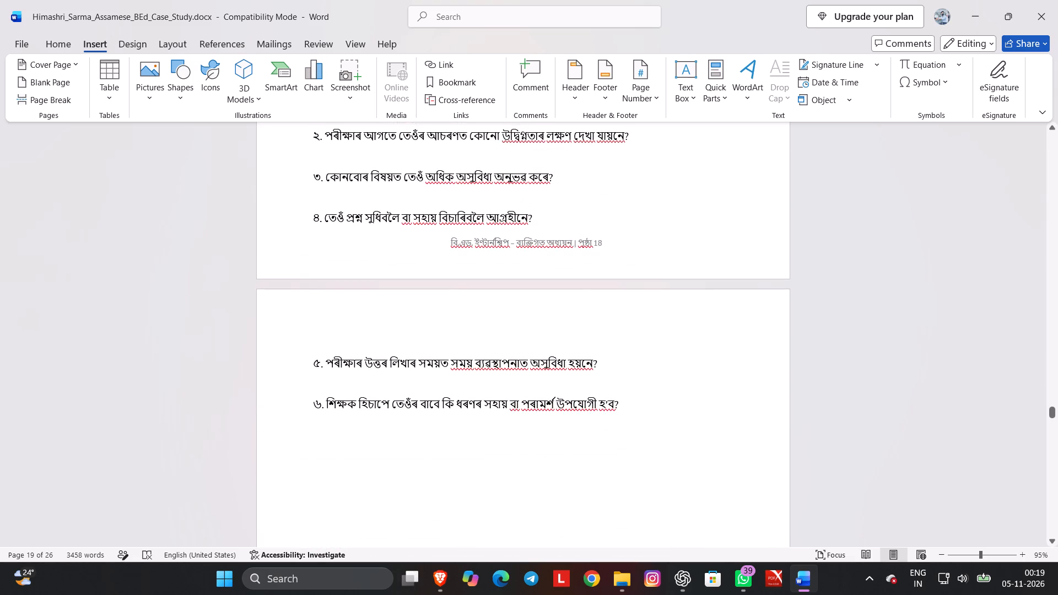
scroll(668, 224, up, 8)
scroll(668, 224, down, 14)
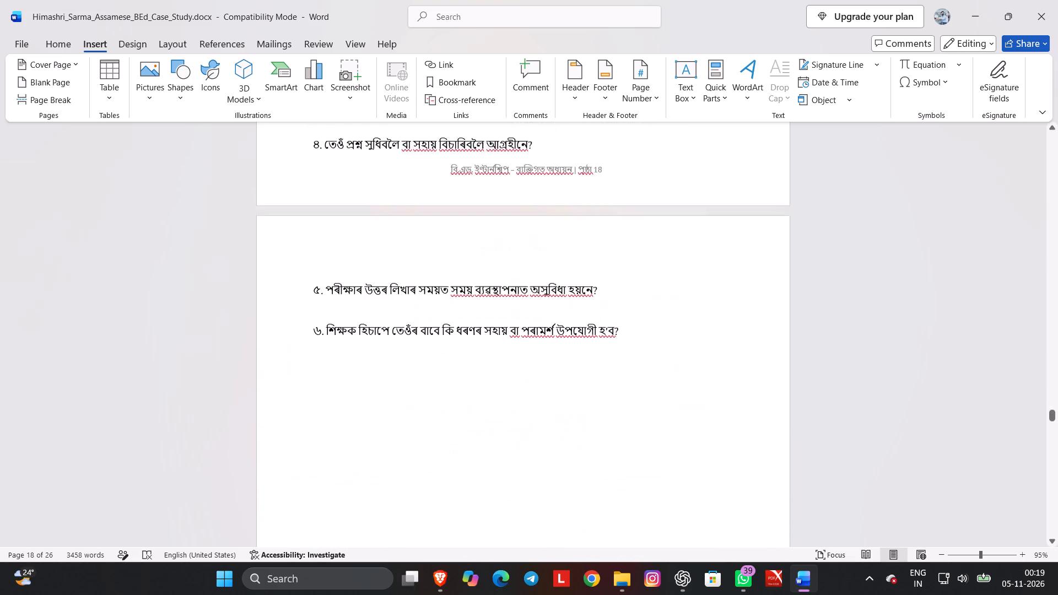
scroll(666, 224, down, 19)
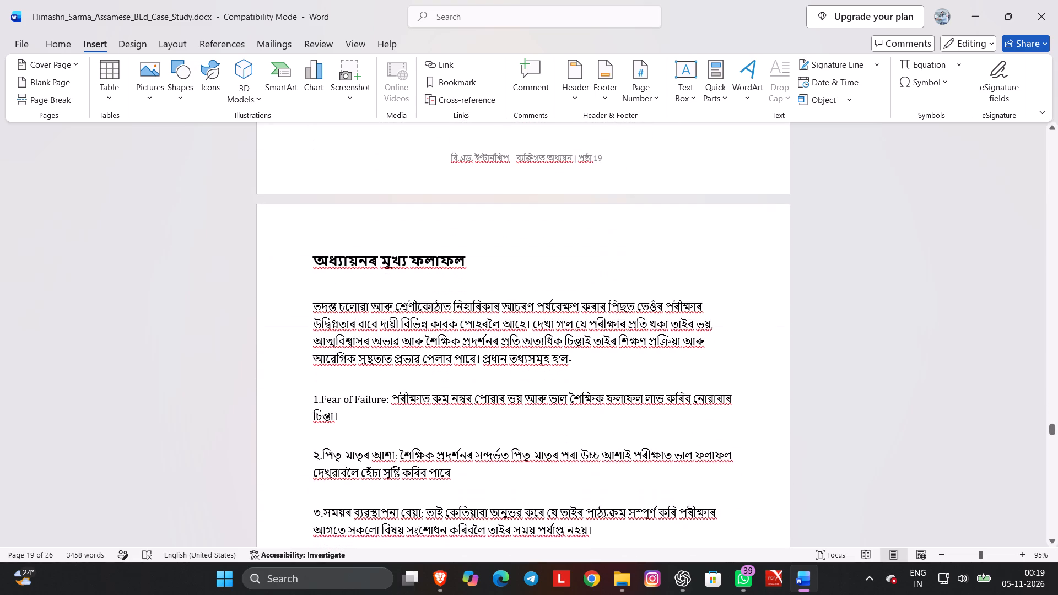
scroll(616, 230, down, 18)
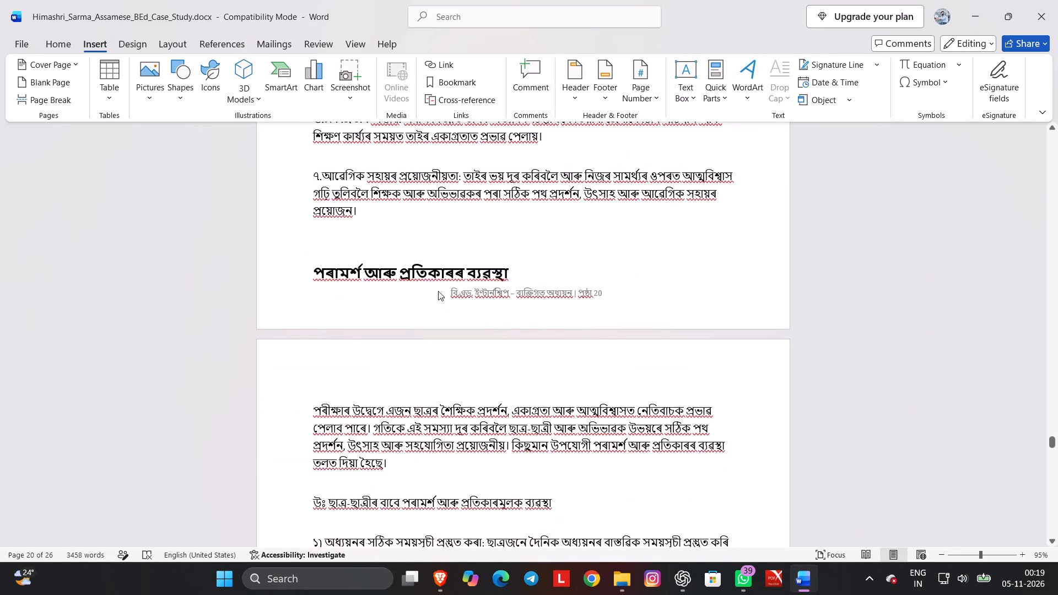
click(317, 270)
key(Return)
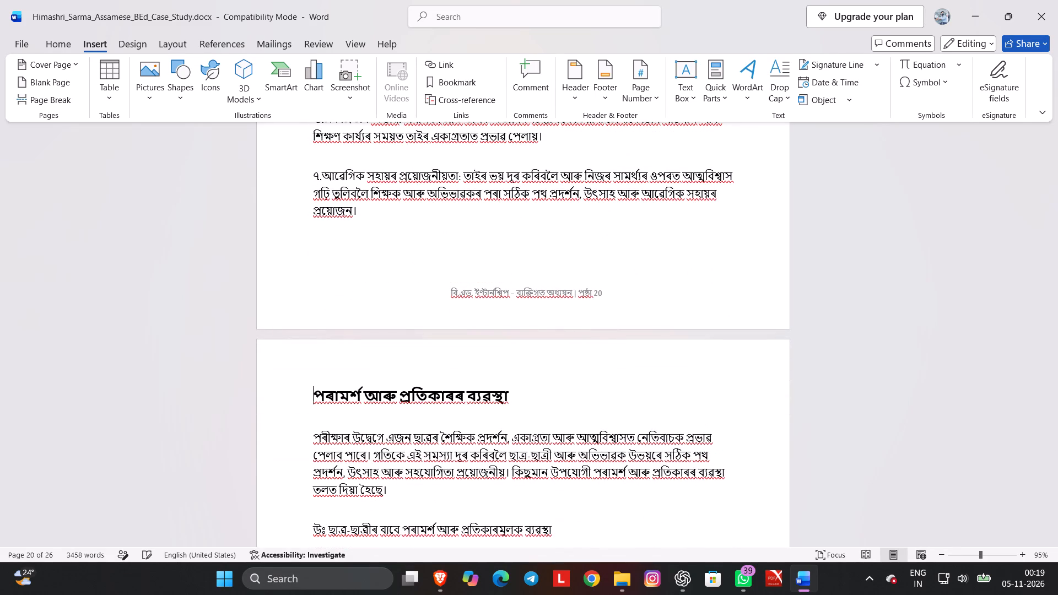
Proofread the introduction and numbered findings under "অধ্যায়নৰ মুখ্য ফলাফল" on page 20.
scroll(495, 282, down, 2)
scroll(506, 283, up, 9)
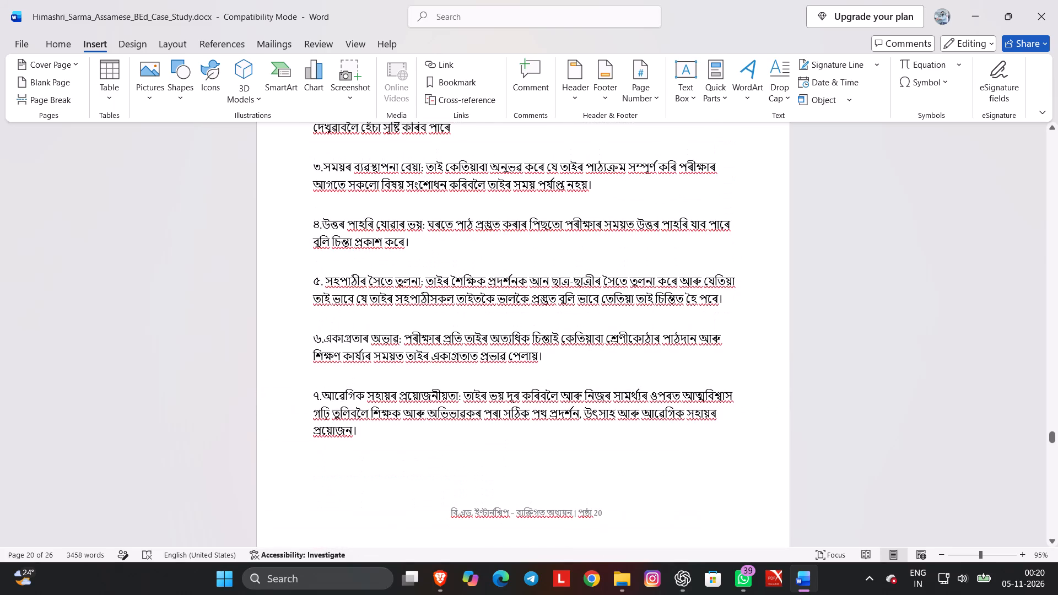
scroll(515, 277, up, 5)
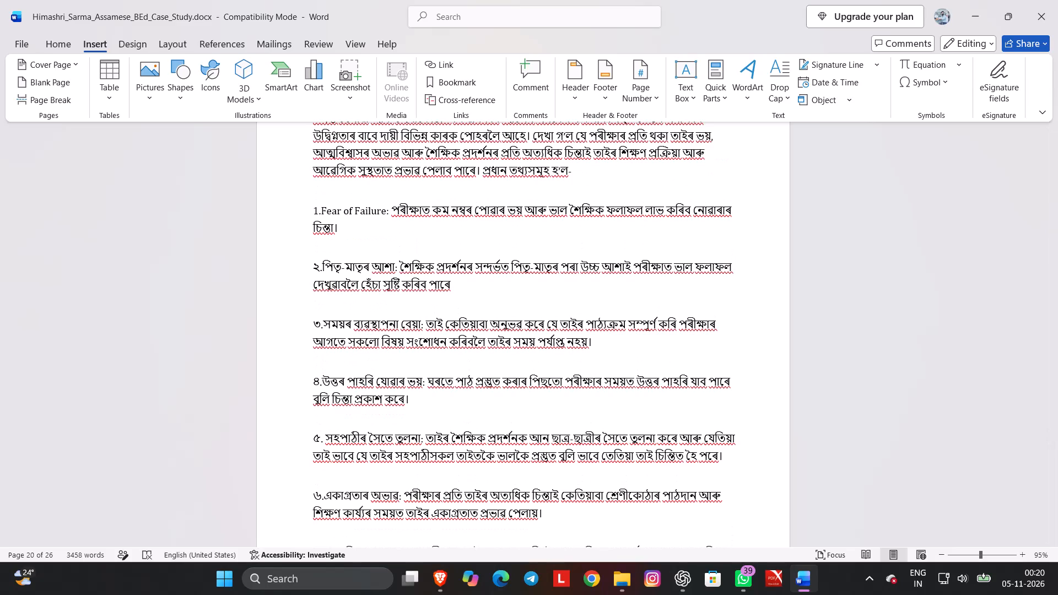
scroll(515, 277, up, 5)
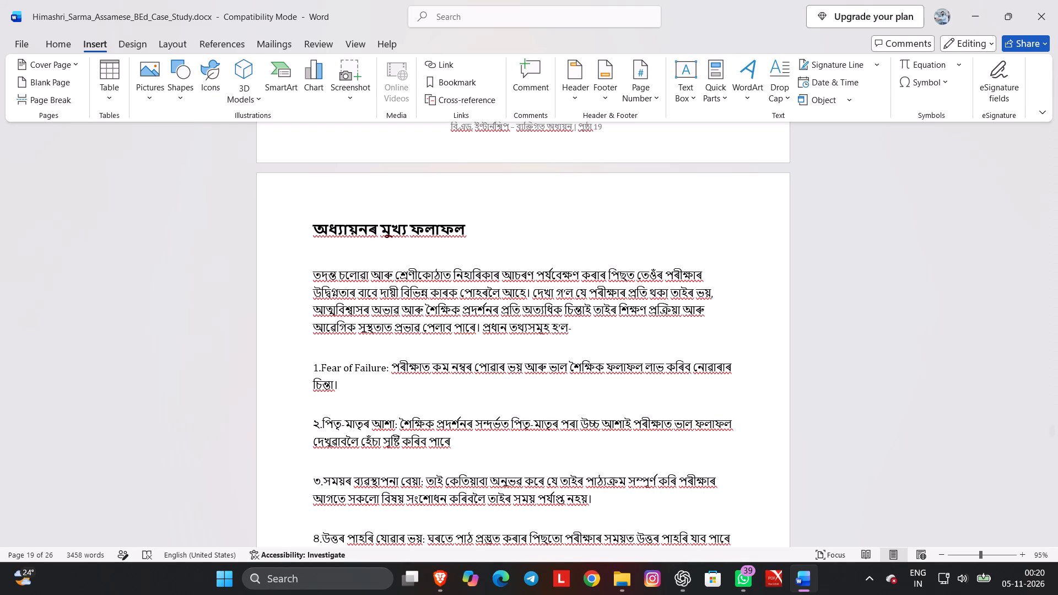
scroll(515, 277, down, 1)
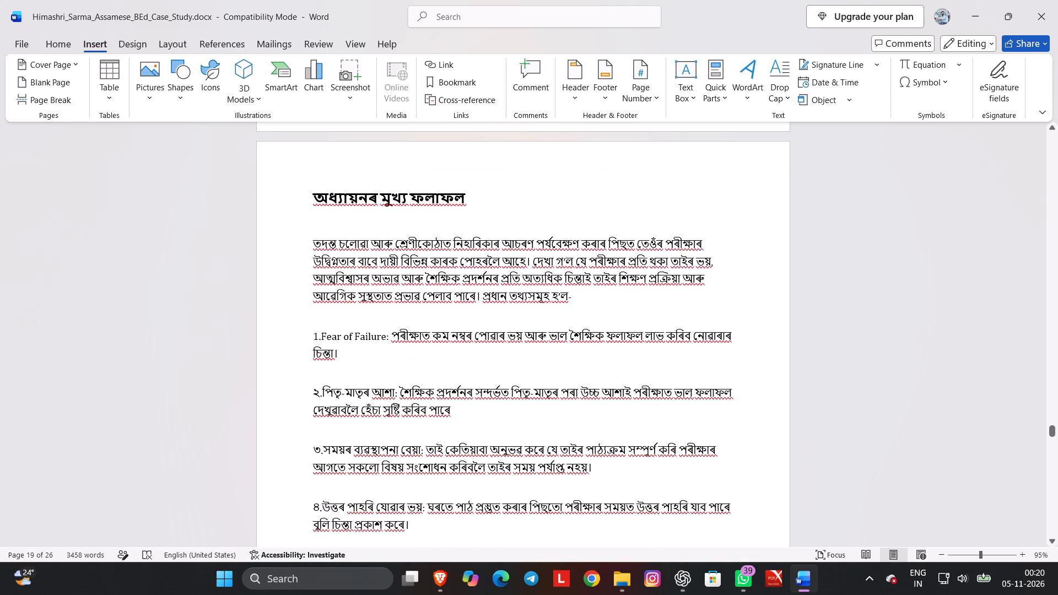
scroll(519, 278, down, 2)
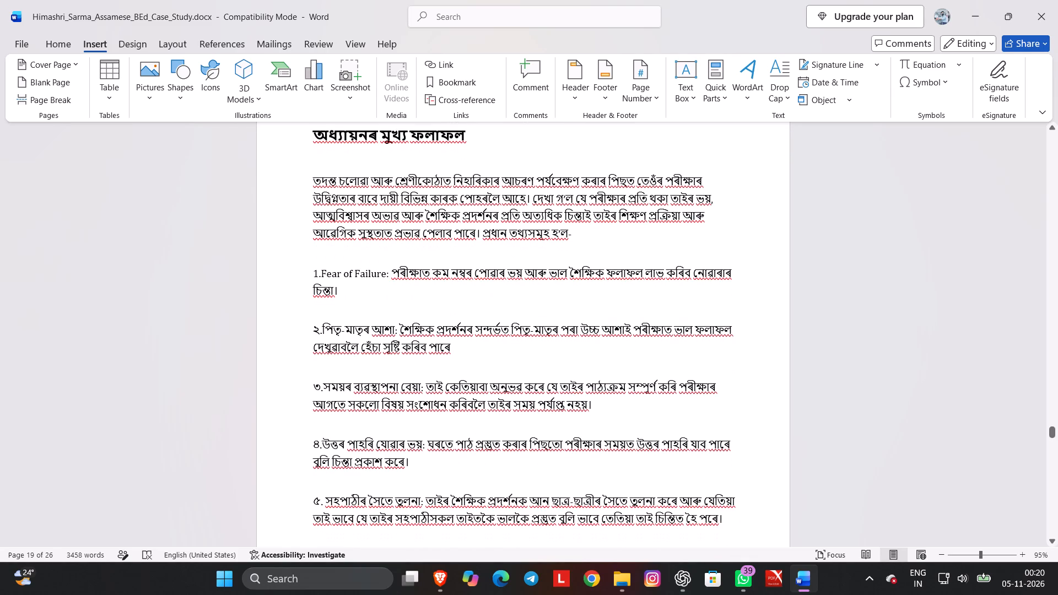
scroll(353, 348, down, 1)
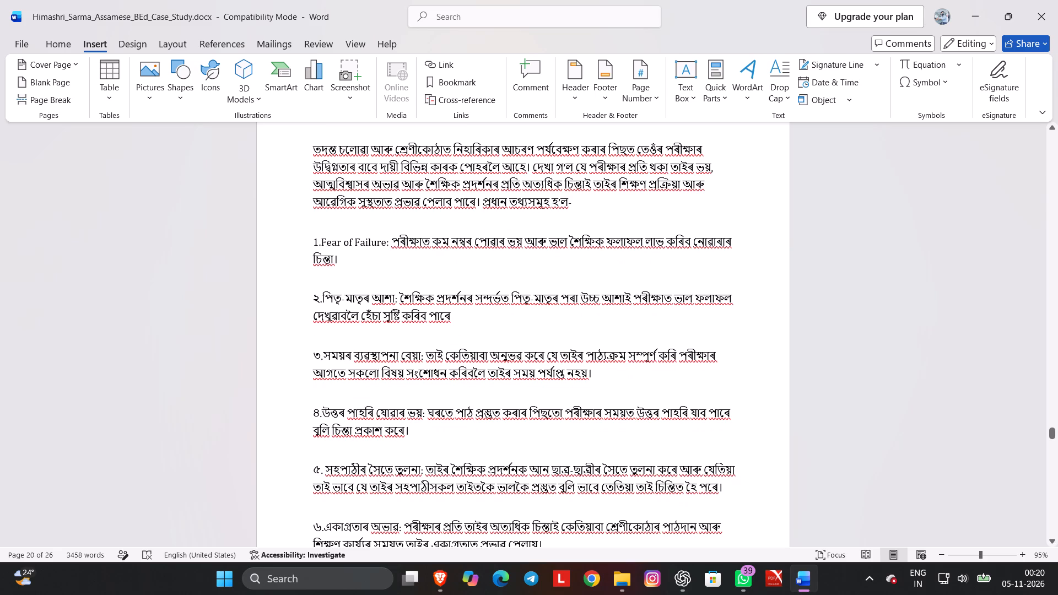
Cut the English phrase "Fear of Failure" from item 1 of the findings on page 20.
drag(384, 241, 376, 241)
drag(376, 241, 328, 246)
right_click(332, 246)
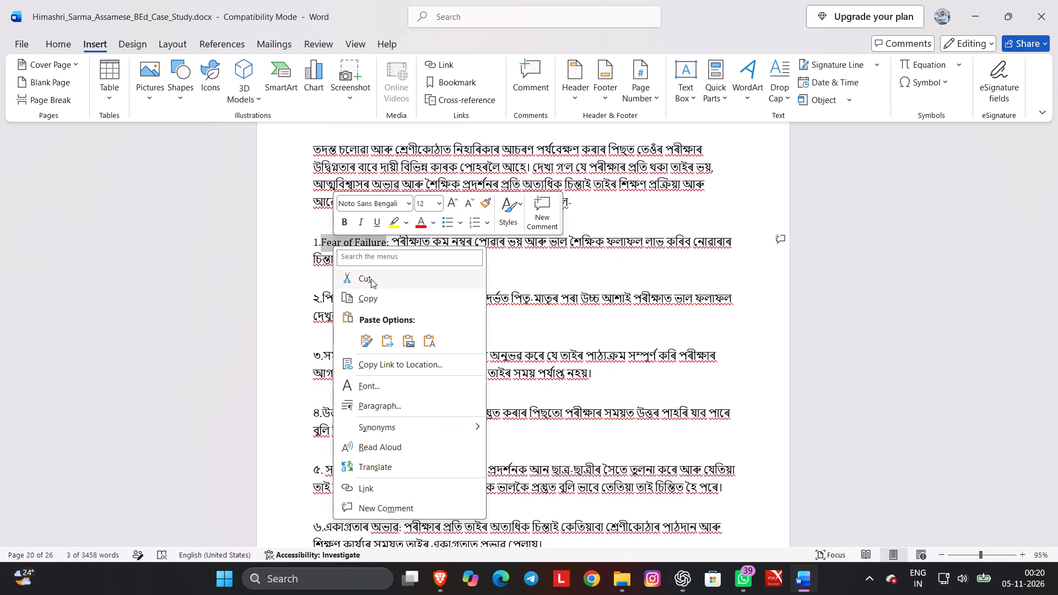
click(371, 279)
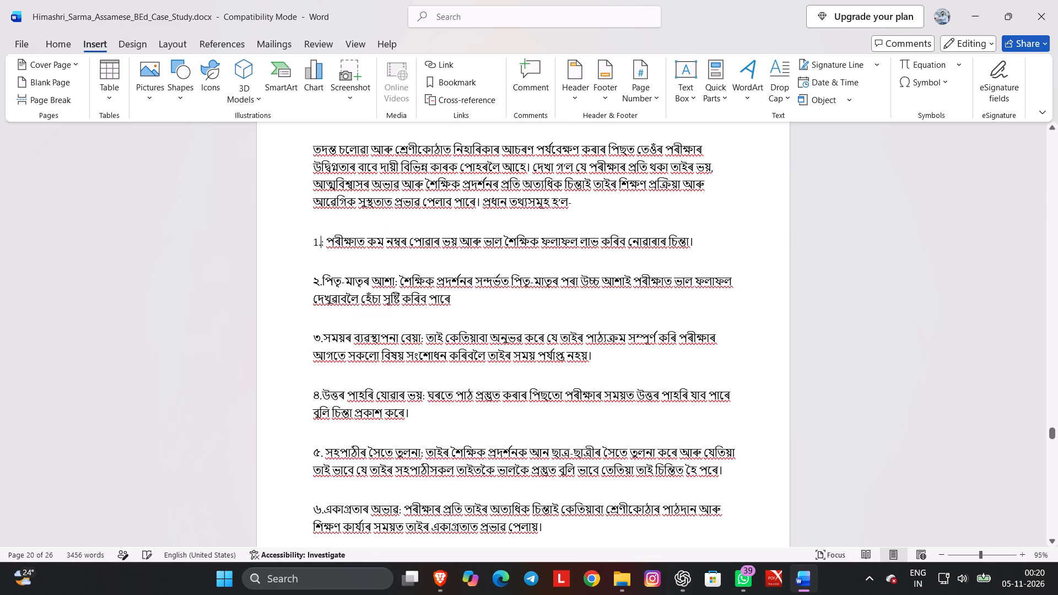
Translate "Fear of Failure" into Assamese with Google Translate in the browser and insert "বিফলতাৰ ভয়" in item 1 of the findings on page 20.
click(445, 575)
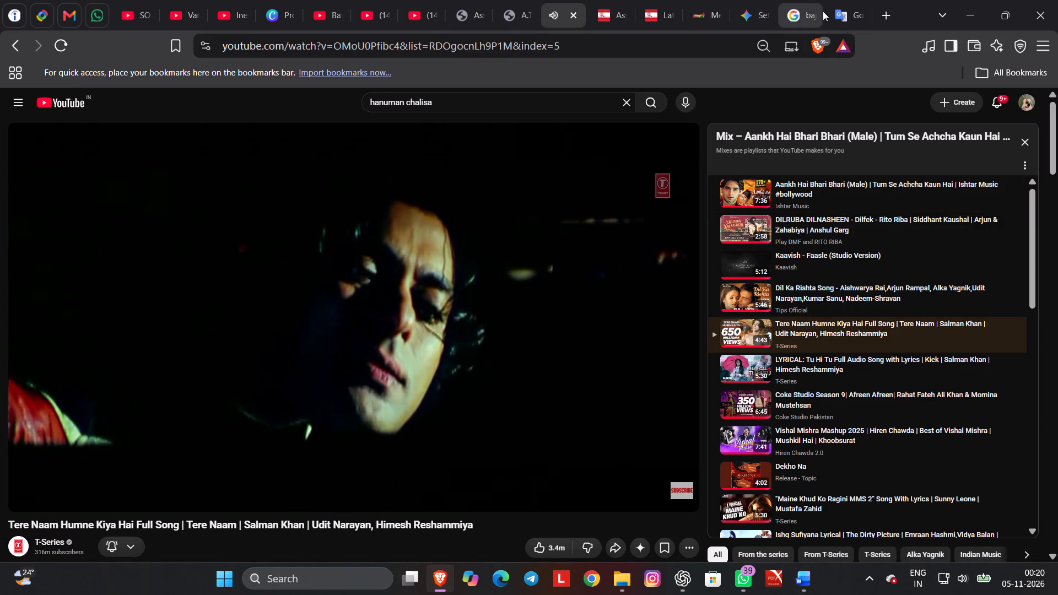
click(848, 17)
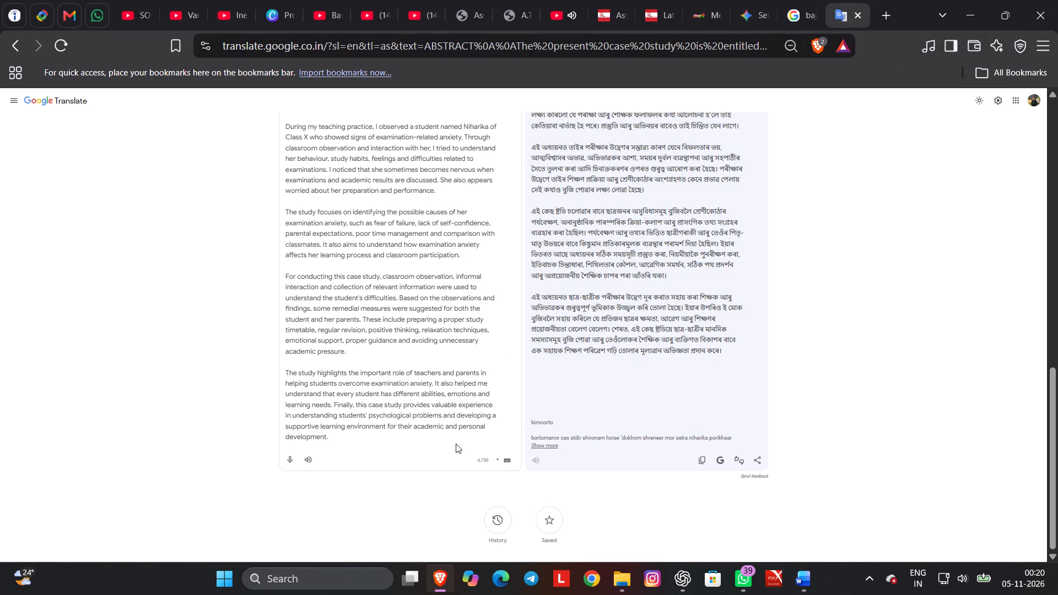
scroll(487, 315, up, 3)
scroll(479, 172, up, 3)
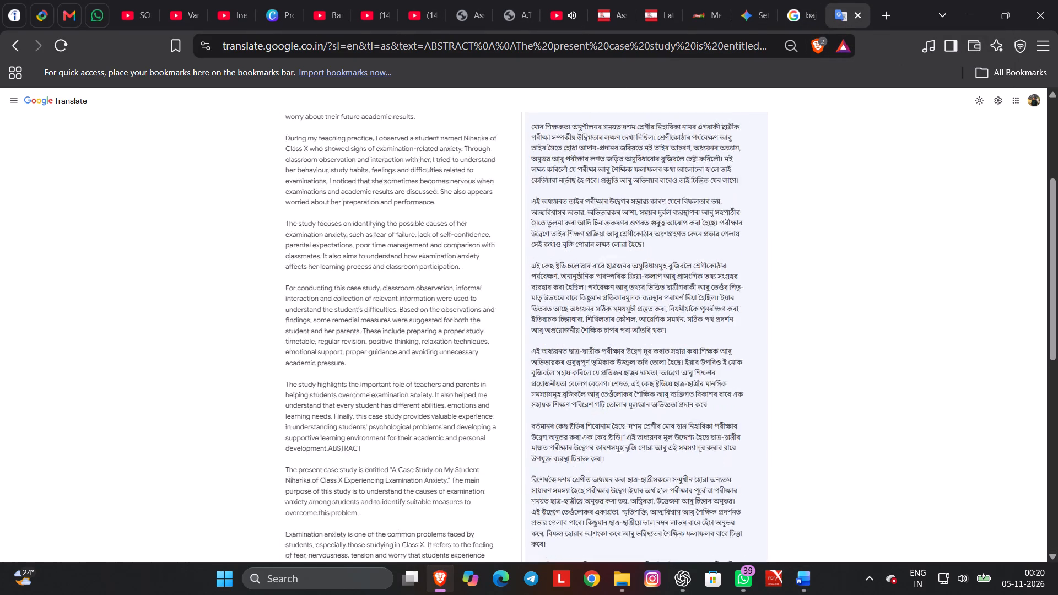
scroll(479, 172, up, 9)
click(520, 165)
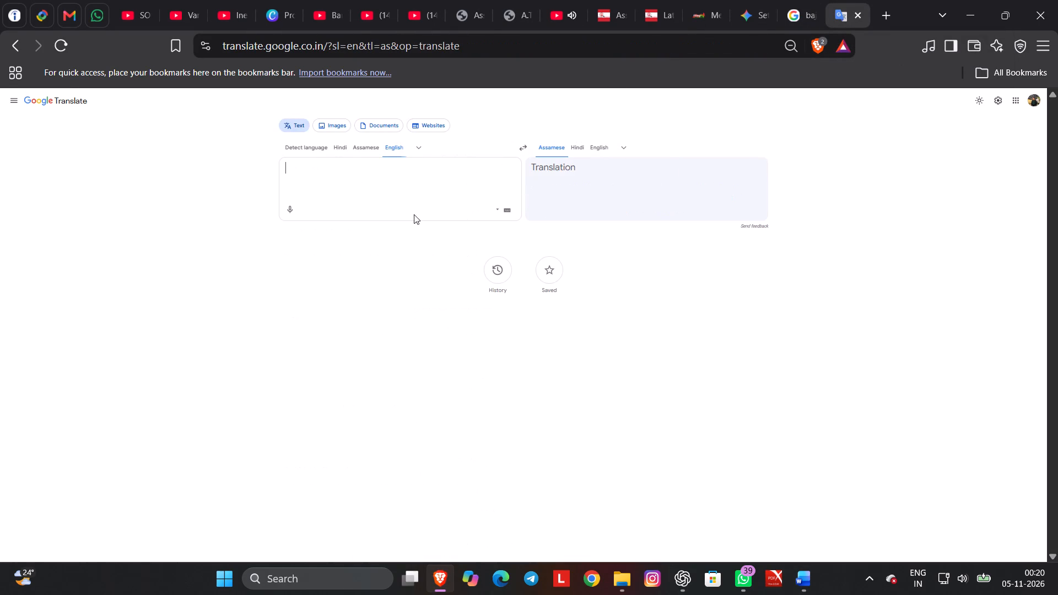
key(ctrl+v)
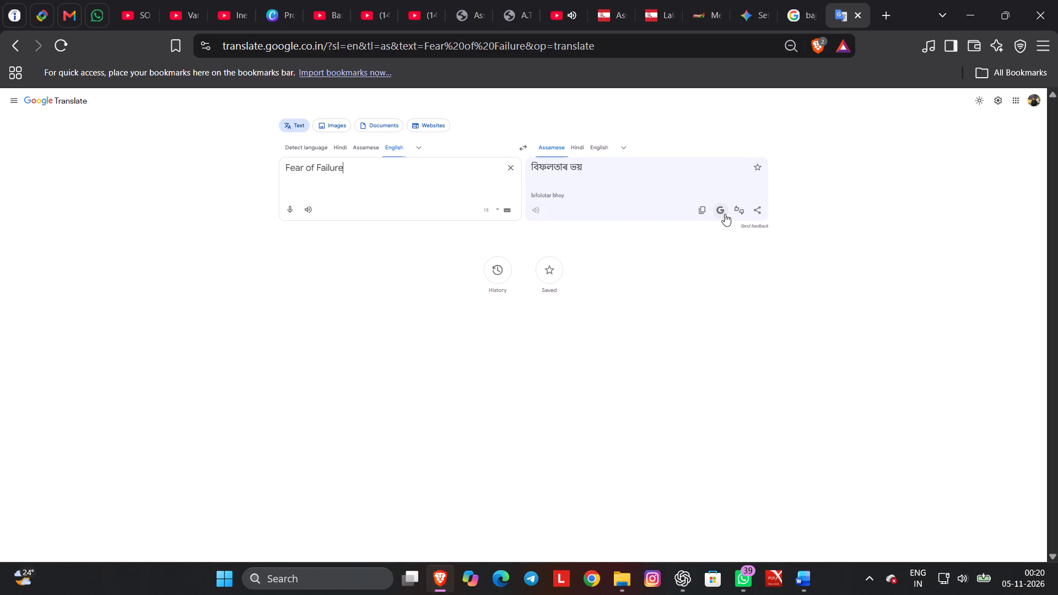
click(698, 212)
click(802, 574)
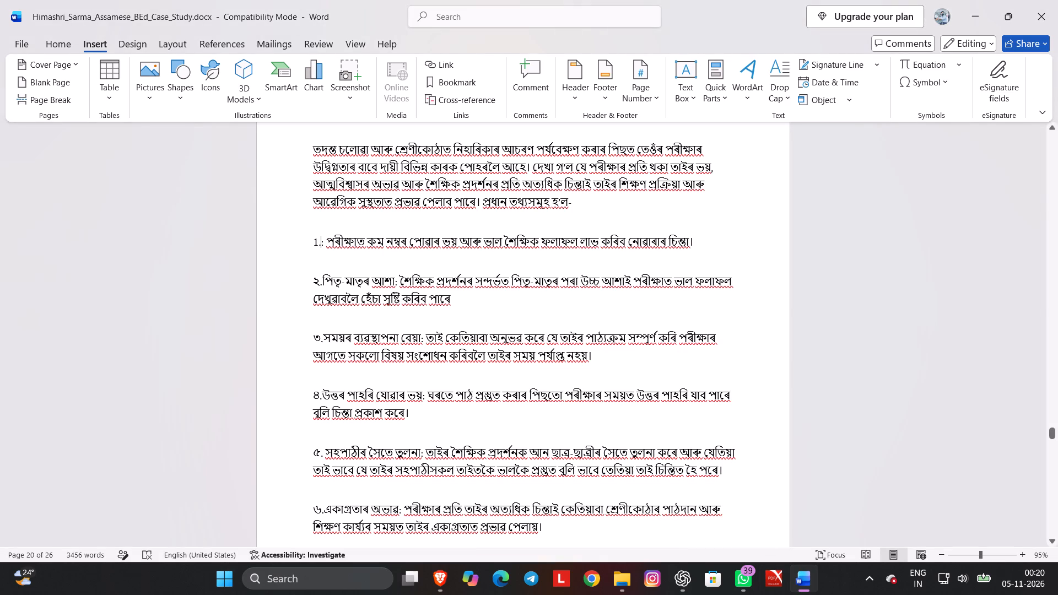
key(ctrl+v)
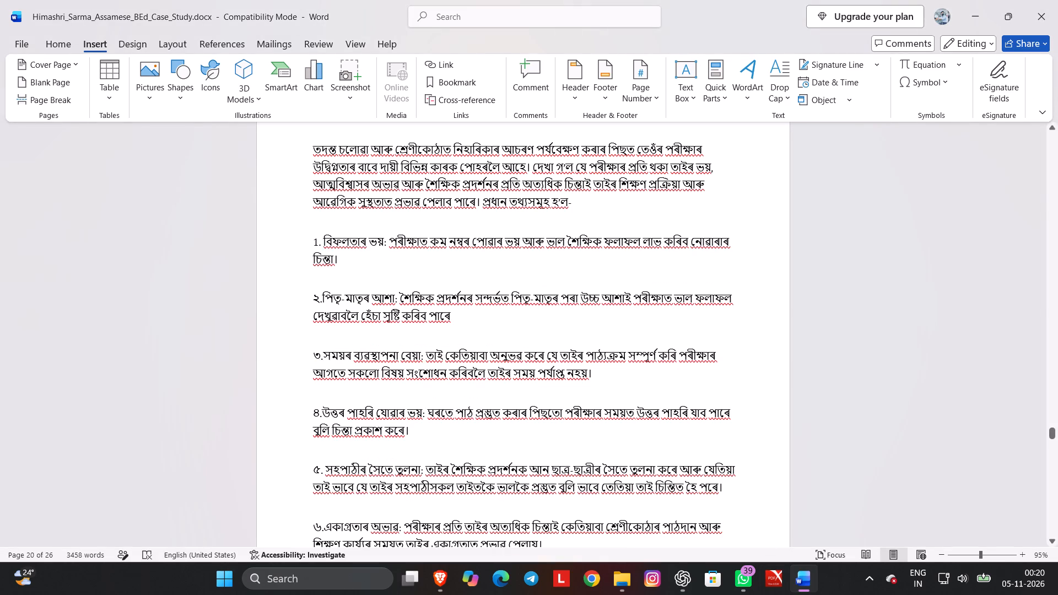
Make the lead phrases of findings 1 to 4 on page 20 bold, from "বিফলতাৰ ভয়" to "উত্তৰ পাহৰি যোৱাৰ ভয়".
drag(324, 240, 382, 241)
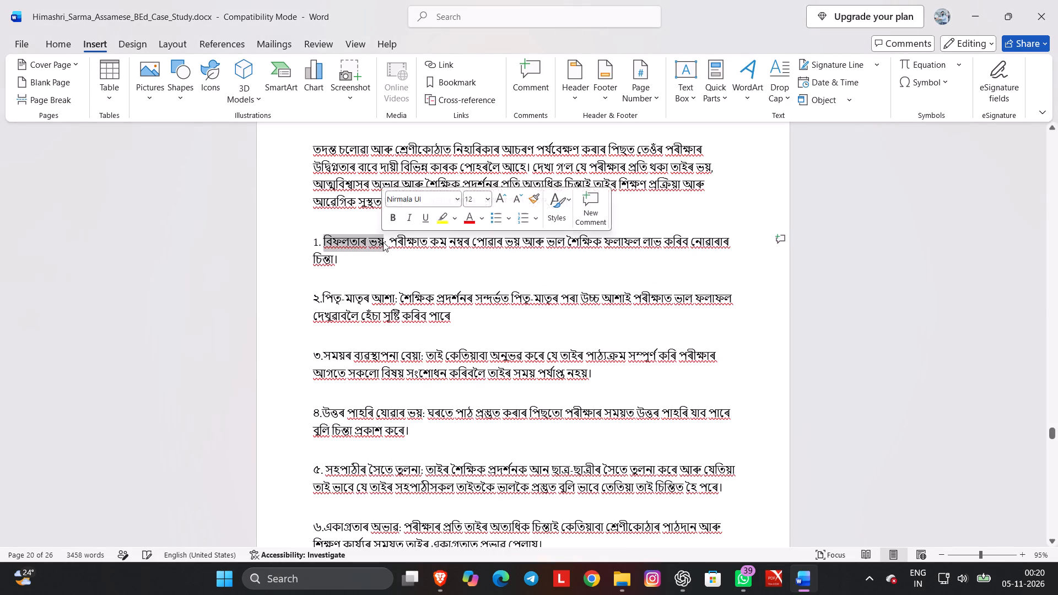
click(396, 214)
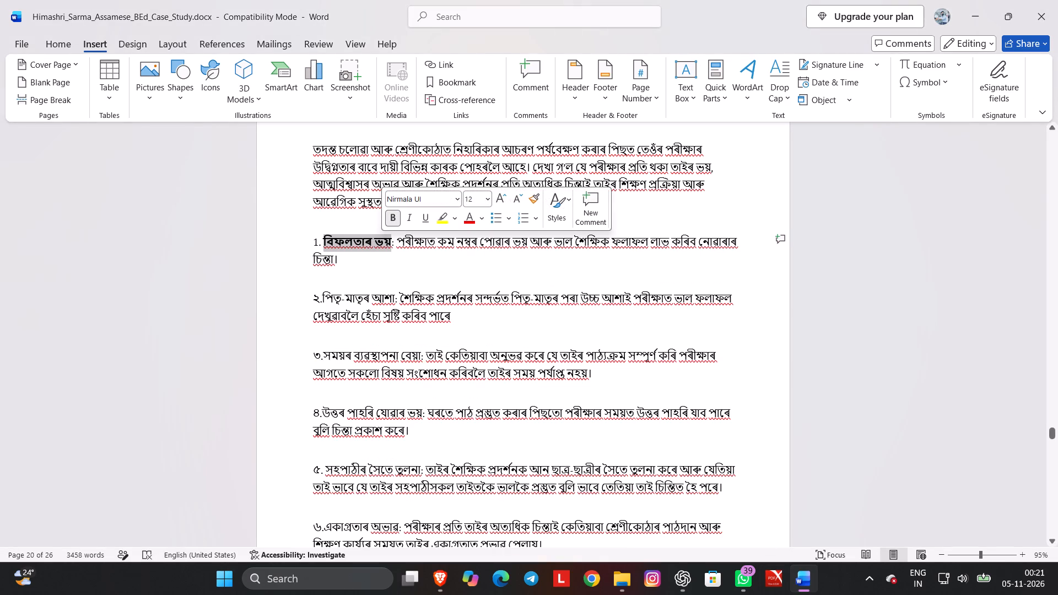
drag(323, 296, 327, 296)
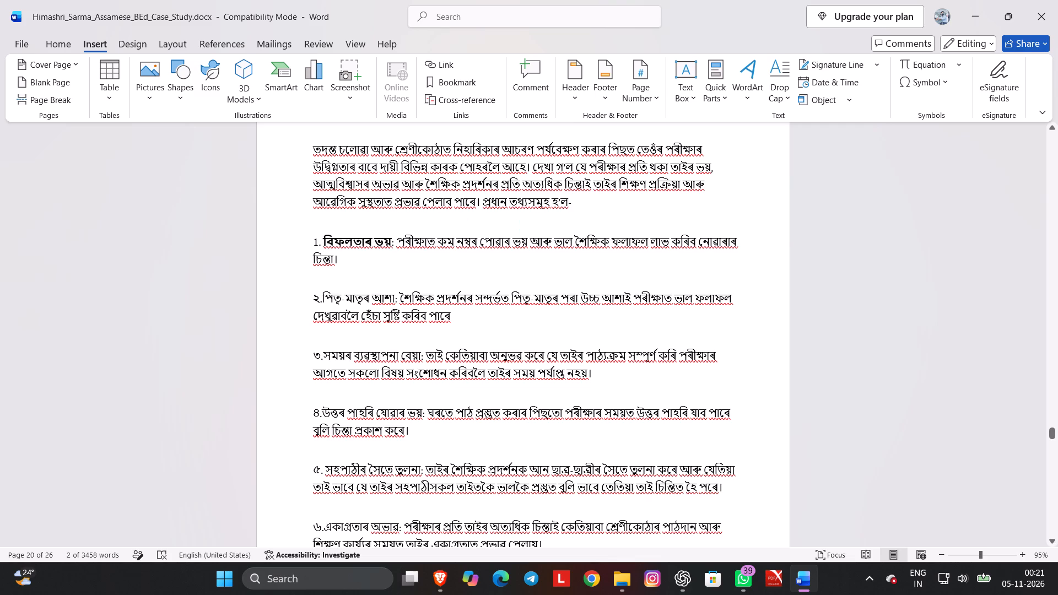
drag(327, 296, 392, 295)
click(404, 270)
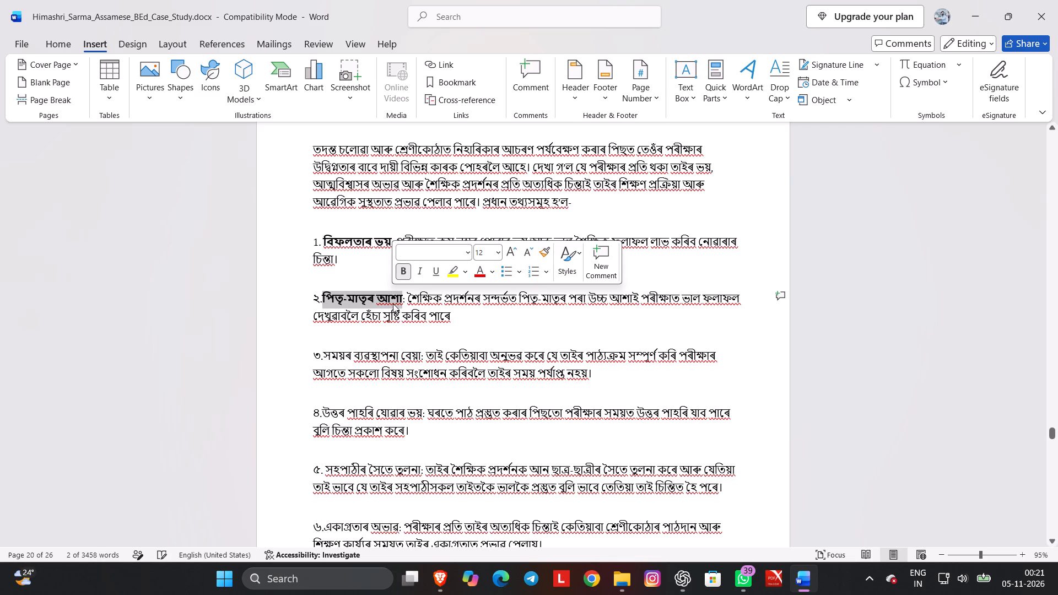
scroll(392, 310, down, 2)
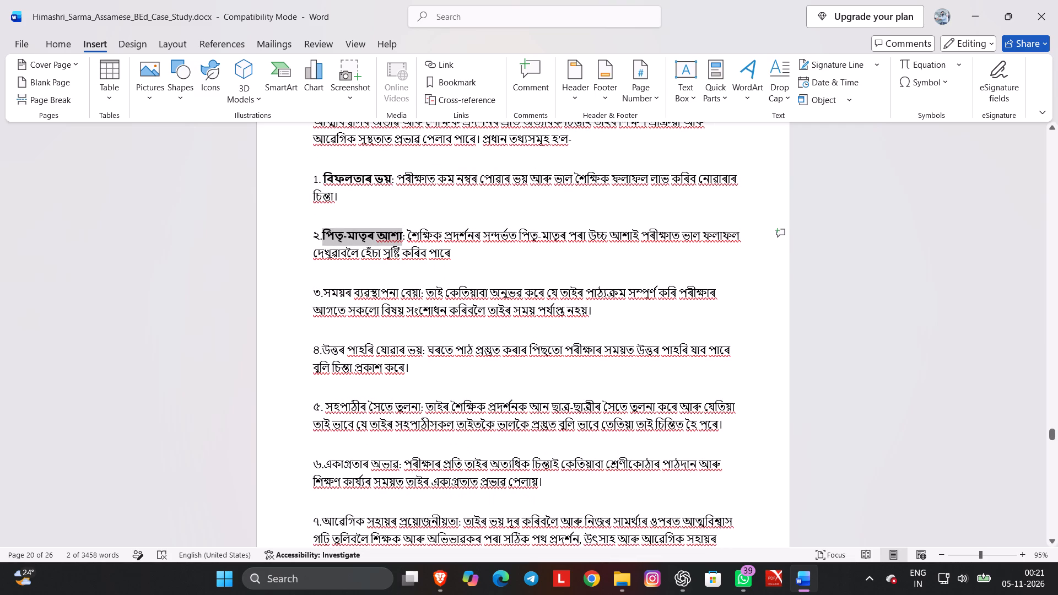
drag(321, 292, 411, 288)
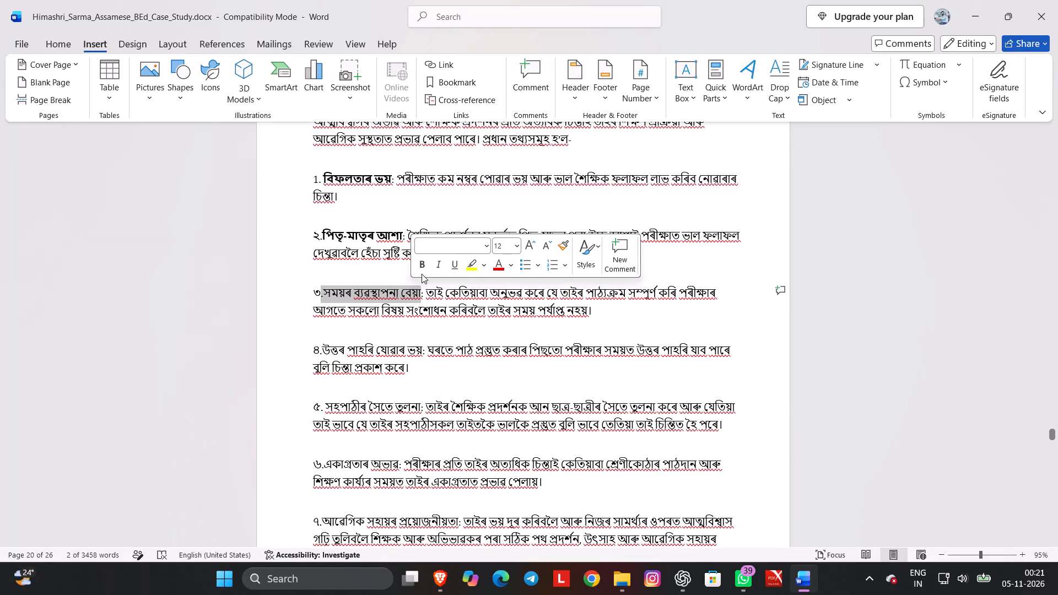
click(423, 266)
scroll(412, 289, down, 2)
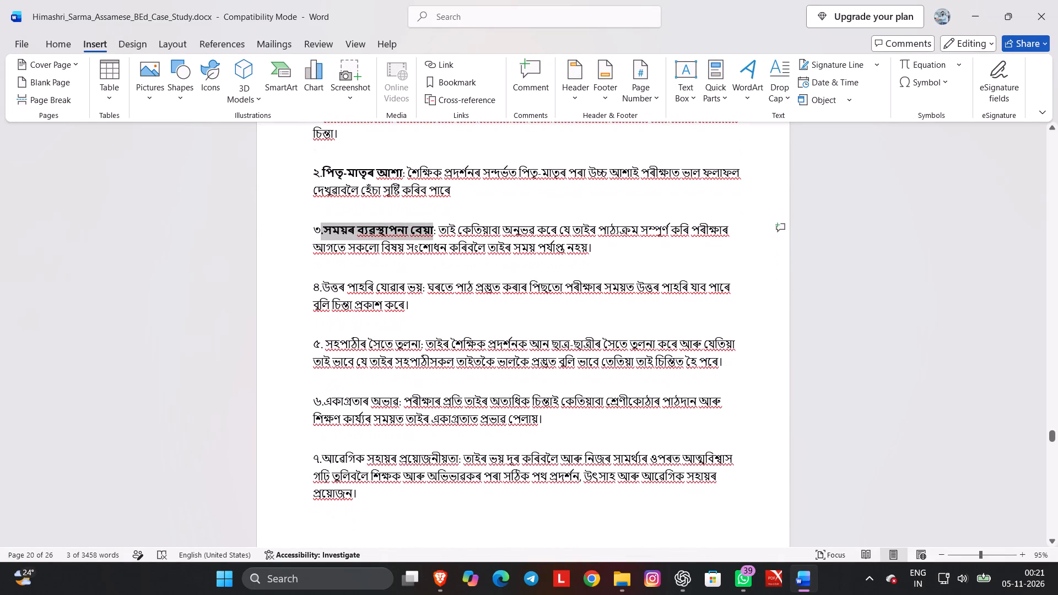
drag(326, 284, 418, 284)
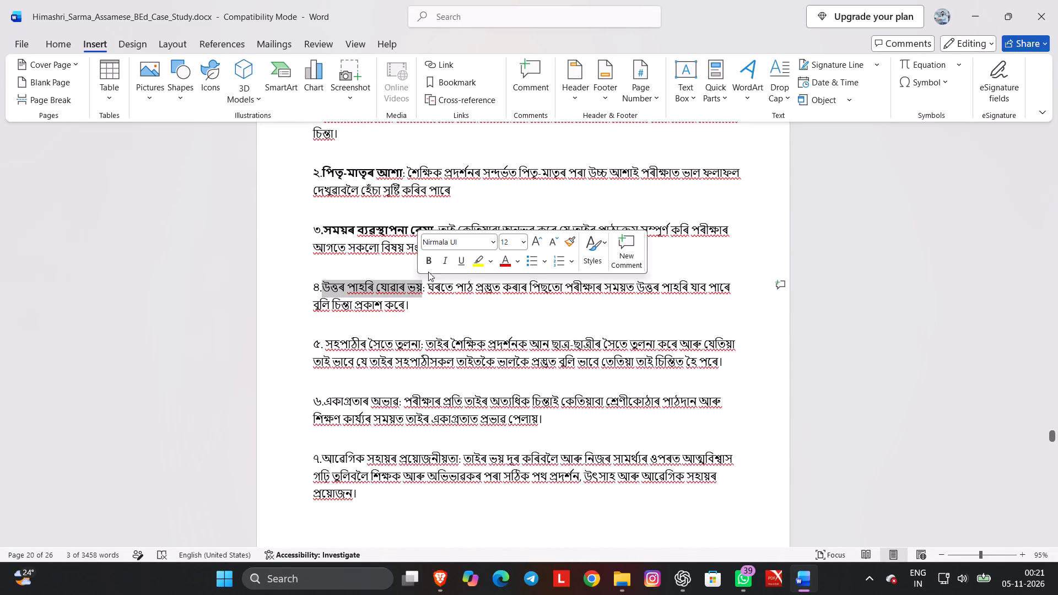
click(429, 262)
Make the lead phrases of findings ৫, ৬ and ৭ on page 20 bold, ending with "আৱেগিক সহায়ৰ প্ৰয়োজনীয়তা".
scroll(395, 309, down, 2)
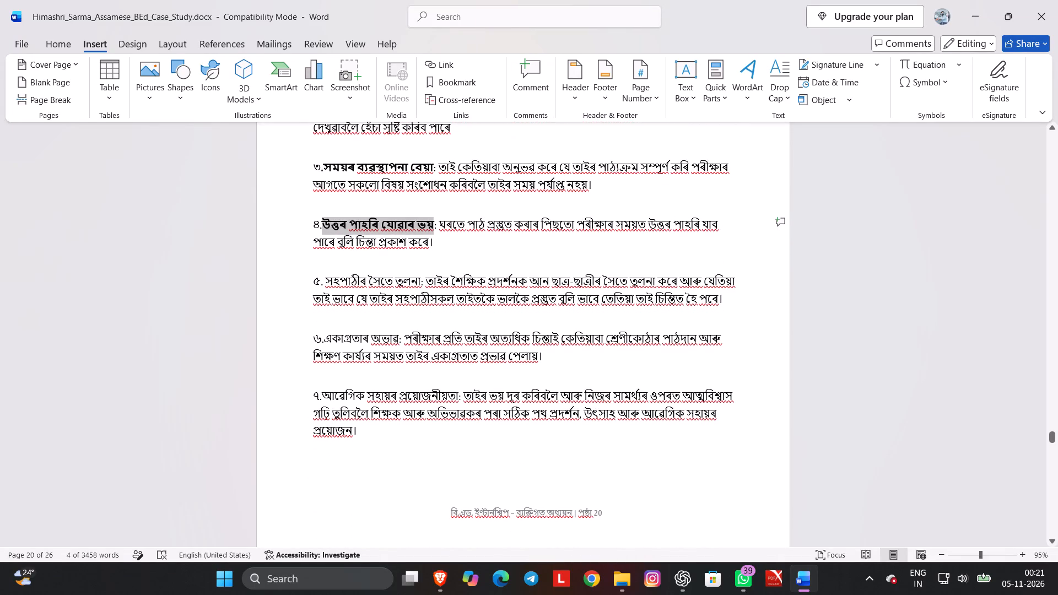
drag(327, 277, 423, 278)
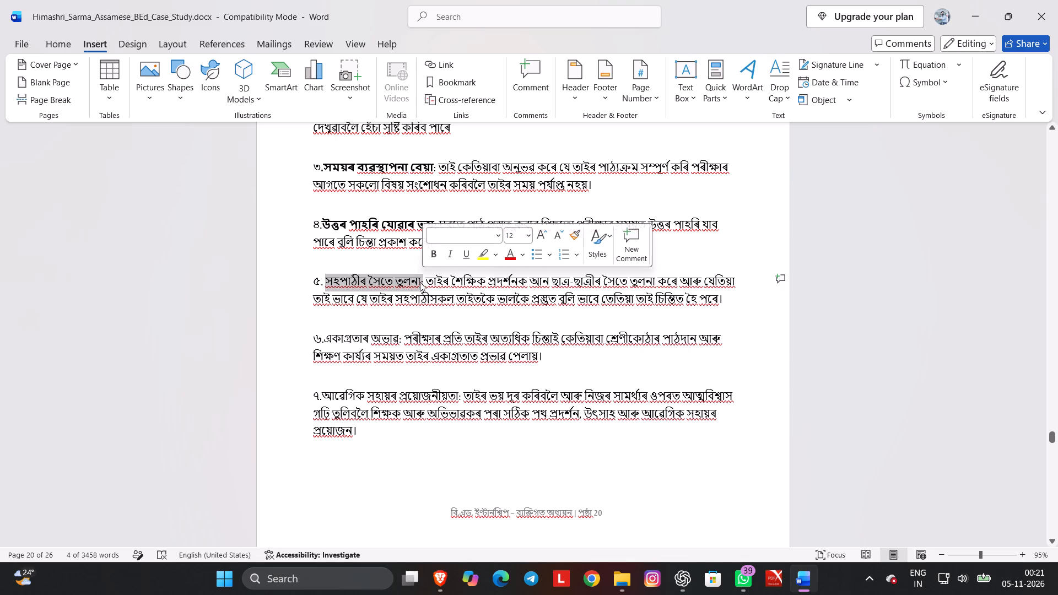
click(435, 255)
scroll(374, 300, down, 2)
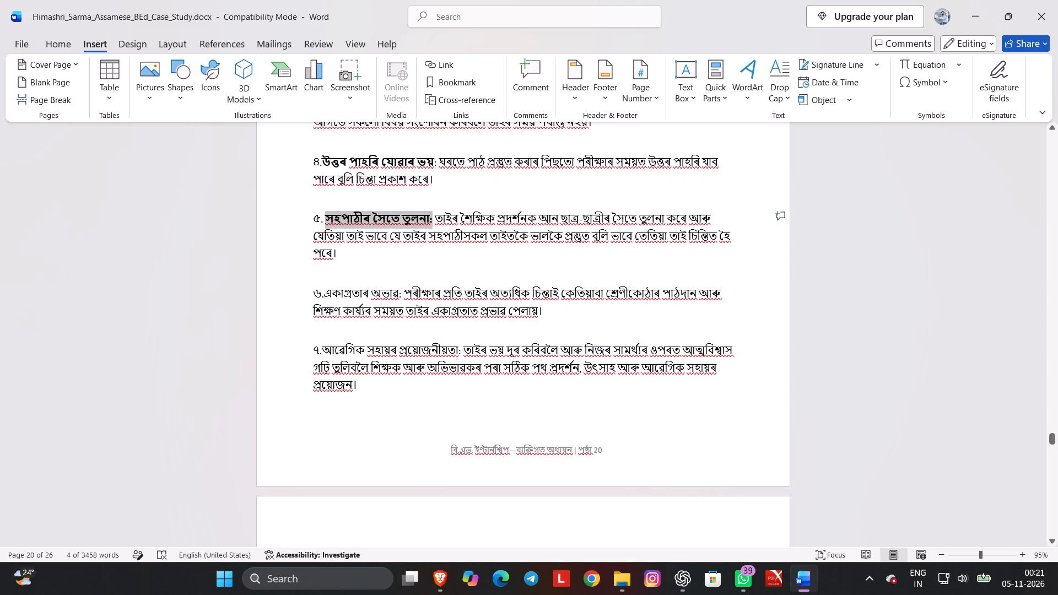
drag(323, 293, 400, 291)
click(412, 267)
scroll(402, 296, down, 2)
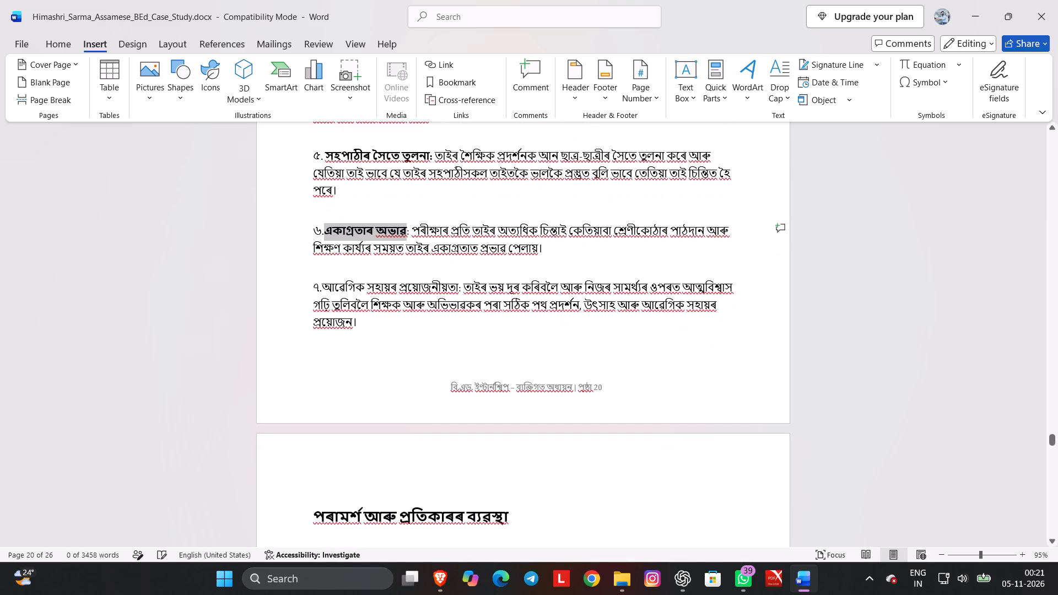
drag(329, 286, 392, 280)
drag(458, 285, 456, 285)
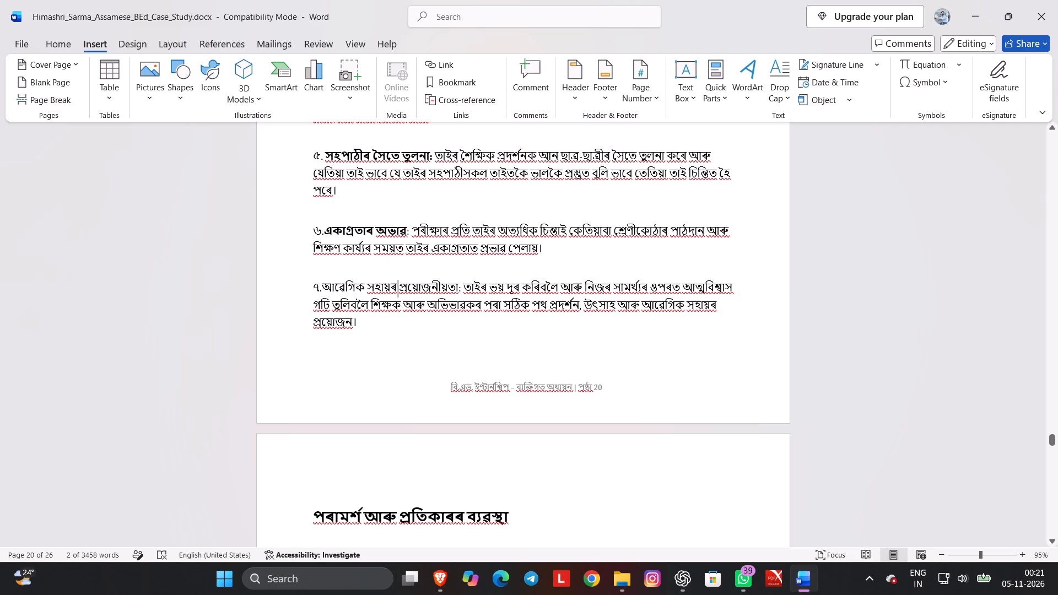
drag(456, 285, 341, 285)
click(354, 263)
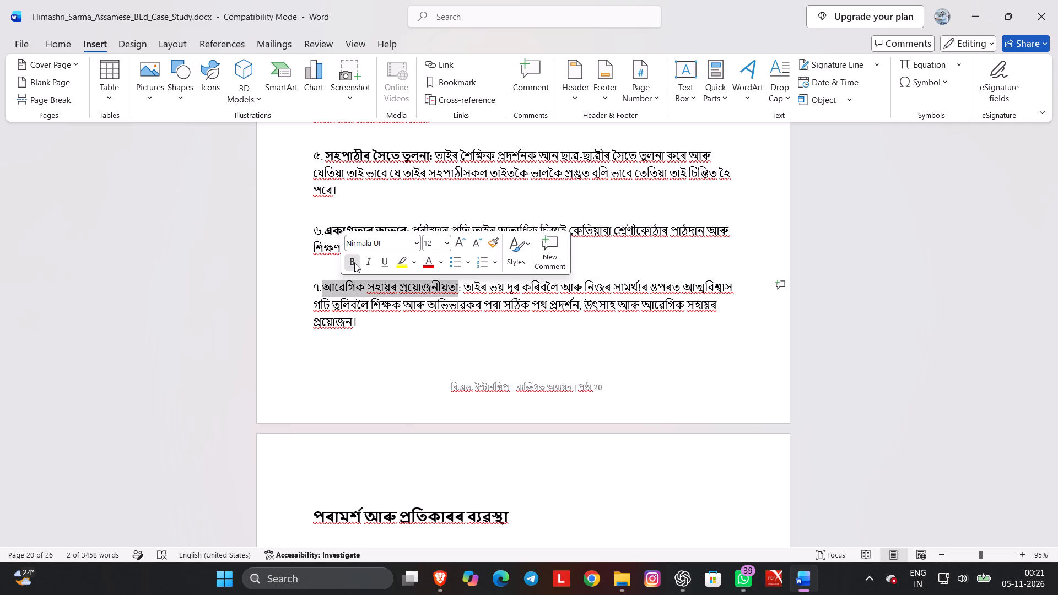
Add a blank paragraph before the "খ) অভিভাৱকৰ বাবে পৰামৰ্শ আৰু প্ৰতিকাৰৰ ব্যৱস্থা" heading at the end of page 21 so it starts page 22.
scroll(424, 362, up, 5)
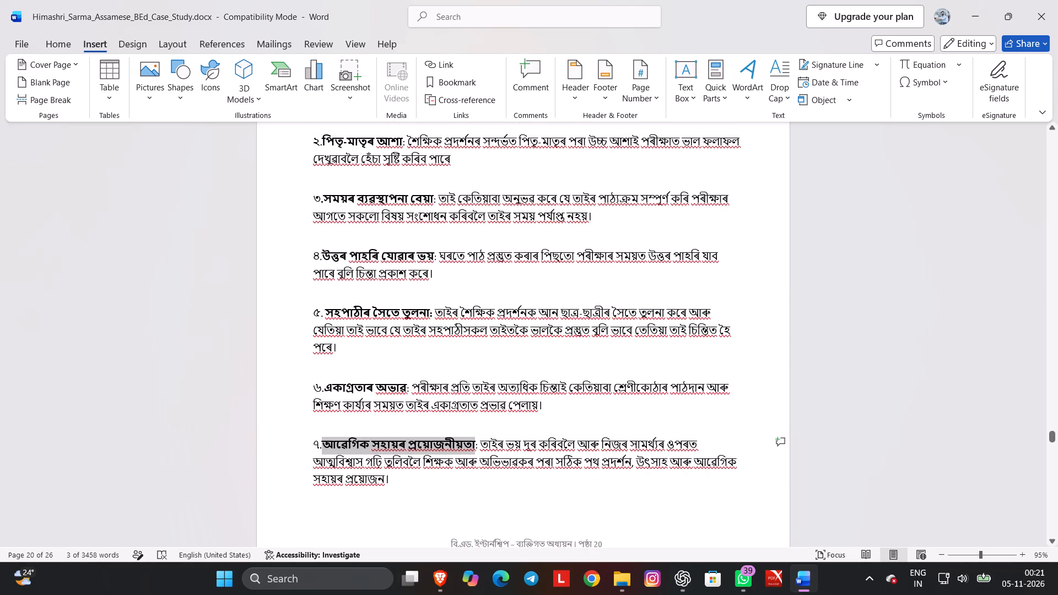
scroll(447, 369, up, 8)
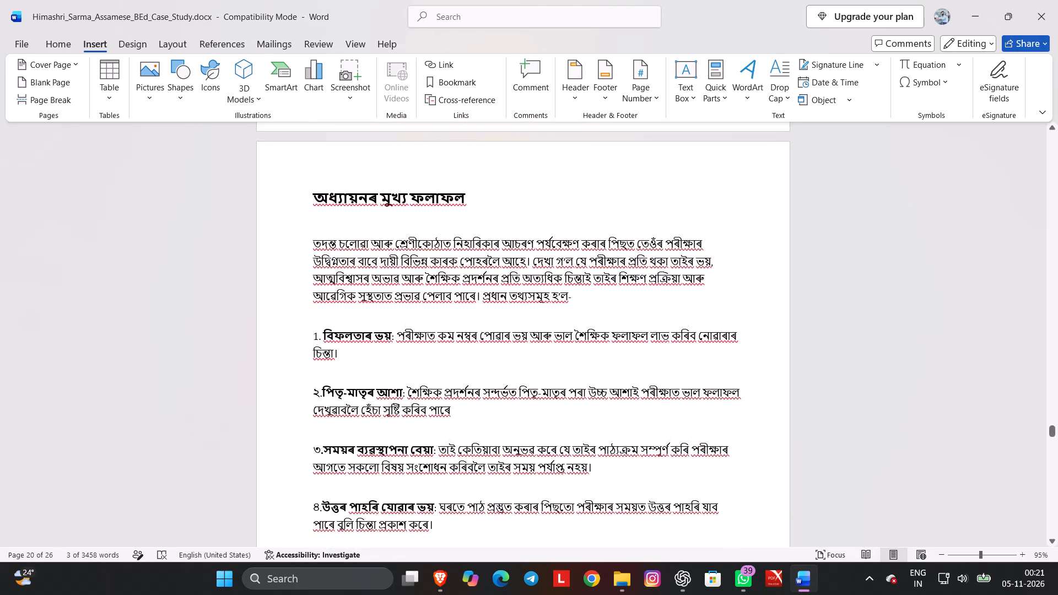
click(739, 271)
scroll(559, 382, down, 2)
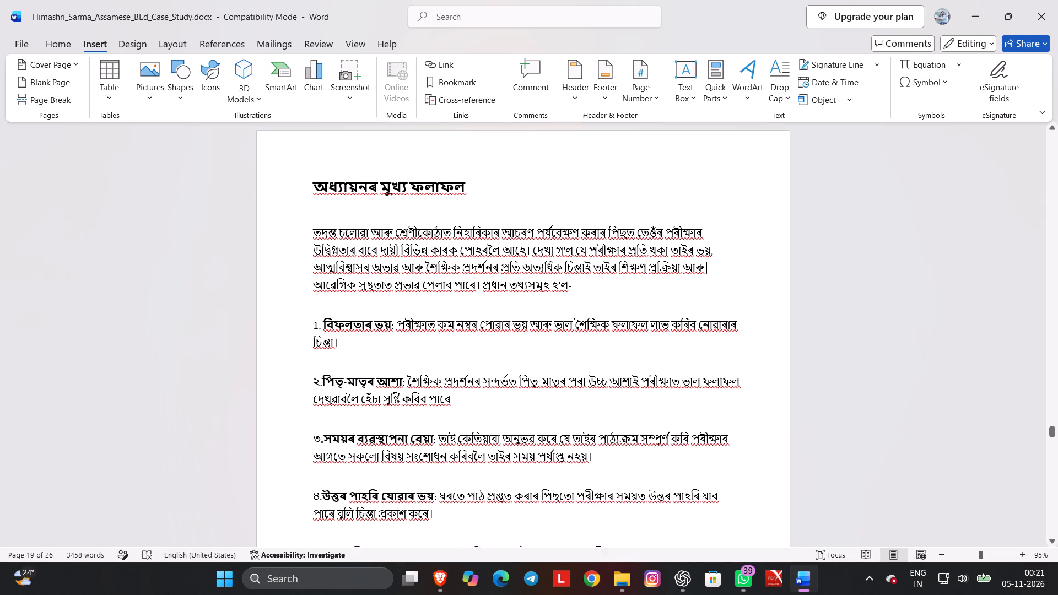
scroll(559, 382, down, 17)
scroll(559, 382, down, 4)
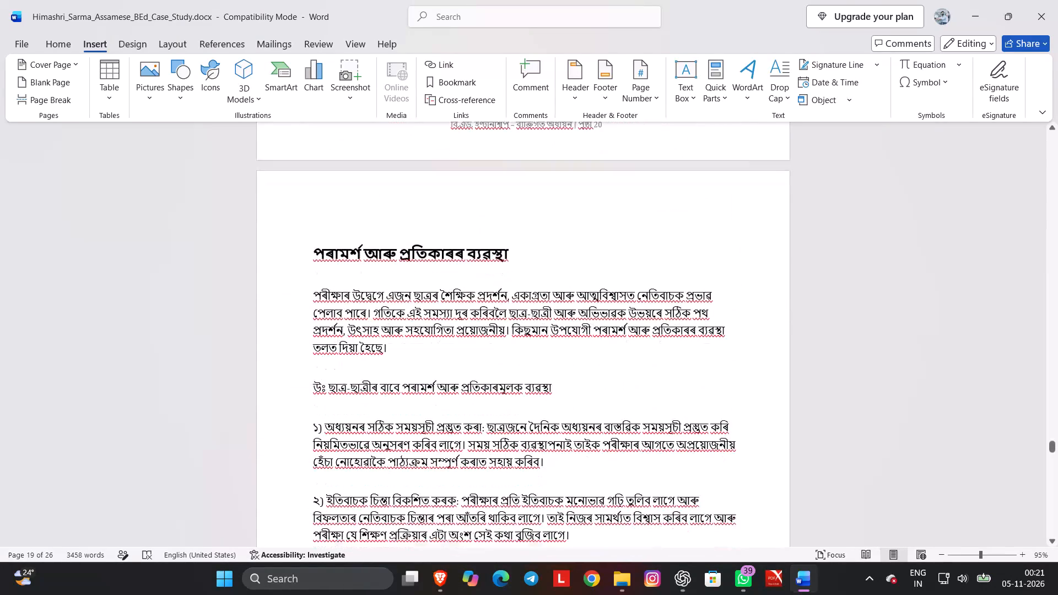
scroll(559, 382, down, 14)
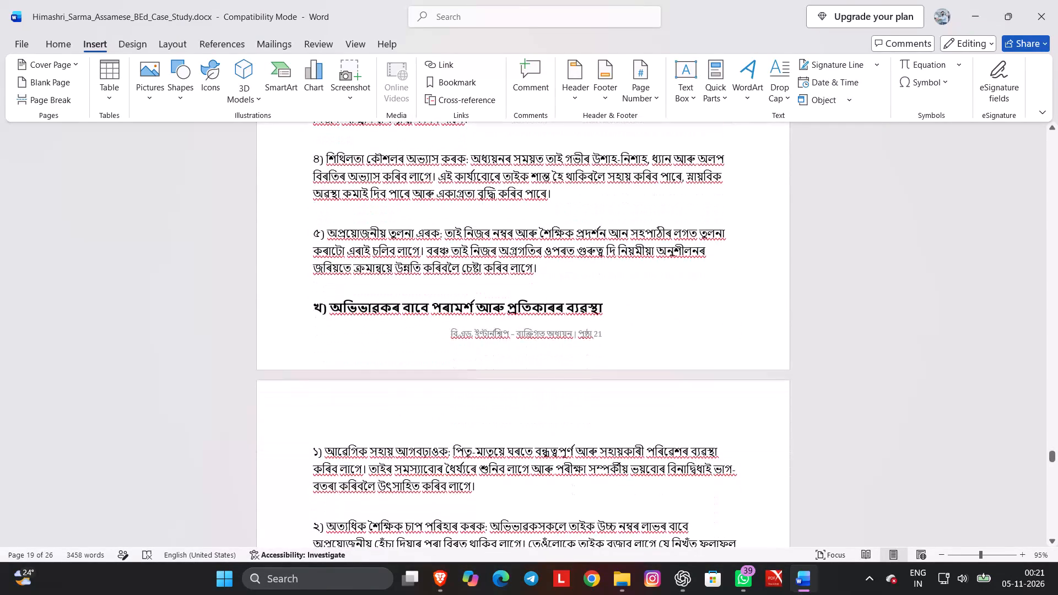
click(314, 306)
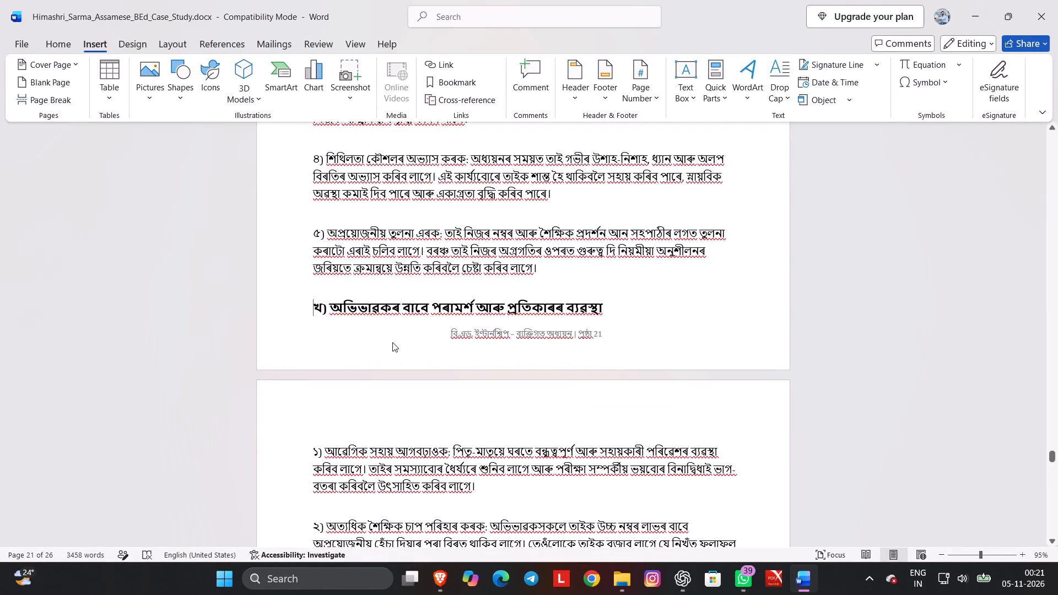
key(Return)
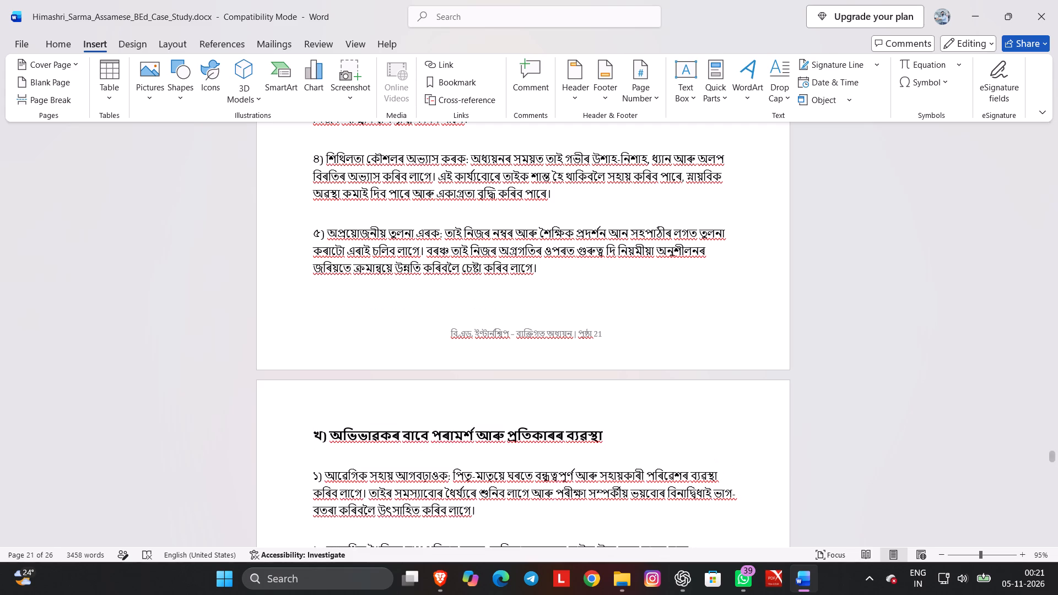
Review the layout and text of the numbered advice for guardians on page 22, down to the "উপসংহাৰ" section.
scroll(446, 362, down, 6)
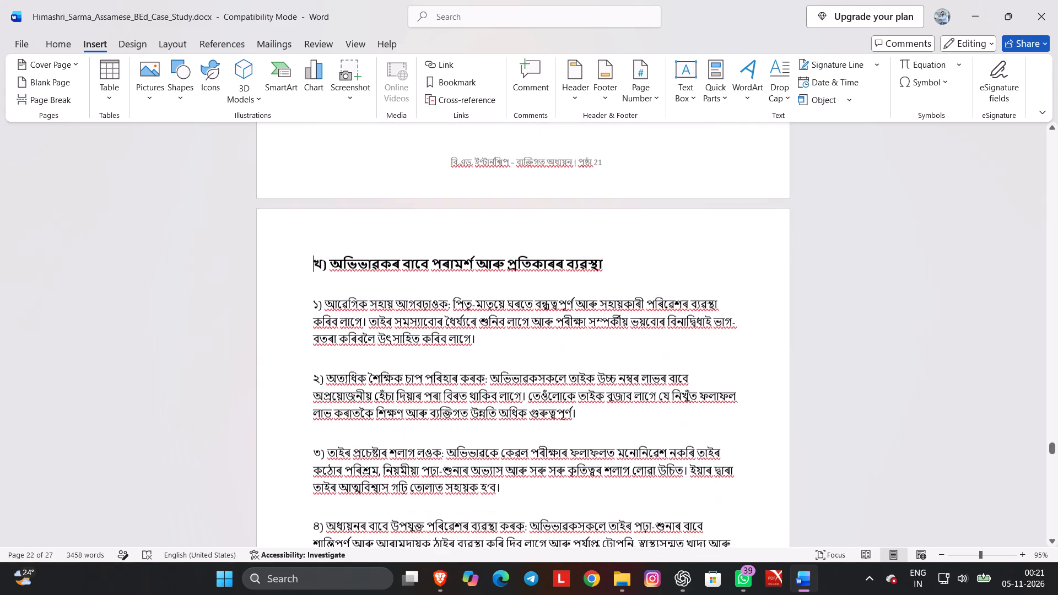
scroll(446, 362, down, 12)
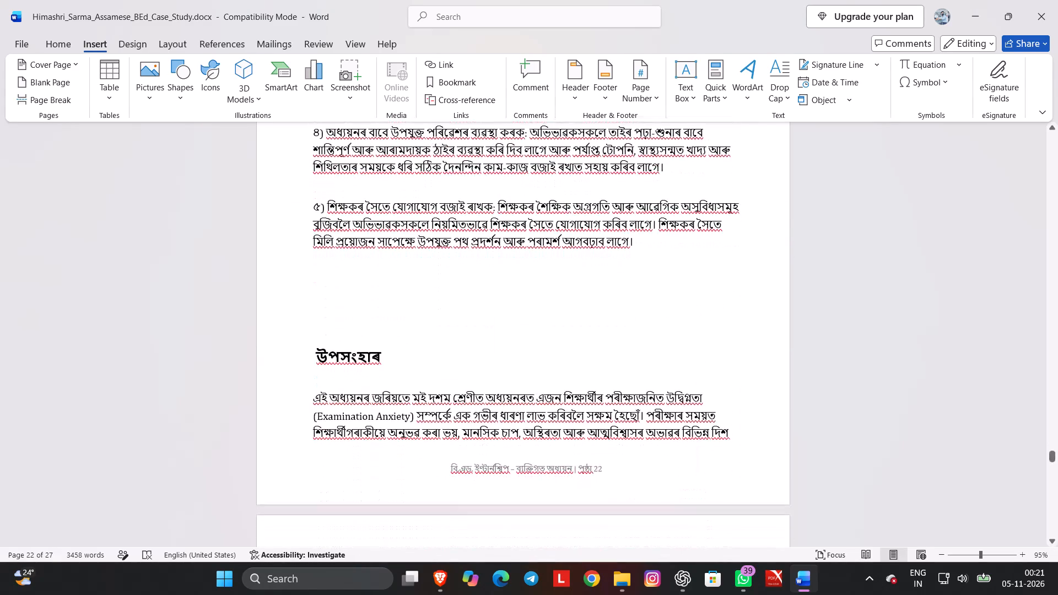
scroll(374, 376, up, 6)
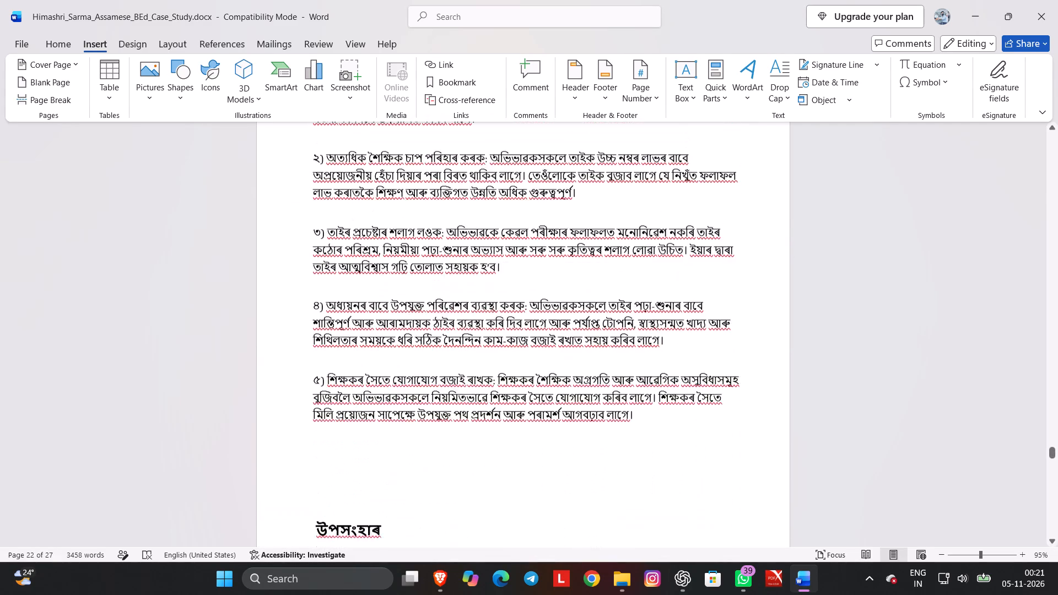
scroll(374, 375, up, 6)
scroll(374, 375, down, 4)
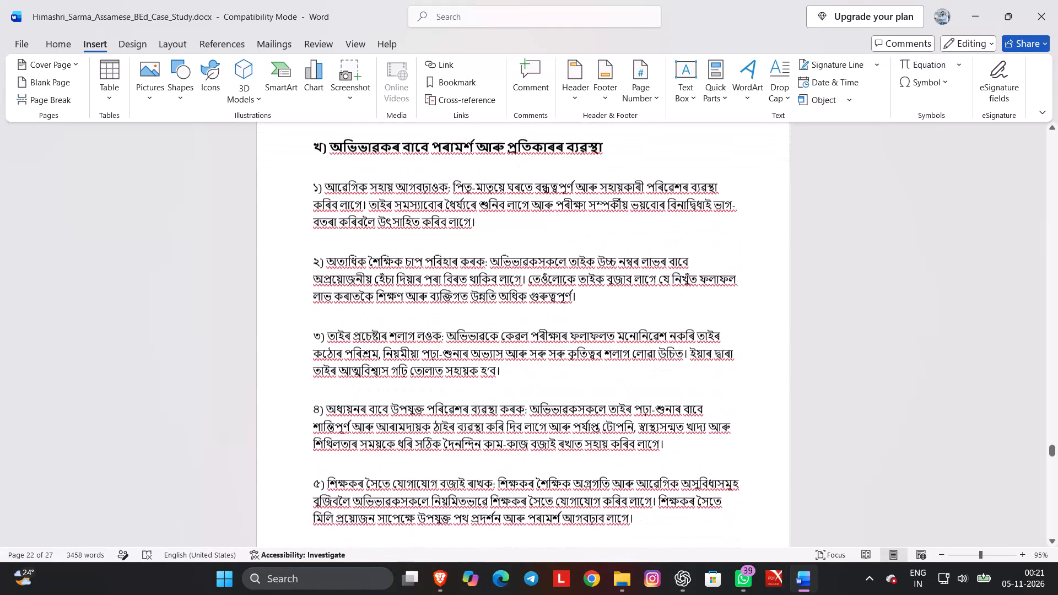
scroll(374, 375, up, 2)
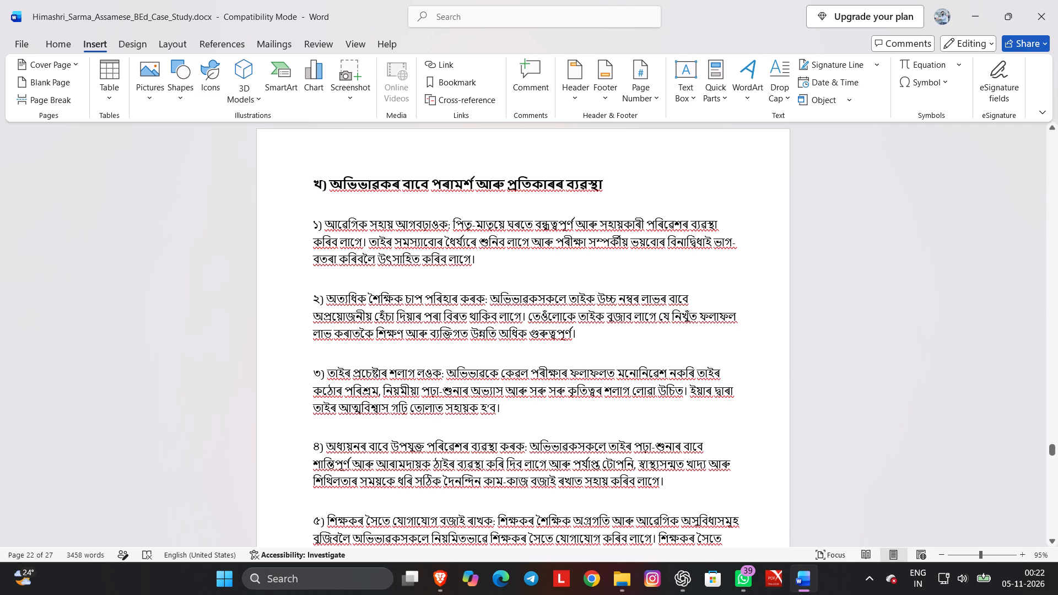
scroll(501, 412, up, 3)
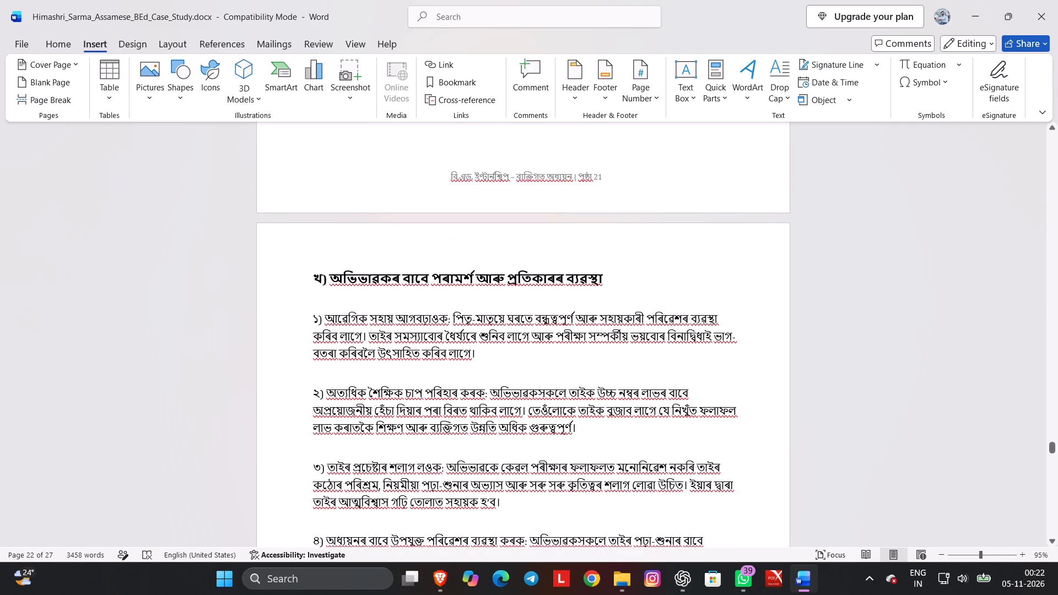
Delete the "উঃ" prefix from the "ছাত্ৰ-ছাত্ৰীৰ বাবে পৰামৰ্শ আৰু প্ৰতিকাৰমূলক ব্যৱস্থা" subheading on page 21.
scroll(434, 400, down, 2)
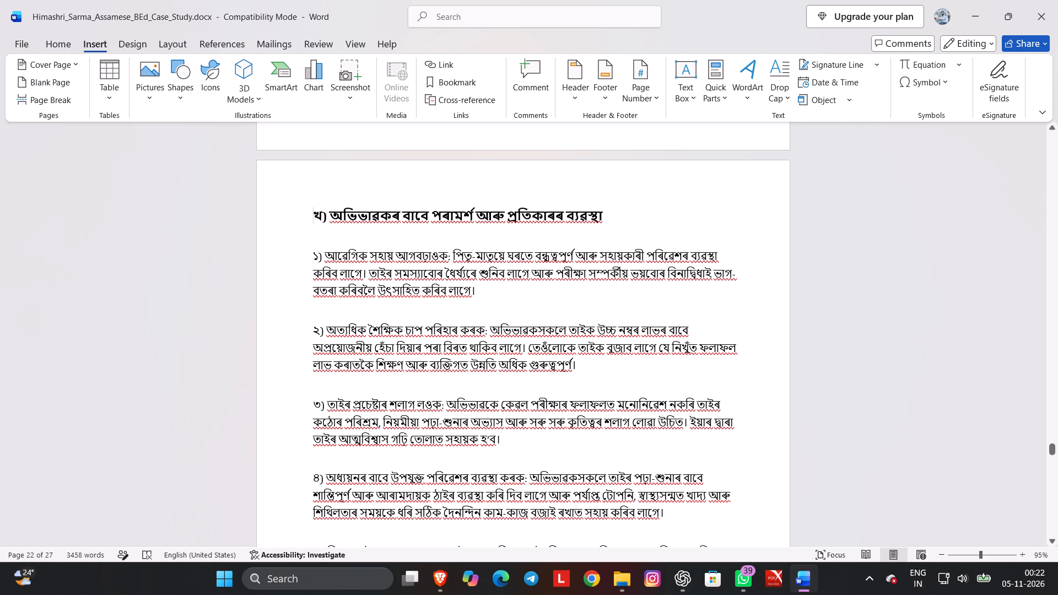
scroll(391, 386, down, 1)
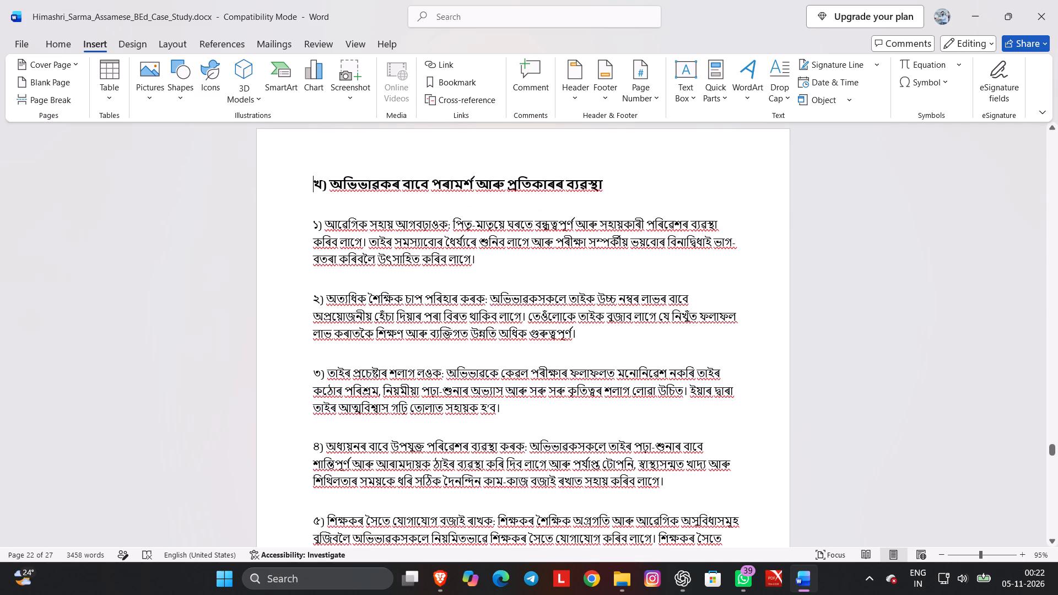
scroll(397, 374, up, 4)
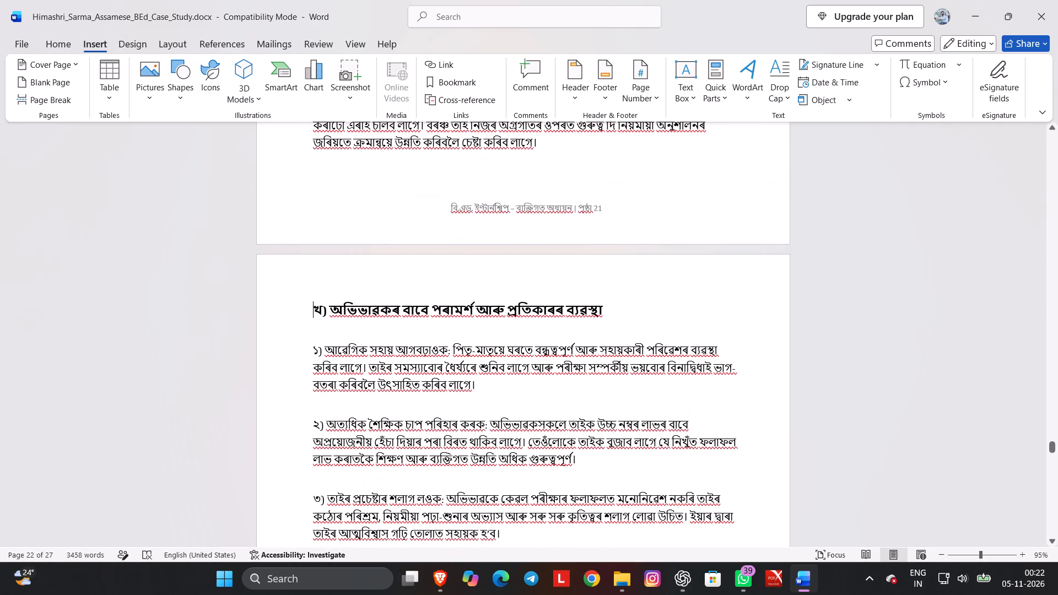
scroll(493, 348, up, 6)
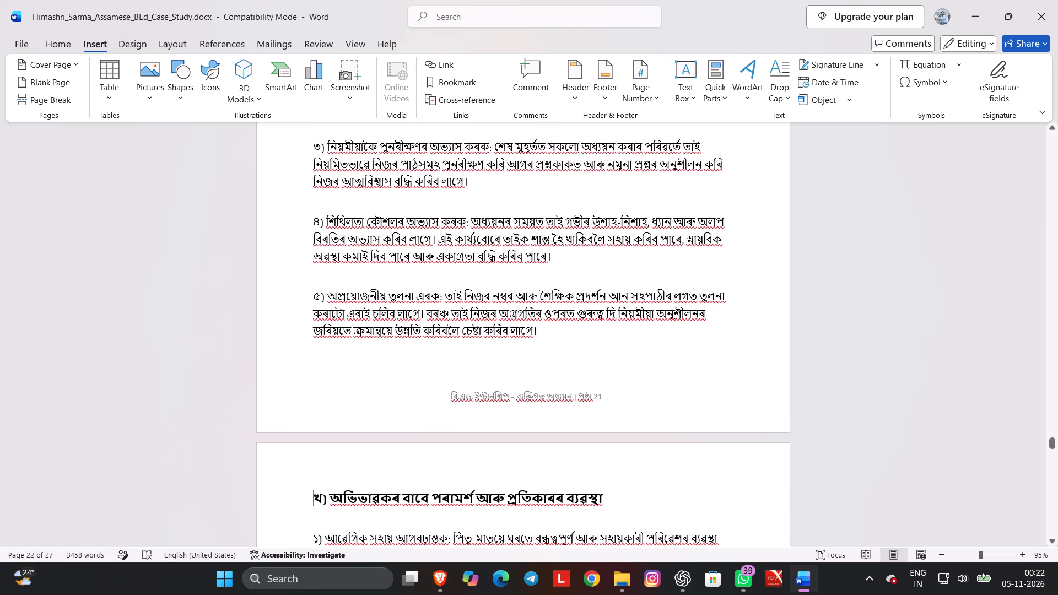
scroll(493, 348, down, 5)
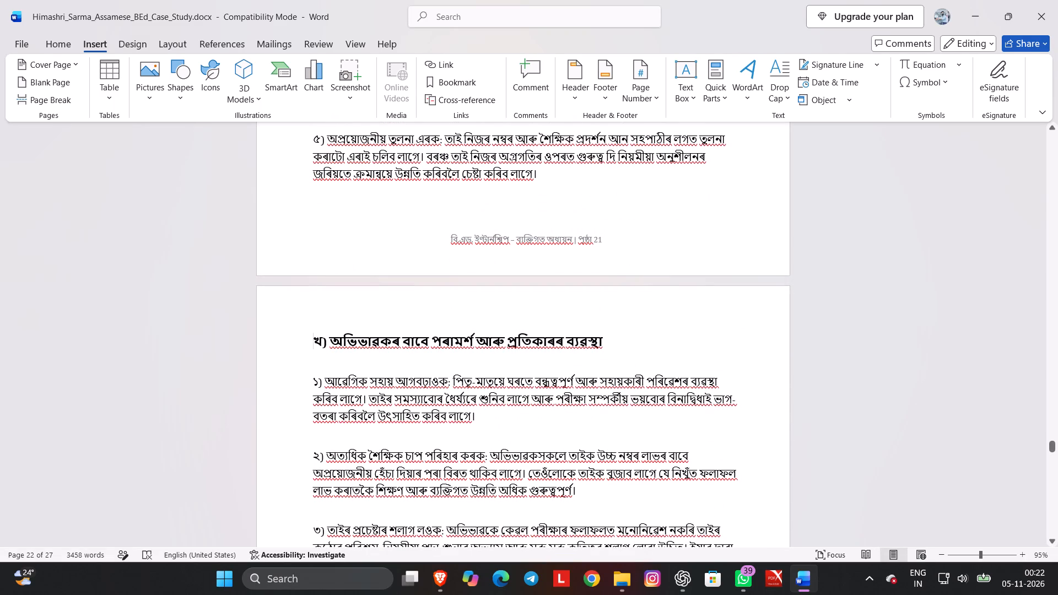
scroll(354, 388, up, 7)
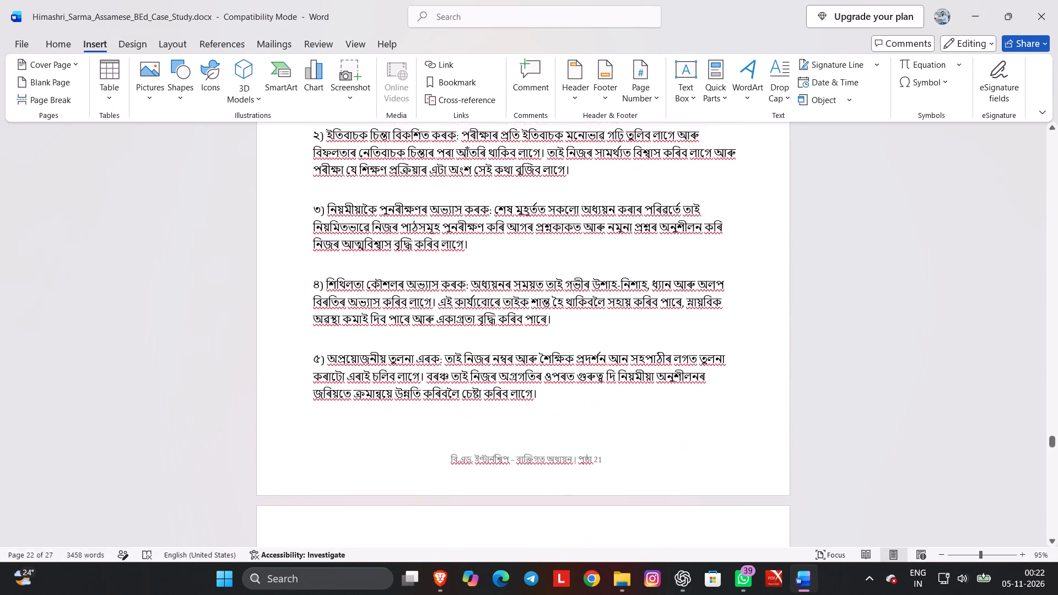
scroll(354, 388, up, 9)
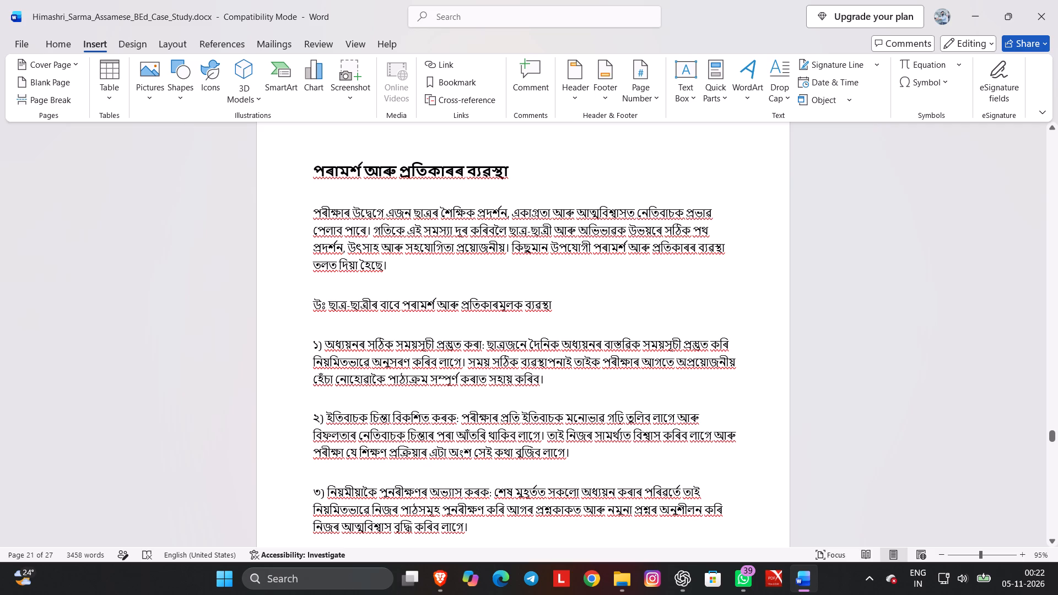
drag(326, 304, 313, 304)
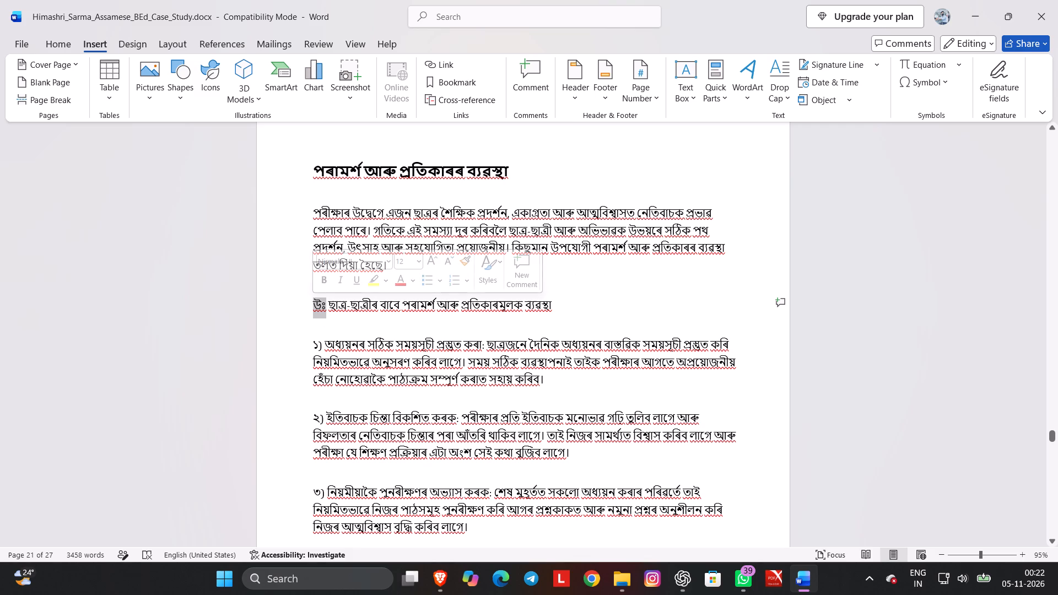
key(BackSpace)
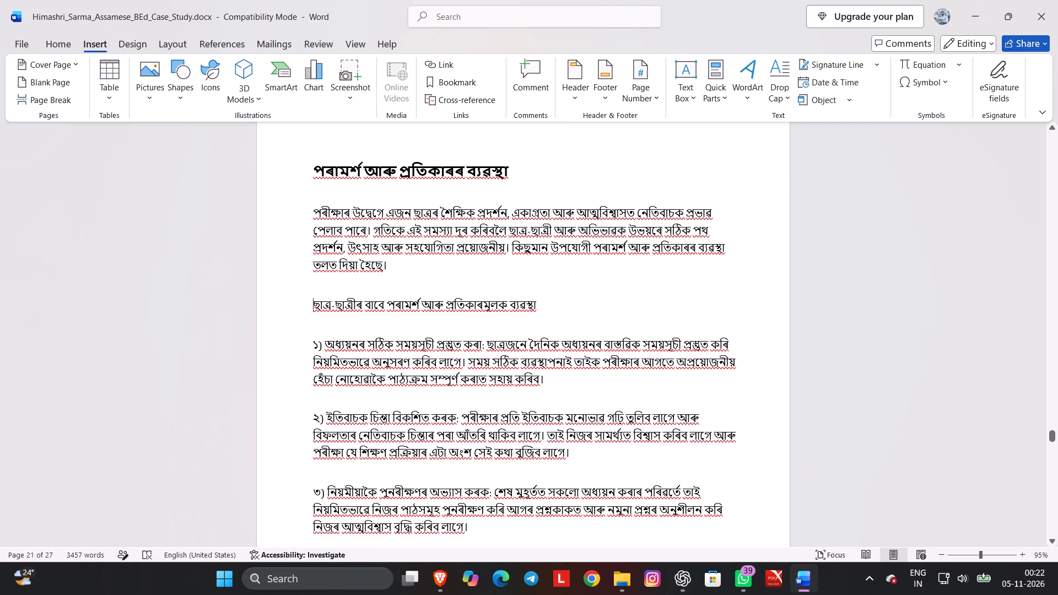
Compare the subheading and numbered advice for students on page 21 with the guardians' section on page 22.
scroll(663, 329, down, 6)
scroll(612, 331, down, 3)
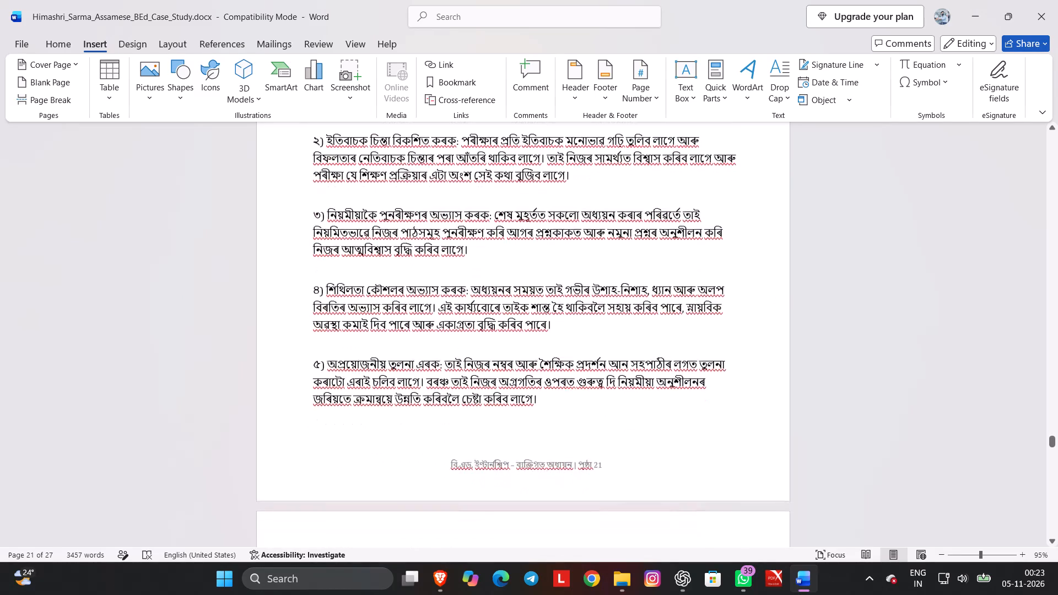
scroll(576, 336, down, 4)
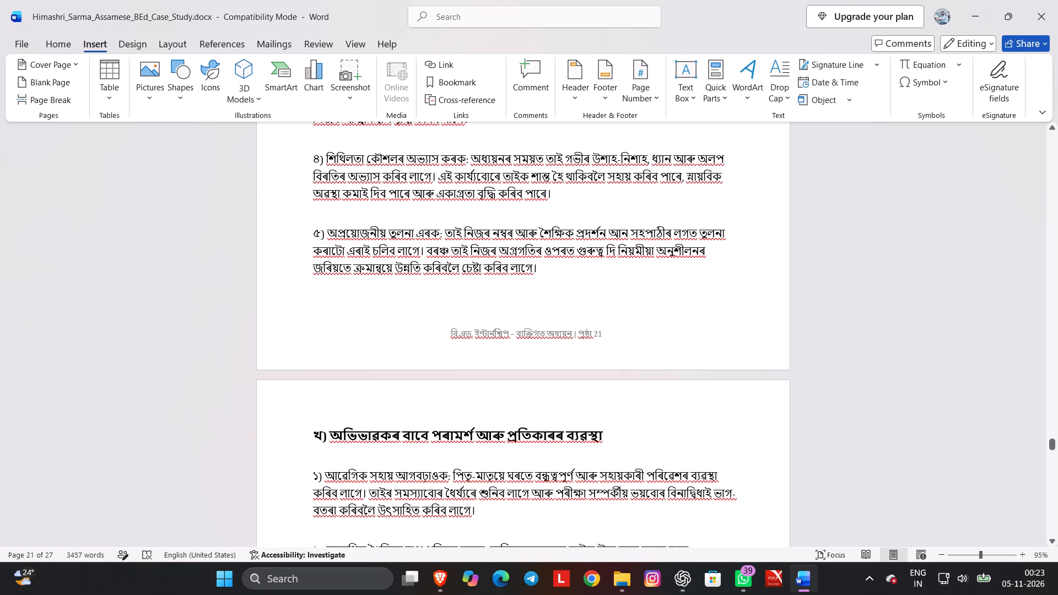
scroll(415, 462, down, 2)
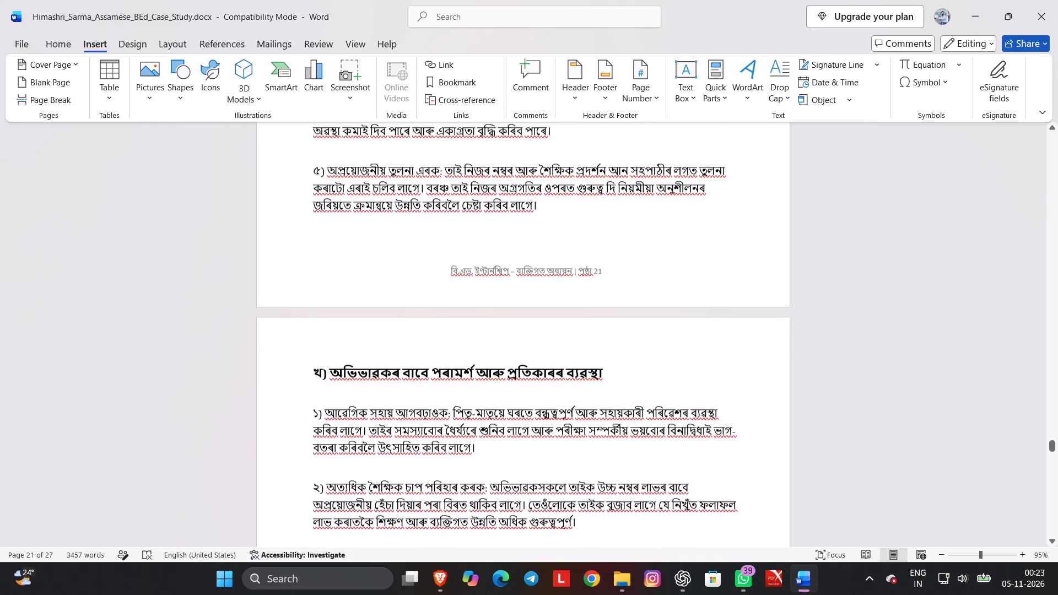
scroll(415, 462, down, 3)
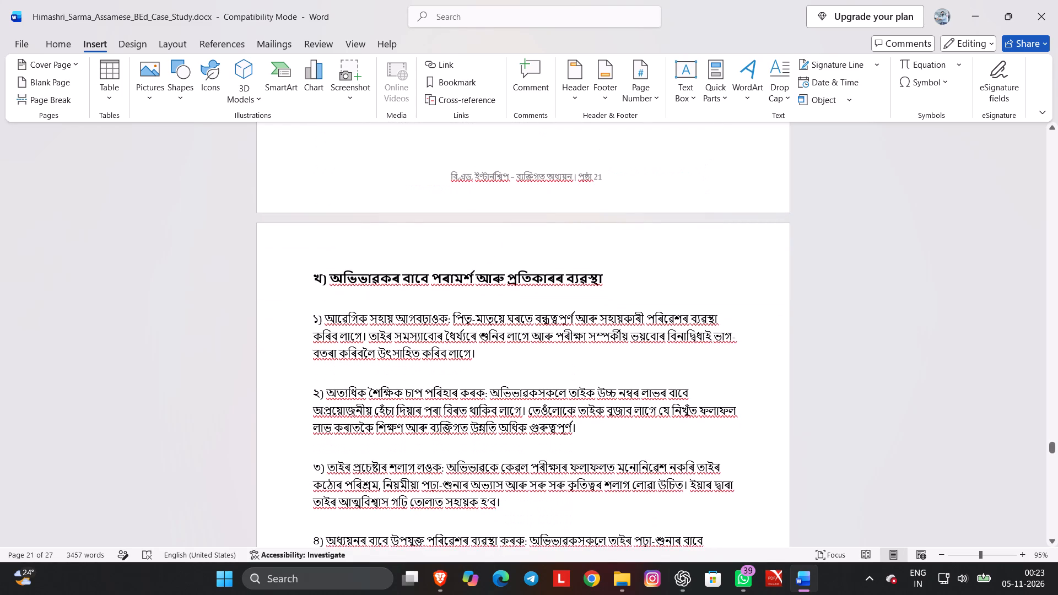
scroll(414, 460, down, 4)
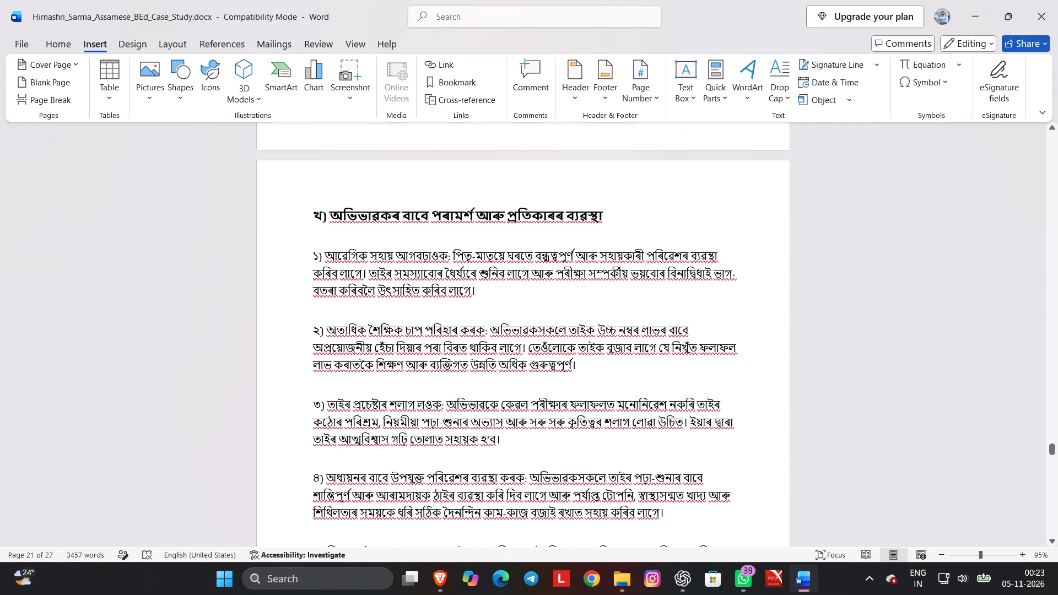
scroll(414, 460, down, 2)
scroll(433, 375, up, 1)
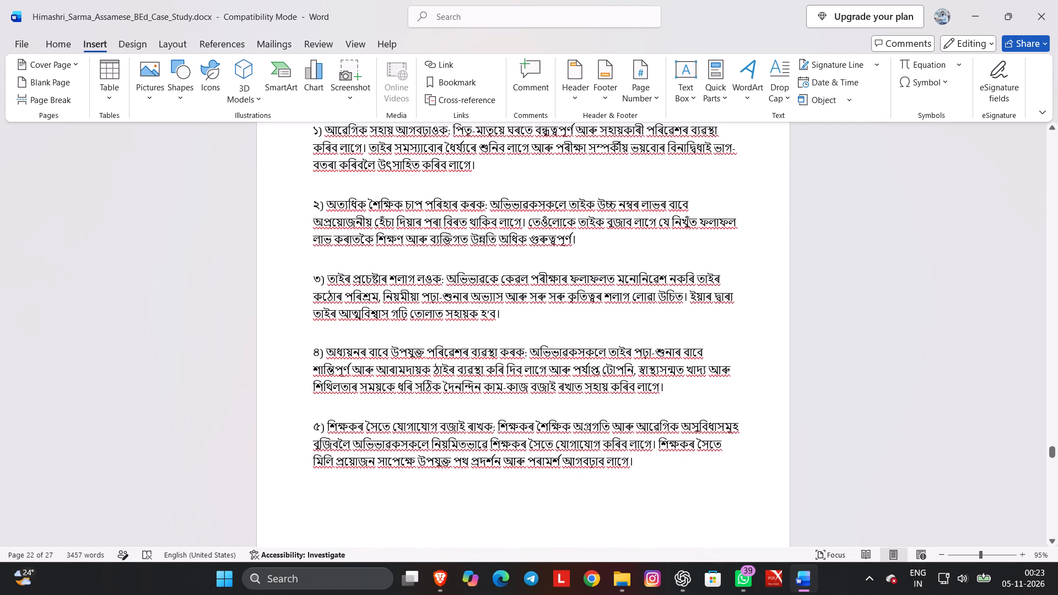
scroll(433, 374, up, 2)
scroll(449, 329, up, 2)
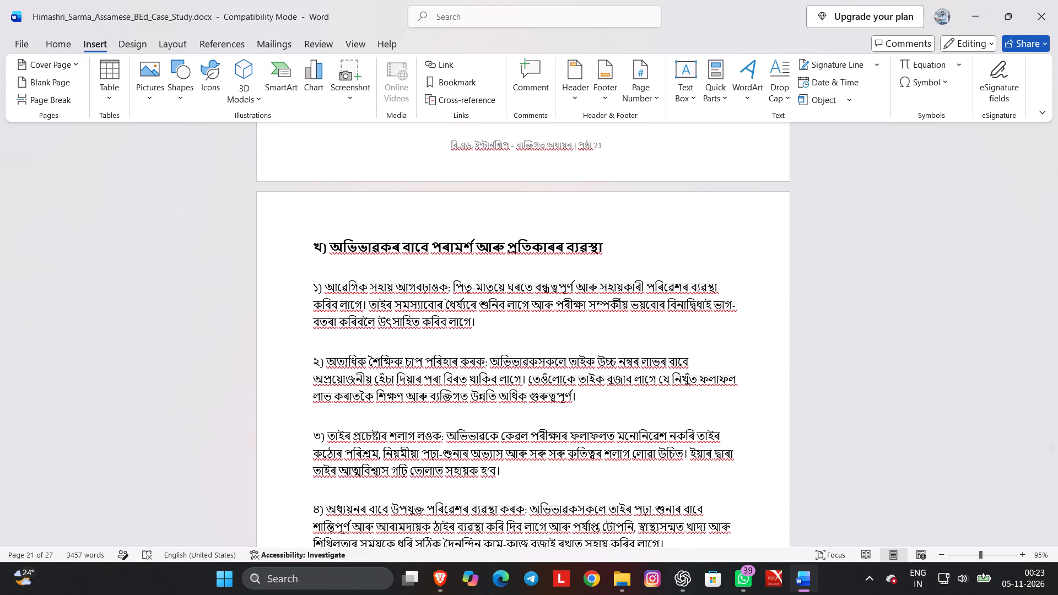
scroll(352, 324, up, 6)
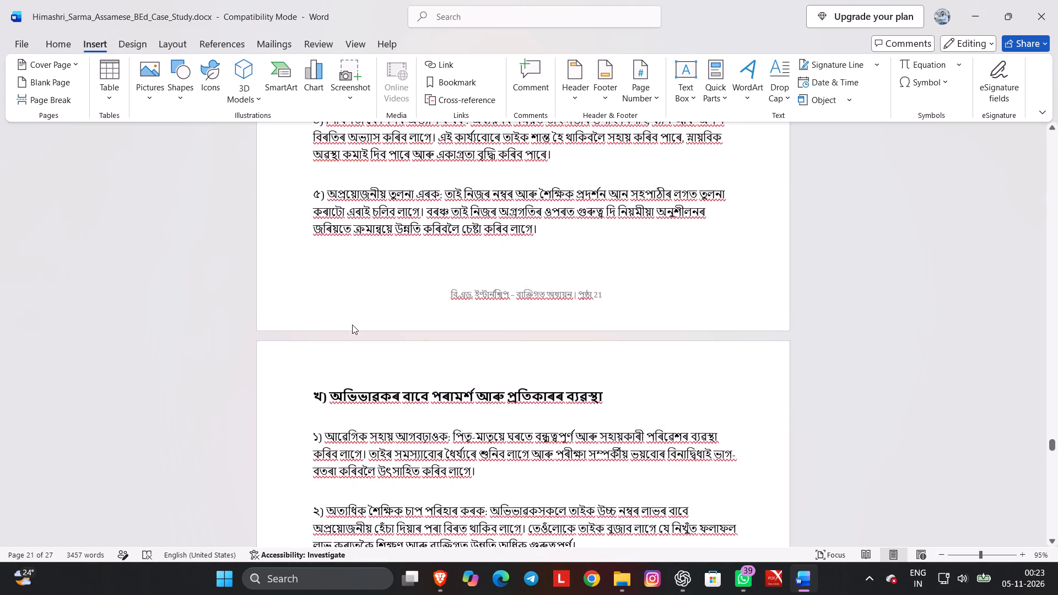
scroll(352, 324, up, 13)
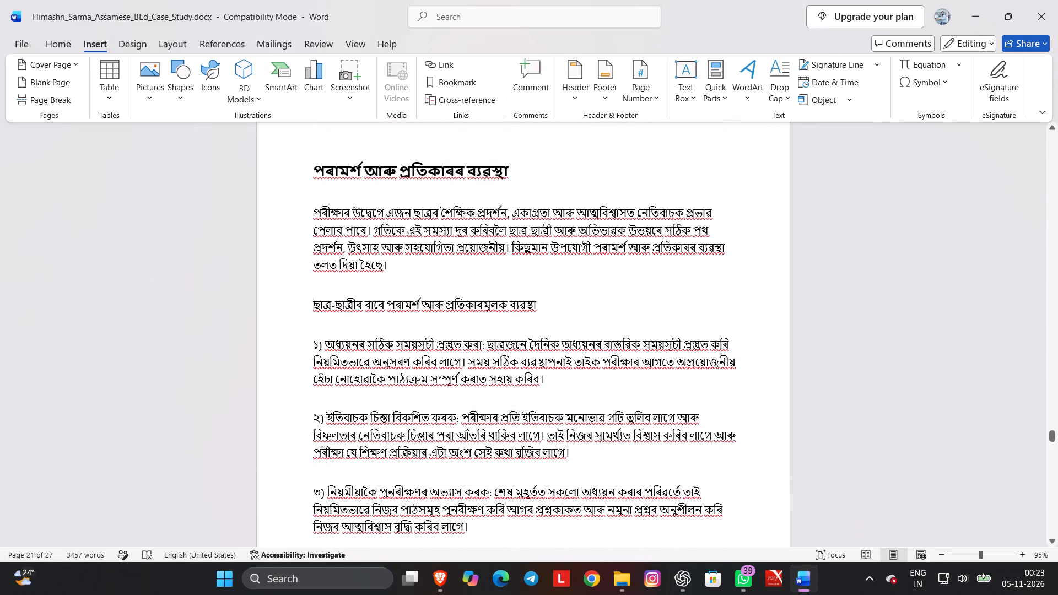
Make the item numerals ১, ২, ৩ and ৪ of the students' advice on page 21 bold.
drag(313, 342, 320, 345)
click(333, 320)
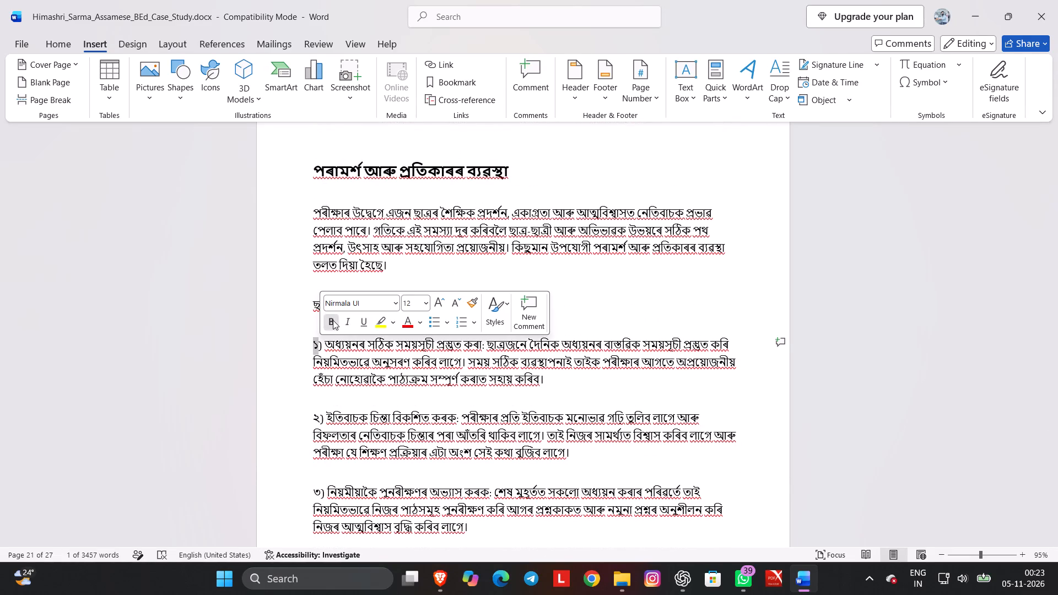
double_click(312, 418)
click(322, 392)
scroll(307, 425, down, 2)
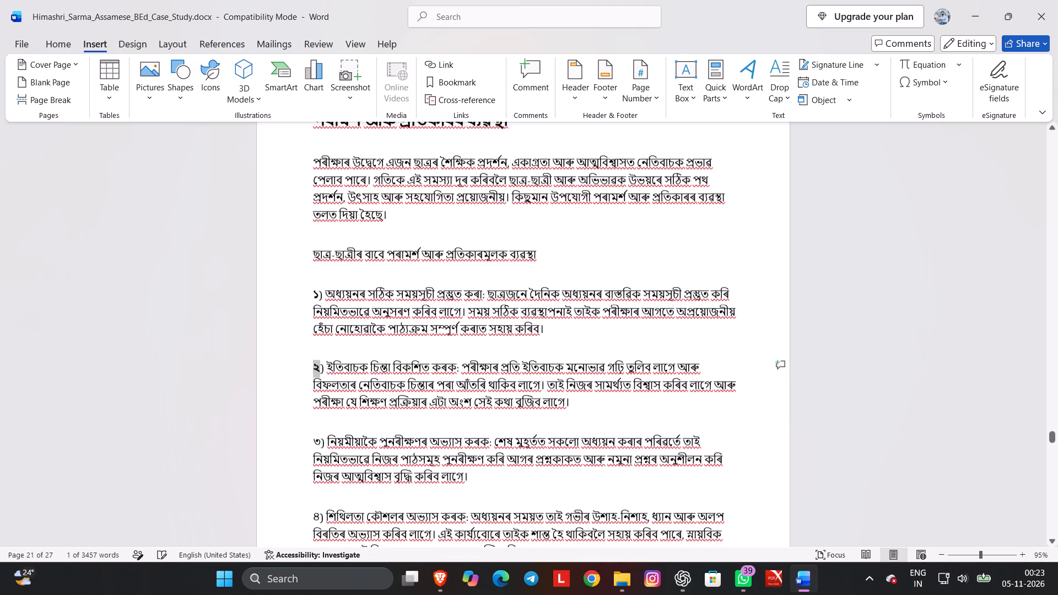
double_click(319, 431)
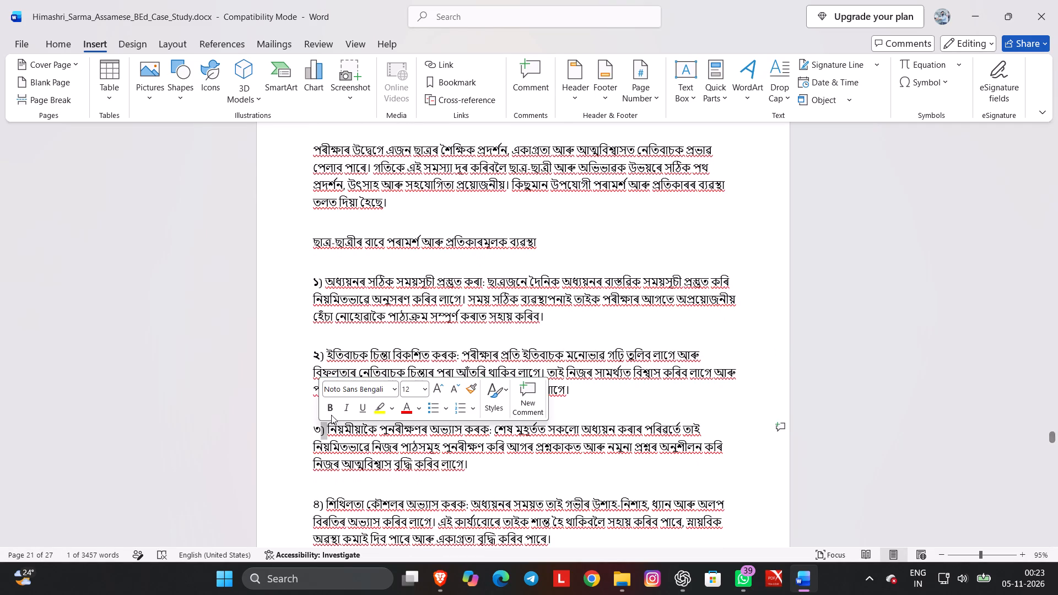
double_click(316, 426)
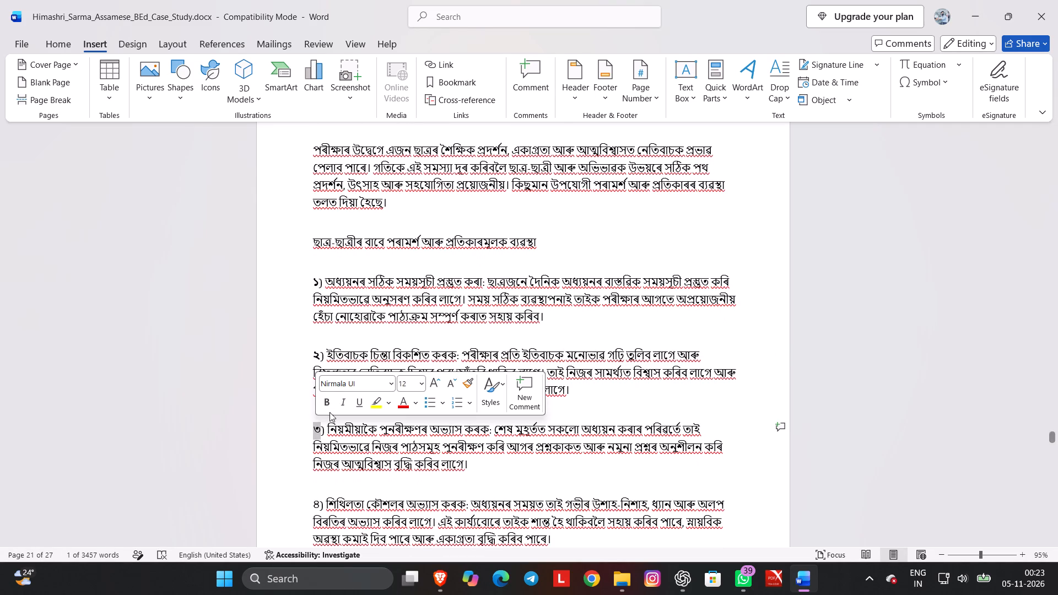
click(327, 402)
scroll(327, 403, down, 2)
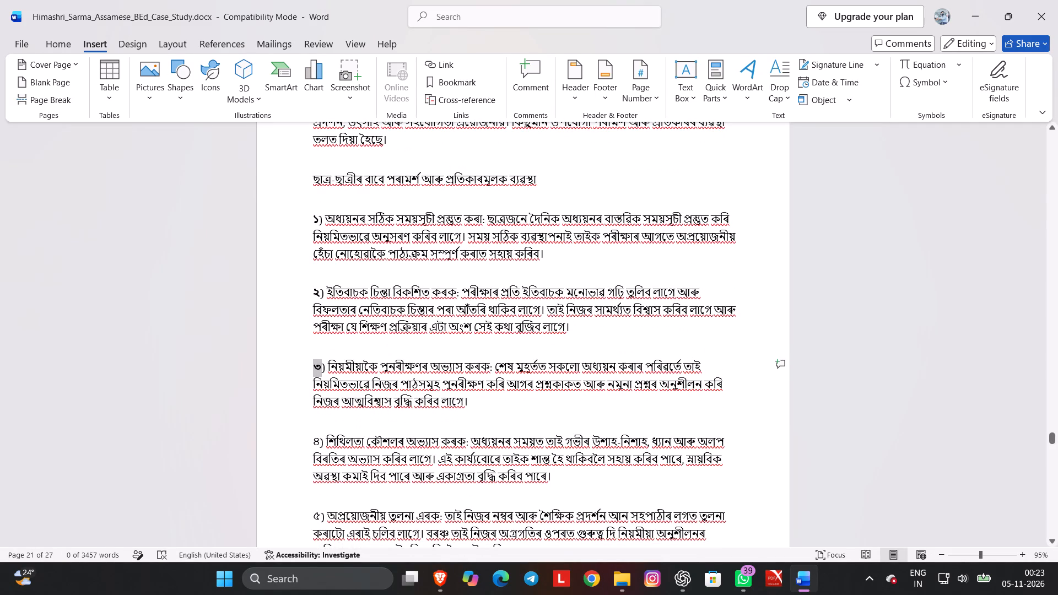
double_click(314, 443)
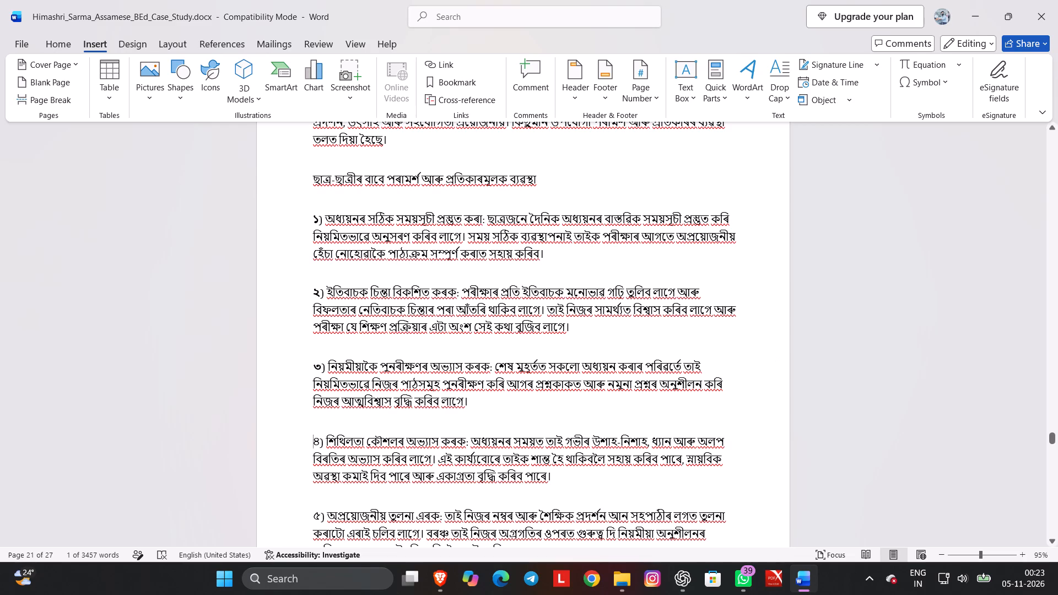
click(327, 419)
Review the formatting of the students' advice on page 21 against the guardians' heading and advice on page 22.
scroll(326, 425, down, 3)
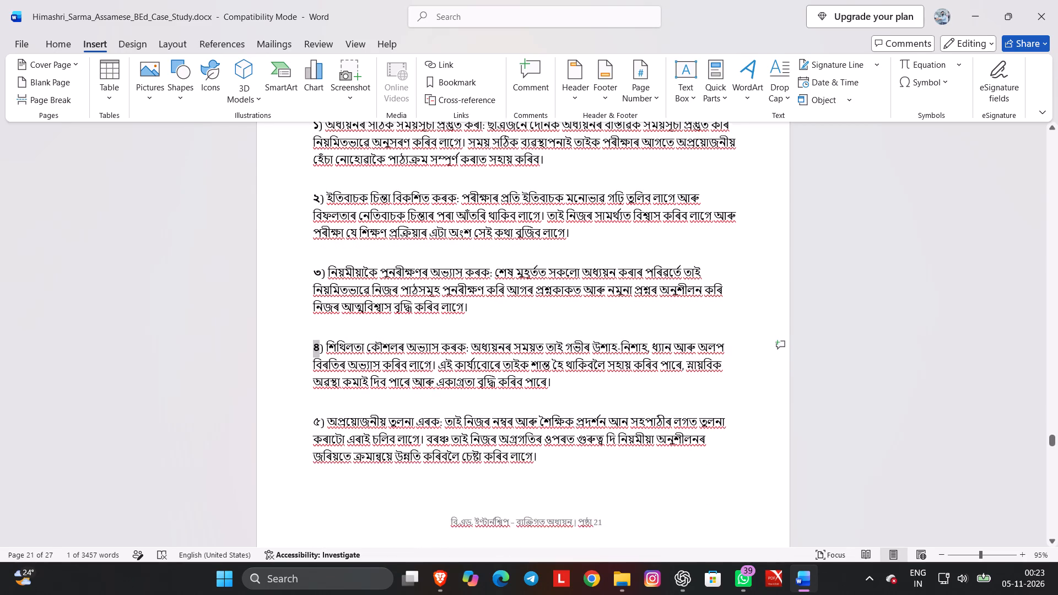
scroll(326, 425, up, 5)
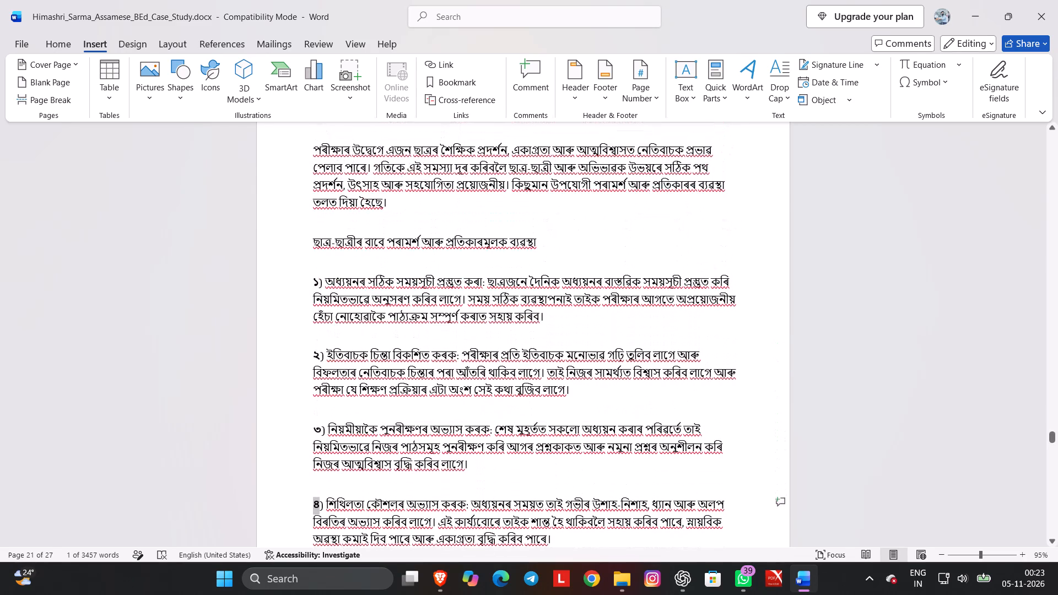
scroll(326, 425, up, 2)
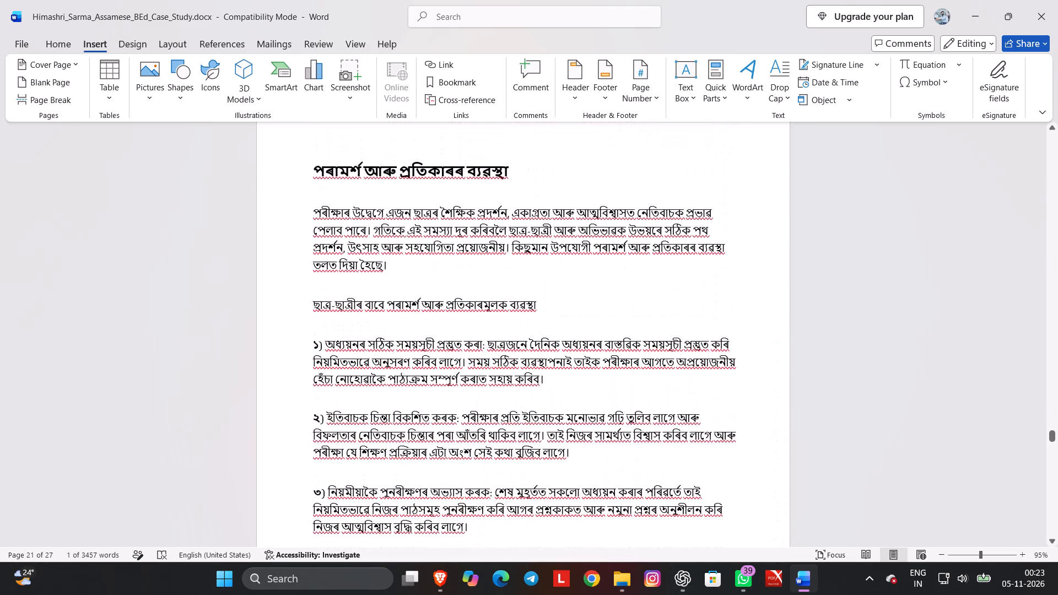
scroll(347, 390, down, 2)
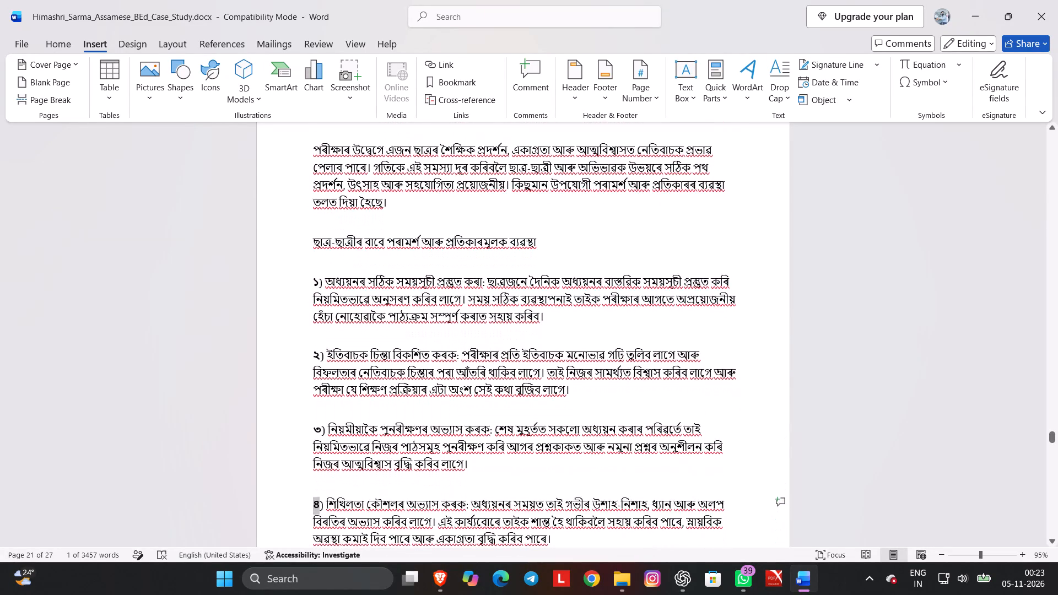
scroll(347, 375, down, 1)
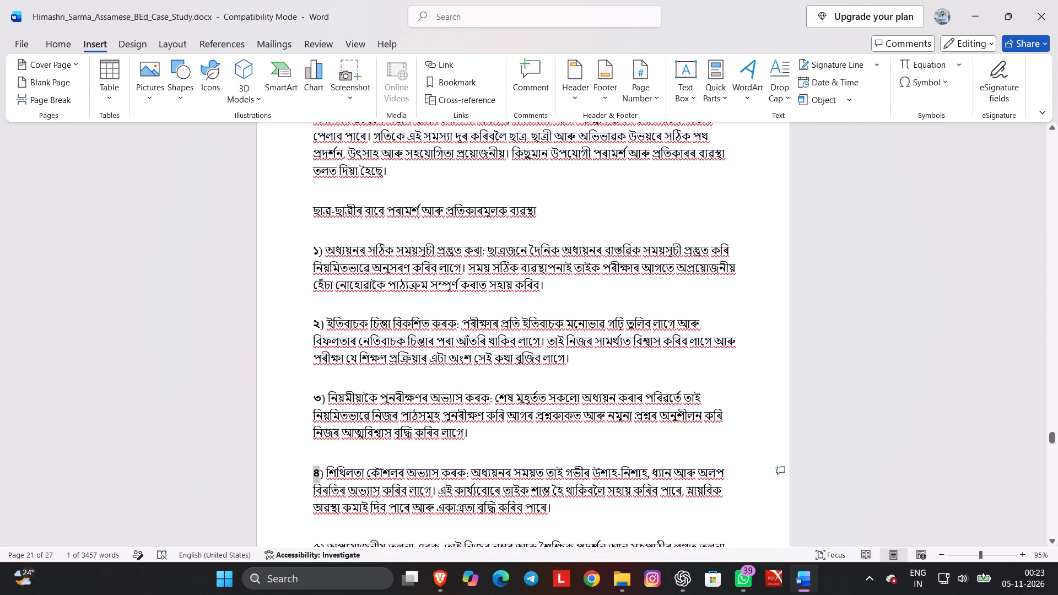
scroll(325, 460, up, 2)
scroll(331, 456, down, 10)
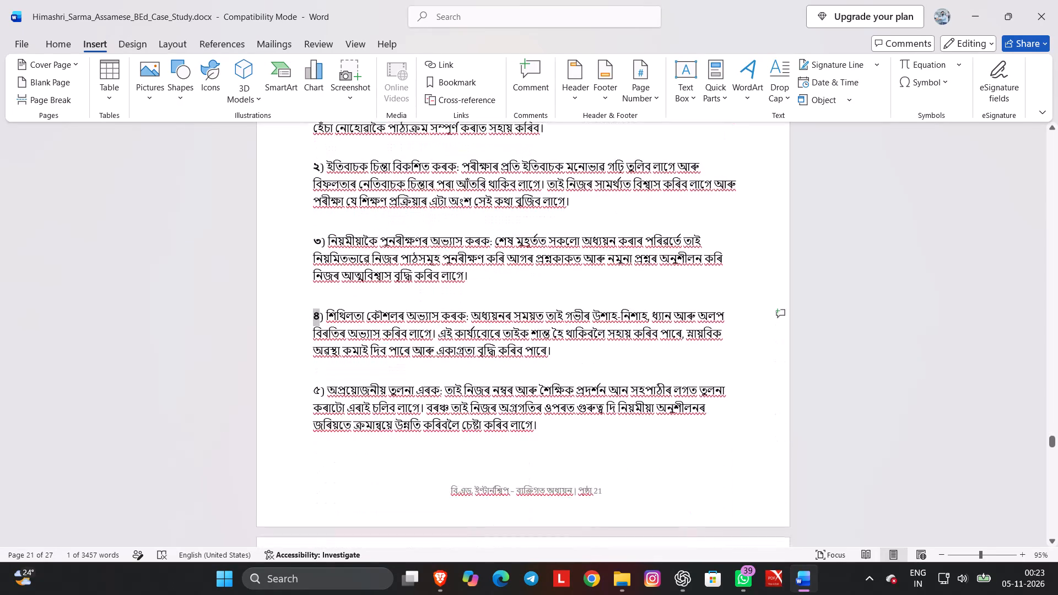
scroll(344, 452, down, 12)
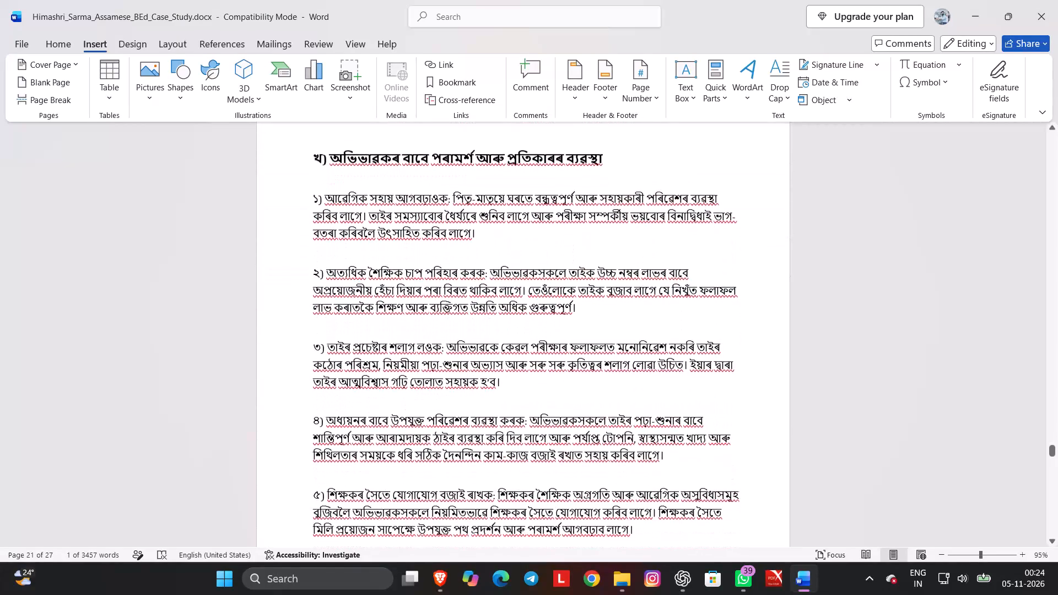
scroll(344, 452, up, 4)
scroll(434, 367, up, 3)
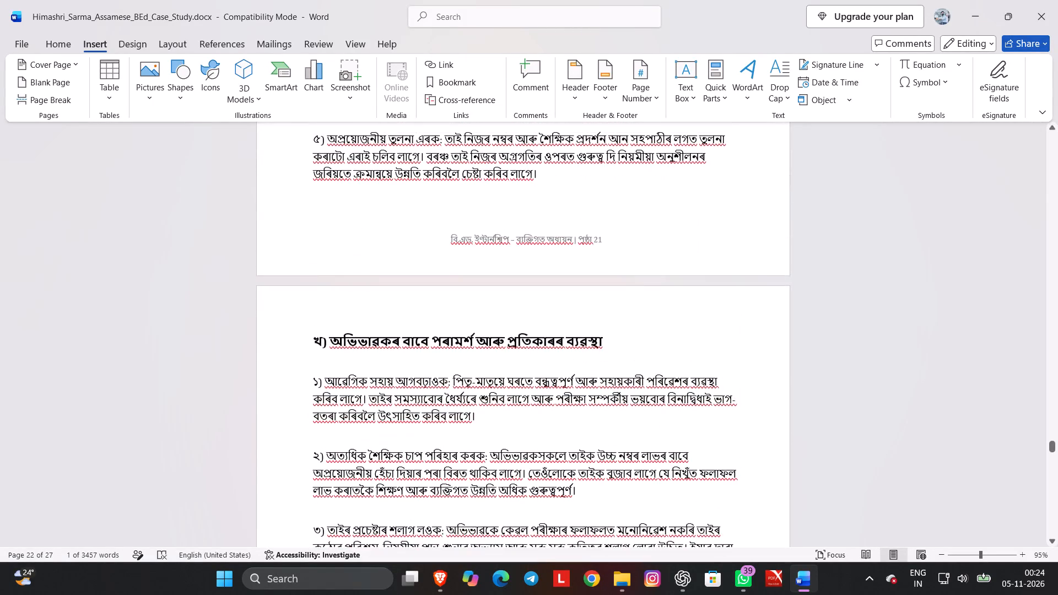
scroll(435, 362, up, 15)
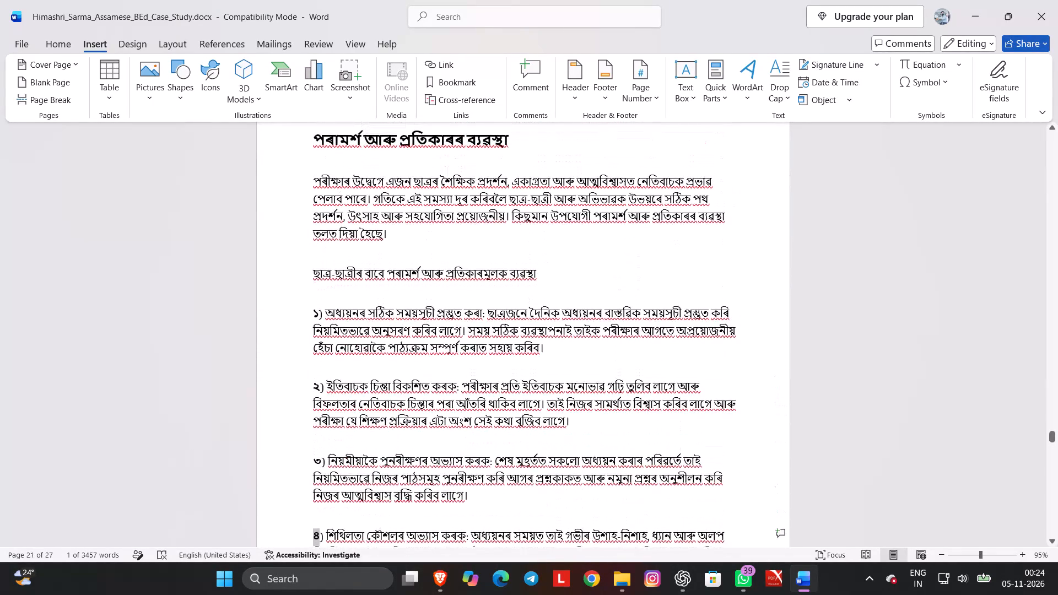
scroll(442, 378, down, 2)
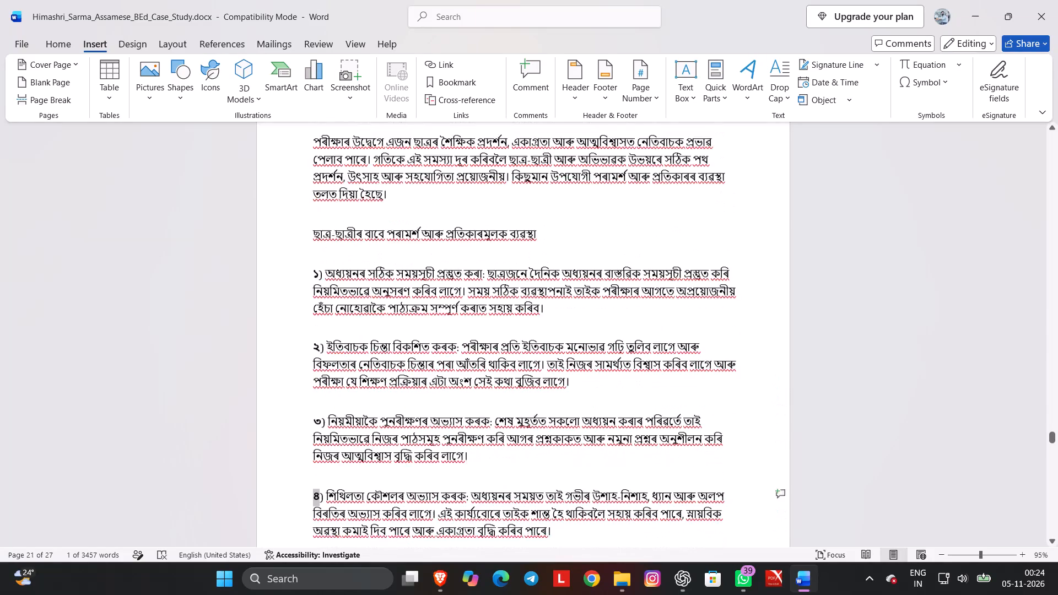
scroll(442, 378, down, 4)
scroll(442, 378, up, 4)
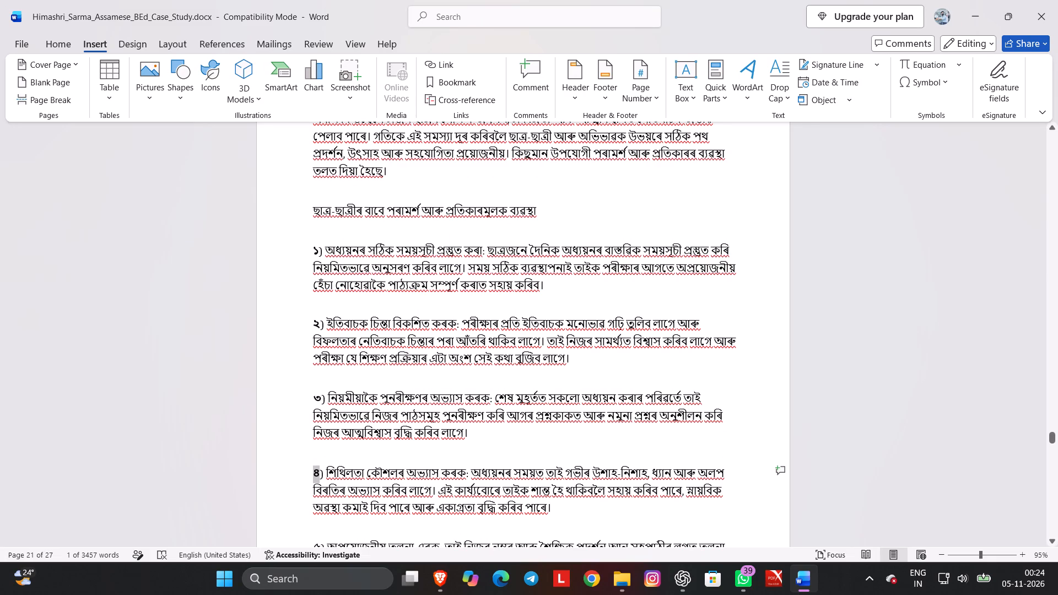
Make the subheading "ছাত্ৰ-ছাত্ৰীৰ বাবে পৰামৰ্শ আৰু প্ৰতিকাৰমূলক ব্যৱস্থা" on page 21 bold.
drag(536, 212, 522, 208)
drag(522, 208, 321, 216)
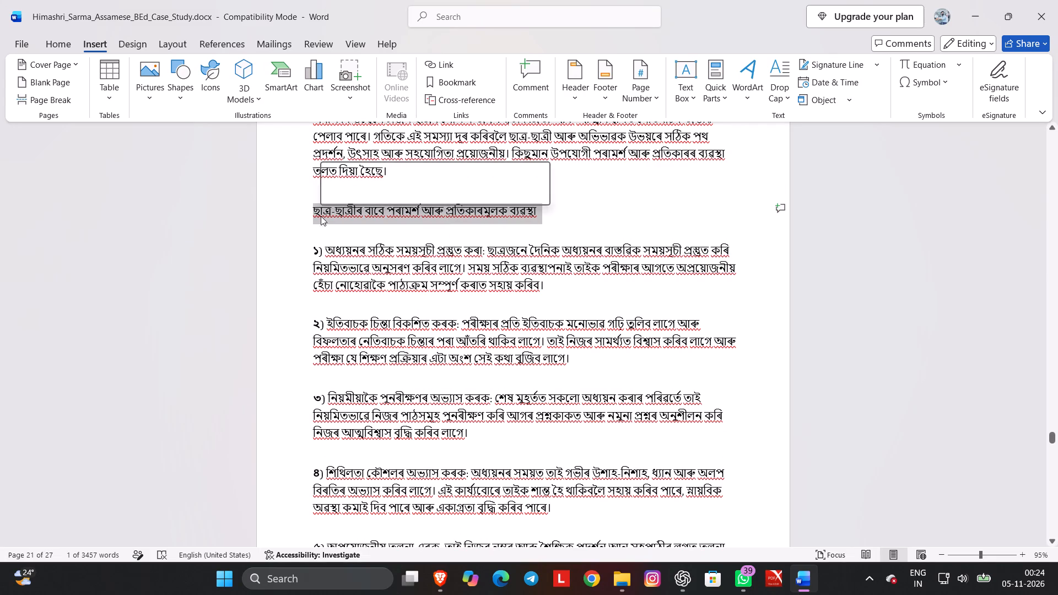
scroll(617, 235, up, 2)
click(643, 264)
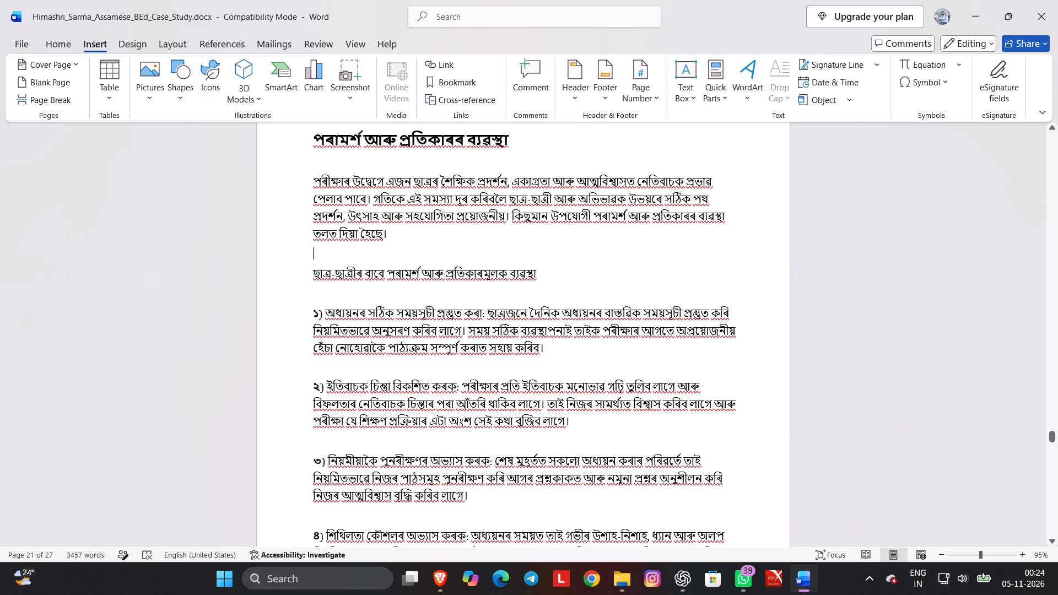
drag(546, 272, 309, 269)
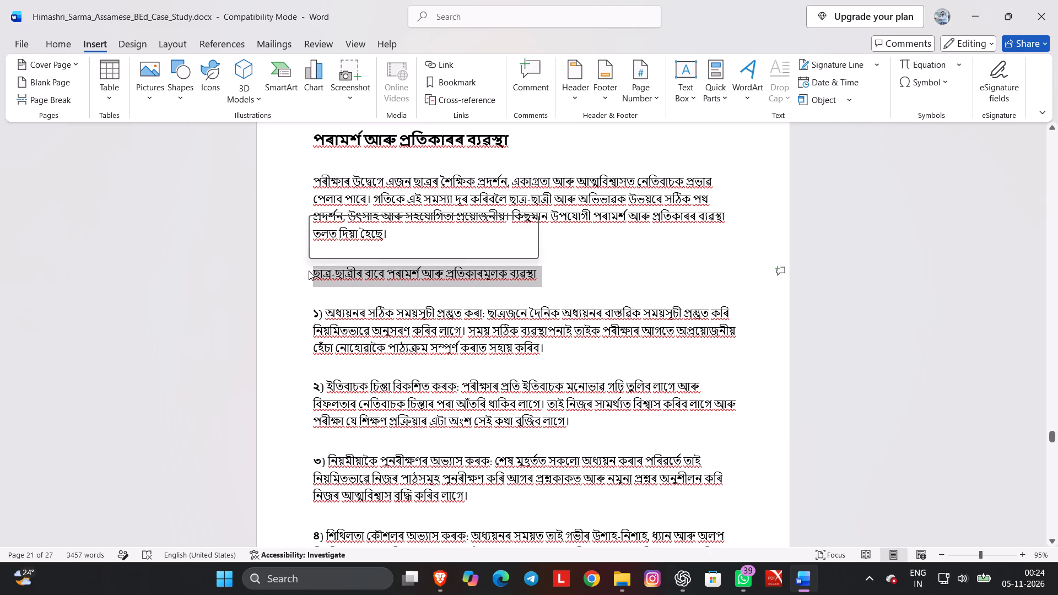
click(321, 246)
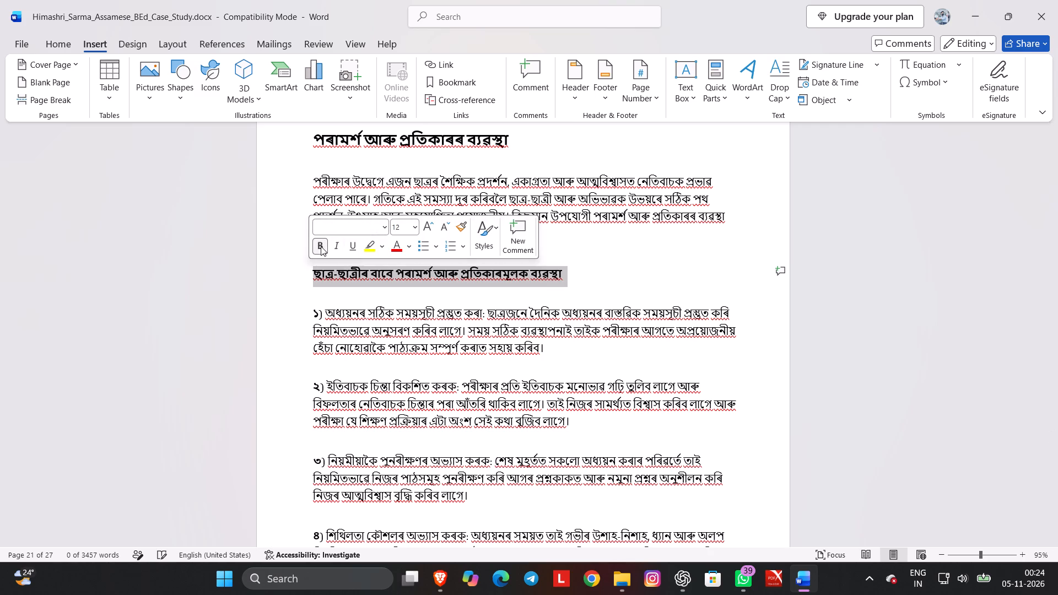
click(647, 267)
double_click(554, 272)
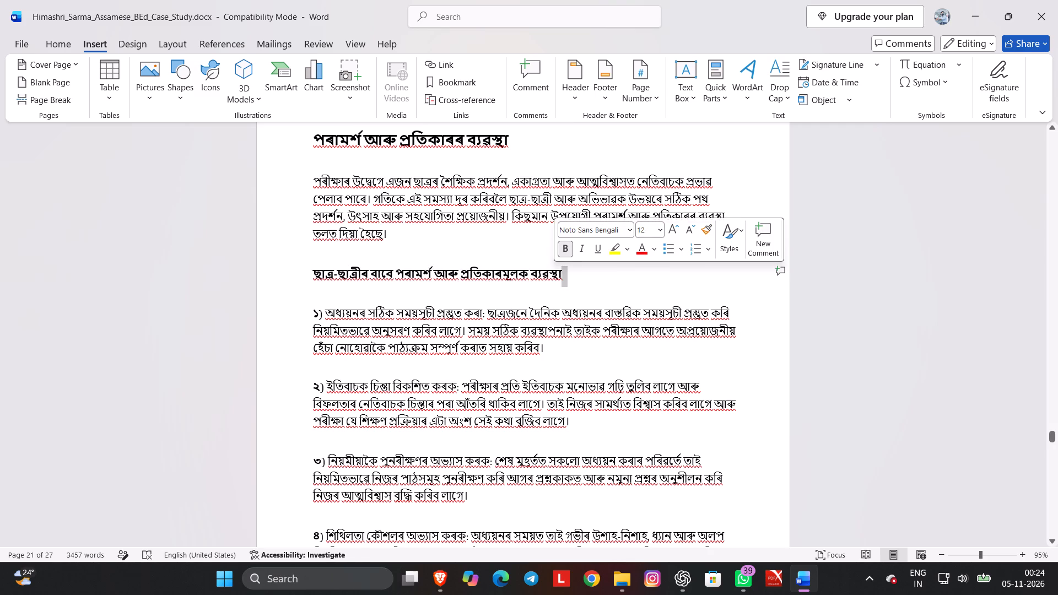
double_click(538, 277)
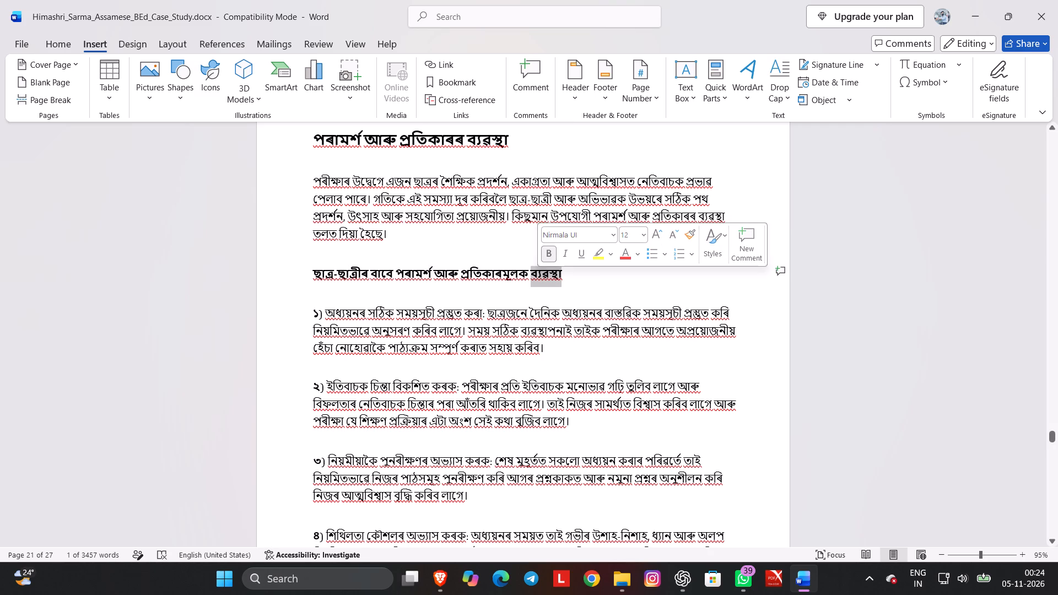
click(609, 289)
Make item ১'s title "অধ্যয়নৰ সঠিক সময়সূচী প্ৰস্তুত কৰা:" bold, including its colon, in the students' advice.
scroll(540, 296, down, 2)
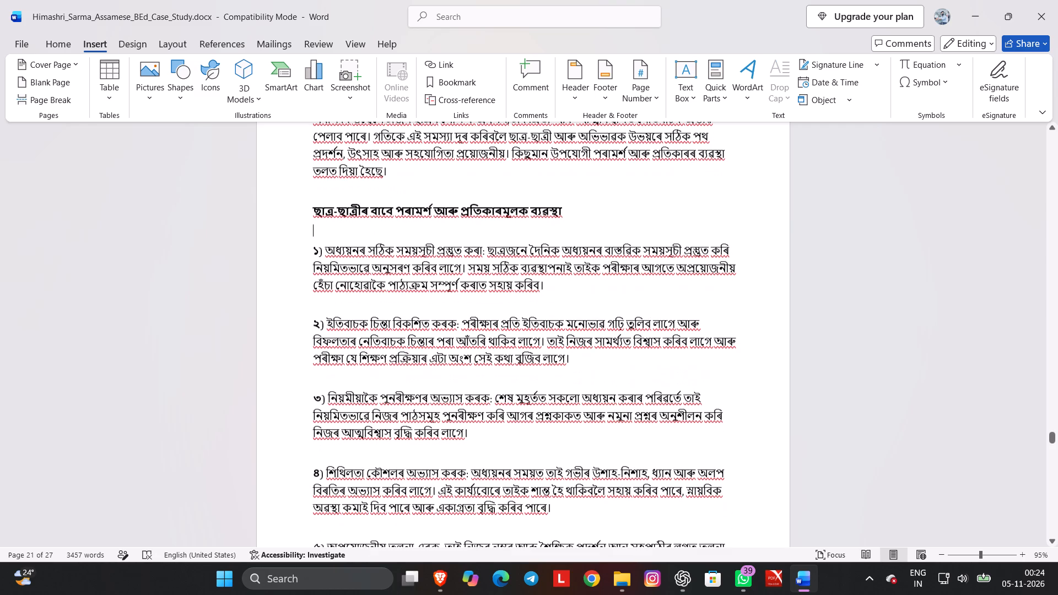
scroll(517, 309, down, 1)
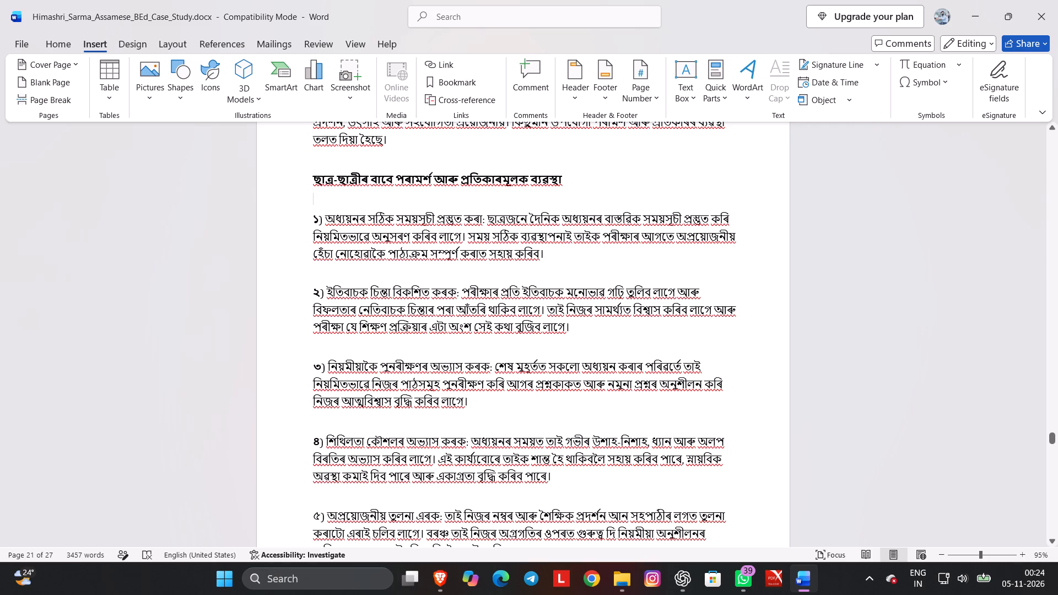
drag(482, 216, 337, 217)
click(348, 193)
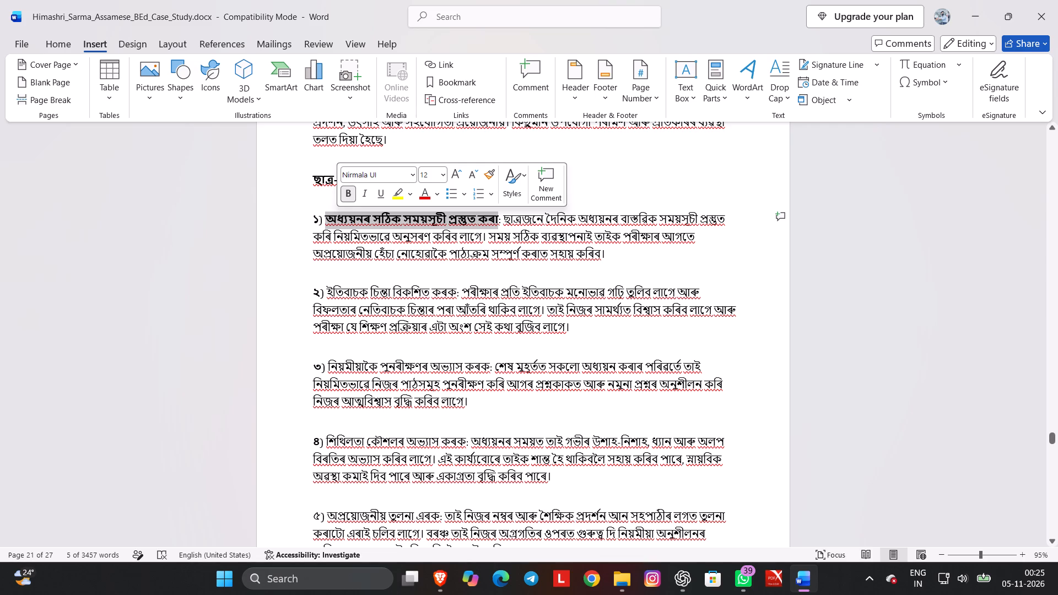
click(898, 301)
scroll(644, 351, up, 3)
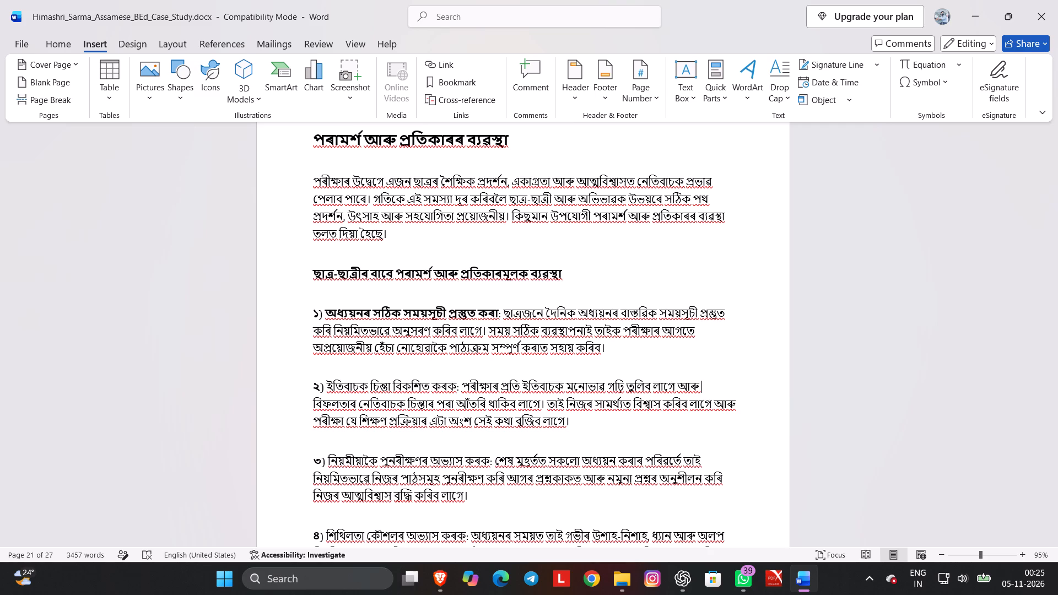
double_click(499, 311)
click(511, 287)
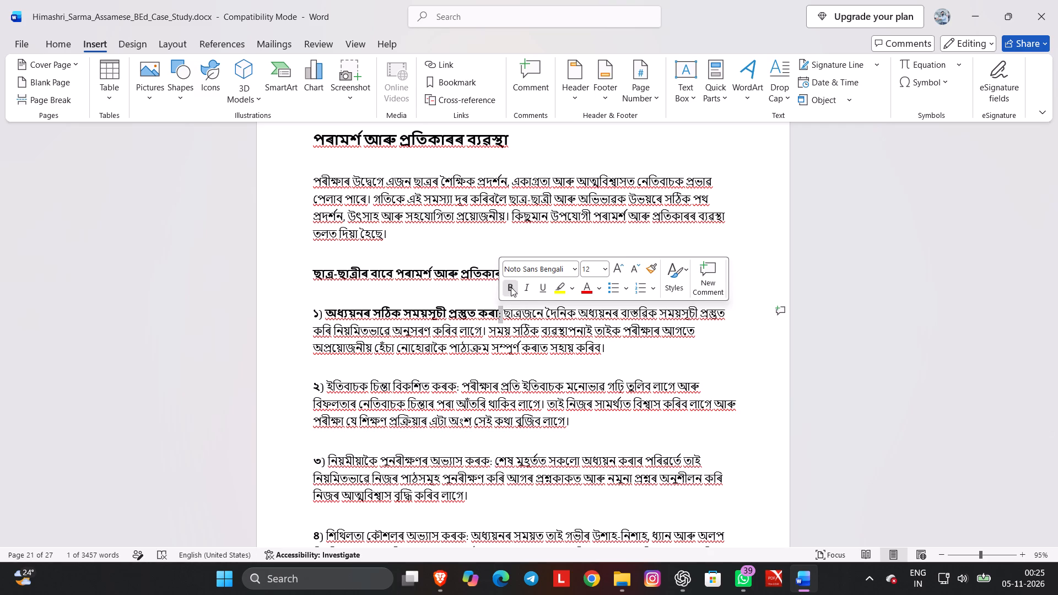
click(843, 313)
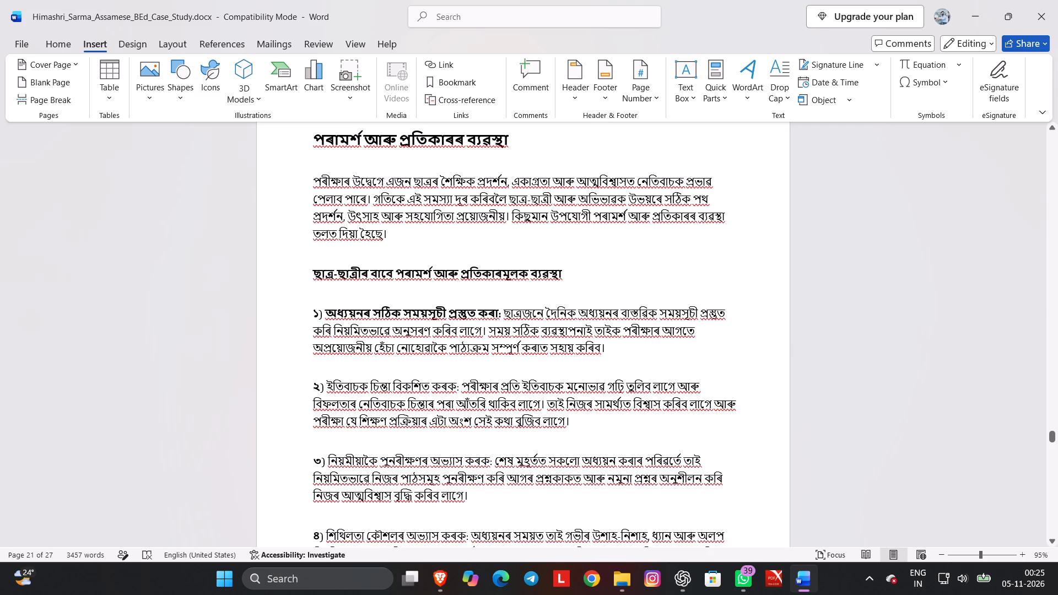
Bold the titles of items ২ "ইতিবাচক চিন্তা বিকশিত কৰক:" and ৩ "নিয়মীয়াকৈ পুনৰীক্ষণৰ অভ্যাস কৰক:" in the students' advice.
scroll(532, 352, down, 1)
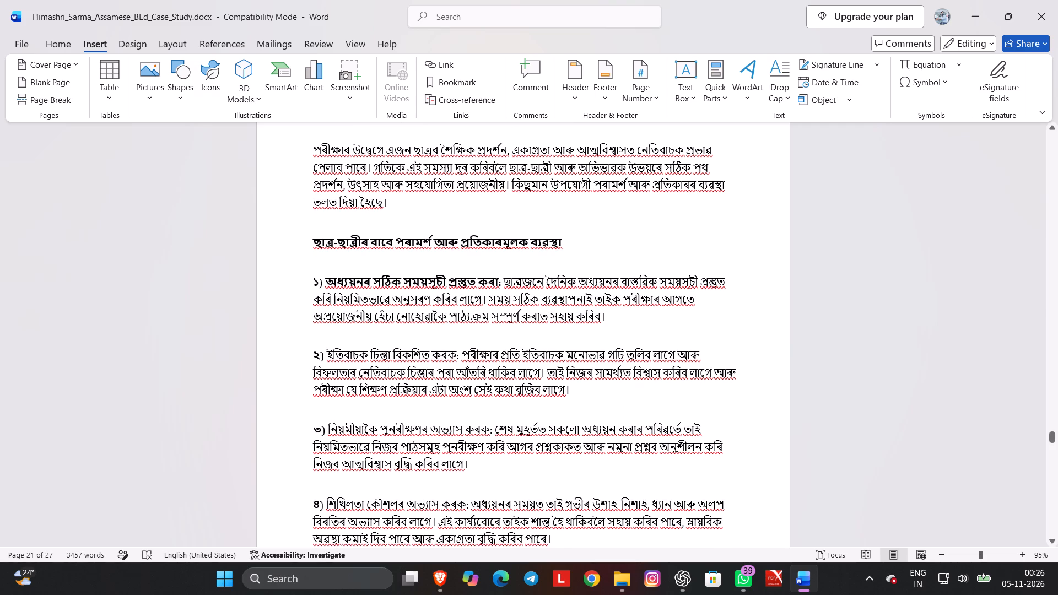
drag(460, 354, 341, 350)
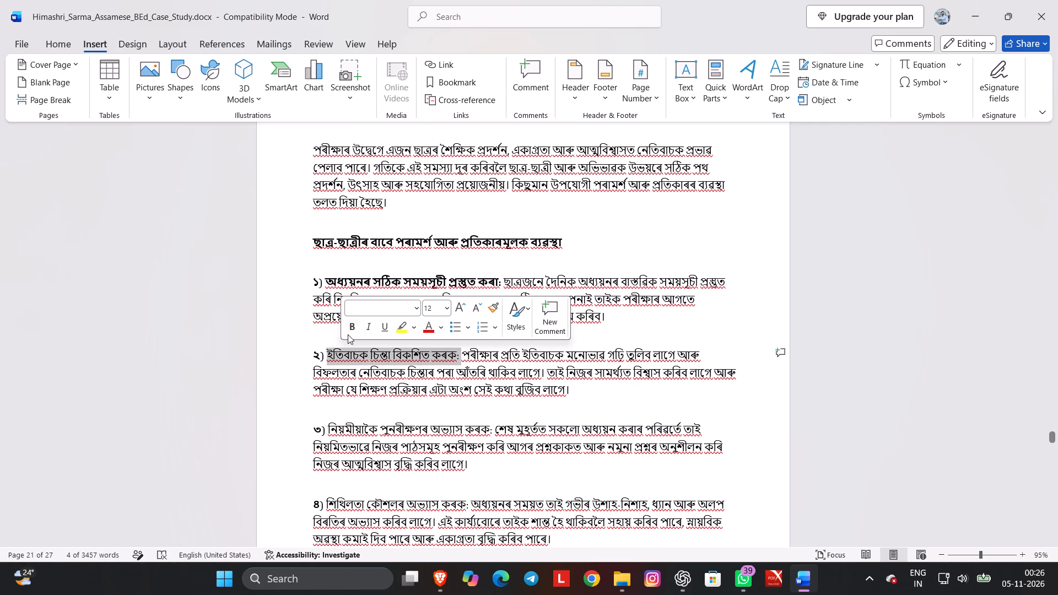
click(354, 321)
scroll(476, 386, down, 2)
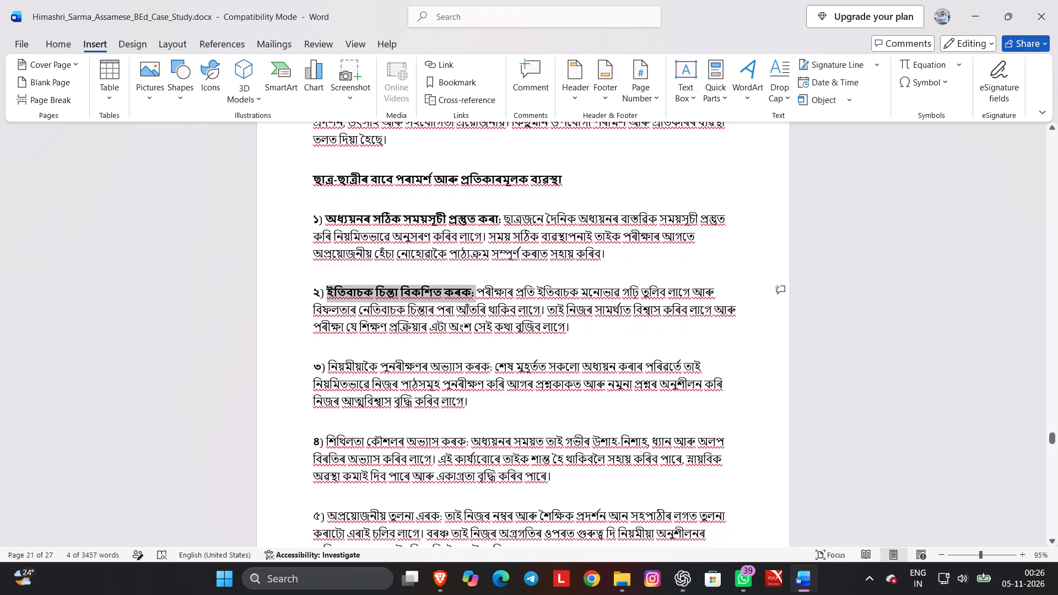
drag(490, 366, 397, 365)
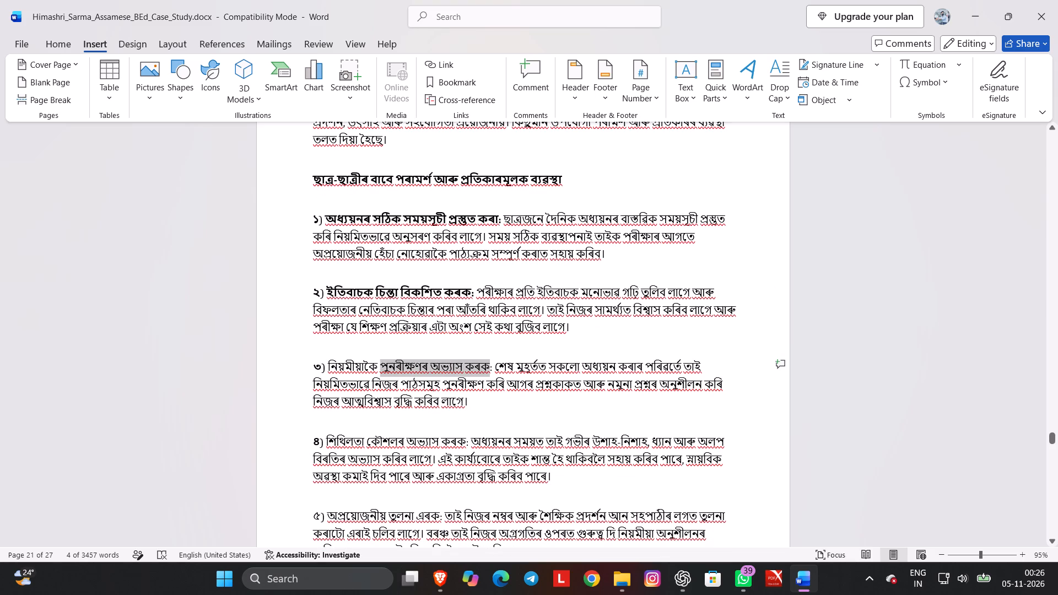
drag(397, 365, 396, 364)
drag(492, 369, 352, 363)
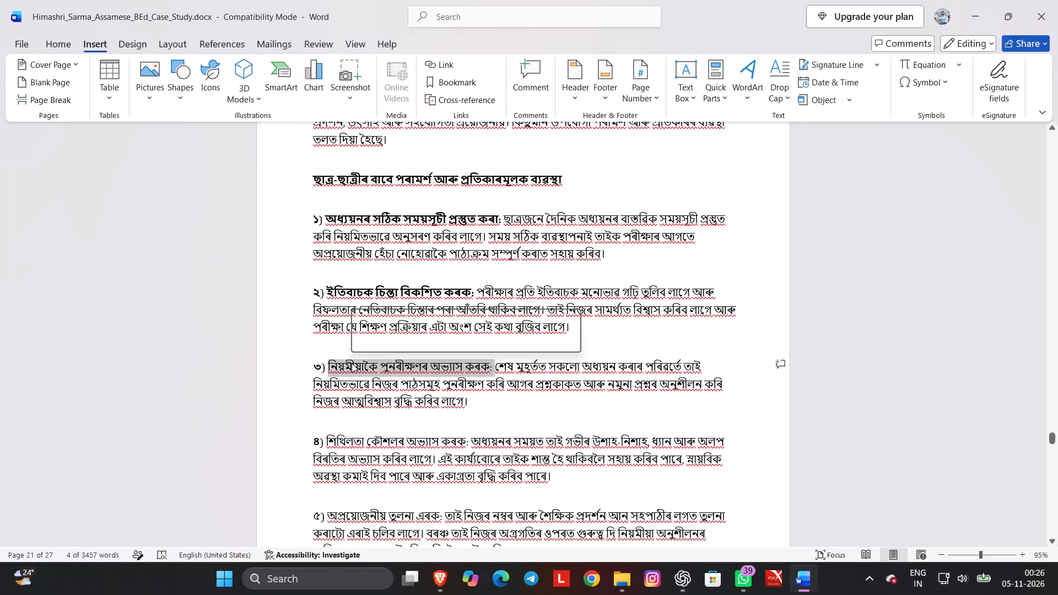
click(362, 343)
Bold item ৪'s title "শিথিলতা কৌশলৰ অভ্যাস কৰক:" in the students' advice, keeping the following word "অধ্যয়নৰ" in regular weight.
scroll(402, 367, down, 2)
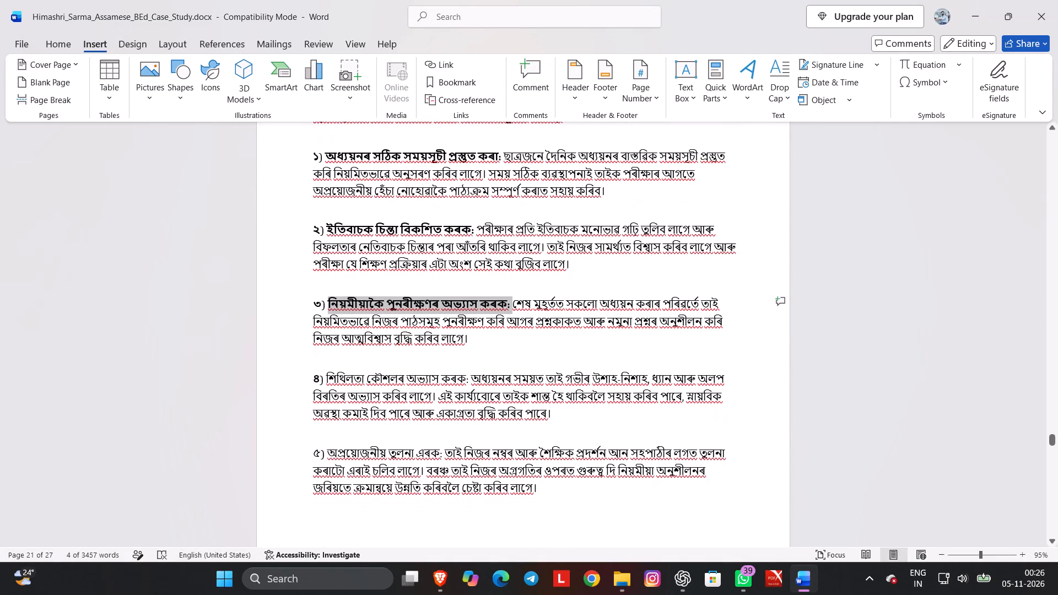
drag(472, 378, 332, 370)
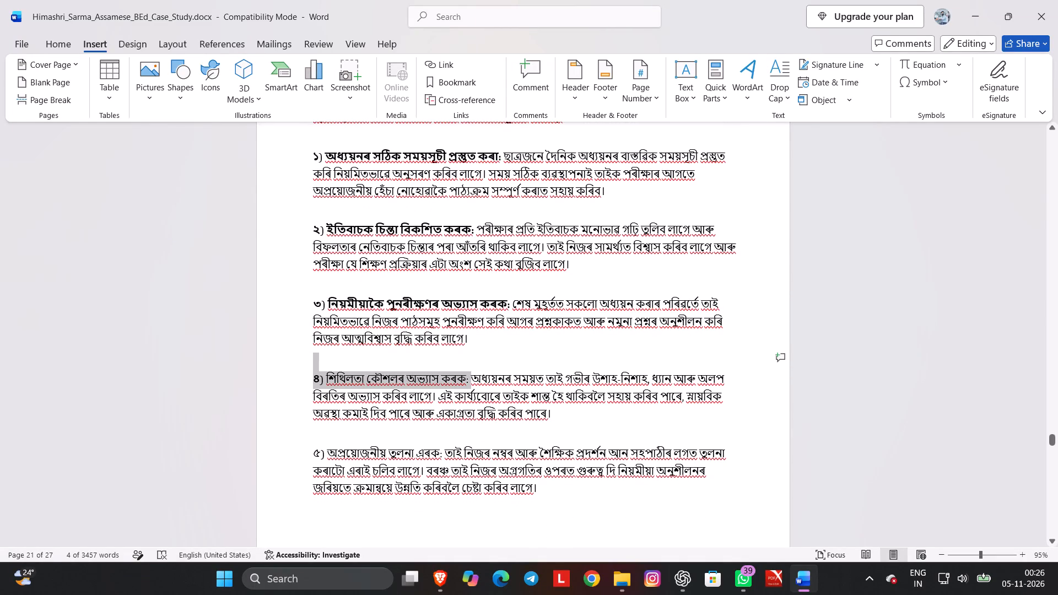
drag(332, 370, 333, 372)
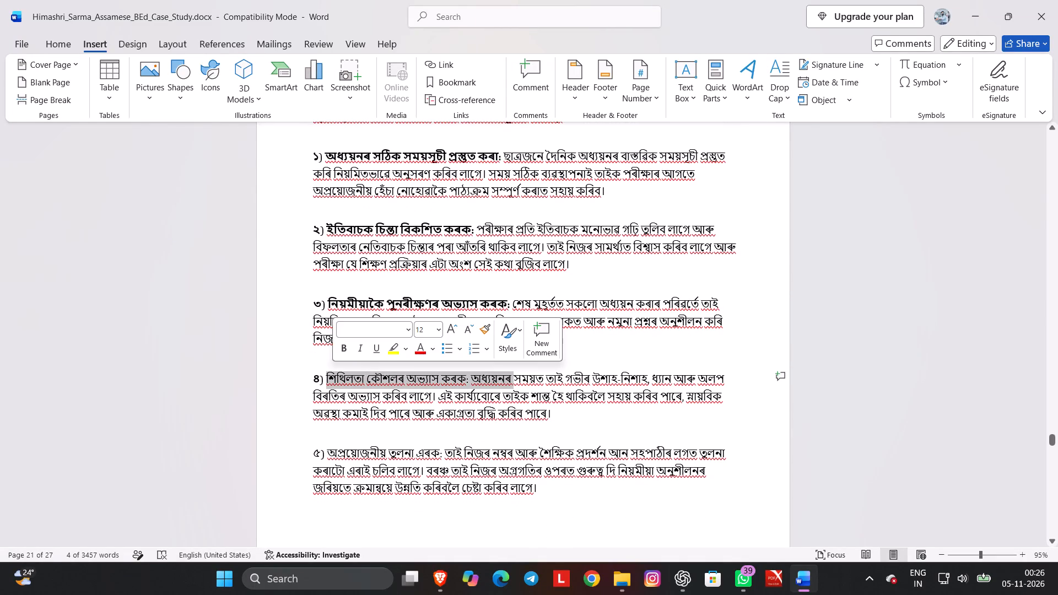
click(346, 347)
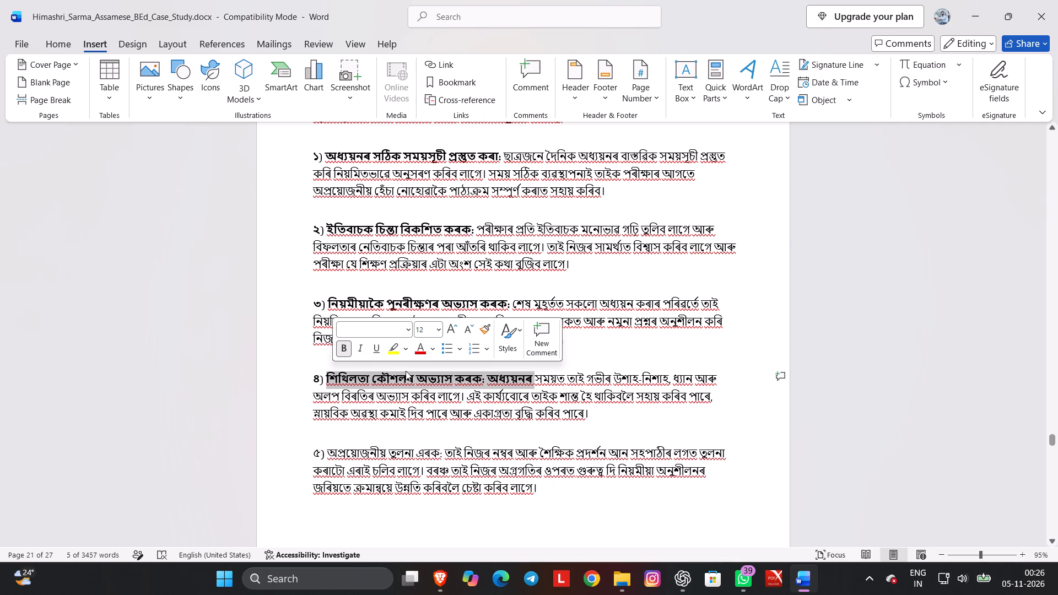
click(529, 378)
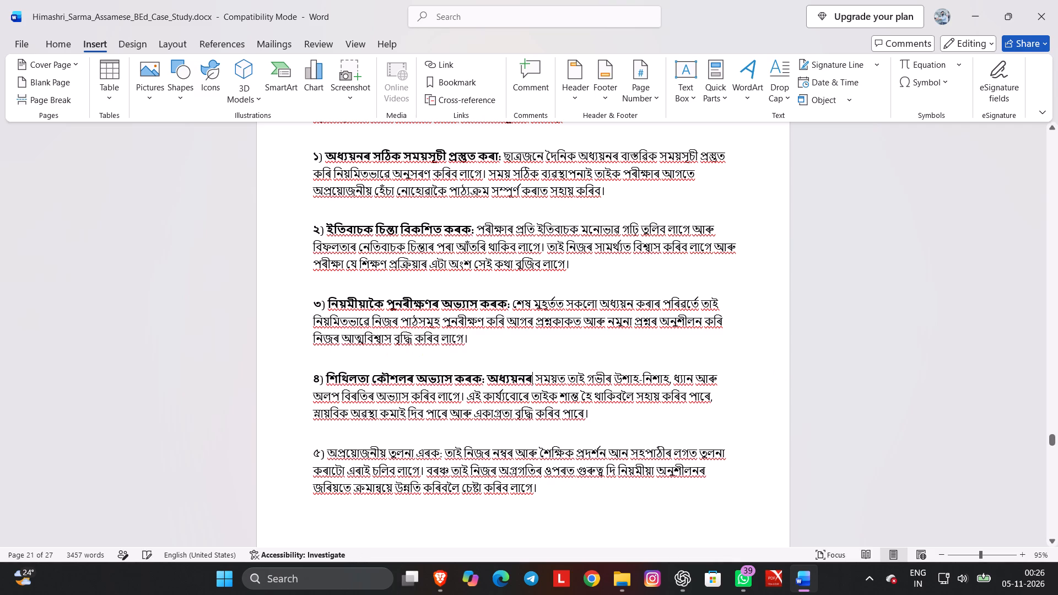
drag(530, 378, 485, 384)
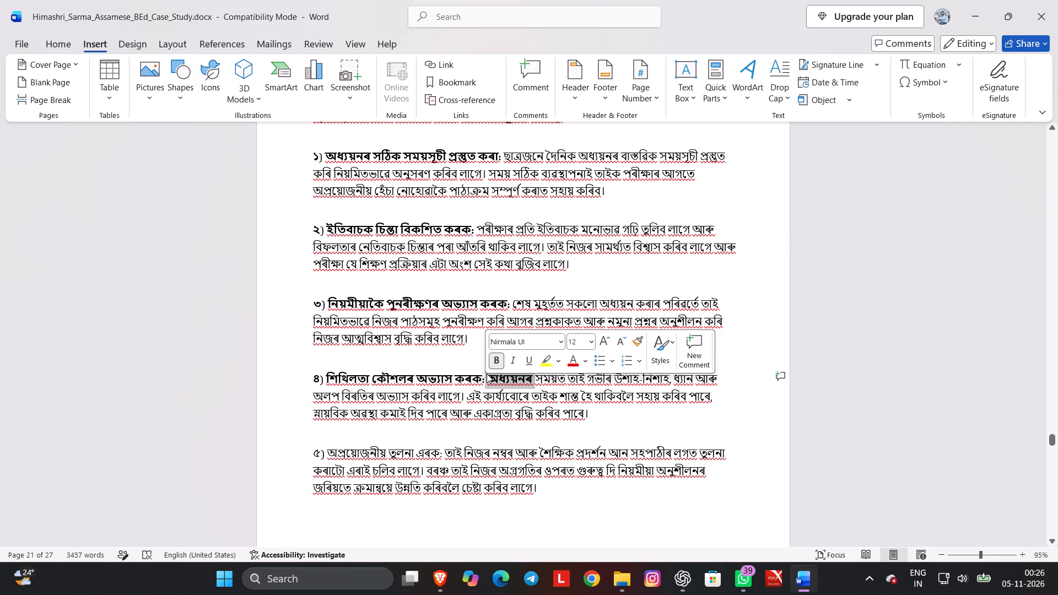
click(493, 358)
click(846, 340)
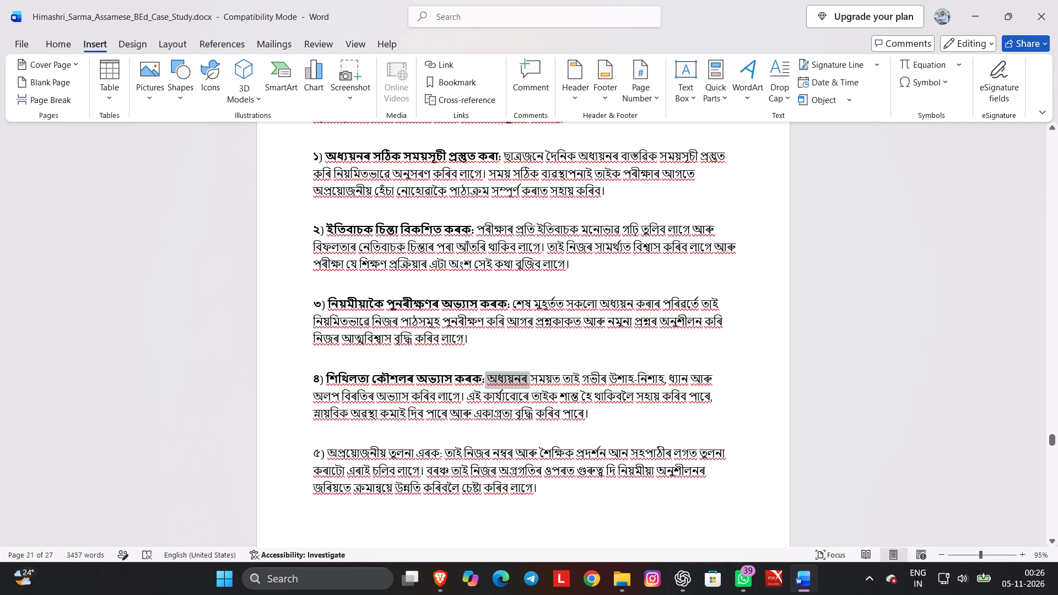
Bold item ৫'s numeral and title "অপ্ৰয়োজনীয় তুলনা এৰক:", including the colon, at the end of page 21.
scroll(485, 430, down, 3)
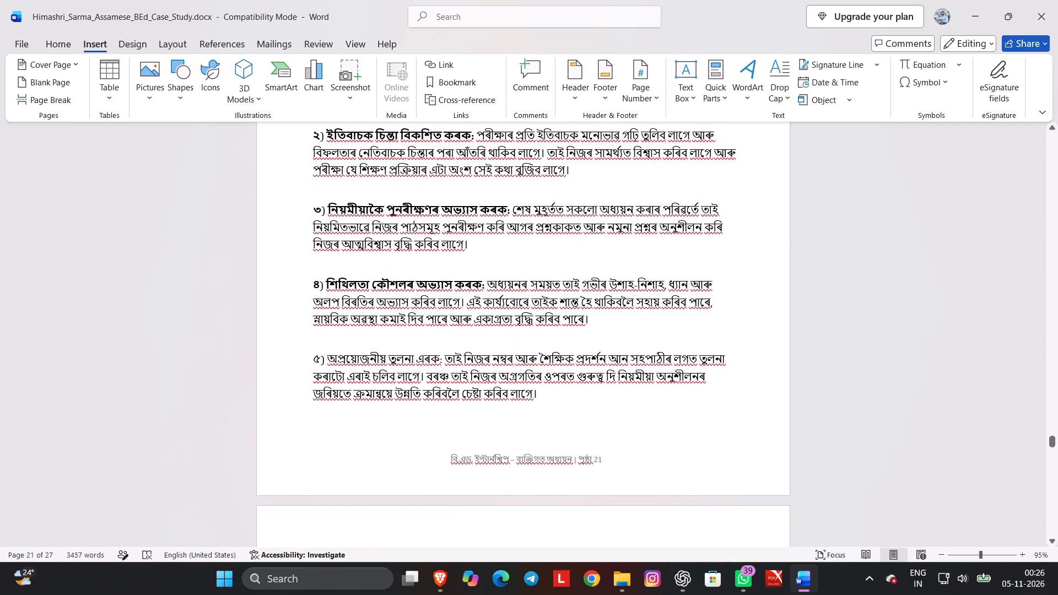
drag(310, 358, 393, 356)
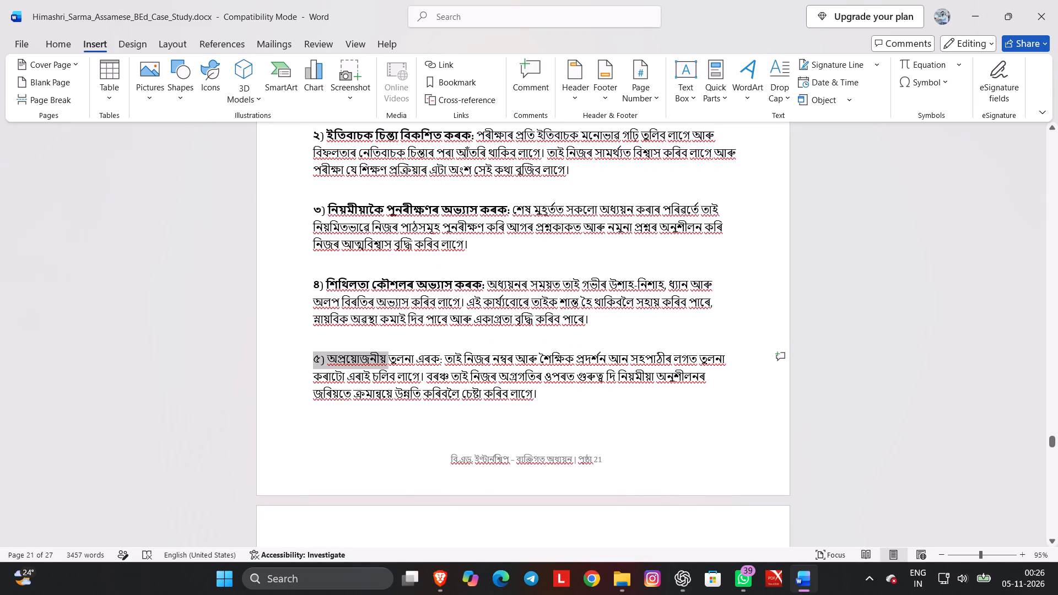
drag(393, 356, 435, 356)
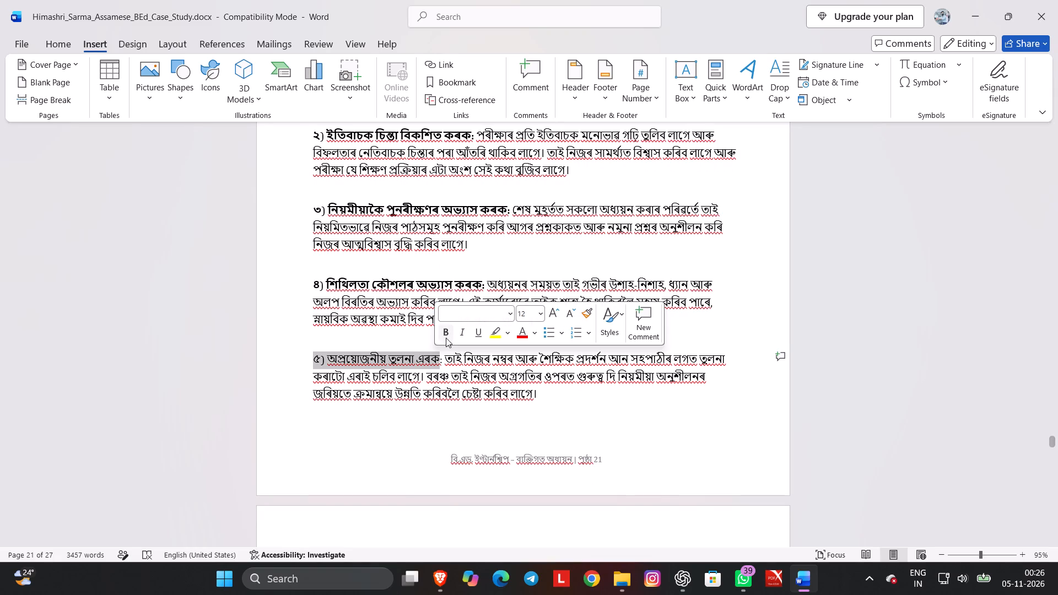
click(447, 331)
click(454, 357)
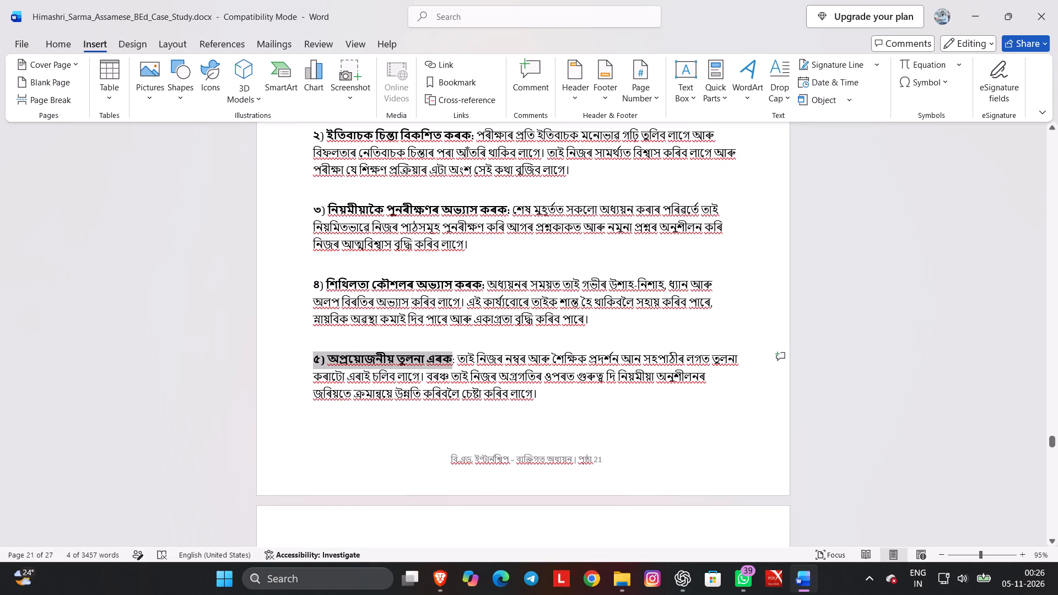
double_click(454, 357)
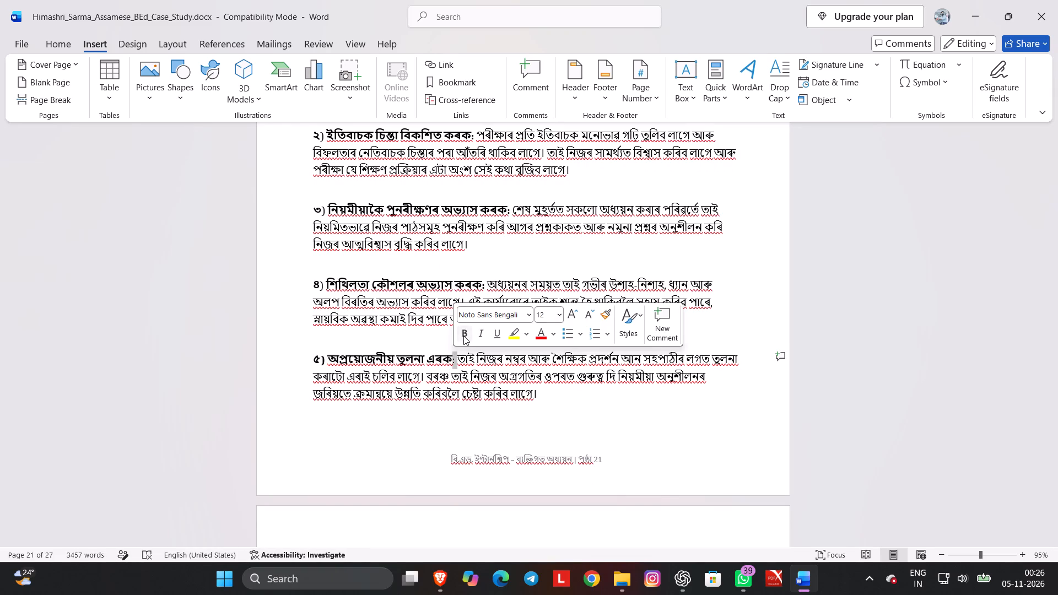
click(463, 336)
Review the item titles in the students' advice on page 21 against the guardians' section on page 22.
scroll(409, 388, down, 5)
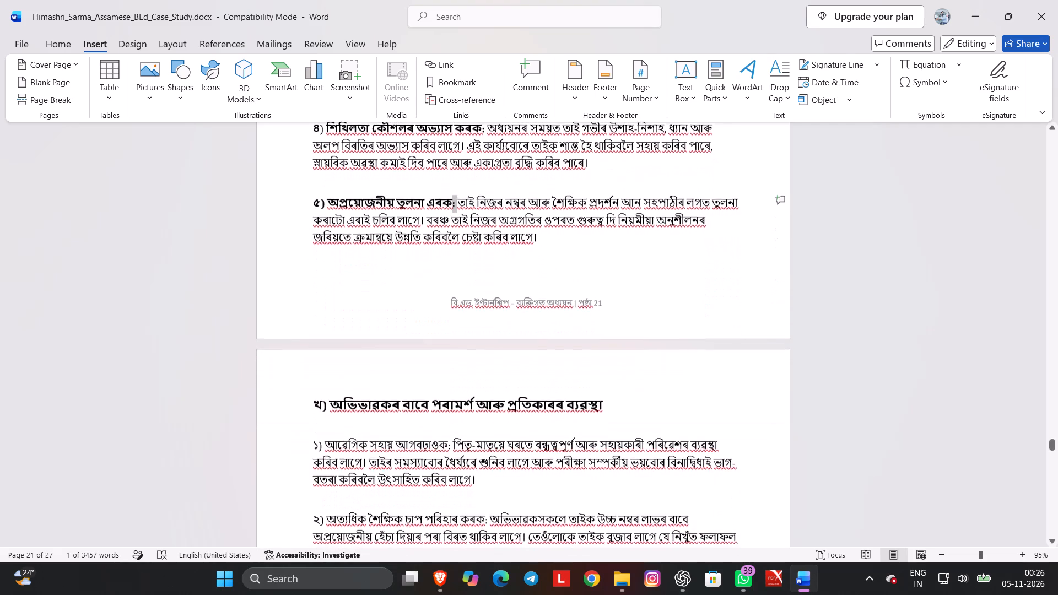
scroll(416, 383, up, 3)
click(877, 264)
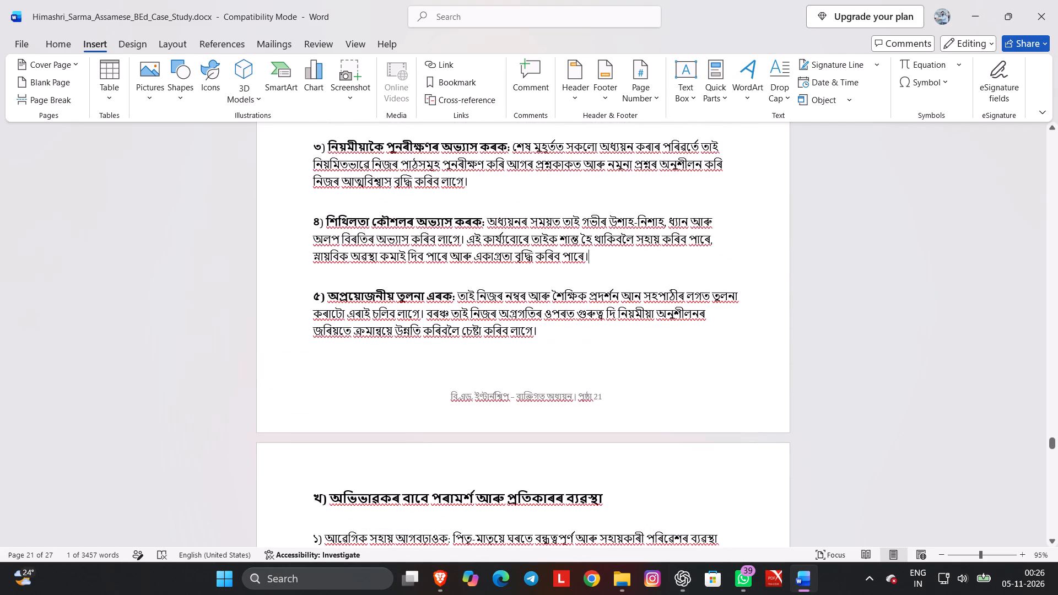
scroll(564, 369, up, 6)
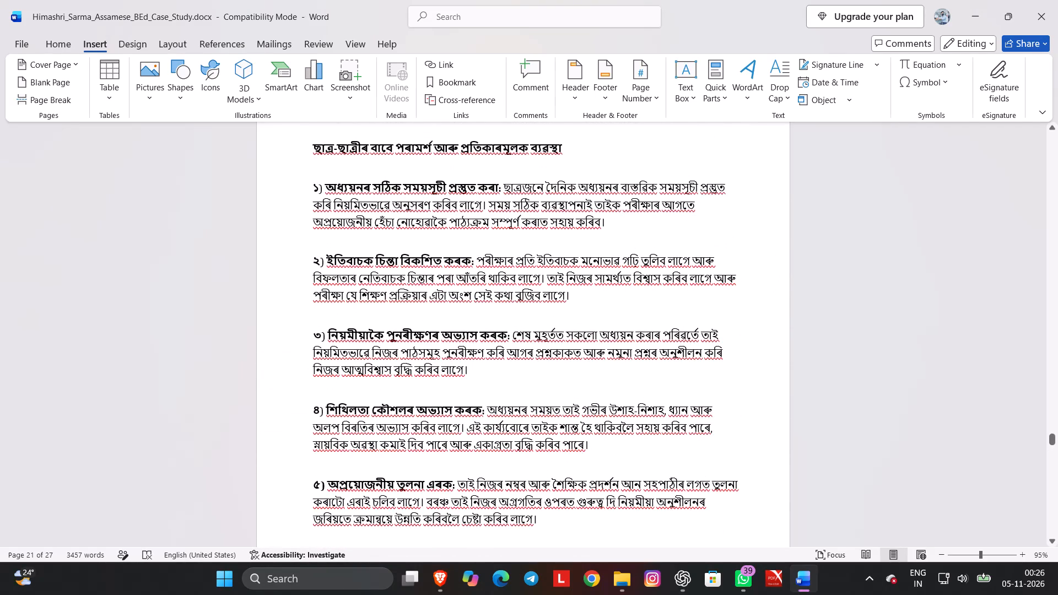
scroll(564, 369, down, 7)
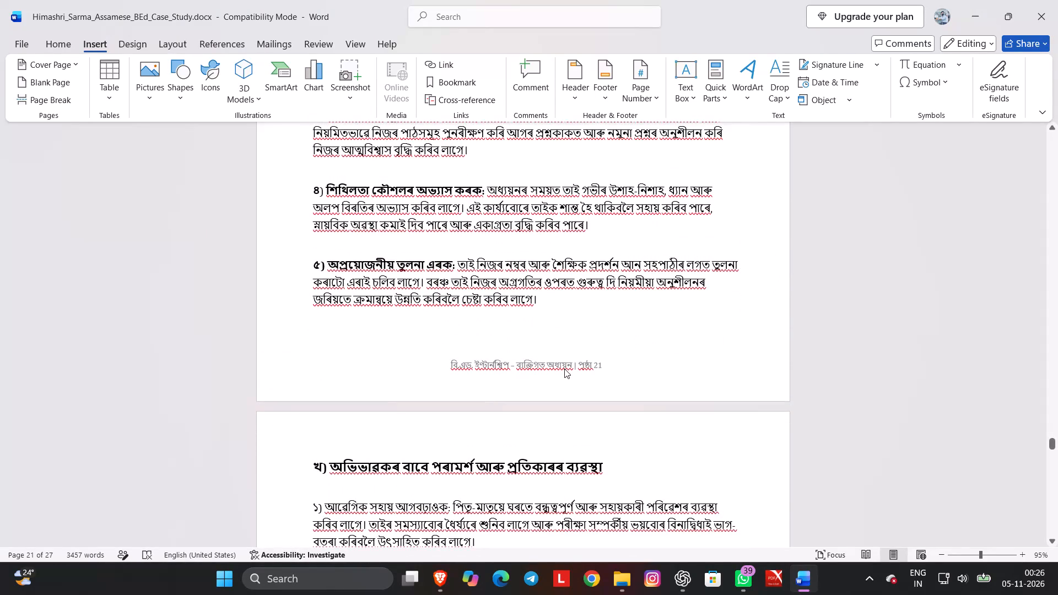
scroll(564, 369, down, 6)
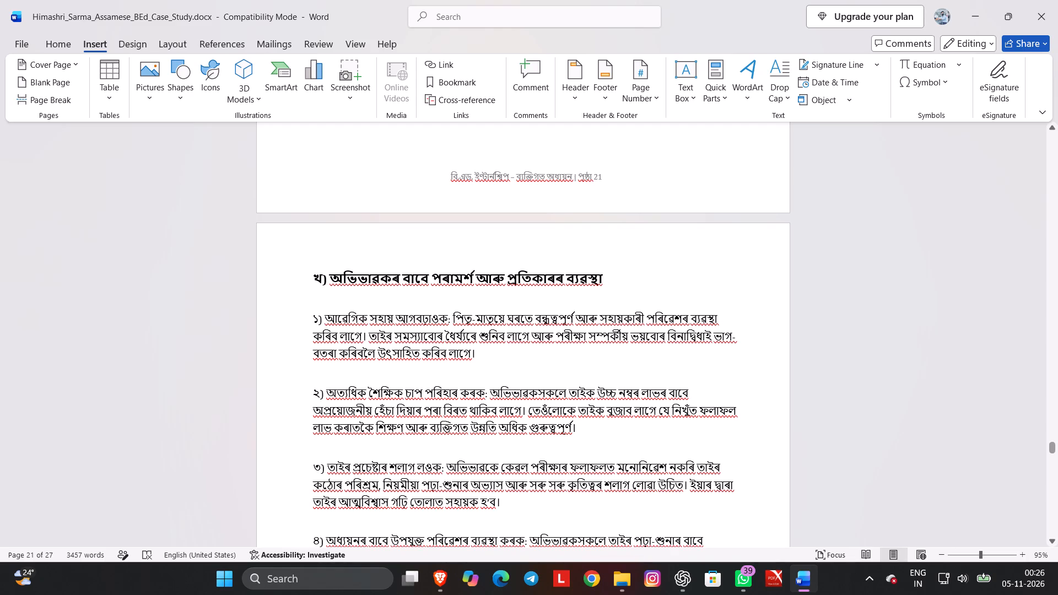
Bold item ১'s numeral and title "আৱেগিক সহায় আগবঢ়াওক:", including the colon, in the guardians' advice on page 22.
scroll(438, 331, down, 2)
drag(309, 256, 324, 255)
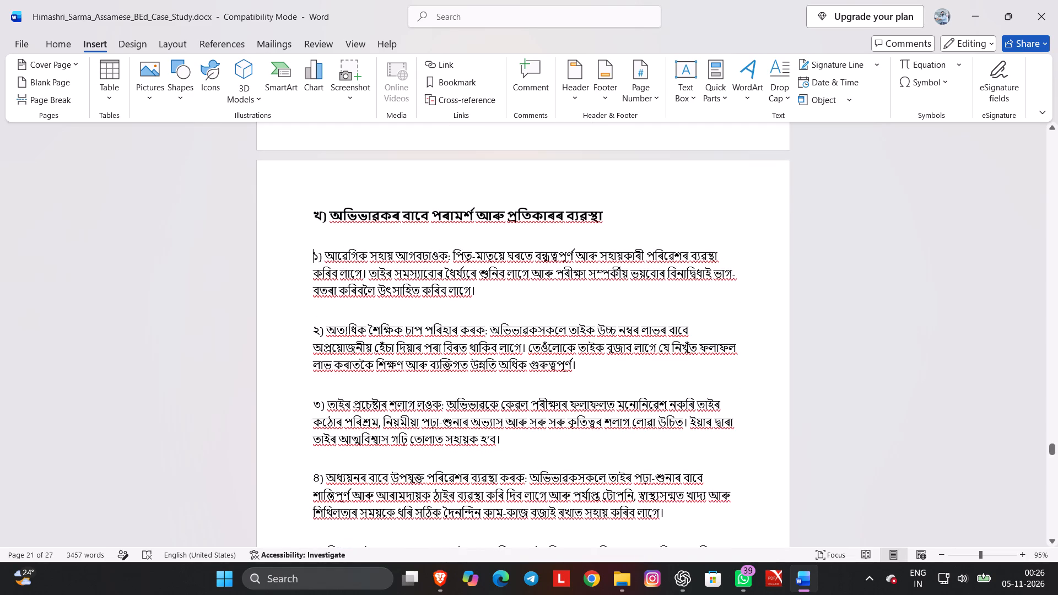
drag(324, 255, 446, 258)
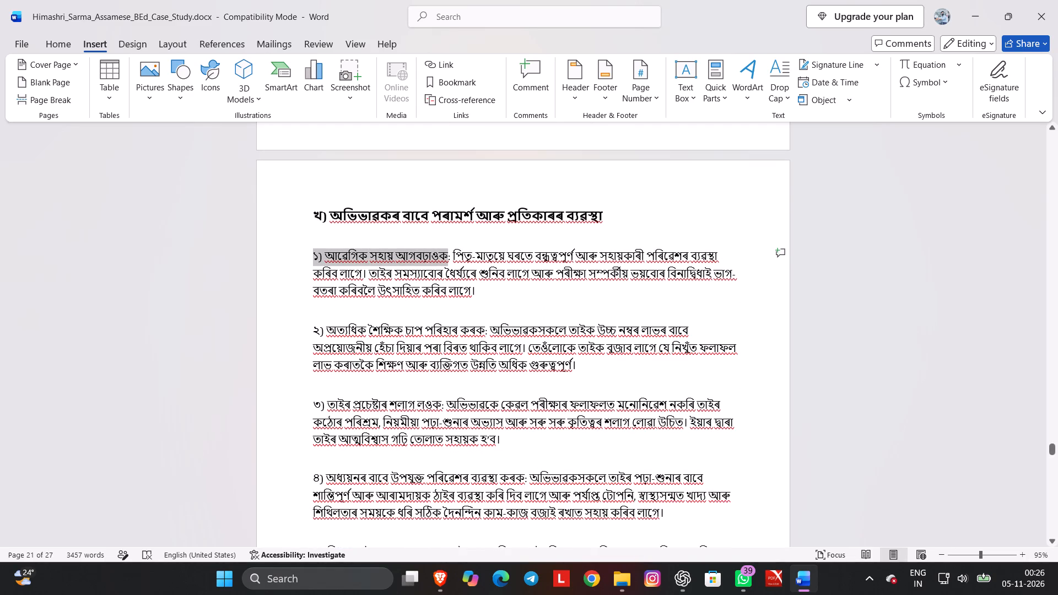
drag(446, 258, 452, 257)
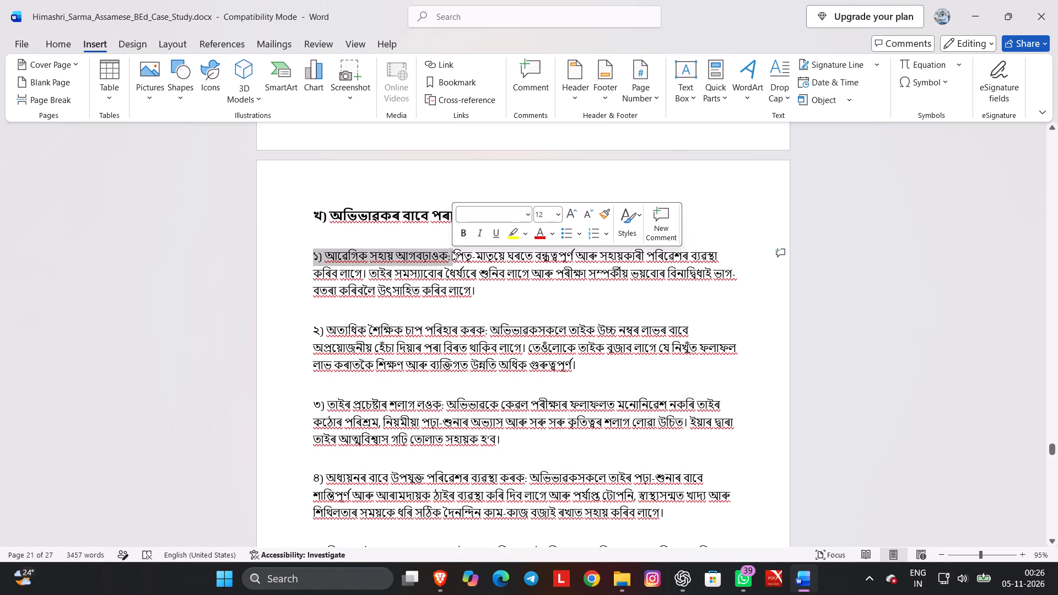
click(464, 232)
Bold the numerals and titles of items ২ "অত্যধিক শৈক্ষিক চাপ পৰিহাৰ কৰক:" and ৩ "তাইৰ প্ৰচেষ্টাৰ শলাগ লওক:" in the guardians' advice.
scroll(424, 297, down, 1)
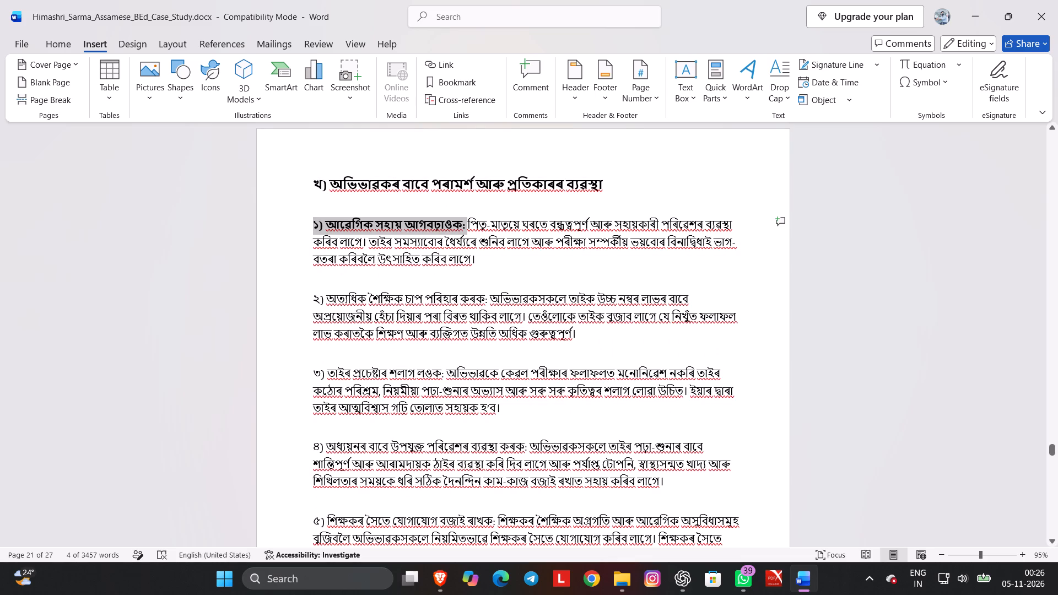
drag(311, 297, 483, 297)
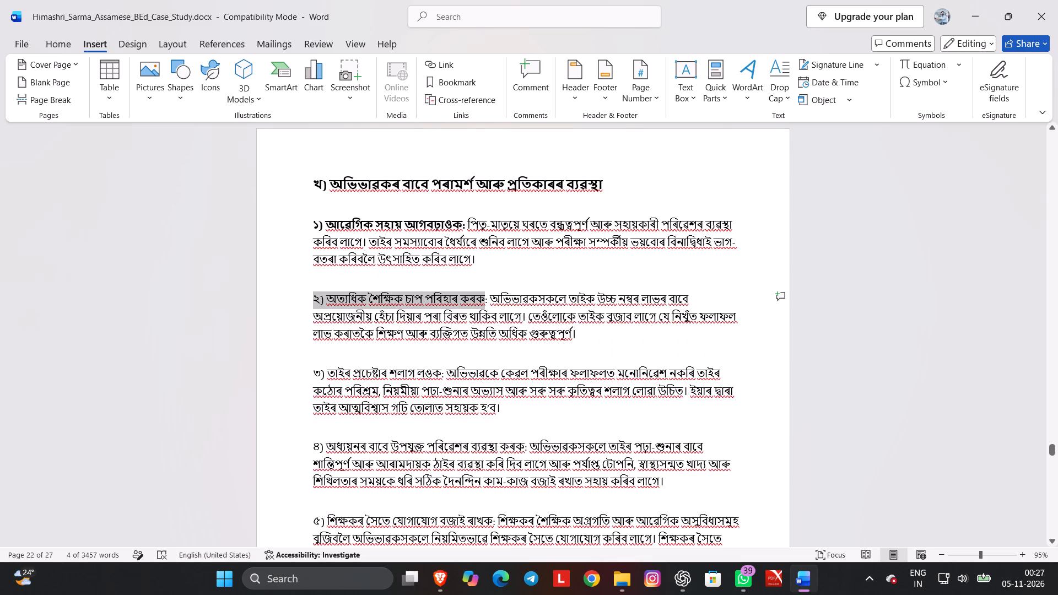
drag(483, 297, 487, 302)
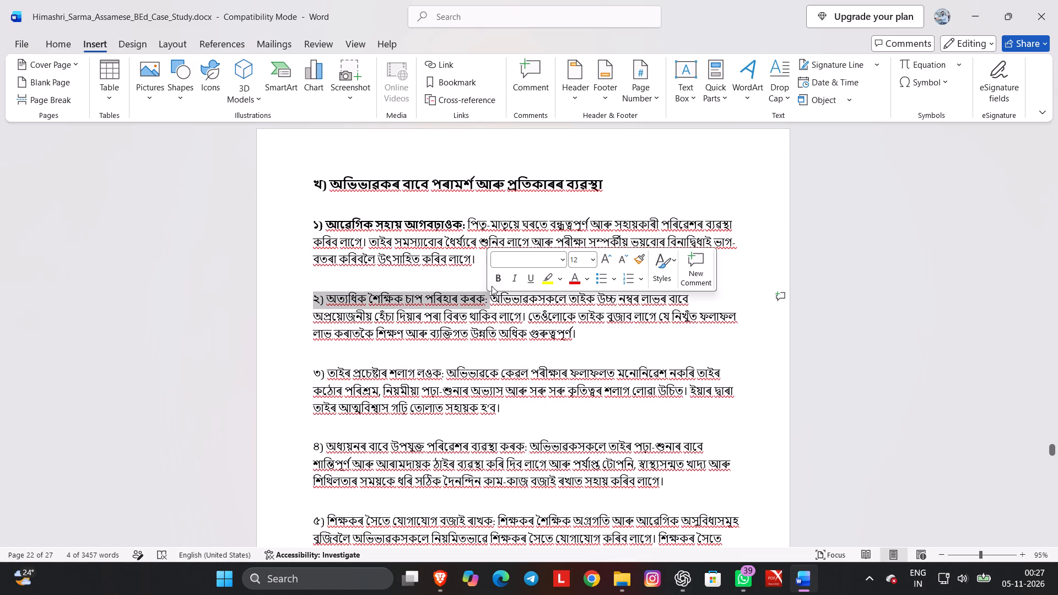
click(499, 280)
scroll(485, 305, down, 3)
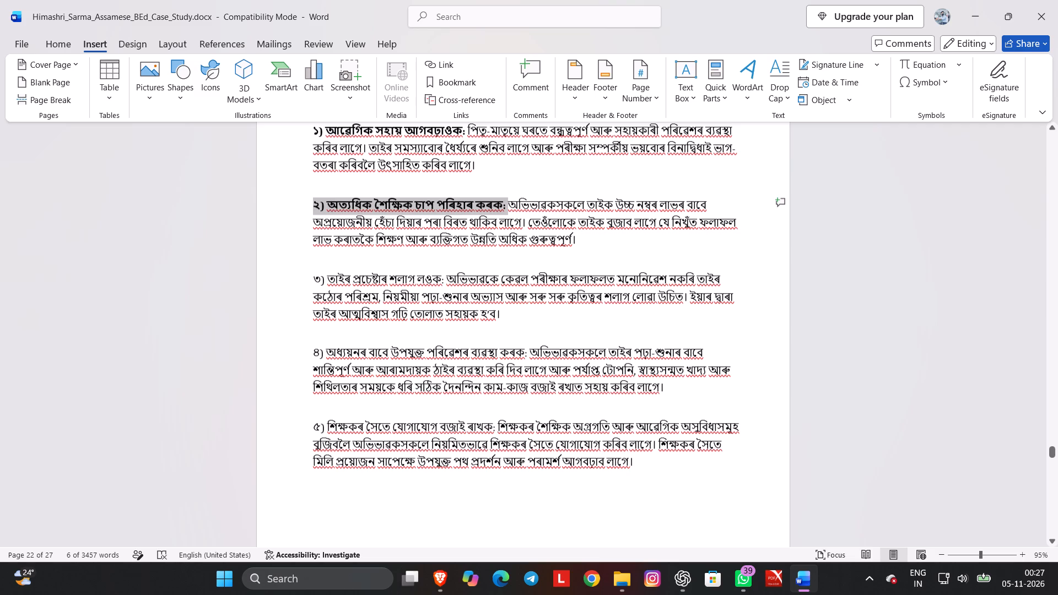
drag(446, 277, 306, 279)
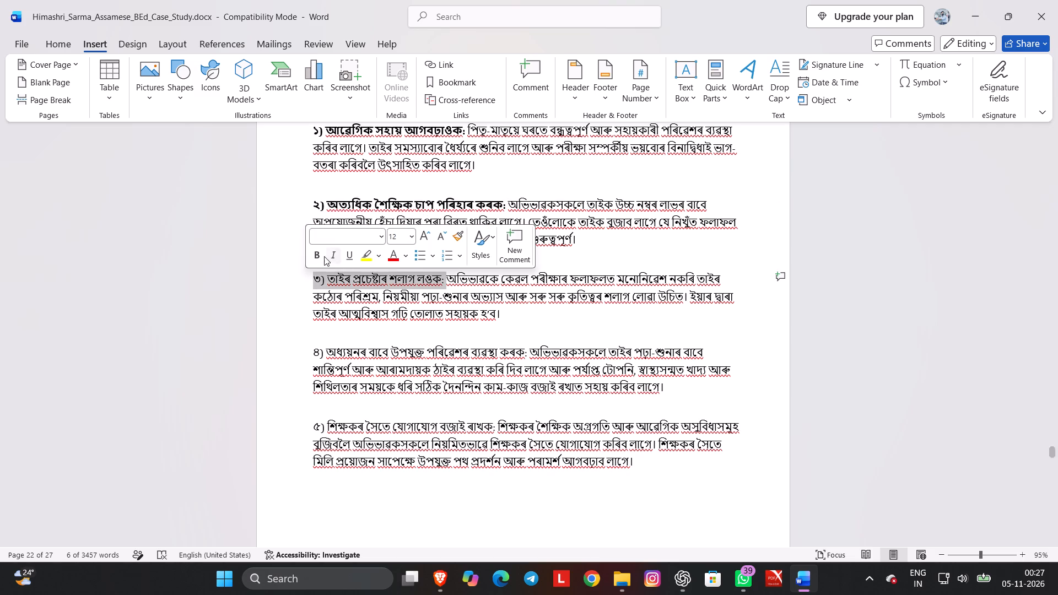
click(312, 255)
Bold the numerals and titles of items ৪ "অধ্যয়নৰ বাবে উপযুক্ত পৰিৱেশৰ ব্যৱস্থা কৰক:" and ৫ "শিক্ষকৰ সৈতে যোগাযোগ বজাই ৰাখক:" in the guardians' advice.
scroll(348, 330, down, 1)
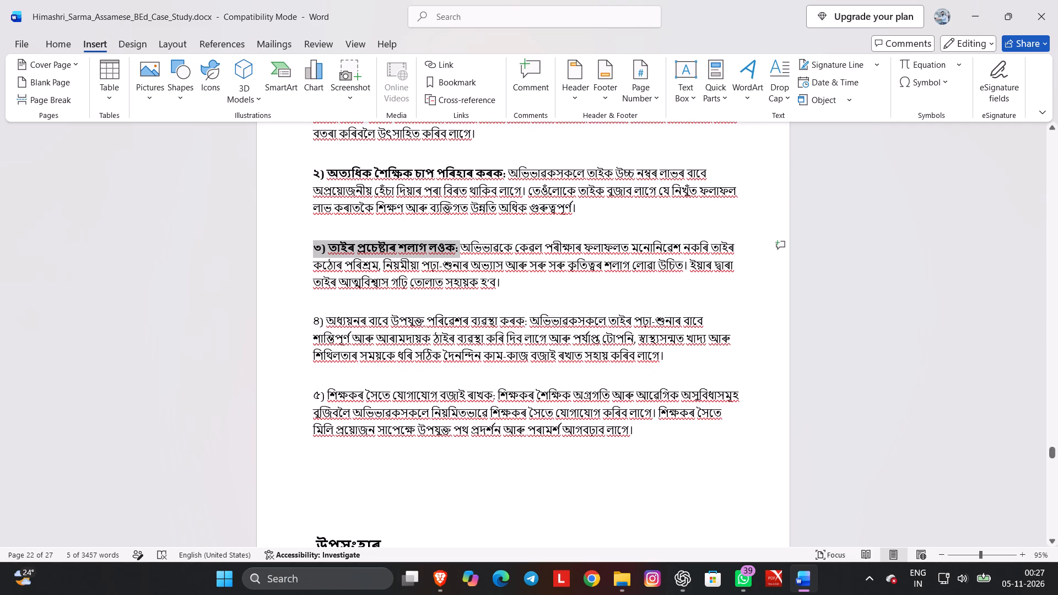
drag(528, 321, 303, 315)
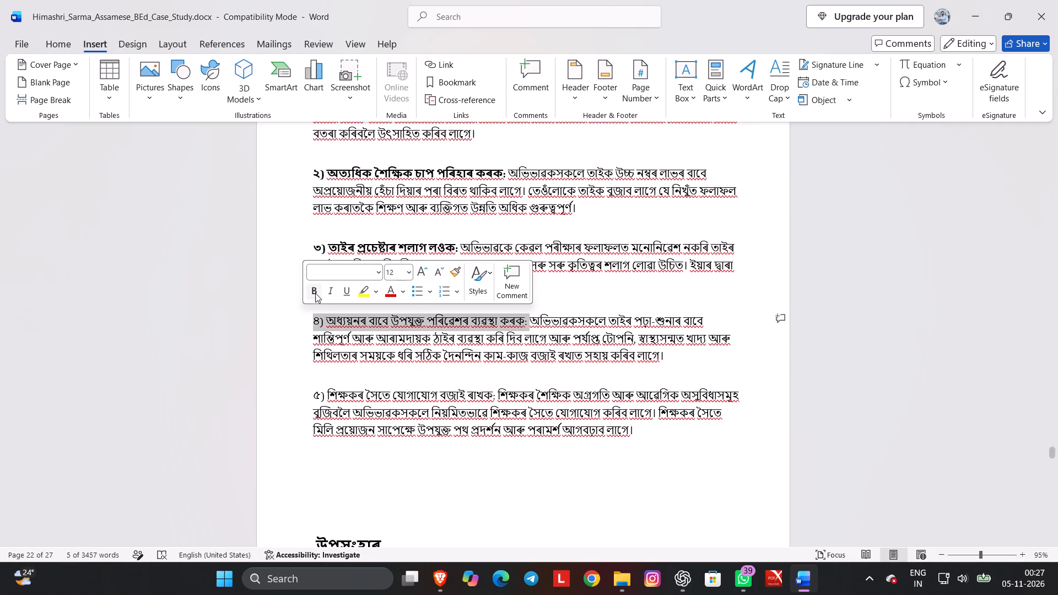
click(312, 289)
scroll(360, 355, down, 2)
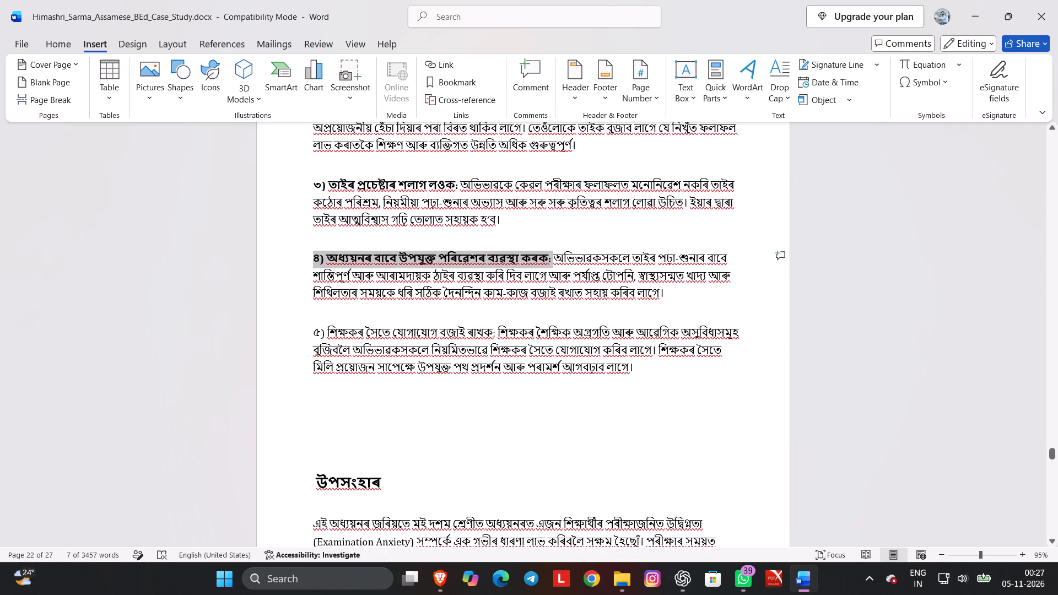
drag(495, 331, 296, 331)
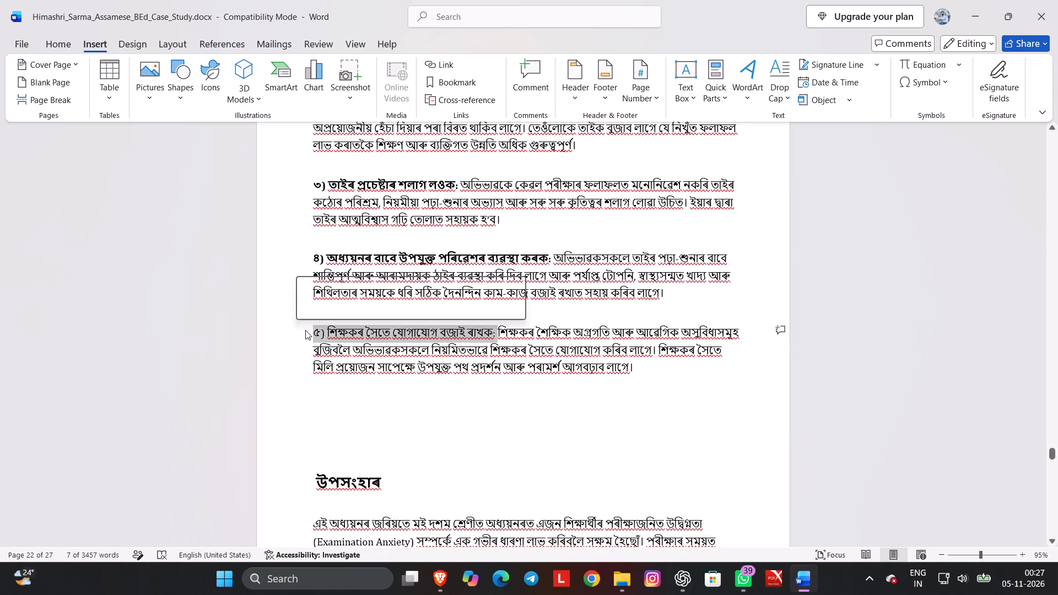
click(311, 305)
Move the heading "উপসংহাৰ" and its text to the top of page 23 by adding four line breaks before it.
scroll(414, 410, down, 5)
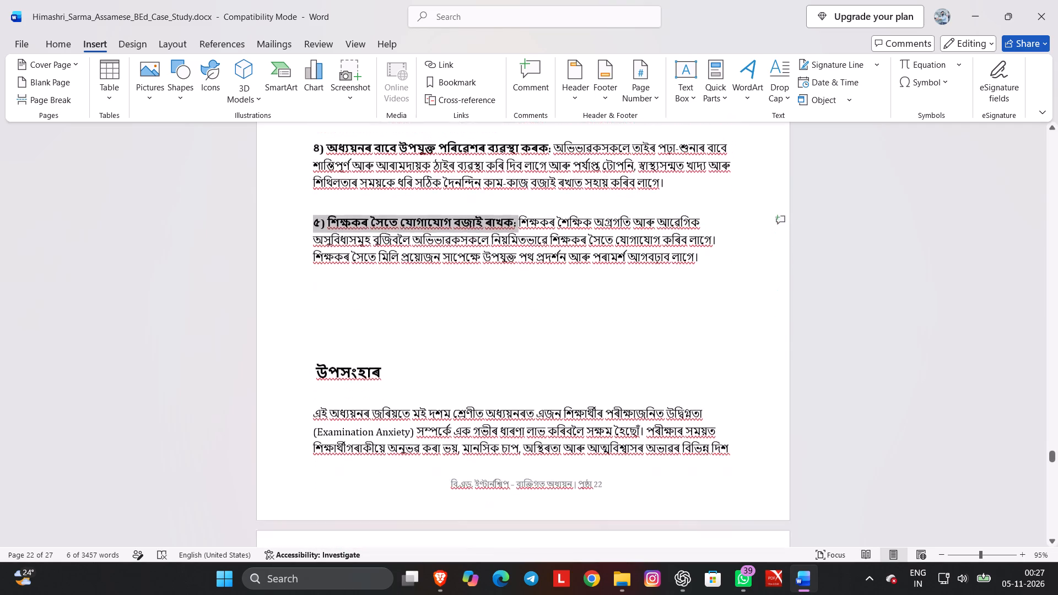
scroll(422, 350, up, 2)
click(304, 386)
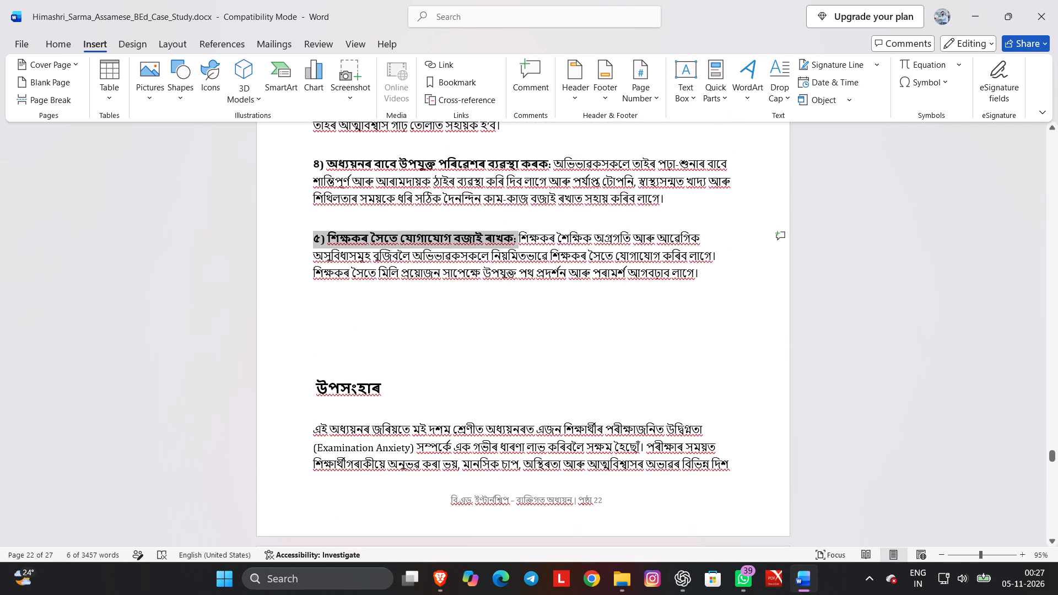
click(319, 392)
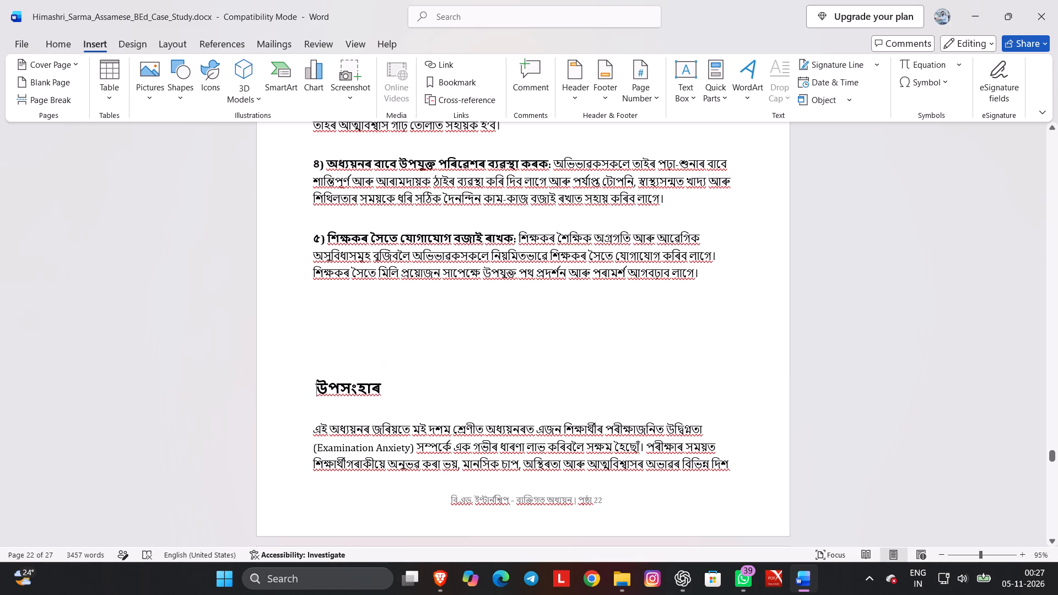
key(Return)
key(Return)
key(Return)
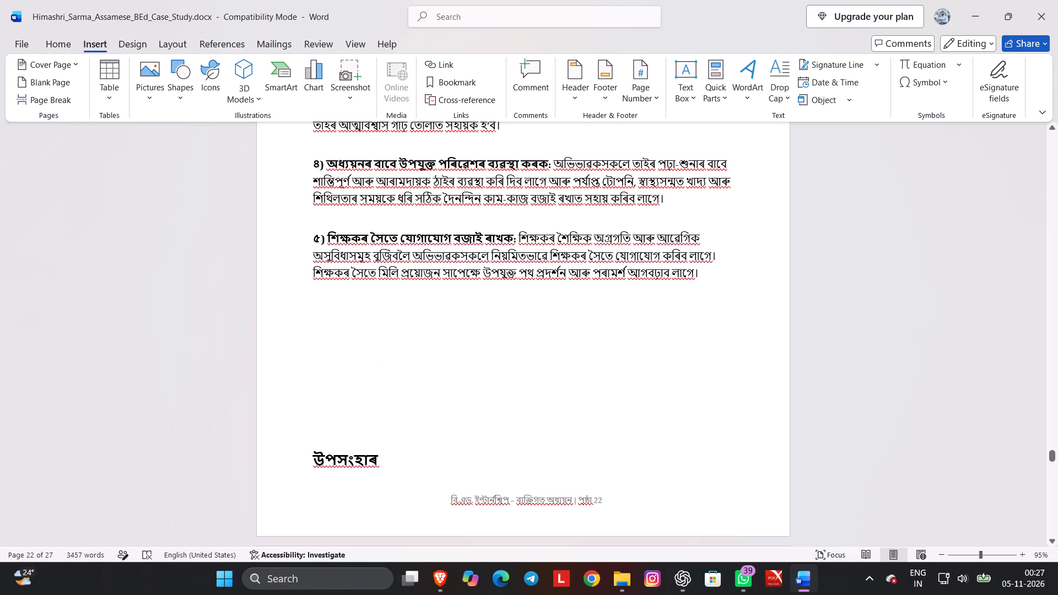
key(Return)
Proofread the conclusion "উপসংহাৰ" on page 23 and check how its text runs on to page 24.
scroll(394, 411, down, 6)
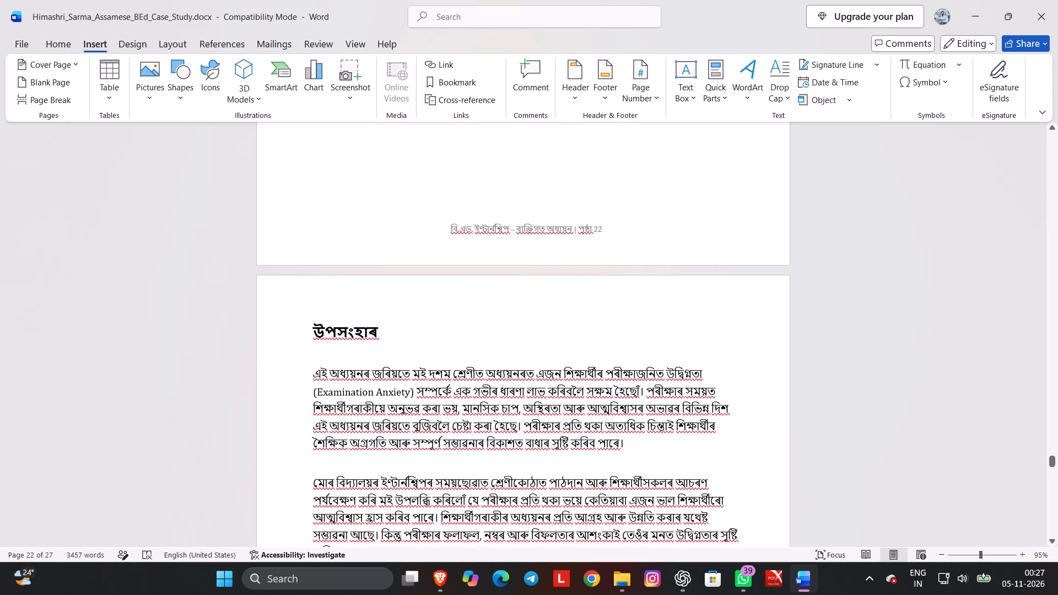
scroll(395, 411, down, 2)
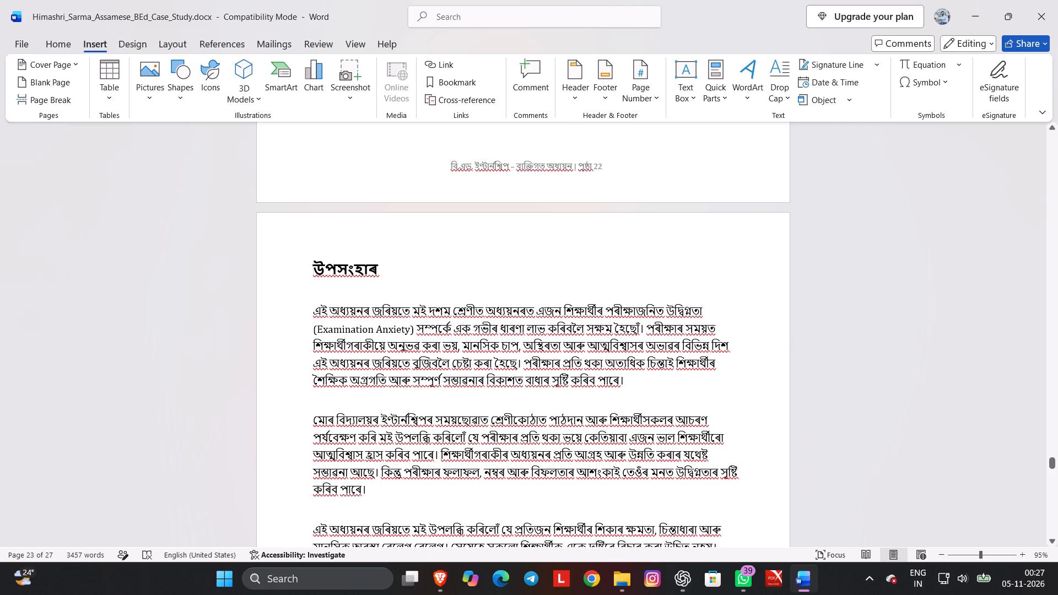
scroll(425, 363, down, 3)
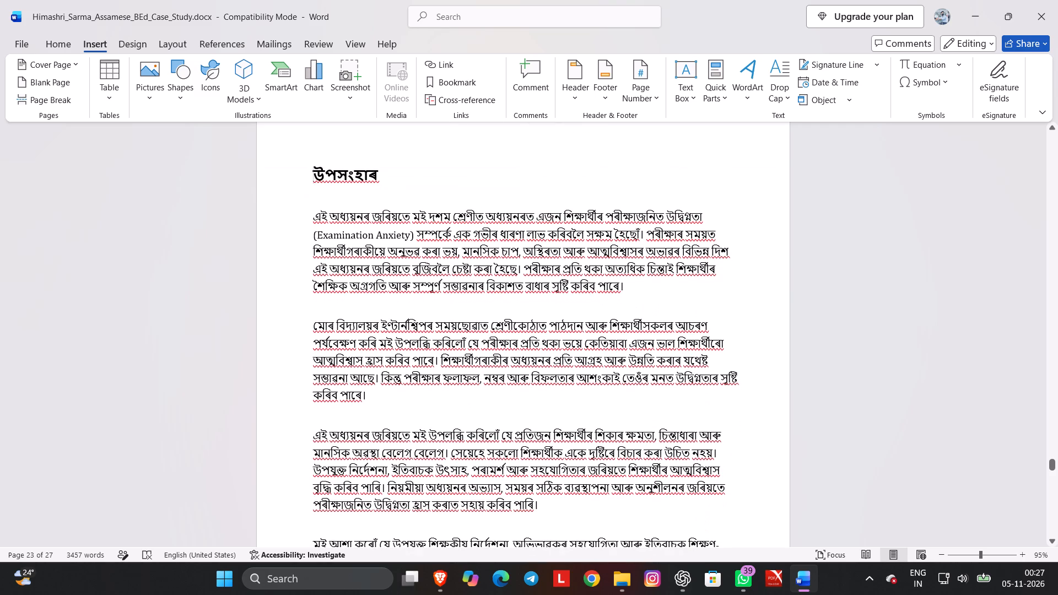
scroll(425, 363, down, 13)
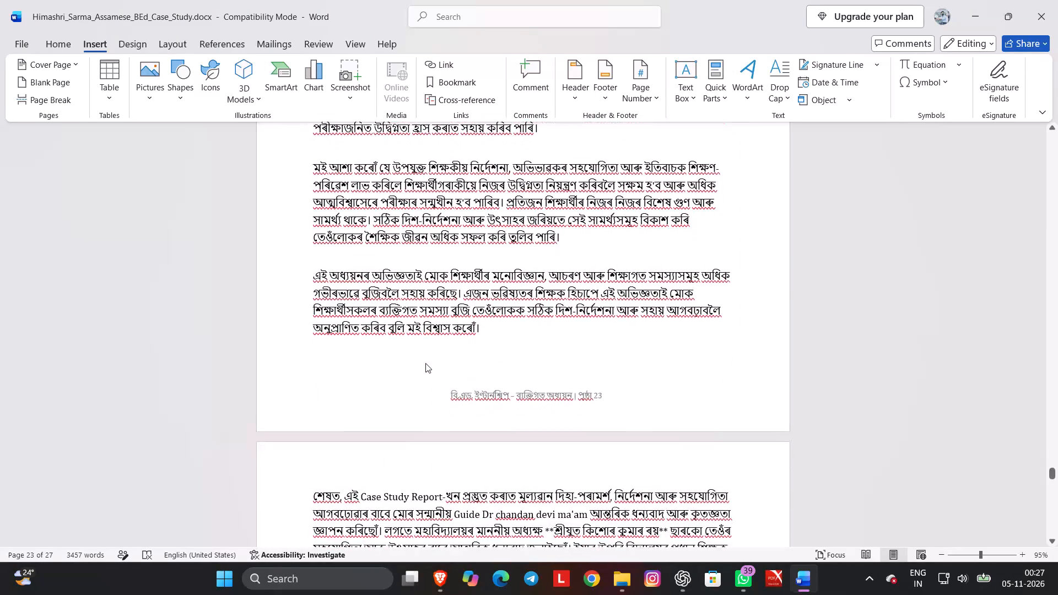
scroll(428, 363, down, 11)
scroll(428, 363, up, 18)
scroll(428, 363, up, 4)
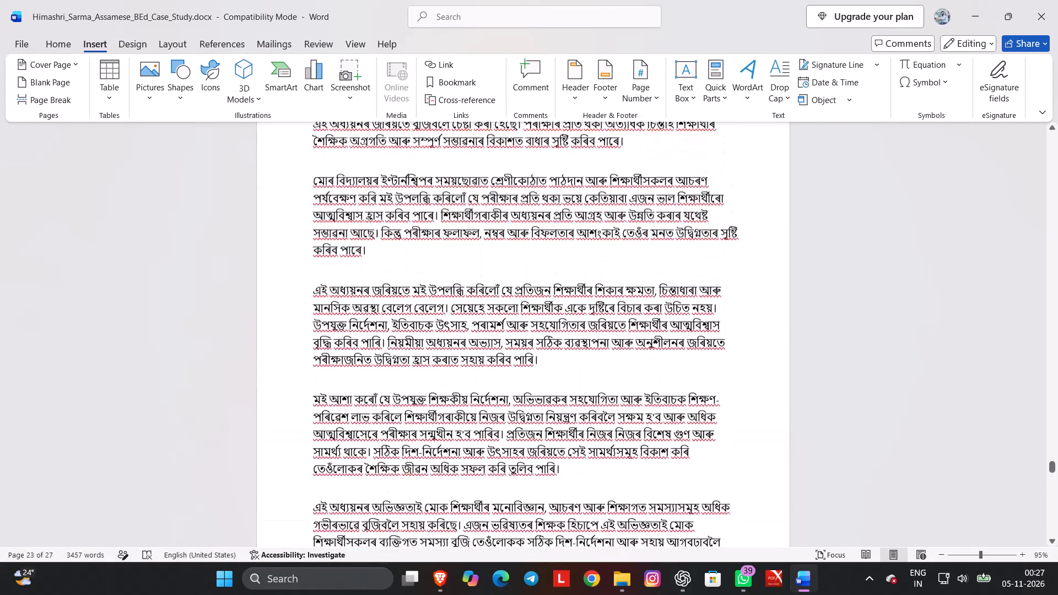
scroll(428, 363, up, 3)
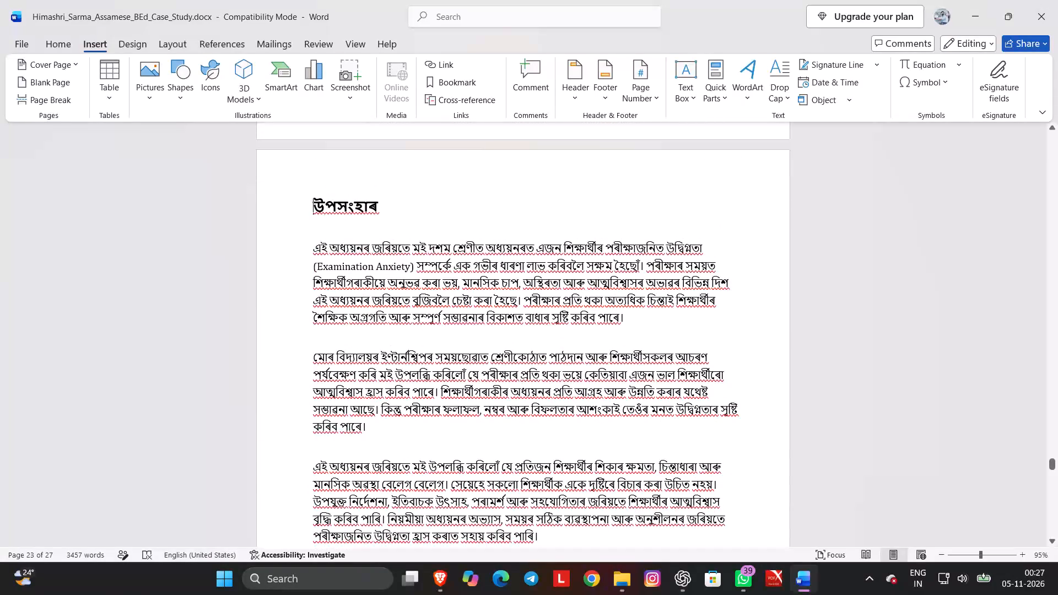
scroll(427, 363, down, 5)
scroll(427, 363, up, 3)
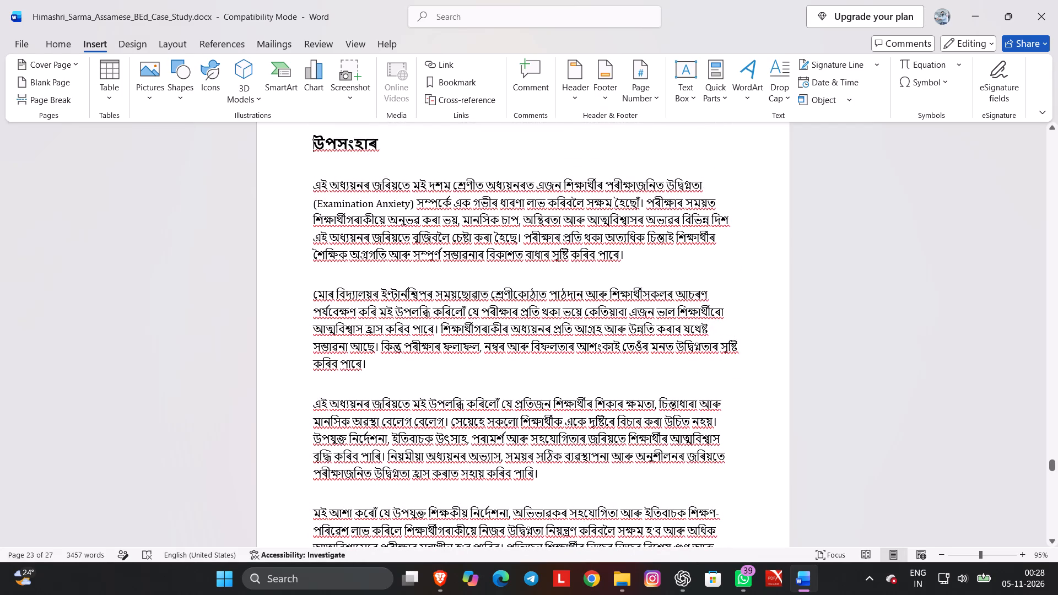
scroll(427, 363, down, 2)
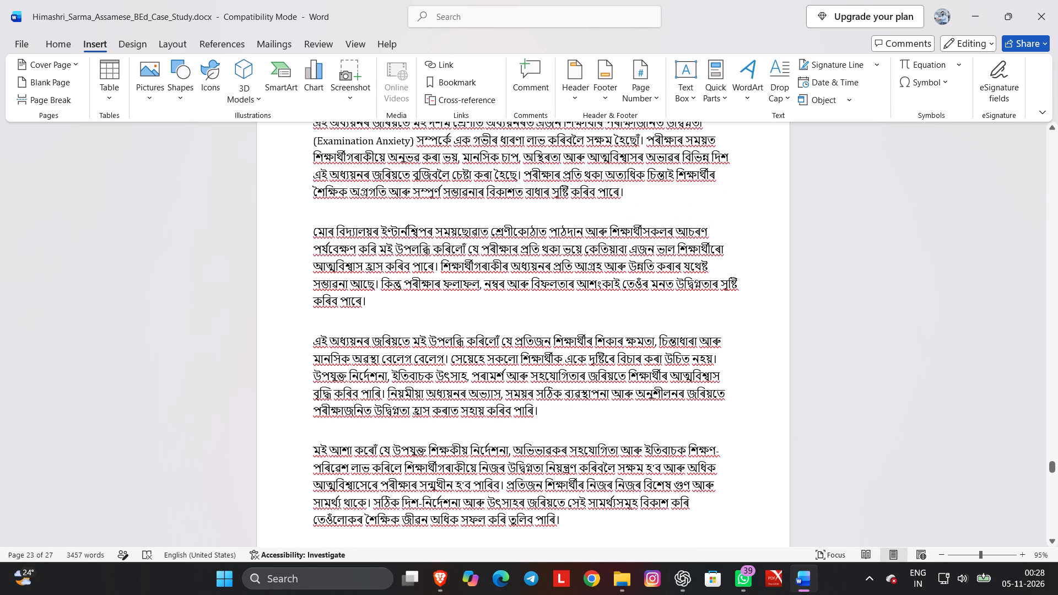
scroll(472, 472, up, 1)
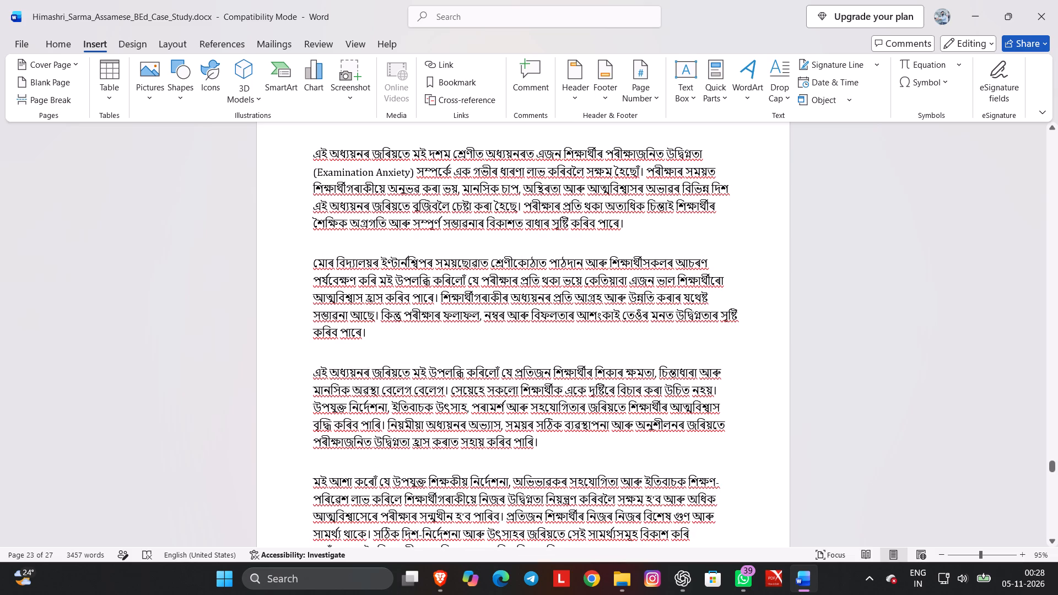
scroll(511, 276, up, 3)
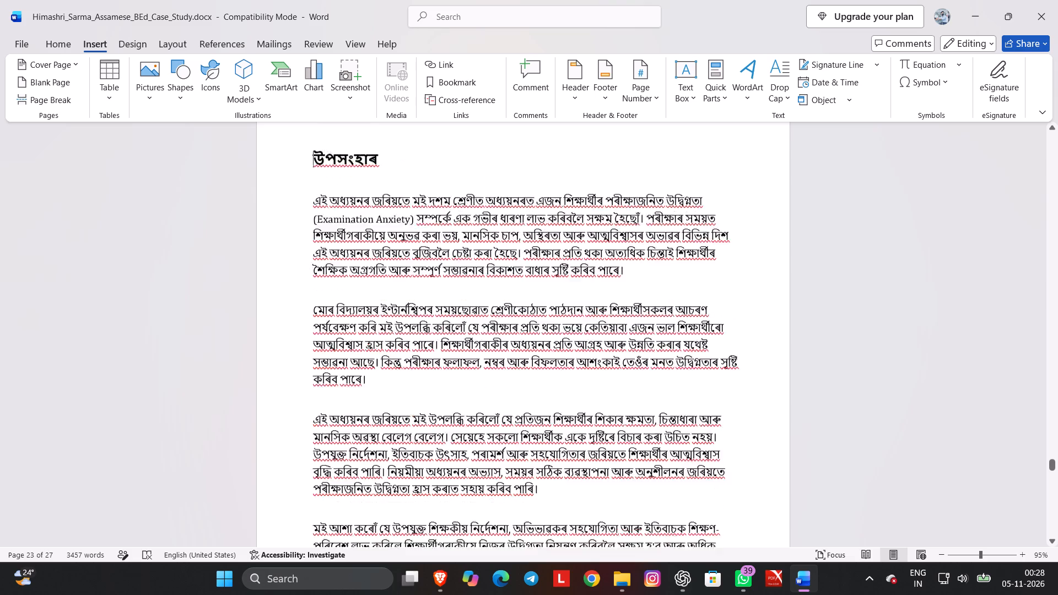
scroll(577, 324, down, 5)
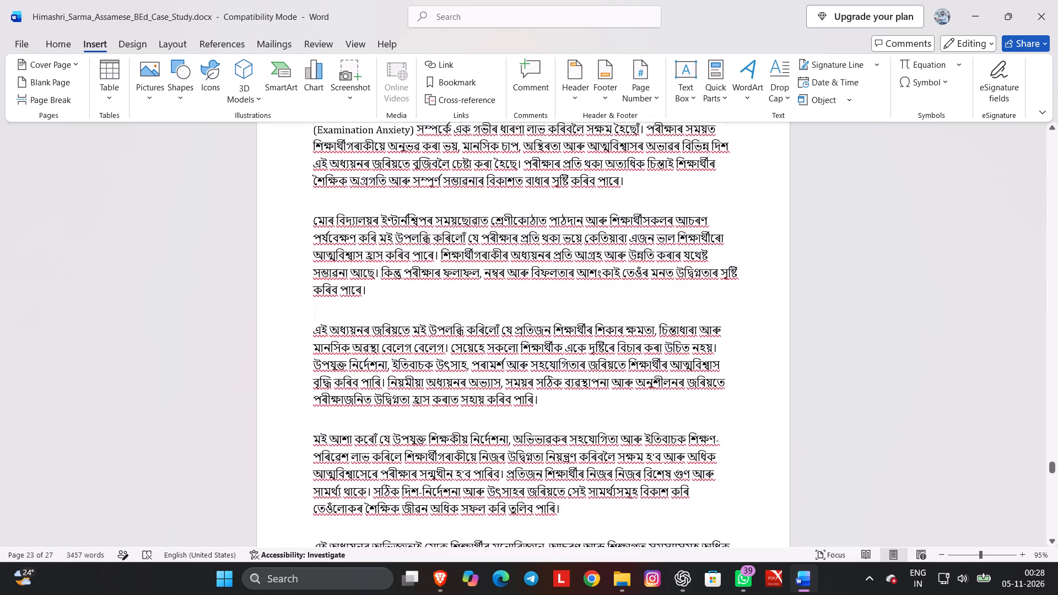
Review the closing acknowledgement paragraph on page 24 and the layout of the student and teacher advice sections on page 25.
scroll(573, 338, down, 10)
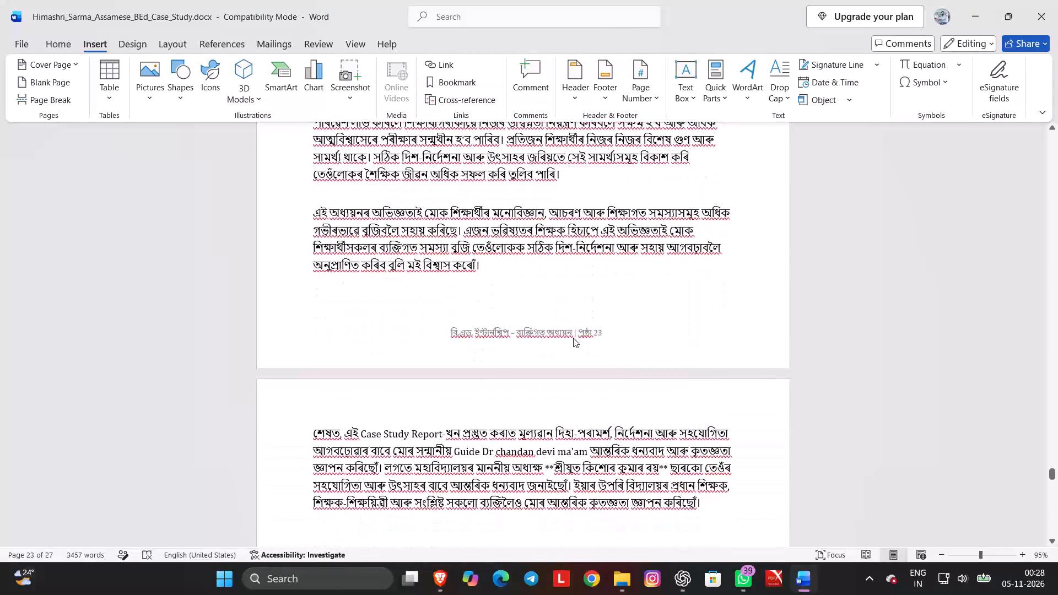
scroll(573, 338, down, 8)
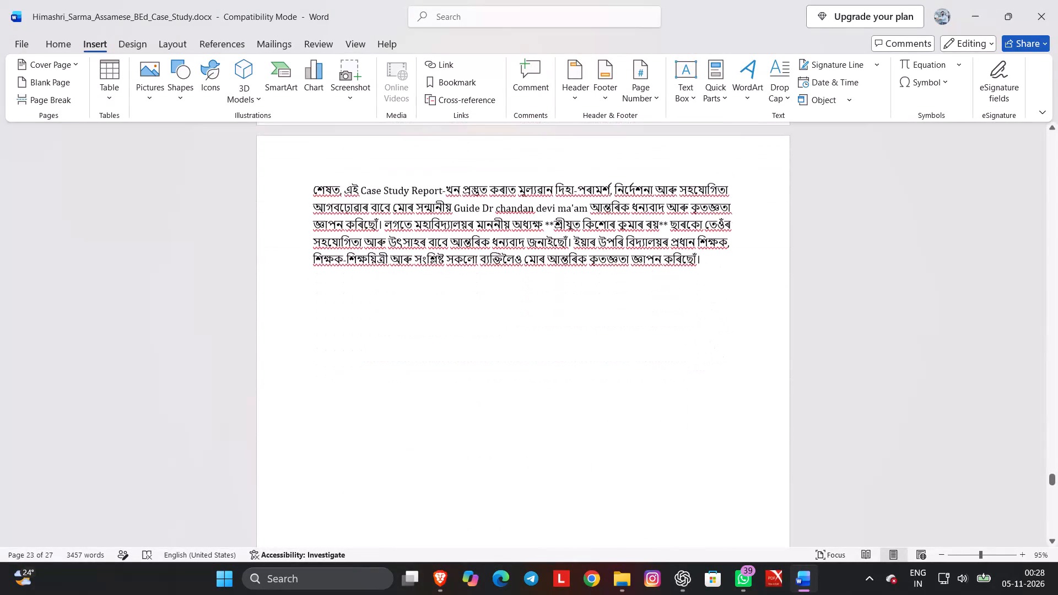
scroll(573, 338, down, 13)
scroll(568, 340, up, 3)
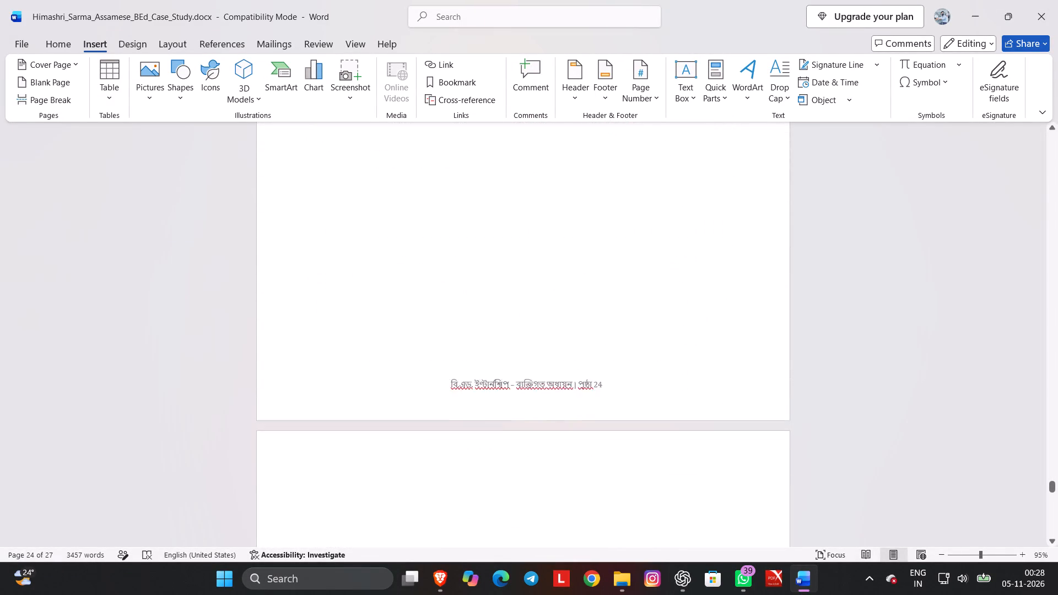
scroll(568, 340, up, 10)
scroll(568, 340, down, 12)
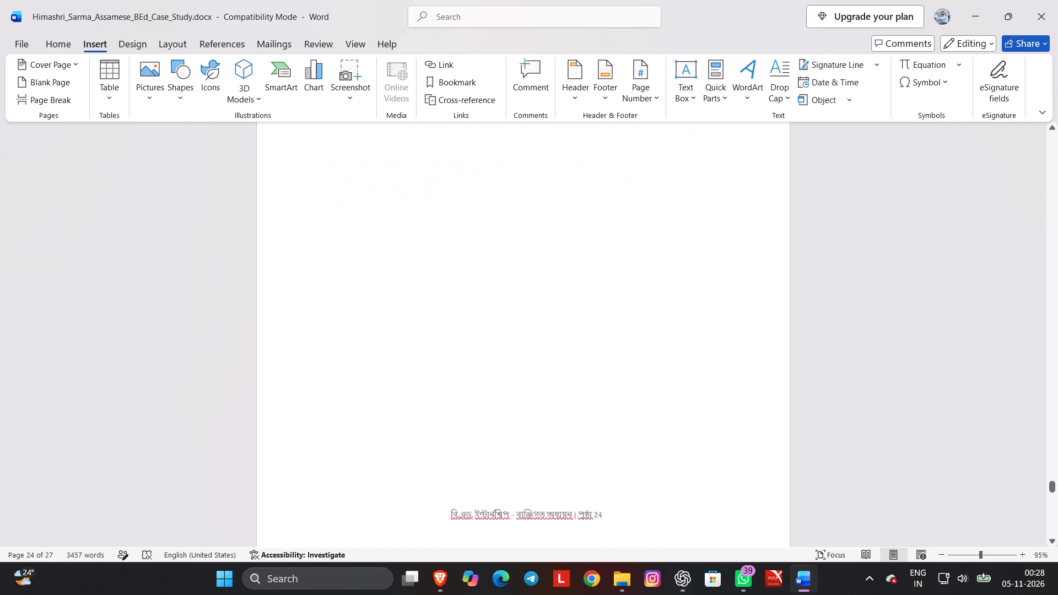
scroll(568, 340, down, 11)
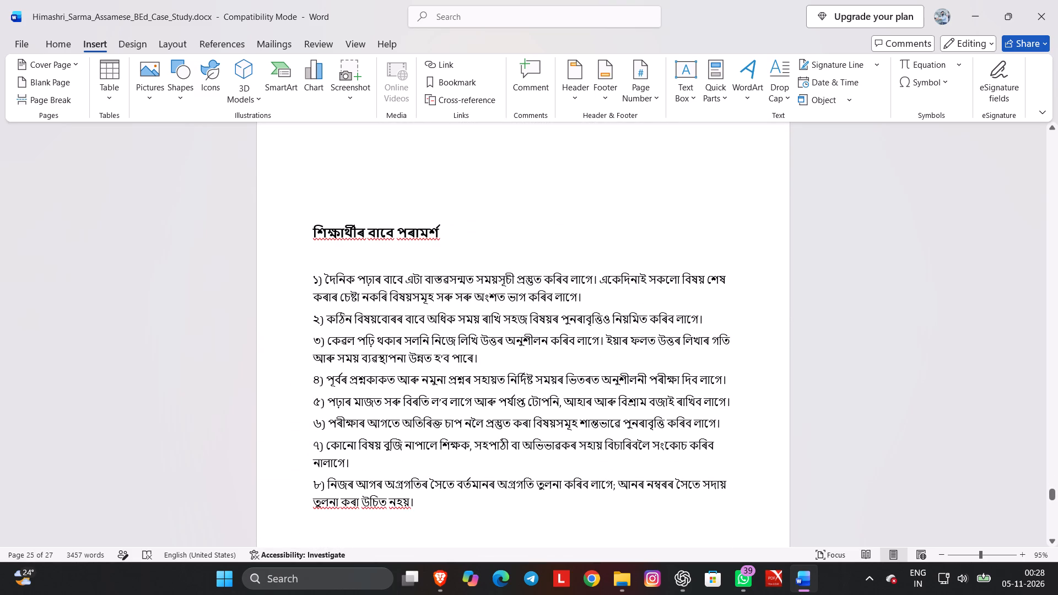
scroll(352, 315, down, 6)
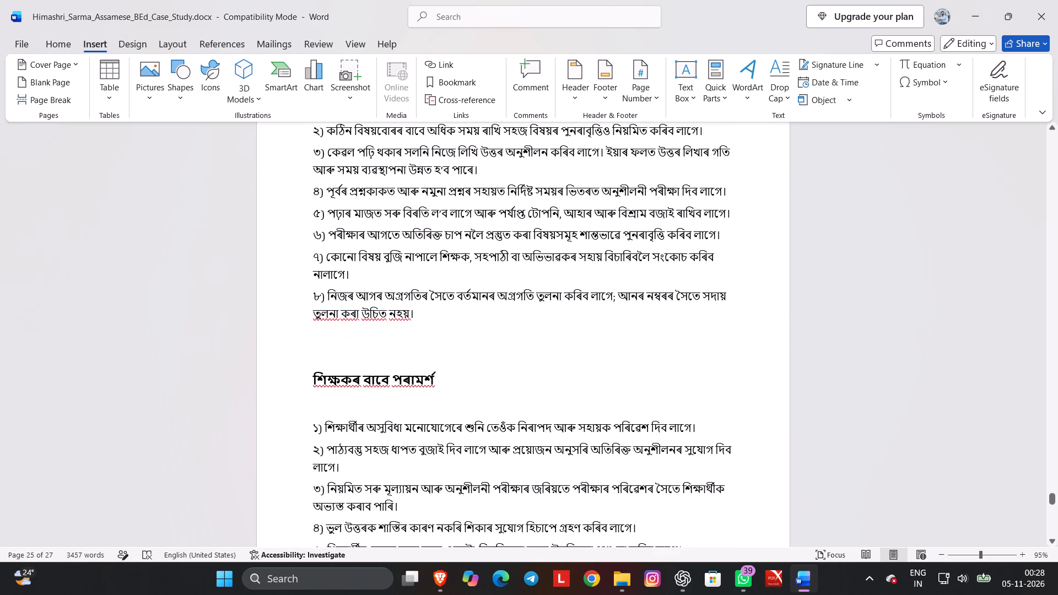
scroll(363, 325, down, 3)
scroll(365, 328, up, 3)
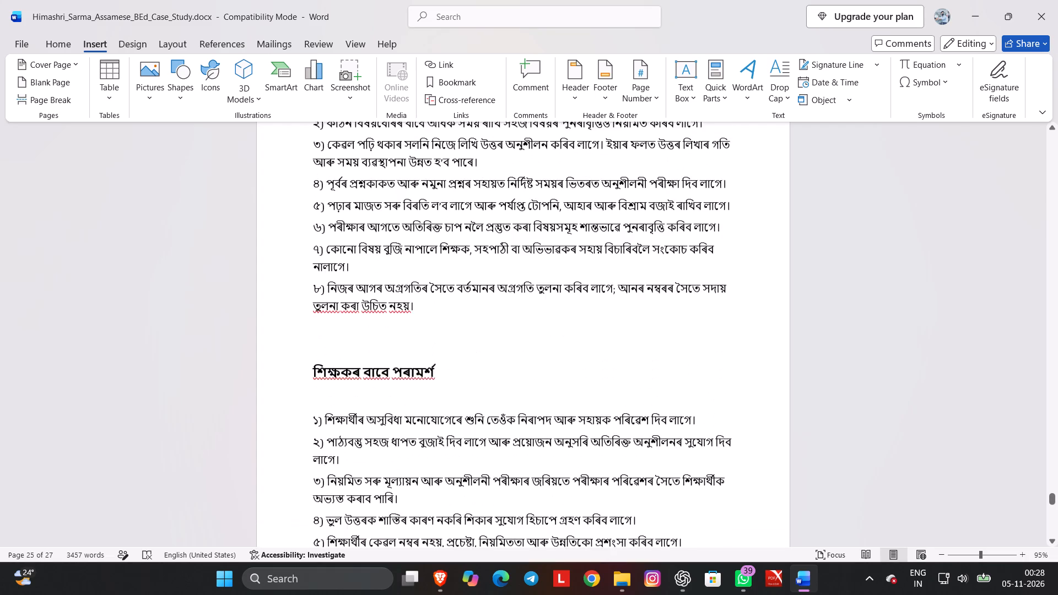
scroll(365, 328, up, 10)
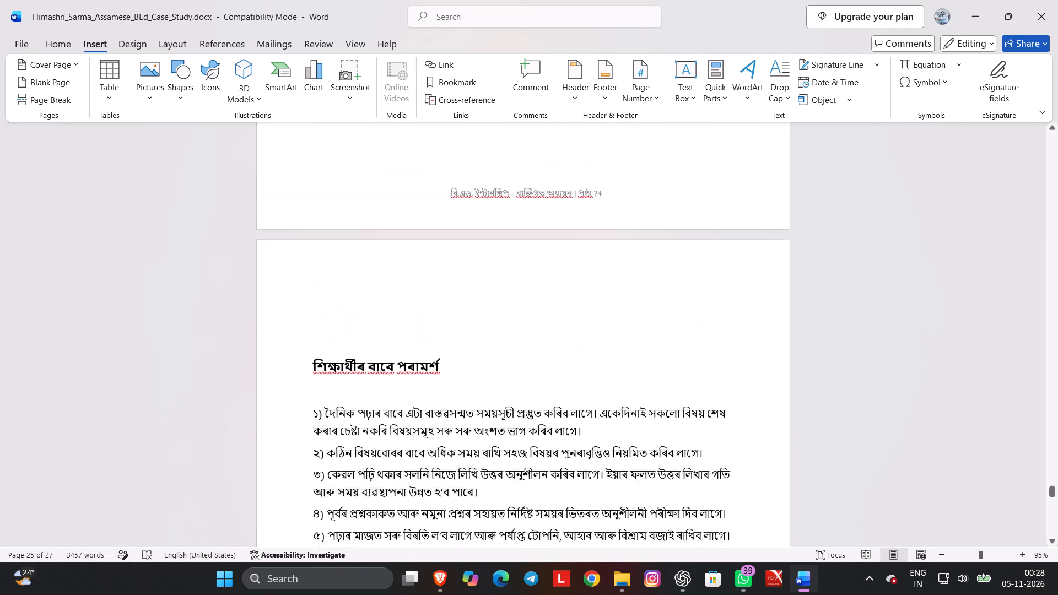
Read the teacher advice section "শিক্ষকৰ বাবে পৰামৰ্শ" on page 25 and check how its item ৬ runs on to page 26.
scroll(365, 328, up, 2)
scroll(365, 328, down, 10)
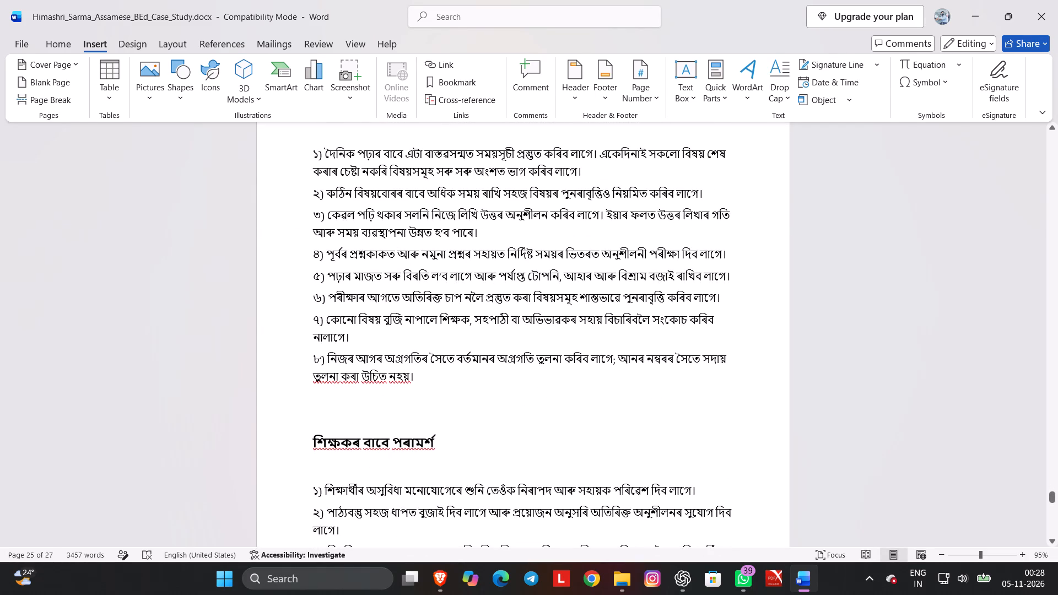
scroll(365, 328, down, 4)
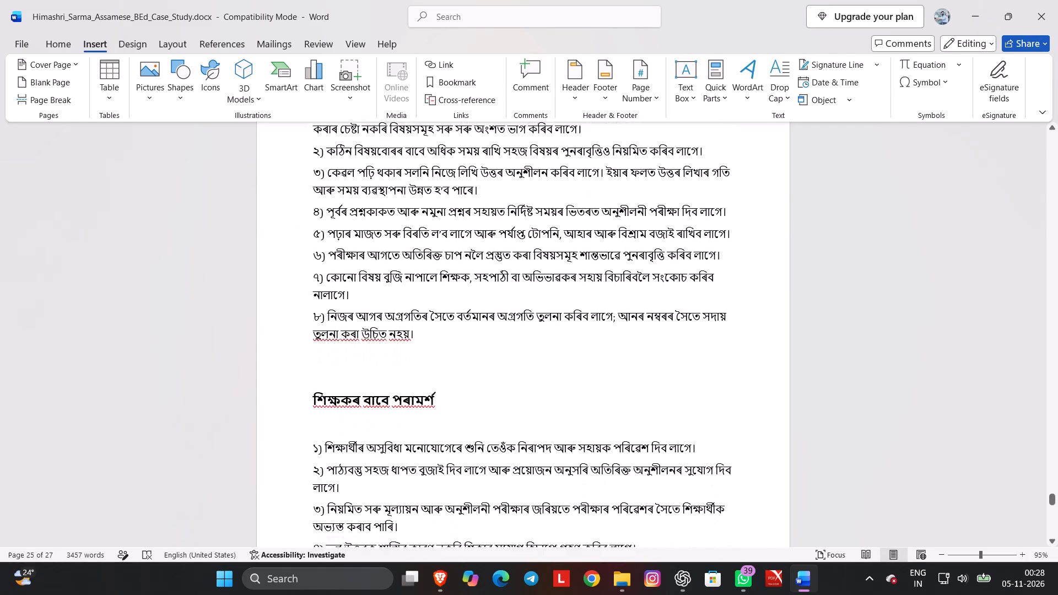
scroll(371, 341, down, 4)
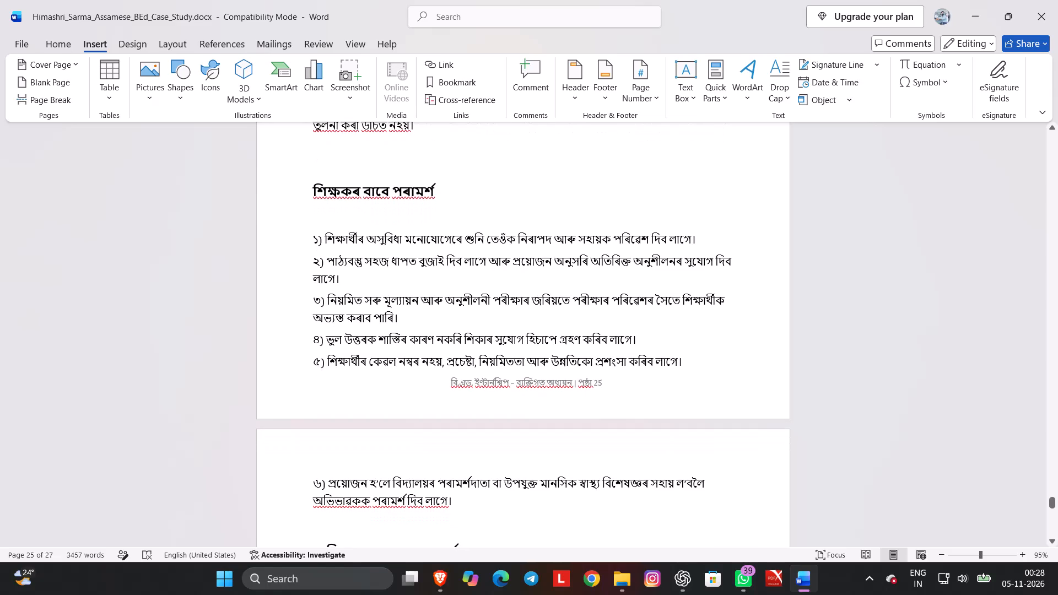
scroll(377, 338, down, 4)
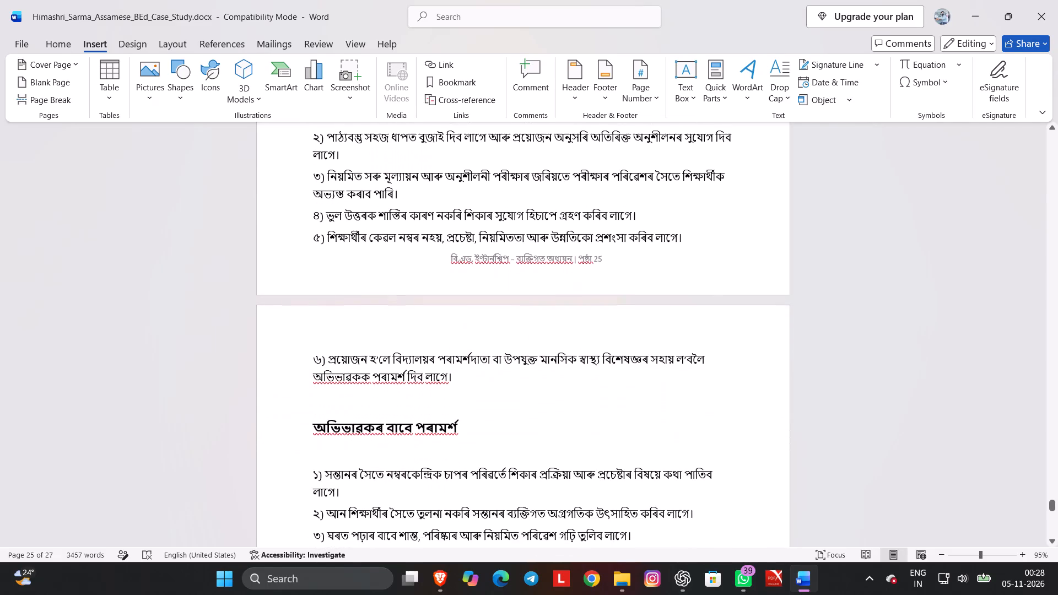
scroll(377, 338, up, 11)
scroll(377, 338, down, 3)
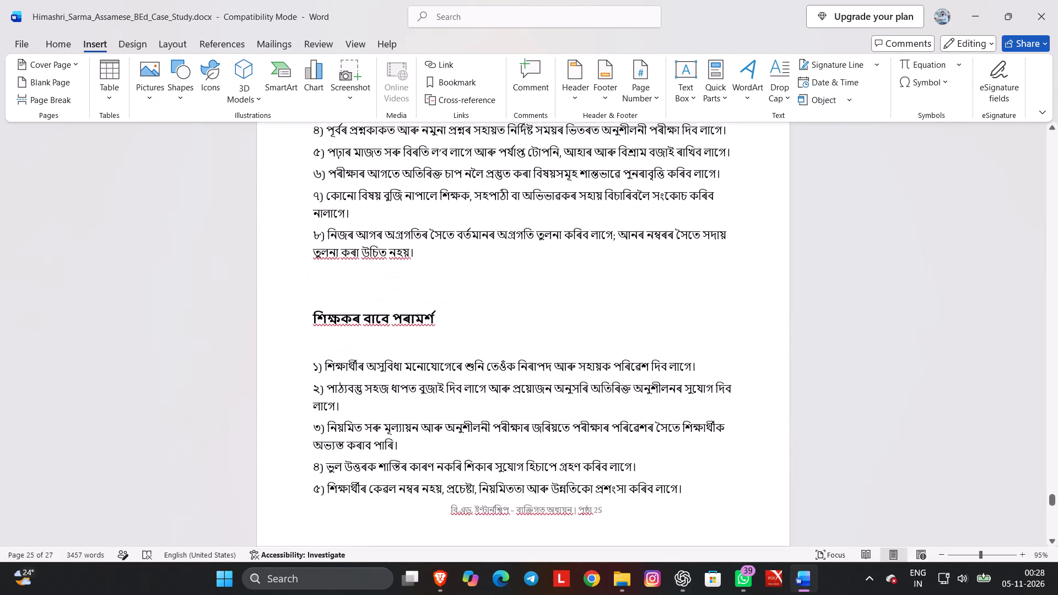
scroll(377, 338, down, 7)
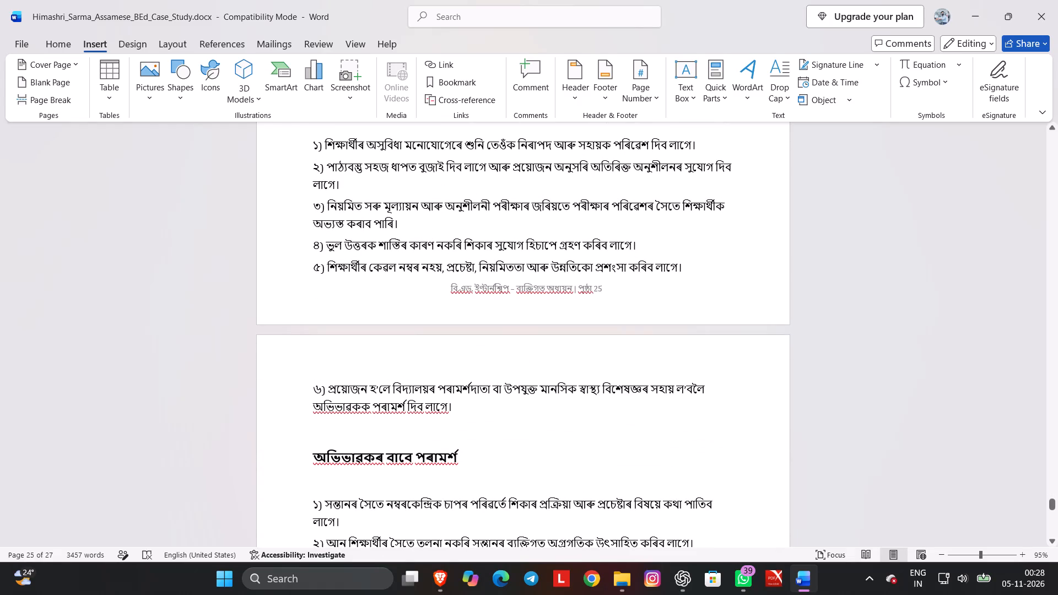
scroll(377, 338, up, 2)
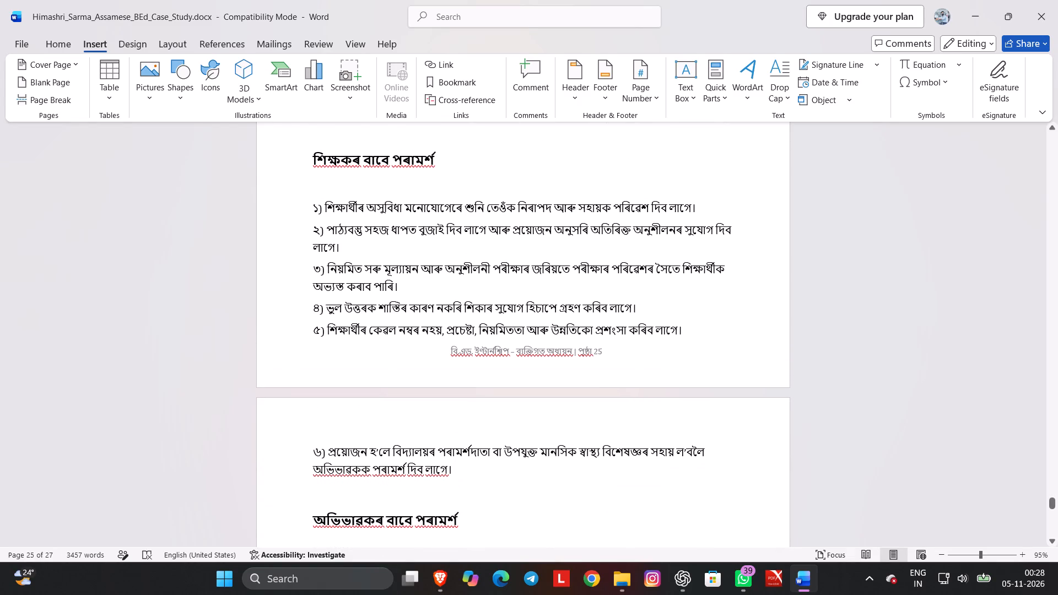
drag(469, 473, 404, 473)
scroll(469, 473, up, 1)
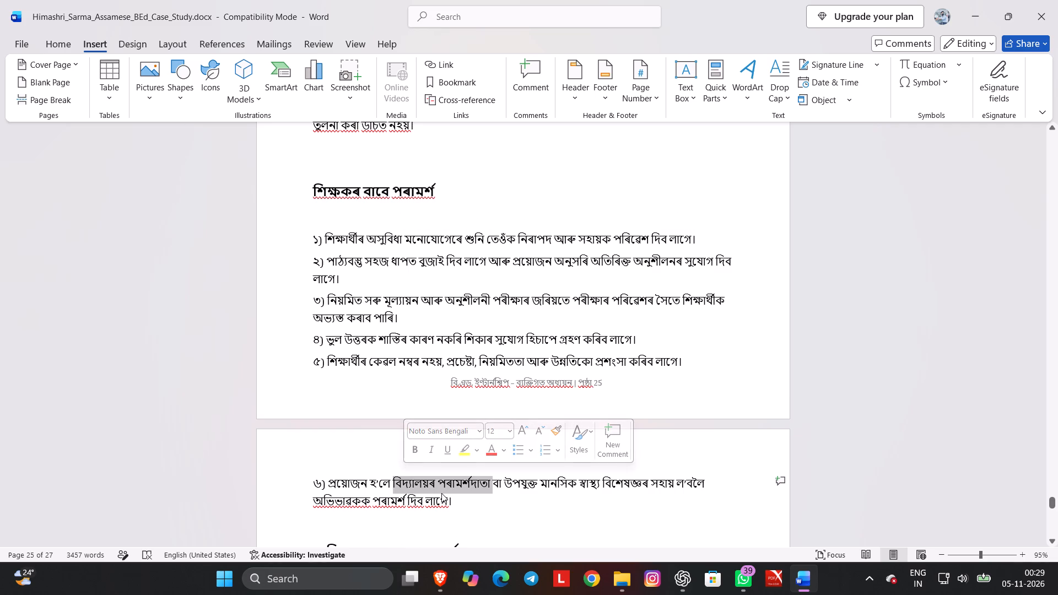
click(453, 501)
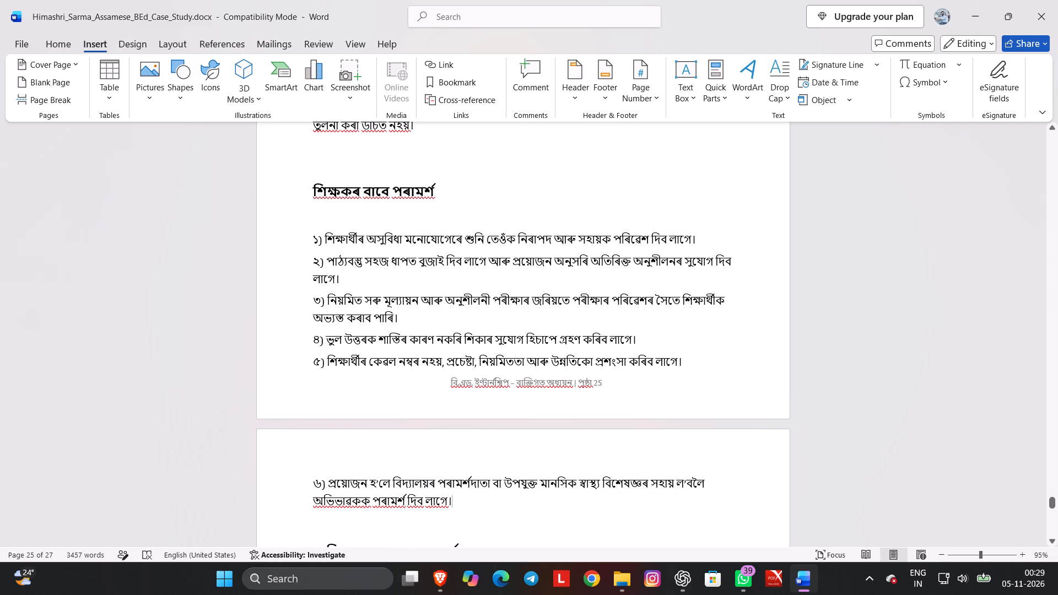
Check the student advice section "শিক্ষাৰ্থীৰ বাবে পৰামৰ্শ" on page 25 and the blank space before it on page 24.
scroll(454, 496, up, 6)
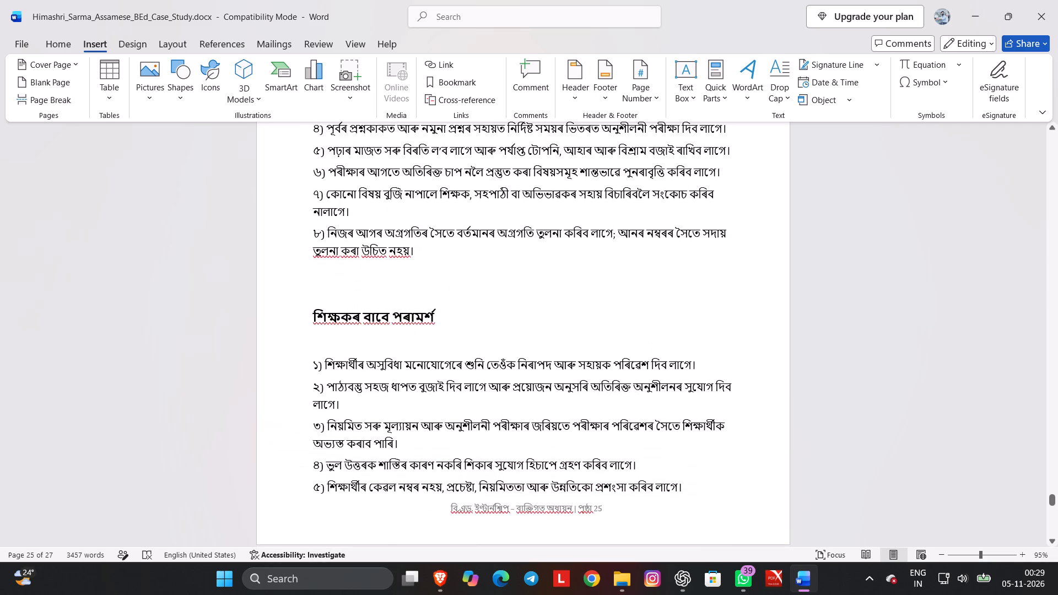
scroll(455, 491, up, 7)
scroll(455, 491, down, 5)
scroll(455, 491, up, 1)
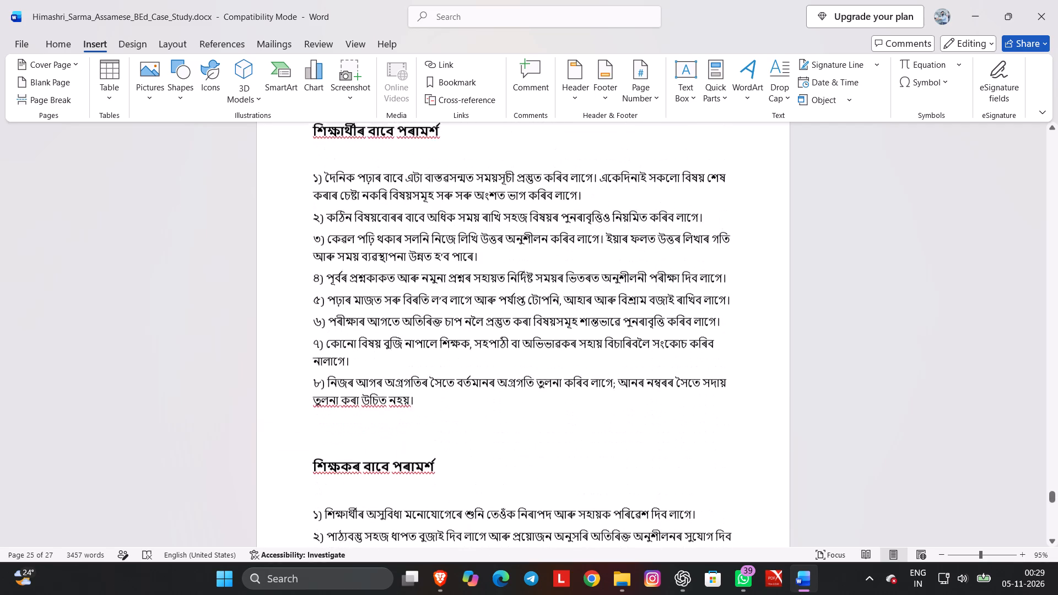
scroll(455, 491, up, 1)
scroll(455, 491, down, 3)
scroll(455, 491, up, 4)
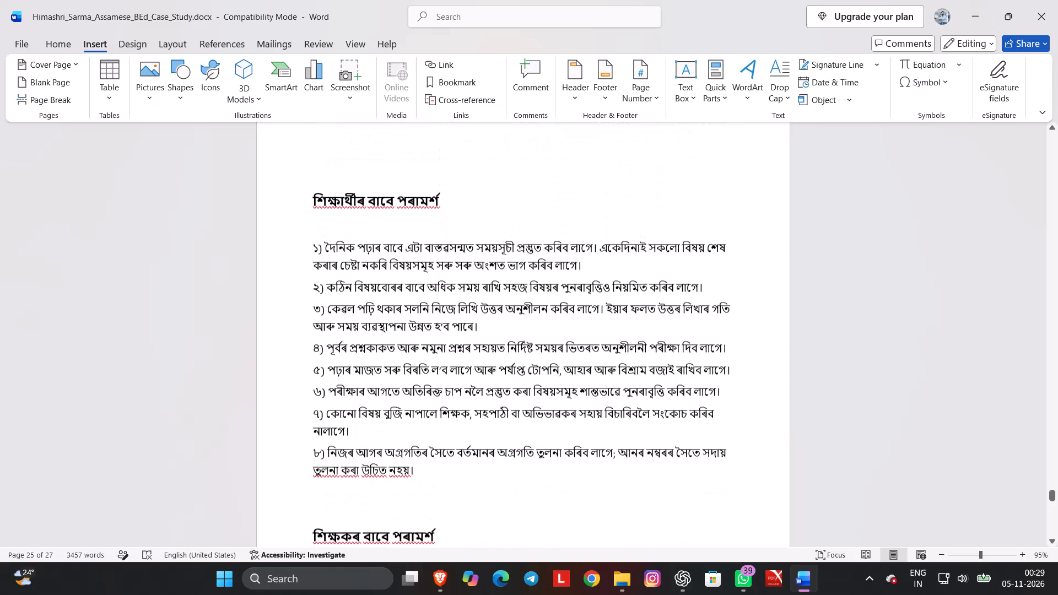
scroll(455, 491, up, 3)
scroll(455, 491, down, 3)
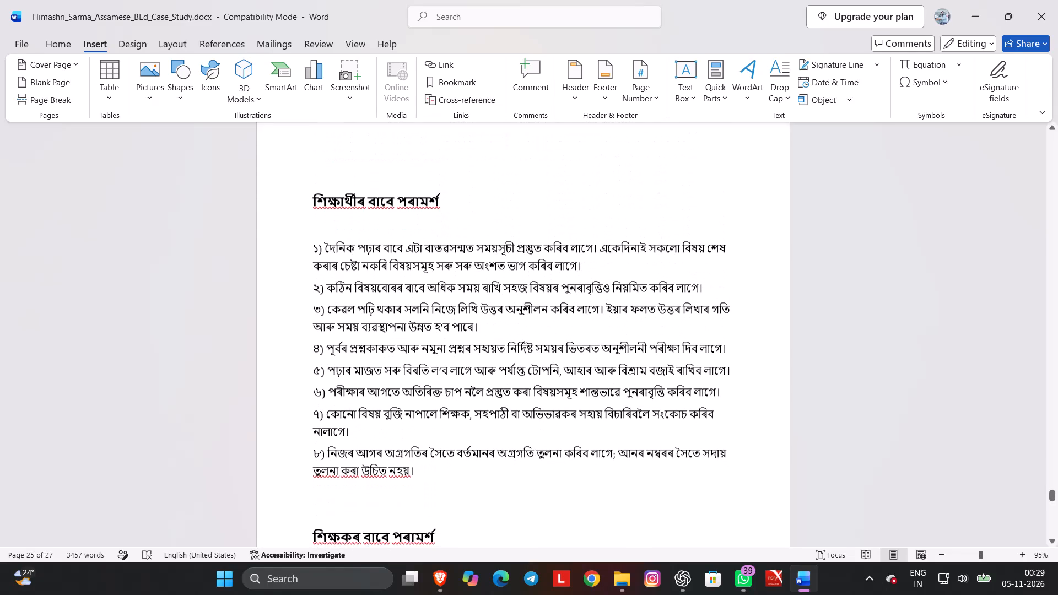
scroll(455, 491, up, 4)
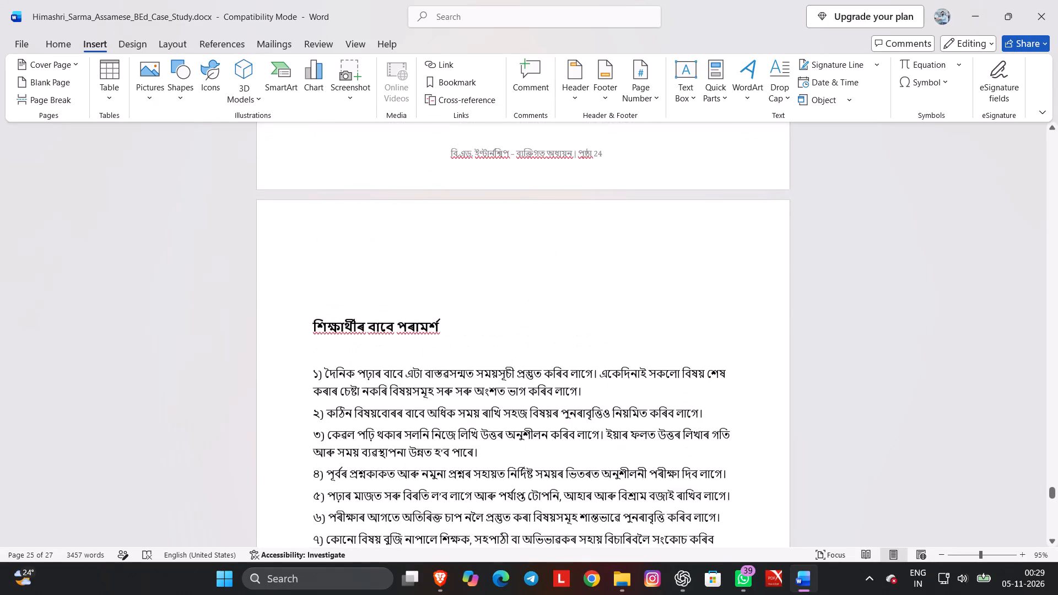
scroll(455, 486, up, 5)
scroll(459, 482, down, 3)
scroll(459, 482, up, 1)
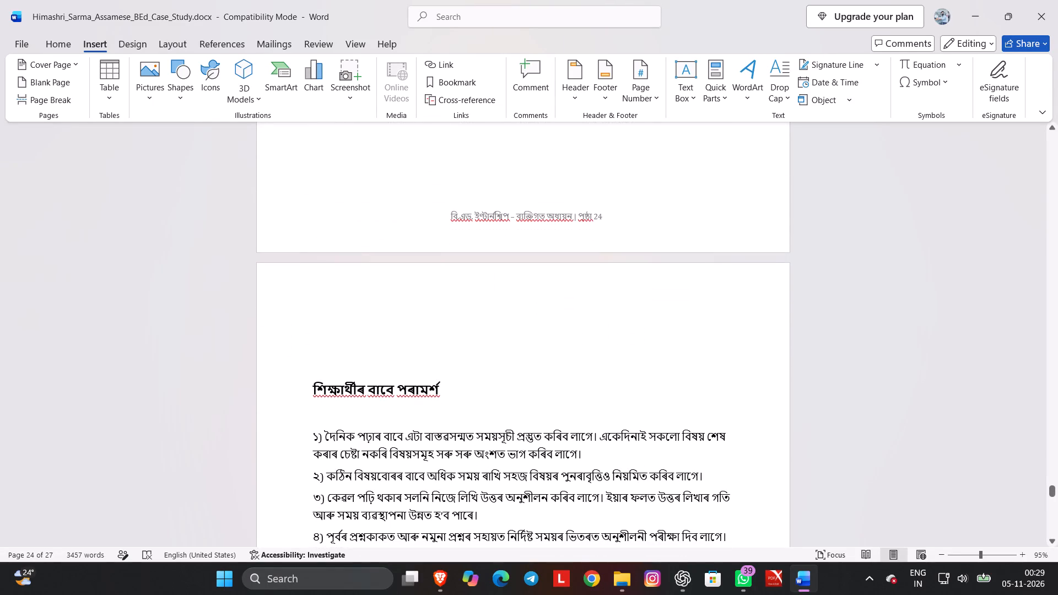
scroll(459, 482, up, 20)
scroll(459, 482, up, 10)
scroll(463, 482, down, 20)
scroll(463, 482, down, 2)
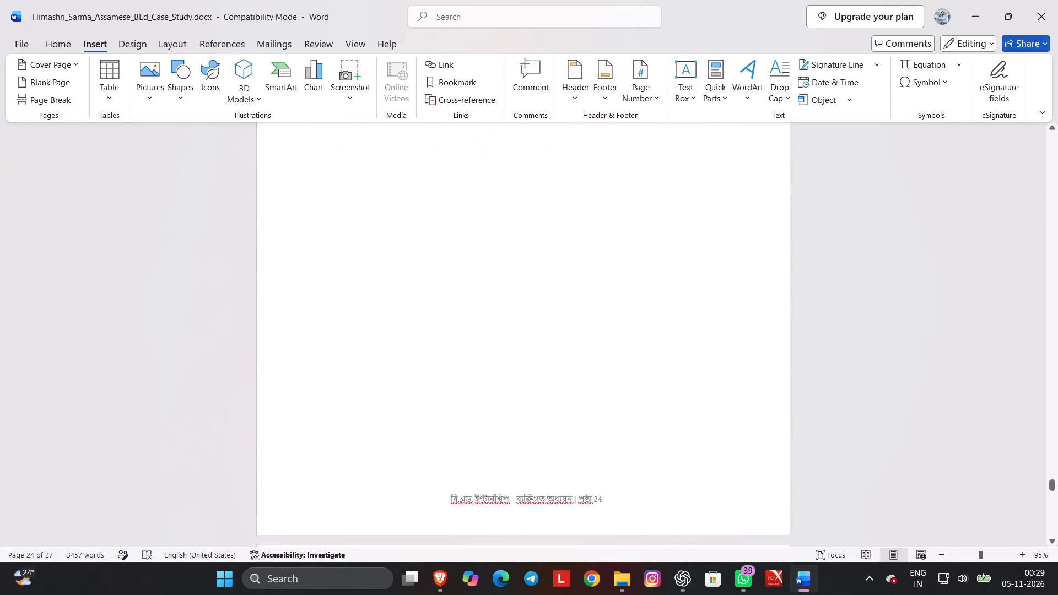
scroll(464, 482, down, 9)
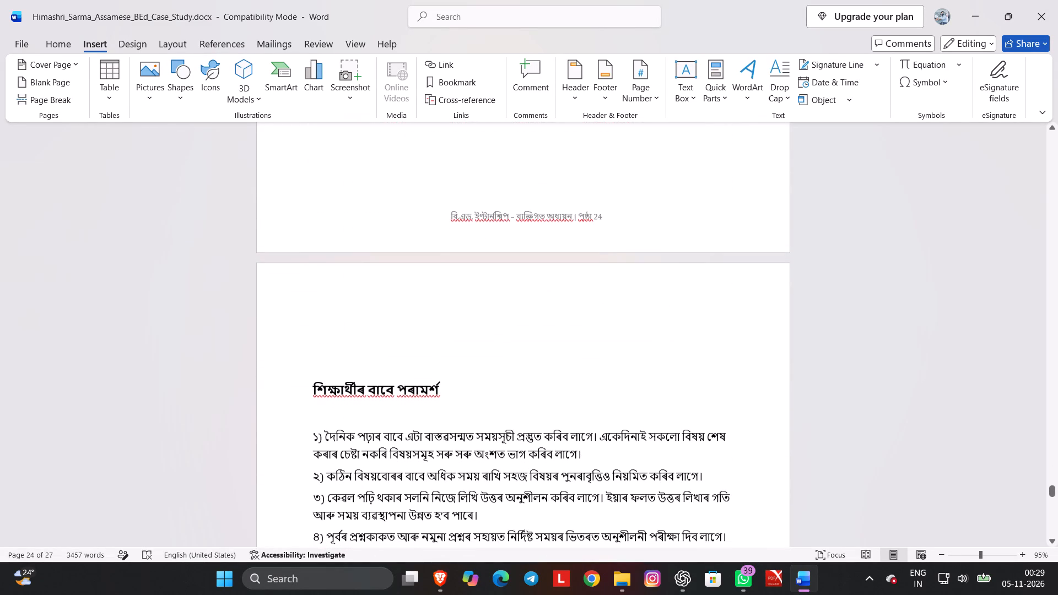
Read through the student and teacher advice on page 25 and on to "অভিভাৱকৰ বাবে পৰামৰ্শ" on page 26.
scroll(431, 428, down, 4)
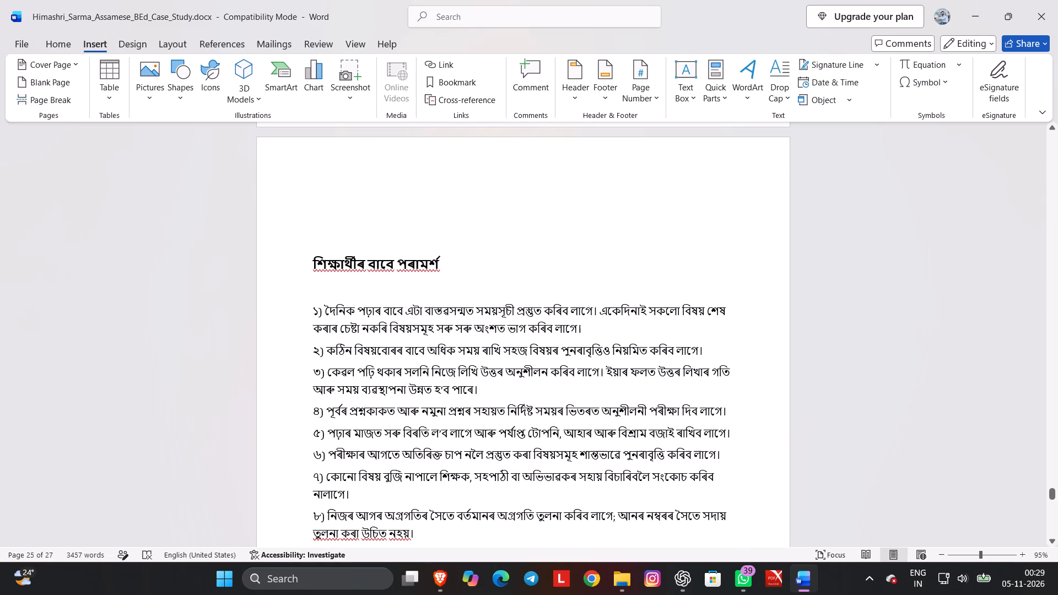
scroll(381, 313, down, 3)
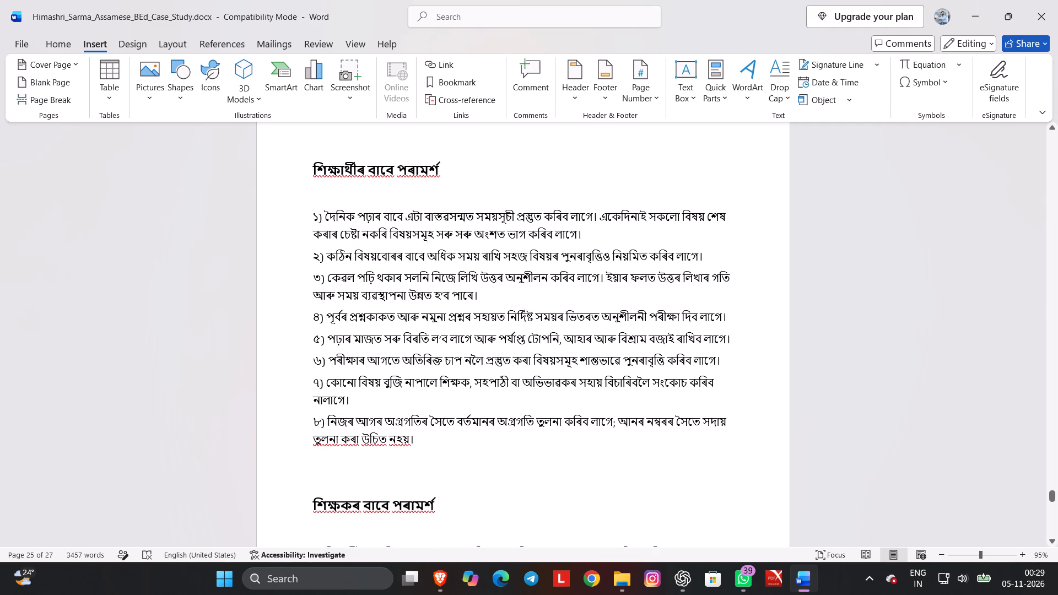
scroll(431, 463, down, 7)
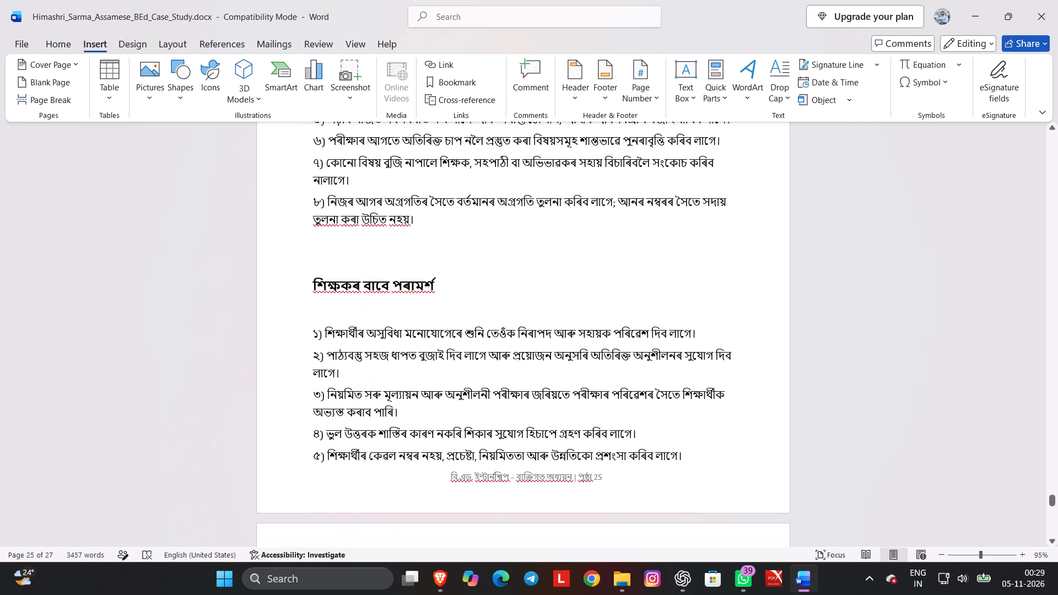
scroll(431, 463, up, 8)
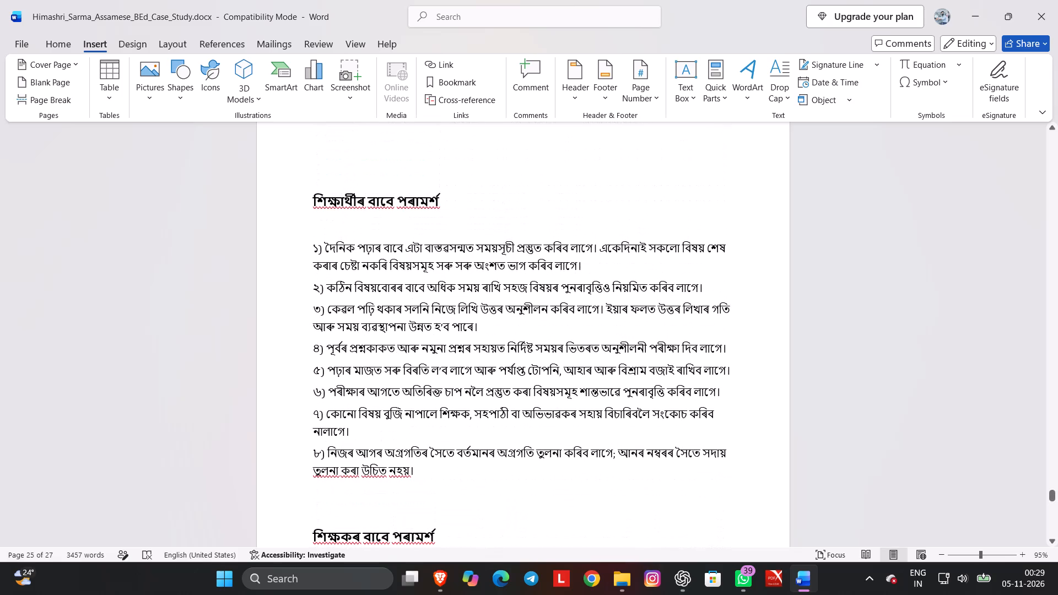
scroll(431, 462, down, 14)
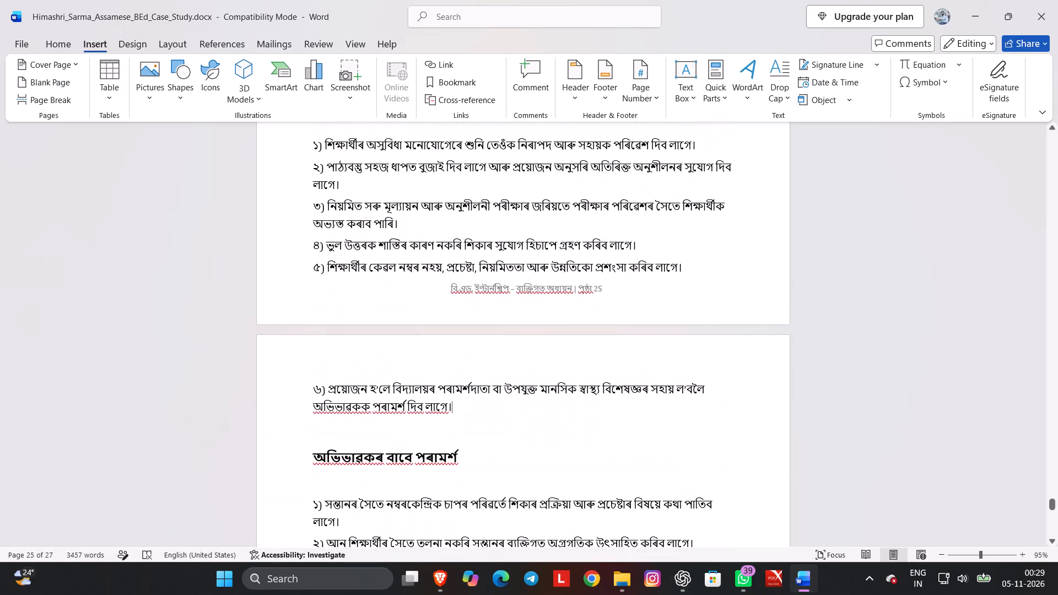
scroll(431, 462, down, 5)
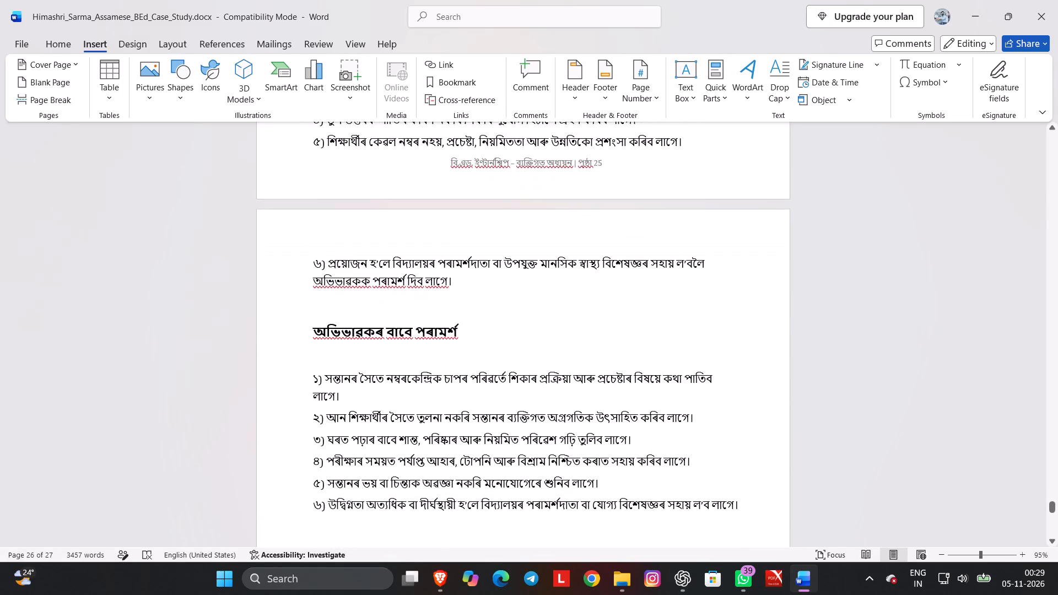
Recheck the page 25–26 break in the teacher advice and the guardian advice up to the heading "১৬. তথ্যসূত্ৰ".
scroll(431, 462, up, 8)
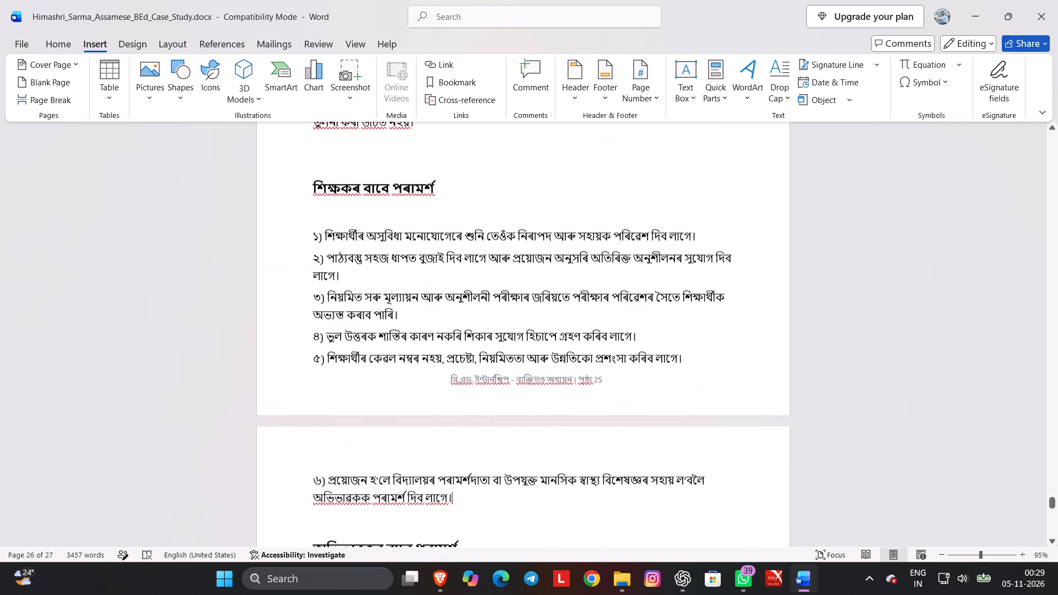
scroll(431, 462, up, 13)
scroll(435, 459, down, 8)
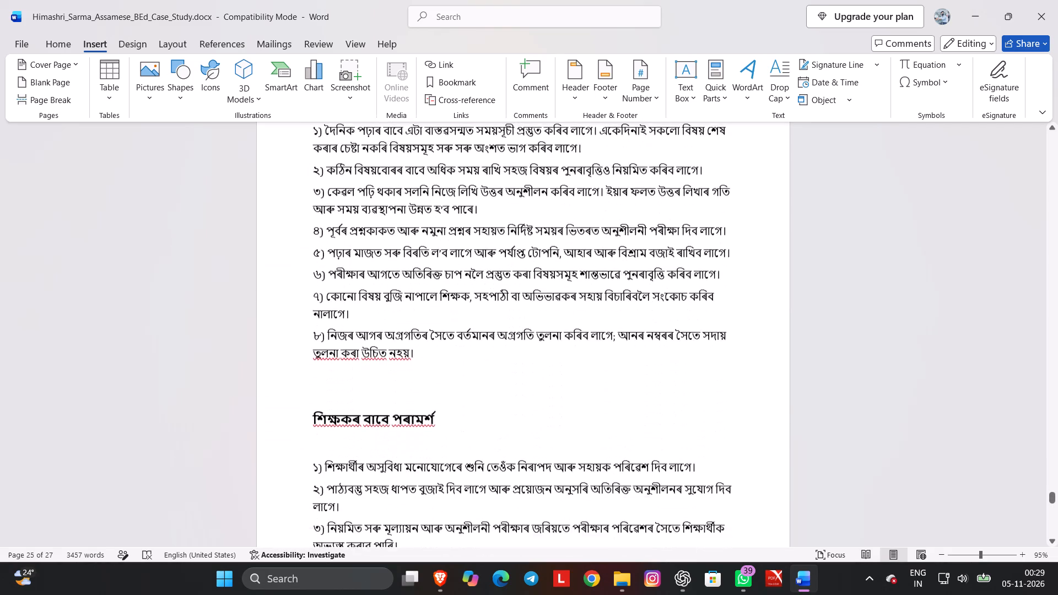
scroll(436, 458, down, 18)
scroll(436, 456, down, 4)
scroll(436, 456, up, 7)
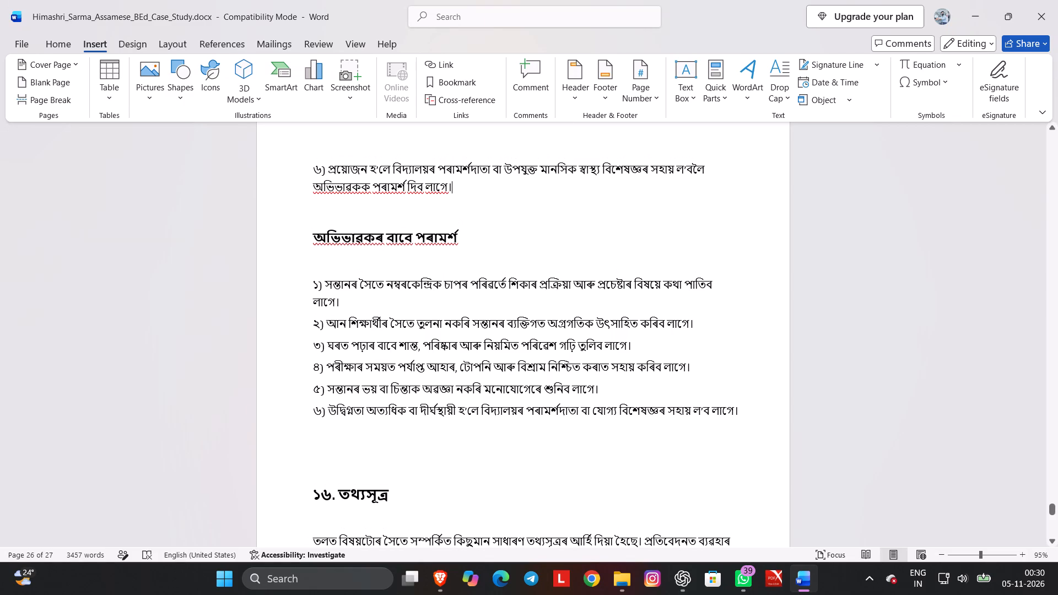
scroll(508, 413, up, 2)
scroll(587, 435, up, 9)
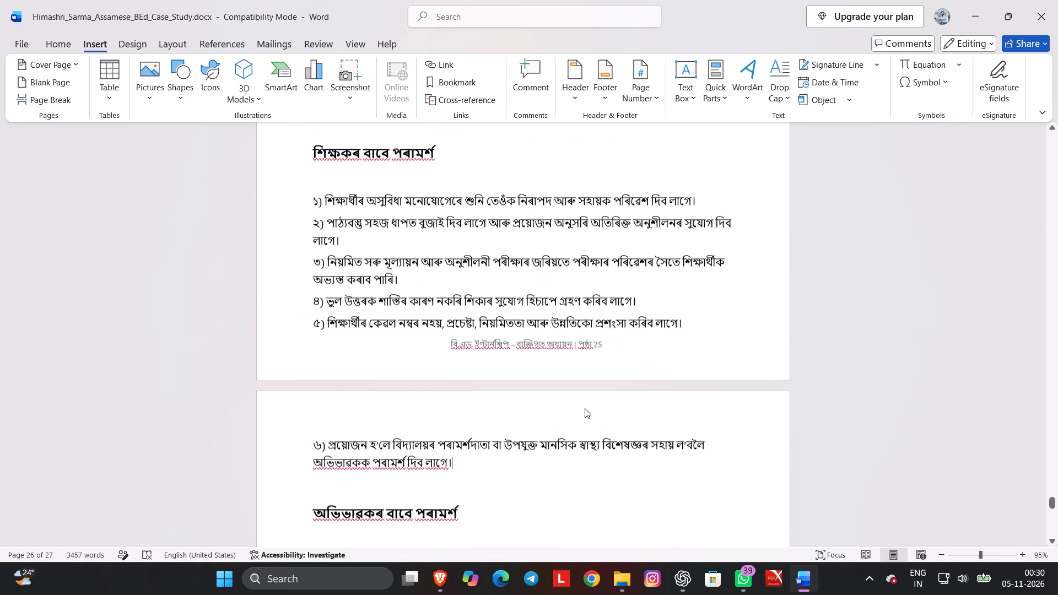
Look back from the page 25 advice through "উপসংহাৰ" to the earlier section "পৰামৰ্শ আৰু প্ৰতিকাৰৰ ব্যৱস্থা" on page 21.
scroll(585, 408, up, 9)
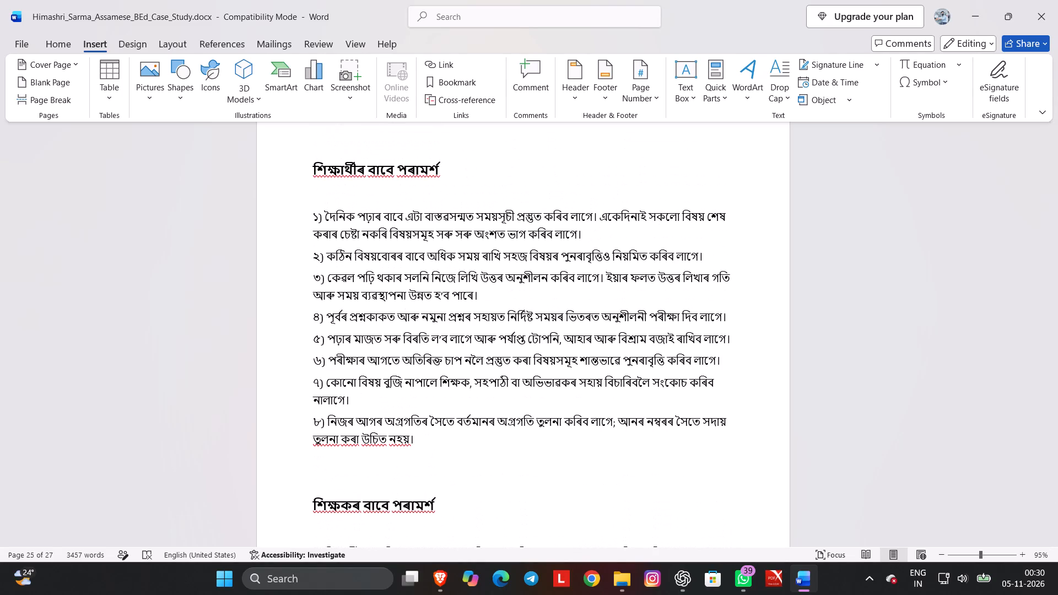
scroll(581, 390, up, 6)
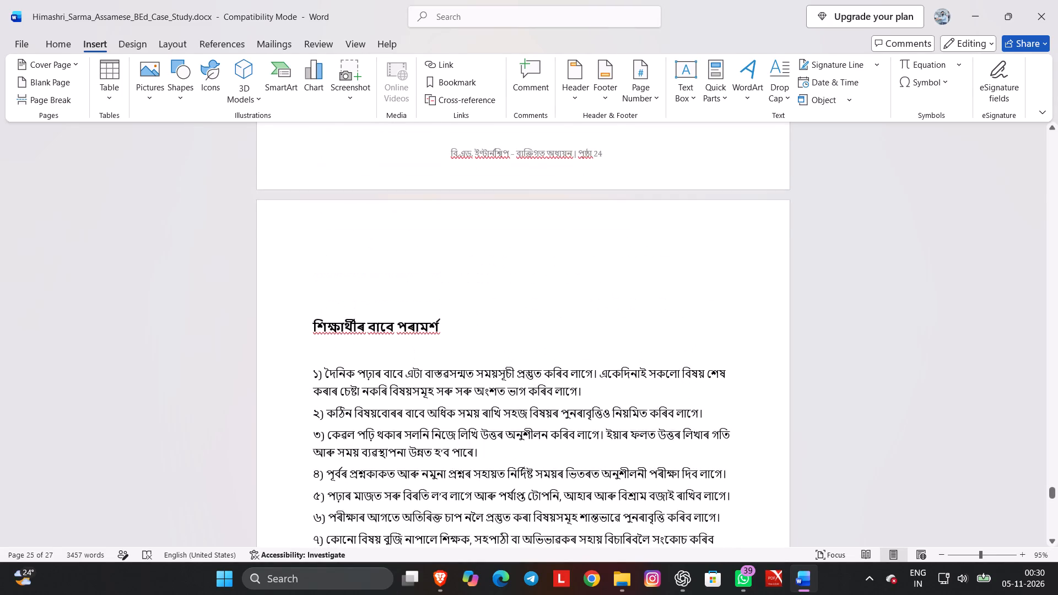
scroll(579, 388, up, 20)
scroll(579, 388, up, 11)
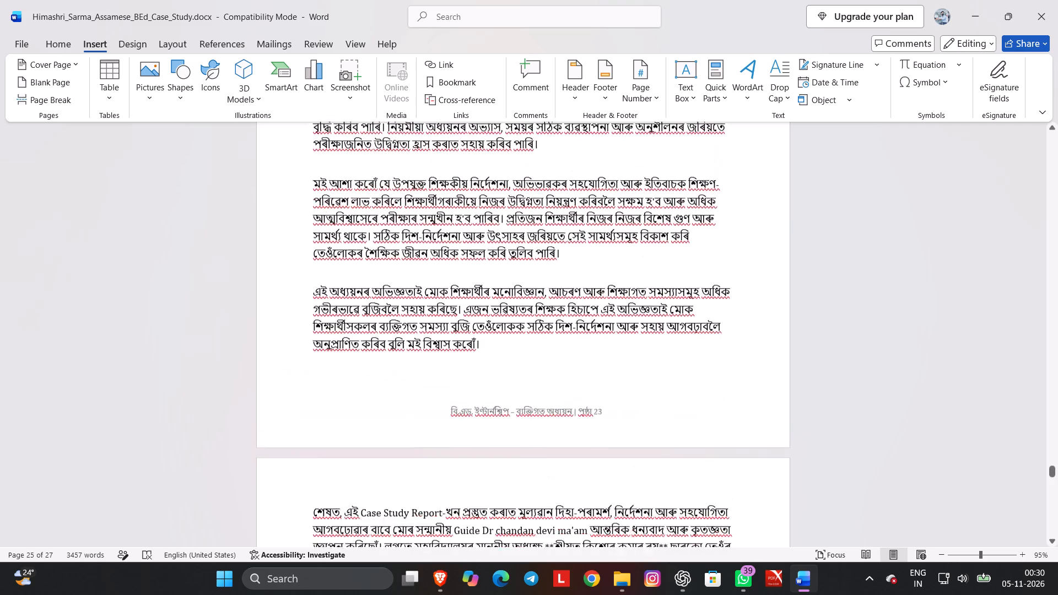
scroll(578, 382, up, 19)
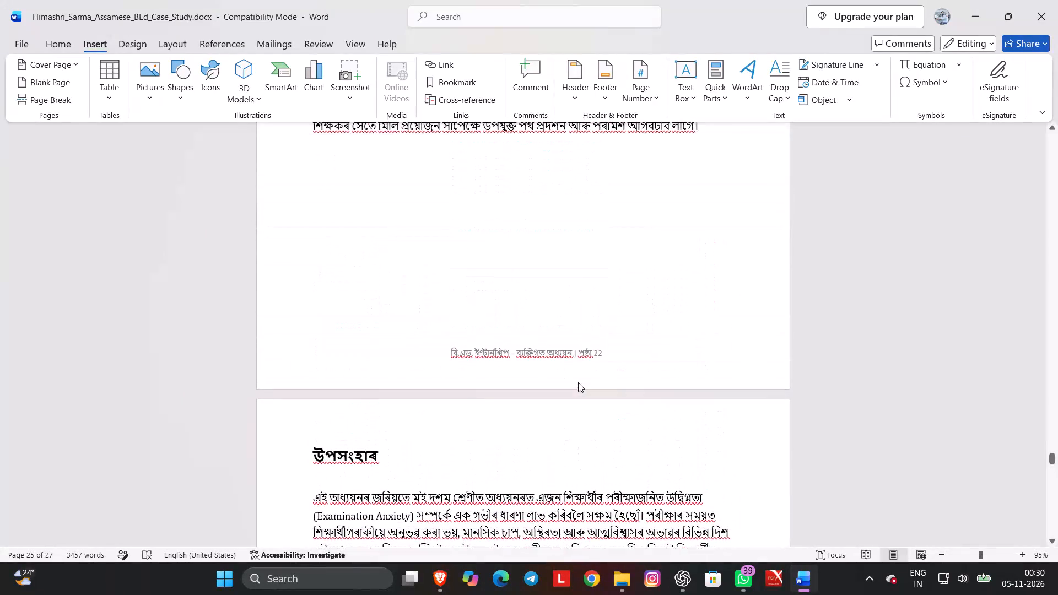
scroll(578, 382, up, 11)
scroll(578, 382, up, 16)
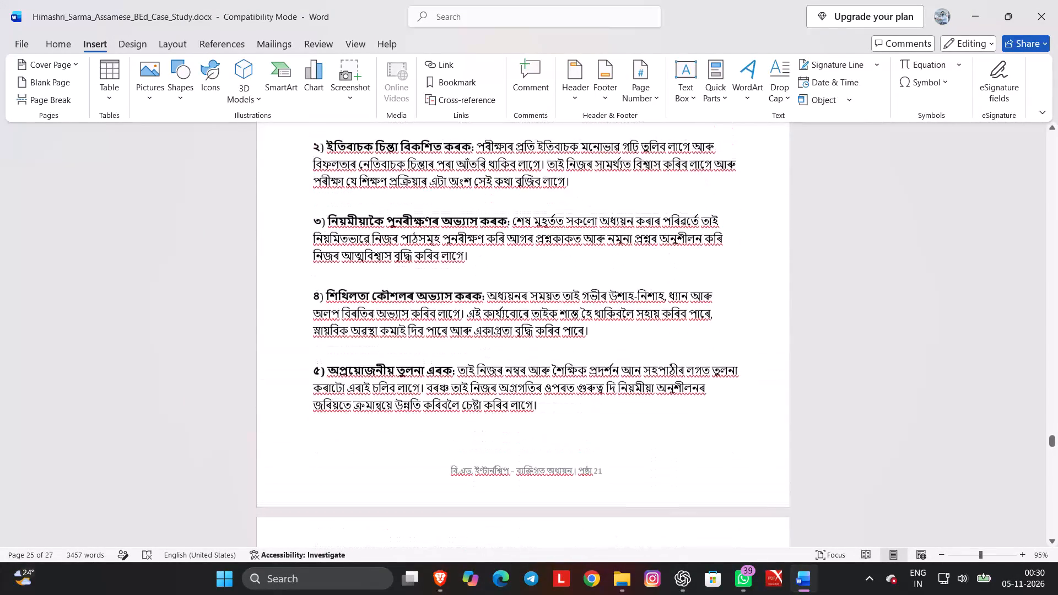
scroll(577, 382, up, 11)
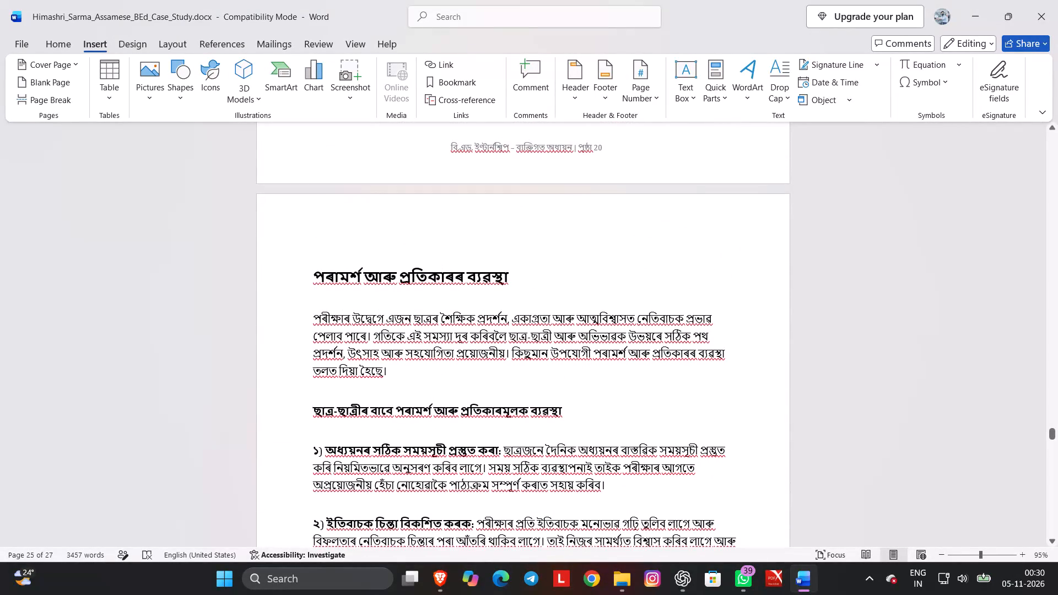
scroll(577, 382, up, 3)
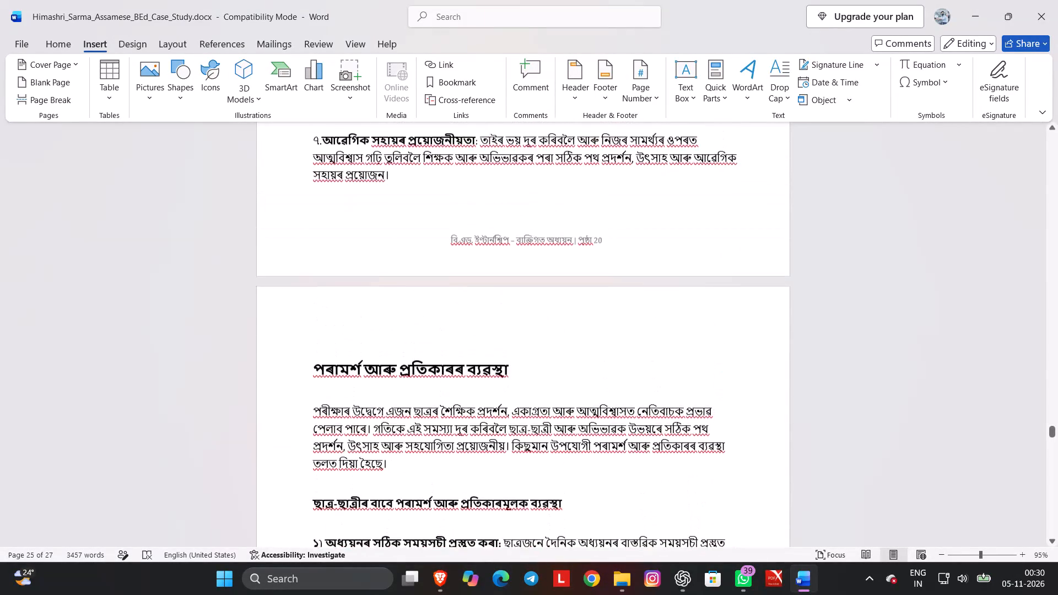
Look back at the key findings section "অধ্যায়নৰ মুখ্য ফলাফল" and its numbered causes of exam anxiety before page 21.
scroll(577, 382, up, 4)
scroll(538, 359, up, 15)
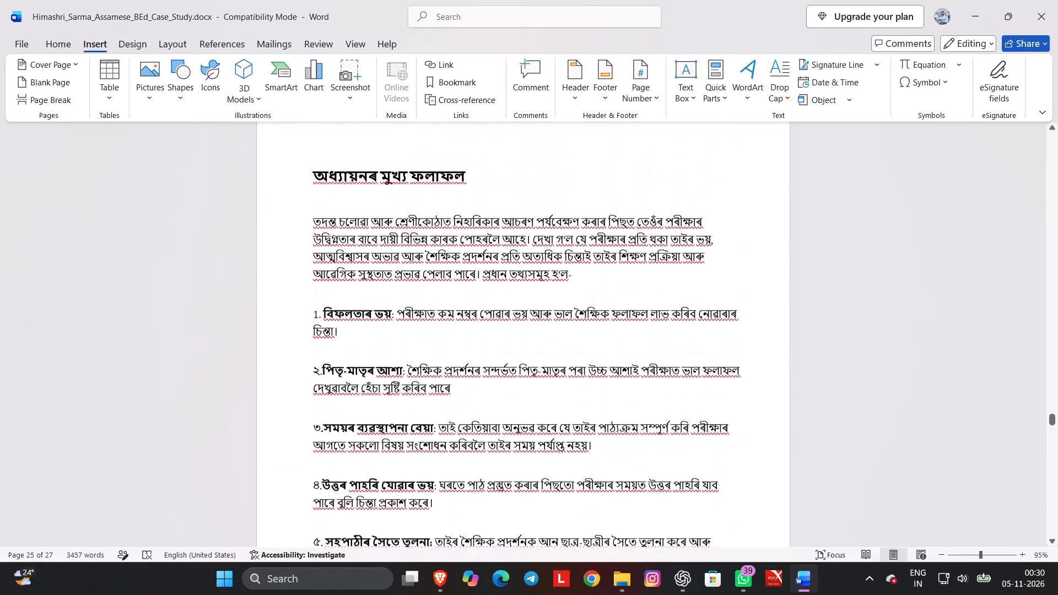
scroll(548, 355, up, 4)
scroll(548, 354, down, 9)
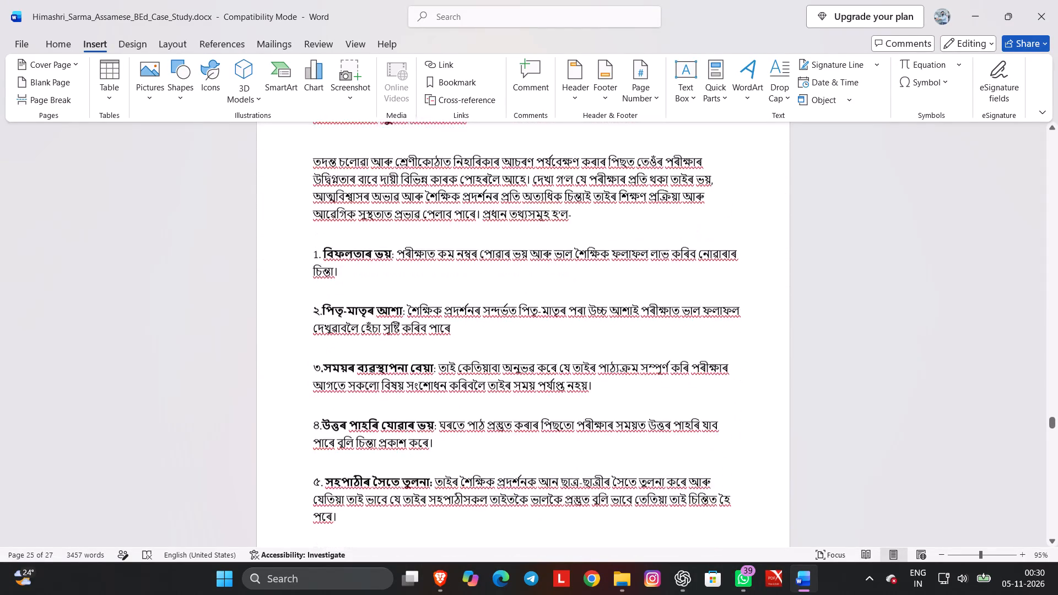
Review the remedial suggestions for students and guardians on pages 21–22, up to the heading "উপসংহাৰ".
scroll(548, 354, down, 16)
scroll(547, 354, down, 12)
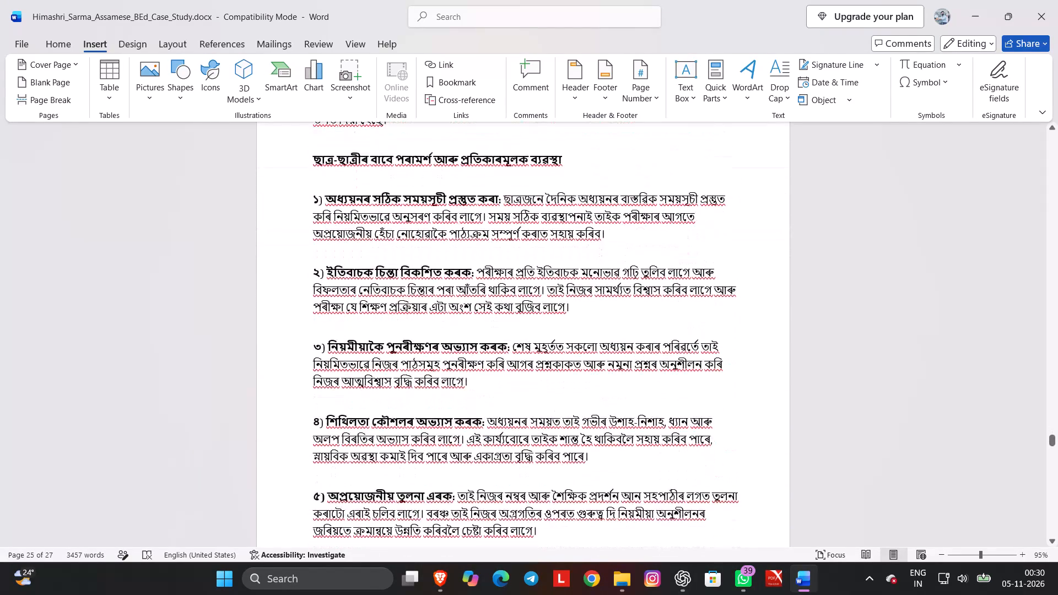
scroll(546, 356, down, 11)
scroll(543, 357, down, 13)
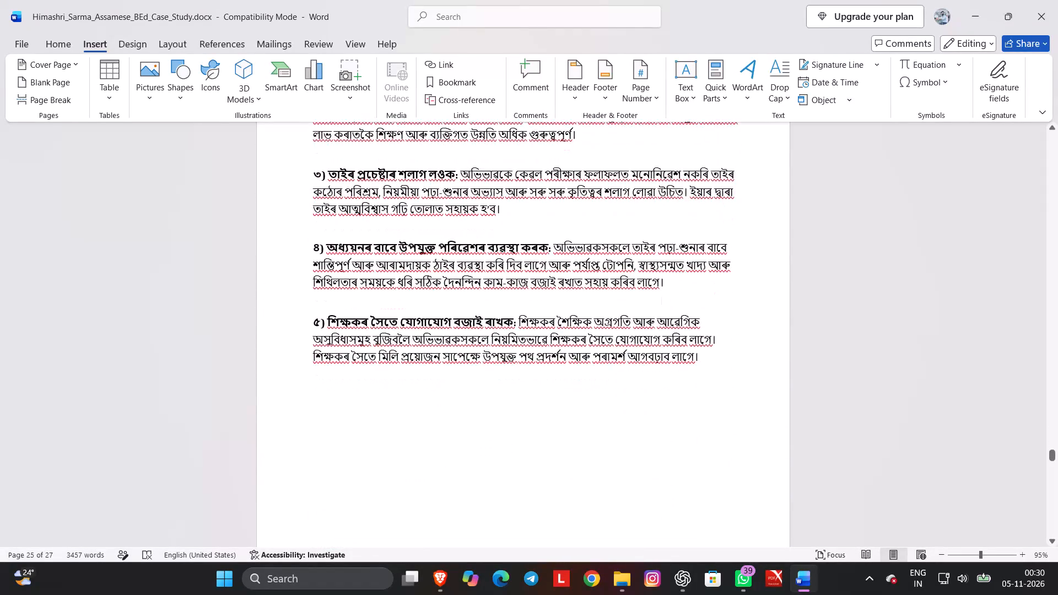
scroll(543, 357, down, 9)
scroll(474, 360, down, 5)
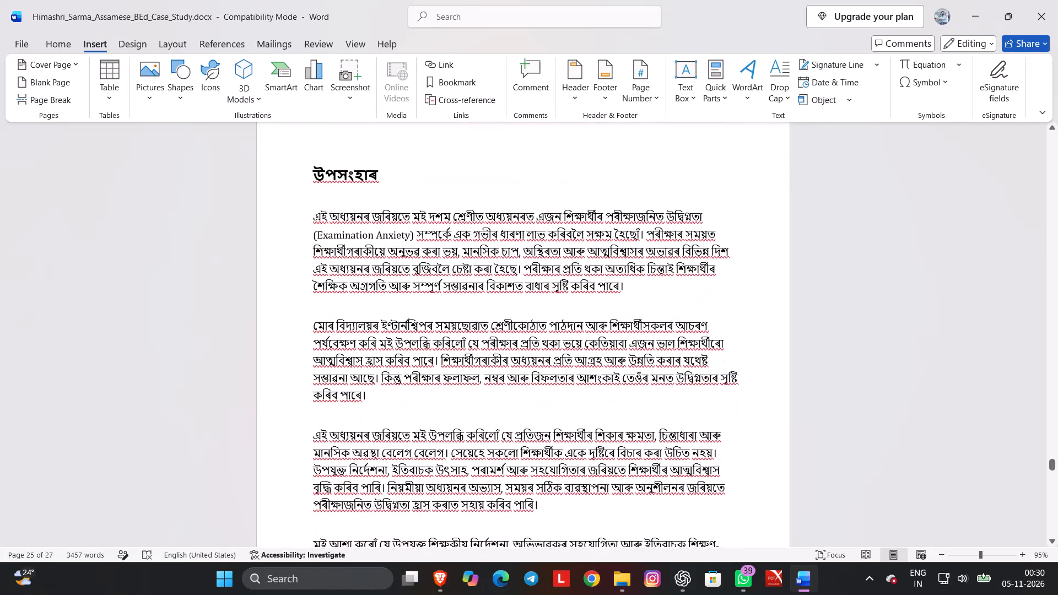
Check the conclusion "উপসংহাৰ" on page 23 and the closing acknowledgement paragraph on page 24.
scroll(474, 360, down, 18)
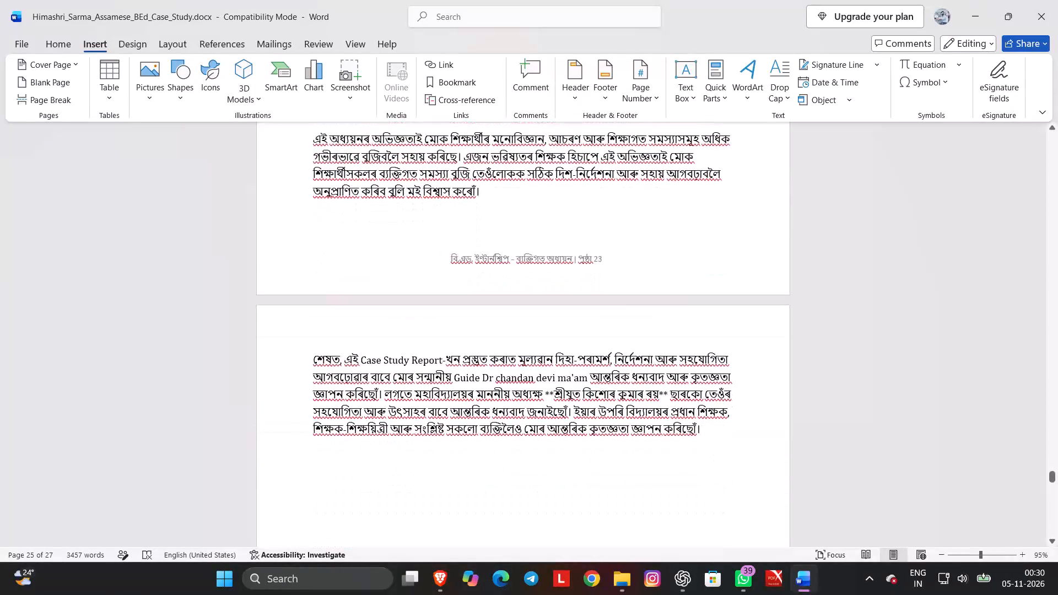
scroll(468, 344, down, 8)
scroll(468, 349, up, 16)
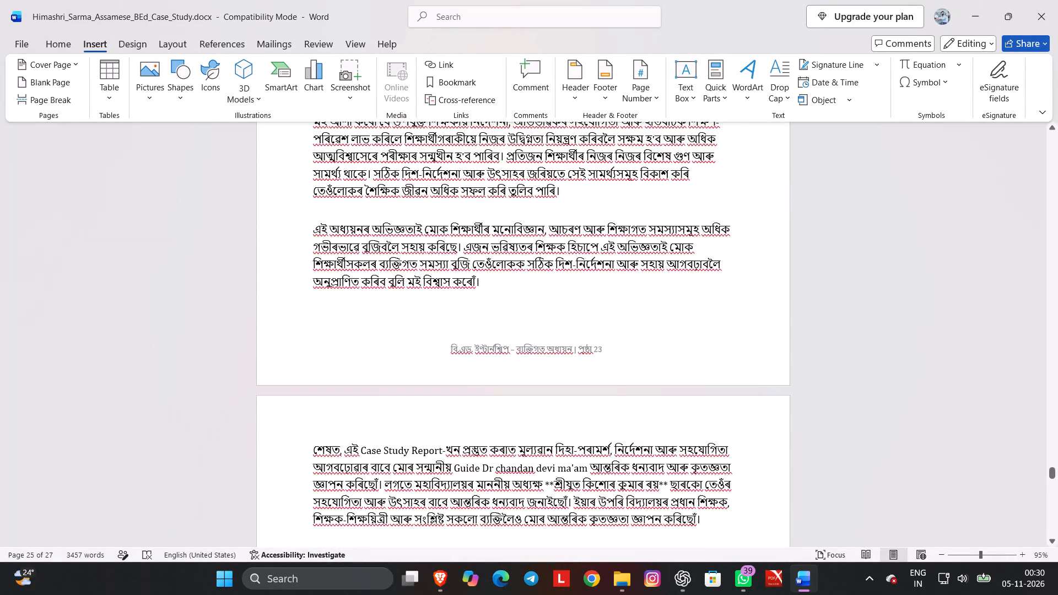
scroll(469, 349, up, 20)
scroll(469, 349, up, 1)
scroll(469, 349, down, 3)
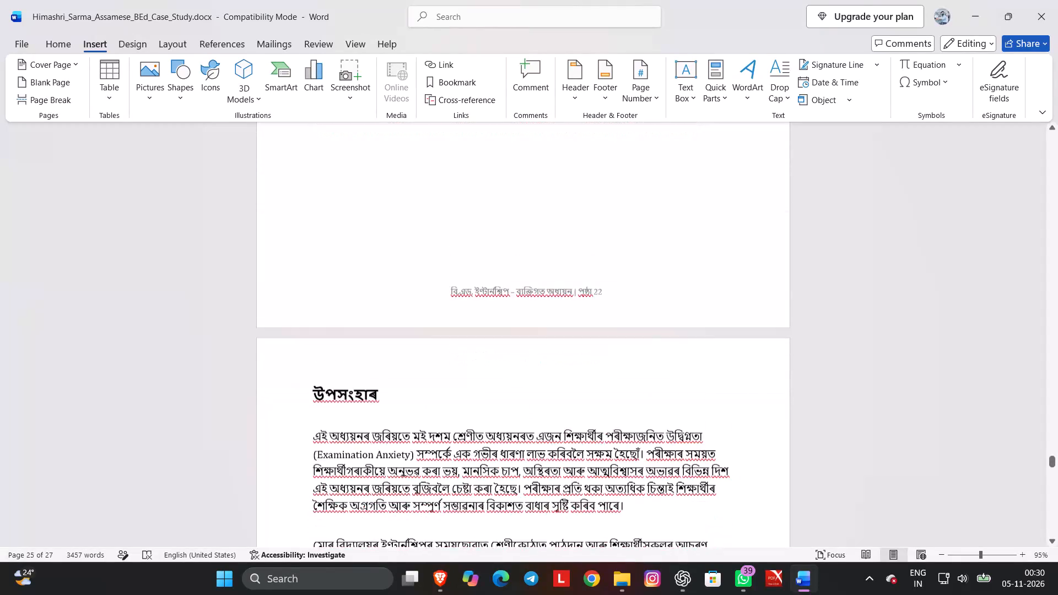
scroll(469, 349, down, 20)
scroll(469, 349, down, 13)
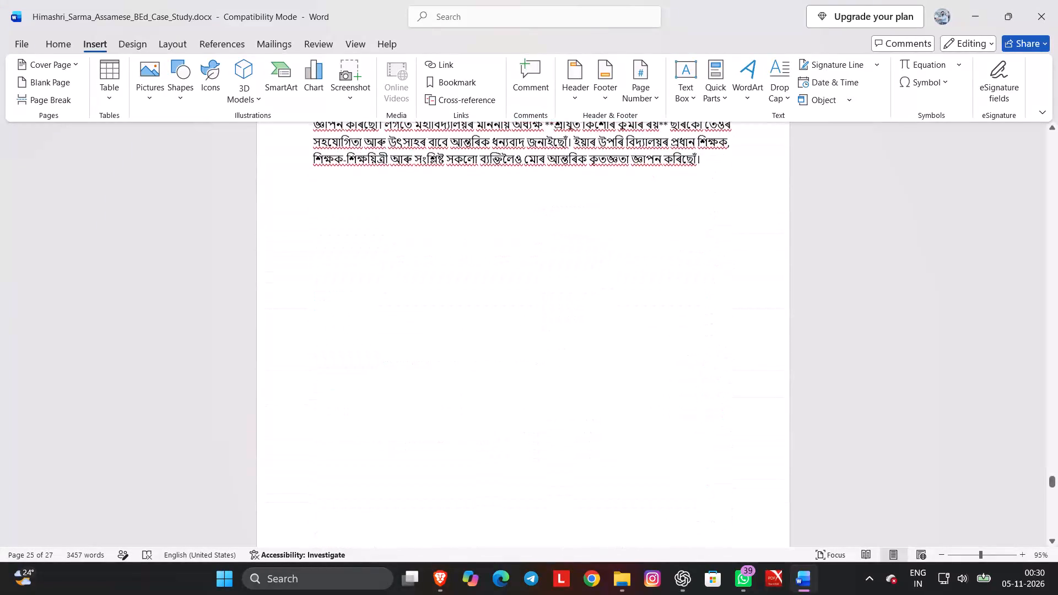
Compare the student, teacher and guardian advice lists on pages 25–26, up to the heading "১৬. তথ্যসূত্ৰ".
scroll(469, 350, down, 19)
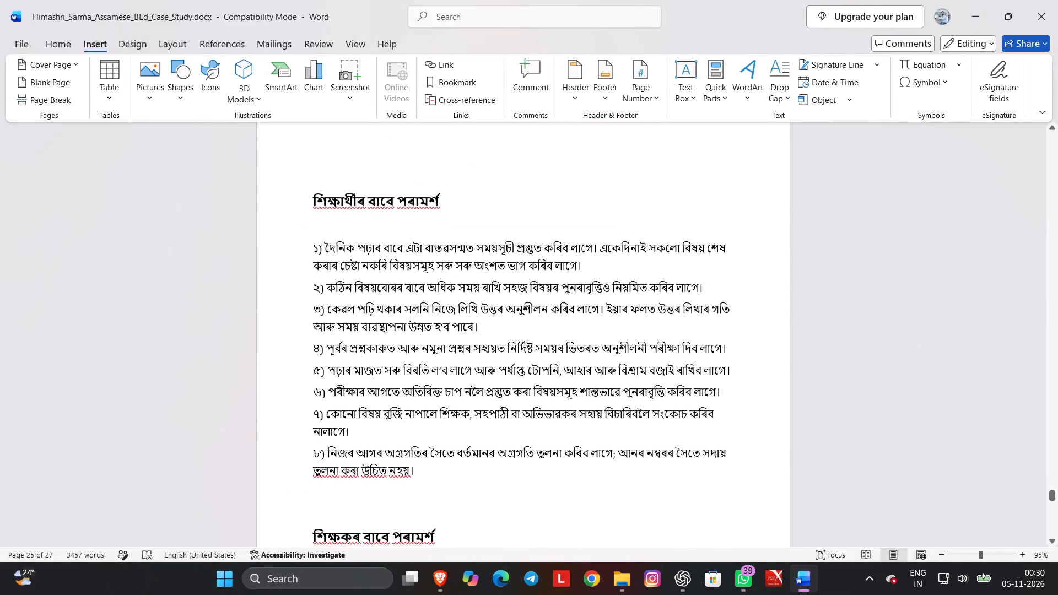
scroll(427, 331, down, 4)
scroll(427, 331, up, 4)
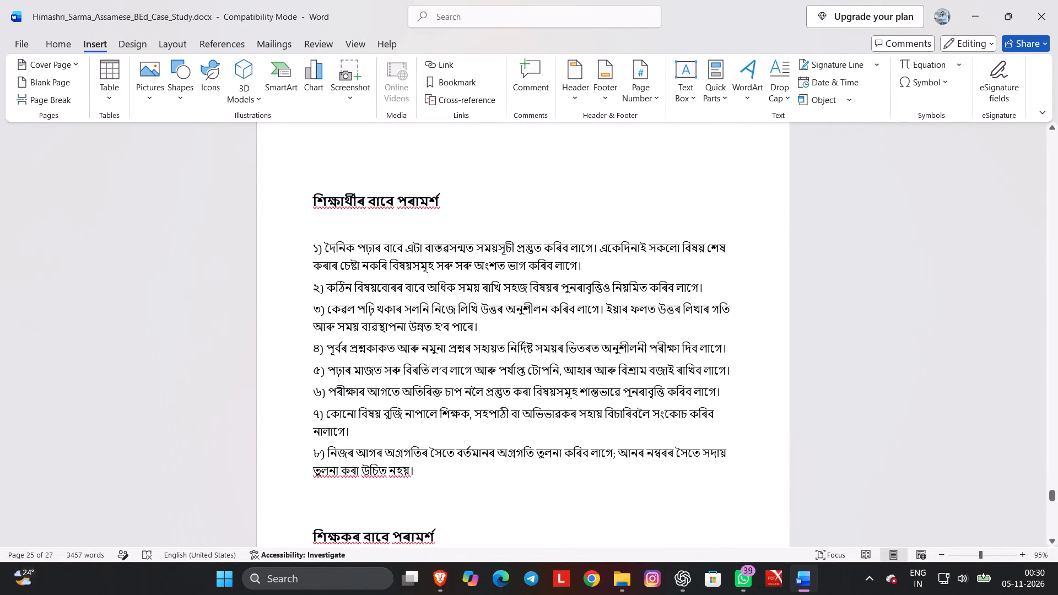
scroll(384, 327, down, 17)
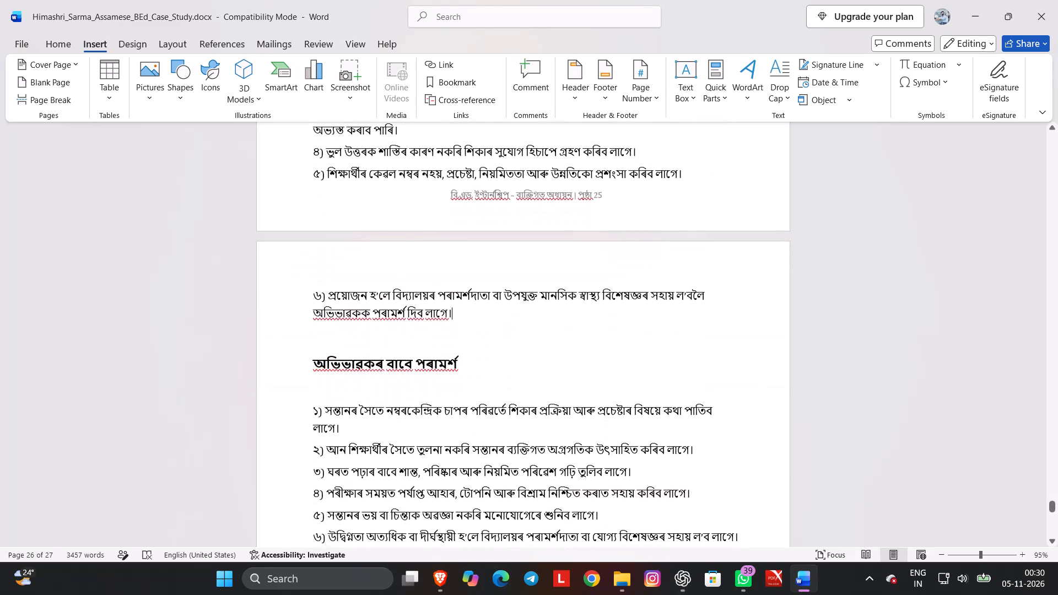
scroll(453, 359, down, 3)
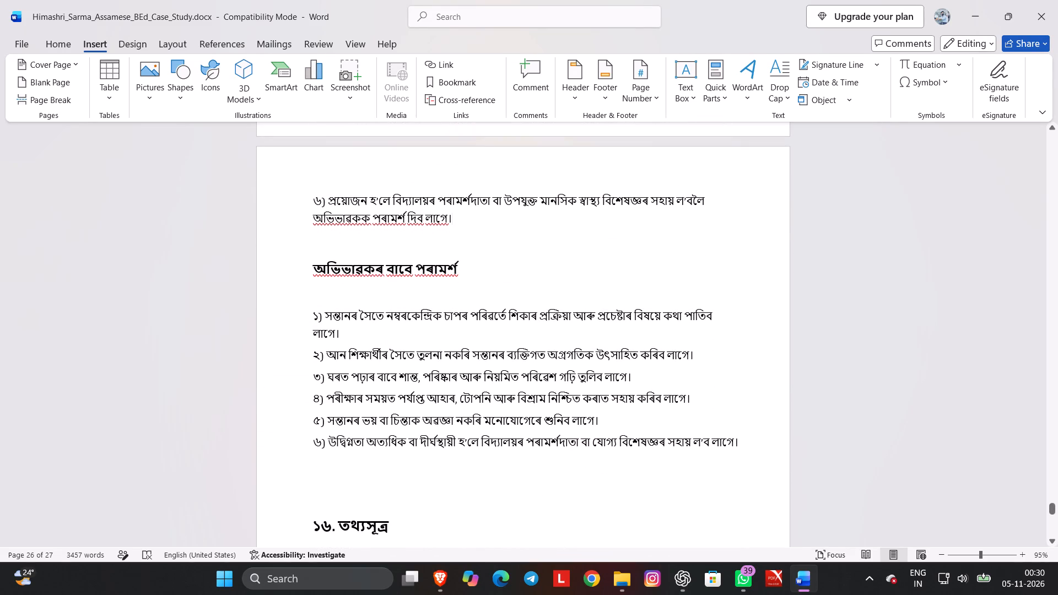
scroll(620, 434, up, 3)
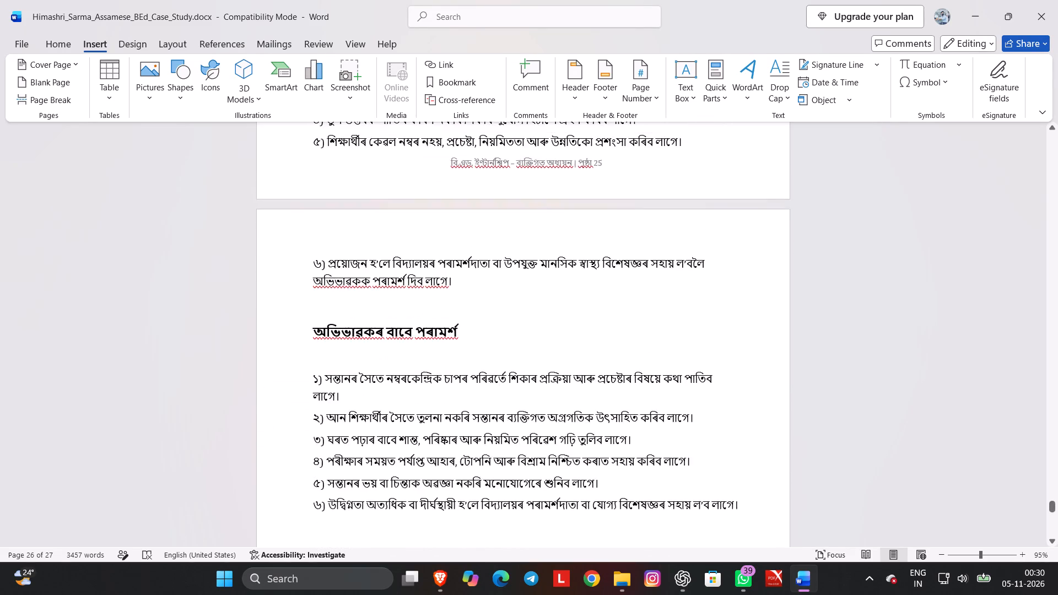
scroll(582, 429, up, 3)
scroll(478, 418, up, 3)
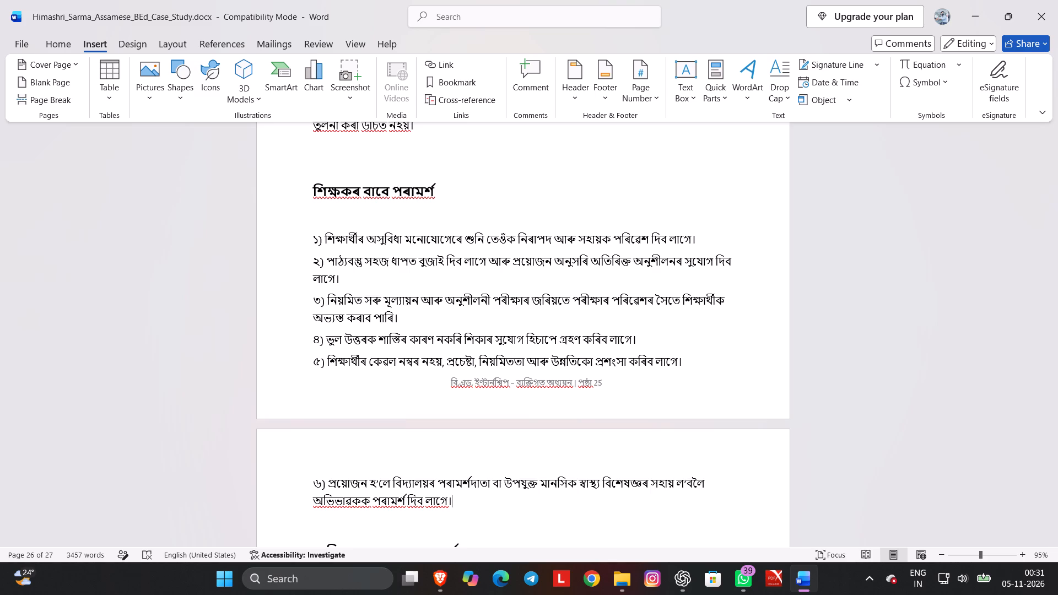
Recheck the teacher advice list "শিক্ষকৰ বাবে পৰামৰ্শ" where it runs across the page 25–26 break.
scroll(527, 443, up, 2)
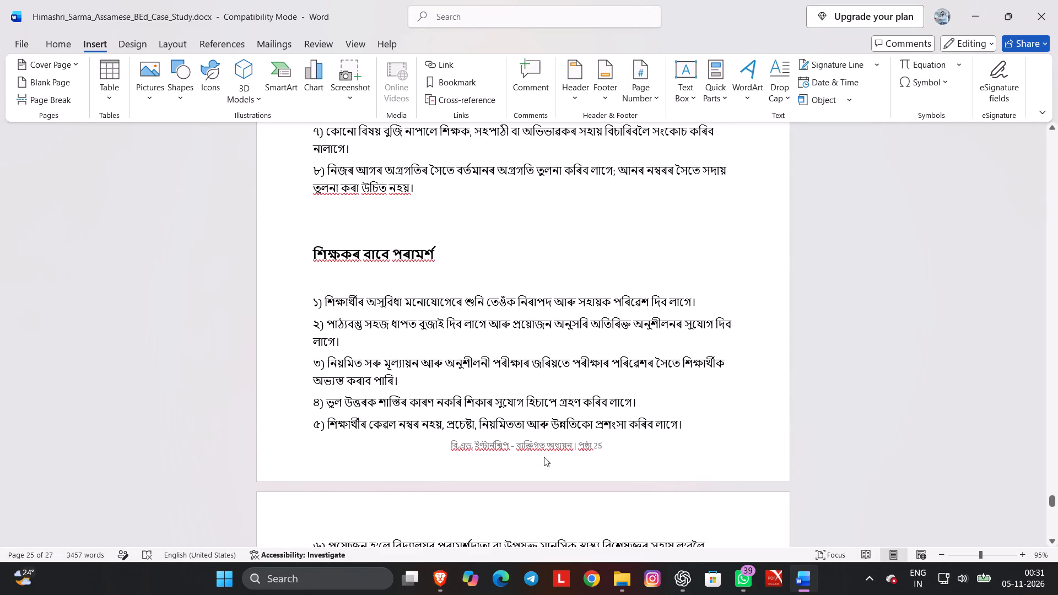
scroll(535, 457, down, 4)
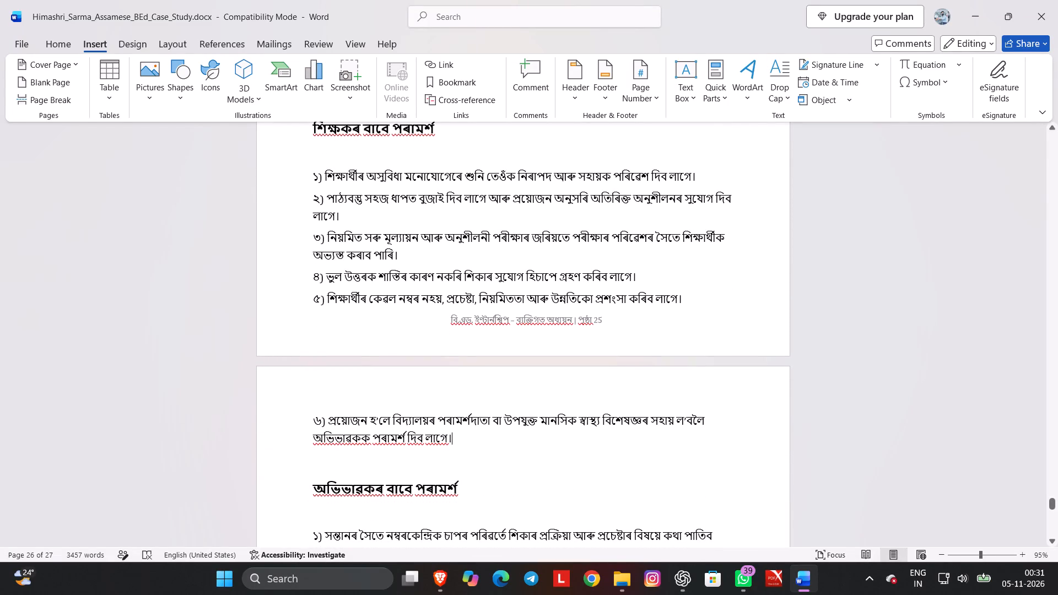
scroll(509, 457, up, 2)
scroll(517, 454, down, 3)
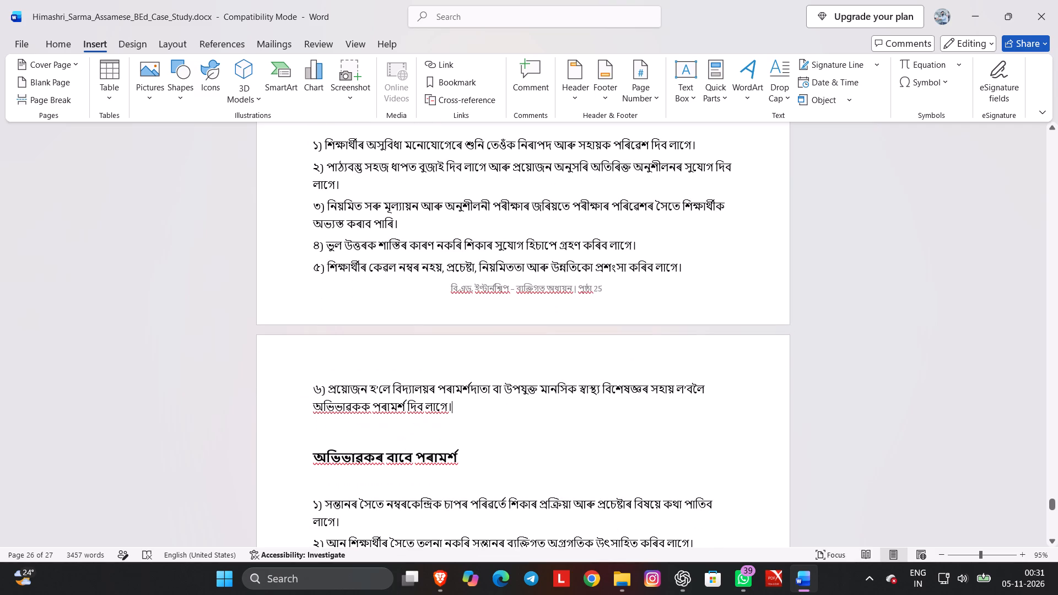
click(469, 405)
scroll(469, 408, up, 1)
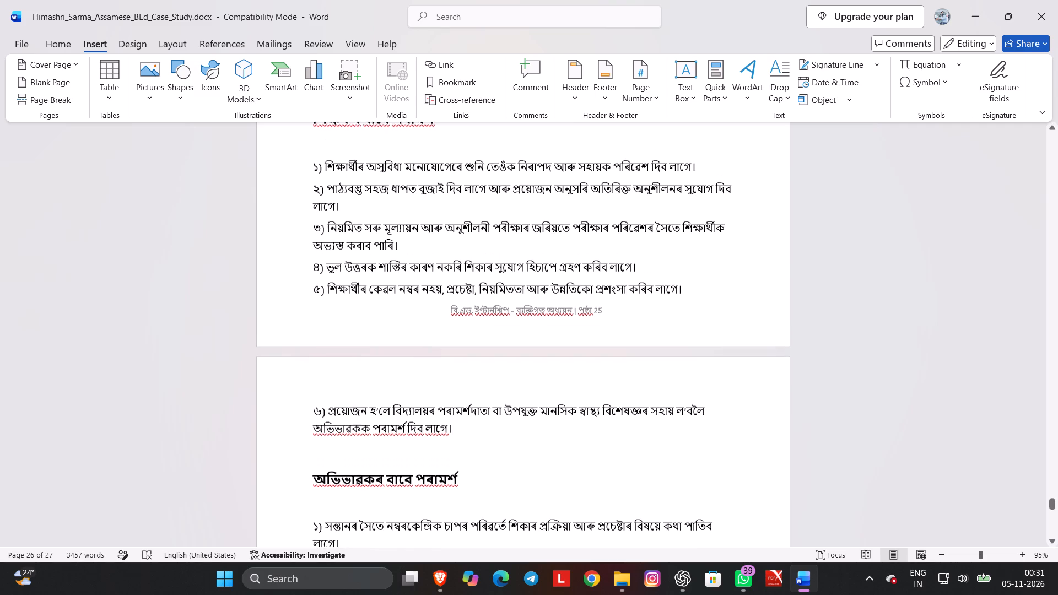
scroll(469, 408, up, 2)
scroll(469, 408, down, 2)
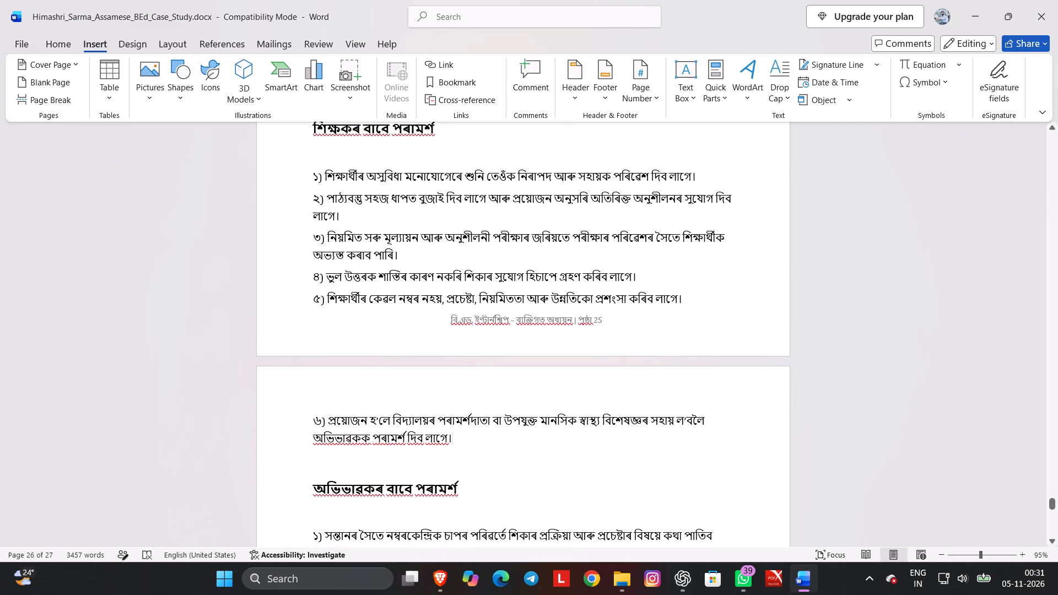
scroll(469, 431, up, 1)
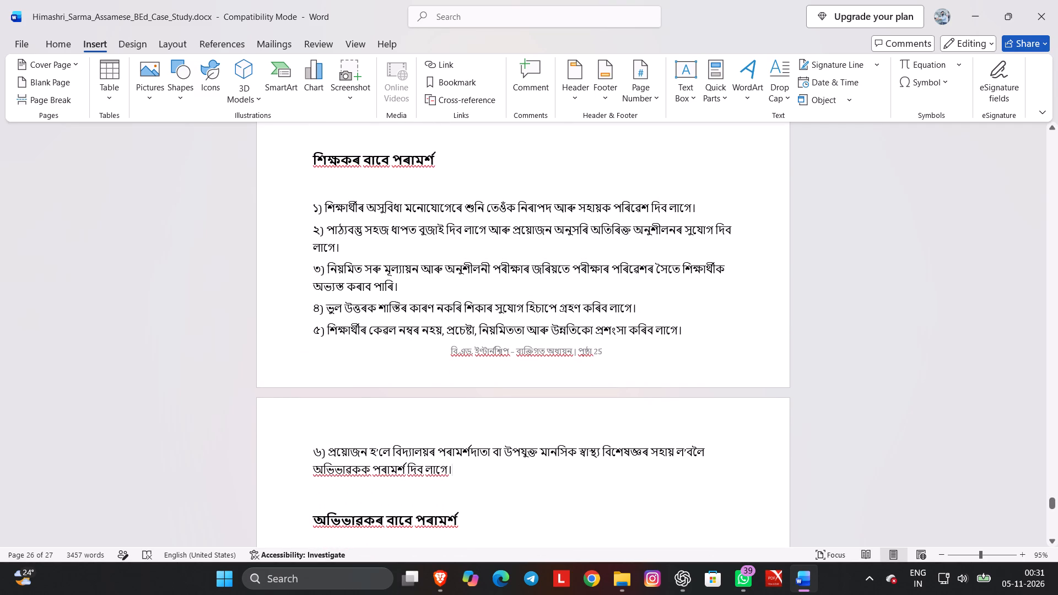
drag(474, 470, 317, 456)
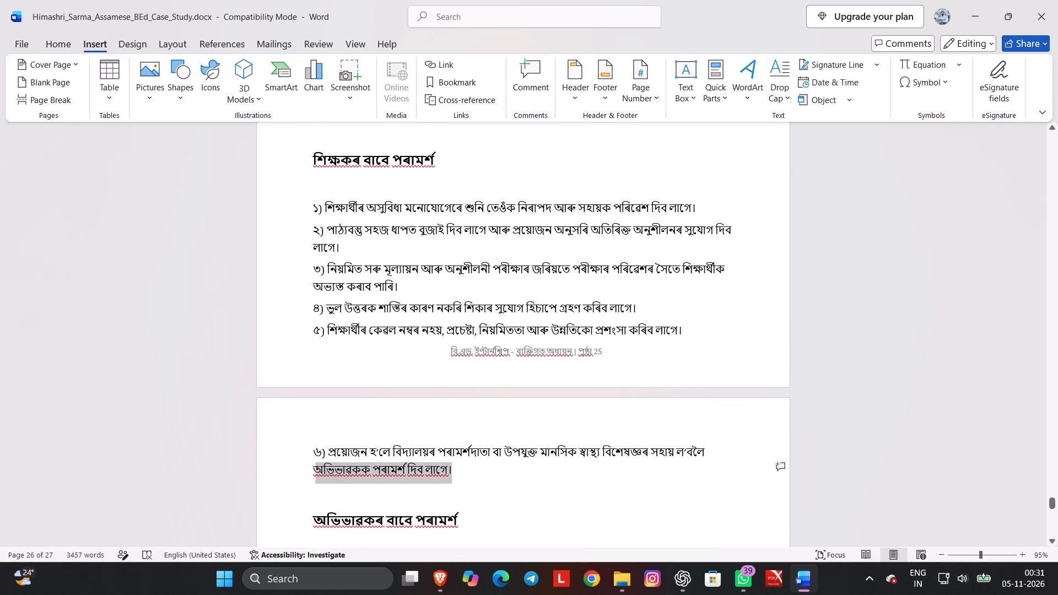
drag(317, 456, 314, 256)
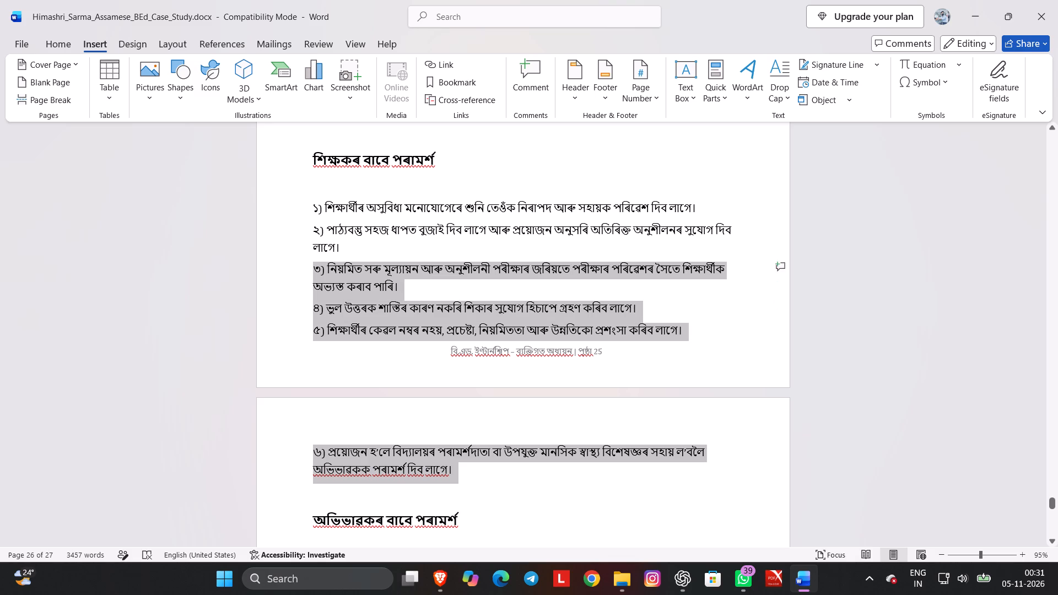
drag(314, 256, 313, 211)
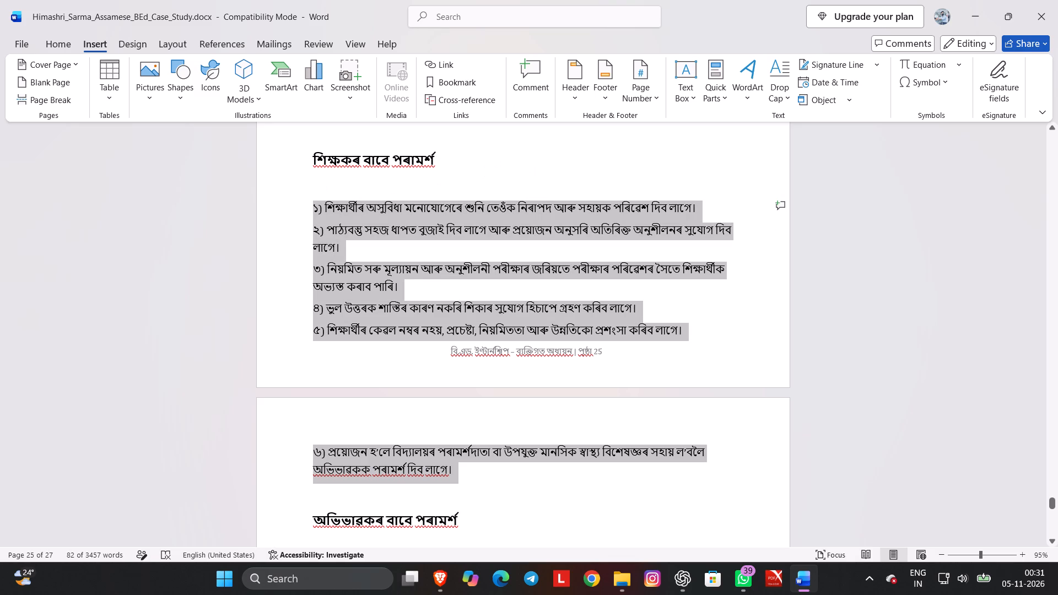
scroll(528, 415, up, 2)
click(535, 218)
Delete the student advice section "শিক্ষাৰ্থীৰ বাবে পৰামৰ্শ" on page 25, including its heading and items ১ to ৮.
scroll(530, 301, up, 5)
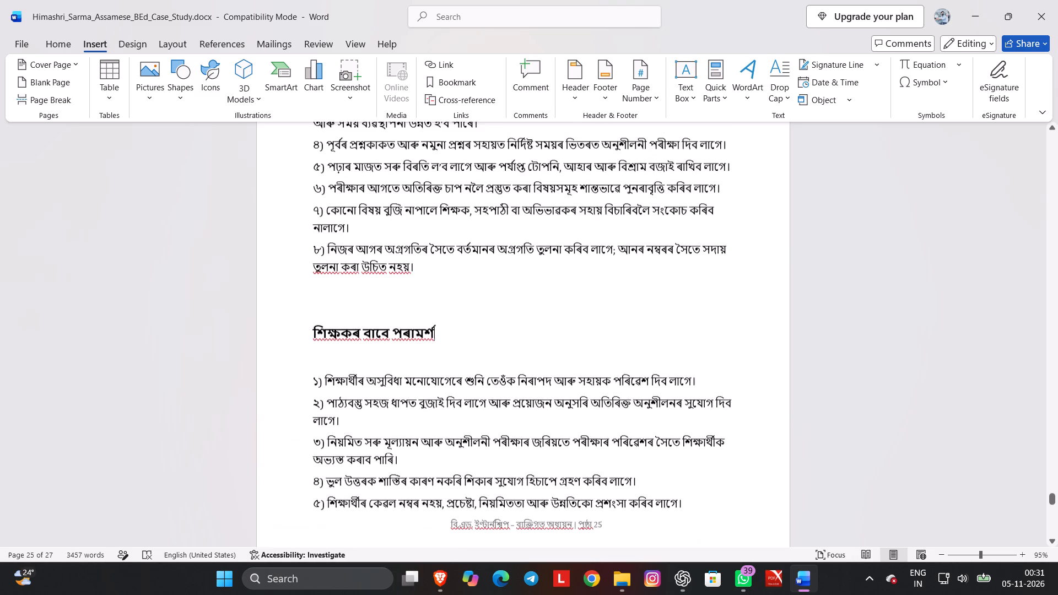
scroll(530, 301, up, 7)
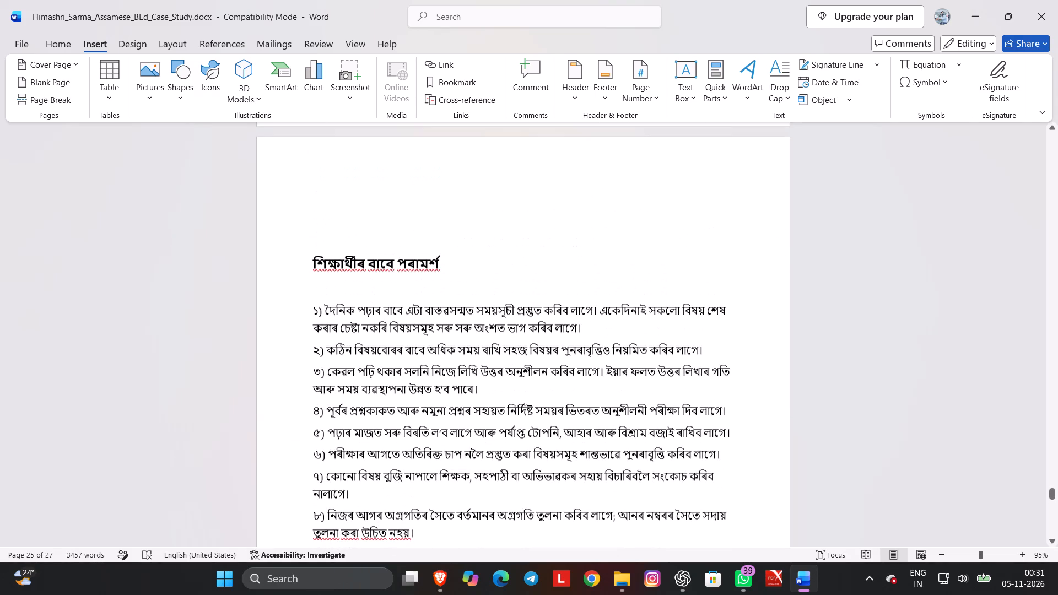
scroll(530, 301, down, 3)
scroll(512, 305, up, 2)
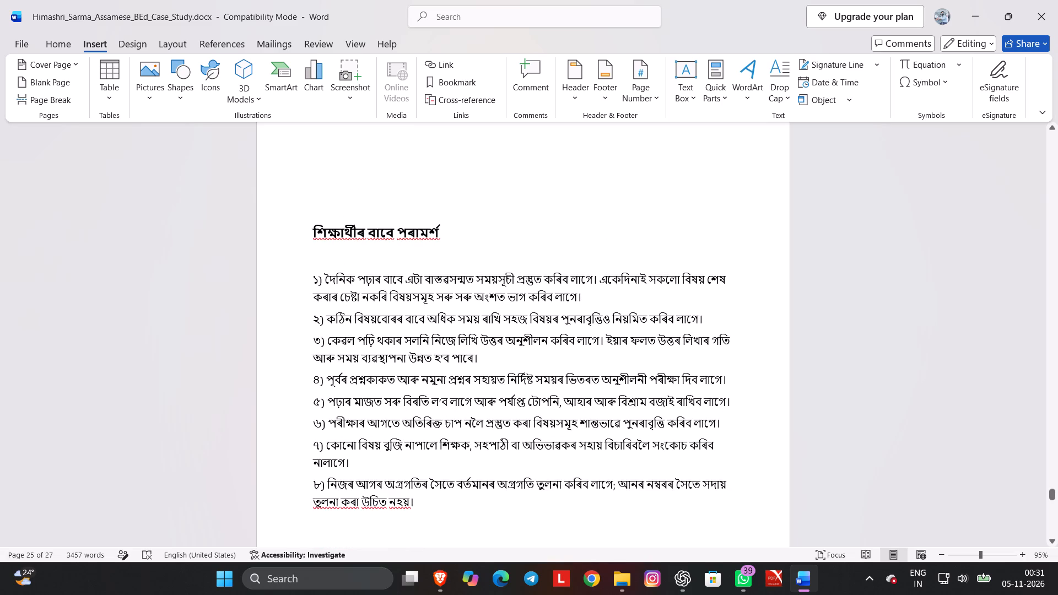
scroll(377, 259, down, 2)
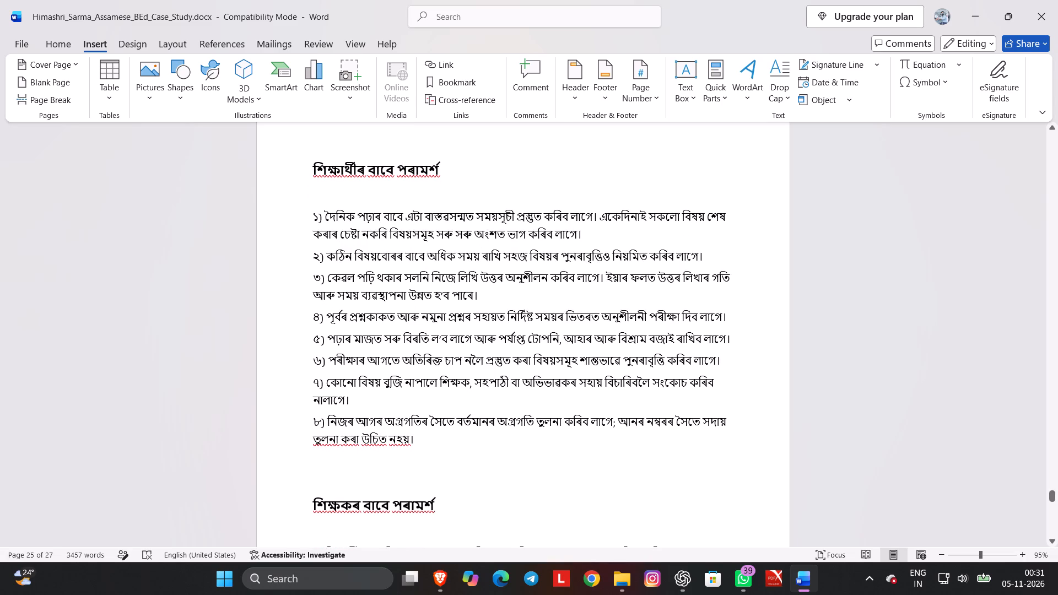
scroll(381, 249, down, 1)
scroll(423, 331, down, 3)
scroll(423, 331, up, 3)
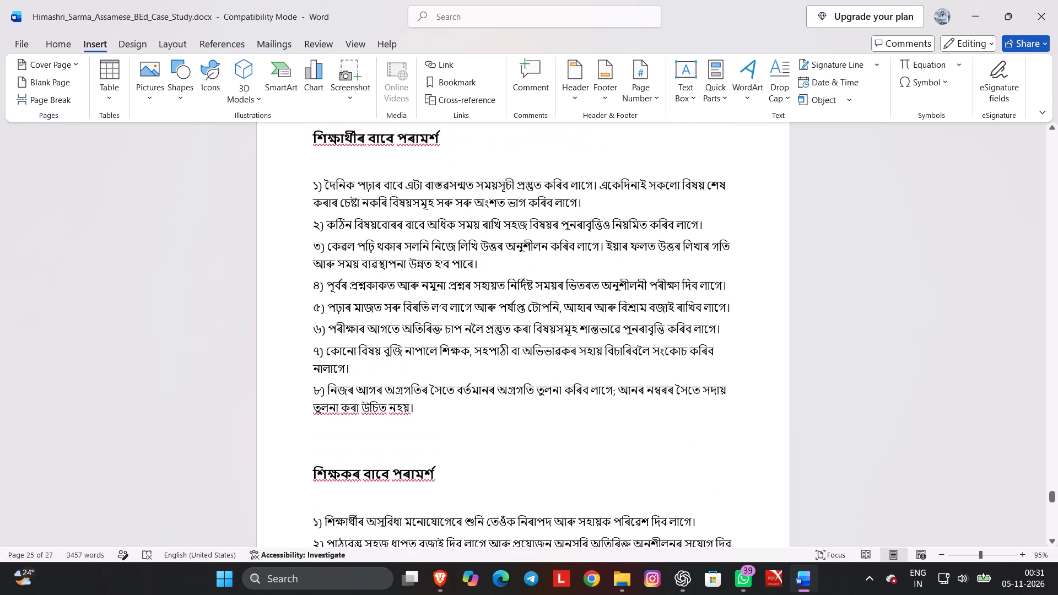
scroll(403, 304, up, 3)
drag(305, 225, 455, 438)
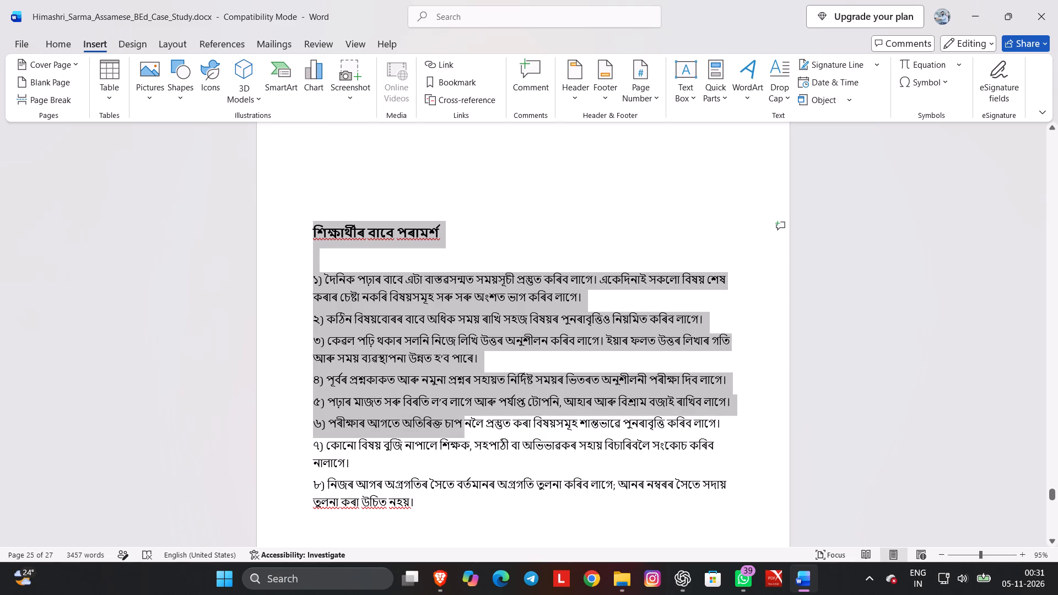
drag(455, 438, 467, 504)
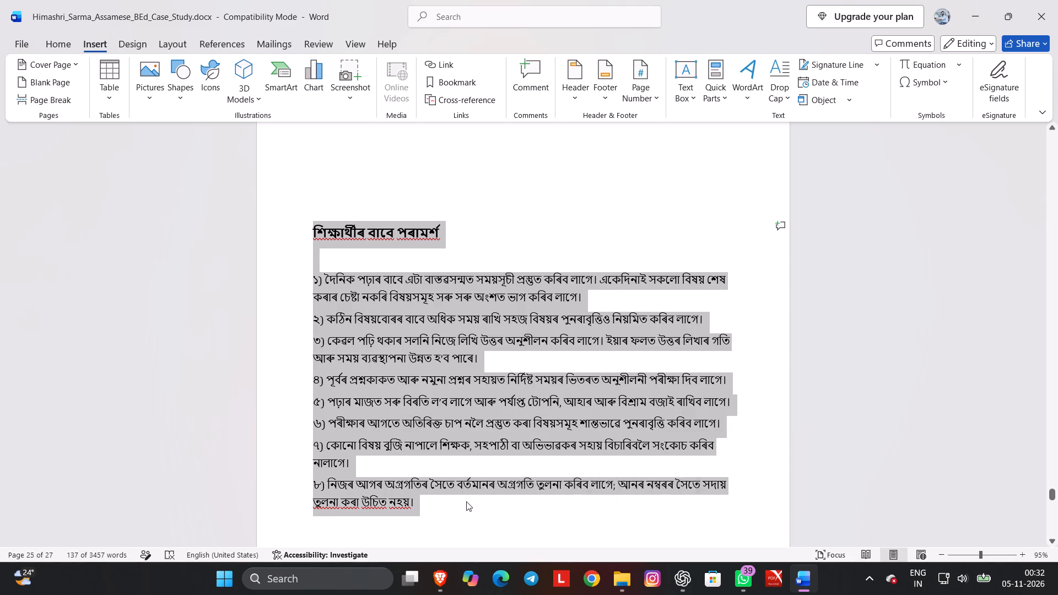
key(BackSpace)
Delete the teacher advice section "শিক্ষকৰ বাবে পৰামৰ্শ" on page 25, including its heading and items ১ to ৬.
scroll(463, 500, down, 2)
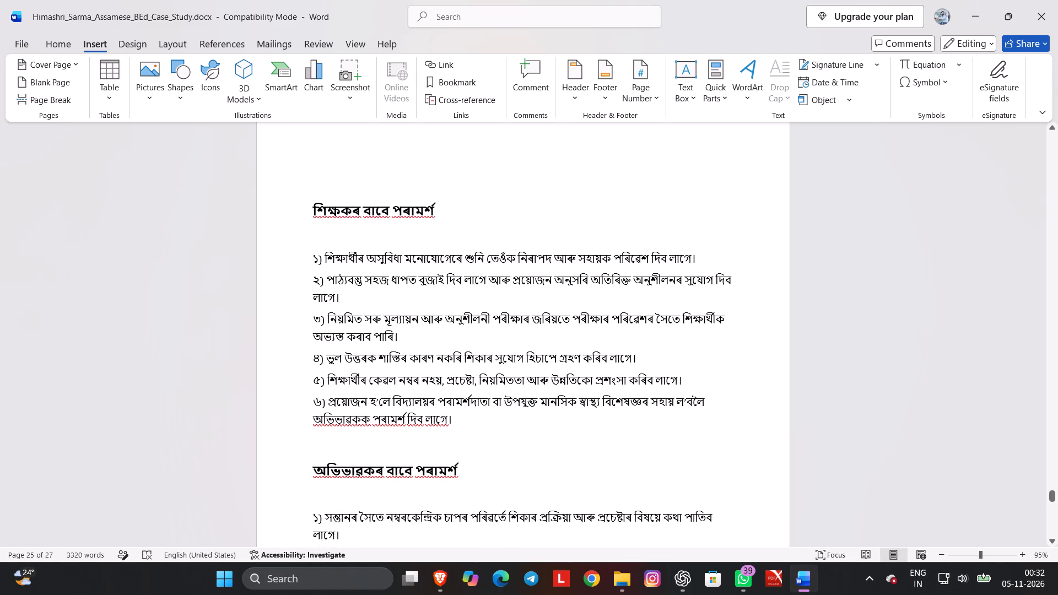
drag(460, 425, 410, 420)
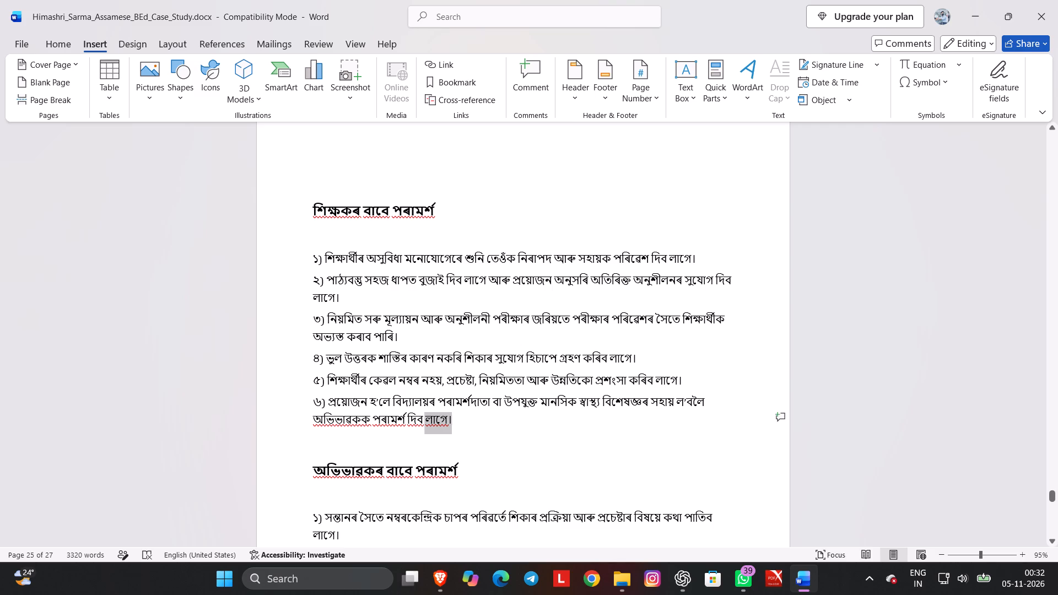
drag(410, 420, 306, 208)
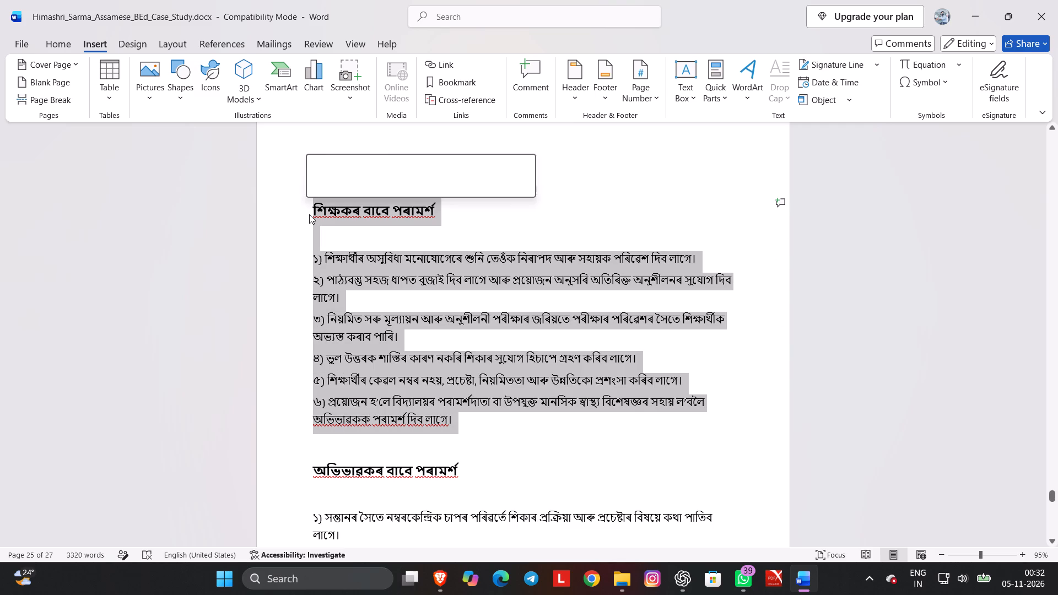
key(BackSpace)
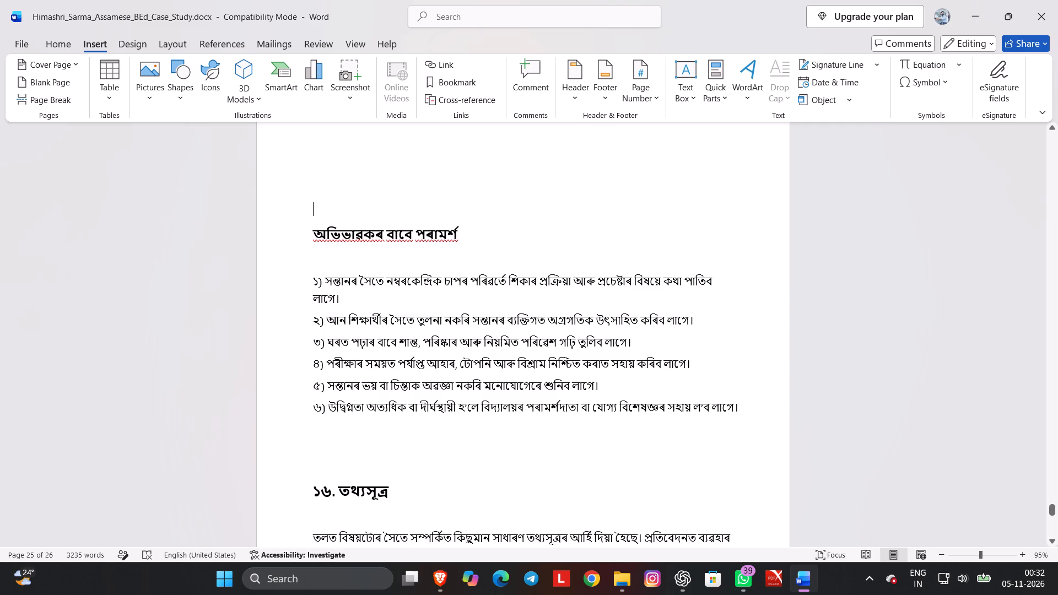
Delete the guardian advice section "অভিভাৱকৰ বাবে পৰামৰ্শ" on page 25, including its heading and items ১ to ৬.
drag(737, 410, 240, 228)
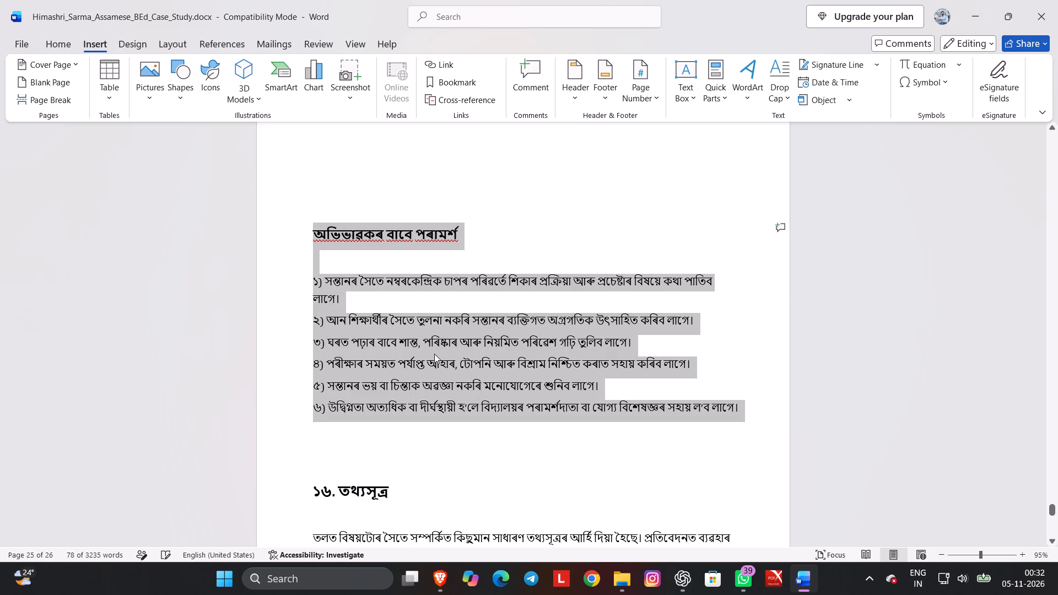
key(BackSpace)
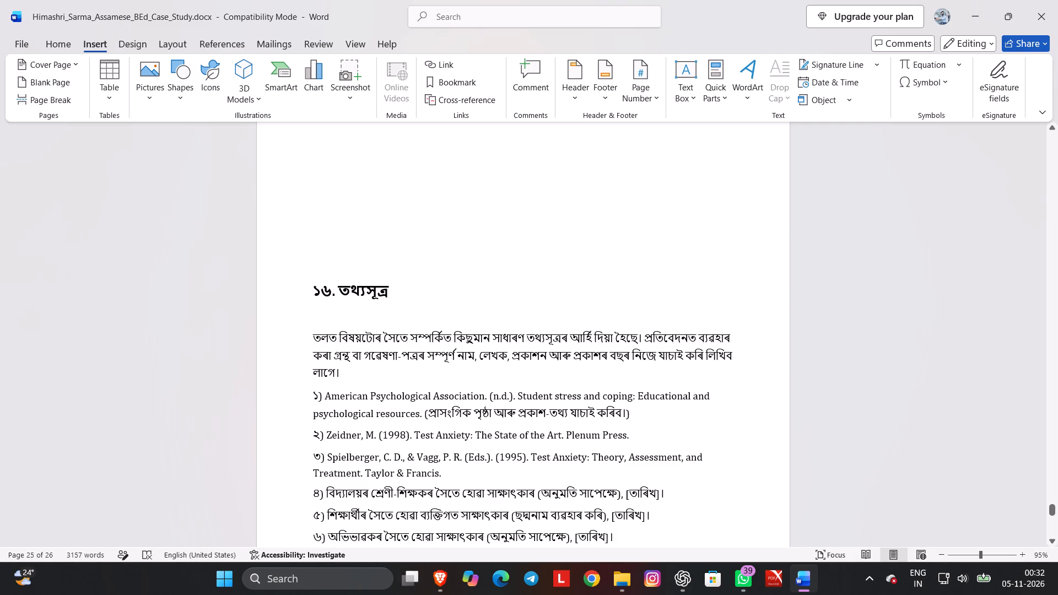
Remove three of the empty lines above the references heading "১৬. তথ্যসূত্ৰ" on page 25.
scroll(462, 335, up, 6)
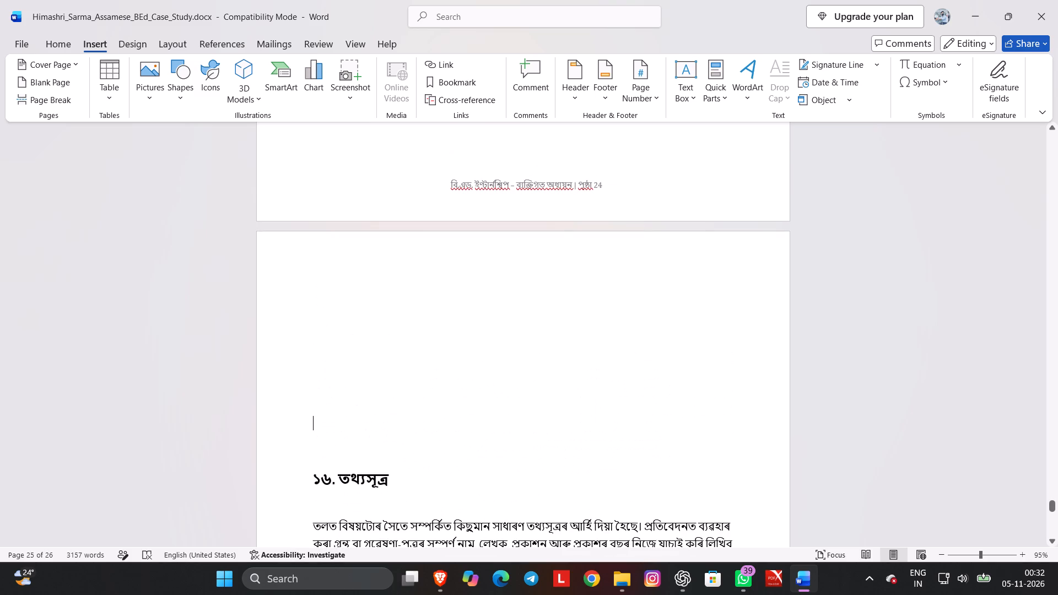
key(BackSpace)
key(BackSpace)
key(BackSpace)
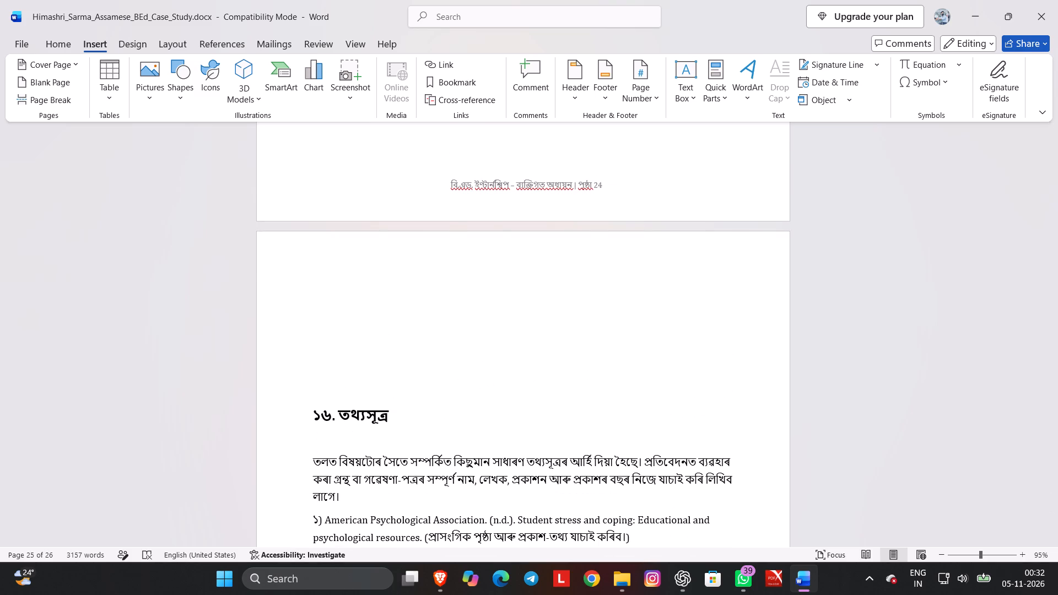
Check the pages preceding the references, back to the conclusion "উপসংহাৰ" on page 23 and the end of page 22.
scroll(462, 335, up, 19)
scroll(462, 335, up, 7)
scroll(462, 335, up, 19)
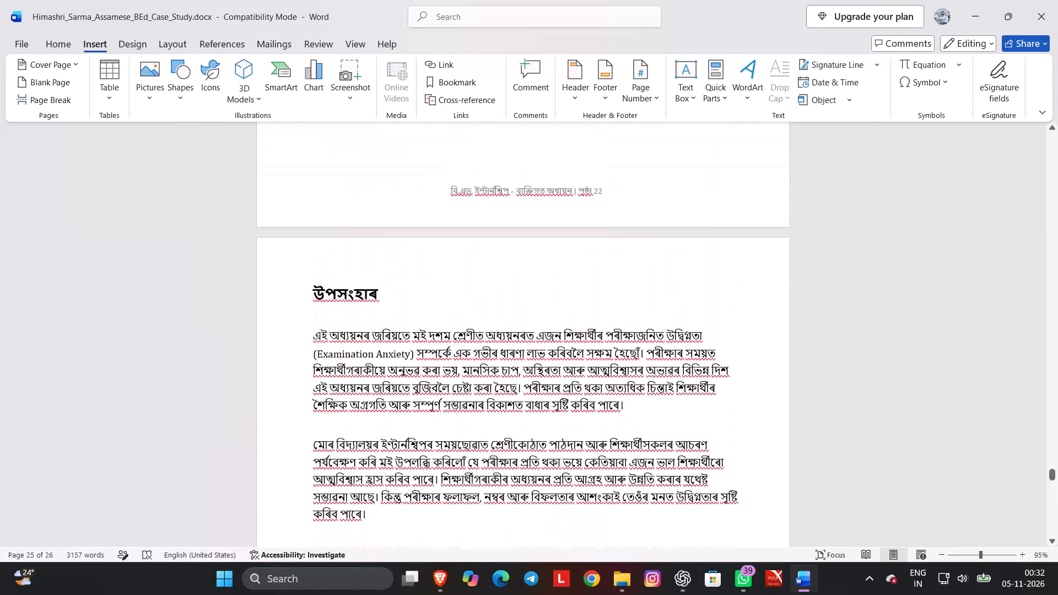
scroll(461, 335, up, 7)
scroll(461, 335, down, 7)
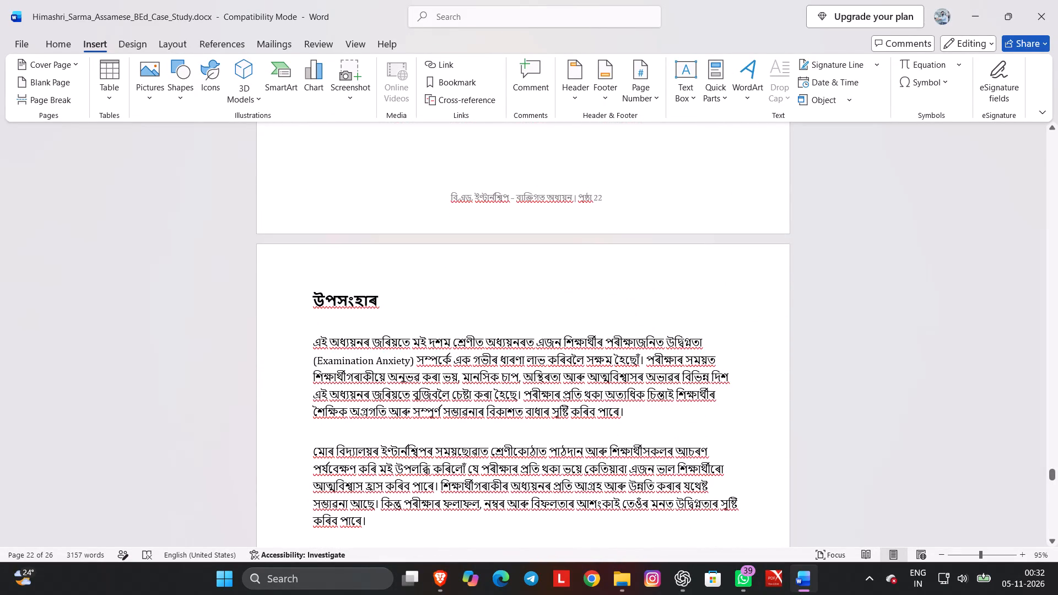
Review the student and guardian advice sections under "পৰামৰ্শ আৰু প্ৰতিকাৰৰ ব্যৱস্থা" on pages 21–22, comparing their headings and numbered items.
scroll(461, 335, up, 10)
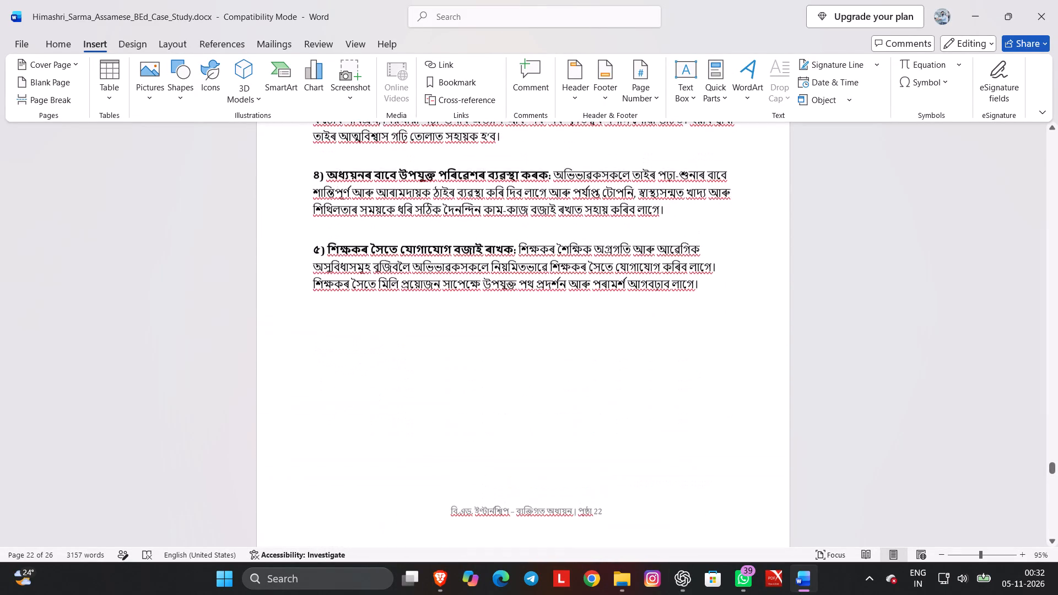
scroll(461, 335, up, 11)
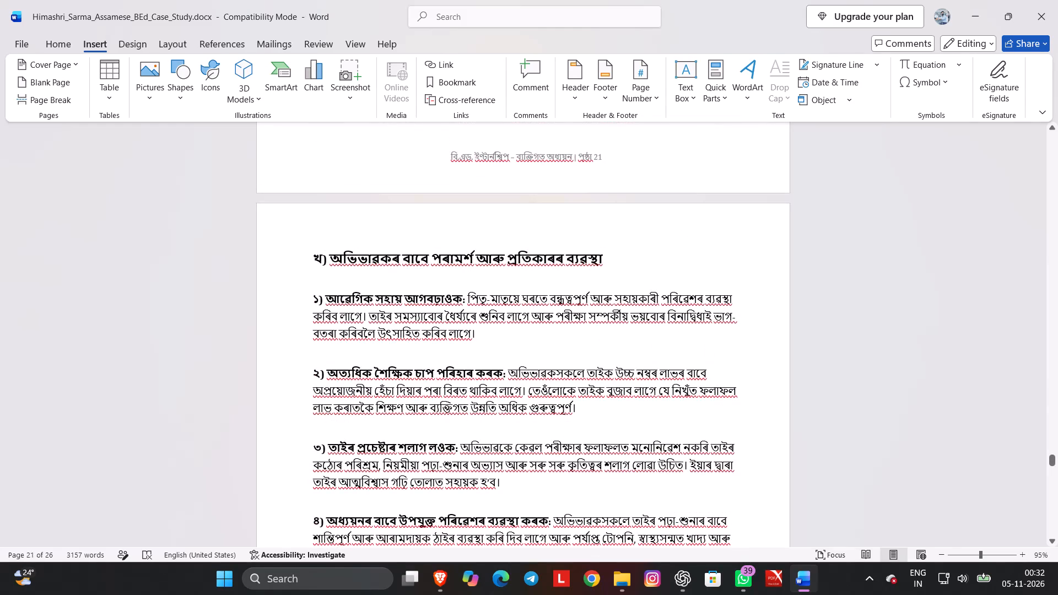
scroll(461, 335, up, 11)
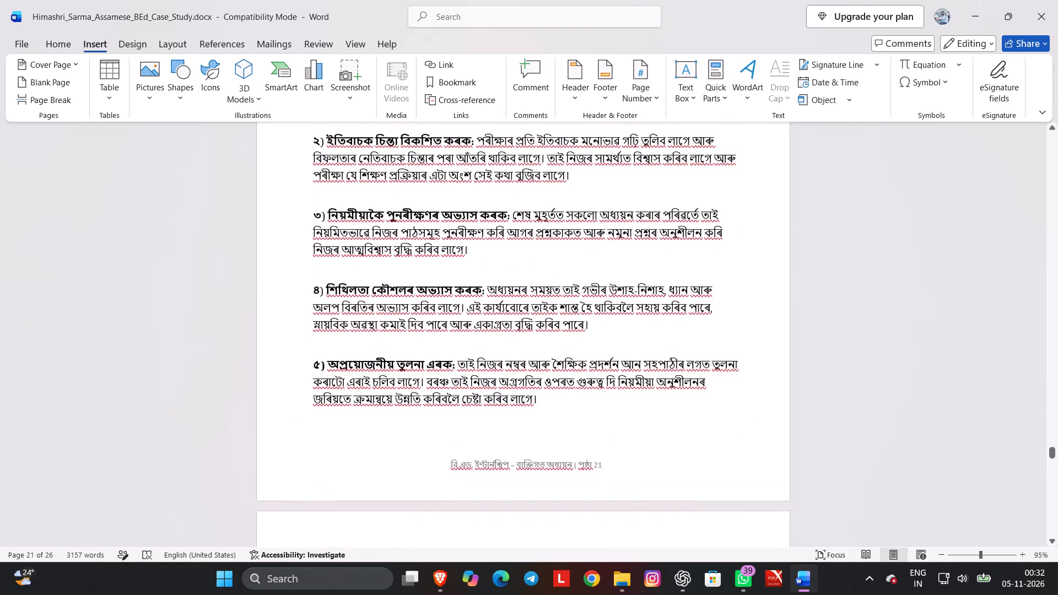
scroll(444, 338, up, 8)
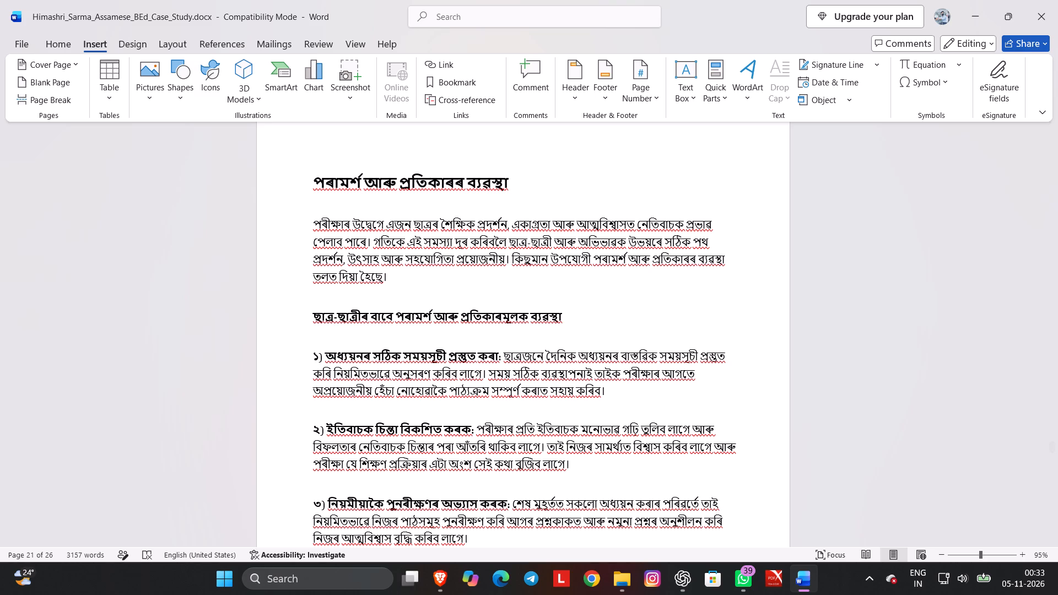
scroll(551, 321, down, 8)
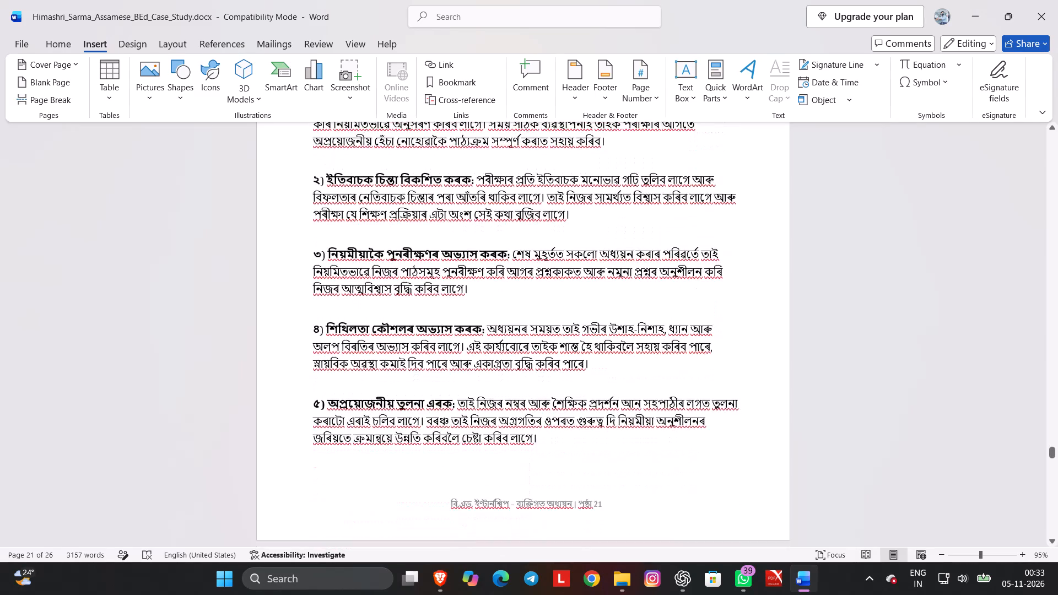
scroll(551, 321, down, 8)
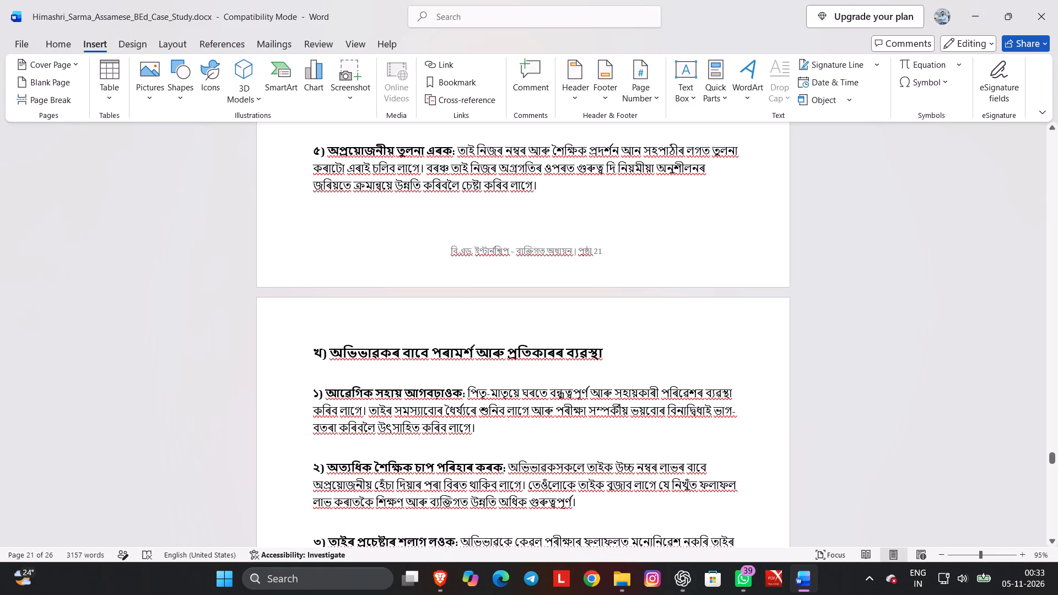
Recheck the student advice heading and items ১ to ৫ on page 21 against the guardian advice heading "খ) অভিভাৱকৰ বাবে পৰামৰ্শ আৰু প্ৰতিকাৰৰ ব্যৱস্থা" on page 22.
scroll(362, 366, up, 3)
scroll(363, 364, down, 3)
scroll(521, 442, up, 6)
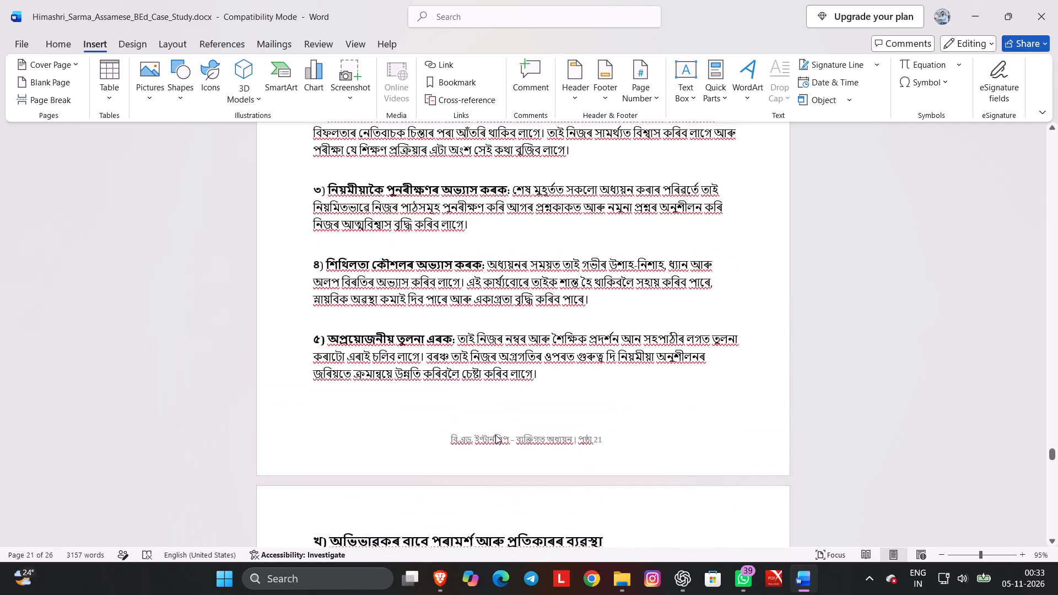
scroll(495, 435, up, 10)
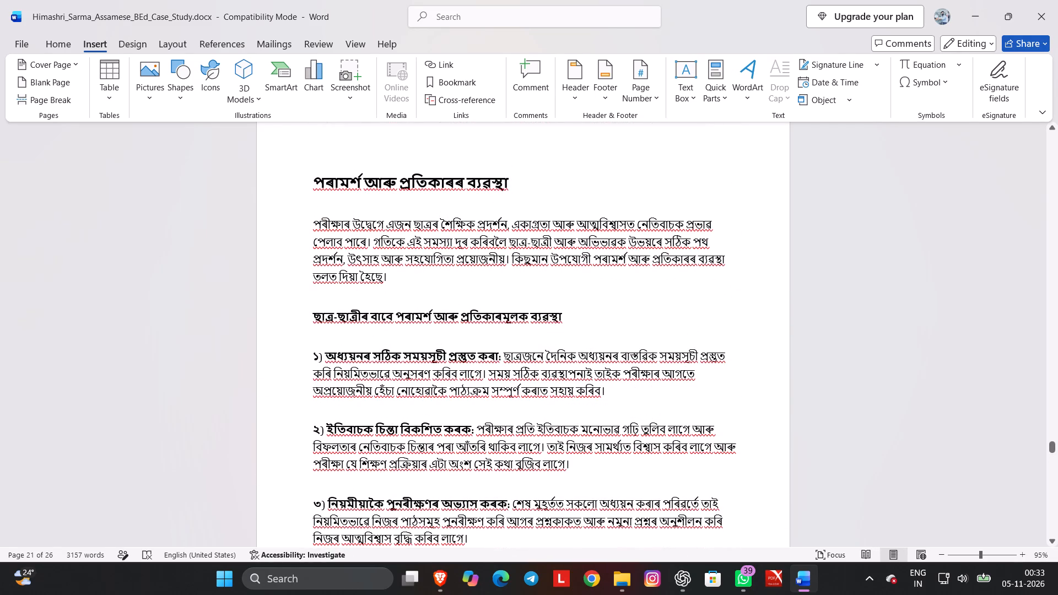
scroll(535, 402, down, 3)
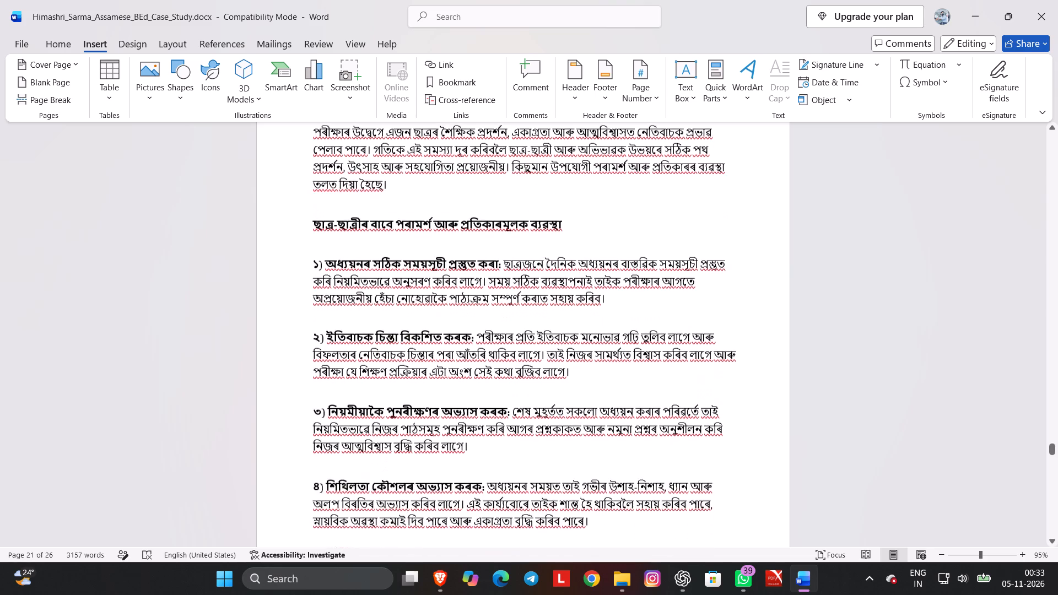
scroll(535, 402, down, 11)
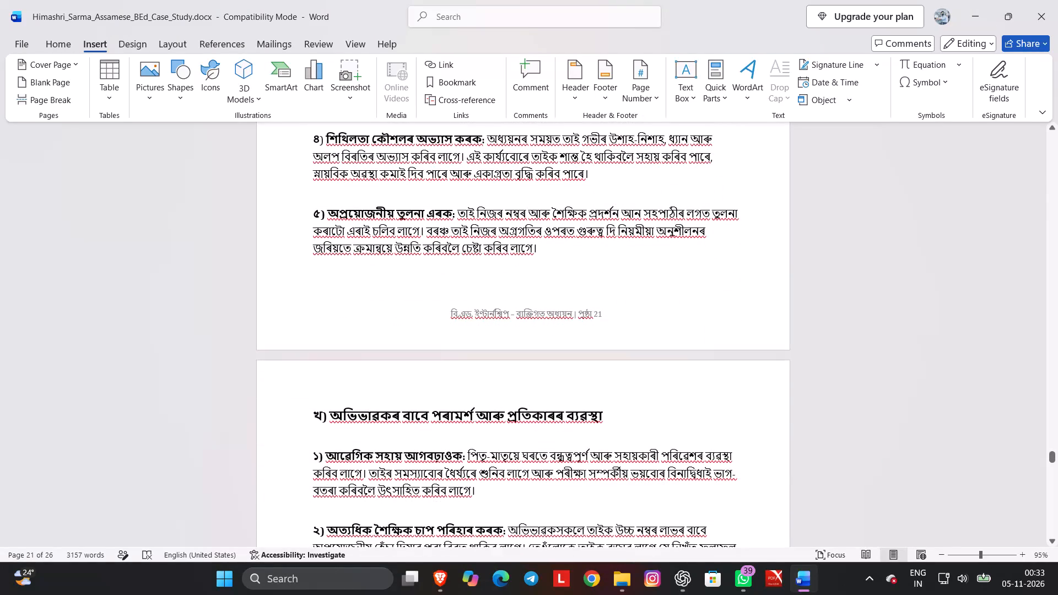
scroll(373, 425, up, 3)
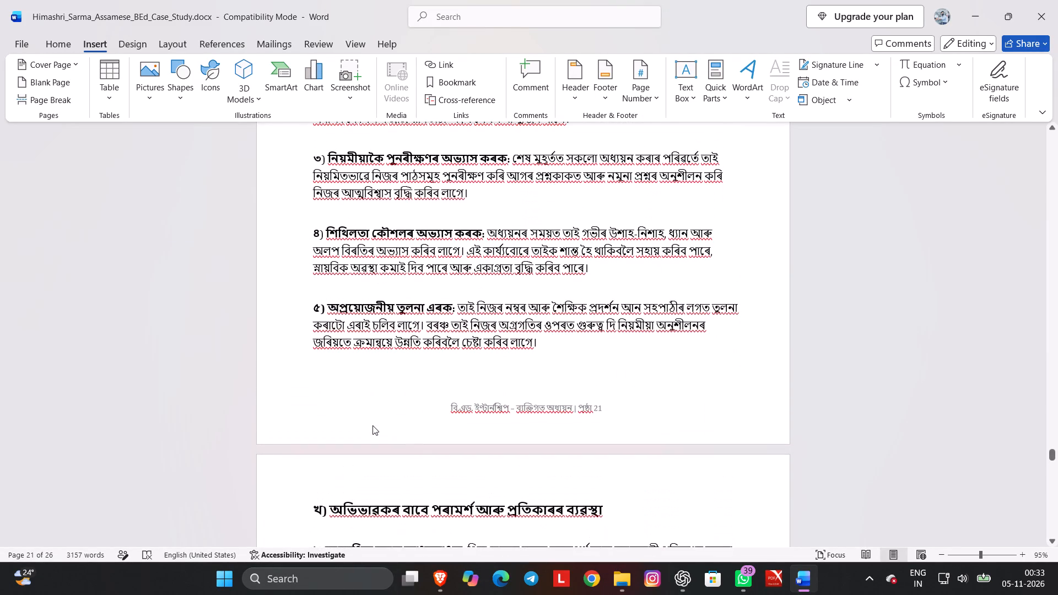
scroll(373, 425, up, 4)
scroll(319, 412, up, 4)
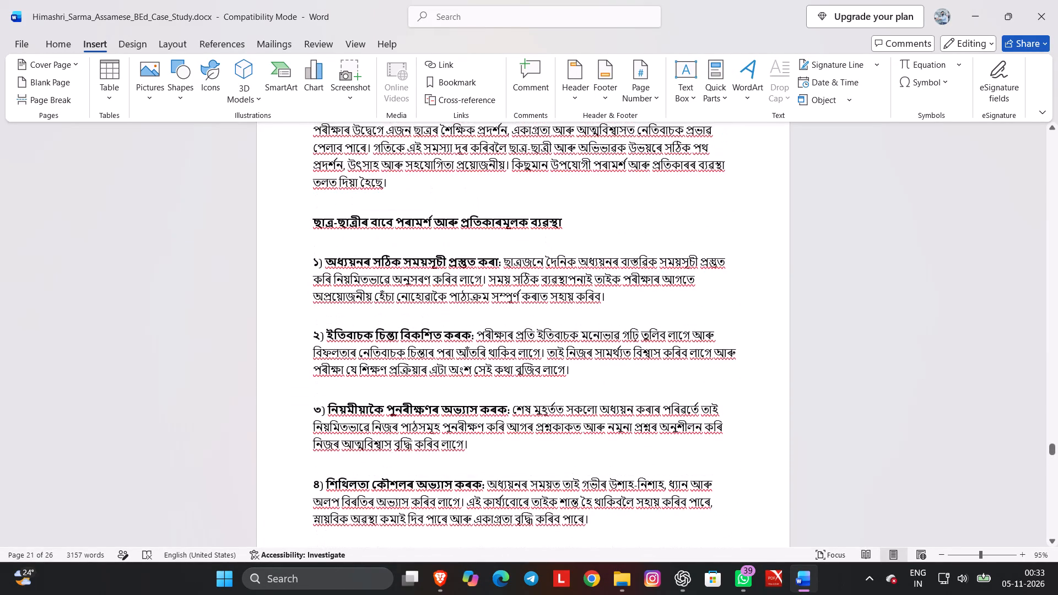
scroll(344, 352, down, 10)
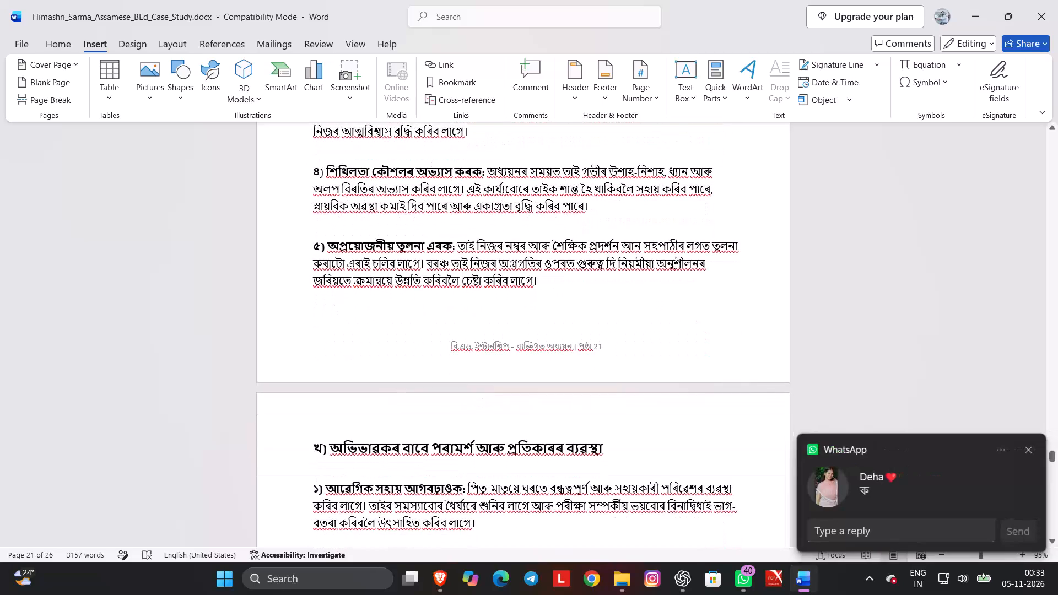
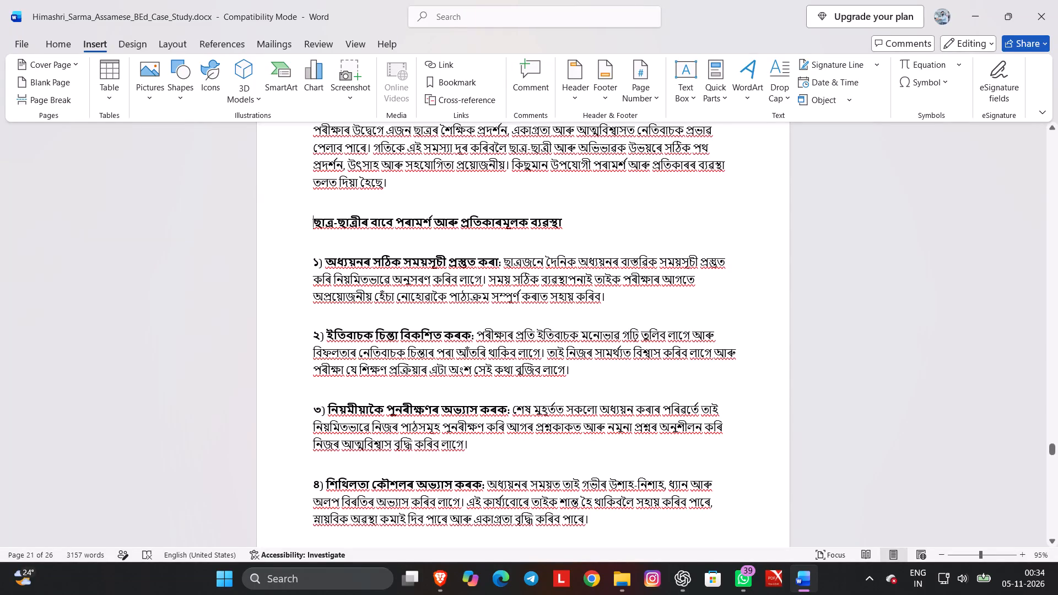
Add the label "ক )" in front of the student advice heading "ছাত্ৰ-ছাত্ৰীৰ বাবে পৰামৰ্শ আৰু প্ৰতিকাৰমূলক ব্যৱস্থা" on page 21.
key(ctrl+v)
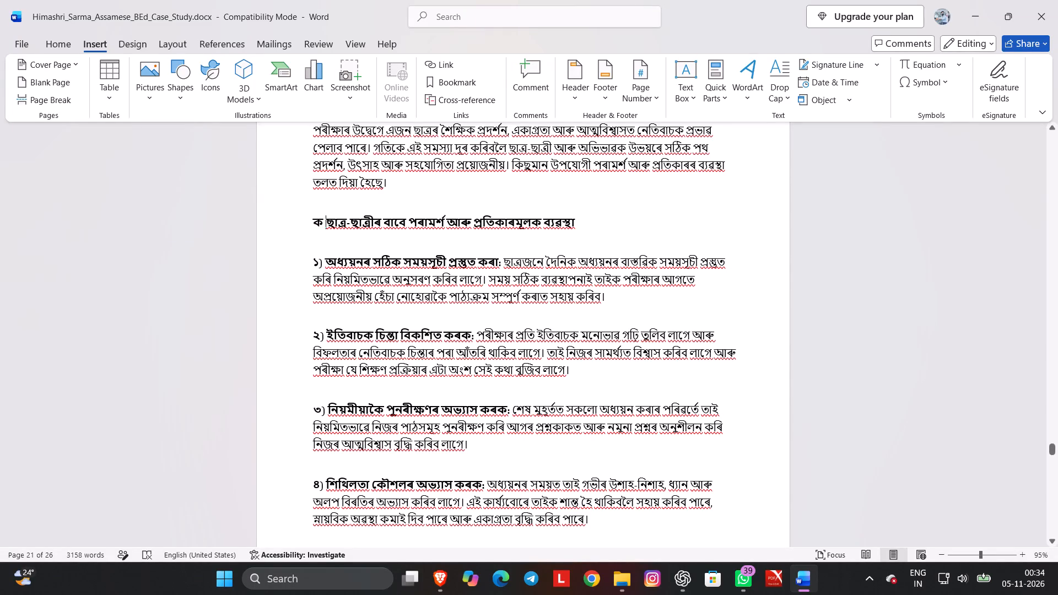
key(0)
key(BackSpace)
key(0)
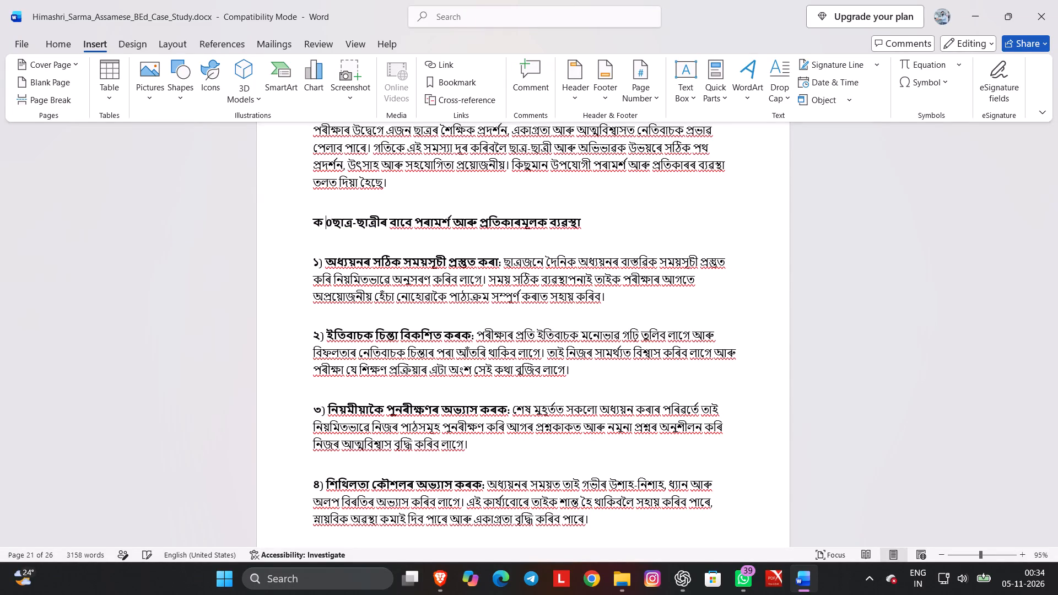
key(BackSpace)
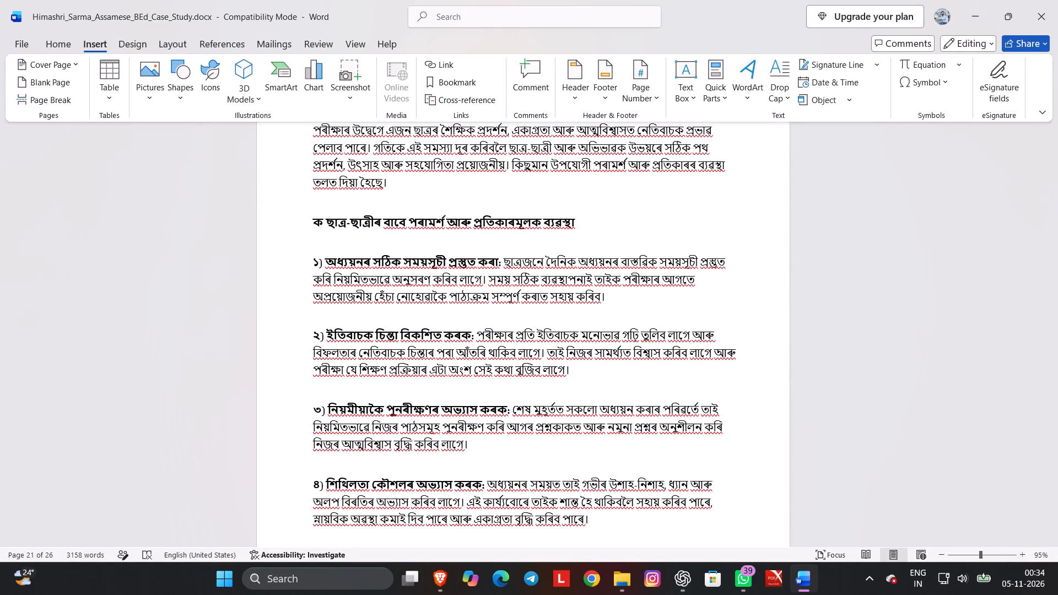
key(shift+parenright)
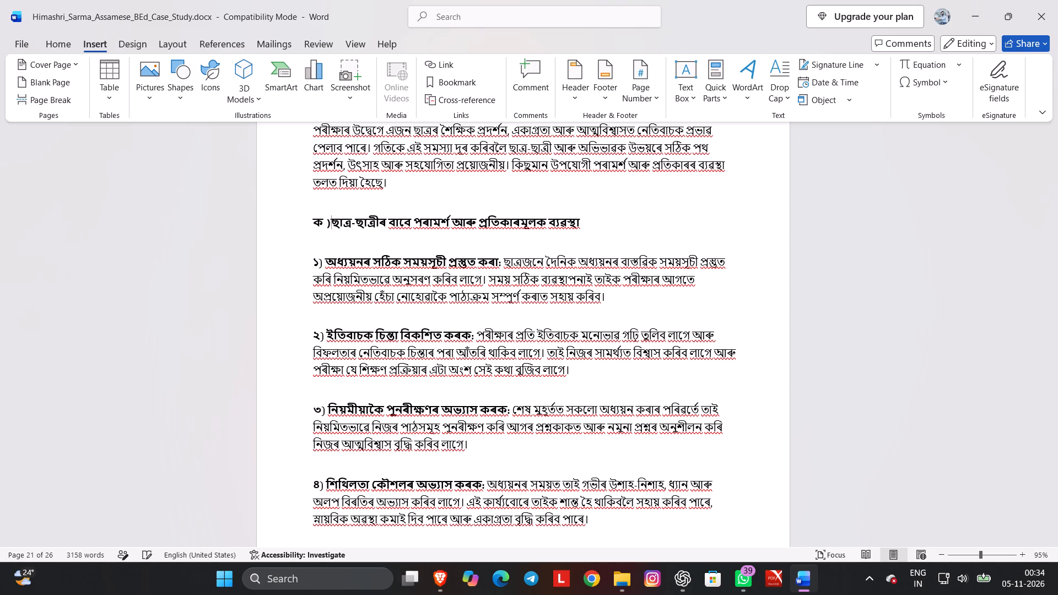
Remove the space between "ক" and the closing bracket in the student advice heading on page 21.
click(326, 224)
key(BackSpace)
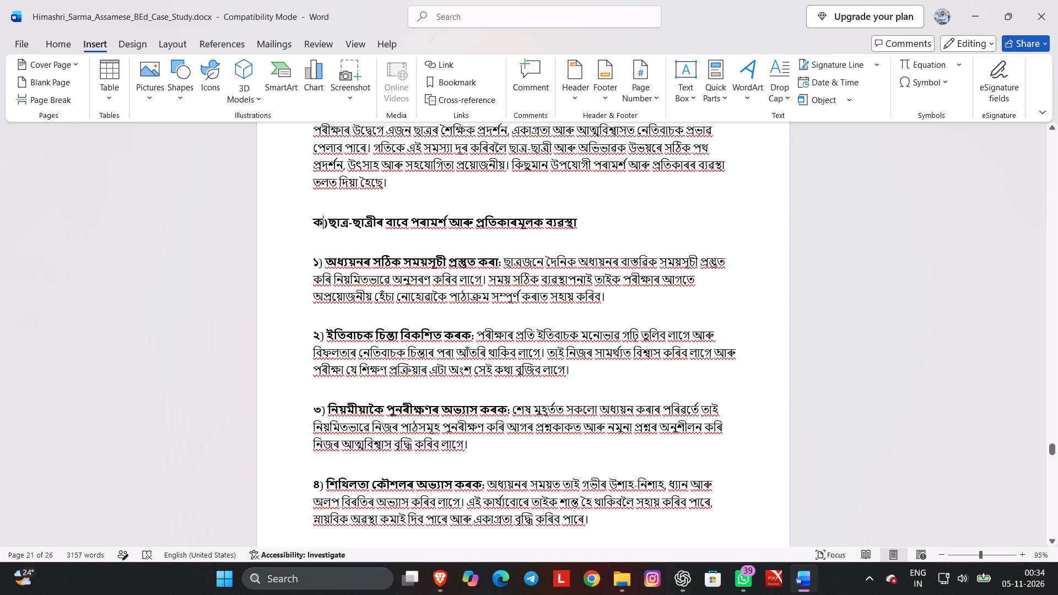
click(330, 224)
Check the student advice items ১ to ৫ on page 21 and the start of the guardian advice section on page 22.
scroll(476, 288, down, 6)
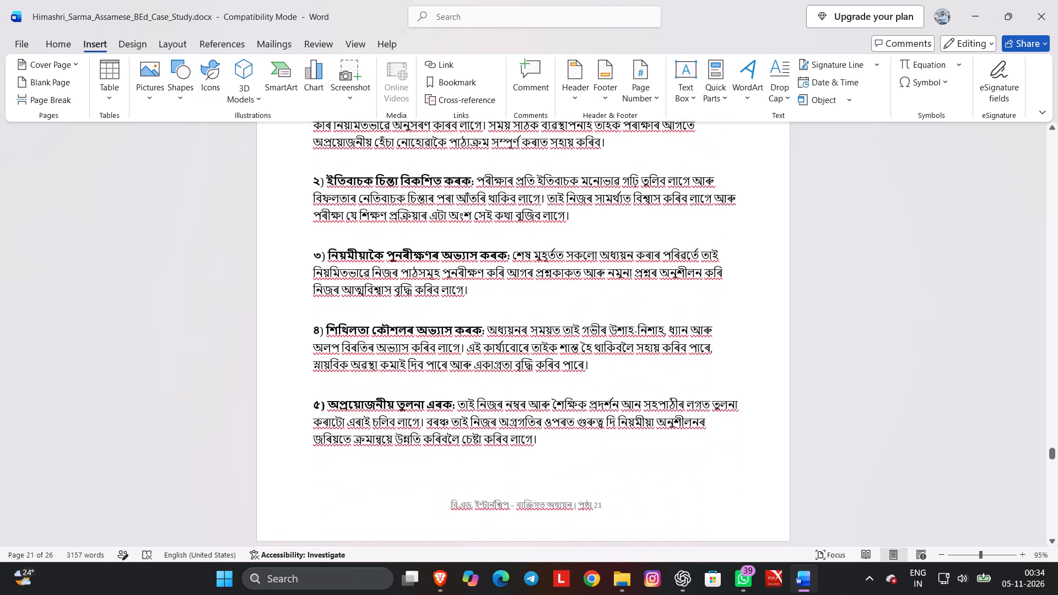
scroll(486, 336, down, 7)
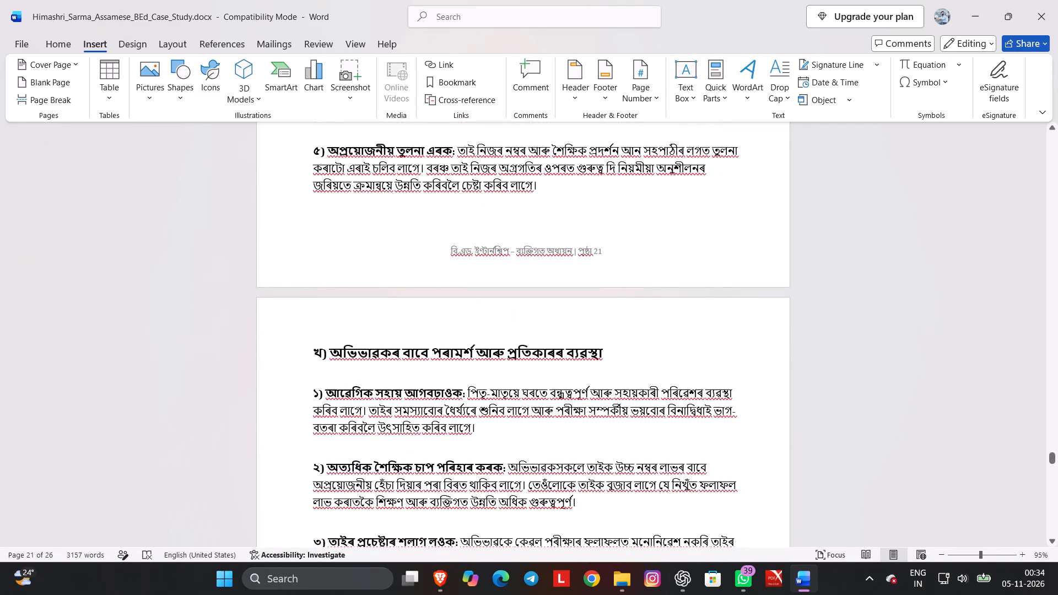
scroll(541, 401, up, 3)
scroll(419, 396, up, 8)
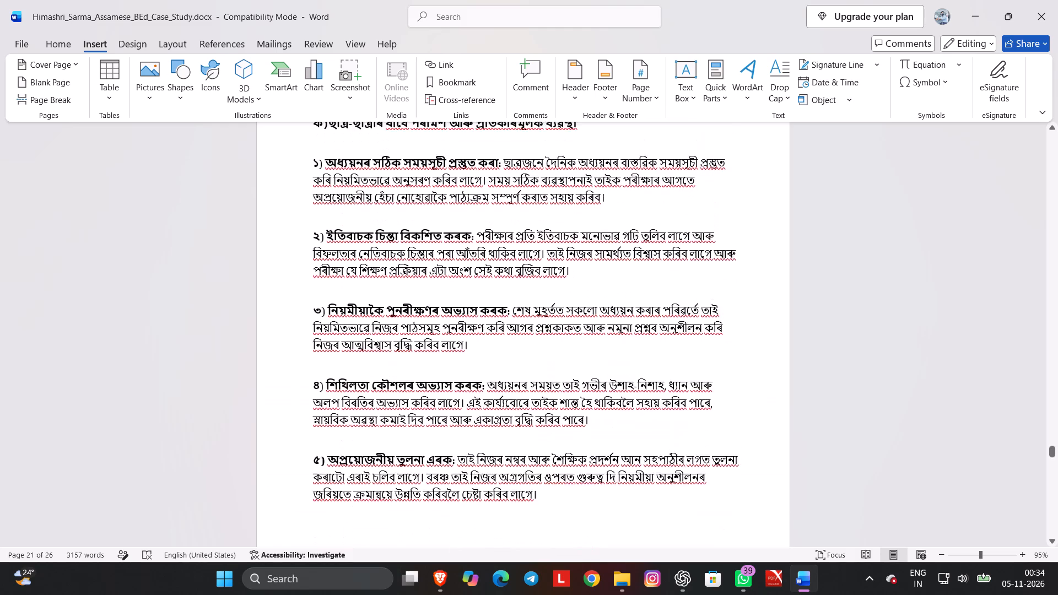
scroll(419, 396, up, 6)
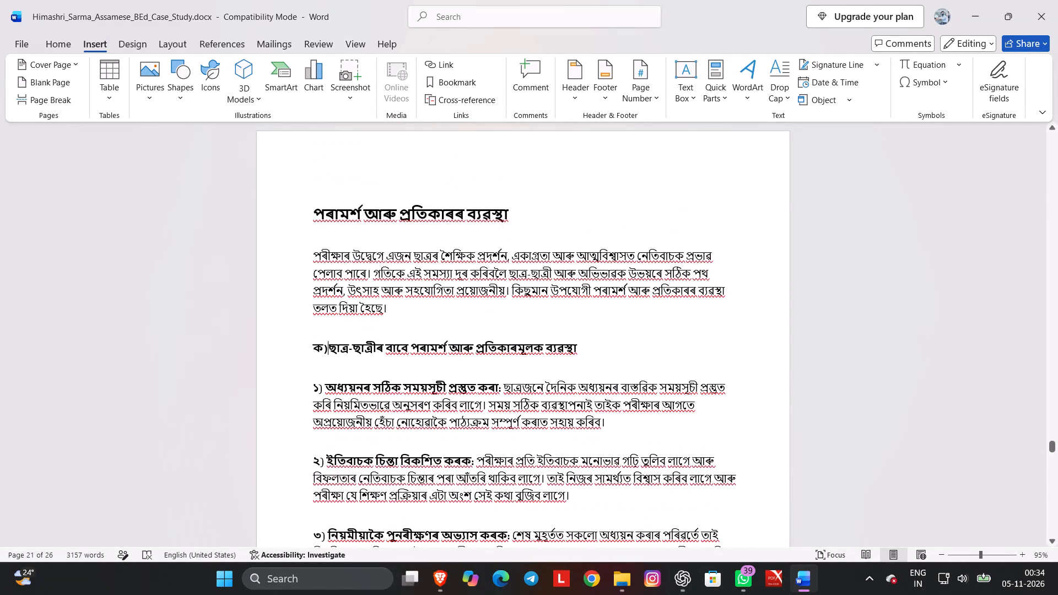
Open the print preview of the report to inspect the page layout.
click(28, 44)
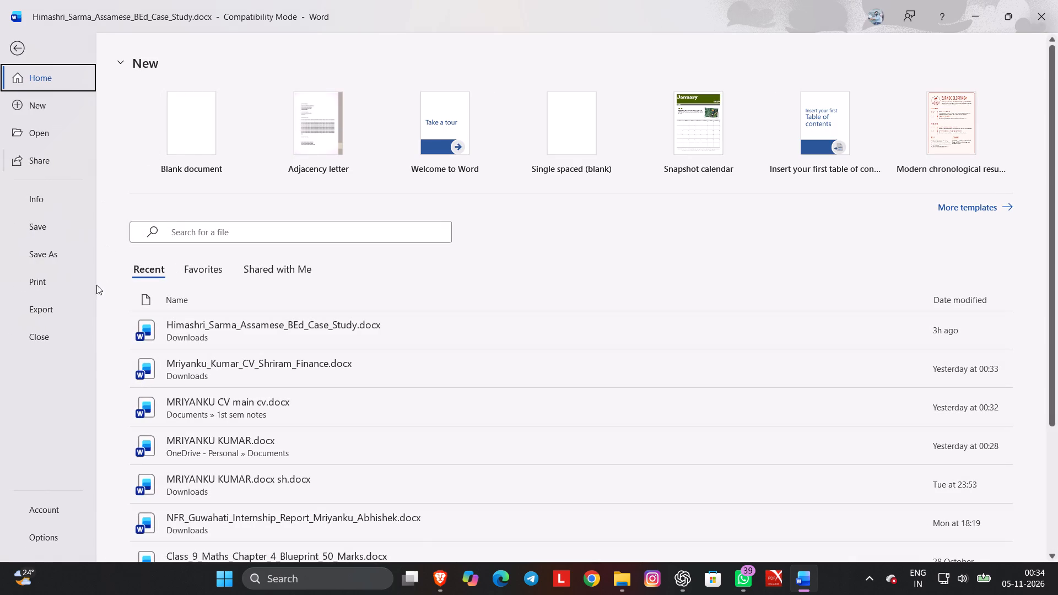
click(51, 281)
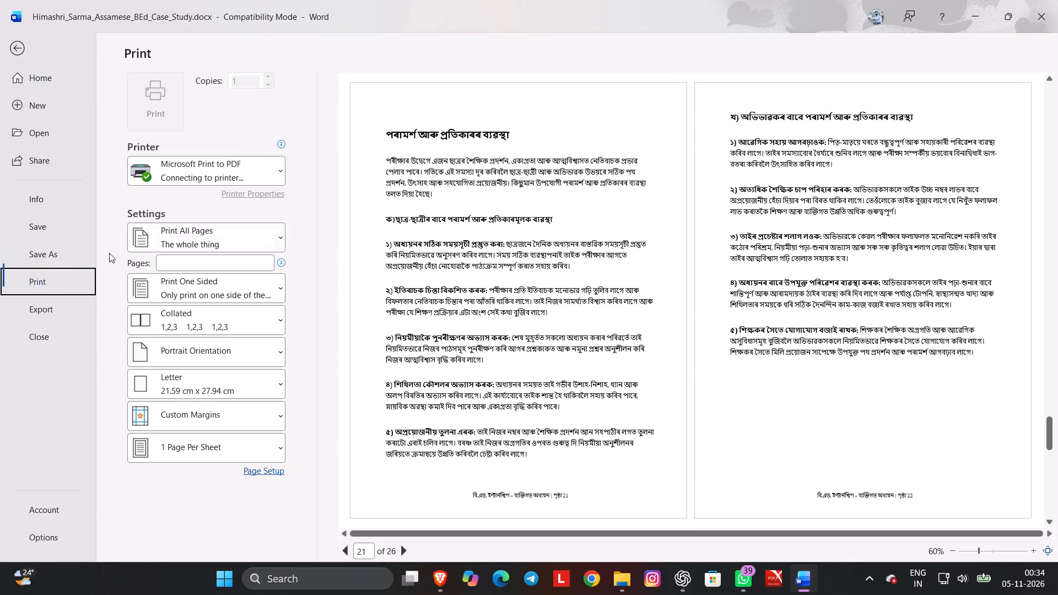
Print the whole document to PDF and save it in Documents under the file name 1234567.
click(167, 105)
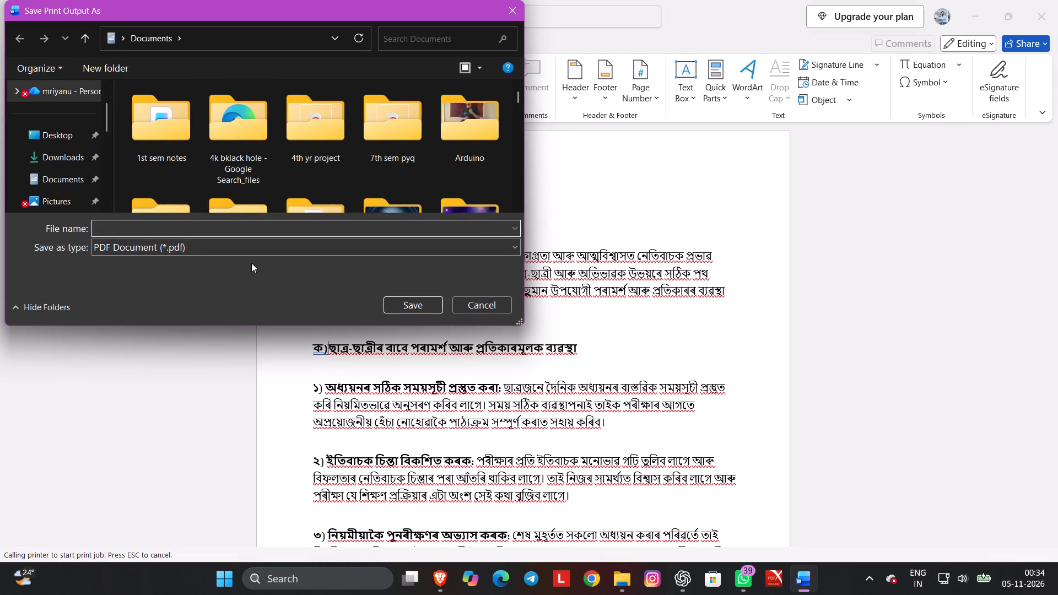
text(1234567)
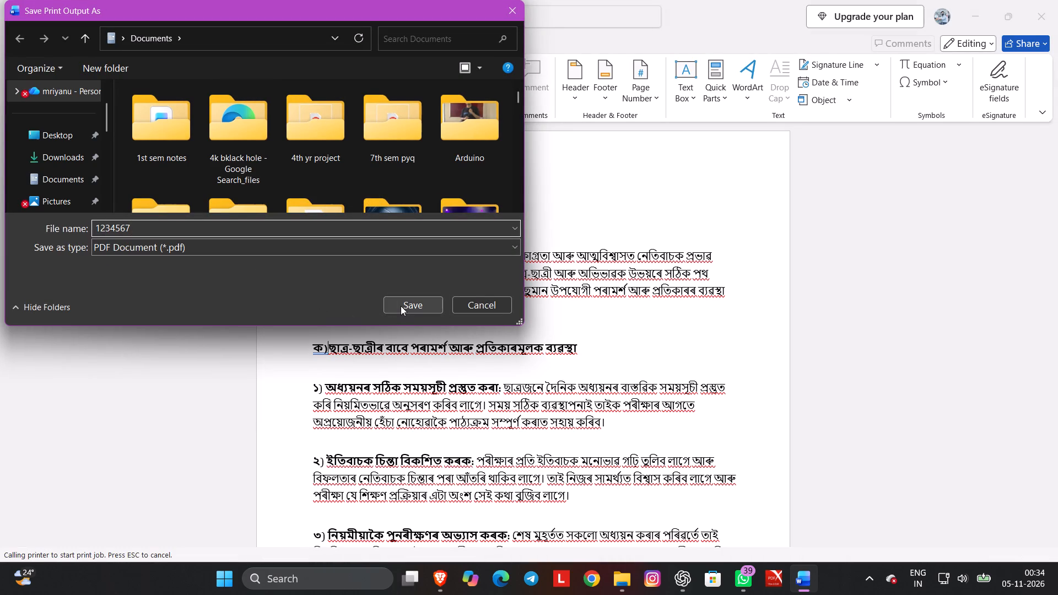
click(401, 306)
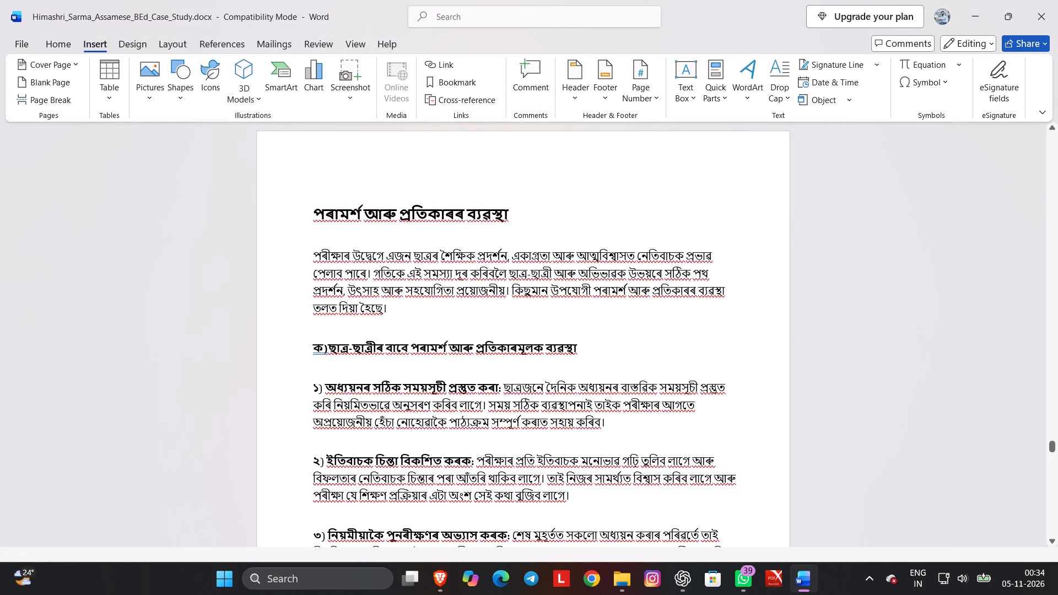
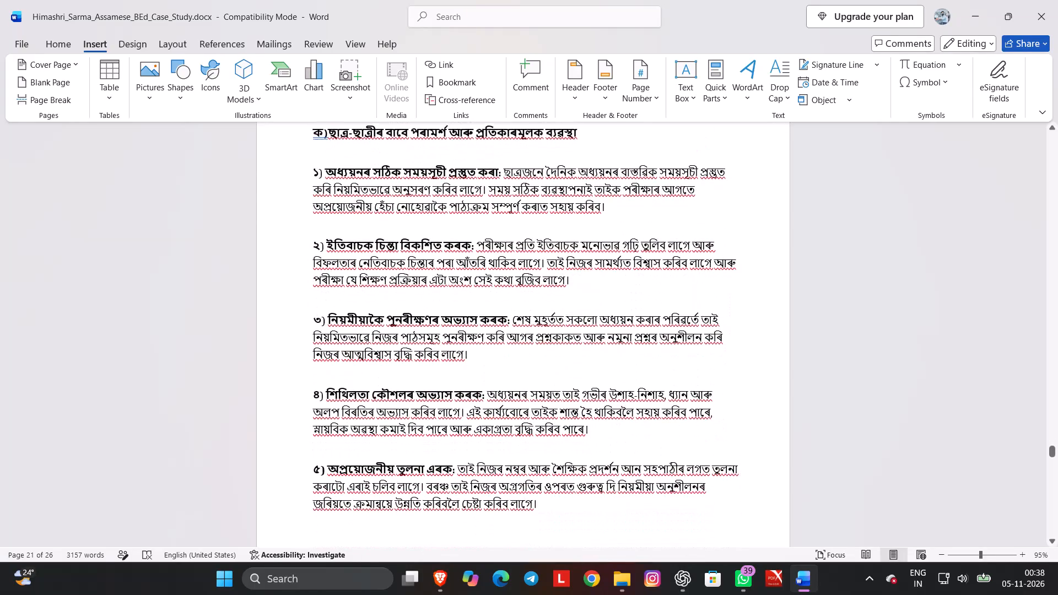
Review the report's pages backwards from the parents' advice section on page 22 to the Case History heading on page 12.
scroll(672, 482, down, 3)
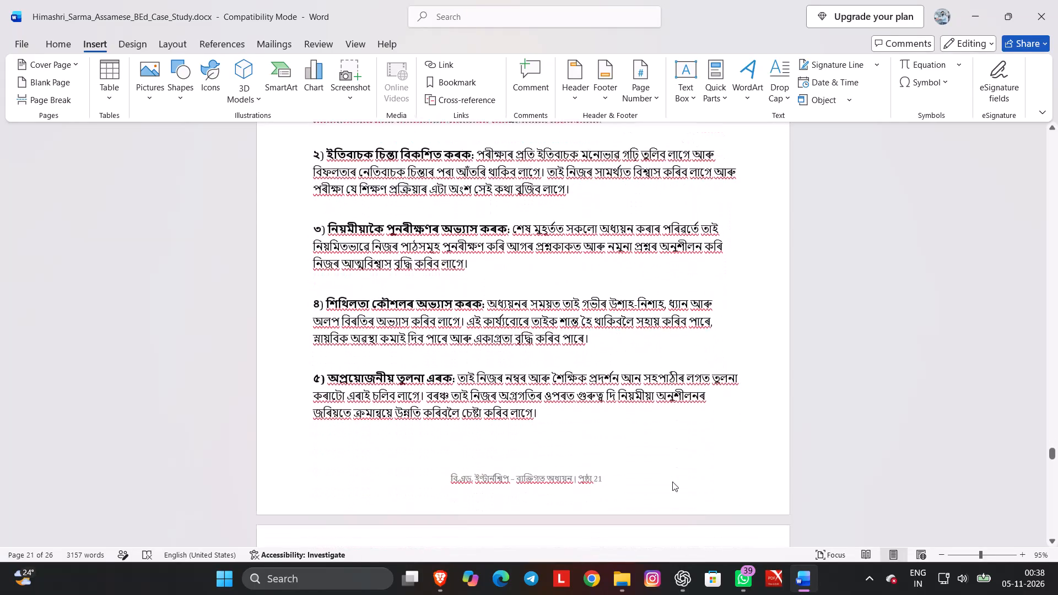
scroll(672, 482, down, 16)
scroll(672, 482, up, 5)
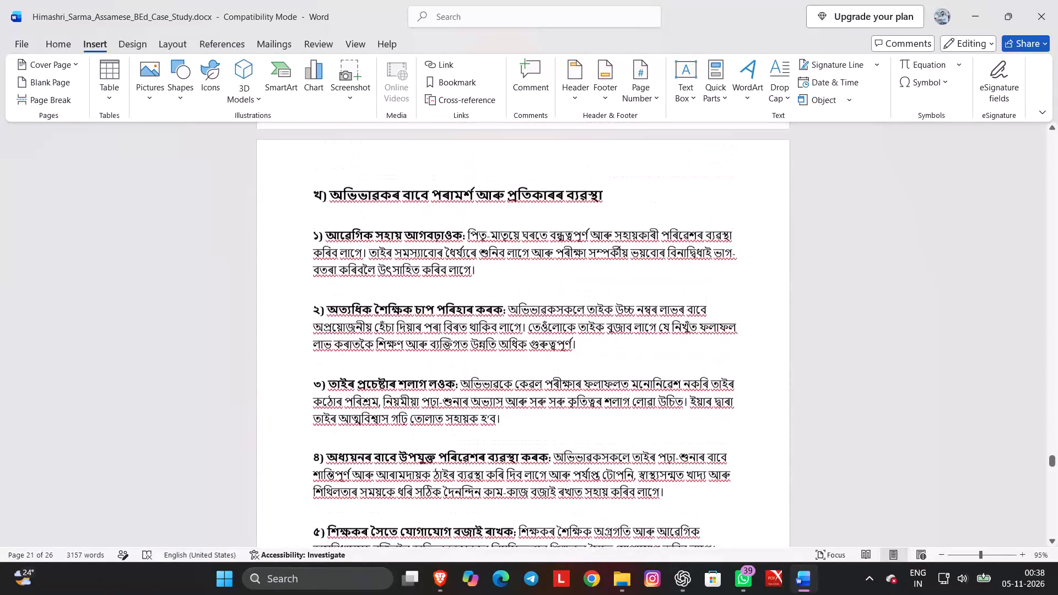
scroll(672, 482, up, 20)
scroll(672, 482, up, 4)
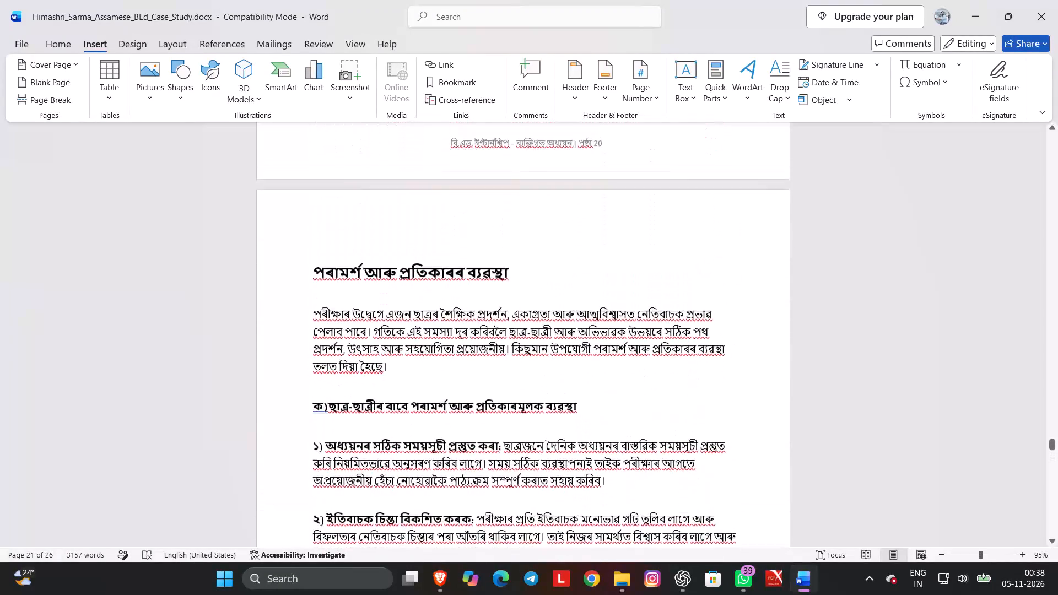
scroll(672, 482, up, 11)
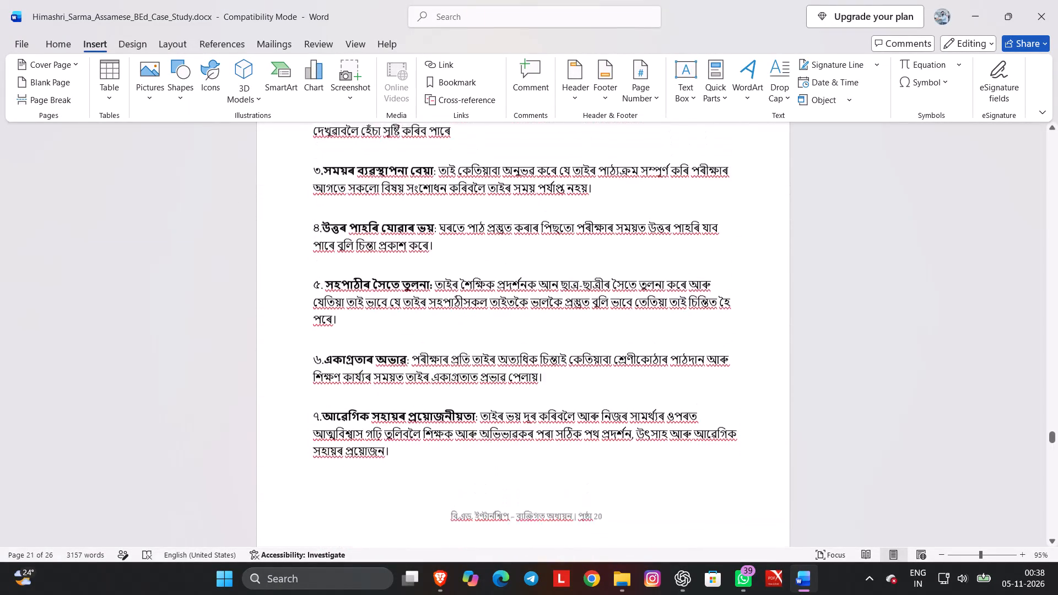
scroll(672, 482, up, 16)
scroll(672, 482, up, 6)
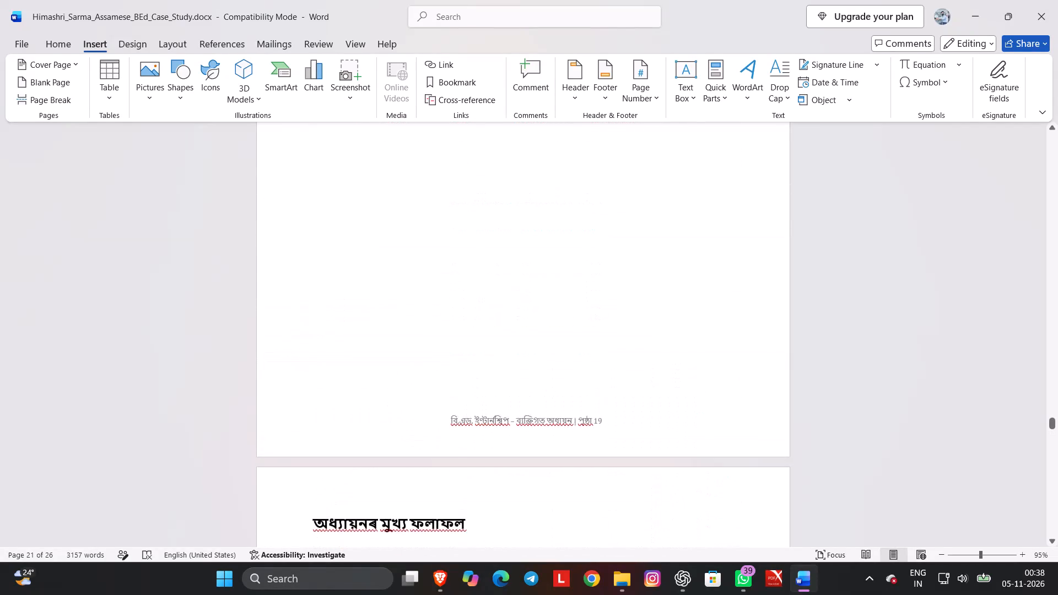
scroll(672, 482, up, 15)
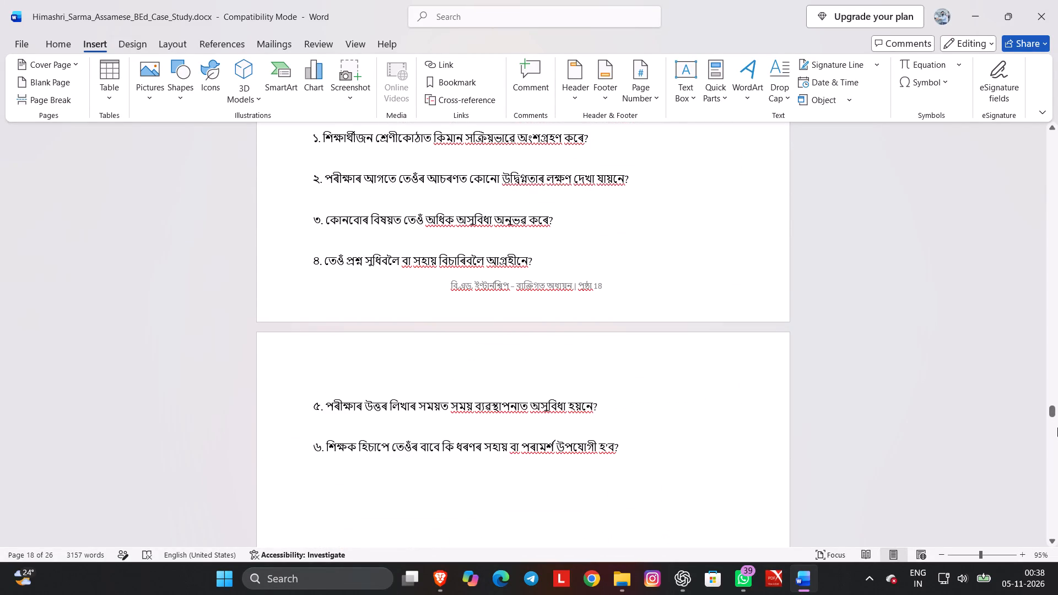
drag(1052, 410, 1047, 385)
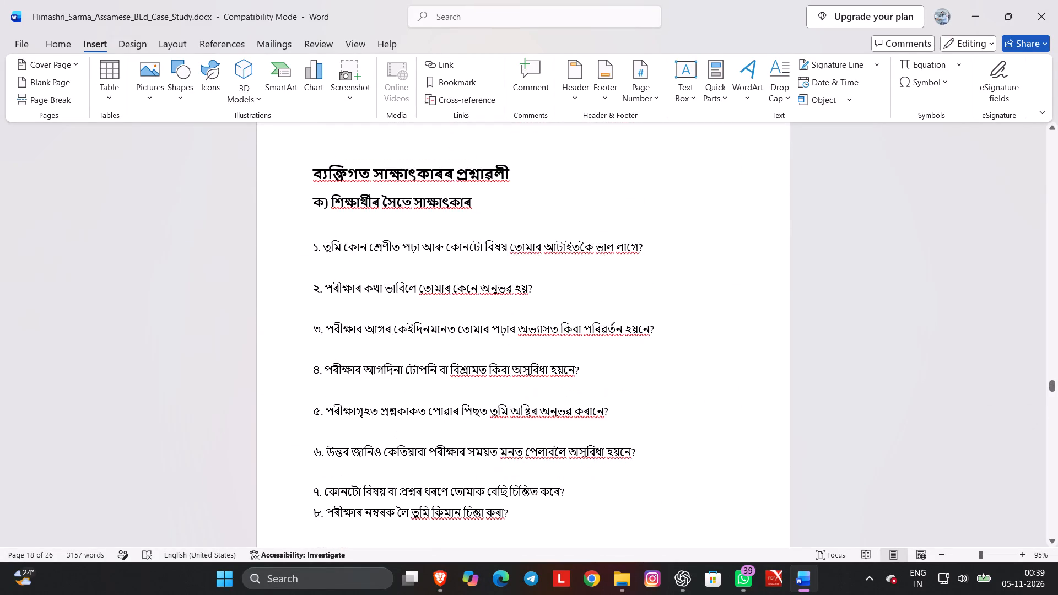
scroll(639, 430, up, 3)
scroll(639, 429, up, 20)
scroll(639, 429, up, 2)
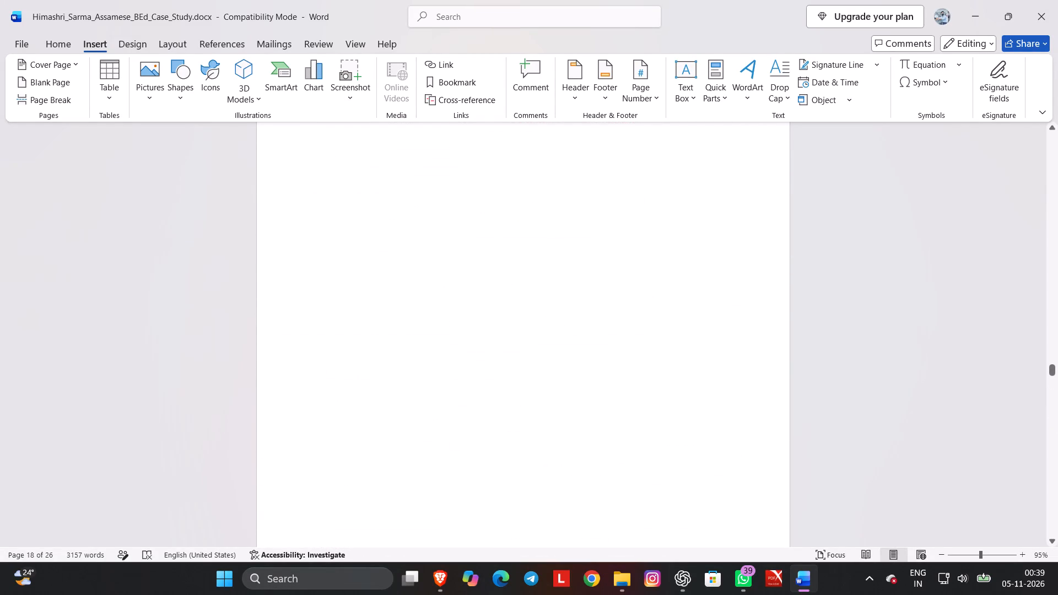
scroll(639, 429, up, 12)
scroll(639, 429, up, 14)
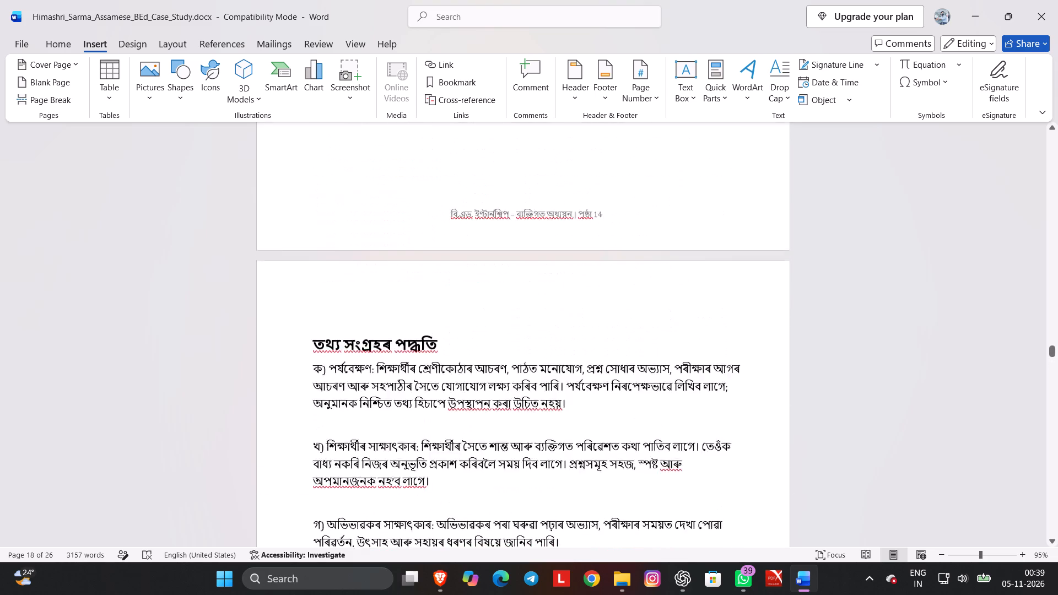
scroll(639, 429, up, 18)
scroll(638, 424, up, 5)
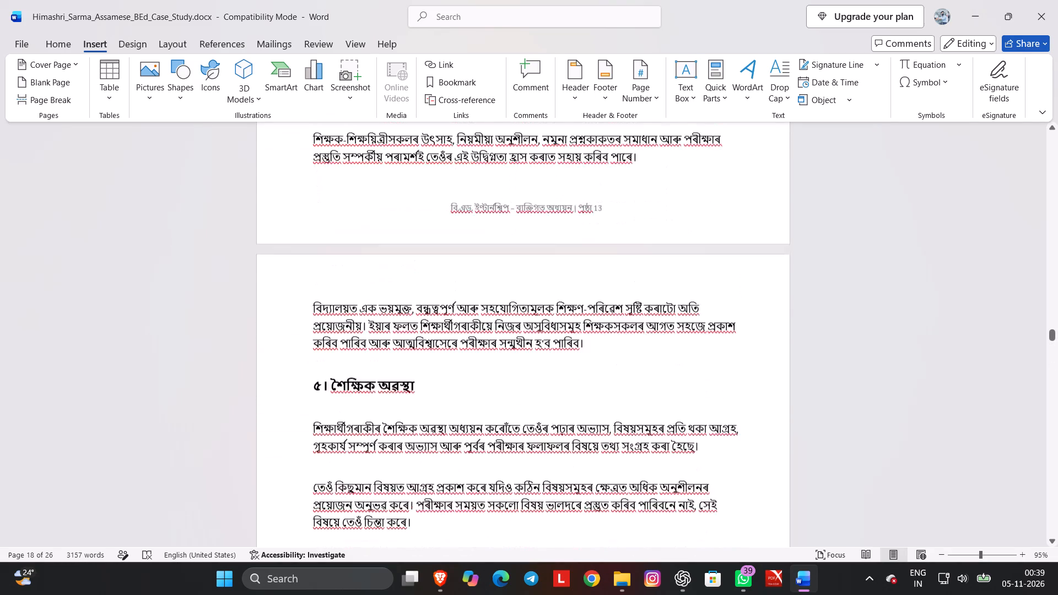
scroll(638, 424, up, 12)
scroll(638, 424, up, 11)
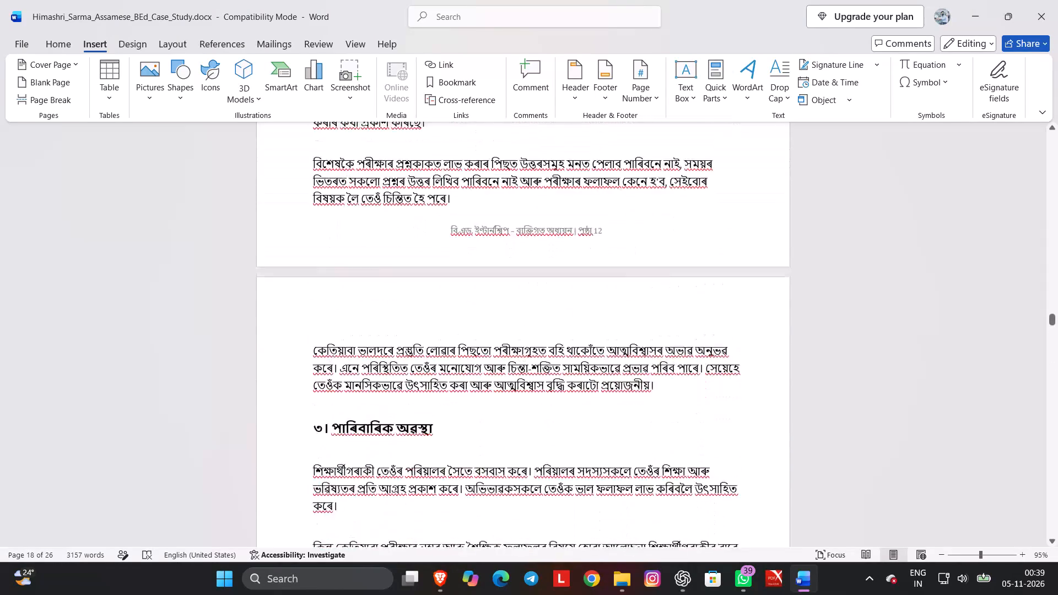
scroll(638, 424, up, 14)
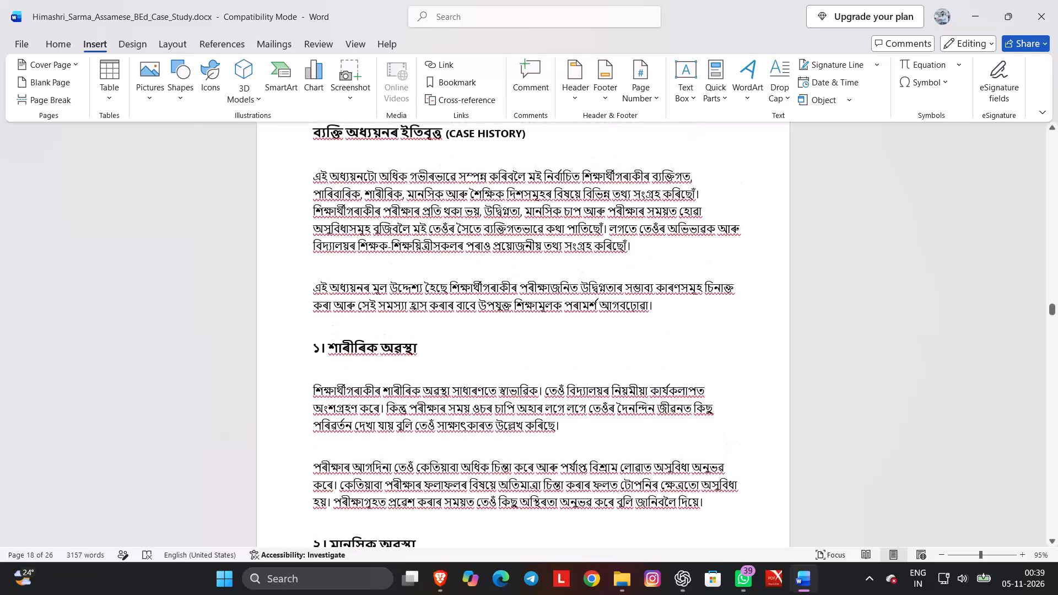
scroll(633, 419, up, 7)
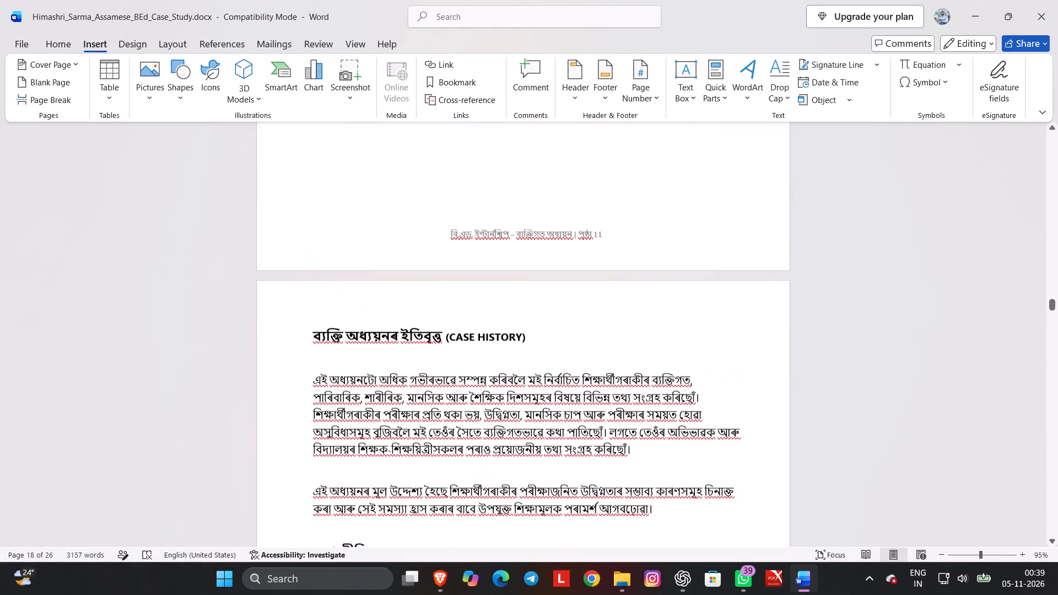
Examine the paragraph spacing and page flow of the Case History section across pages 12 and 13.
scroll(607, 448, down, 2)
scroll(658, 485, down, 2)
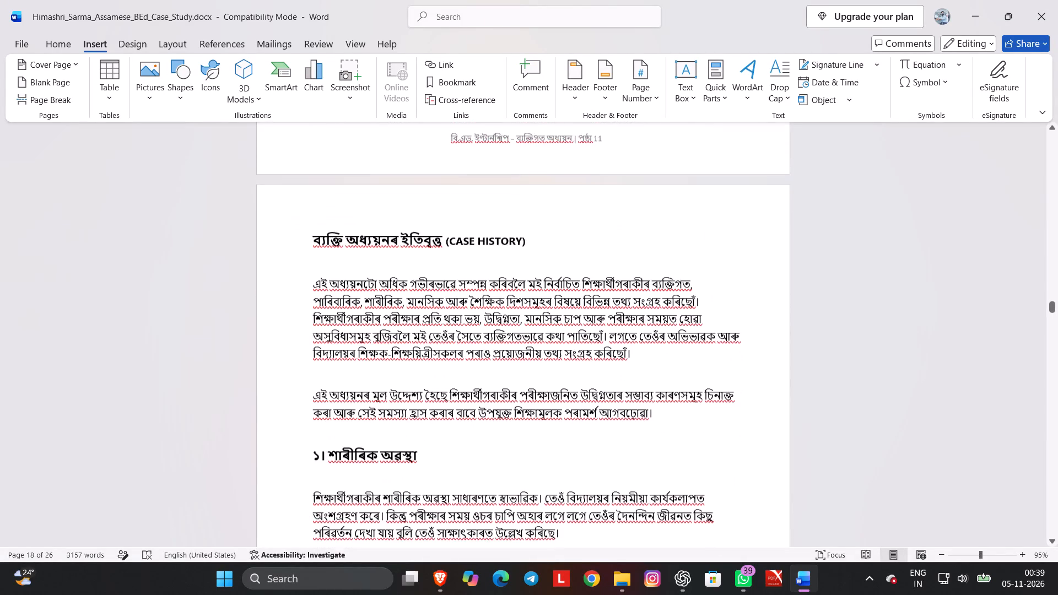
scroll(523, 451, down, 3)
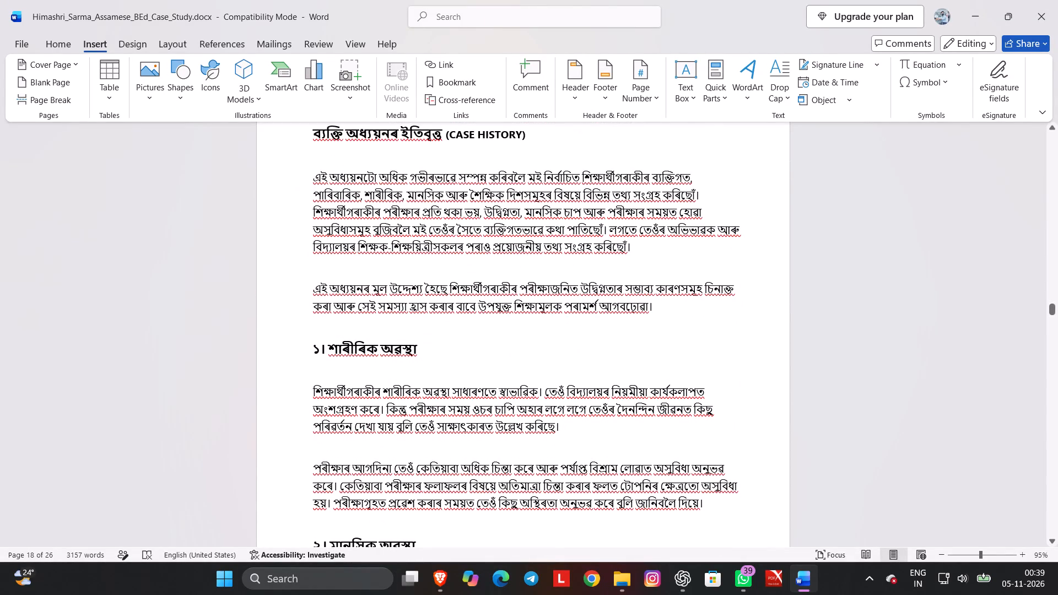
scroll(574, 419, down, 3)
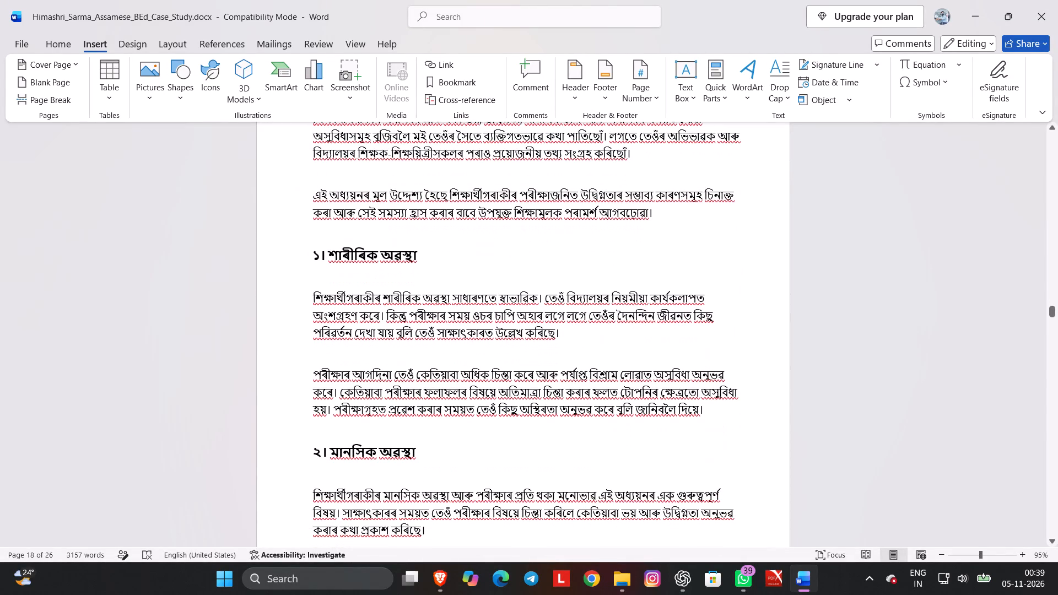
scroll(574, 419, down, 9)
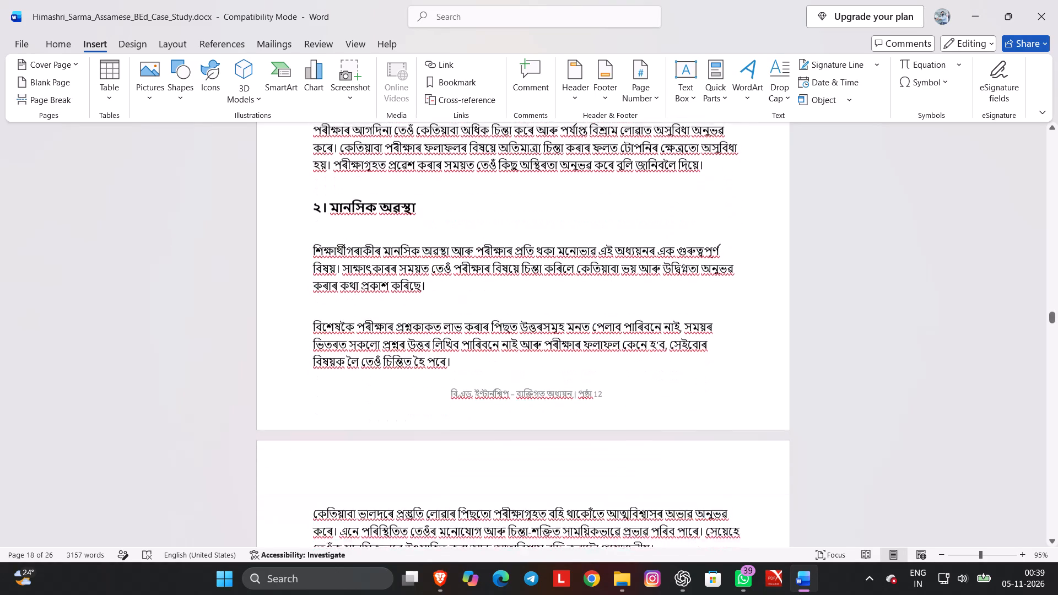
scroll(574, 419, down, 6)
scroll(575, 419, up, 2)
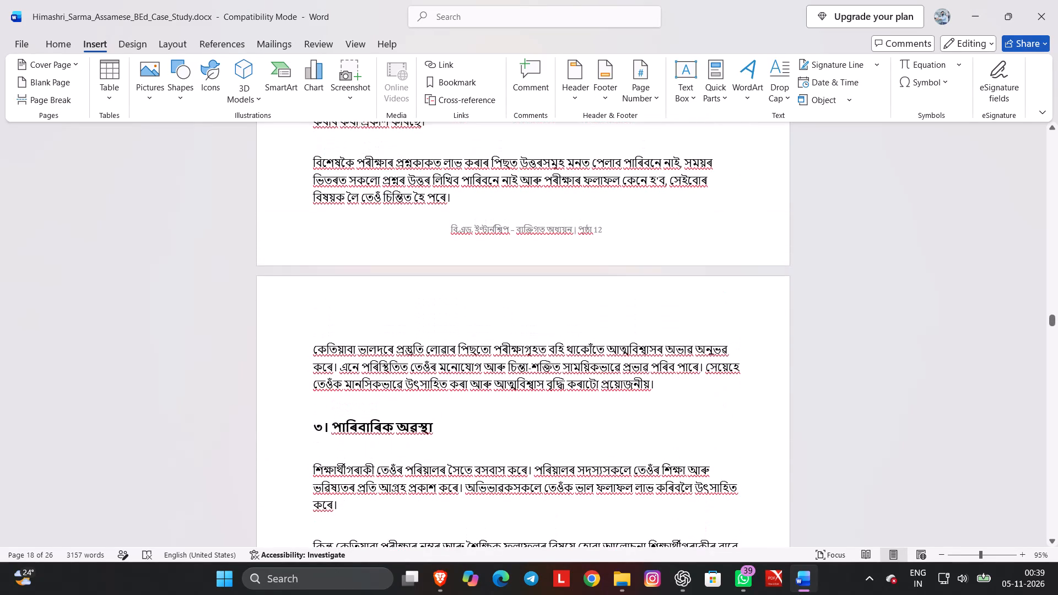
scroll(579, 429, down, 1)
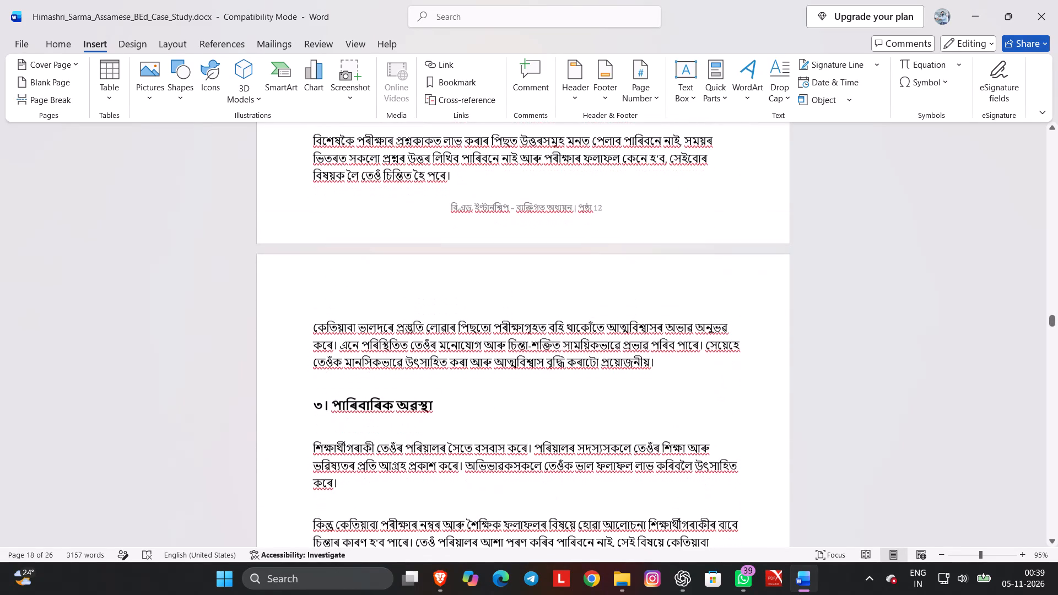
scroll(588, 418, down, 8)
scroll(588, 418, up, 18)
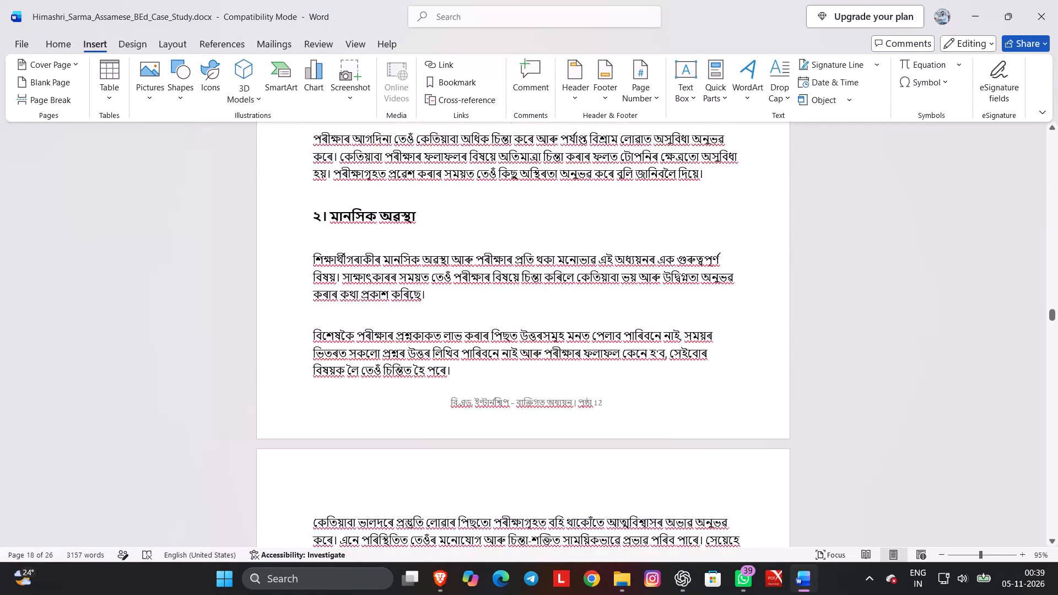
scroll(591, 416, up, 4)
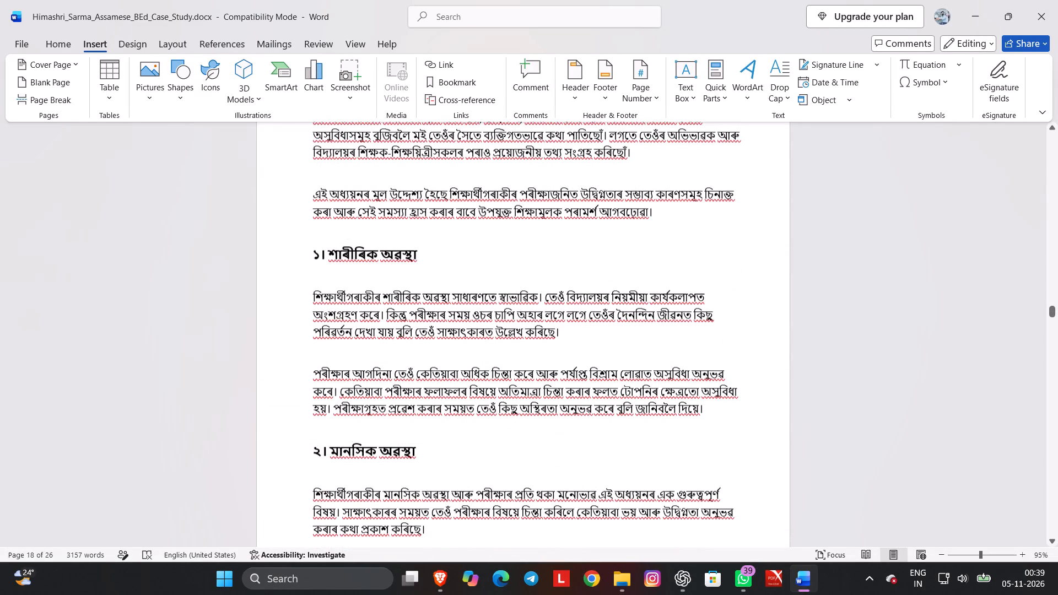
Delete the blank line between the two paragraphs under the heading "১। শাৰীৰিক অৱস্থা" on page 12.
click(343, 356)
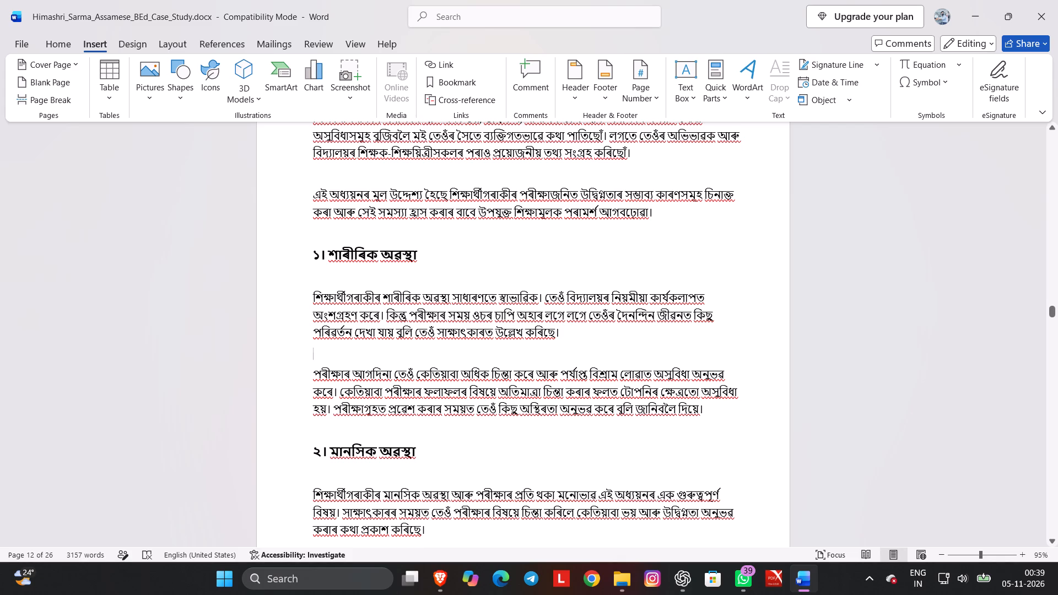
scroll(552, 409, up, 4)
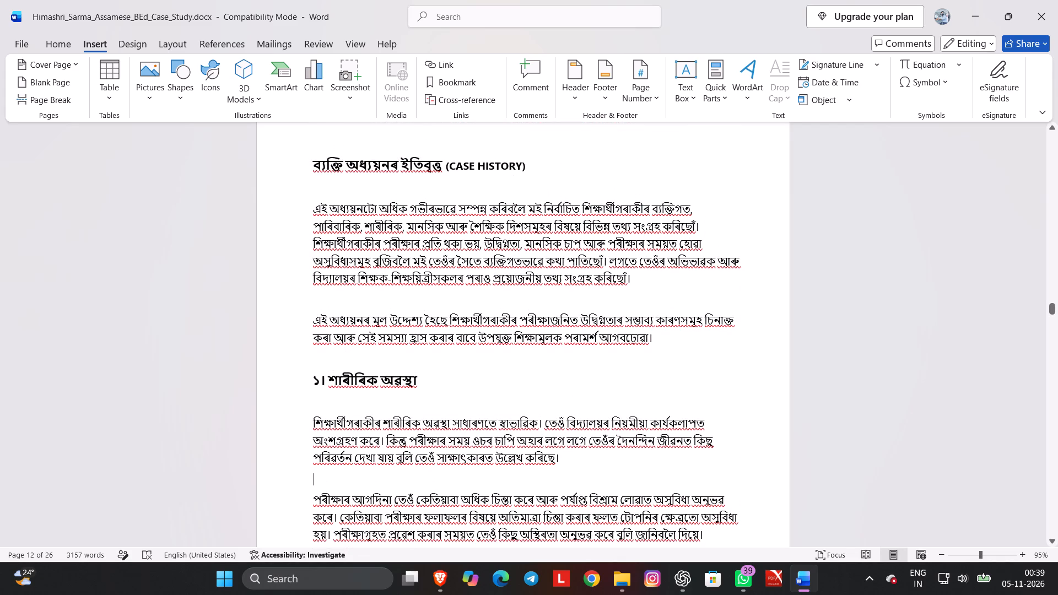
scroll(553, 409, up, 4)
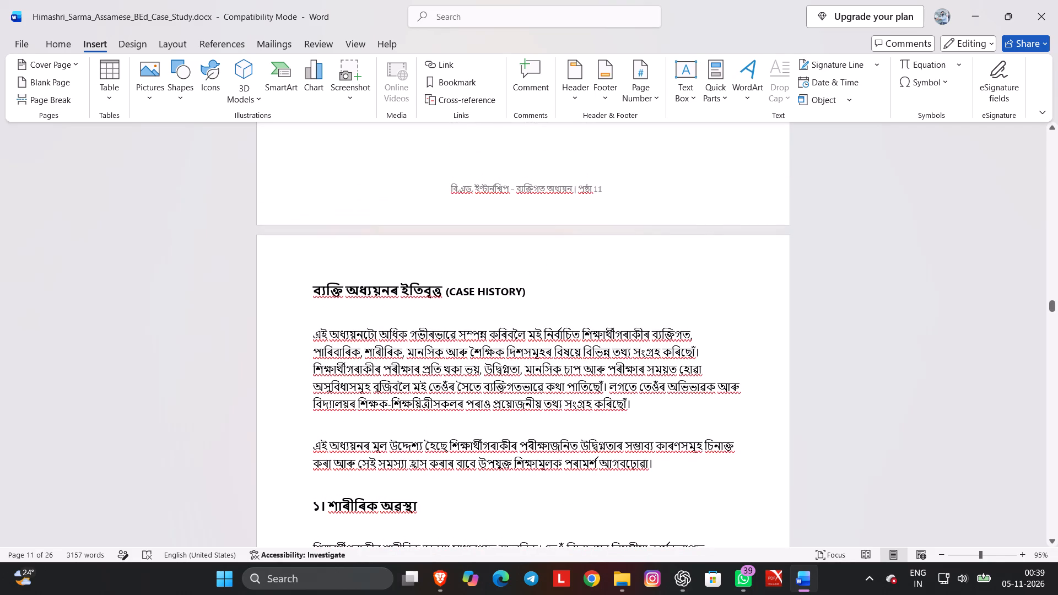
scroll(598, 431, down, 6)
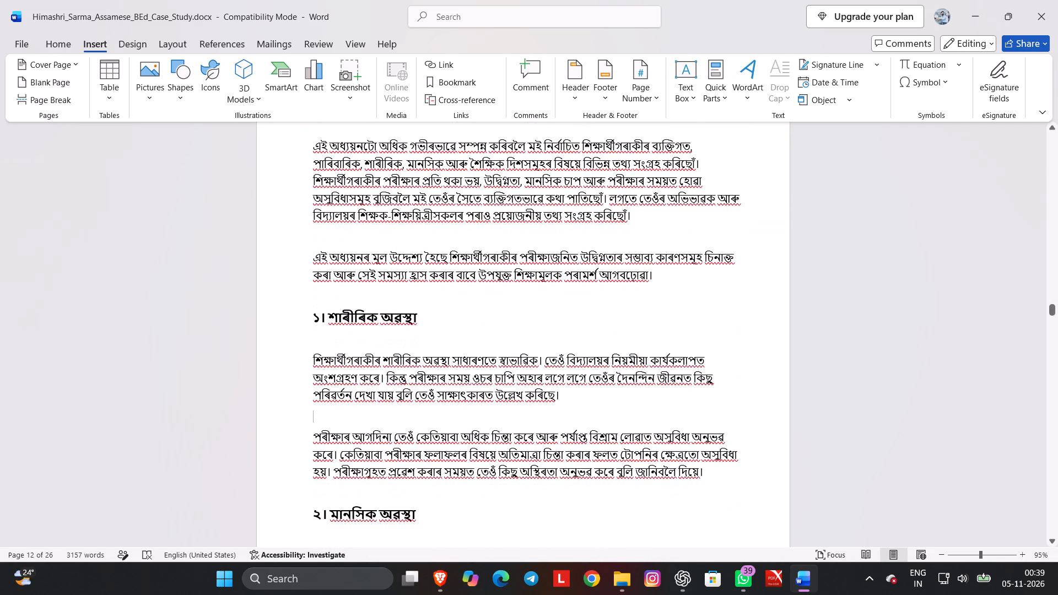
key(BackSpace)
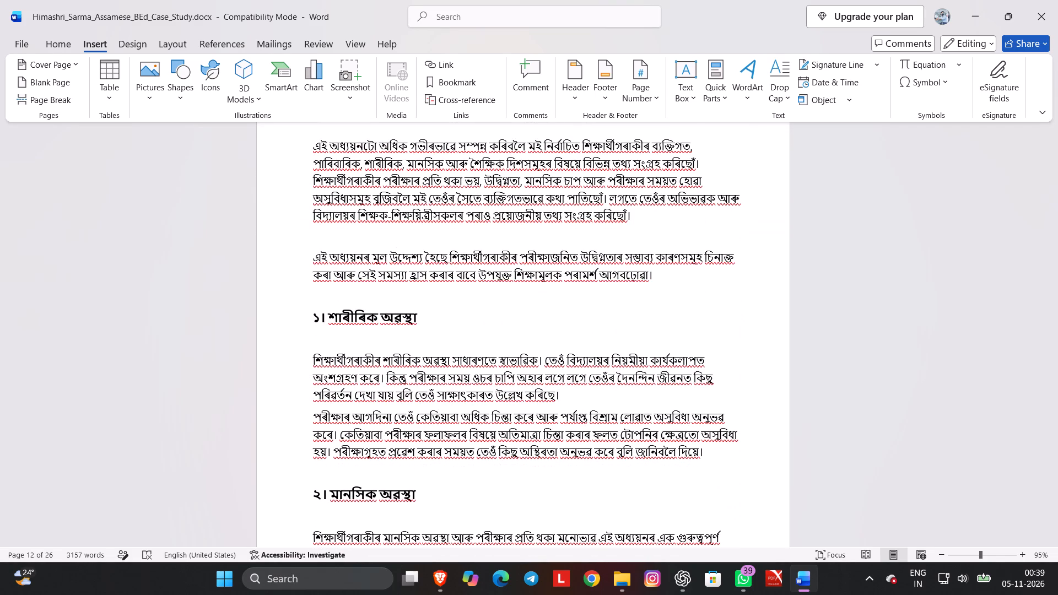
Delete the blank line between the two paragraphs under the heading "২। মানসিক অৱস্থা" on page 12.
scroll(356, 447, down, 5)
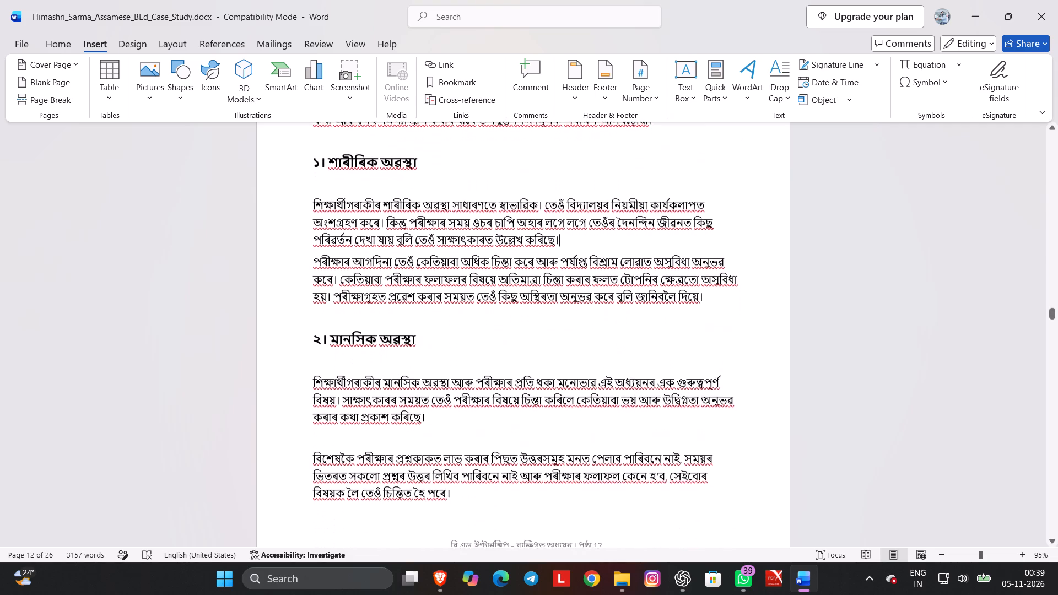
click(336, 439)
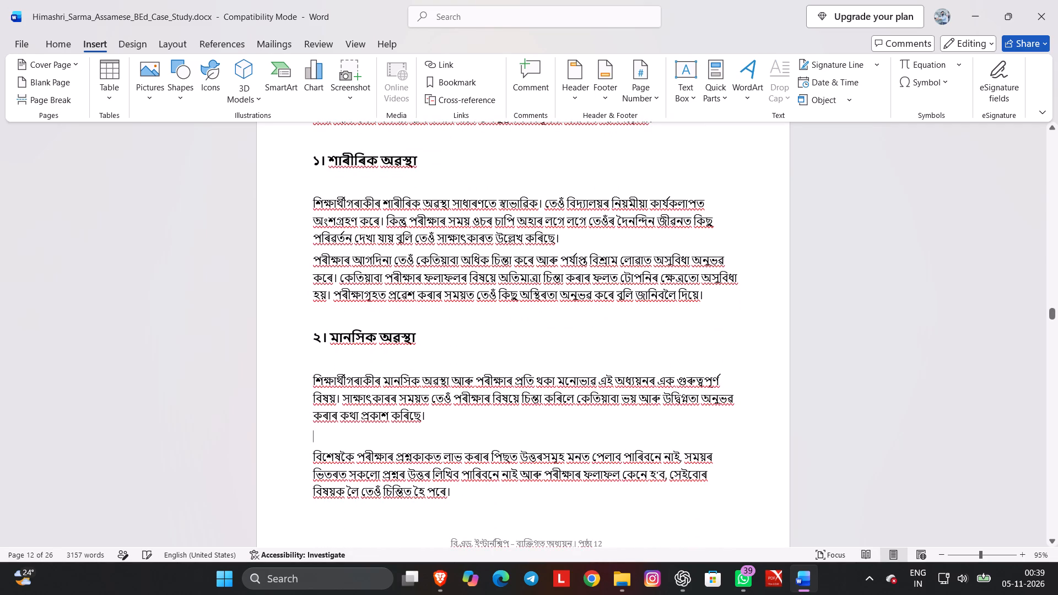
key(BackSpace)
Delete the blank line after the last paragraph on page 12, under "২। মানসিক অৱস্থা".
scroll(336, 439, down, 2)
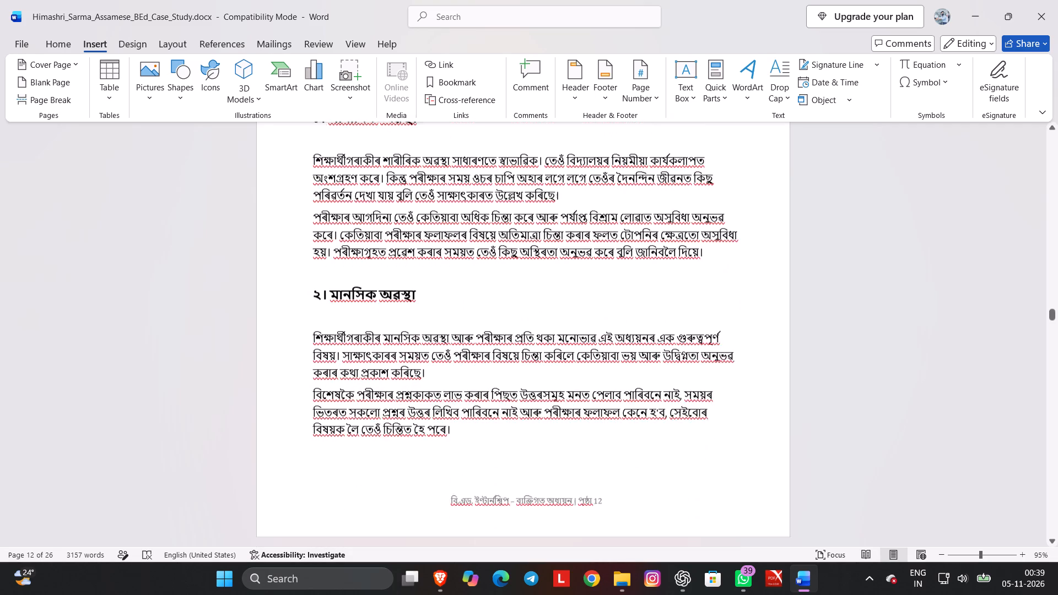
scroll(336, 439, down, 10)
scroll(328, 442, up, 3)
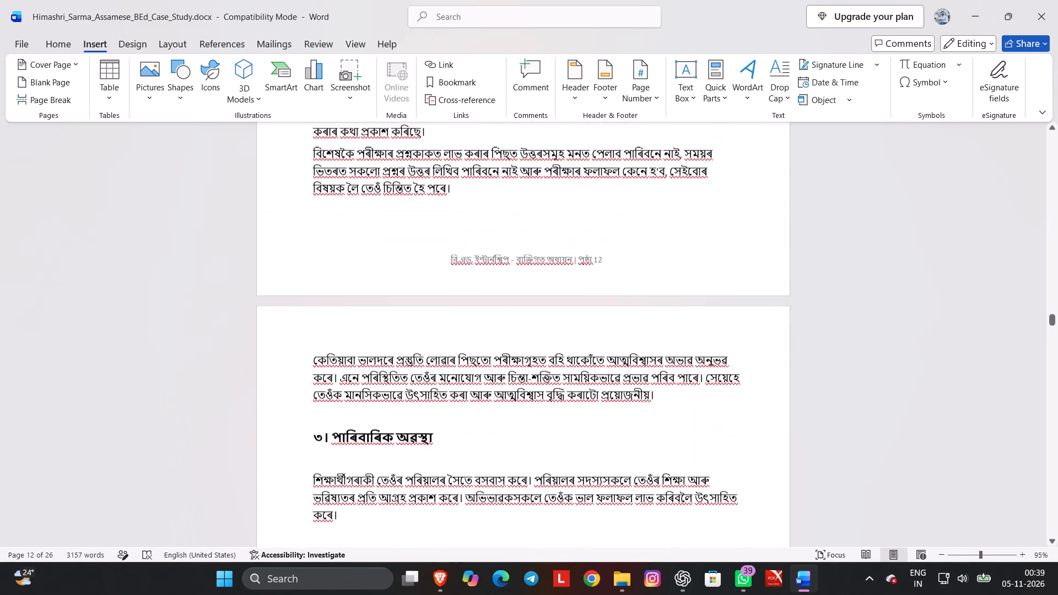
scroll(328, 442, up, 3)
click(330, 323)
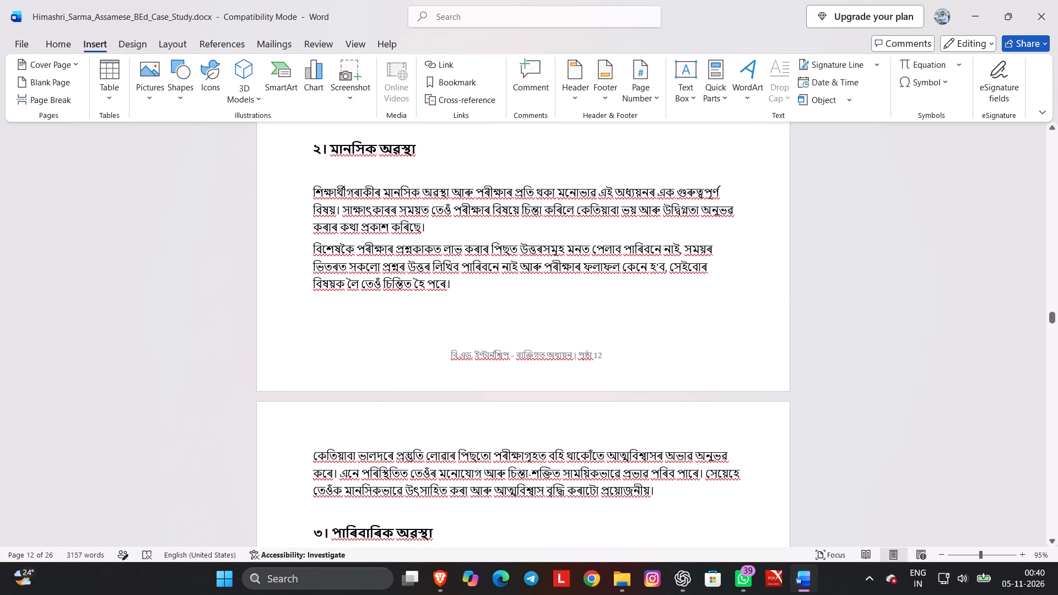
key(BackSpace)
Check how the "২। মানসিক অৱস্থা" text flows across the break between pages 12 and 13.
scroll(338, 324, up, 5)
scroll(338, 324, down, 6)
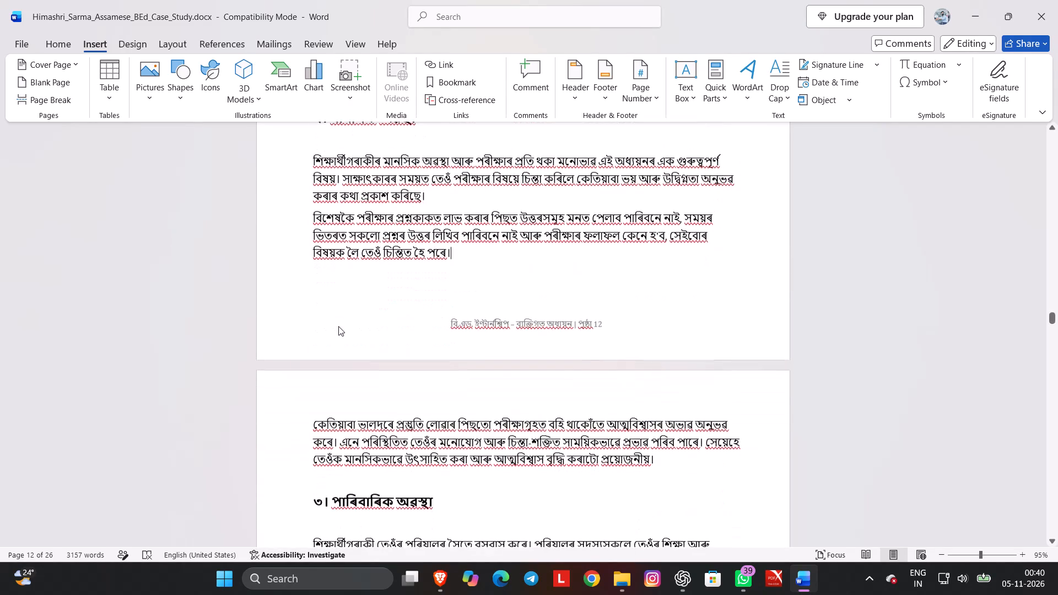
scroll(338, 326, down, 5)
scroll(355, 360, up, 8)
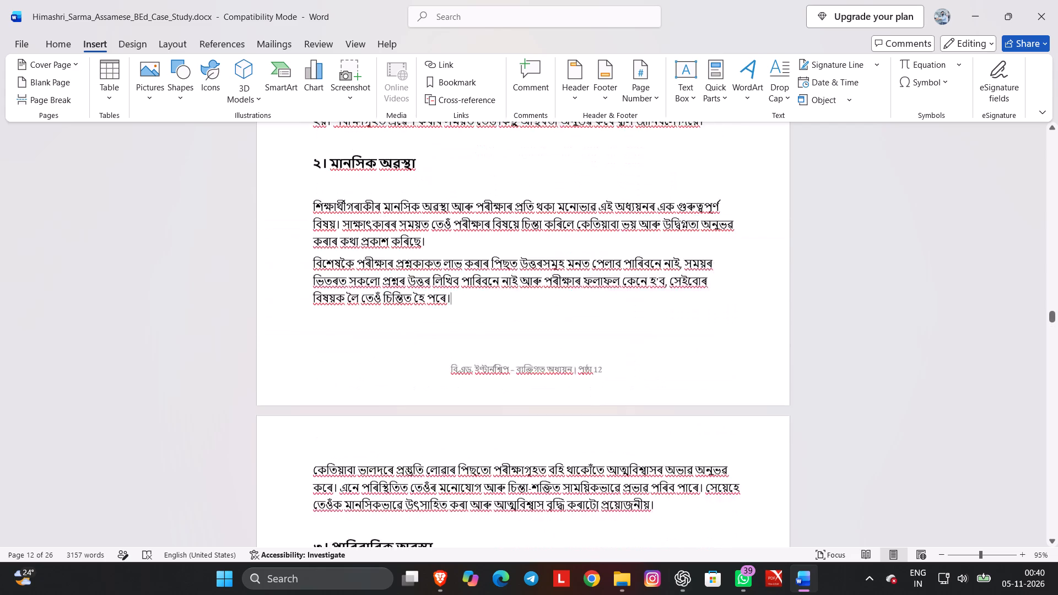
scroll(355, 360, down, 3)
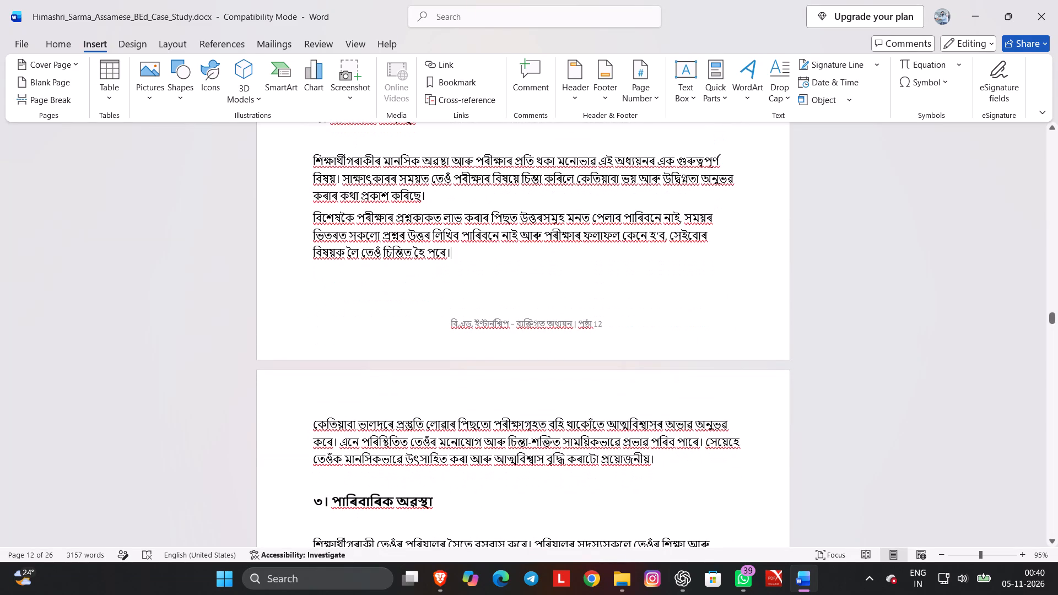
Delete the two blank lines separating the three paragraphs under the heading "৩। পাৰিবাৰিক অৱস্থা" on page 13.
scroll(369, 366, down, 4)
scroll(369, 366, up, 3)
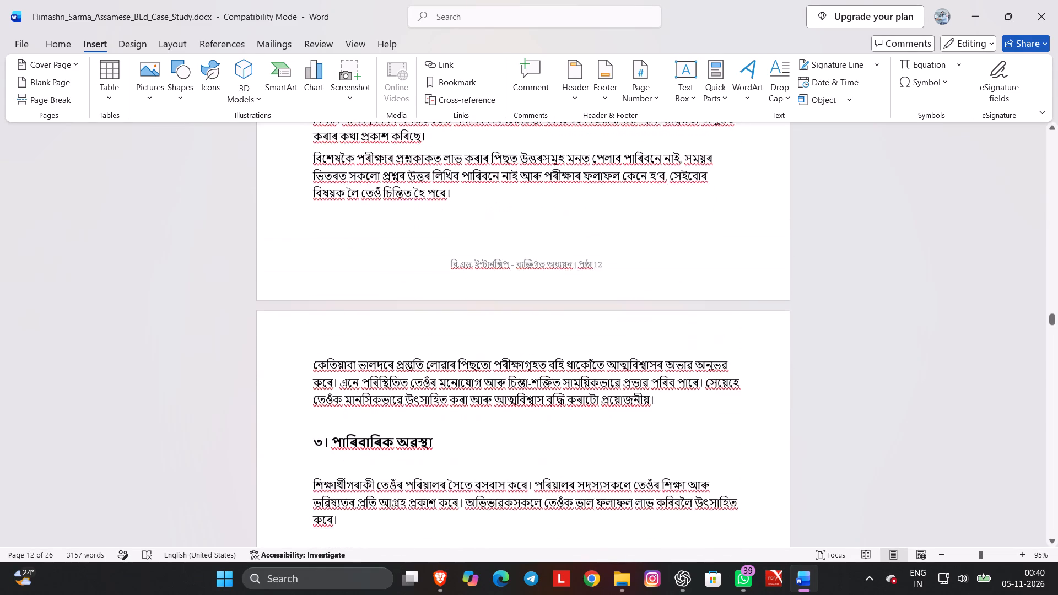
scroll(369, 366, up, 3)
scroll(369, 366, down, 3)
scroll(369, 366, up, 3)
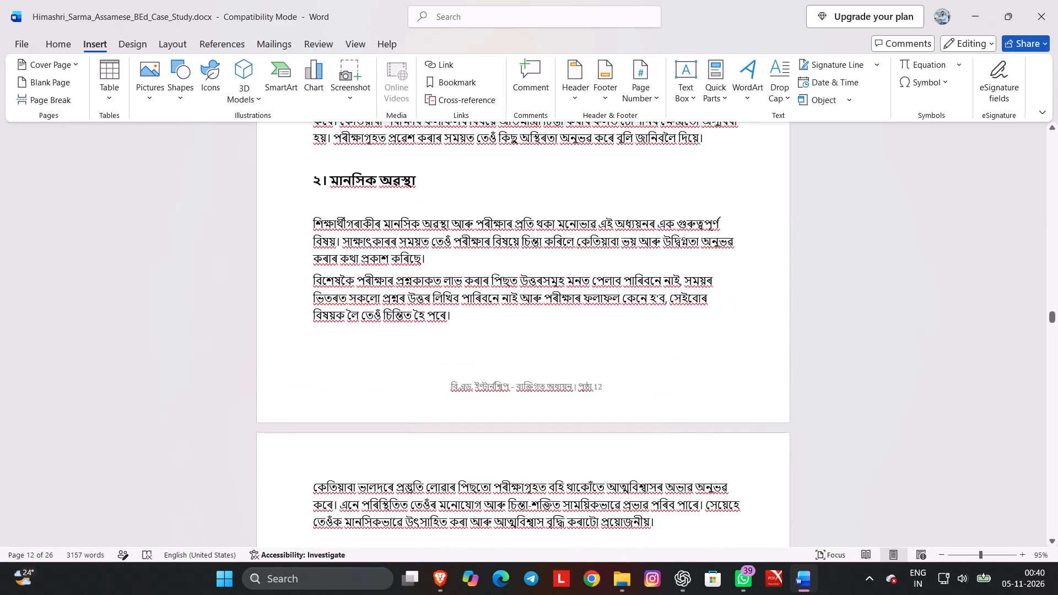
scroll(369, 366, down, 10)
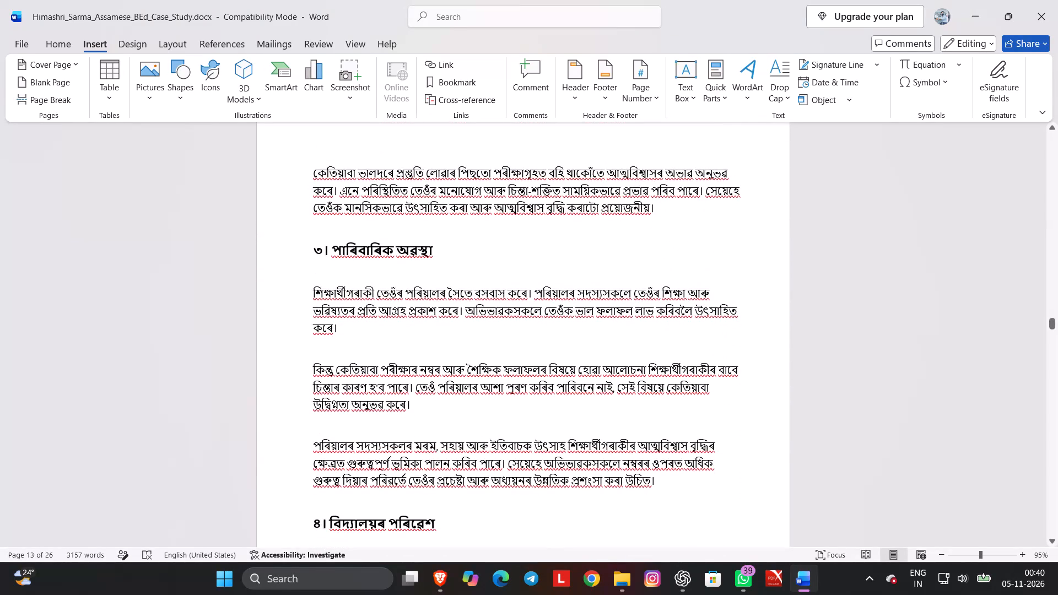
click(370, 359)
key(BackSpace)
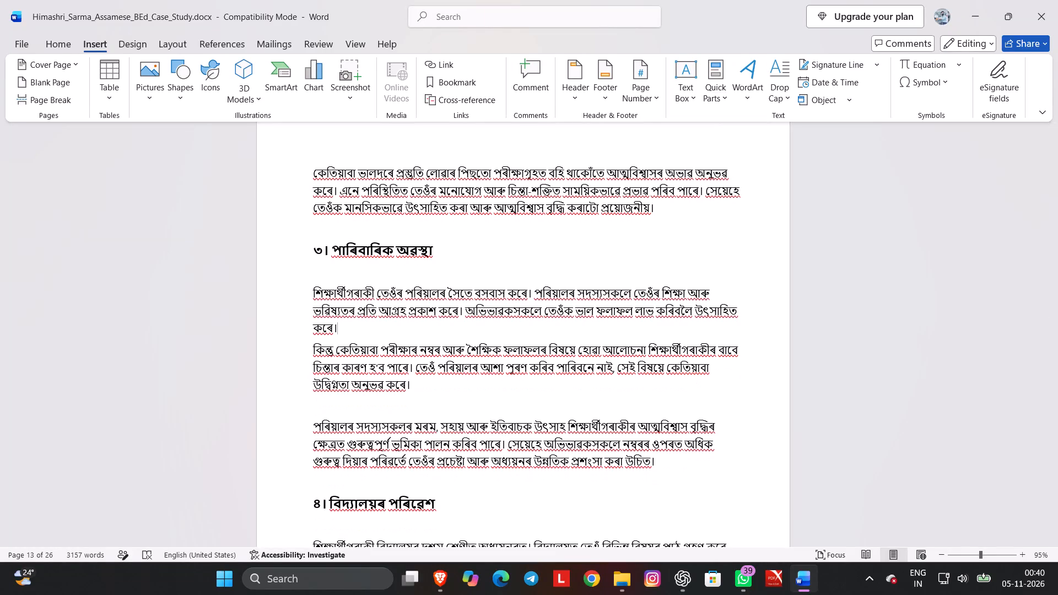
scroll(370, 359, down, 1)
click(368, 382)
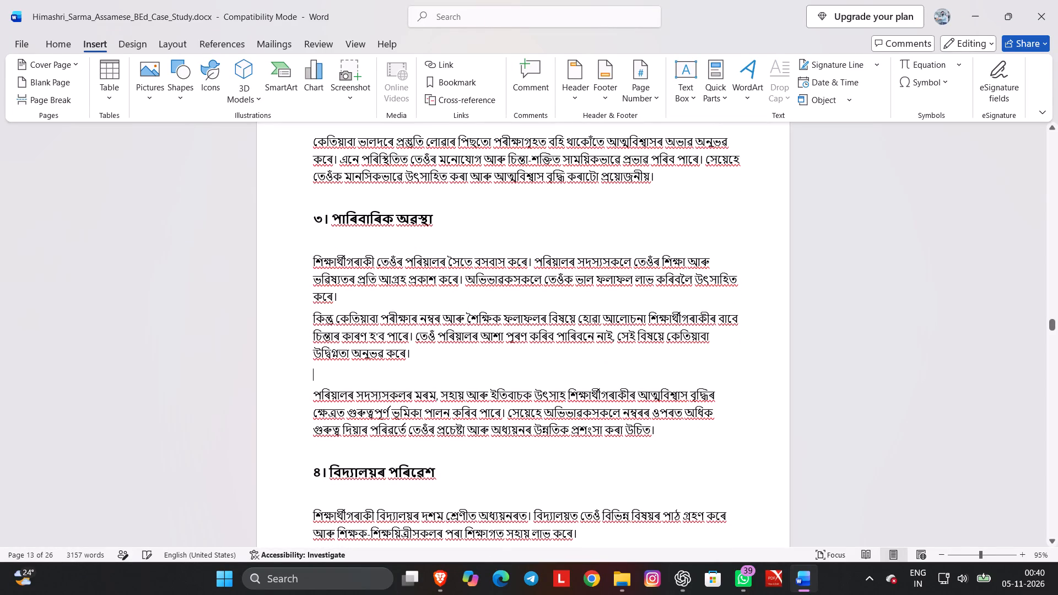
key(BackSpace)
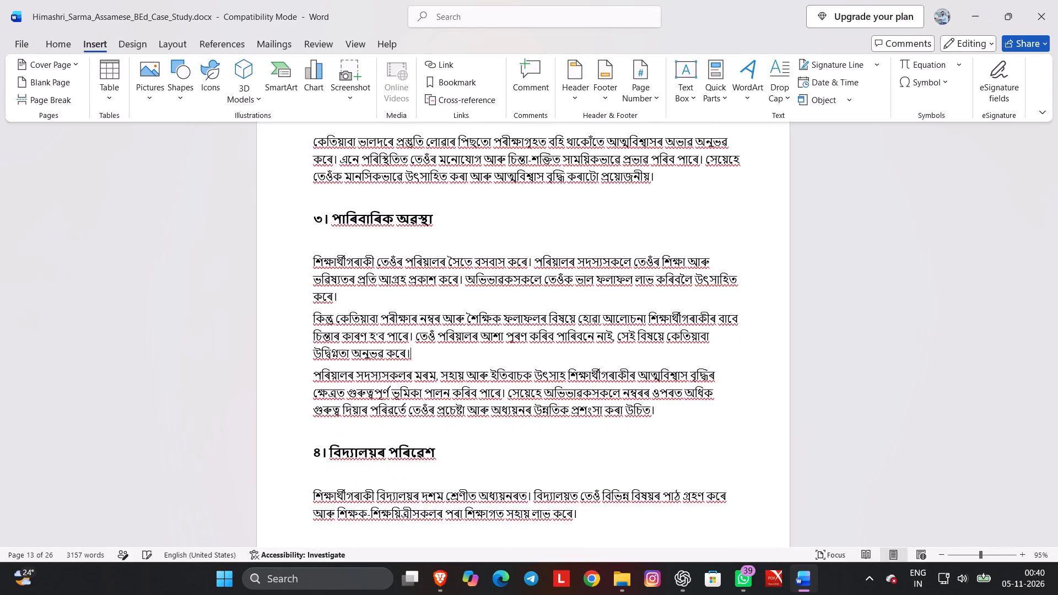
Delete the three blank lines separating the four paragraphs under the heading "৪। বিদ্যালয়ৰ পৰিৱেশ" on page 13.
scroll(385, 391, down, 7)
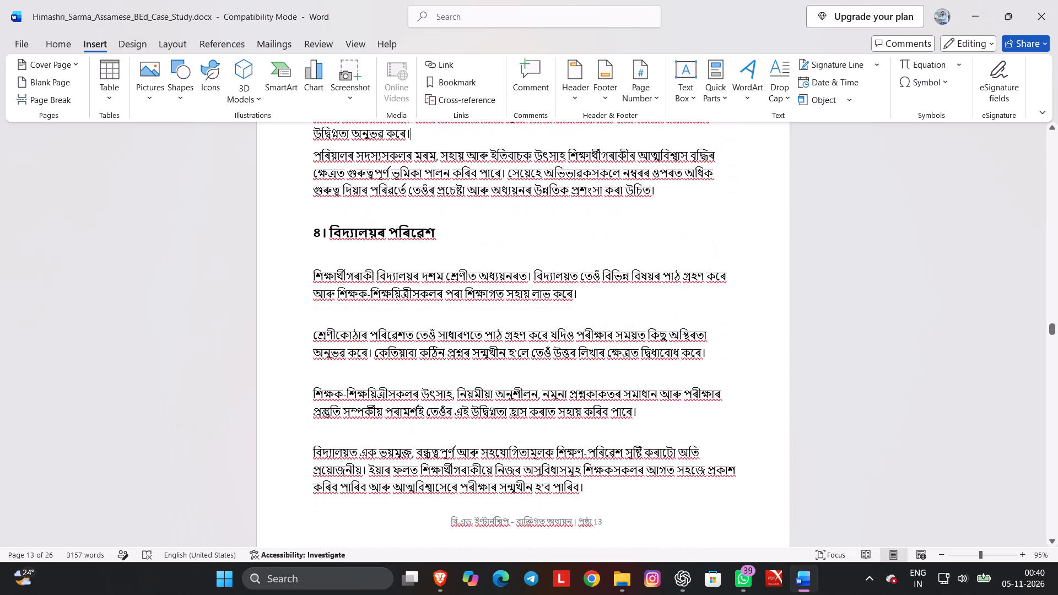
click(351, 316)
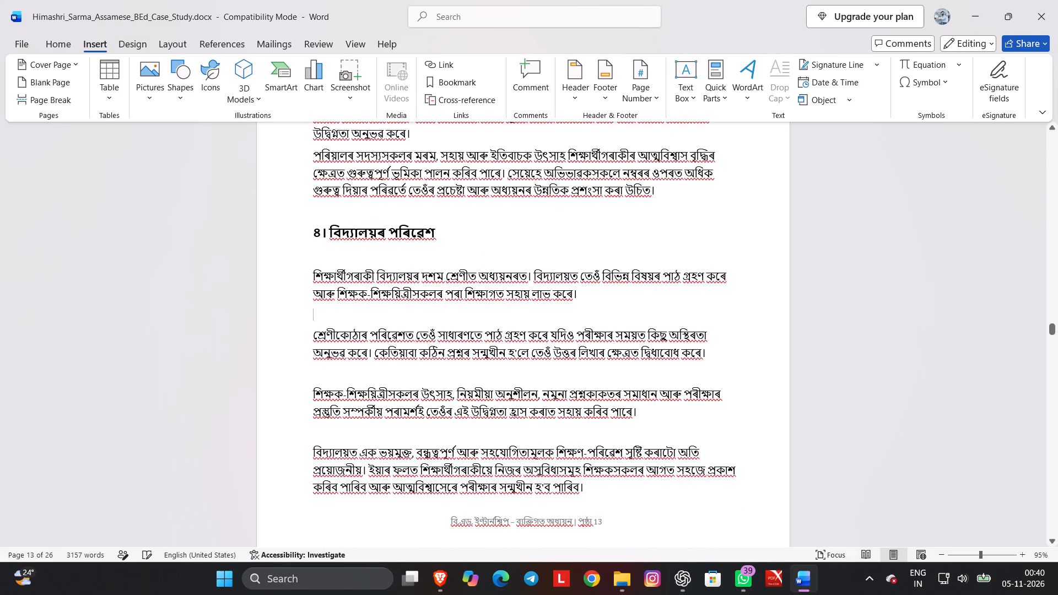
key(BackSpace)
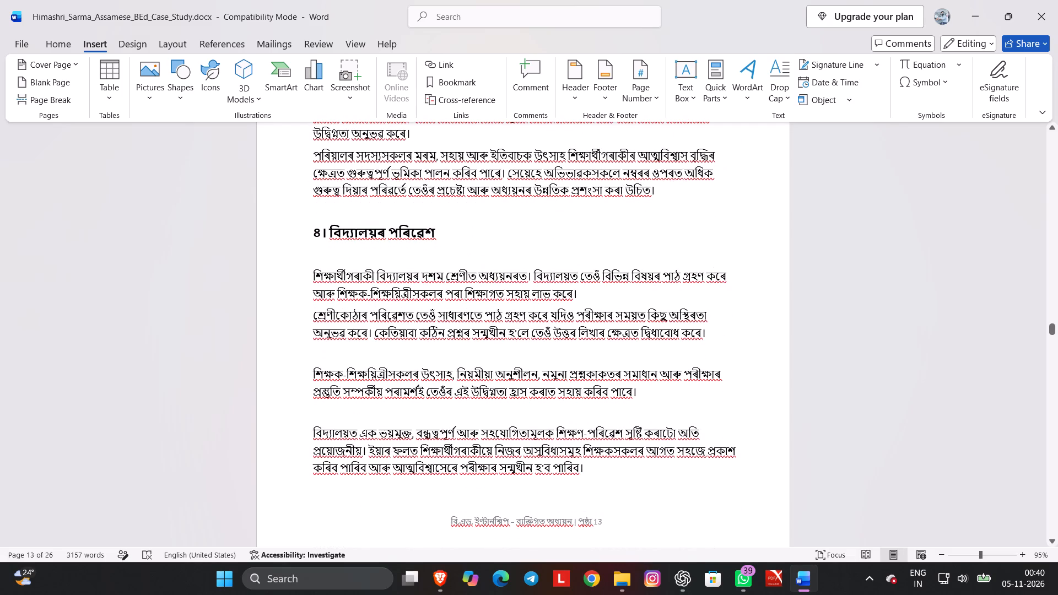
click(332, 361)
key(BackSpace)
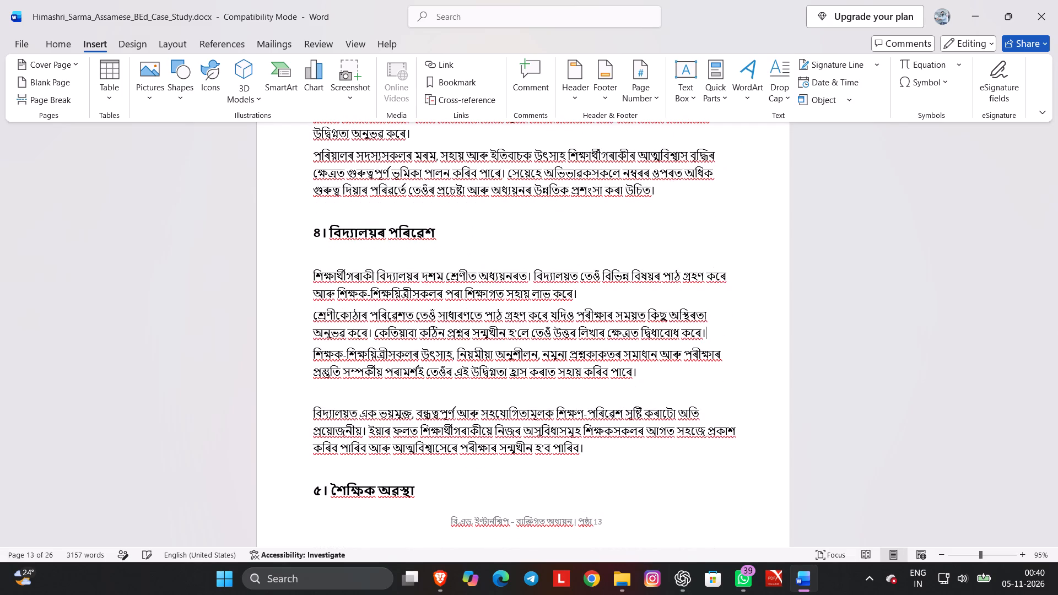
click(326, 397)
key(BackSpace)
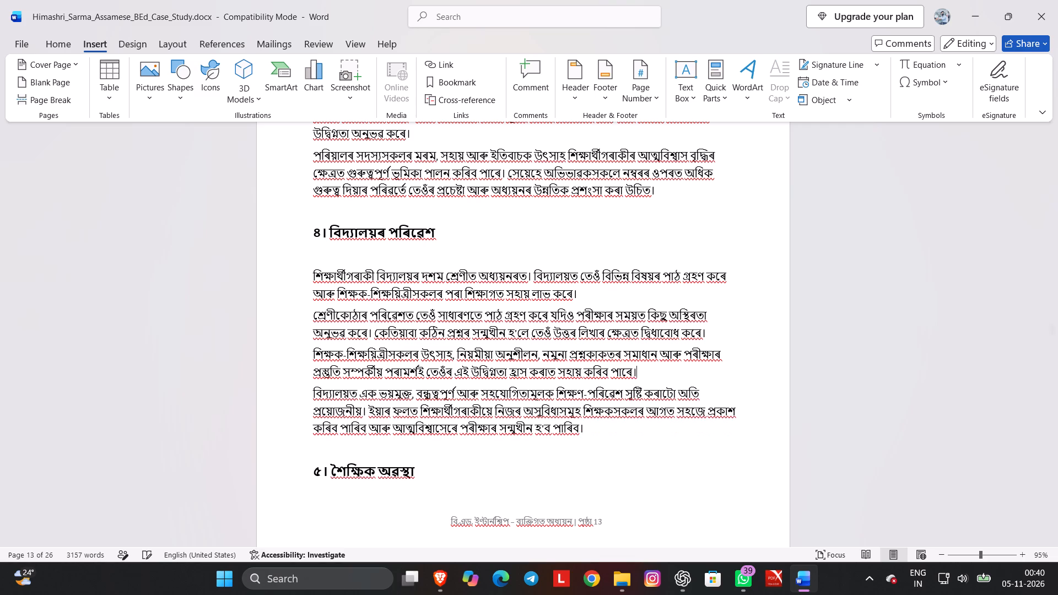
Insert two empty lines before the heading "৫। শৈক্ষিক অৱস্থা" to move it from page 13 to the start of page 14.
scroll(326, 397, down, 6)
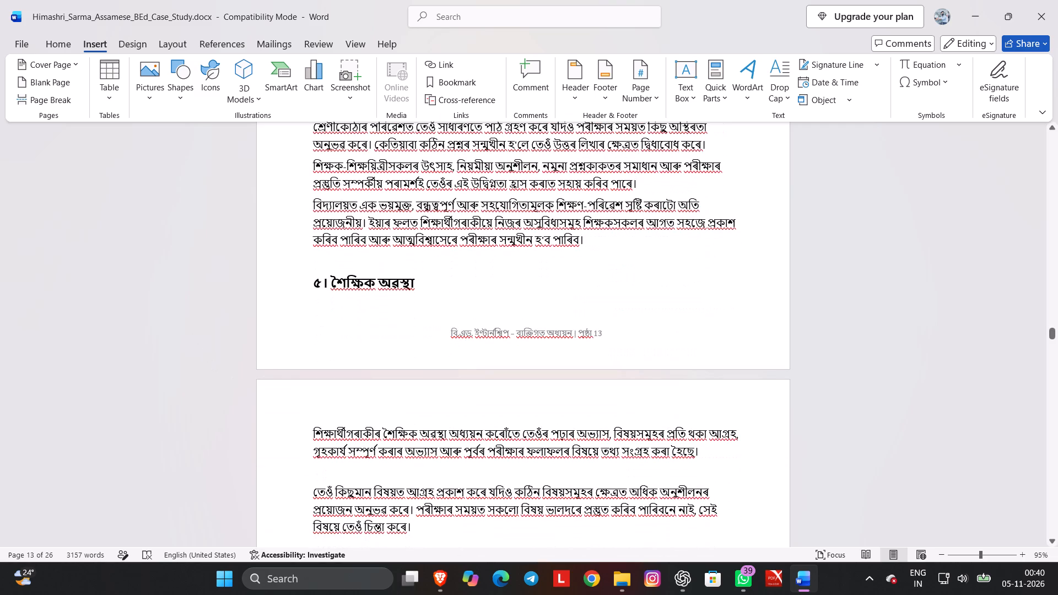
scroll(437, 459, down, 7)
scroll(438, 460, up, 2)
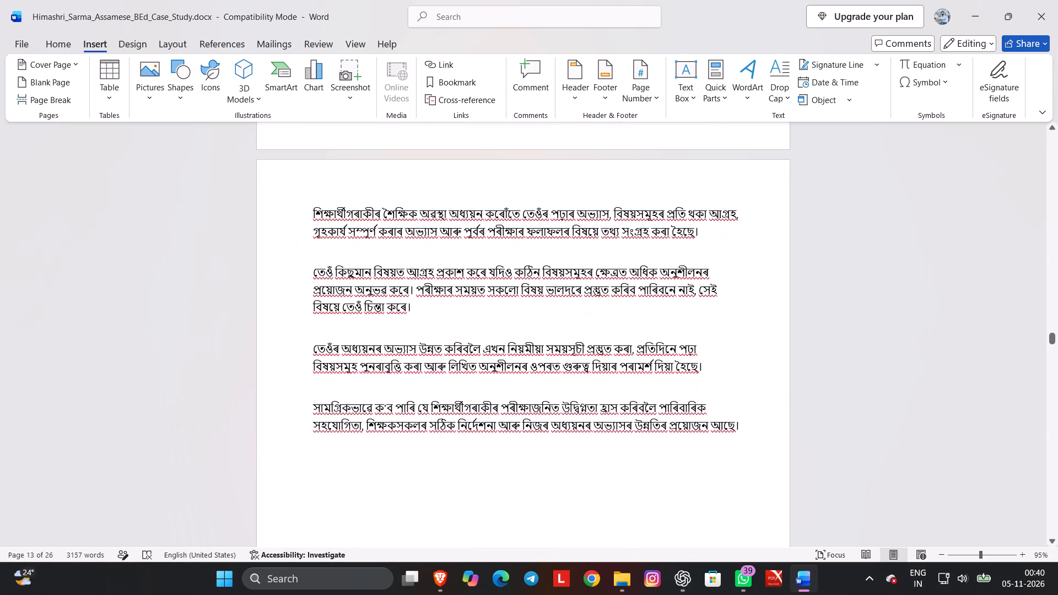
scroll(438, 460, up, 1)
scroll(438, 460, down, 11)
scroll(434, 461, up, 9)
scroll(332, 461, up, 4)
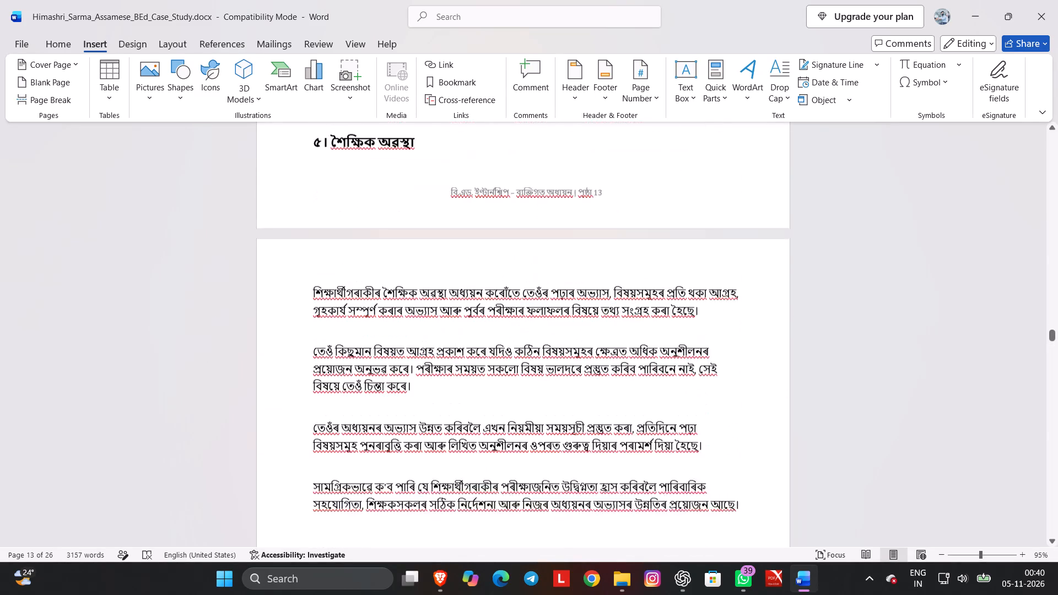
click(310, 223)
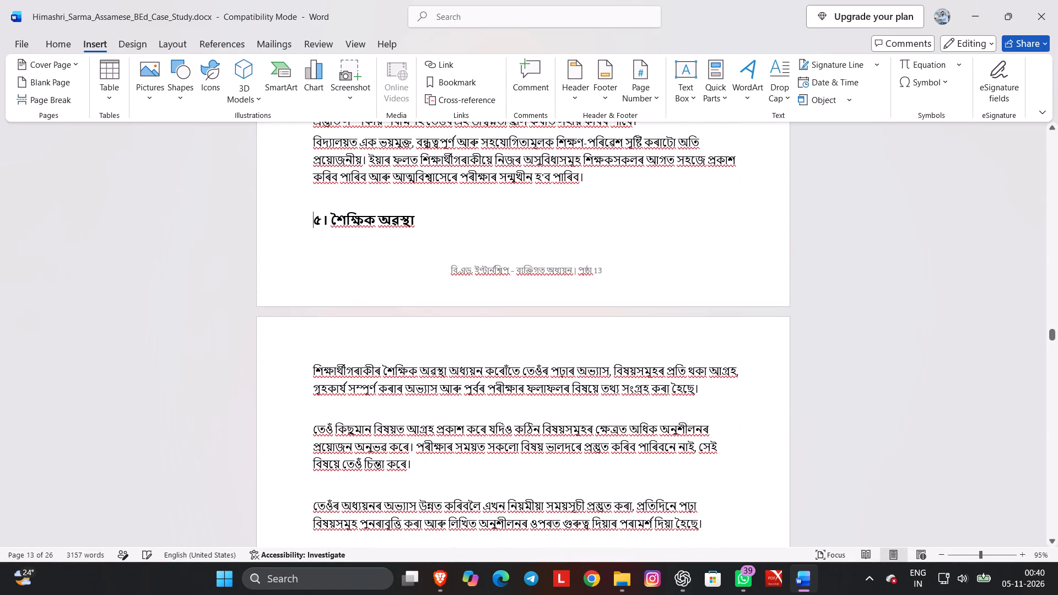
key(Return)
key(Return)
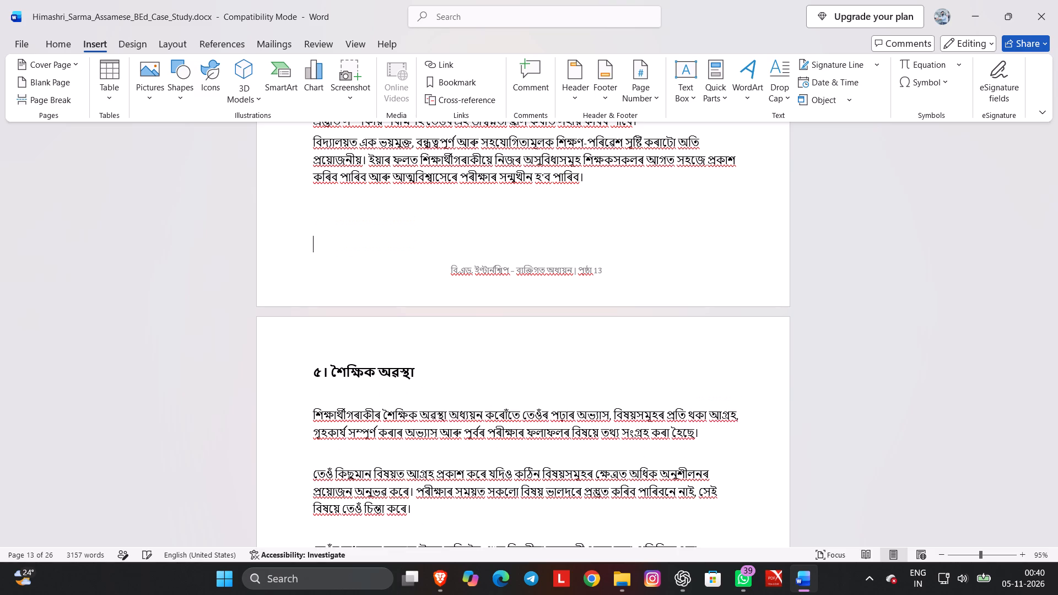
Delete the three blank lines separating the four paragraphs under the heading "৫। শৈক্ষিক অৱস্থা" on page 14.
scroll(333, 245, down, 2)
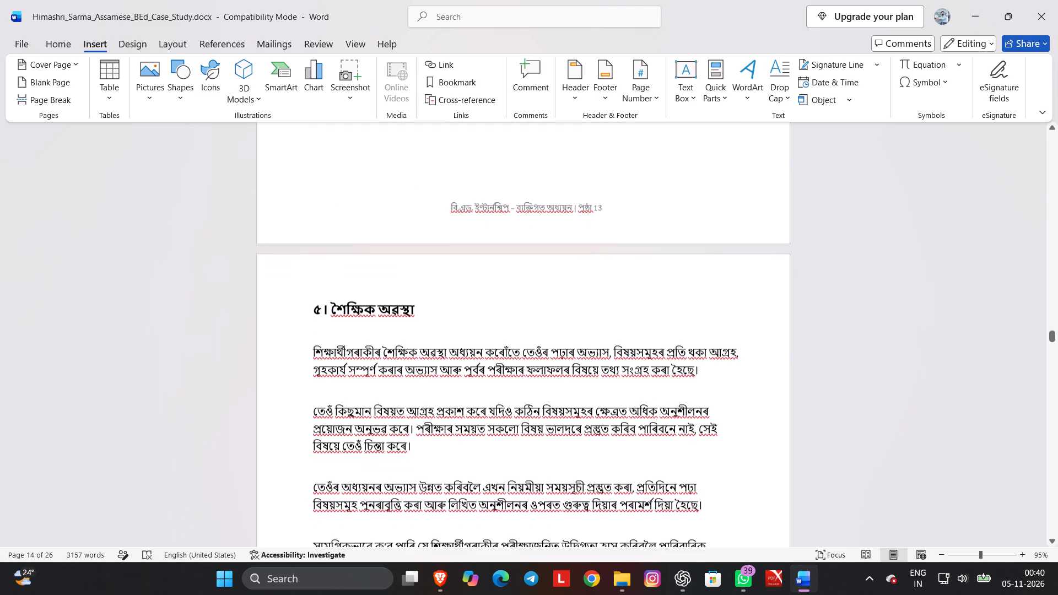
click(338, 382)
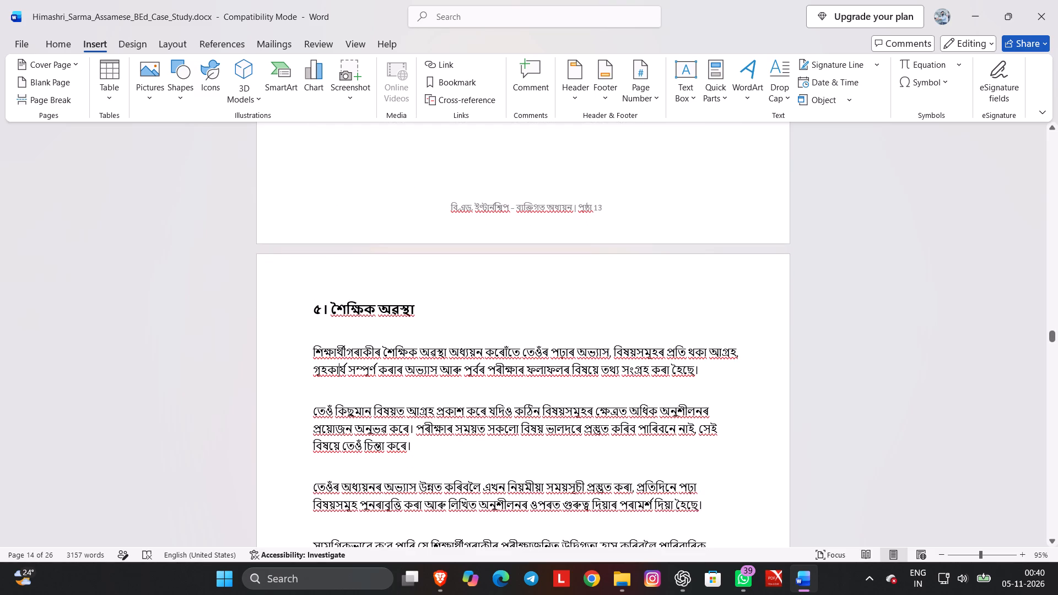
click(335, 398)
key(BackSpace)
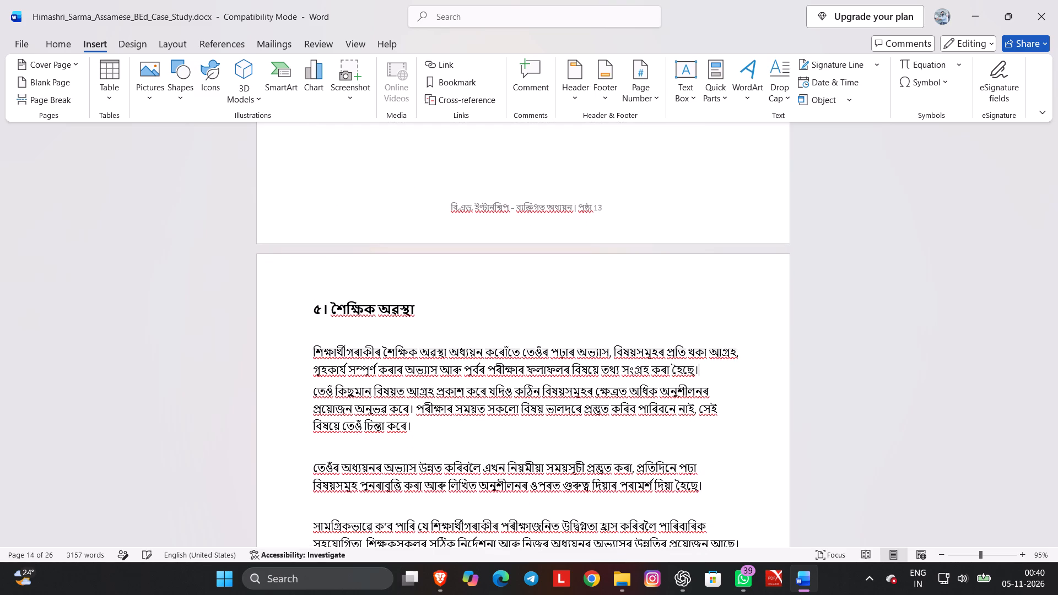
scroll(335, 398, down, 2)
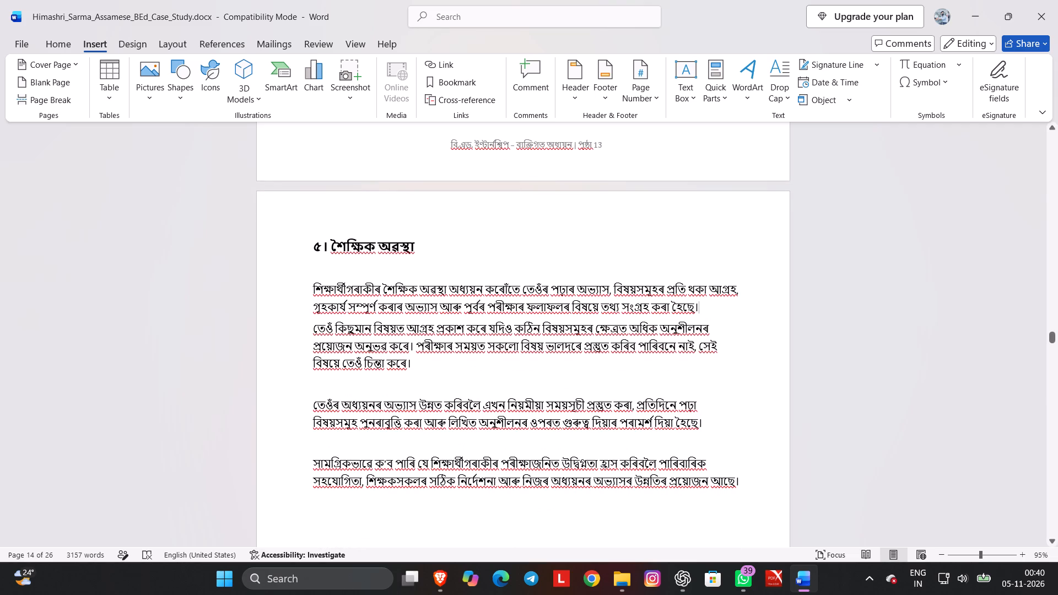
click(334, 382)
key(BackSpace)
click(328, 426)
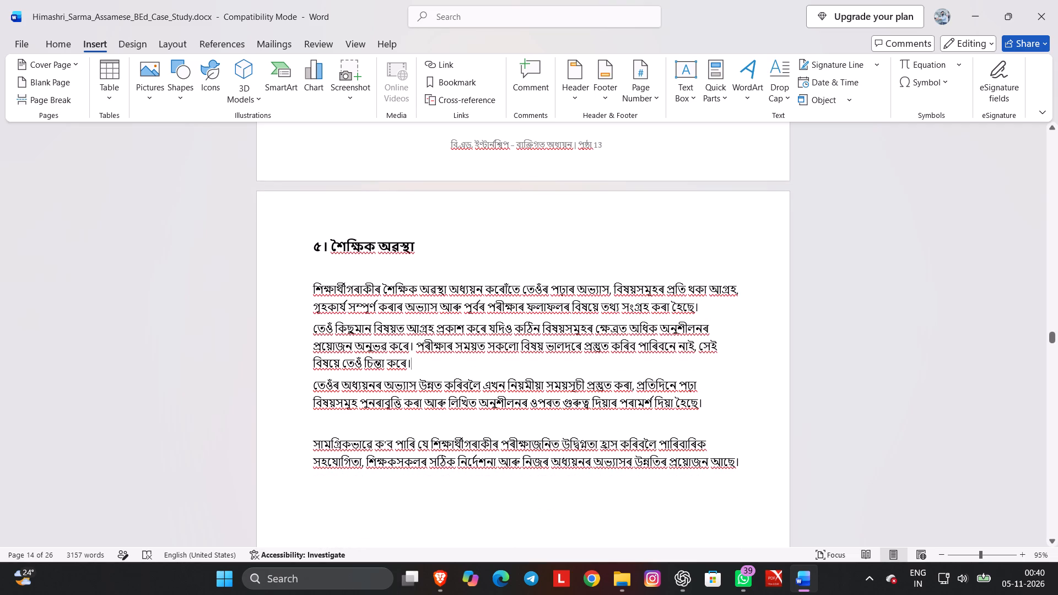
key(BackSpace)
Review the spacing and page breaks from page 10 through the case history to the "তথ্য সংগ্ৰহৰ পদ্ধতি" section on page 15.
scroll(328, 426, down, 2)
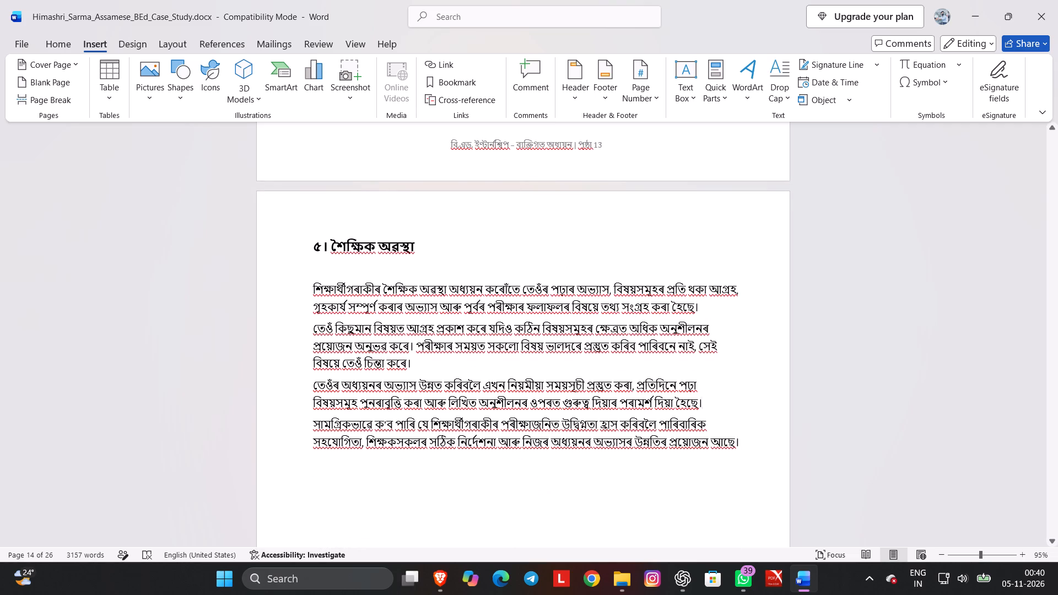
scroll(328, 426, down, 18)
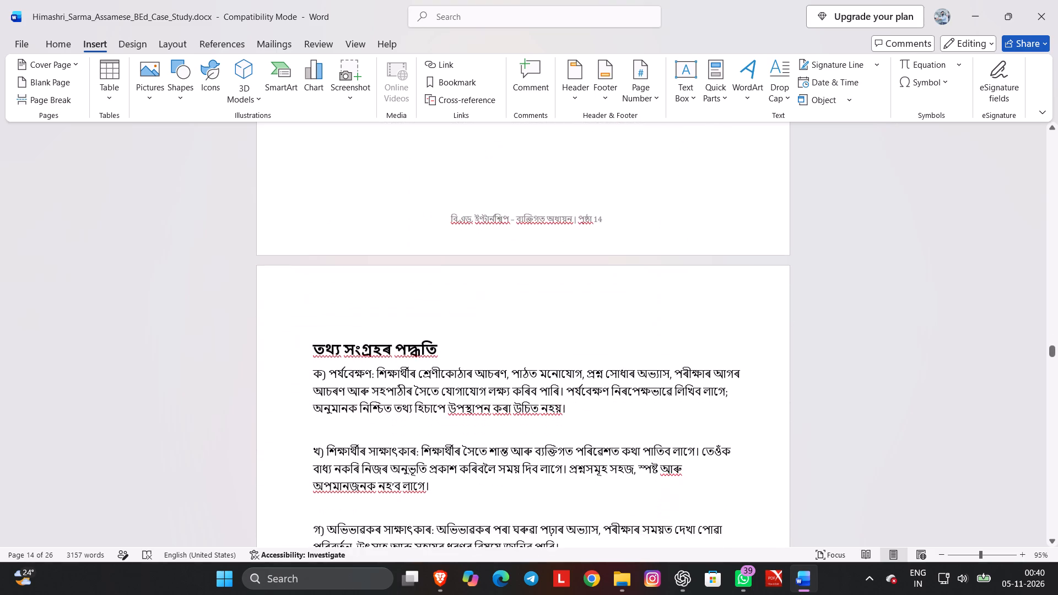
scroll(328, 427, up, 20)
scroll(328, 427, up, 6)
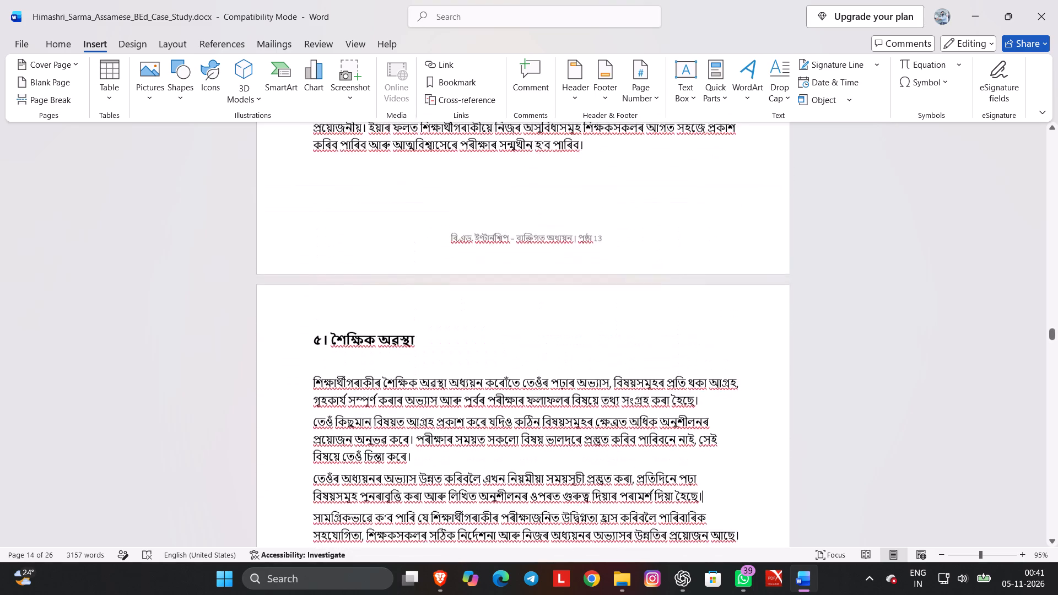
scroll(328, 427, up, 19)
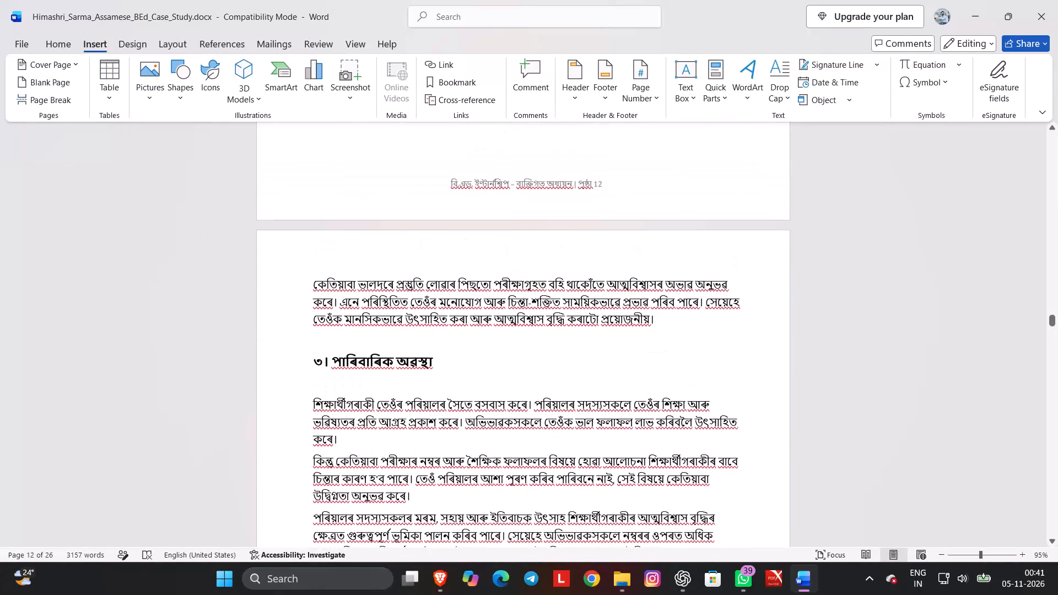
scroll(328, 427, up, 9)
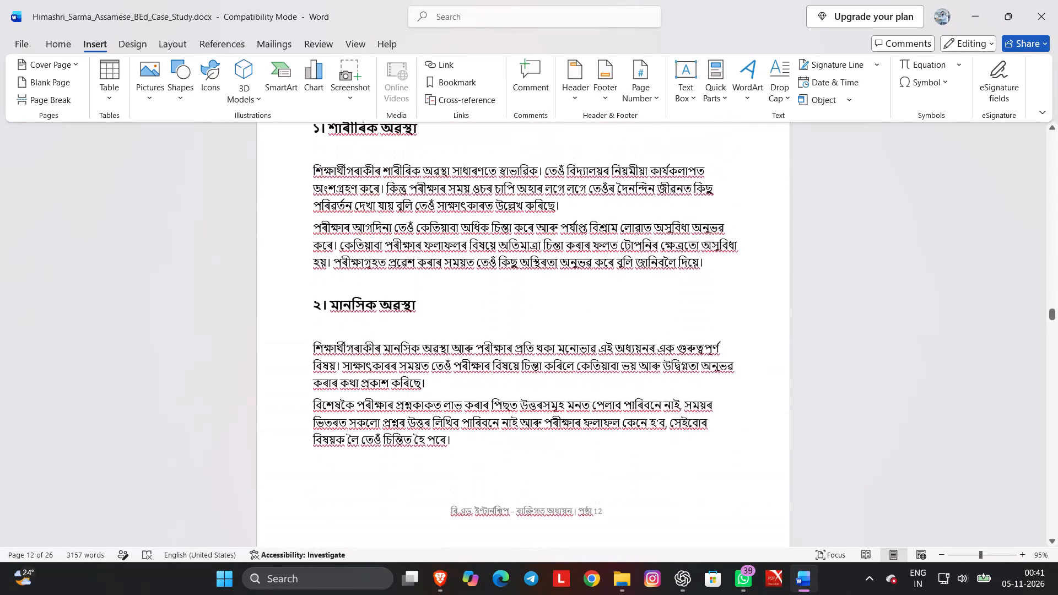
scroll(327, 427, up, 9)
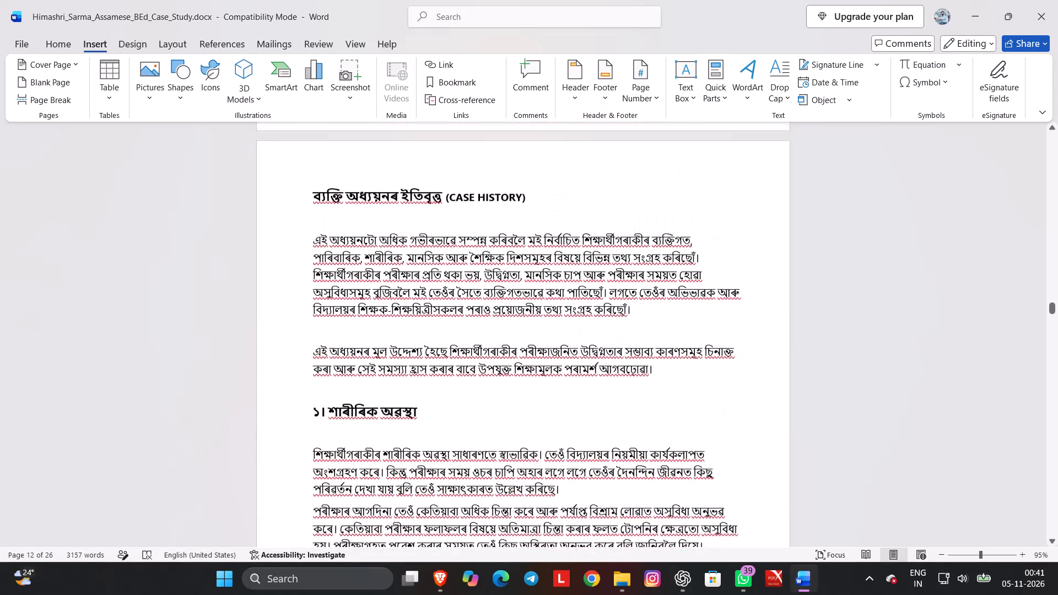
scroll(327, 427, up, 17)
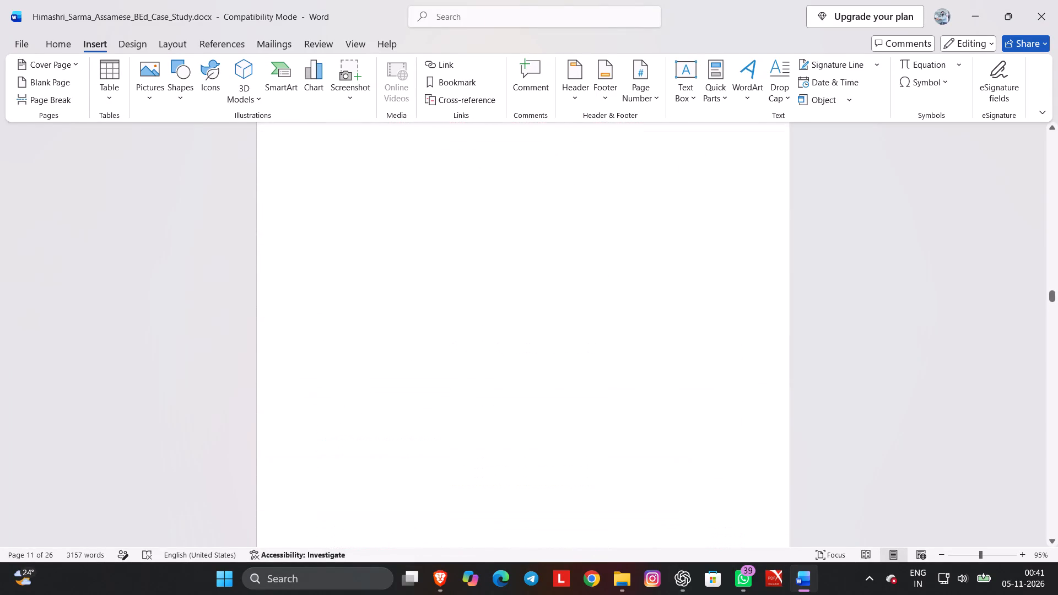
scroll(327, 428, up, 15)
scroll(327, 428, down, 6)
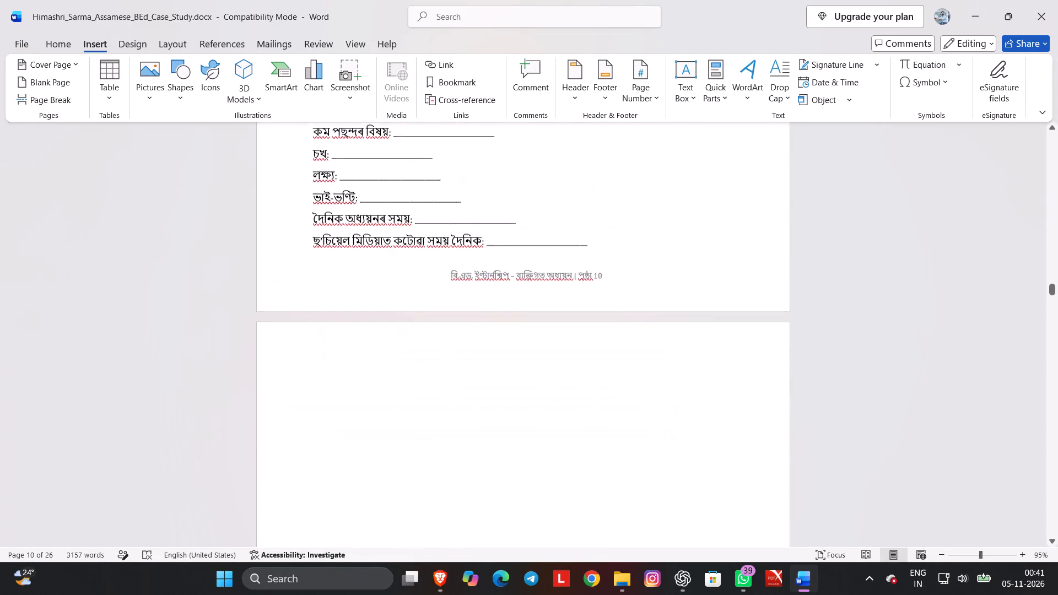
scroll(327, 428, down, 20)
scroll(327, 428, down, 11)
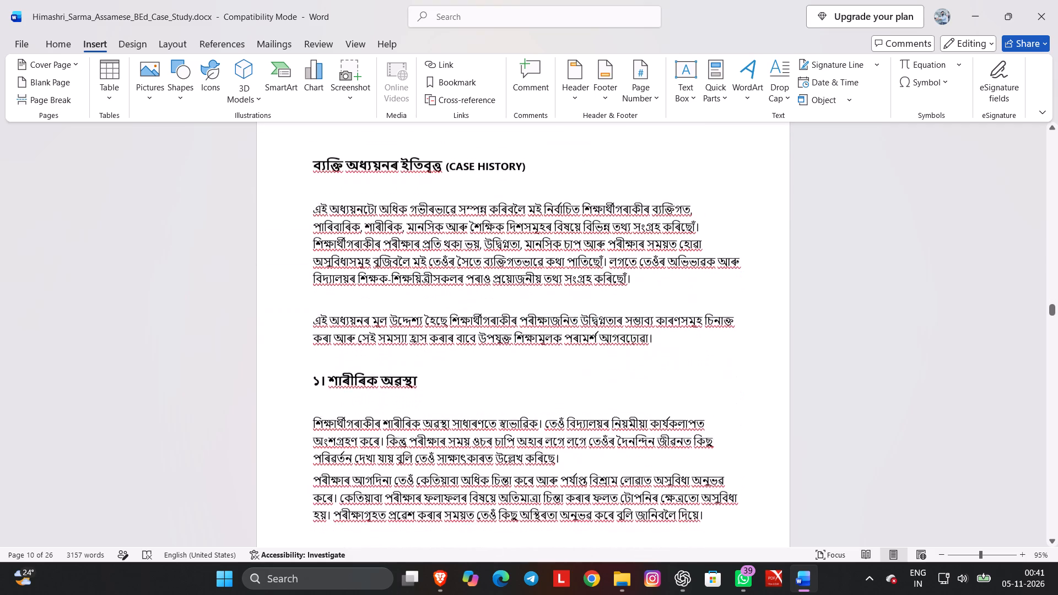
scroll(327, 428, down, 1)
scroll(327, 428, up, 4)
scroll(327, 428, down, 15)
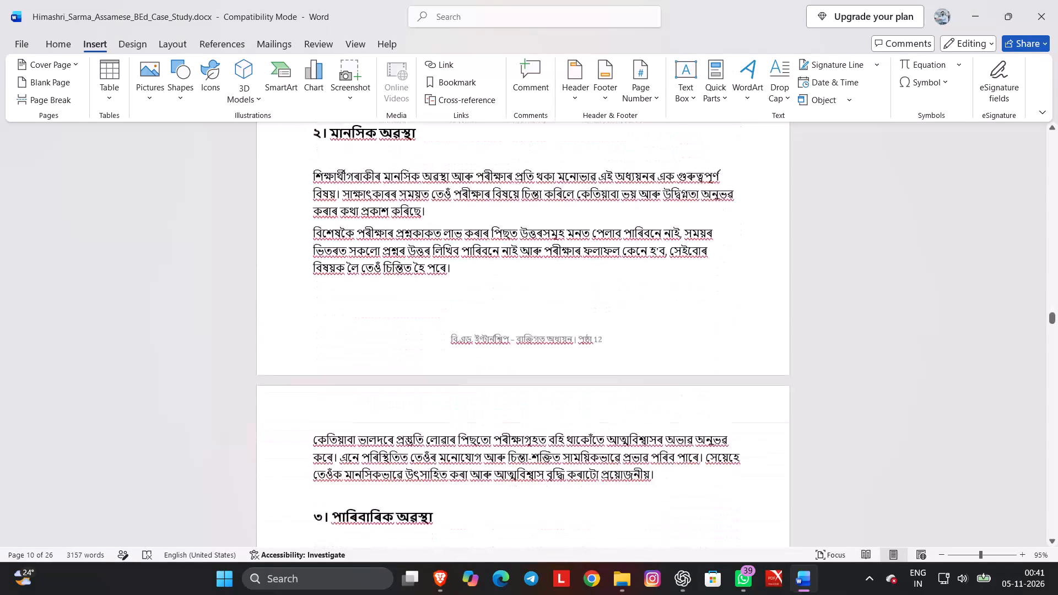
scroll(327, 428, down, 20)
scroll(327, 428, down, 9)
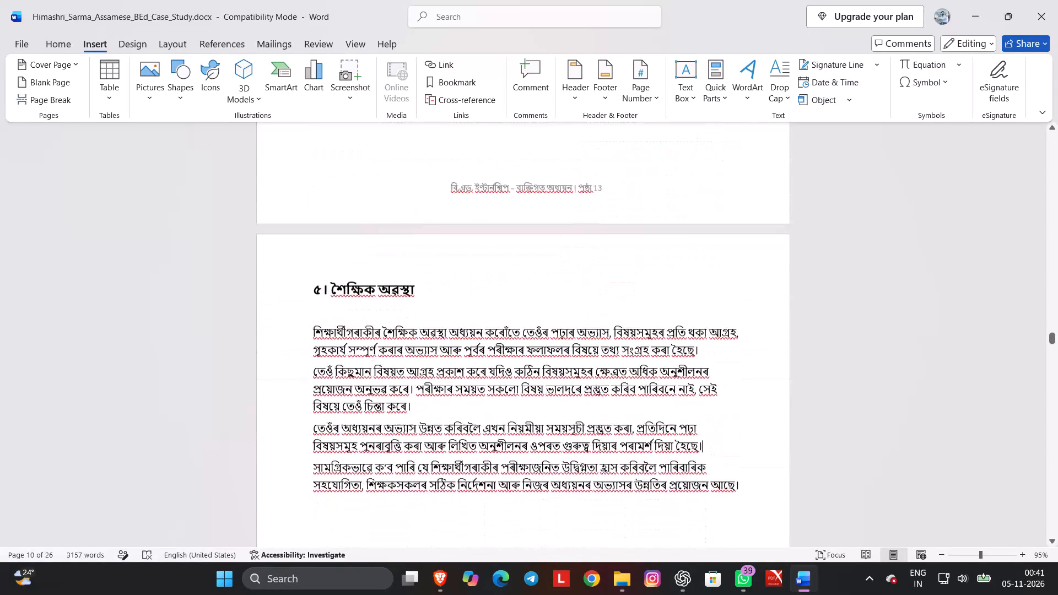
scroll(327, 428, down, 20)
scroll(327, 428, down, 4)
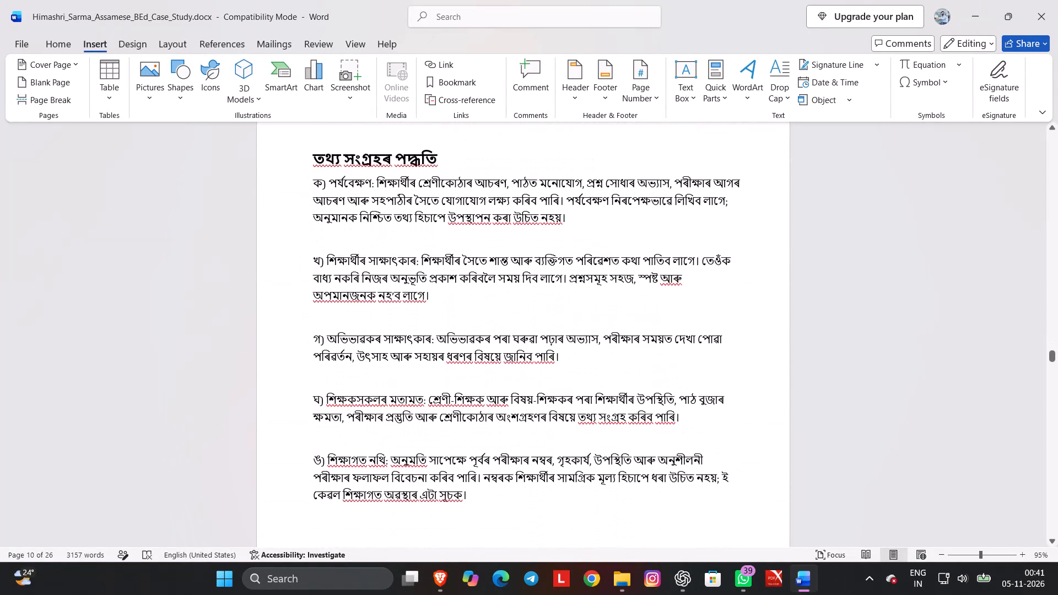
scroll(327, 428, down, 5)
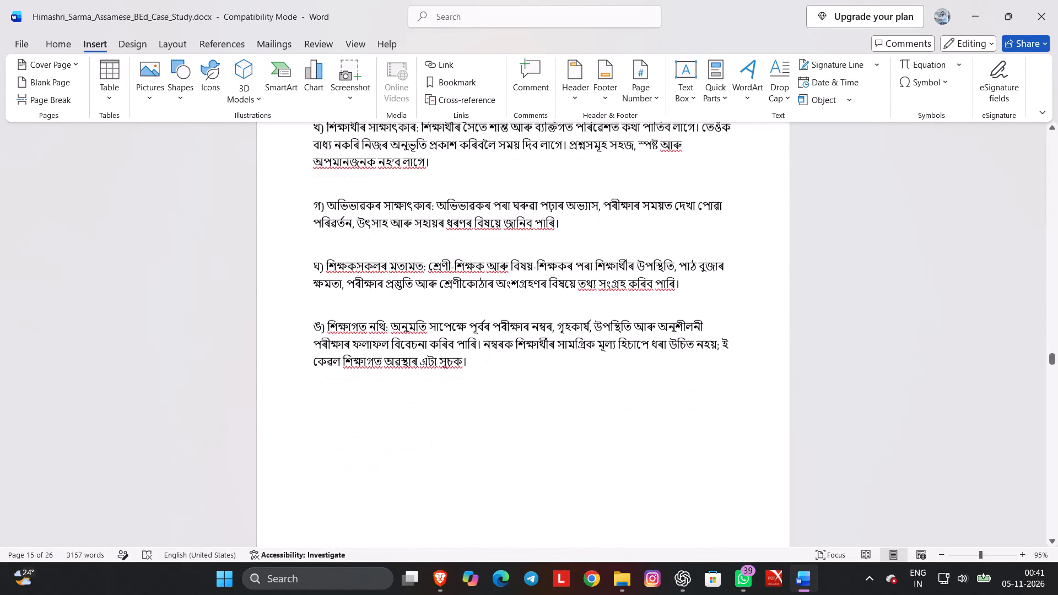
Insert three empty lines before the heading "মূল শব্দ" to move it from page 25 to the start of page 26.
scroll(327, 428, down, 3)
drag(1053, 362, 1055, 426)
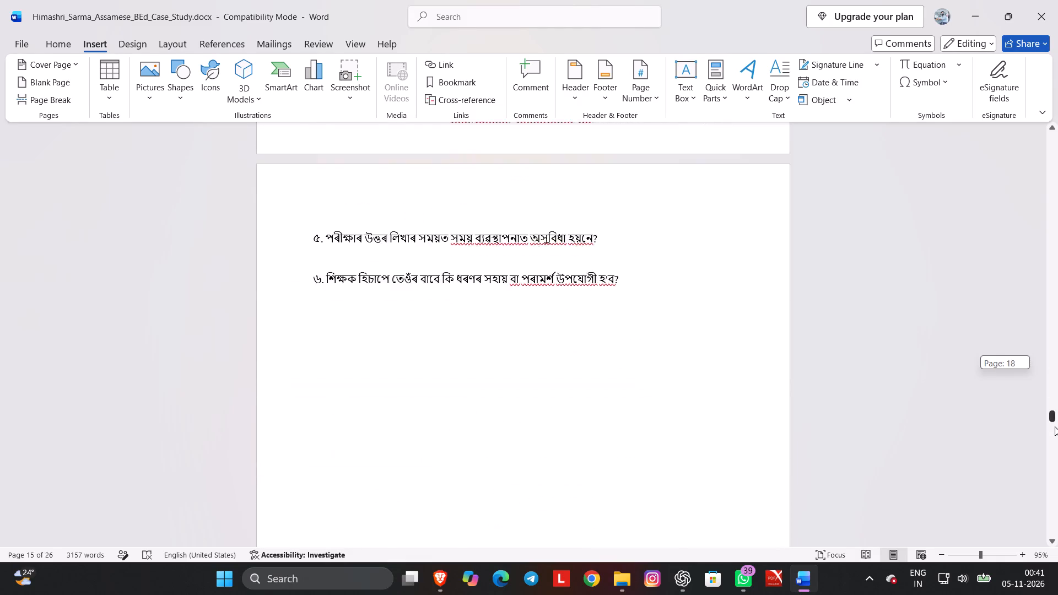
drag(1055, 426, 1057, 489)
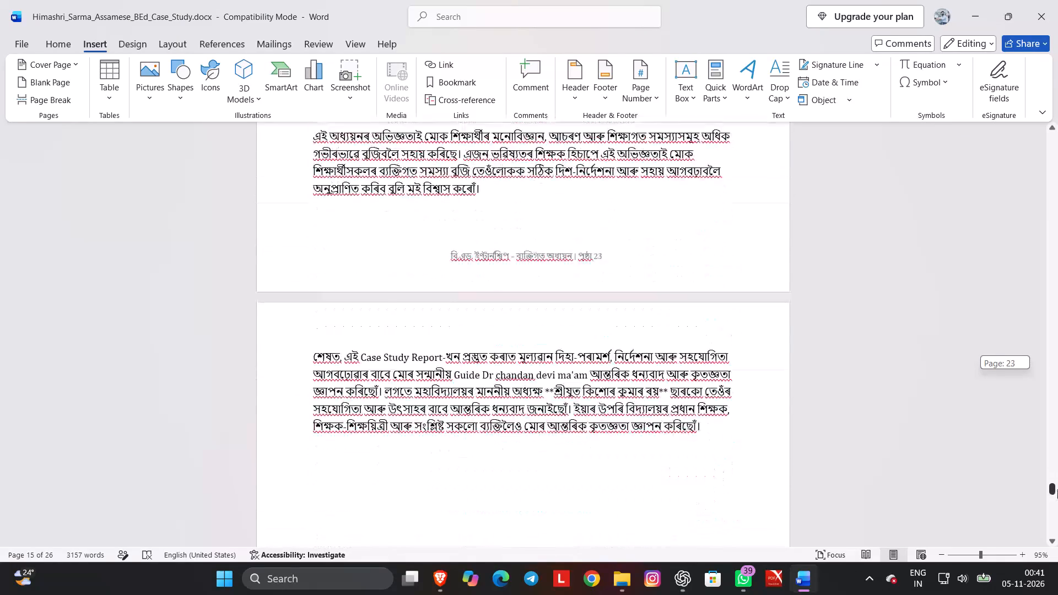
drag(1057, 489, 1057, 523)
scroll(703, 353, up, 2)
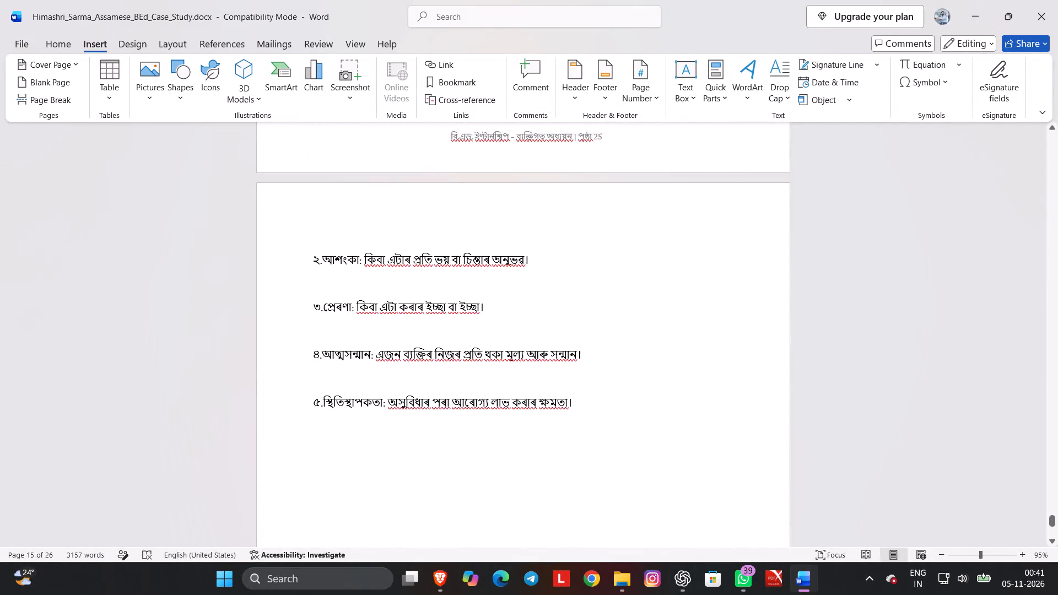
scroll(703, 353, up, 5)
click(306, 263)
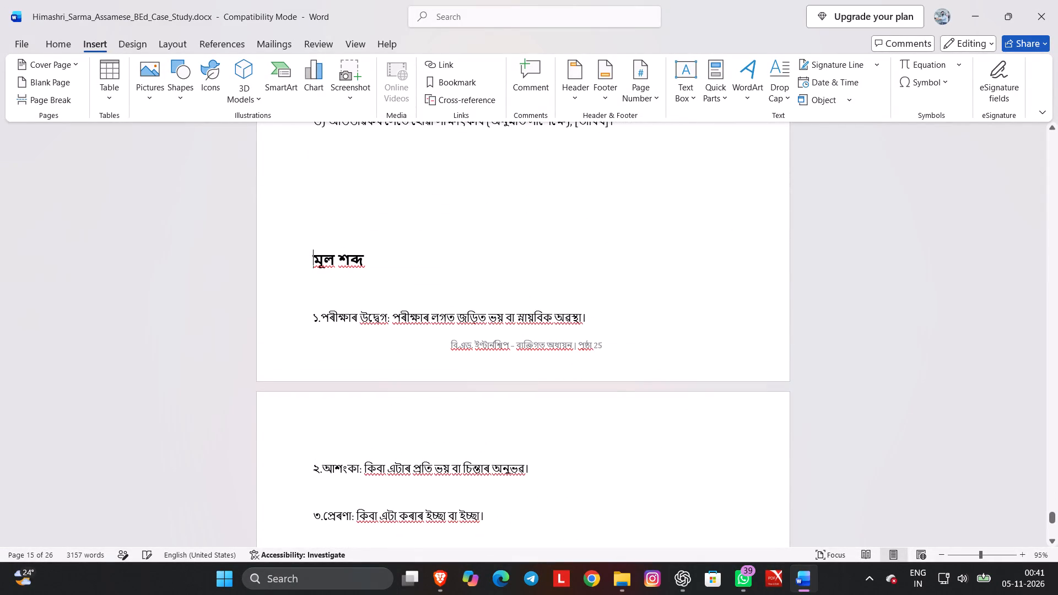
key(Return)
key(Return)
key(Return)
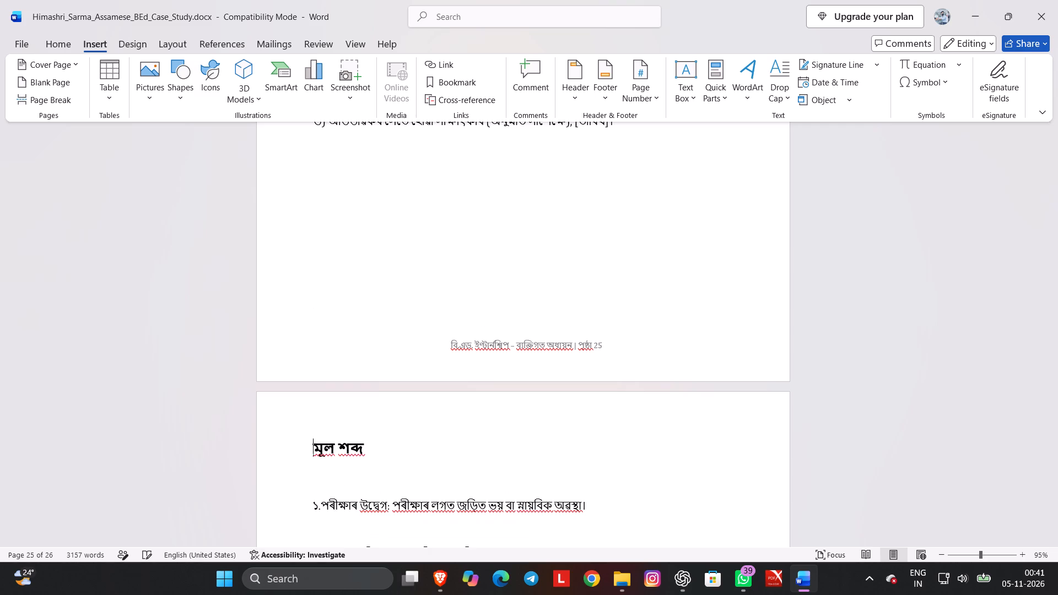
Review the page breaks and spacing from the "মূল শব্দ" section on page 26 back to page 15, and return to the cover page.
scroll(306, 263, down, 7)
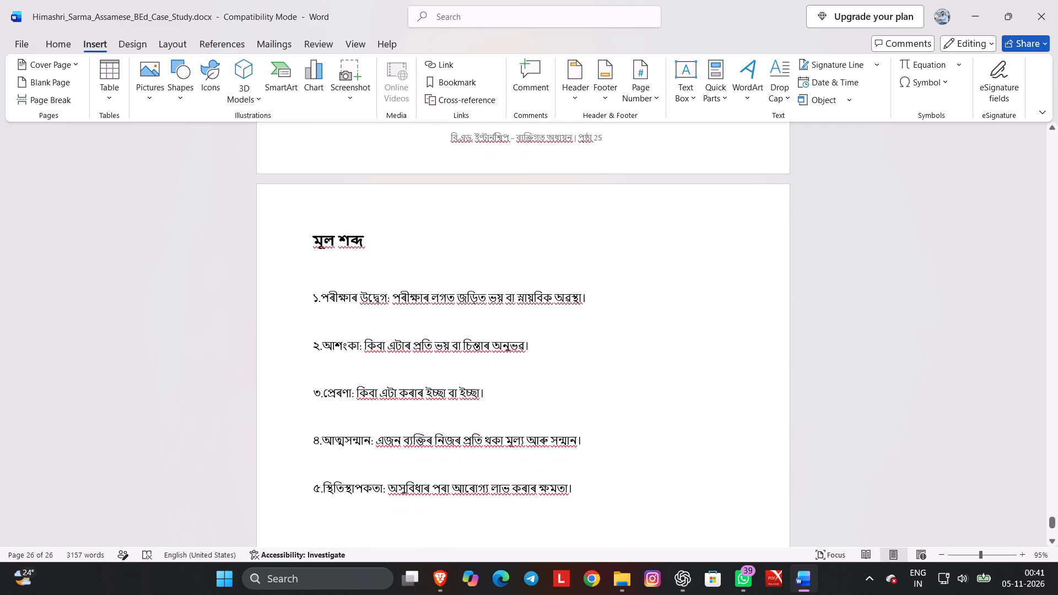
scroll(306, 263, up, 20)
scroll(306, 263, up, 2)
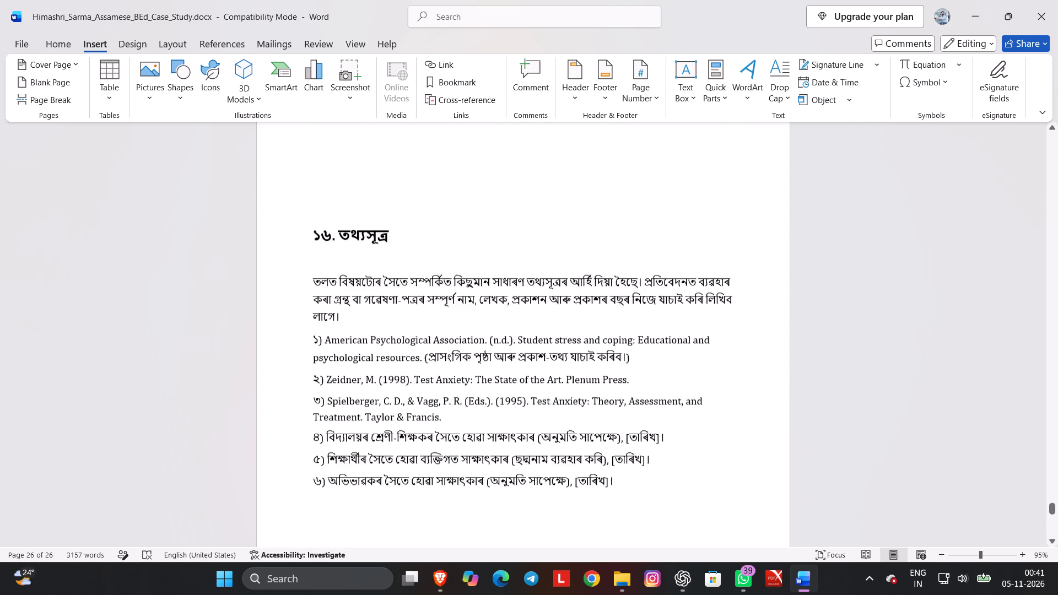
scroll(306, 263, up, 4)
scroll(306, 263, up, 18)
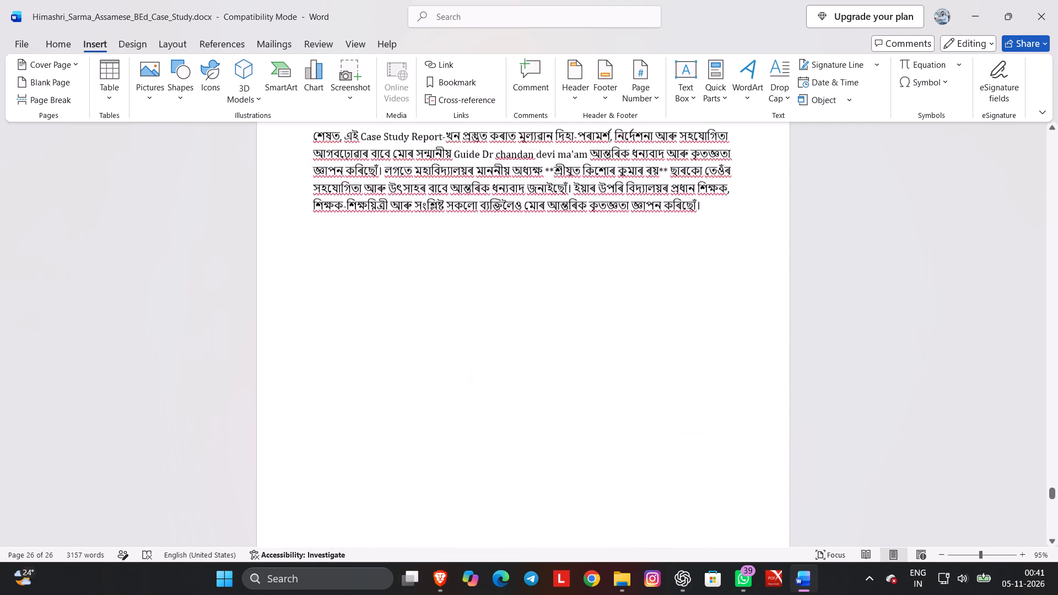
scroll(306, 263, up, 16)
scroll(306, 263, down, 8)
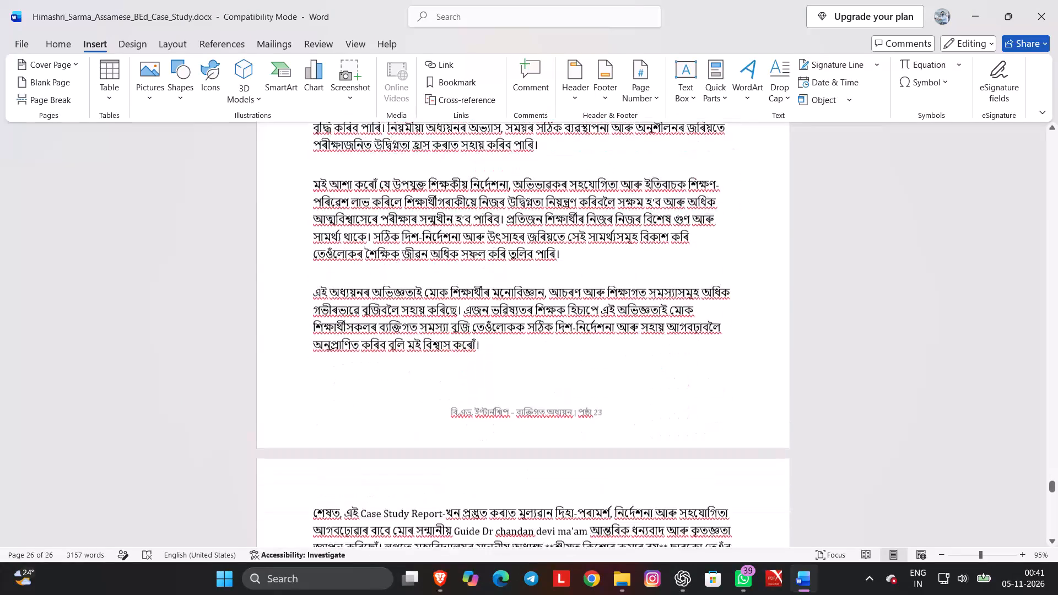
scroll(306, 263, up, 19)
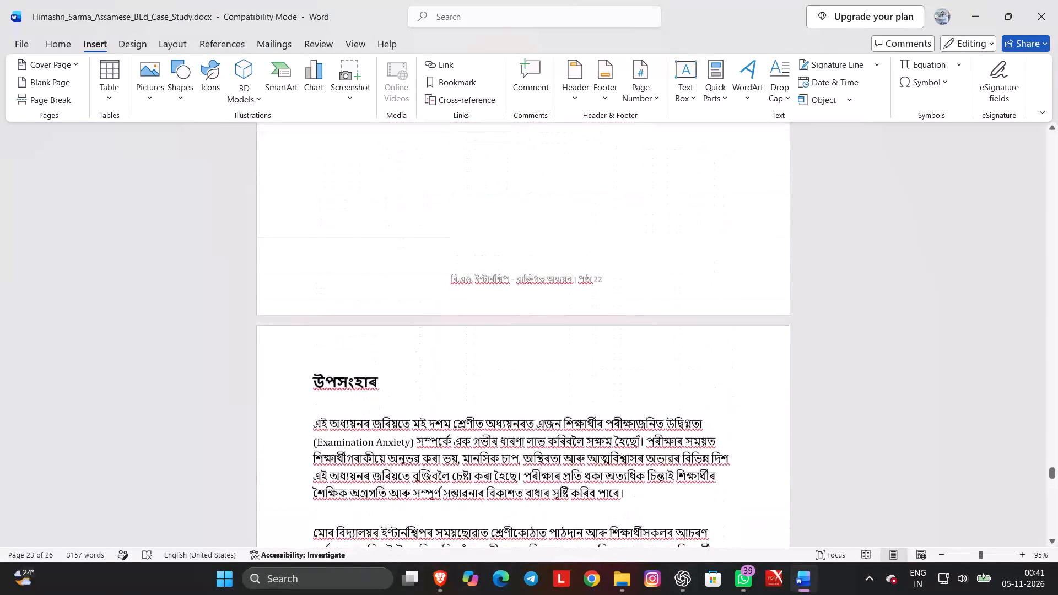
scroll(306, 263, up, 20)
scroll(306, 263, up, 7)
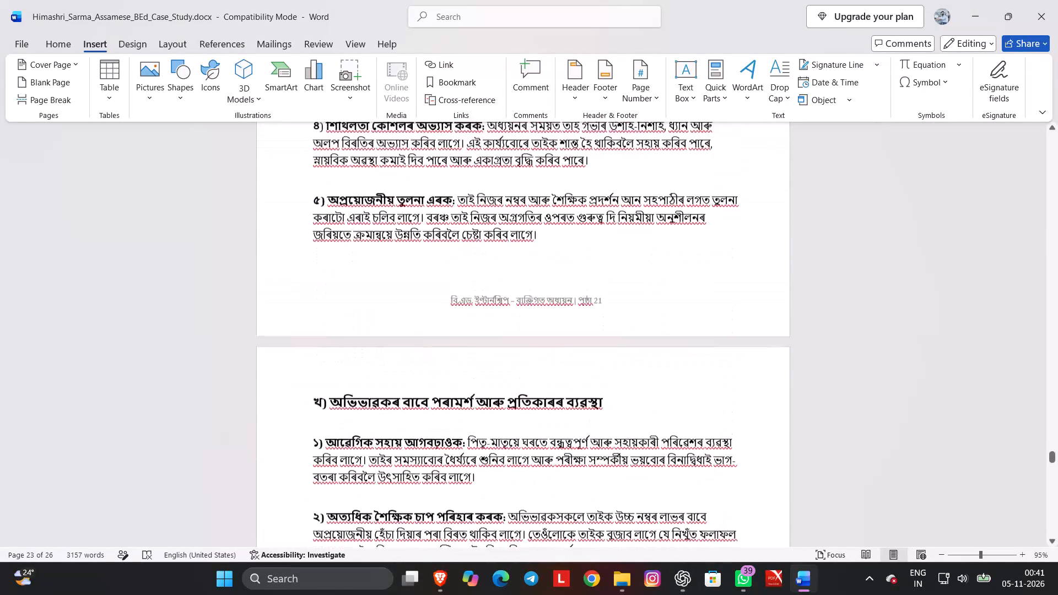
scroll(306, 263, up, 18)
scroll(306, 263, up, 5)
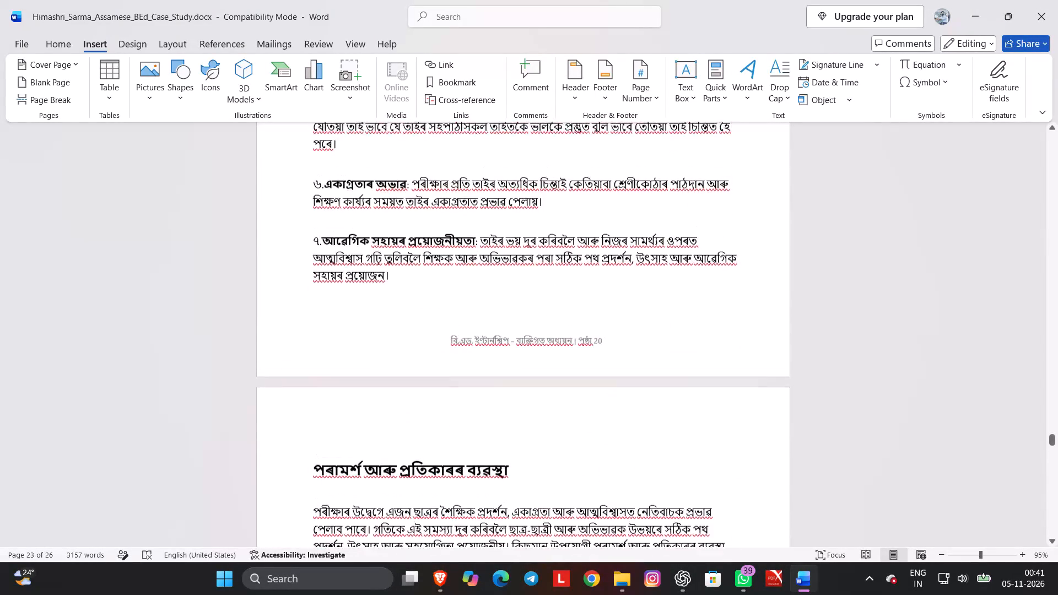
scroll(306, 263, up, 4)
scroll(306, 263, up, 20)
scroll(306, 263, up, 1)
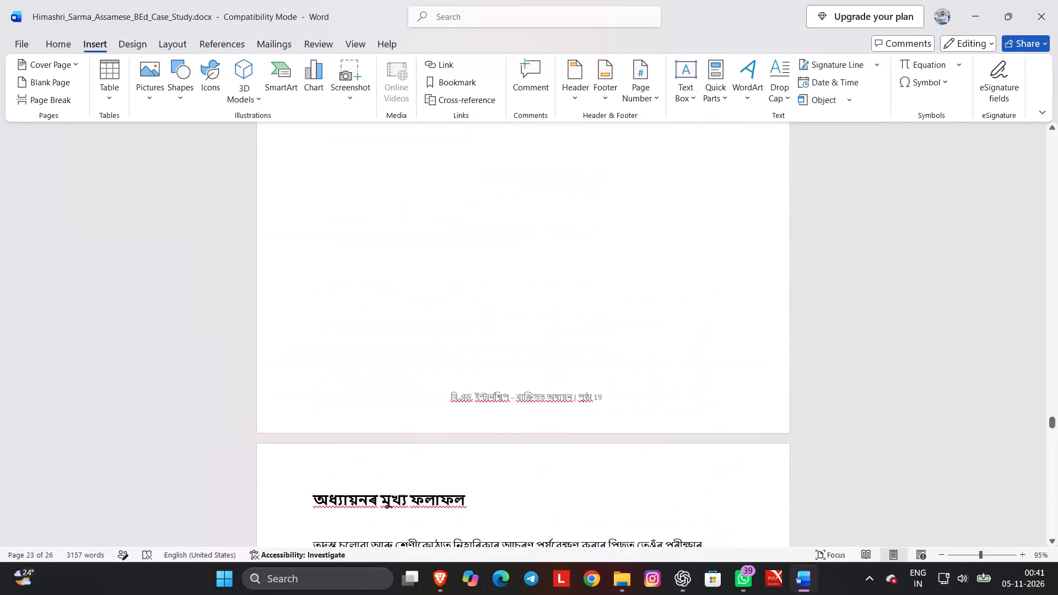
scroll(306, 263, up, 19)
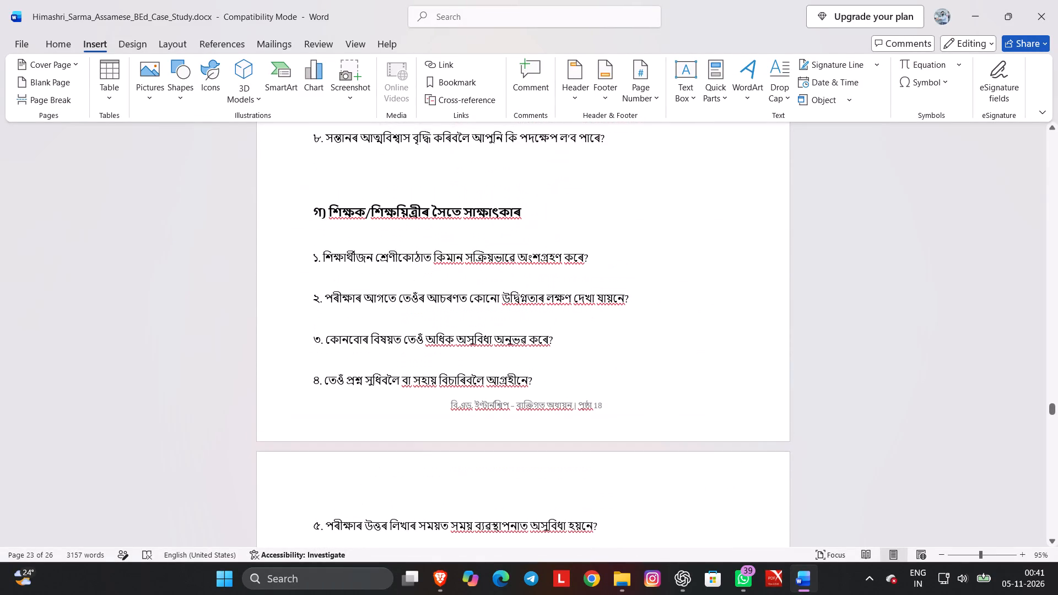
scroll(306, 263, up, 20)
scroll(306, 263, up, 6)
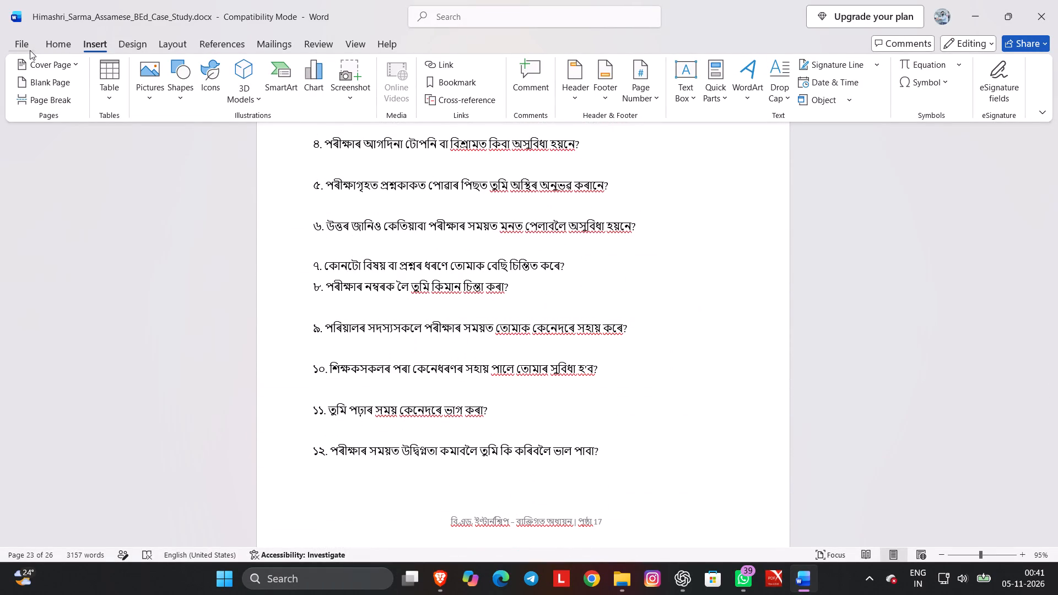
scroll(480, 315, up, 15)
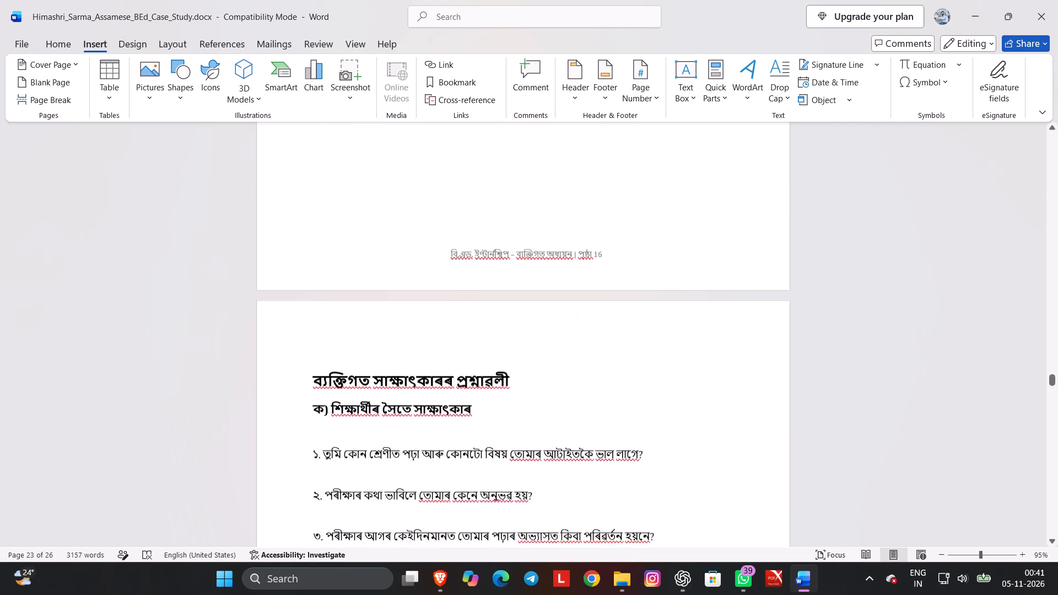
scroll(481, 315, up, 20)
scroll(481, 315, up, 1)
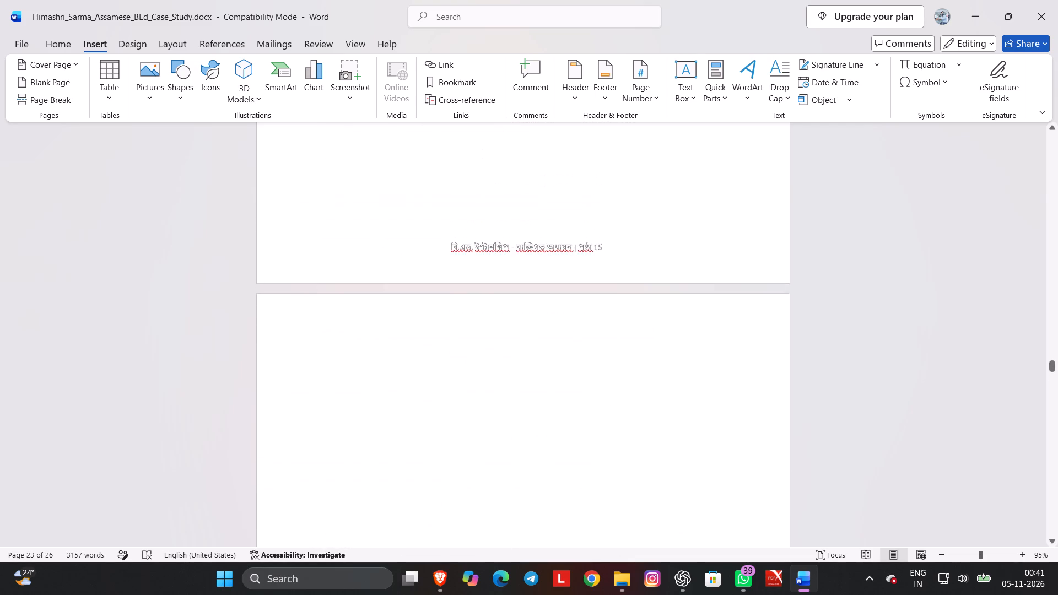
drag(1054, 370, 1039, 145)
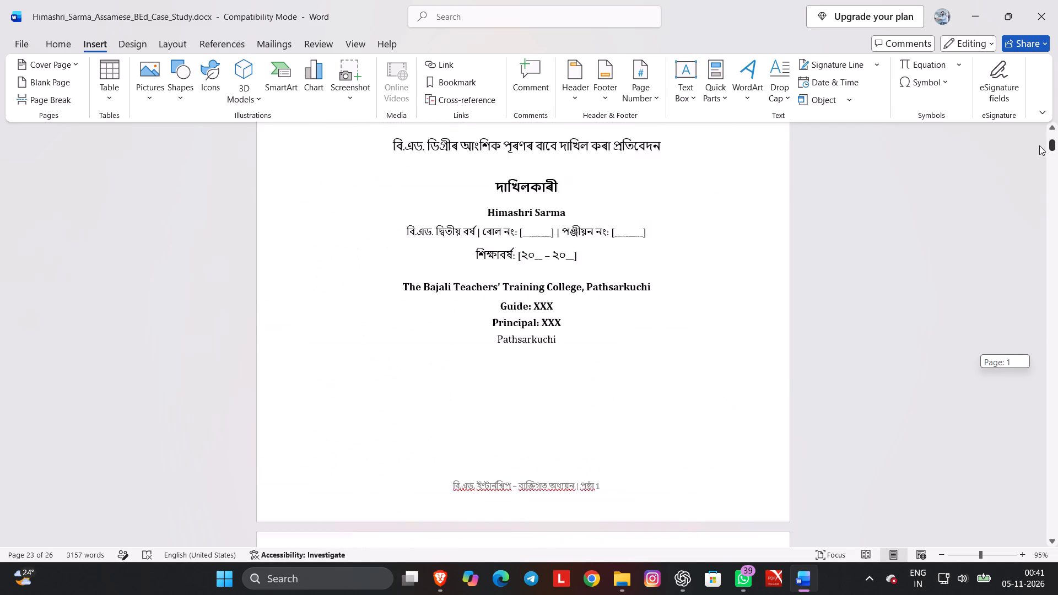
drag(1039, 145, 1039, 135)
click(18, 42)
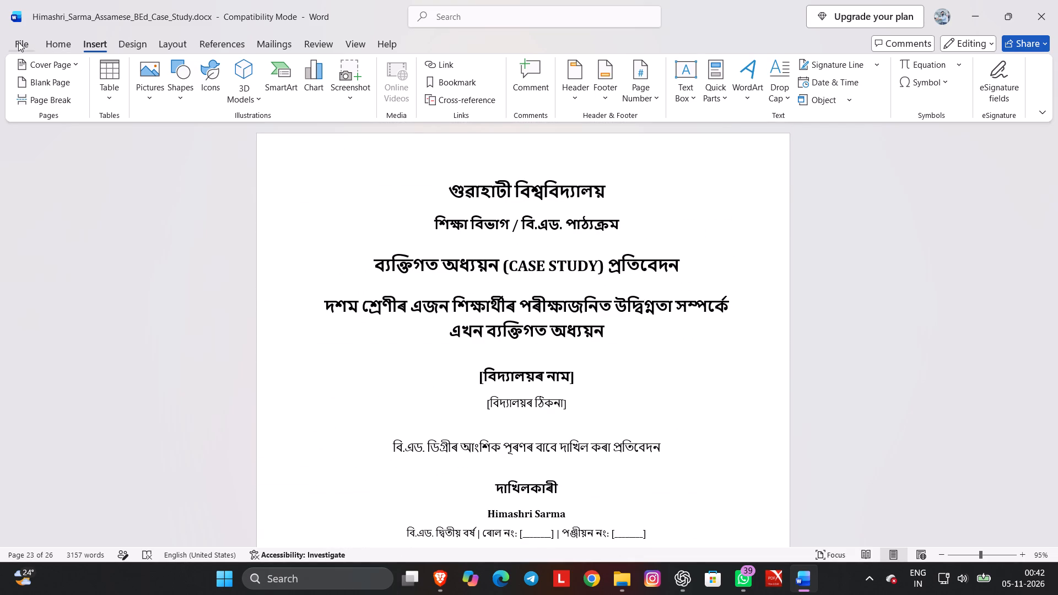
click(46, 280)
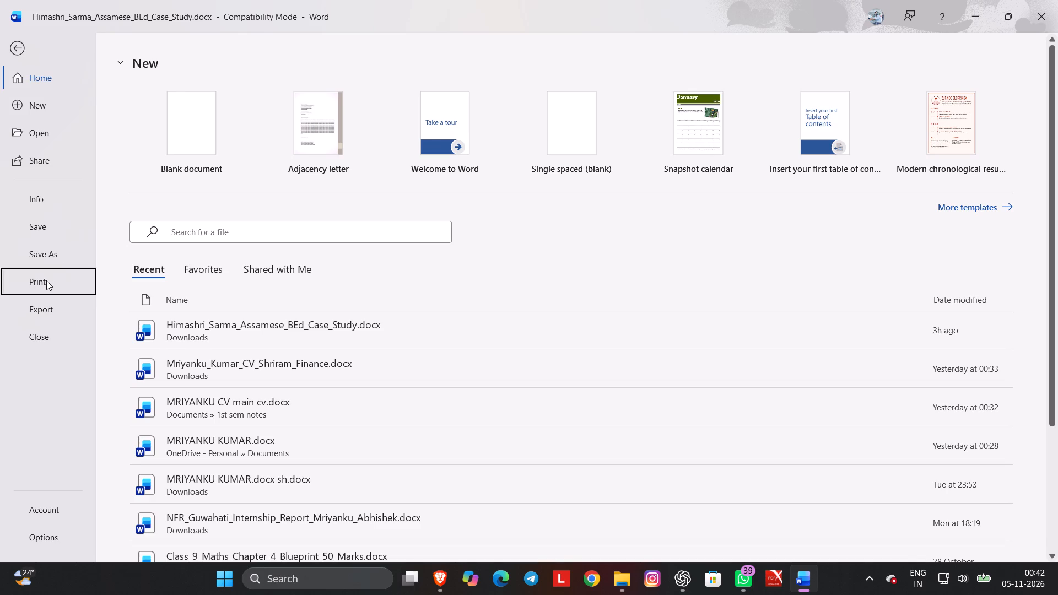
click(152, 100)
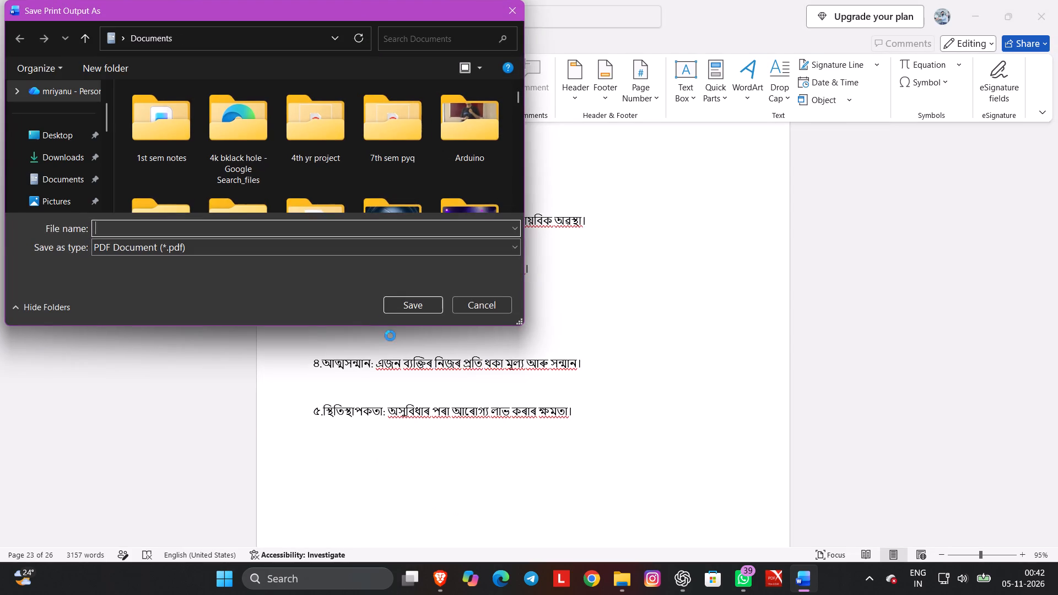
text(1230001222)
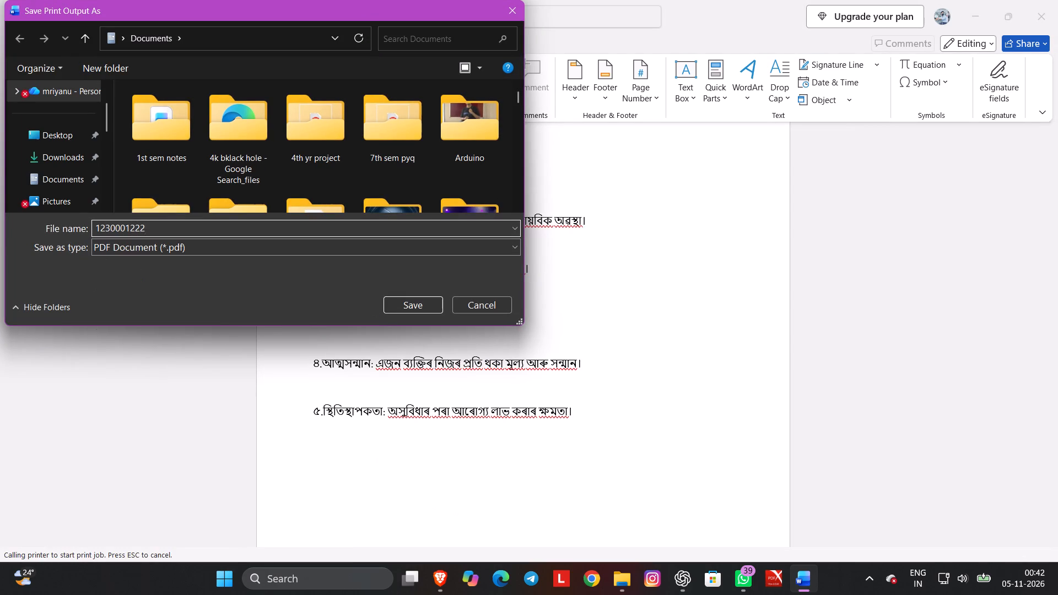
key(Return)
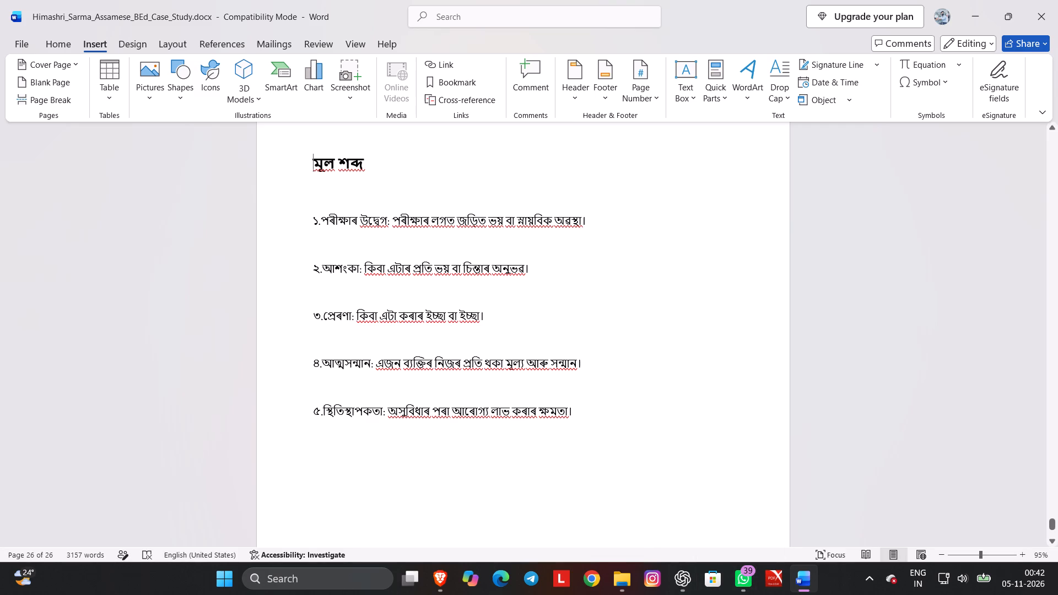
Review the layout of the "মূল শব্দ" page and the page breaks around the parents' advice section on page 22 and the "উপসংহাৰ" heading.
scroll(575, 475, down, 6)
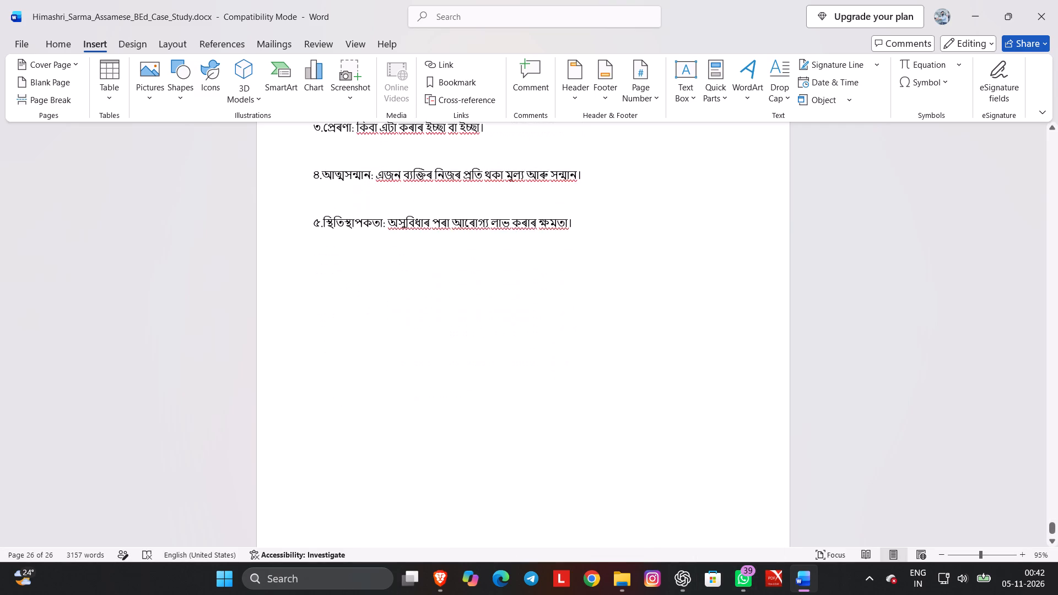
scroll(575, 475, down, 11)
scroll(581, 451, up, 3)
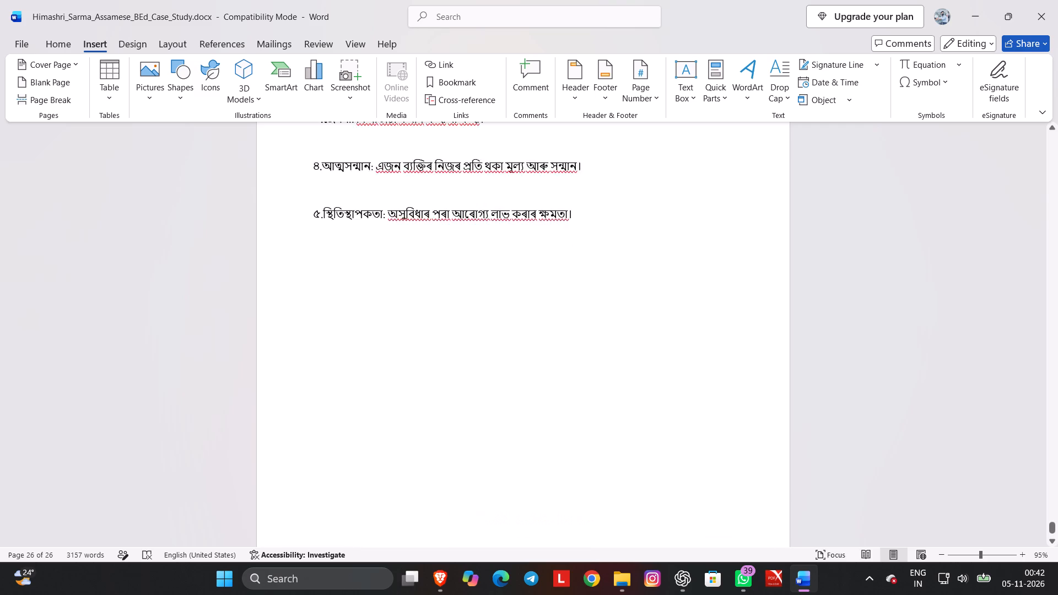
scroll(584, 449, up, 10)
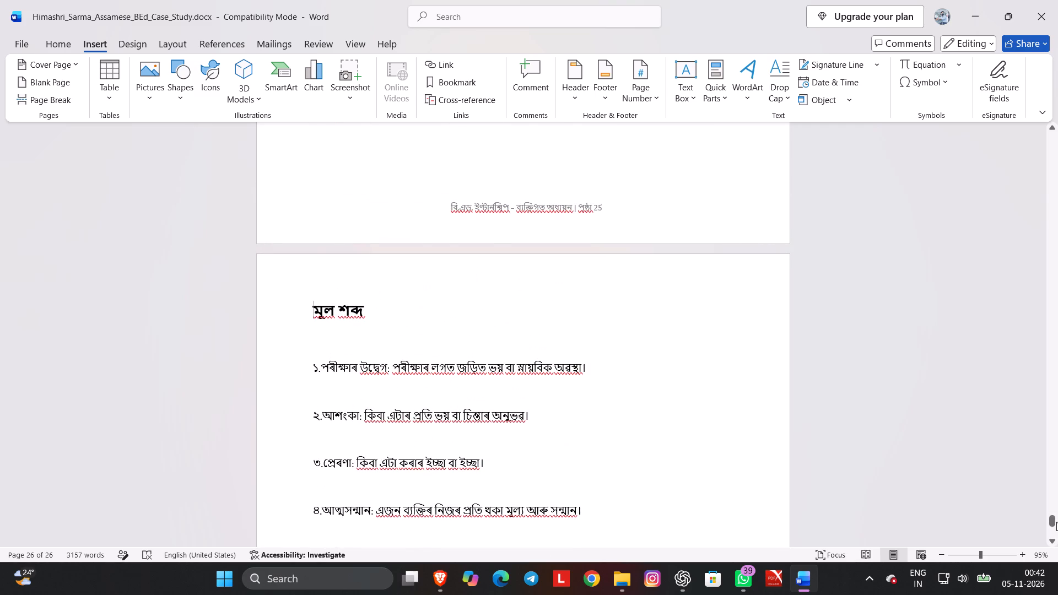
drag(1050, 521, 1040, 470)
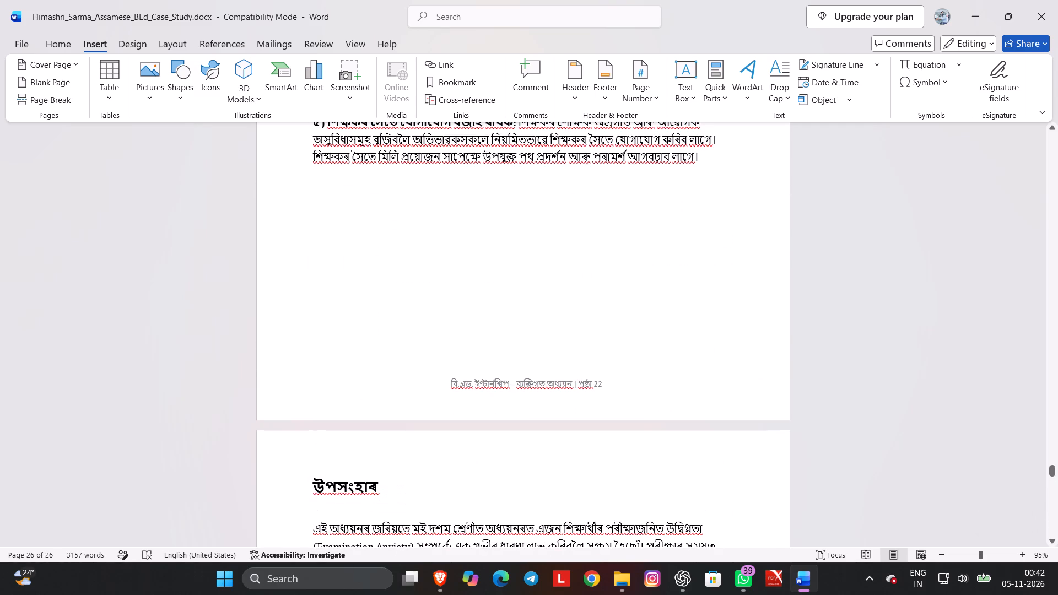
scroll(635, 482, down, 2)
scroll(596, 486, up, 4)
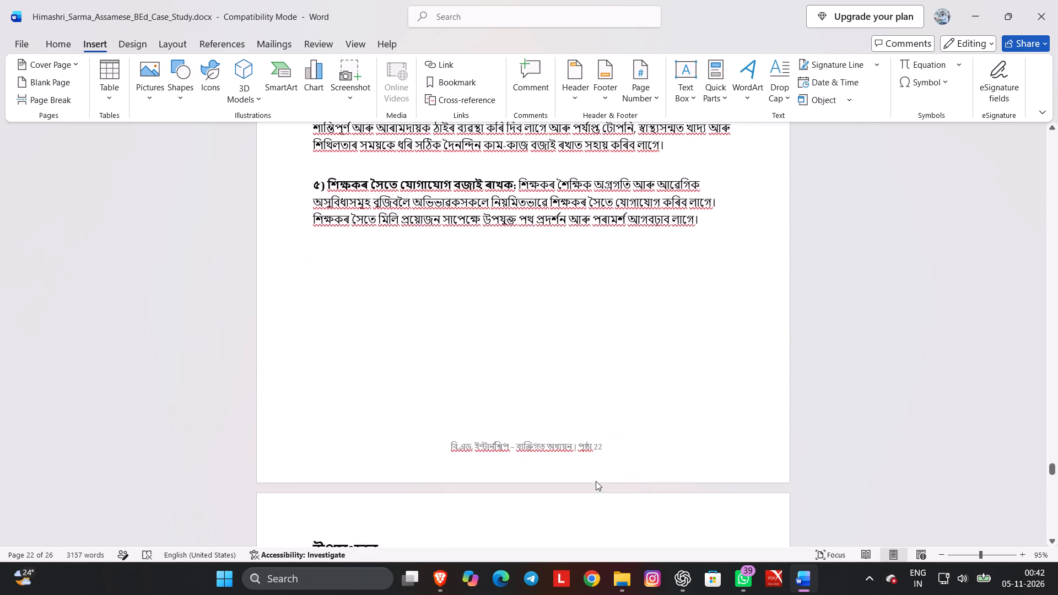
scroll(596, 481, up, 12)
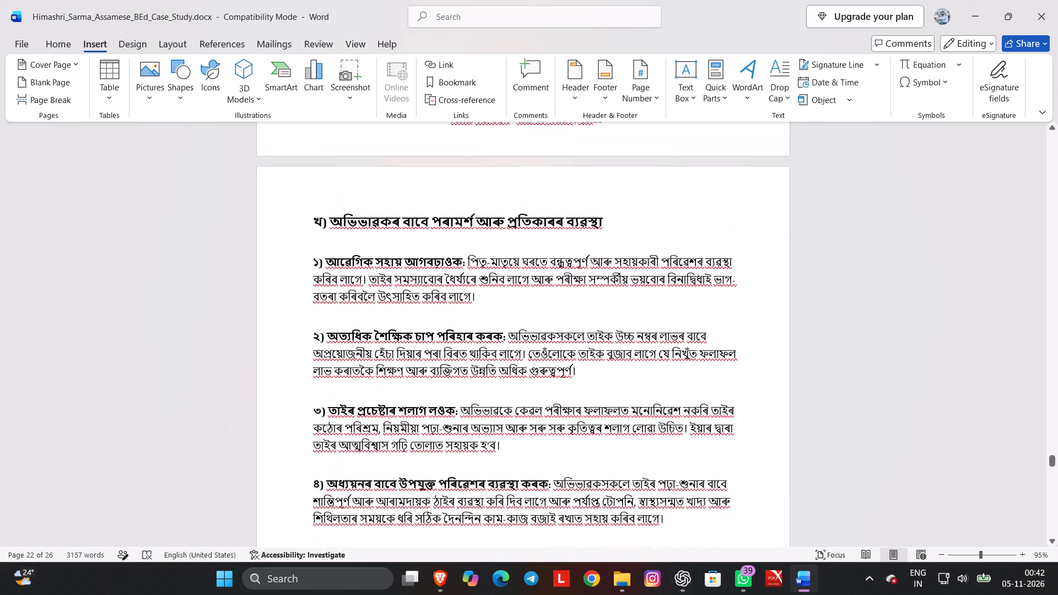
scroll(596, 481, down, 17)
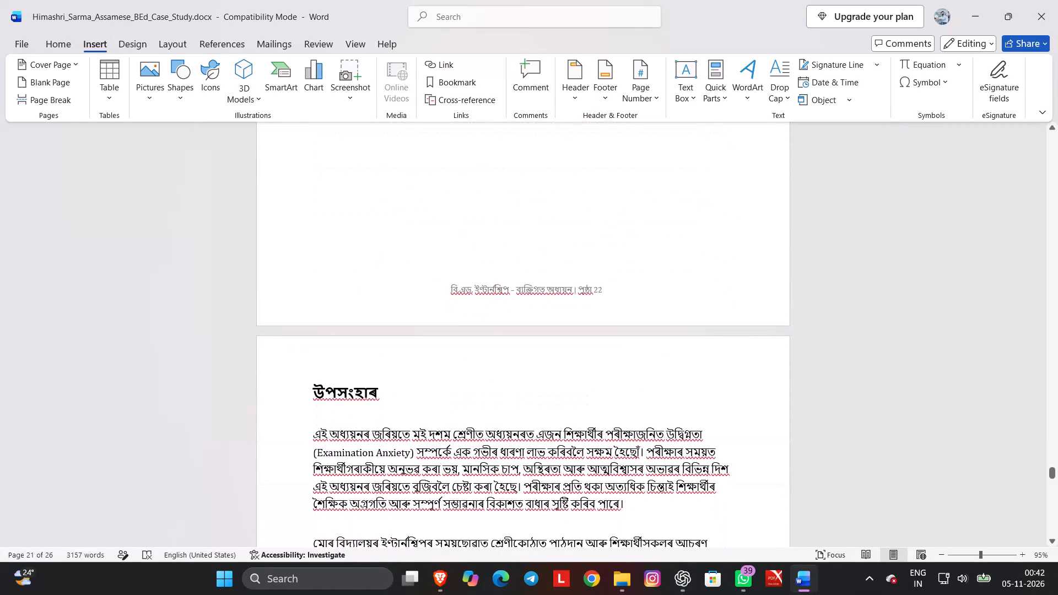
scroll(596, 481, down, 2)
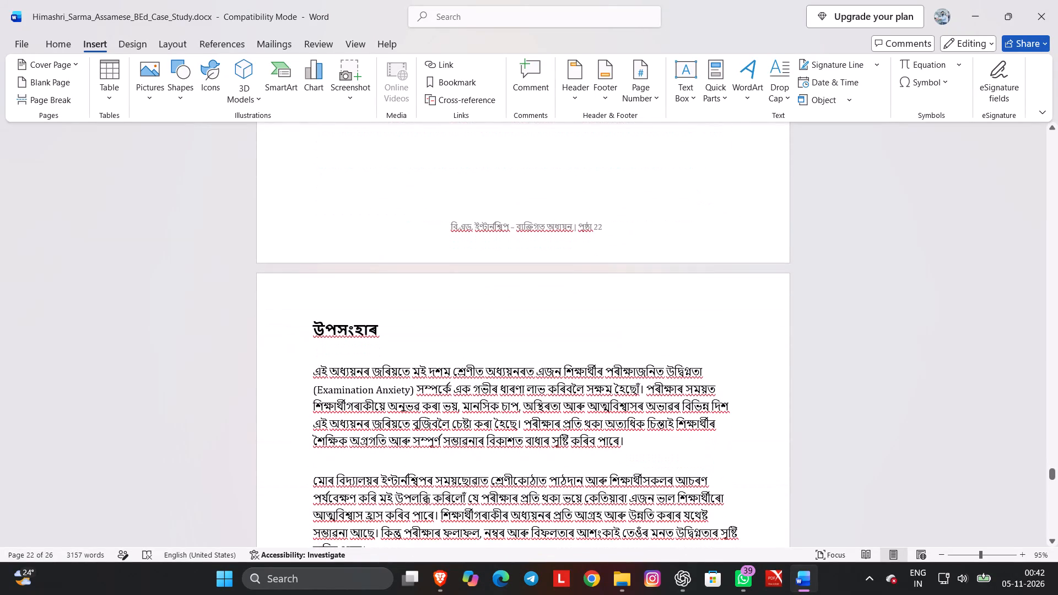
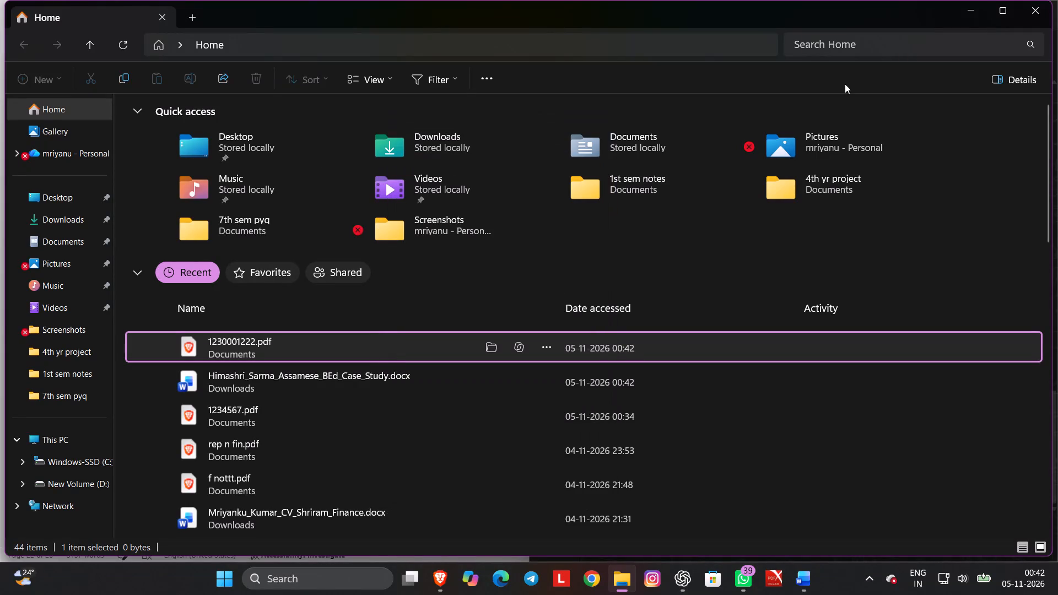
Copy the exported file 1230001222.pdf from the recent files, and close the File Explorer window.
right_click(387, 347)
click(411, 127)
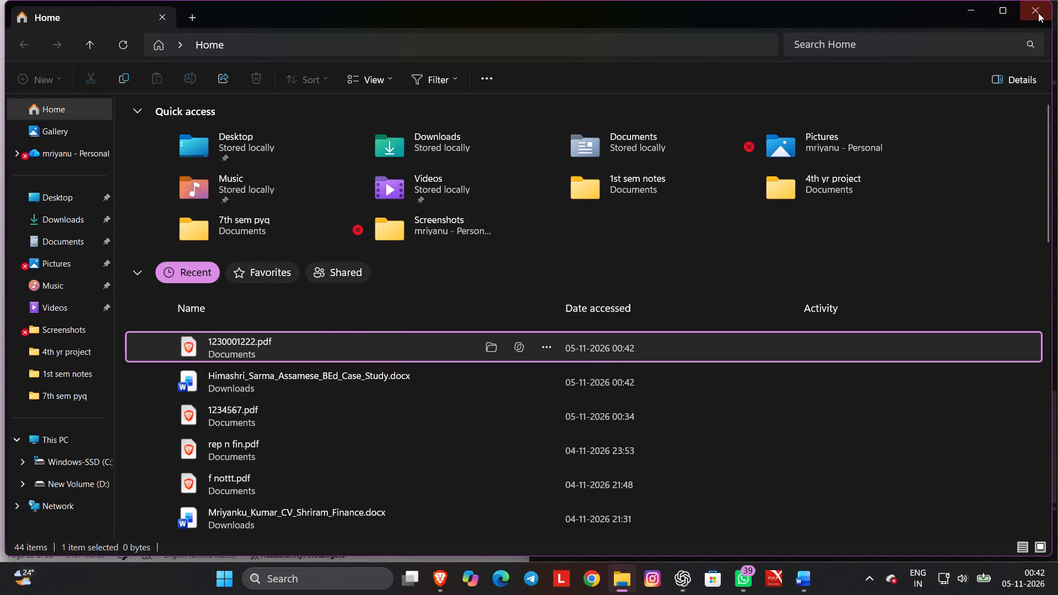
click(1037, 12)
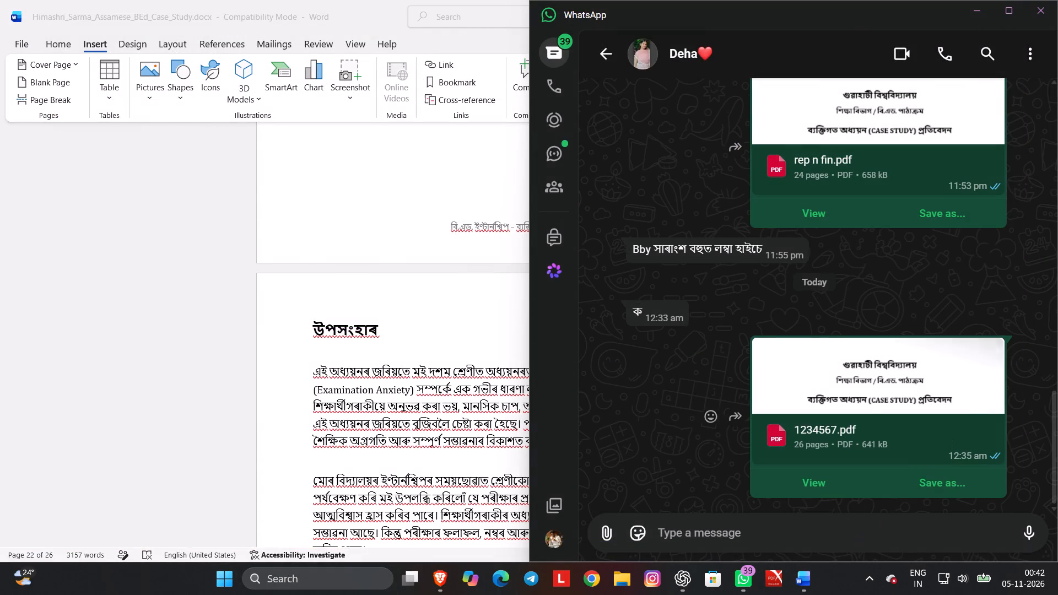
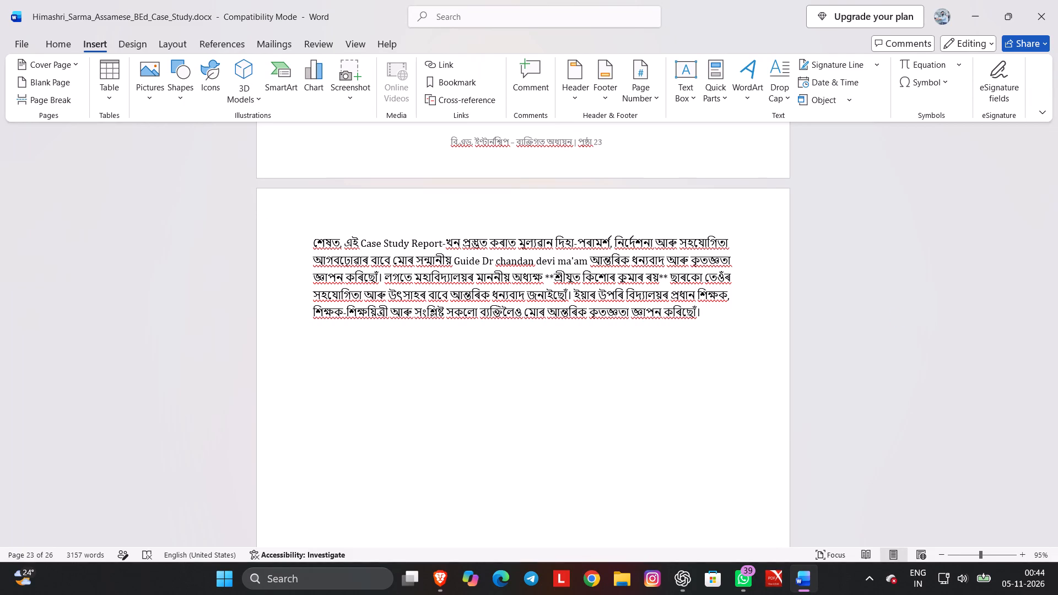
Review the page breaks and spacing from the "মূল শব্দ" section on page 26 back to "অধ্যায়নৰ মুখ্য ফলাফল" on page 20.
scroll(884, 317, up, 1)
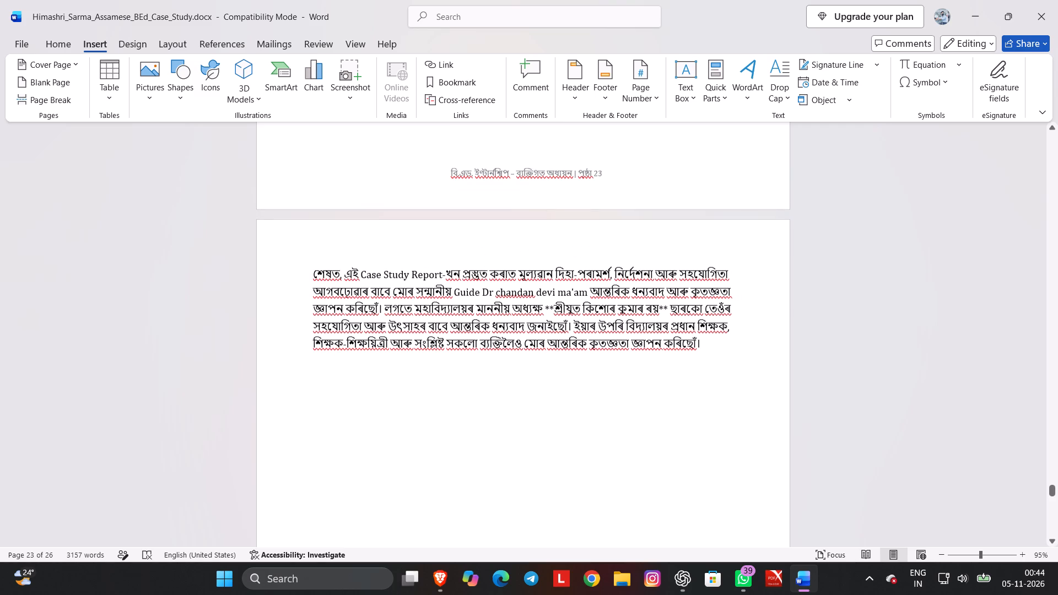
scroll(506, 337, up, 2)
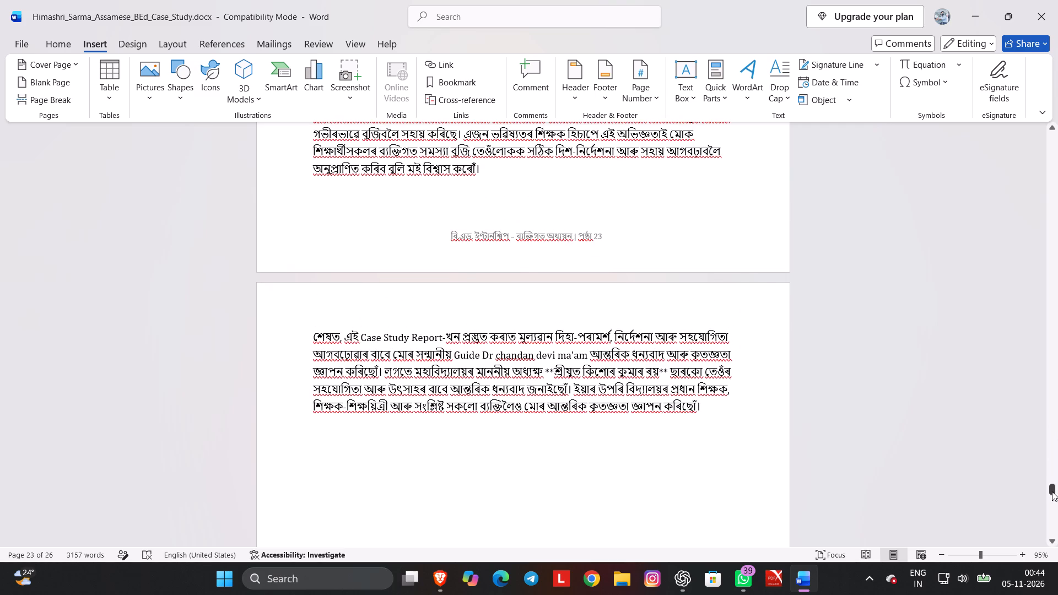
drag(1048, 488, 1055, 516)
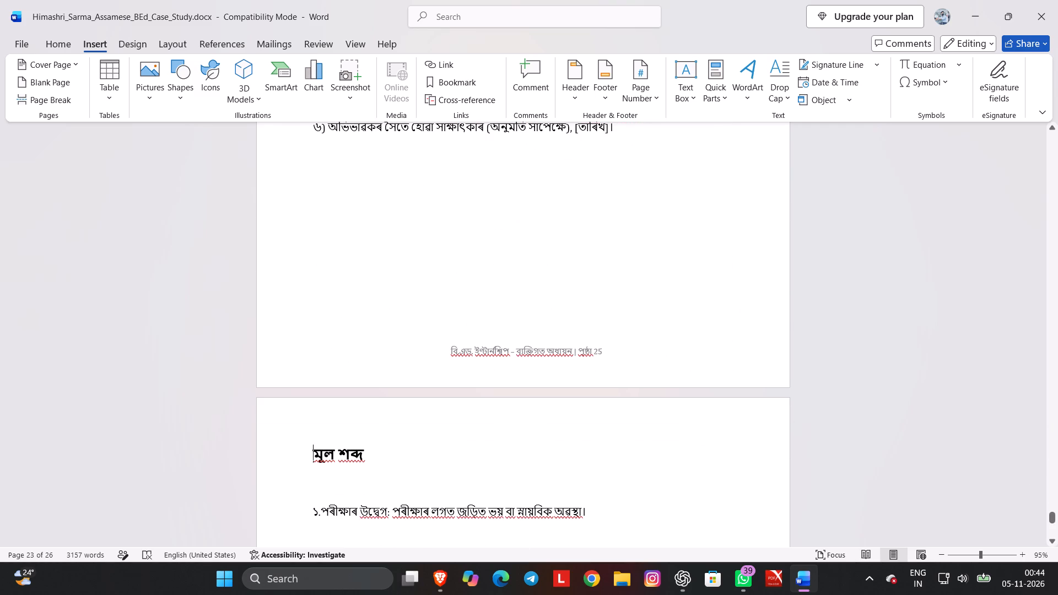
scroll(728, 428, down, 2)
scroll(604, 400, up, 10)
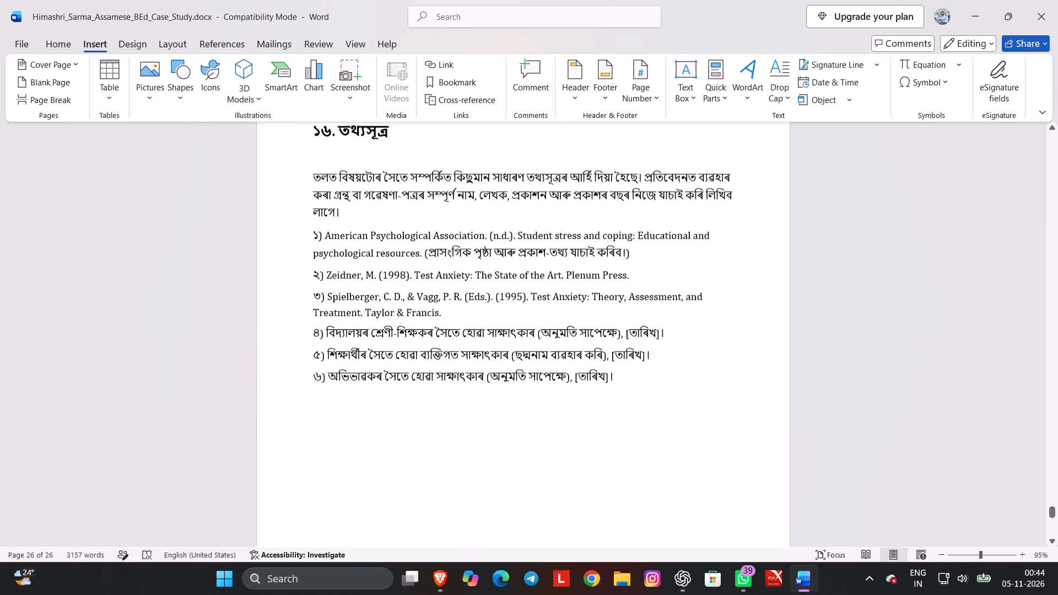
scroll(607, 398, up, 16)
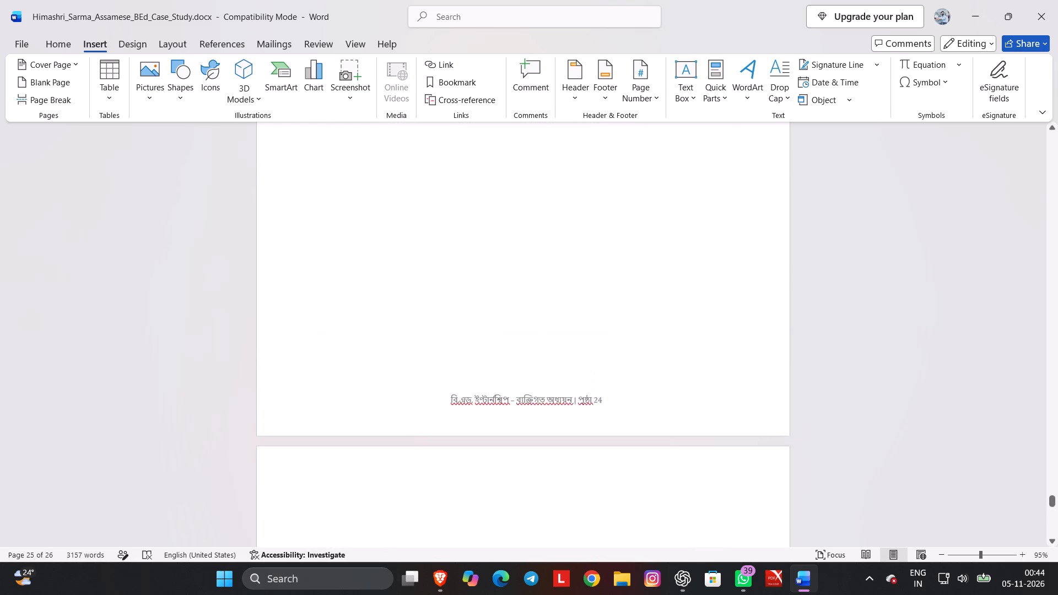
scroll(606, 398, up, 14)
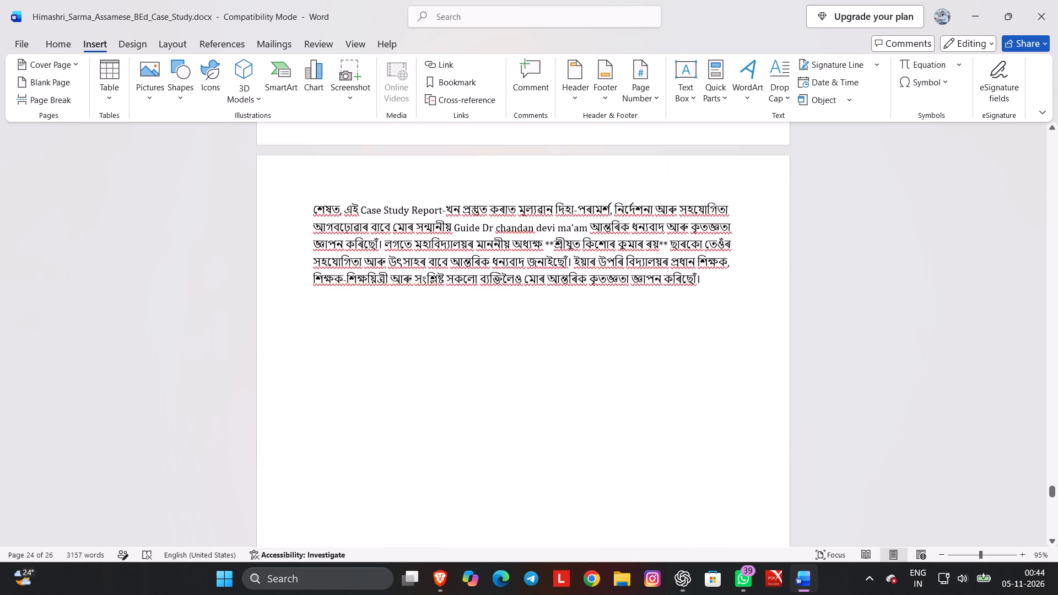
scroll(605, 398, up, 8)
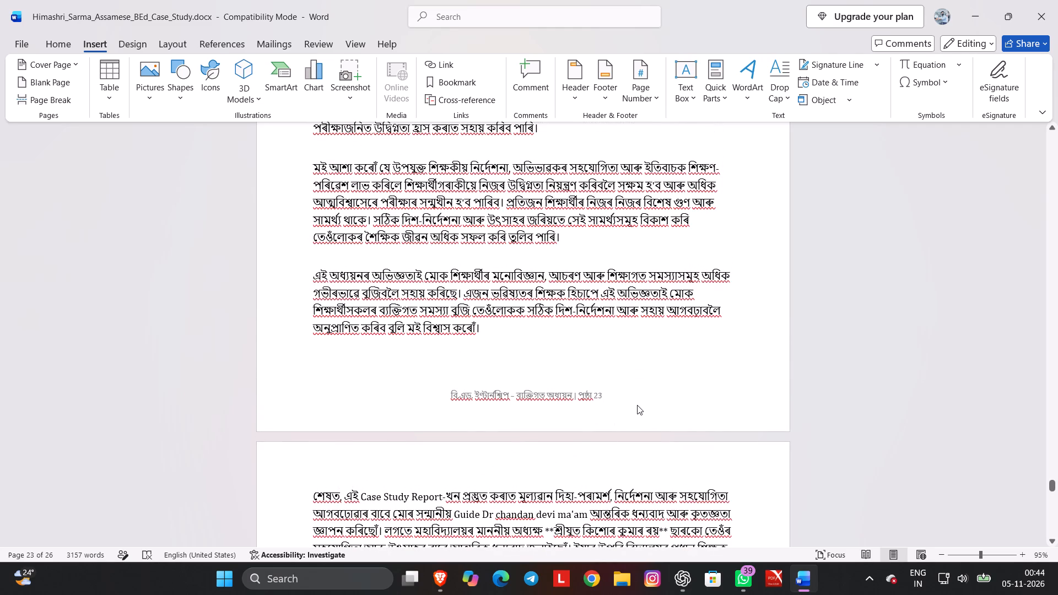
scroll(635, 405, up, 17)
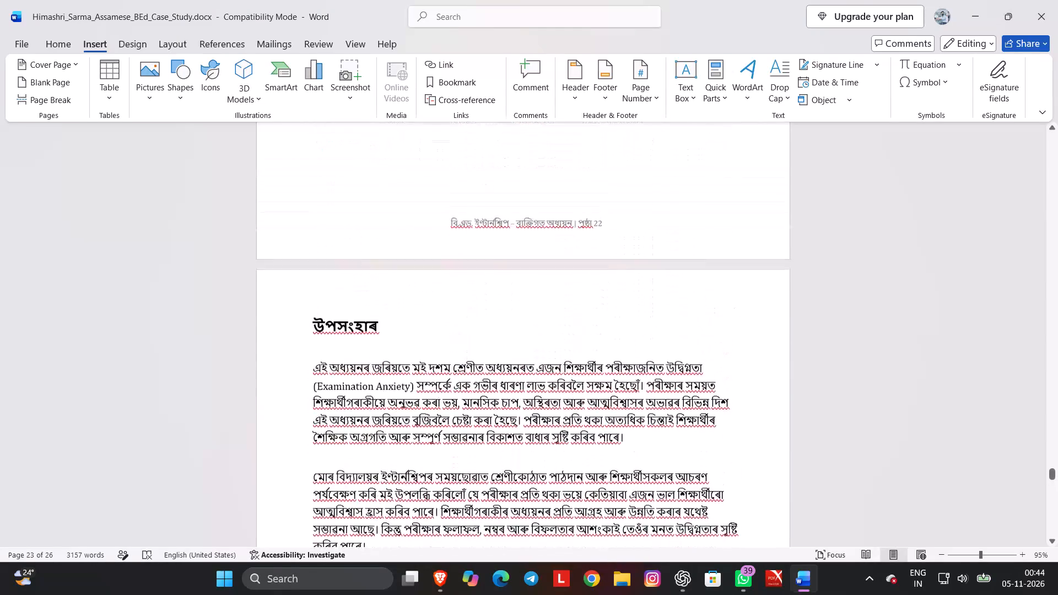
scroll(634, 405, up, 18)
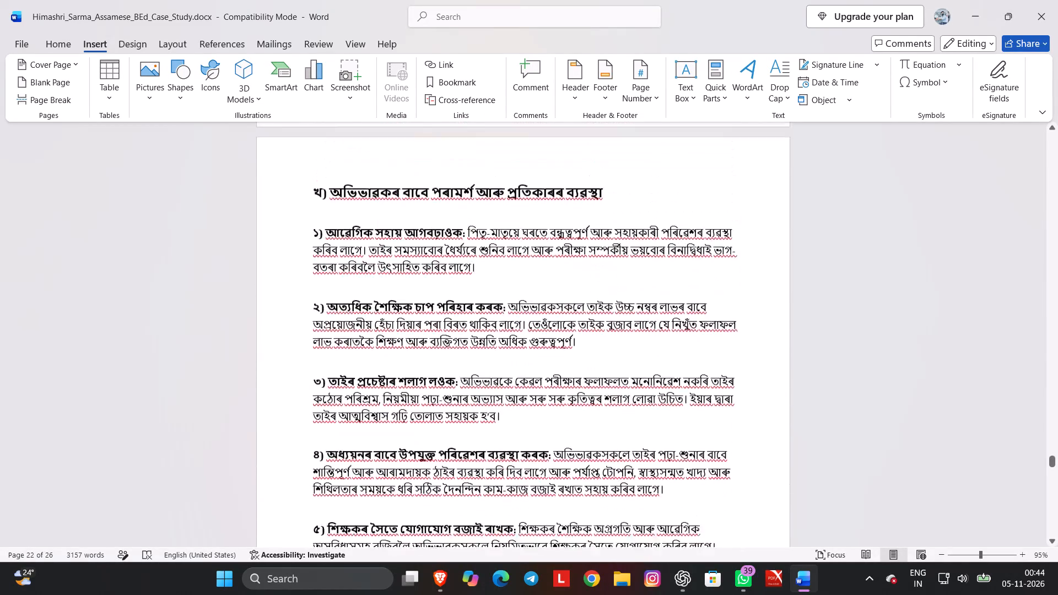
scroll(634, 405, up, 12)
scroll(634, 405, up, 10)
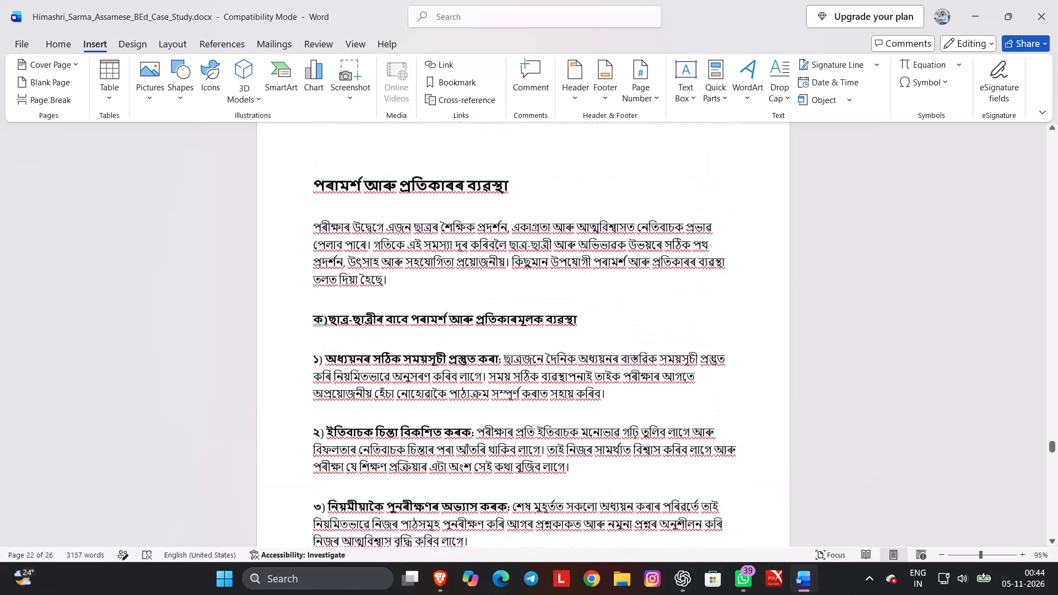
scroll(634, 405, up, 12)
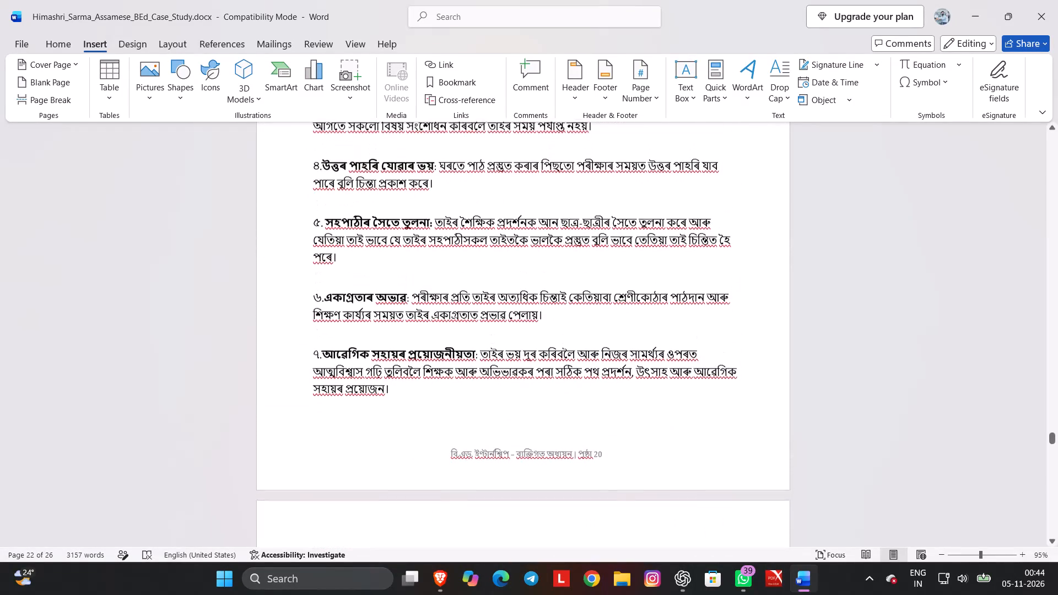
scroll(634, 405, up, 17)
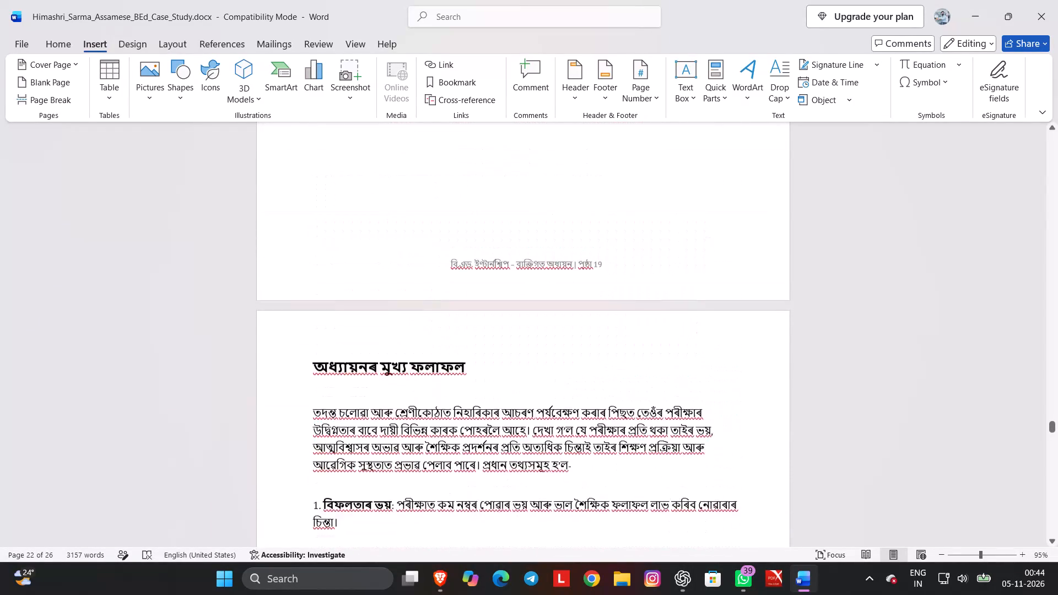
Check the layout of the interview questionnaires on pages 19 to 17 and back to "তথ্য সংগ্ৰহৰ পদ্ধতি" on page 15.
scroll(634, 405, up, 4)
scroll(634, 405, up, 17)
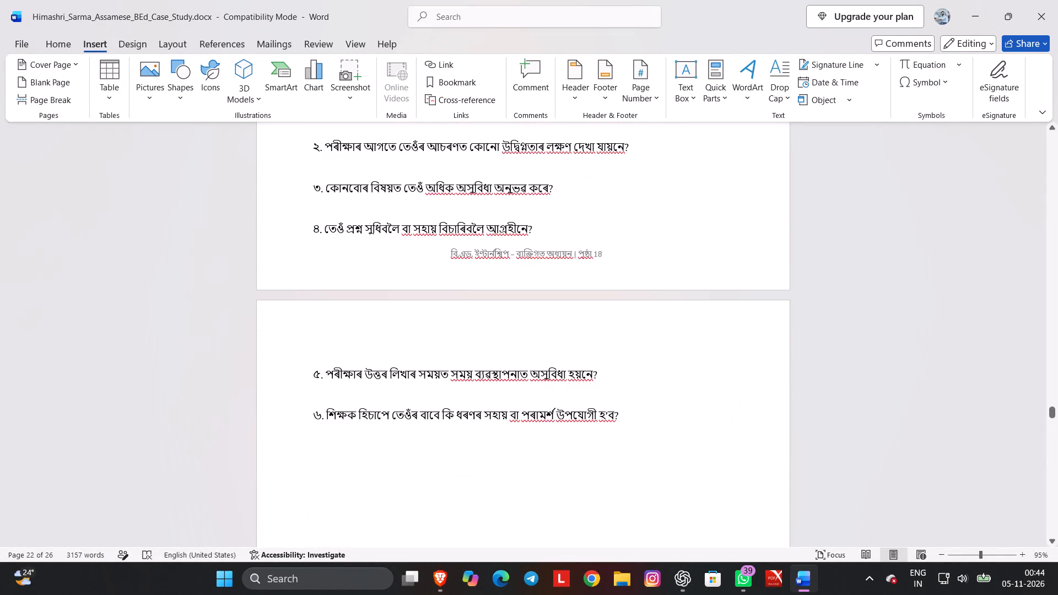
scroll(634, 405, up, 20)
scroll(634, 405, up, 2)
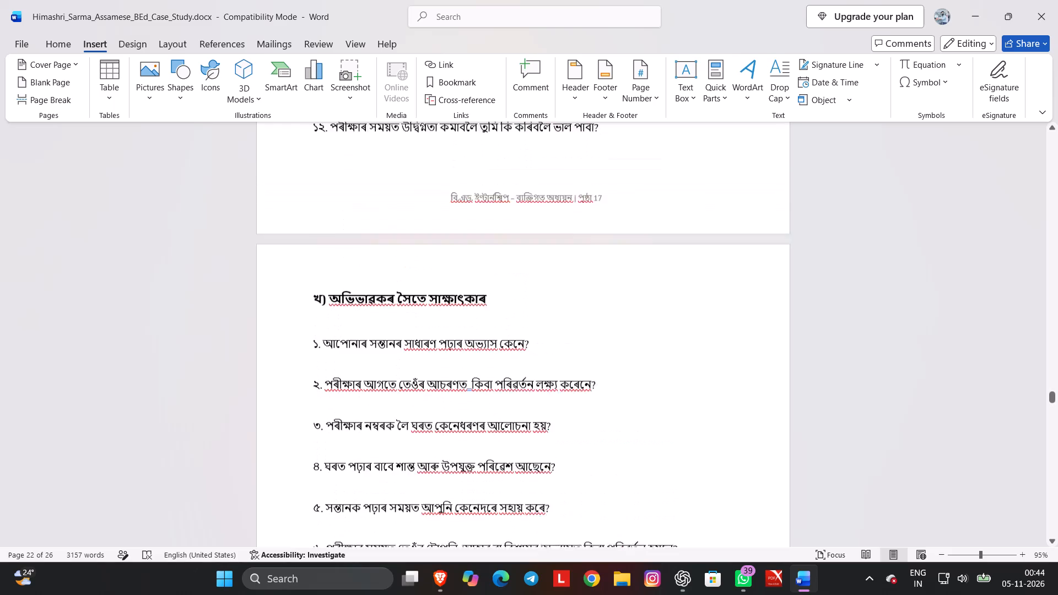
scroll(634, 405, up, 8)
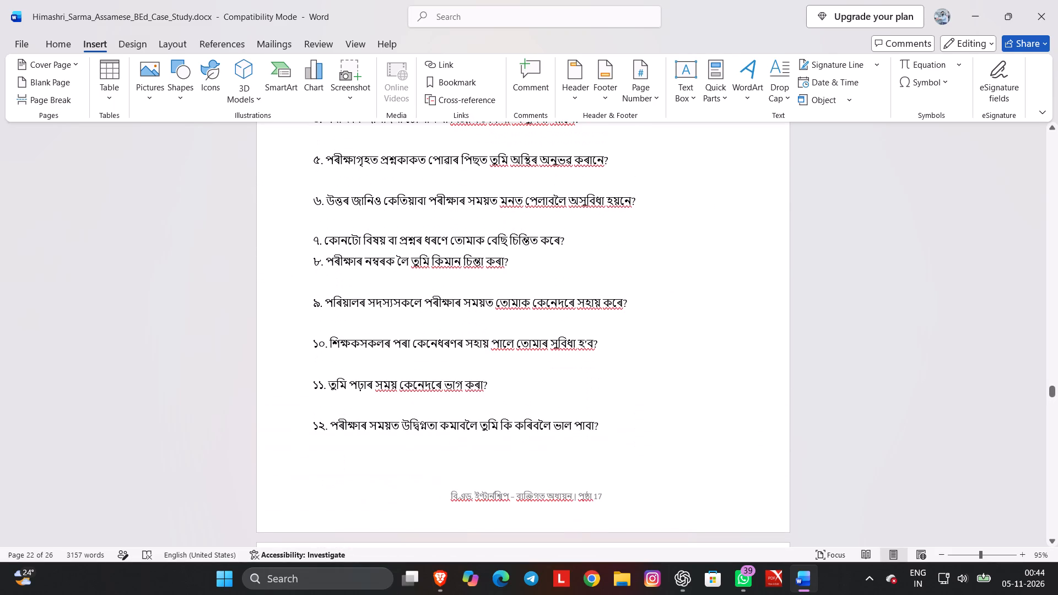
scroll(634, 405, up, 6)
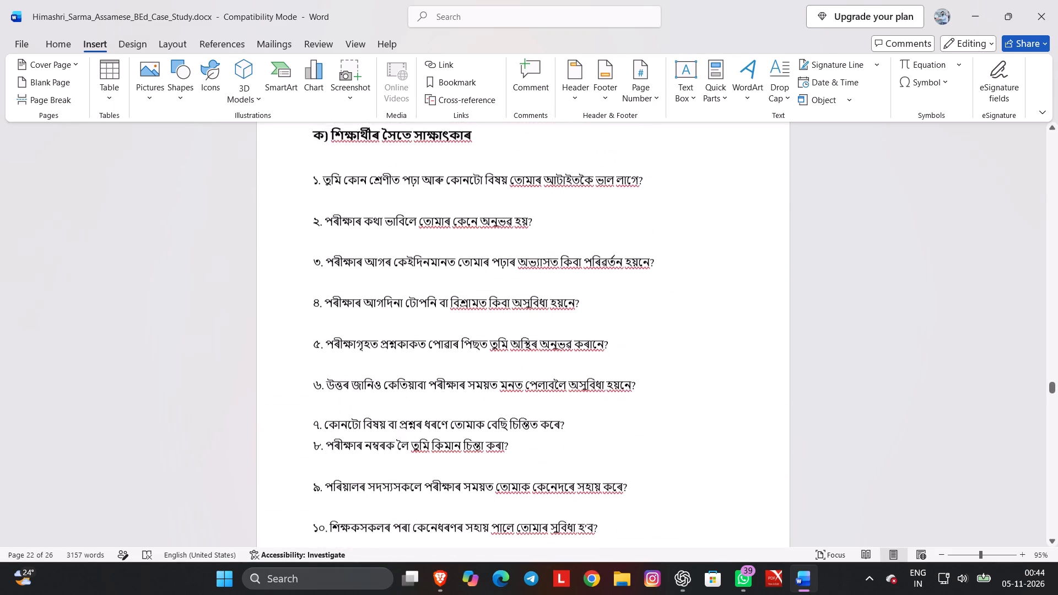
scroll(634, 405, up, 10)
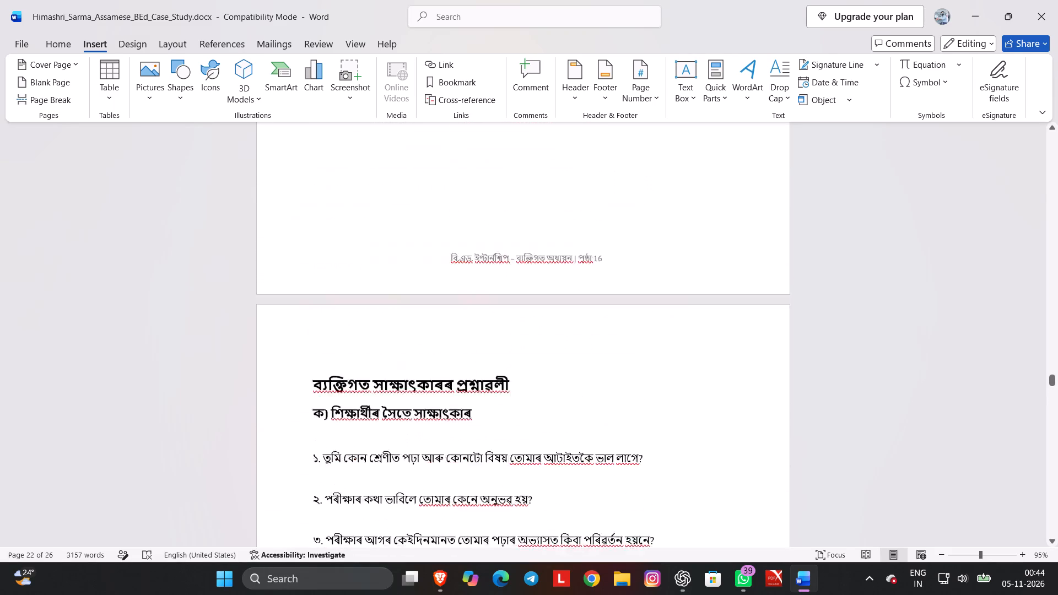
scroll(634, 405, up, 20)
scroll(634, 405, up, 3)
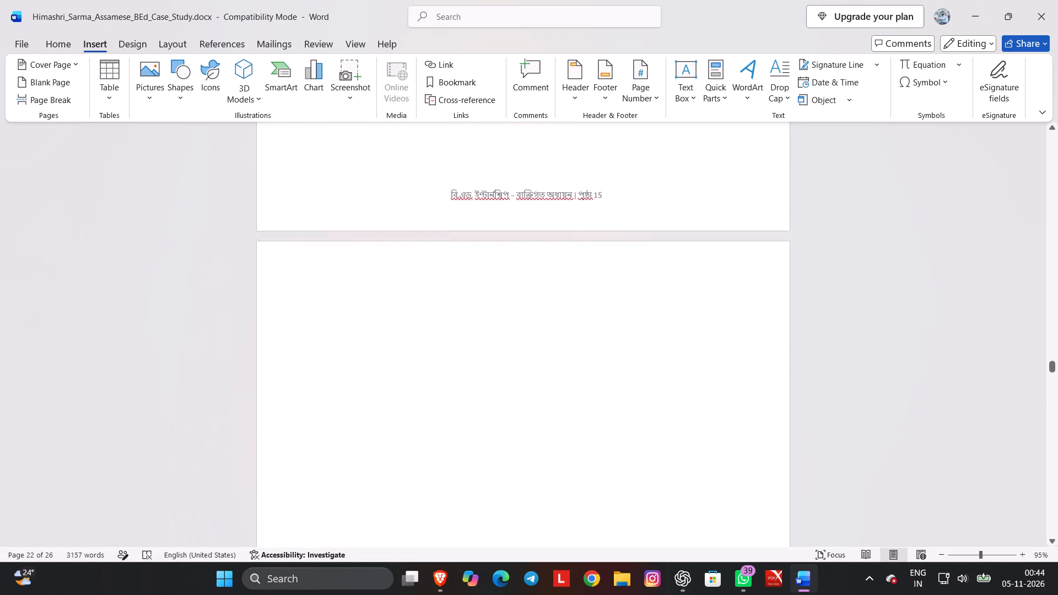
scroll(634, 405, up, 9)
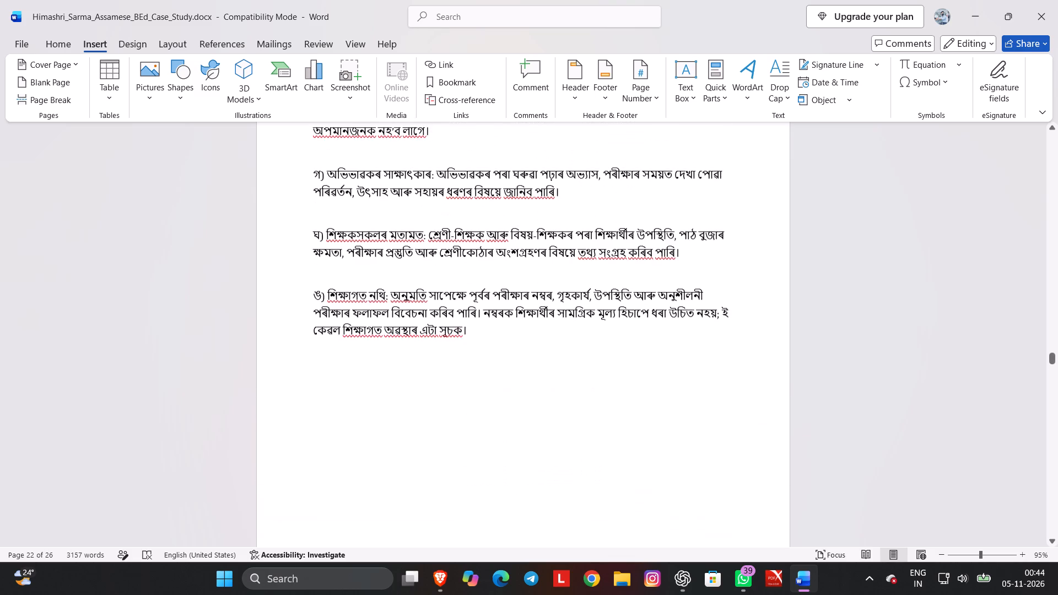
scroll(634, 405, up, 12)
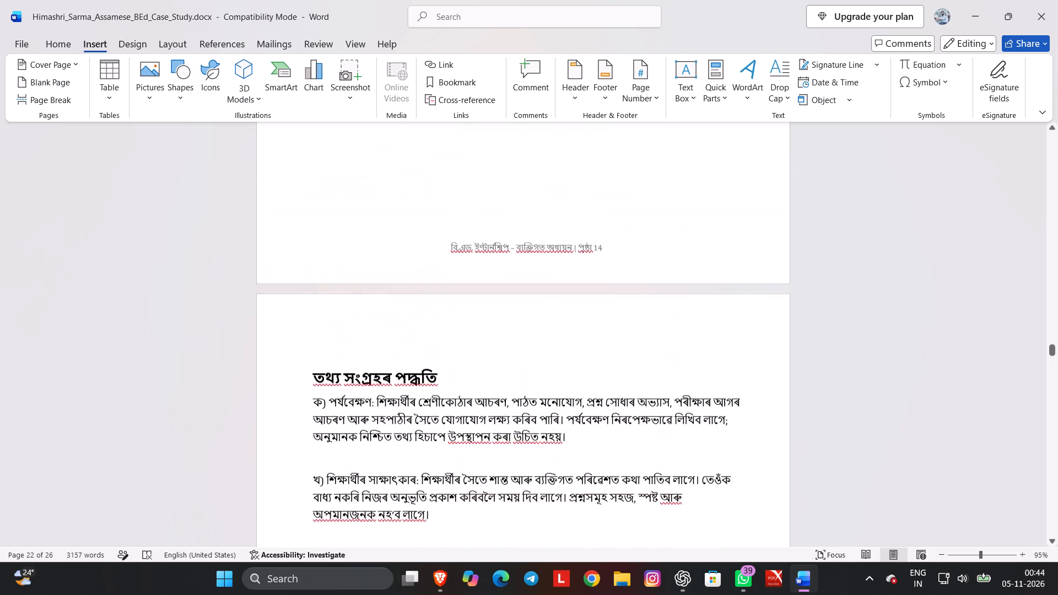
Examine the case history section's headings and page breaks from page 14 back to its start on page 12.
scroll(634, 405, up, 16)
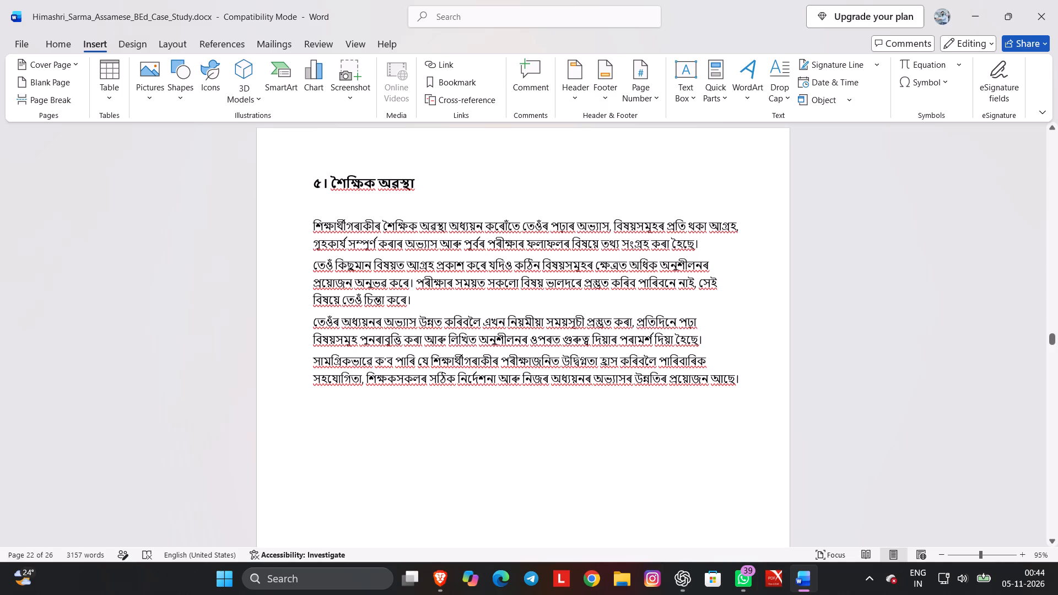
scroll(634, 405, up, 8)
scroll(729, 382, up, 2)
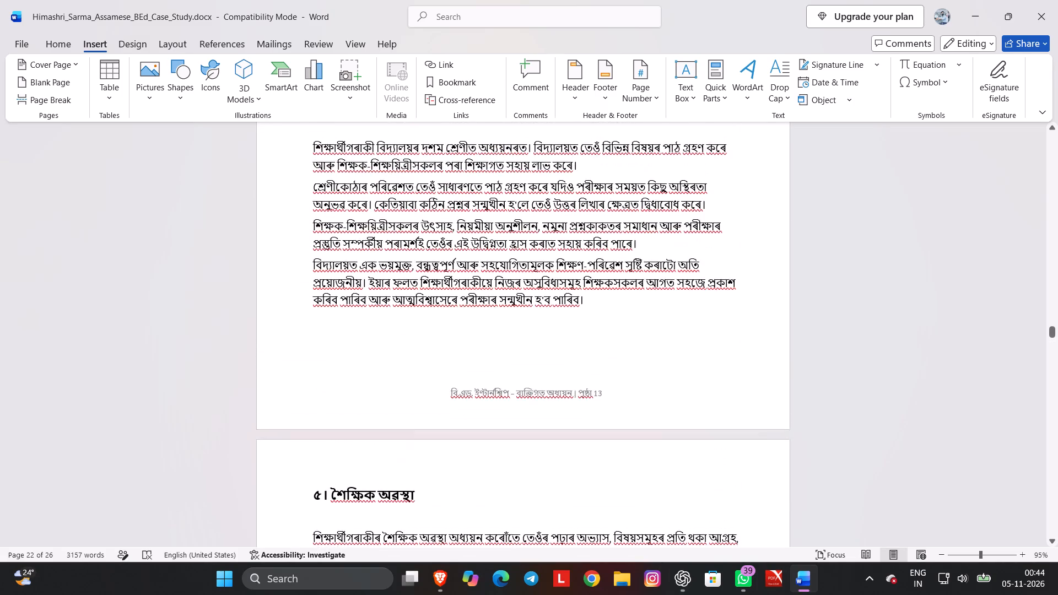
scroll(710, 378, up, 15)
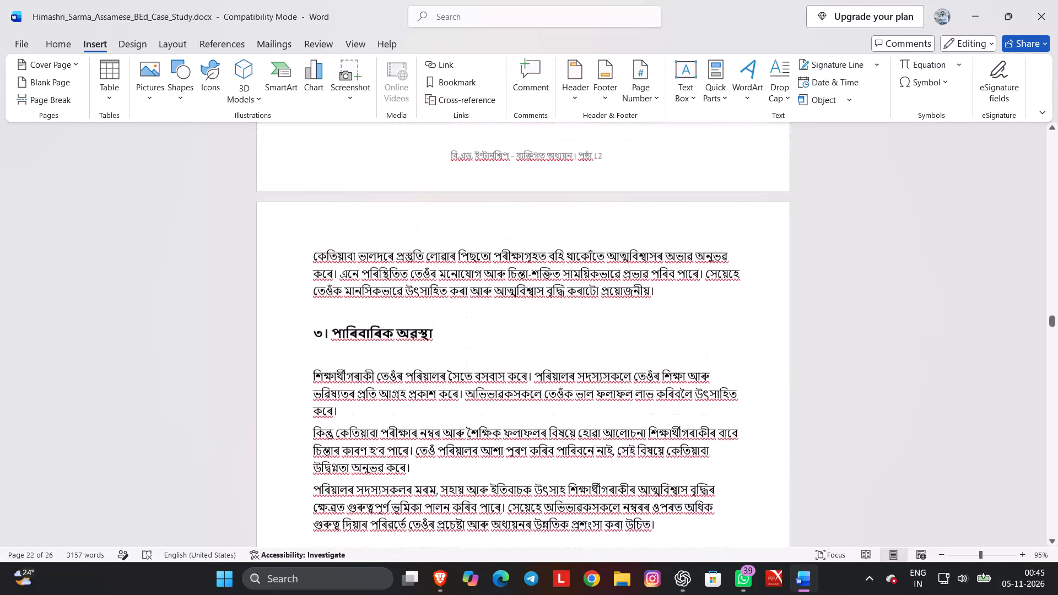
scroll(710, 378, up, 11)
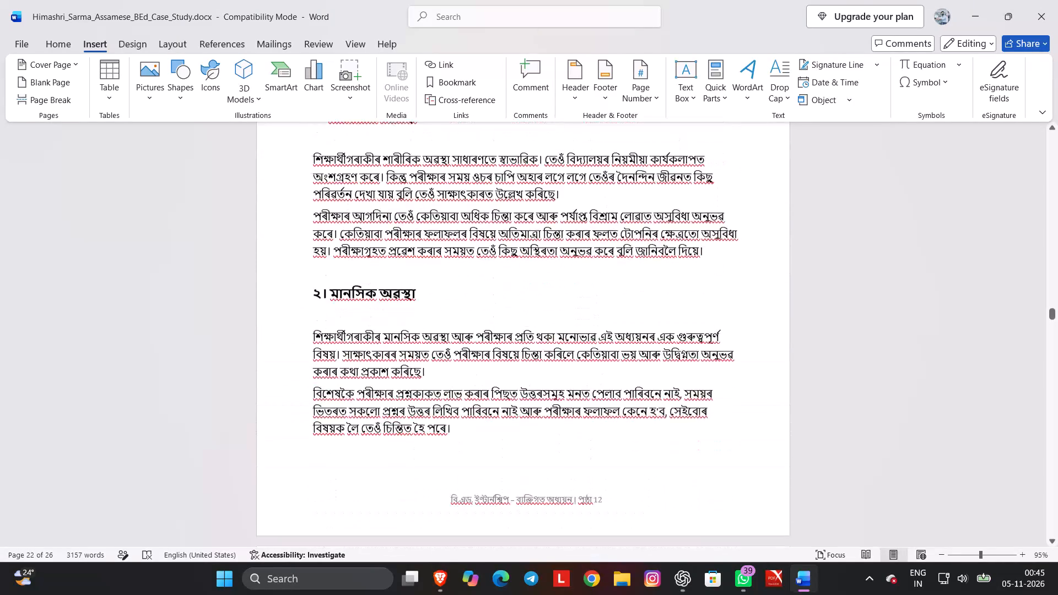
scroll(710, 378, up, 5)
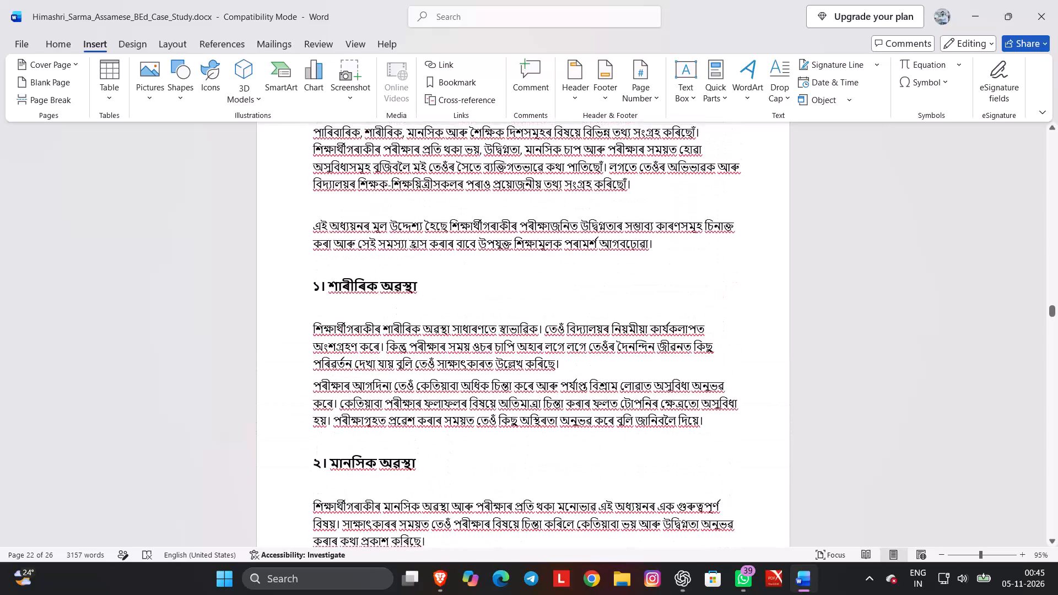
scroll(710, 378, up, 10)
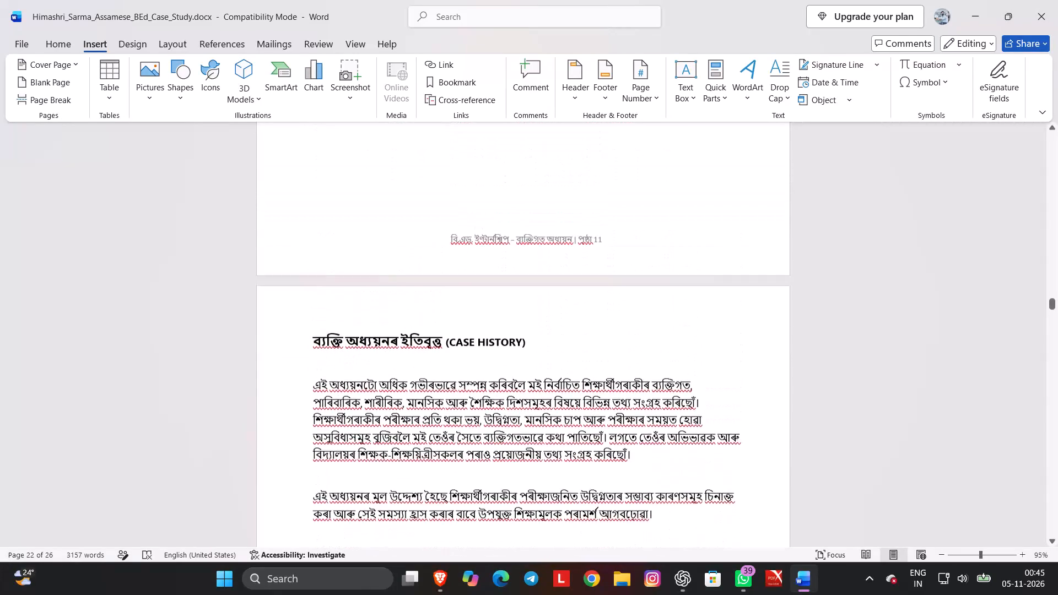
scroll(617, 438, up, 5)
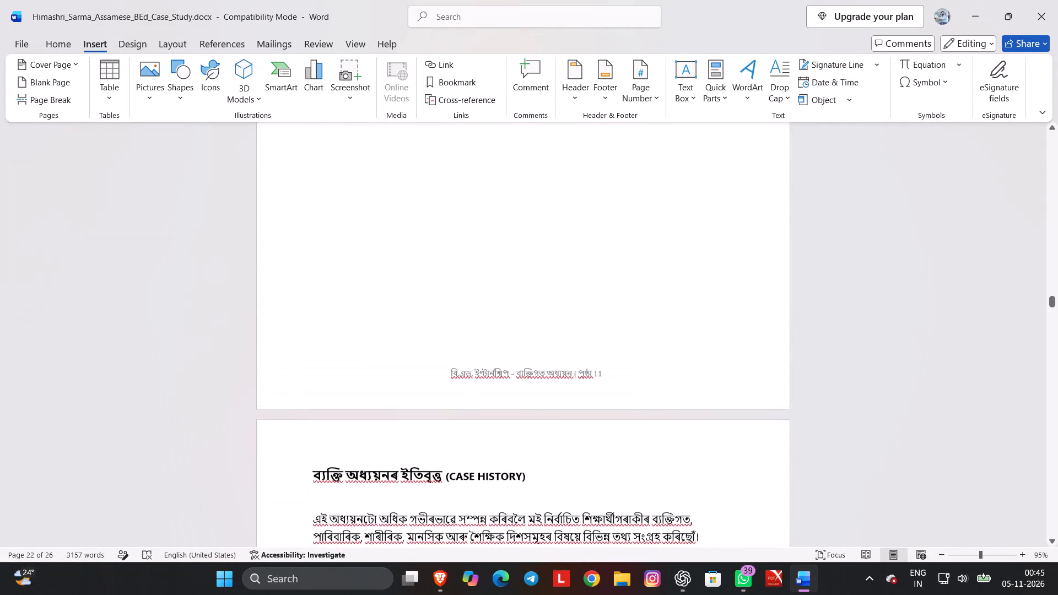
Check the layout of the student profile form from page 11 back to its case study title on page 10.
scroll(617, 438, up, 20)
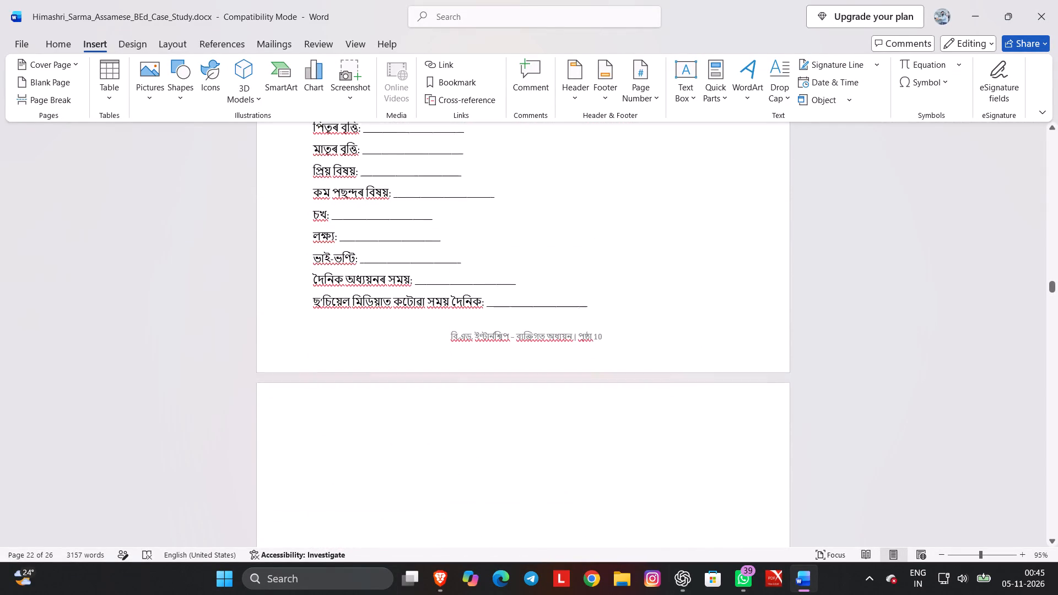
scroll(617, 439, up, 3)
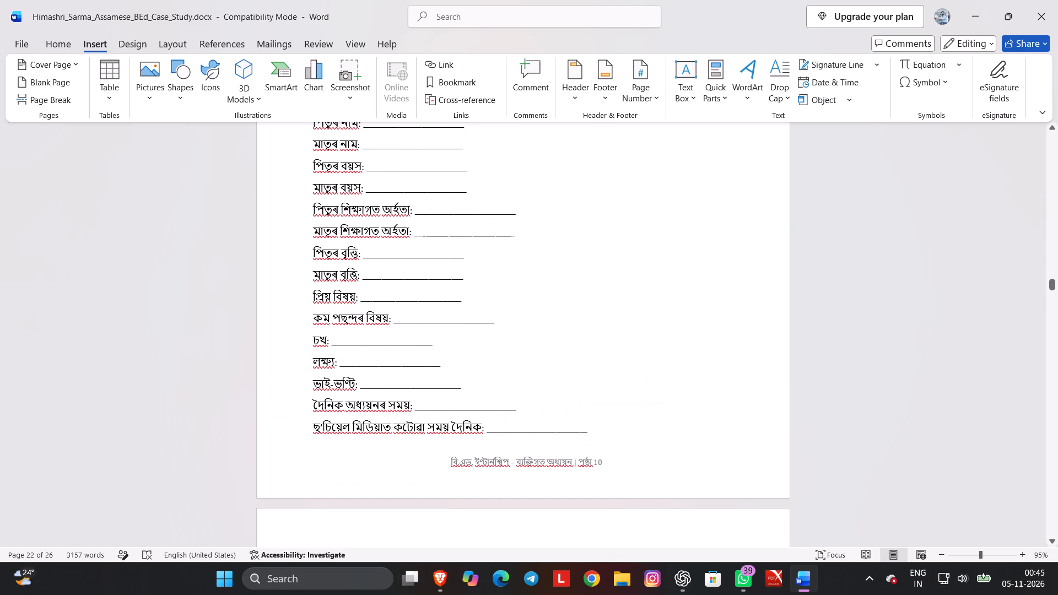
scroll(533, 446, up, 5)
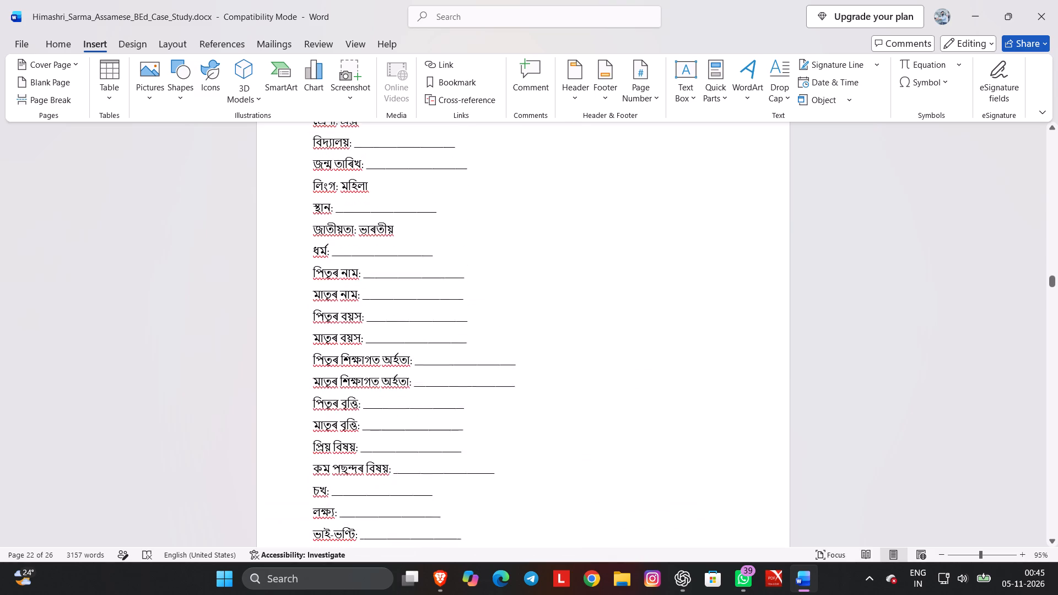
scroll(533, 446, up, 3)
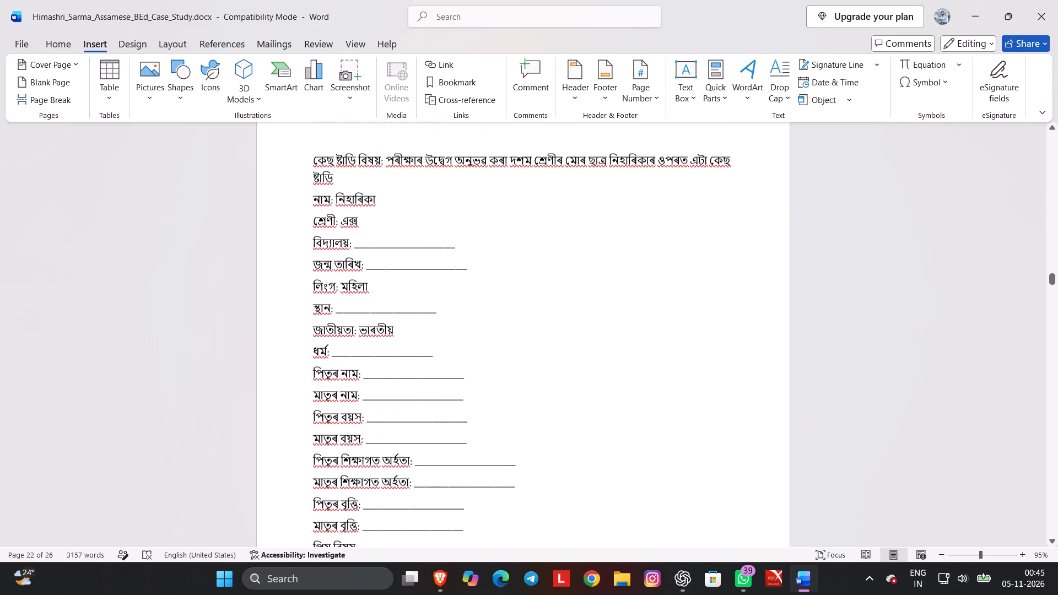
Review the page breaks and spacing from page 9 through "অধ্যয়ন বিষয়ৰ পটভূমি" and "অধ্যয়নৰ উদ্দেশ্যসমূহ" back to the end of page 6.
scroll(532, 446, up, 19)
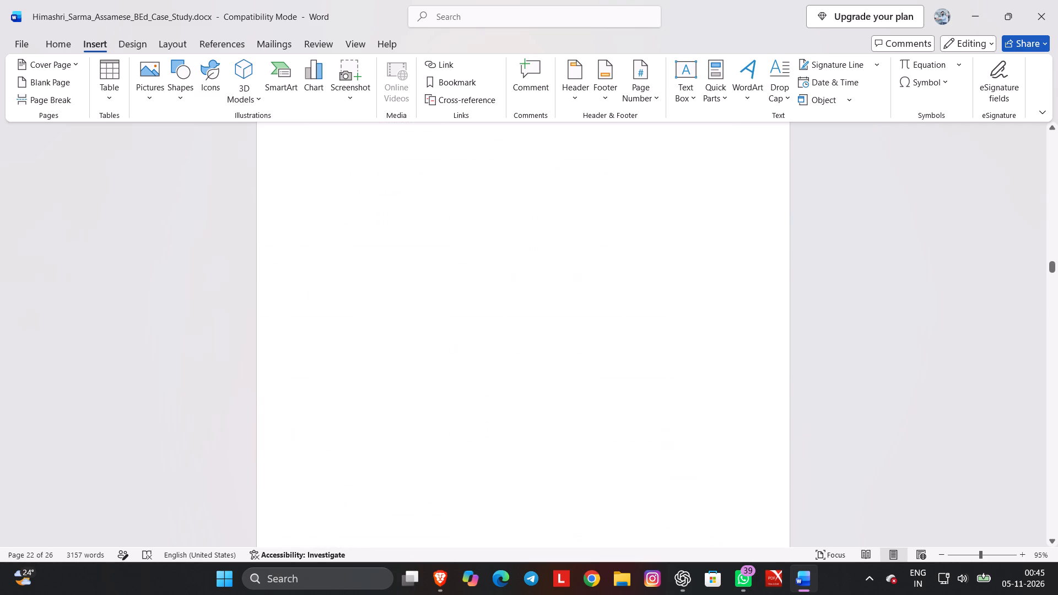
scroll(530, 446, up, 7)
scroll(530, 446, up, 18)
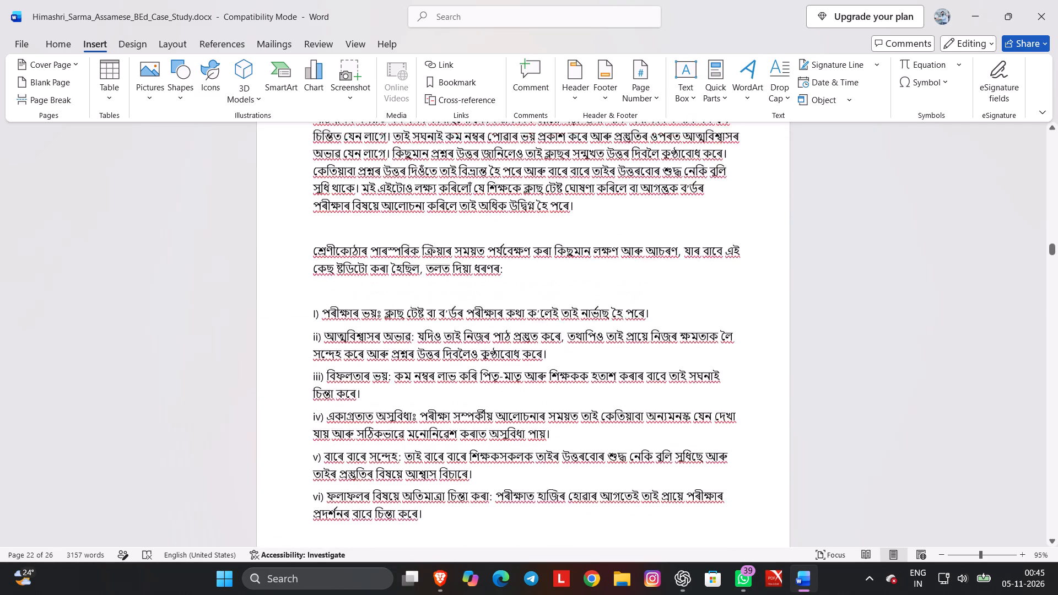
scroll(530, 446, up, 12)
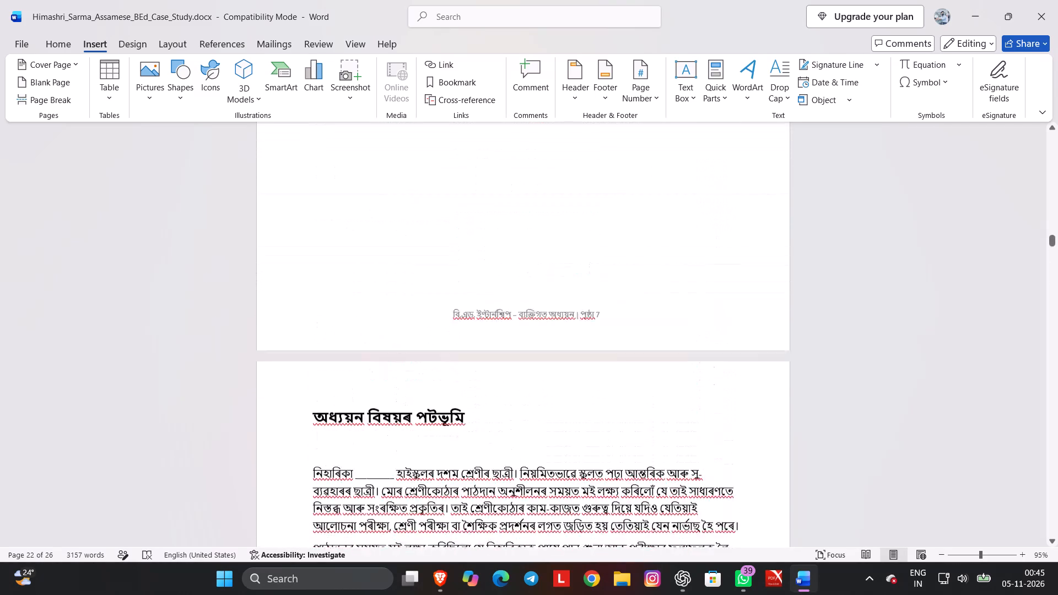
scroll(530, 446, up, 18)
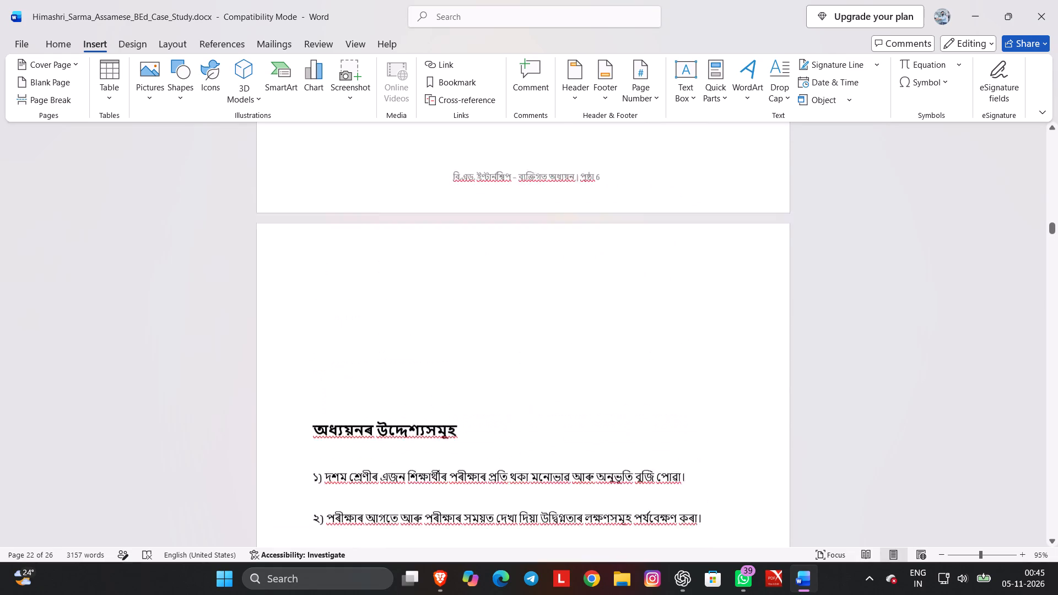
scroll(530, 446, up, 4)
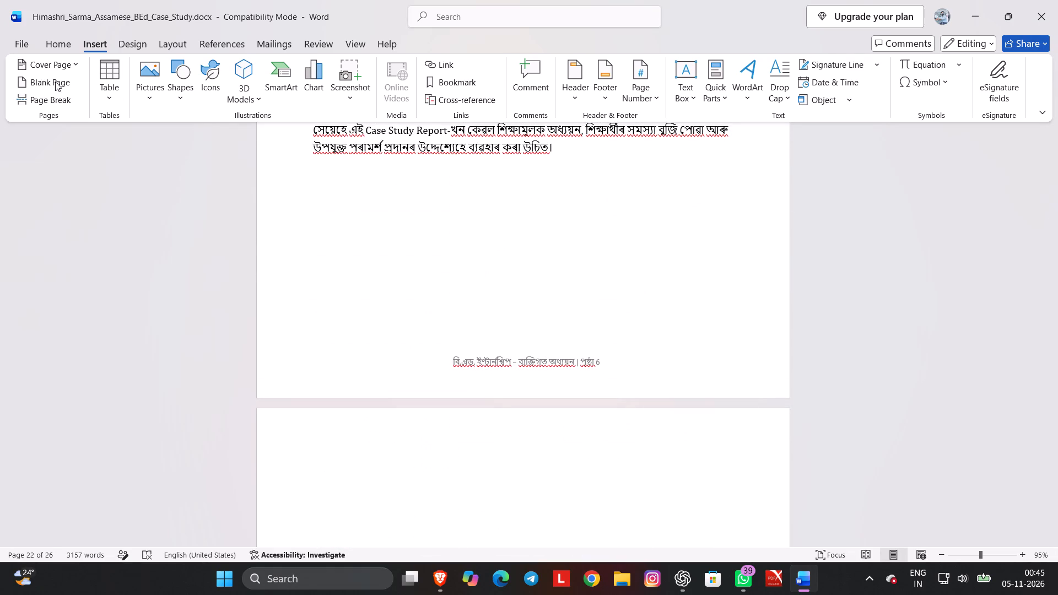
Save the case study report under its existing file name.
click(28, 42)
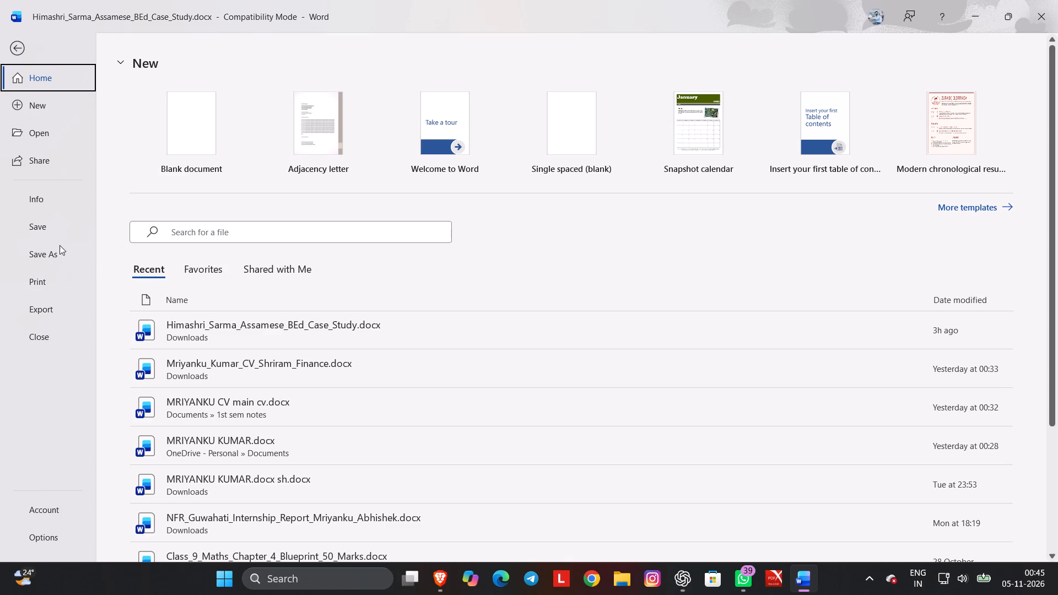
click(39, 226)
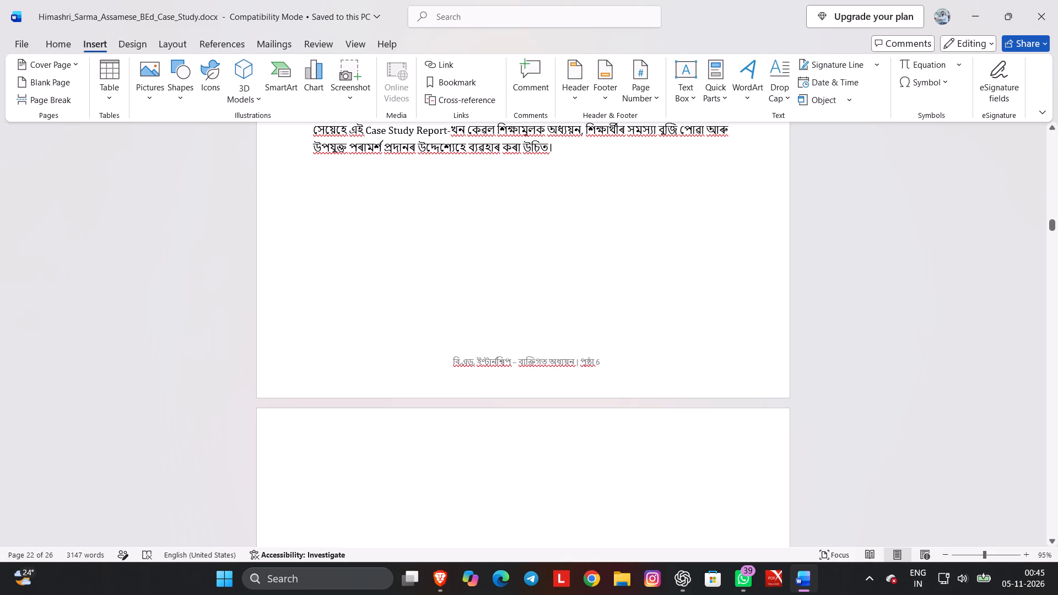
Examine the text and page breaks from the Disclaimer on page 6 back to the "১. সাৰাংশ" heading on page 4.
scroll(599, 316, up, 15)
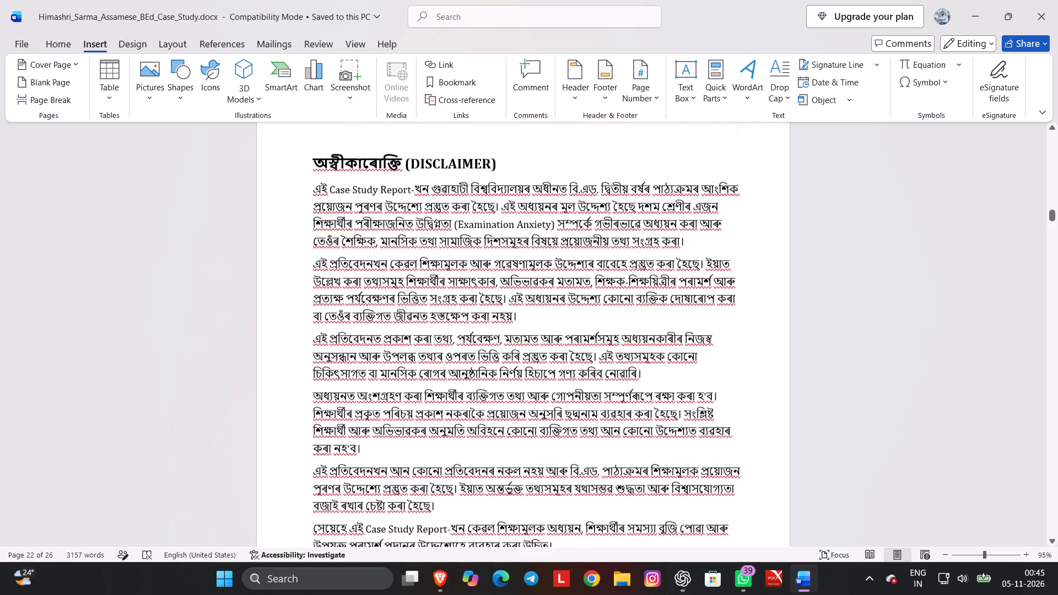
scroll(599, 316, up, 4)
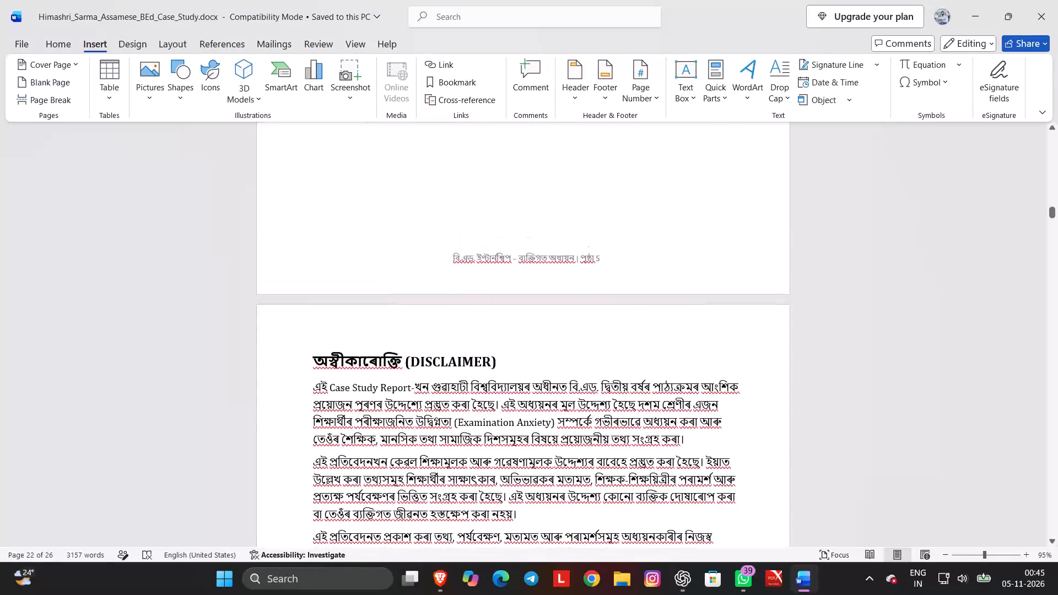
scroll(599, 316, up, 14)
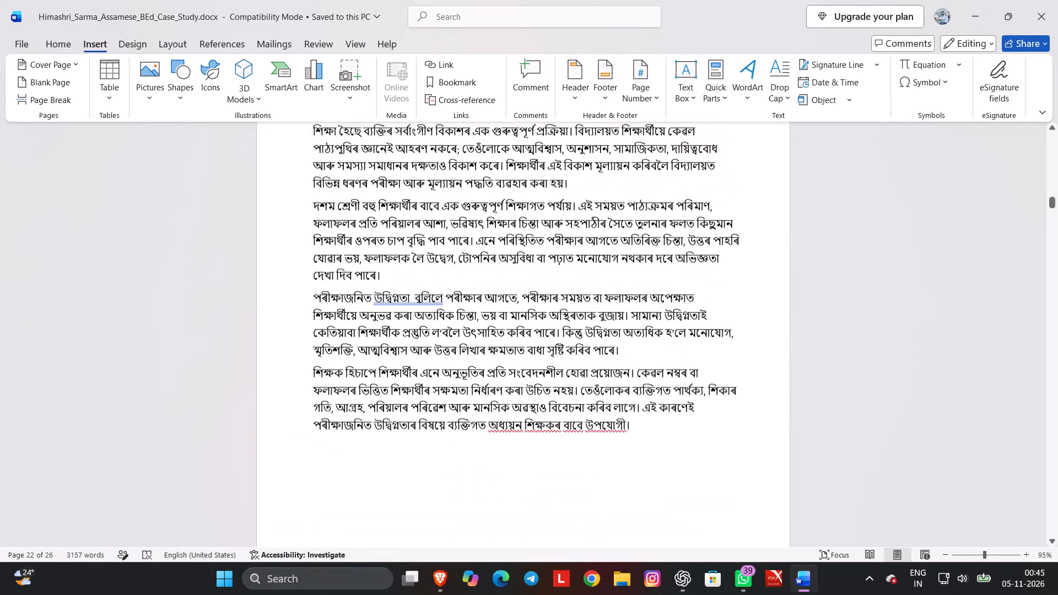
scroll(599, 316, up, 18)
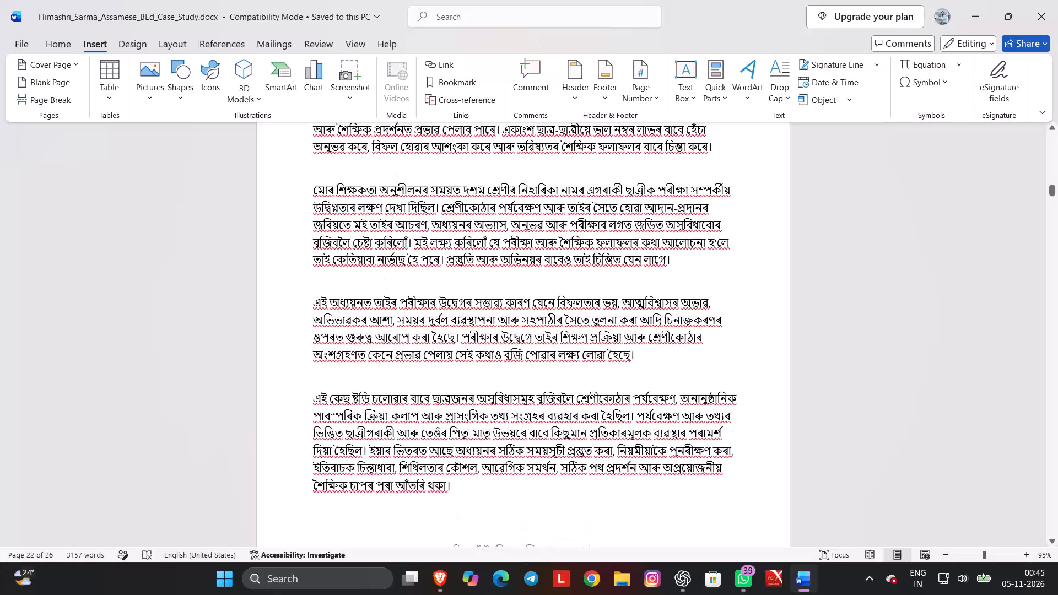
scroll(599, 316, up, 4)
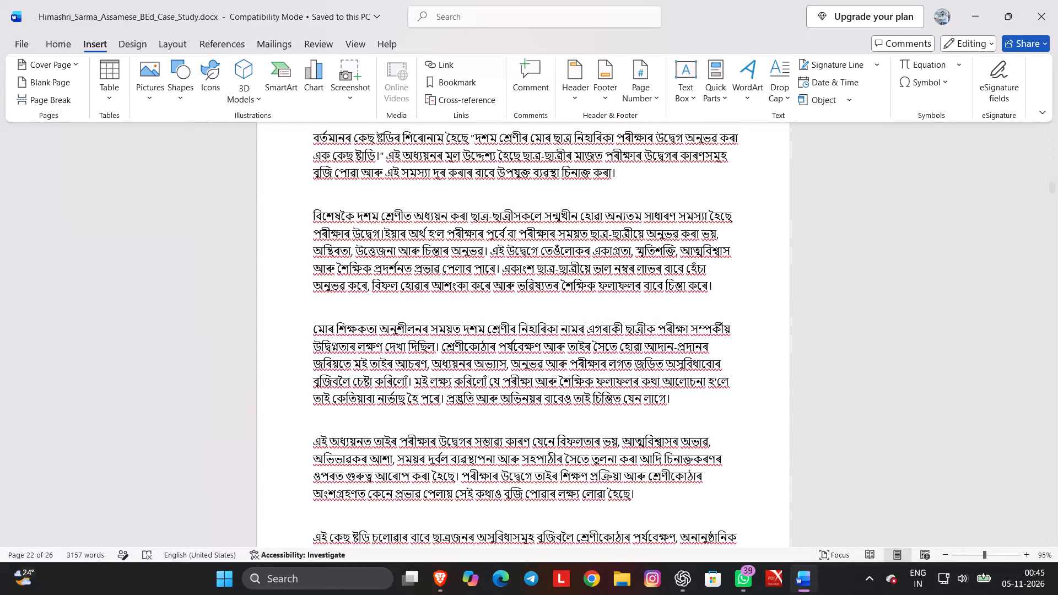
scroll(599, 316, up, 3)
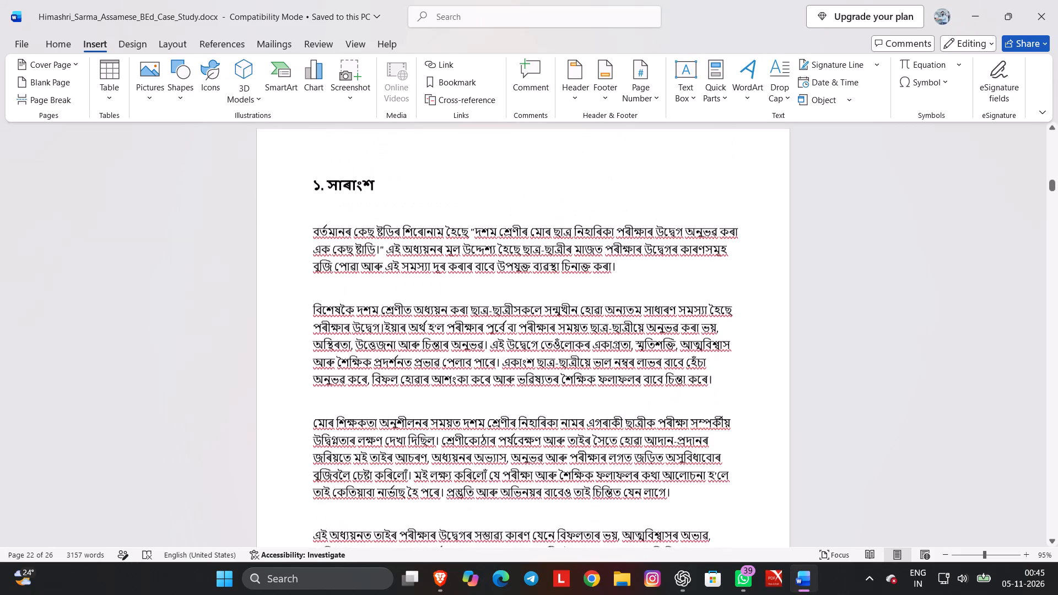
Check the "সূচীপত্ৰ (CONTENTS)" list and the pages preceding it, back to the cover page.
scroll(671, 321, up, 12)
scroll(679, 316, up, 9)
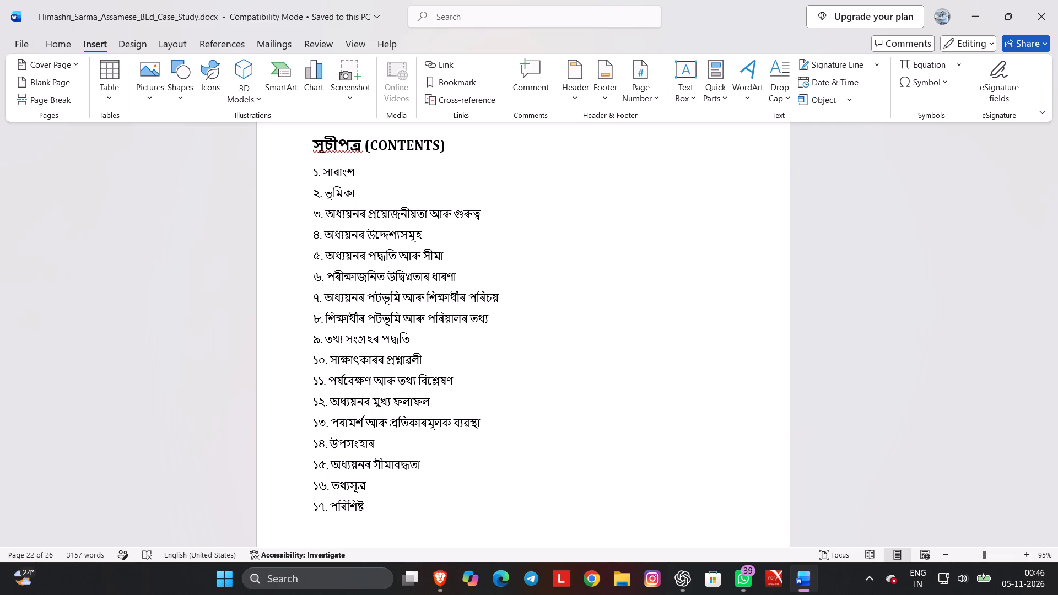
scroll(679, 315, up, 20)
scroll(679, 315, up, 2)
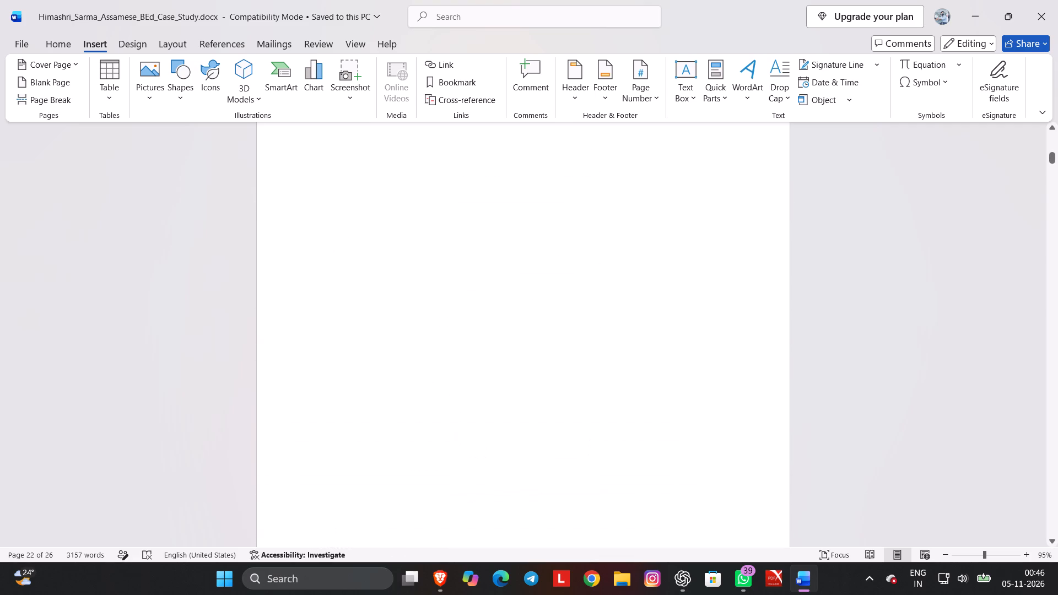
scroll(679, 315, up, 16)
scroll(679, 315, up, 9)
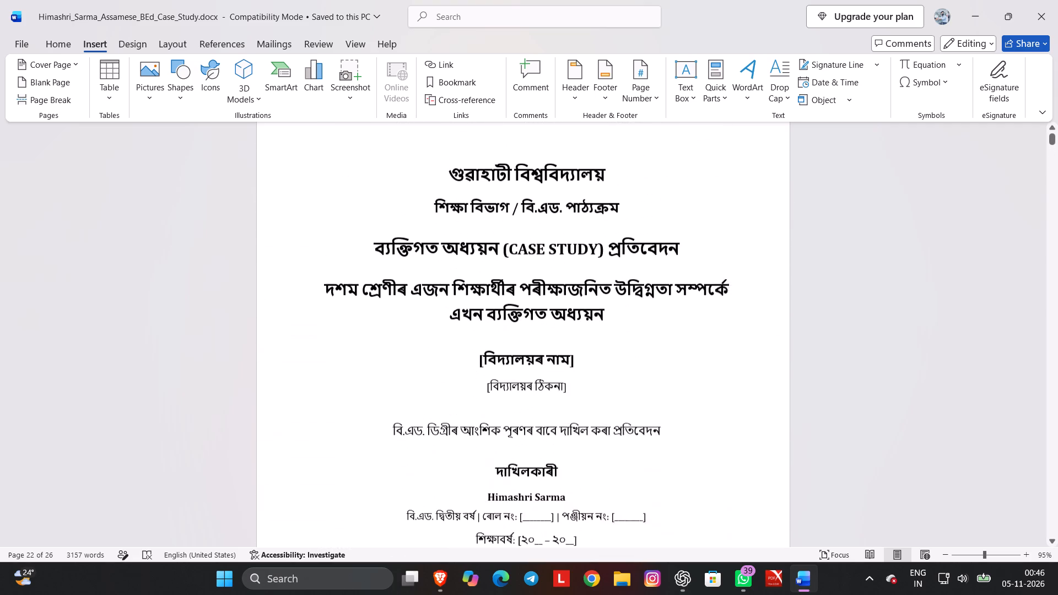
Inspect the cover page's headings, submitter details and college, guide and principal lines.
scroll(679, 315, up, 6)
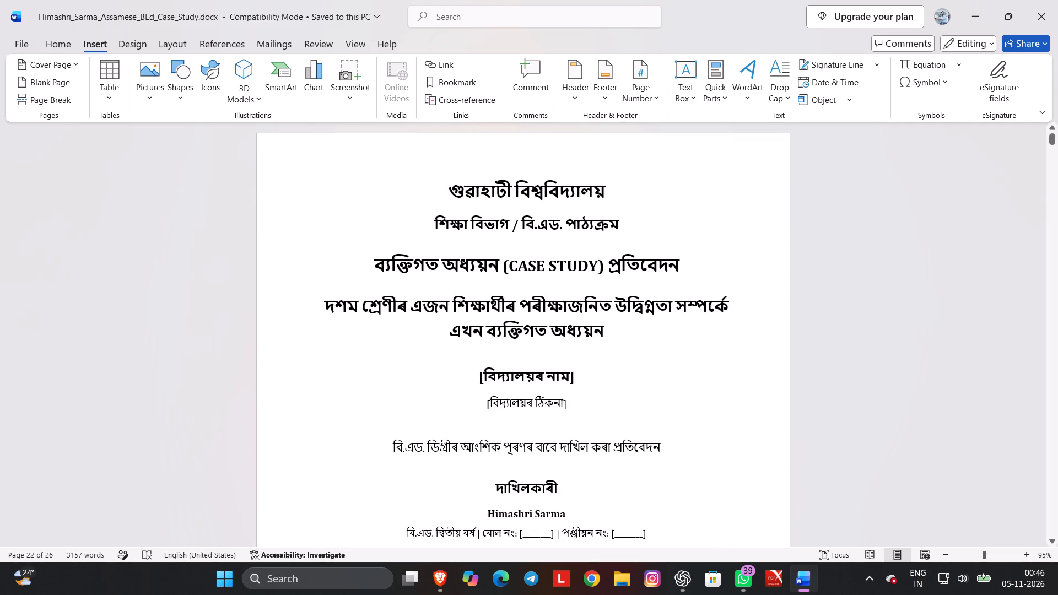
scroll(679, 315, up, 6)
scroll(679, 315, down, 8)
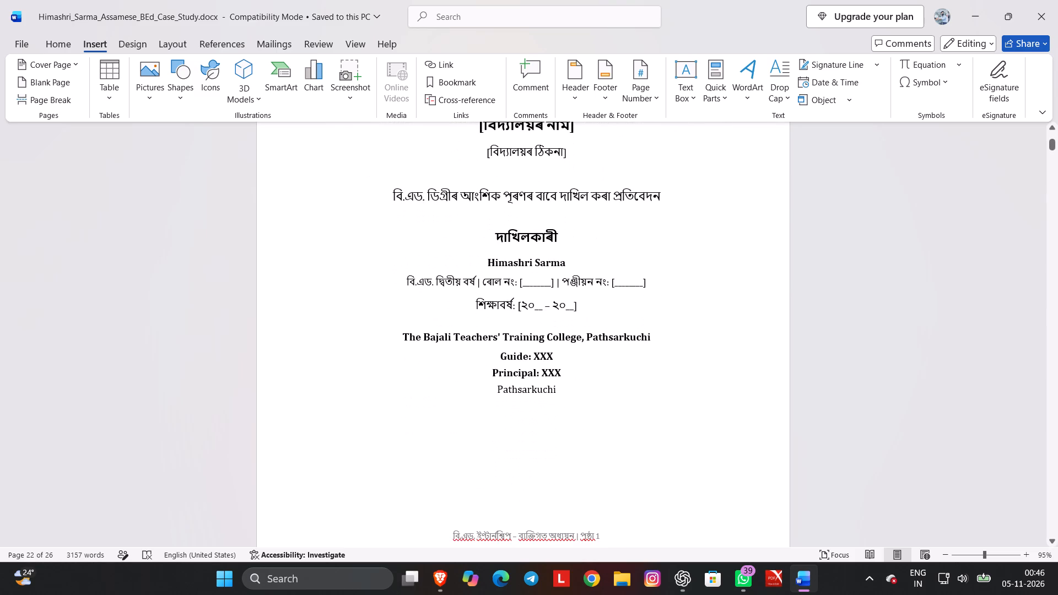
scroll(679, 315, up, 5)
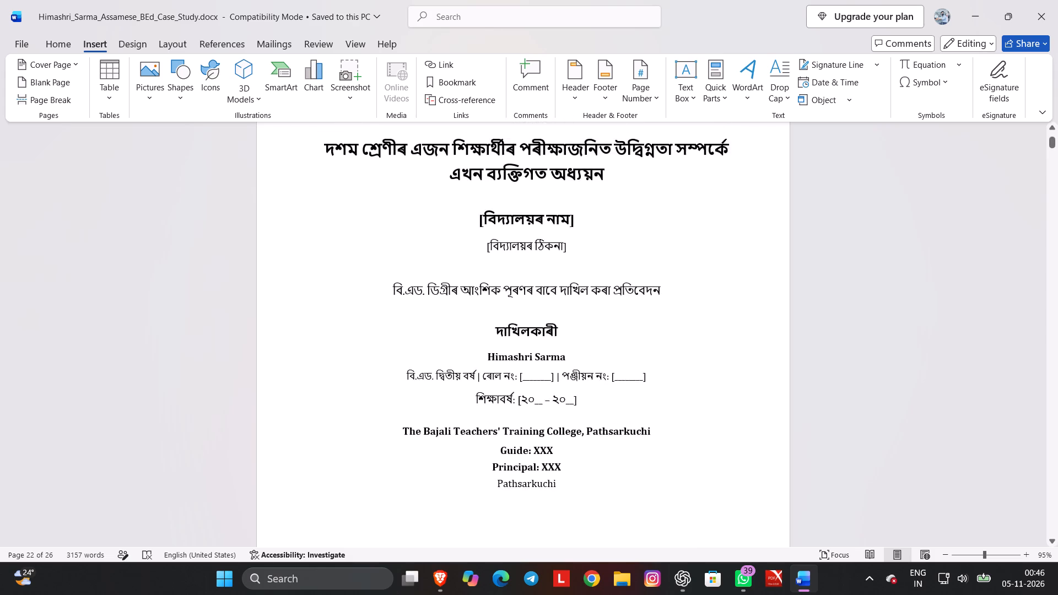
scroll(679, 315, up, 1)
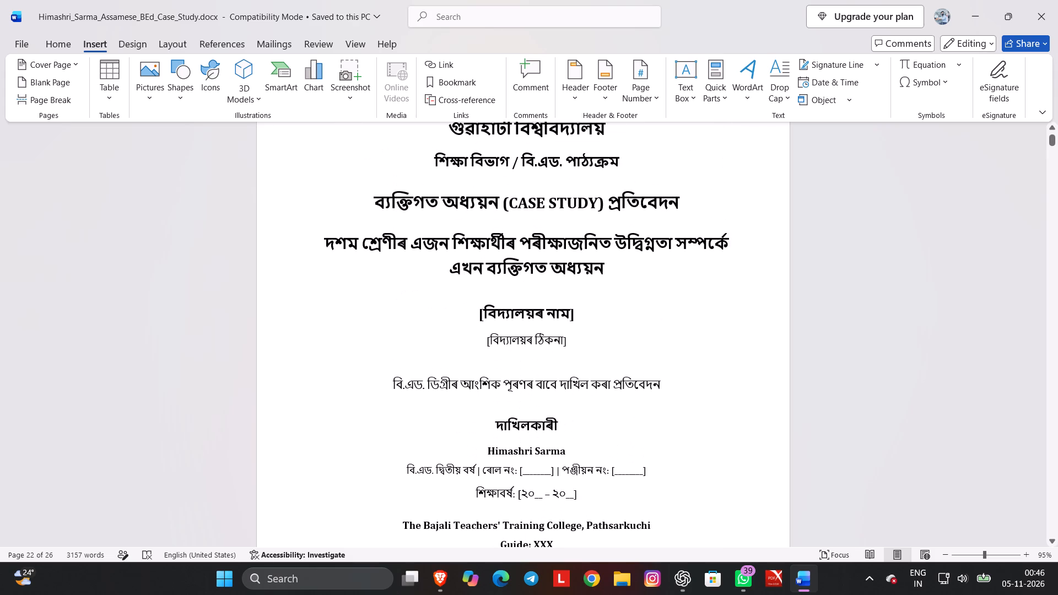
scroll(679, 315, up, 4)
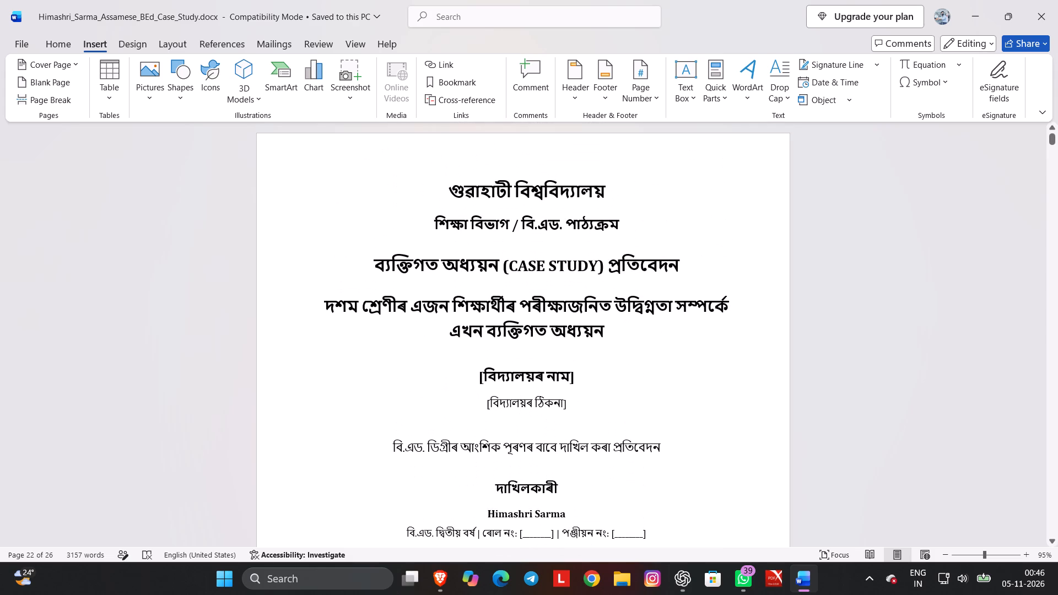
Recheck the pages from the cover through the contents list to the end of the "১. সাৰাংশ" section on page 4.
scroll(905, 228, down, 3)
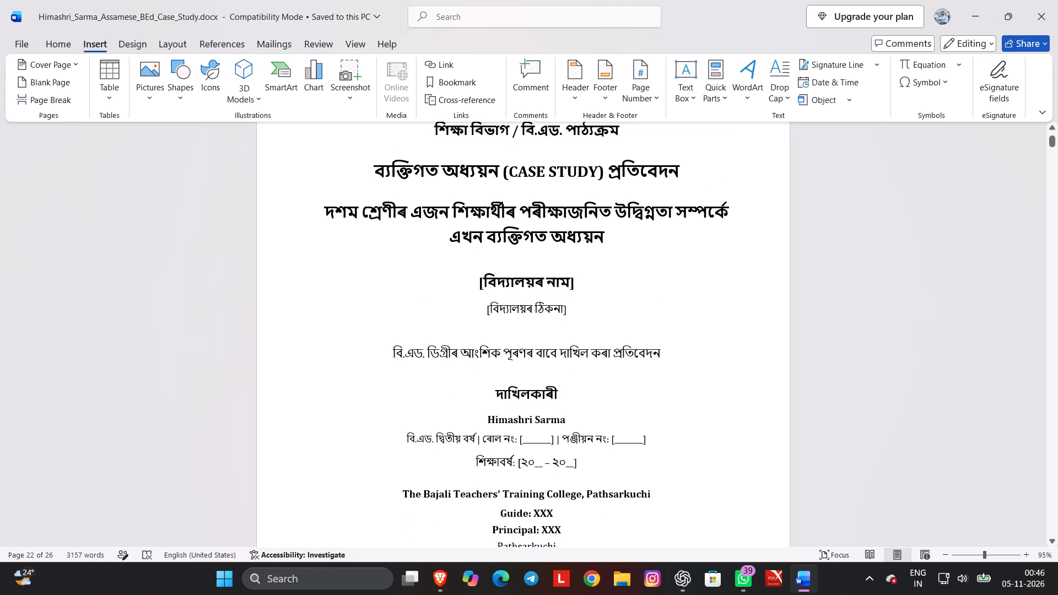
scroll(501, 423, down, 7)
scroll(542, 416, down, 14)
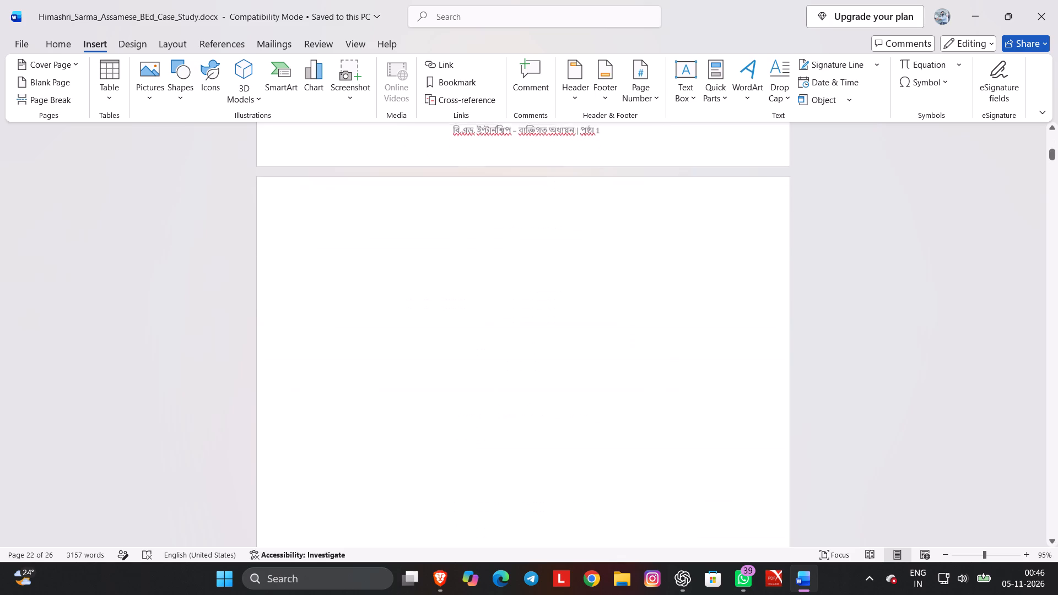
scroll(542, 416, down, 17)
scroll(542, 416, down, 8)
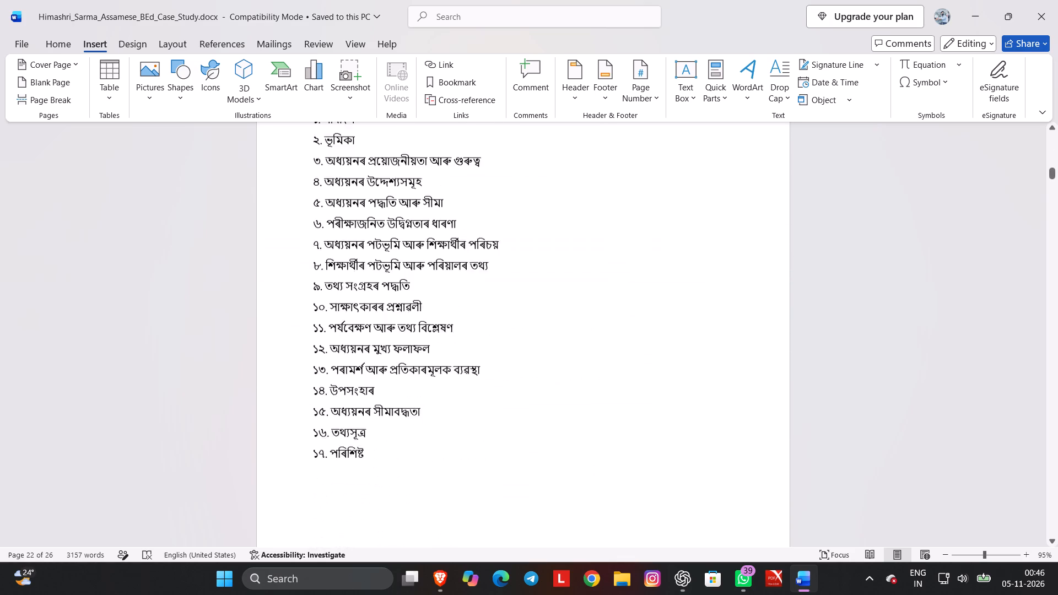
scroll(542, 416, down, 19)
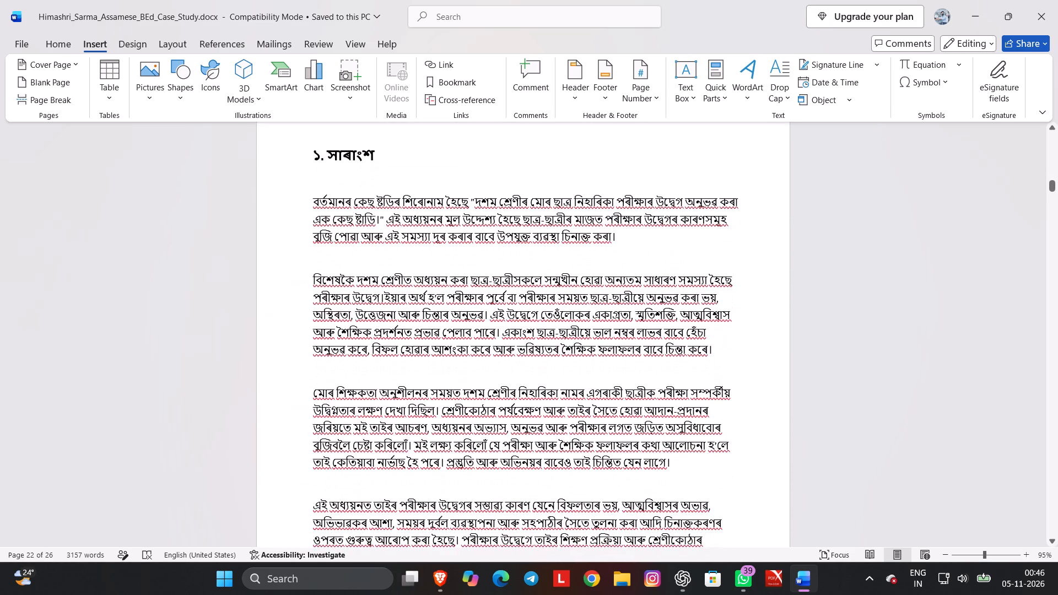
scroll(825, 324, down, 10)
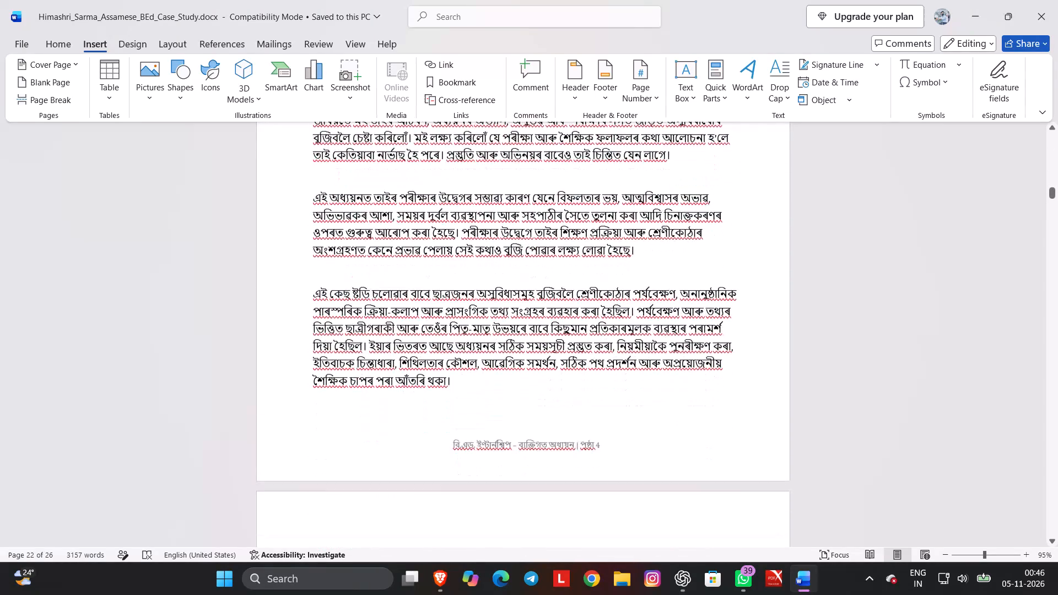
Recheck the layout from page 5 through the Disclaimer to the end of "অধ্যয়নৰ উদ্দেশ্যসমূহ" on page 7.
scroll(846, 331, down, 18)
scroll(846, 331, down, 4)
scroll(835, 380, down, 3)
scroll(785, 363, down, 2)
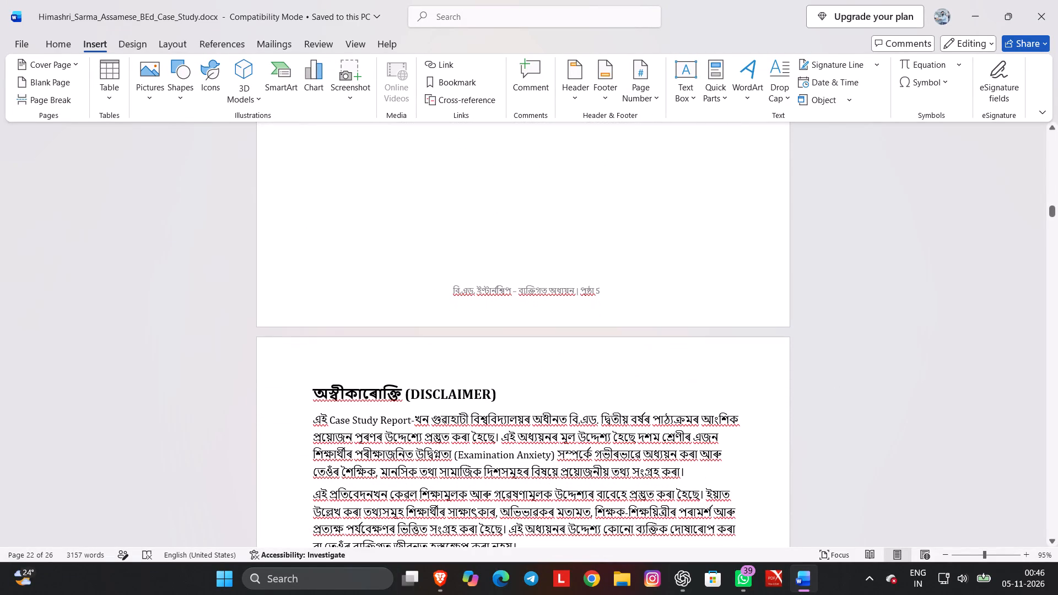
scroll(761, 367, down, 12)
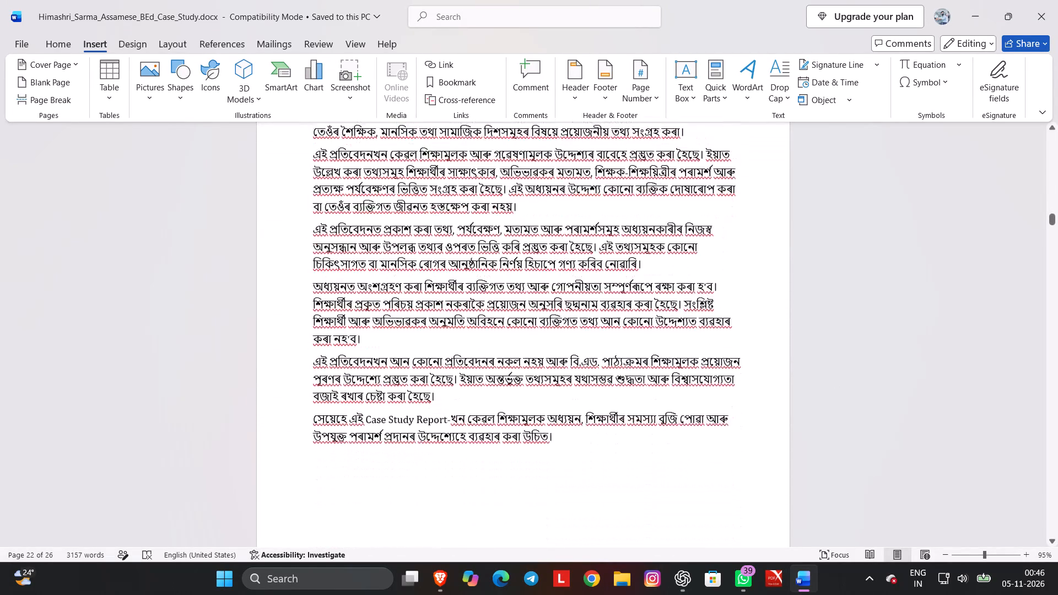
scroll(761, 367, down, 3)
scroll(946, 331, down, 14)
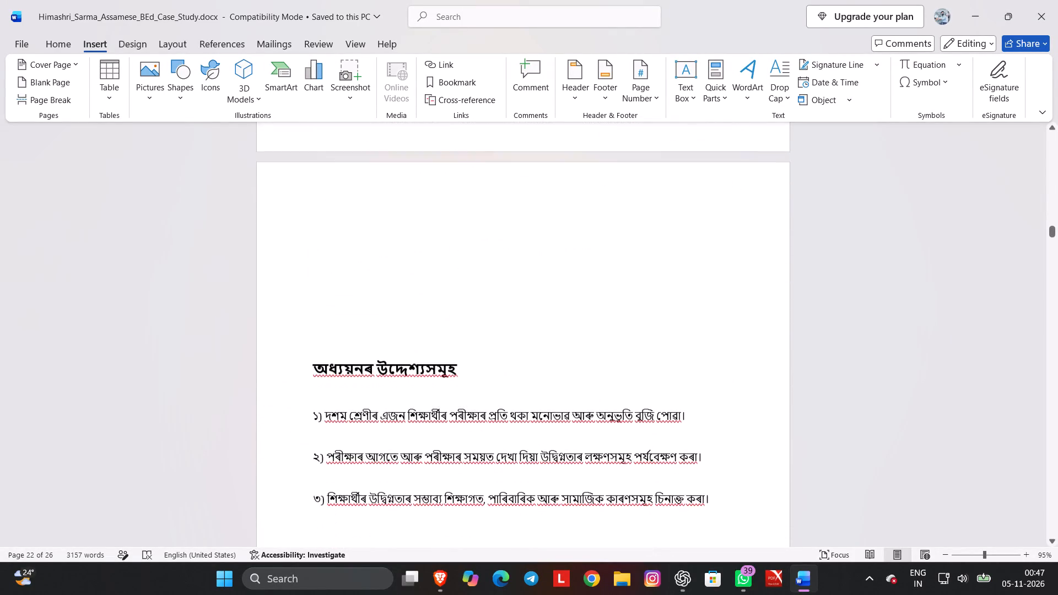
scroll(946, 331, down, 9)
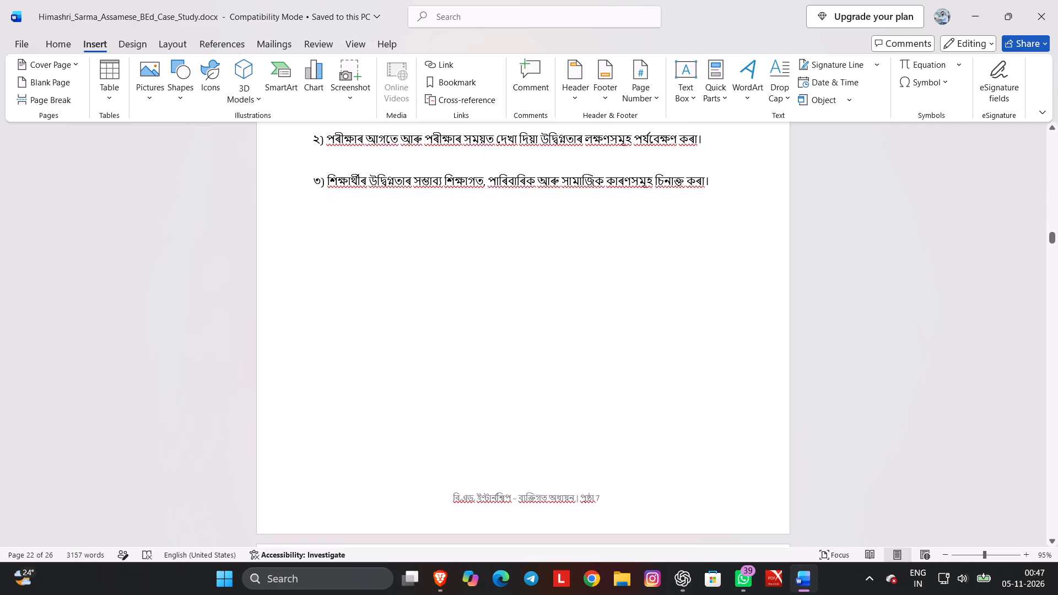
Recheck the layout from the end of page 7 through "অধ্যয়ন বিষয়ৰ পটভূমি" on page 8 to the end of page 9.
scroll(946, 331, down, 8)
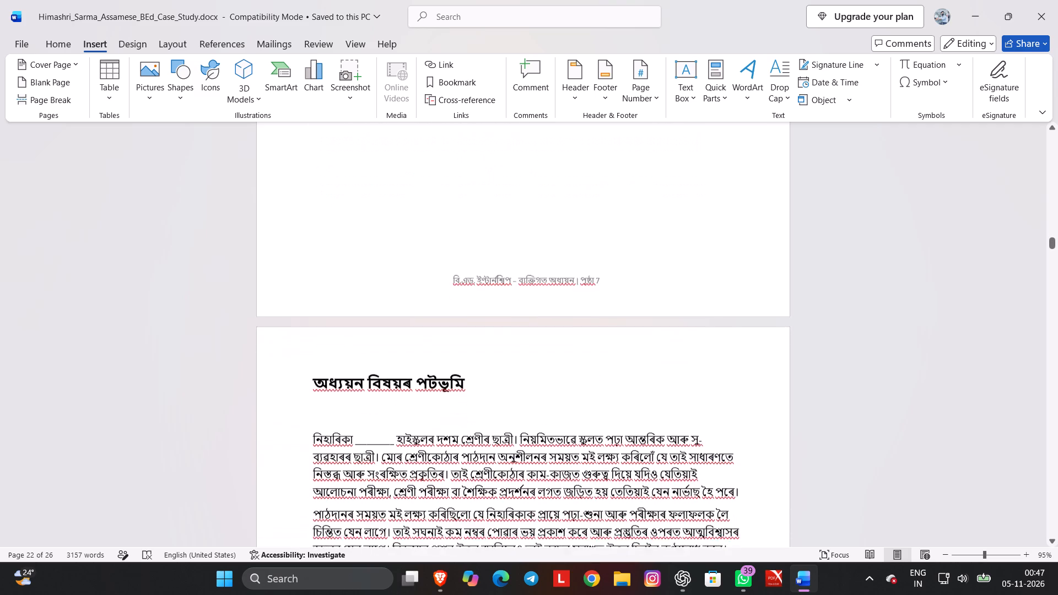
scroll(946, 331, down, 18)
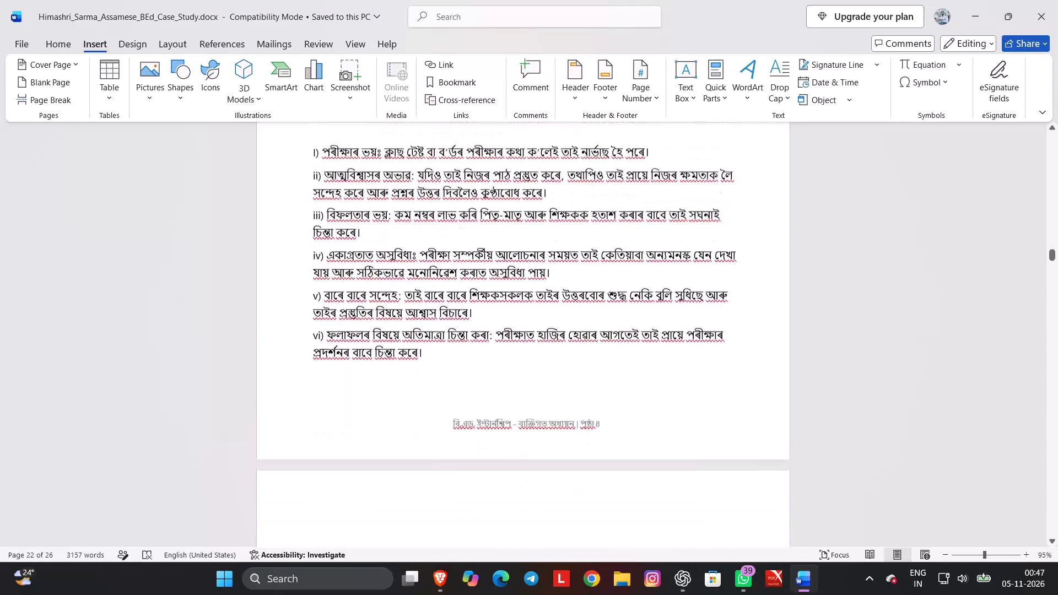
scroll(946, 331, down, 18)
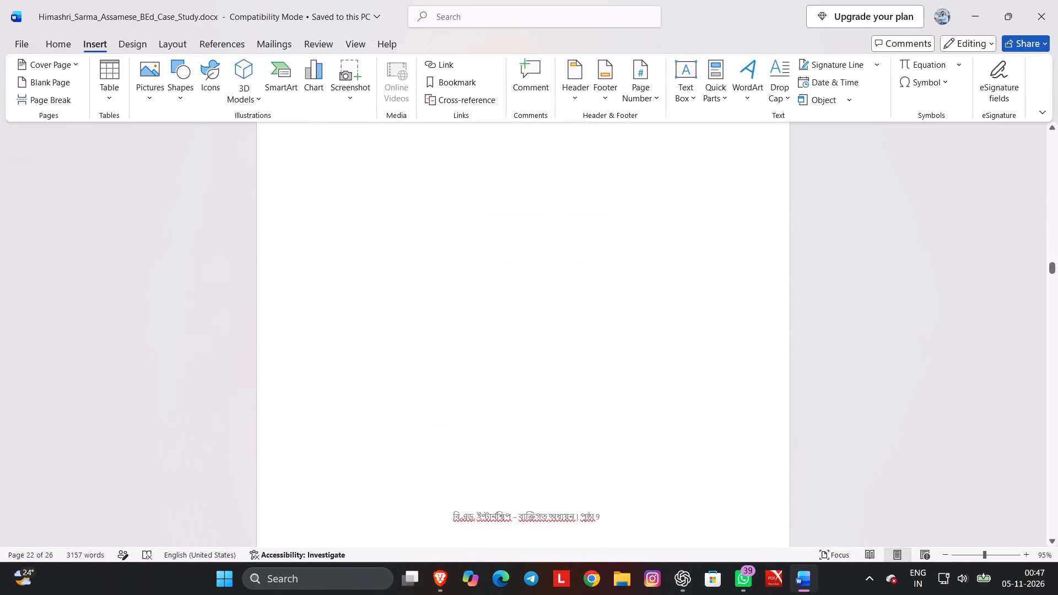
scroll(943, 331, down, 8)
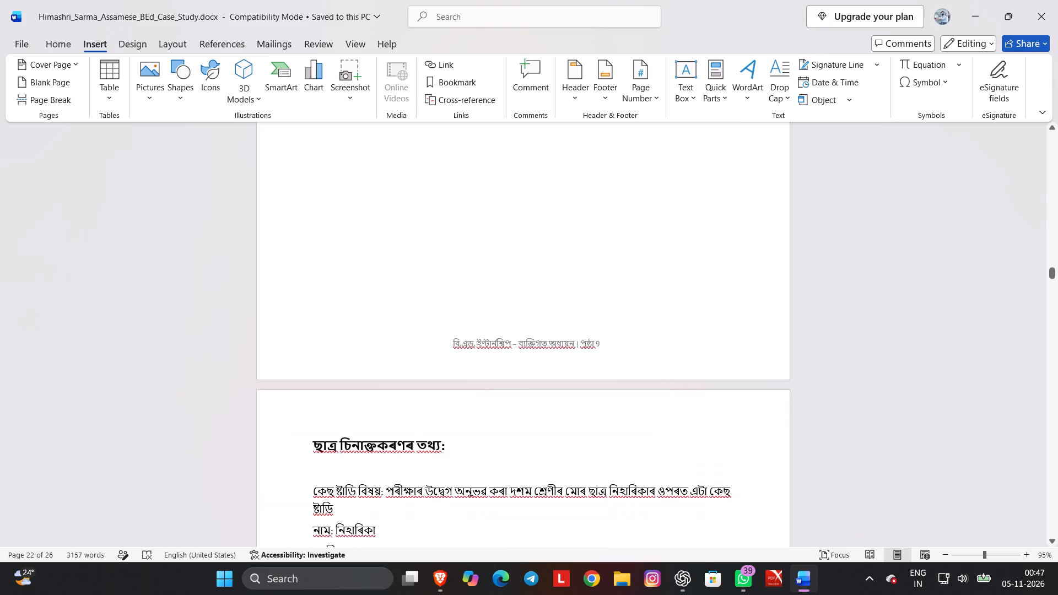
Inspect the "ছাত্ৰ চিনাক্তকৰণৰ তথ্য" student details form on page 10, from its heading to the last field and back.
scroll(943, 331, down, 6)
scroll(822, 284, down, 4)
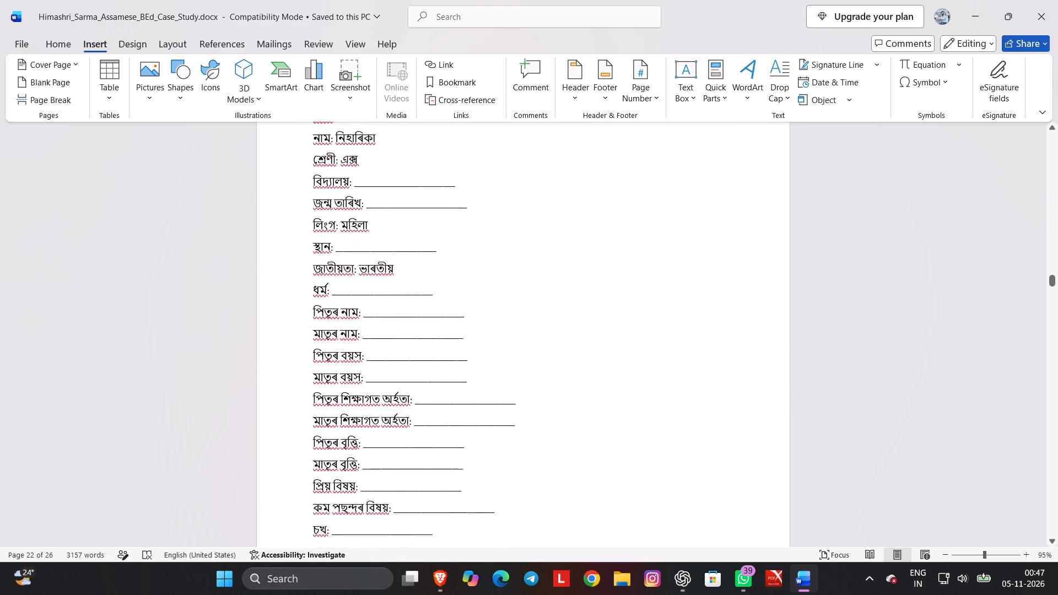
scroll(922, 330, down, 7)
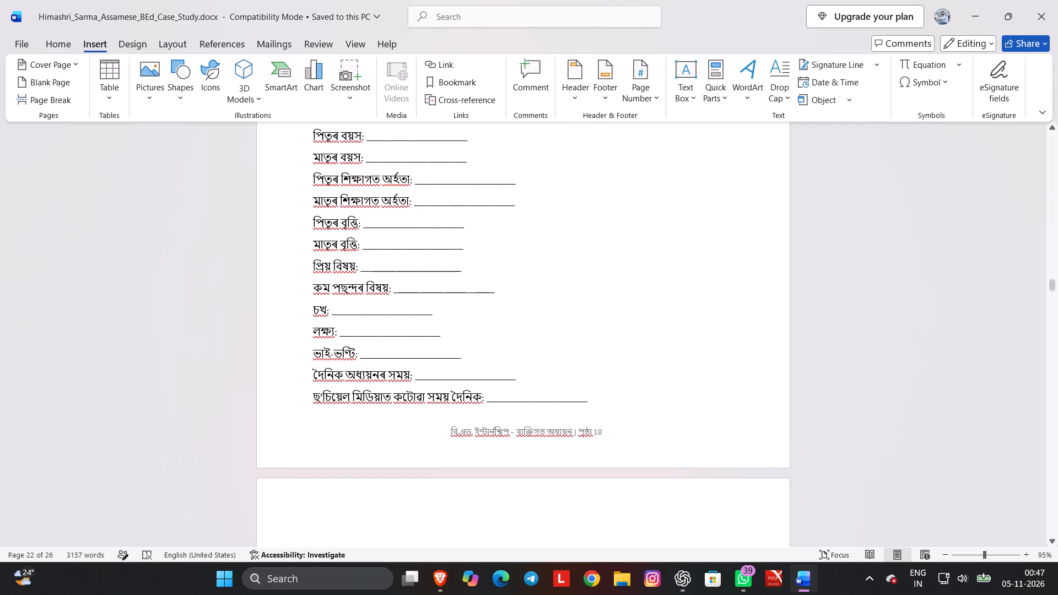
scroll(514, 319, down, 2)
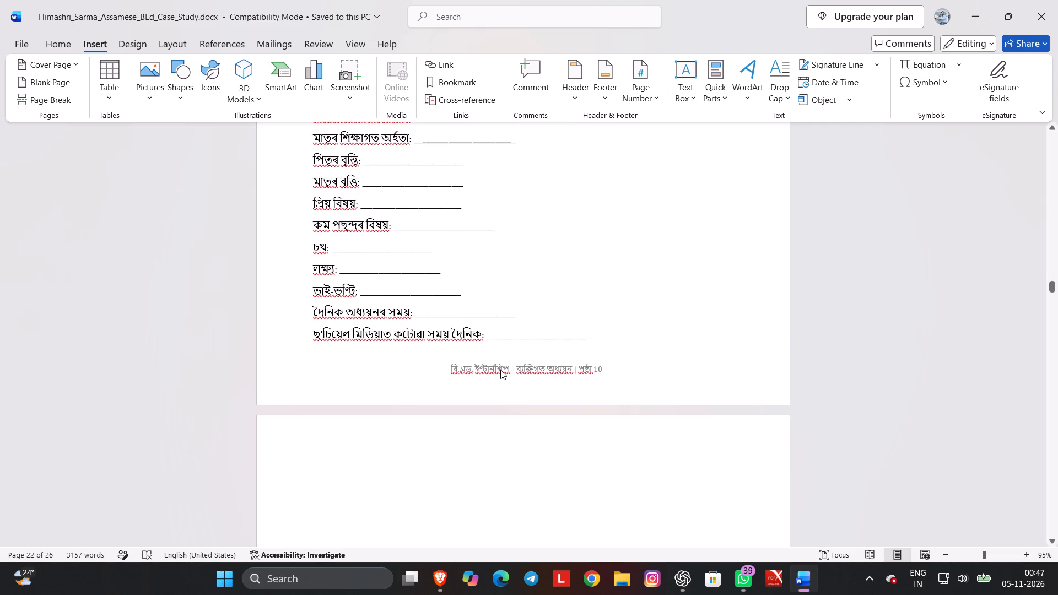
scroll(500, 370, up, 5)
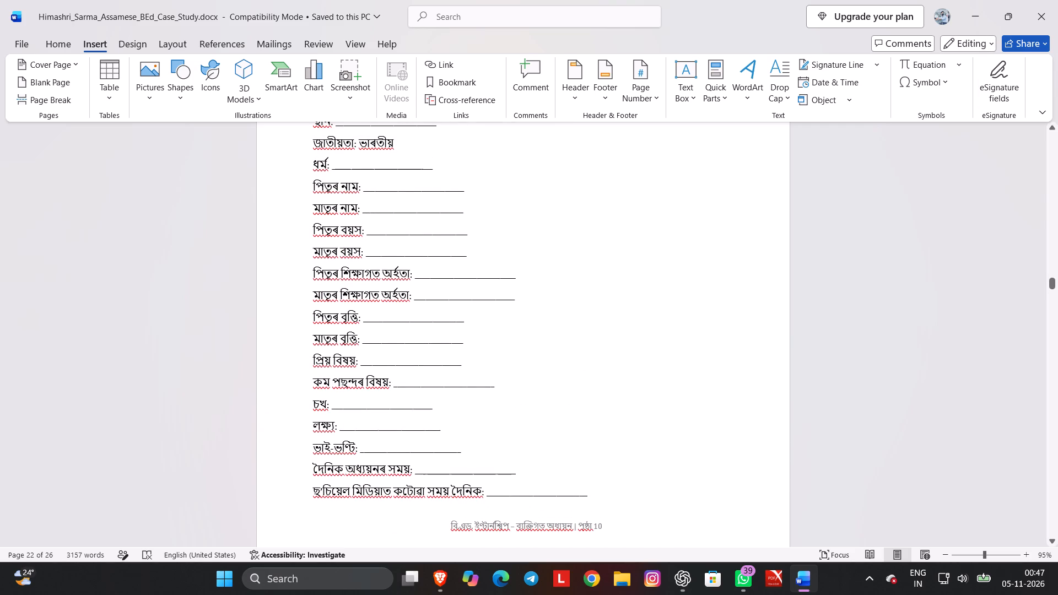
scroll(627, 408, up, 1)
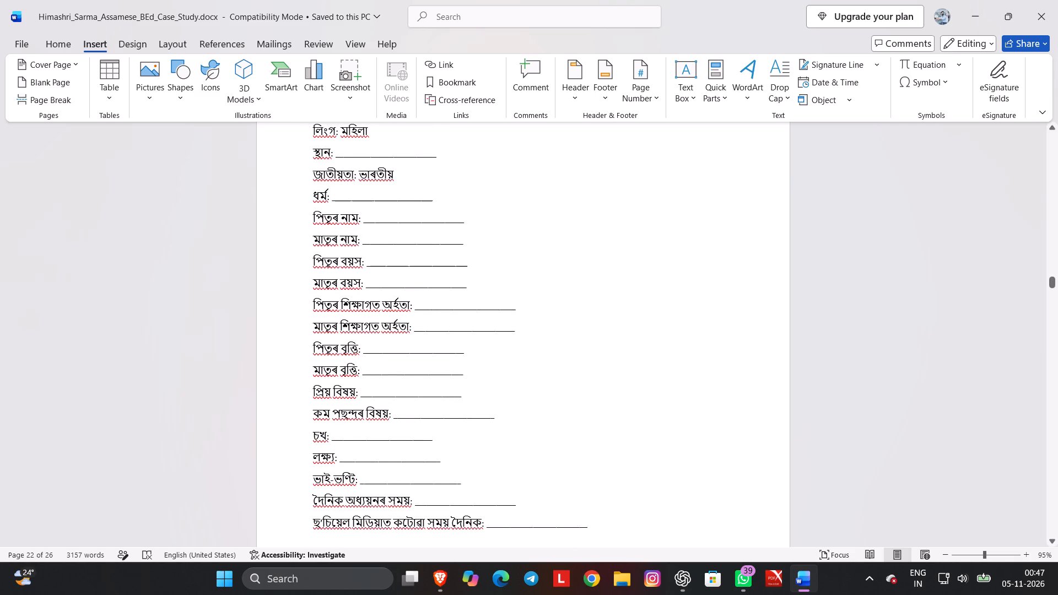
scroll(627, 408, up, 7)
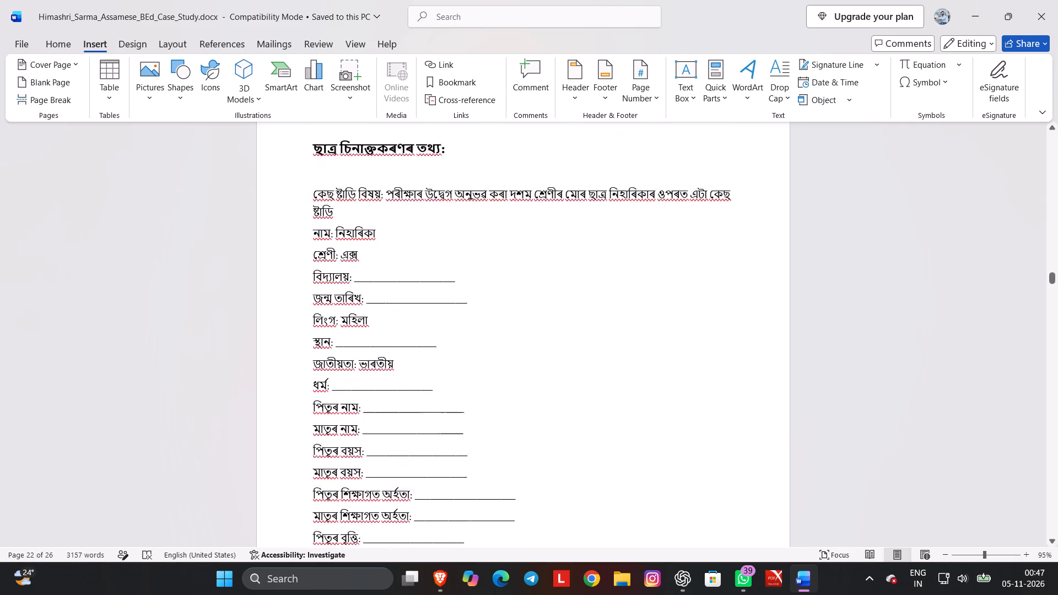
scroll(627, 408, up, 4)
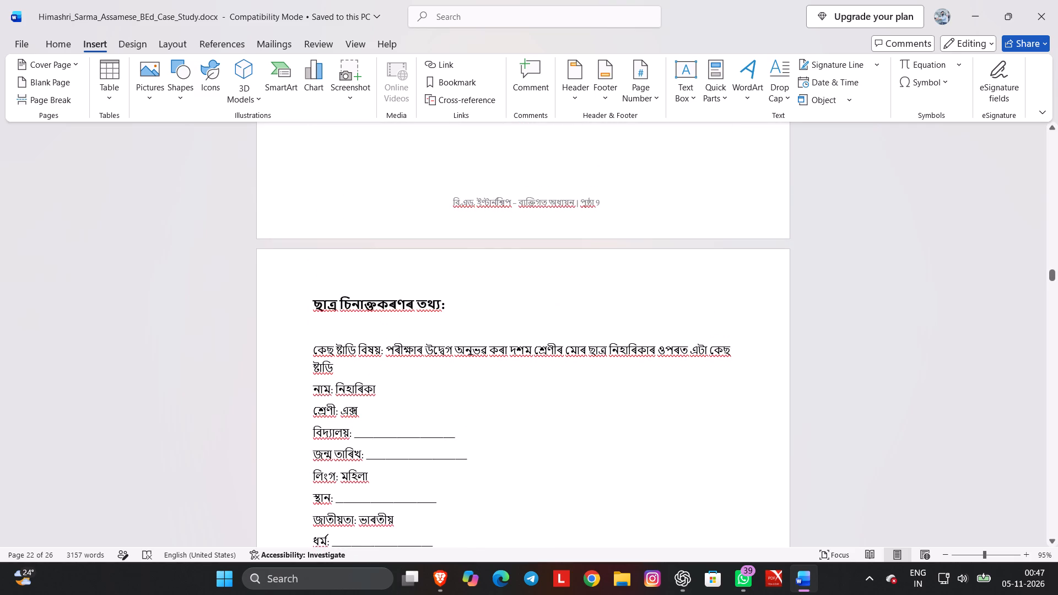
Go back over page 9 to examine the transition from the end of the numbered list on page 8.
scroll(354, 374, up, 19)
scroll(354, 374, up, 7)
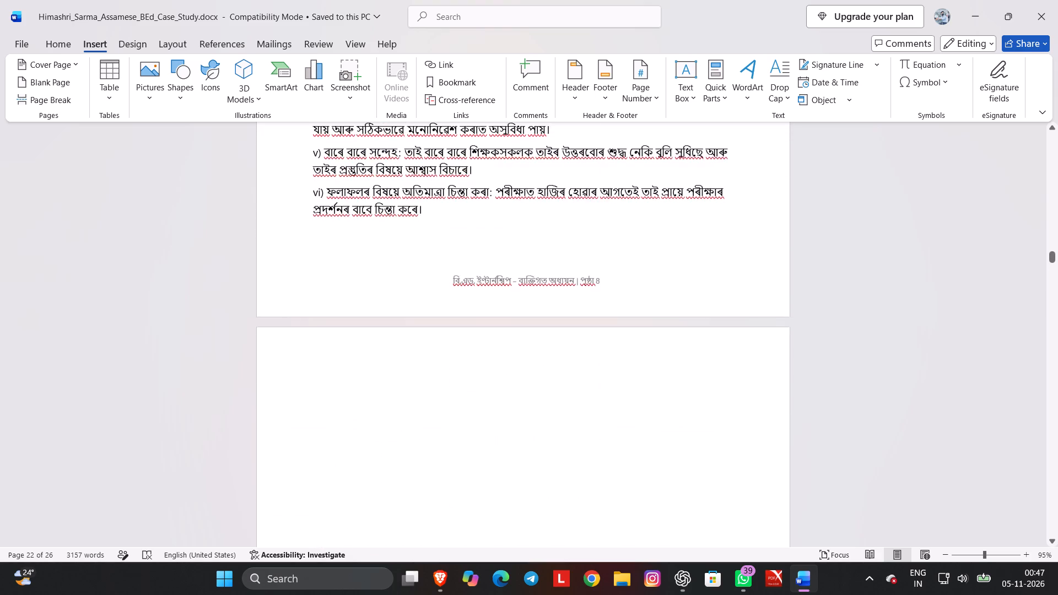
scroll(354, 374, up, 4)
scroll(678, 377, down, 9)
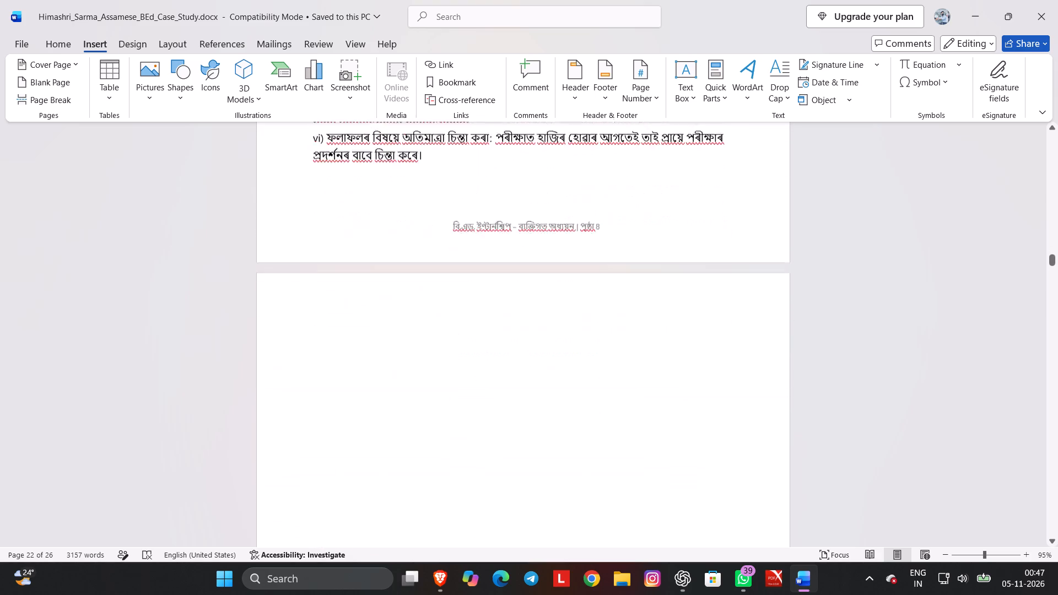
Recheck the layout from the end of page 8 through the "ছাত্ৰ চিনাক্তকৰণৰ তথ্য" form on page 10 to the top of page 11.
scroll(678, 377, down, 14)
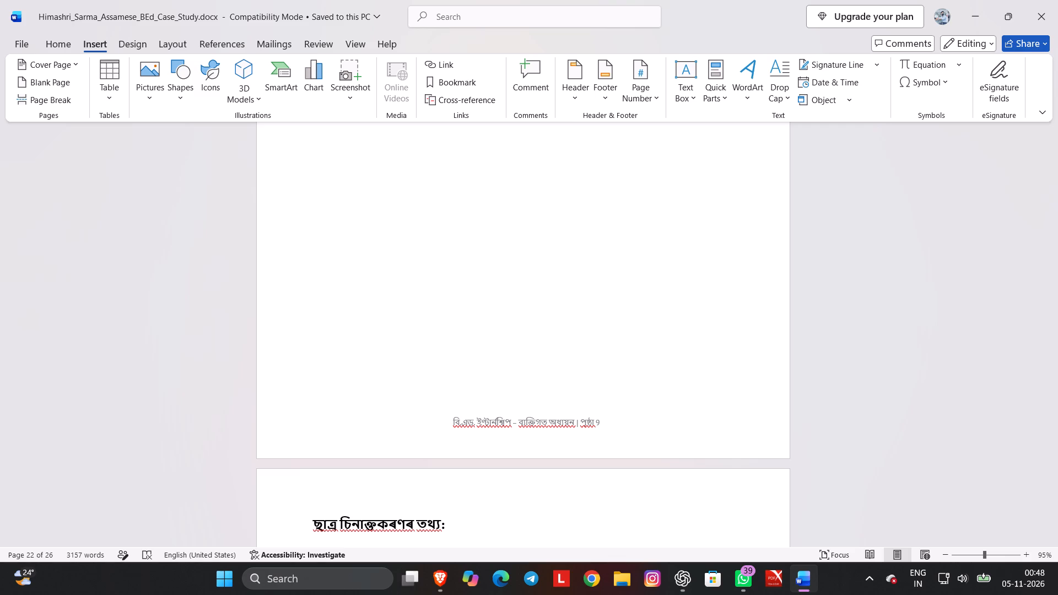
scroll(649, 428, down, 2)
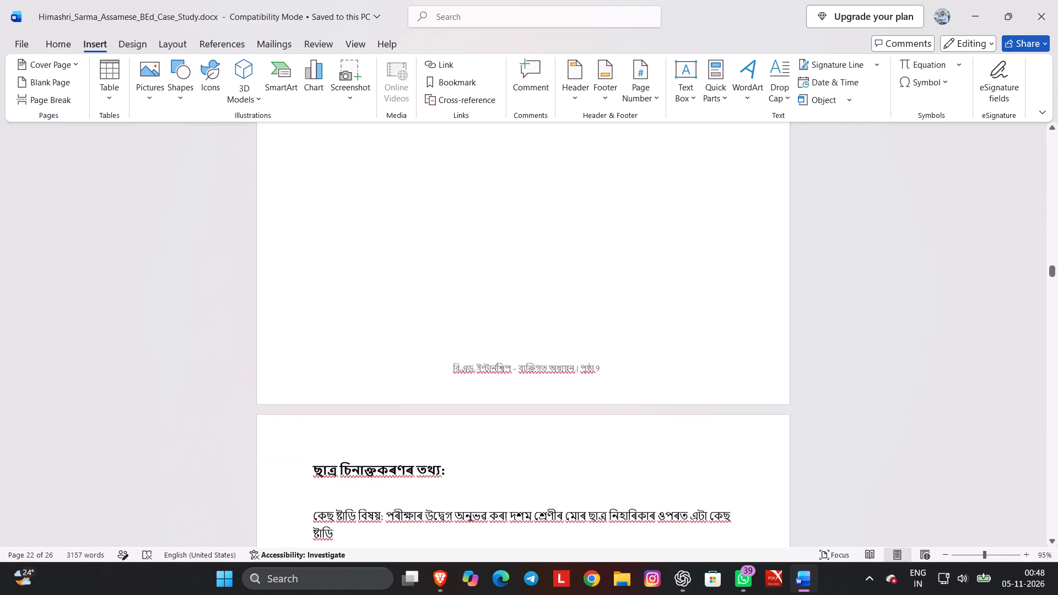
scroll(563, 433, down, 3)
scroll(396, 434, down, 3)
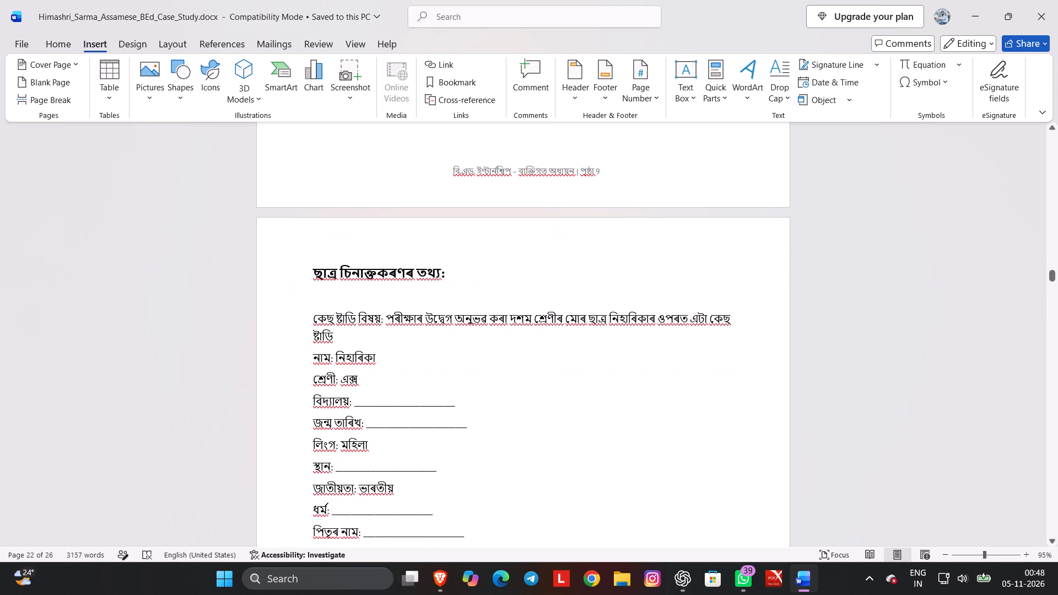
scroll(396, 434, down, 2)
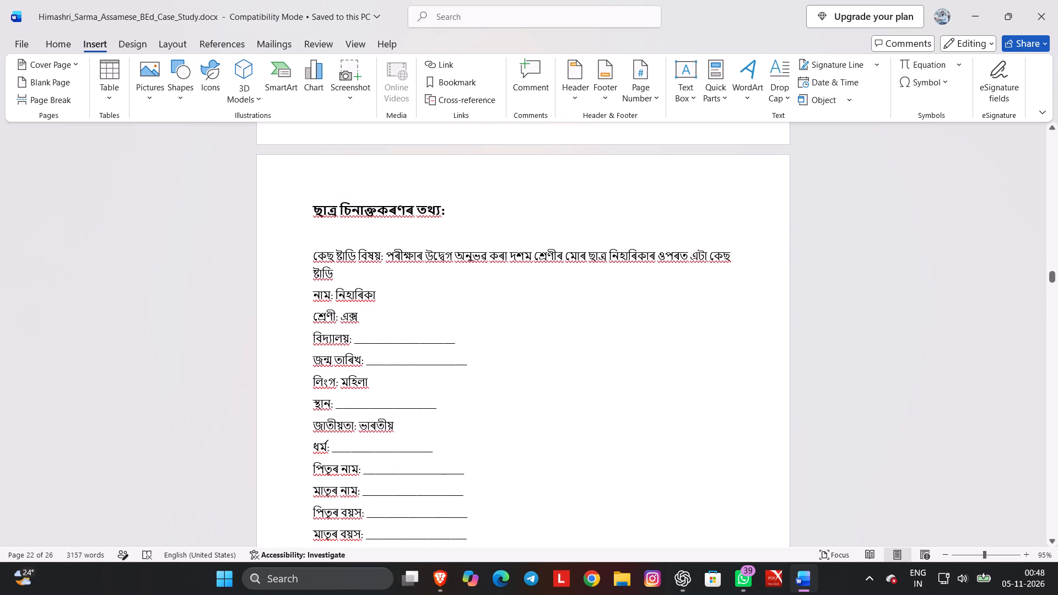
scroll(411, 441, down, 10)
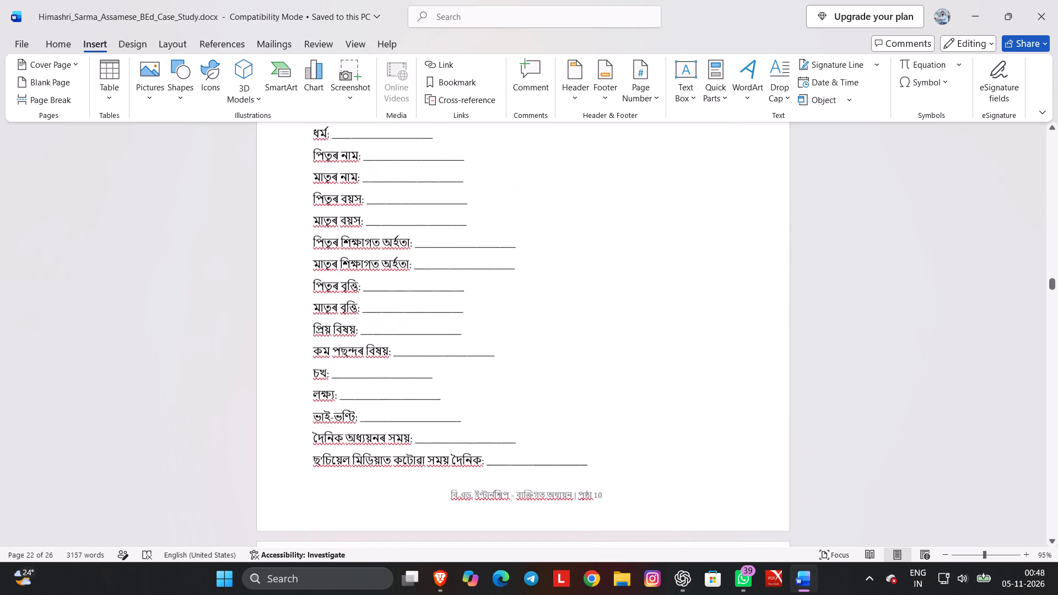
scroll(411, 441, down, 3)
scroll(479, 420, down, 10)
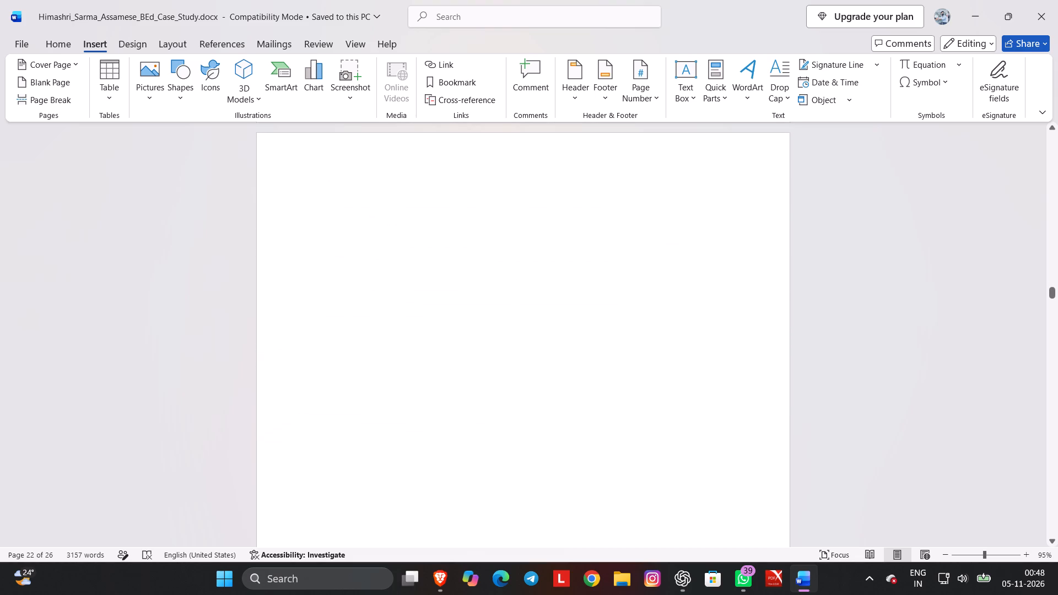
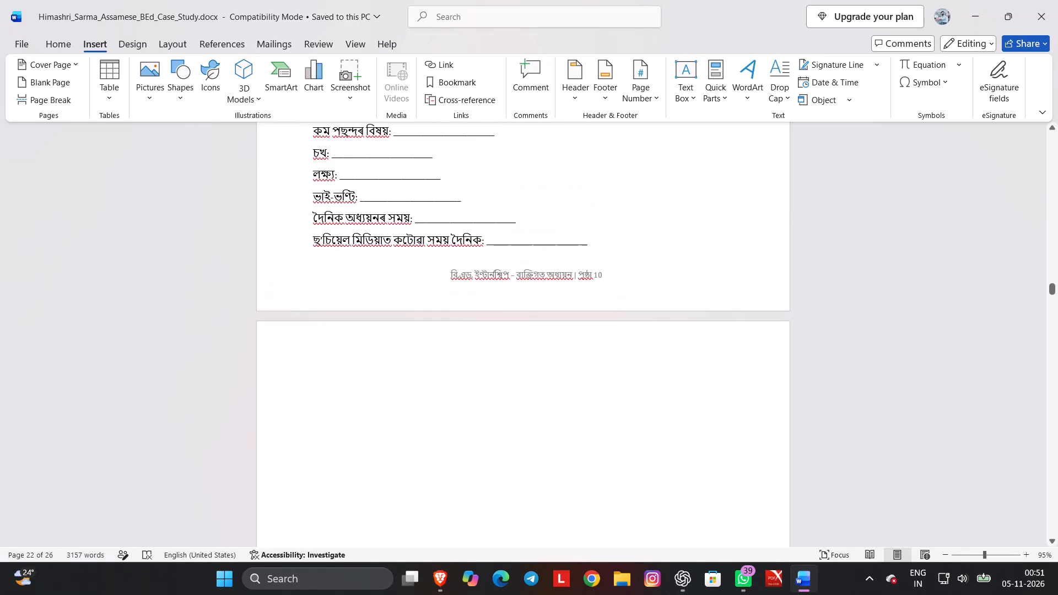
Recheck the layout backwards from the end of the student details form on page 10, across page 9, to the numbered symptoms list on page 8.
scroll(700, 253, up, 2)
scroll(700, 253, down, 3)
scroll(748, 314, up, 15)
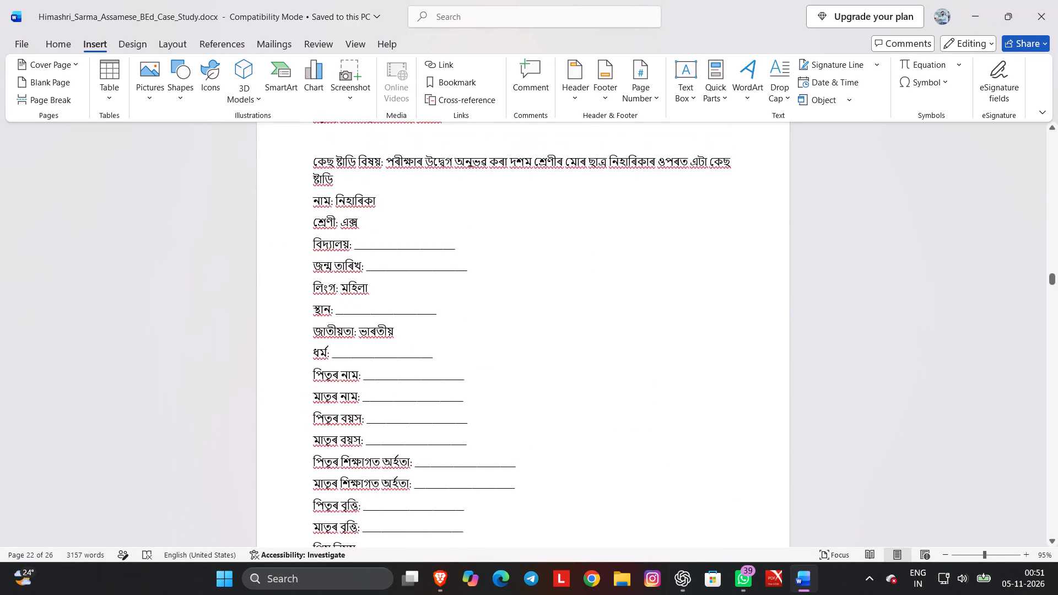
scroll(728, 345, up, 18)
scroll(728, 345, up, 12)
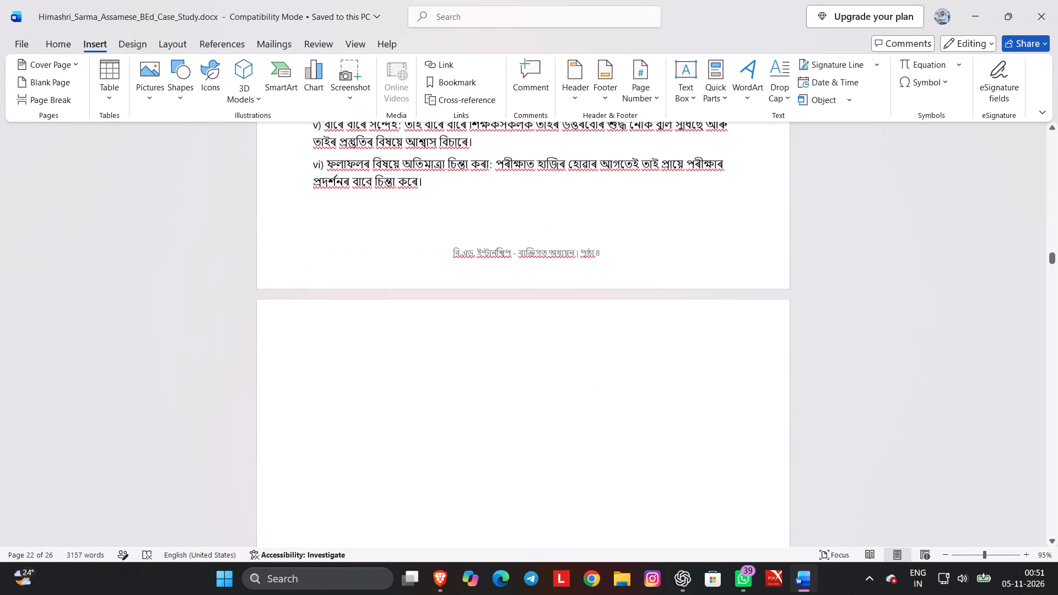
scroll(728, 345, up, 10)
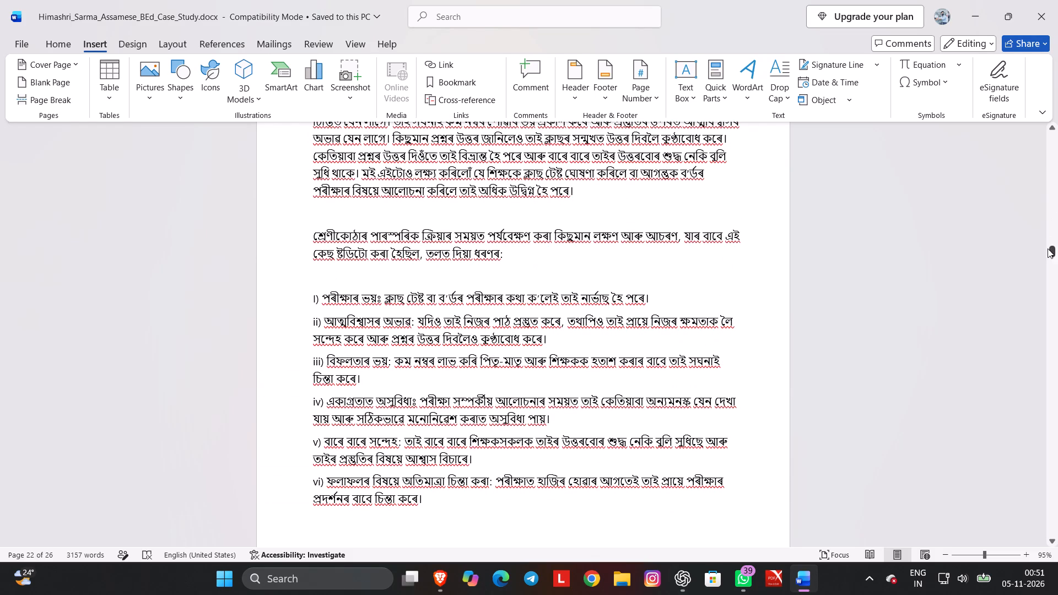
Look through the Assamese case study document, from the introduction to the student and guardian interview questionnaires.
drag(1050, 249, 1050, 196)
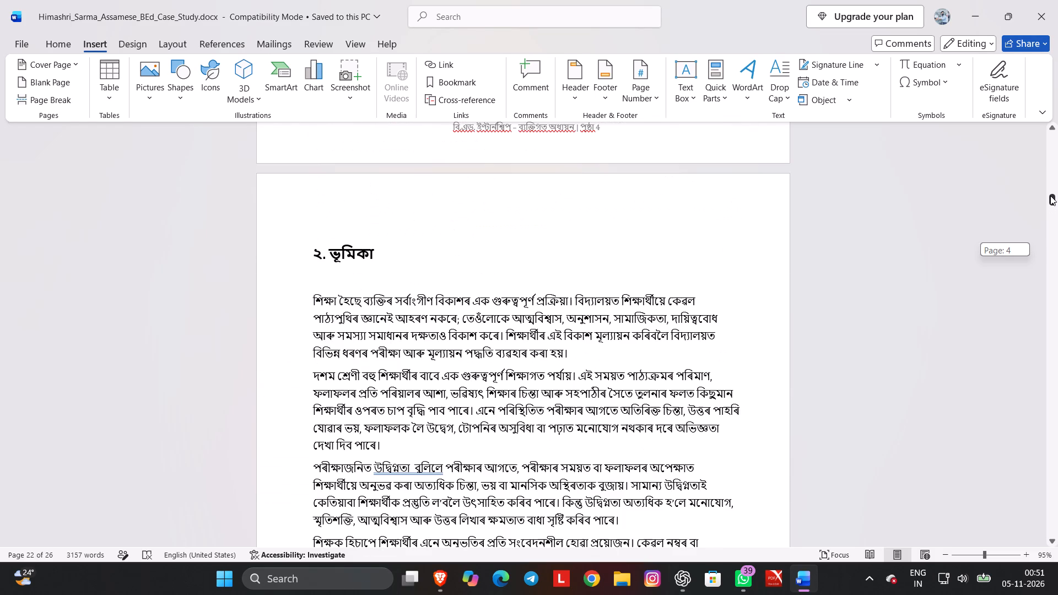
drag(1050, 196, 1055, 224)
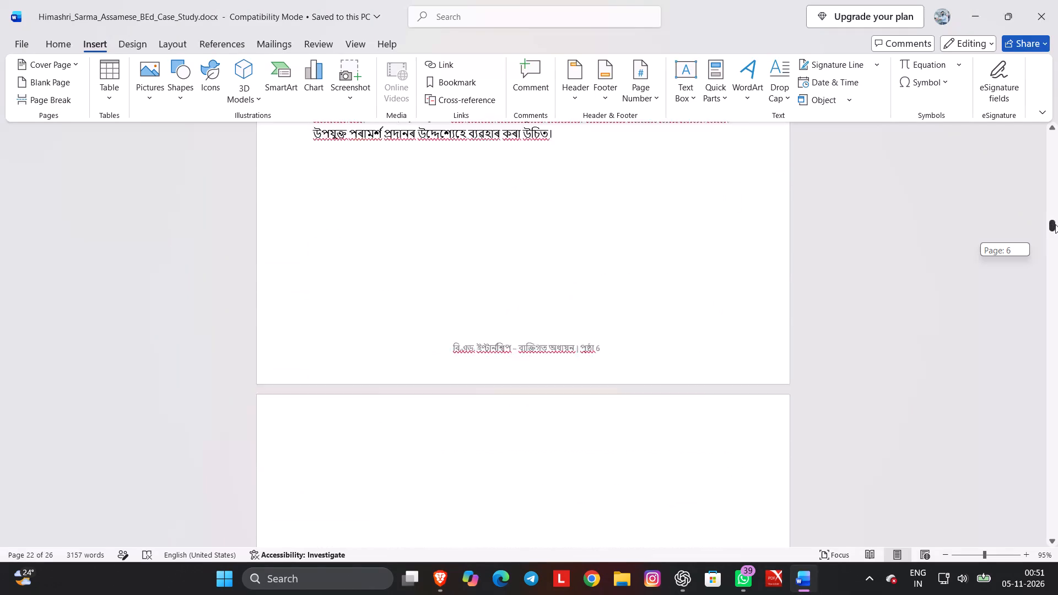
drag(1055, 224, 1057, 291)
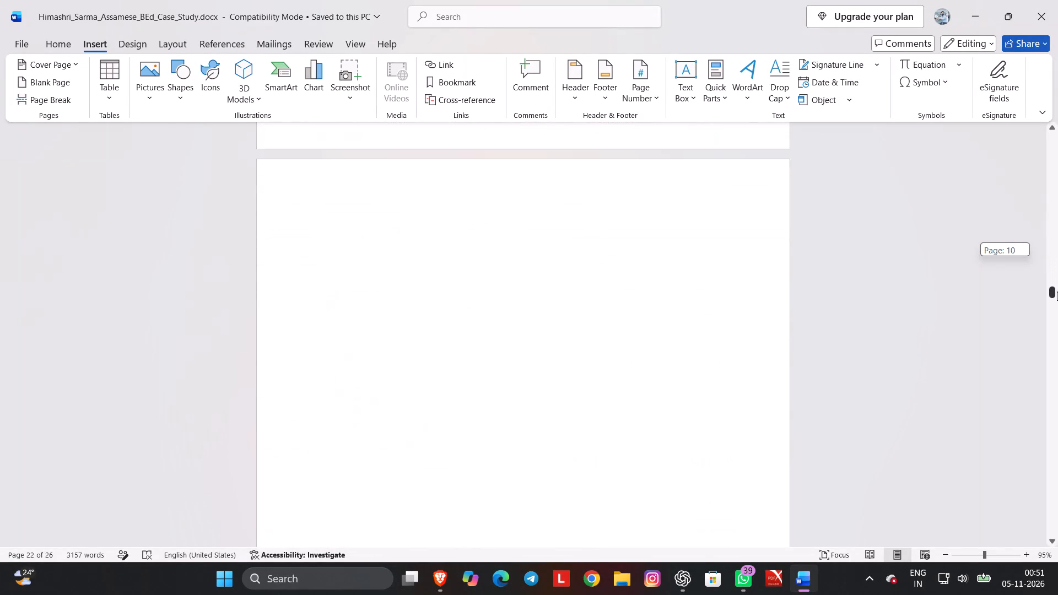
drag(1057, 291, 1057, 344)
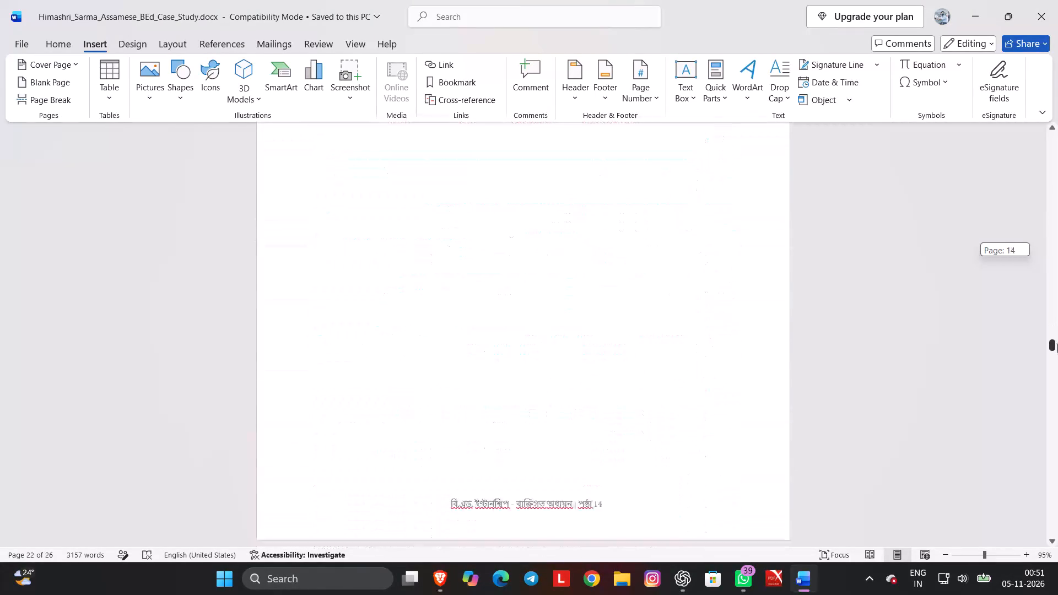
drag(1057, 344, 1057, 382)
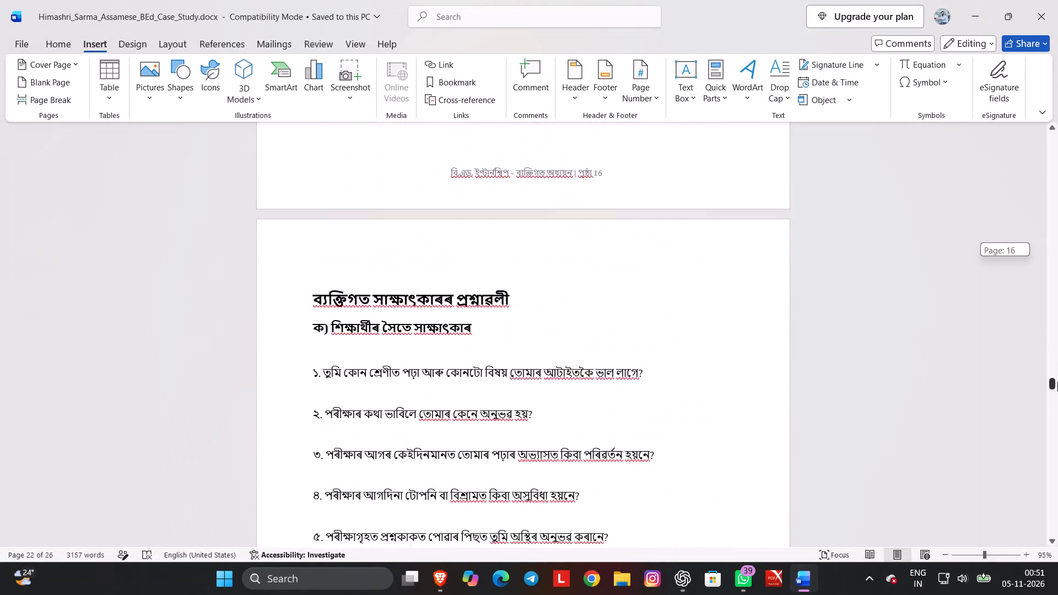
drag(1057, 382, 1057, 396)
click(981, 21)
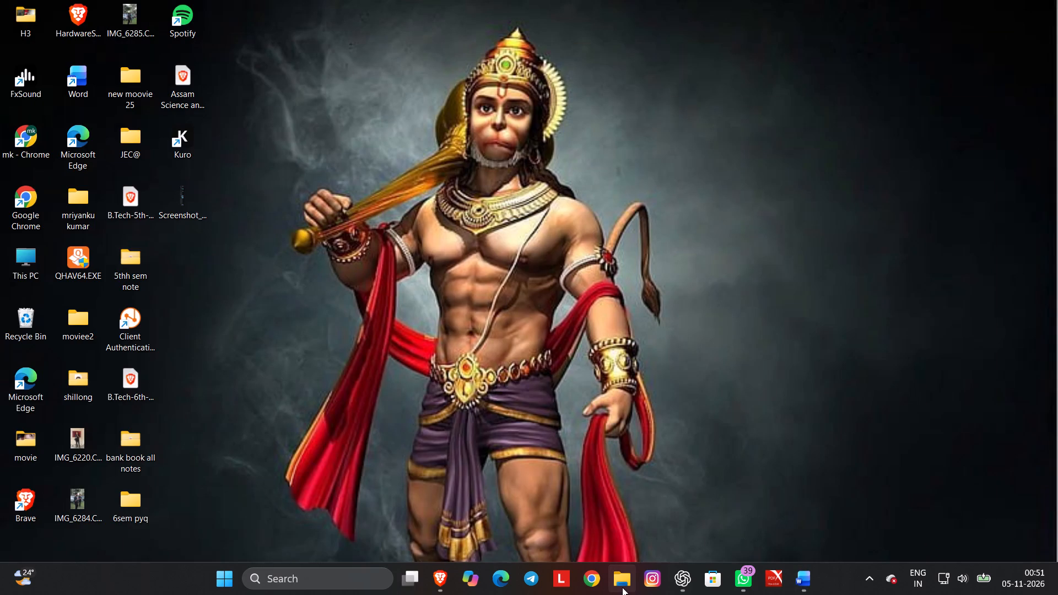
click(802, 585)
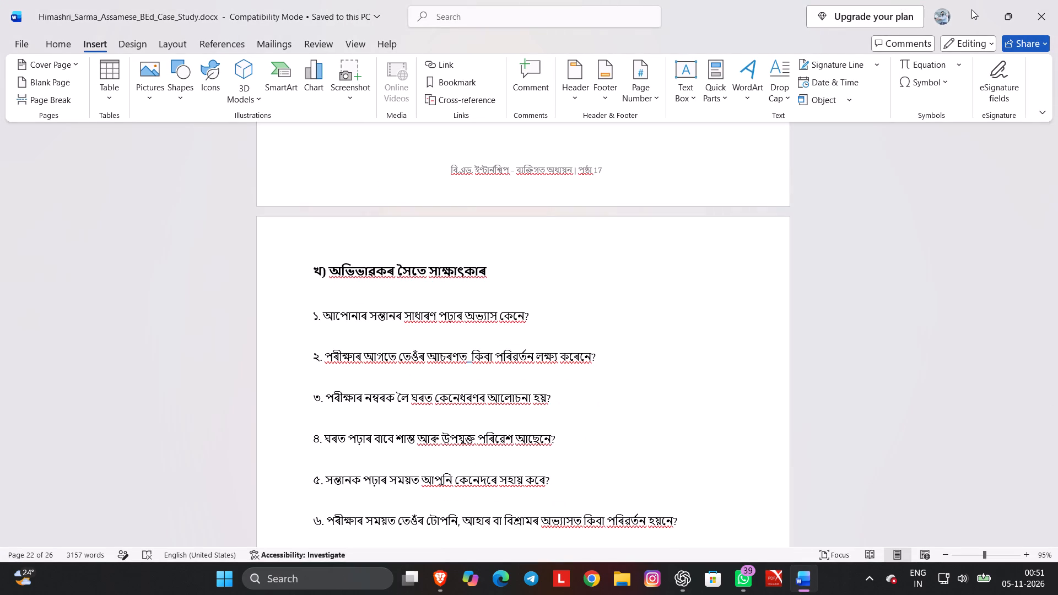
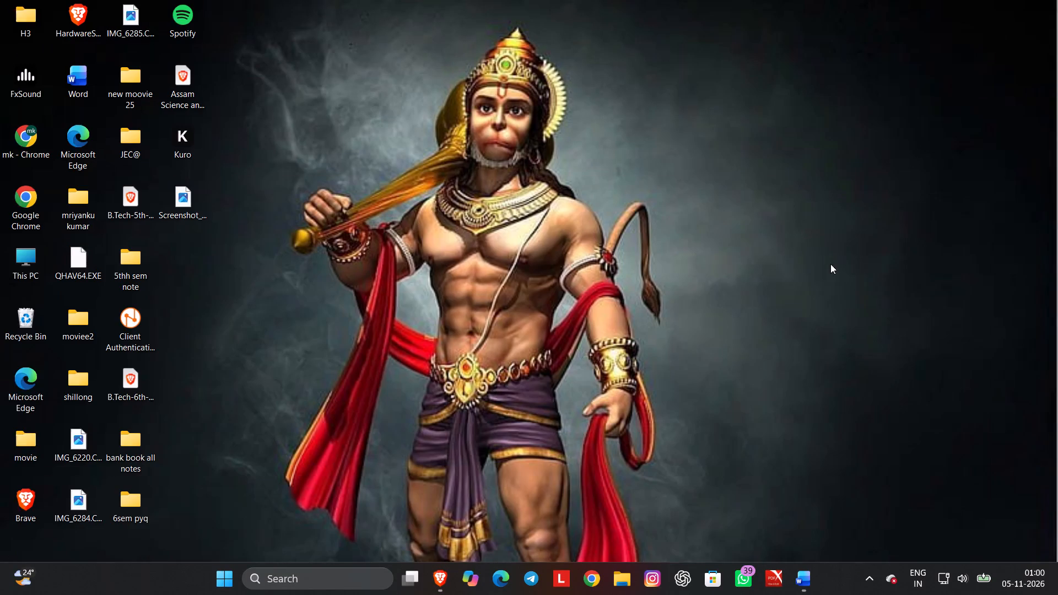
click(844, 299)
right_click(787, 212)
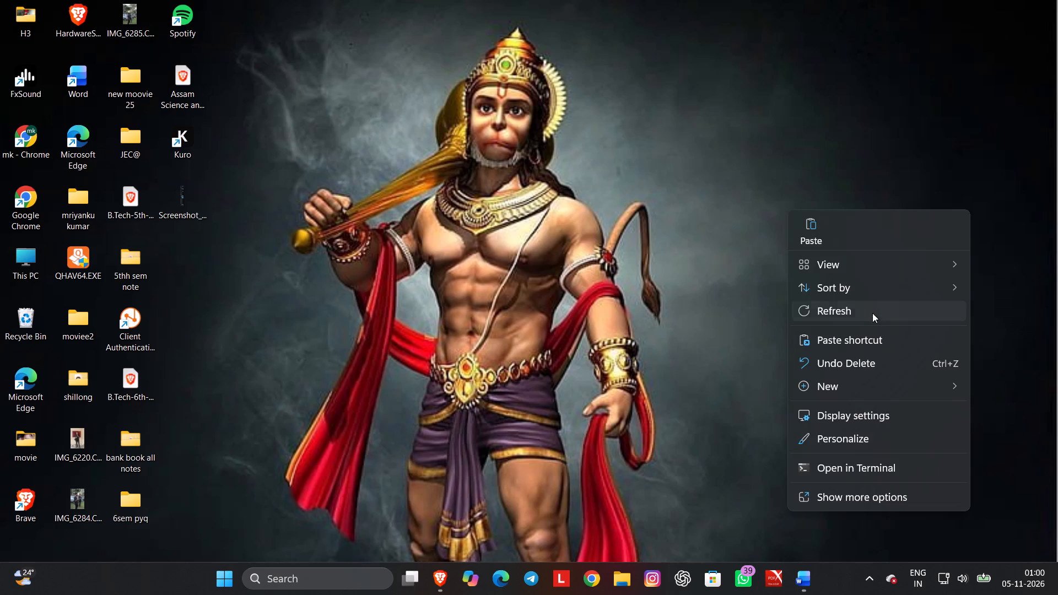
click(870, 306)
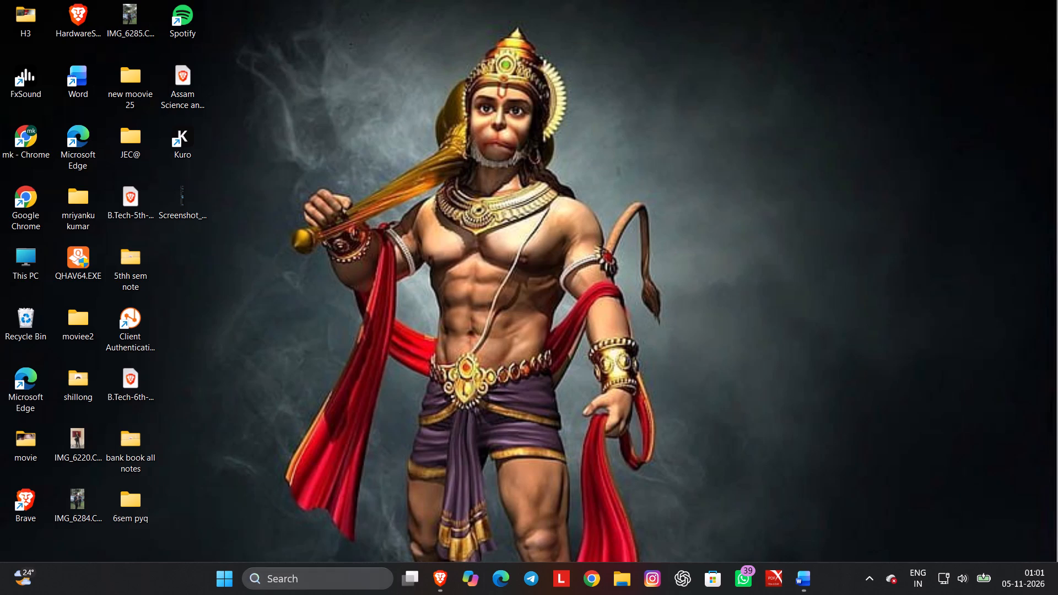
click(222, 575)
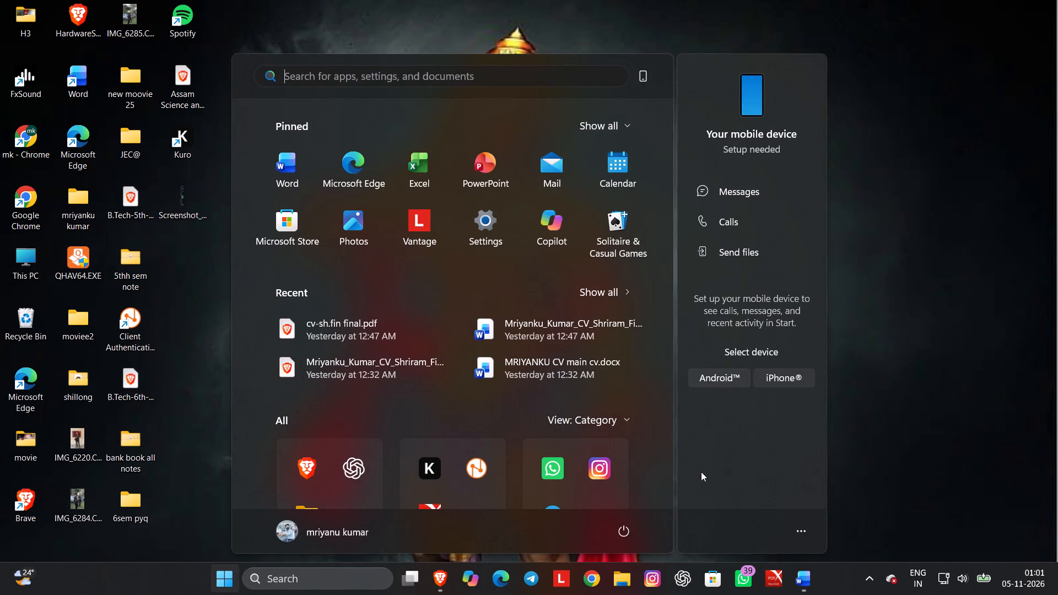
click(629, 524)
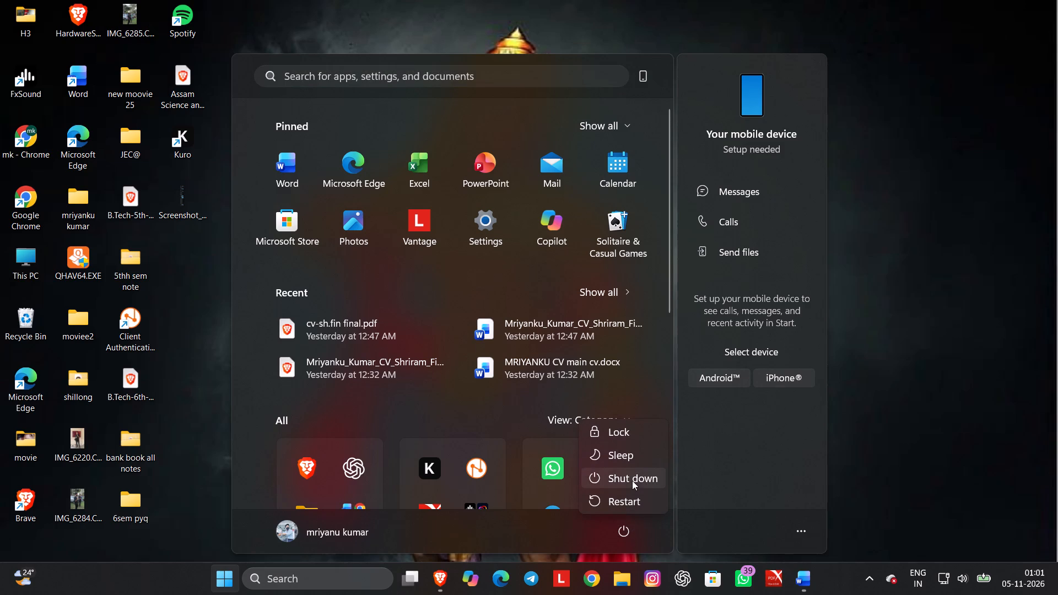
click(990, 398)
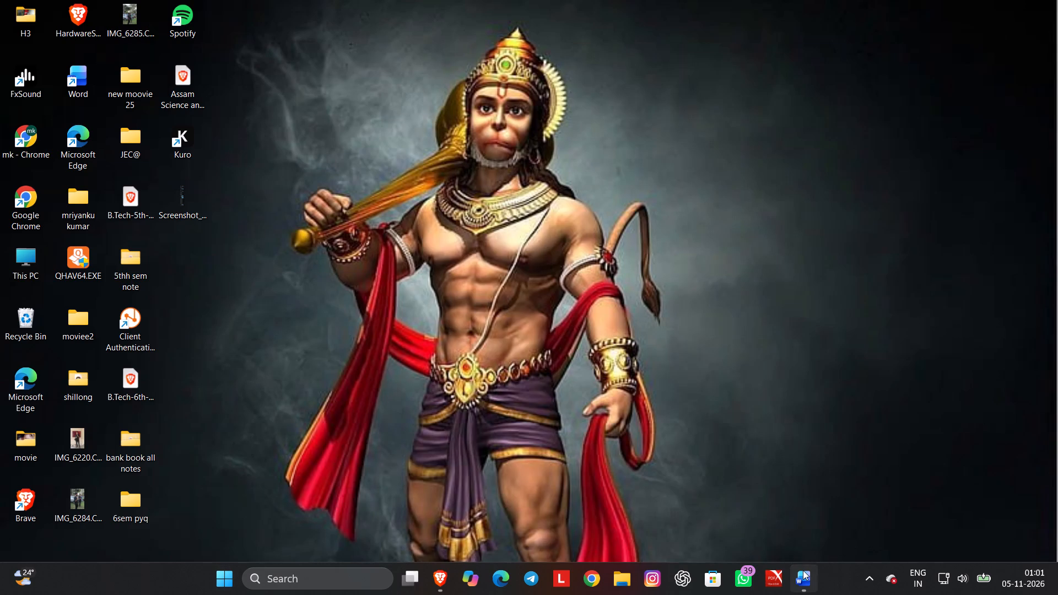
Switch to Word, save the Assamese B.Ed case study document and minimize its window.
click(803, 570)
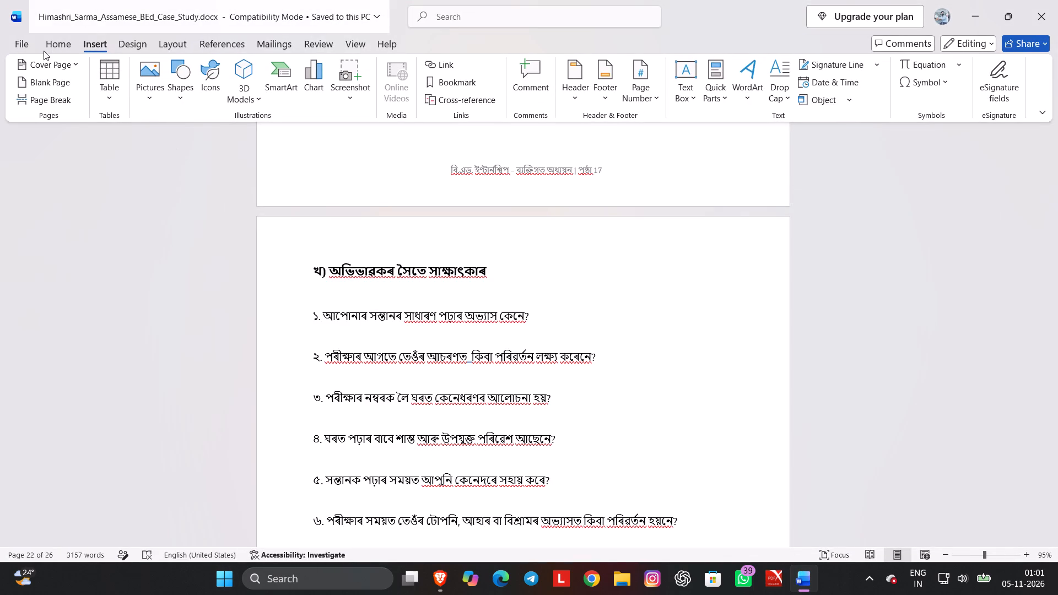
click(27, 42)
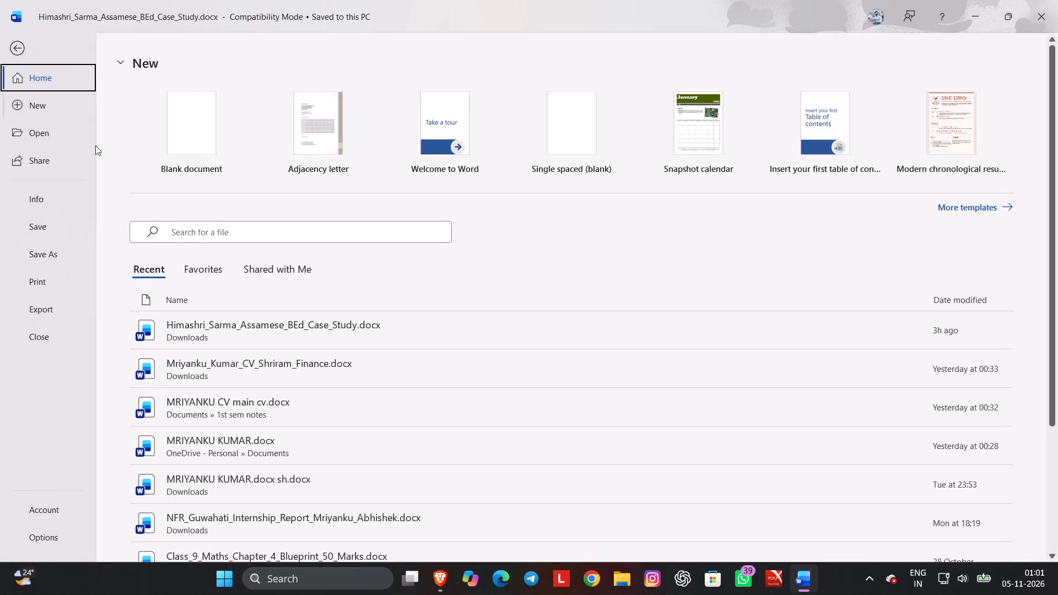
click(43, 226)
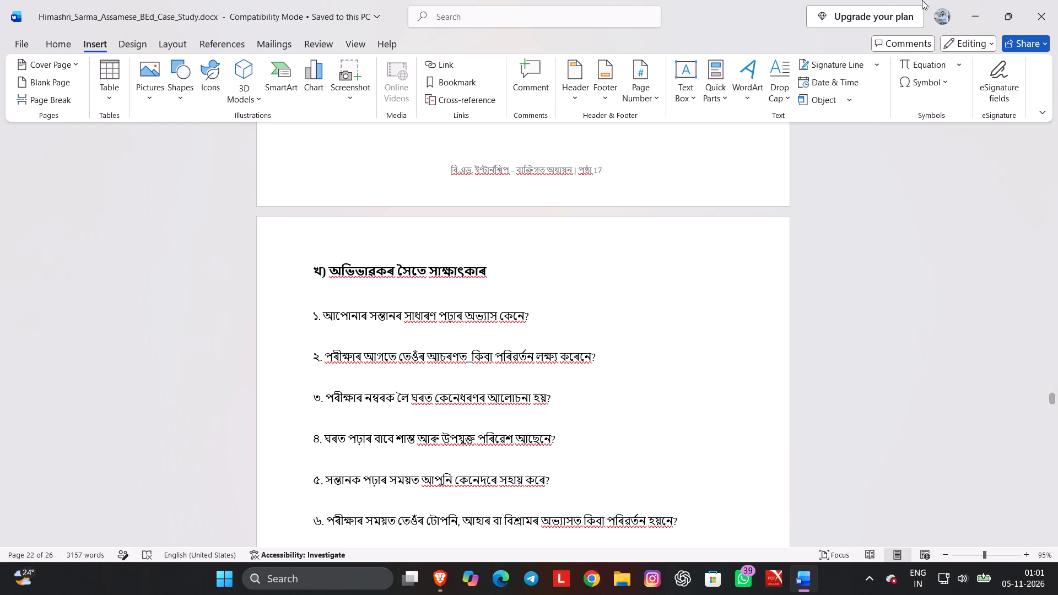
click(969, 9)
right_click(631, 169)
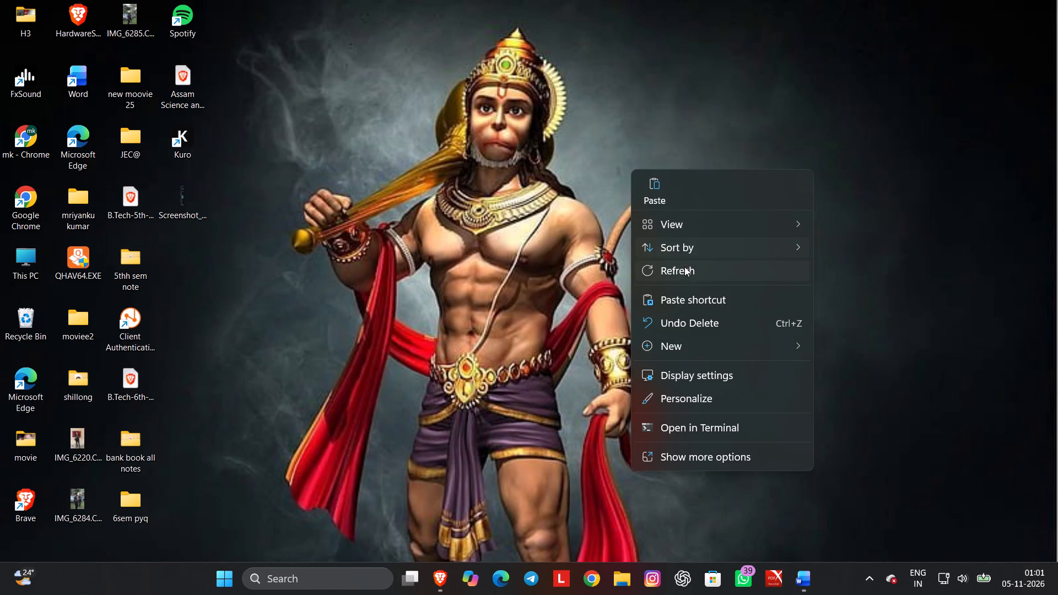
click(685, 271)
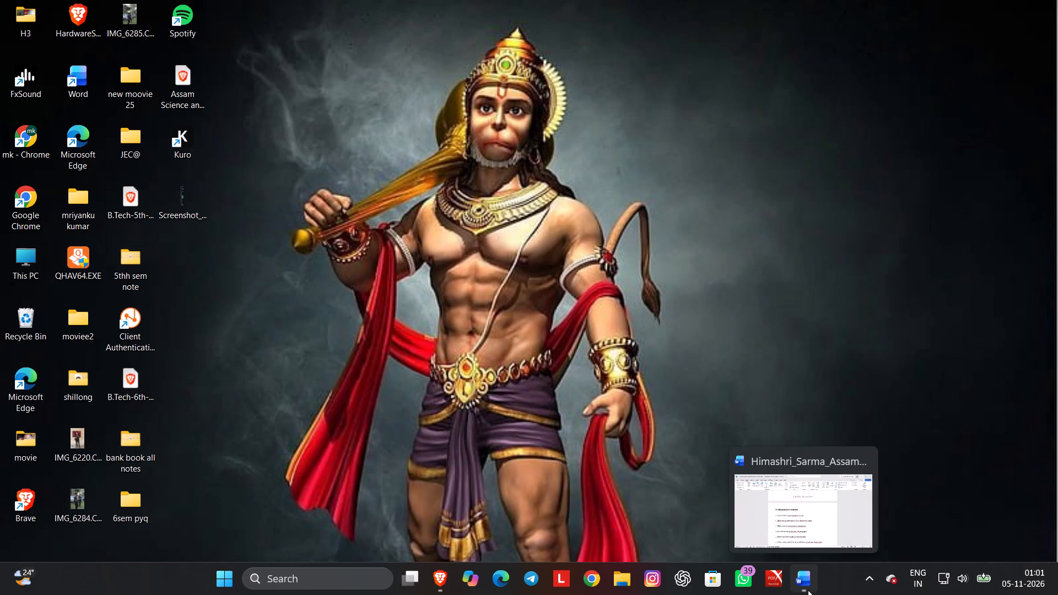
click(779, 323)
Bring up the Assamese B.Ed case study document from File Explorer's recent files and close it in Word.
double_click(625, 574)
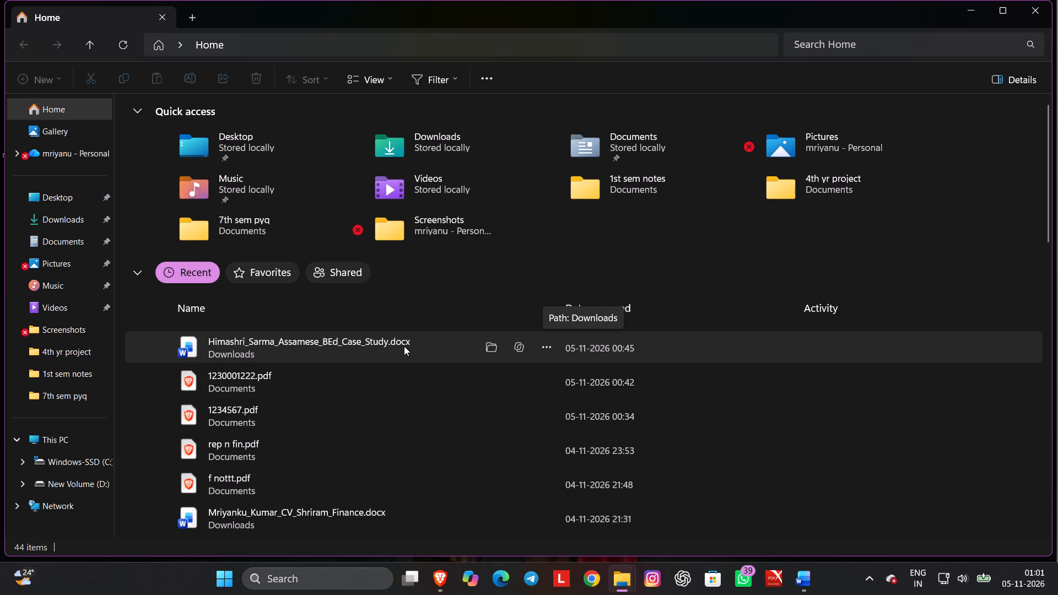
click(401, 342)
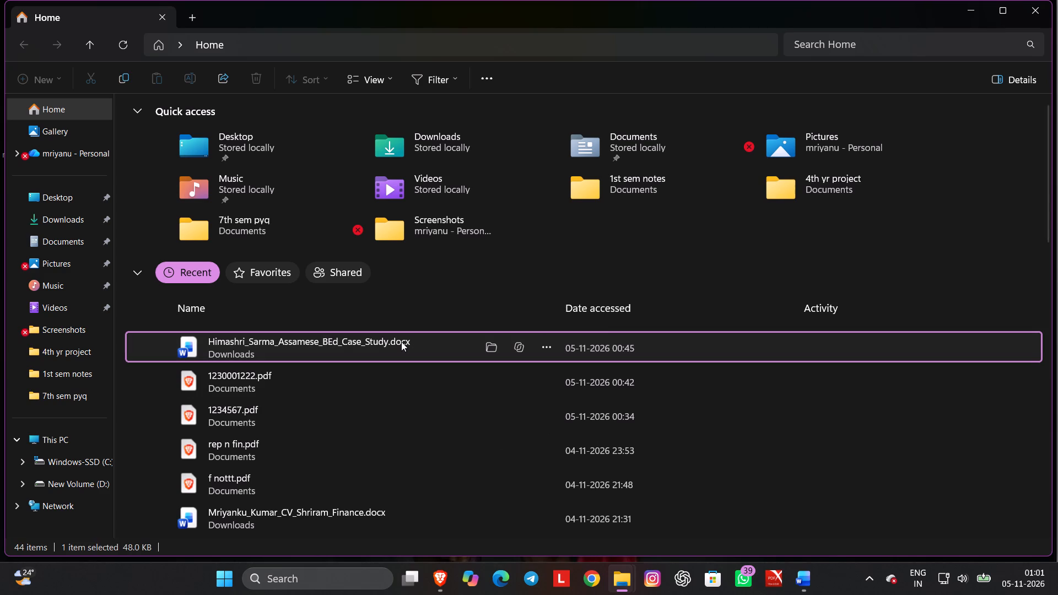
double_click(401, 342)
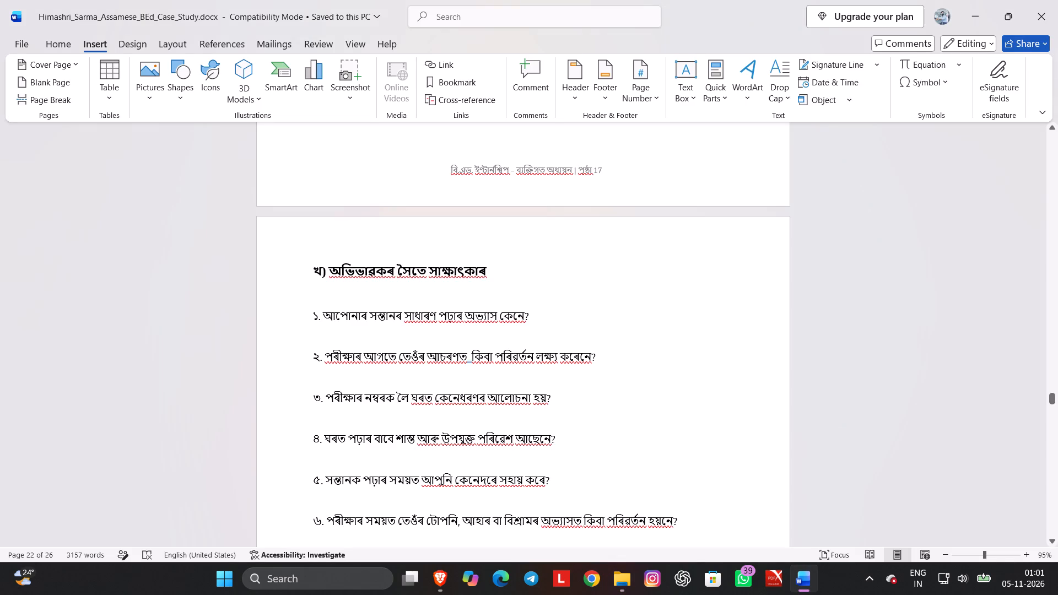
scroll(401, 342, down, 2)
scroll(518, 355, up, 3)
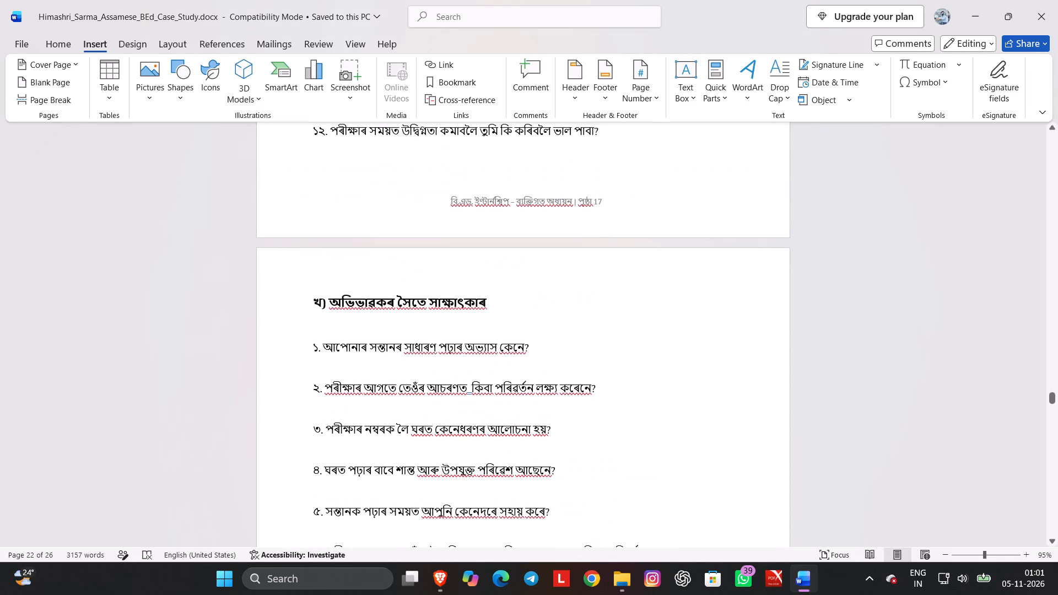
click(1057, 7)
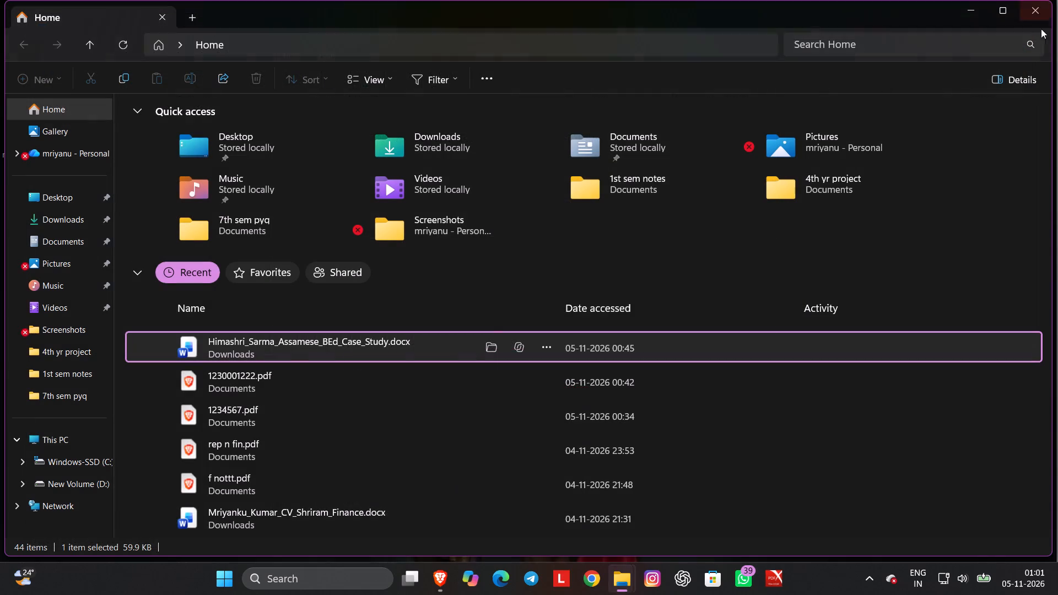
Reopen the case study document from the recent files and check its saved pages from the cover through the introduction section.
double_click(425, 337)
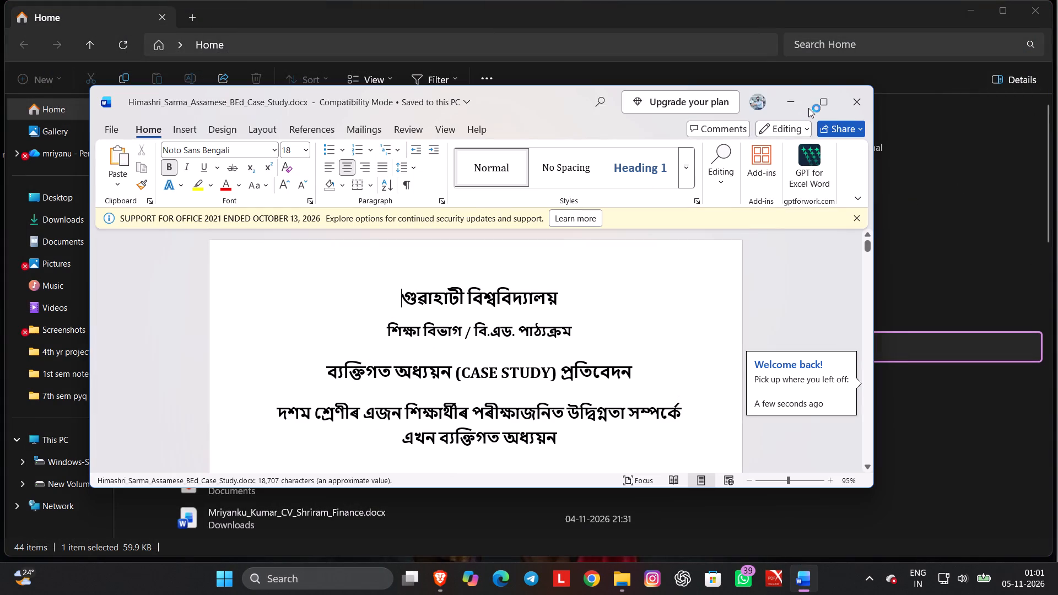
click(818, 102)
scroll(652, 420, down, 3)
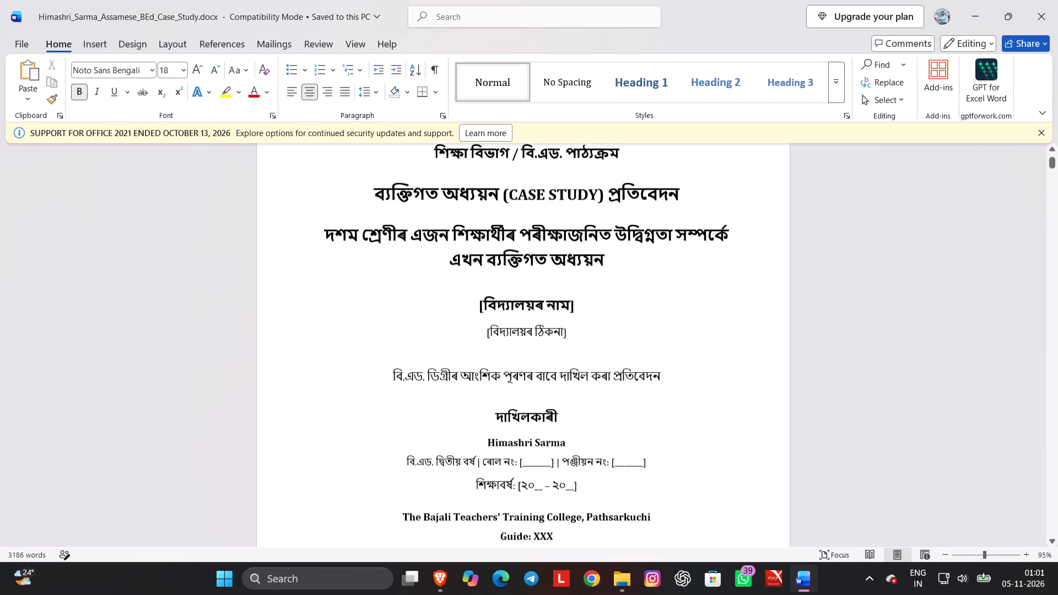
scroll(652, 420, down, 11)
scroll(652, 420, down, 12)
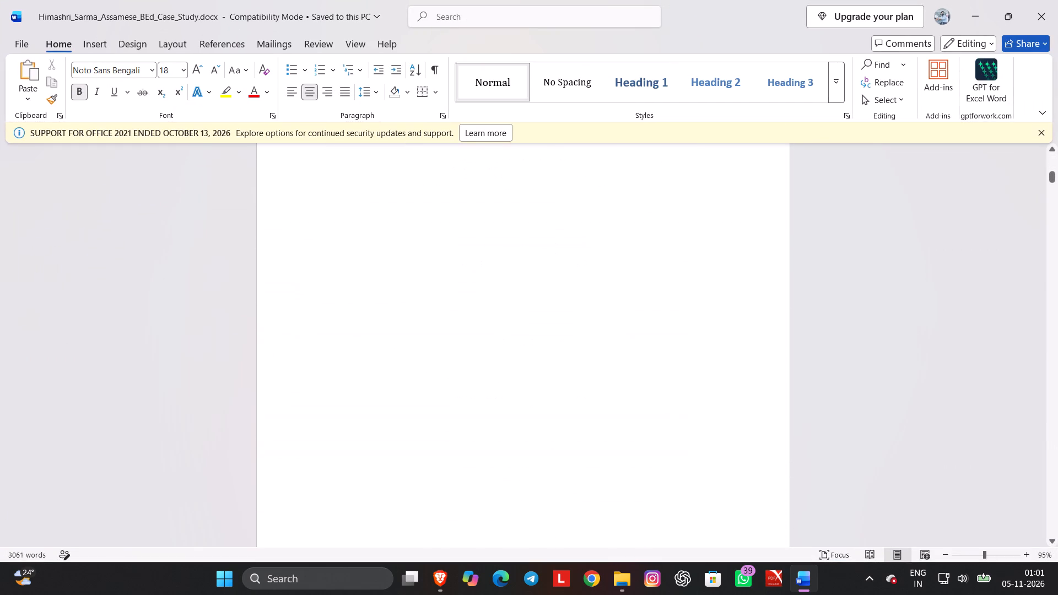
scroll(652, 420, down, 20)
scroll(652, 420, down, 6)
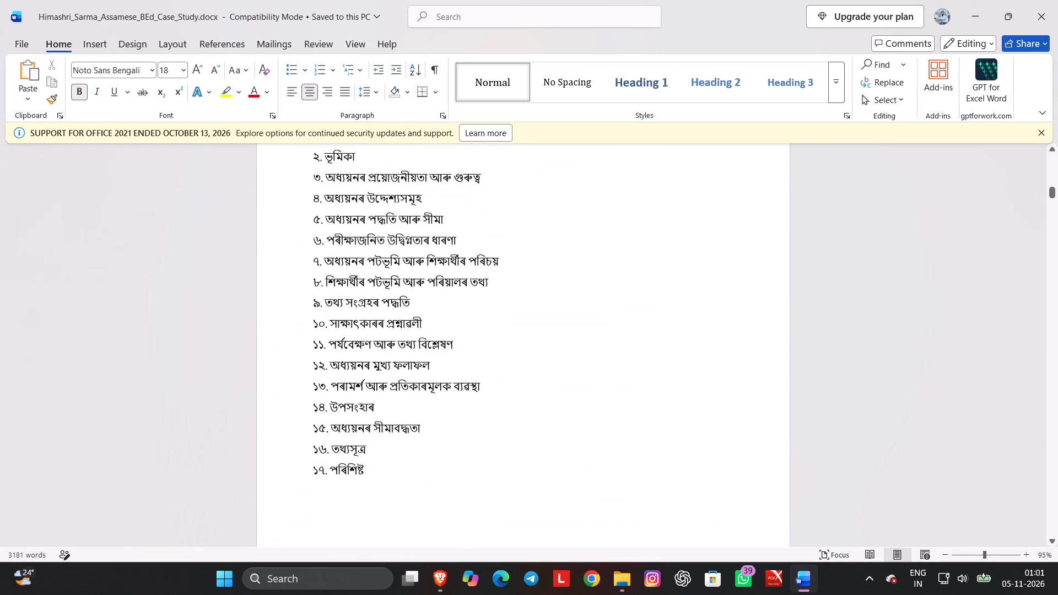
scroll(652, 420, down, 19)
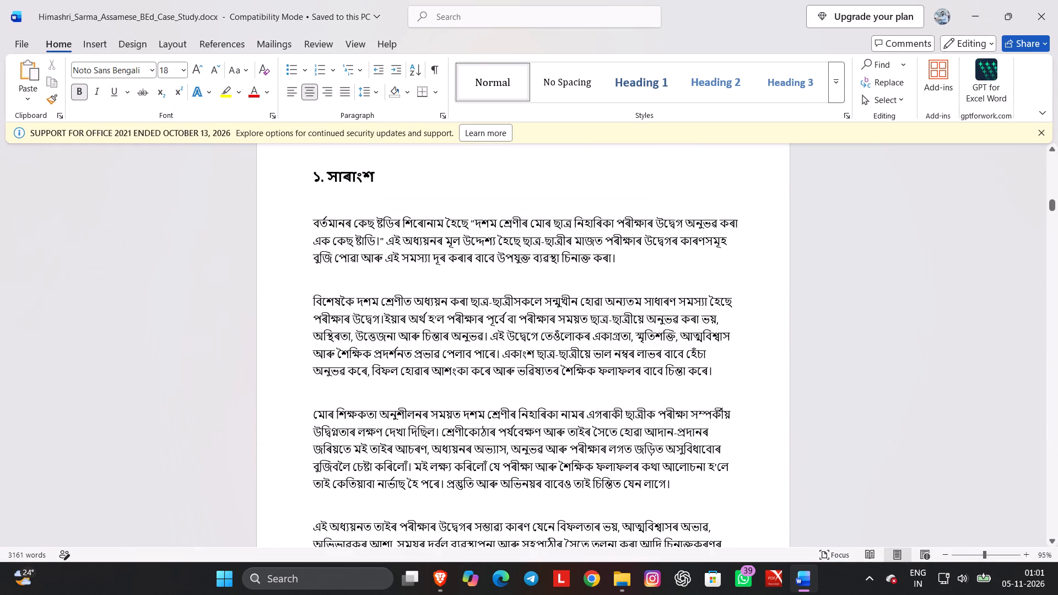
scroll(652, 420, down, 17)
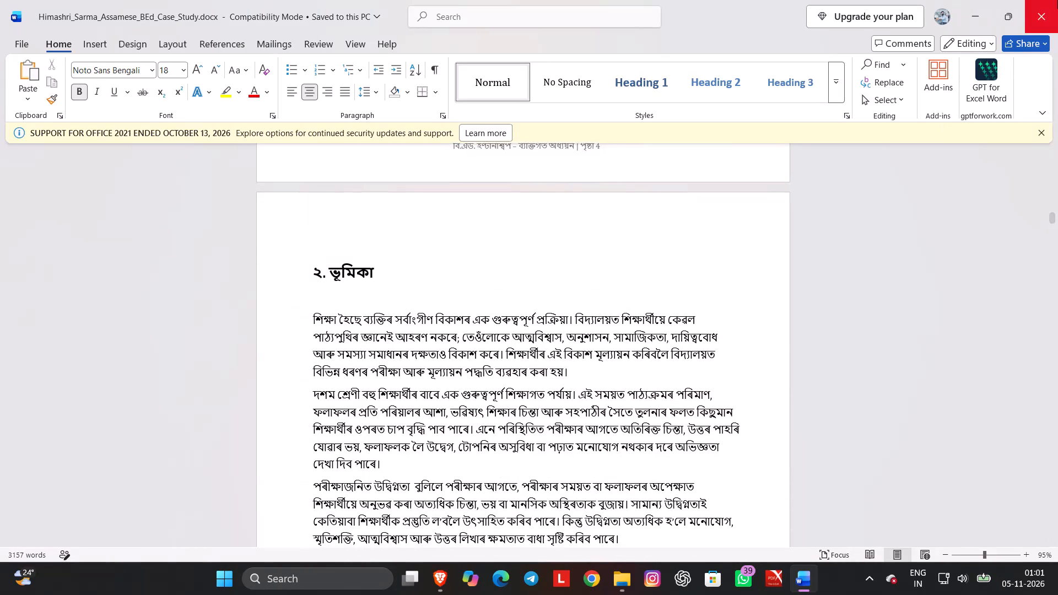
Close the case study document in Word and the File Explorer window.
click(1057, 0)
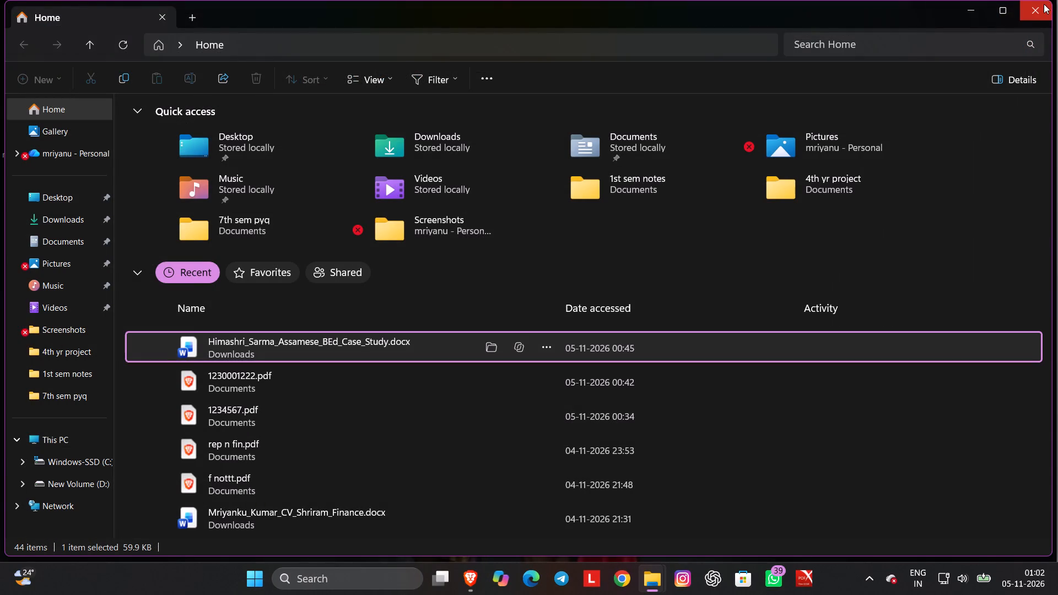
click(1044, 3)
click(1036, 14)
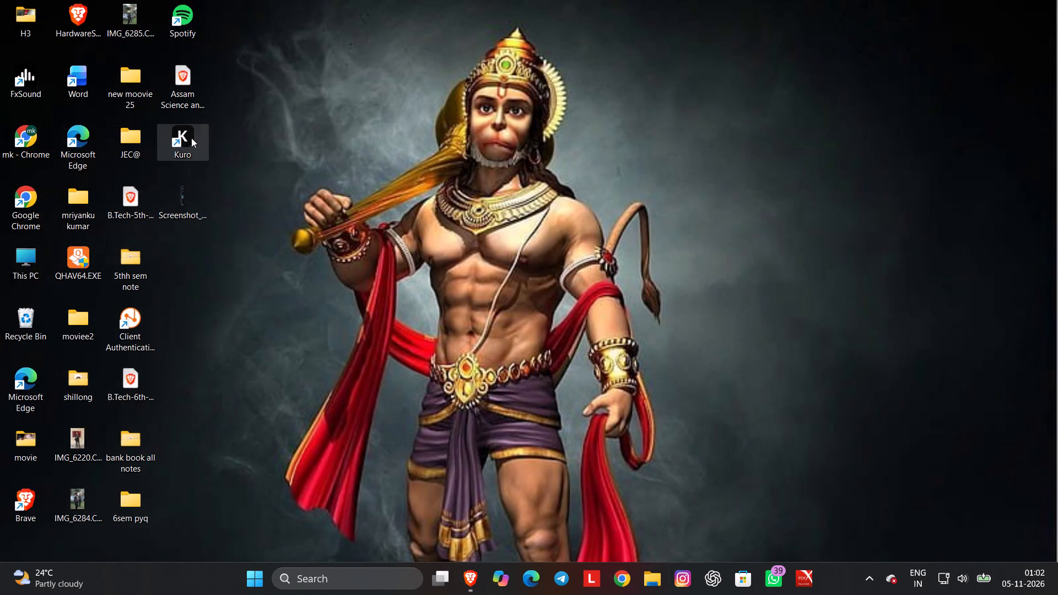
Launch Kuro from the desktop.
double_click(196, 133)
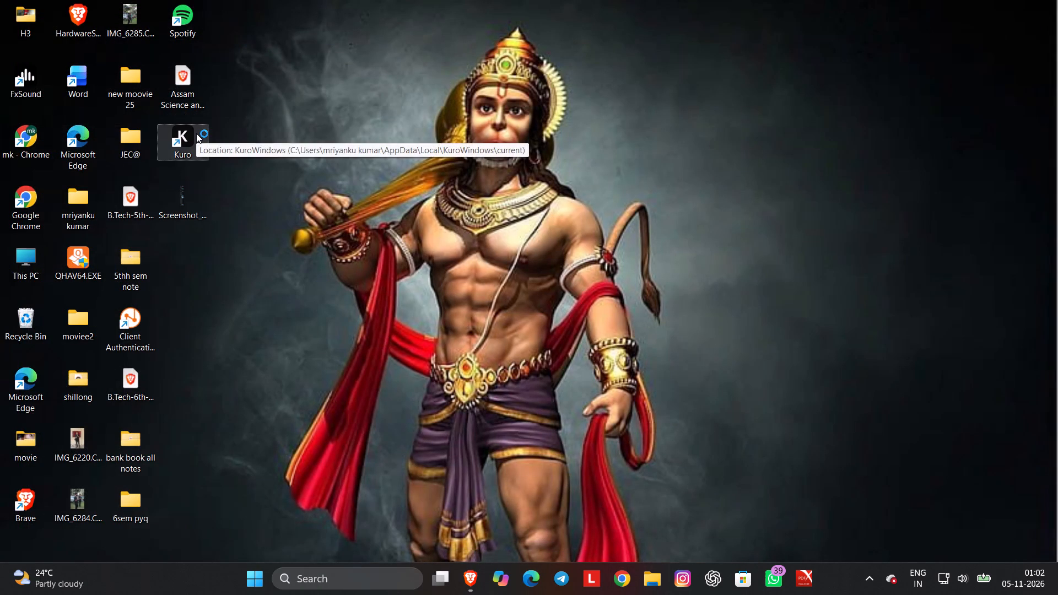